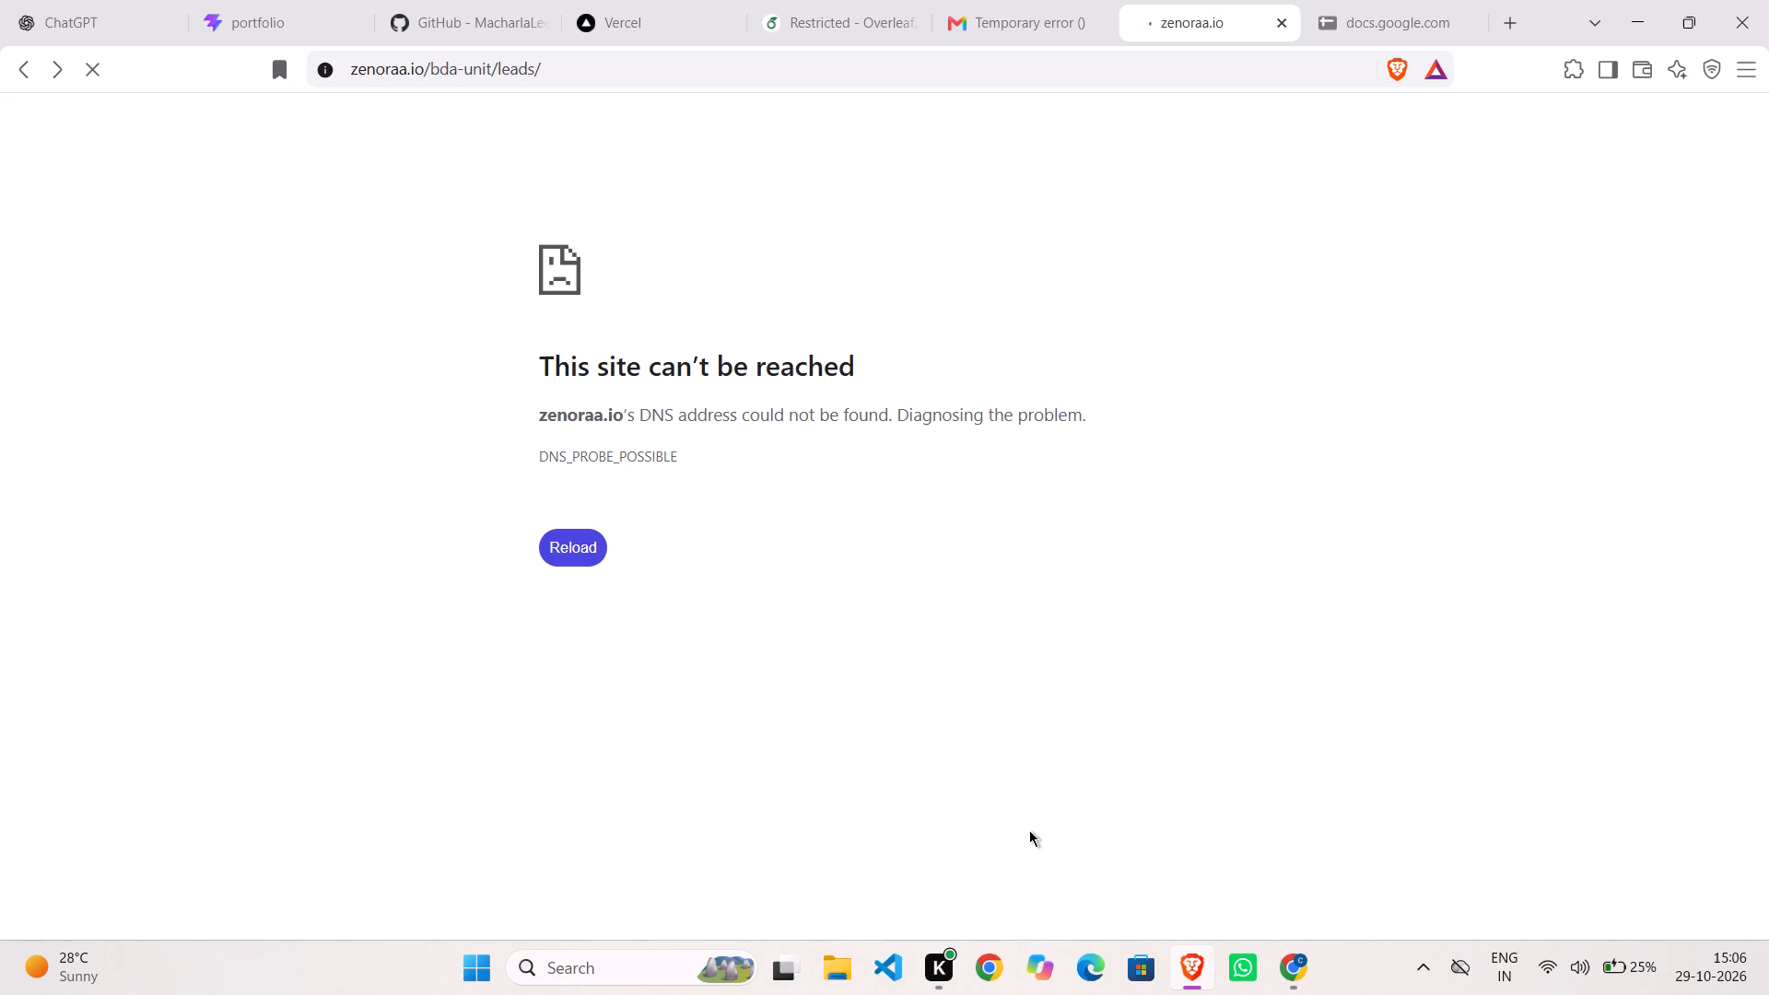
# Switch the Wi-Fi connection from Kayar Care to the IQOO NEO10 network, keeping automatic connection enabled.
pyautogui.click(1545, 965)
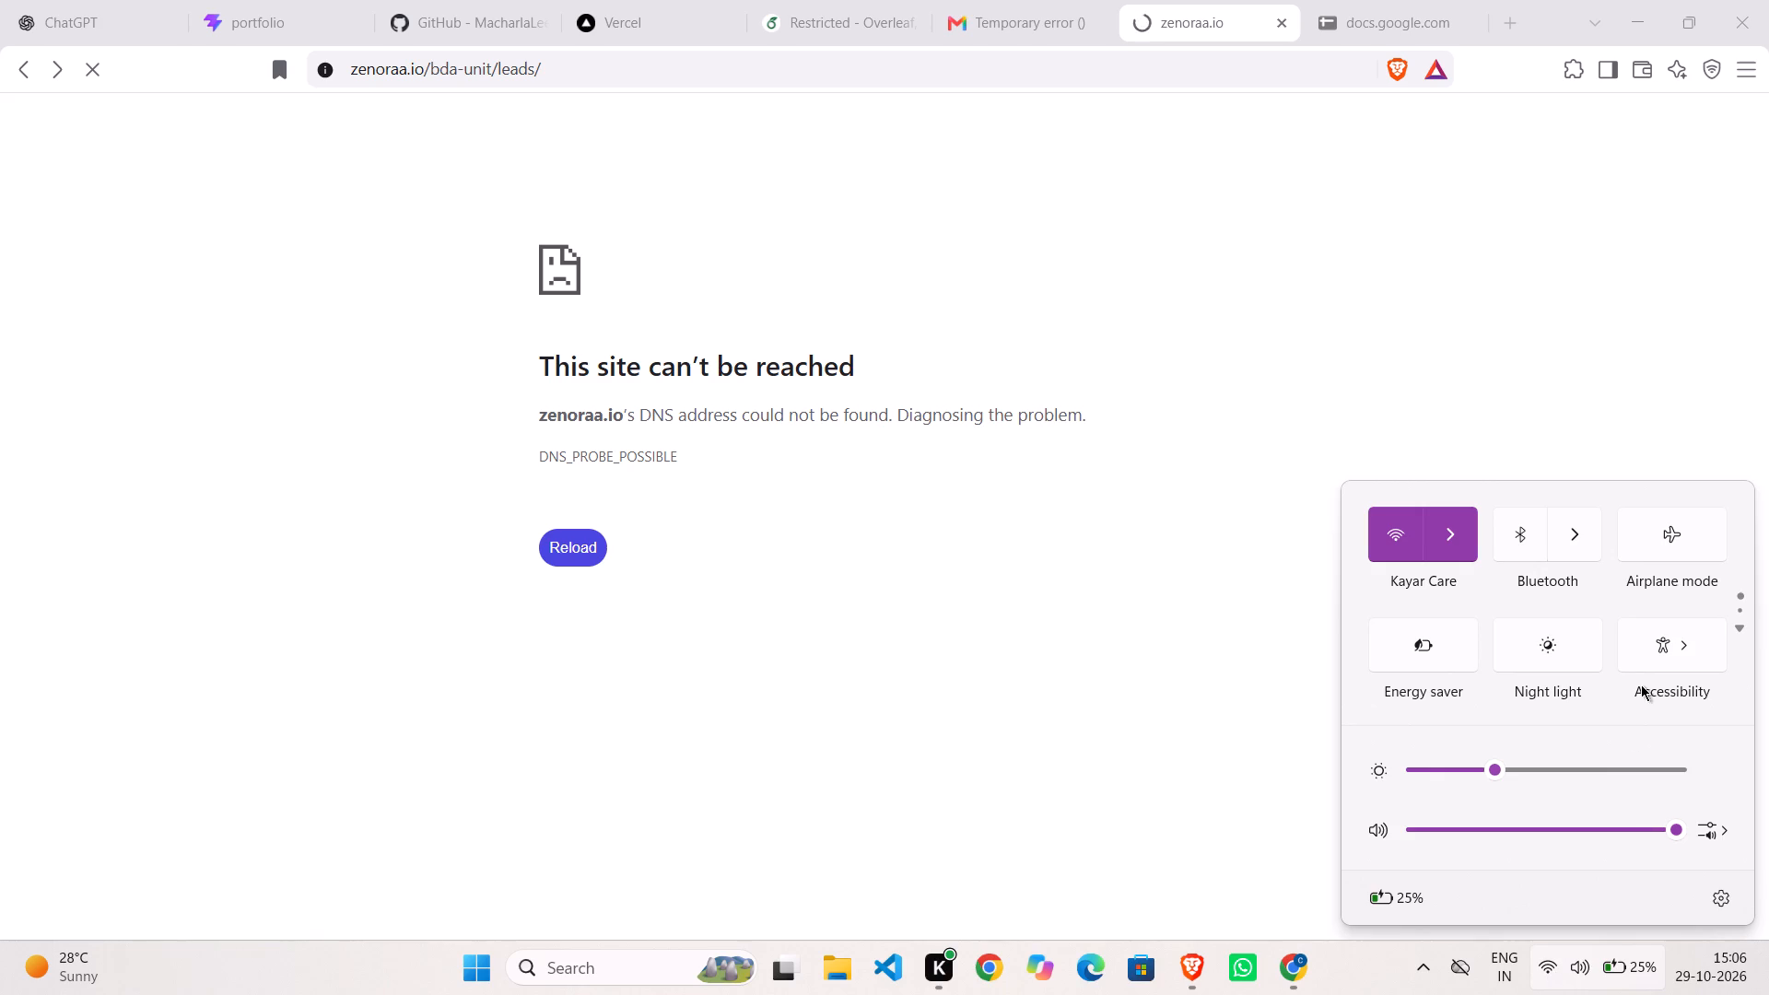
pyautogui.click(1444, 560)
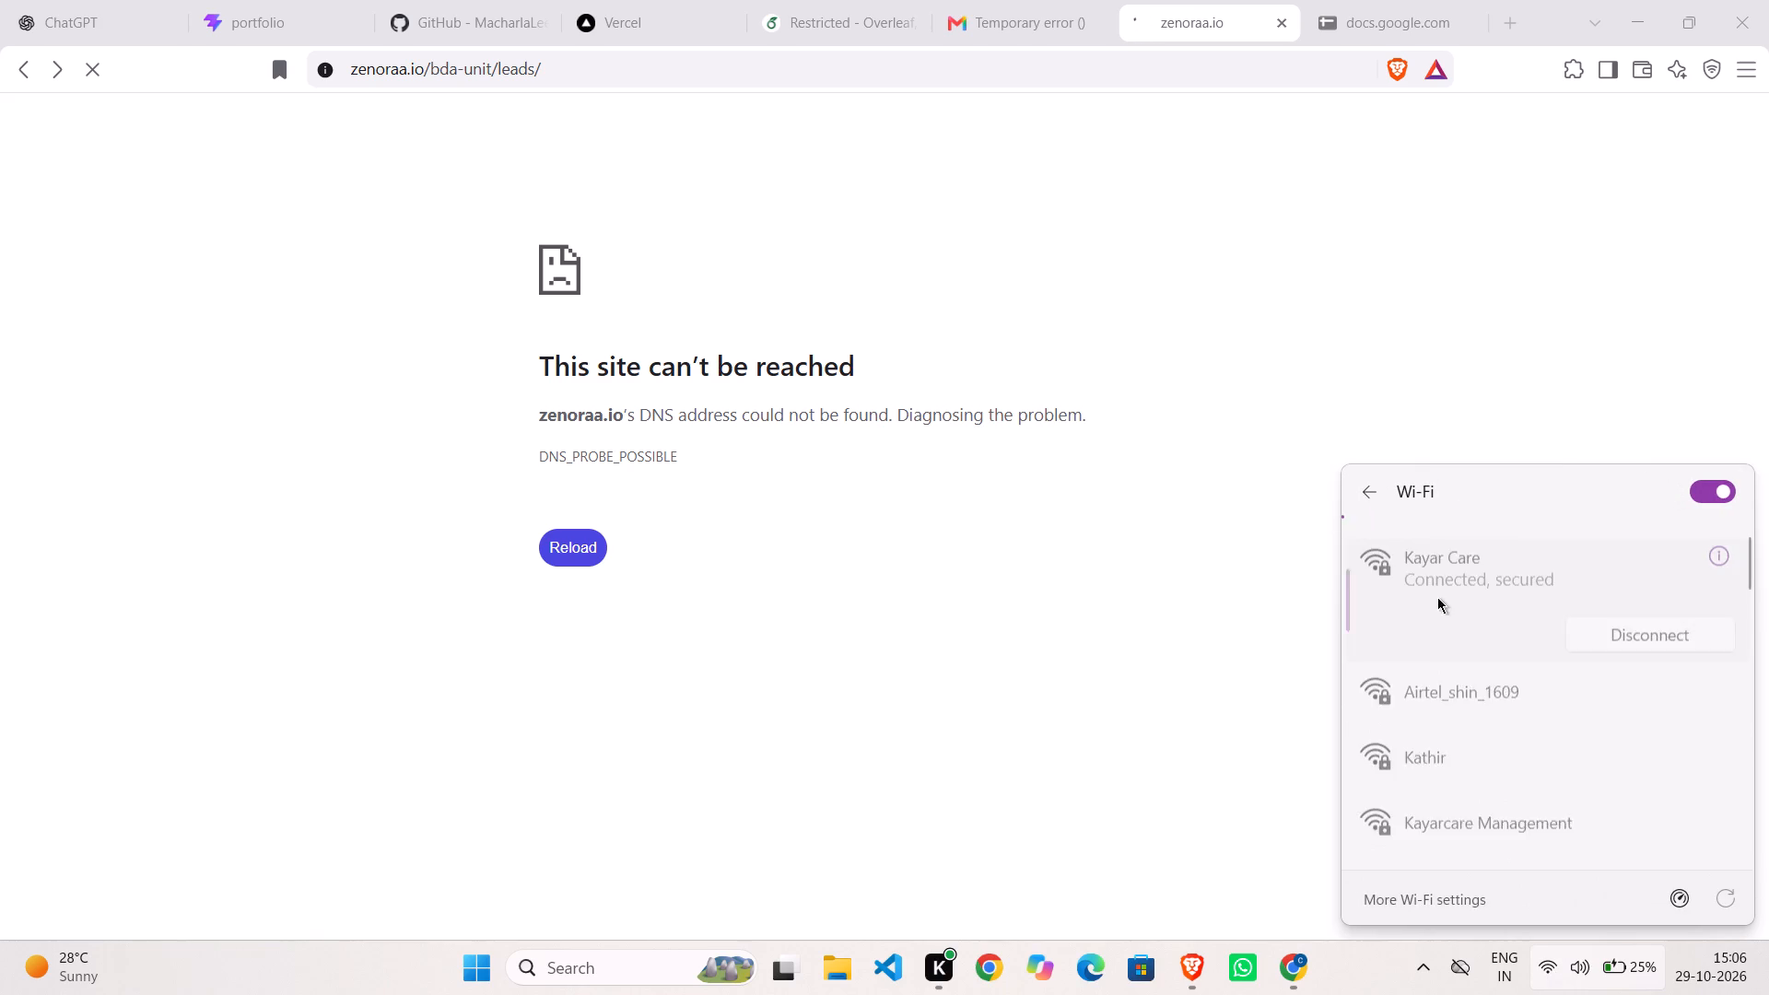
pyautogui.click(1514, 685)
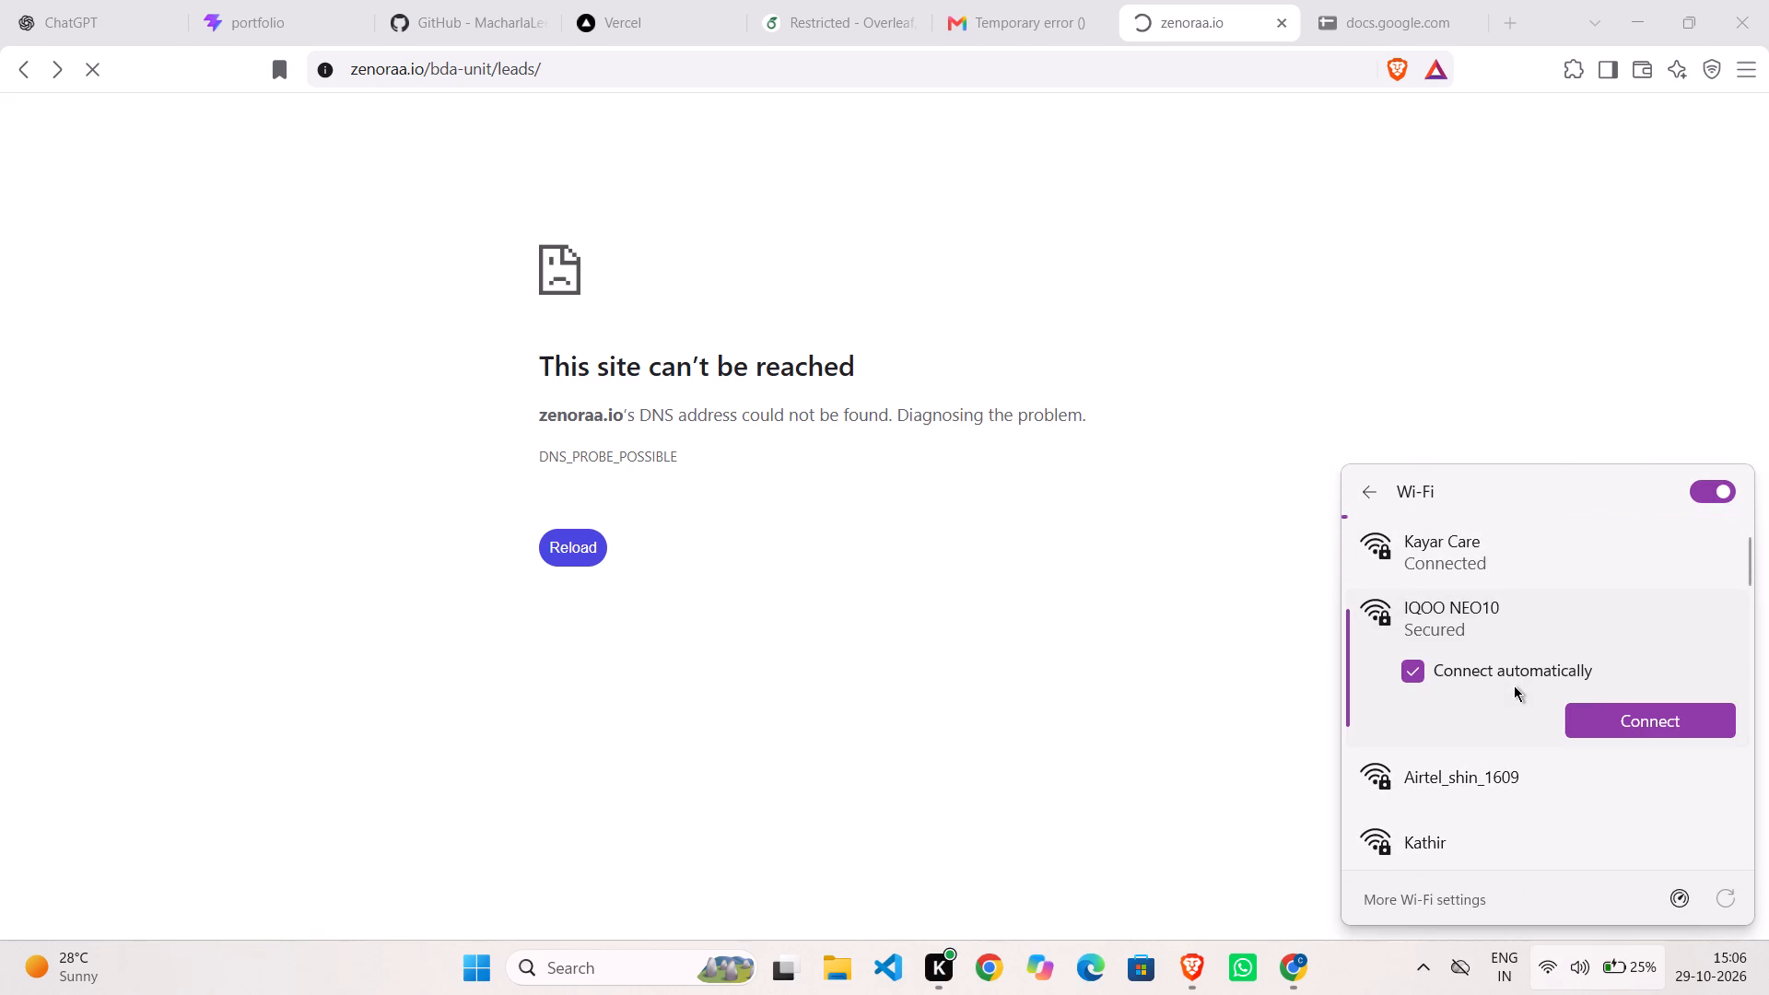
pyautogui.click(1621, 723)
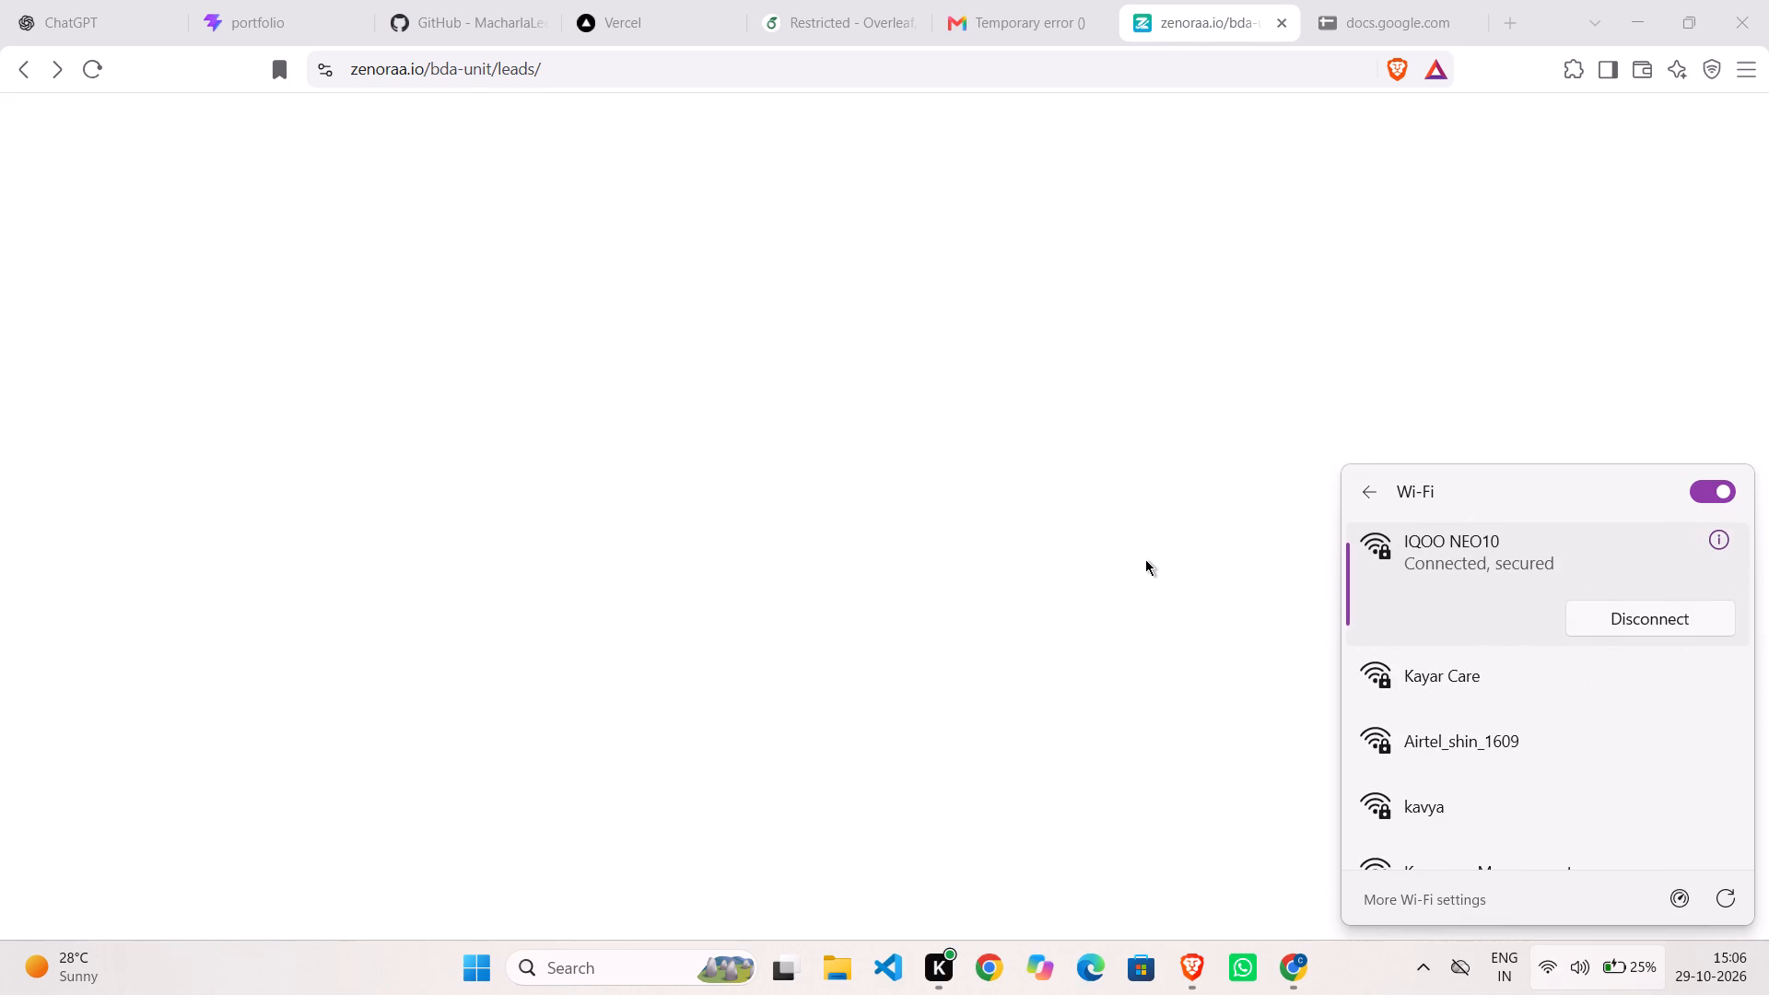
pyautogui.click(1145, 559)
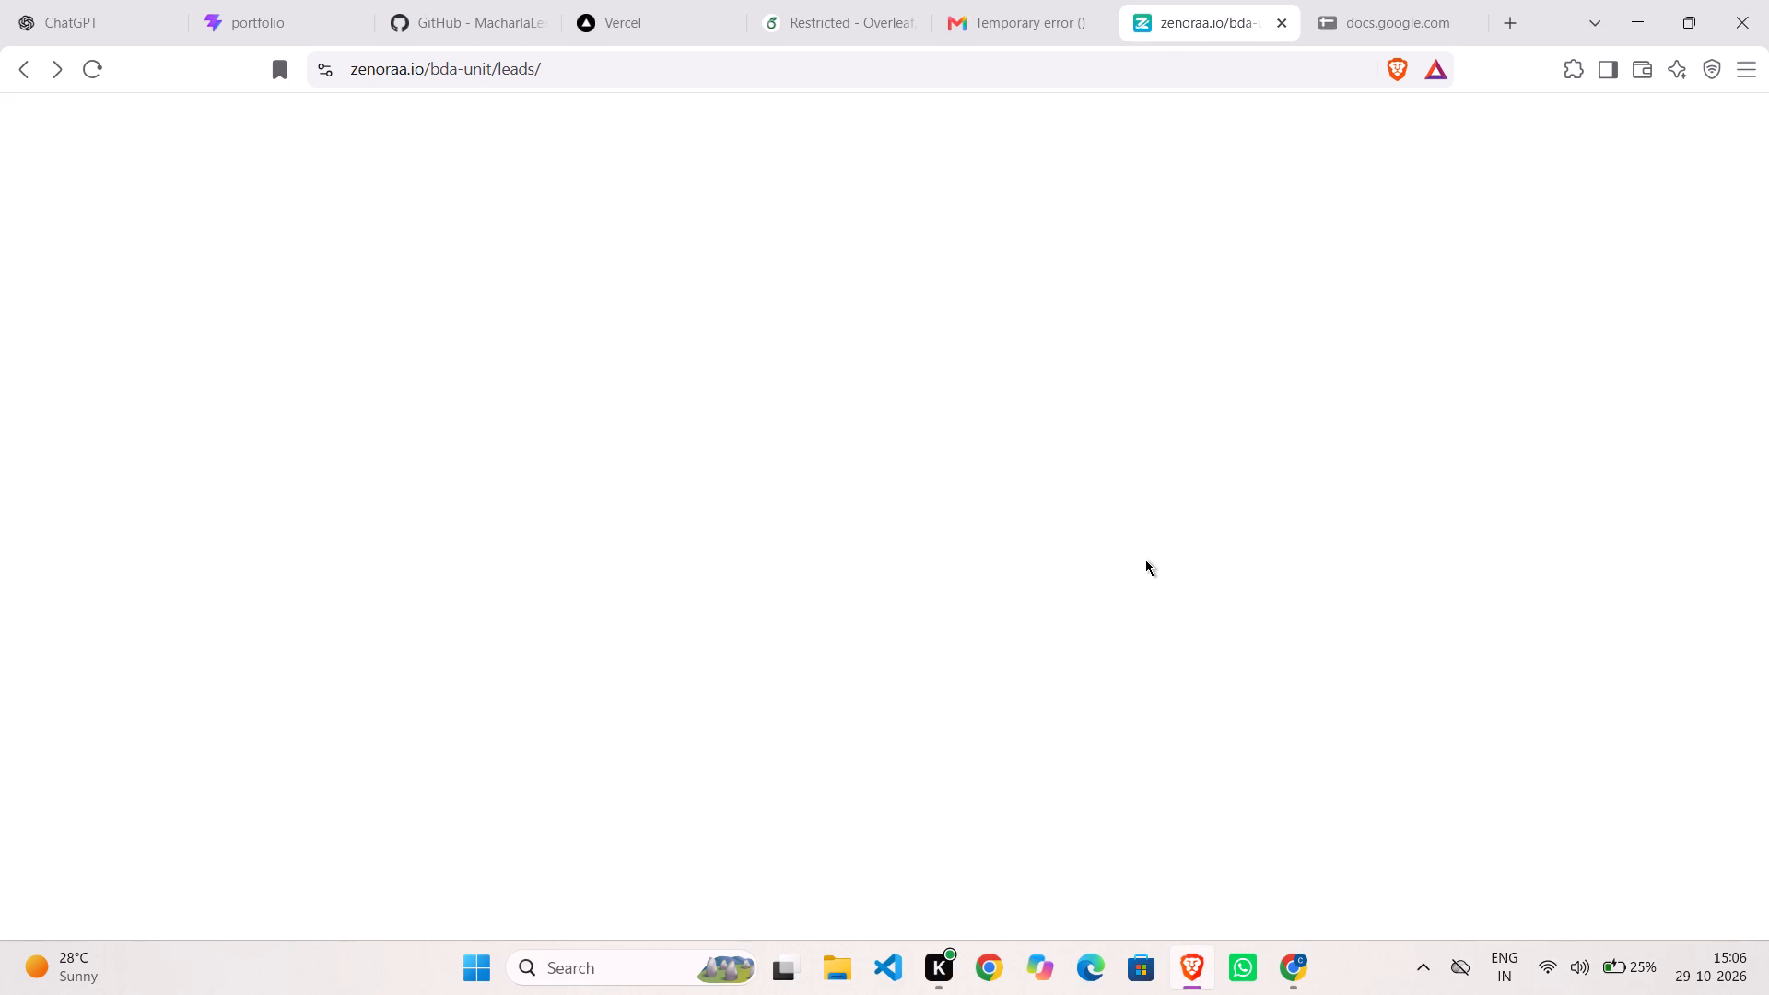
# Reload the zenoraa.io leads page.
pyautogui.hotkey('ctrl', 'r')
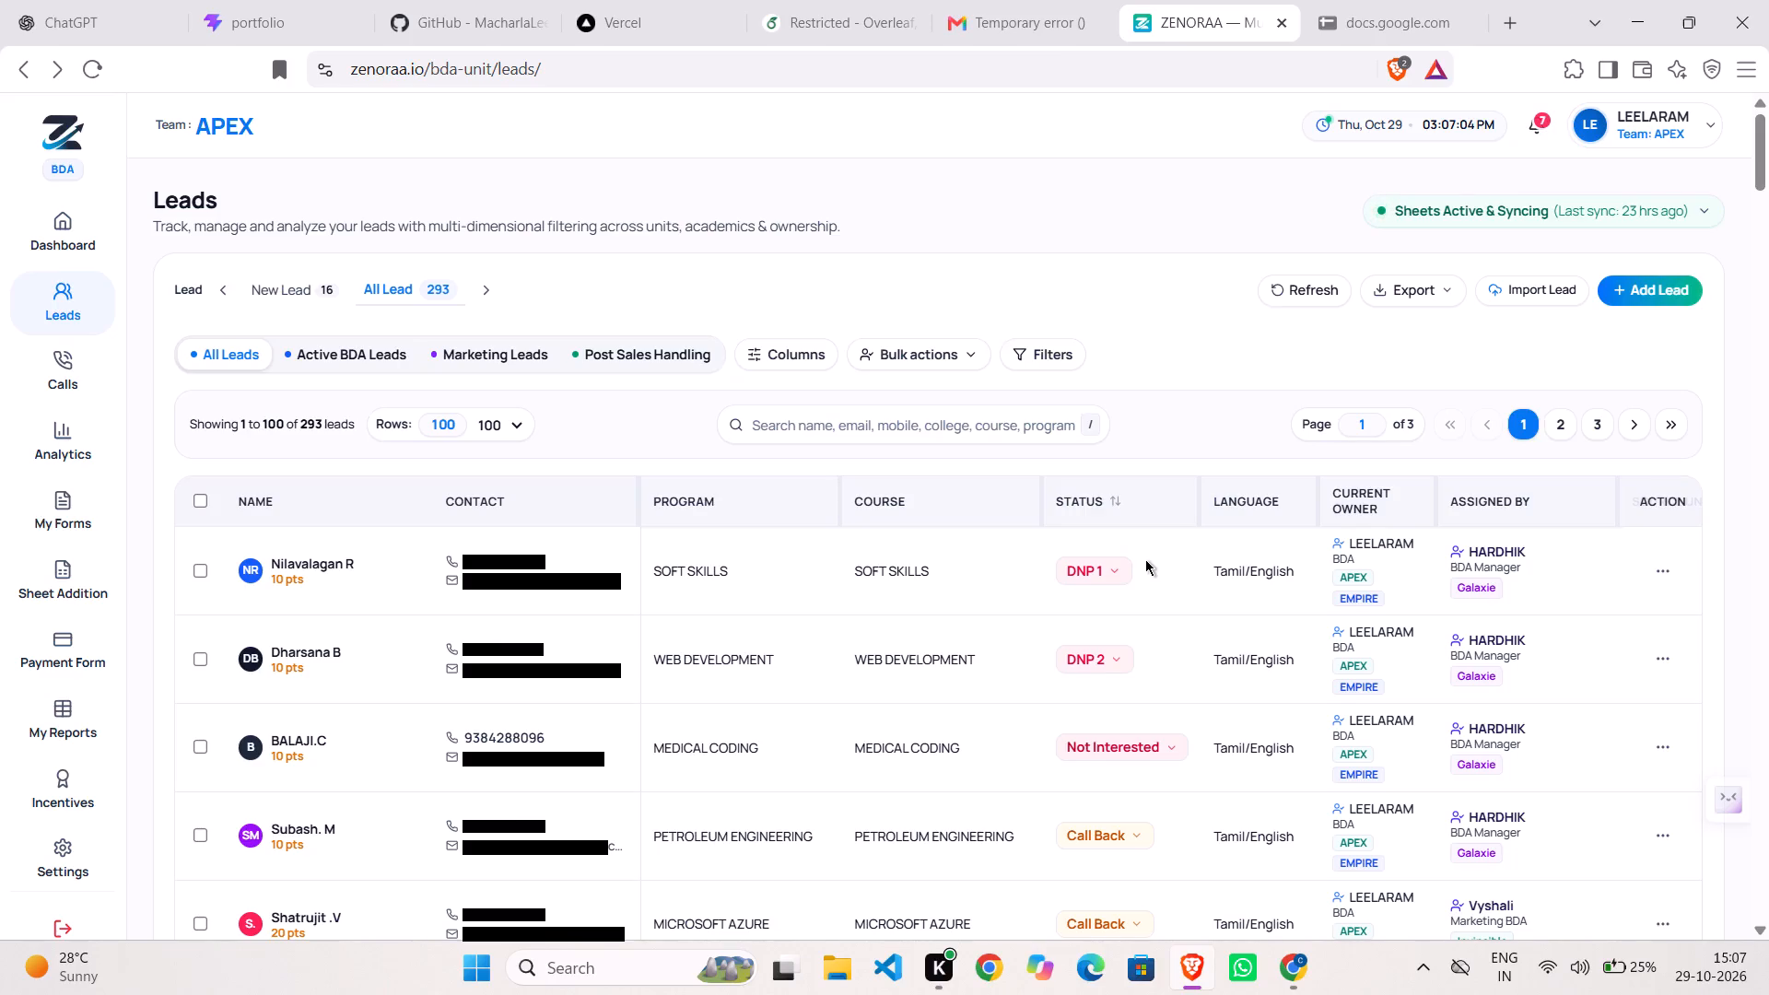
# Show only the new leads in the leads table.
pyautogui.click(310, 287)
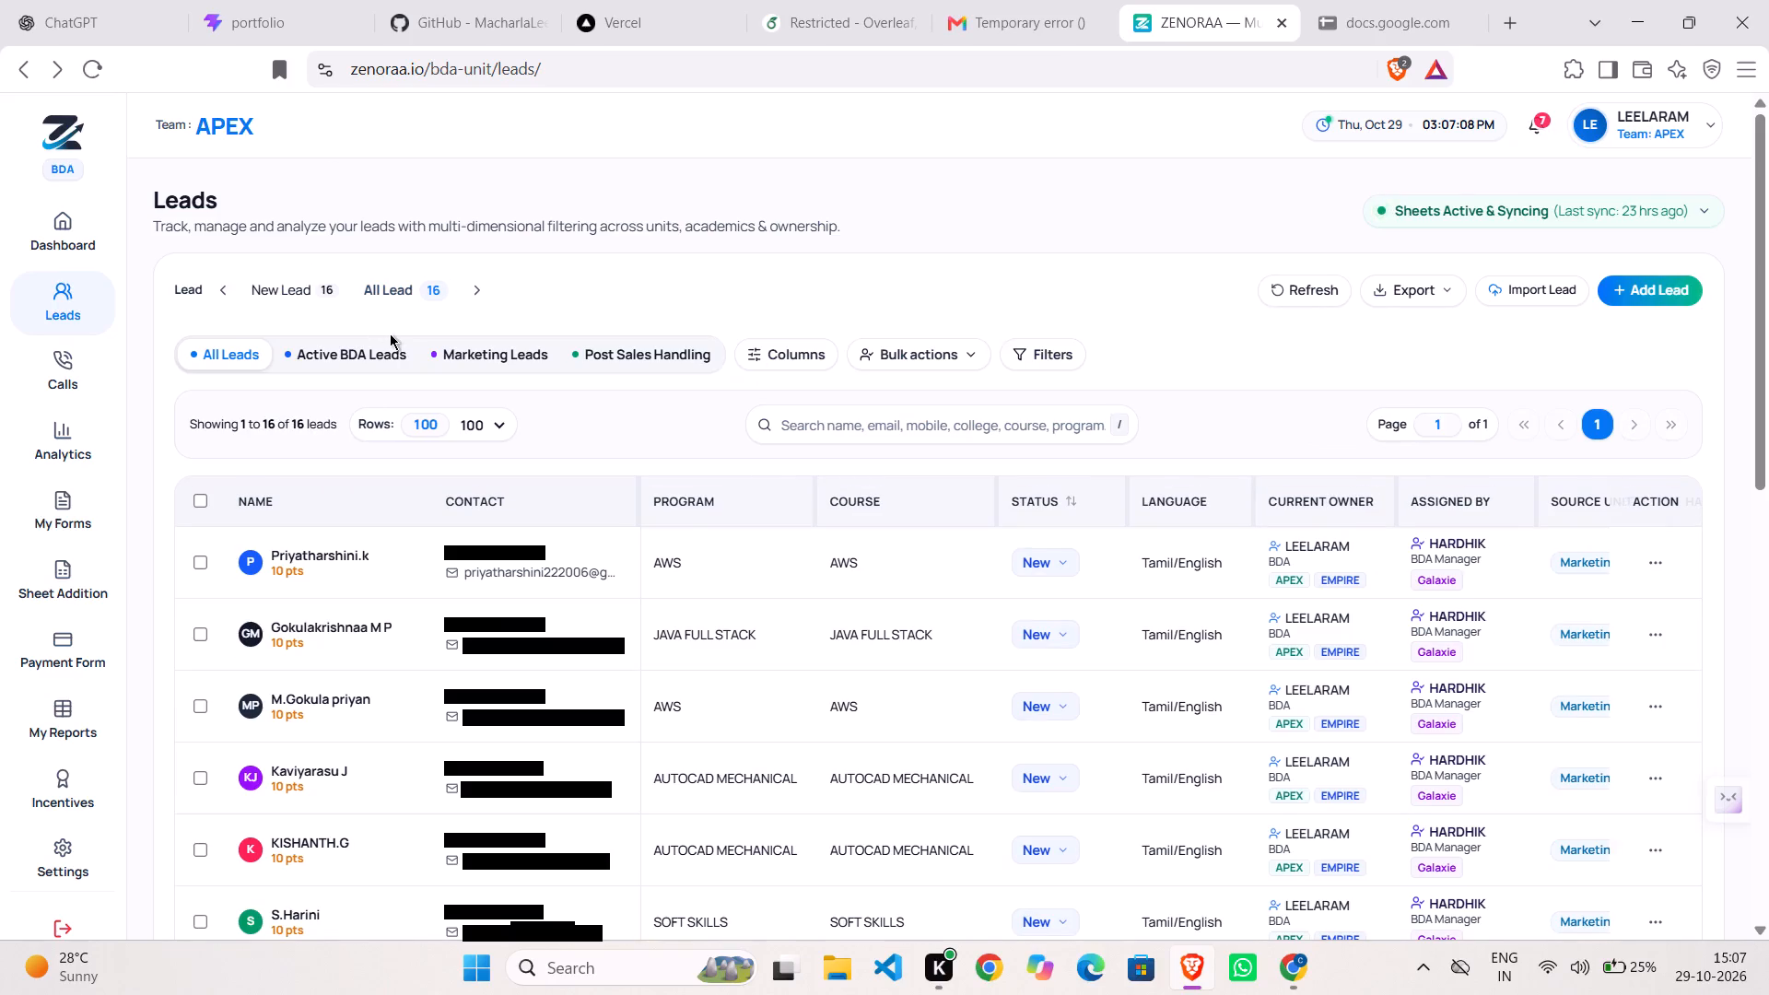
# Examine the new leads' details across the table, including language, owner, college, department, section and year of study.
pyautogui.scroll(-4, 713, 521)
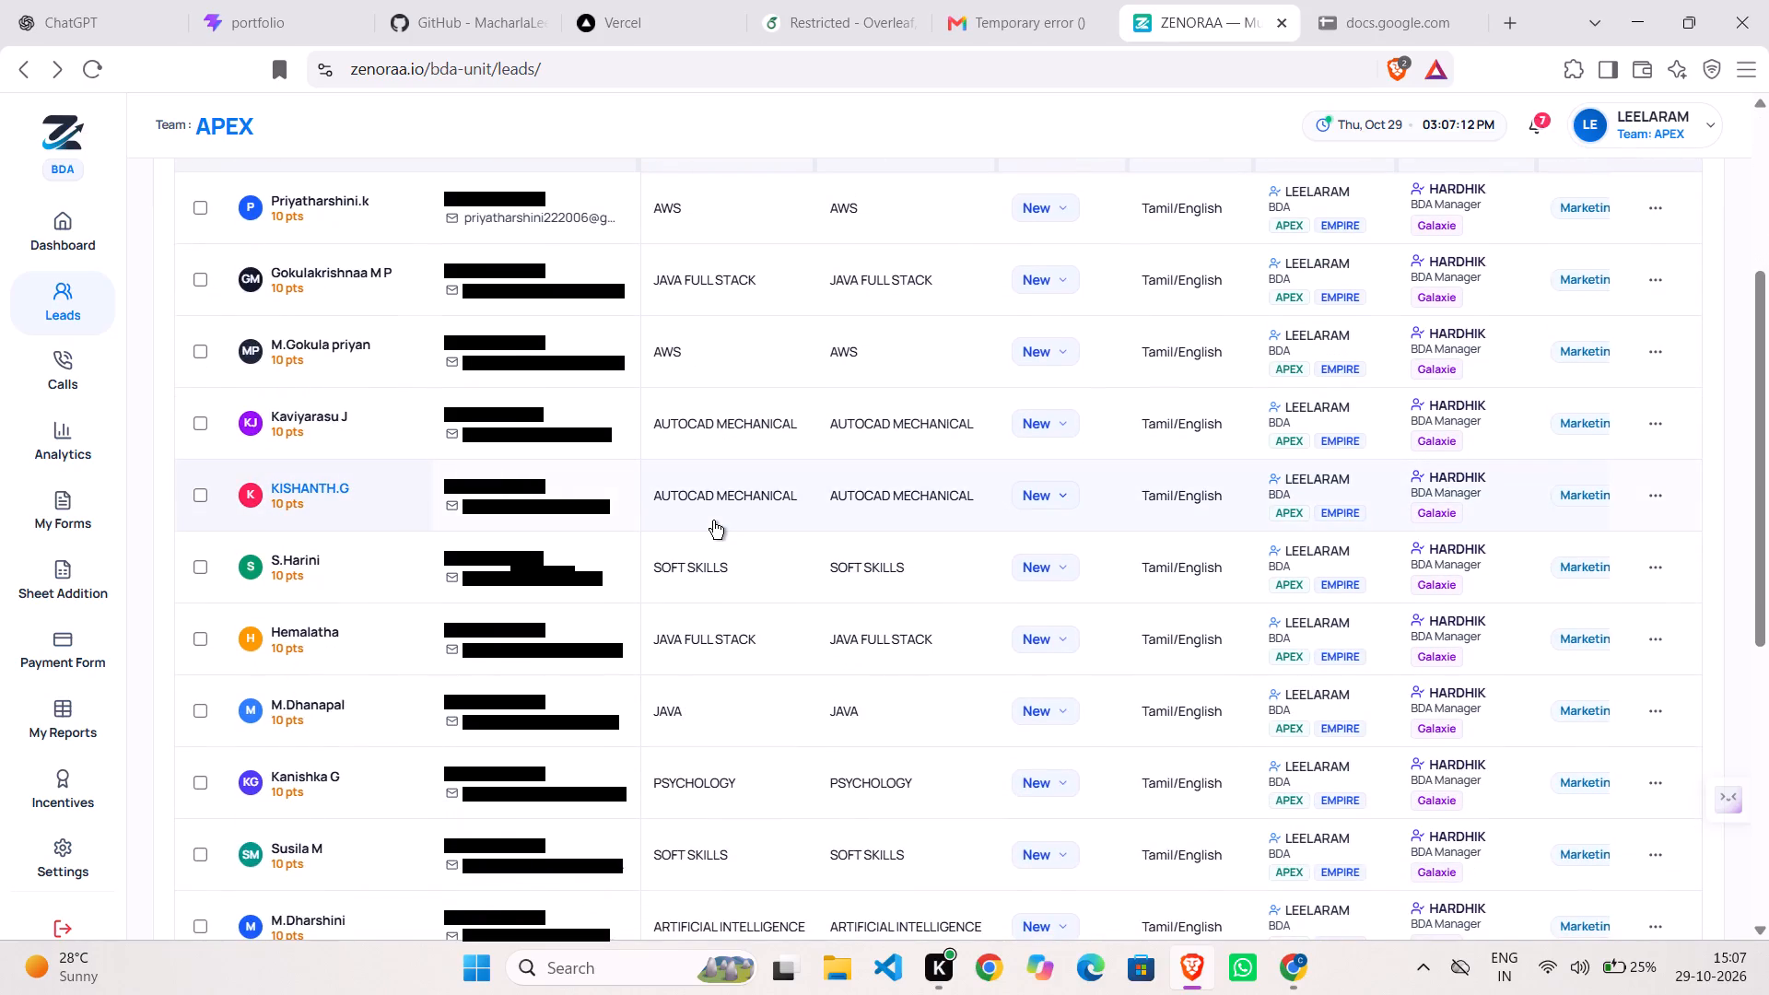
pyautogui.hscroll(-2, 713, 521)
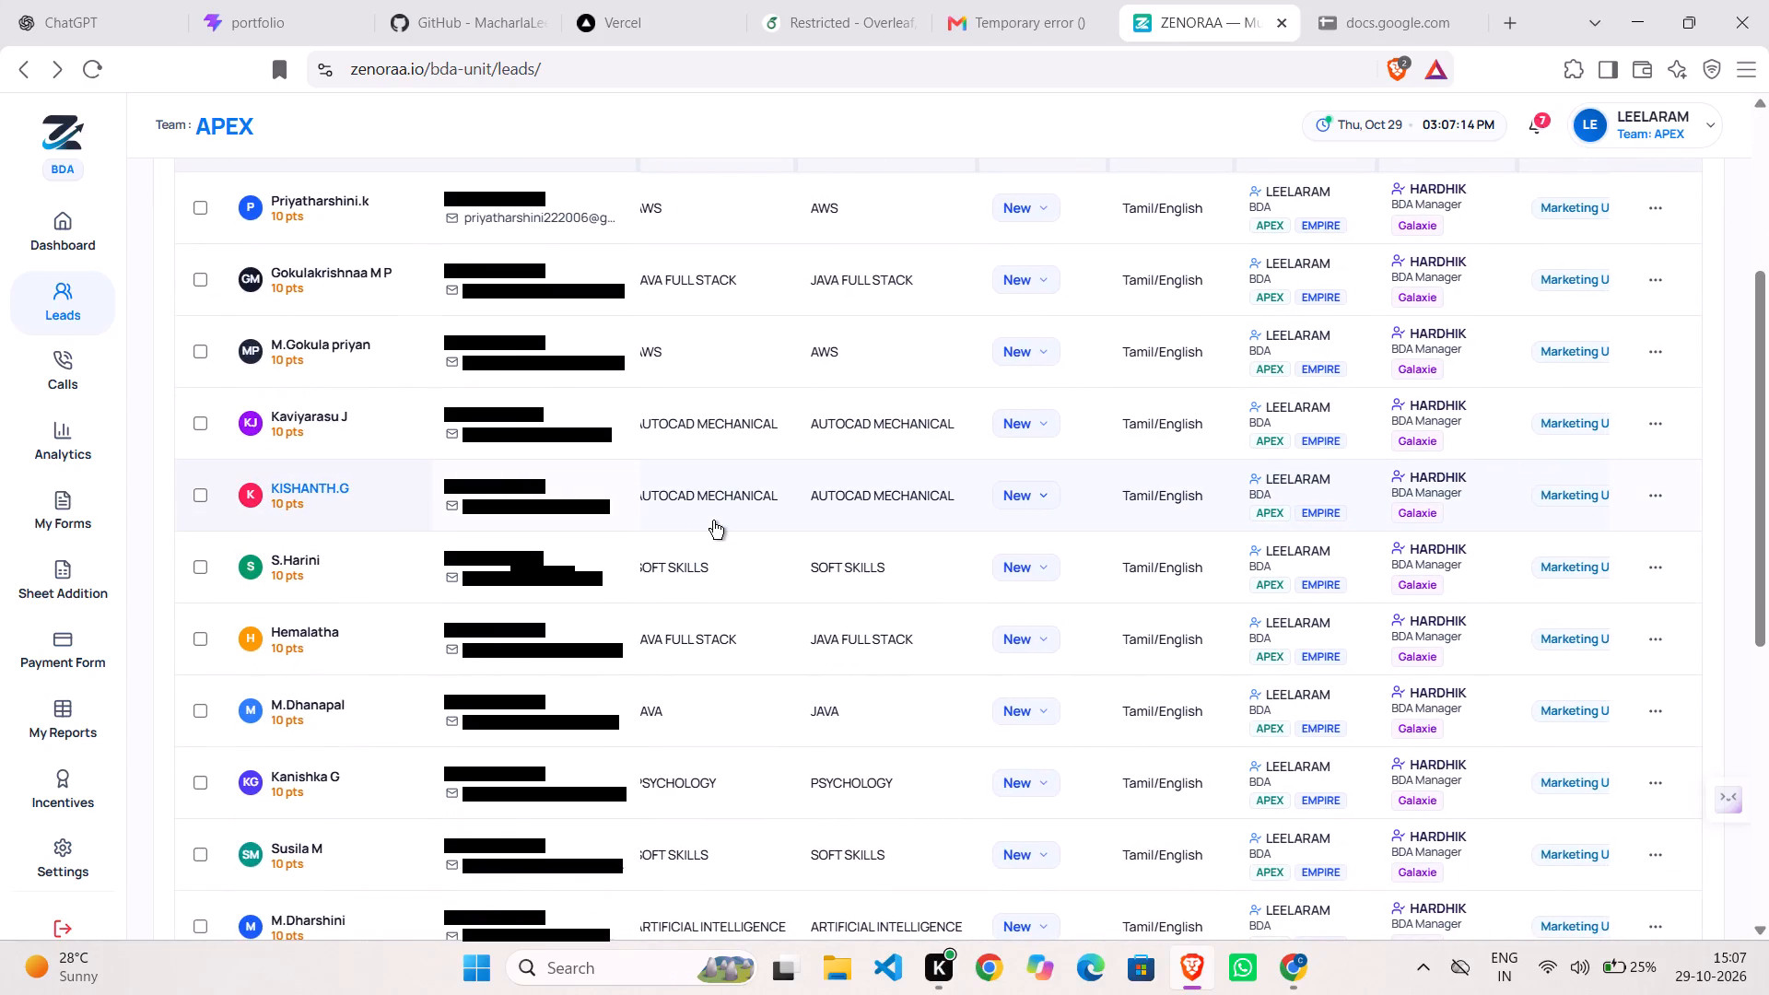
pyautogui.hscroll(-3, 713, 521)
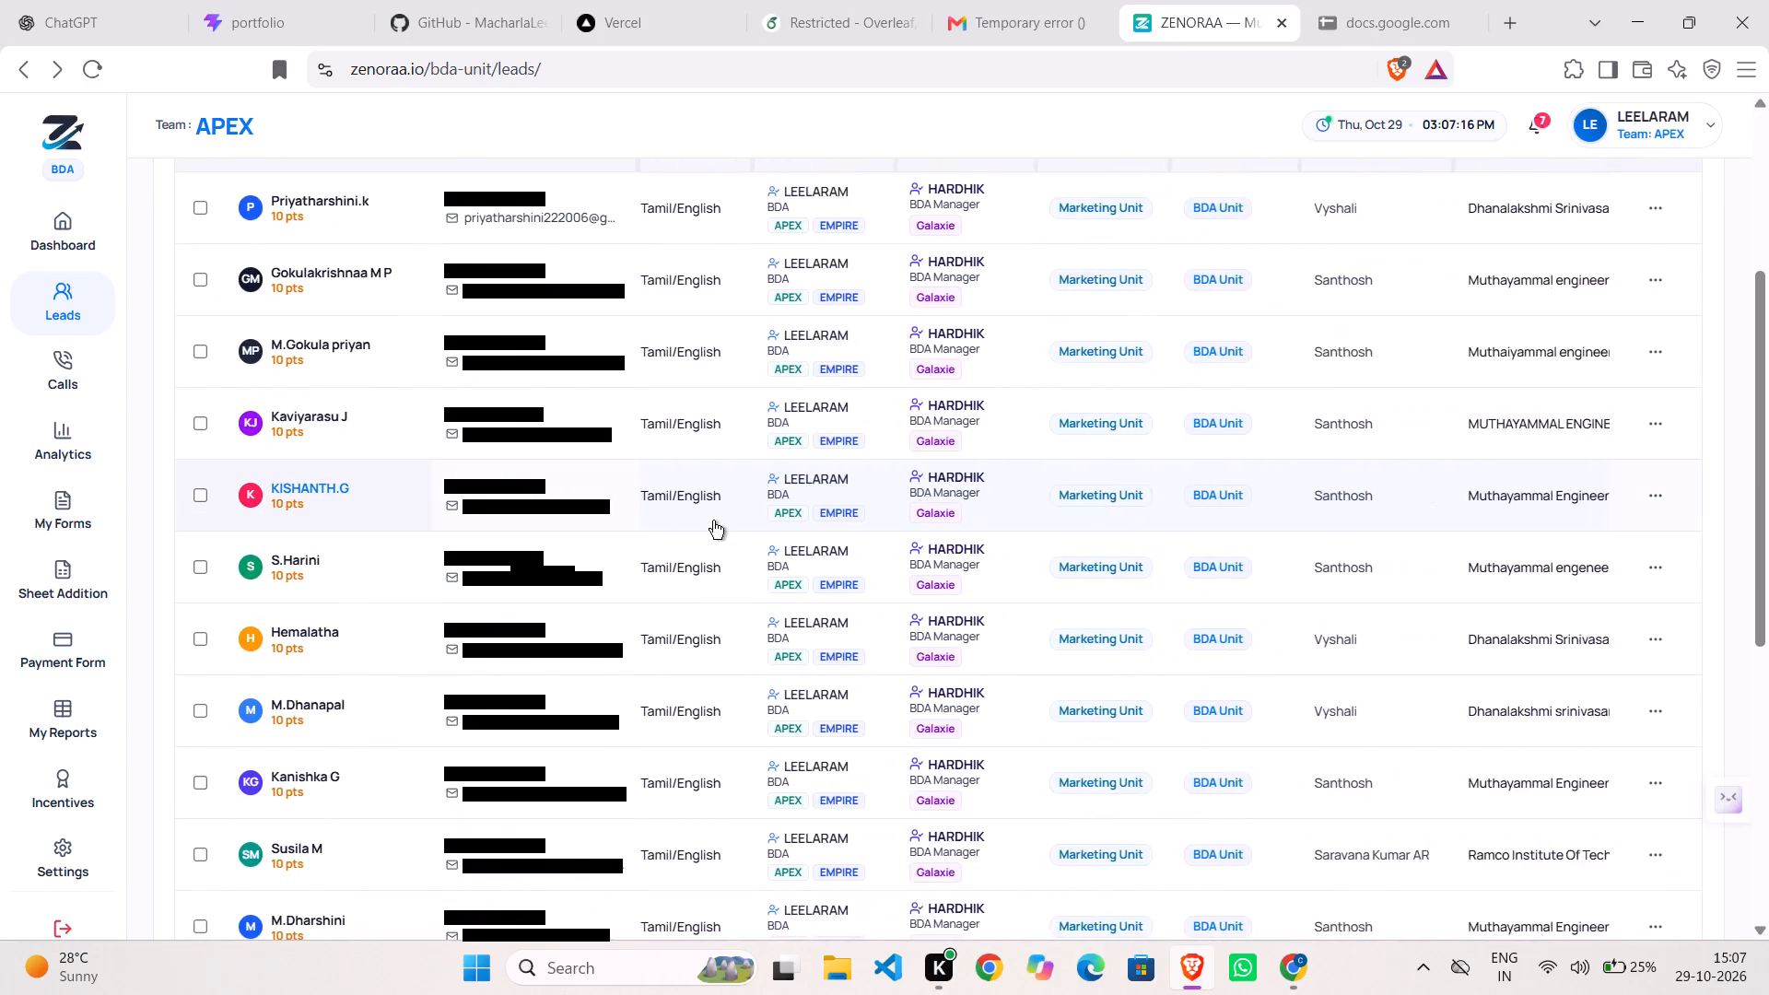
pyautogui.hscroll(-1, 713, 521)
pyautogui.scroll(2, 713, 521)
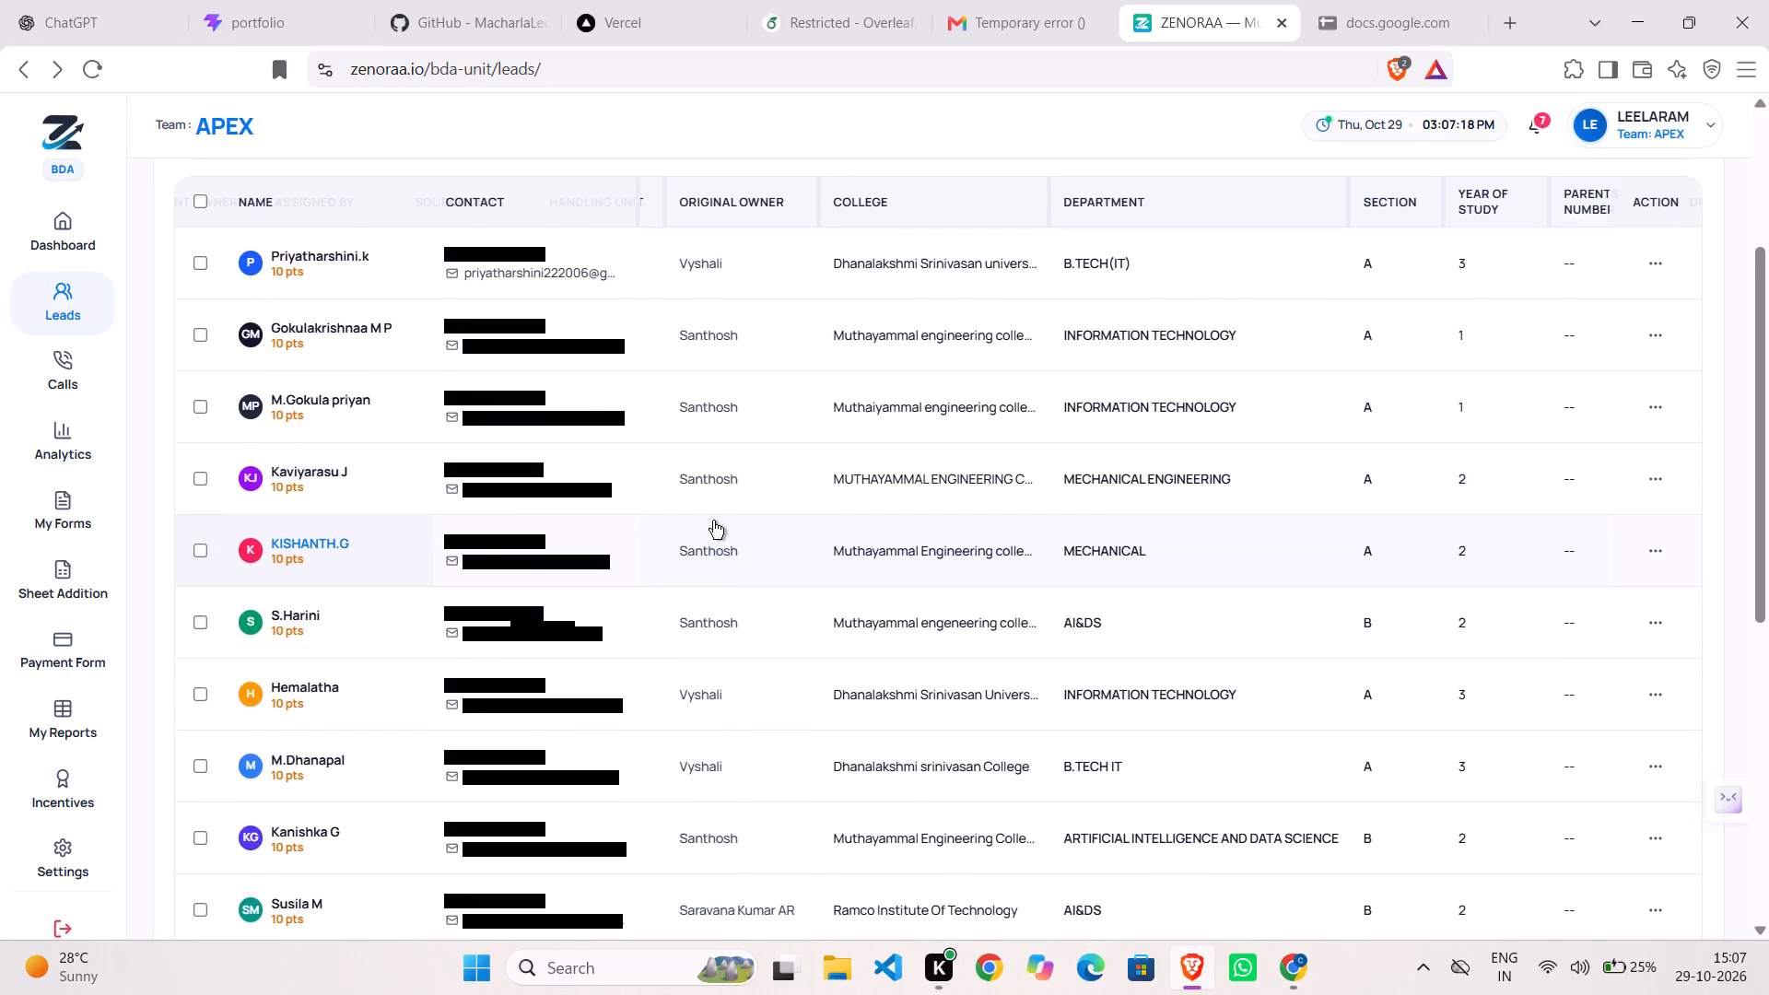
pyautogui.scroll(1, 713, 521)
pyautogui.hscroll(6, 713, 521)
pyautogui.hscroll(-6, 713, 521)
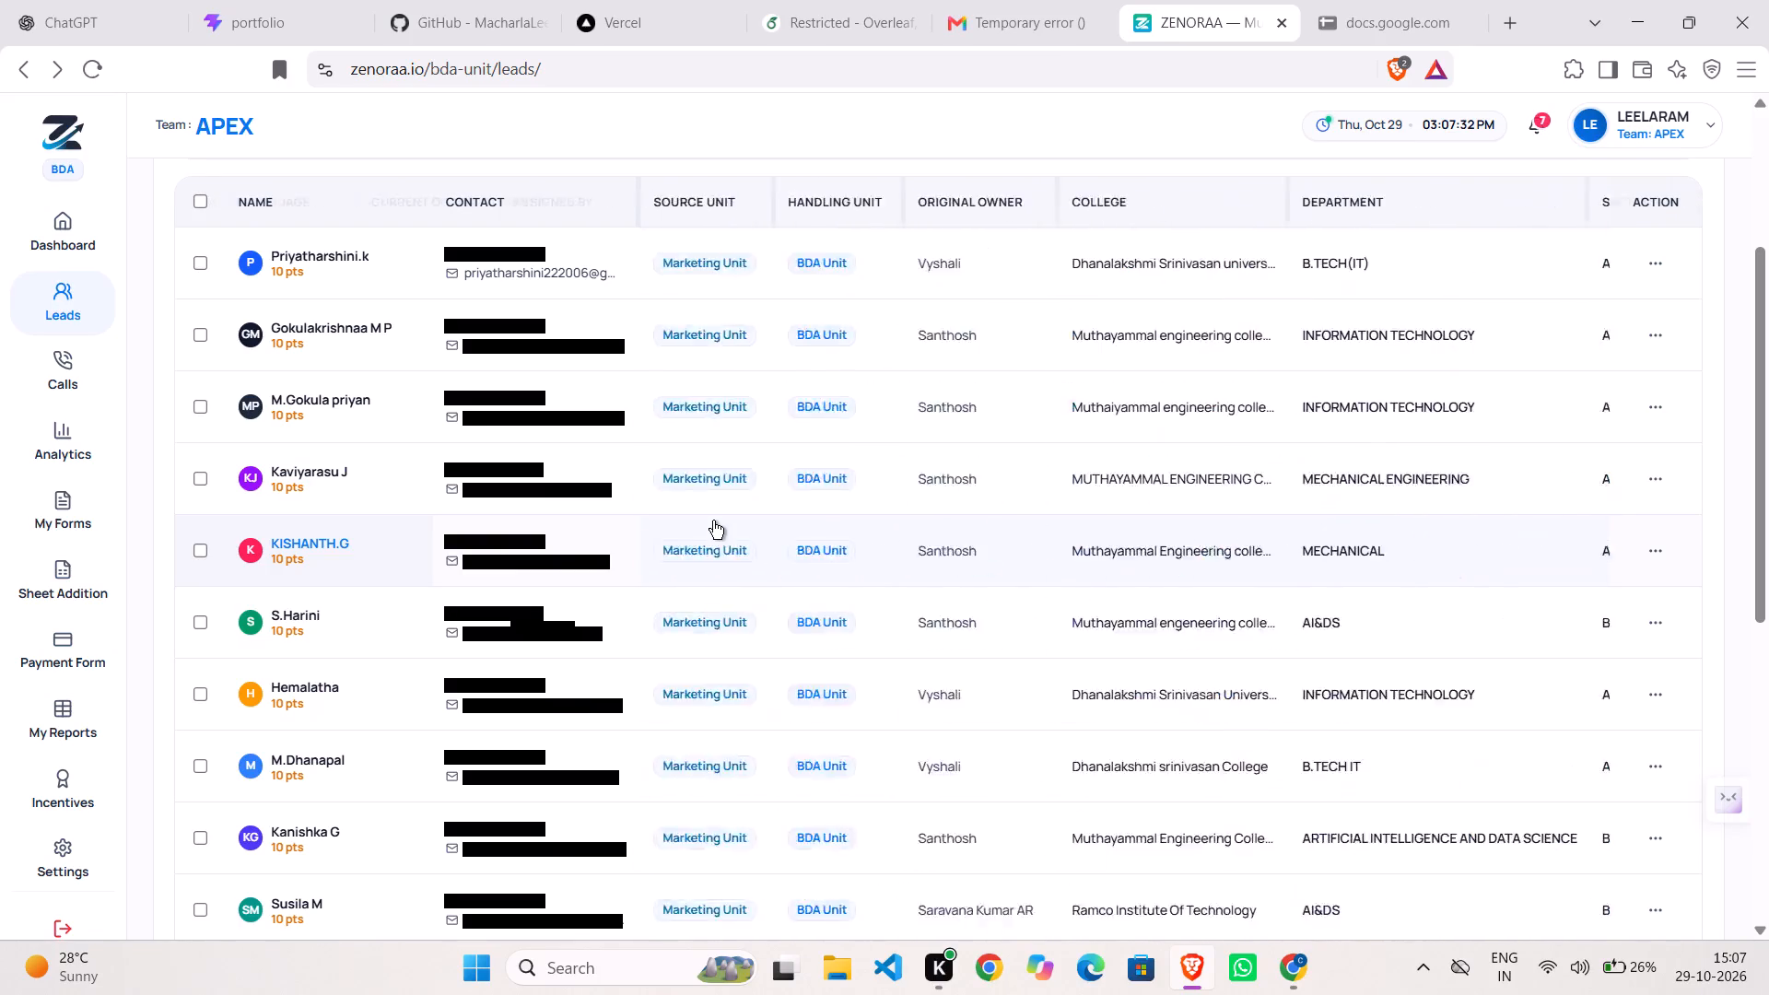
pyautogui.hscroll(-1, 713, 521)
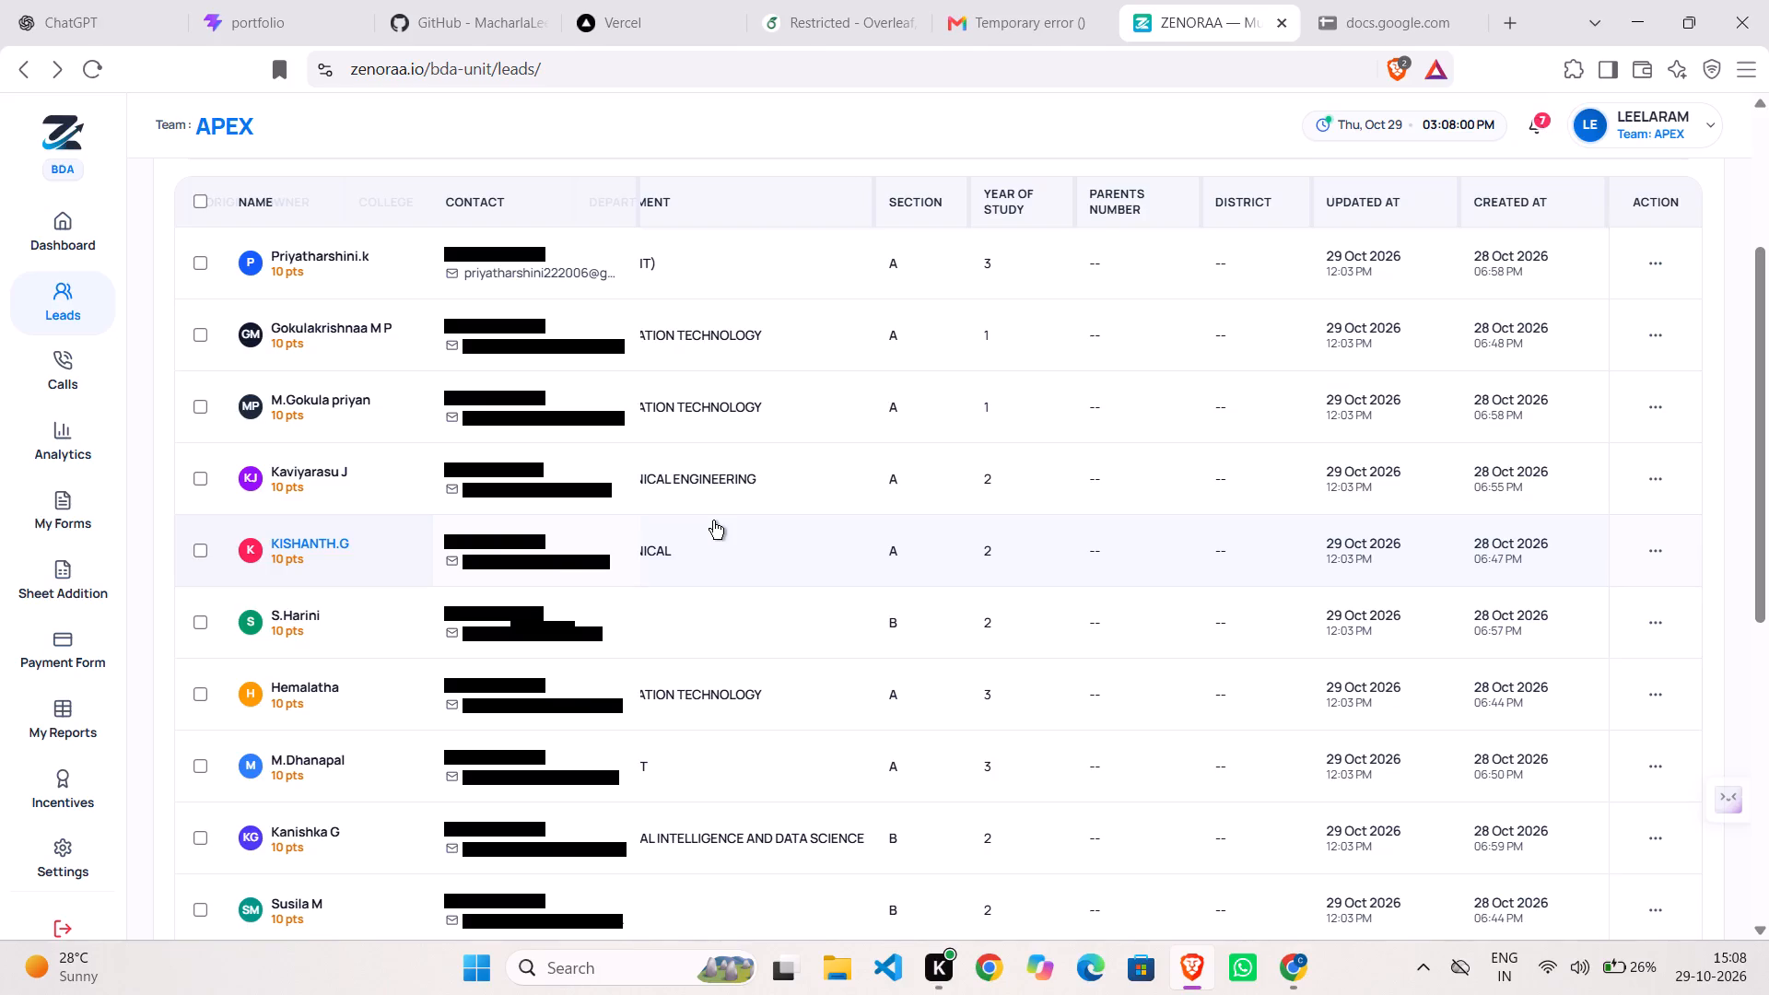
pyautogui.hscroll(6, 713, 521)
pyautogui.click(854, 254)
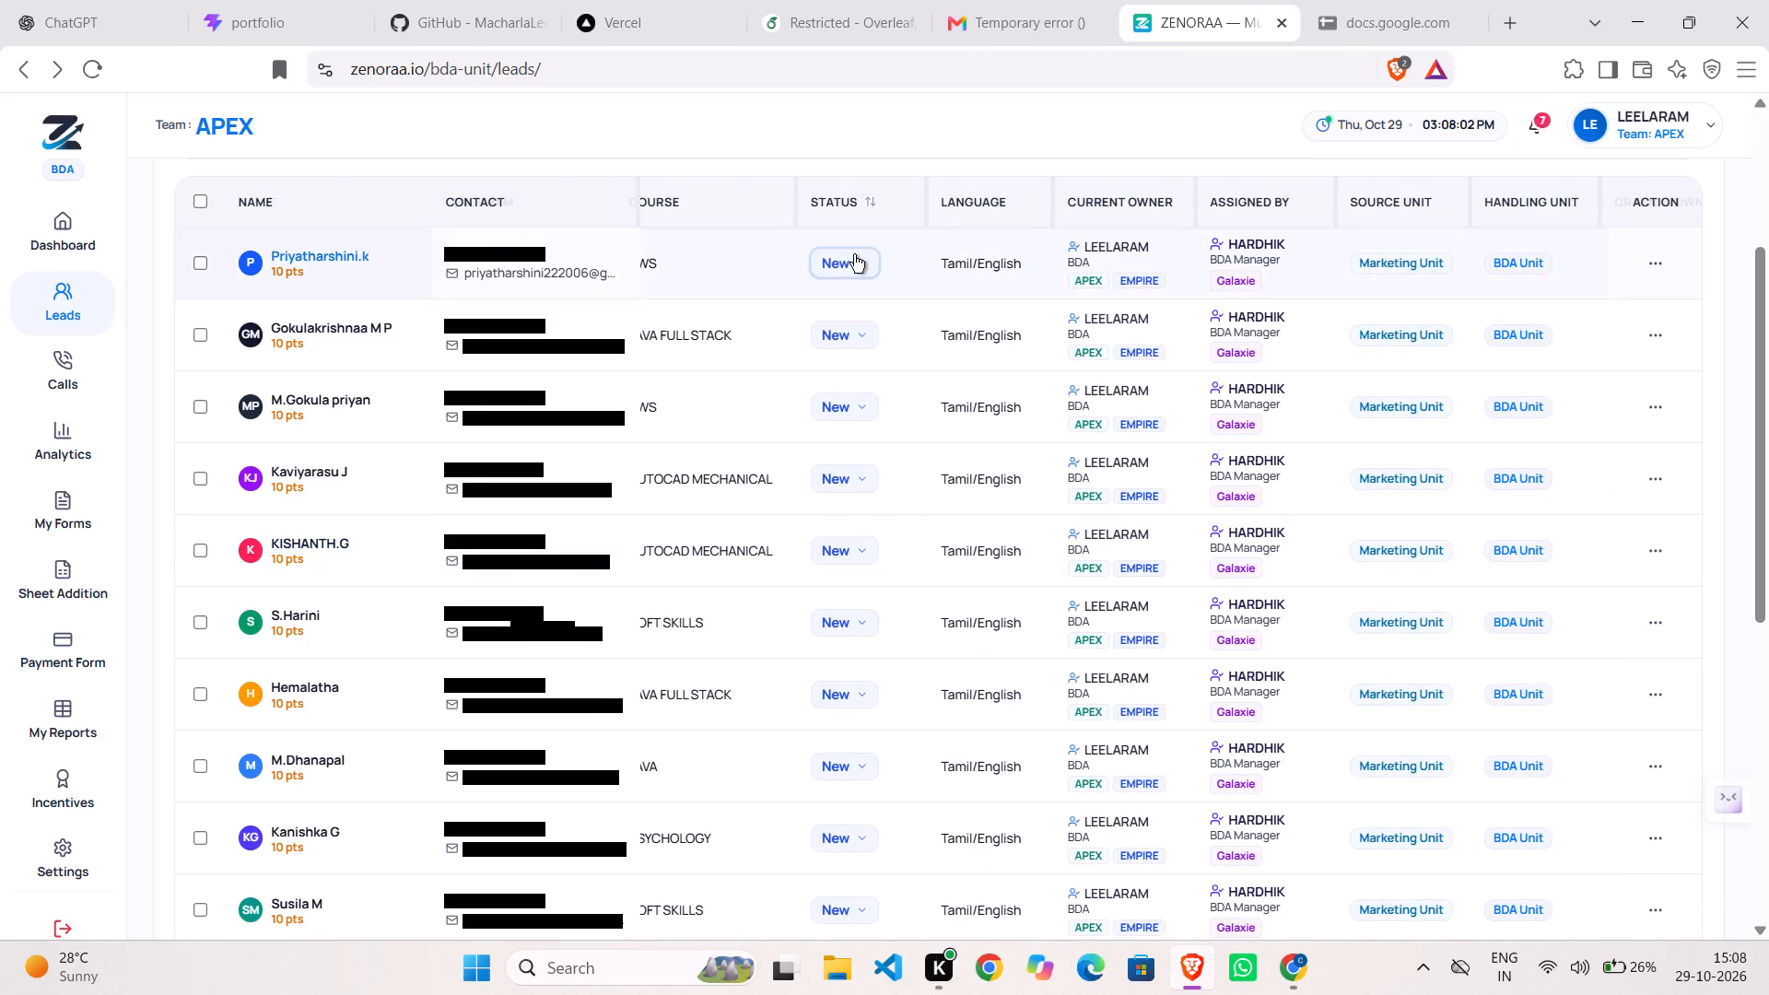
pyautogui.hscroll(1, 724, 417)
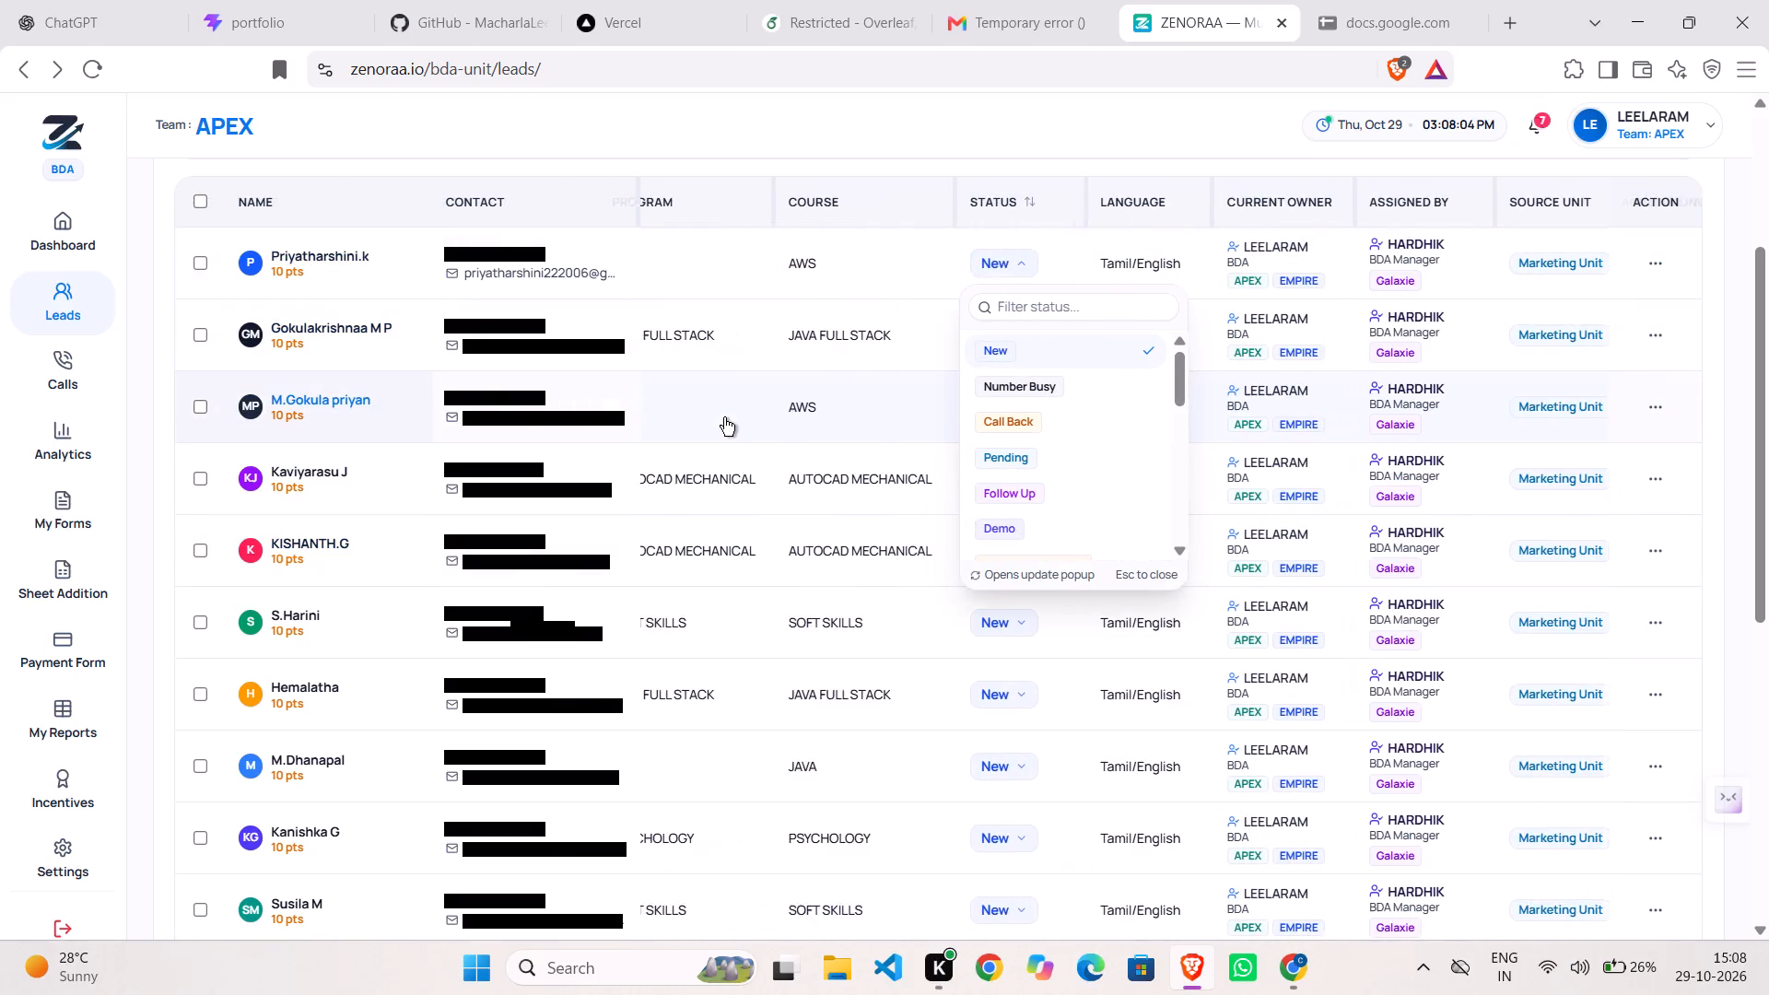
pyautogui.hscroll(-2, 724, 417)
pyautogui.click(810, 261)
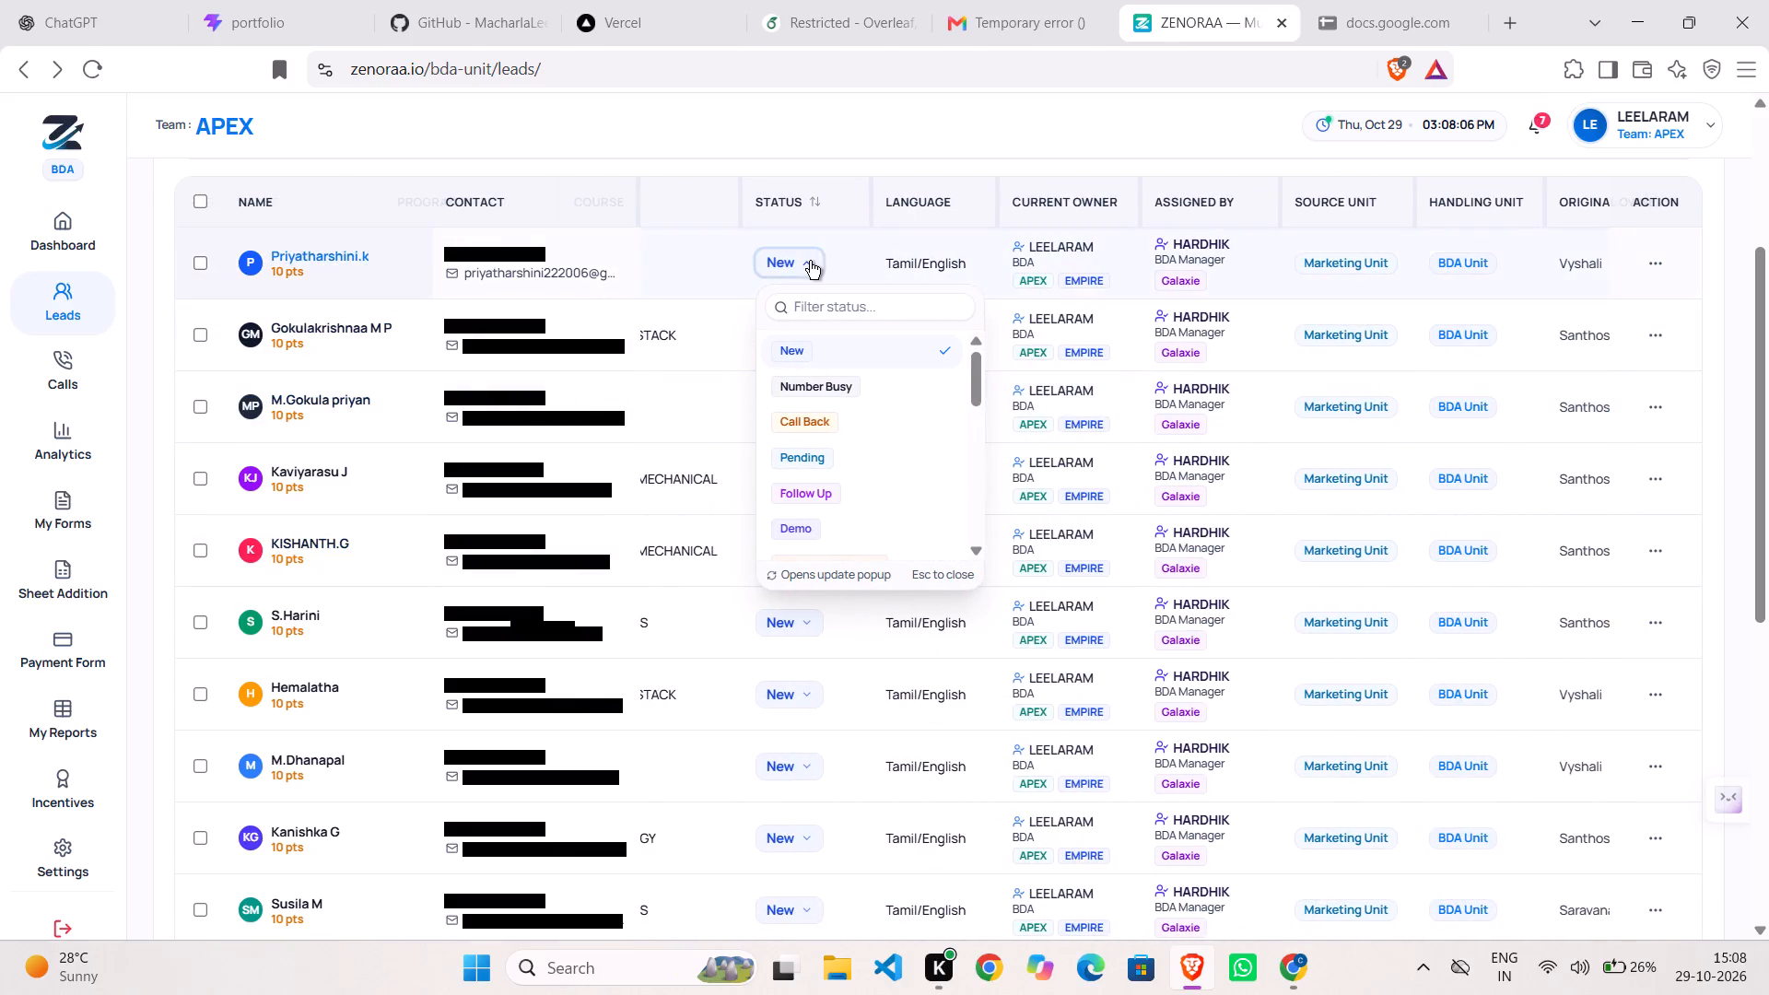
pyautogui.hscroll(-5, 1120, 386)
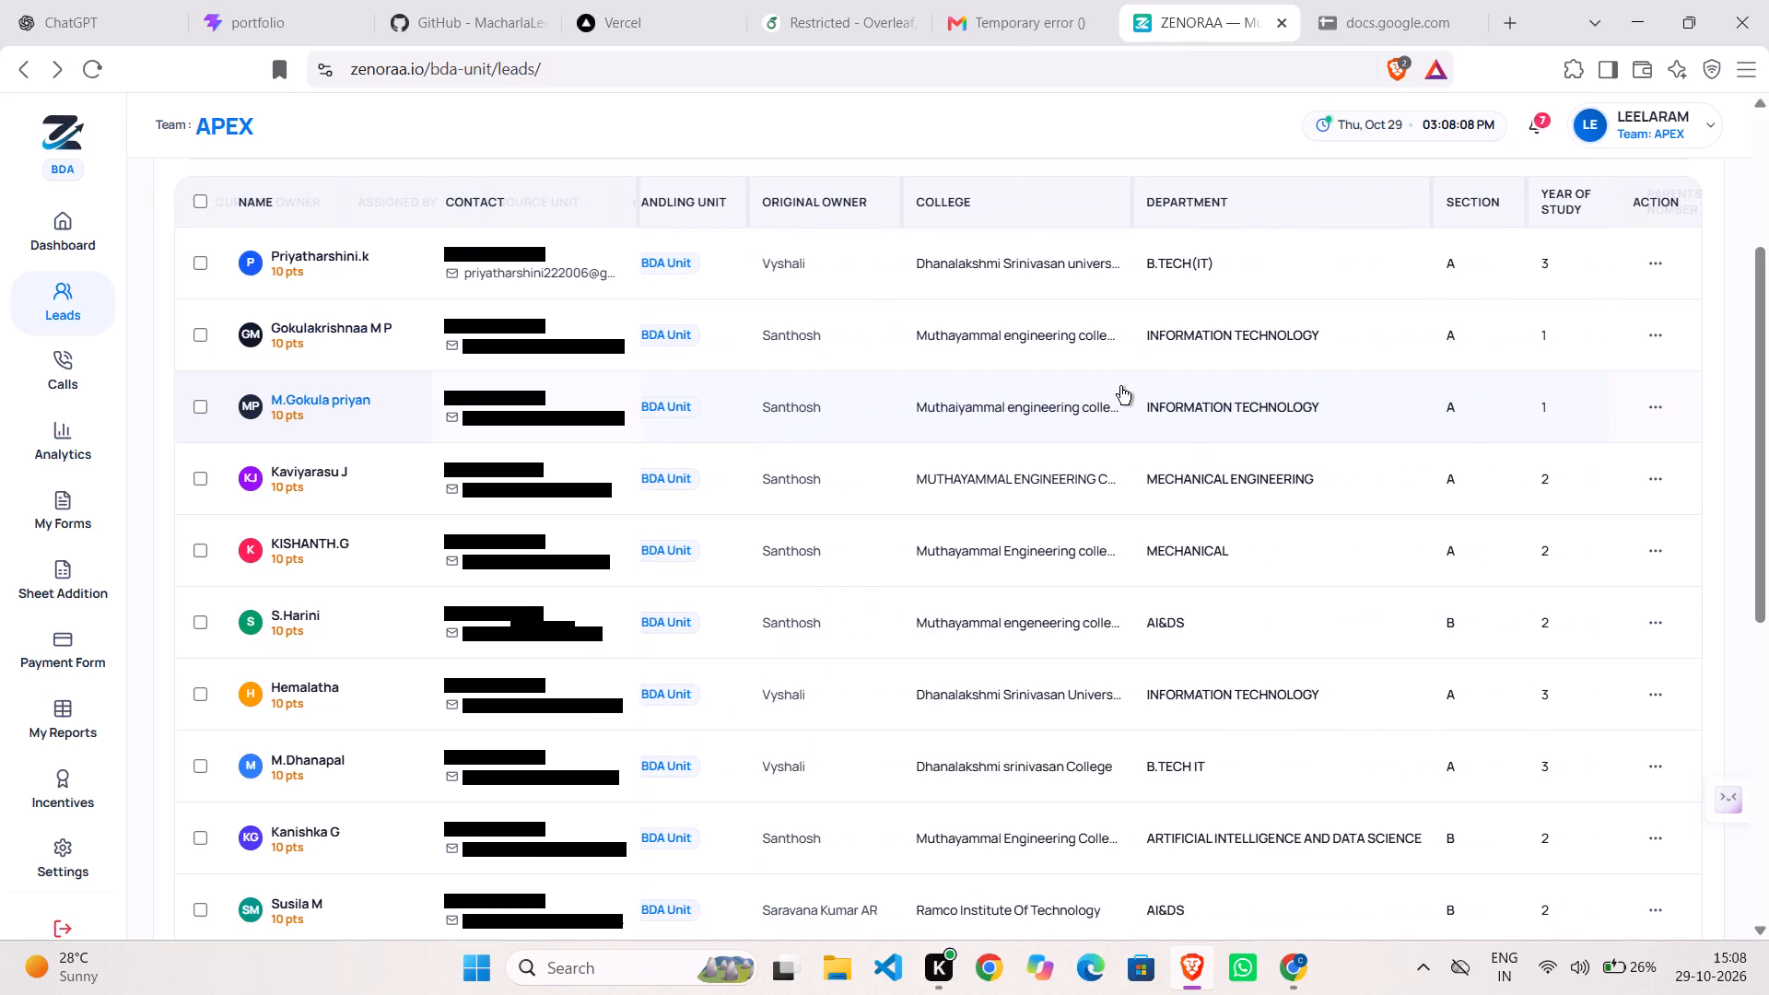
# Examine the colleges, departments and original owners of the new leads further down the table.
pyautogui.hscroll(-1, 1120, 386)
pyautogui.scroll(-1, 1120, 386)
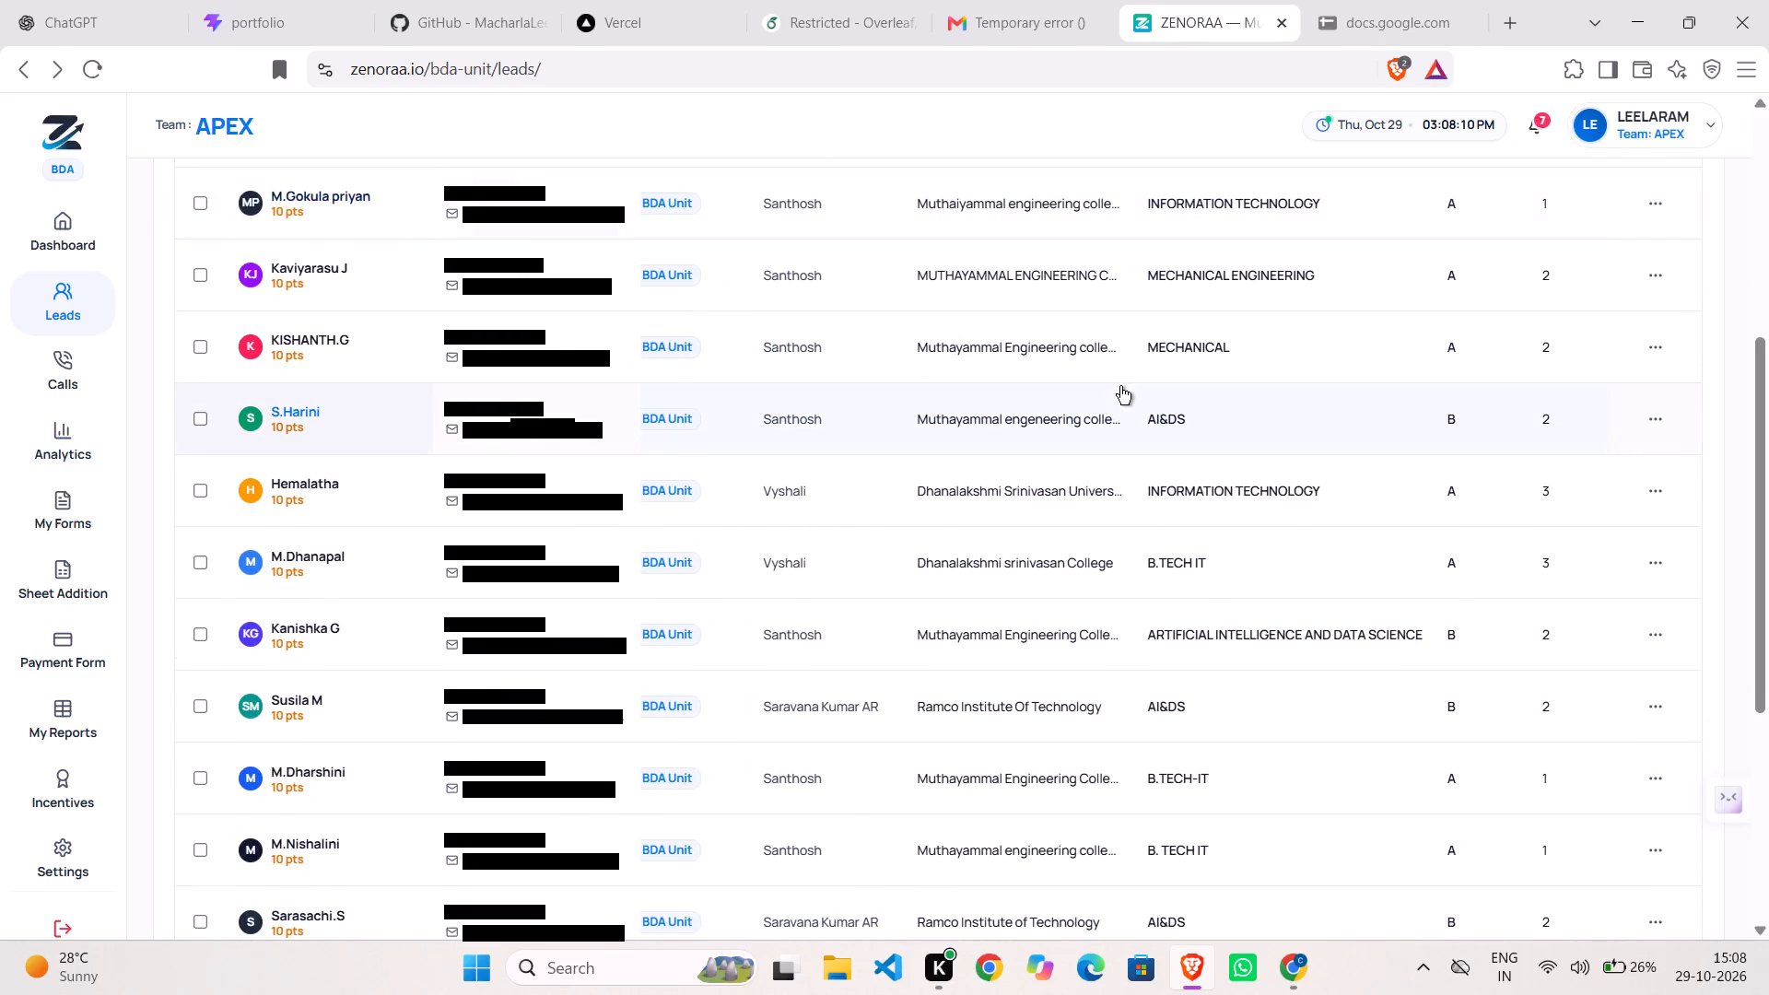
pyautogui.scroll(-1, 1120, 386)
pyautogui.hscroll(1, 1120, 386)
pyautogui.scroll(2, 1120, 386)
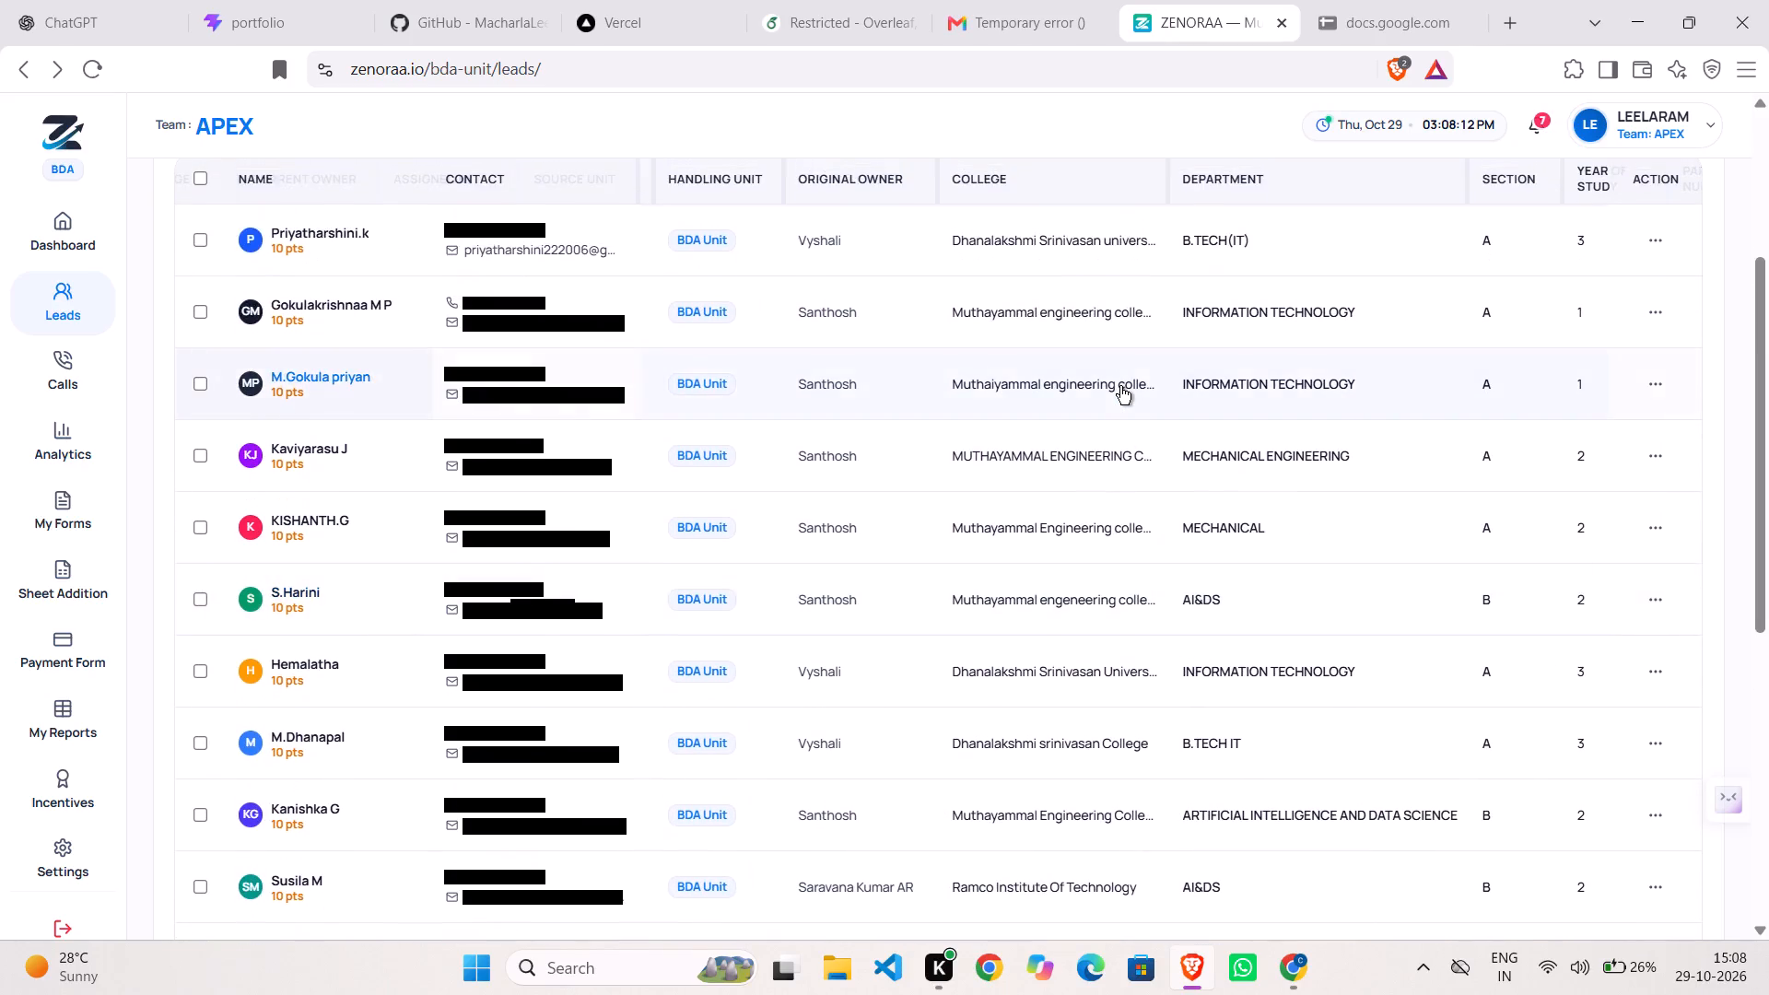
pyautogui.scroll(-2, 1120, 386)
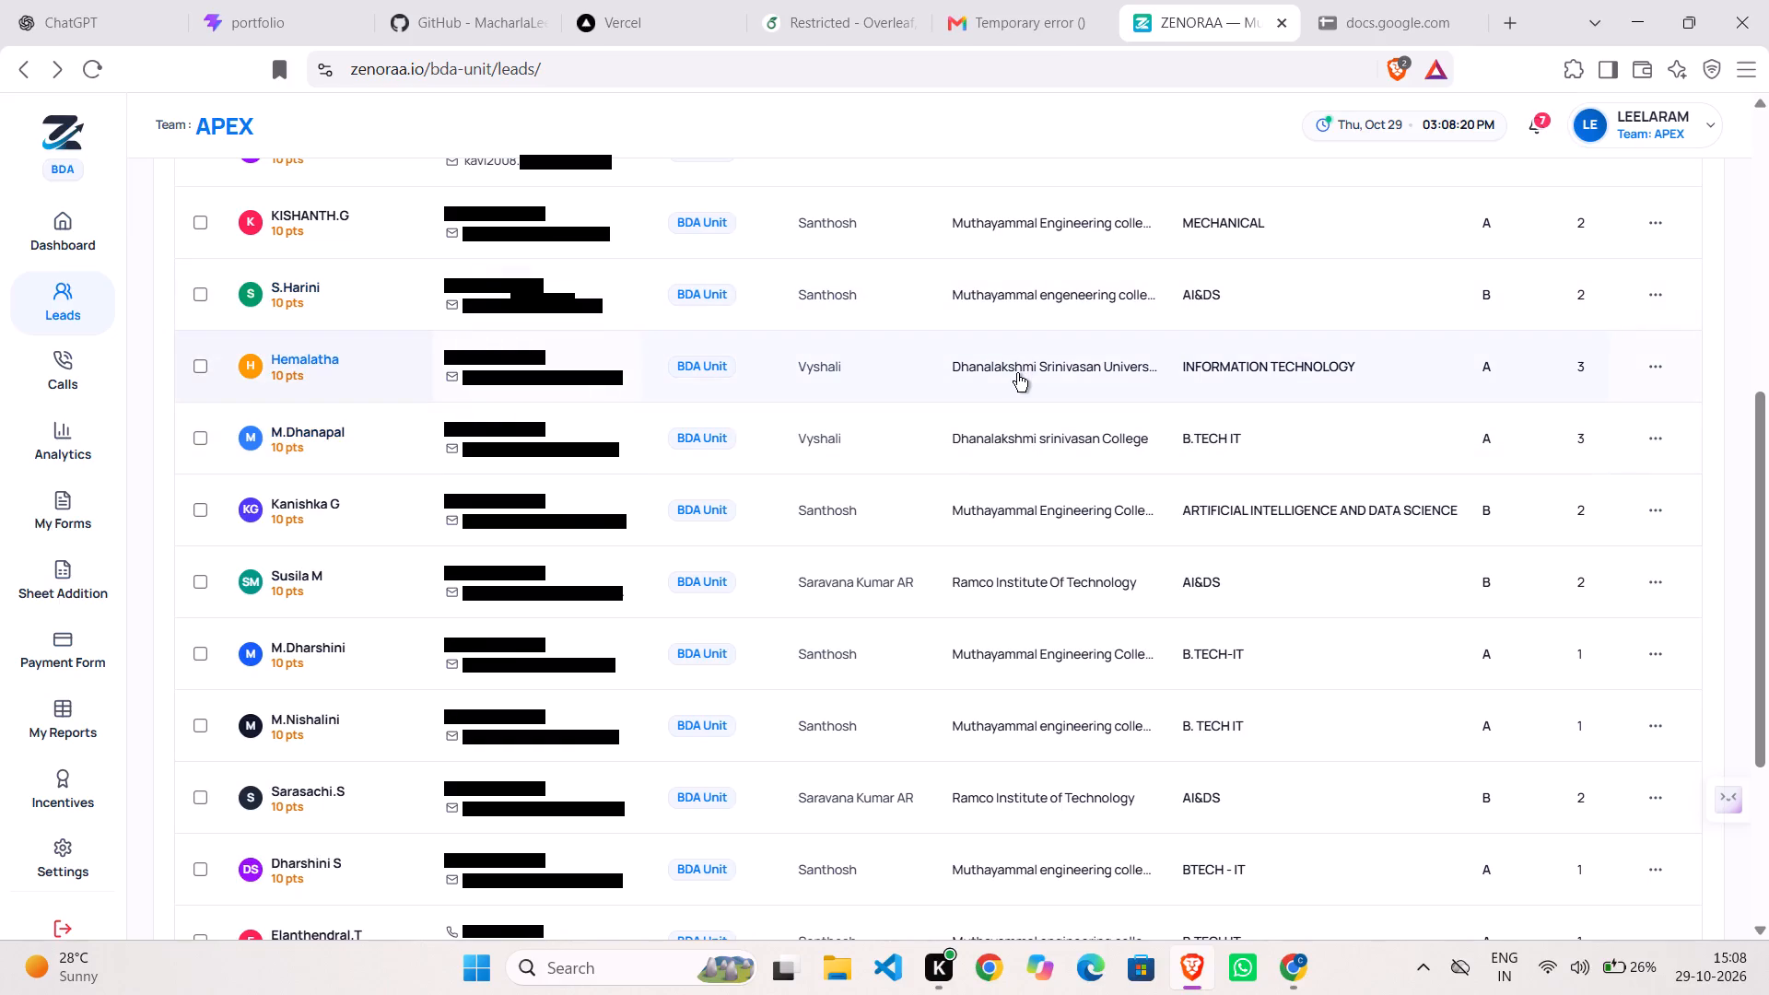
pyautogui.hscroll(7, 1017, 373)
pyautogui.hscroll(-3, 1017, 373)
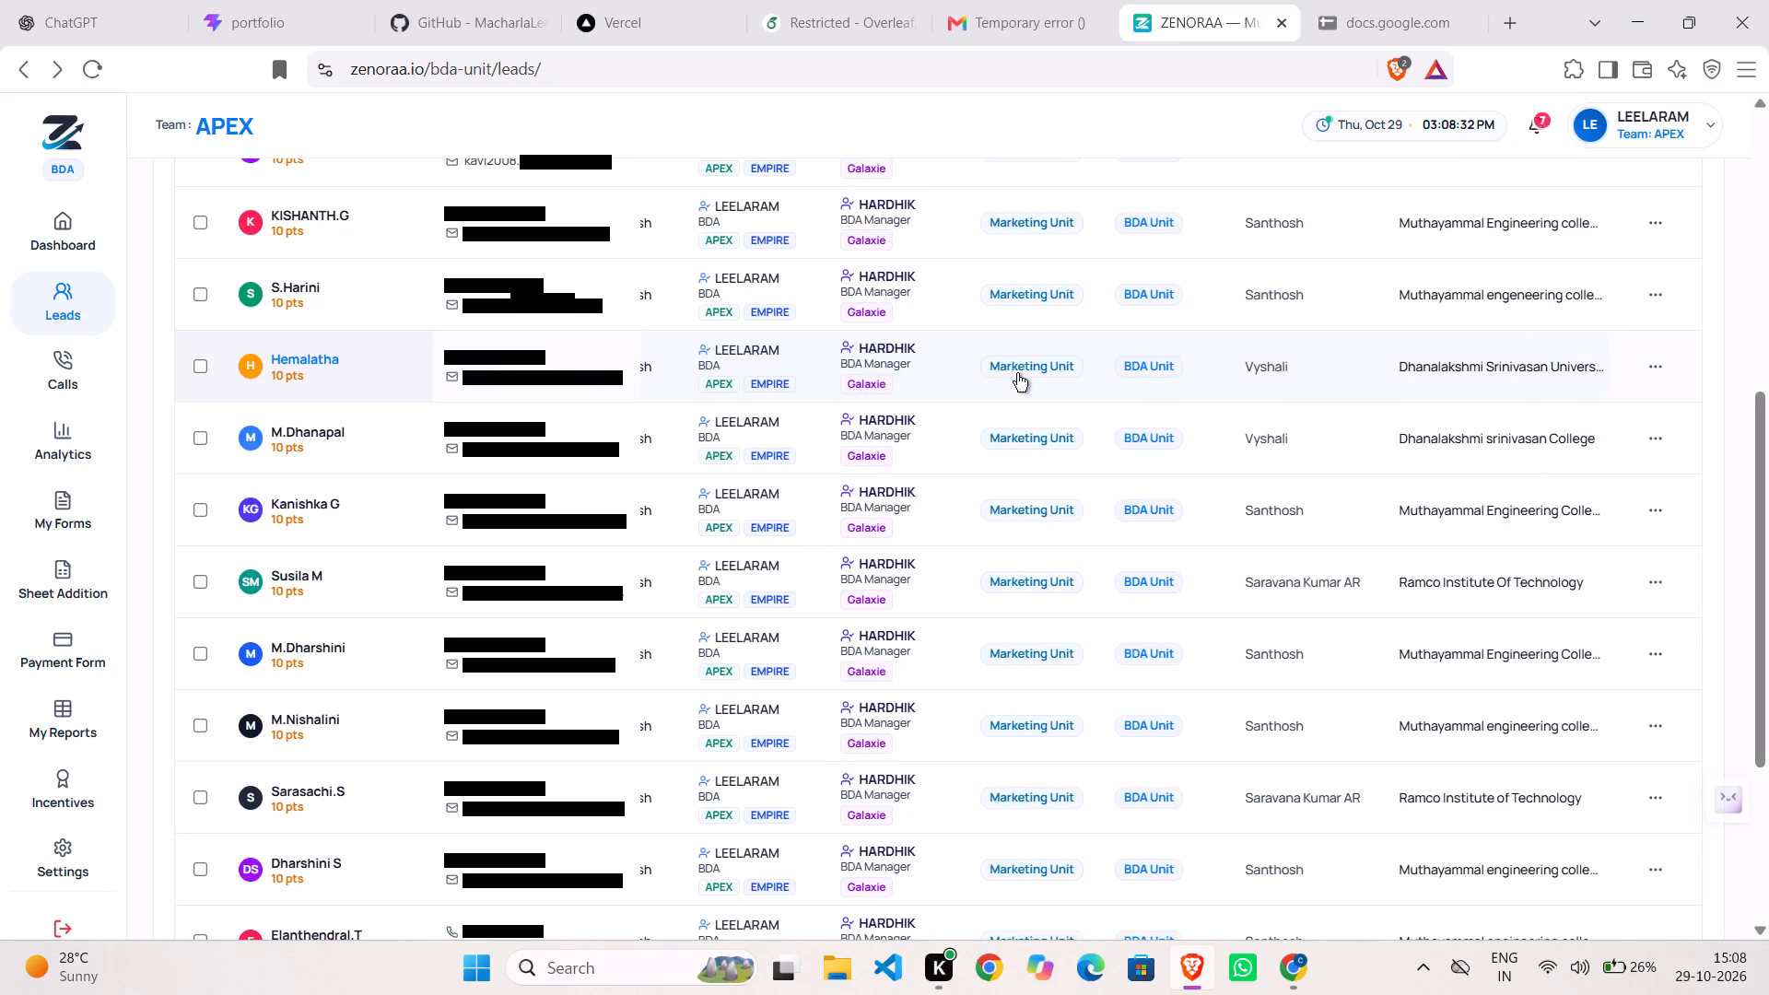
# Update the Java Full Stack lead from Dhanalakshmi Srinivasan University to Call Back with the remark "evening" and save it.
pyautogui.hscroll(5, 861, 365)
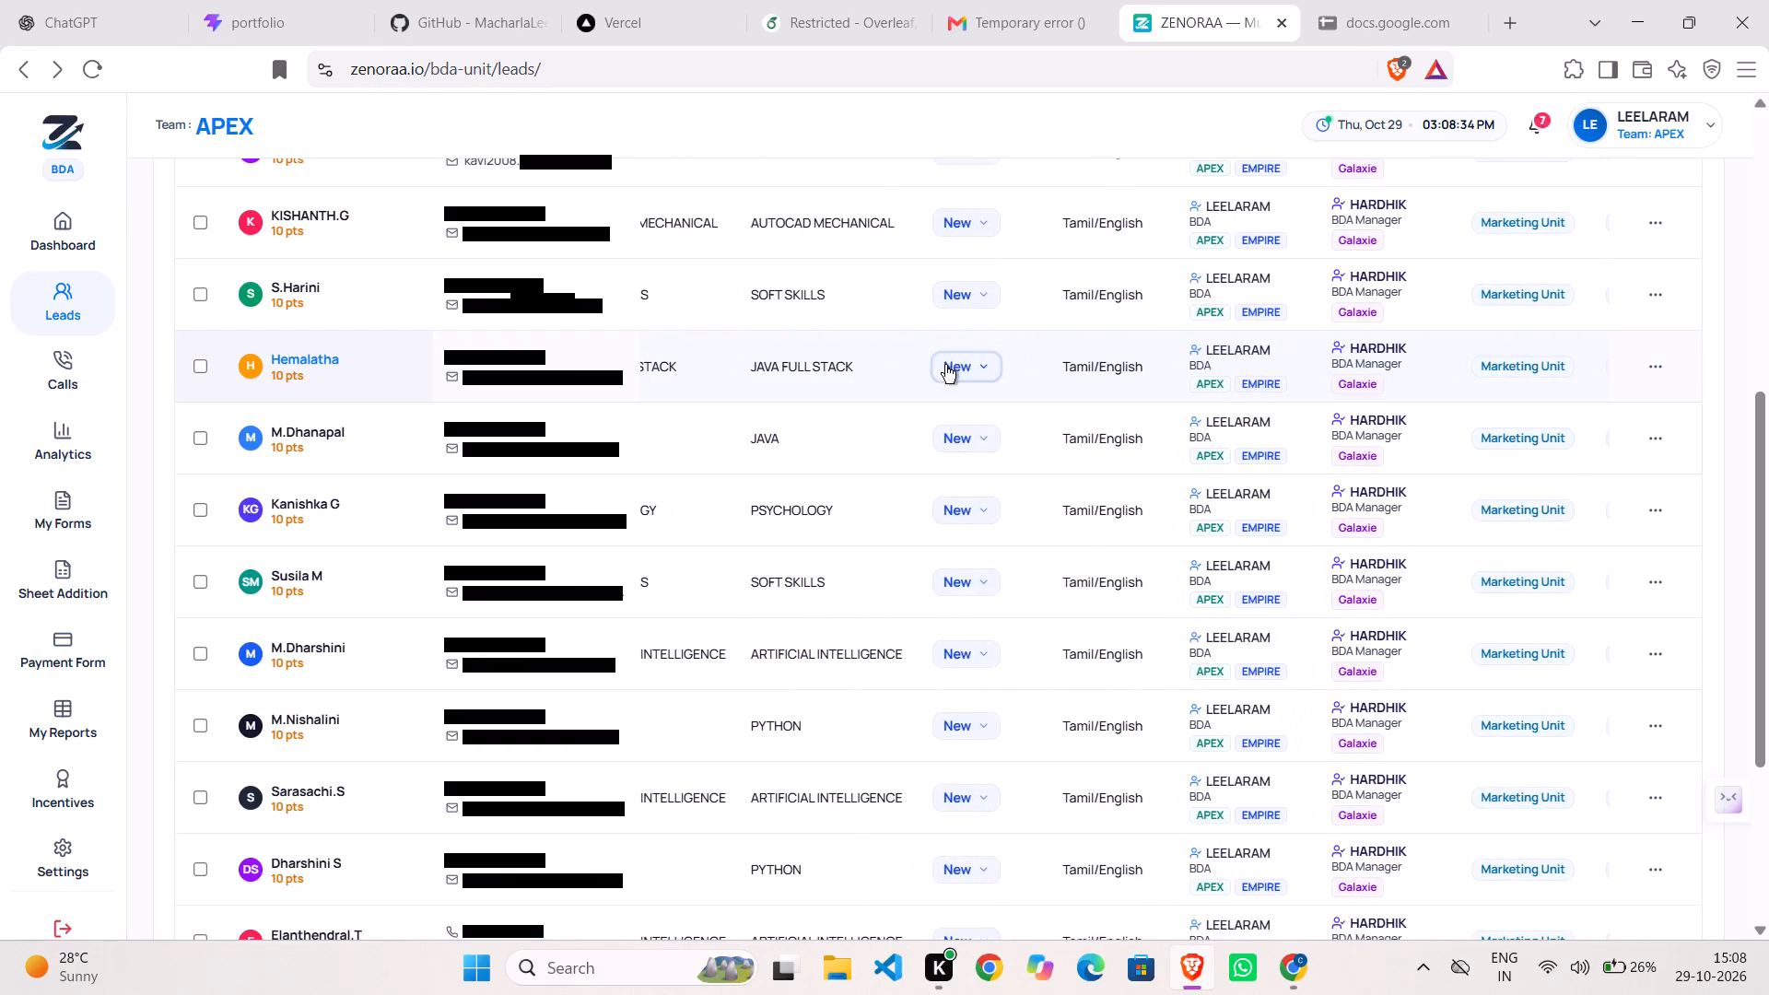
pyautogui.click(945, 364)
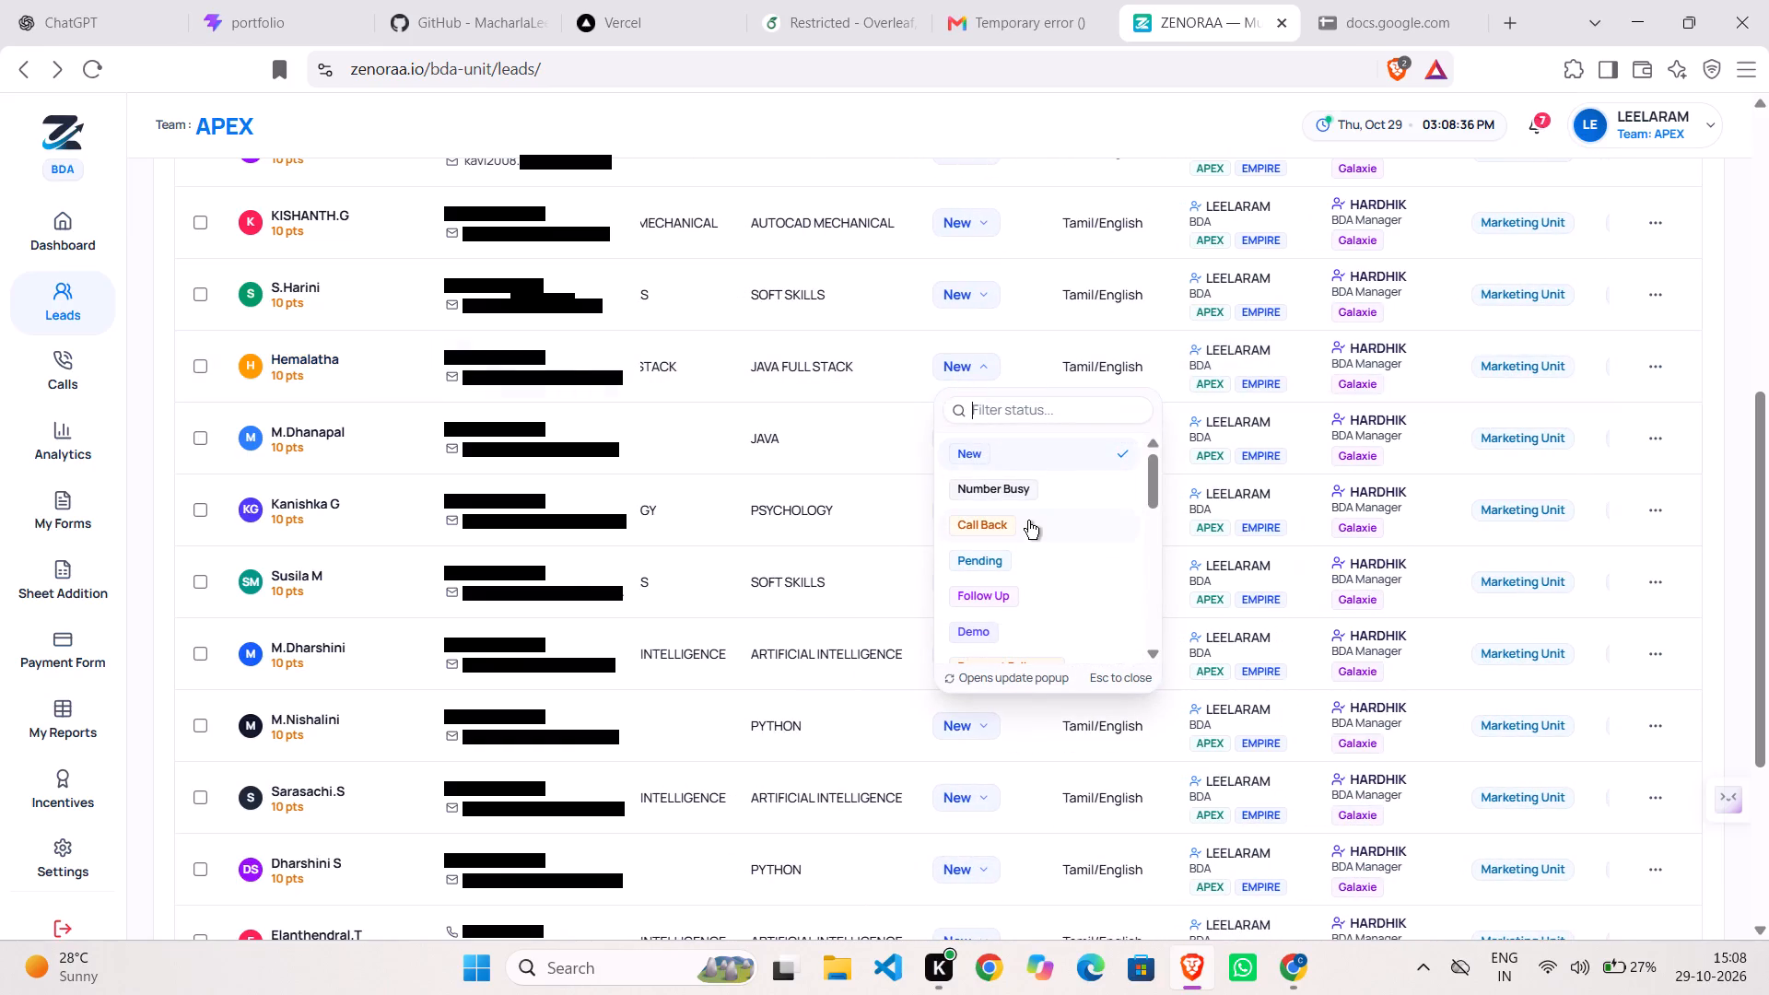
pyautogui.scroll(-1, 1028, 521)
pyautogui.click(995, 474)
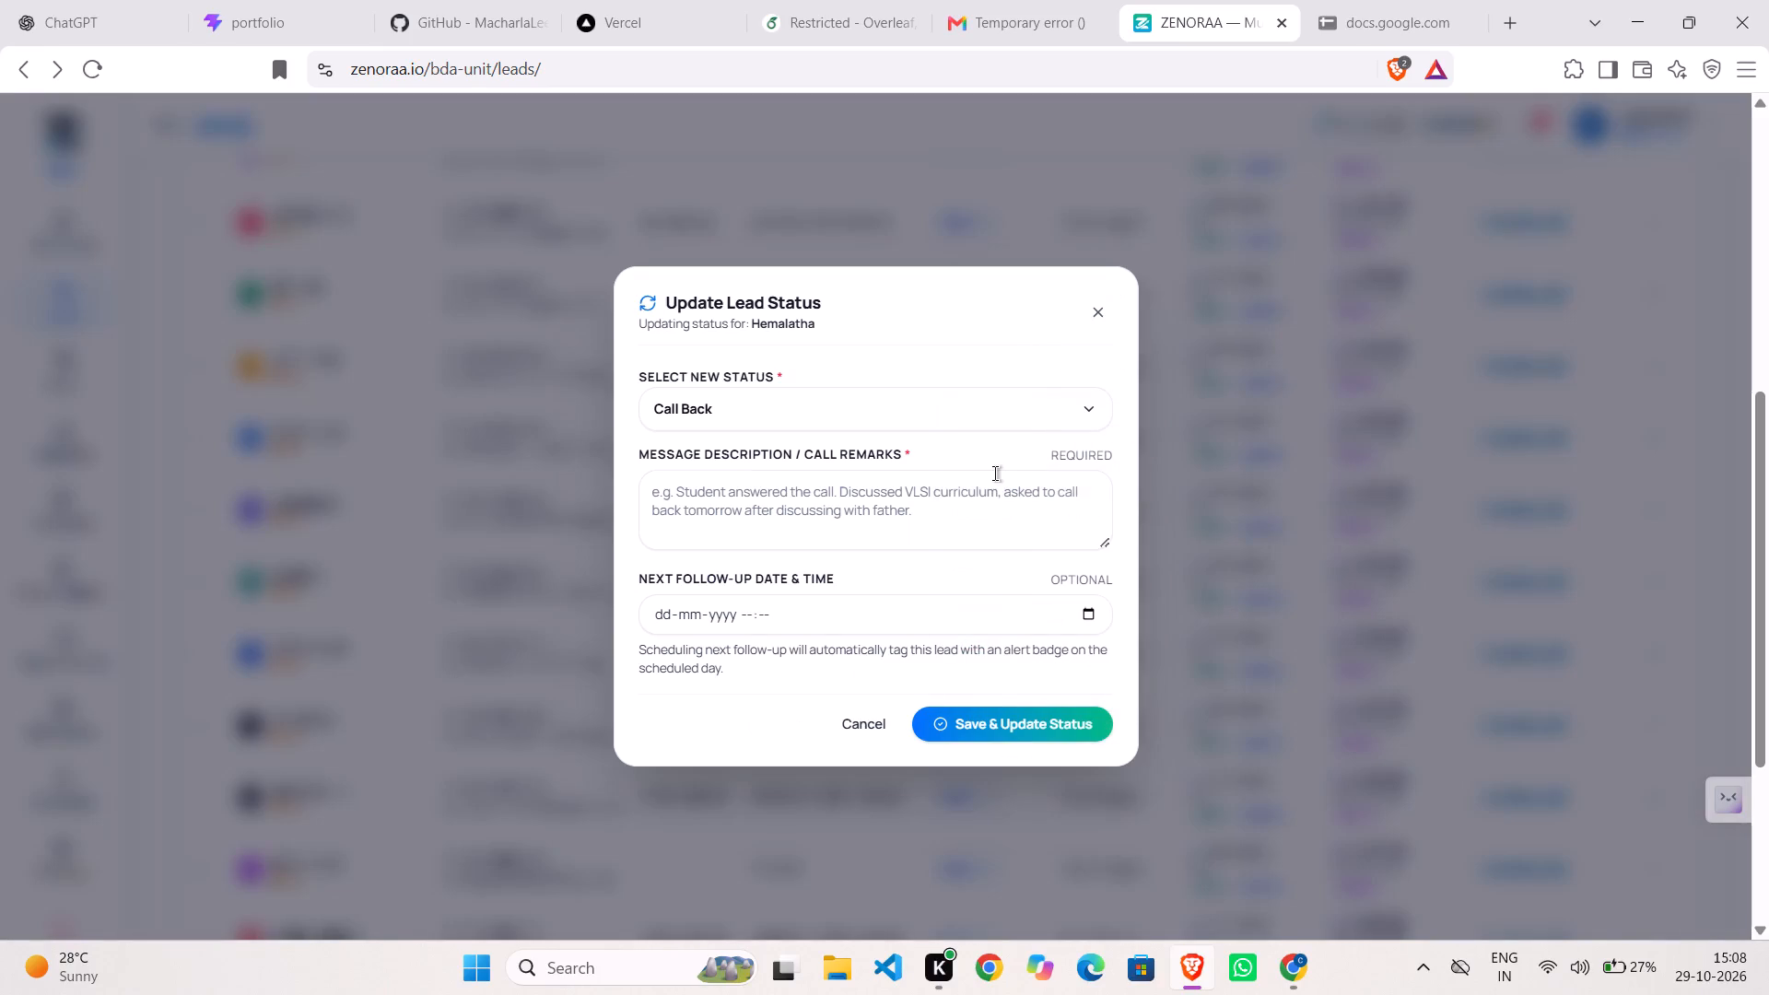
pyautogui.click(893, 523)
pyautogui.write('EVENING')
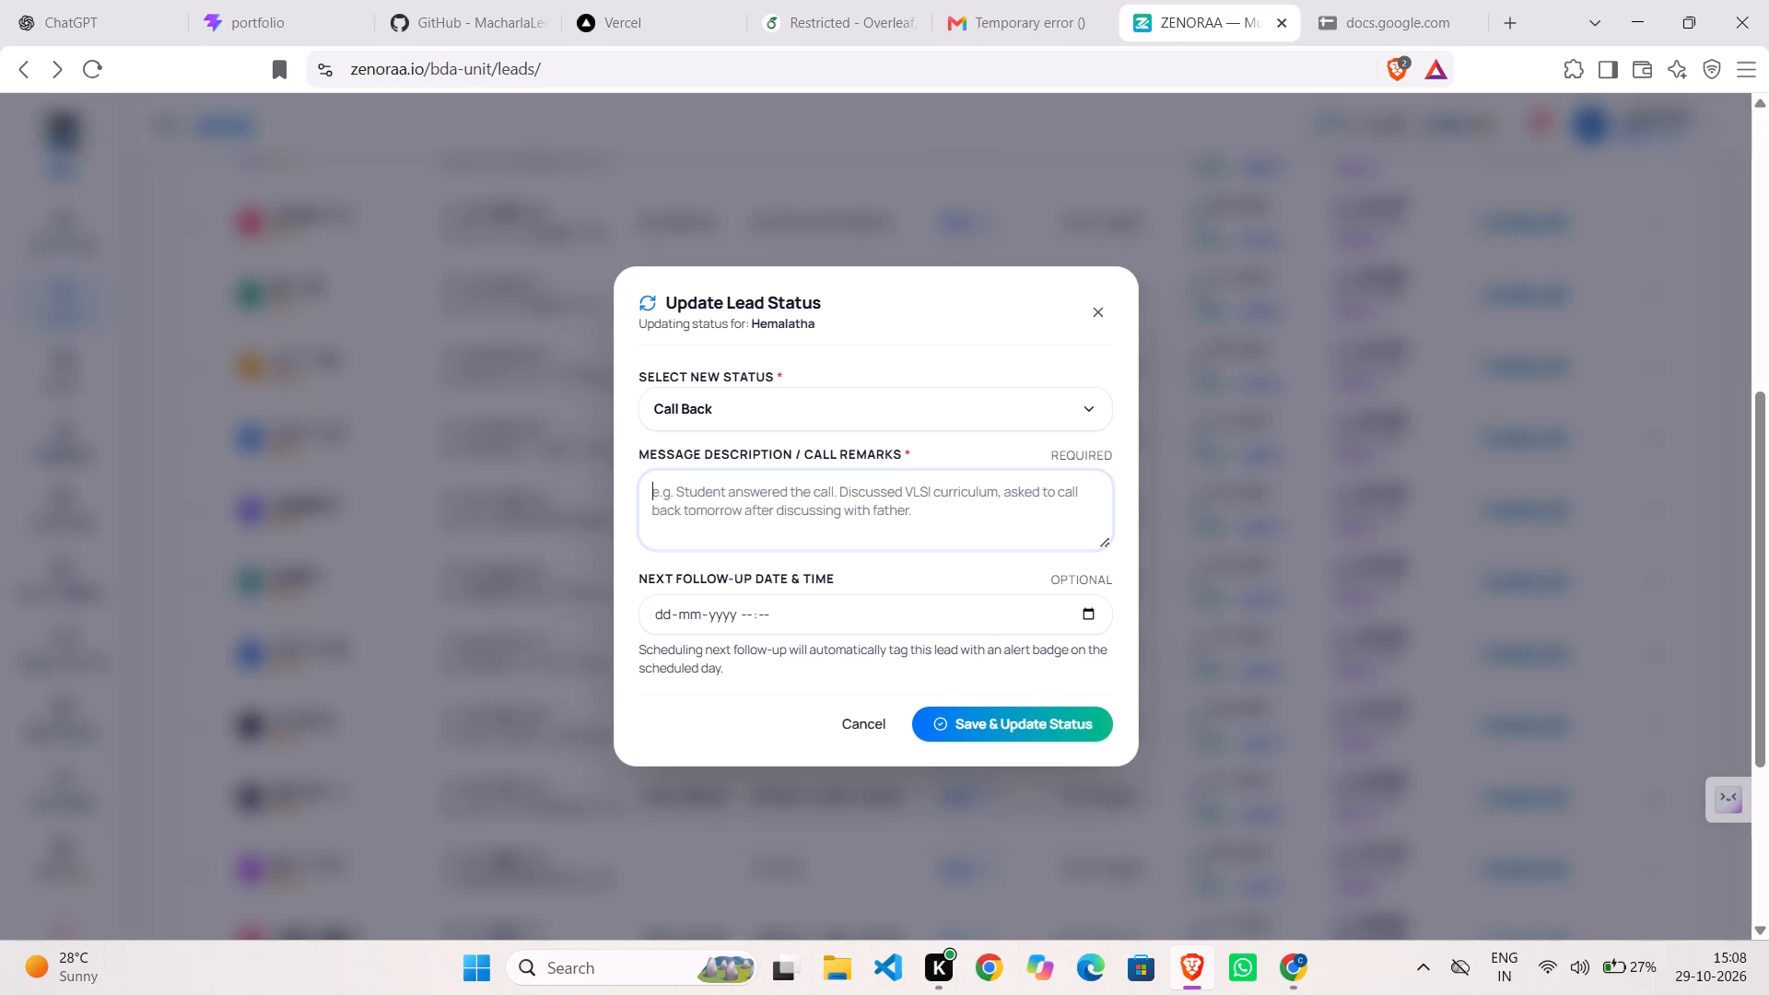
pyautogui.write('eveno')
pyautogui.press('BackSpace')
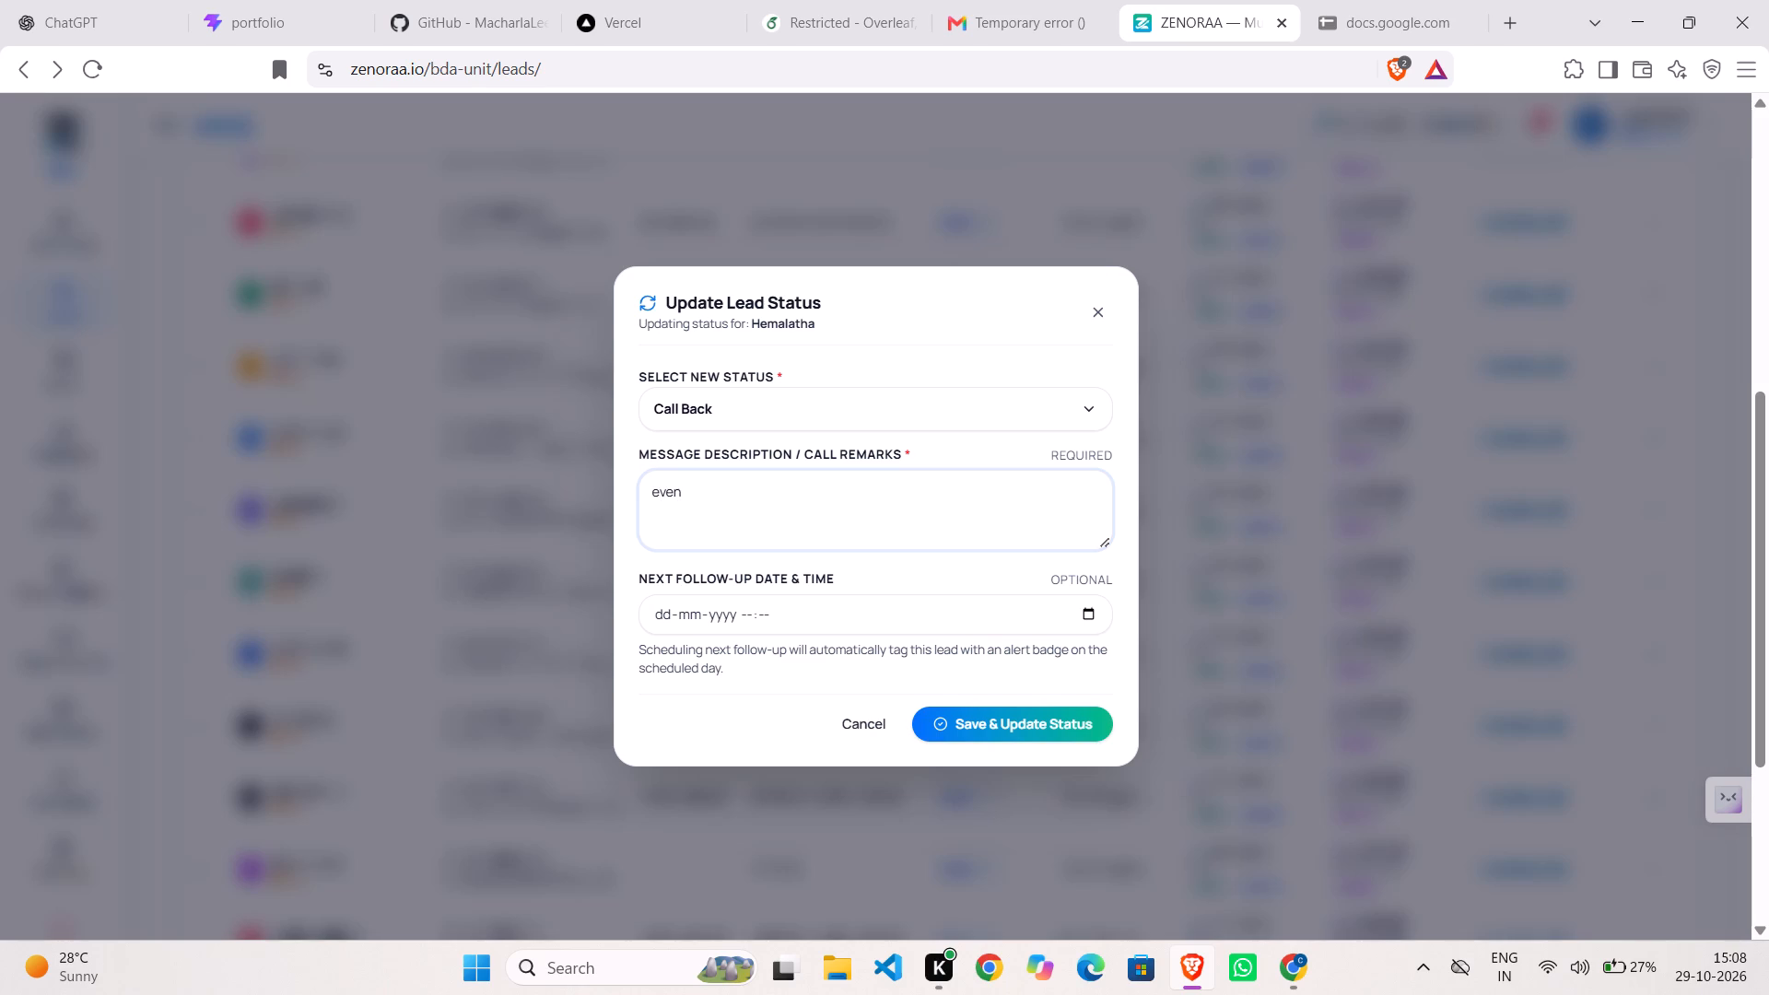
pyautogui.write('ing')
pyautogui.press('space')
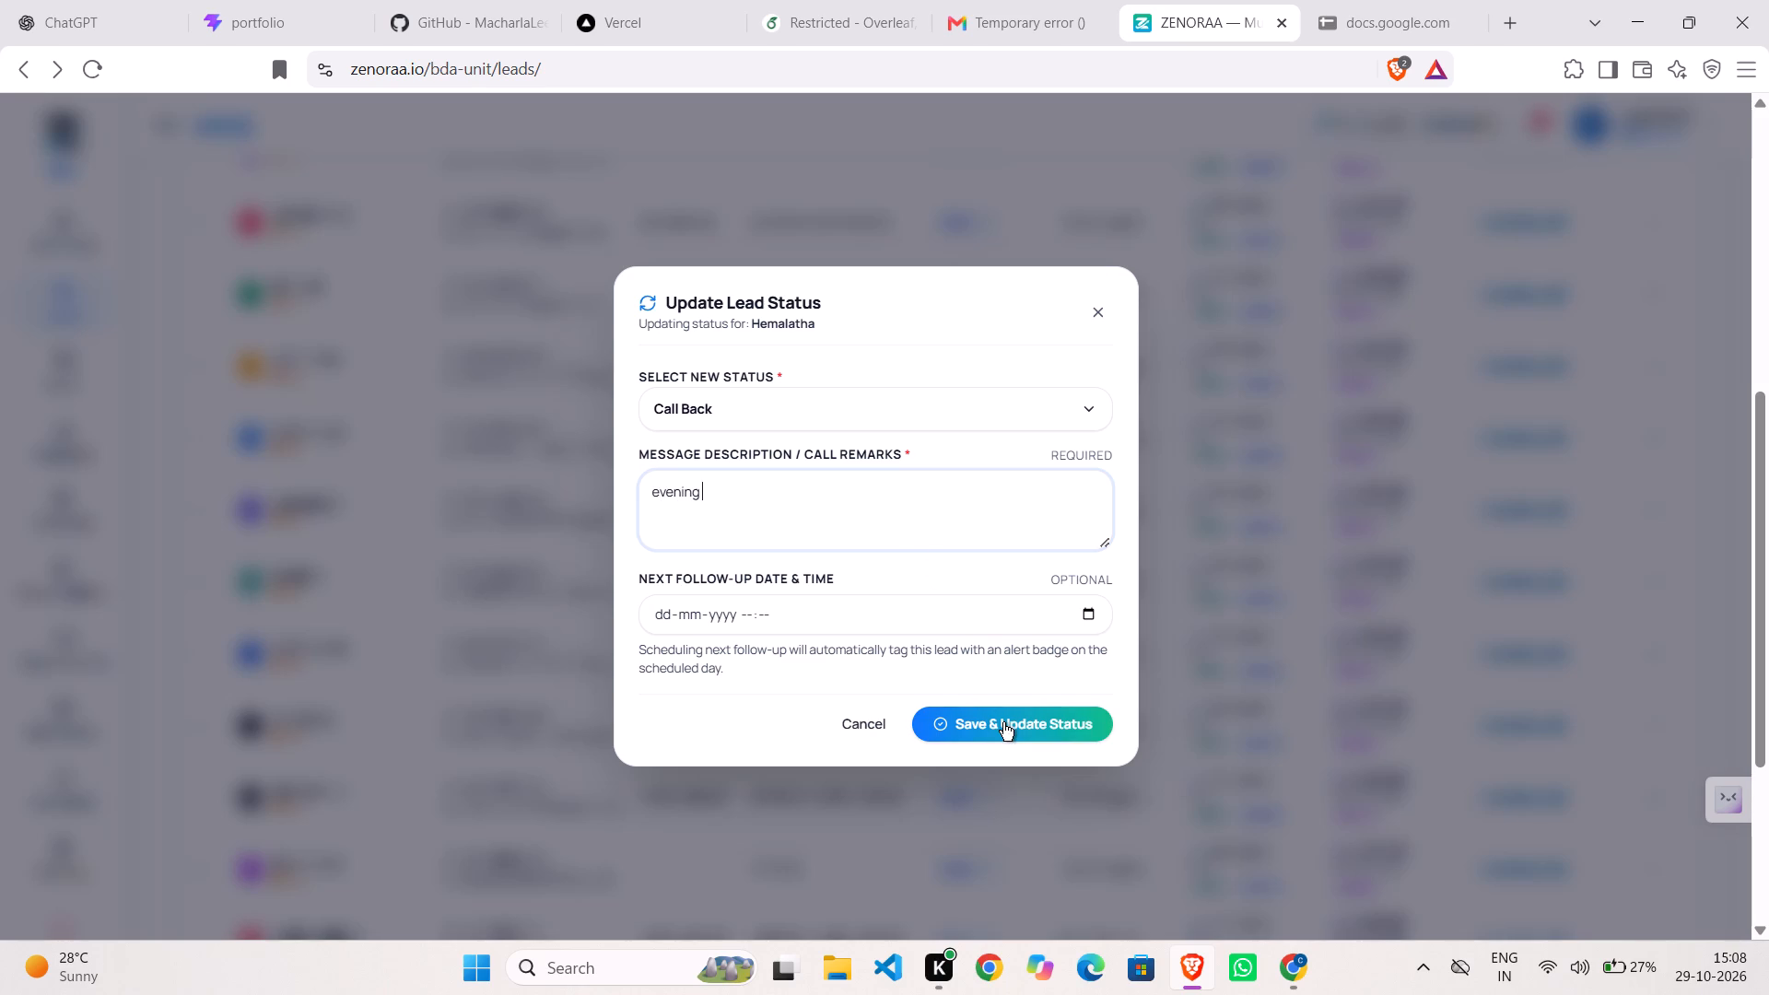
pyautogui.click(1003, 722)
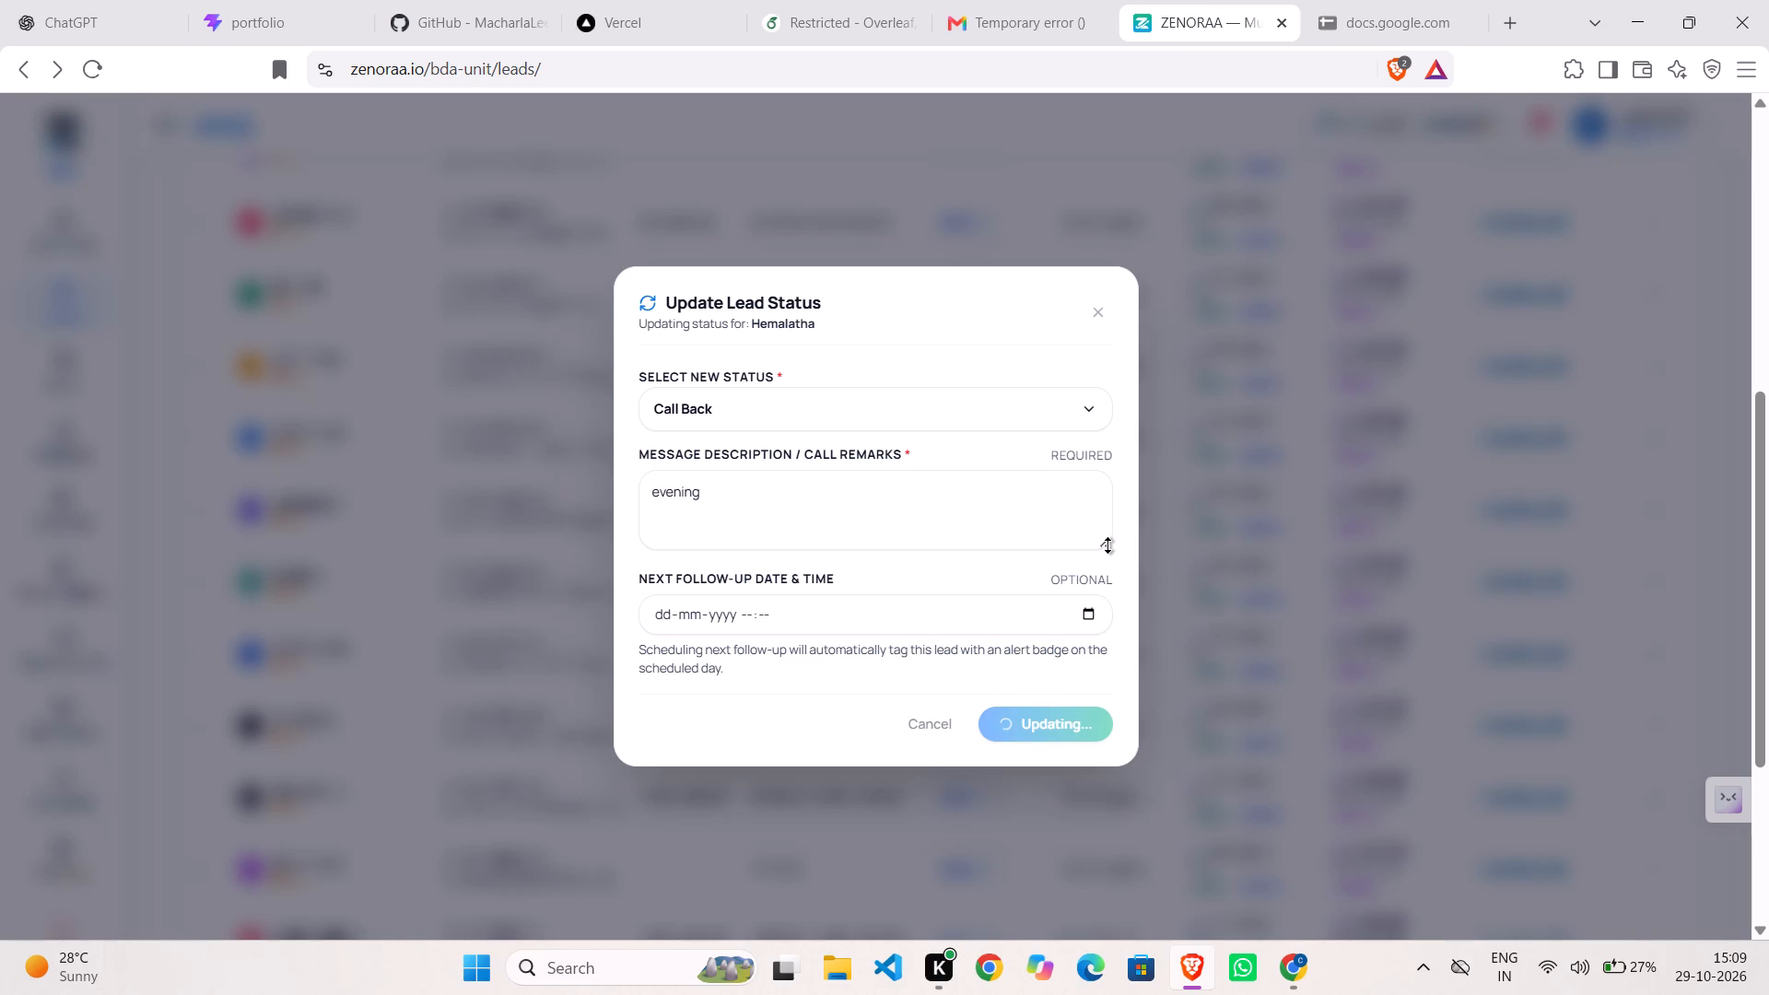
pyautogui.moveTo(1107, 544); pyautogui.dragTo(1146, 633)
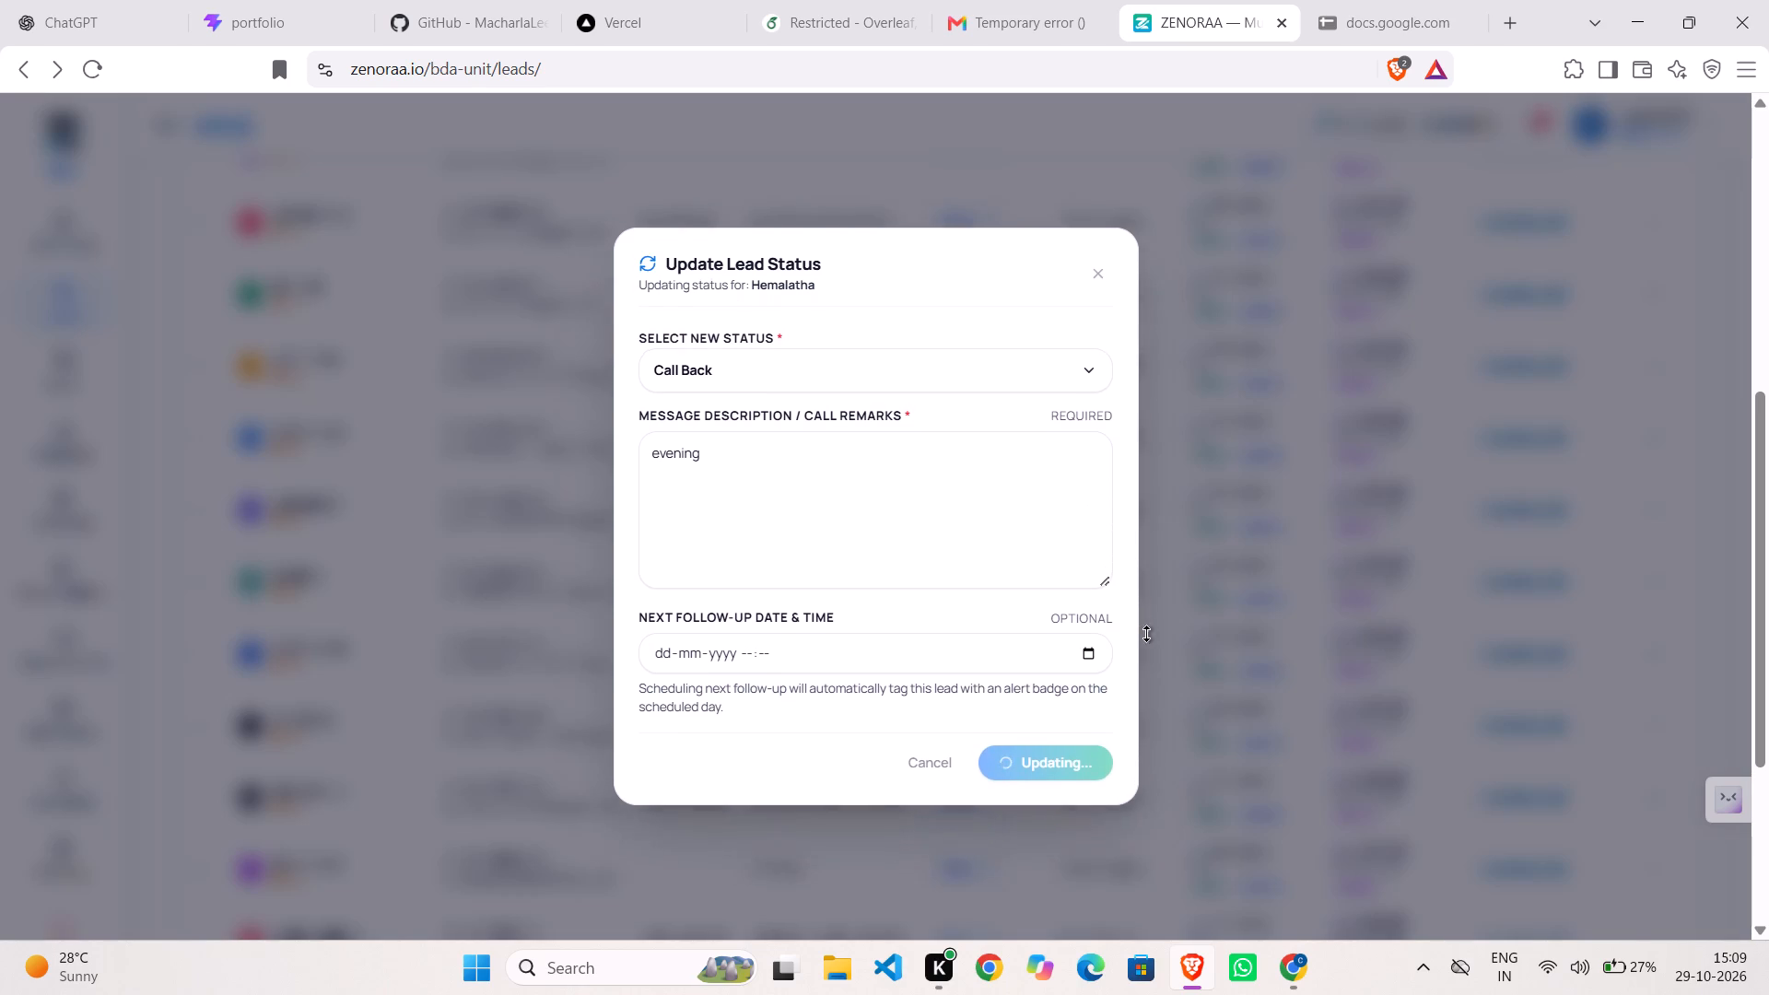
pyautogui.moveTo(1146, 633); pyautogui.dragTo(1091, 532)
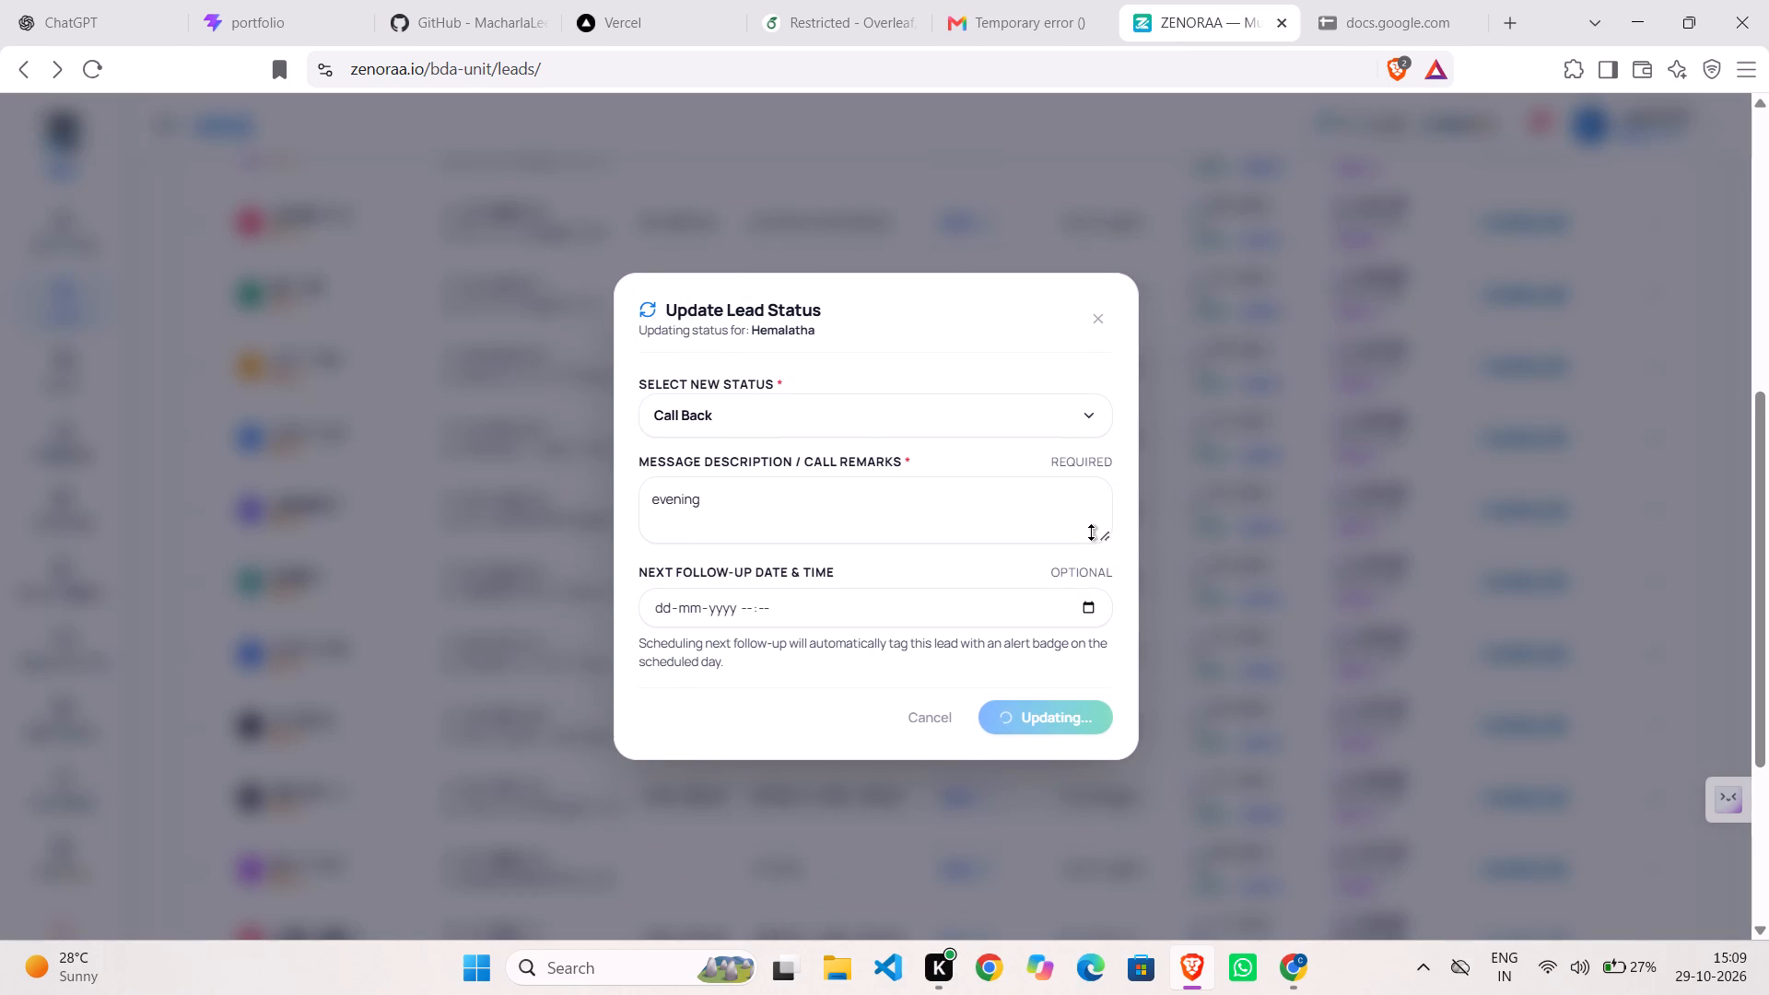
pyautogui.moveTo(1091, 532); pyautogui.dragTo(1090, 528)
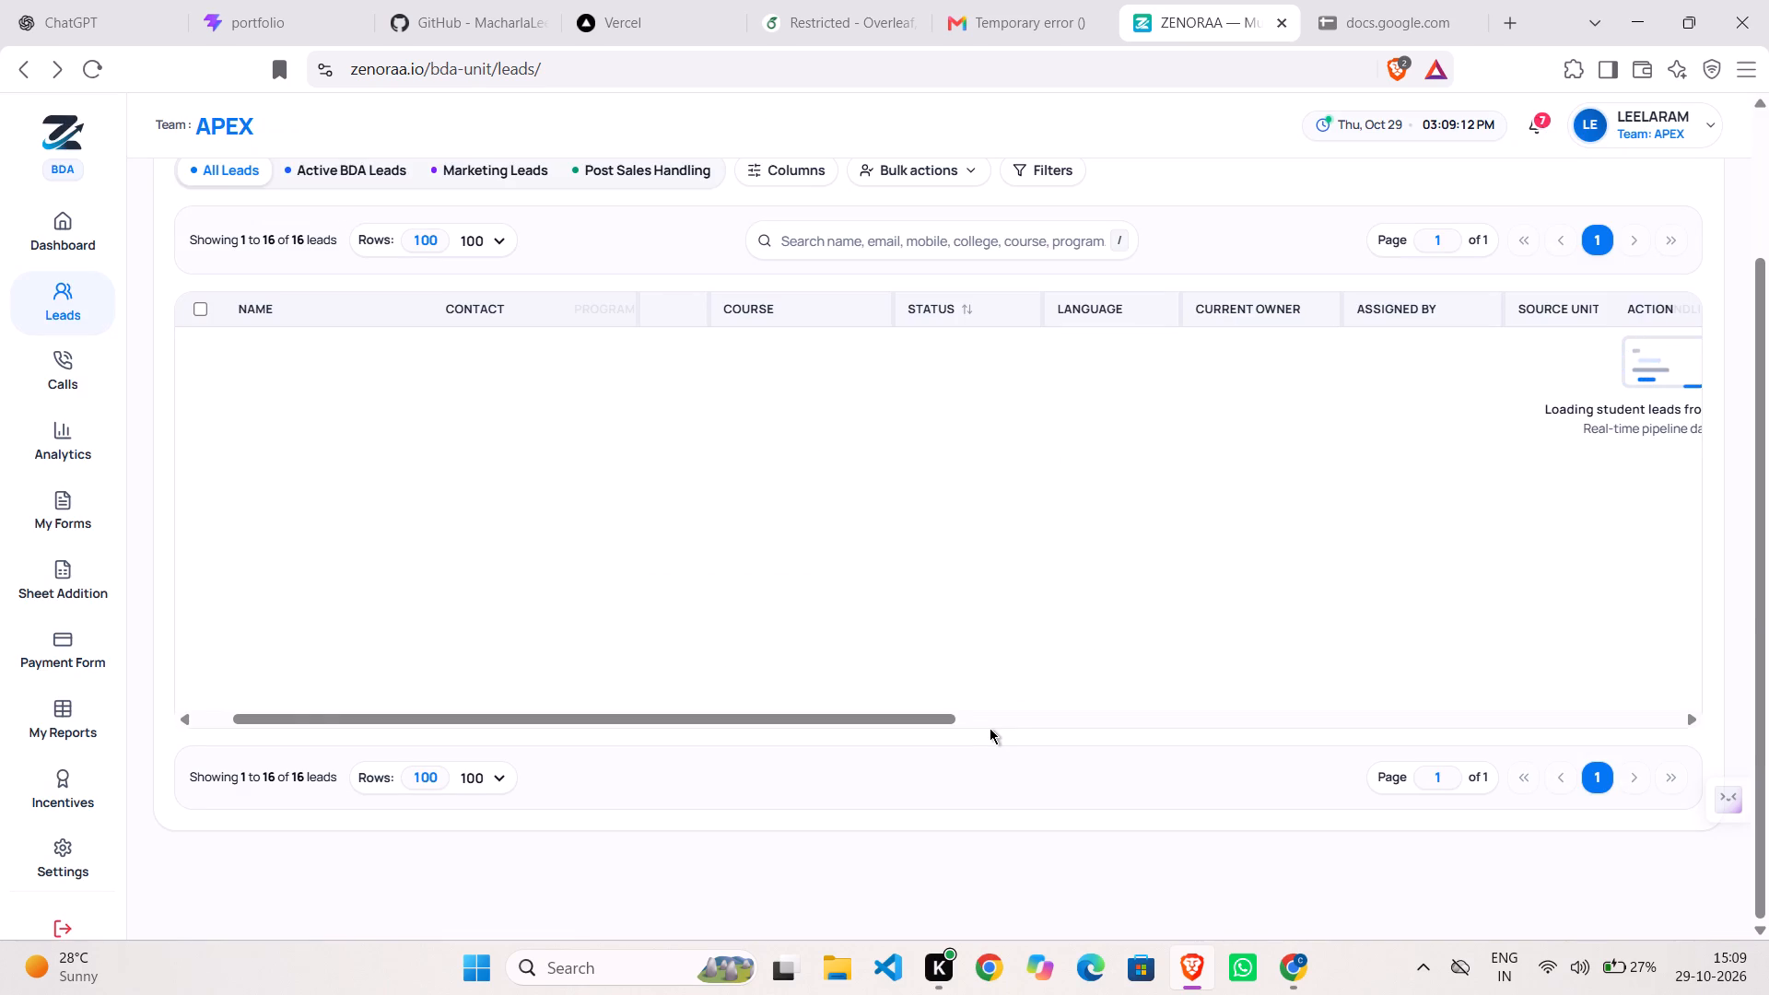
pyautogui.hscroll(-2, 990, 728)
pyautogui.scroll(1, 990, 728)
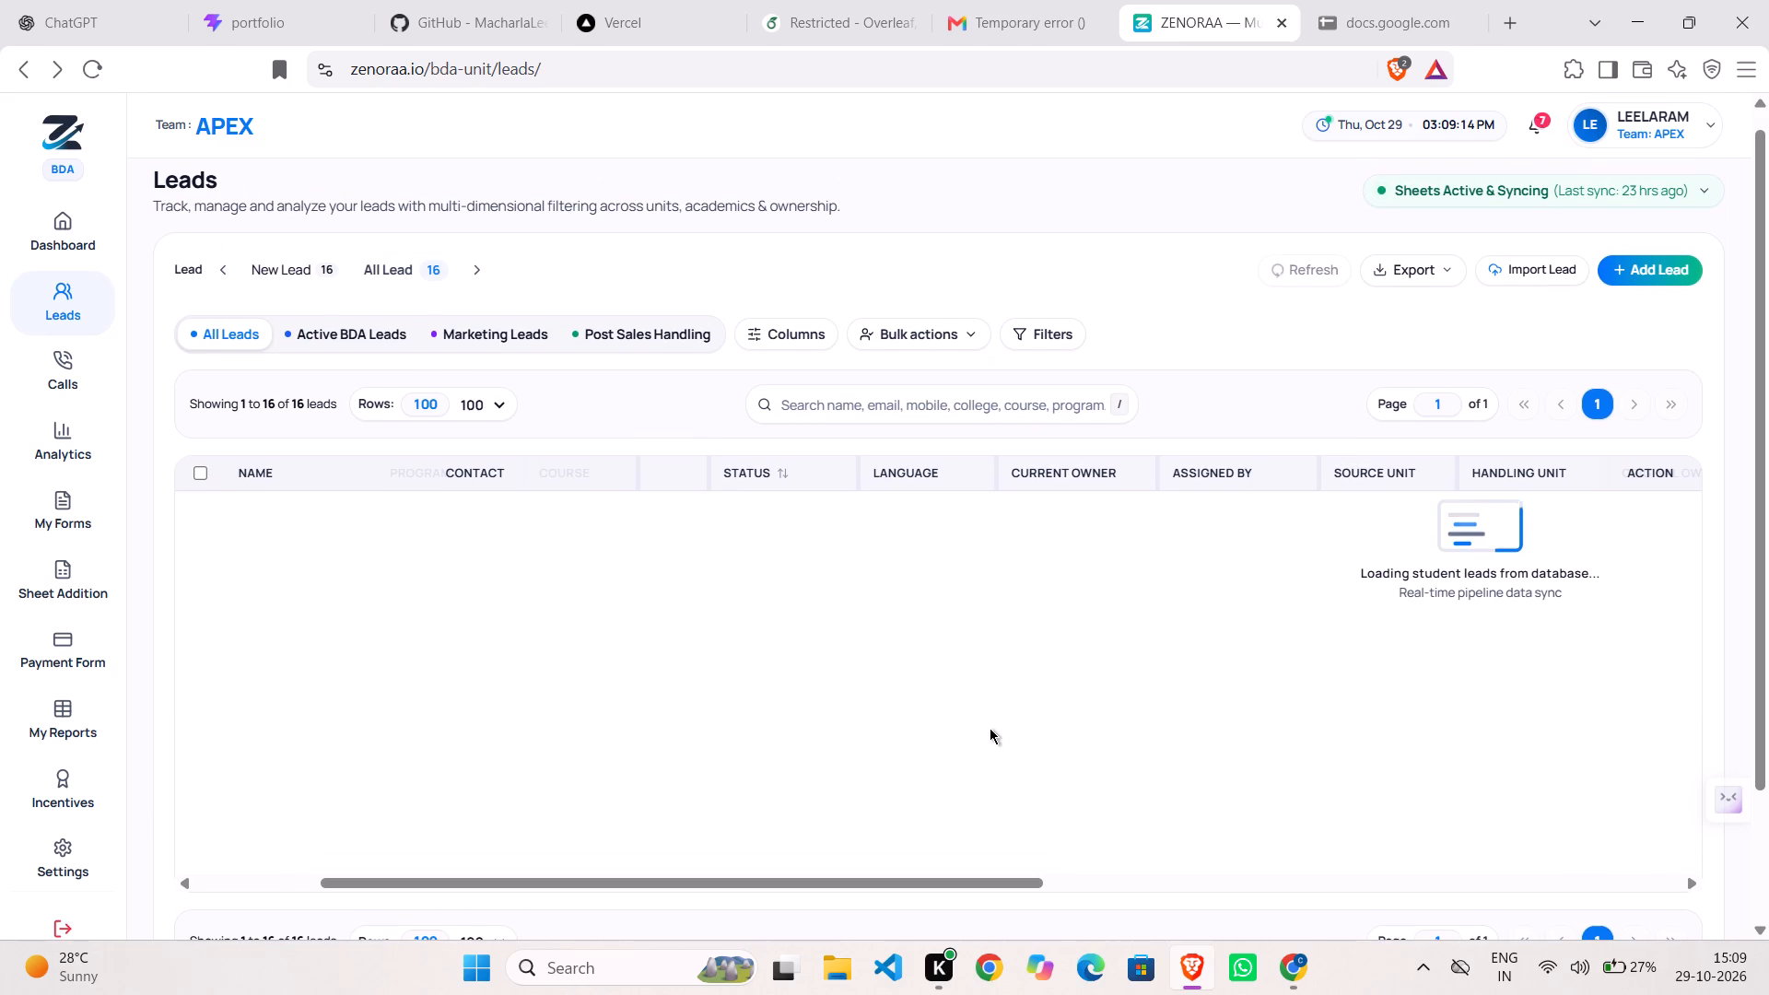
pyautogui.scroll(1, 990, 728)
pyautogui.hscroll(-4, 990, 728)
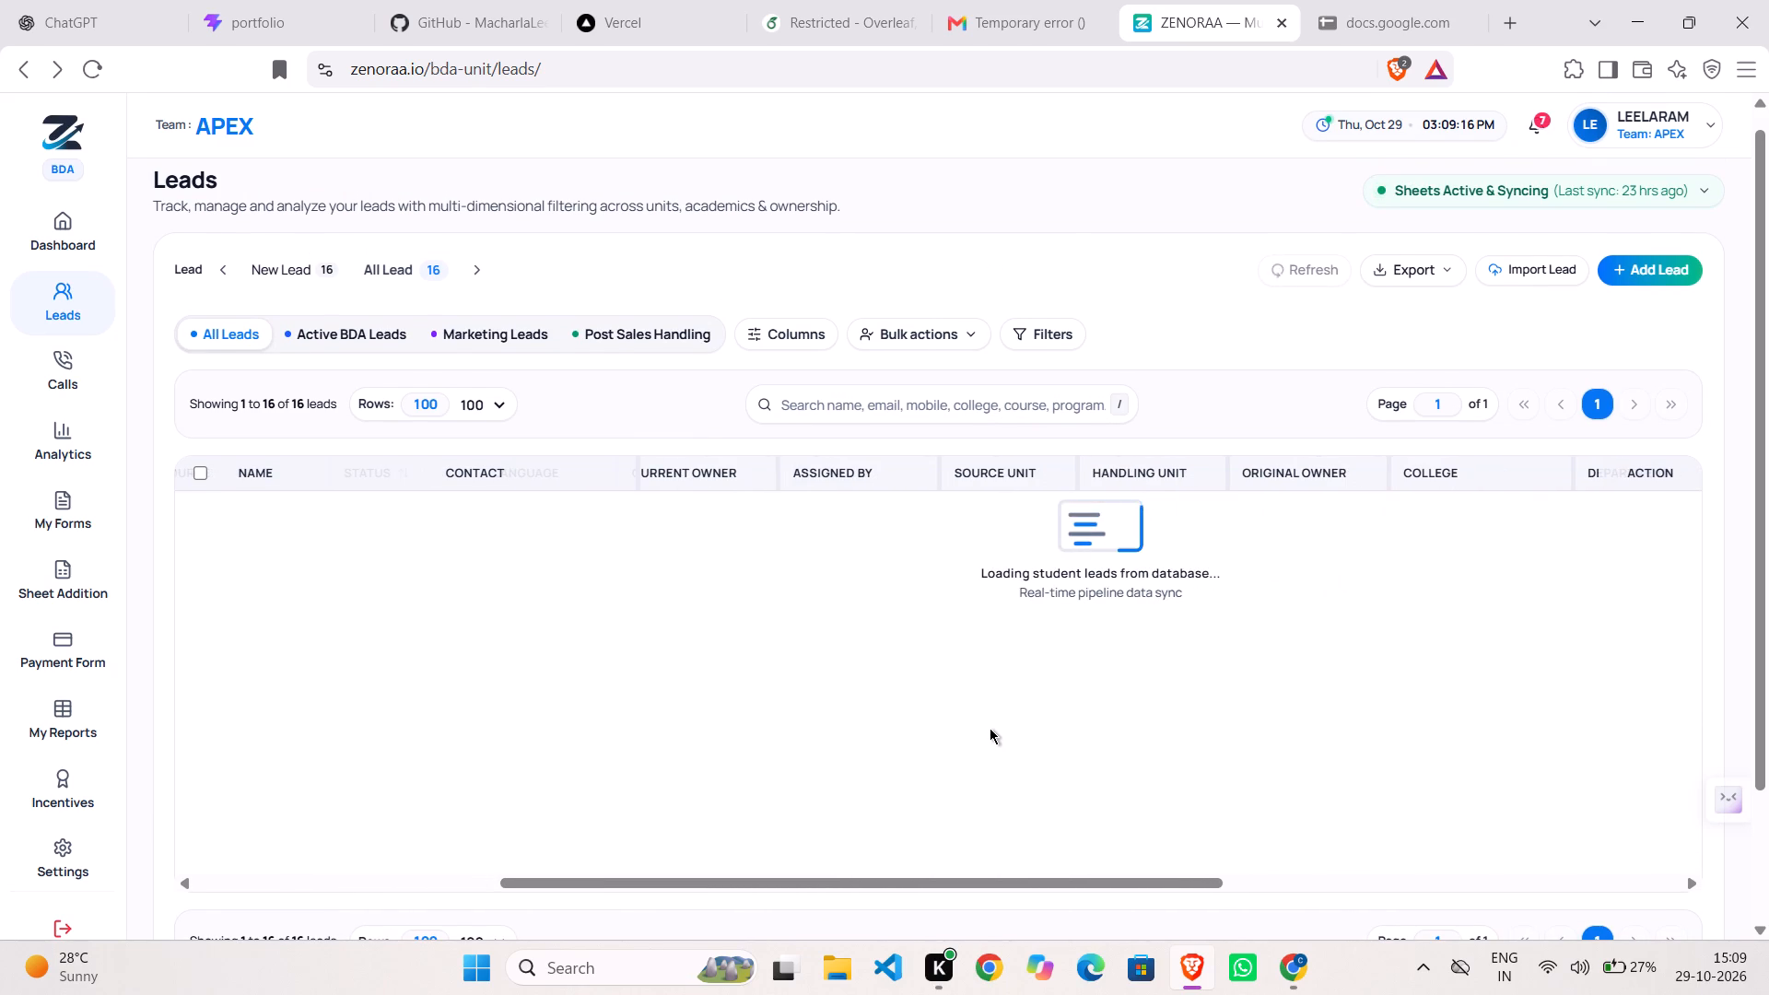
# Check the sync details of the connected Google Sheets.
pyautogui.click(1694, 192)
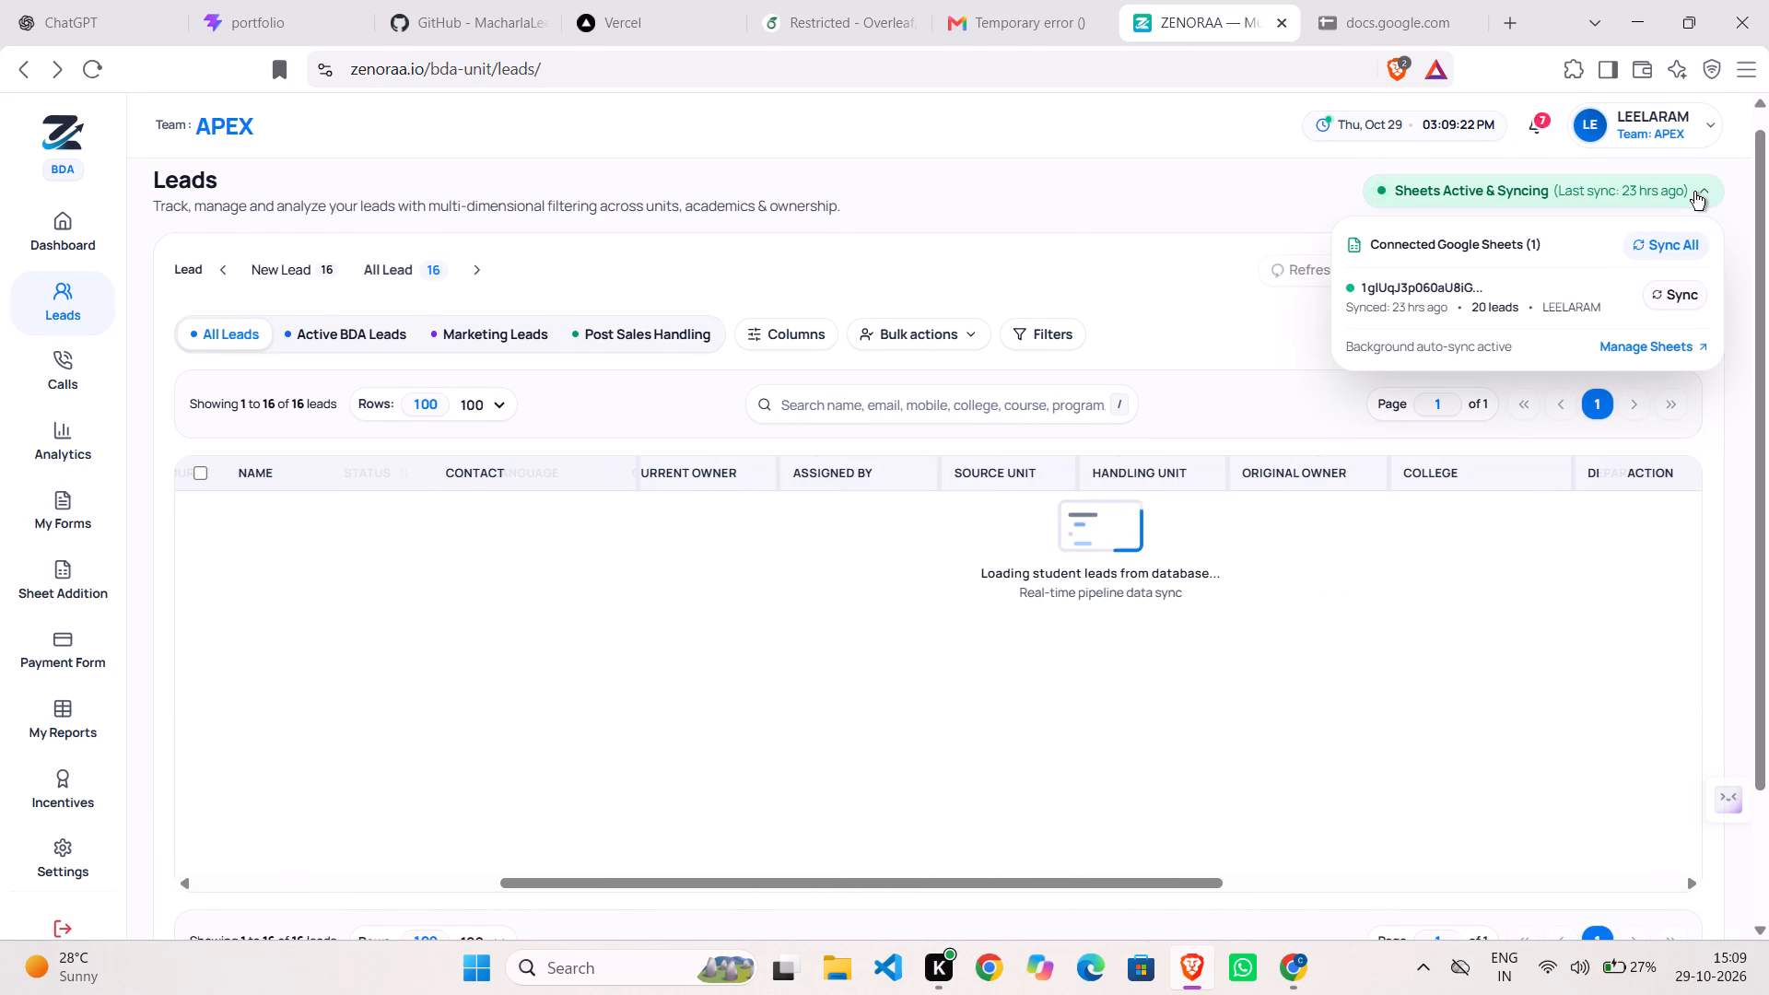
pyautogui.click(1694, 192)
# Examine the remaining new leads, comparing their colleges, departments, programs and statuses.
pyautogui.scroll(-1, 1025, 767)
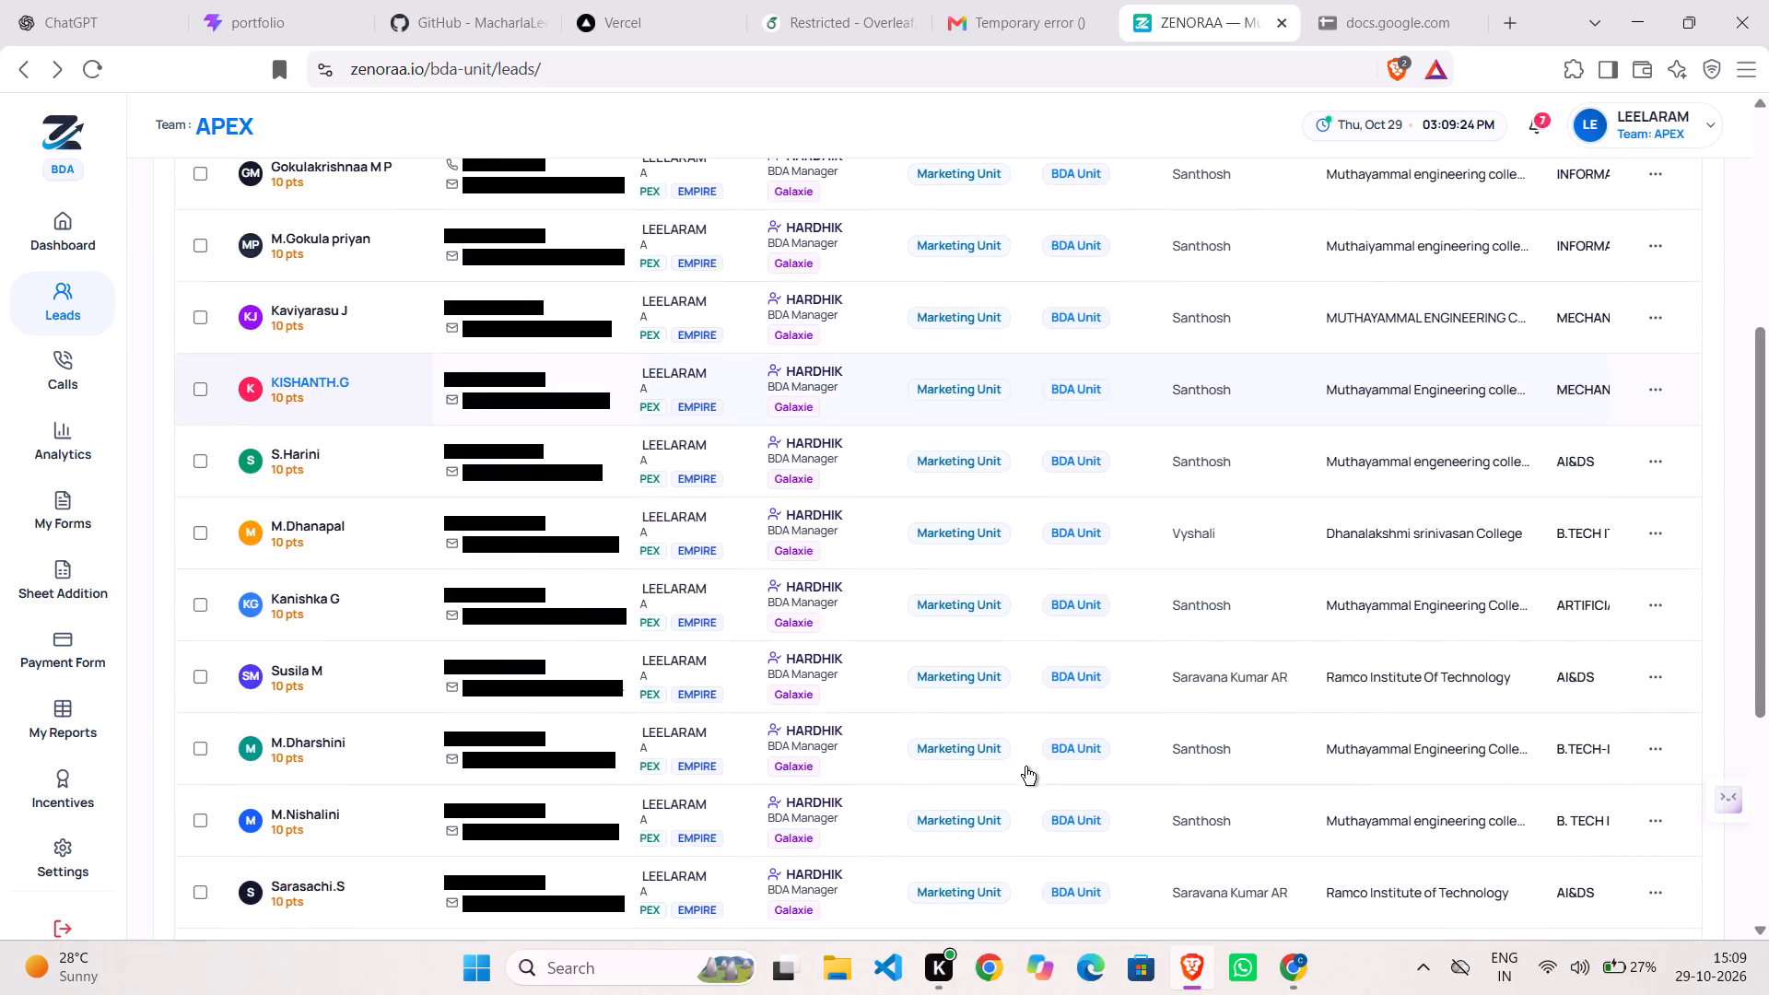
pyautogui.scroll(-2, 1025, 767)
pyautogui.scroll(-1, 1253, 667)
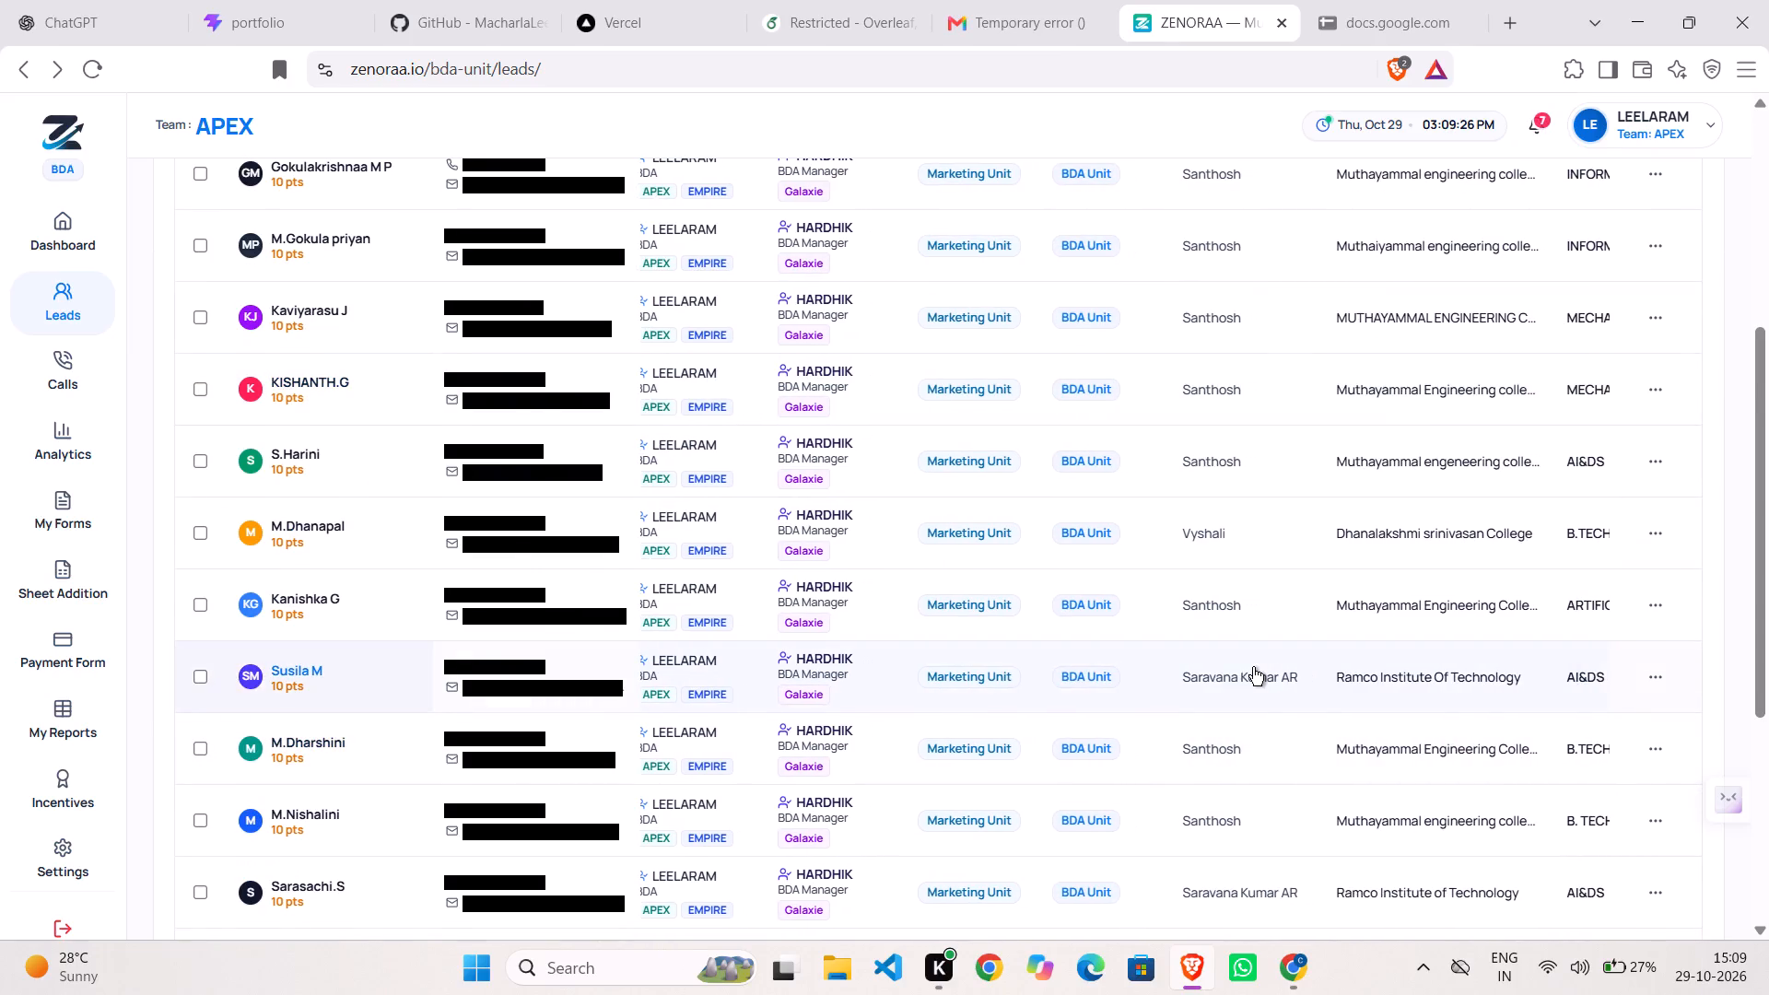
pyautogui.scroll(-1, 1253, 667)
pyautogui.hscroll(-2, 1416, 487)
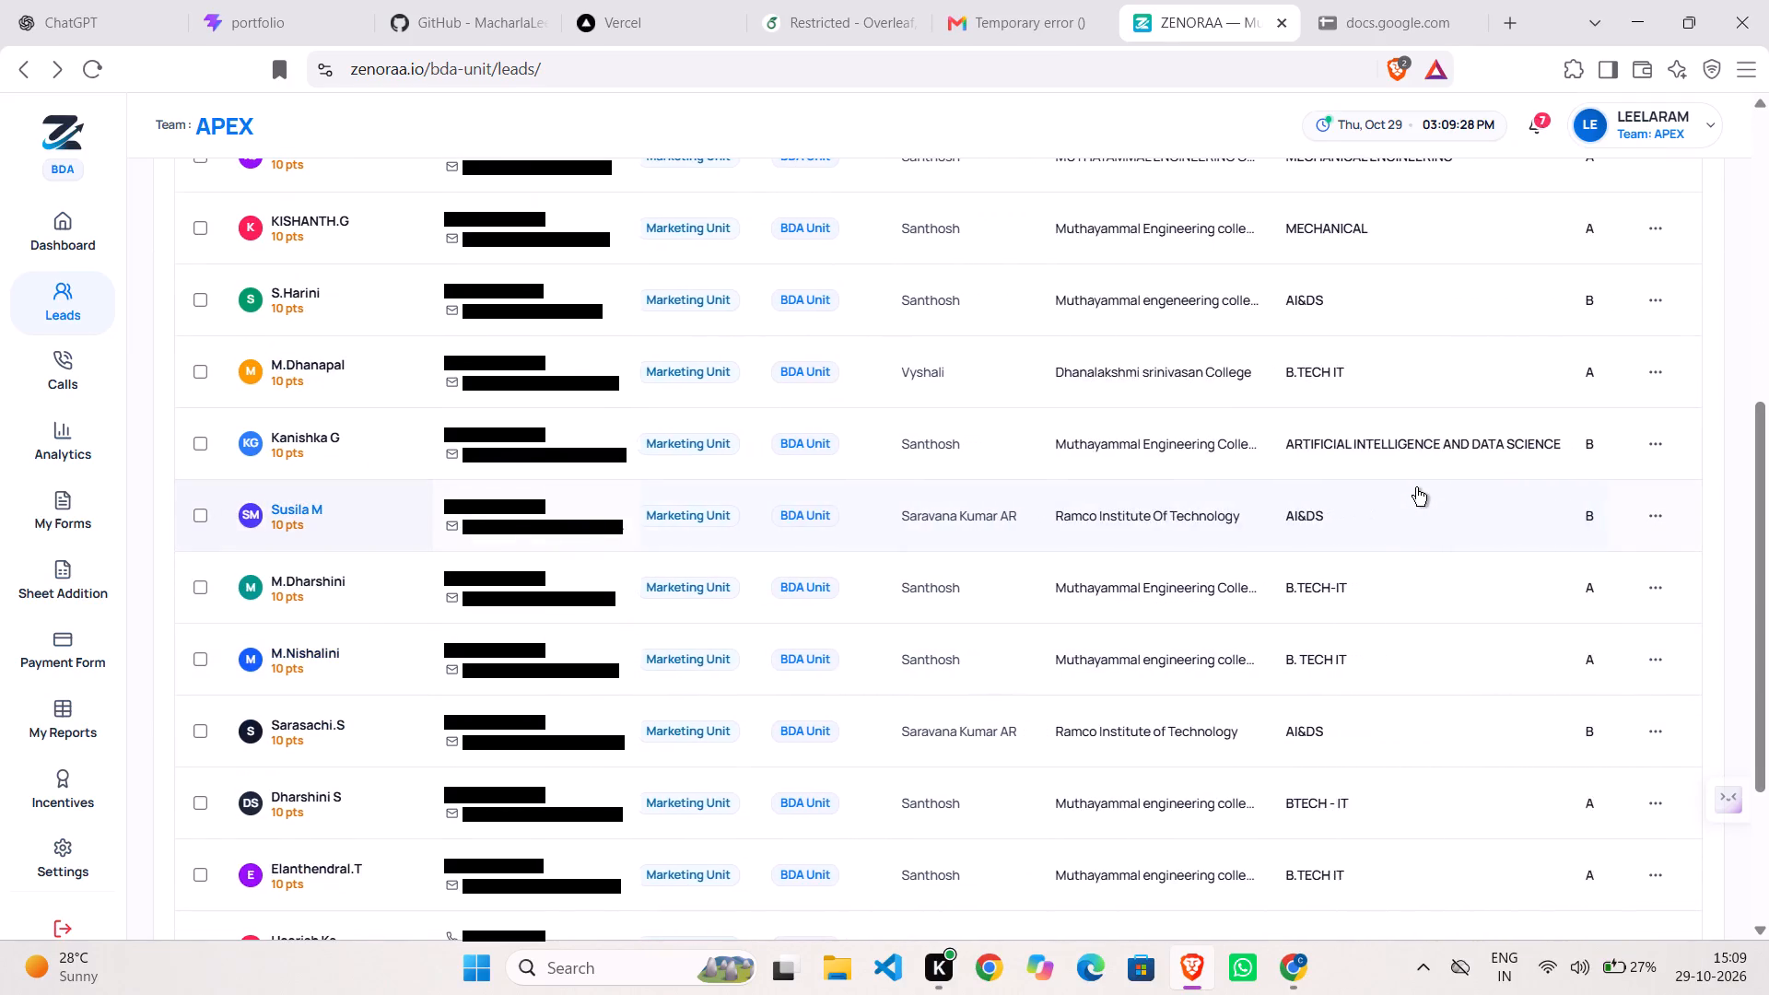
pyautogui.hscroll(-3, 1416, 487)
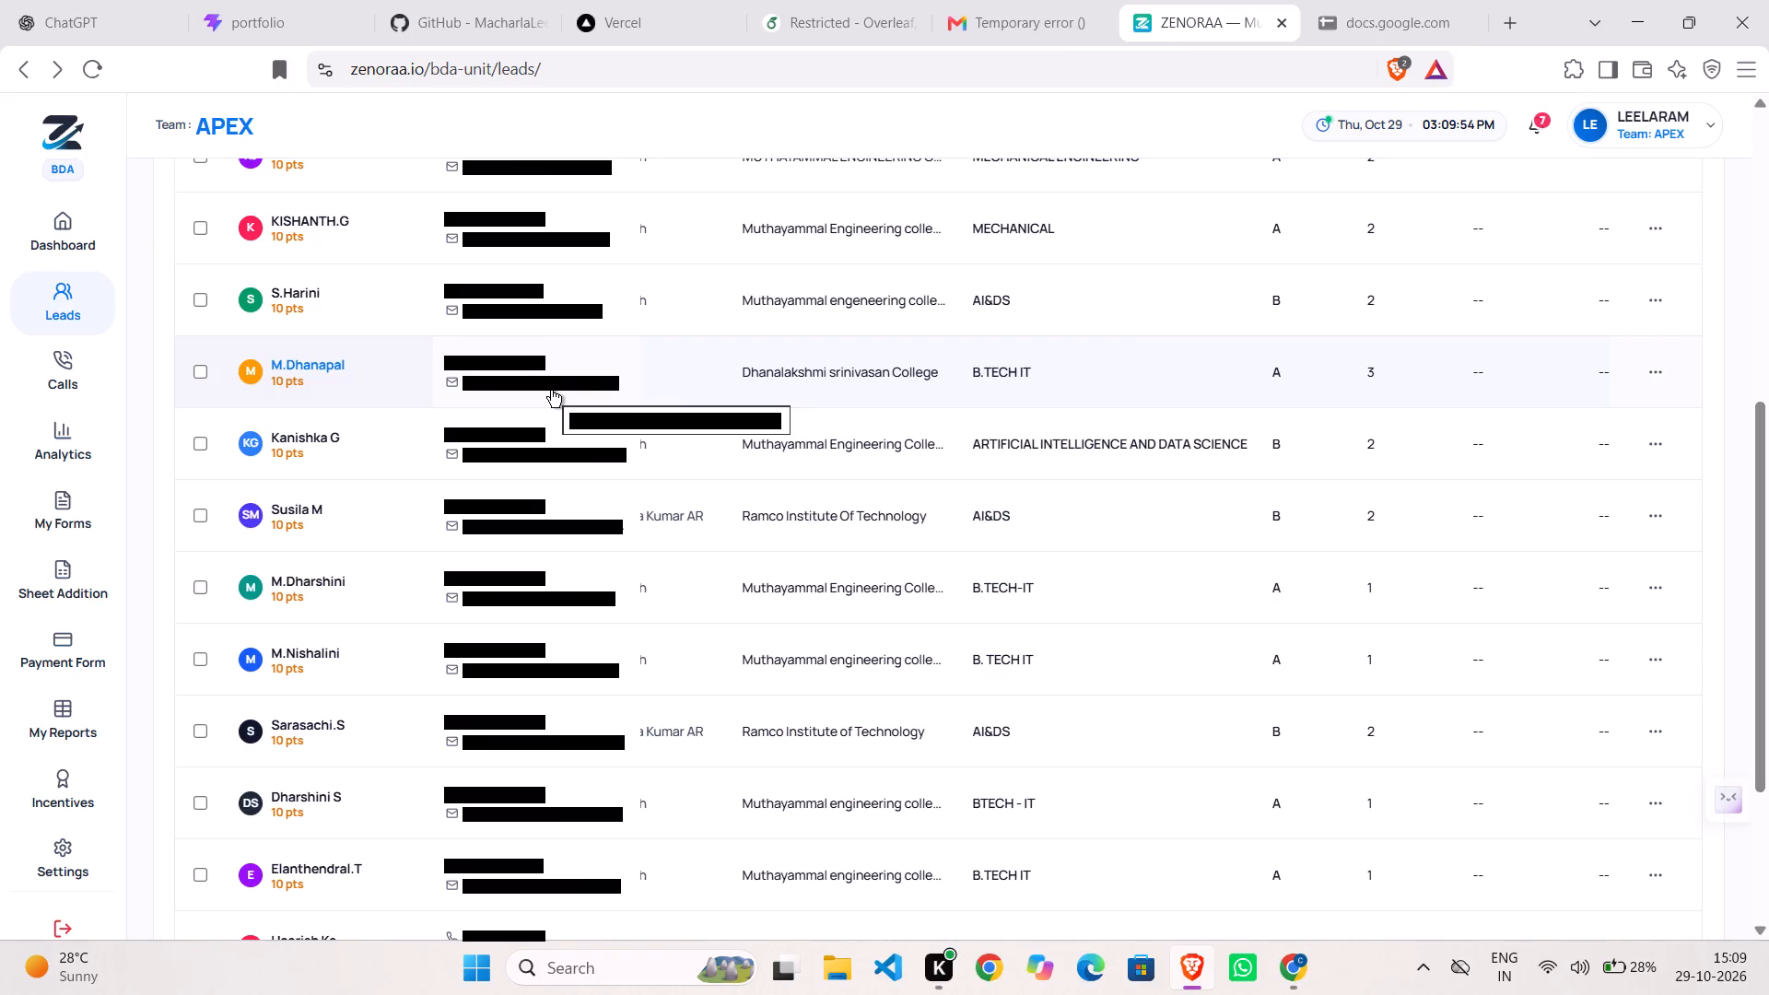
pyautogui.hscroll(8, 551, 389)
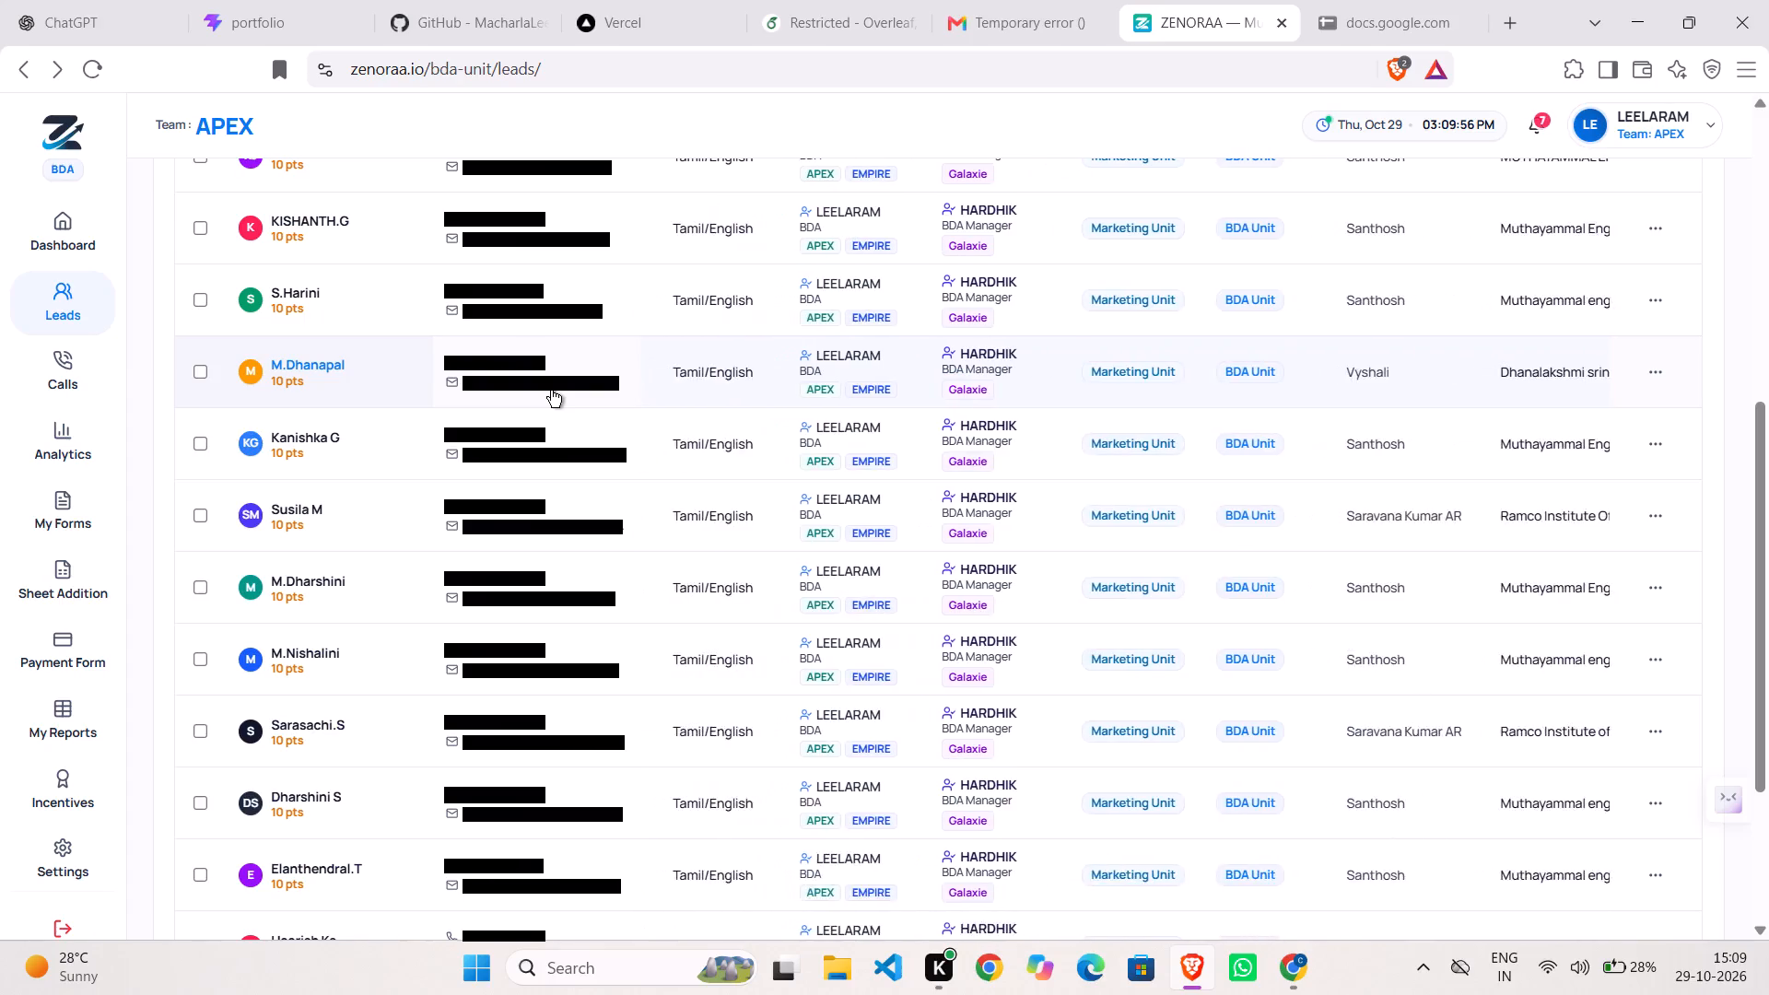
pyautogui.hscroll(4, 551, 389)
pyautogui.hscroll(-1, 551, 389)
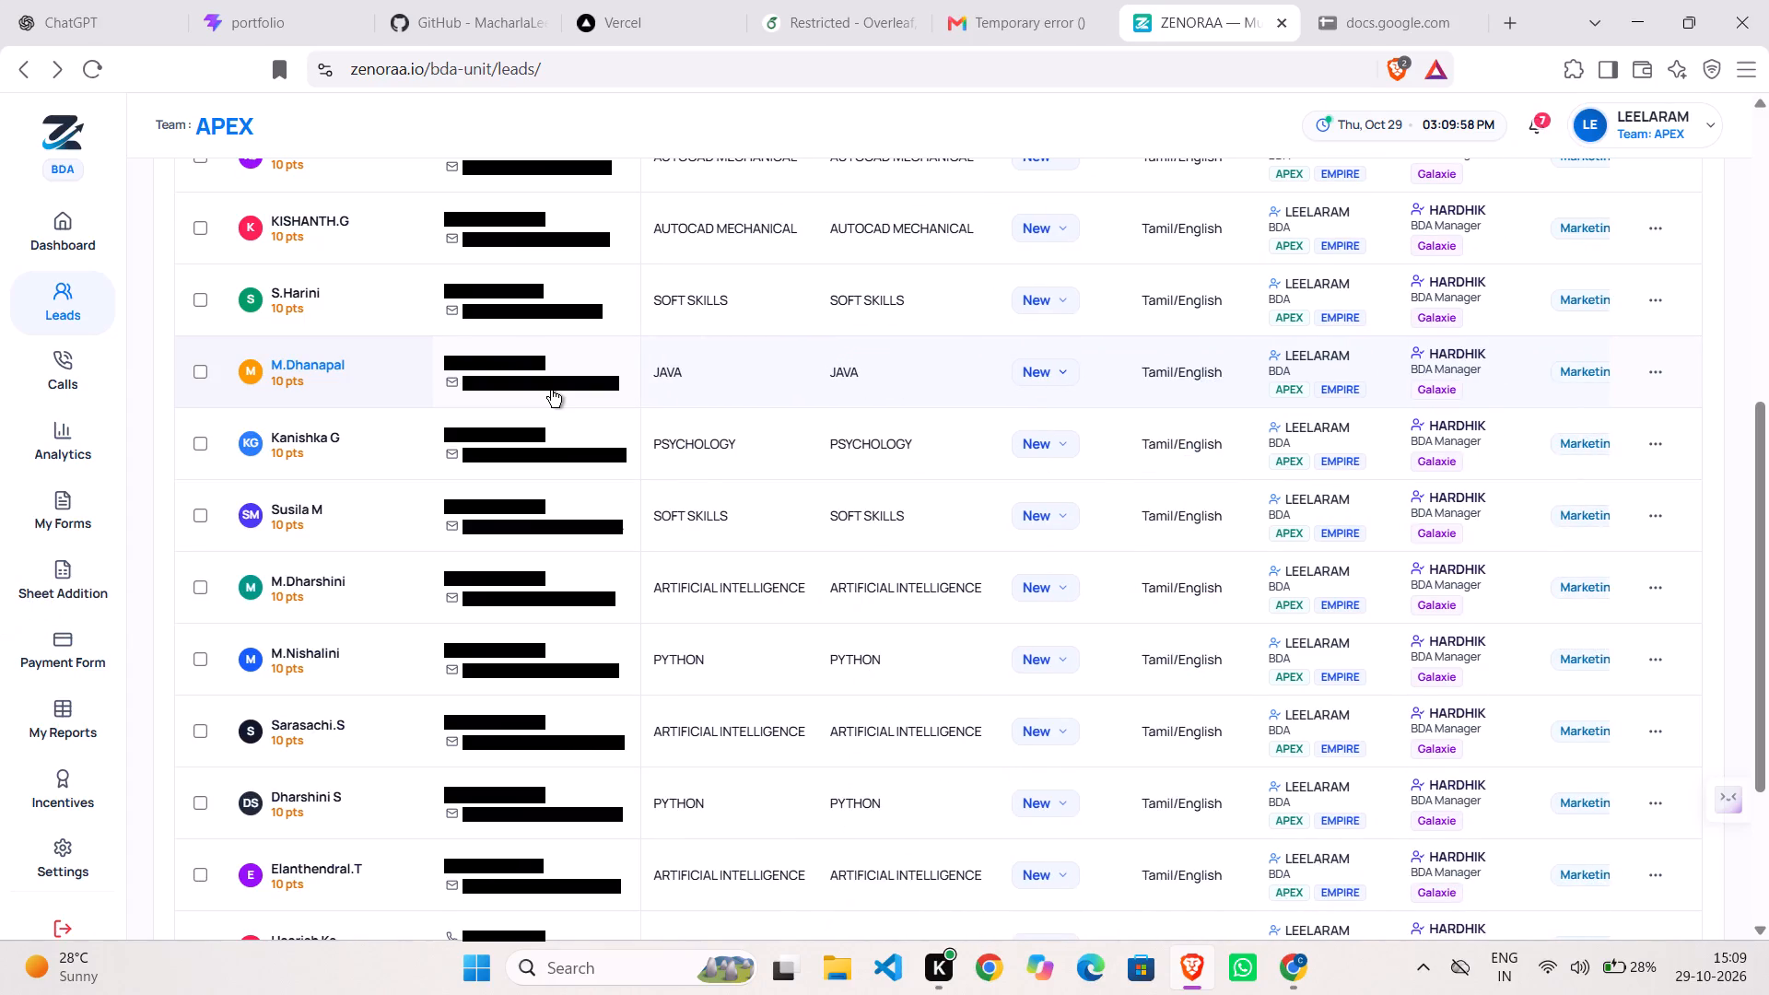
# Examine the original owners, colleges, departments, programs and assignment details of the new leads around the Java lead.
pyautogui.hscroll(-1, 551, 389)
pyautogui.hscroll(-6, 1163, 372)
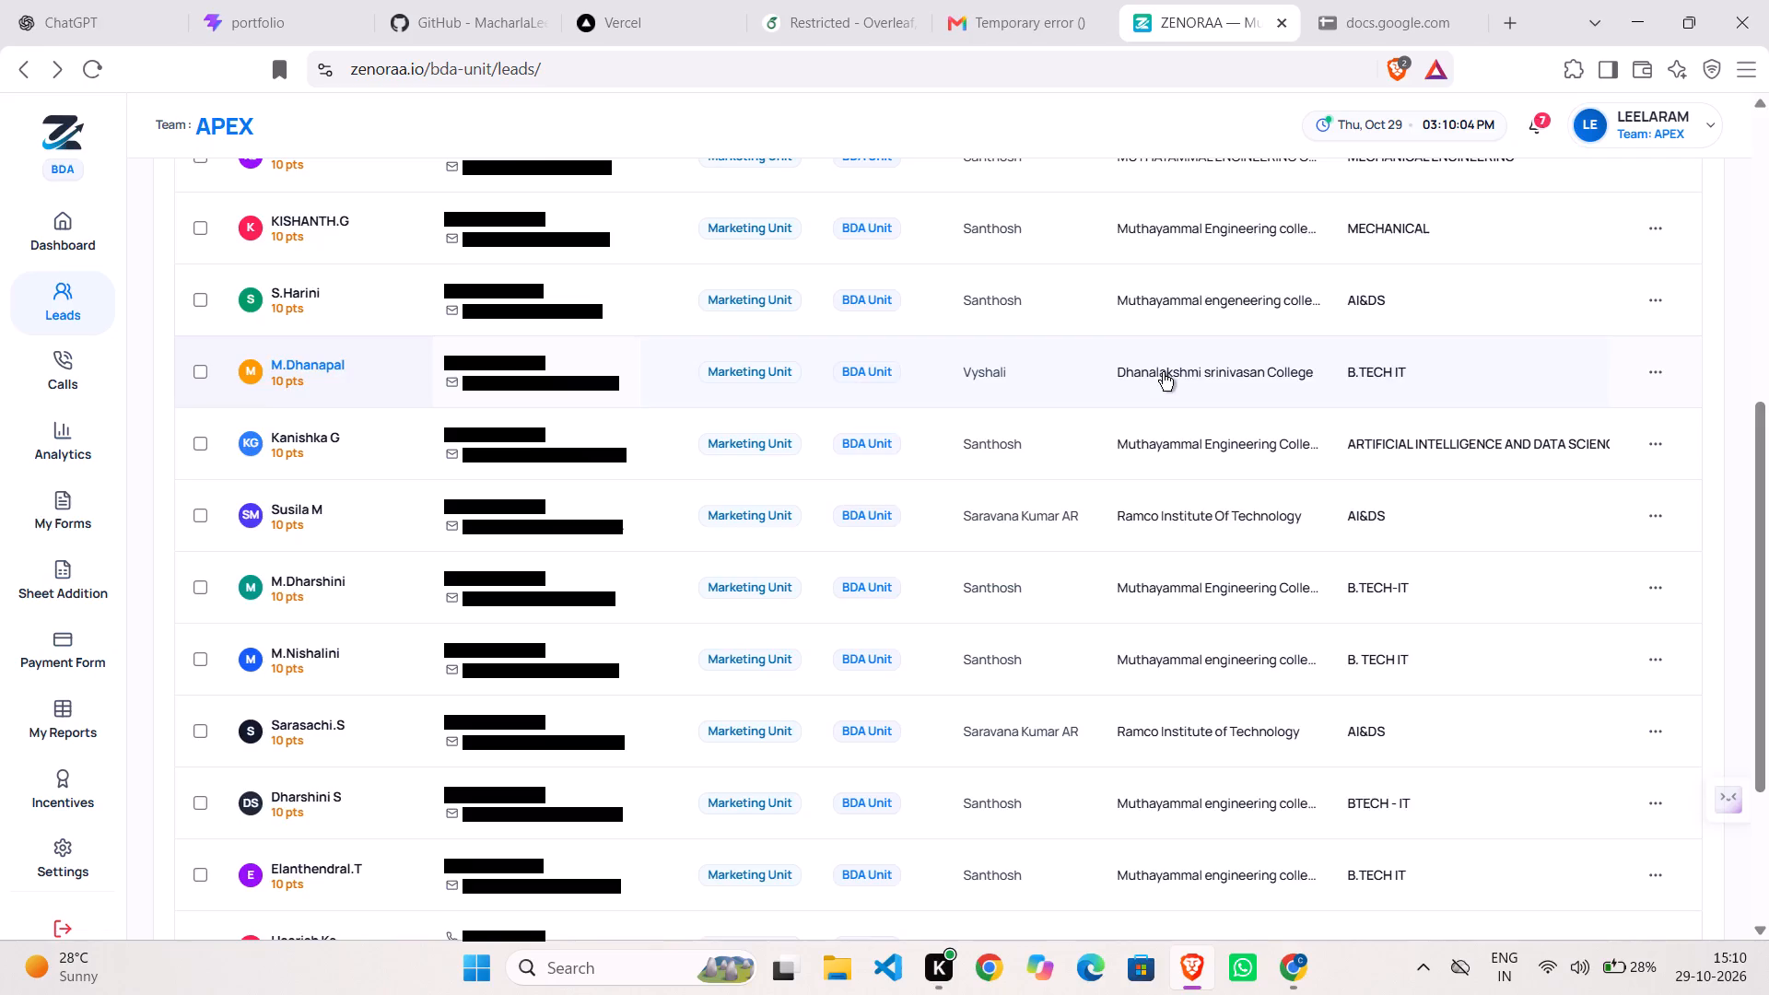
pyautogui.scroll(2, 1163, 372)
pyautogui.scroll(-1, 1163, 372)
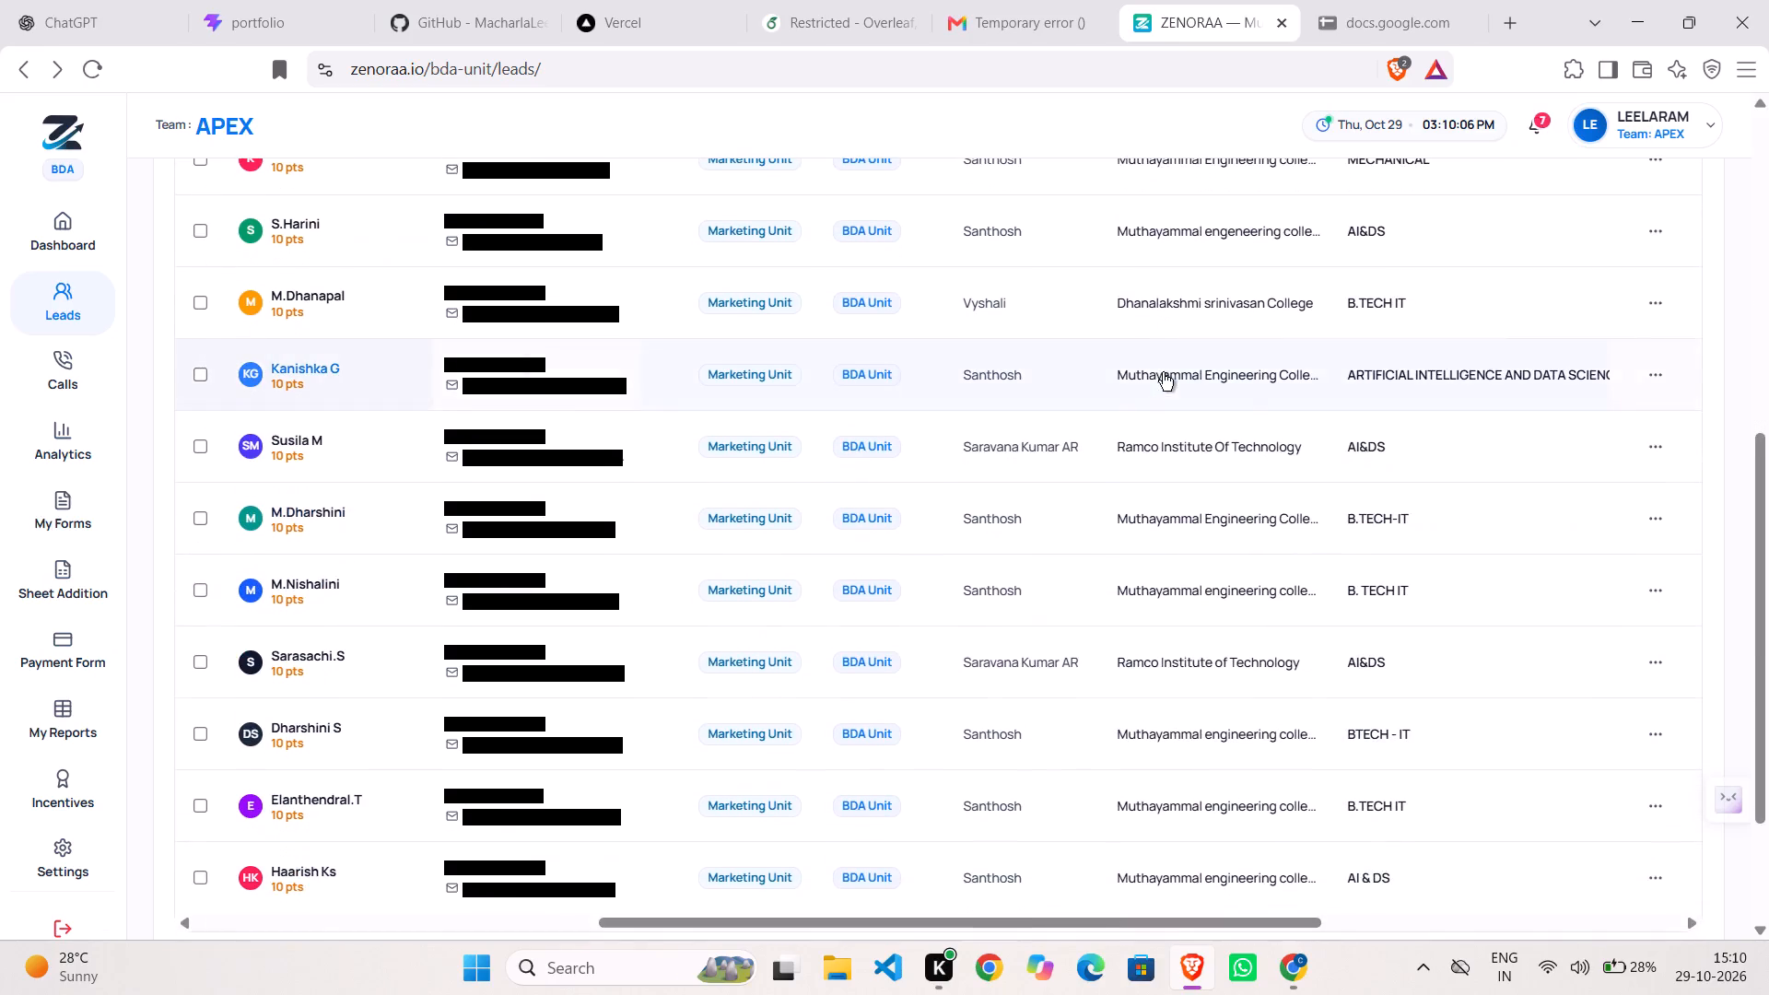
pyautogui.scroll(2, 1163, 372)
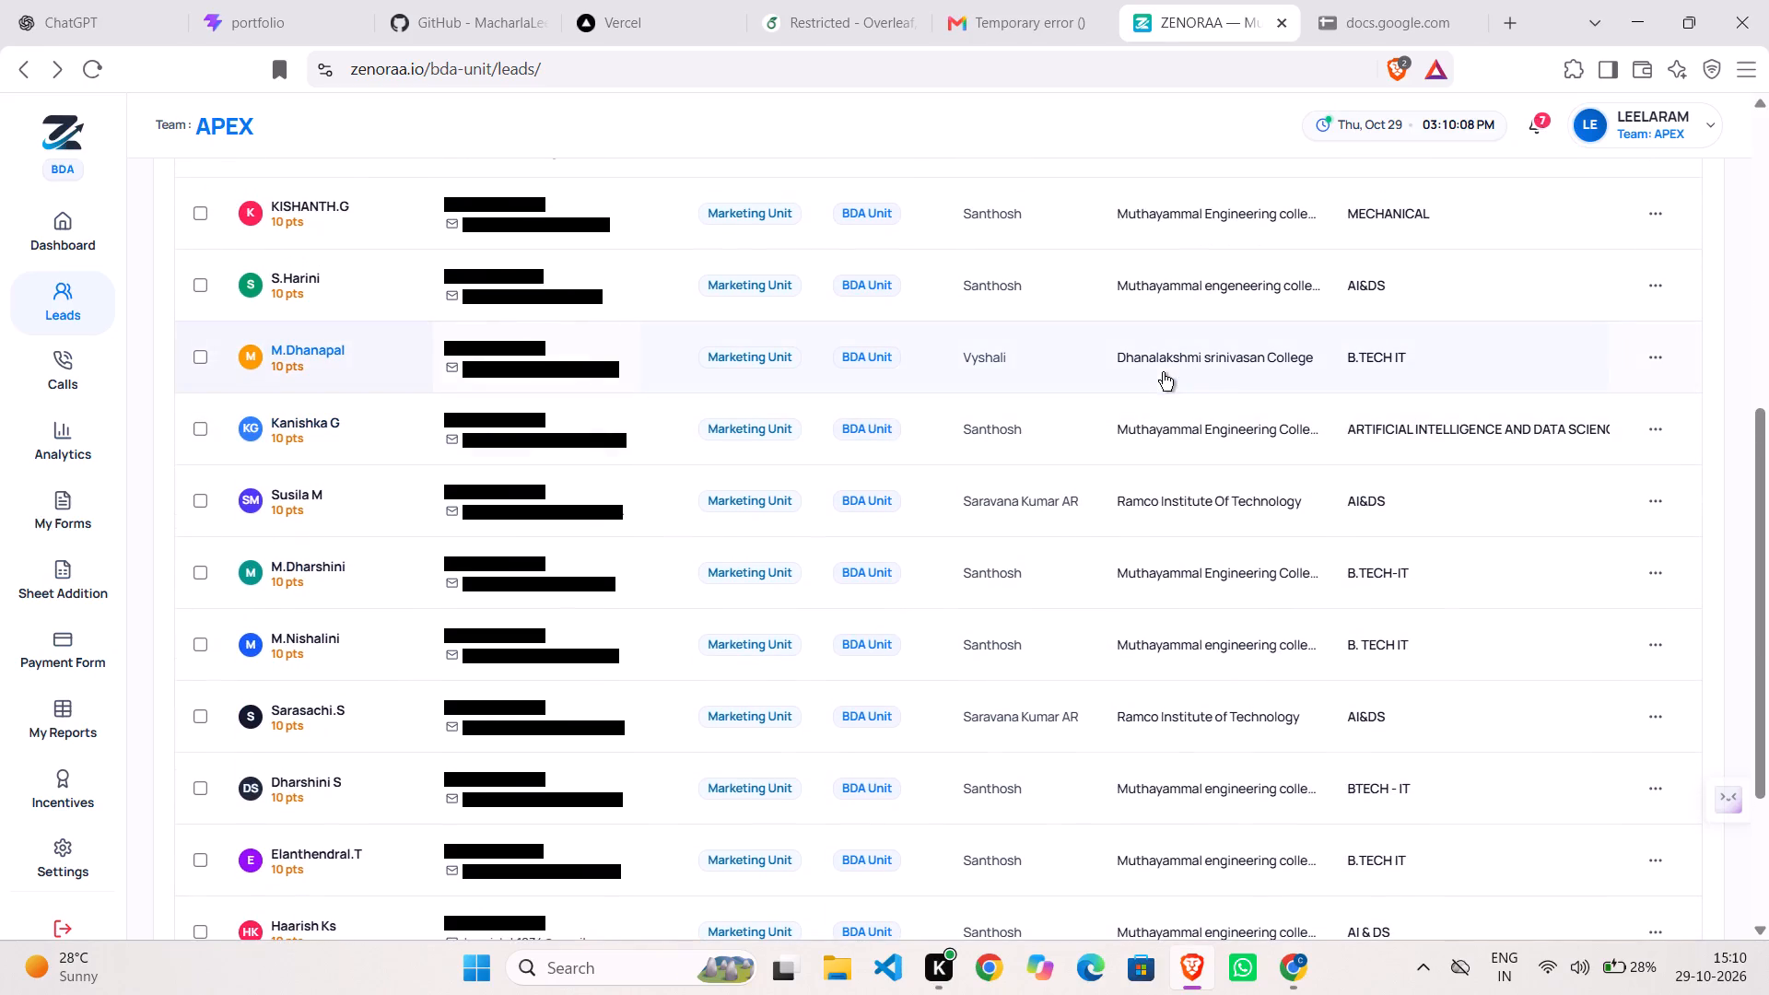
pyautogui.hscroll(4, 1222, 364)
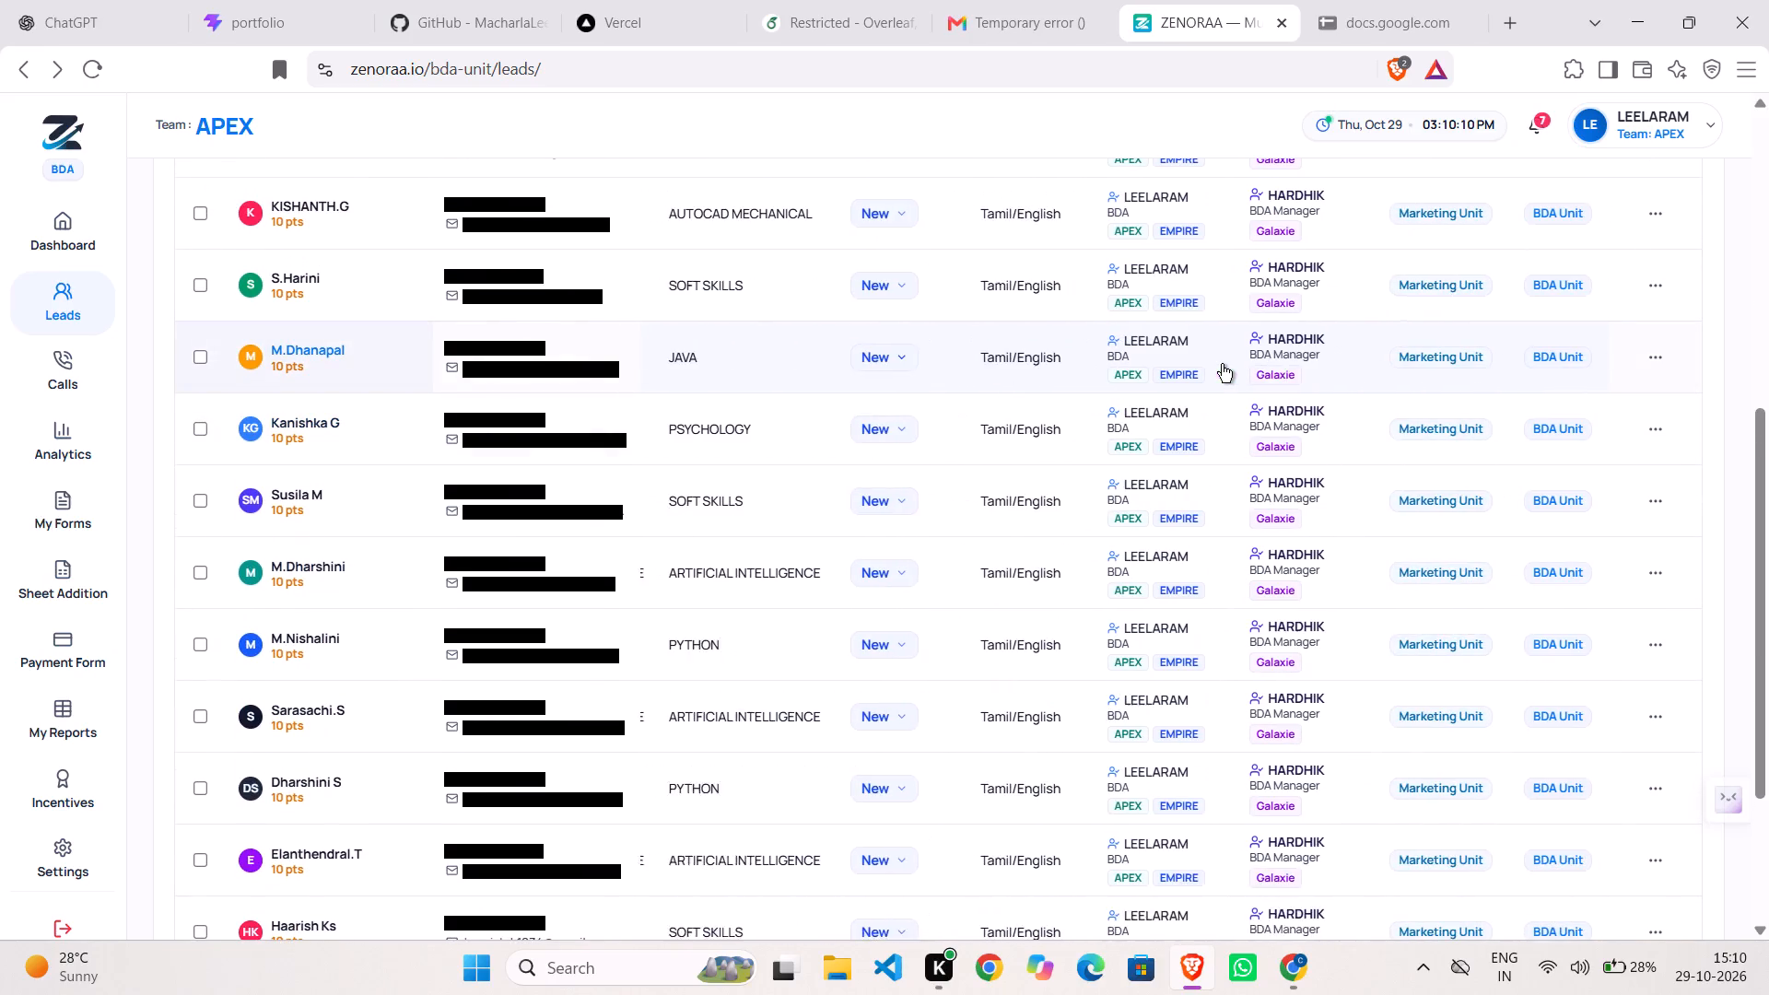
pyautogui.hscroll(1, 1222, 364)
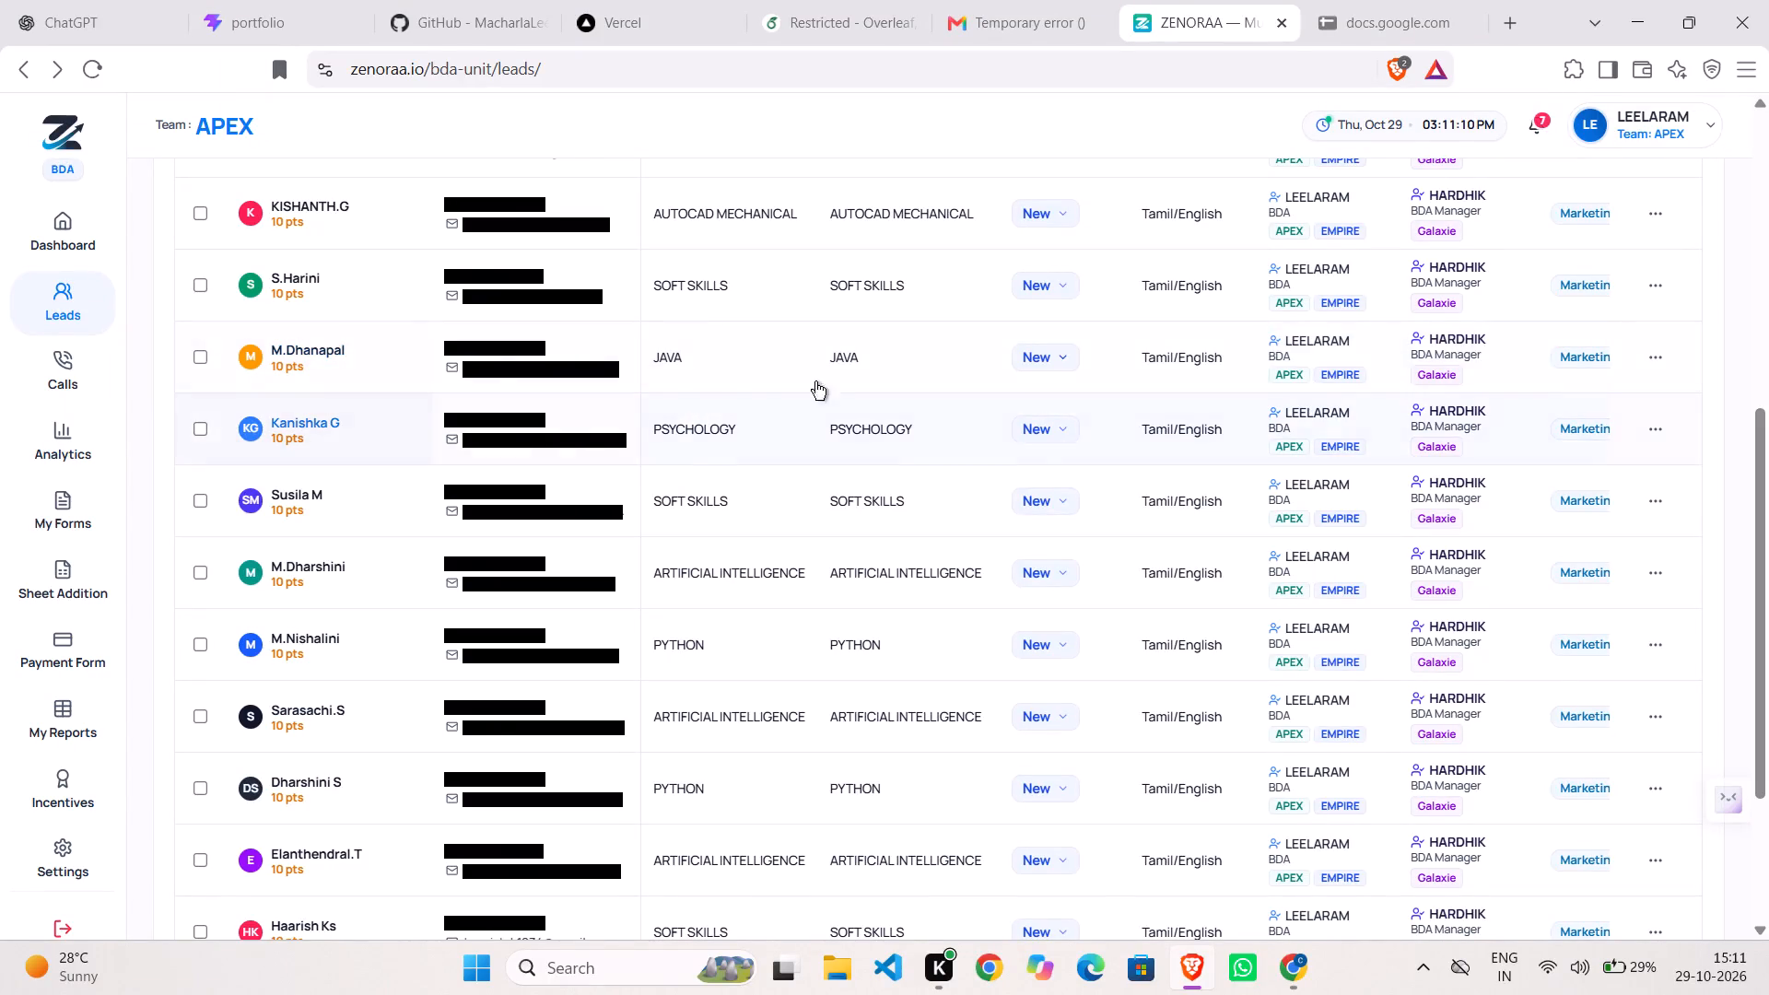
# Update the Java lead from Dhanalakshmi Srinivasan College to DNP 2 with the remark "DNP" and save it.
pyautogui.click(1040, 346)
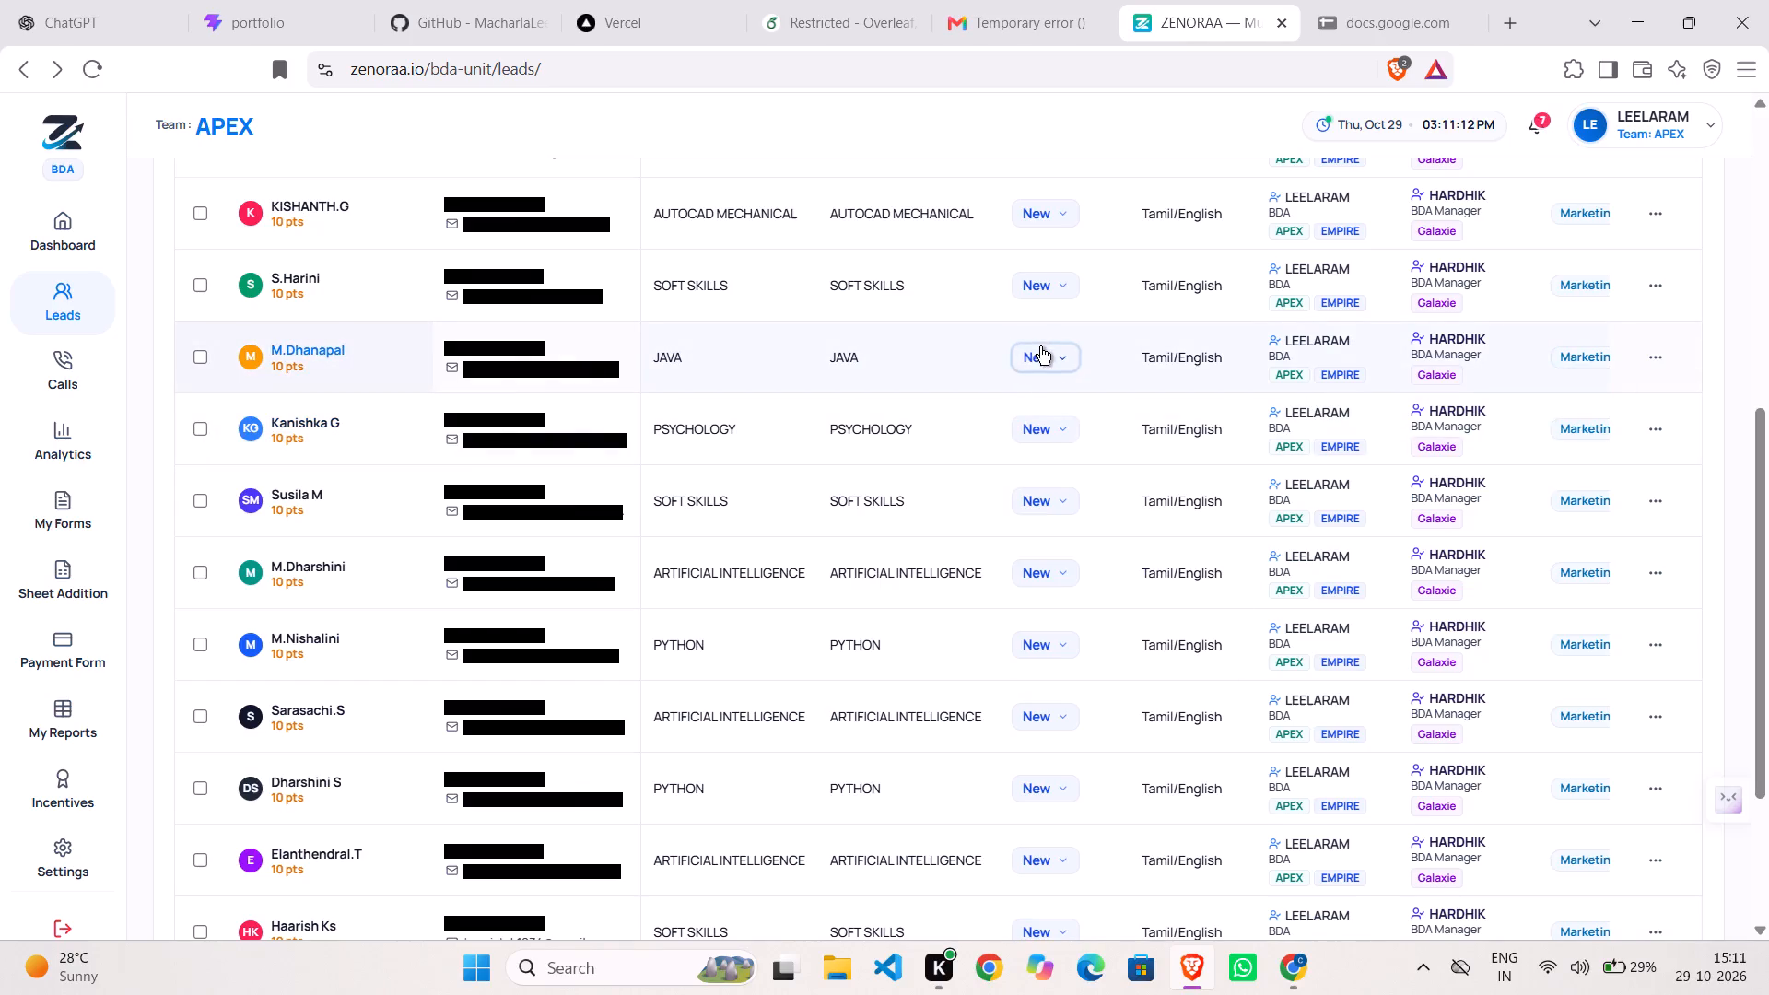
pyautogui.scroll(-1, 1058, 536)
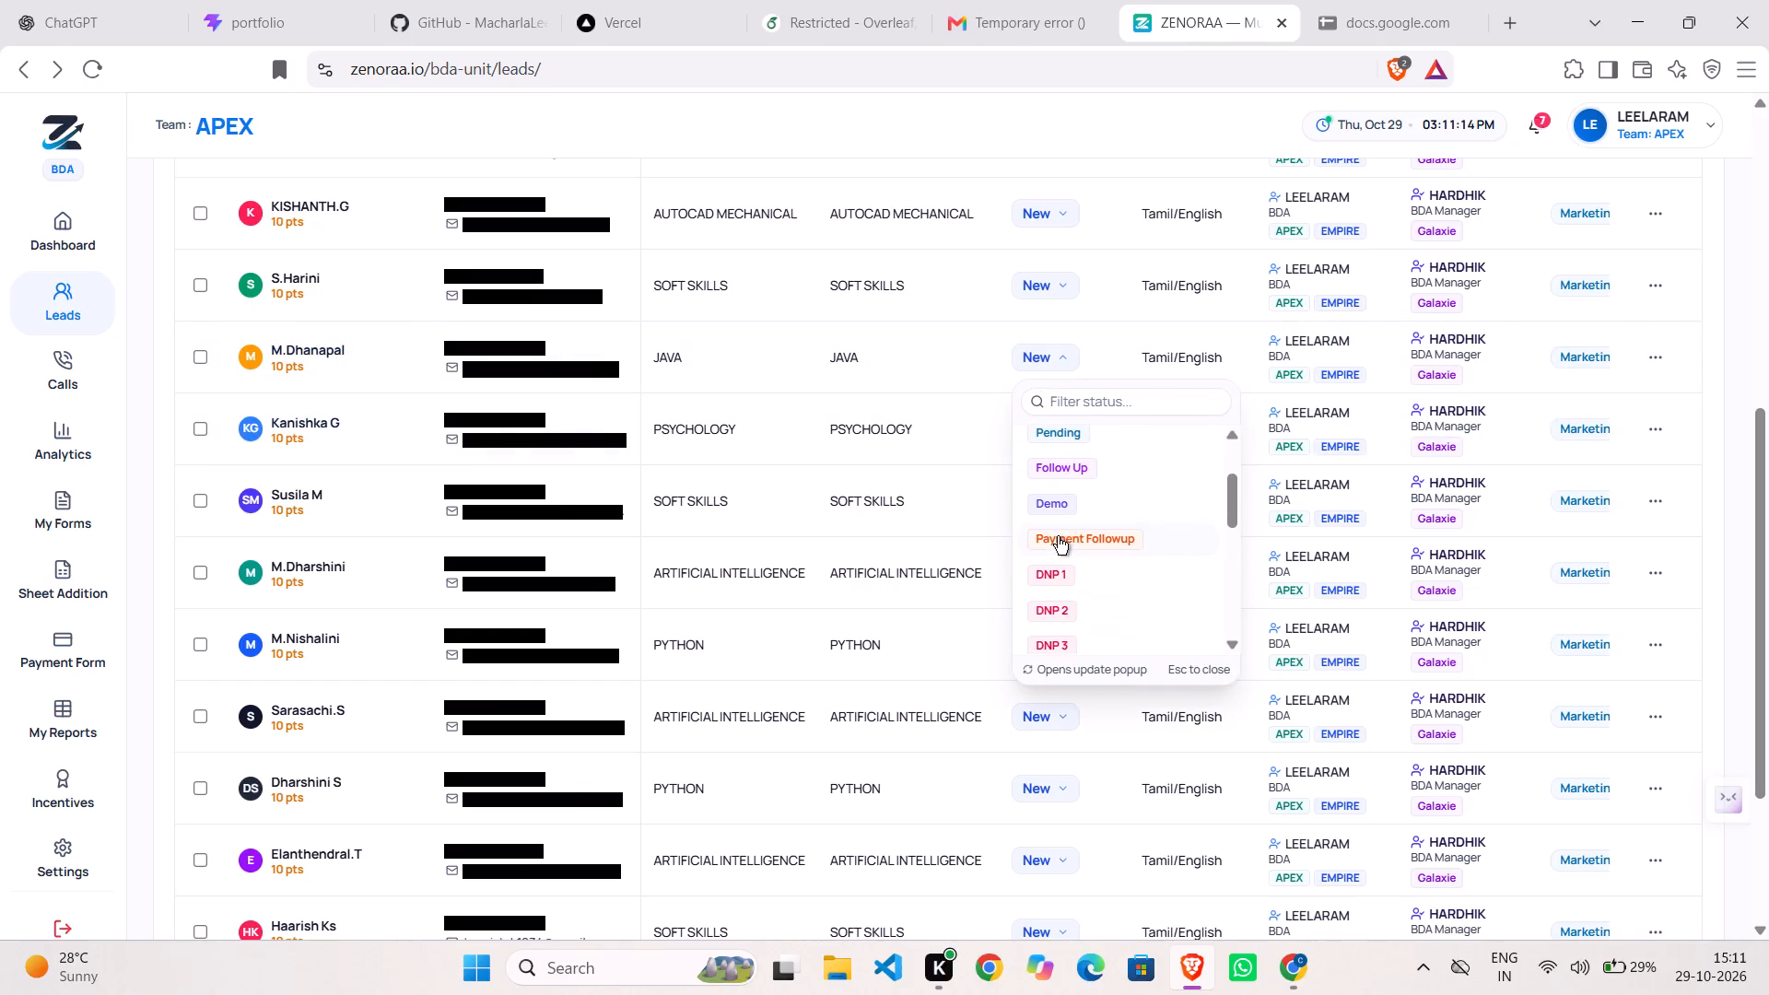
pyautogui.scroll(-1, 1058, 536)
pyautogui.click(1054, 613)
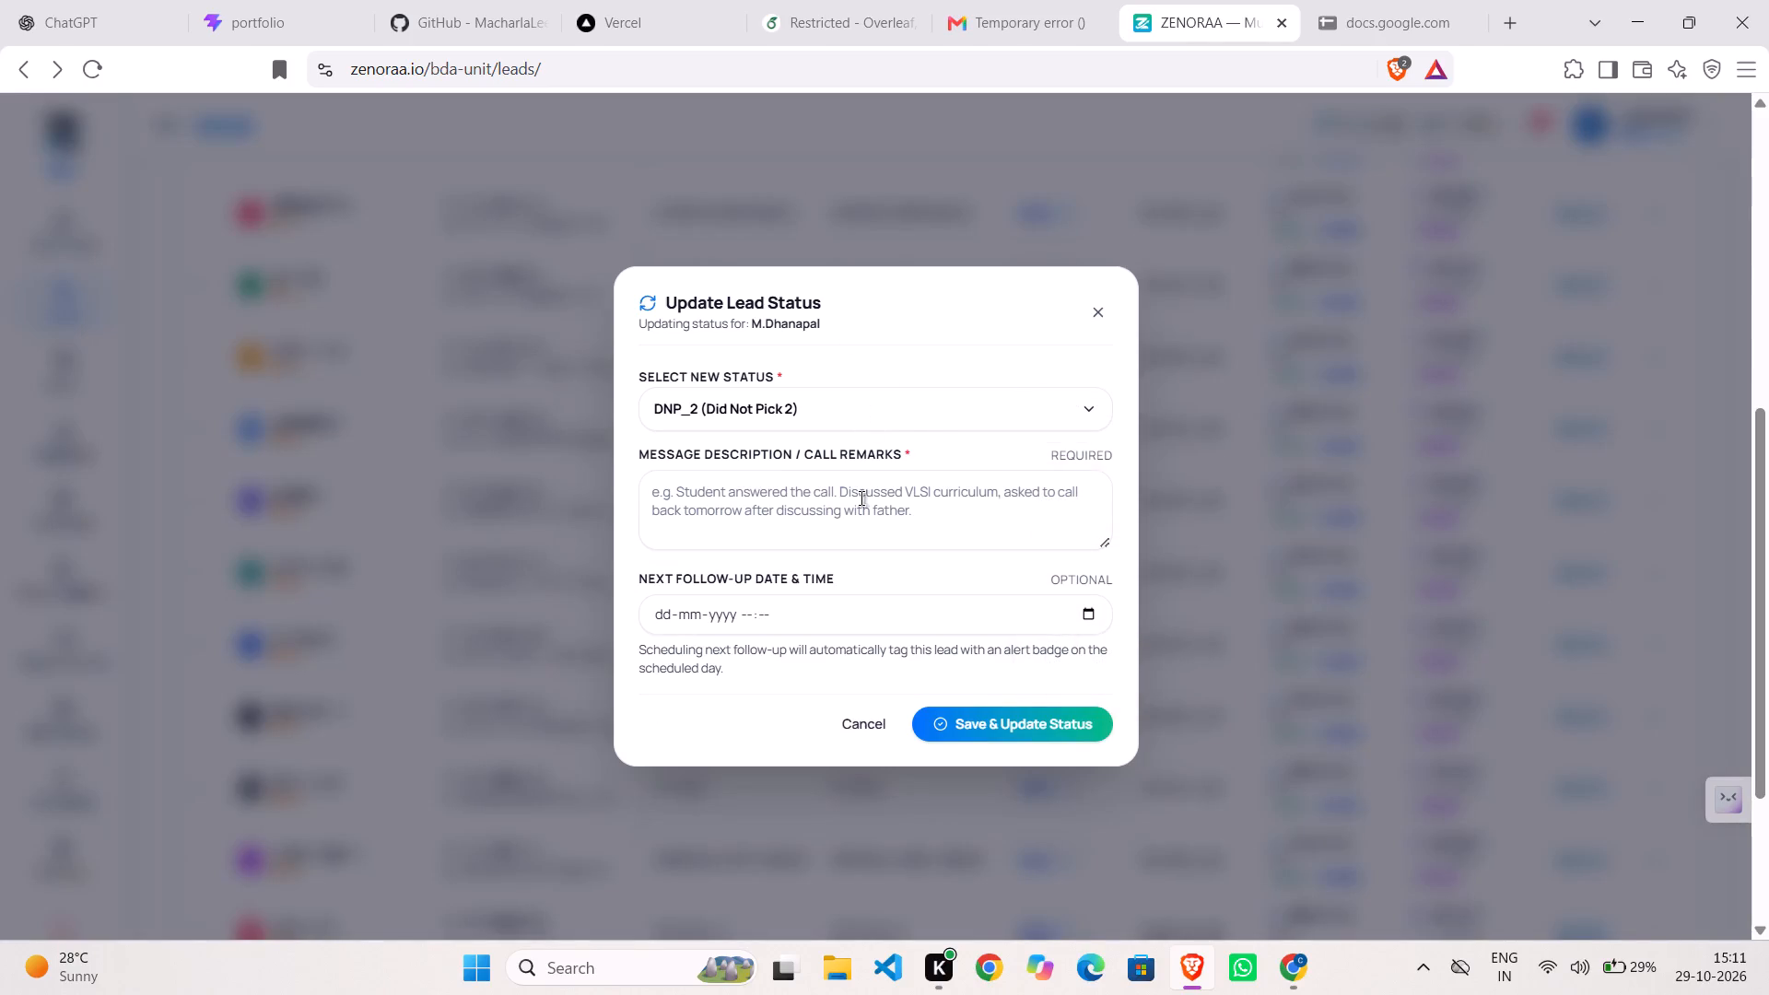
pyautogui.click(861, 510)
pyautogui.write('DNP')
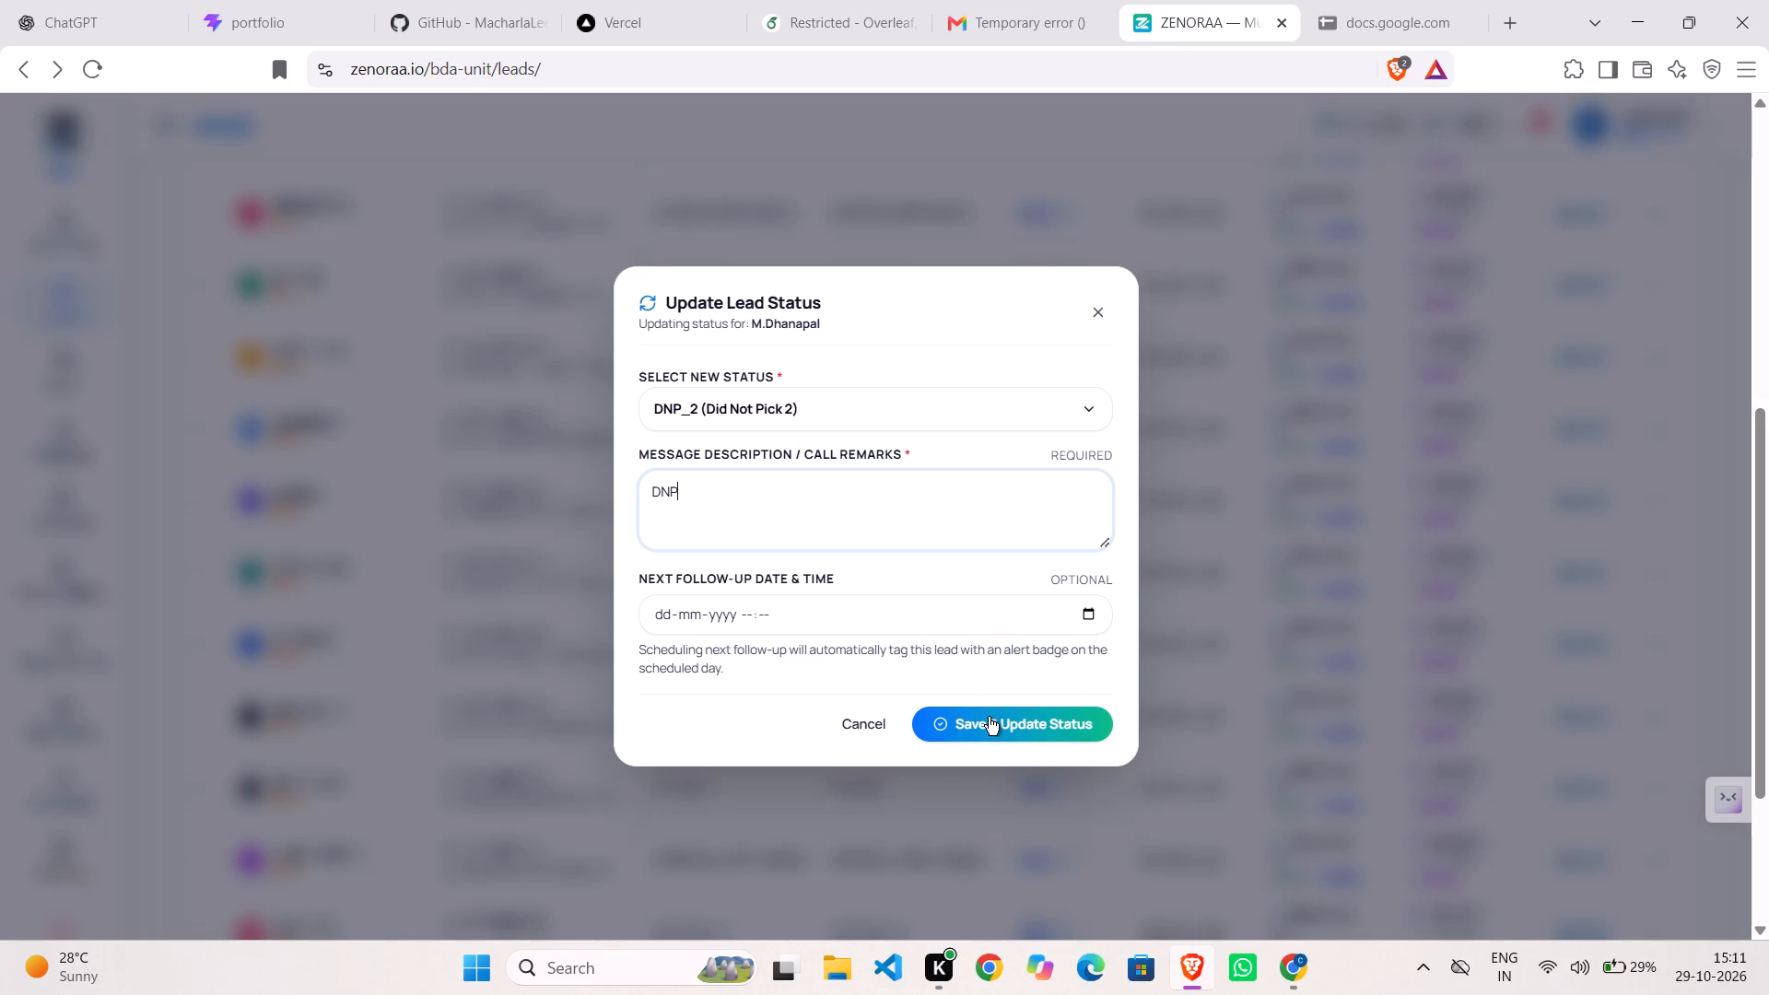
pyautogui.click(989, 717)
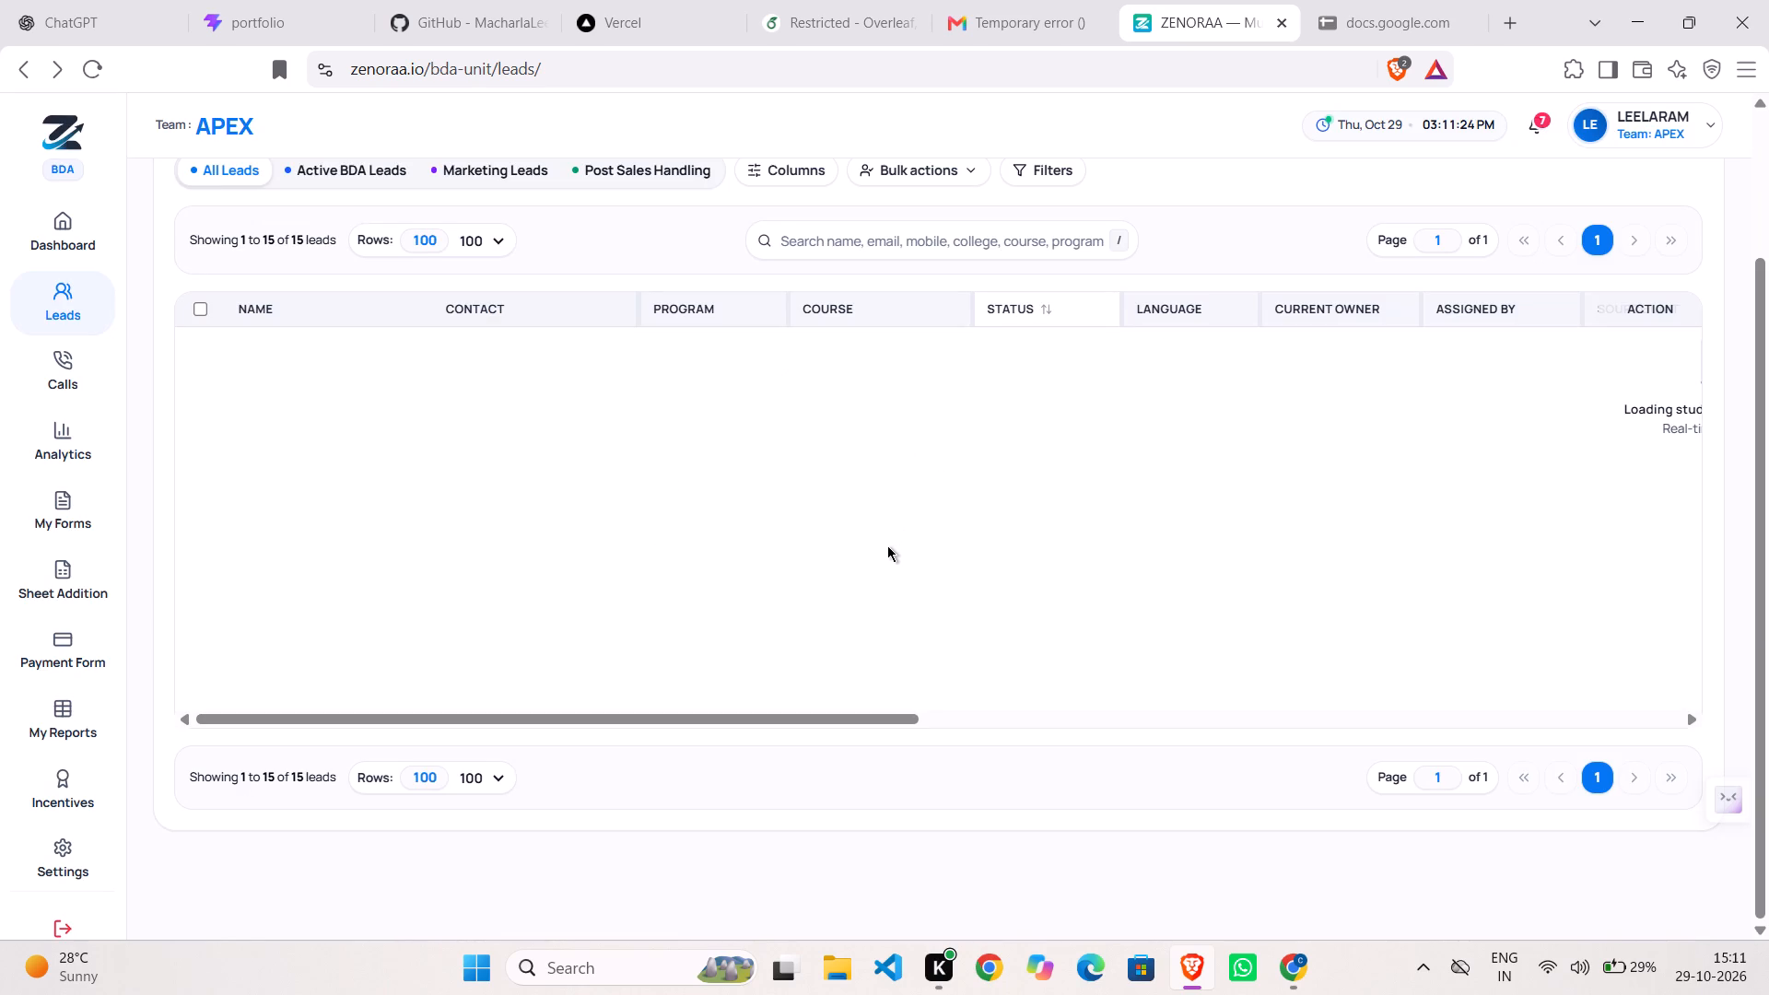
# Update the AWS lead in the table's first row to DNP 2 with the remark "DNP" and save it.
pyautogui.scroll(4, 887, 545)
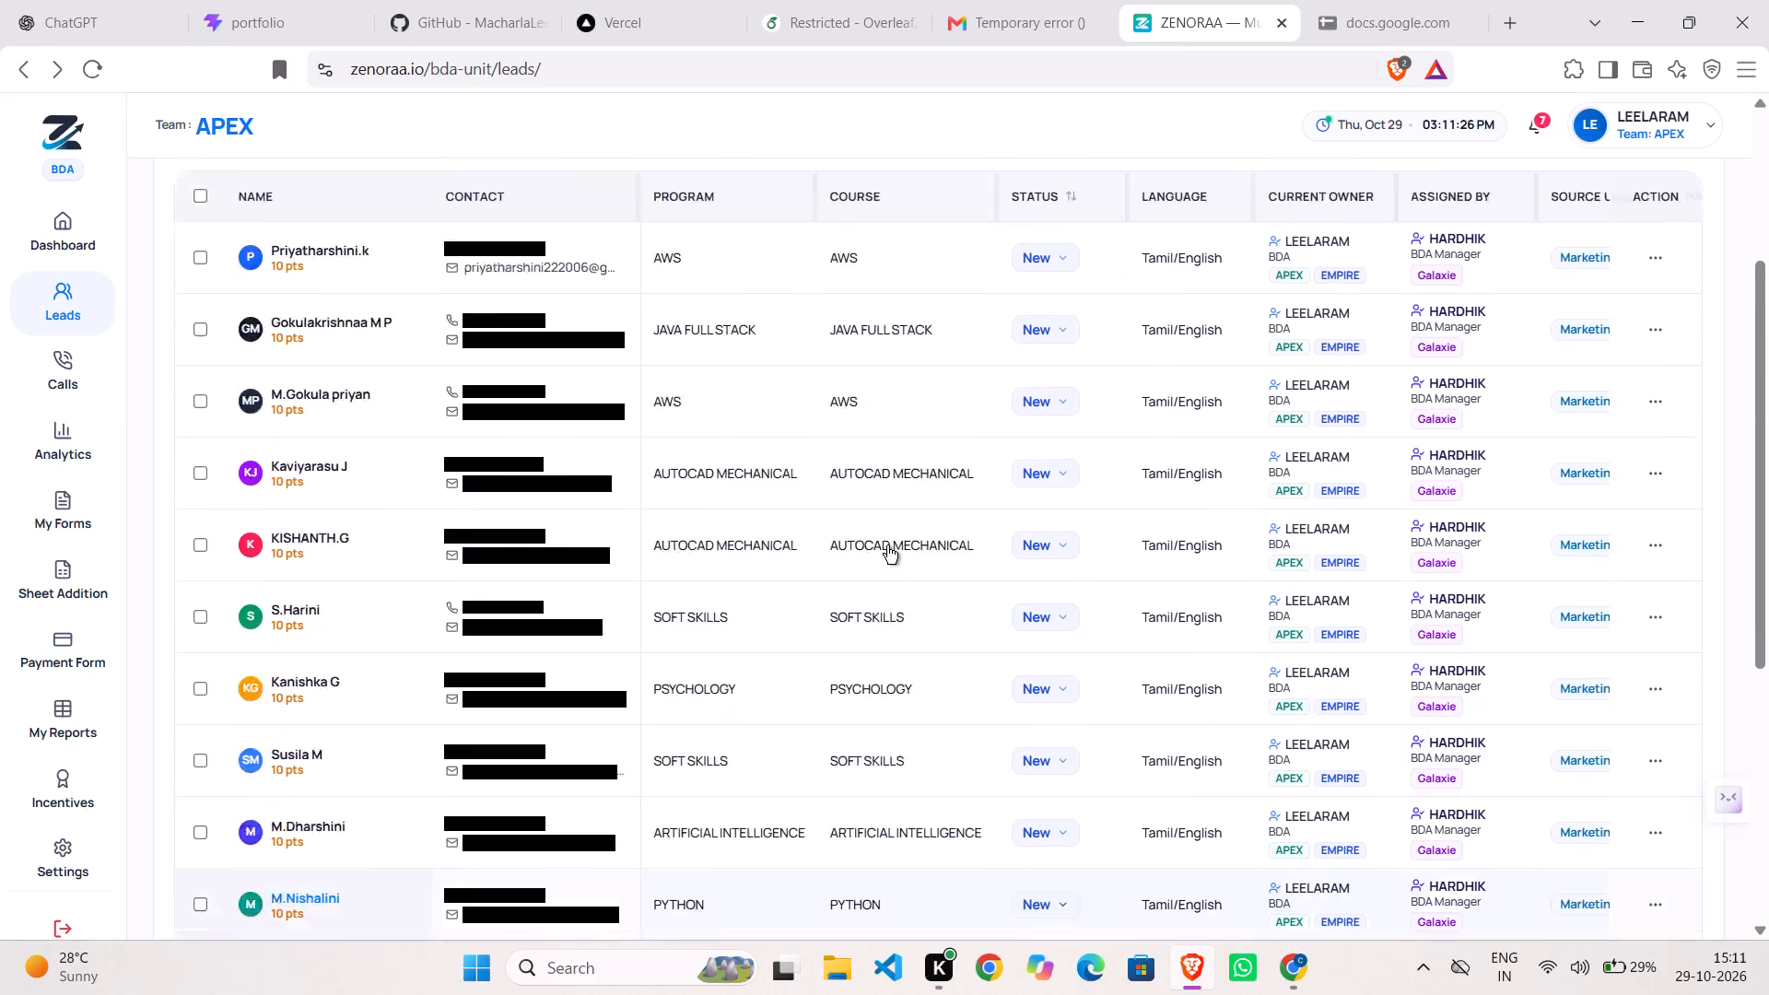
pyautogui.scroll(1, 887, 545)
pyautogui.click(1058, 557)
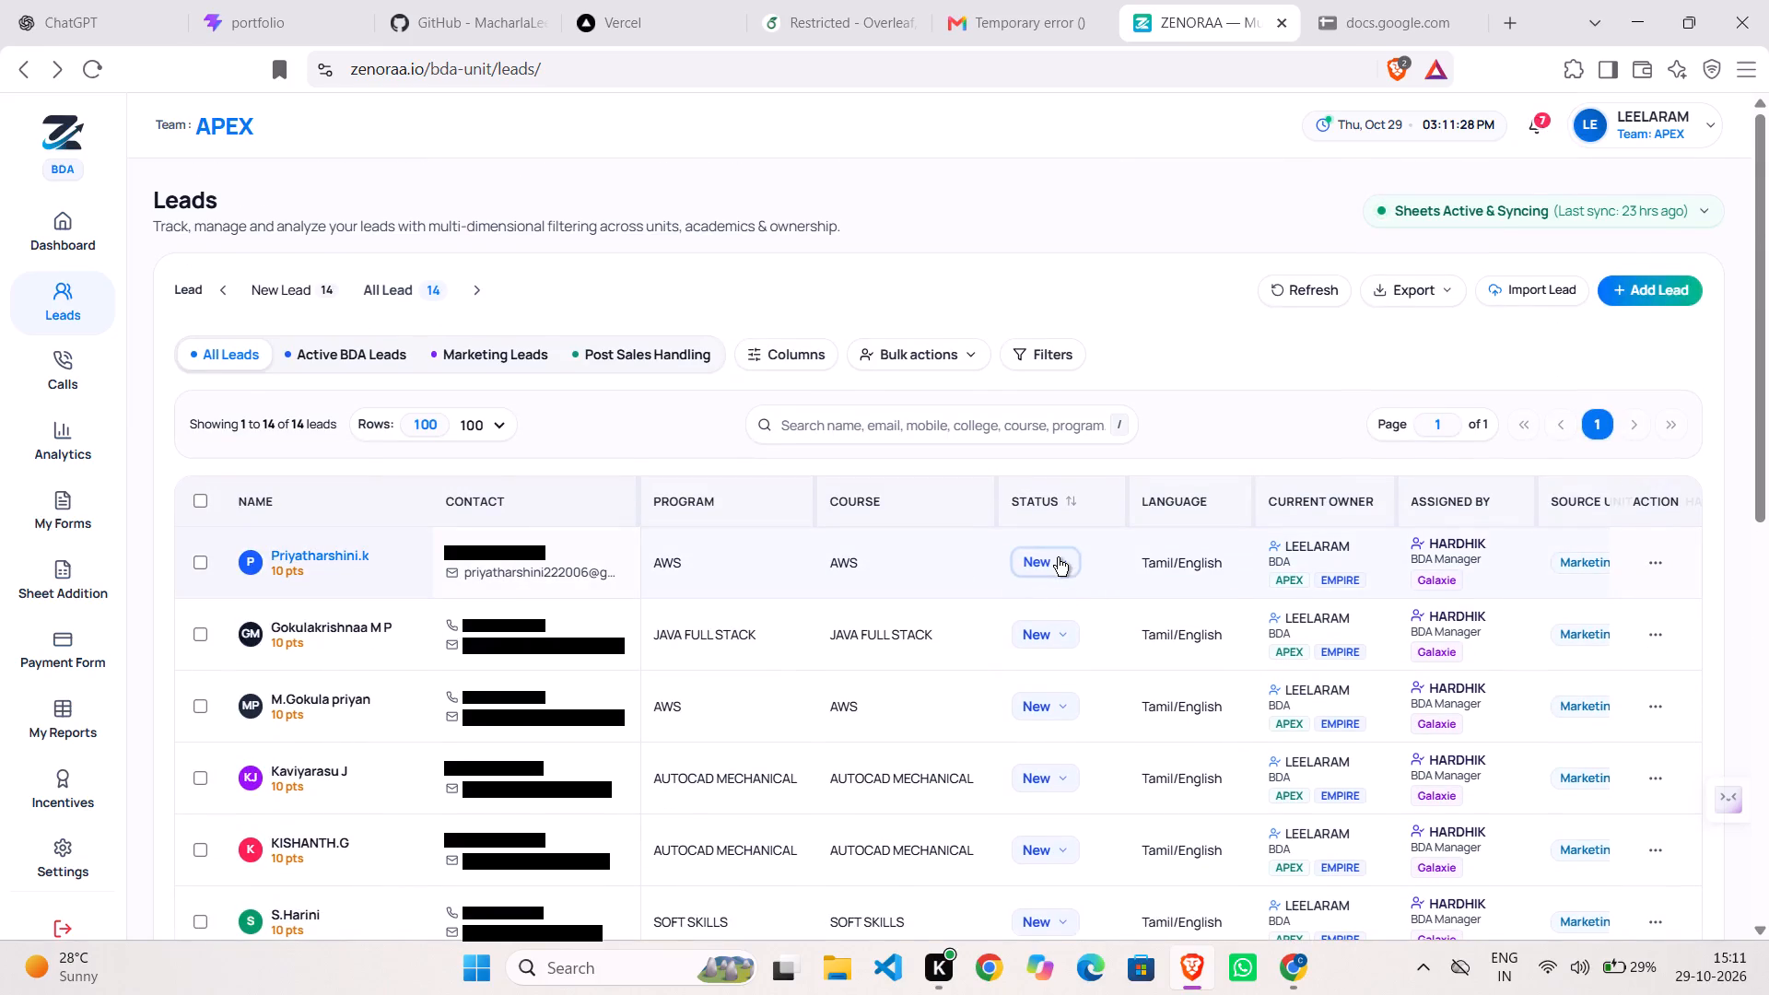
pyautogui.scroll(-2, 1078, 726)
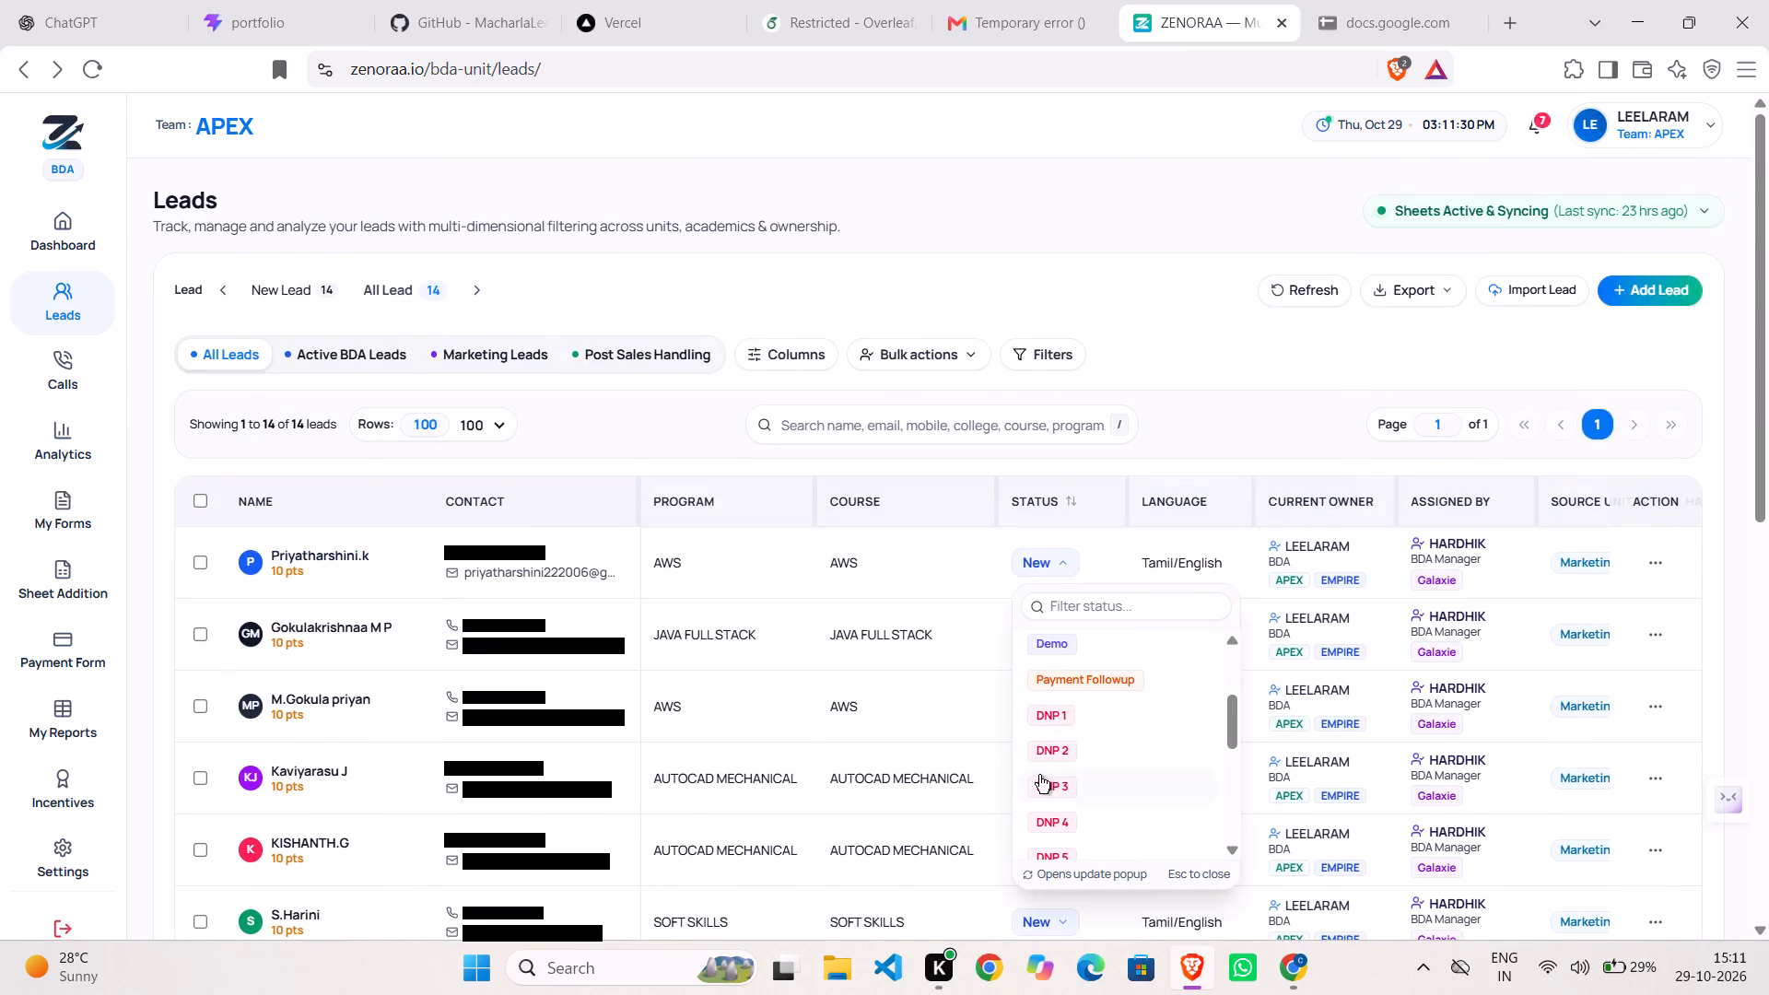
pyautogui.click(1069, 755)
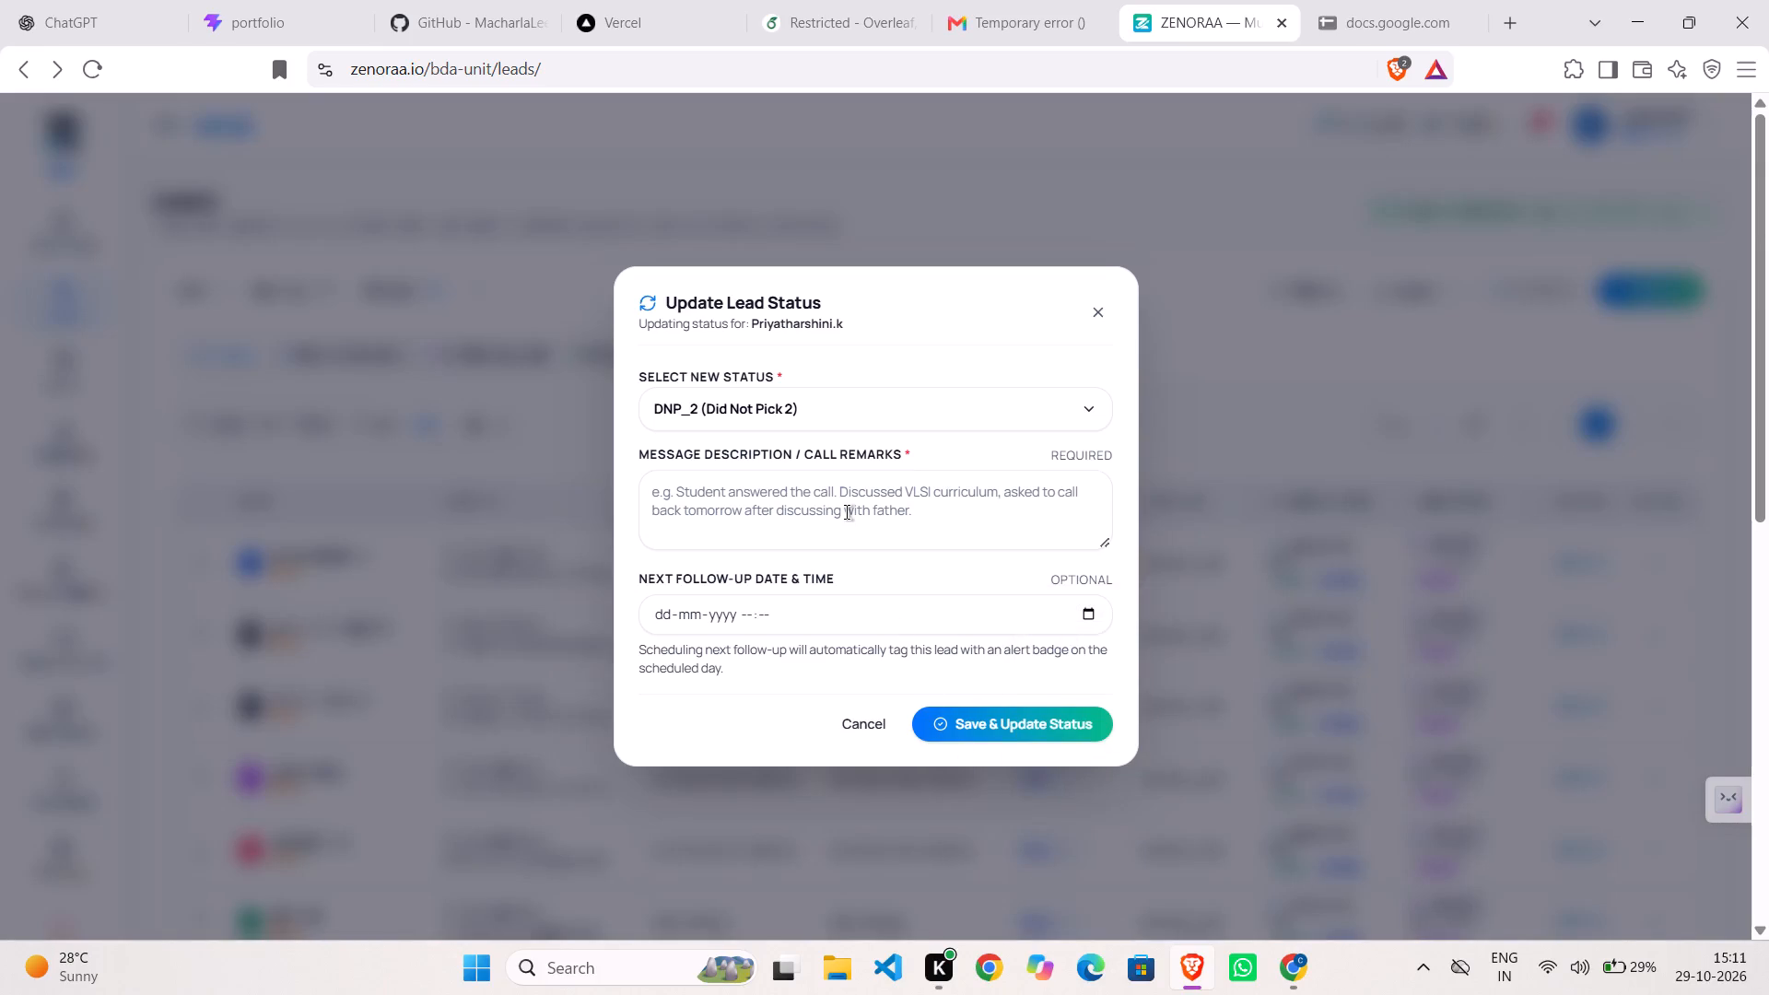
pyautogui.click(847, 512)
pyautogui.write('DNP')
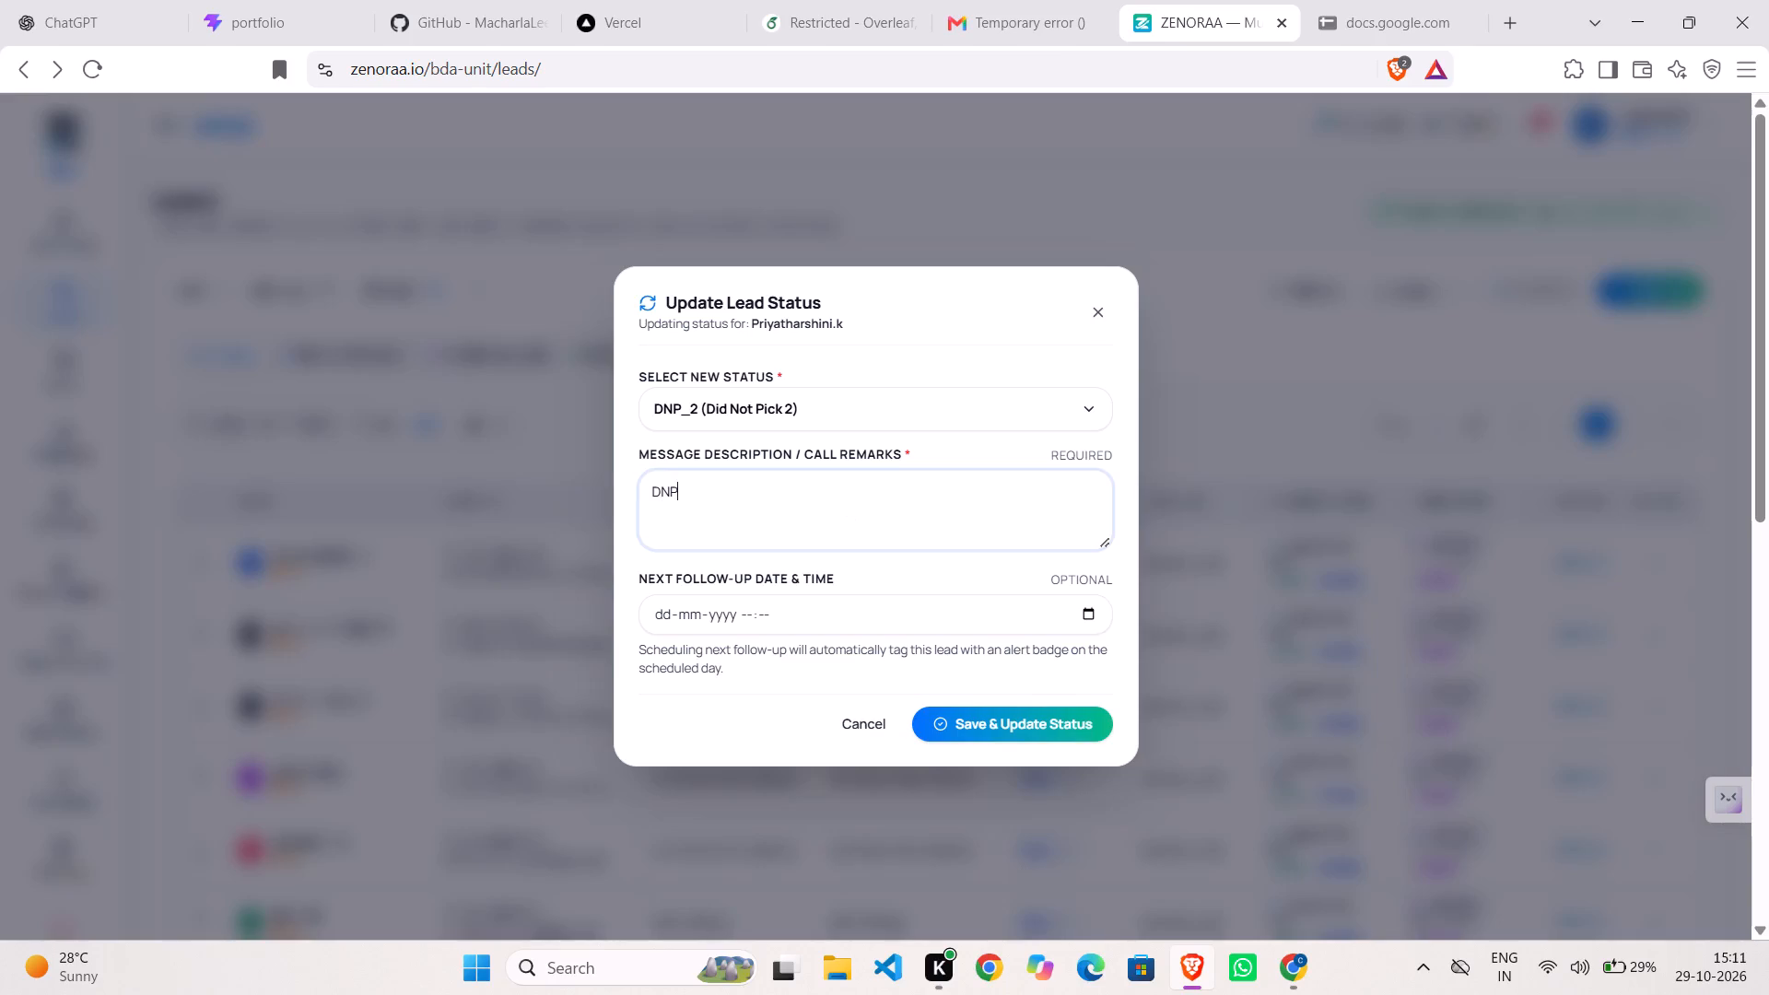
pyautogui.click(1014, 727)
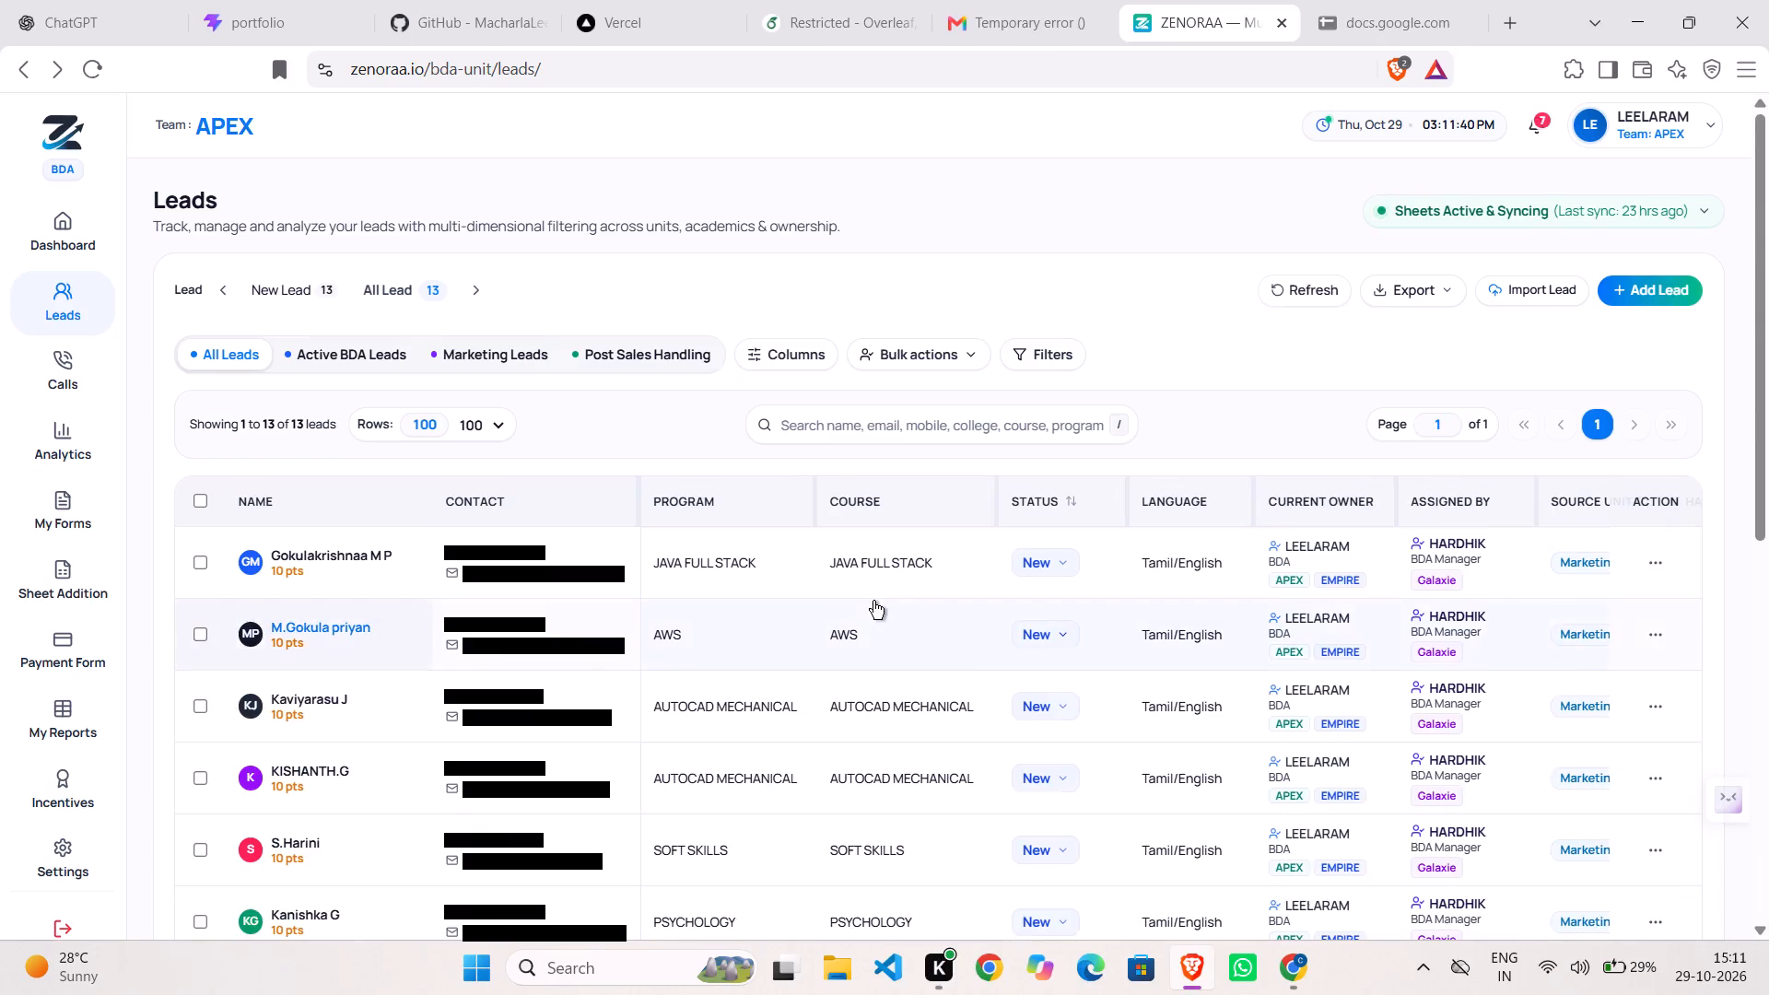
# Examine the remaining new leads through the end of the table, comparing their programs, original owners, colleges, departments and sections.
pyautogui.scroll(-4, 873, 601)
pyautogui.scroll(1, 873, 601)
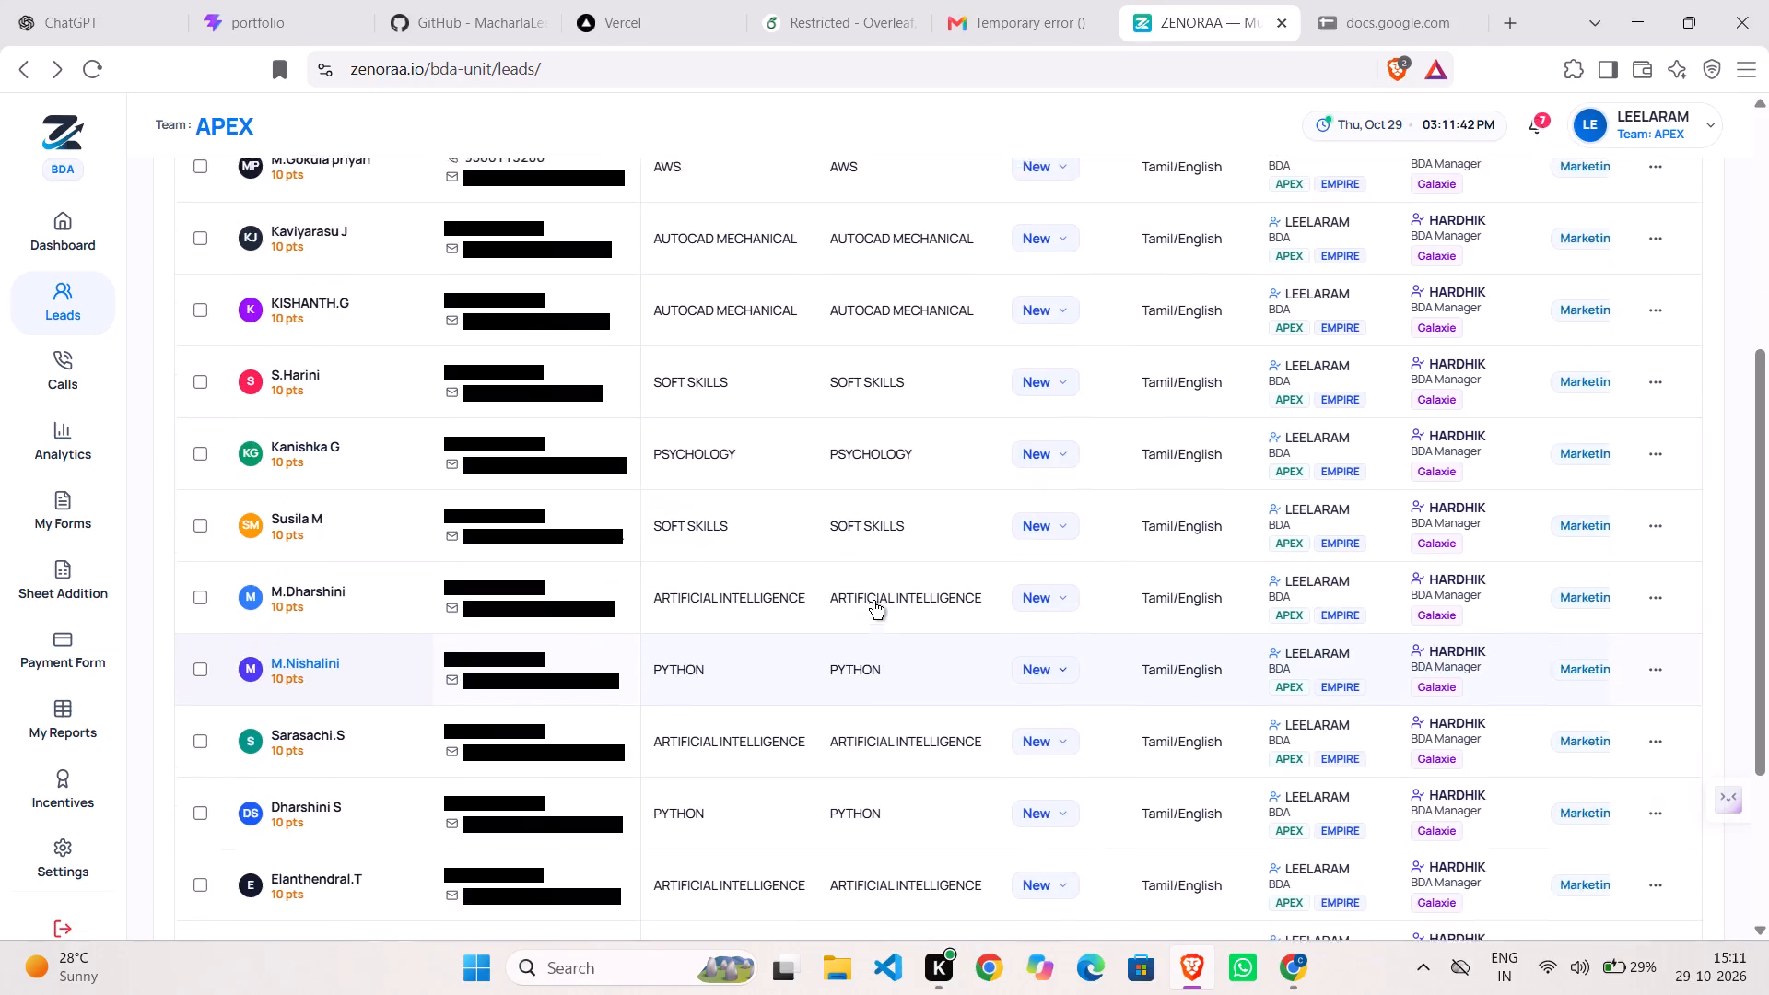
pyautogui.scroll(1, 873, 601)
pyautogui.scroll(-2, 873, 601)
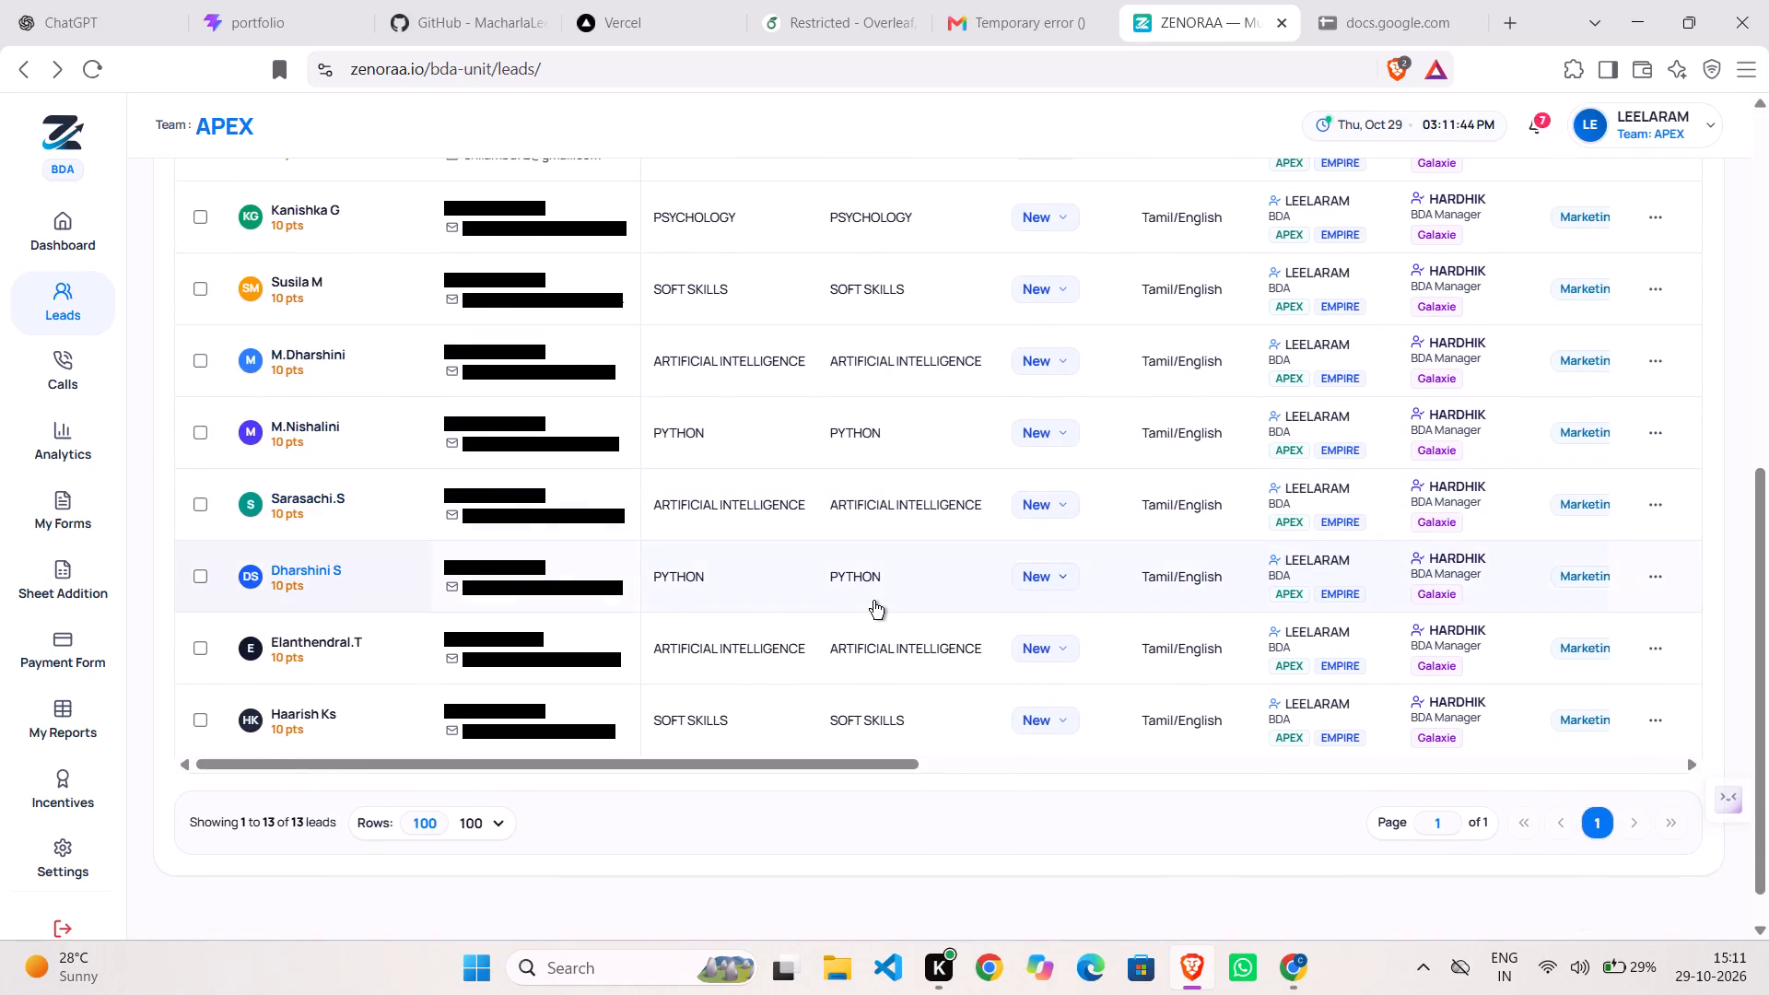
pyautogui.scroll(-1, 873, 601)
pyautogui.hscroll(-7, 873, 601)
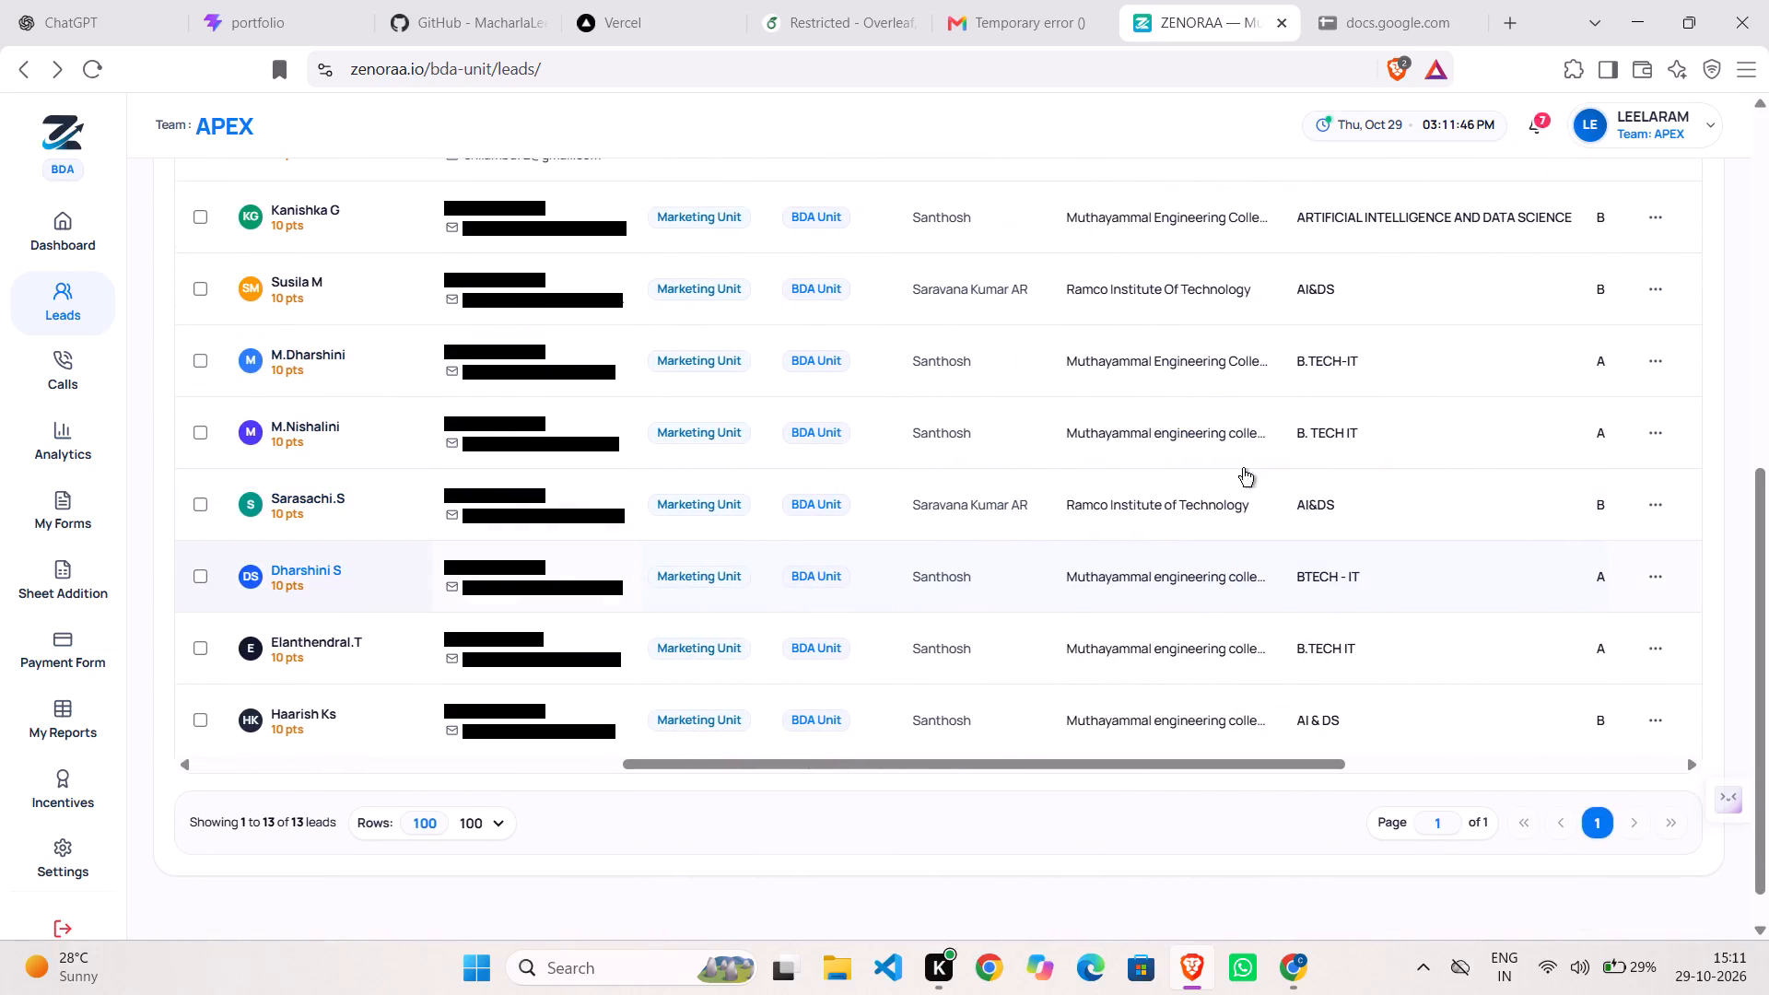
pyautogui.hscroll(-1, 1177, 529)
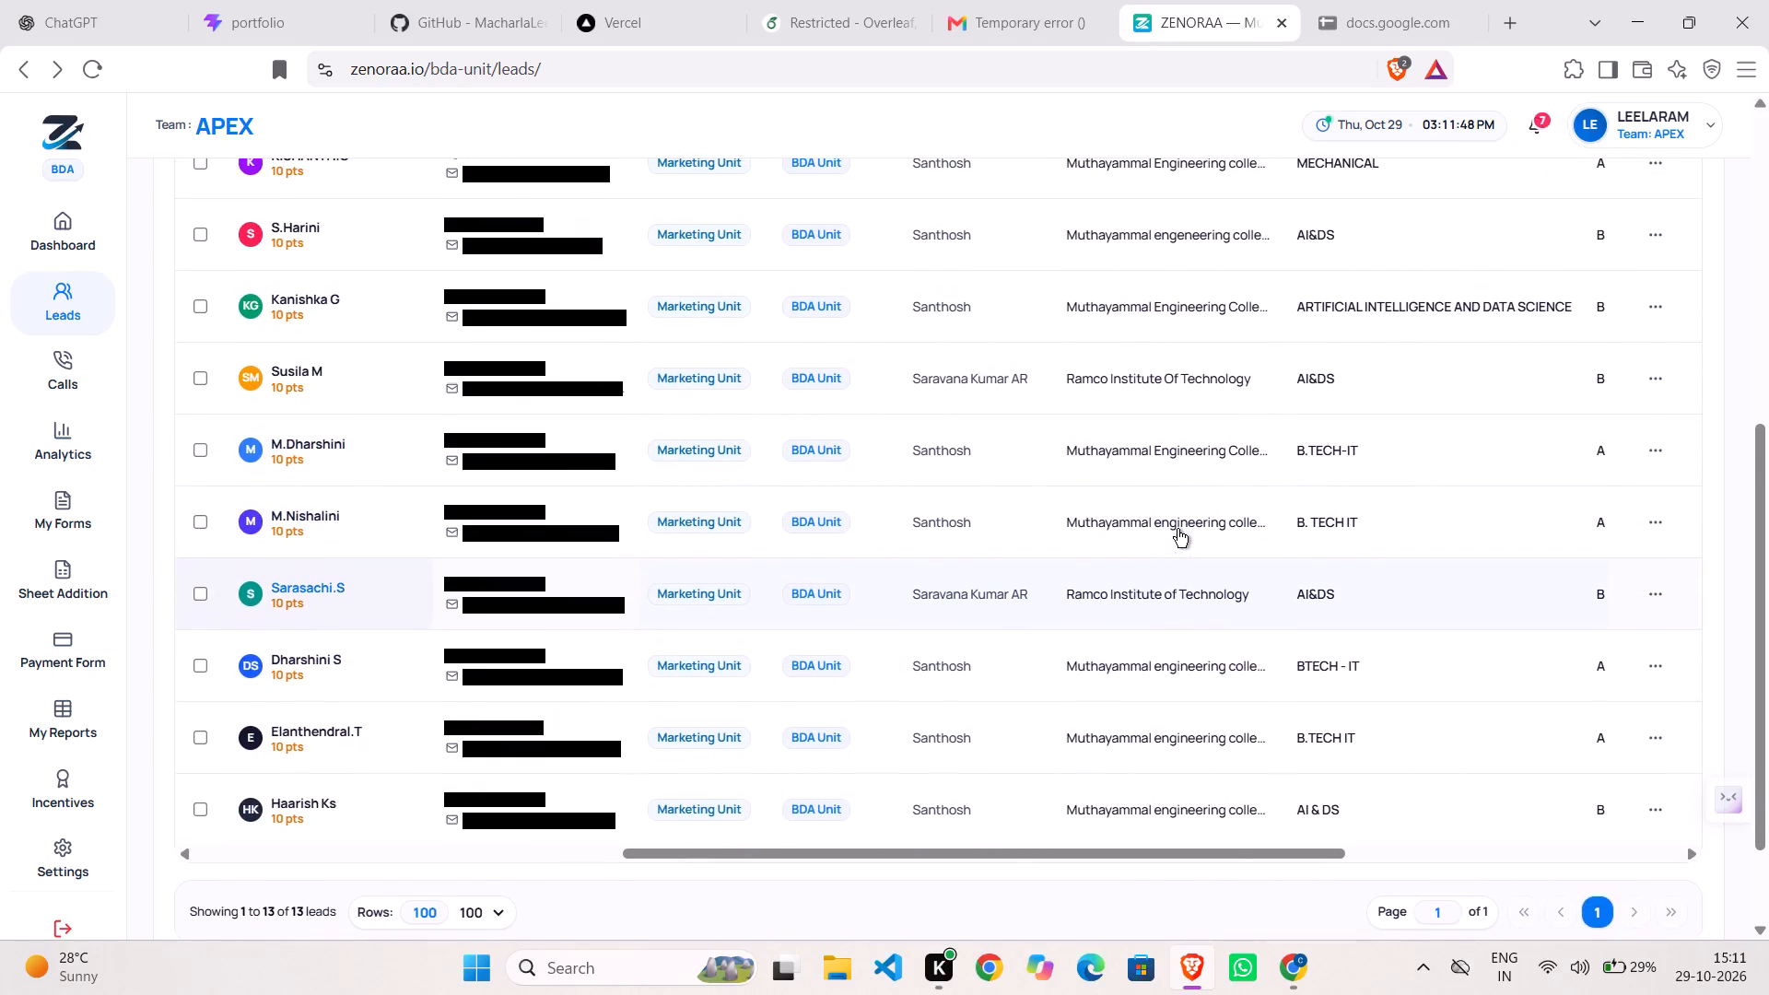
pyautogui.hscroll(-1, 1177, 529)
pyautogui.hscroll(1, 1304, 567)
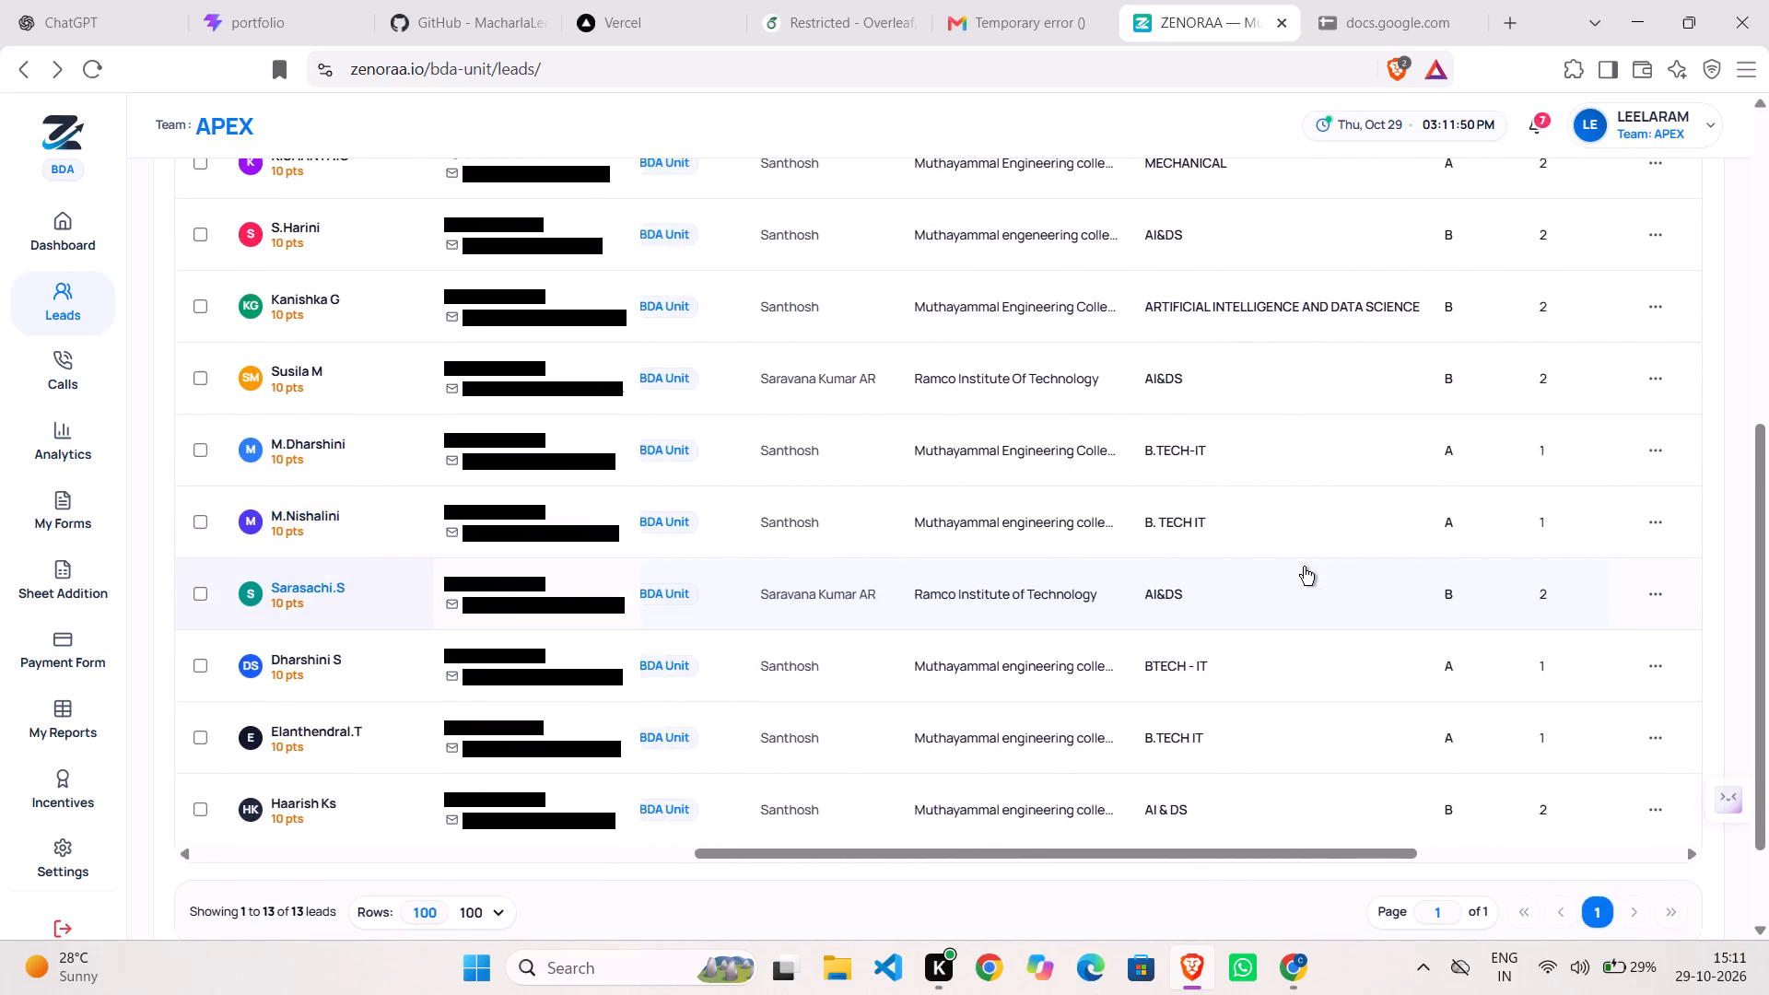
pyautogui.hscroll(1, 1304, 567)
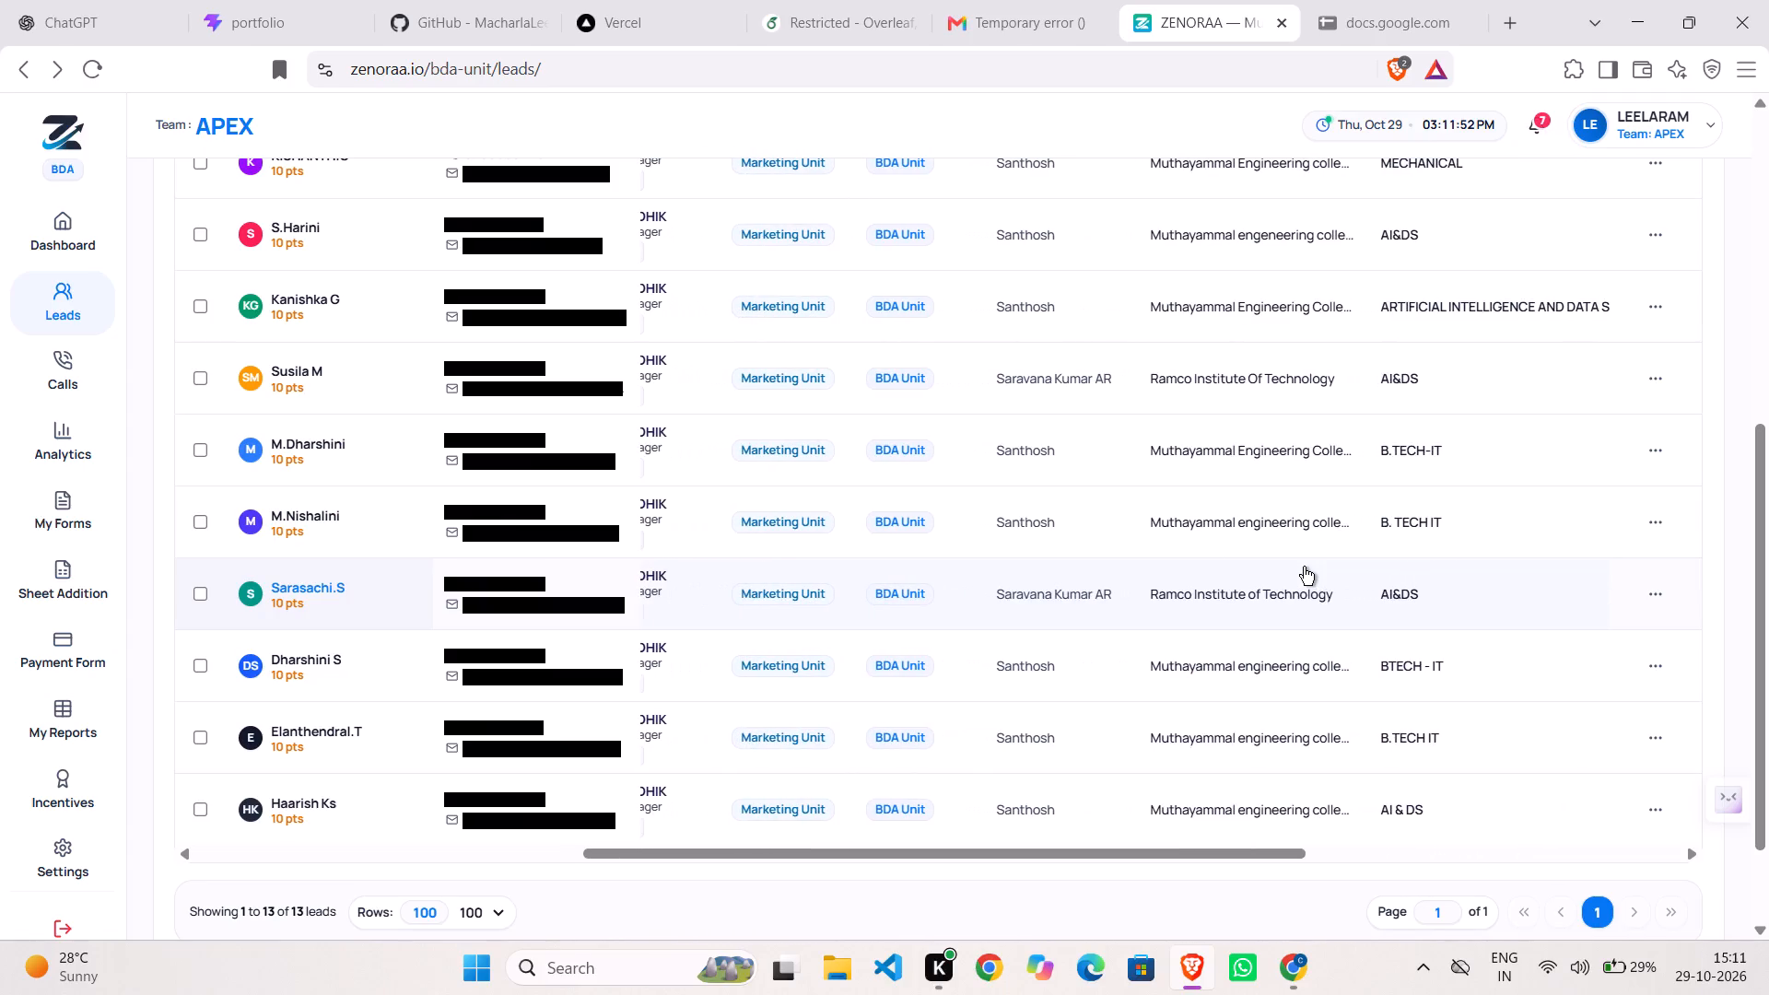
pyautogui.hscroll(1, 1304, 567)
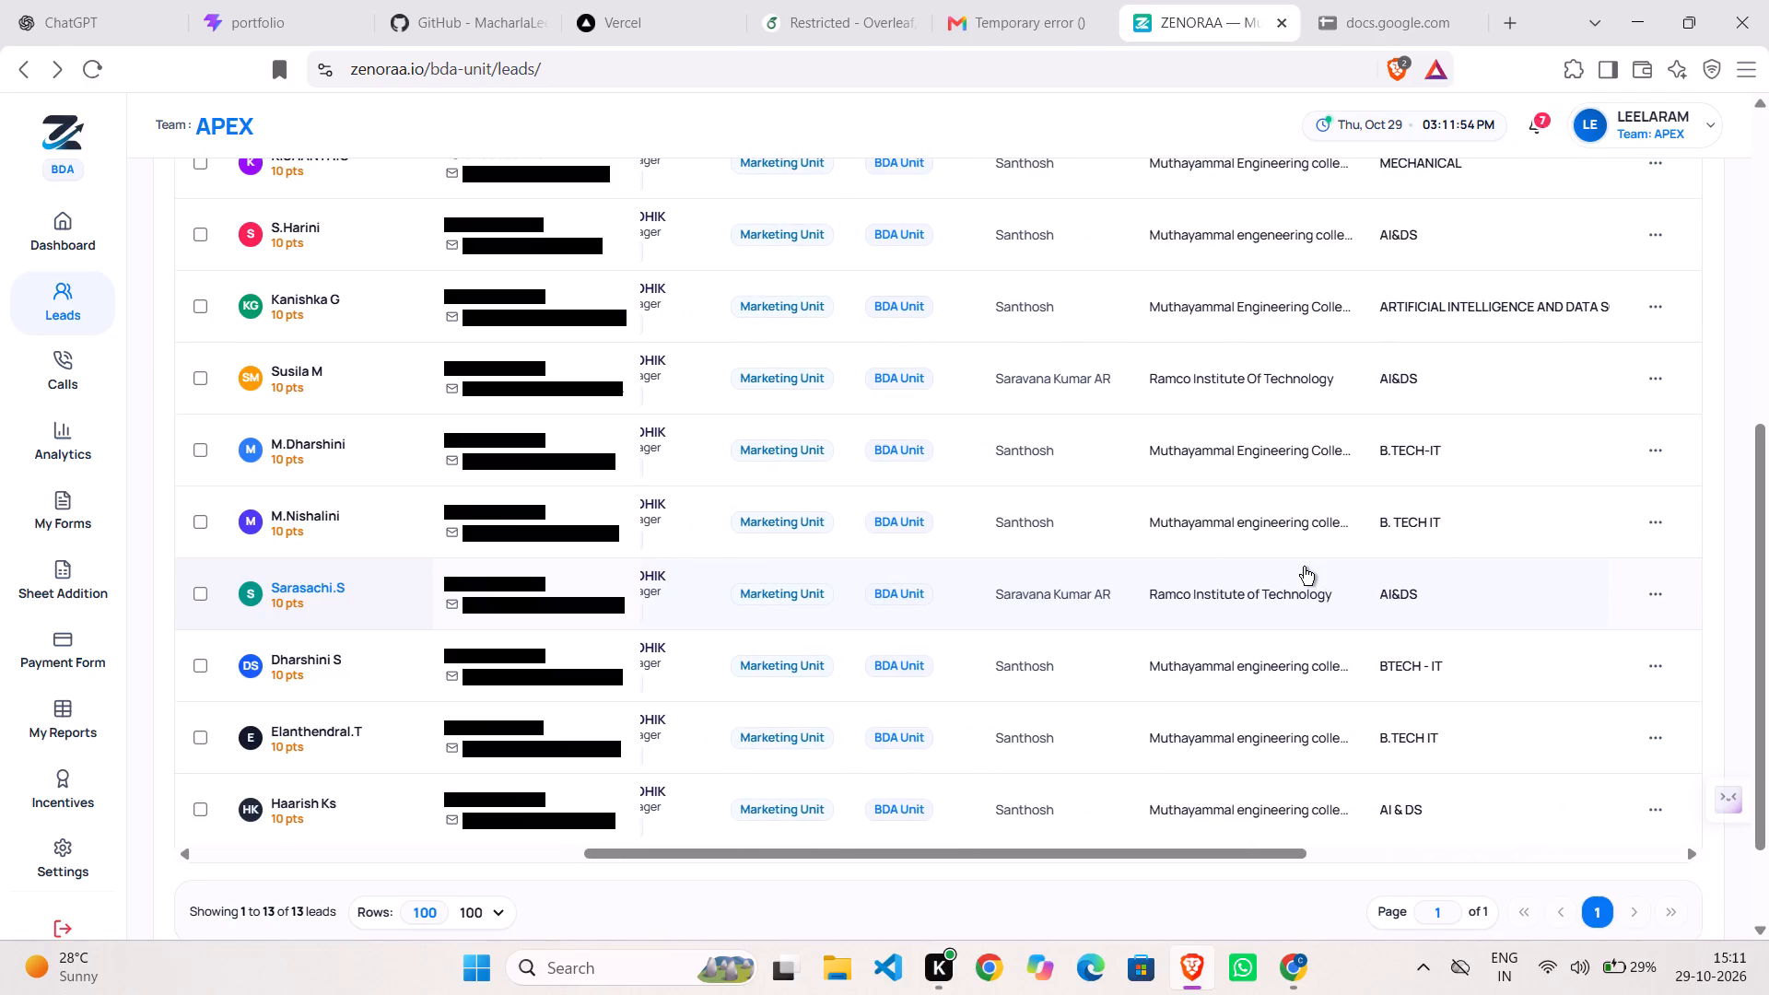
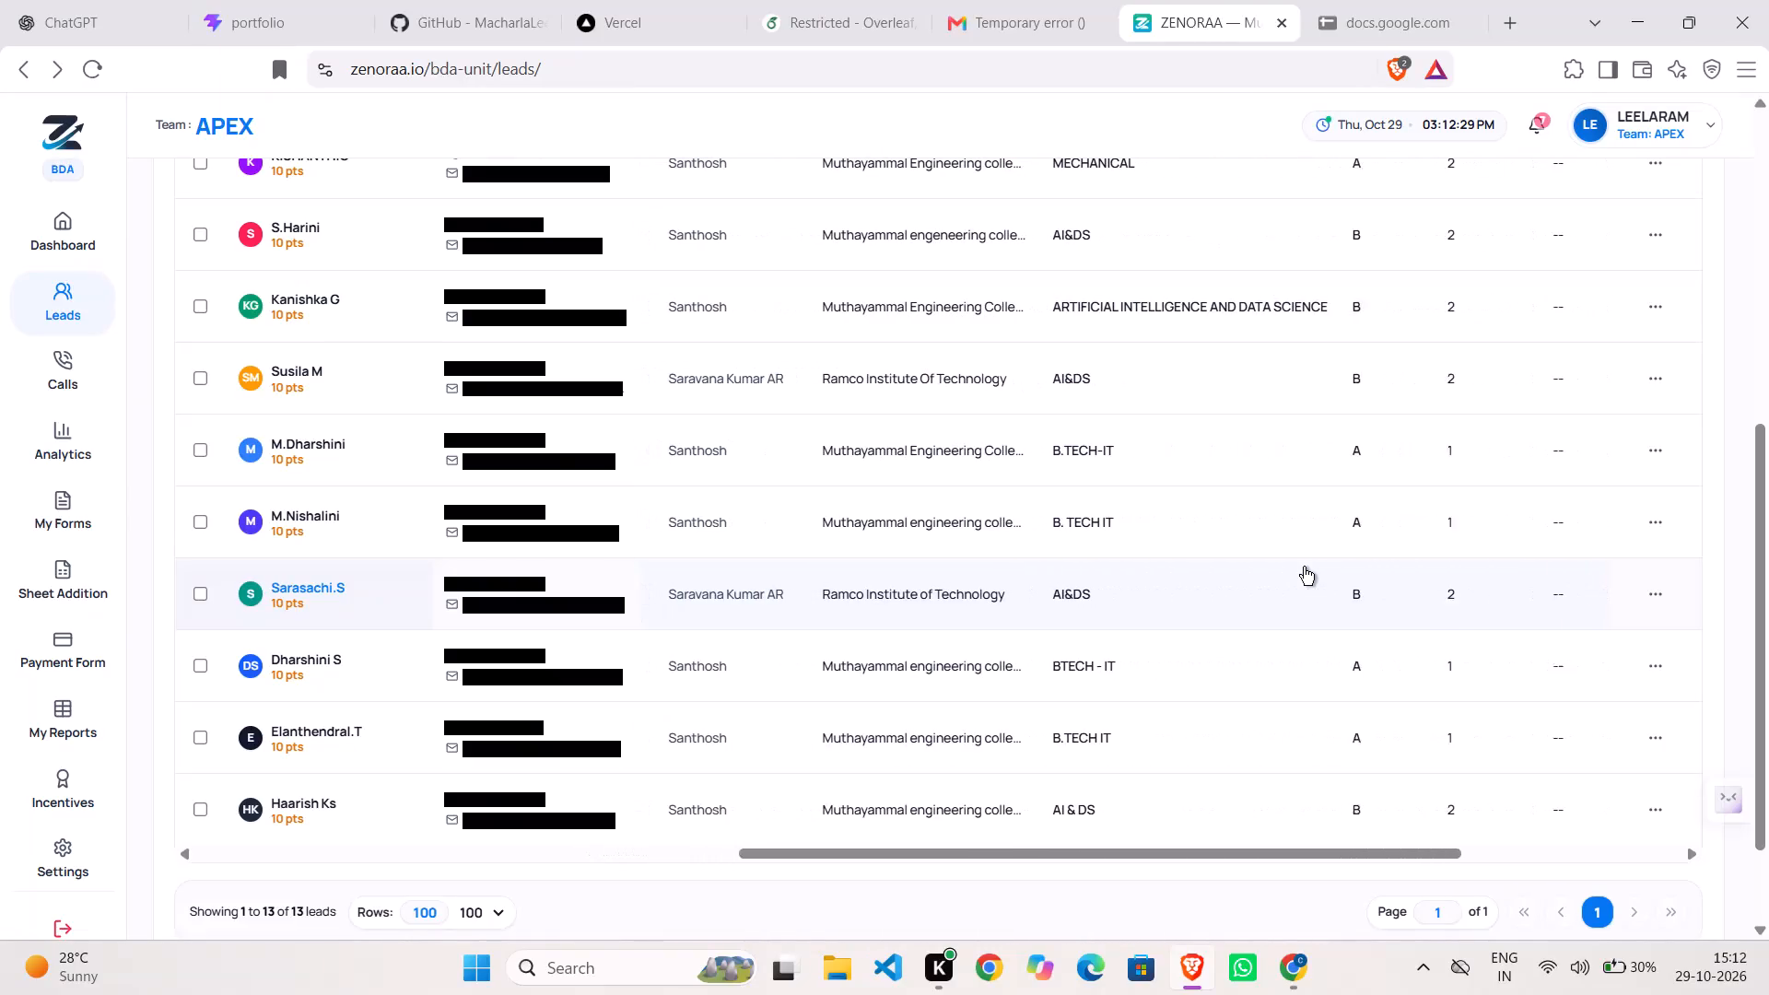
# Compare the remaining new leads' programs, languages, assigned BDAs and managers with their original owners, colleges, departments and sections.
pyautogui.hscroll(4, 1304, 567)
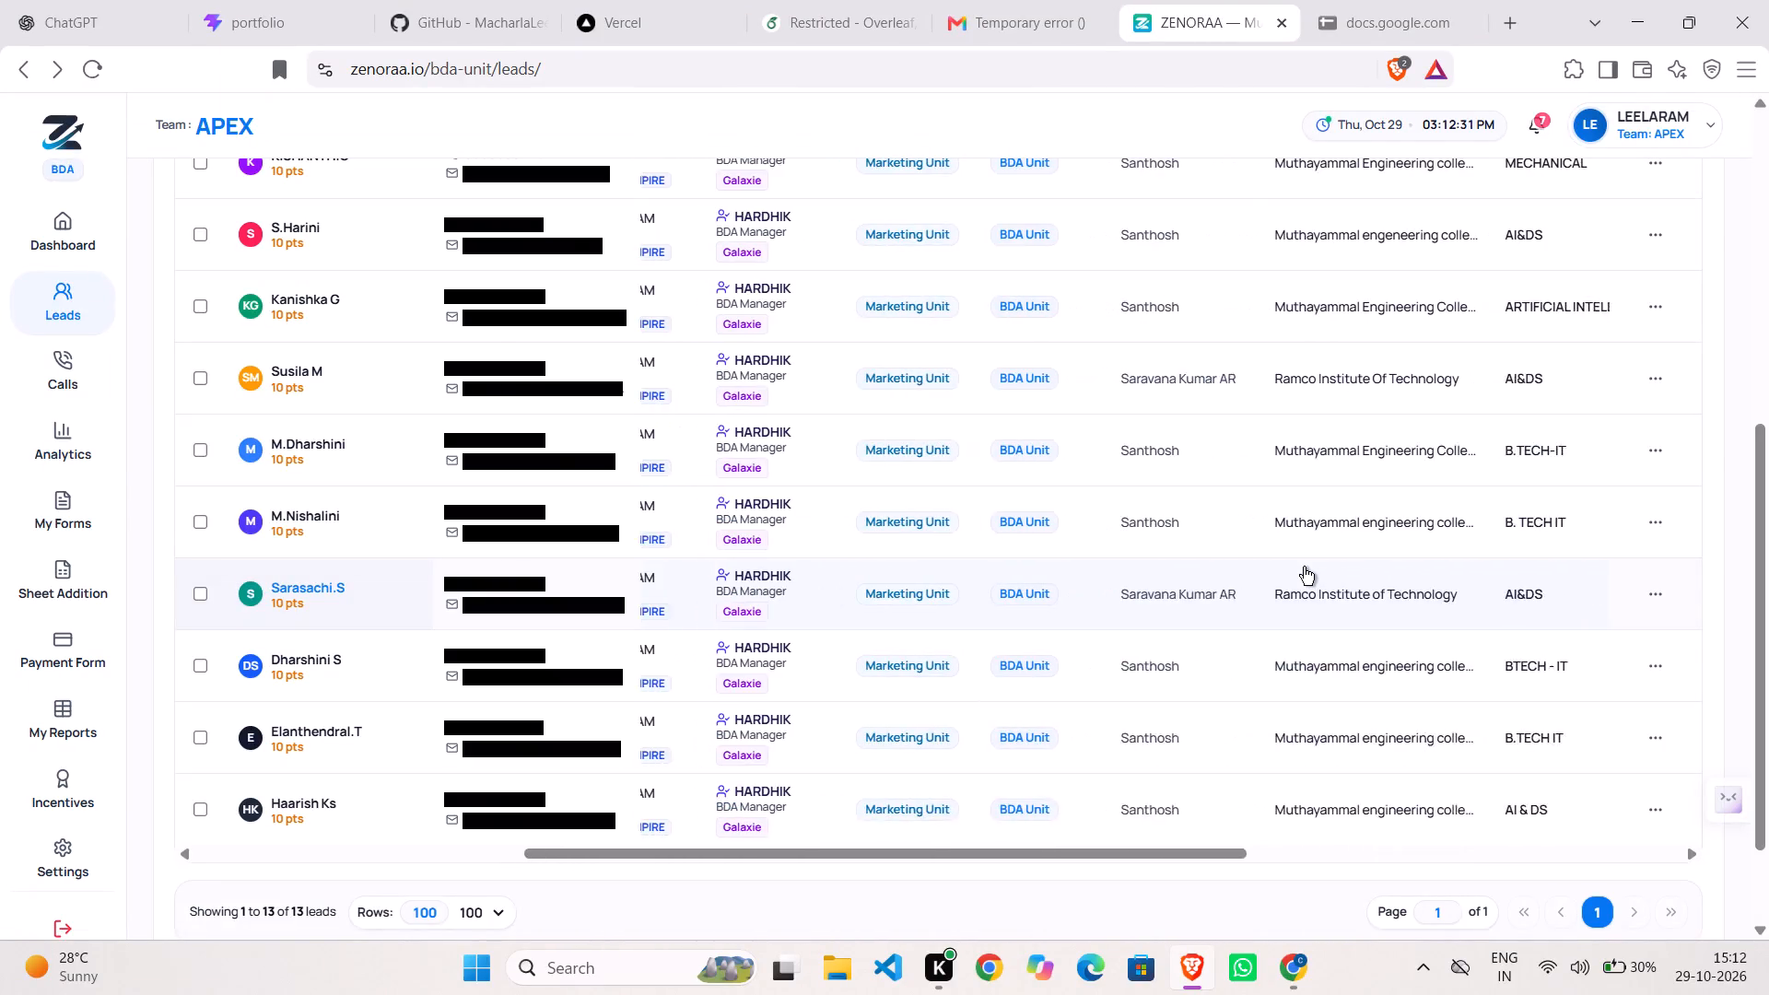
pyautogui.hscroll(3, 1304, 567)
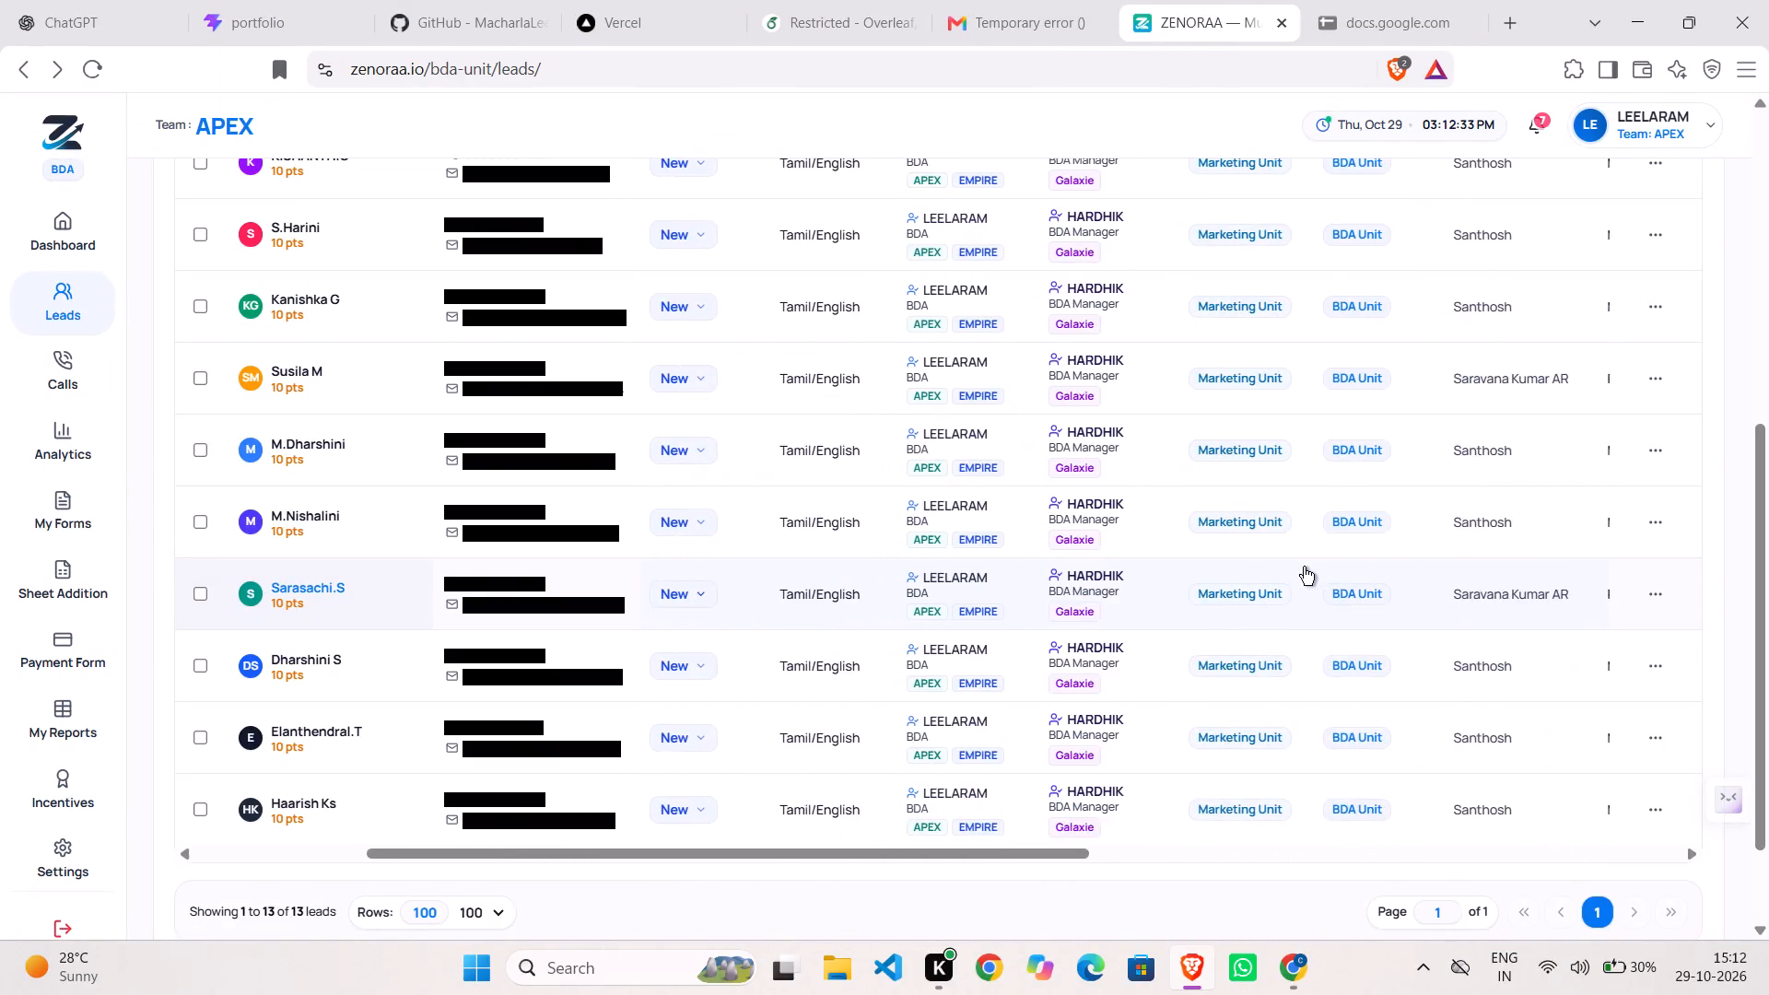
pyautogui.hscroll(1, 1304, 567)
pyautogui.hscroll(-1, 1304, 567)
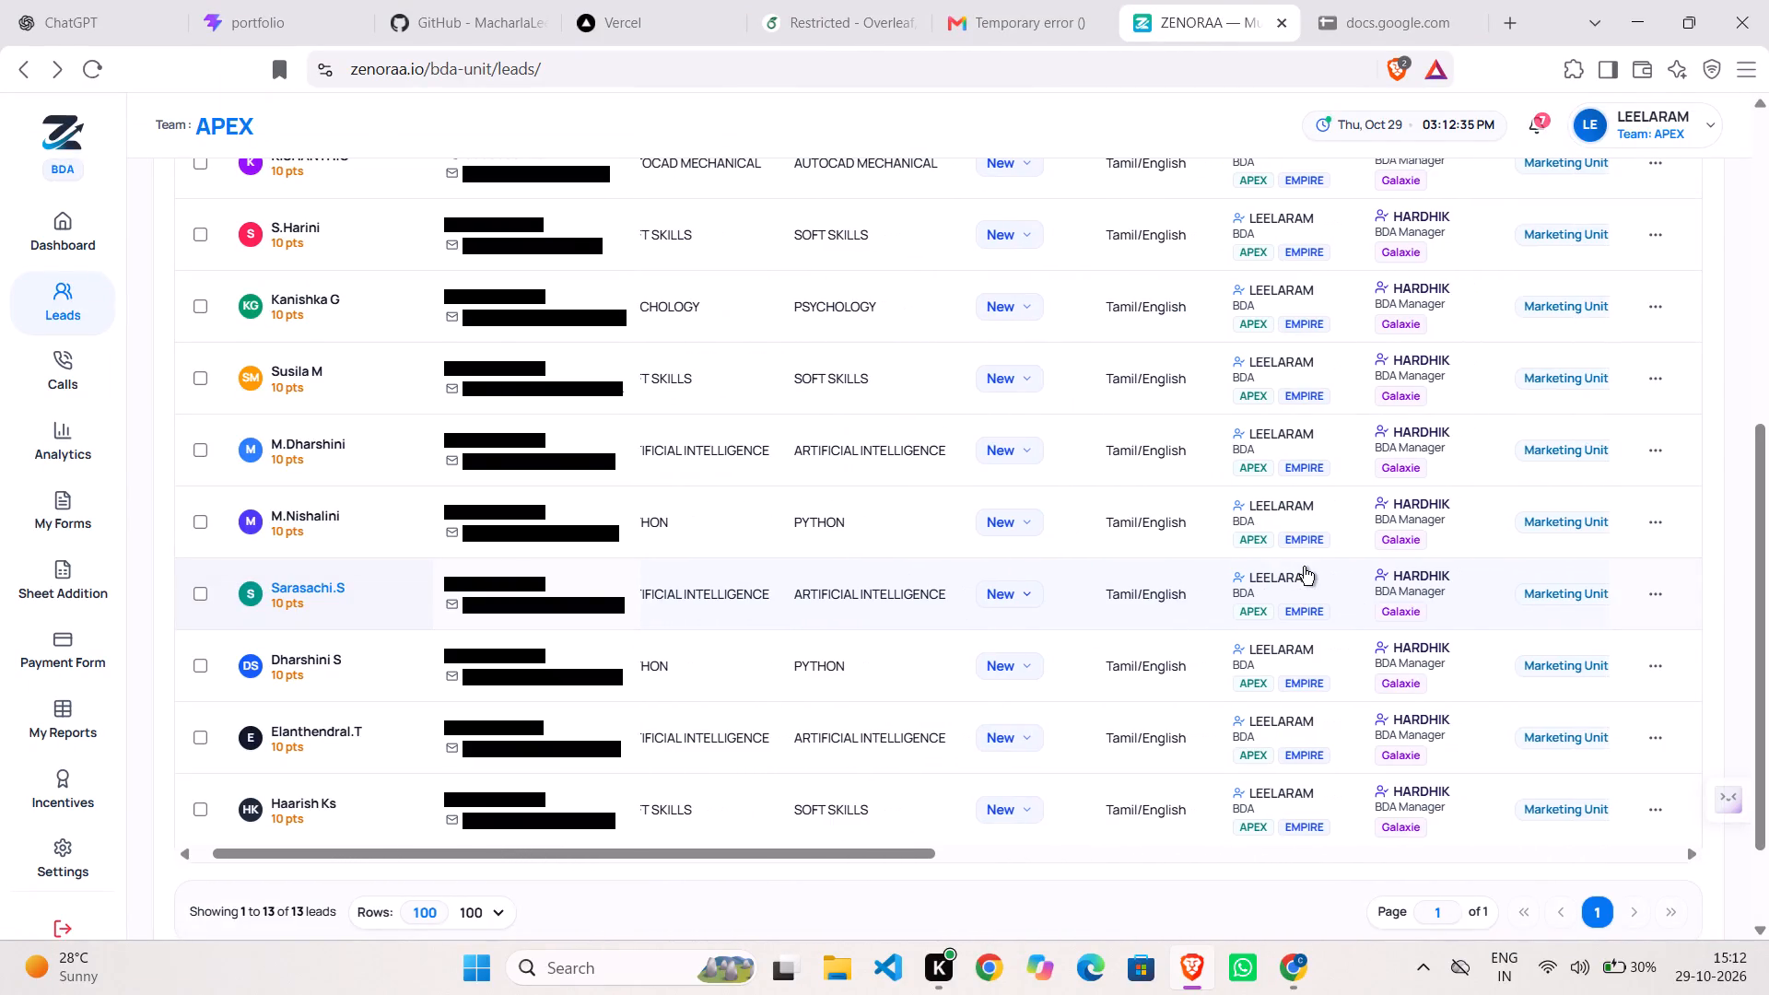
pyautogui.hscroll(-2, 1304, 567)
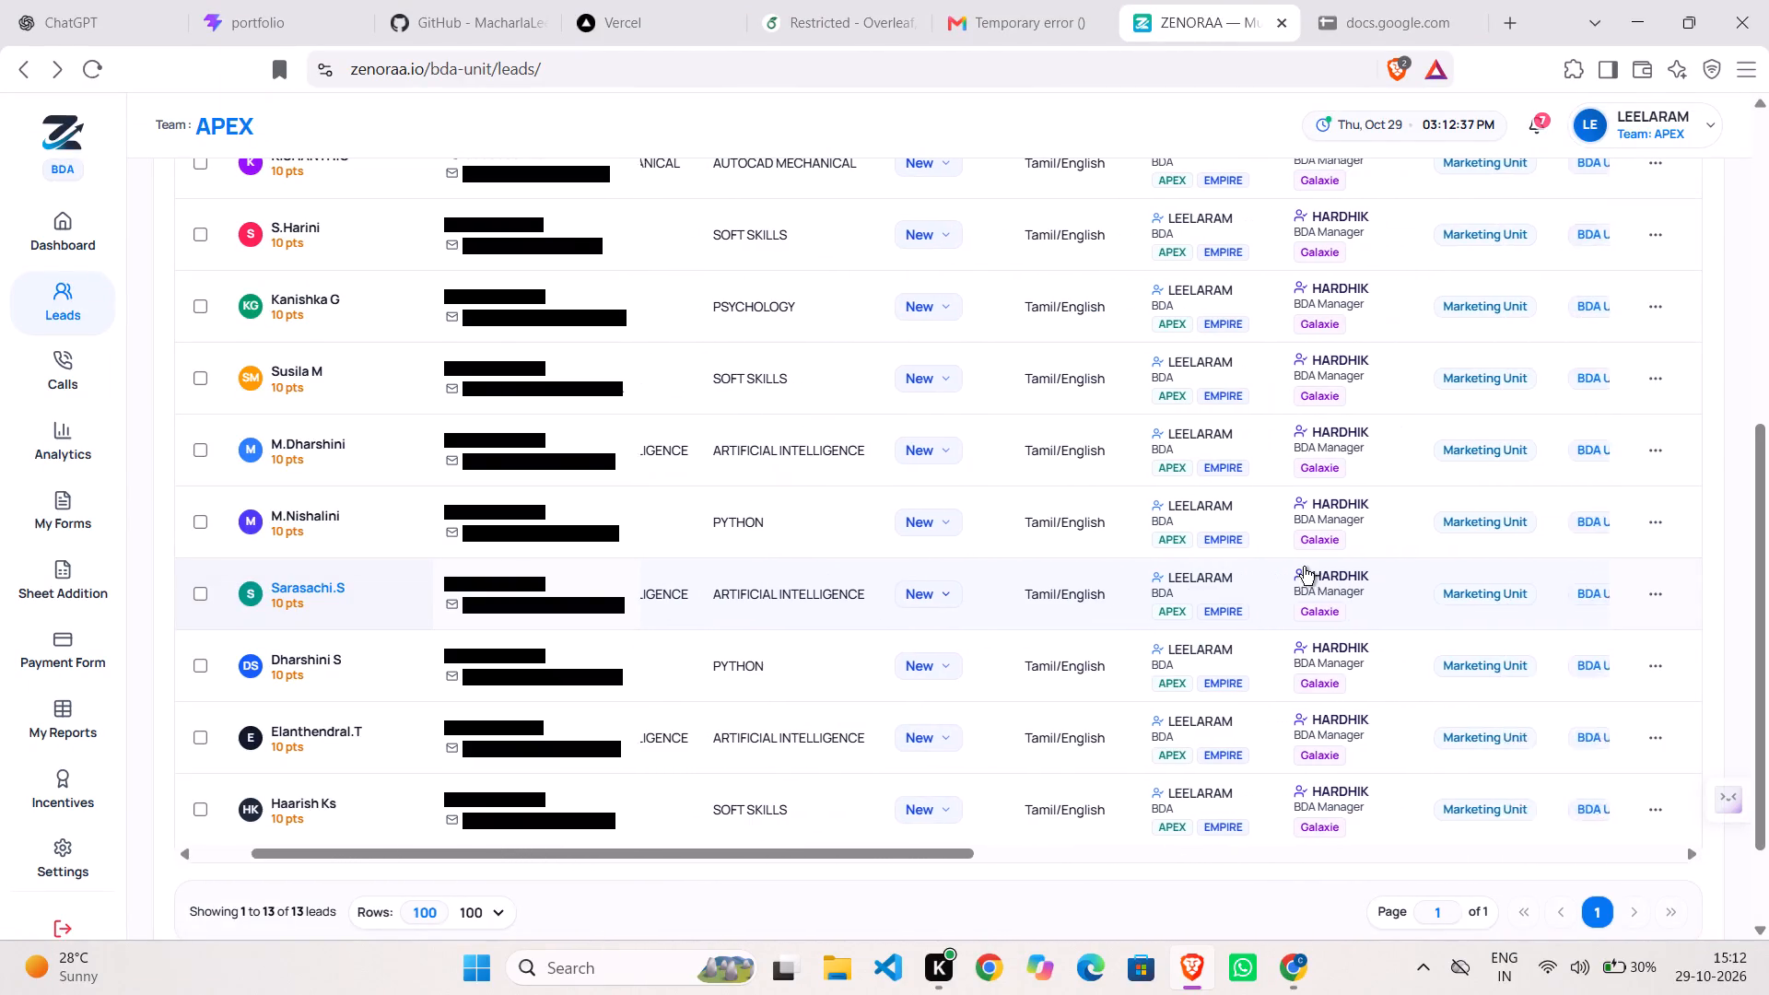
pyautogui.hscroll(-4, 1304, 567)
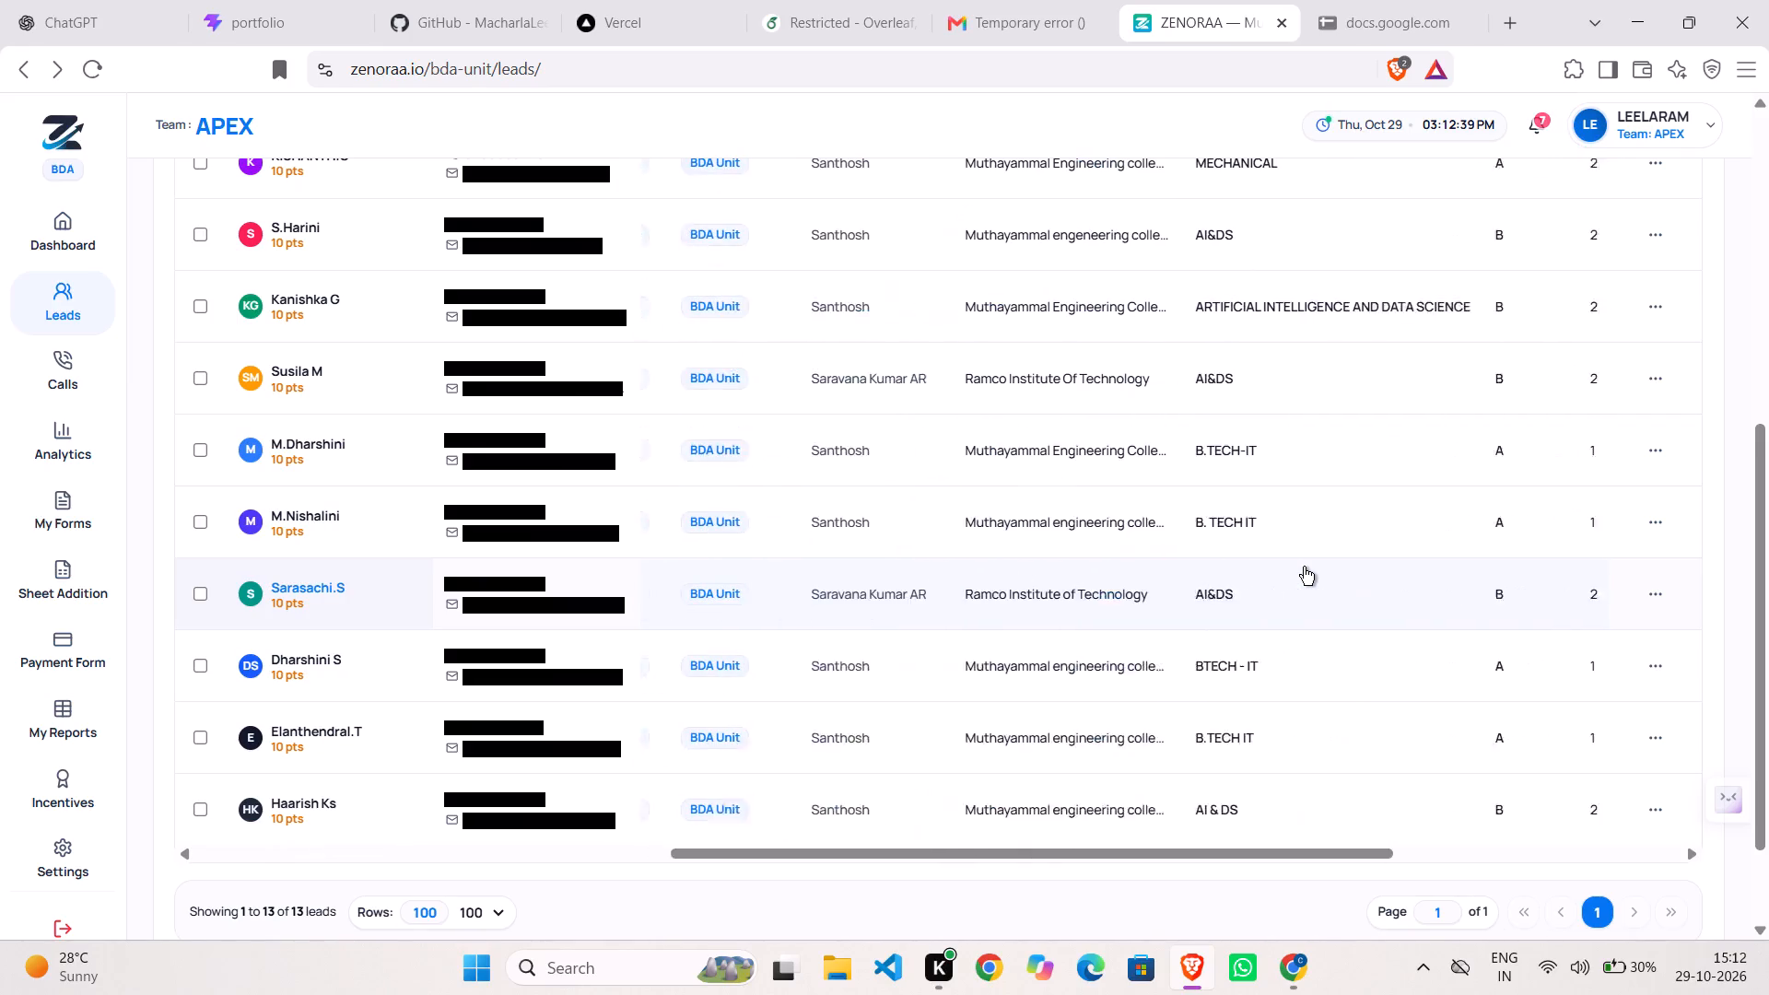
pyautogui.hscroll(-1, 1304, 567)
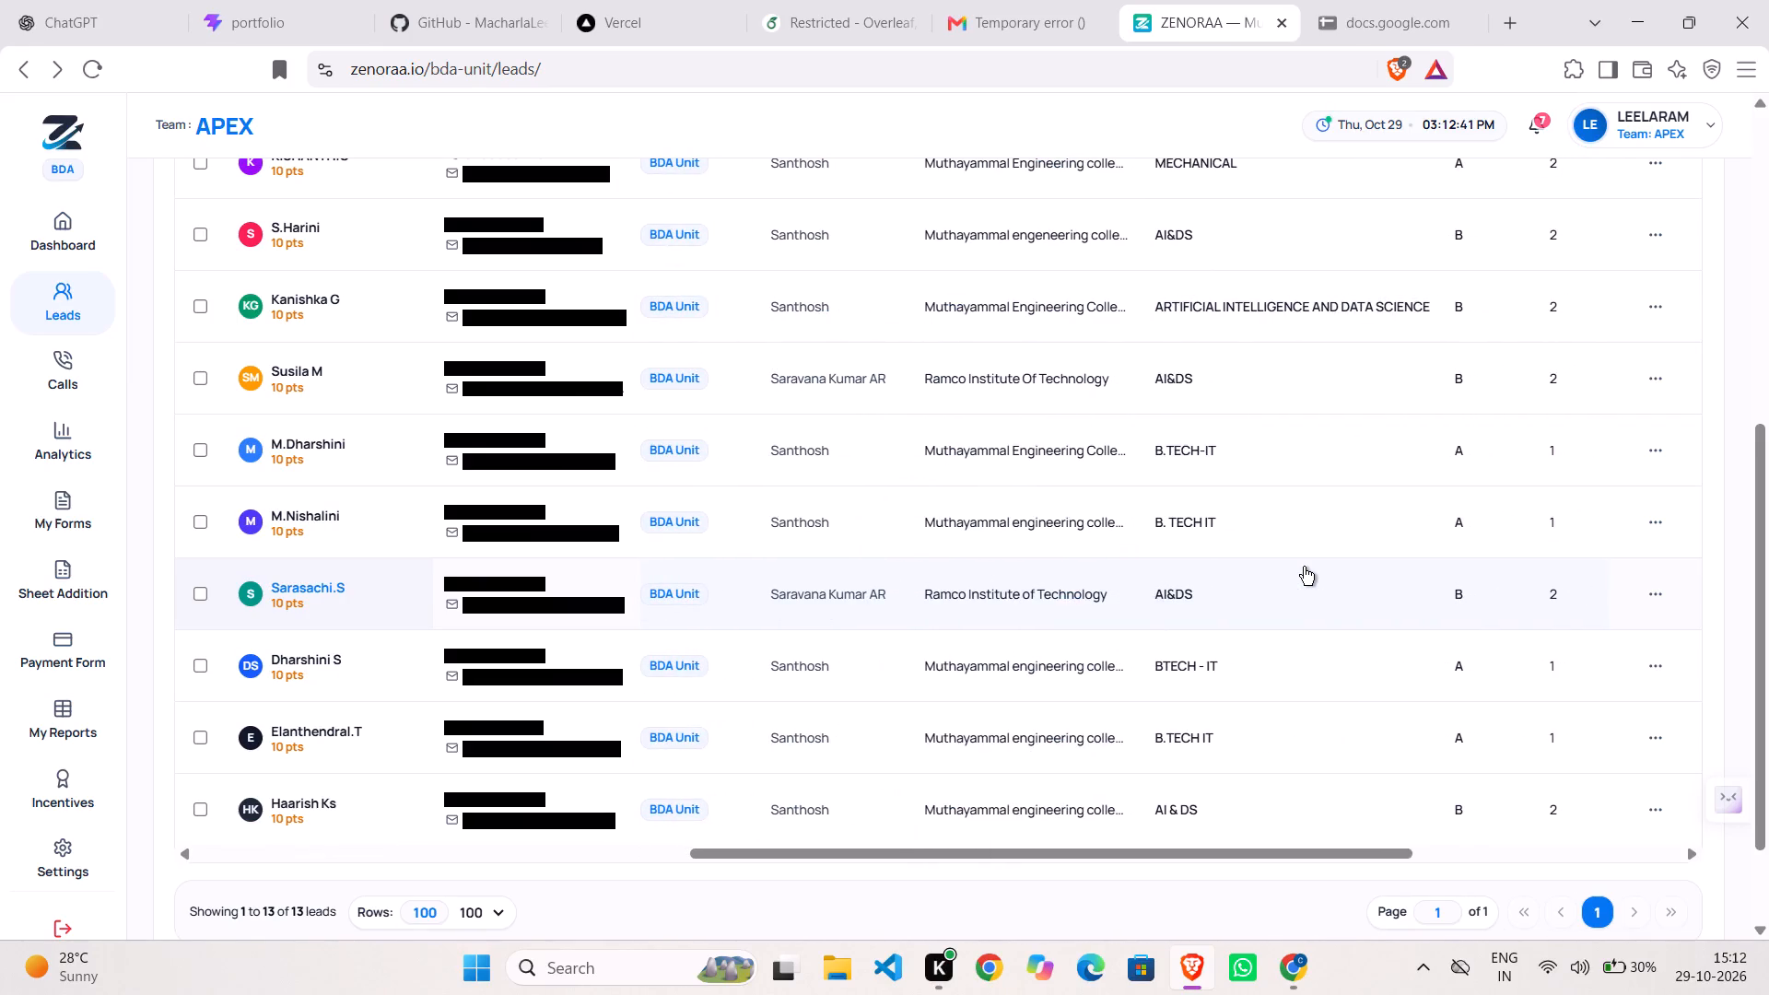
pyautogui.hscroll(-1, 1304, 567)
pyautogui.hscroll(1, 1304, 567)
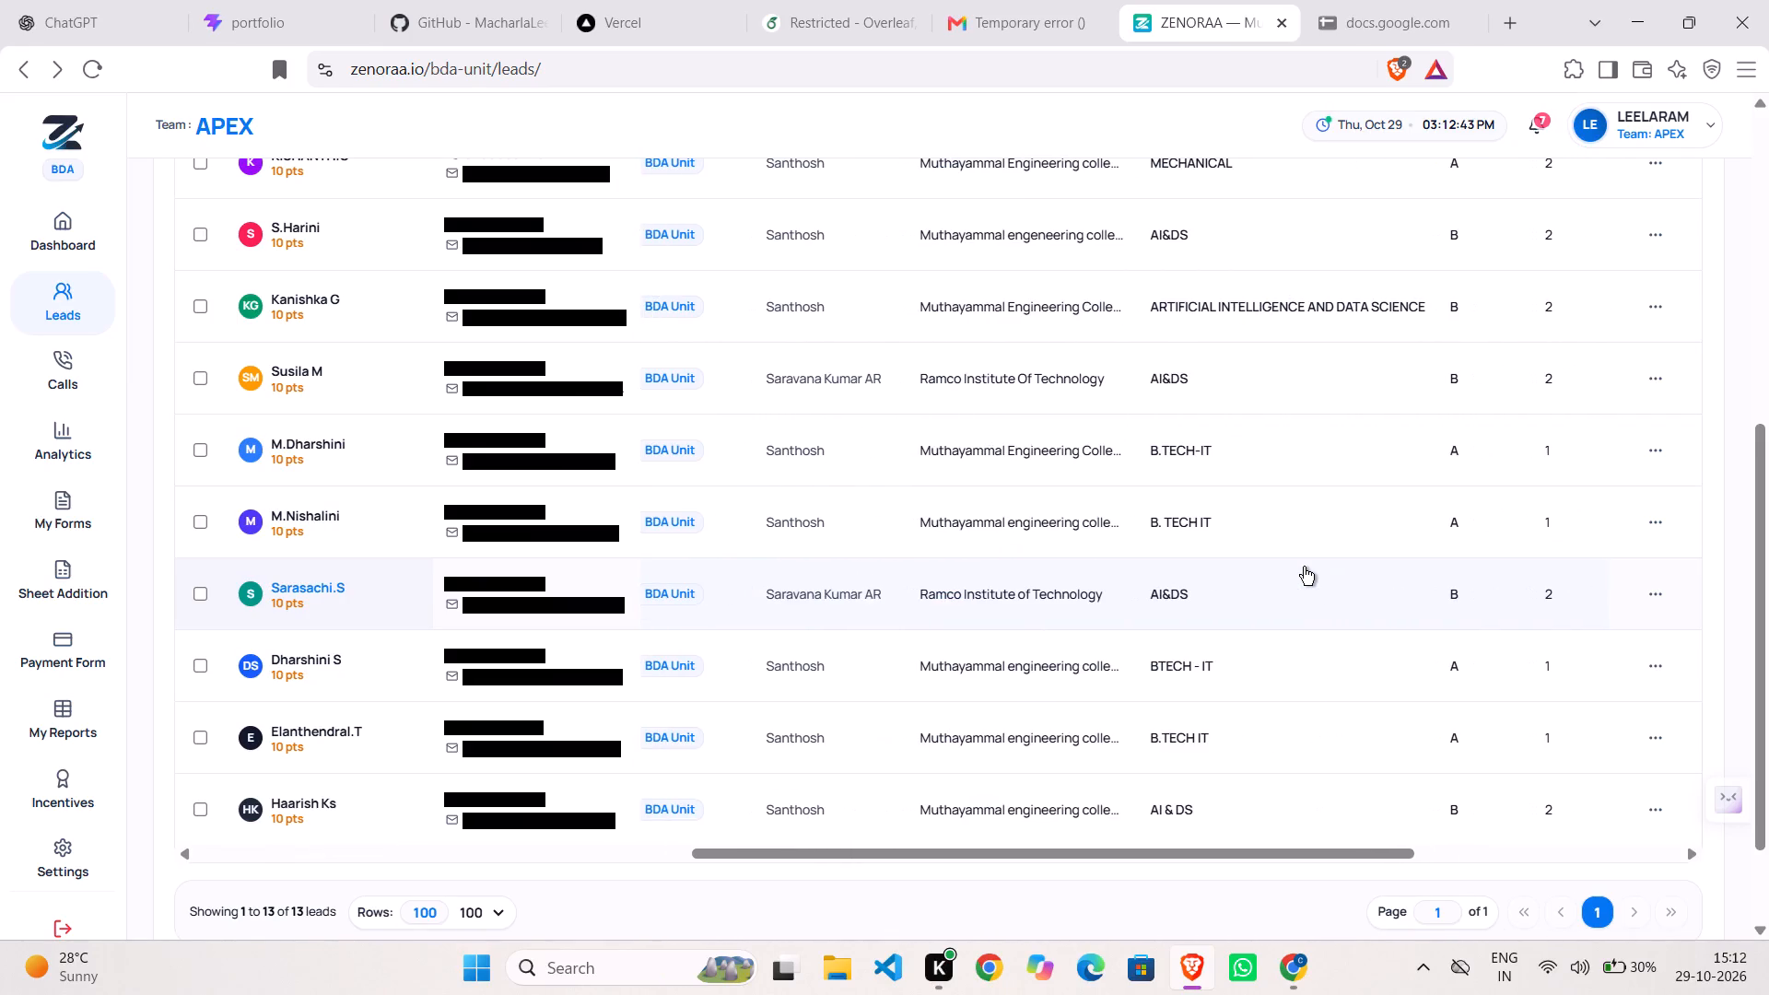
pyautogui.hscroll(2, 1304, 567)
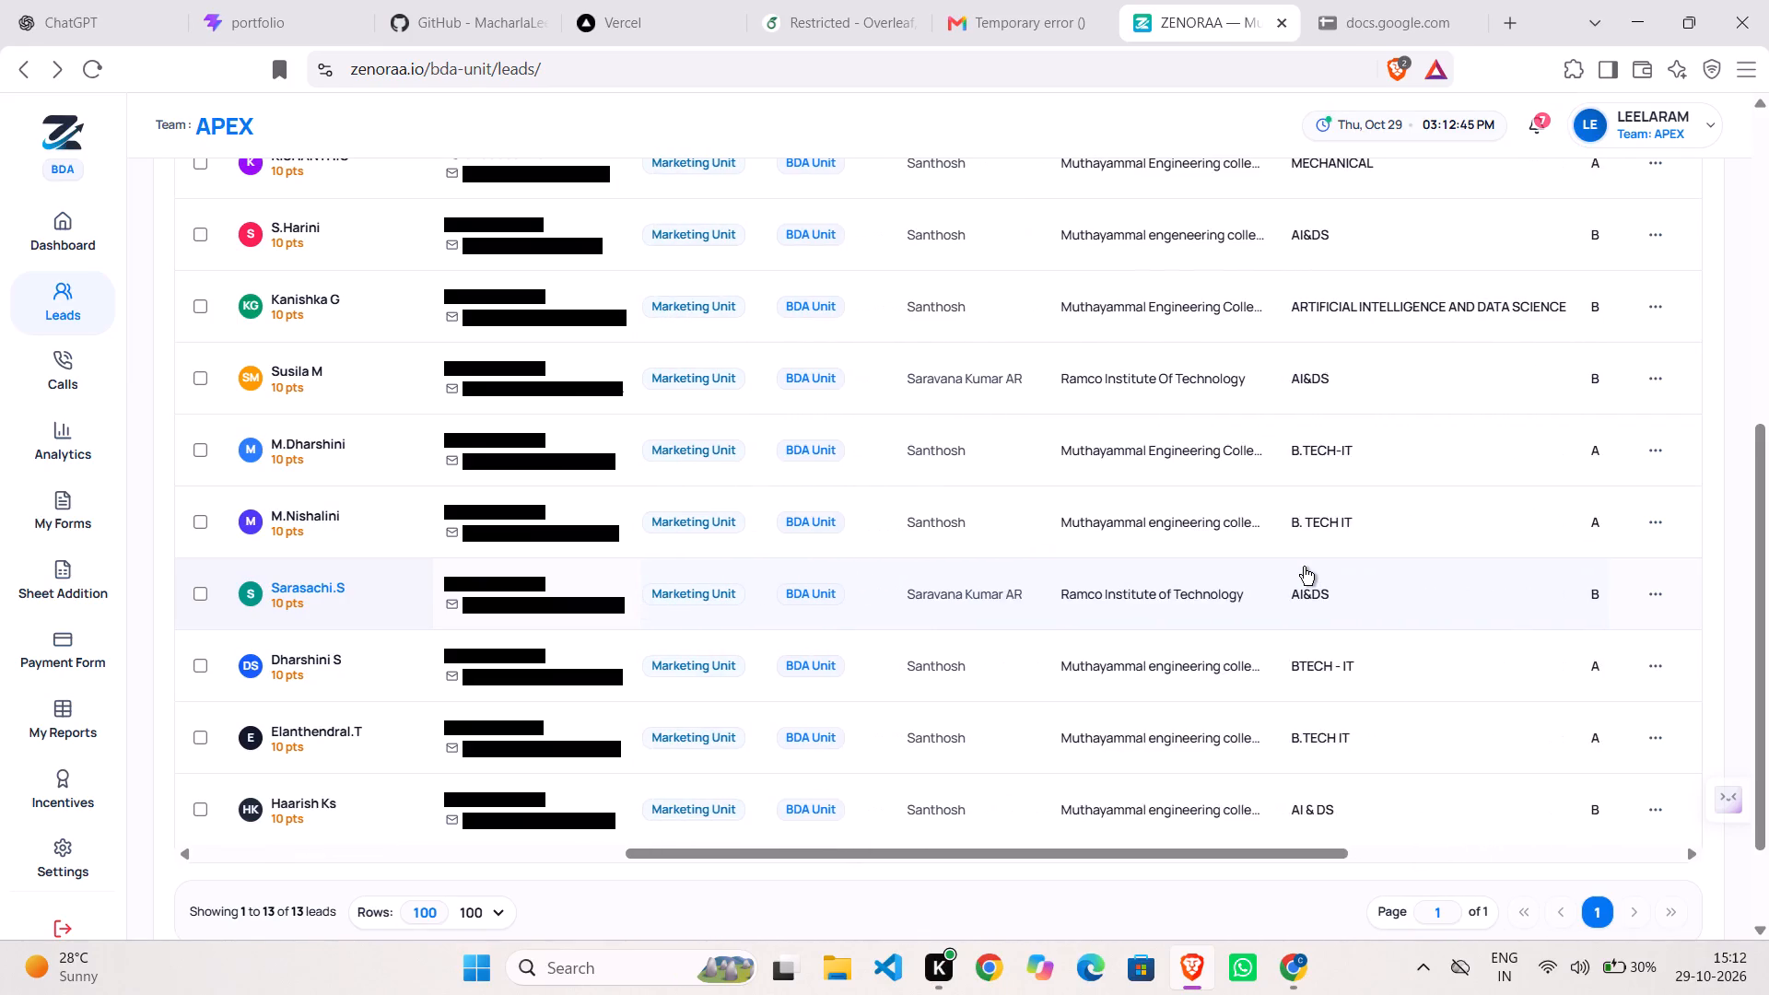
pyautogui.hscroll(4, 1304, 567)
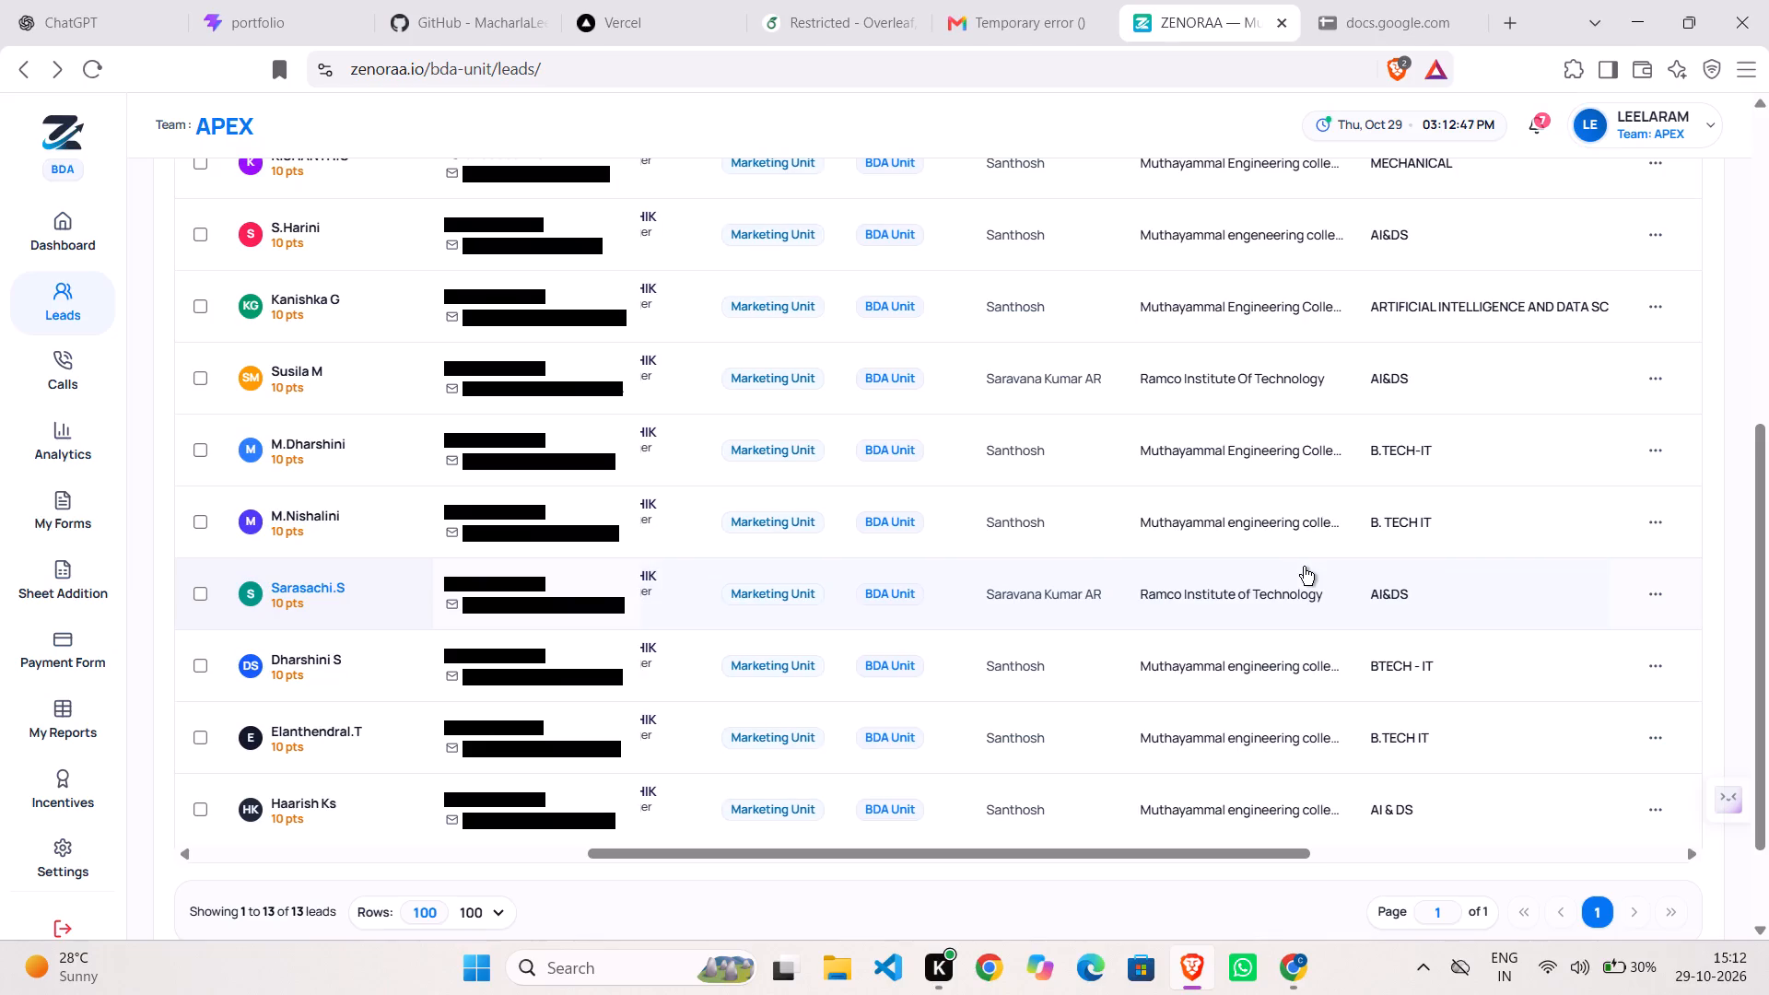
pyautogui.hscroll(4, 1304, 567)
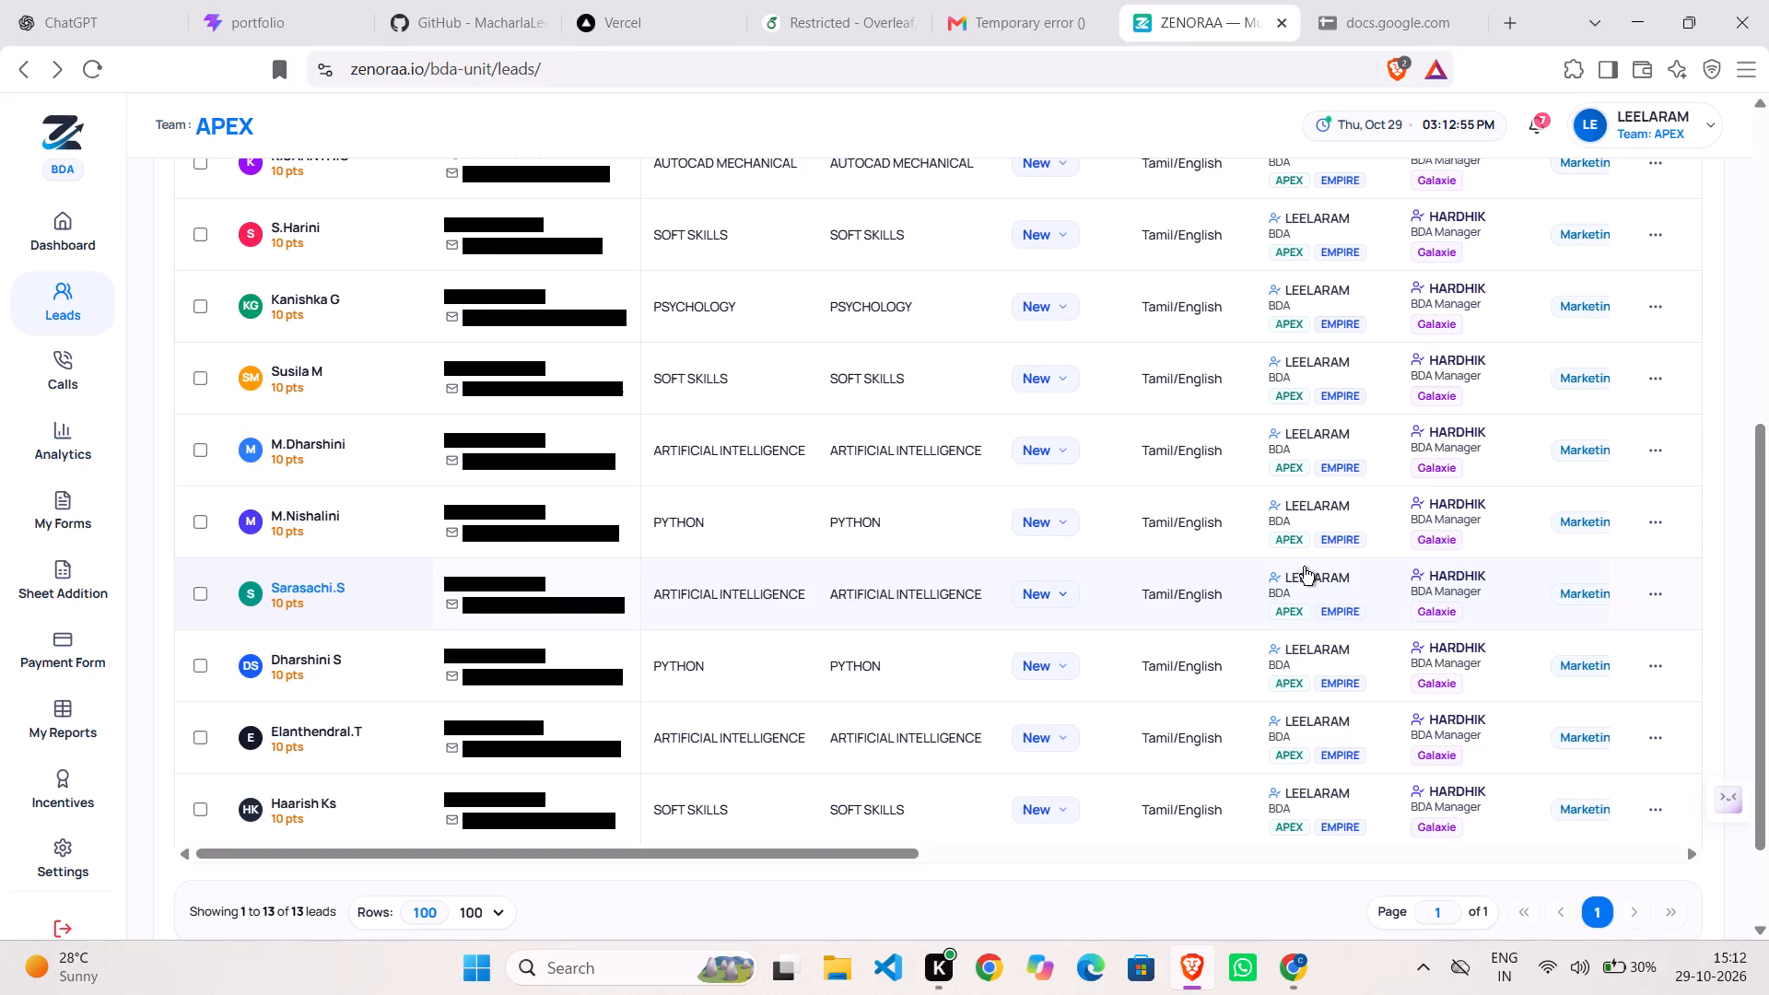
# Check the date columns of the remaining new leads, and review their programs and statuses again.
pyautogui.hscroll(-9, 1304, 567)
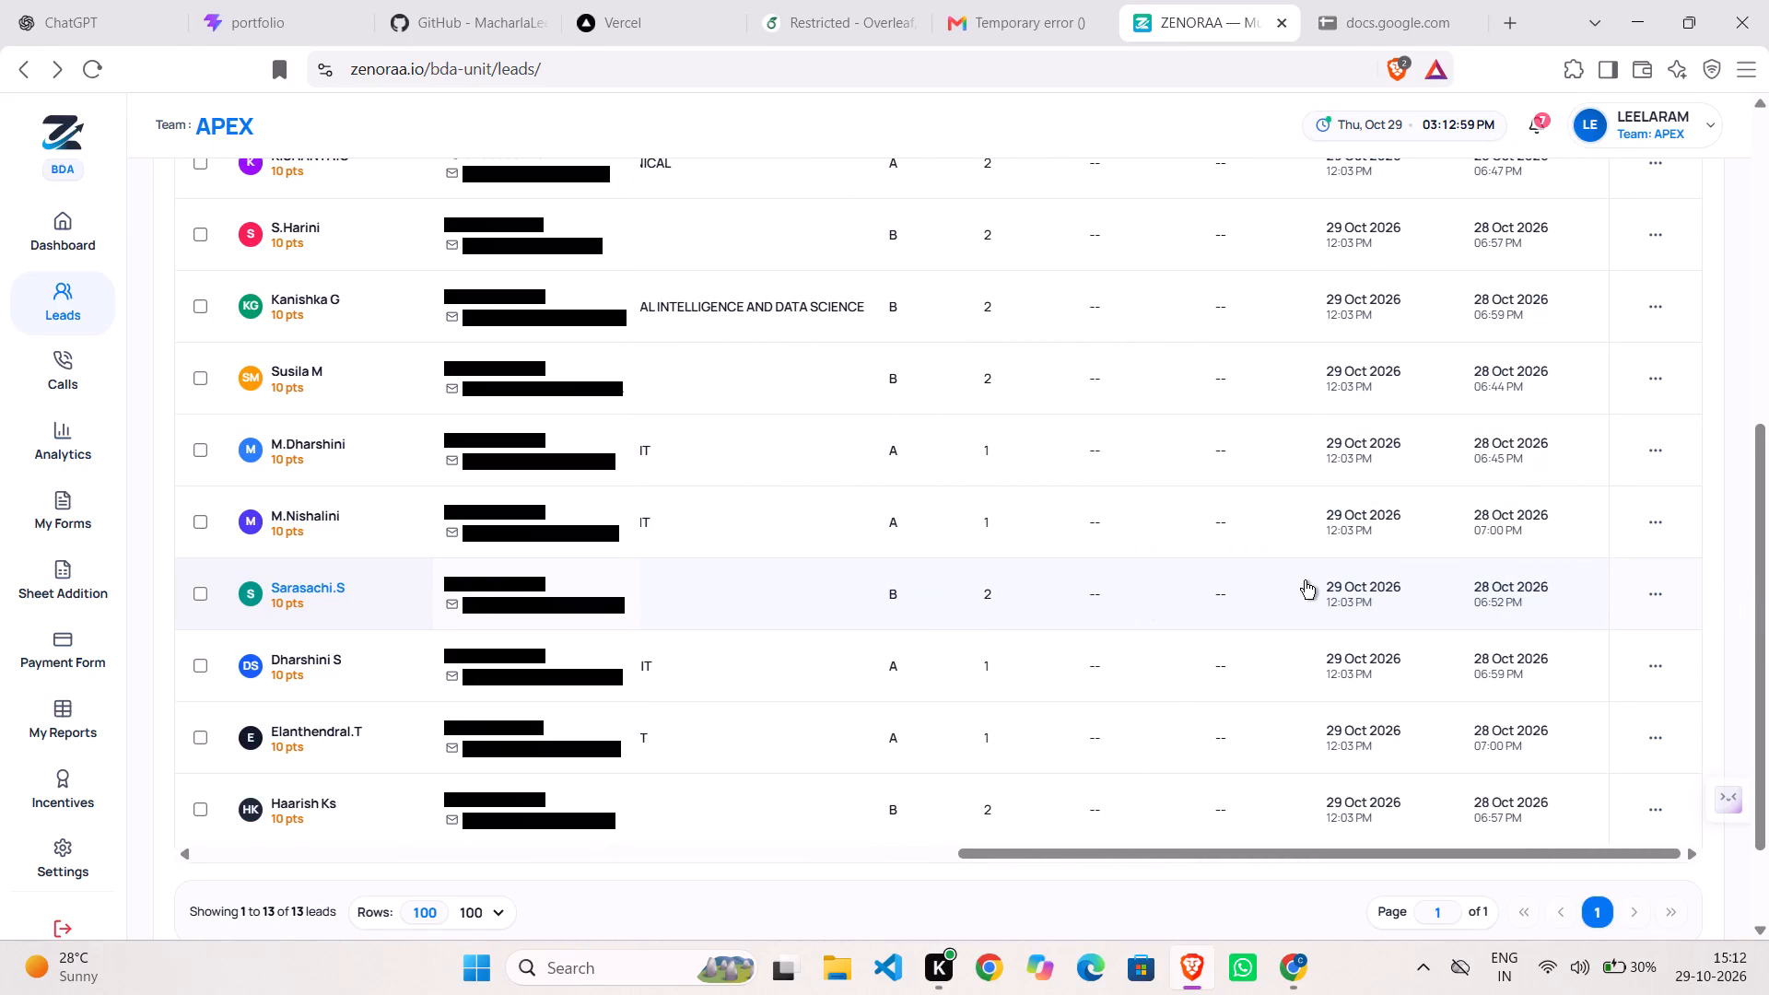
pyautogui.hscroll(6, 1308, 588)
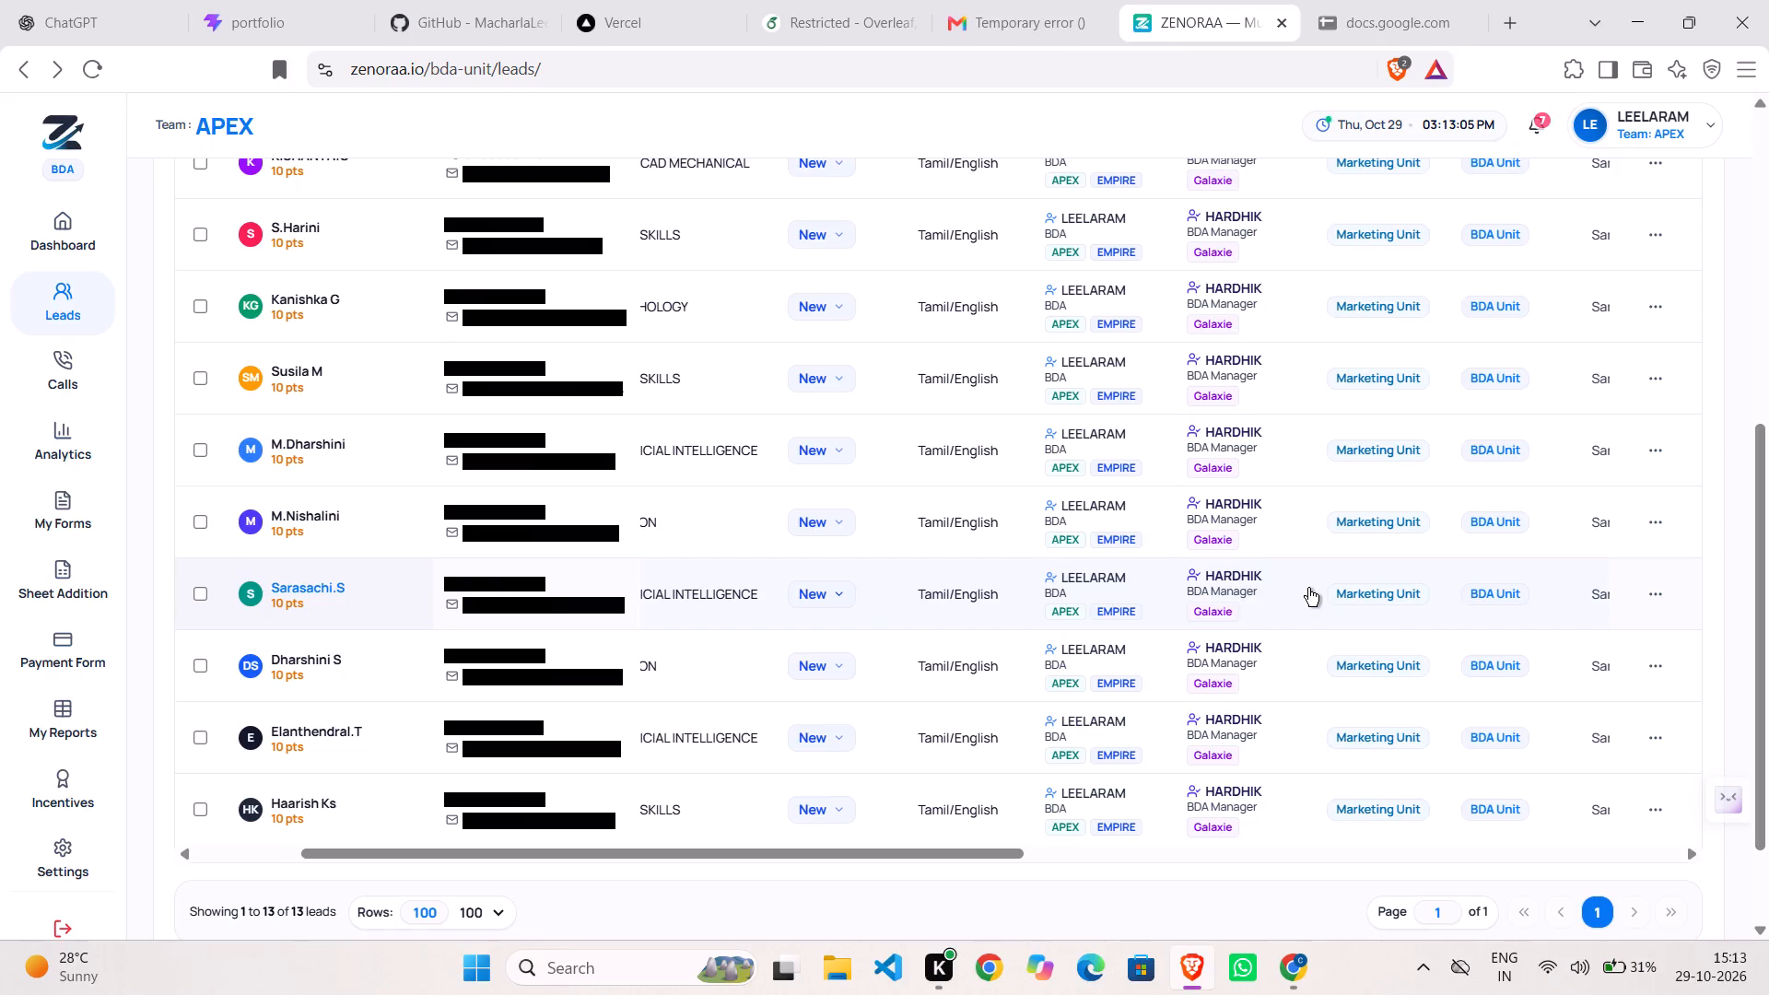
pyautogui.hscroll(3, 1308, 588)
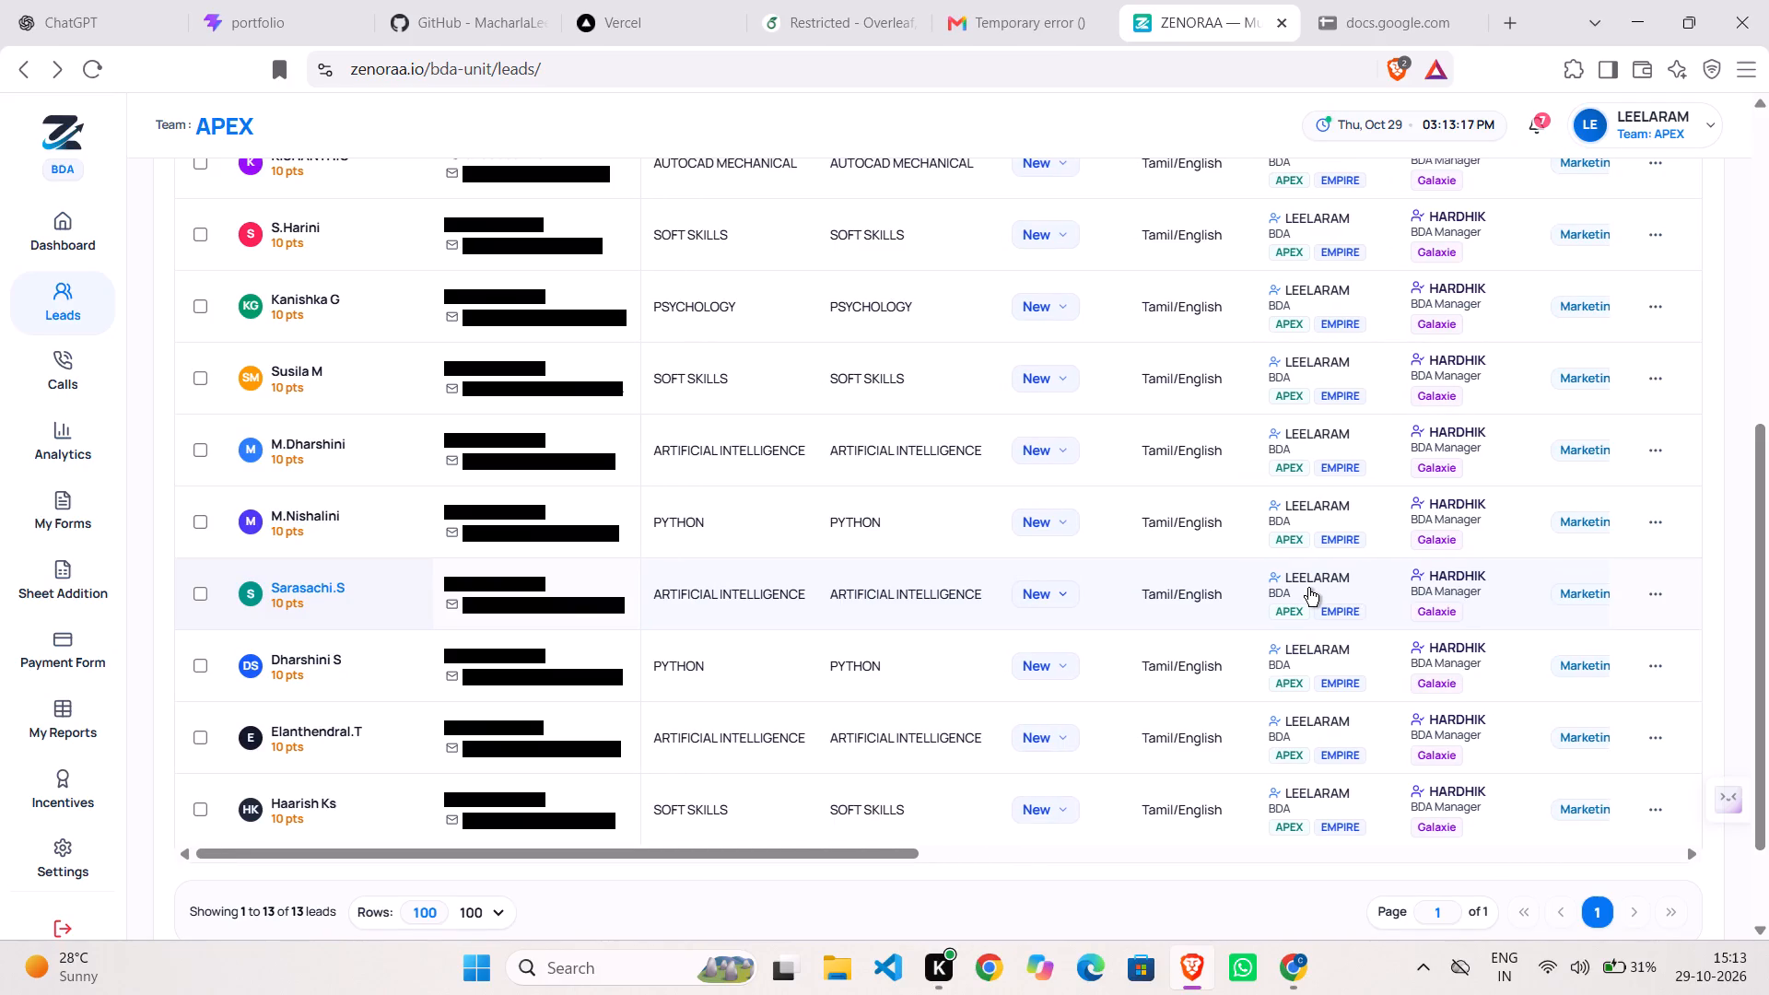
pyautogui.scroll(-1, 1287, 629)
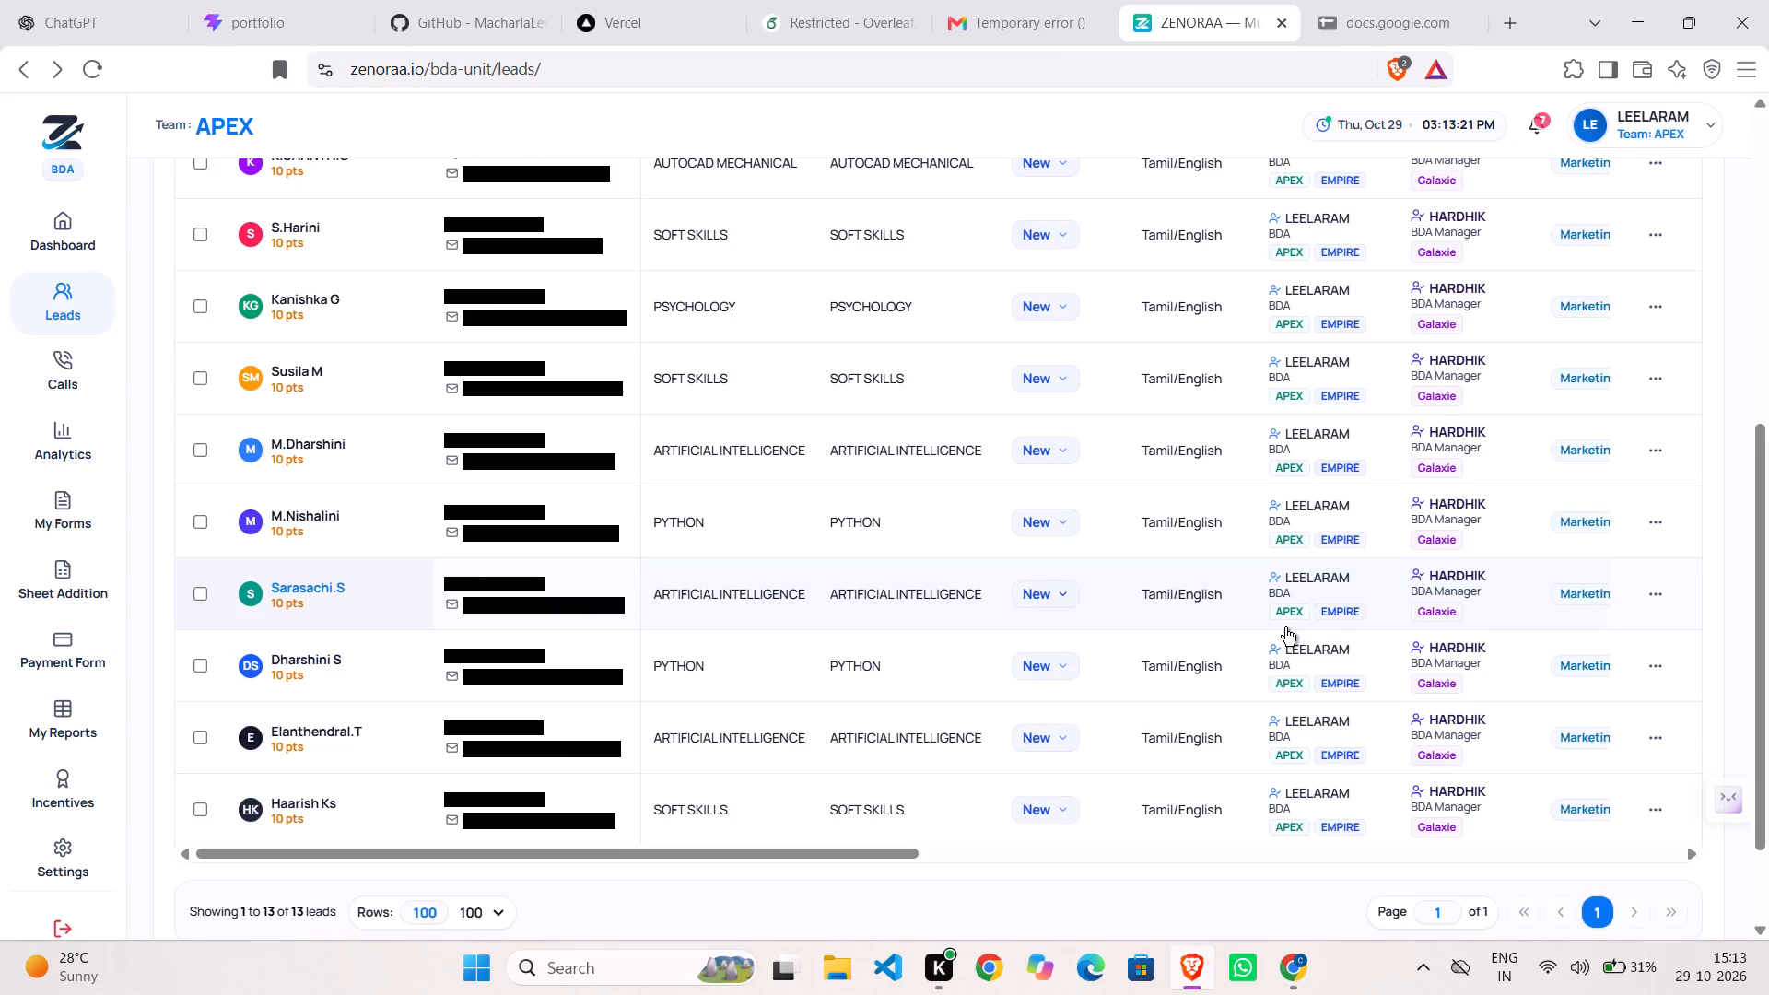
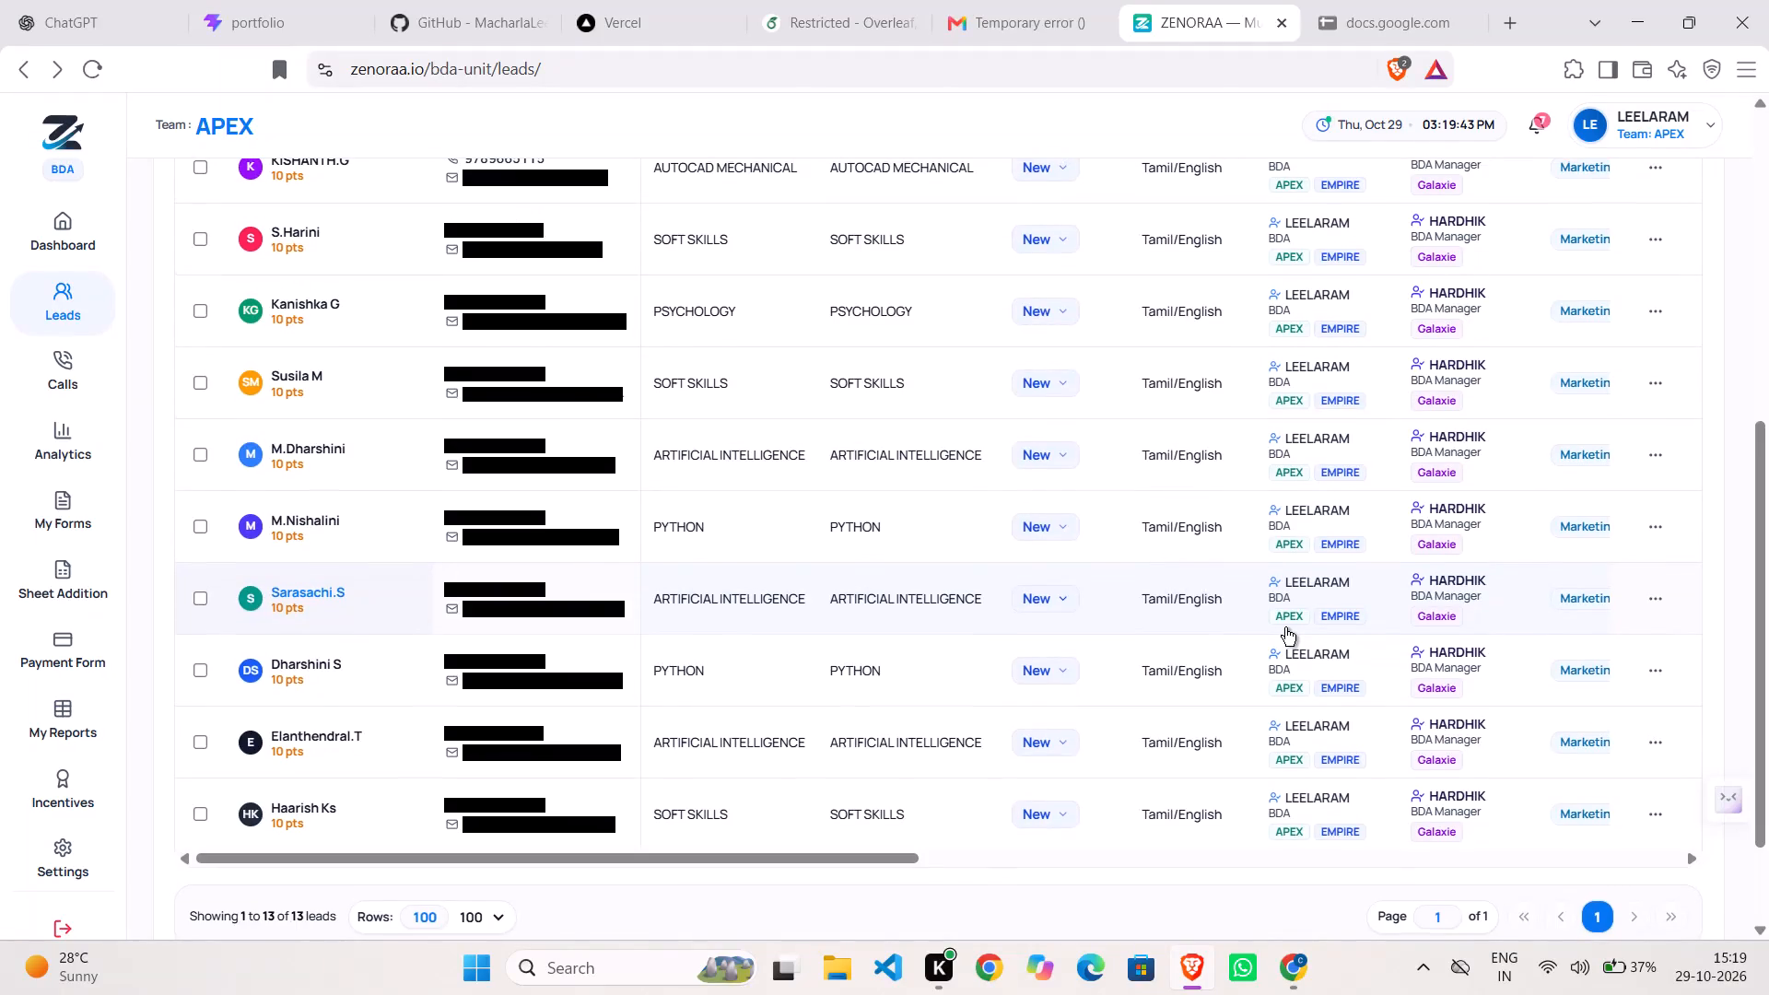
# Review the remaining new leads' programs, statuses and languages alongside their assigned BDAs, managers and unit columns.
pyautogui.hscroll(-1, 1285, 627)
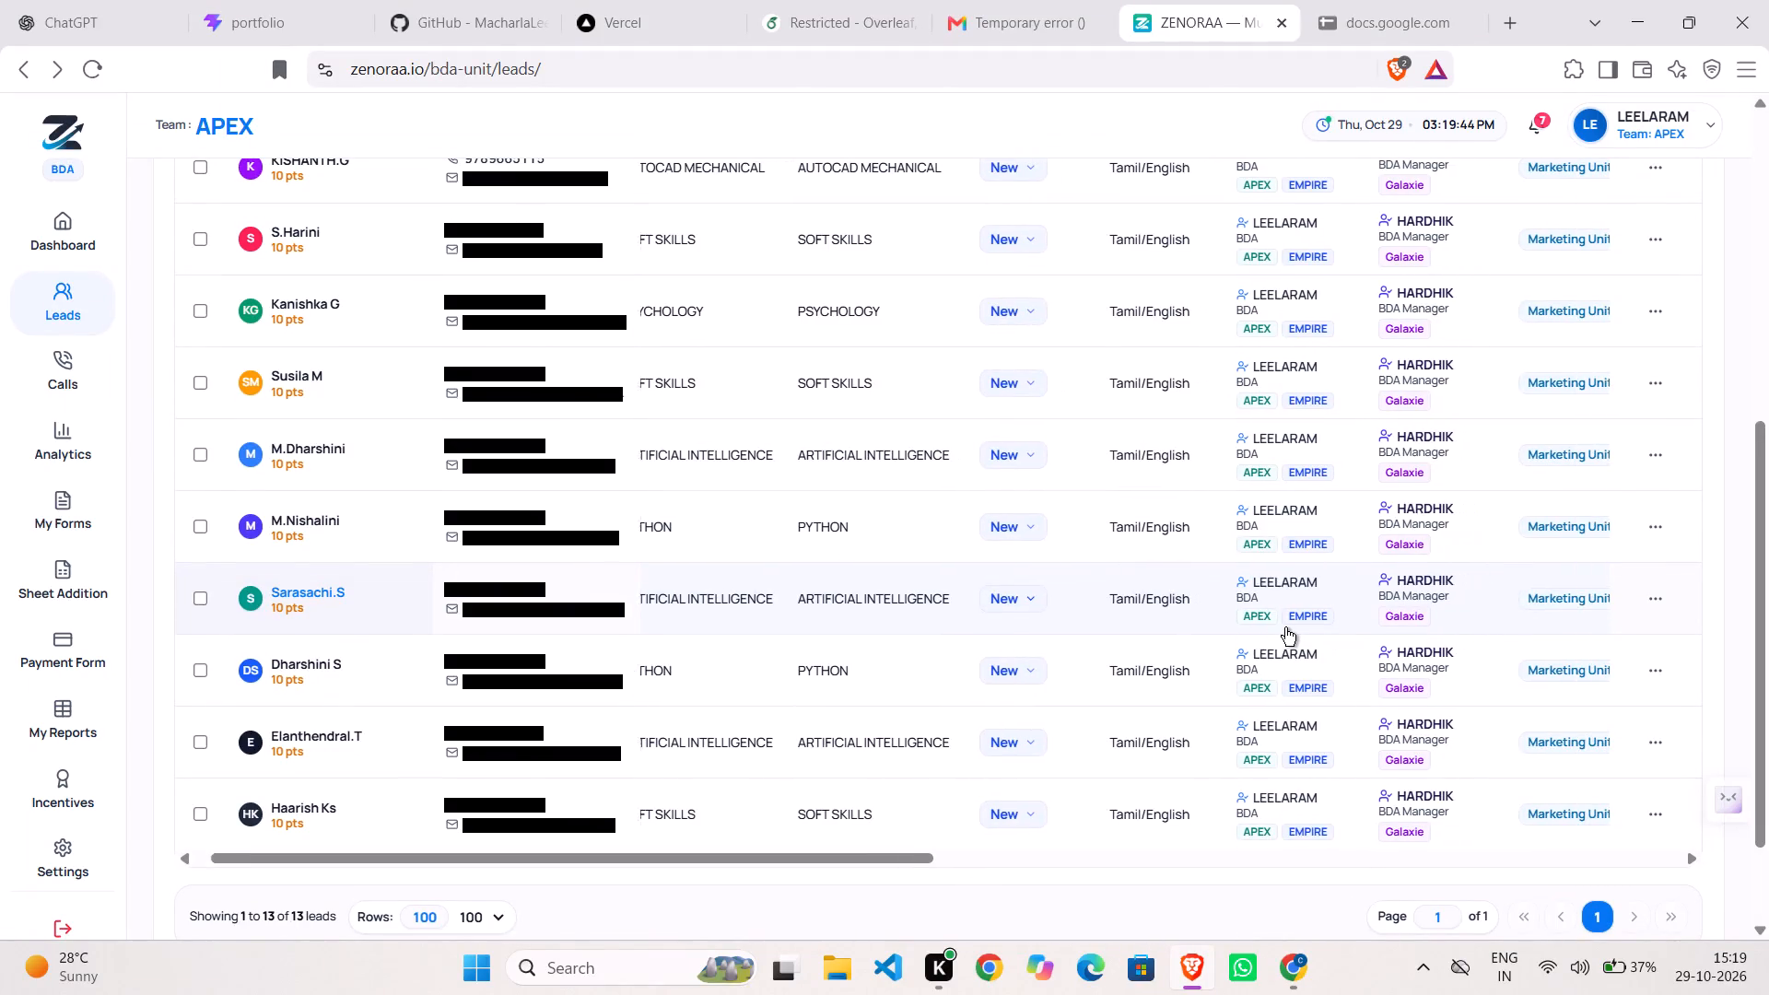
pyautogui.hscroll(-2, 1285, 627)
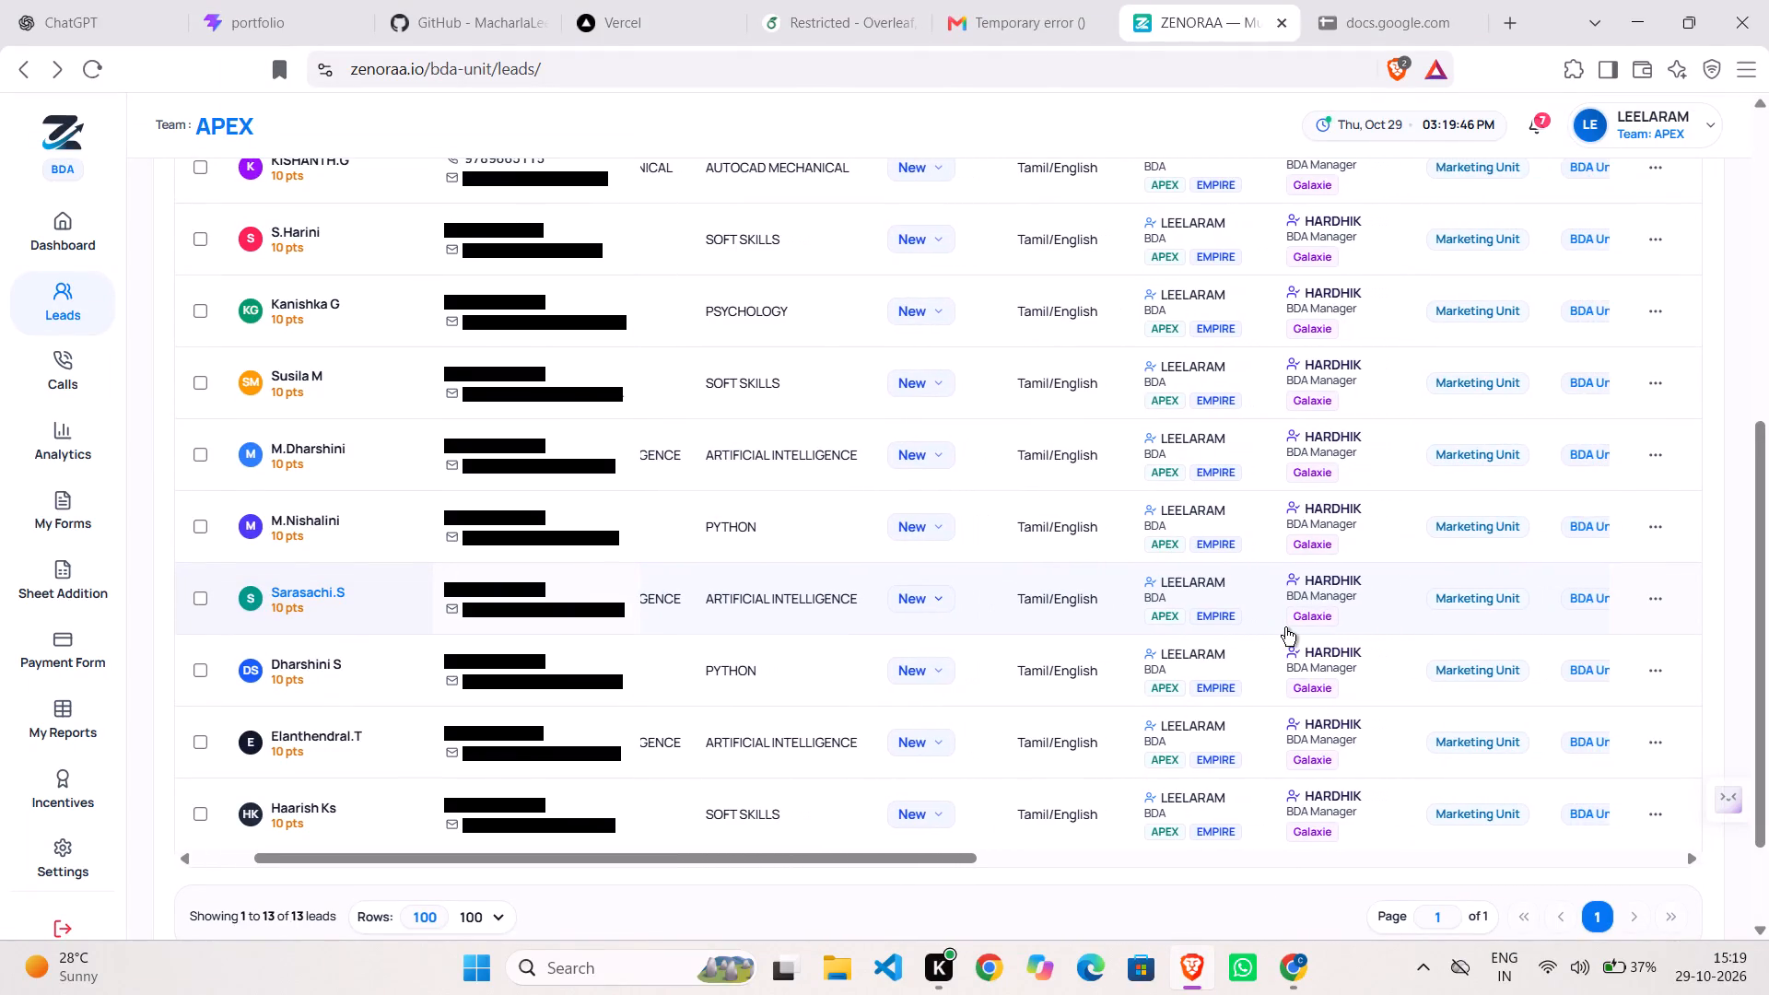
pyautogui.hscroll(-1, 1285, 627)
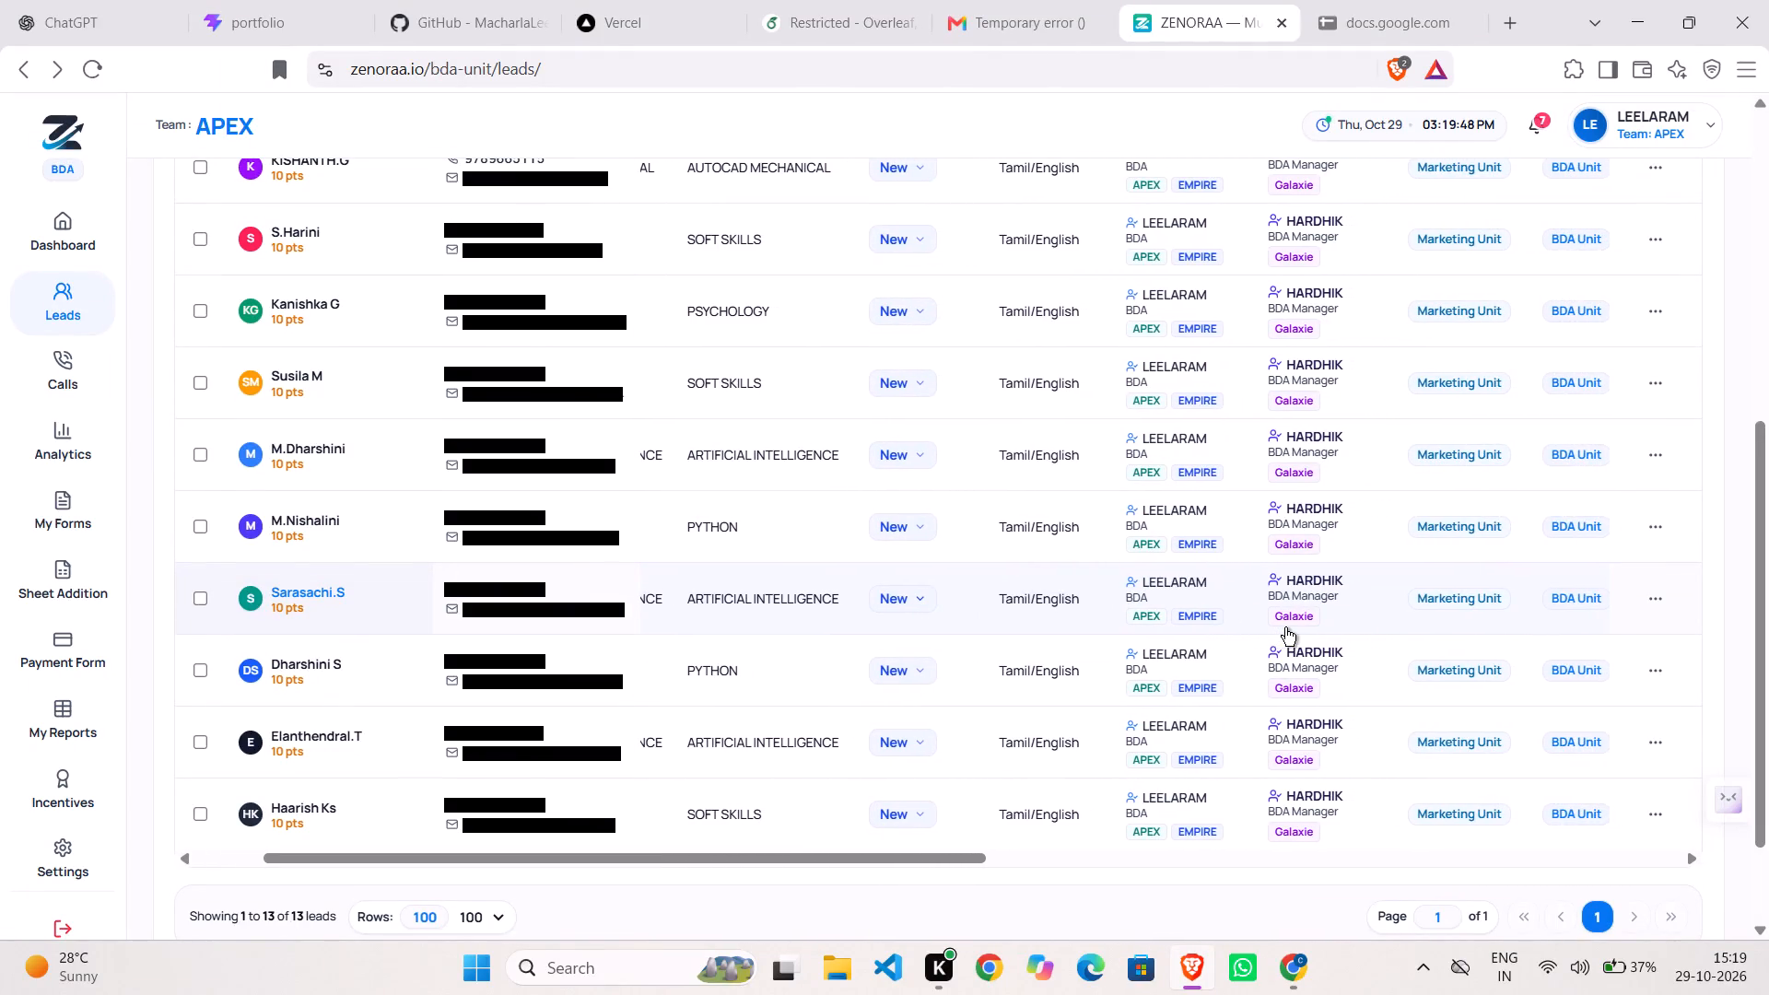
pyautogui.hscroll(-1, 1285, 627)
pyautogui.hscroll(2, 1285, 627)
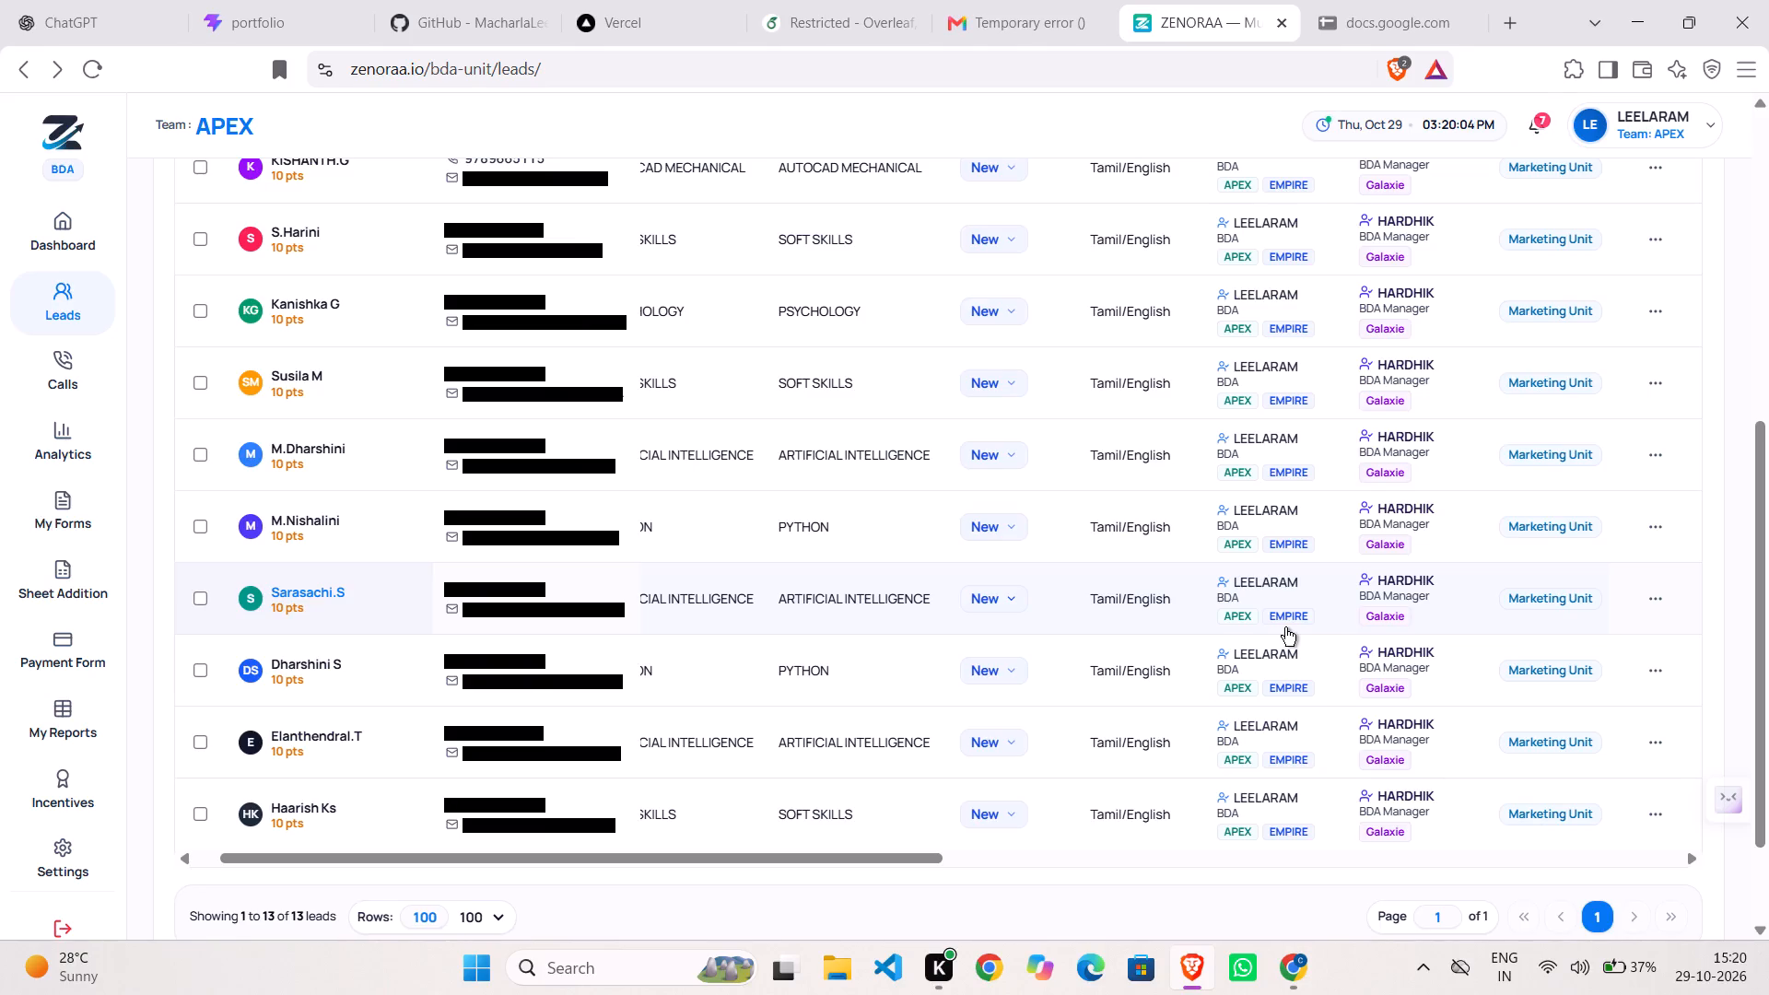
pyautogui.hscroll(1, 1285, 627)
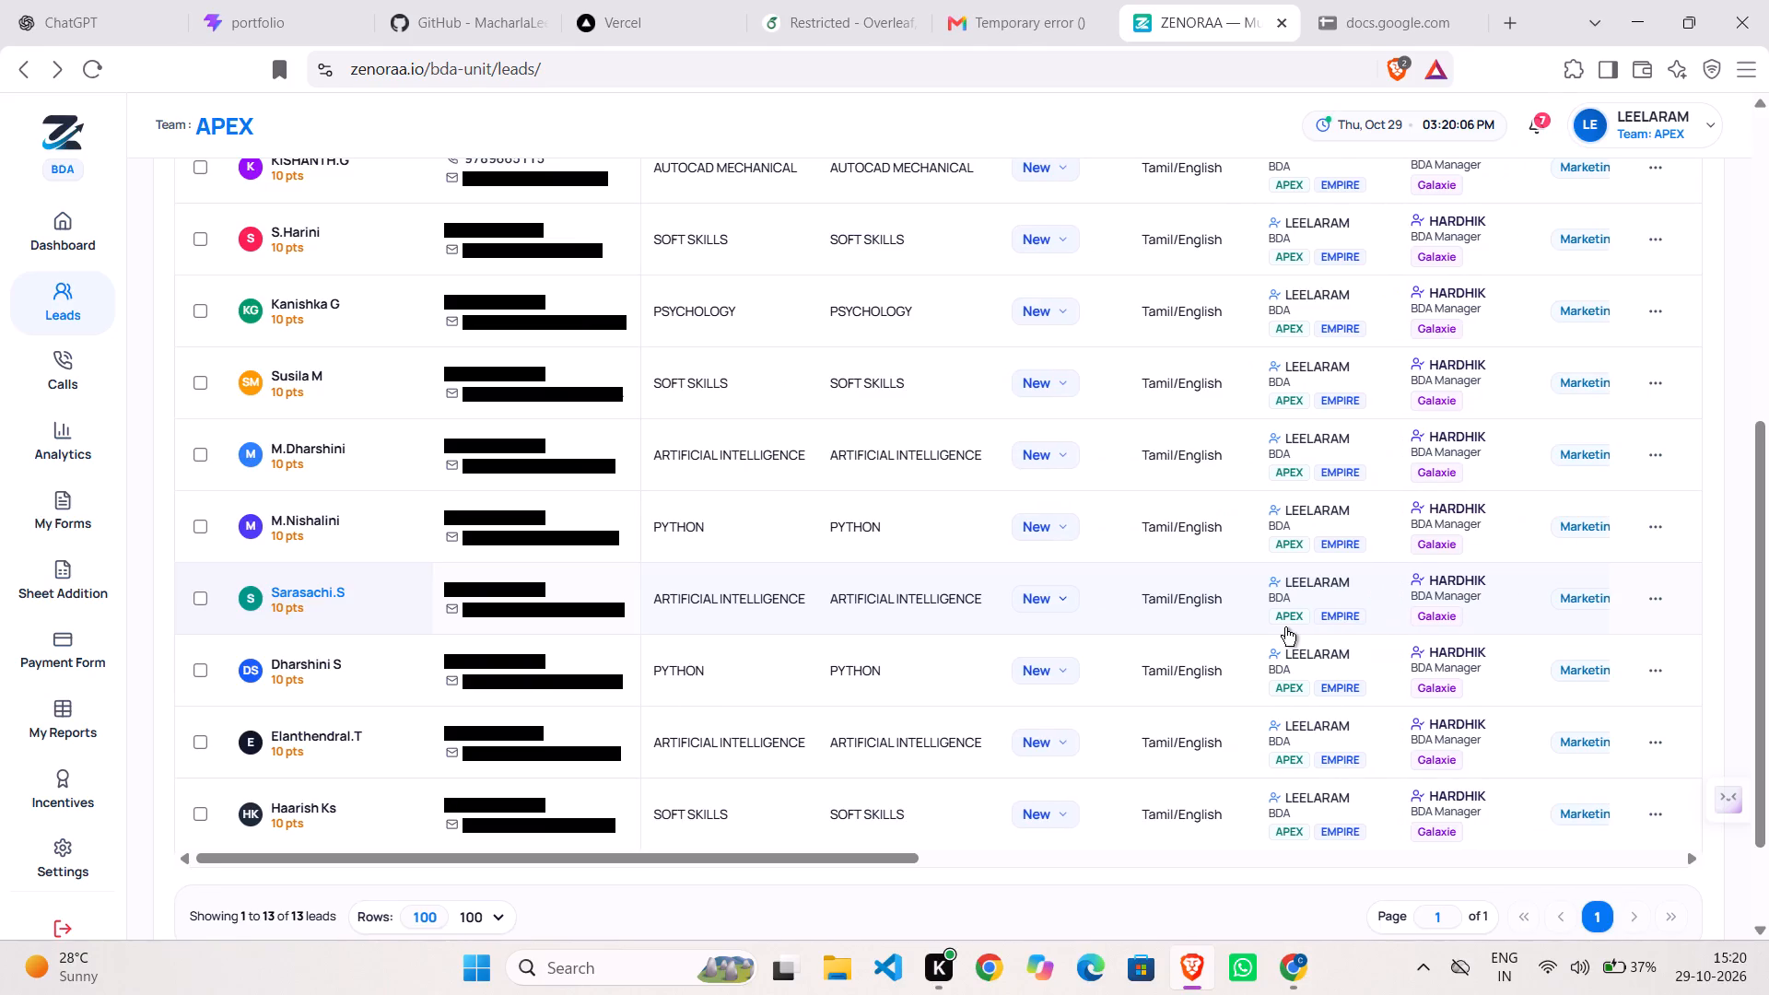
pyautogui.hscroll(1, 1285, 627)
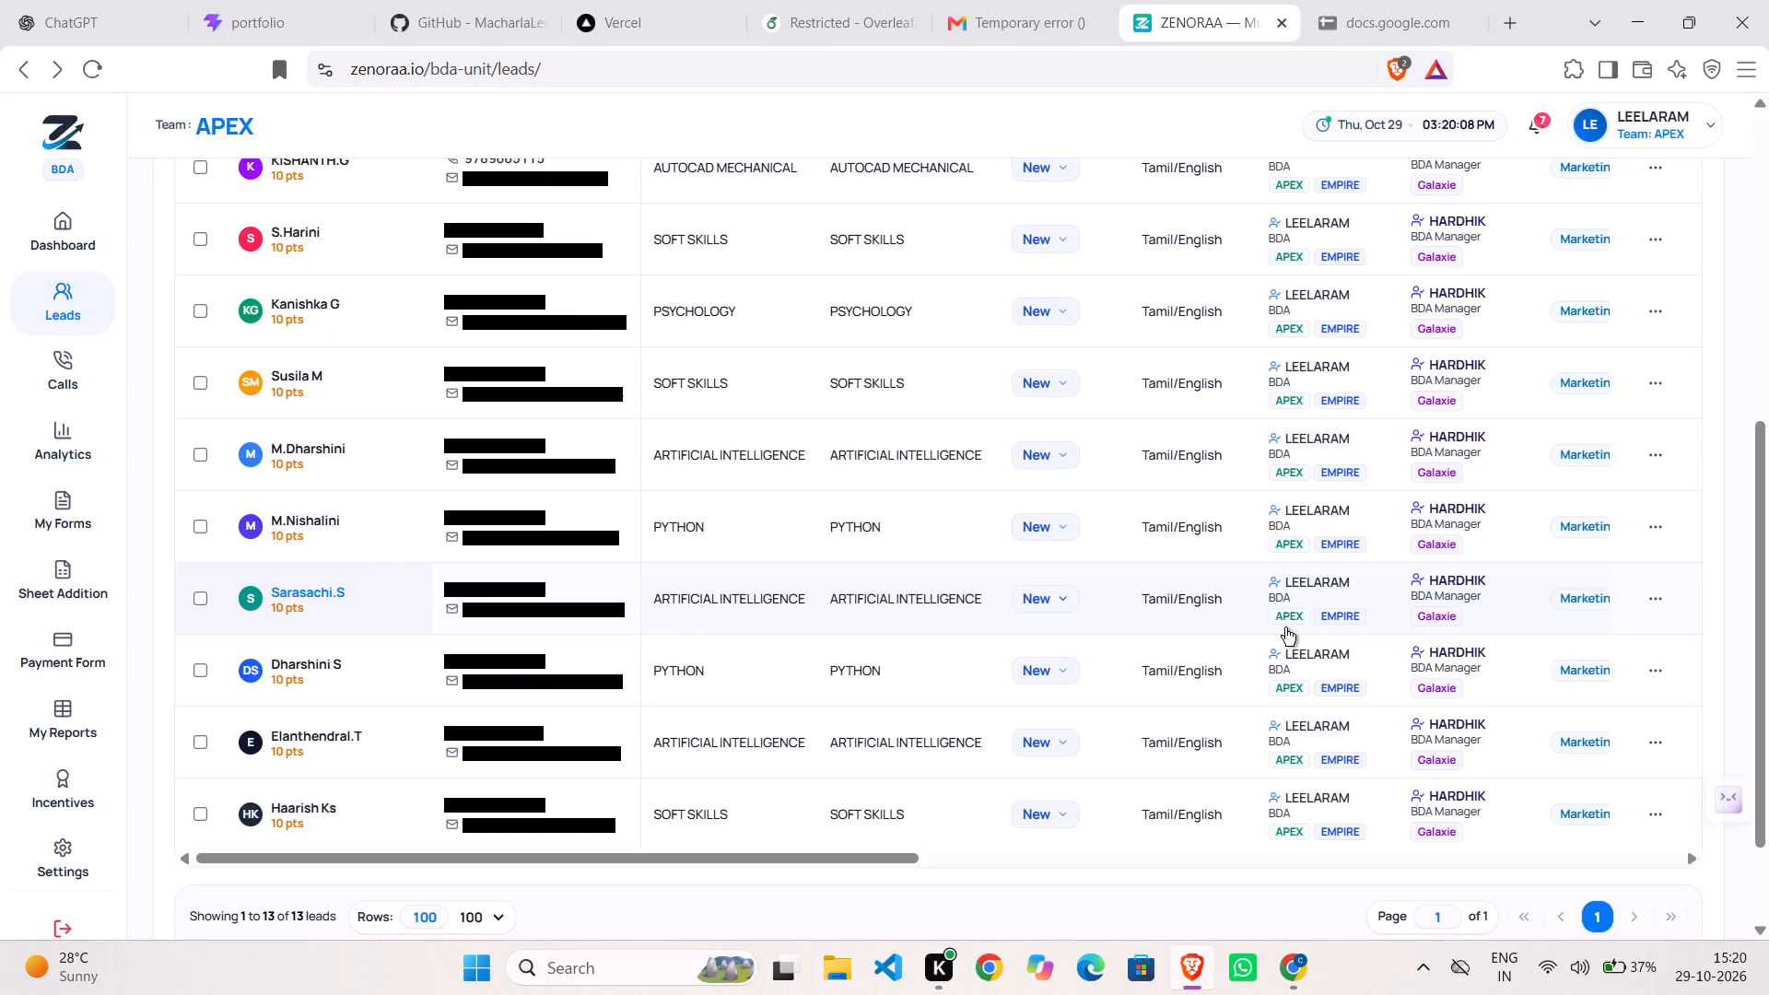
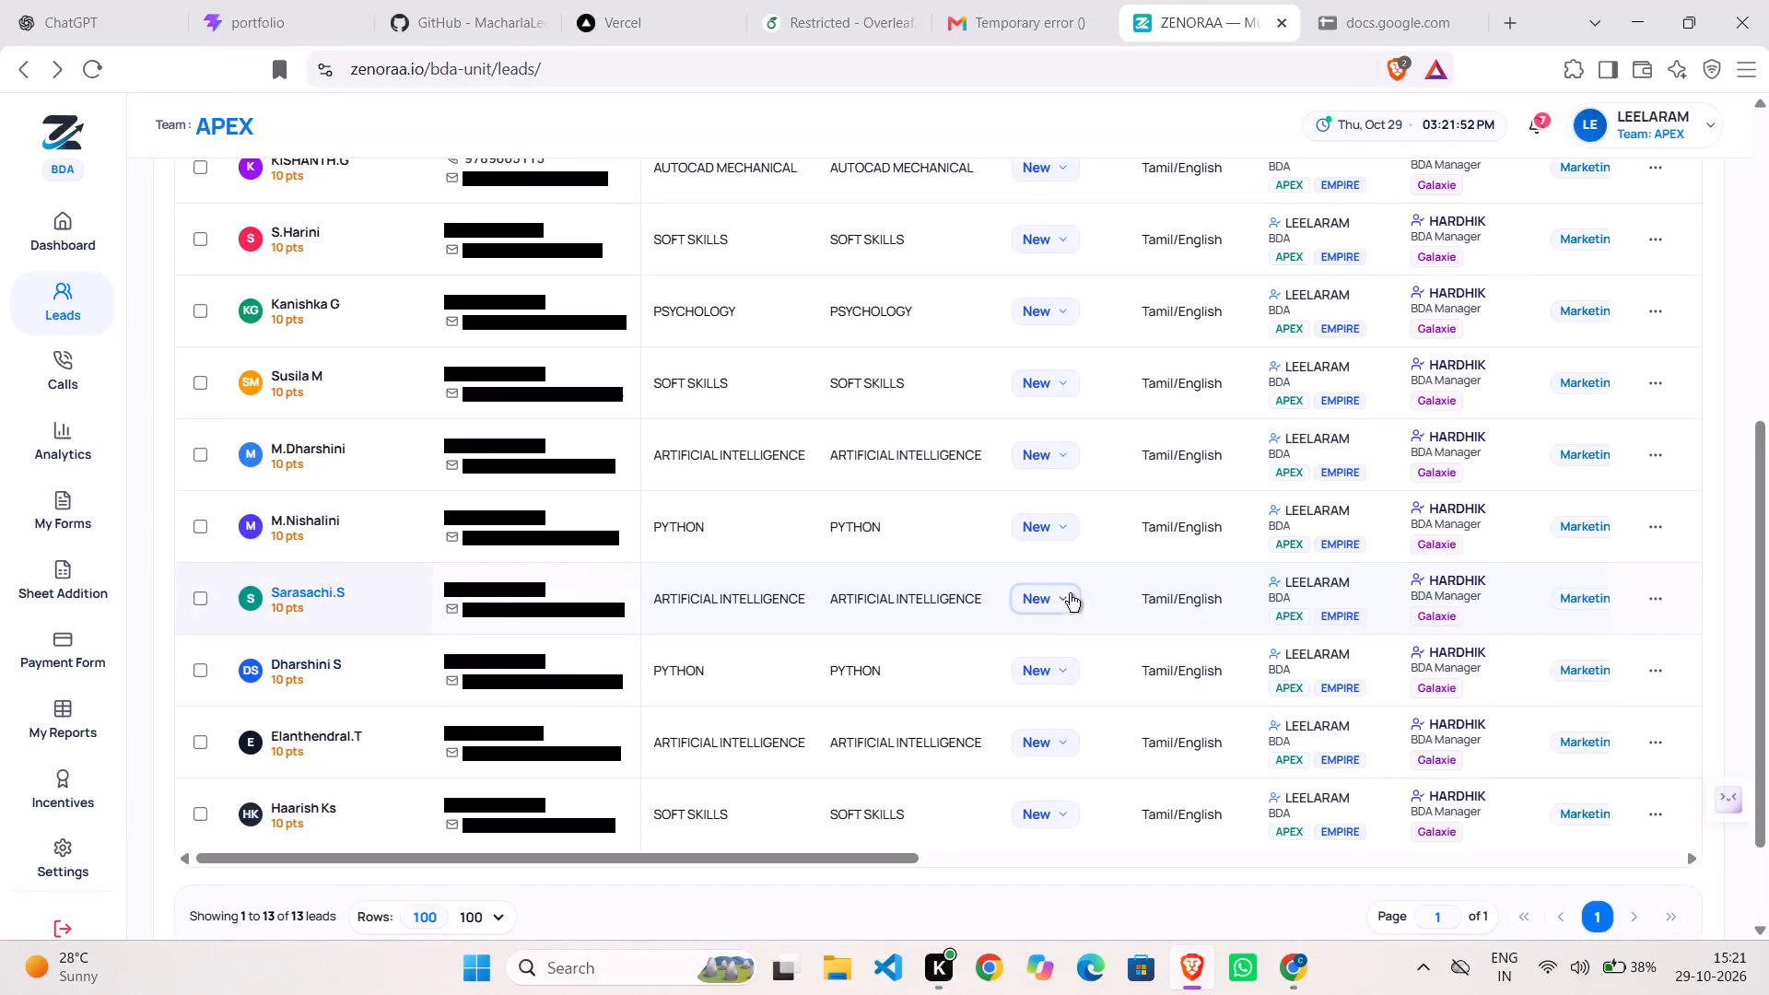
# Update the Artificial Intelligence lead listed between the two Python leads to Call Back status with the remark "evening".
pyautogui.click(1069, 596)
pyautogui.click(1069, 759)
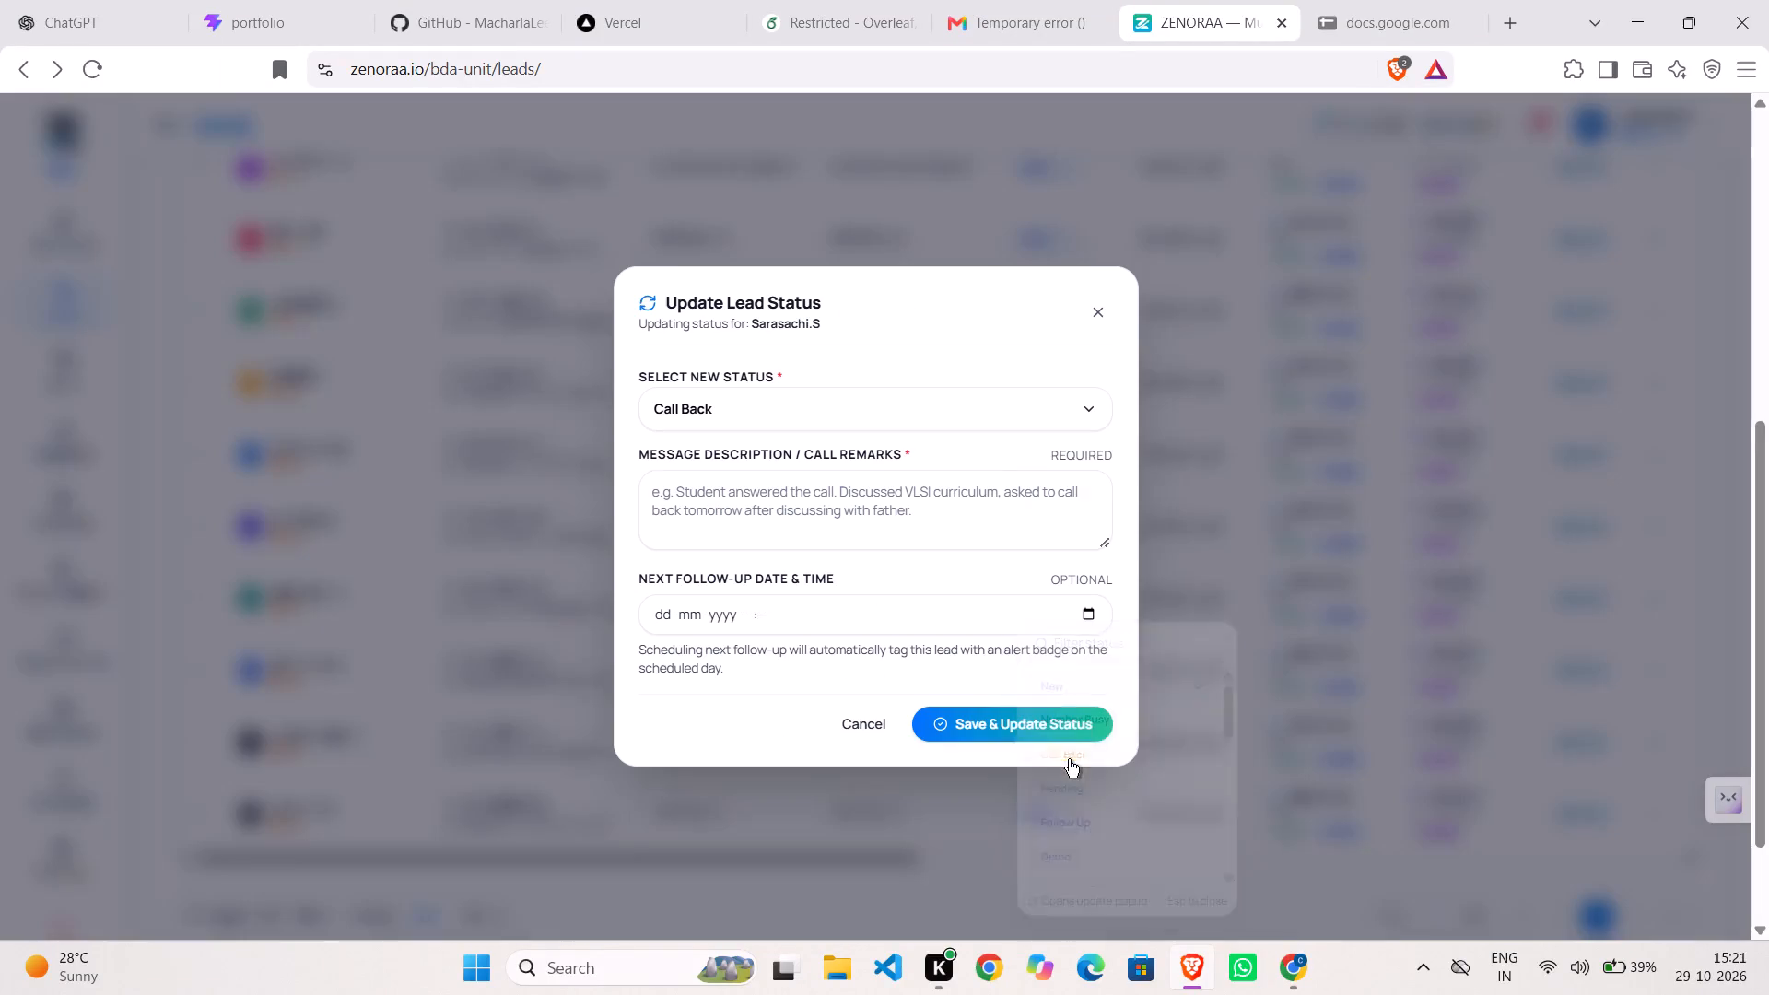
pyautogui.click(893, 527)
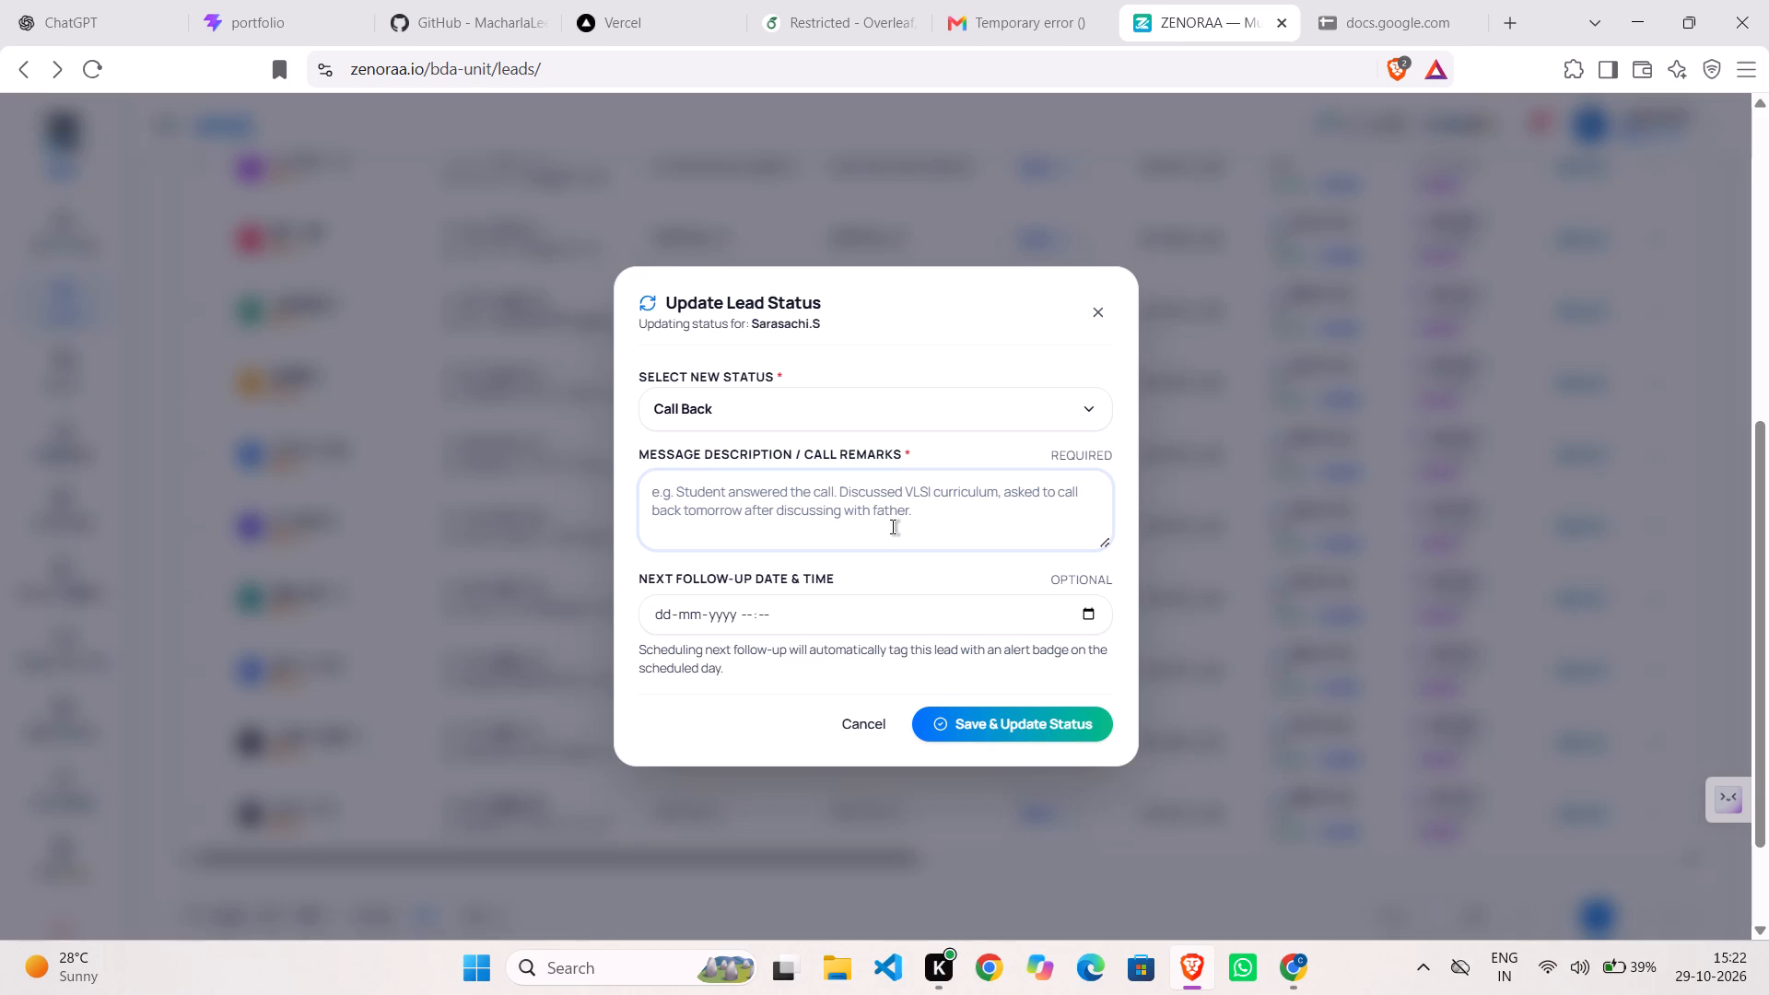
pyautogui.write('CA')
pyautogui.press('BackSpace')
pyautogui.press('BackSpace')
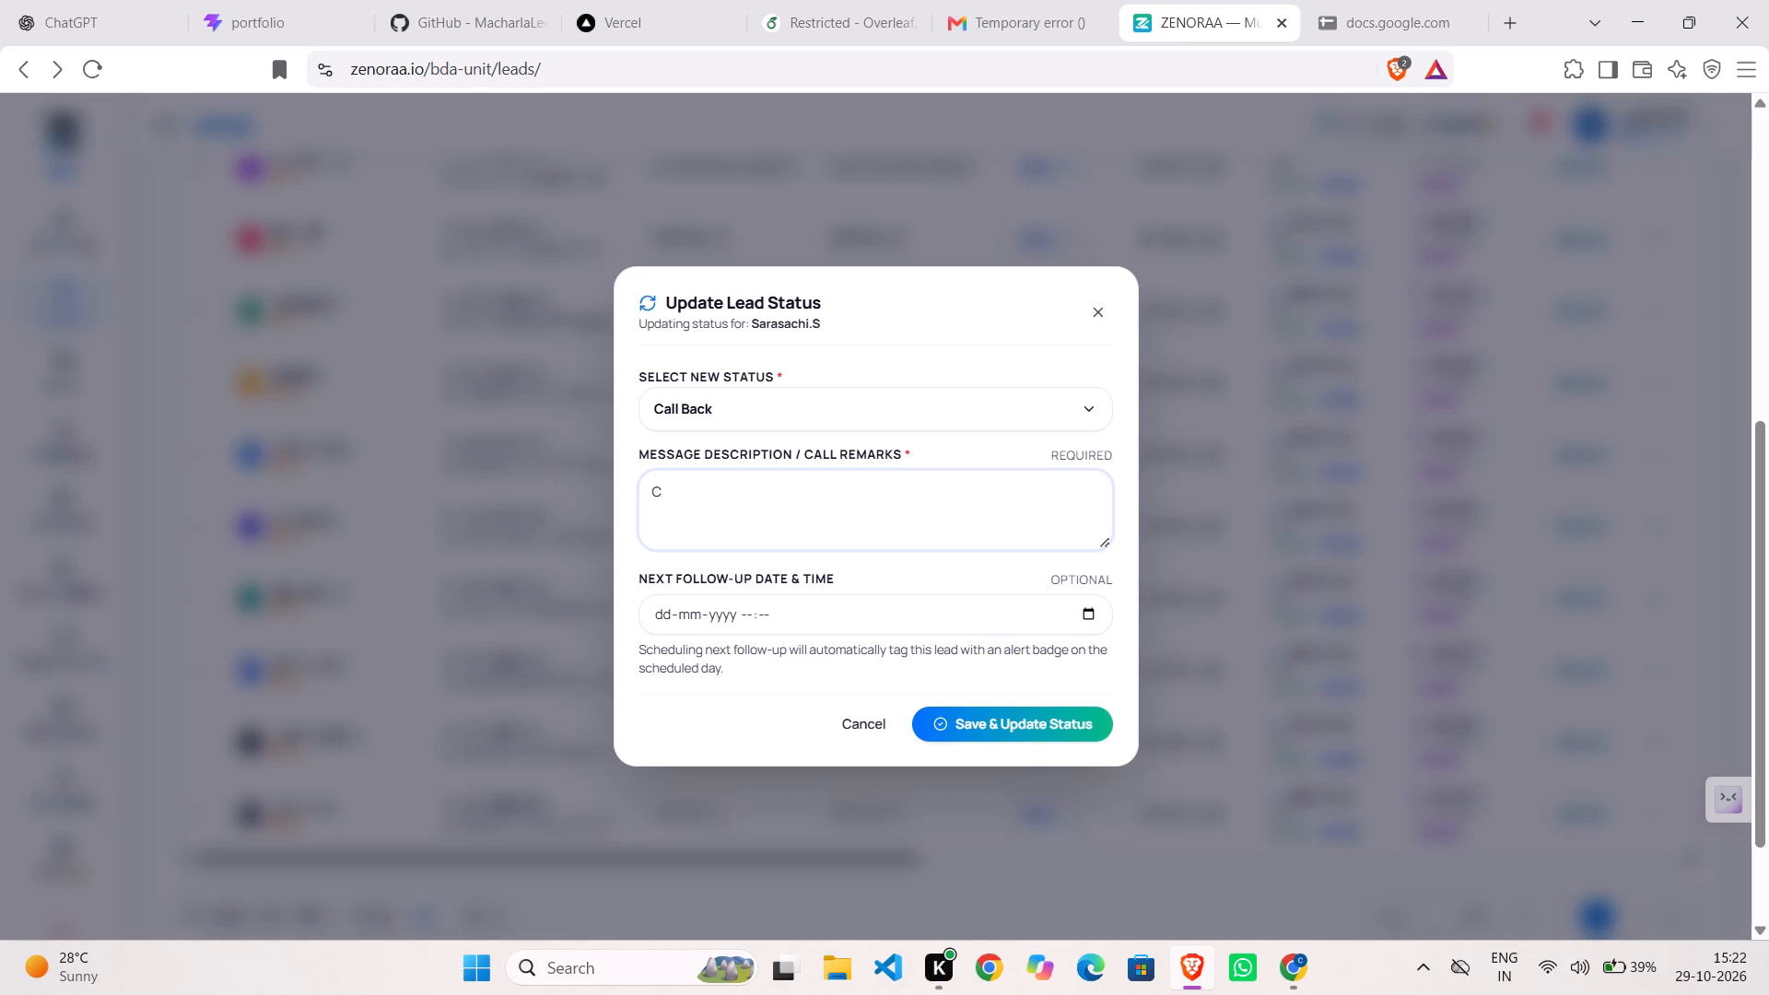
pyautogui.press('BackSpace')
pyautogui.write('eveninf')
pyautogui.press('BackSpace')
pyautogui.write('g')
pyautogui.press('space')
pyautogui.click(937, 741)
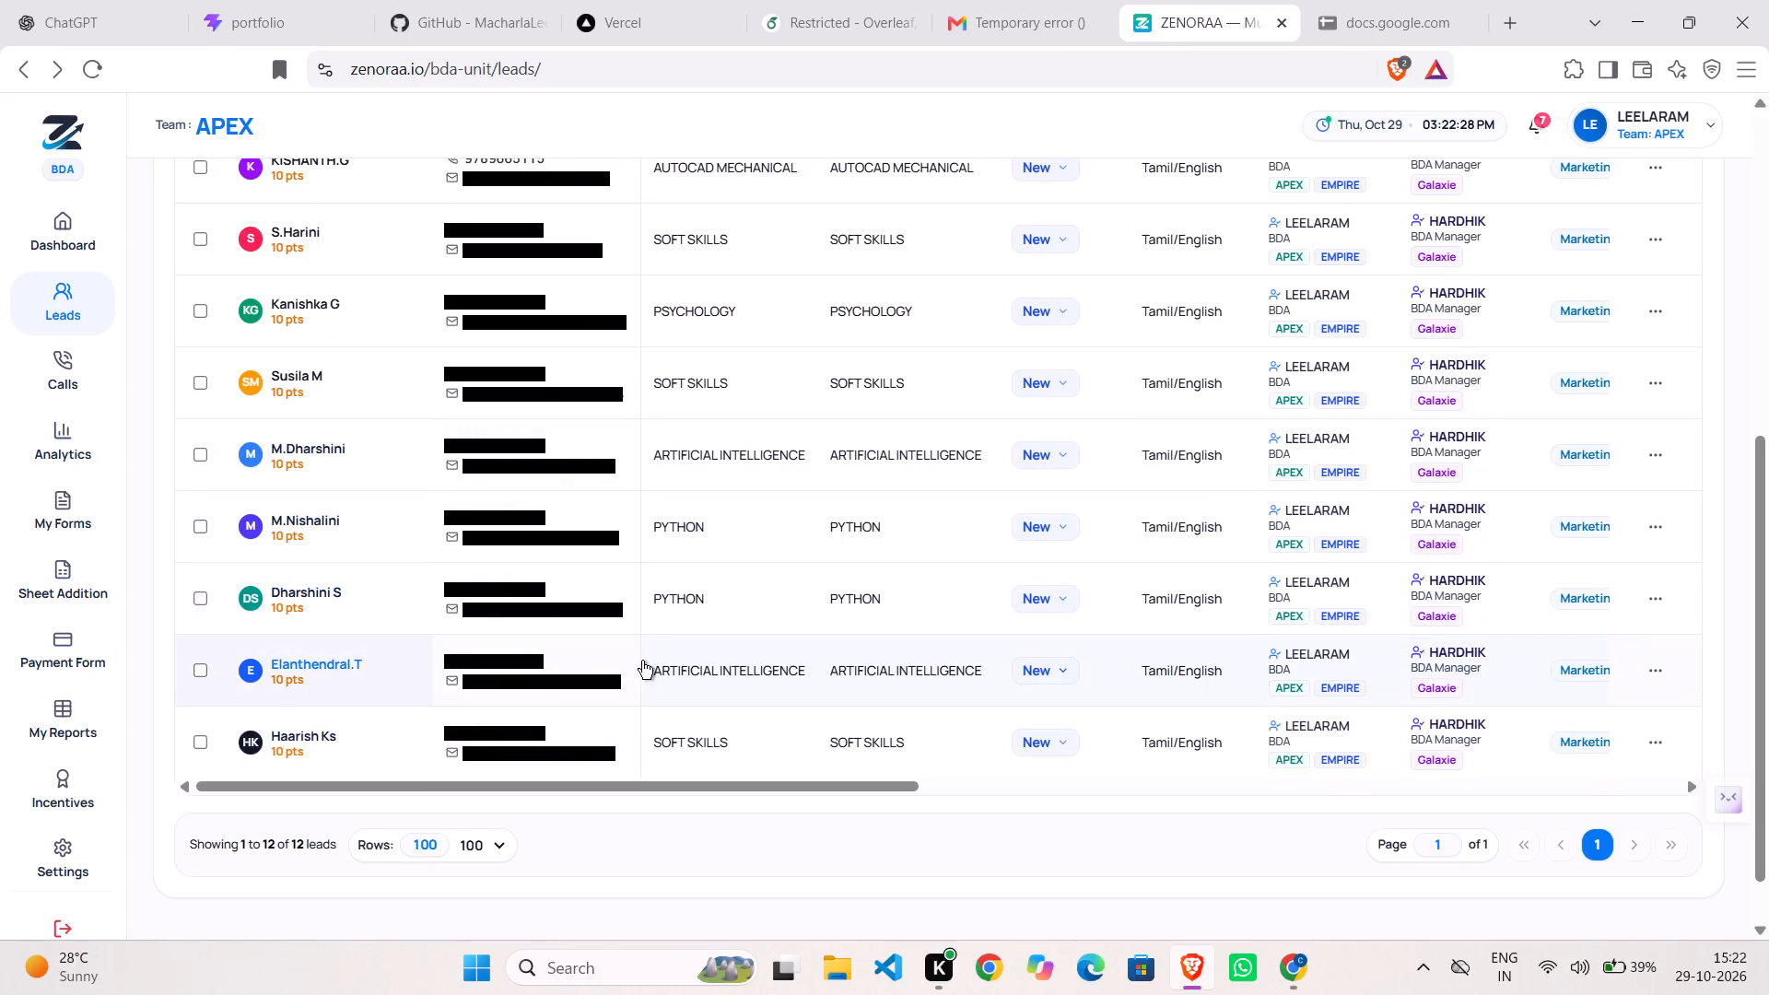
# Examine the remaining new leads' programs, languages and assignments, along with their college, branch and year details.
pyautogui.hscroll(-1, 642, 661)
pyautogui.scroll(1, 642, 661)
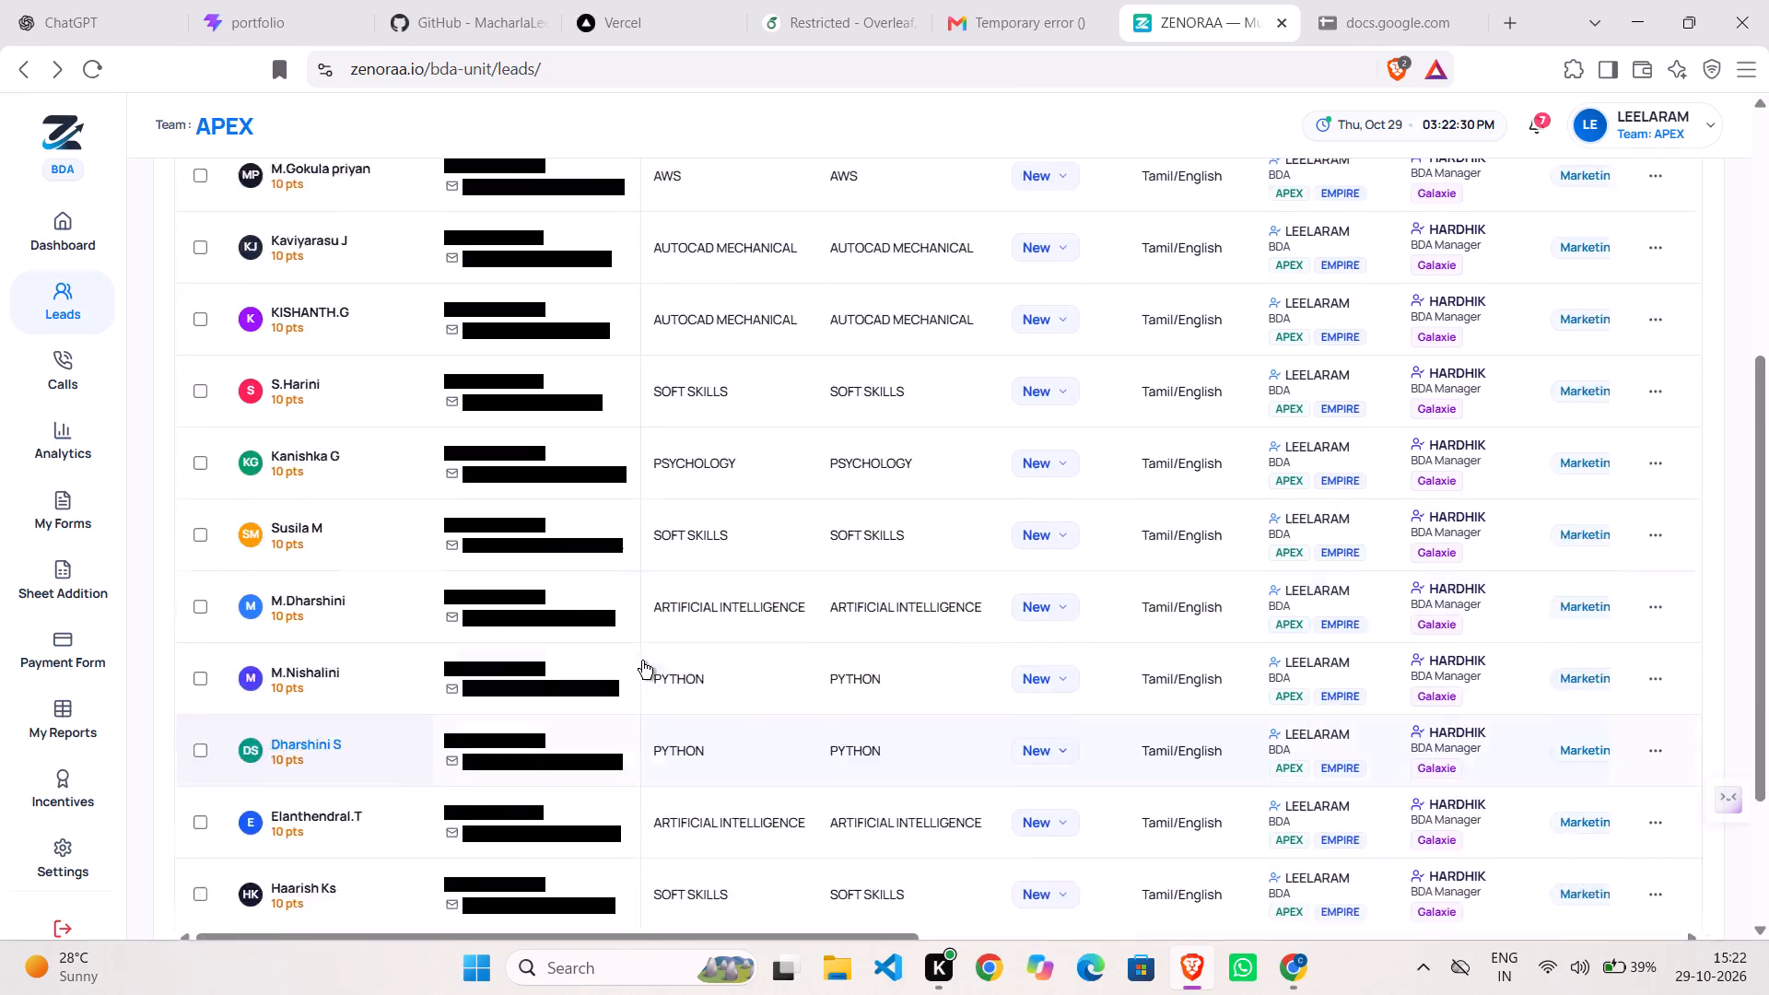
pyautogui.scroll(1, 642, 661)
pyautogui.scroll(-1, 642, 661)
pyautogui.hscroll(-1, 642, 661)
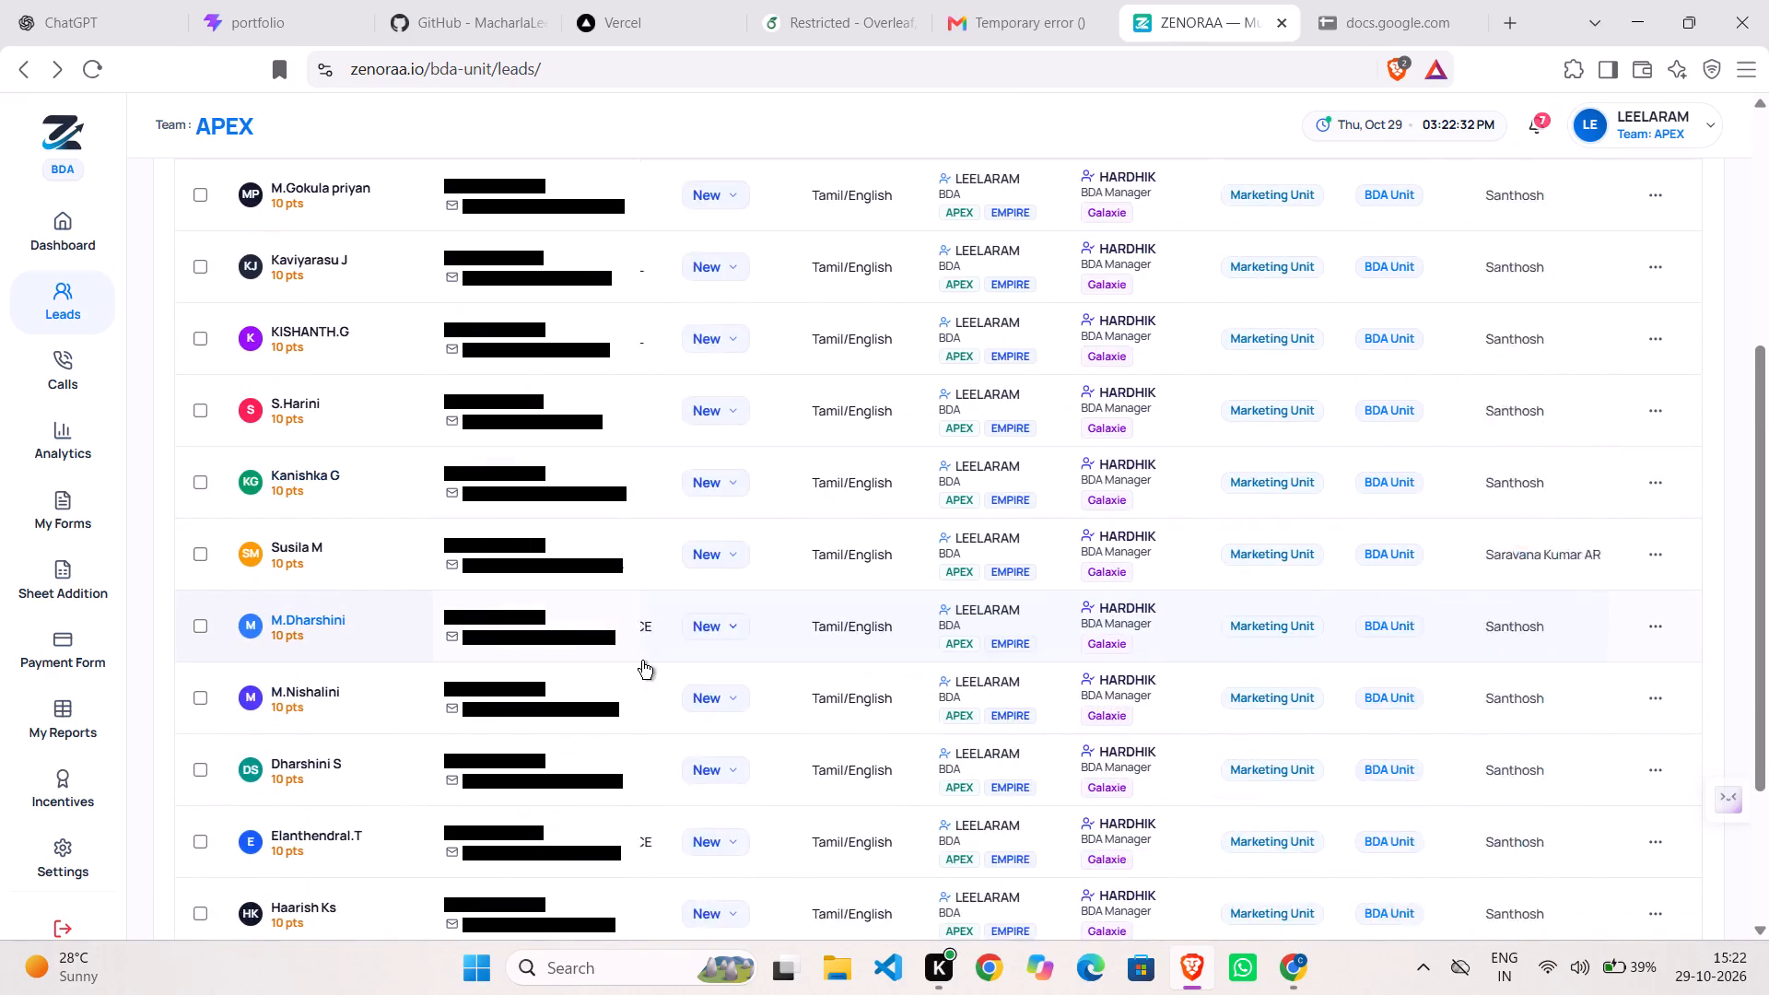
pyautogui.hscroll(-1, 642, 661)
pyautogui.scroll(-6, 642, 661)
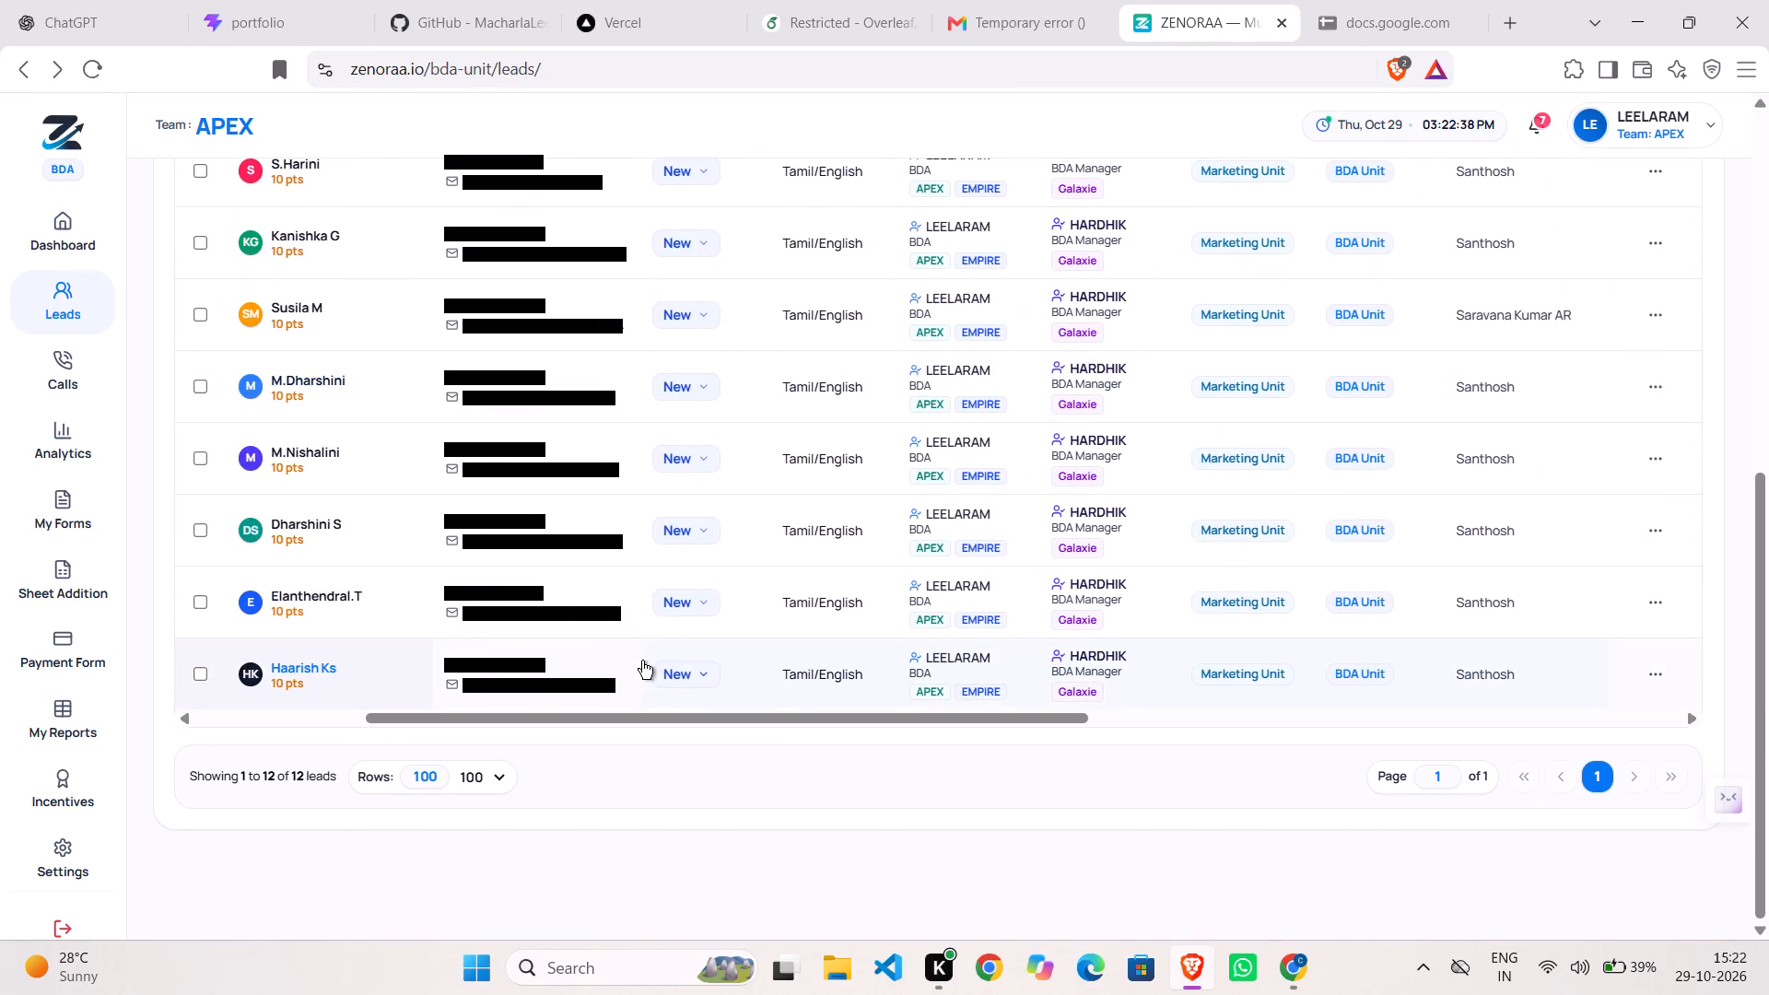
pyautogui.hscroll(-1, 642, 661)
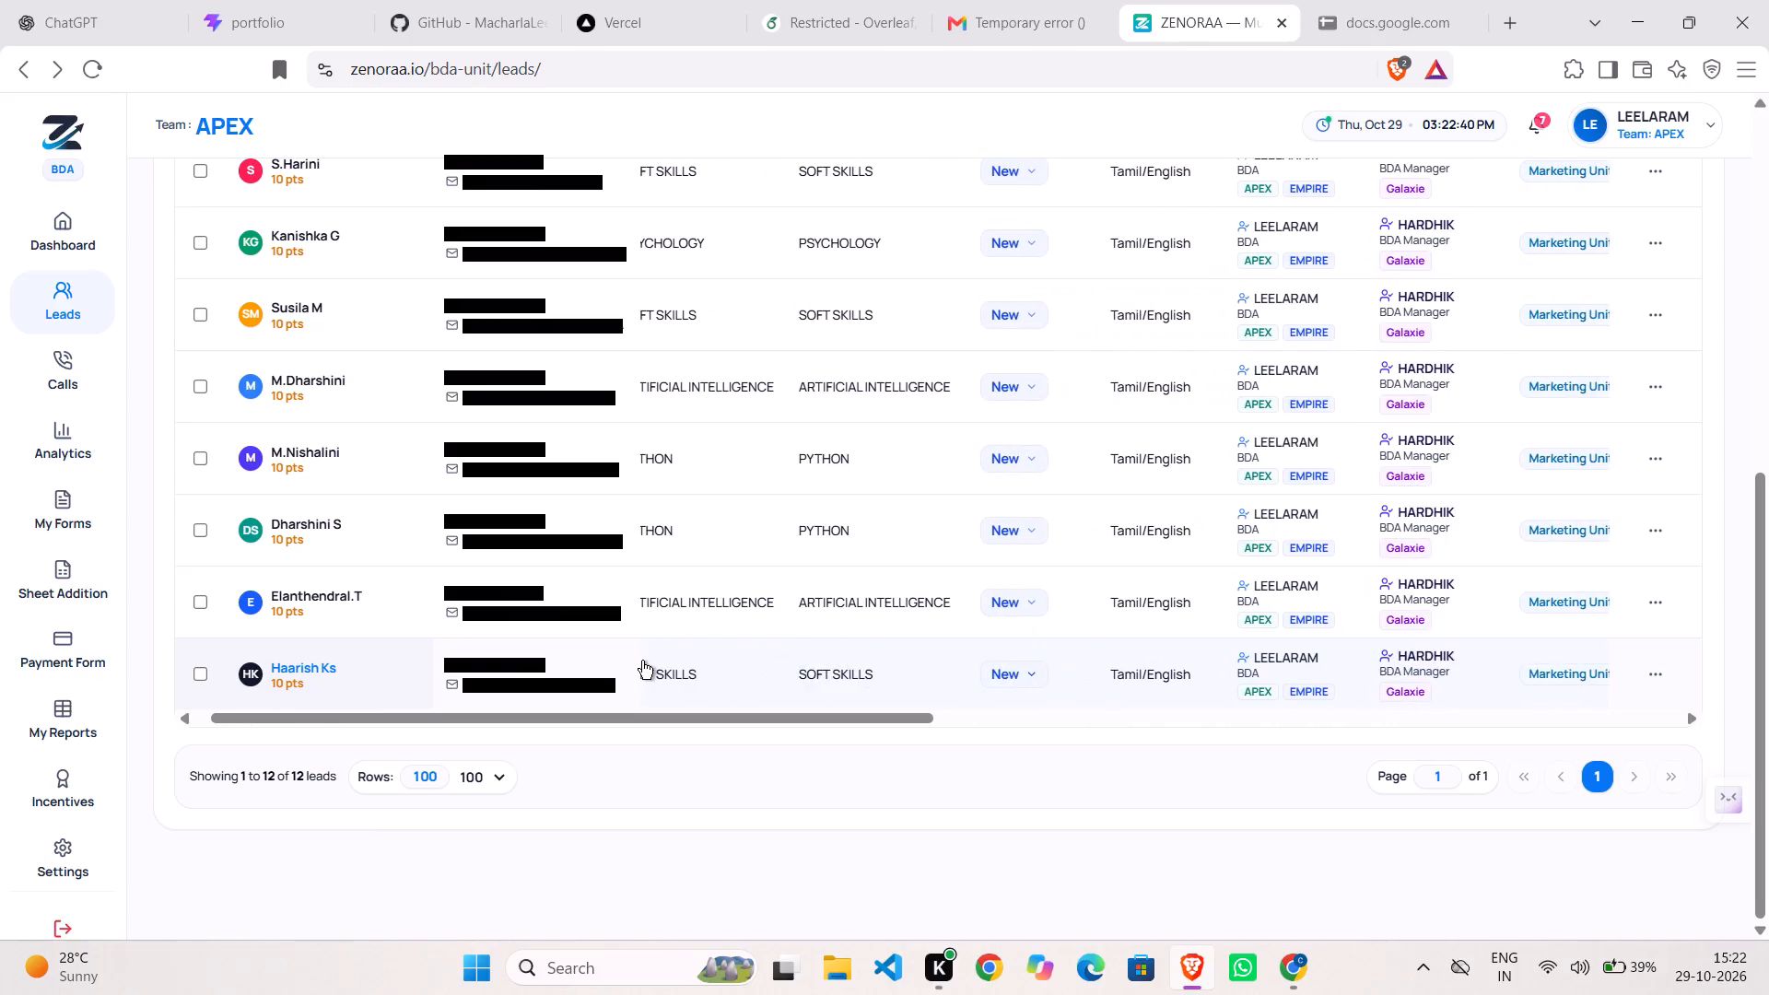
pyautogui.hscroll(-1, 642, 661)
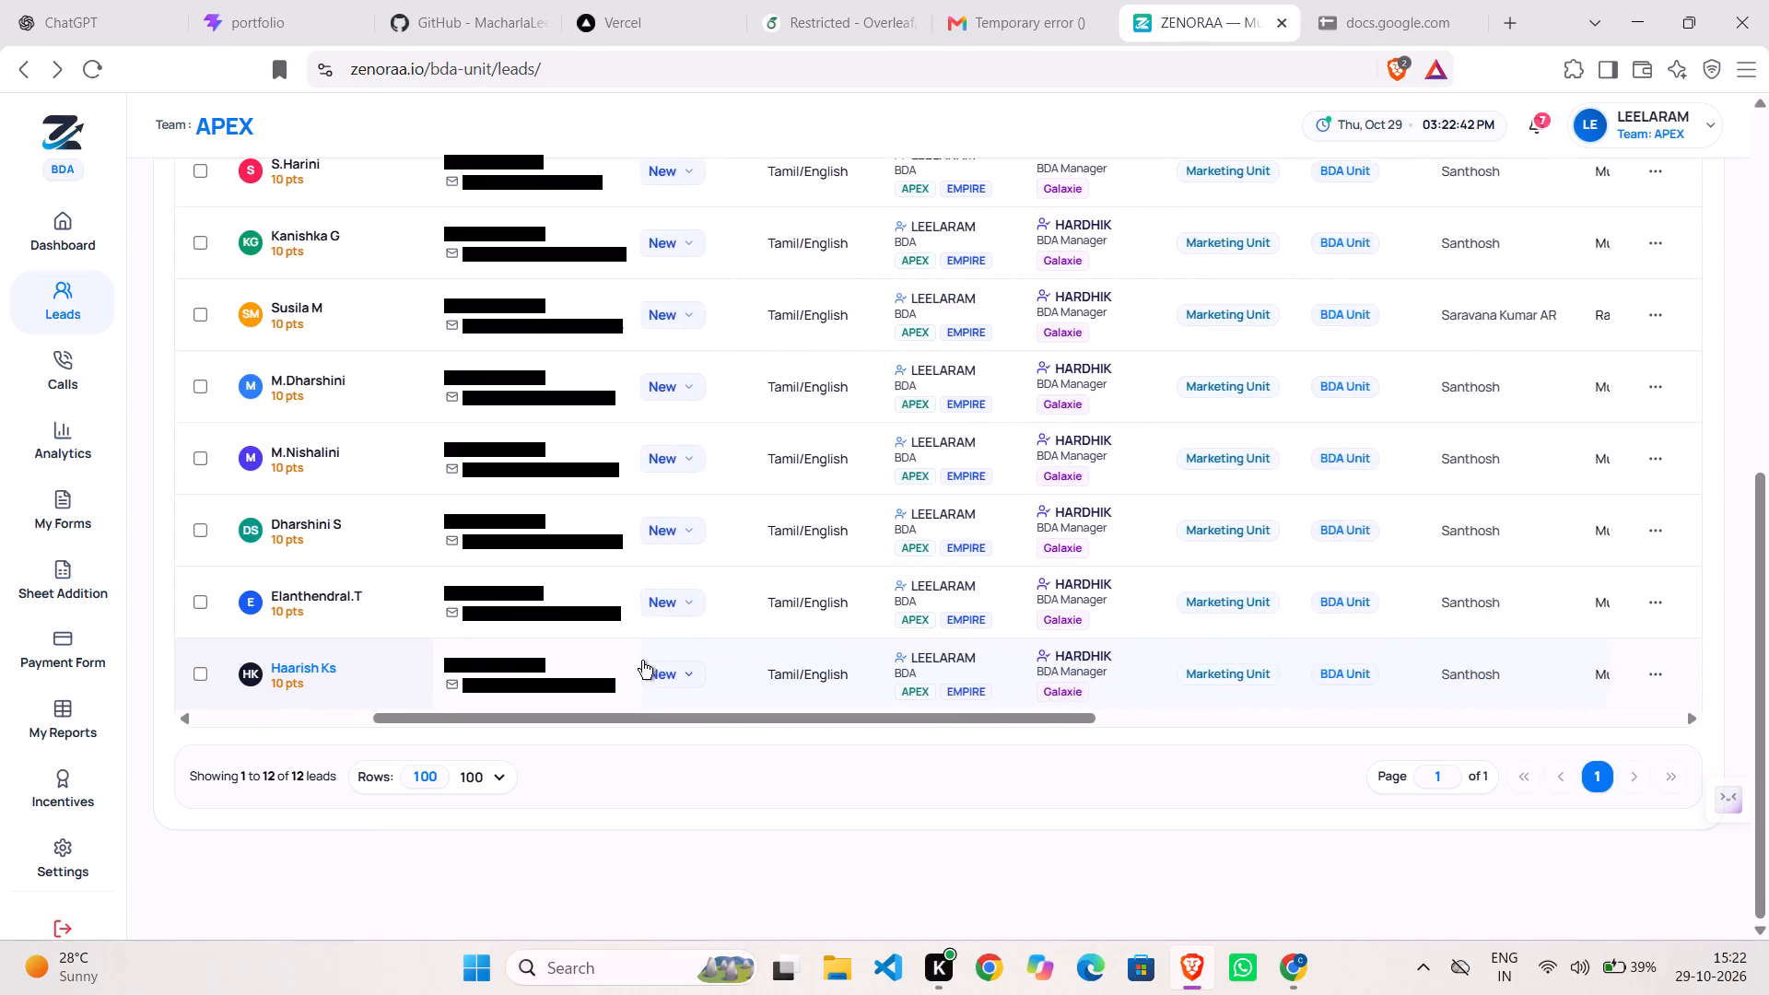
pyautogui.hscroll(-5, 642, 661)
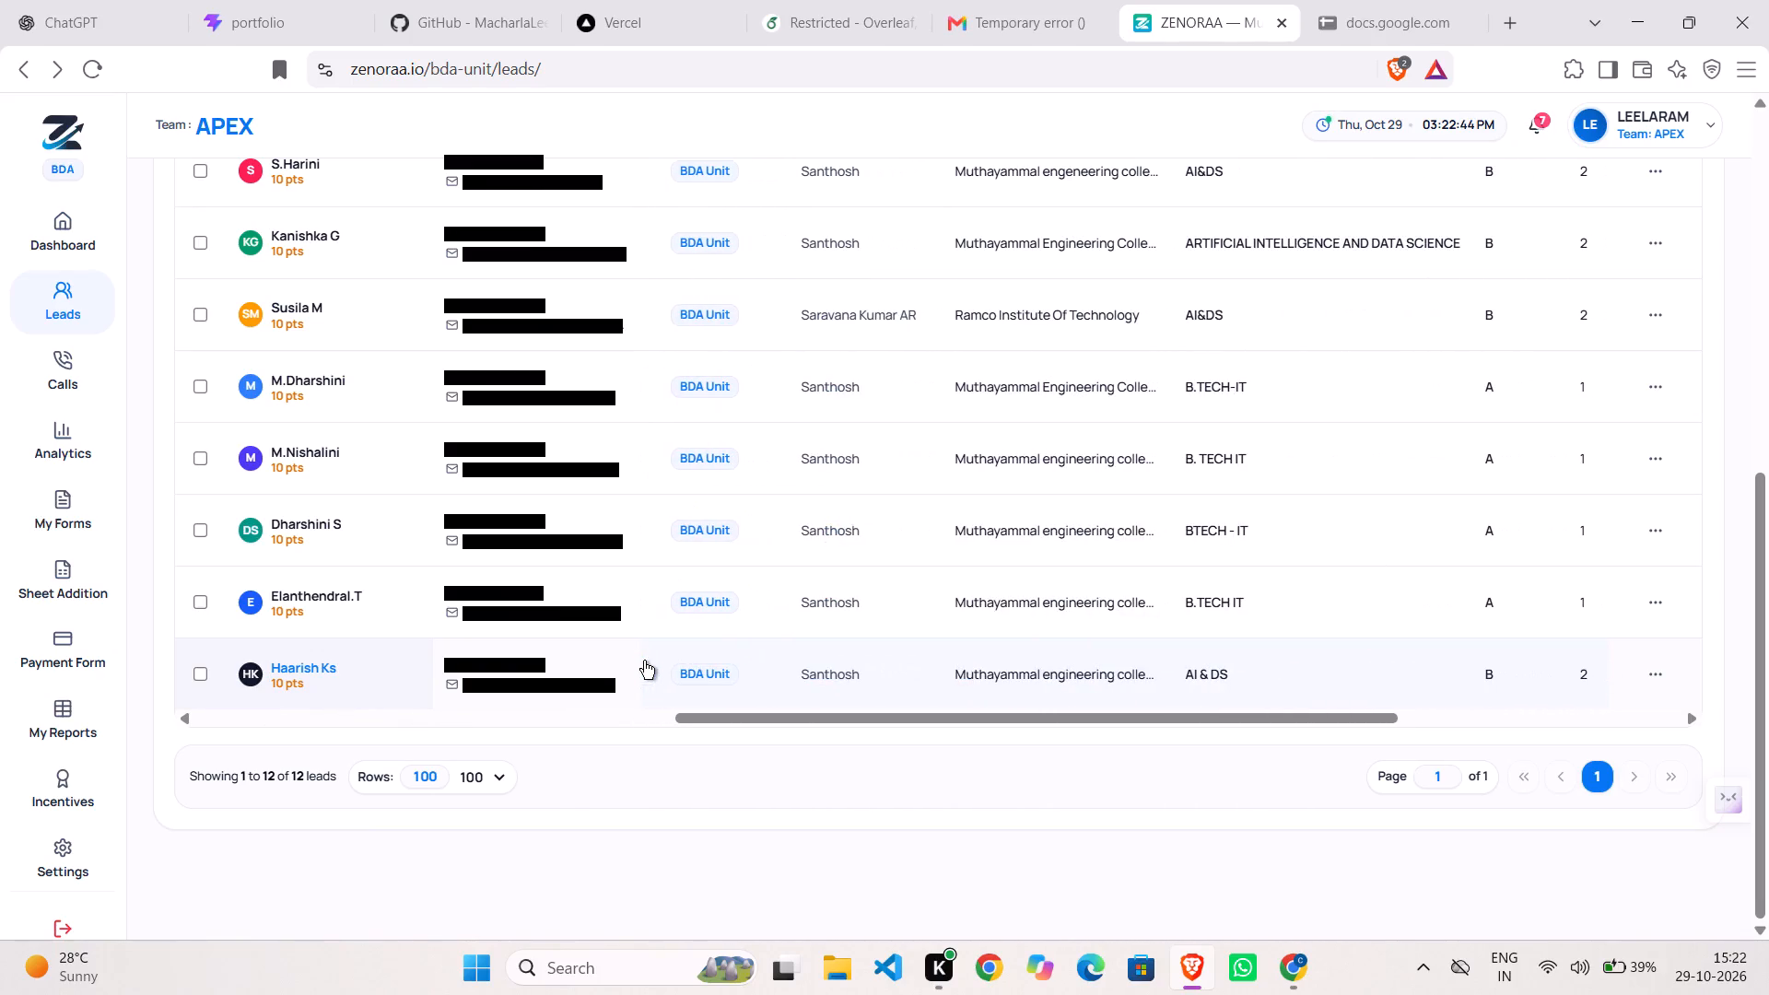
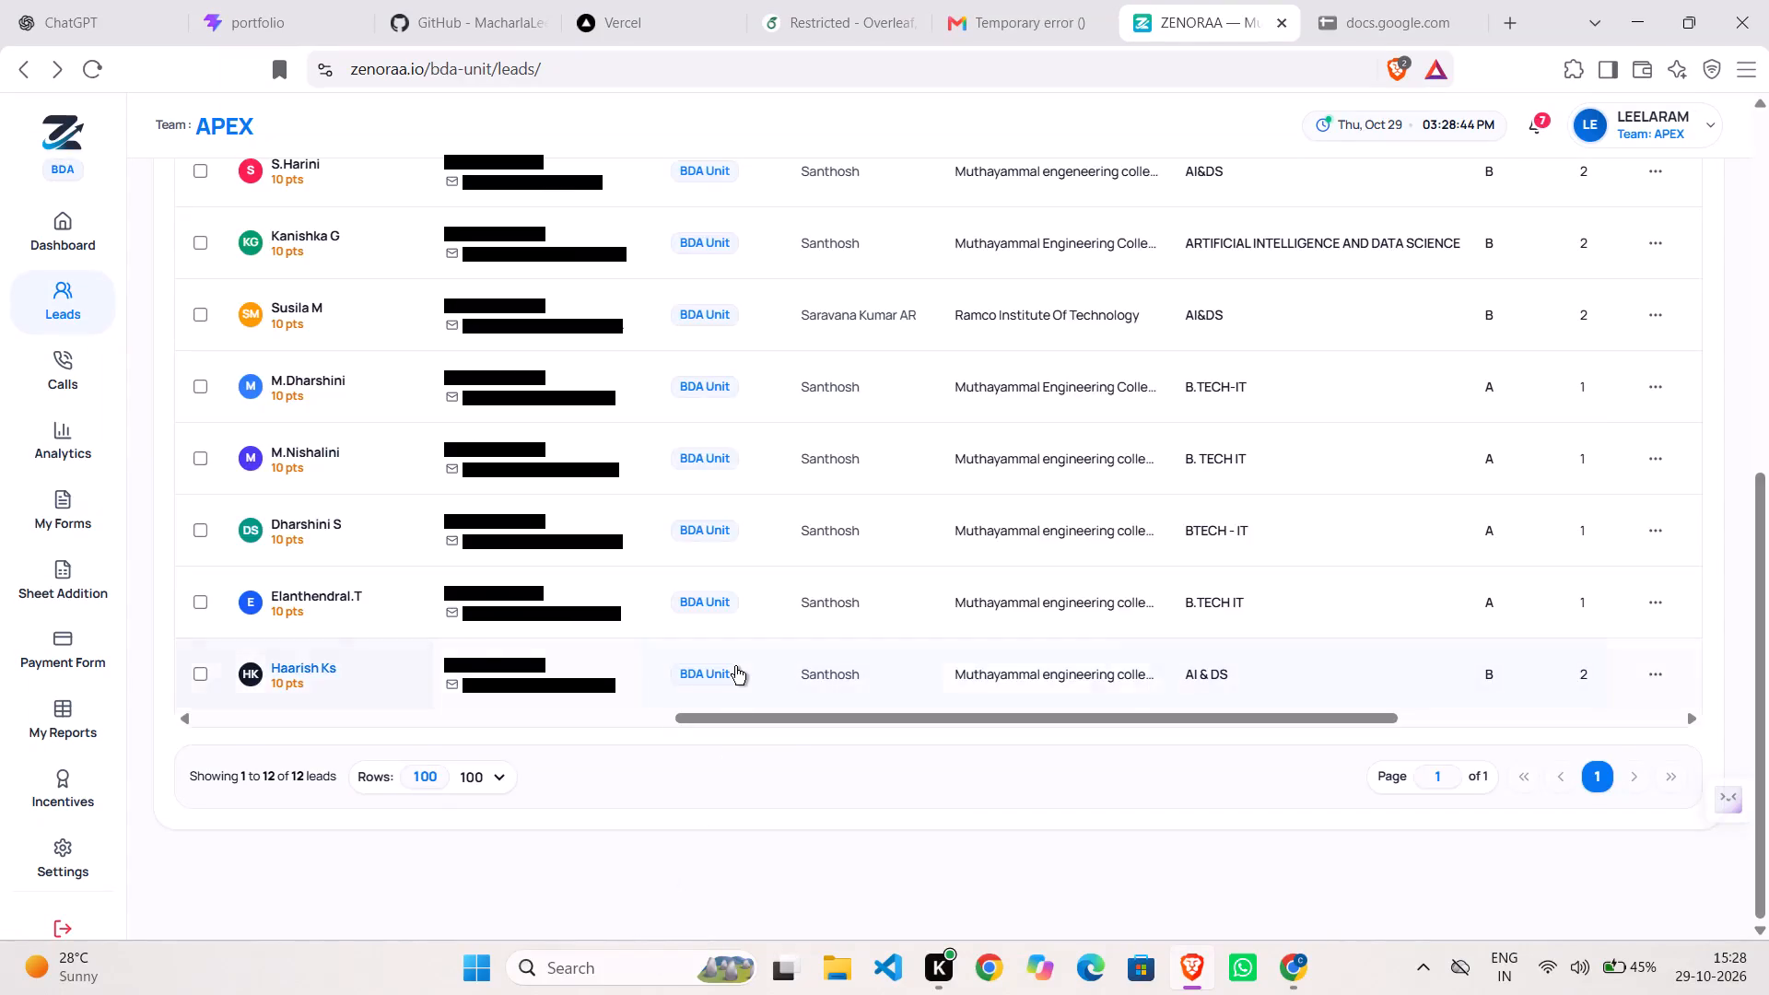
# Leave the new-lead view, reopen the list of all leads and search it by the contact's partial mobile number.
pyautogui.scroll(9, 735, 666)
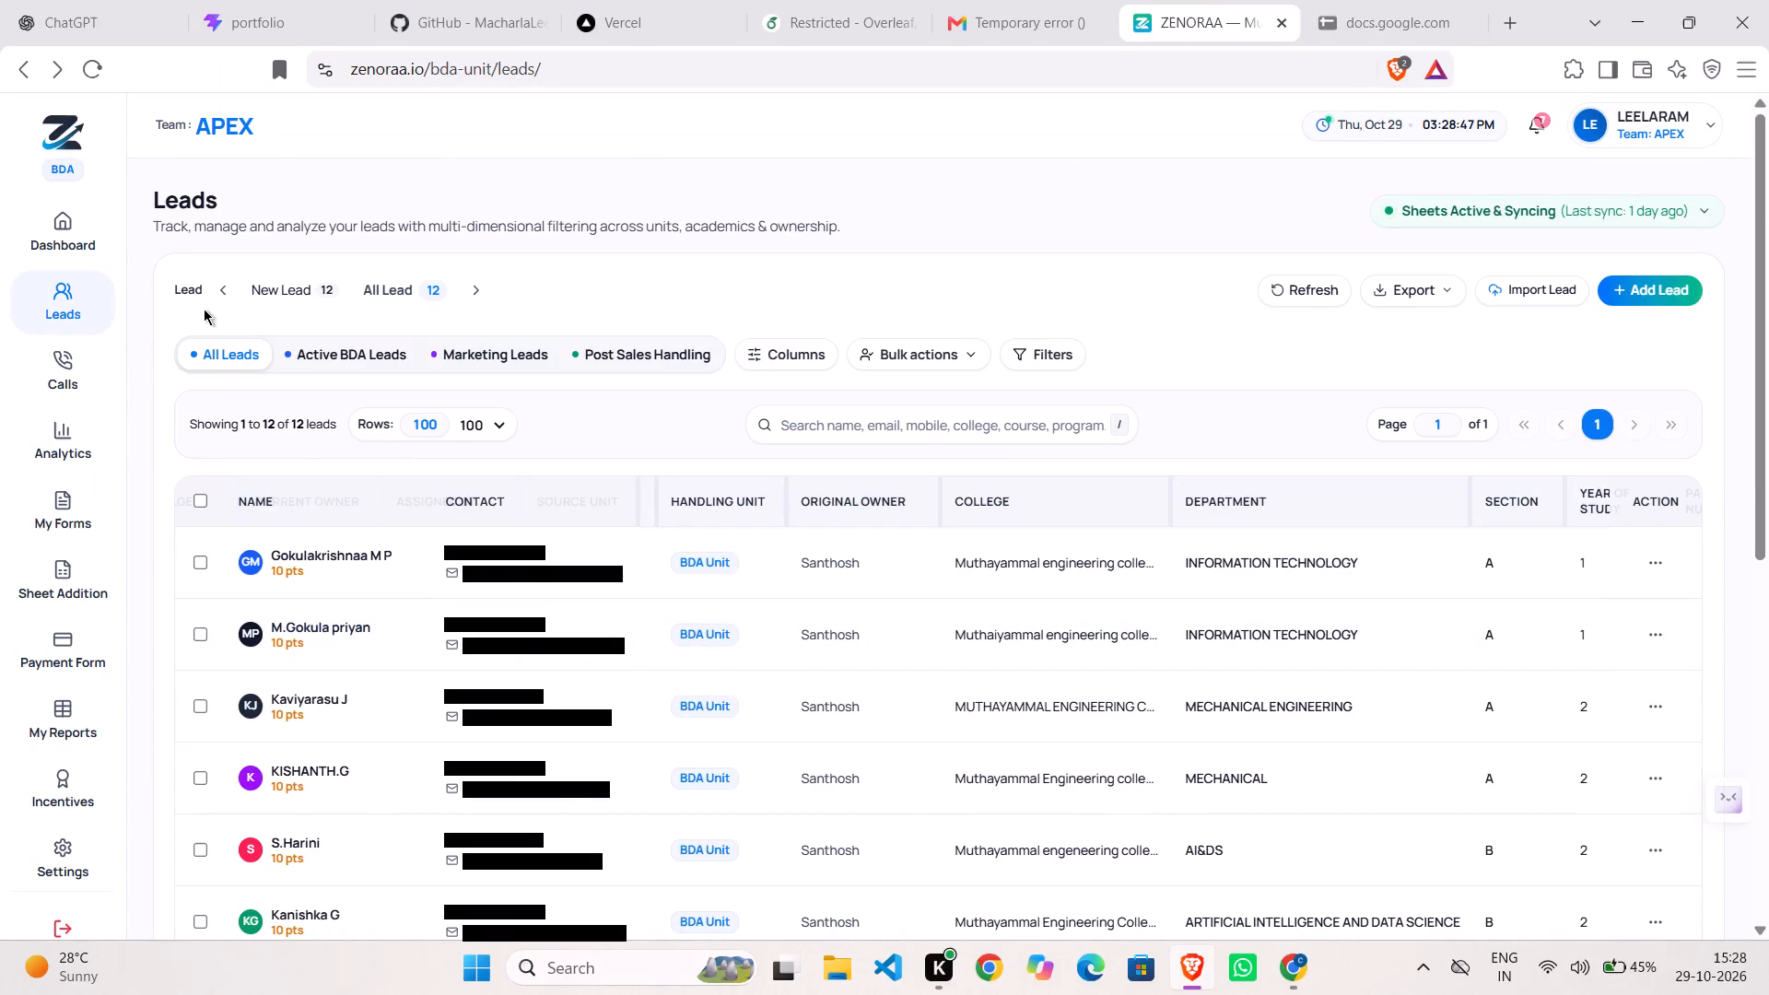
pyautogui.scroll(4, 231, 322)
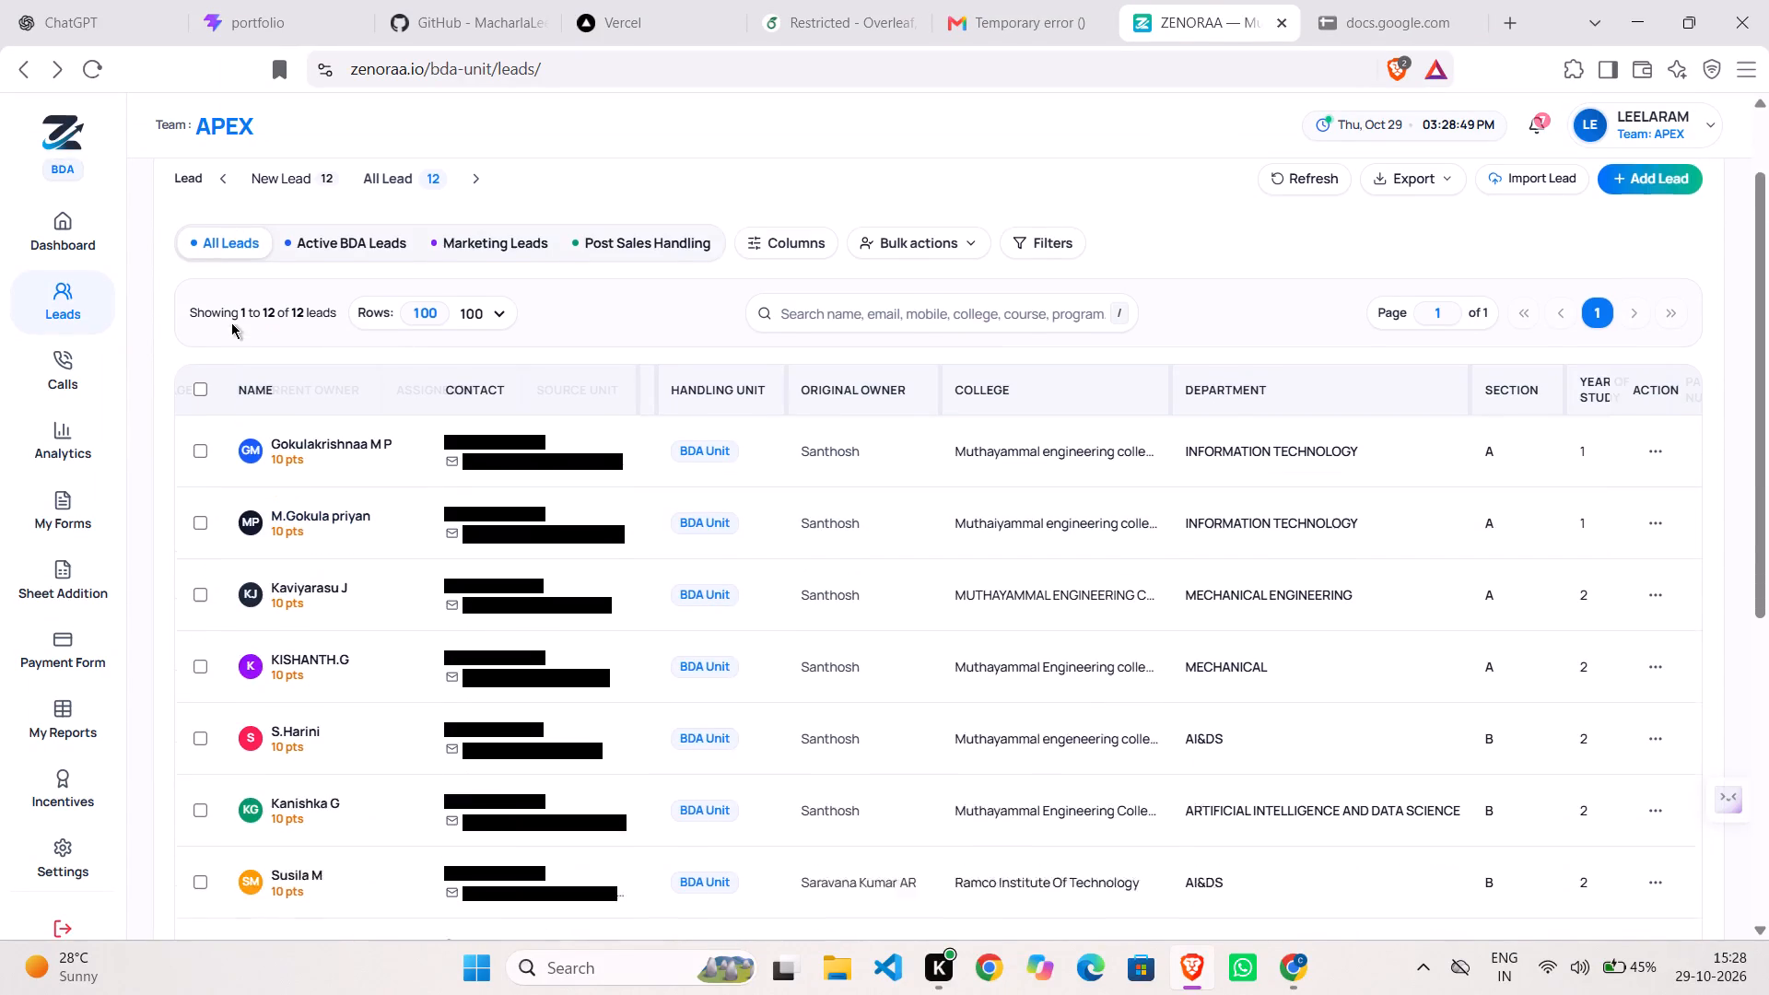
pyautogui.scroll(9, 231, 322)
pyautogui.hscroll(13, 231, 322)
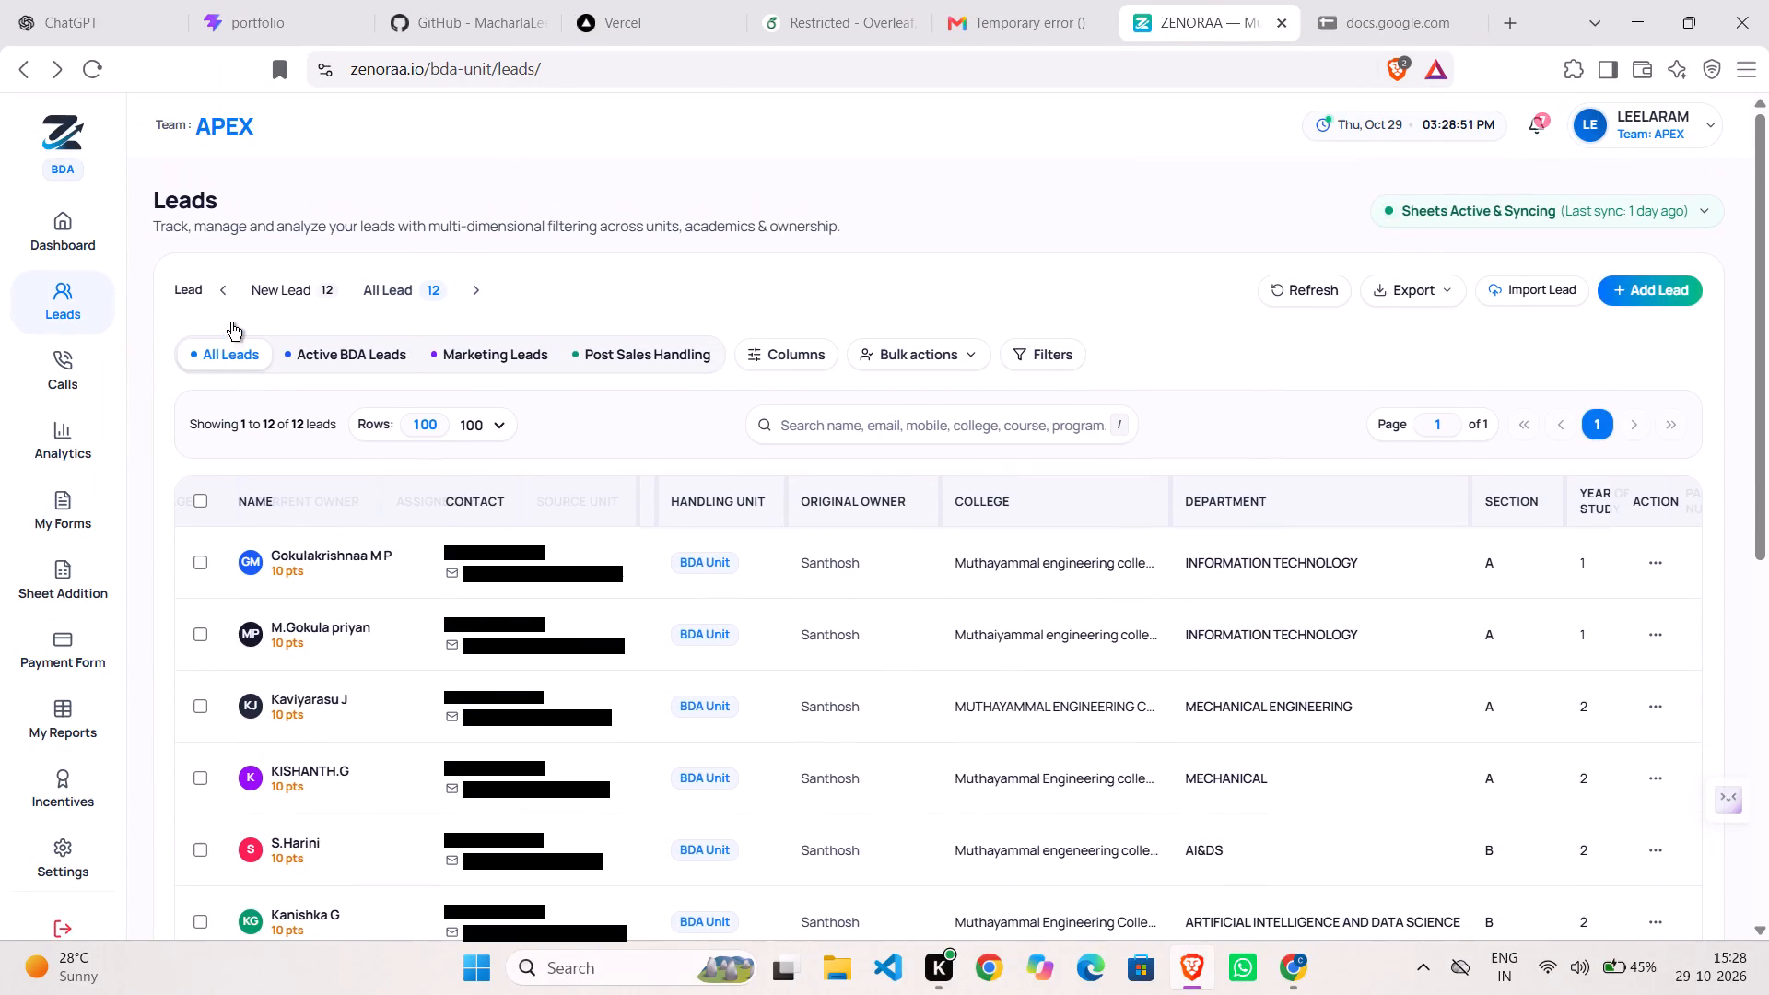
pyautogui.hscroll(5, 231, 322)
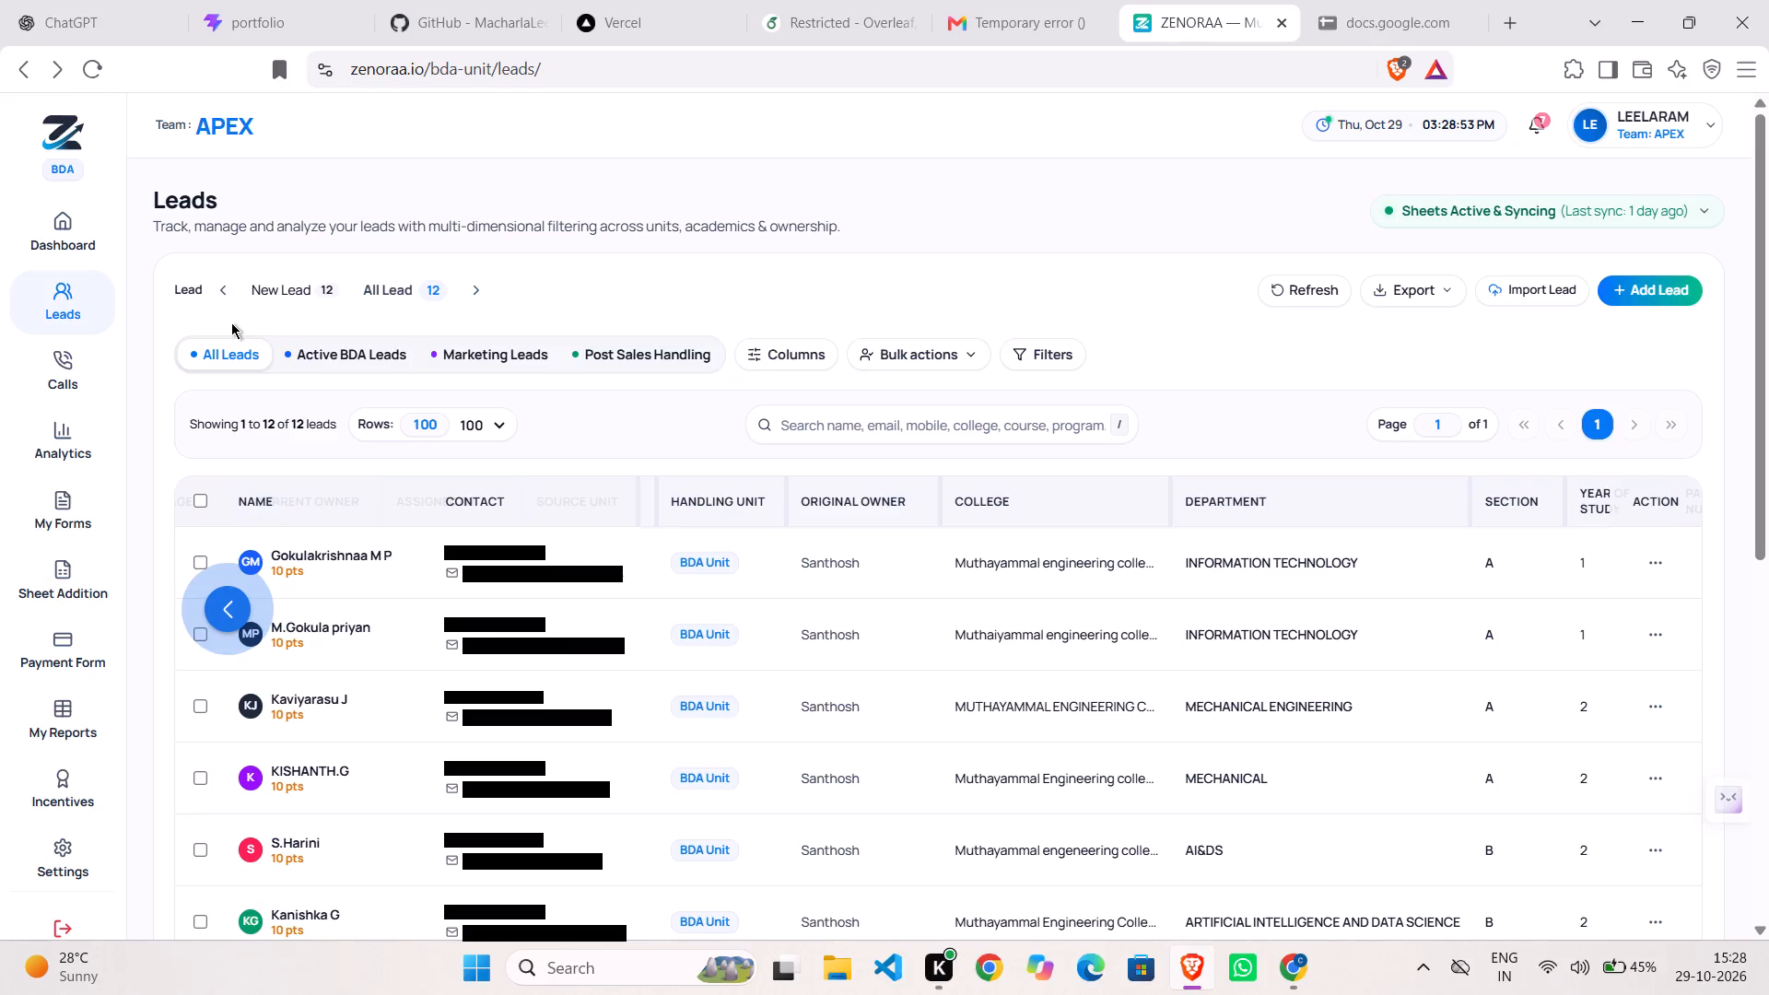
pyautogui.hscroll(1, 231, 322)
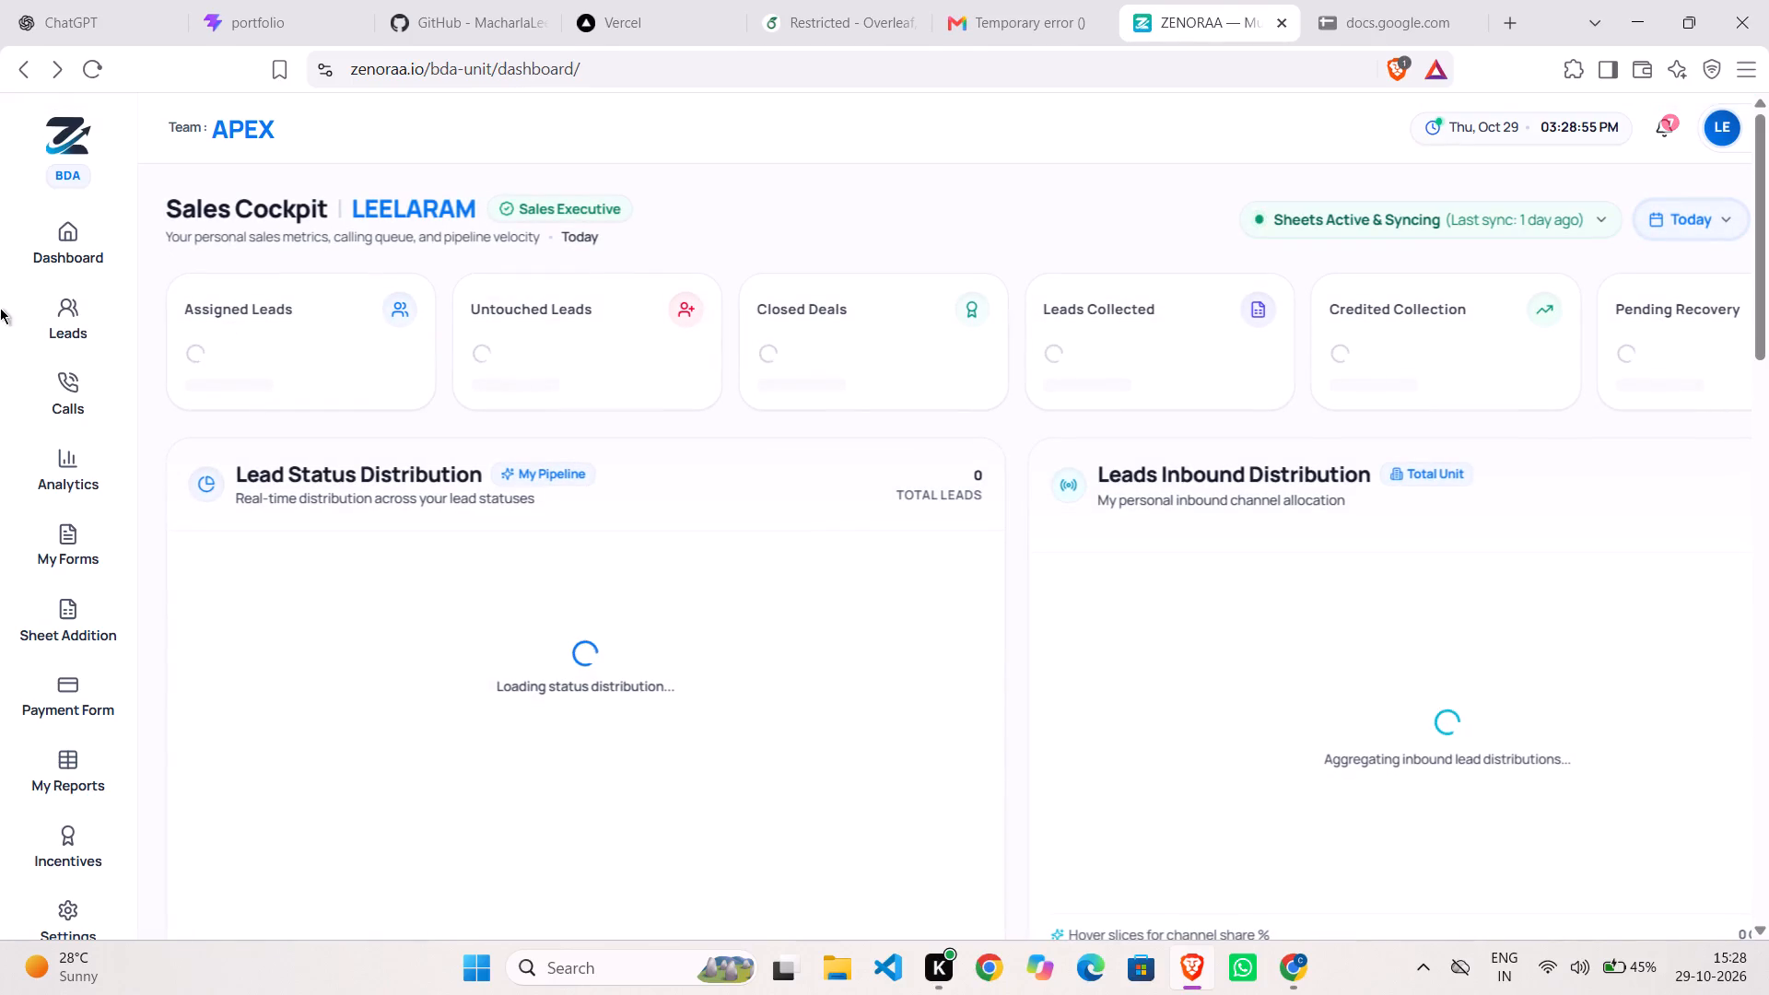
pyautogui.click(53, 316)
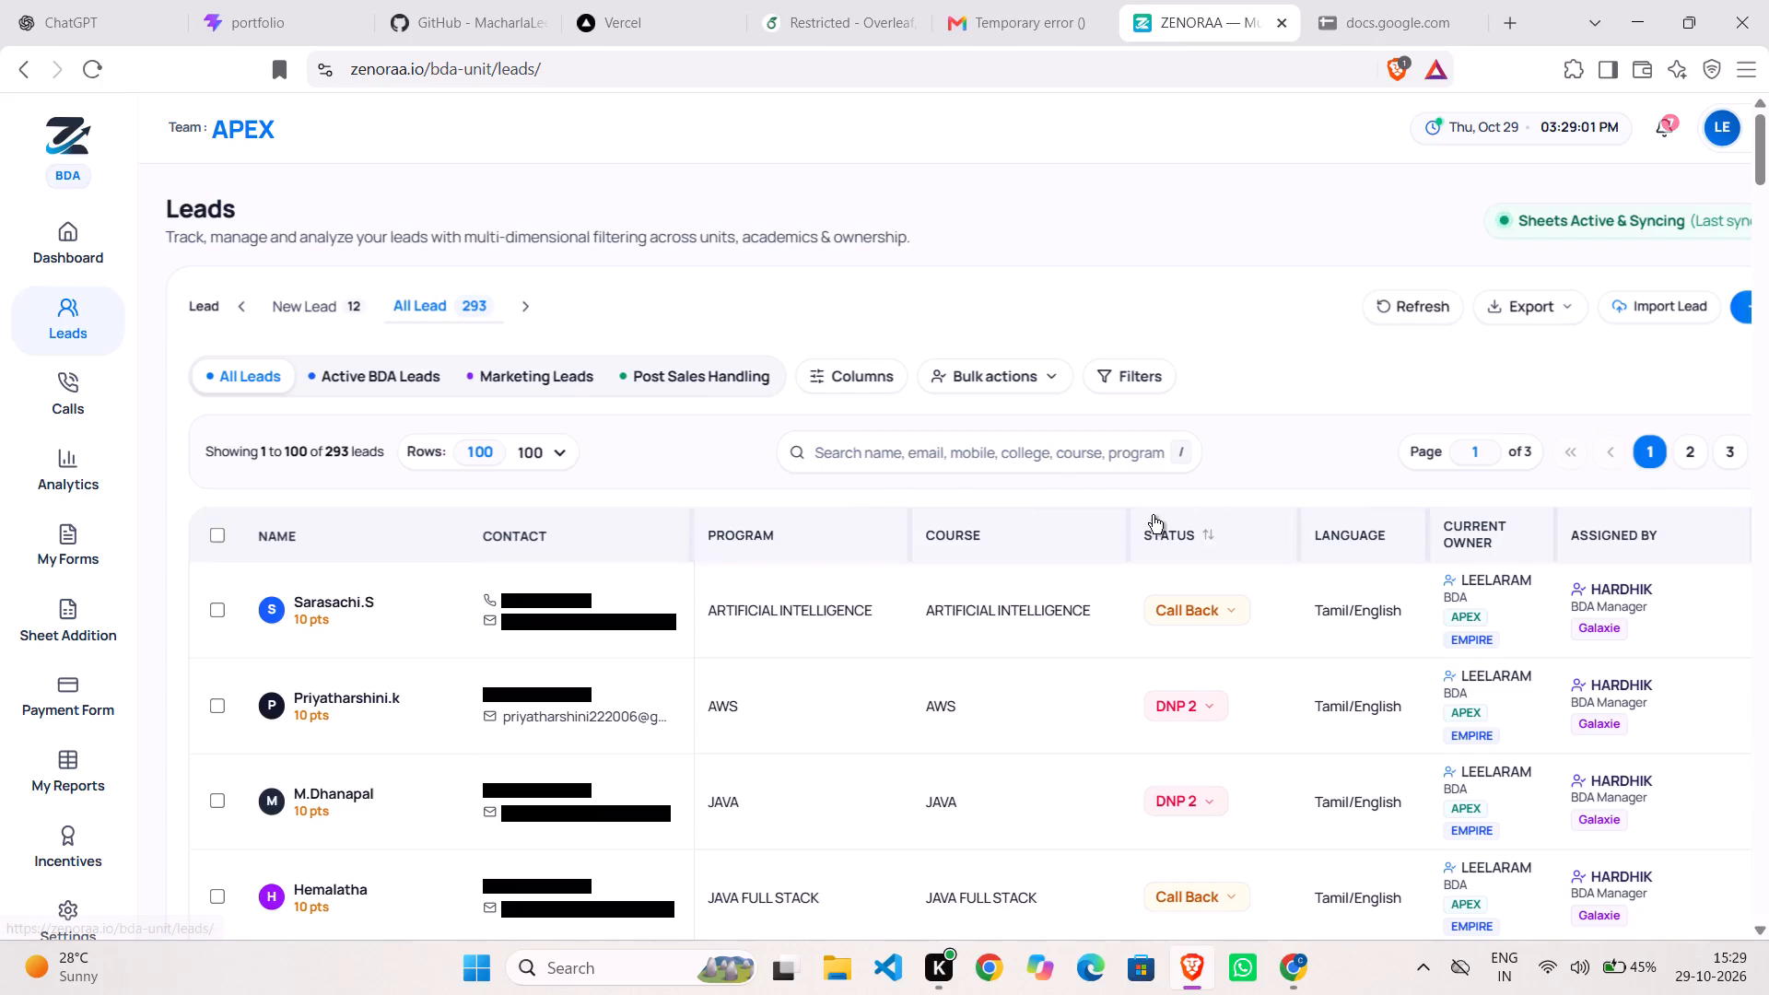
pyautogui.click(1065, 459)
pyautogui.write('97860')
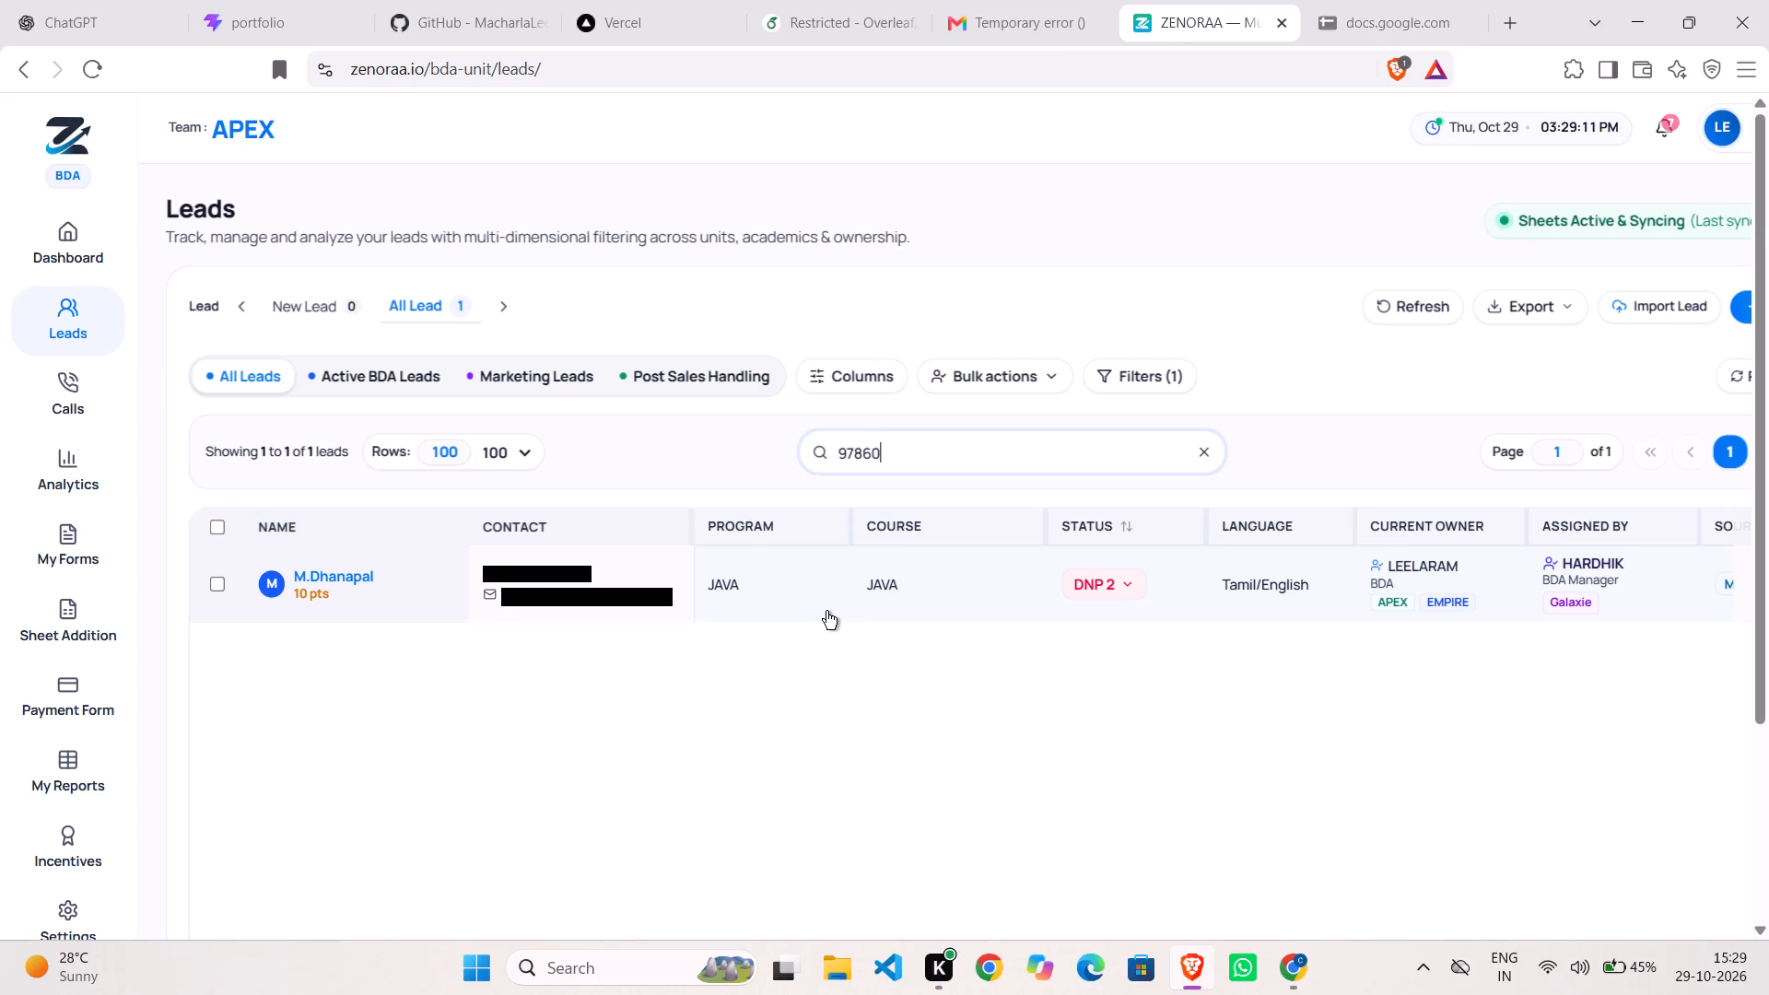
# Examine the matching Java lead's status, language, ownership, college, department, section, year of study and update dates.
pyautogui.hscroll(-7, 826, 611)
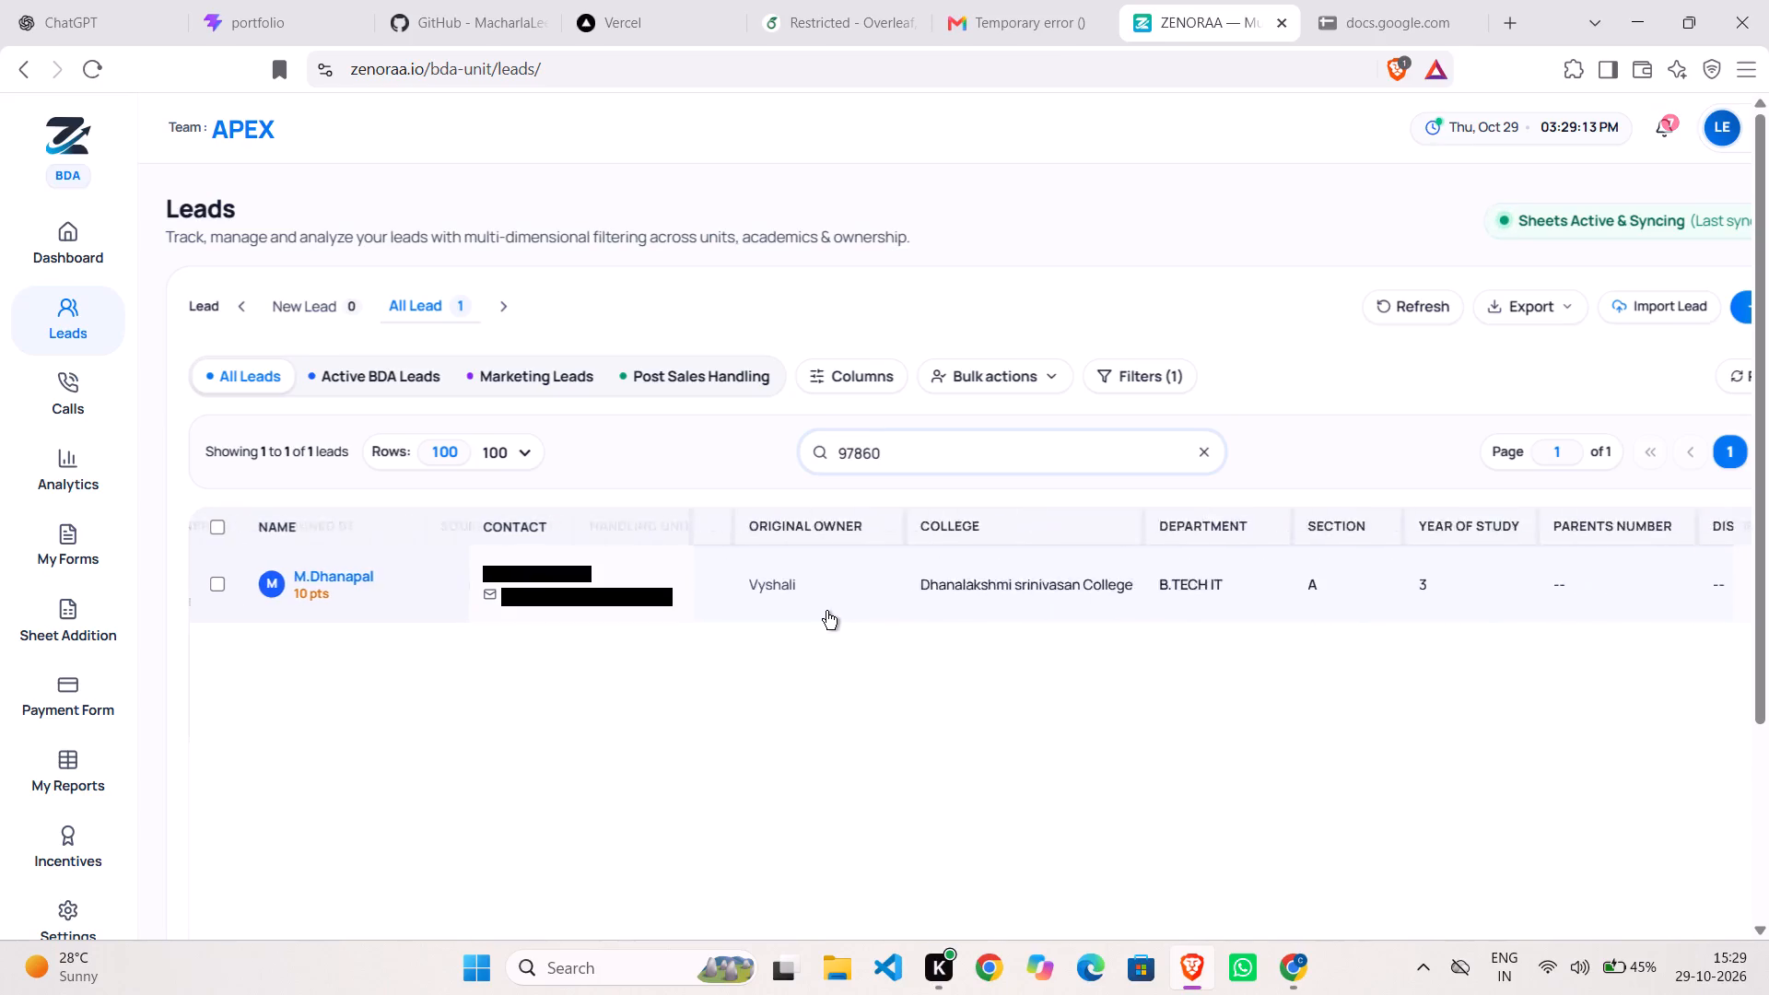
pyautogui.scroll(1, 826, 611)
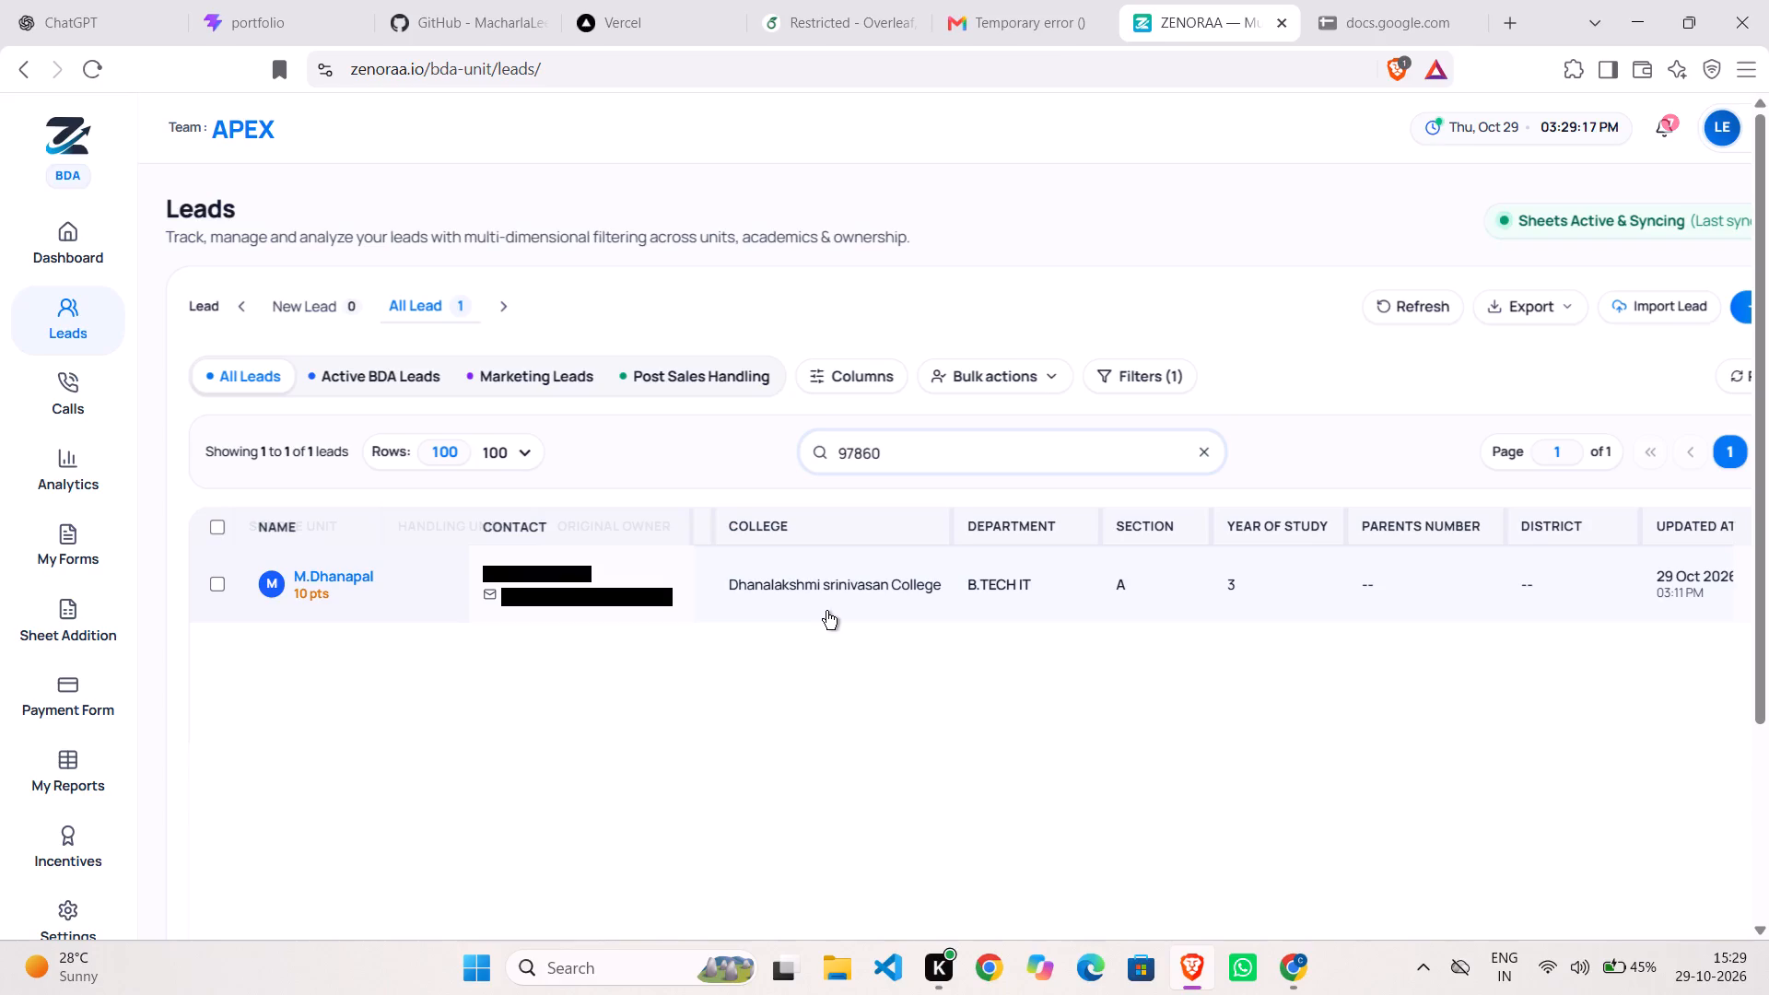
pyautogui.hscroll(-1, 826, 611)
pyautogui.hscroll(1, 826, 611)
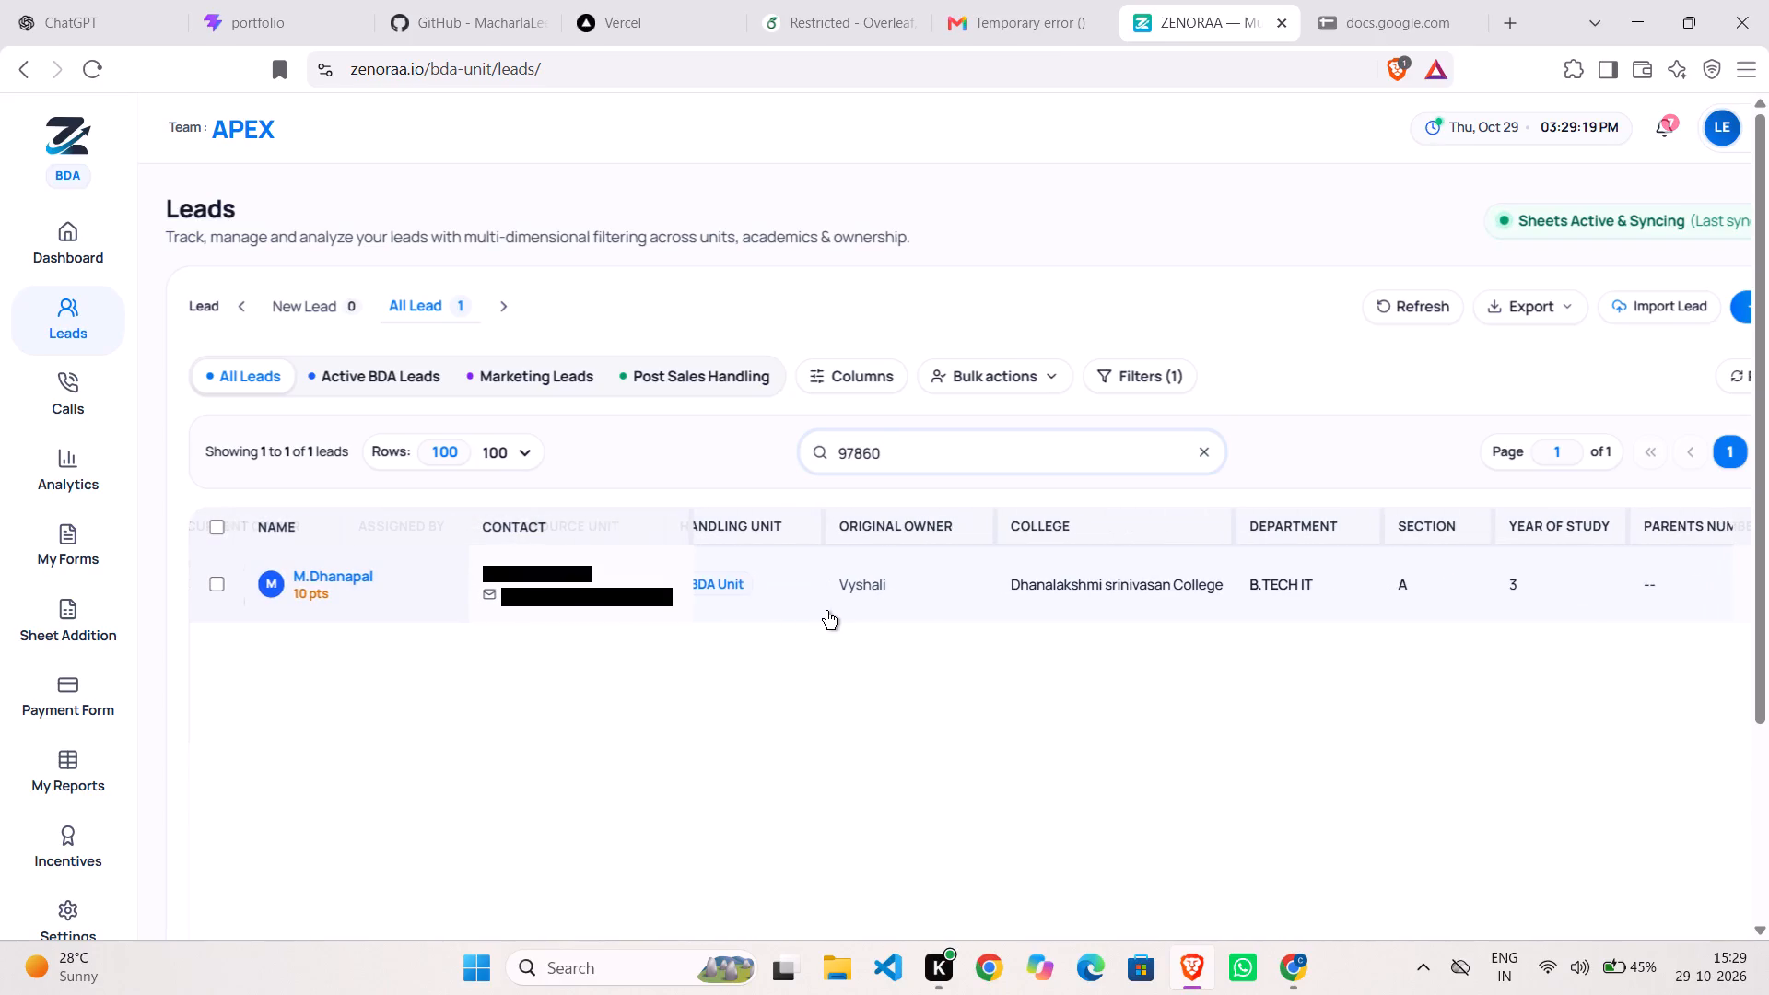
pyautogui.hscroll(2, 826, 611)
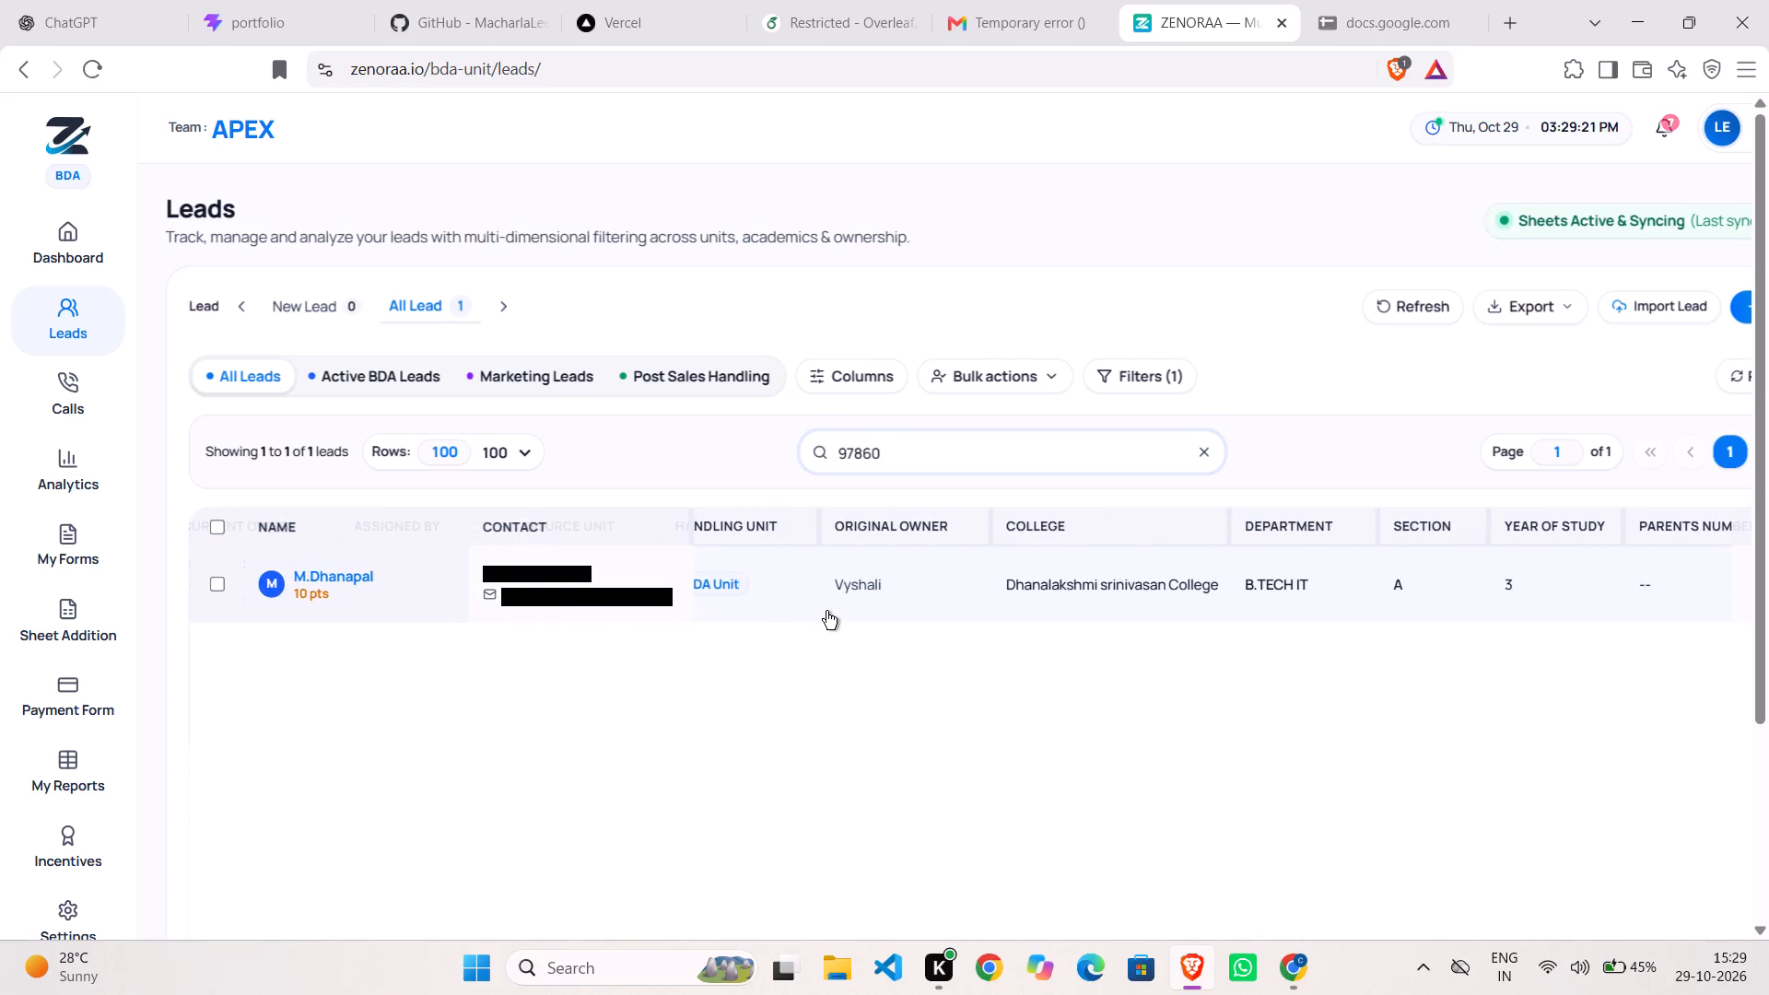
pyautogui.hscroll(1, 826, 611)
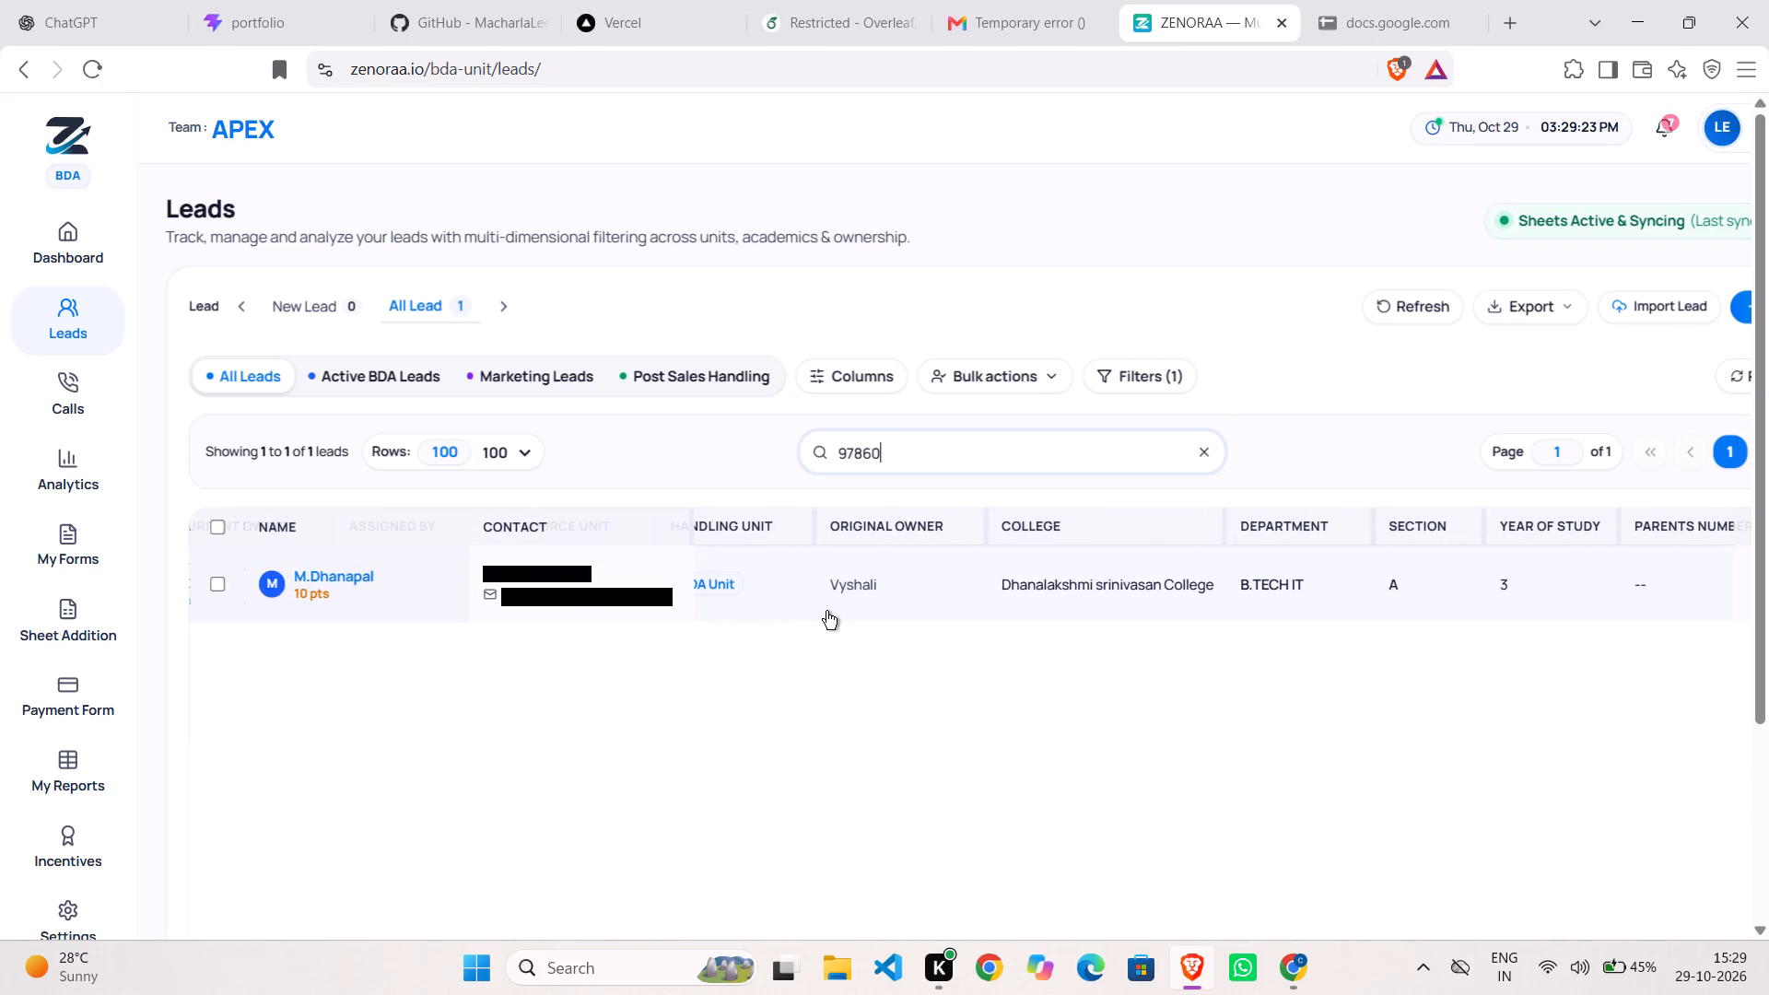
pyautogui.hscroll(-2, 826, 611)
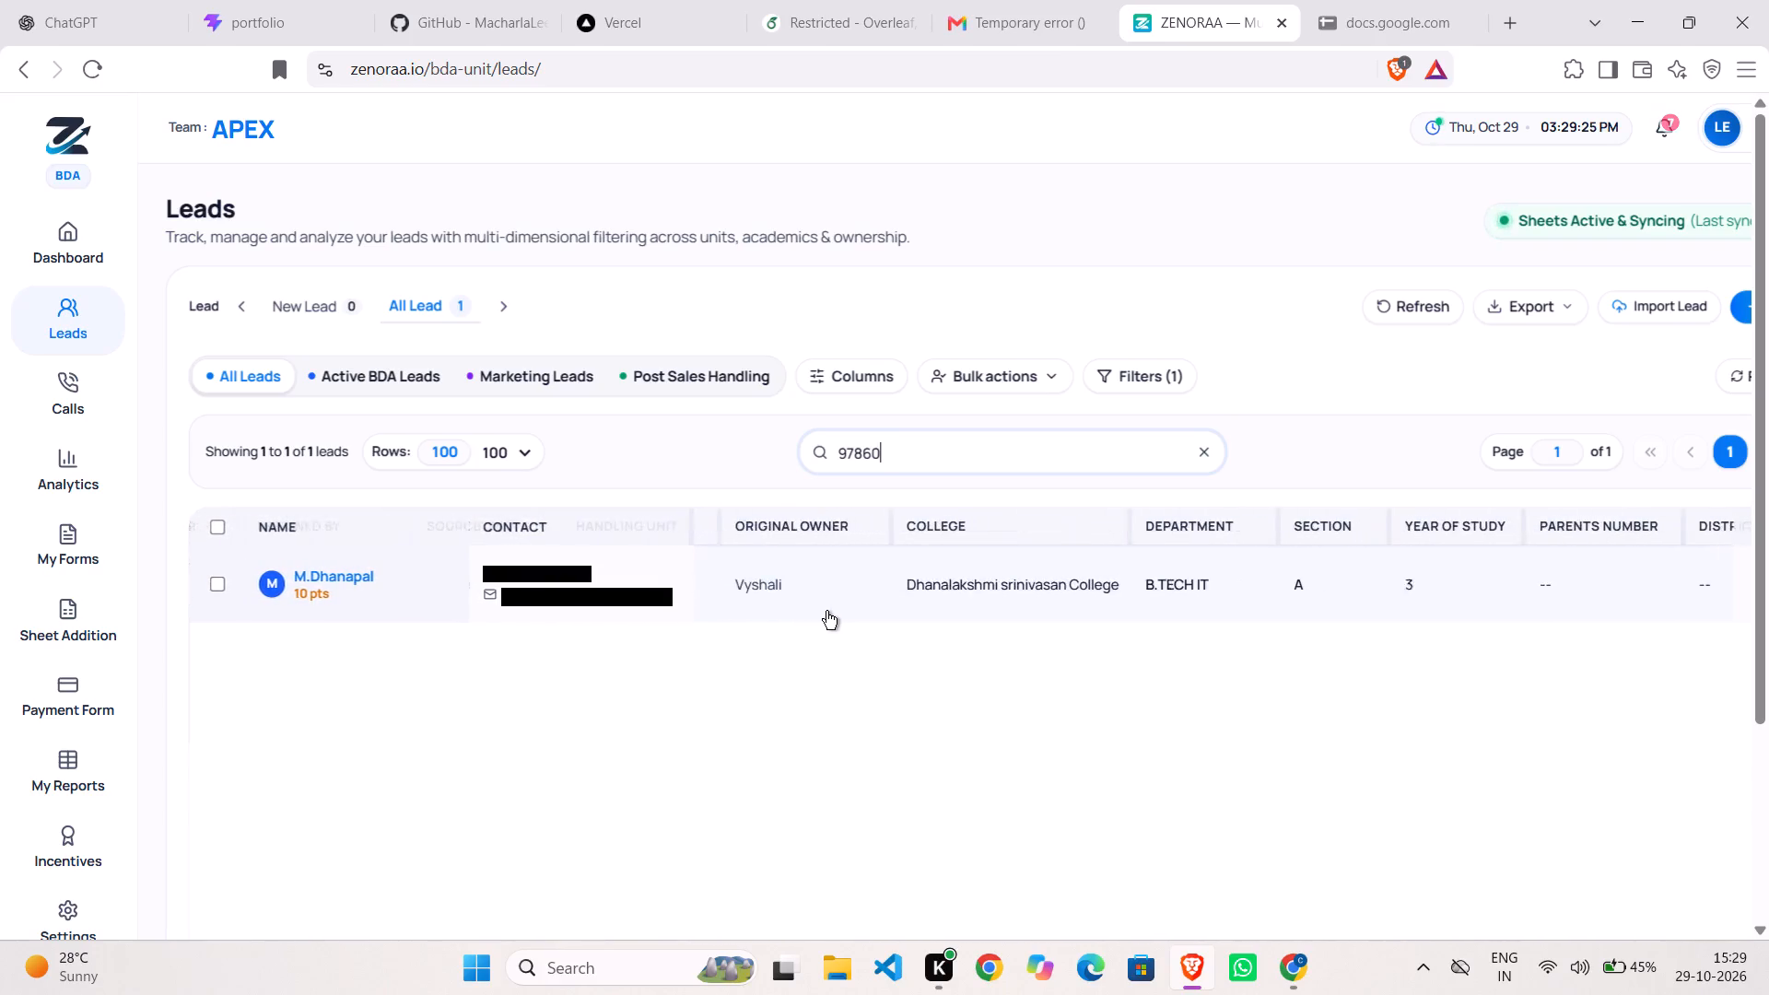
pyautogui.hscroll(-2, 826, 611)
pyautogui.hscroll(1, 826, 611)
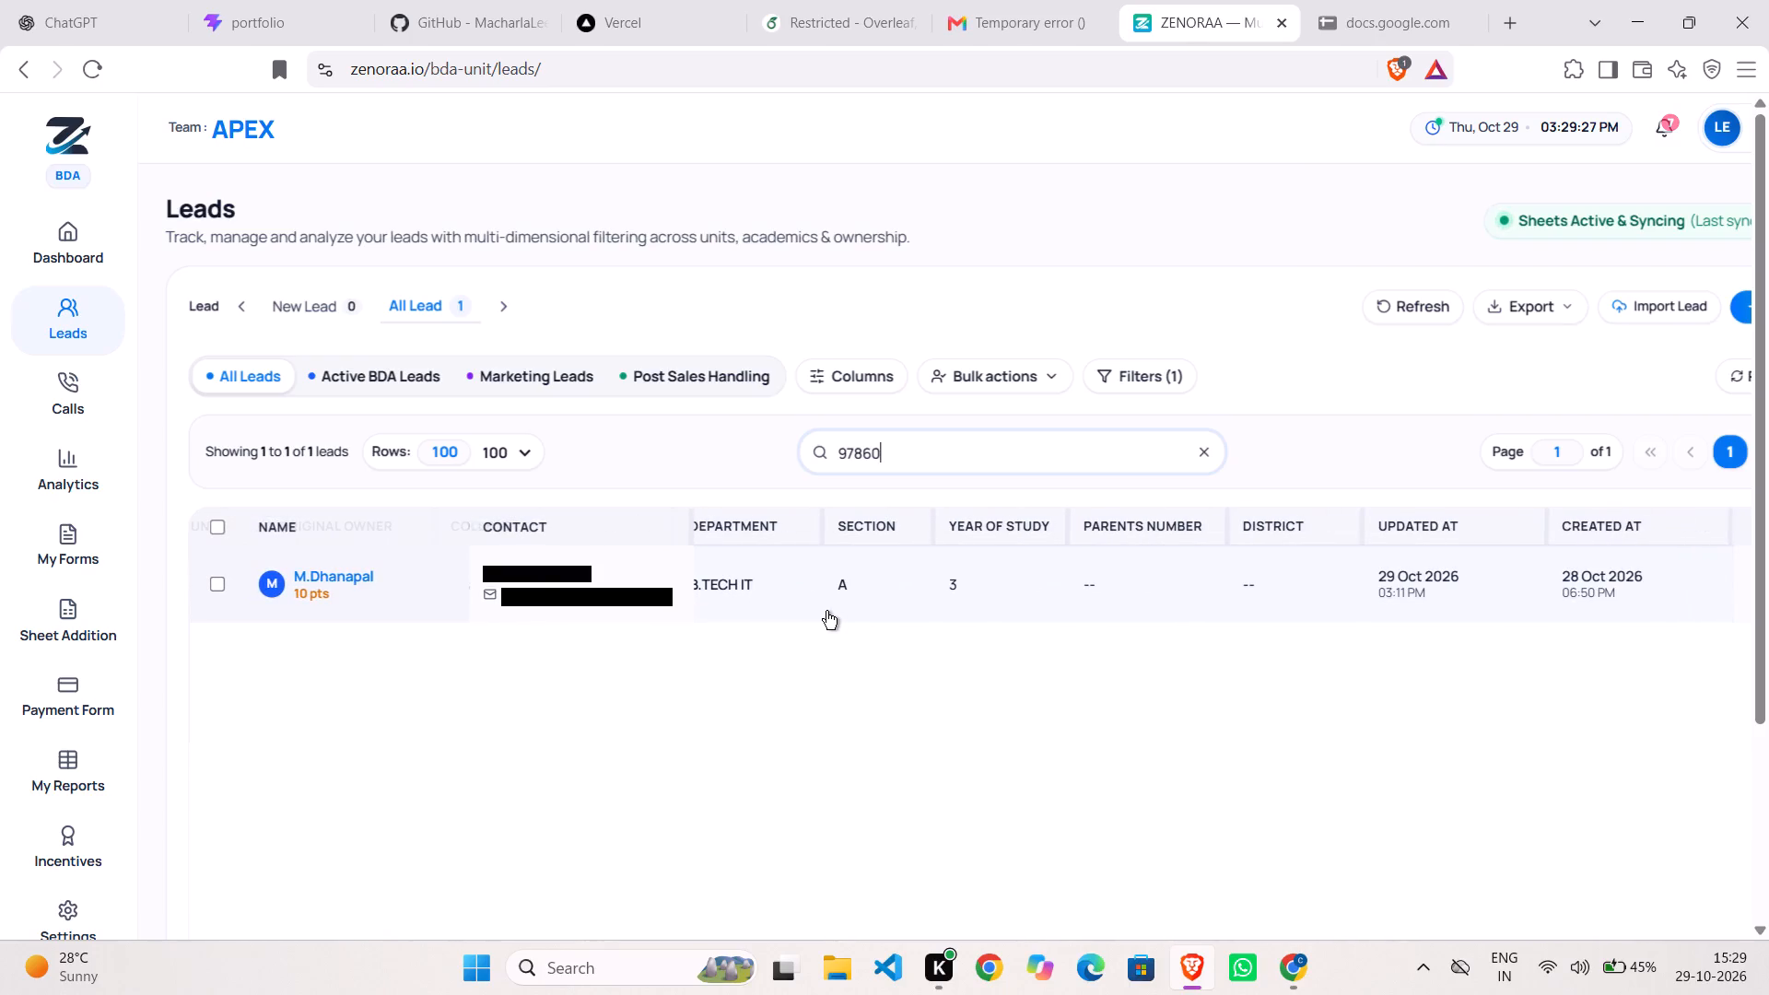
pyautogui.hscroll(1, 826, 611)
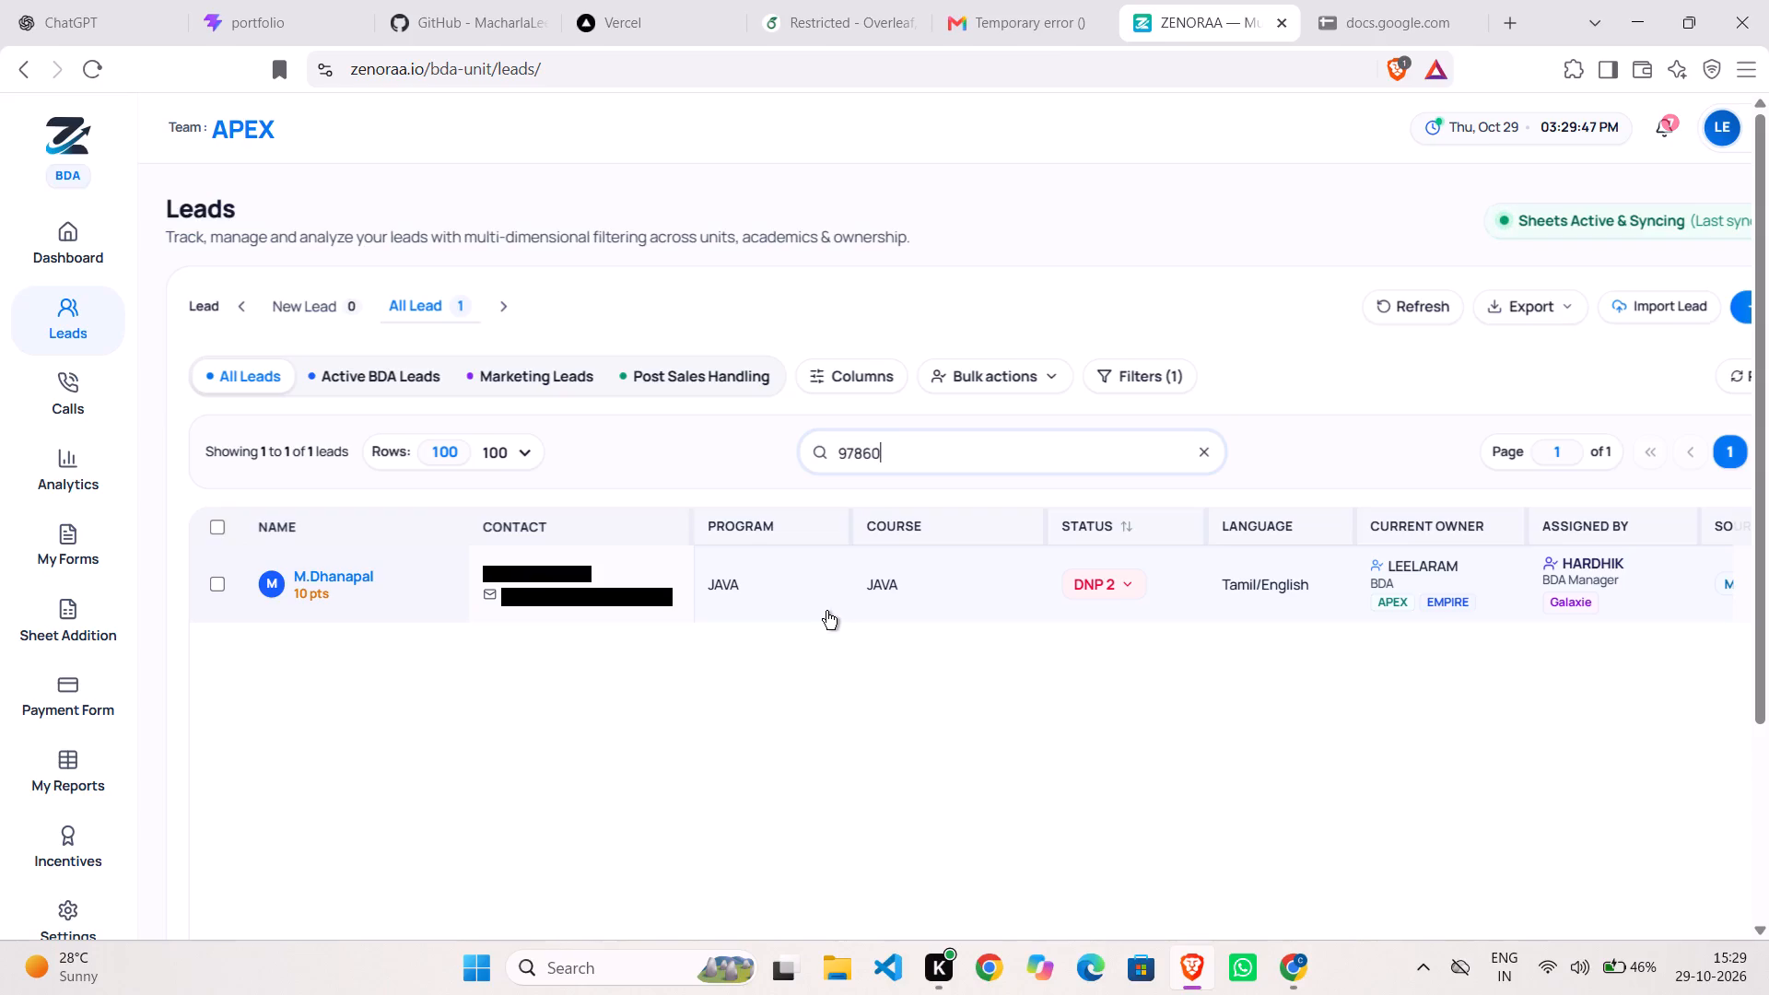
pyautogui.hscroll(-2, 816, 610)
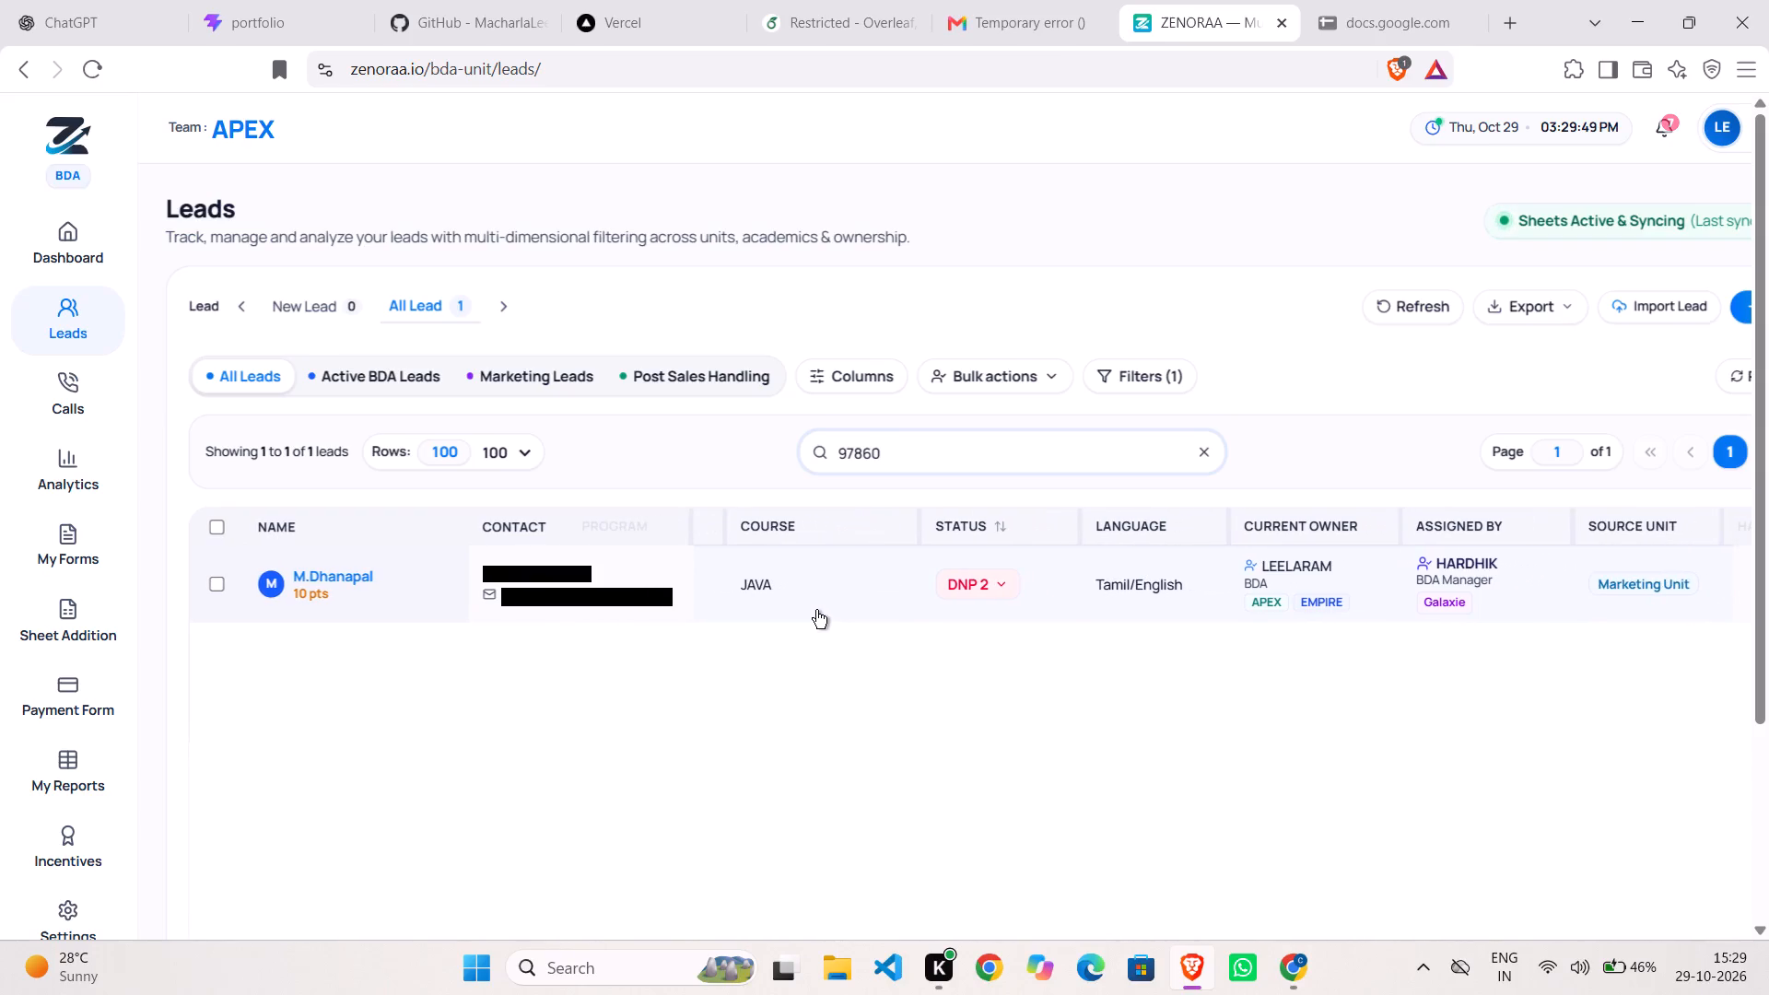
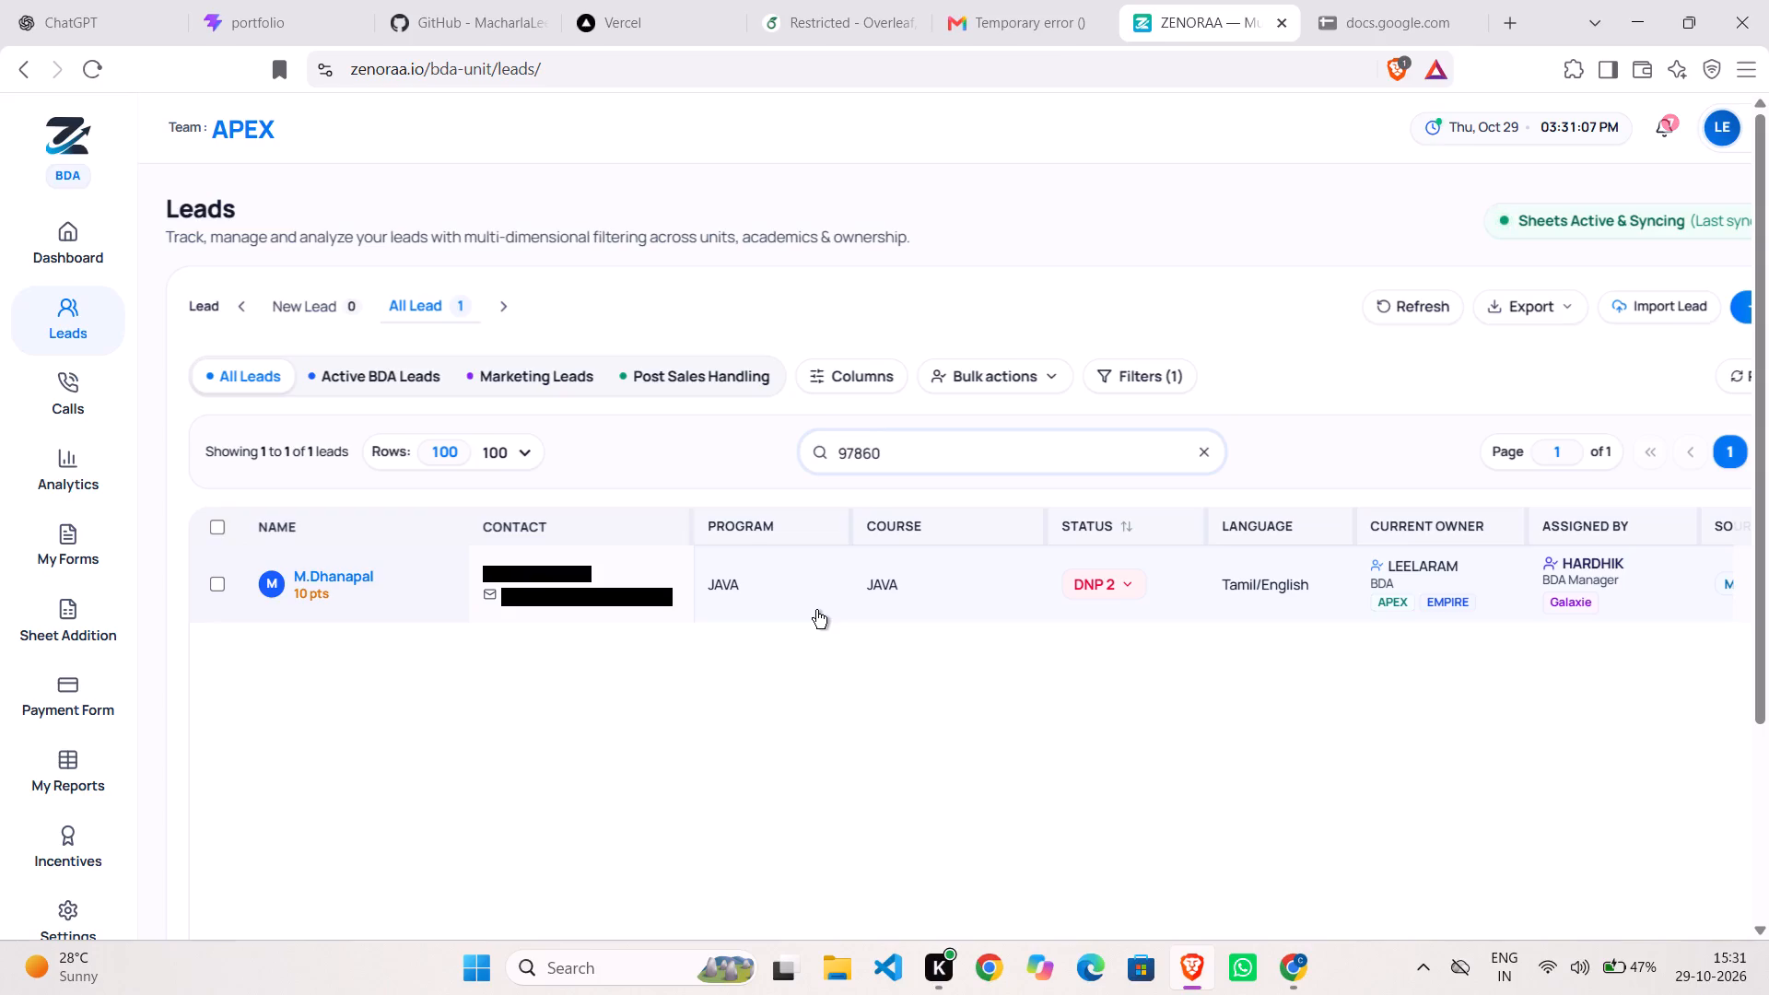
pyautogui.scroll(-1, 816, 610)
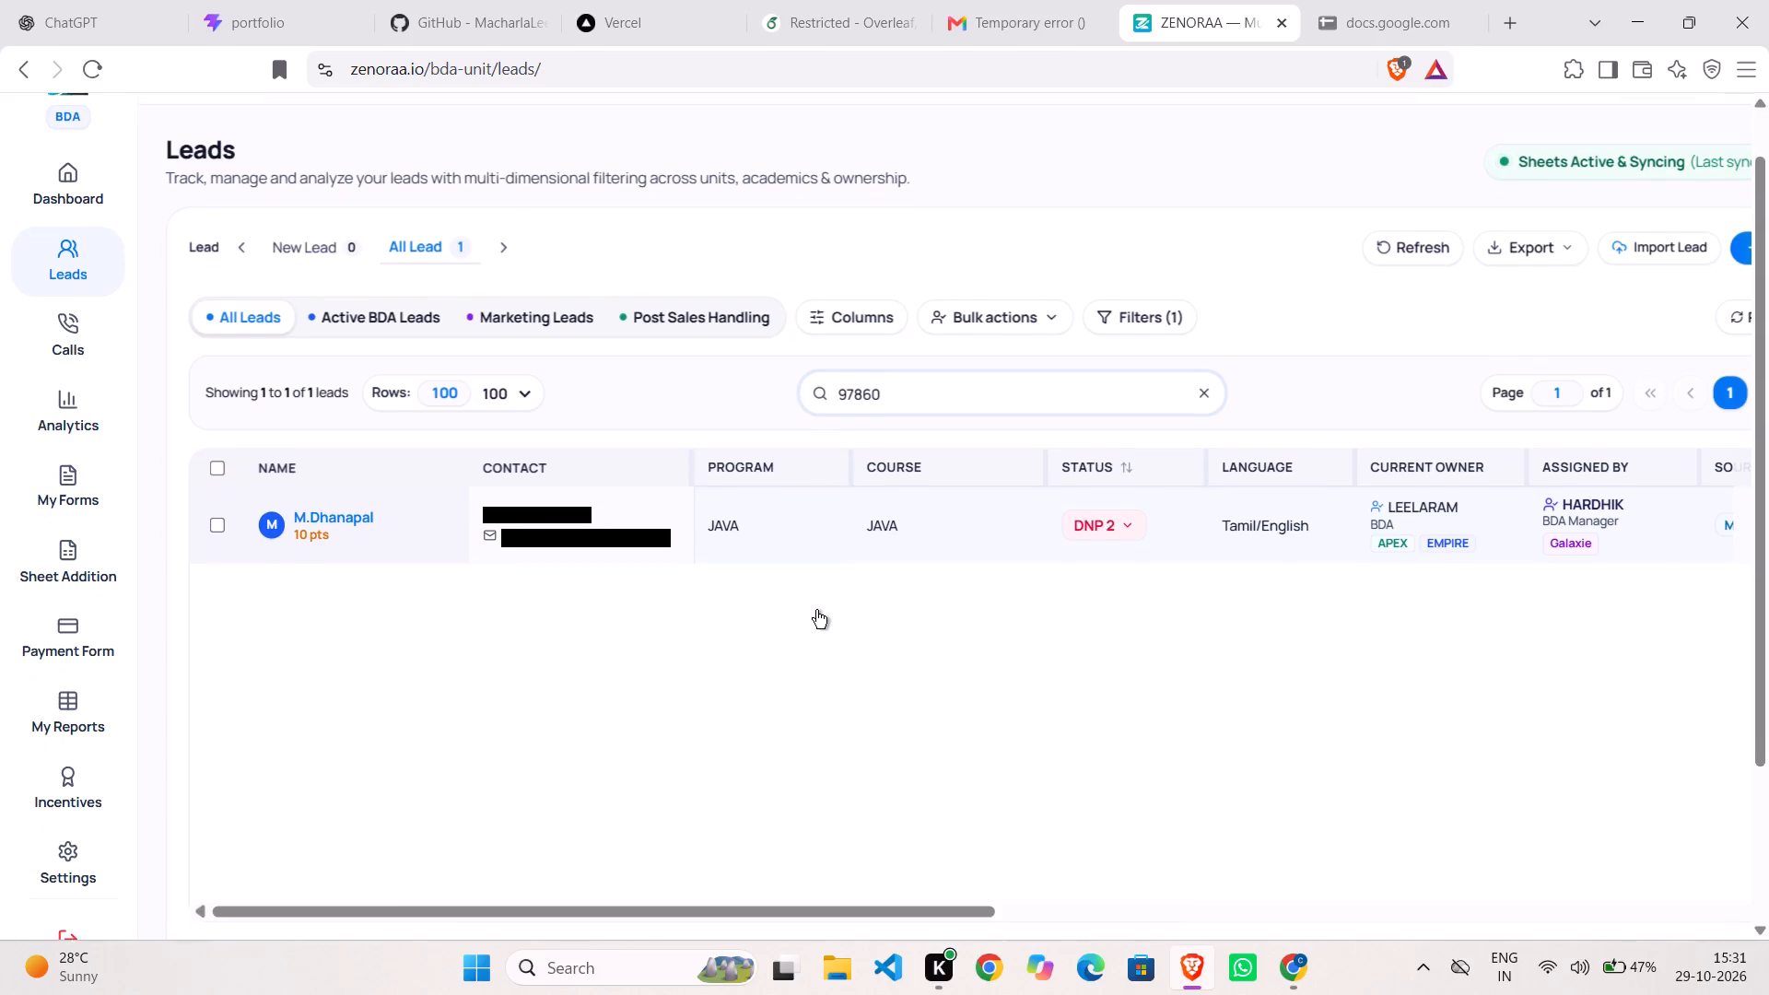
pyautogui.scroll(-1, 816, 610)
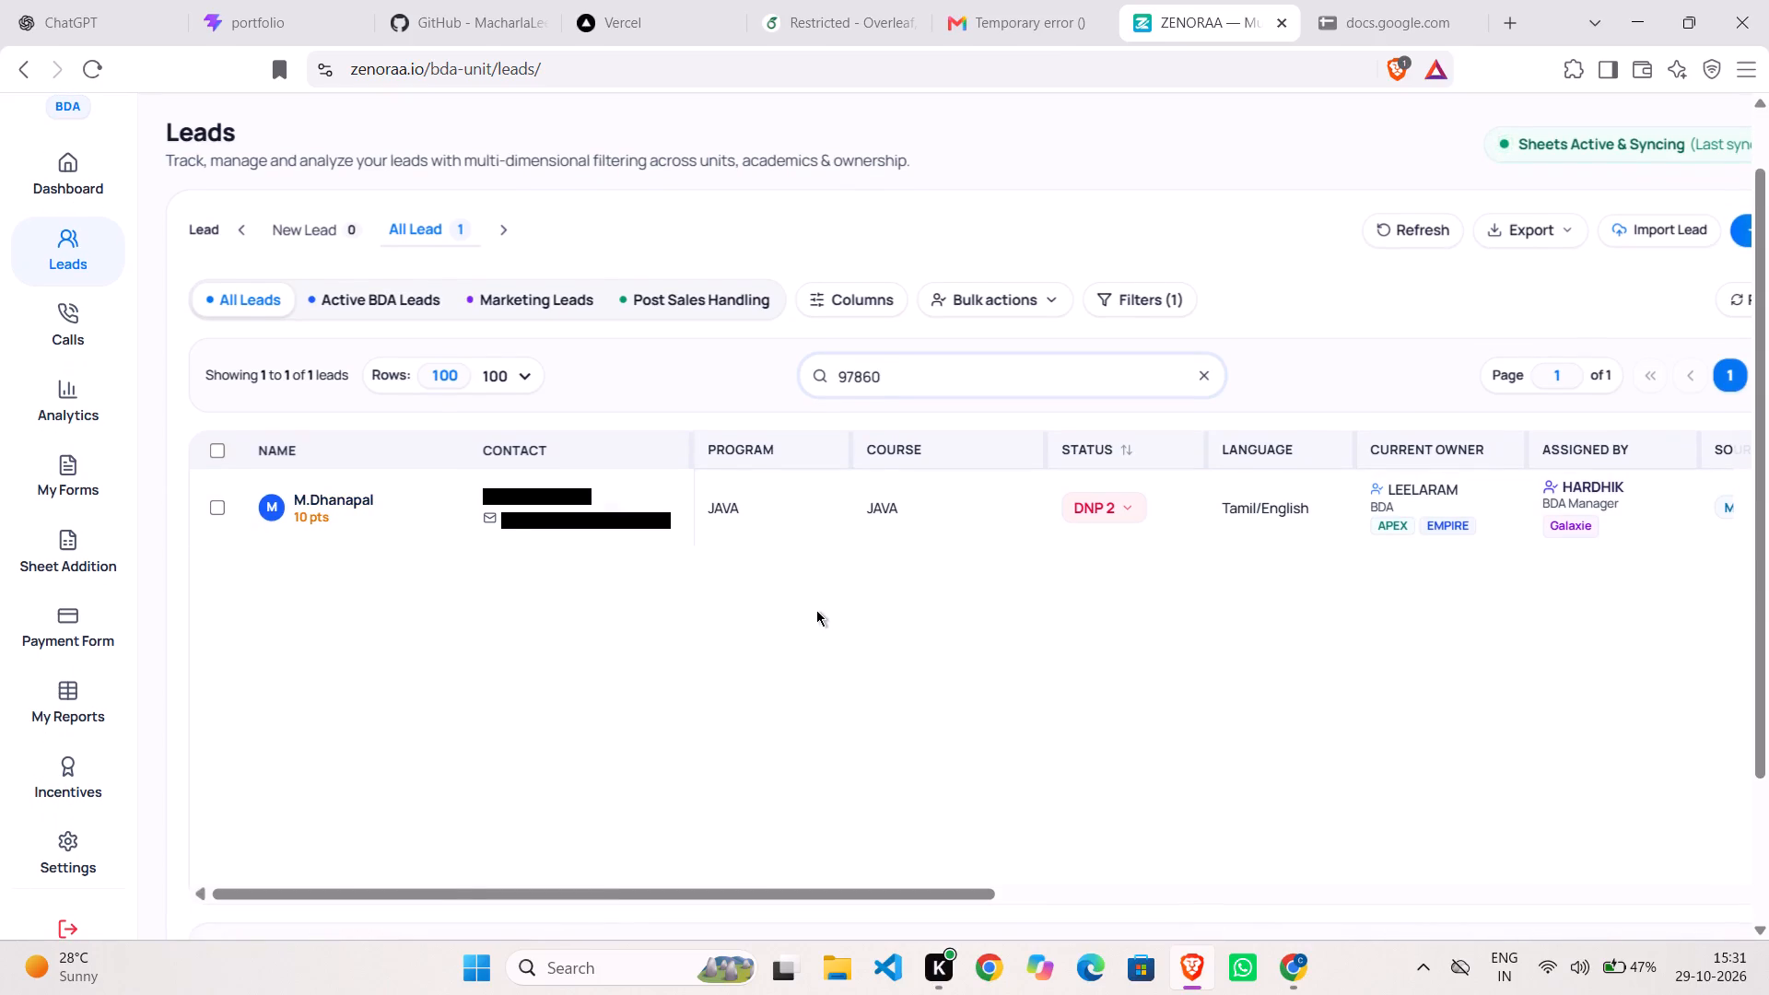
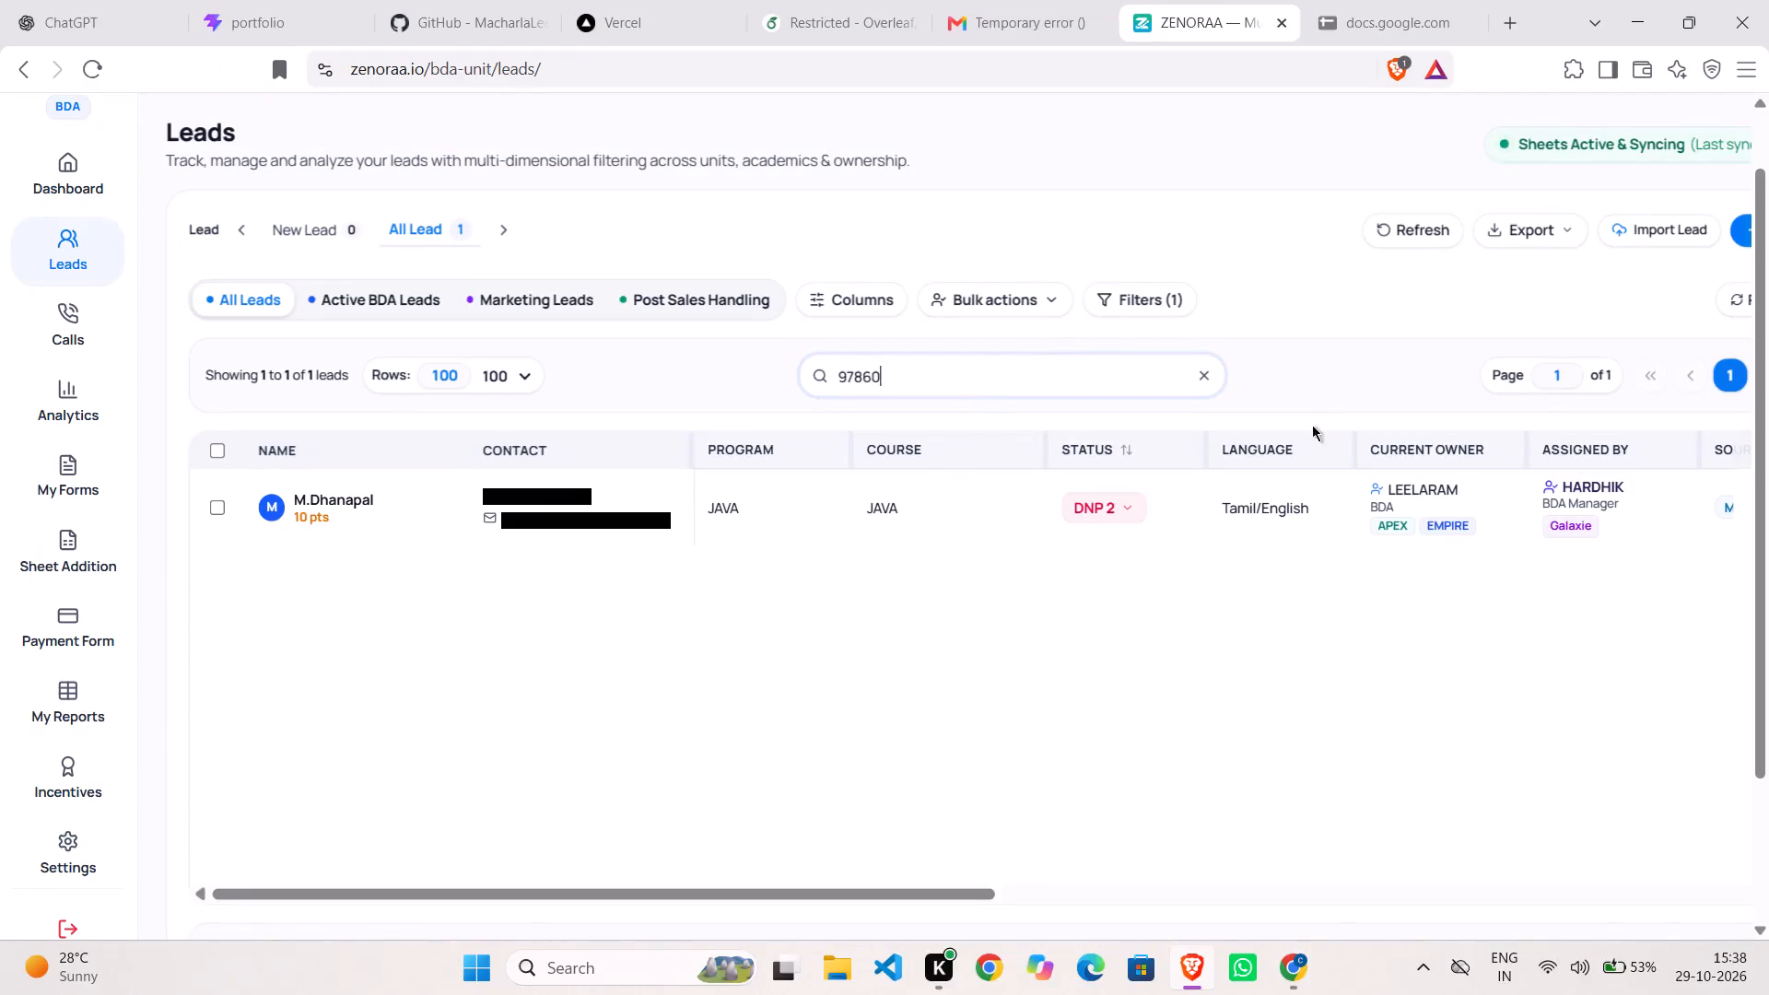
# Clear the search on the leads list so it covers all leads again.
pyautogui.click(1203, 368)
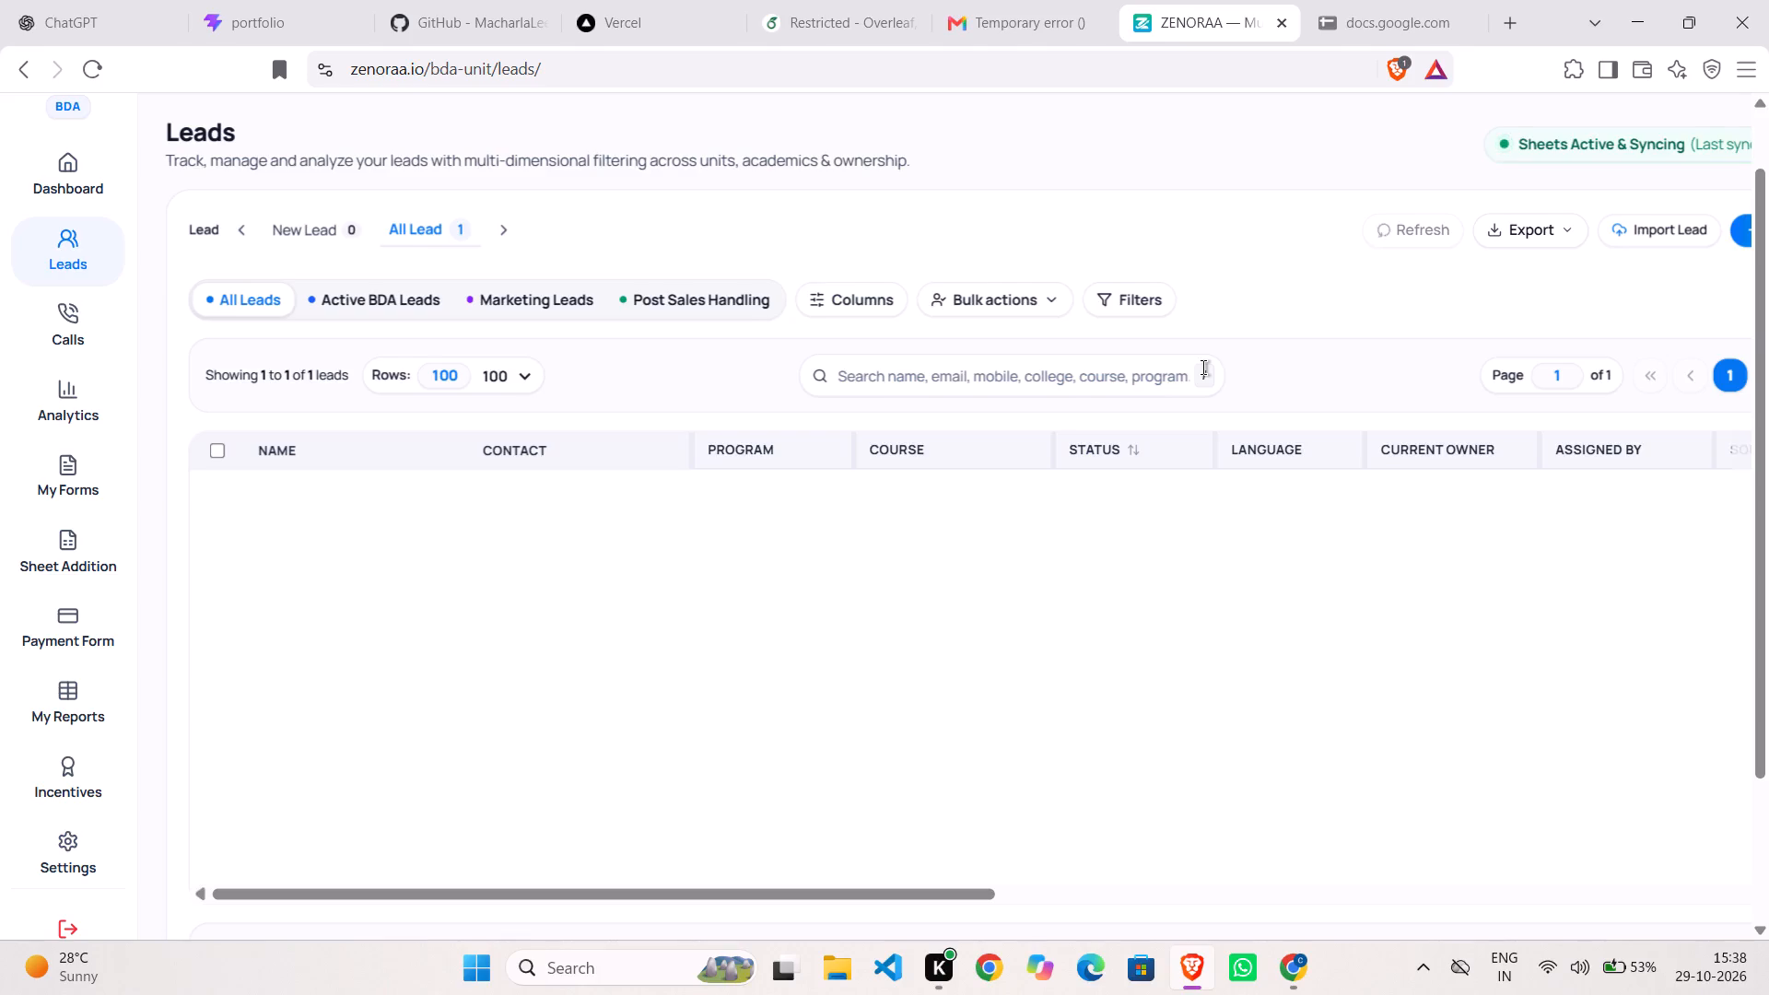
pyautogui.scroll(2, 1203, 368)
pyautogui.hscroll(-1, 1203, 368)
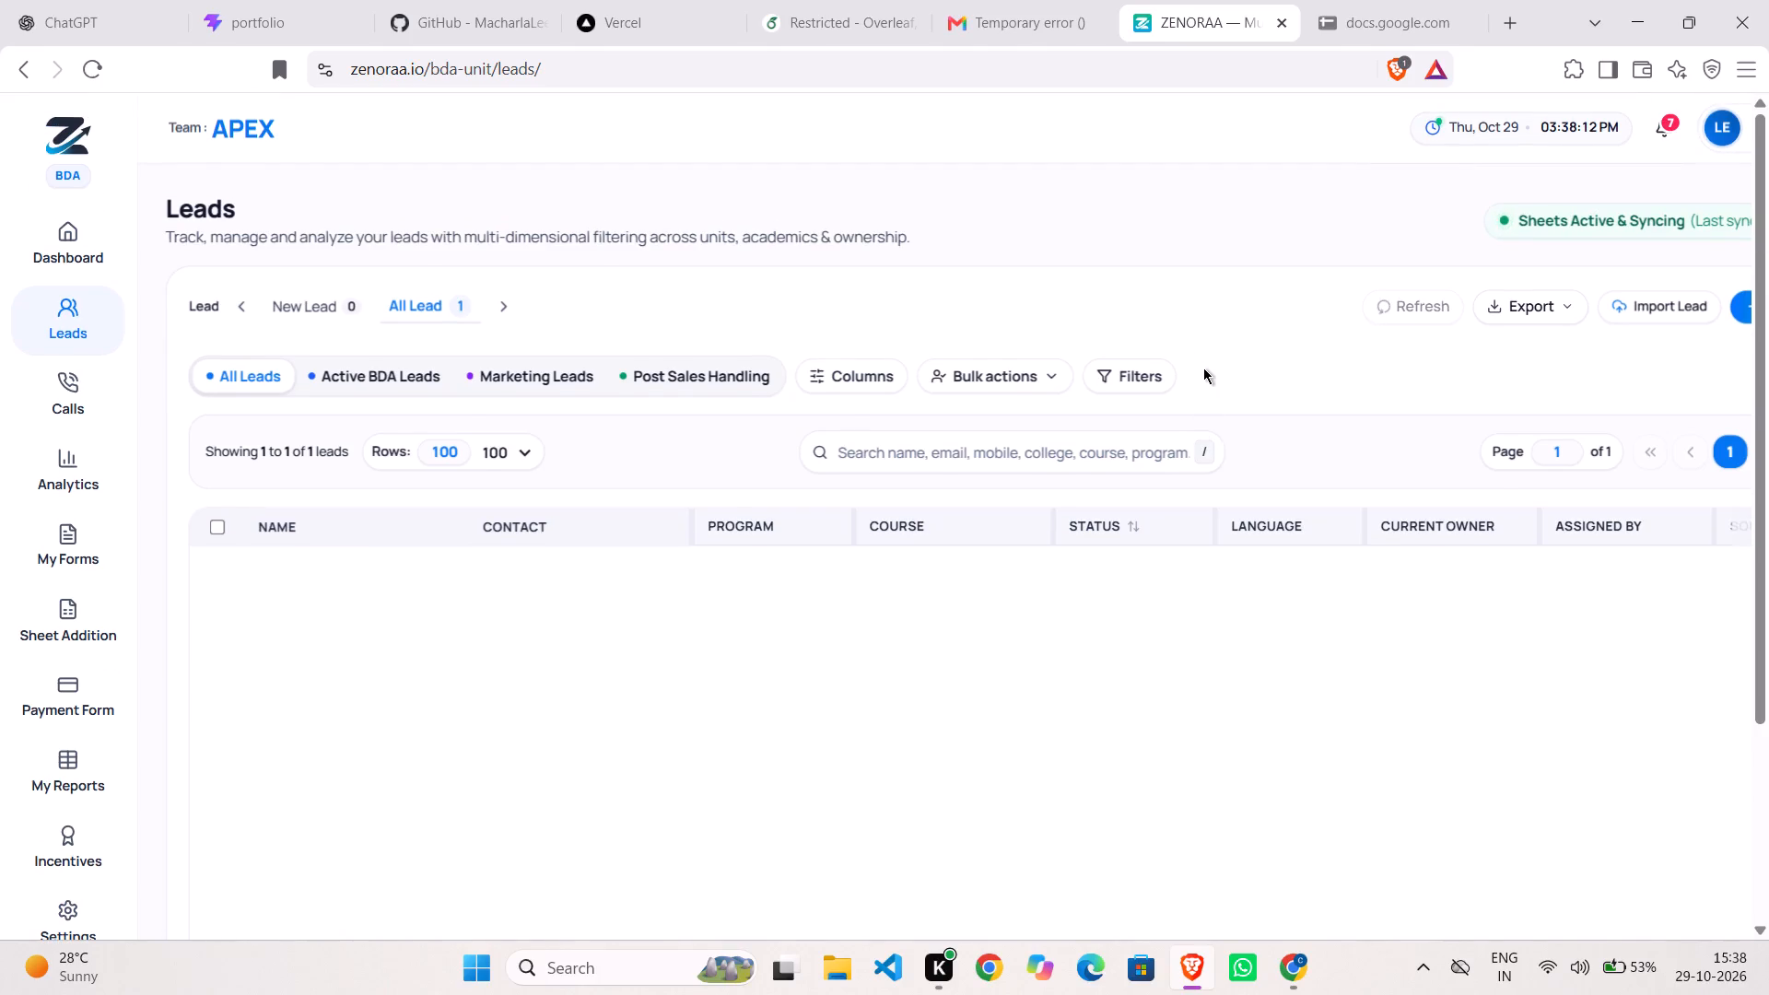
pyautogui.hscroll(-3, 1203, 368)
pyautogui.hscroll(-4, 1236, 532)
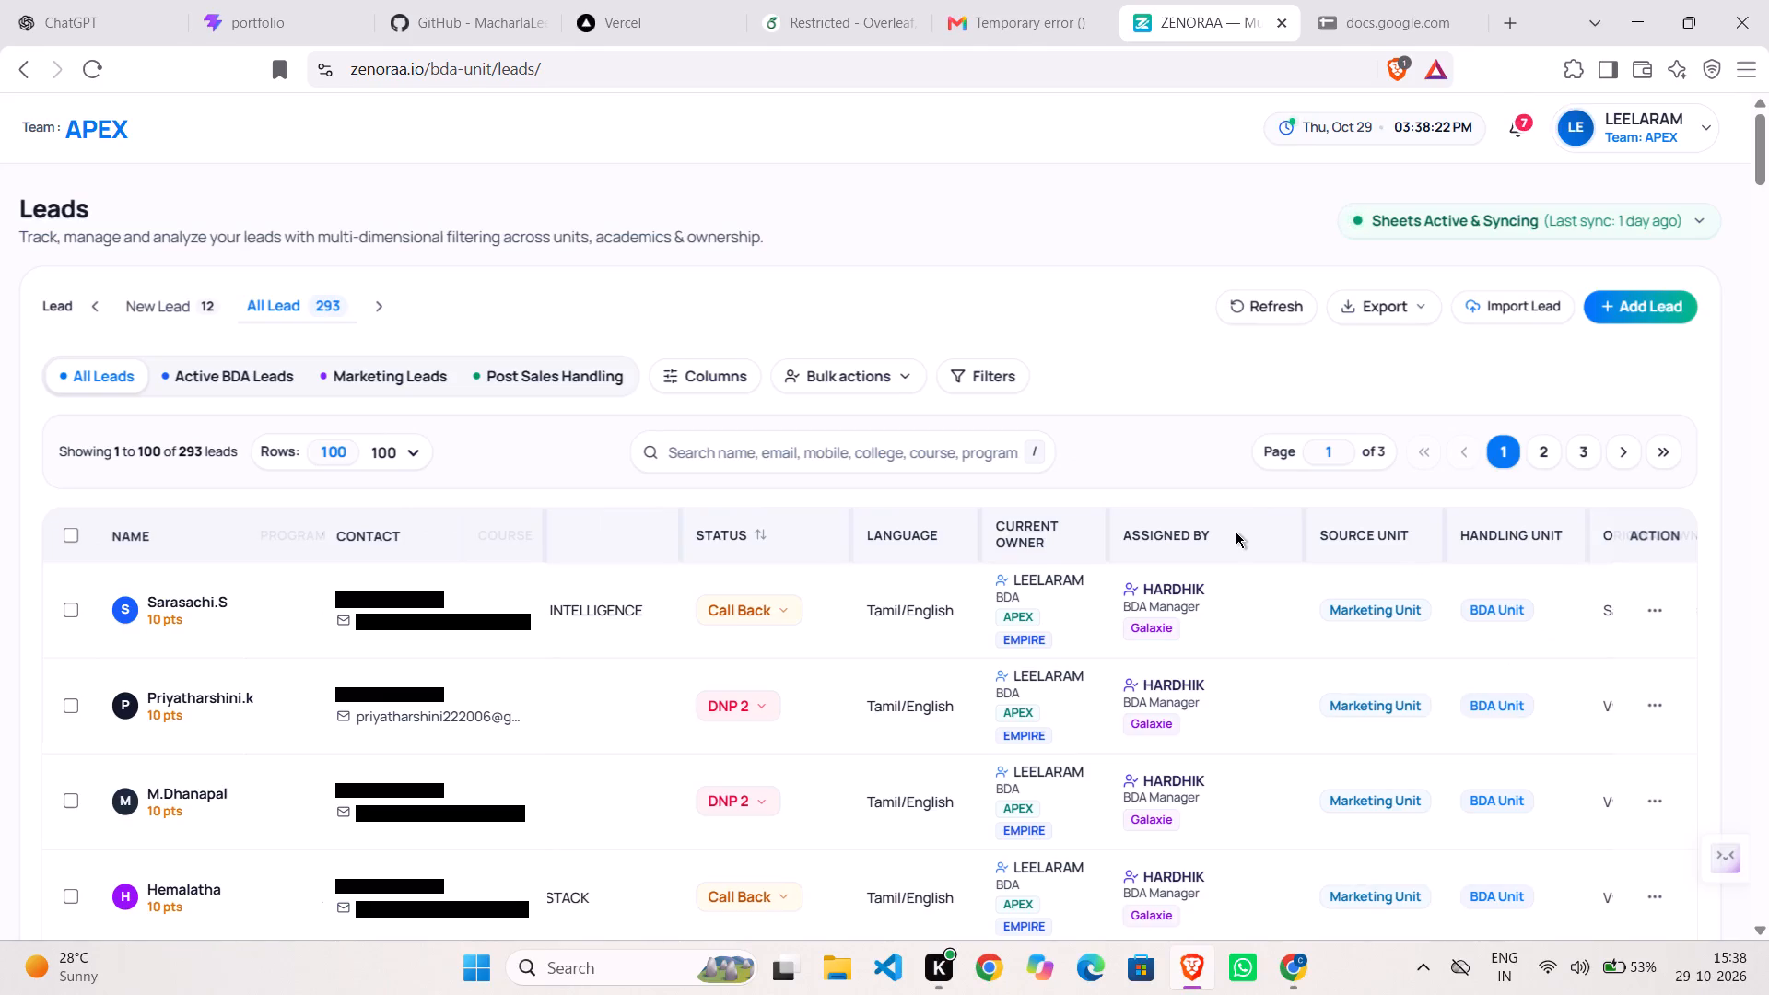
# Look through the full leads list, checking each lead's program, course, status, language and assignment.
pyautogui.scroll(-3, 1236, 532)
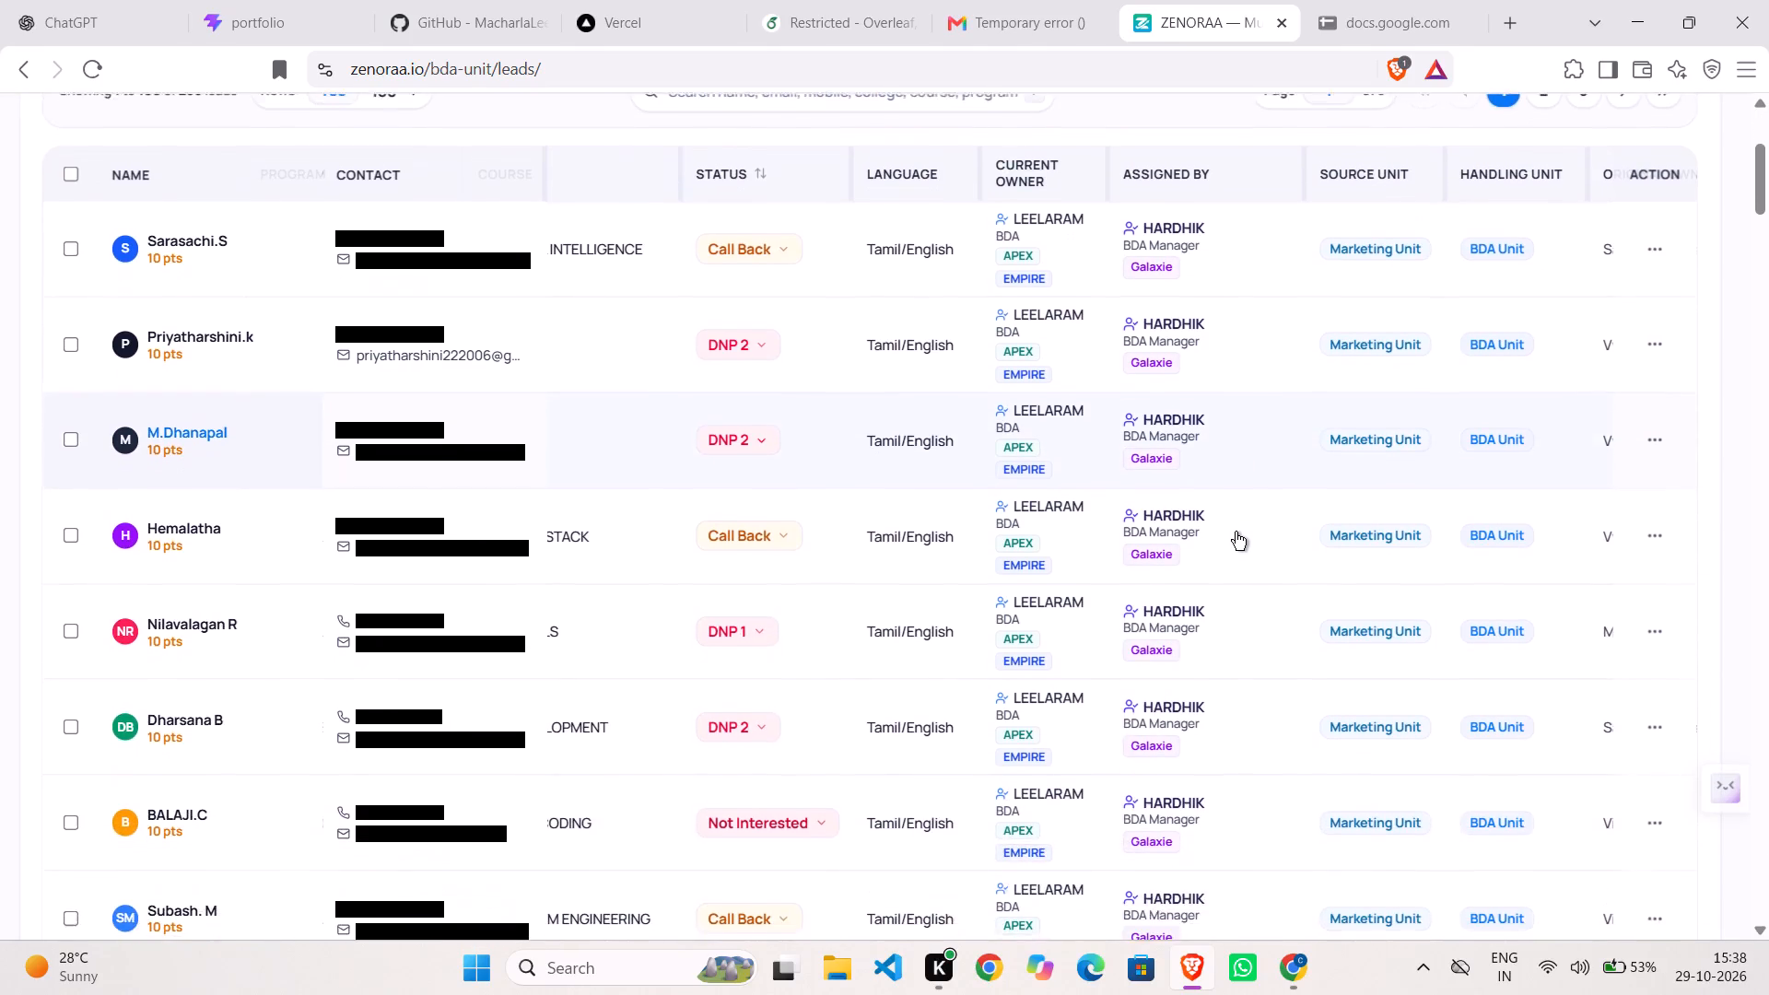
pyautogui.scroll(-3, 1236, 532)
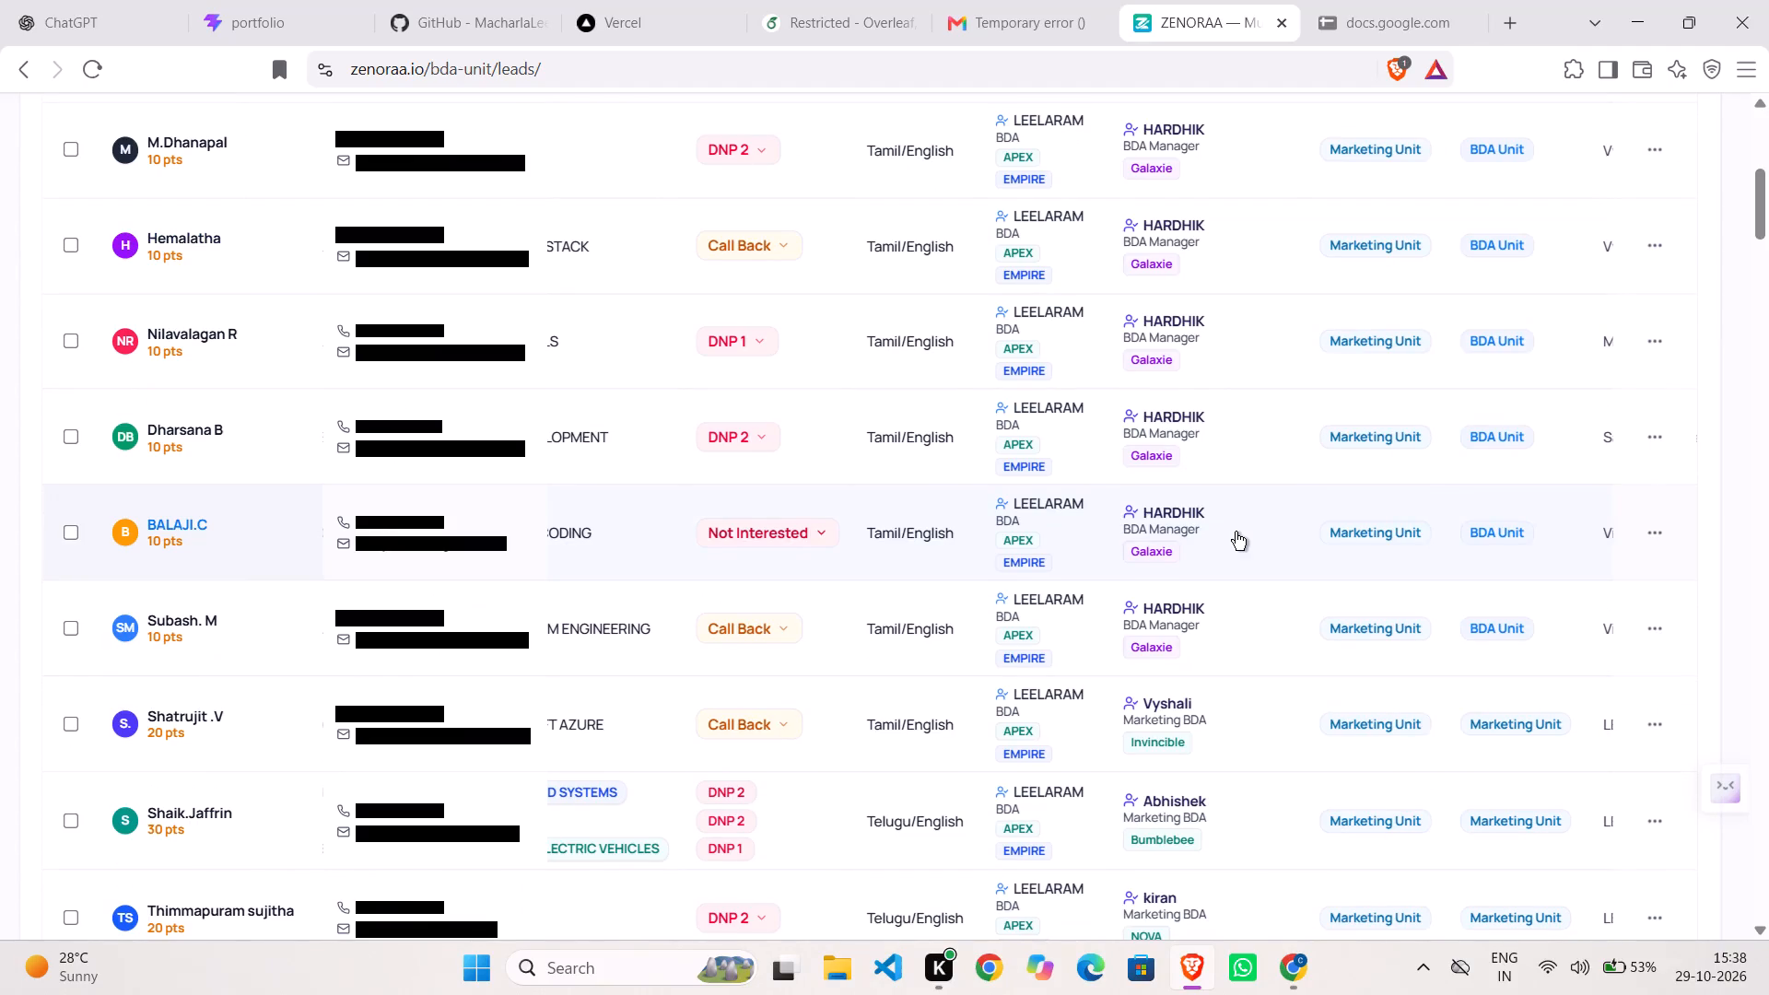
pyautogui.scroll(-2, 1236, 532)
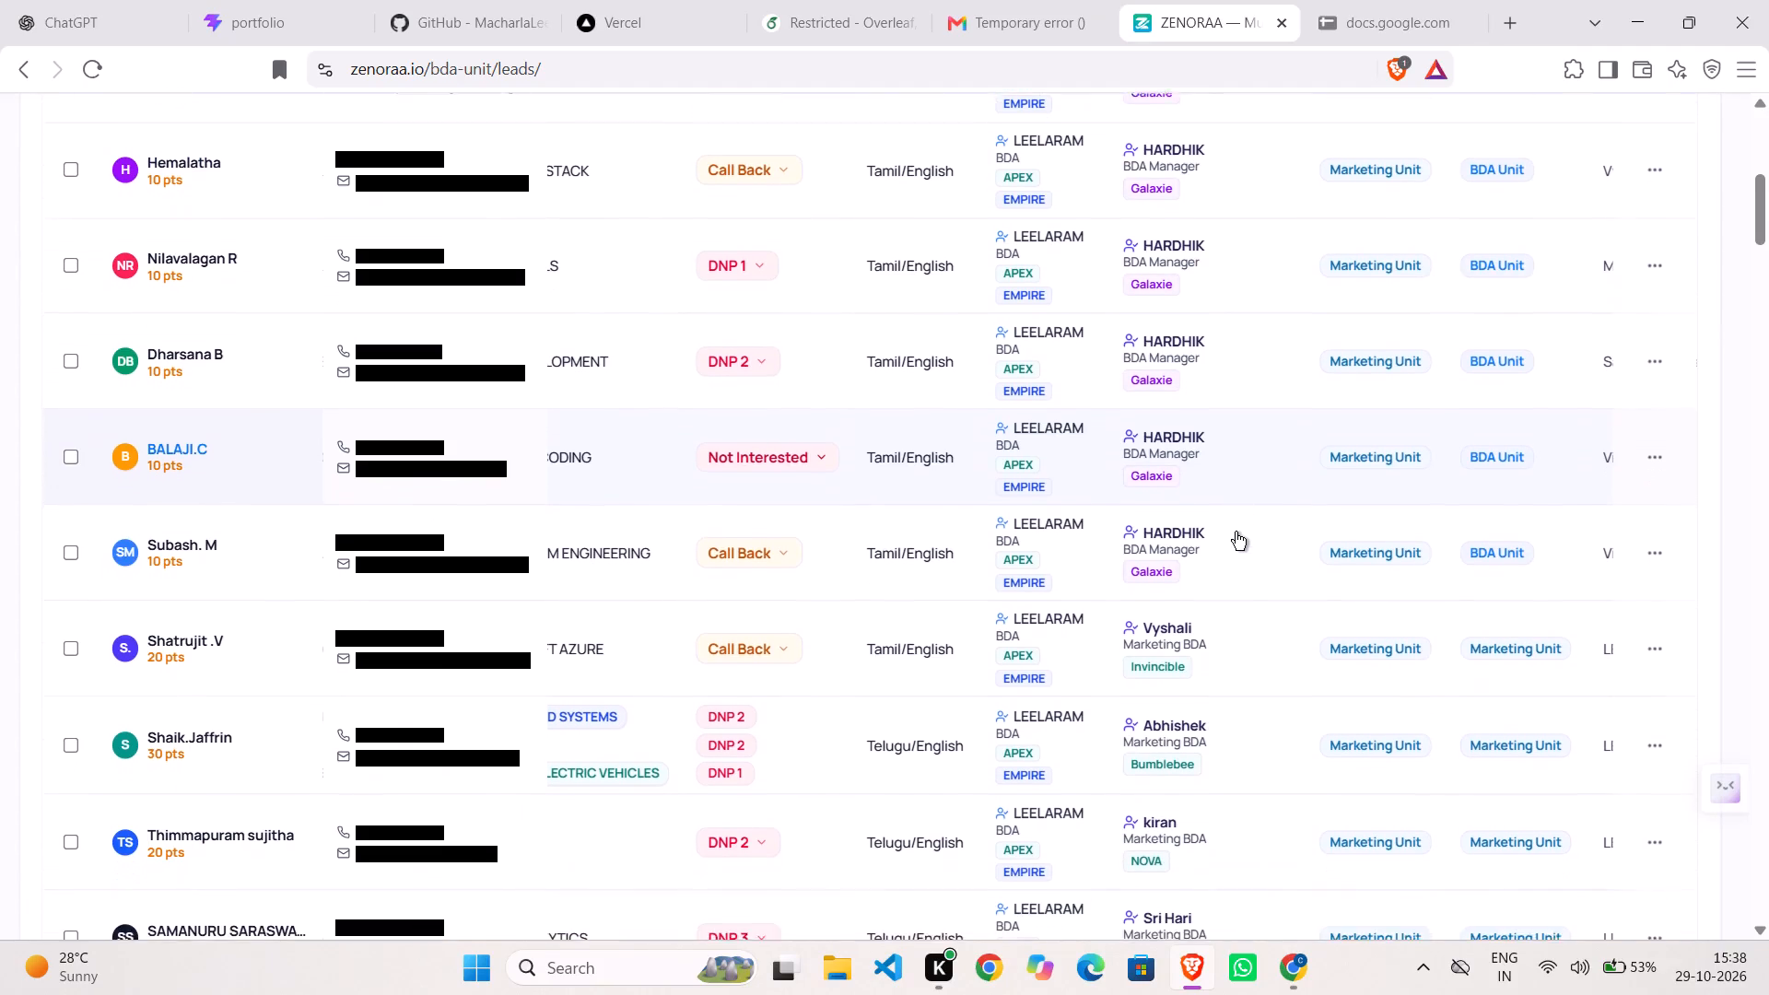
pyautogui.scroll(-1, 1236, 532)
pyautogui.hscroll(4, 1236, 532)
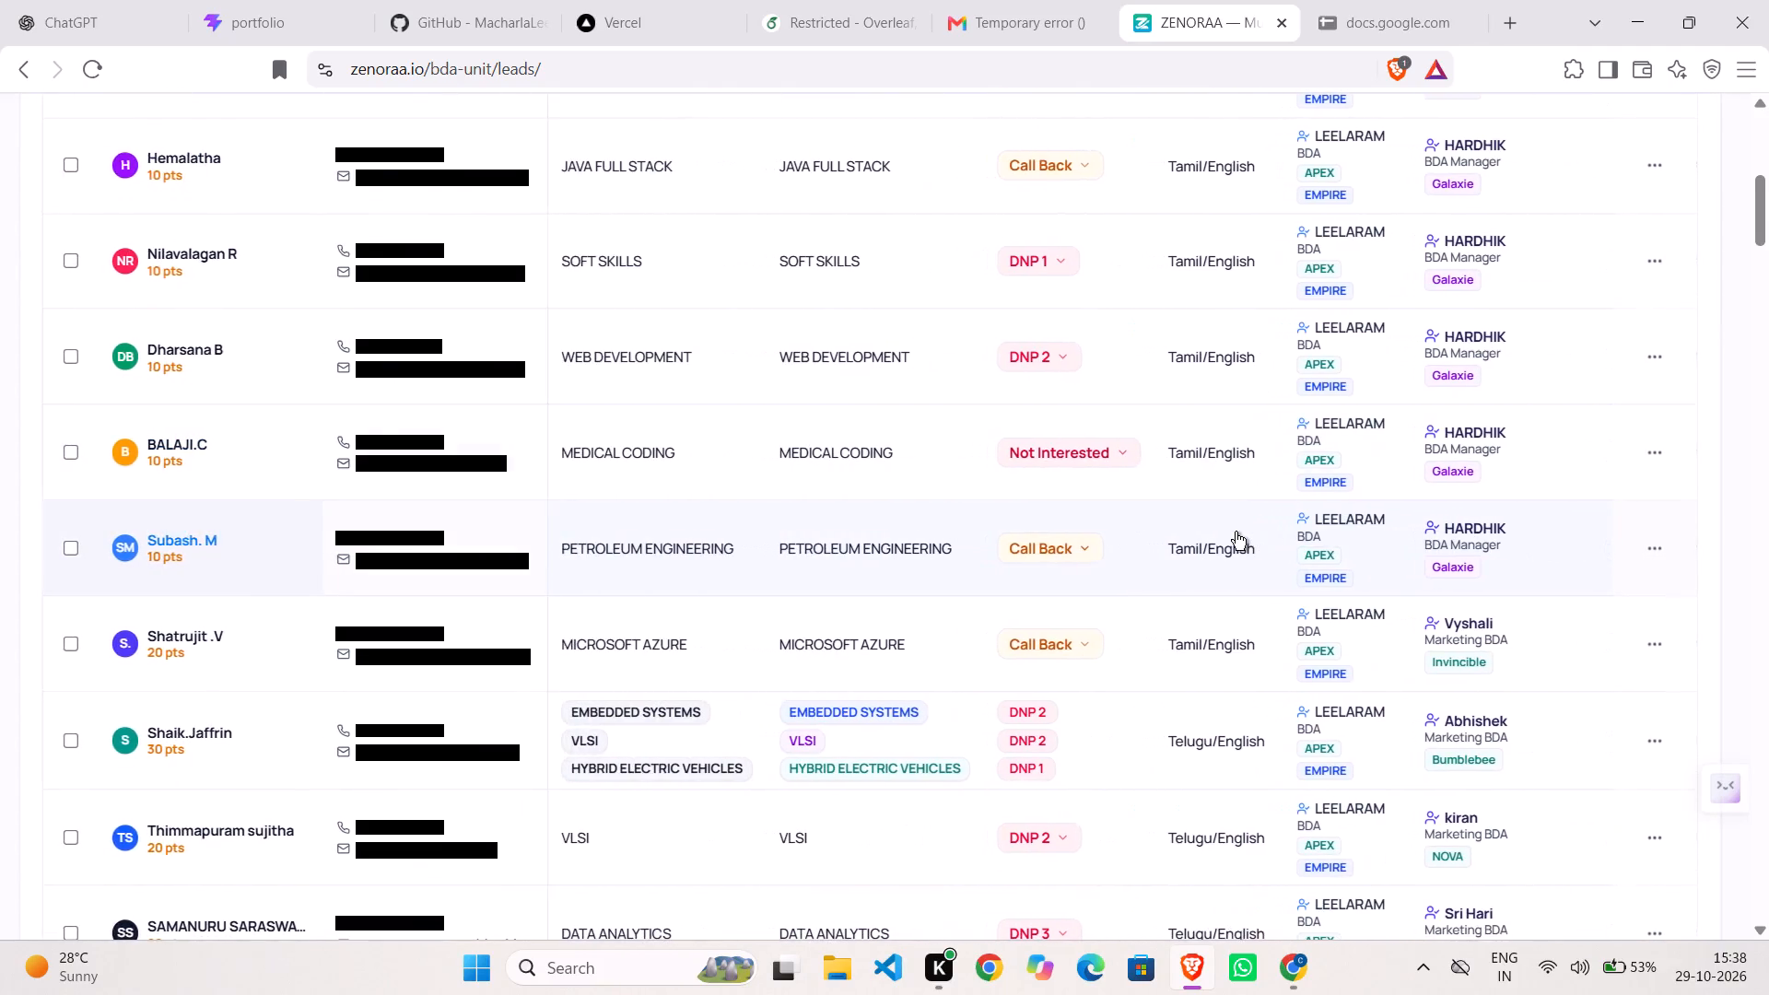
pyautogui.hscroll(2, 1236, 532)
pyautogui.scroll(-1, 1236, 532)
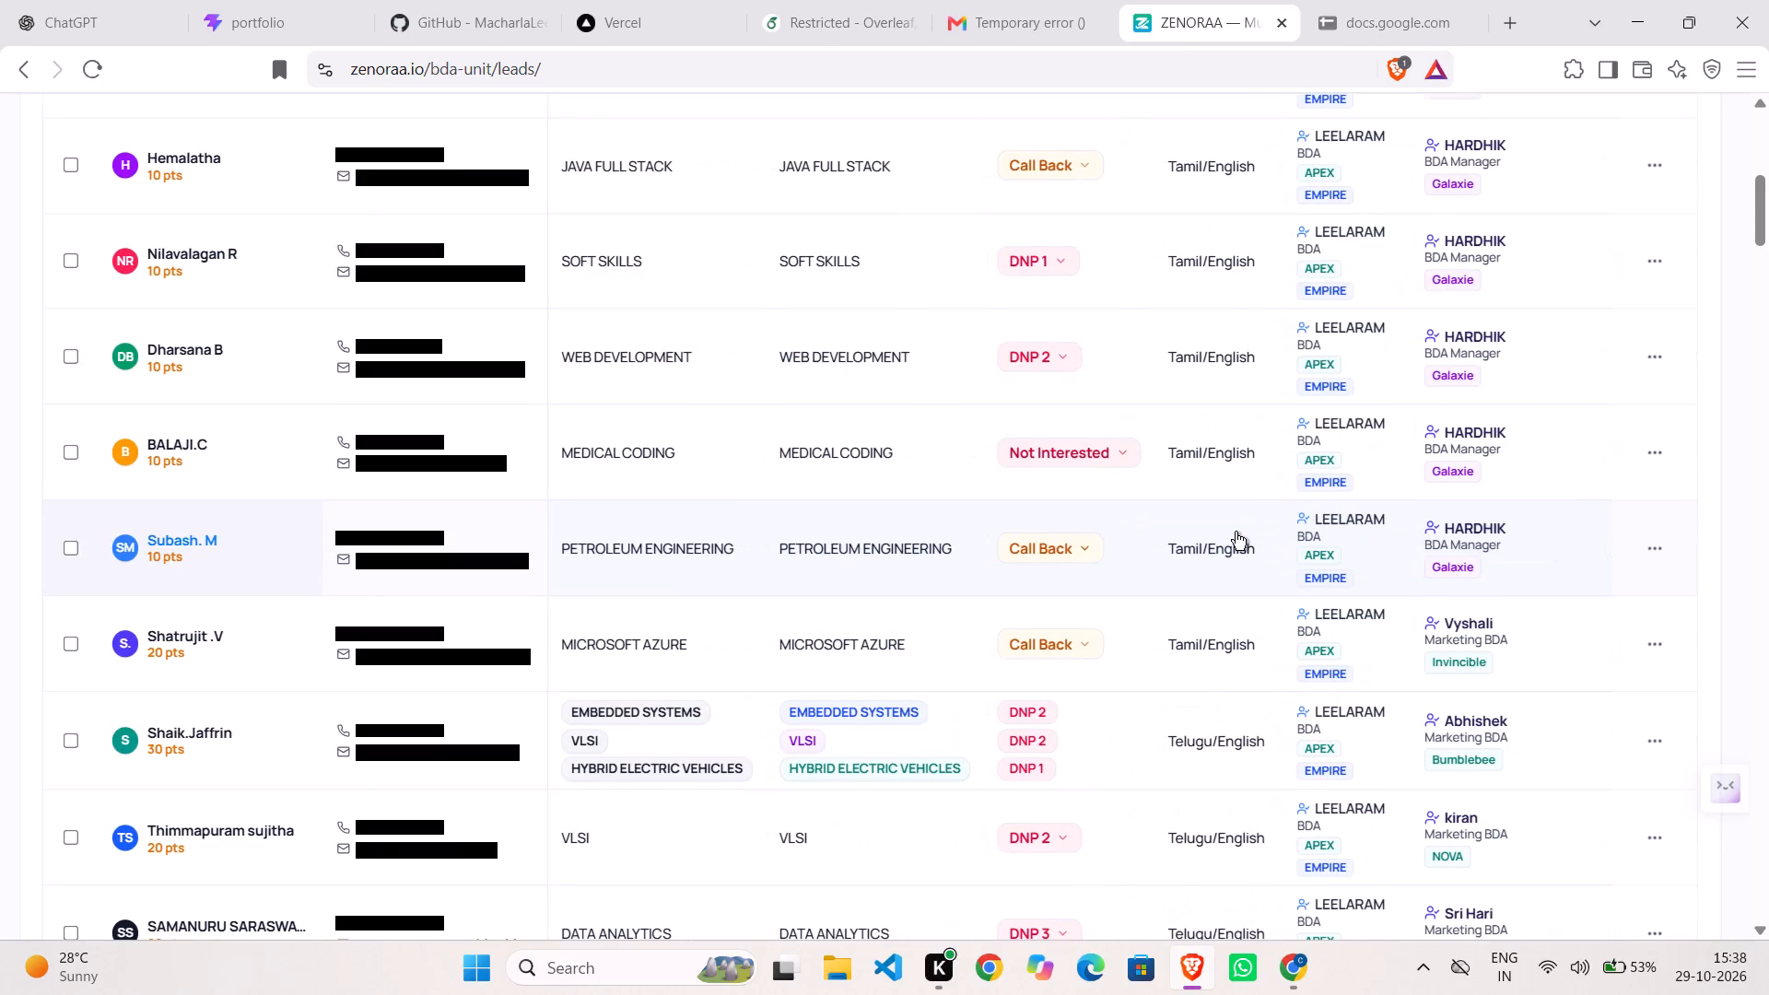
pyautogui.scroll(-1, 1236, 532)
# Switch the leads list to show only the New Lead group.
pyautogui.scroll(5, 1236, 532)
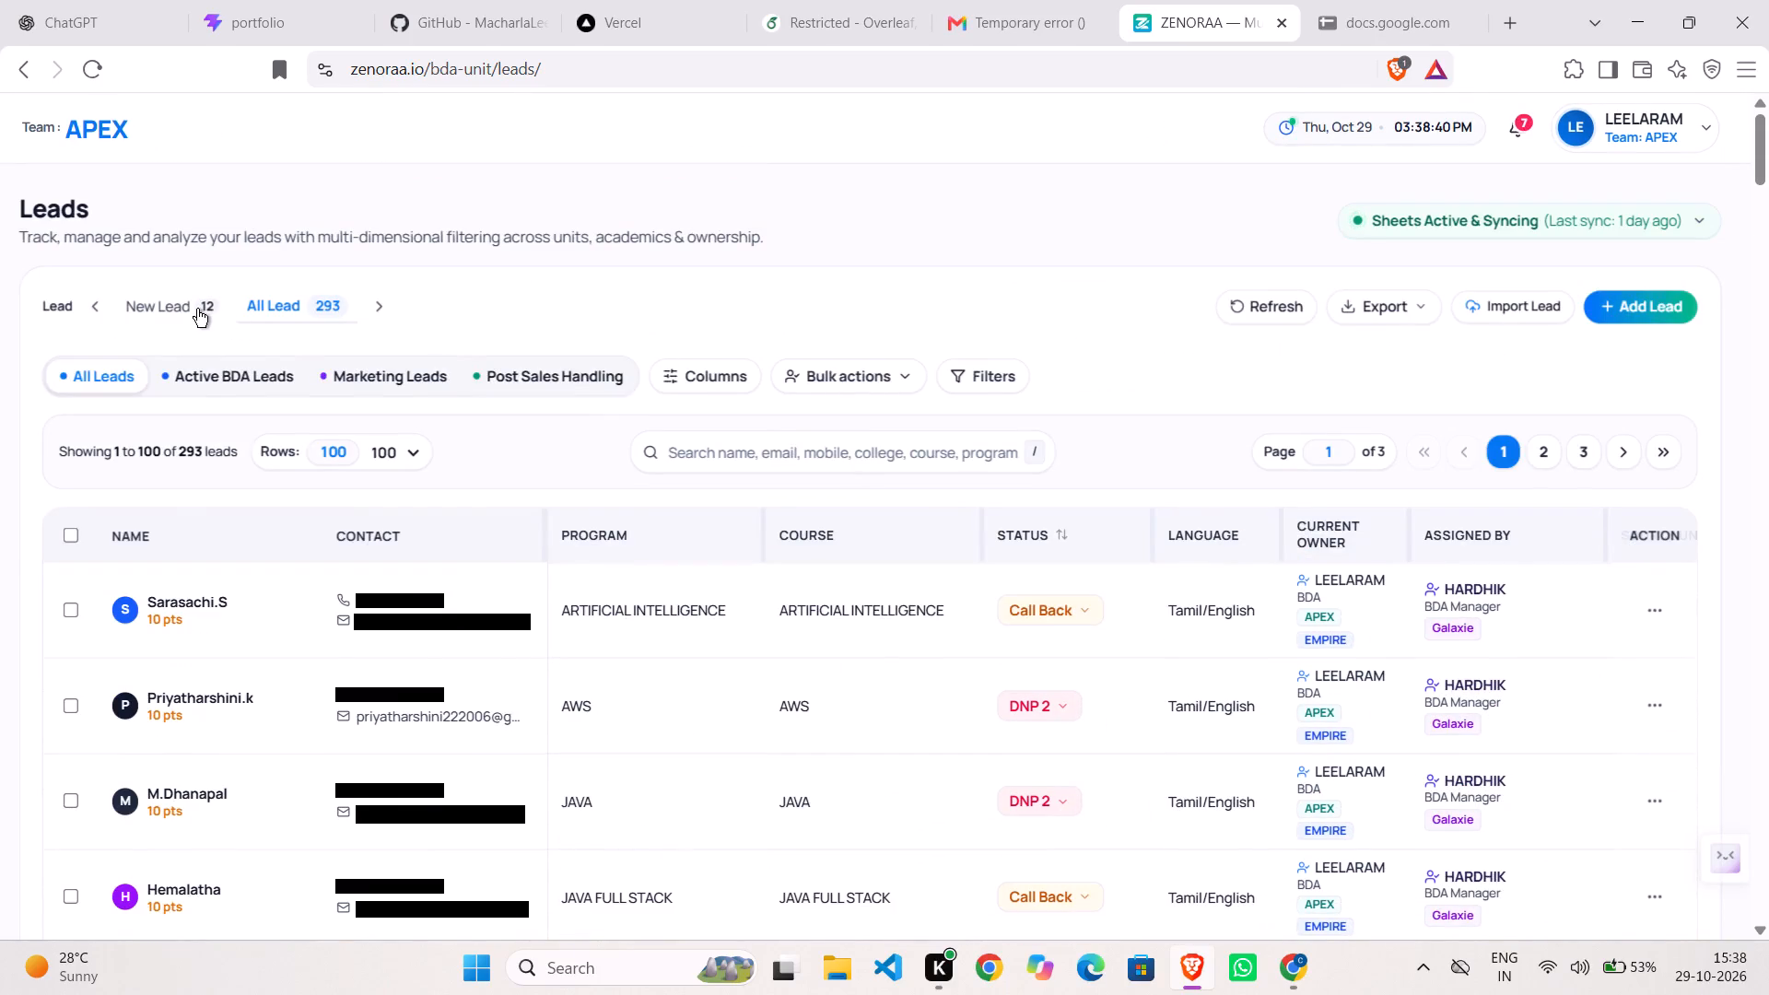
pyautogui.click(197, 309)
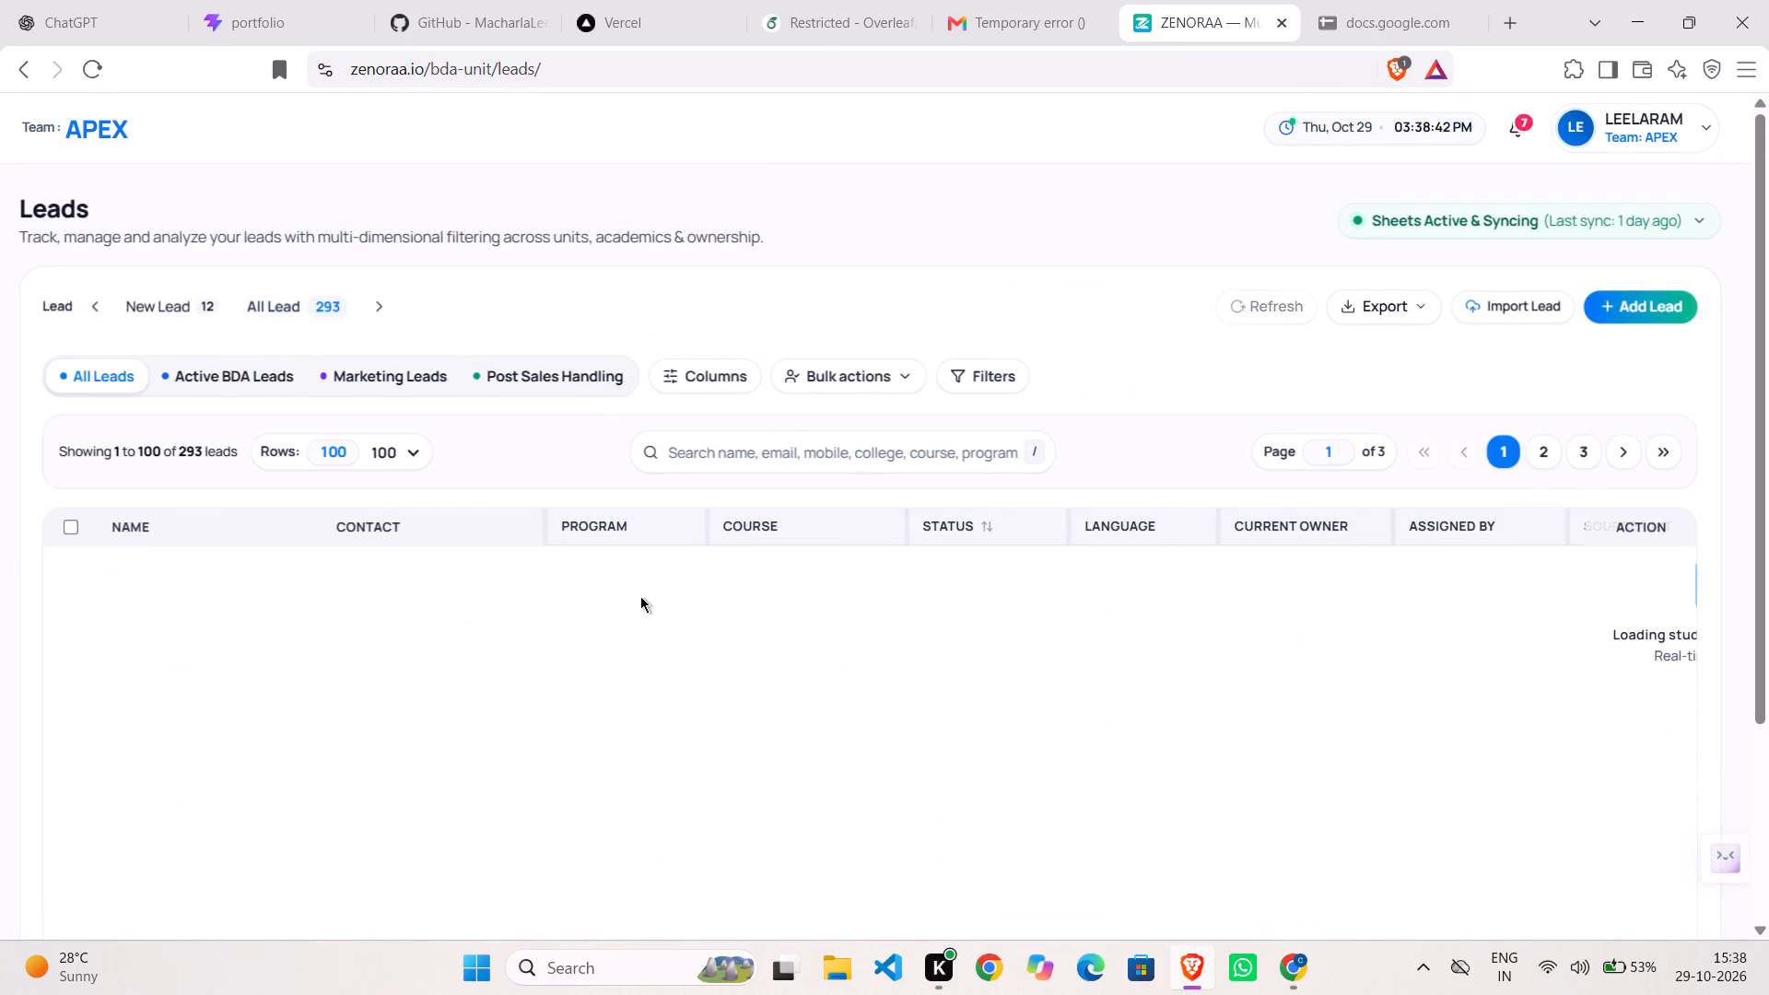
# Examine the new leads' courses, statuses, languages, owners, colleges, departments, sections, years of study and dates.
pyautogui.scroll(-10, 640, 596)
pyautogui.scroll(1, 654, 723)
pyautogui.hscroll(-2, 654, 723)
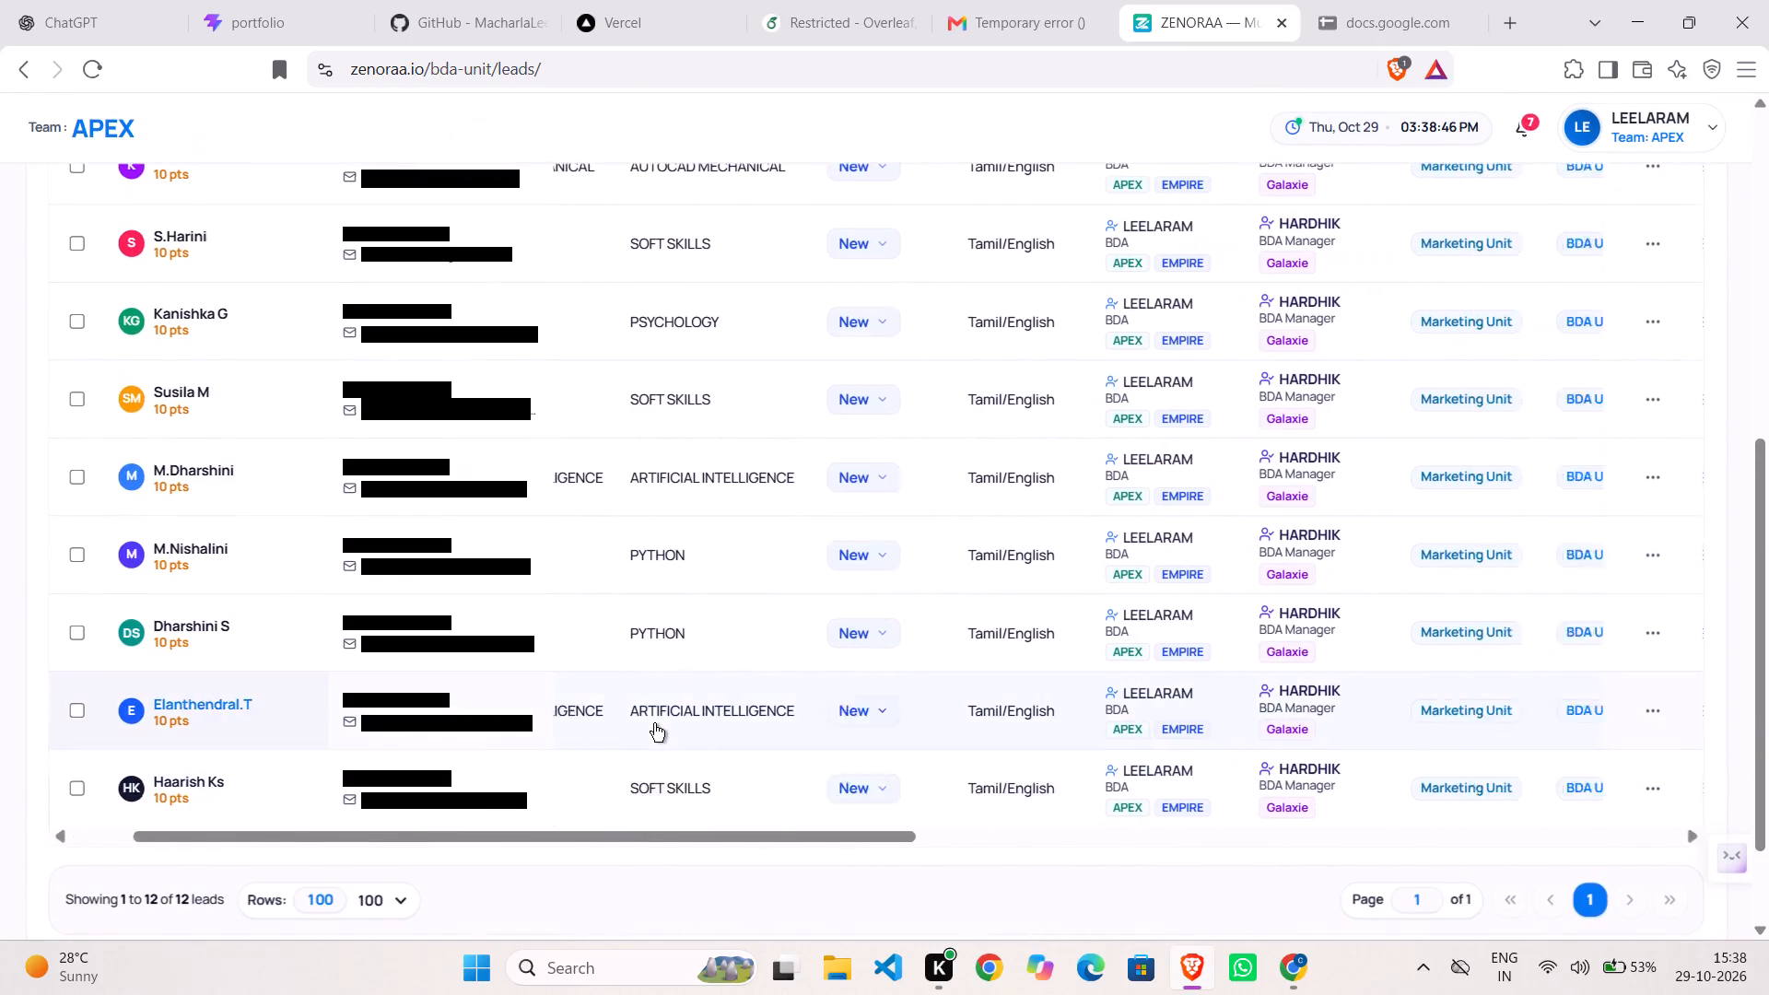
pyautogui.hscroll(-5, 654, 723)
pyautogui.scroll(2, 654, 723)
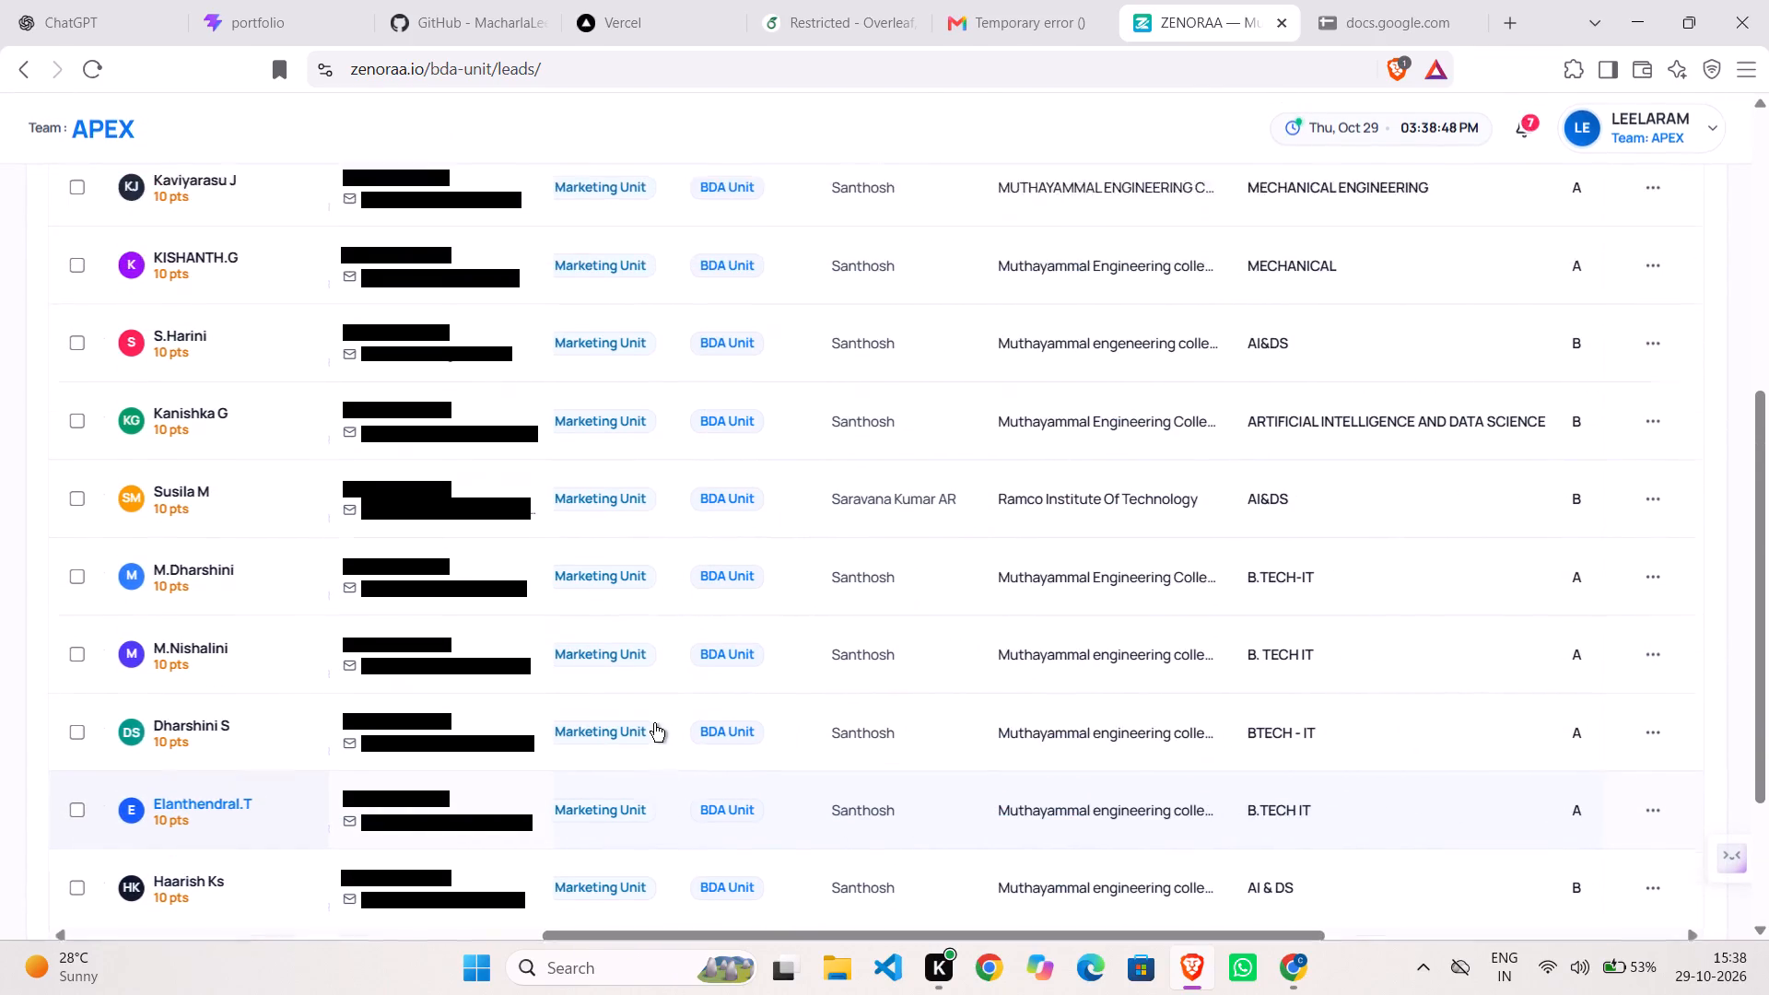
pyautogui.scroll(1, 654, 723)
pyautogui.scroll(-1, 654, 723)
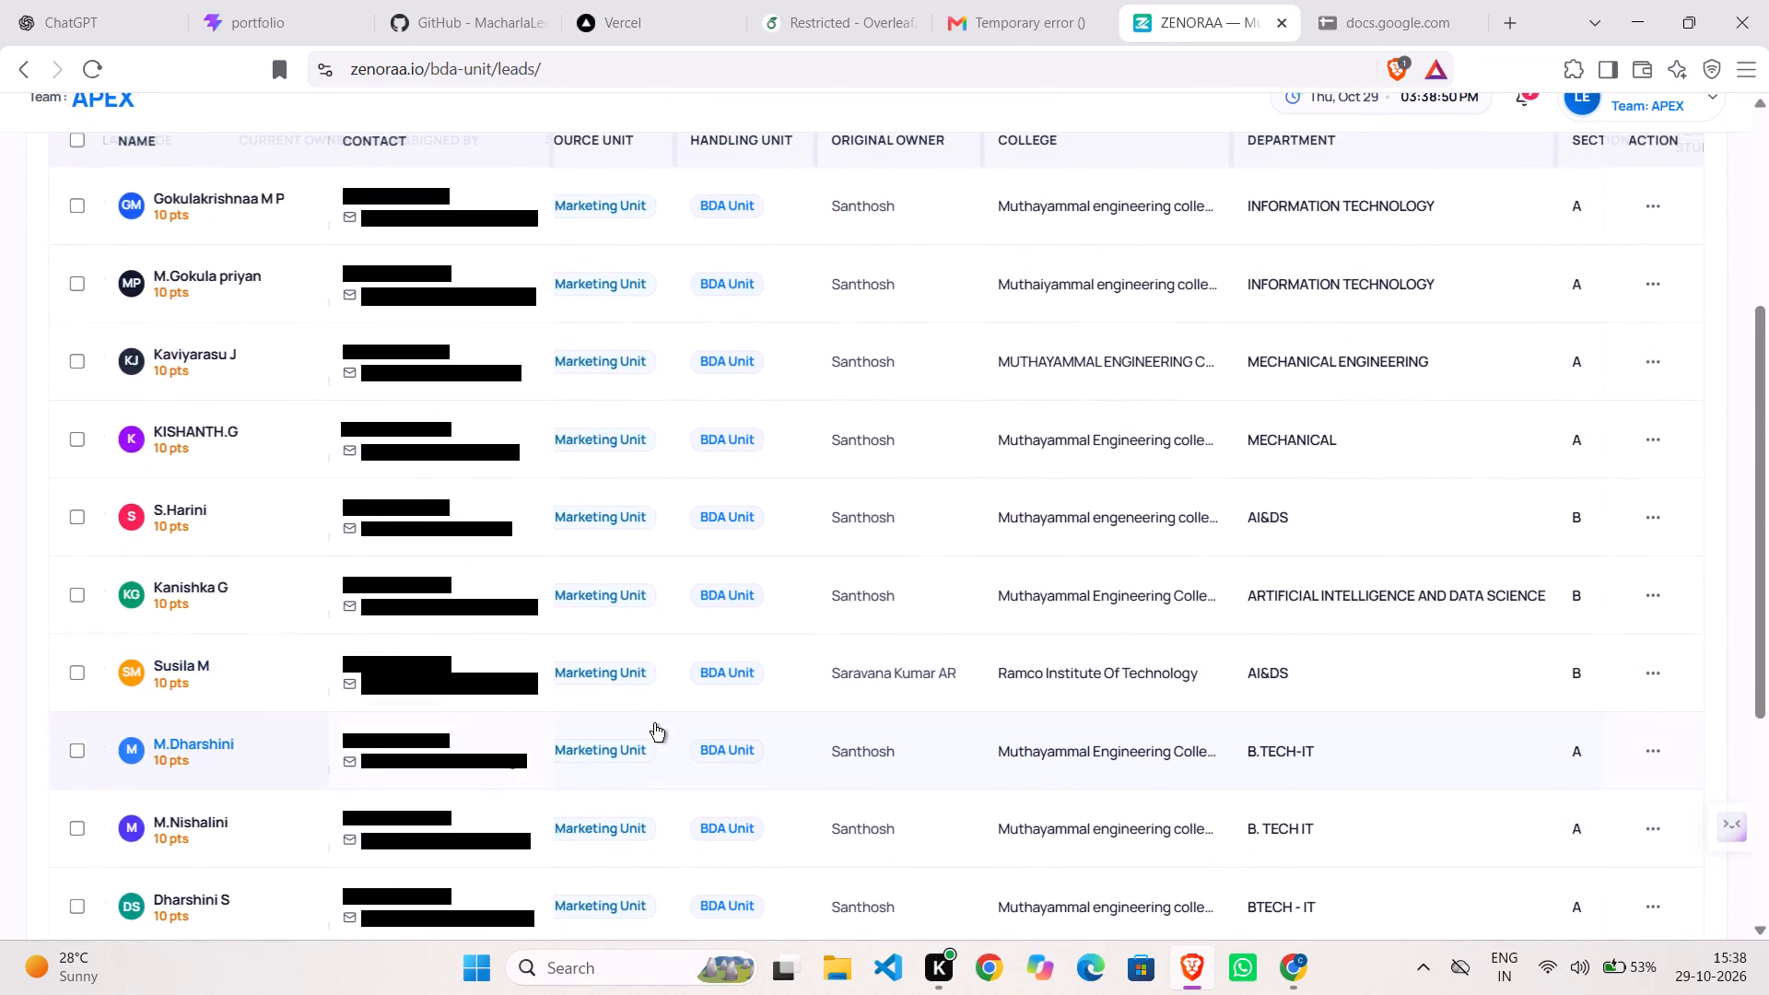
pyautogui.hscroll(1, 654, 723)
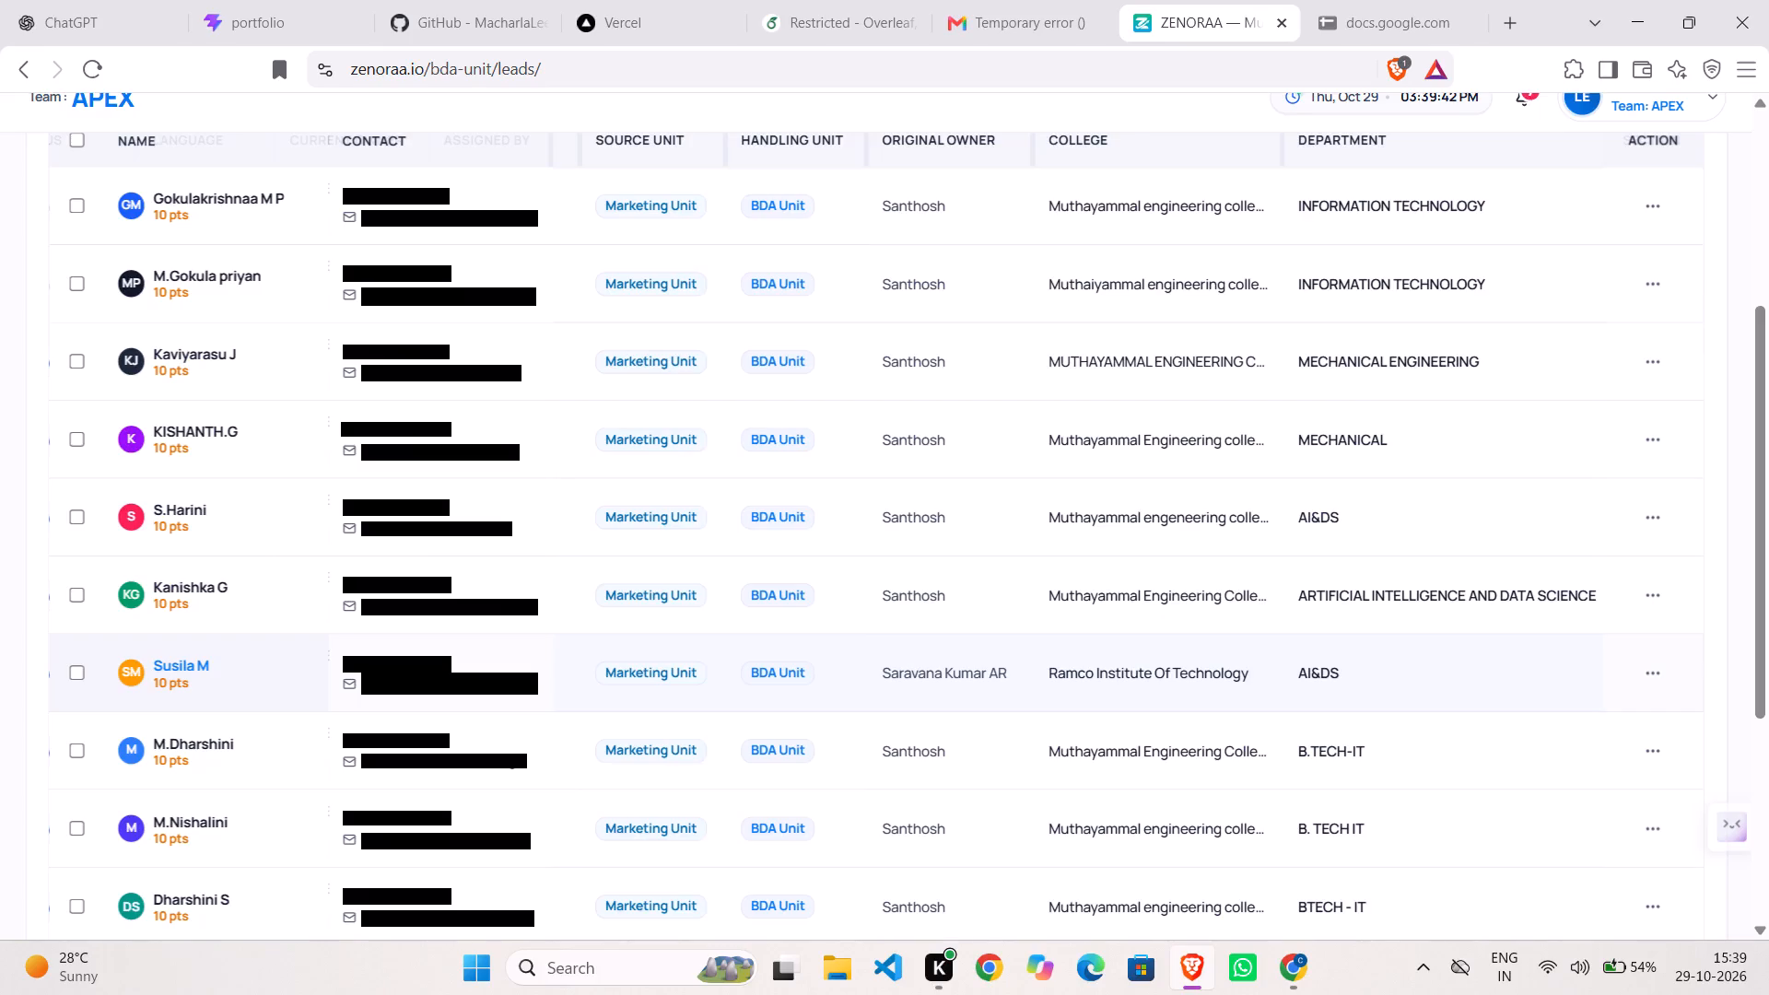
pyautogui.hscroll(3, 374, 670)
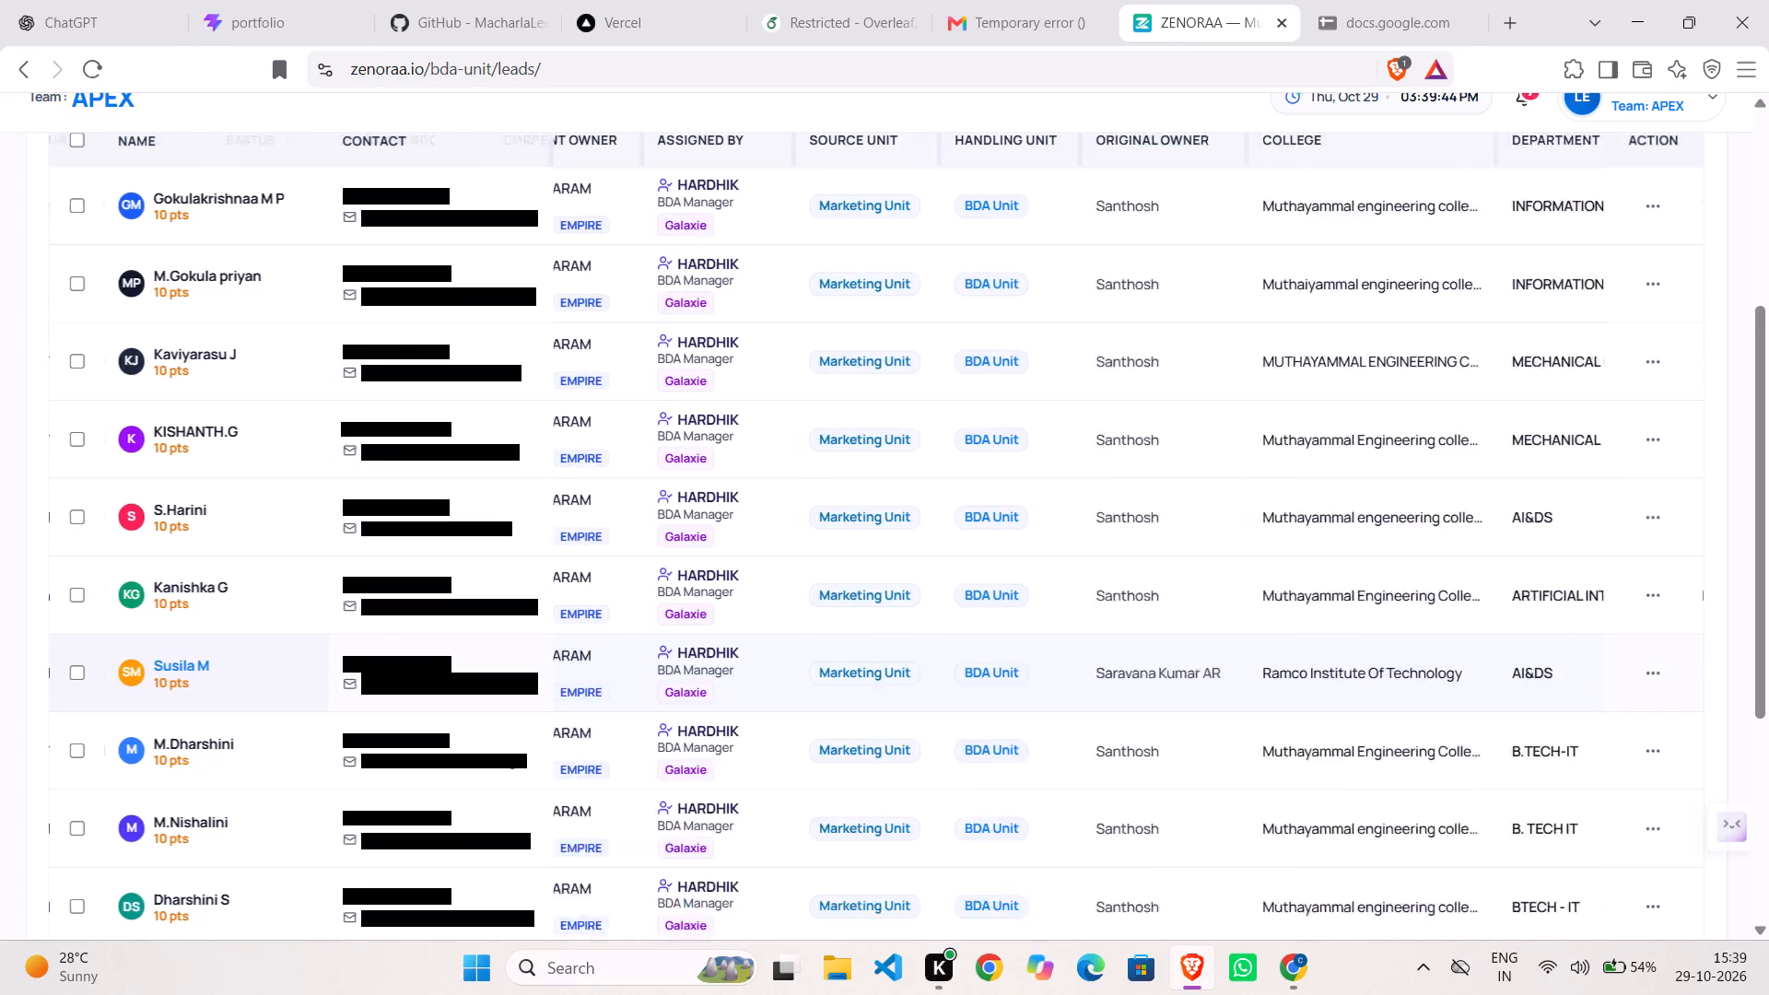
pyautogui.hscroll(5, 374, 670)
pyautogui.hscroll(-6, 374, 670)
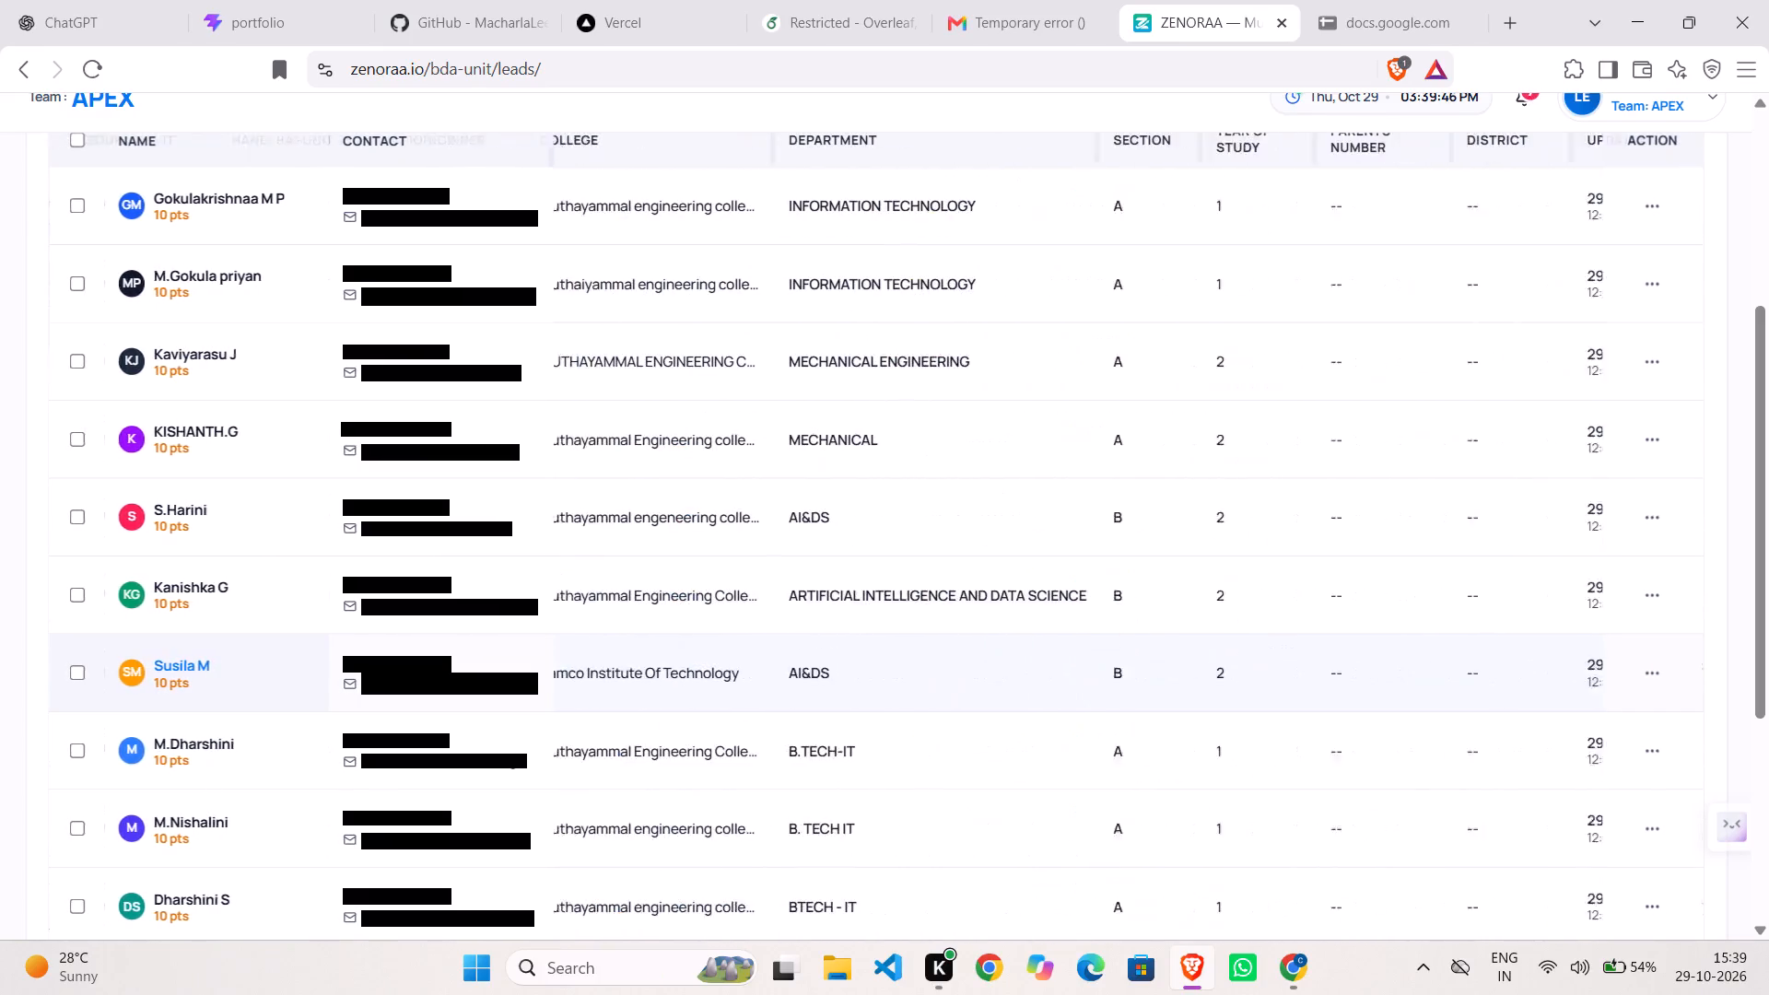
pyautogui.hscroll(1, 374, 670)
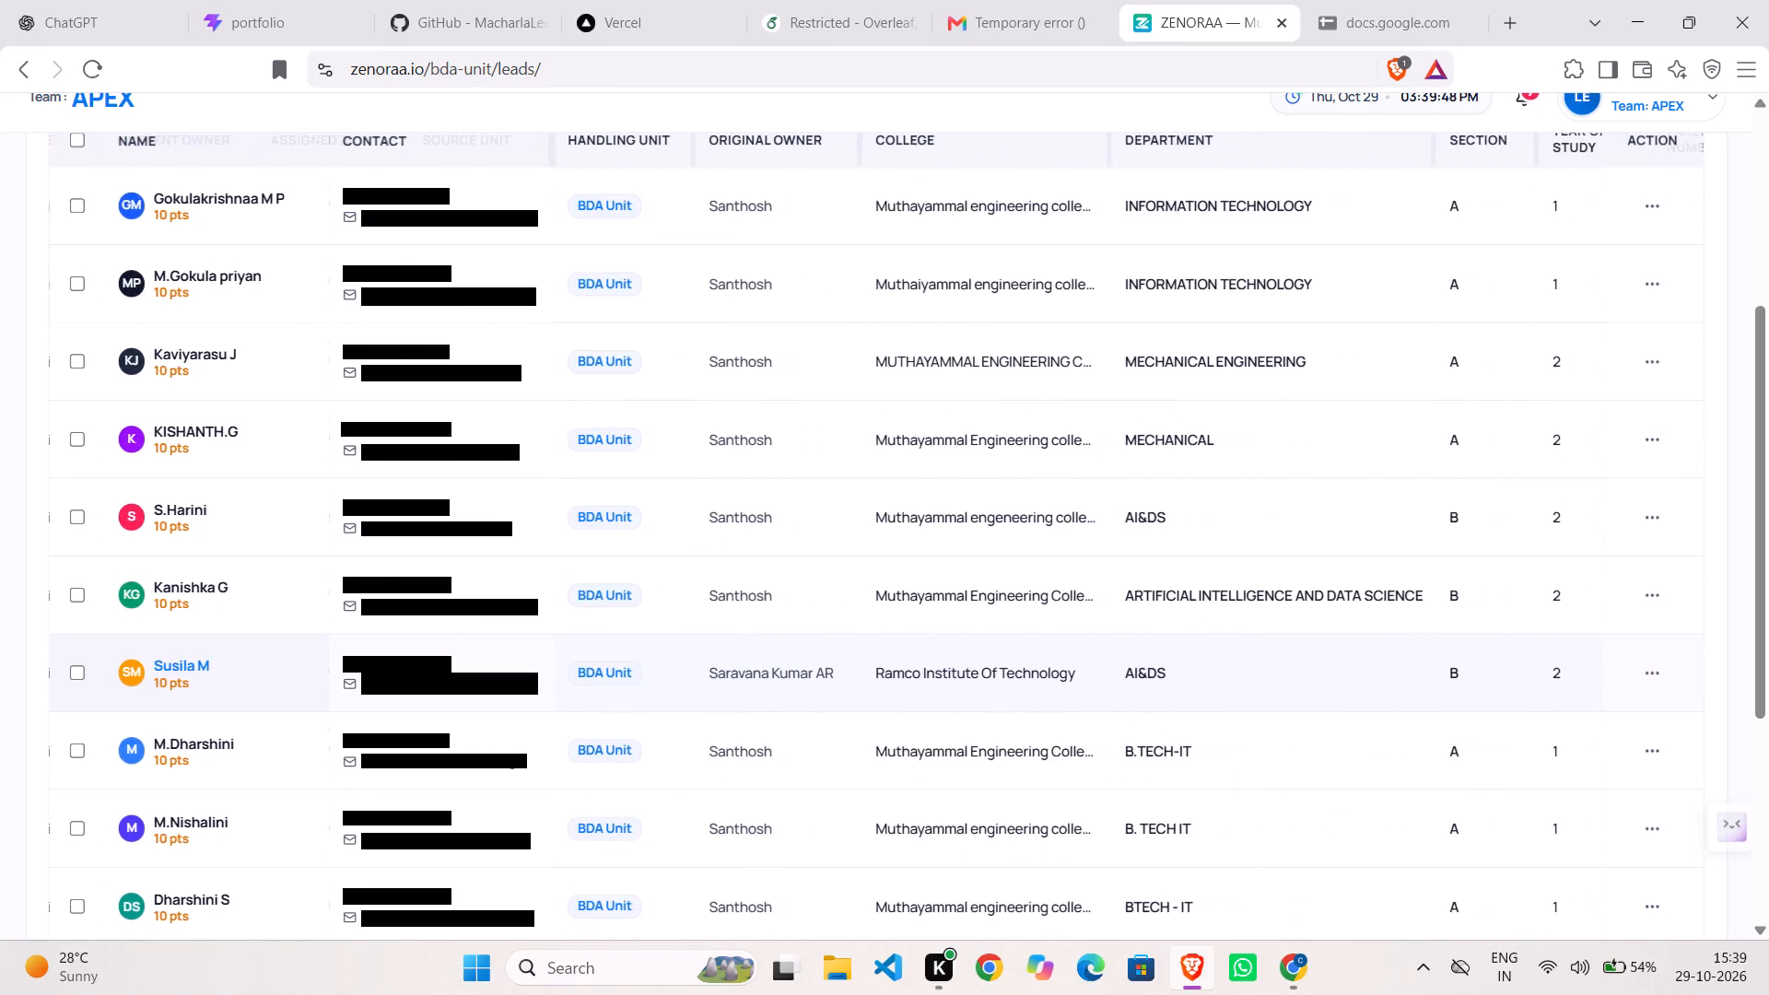
pyautogui.hscroll(1, 374, 670)
pyautogui.hscroll(-1, 783, 693)
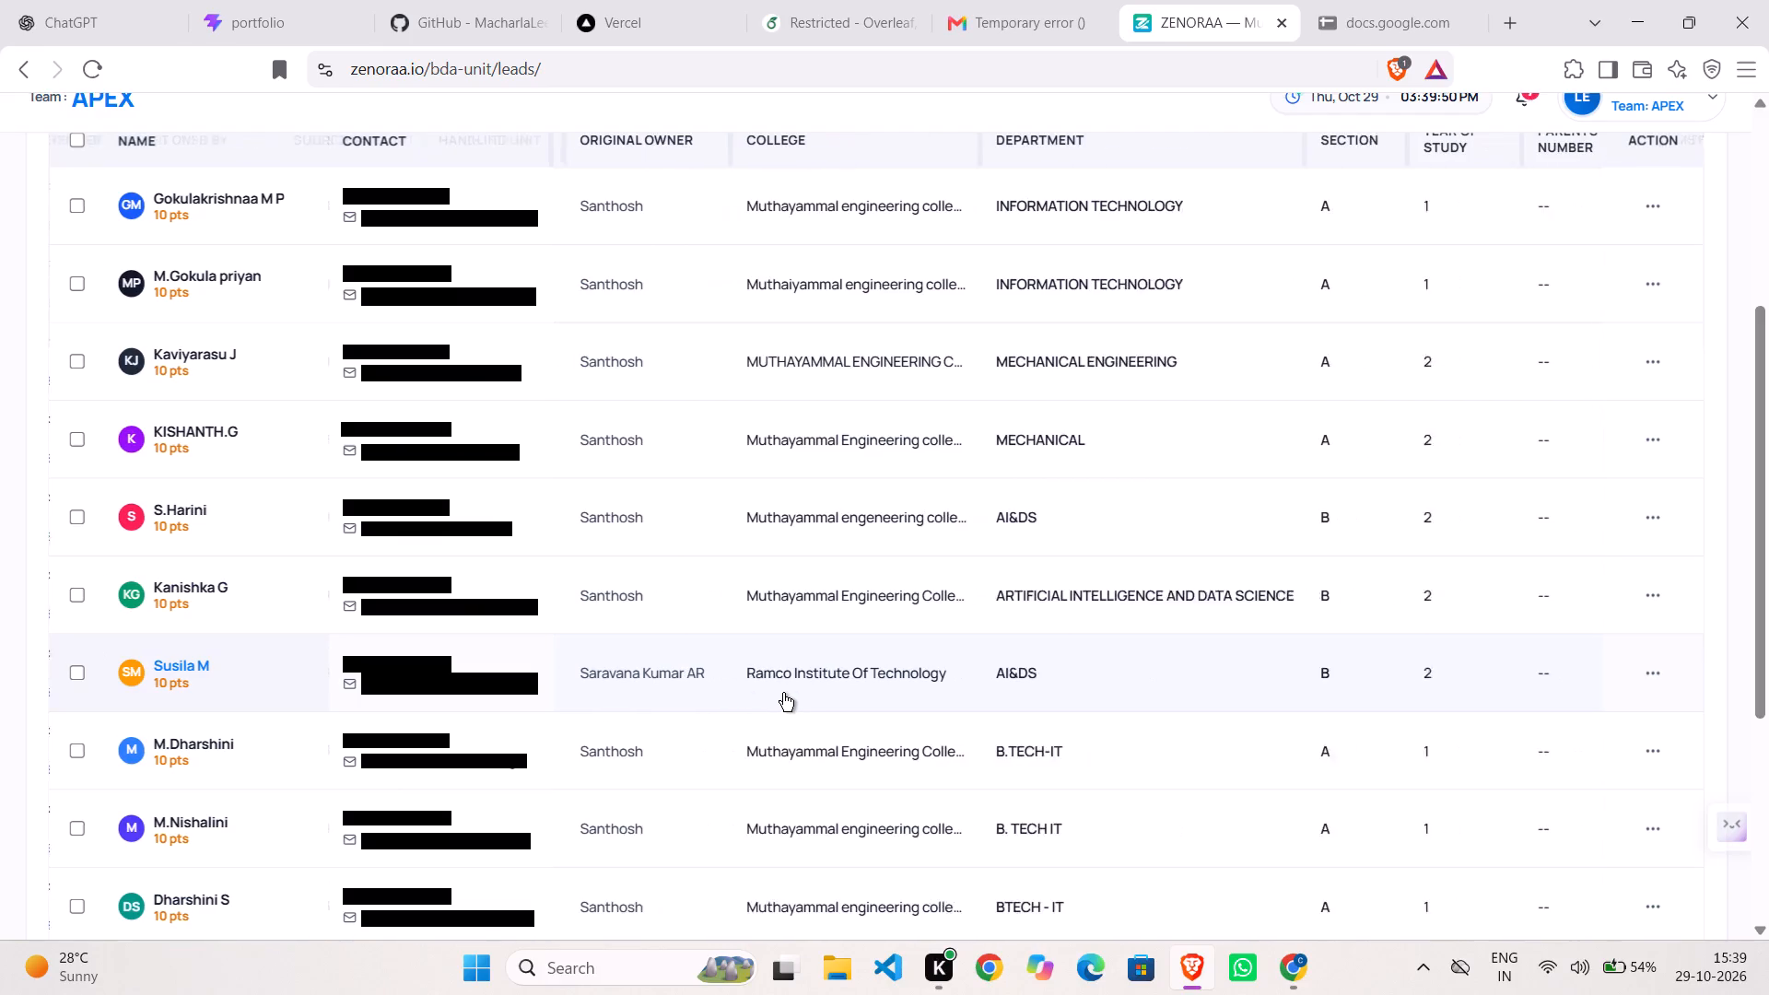
pyautogui.hscroll(-1, 783, 693)
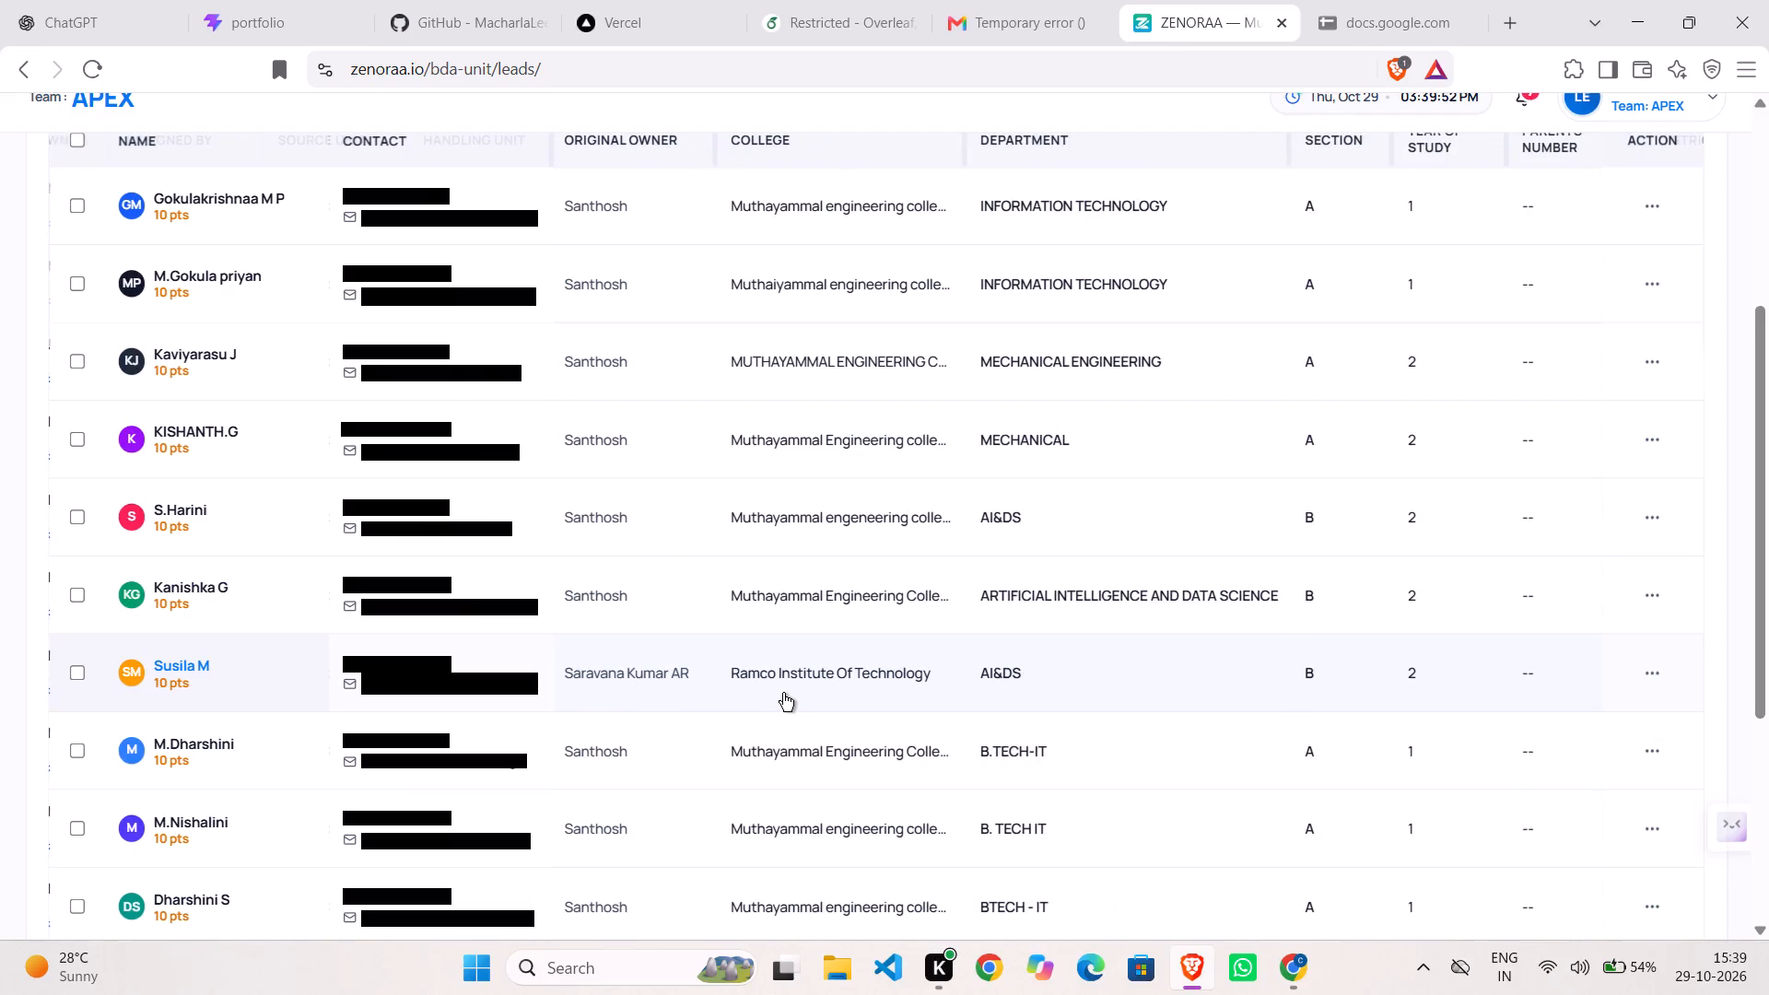
pyautogui.hscroll(-4, 783, 693)
pyautogui.hscroll(1, 783, 693)
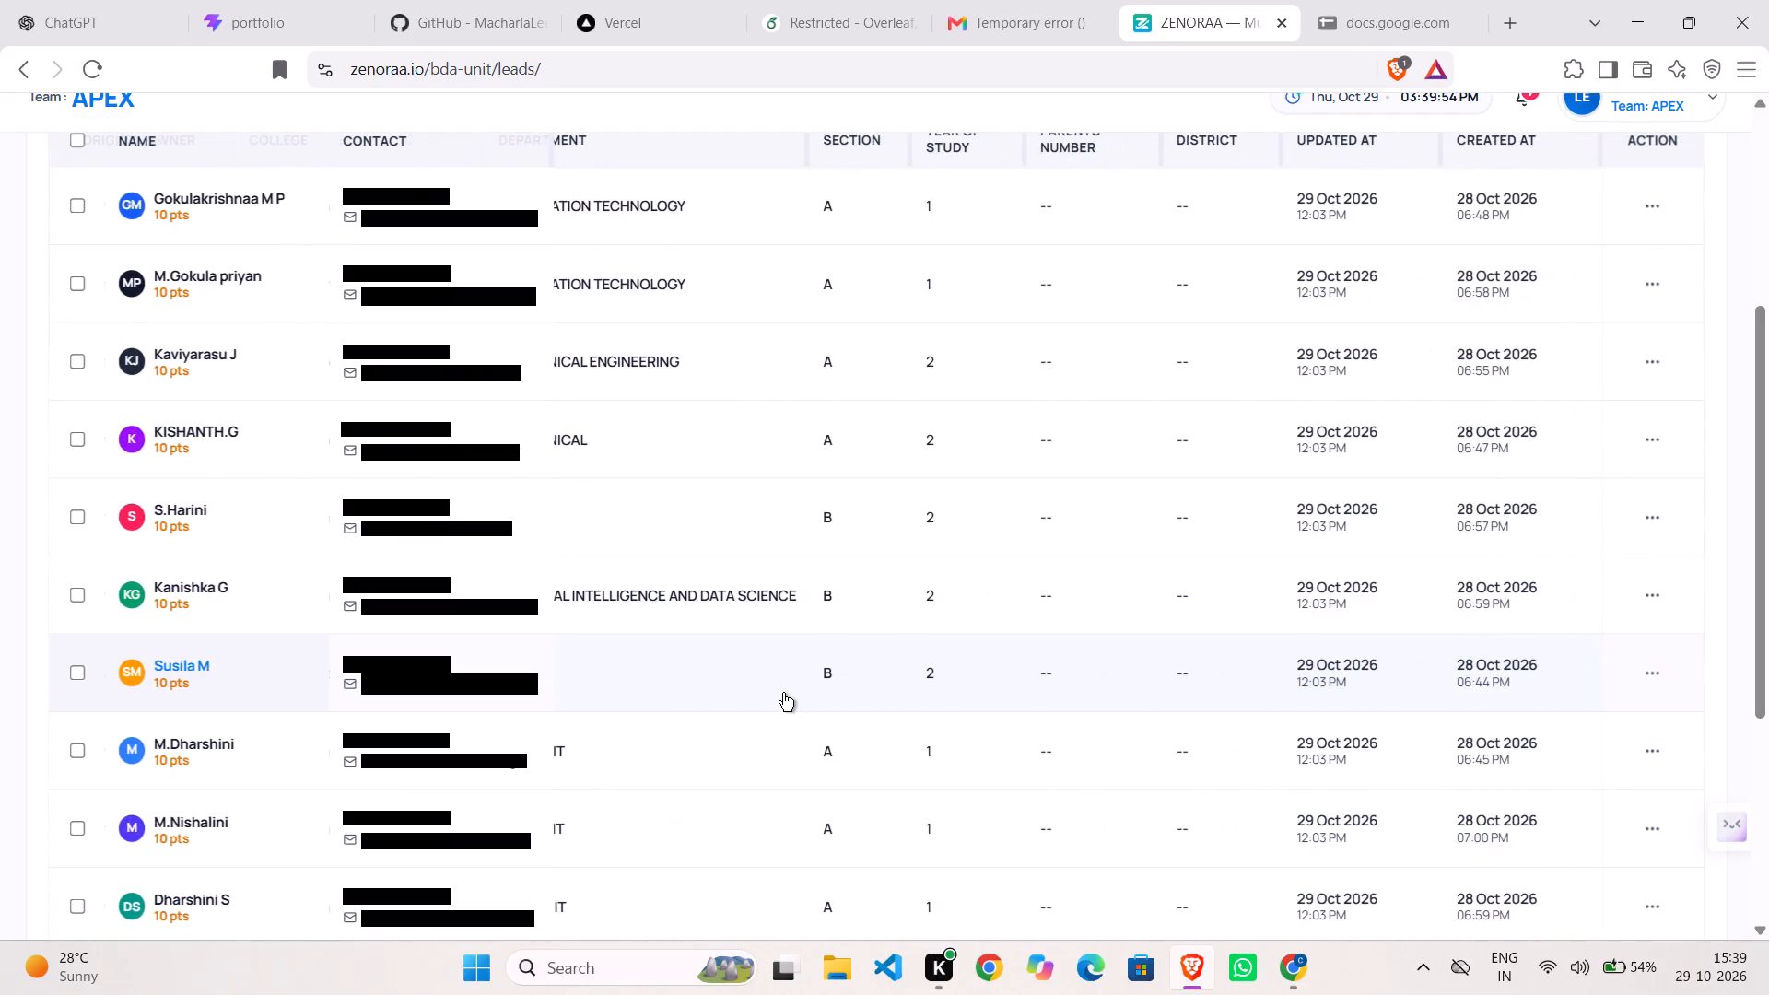
pyautogui.hscroll(1, 783, 693)
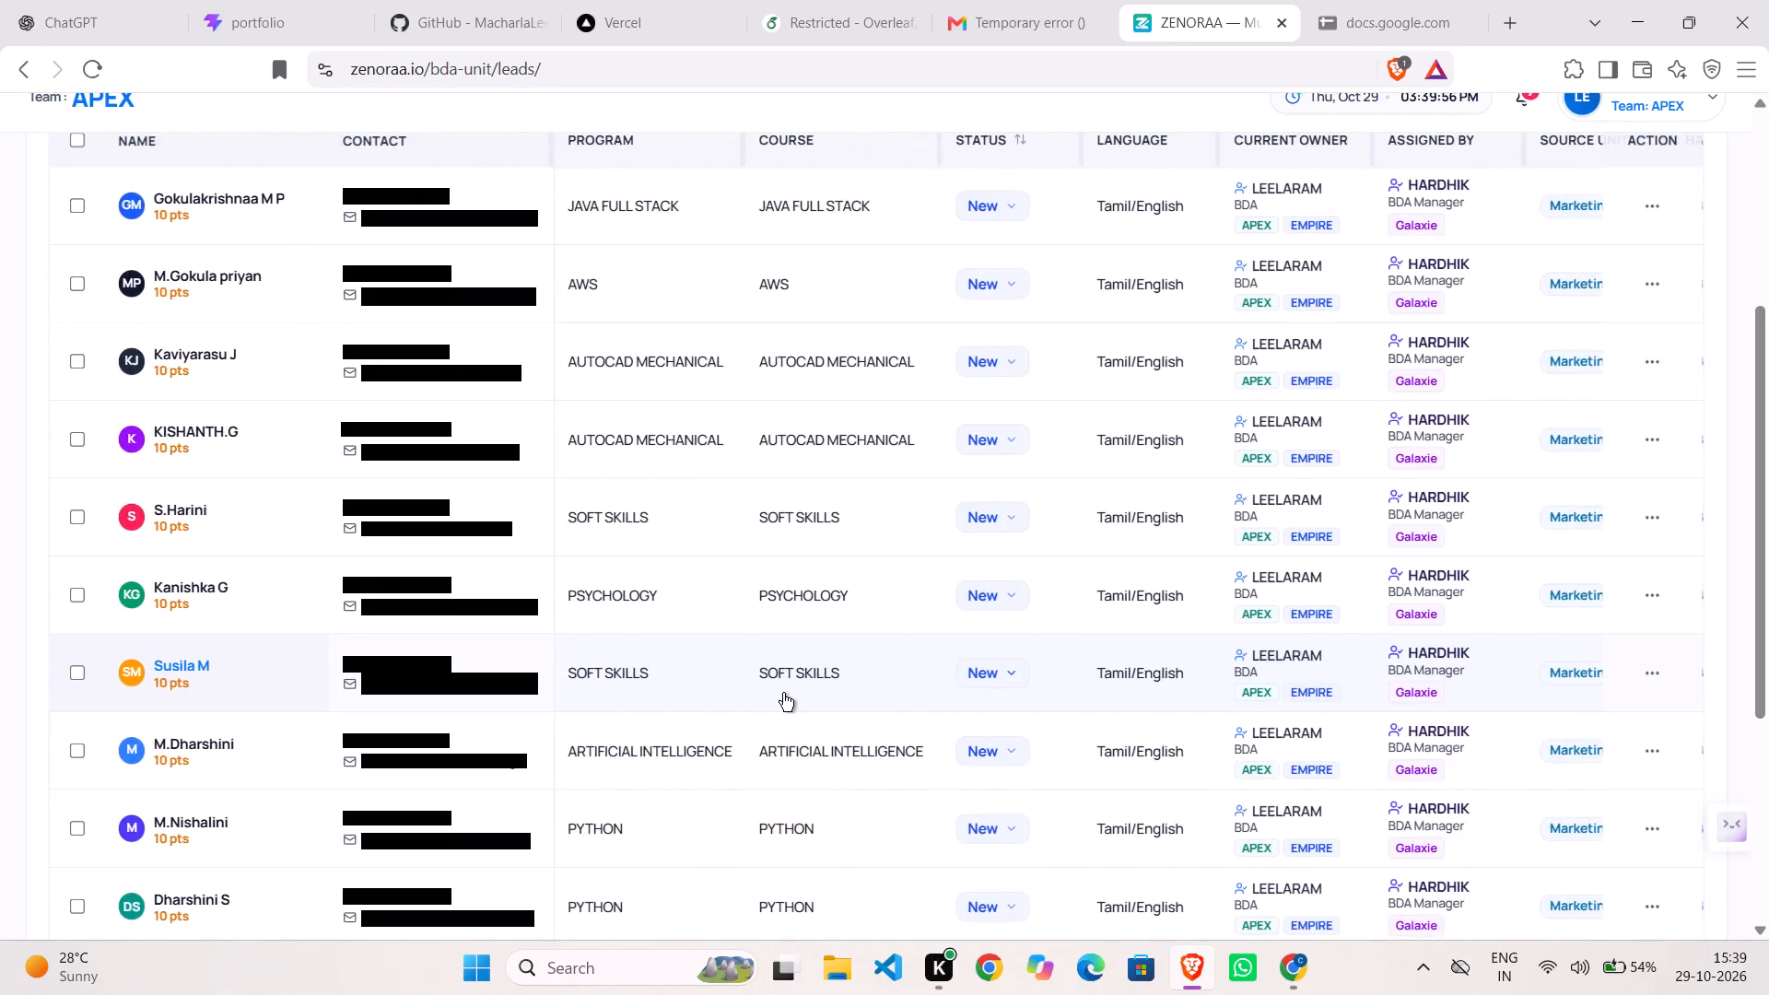
pyautogui.hscroll(-1, 783, 693)
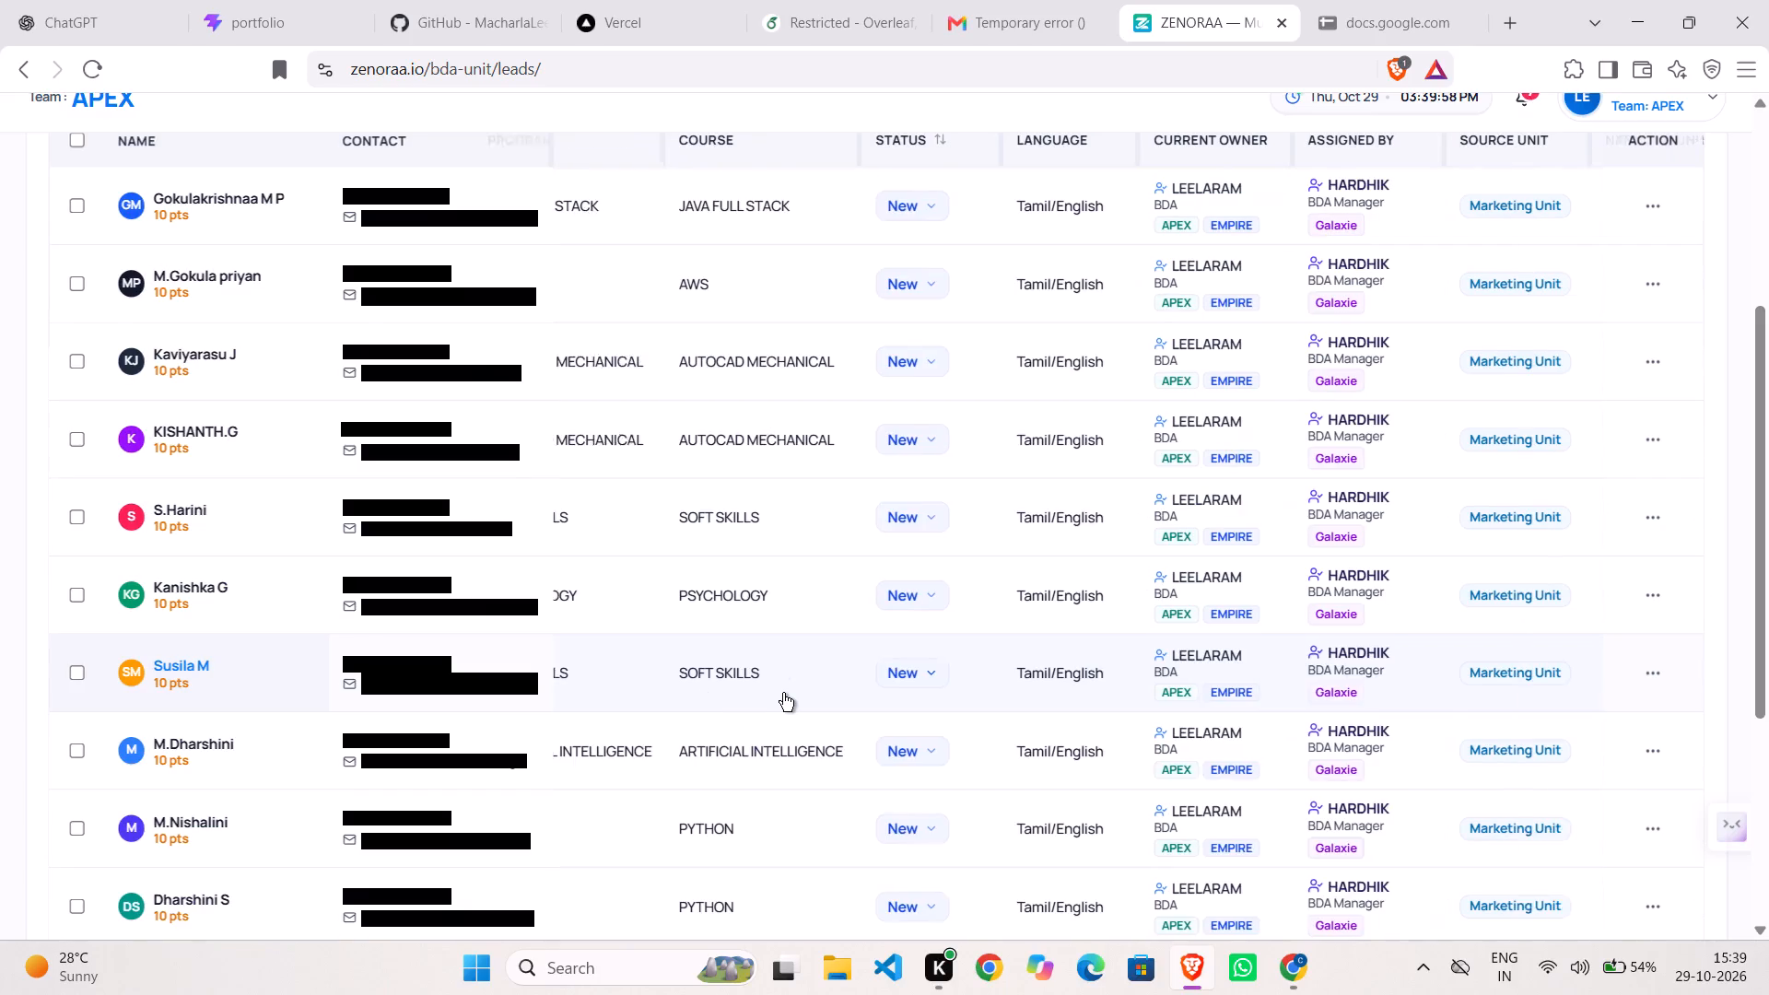
pyautogui.hscroll(-3, 783, 693)
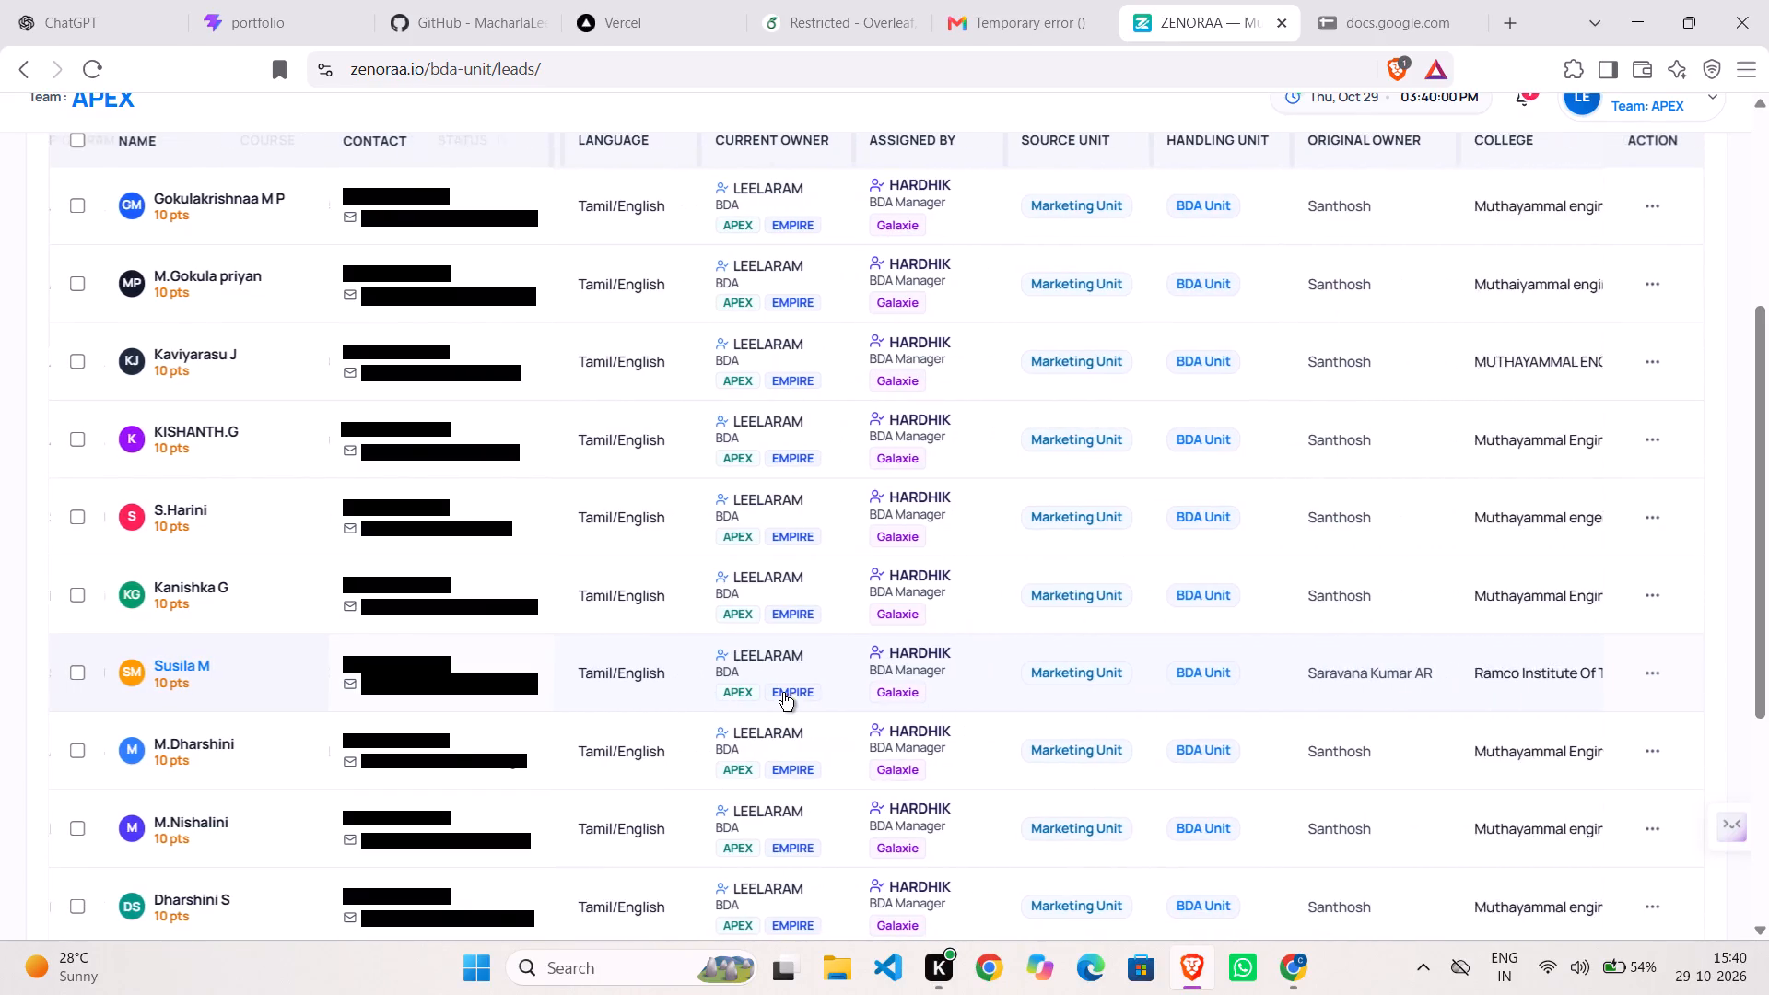
pyautogui.hscroll(-3, 783, 693)
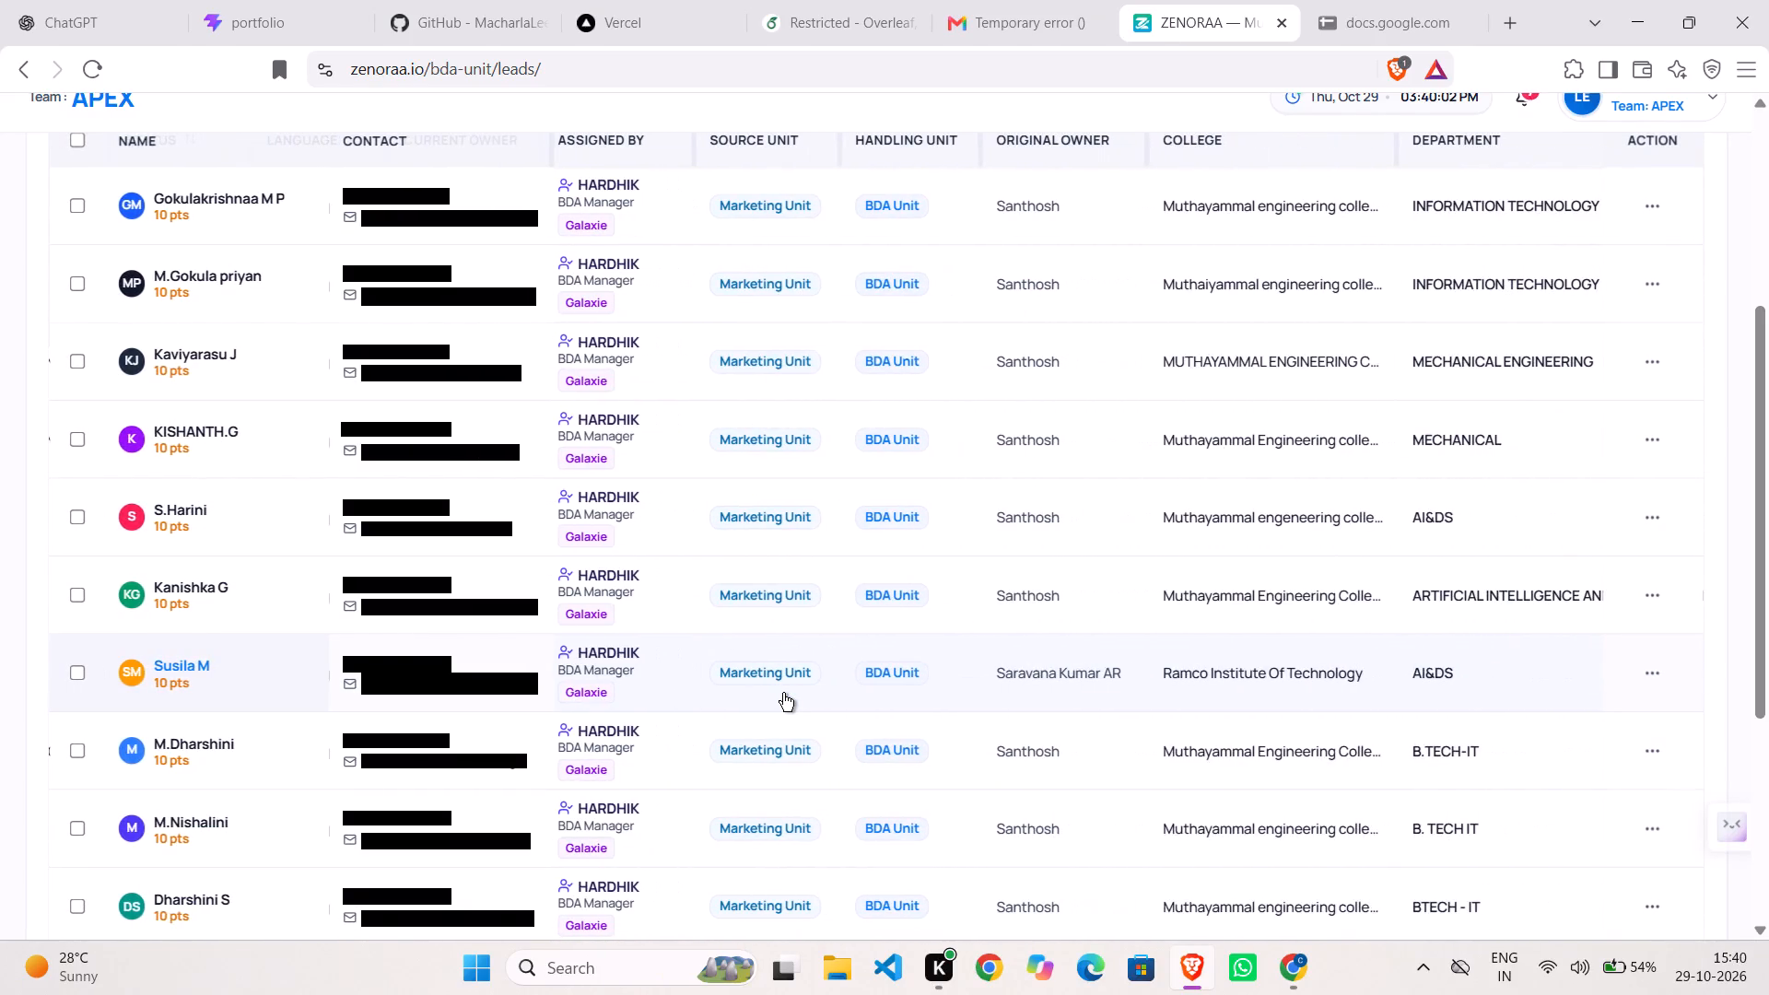
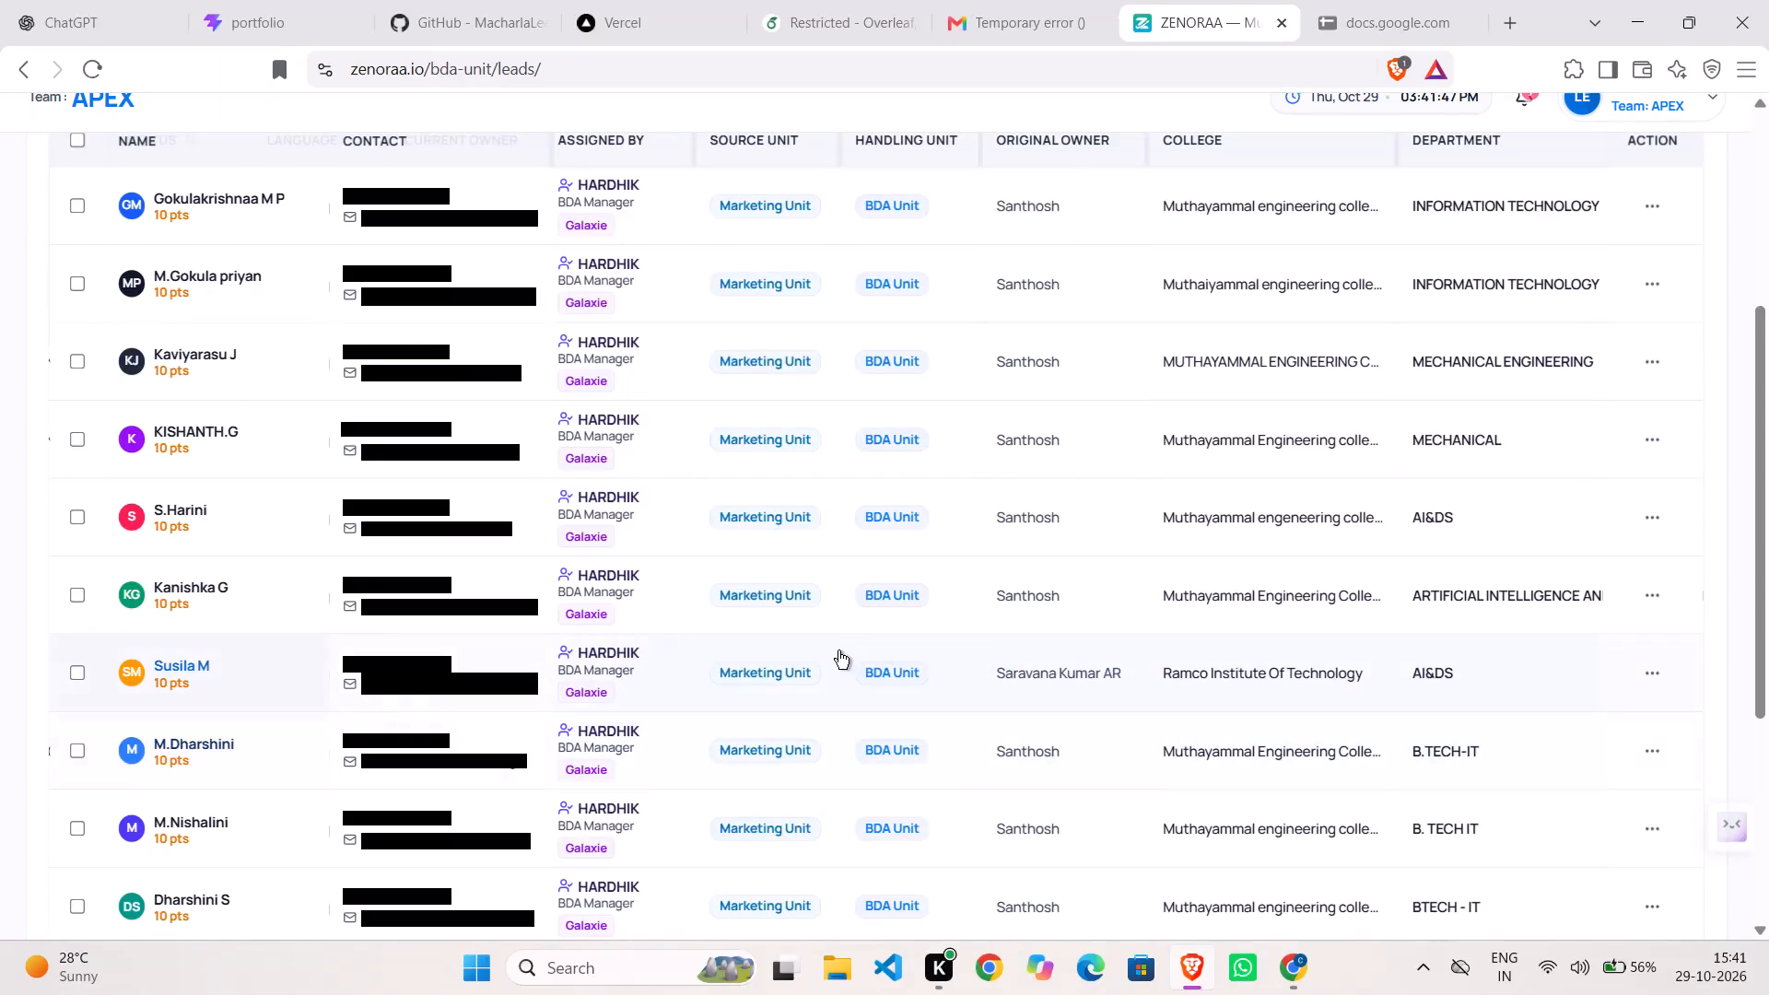
# Update the Ramco Institute Of Technology soft skills lead to Call Back with the remark "evening" and save it.
pyautogui.hscroll(7, 838, 650)
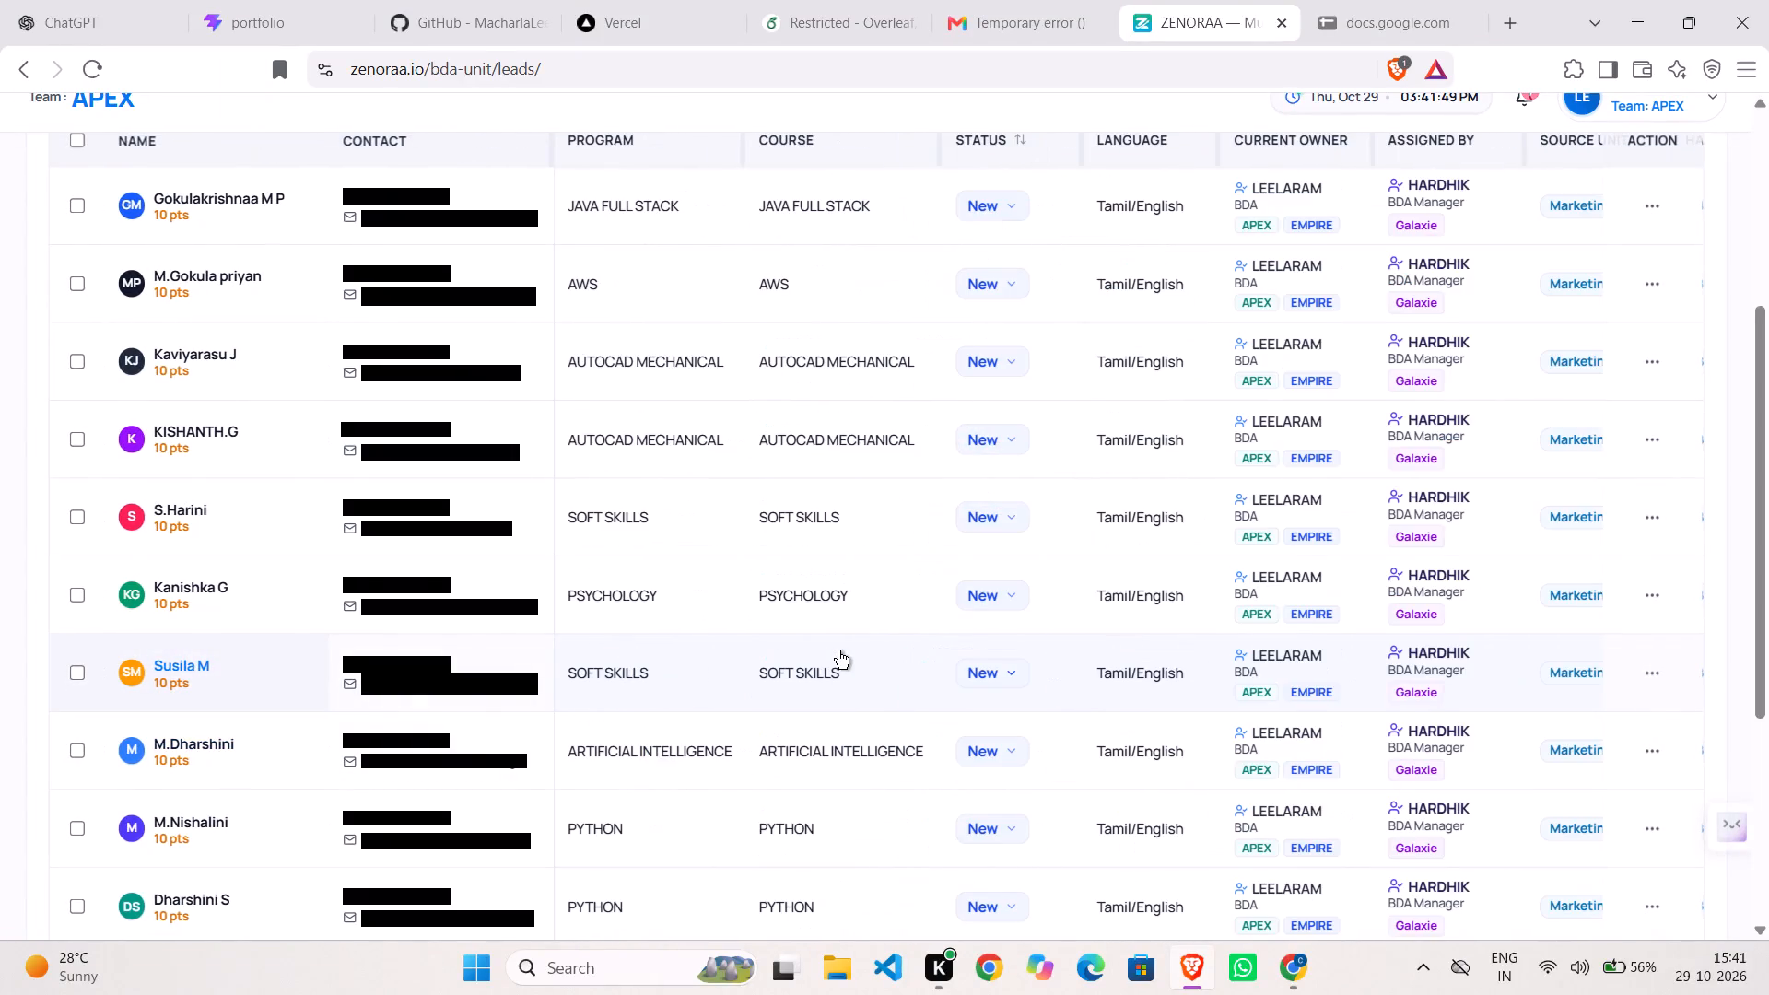
pyautogui.hscroll(-1, 838, 650)
pyautogui.click(836, 676)
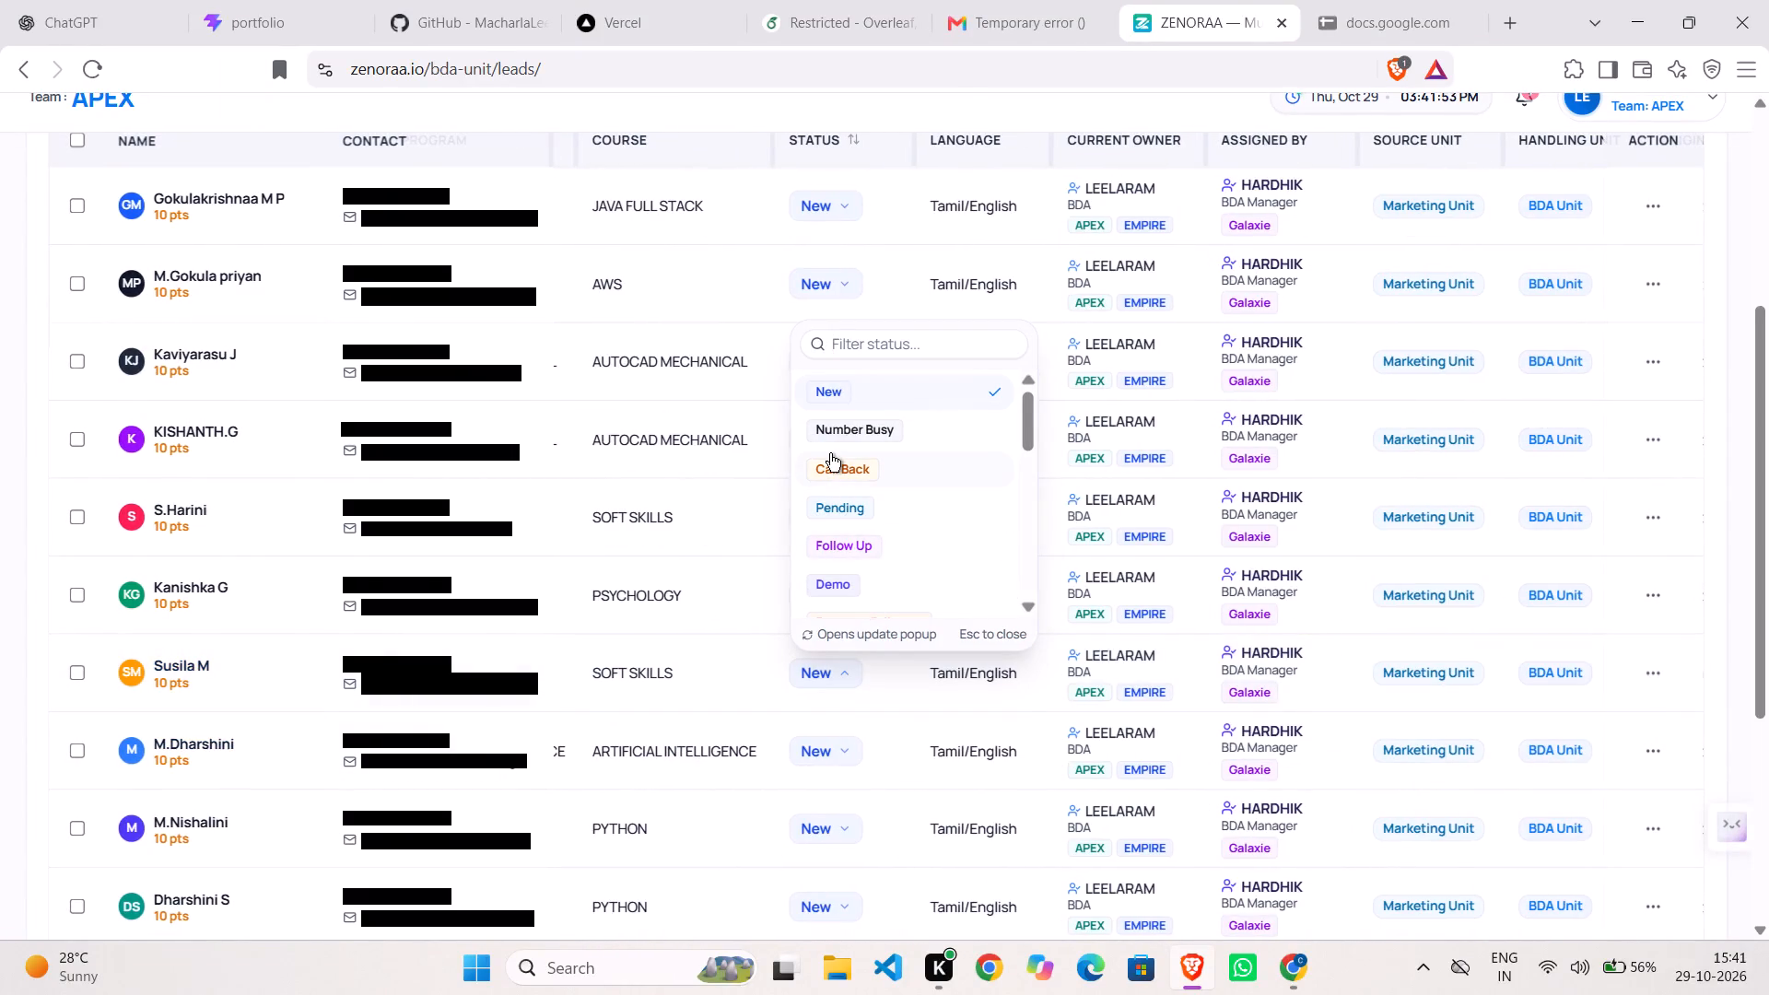
pyautogui.click(833, 461)
pyautogui.click(744, 499)
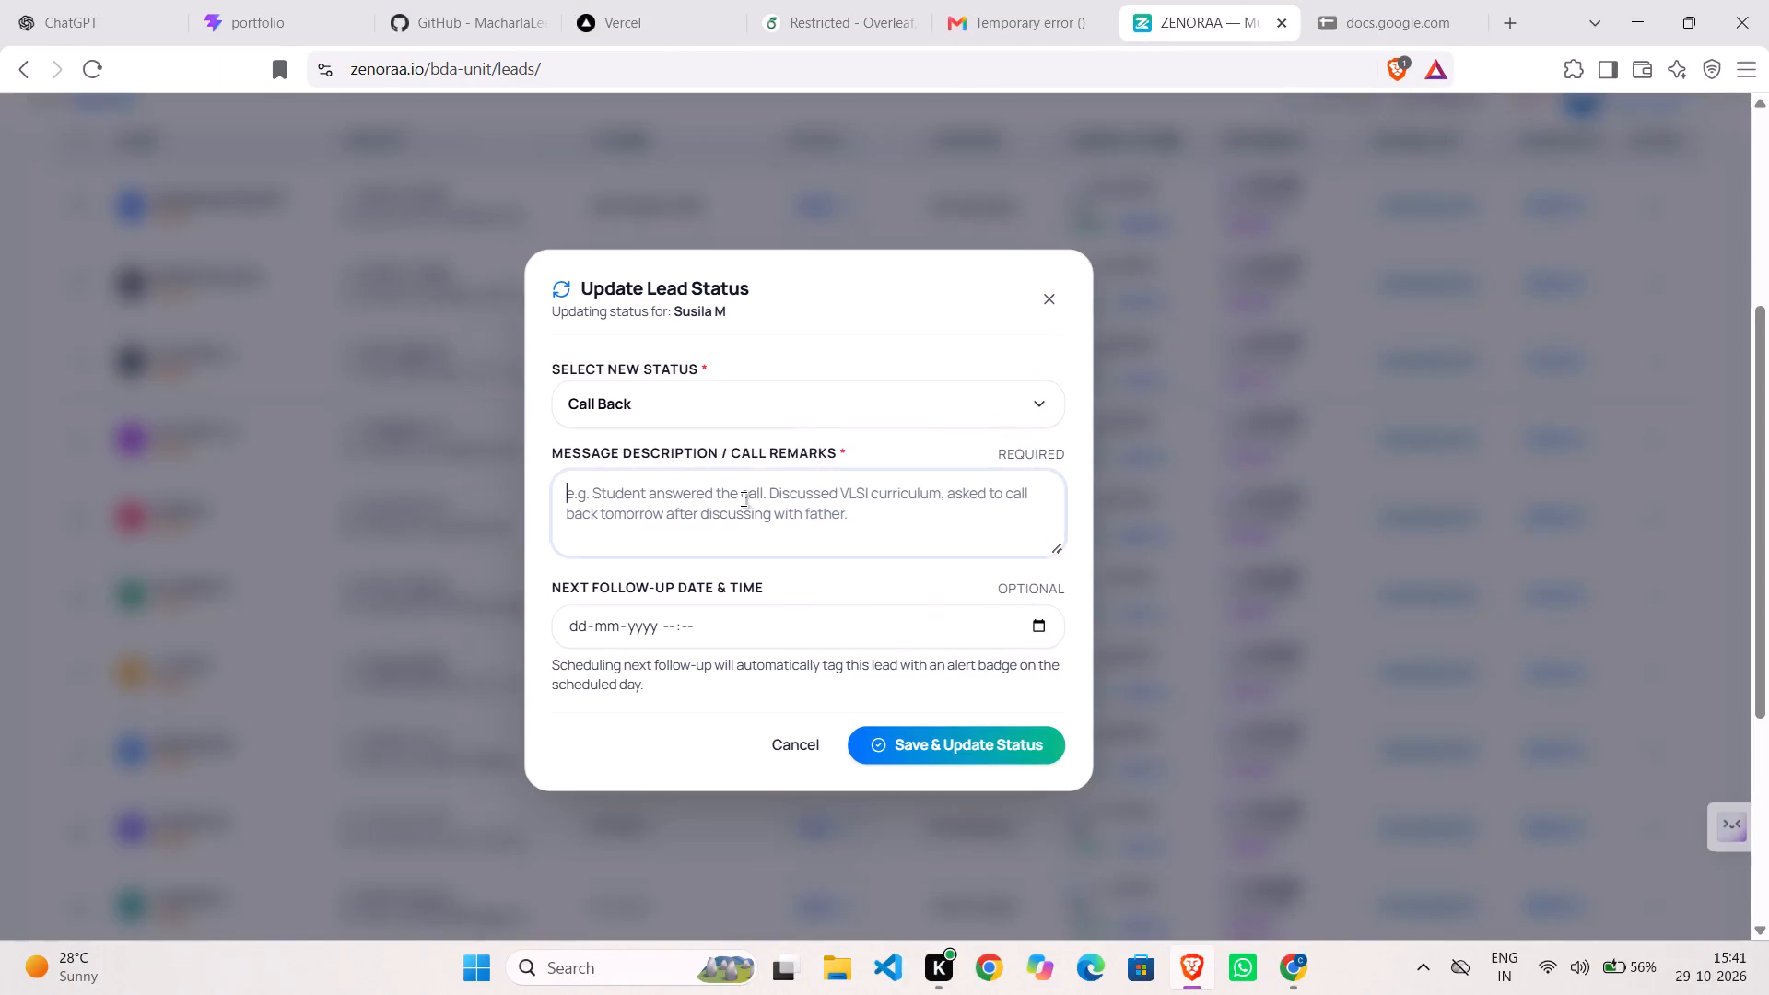
pyautogui.write('eve')
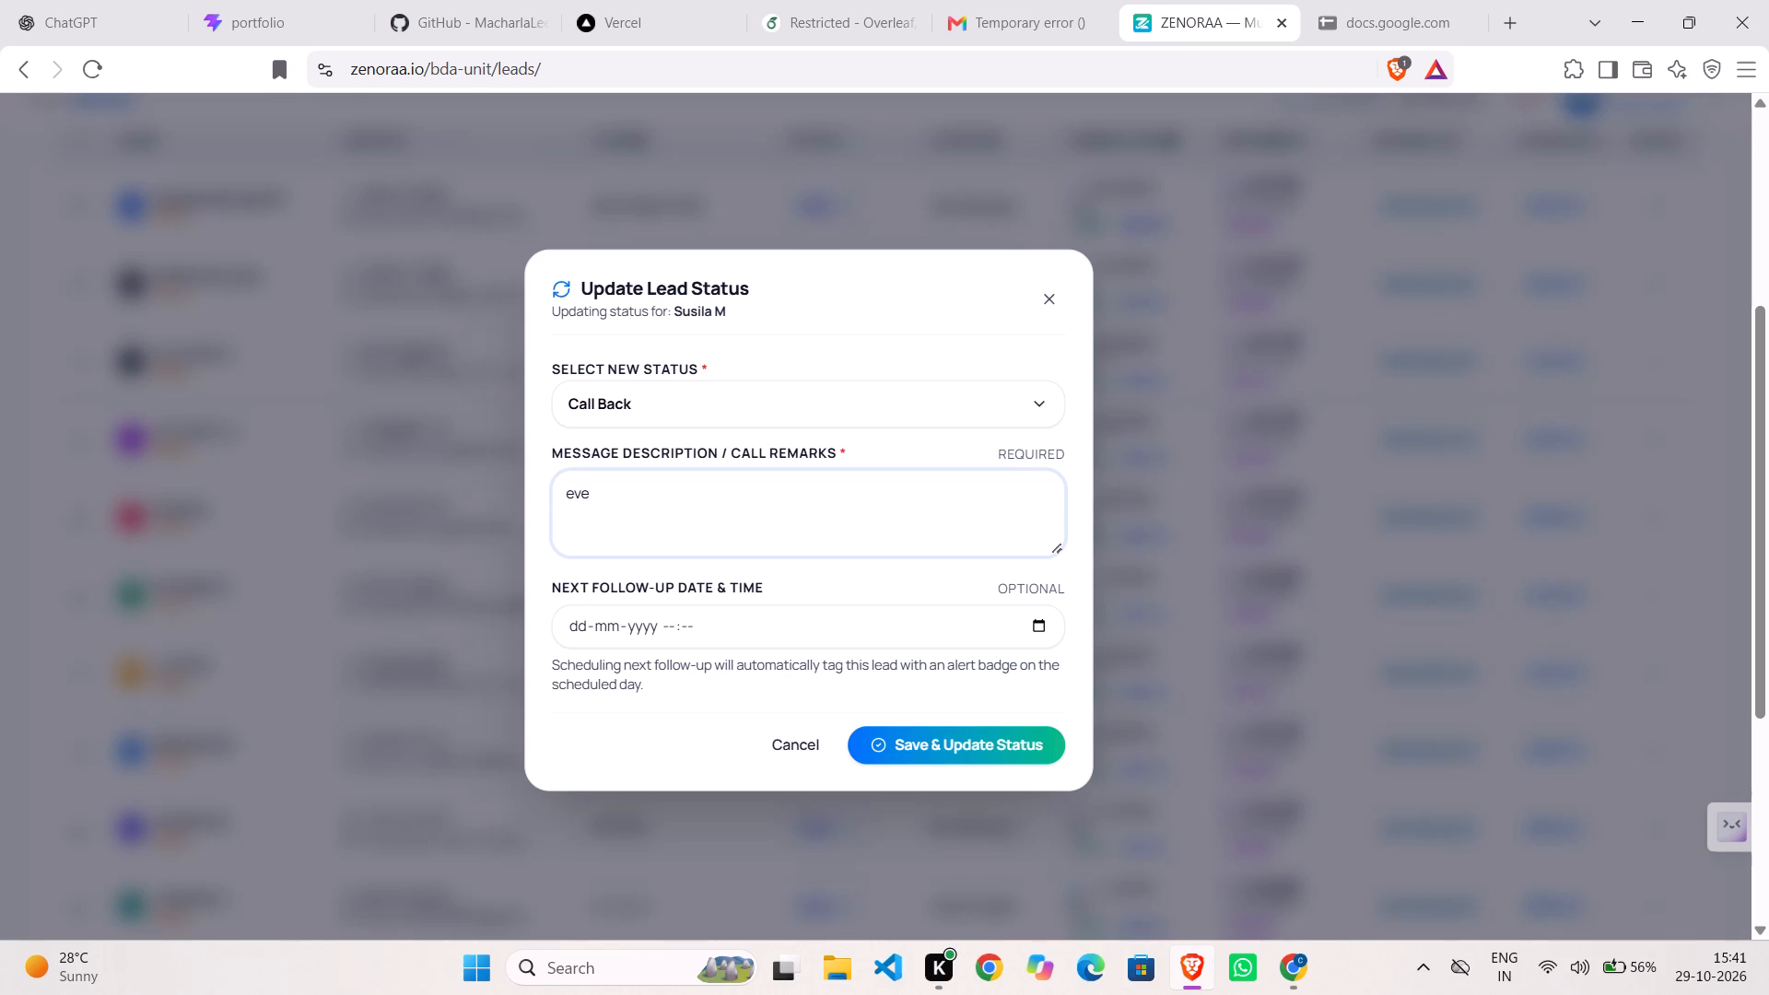
pyautogui.write('ning')
pyautogui.press('space')
pyautogui.click(913, 745)
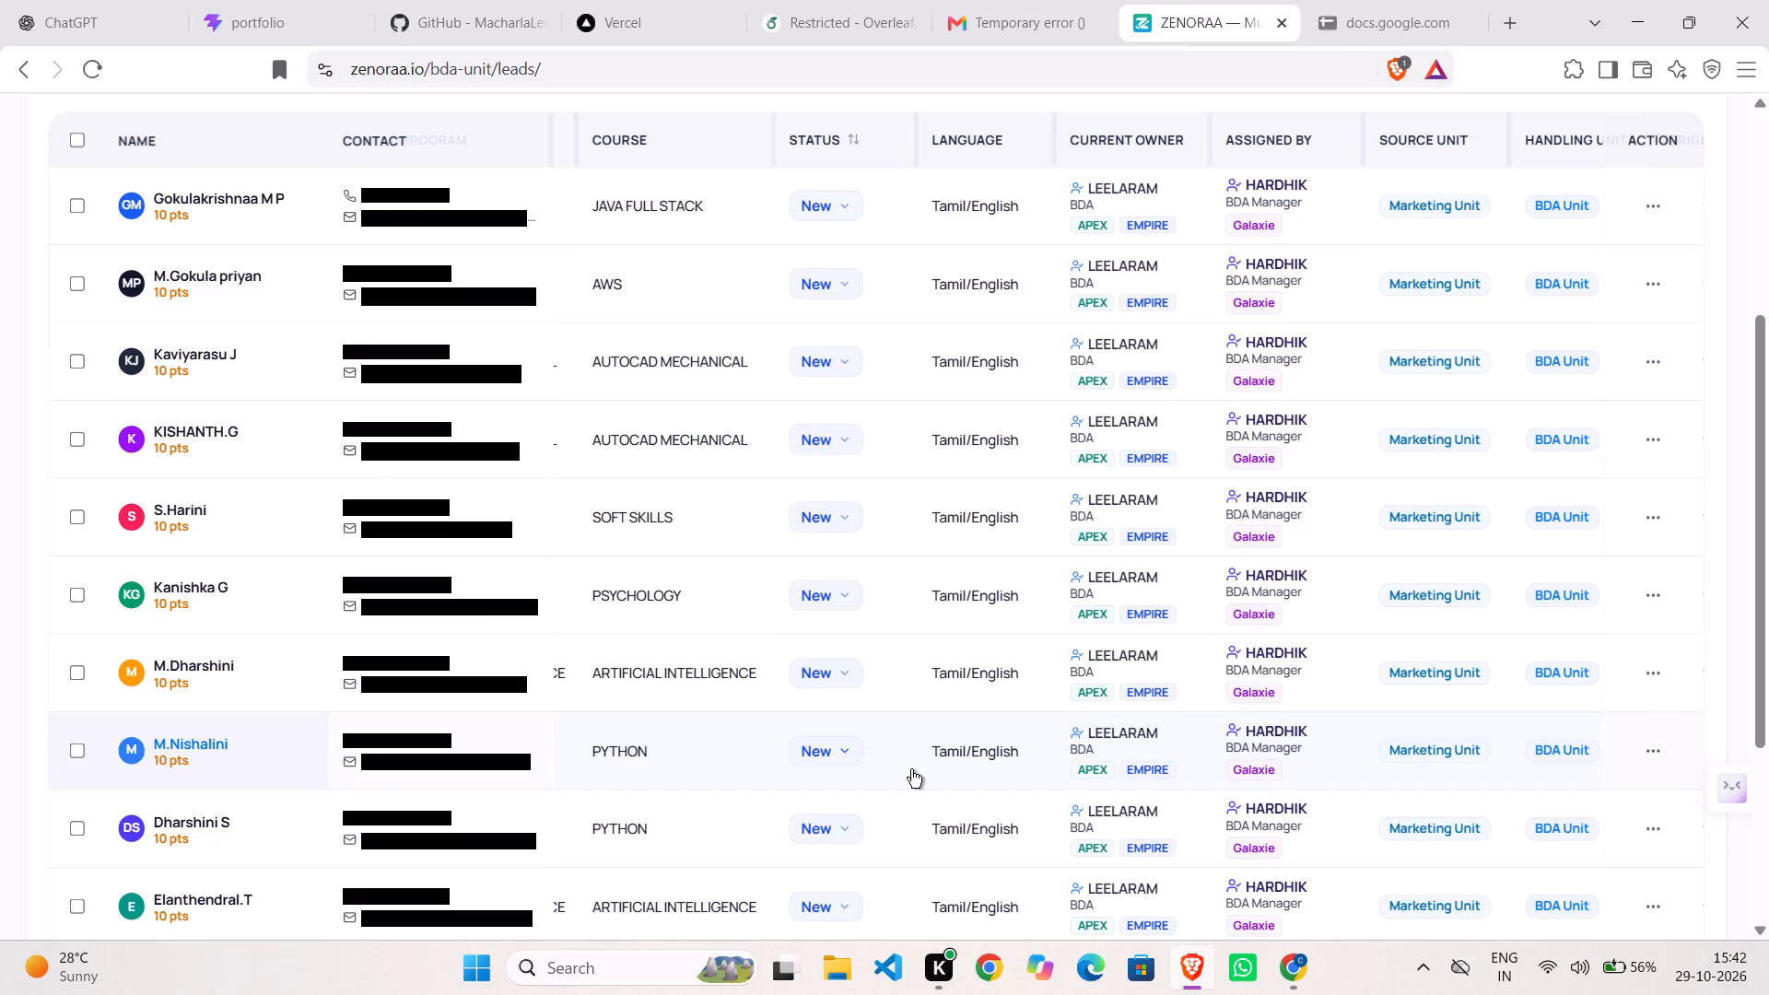
# Review the remaining new leads' owners, units, colleges, departments, sections and years of study.
pyautogui.scroll(-2, 889, 760)
pyautogui.hscroll(-2, 889, 760)
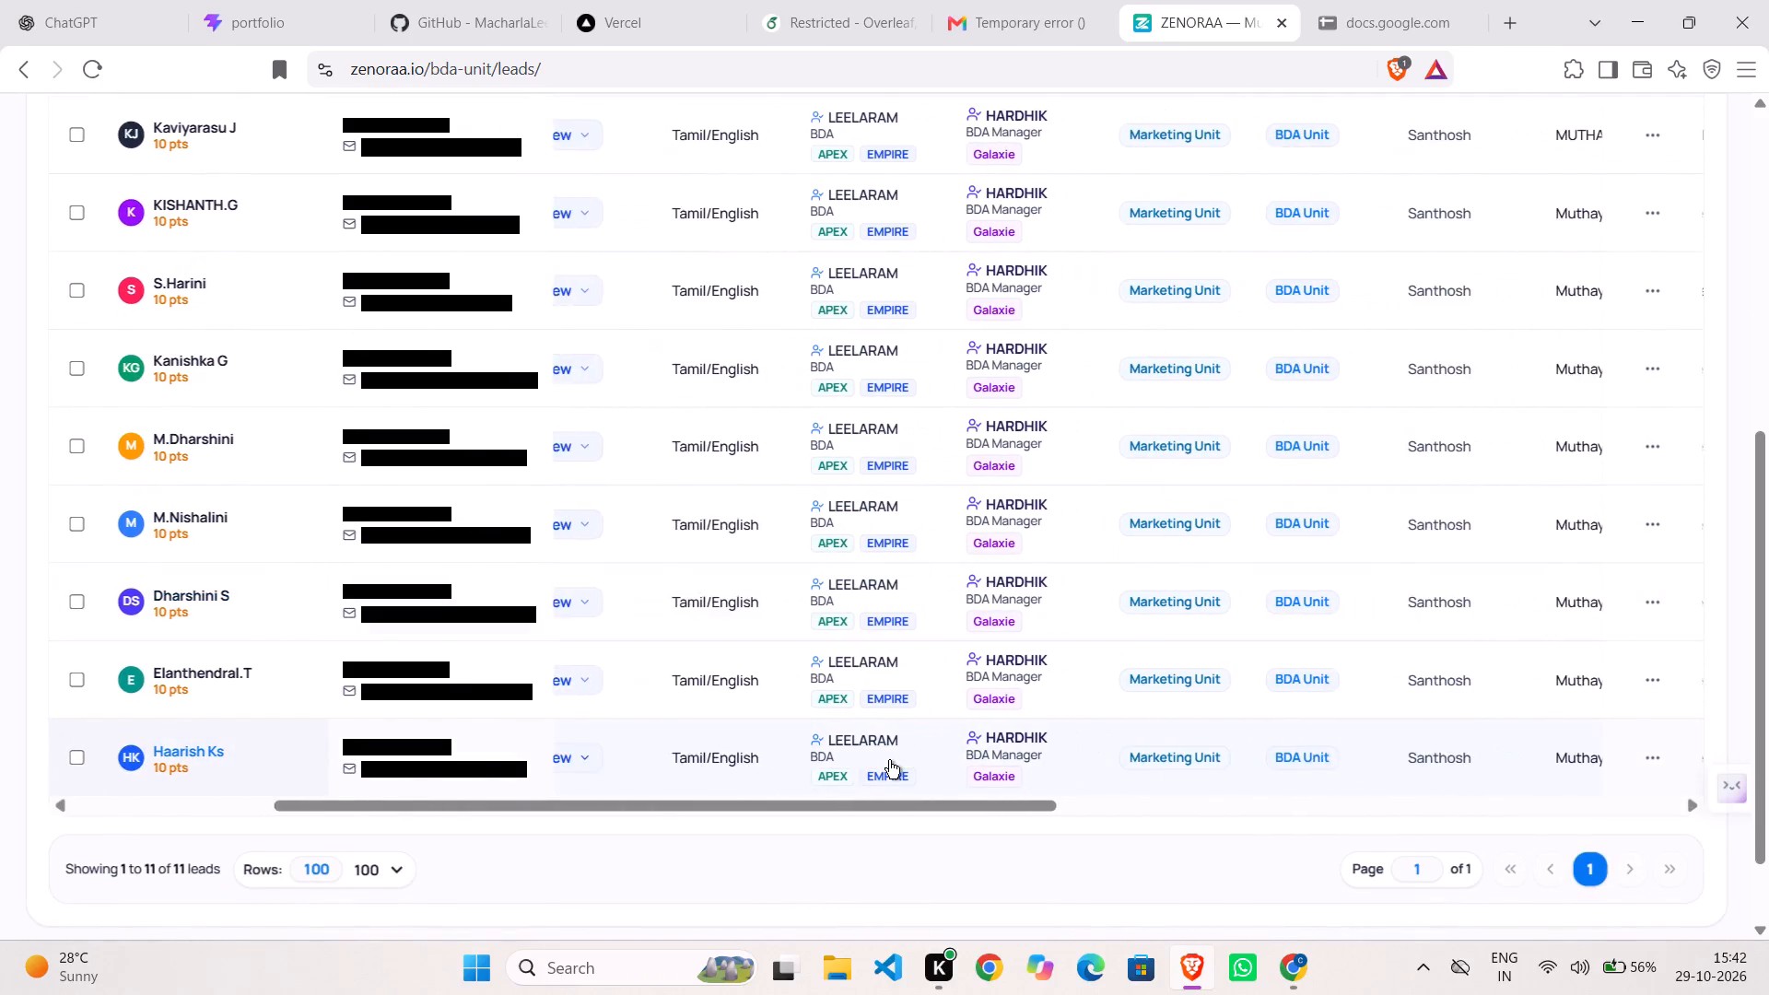
pyautogui.hscroll(-2, 889, 760)
pyautogui.scroll(1, 889, 760)
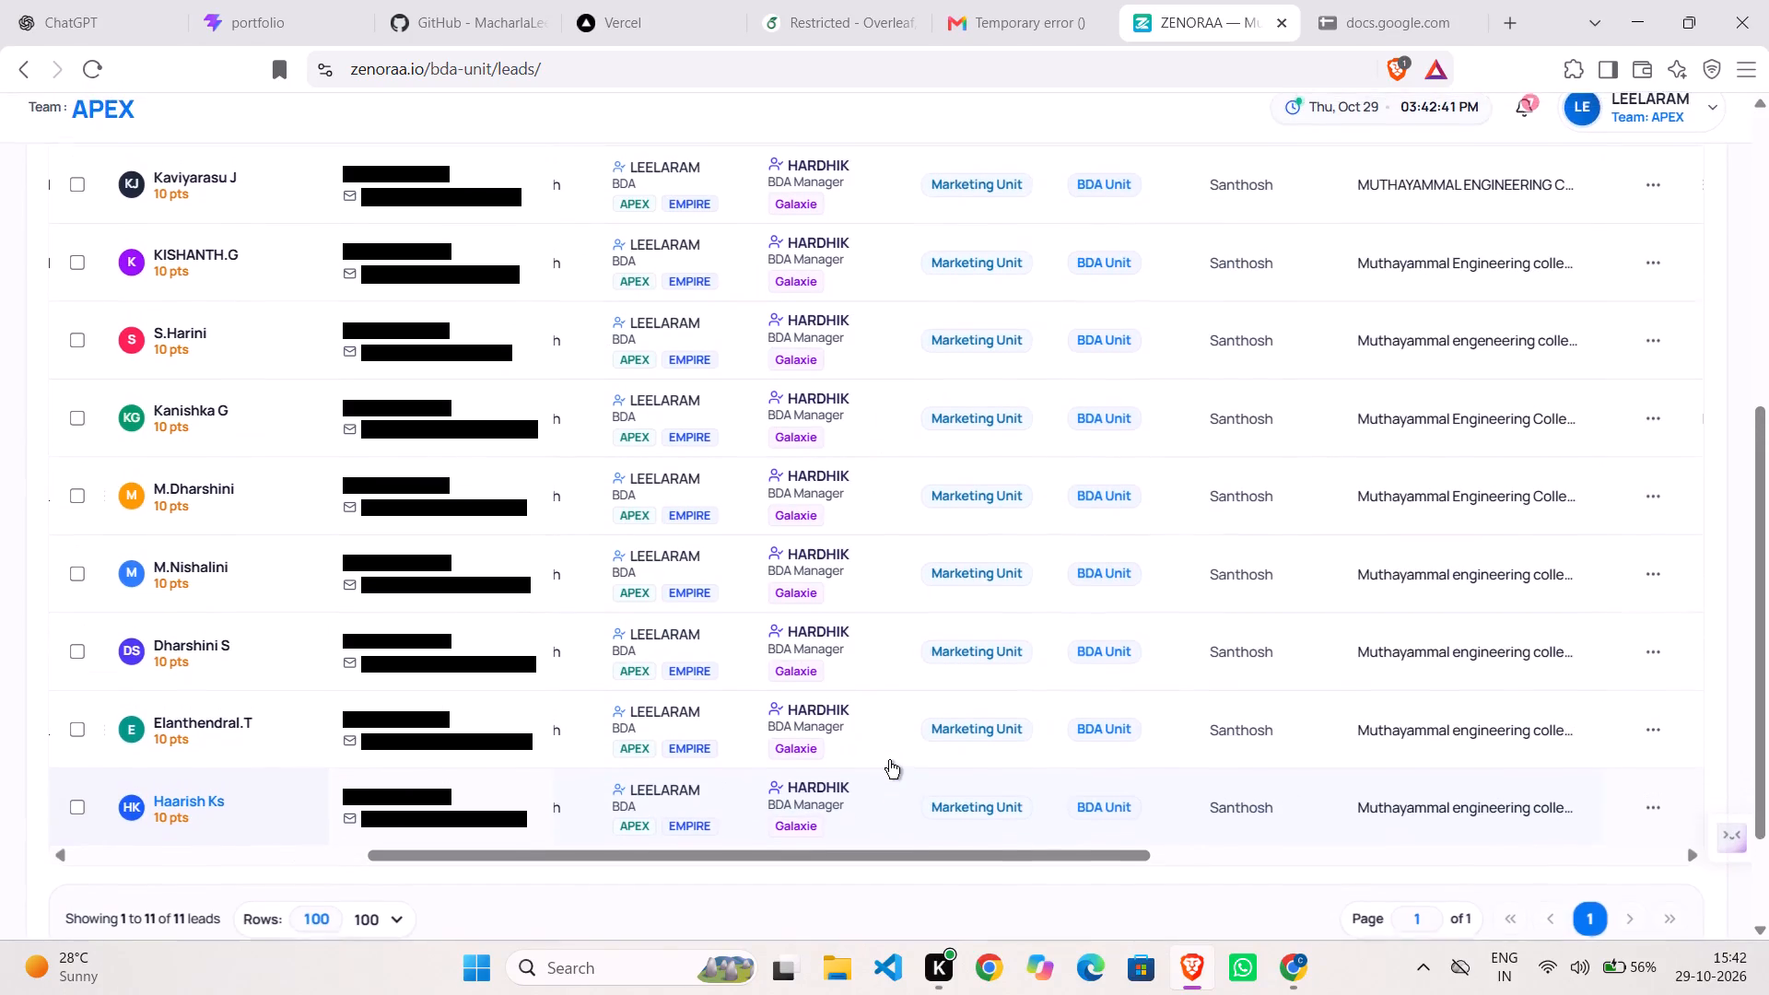
pyautogui.scroll(5, 889, 760)
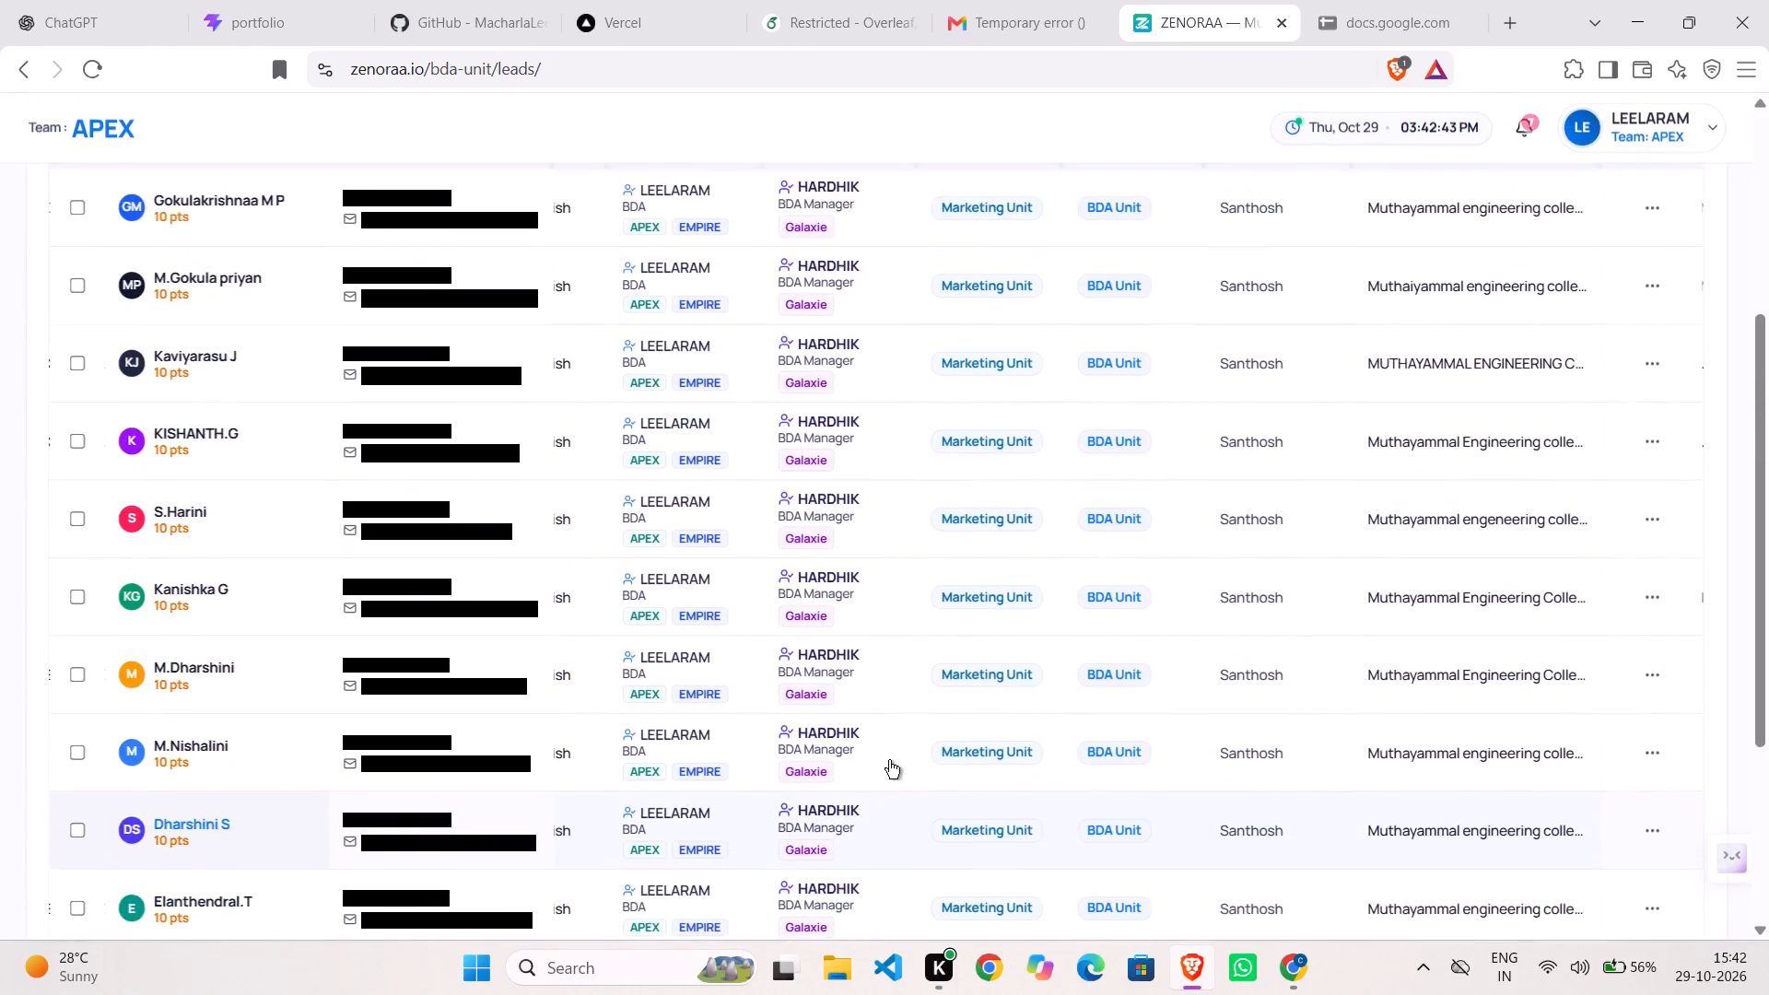
pyautogui.scroll(2, 889, 760)
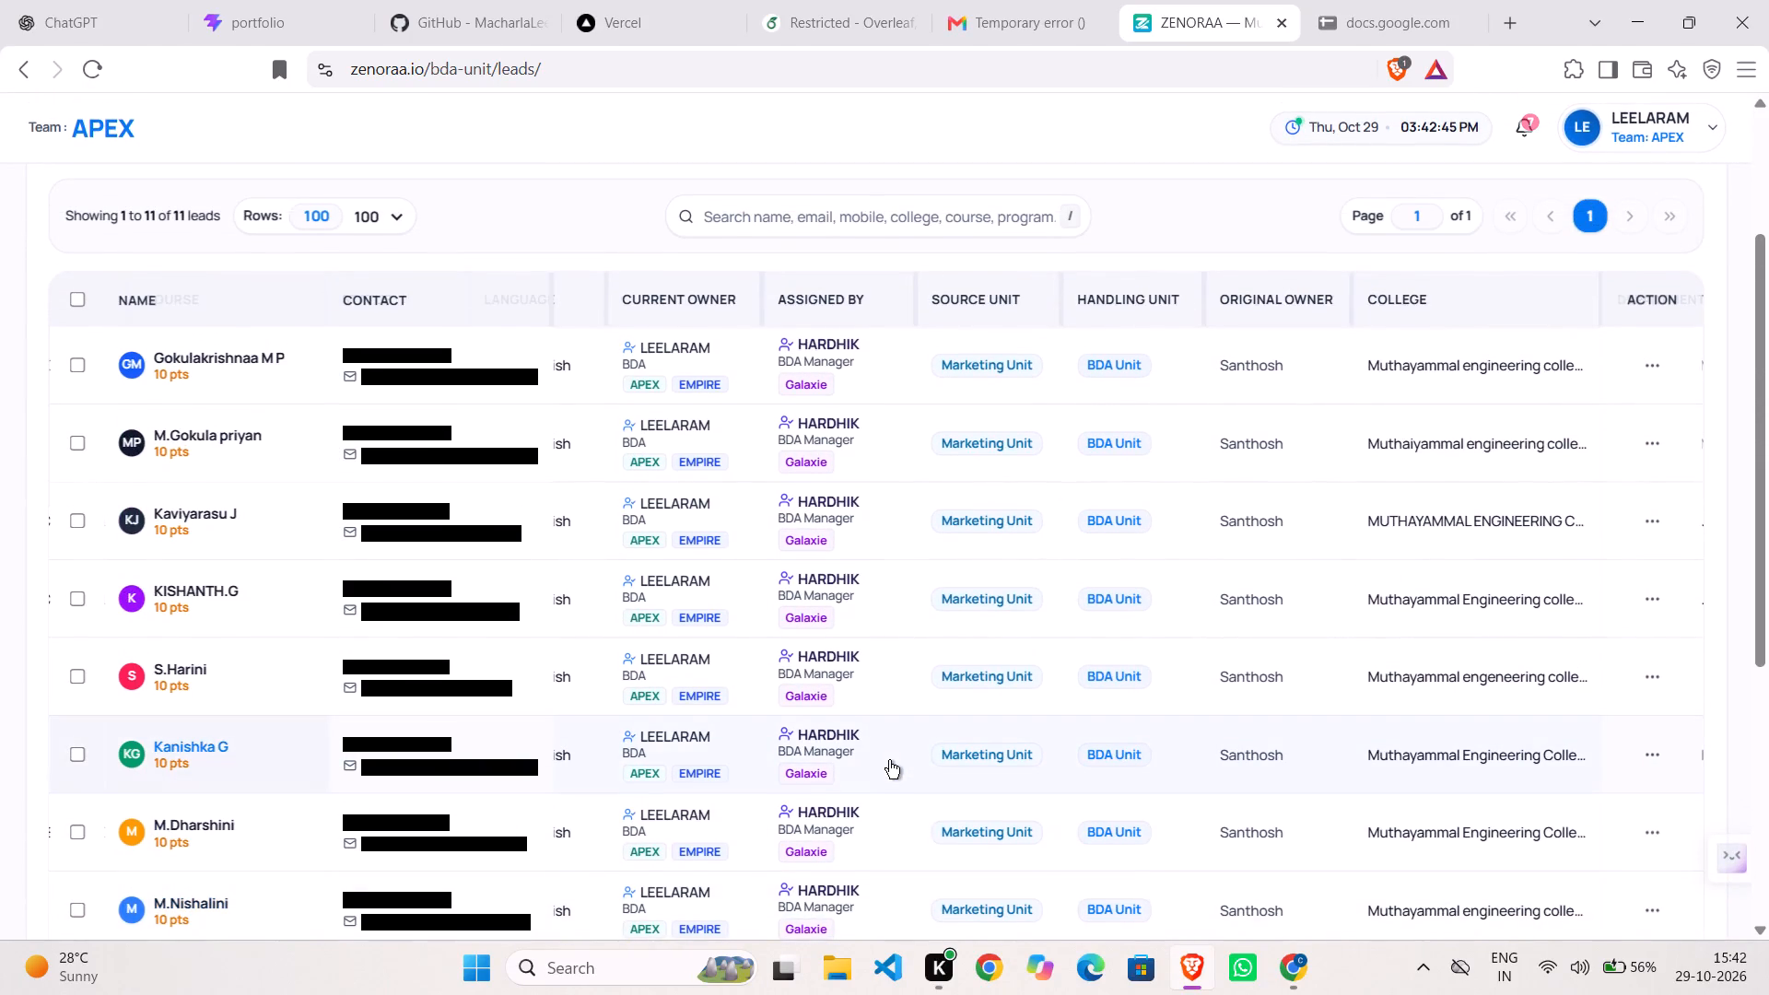
pyautogui.hscroll(-5, 889, 760)
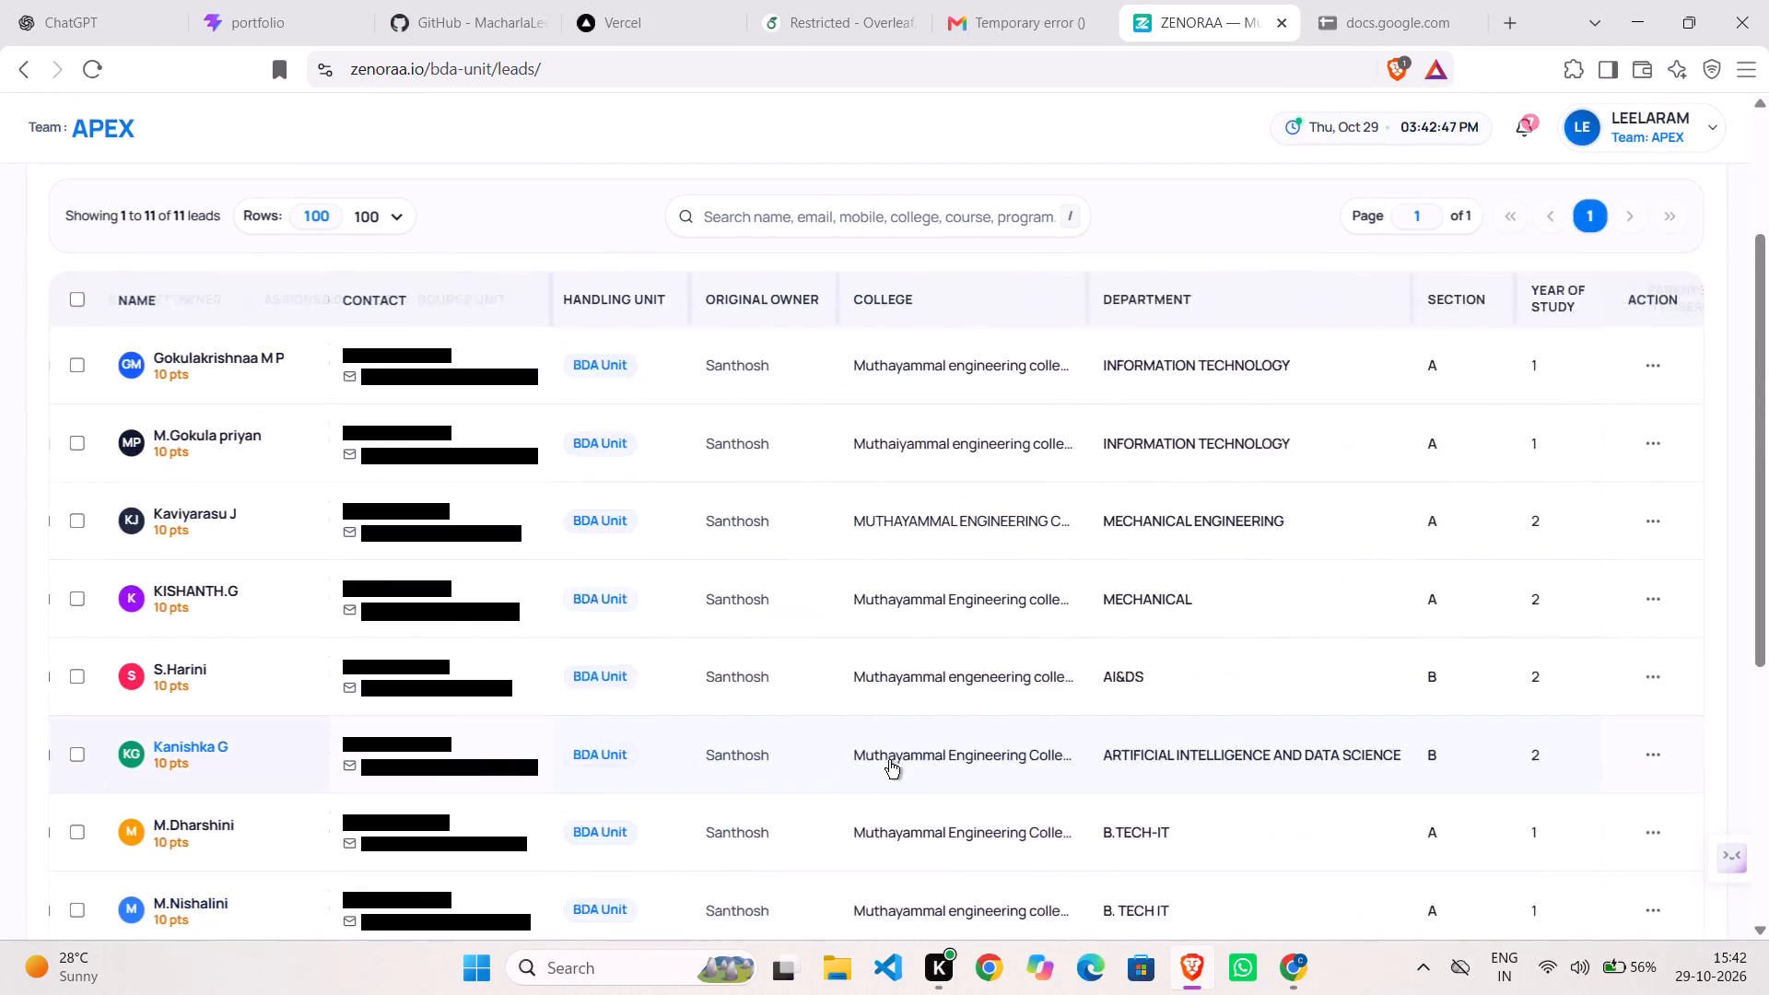
pyautogui.hscroll(-1, 889, 760)
pyautogui.scroll(-5, 889, 760)
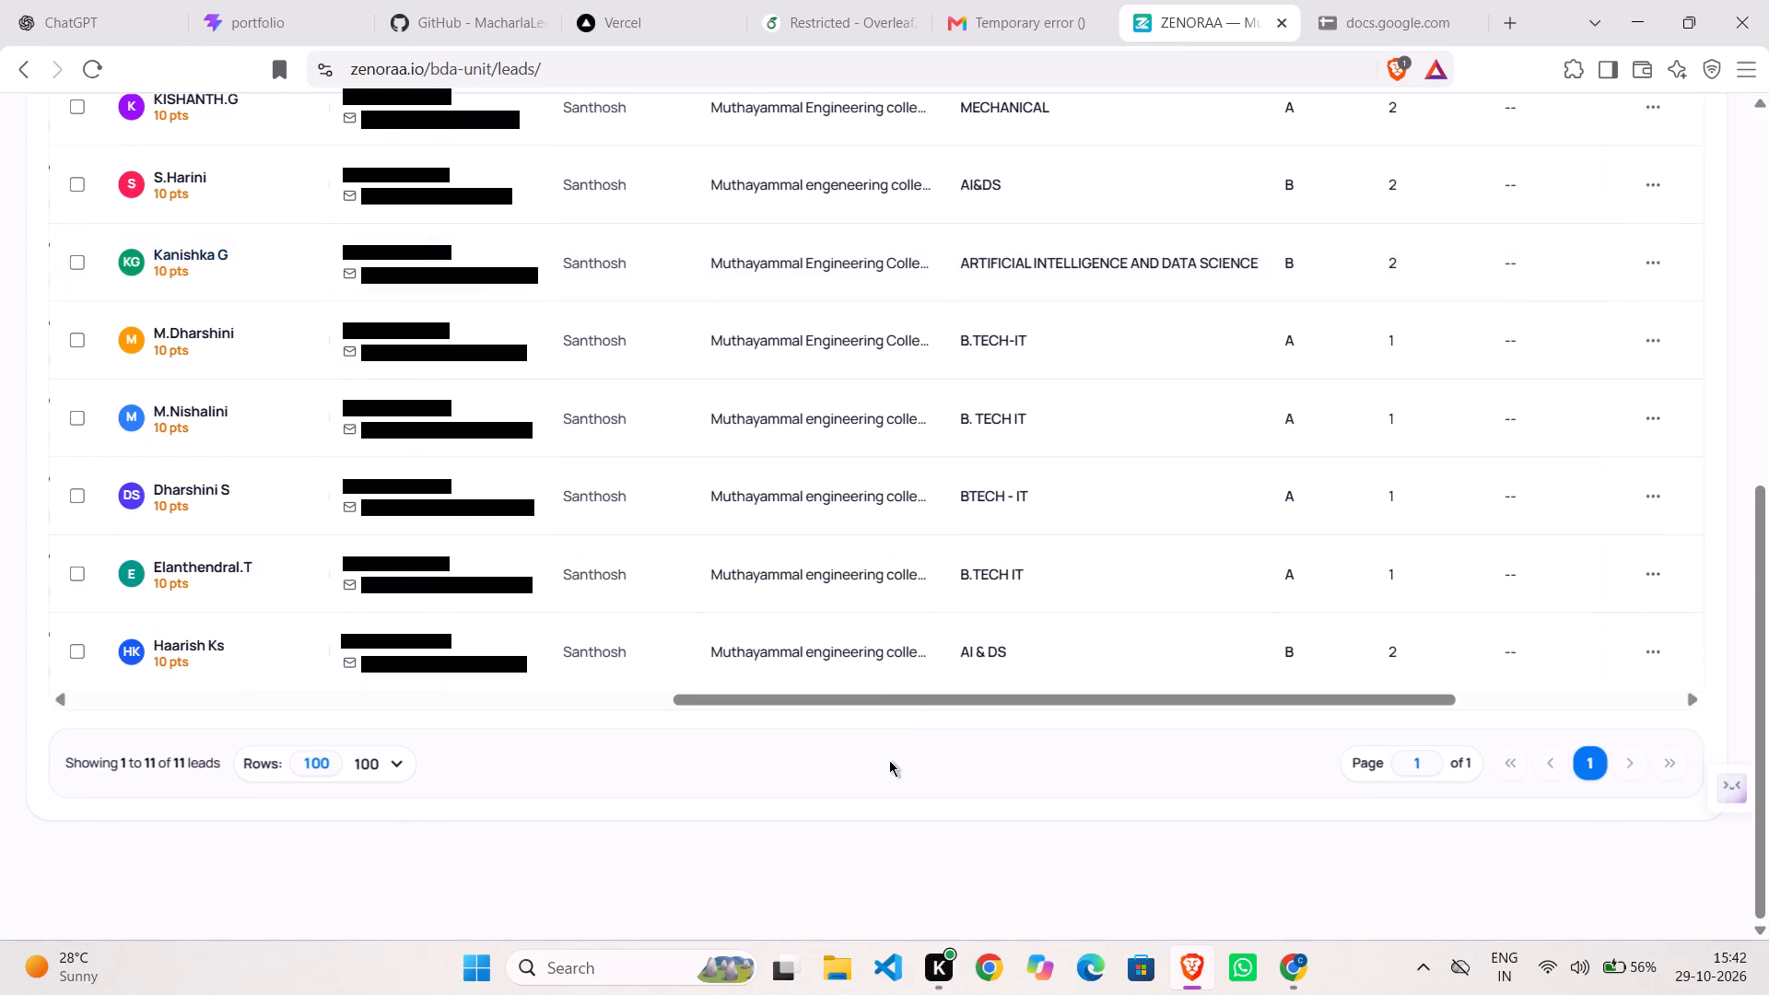
# Inspect the new leads' contact details up close, from the last lead in the list through the others.
pyautogui.hscroll(1, 874, 591)
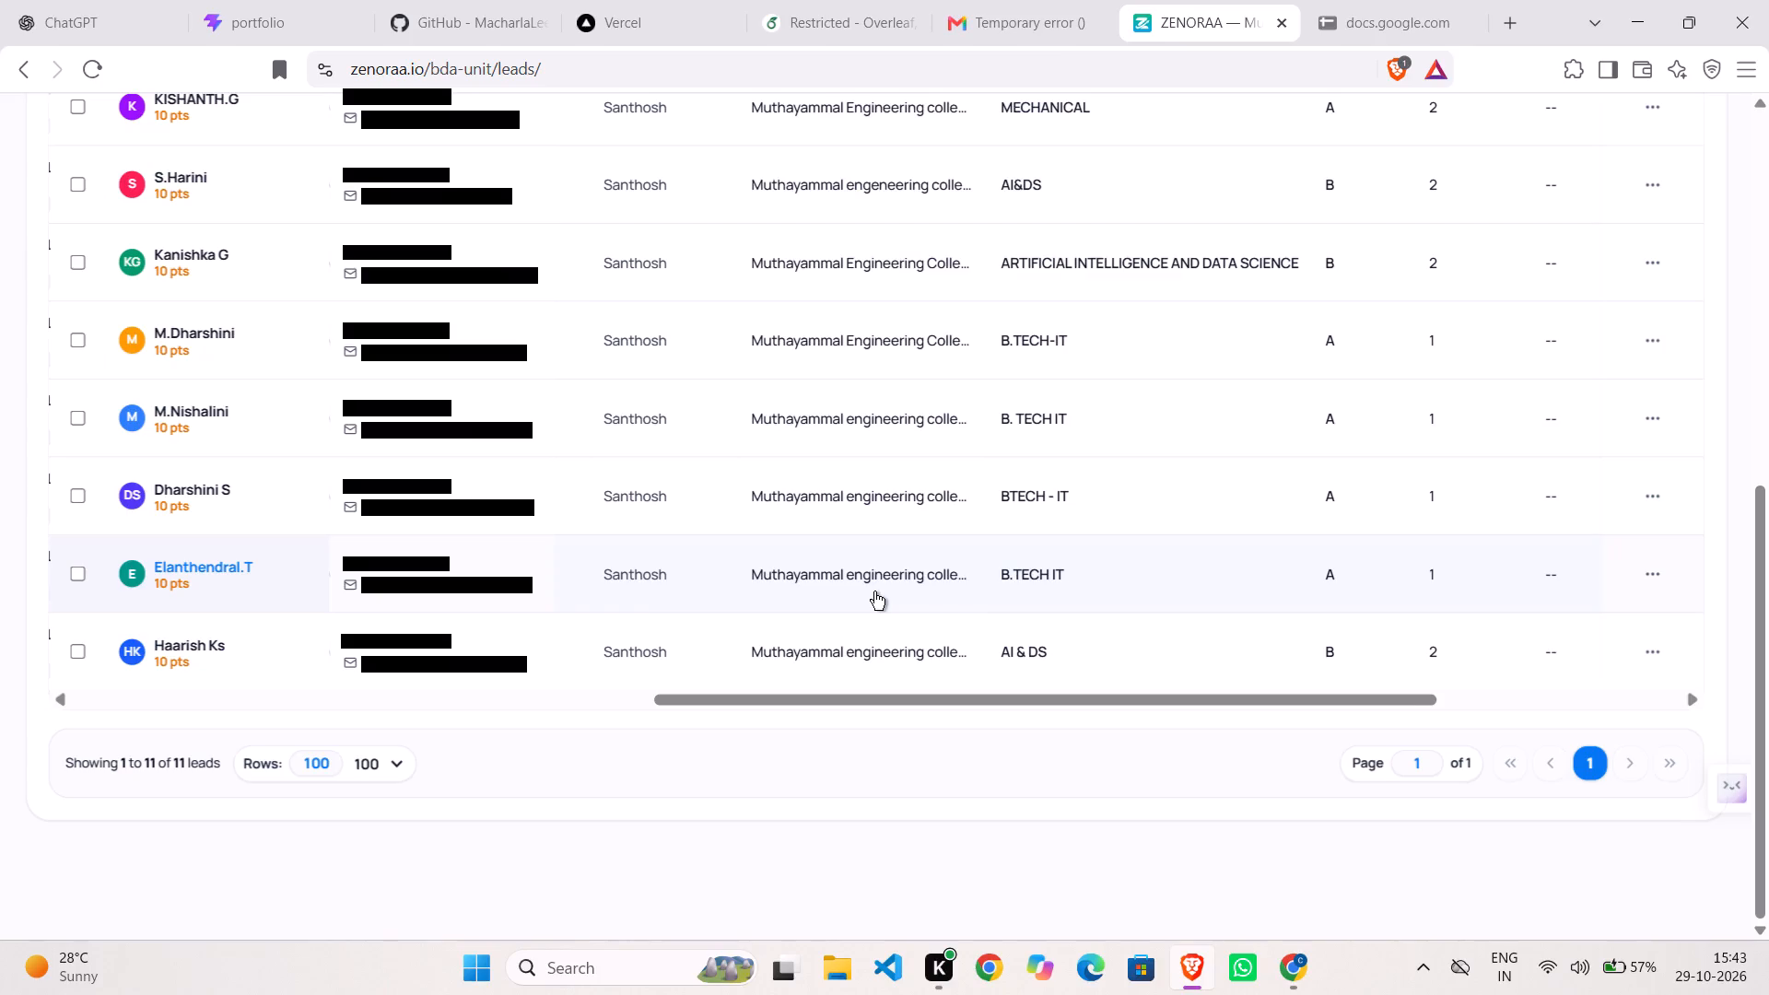
pyautogui.hscroll(1, 874, 591)
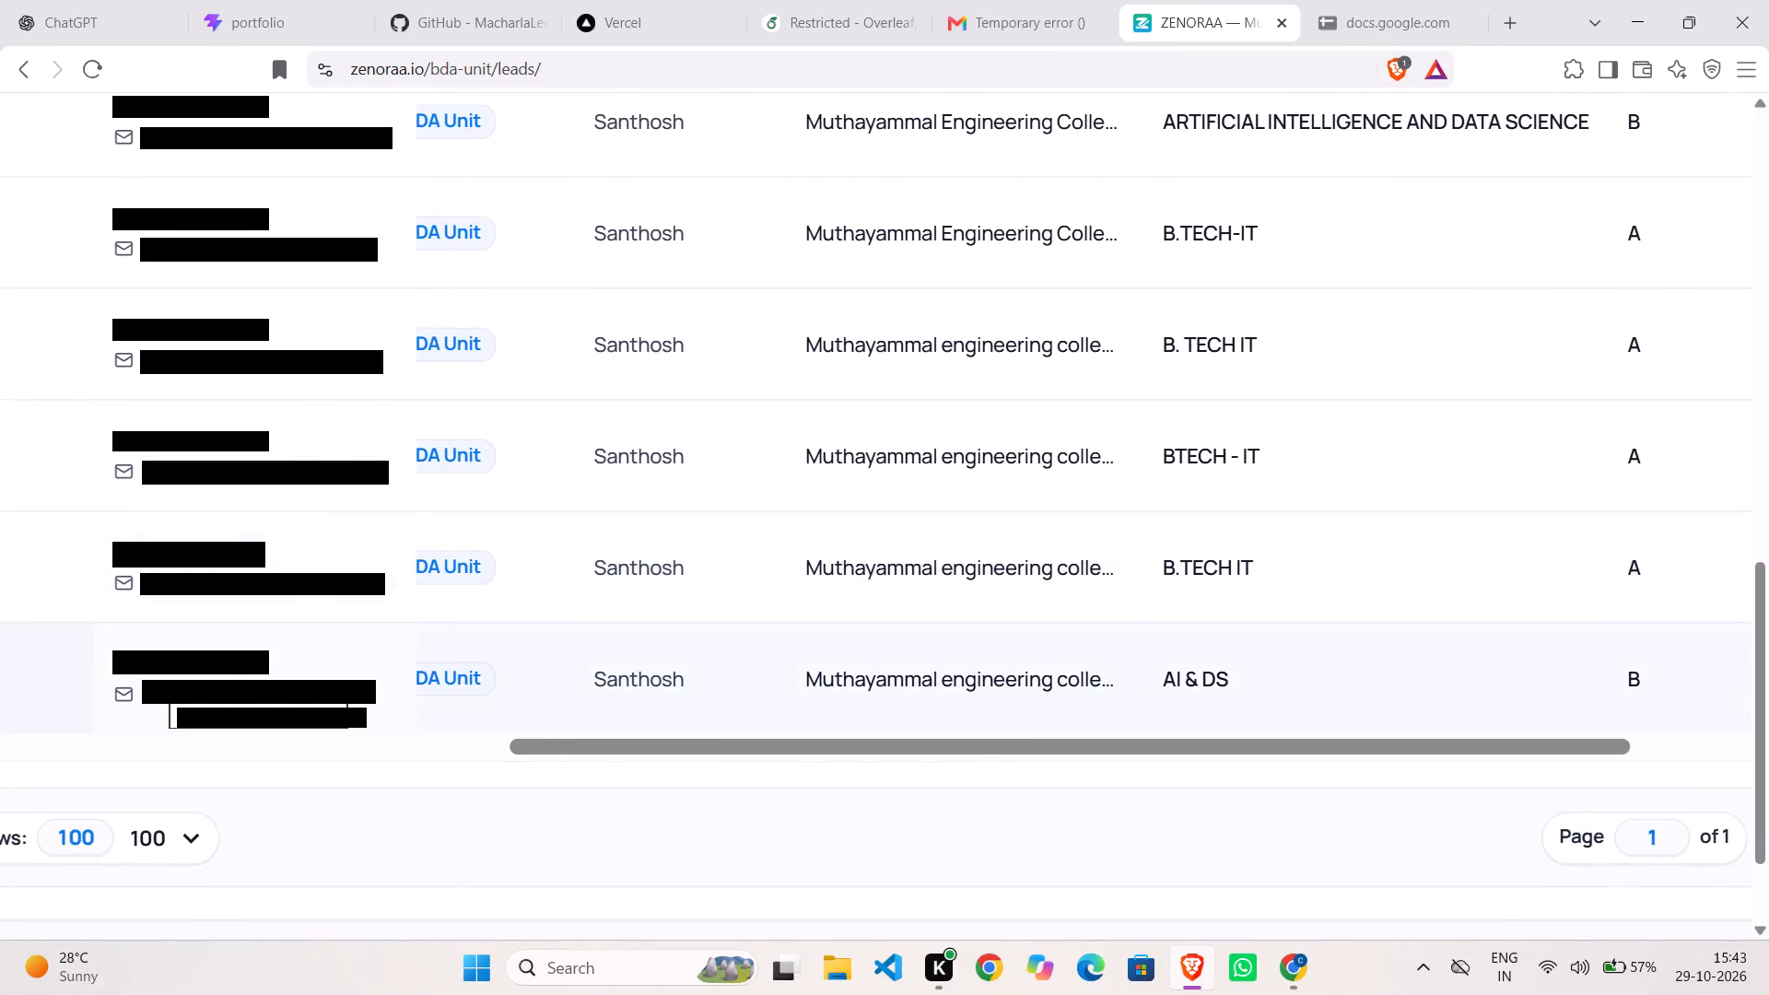
pyautogui.hscroll(1, 220, 670)
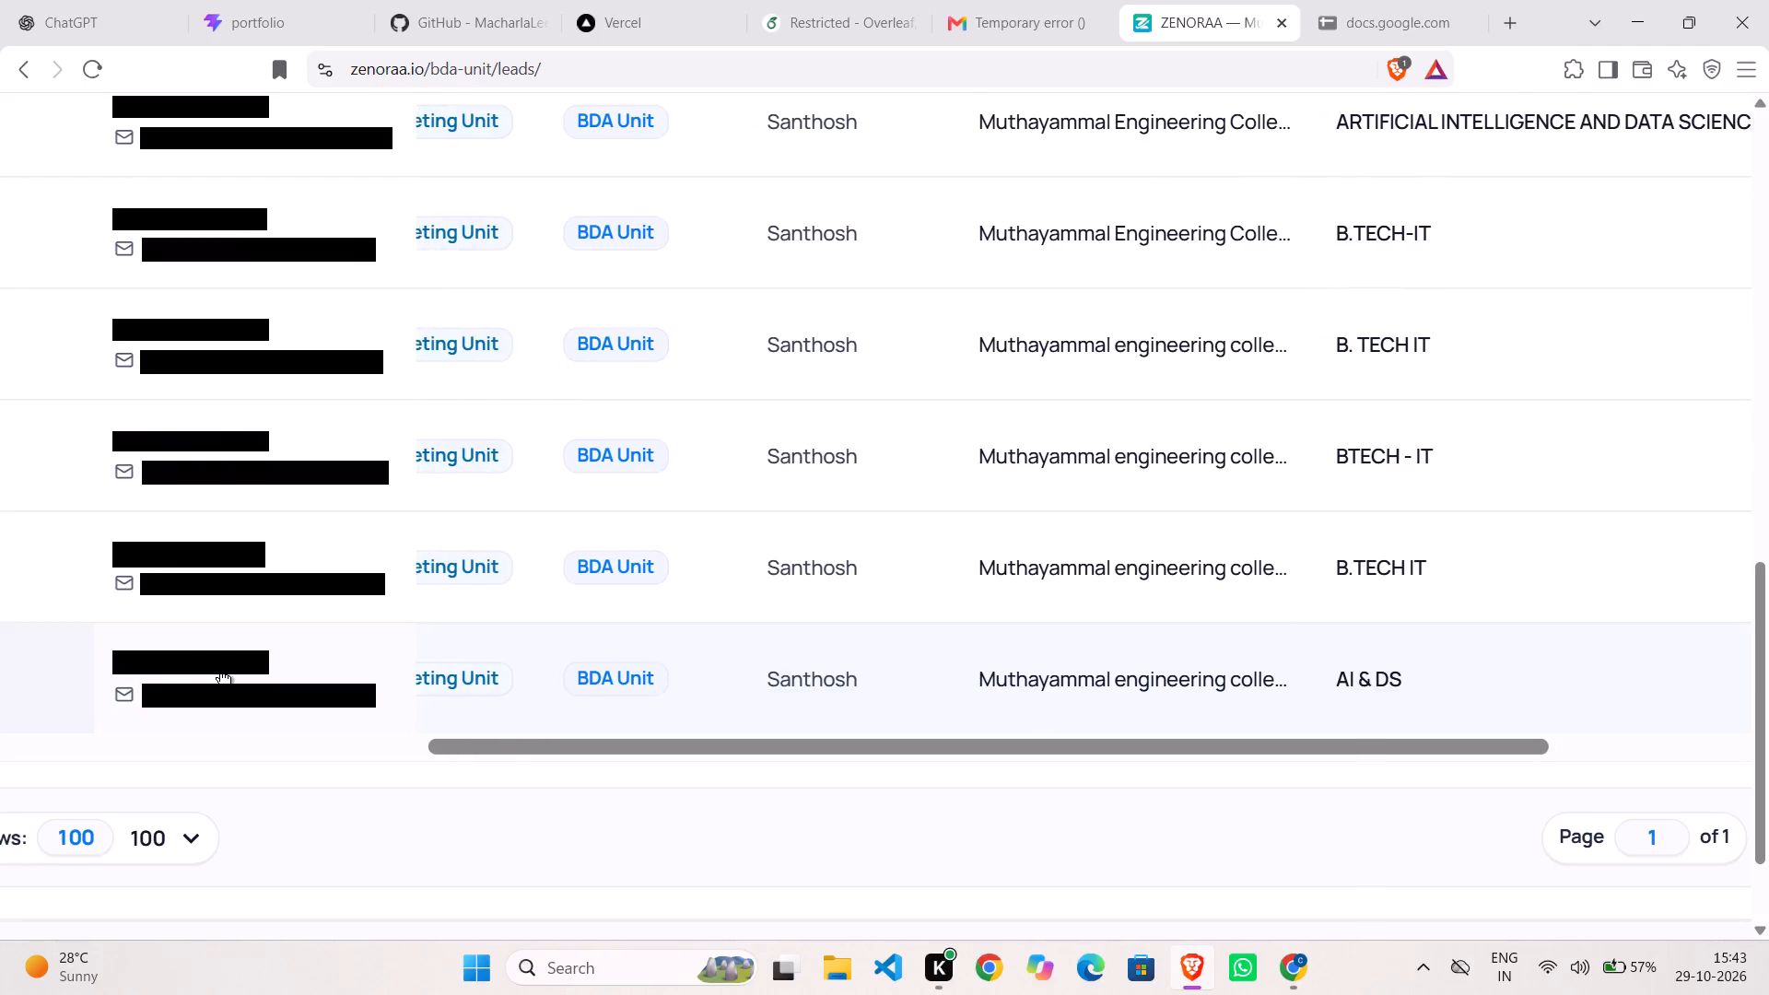
pyautogui.hscroll(2, 220, 670)
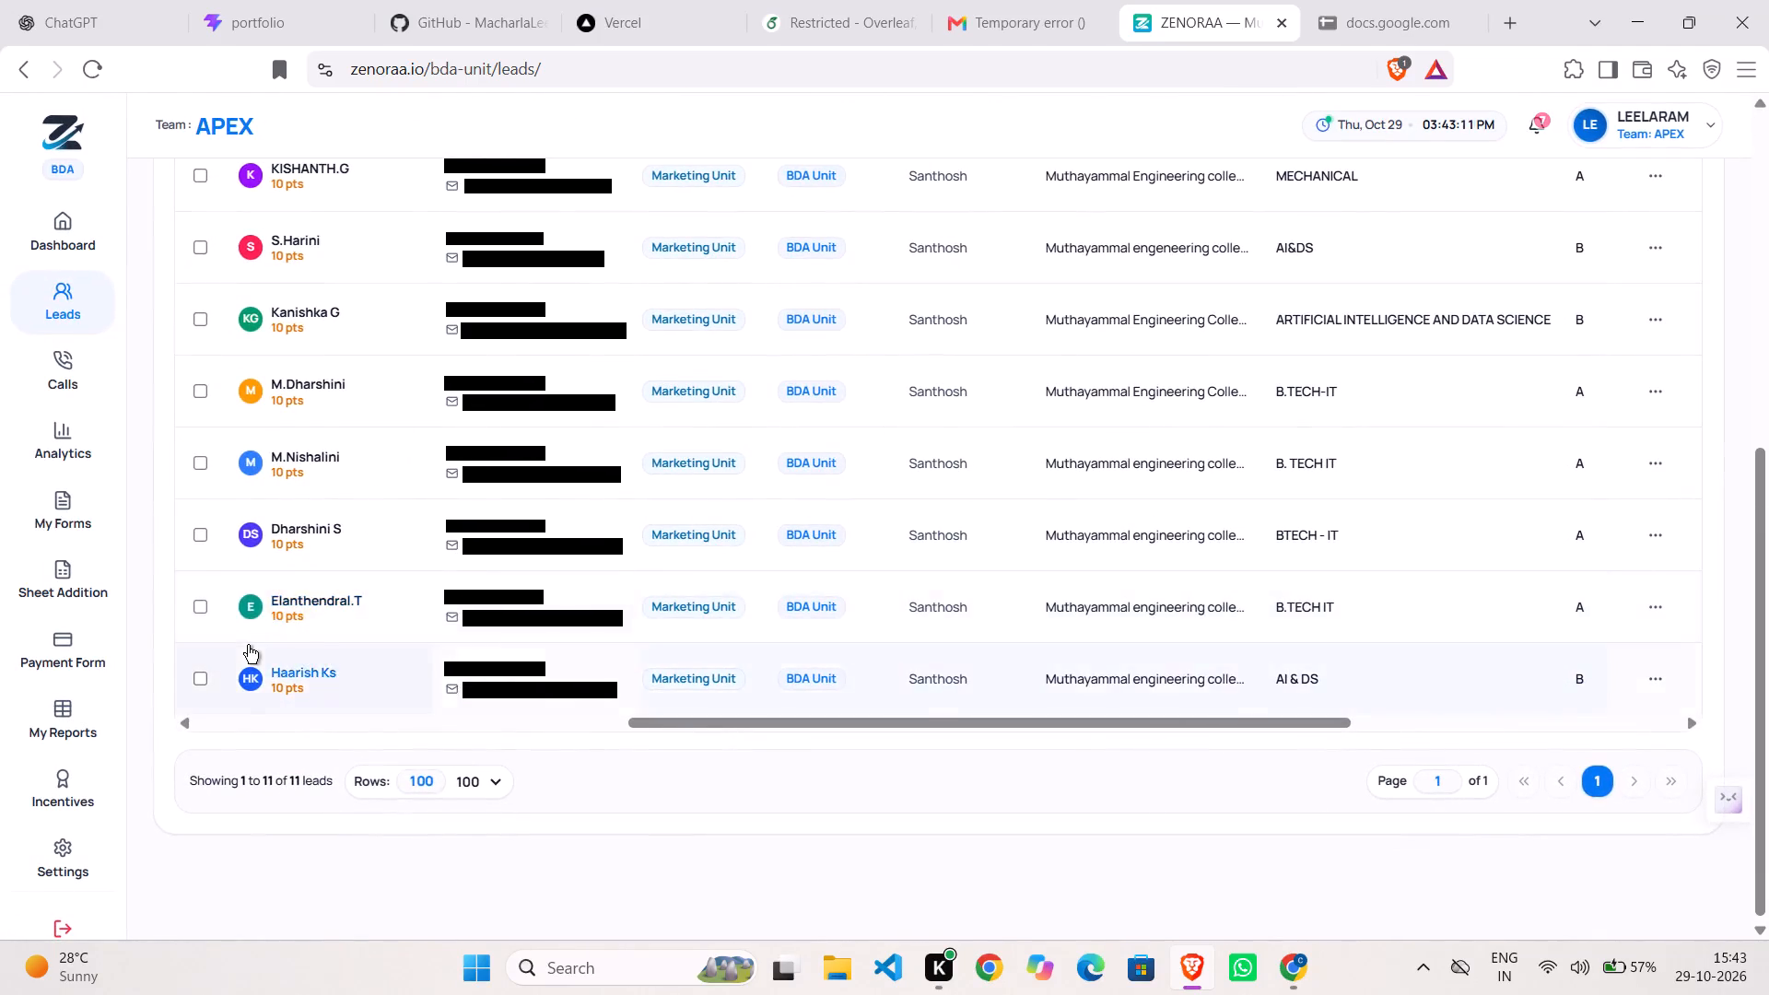
pyautogui.hscroll(-1, 248, 645)
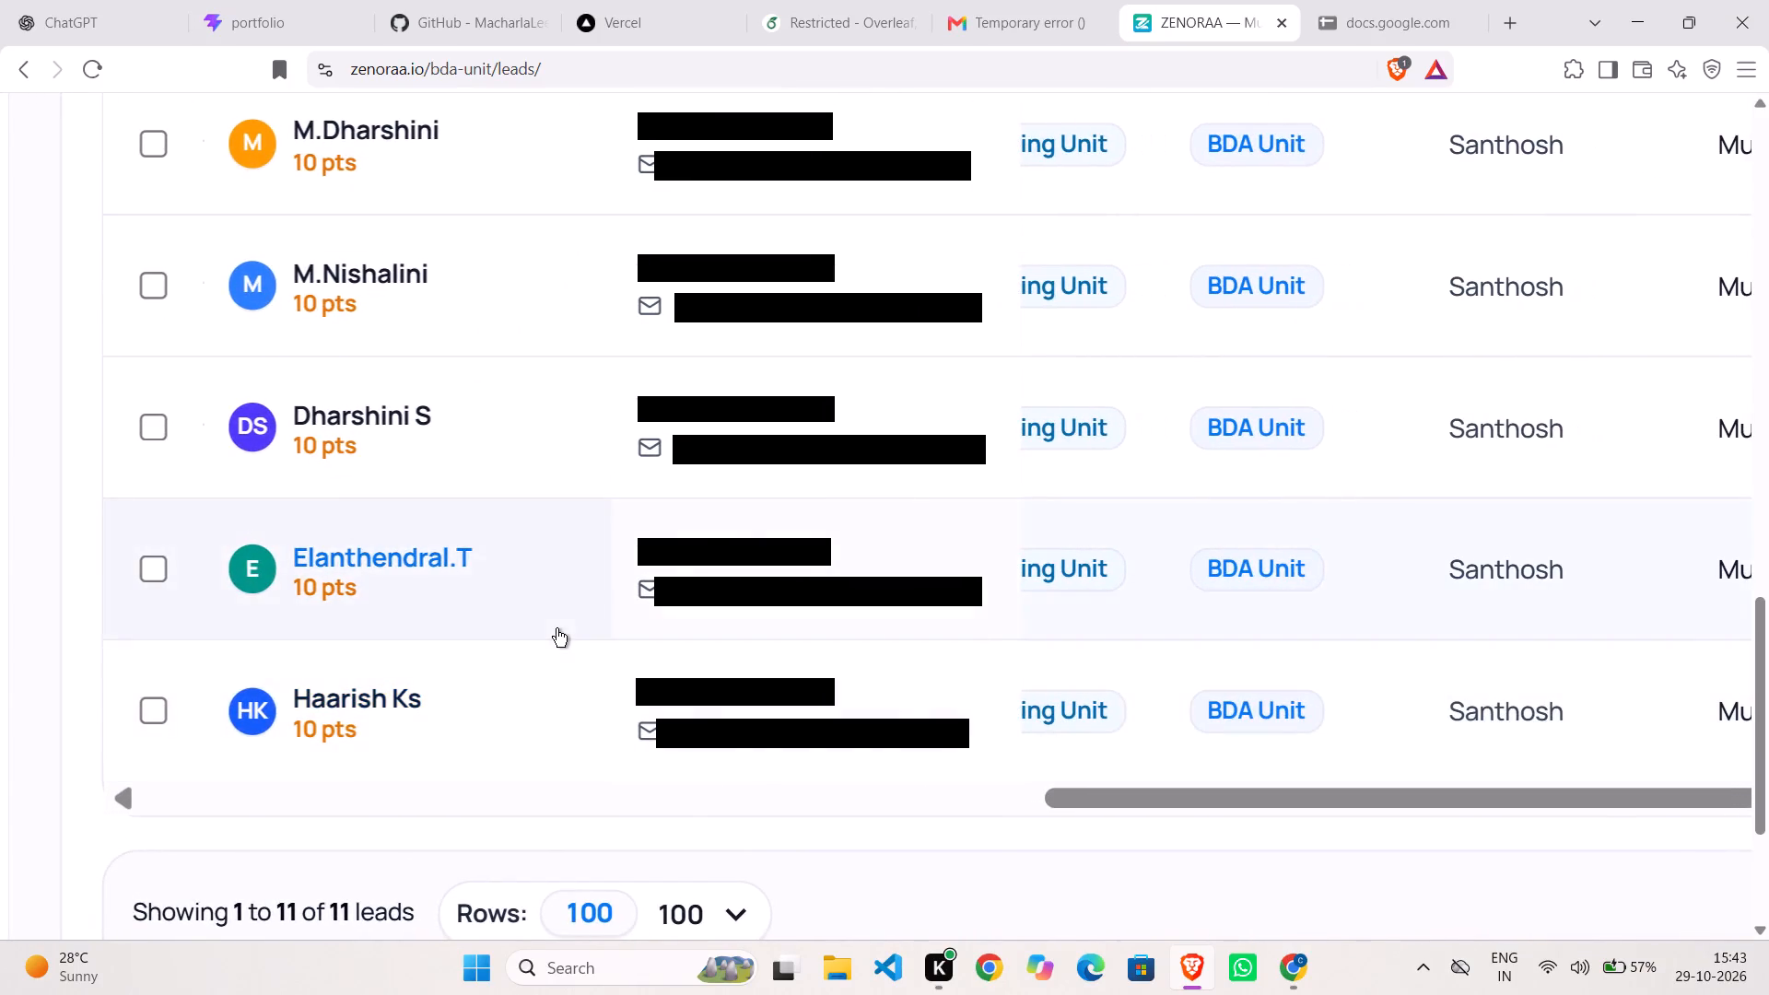
pyautogui.hscroll(-1, 260, 813)
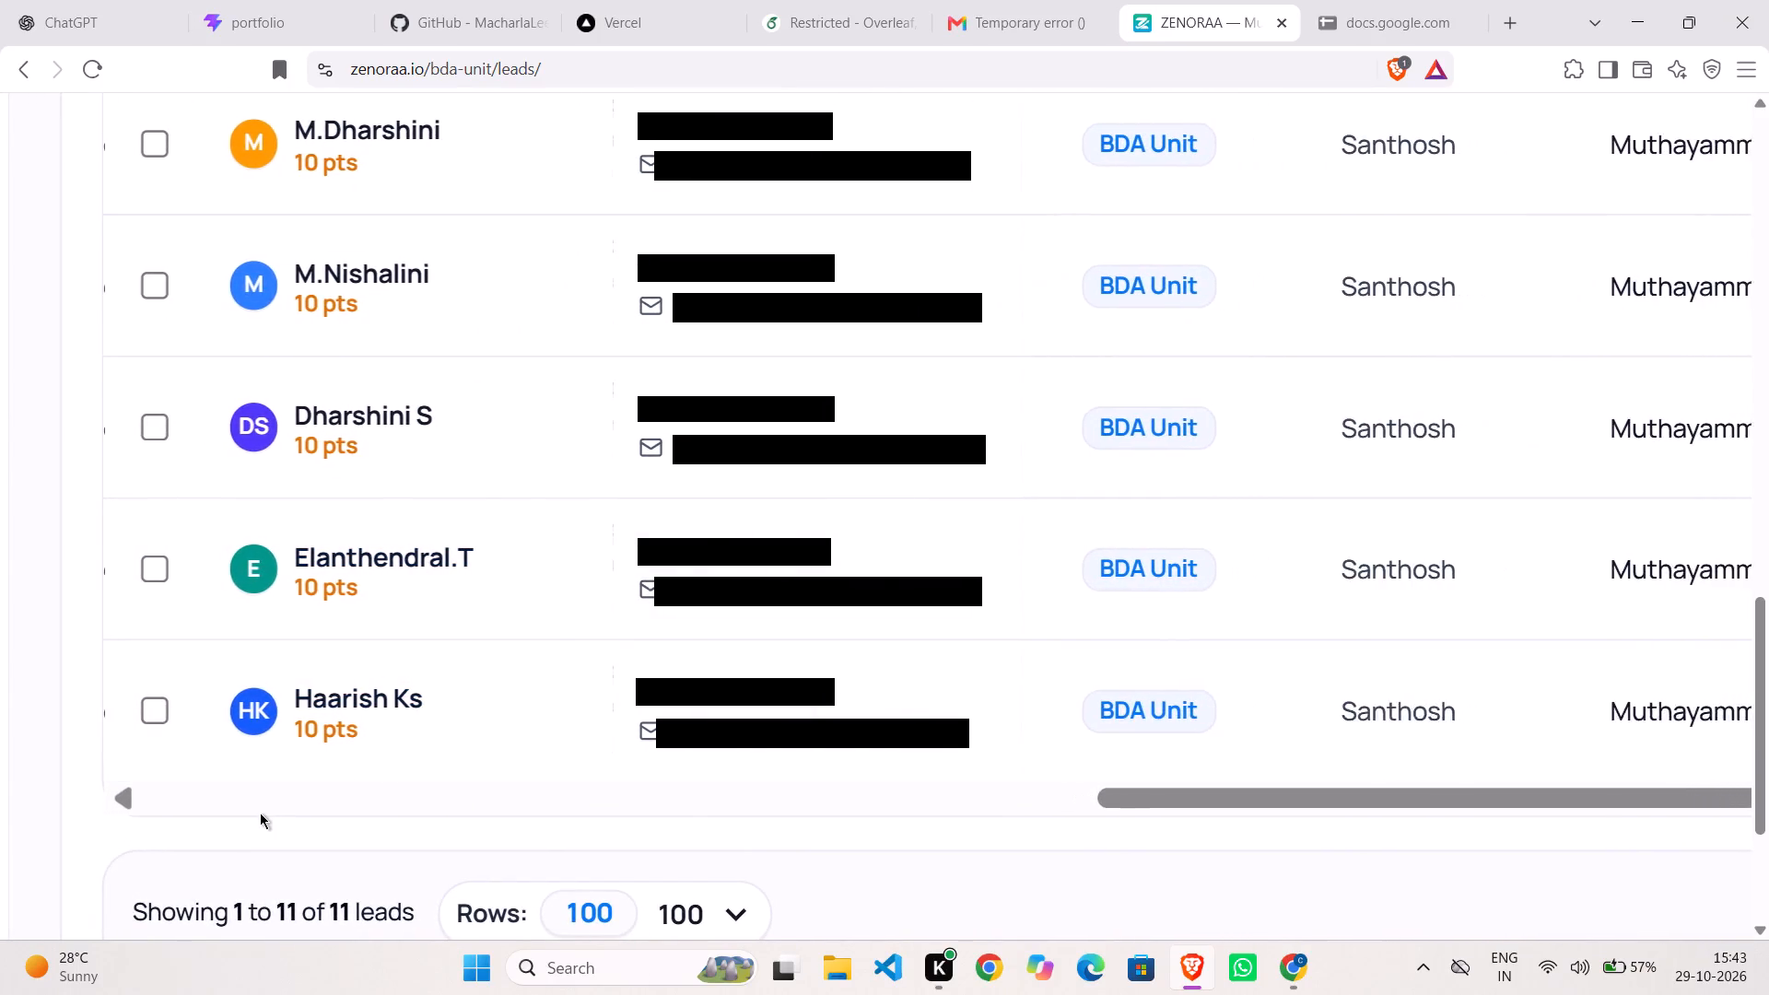
pyautogui.hscroll(-1, 260, 813)
pyautogui.hscroll(-1, 418, 879)
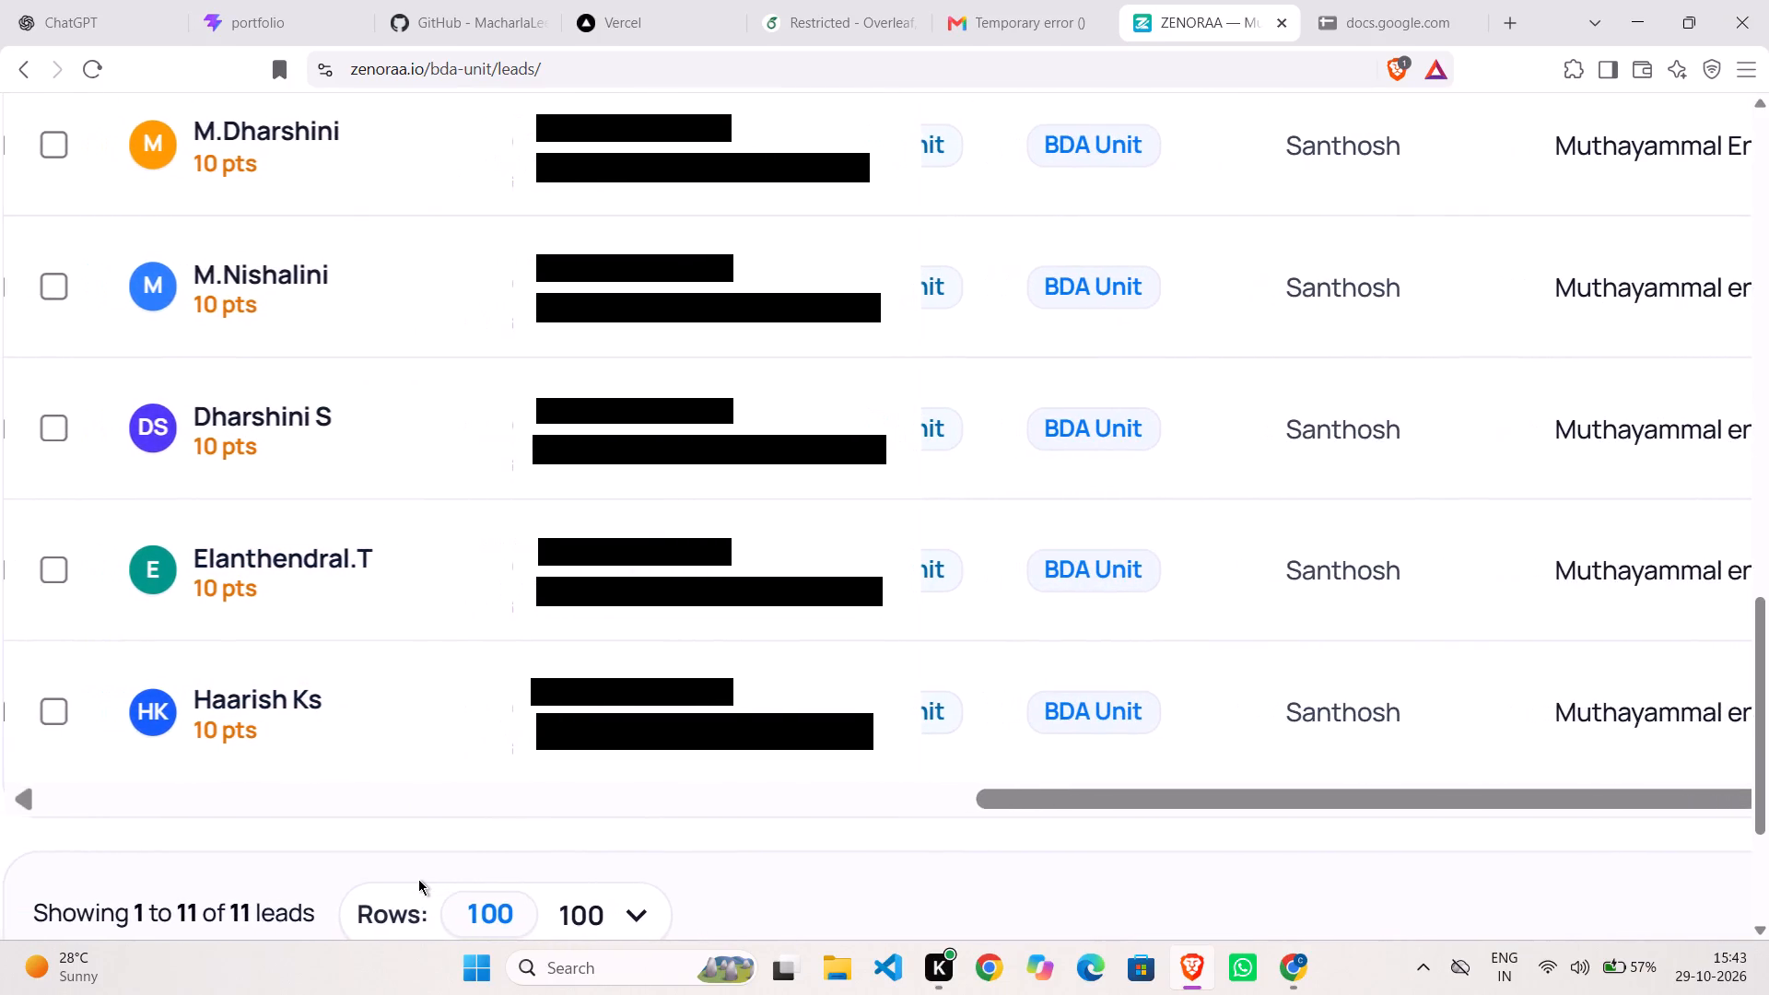
pyautogui.hscroll(-1, 418, 879)
pyautogui.scroll(-1, 418, 879)
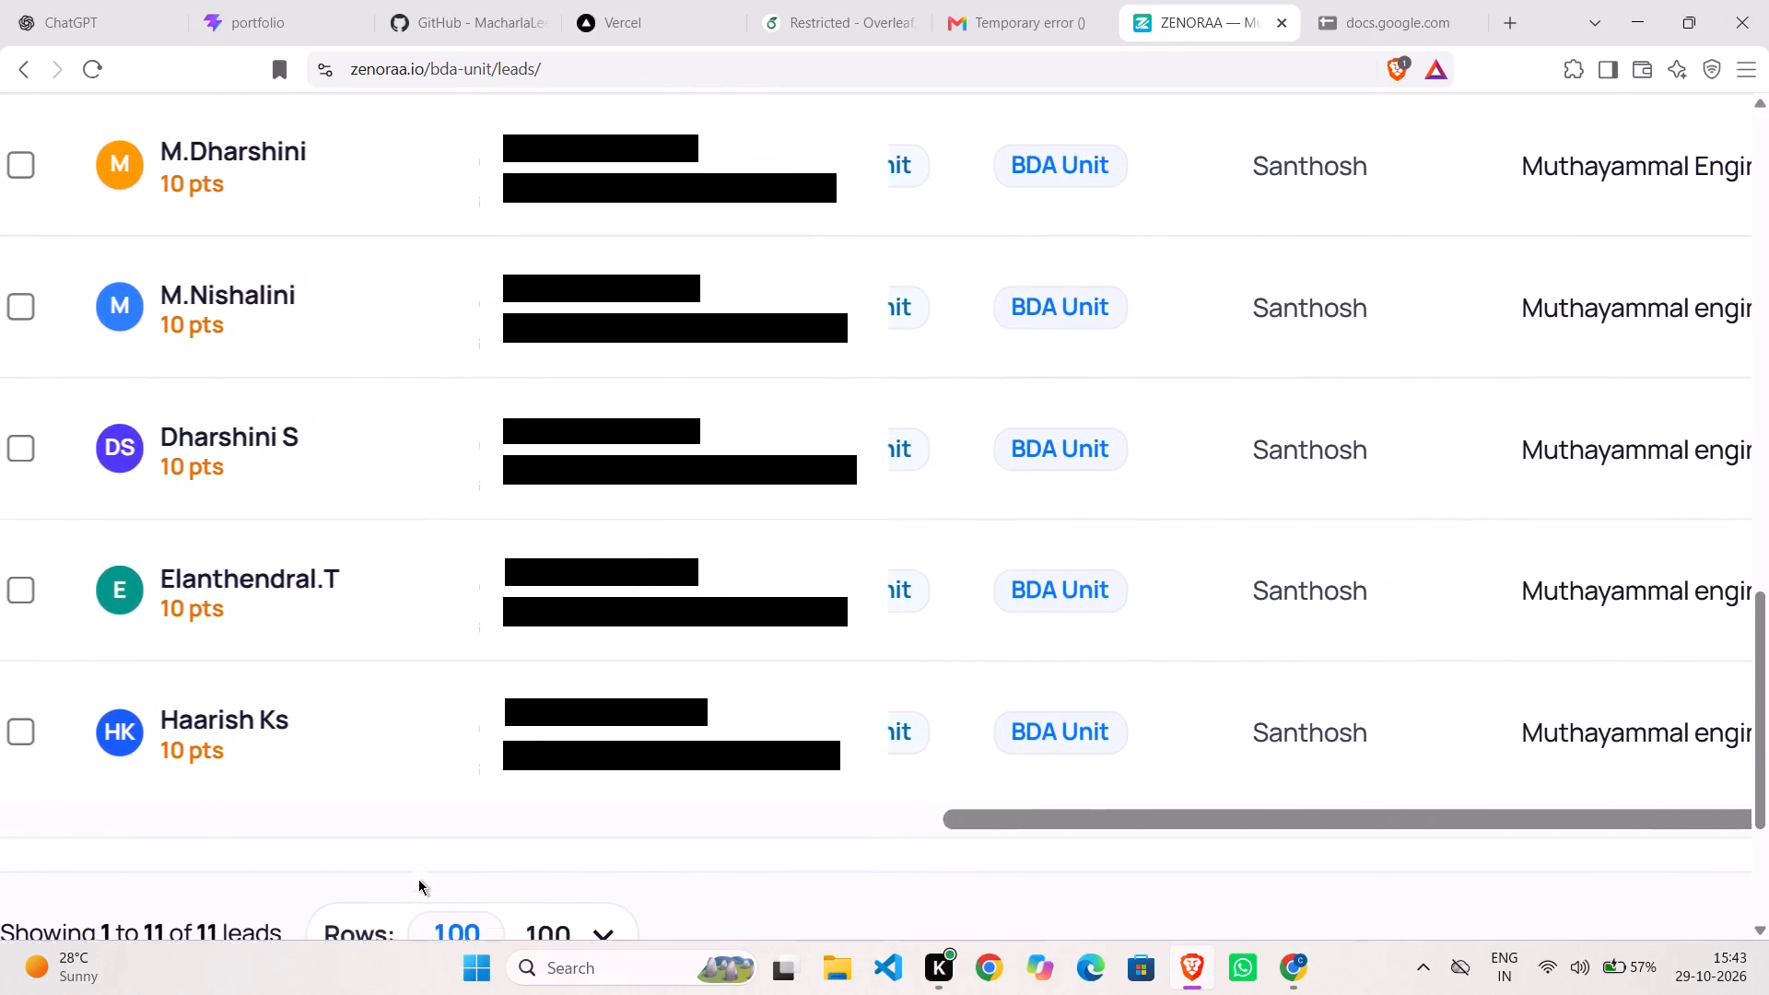
pyautogui.scroll(-3, 418, 879)
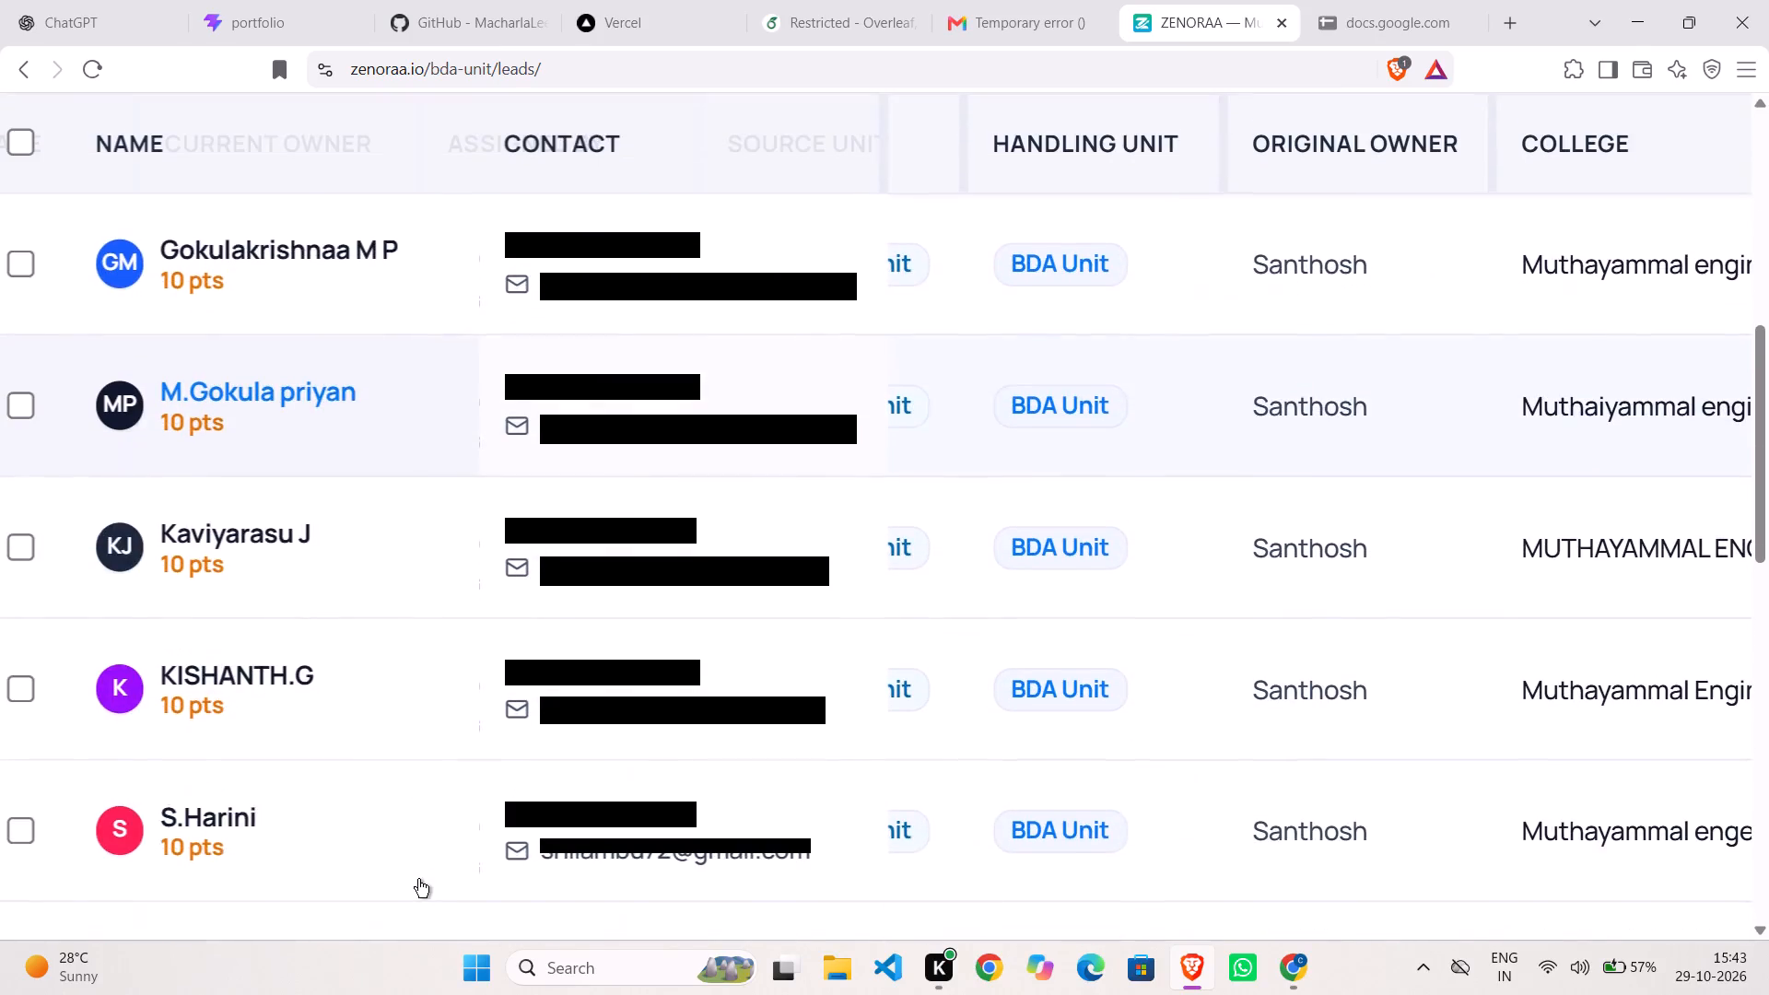
pyautogui.scroll(-4, 418, 879)
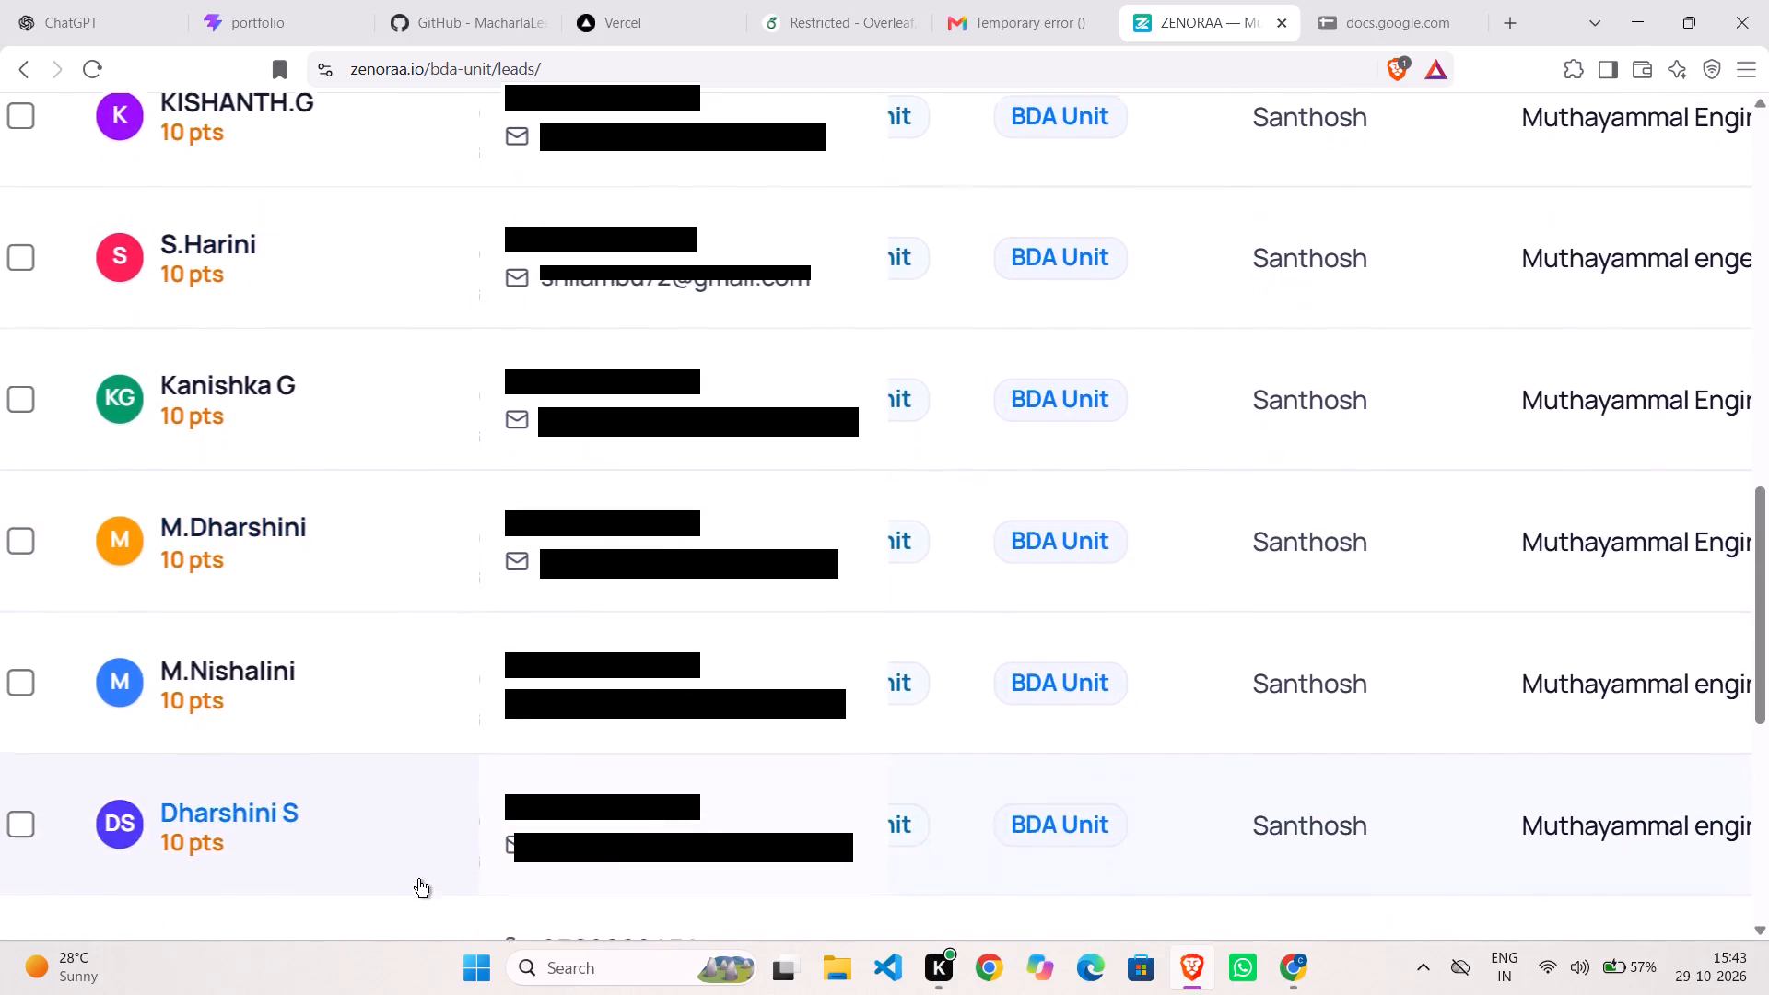
pyautogui.scroll(-3, 418, 879)
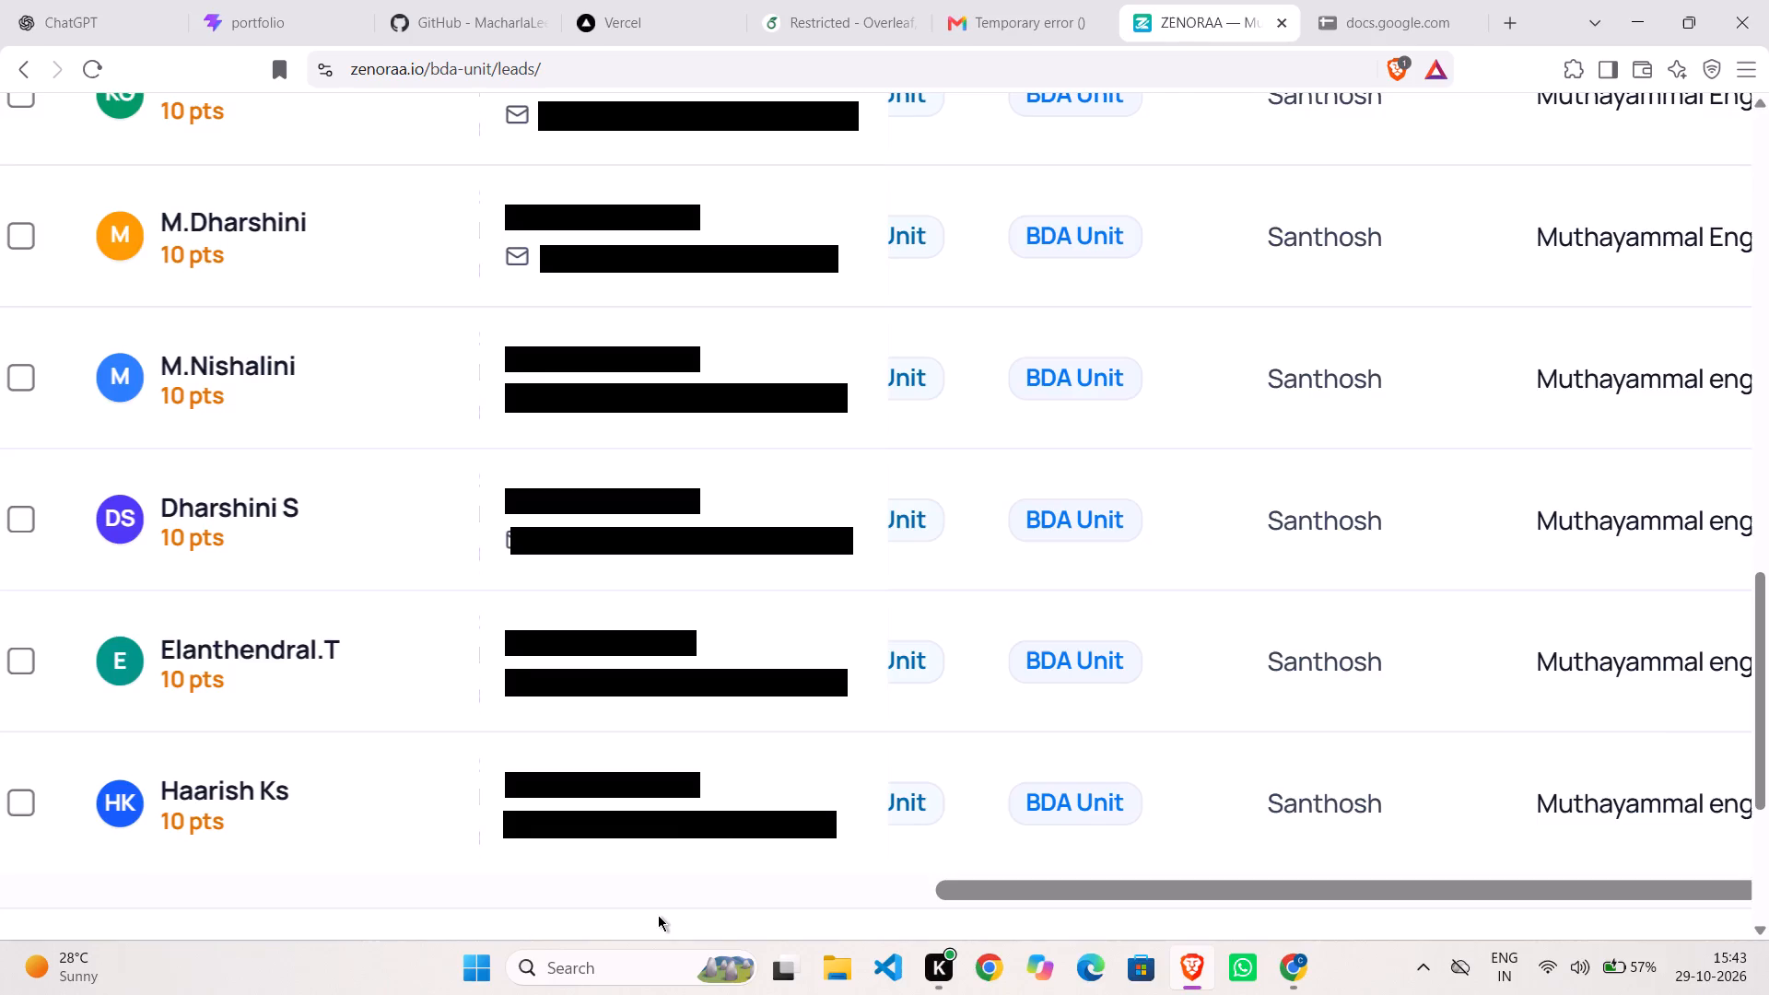
# Check the lower new leads' courses, statuses, languages, assignment and source and handling units.
pyautogui.hscroll(-1, 658, 915)
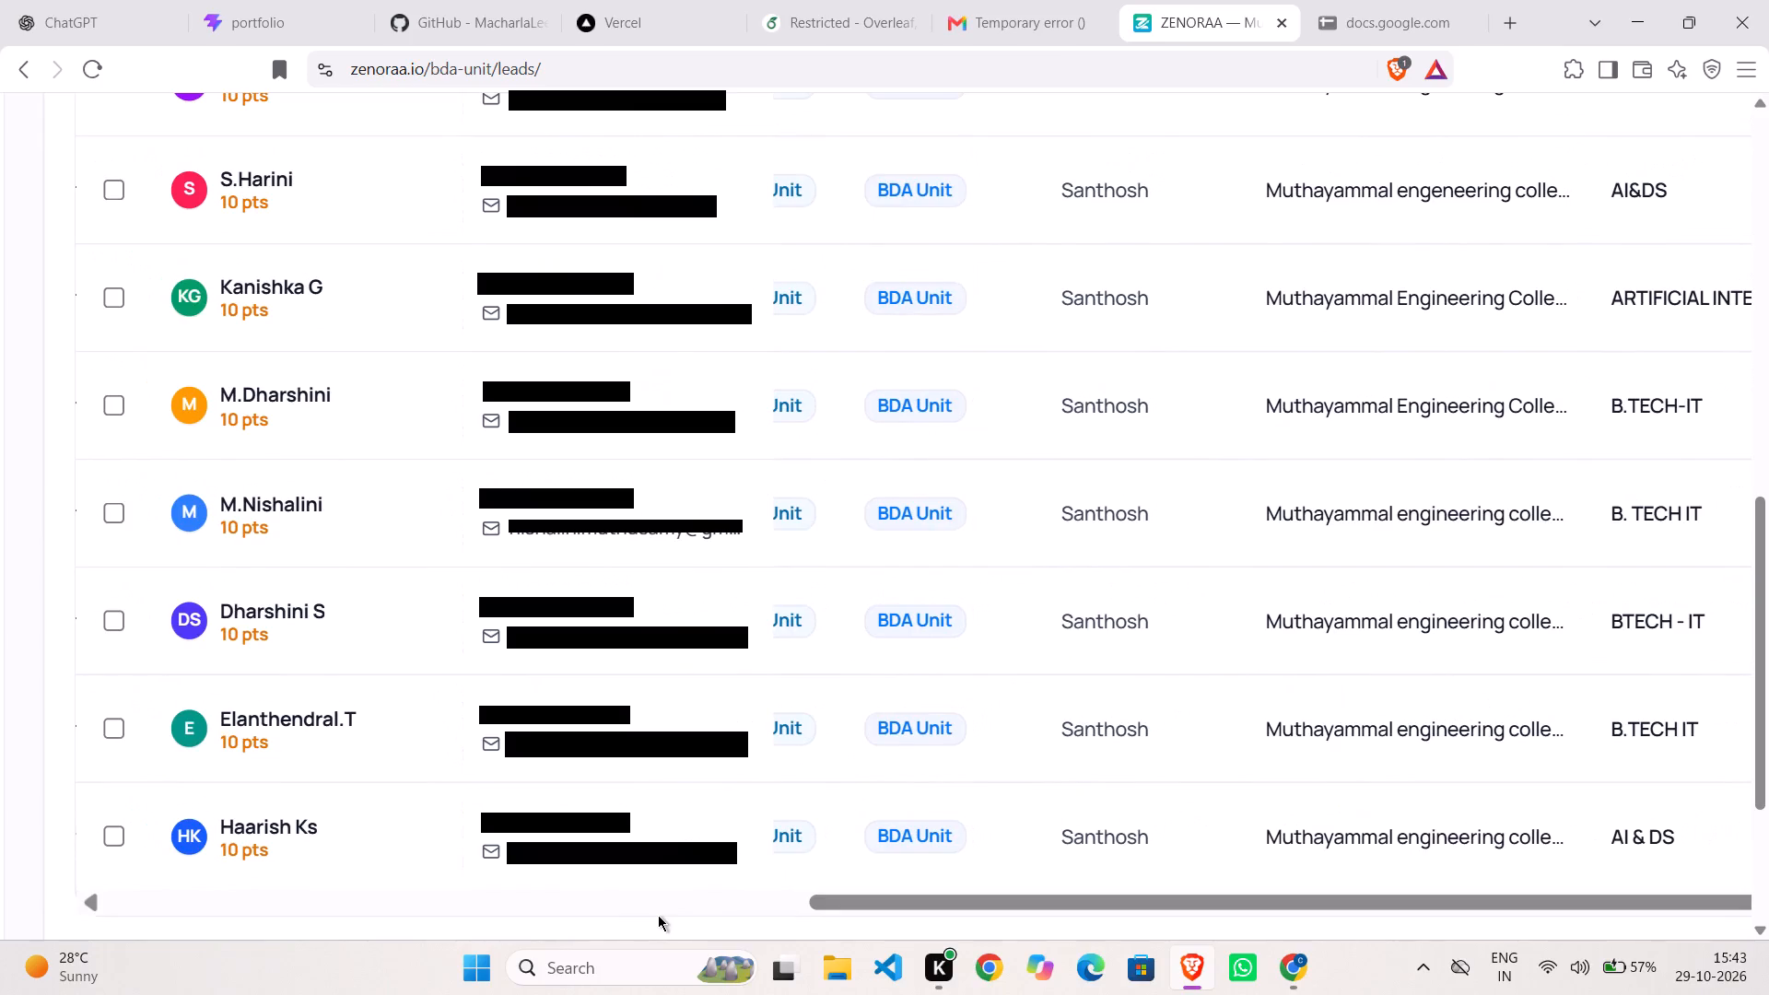
pyautogui.hscroll(1, 658, 915)
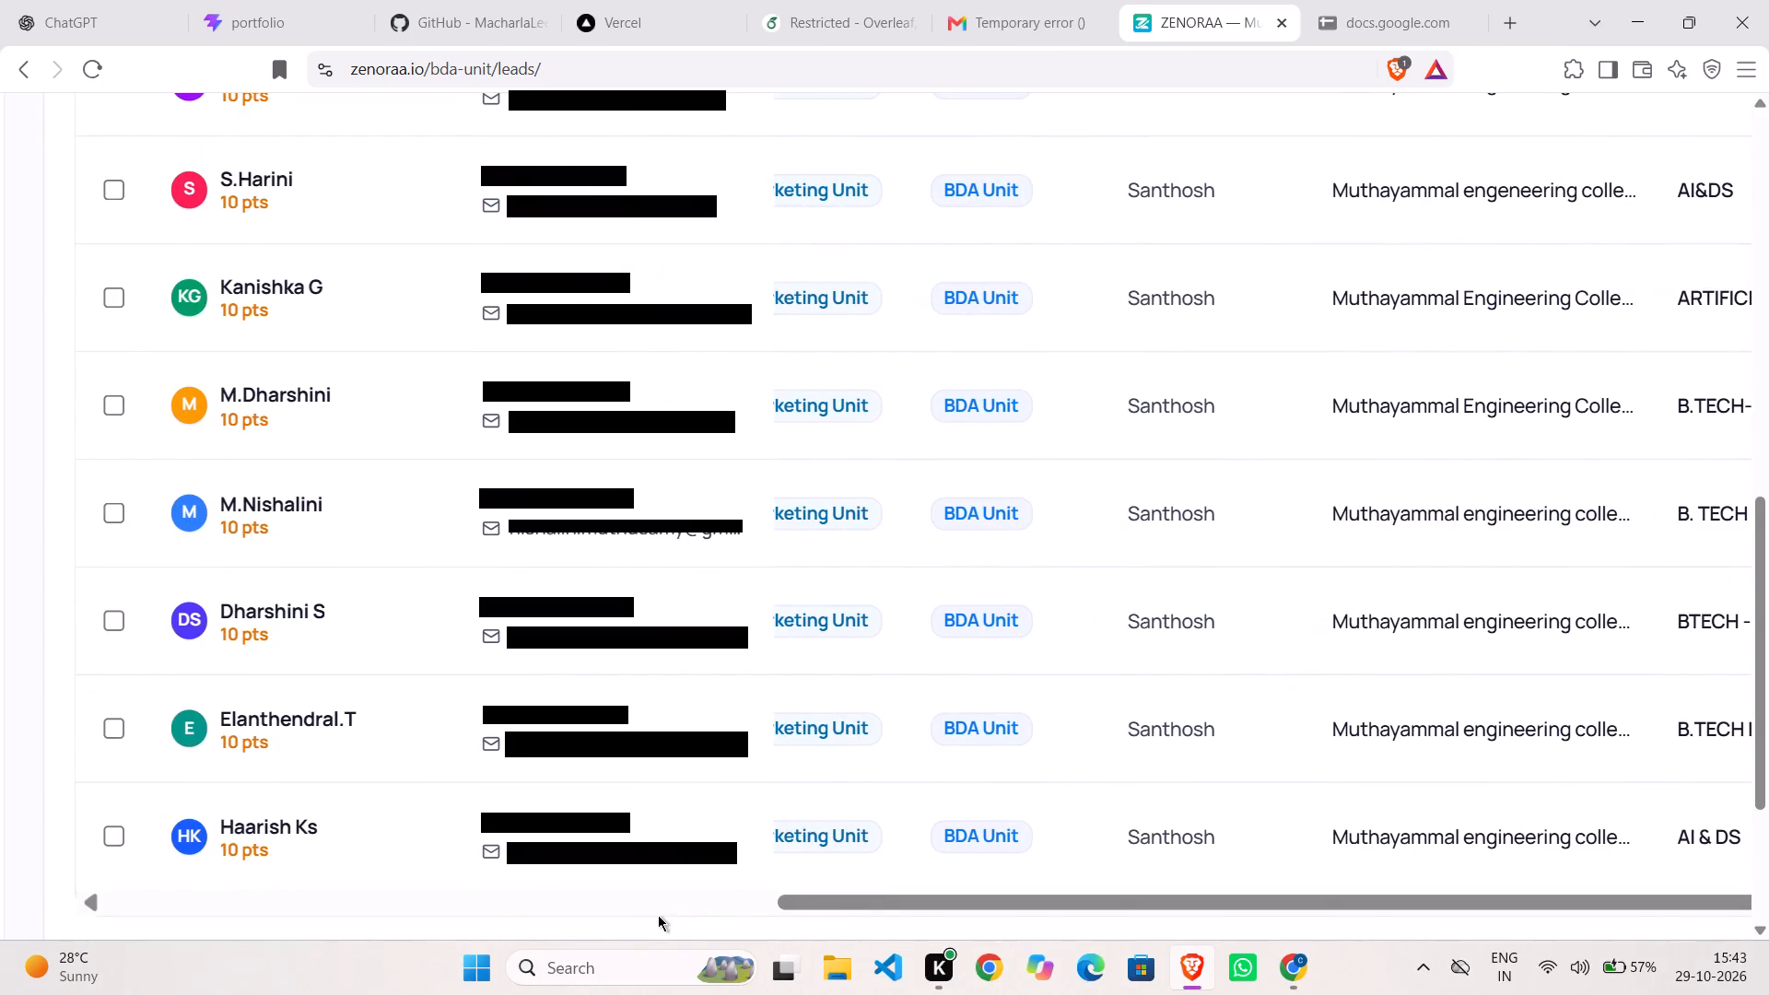
pyautogui.hscroll(1, 658, 915)
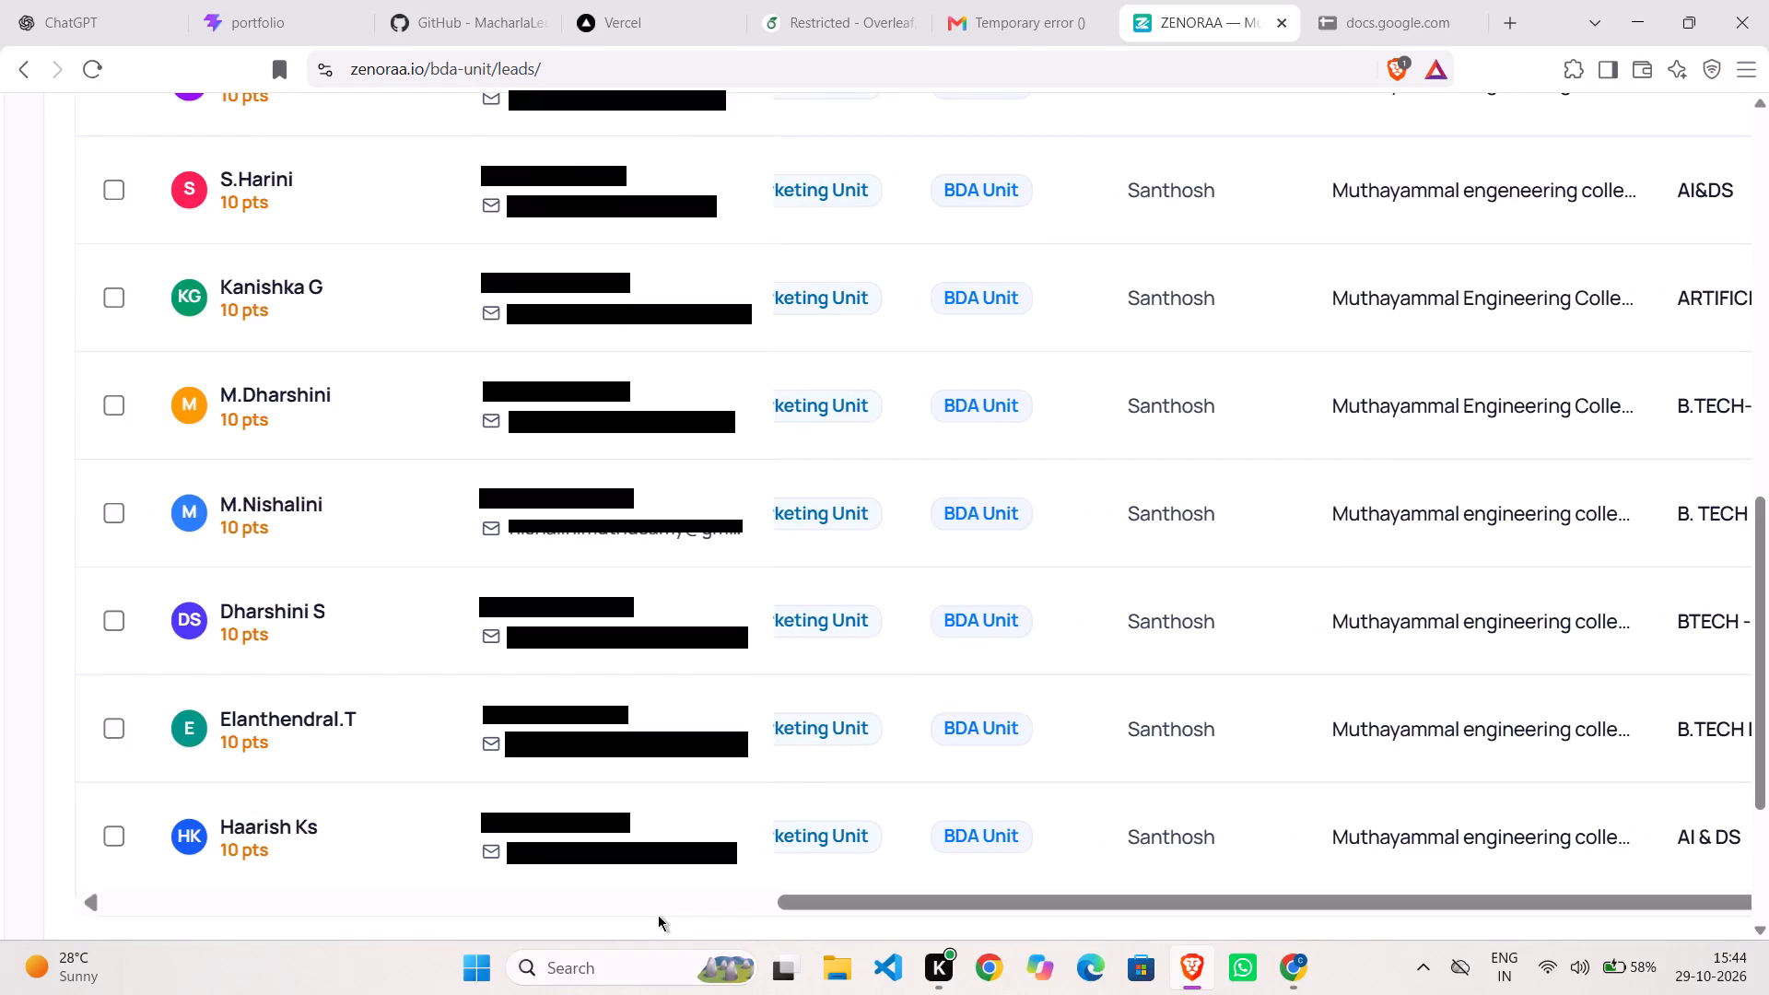
pyautogui.hscroll(3, 963, 776)
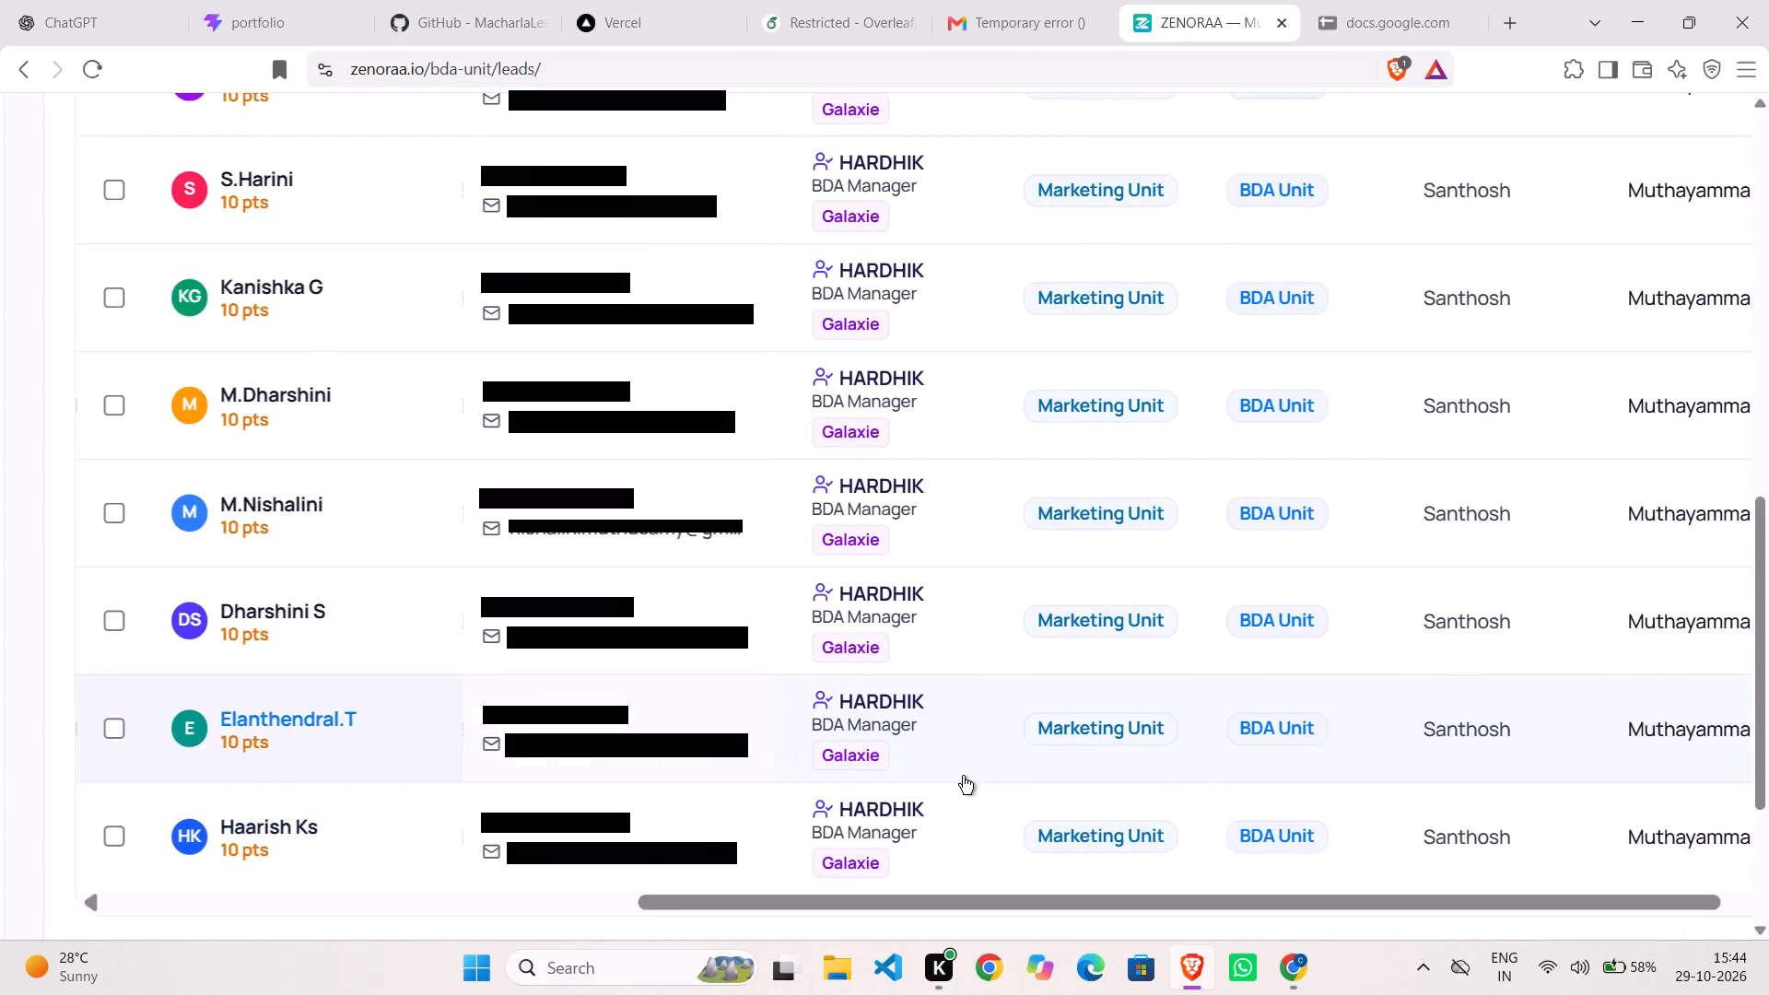
pyautogui.hscroll(6, 963, 776)
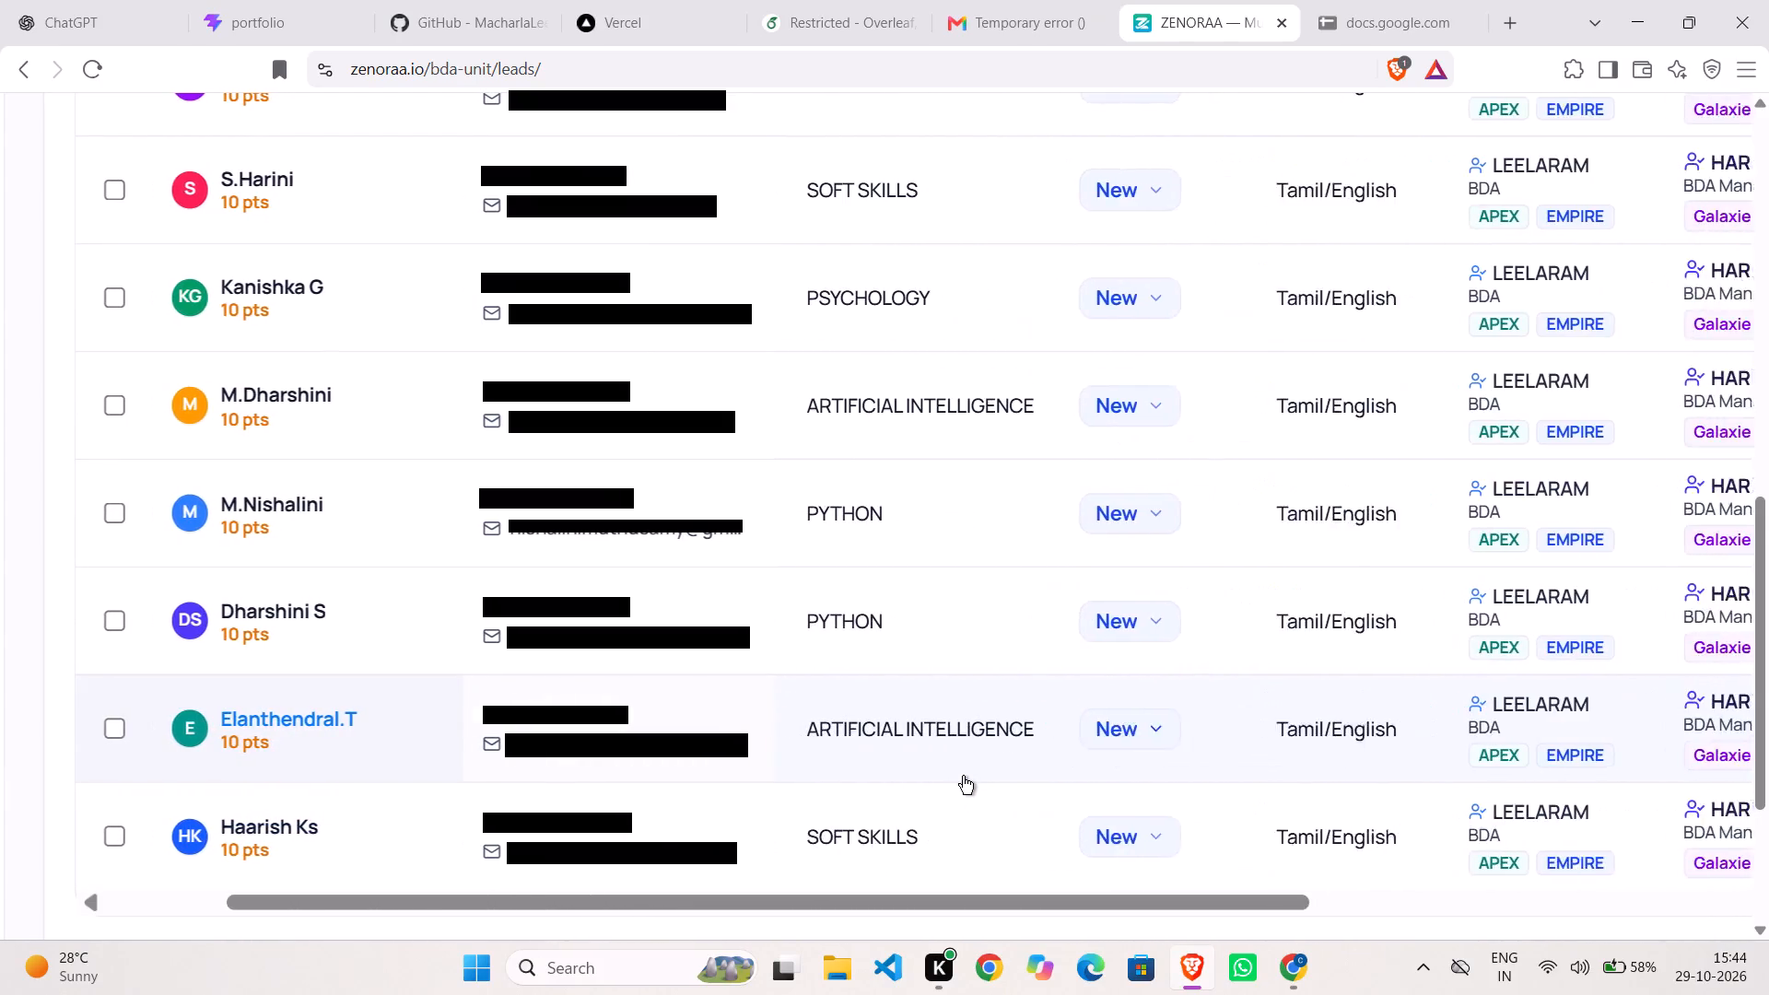
pyautogui.hscroll(1, 963, 776)
pyautogui.hscroll(-5, 963, 776)
pyautogui.hscroll(3, 963, 776)
pyautogui.hscroll(-5, 963, 776)
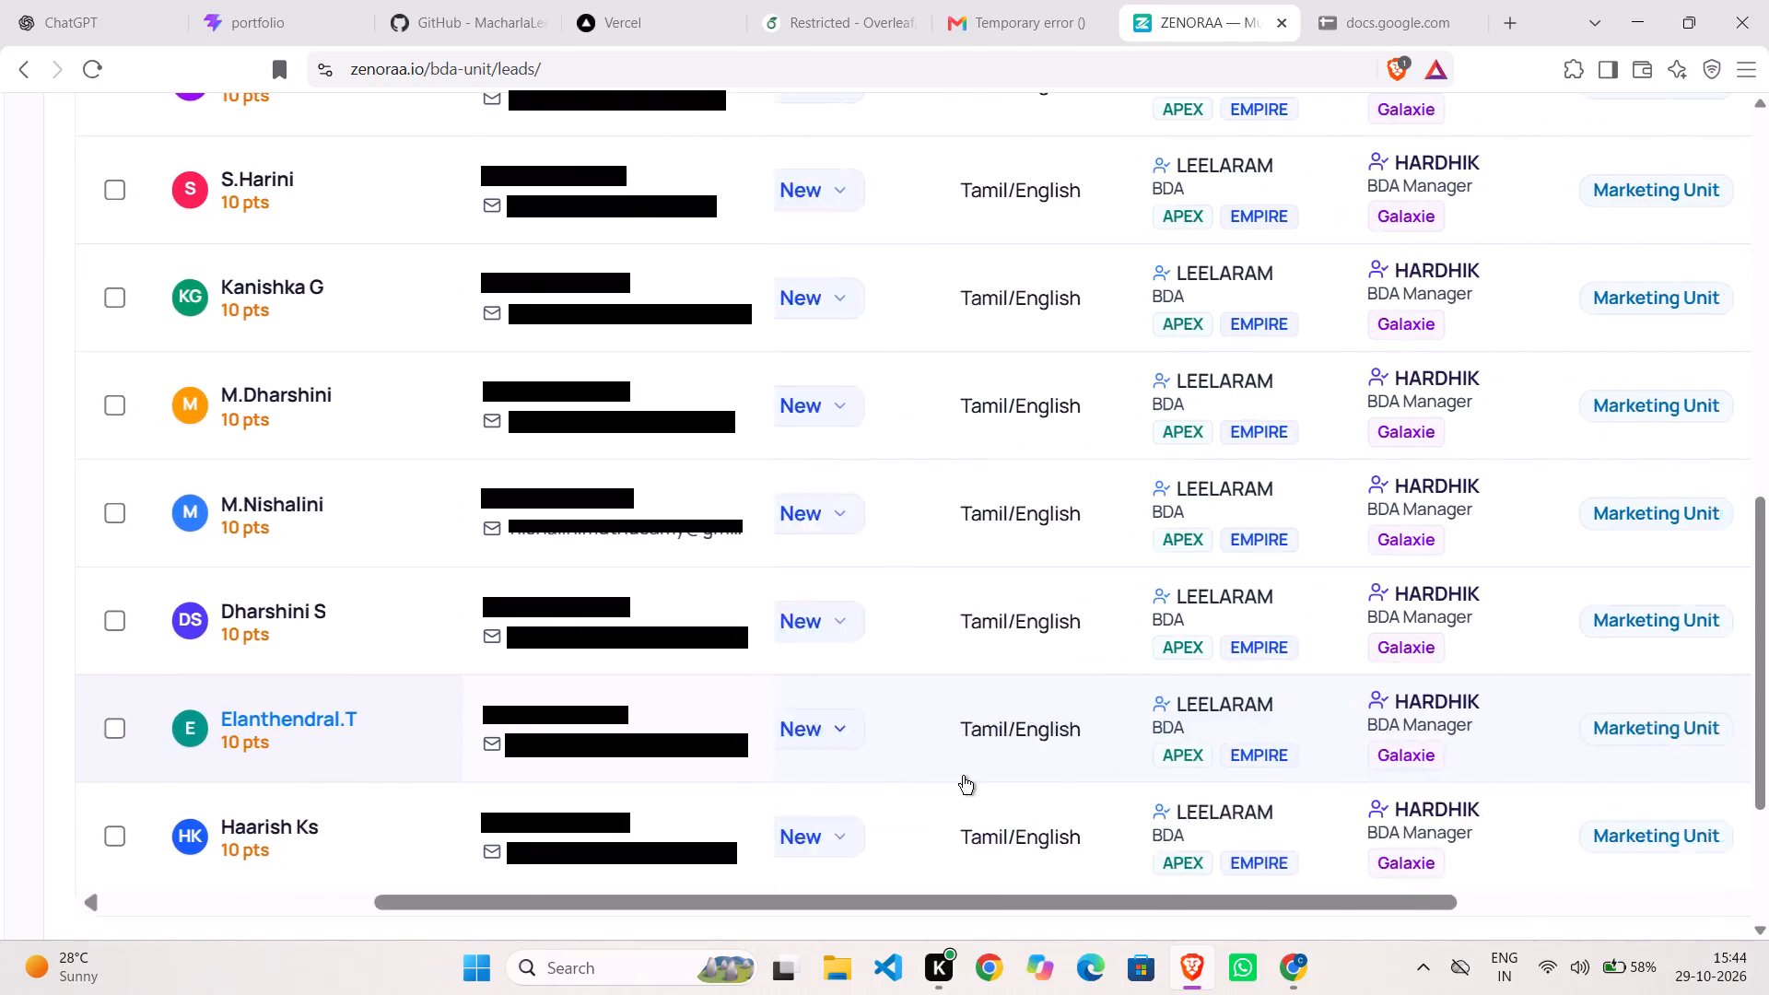
pyautogui.hscroll(-6, 963, 776)
# Go through the new leads' departments, sections, years of study and update dates, and their programs and courses.
pyautogui.scroll(1, 963, 776)
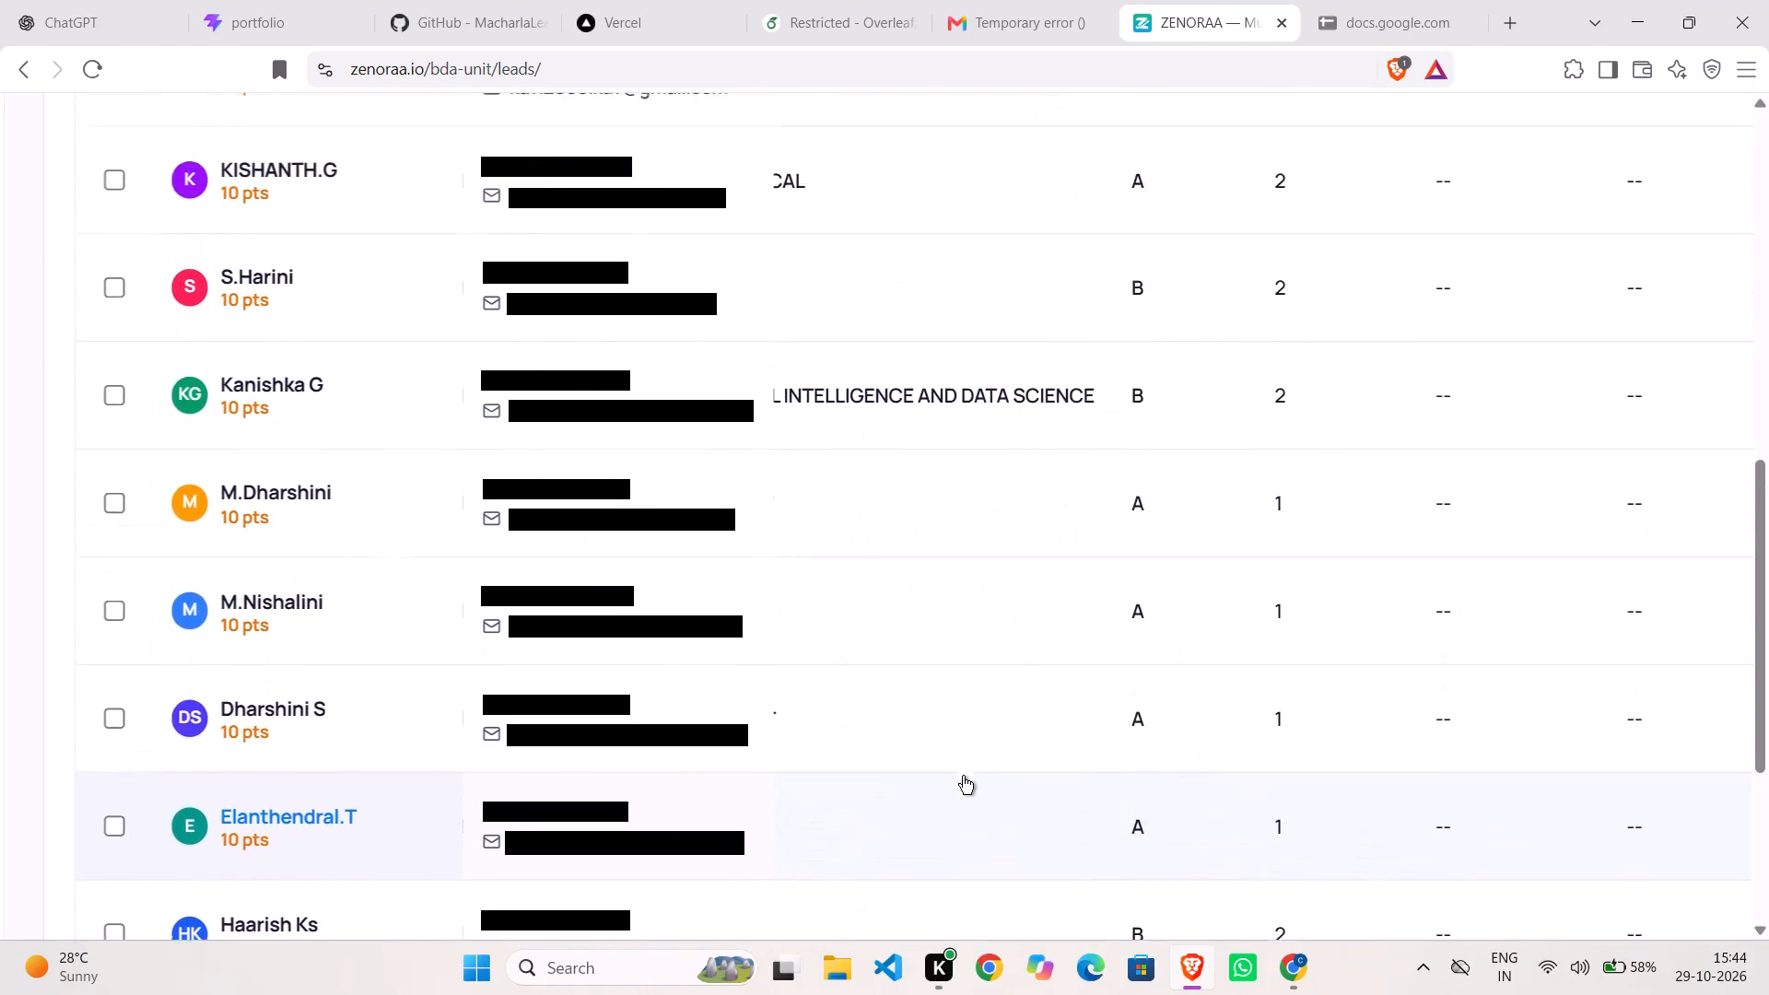
pyautogui.scroll(2, 963, 776)
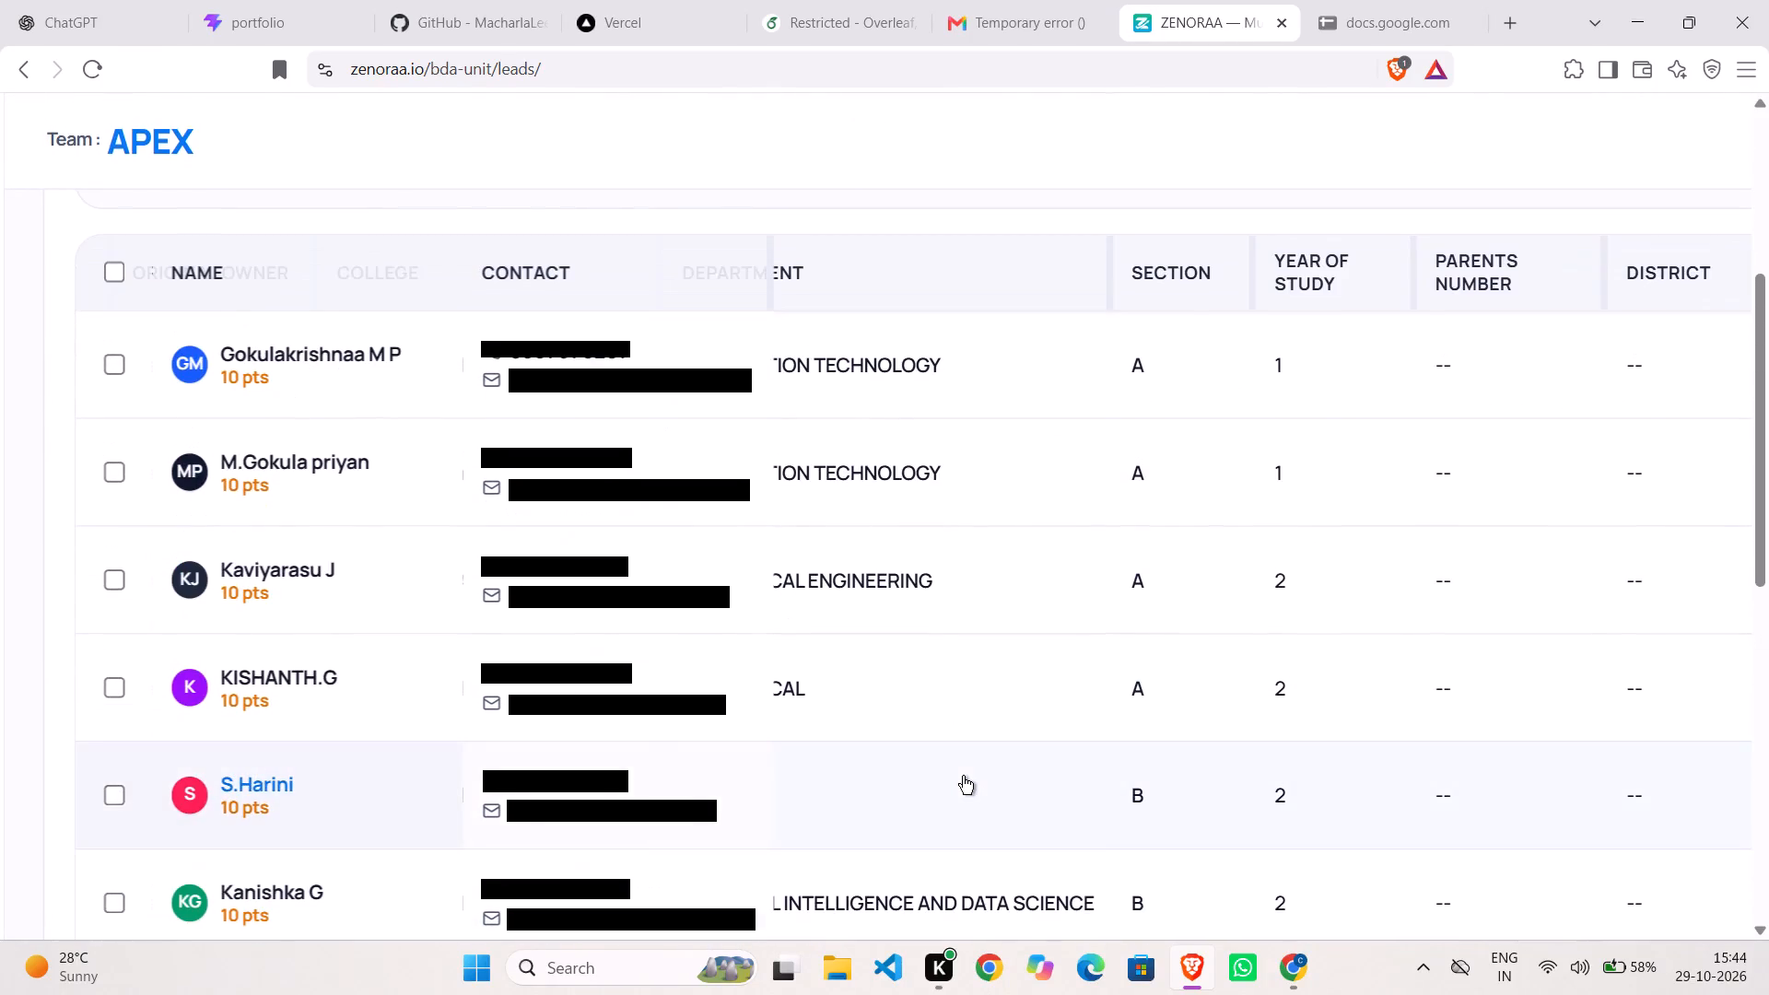
pyautogui.scroll(-1, 963, 776)
pyautogui.hscroll(1, 963, 776)
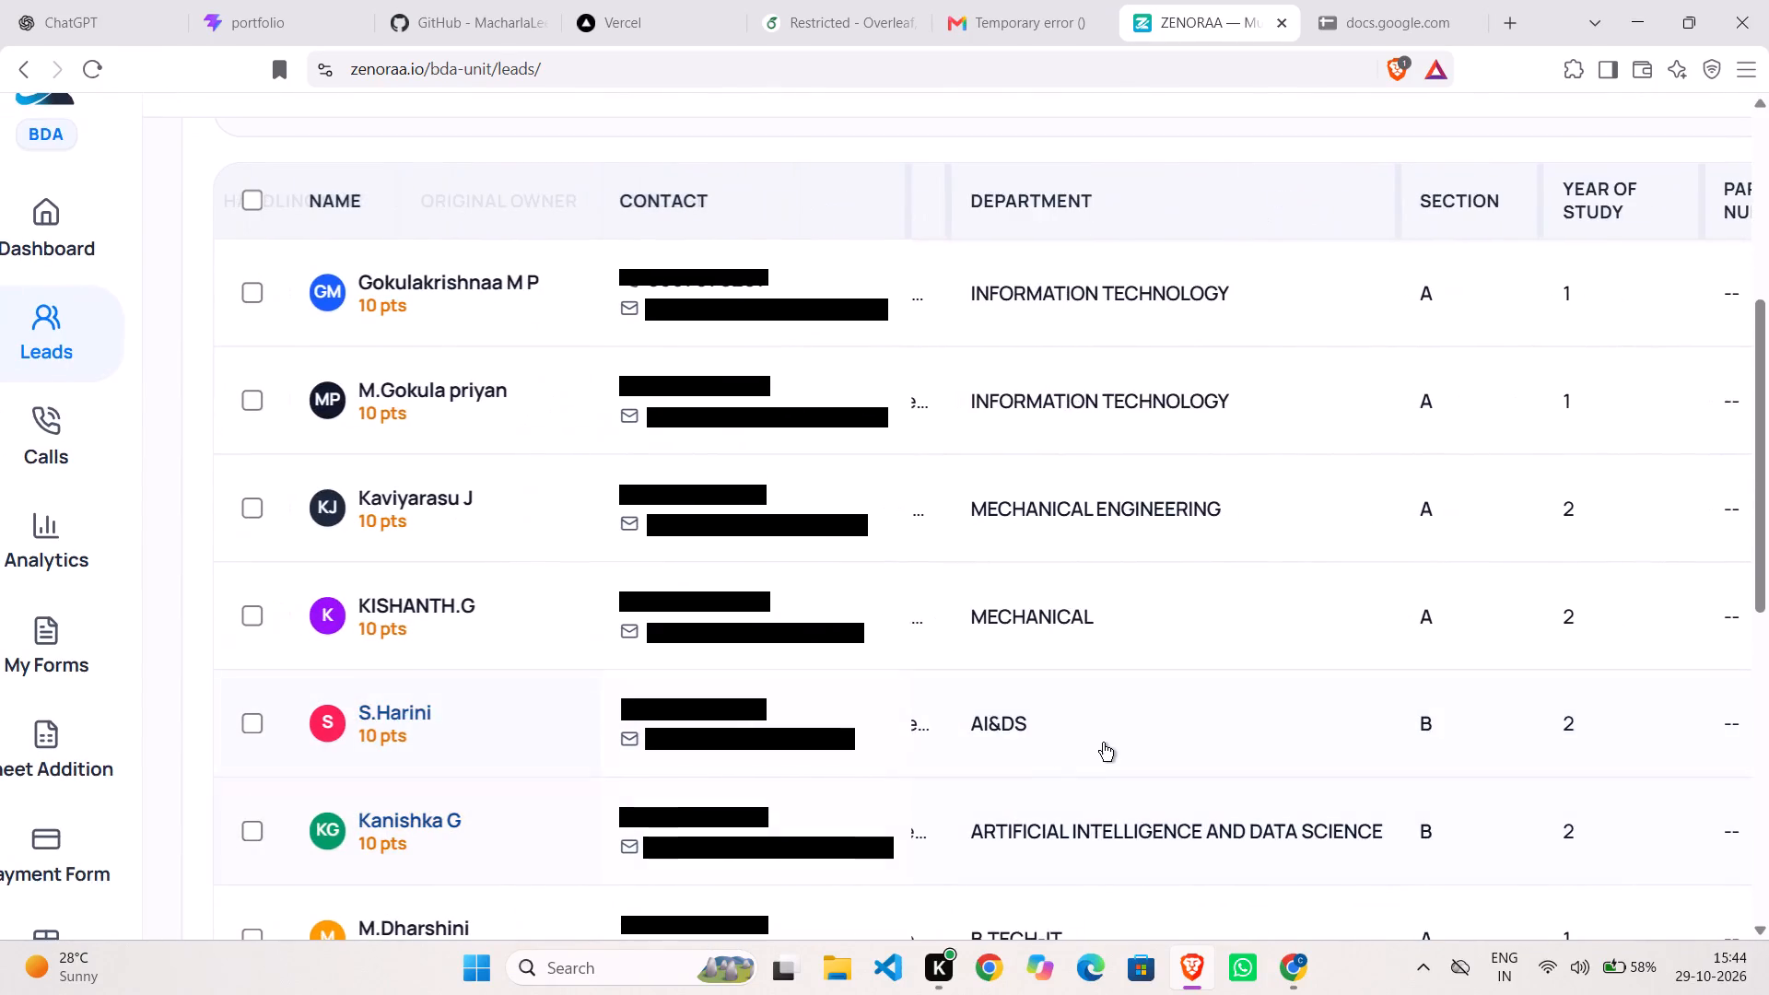
pyautogui.hscroll(3, 1107, 742)
pyautogui.hscroll(-2, 1107, 742)
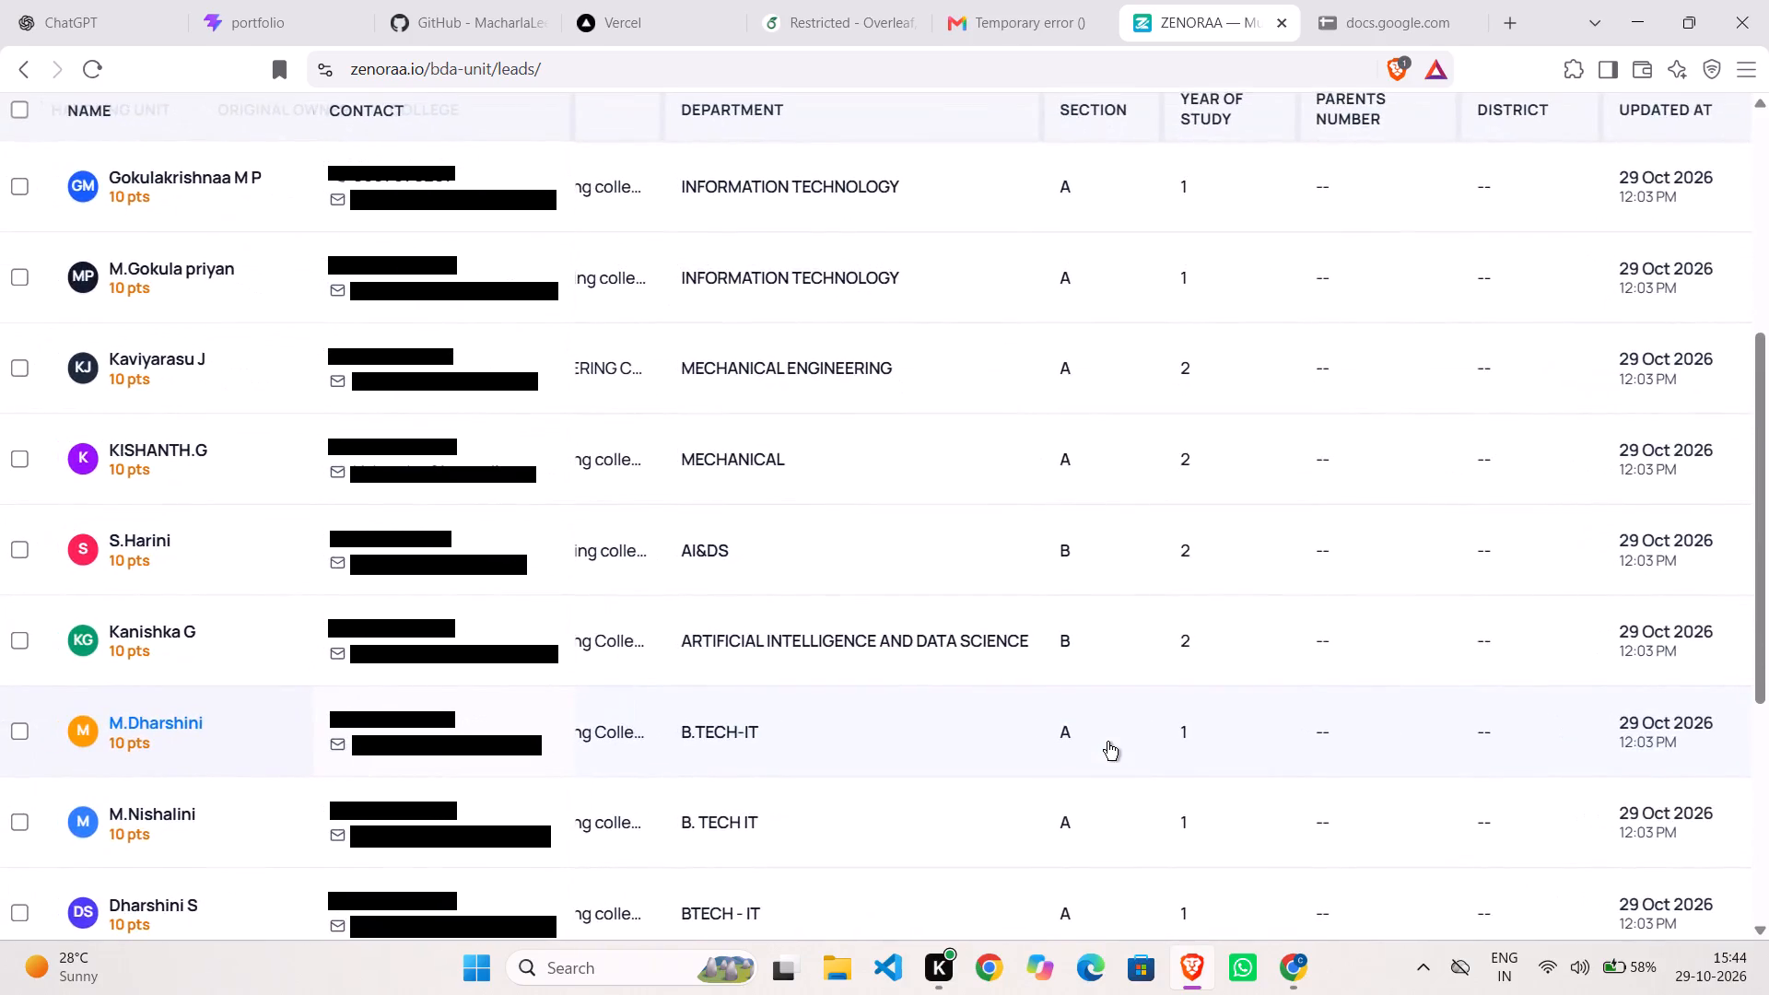
pyautogui.hscroll(2, 1107, 742)
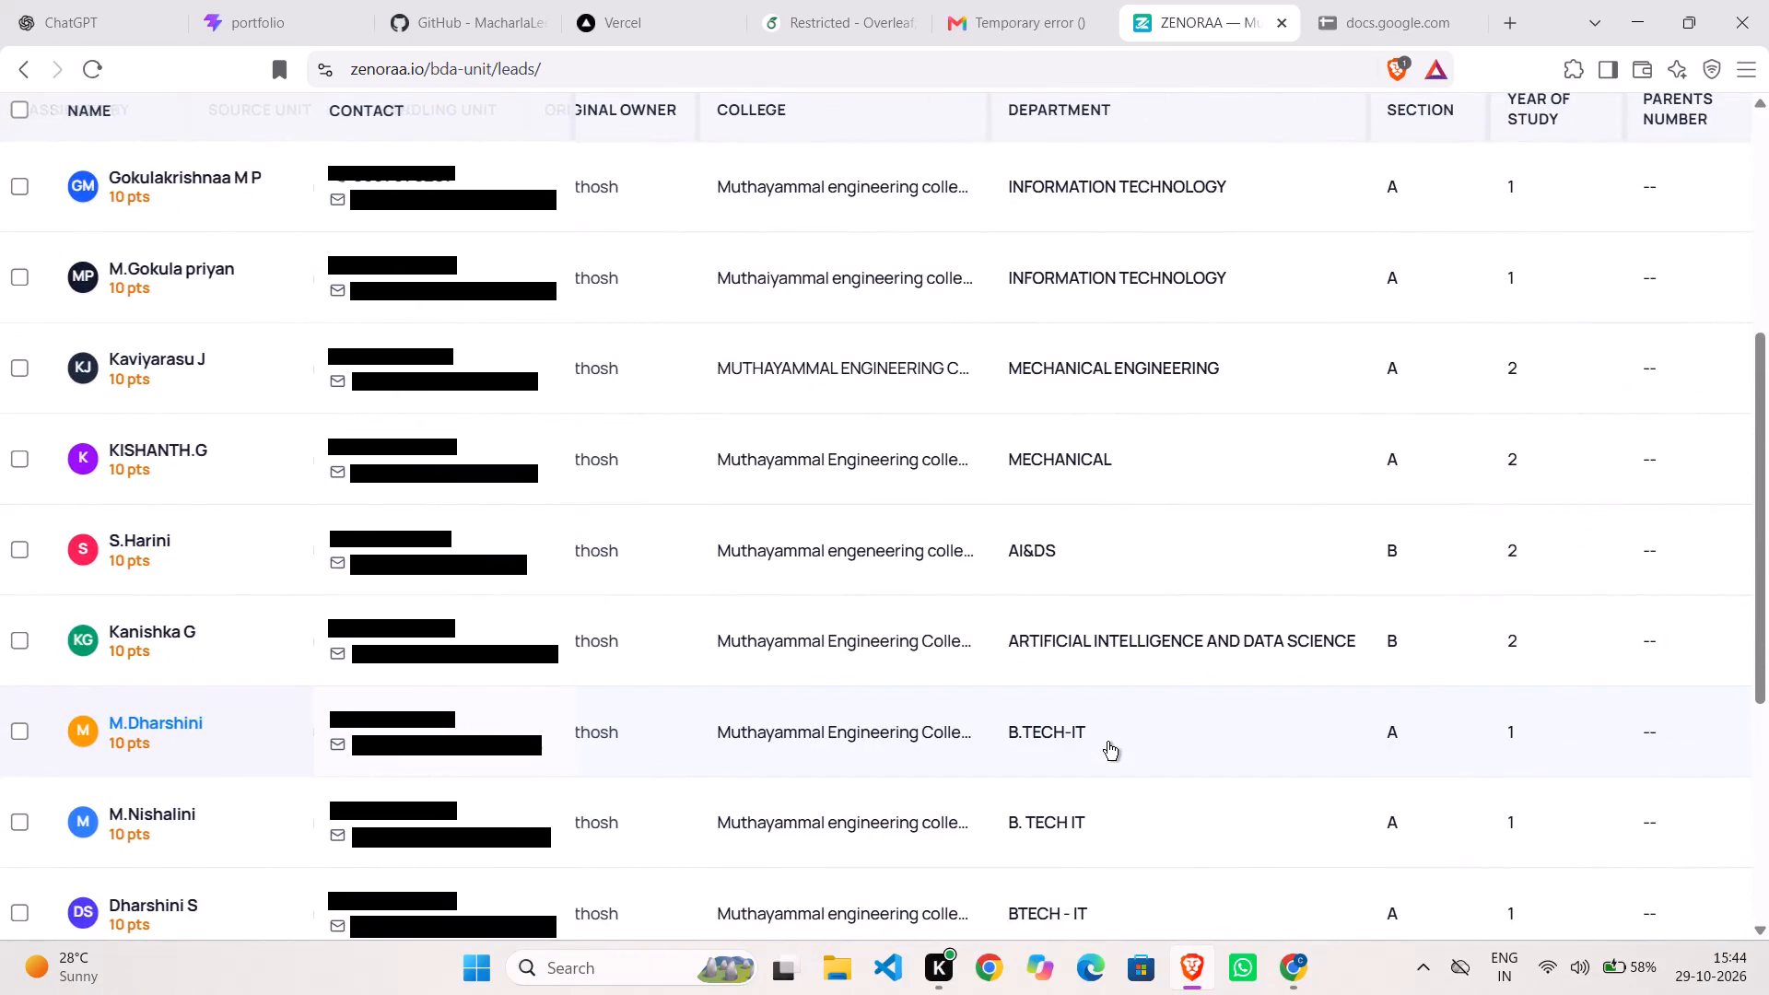
pyautogui.hscroll(2, 1107, 742)
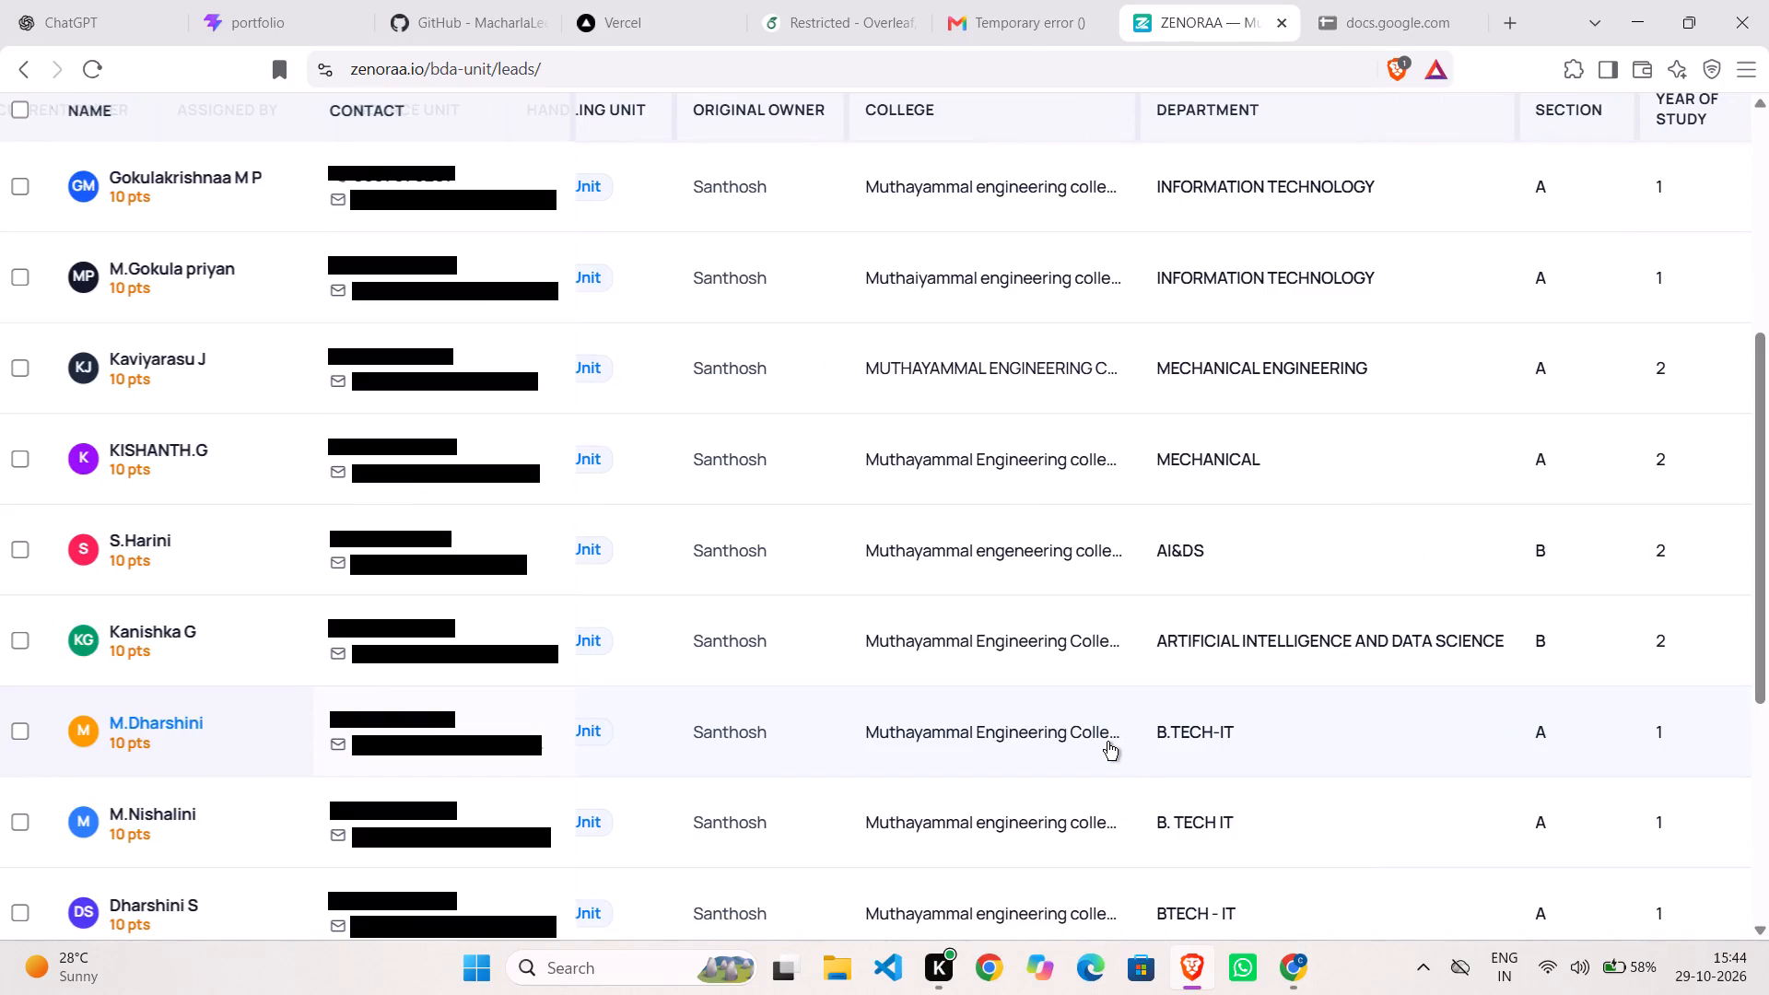
pyautogui.scroll(-2, 1107, 742)
pyautogui.hscroll(2, 1107, 742)
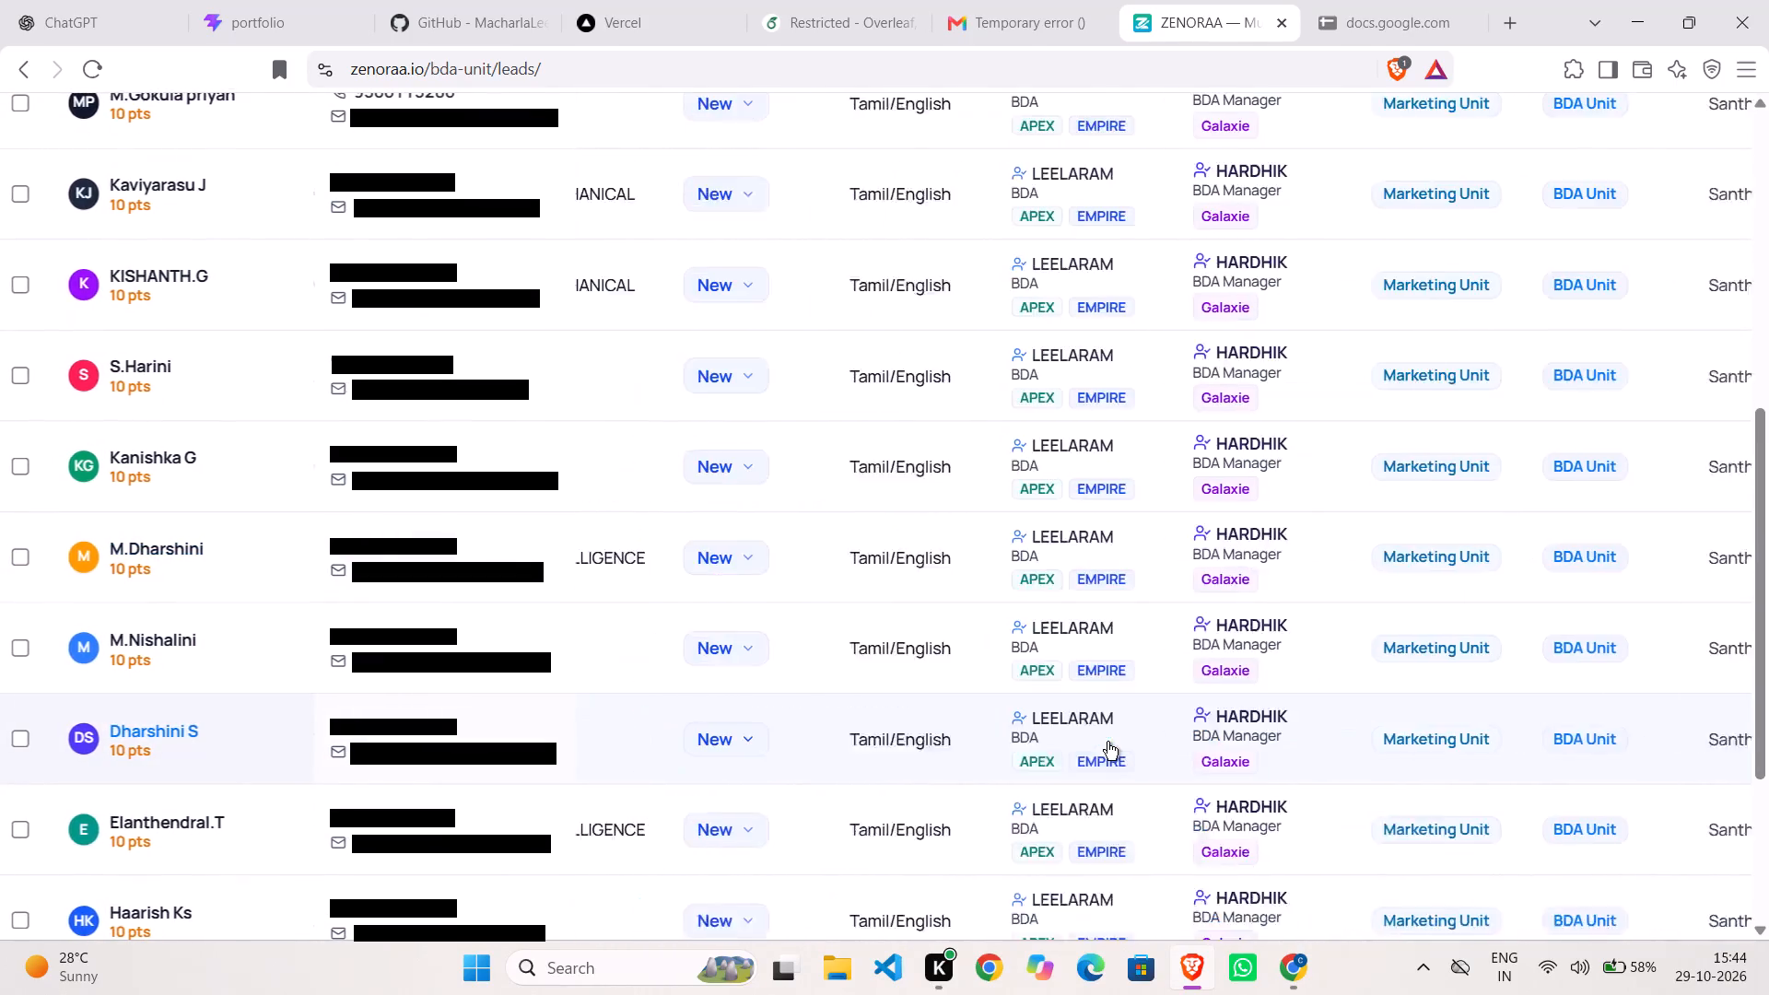
pyautogui.scroll(-3, 1107, 742)
pyautogui.hscroll(1, 1107, 742)
pyautogui.scroll(2, 1107, 742)
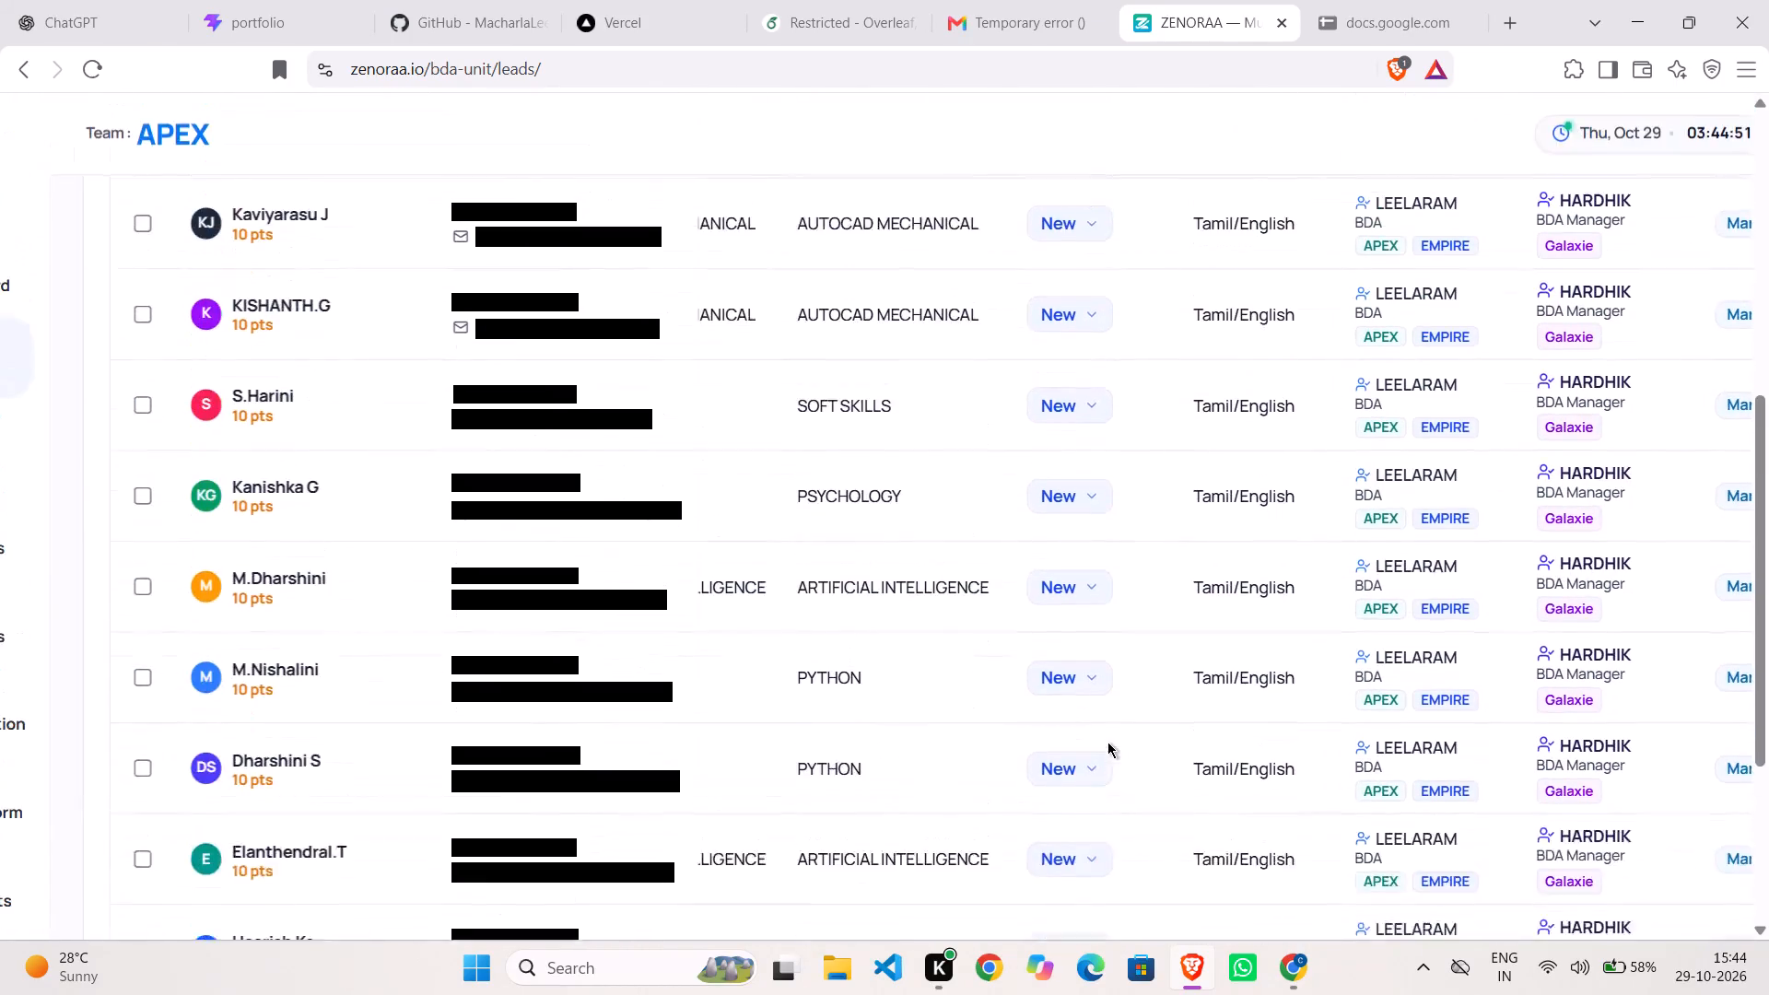
pyautogui.hscroll(3, 1107, 742)
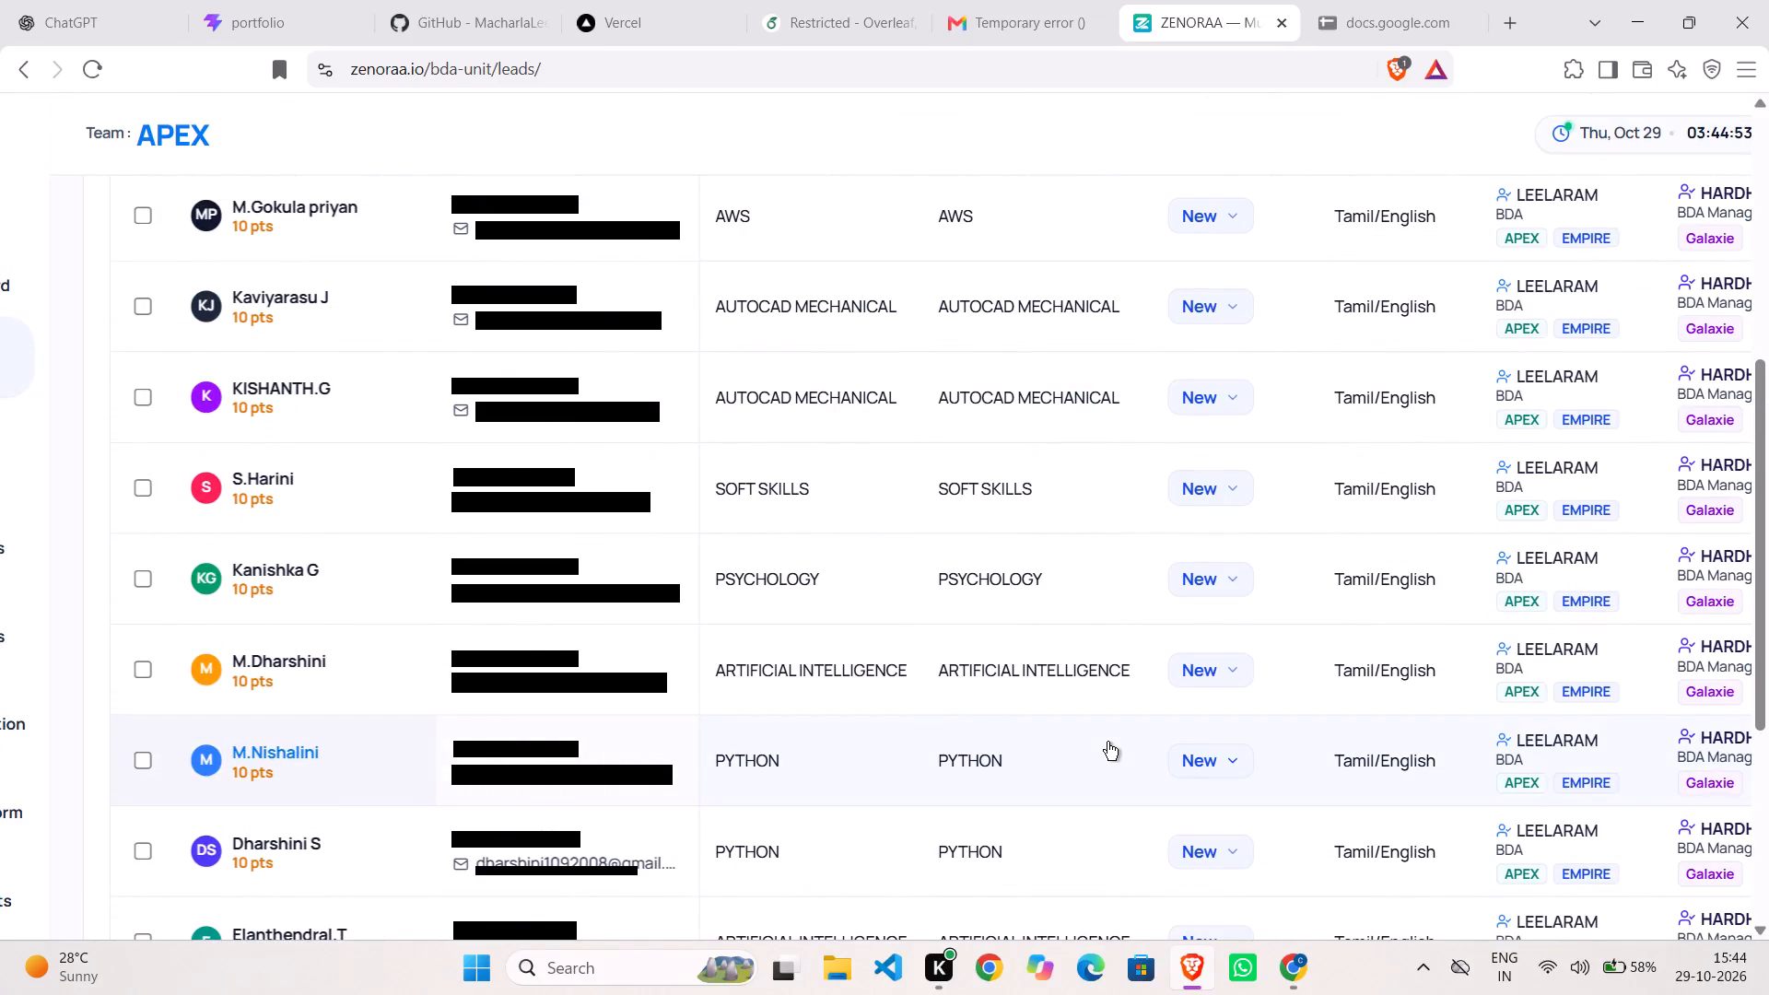
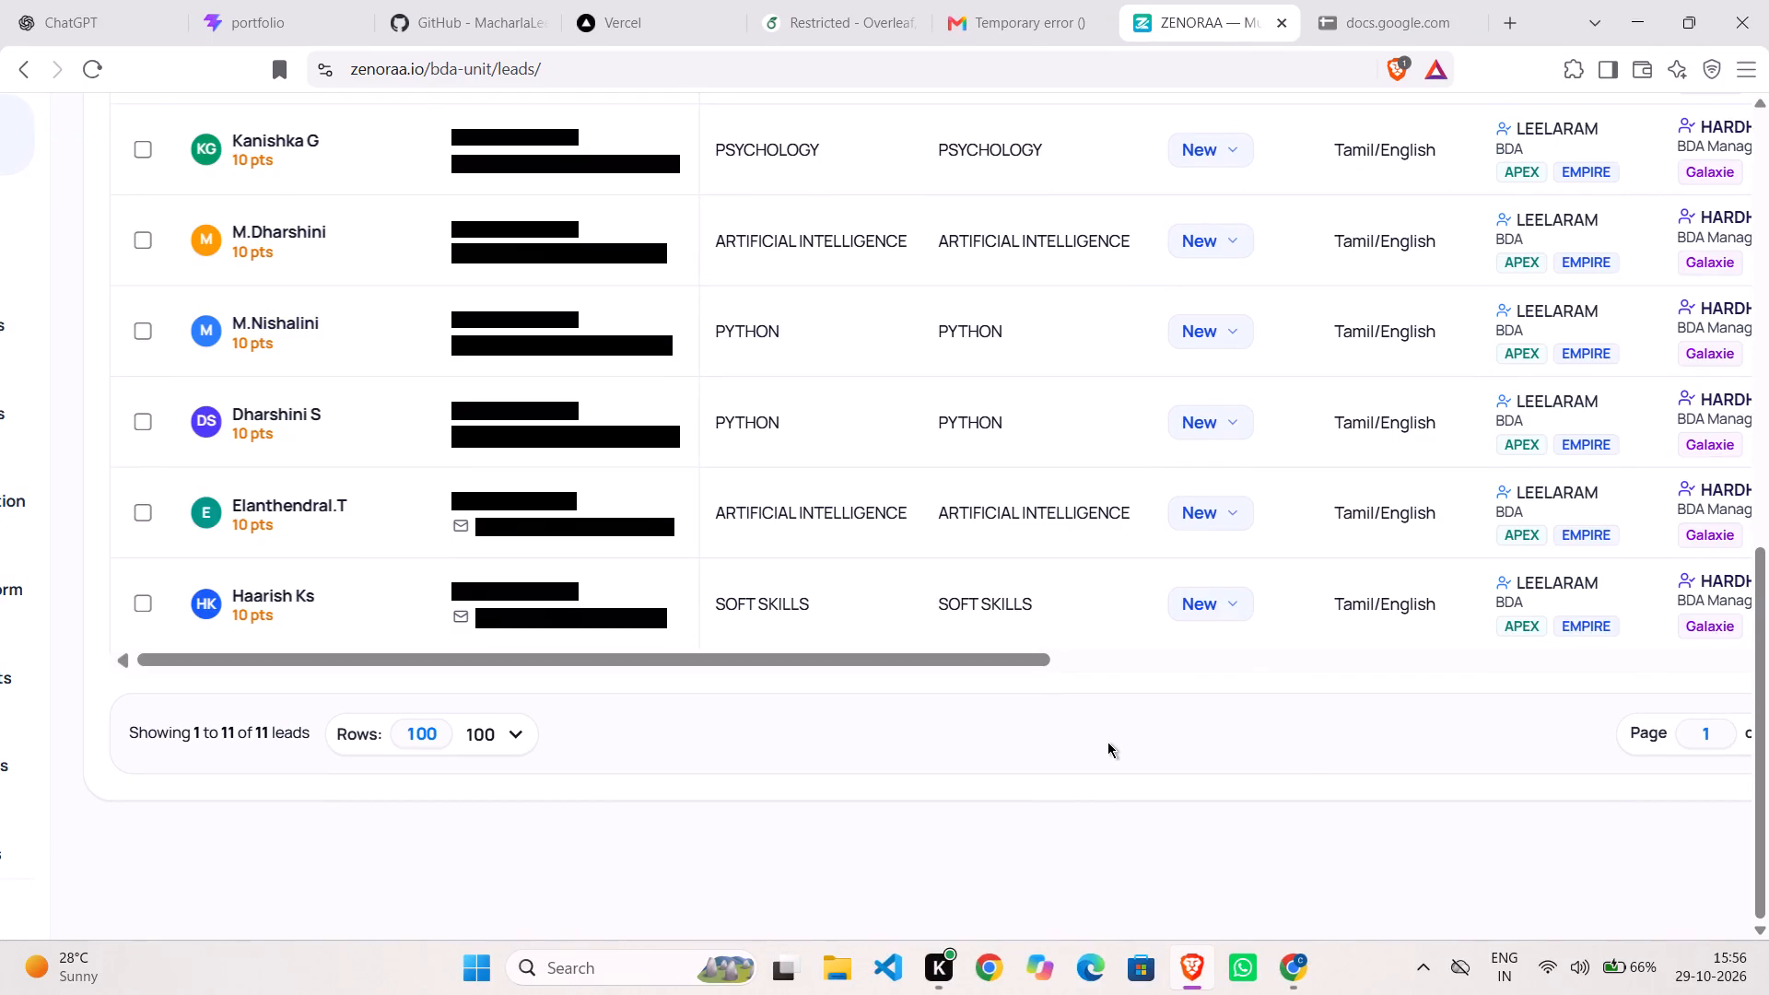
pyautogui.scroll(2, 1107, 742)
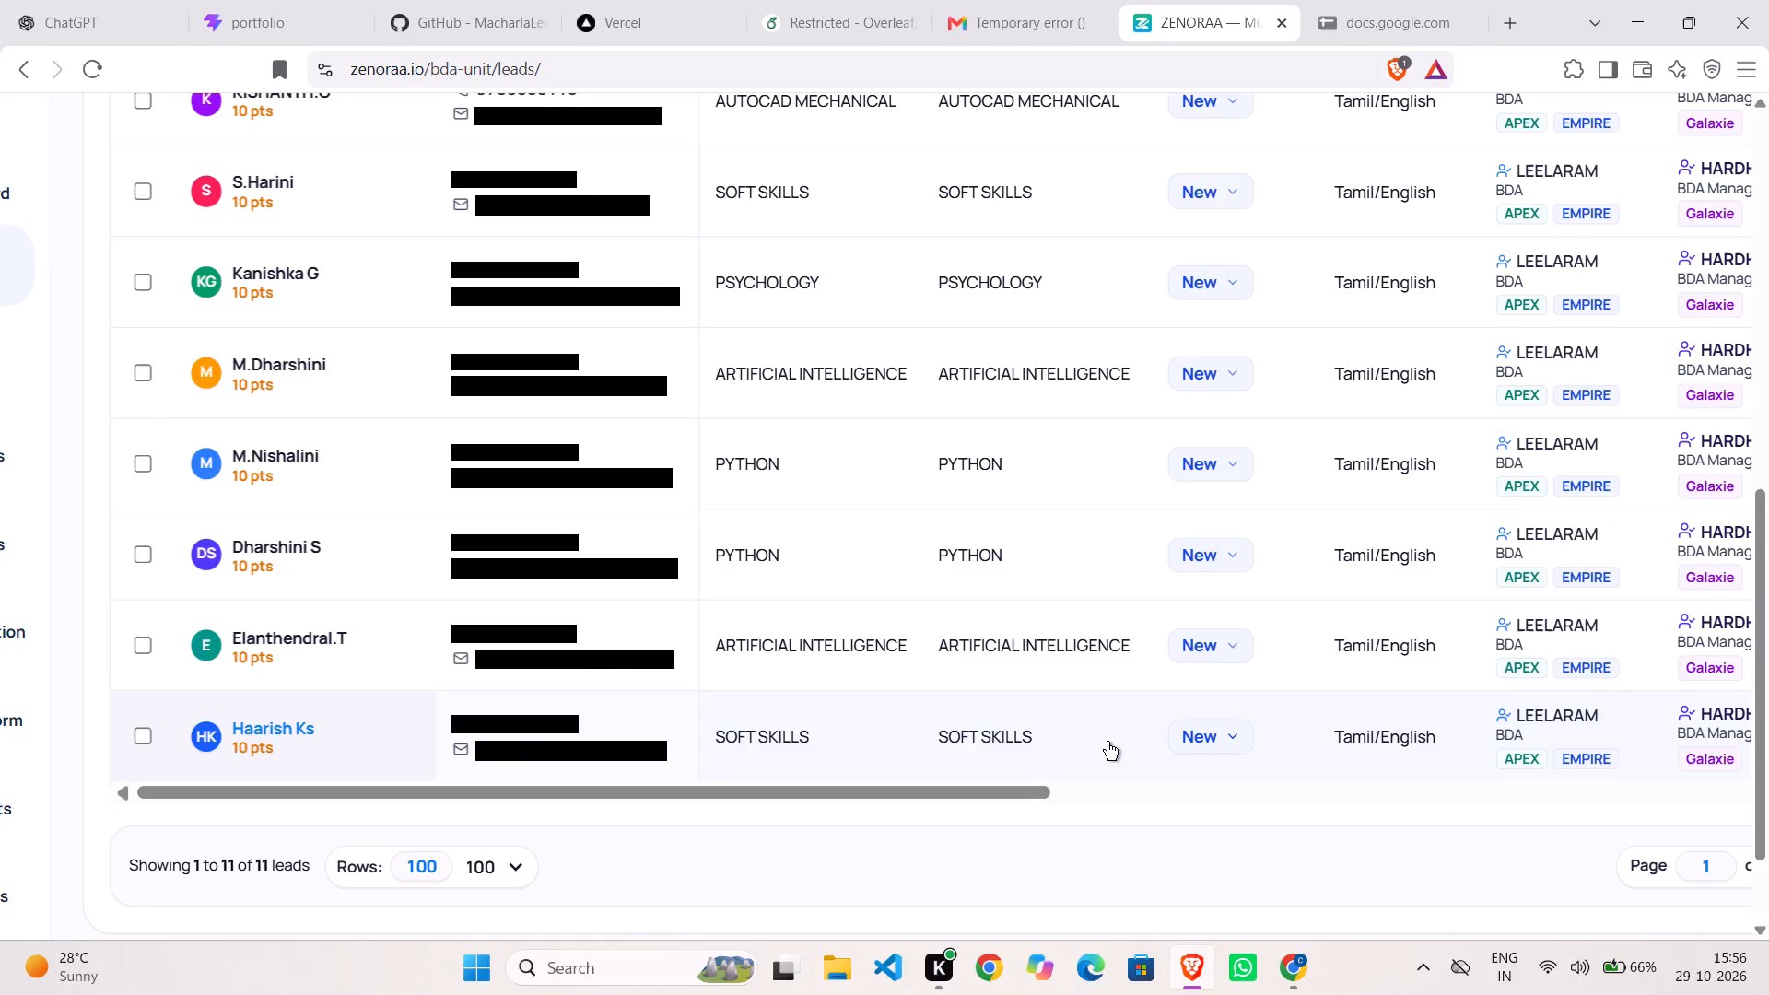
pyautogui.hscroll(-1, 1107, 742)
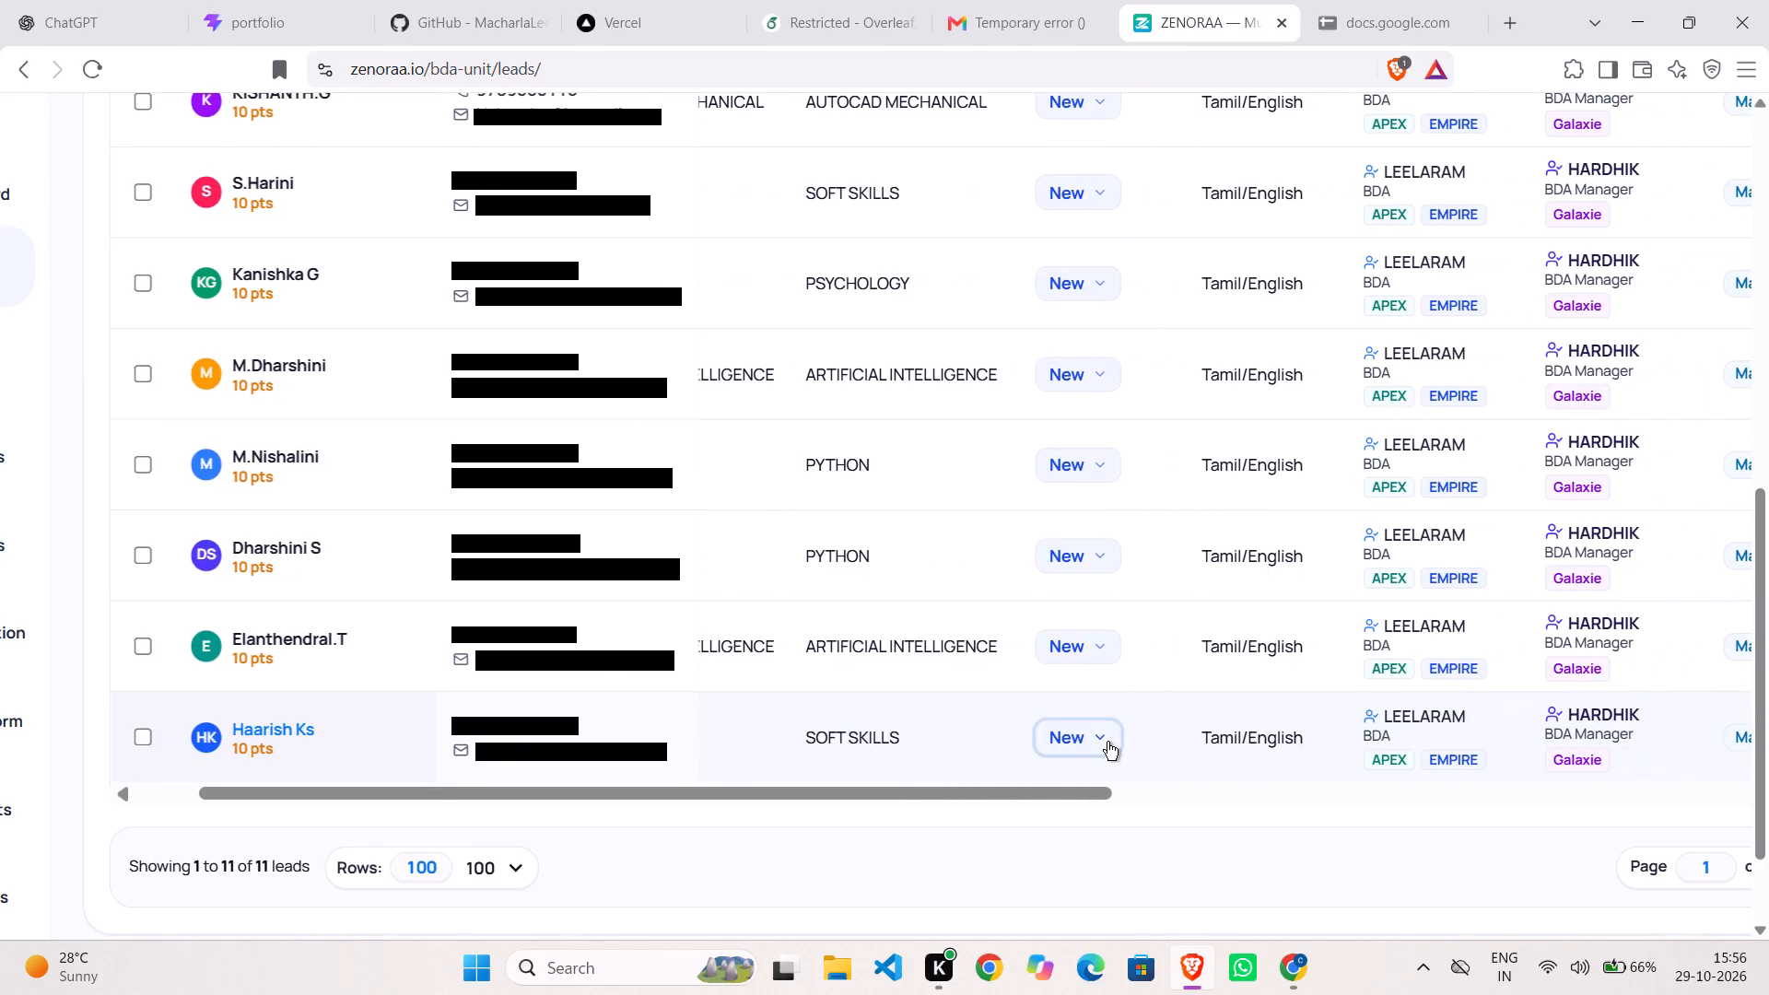
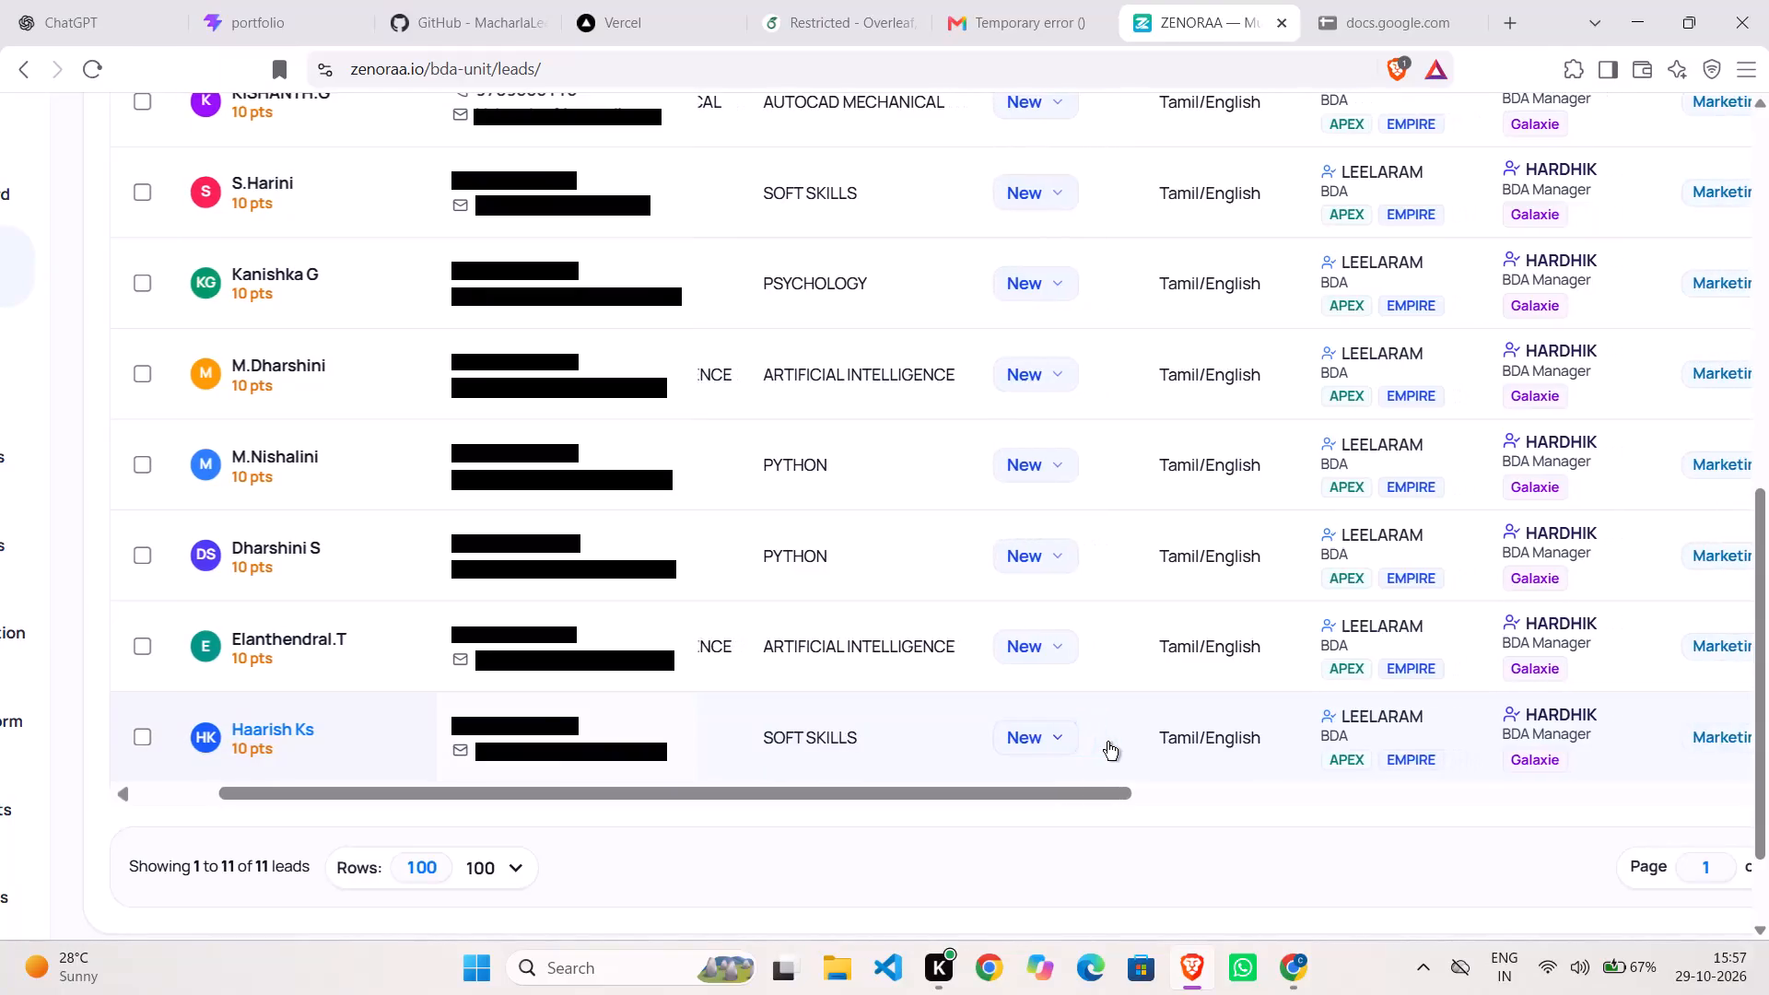
# Review the assigned leads' owner, source unit, college, department, section and year of study details across the leads table.
pyautogui.hscroll(-3, 1107, 742)
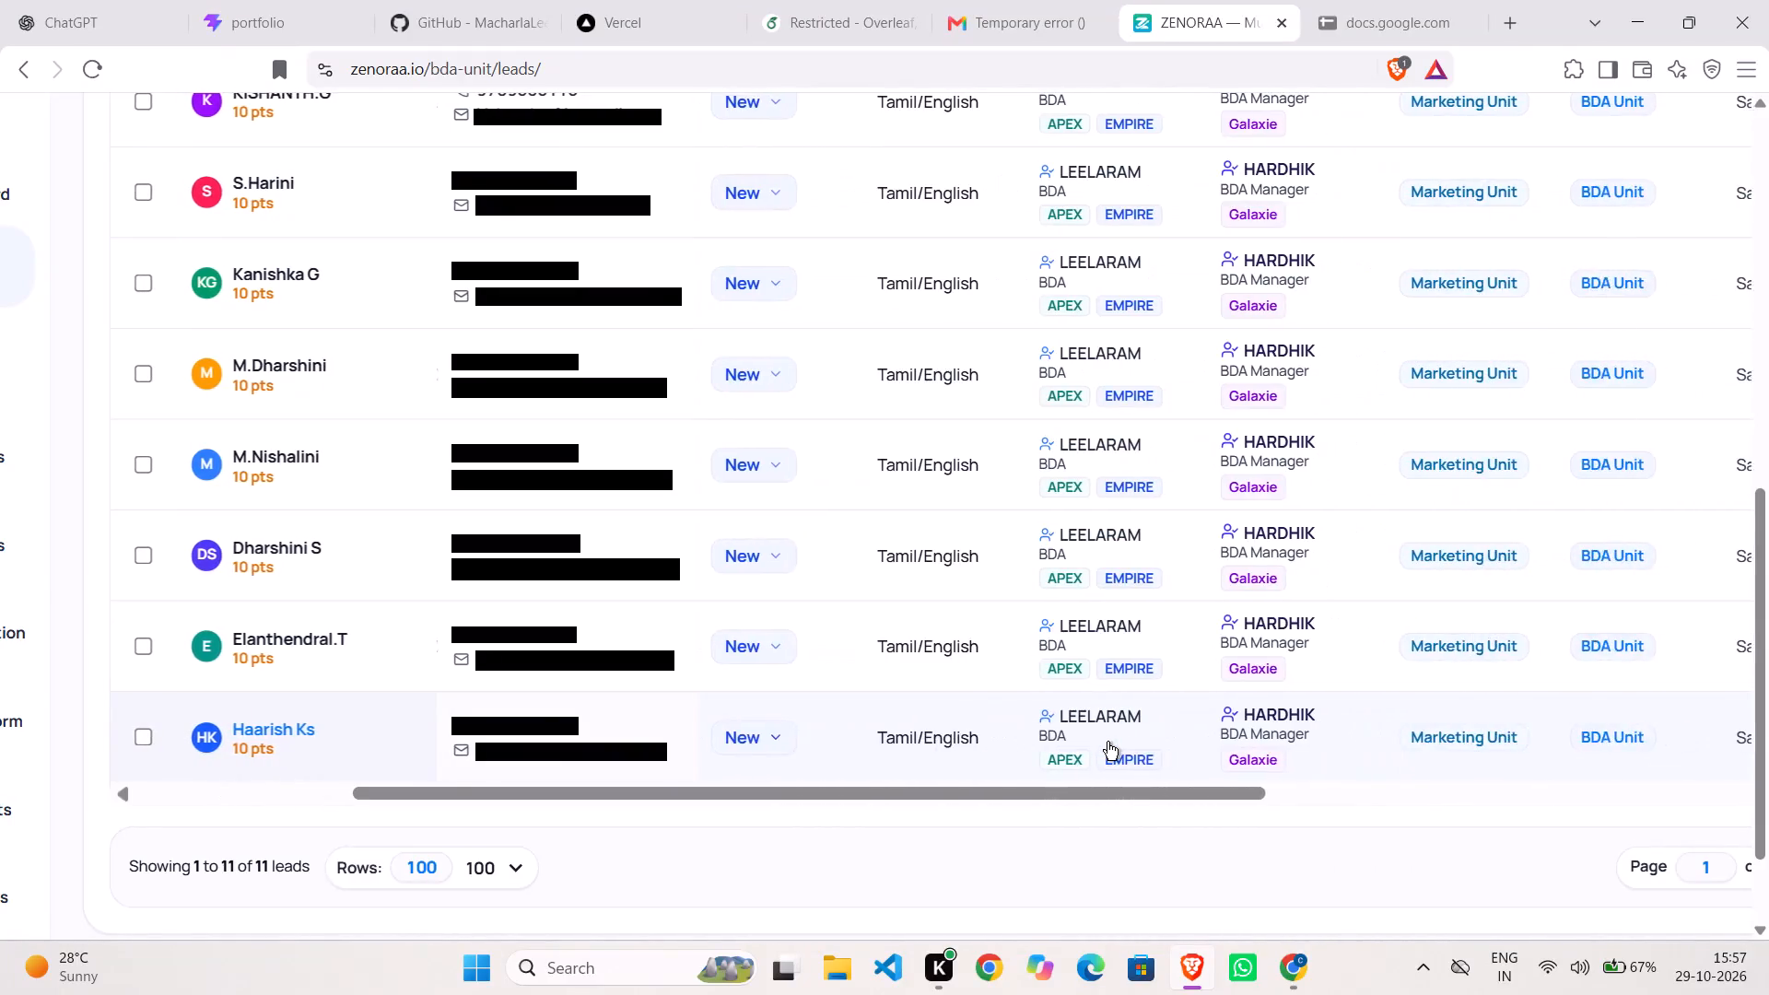
pyautogui.hscroll(-4, 1107, 742)
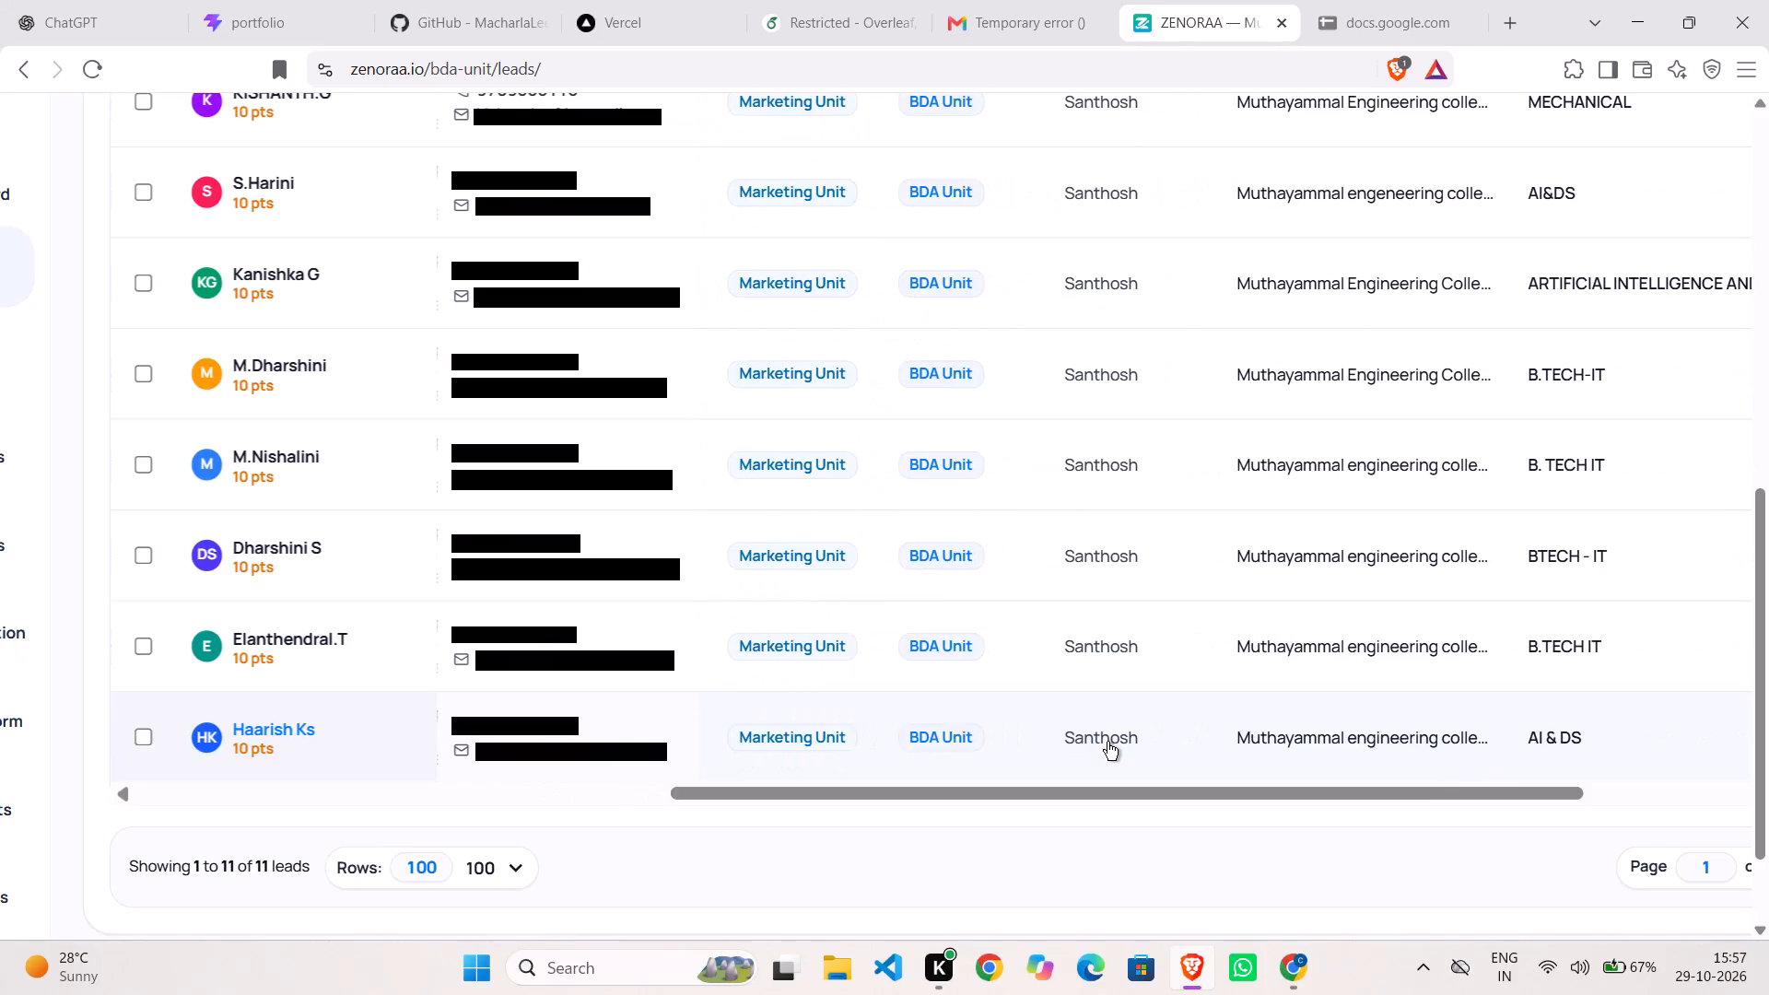
pyautogui.hscroll(-3, 1107, 742)
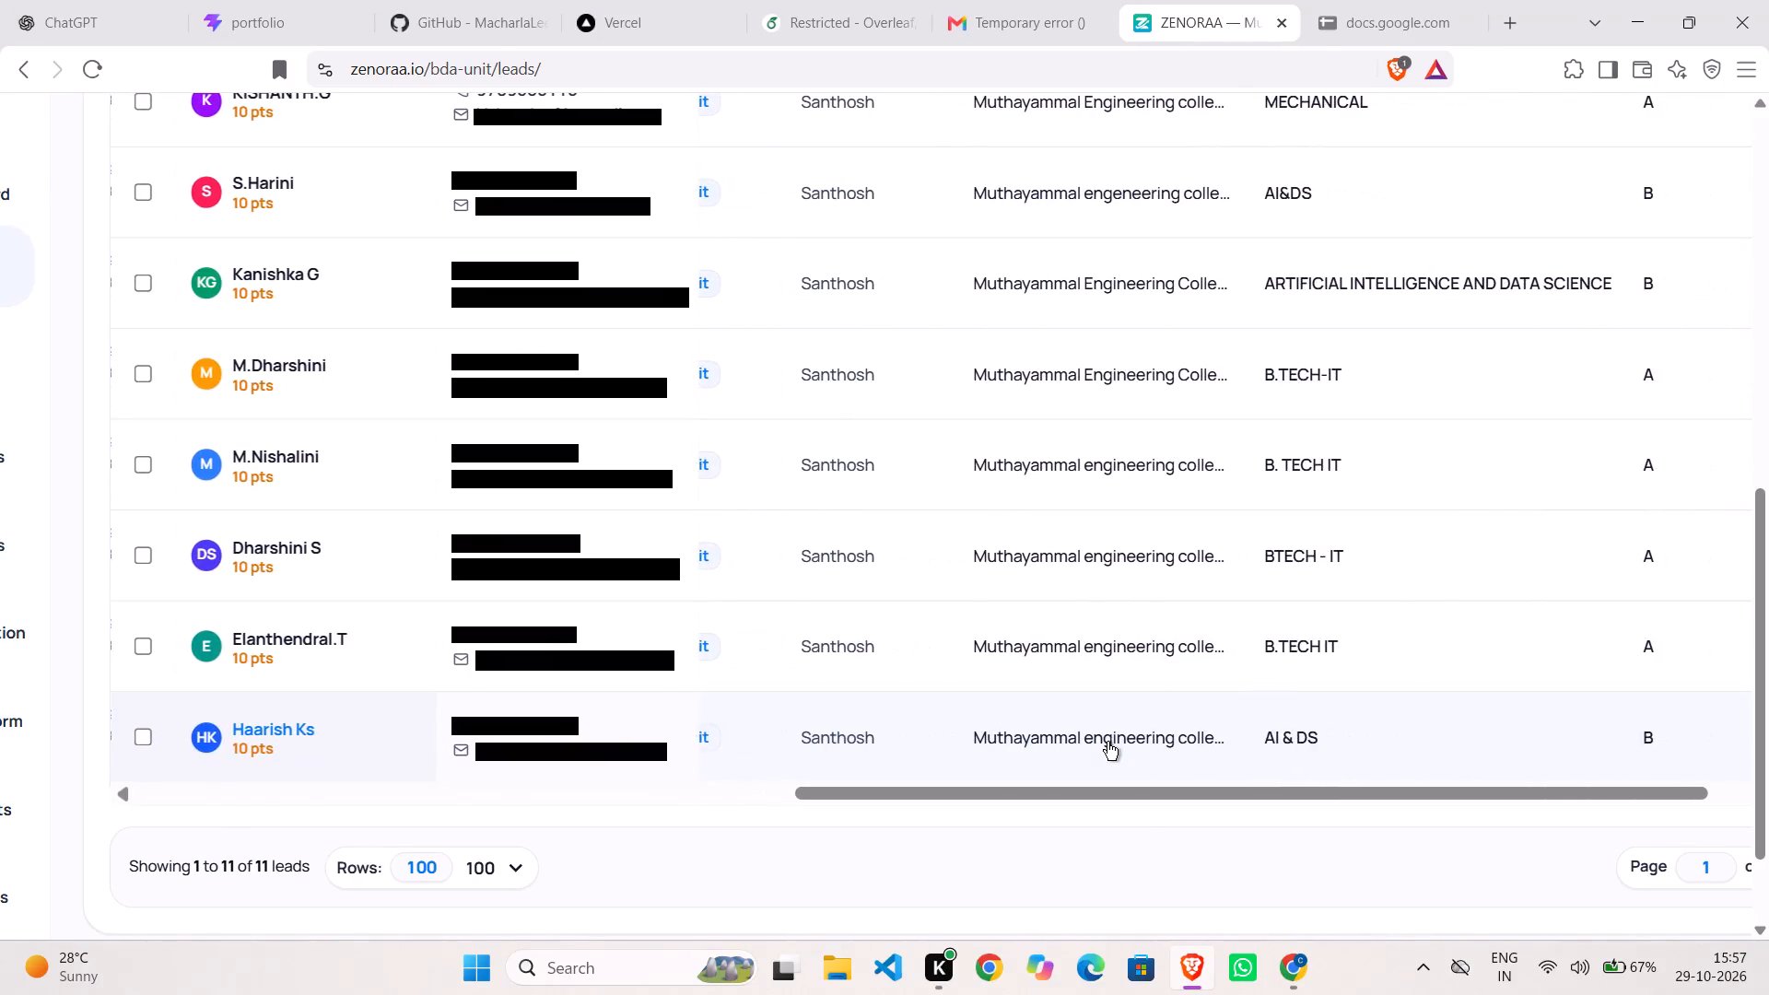
pyautogui.scroll(5, 1107, 742)
pyautogui.hscroll(-2, 1107, 742)
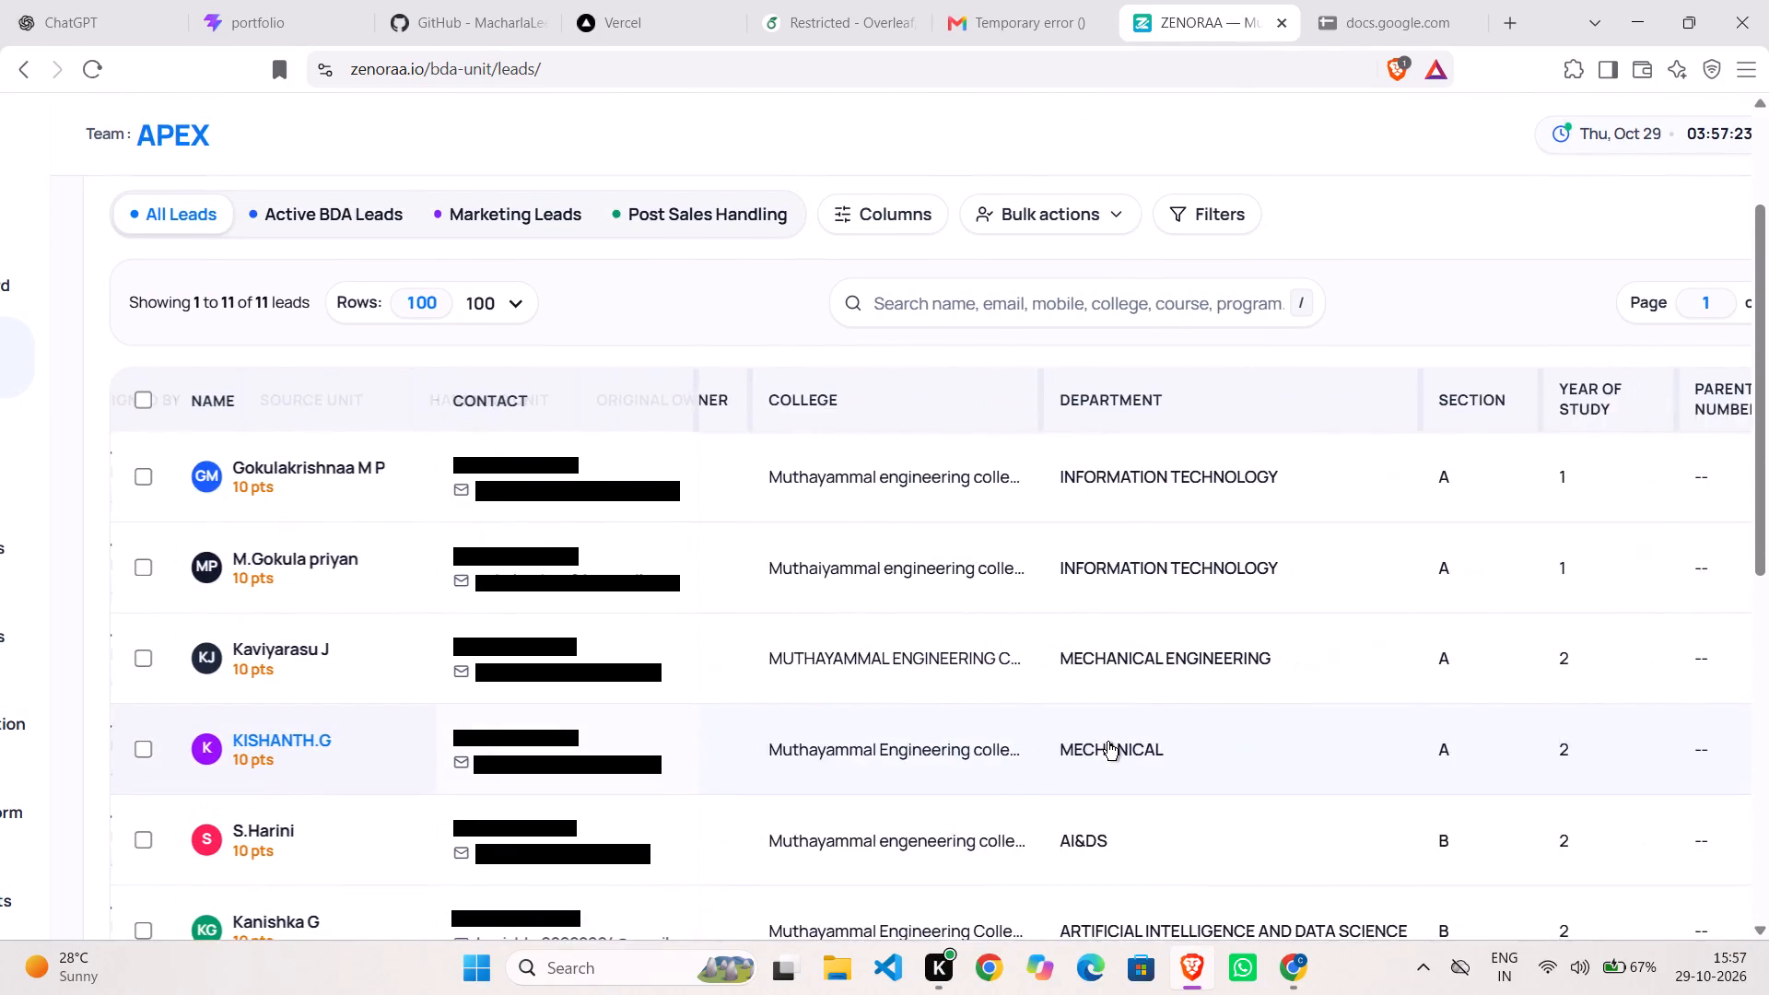
pyautogui.scroll(-3, 1107, 742)
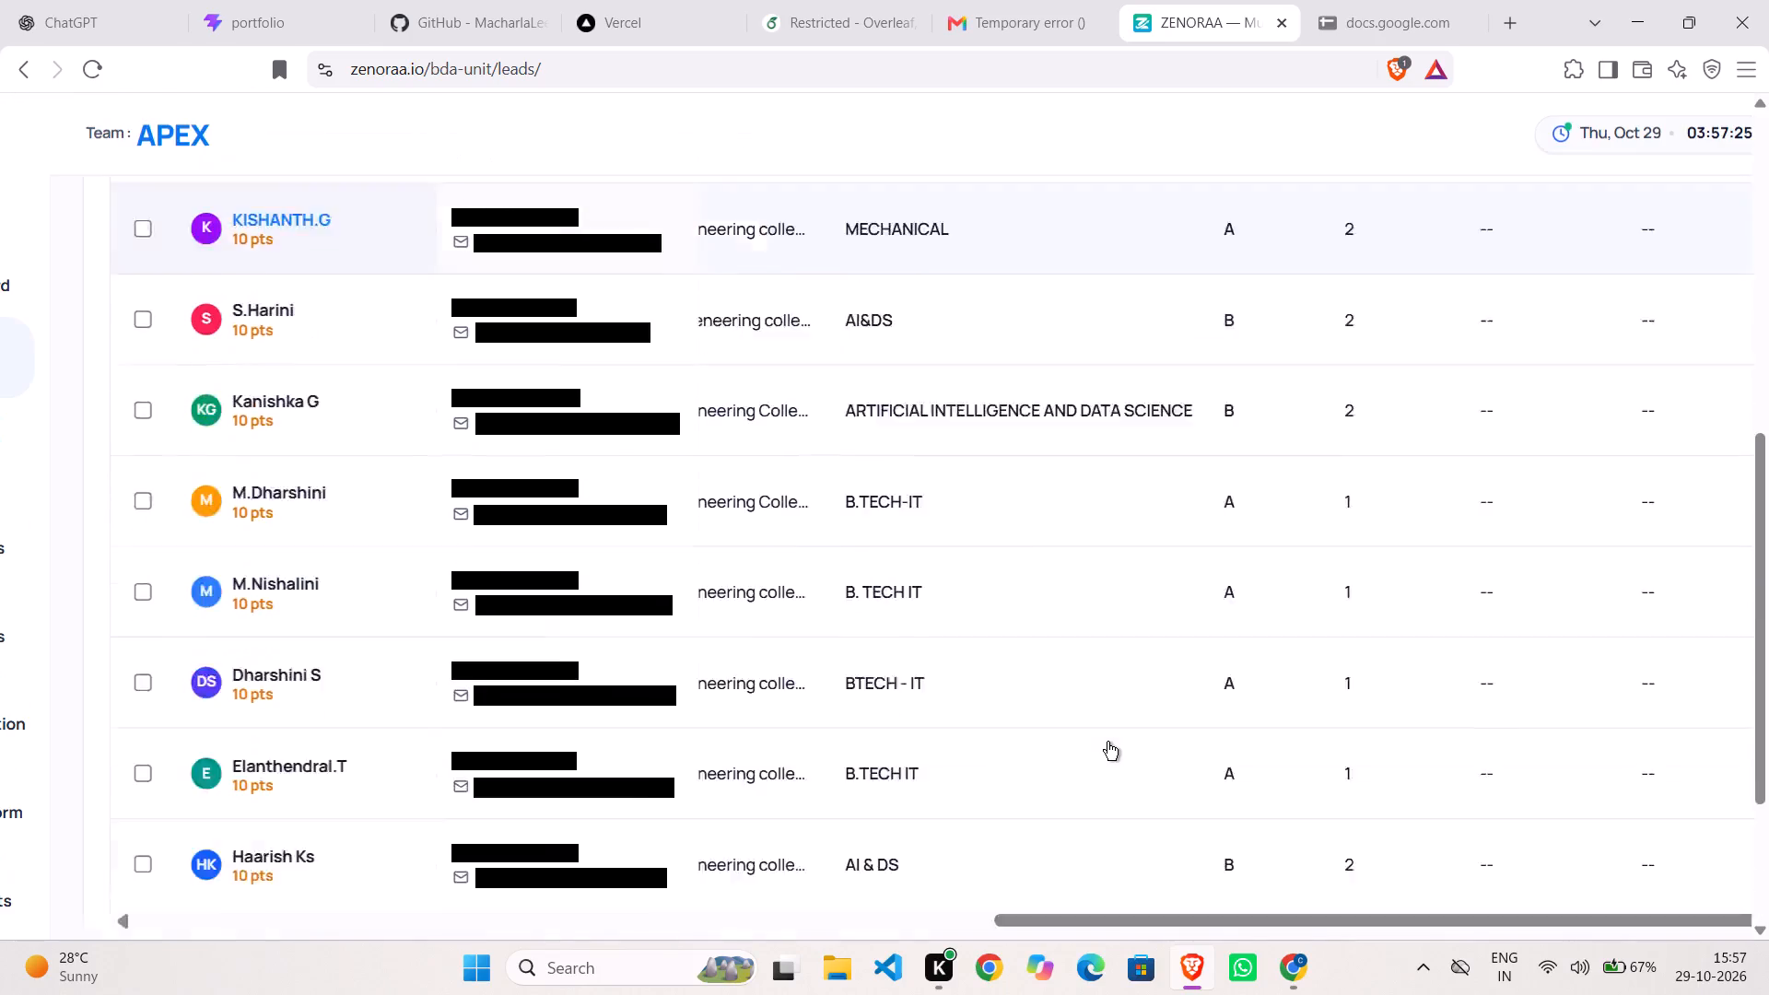
pyautogui.scroll(-1, 1107, 742)
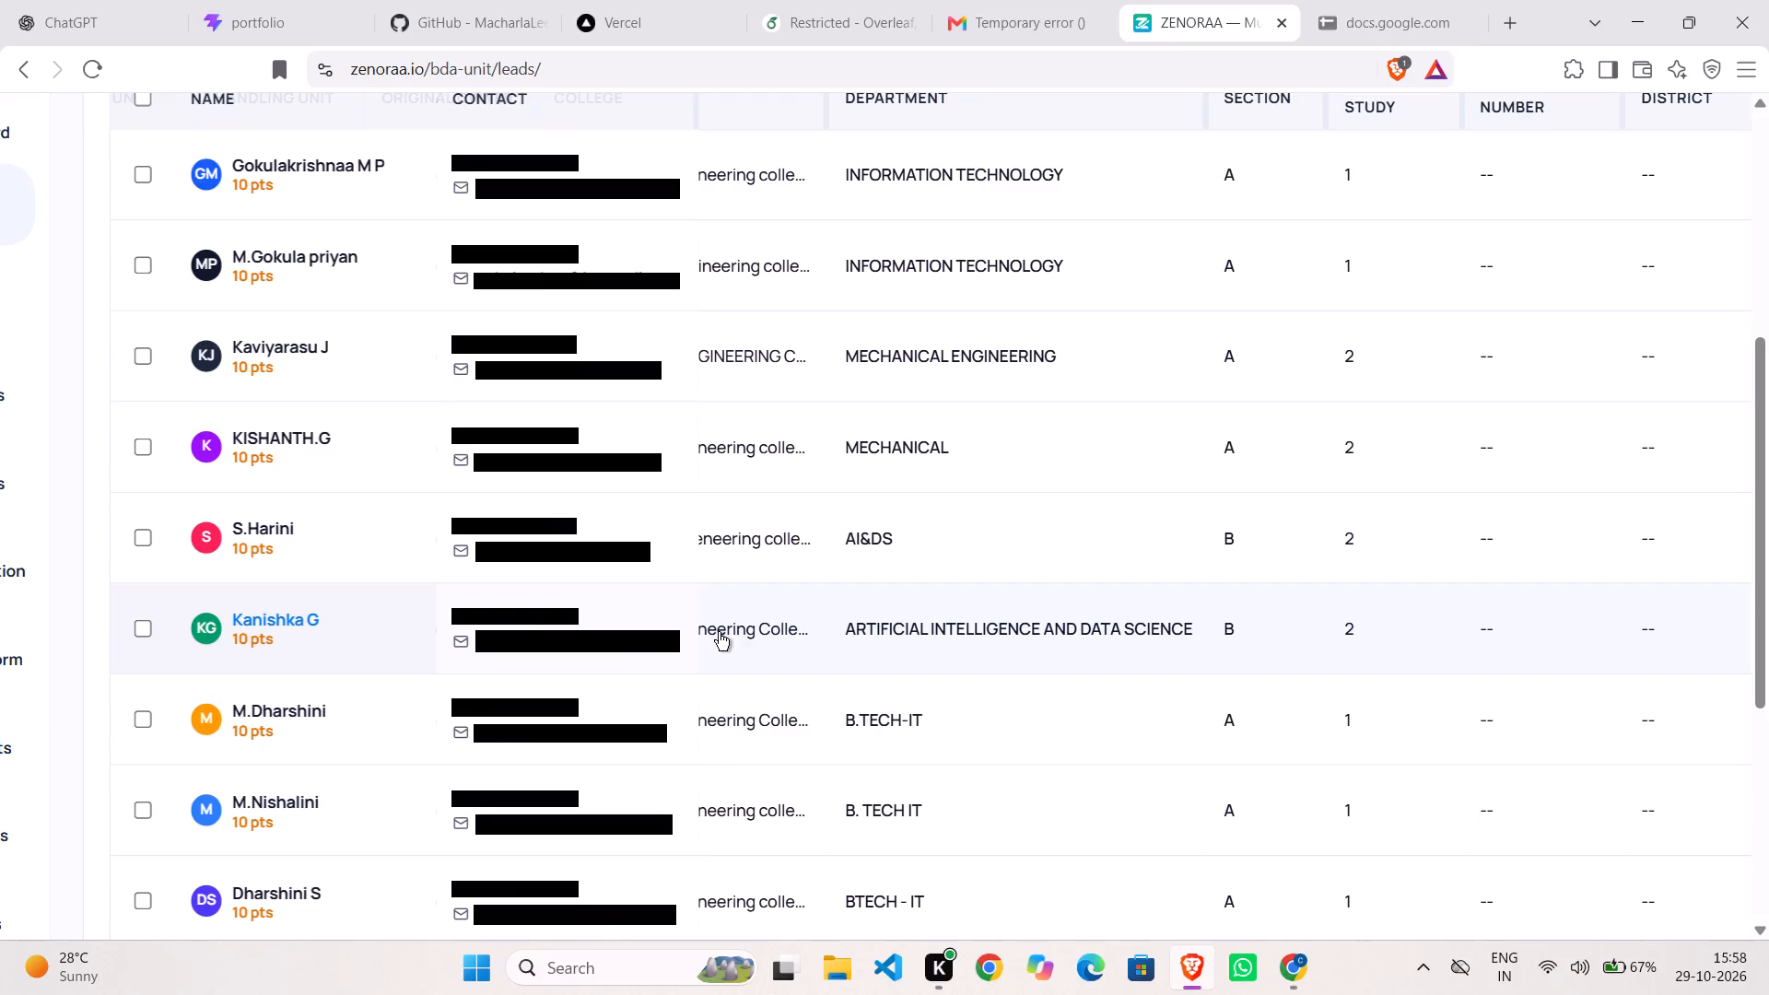
# Check the new leads' course, program, status and language details against their college, department and year of study.
pyautogui.hscroll(2, 719, 632)
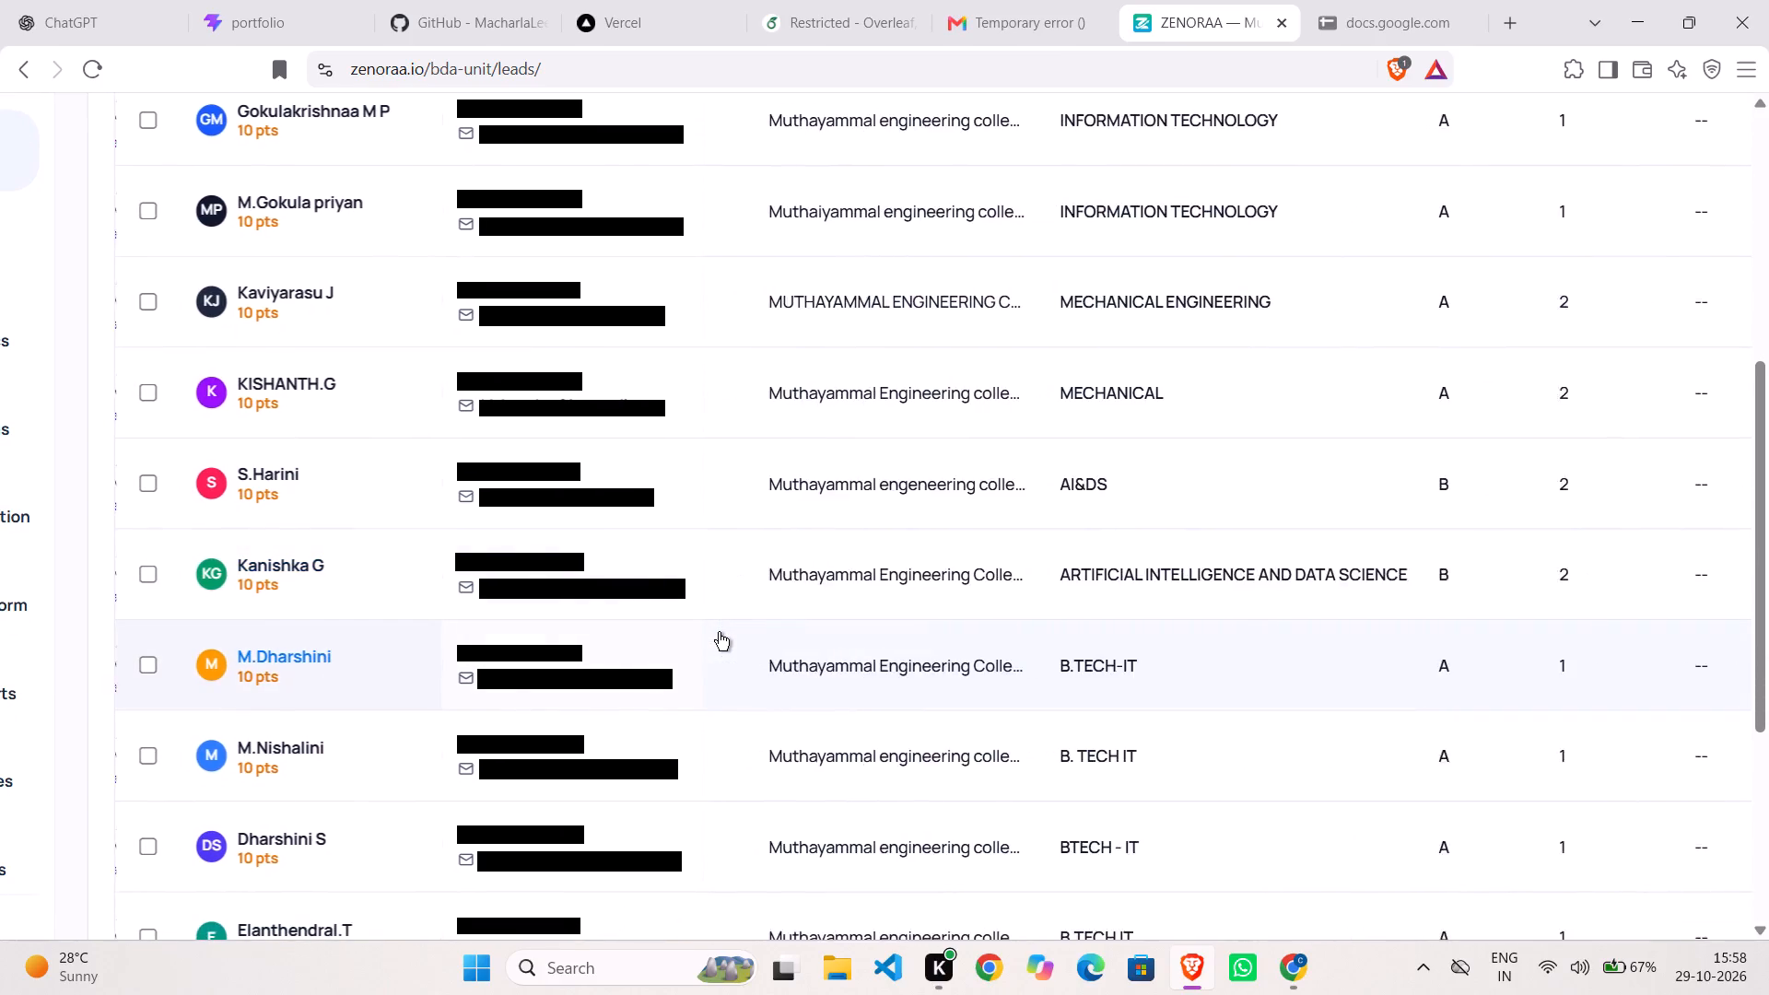
pyautogui.hscroll(10, 719, 632)
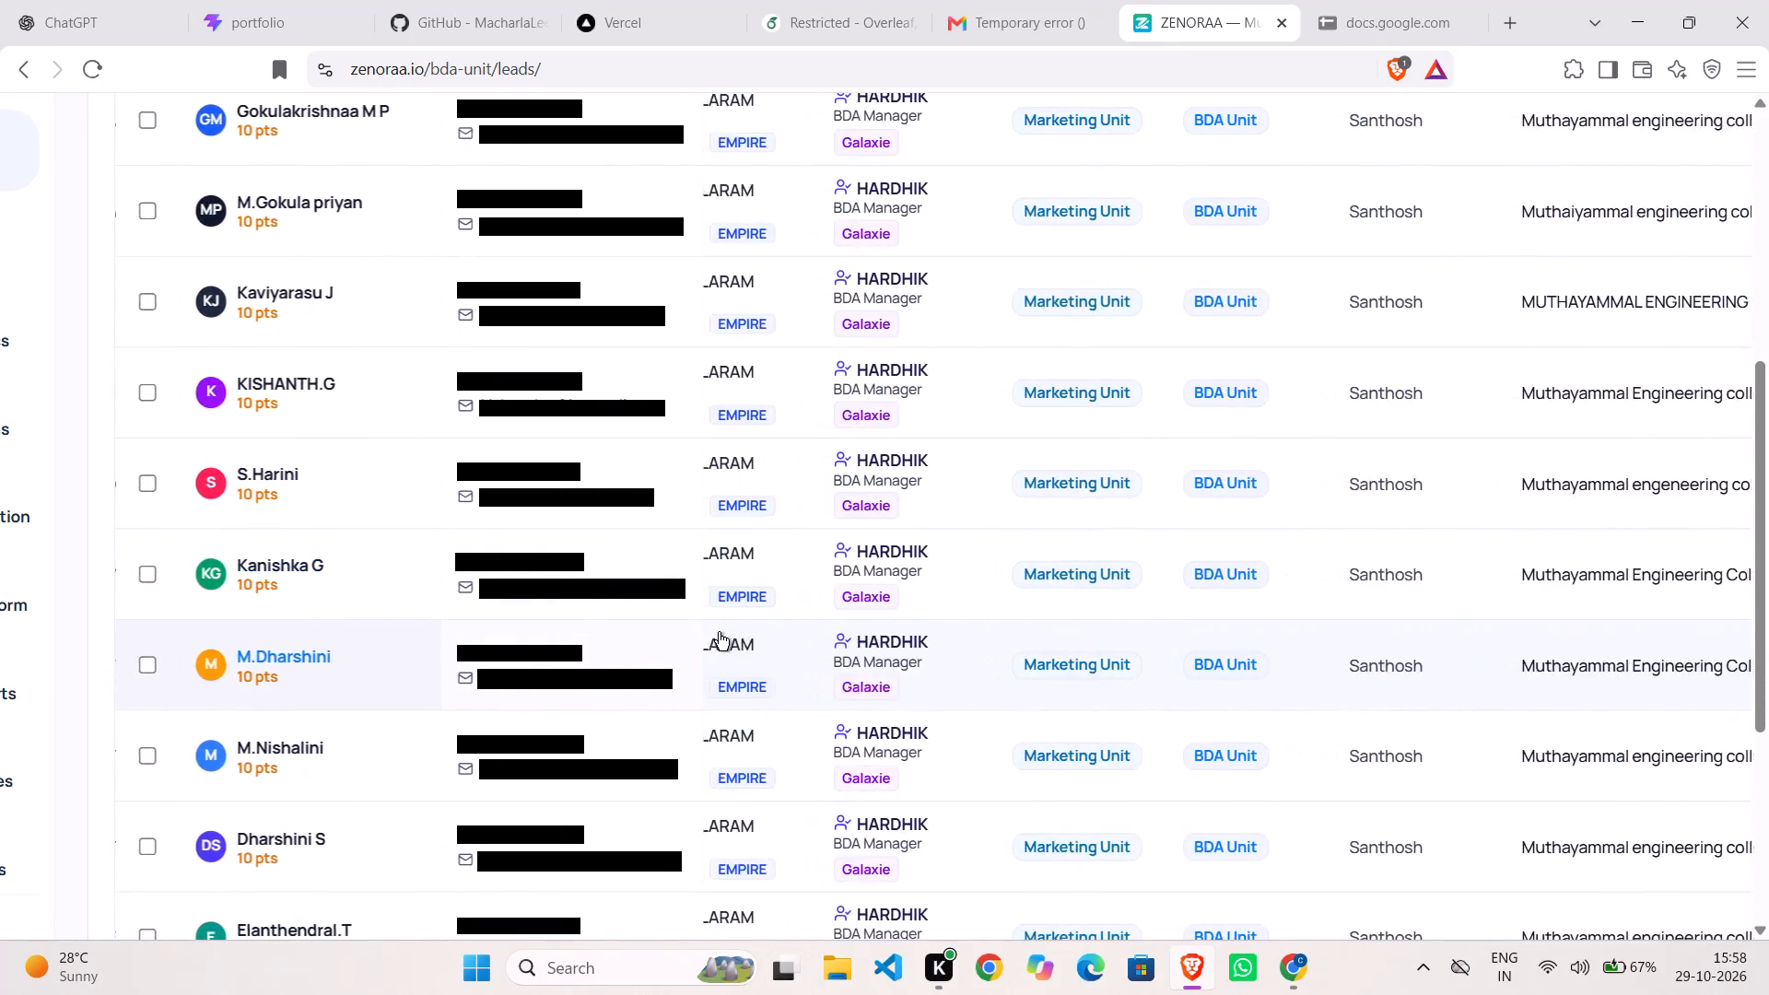
pyautogui.hscroll(4, 719, 632)
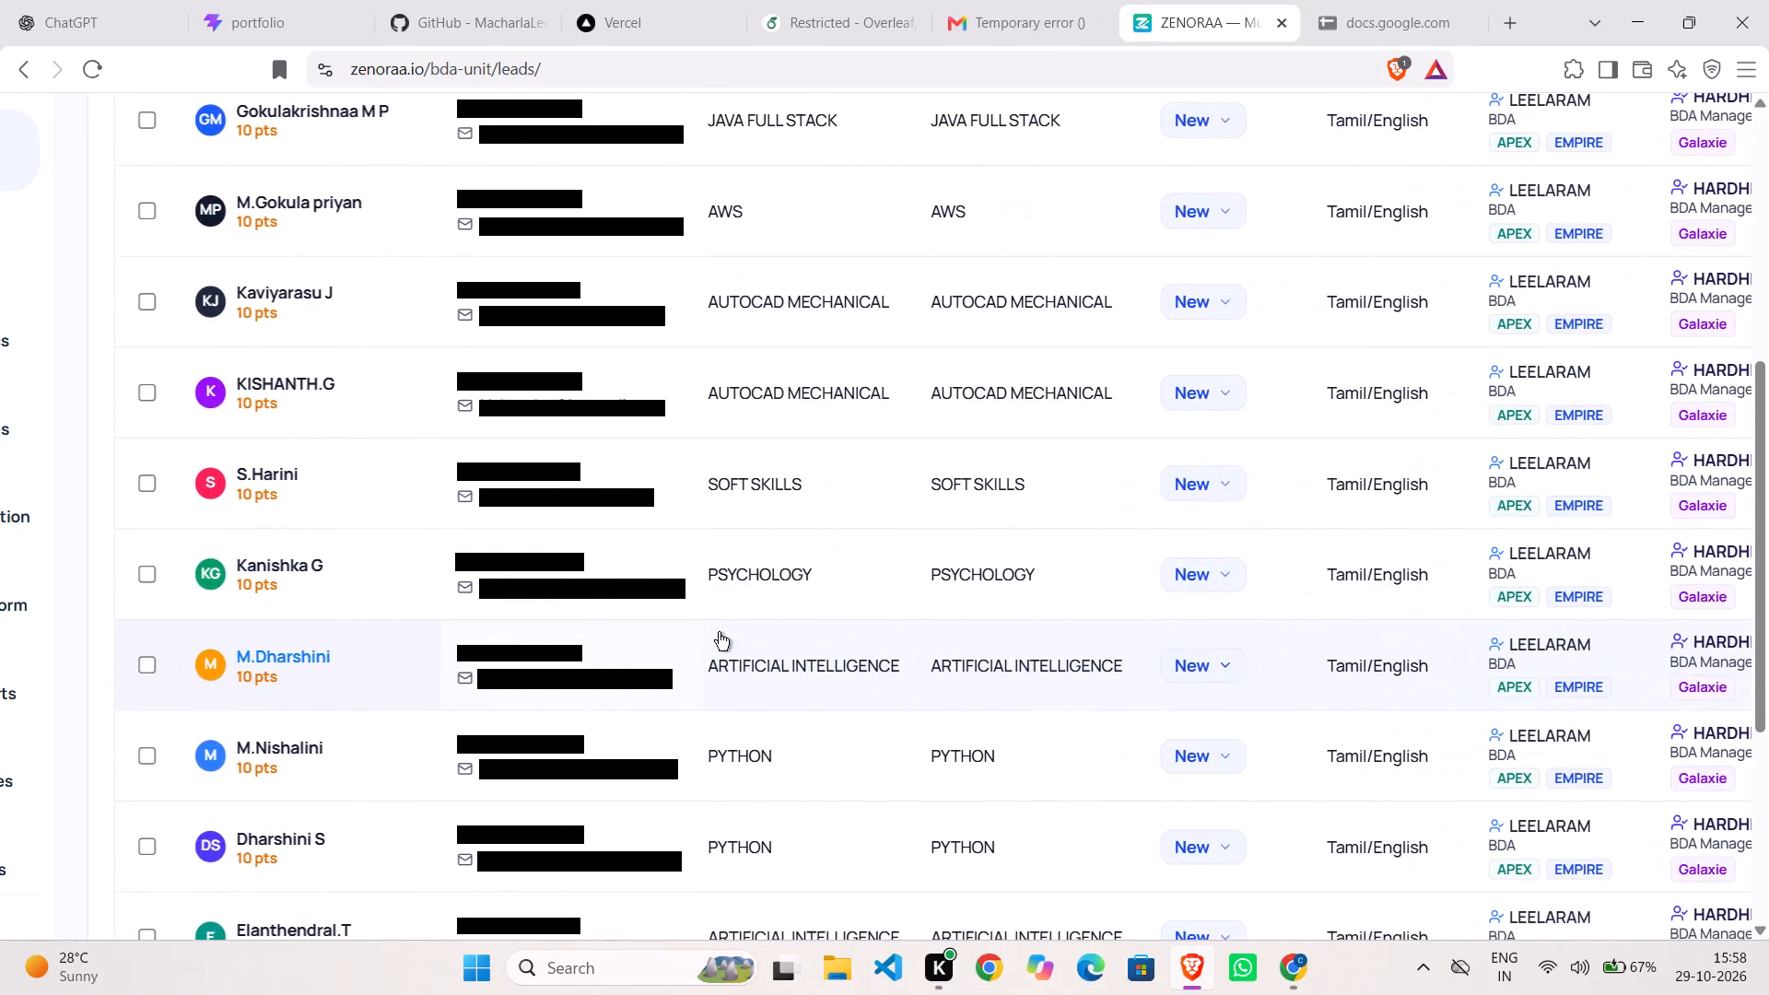
pyautogui.hscroll(-5, 819, 606)
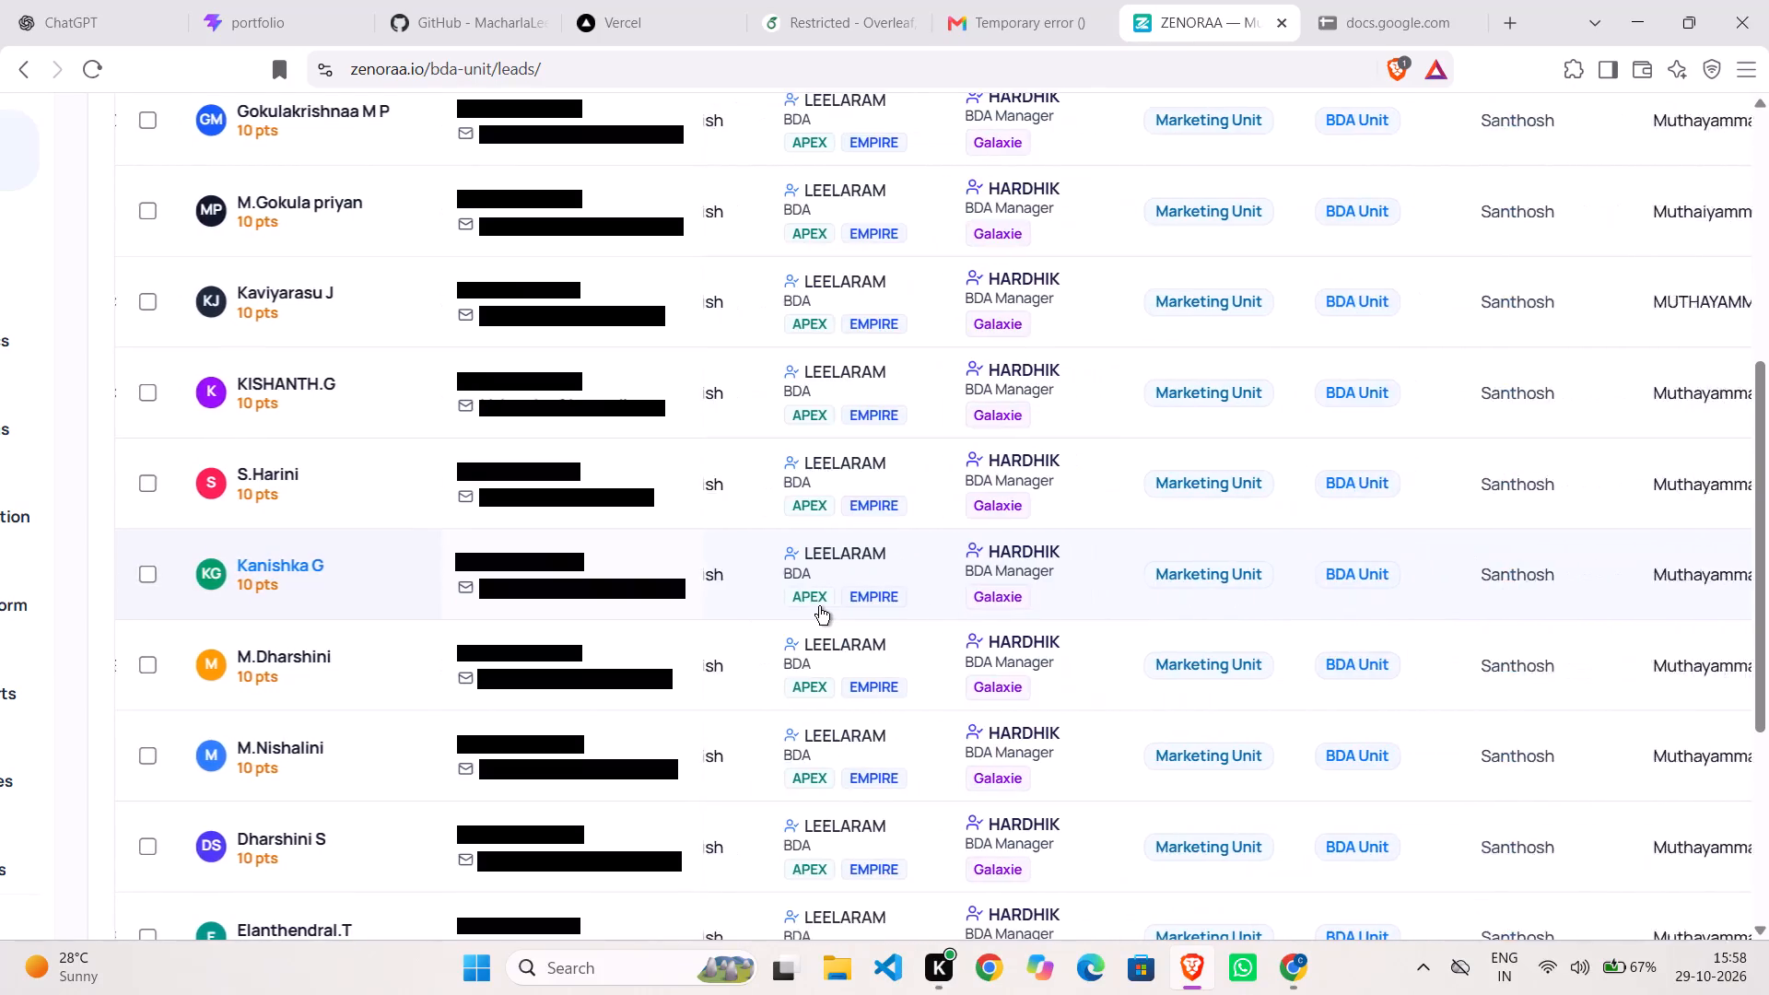
pyautogui.hscroll(-2, 819, 606)
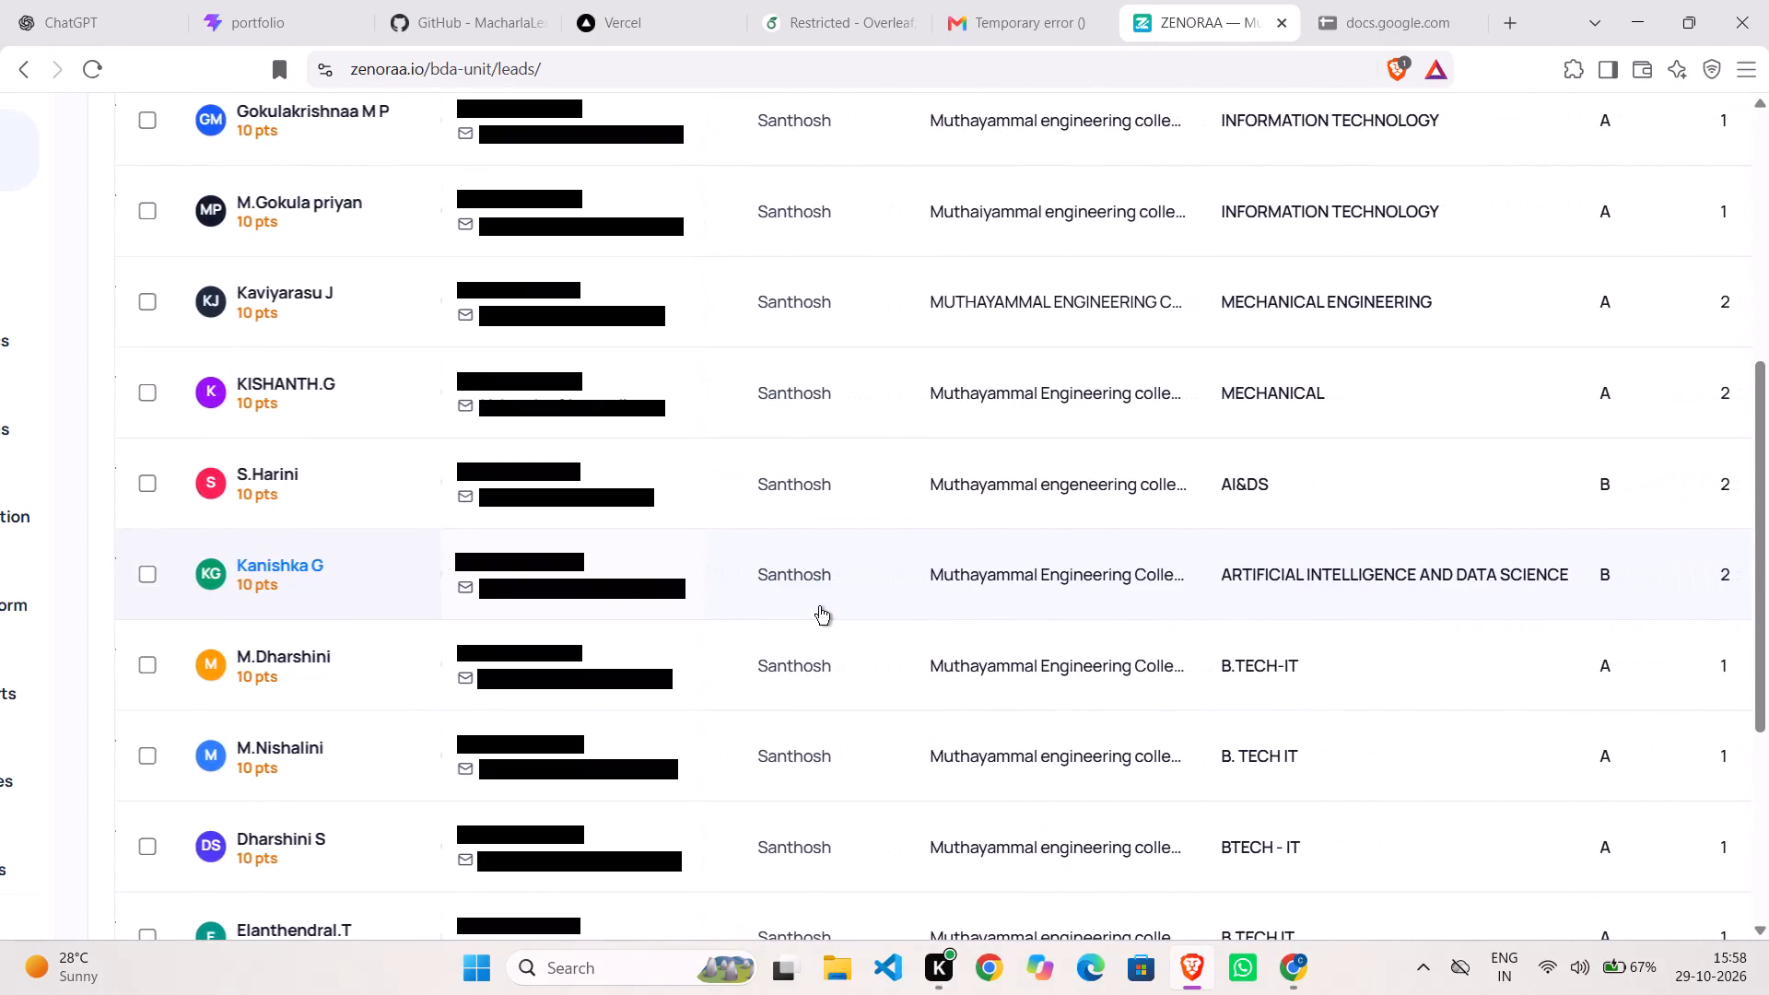
pyautogui.hscroll(-1, 819, 606)
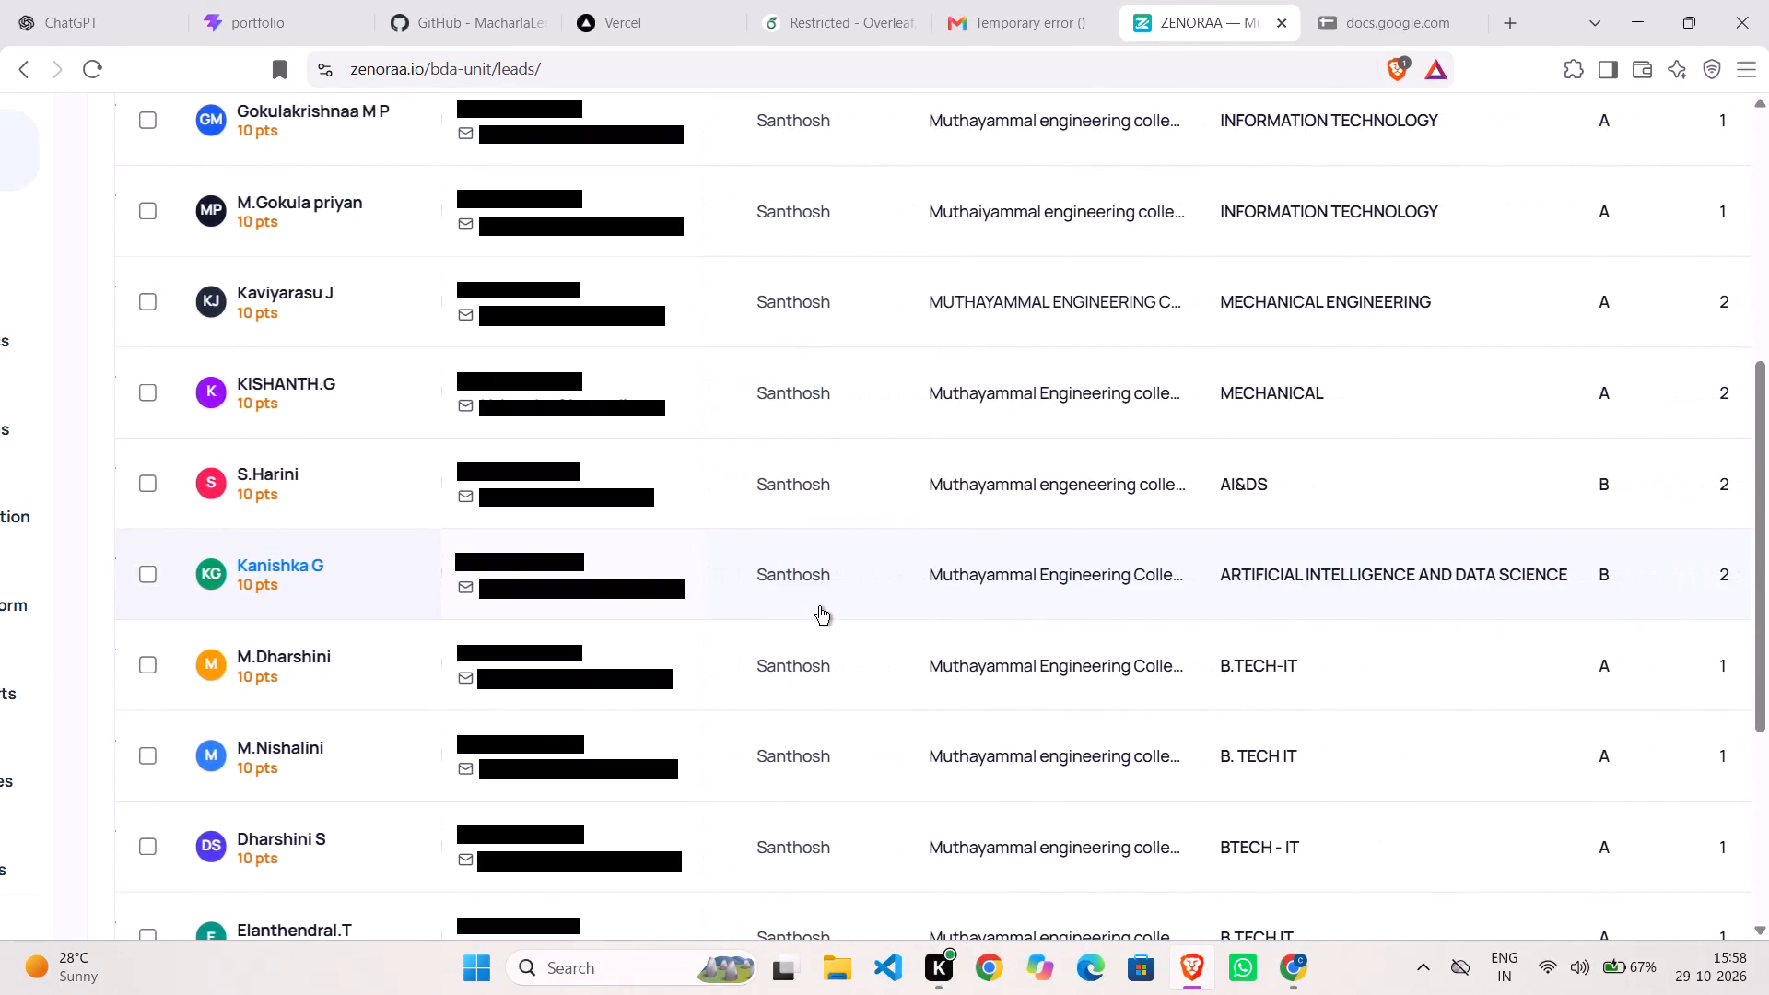
pyautogui.hscroll(-1, 819, 606)
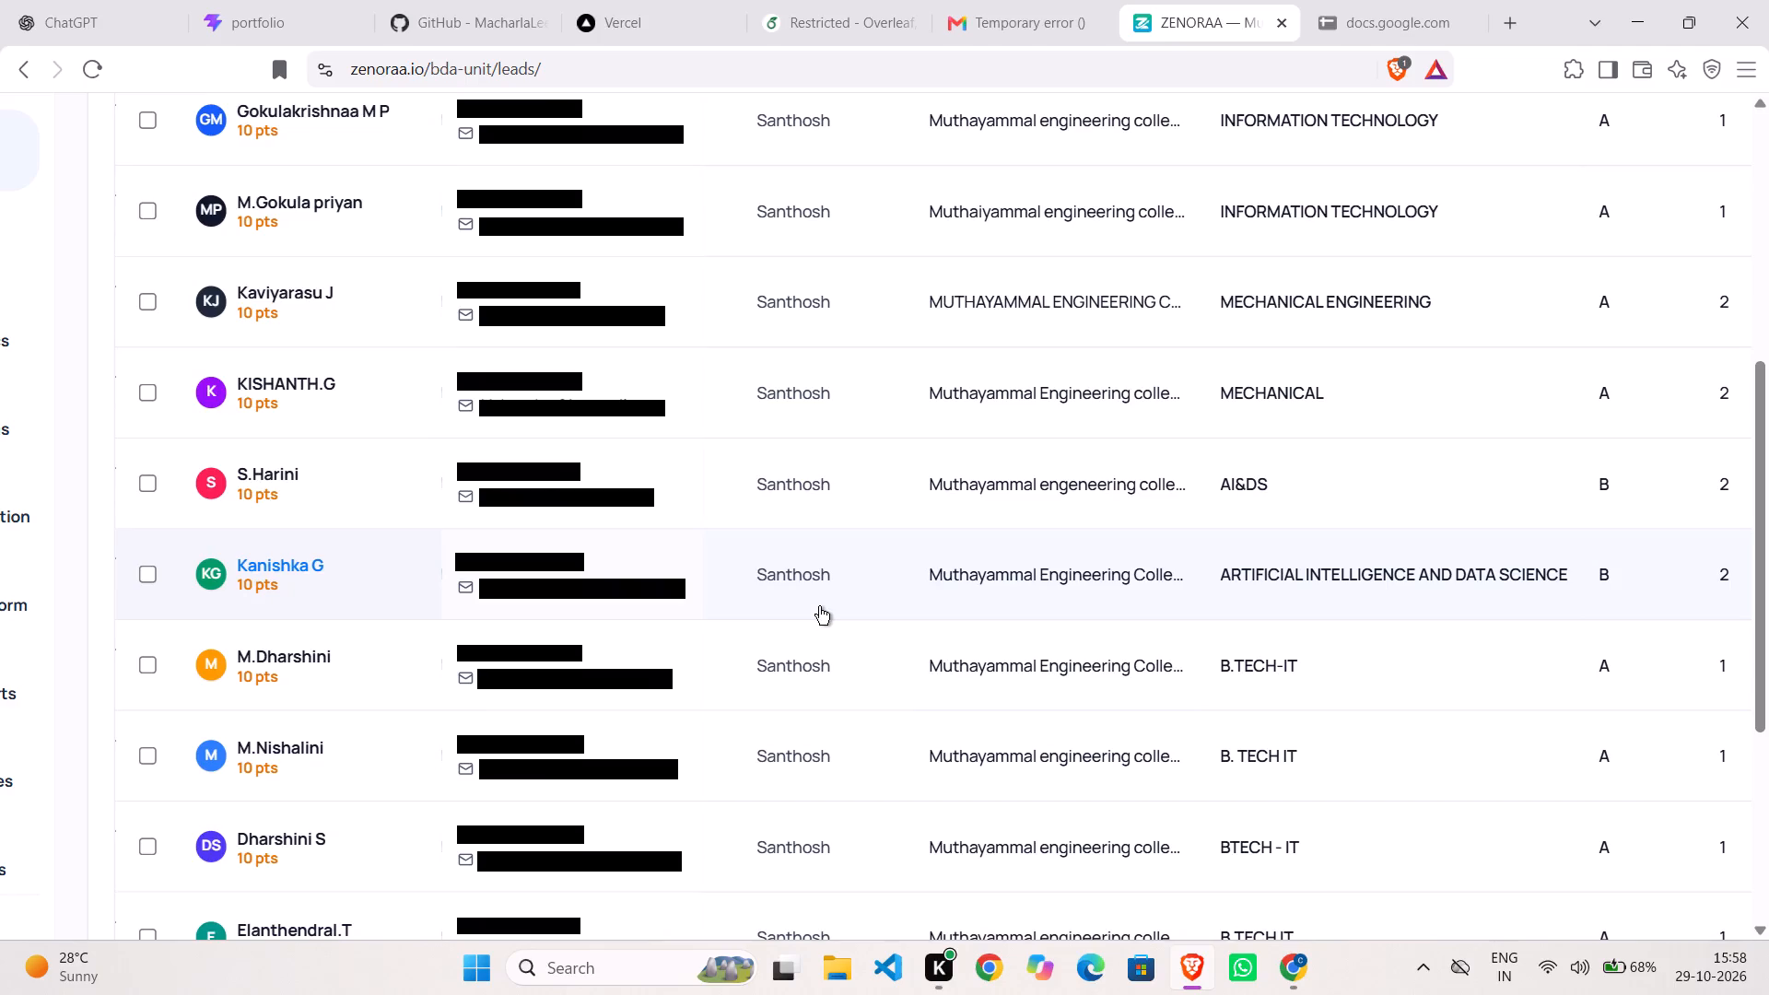
pyautogui.hscroll(9, 819, 606)
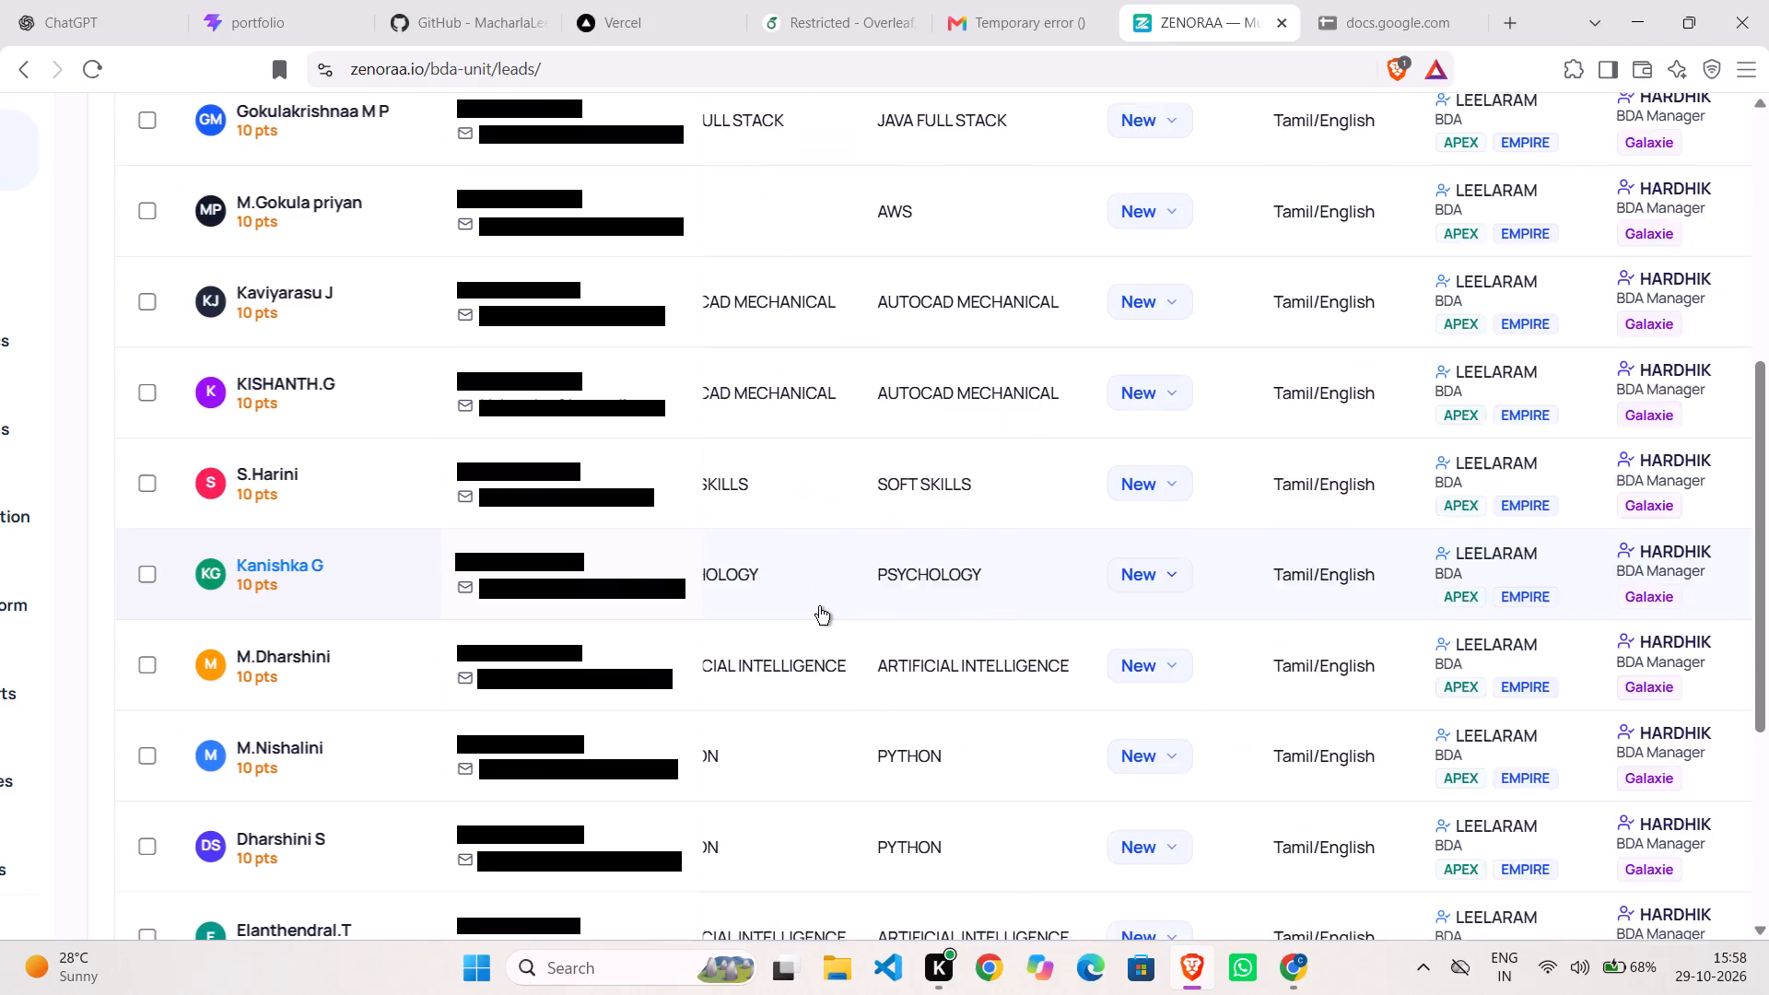
pyautogui.hscroll(-9, 819, 606)
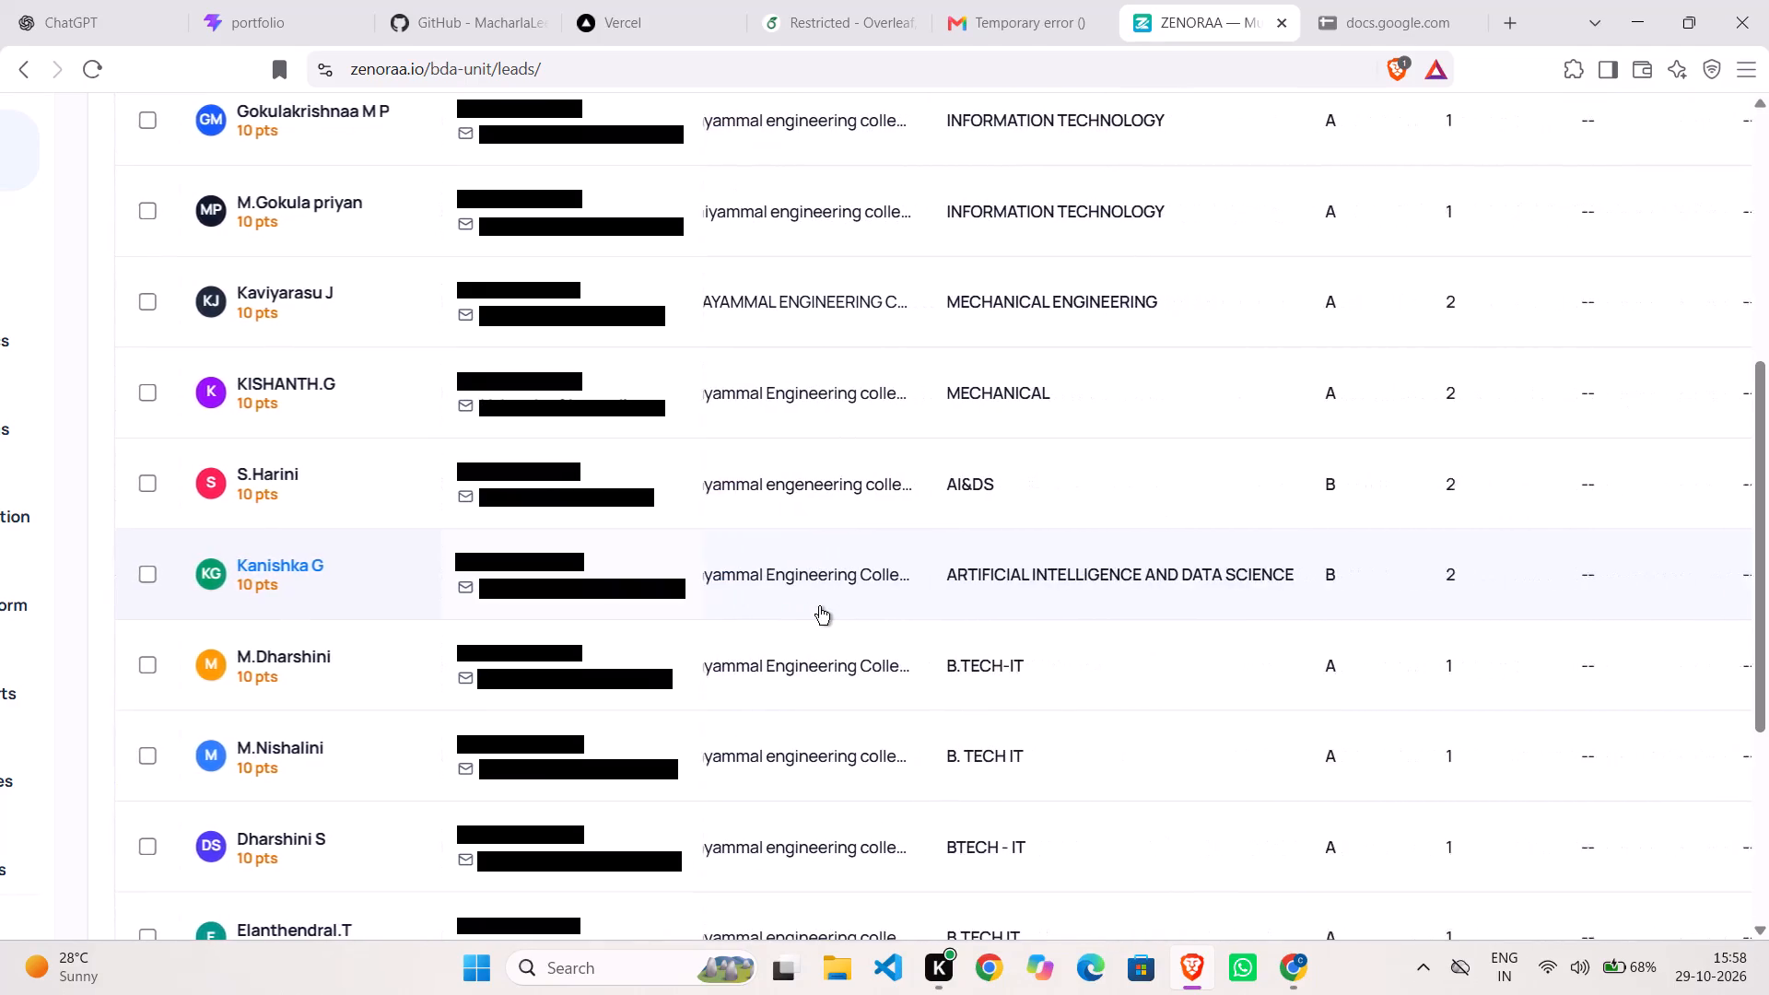
pyautogui.hscroll(2, 819, 606)
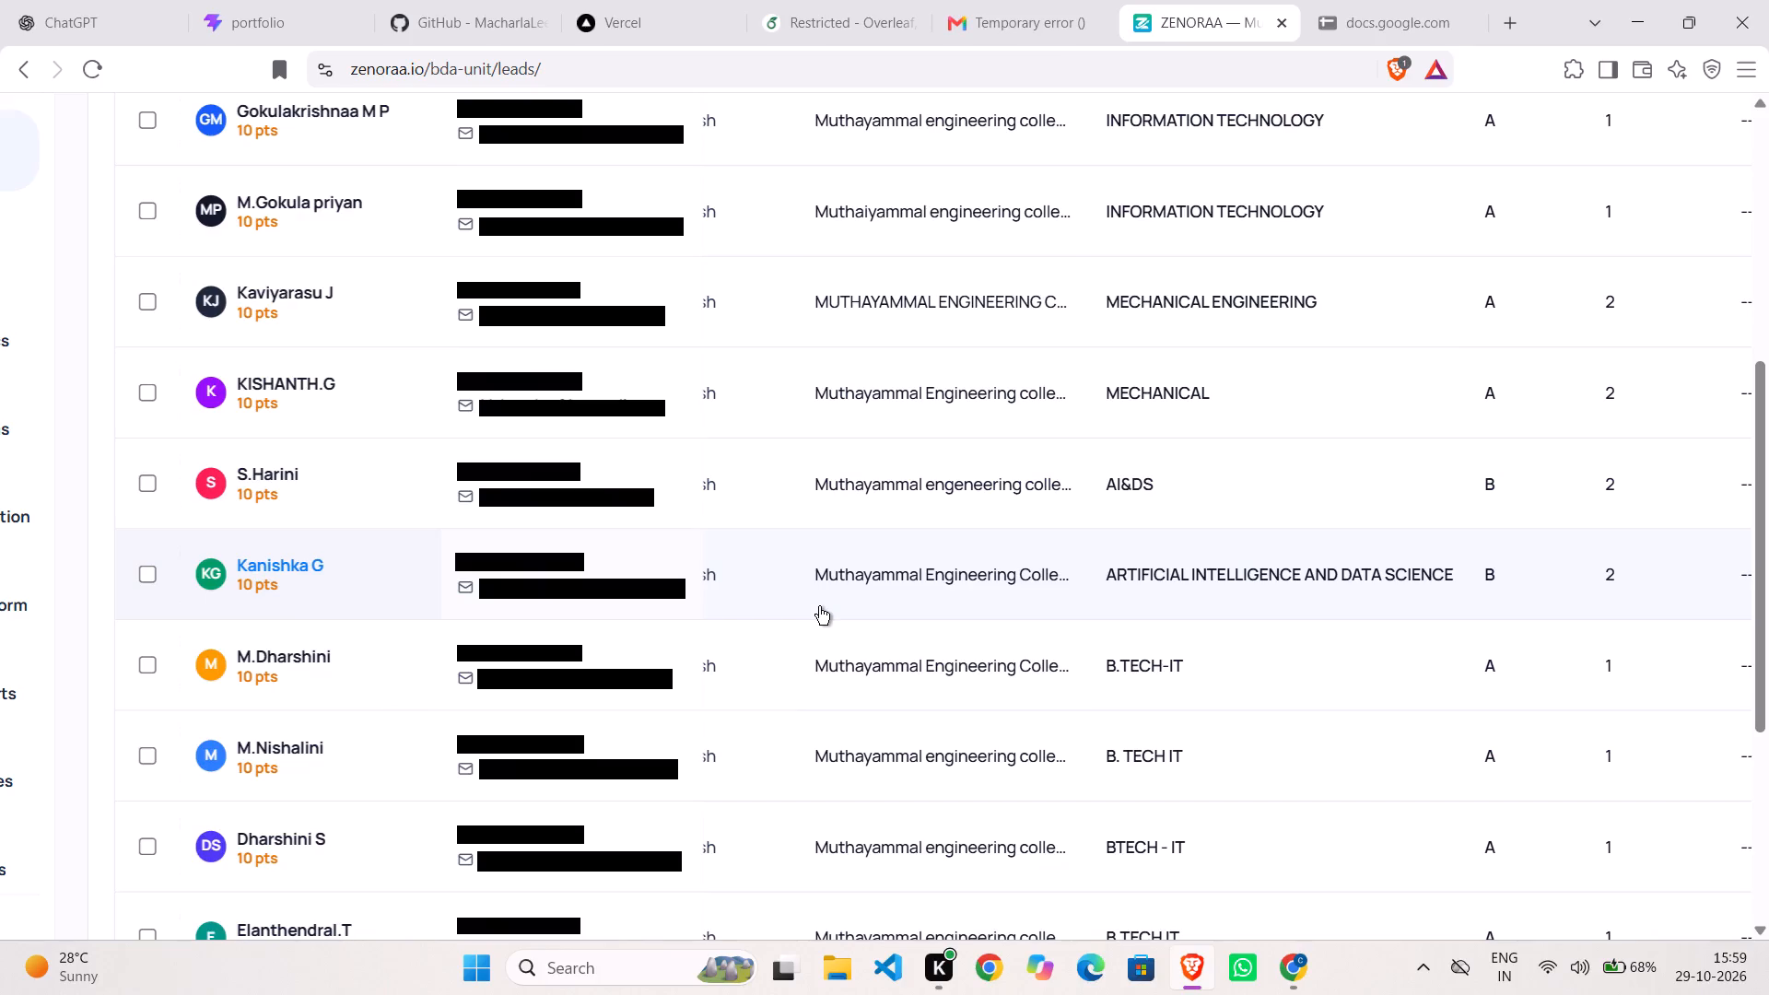
pyautogui.hscroll(7, 819, 606)
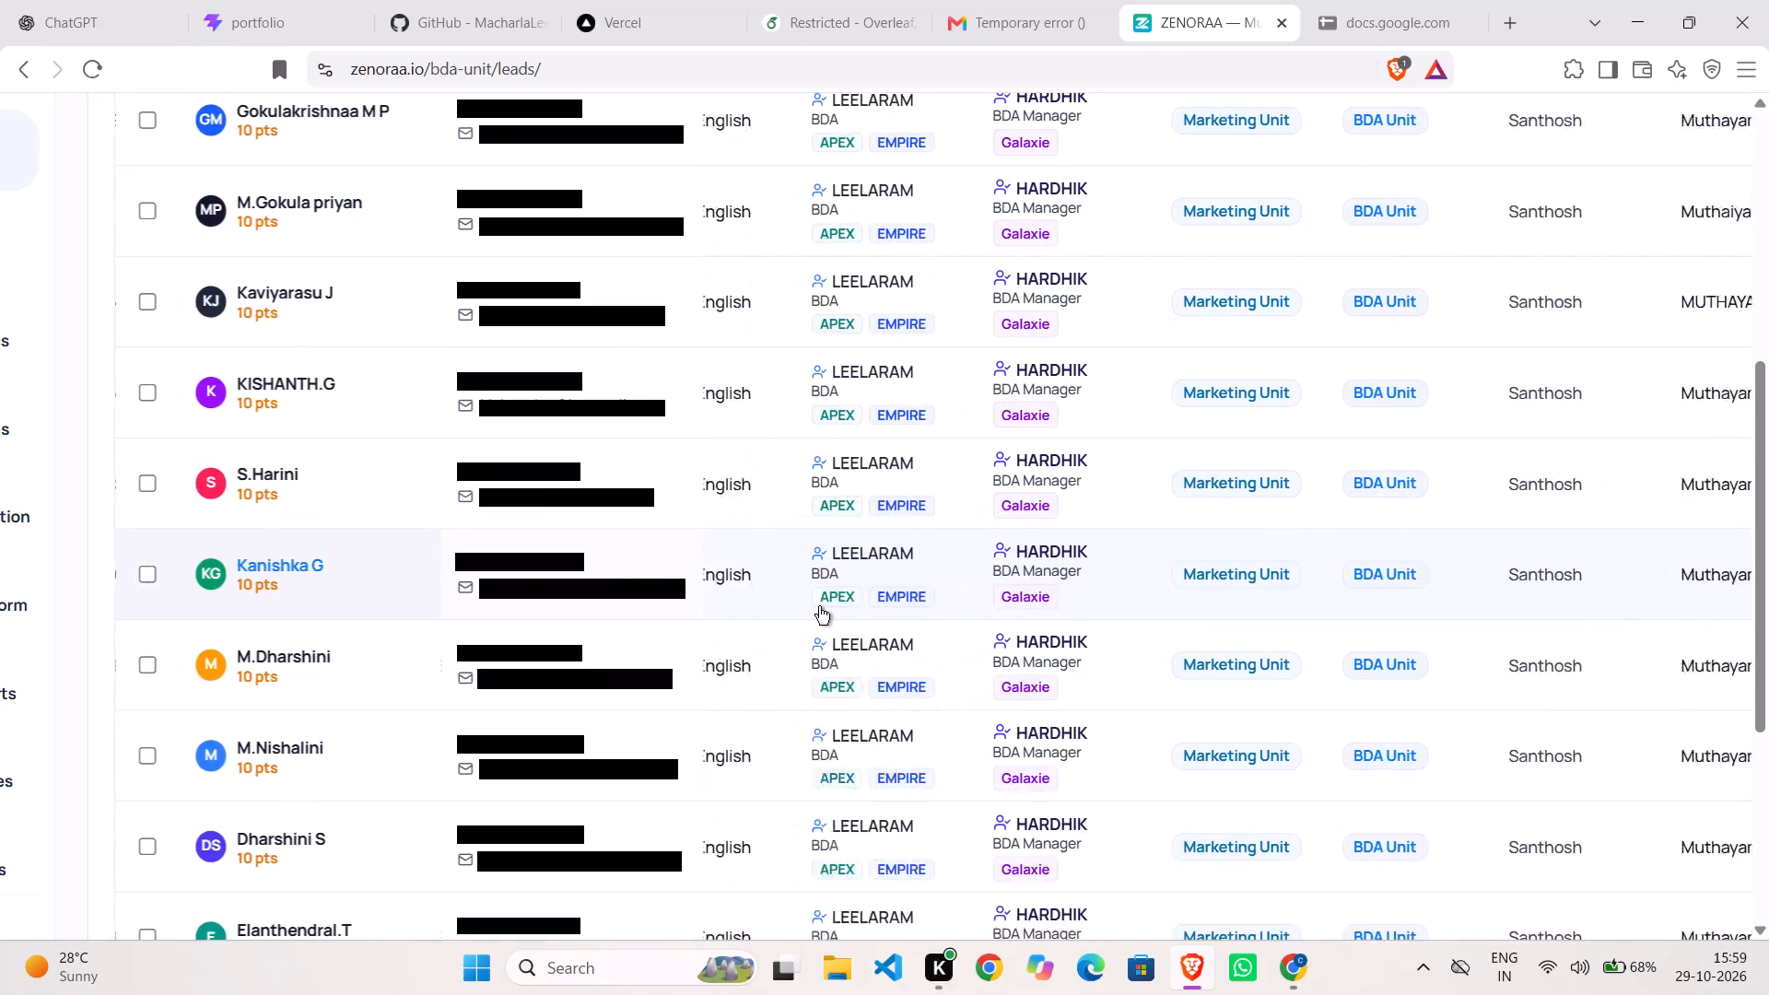
pyautogui.hscroll(4, 819, 606)
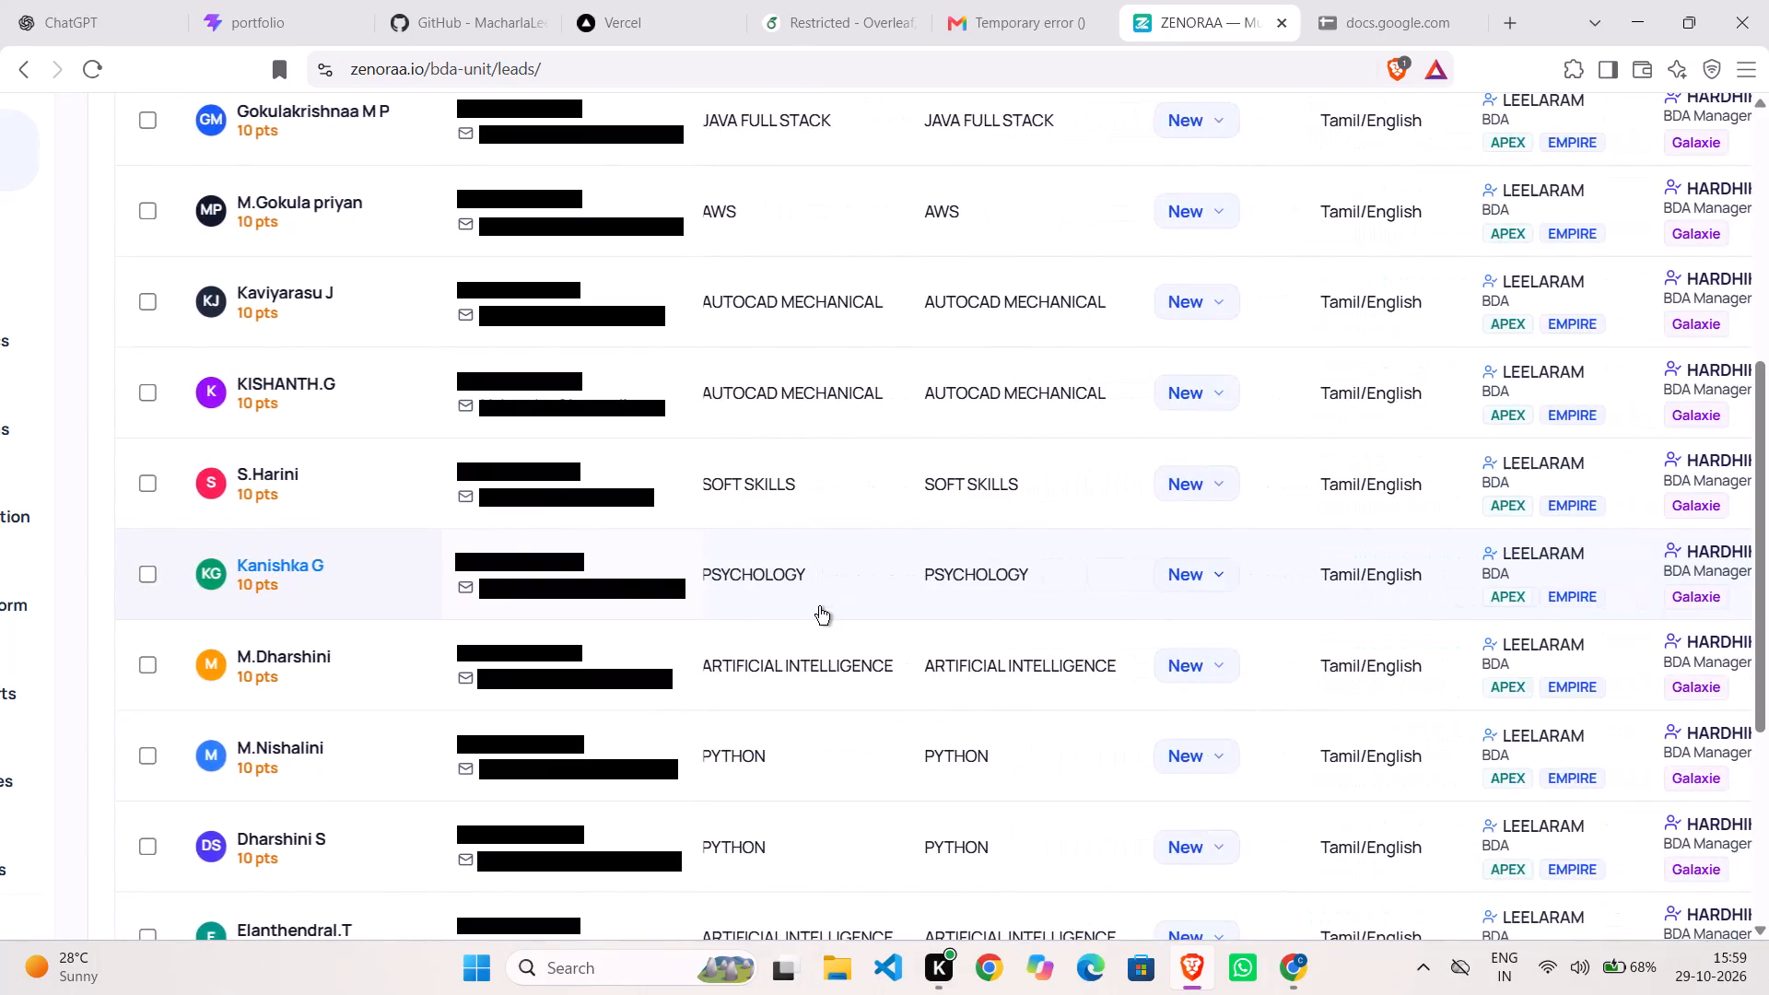
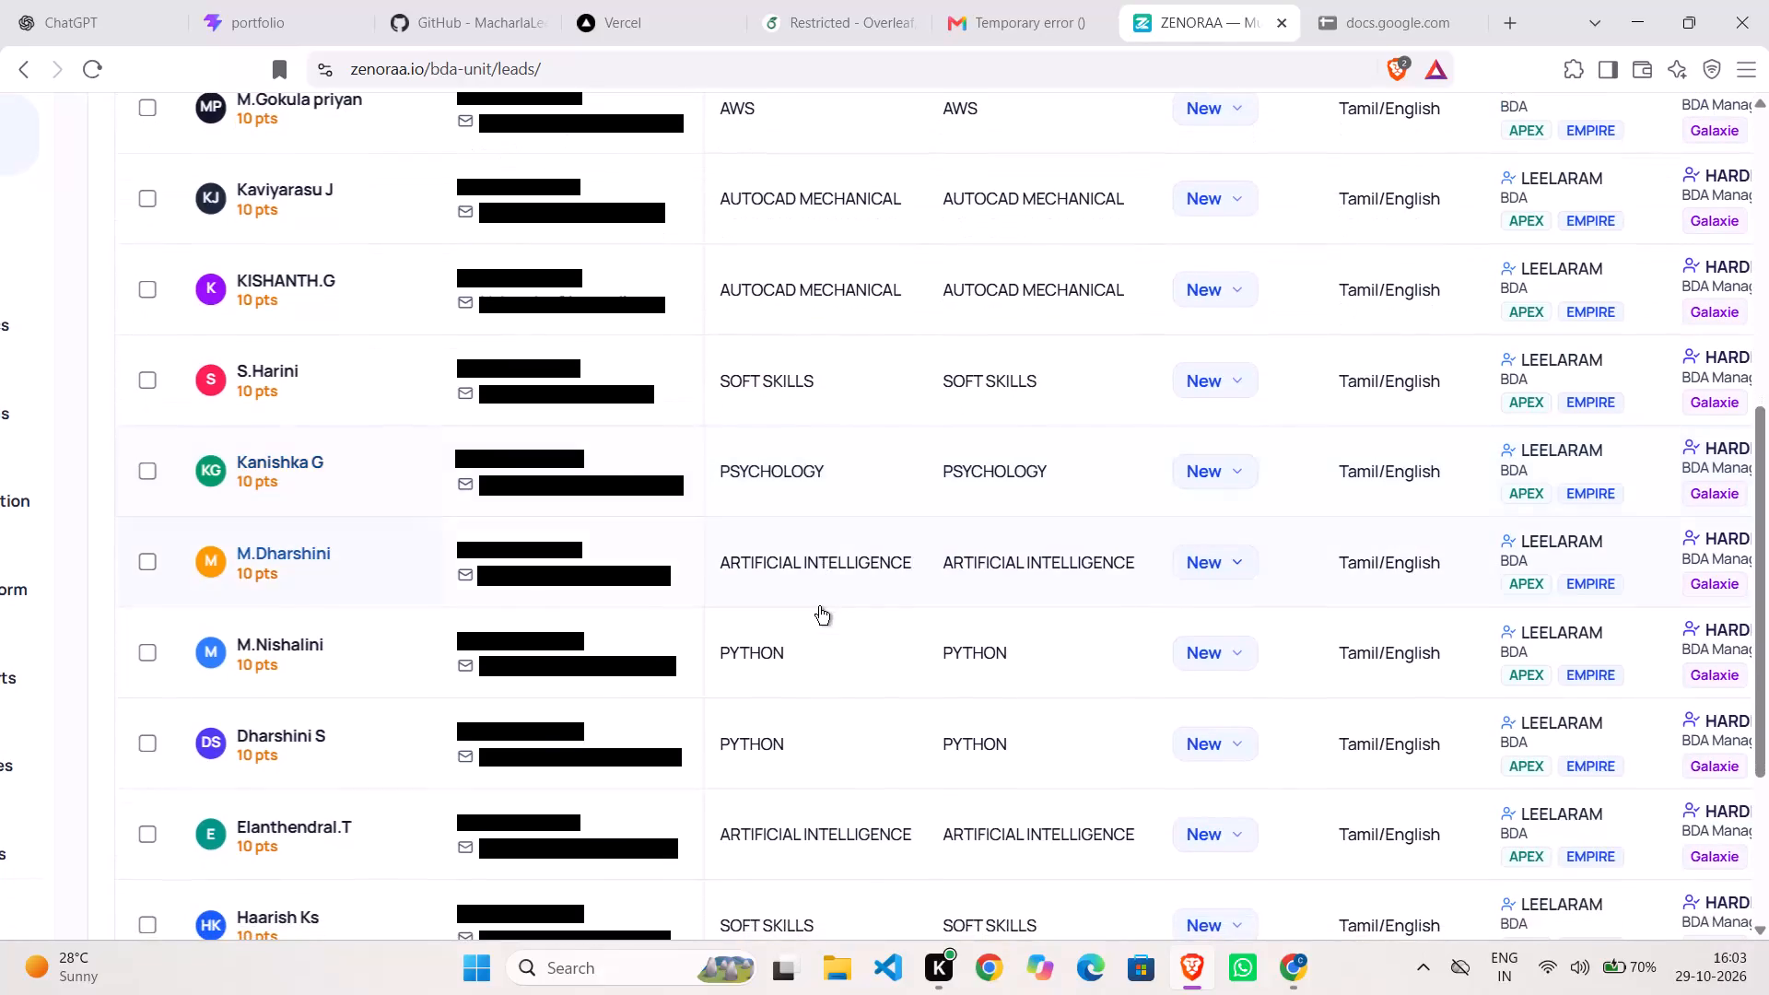
# Review the college, department, section and year of study details for the new leads at the end of the leads table.
pyautogui.scroll(-1, 819, 606)
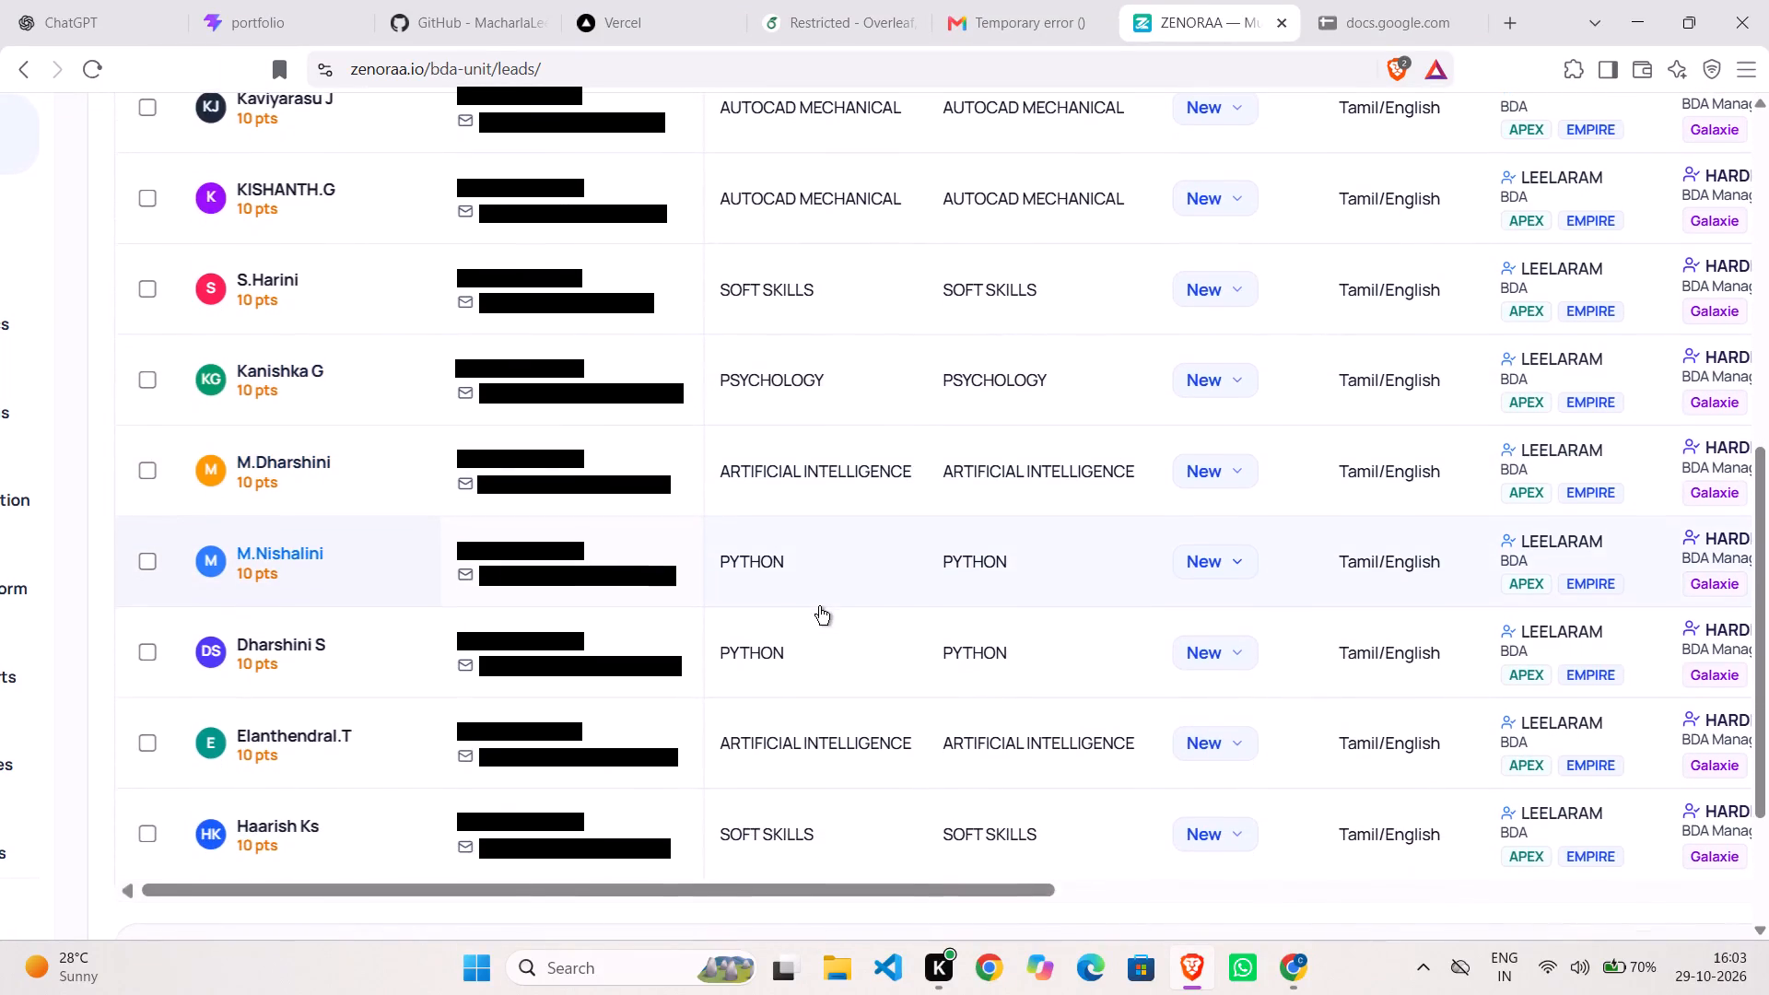
pyautogui.scroll(-1, 819, 606)
pyautogui.hscroll(-9, 819, 606)
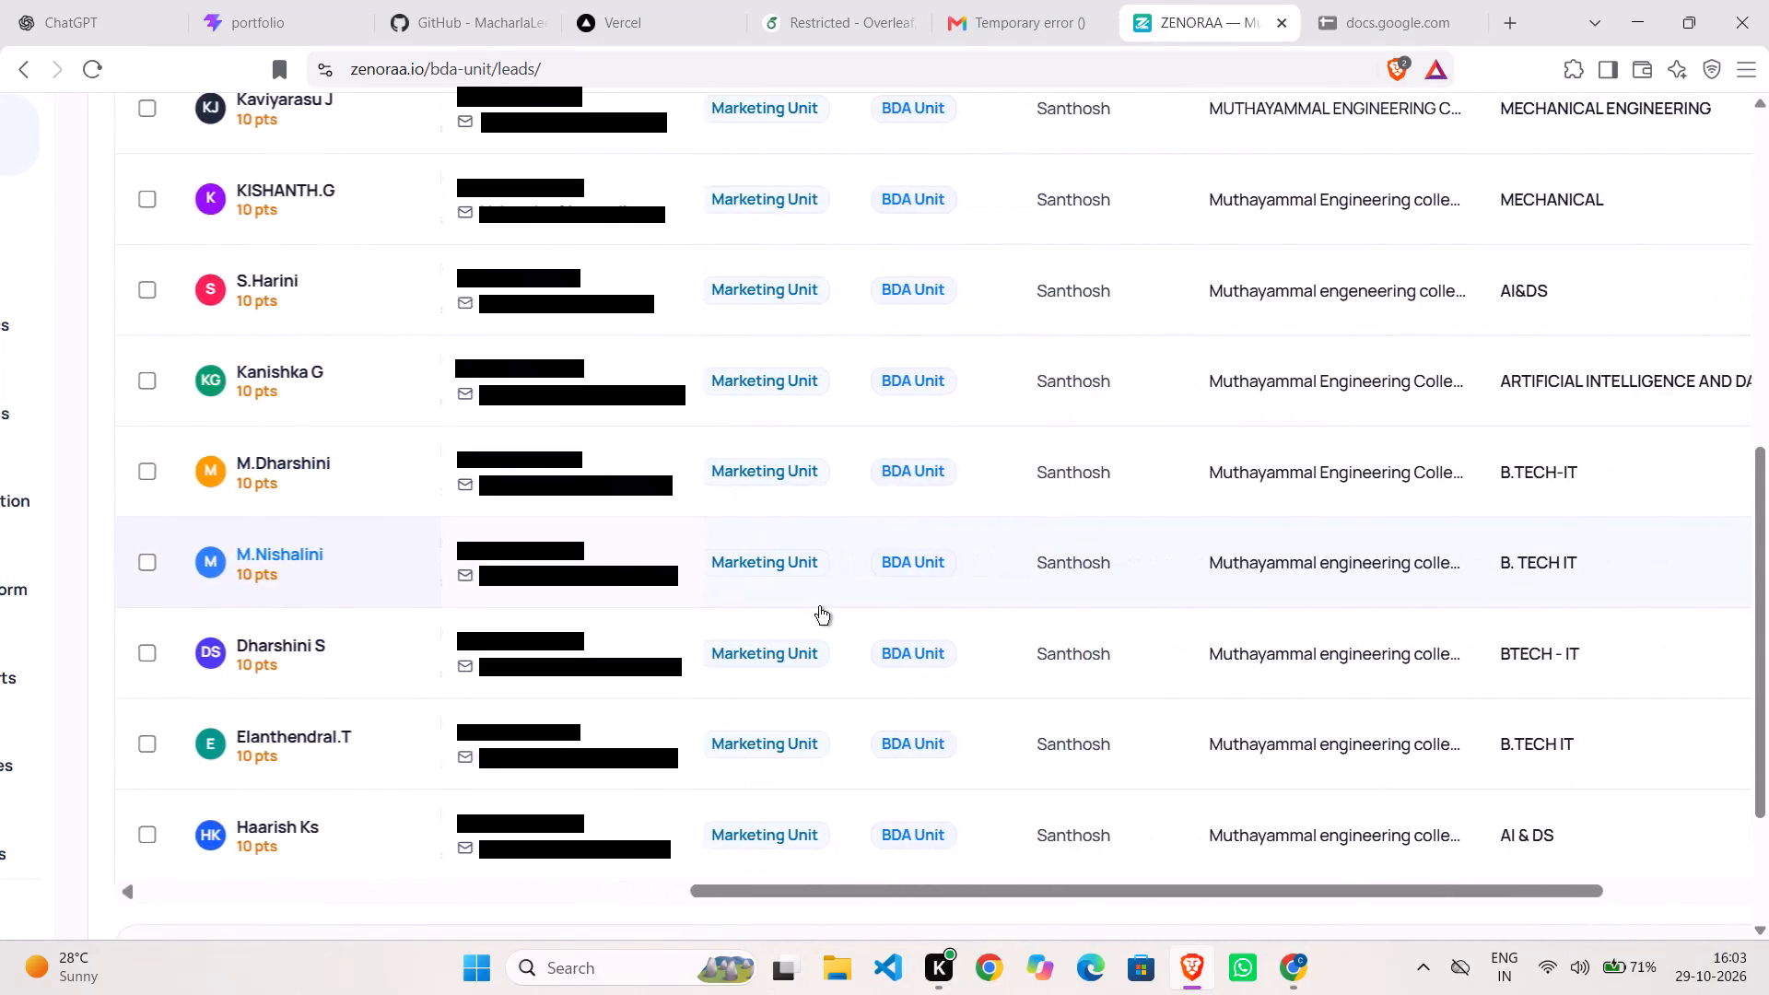
pyautogui.hscroll(-1, 819, 606)
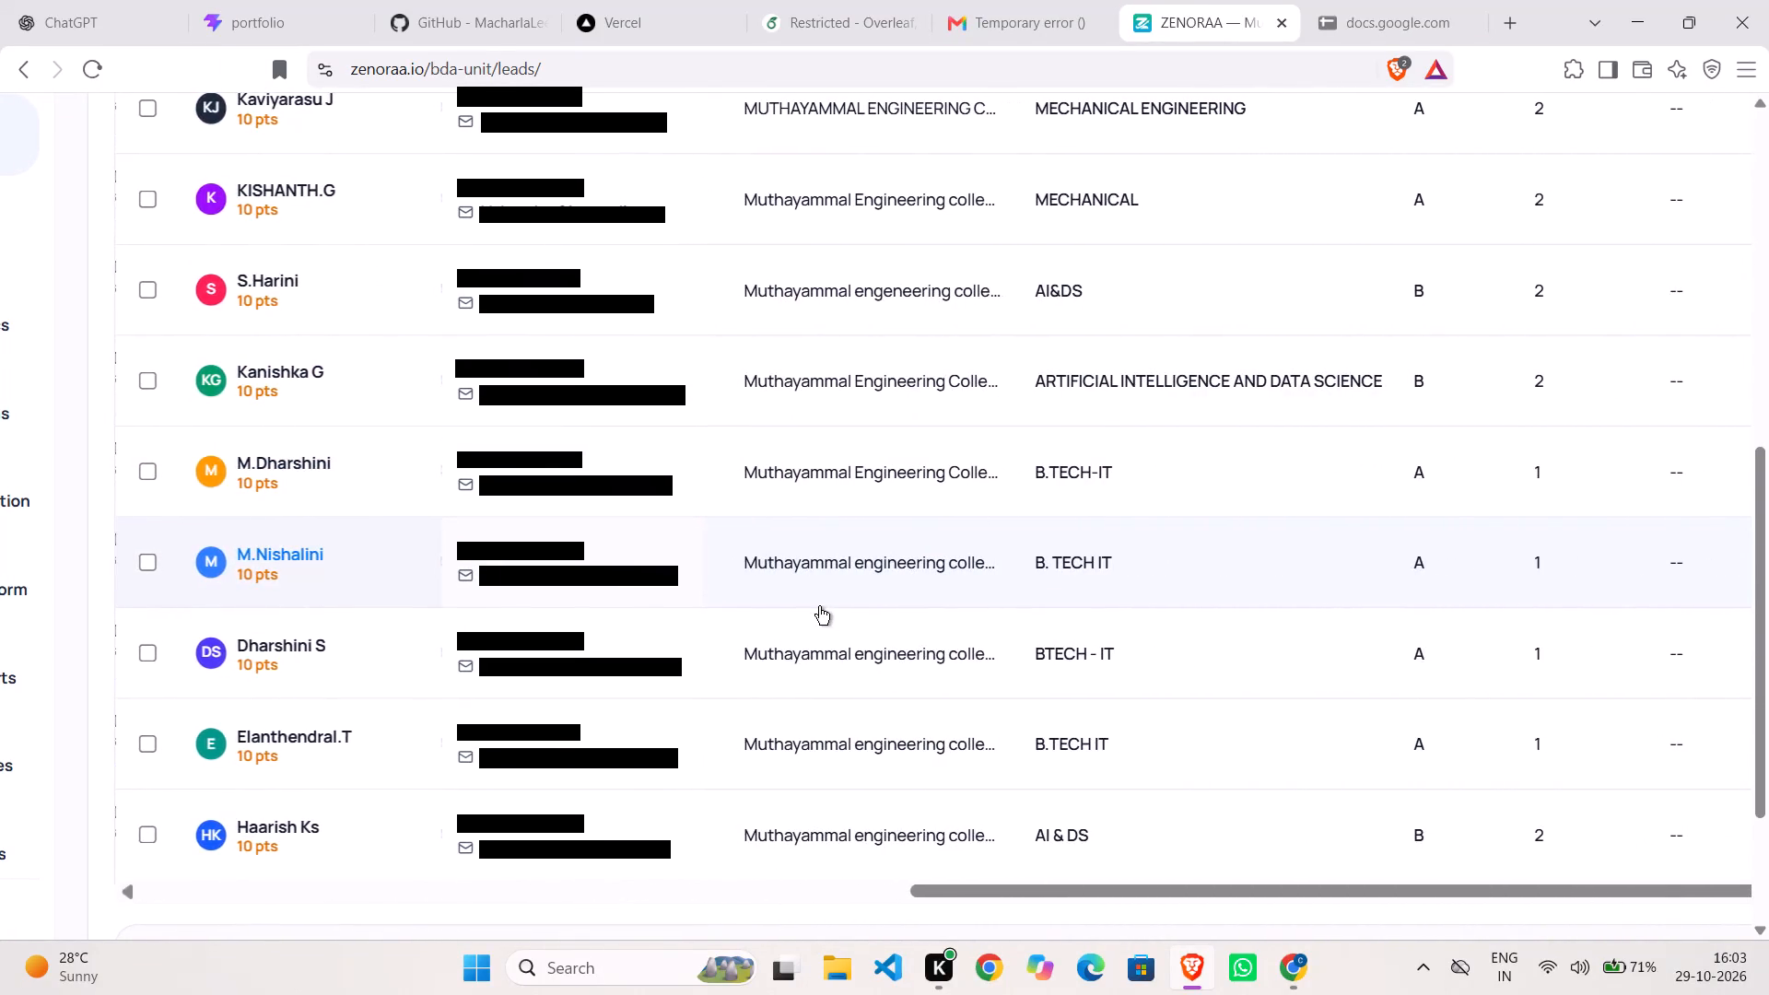
pyautogui.hscroll(-2, 819, 606)
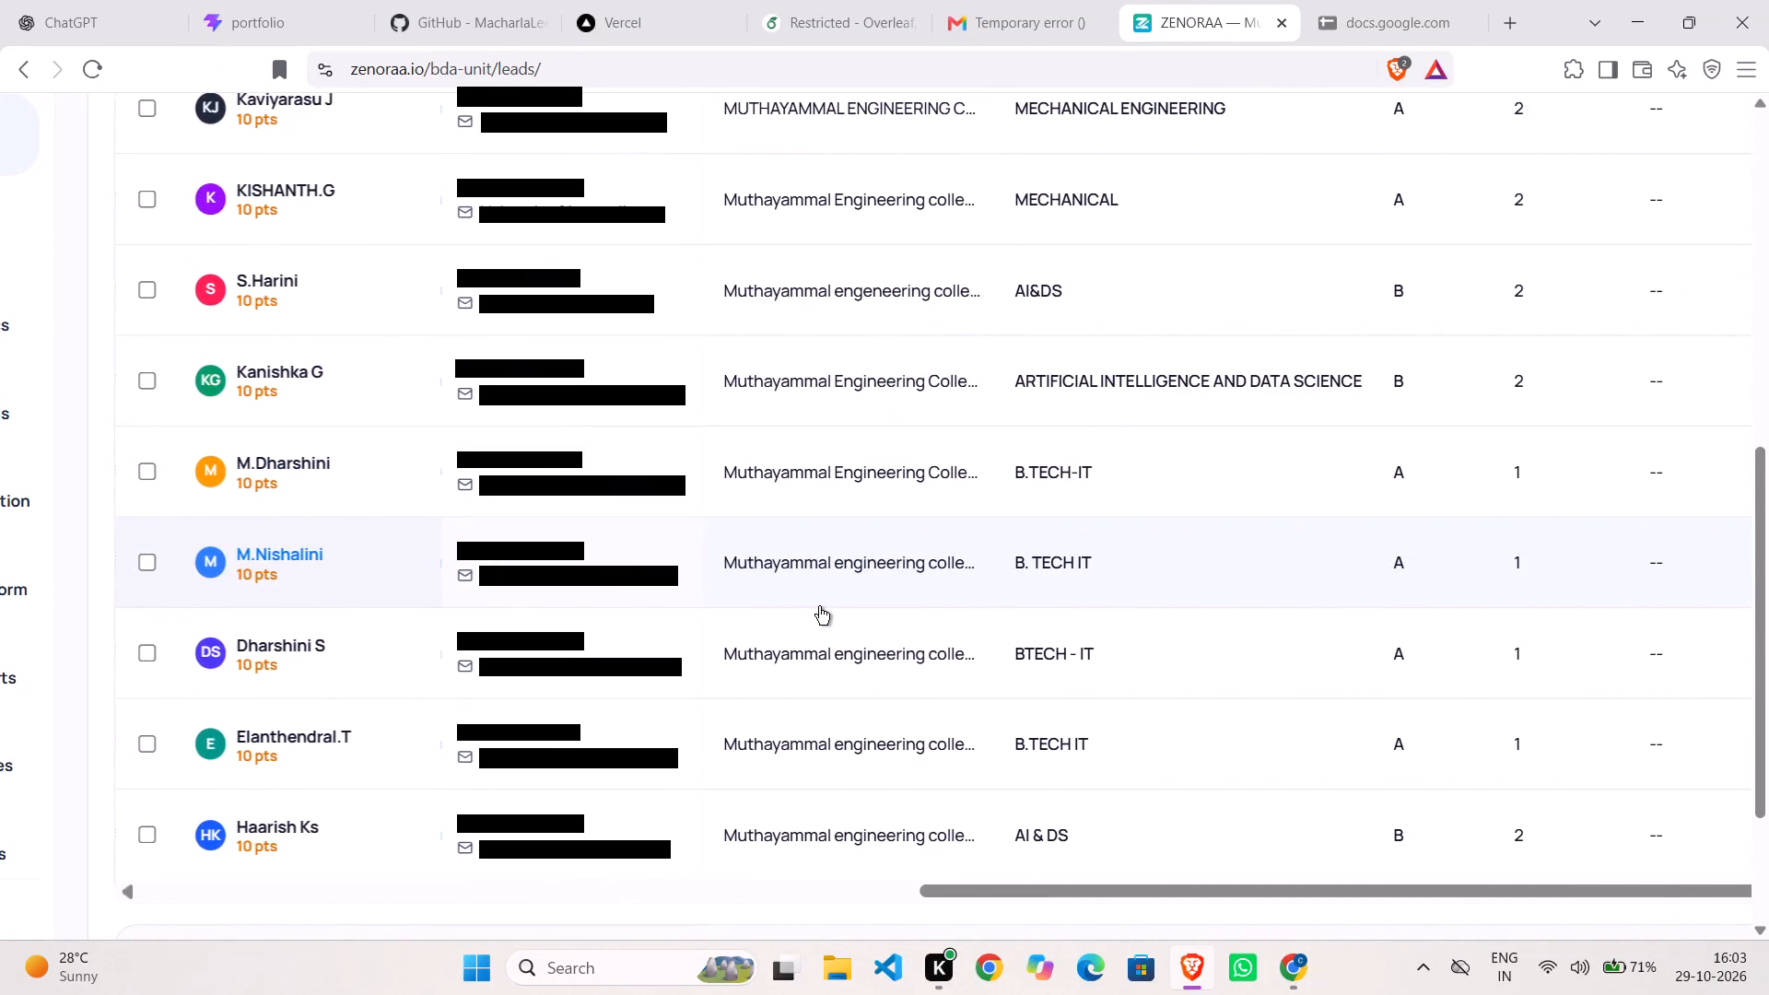
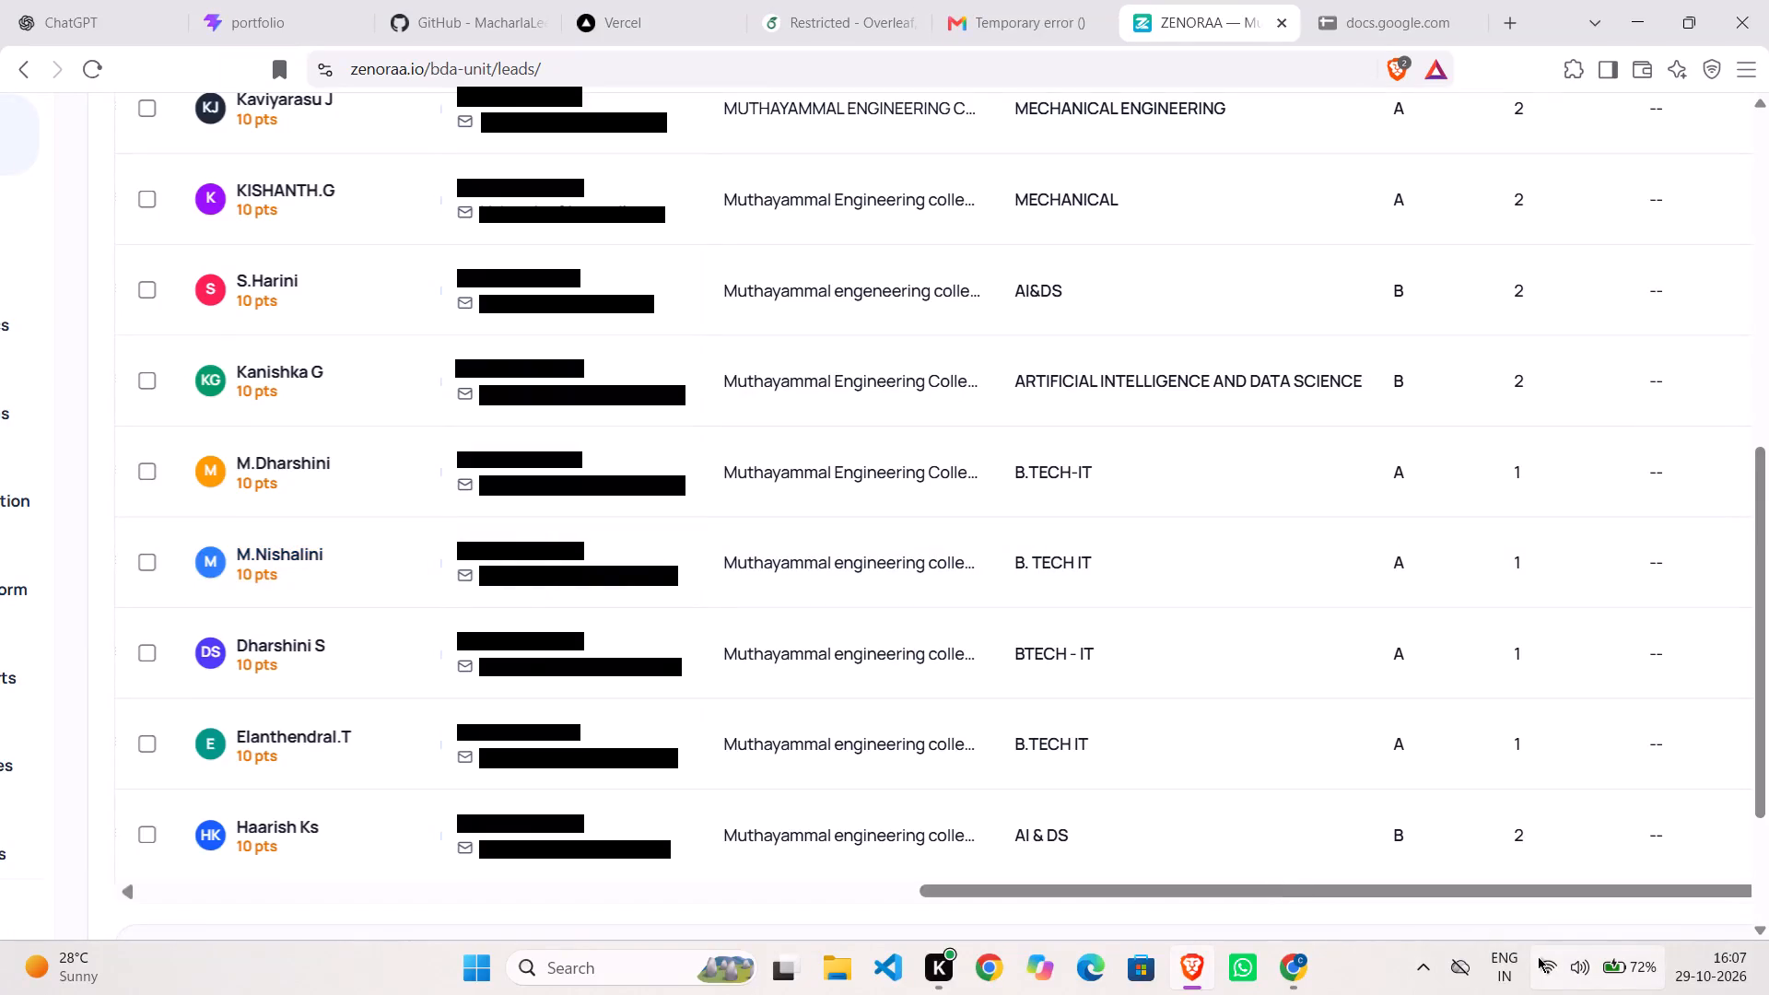
# Switch the Wi-Fi connection to the IQOO NEO10 network, with automatic connection enabled.
pyautogui.click(1539, 957)
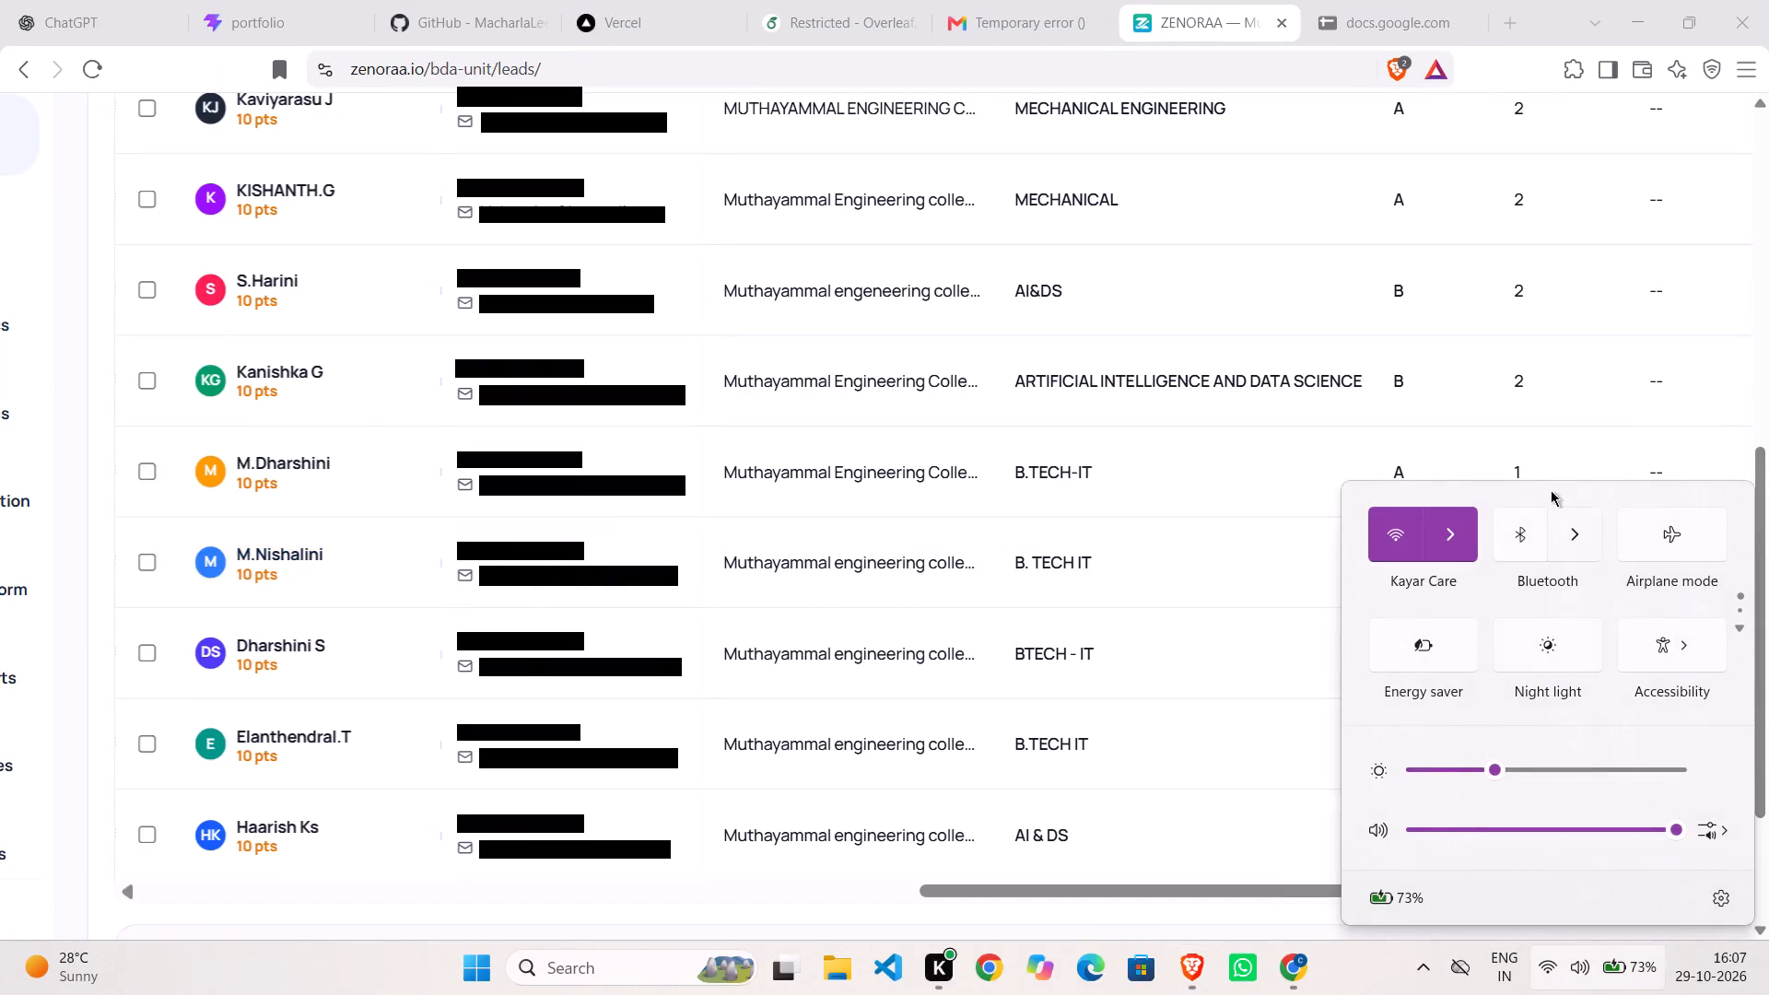
pyautogui.click(1467, 560)
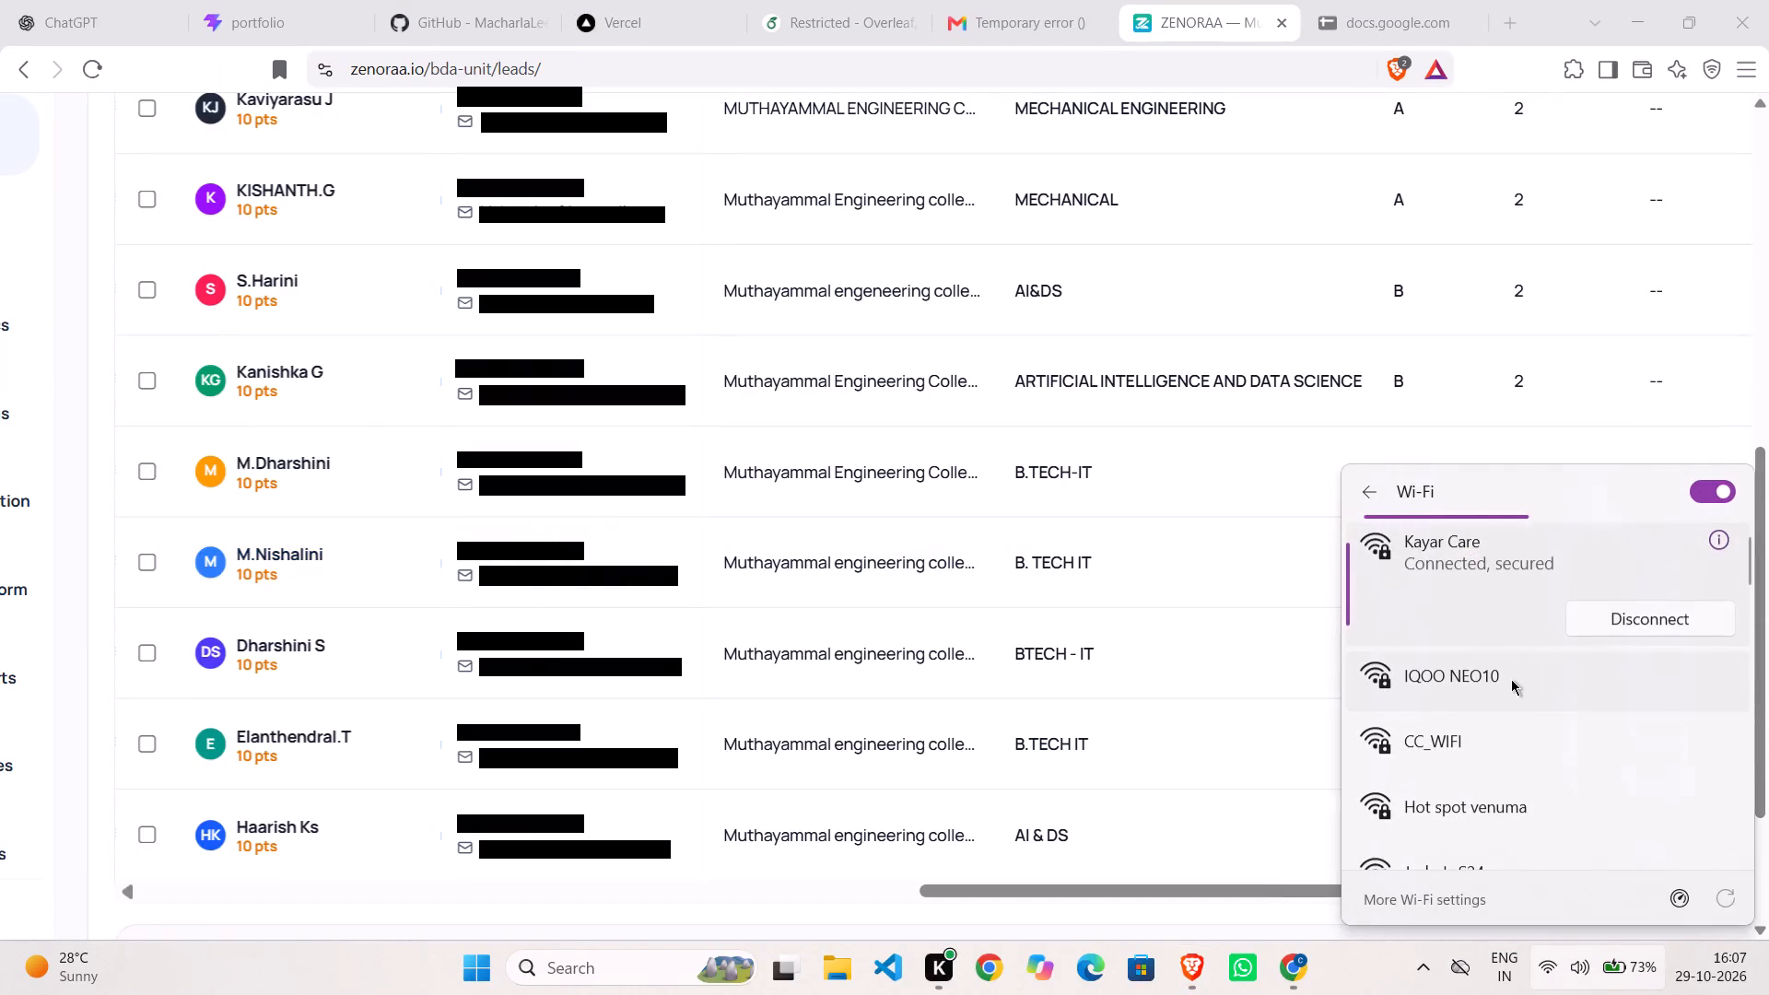
pyautogui.click(1509, 680)
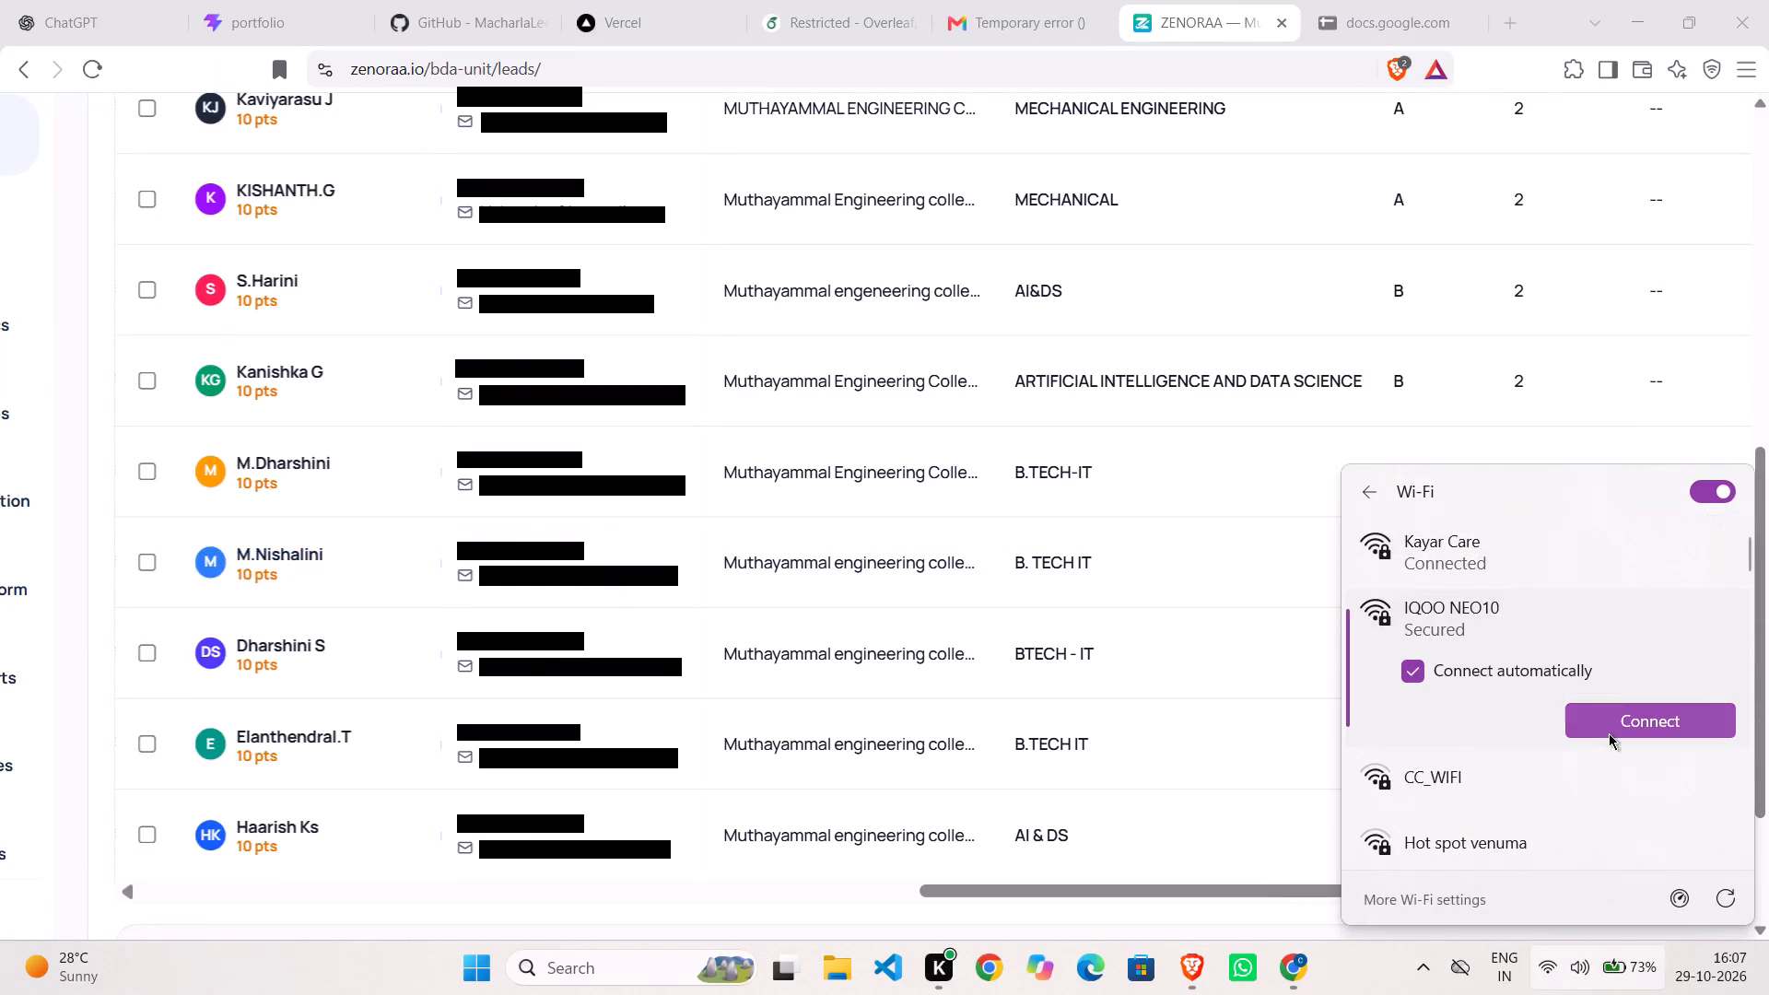
pyautogui.click(1609, 732)
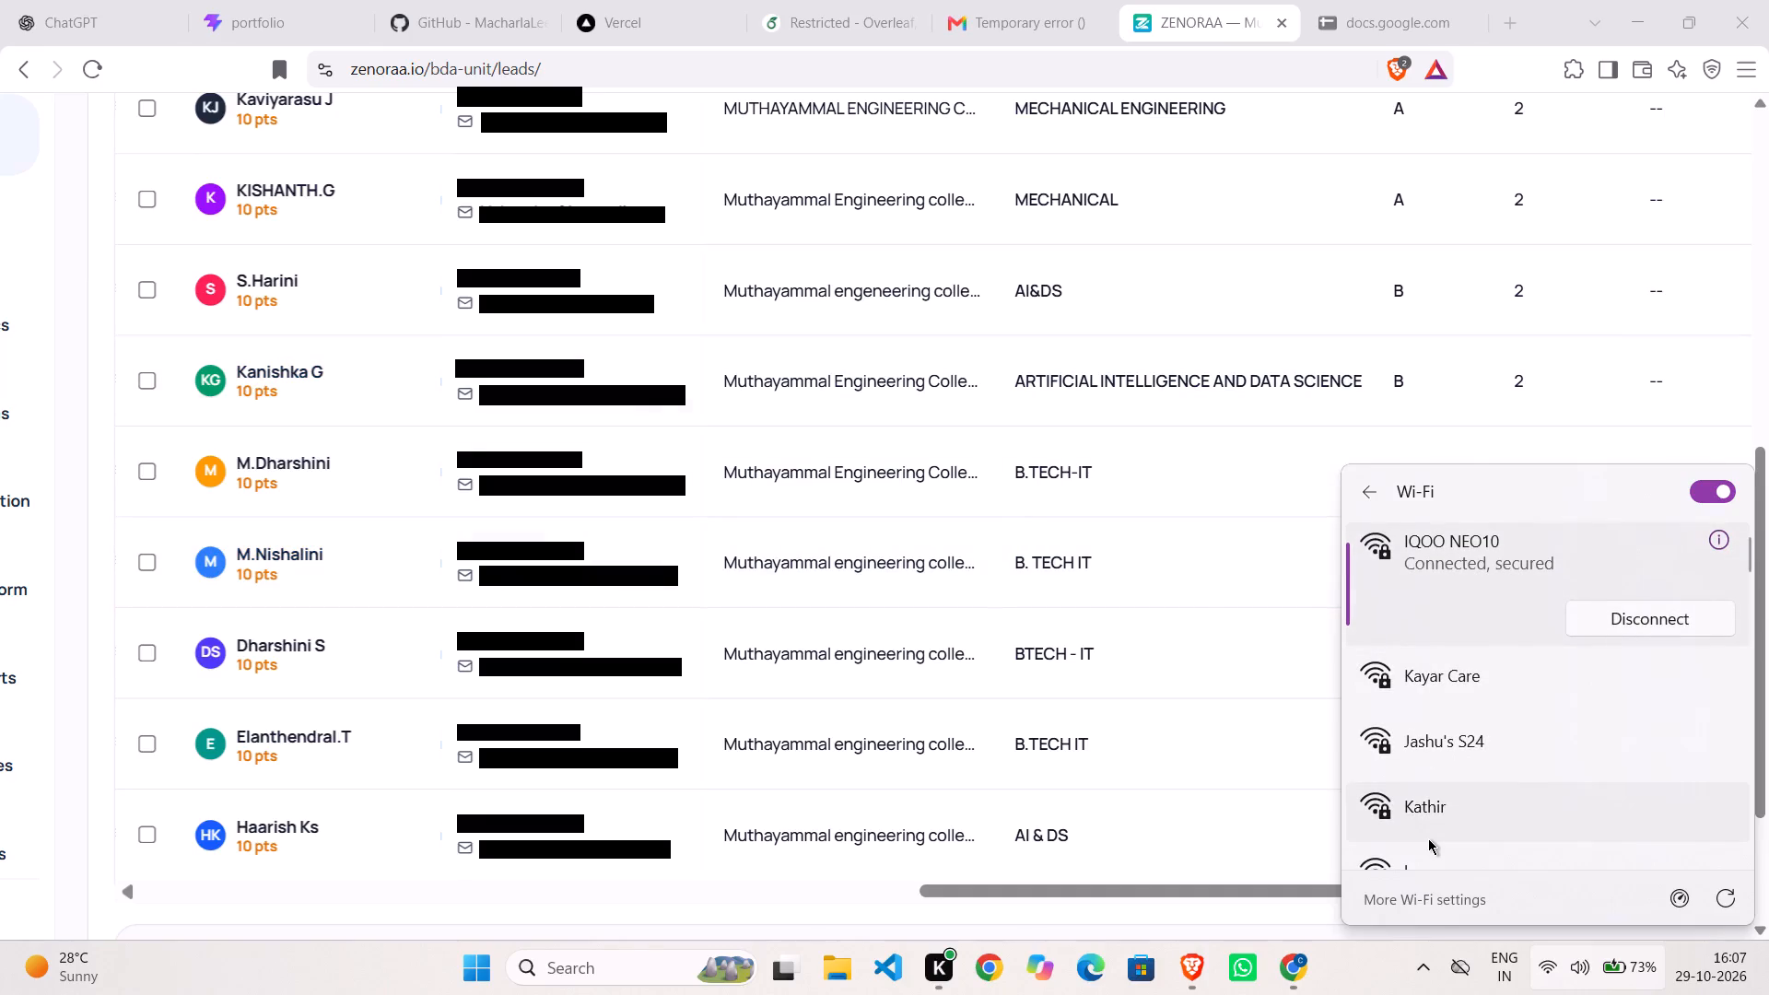
pyautogui.click(1343, 954)
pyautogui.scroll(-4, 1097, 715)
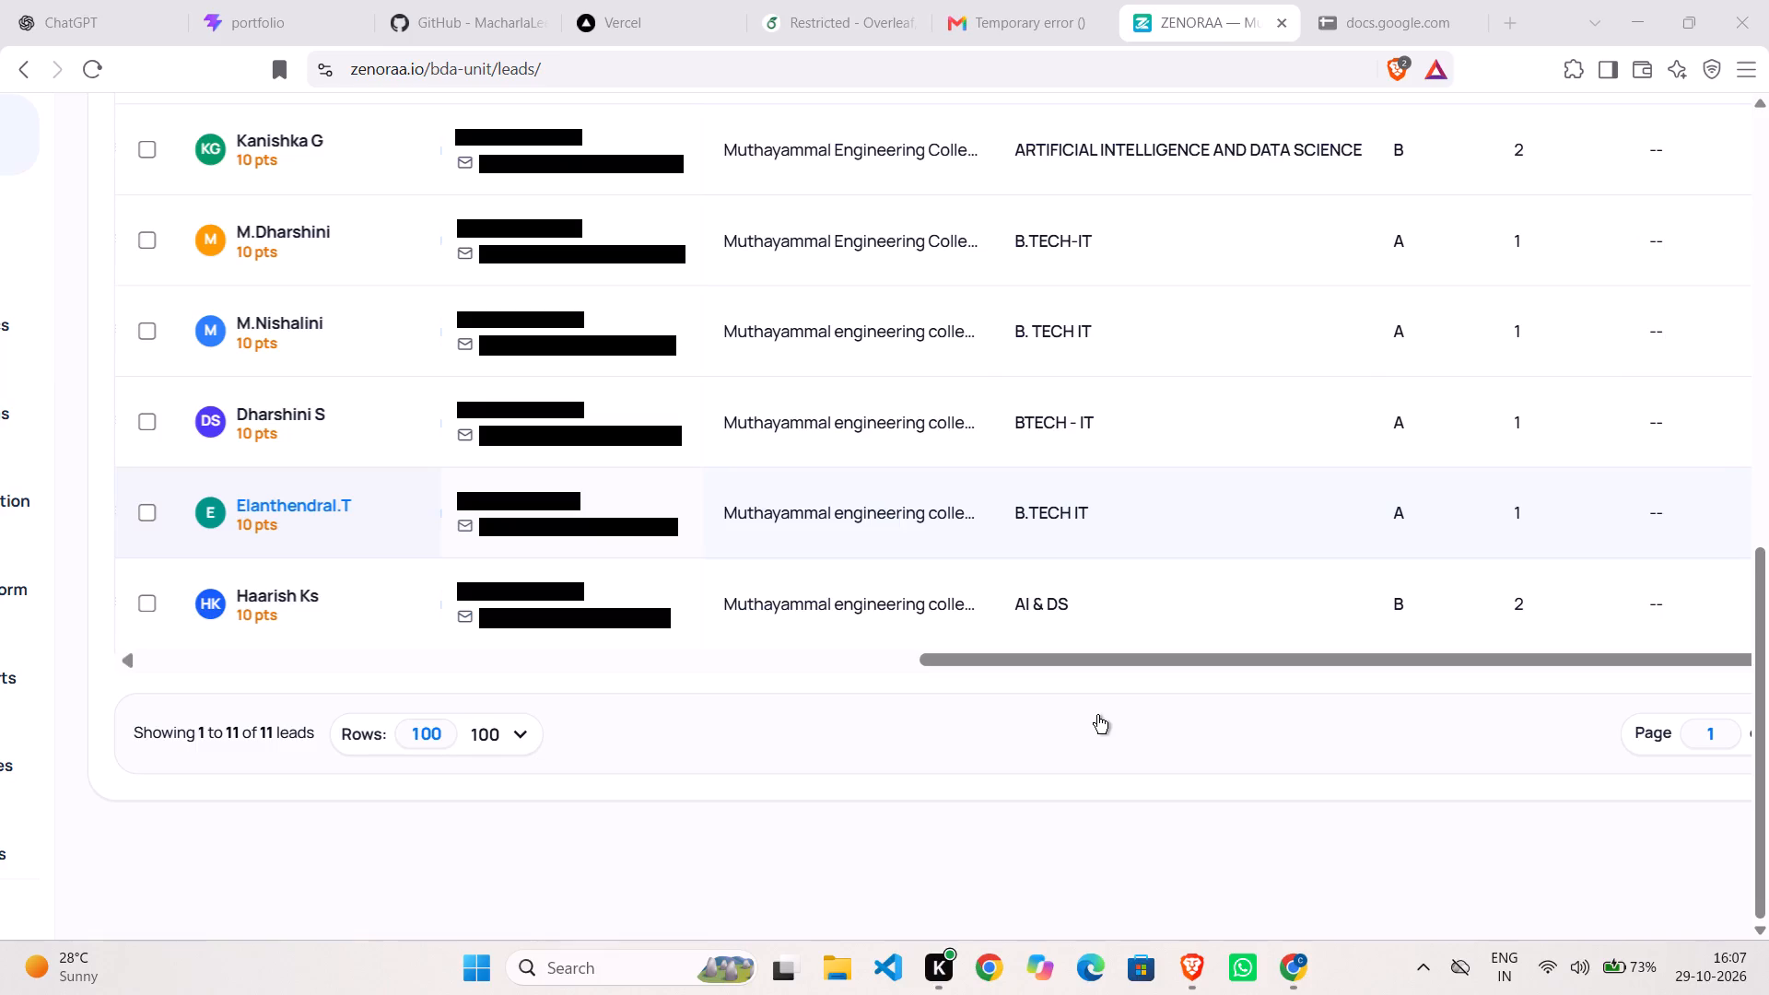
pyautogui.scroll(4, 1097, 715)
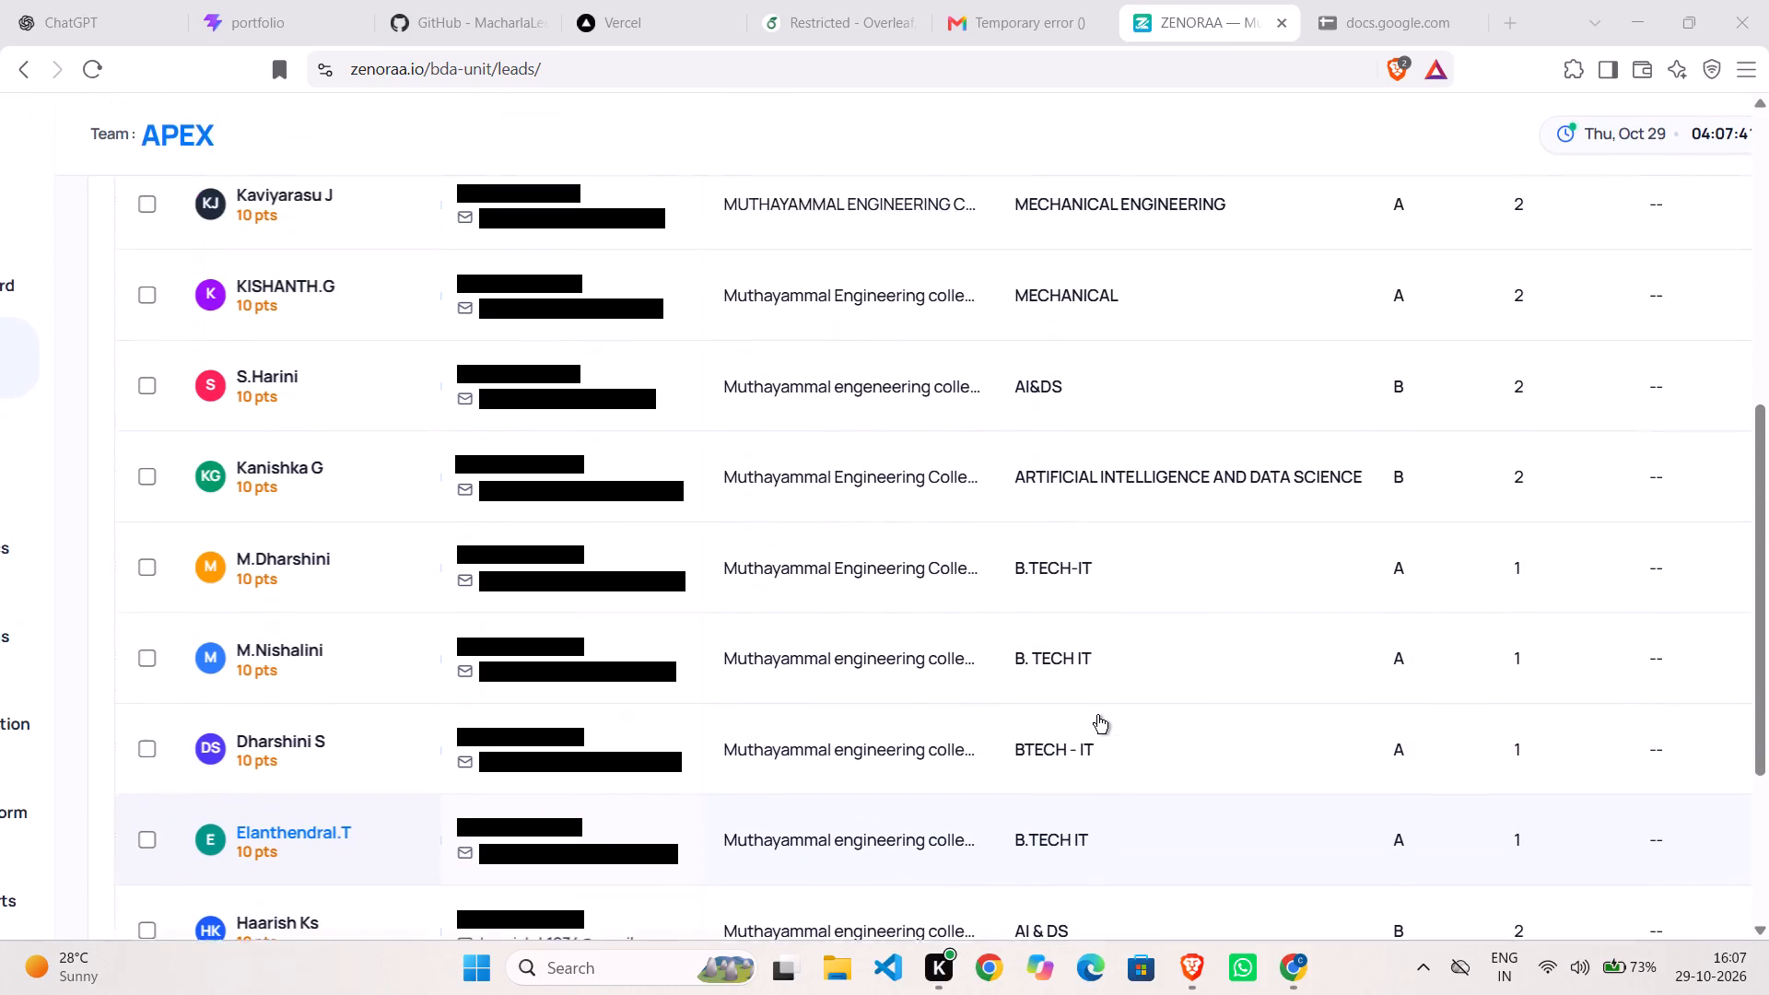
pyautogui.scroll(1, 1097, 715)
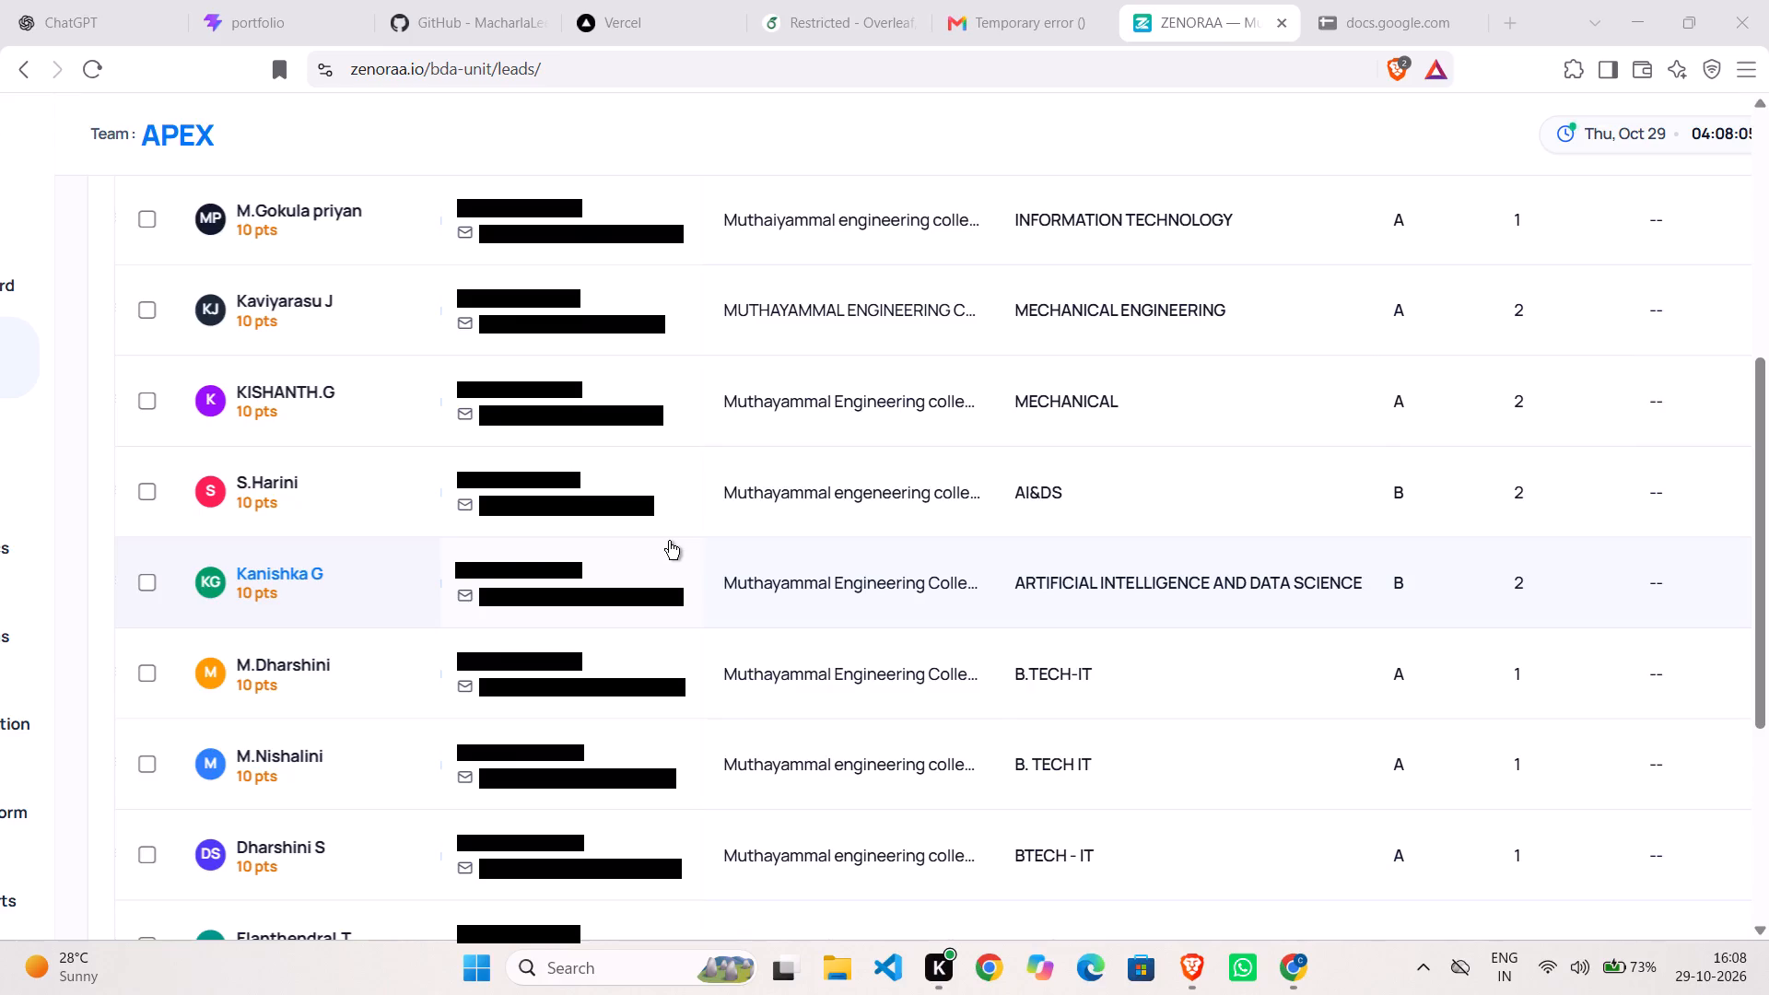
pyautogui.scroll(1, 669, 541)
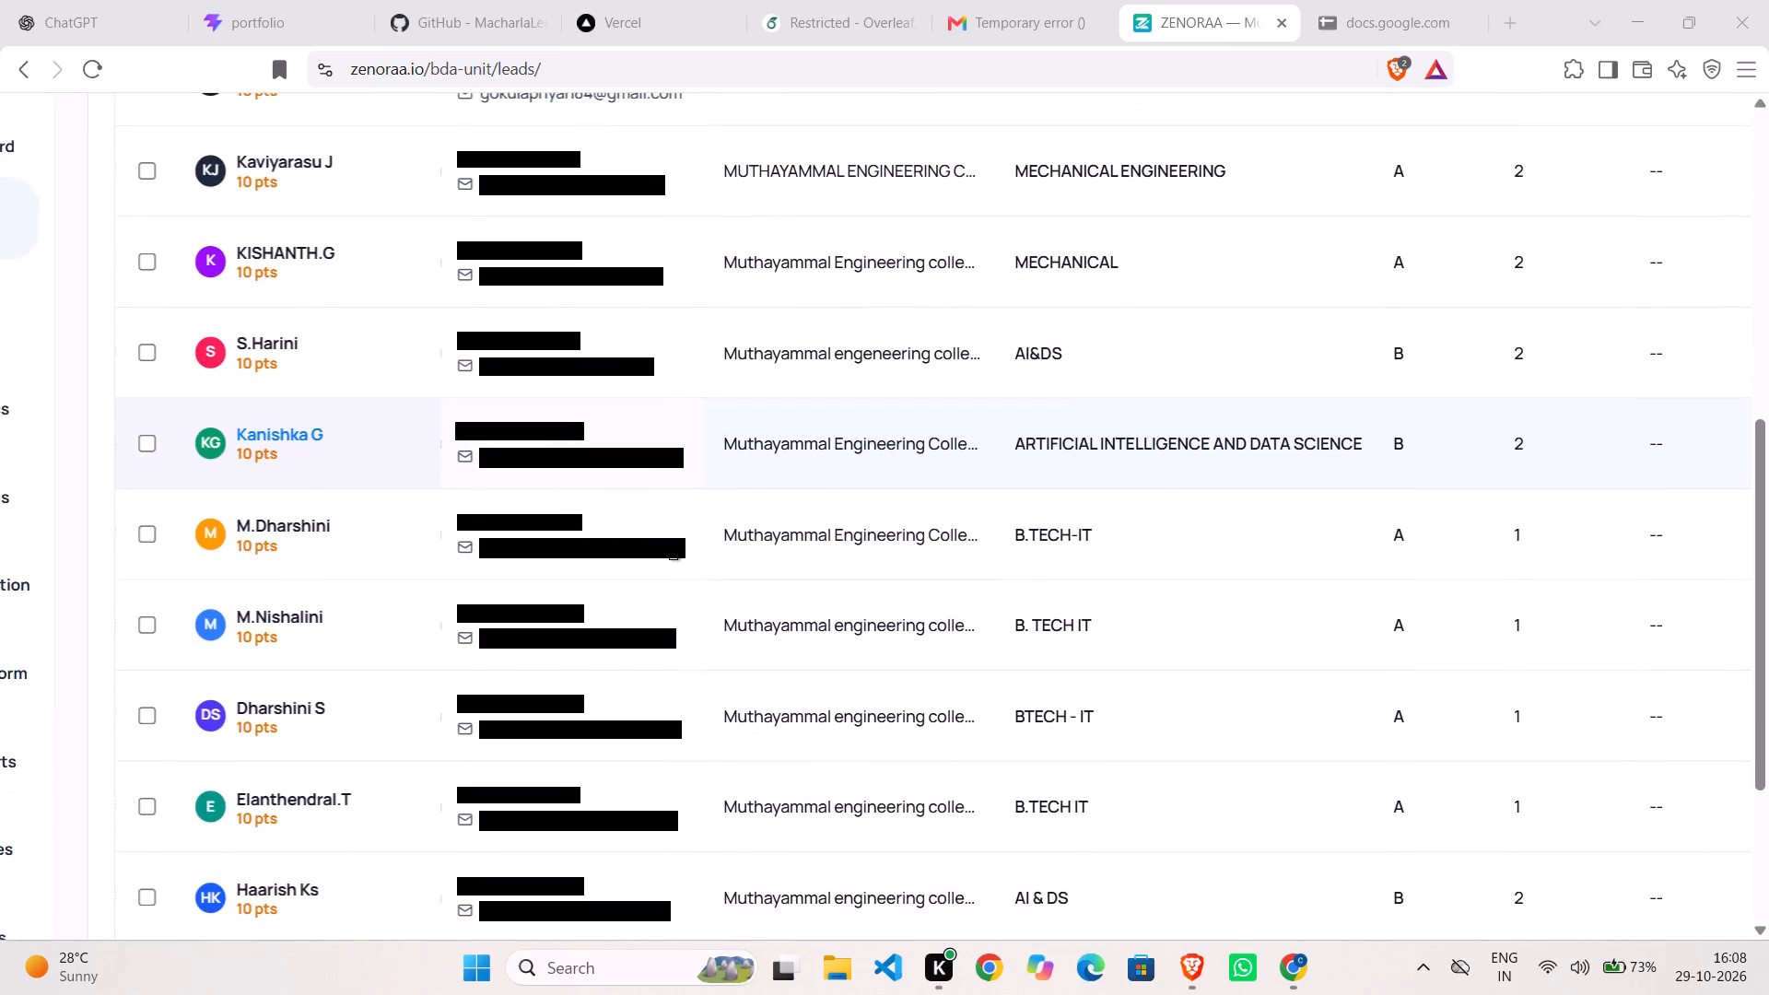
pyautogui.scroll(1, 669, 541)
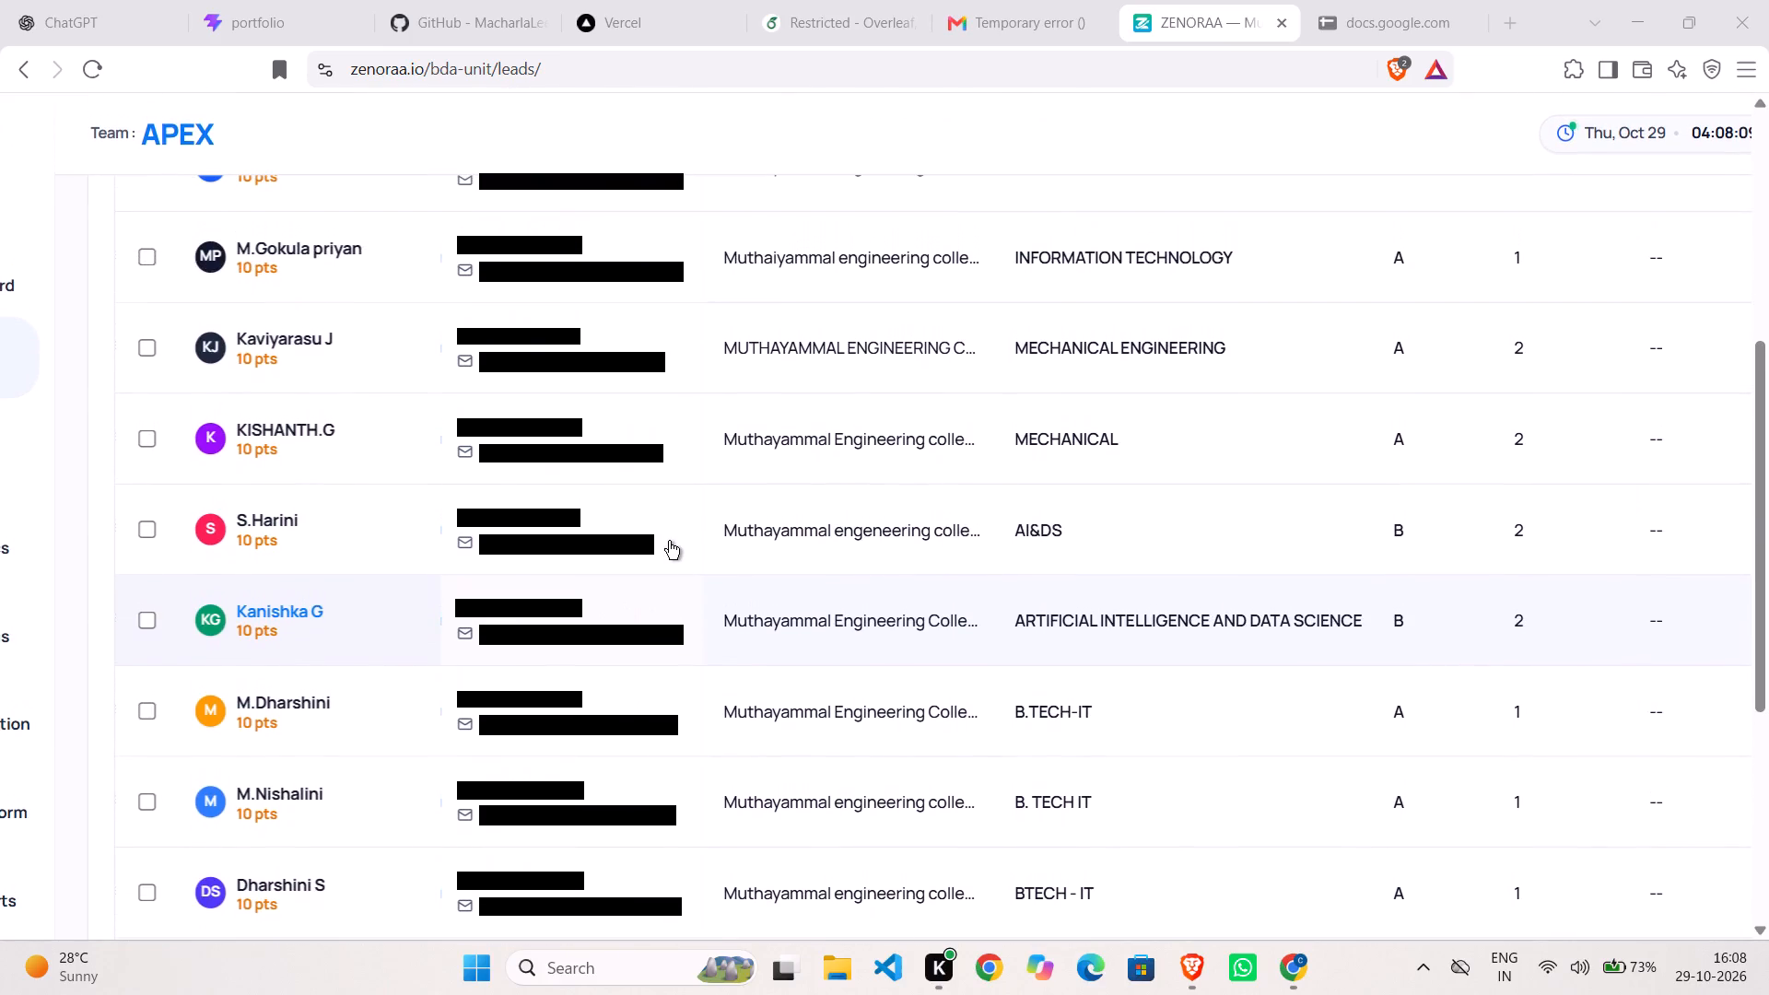
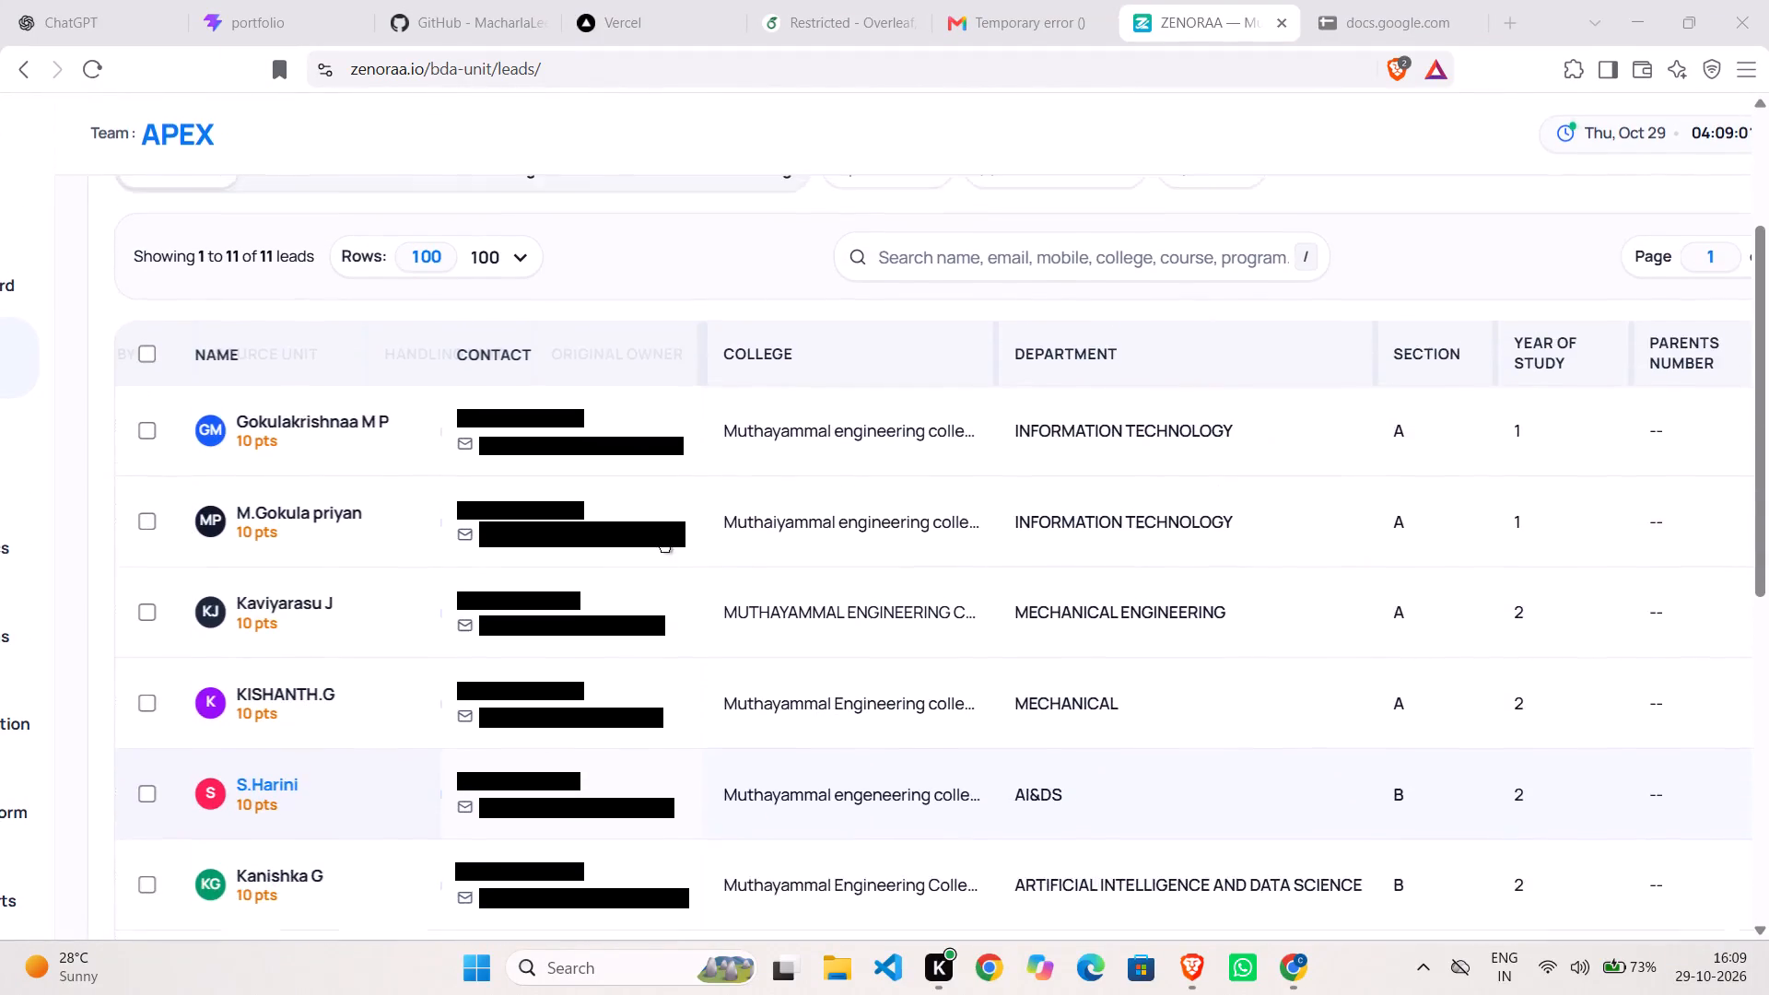
# Review the assigned leads list through its last row, checking the handling unit, original owner, college, department, section and year of study.
pyautogui.hscroll(-6, 661, 533)
pyautogui.scroll(-2, 661, 533)
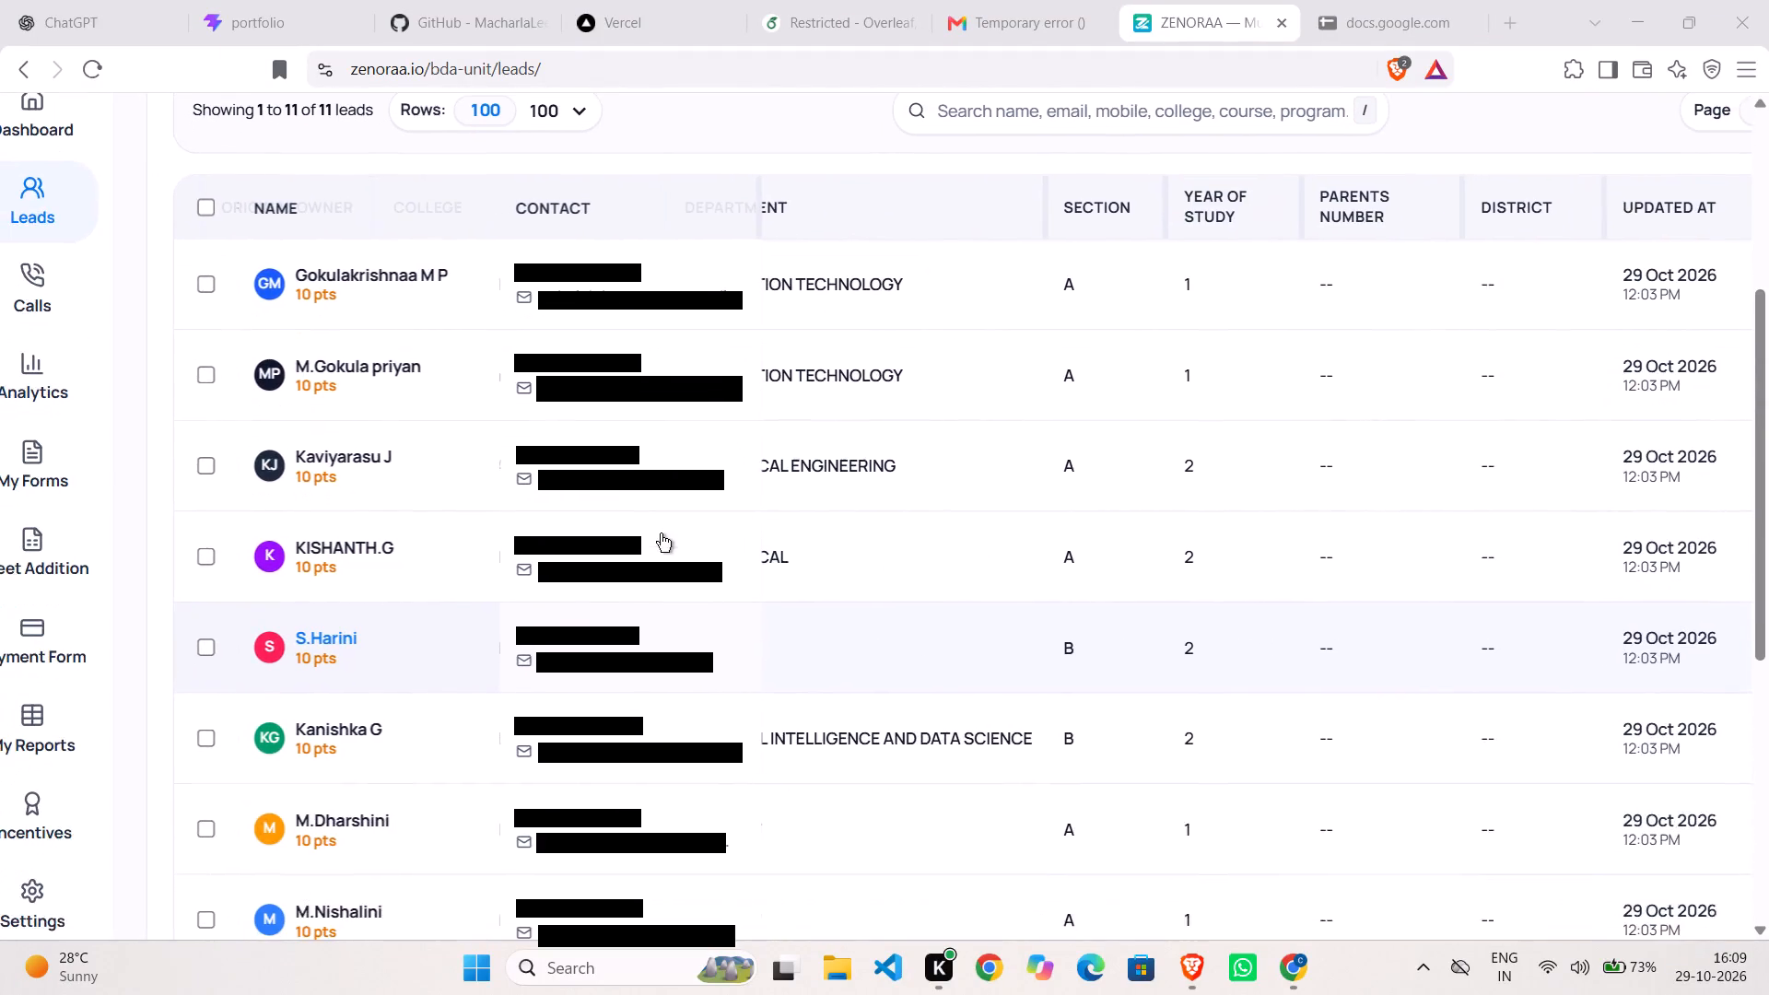
pyautogui.hscroll(5, 661, 533)
pyautogui.scroll(-3, 661, 533)
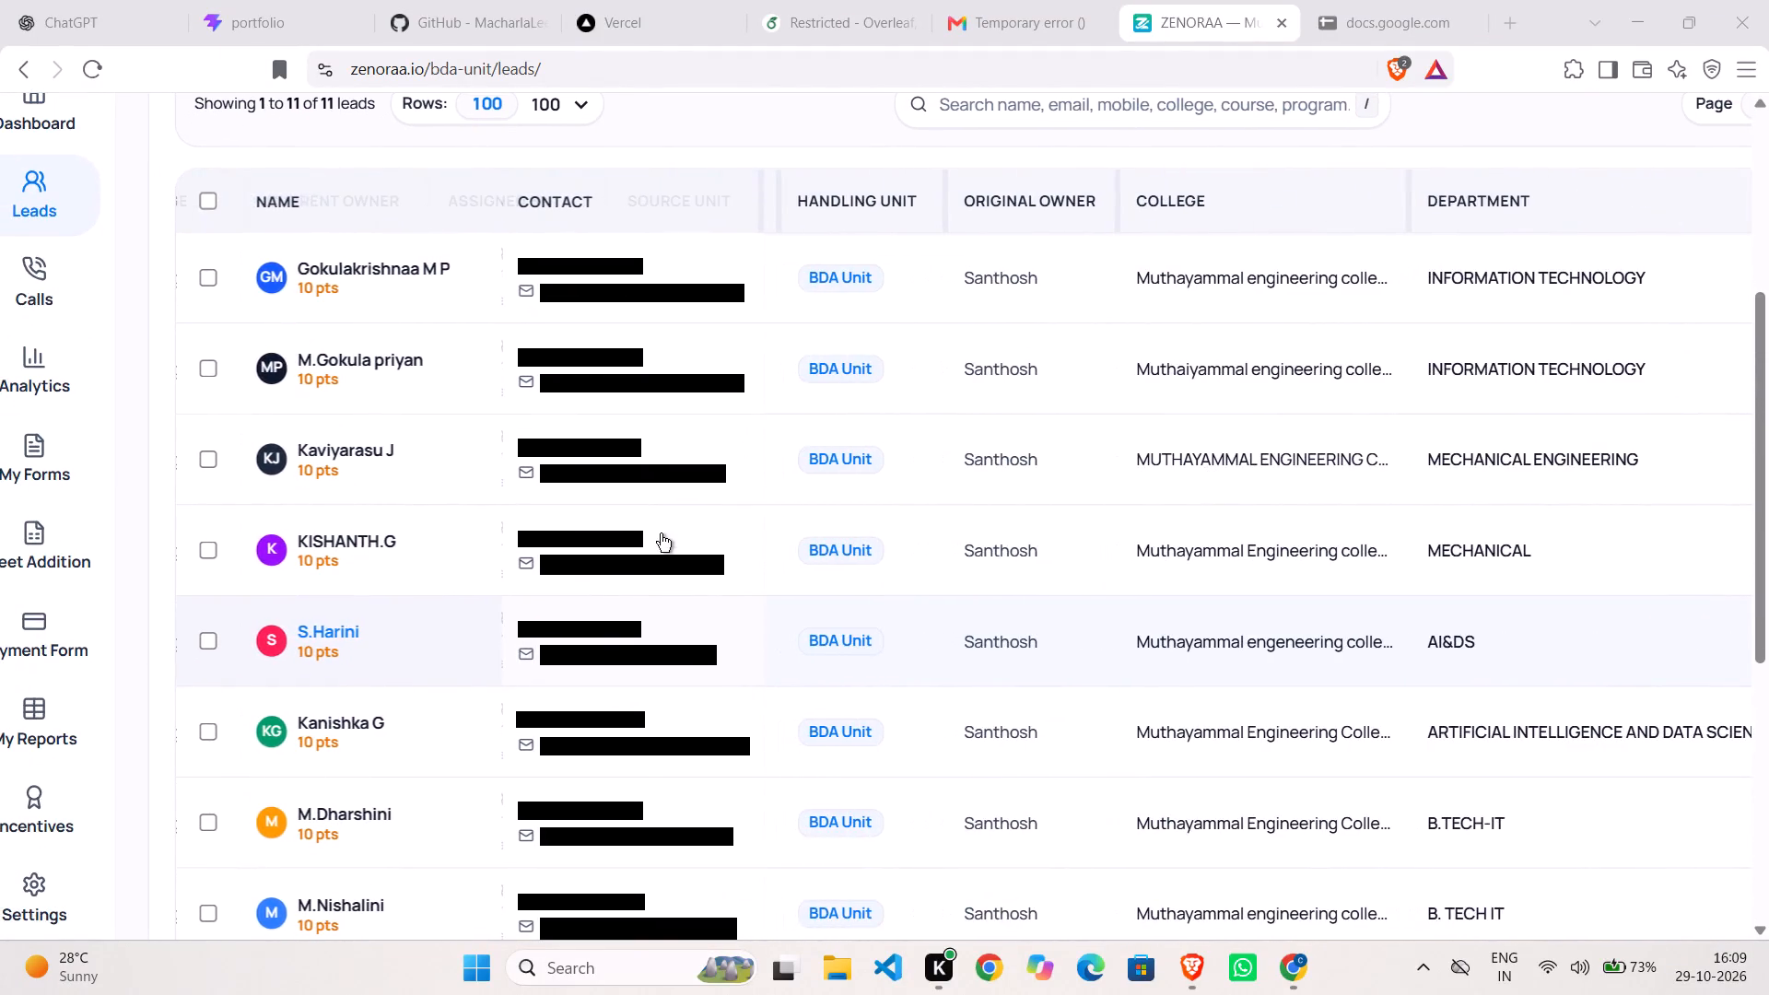
pyautogui.scroll(-3, 661, 533)
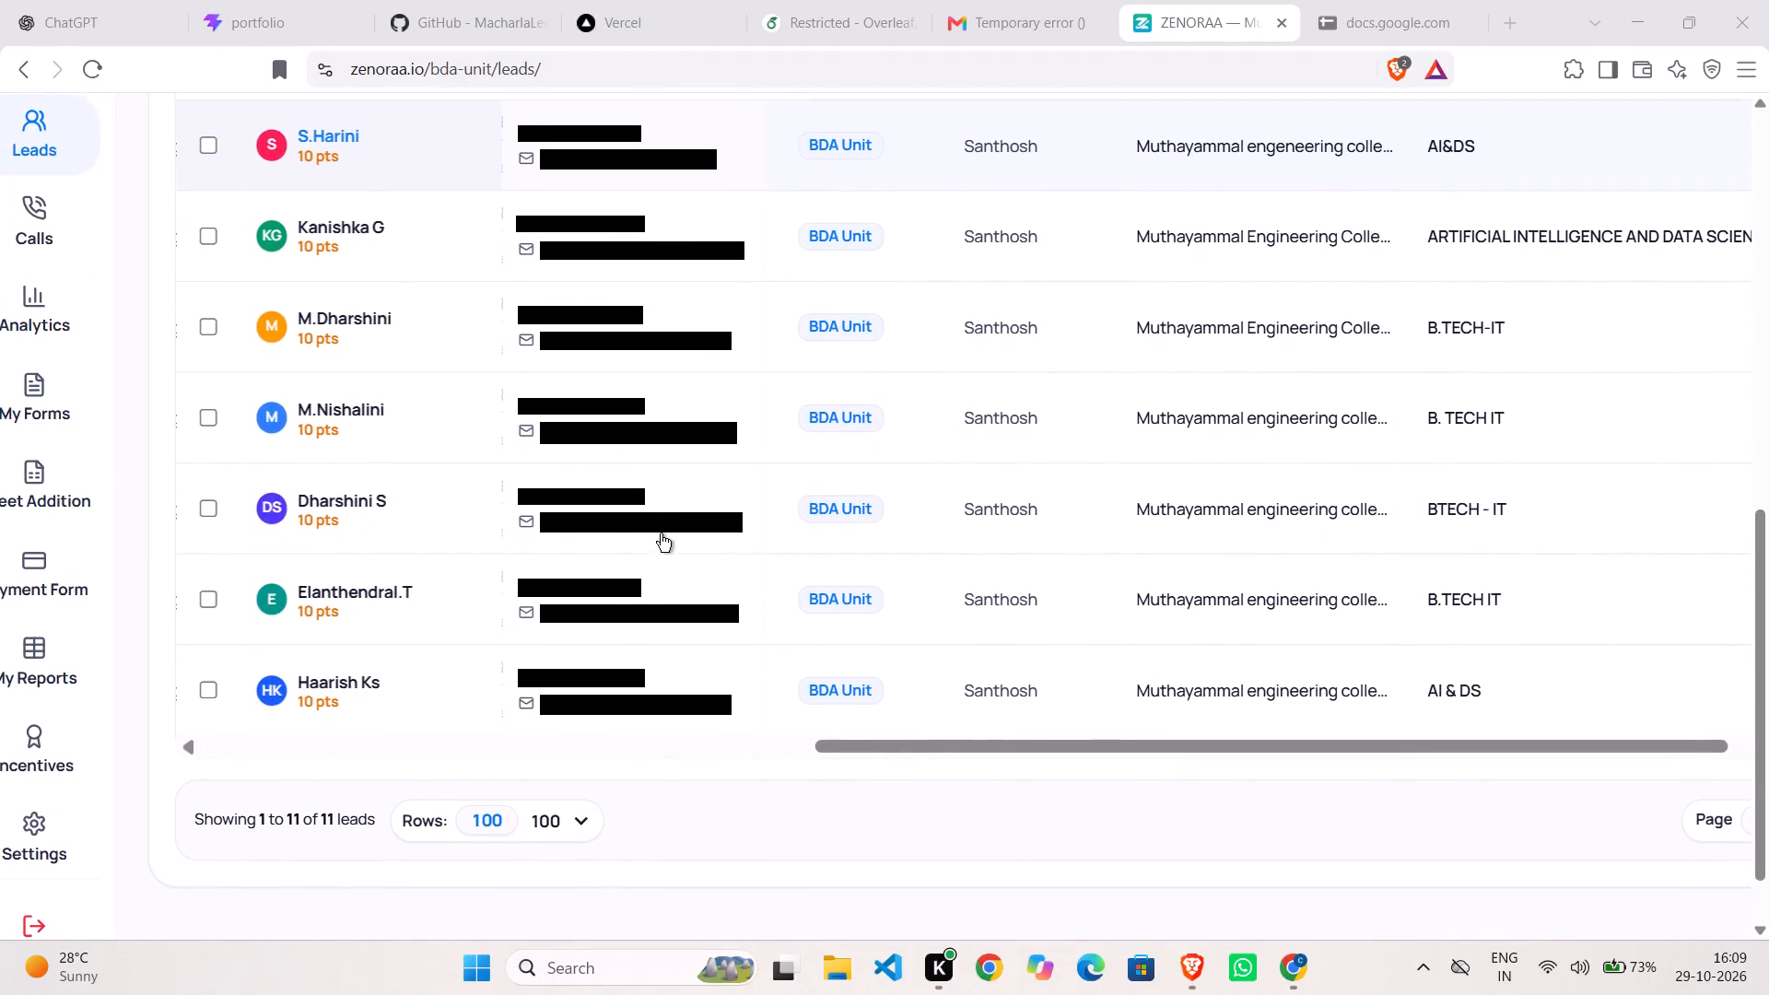
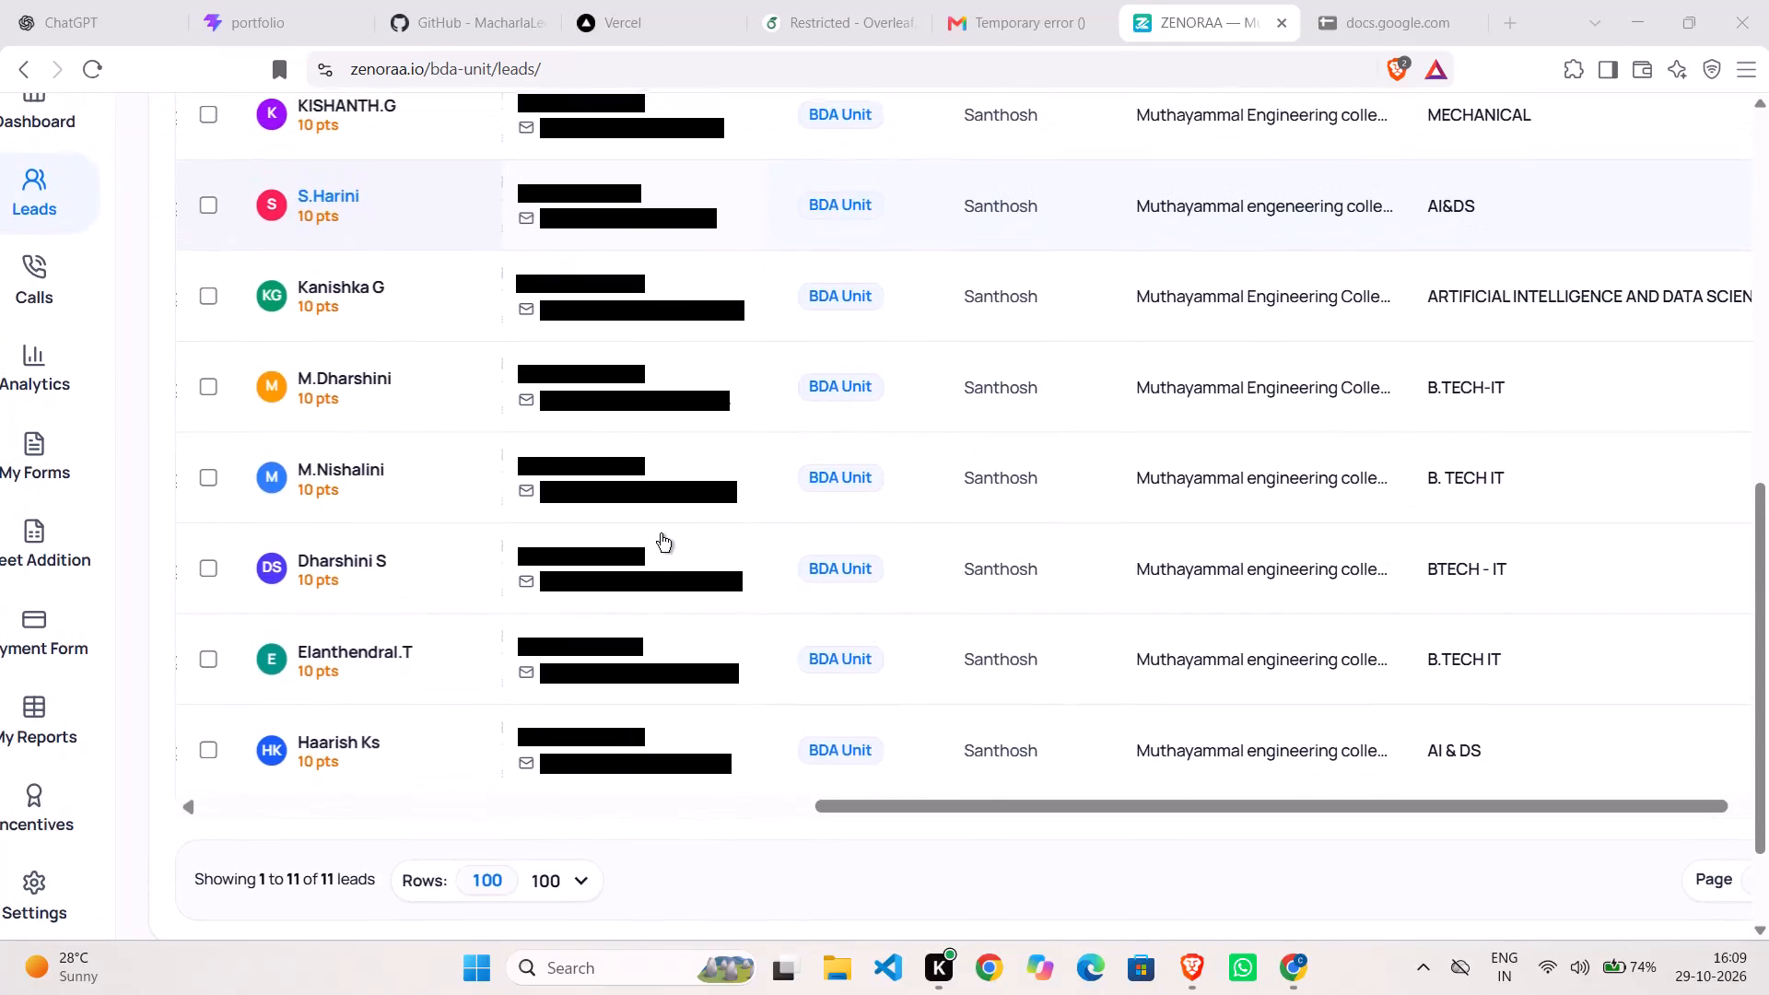
# Review the new leads list, checking each lead's program, course, status, language, current owner and assigning manager.
pyautogui.hscroll(3, 661, 533)
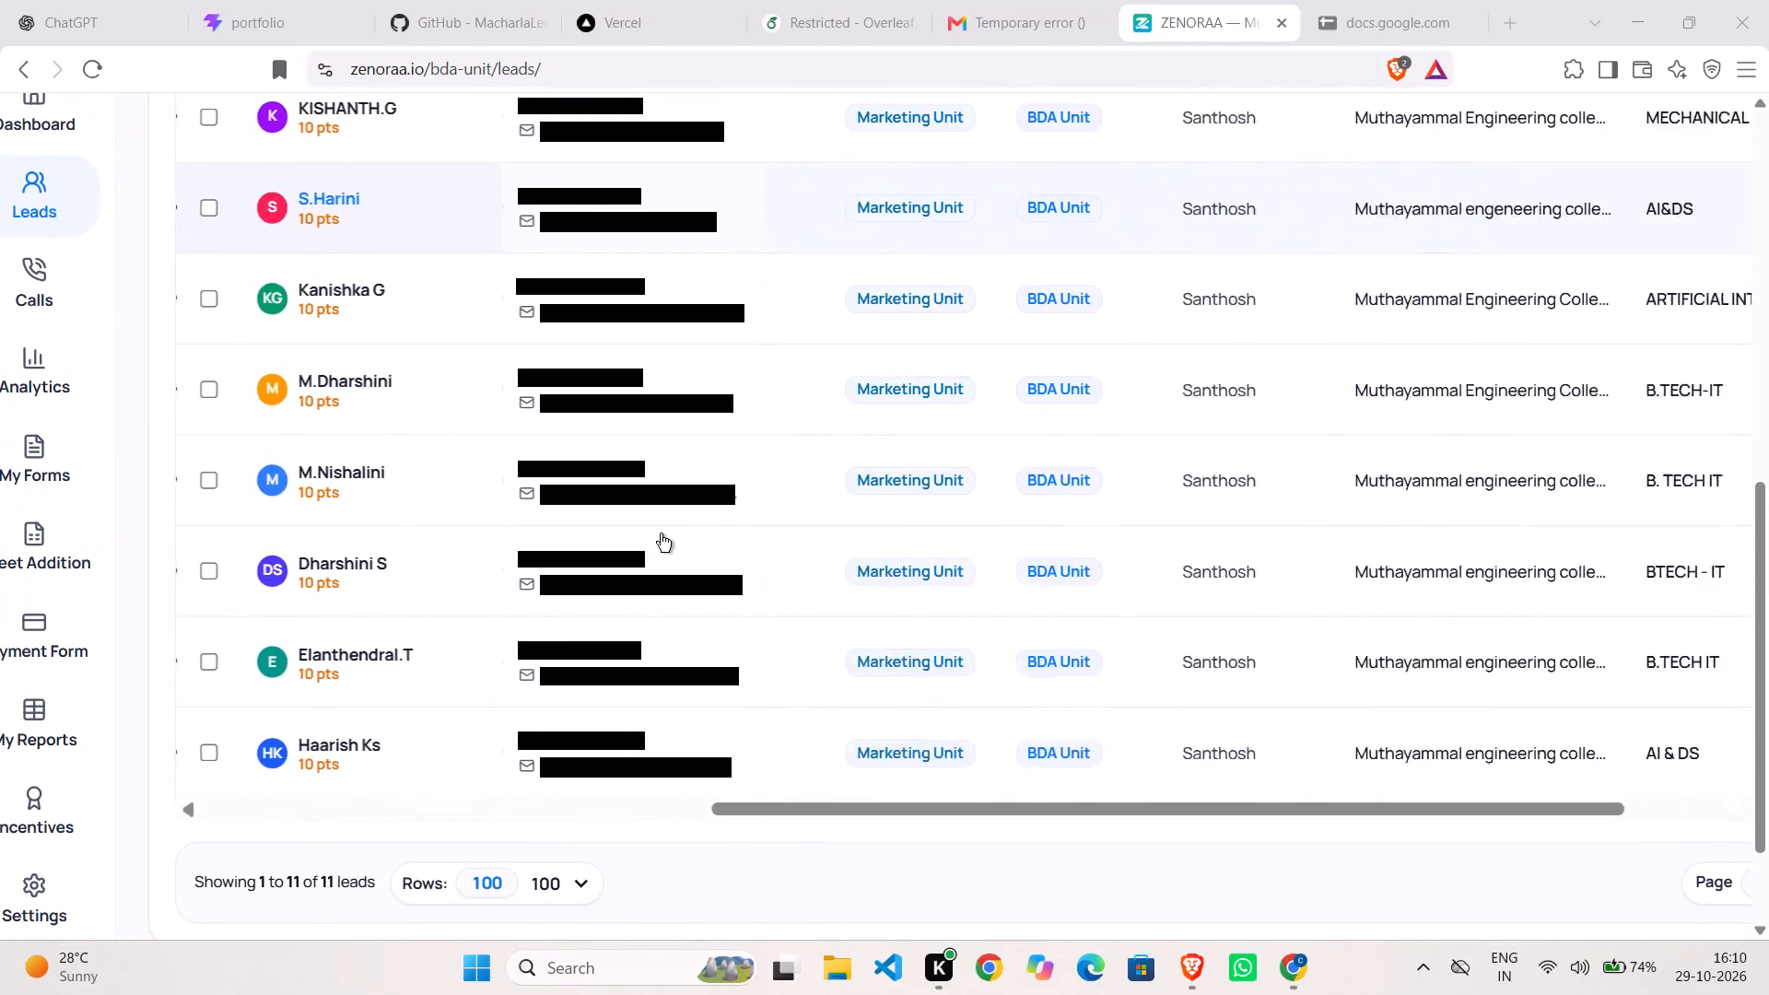
pyautogui.hscroll(6, 661, 533)
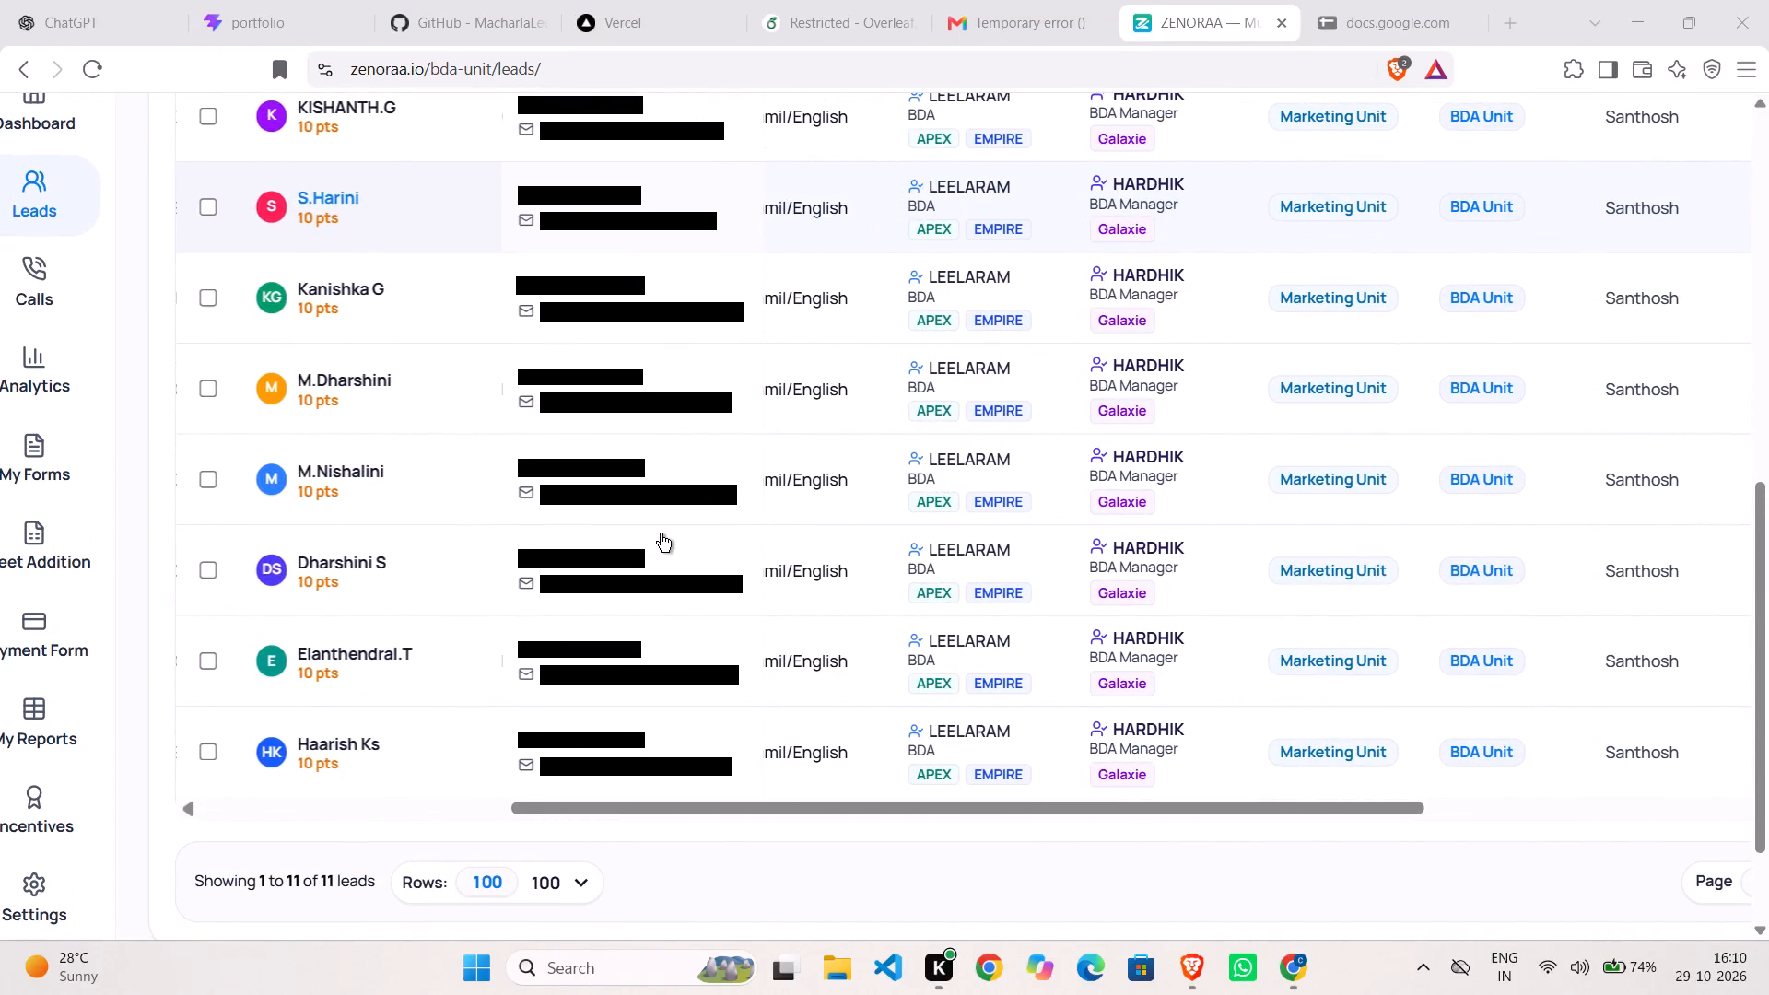
pyautogui.hscroll(7, 661, 533)
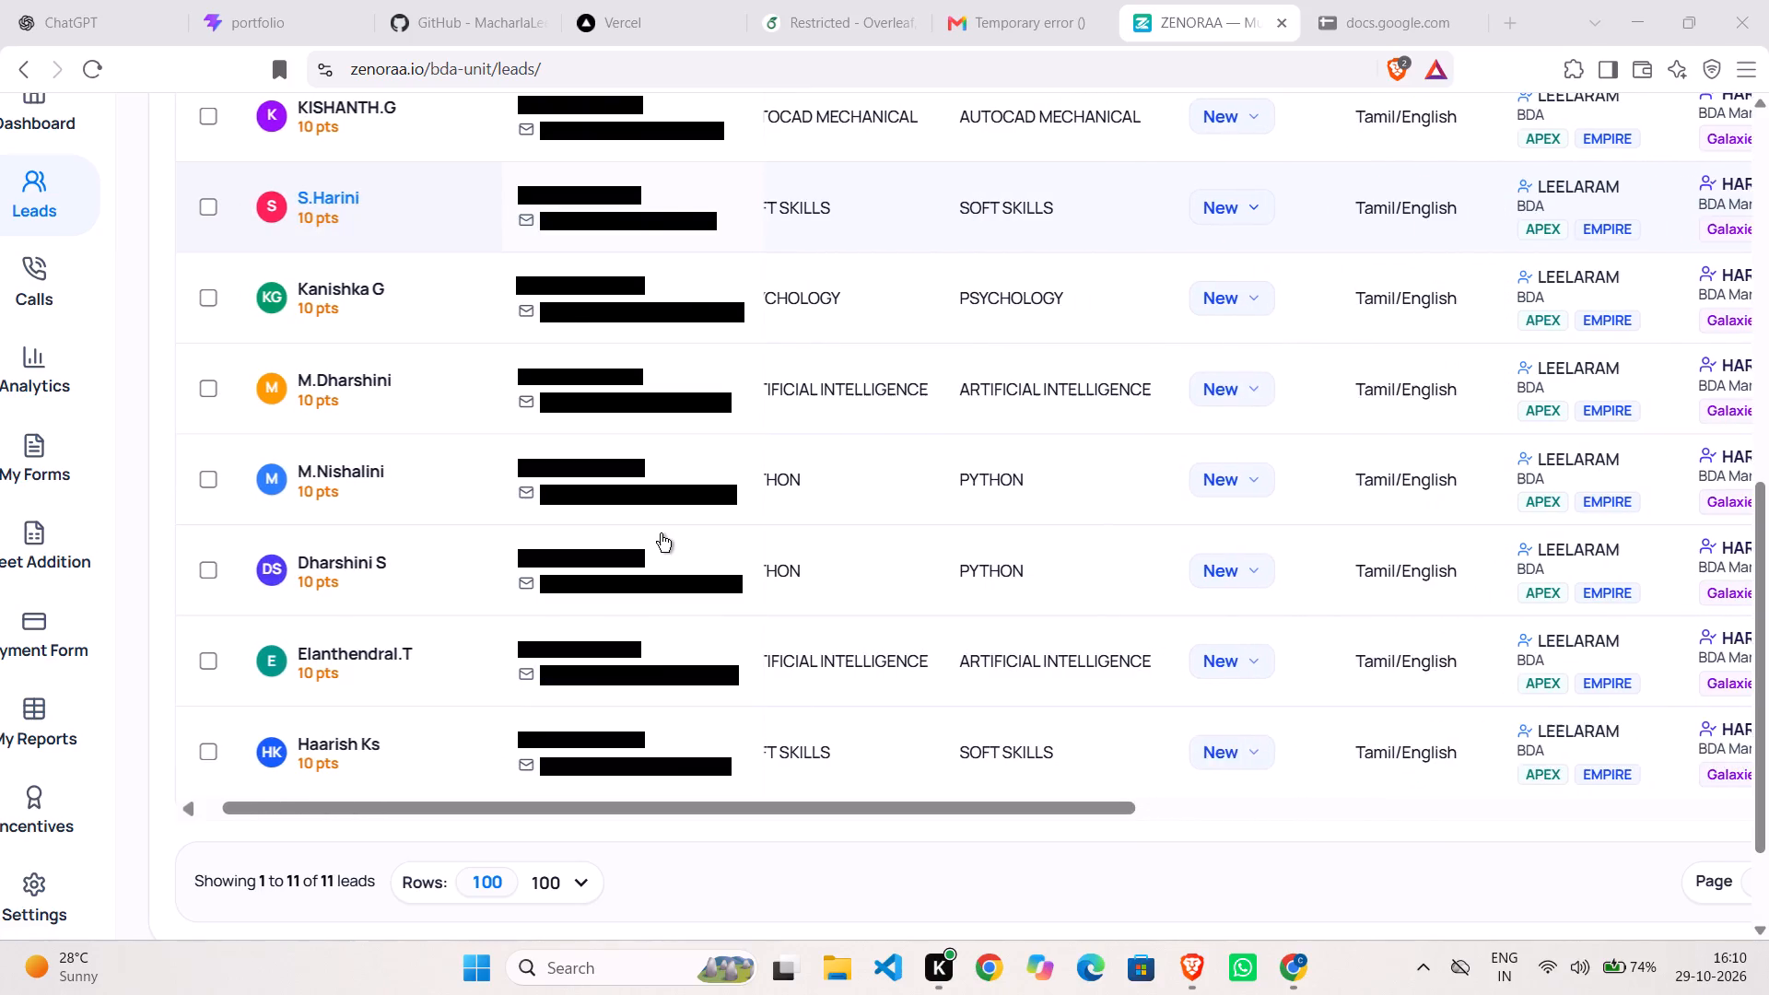
pyautogui.scroll(1, 661, 533)
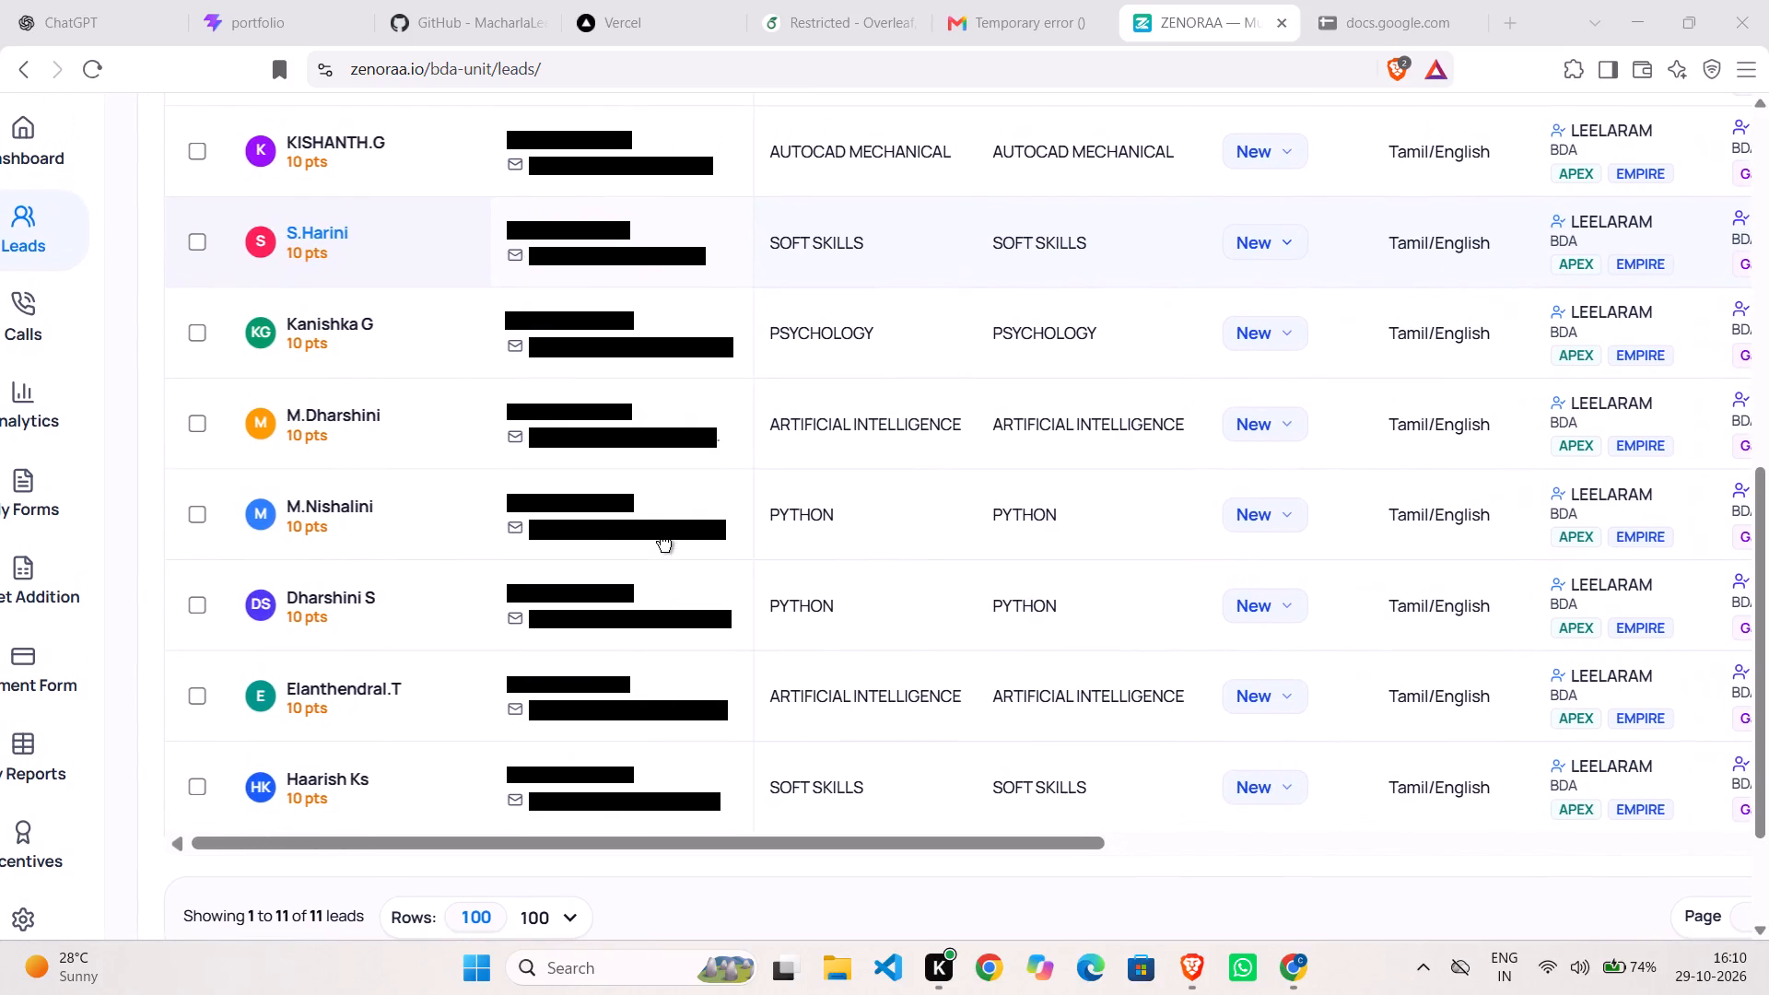
pyautogui.scroll(1, 661, 533)
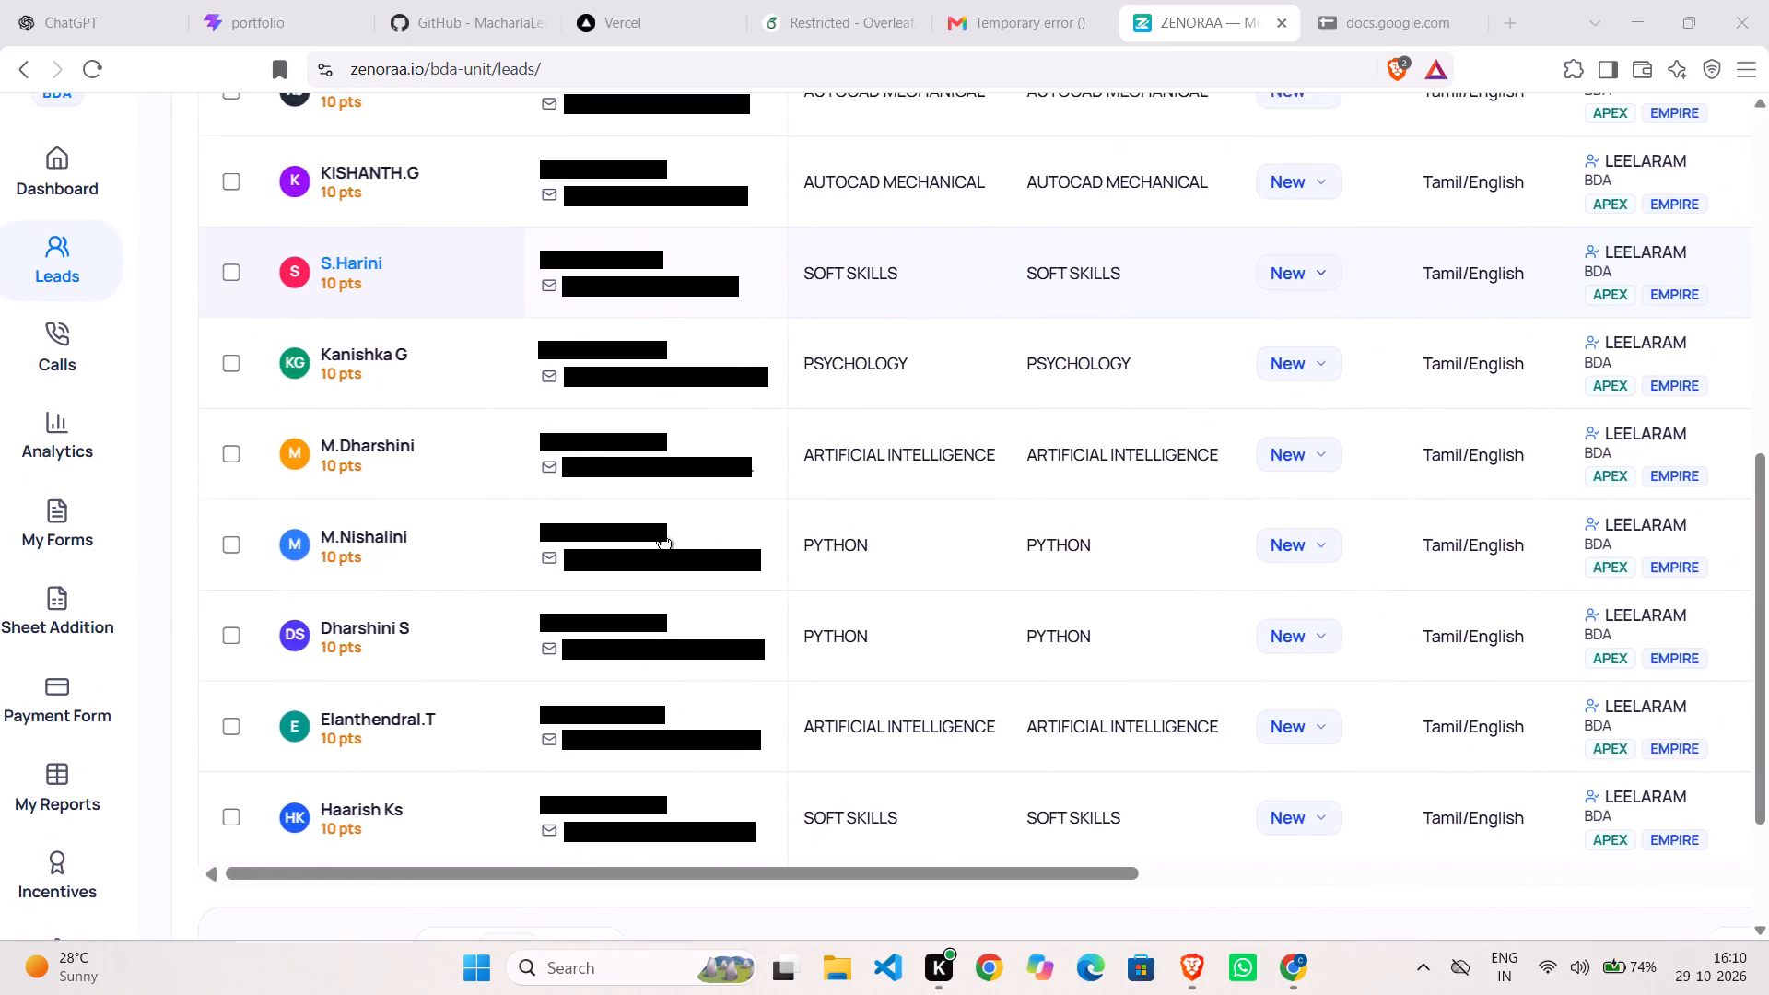
pyautogui.scroll(4, 661, 533)
pyautogui.scroll(-4, 661, 533)
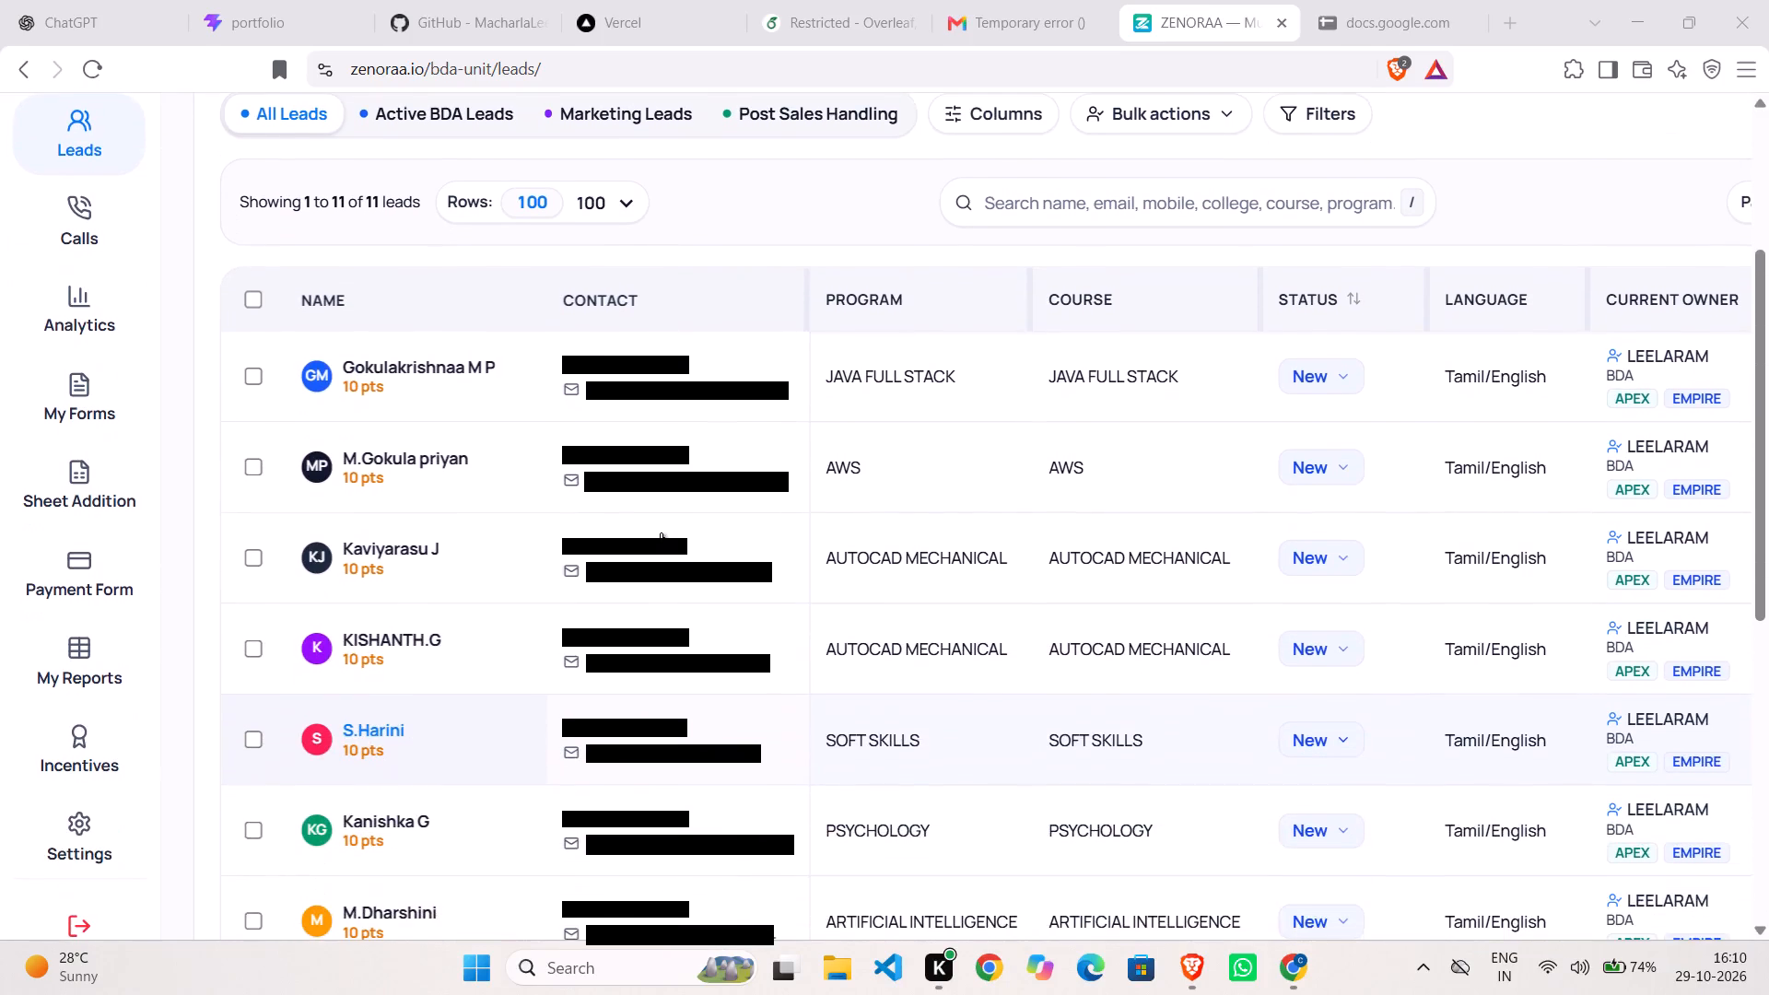
pyautogui.scroll(-3, 661, 533)
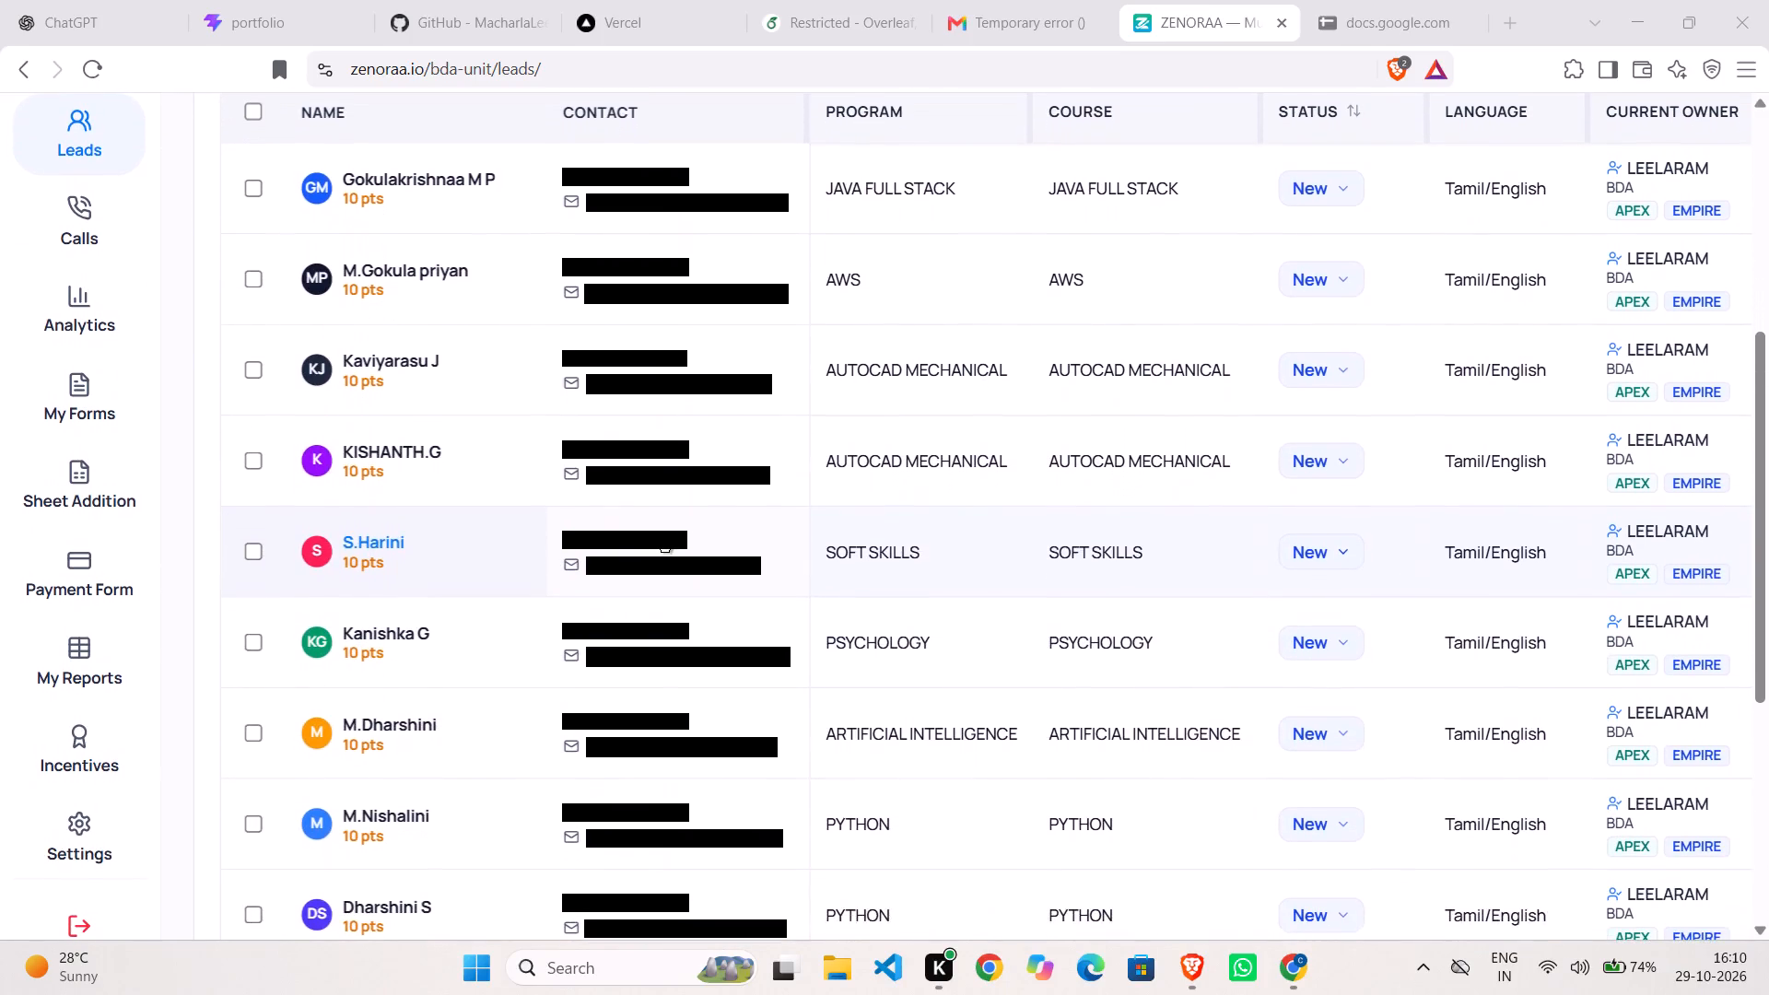
pyautogui.hscroll(-3, 661, 533)
pyautogui.scroll(4, 661, 533)
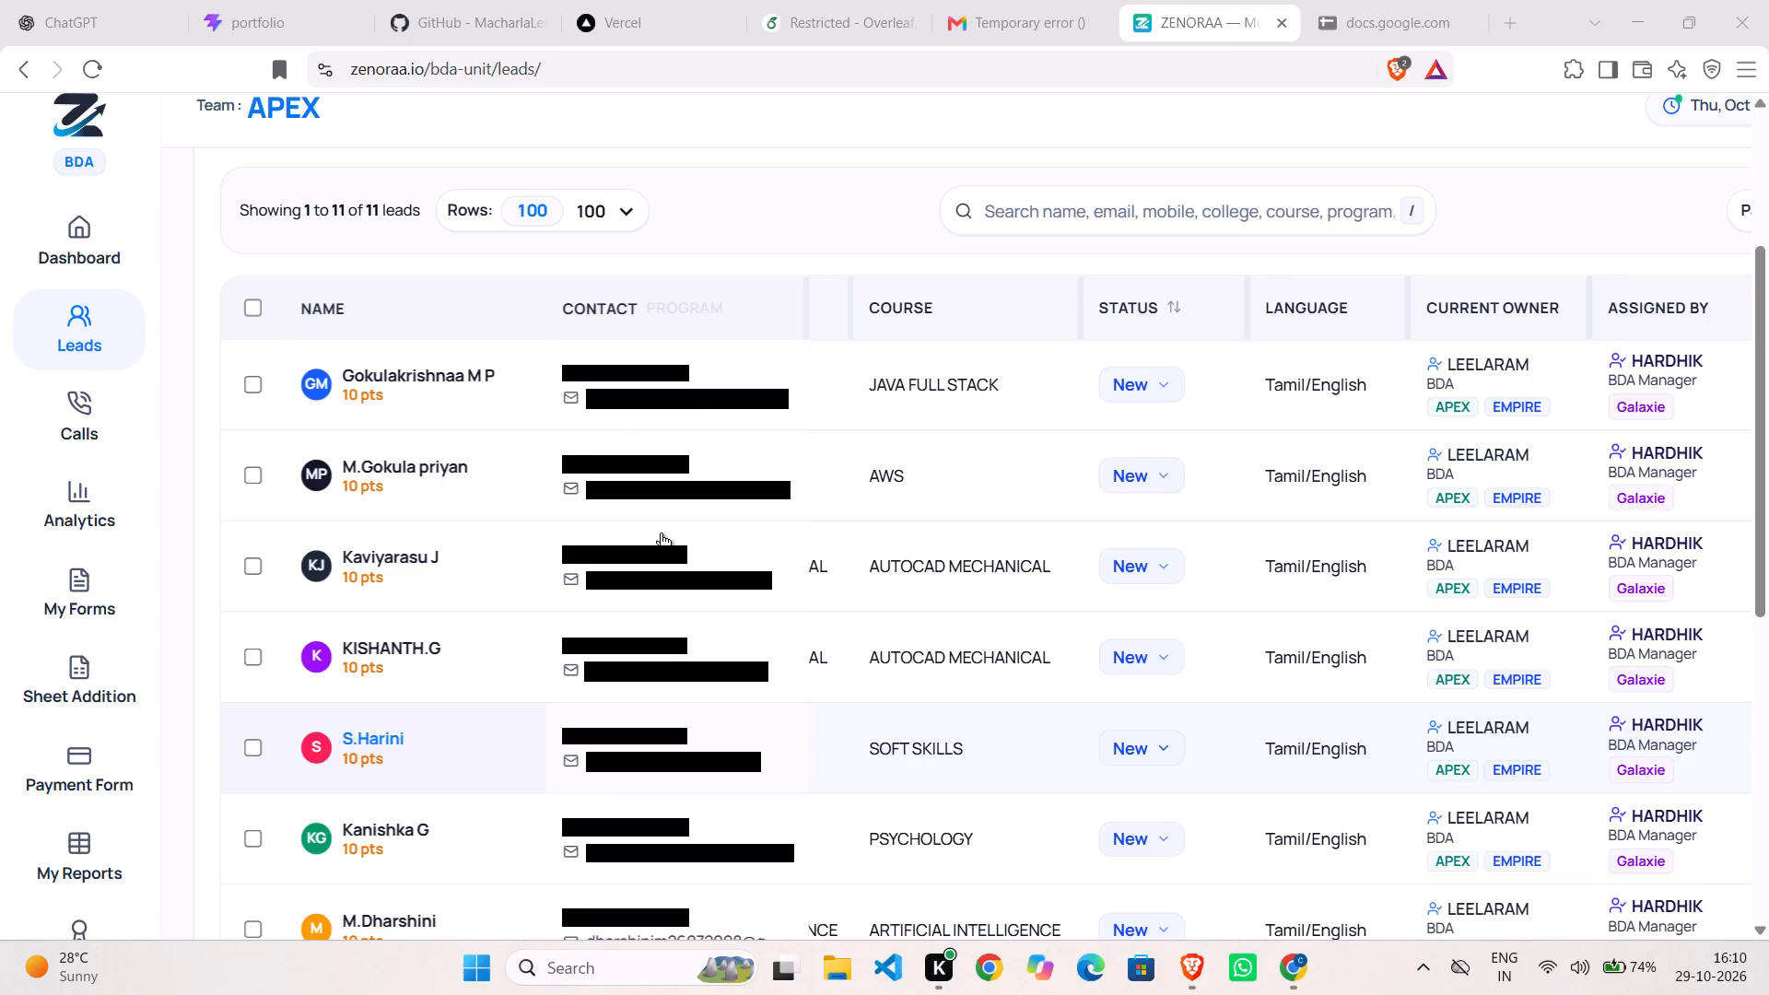
pyautogui.hscroll(14, 661, 533)
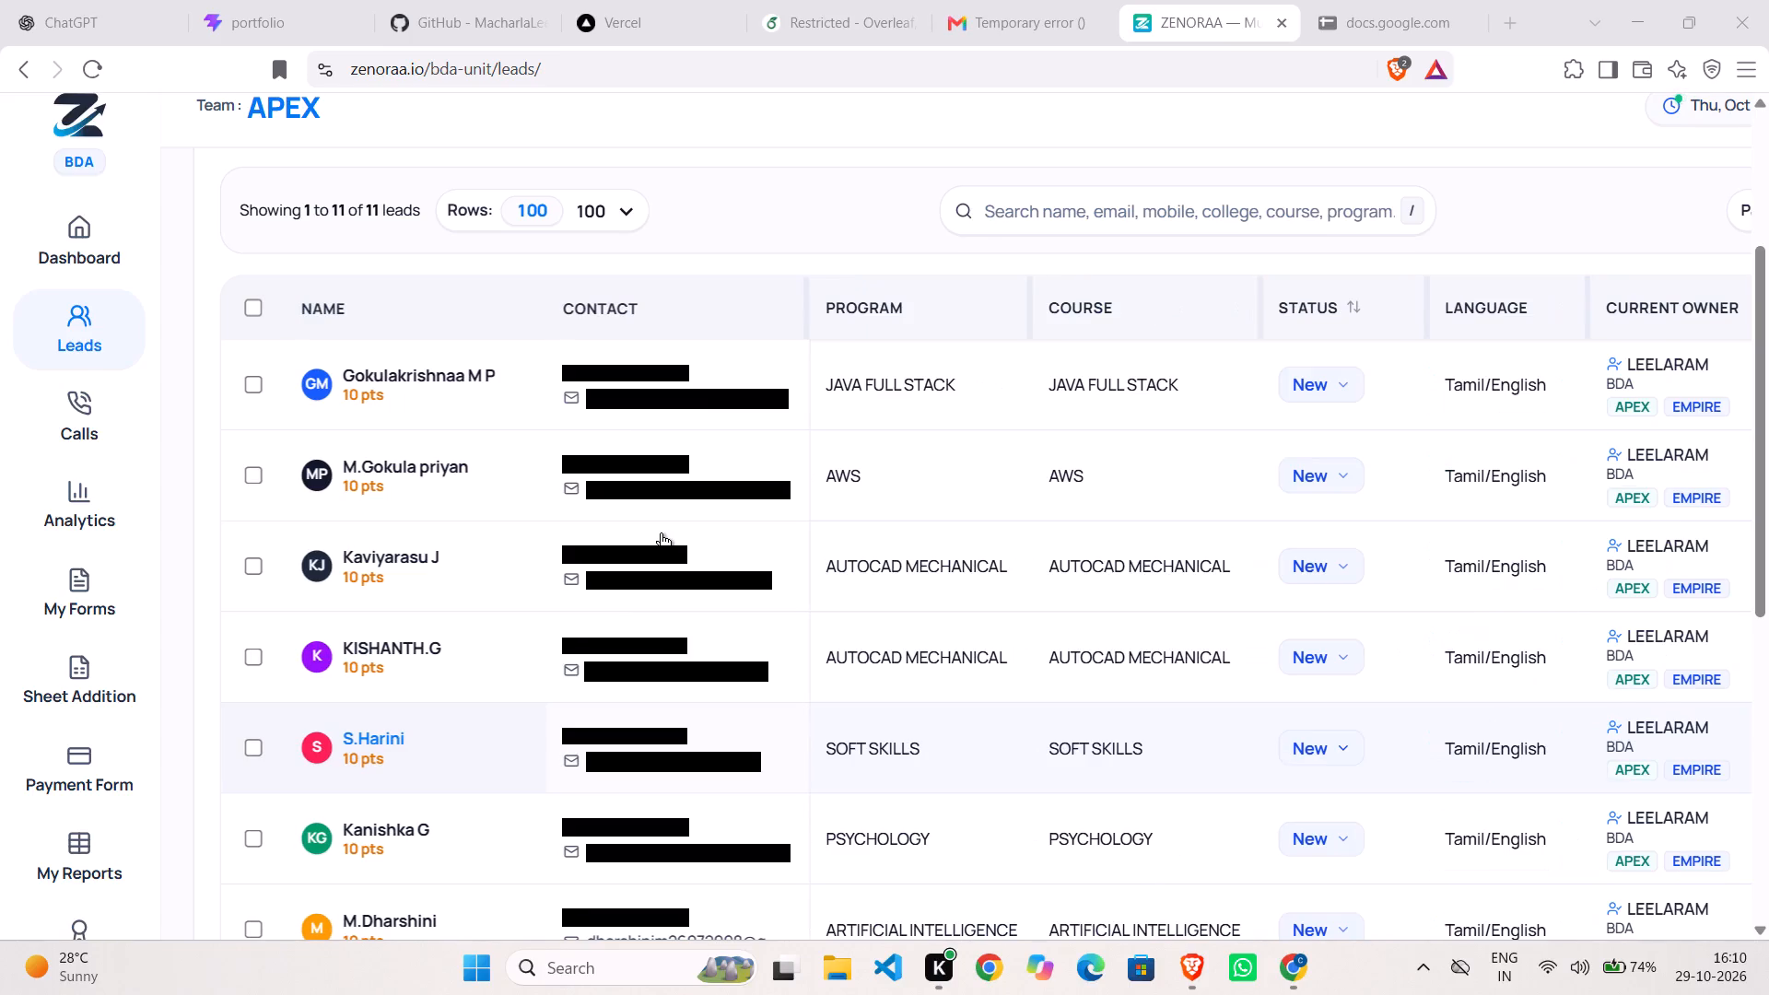
pyautogui.hscroll(11, 661, 533)
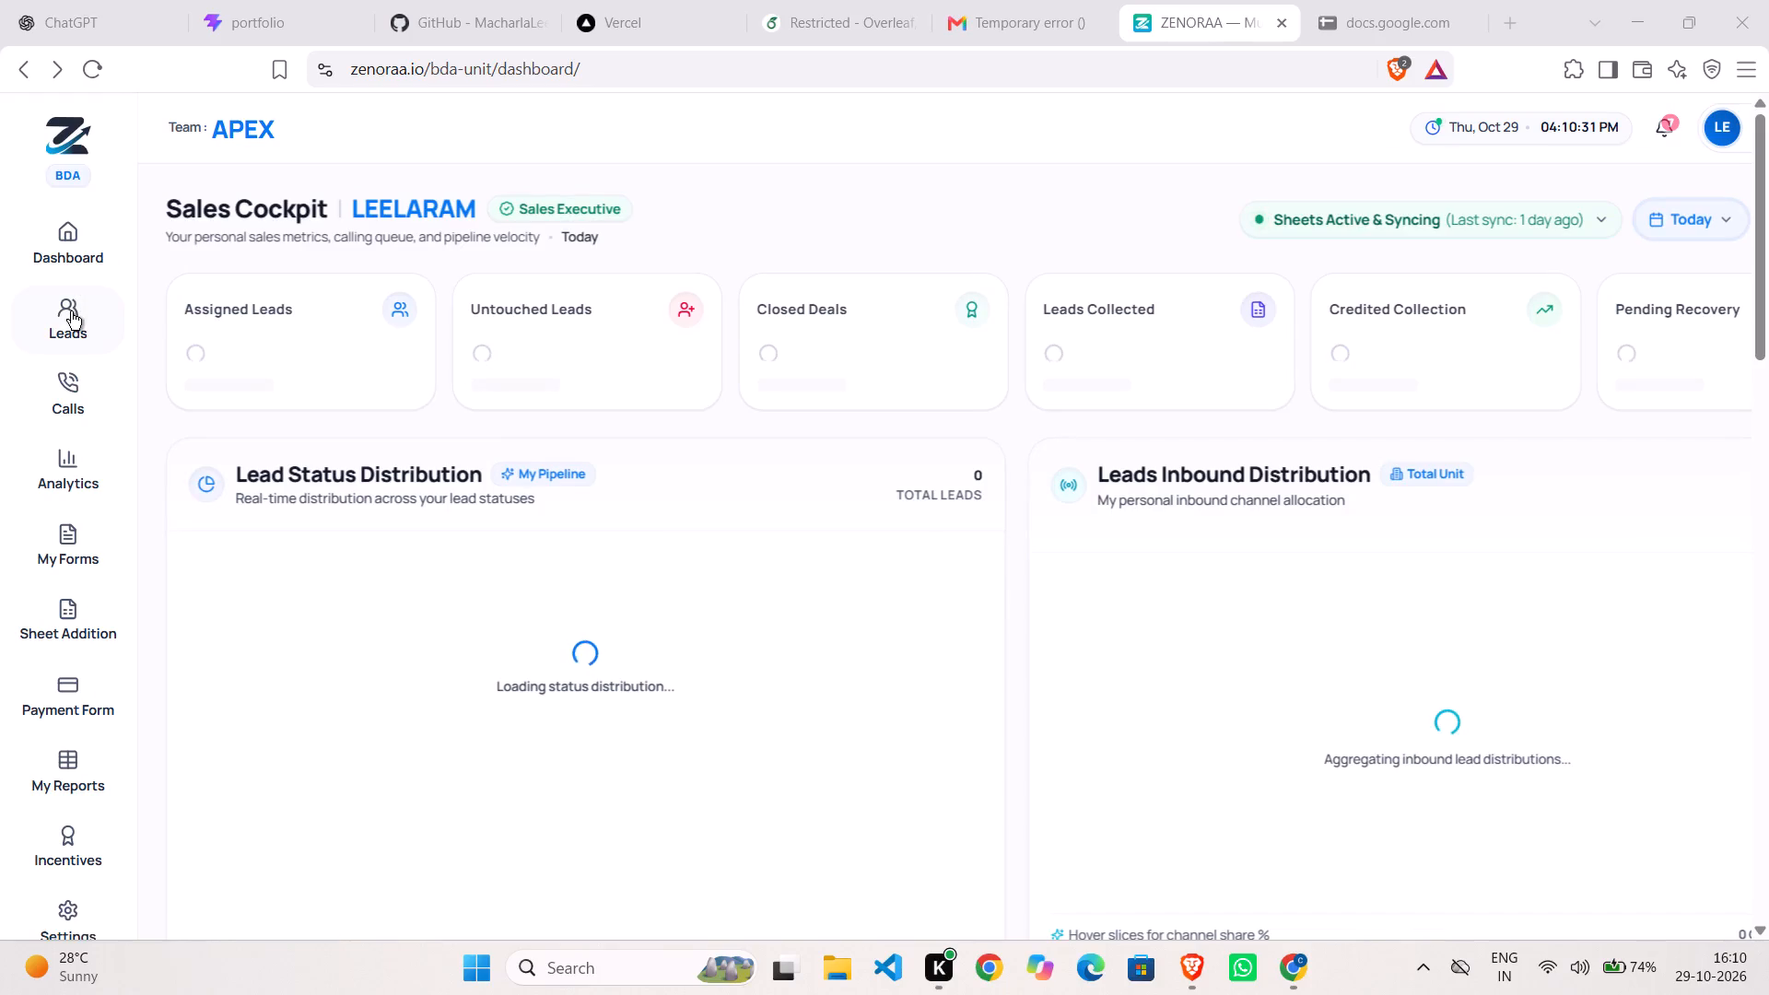
# Reopen the full leads list and filter it by the Call Back status.
pyautogui.click(71, 311)
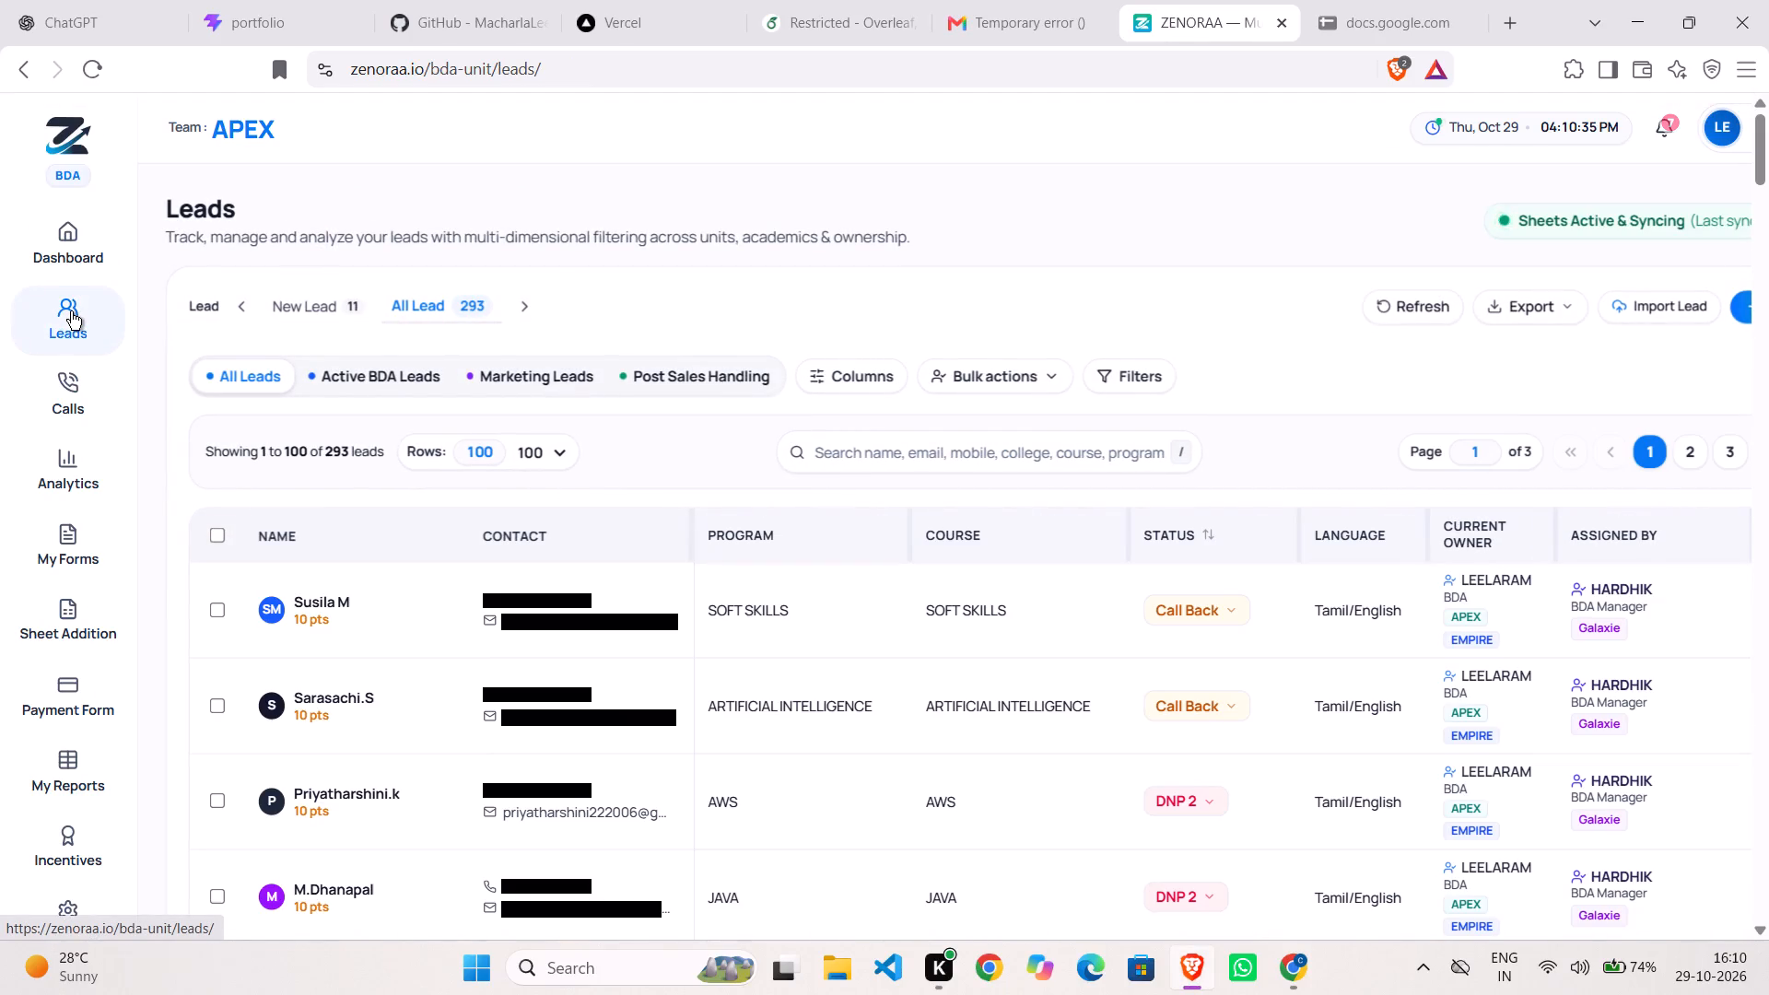
pyautogui.scroll(-2, 71, 311)
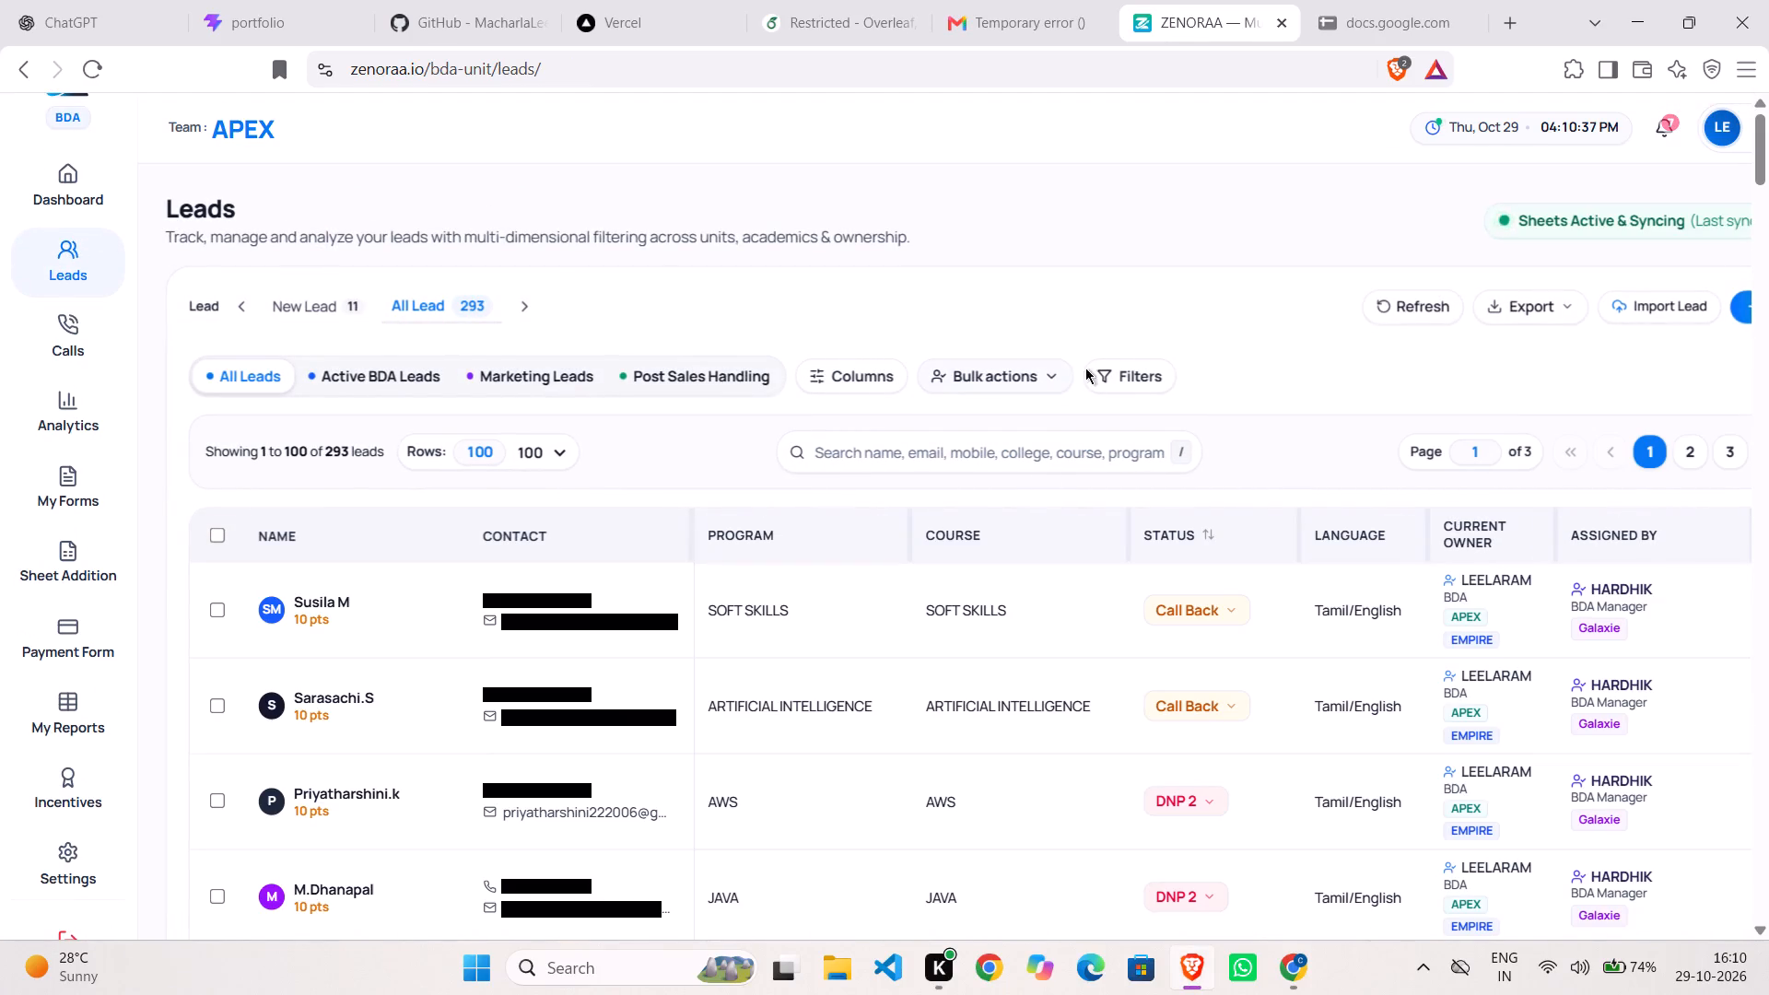
pyautogui.click(1091, 367)
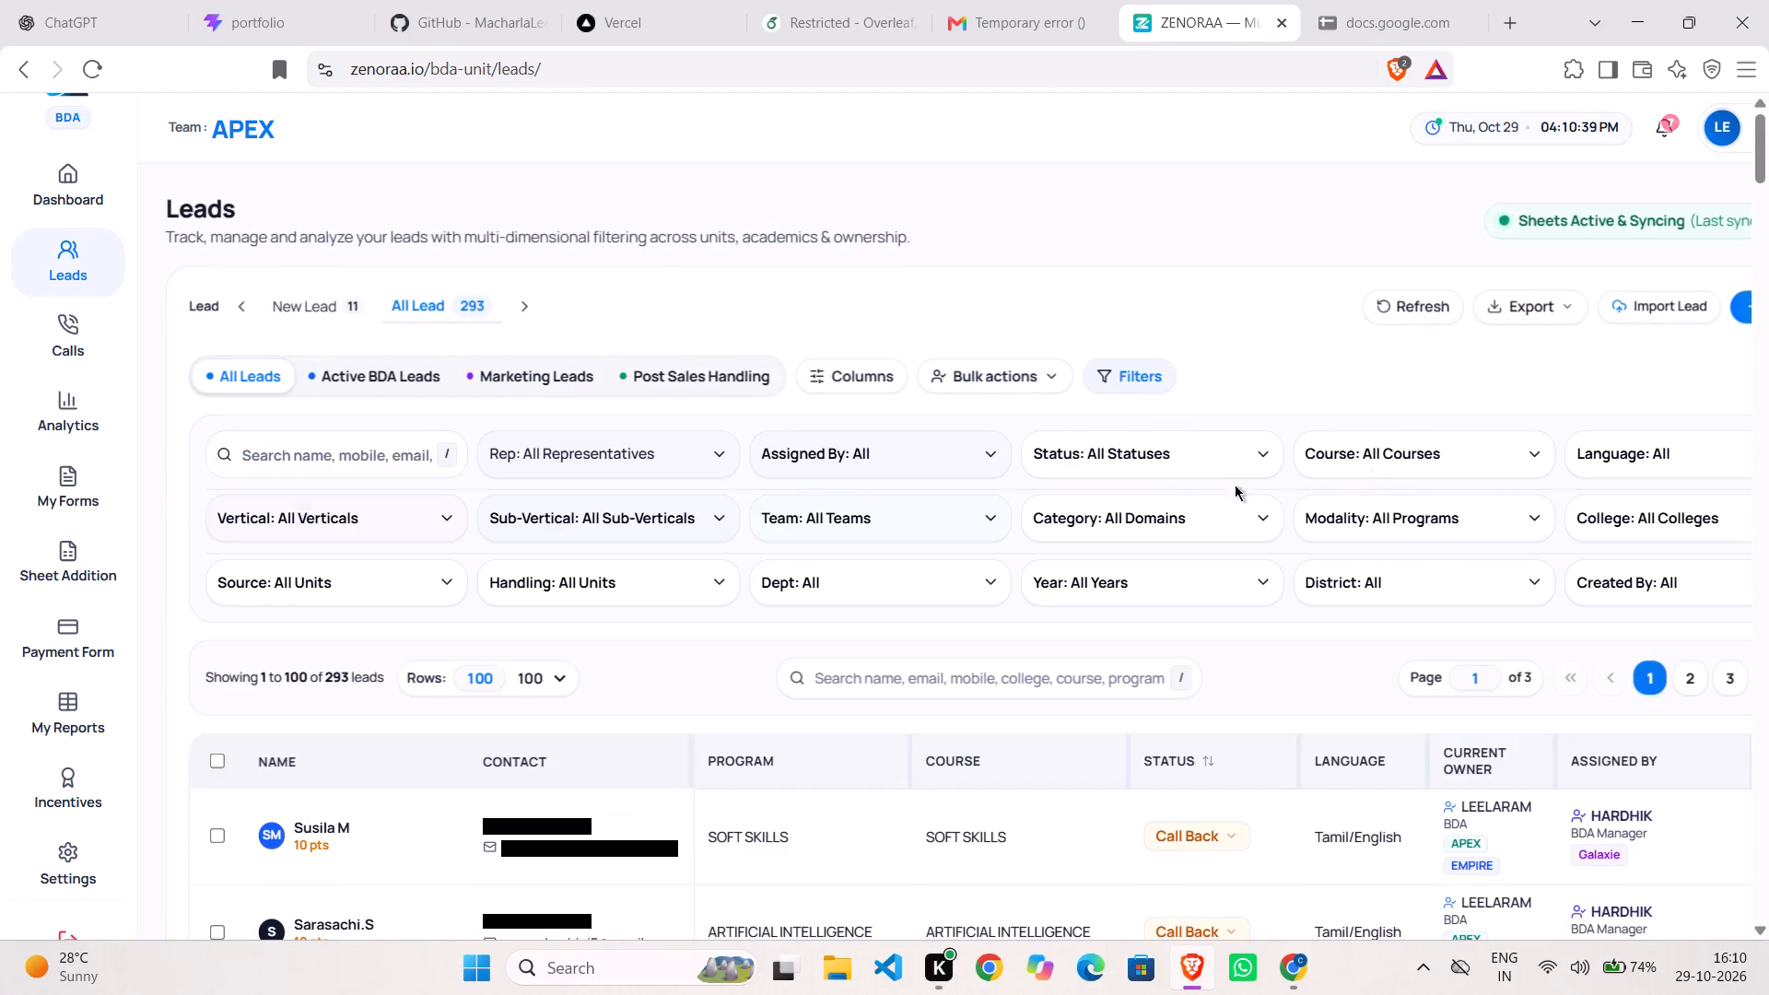
pyautogui.click(1215, 460)
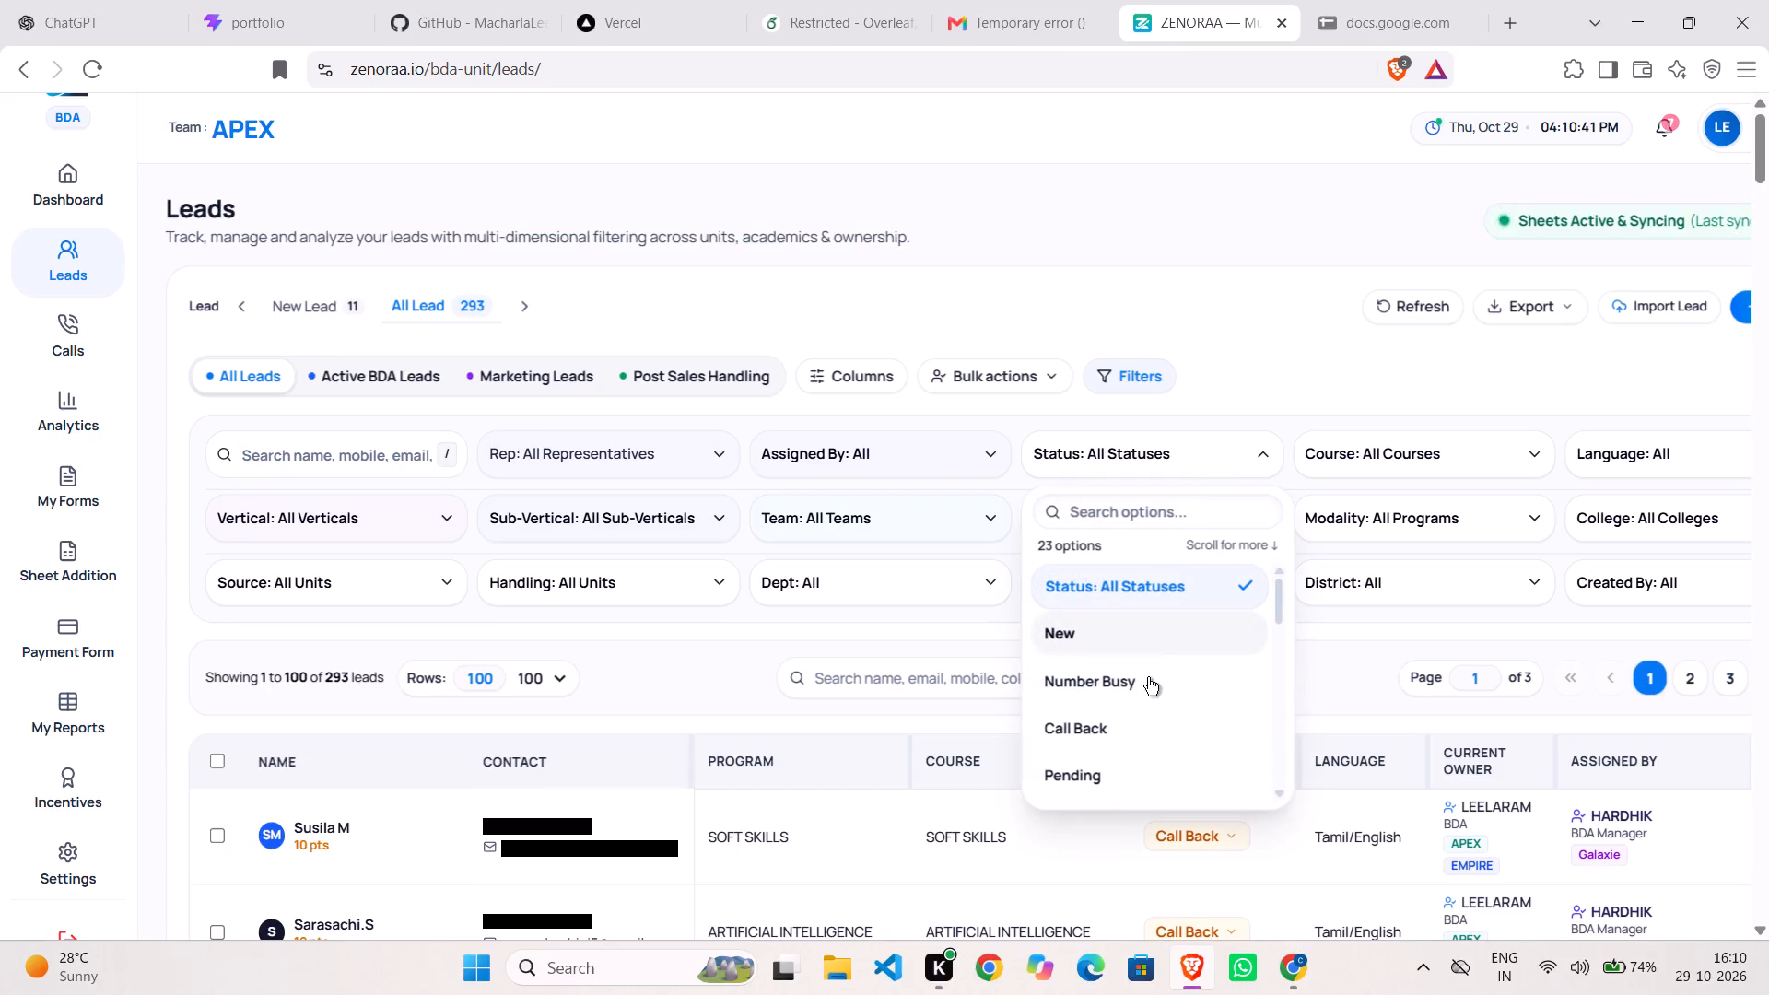
pyautogui.click(1145, 735)
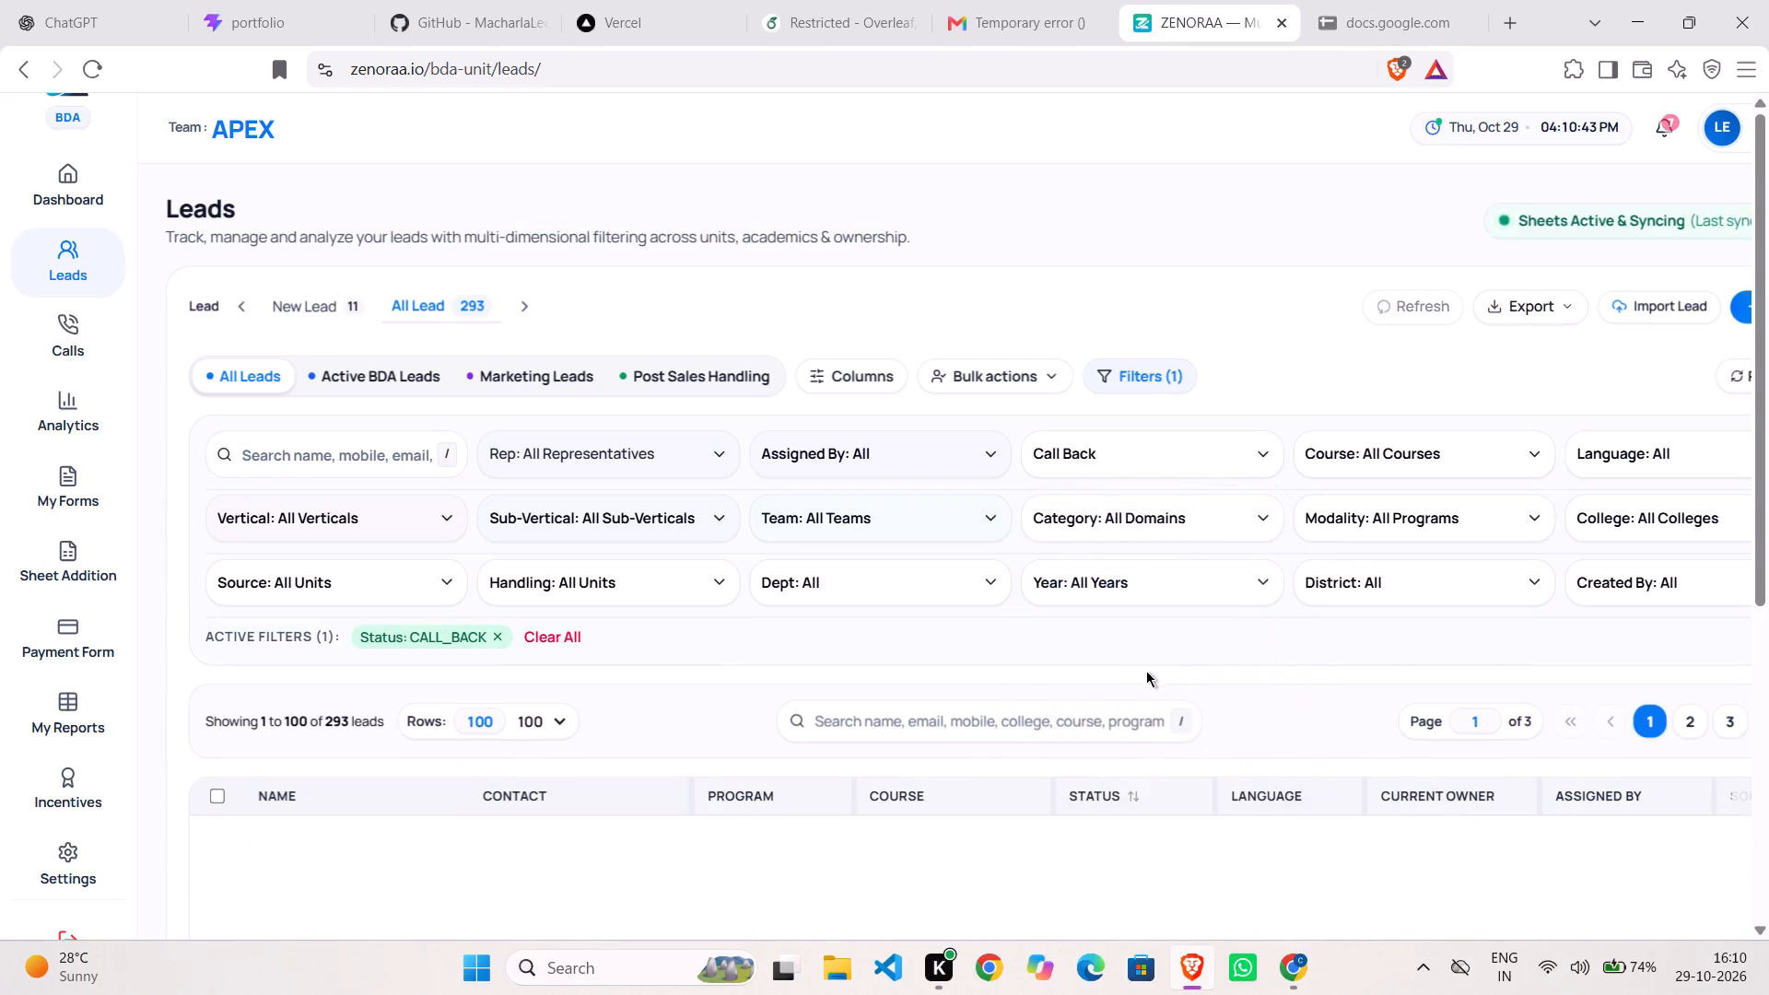
# Review the call-back leads through the last row, checking course, language, owner, college, department, section and year of study.
pyautogui.scroll(-6, 1147, 665)
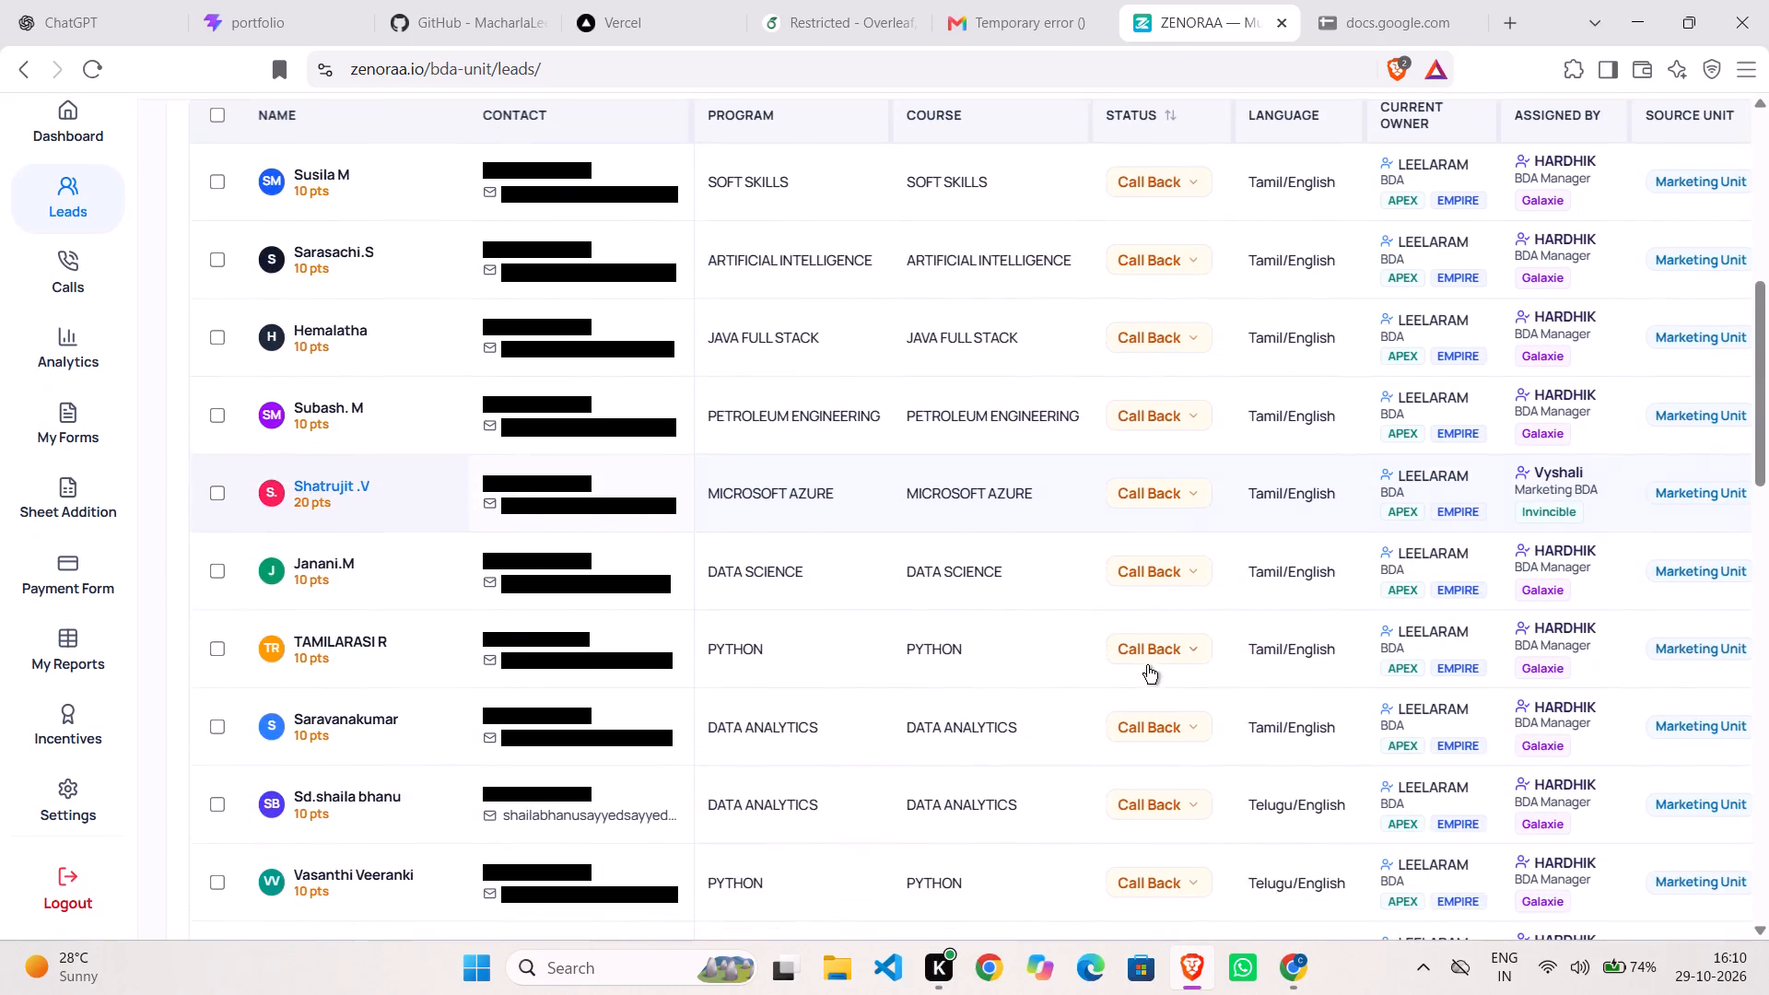
pyautogui.scroll(-7, 1147, 665)
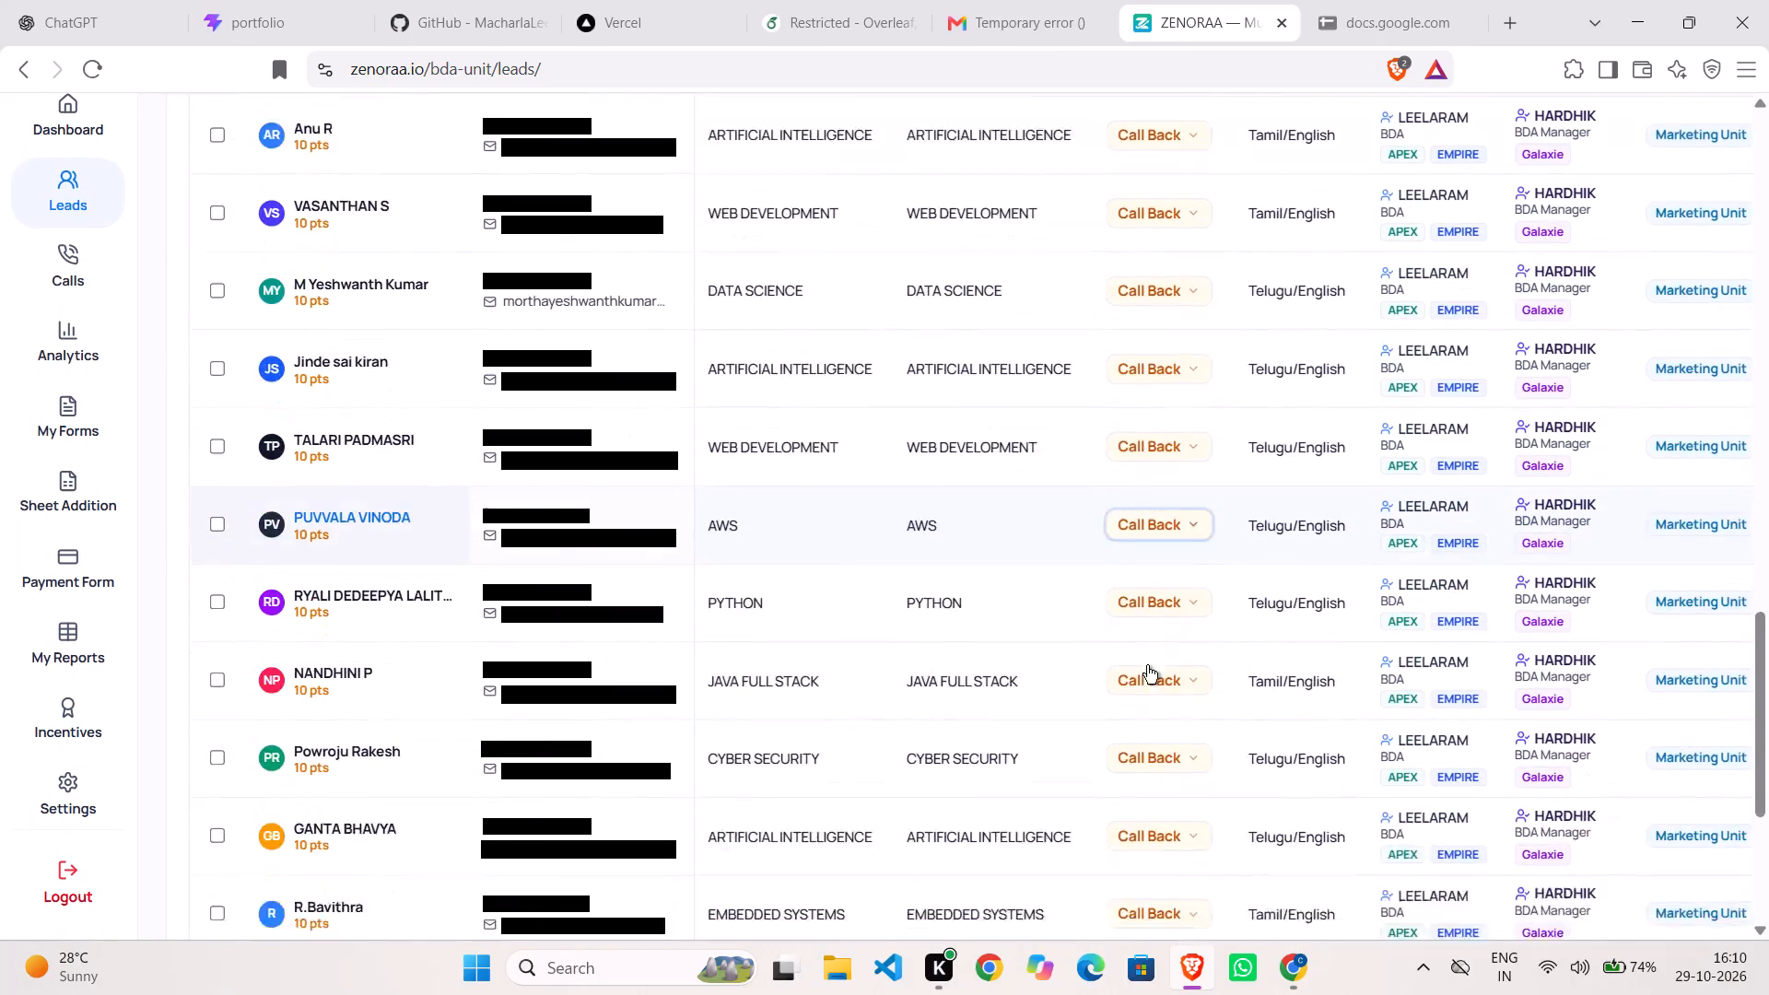
pyautogui.scroll(-3, 1147, 665)
pyautogui.hscroll(-2, 1147, 665)
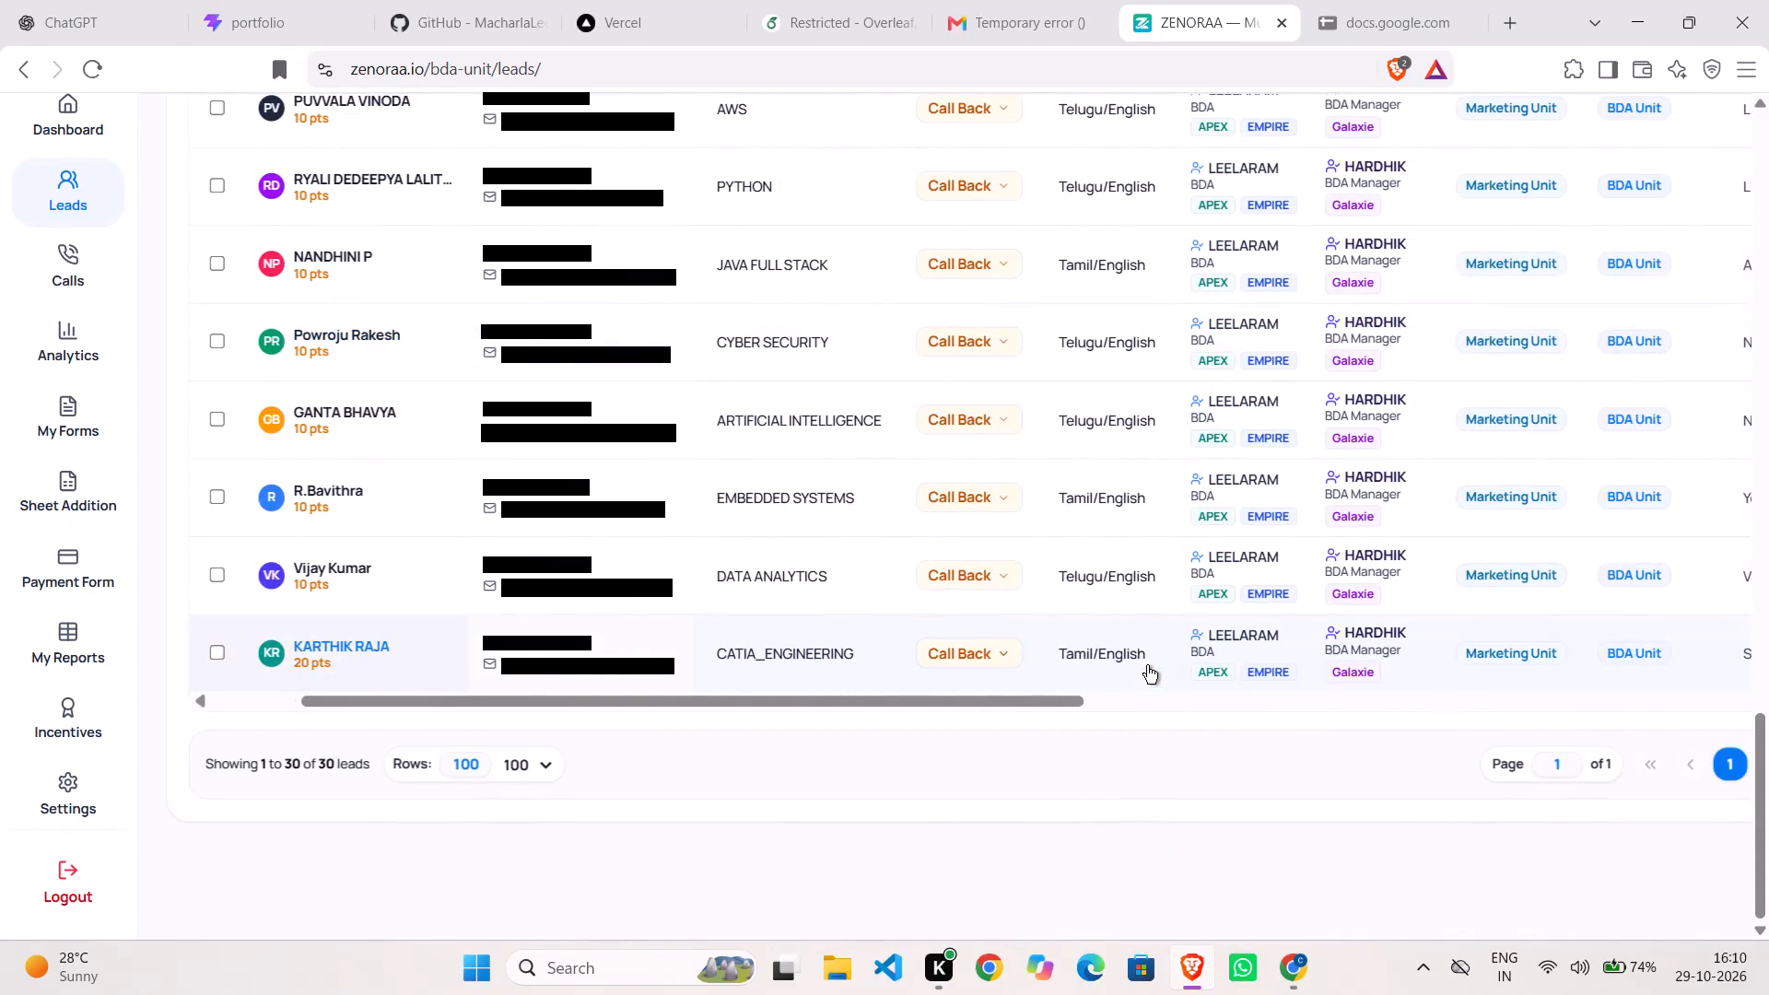
pyautogui.scroll(1, 1147, 665)
pyautogui.hscroll(-1, 1147, 665)
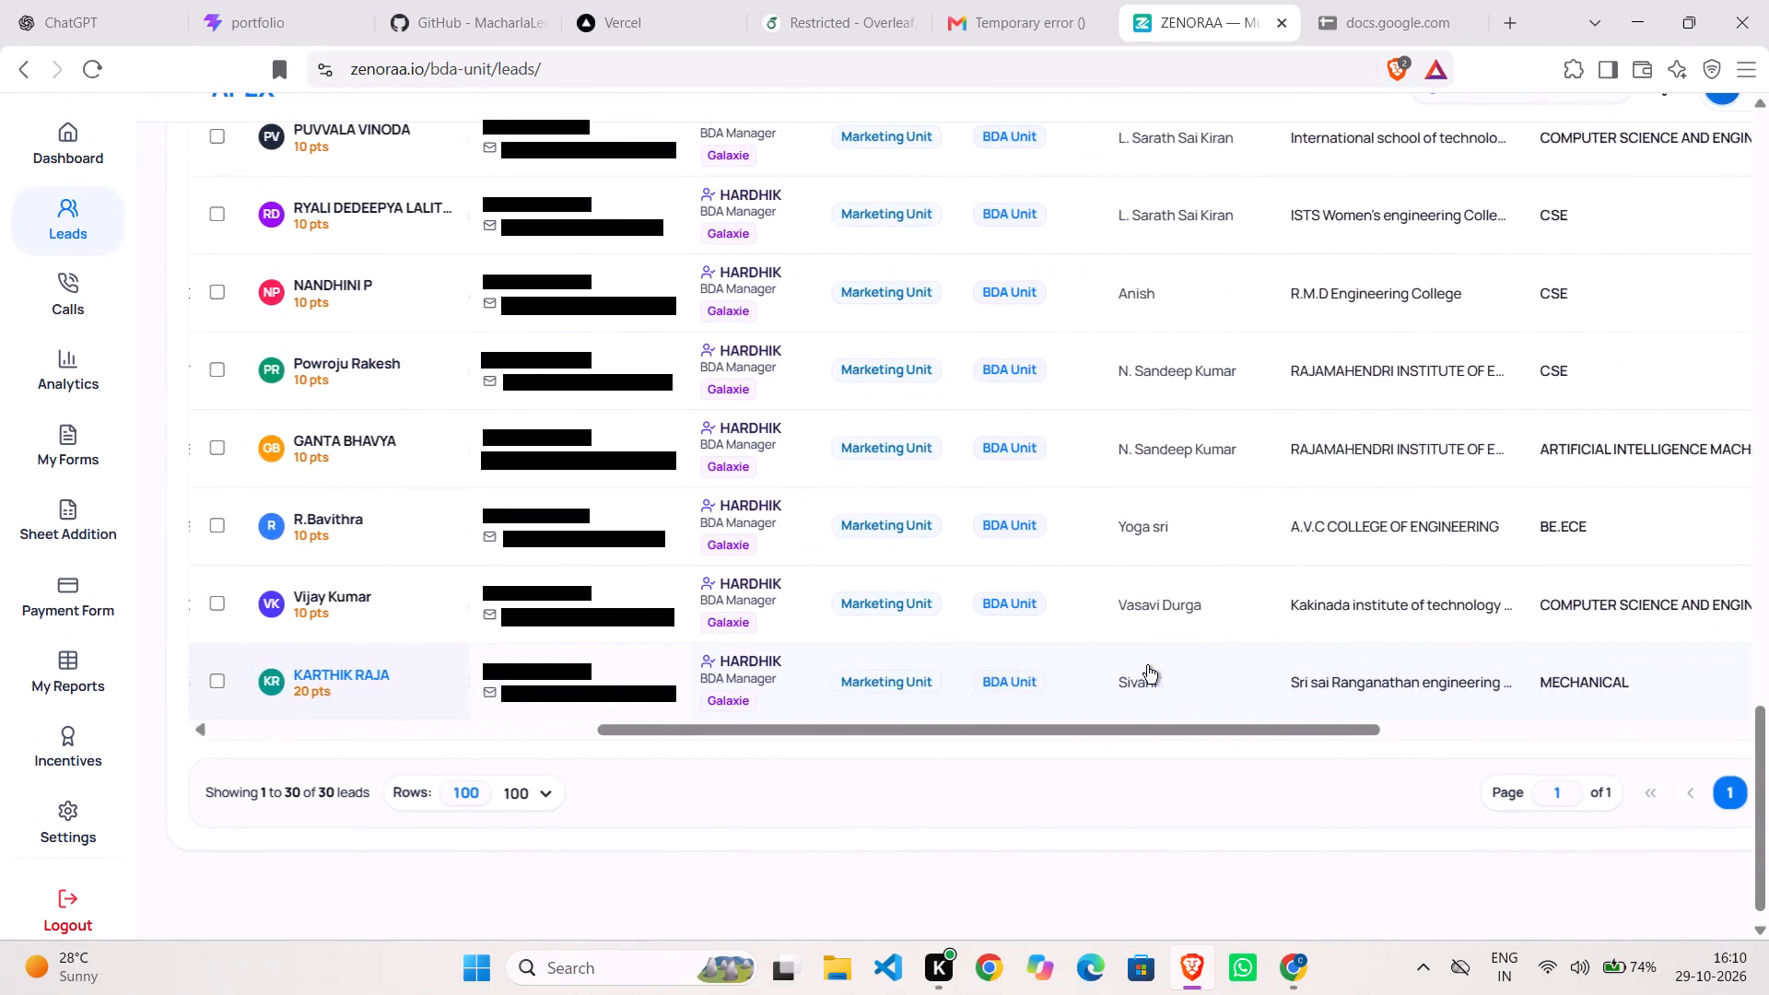
pyautogui.hscroll(-2, 1147, 665)
pyautogui.hscroll(1, 1147, 665)
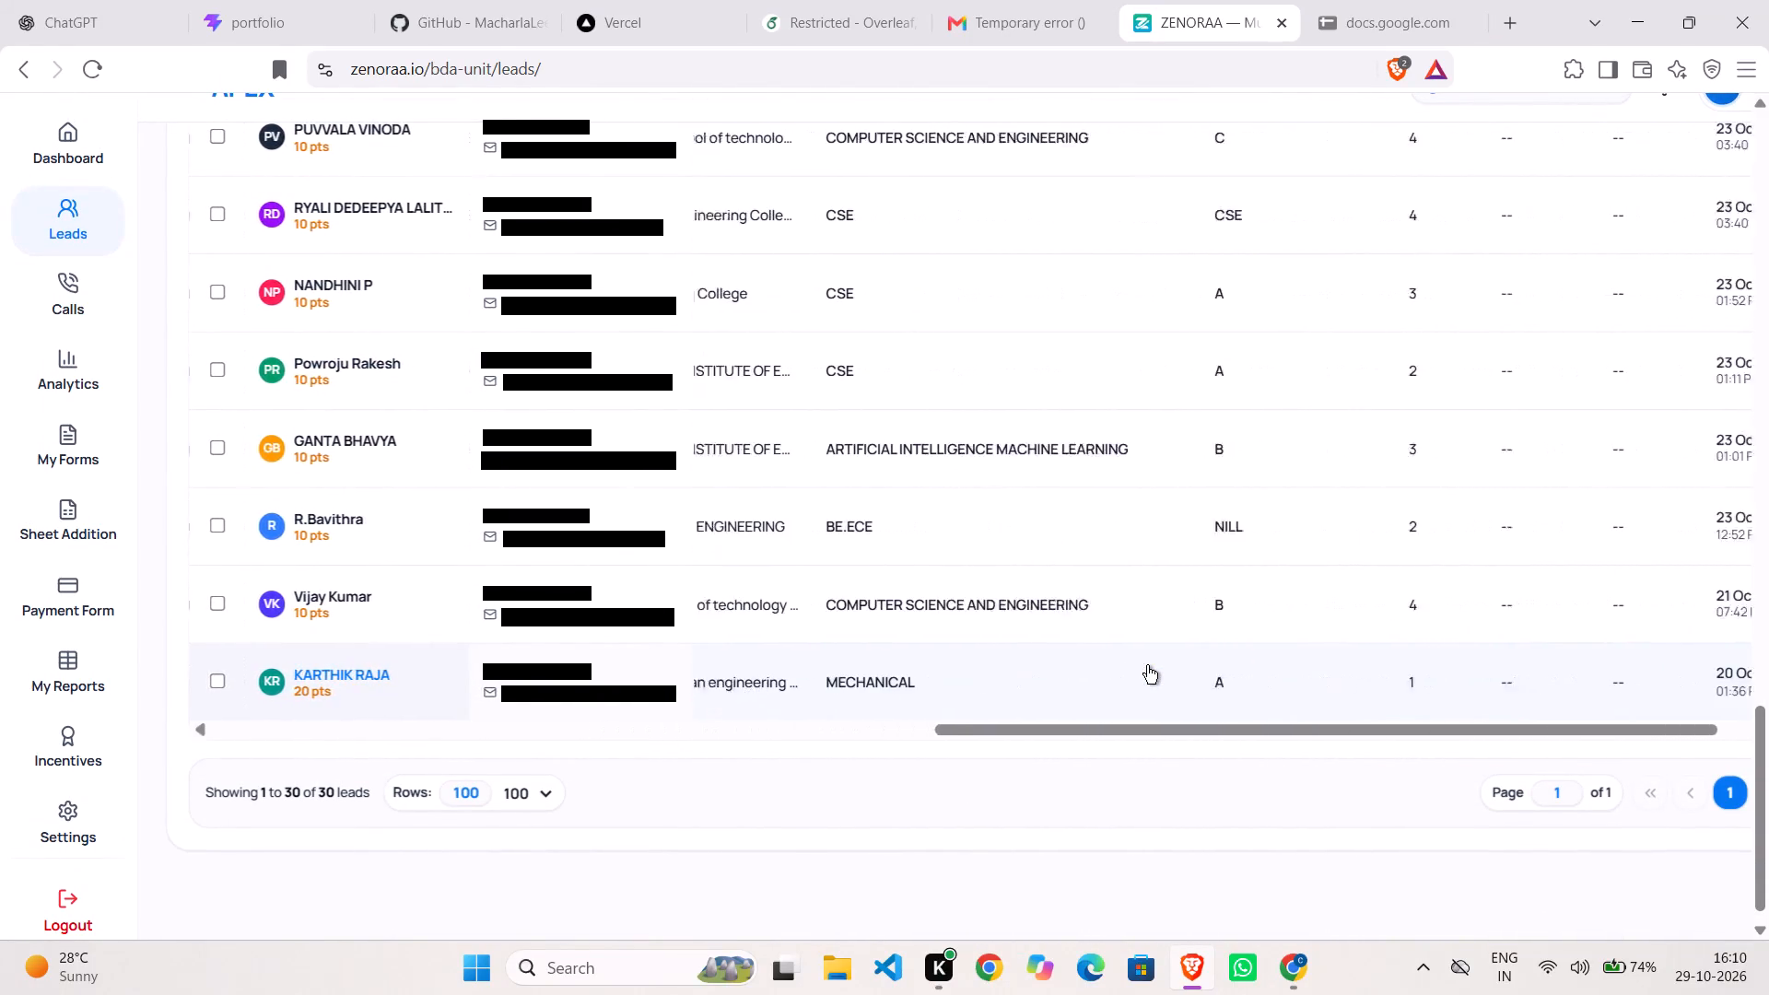
pyautogui.hscroll(2, 1147, 665)
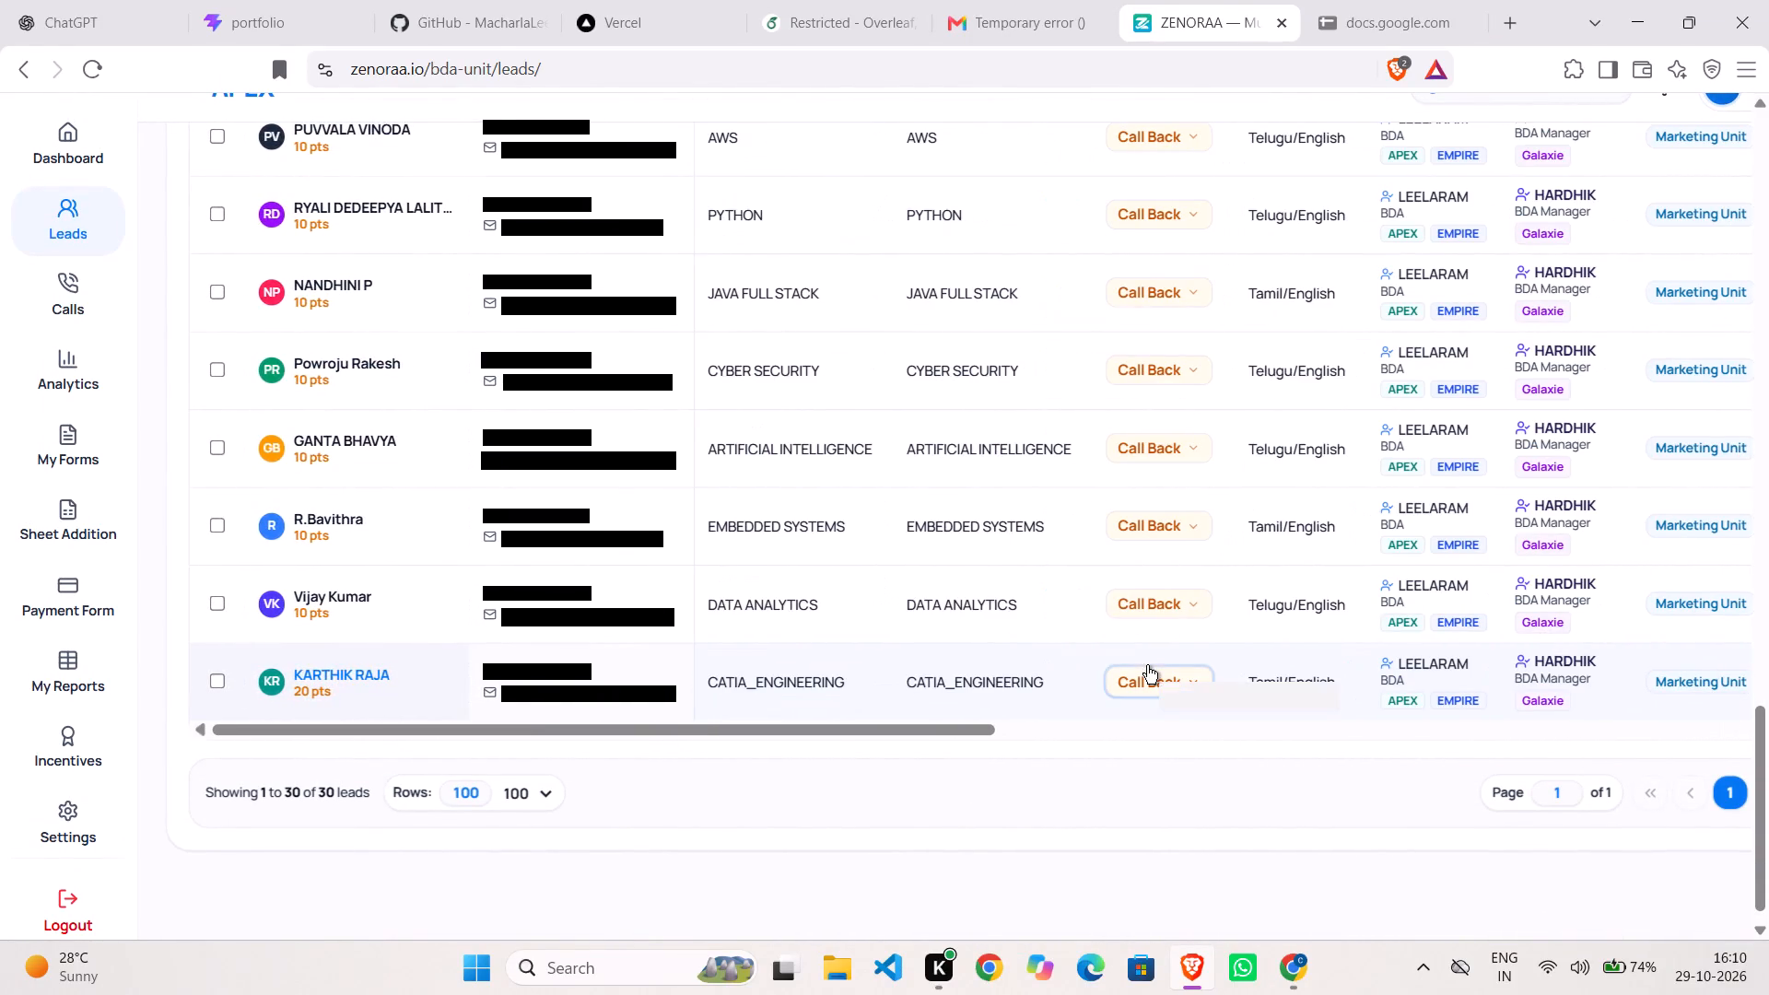
# Examine the last call-back leads in the list, comparing their course, status, handling unit, original owner, college and department.
pyautogui.scroll(2, 1147, 665)
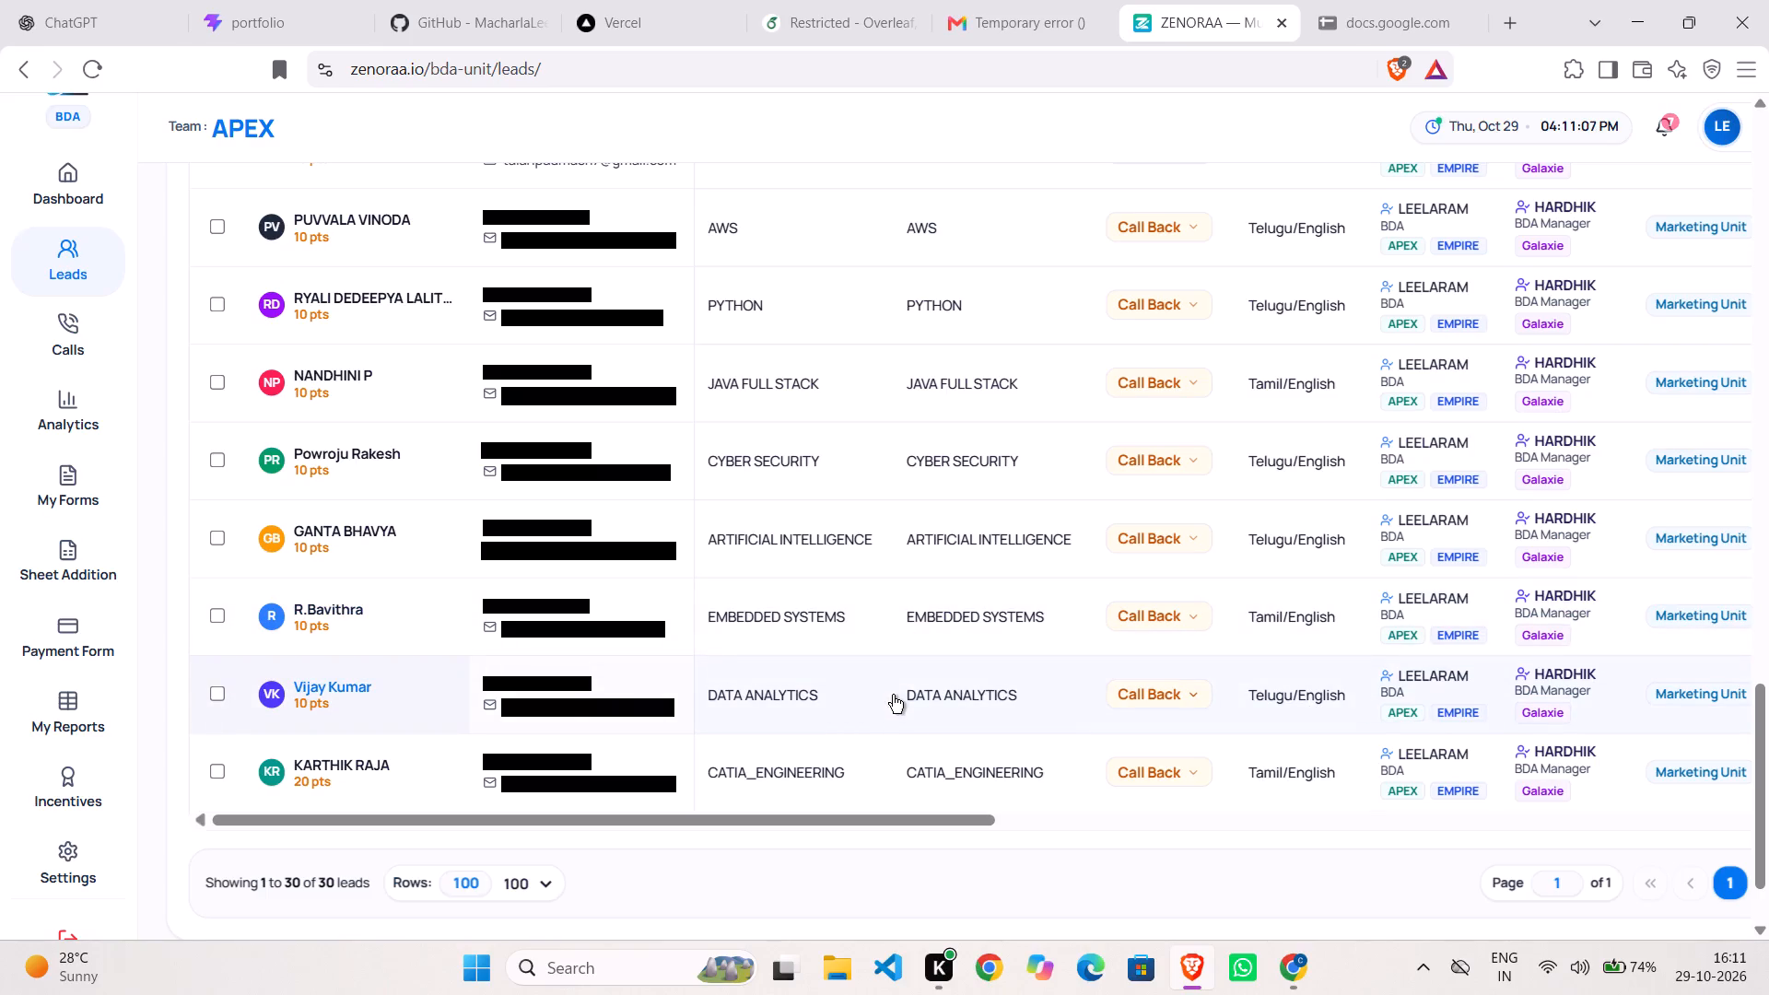
pyautogui.hscroll(-2, 893, 695)
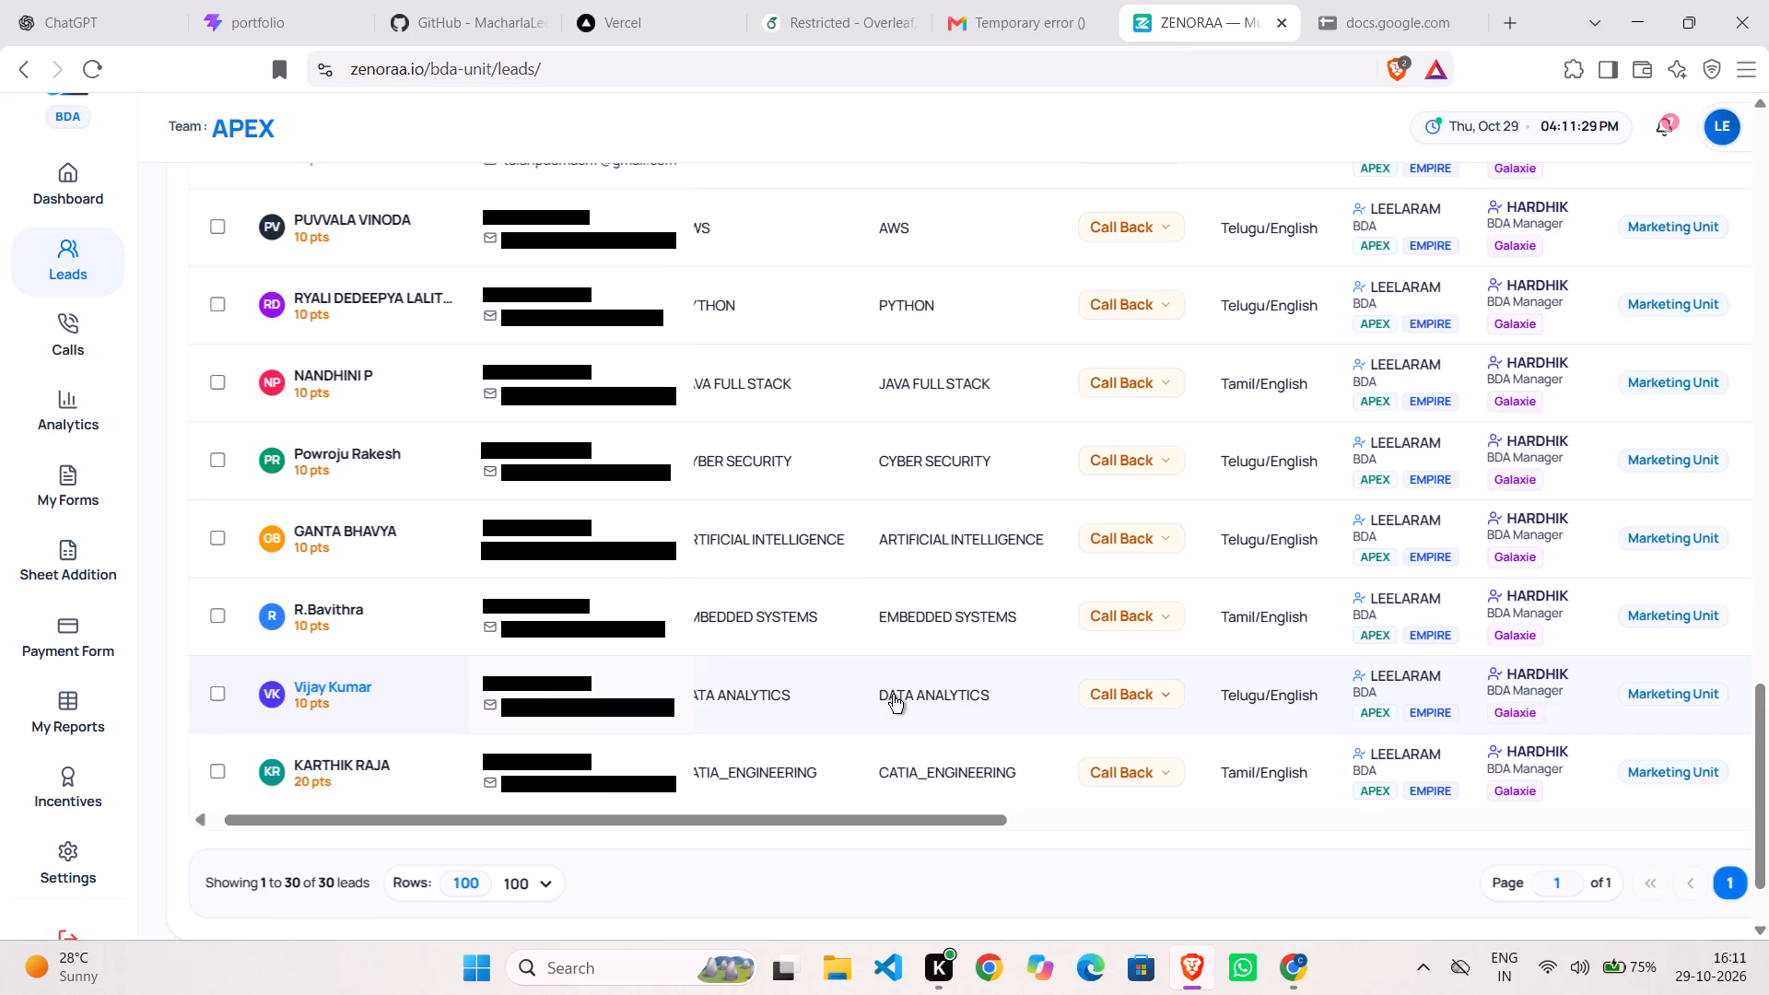
pyautogui.hscroll(-1, 893, 695)
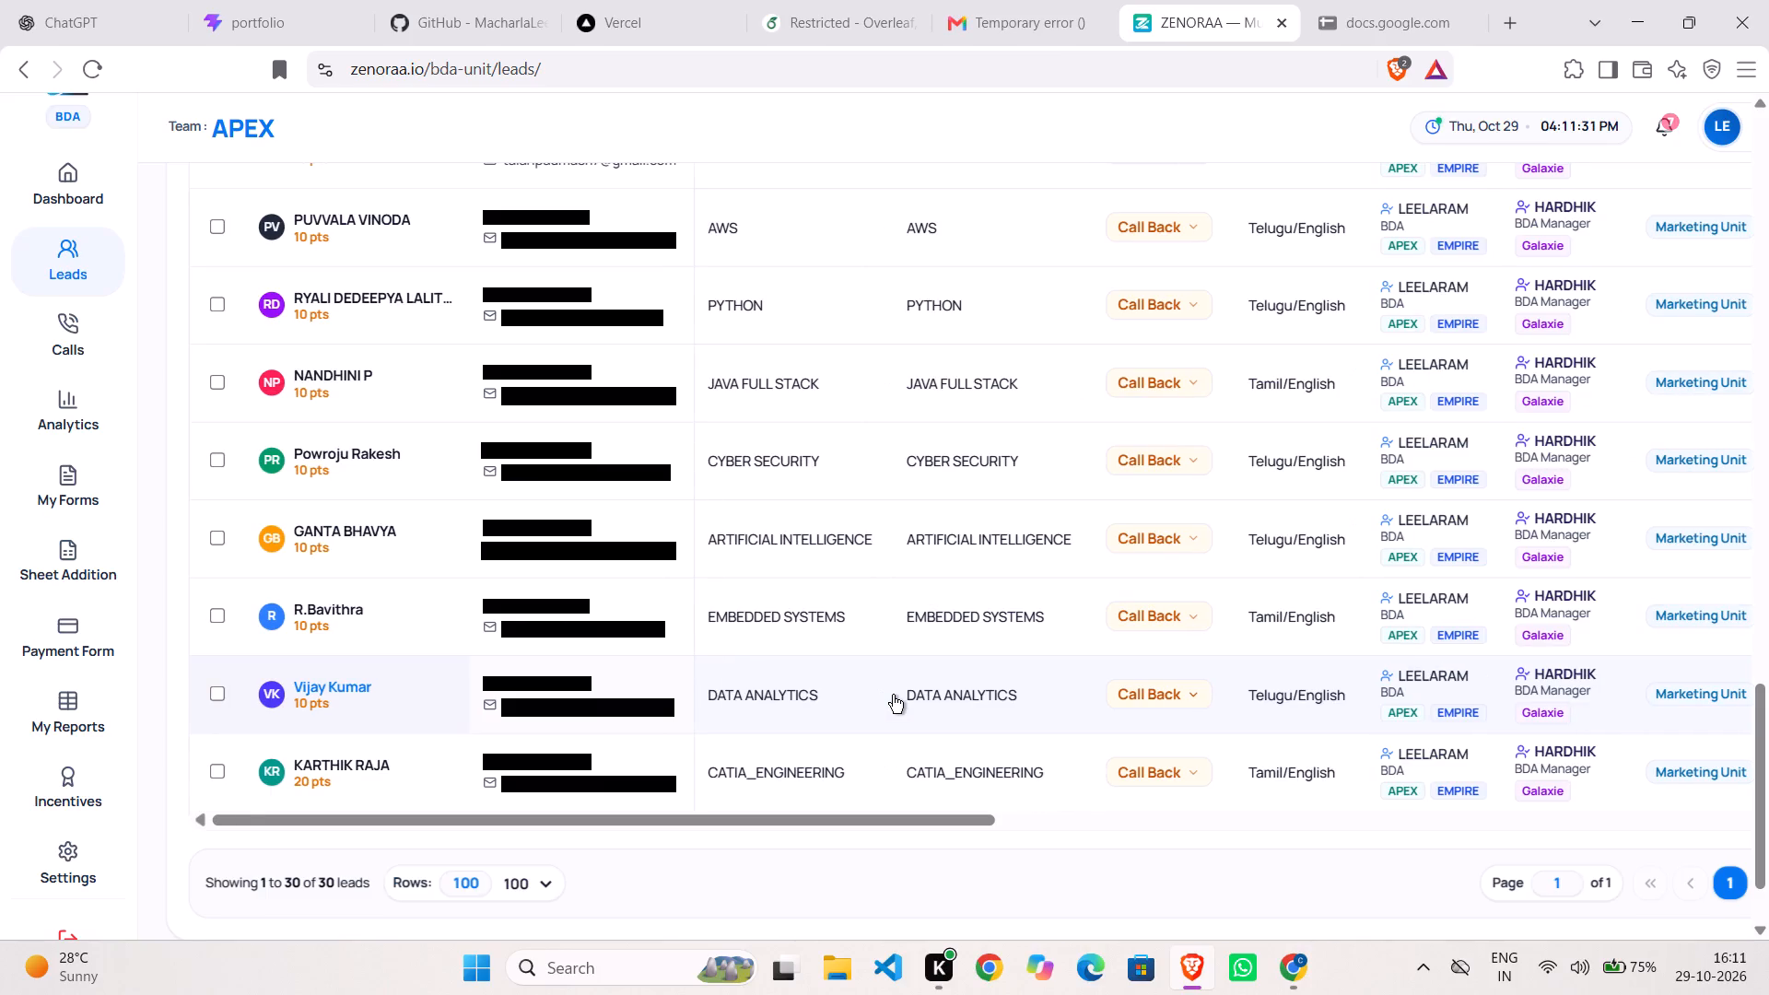
pyautogui.hscroll(-1, 893, 695)
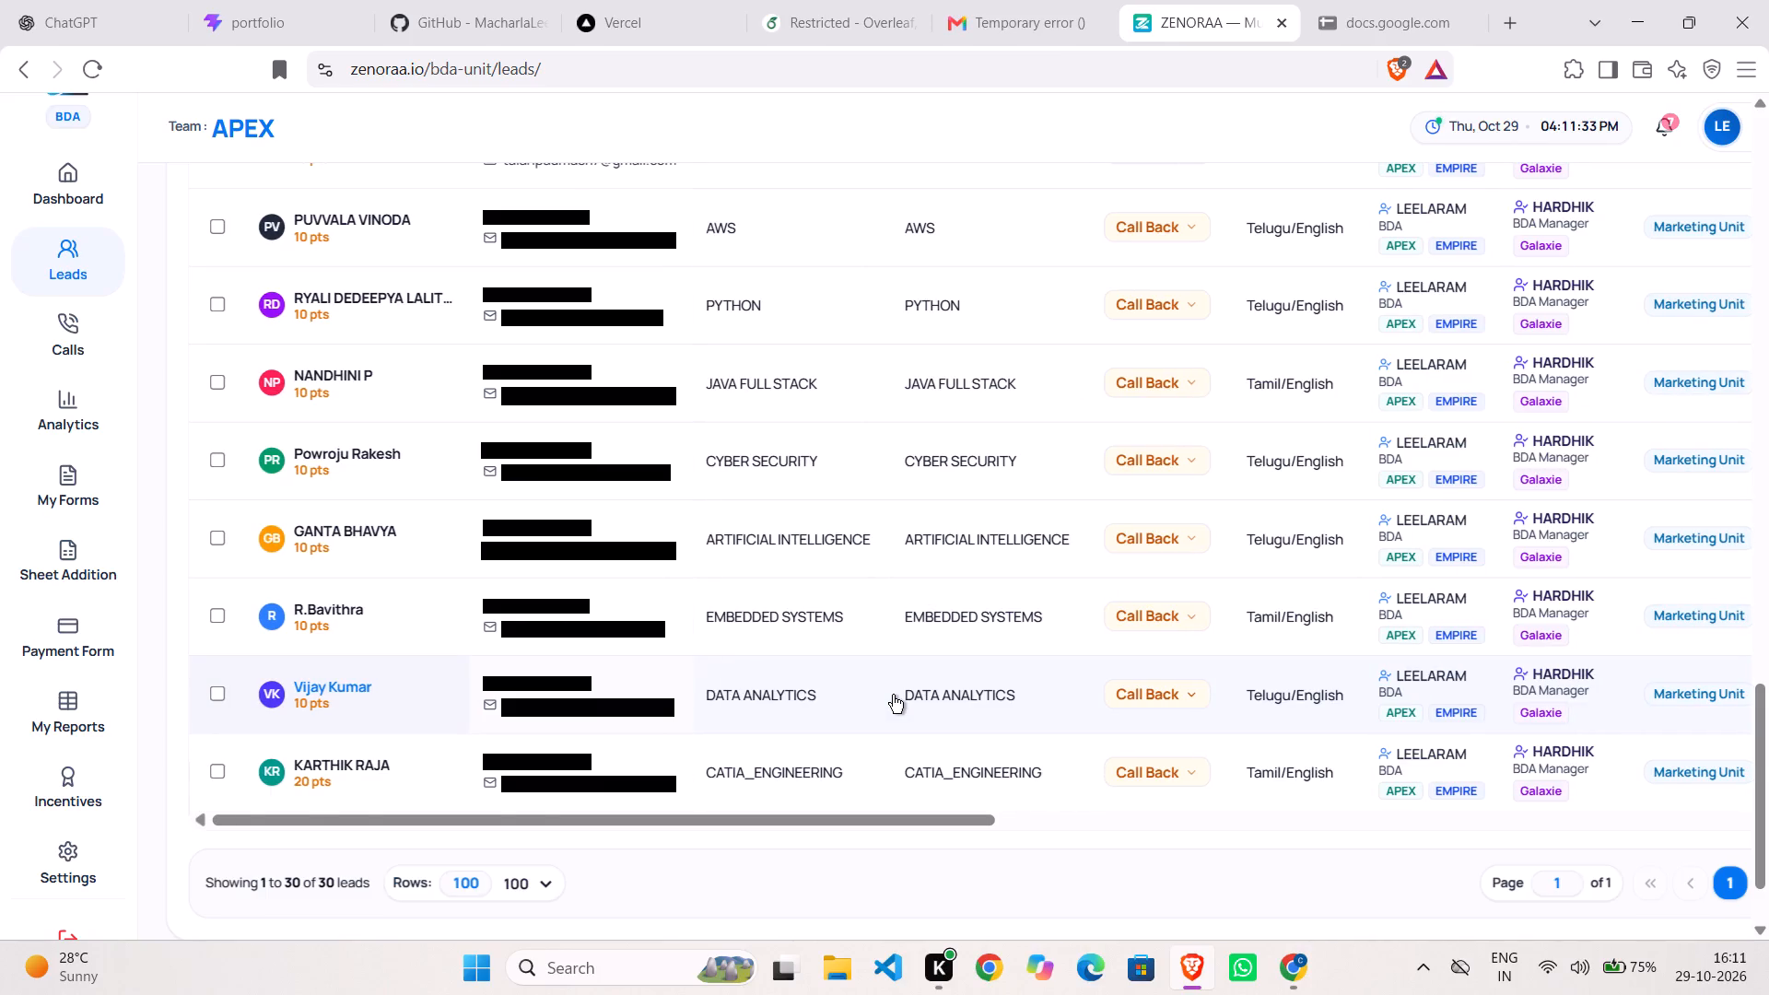
pyautogui.hscroll(-1, 893, 695)
pyautogui.hscroll(1, 893, 695)
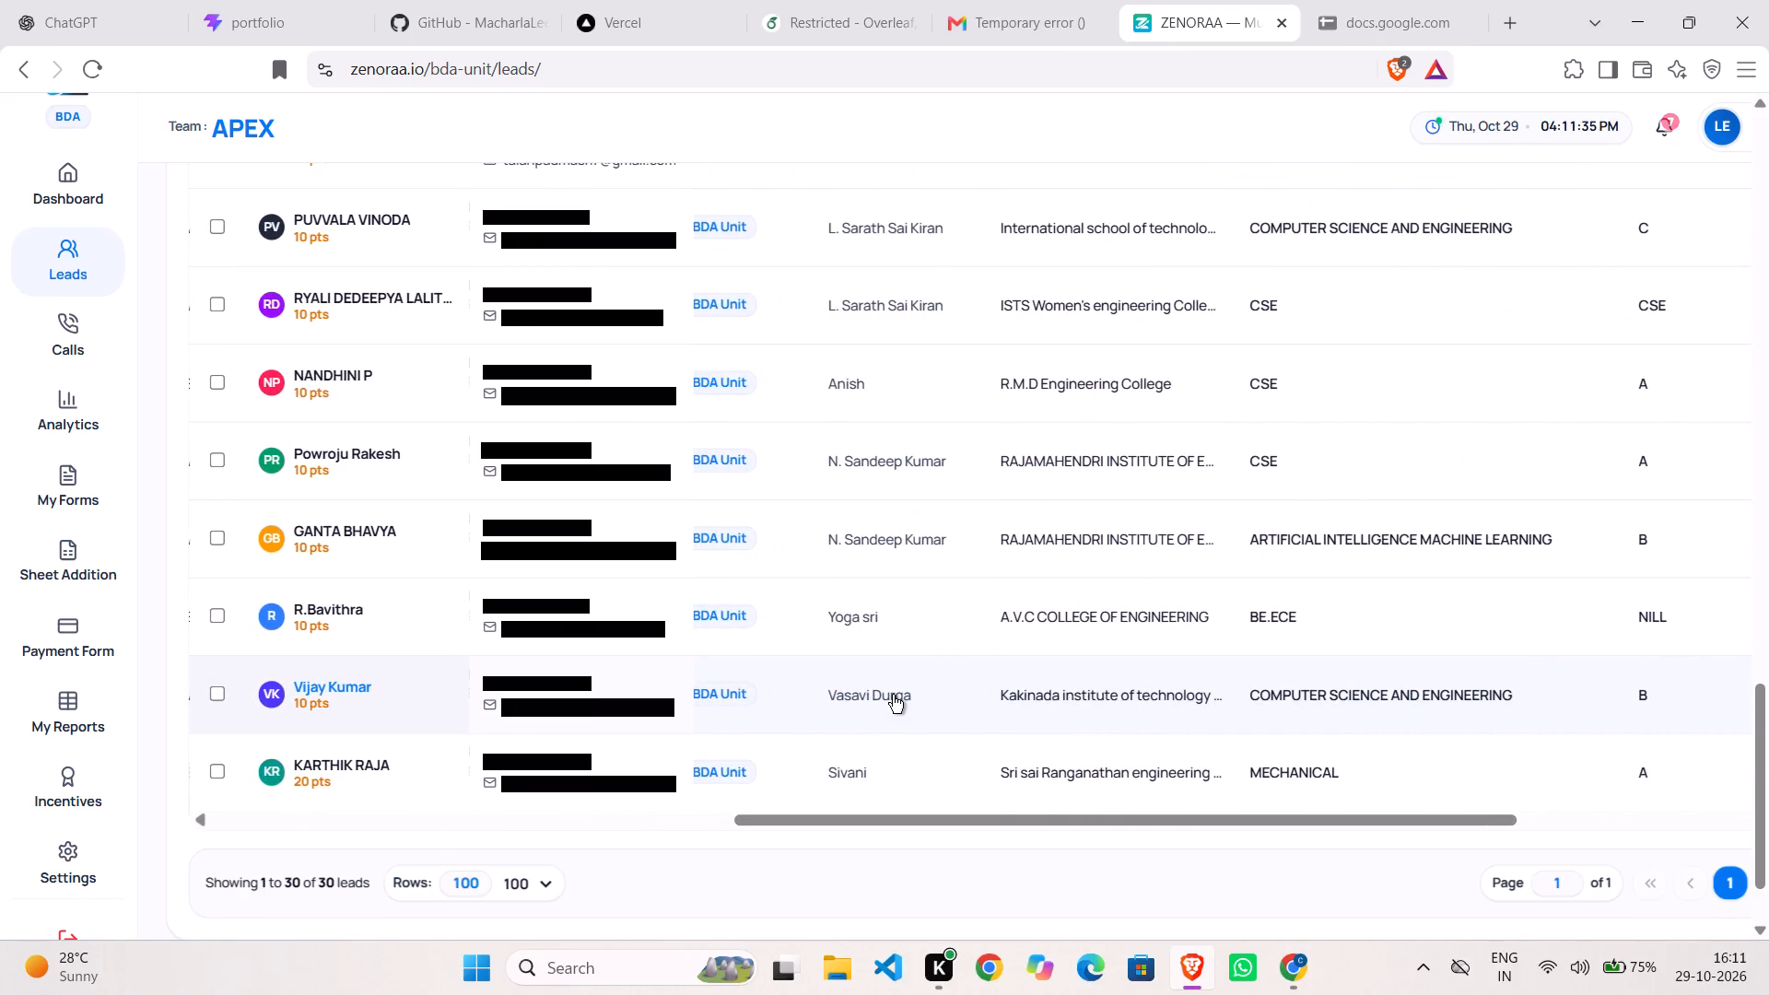
pyautogui.hscroll(2, 893, 695)
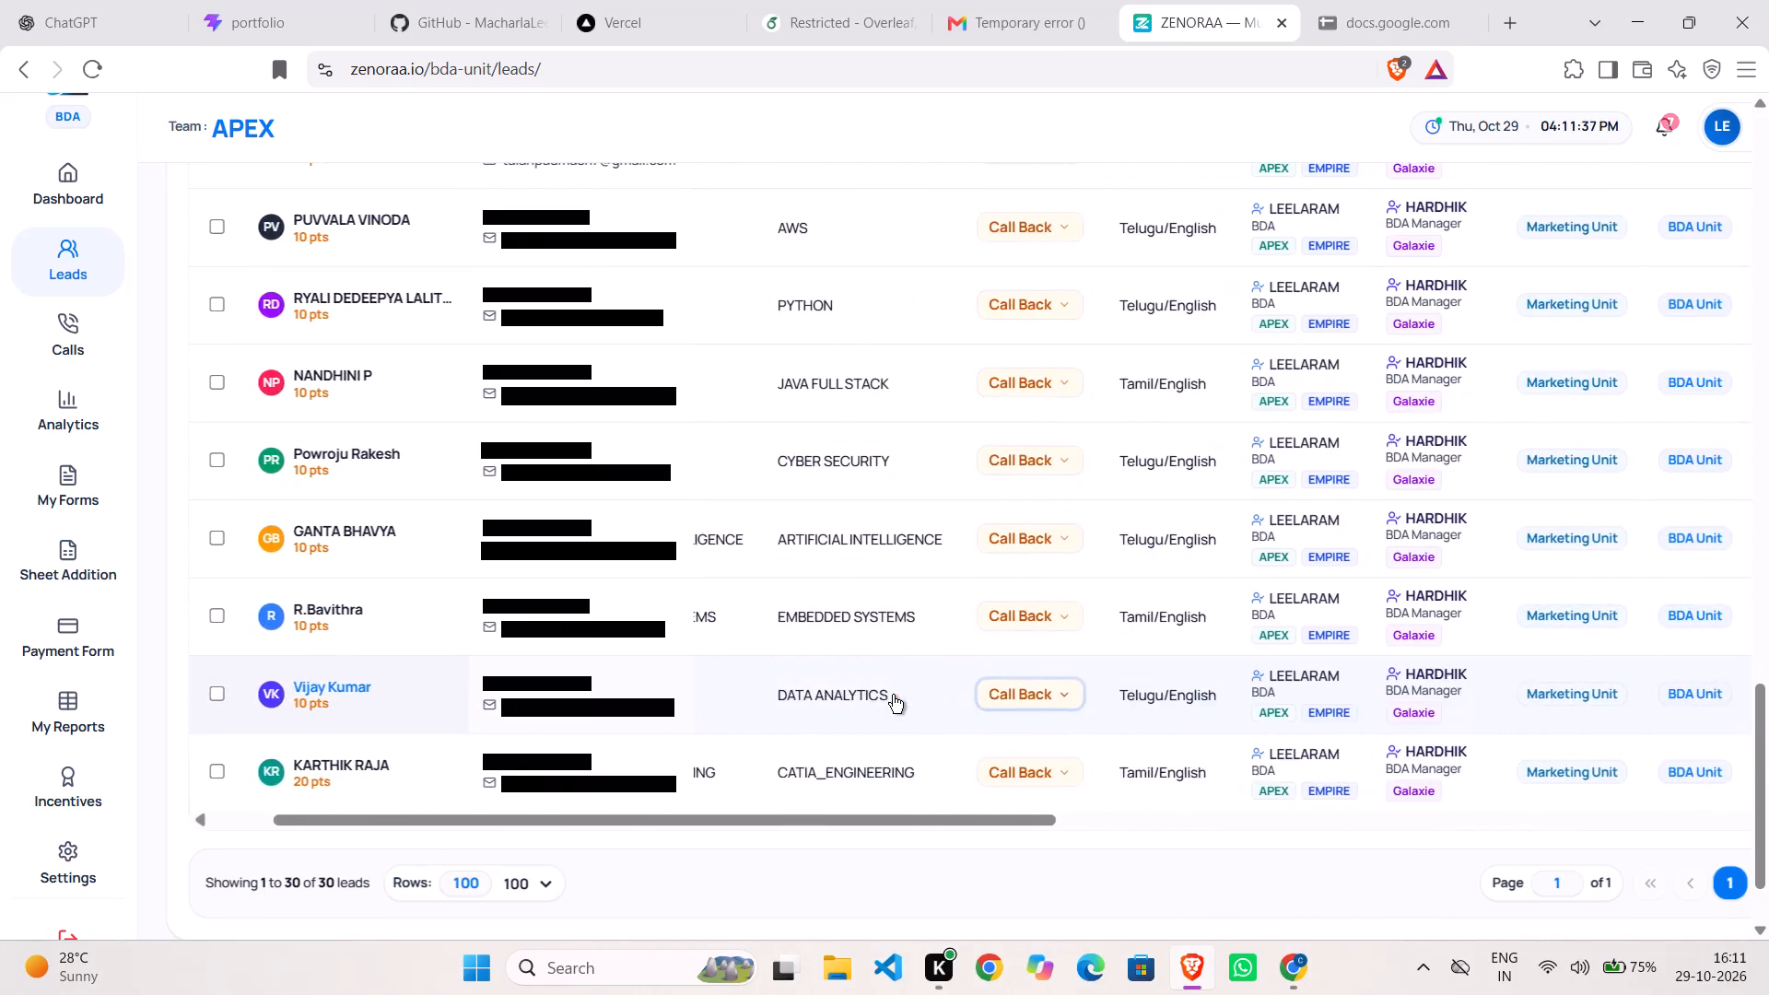
pyautogui.hscroll(-4, 893, 695)
pyautogui.hscroll(1, 893, 695)
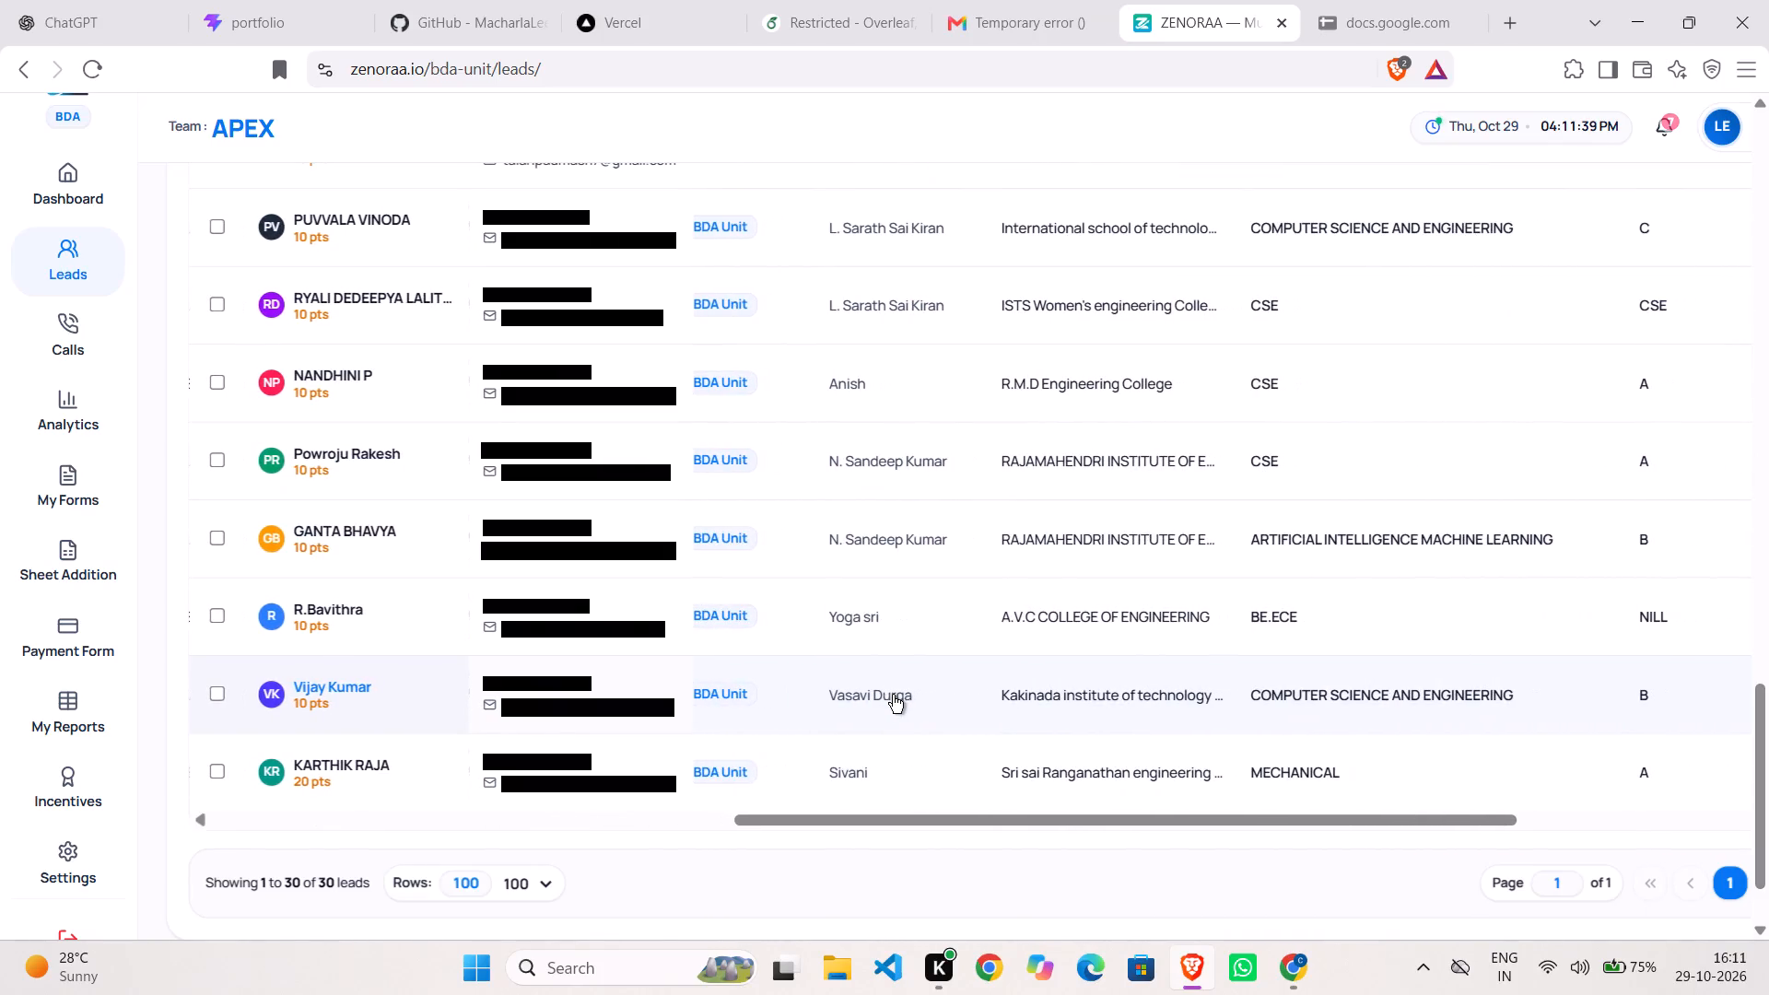
pyautogui.hscroll(2, 893, 695)
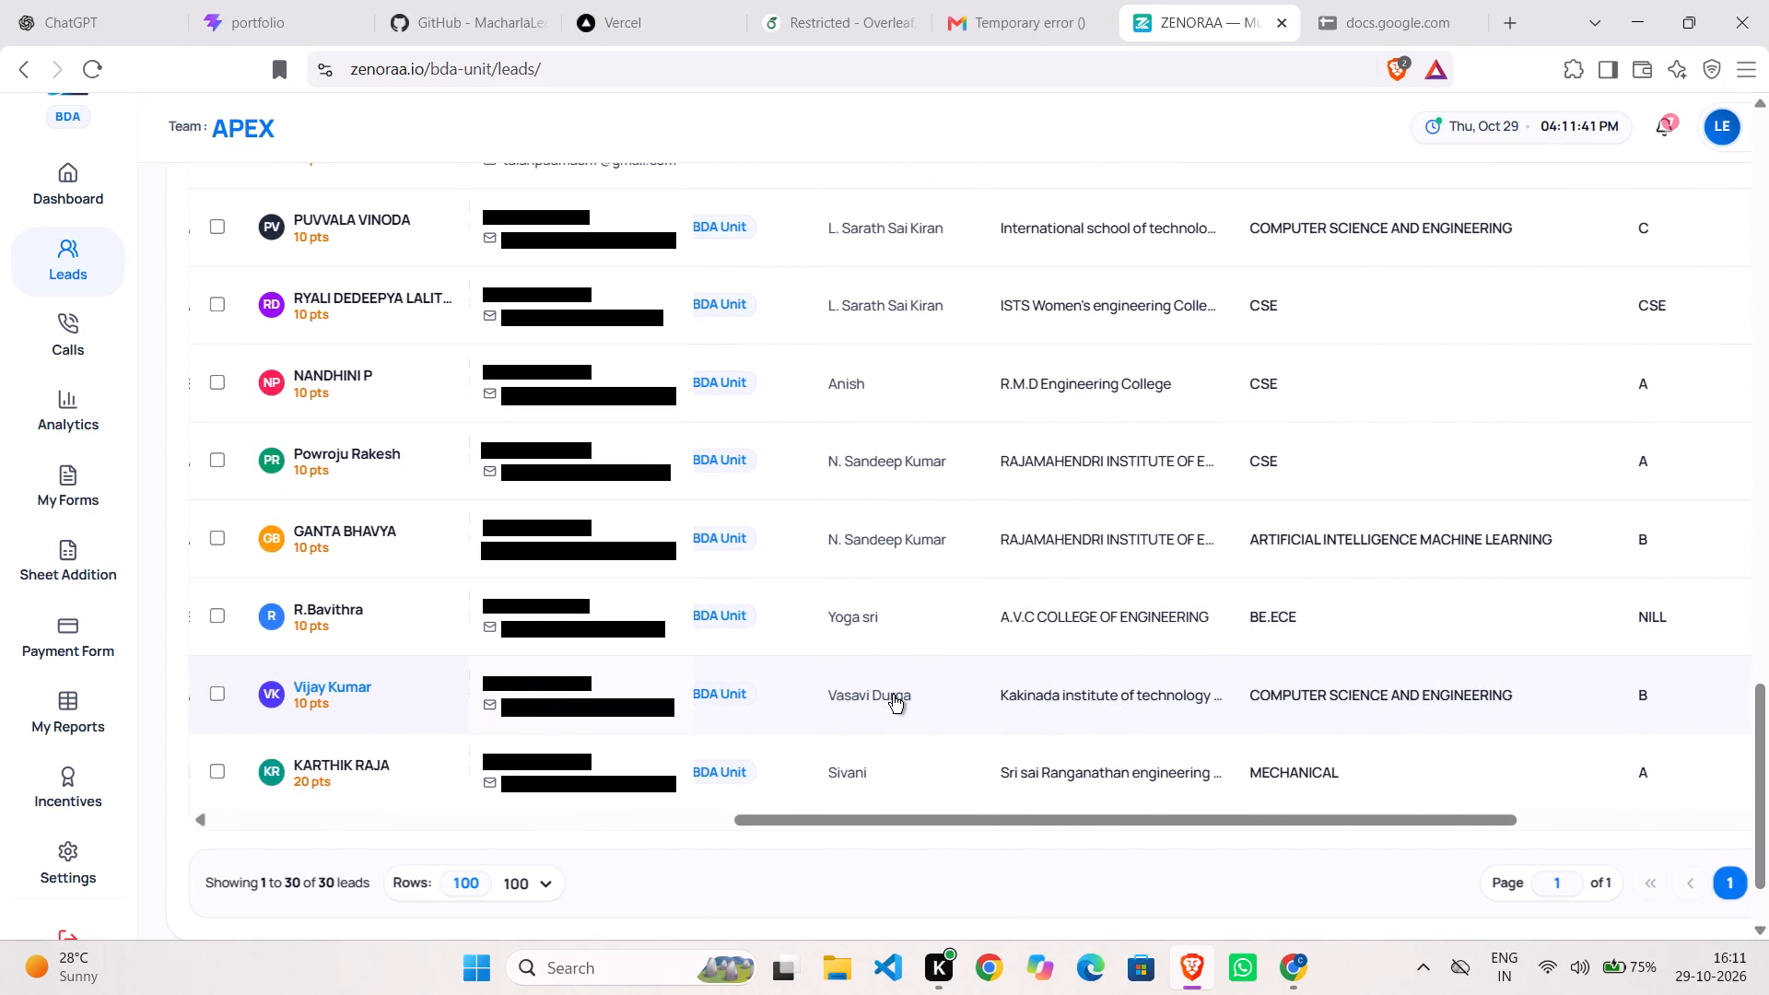
pyautogui.hscroll(2, 893, 695)
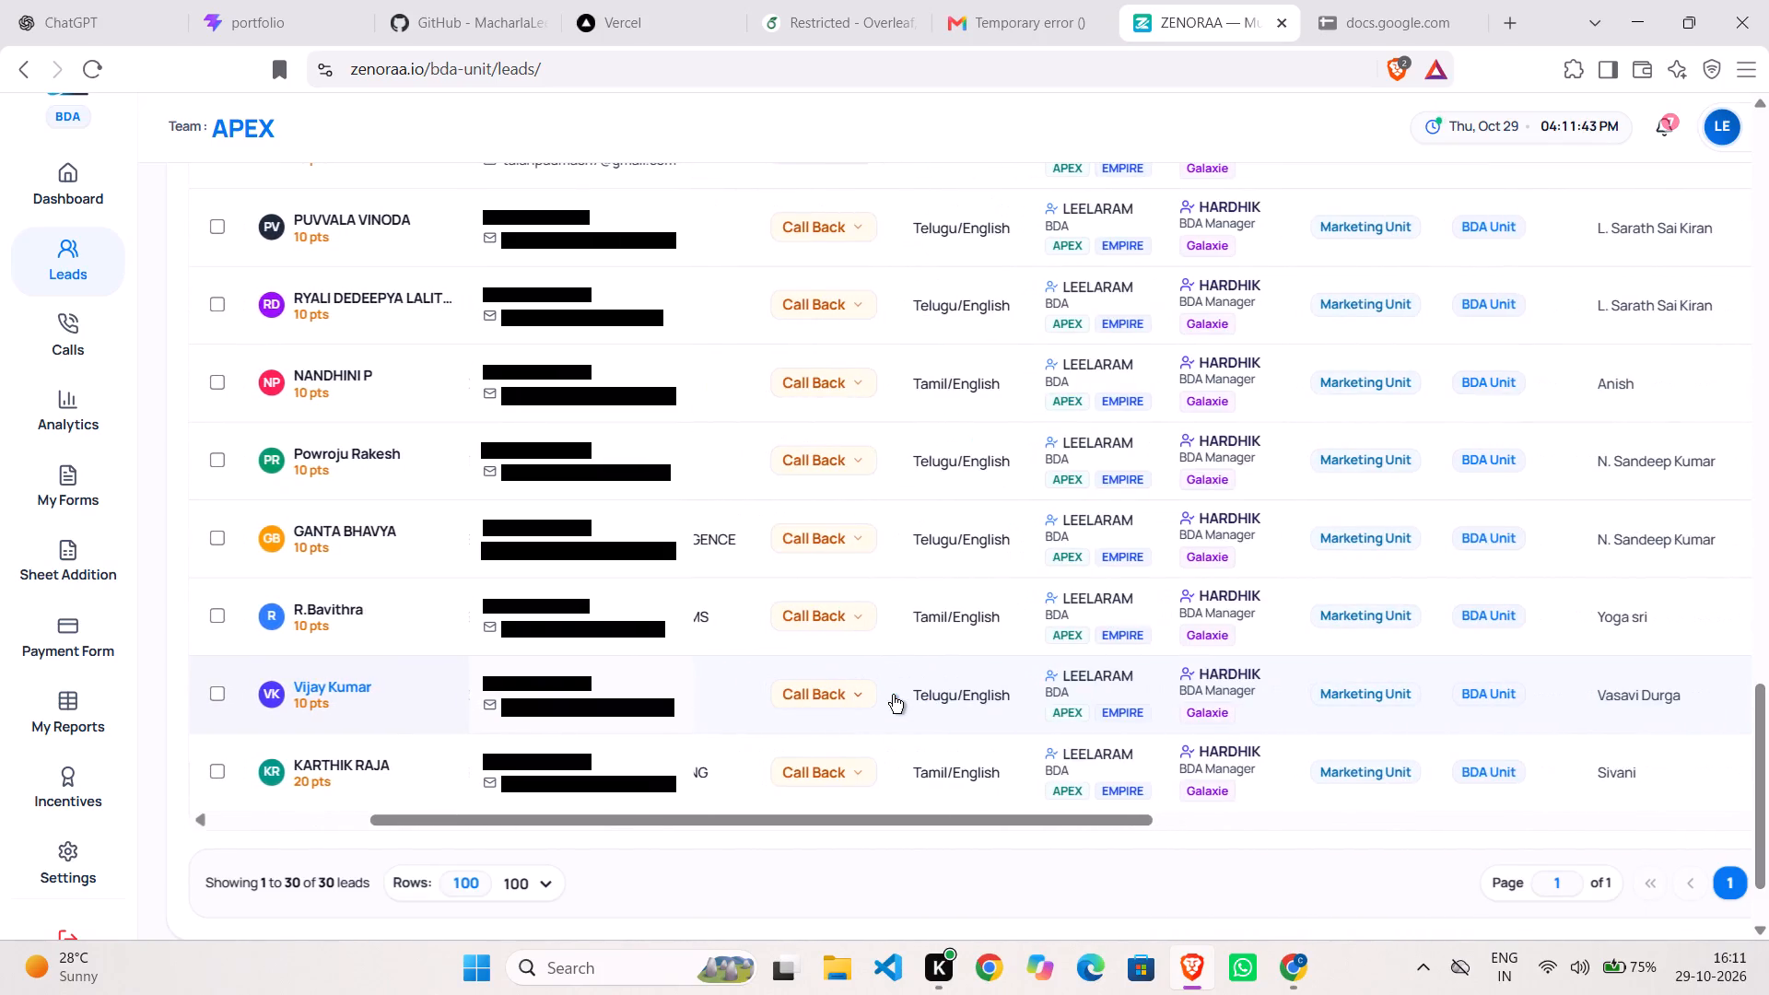
# Update the third-to-last call-back lead's status to Not Interested with the call remark "not interested".
pyautogui.click(838, 610)
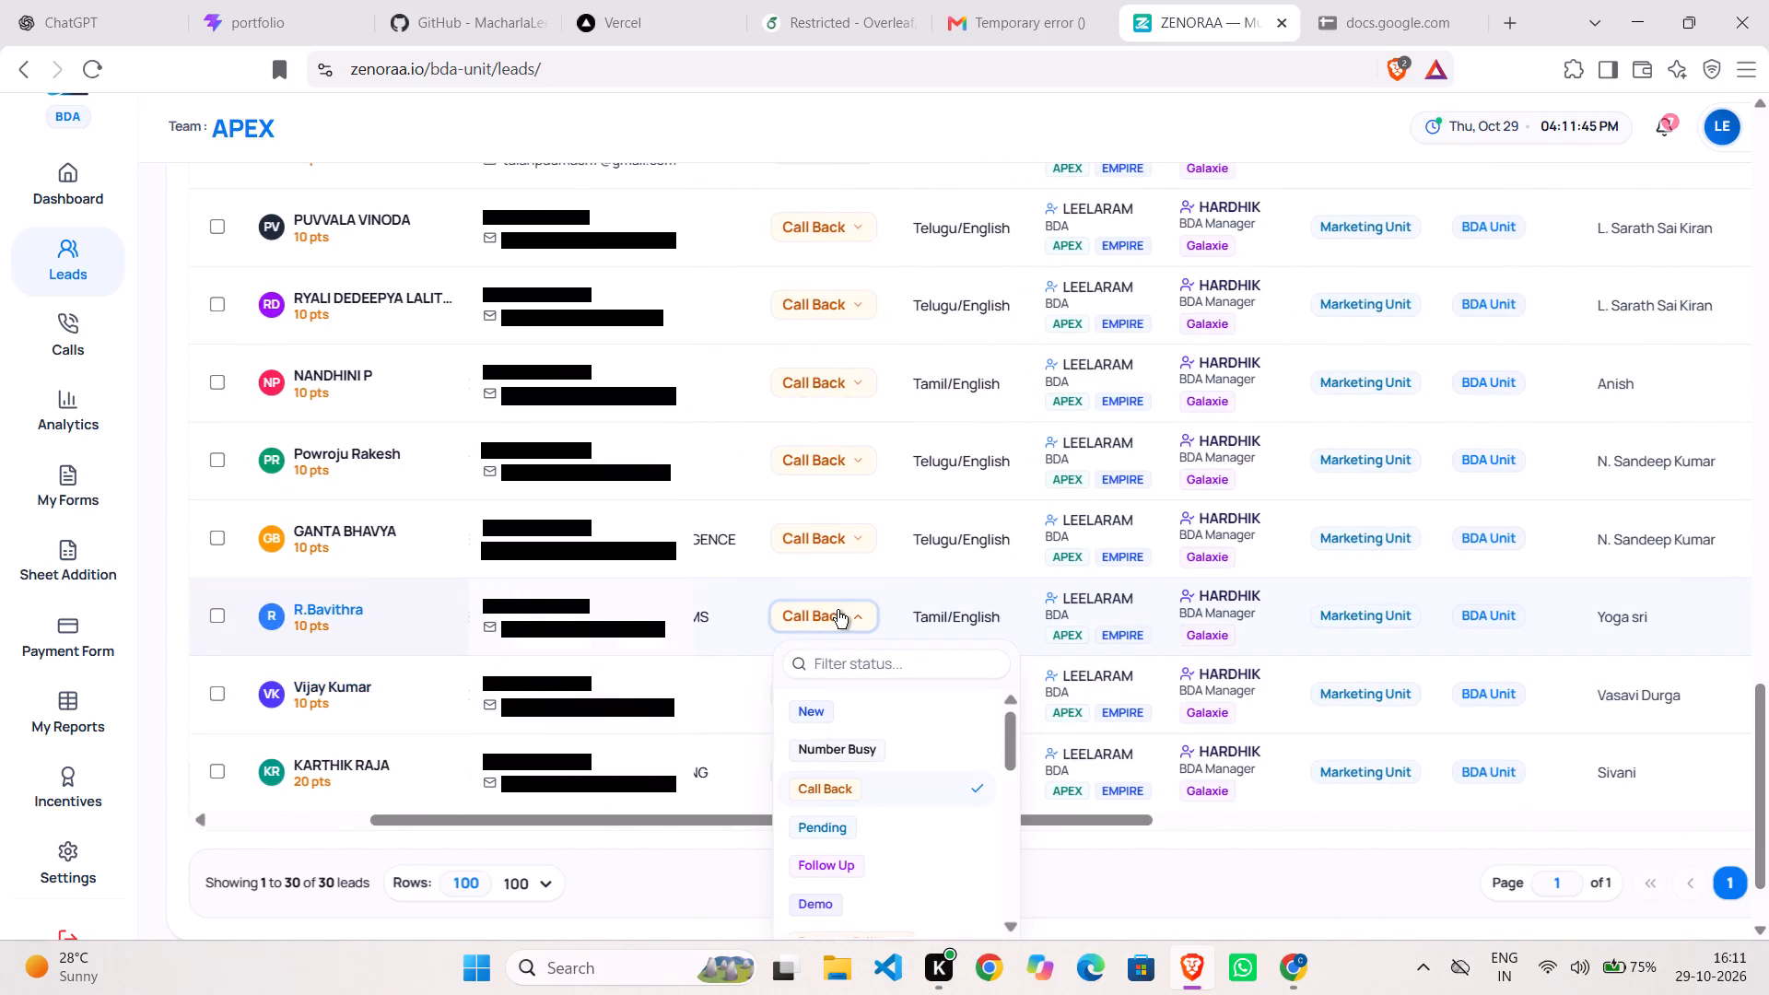
pyautogui.scroll(-3, 880, 781)
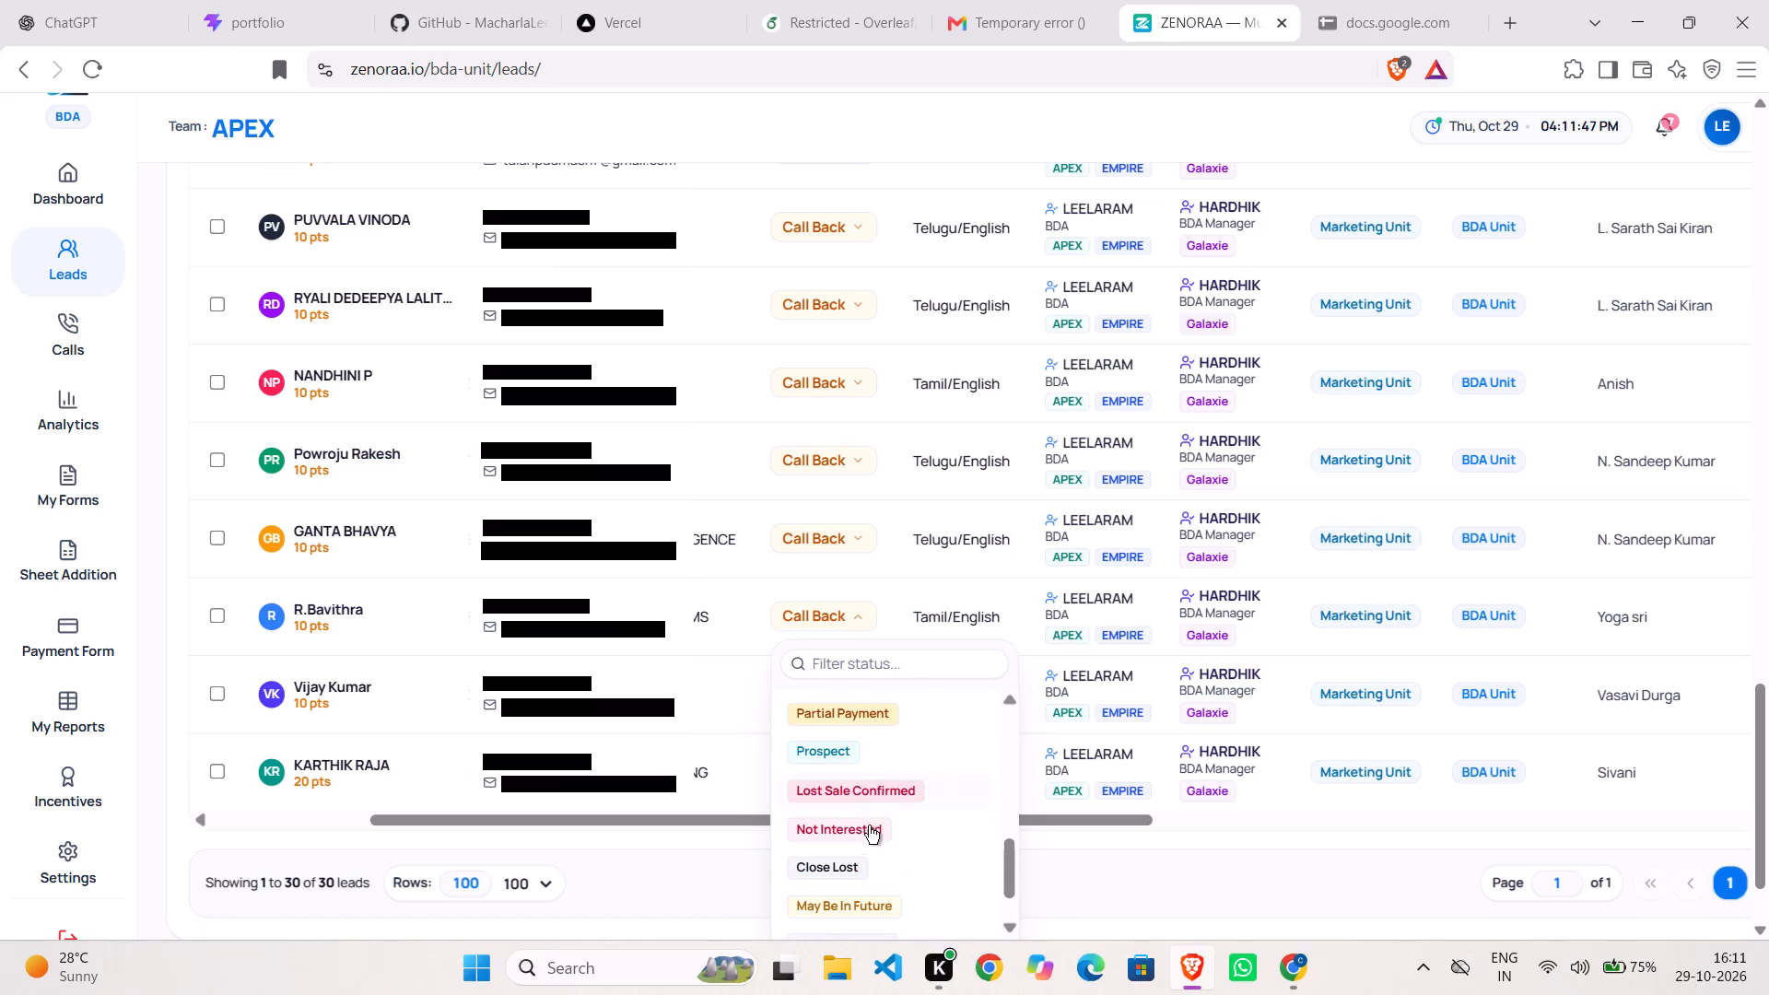
pyautogui.click(867, 831)
pyautogui.click(824, 553)
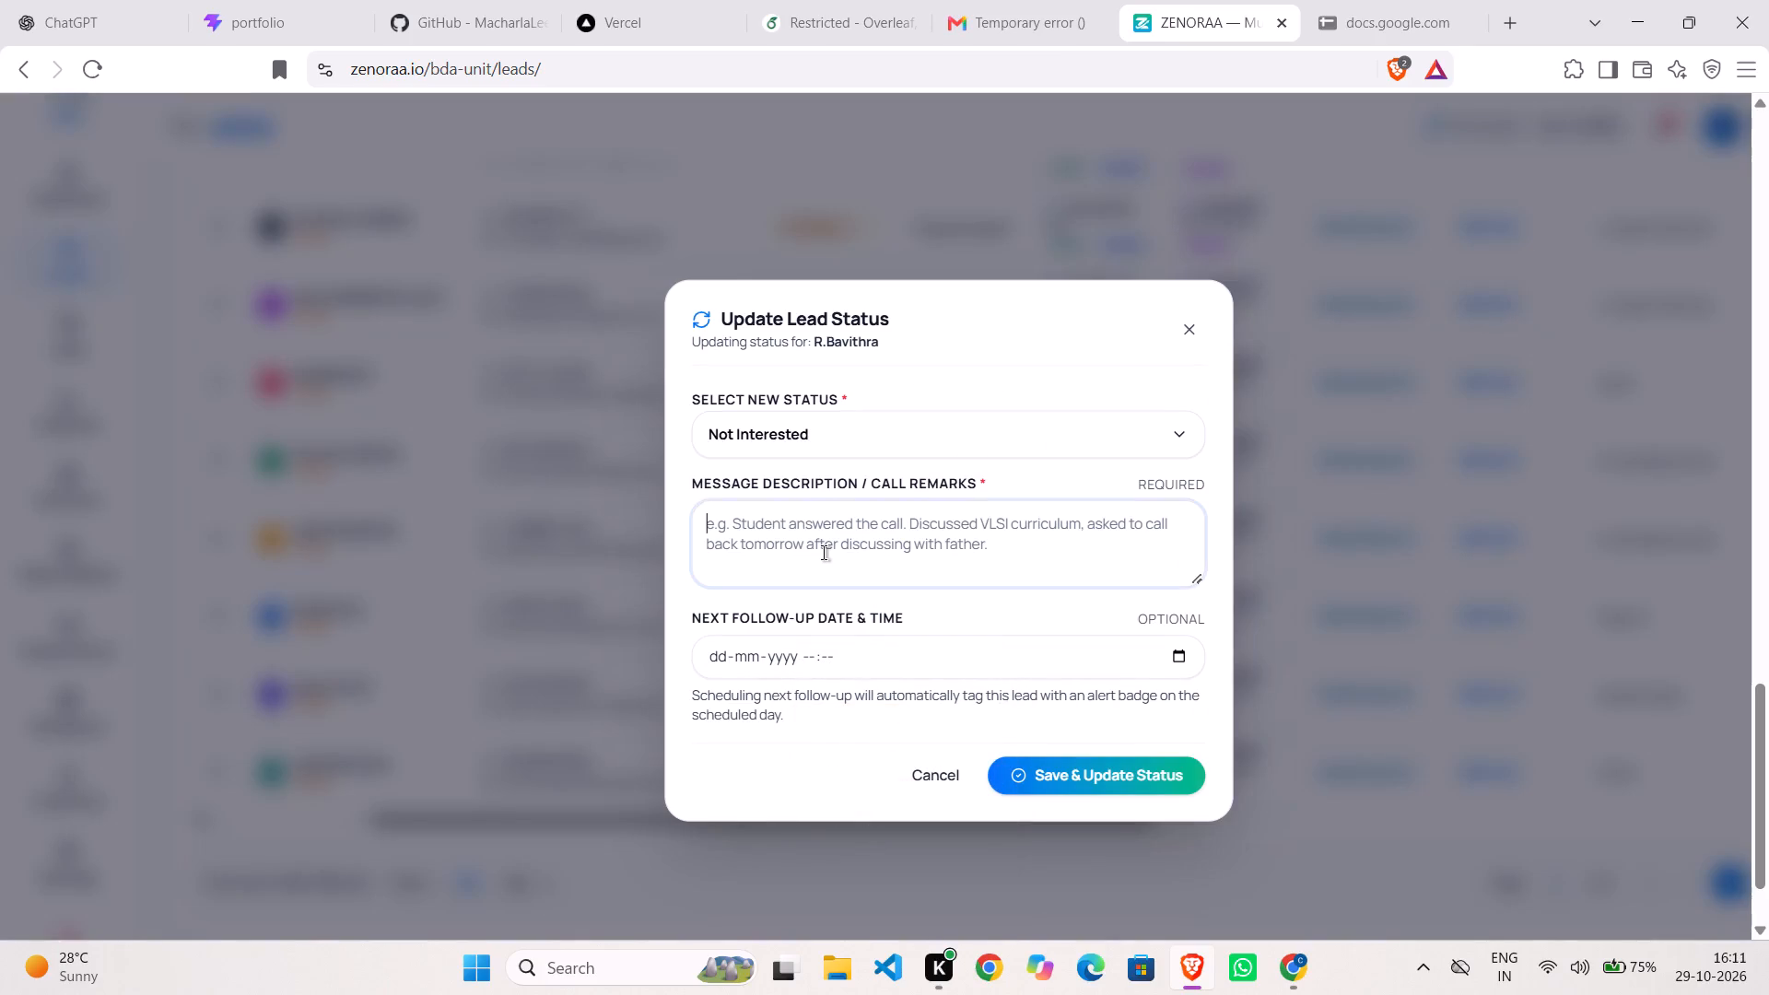
pyautogui.write('not interested')
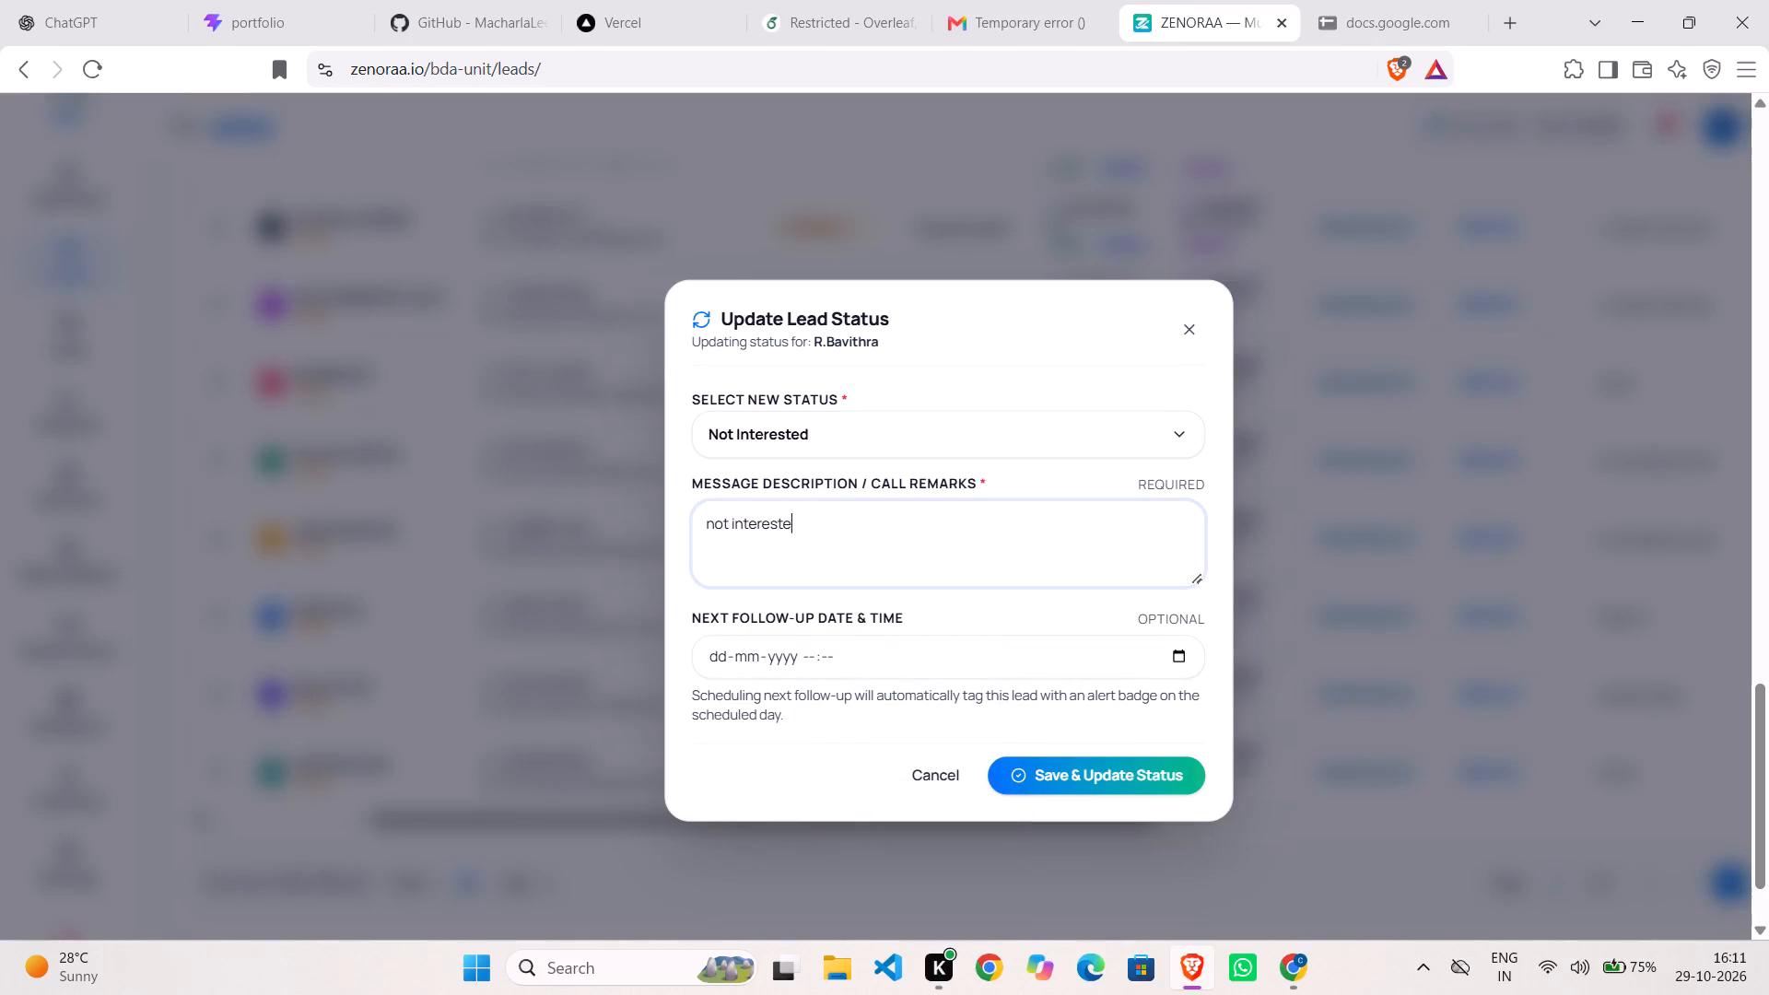
pyautogui.click(1049, 760)
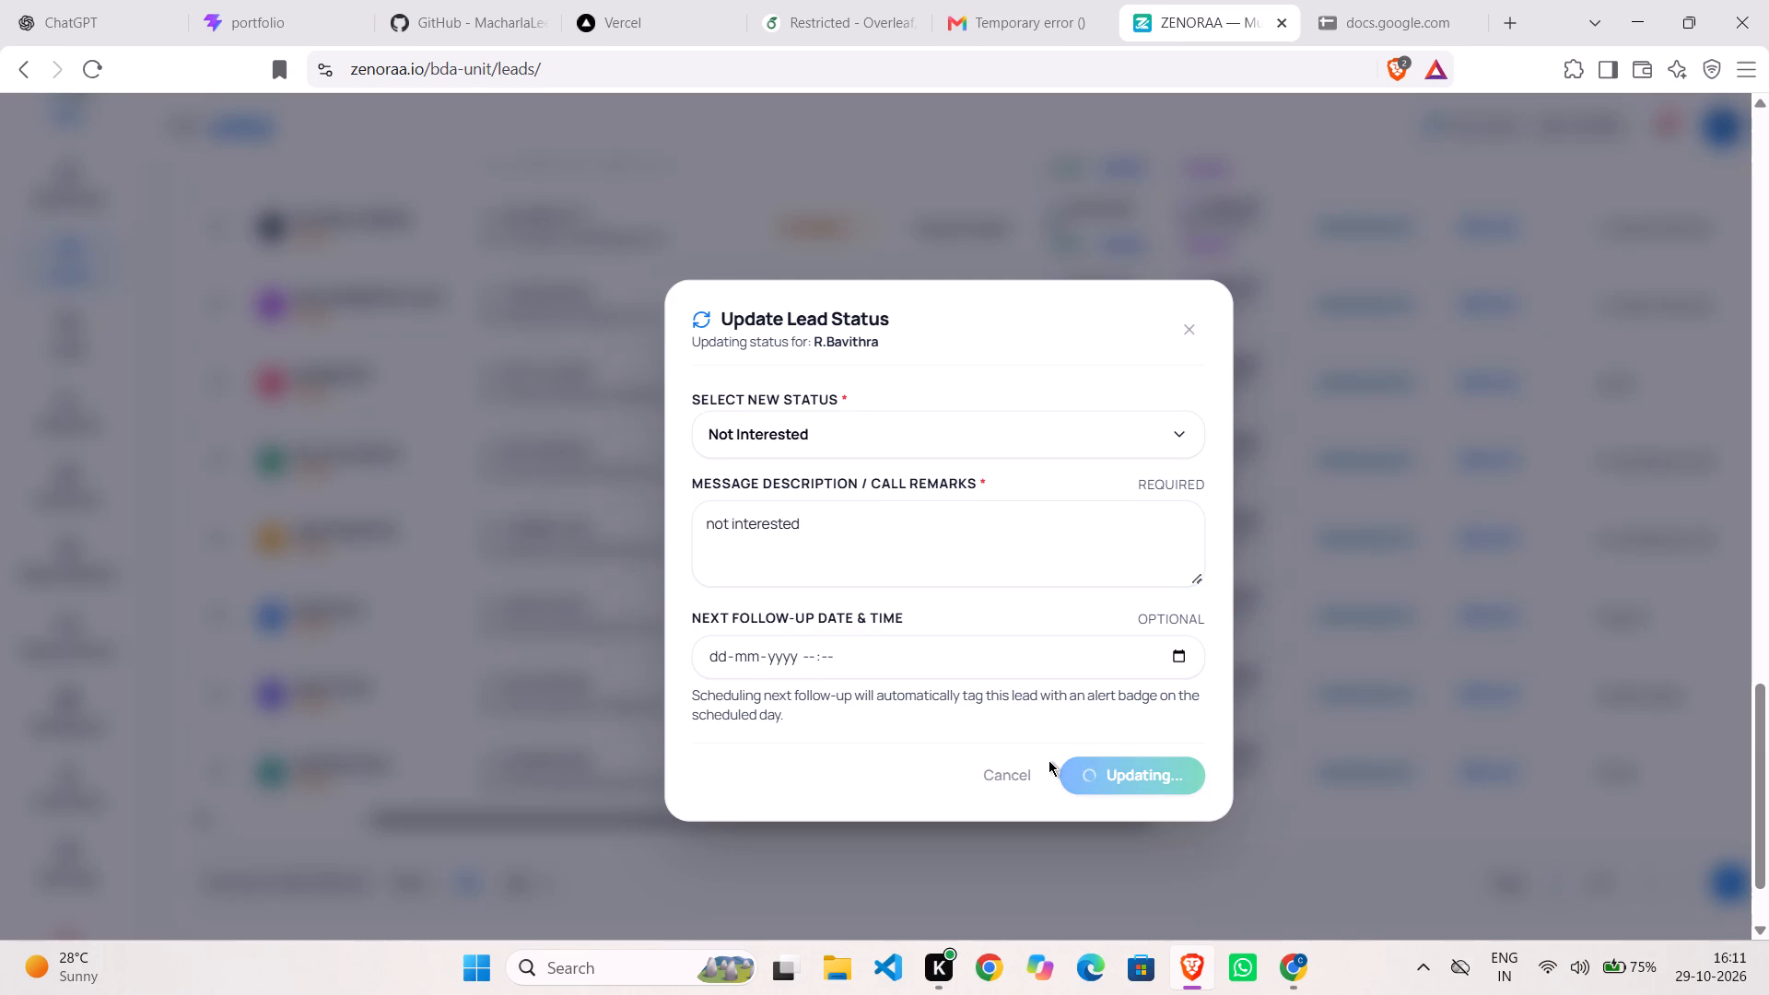
pyautogui.click(1178, 322)
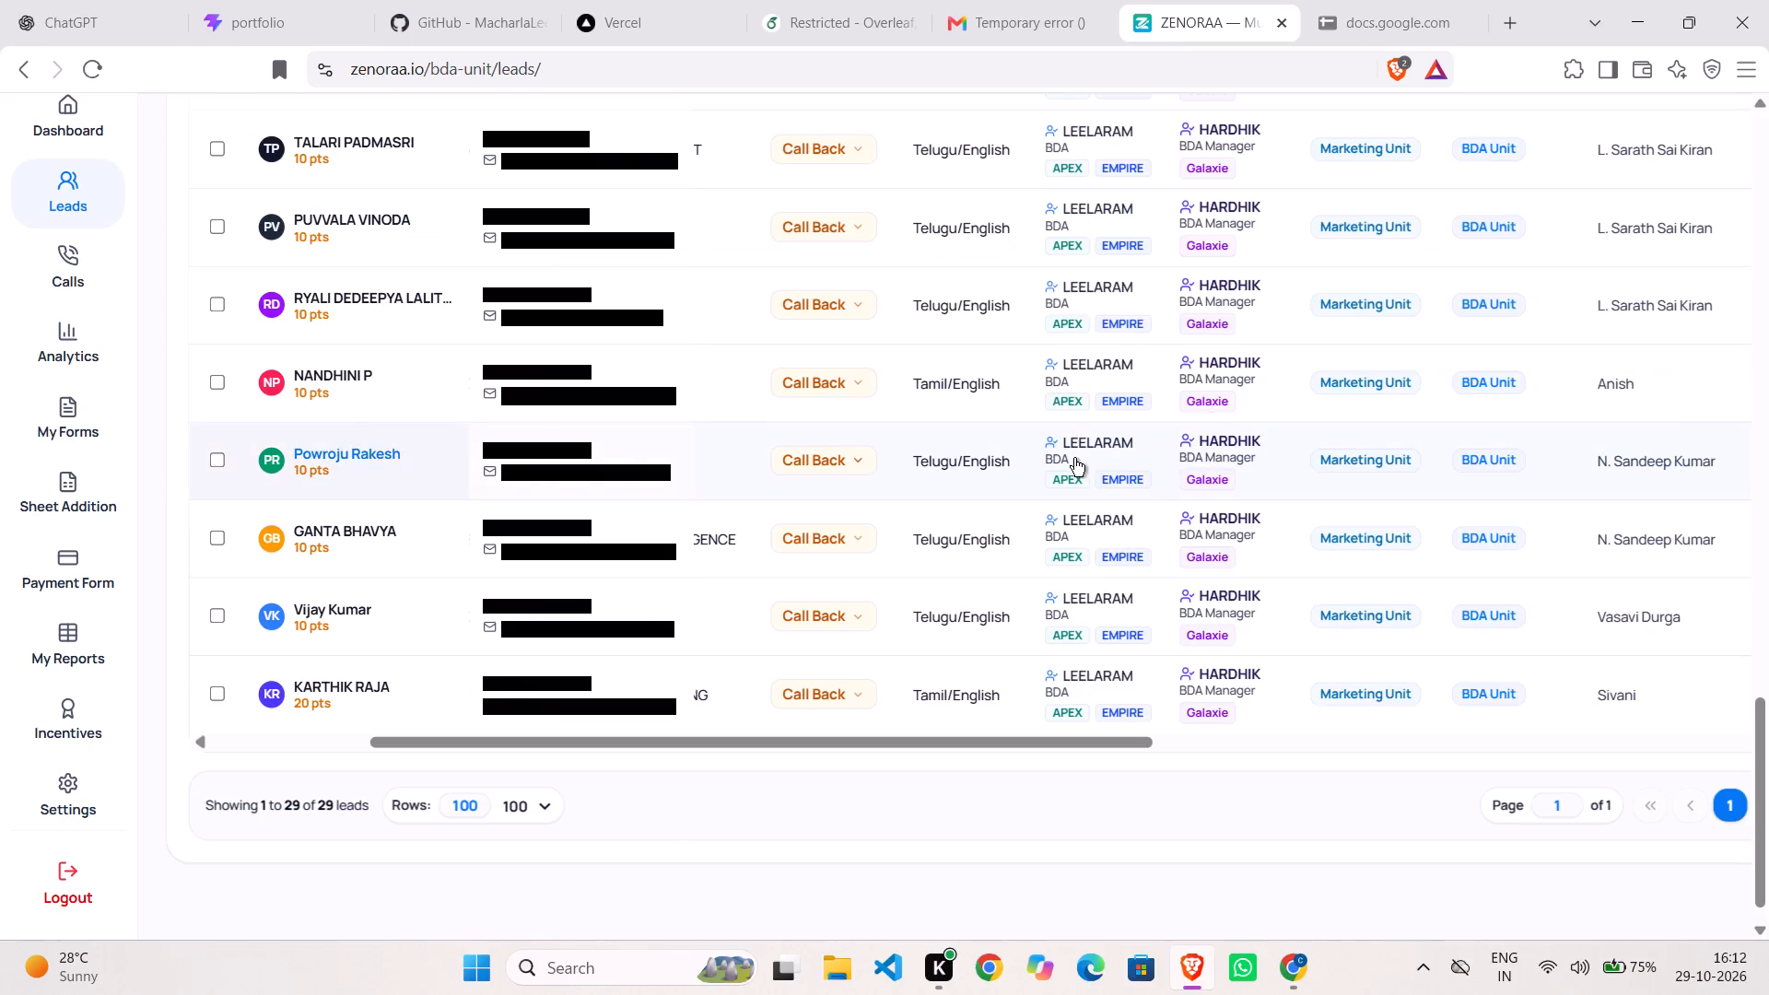
# Review the last call-back leads' course, language, owner, college, department, section, year of study and dates.
pyautogui.scroll(2, 1074, 458)
pyautogui.hscroll(-3, 1074, 458)
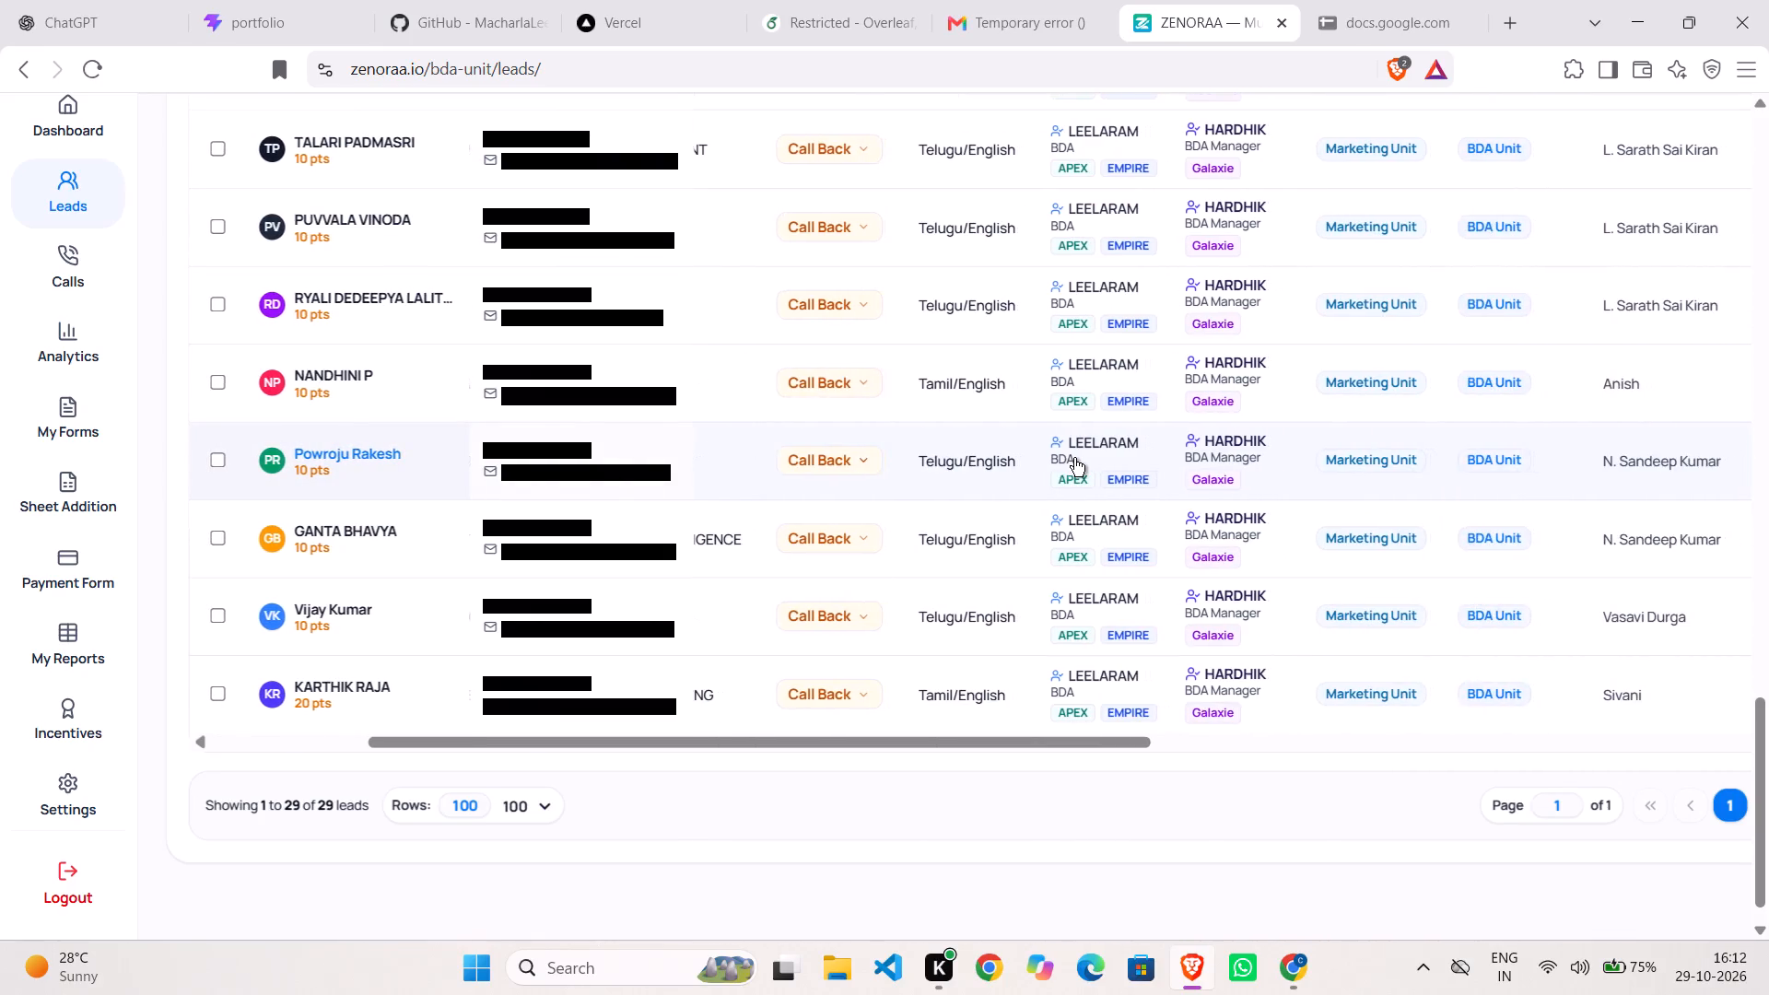
pyautogui.hscroll(-2, 1074, 458)
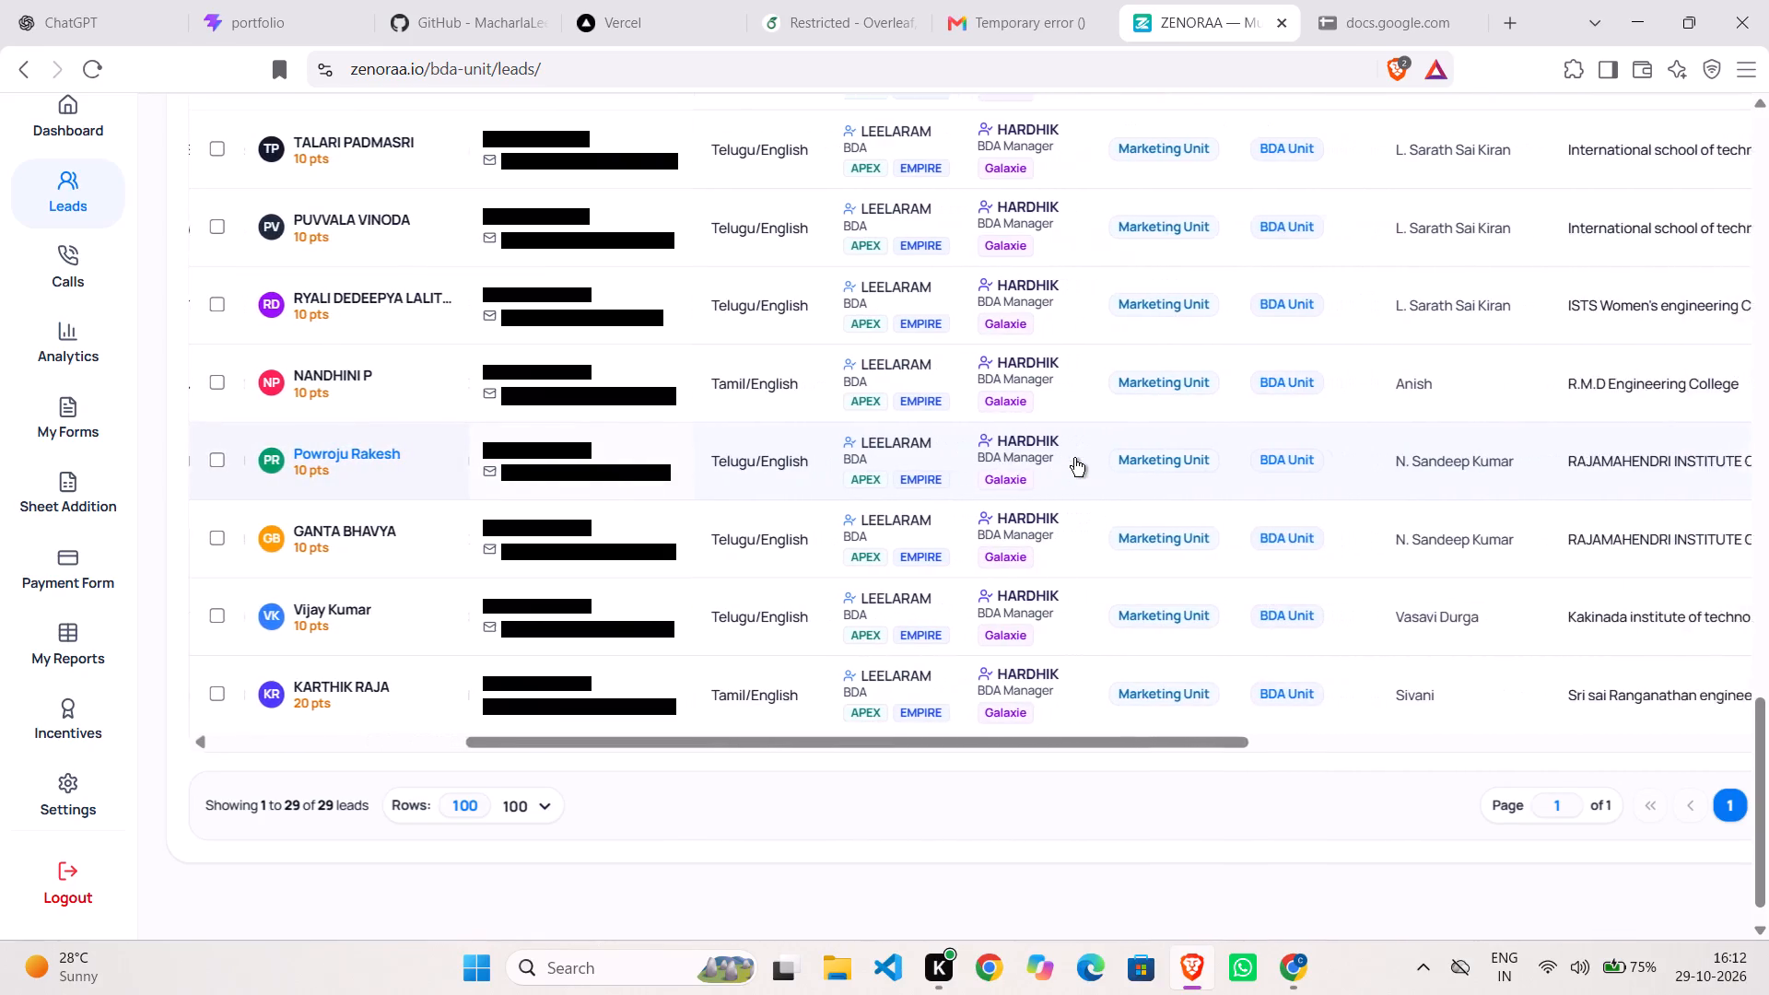
pyautogui.hscroll(-3, 1074, 458)
pyautogui.hscroll(1, 1074, 458)
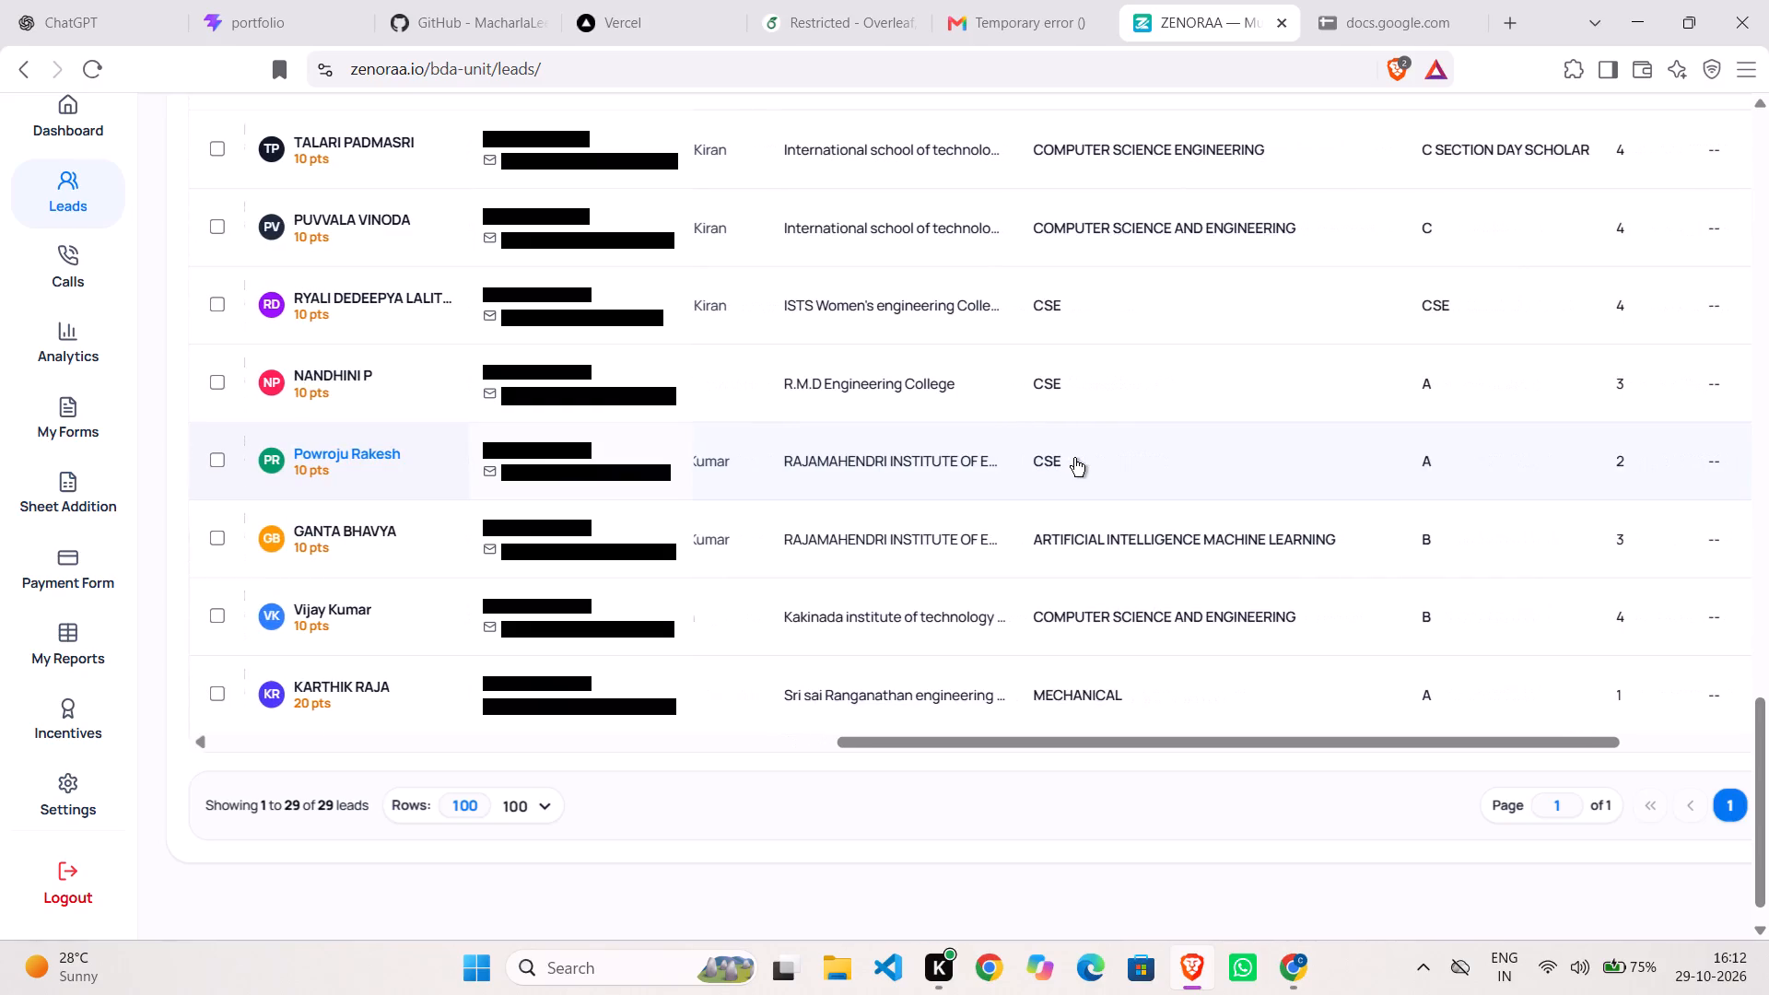
pyautogui.hscroll(3, 1074, 458)
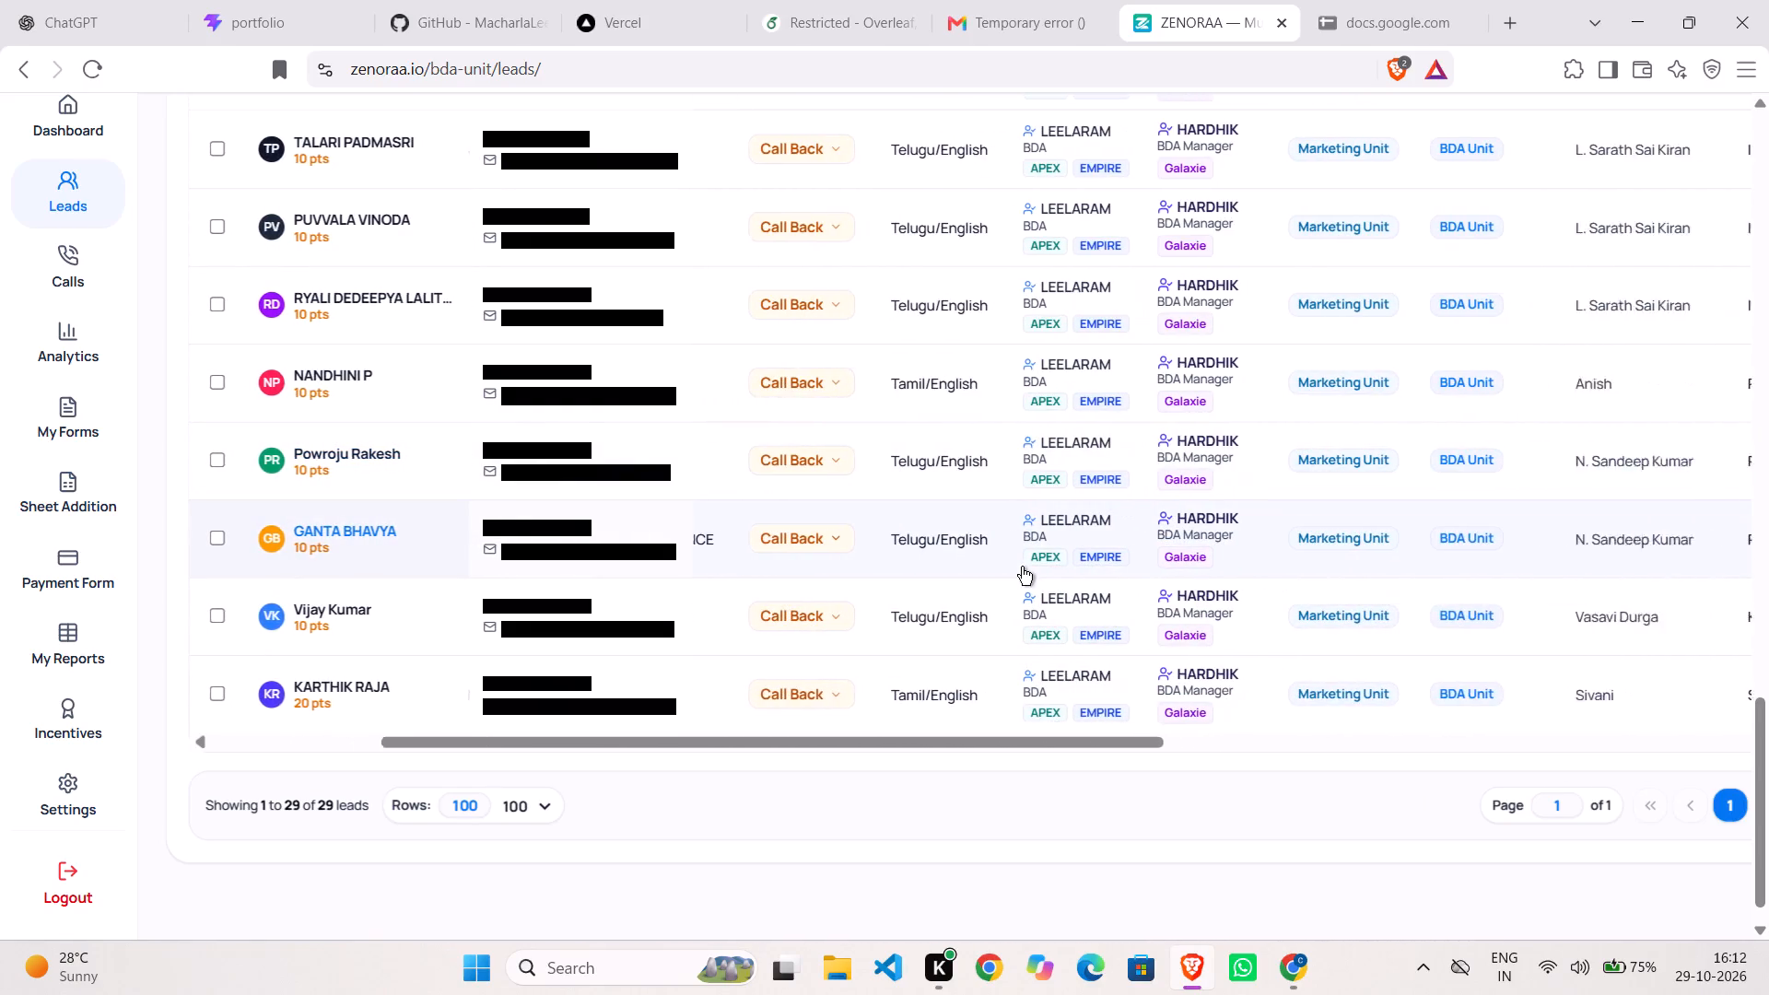
pyautogui.hscroll(-1, 1022, 567)
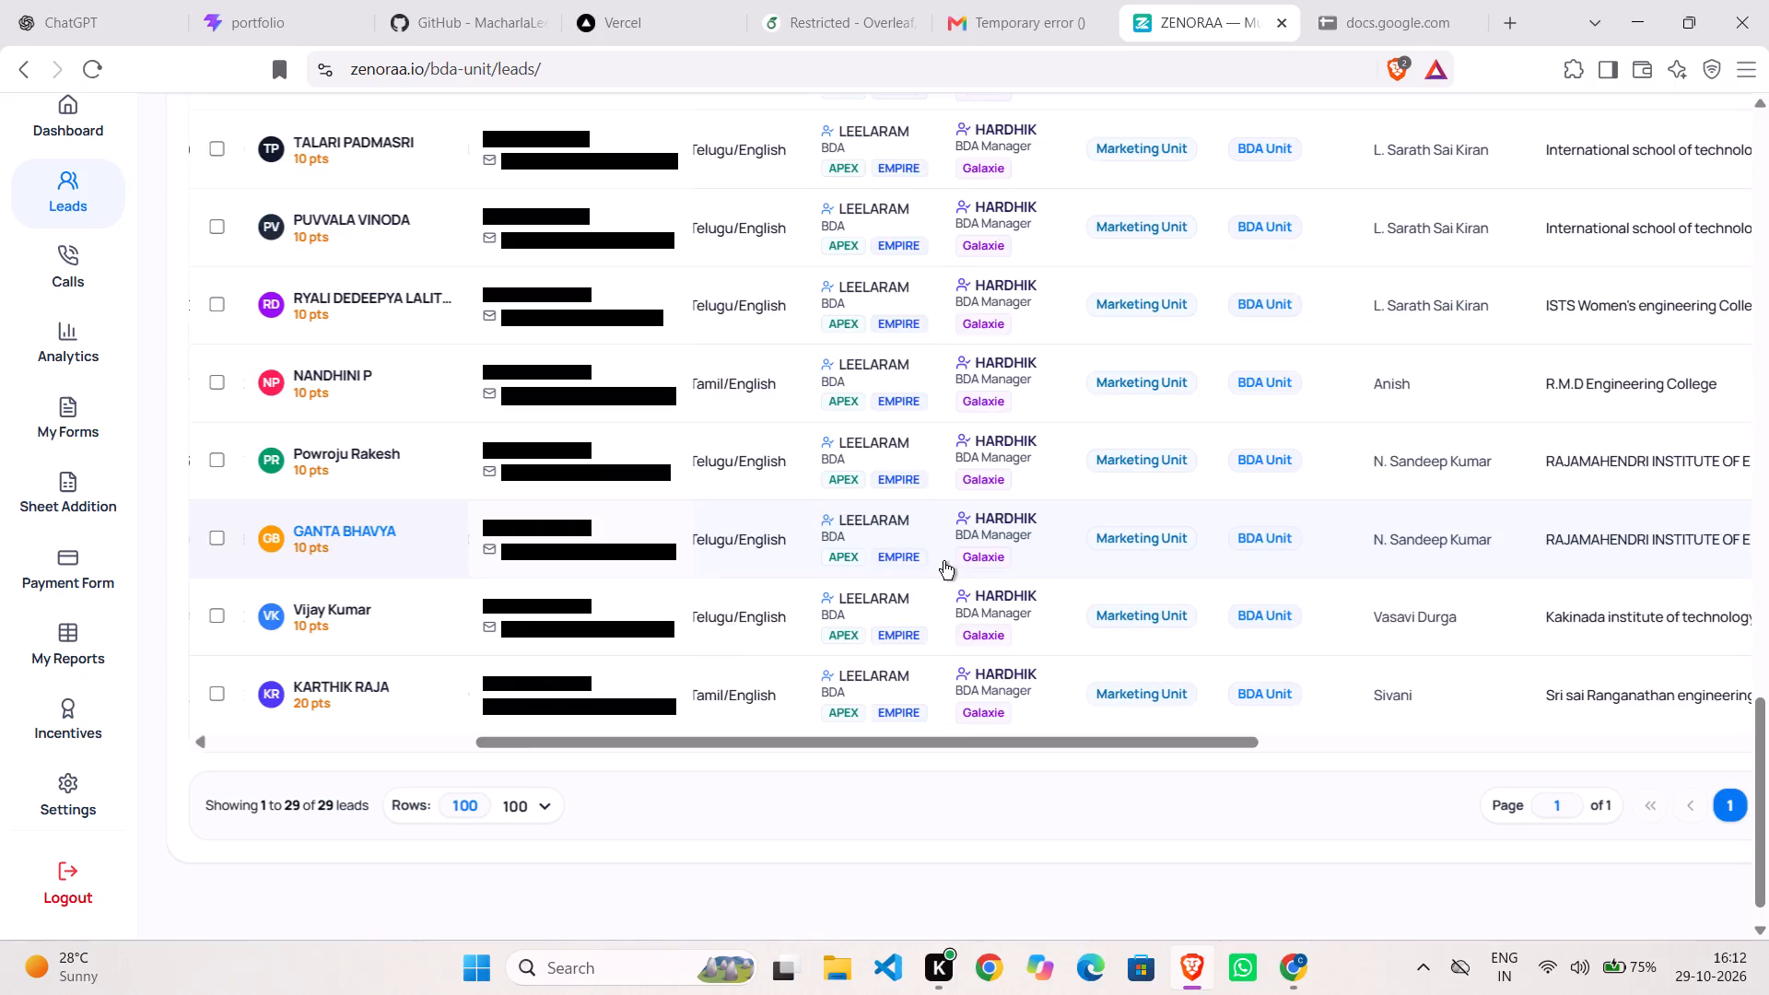
pyautogui.hscroll(-6, 943, 561)
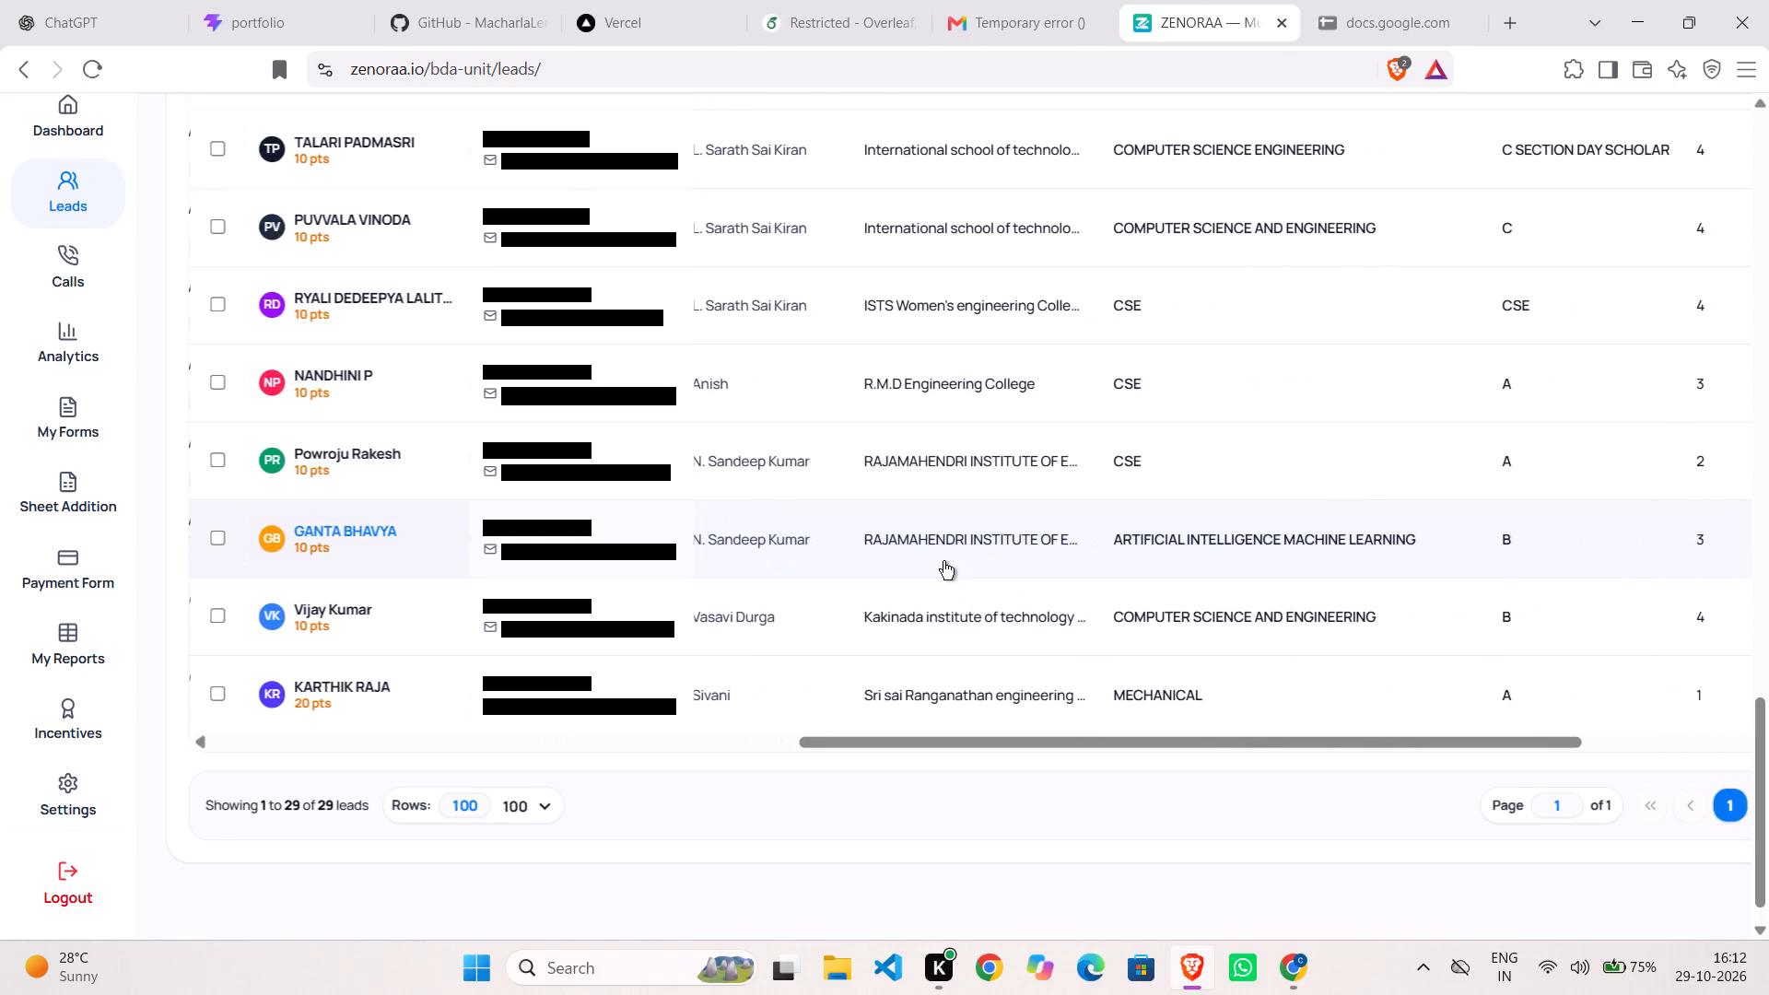
pyautogui.hscroll(-4, 943, 561)
pyautogui.hscroll(2, 943, 561)
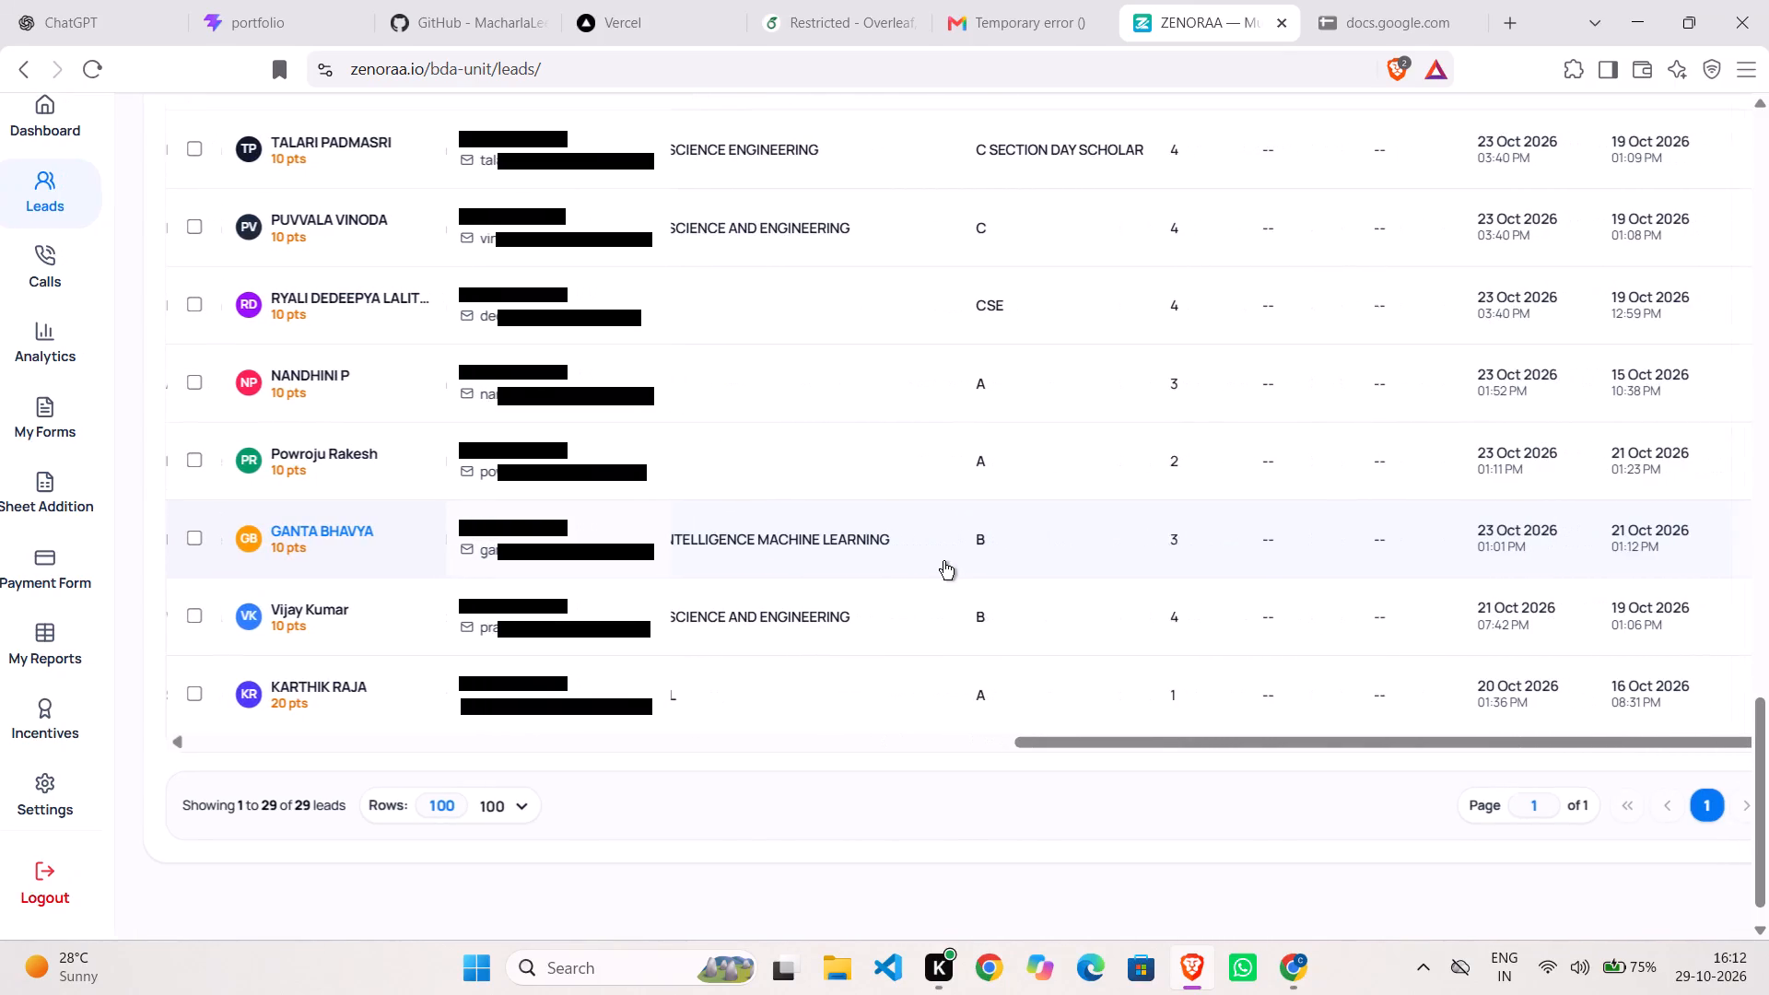
pyautogui.hscroll(14, 943, 561)
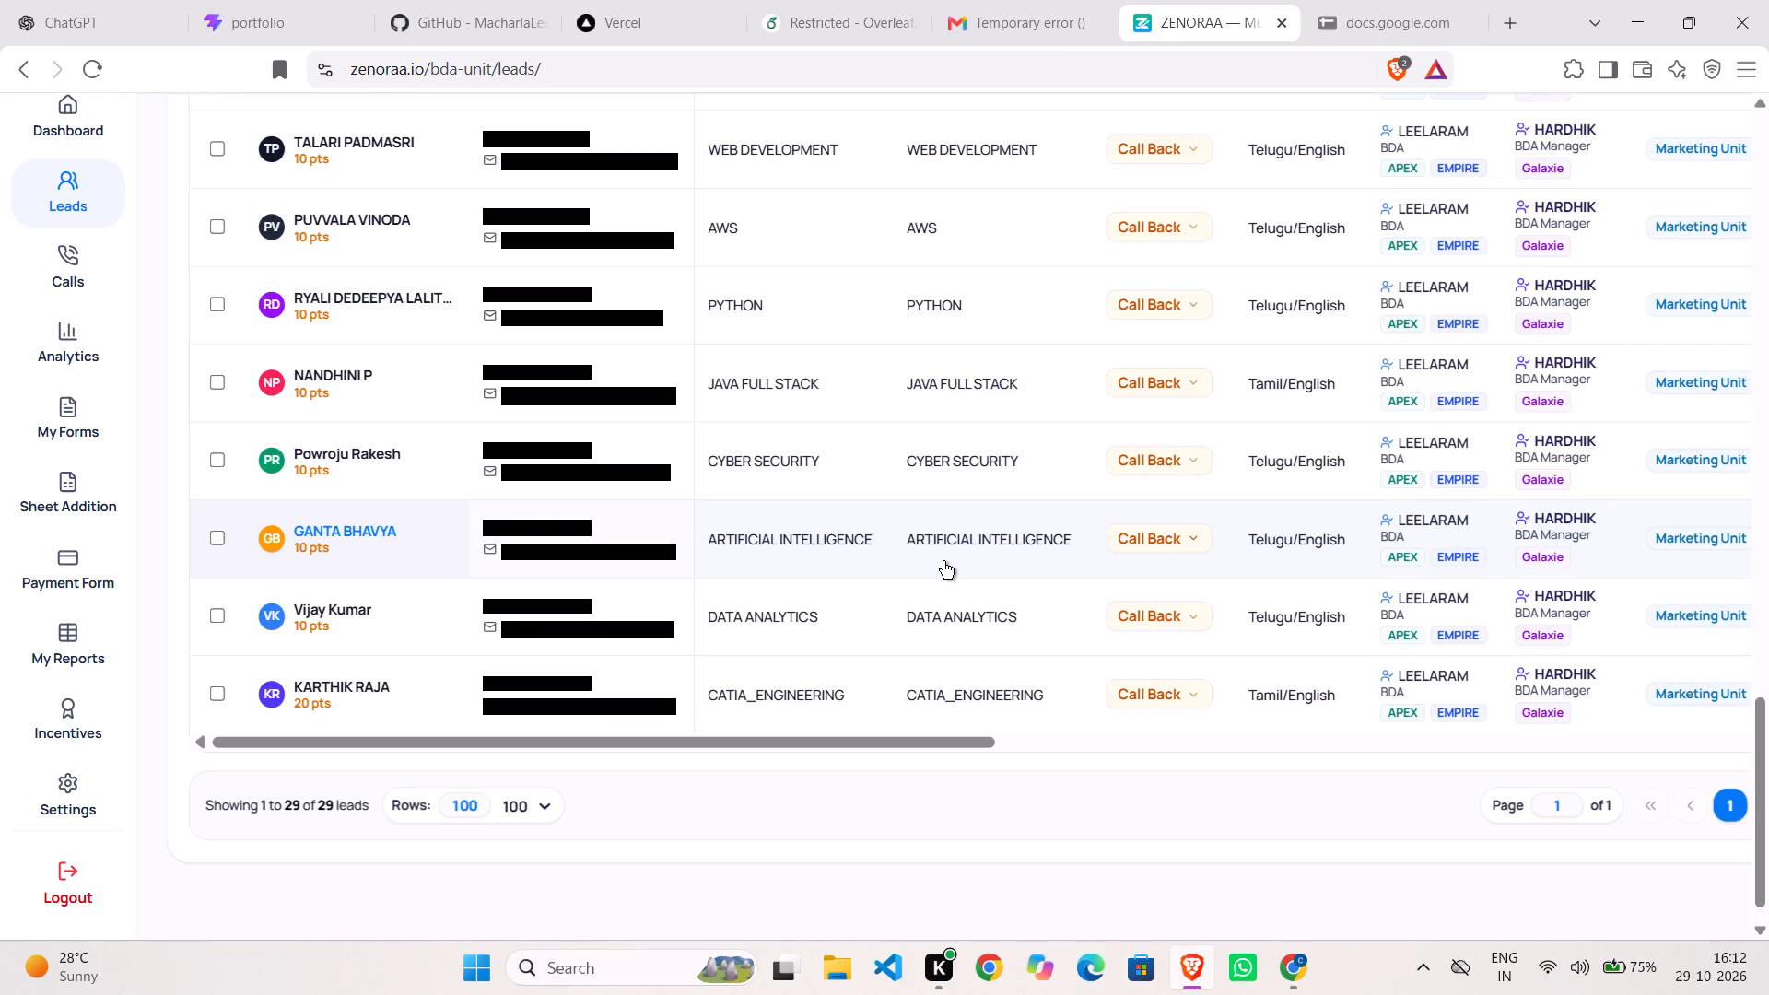
# Update the Data Analytics call-back lead's status to DNP 4 with the call remark "DNP".
pyautogui.click(1157, 624)
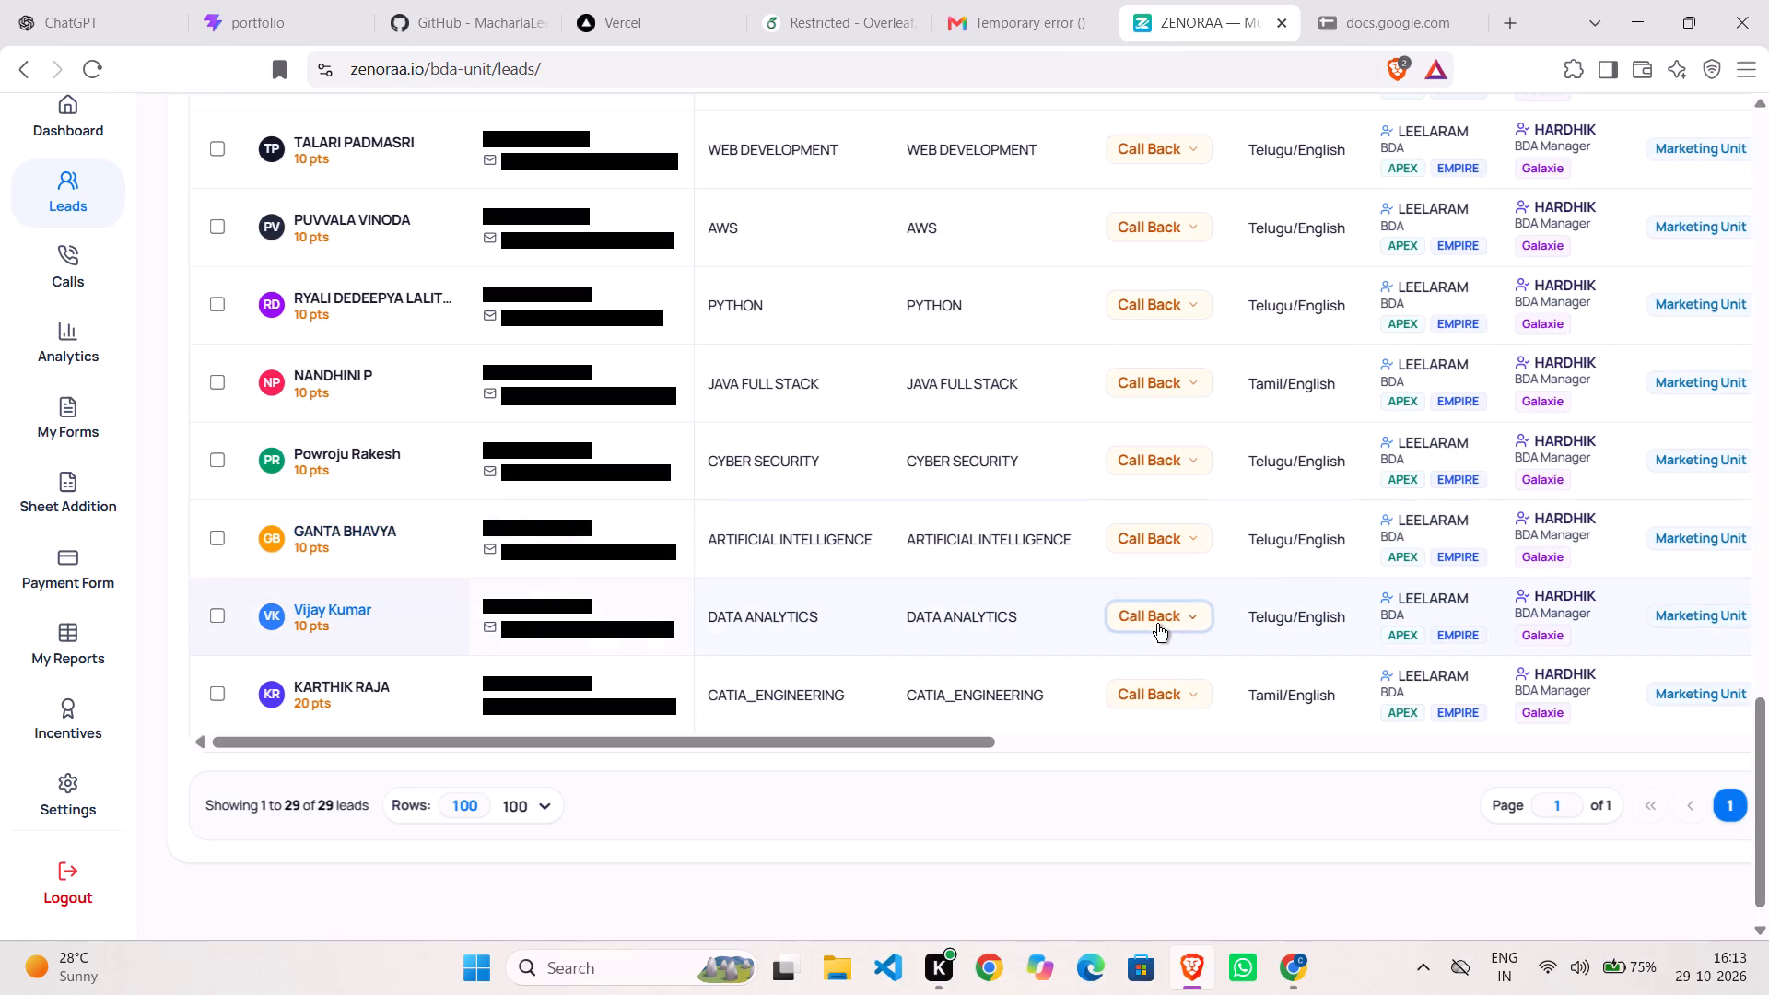
pyautogui.scroll(-4, 1163, 469)
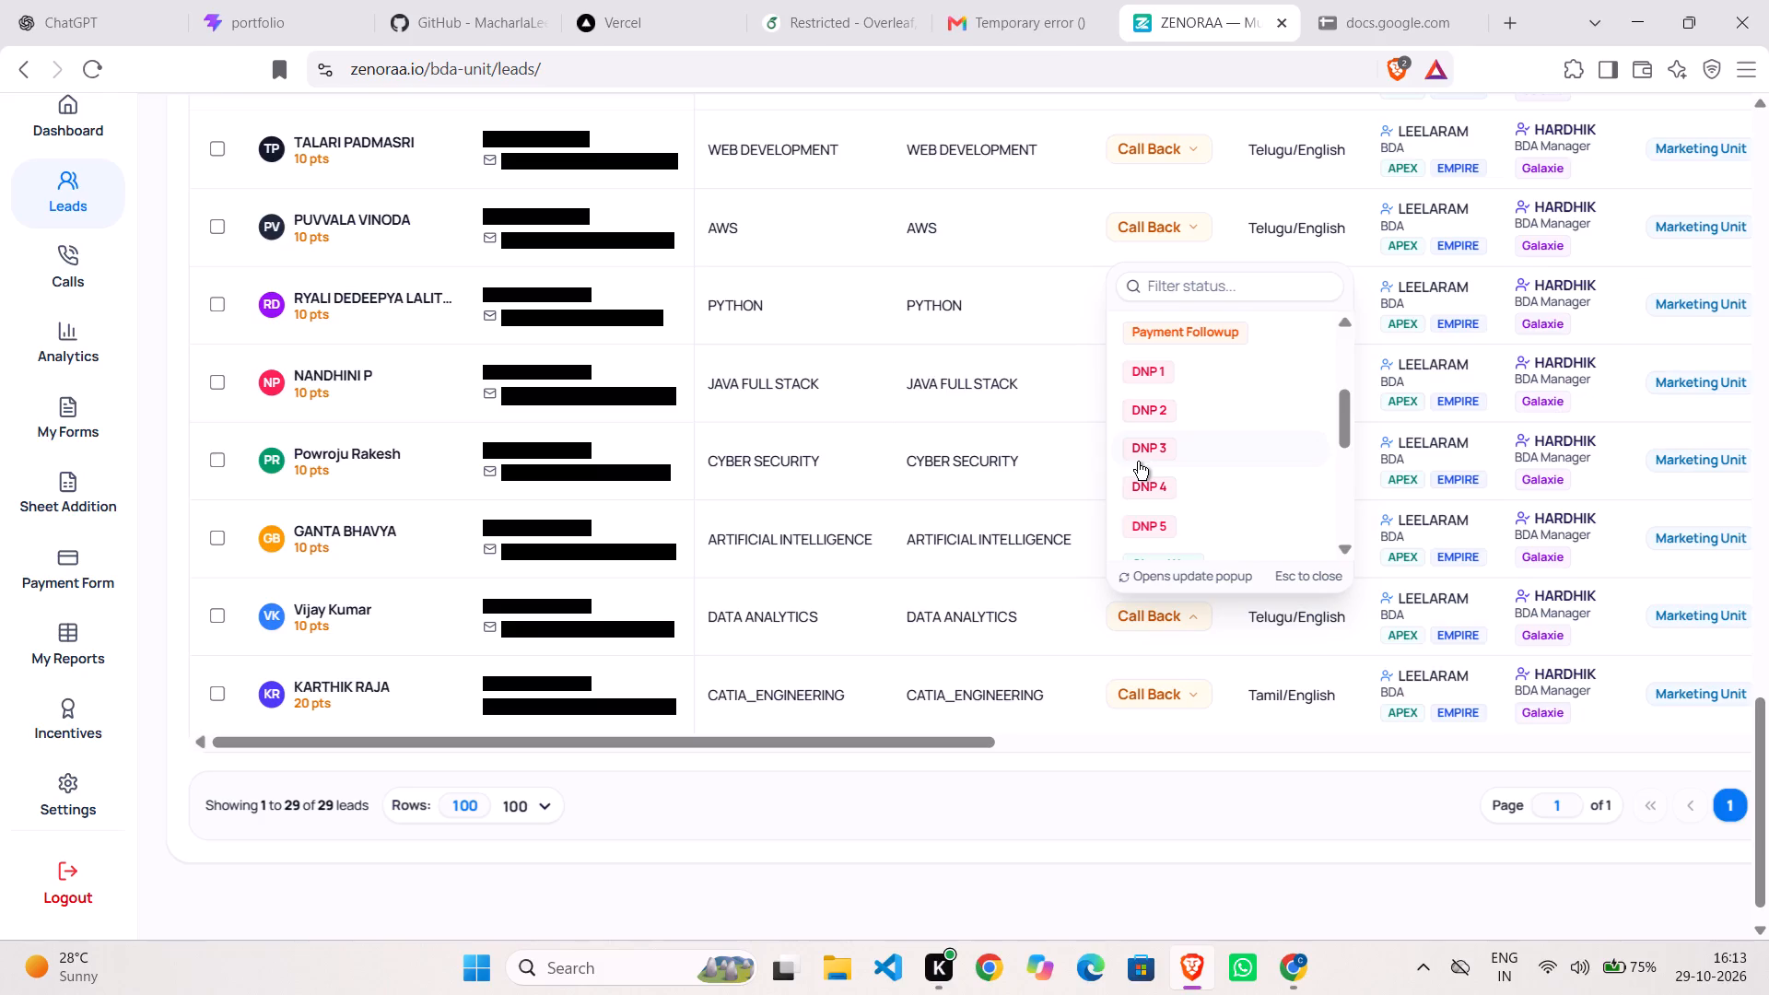
pyautogui.click(1161, 497)
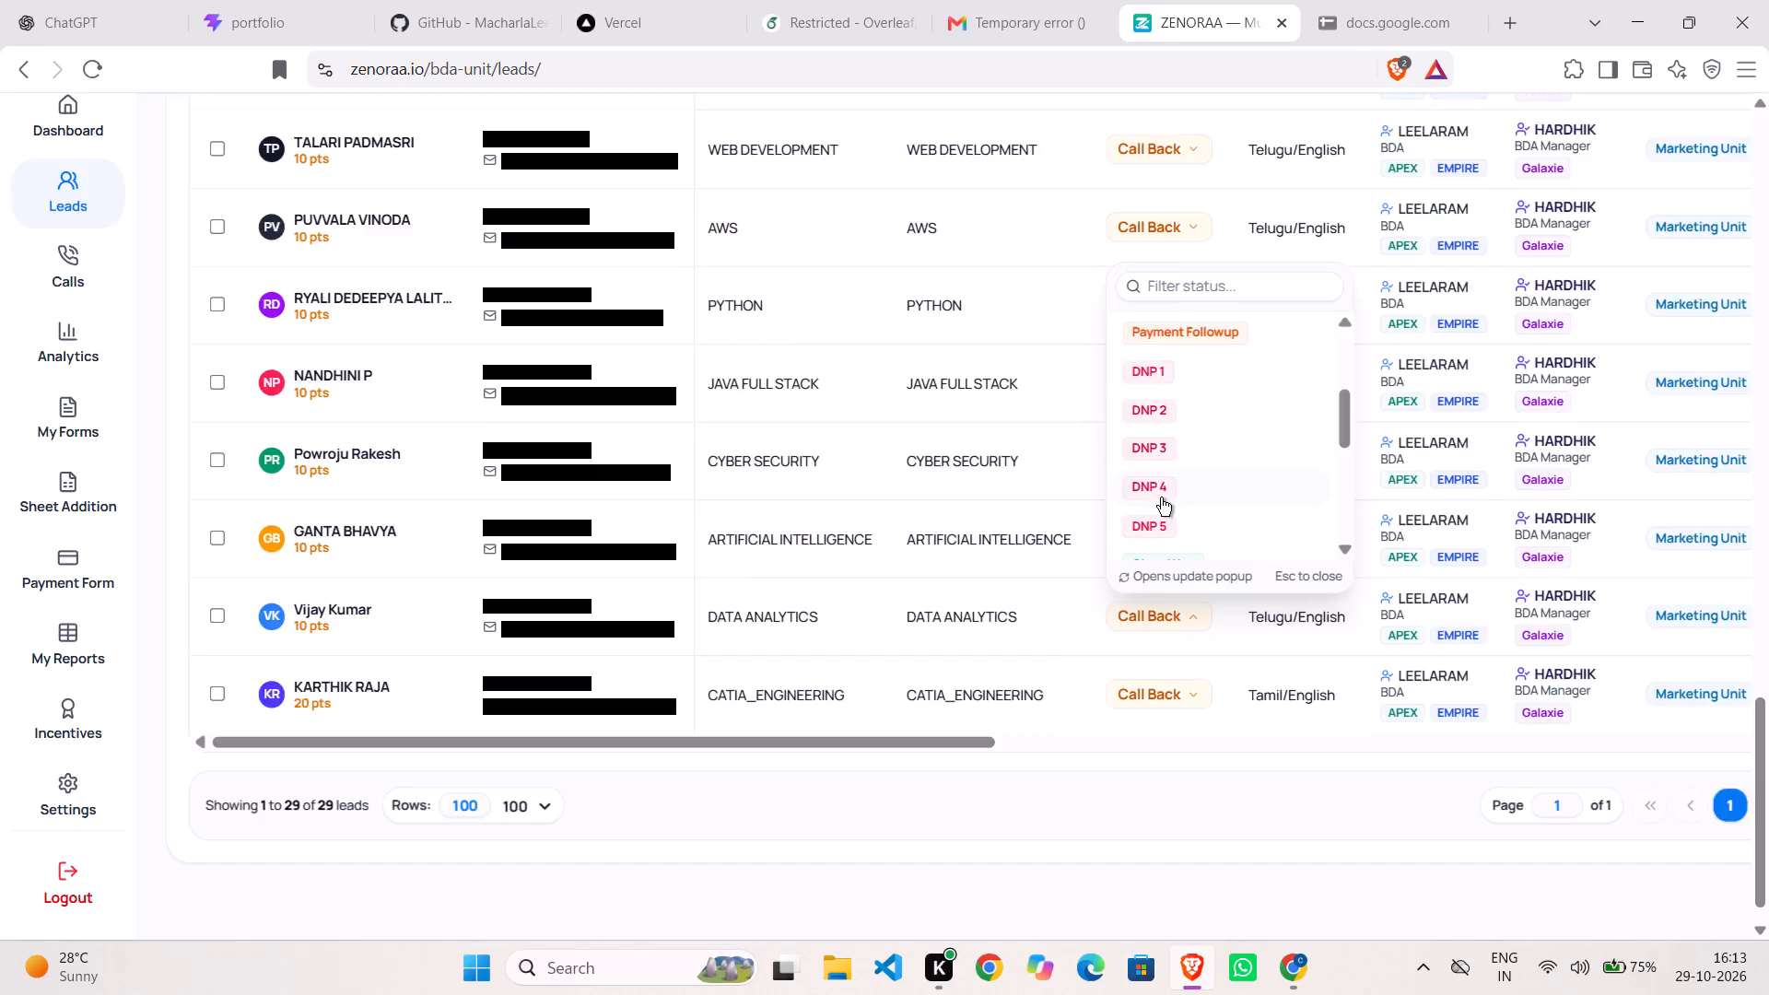
pyautogui.click(941, 480)
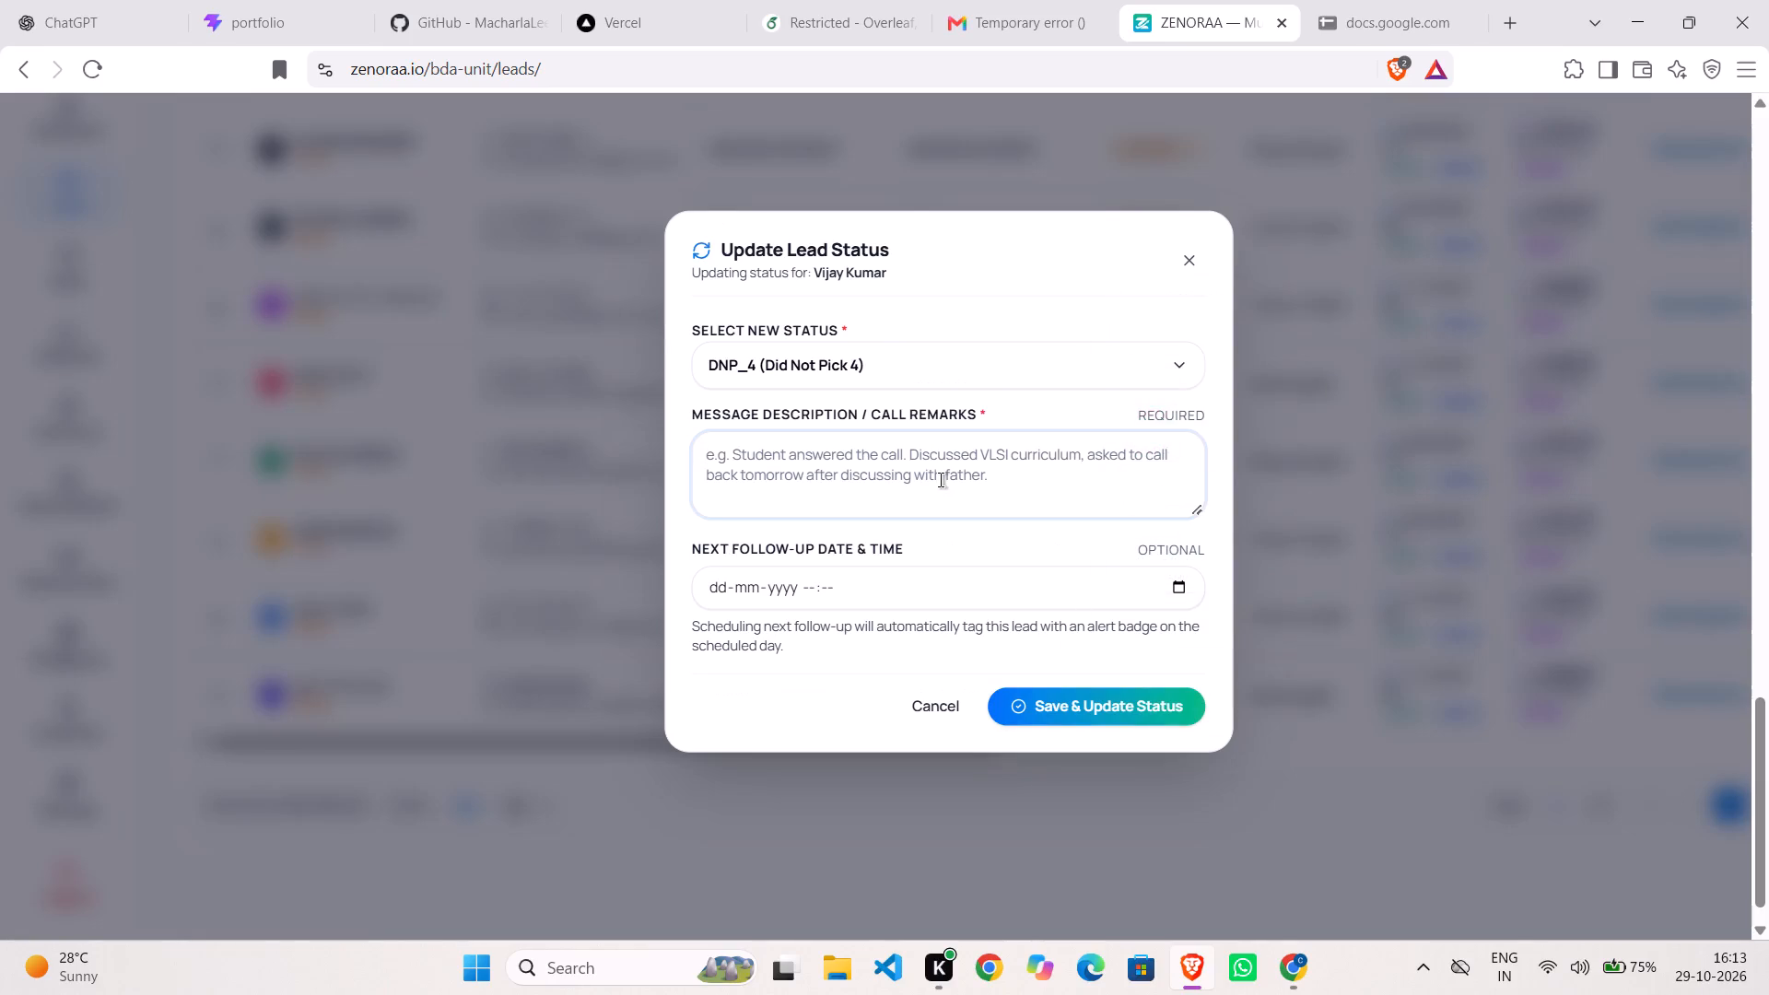
pyautogui.write('DNO')
pyautogui.press('BackSpace')
pyautogui.press('p')
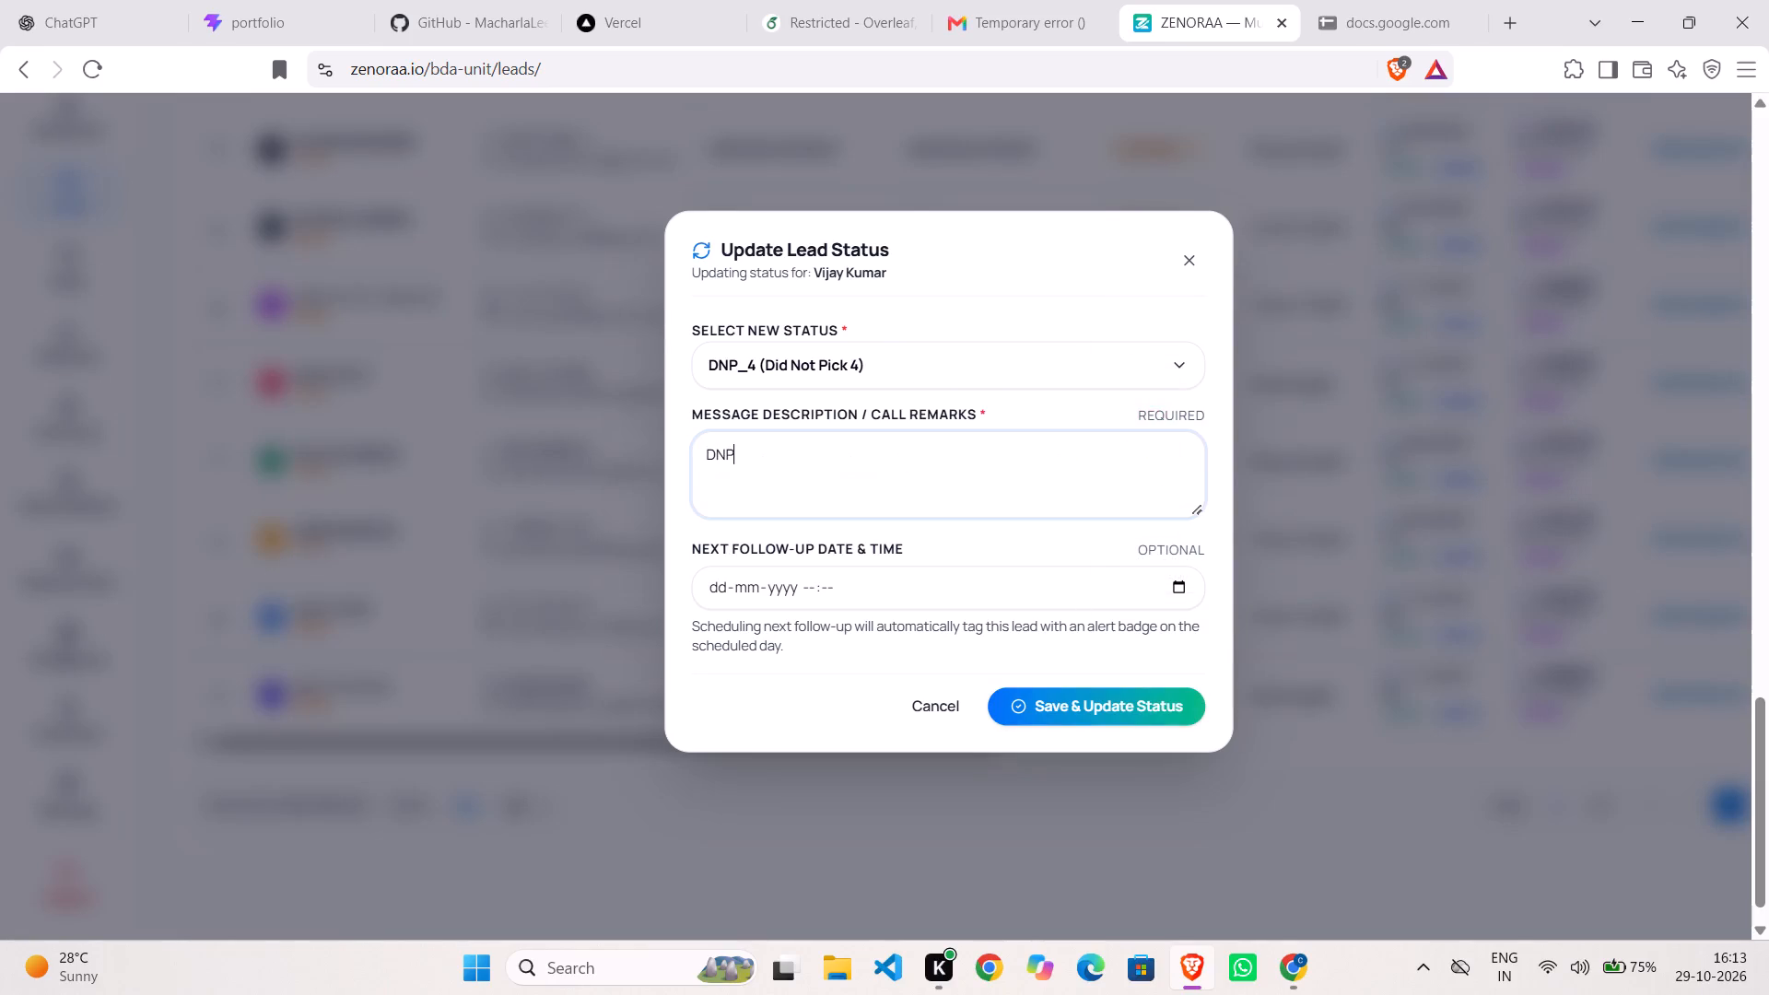
pyautogui.click(1087, 708)
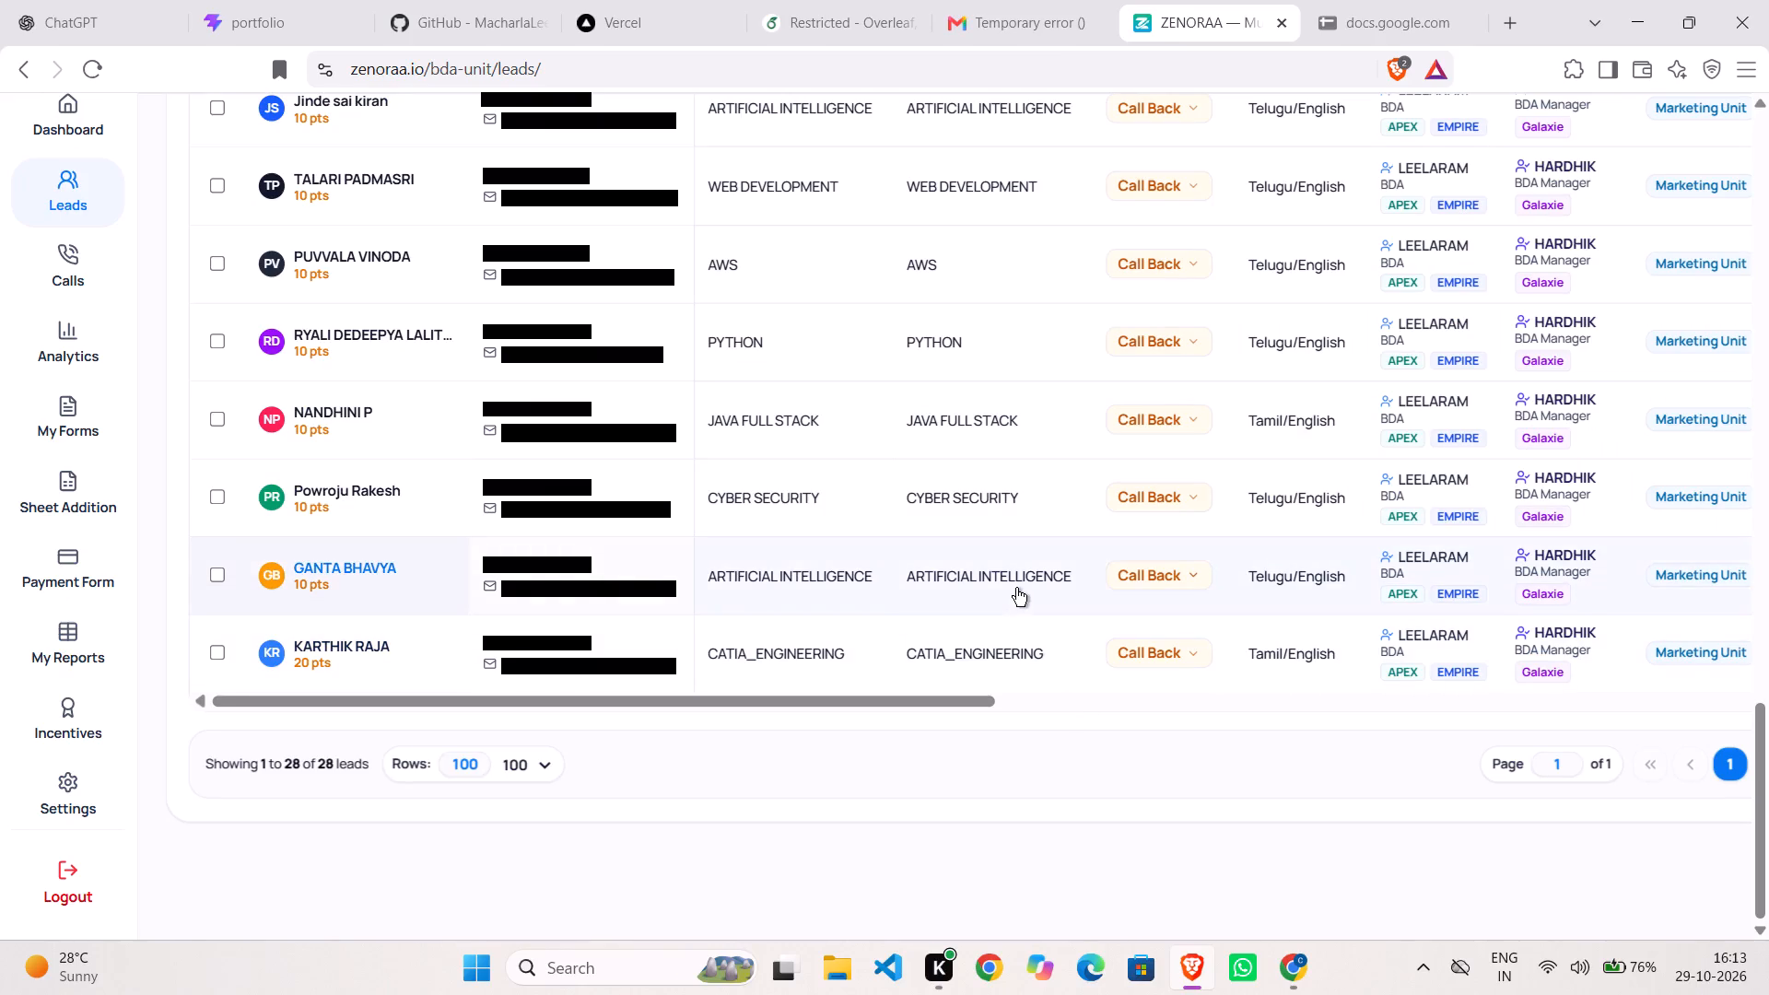
# Examine the last call-back leads again, checking course, language, owner, handling unit, college and department, especially for the CATIA_ENGINEERING lead.
pyautogui.hscroll(-4, 1016, 588)
pyautogui.hscroll(1, 1016, 588)
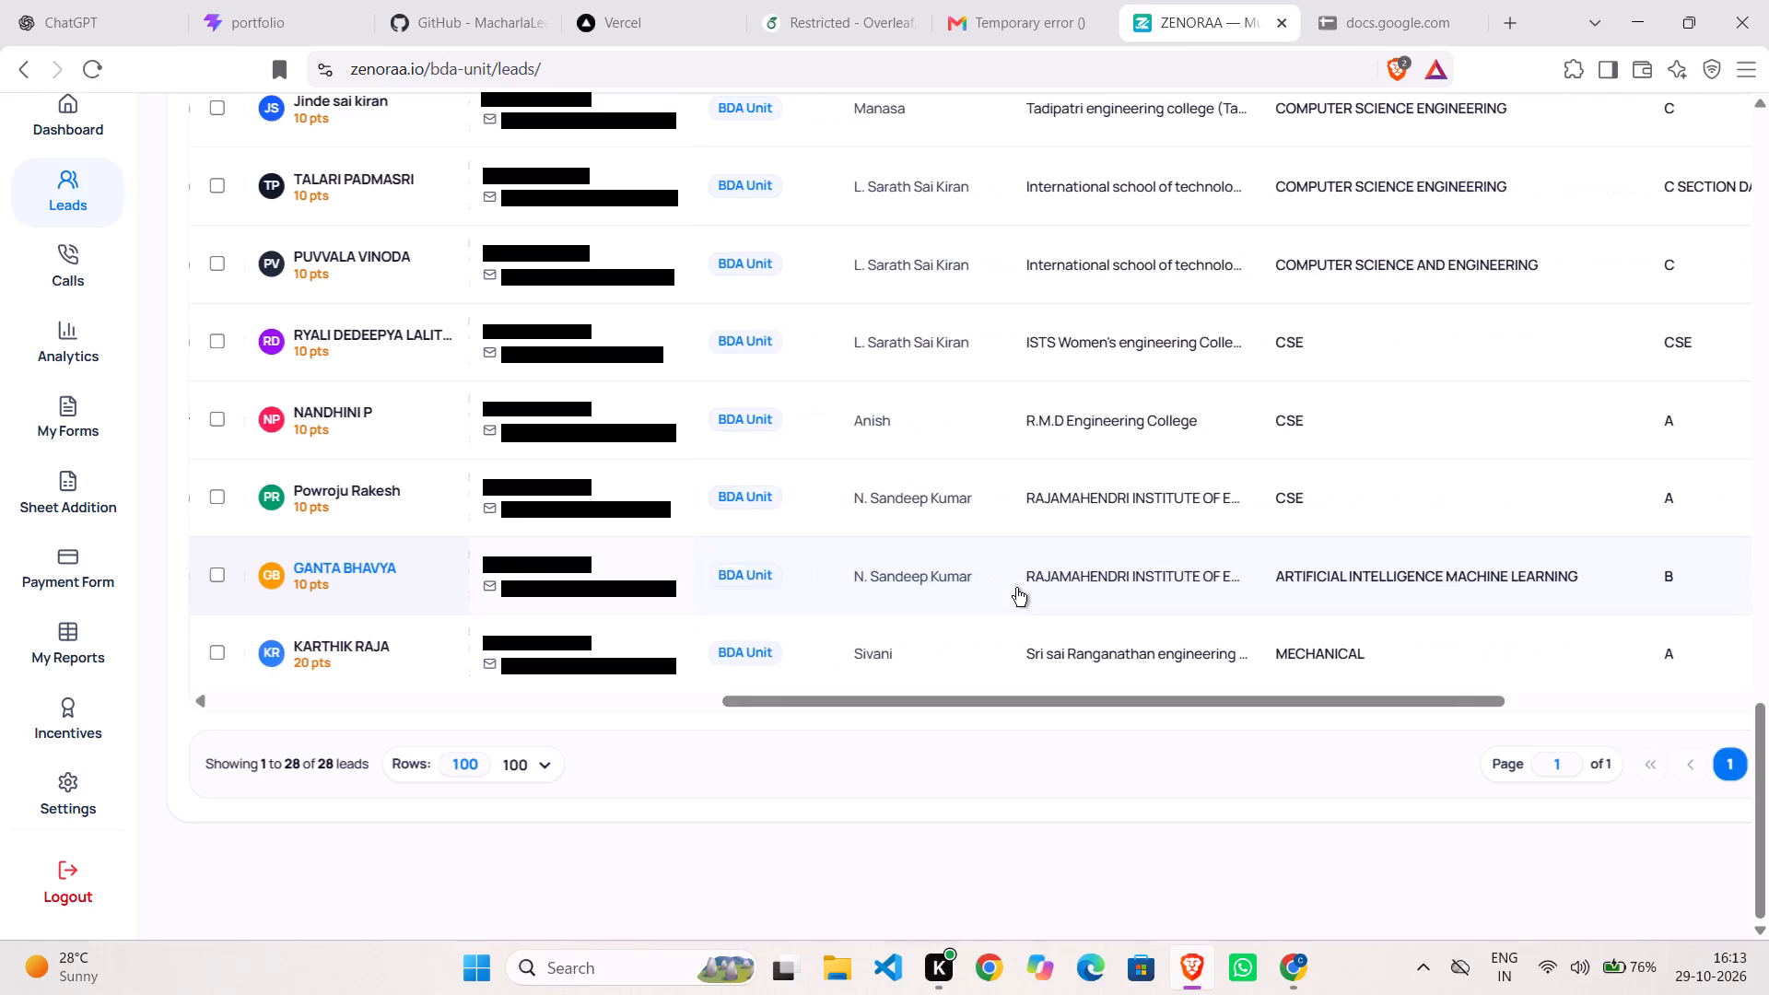
pyautogui.hscroll(1, 1016, 588)
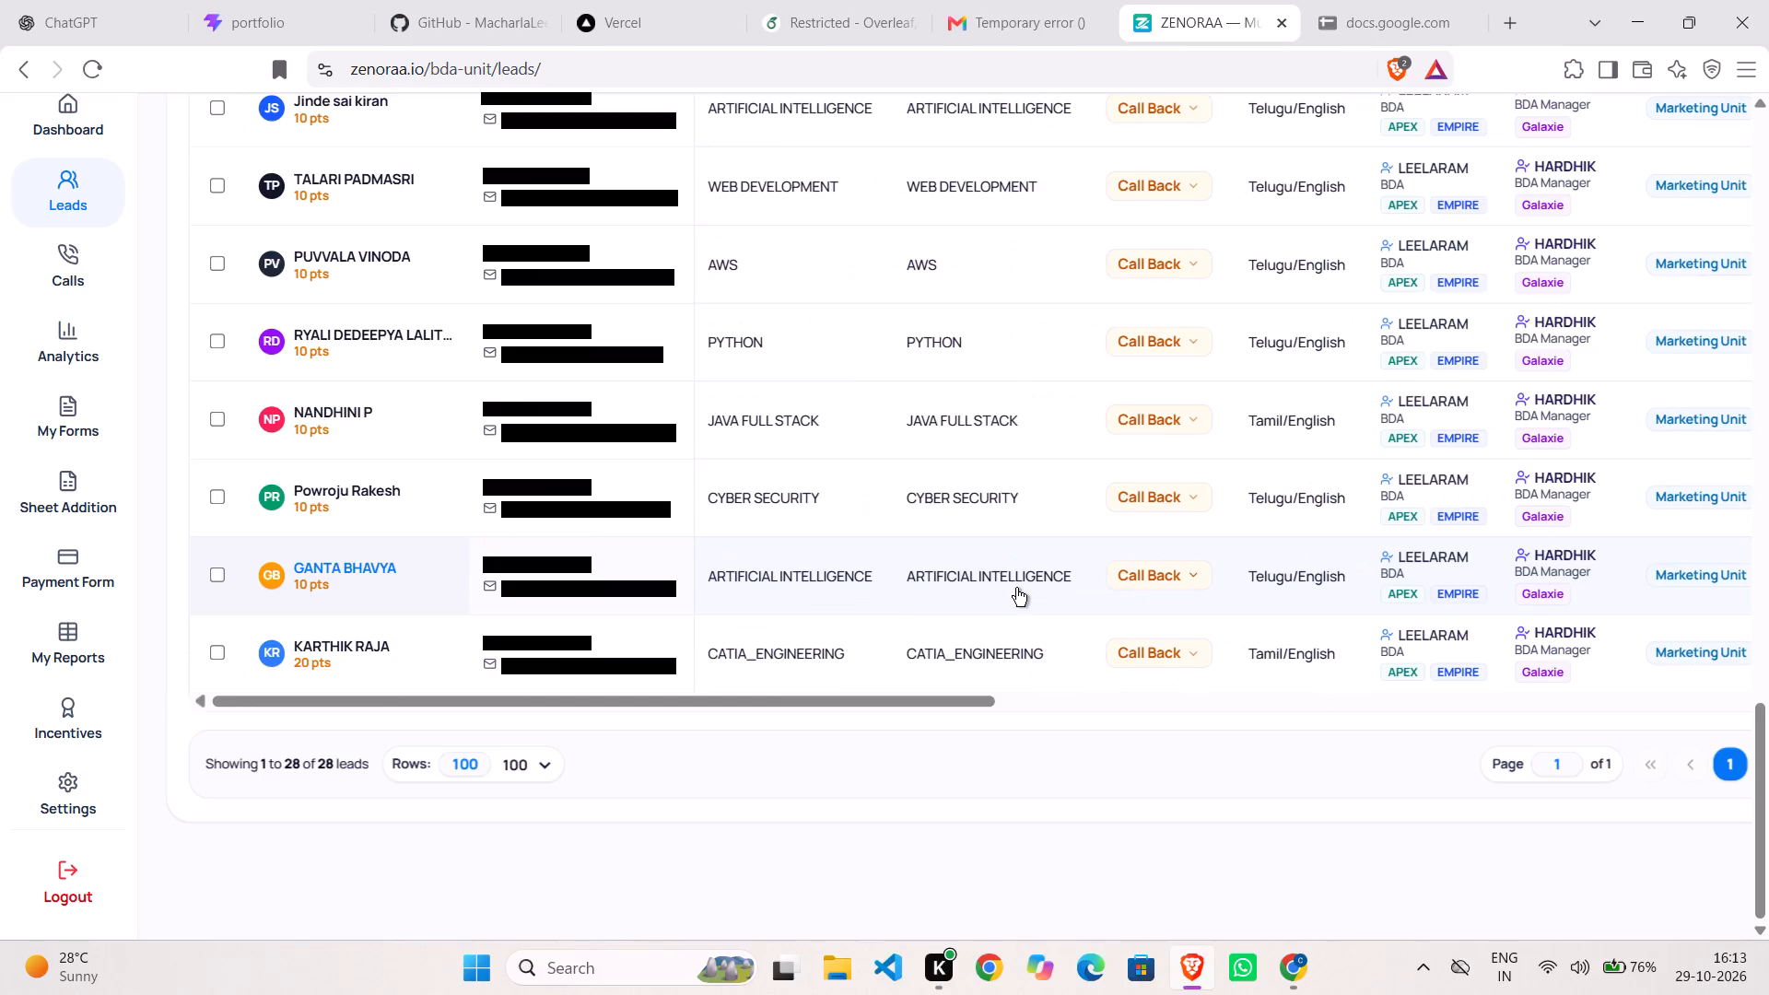
pyautogui.hscroll(-1, 859, 646)
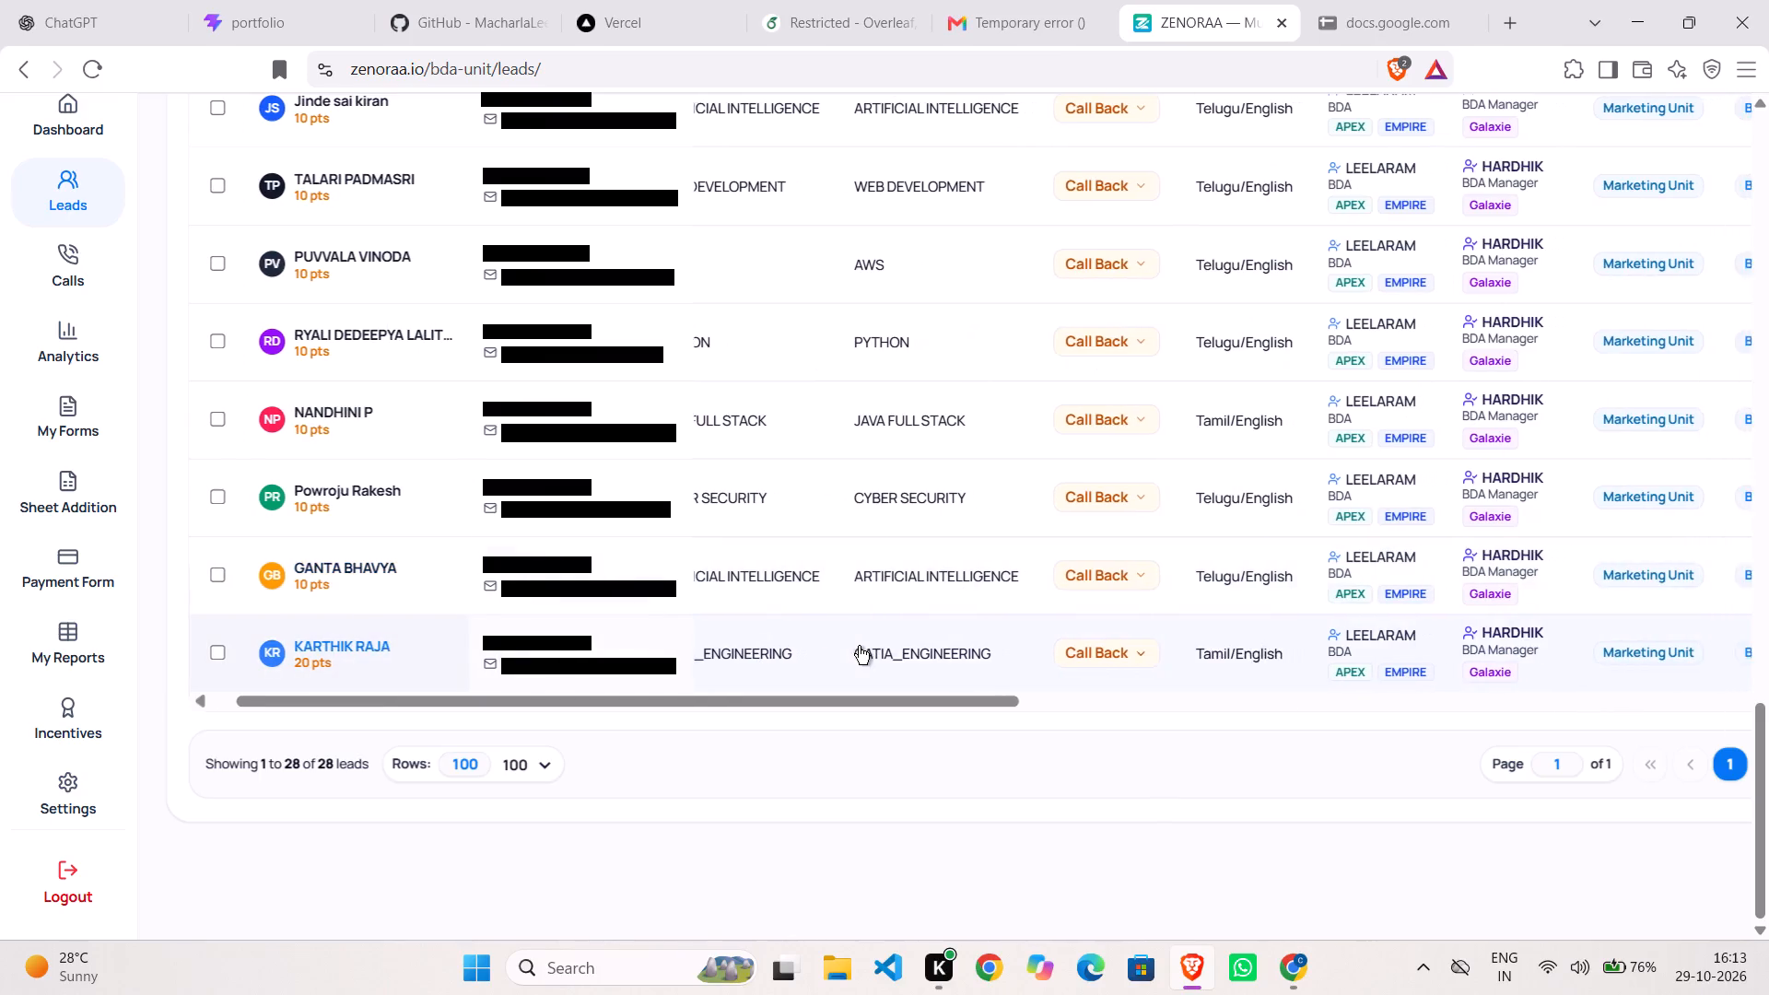
pyautogui.hscroll(-1, 859, 646)
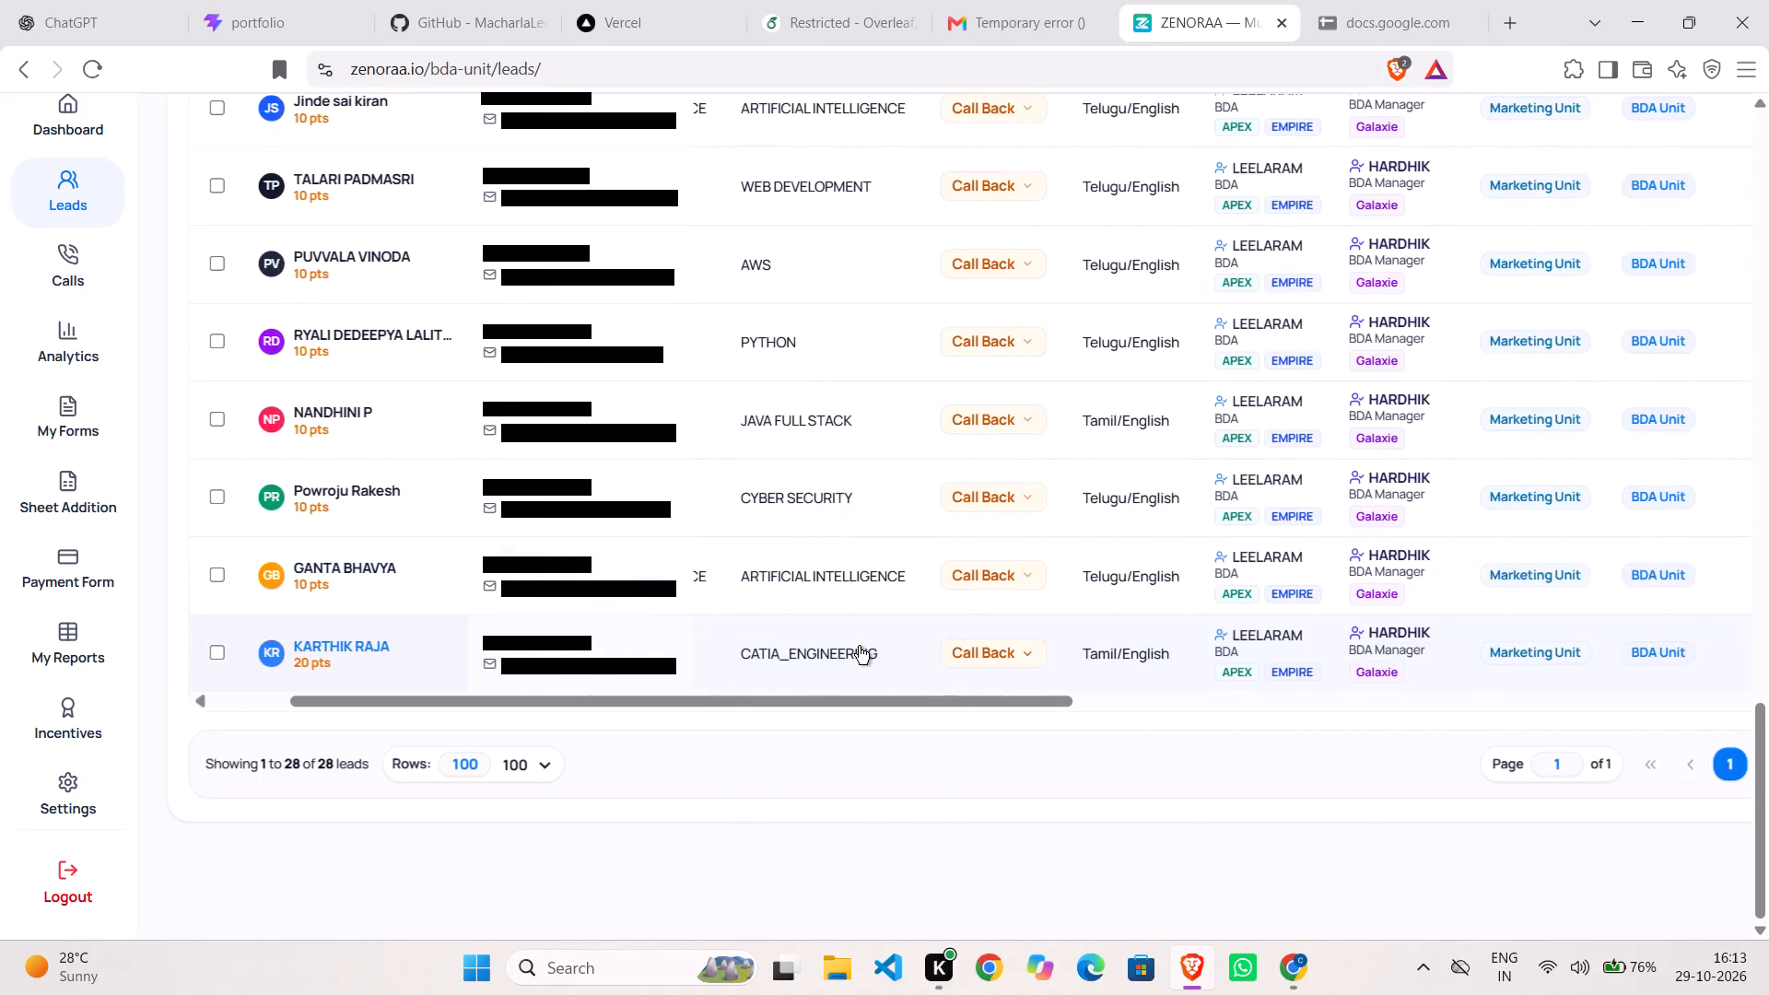
pyautogui.hscroll(-1, 859, 646)
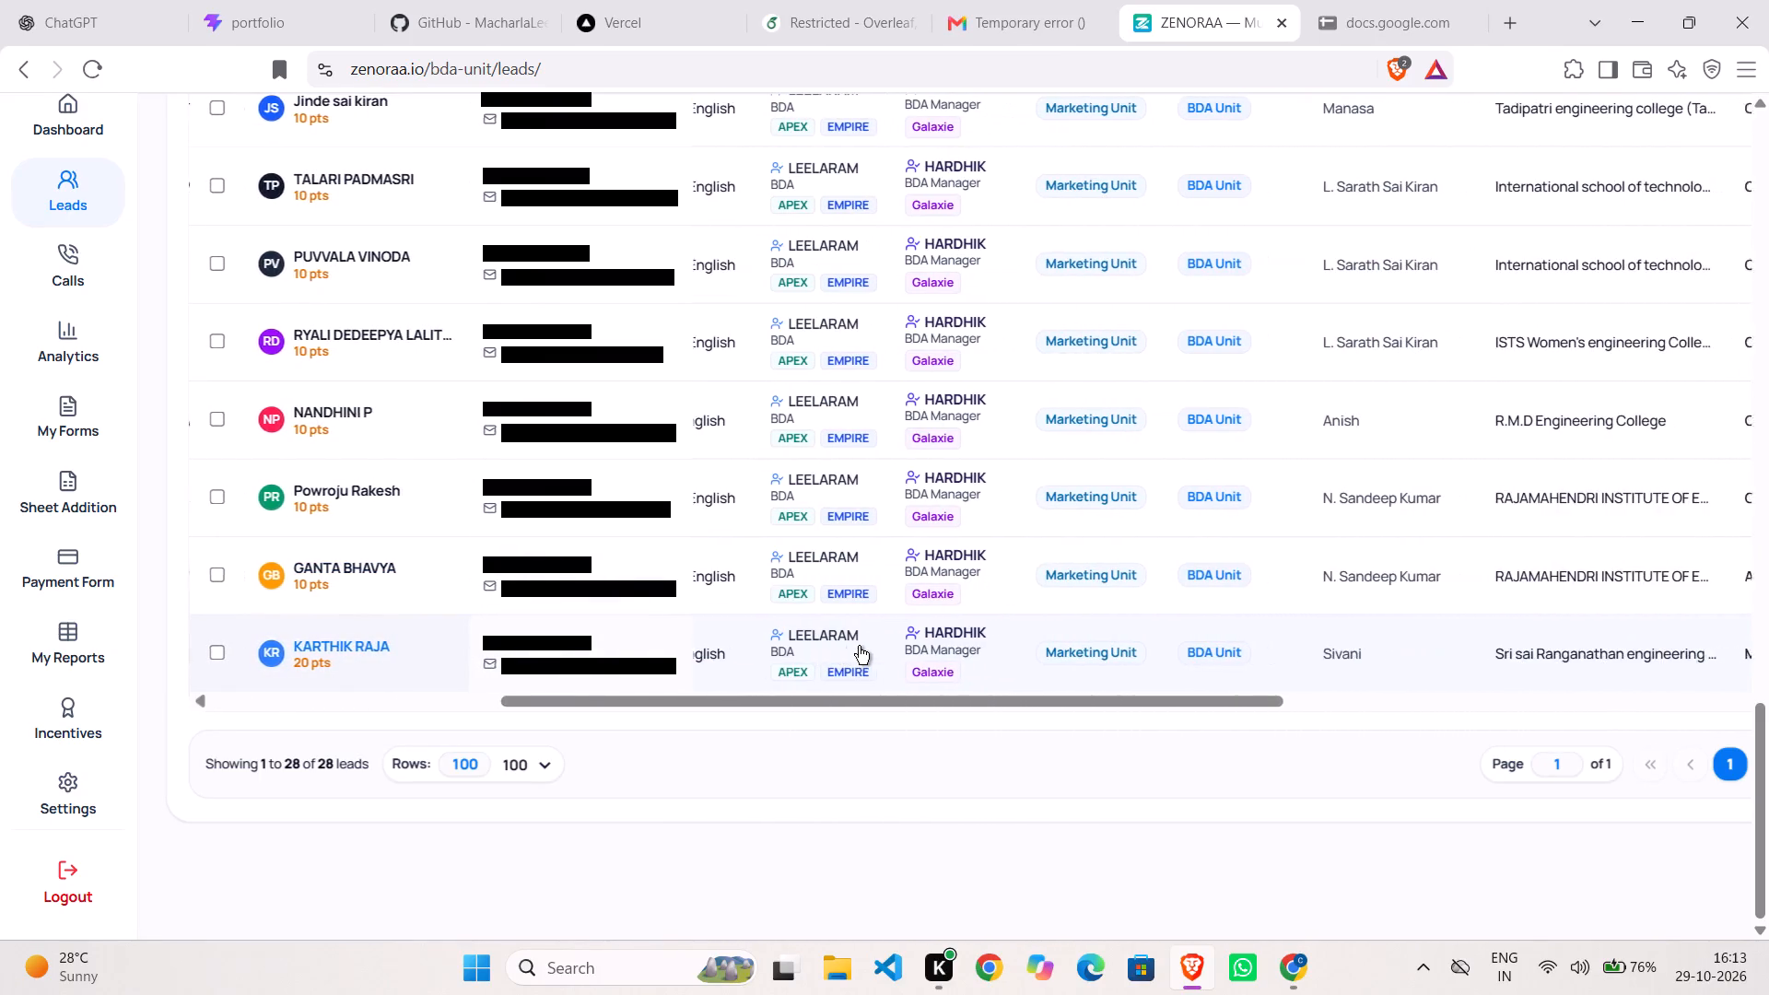
pyautogui.hscroll(-3, 859, 646)
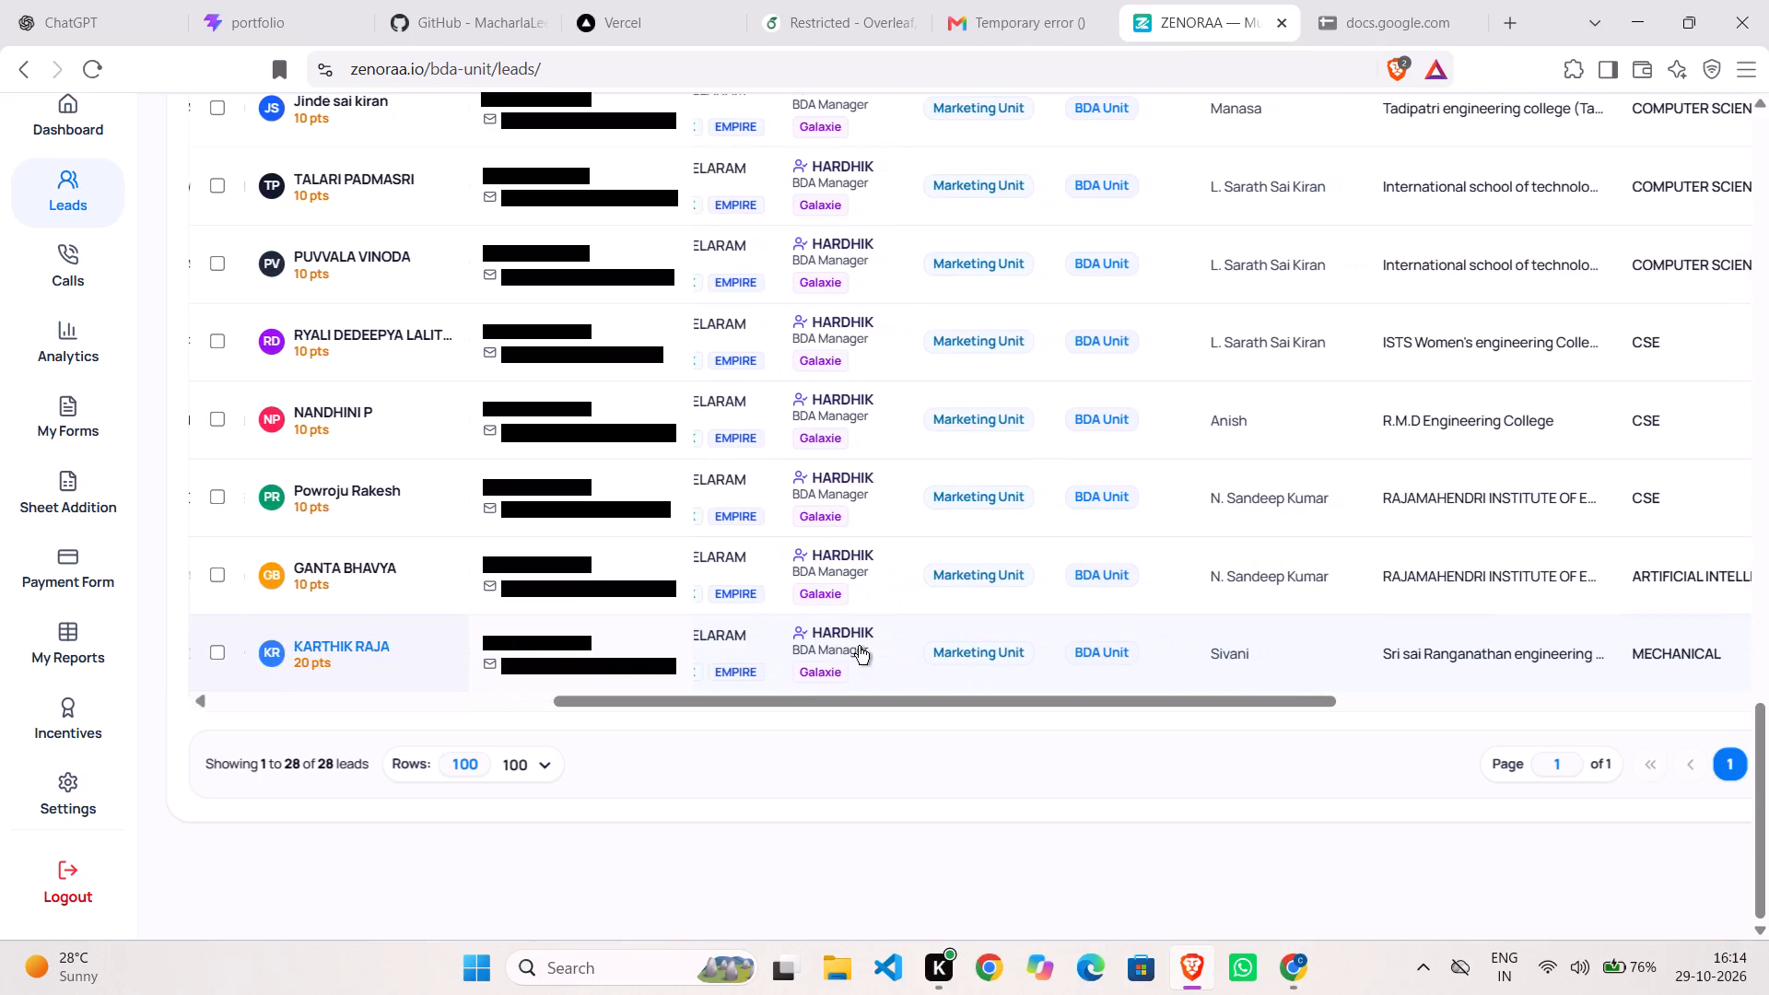
pyautogui.hscroll(-1, 859, 646)
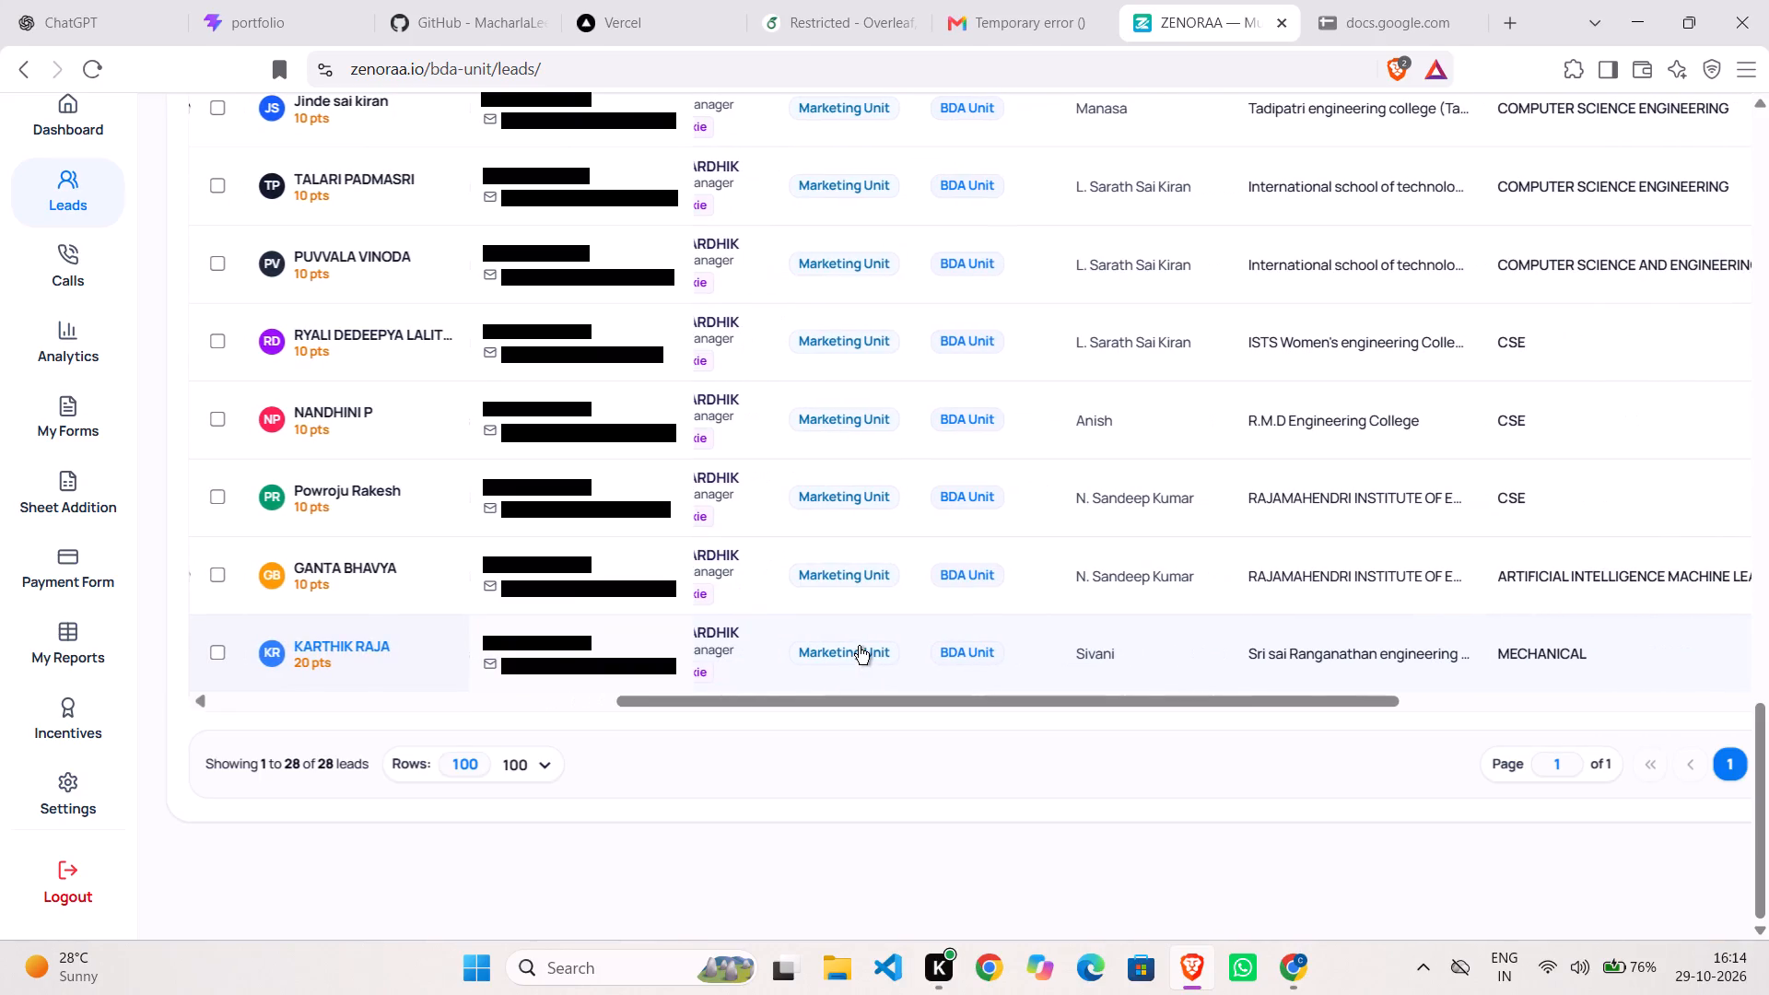
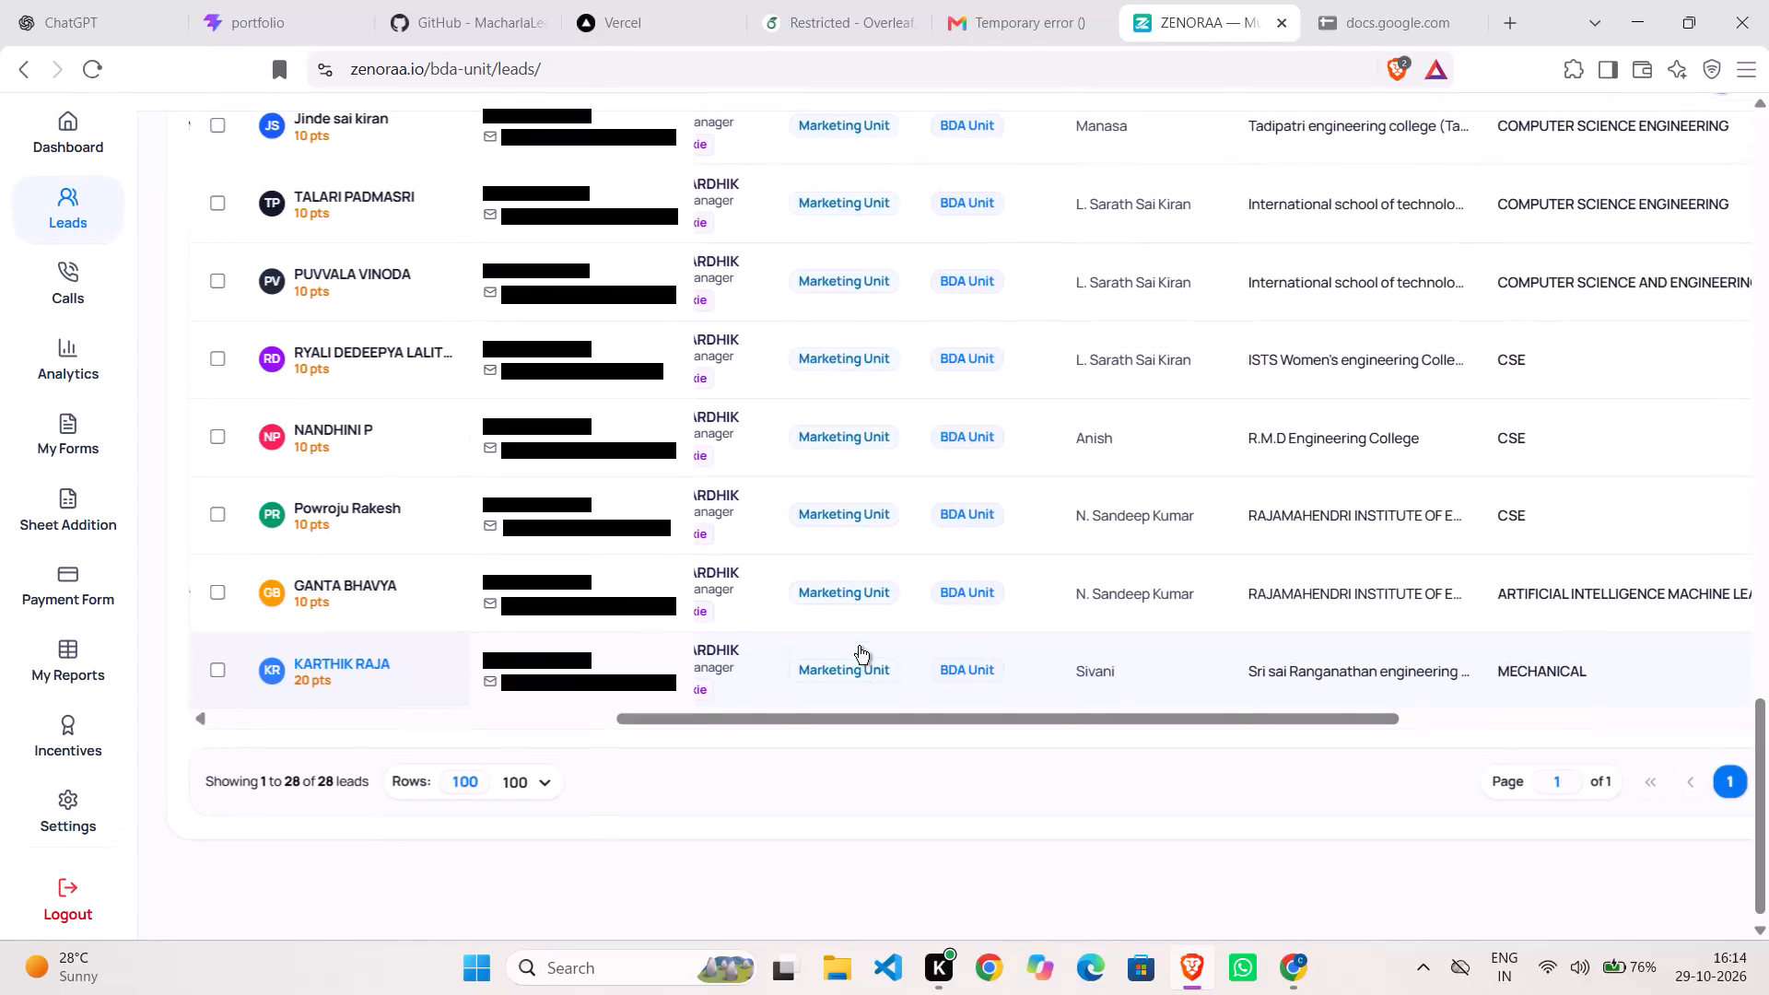
# Open the second-to-last call-back lead, for Artificial Intelligence, and update its status to DNP 2 with the call remark "DNP".
pyautogui.hscroll(5, 859, 646)
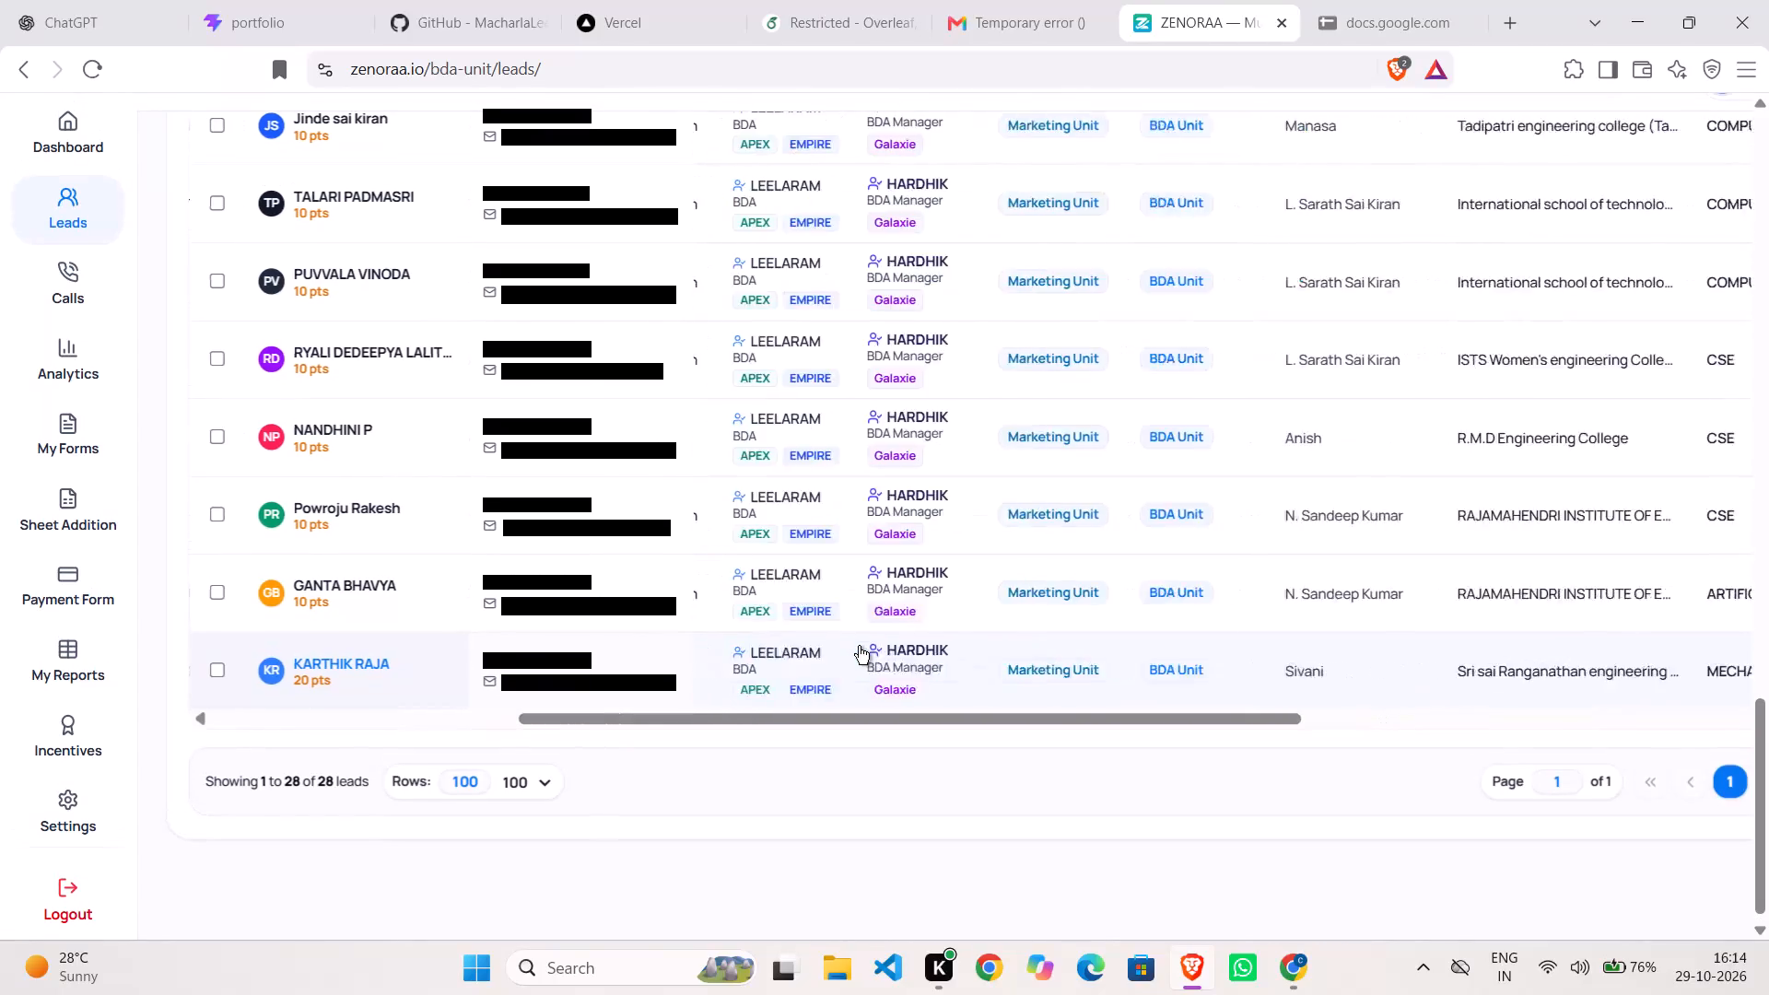
pyautogui.hscroll(6, 859, 646)
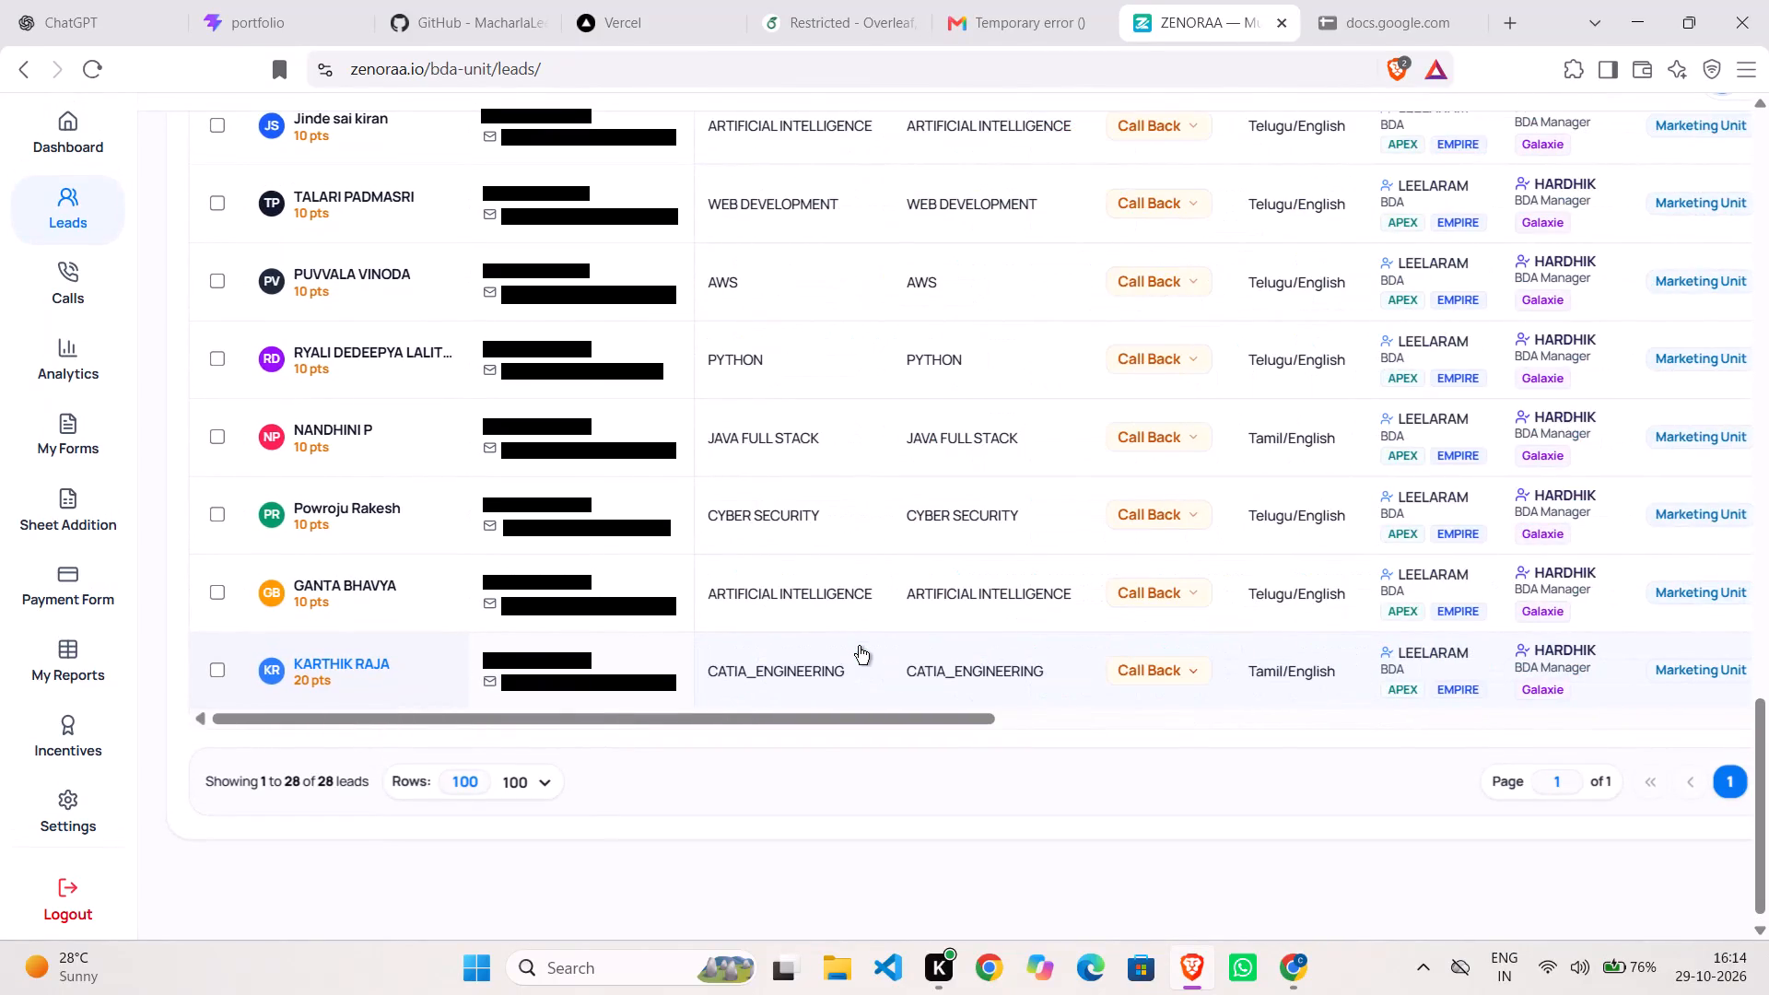
pyautogui.hscroll(-1, 859, 646)
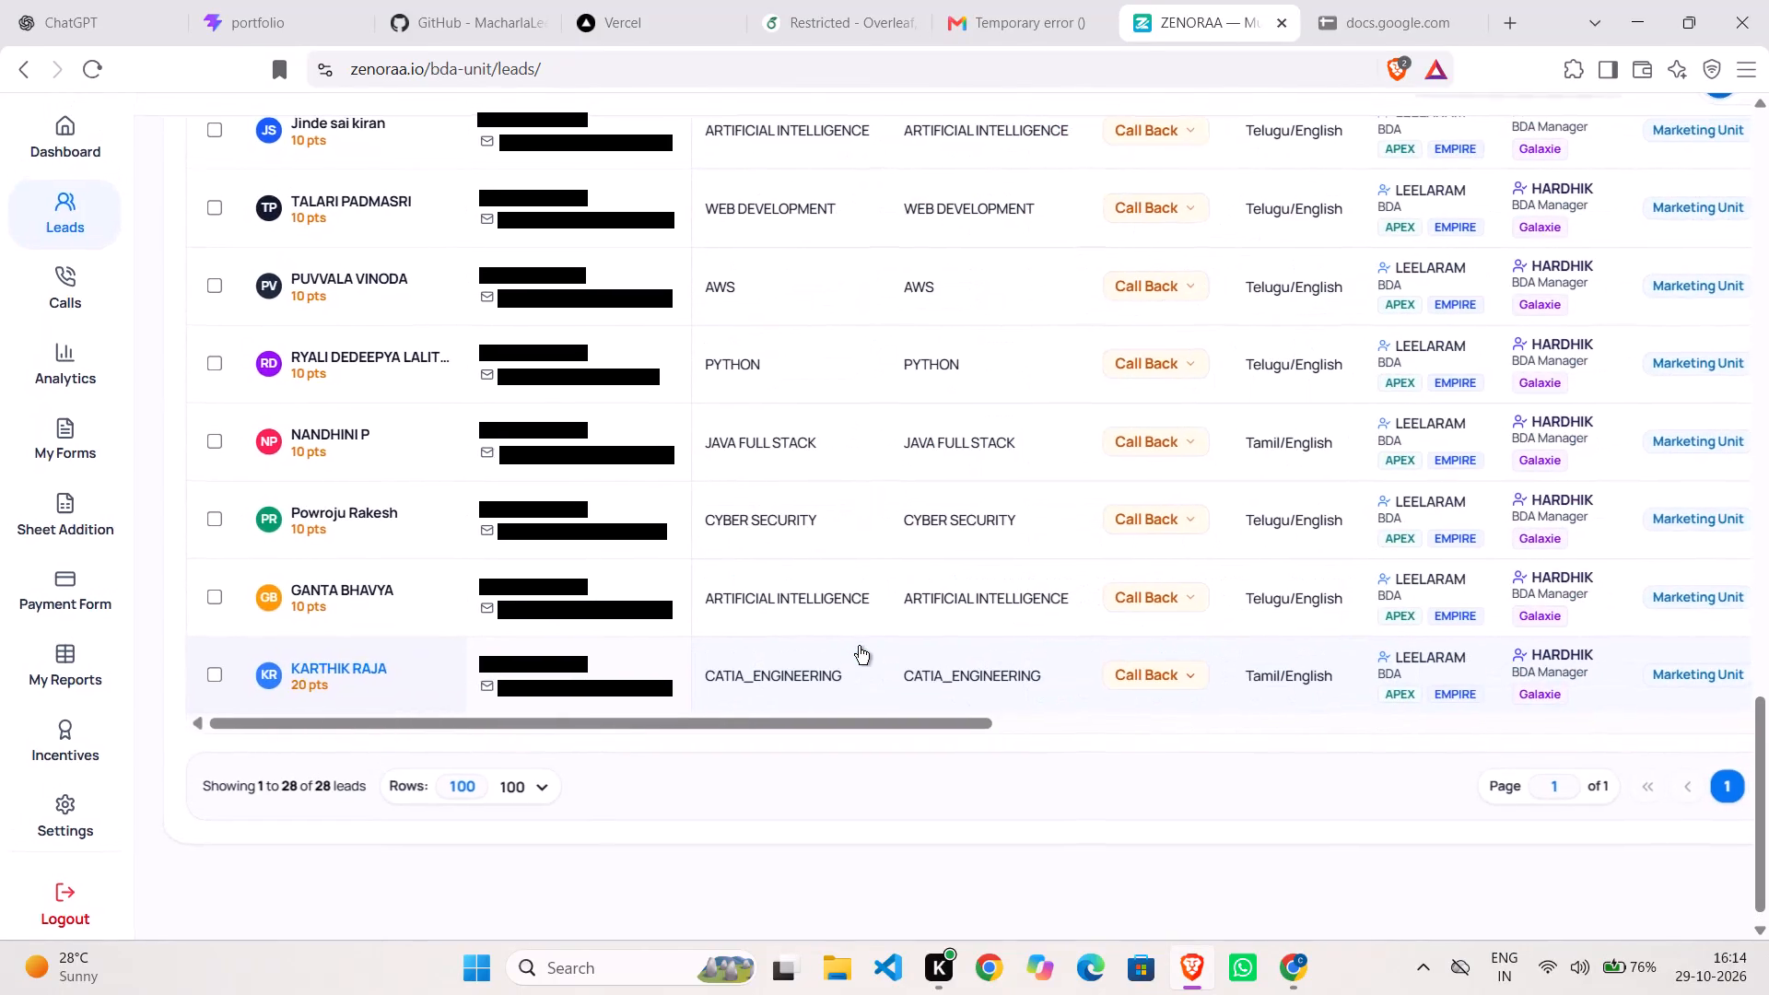
pyautogui.hscroll(-1, 859, 646)
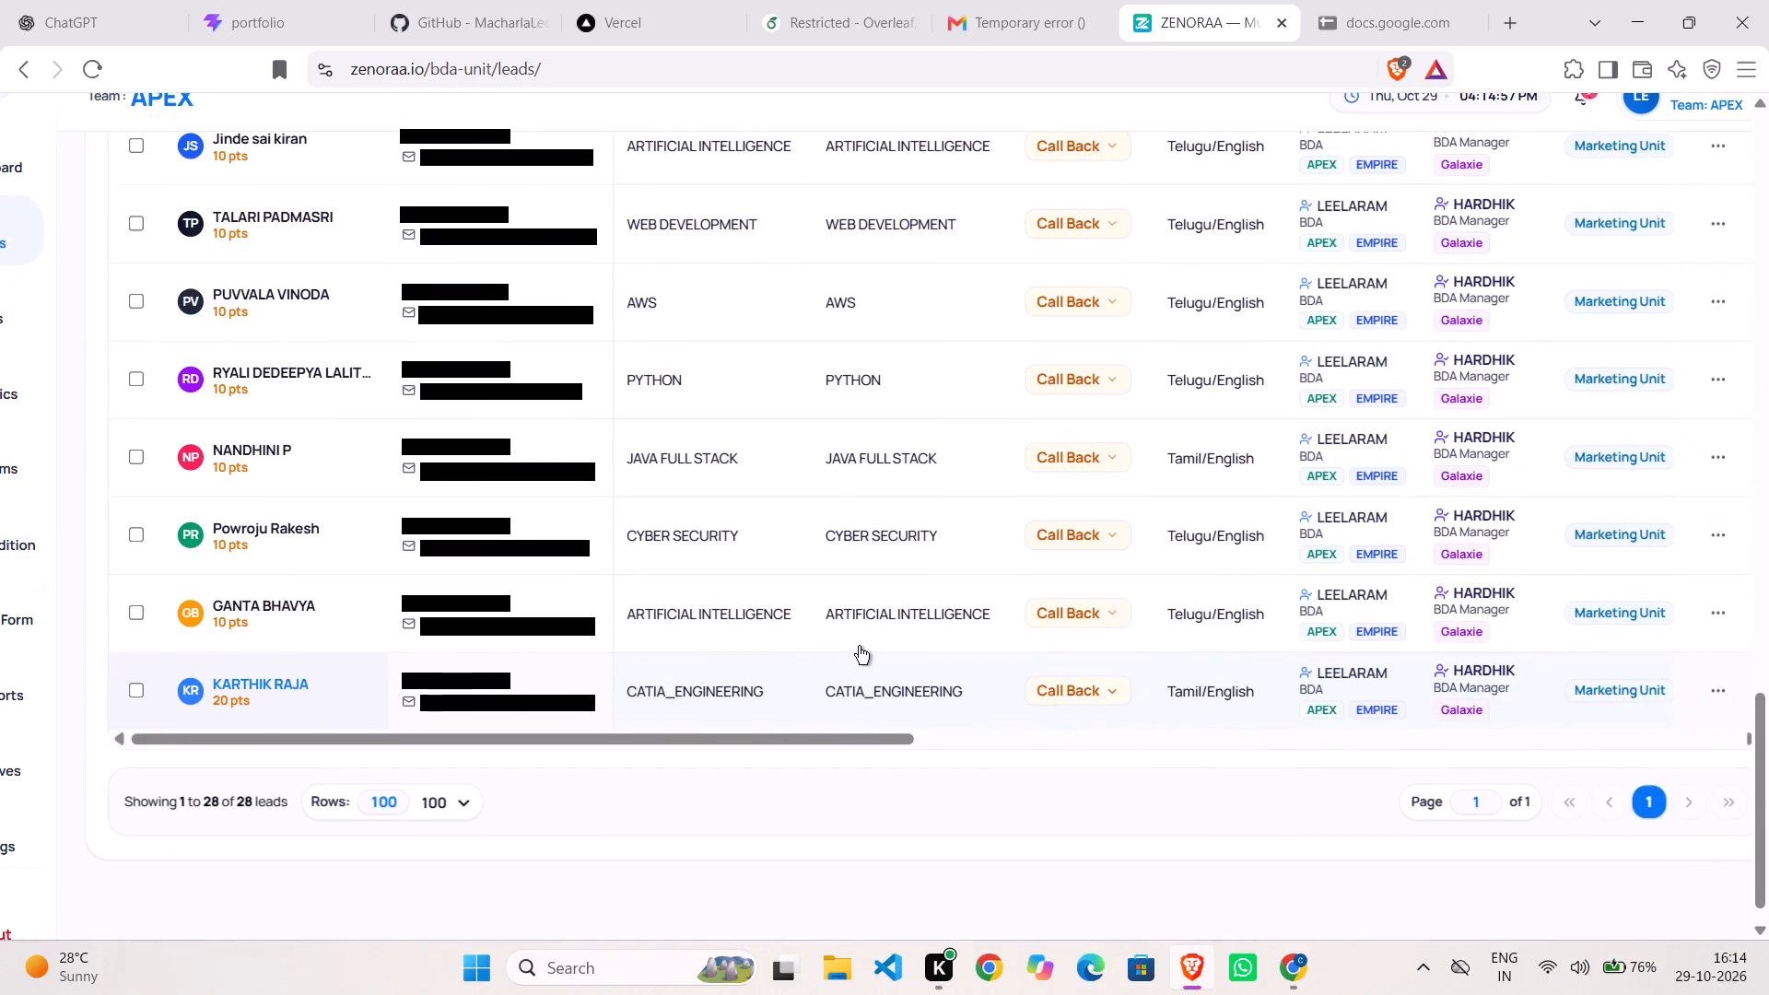
pyautogui.hscroll(-1, 859, 646)
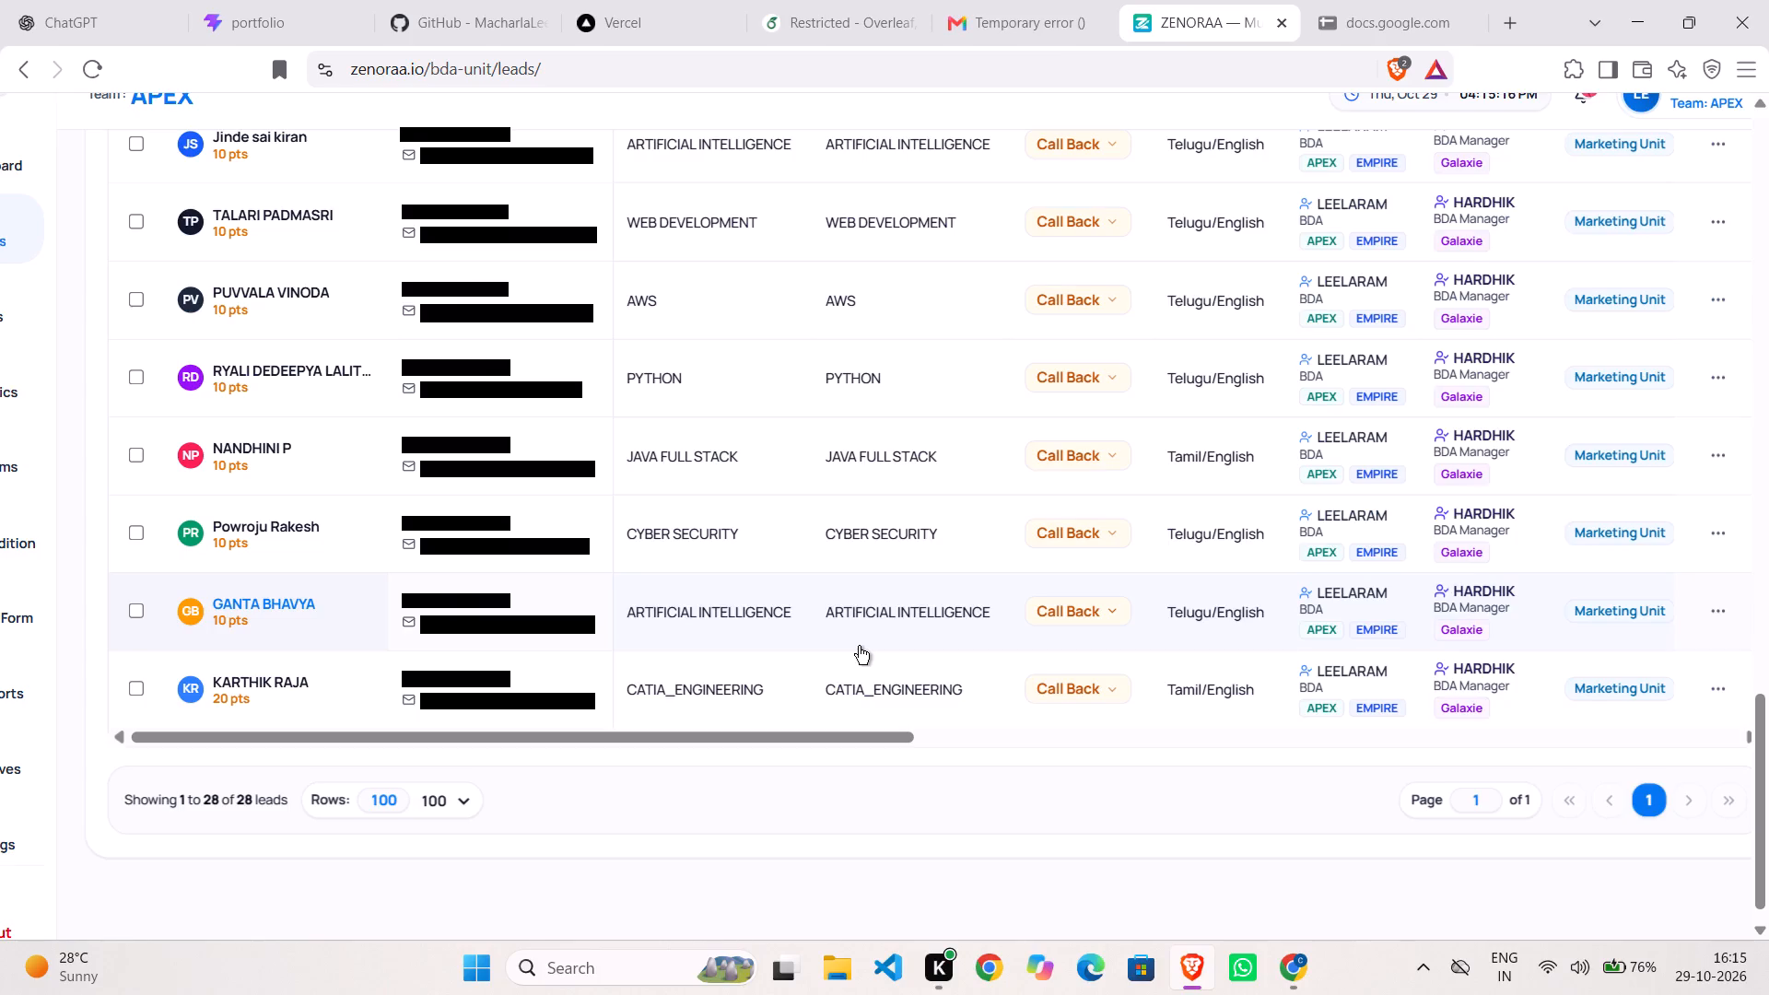
pyautogui.click(859, 646)
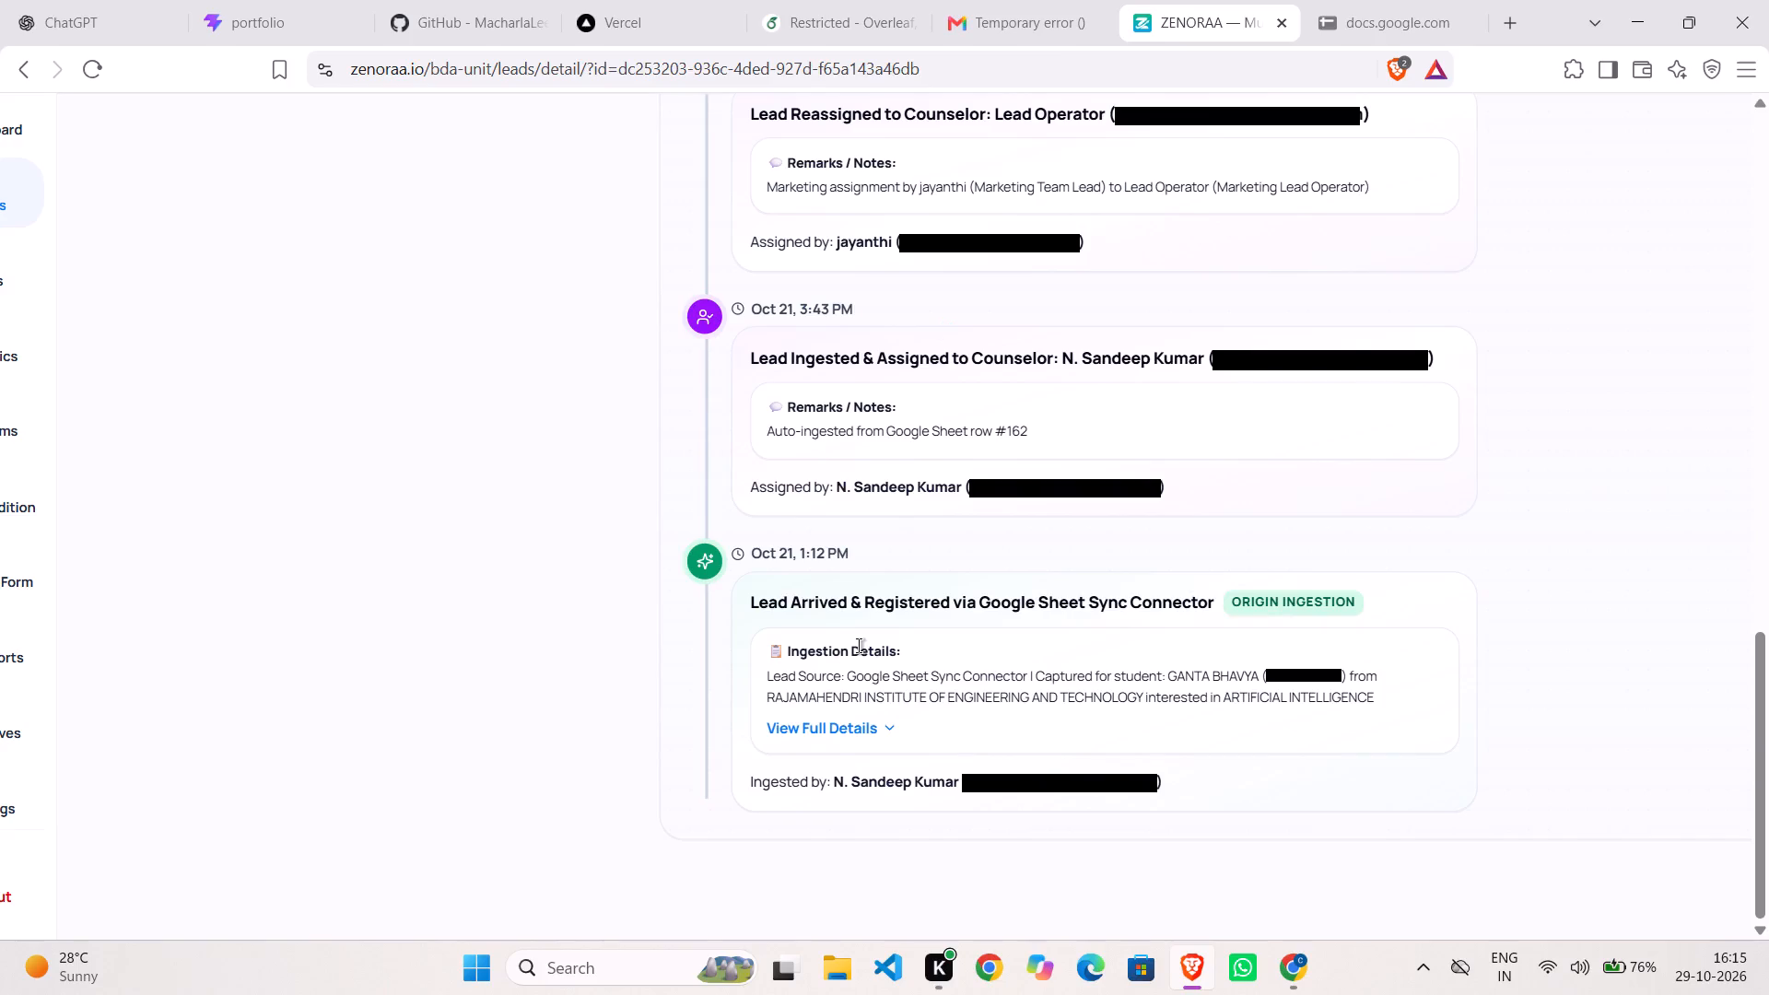
pyautogui.scroll(4, 859, 646)
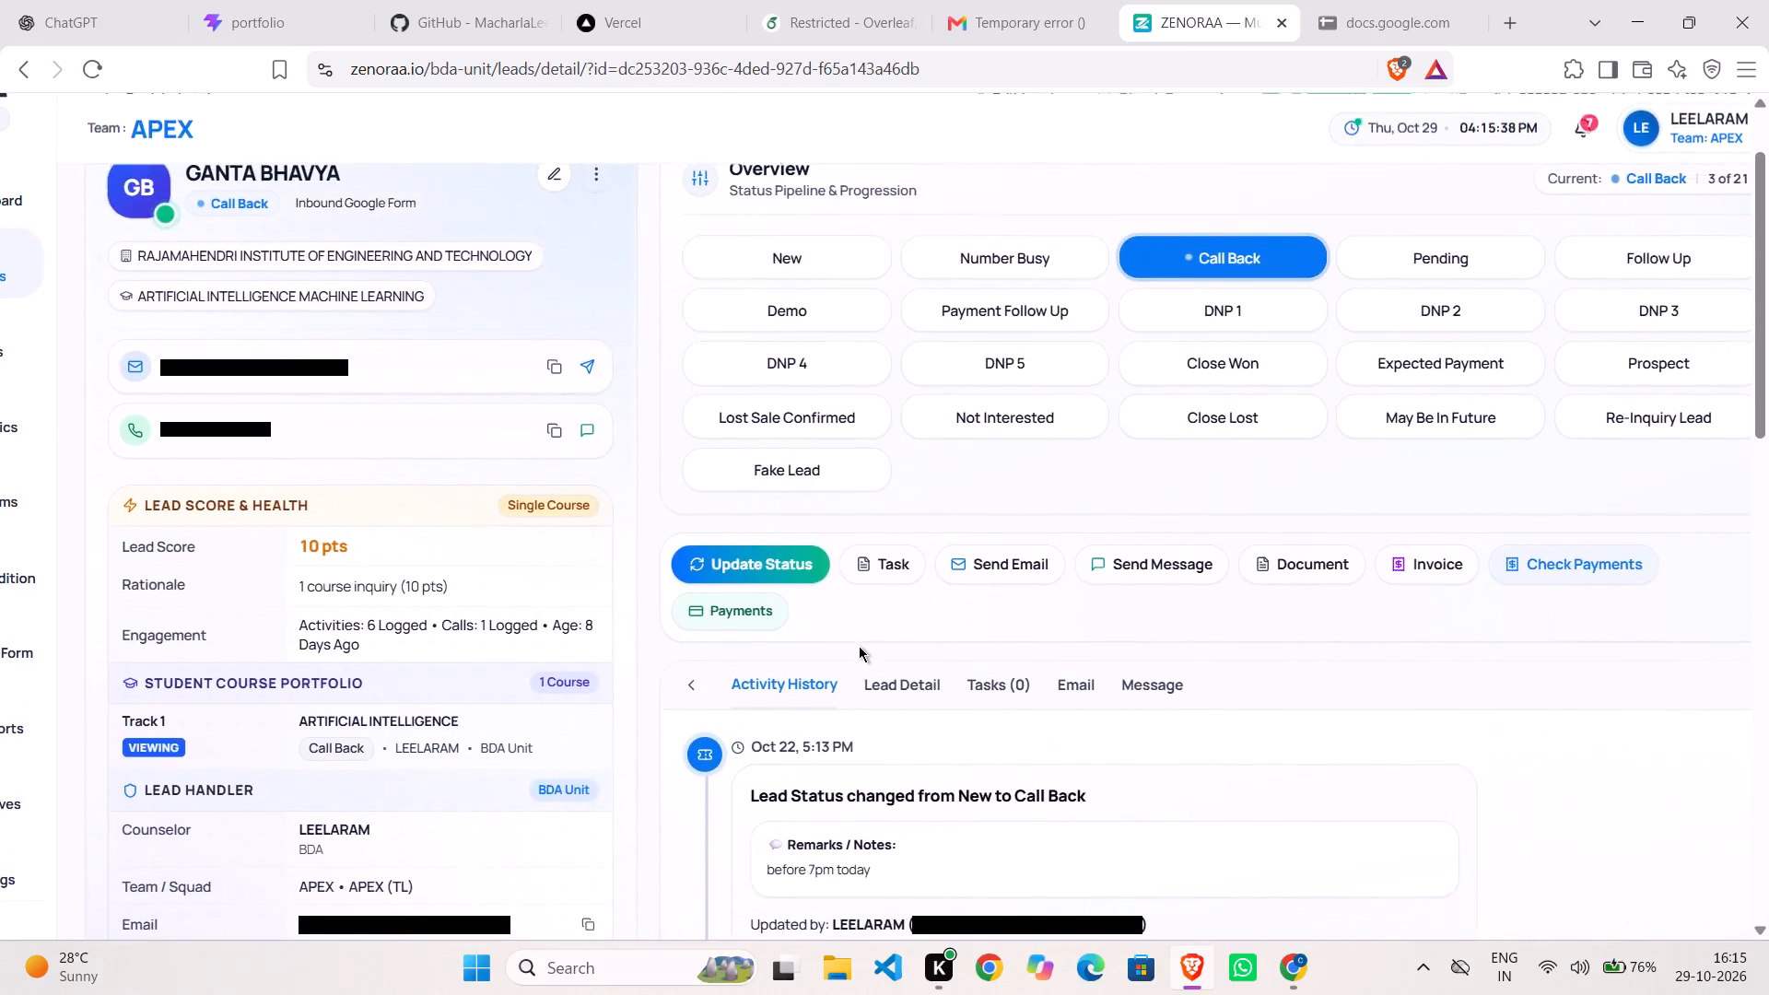
pyautogui.hscroll(1, 859, 646)
pyautogui.hscroll(-2, 859, 646)
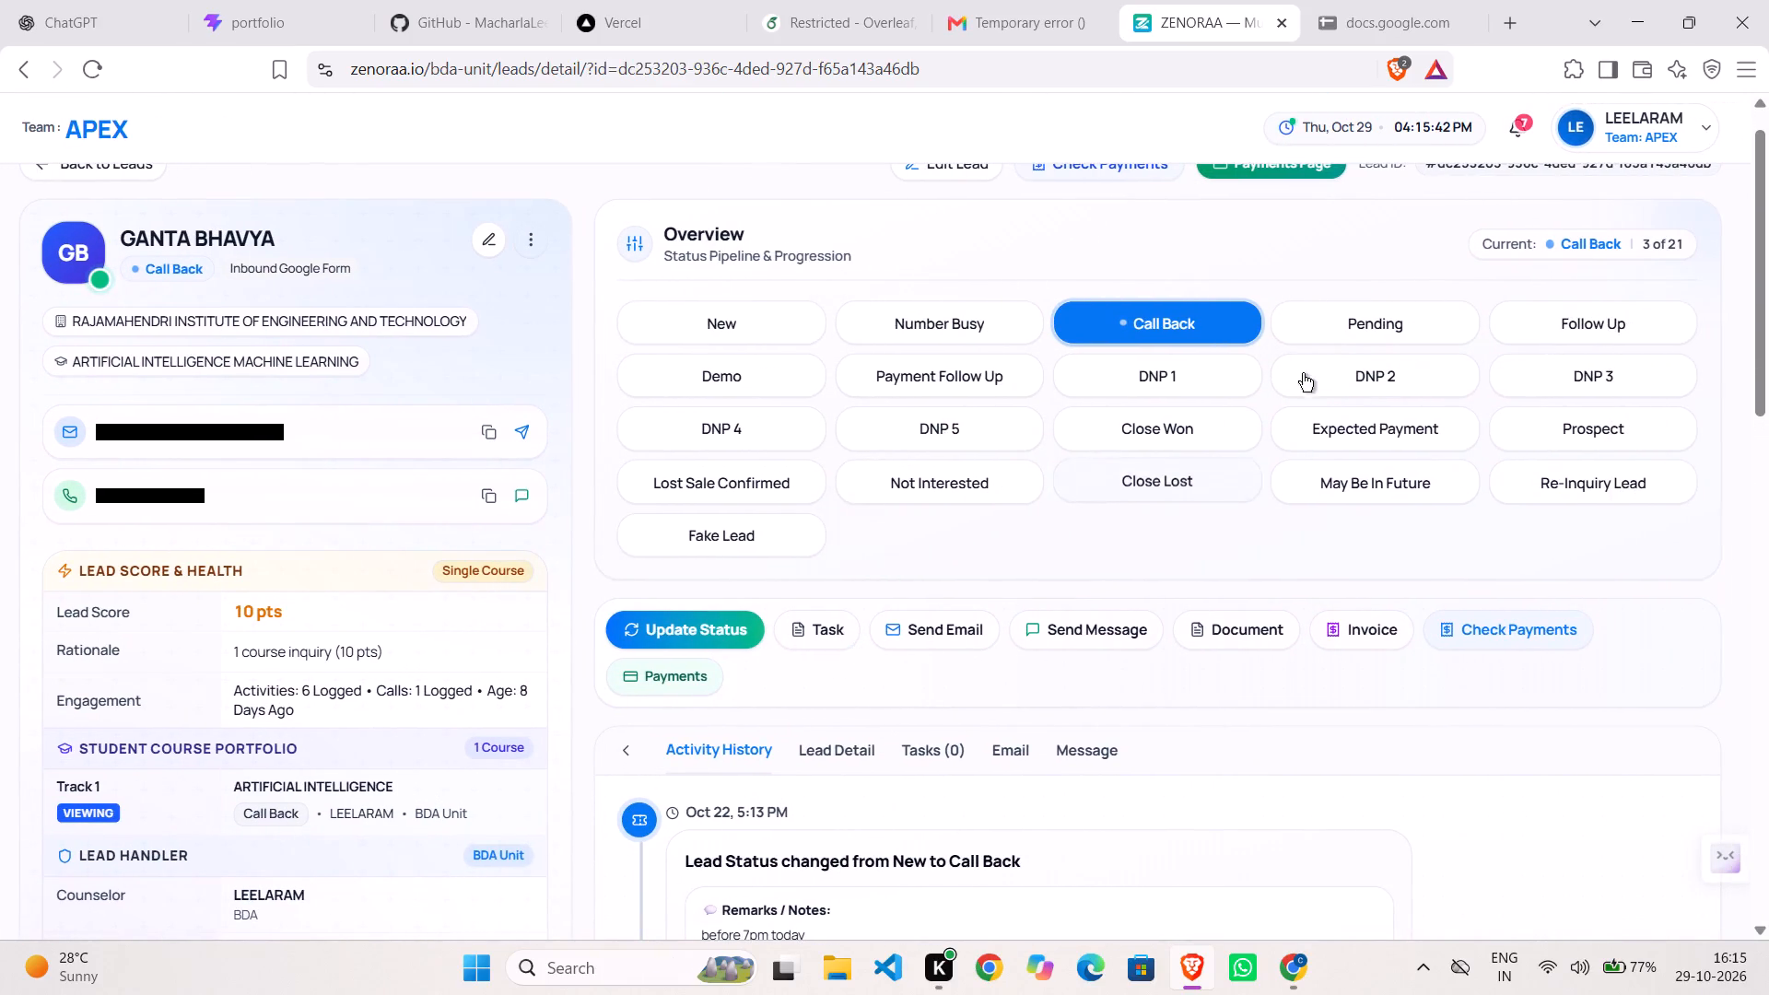
pyautogui.click(1368, 371)
pyautogui.click(858, 514)
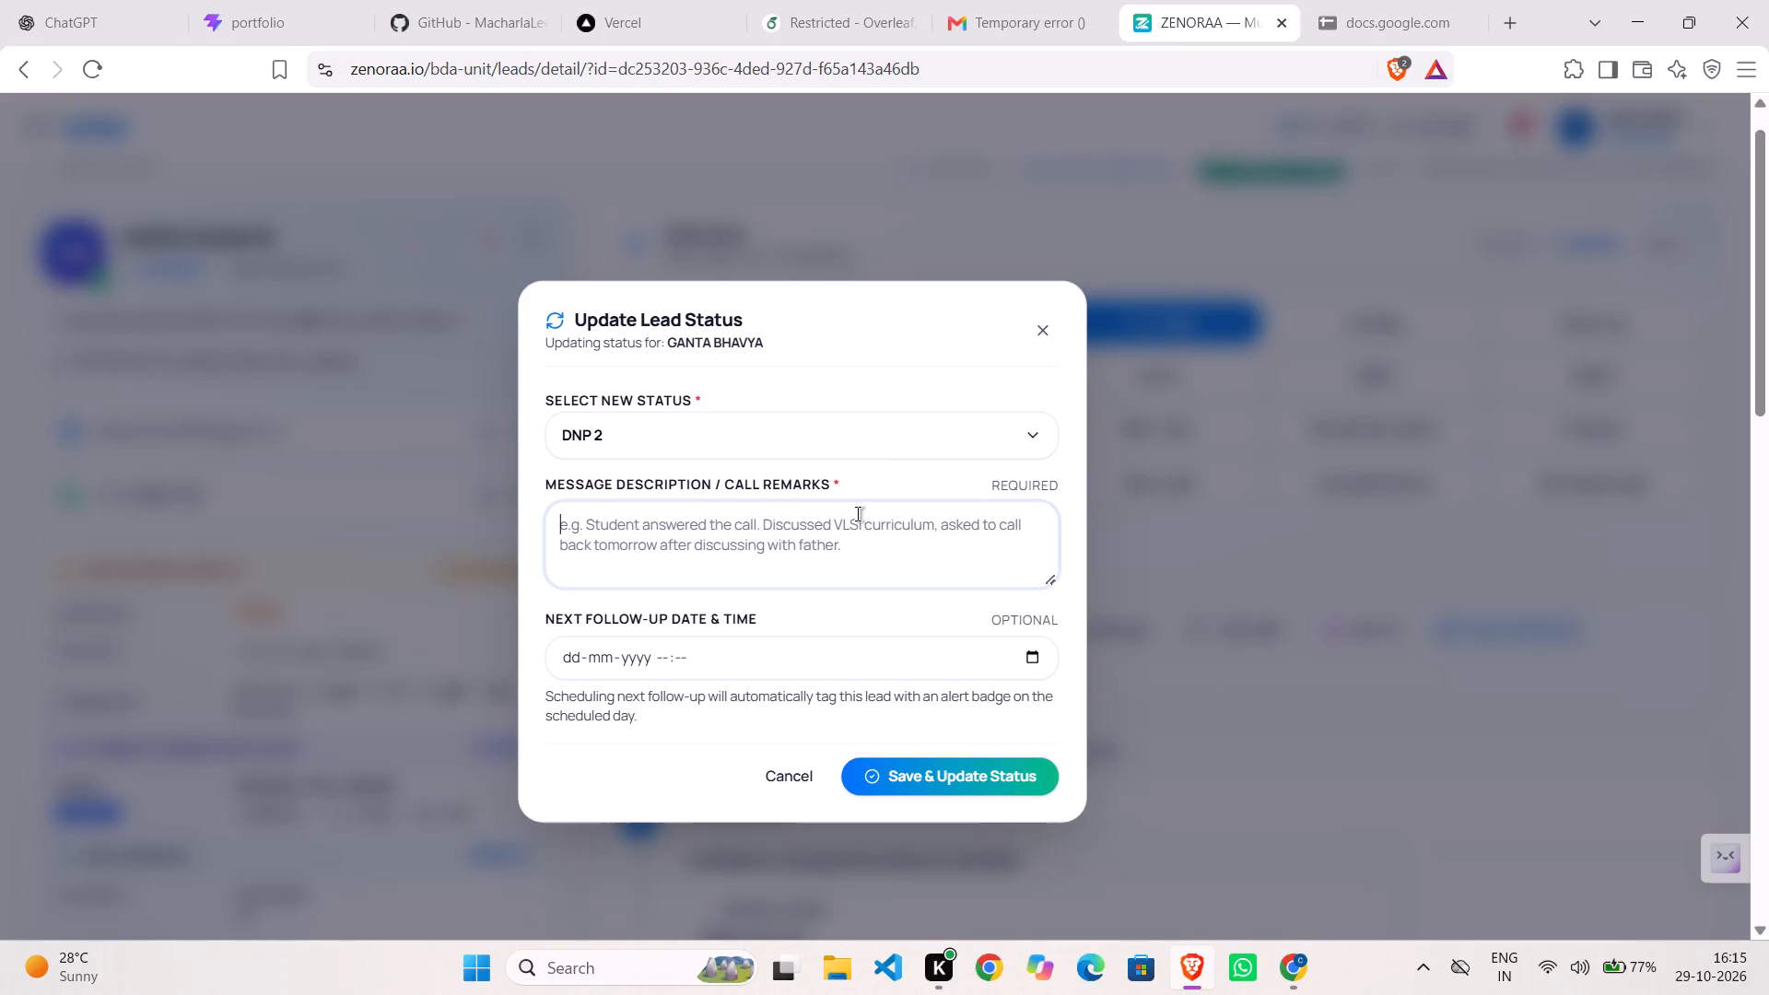
pyautogui.write('DNP')
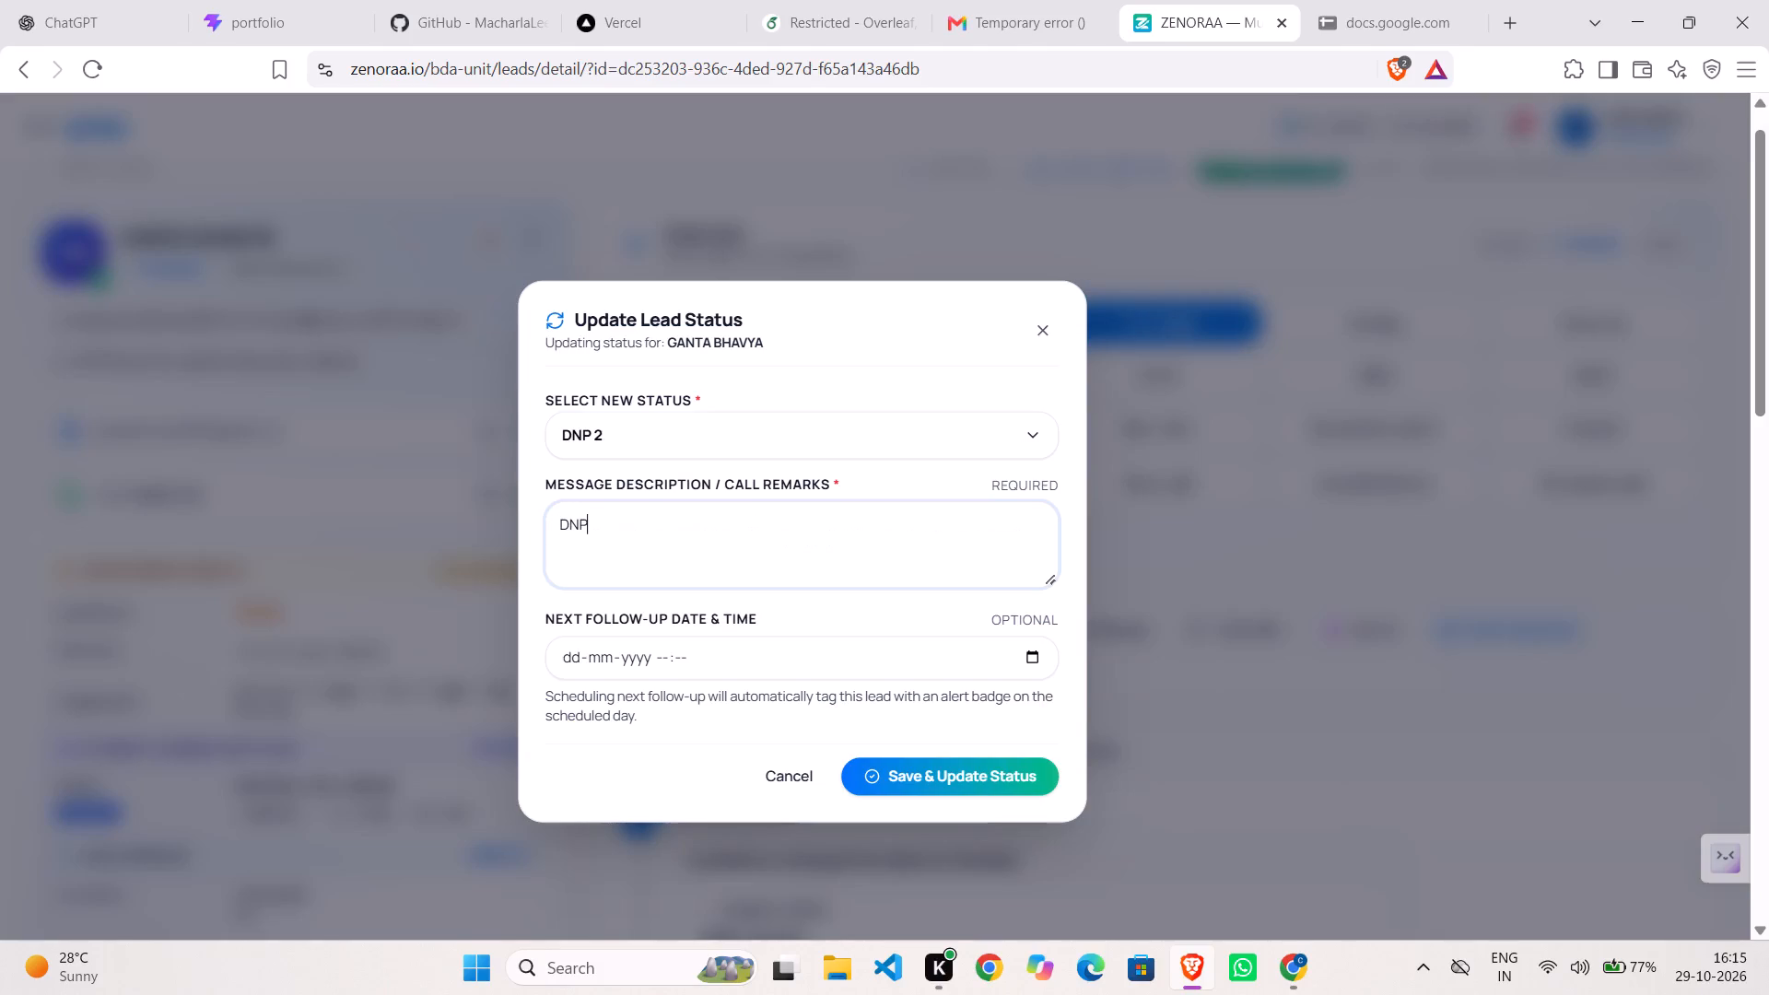
pyautogui.click(971, 776)
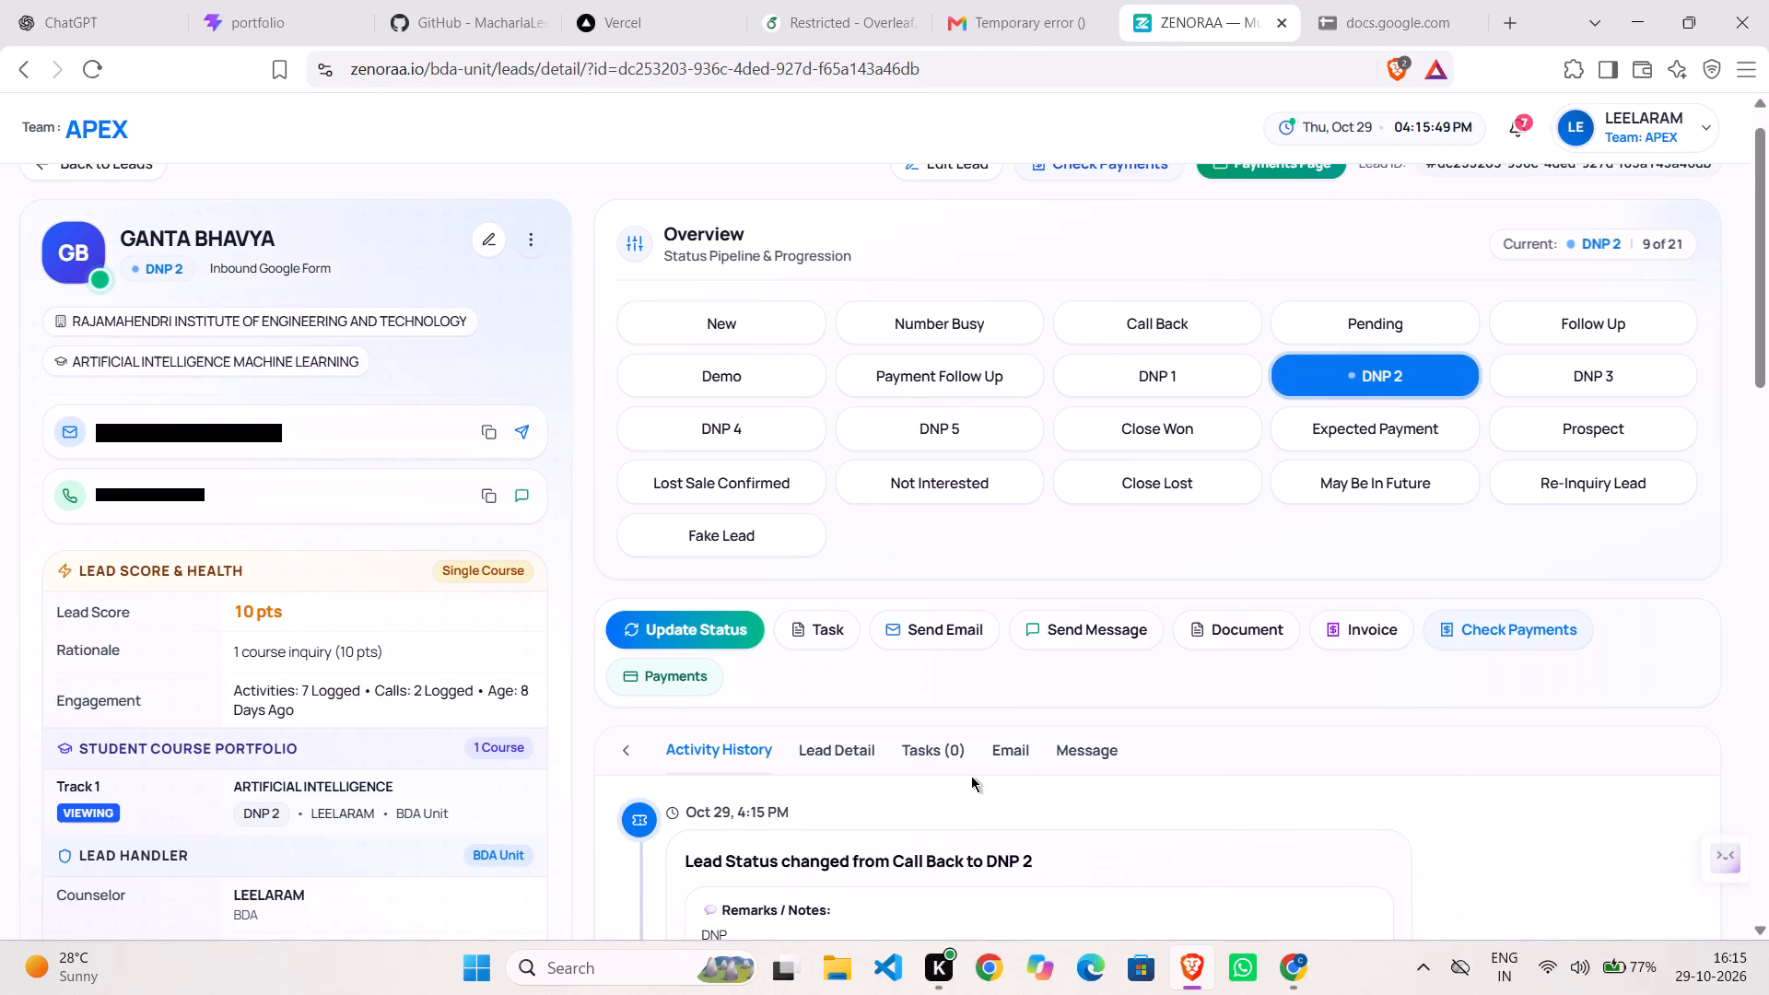
# Return to the leads list and filter it by the Call Back status.
pyautogui.hscroll(16, 971, 776)
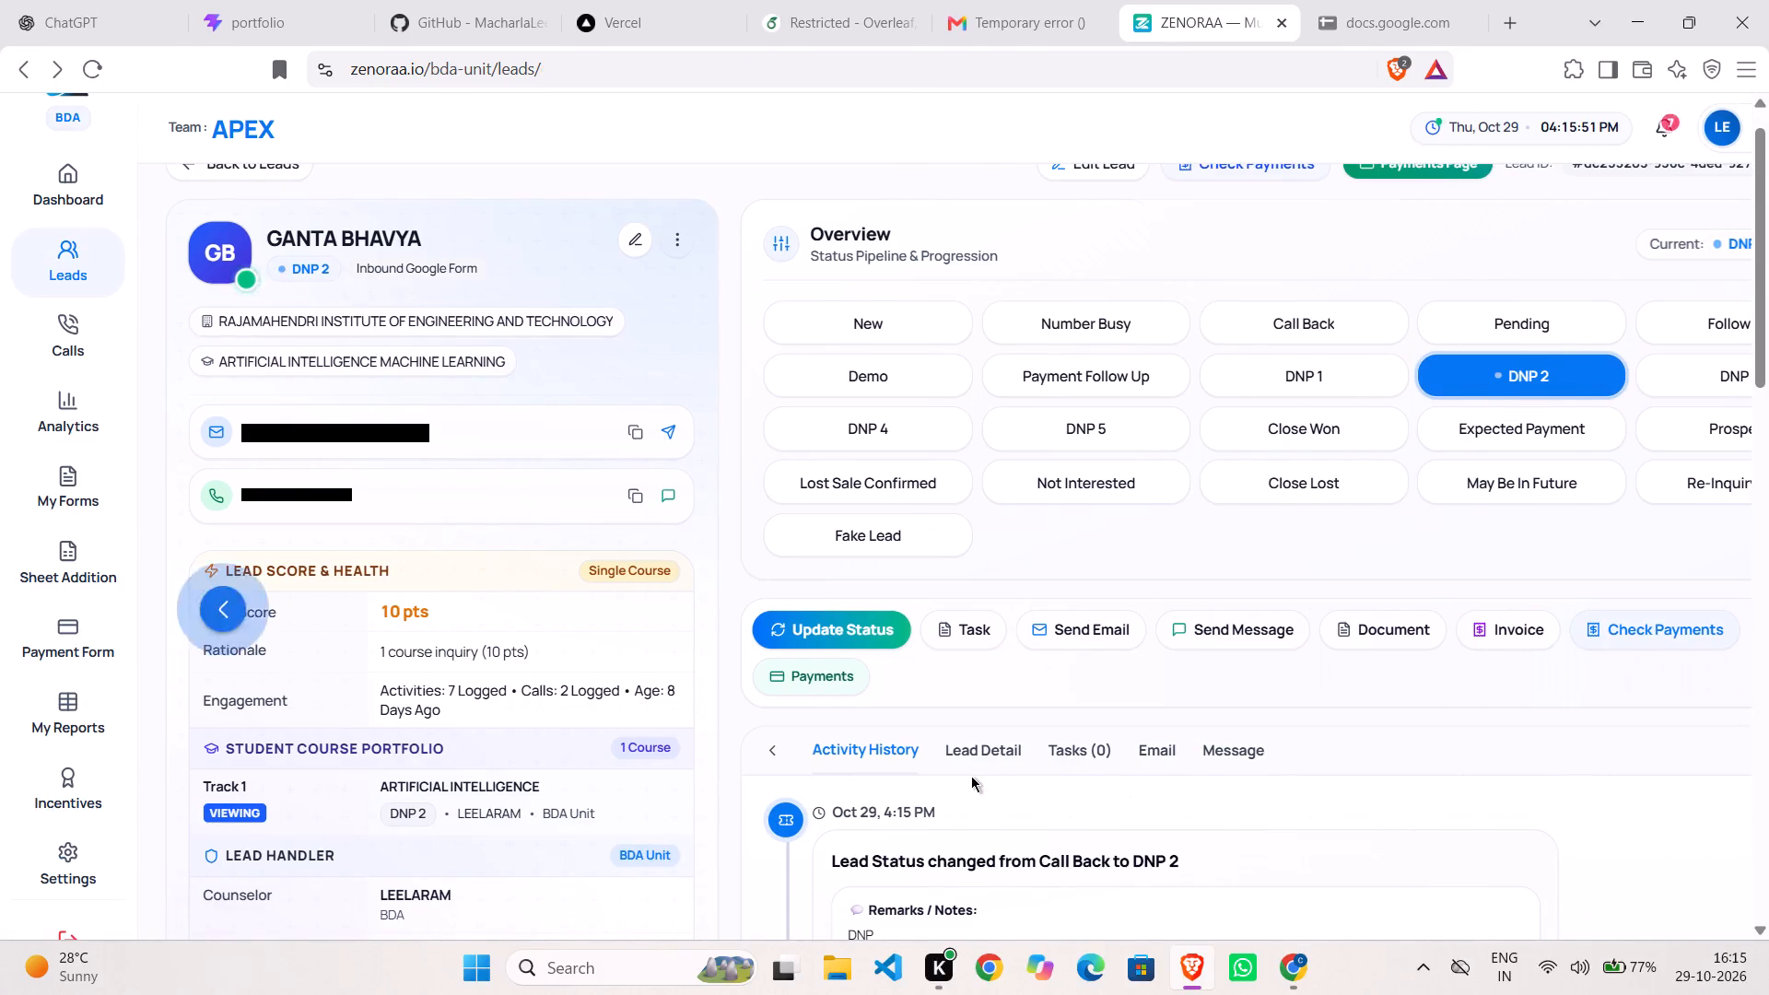
pyautogui.scroll(2, 971, 776)
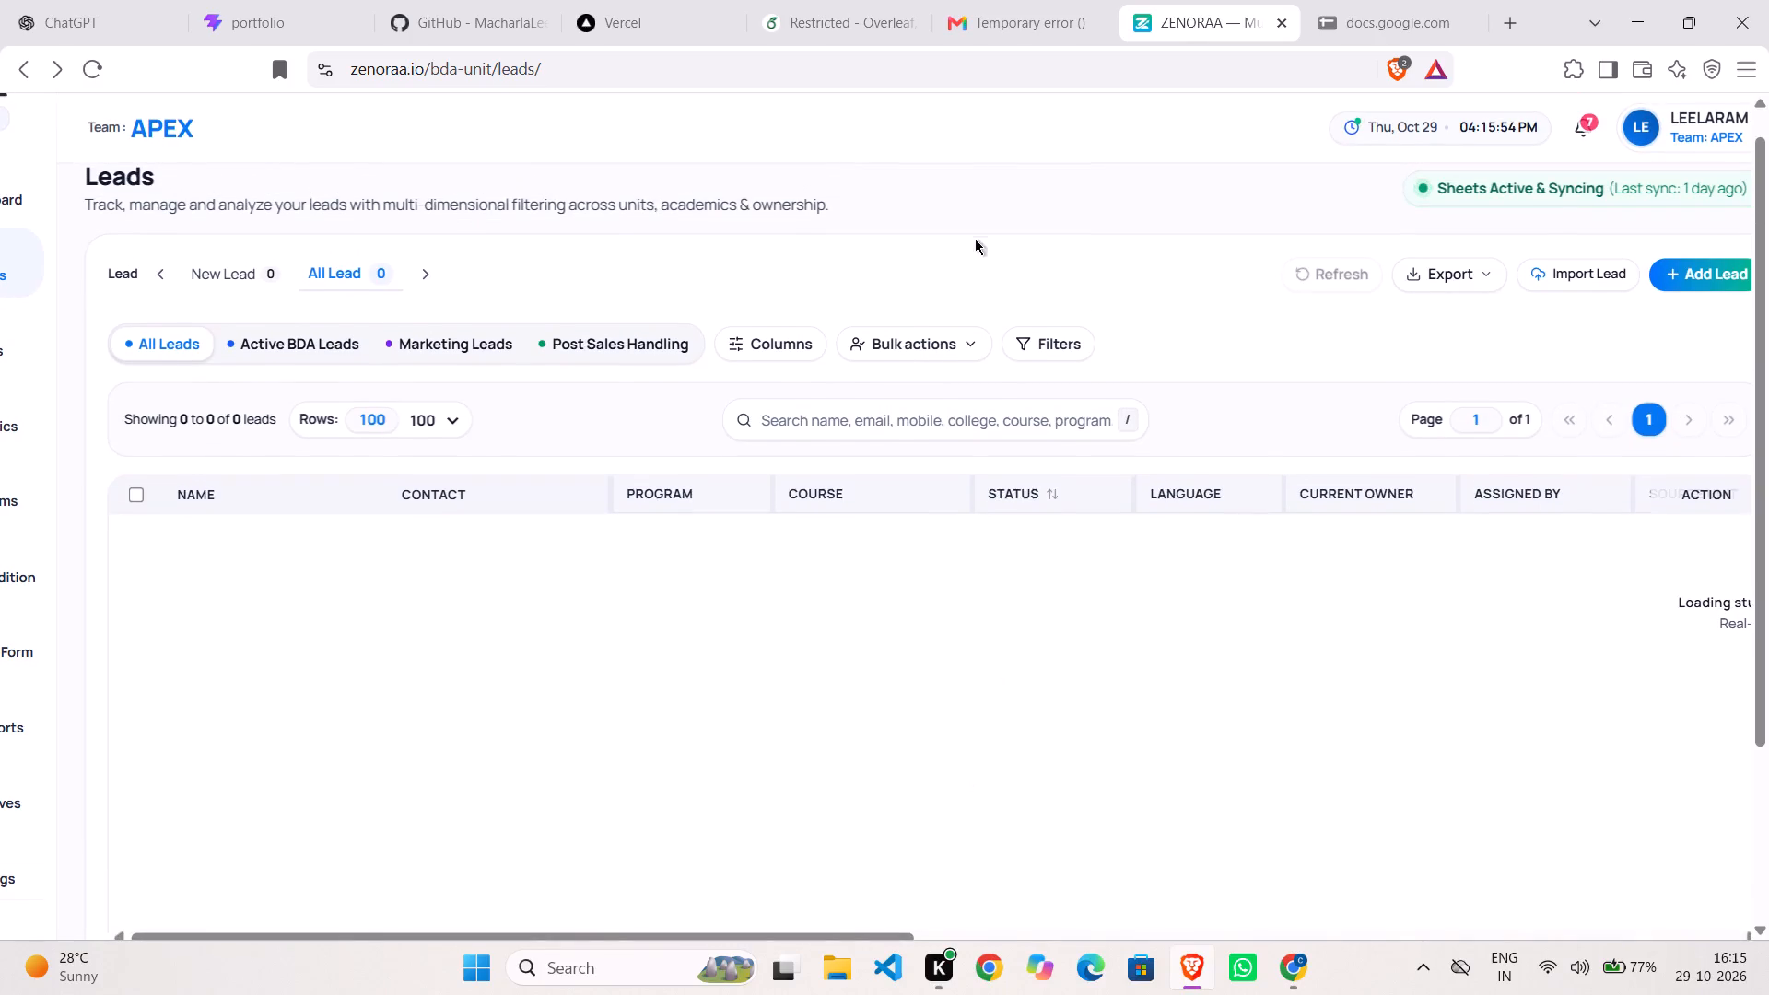
pyautogui.click(1039, 347)
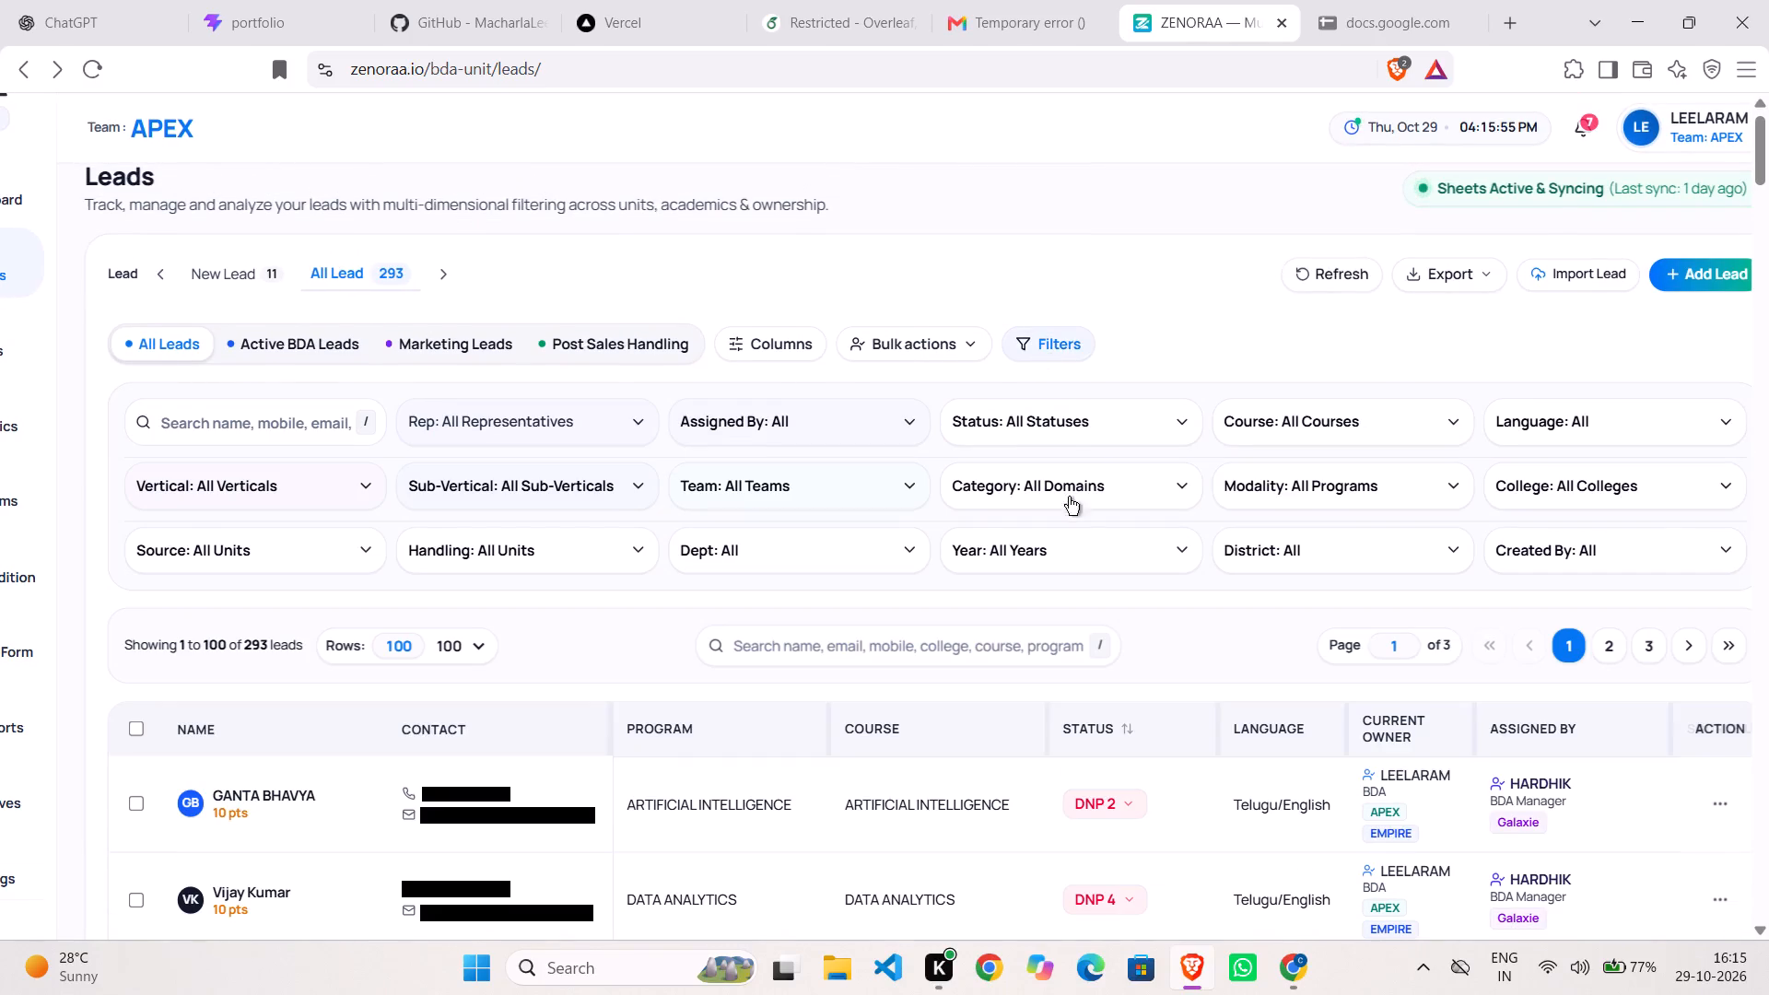
pyautogui.click(1112, 413)
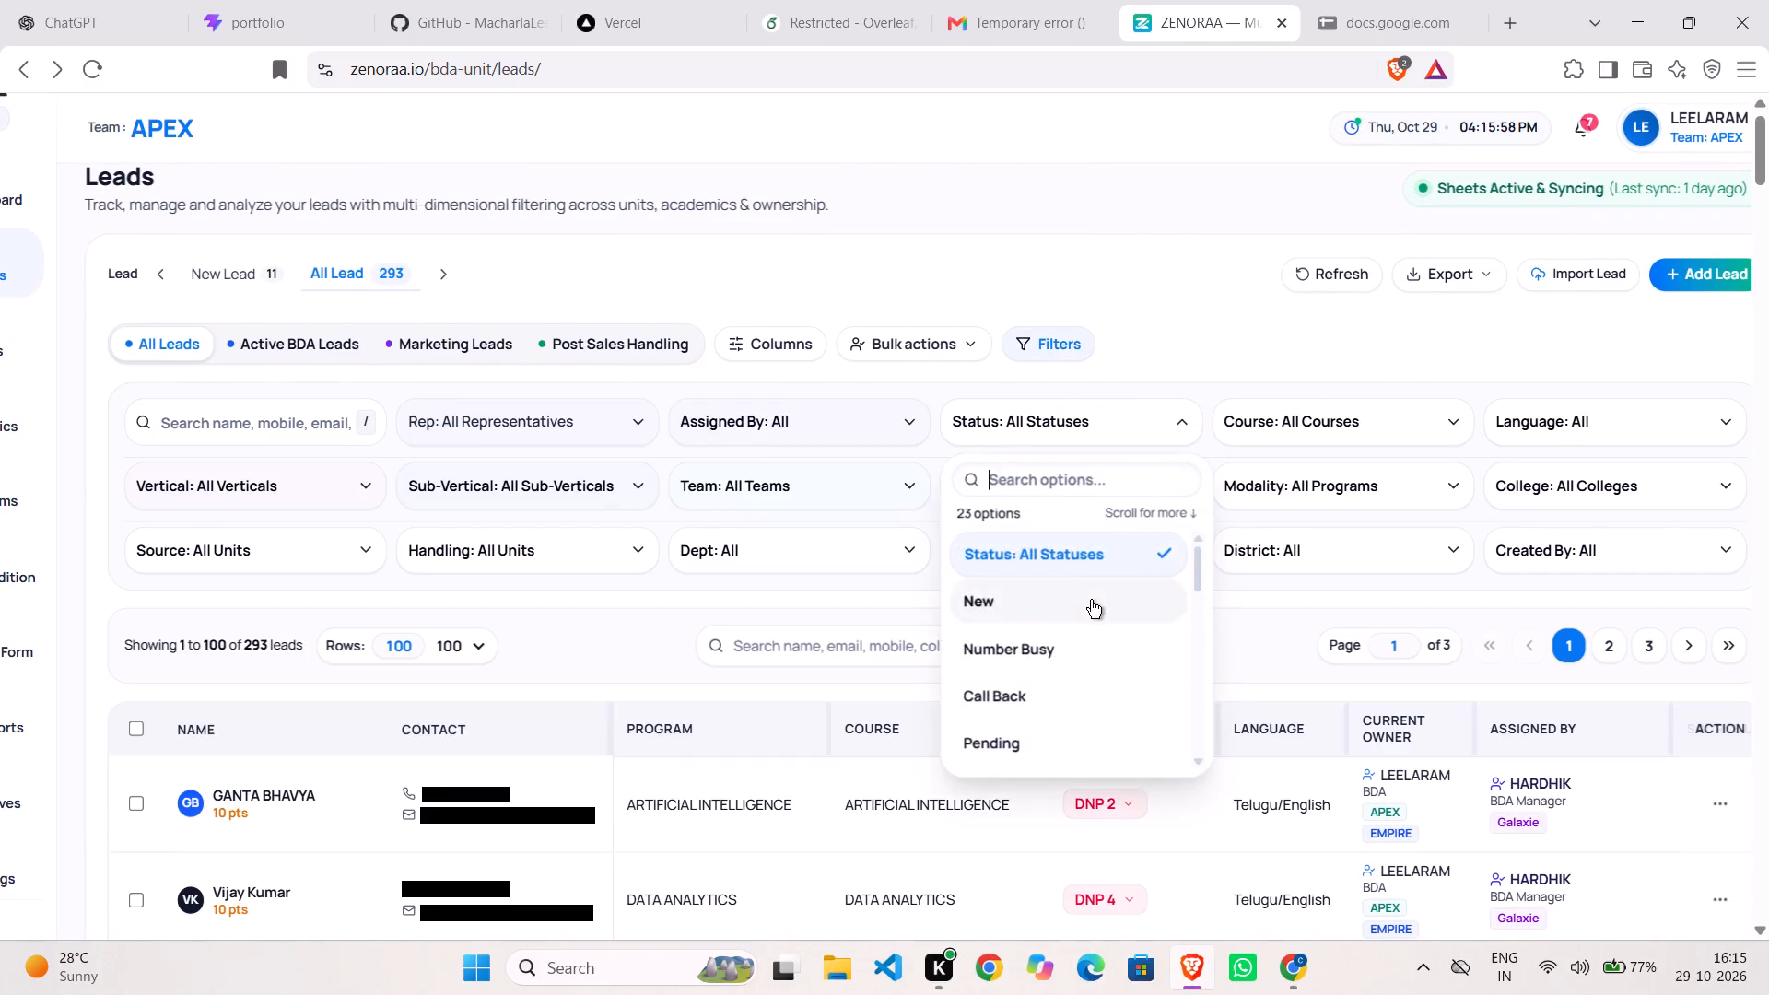
pyautogui.click(1090, 694)
# Review the last call-back leads' course, language, owner, handling unit, college, department, section and year, especially for the Cyber Security lead.
pyautogui.scroll(-5, 1090, 694)
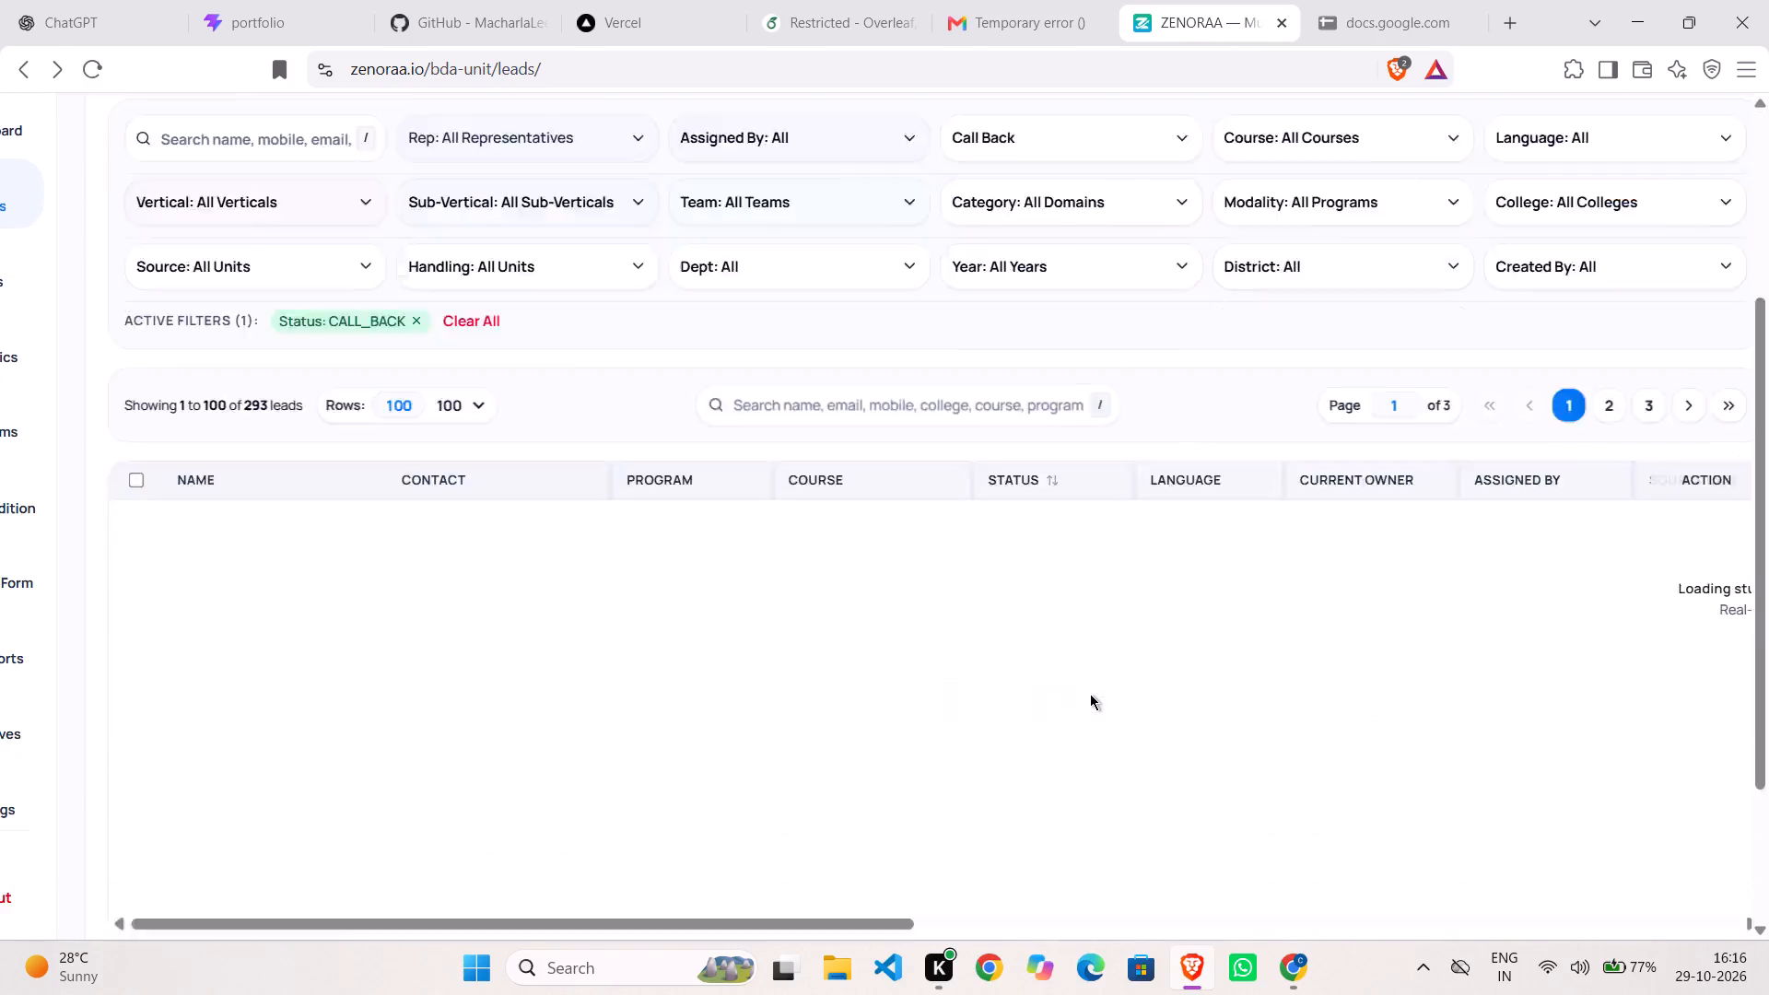
pyautogui.scroll(-9, 1090, 694)
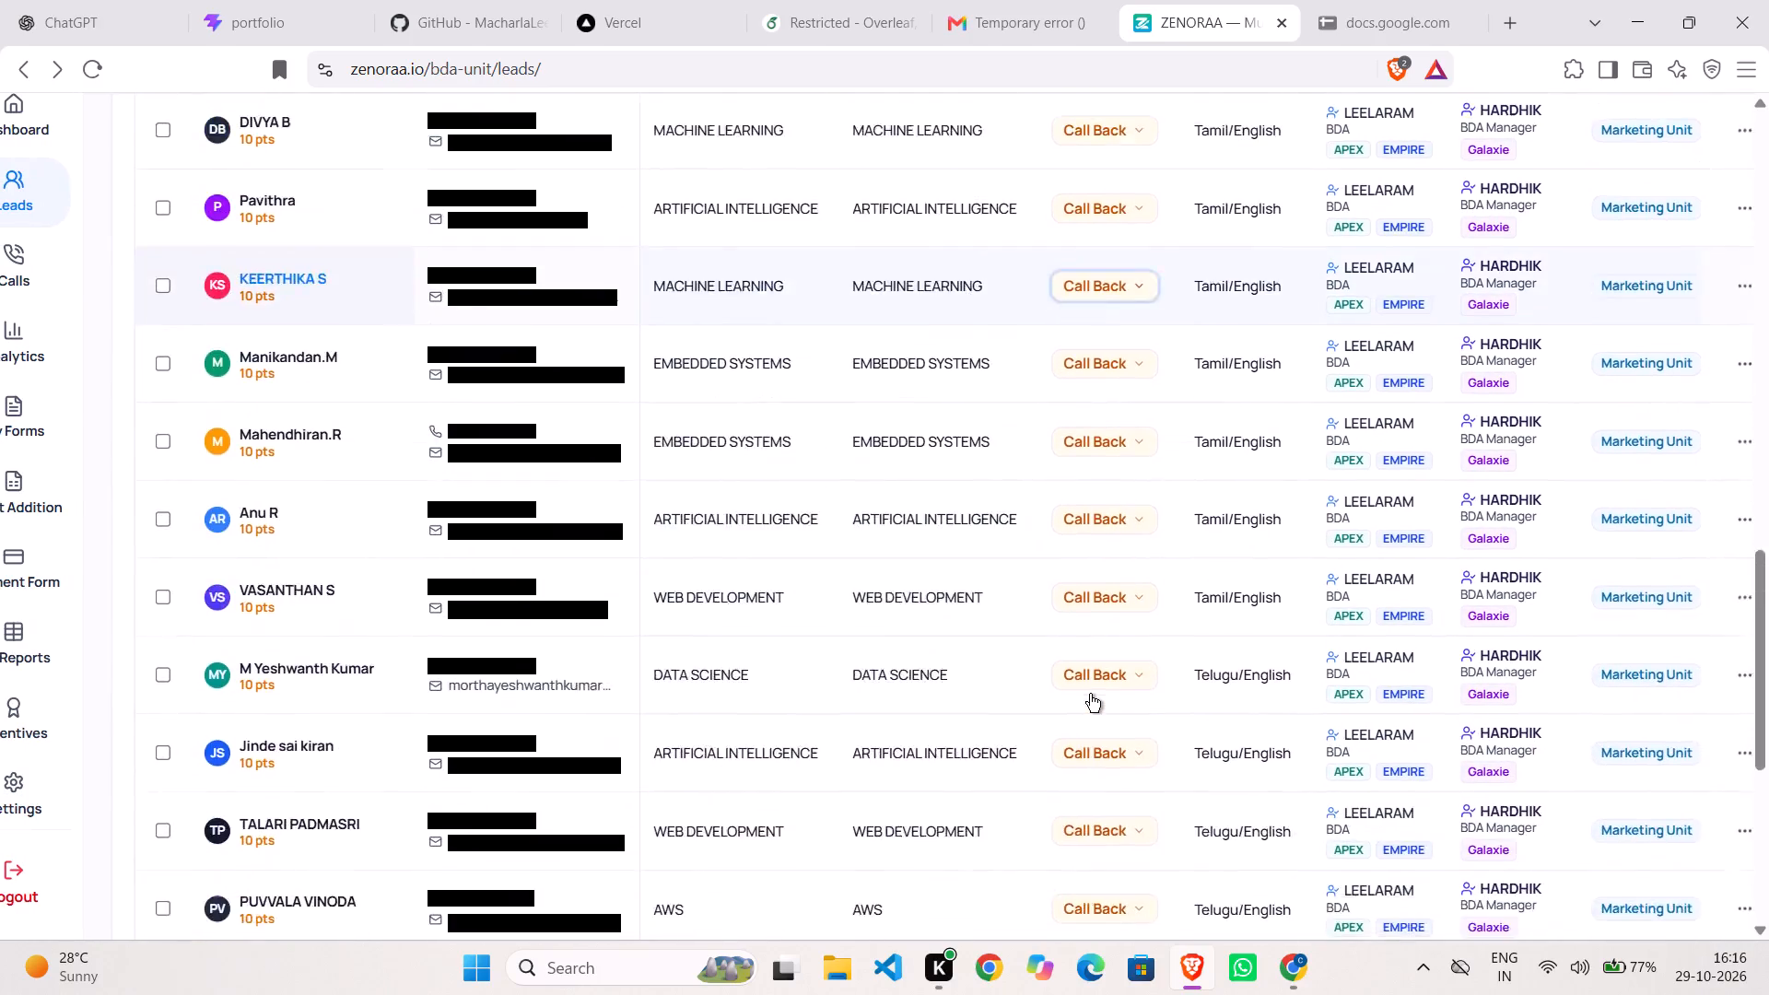
pyautogui.scroll(-3, 1090, 694)
pyautogui.scroll(1, 1090, 694)
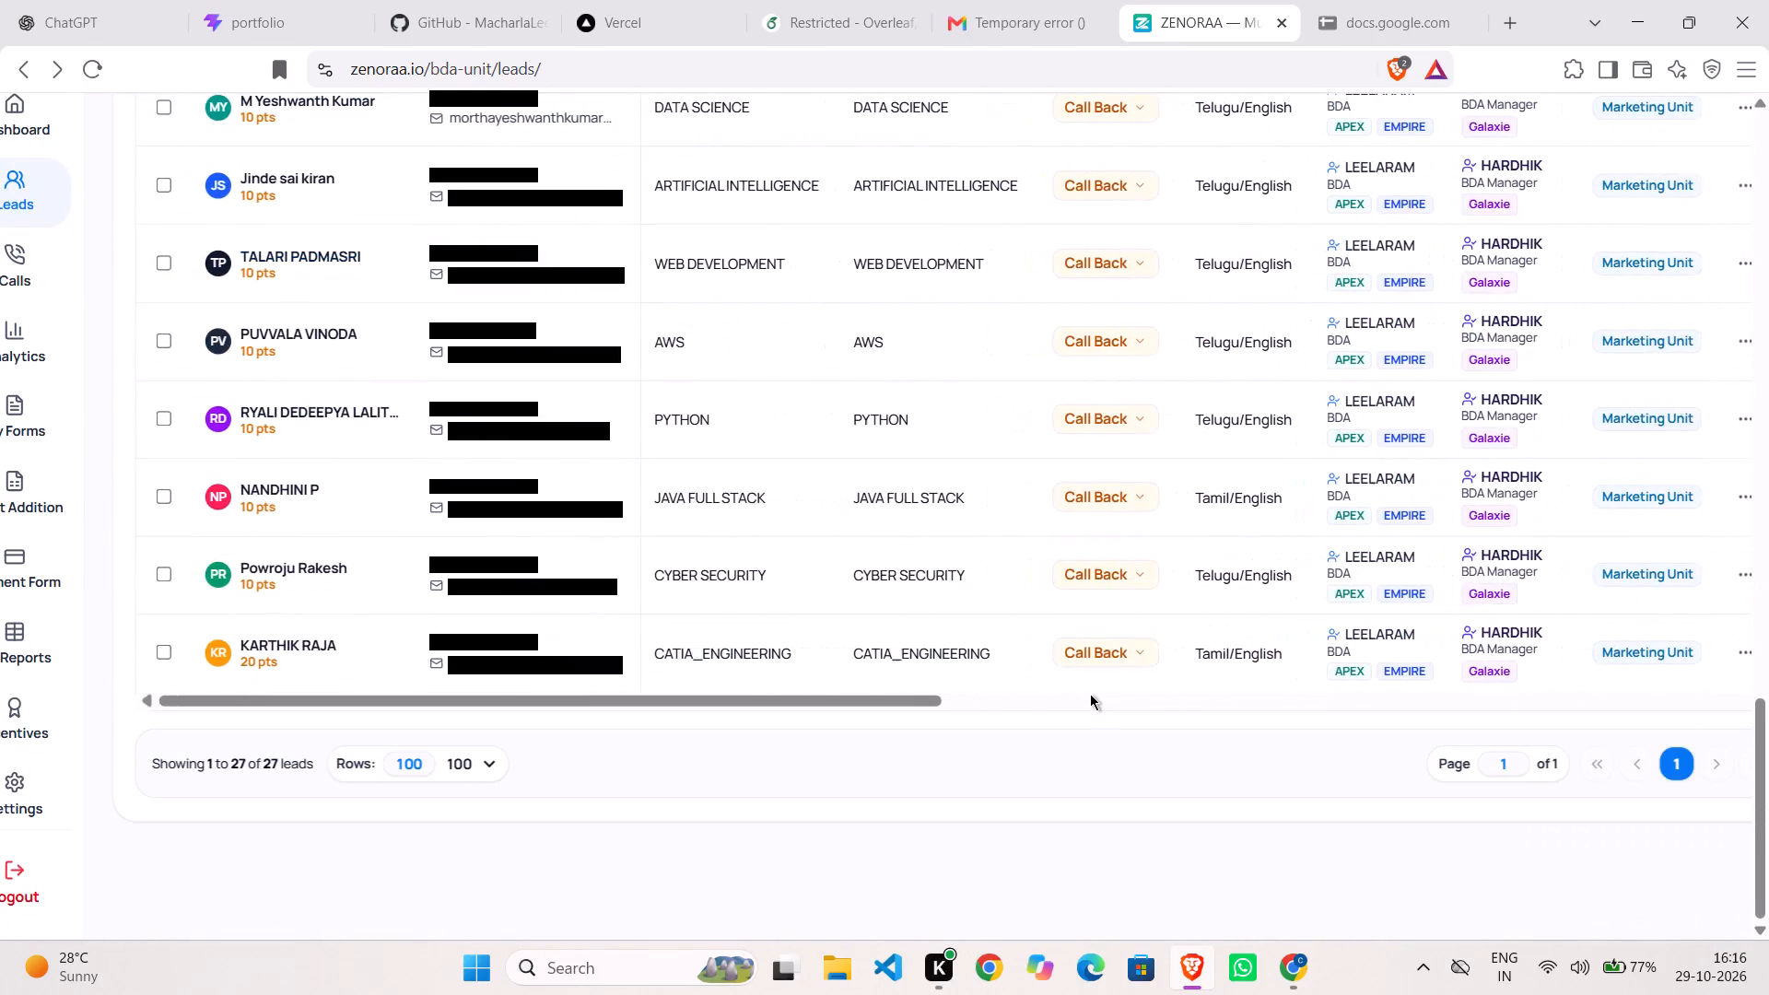
pyautogui.moveTo(1090, 694); pyautogui.dragTo(1129, 685)
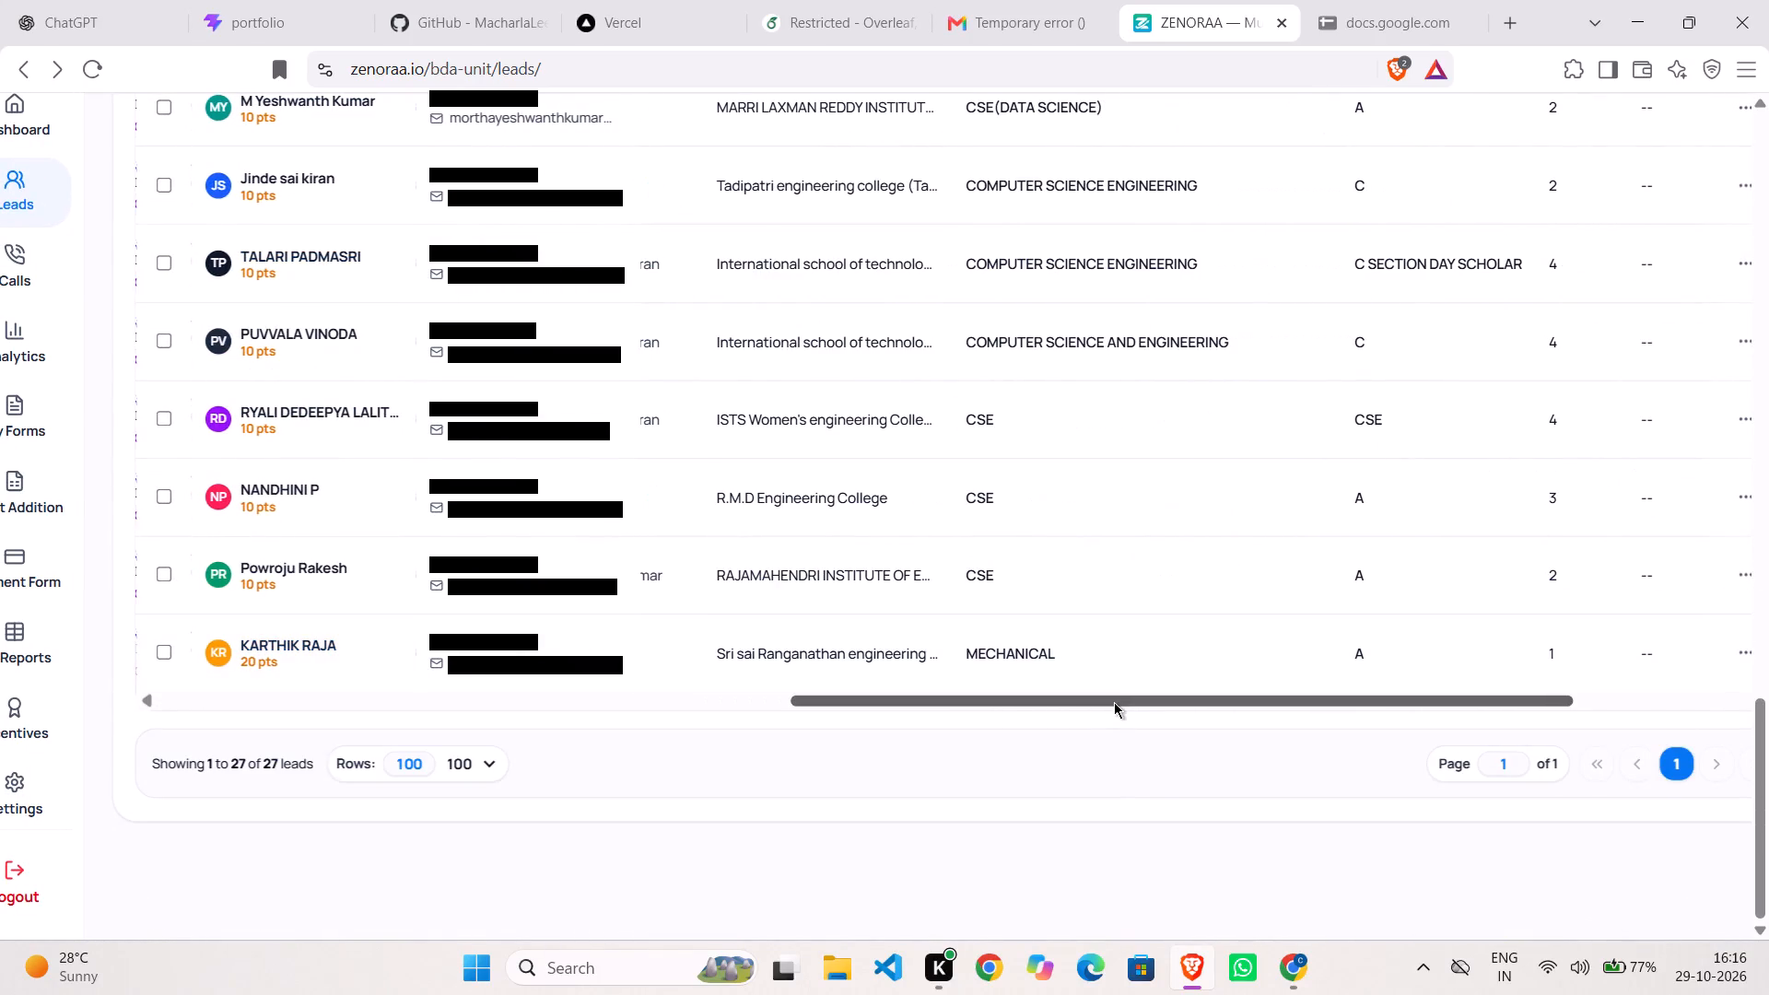
pyautogui.moveTo(1114, 702); pyautogui.dragTo(395, 840)
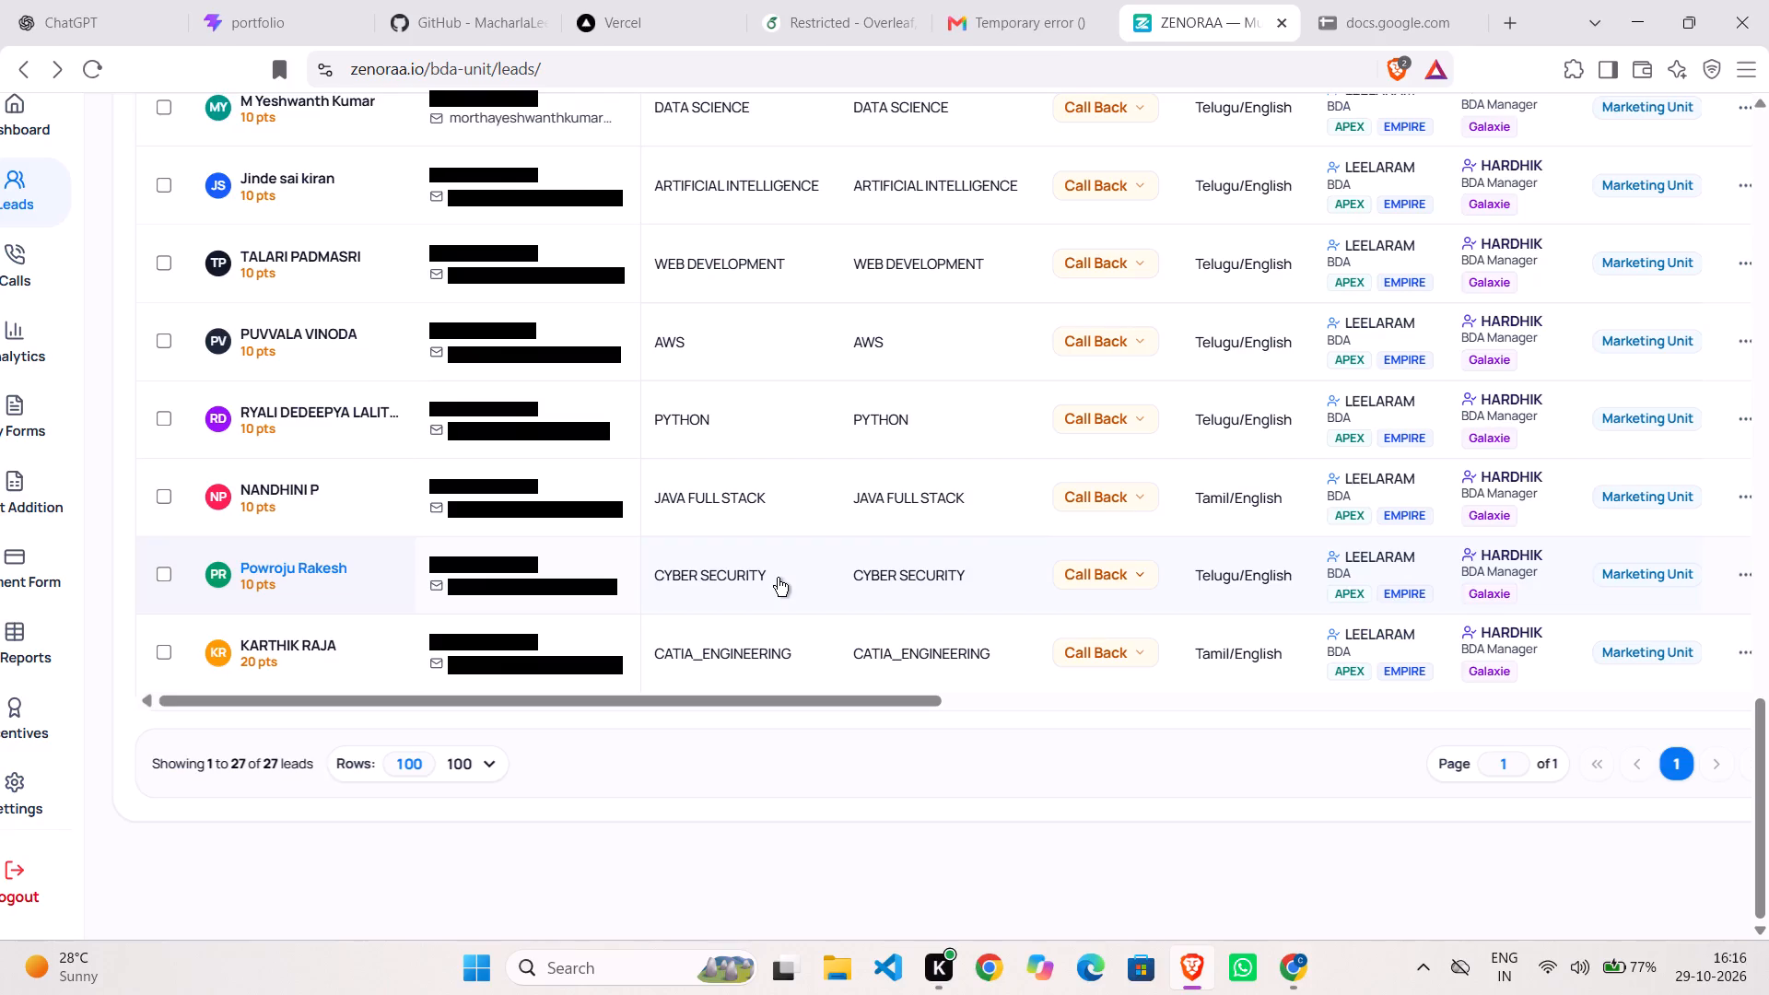
pyautogui.hscroll(-1, 778, 578)
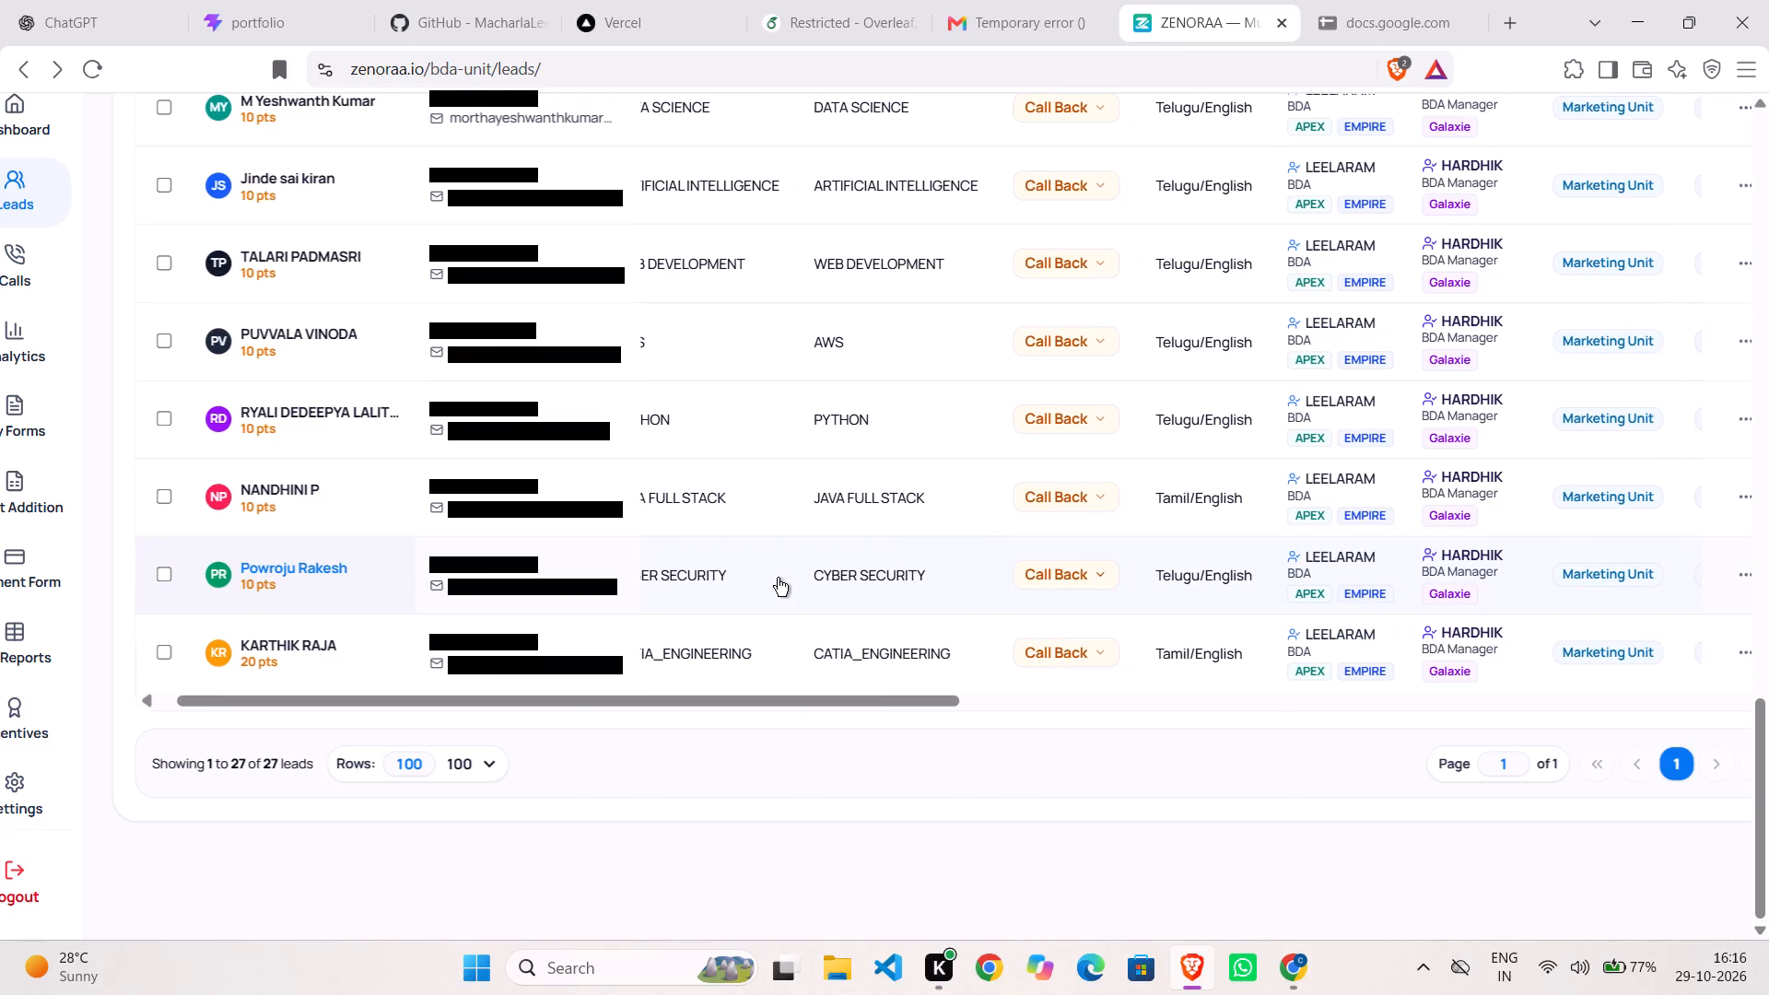
pyautogui.hscroll(-1, 778, 578)
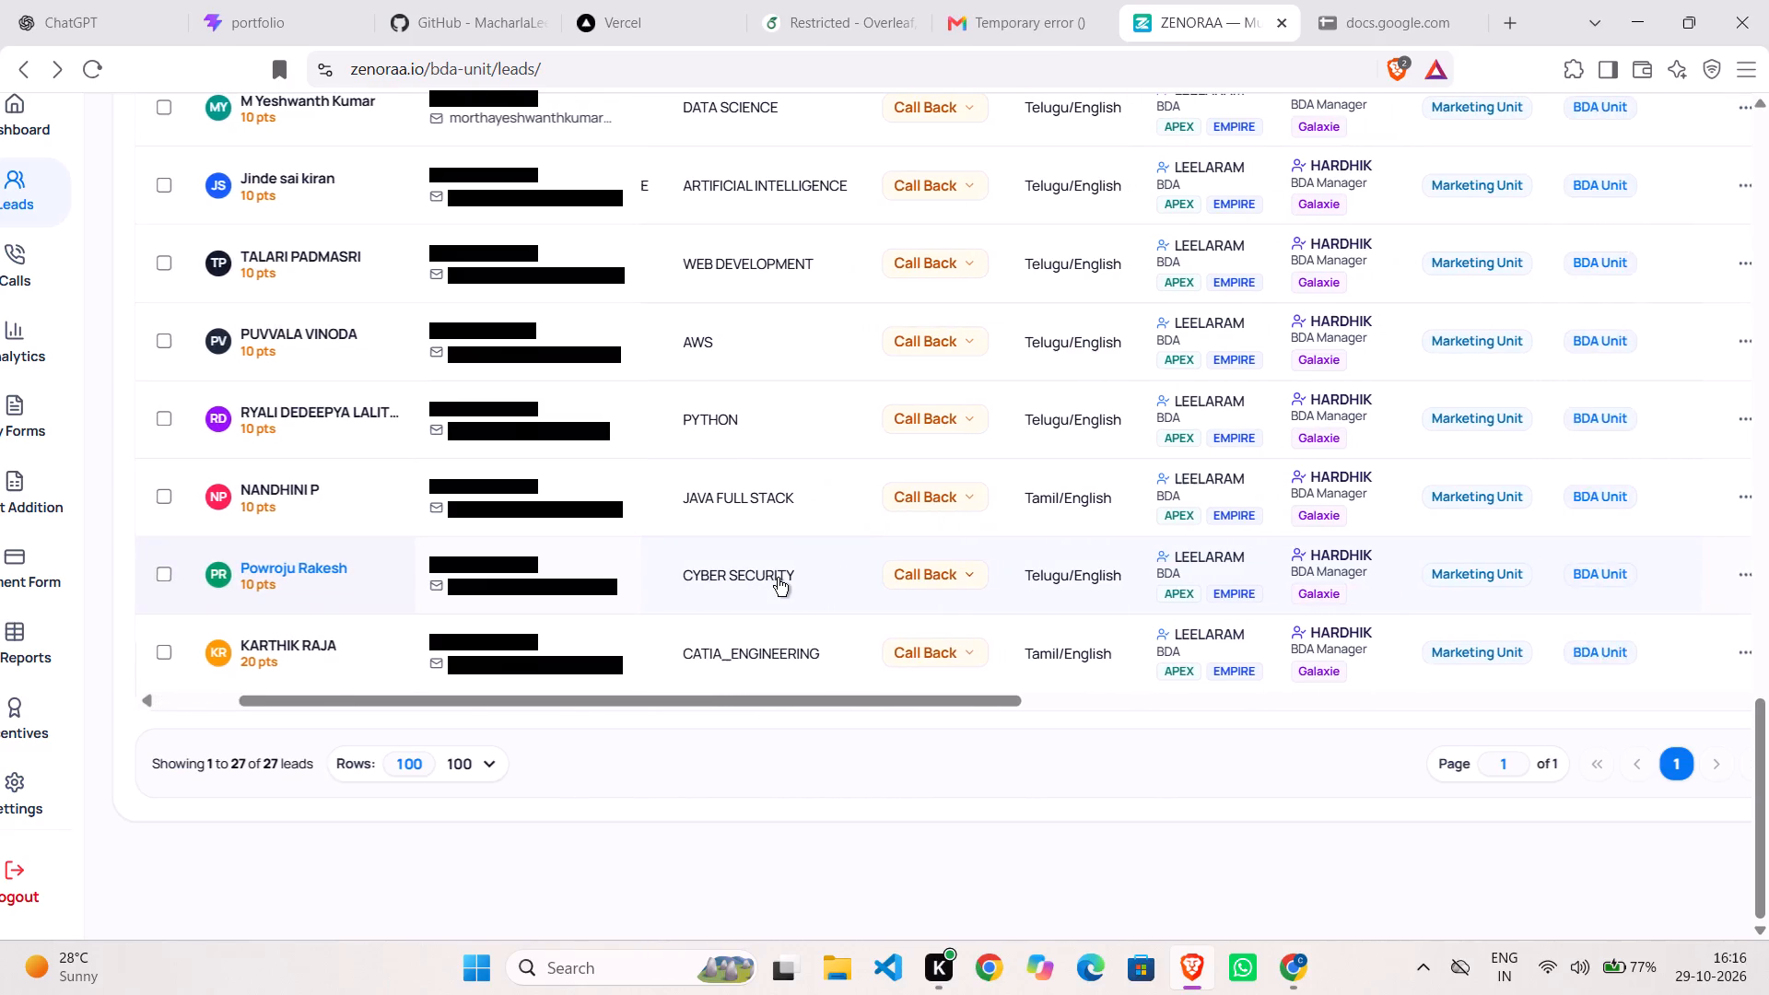
pyautogui.hscroll(-5, 778, 578)
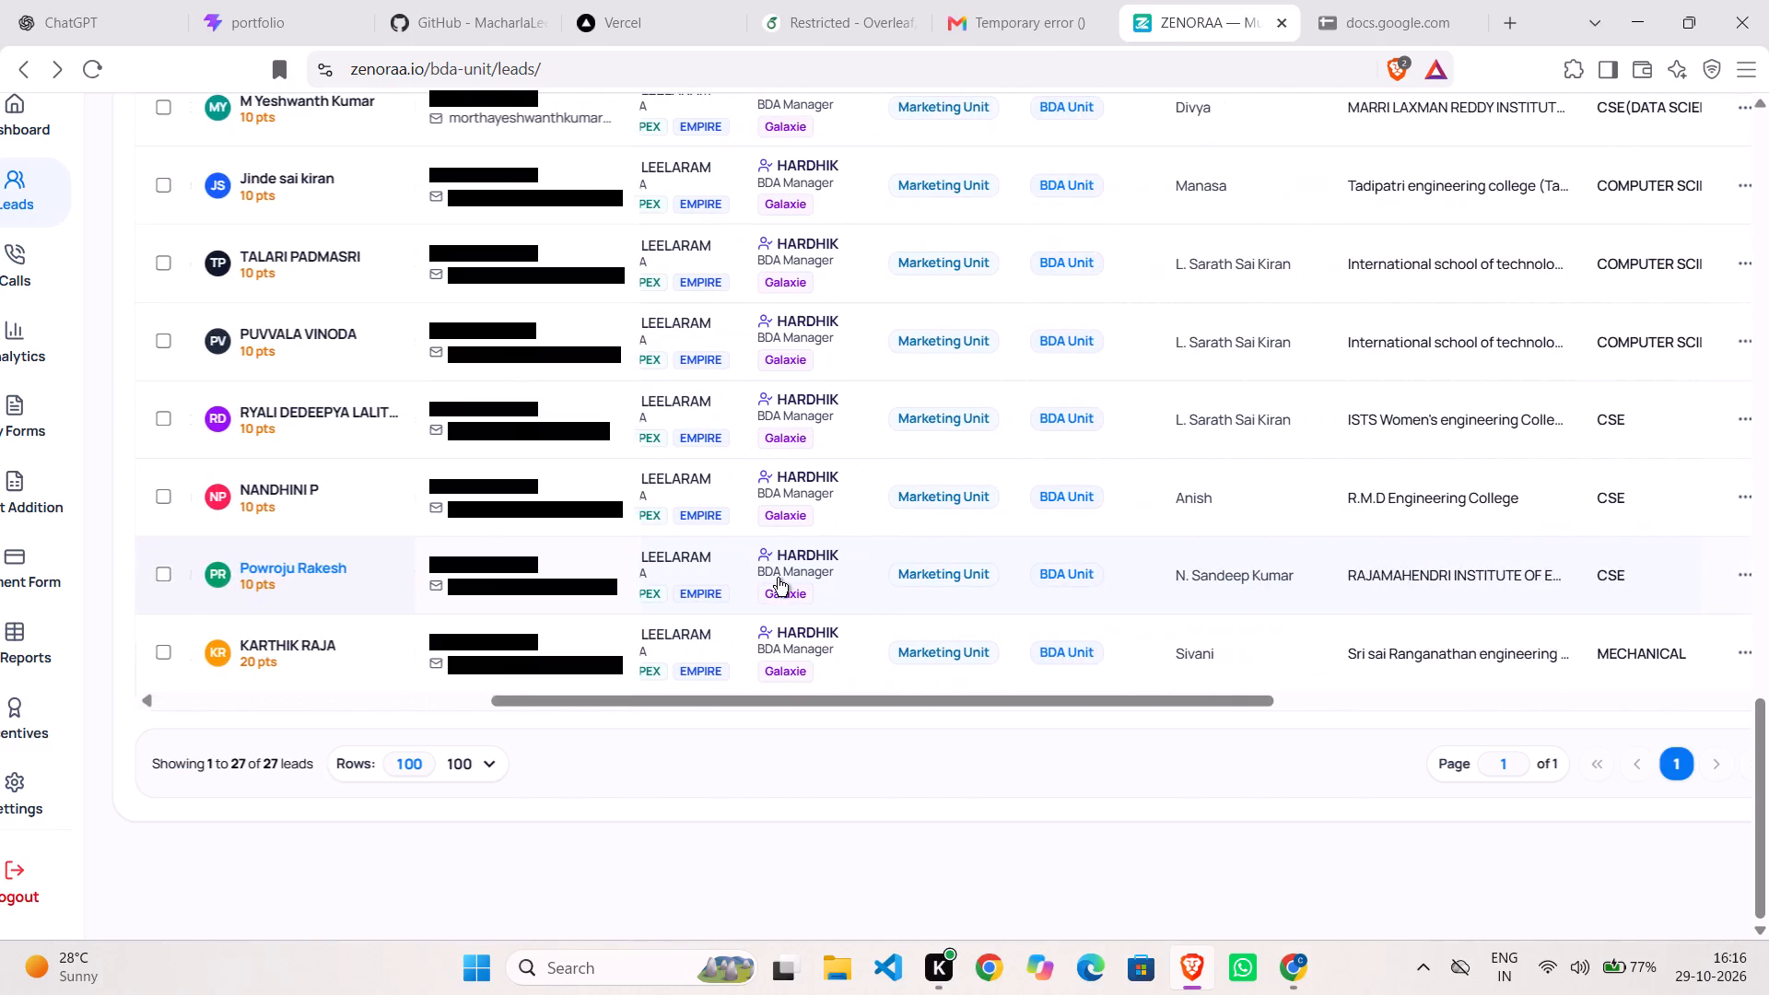
pyautogui.hscroll(4, 778, 578)
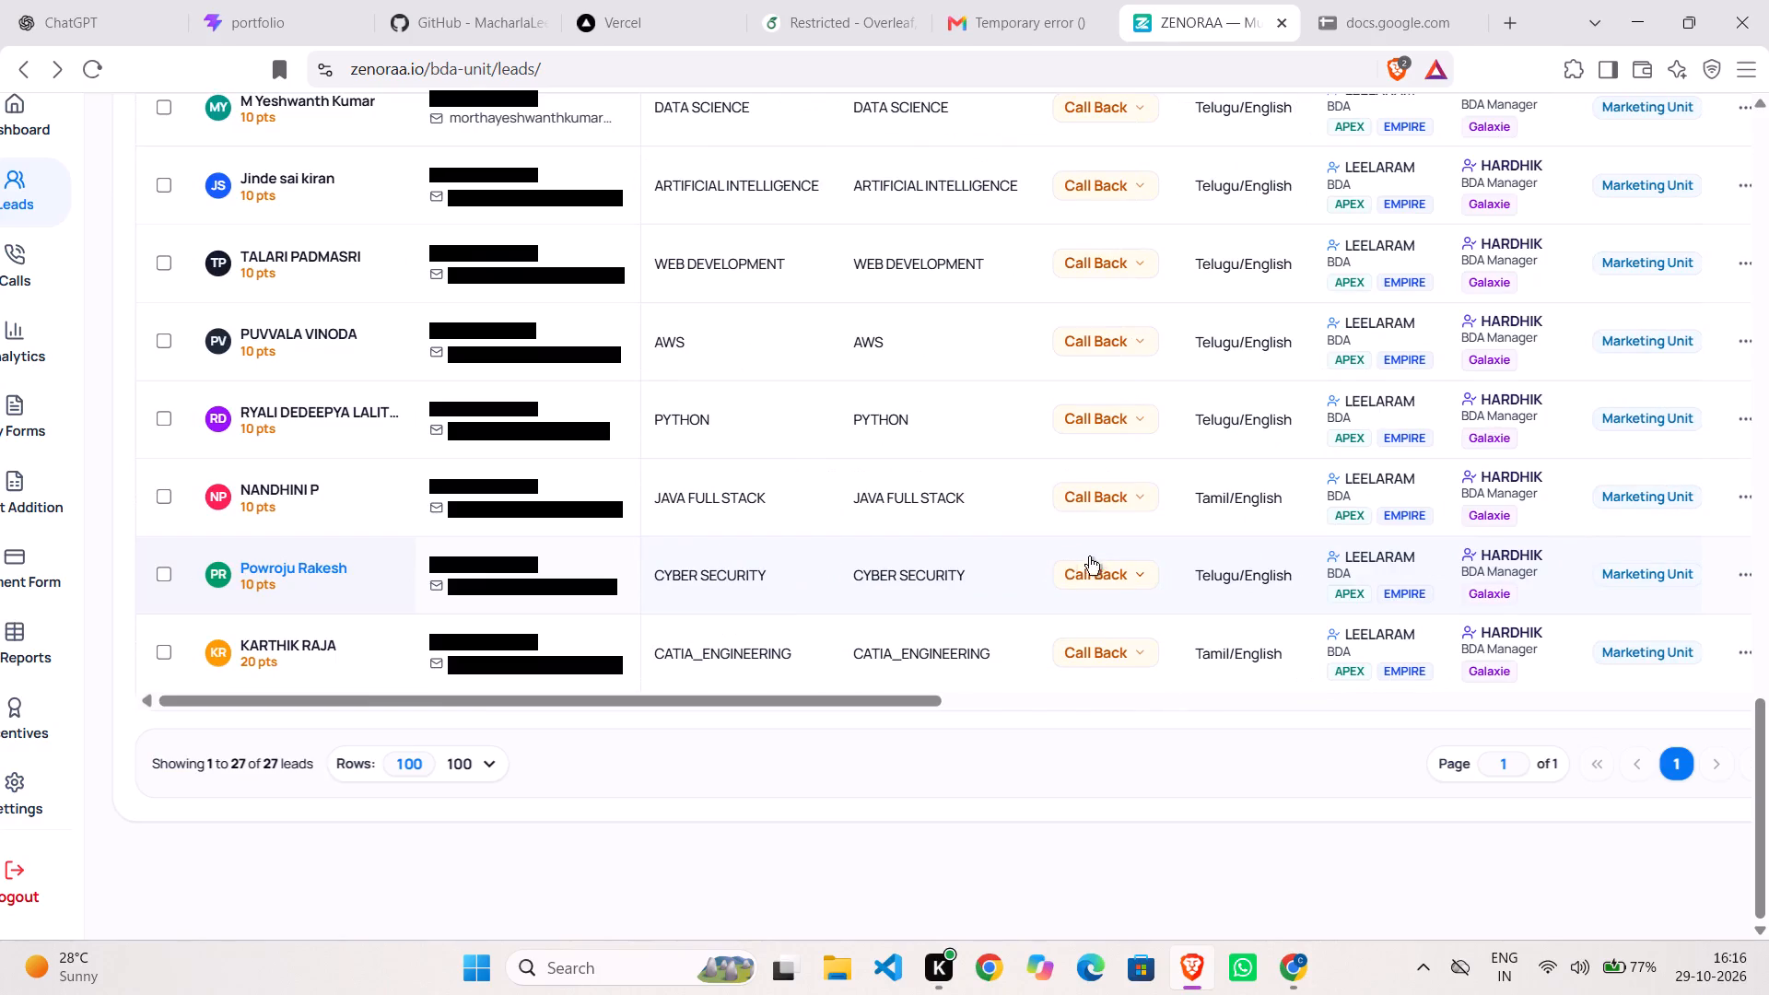
# Update the Cyber Security call-back lead's status to DNP 2 with the call remark "DNP".
pyautogui.click(1098, 580)
pyautogui.scroll(-2, 1108, 799)
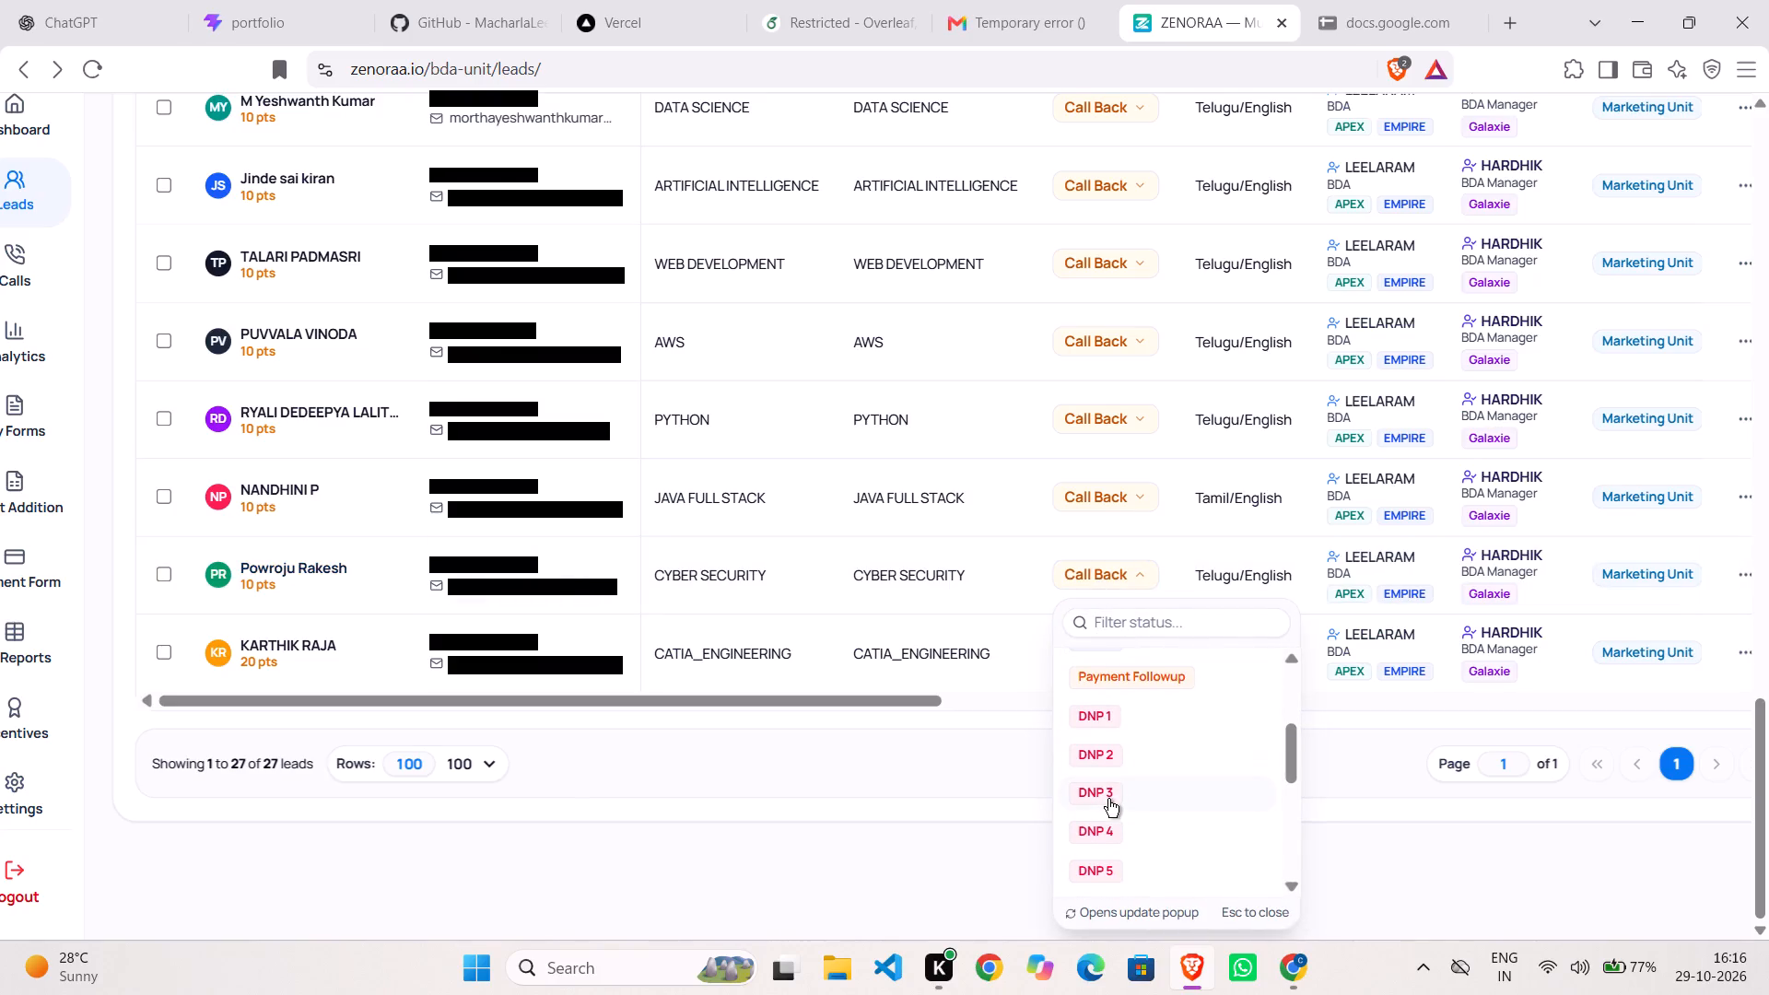
pyautogui.click(1097, 752)
pyautogui.click(815, 448)
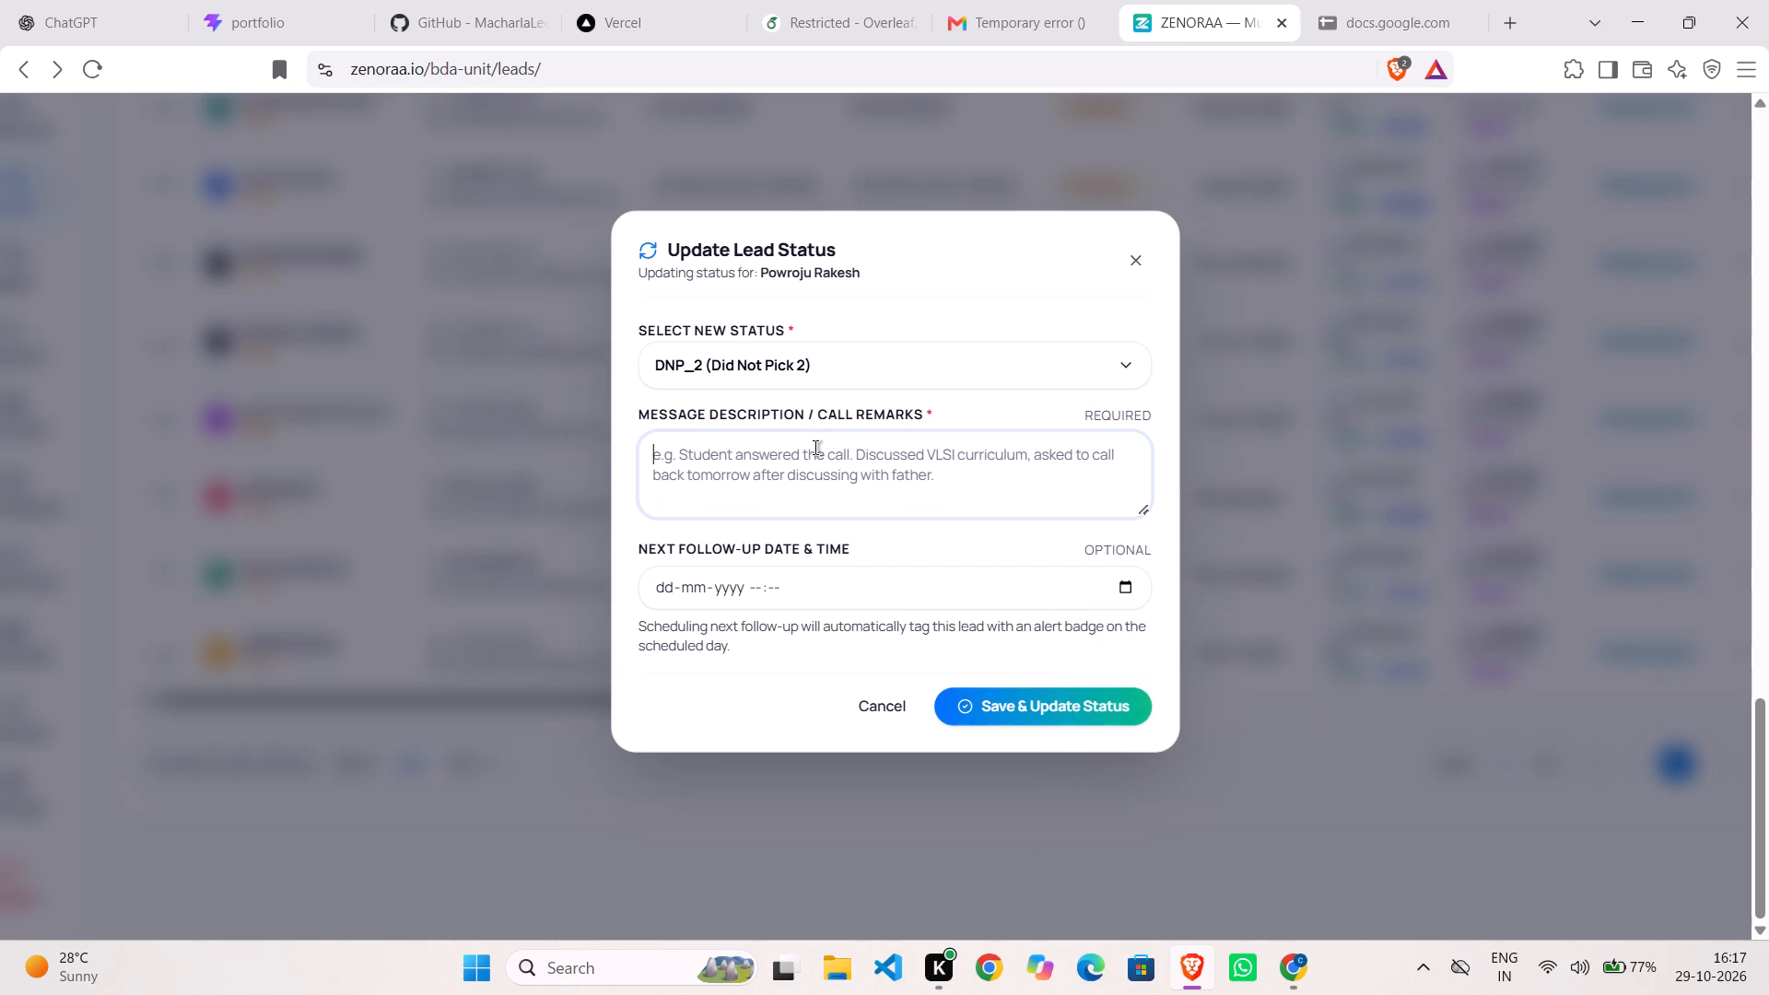
pyautogui.write('DNP')
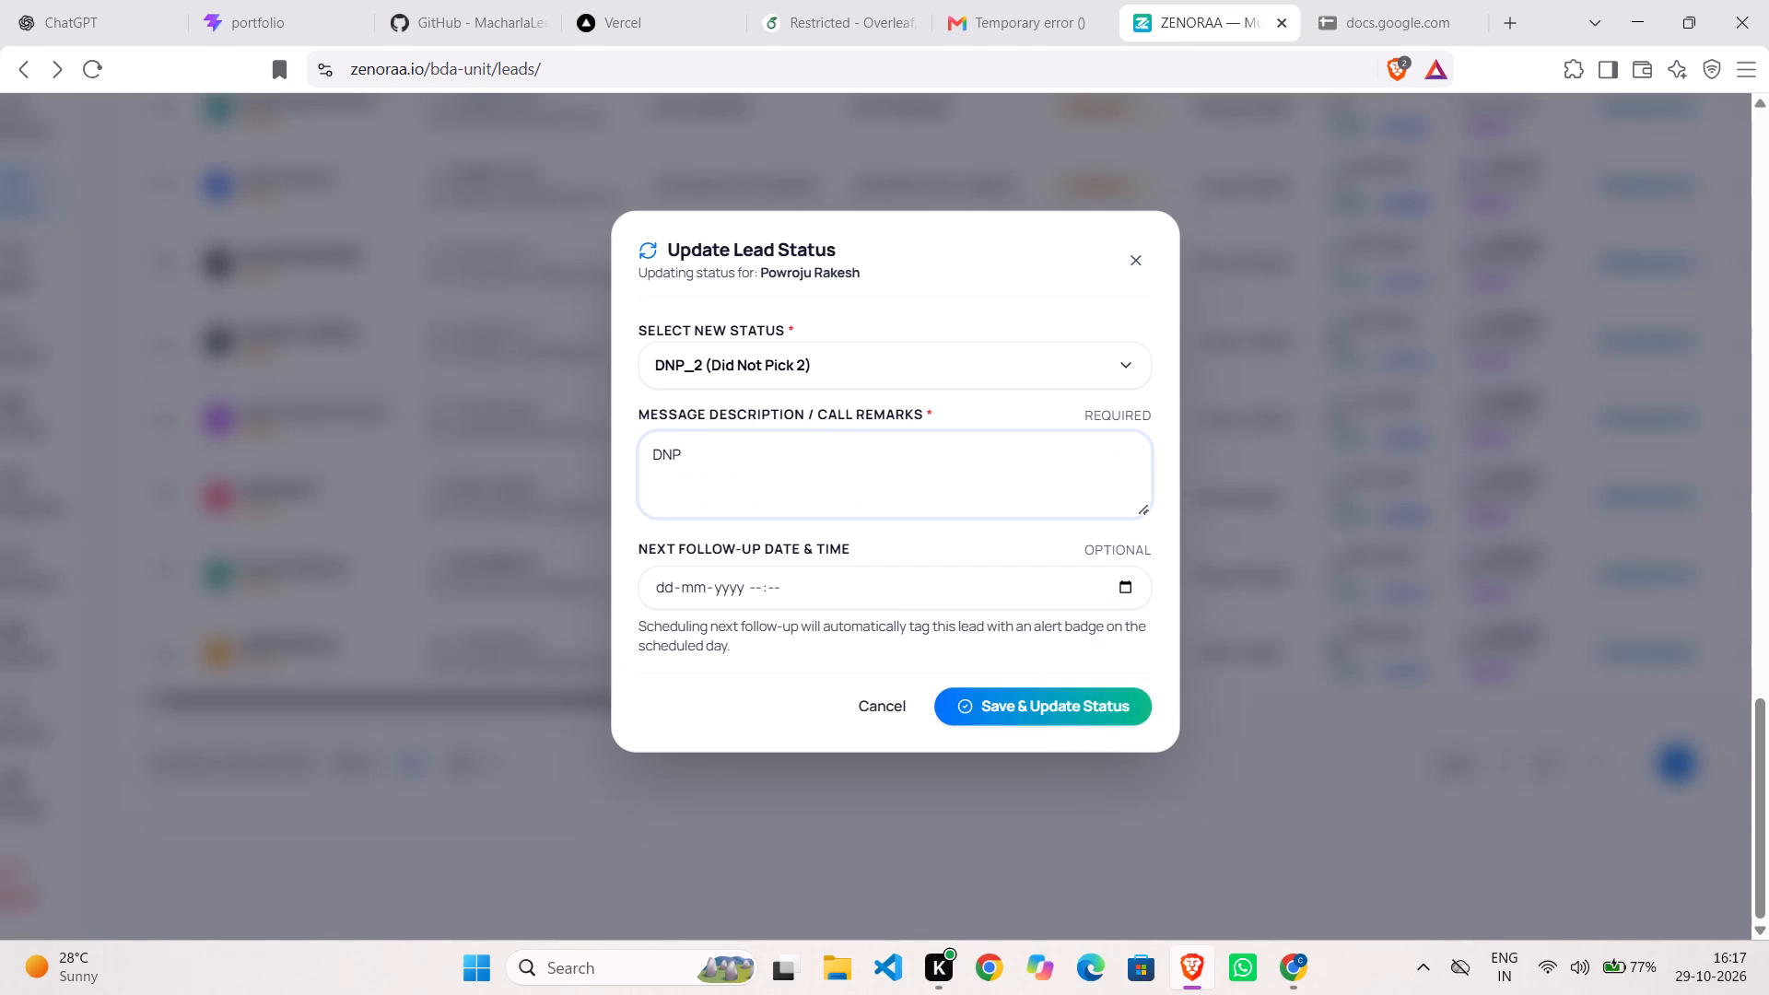
pyautogui.press('Return')
pyautogui.click(1028, 696)
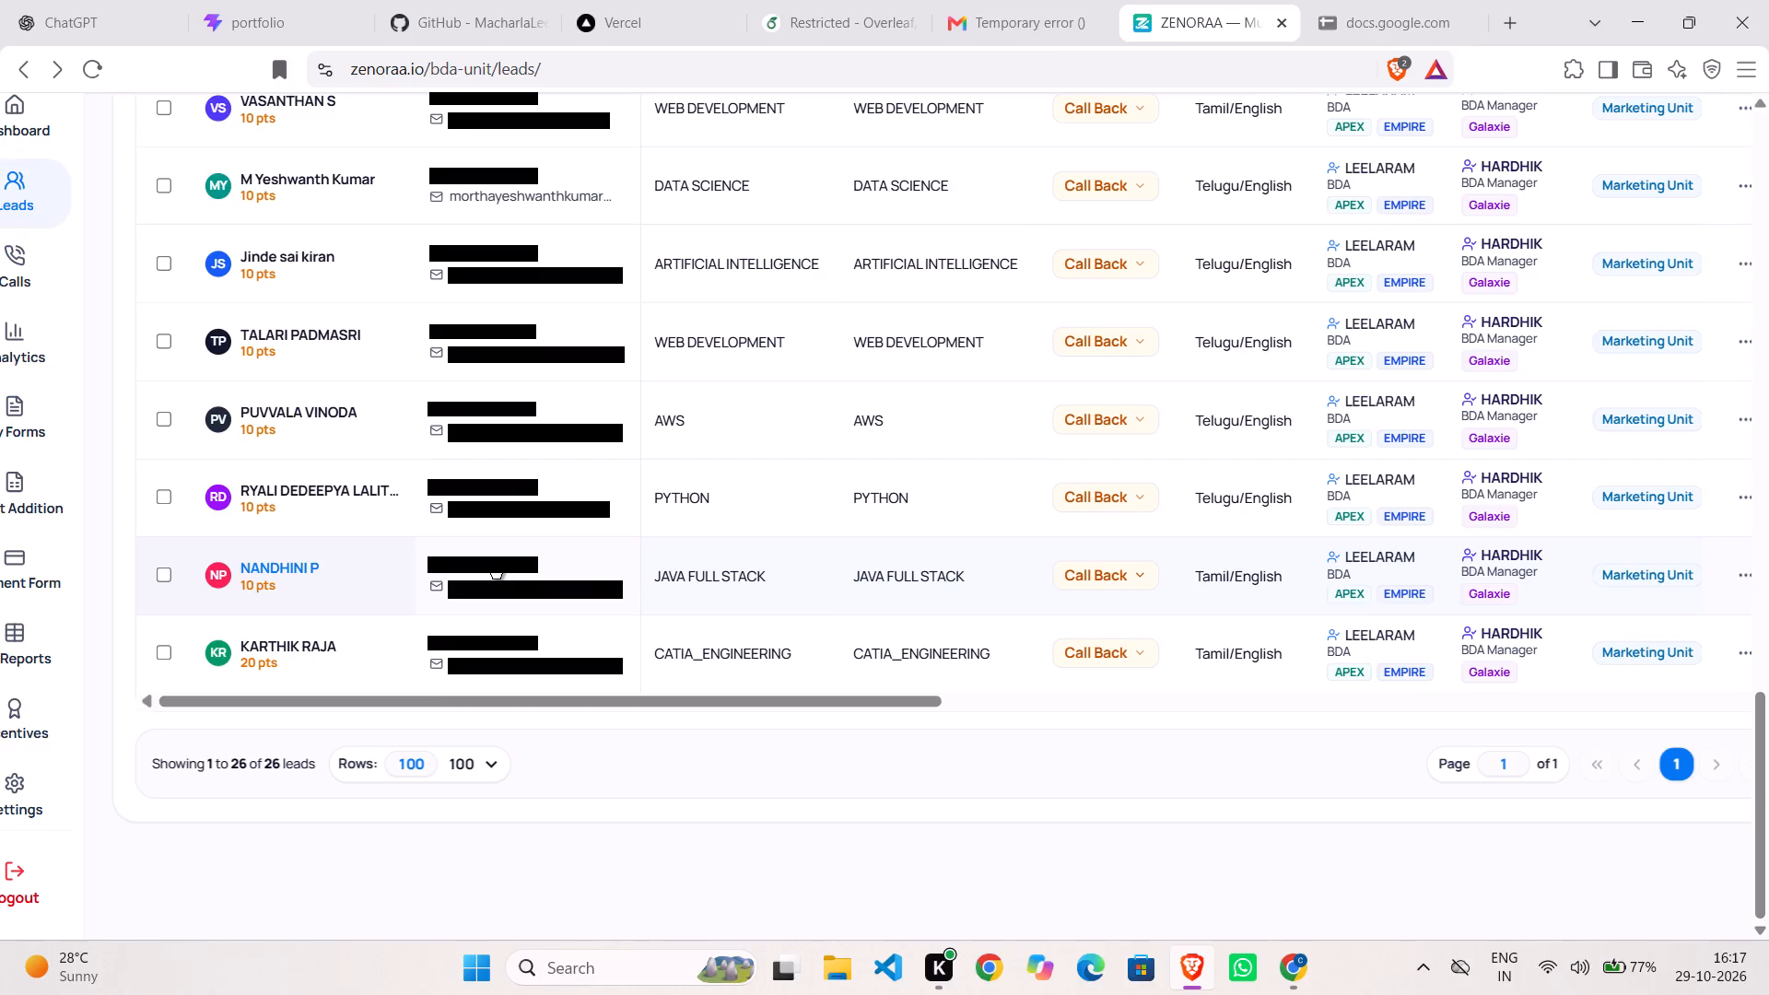
# Examine the Java Full Stack call-back lead's course, language, owner, handling unit, college, department and section.
pyautogui.hscroll(-1, 492, 560)
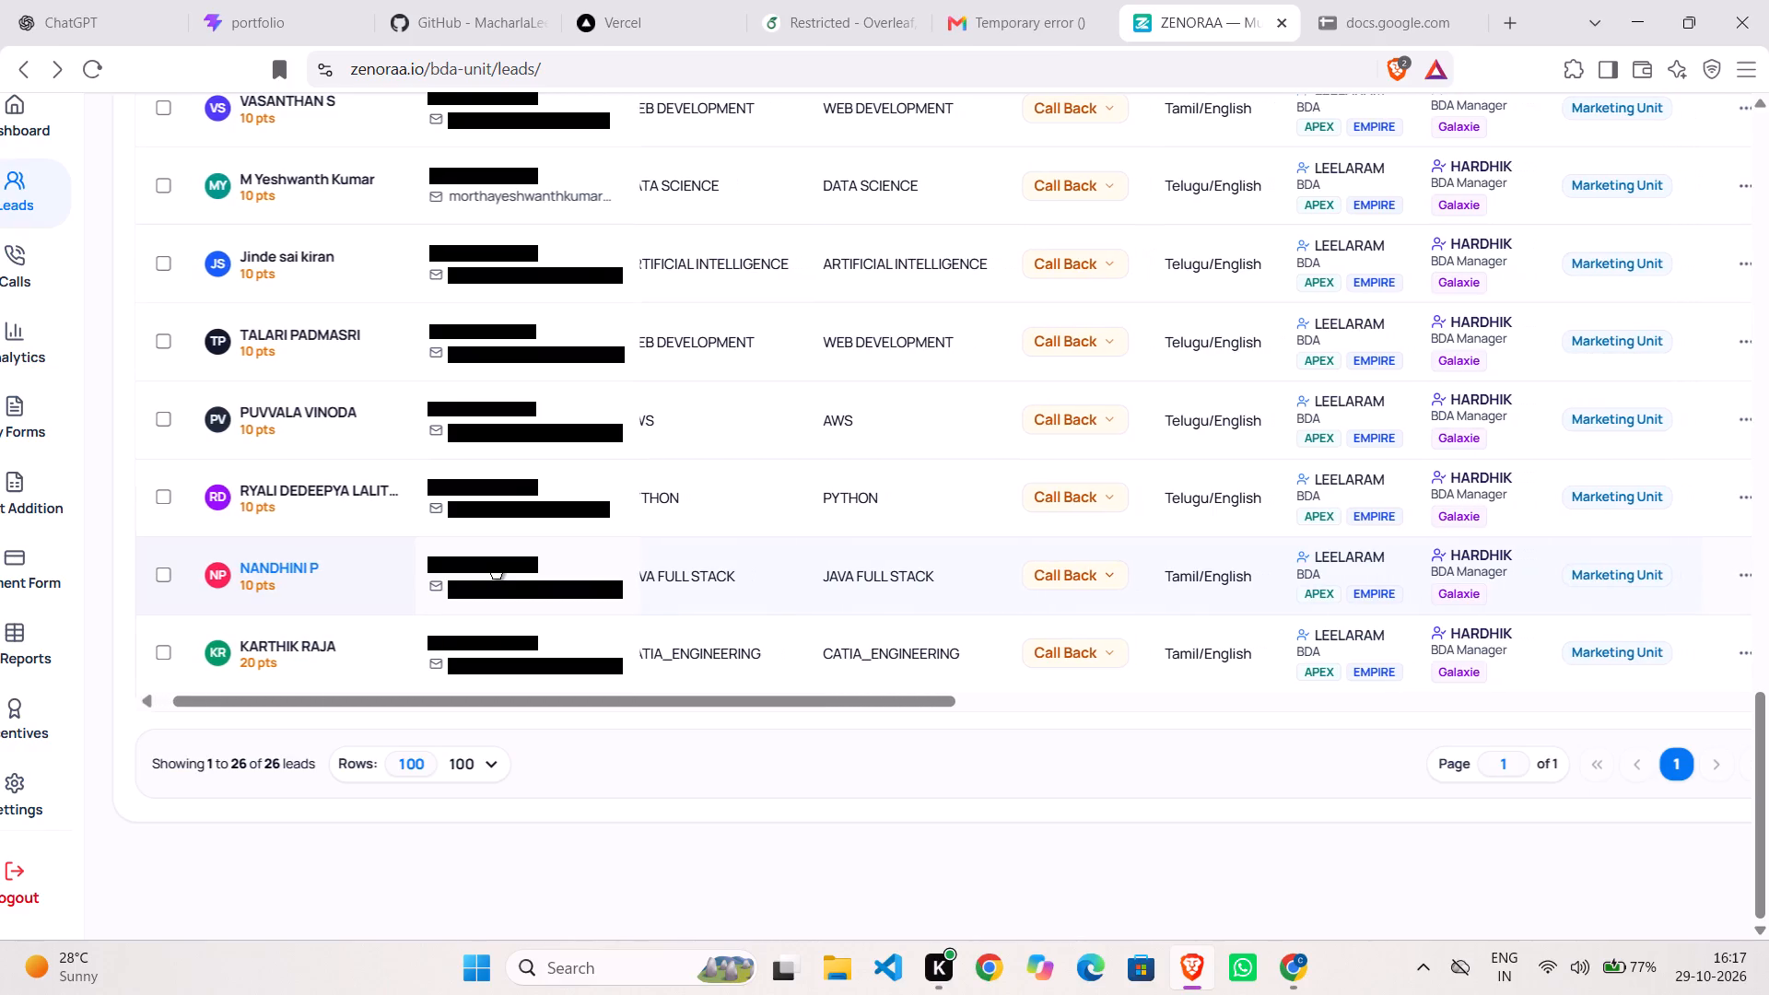
pyautogui.hscroll(-6, 492, 560)
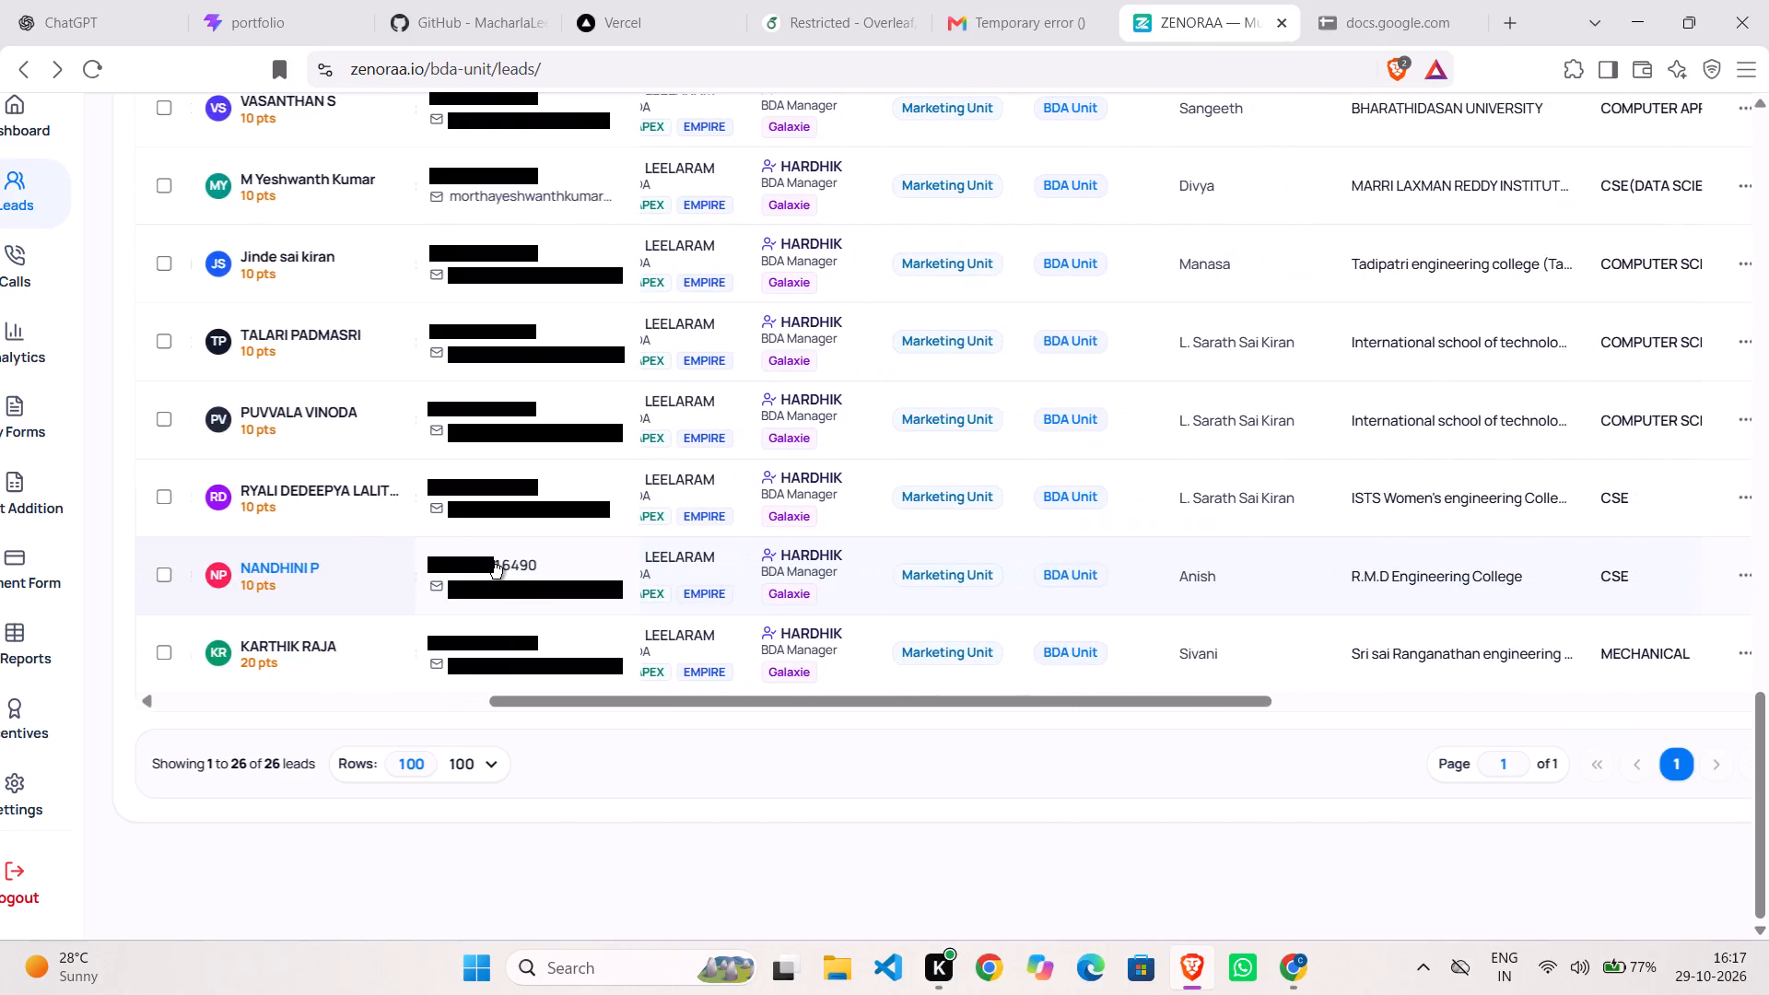
pyautogui.hscroll(-3, 492, 560)
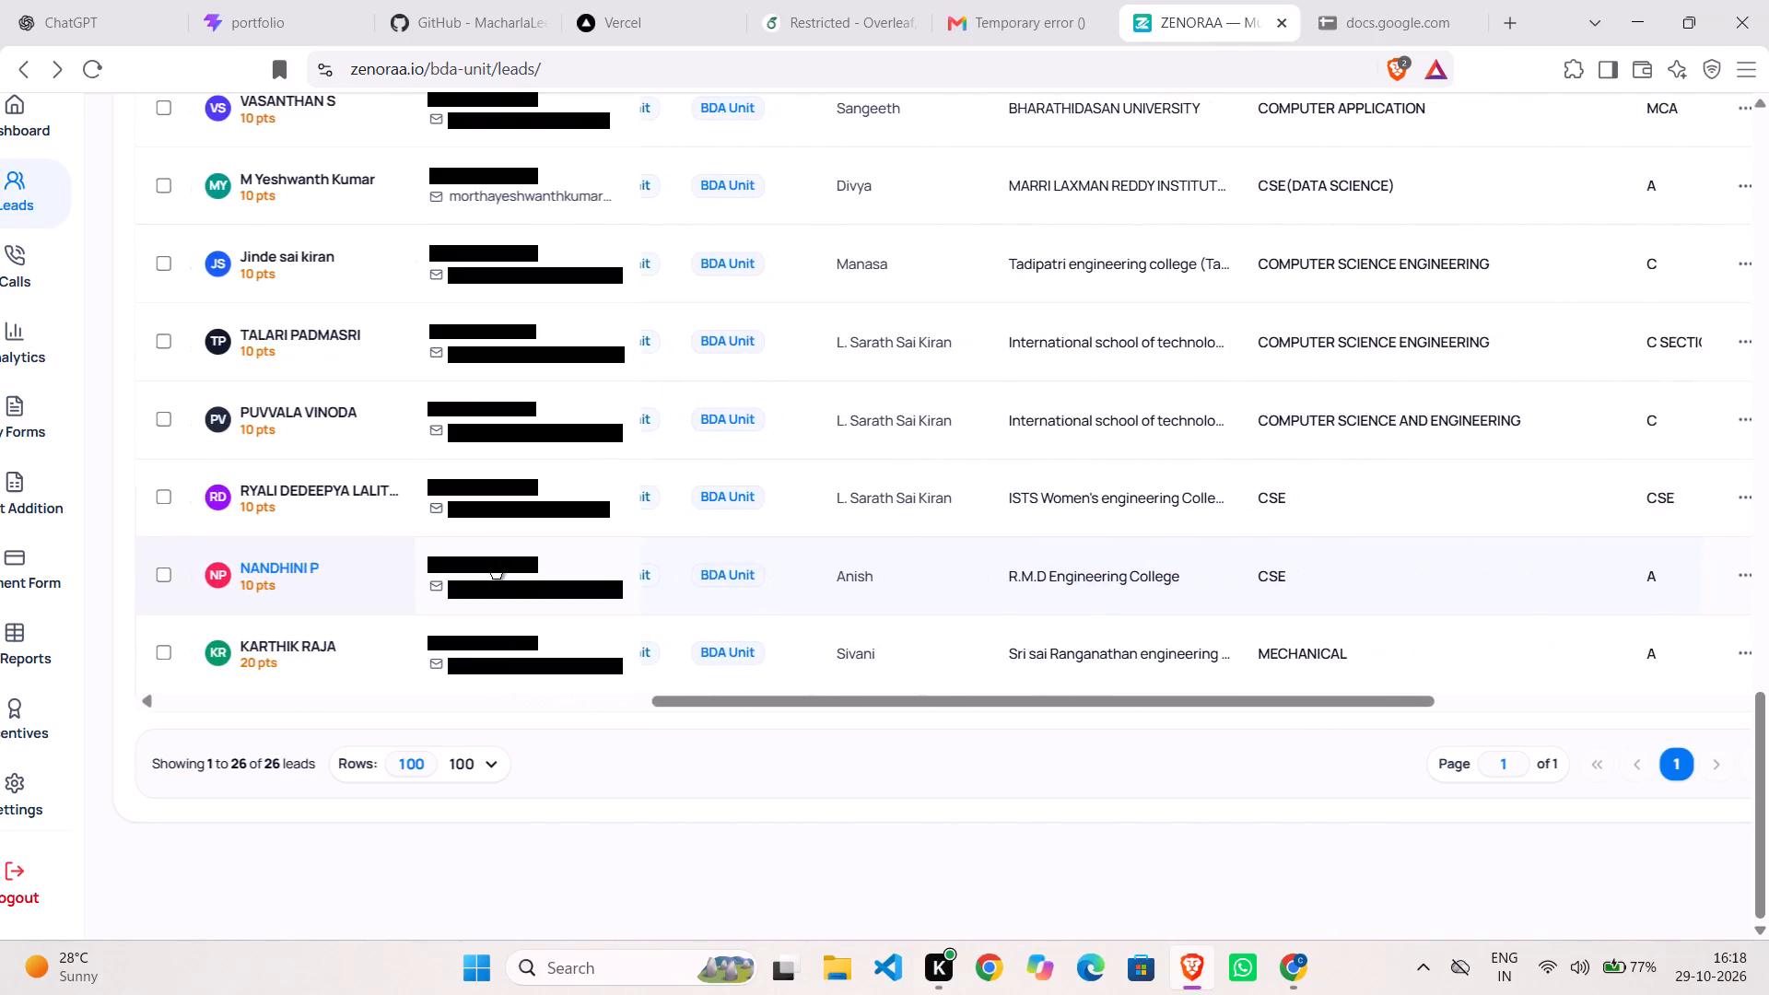
pyautogui.hscroll(4, 492, 560)
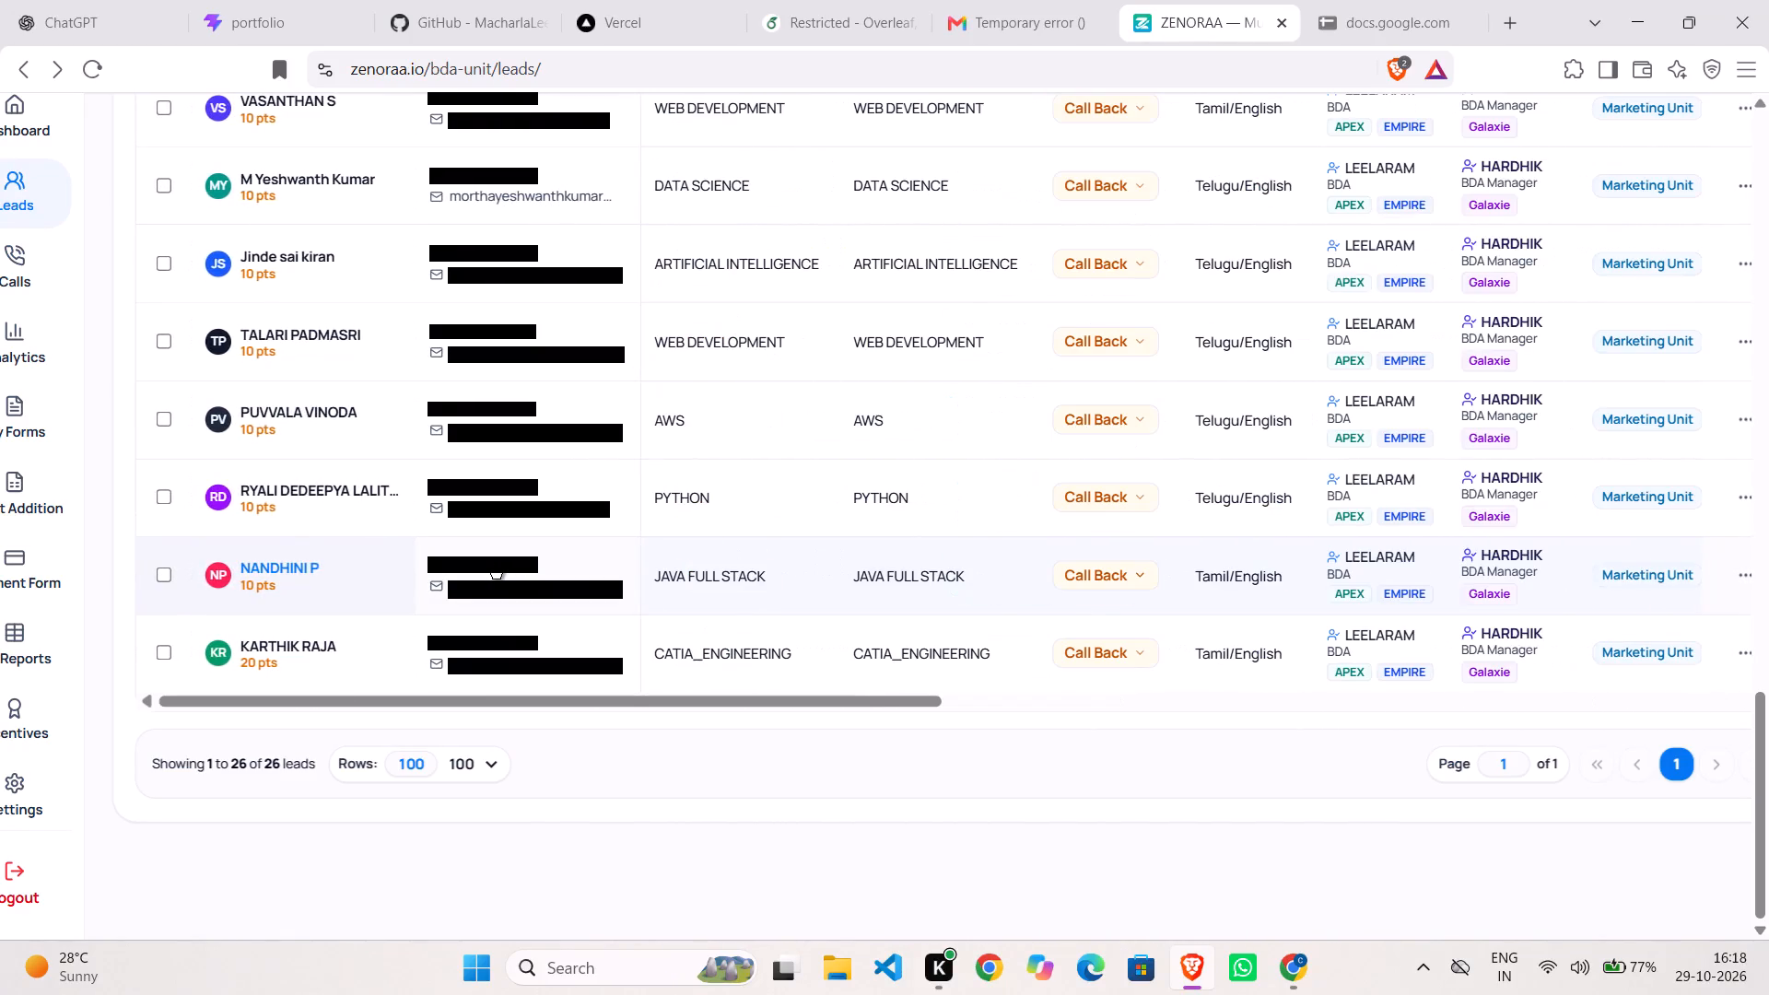
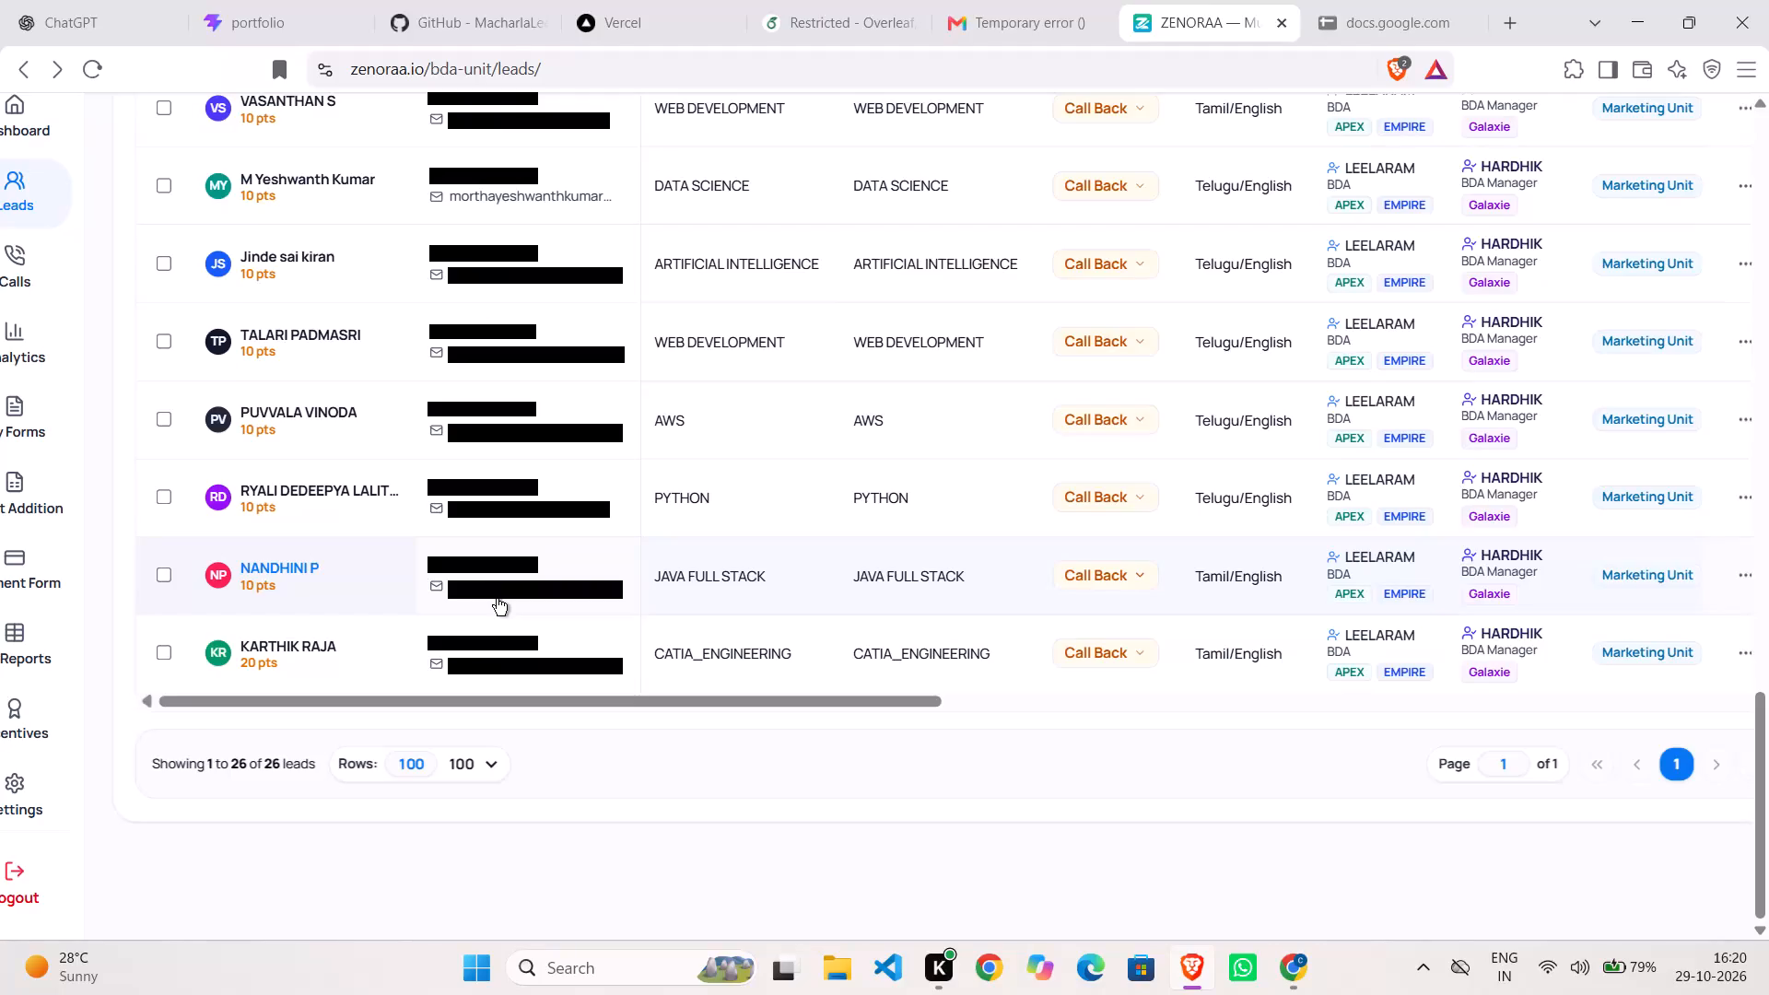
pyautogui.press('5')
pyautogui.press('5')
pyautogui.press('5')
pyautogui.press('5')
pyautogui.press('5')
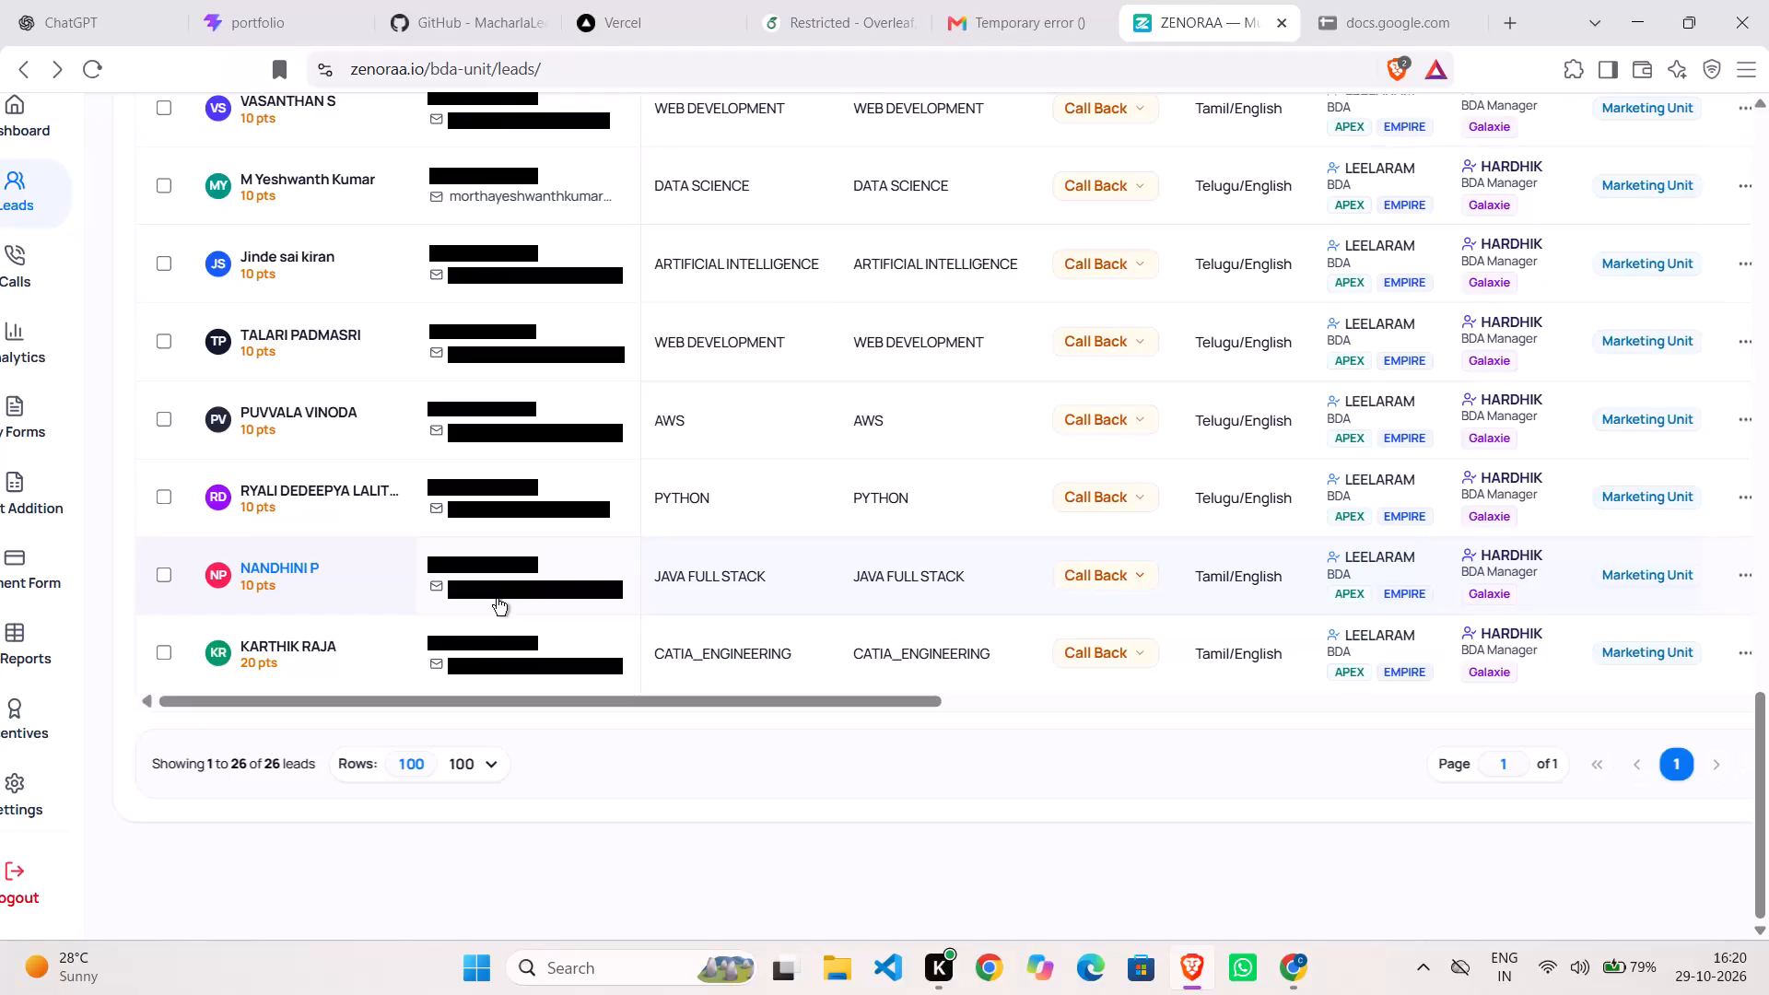
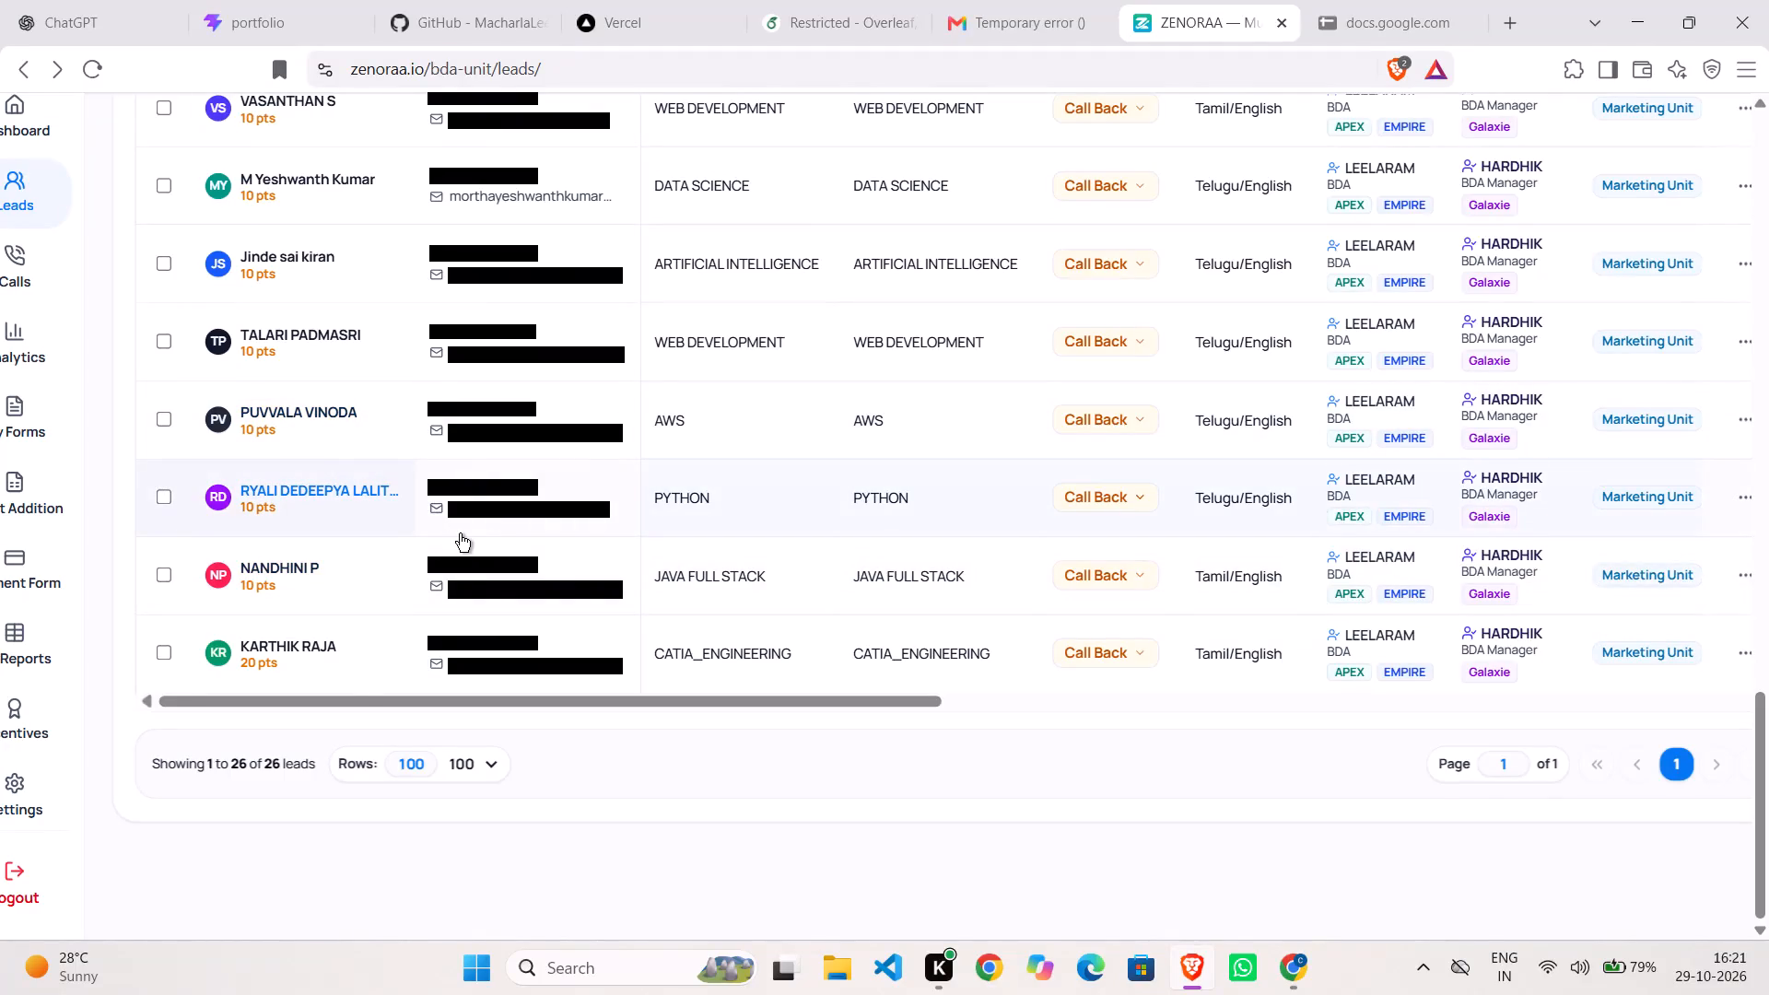
# Review the college, branch, section and year details of the call-back leads near the end of the leads list.
pyautogui.scroll(4, 460, 533)
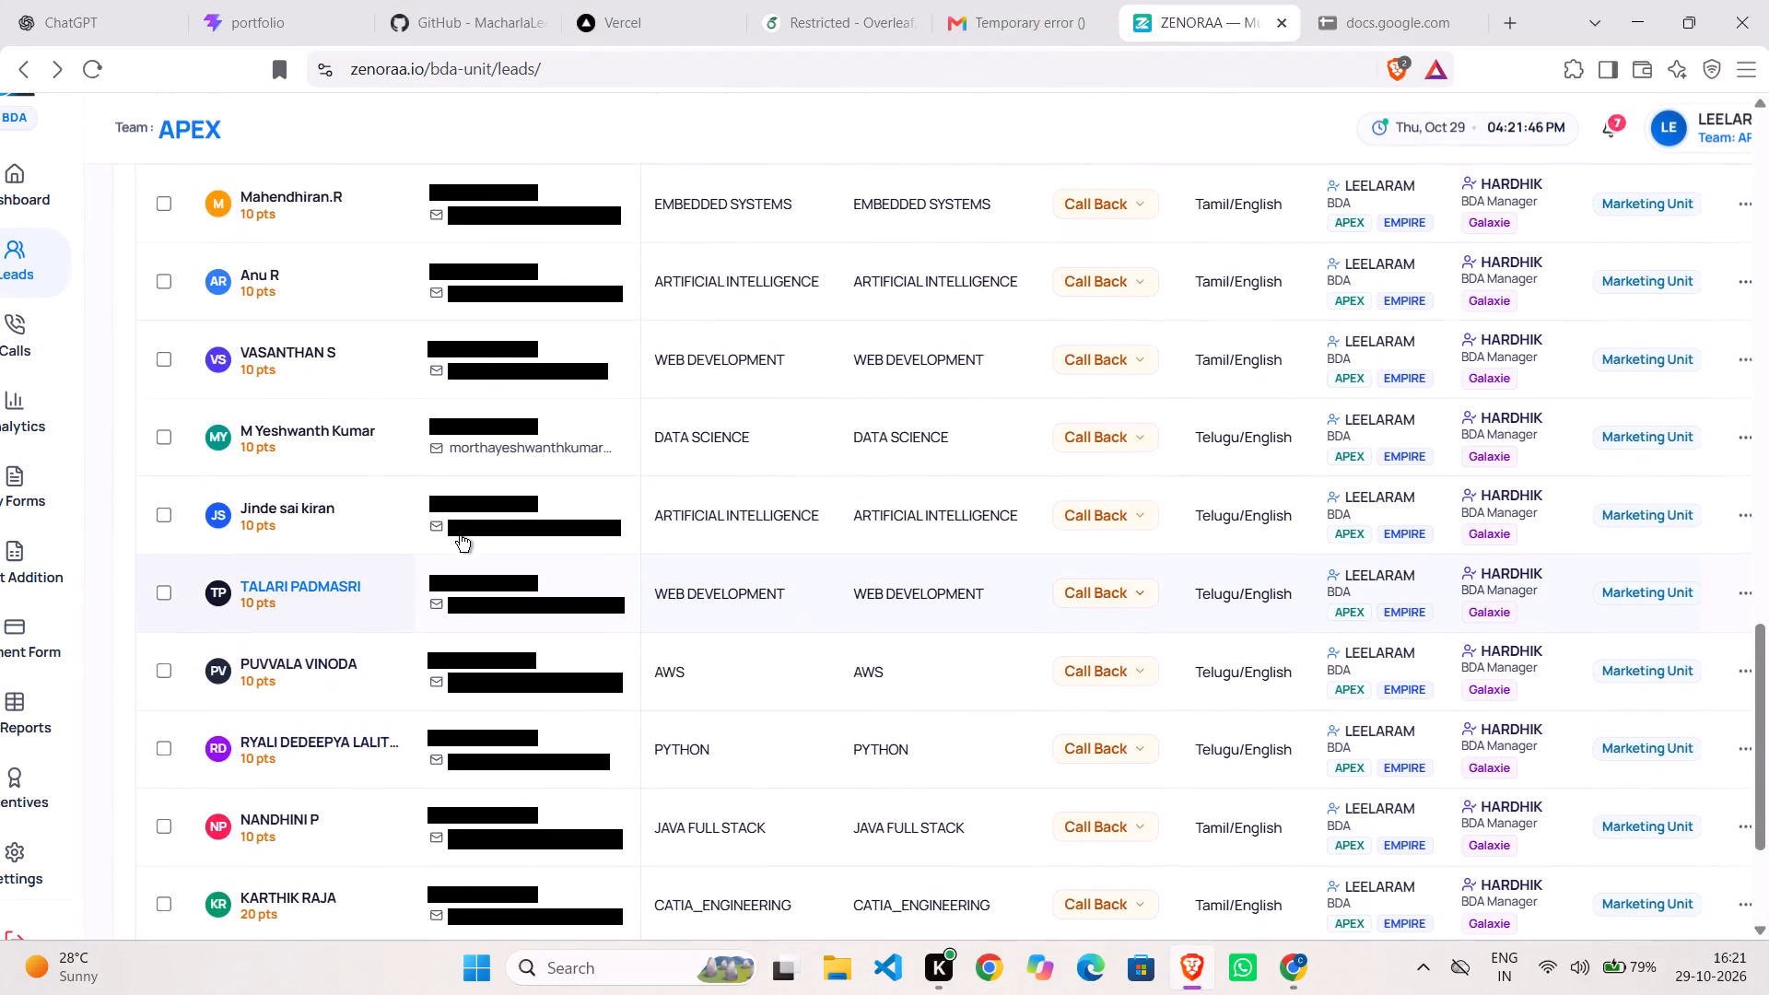
pyautogui.scroll(1, 460, 533)
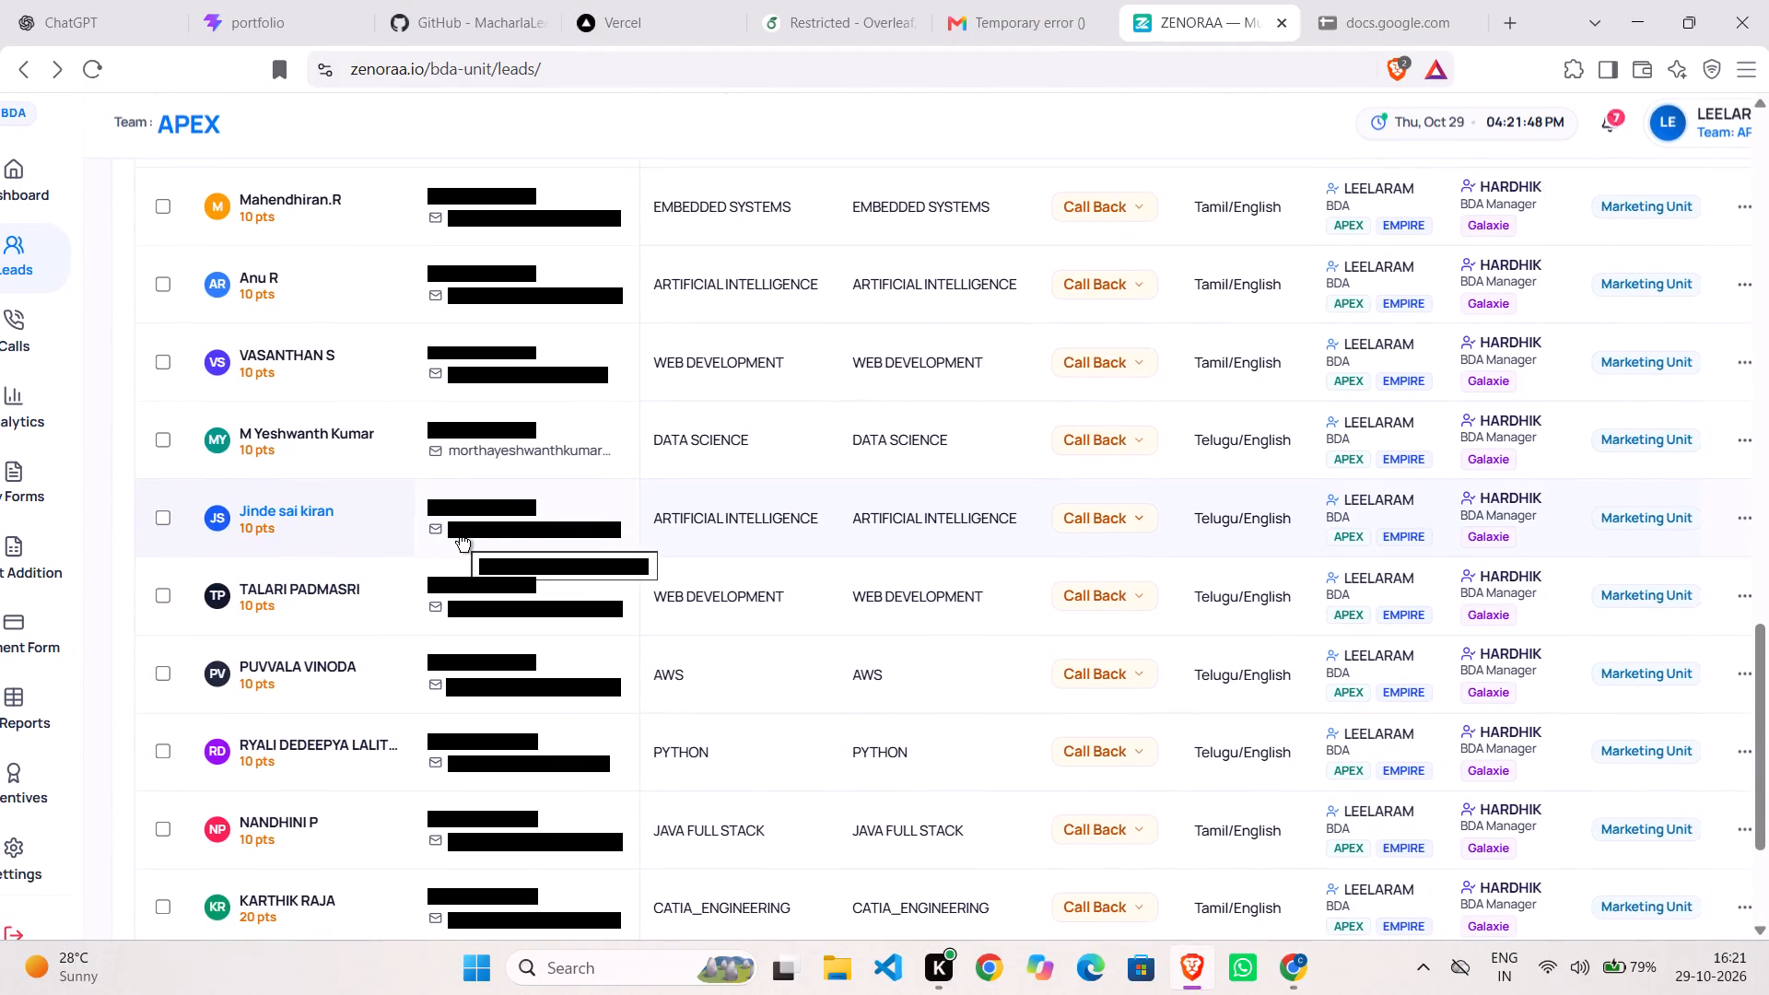
pyautogui.scroll(1, 460, 533)
pyautogui.hscroll(-5, 460, 533)
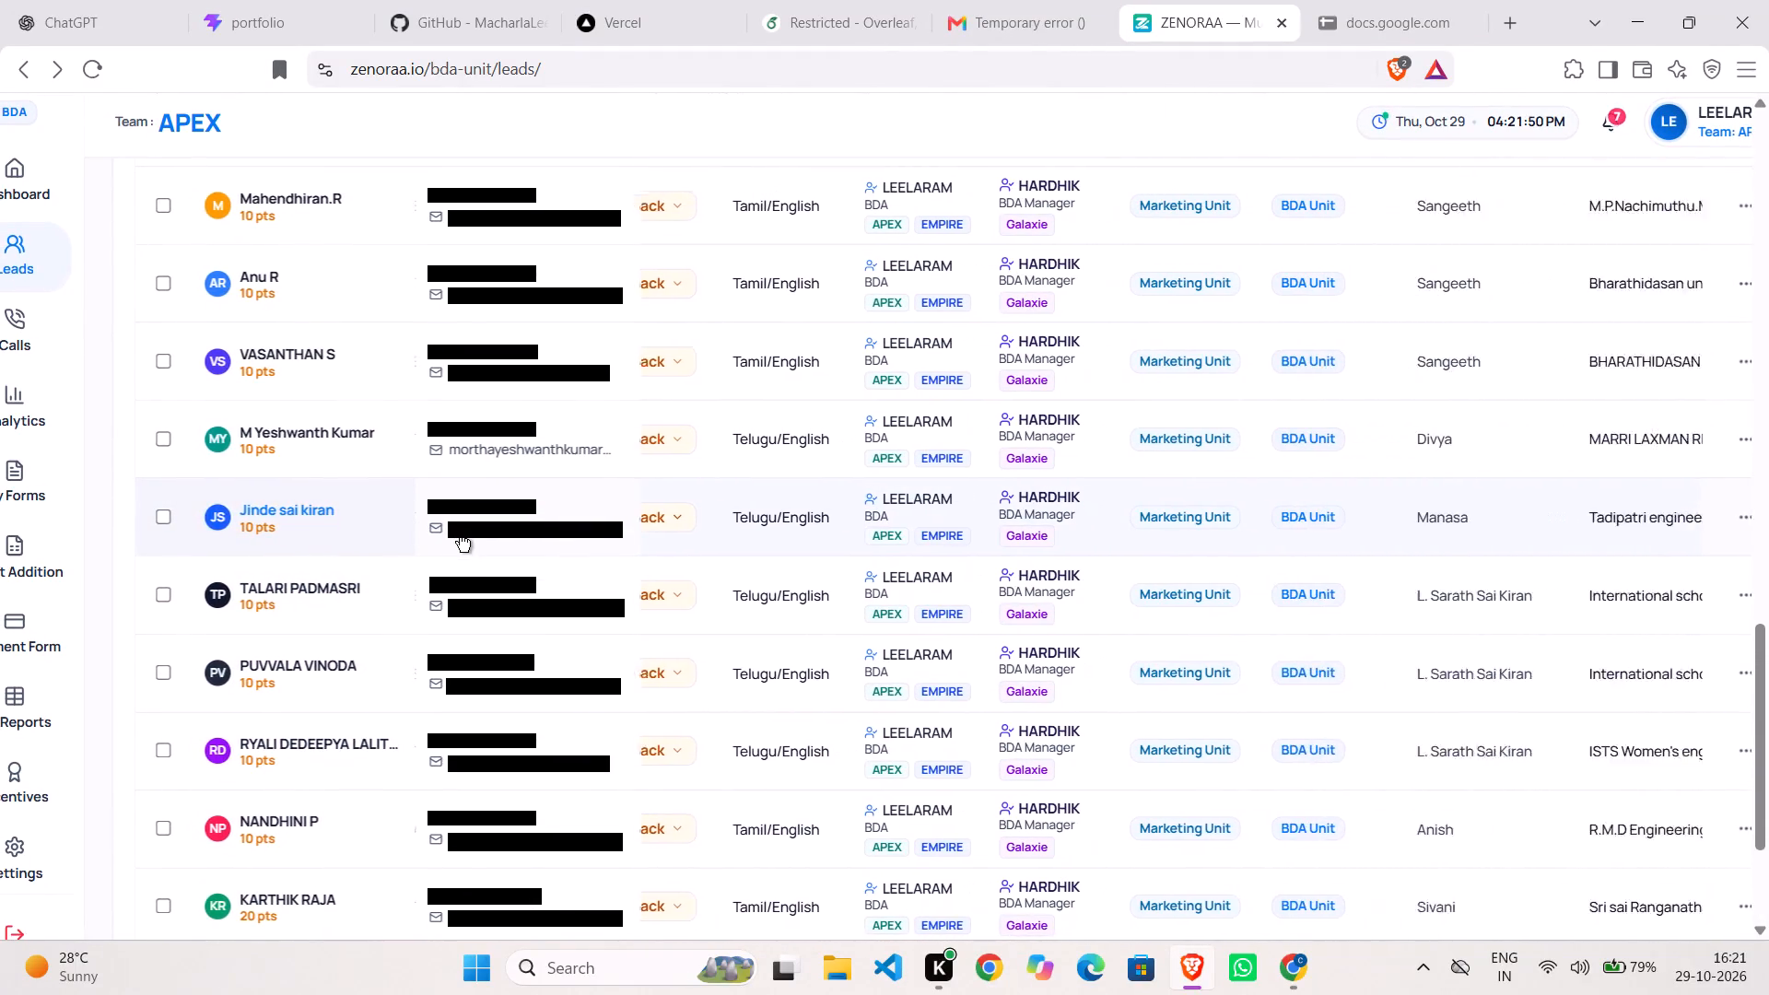
pyautogui.hscroll(-6, 460, 533)
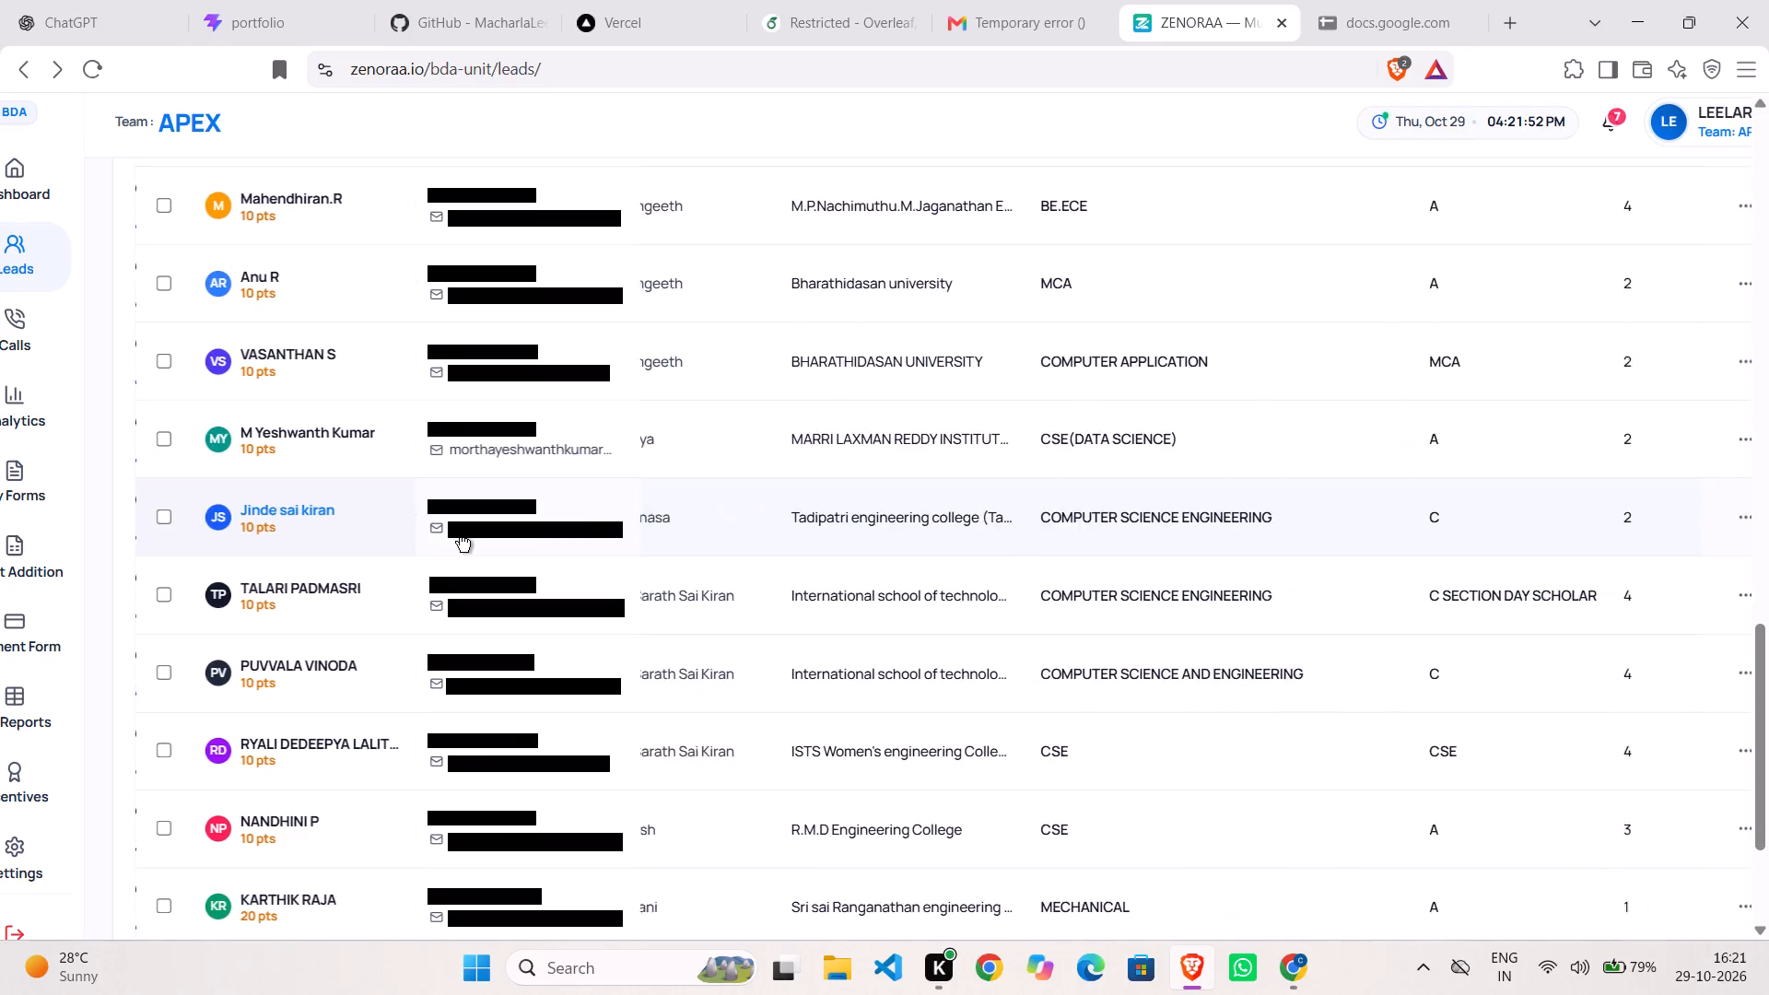
pyautogui.hscroll(-5, 460, 533)
pyautogui.hscroll(10, 460, 533)
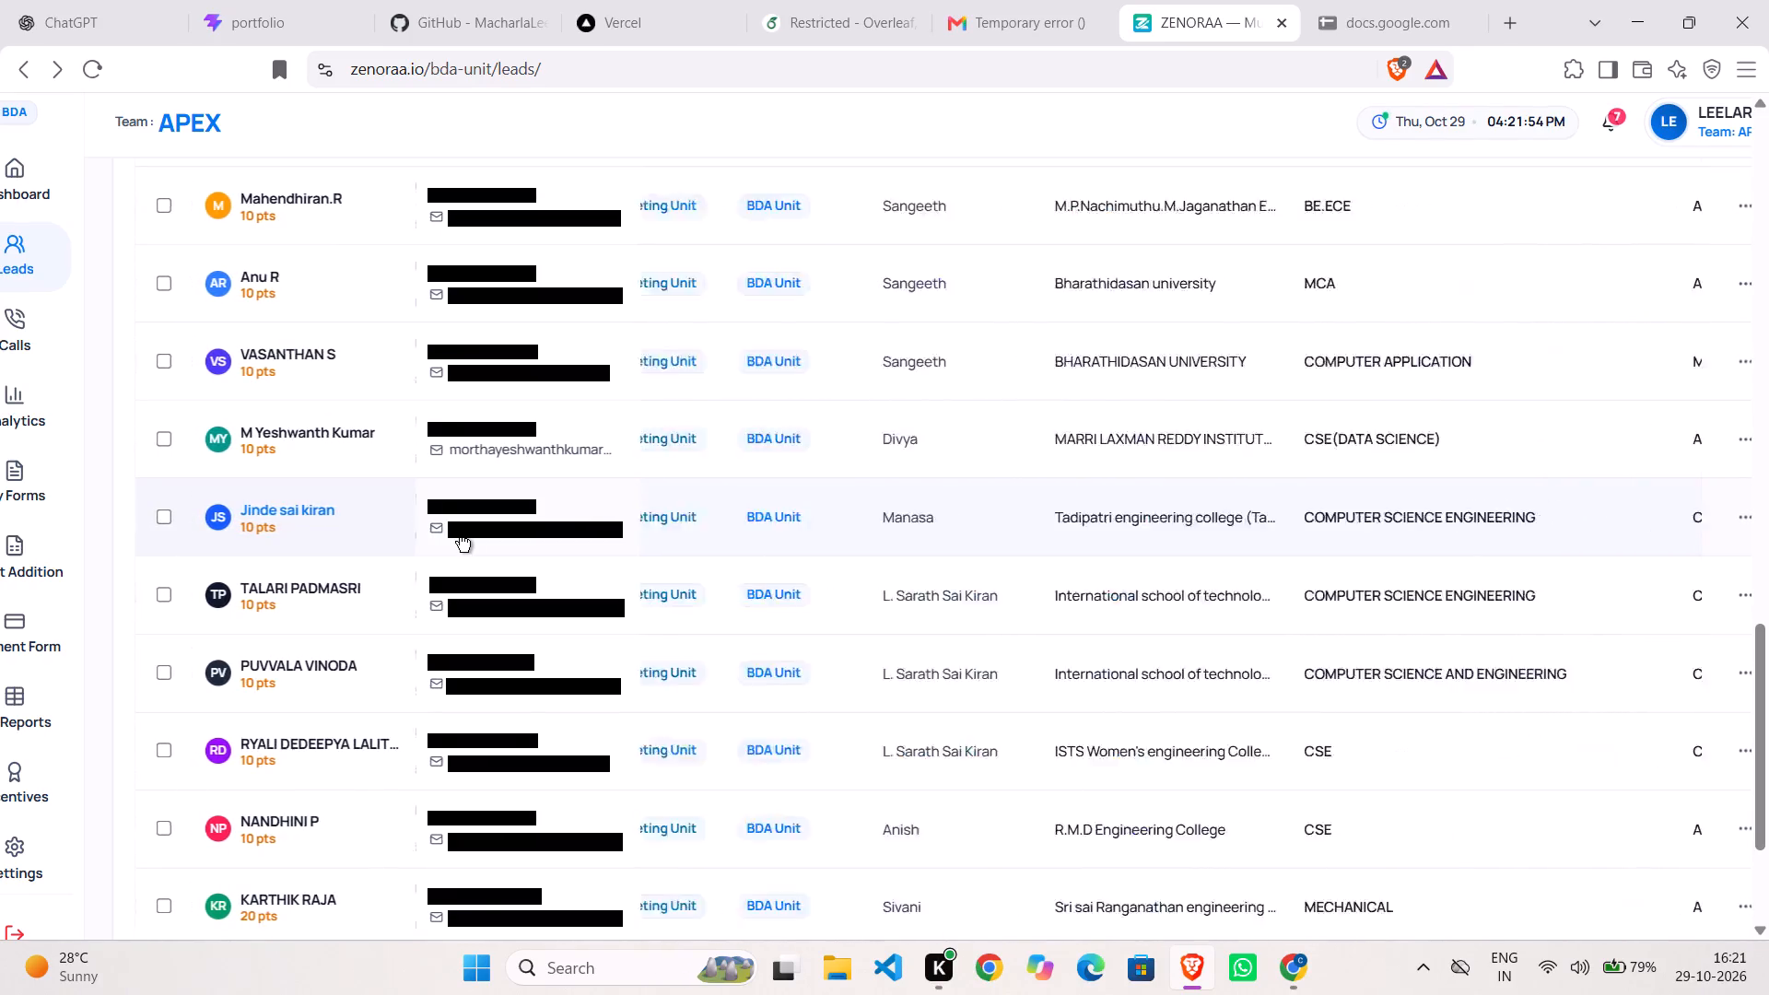
pyautogui.hscroll(7, 460, 533)
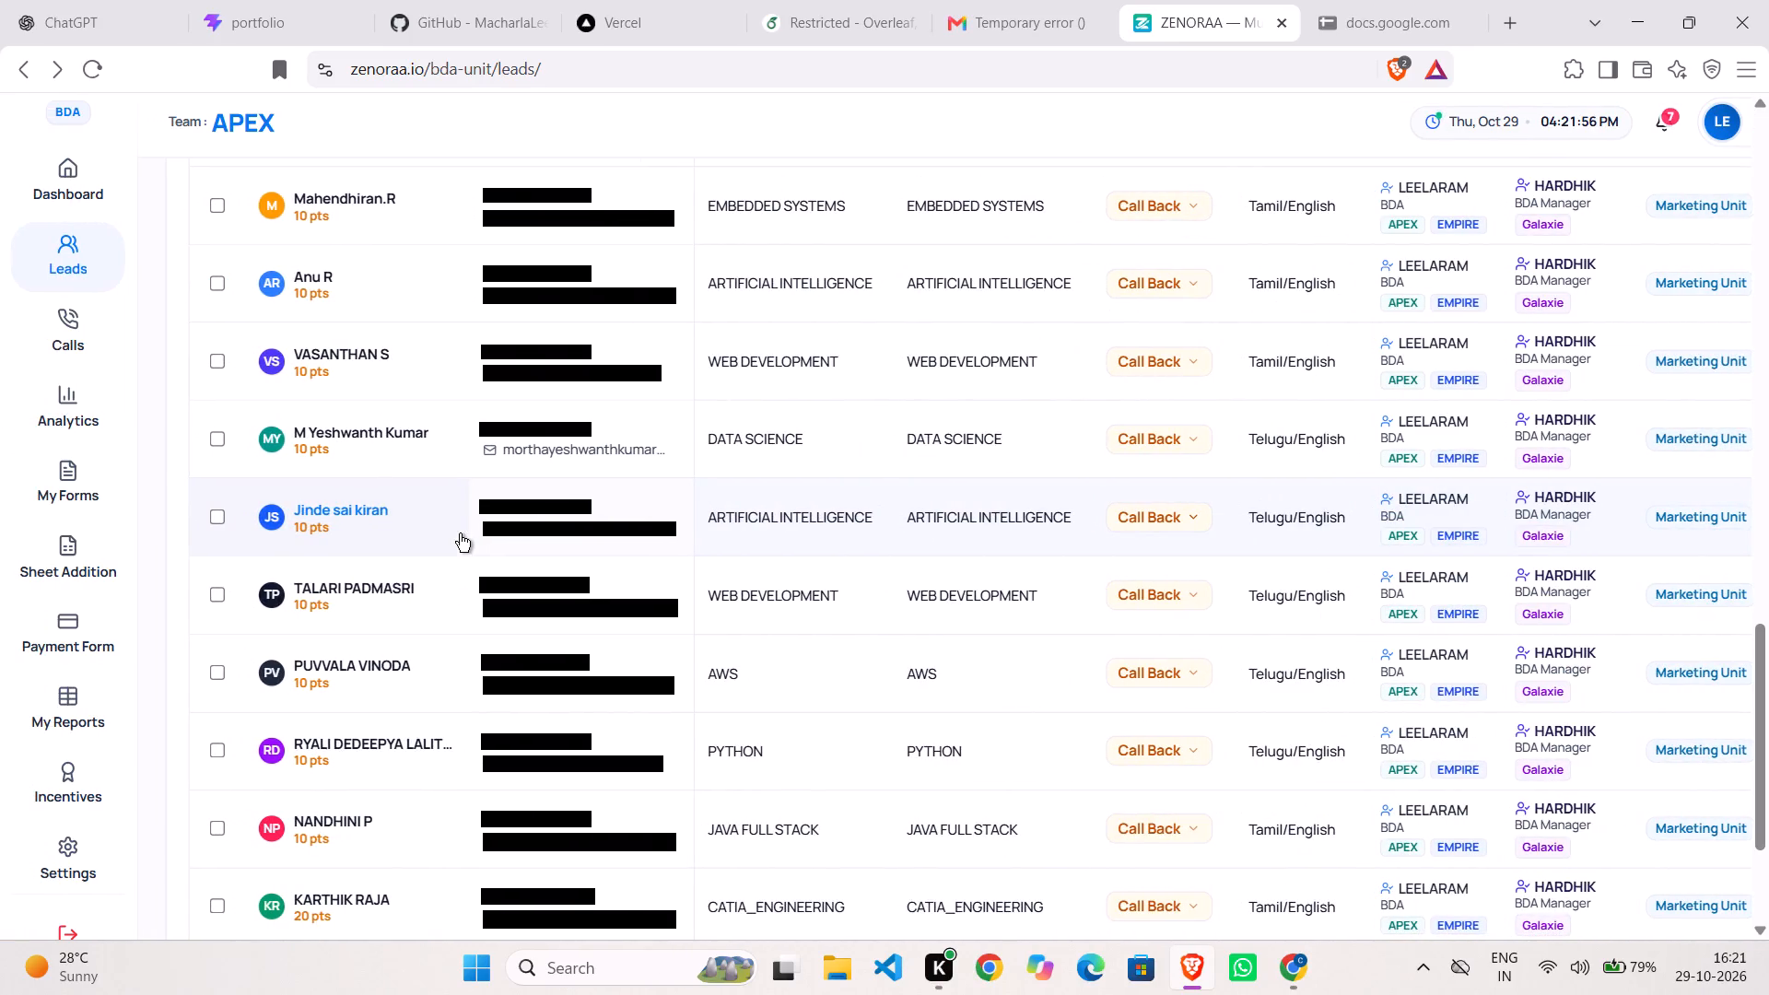
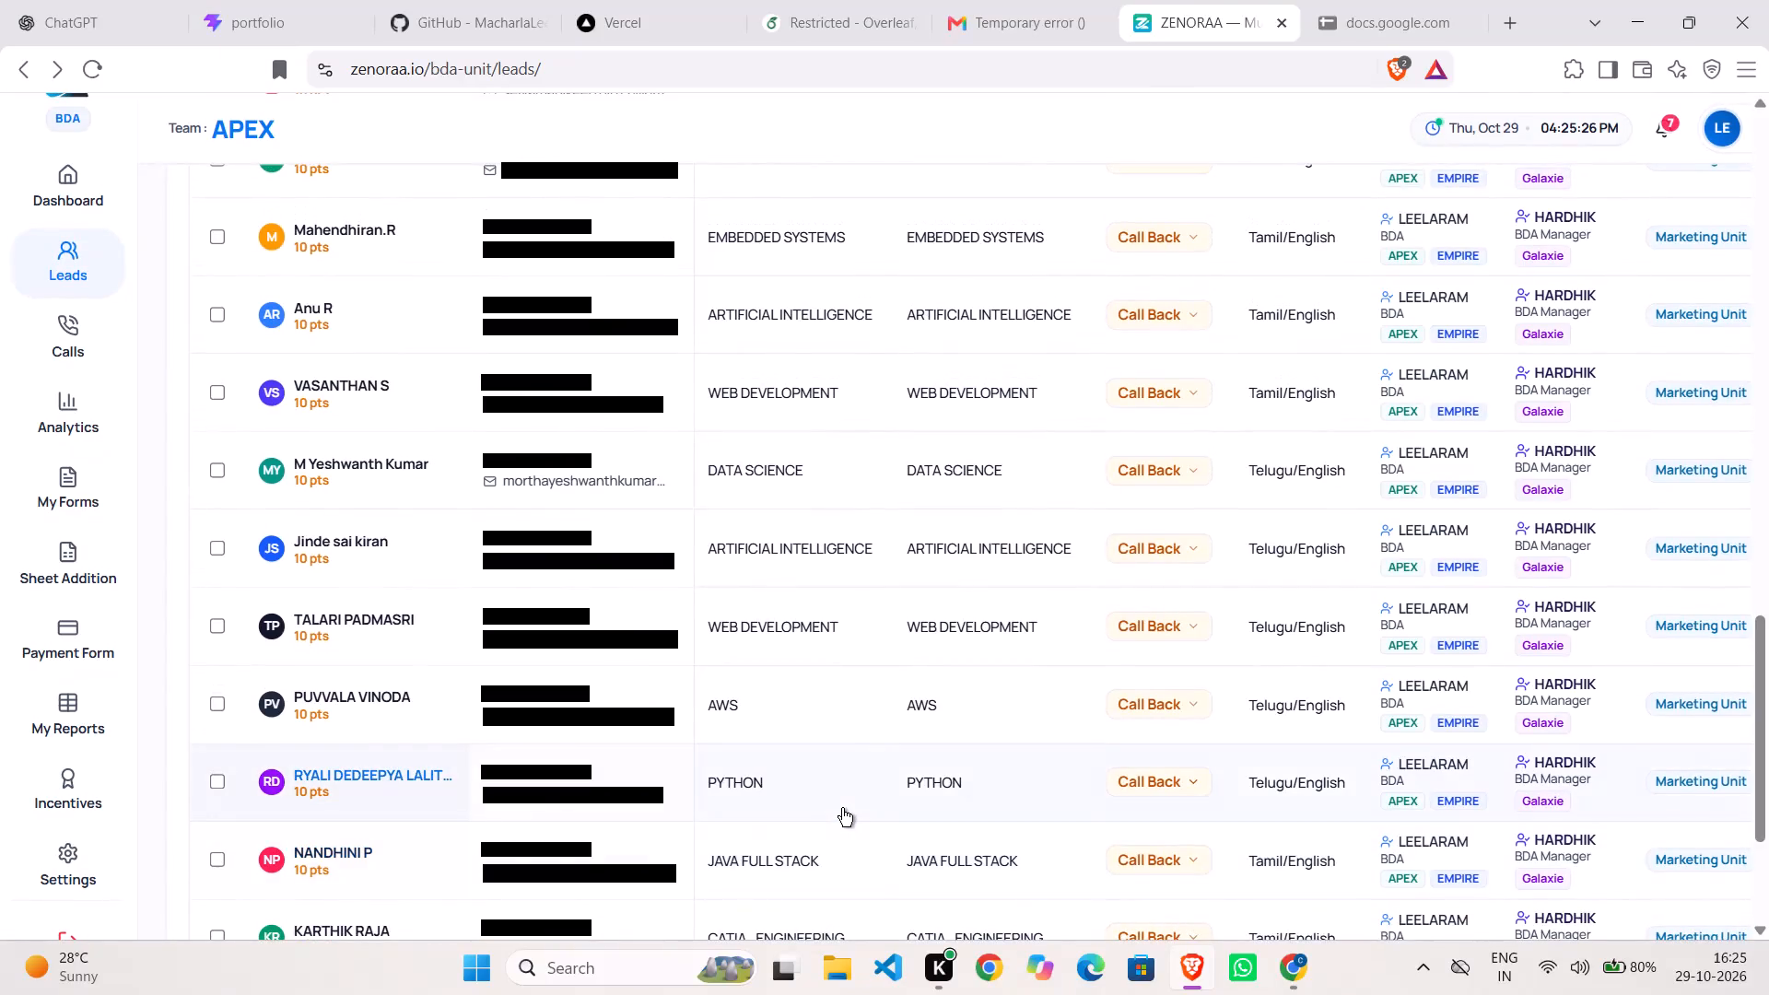
# Review the assigned units, college, branch, section and year details of the call-back leads in the currently displayed rows.
pyautogui.hscroll(-5, 842, 808)
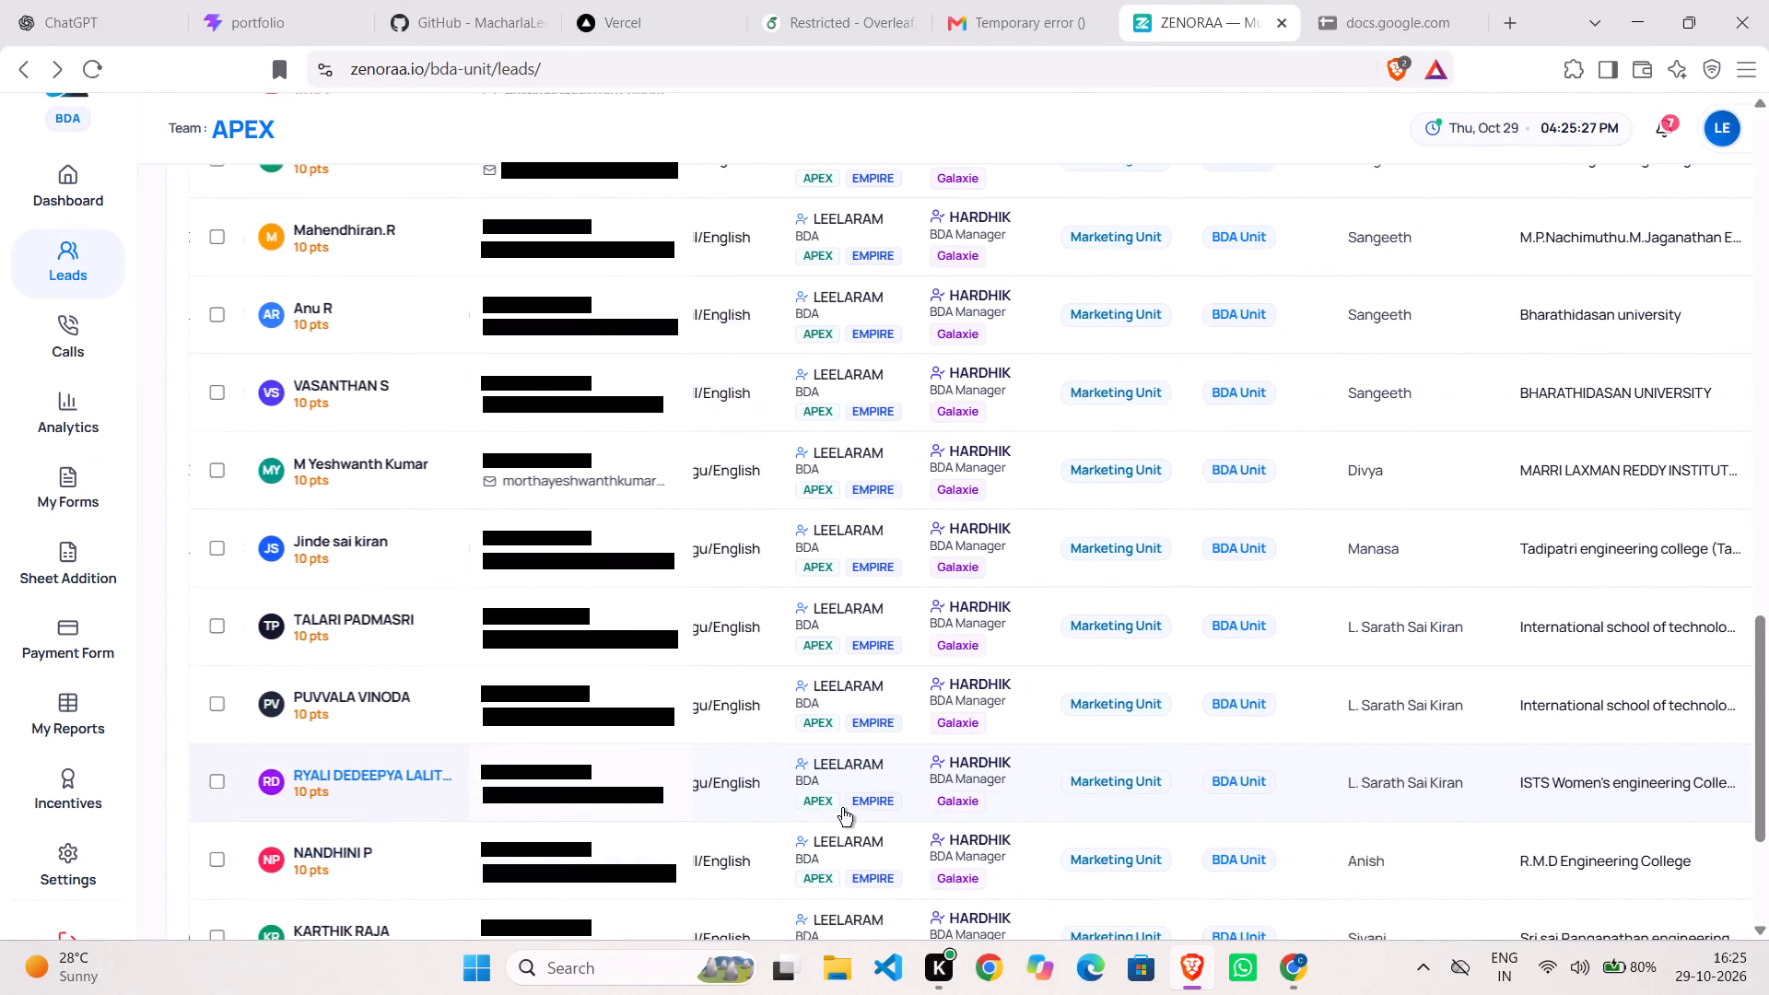
pyautogui.hscroll(-2, 842, 808)
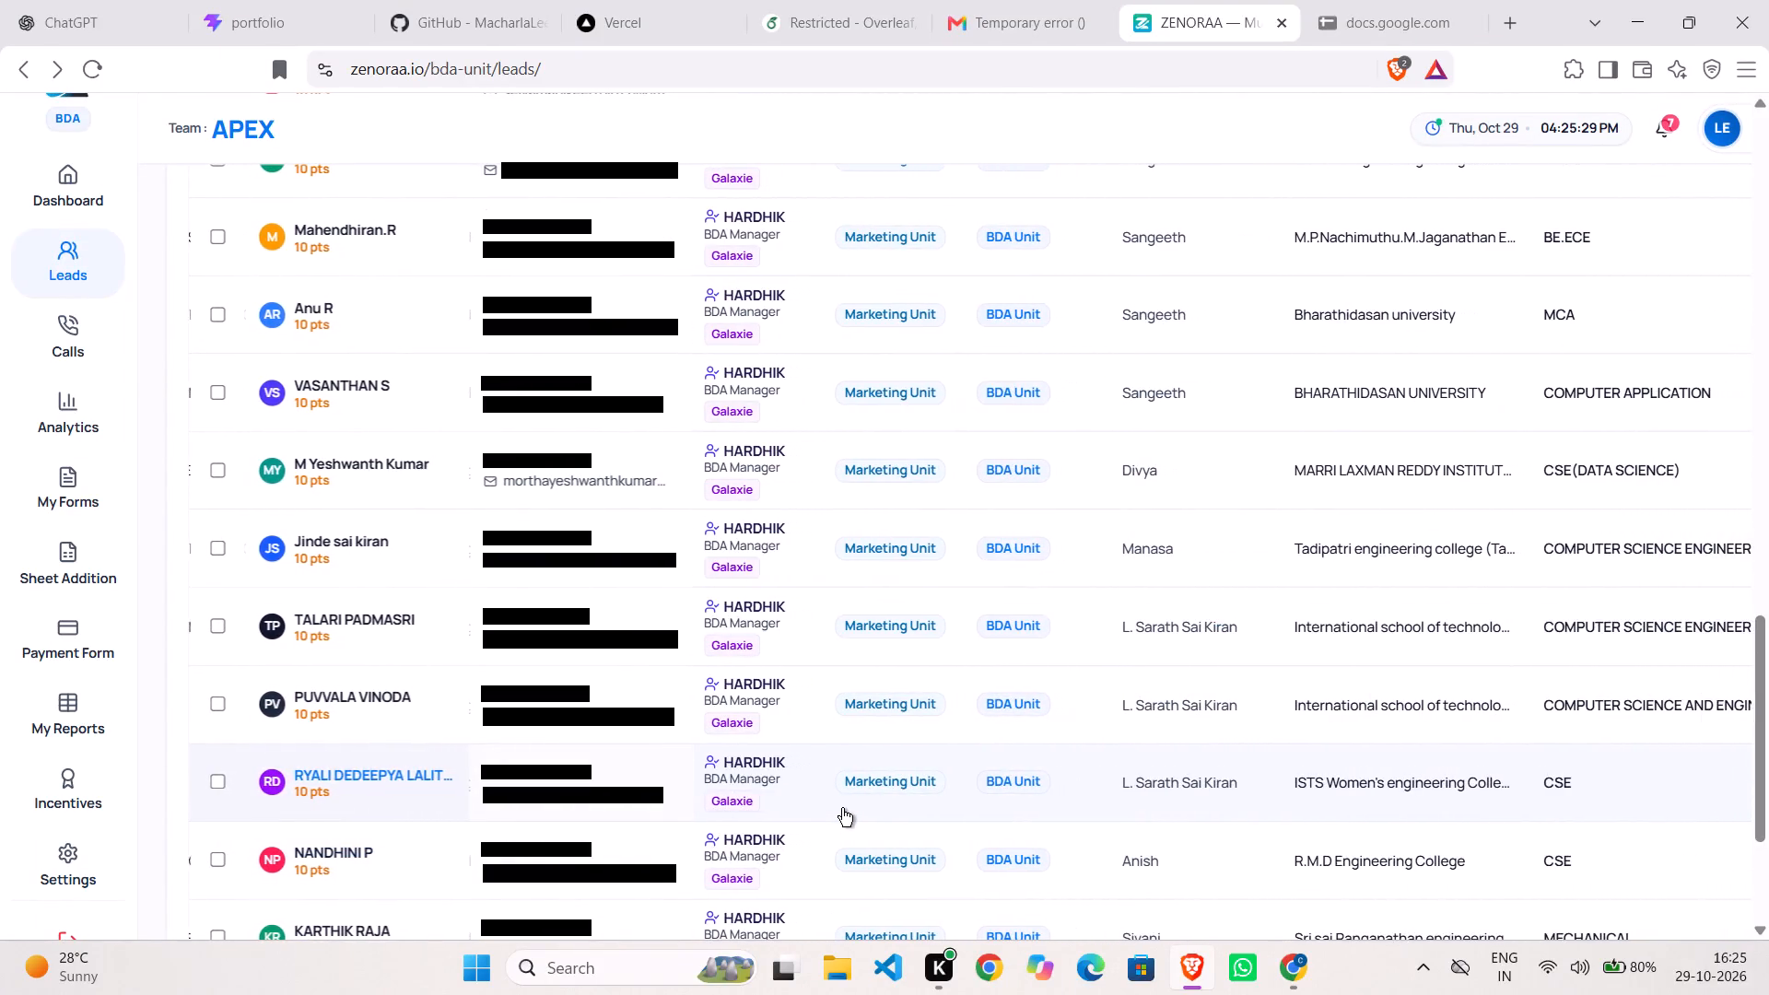
pyautogui.hscroll(-3, 842, 808)
pyautogui.hscroll(1, 842, 808)
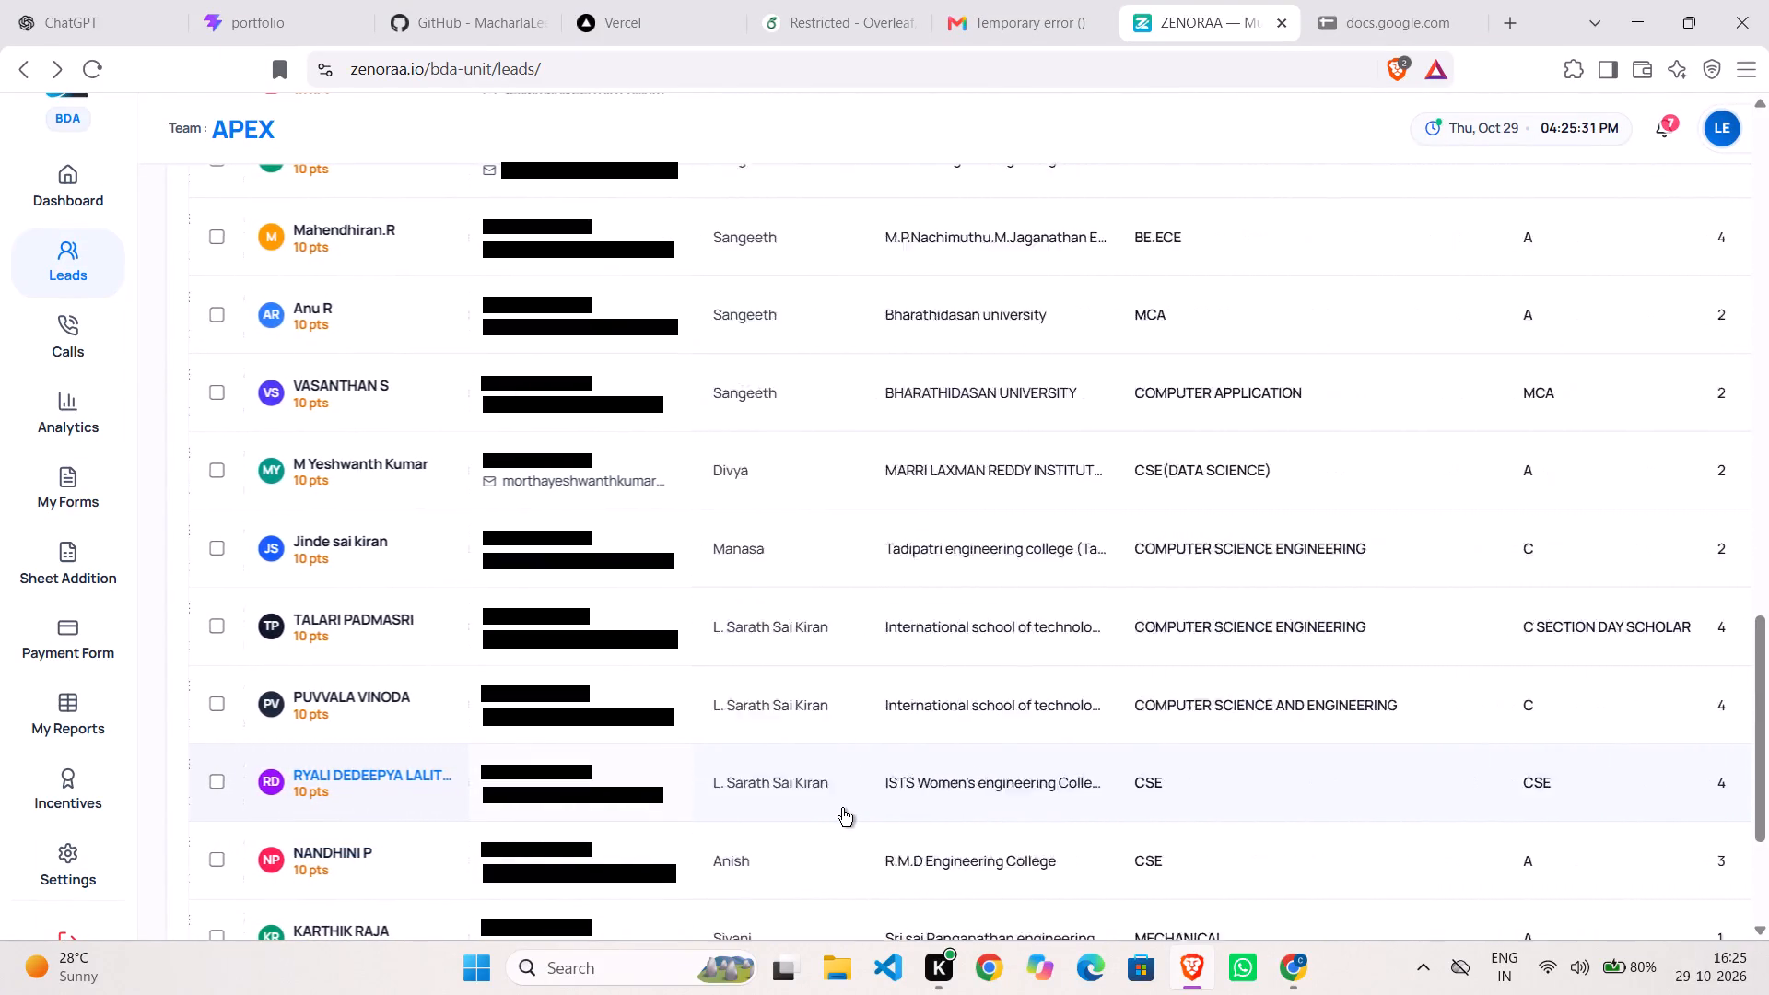
pyautogui.hscroll(1, 842, 808)
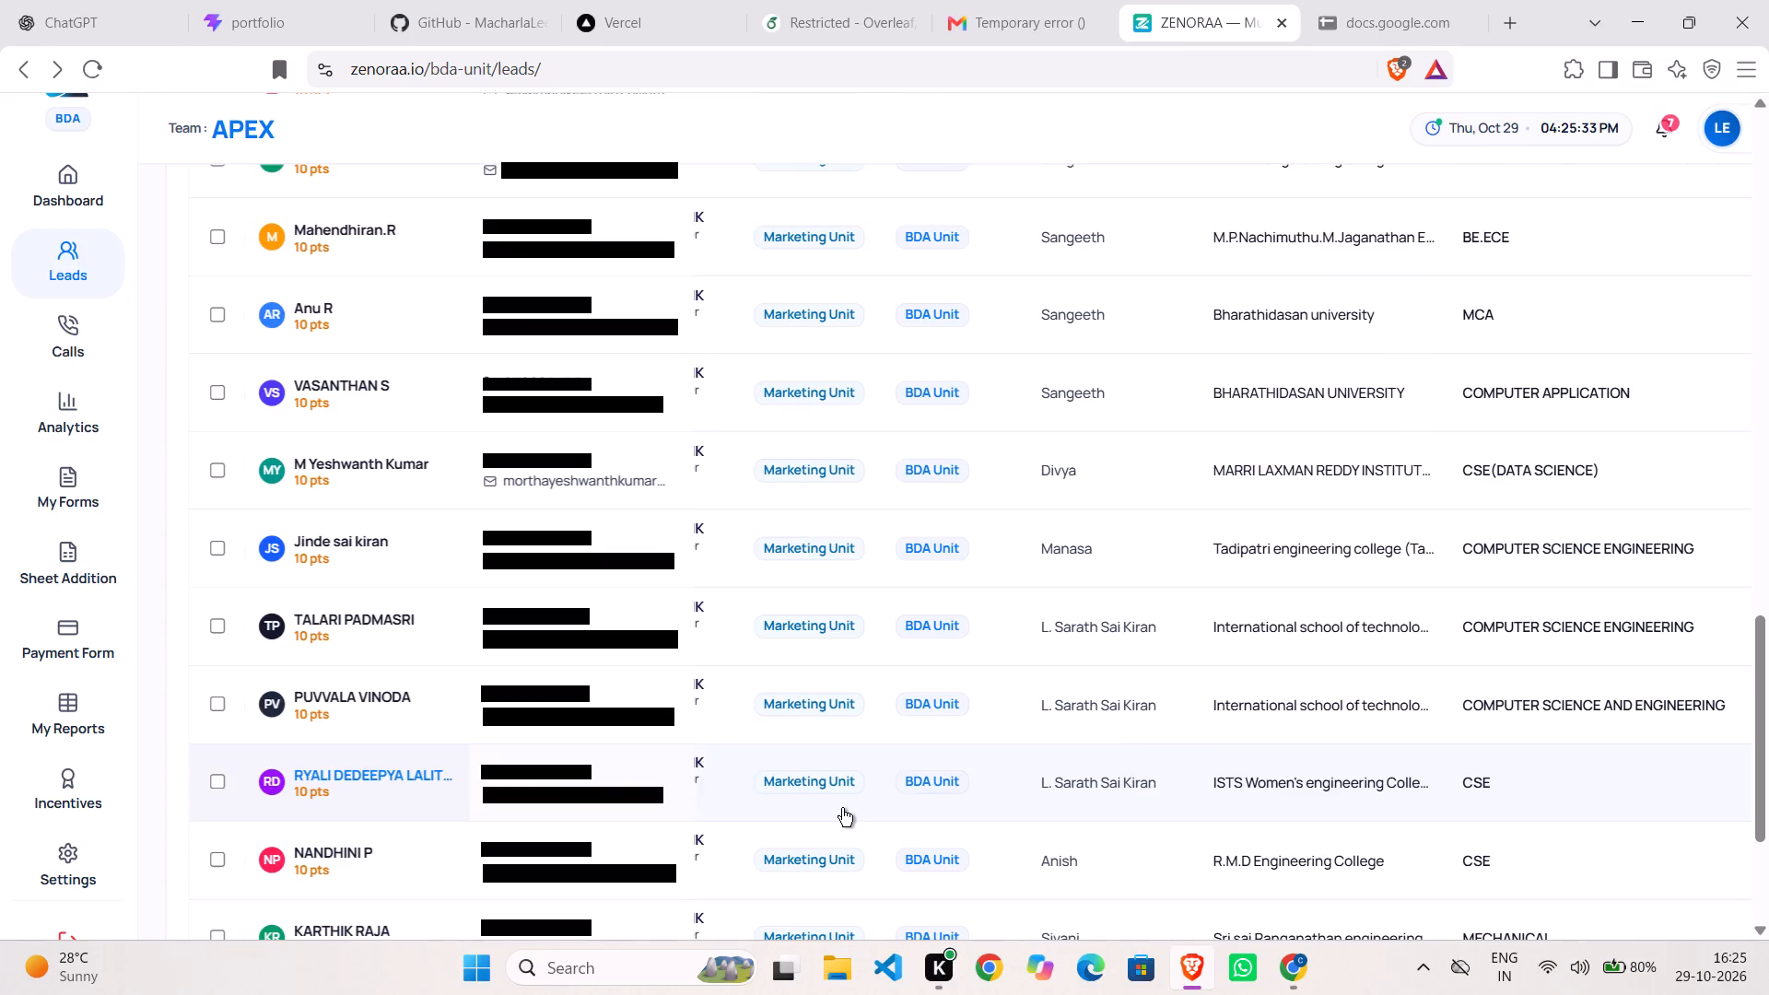
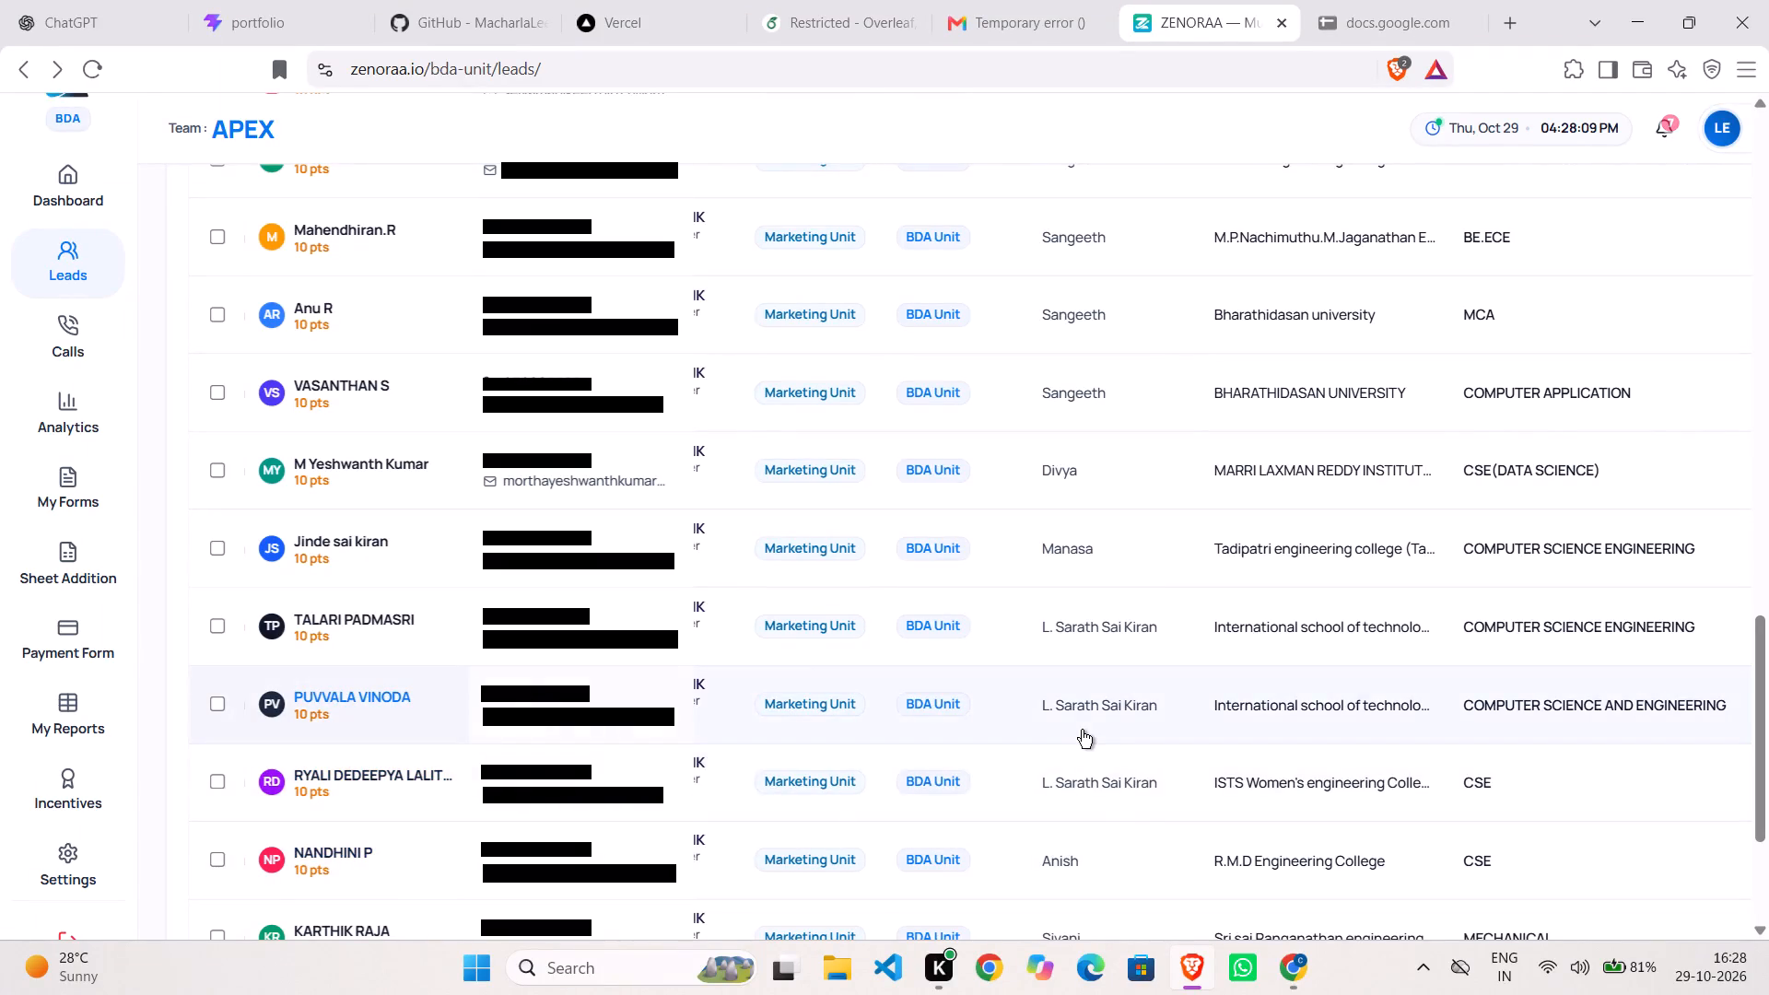
# Open the details of the call-back CSE lead from ISTS Women's engineering College and review its course details and activity history.
pyautogui.hscroll(-8, 1082, 730)
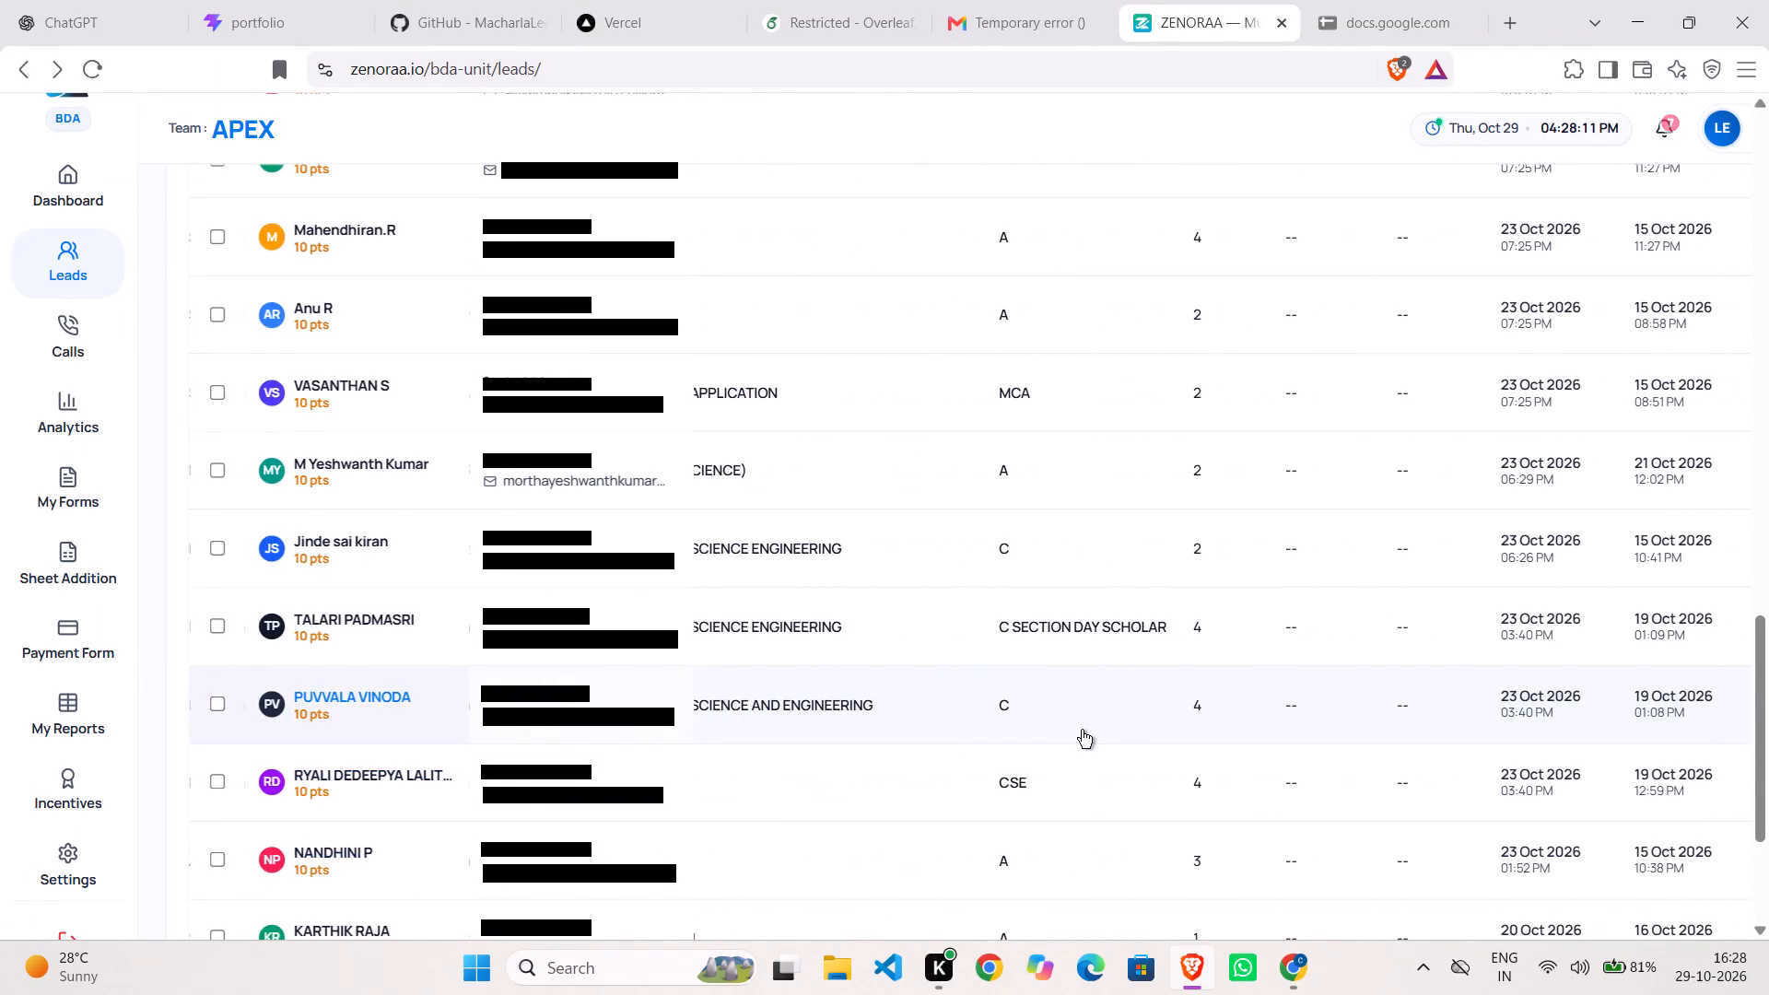
pyautogui.hscroll(-3, 1082, 730)
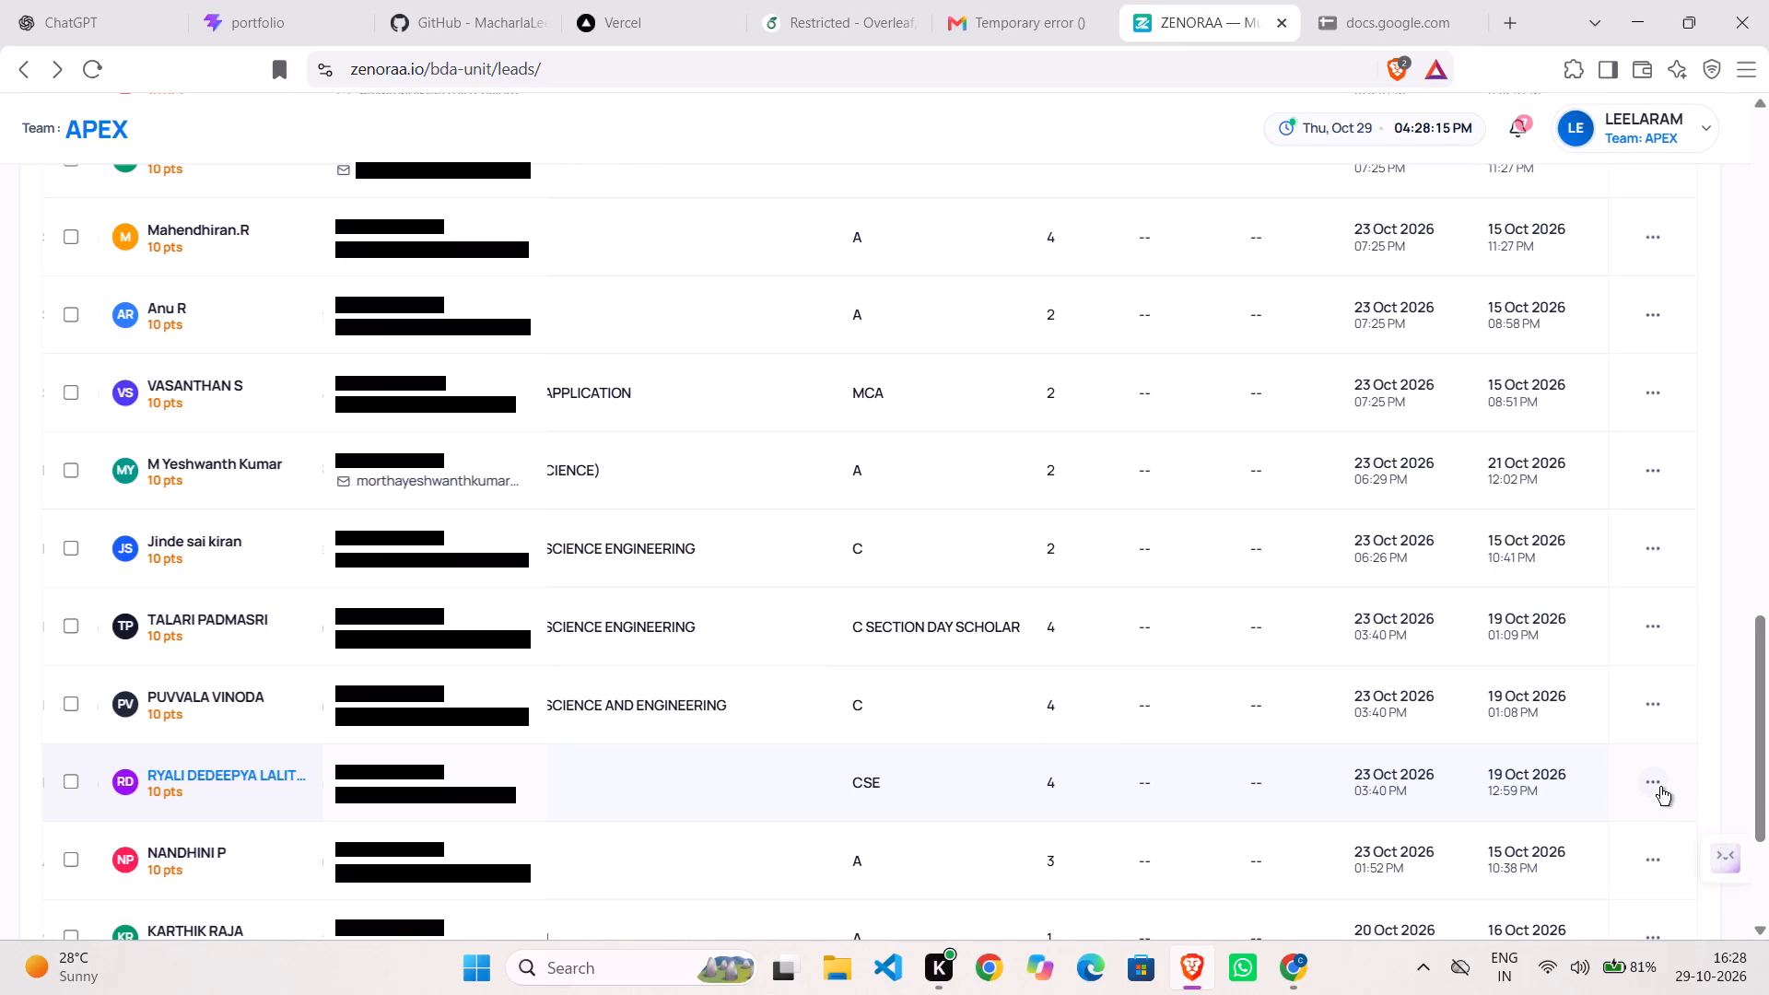
pyautogui.click(1660, 787)
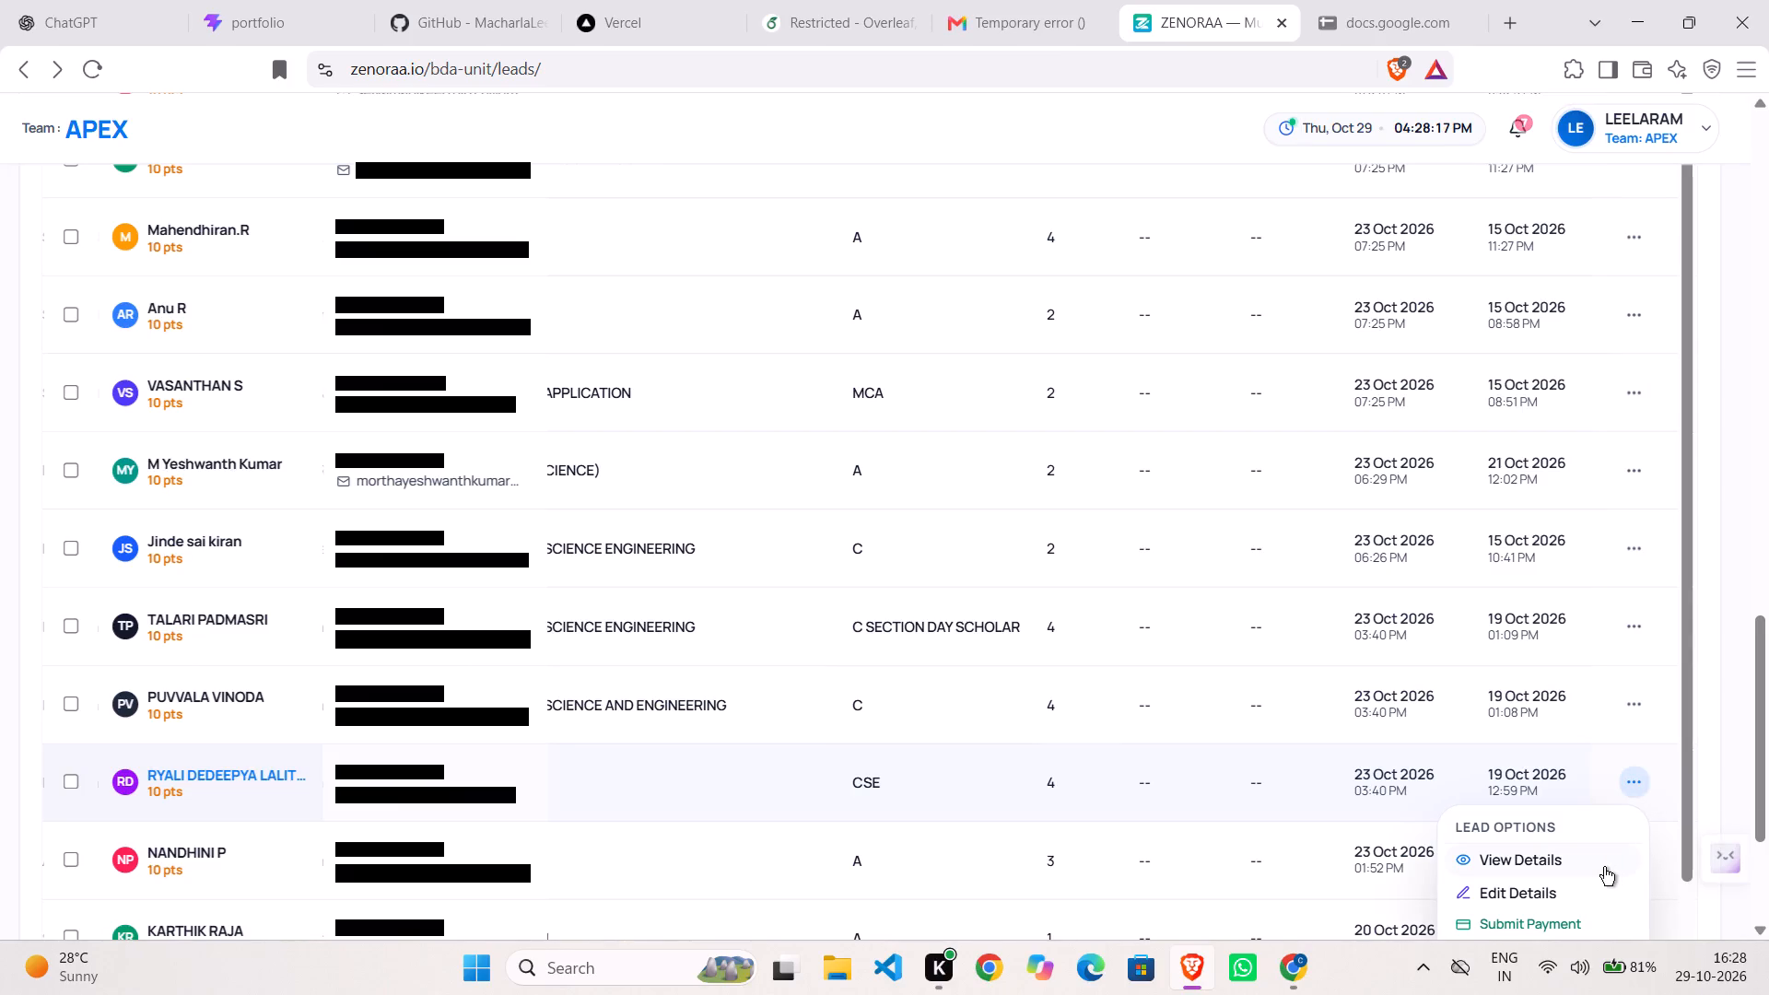
pyautogui.click(1604, 867)
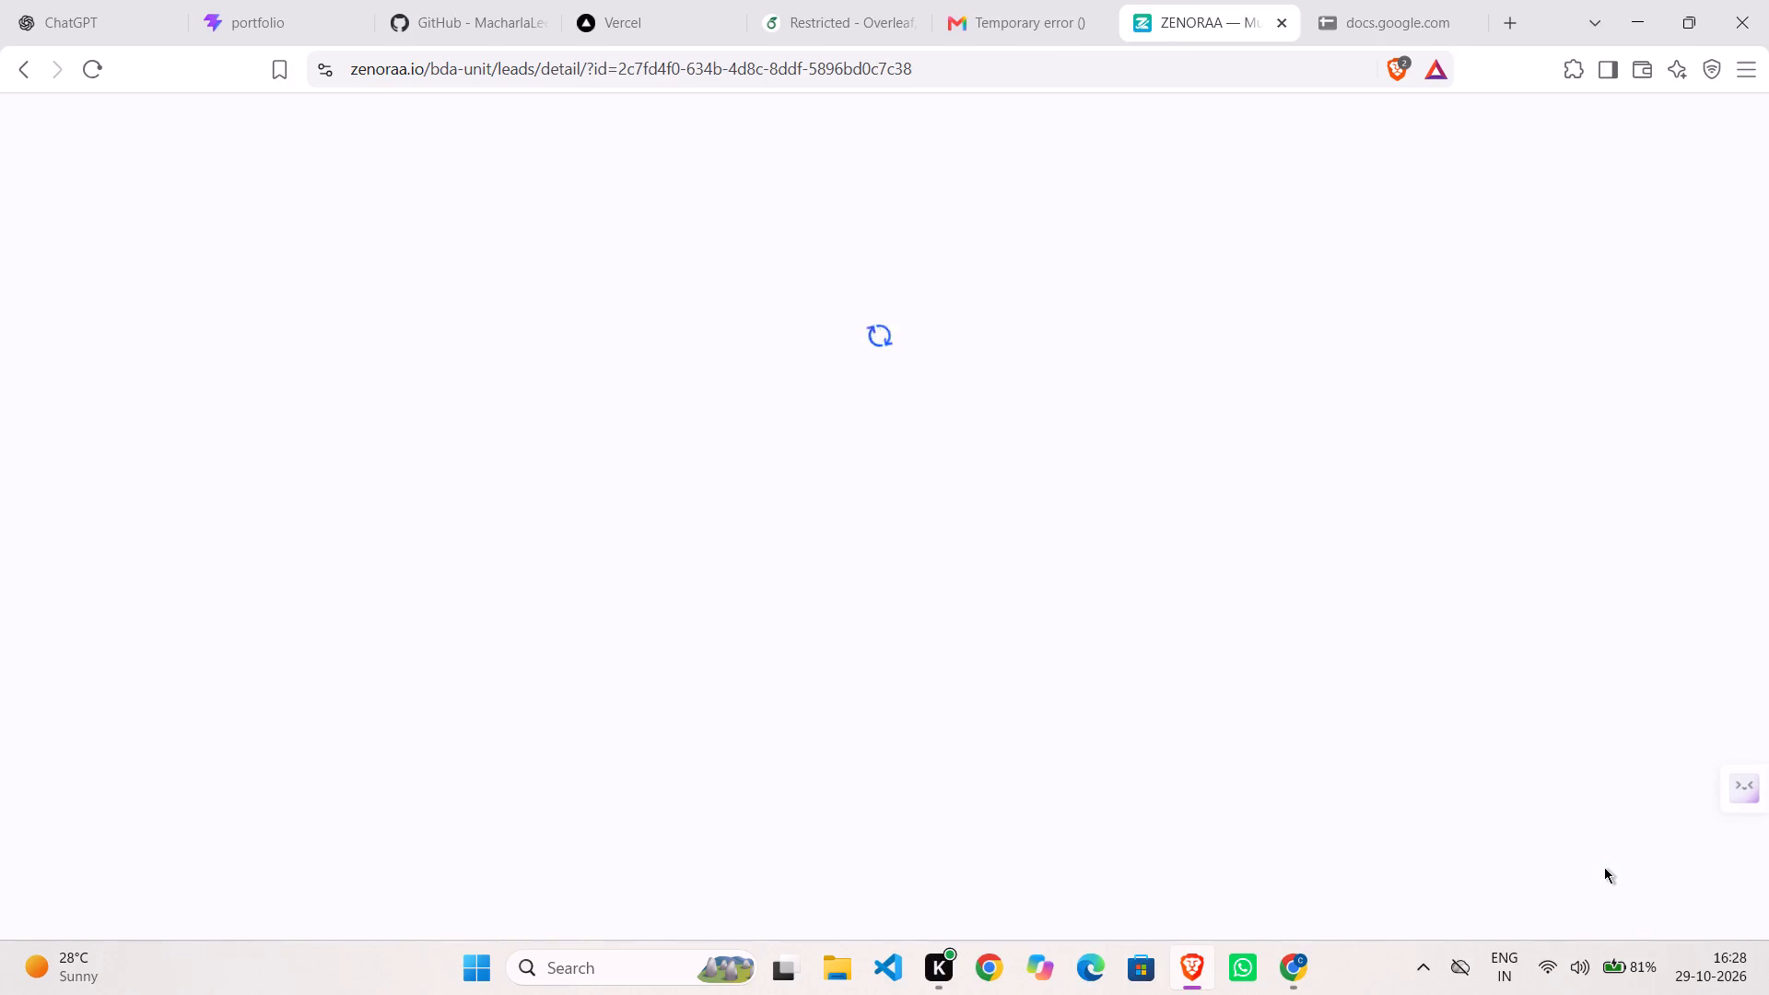
pyautogui.scroll(6, 1604, 867)
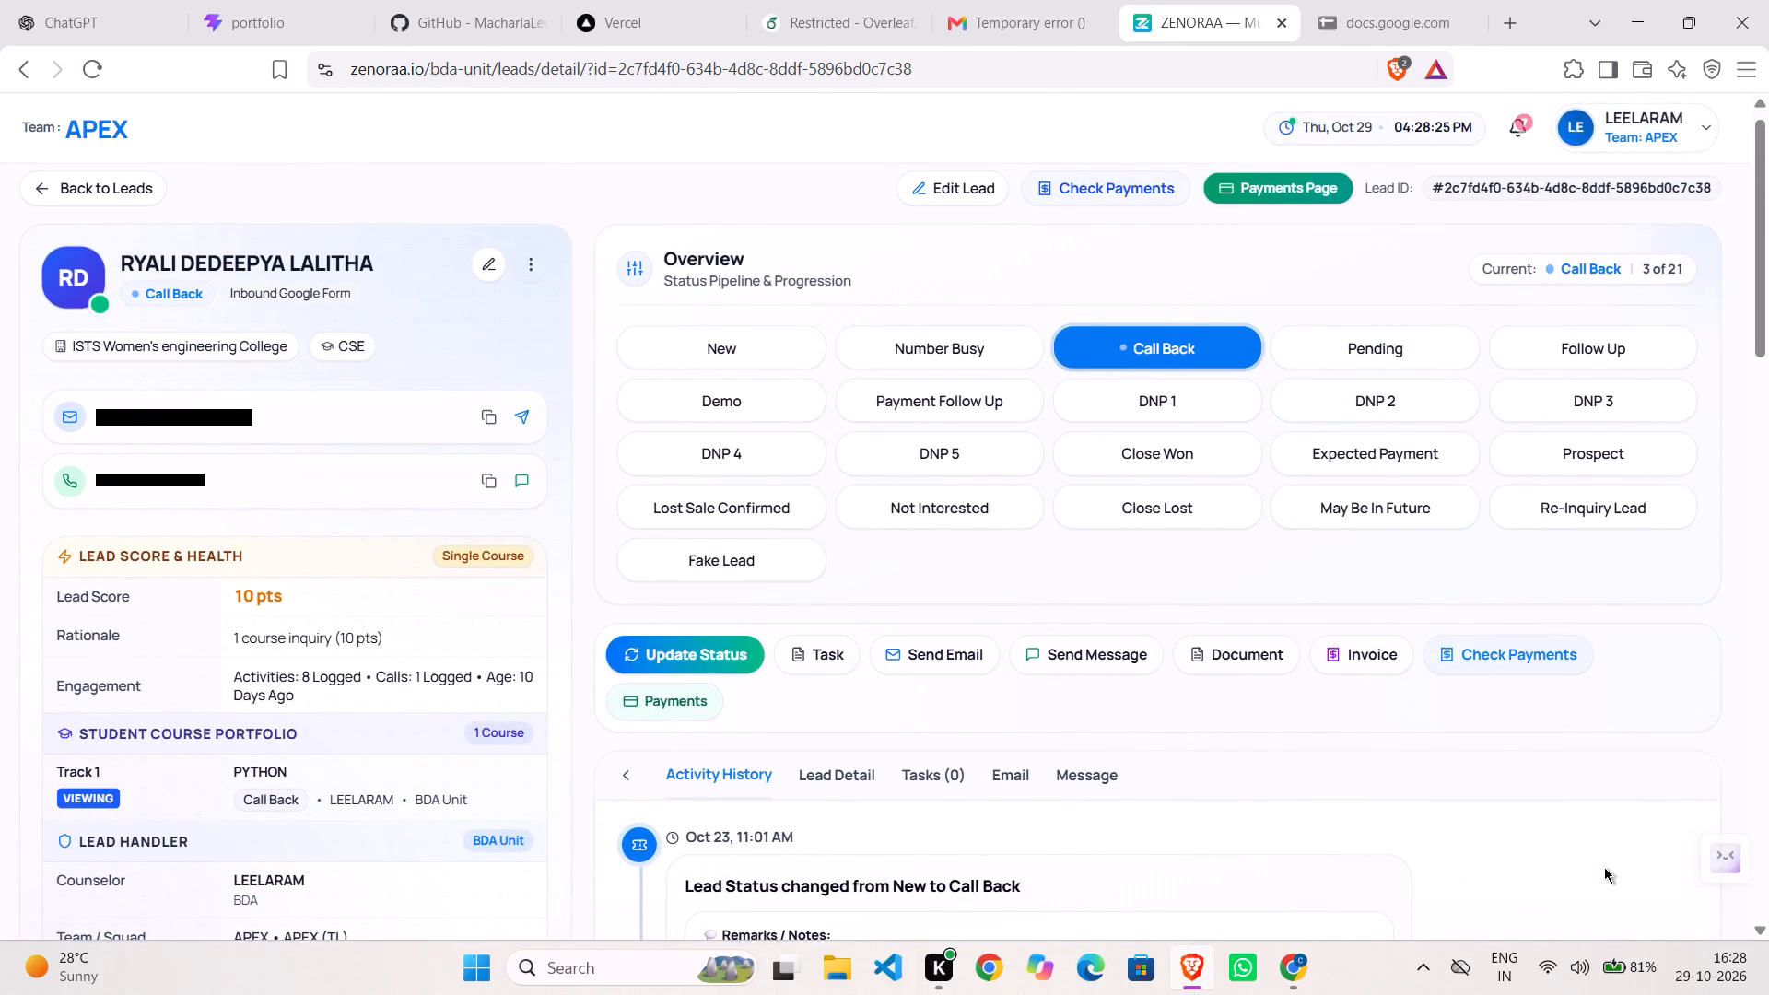
pyautogui.scroll(-1, 1604, 867)
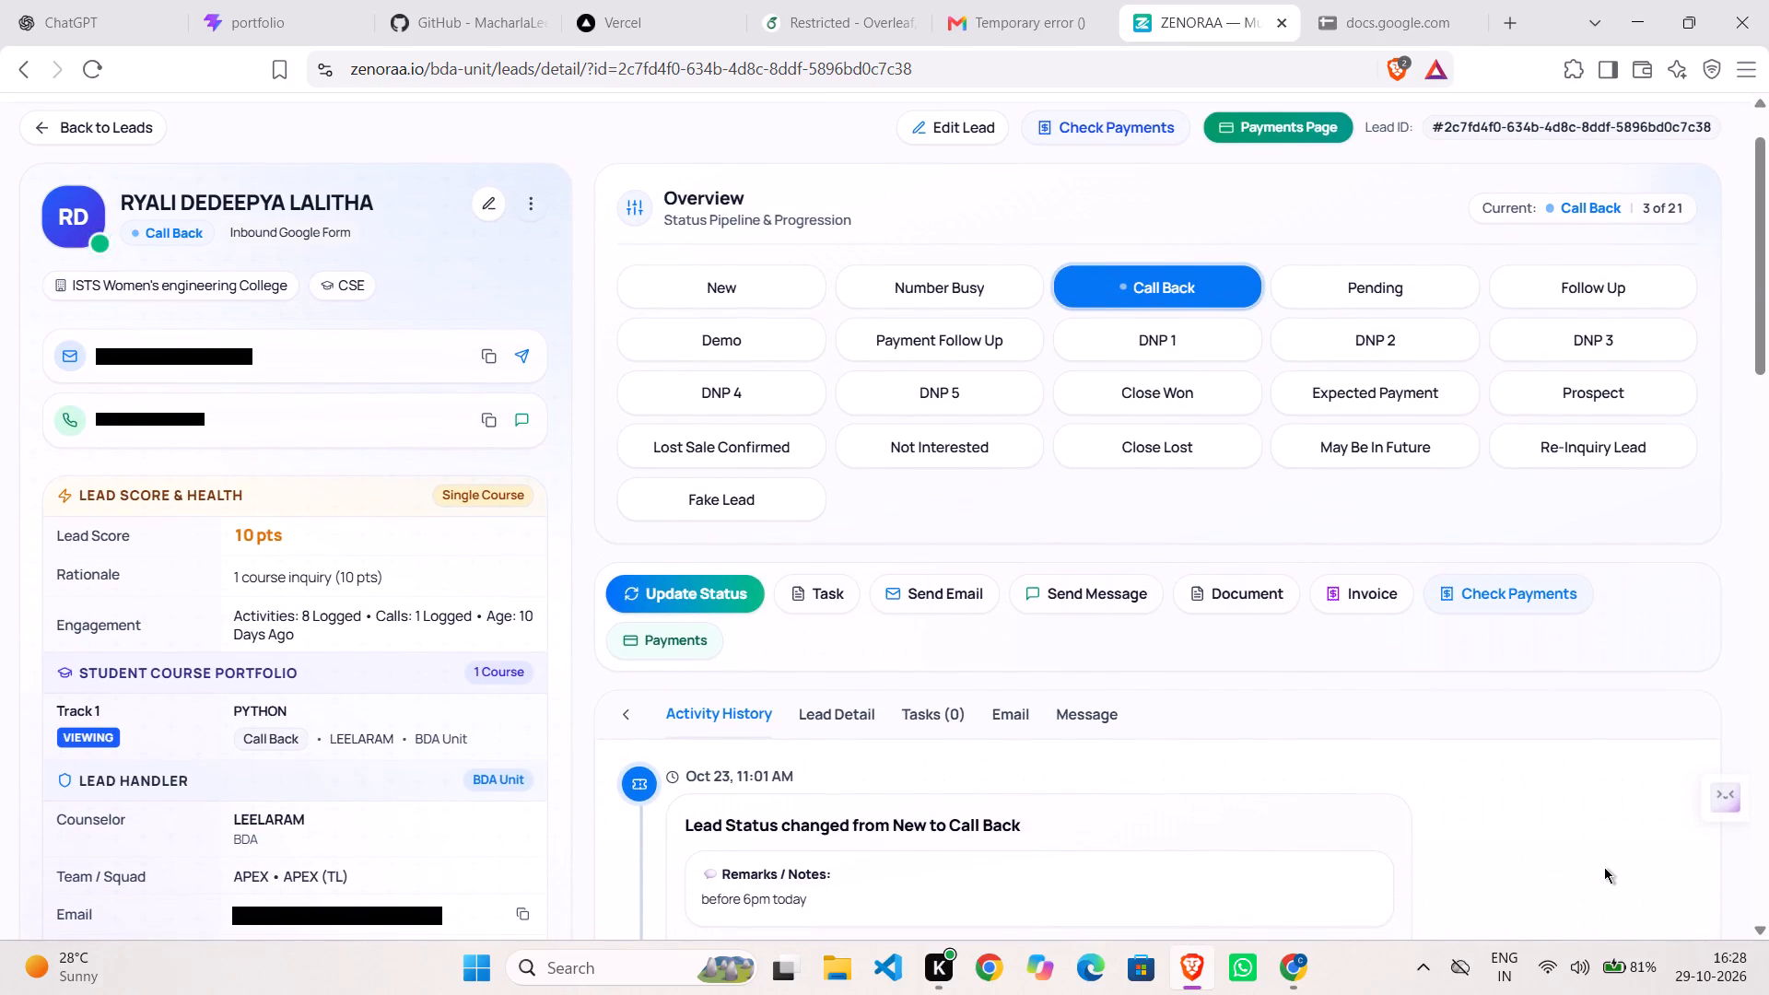
pyautogui.scroll(-2, 1604, 867)
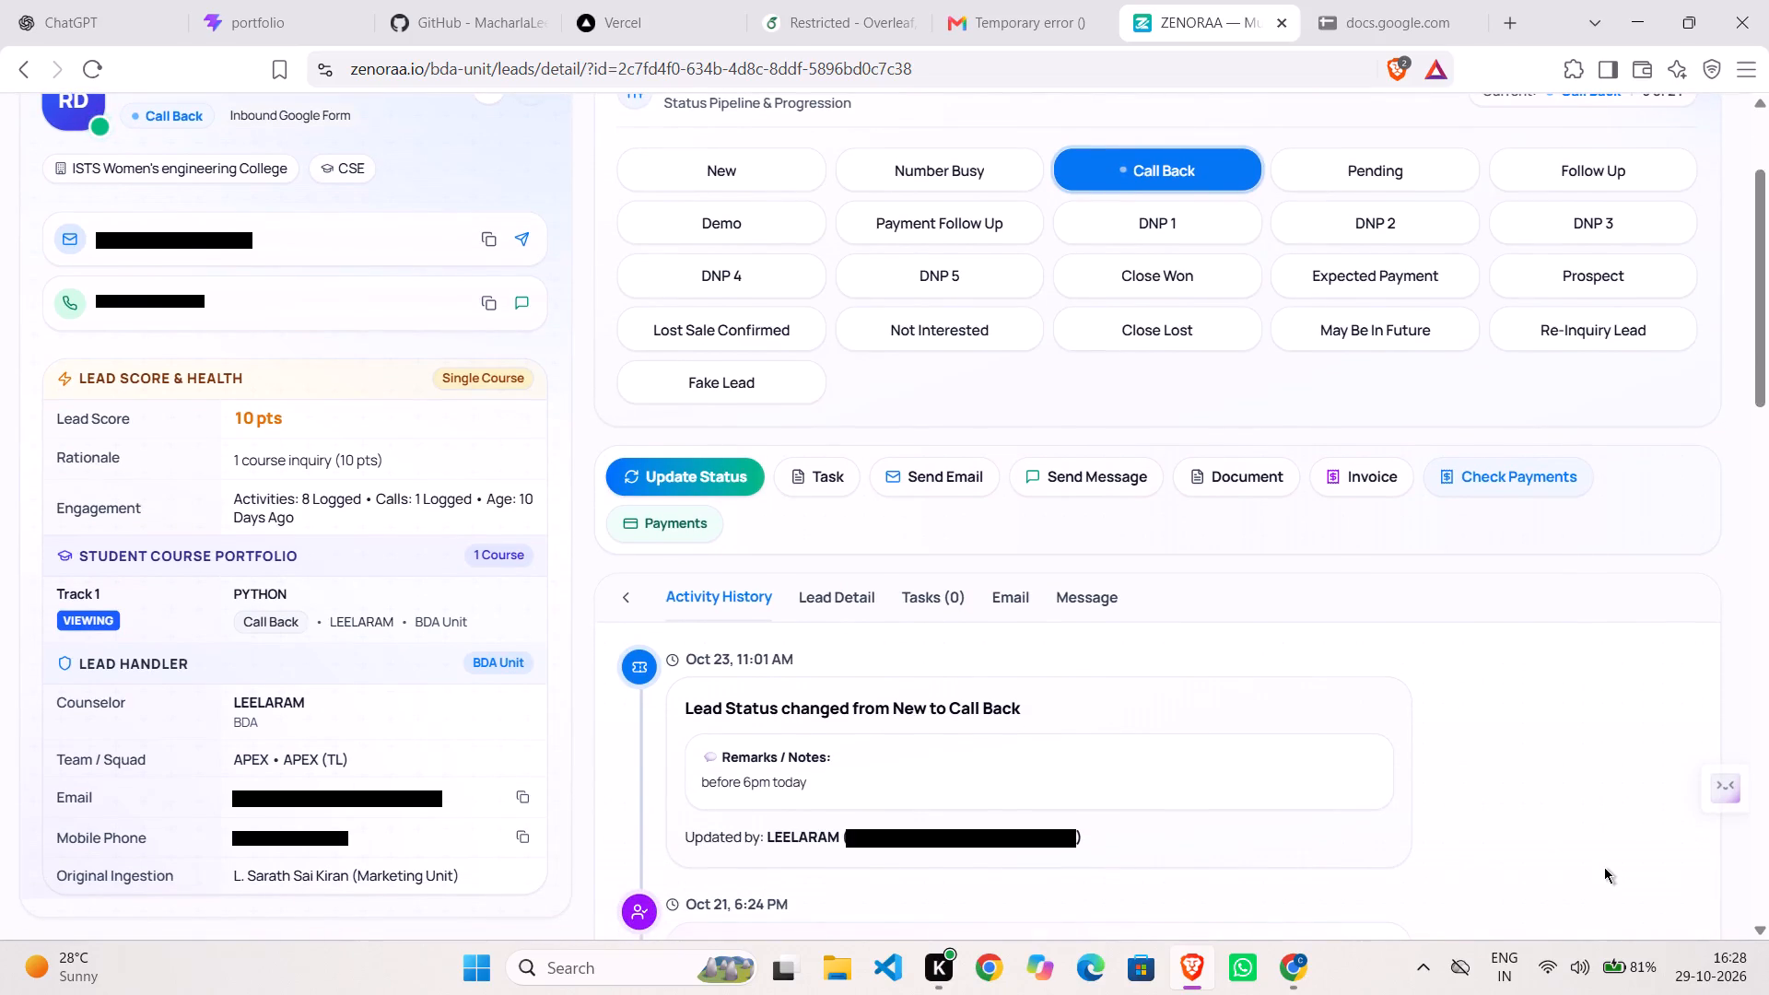
pyautogui.scroll(-1, 1604, 867)
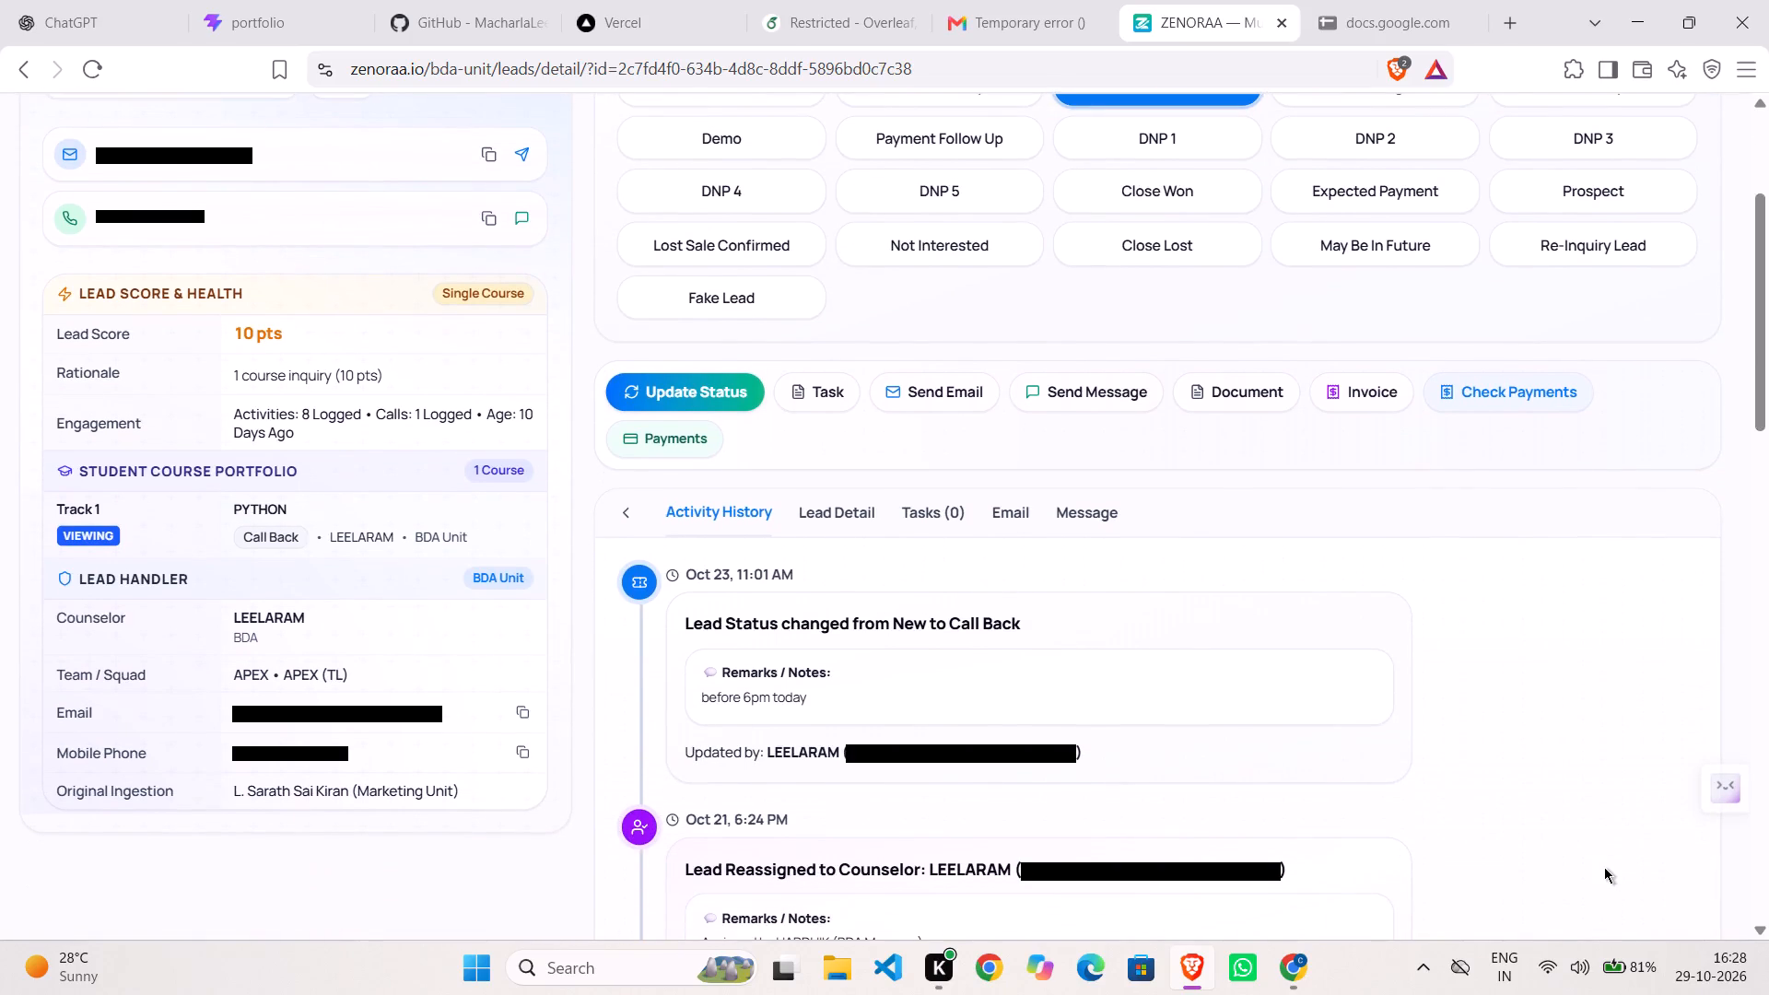
pyautogui.scroll(-1, 1604, 867)
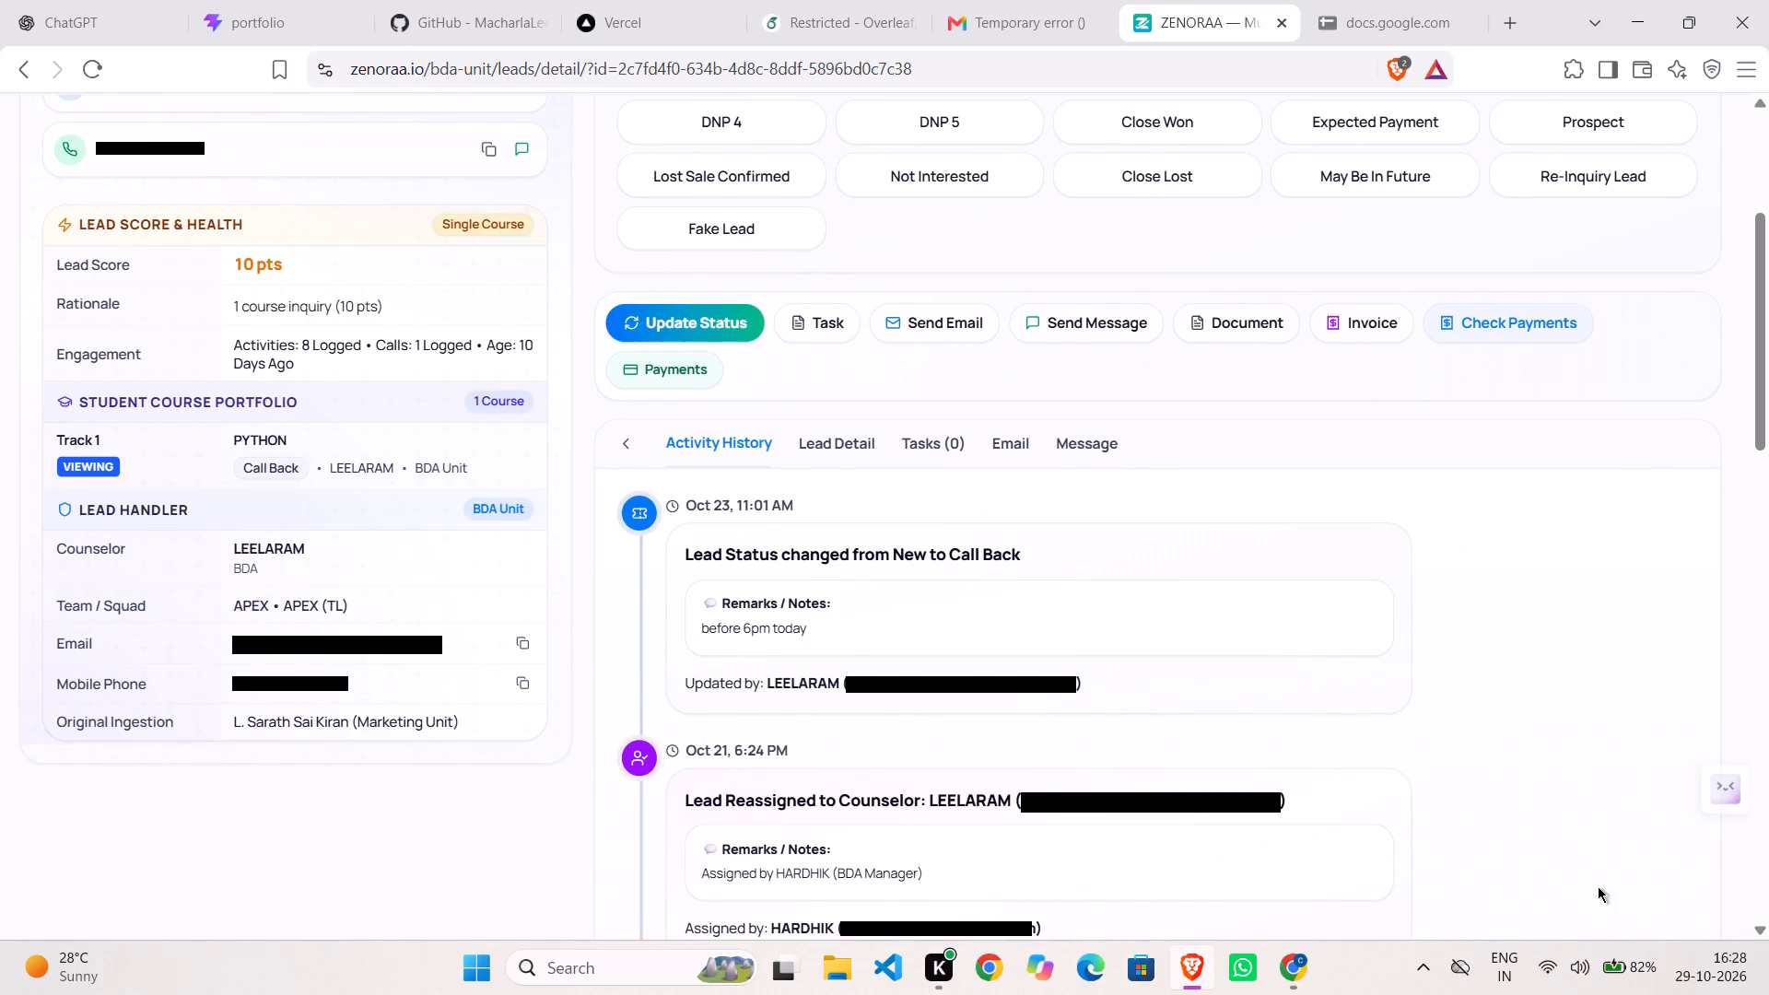
# Update the lead's status to Not Interested with the call remark "not interested" and save it.
pyautogui.scroll(3, 1652, 872)
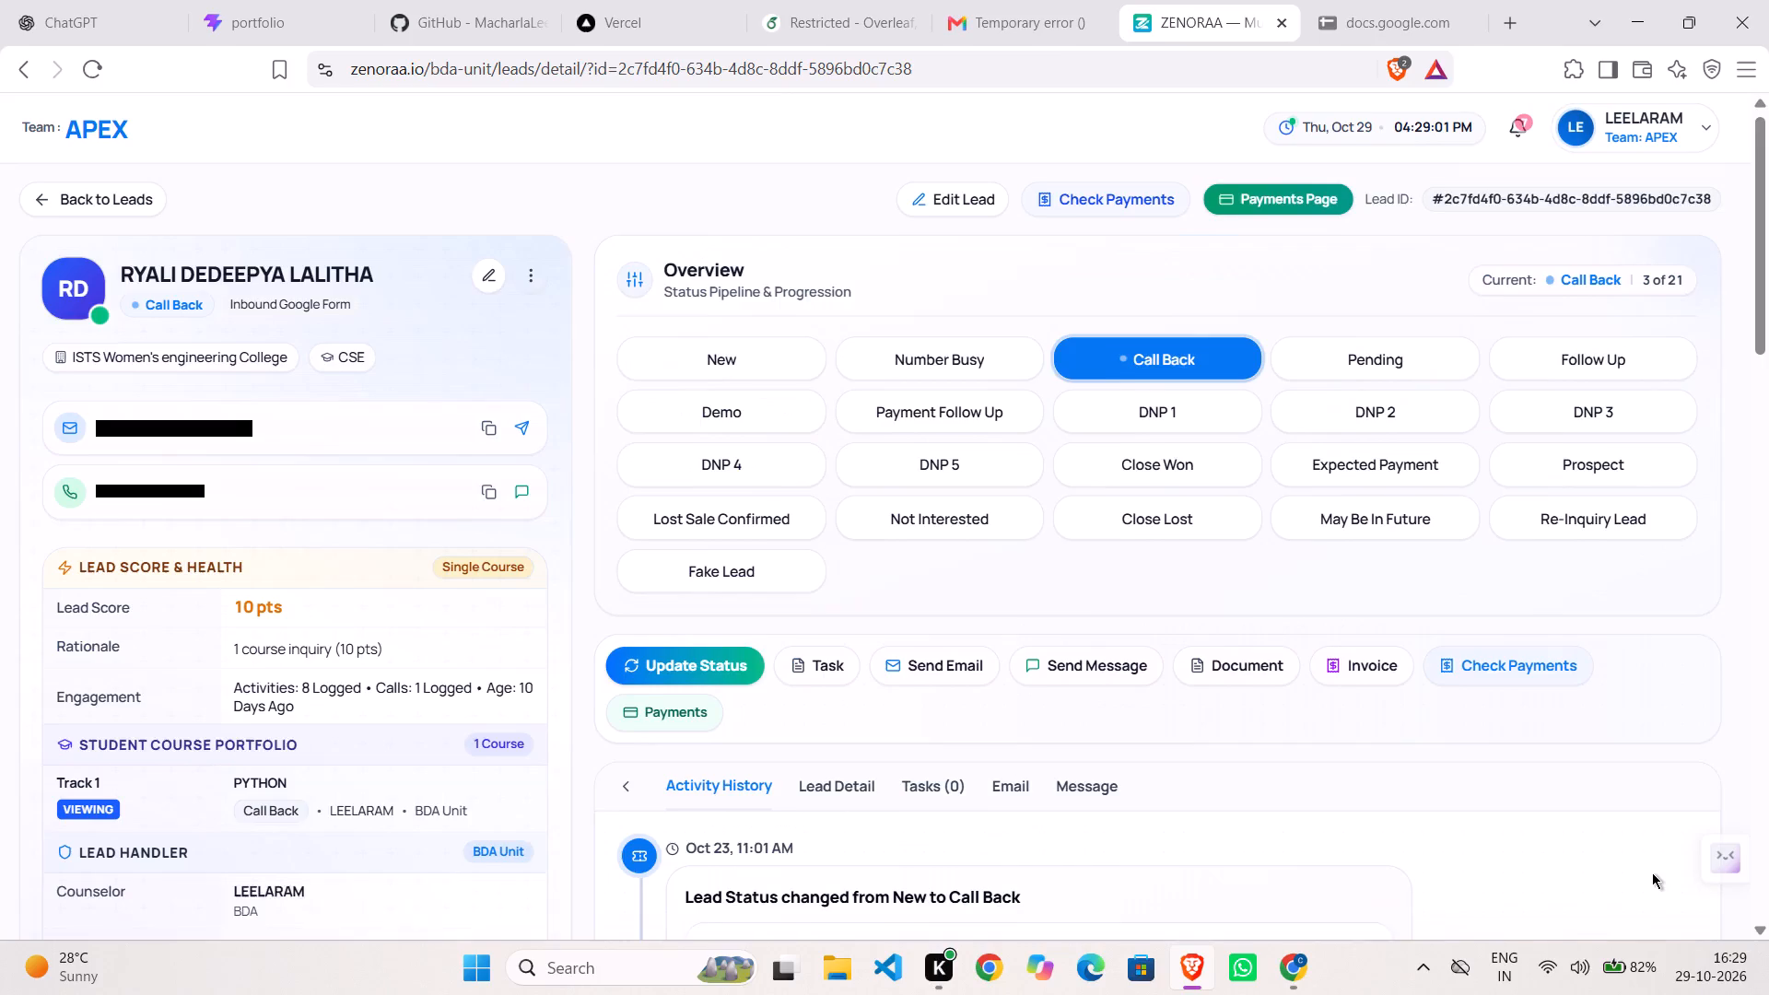
pyautogui.scroll(2, 1652, 872)
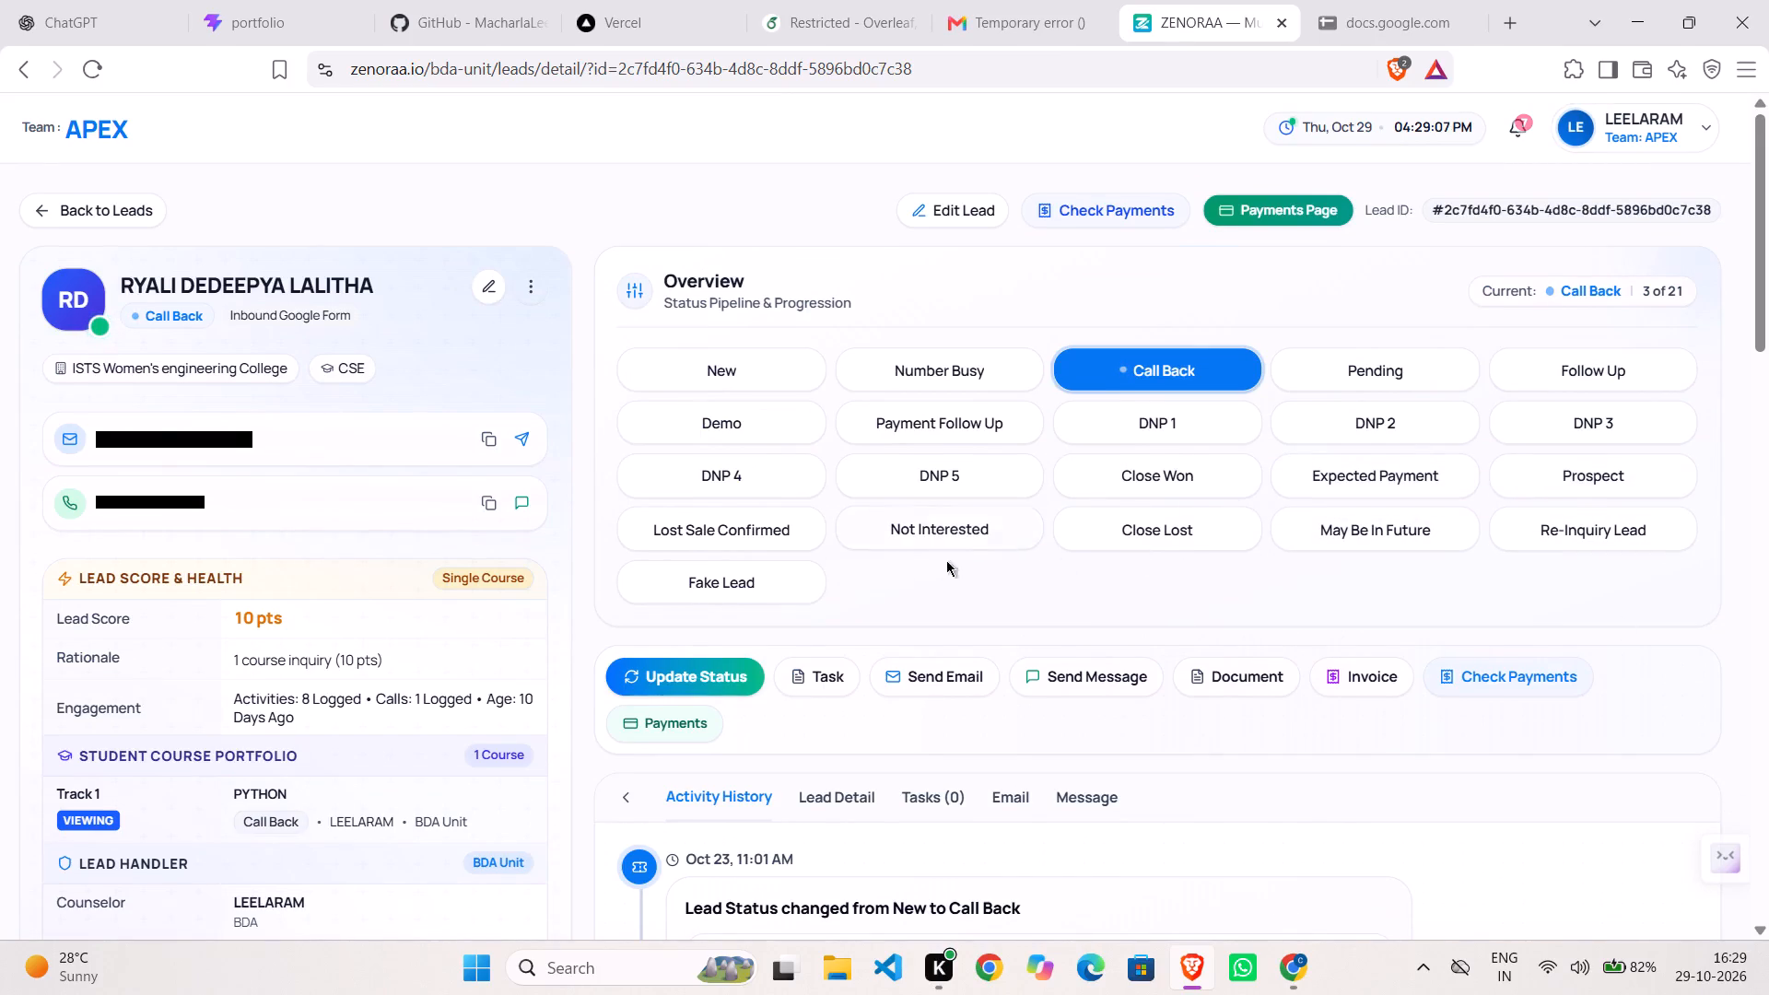
pyautogui.click(938, 531)
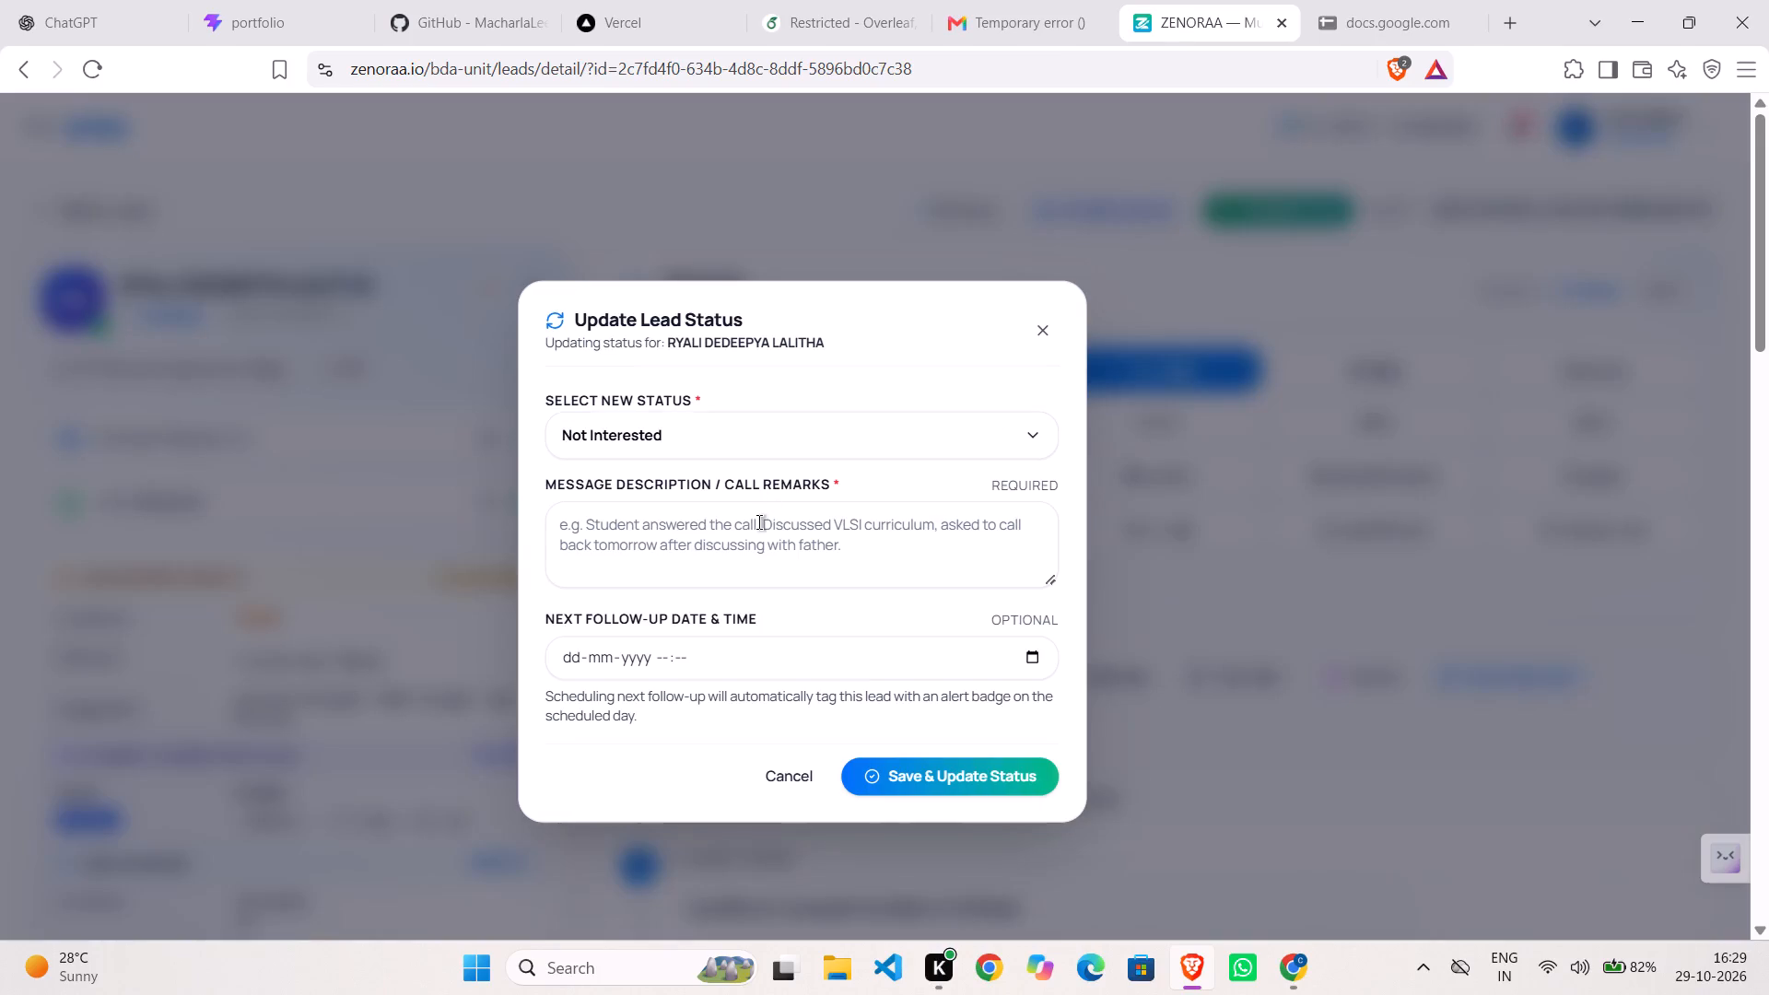
pyautogui.click(759, 522)
pyautogui.press('i')
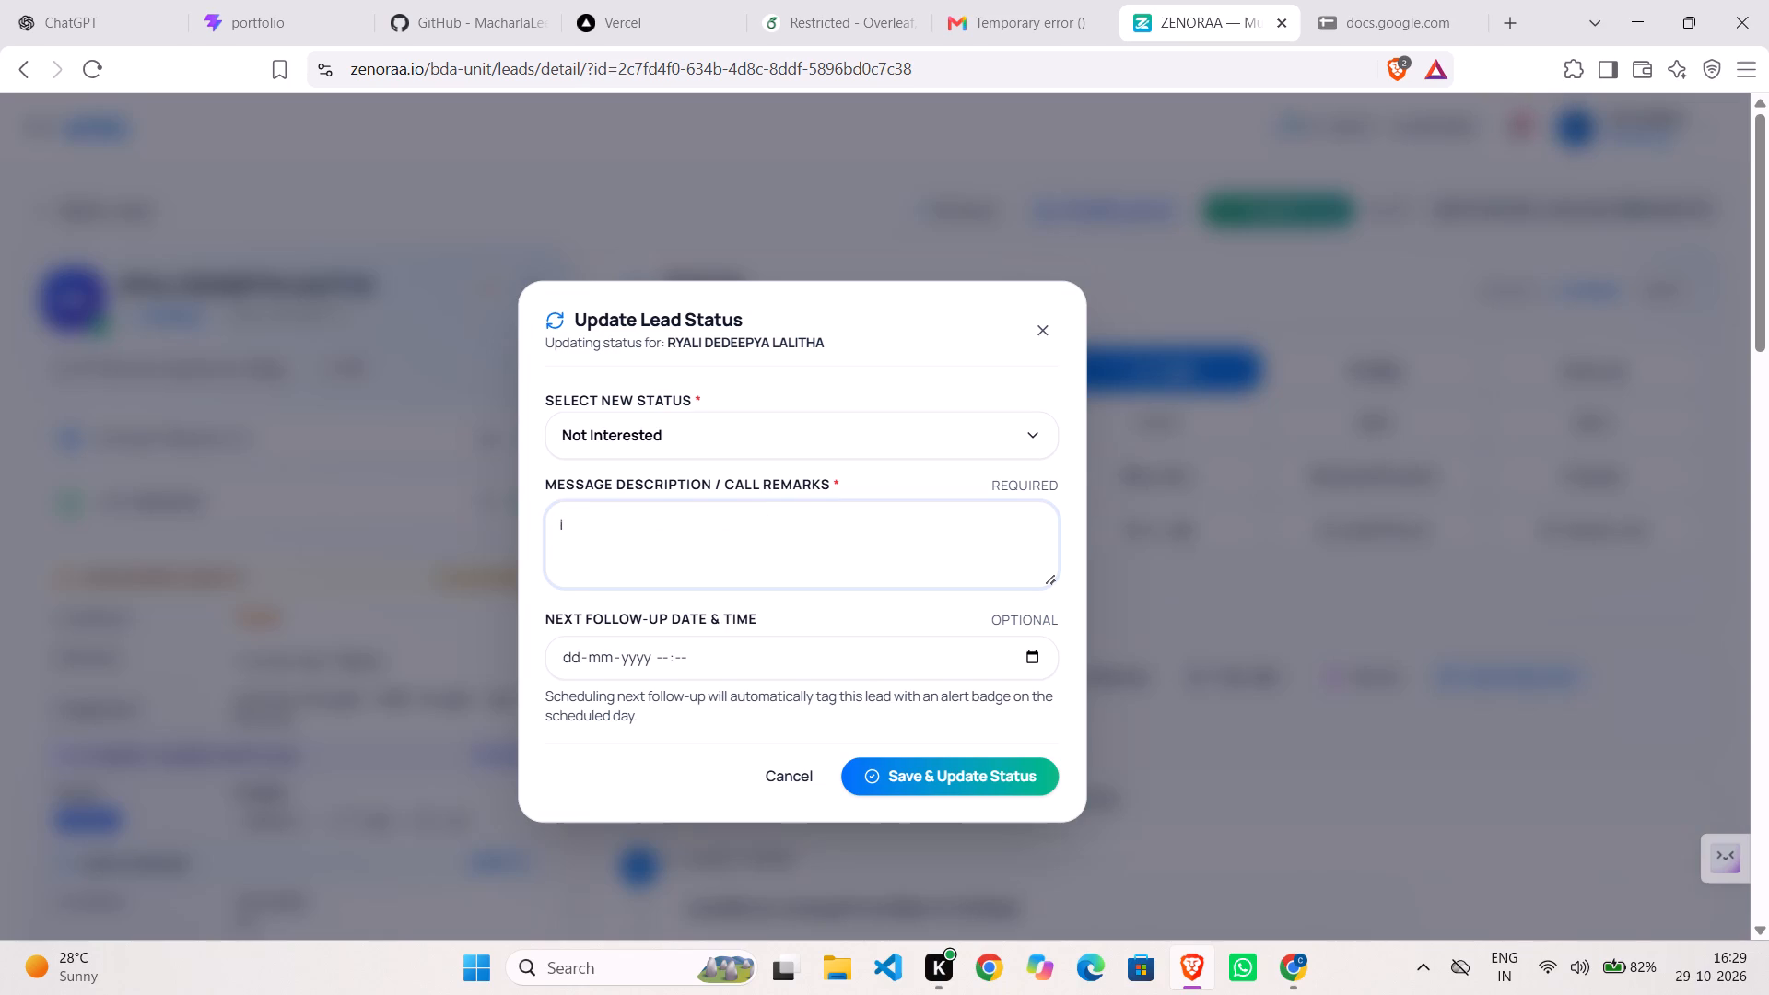
pyautogui.press('BackSpace')
pyautogui.press('BackSpace')
pyautogui.write('noy')
pyautogui.press('BackSpace')
pyautogui.write('t inyr')
pyautogui.press('BackSpace')
pyautogui.press('BackSpace')
pyautogui.write('tr')
pyautogui.press('BackSpace')
pyautogui.write('eres')
pyautogui.write('ted')
pyautogui.click(904, 777)
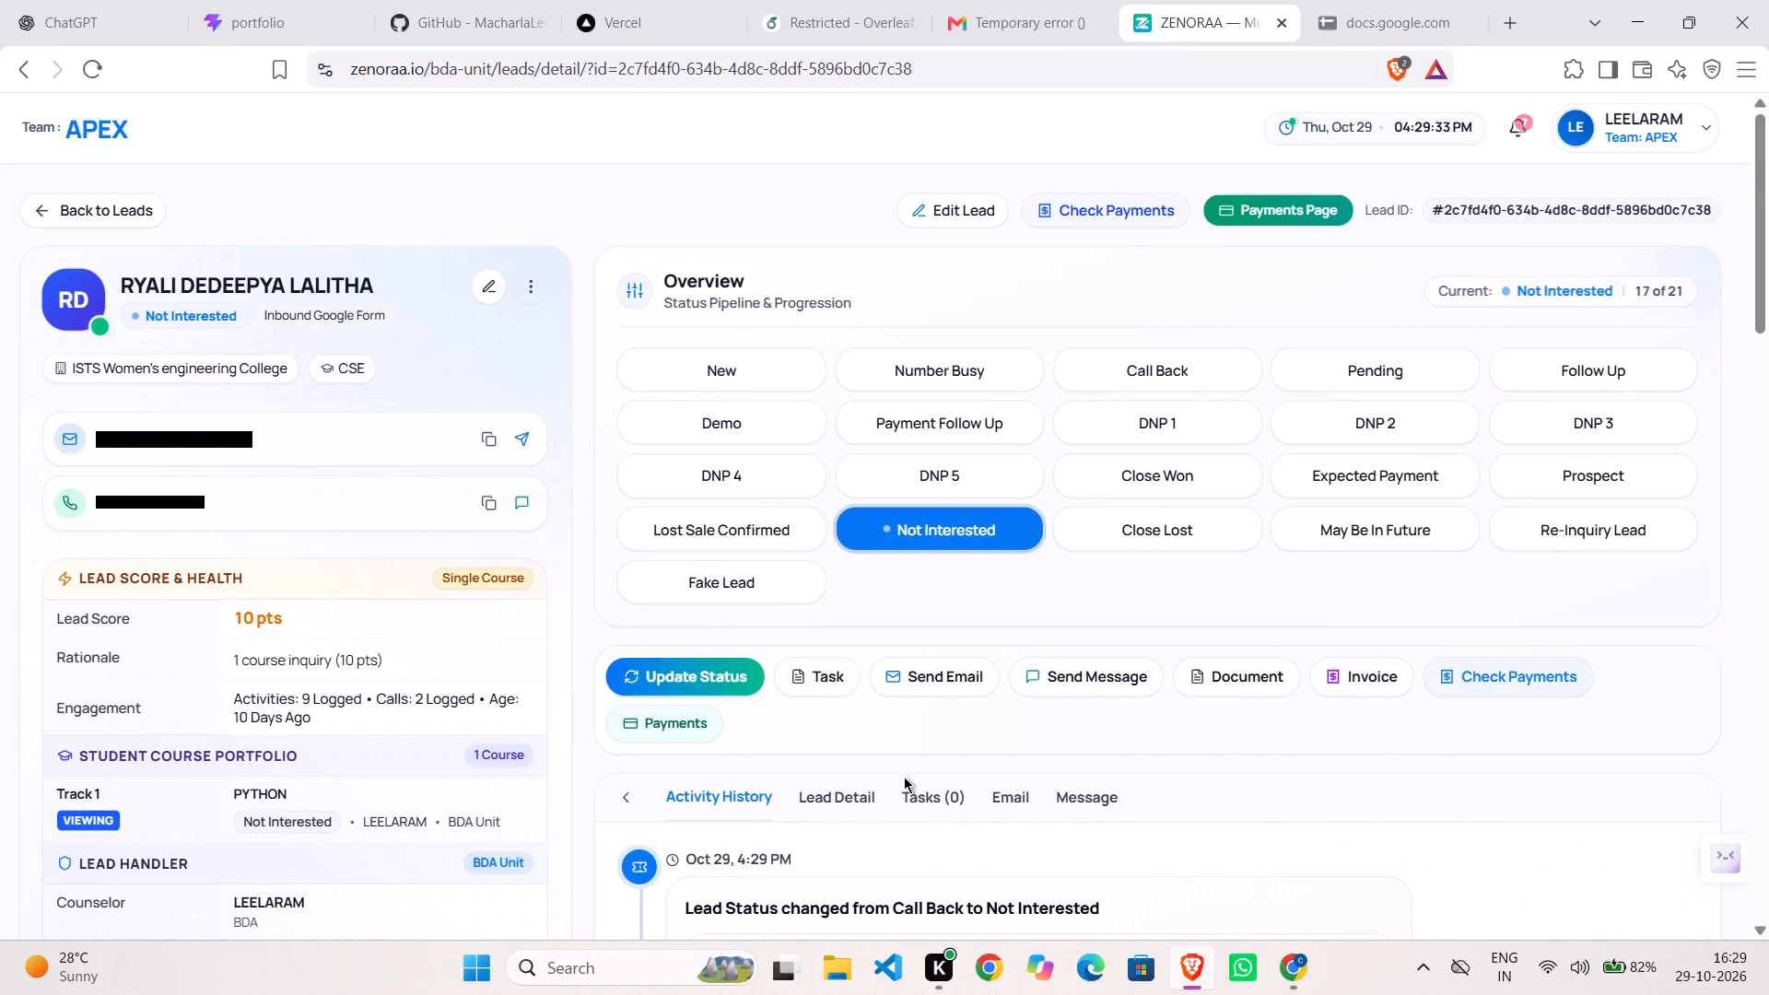
# Return to the leads list and filter it by the status Call Back.
pyautogui.hscroll(1, 904, 777)
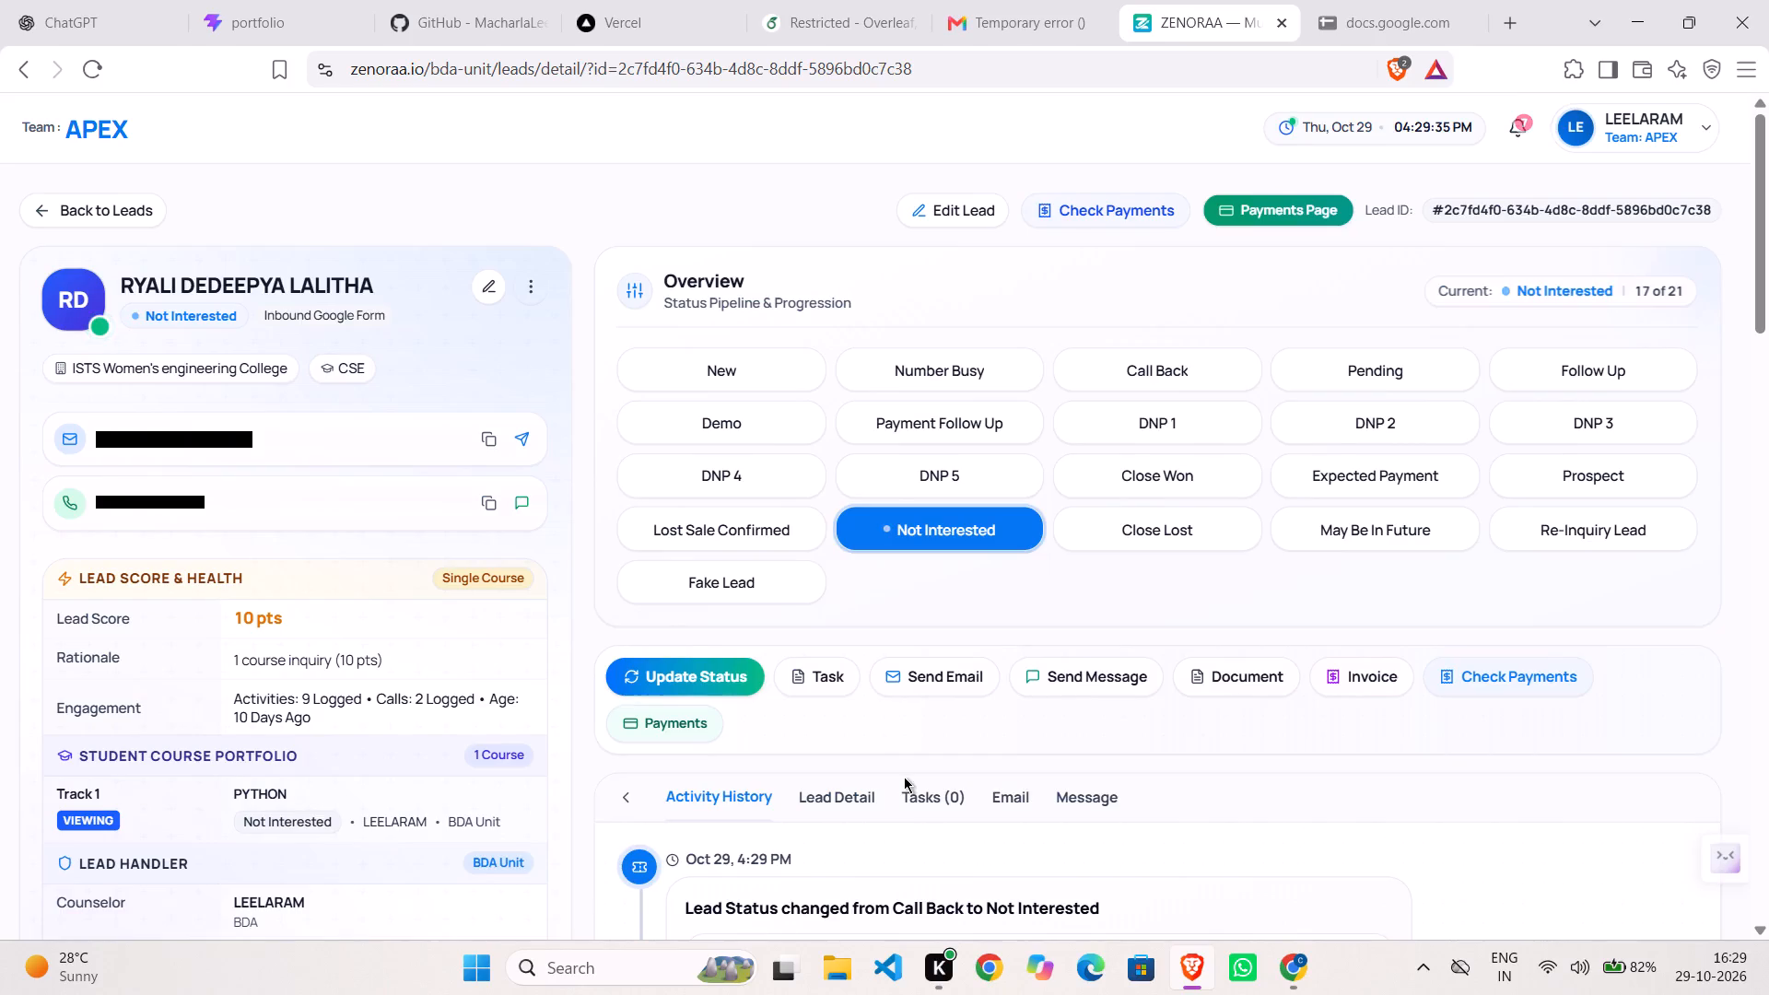
pyautogui.hscroll(14, 904, 777)
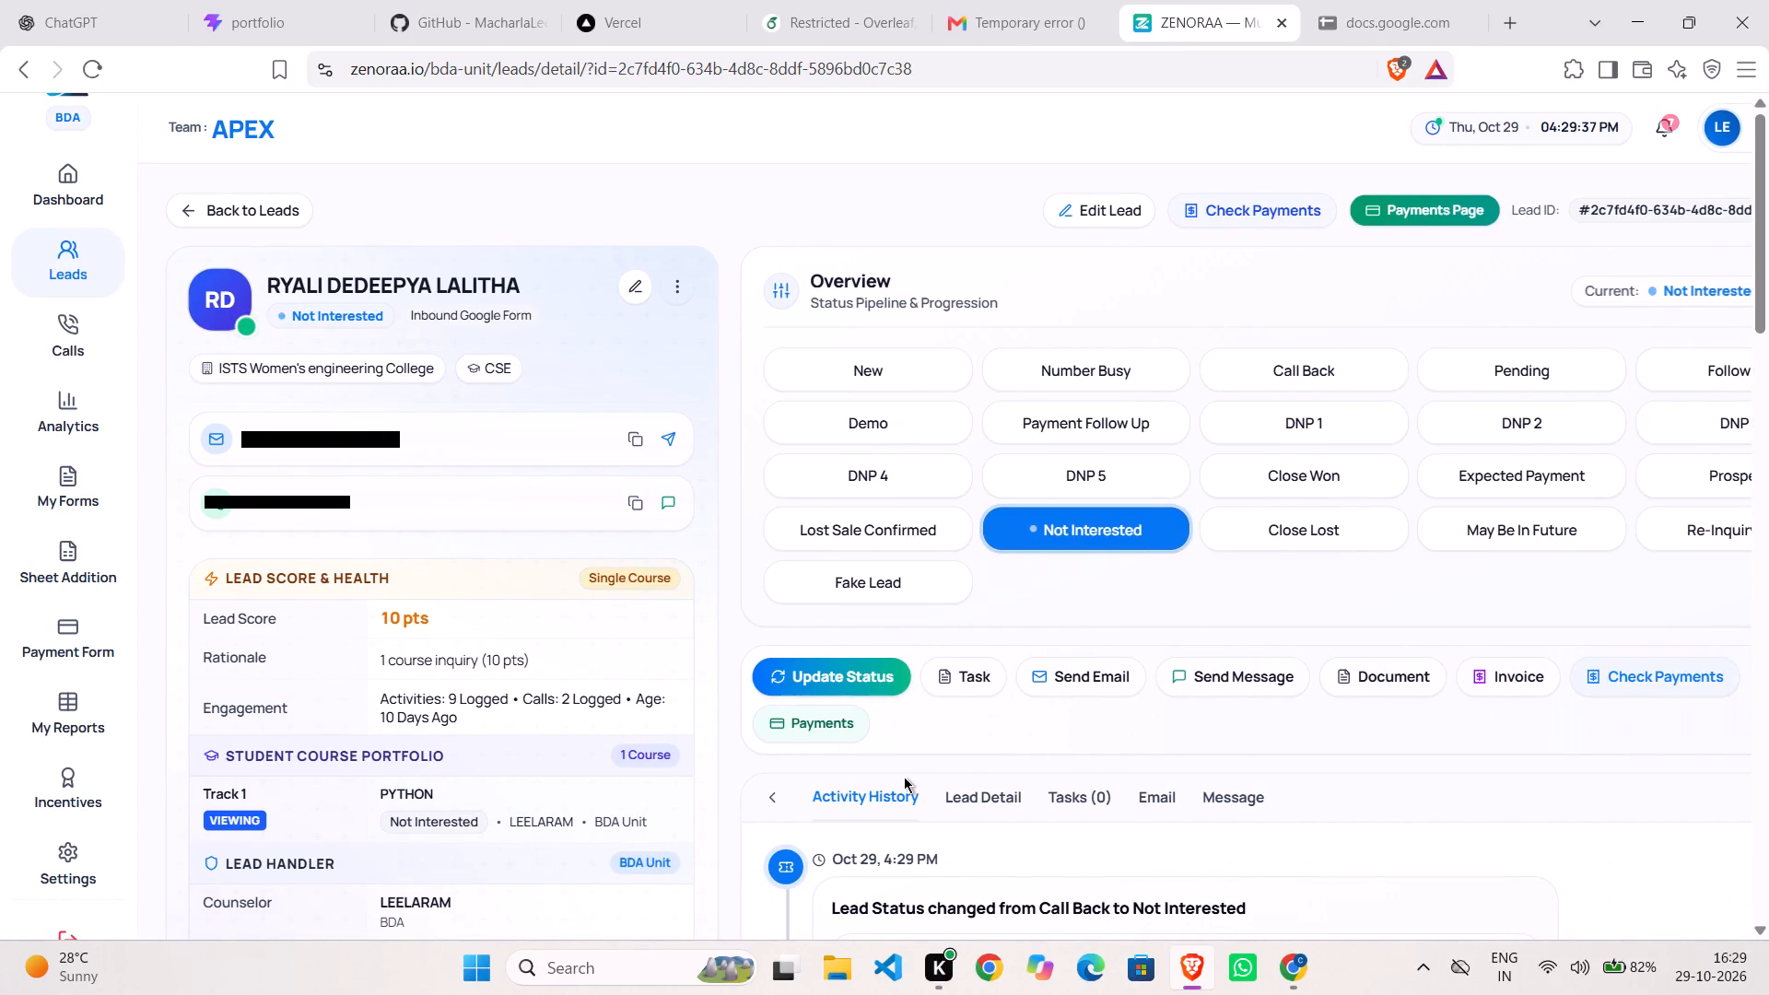
pyautogui.hscroll(-1, 904, 777)
pyautogui.click(279, 221)
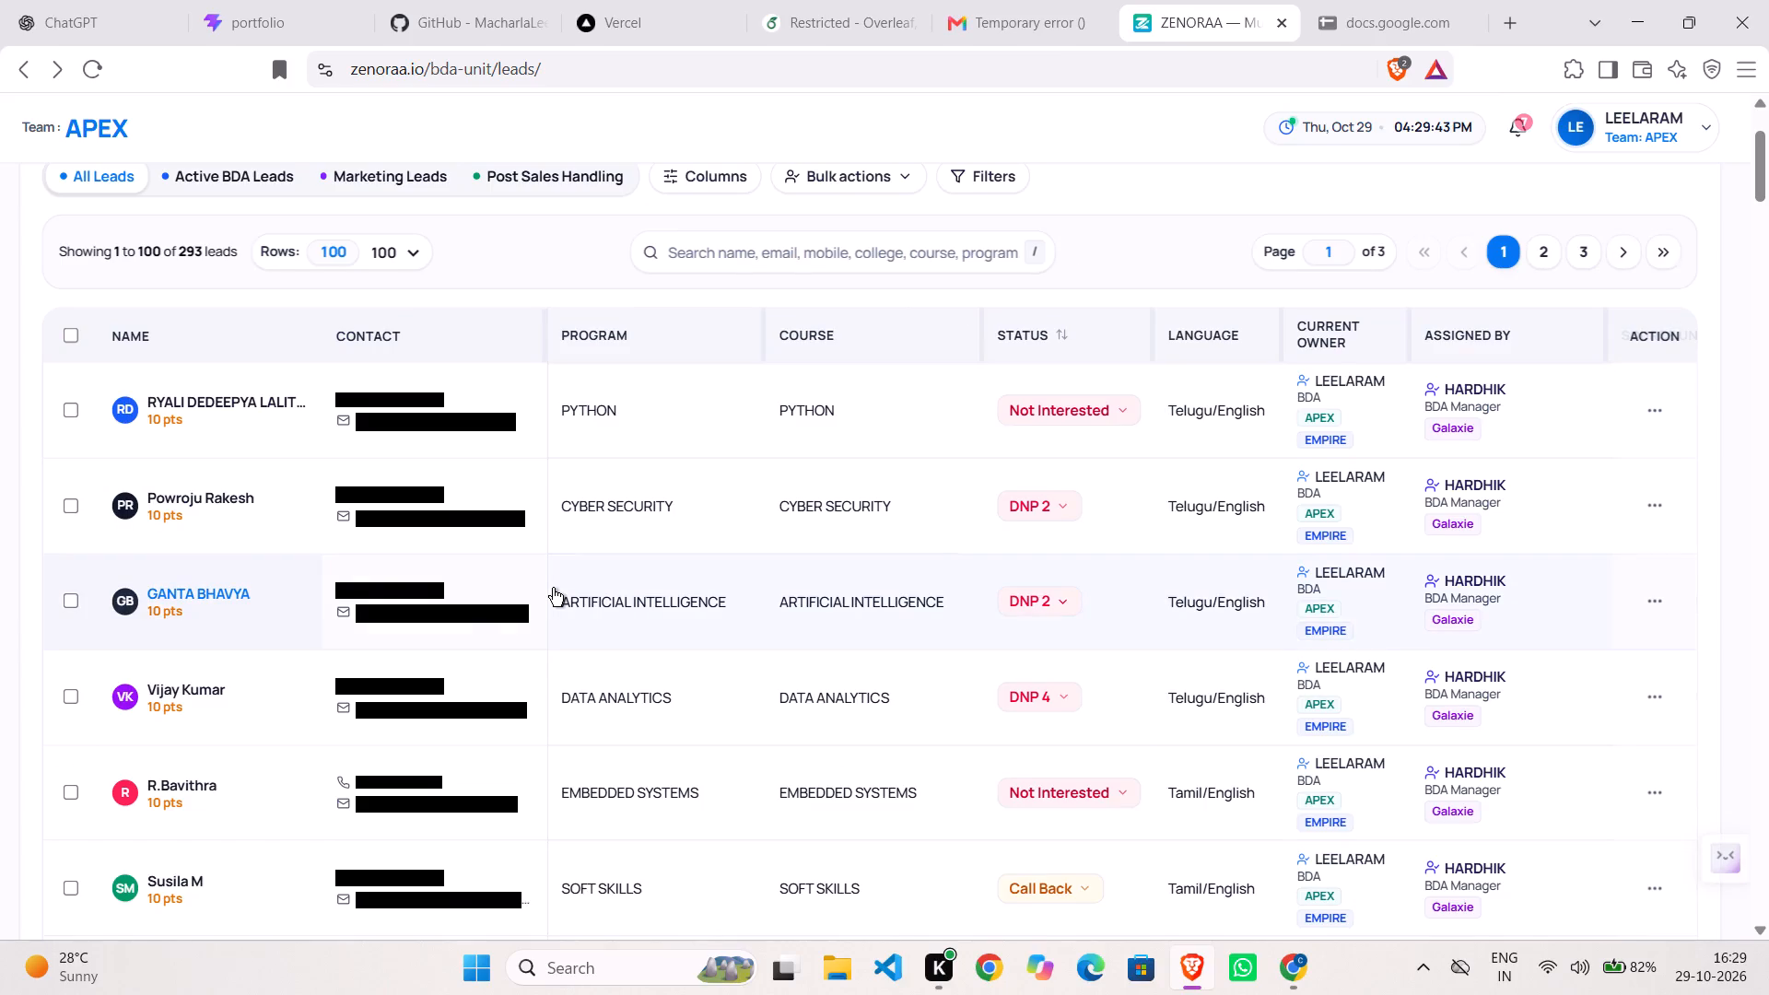
pyautogui.scroll(1, 553, 588)
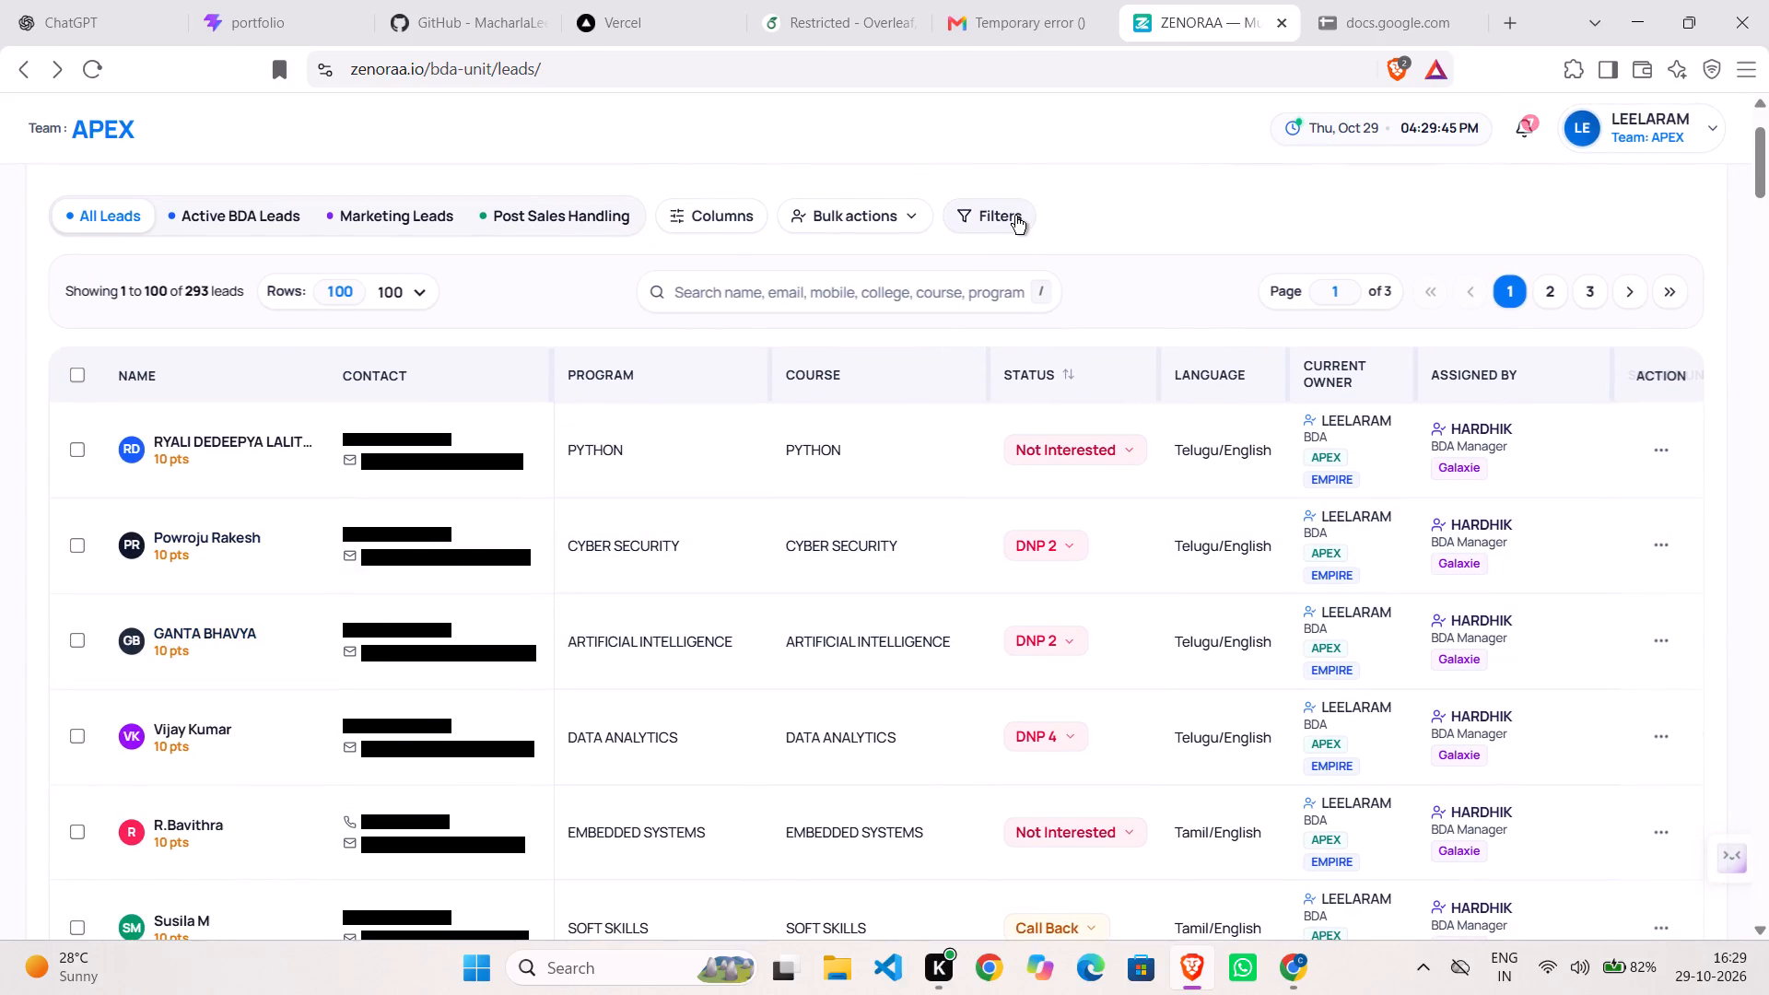
pyautogui.click(1015, 216)
pyautogui.click(973, 311)
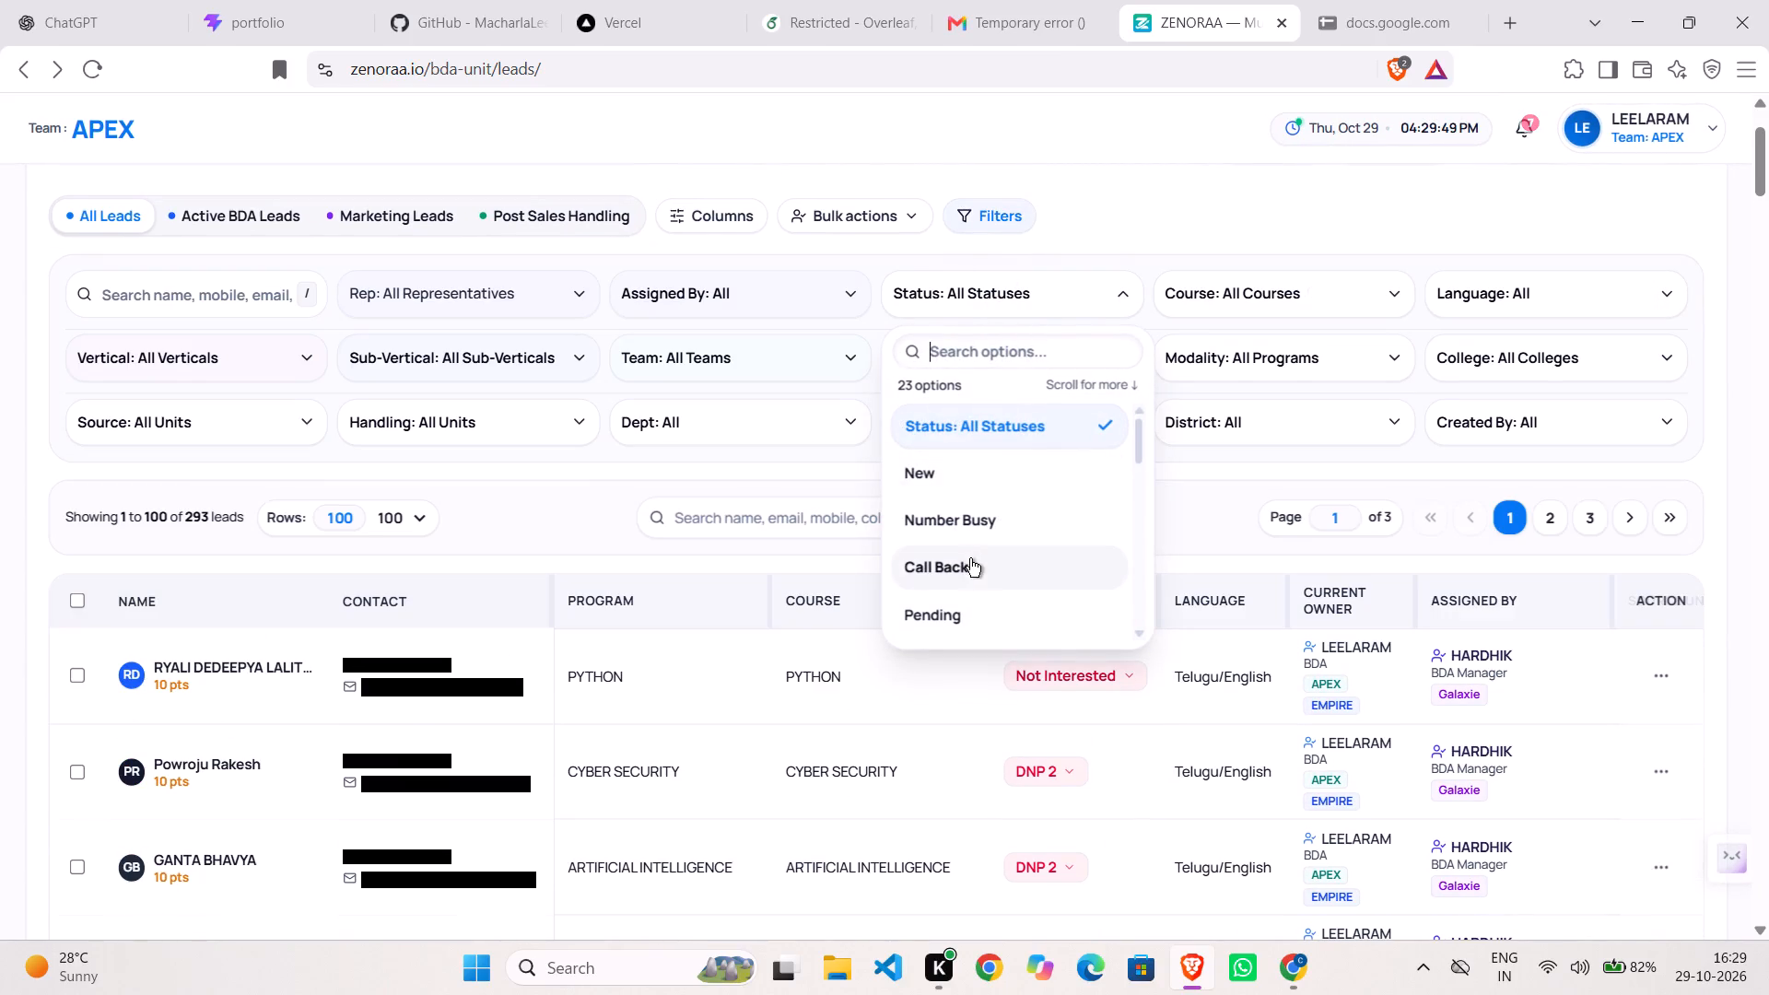
pyautogui.click(970, 556)
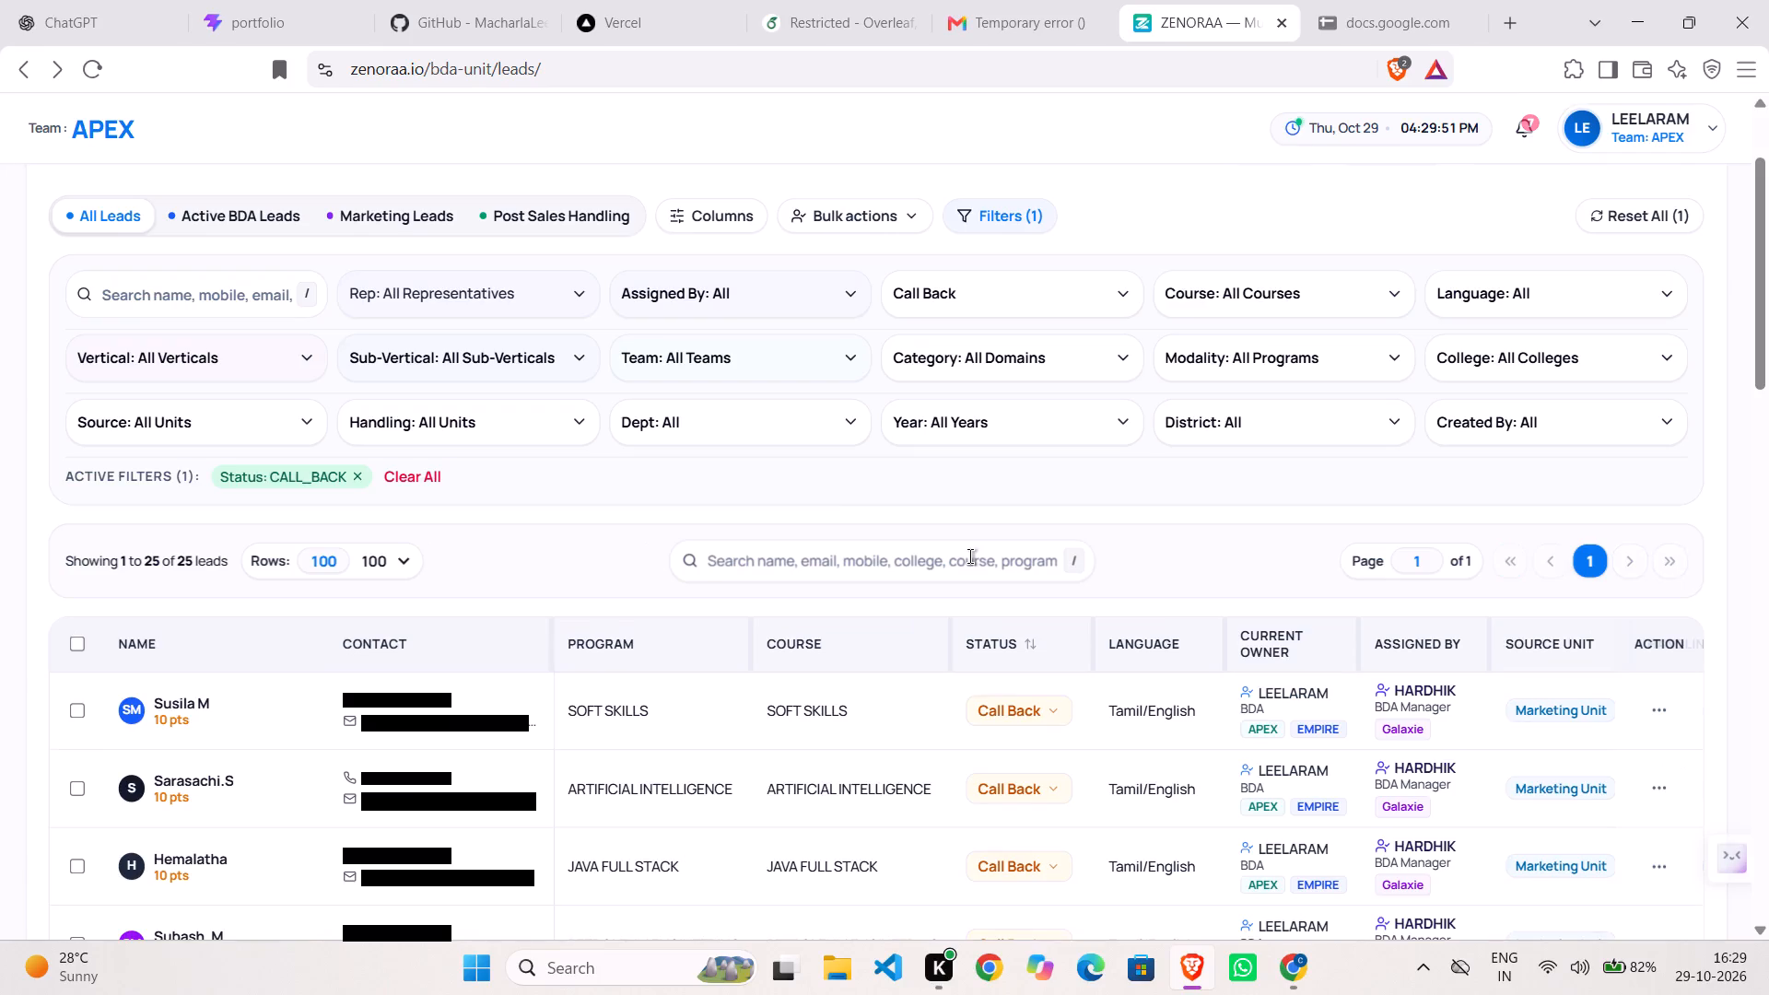
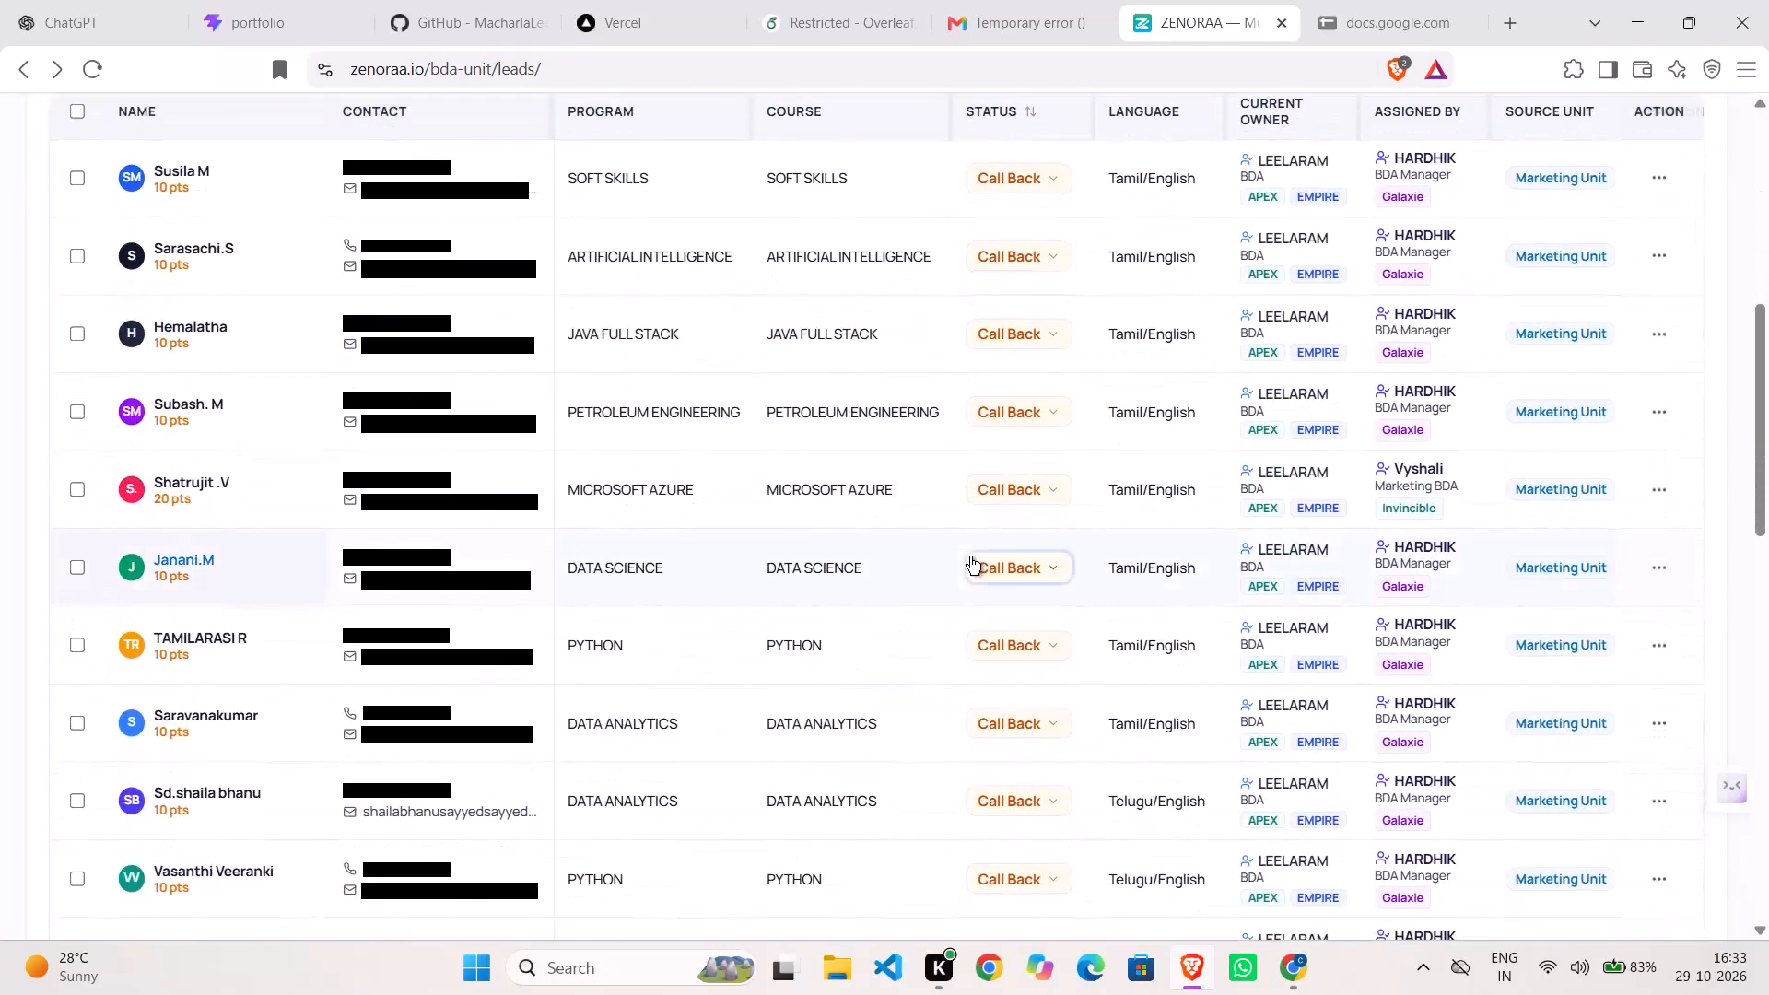
# Look through the Call Back leads down to the end of the list, checking their courses, languages and college details.
pyautogui.scroll(-4, 970, 556)
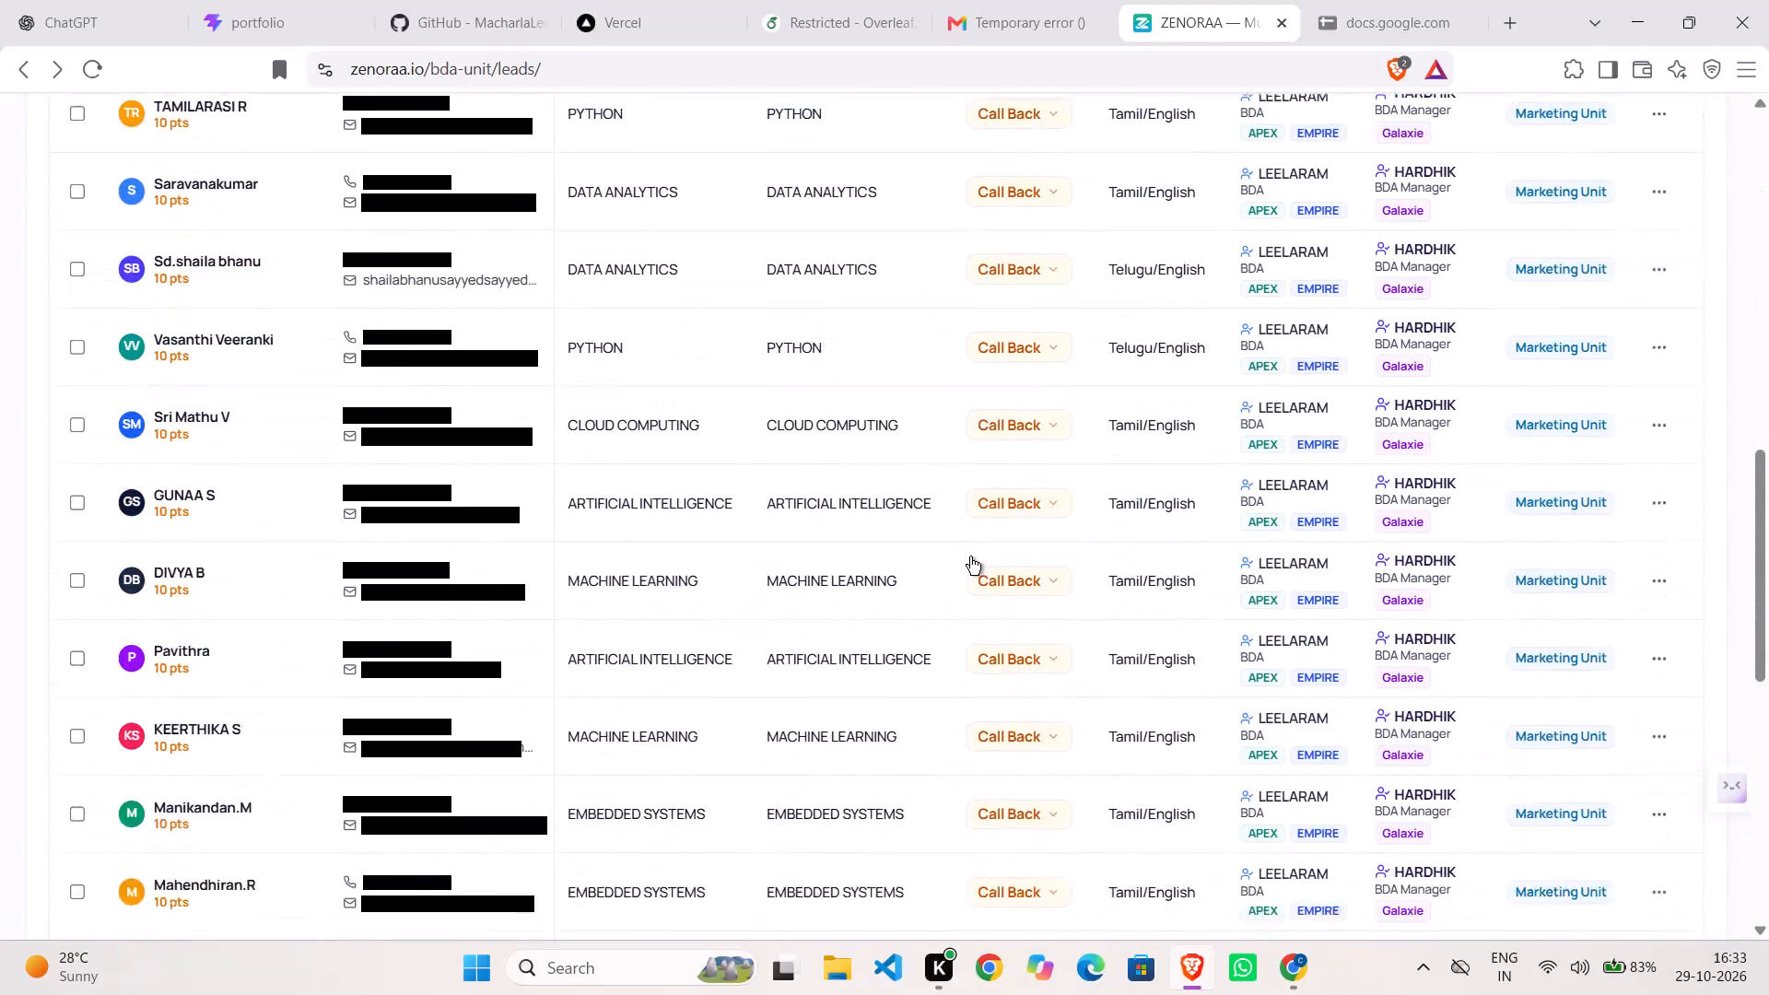
pyautogui.scroll(-4, 970, 556)
pyautogui.scroll(1, 970, 556)
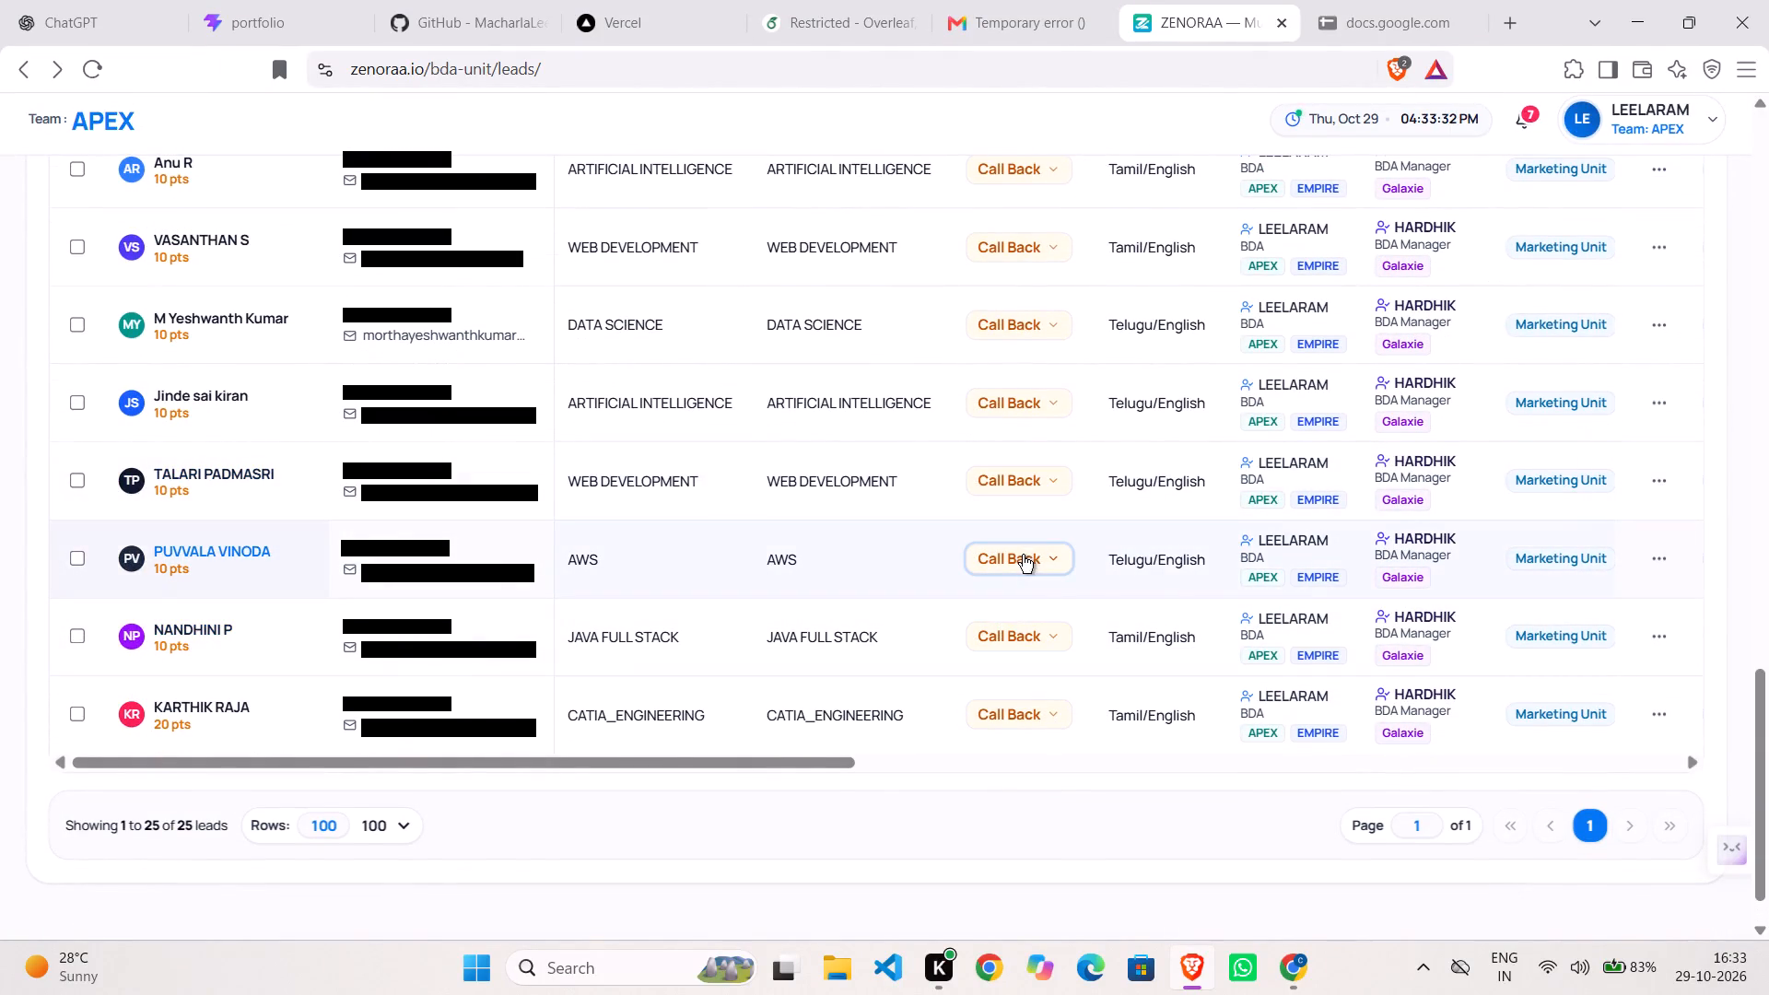
pyautogui.hscroll(-3, 926, 594)
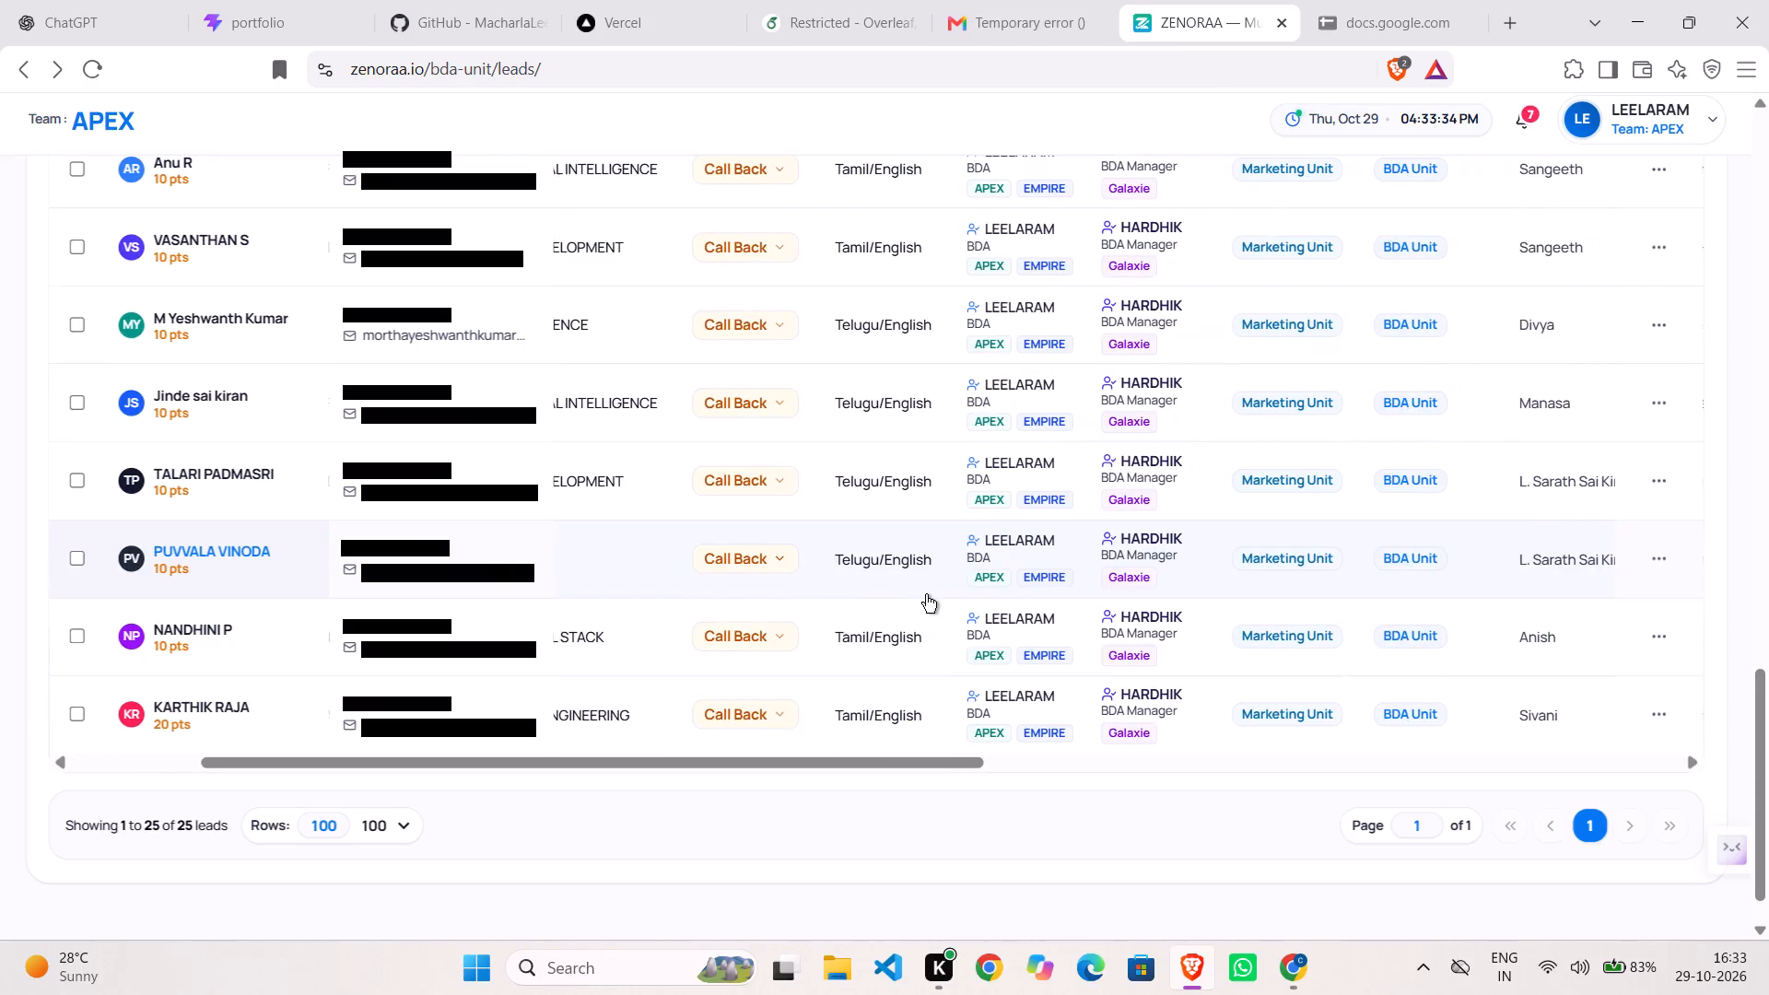
pyautogui.hscroll(-1, 926, 594)
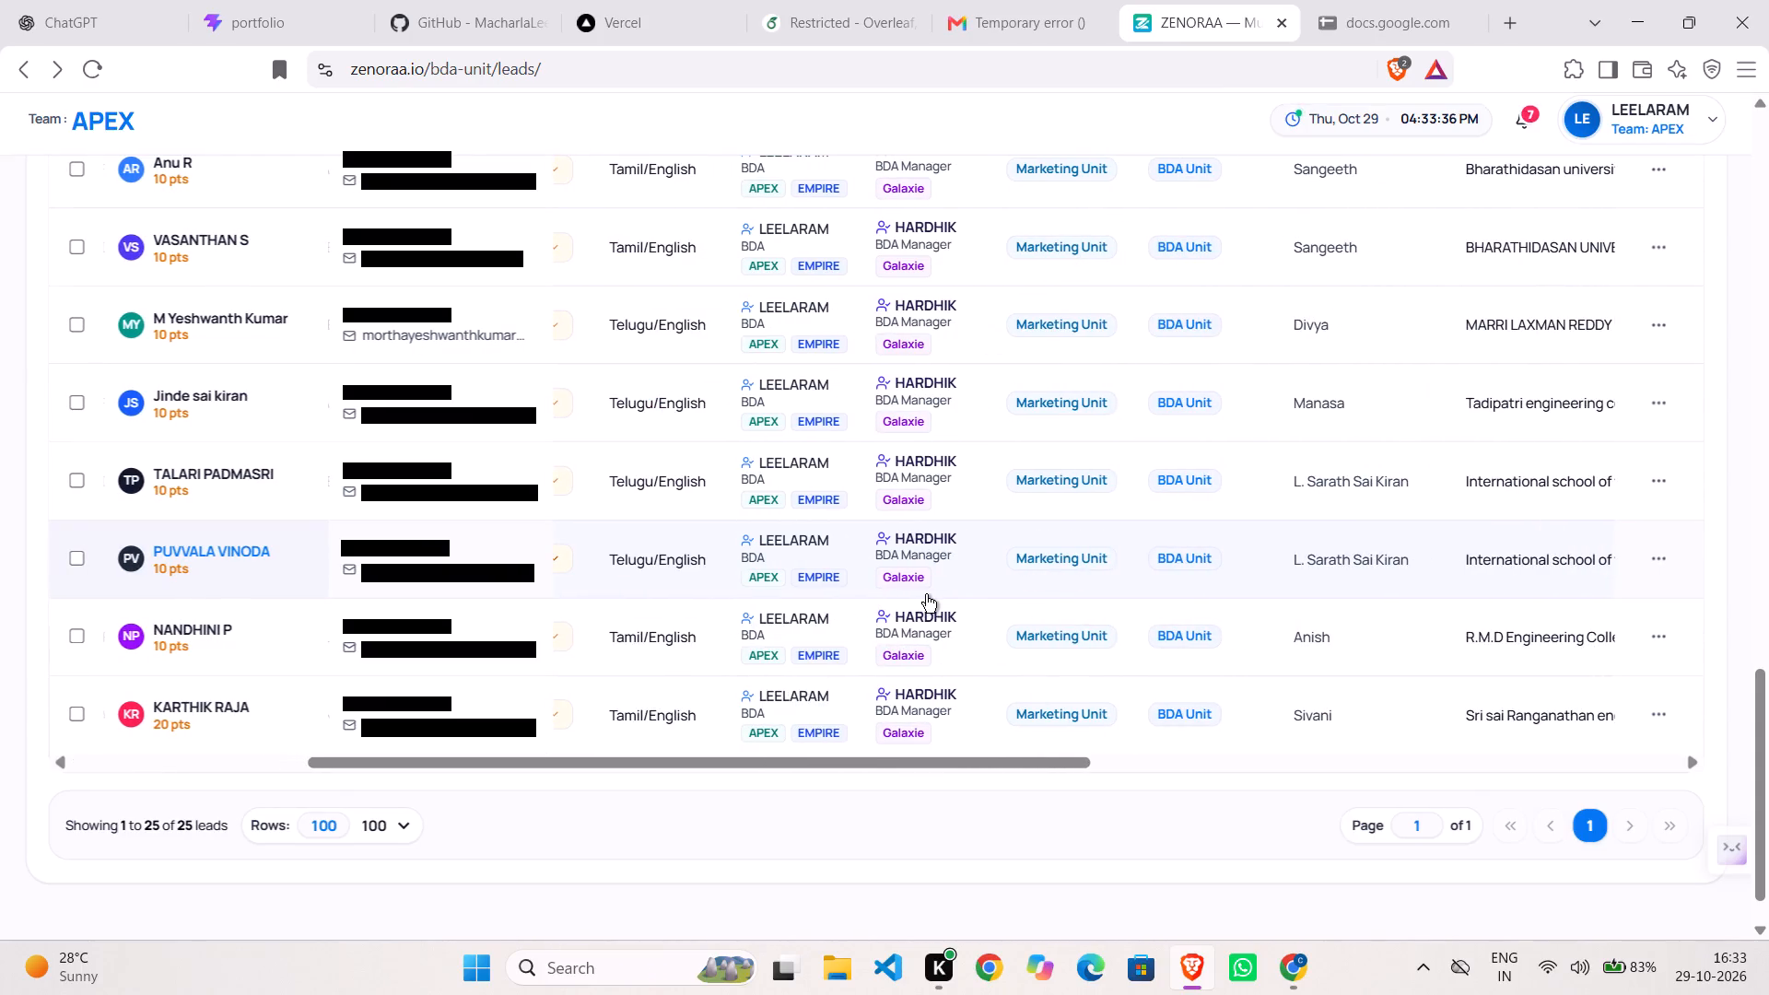
pyautogui.hscroll(1, 926, 594)
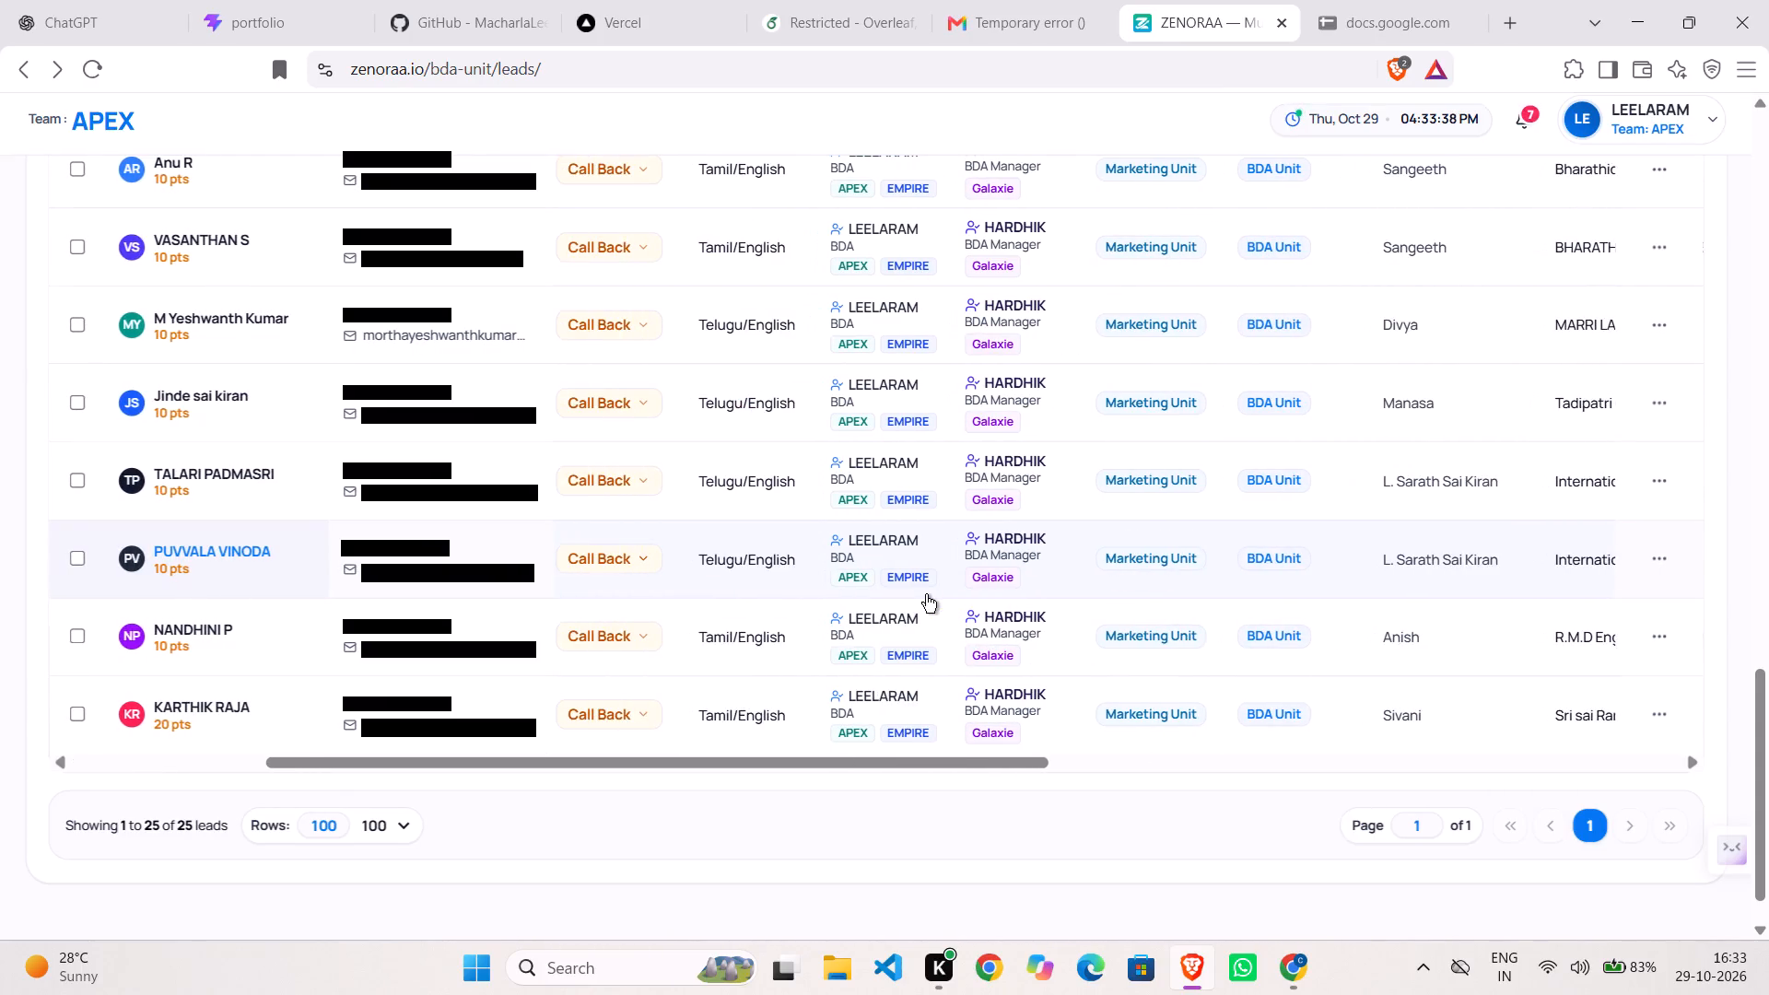
pyautogui.hscroll(1, 926, 594)
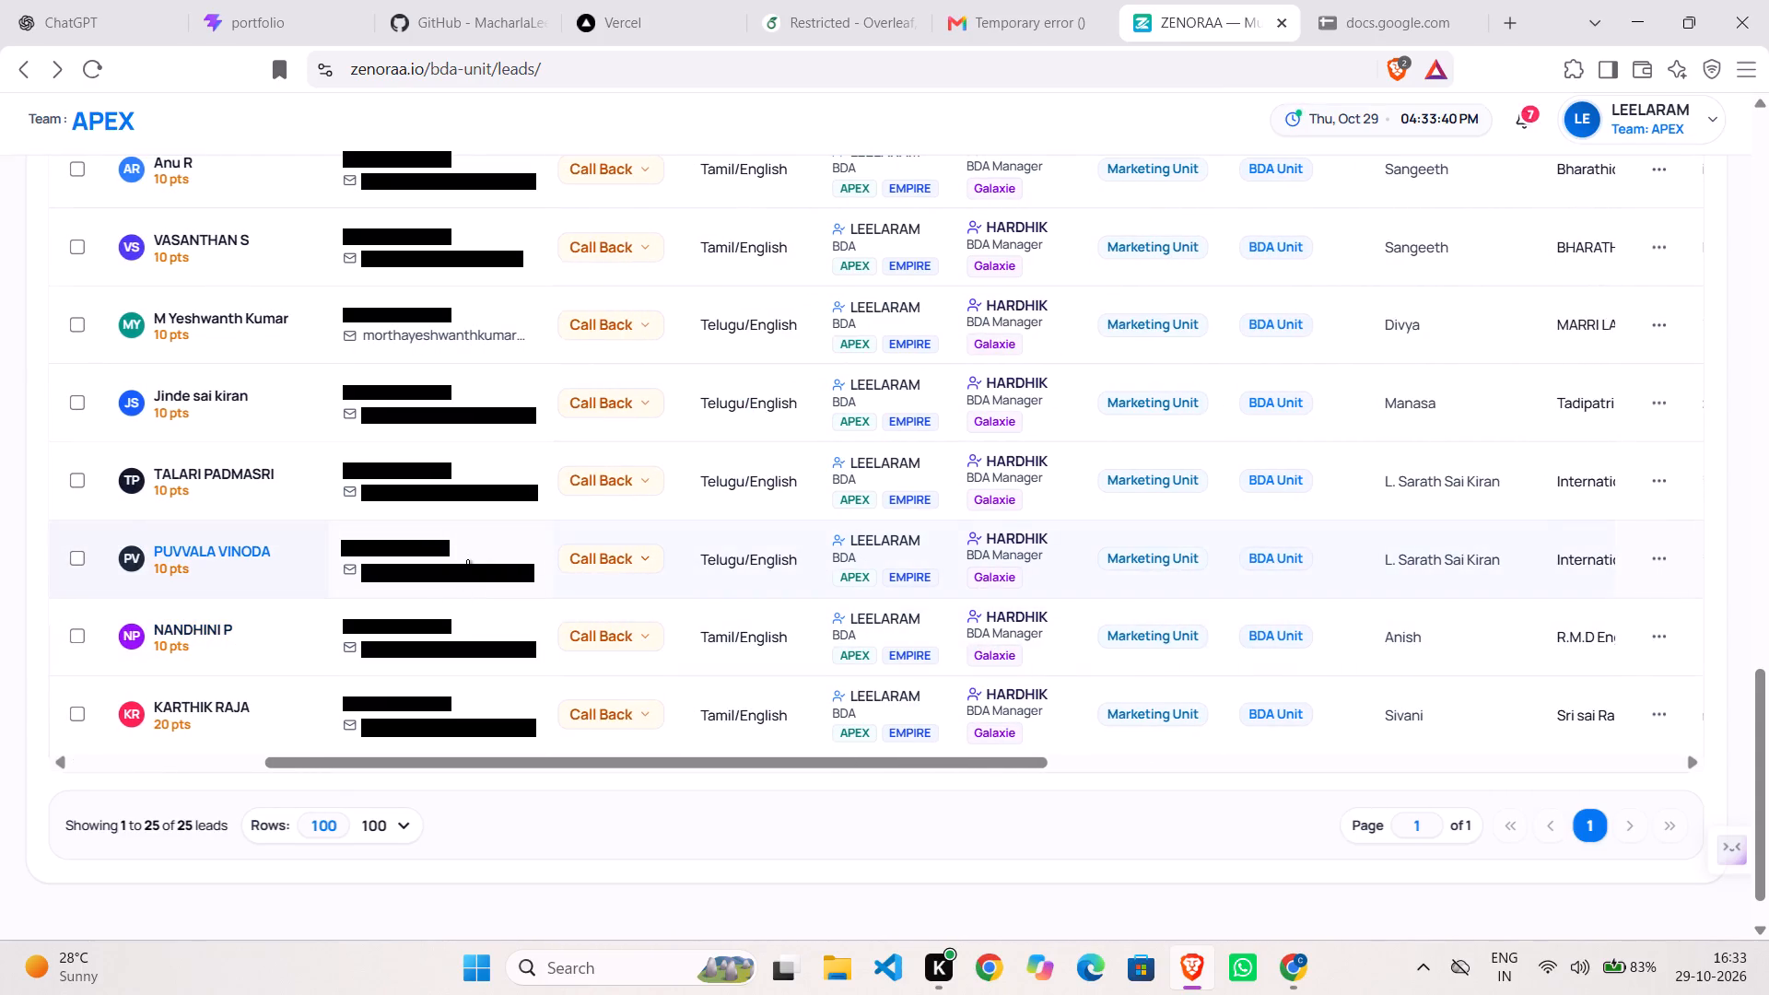
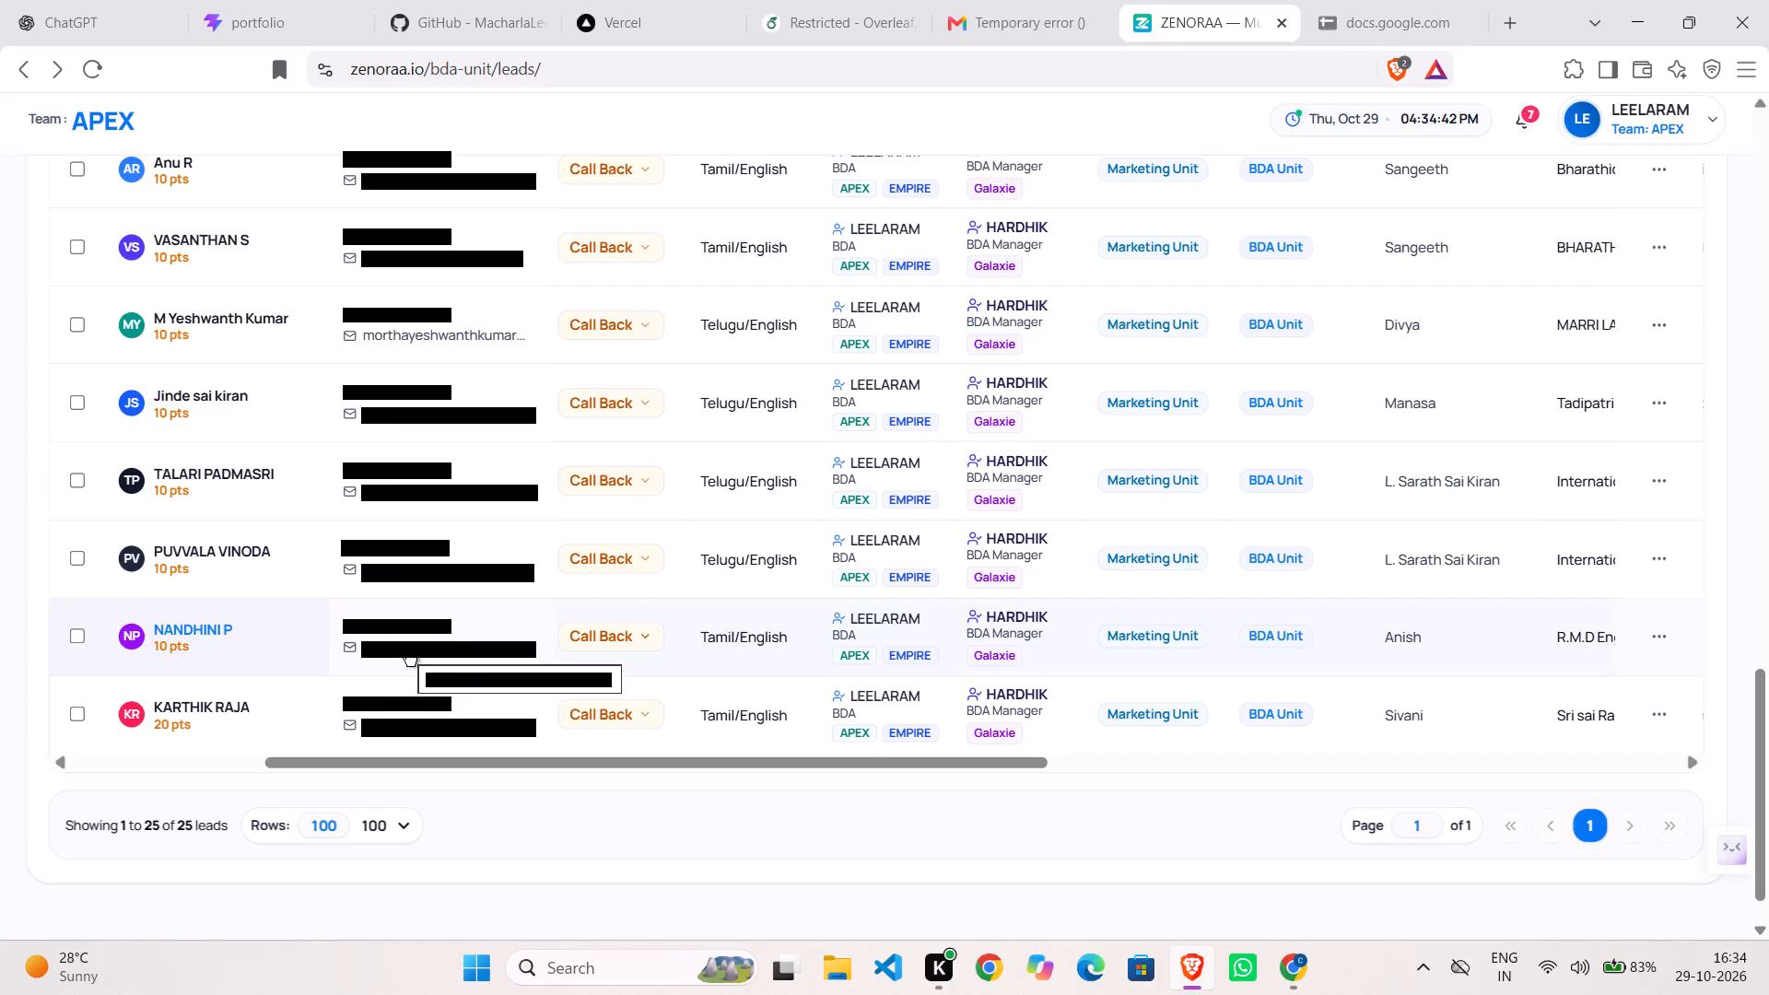
# Remove the Call Back status filter and search all leads by the lead's five-digit mobile-number prefix.
pyautogui.scroll(4, 406, 648)
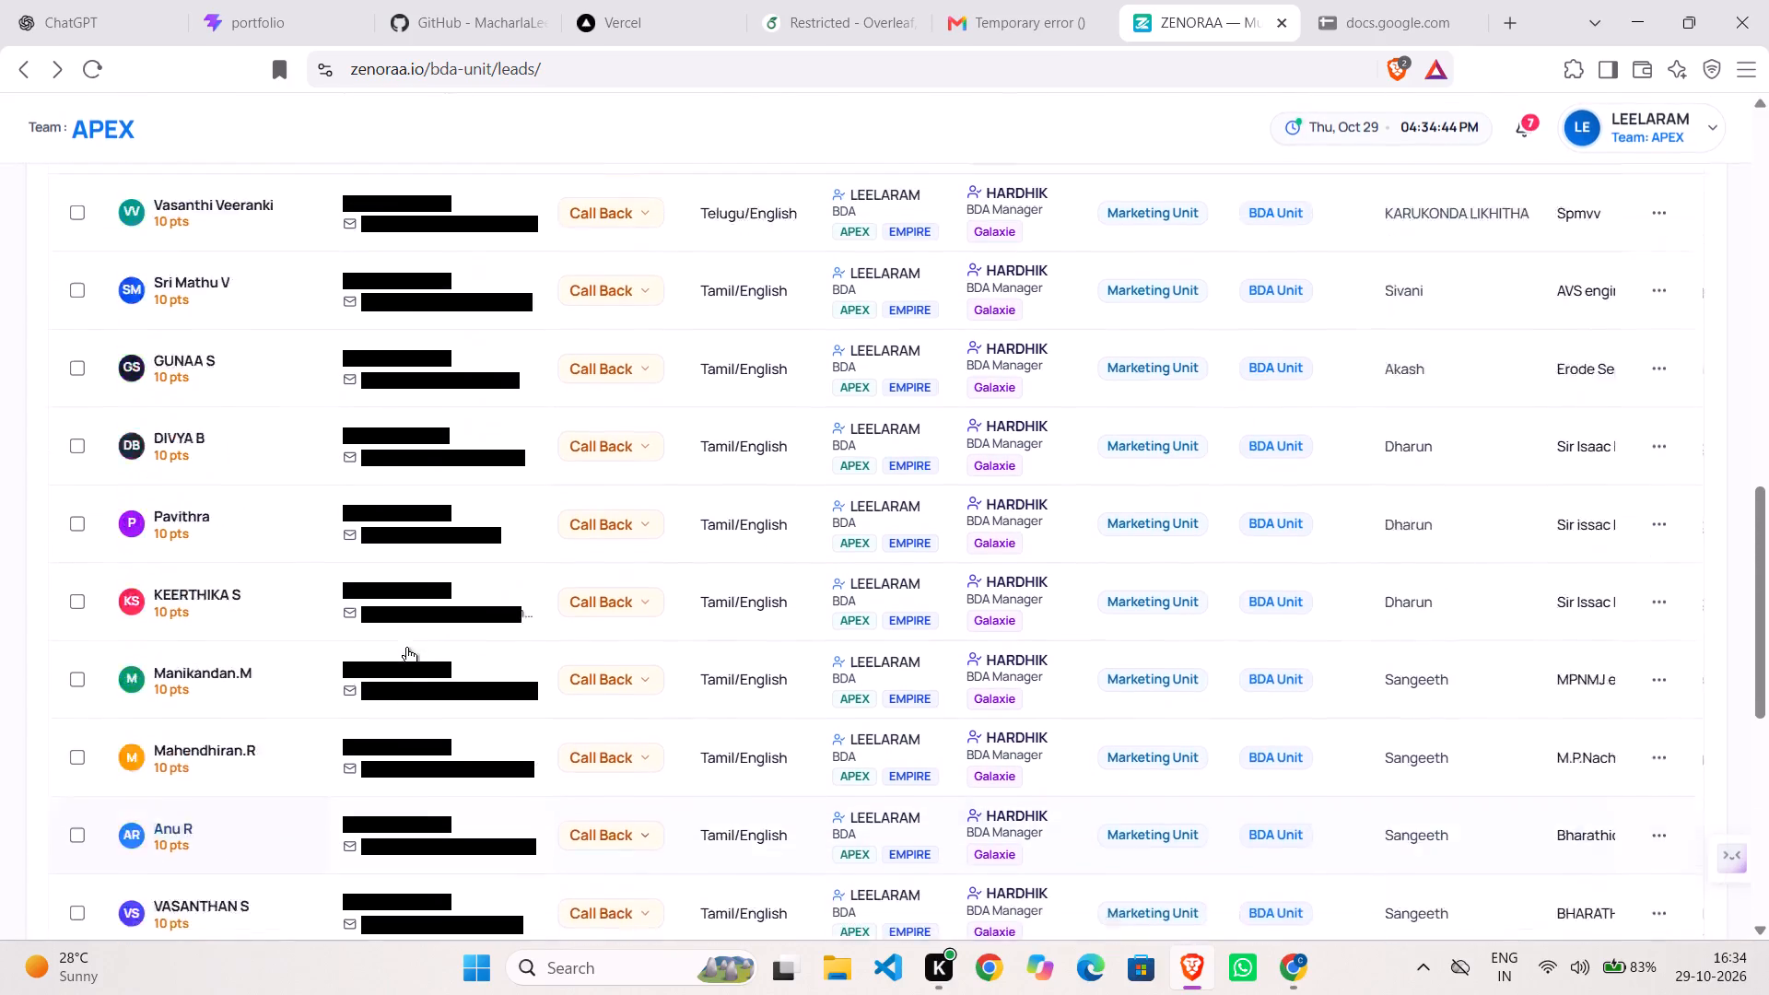
pyautogui.scroll(4, 406, 648)
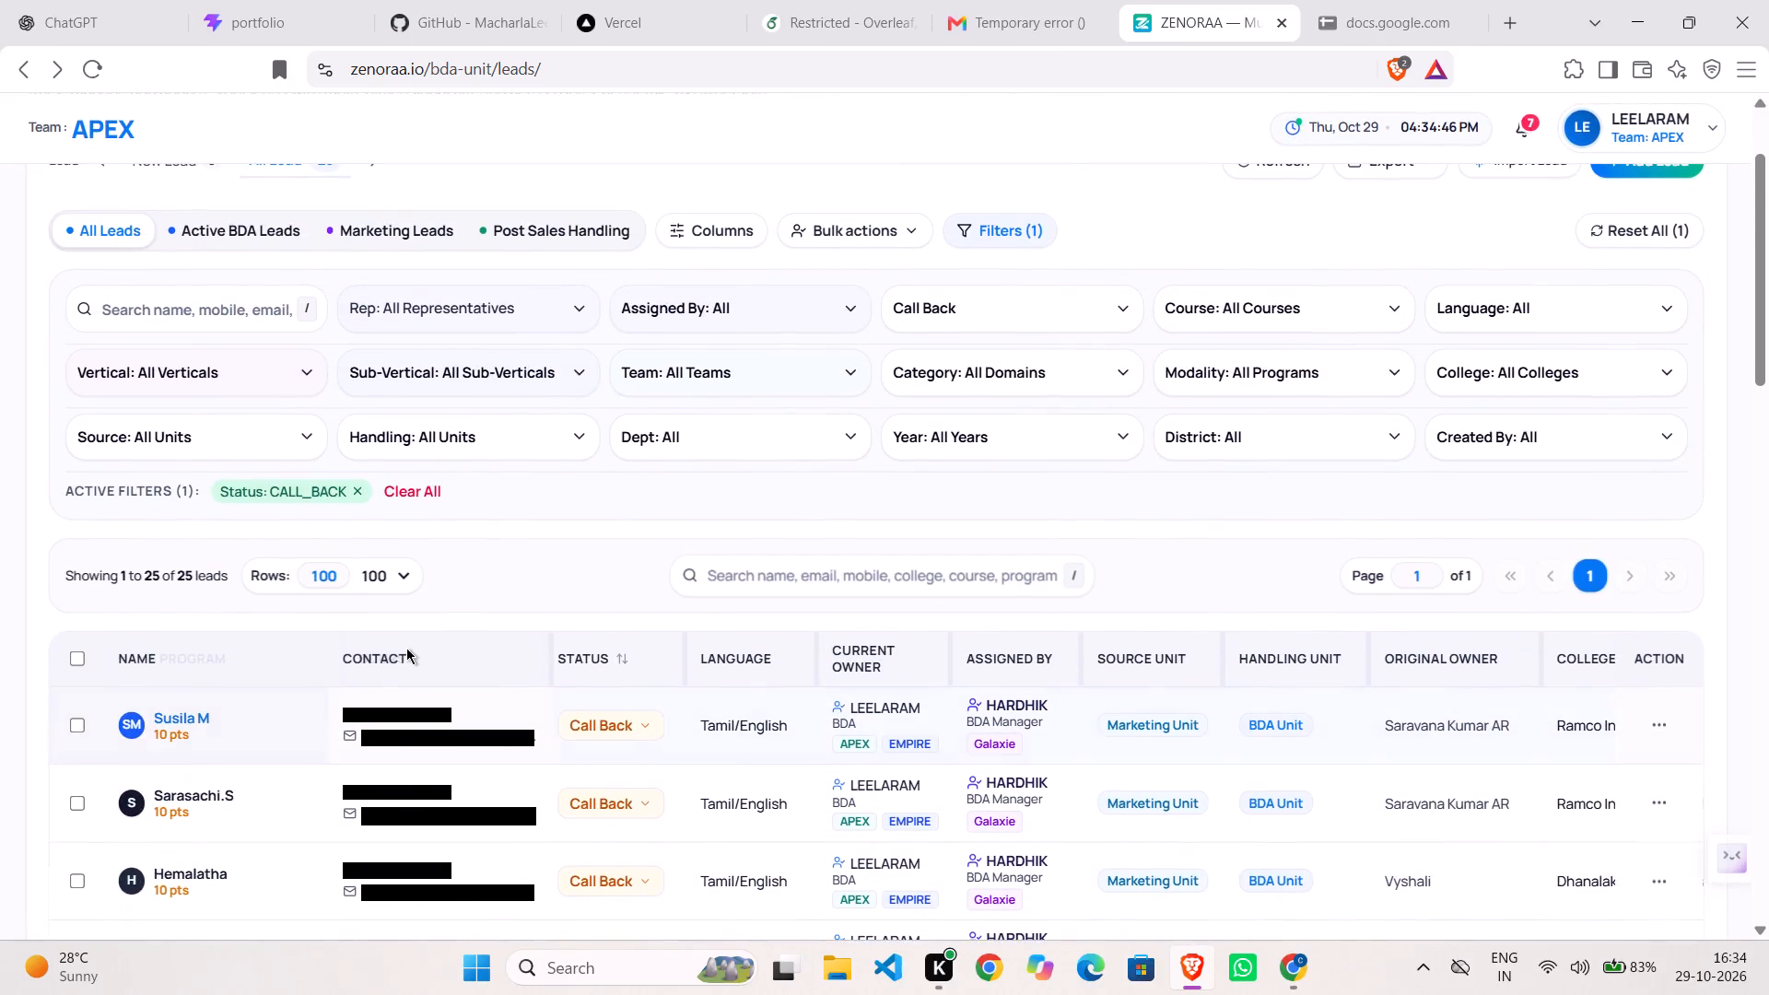
pyautogui.click(354, 494)
pyautogui.click(777, 549)
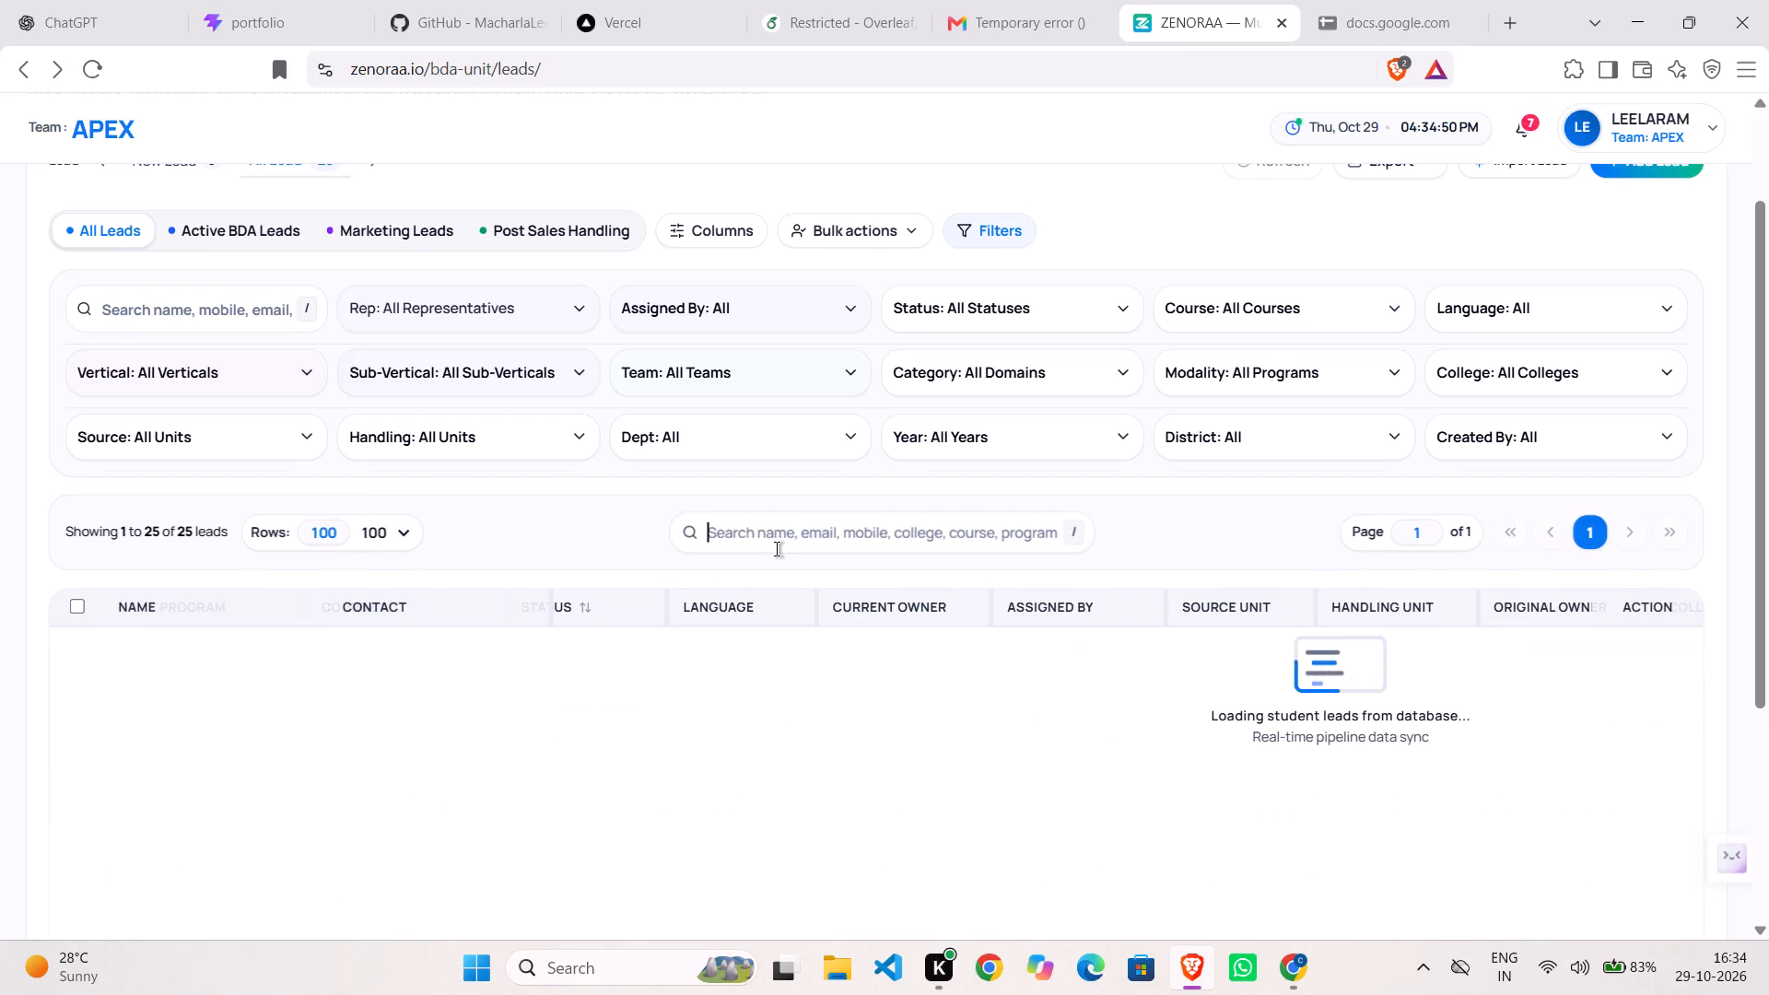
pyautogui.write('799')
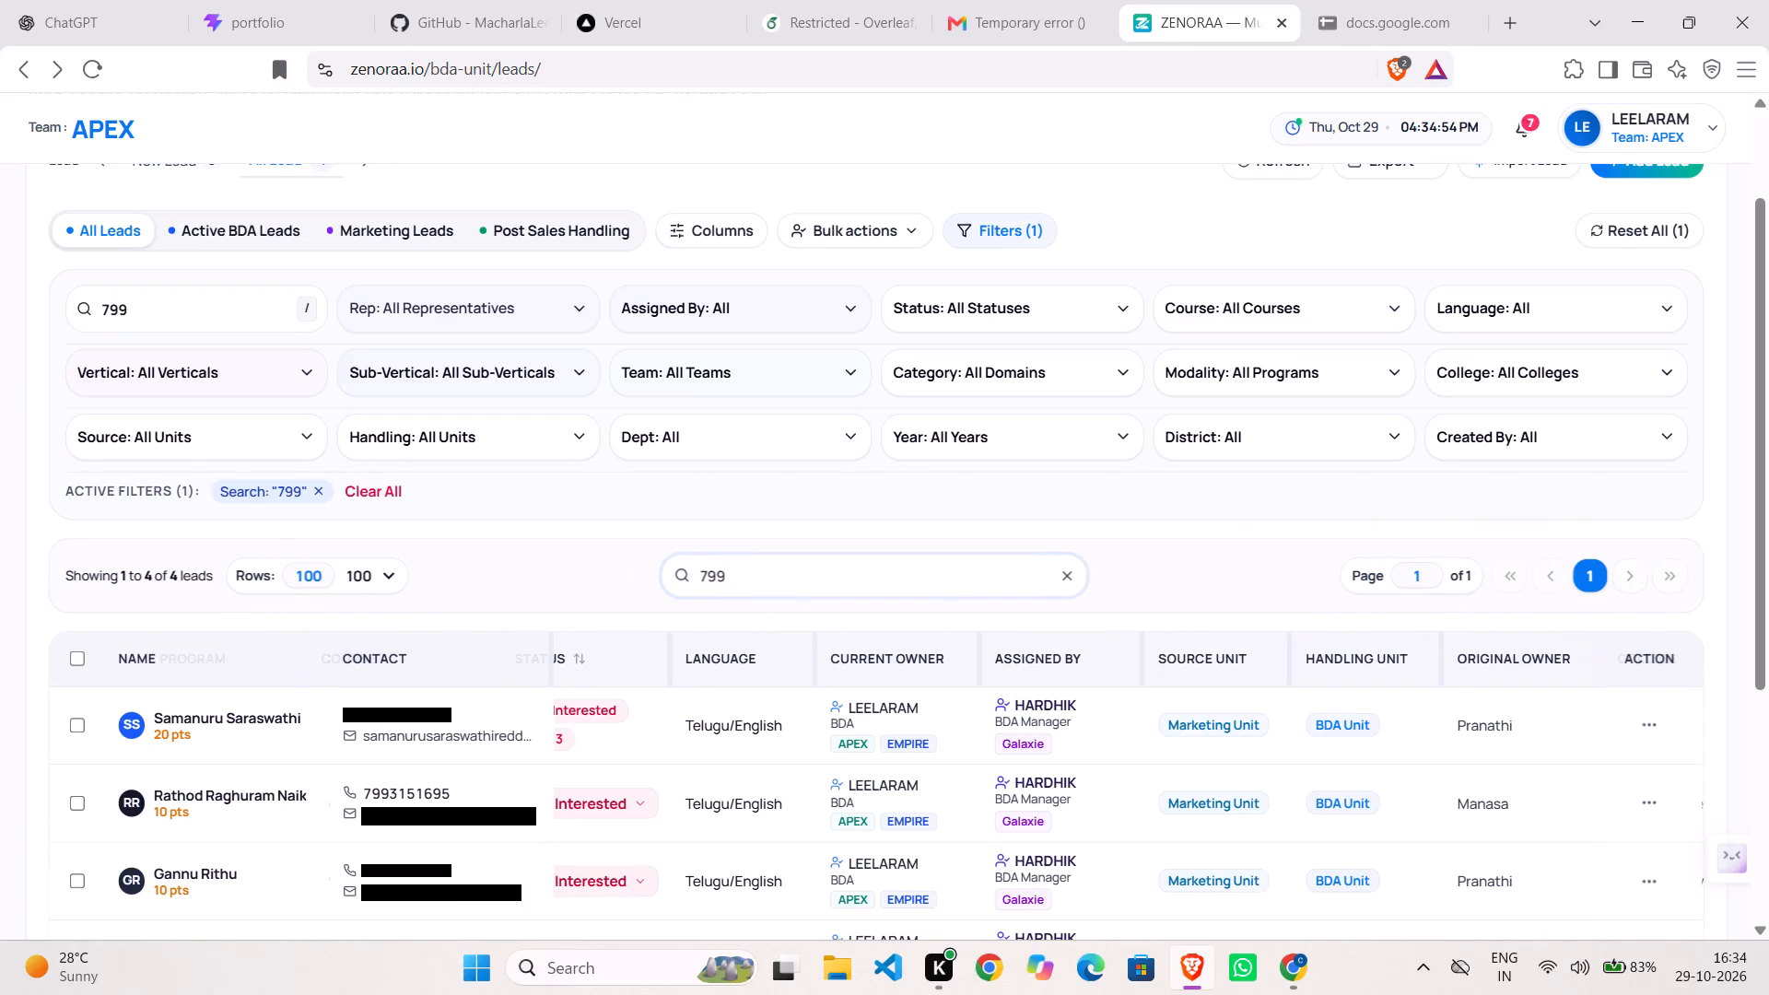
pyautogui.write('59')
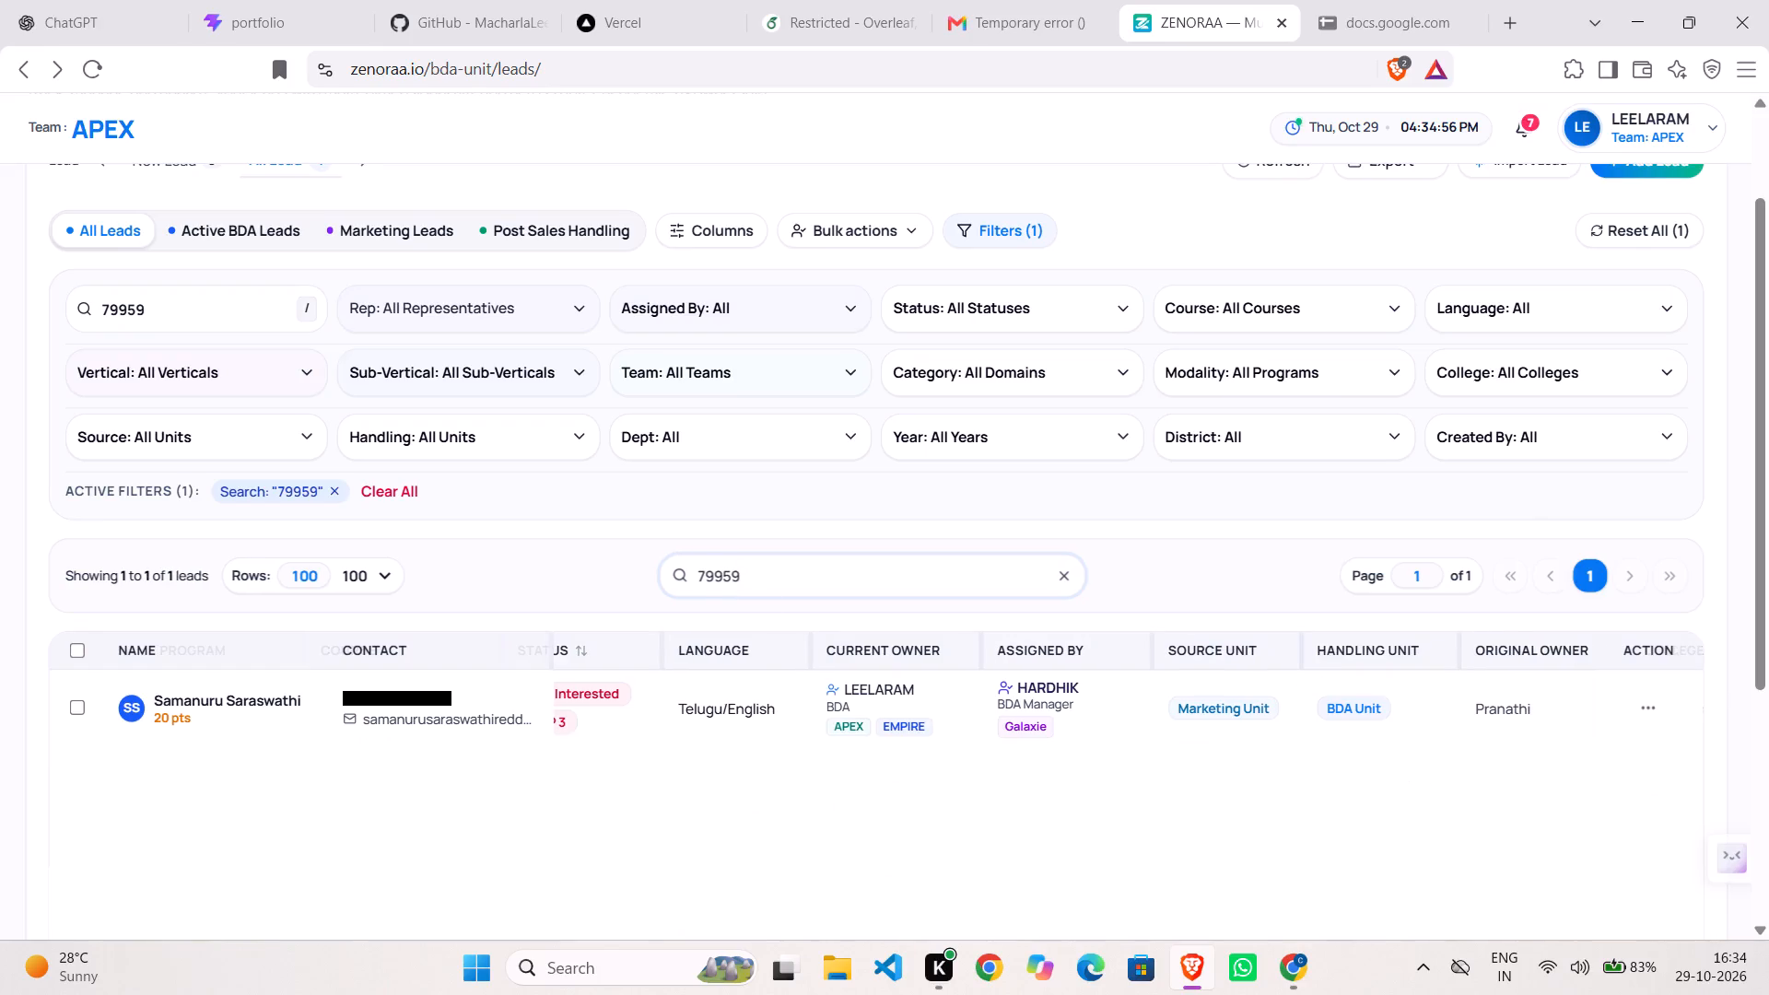
# Examine the matching lead's program, course, status, language, owner, college, department and year of study.
pyautogui.hscroll(1, 626, 742)
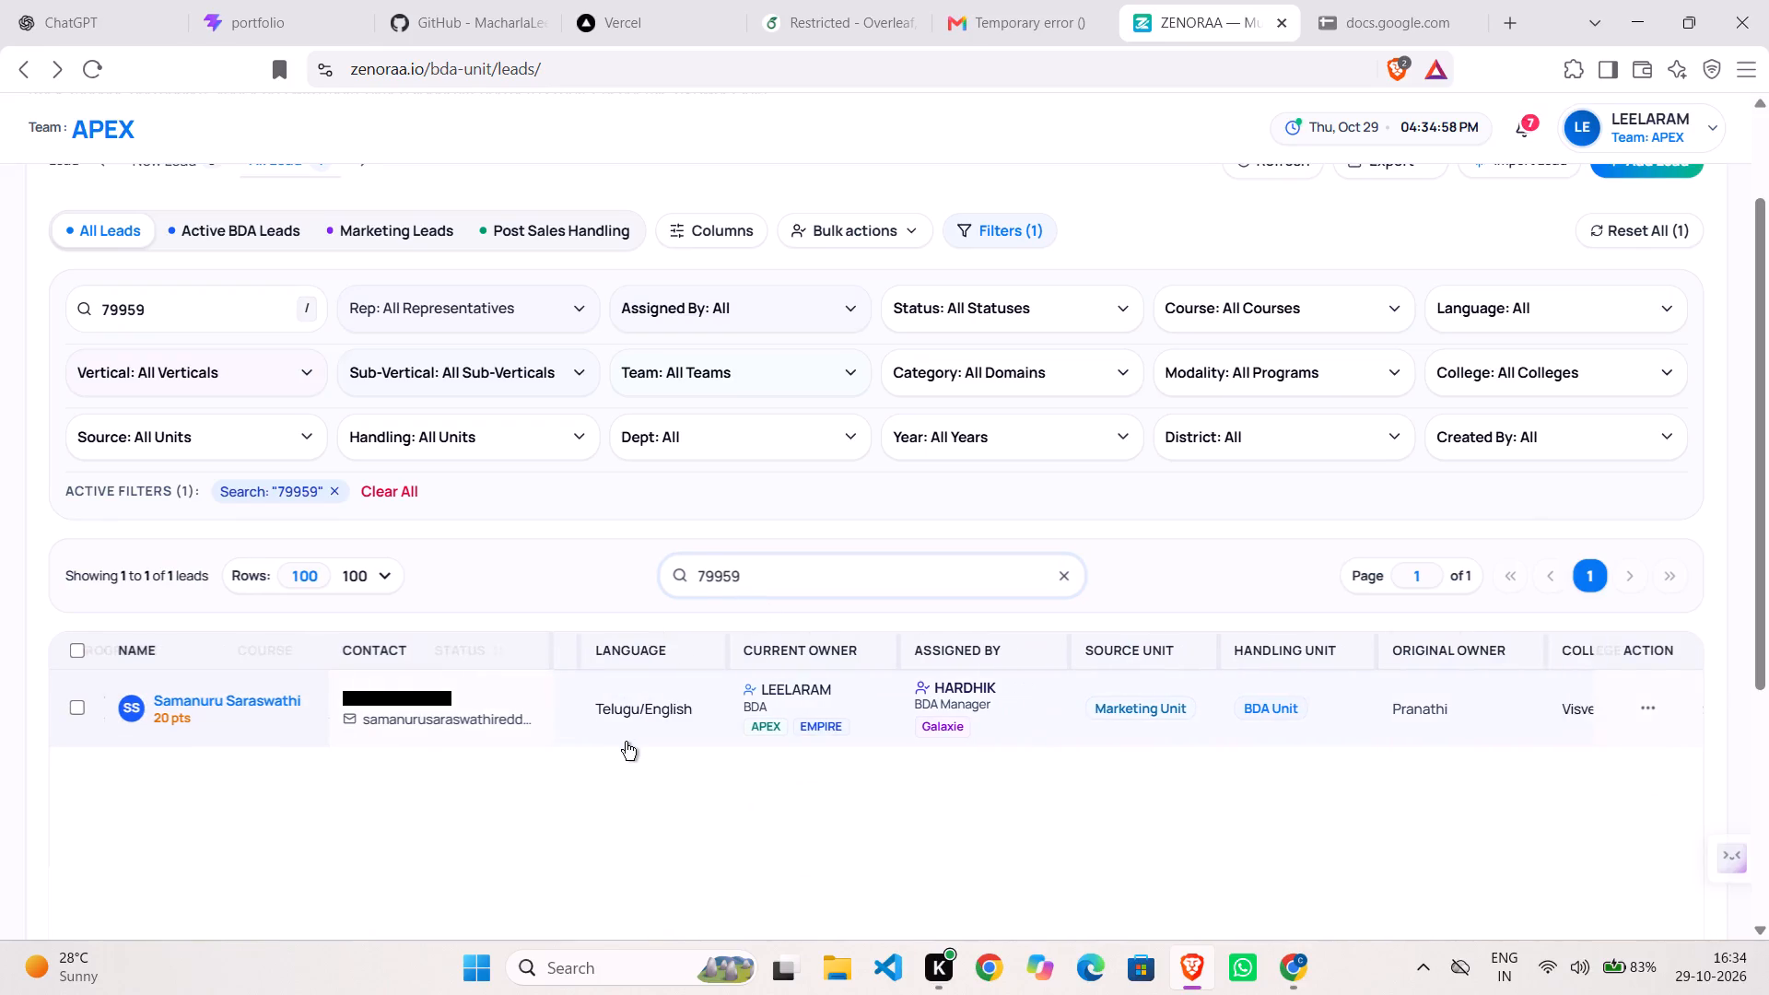
pyautogui.hscroll(2, 626, 742)
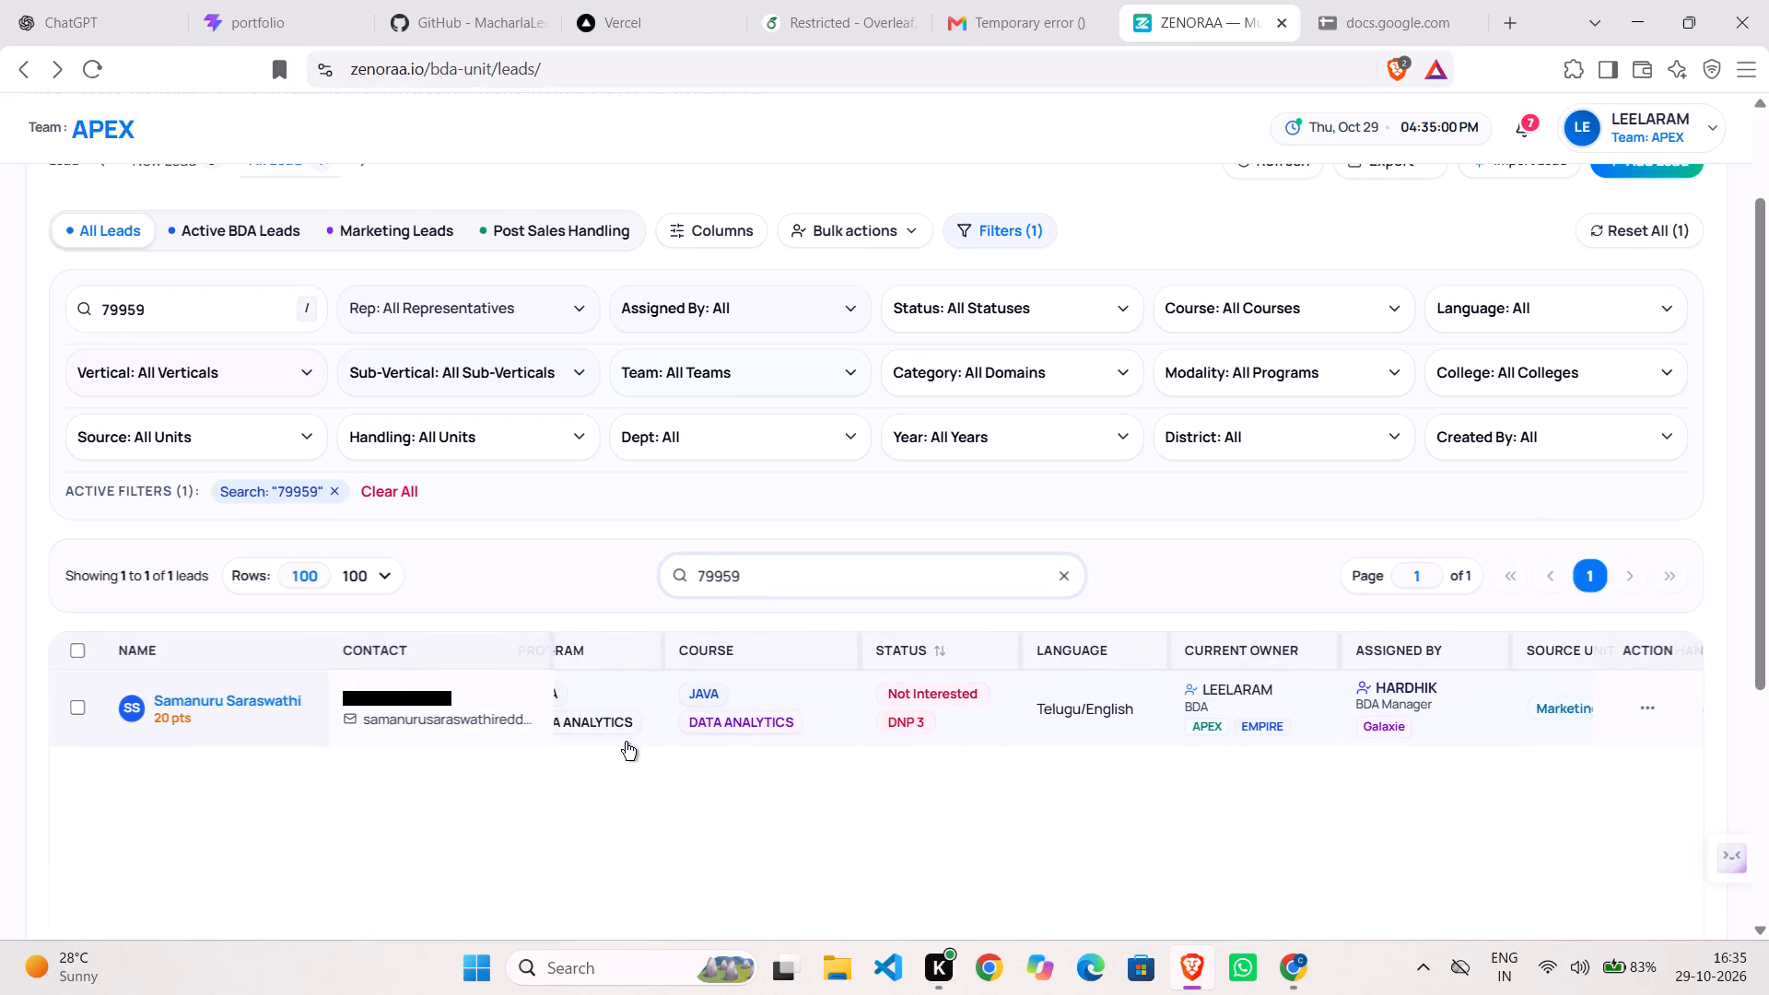
pyautogui.hscroll(1, 626, 742)
pyautogui.hscroll(-1, 626, 742)
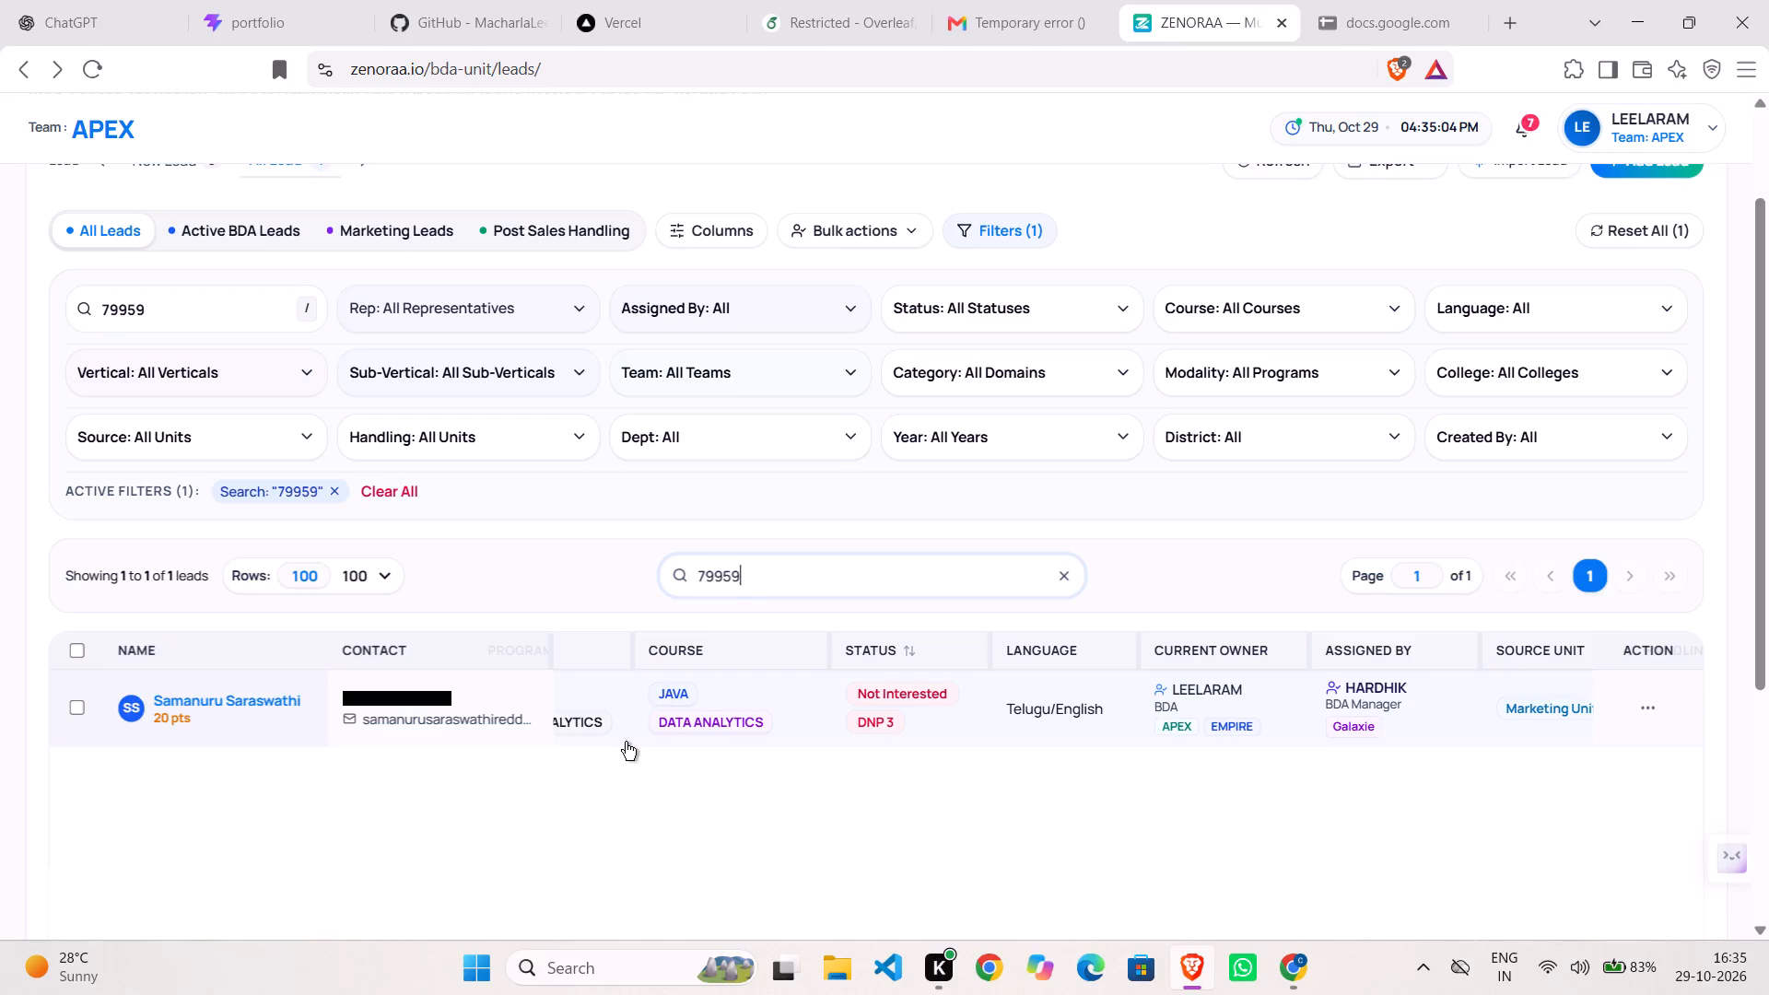
pyautogui.hscroll(2, 626, 742)
pyautogui.hscroll(-1, 626, 742)
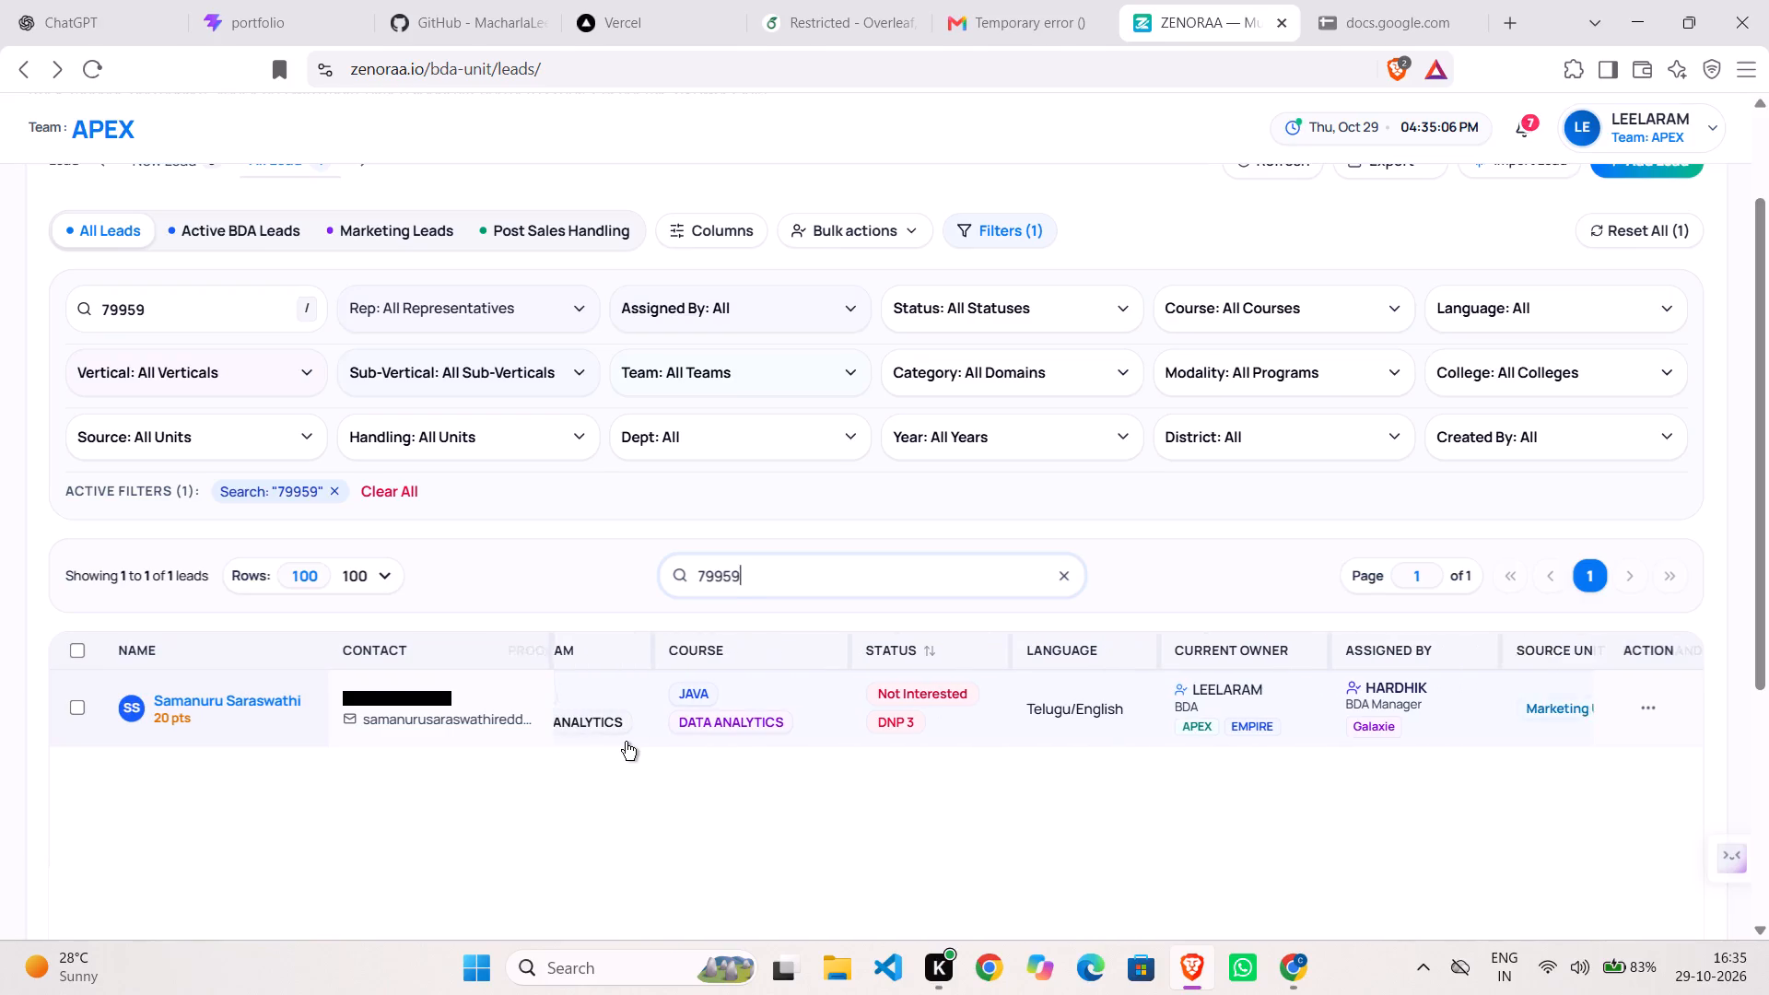
pyautogui.hscroll(-3, 626, 742)
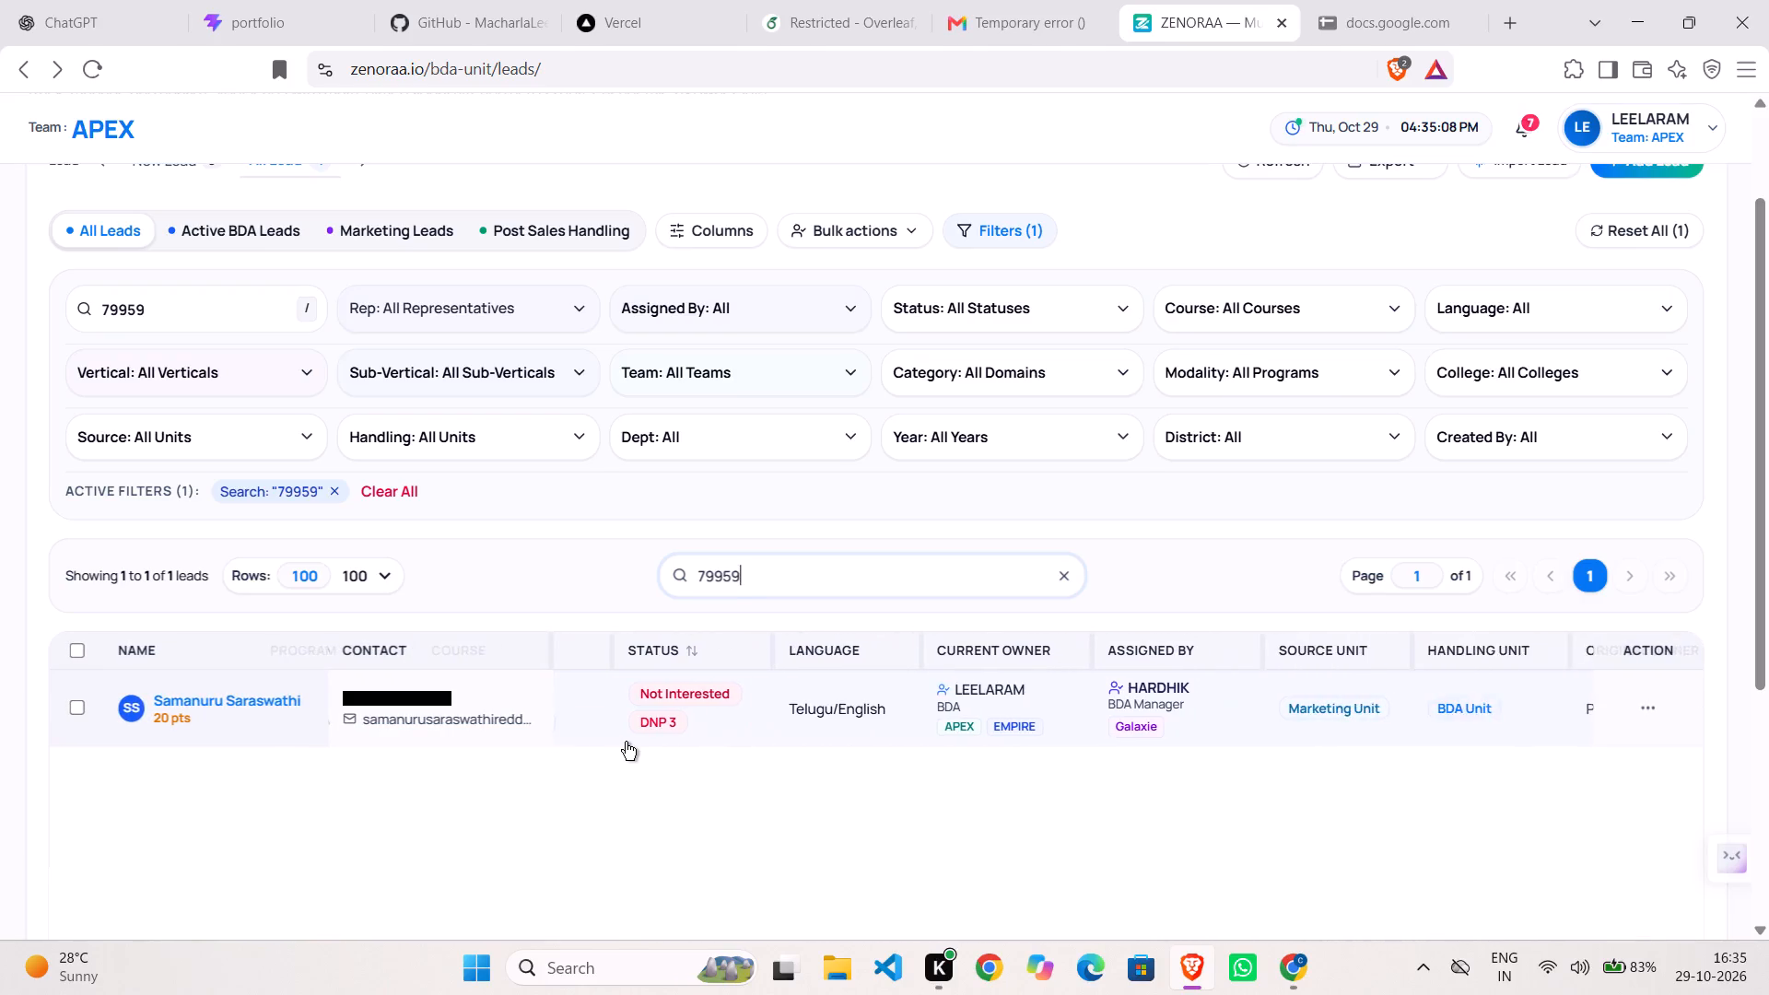
pyautogui.hscroll(-2, 626, 742)
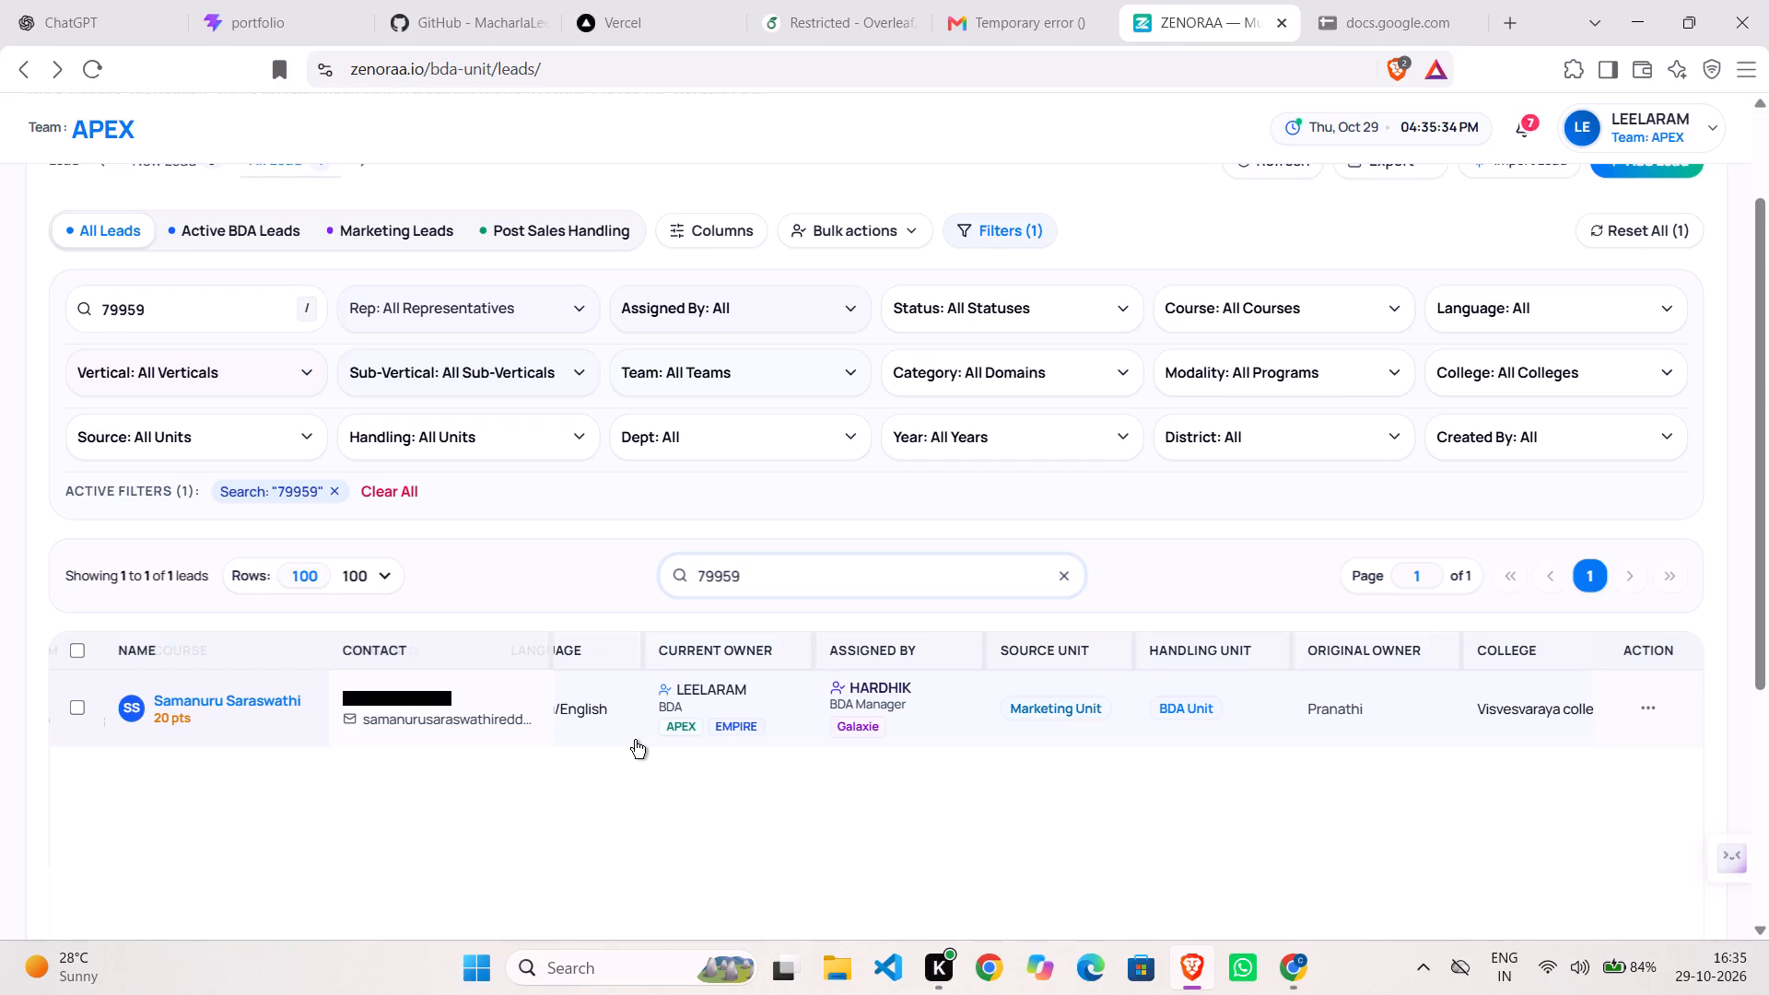
pyautogui.hscroll(4, 635, 740)
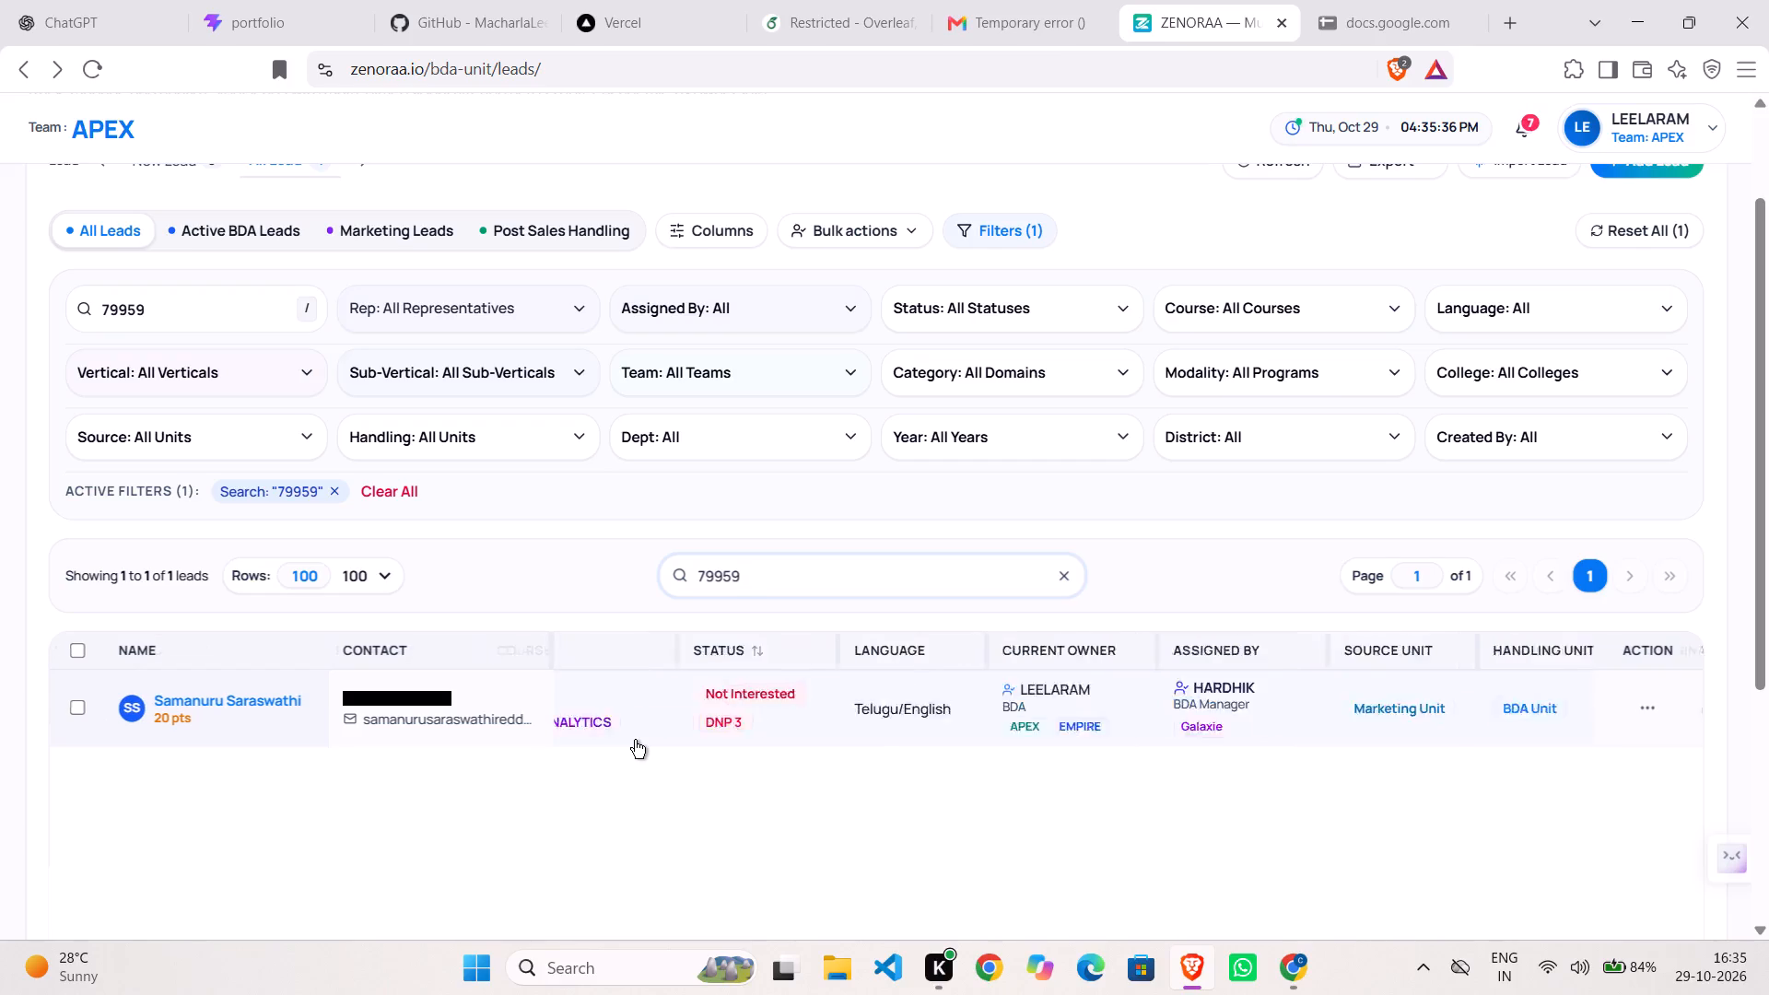
pyautogui.hscroll(-7, 635, 740)
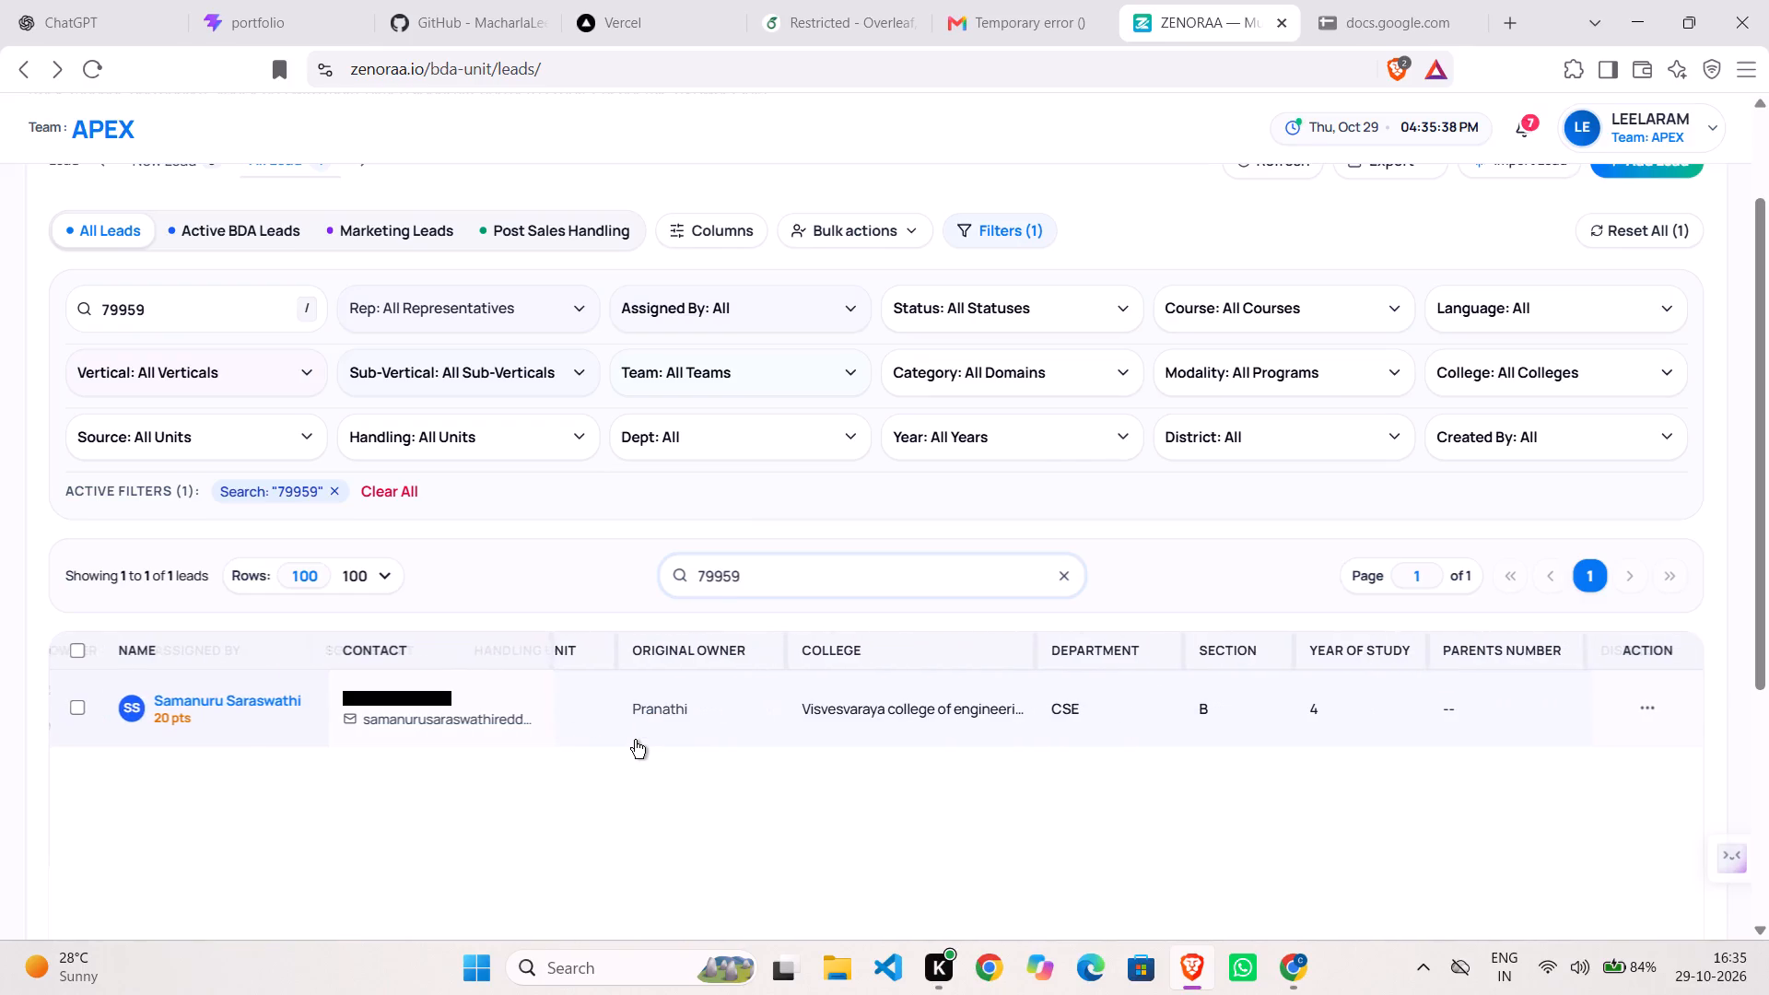
pyautogui.hscroll(-4, 635, 740)
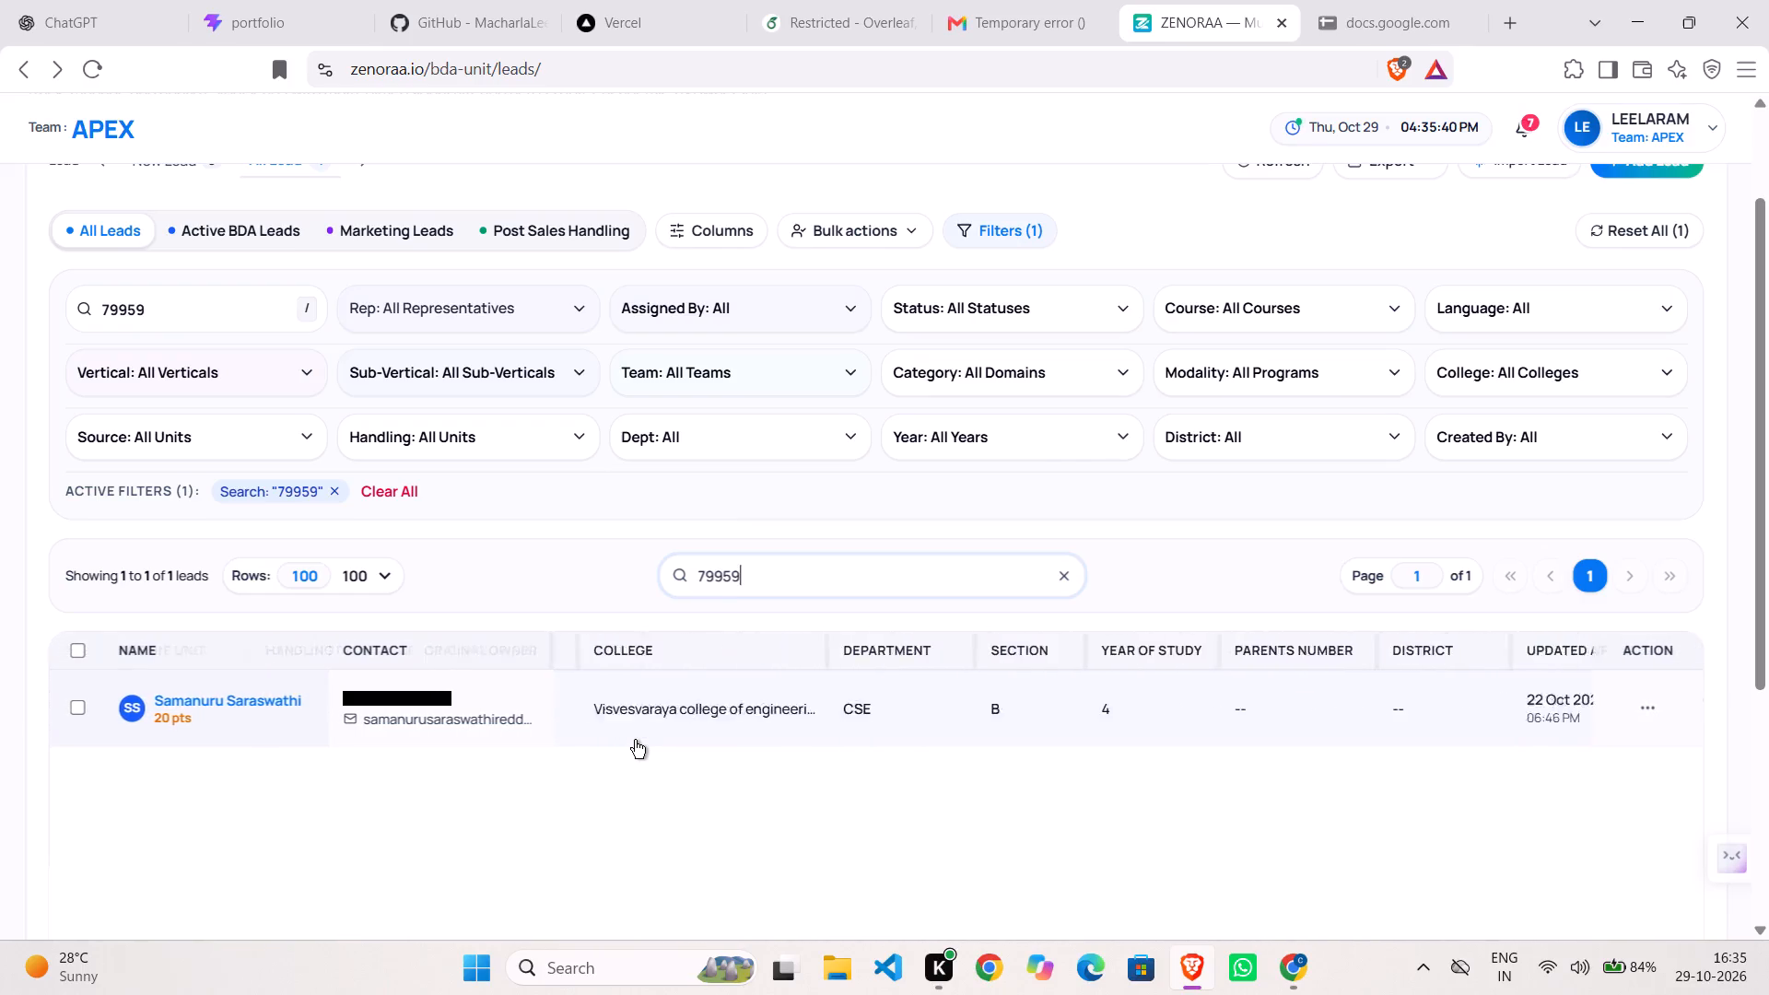
pyautogui.hscroll(-4, 635, 740)
pyautogui.hscroll(6, 635, 740)
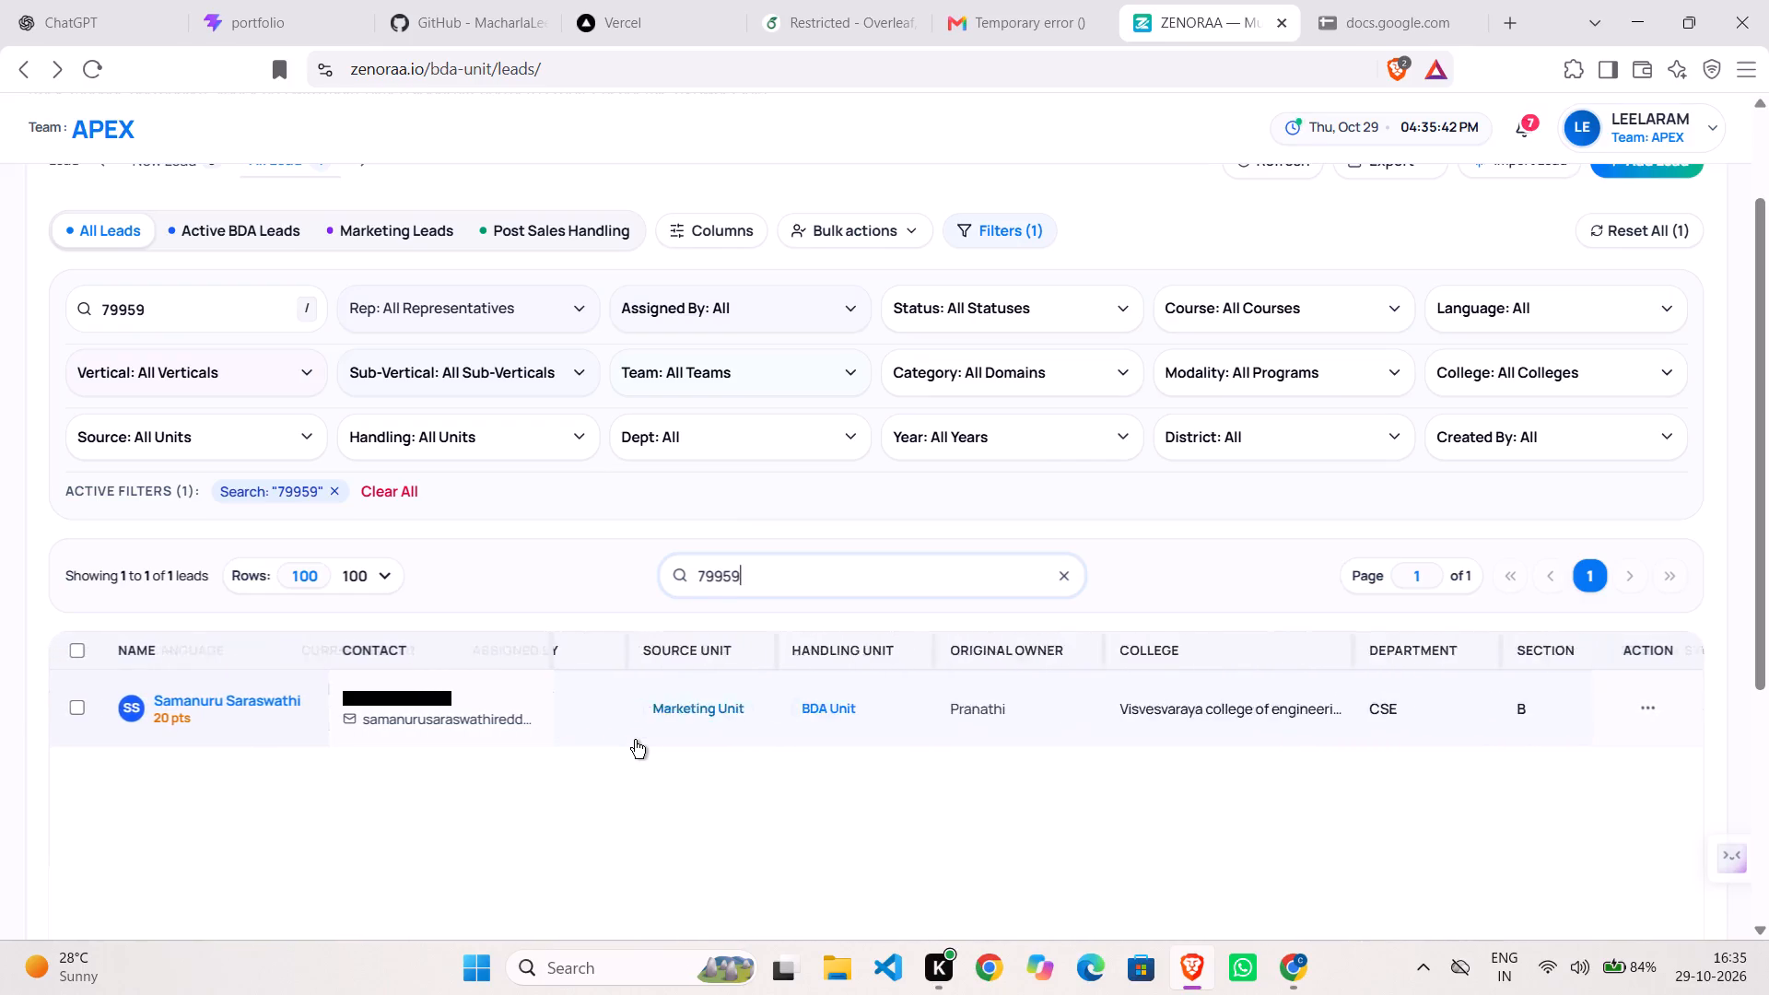
pyautogui.hscroll(3, 635, 740)
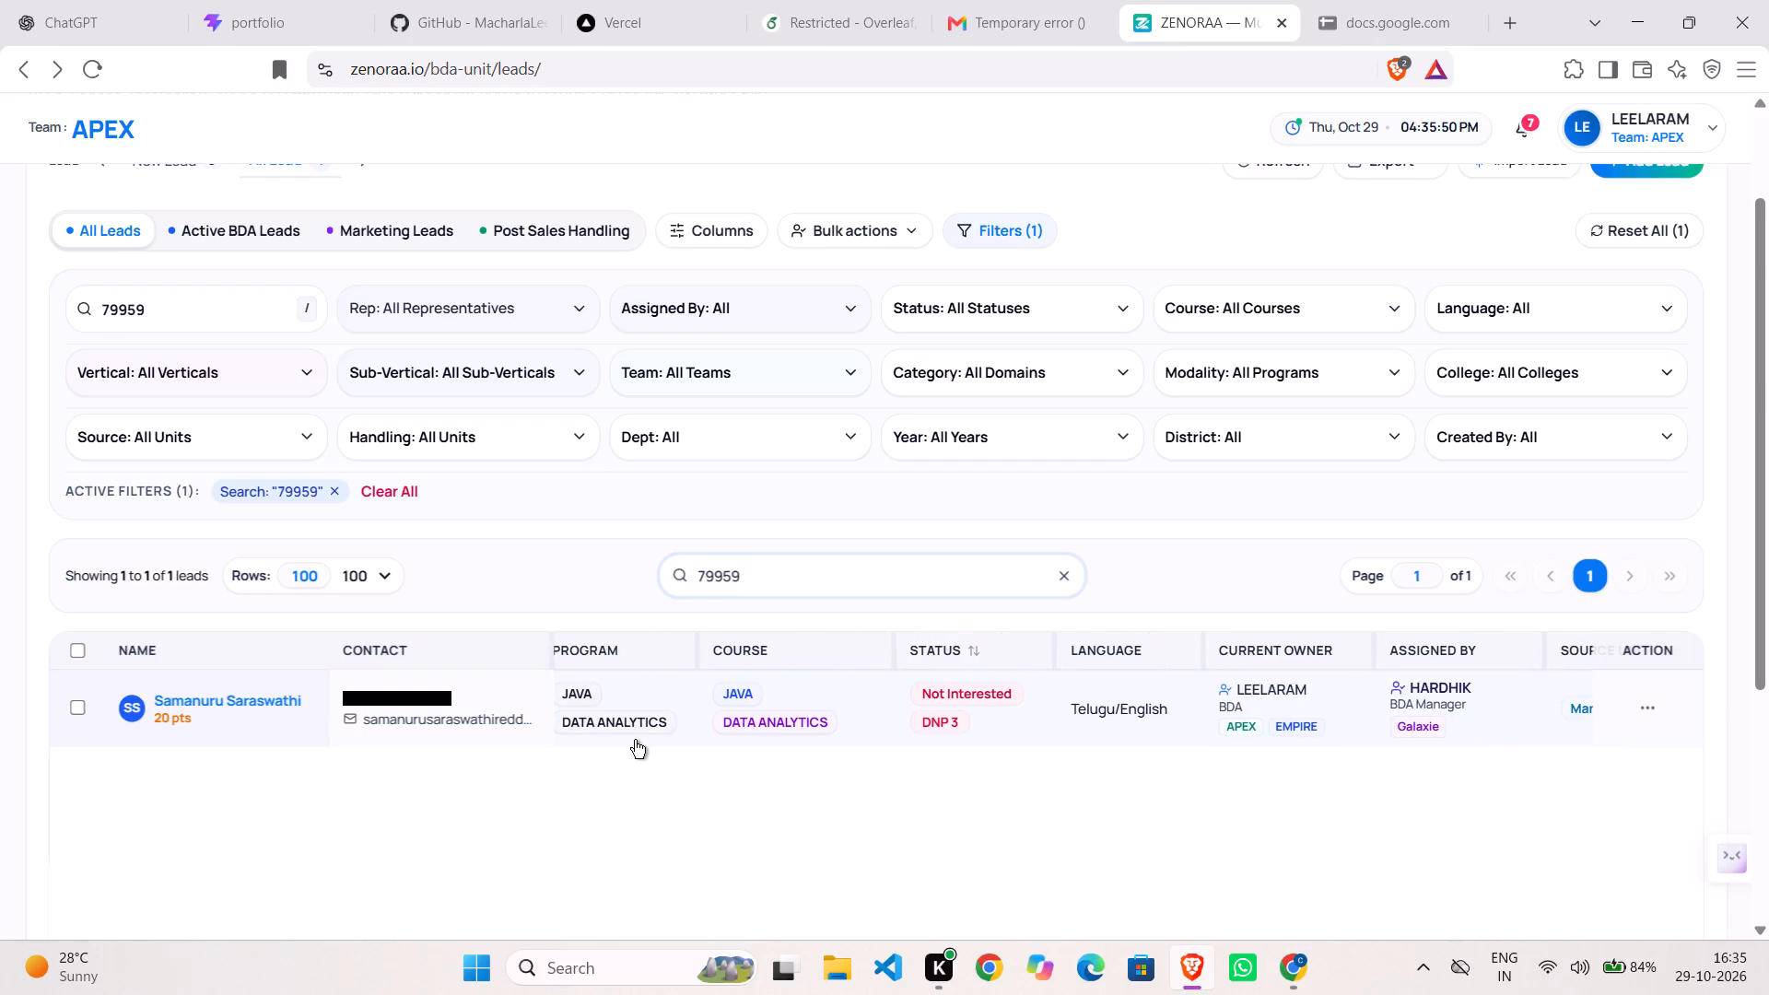
pyautogui.hscroll(-2, 635, 740)
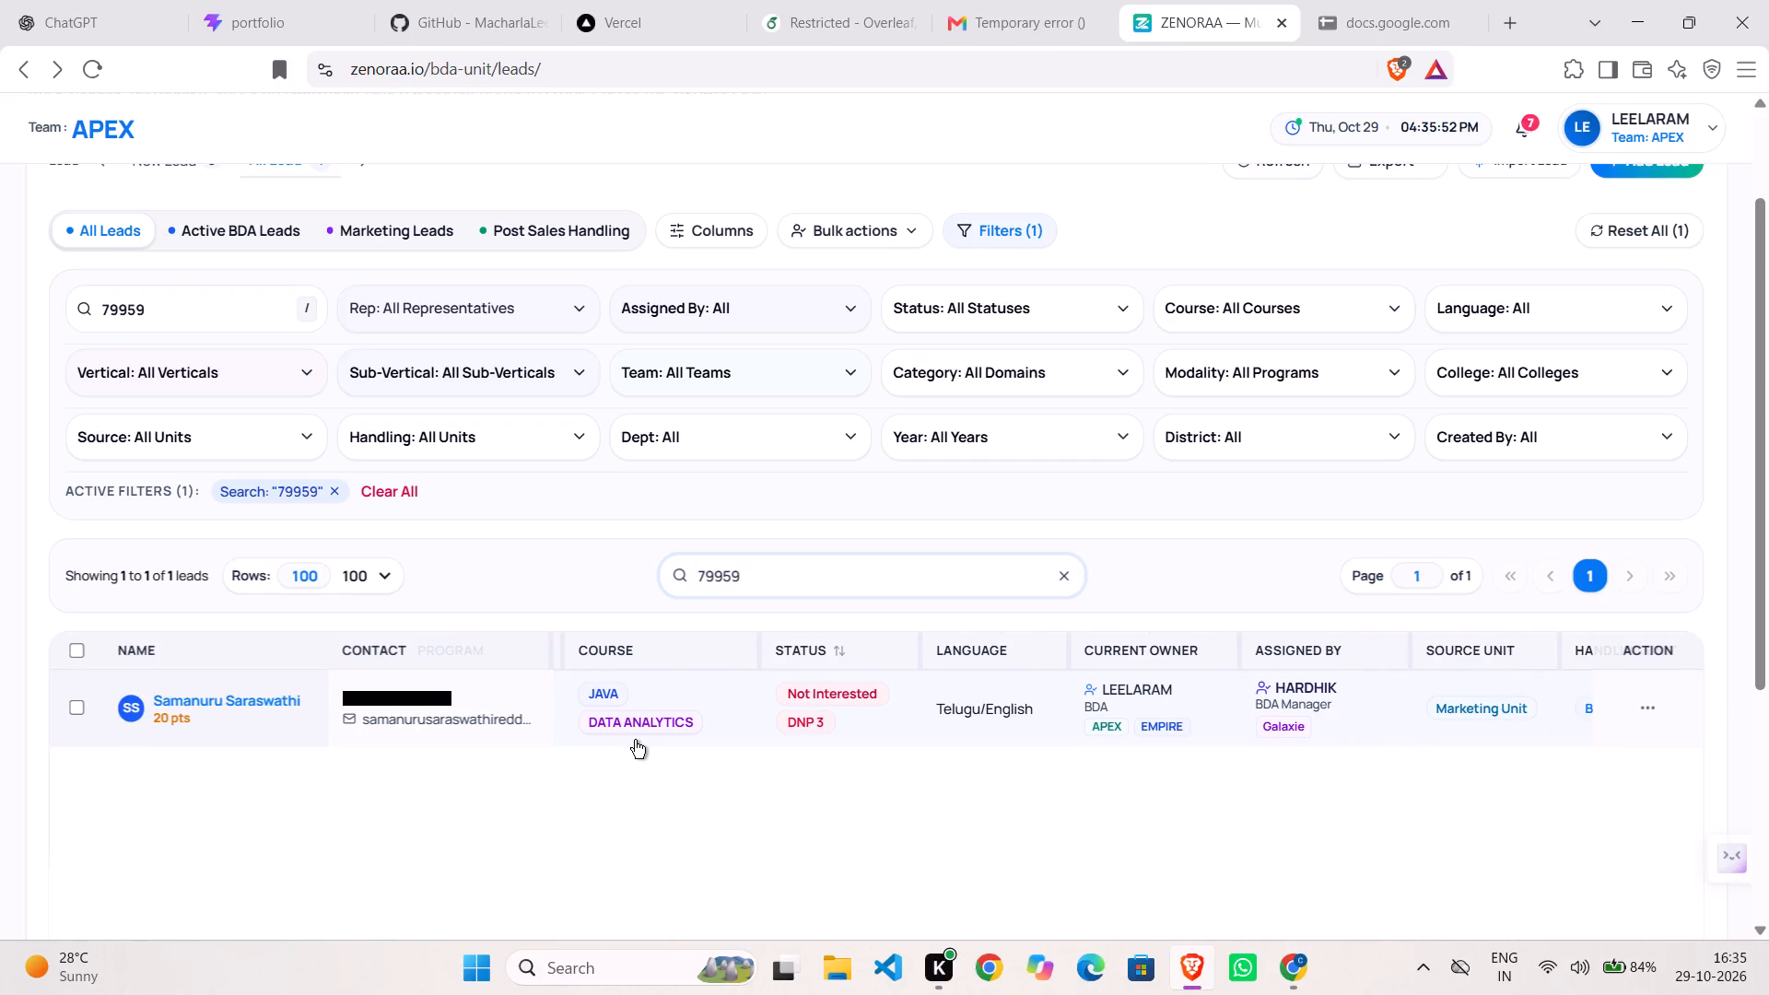
pyautogui.hscroll(-4, 635, 740)
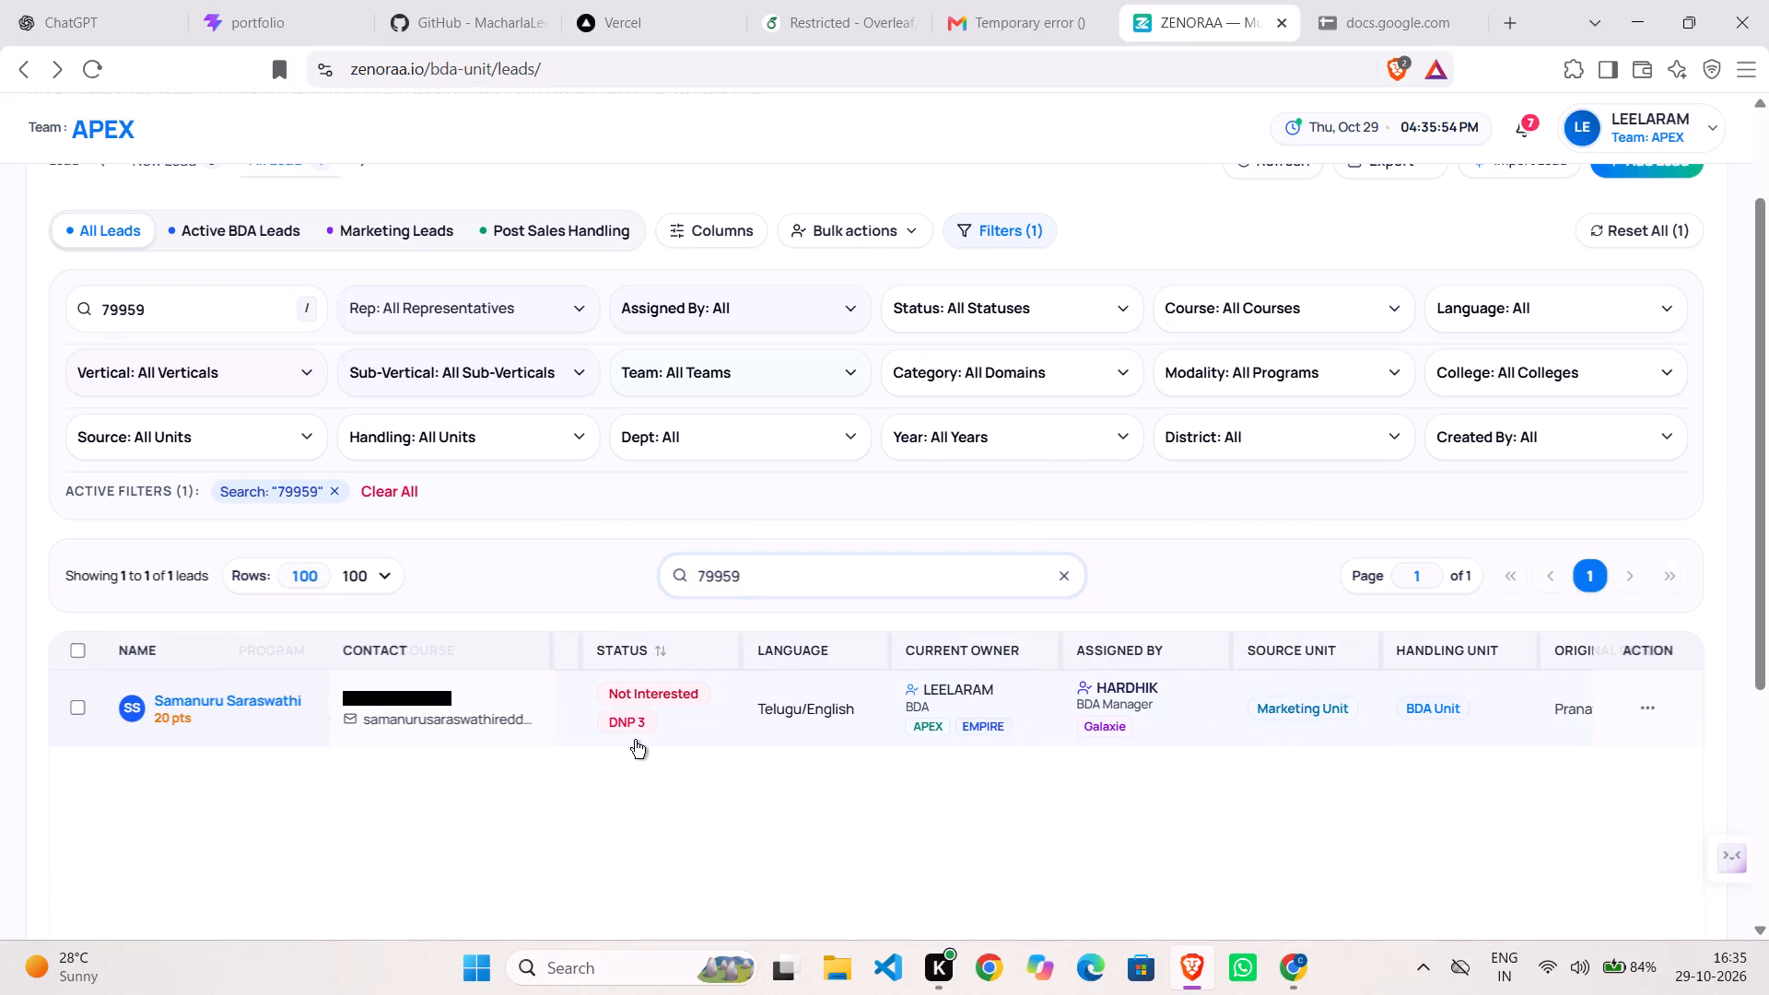
pyautogui.hscroll(-1, 635, 740)
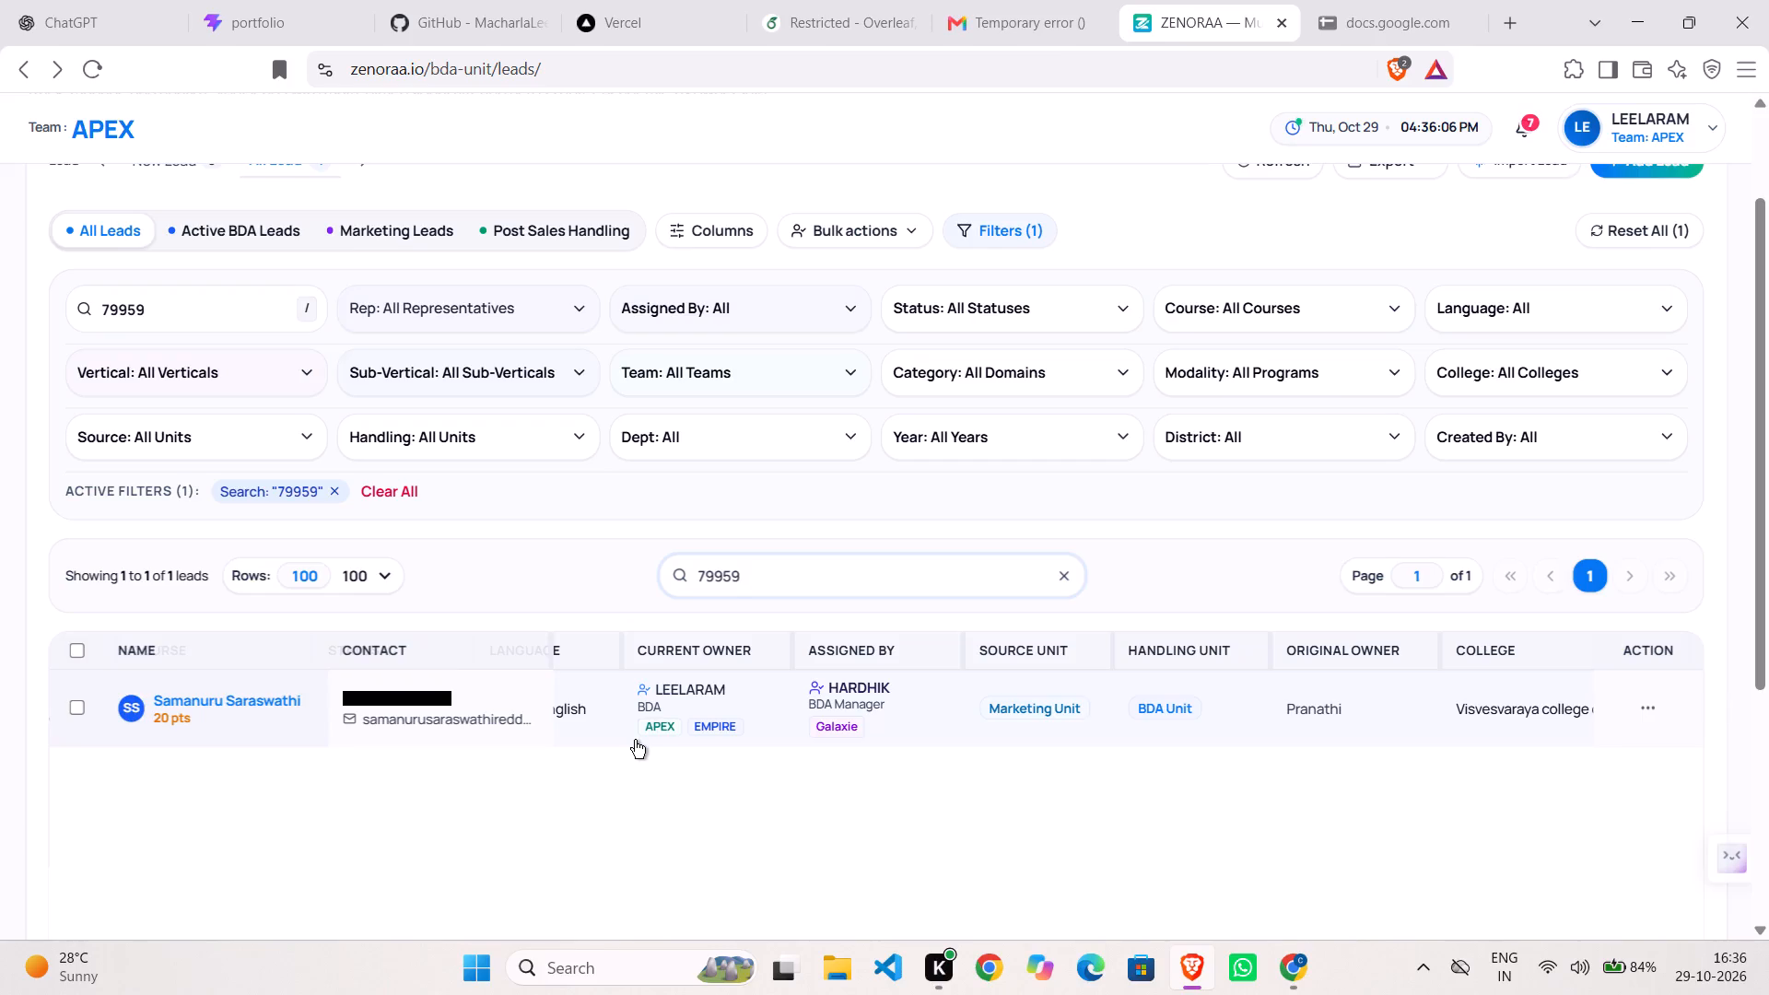
pyautogui.hscroll(6, 635, 740)
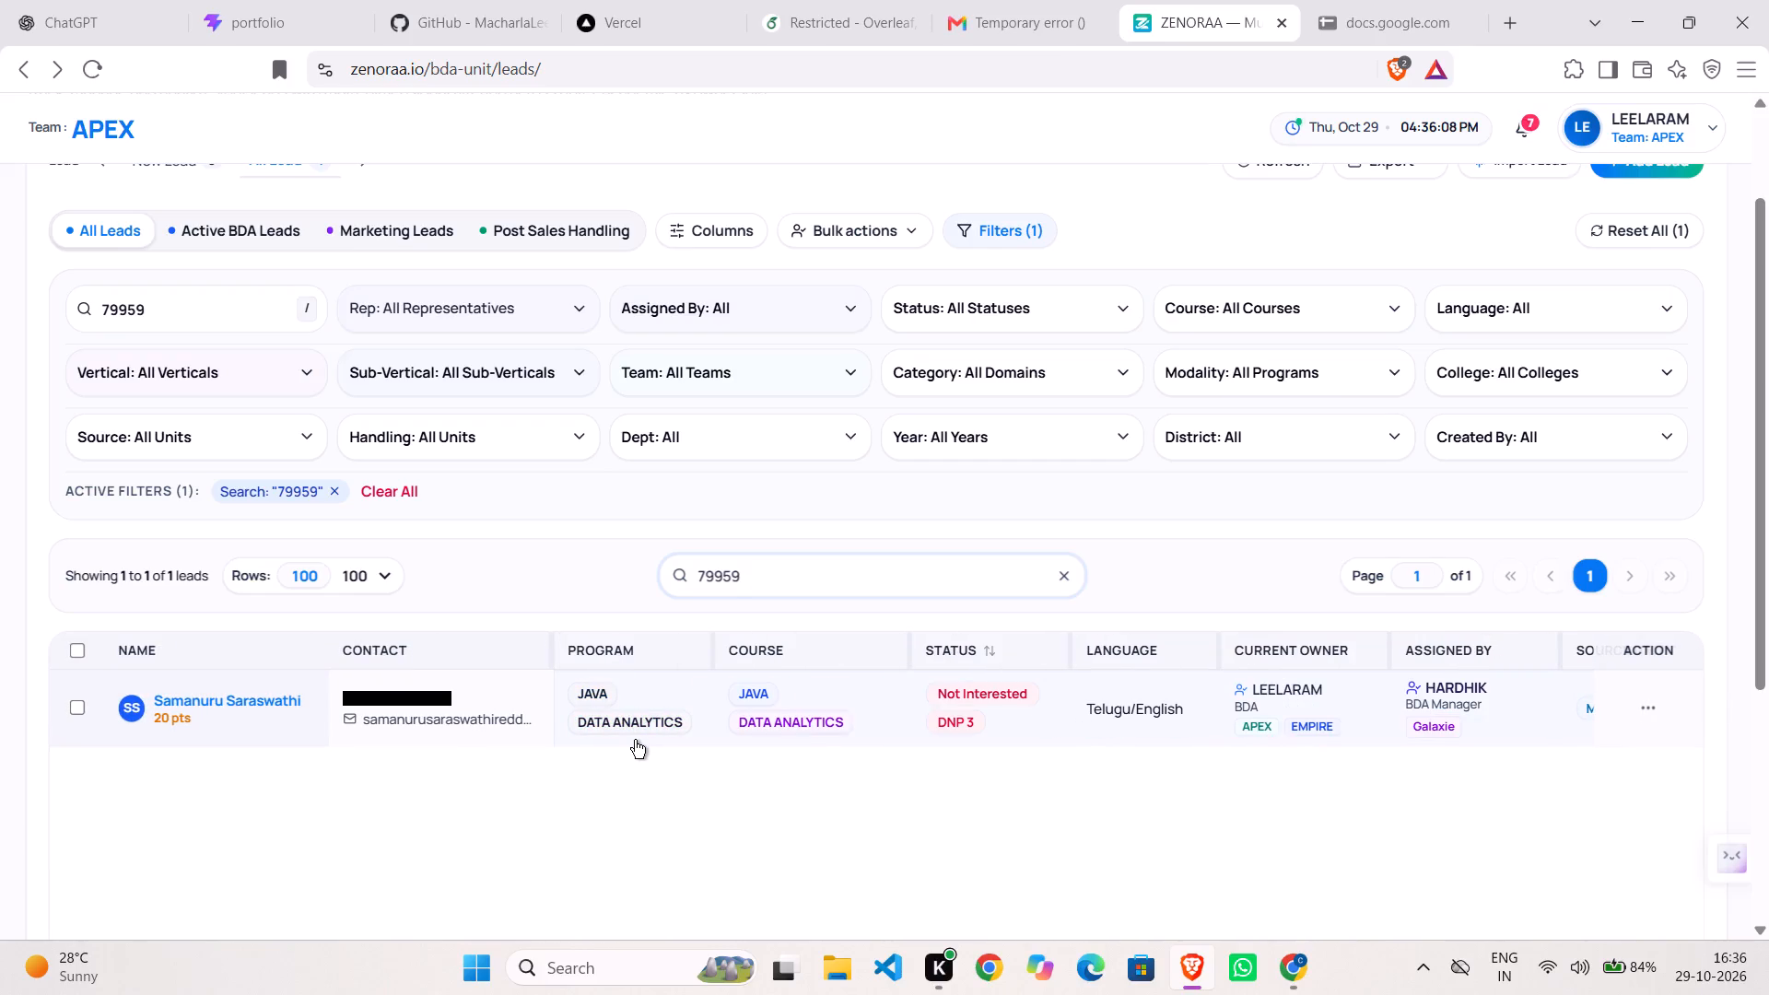
pyautogui.hscroll(-1, 635, 740)
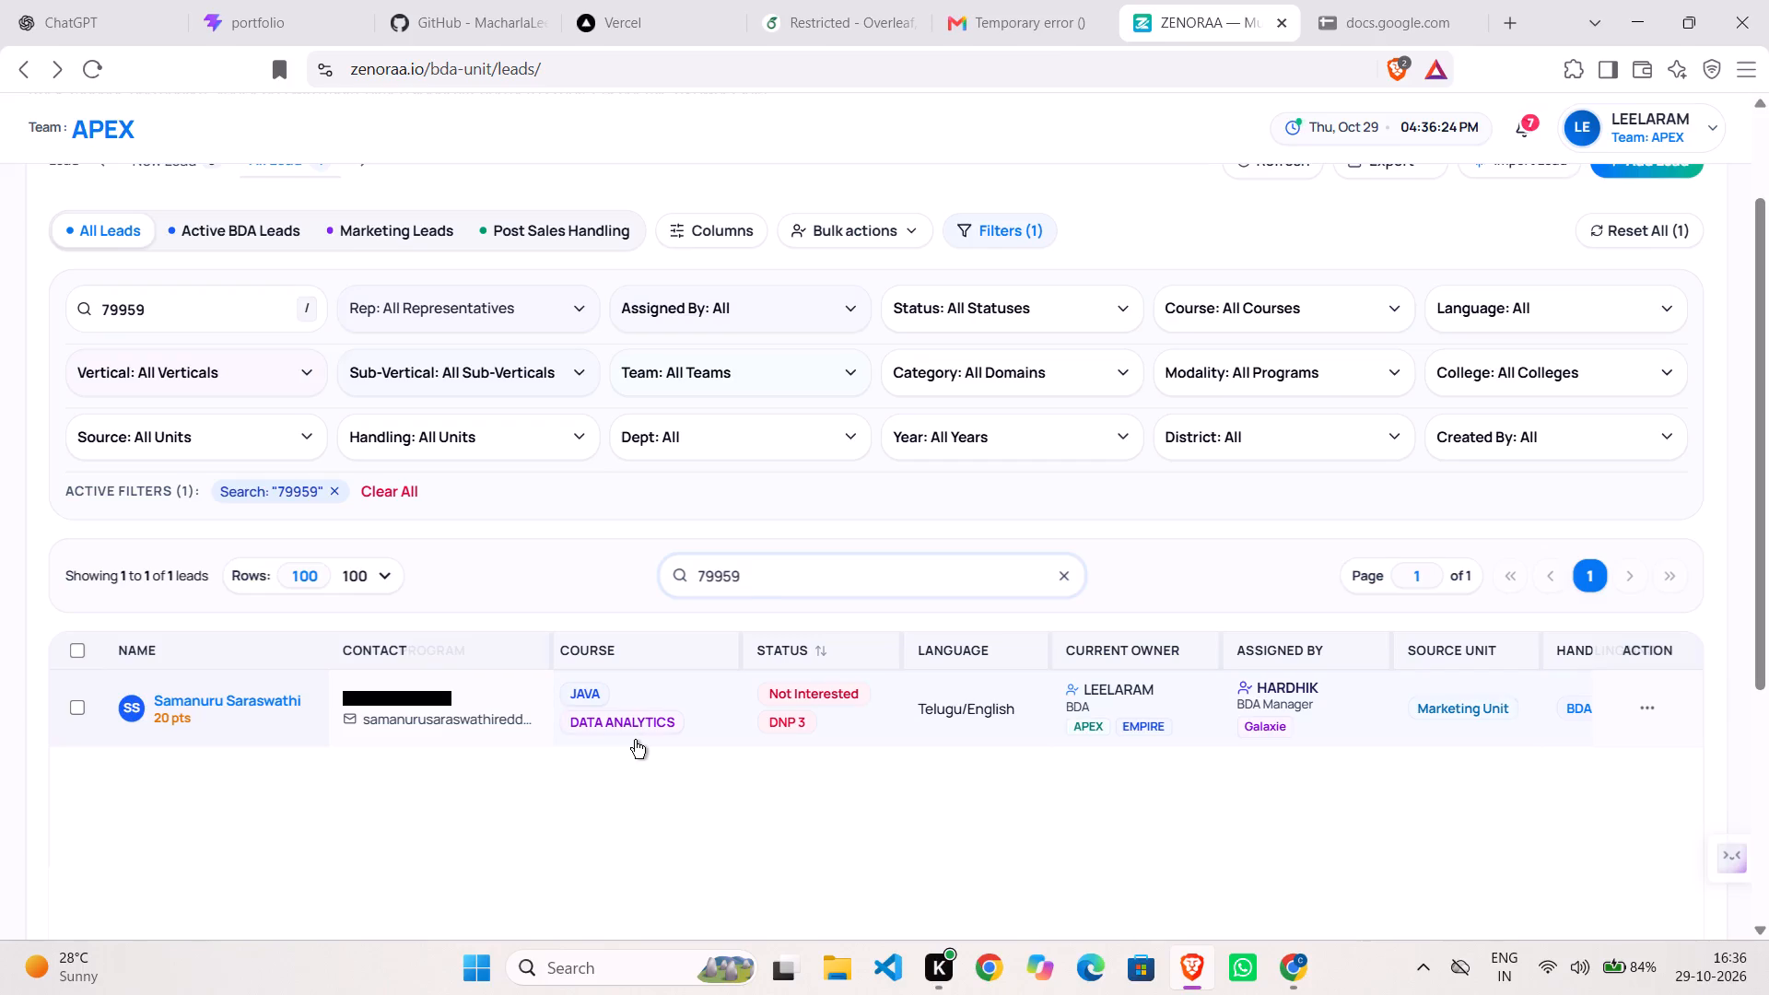
pyautogui.hscroll(-3, 182, 604)
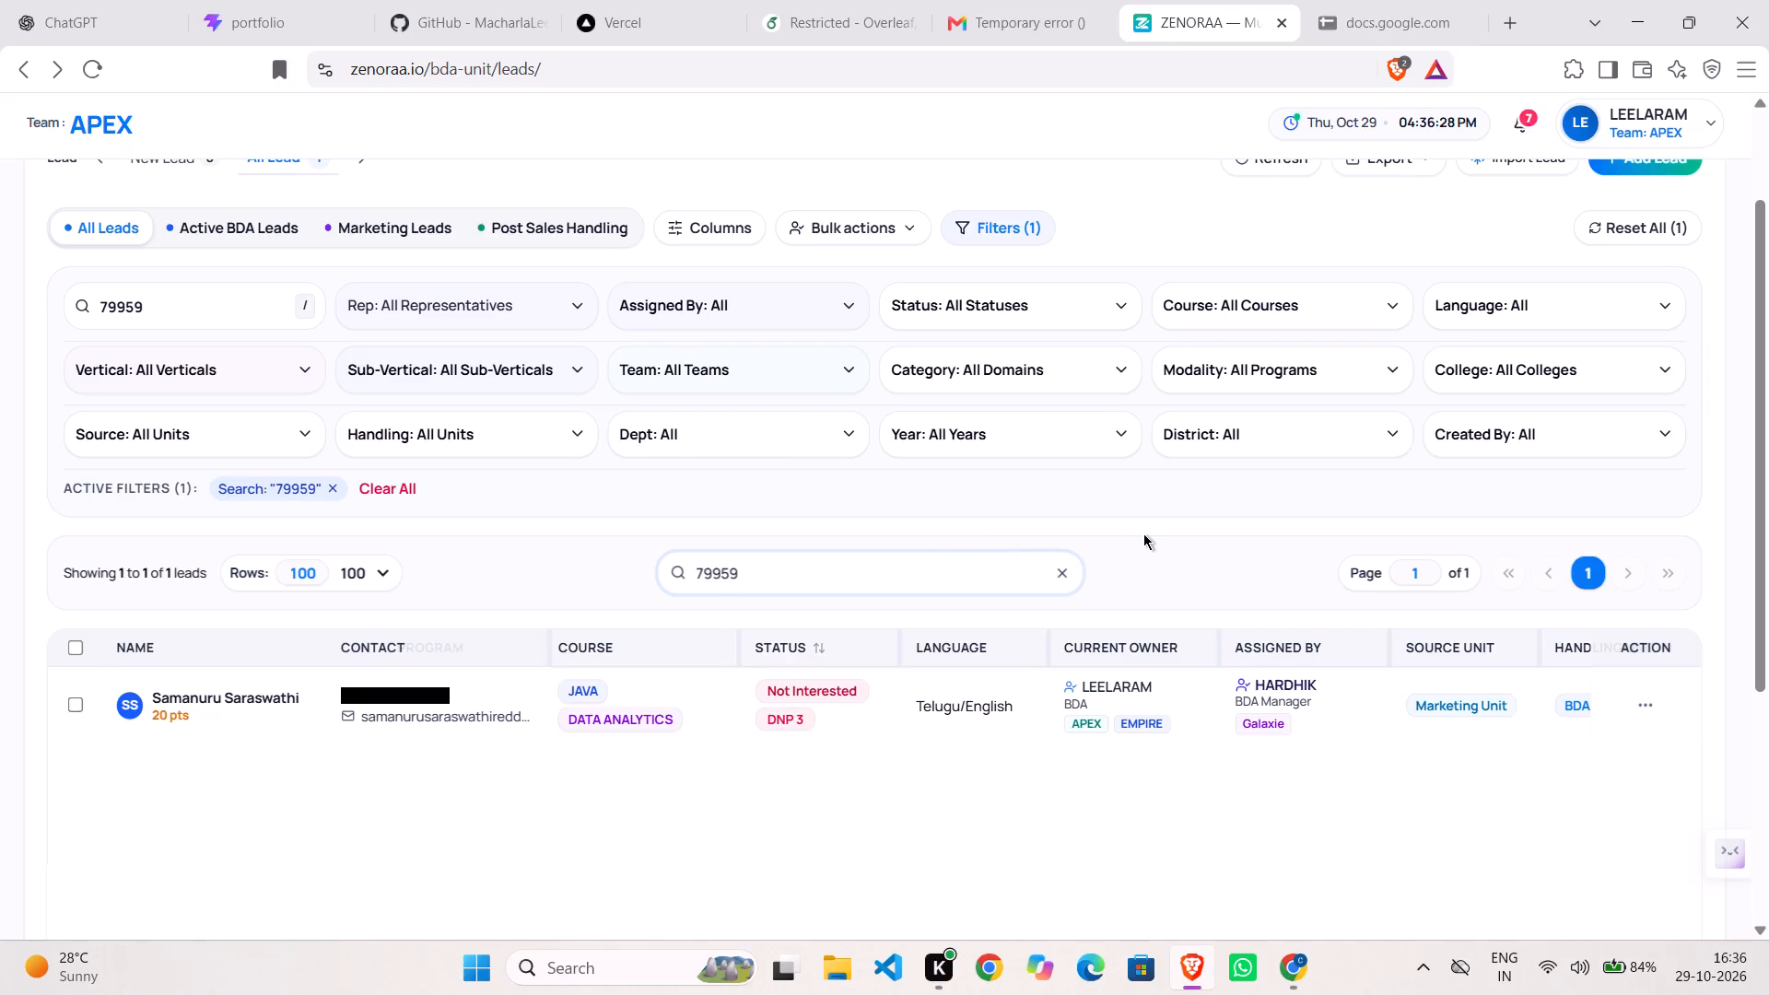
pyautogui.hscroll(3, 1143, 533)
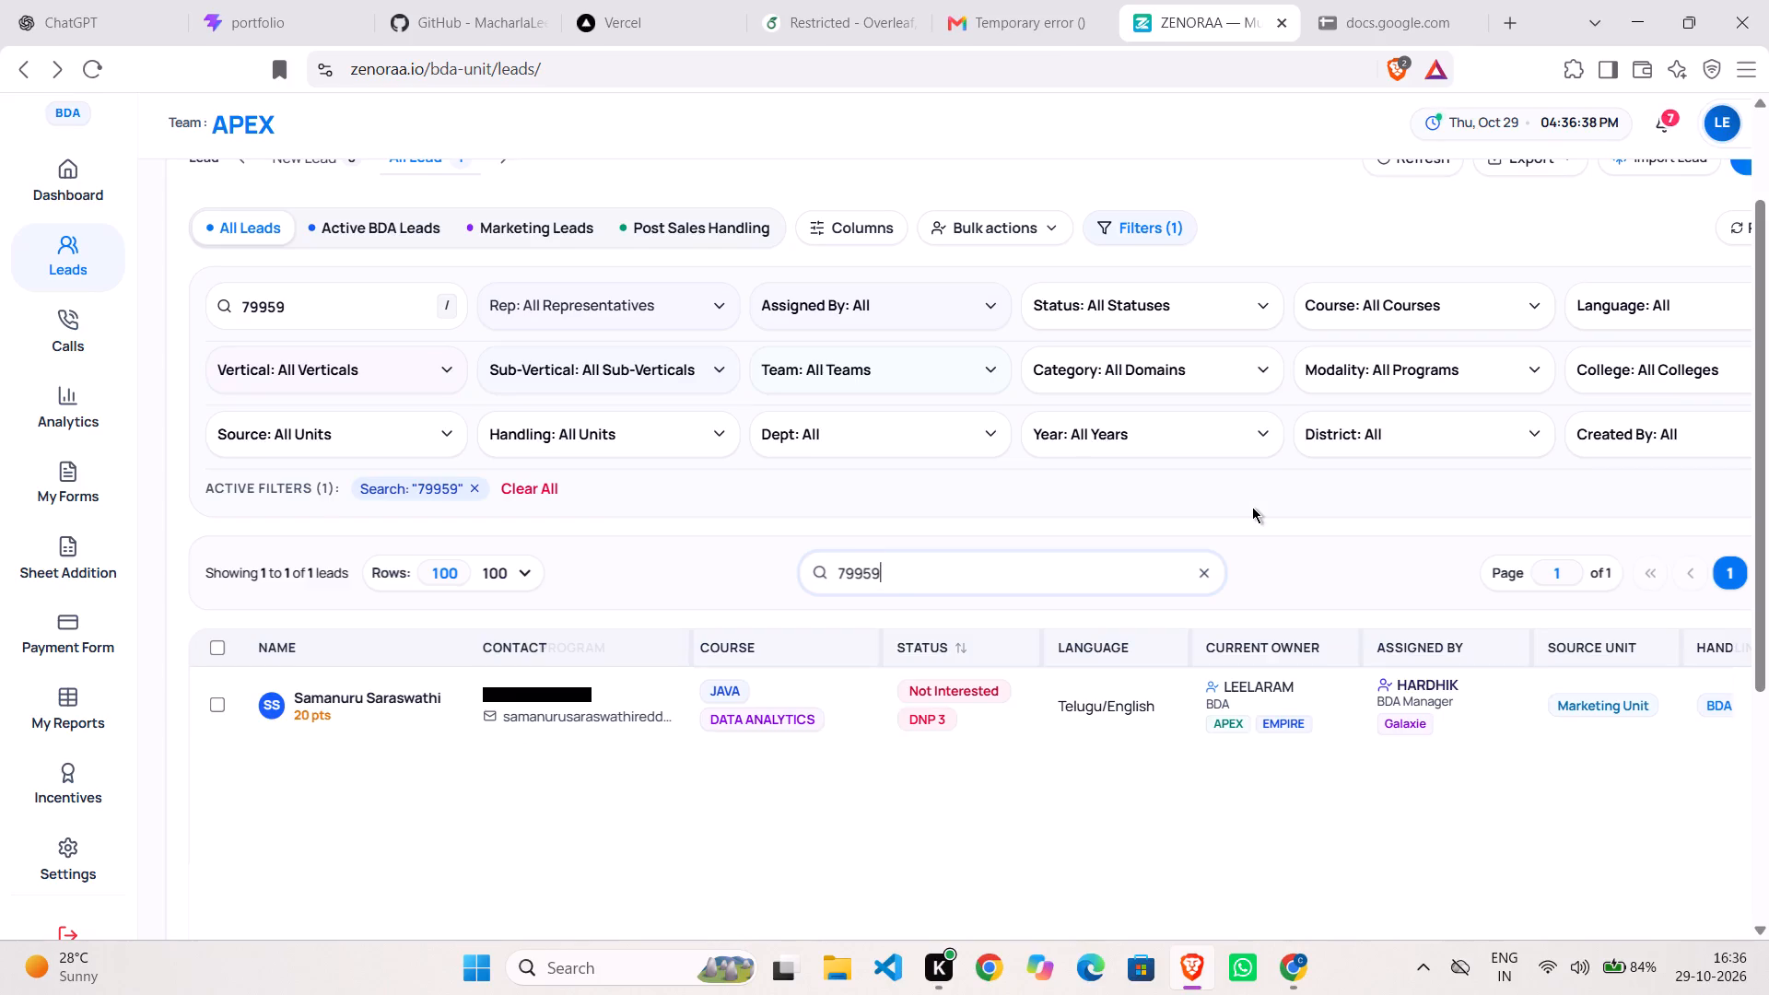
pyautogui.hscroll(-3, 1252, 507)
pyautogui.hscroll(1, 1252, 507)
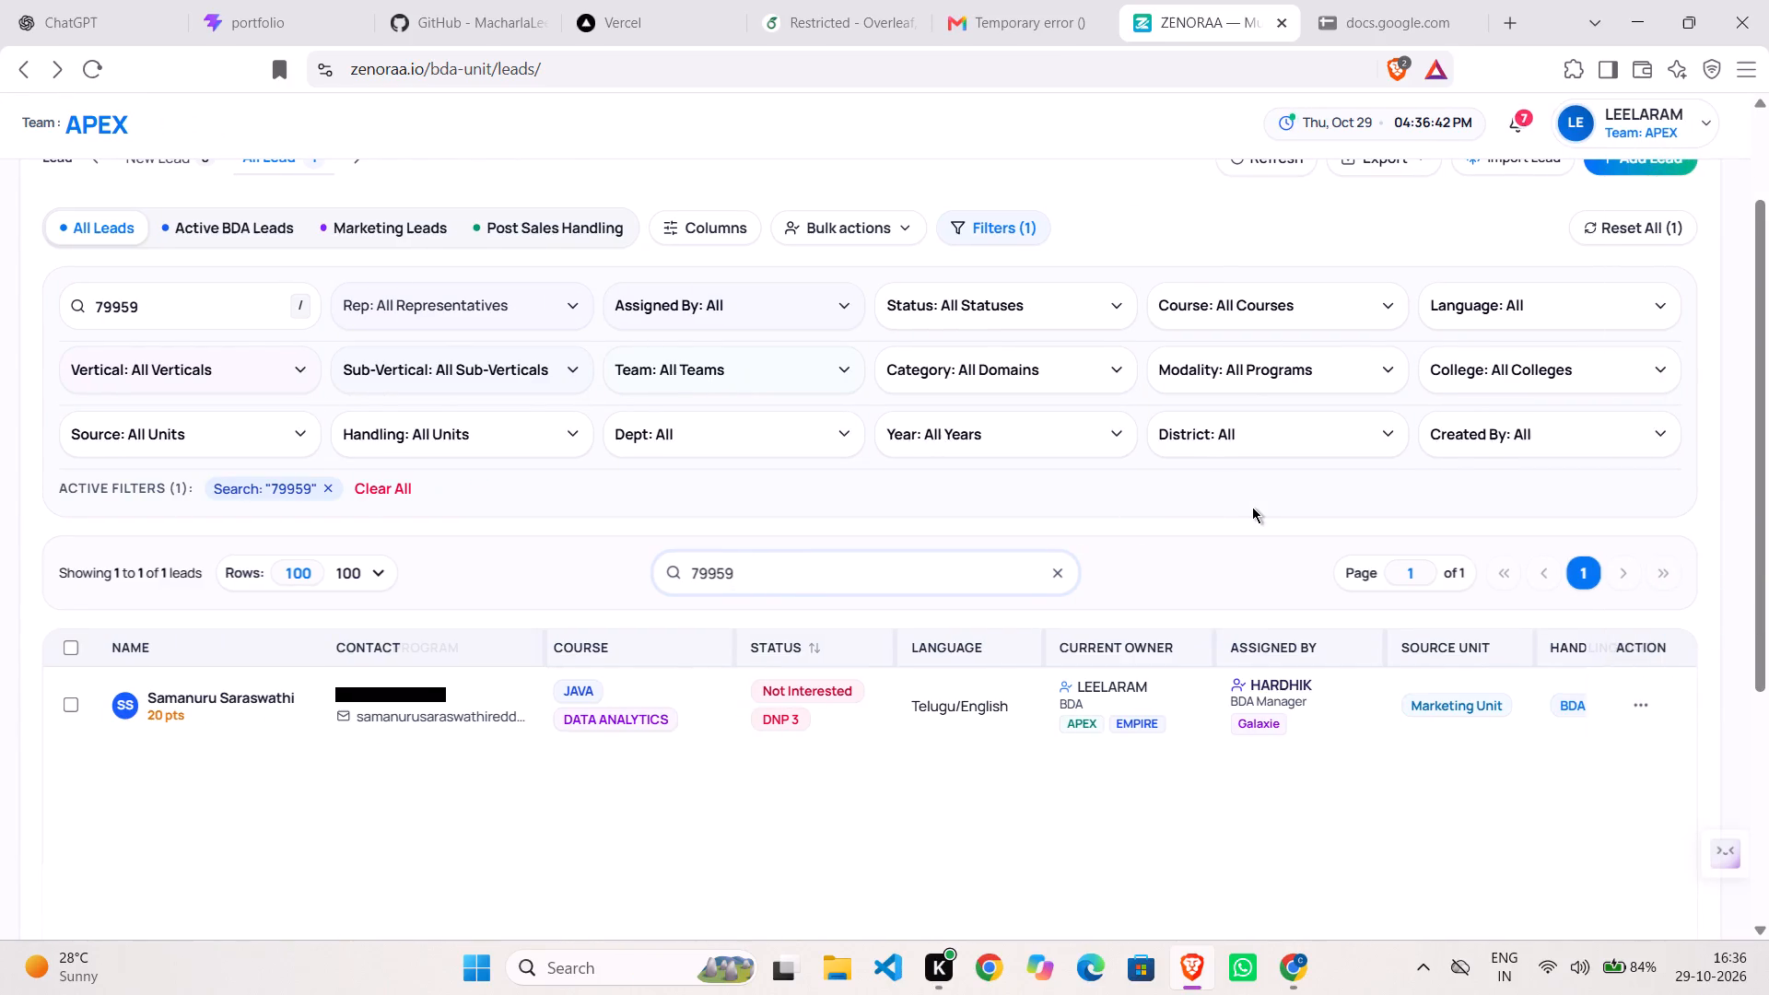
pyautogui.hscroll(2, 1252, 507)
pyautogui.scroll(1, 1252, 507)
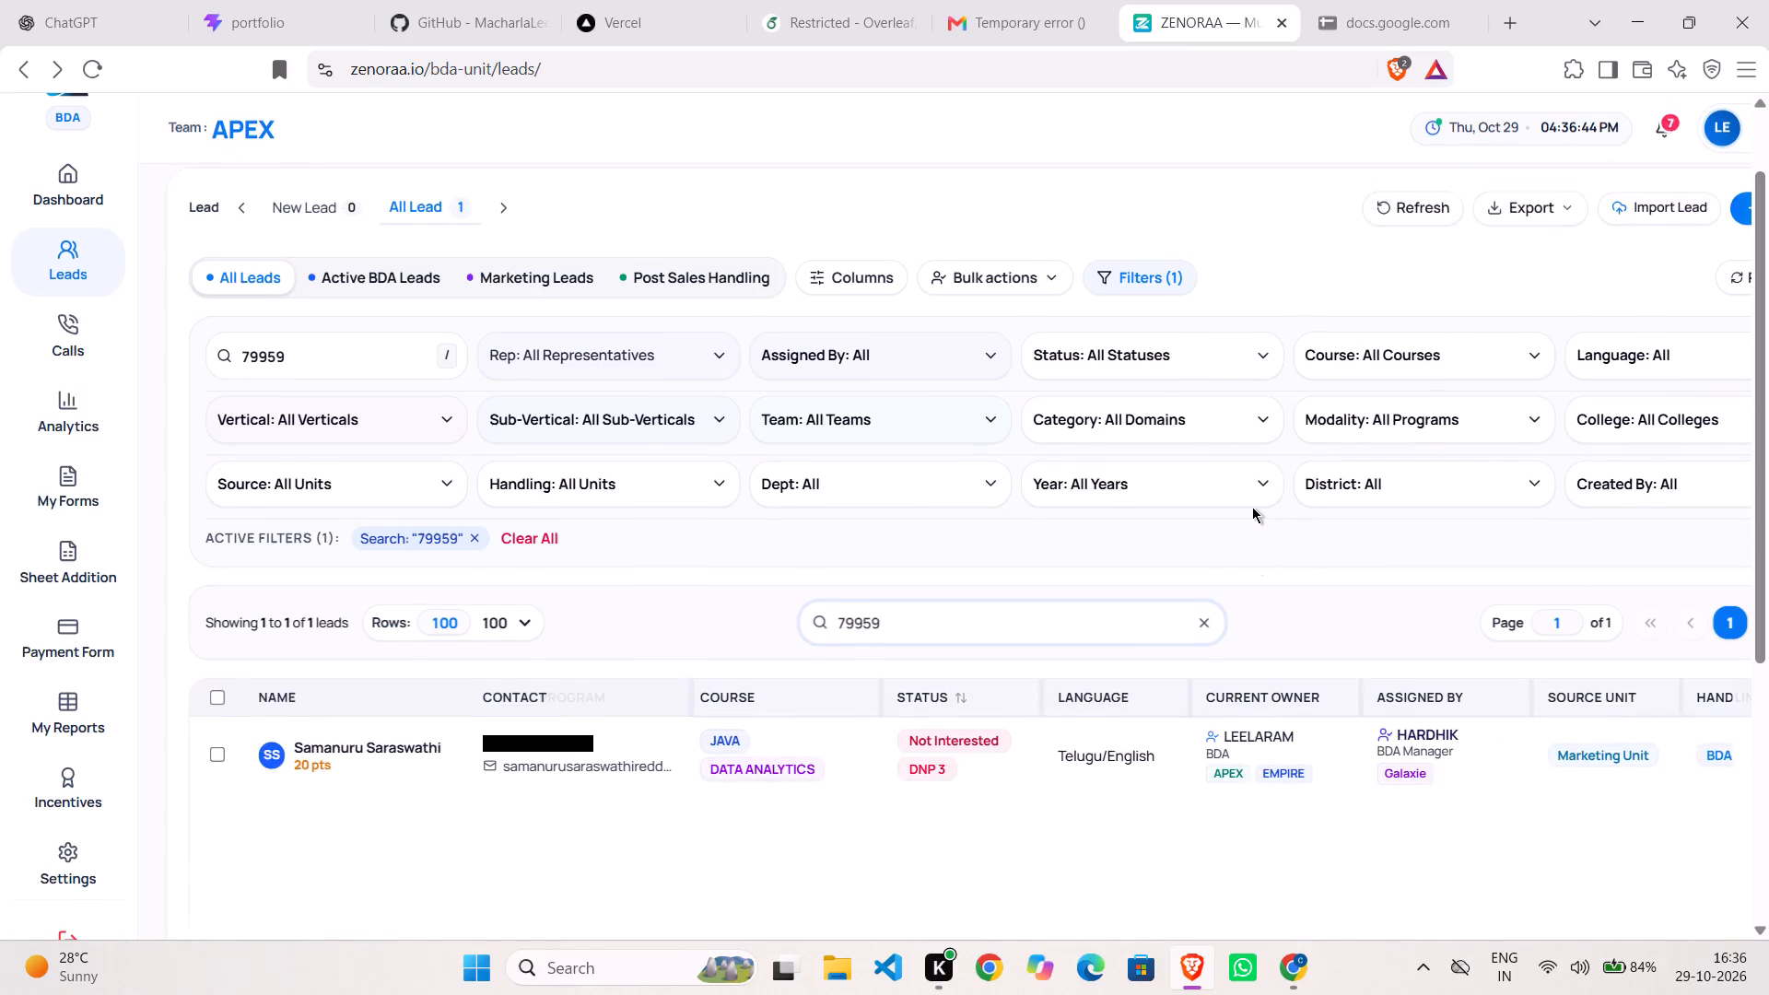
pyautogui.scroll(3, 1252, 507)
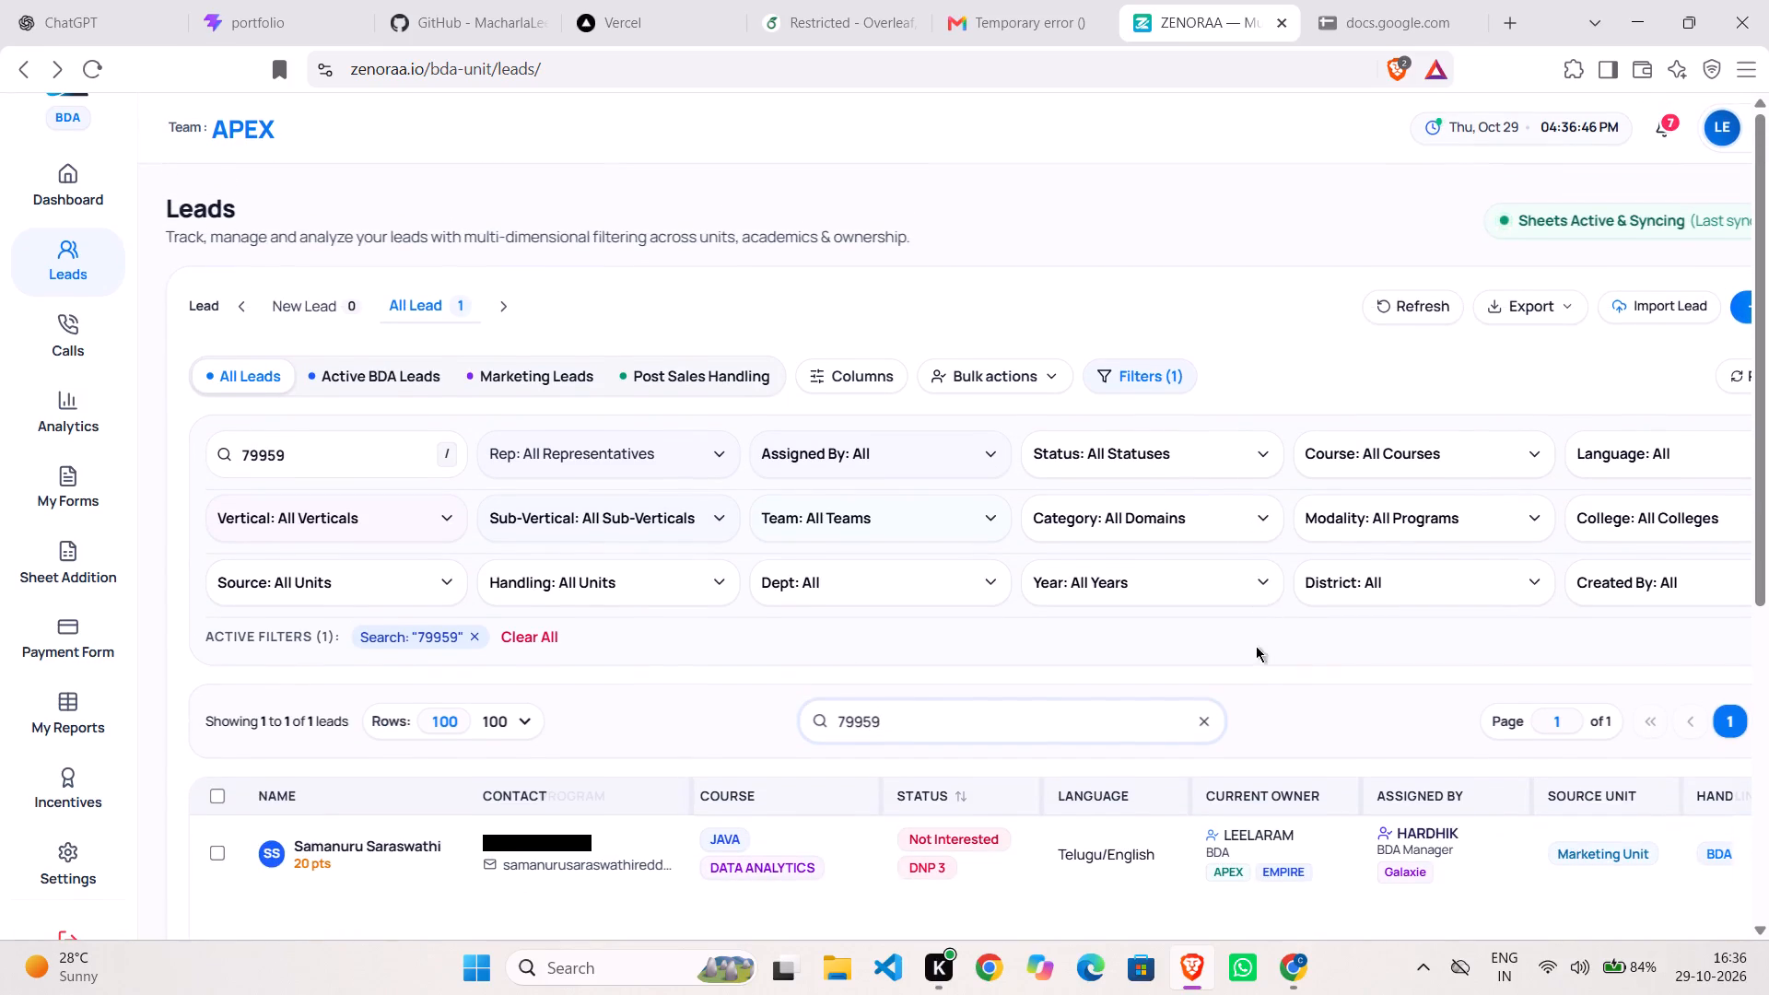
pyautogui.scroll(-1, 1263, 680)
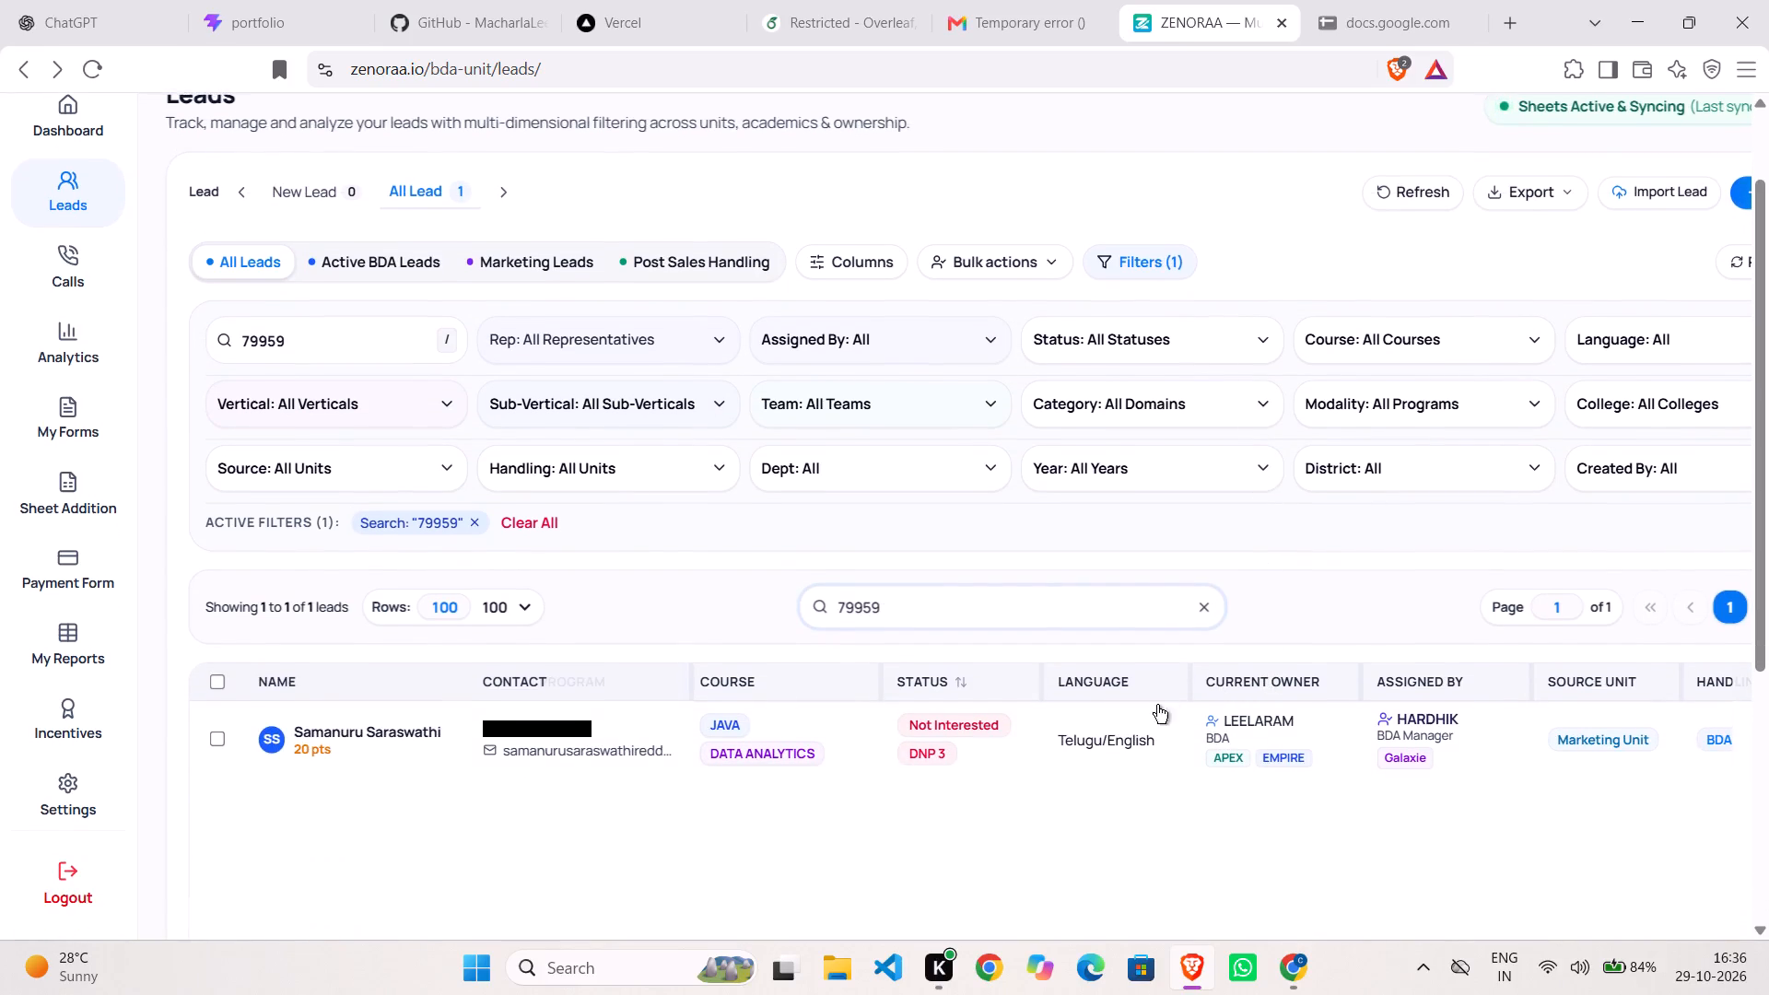
# Check the matching lead's department, section, year of study, and its updated and created dates.
pyautogui.hscroll(-10, 1008, 745)
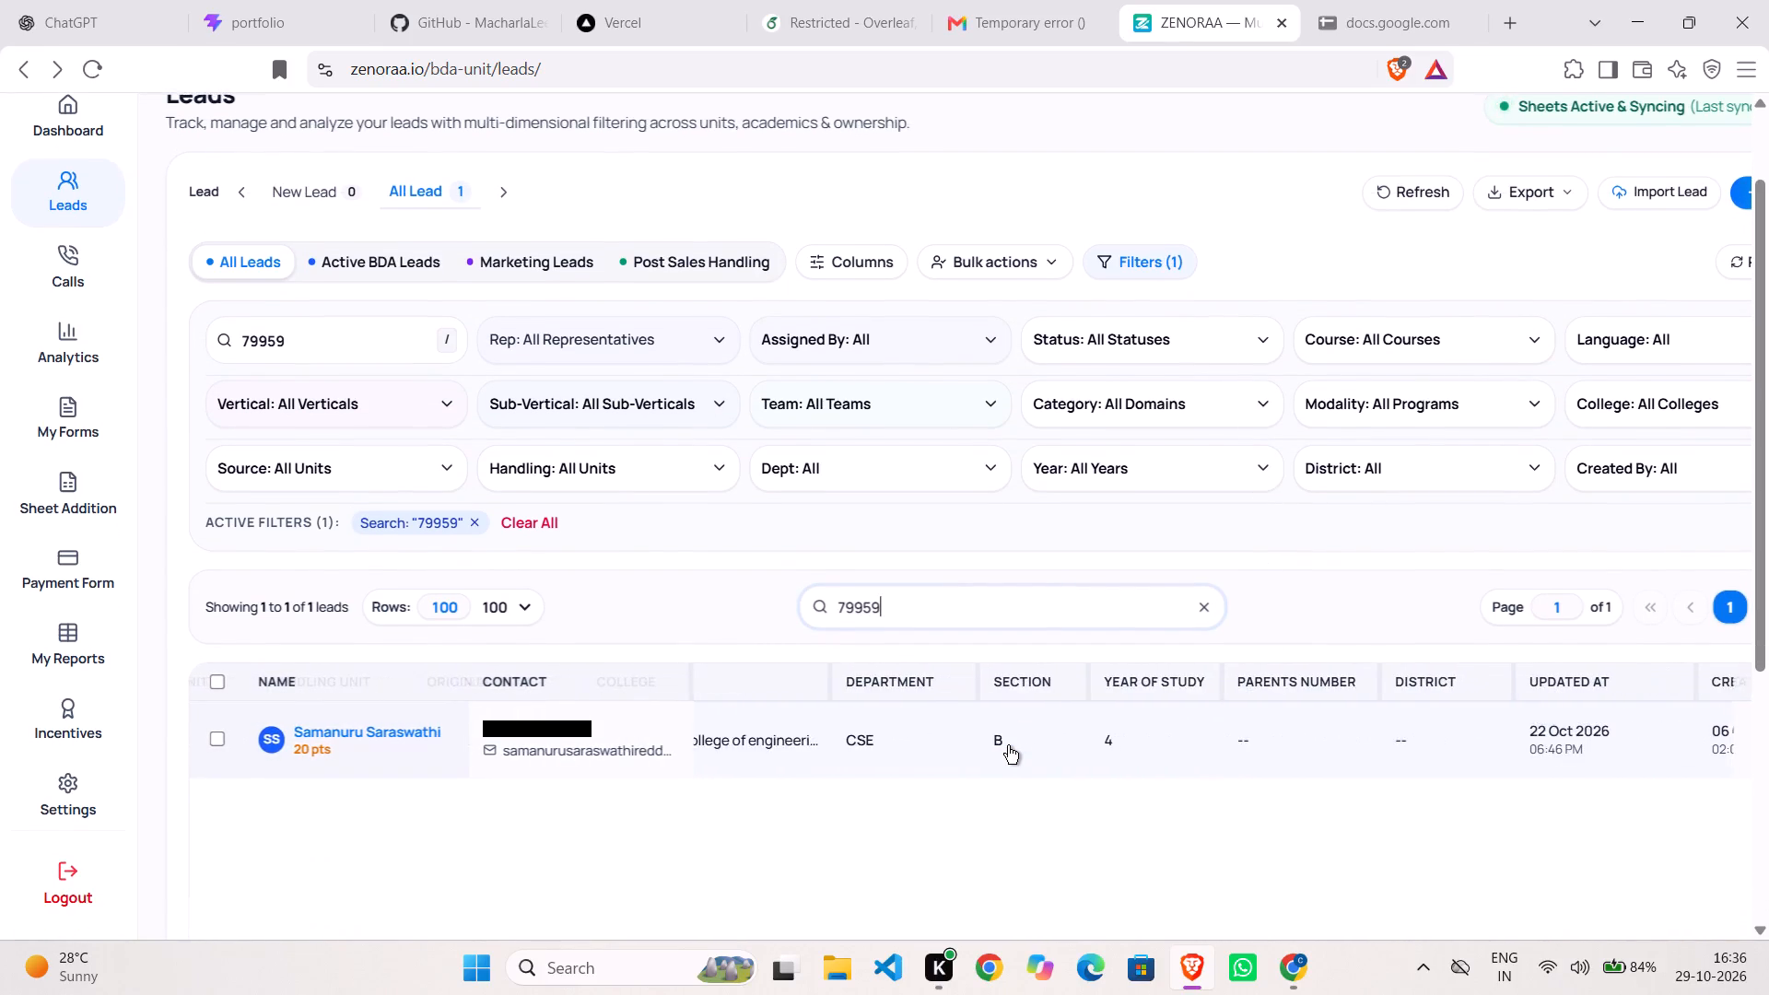
pyautogui.hscroll(-3, 1008, 745)
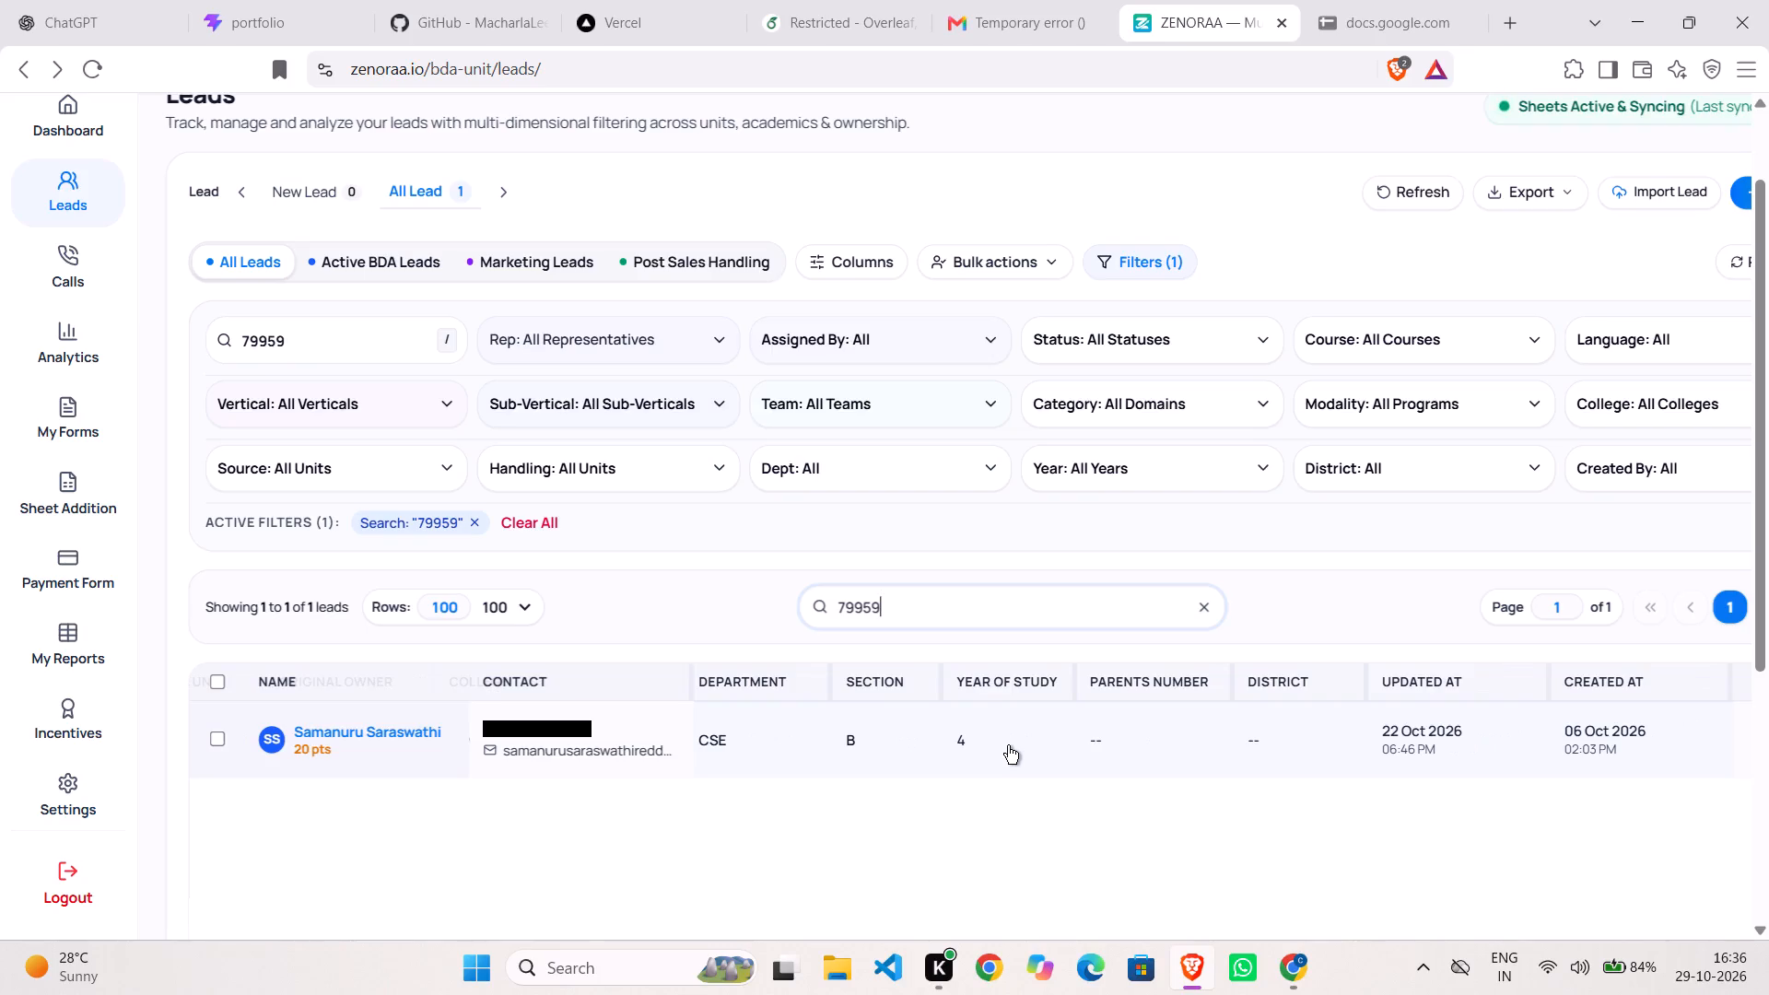
pyautogui.hscroll(-4, 1008, 745)
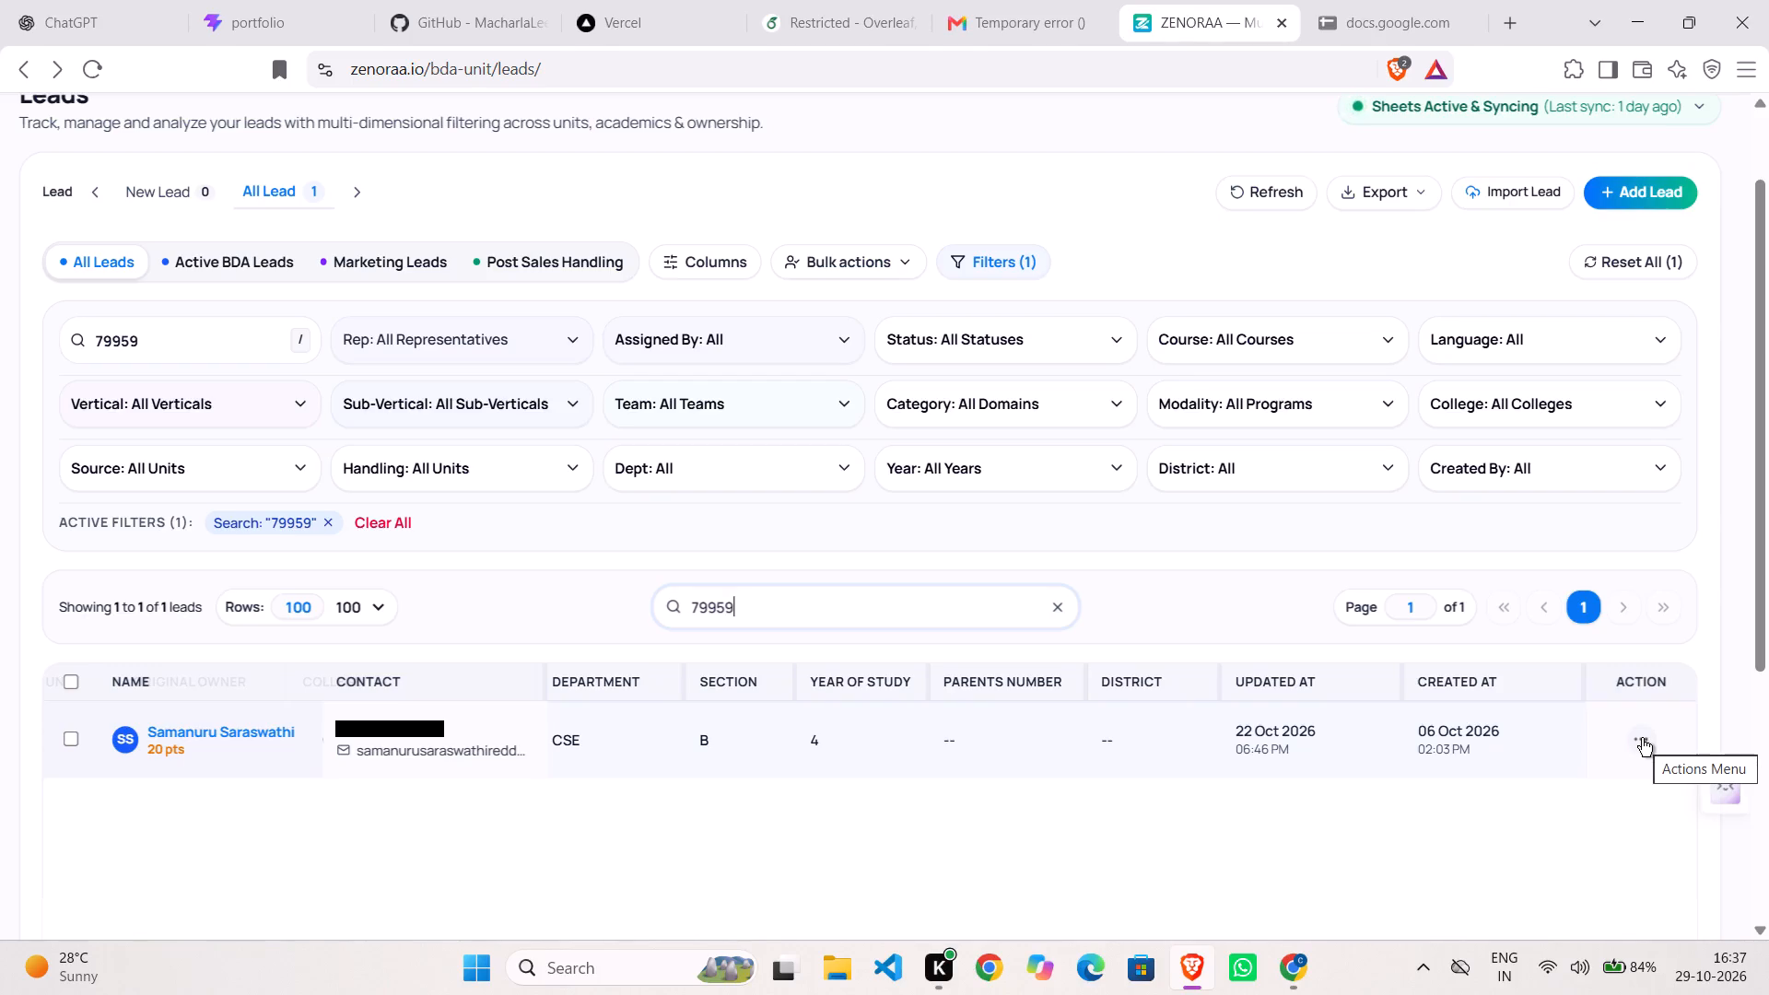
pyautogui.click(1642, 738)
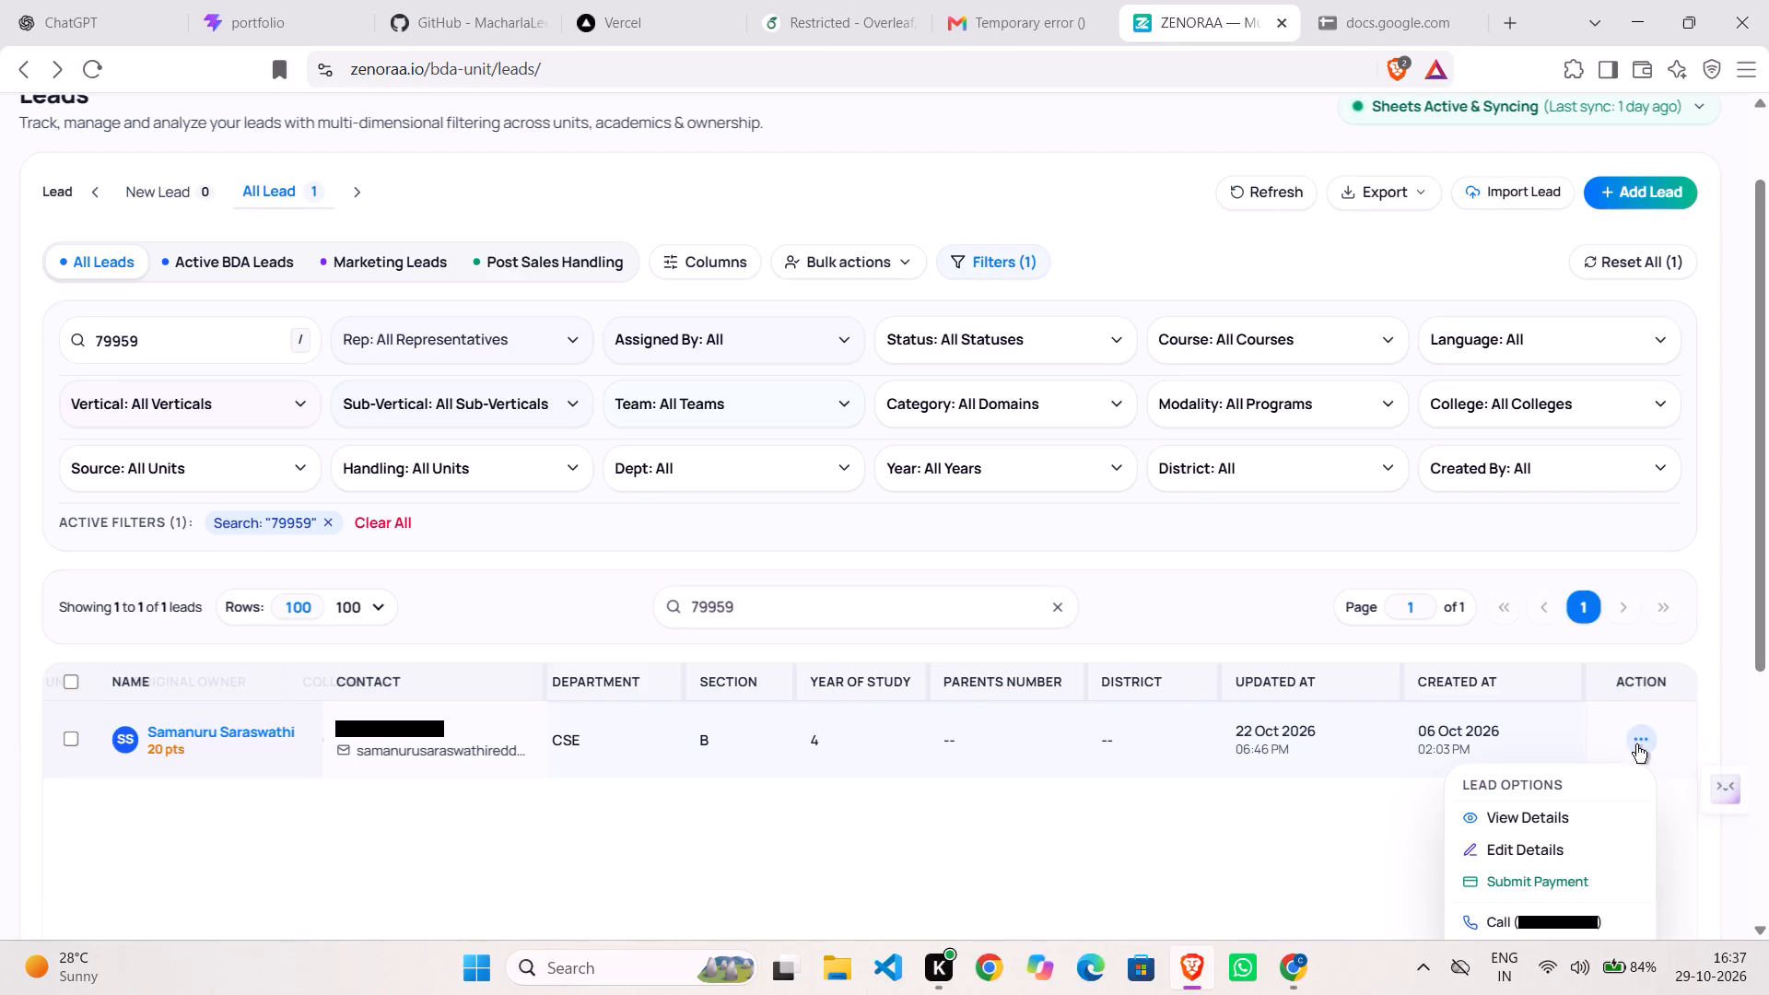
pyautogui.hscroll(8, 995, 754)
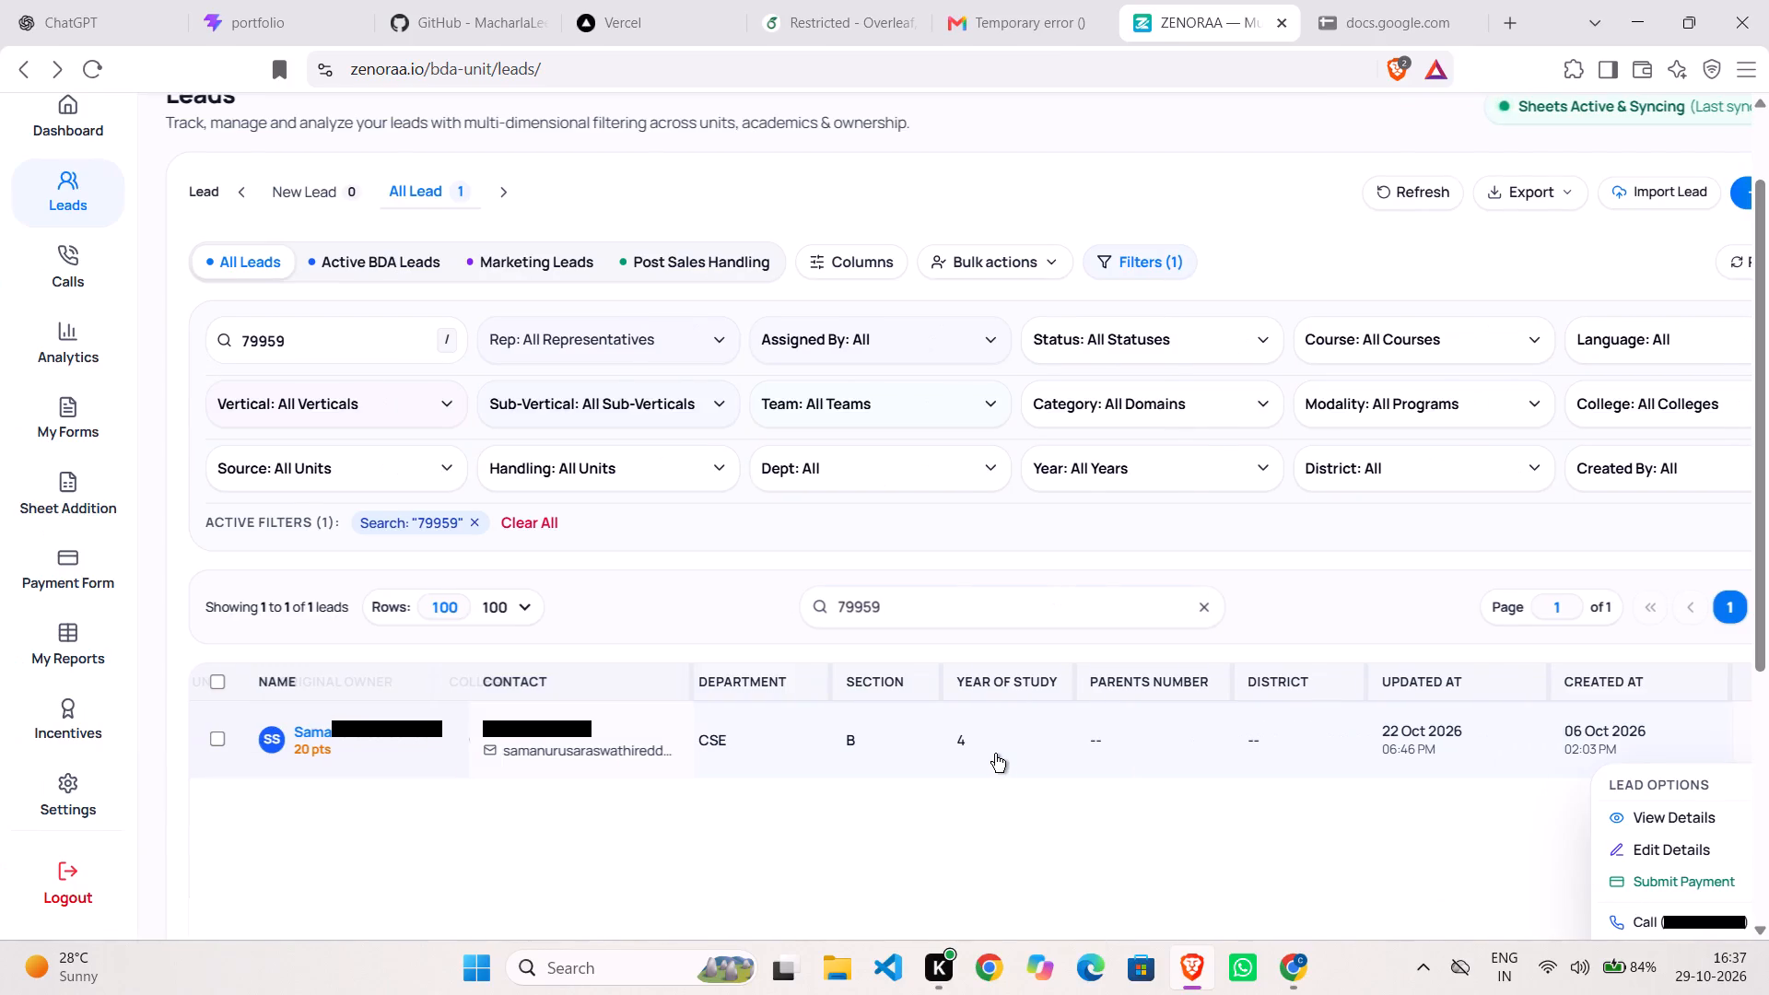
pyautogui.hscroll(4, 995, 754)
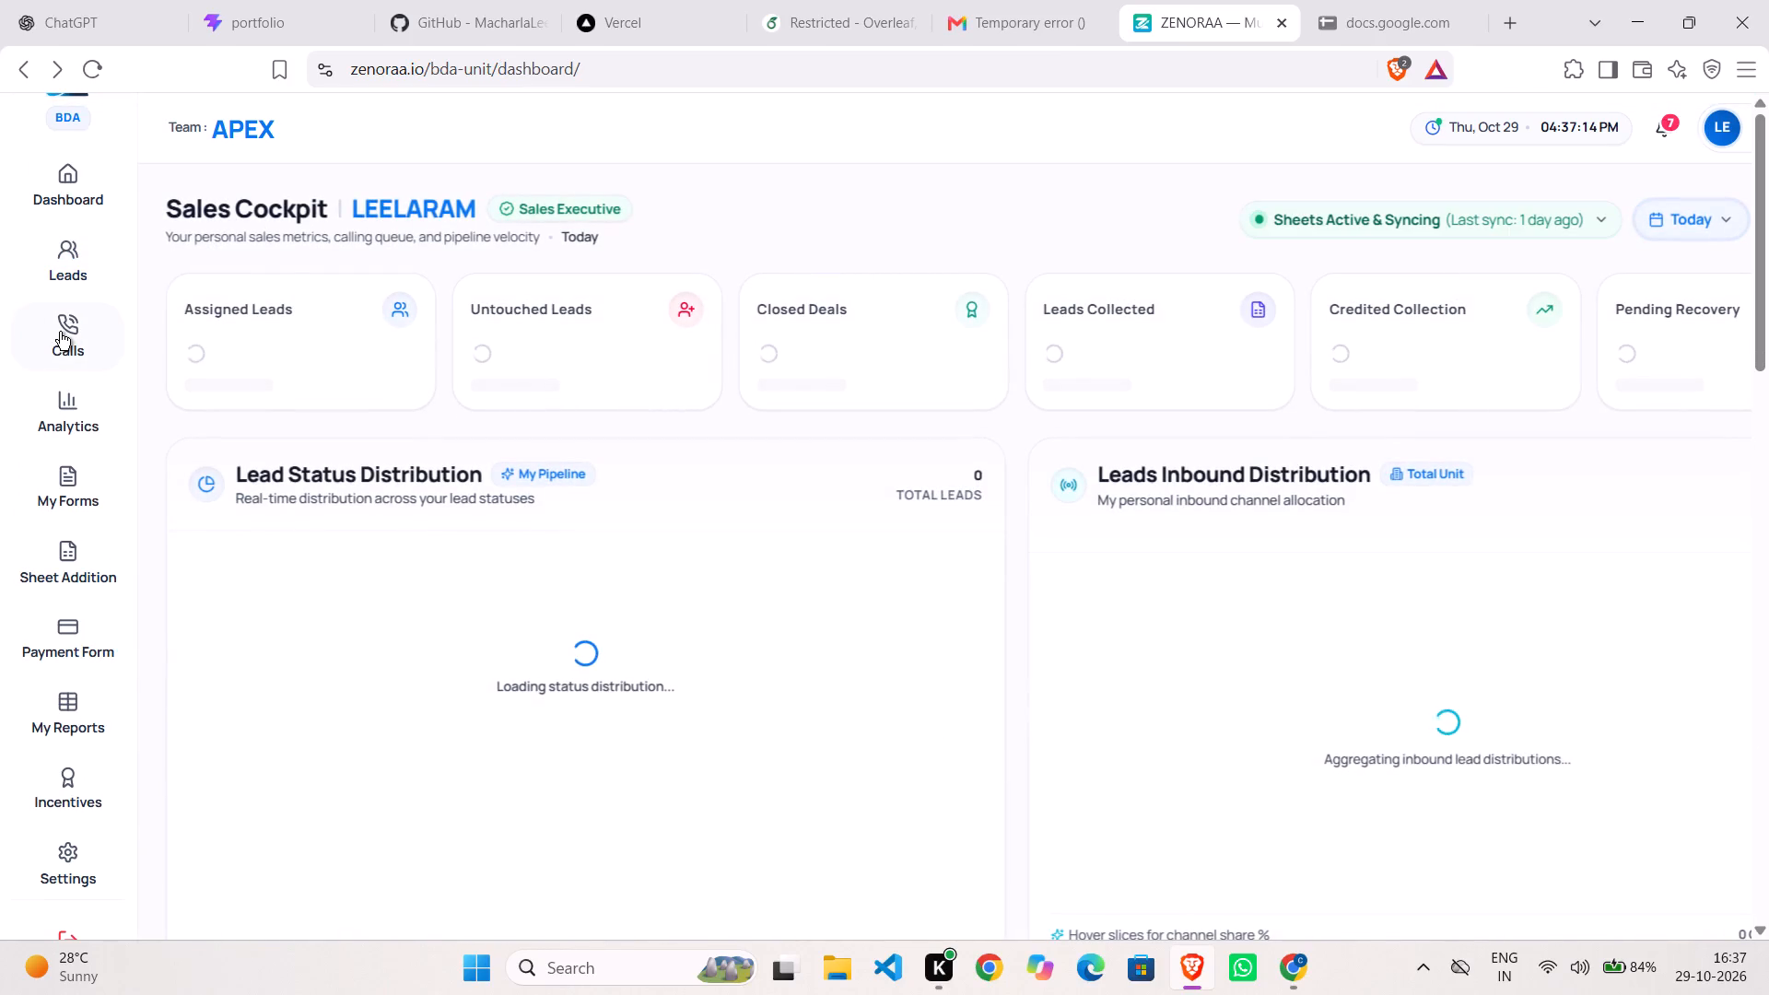
# Return to the leads list and search for the same lead again by its five-digit mobile-number prefix.
pyautogui.click(65, 256)
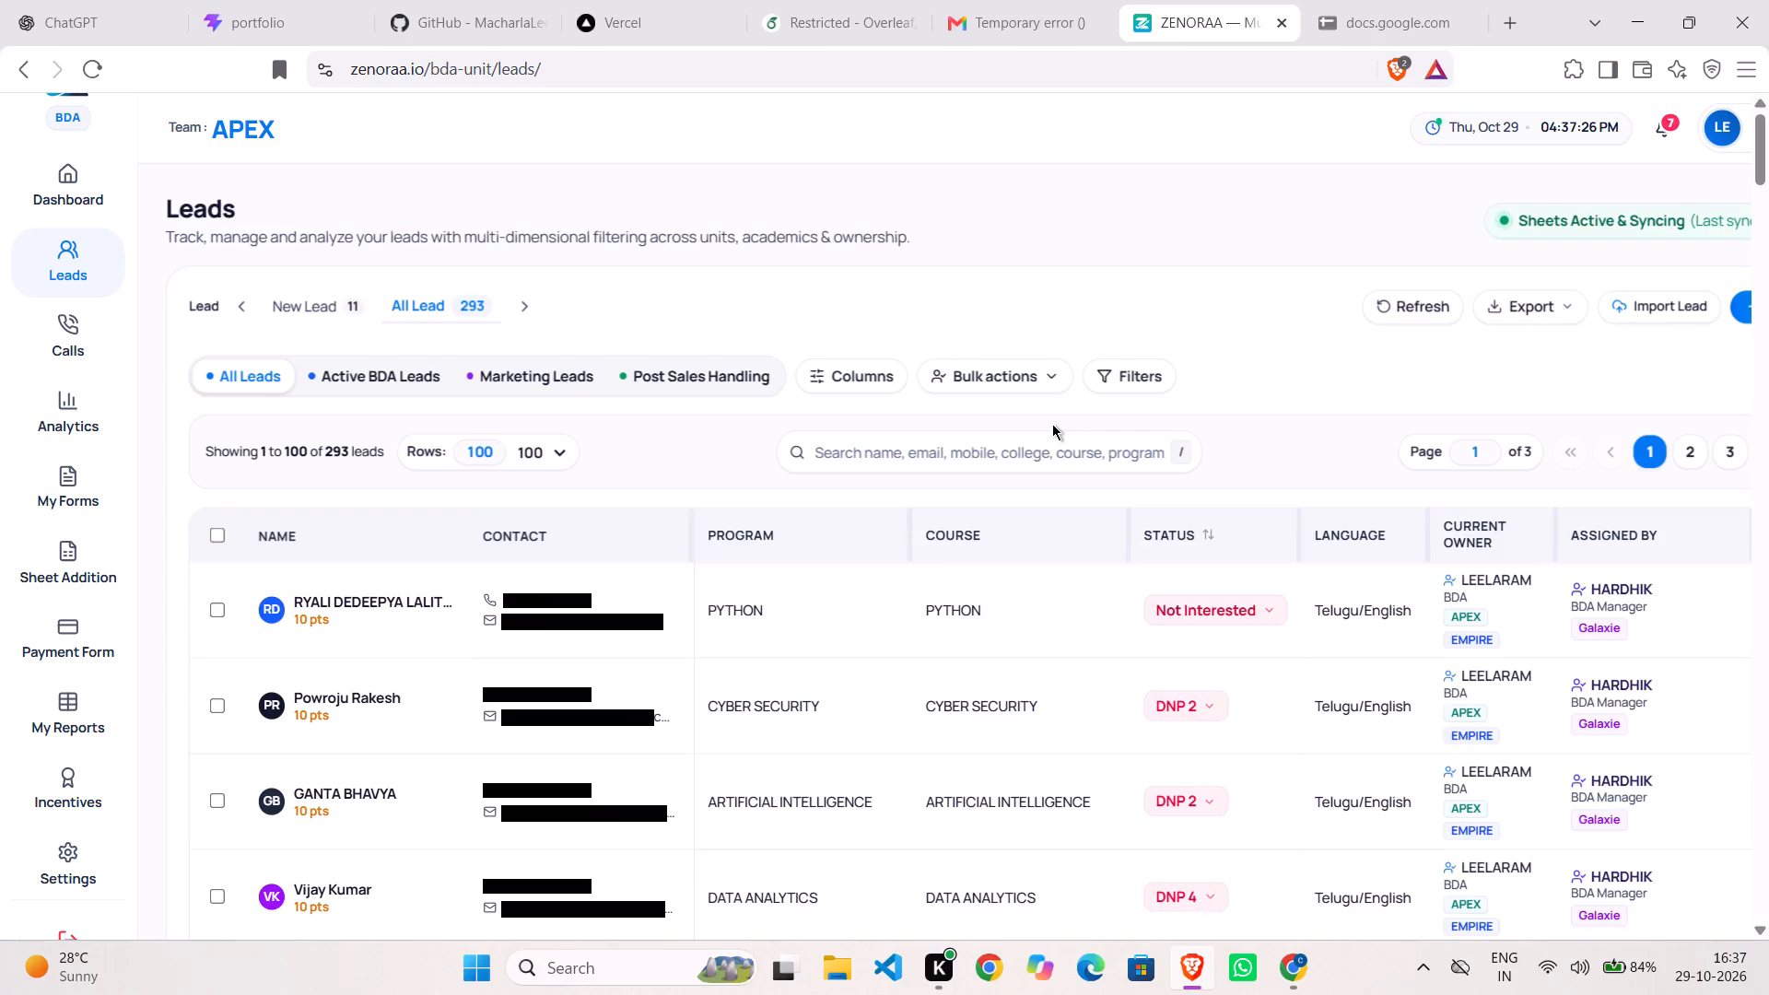
pyautogui.click(1018, 435)
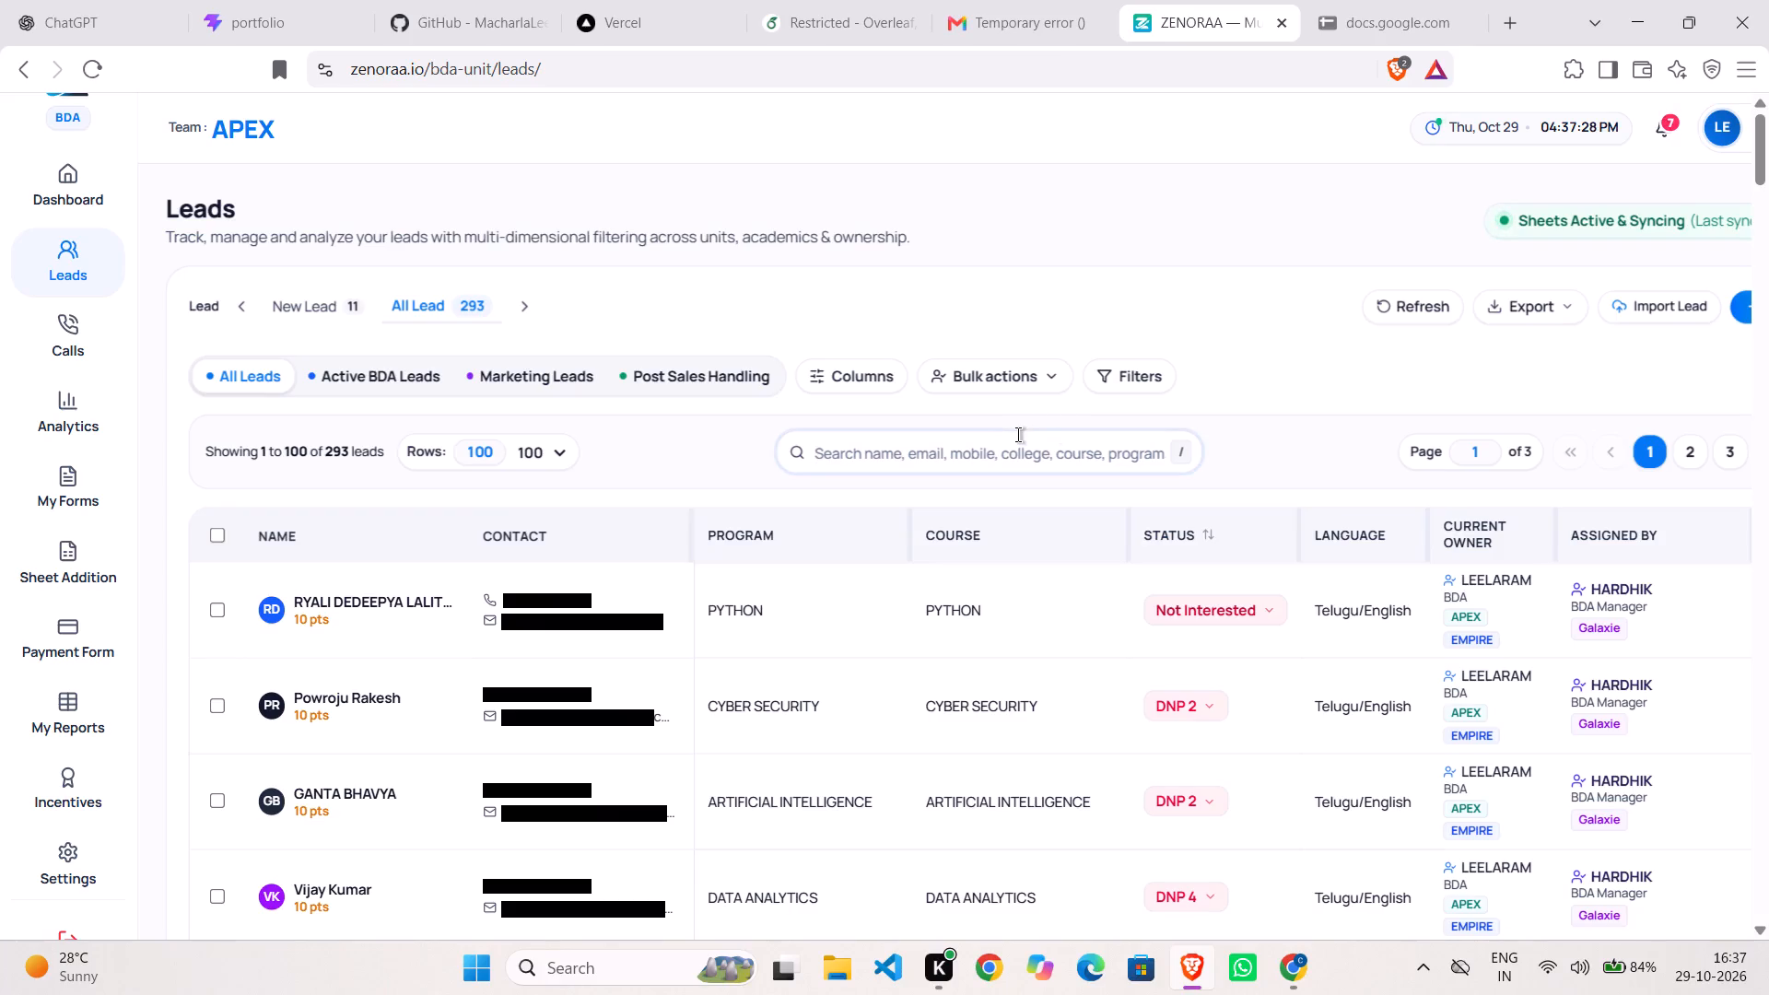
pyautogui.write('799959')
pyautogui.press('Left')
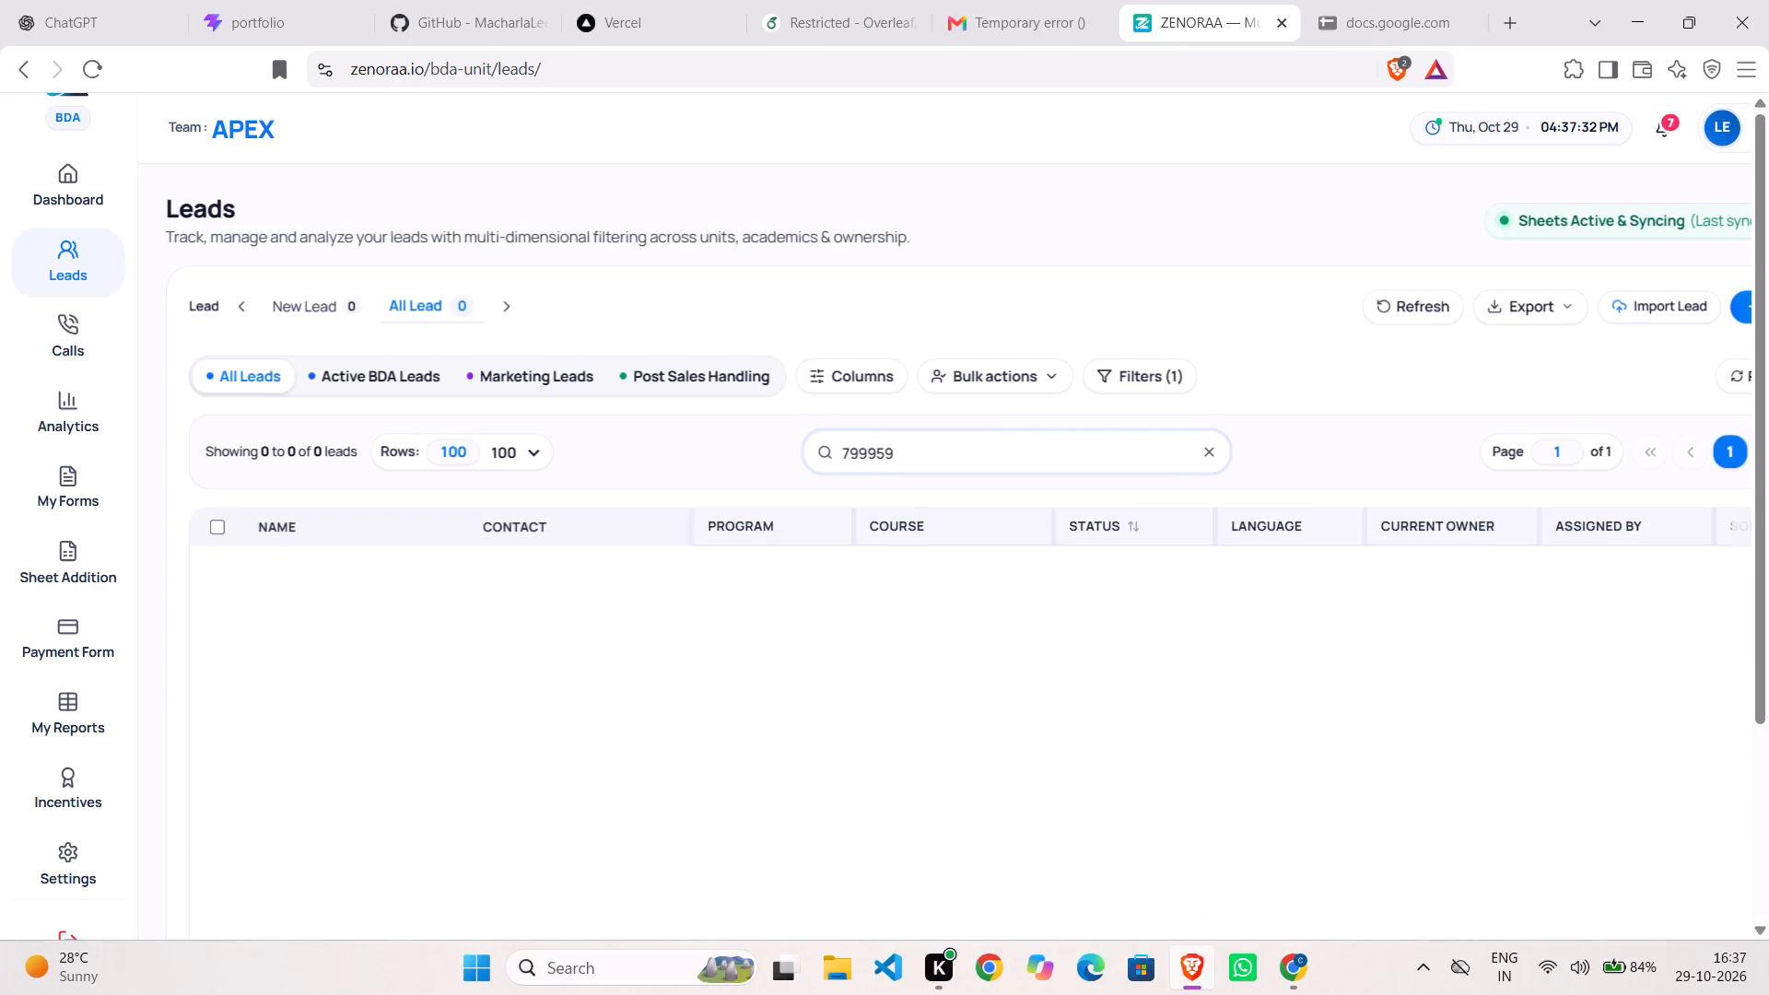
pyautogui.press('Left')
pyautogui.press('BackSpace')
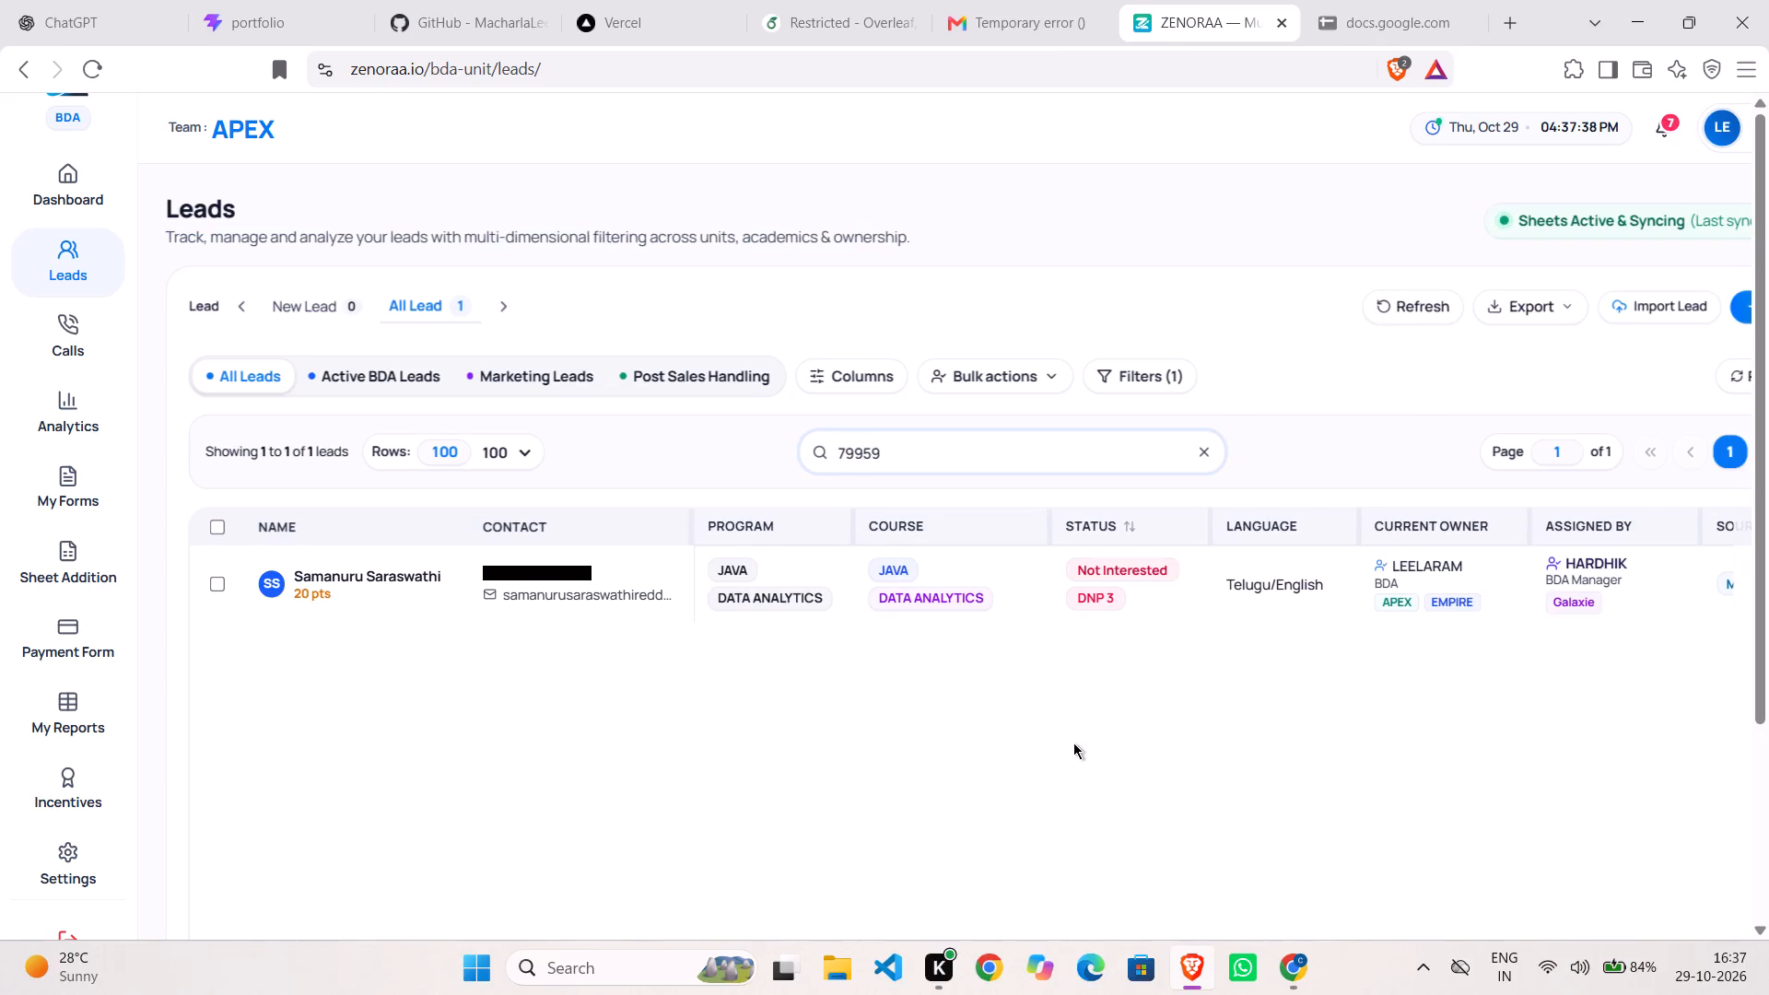
# Examine the matching lead's program, course, status and language details.
pyautogui.hscroll(-3, 1073, 743)
pyautogui.hscroll(3, 1073, 743)
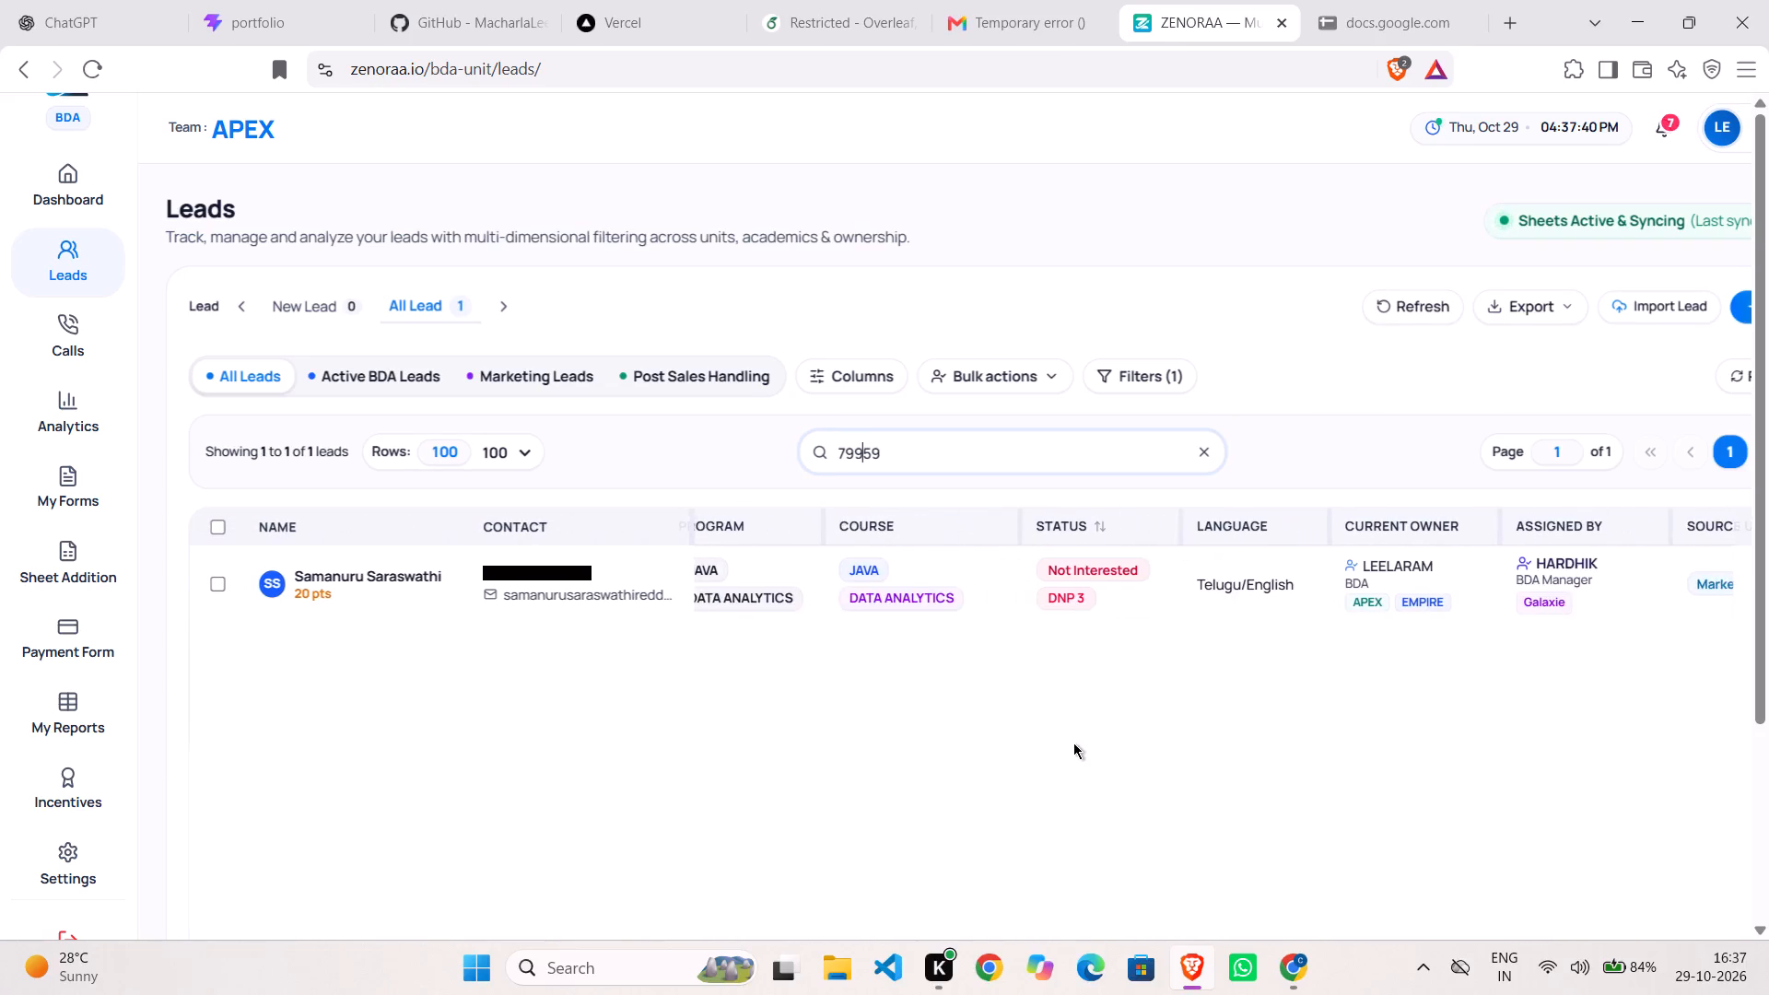
# Open the matching lead's full record and examine its score, course tracks, status pipeline and contact options.
pyautogui.hscroll(2, 1073, 743)
pyautogui.click(1103, 599)
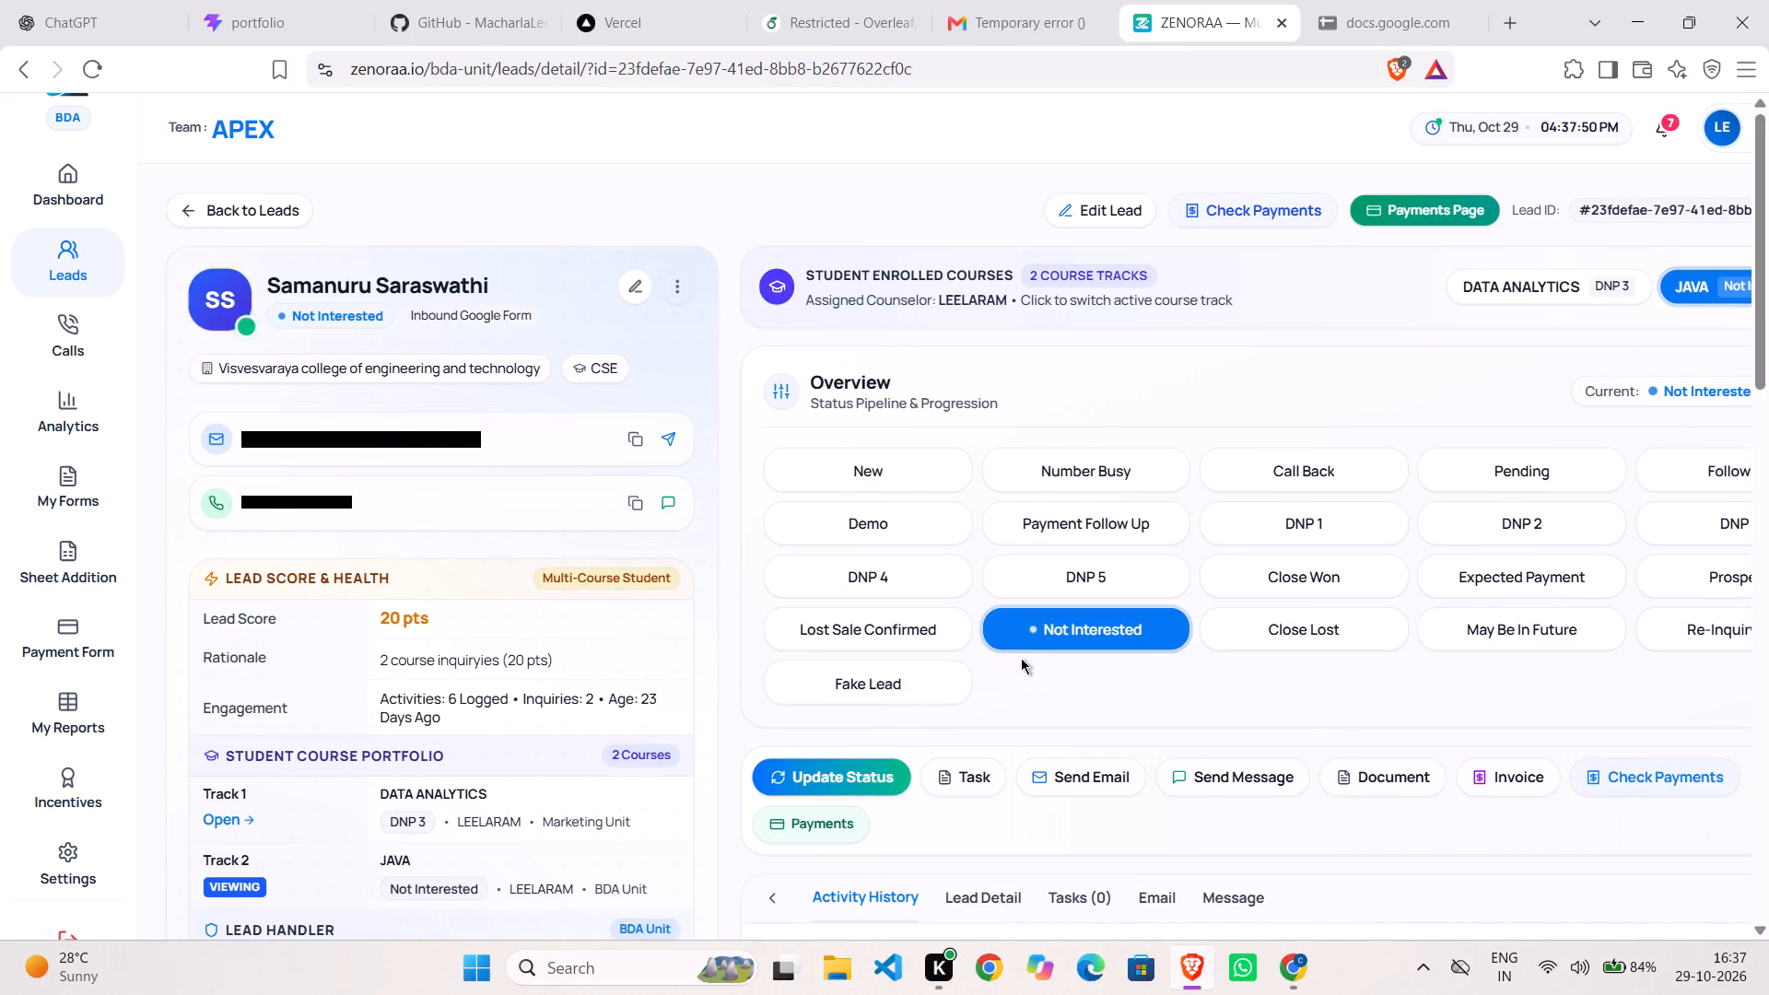
pyautogui.scroll(-2, 1021, 658)
pyautogui.scroll(1, 1021, 658)
pyautogui.hscroll(-1, 1021, 658)
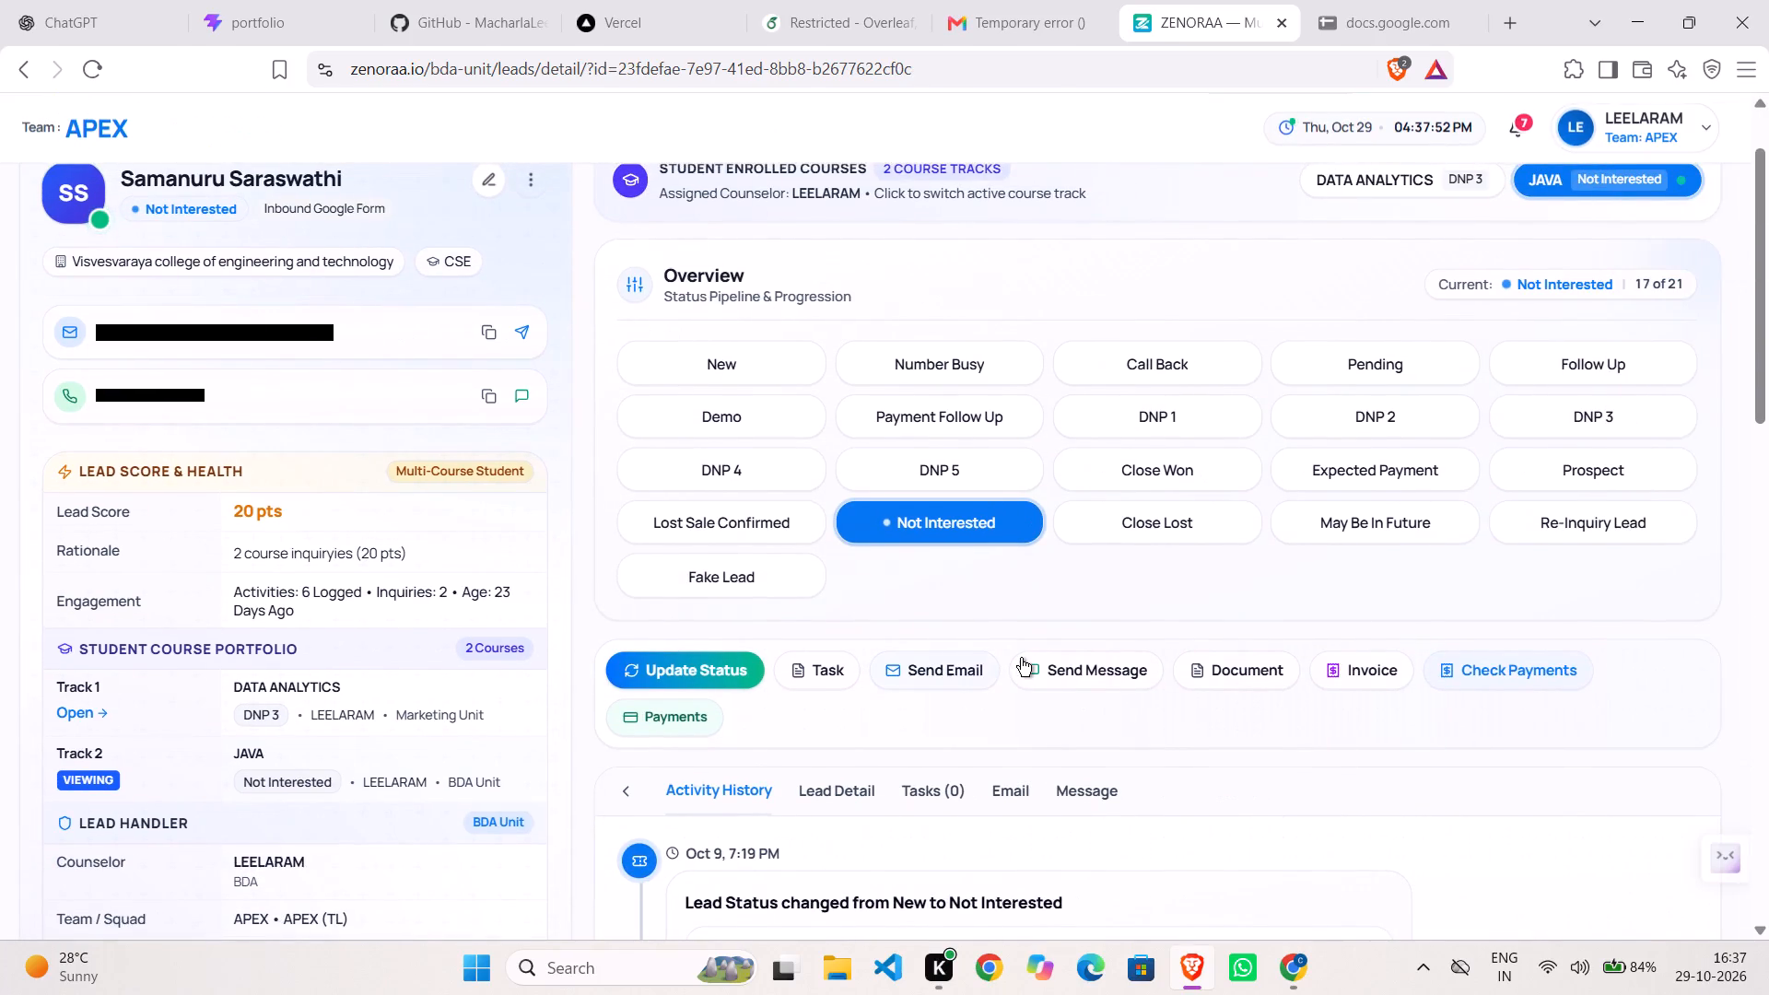
pyautogui.hscroll(-1, 1021, 658)
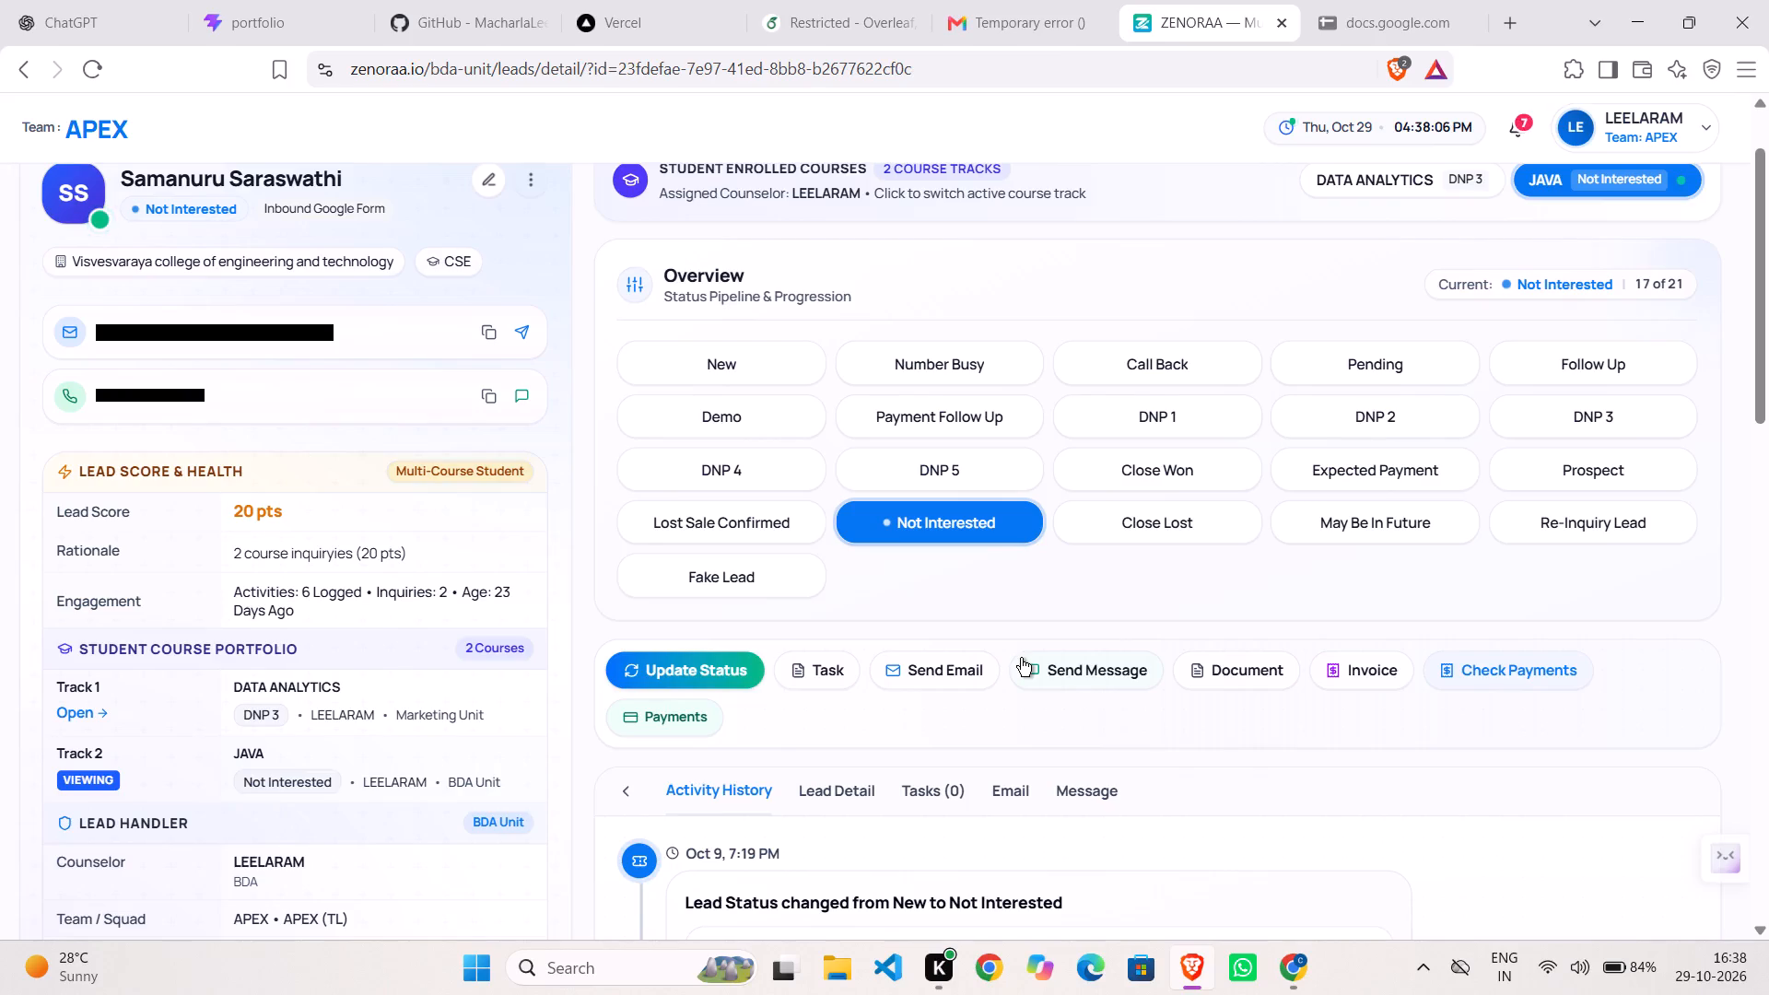
pyautogui.click(1021, 658)
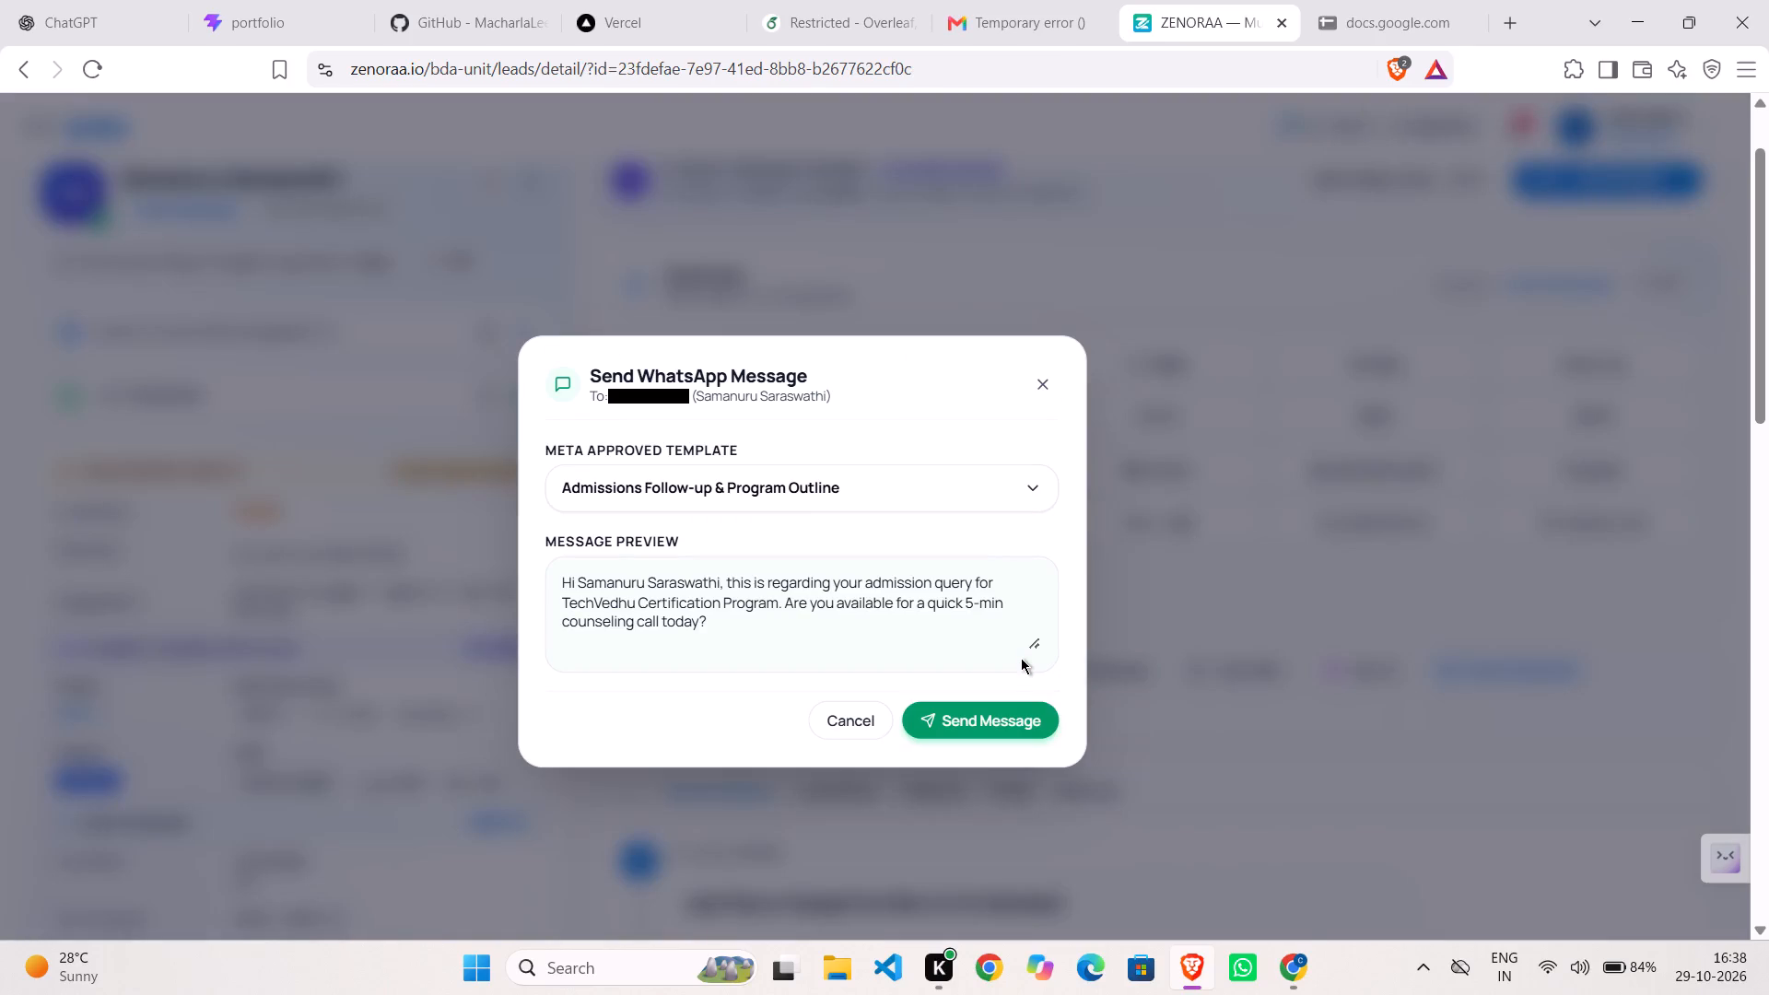
pyautogui.click(1040, 388)
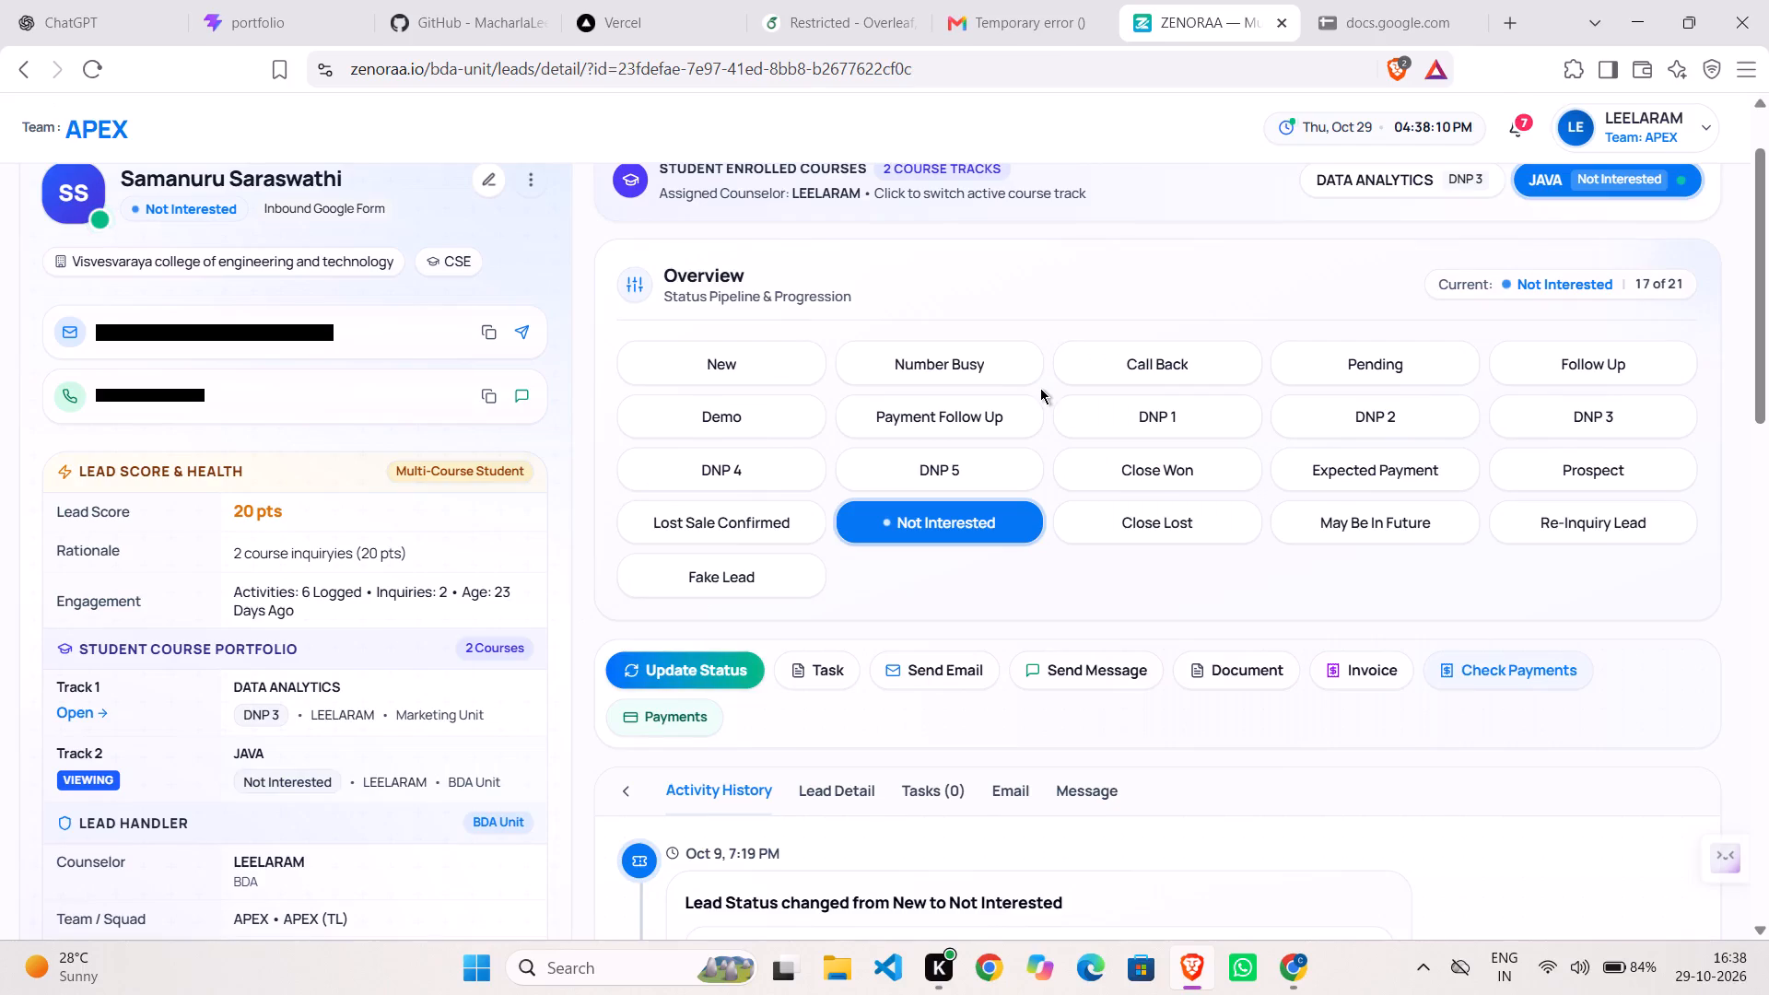
# Switch to the TEAM_APEX_OCT_2026 spreadsheet in Google Chrome.
pyautogui.hotkey('alt', 'Tab')
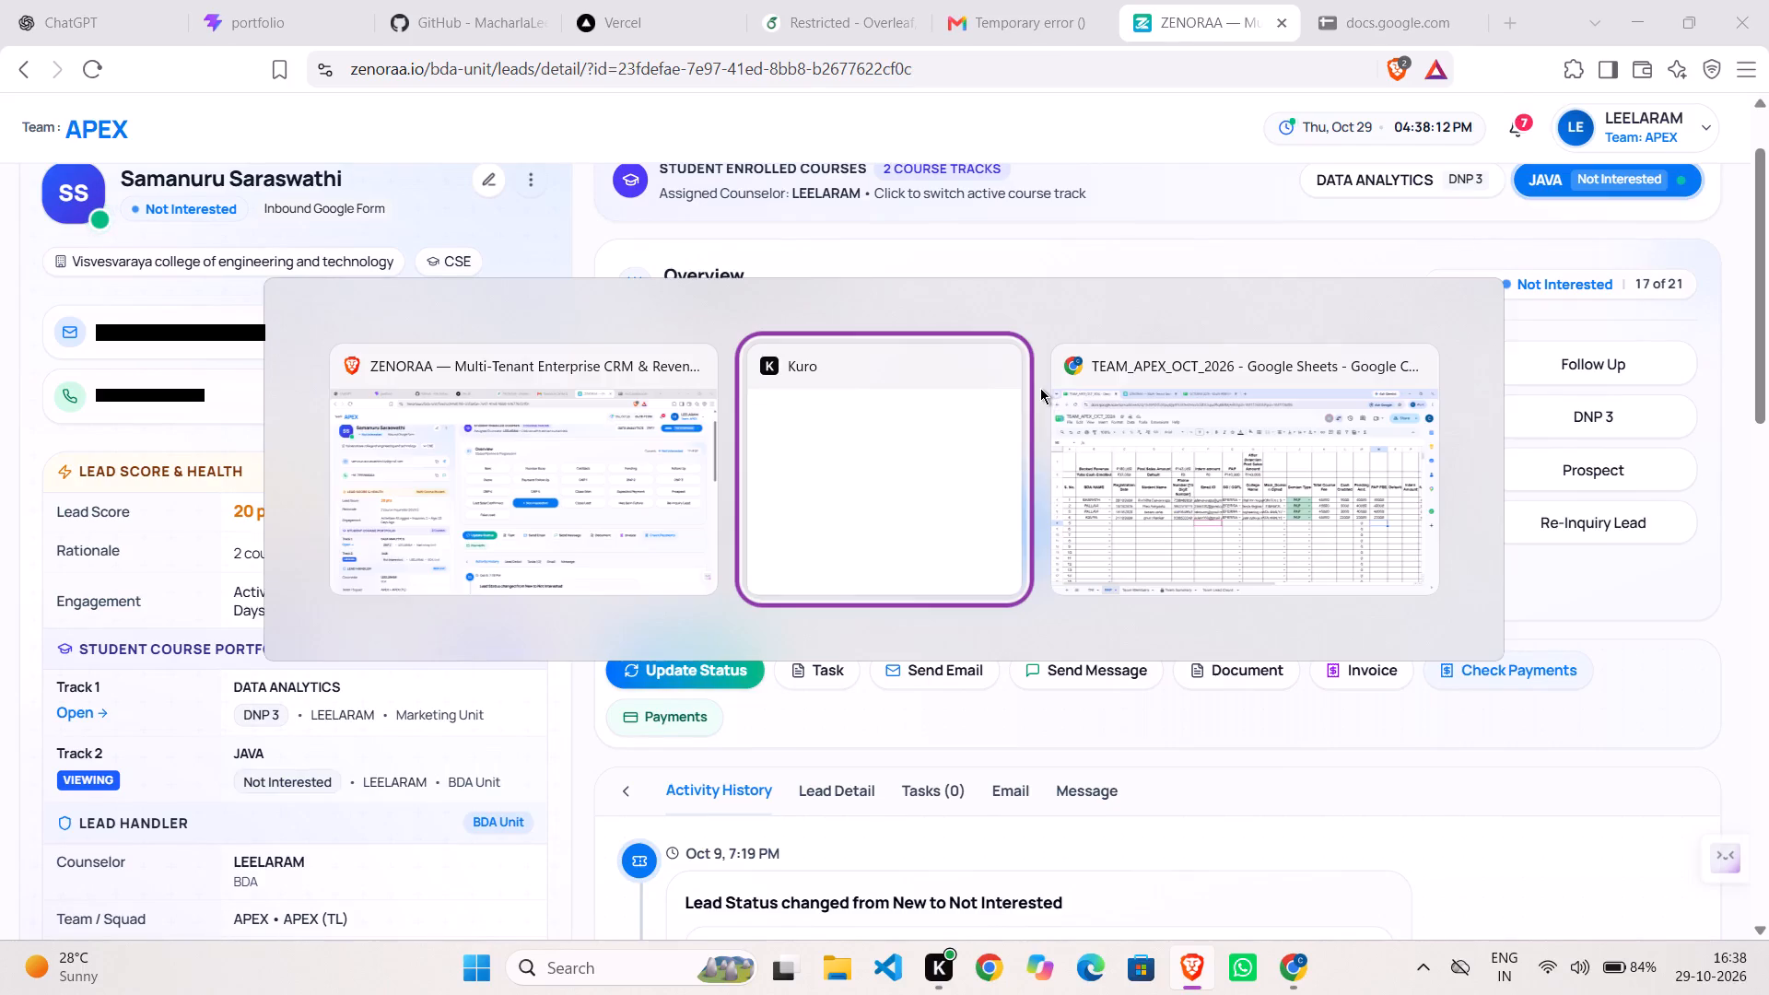
pyautogui.hotkey('alt', 'Tab')
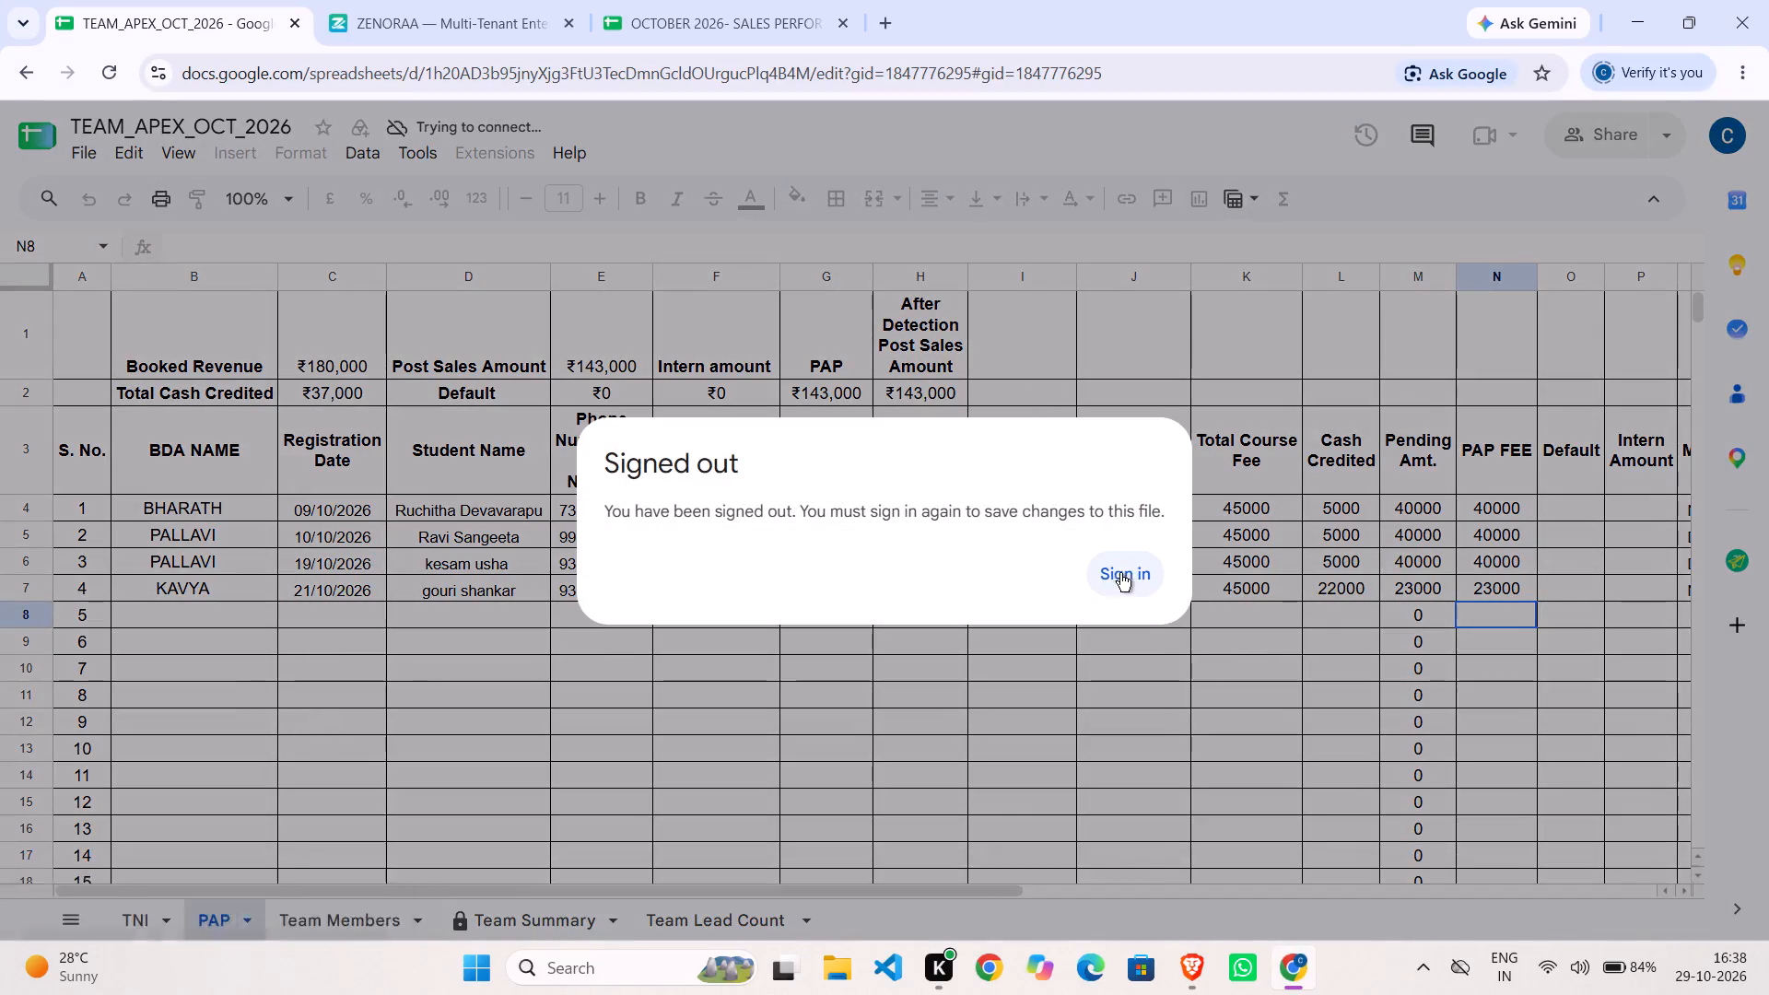
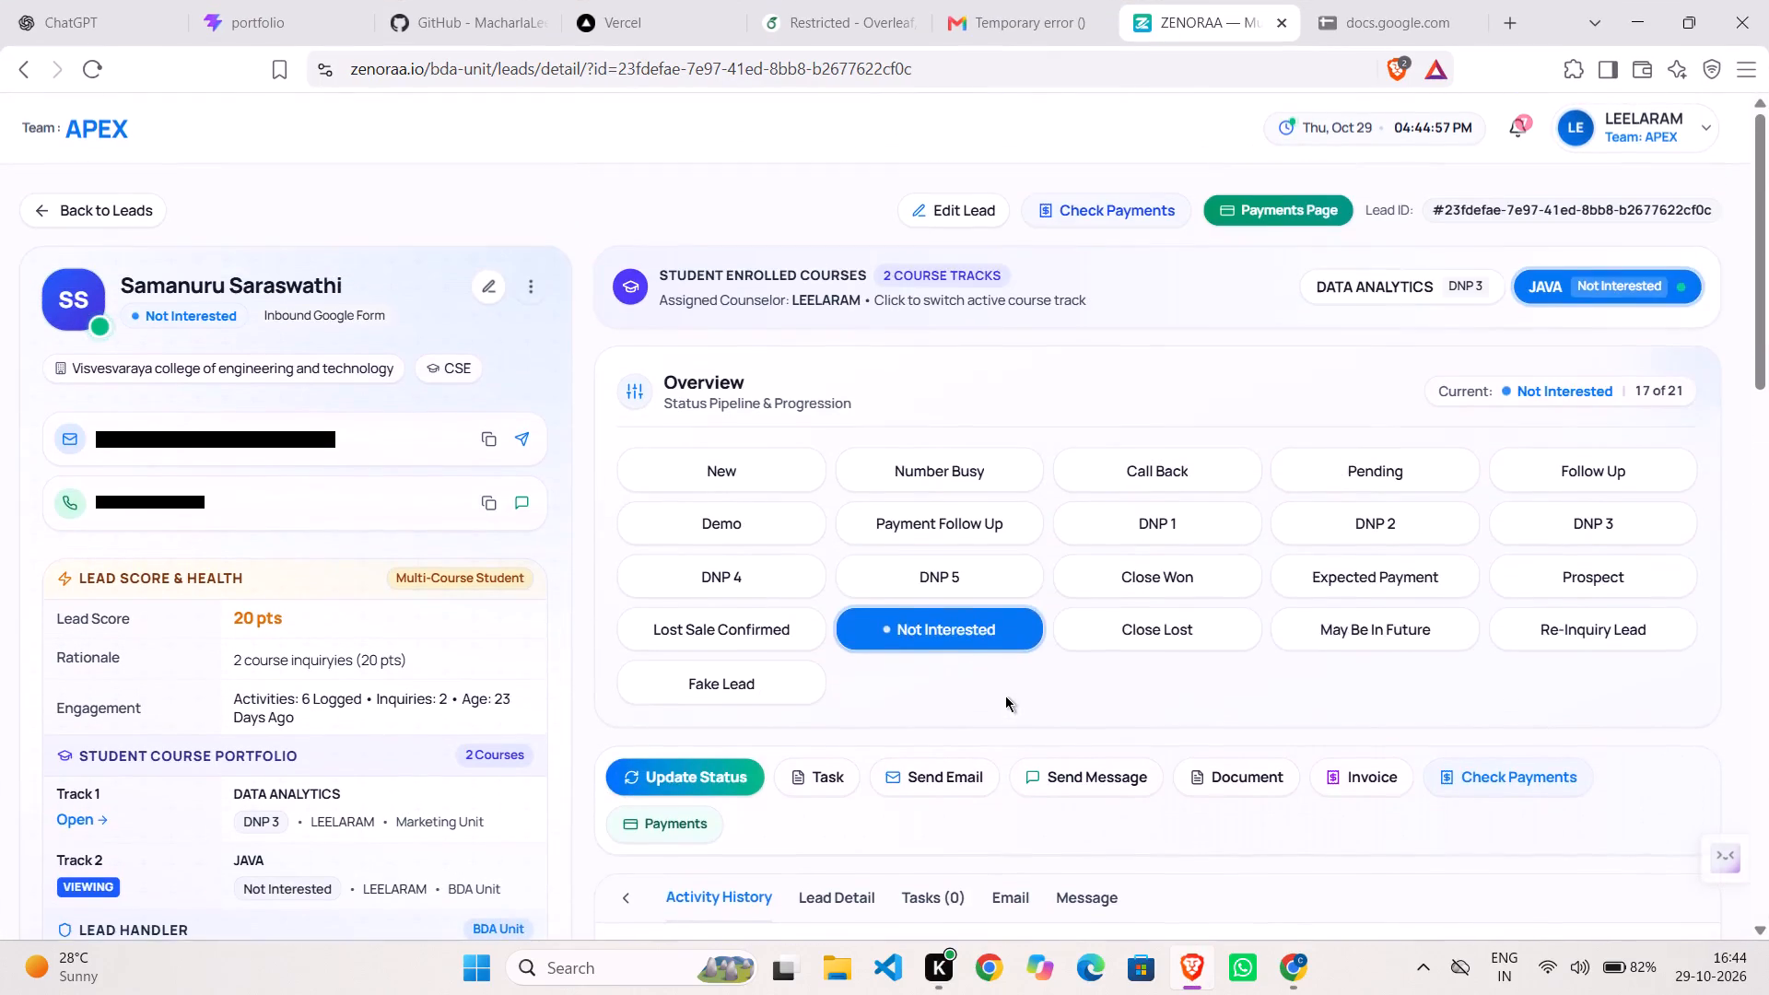
# Return to the leads list and filter it to leads with the Call Back status.
pyautogui.hscroll(19, 1005, 696)
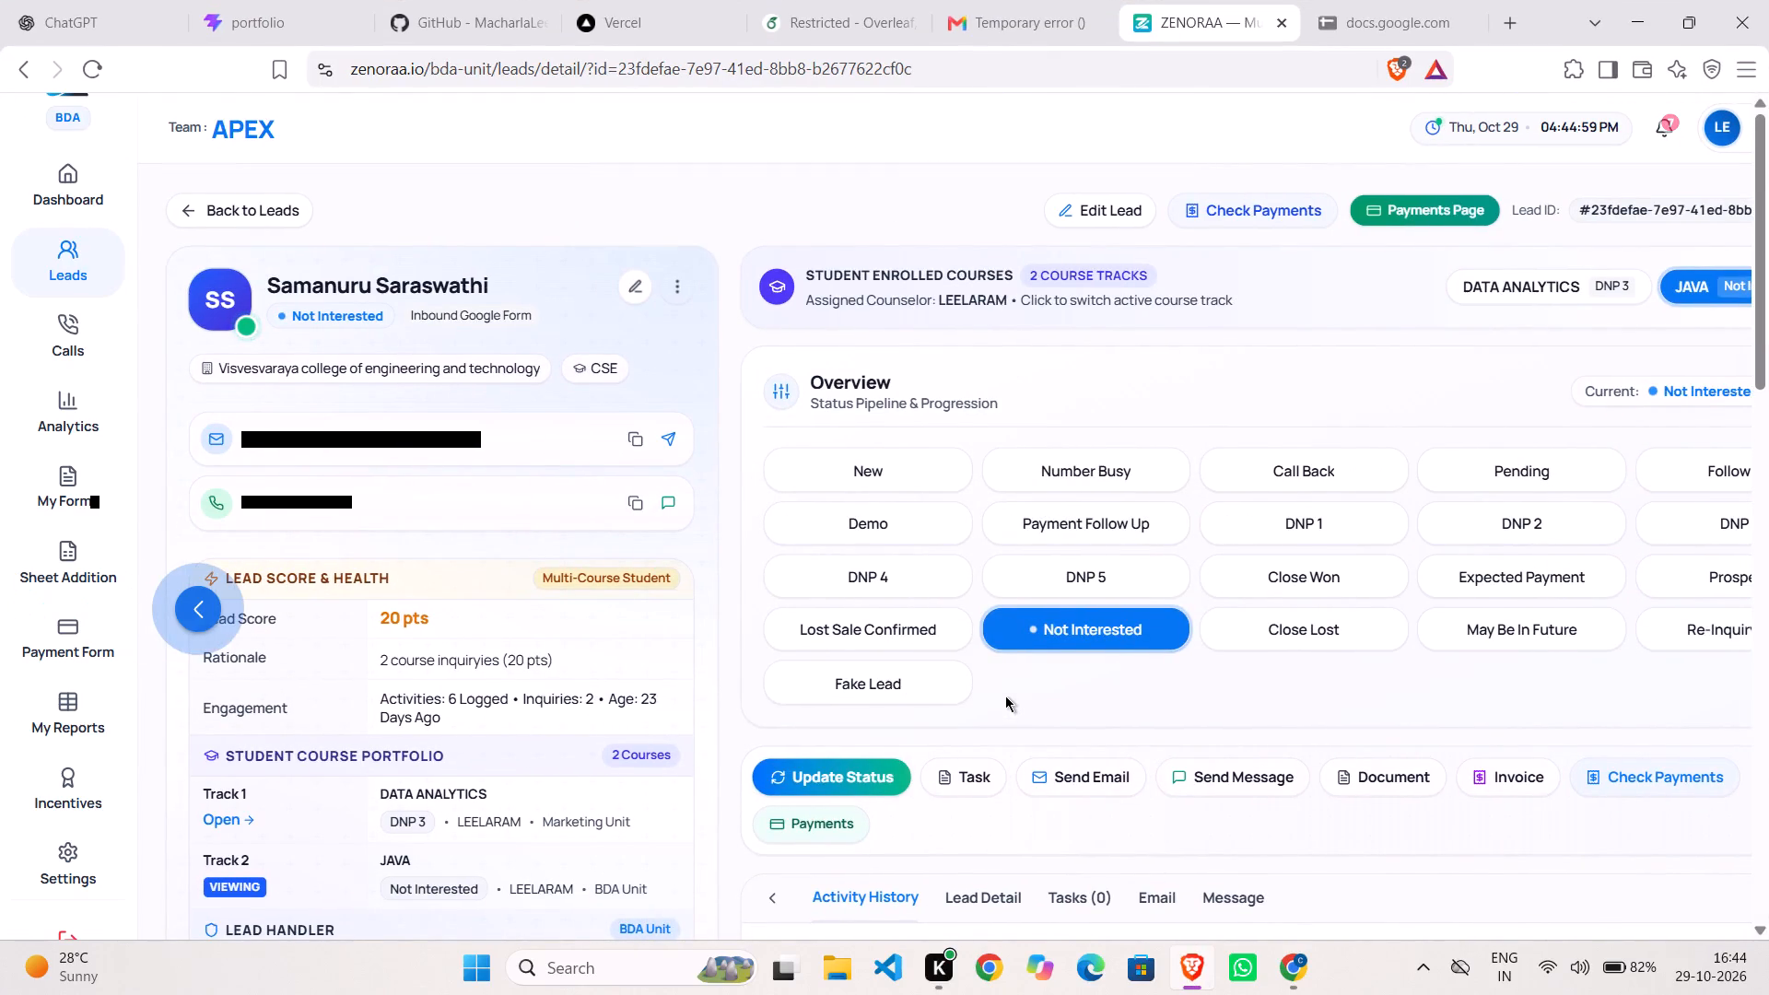
pyautogui.hscroll(3, 1005, 696)
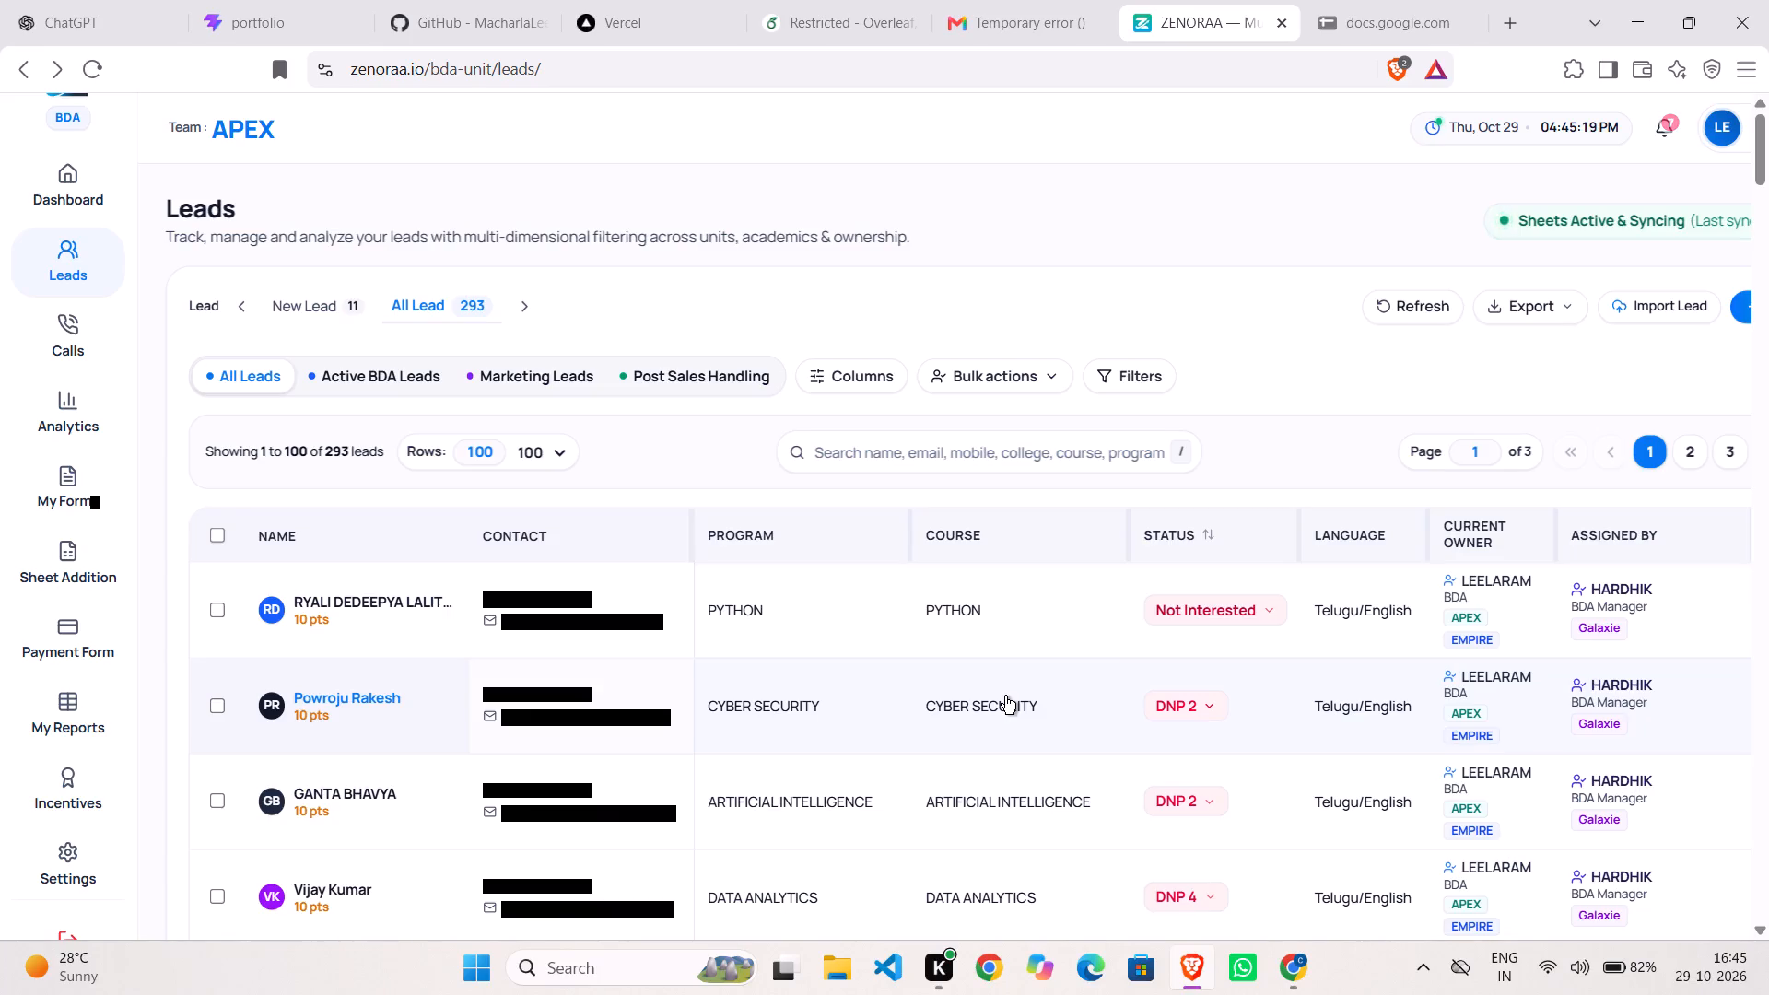
pyautogui.scroll(-1, 1005, 696)
pyautogui.scroll(1, 1005, 696)
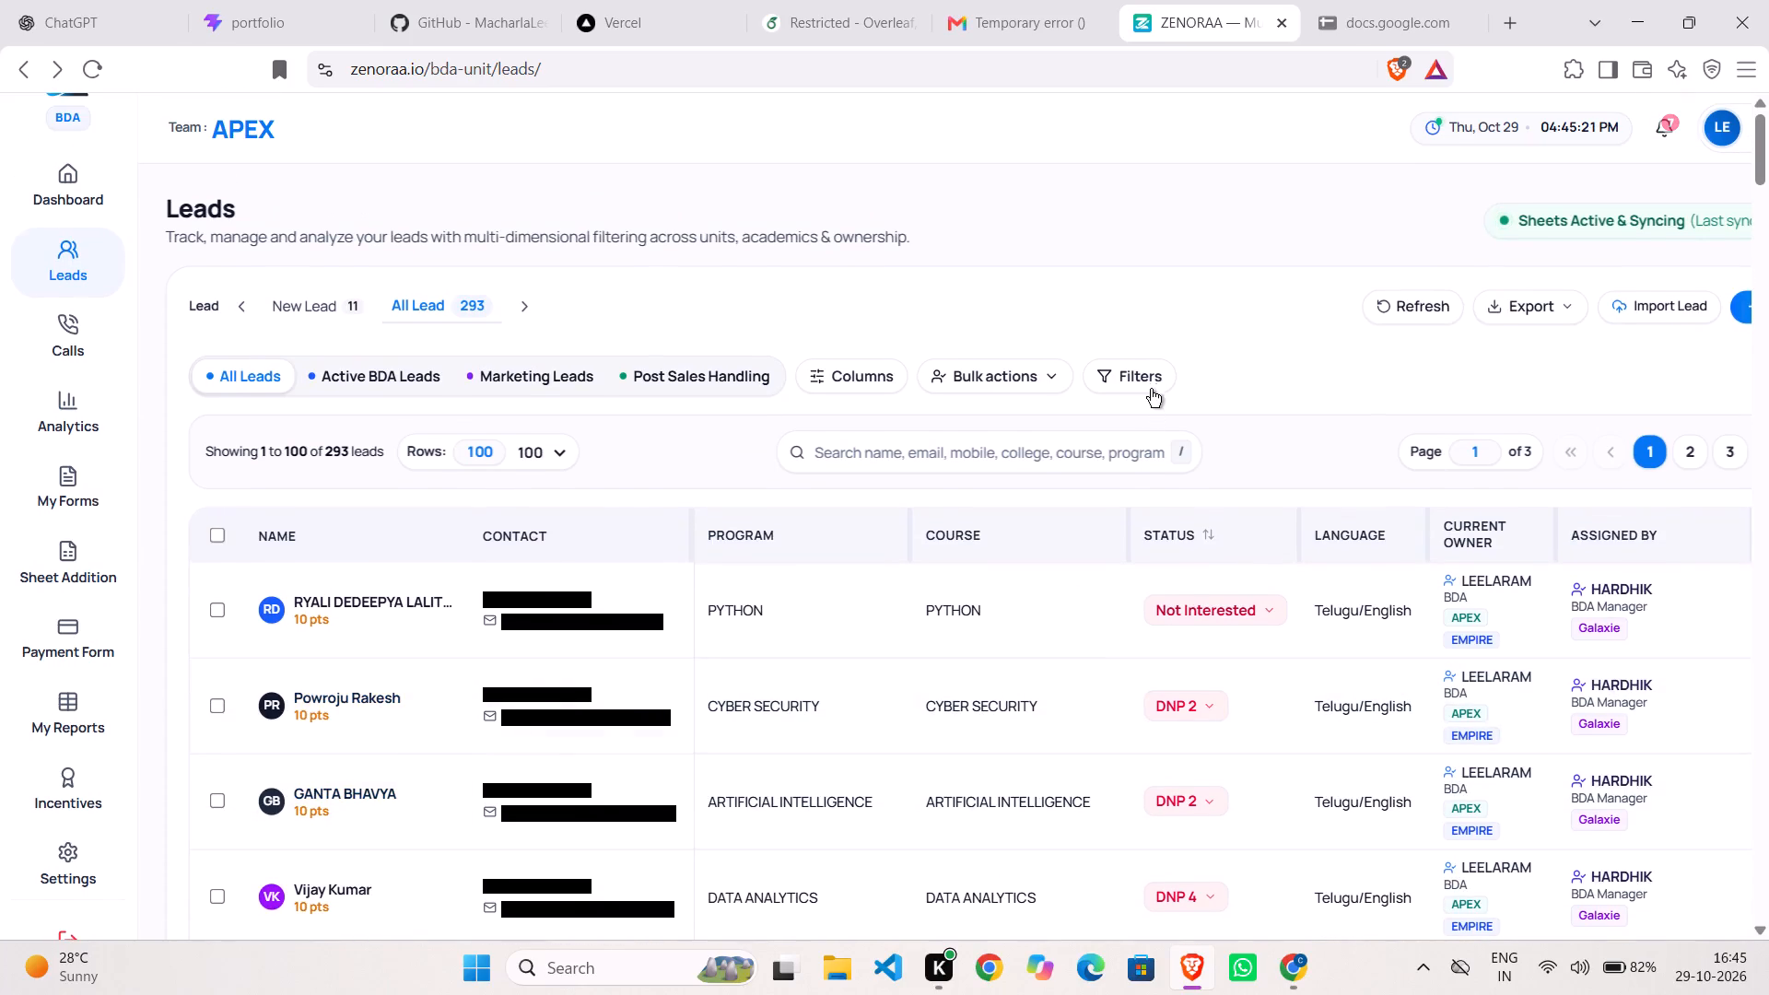
pyautogui.click(1154, 381)
pyautogui.click(1125, 451)
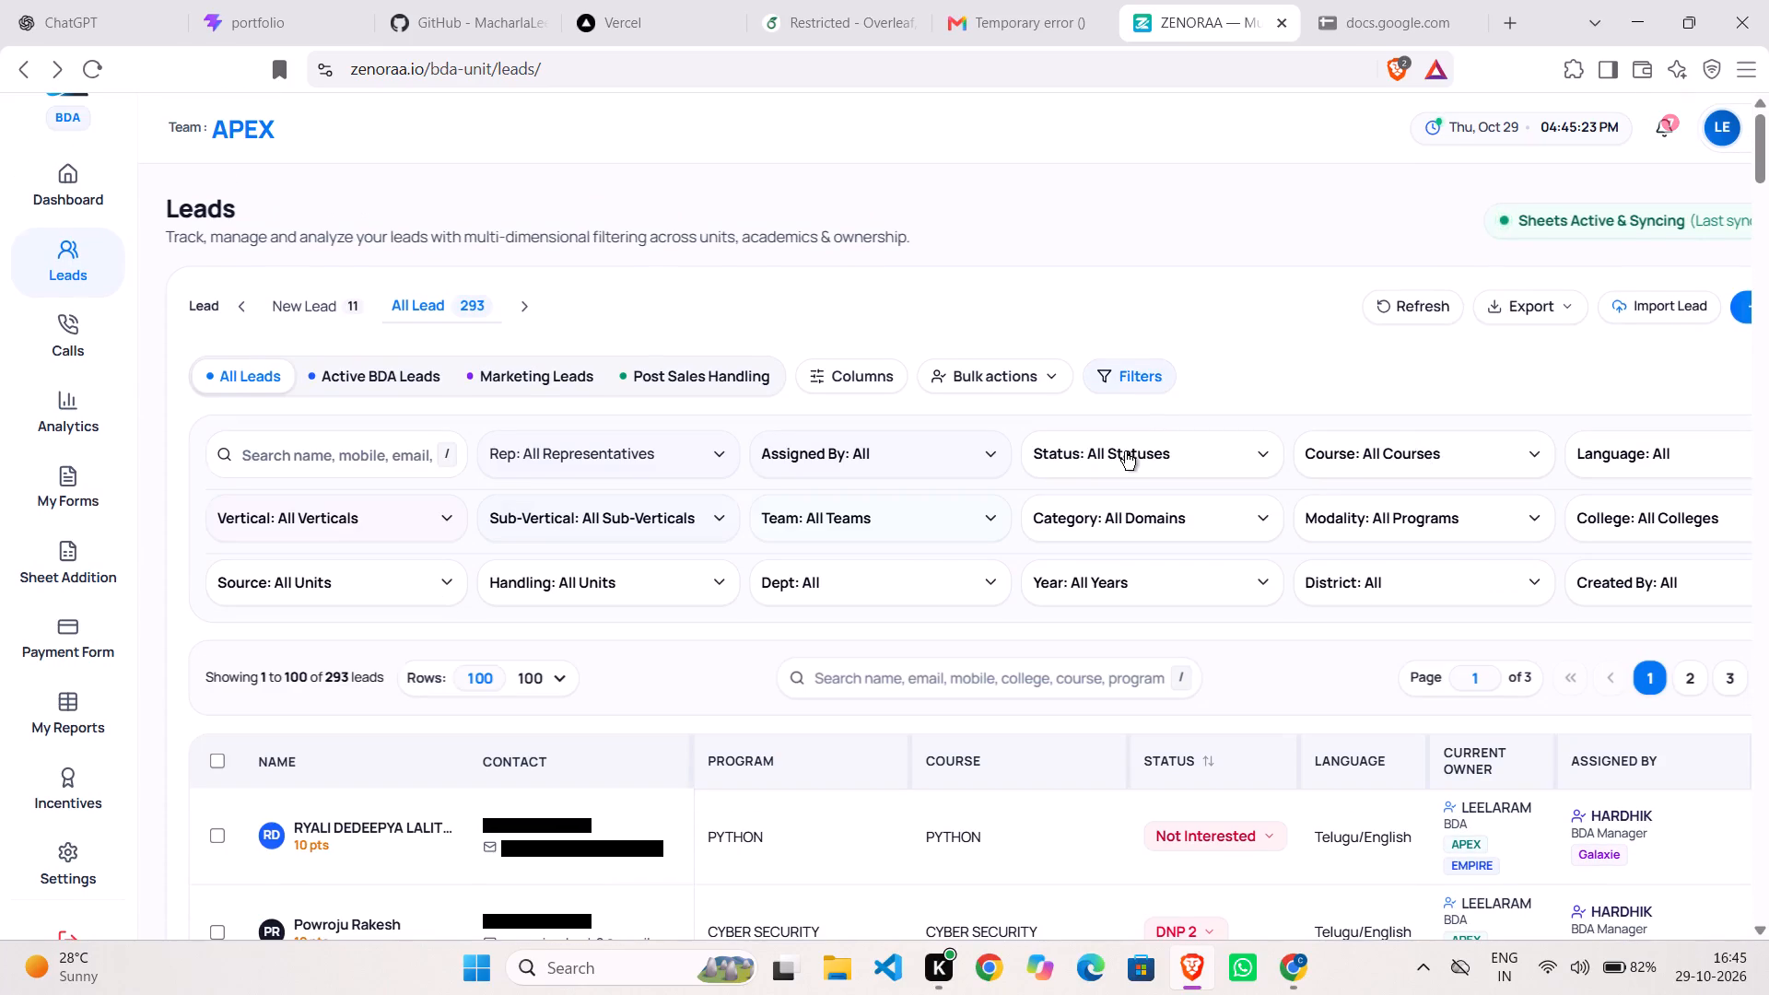
pyautogui.click(1202, 741)
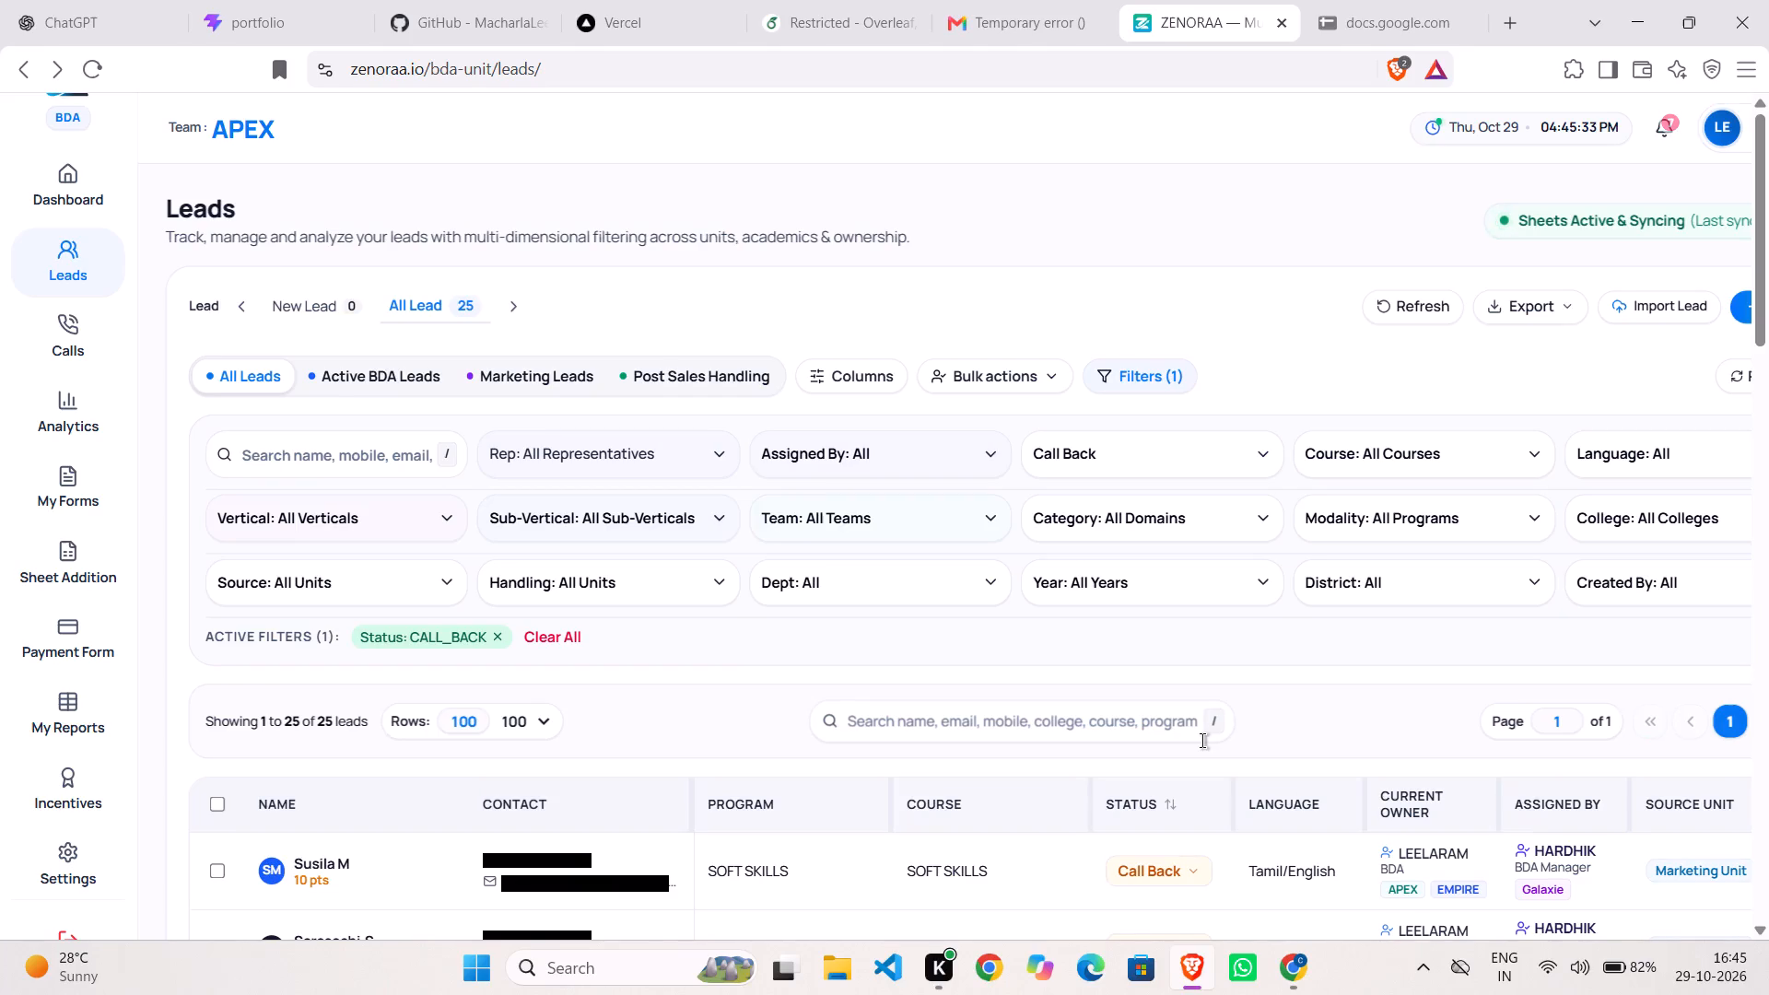
# Open the status choices for the AWS course lead near the end of the call-back list and browse to the DNP options.
pyautogui.scroll(-11, 1202, 741)
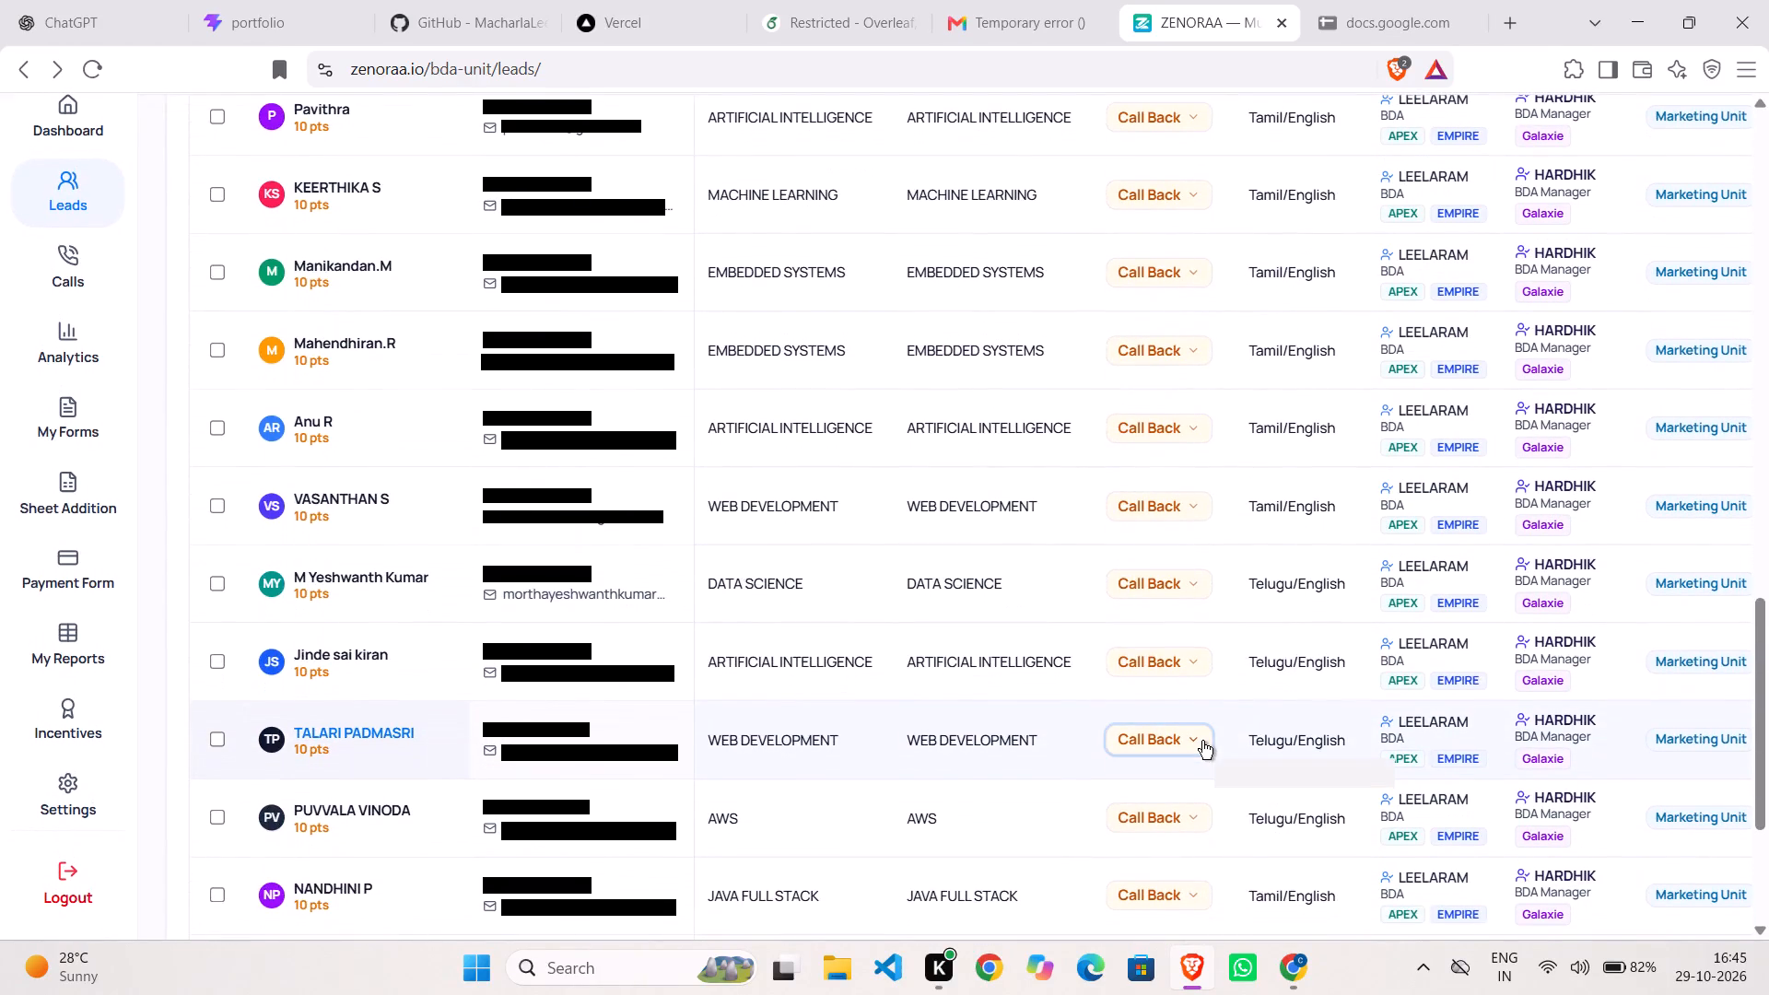
pyautogui.scroll(-2, 1202, 741)
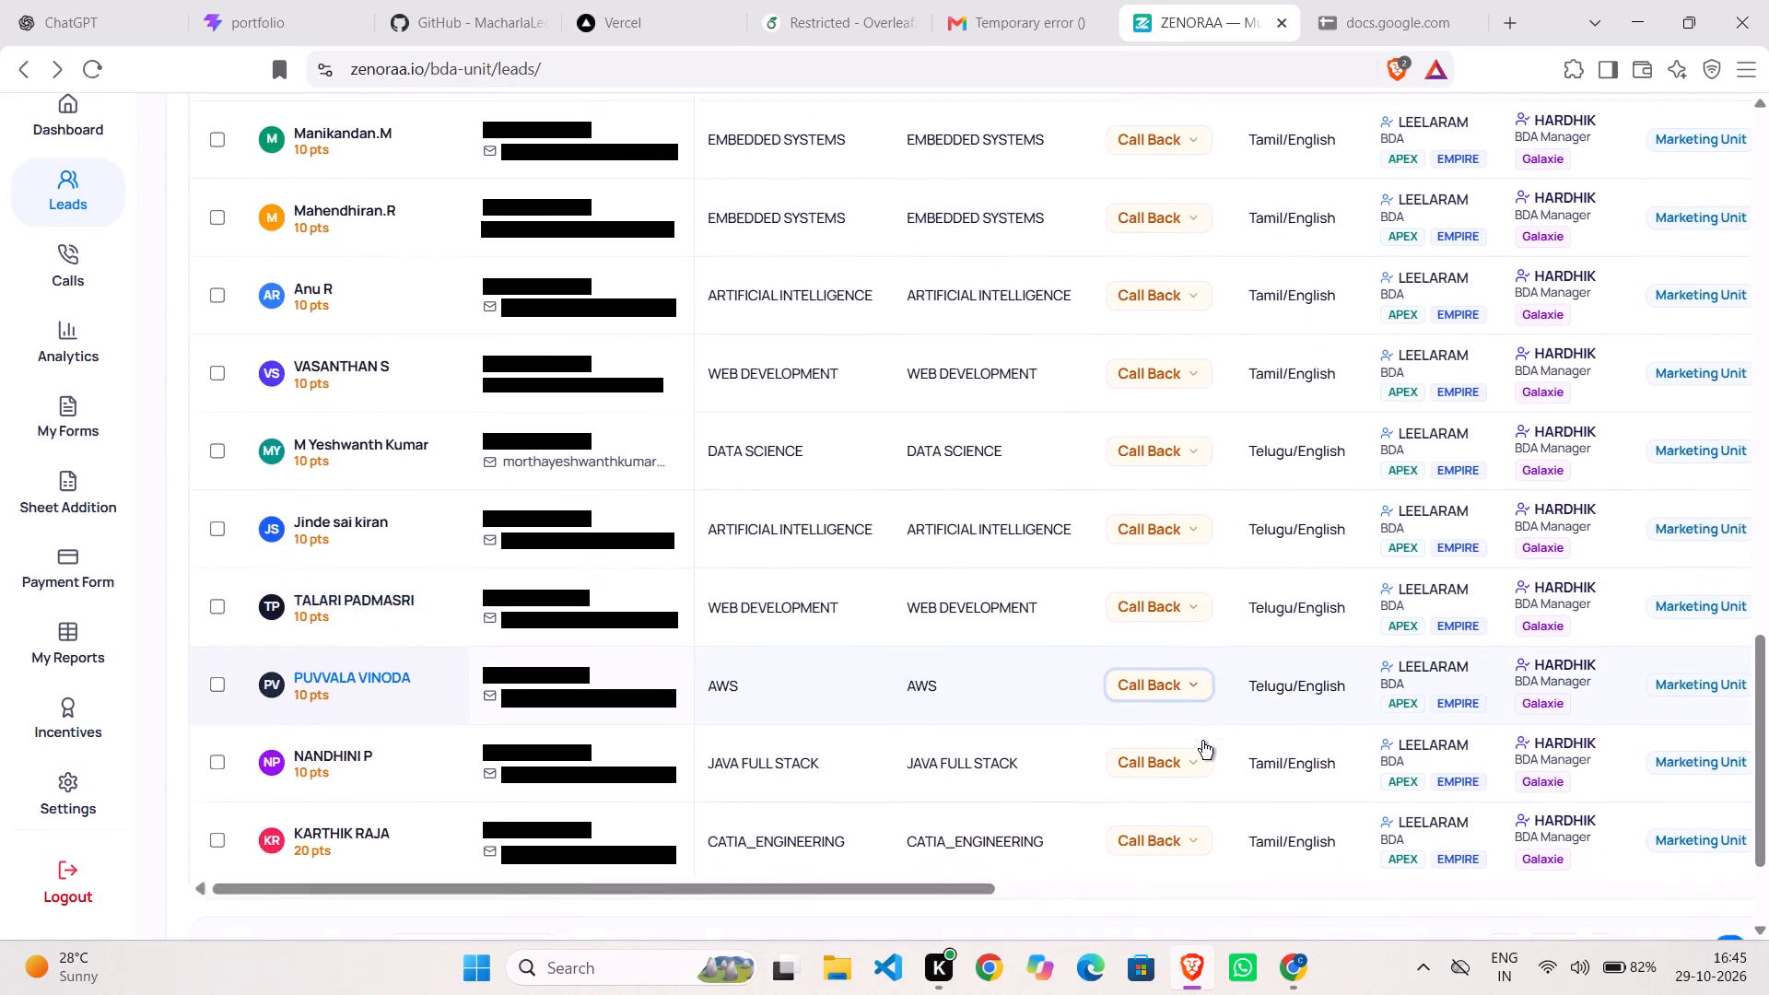
pyautogui.scroll(-1, 1202, 741)
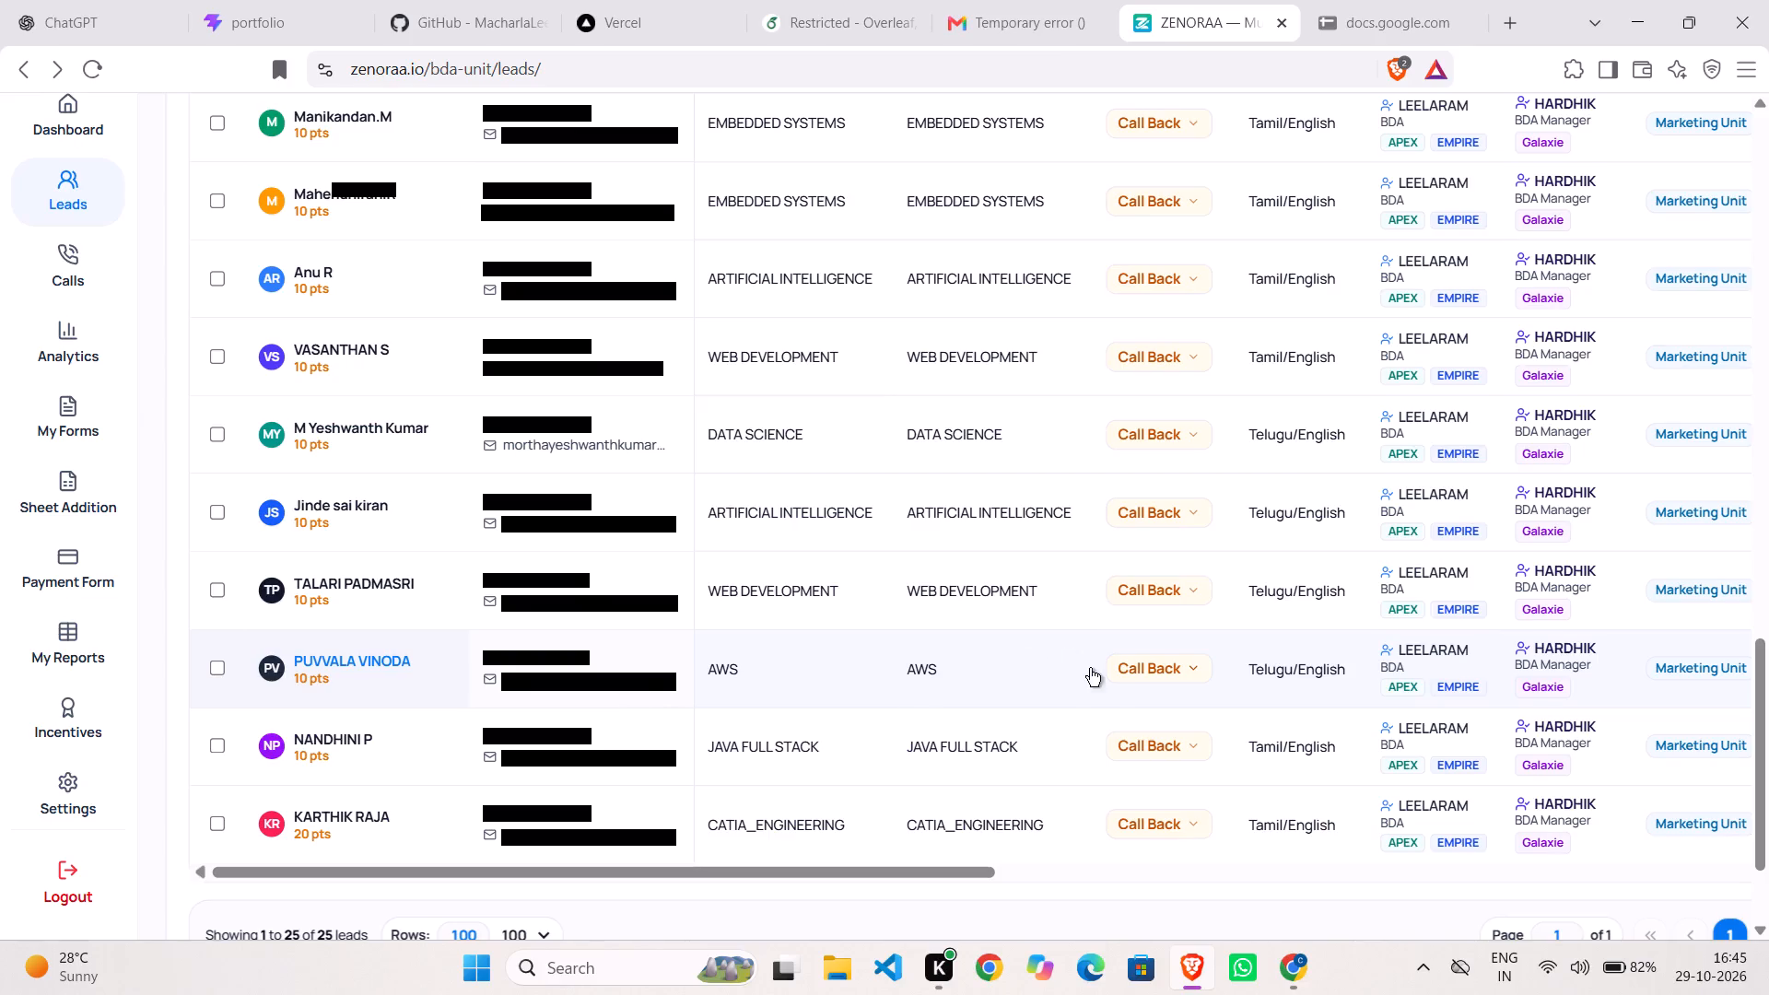
pyautogui.click(1131, 671)
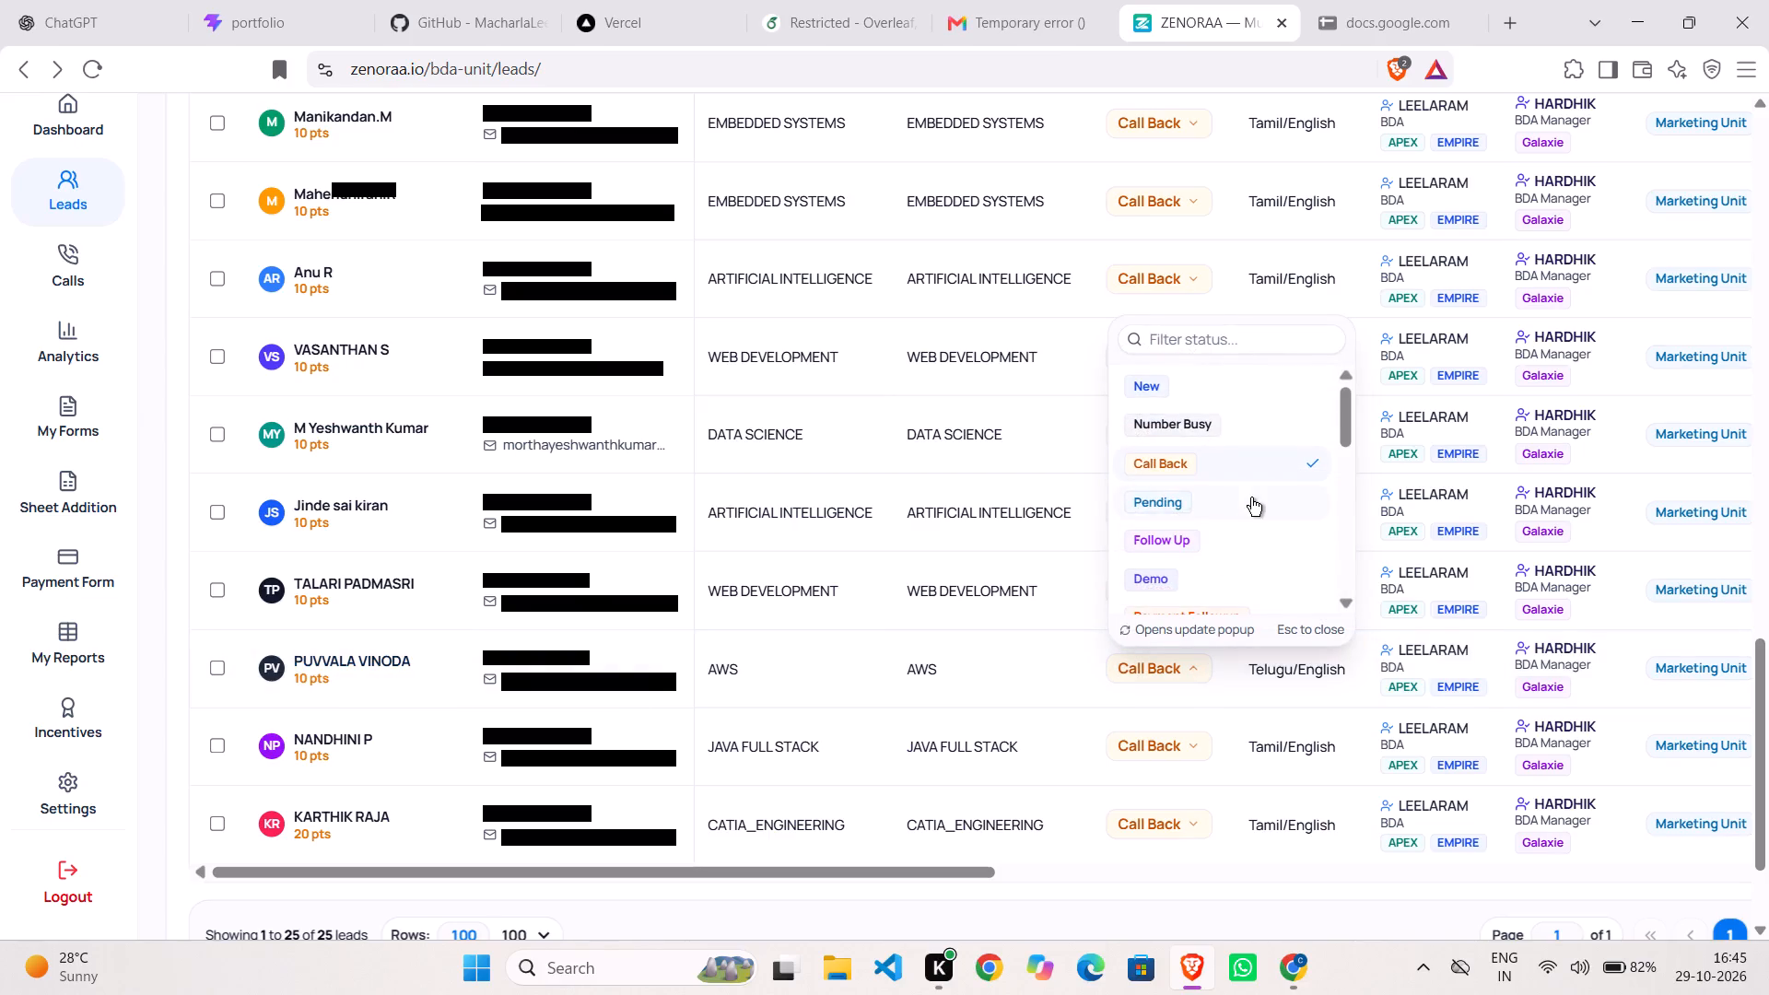
pyautogui.scroll(-2, 1251, 497)
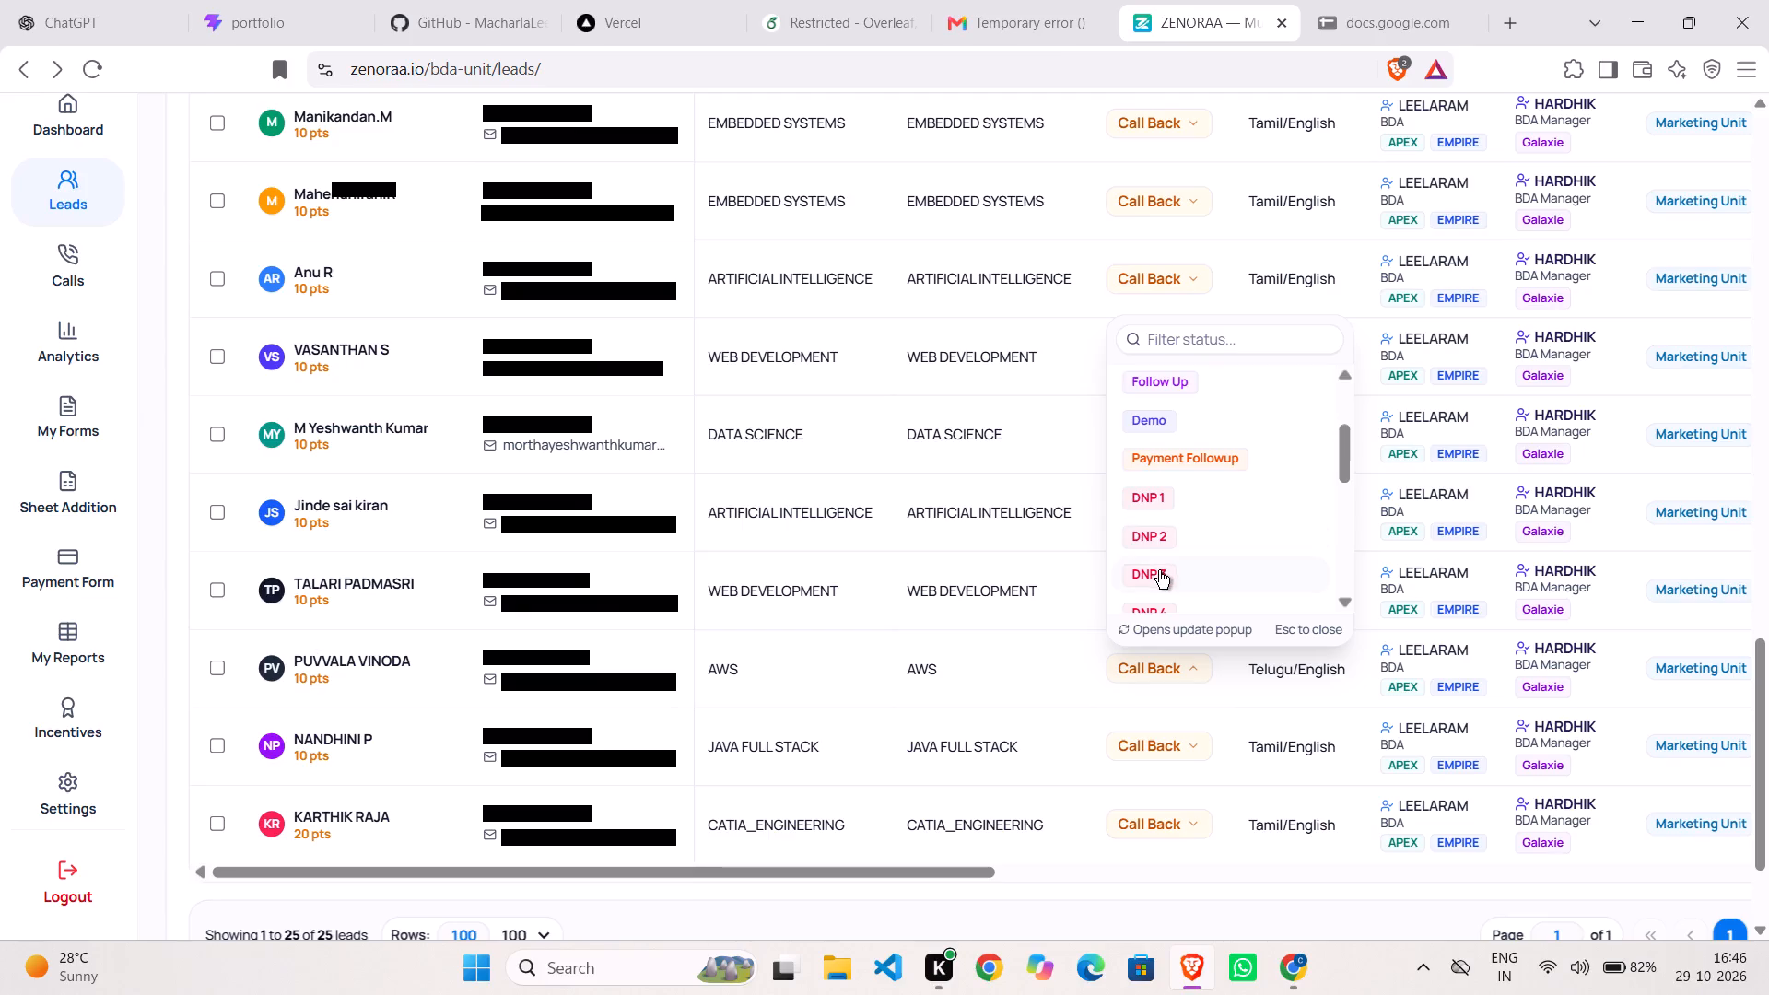
# Examine the owner, unit, college, department, section and year of study of the last call-back leads.
pyautogui.hscroll(-1, 1057, 774)
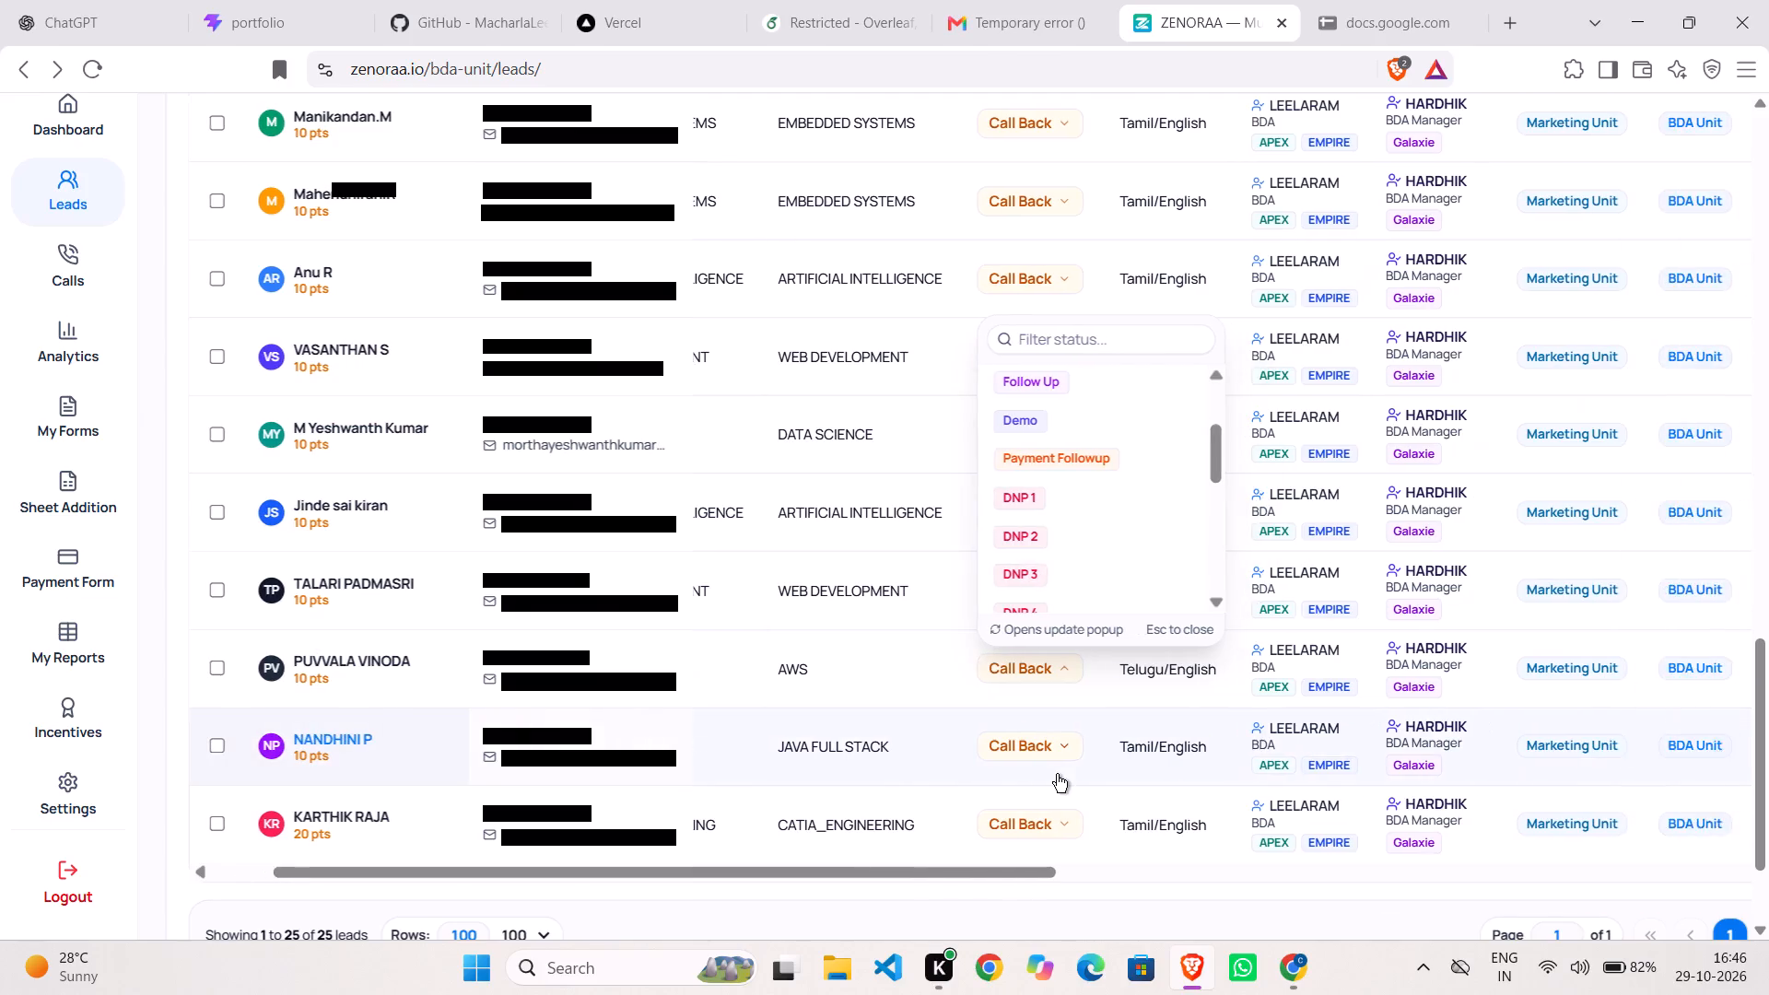
pyautogui.hscroll(-3, 1057, 774)
pyautogui.hscroll(1, 1057, 774)
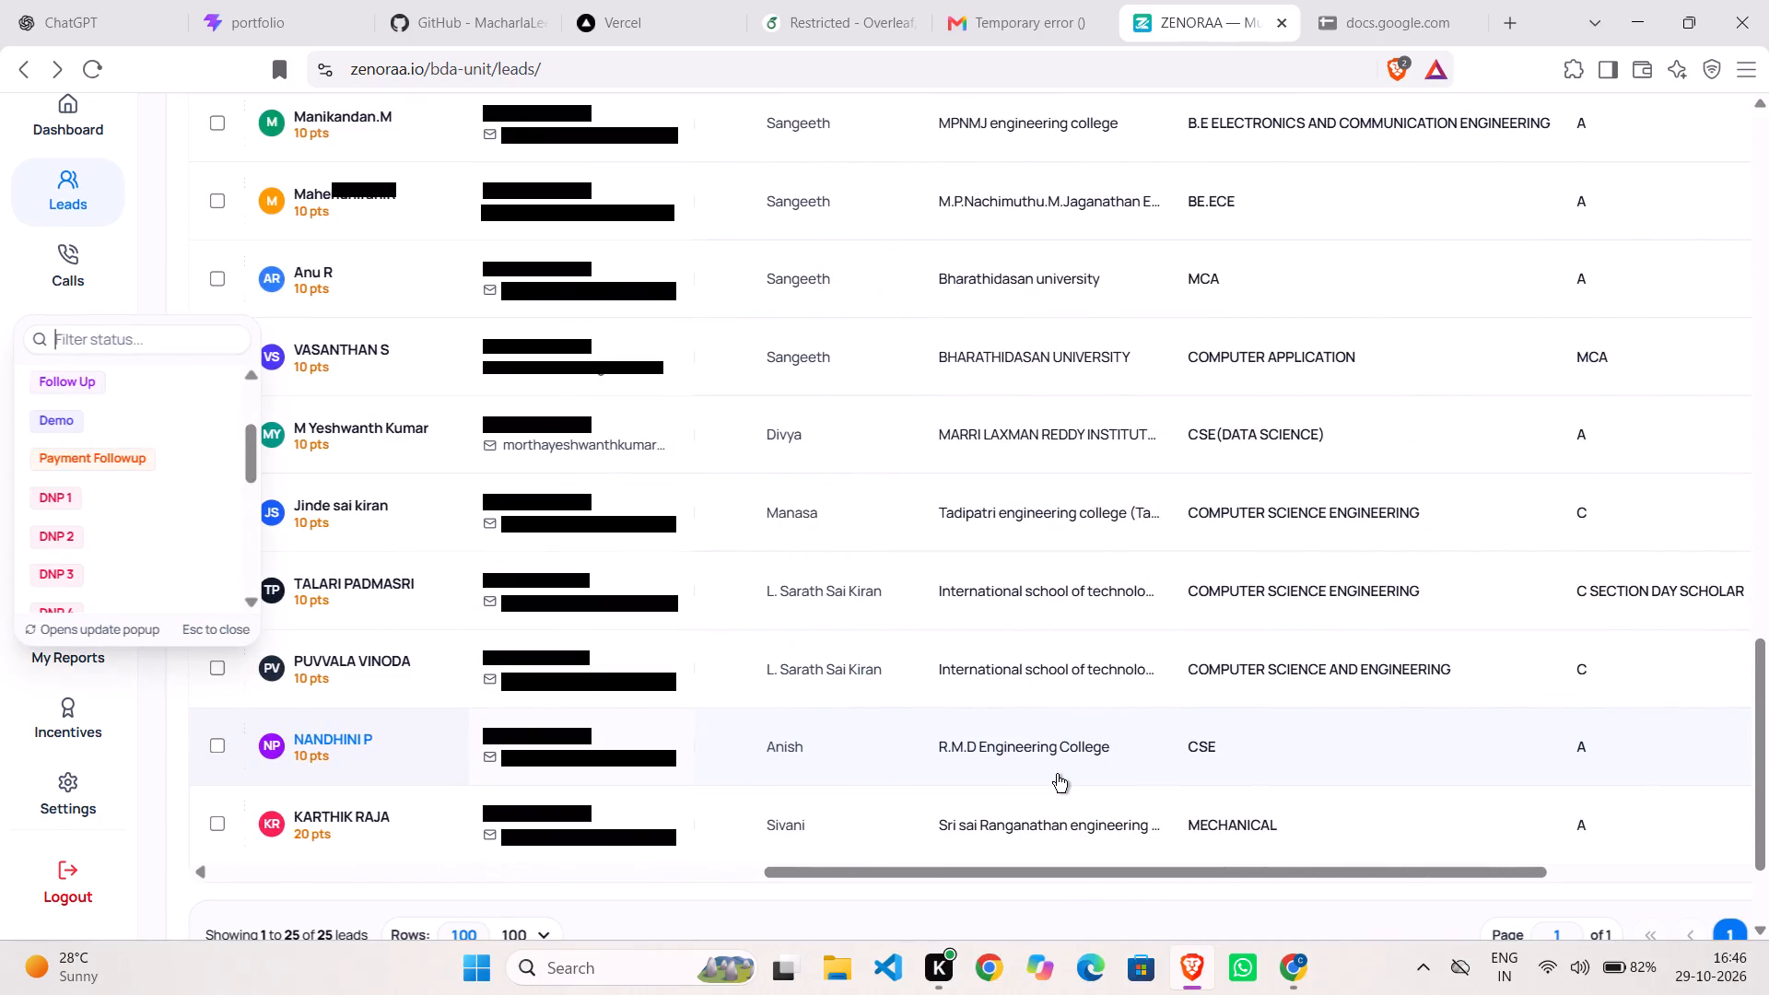
pyautogui.hscroll(1, 1057, 774)
pyautogui.hscroll(-8, 1057, 774)
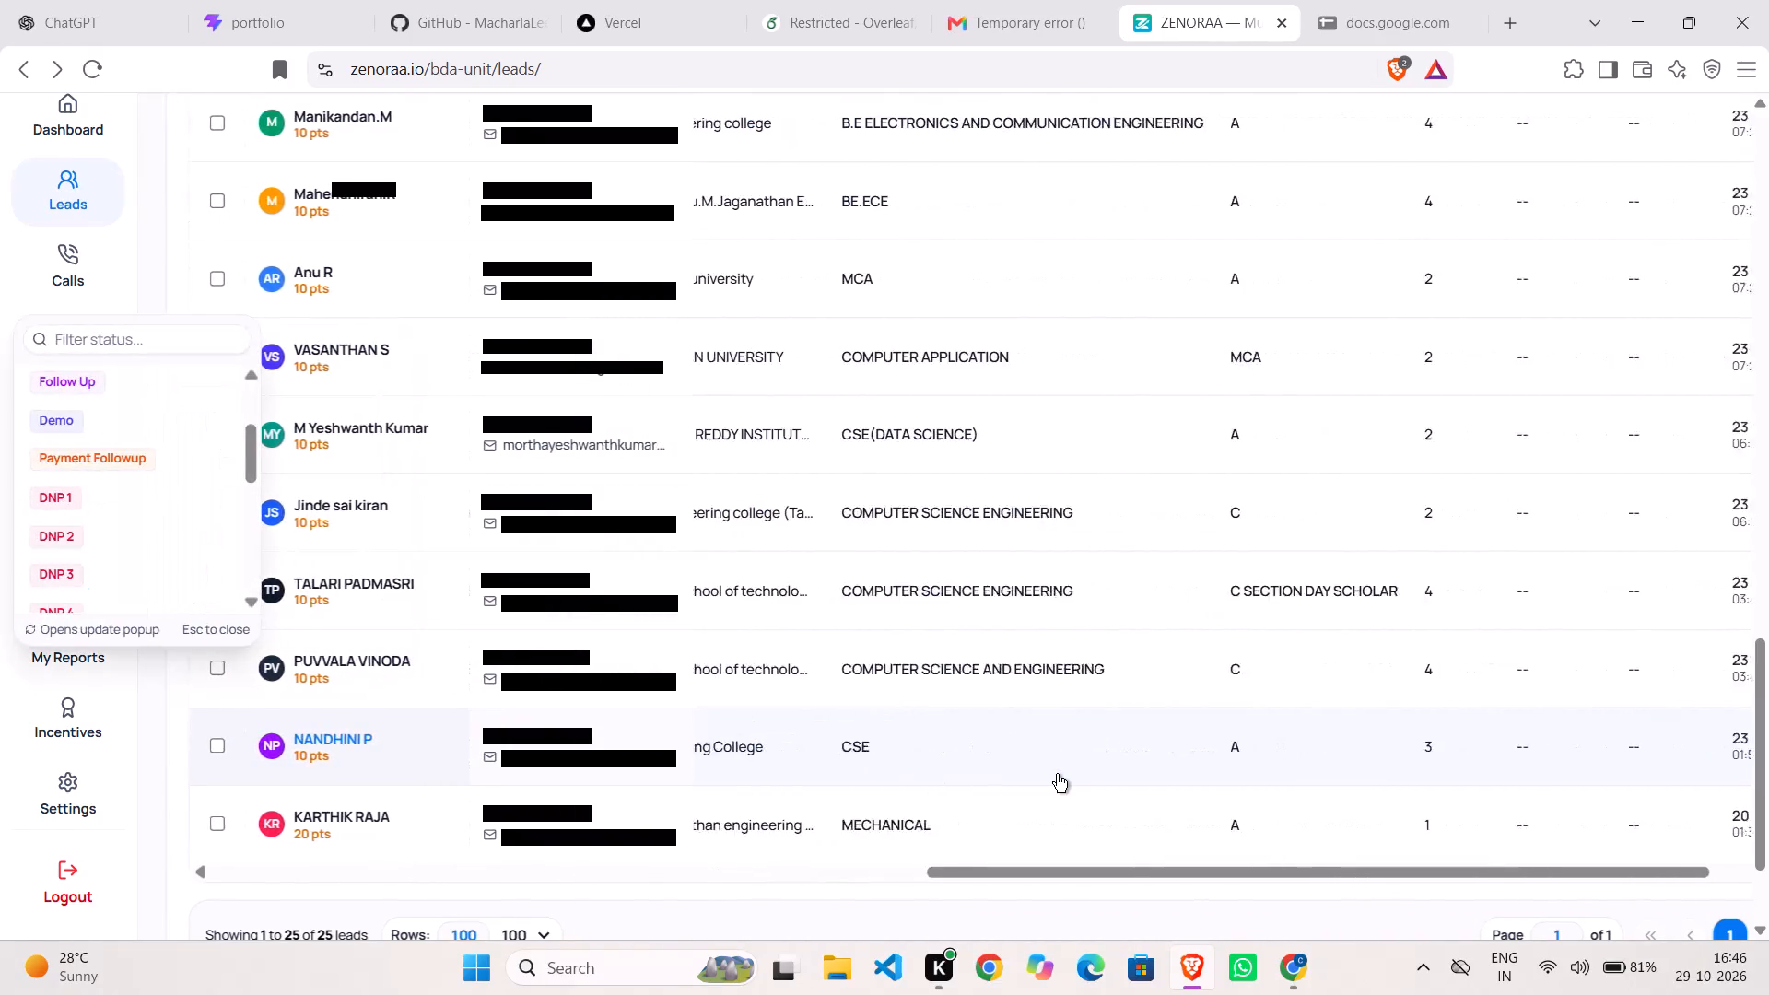
pyautogui.hscroll(6, 1057, 774)
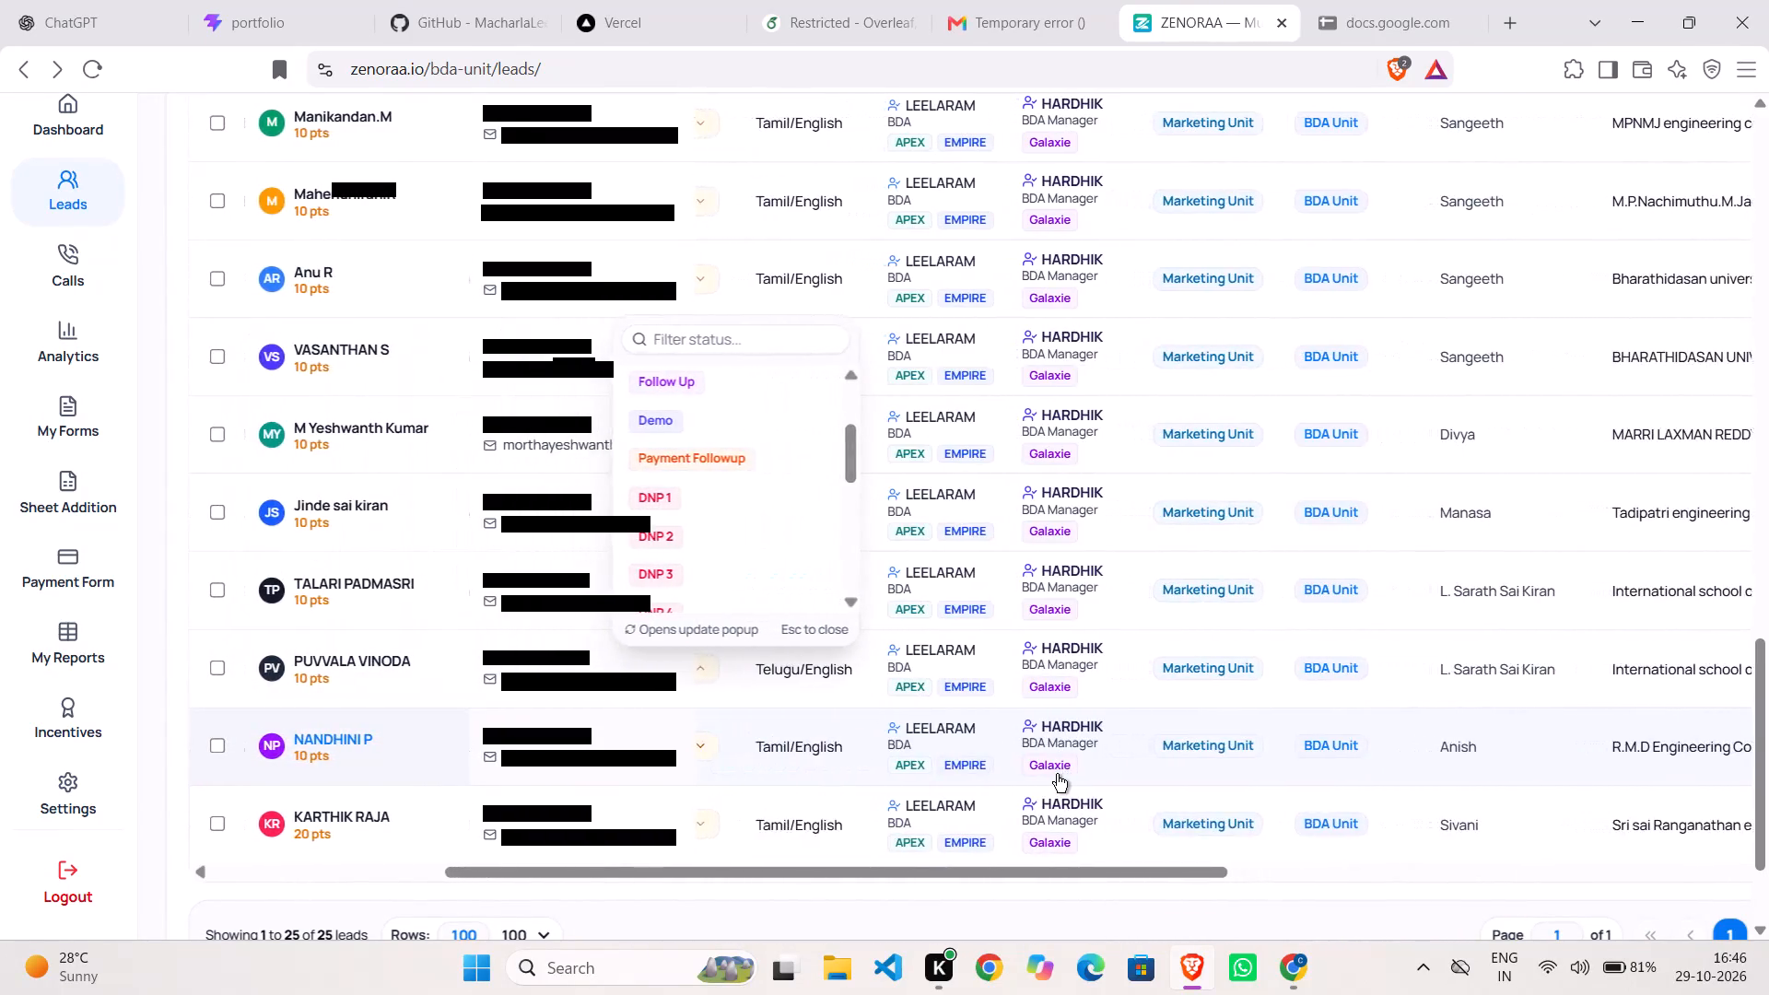
pyautogui.hscroll(1, 1057, 774)
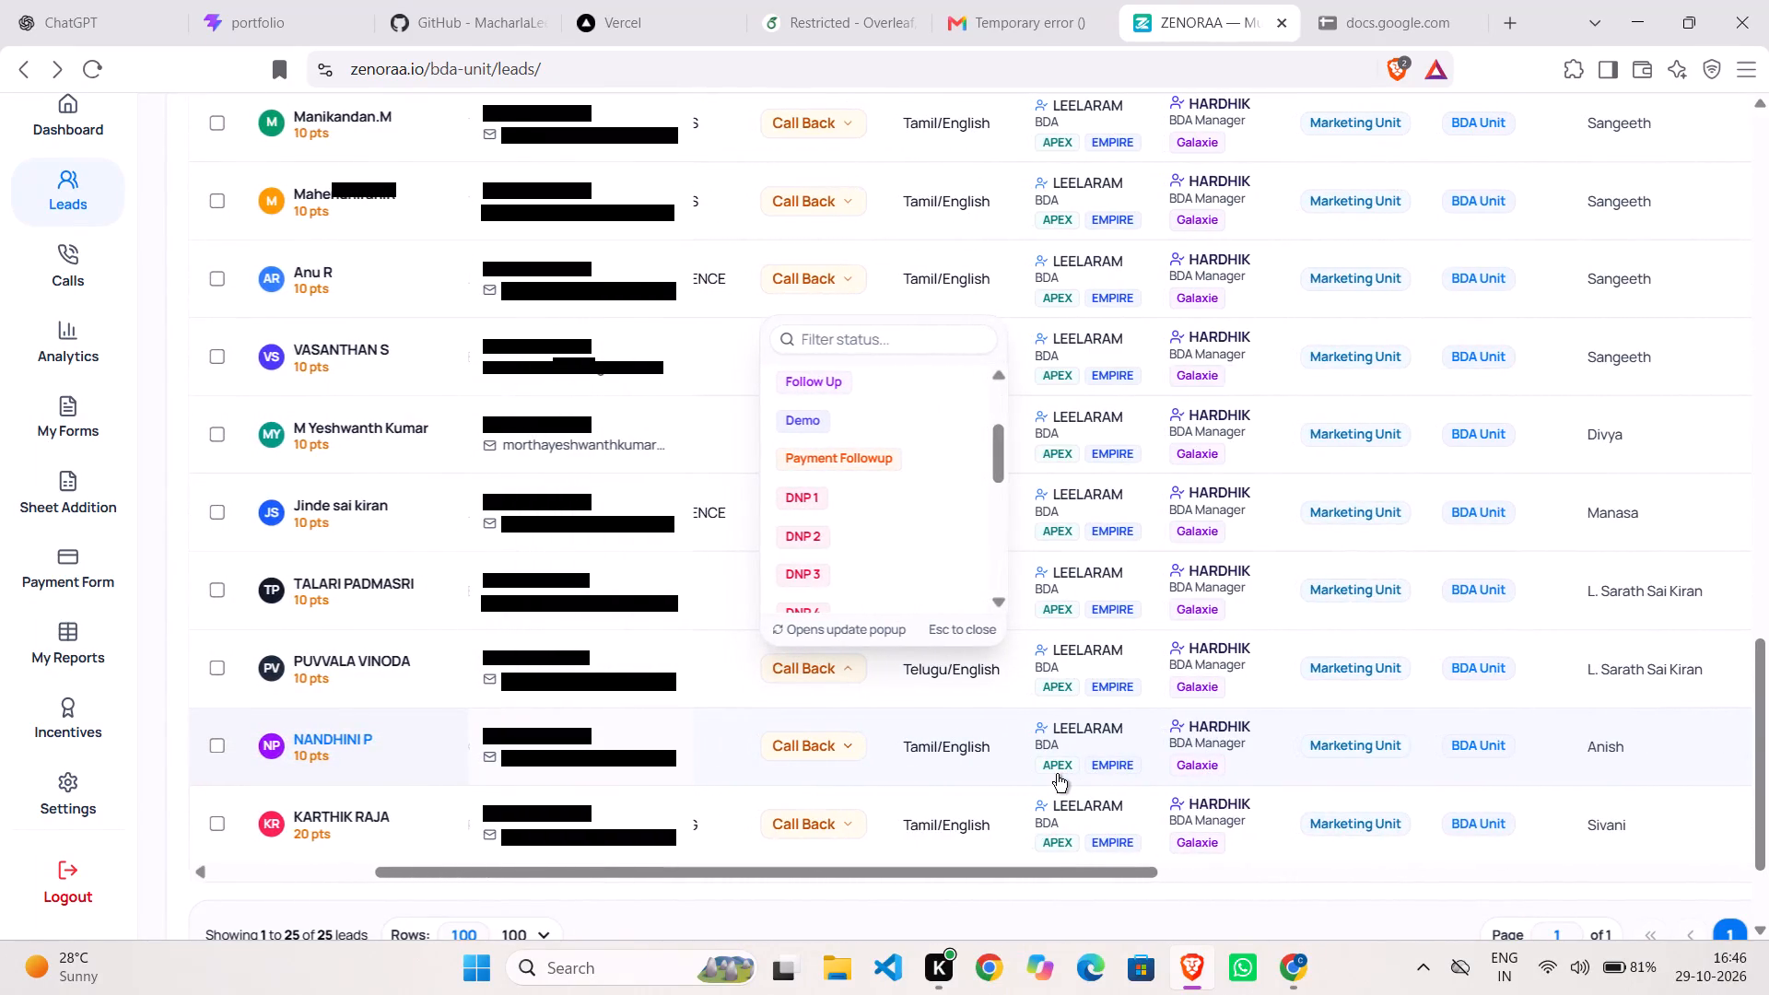
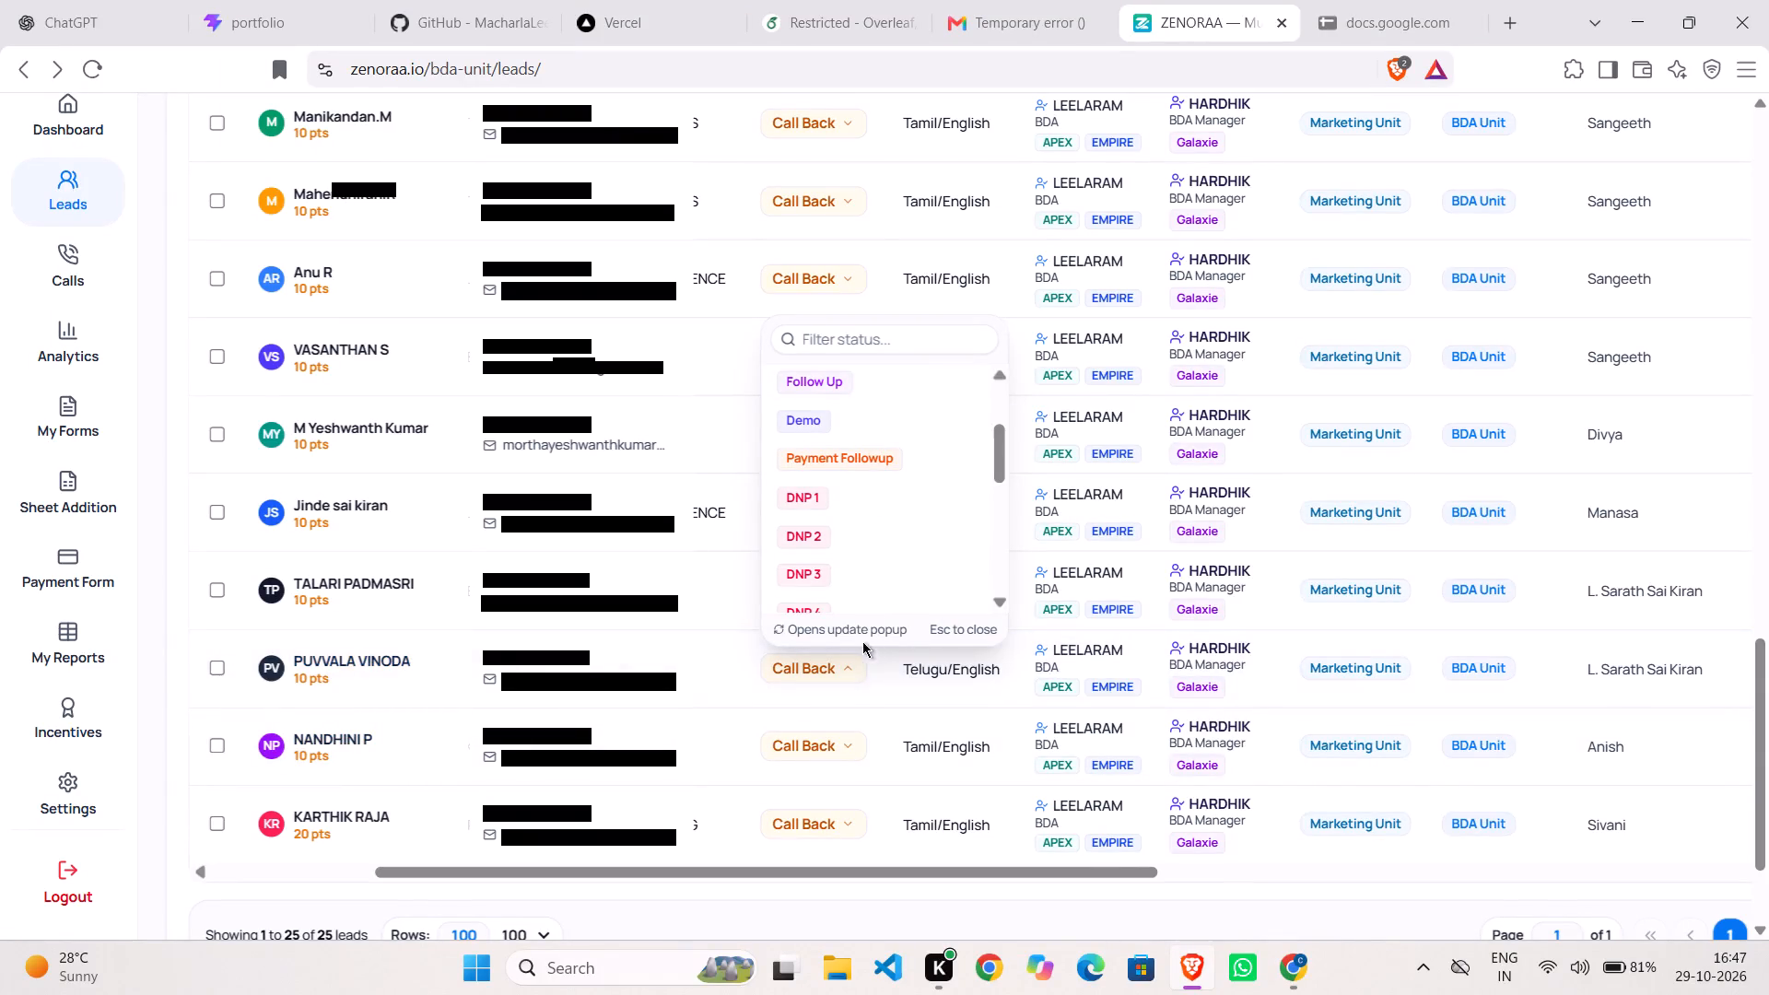
# Dismiss the AWS course lead's status choices and examine that lead's college, department, section, year of study and course.
pyautogui.click(855, 667)
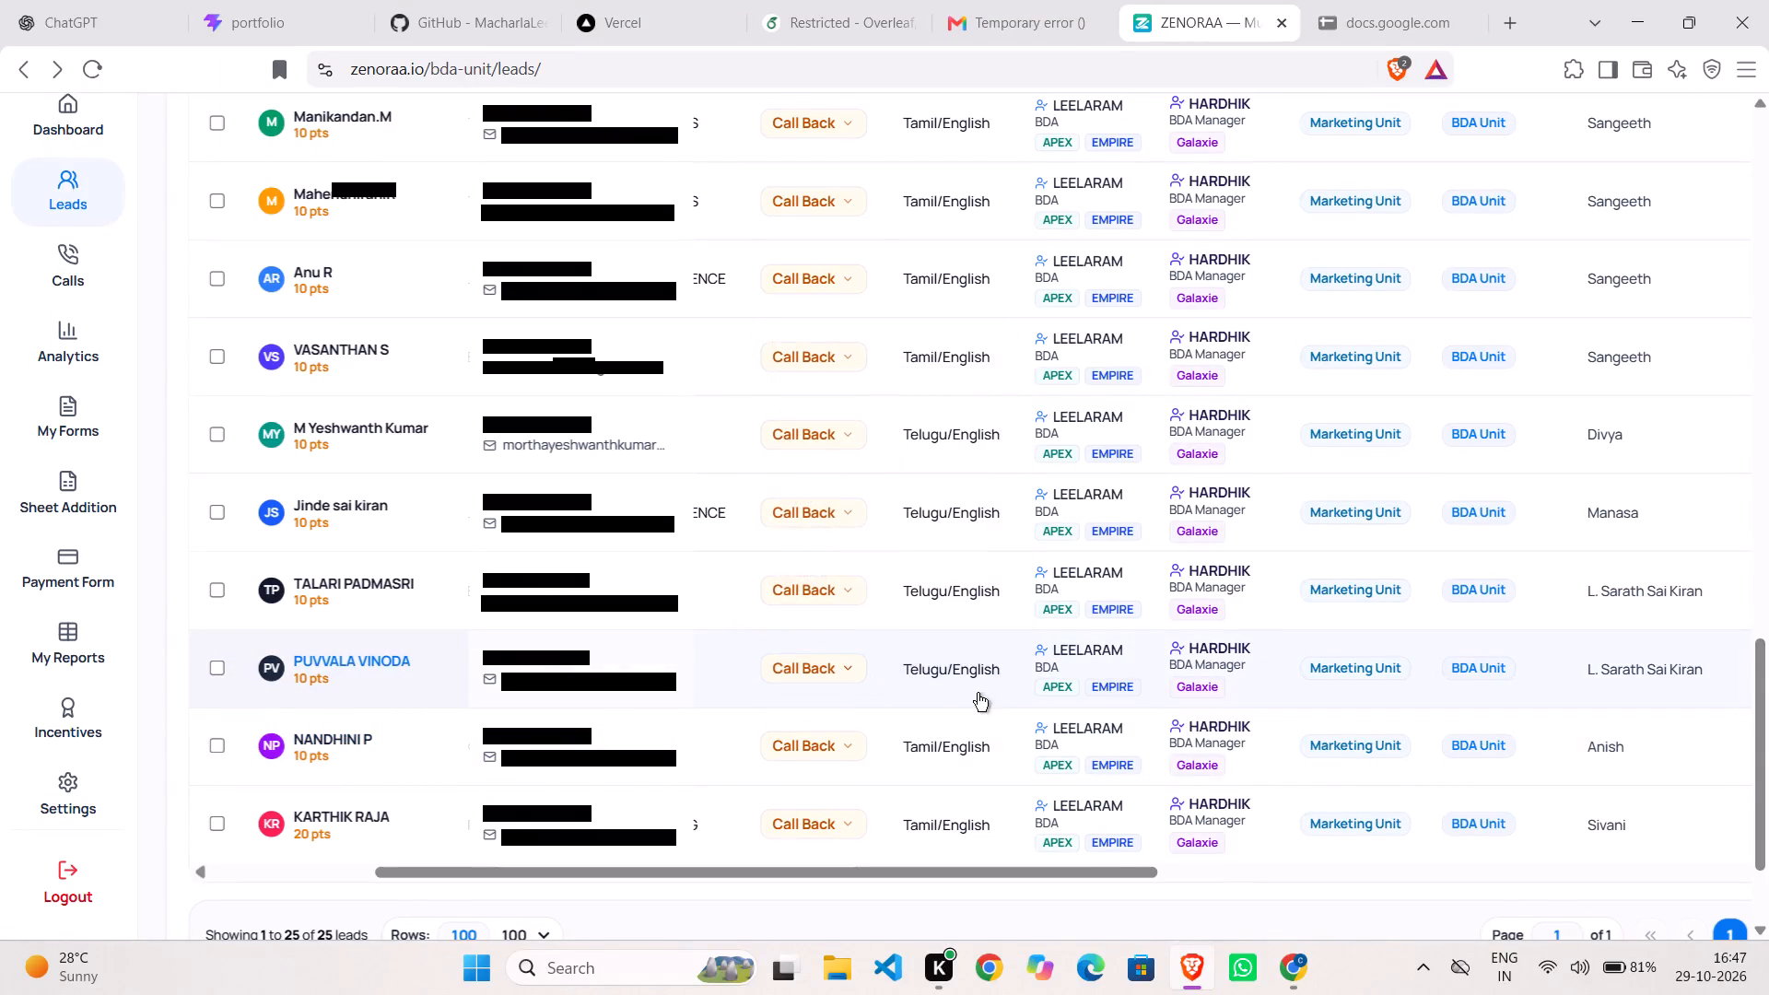
pyautogui.hscroll(-1, 1005, 685)
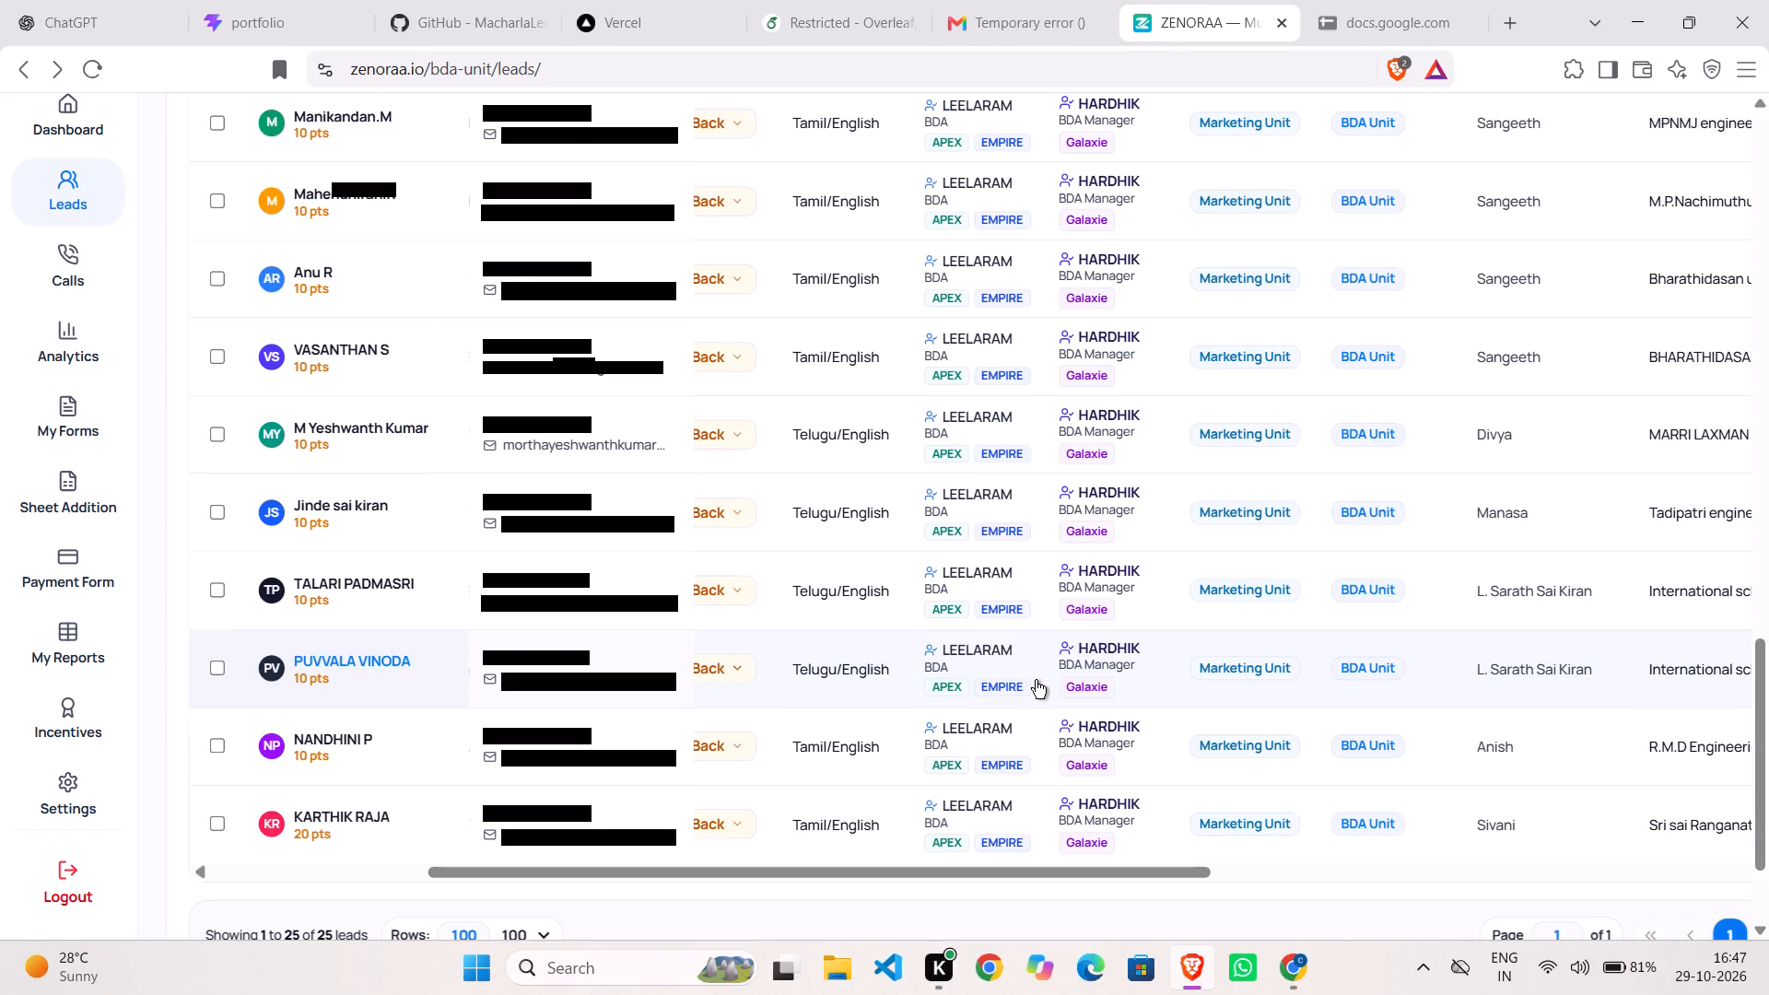
pyautogui.hscroll(-3, 1036, 680)
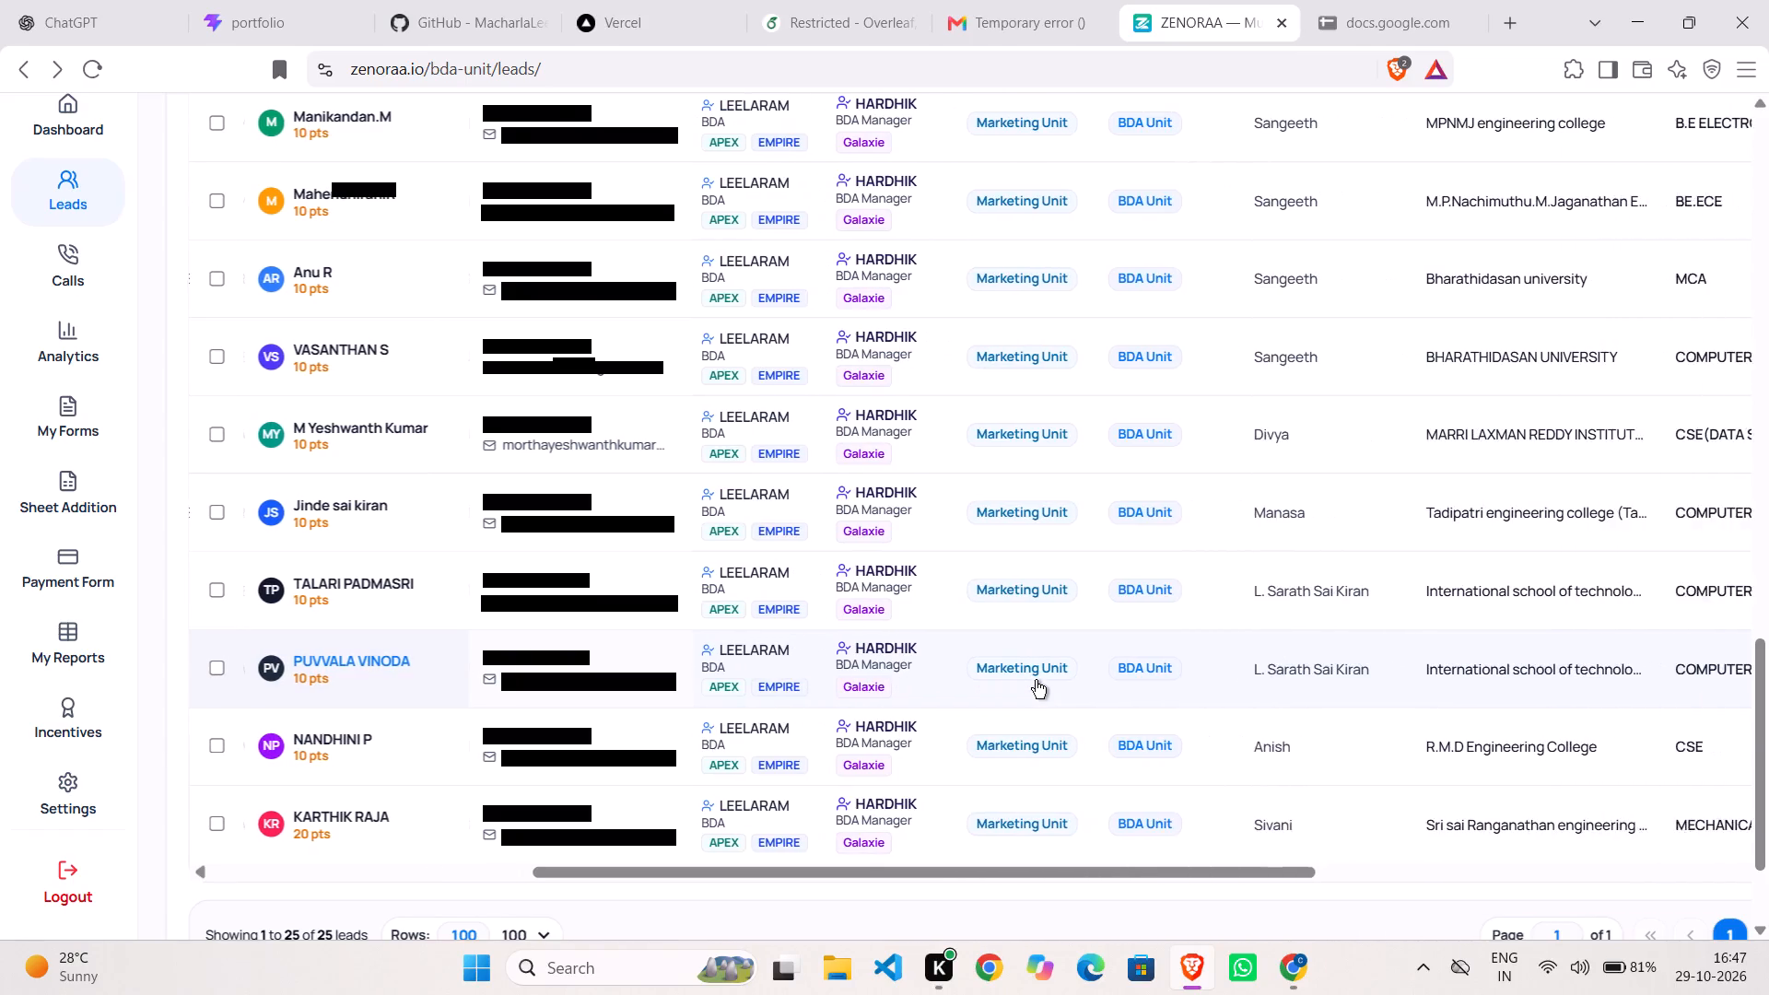
pyautogui.hscroll(-3, 1036, 680)
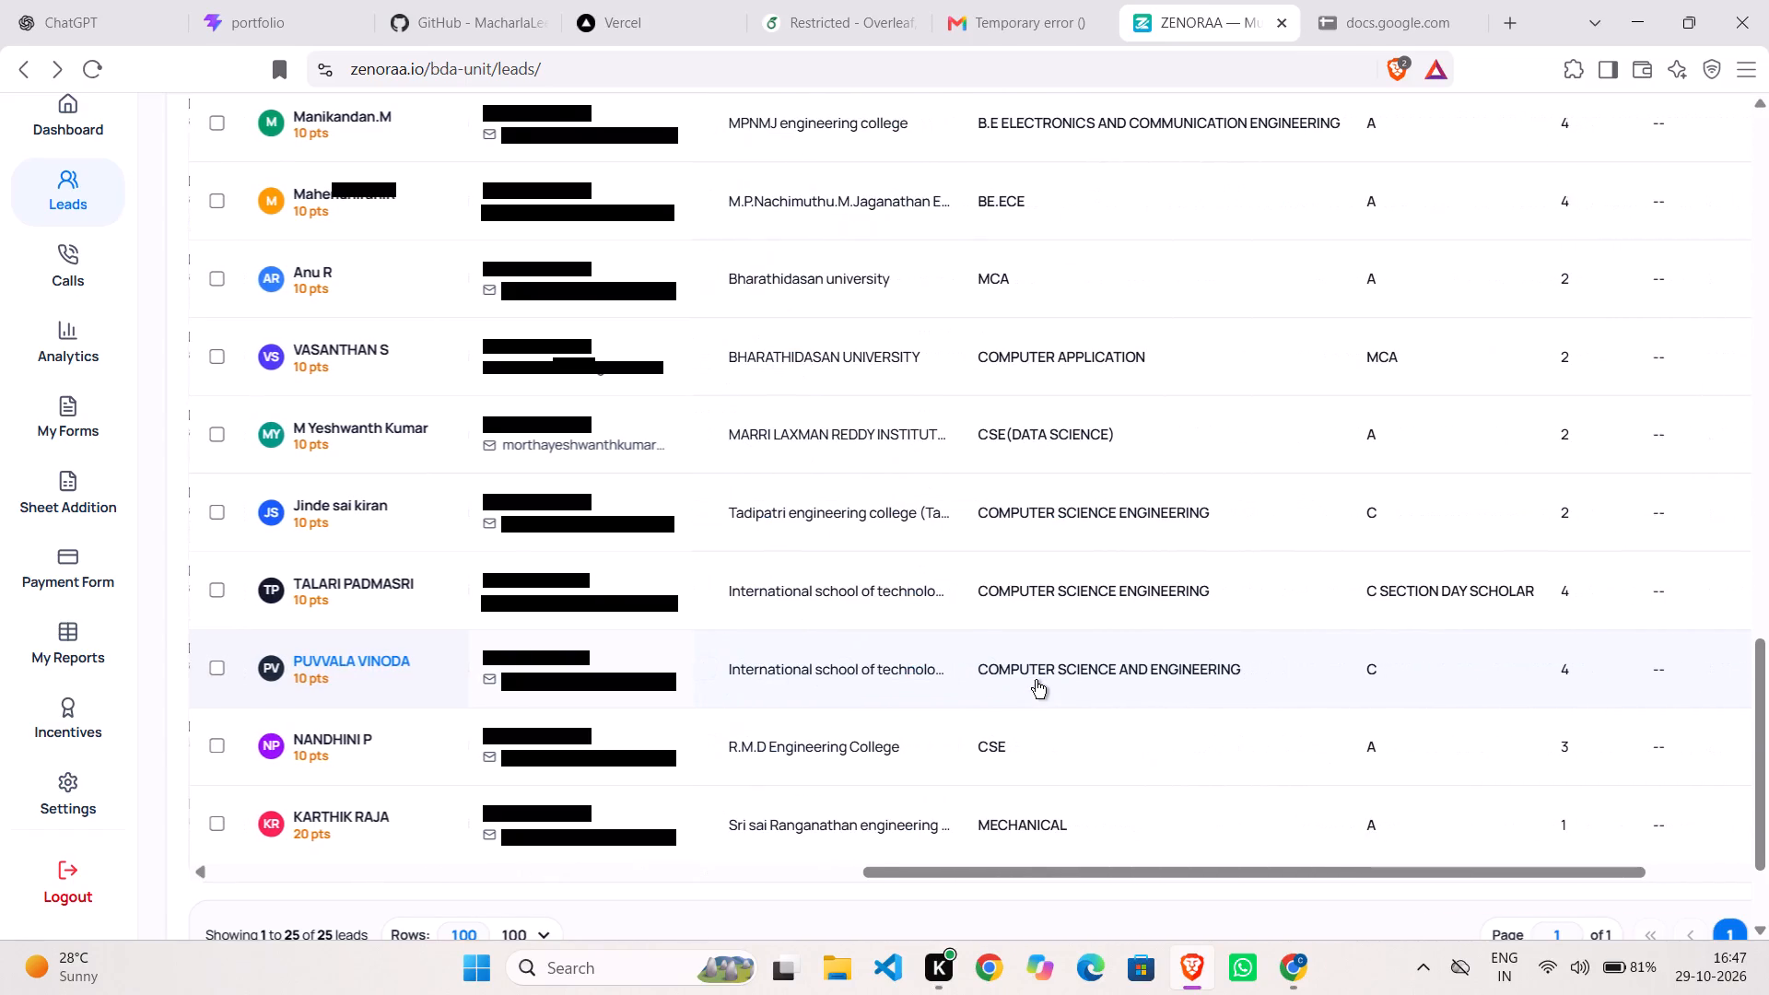
pyautogui.hscroll(-1, 1036, 680)
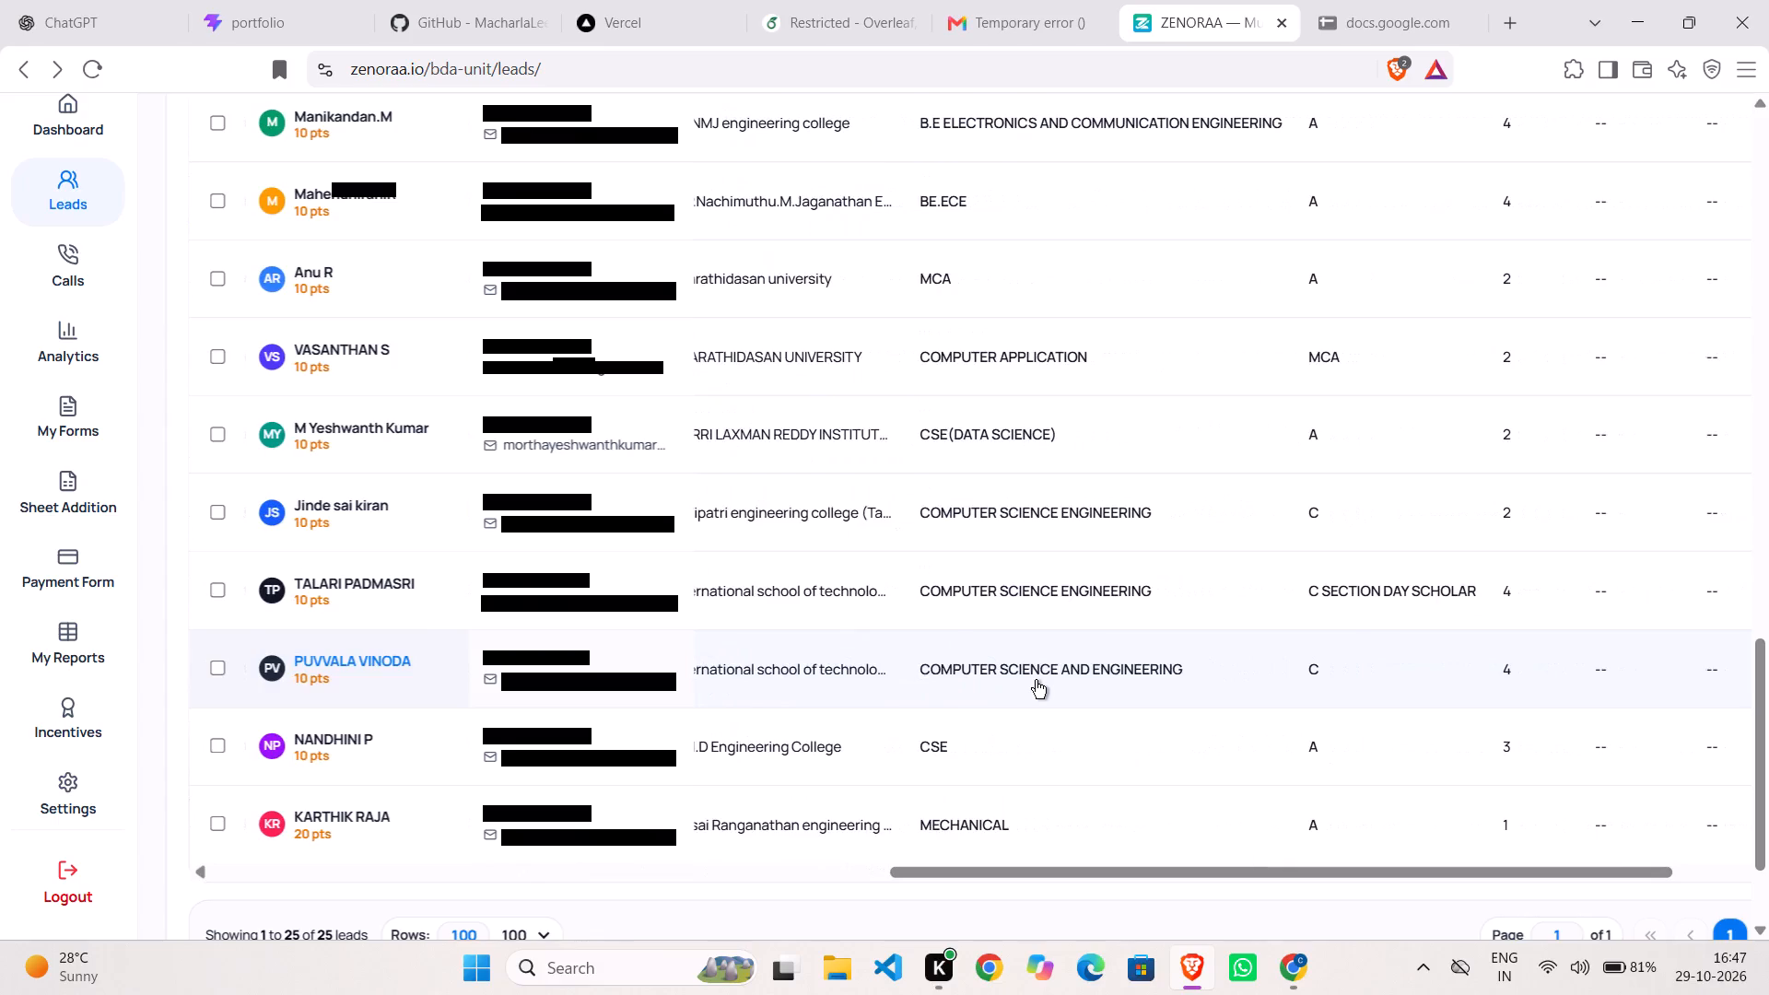
pyautogui.hscroll(1, 1036, 680)
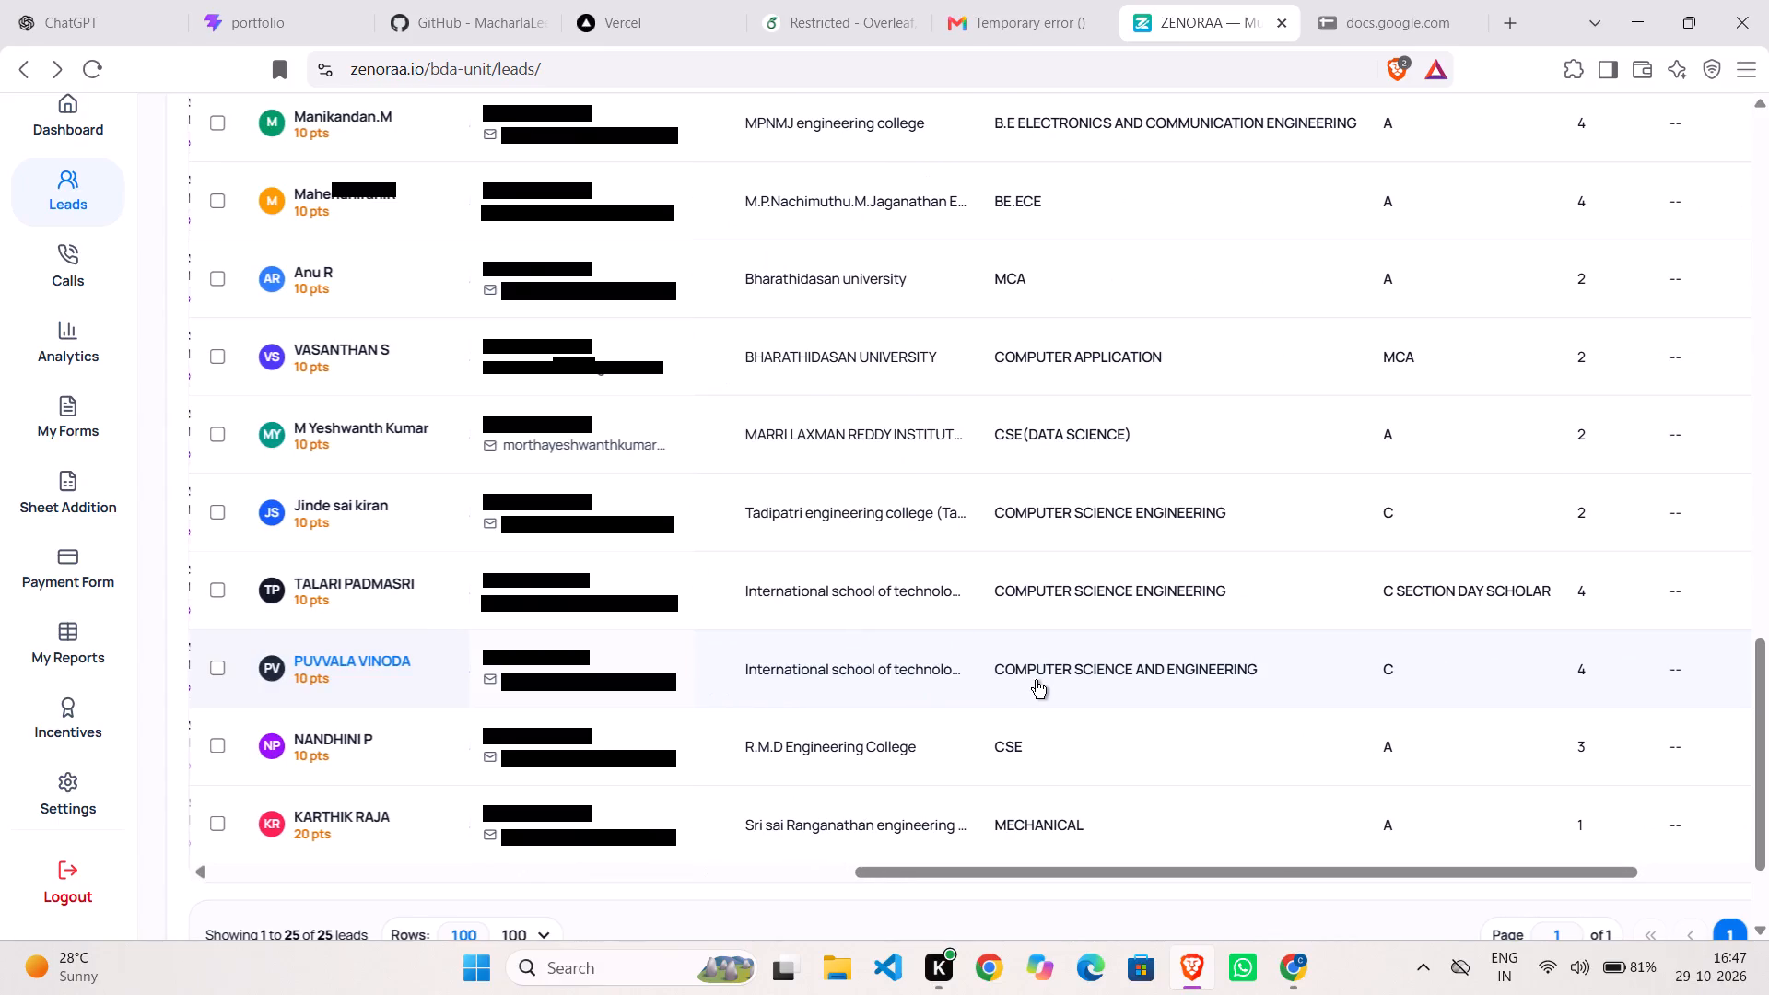
pyautogui.hscroll(4, 1036, 680)
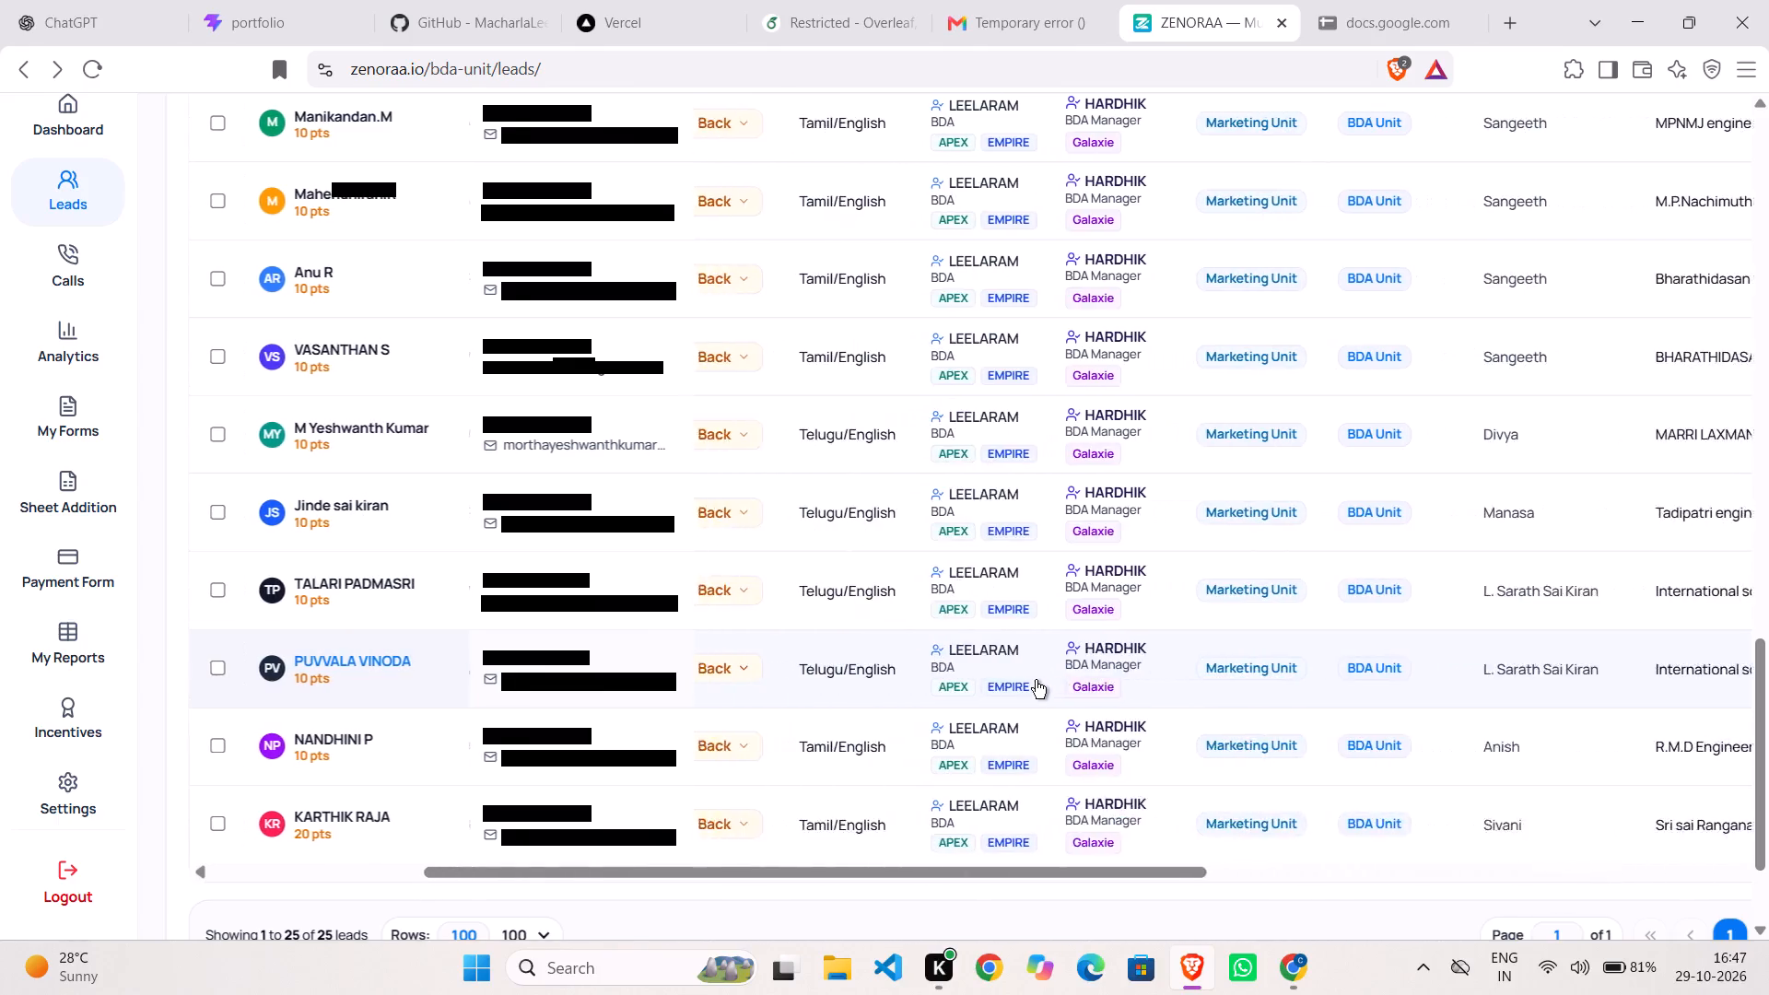
pyautogui.hscroll(2, 1036, 680)
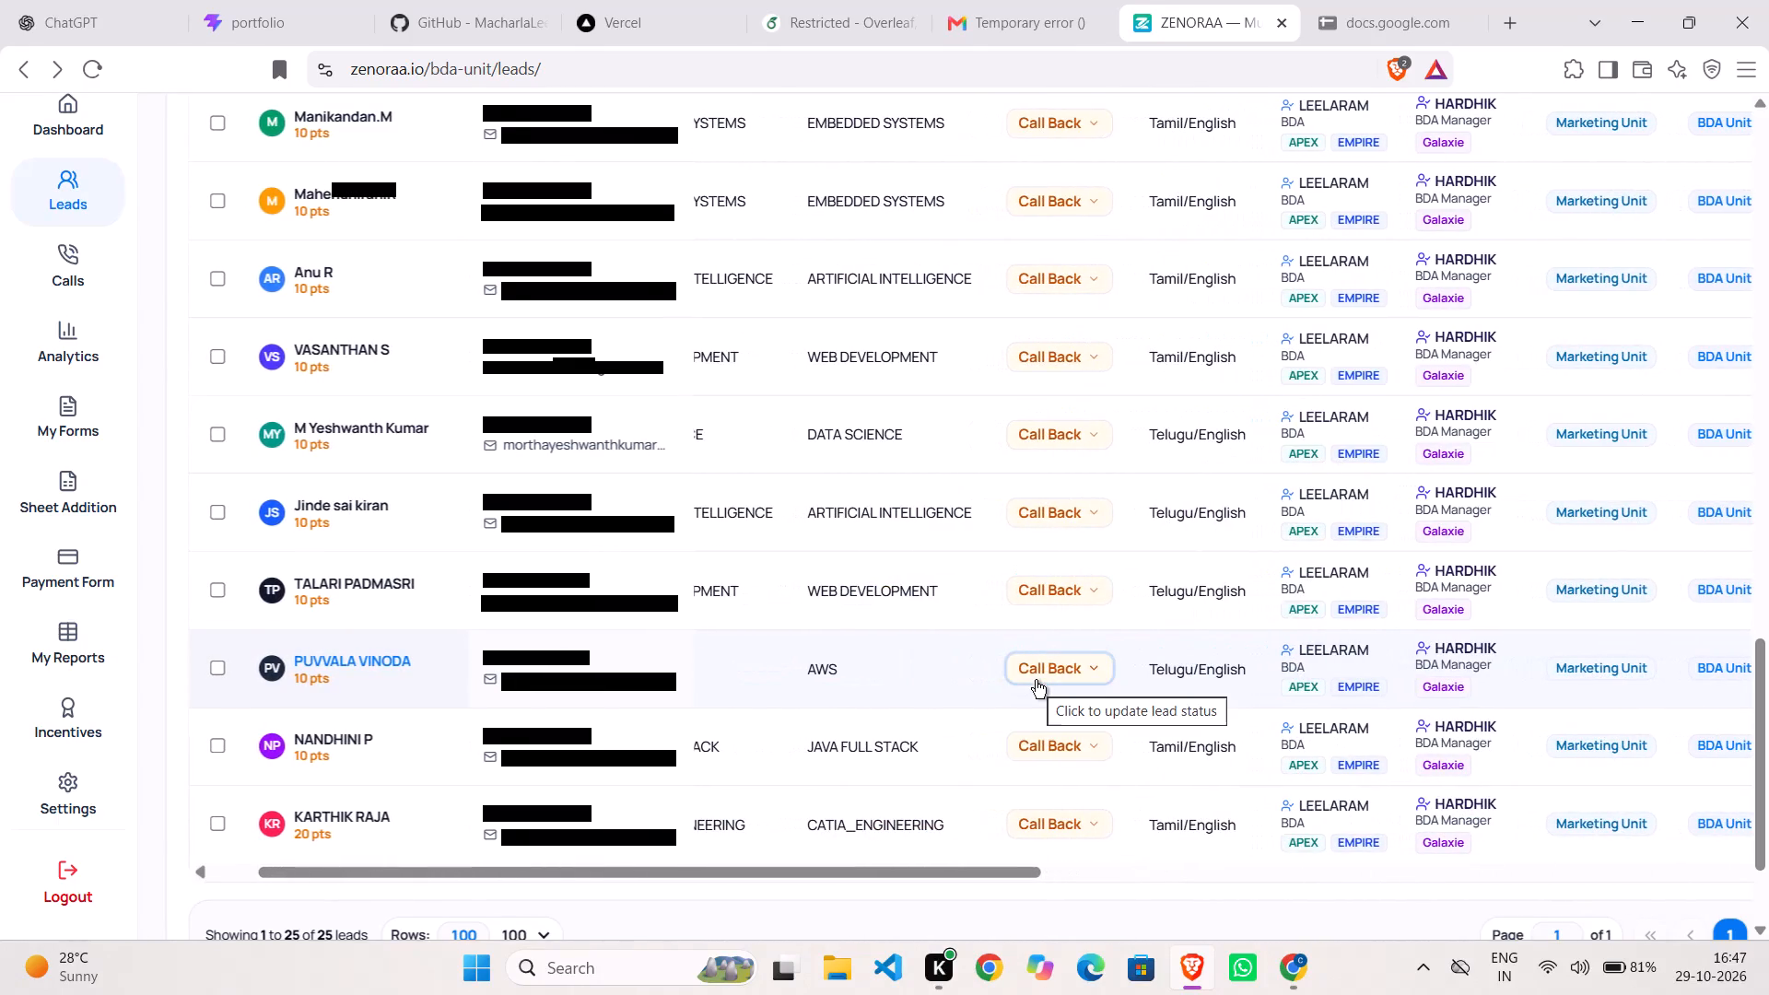
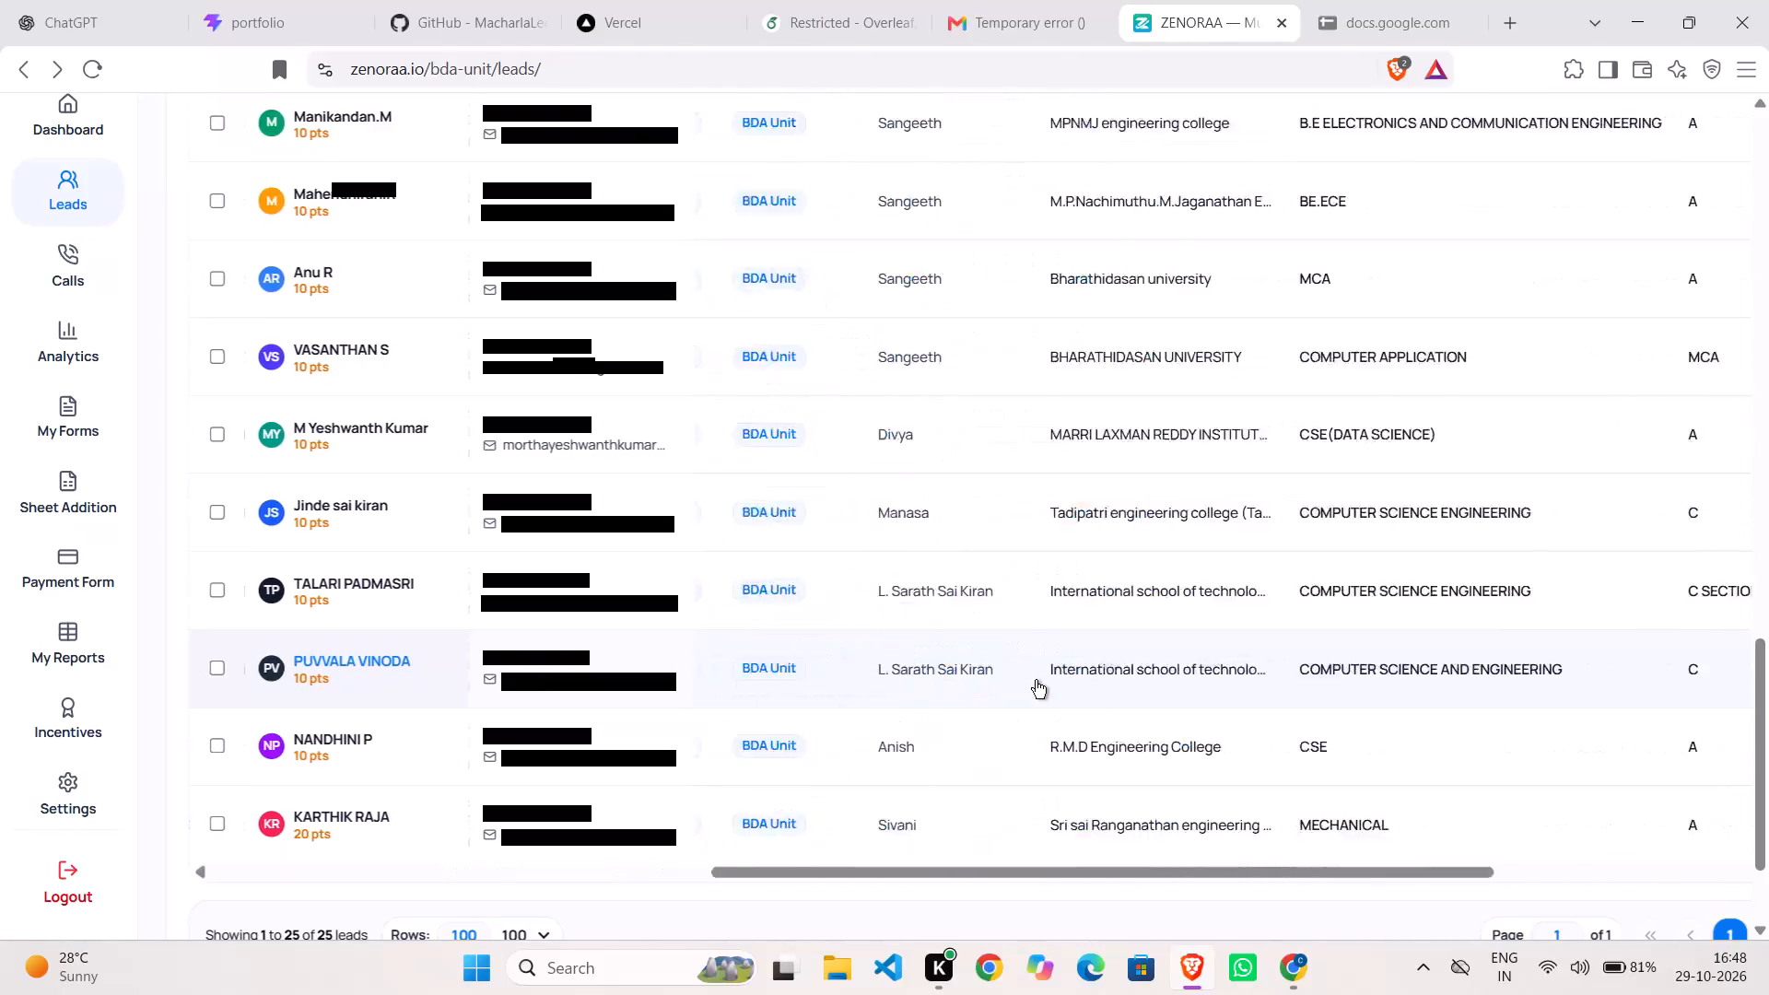
# Examine the AWS course lead's college, department, section, year of study, course, language and assignment details across the leads table.
pyautogui.hscroll(-2, 1036, 680)
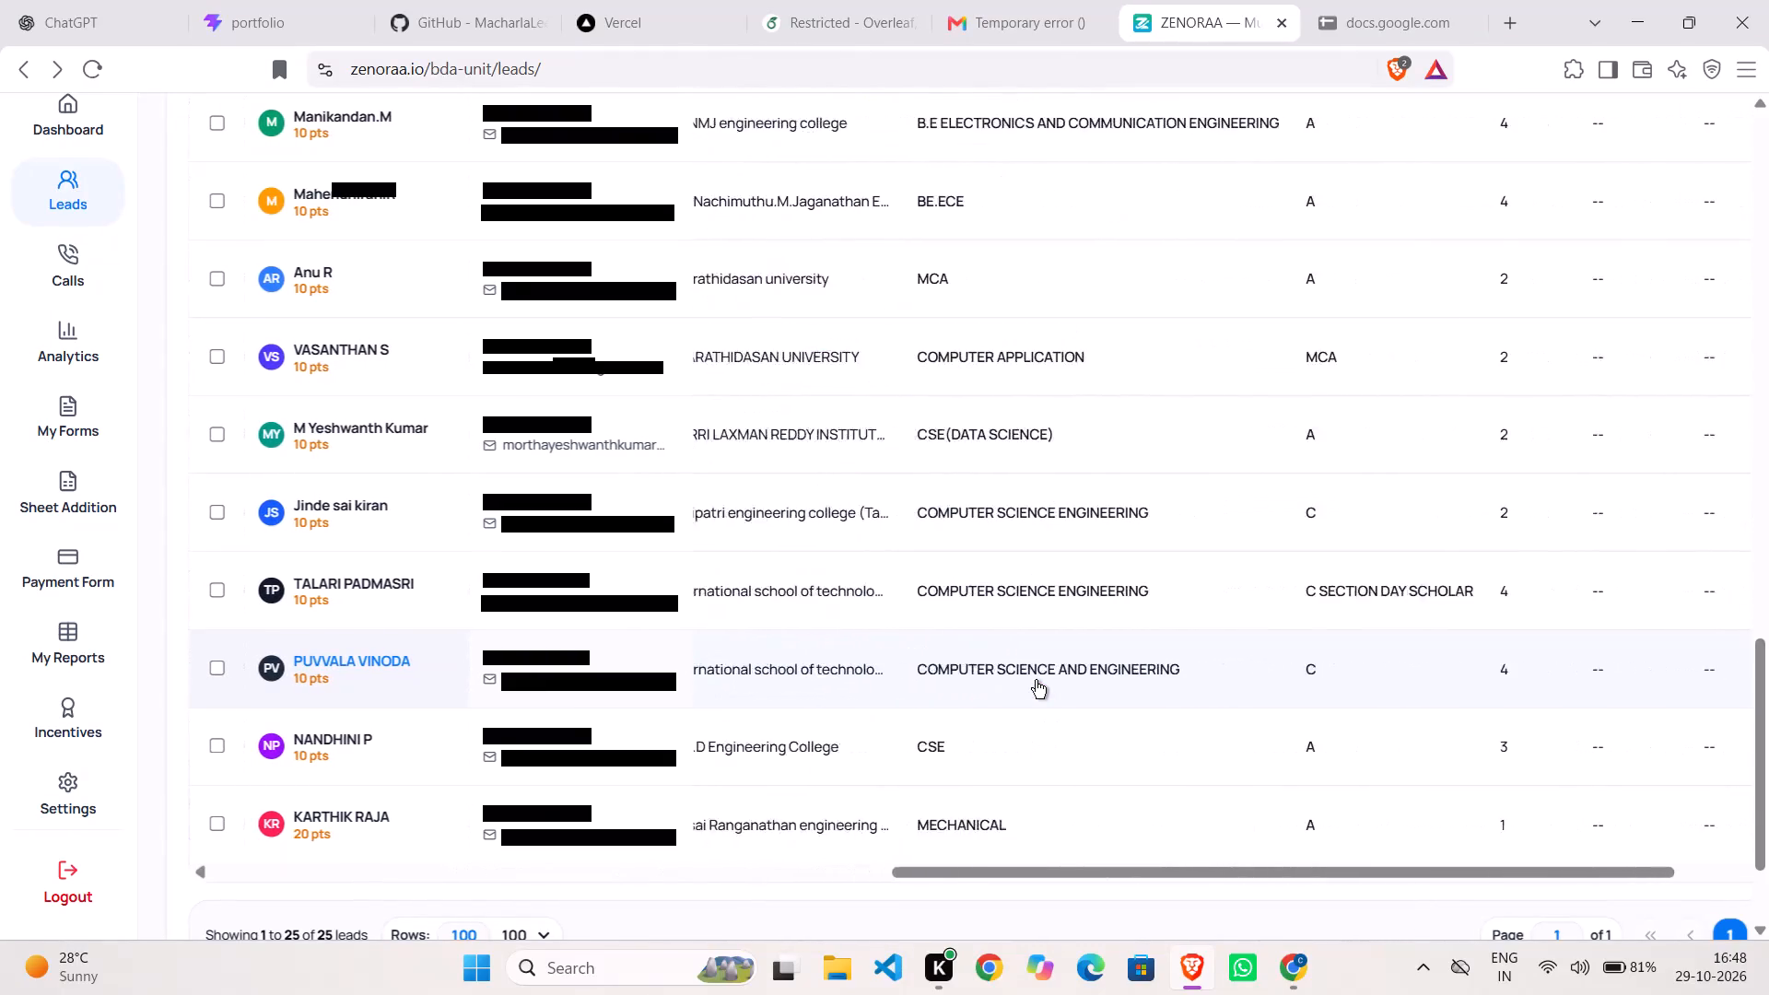
pyautogui.hscroll(-5, 1036, 680)
pyautogui.hscroll(1, 1036, 680)
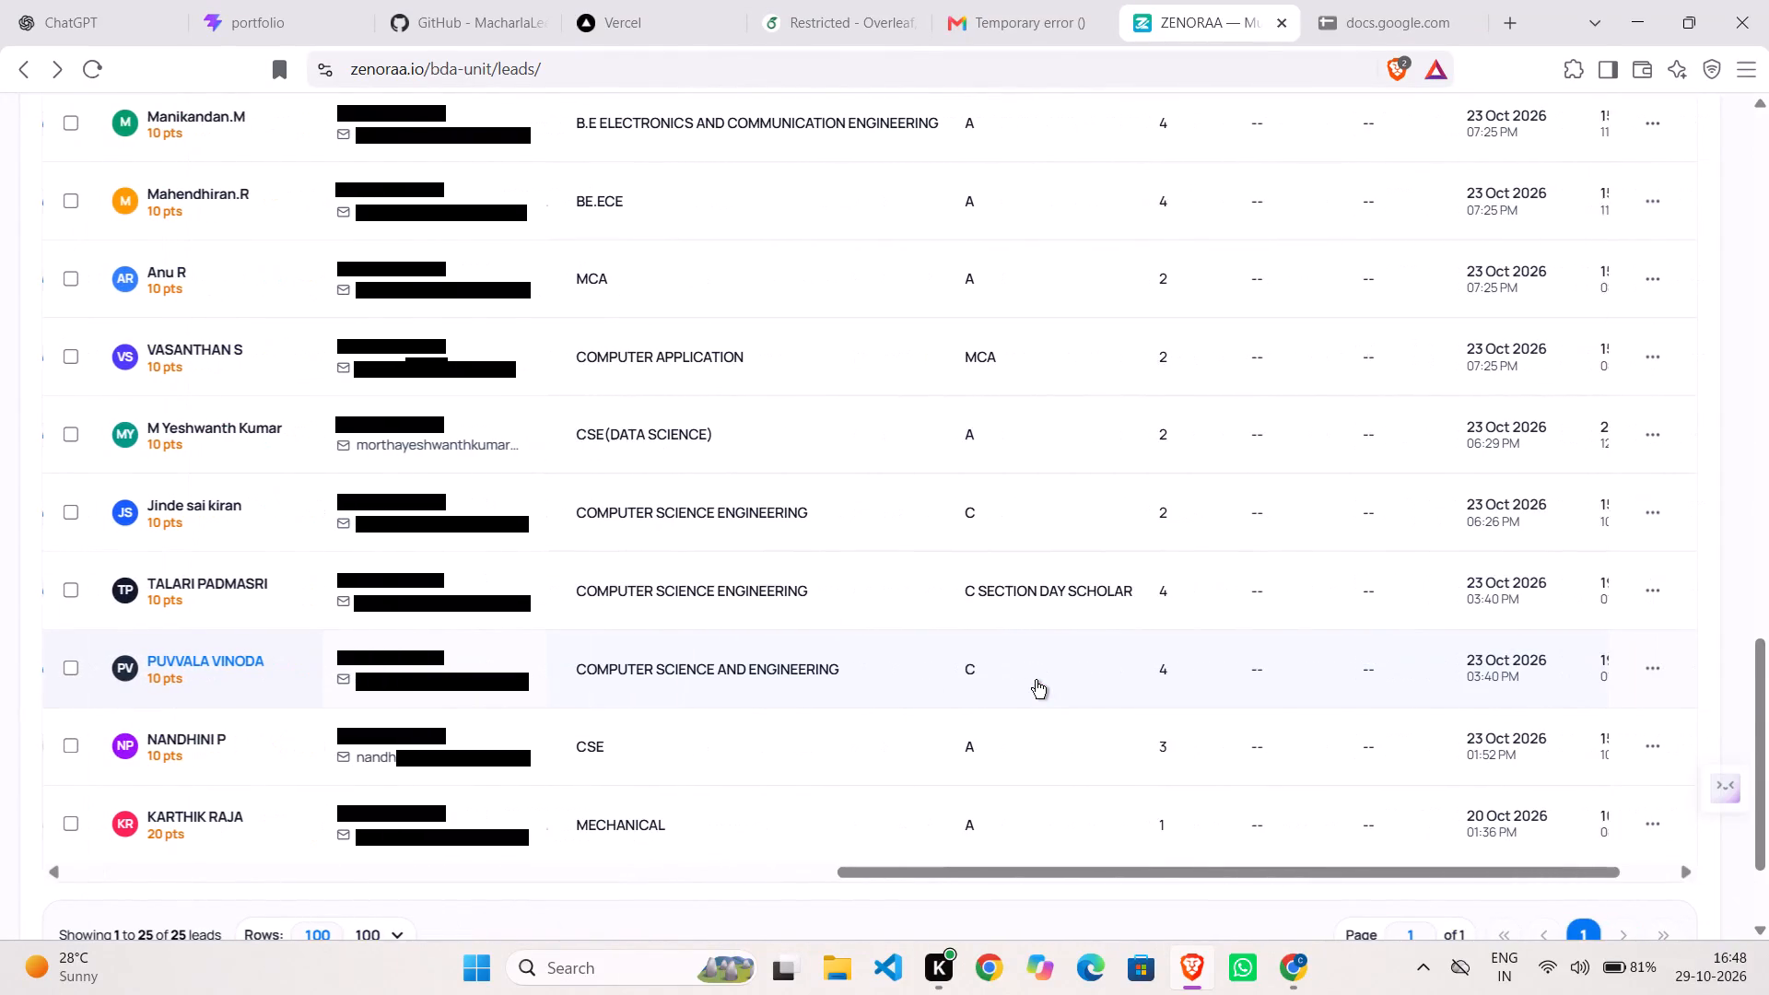
pyautogui.hscroll(1, 1036, 680)
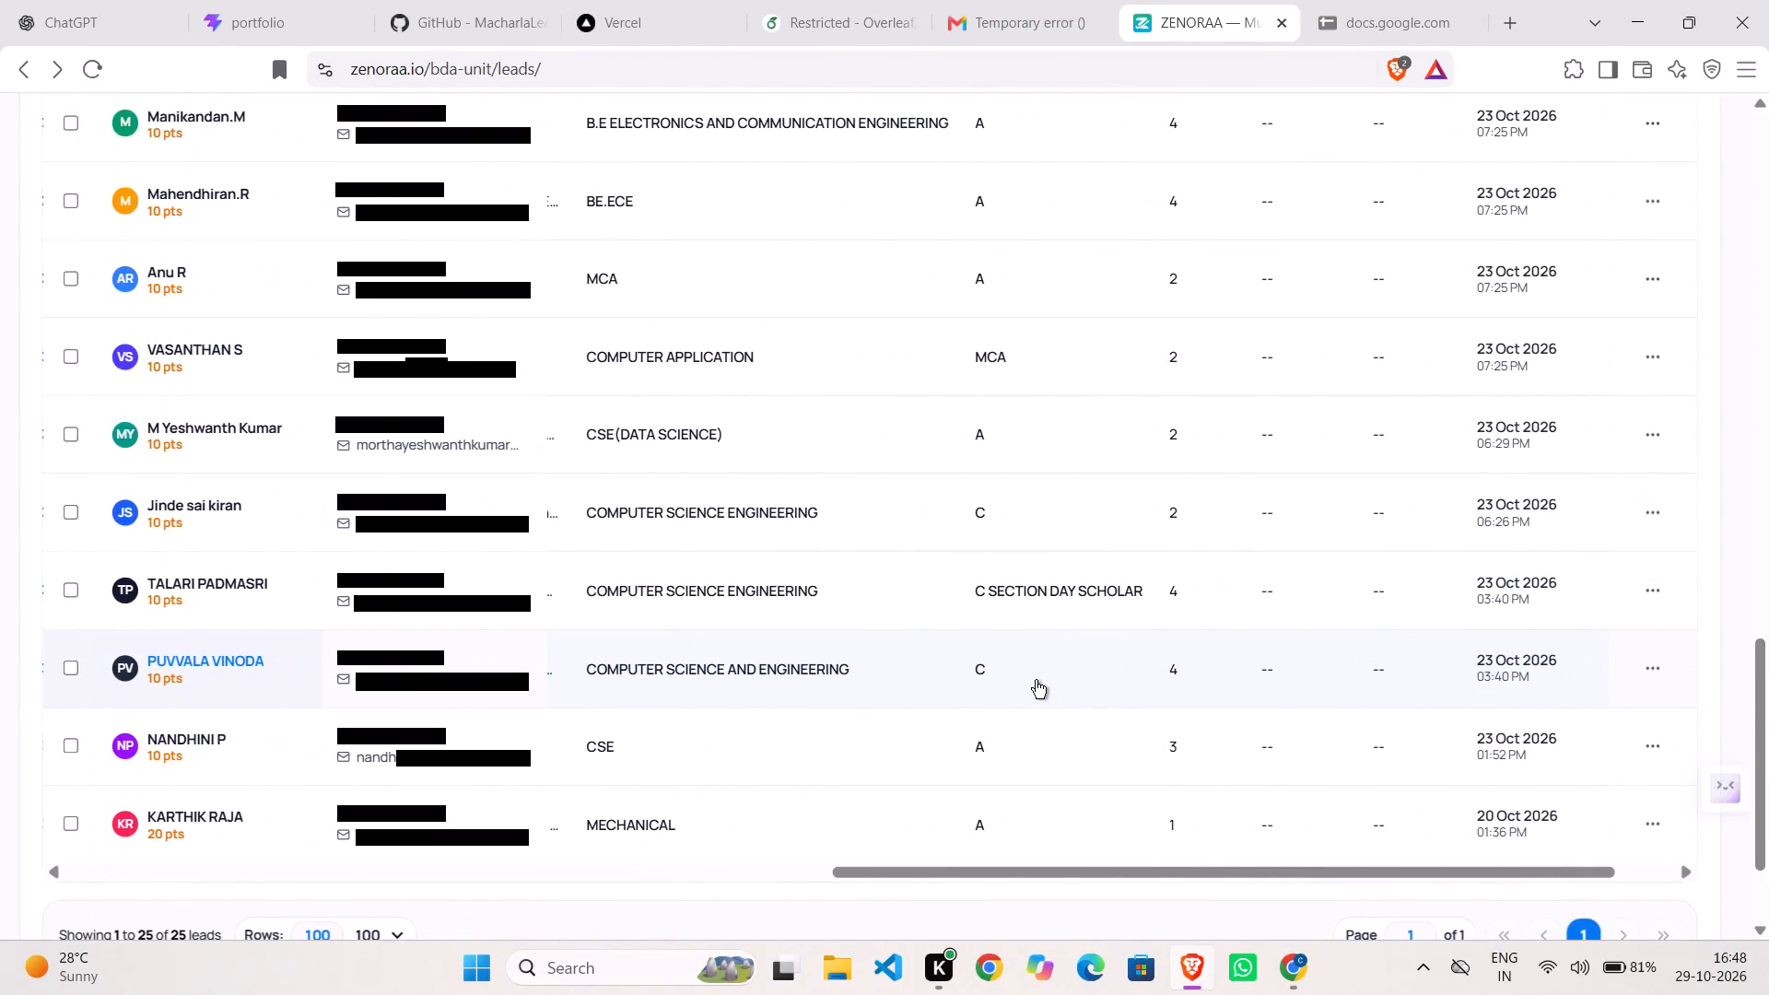
pyautogui.hscroll(3, 1036, 680)
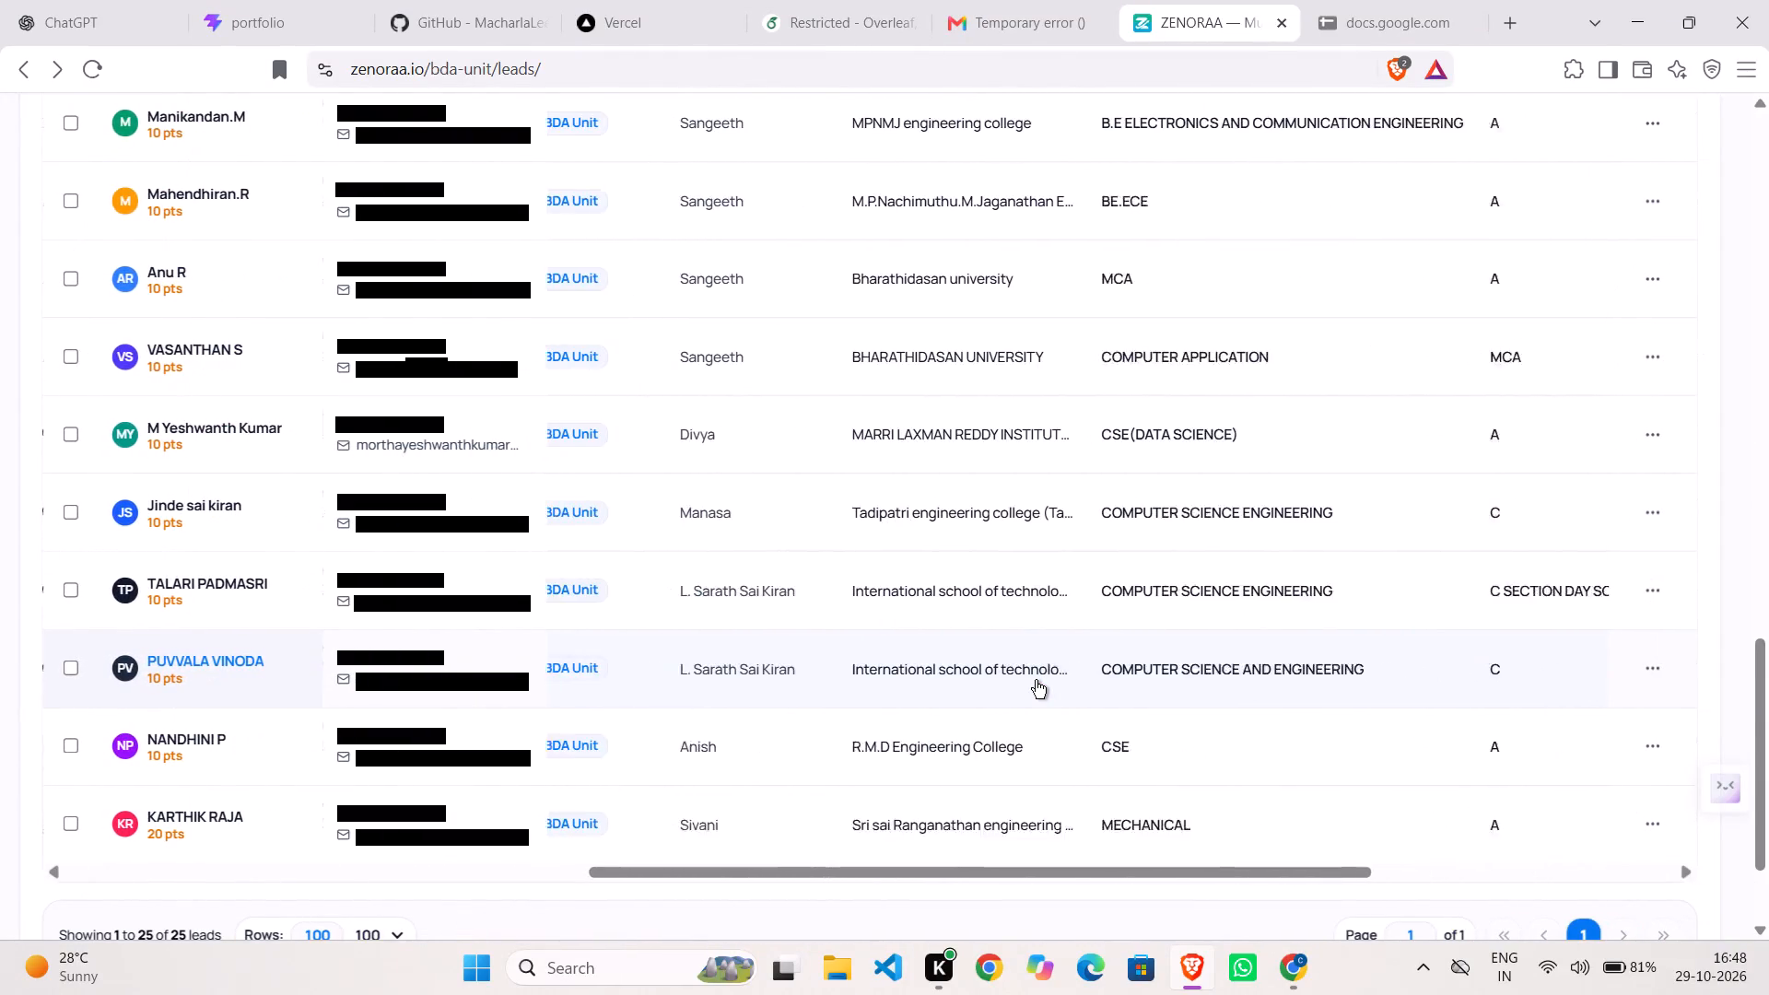
pyautogui.hscroll(1, 1036, 680)
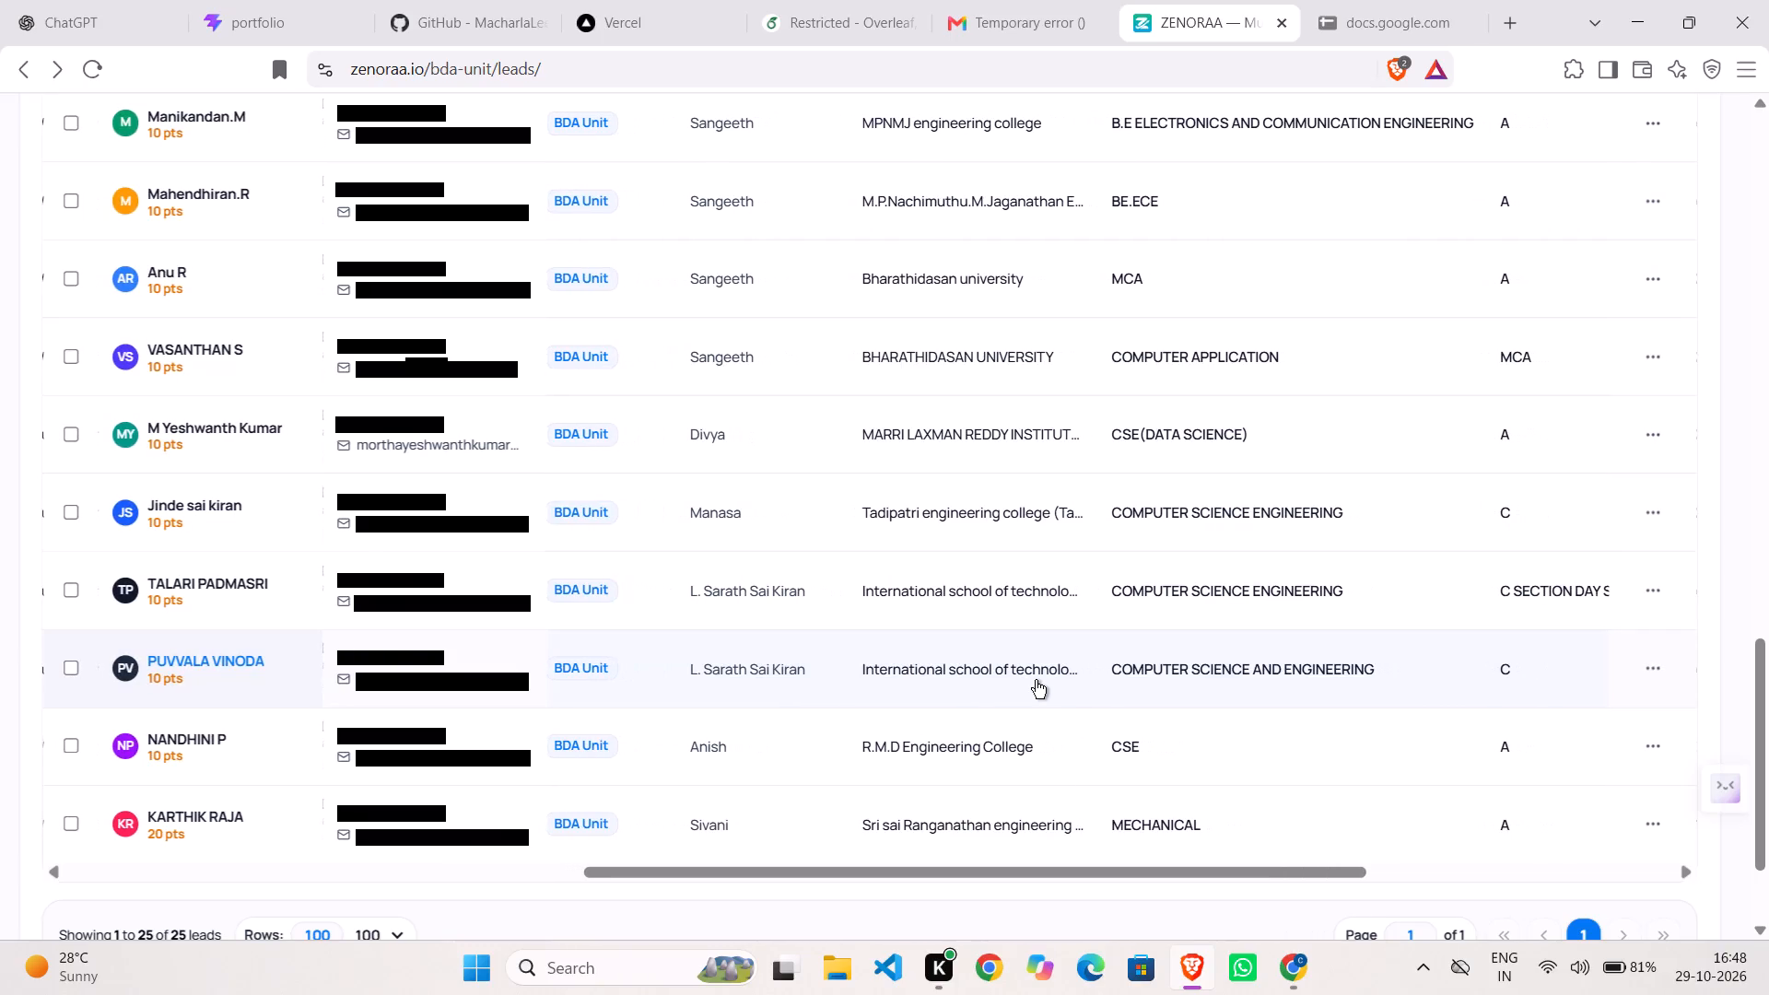
pyautogui.hscroll(4, 1036, 680)
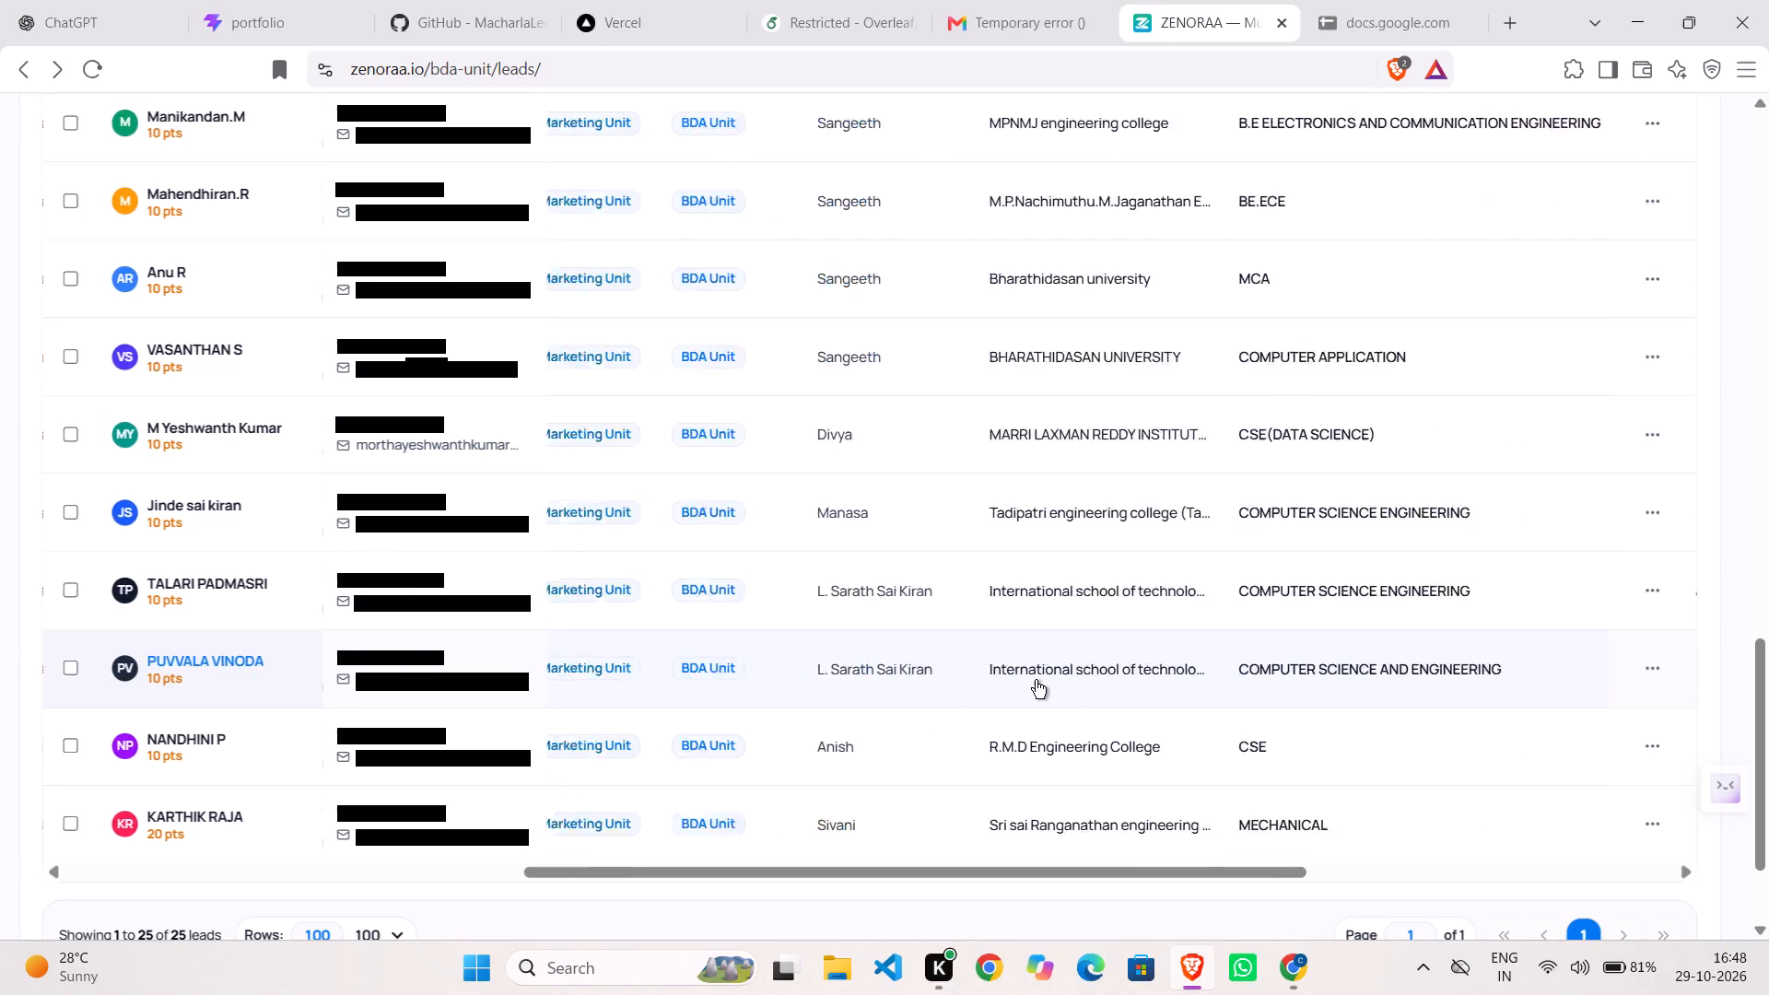
pyautogui.hscroll(4, 1036, 680)
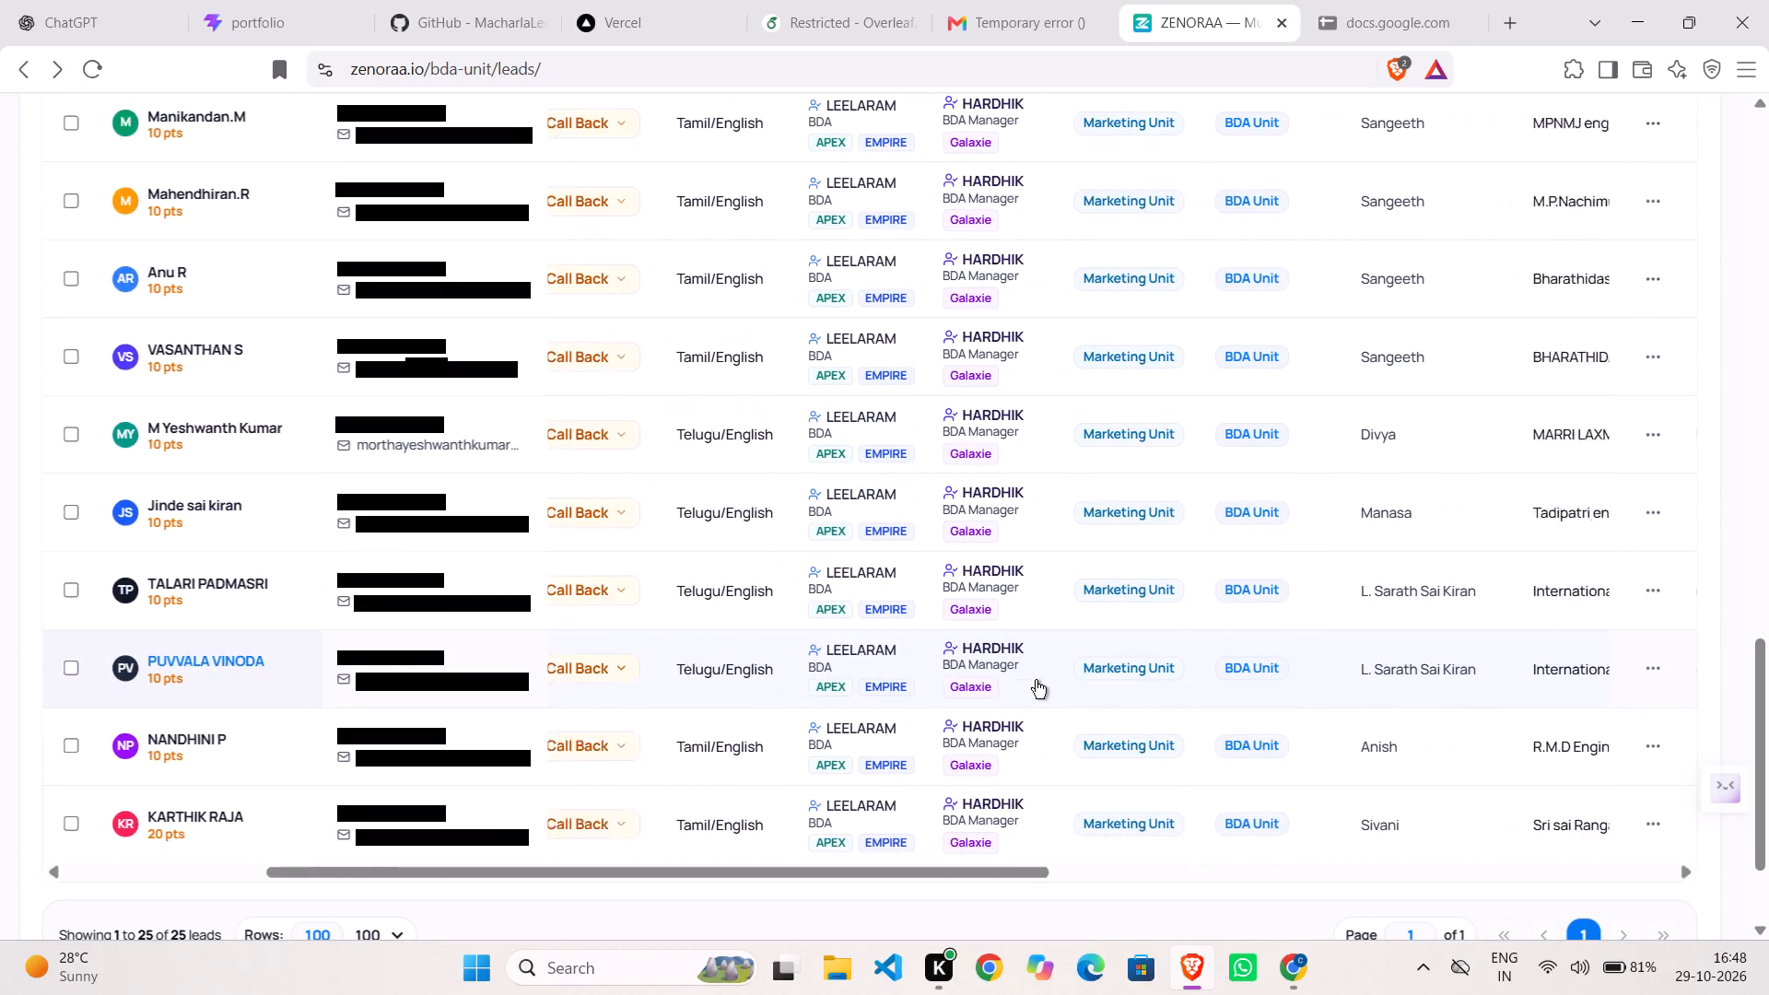
pyautogui.hscroll(3, 1036, 680)
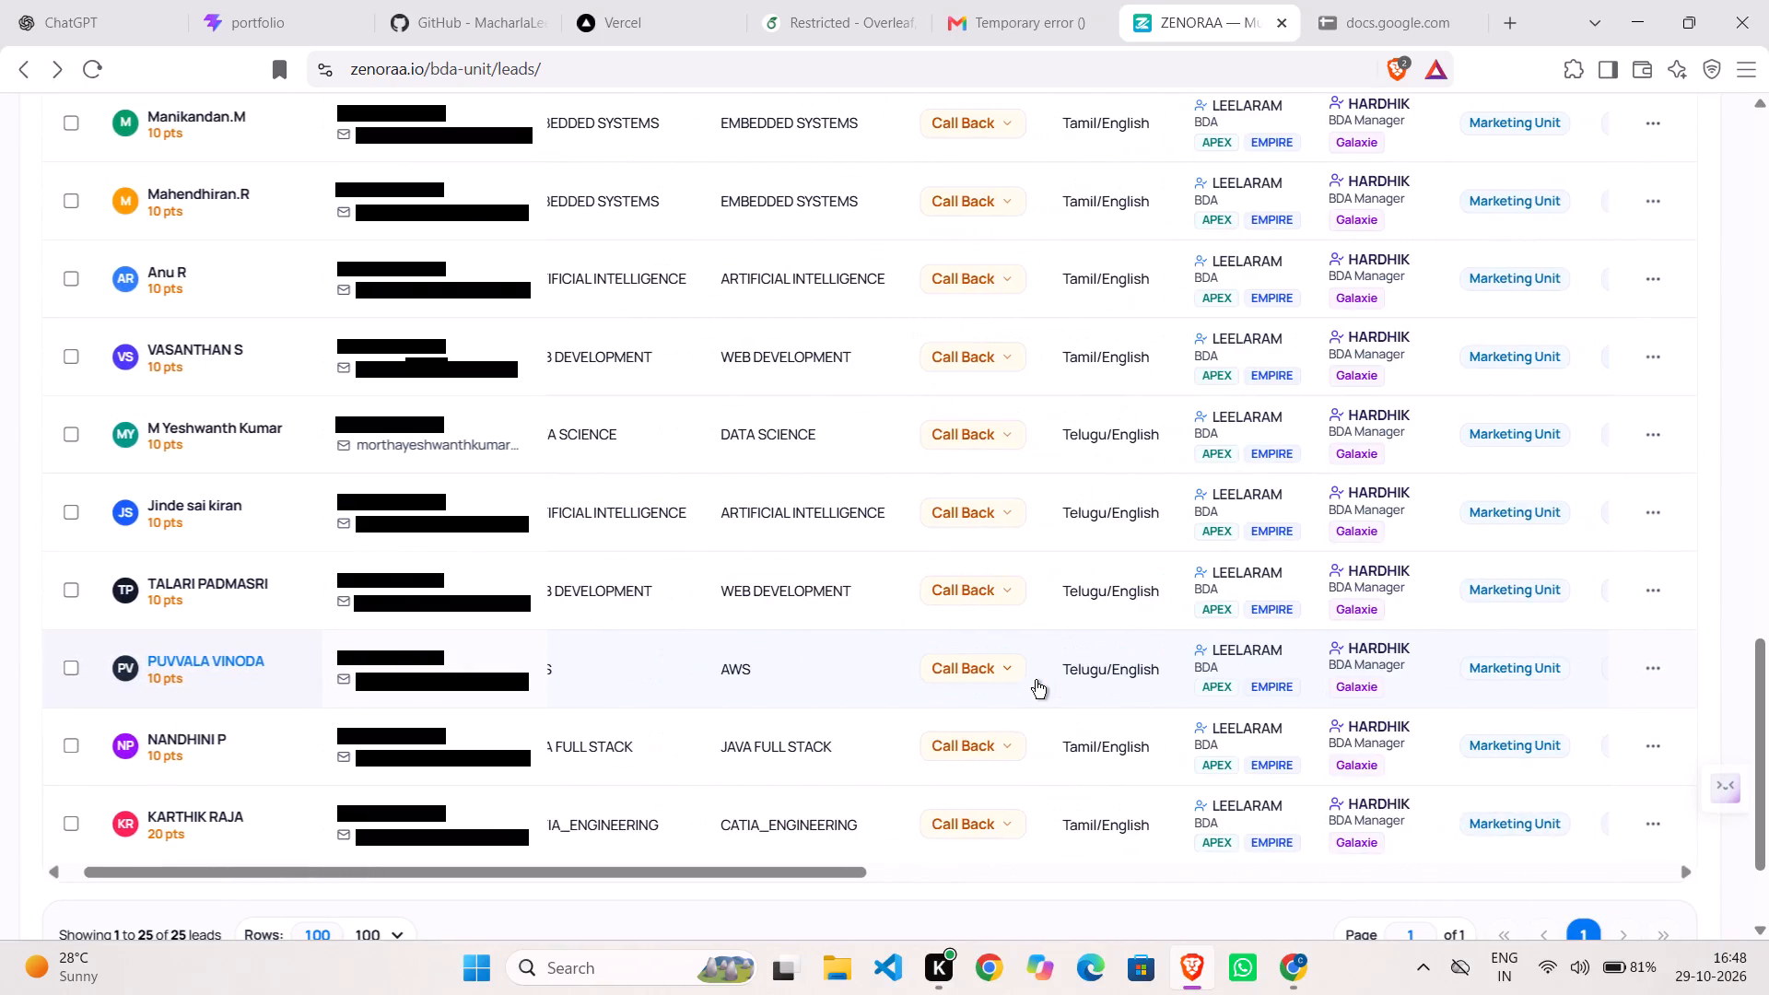
pyautogui.hscroll(-2, 1036, 680)
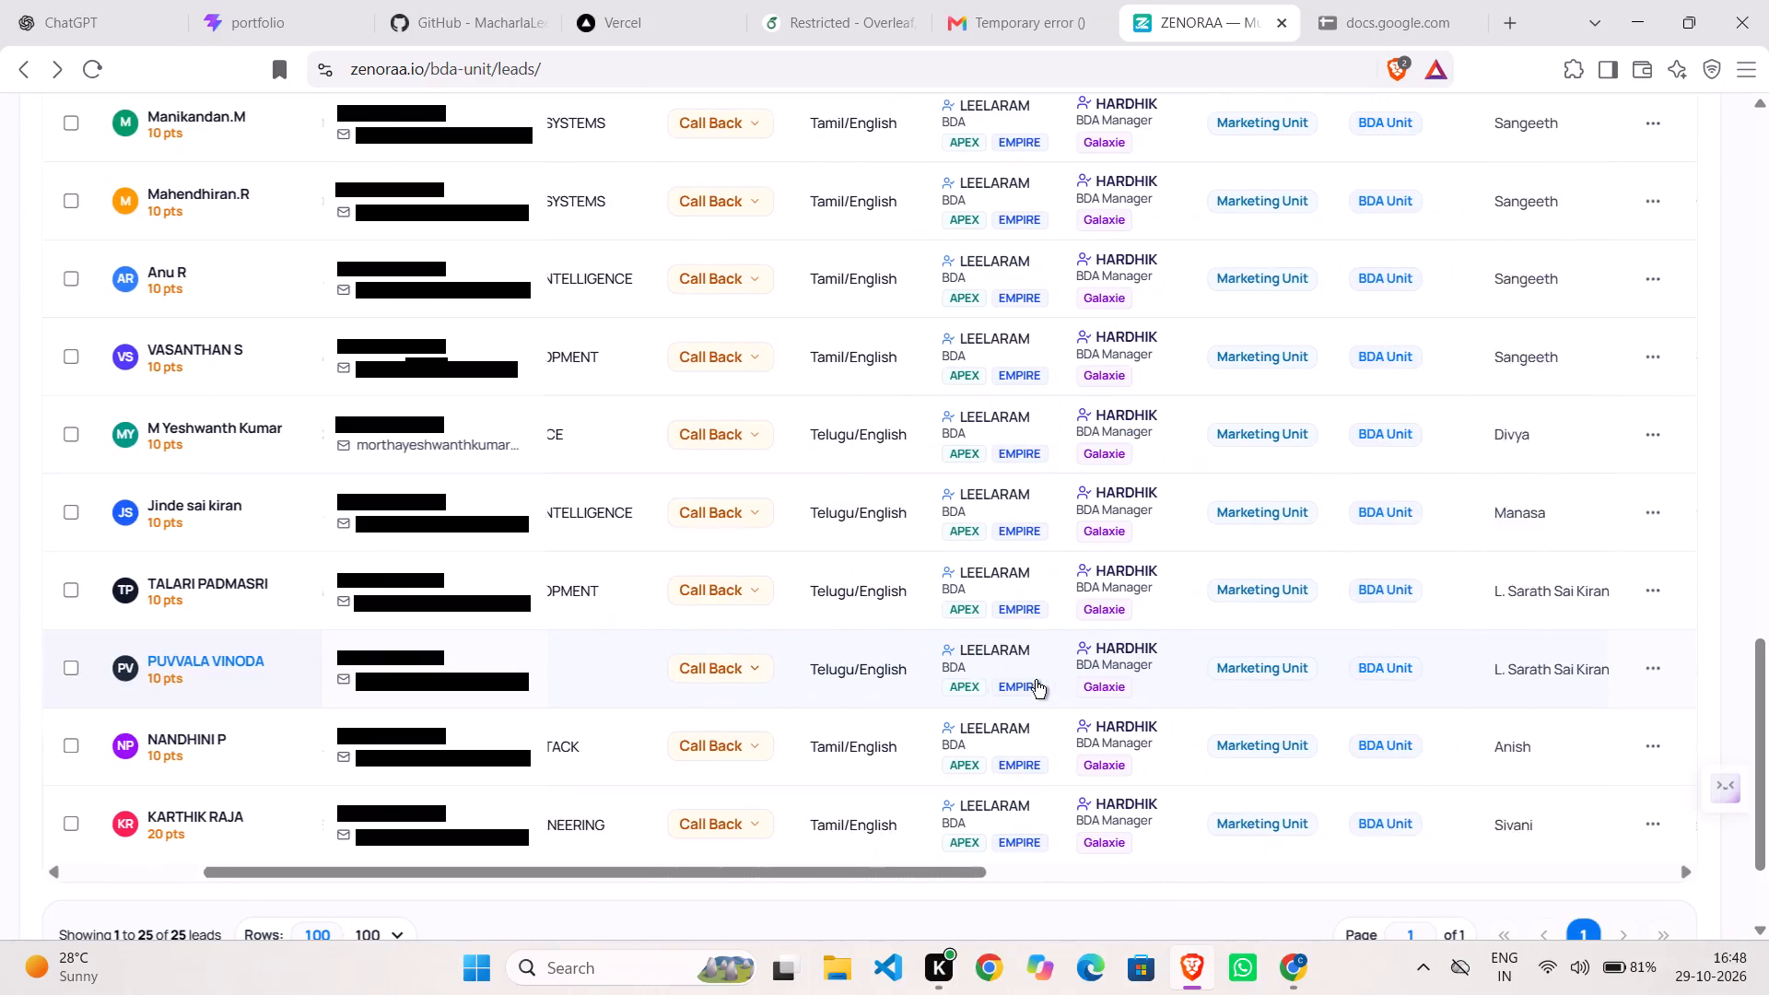
pyautogui.hscroll(-3, 1036, 680)
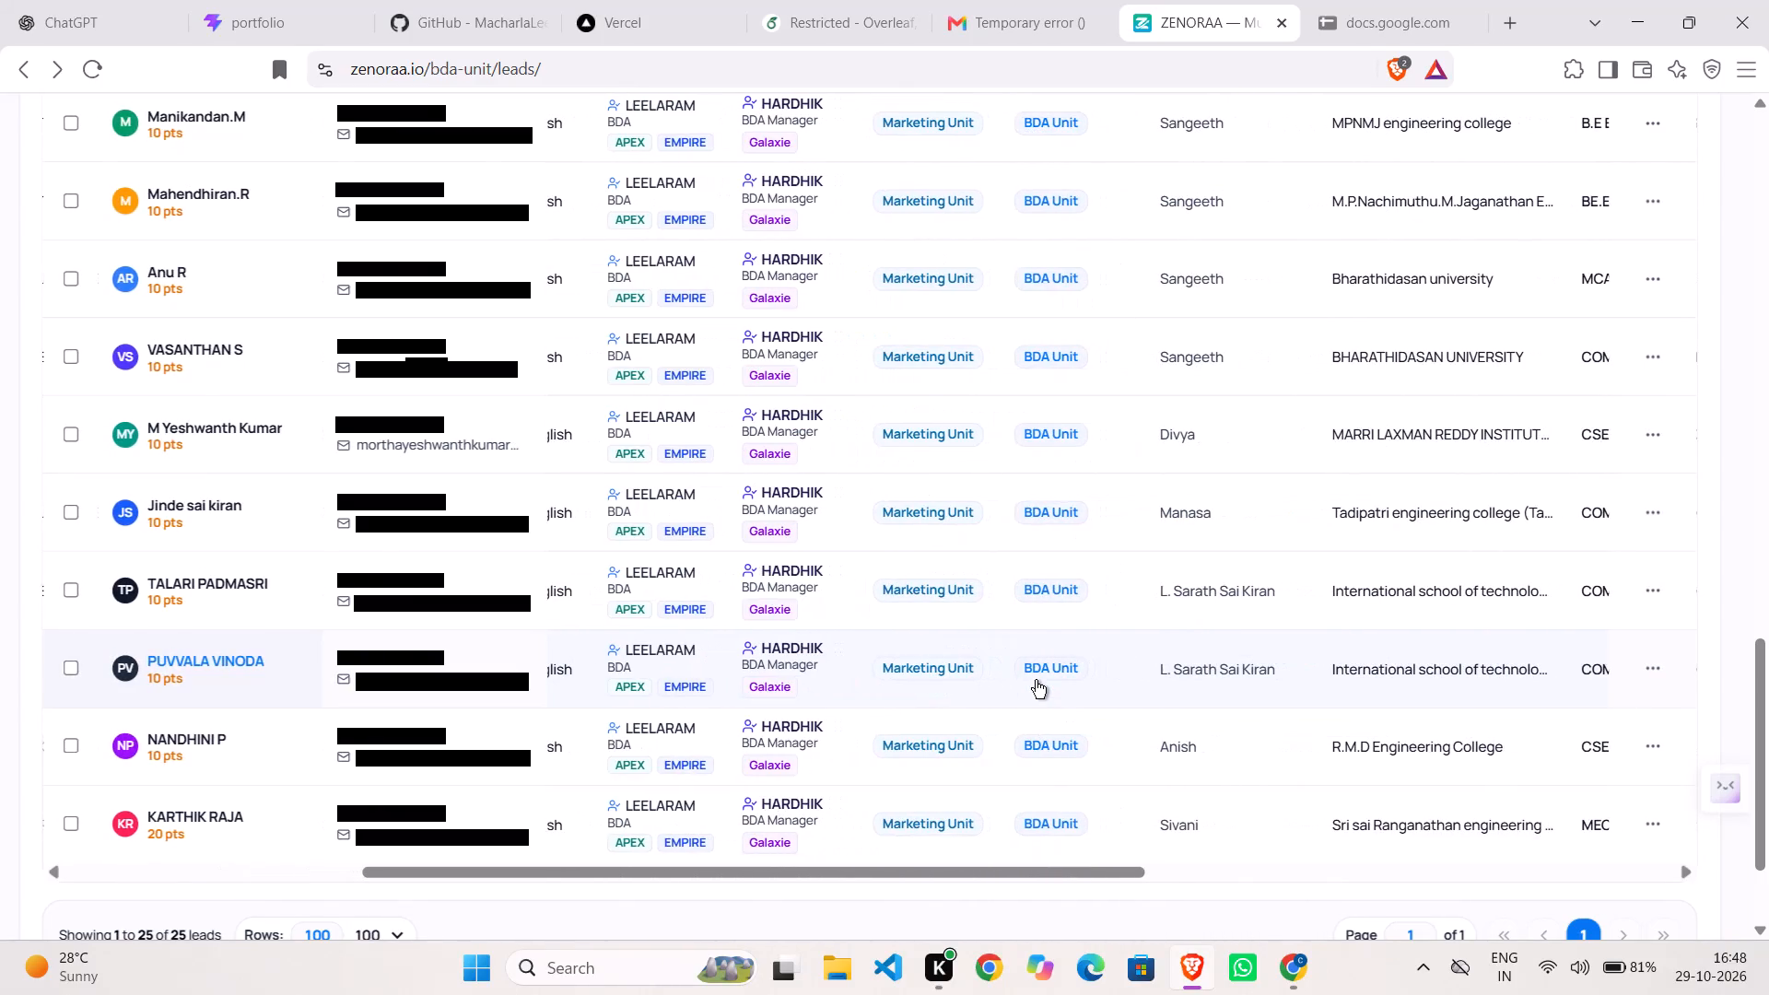
pyautogui.hscroll(-3, 1036, 680)
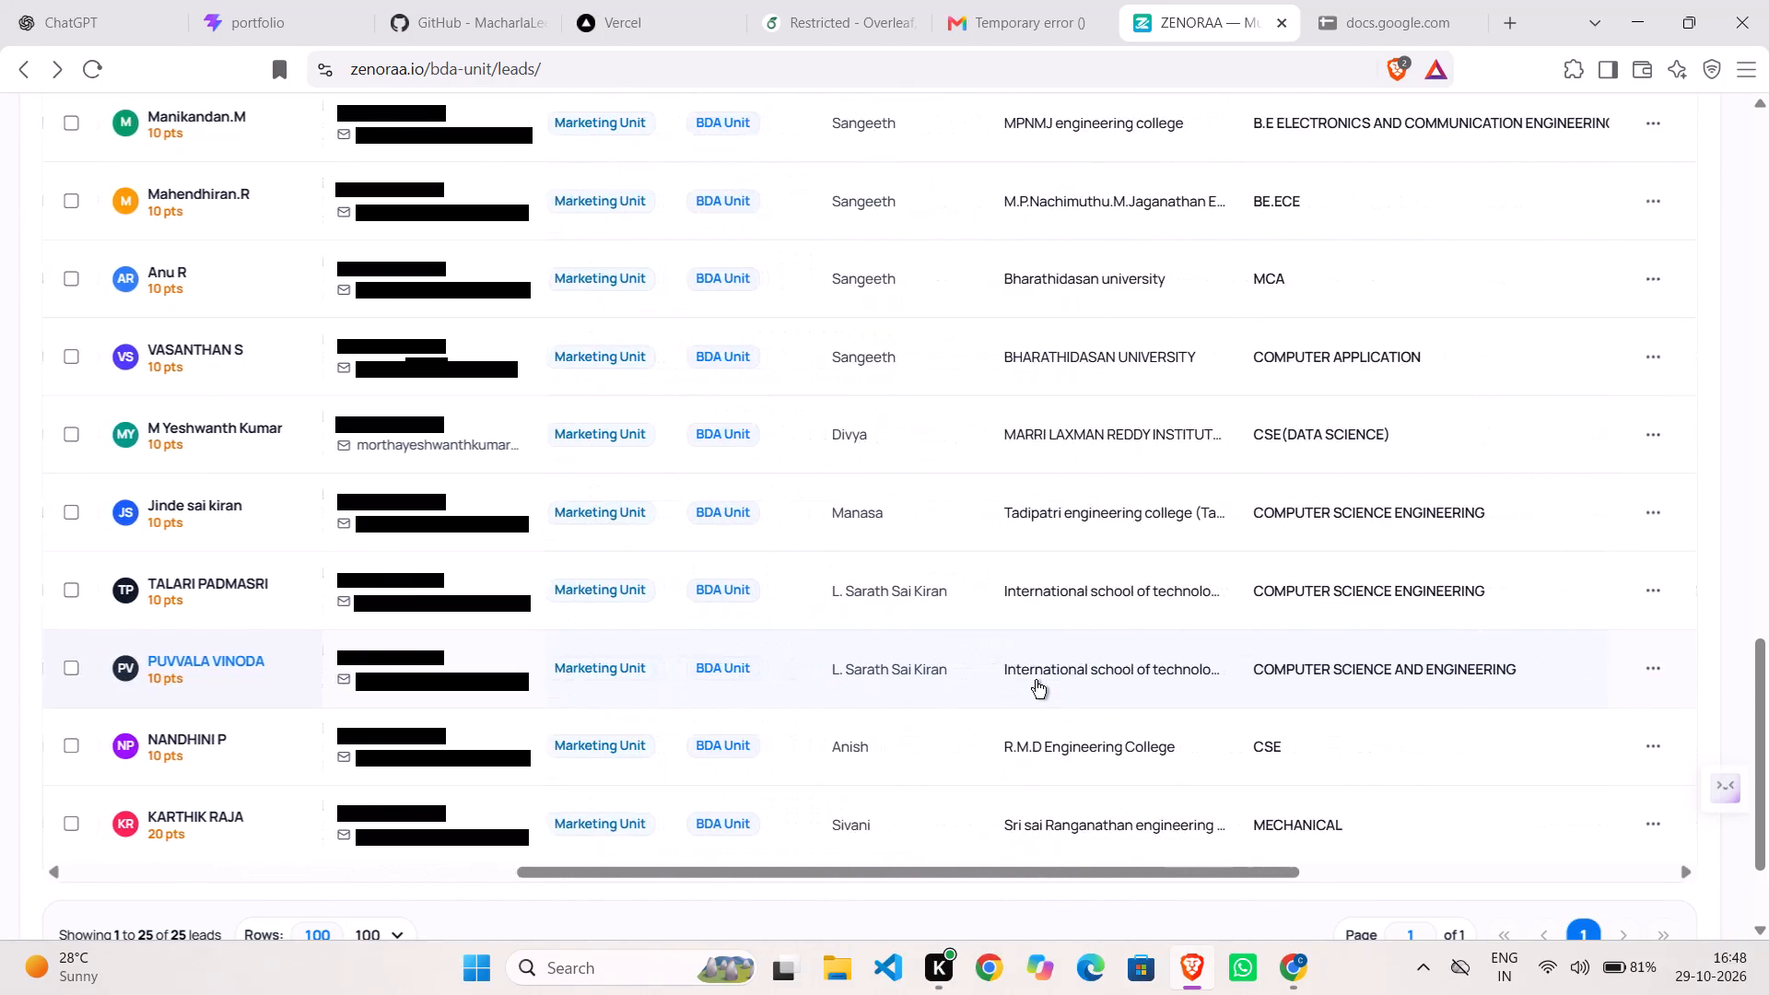
pyautogui.hscroll(-2, 1036, 680)
pyautogui.hscroll(6, 1036, 680)
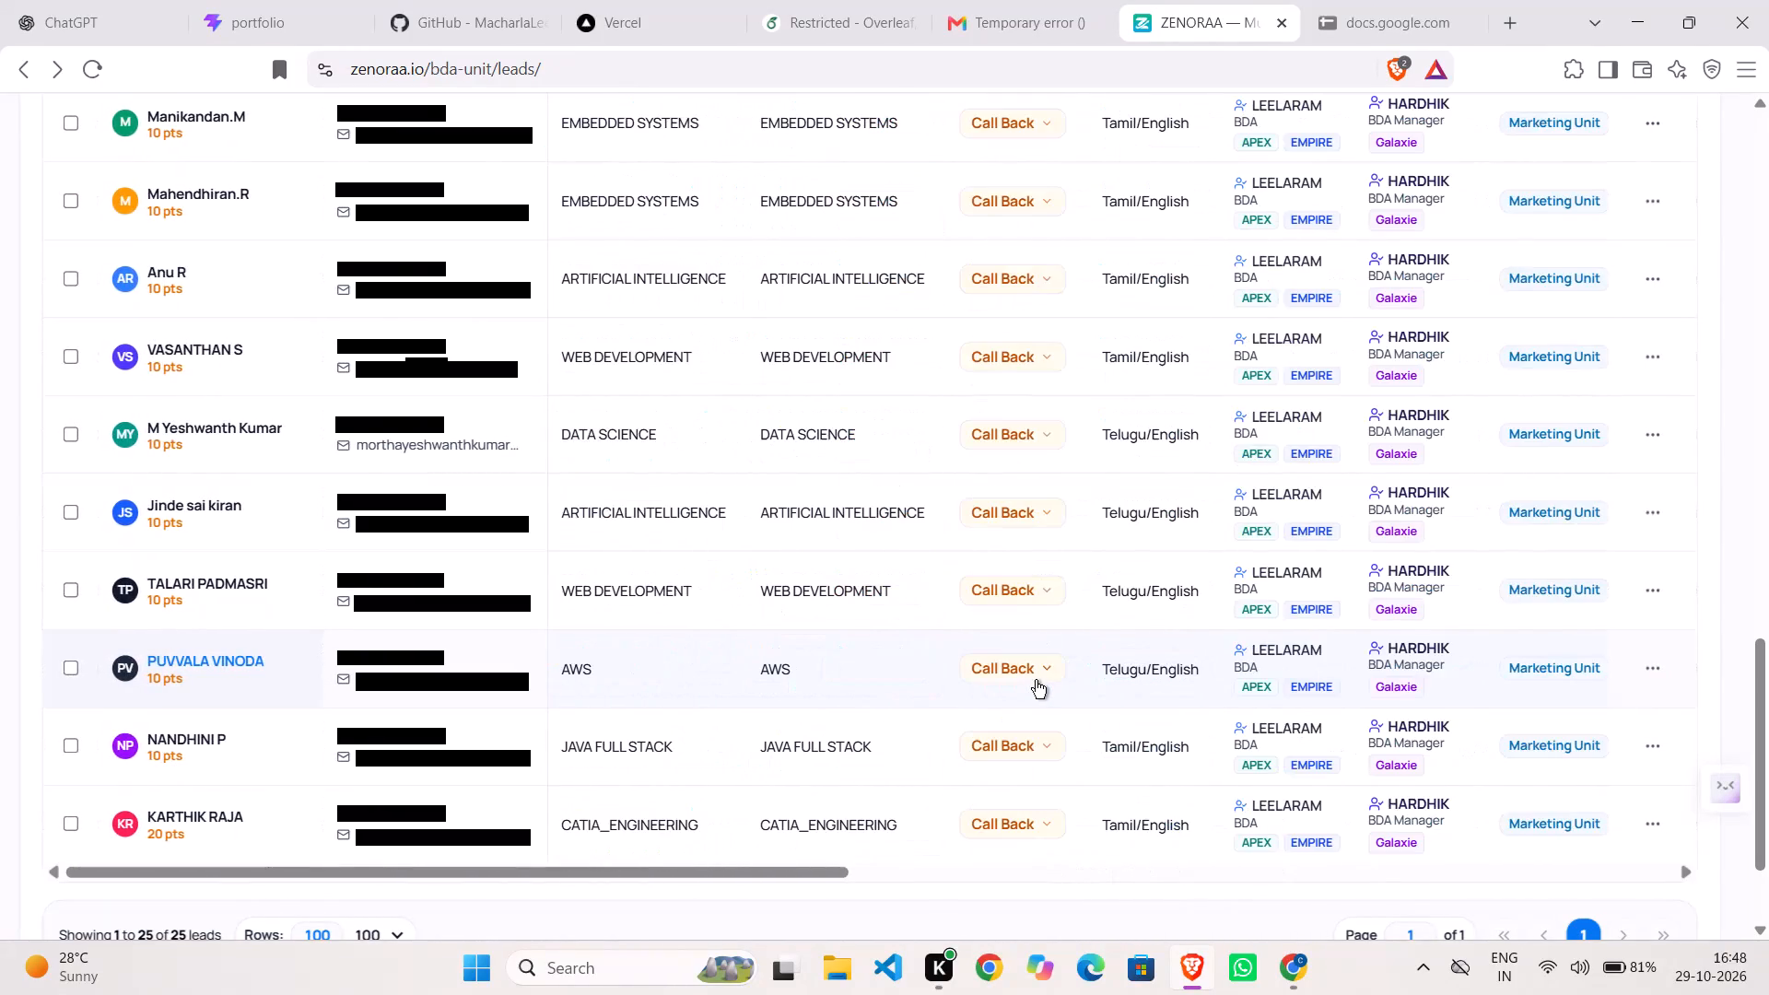
pyautogui.hscroll(1, 1036, 680)
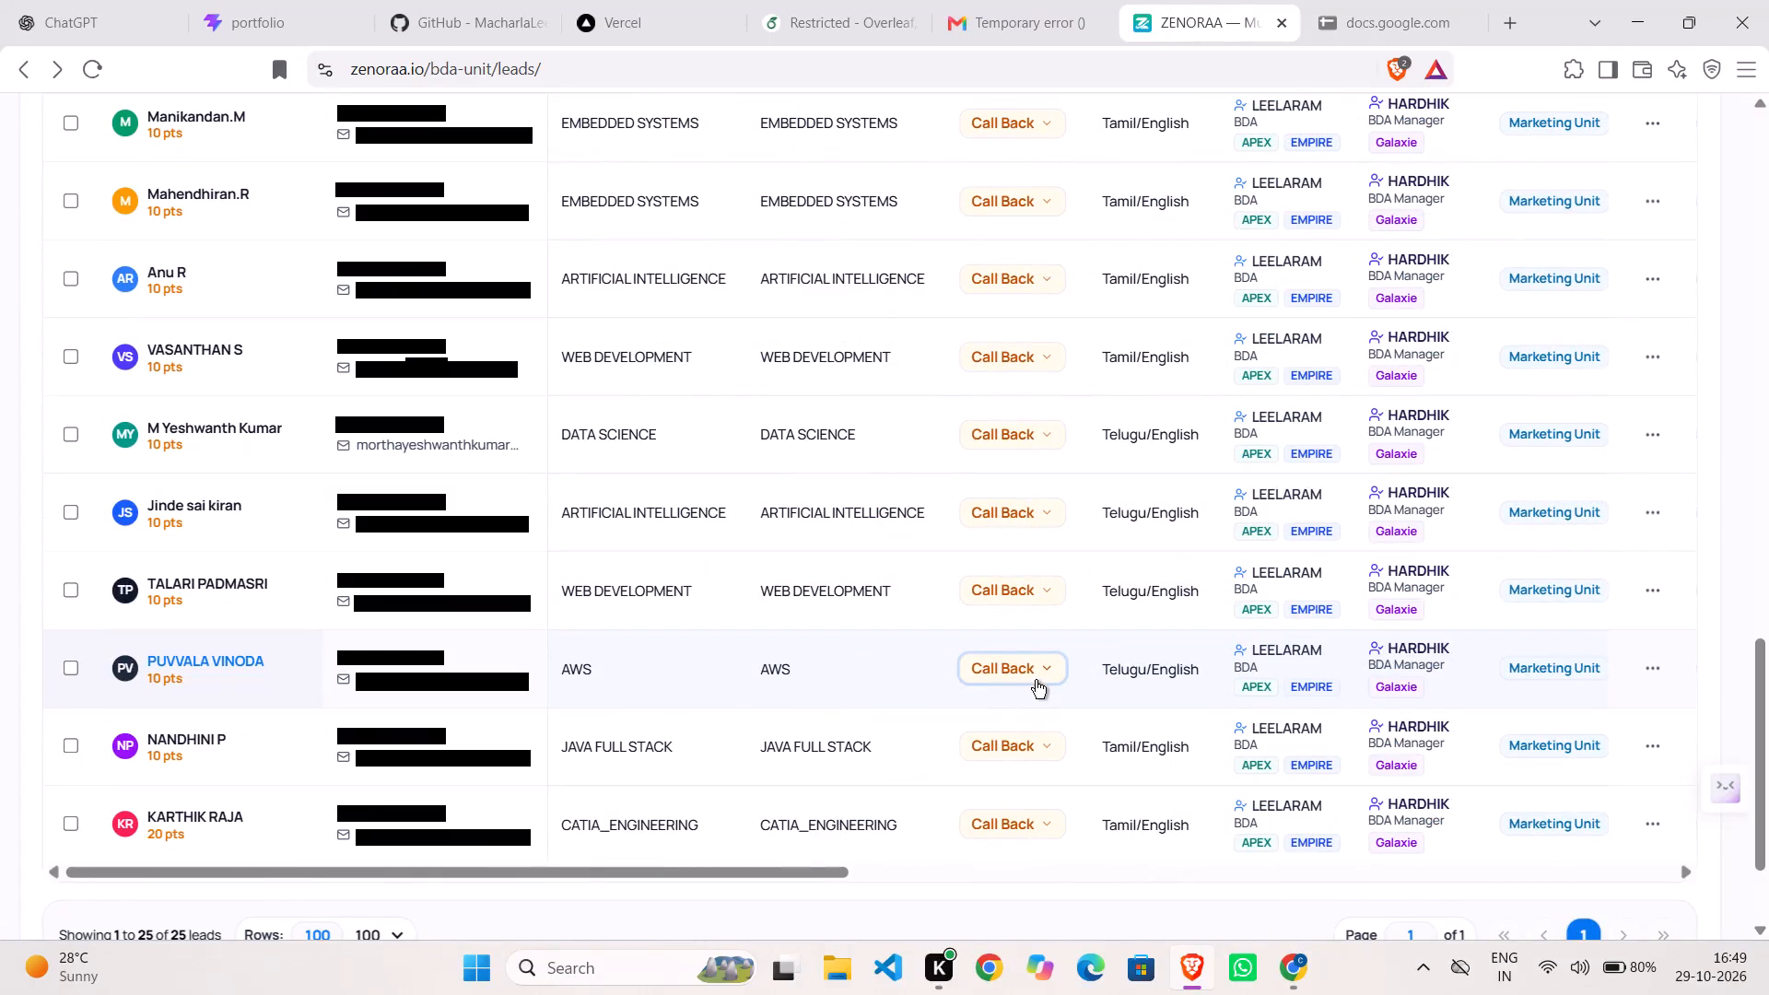
# Update the AWS course lead's status to Not Interested with the call remark "not interested" and save it.
pyautogui.click(1036, 680)
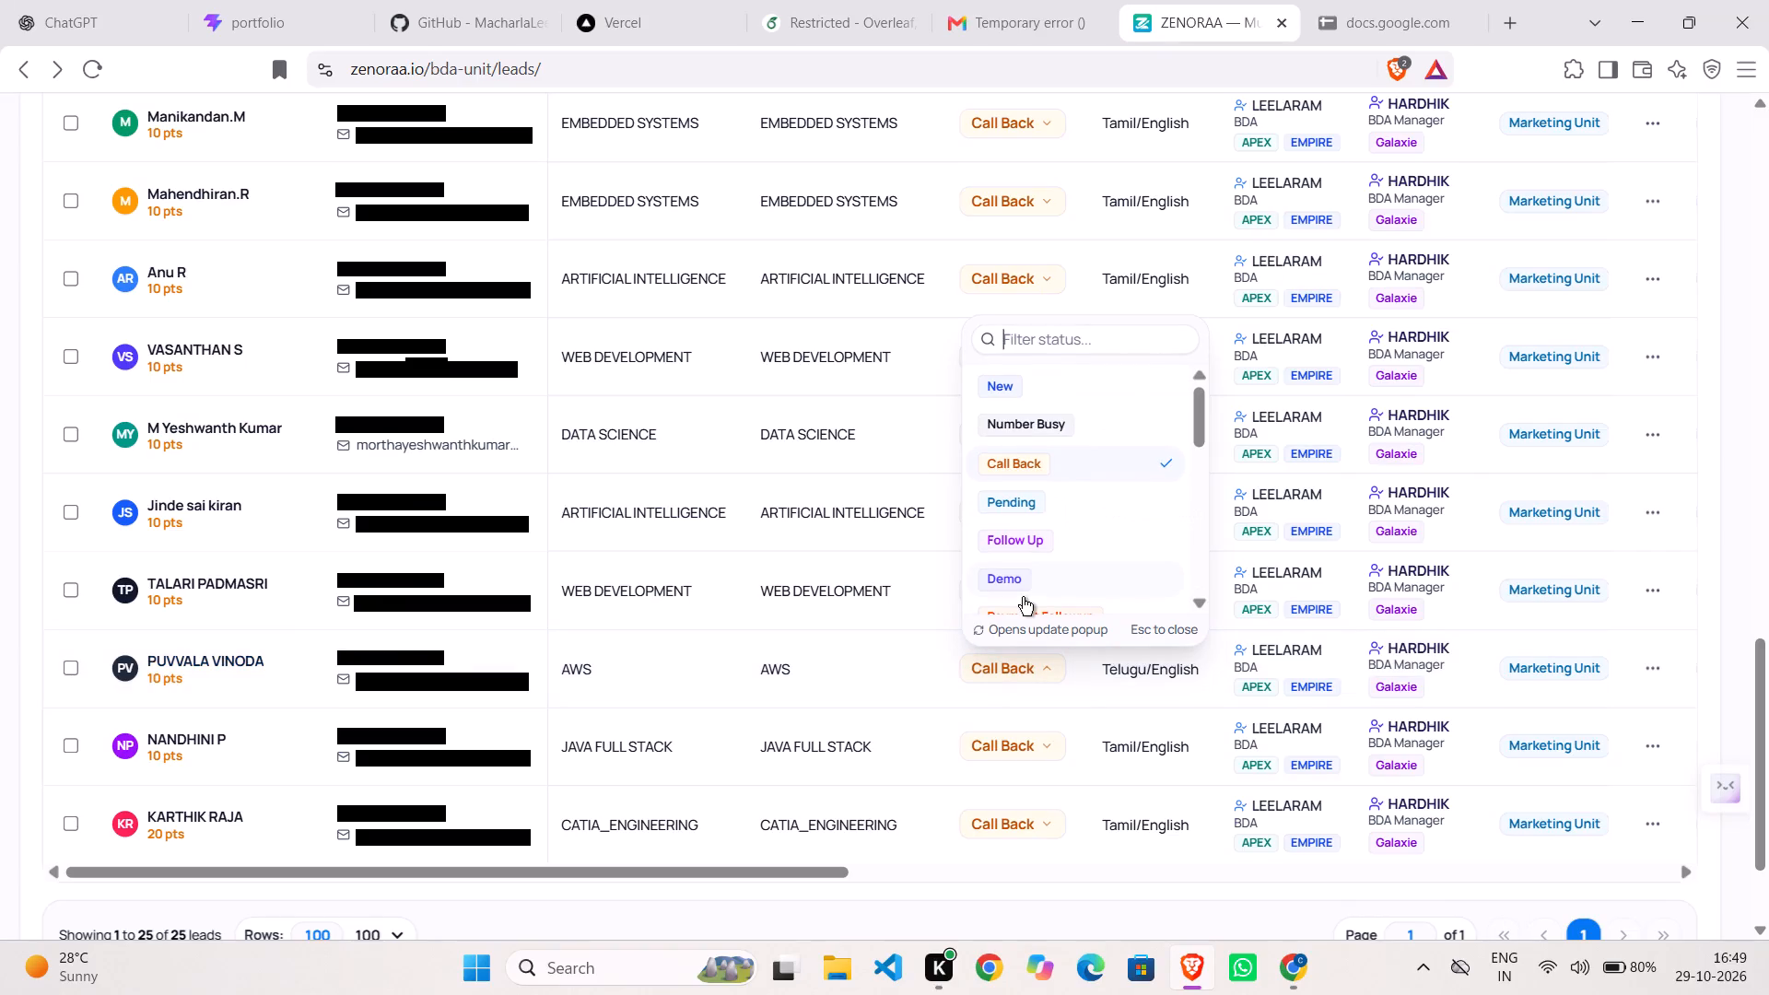
pyautogui.scroll(-4, 1023, 597)
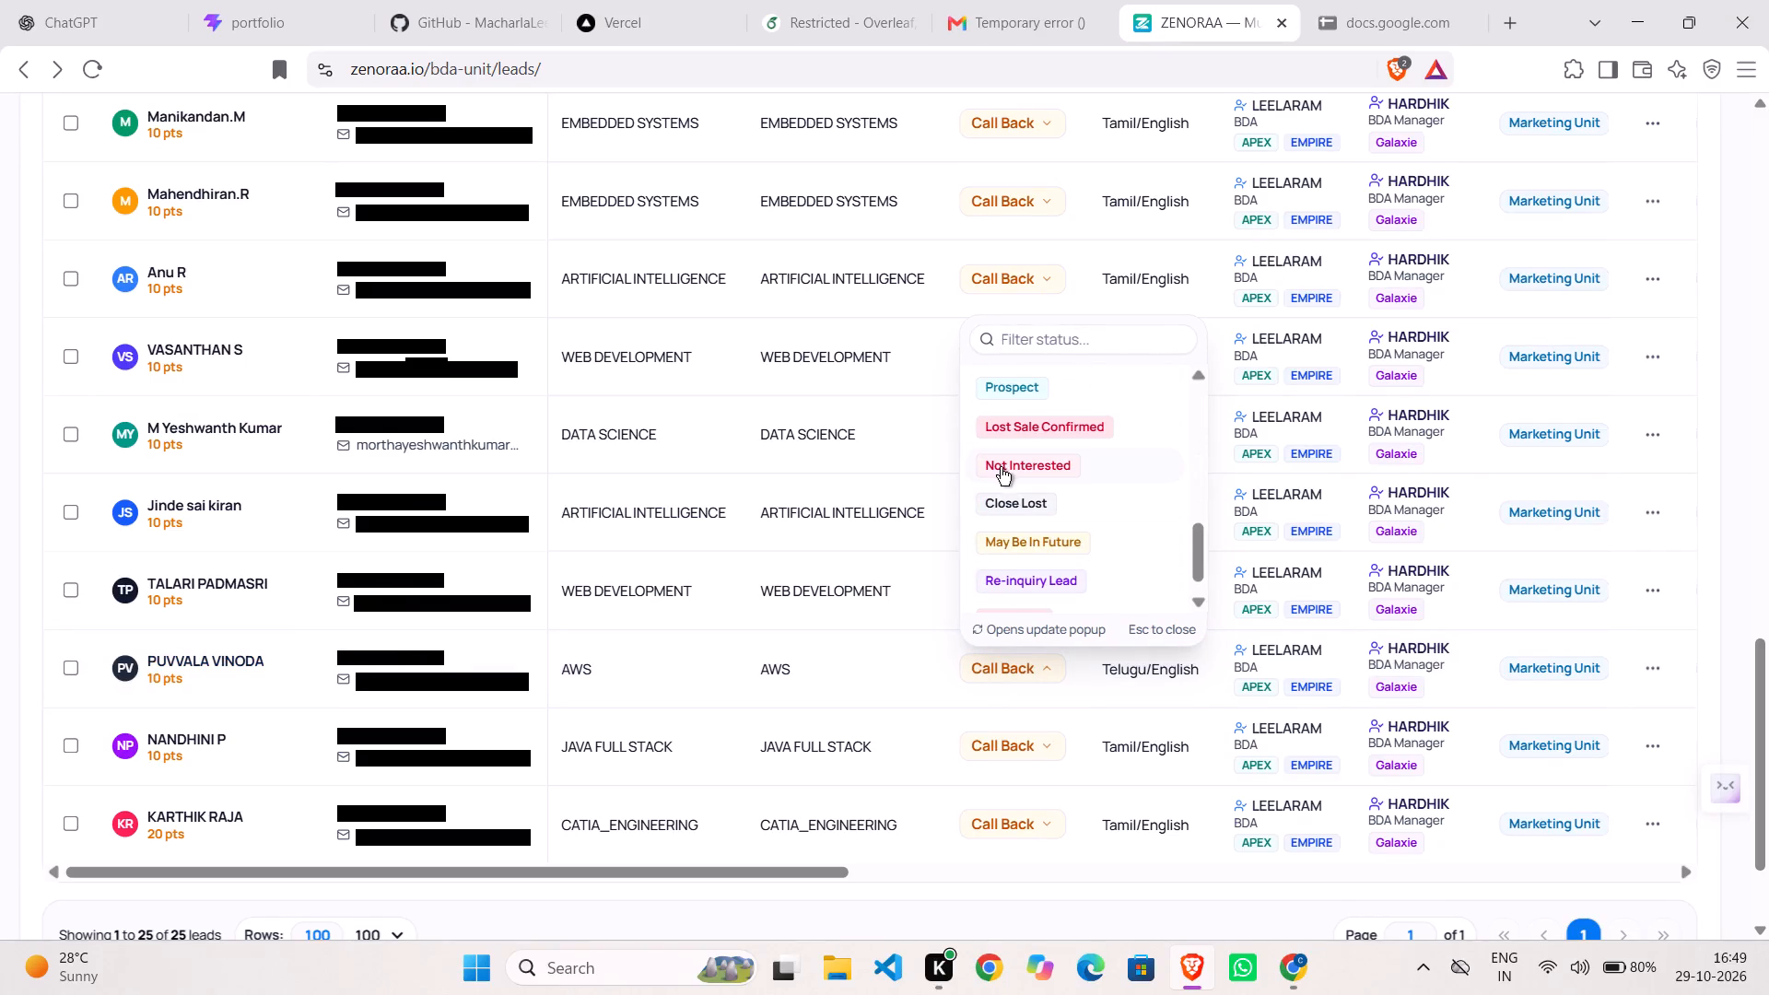
pyautogui.click(1001, 466)
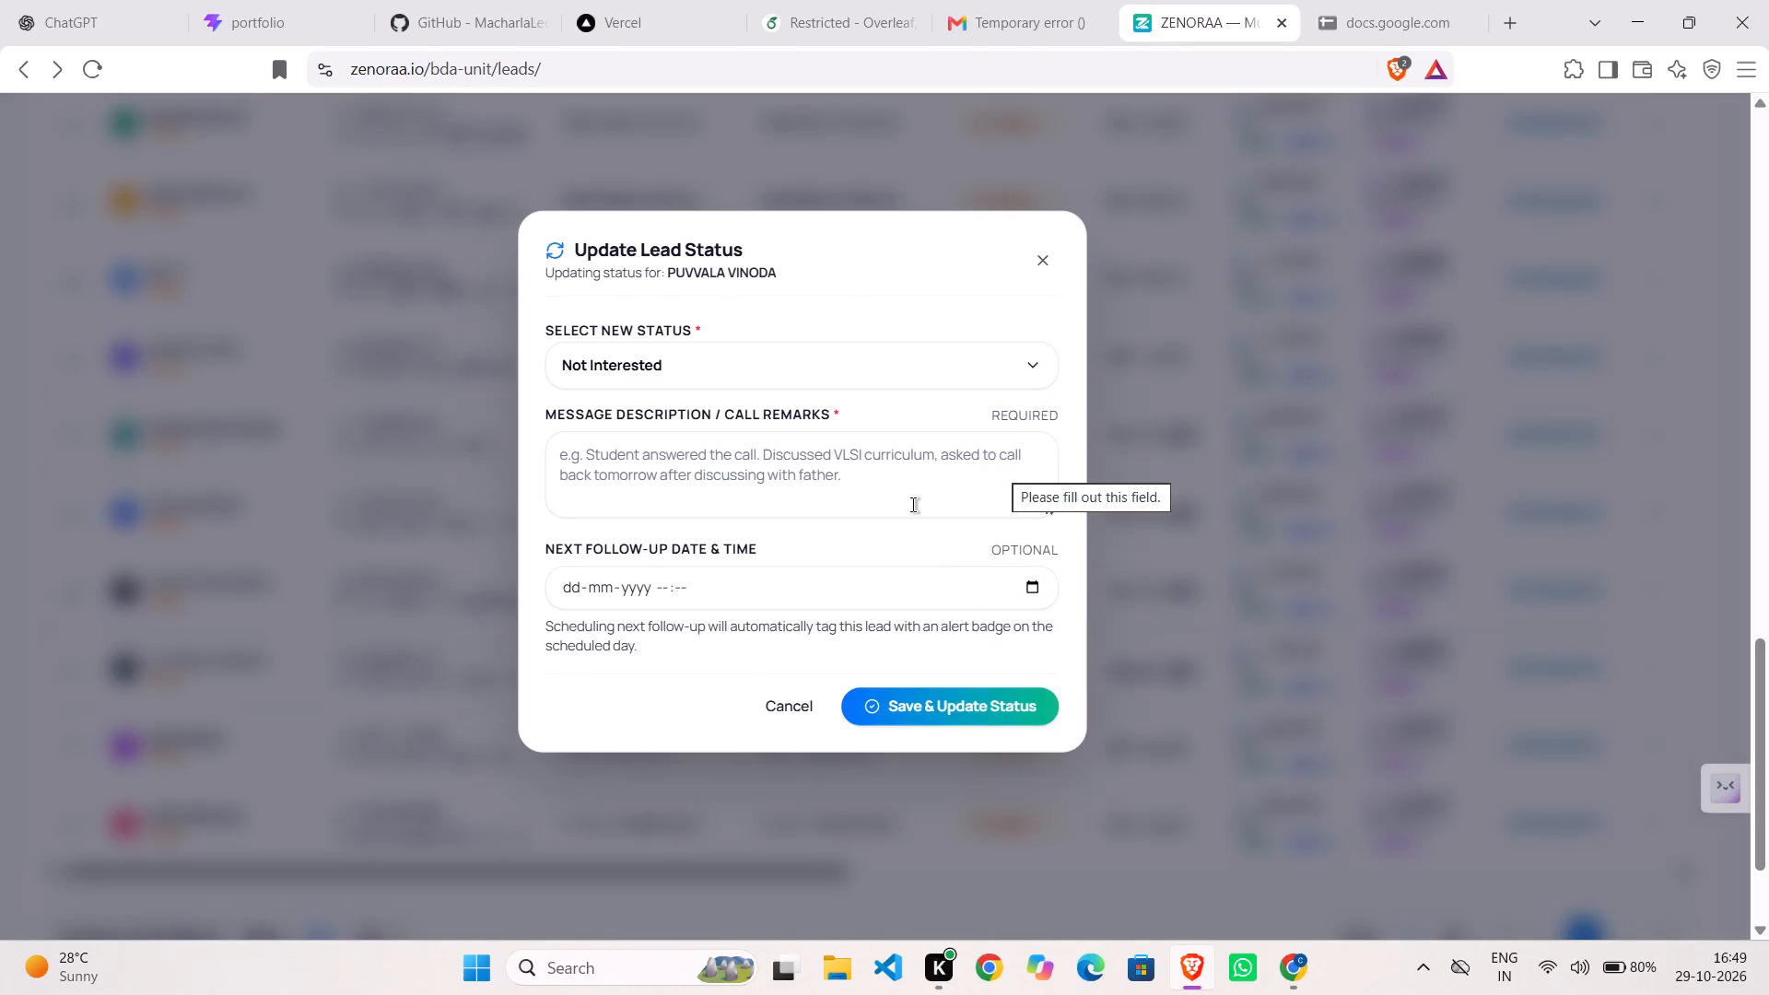
pyautogui.click(913, 505)
pyautogui.write('not interestede')
pyautogui.press('BackSpace')
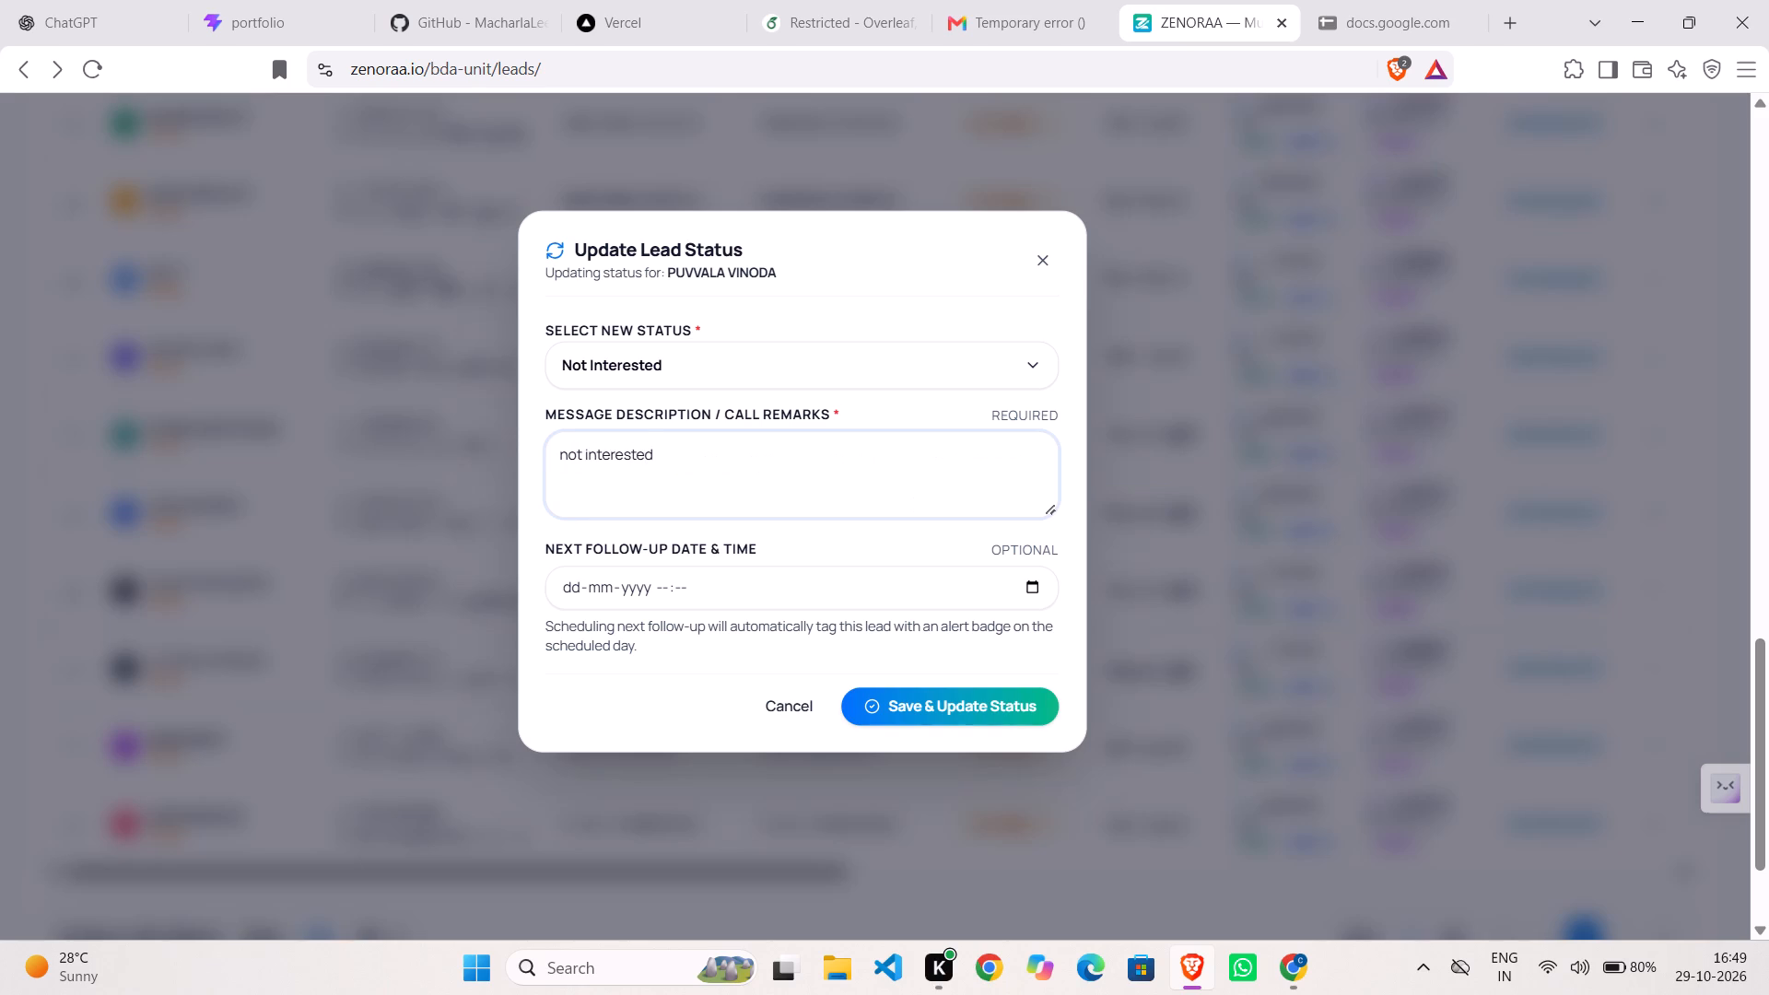
pyautogui.click(931, 692)
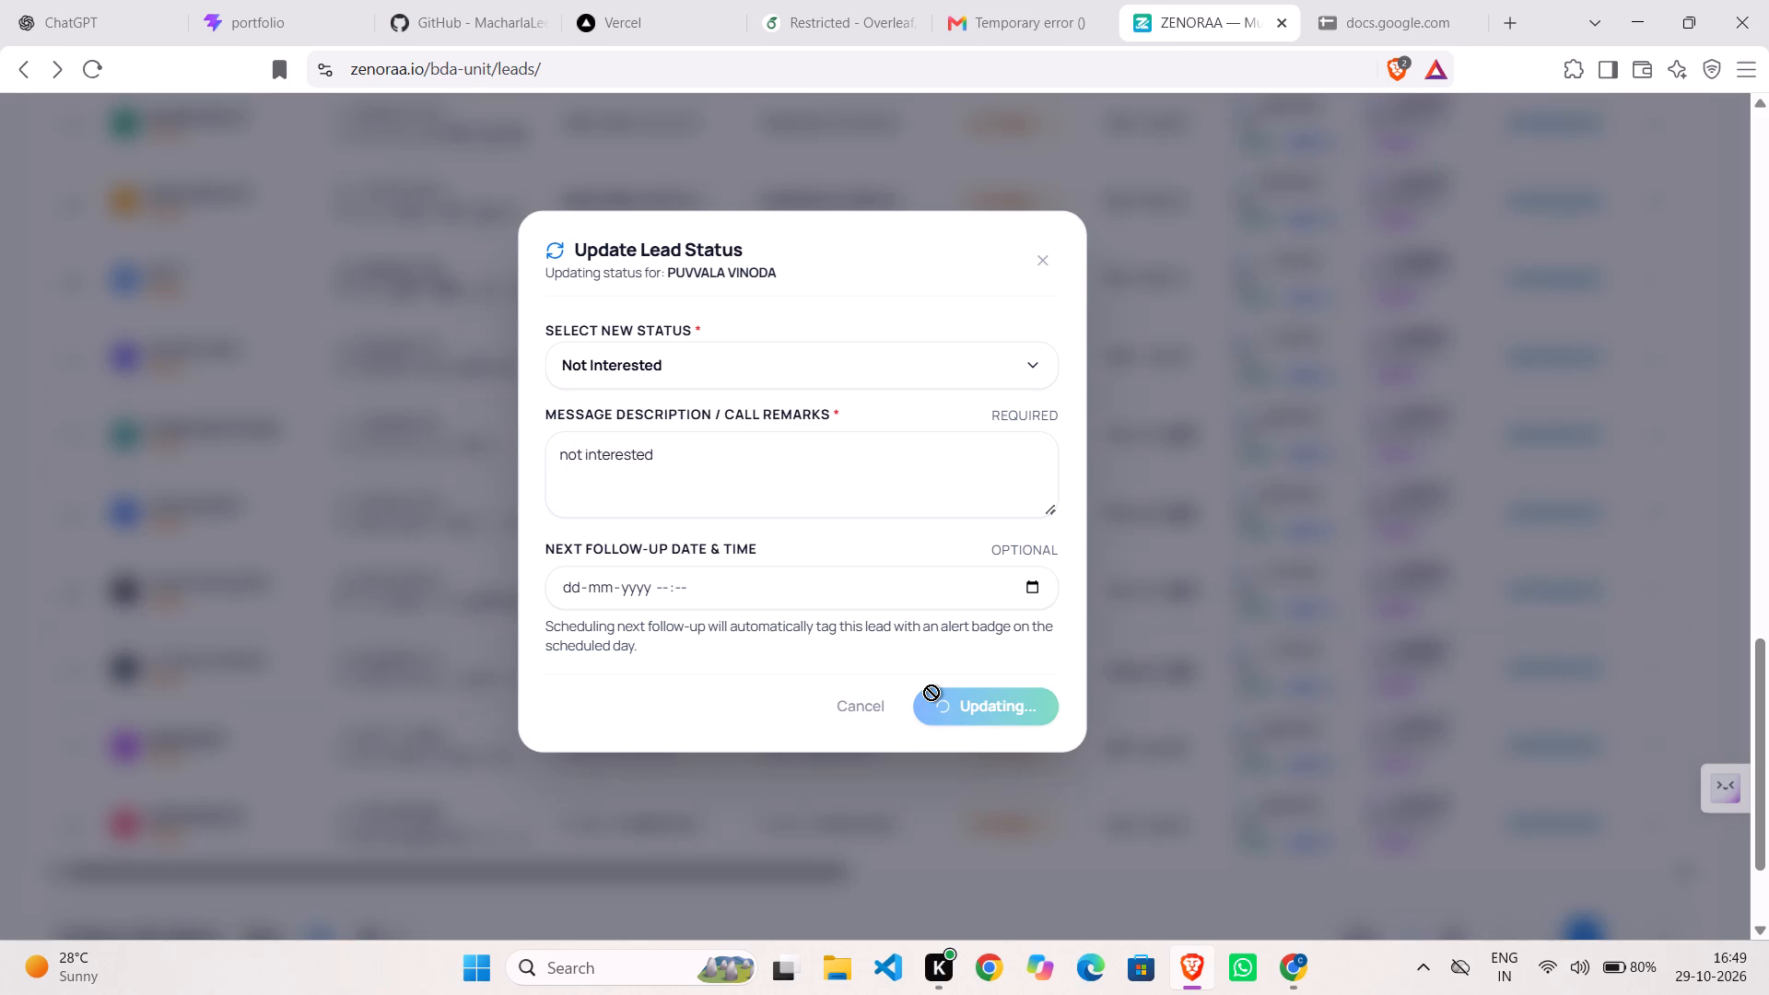
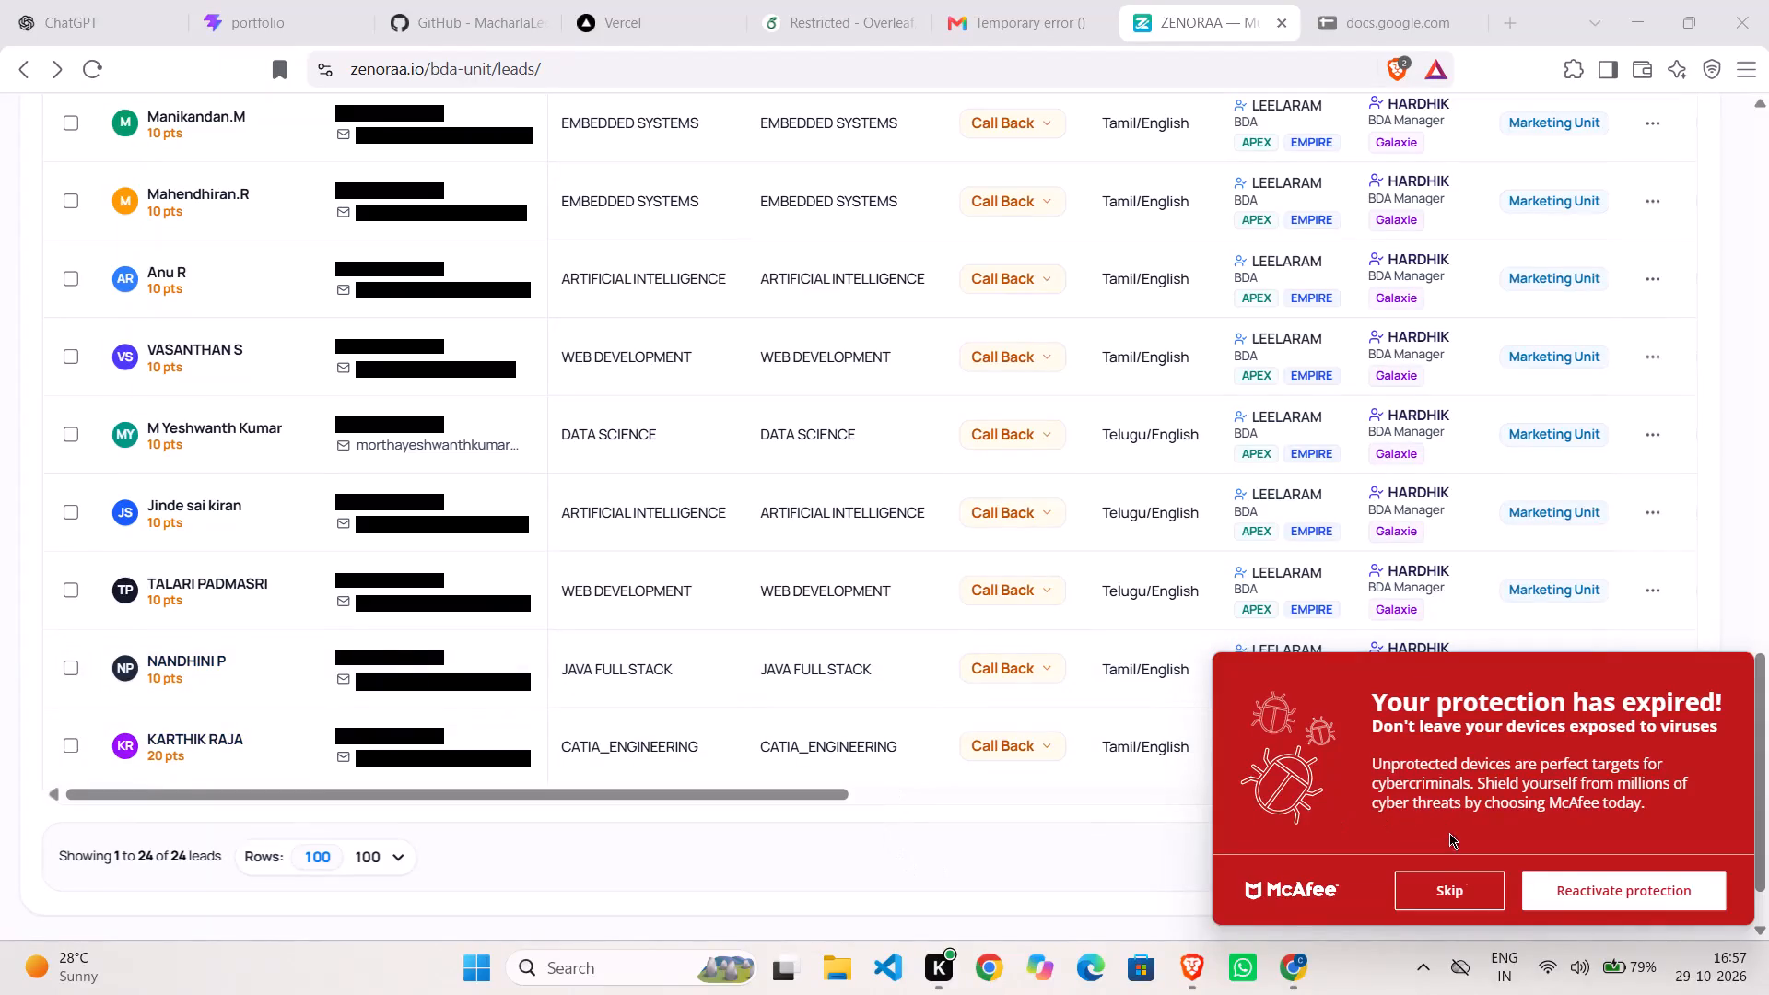
# Skip the McAfee expired-protection notice covering the leads table without reactivating protection.
pyautogui.click(1464, 888)
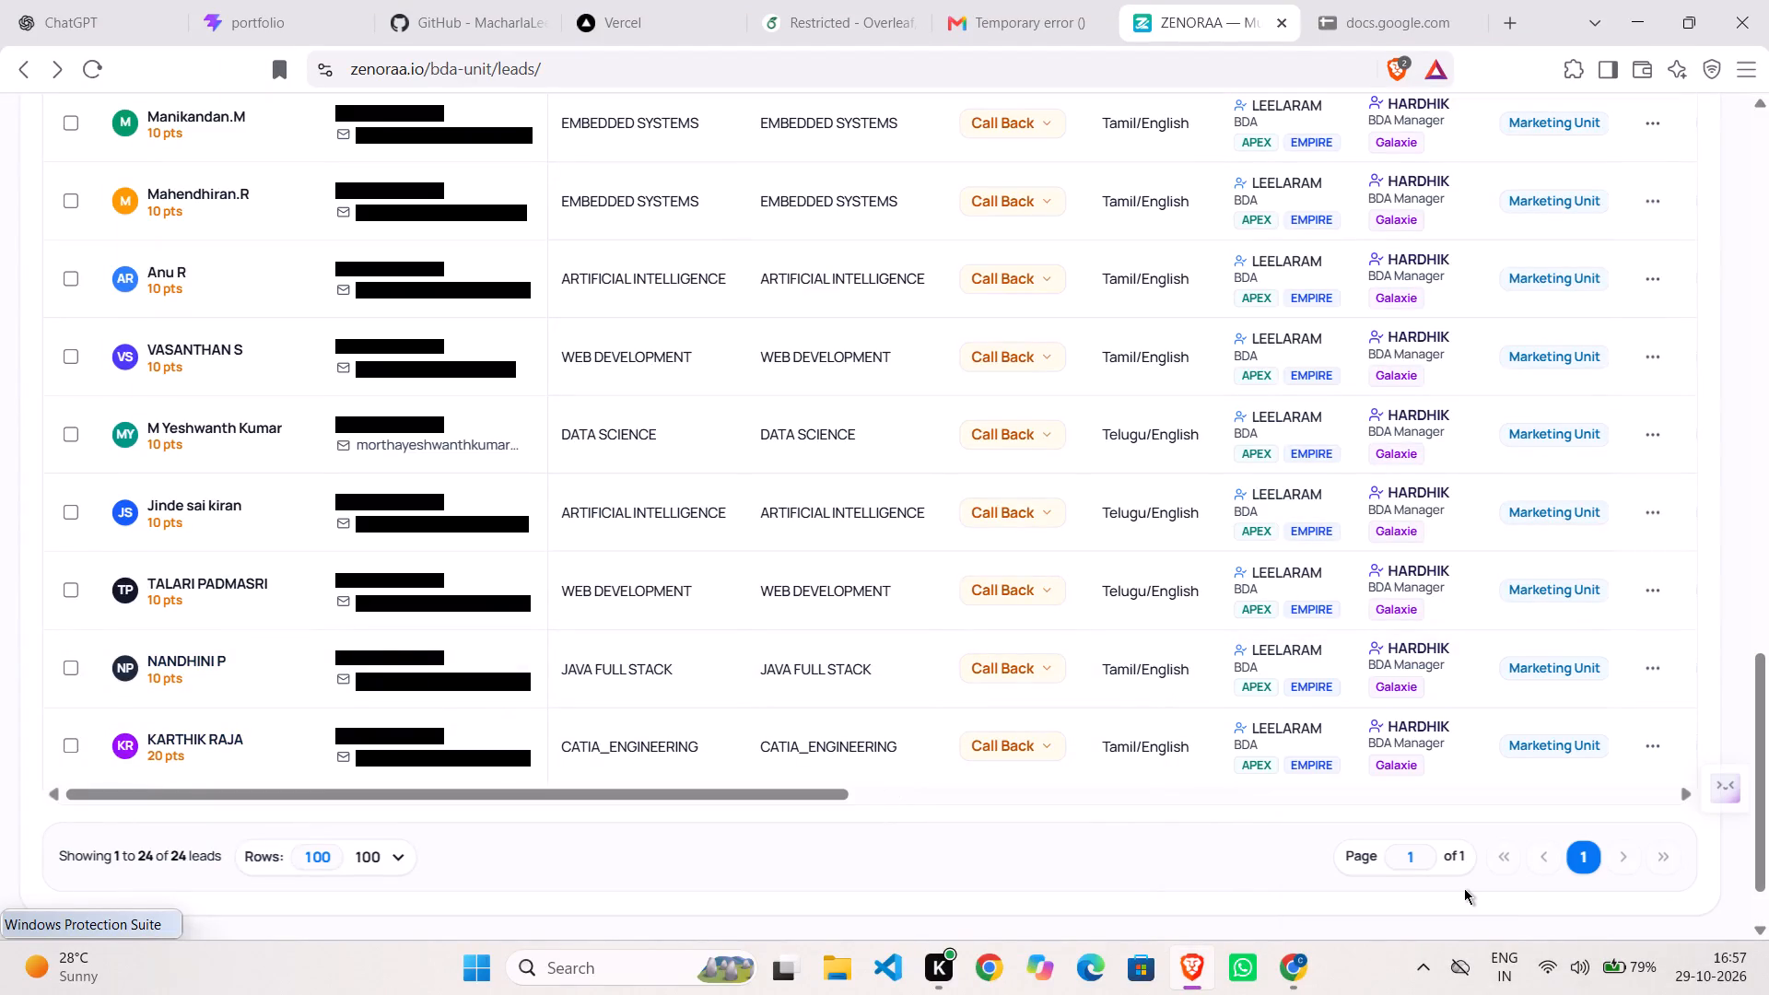
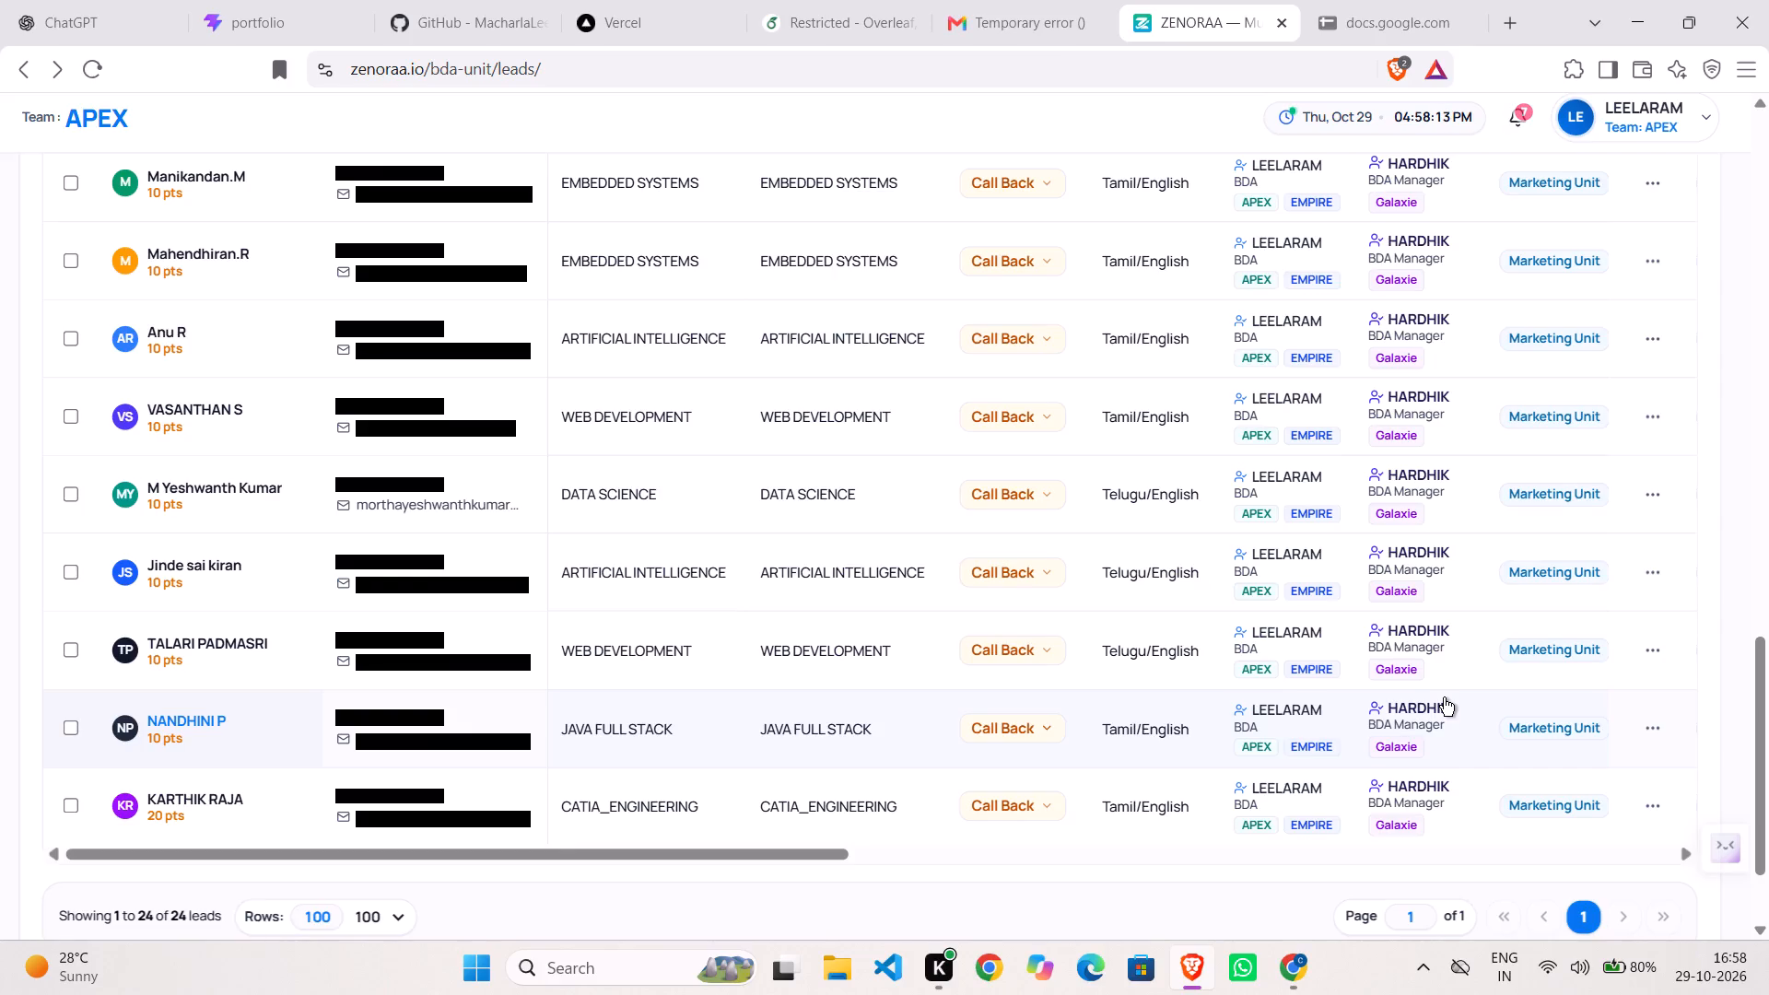
# Examine the call-back leads' course, status, language, college, branch, section and year details across the lower rows of the leads table.
pyautogui.scroll(1, 1444, 697)
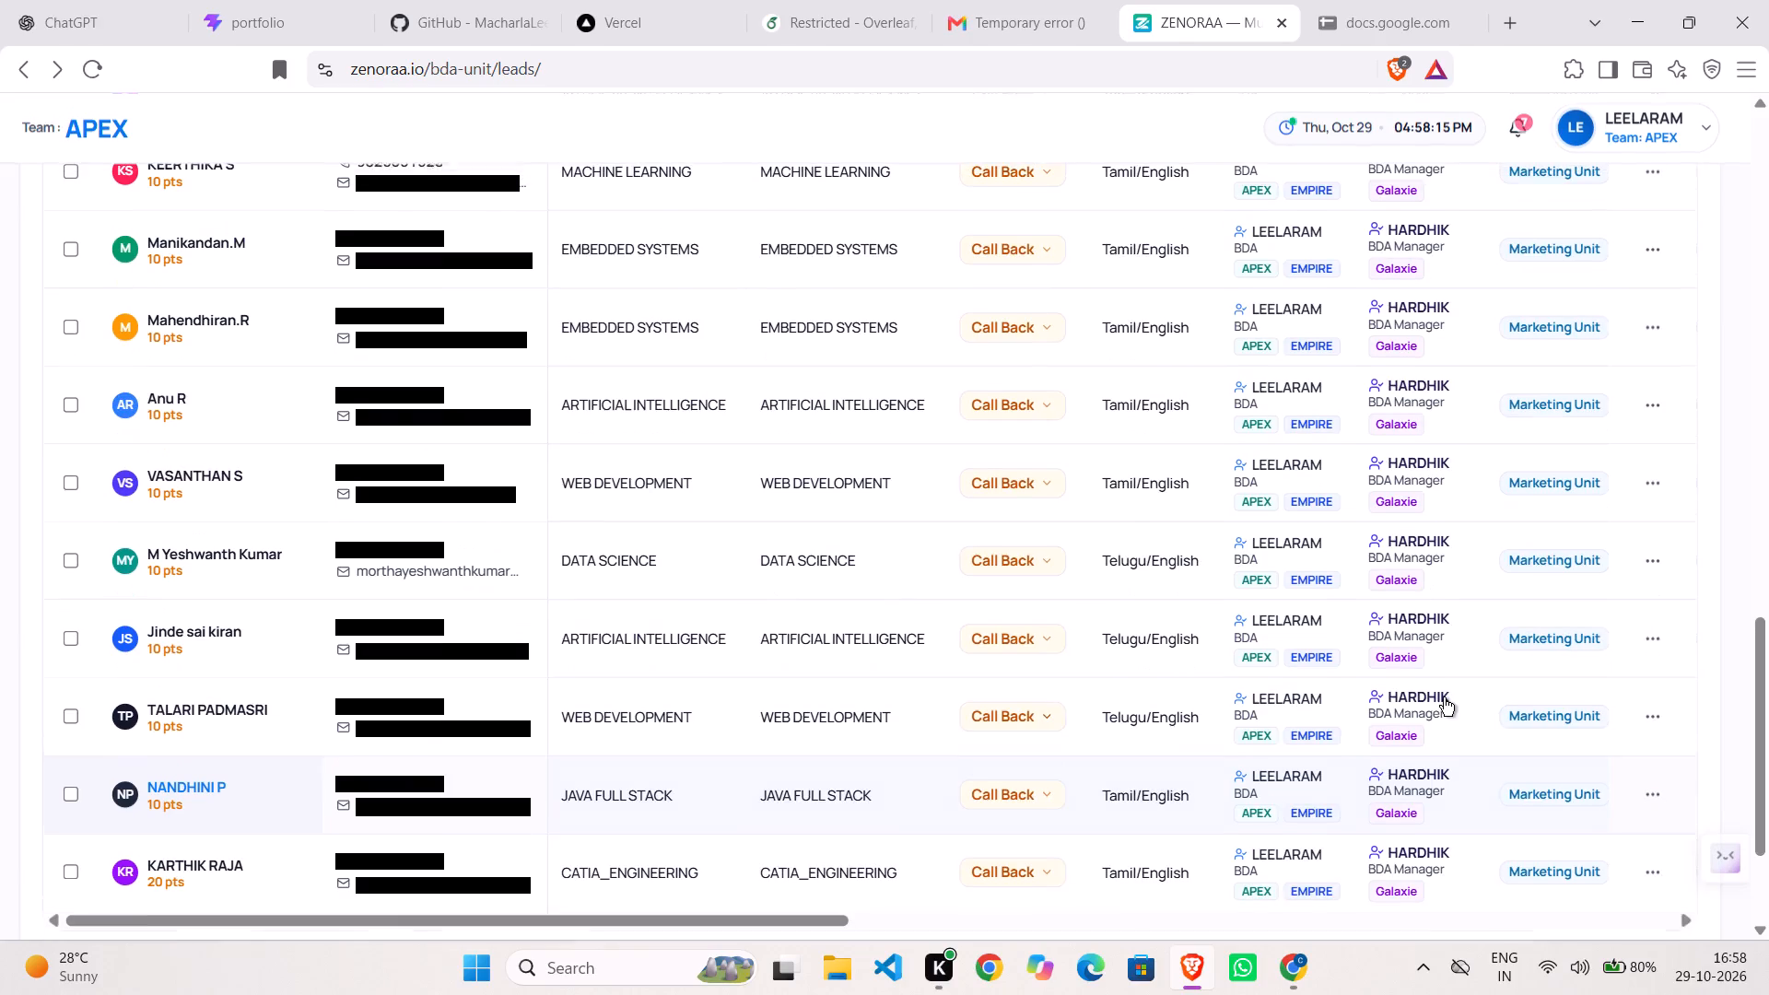
pyautogui.scroll(1, 1444, 697)
pyautogui.hscroll(-2, 1444, 697)
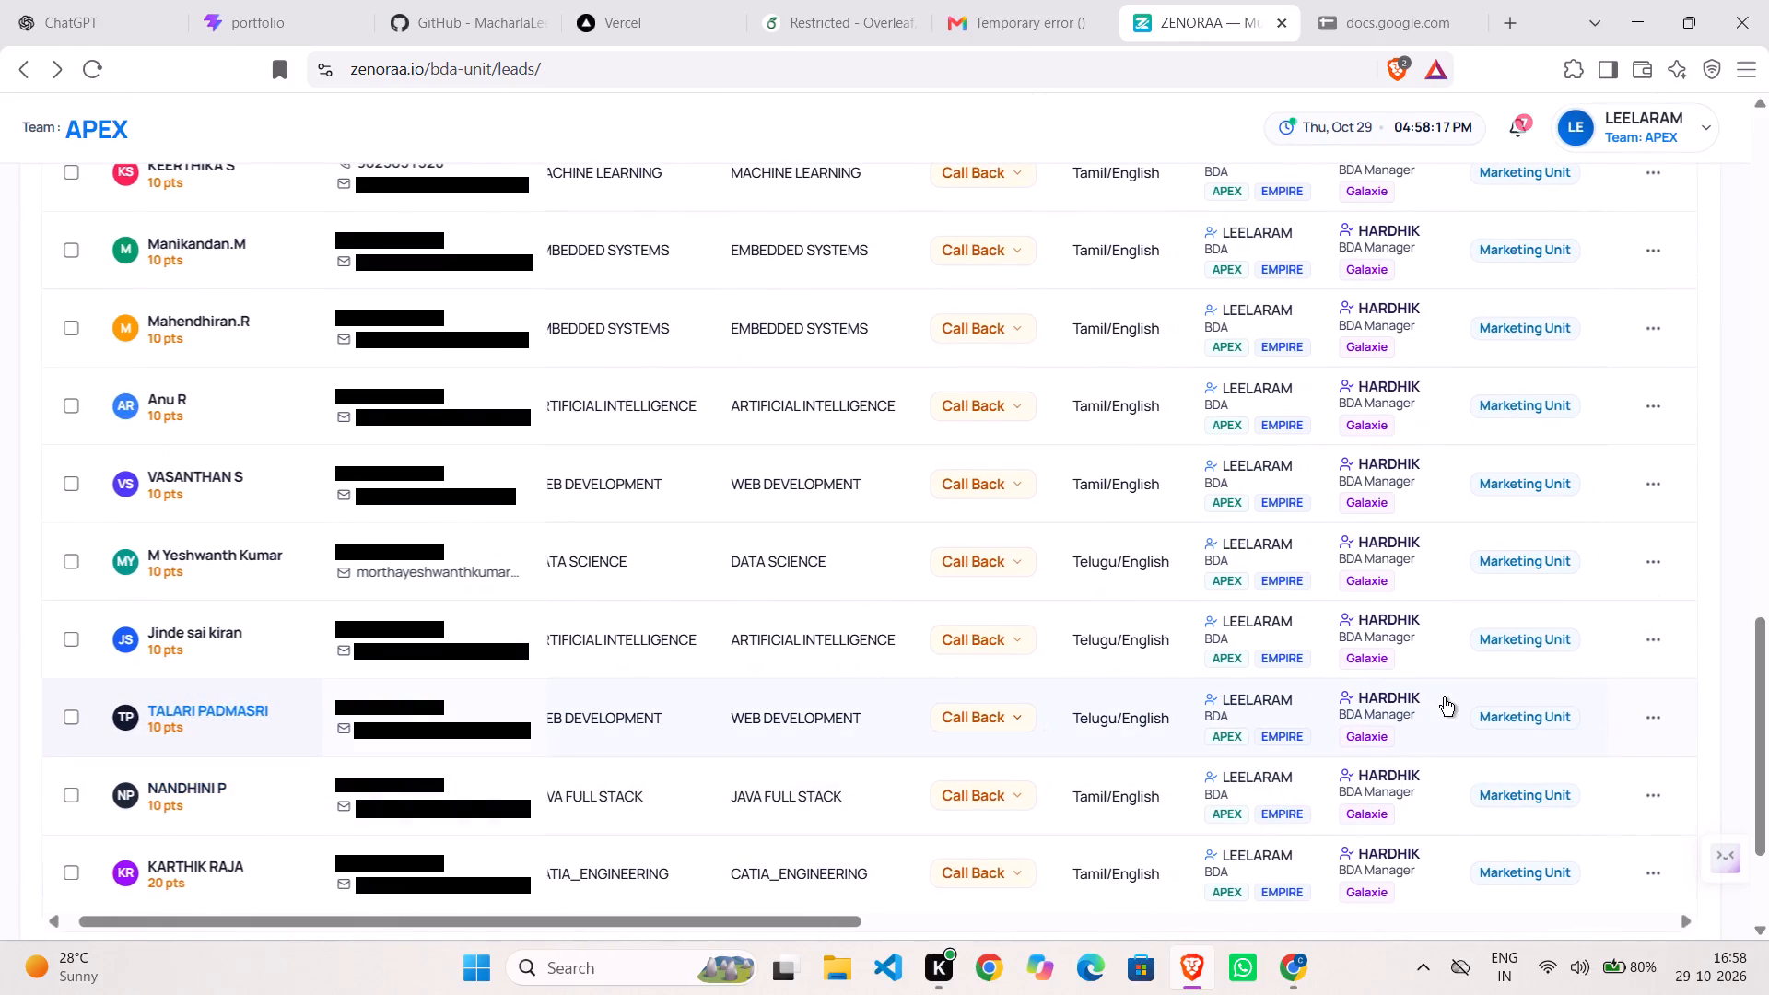
pyautogui.hscroll(-4, 1444, 697)
pyautogui.hscroll(5, 1444, 697)
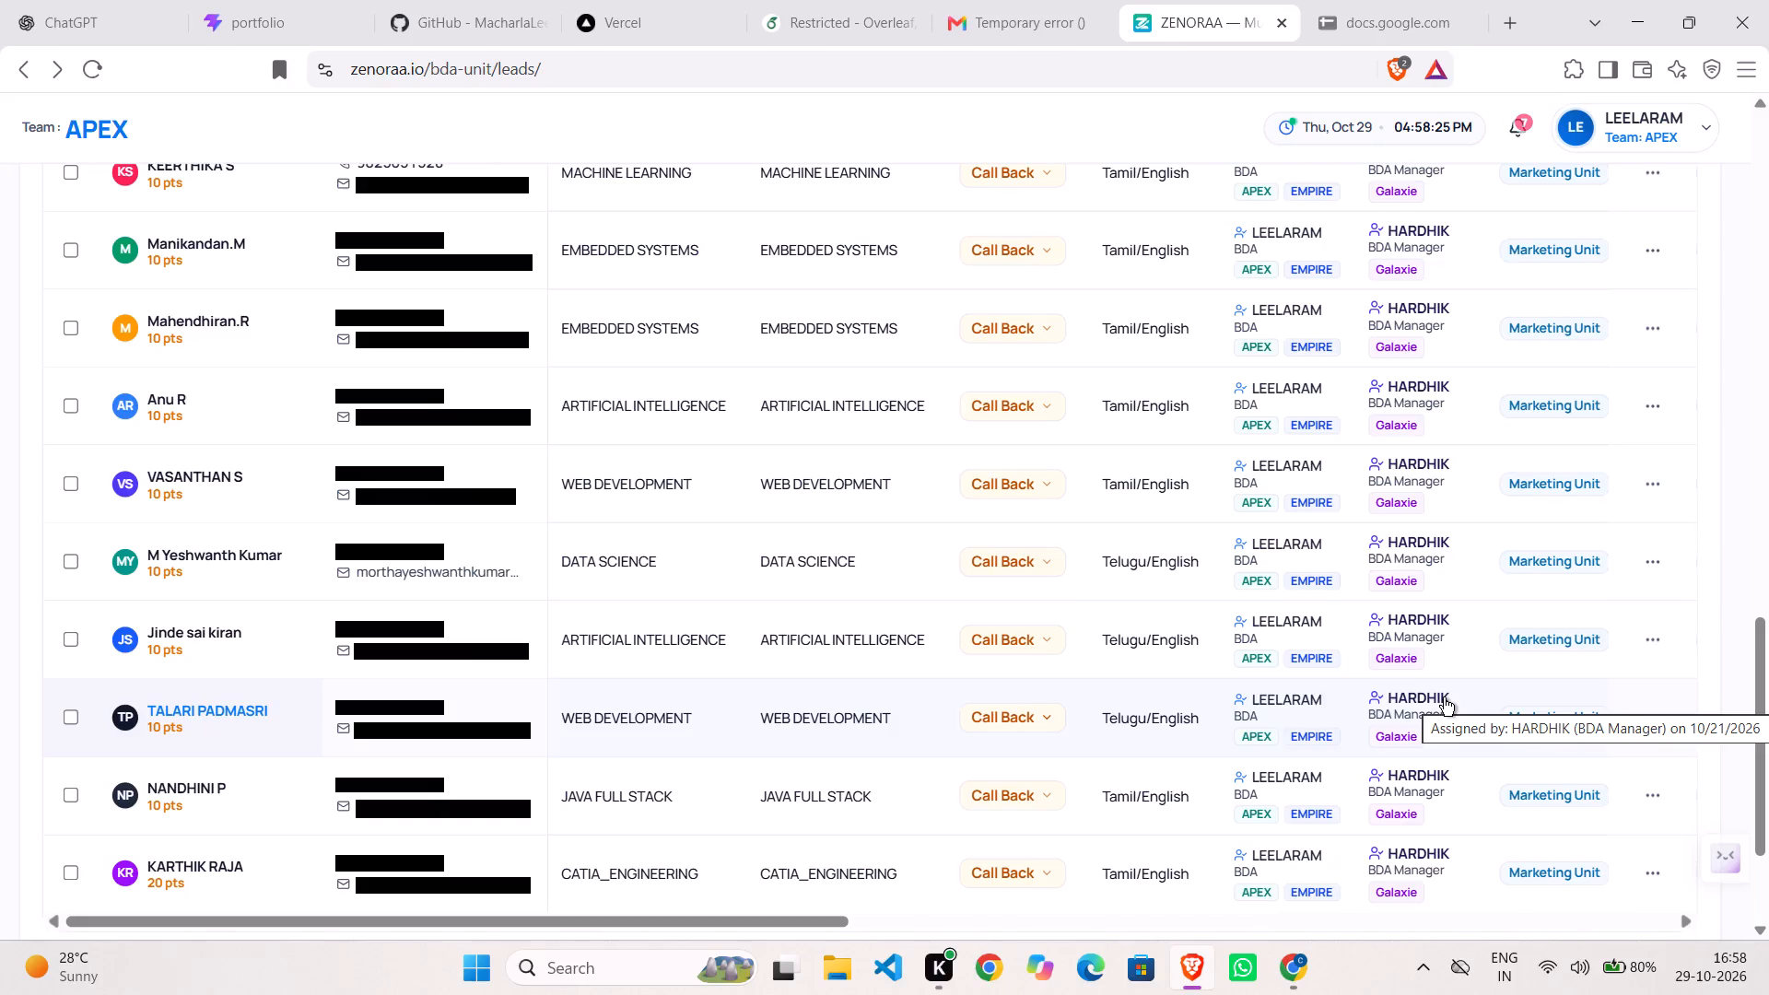
pyautogui.hscroll(3, 1444, 697)
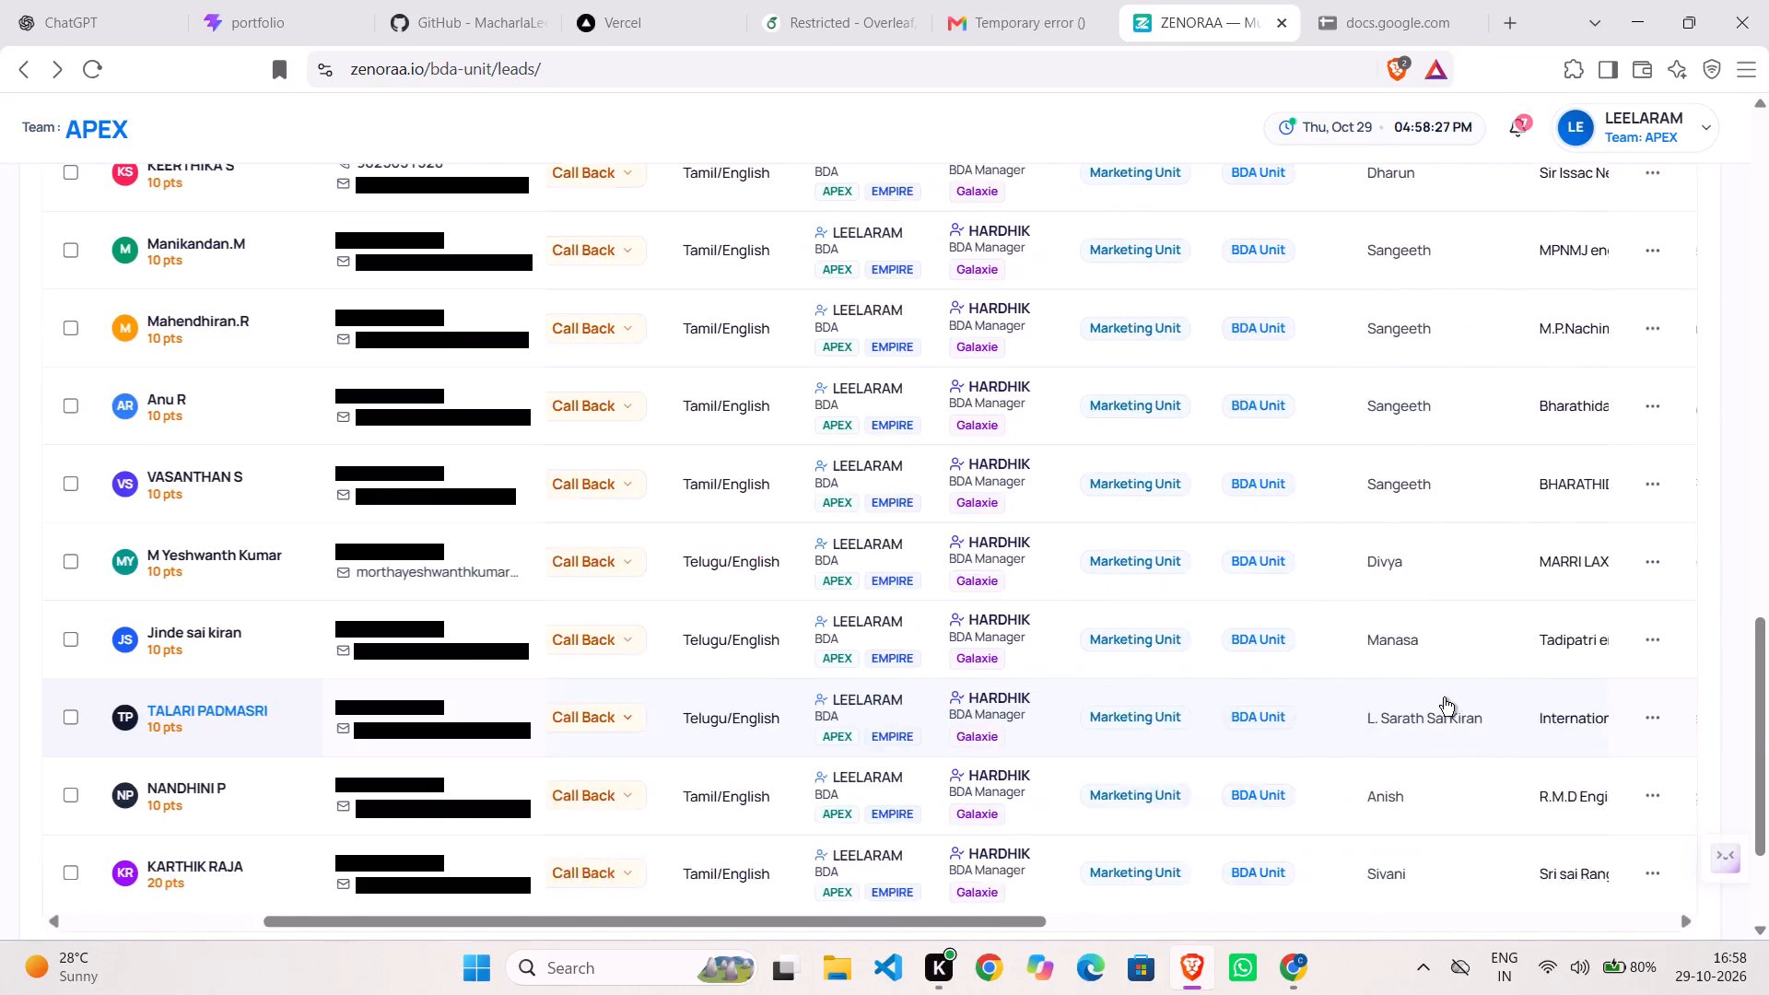
pyautogui.hscroll(6, 1444, 697)
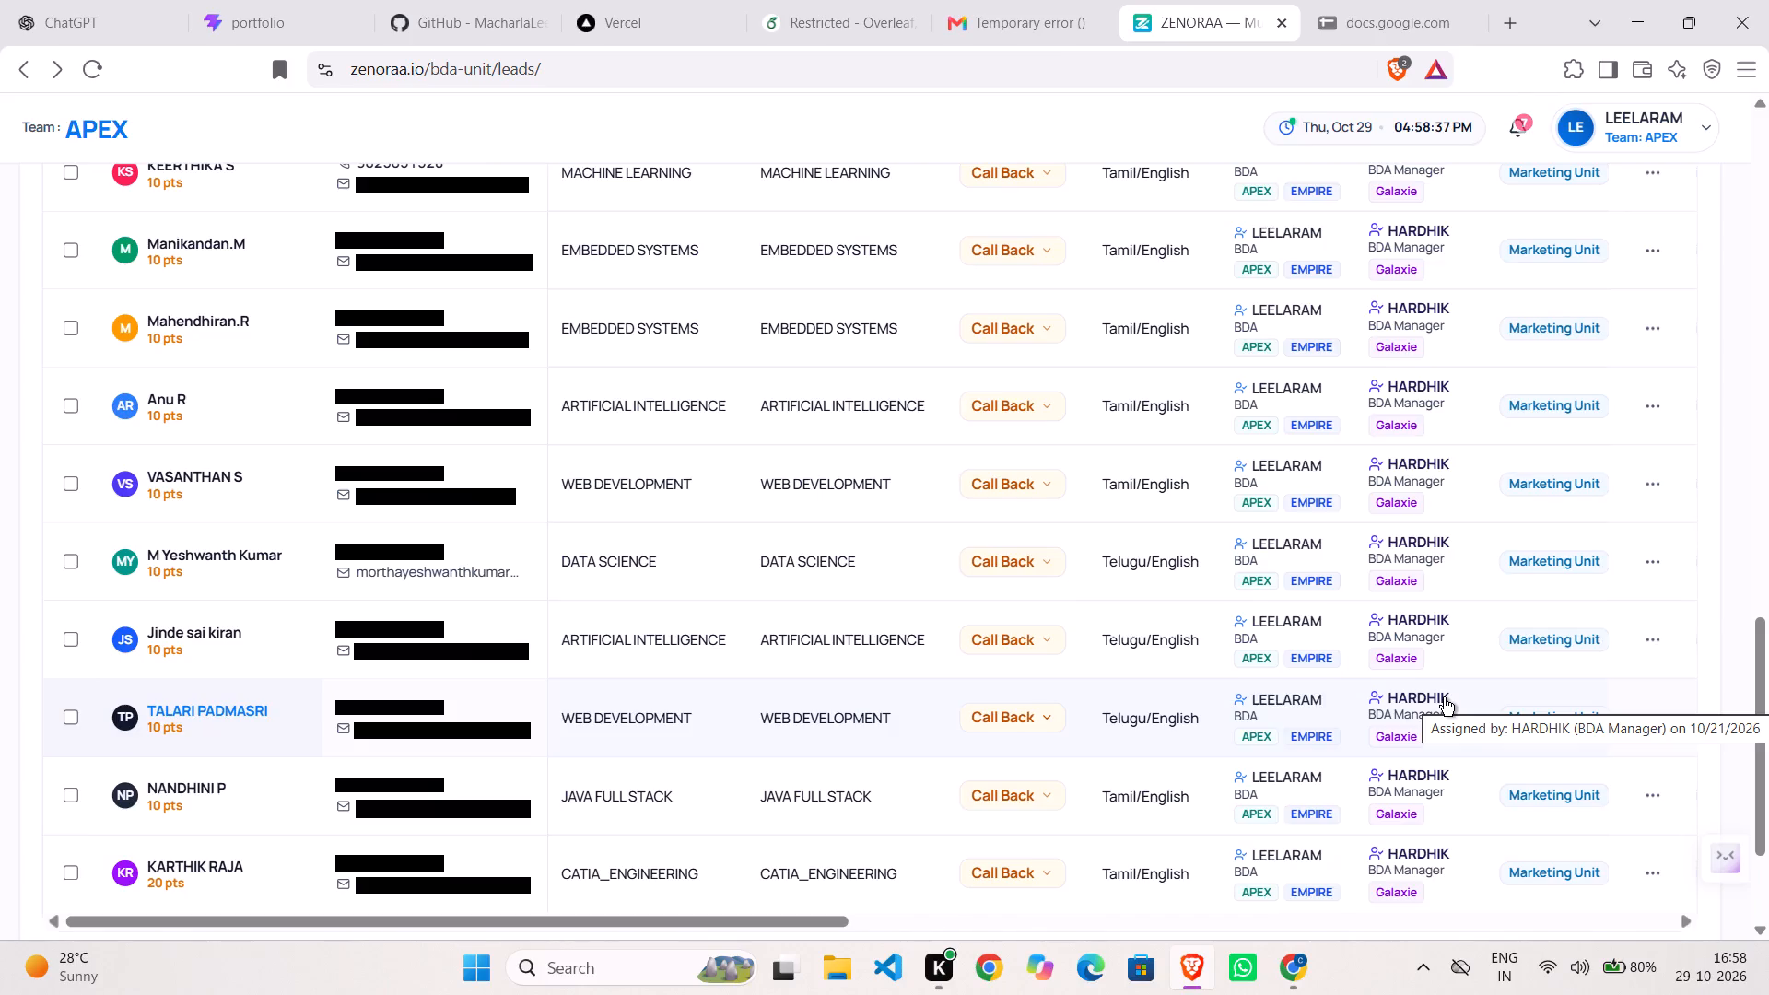
pyautogui.hscroll(-10, 1444, 697)
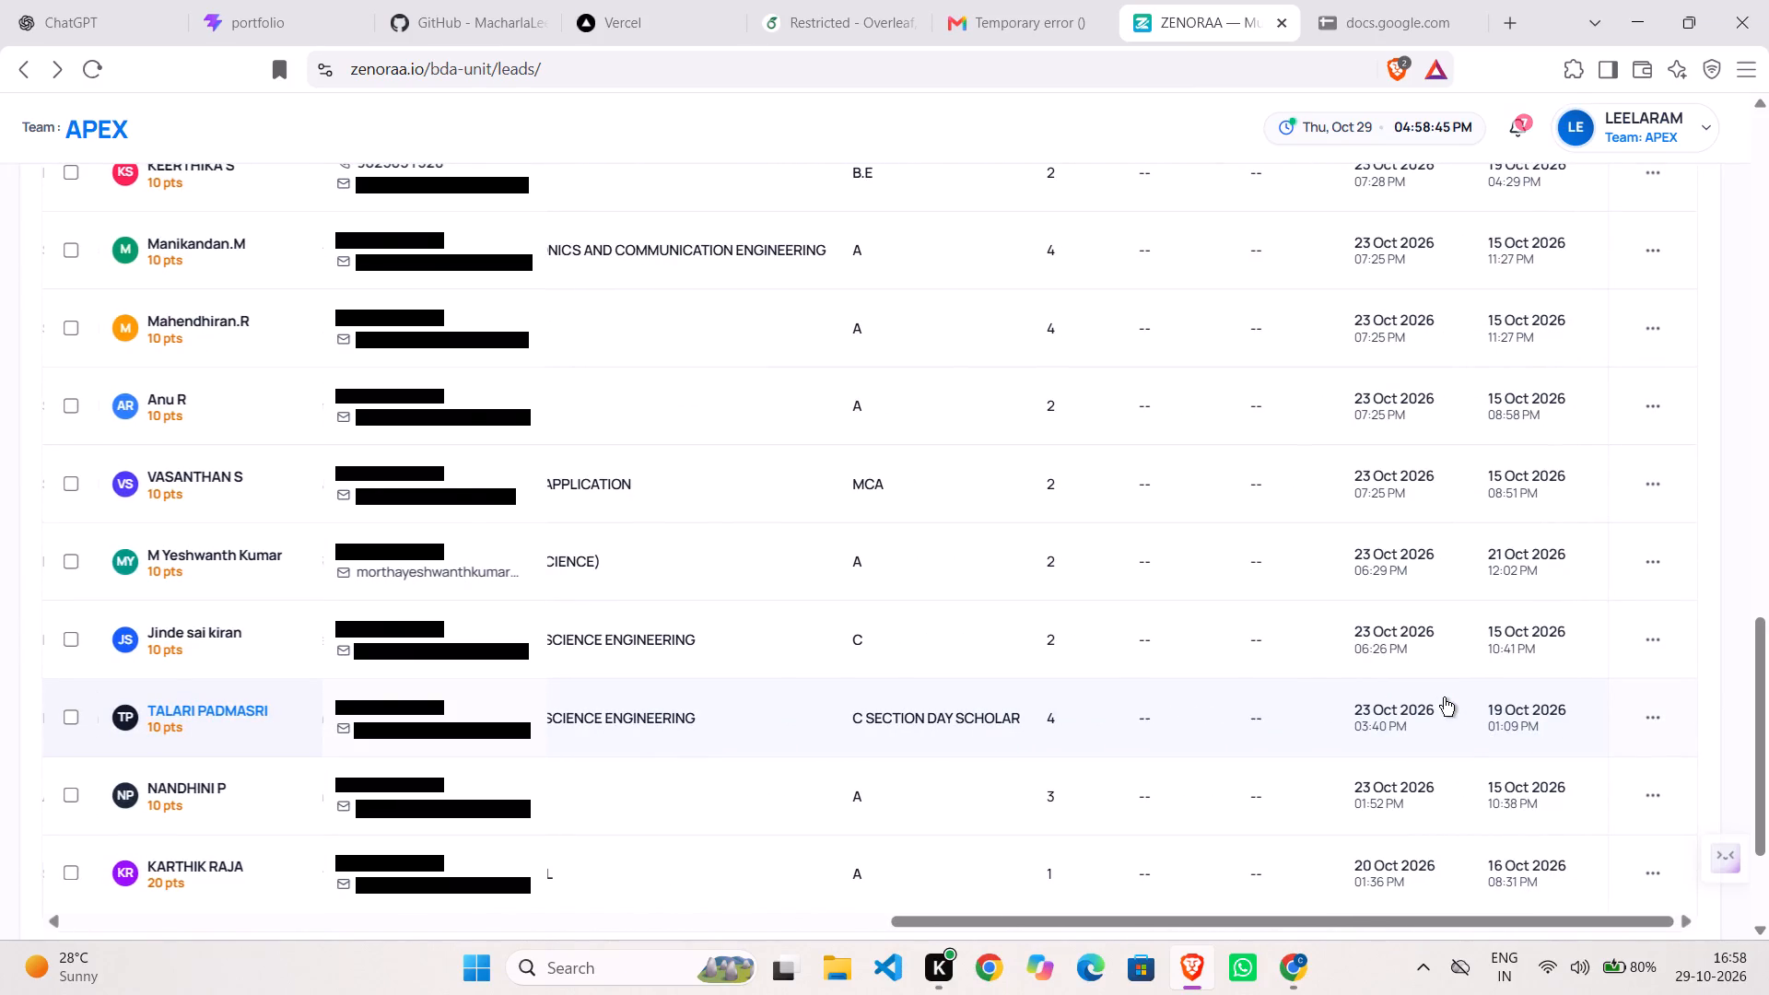
pyautogui.hscroll(-2, 1444, 697)
pyautogui.hscroll(4, 1444, 697)
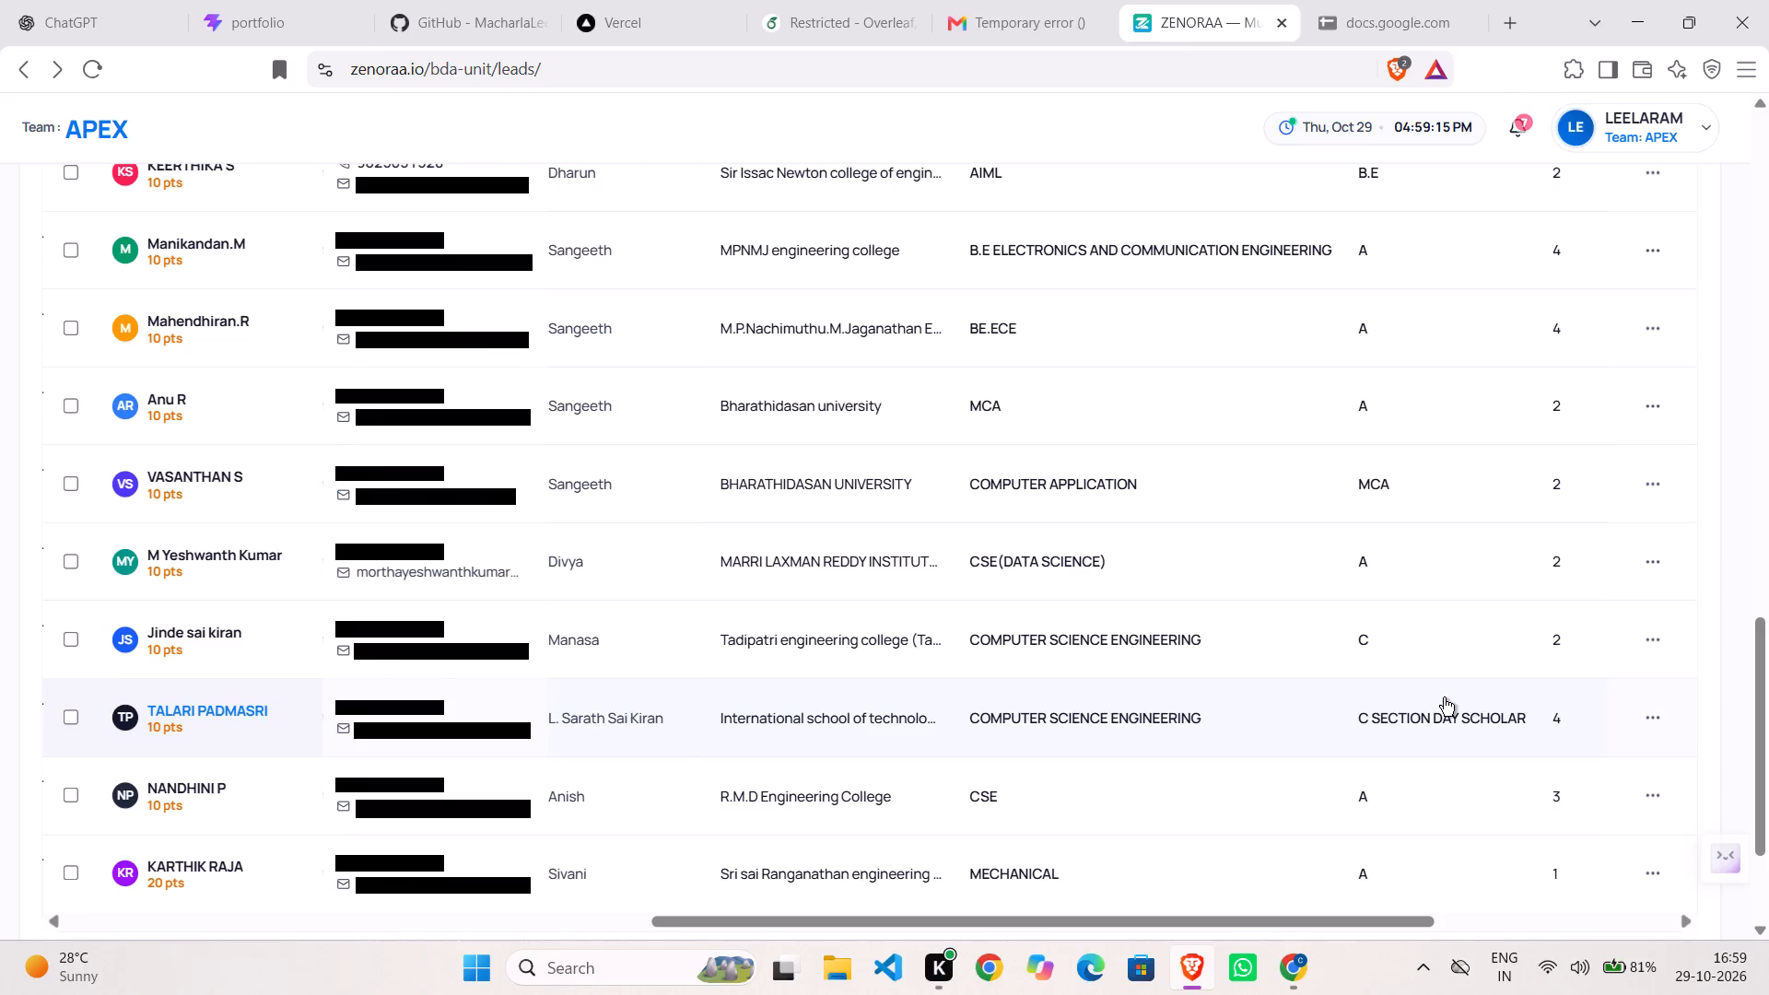
pyautogui.scroll(1, 1444, 697)
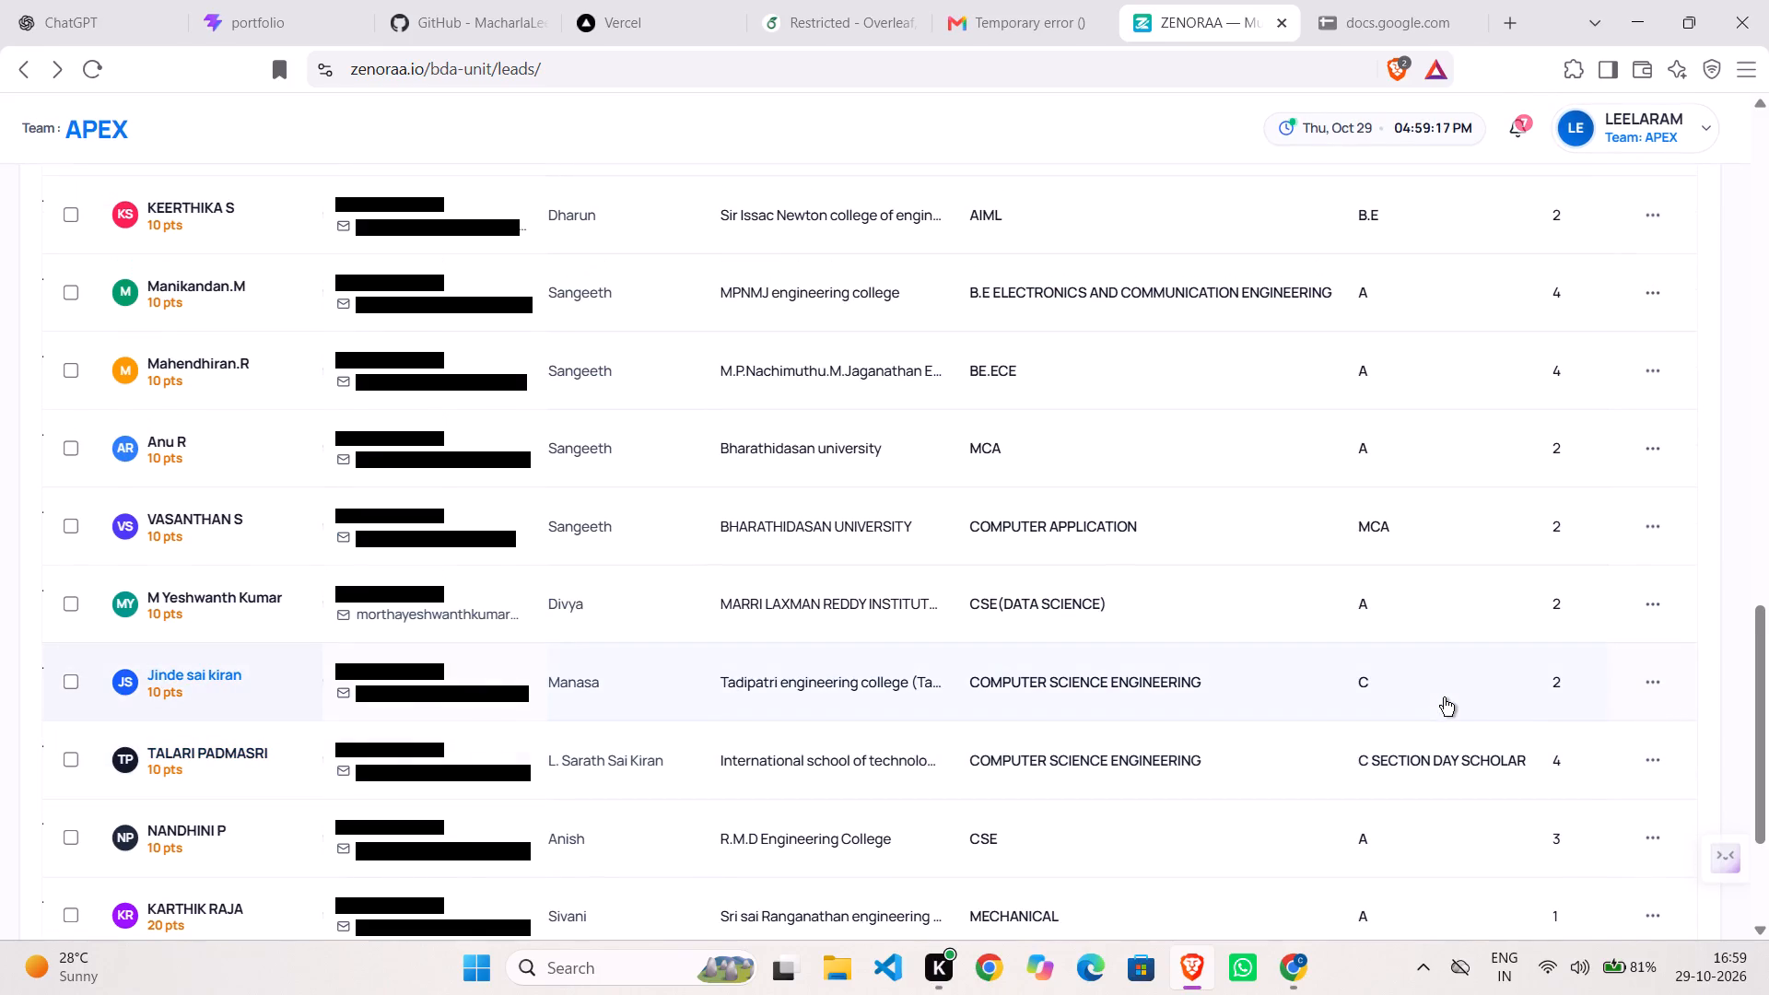
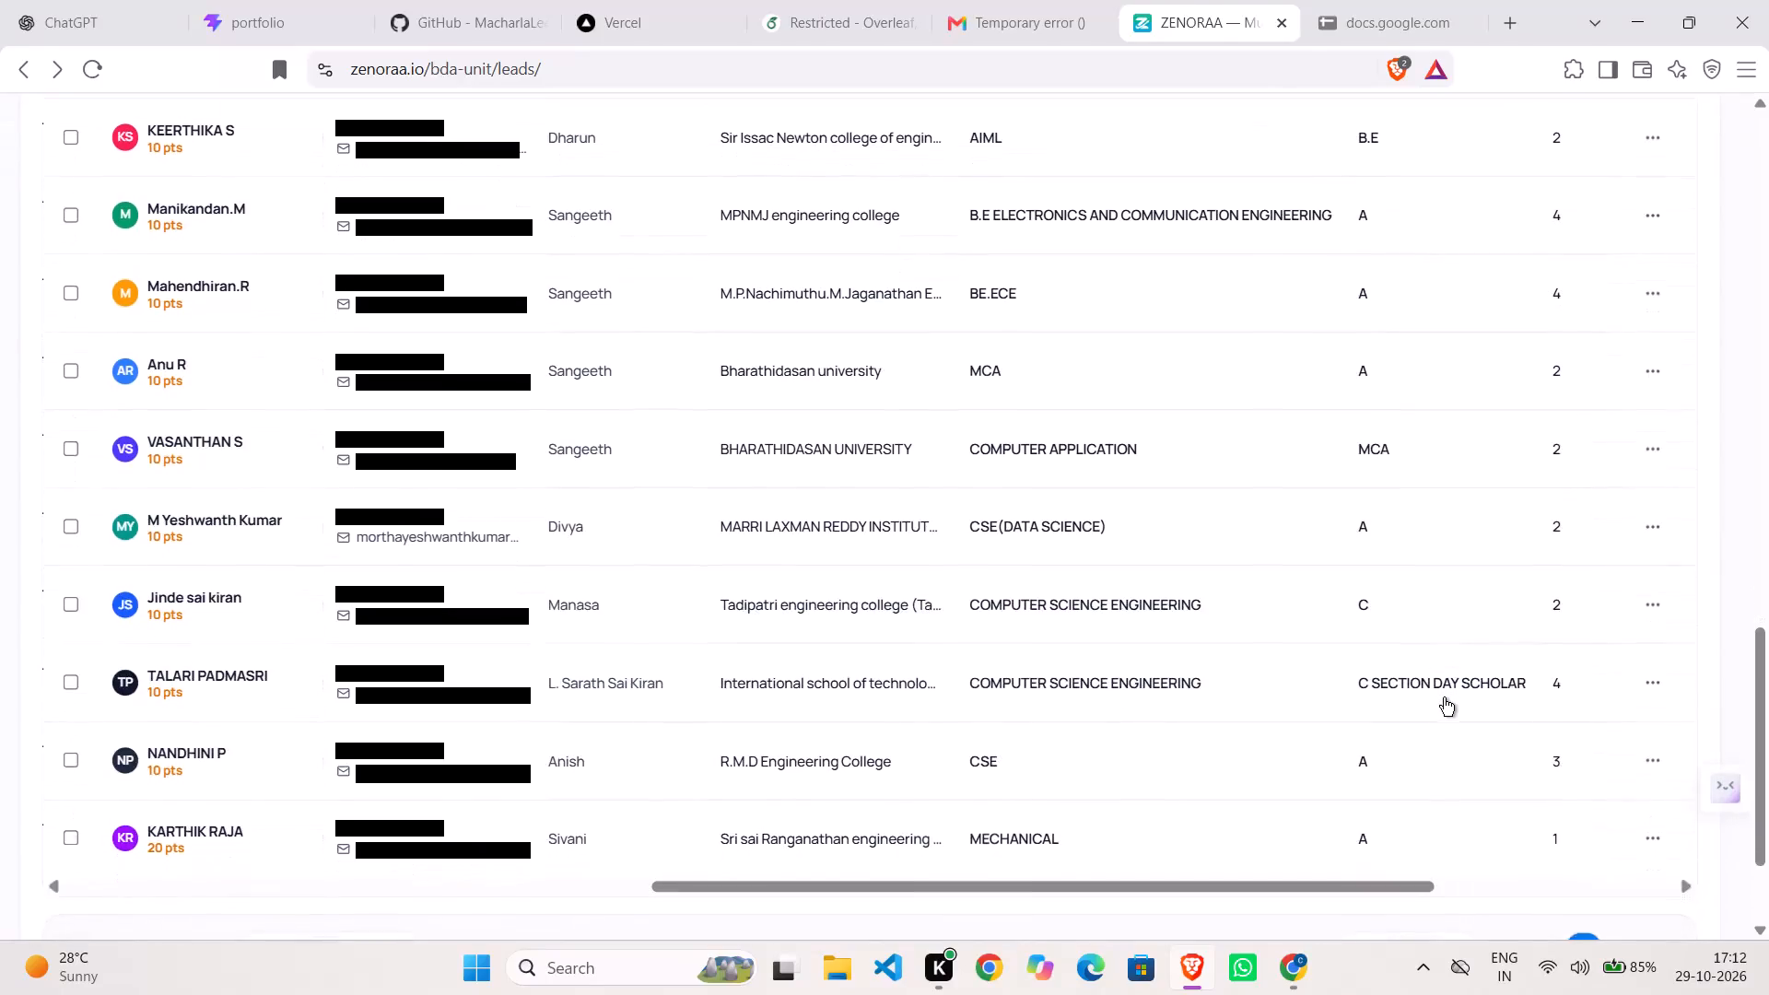
# Examine the call-back leads' college, branch, section, year and unit details across the middle and lower rows of the leads table.
pyautogui.scroll(1, 1444, 697)
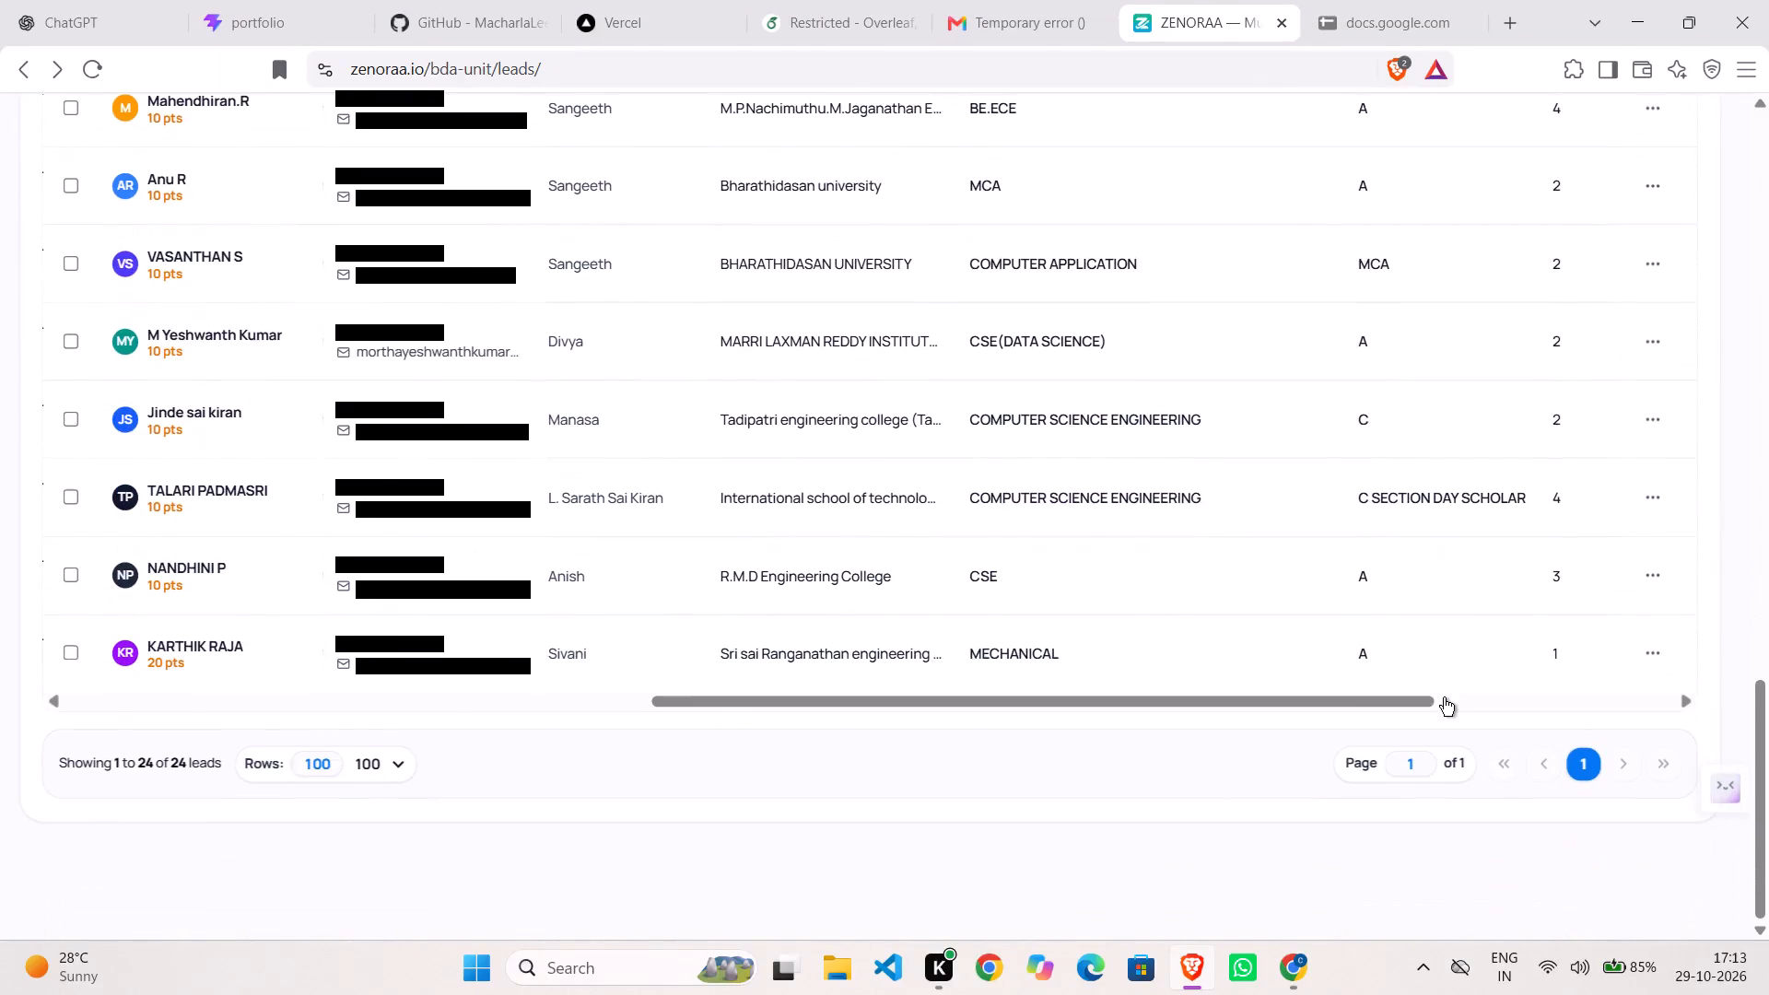
pyautogui.scroll(3, 1444, 697)
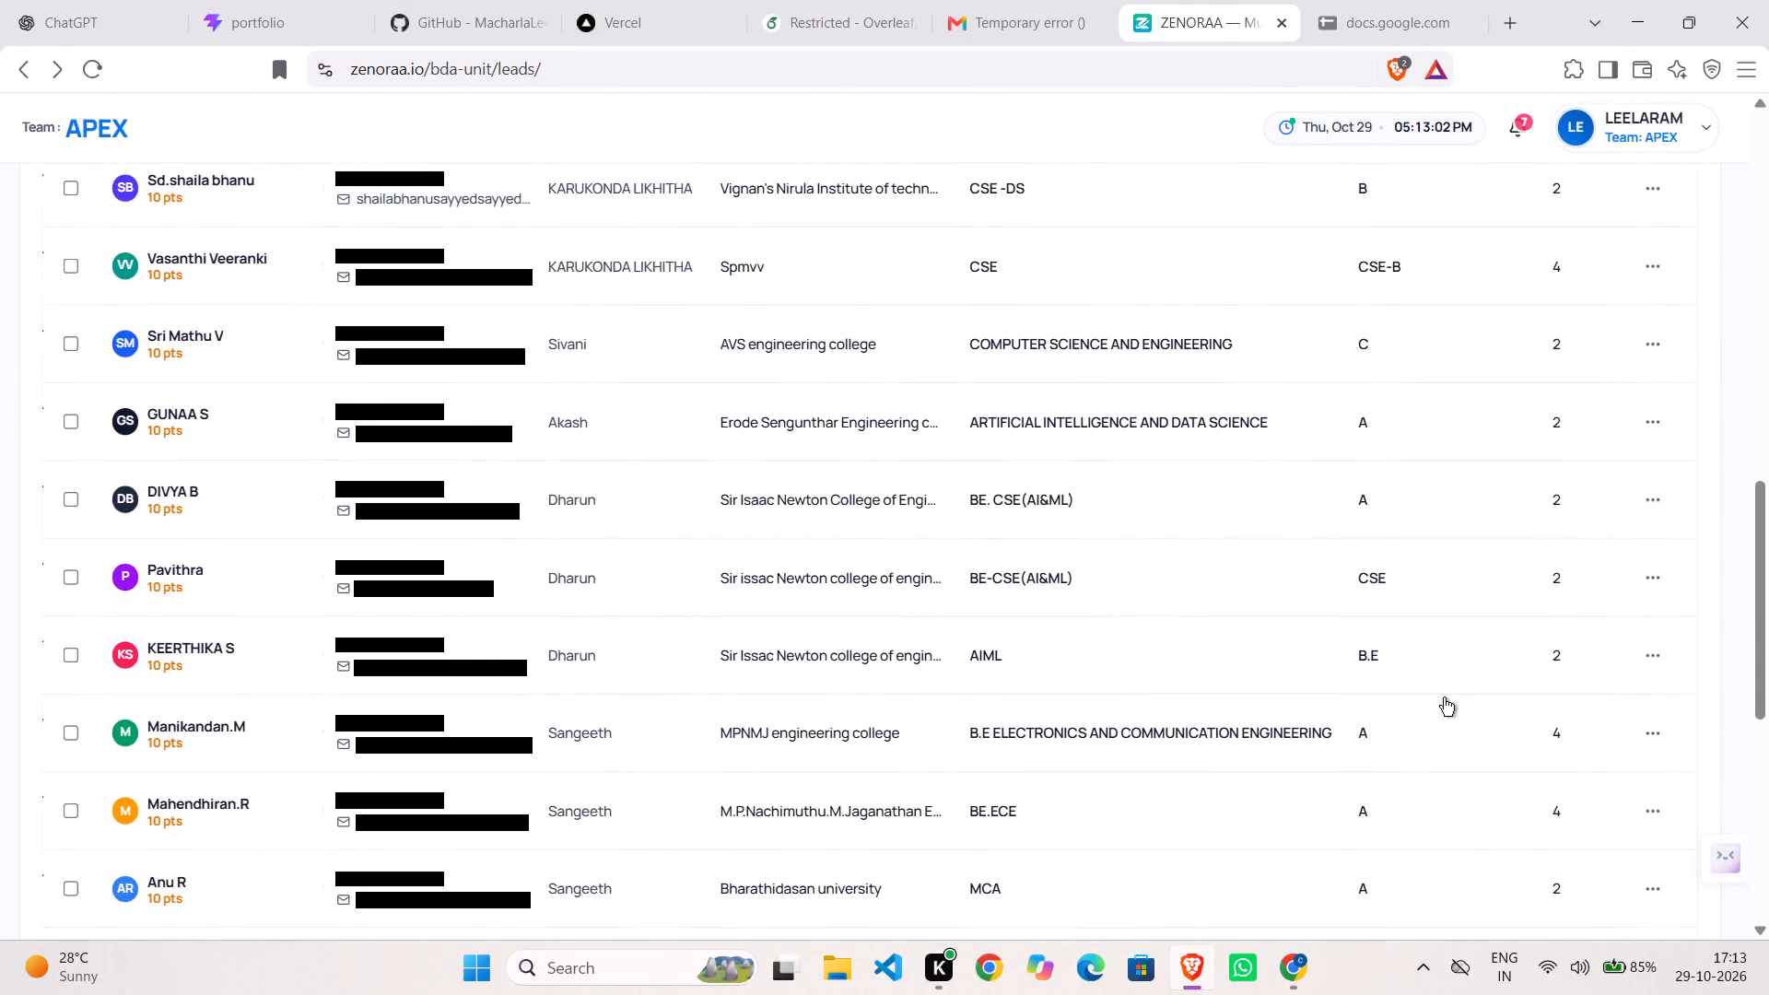
pyautogui.hscroll(1, 1444, 697)
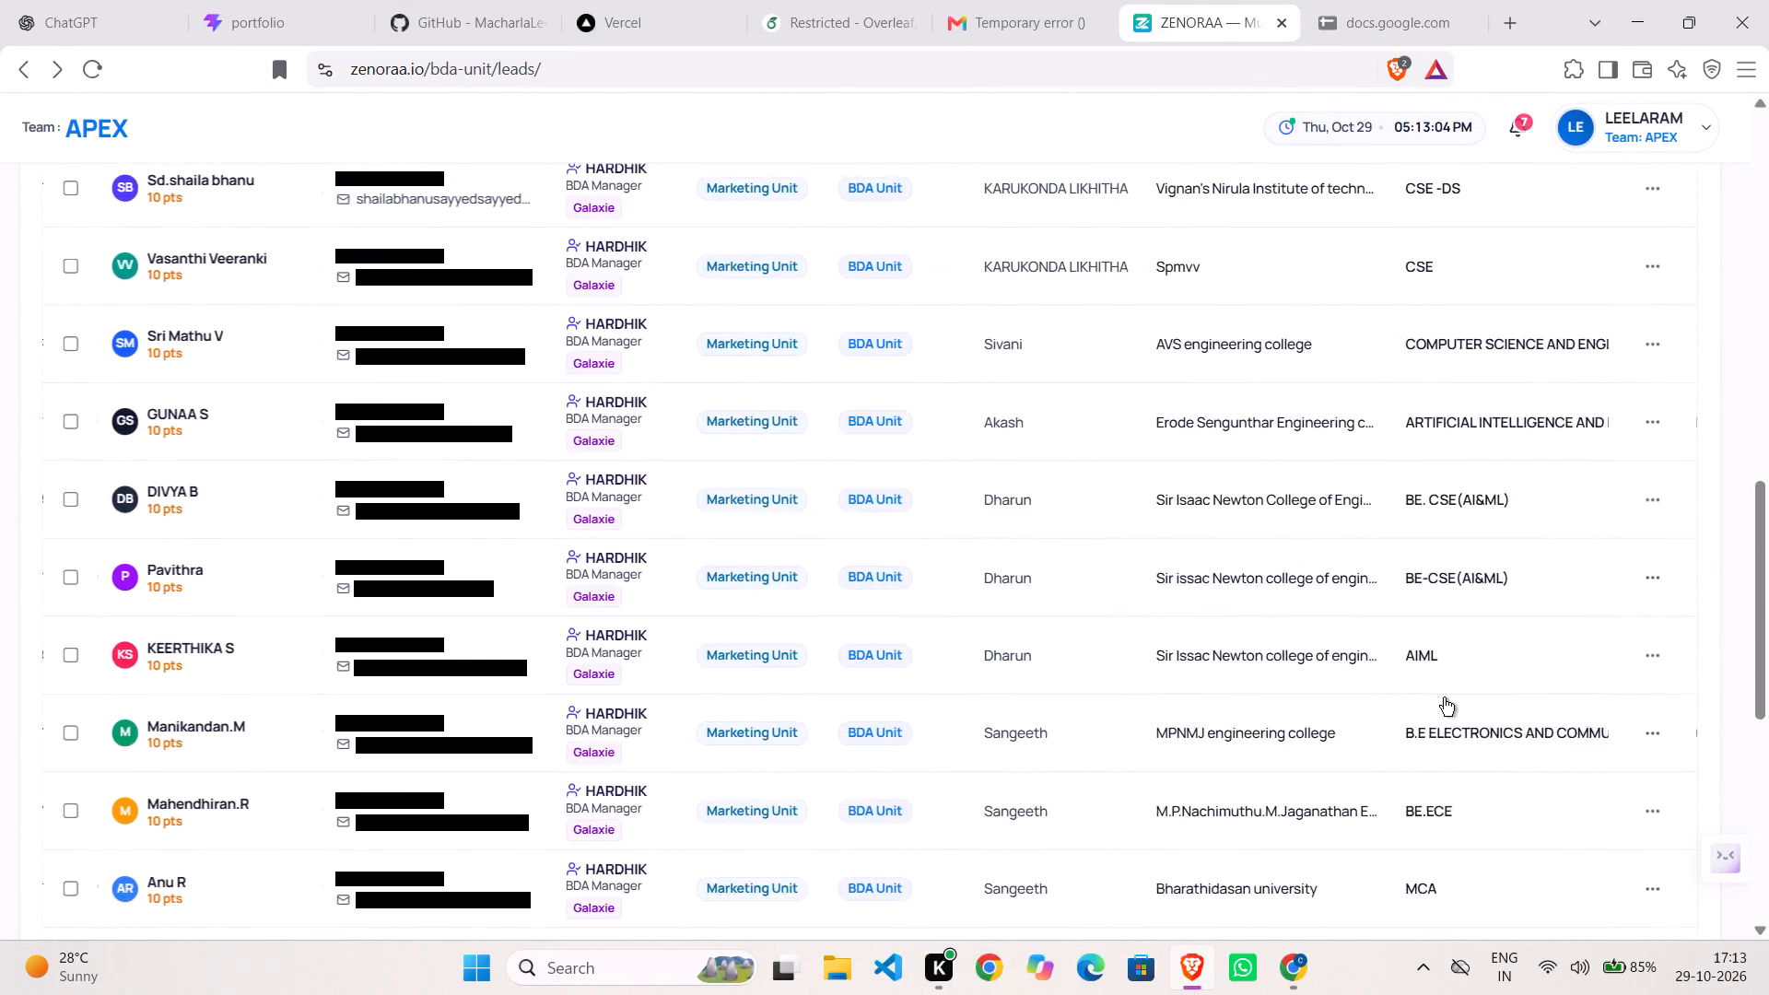
pyautogui.scroll(2, 1444, 697)
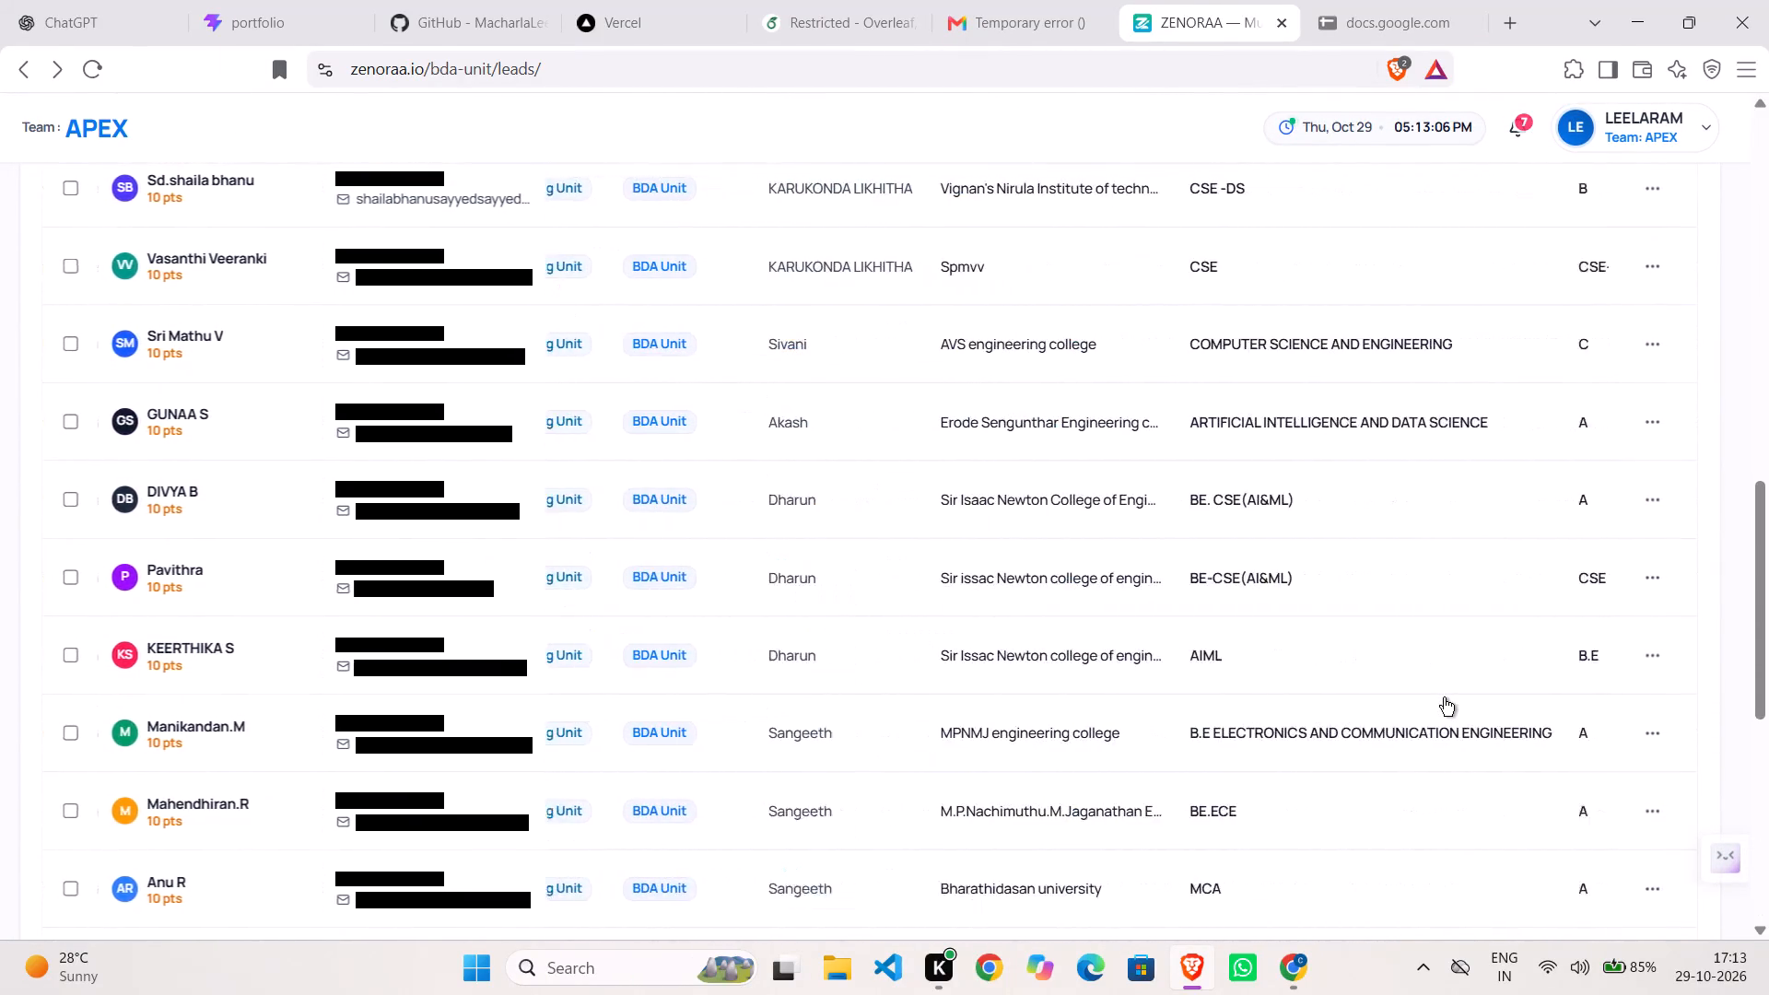
pyautogui.scroll(-10, 1444, 697)
pyautogui.scroll(2, 1444, 697)
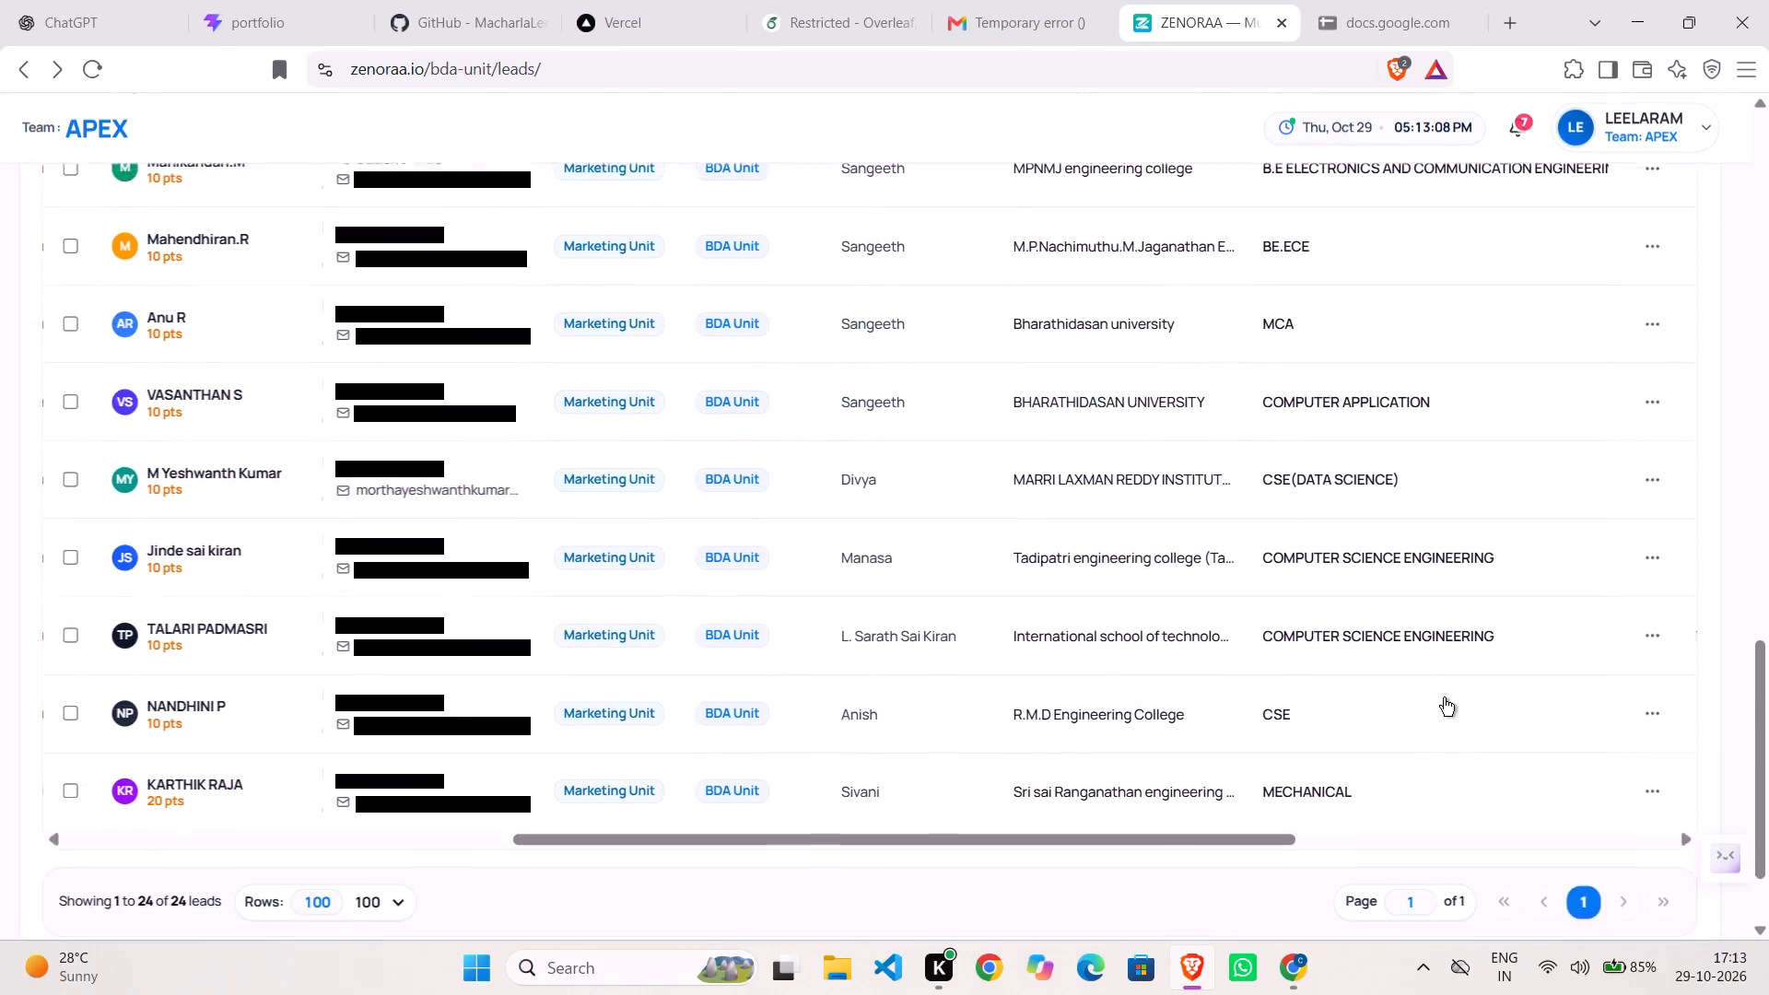
pyautogui.scroll(2, 1444, 697)
pyautogui.scroll(-2, 1444, 697)
pyautogui.scroll(-1, 1420, 594)
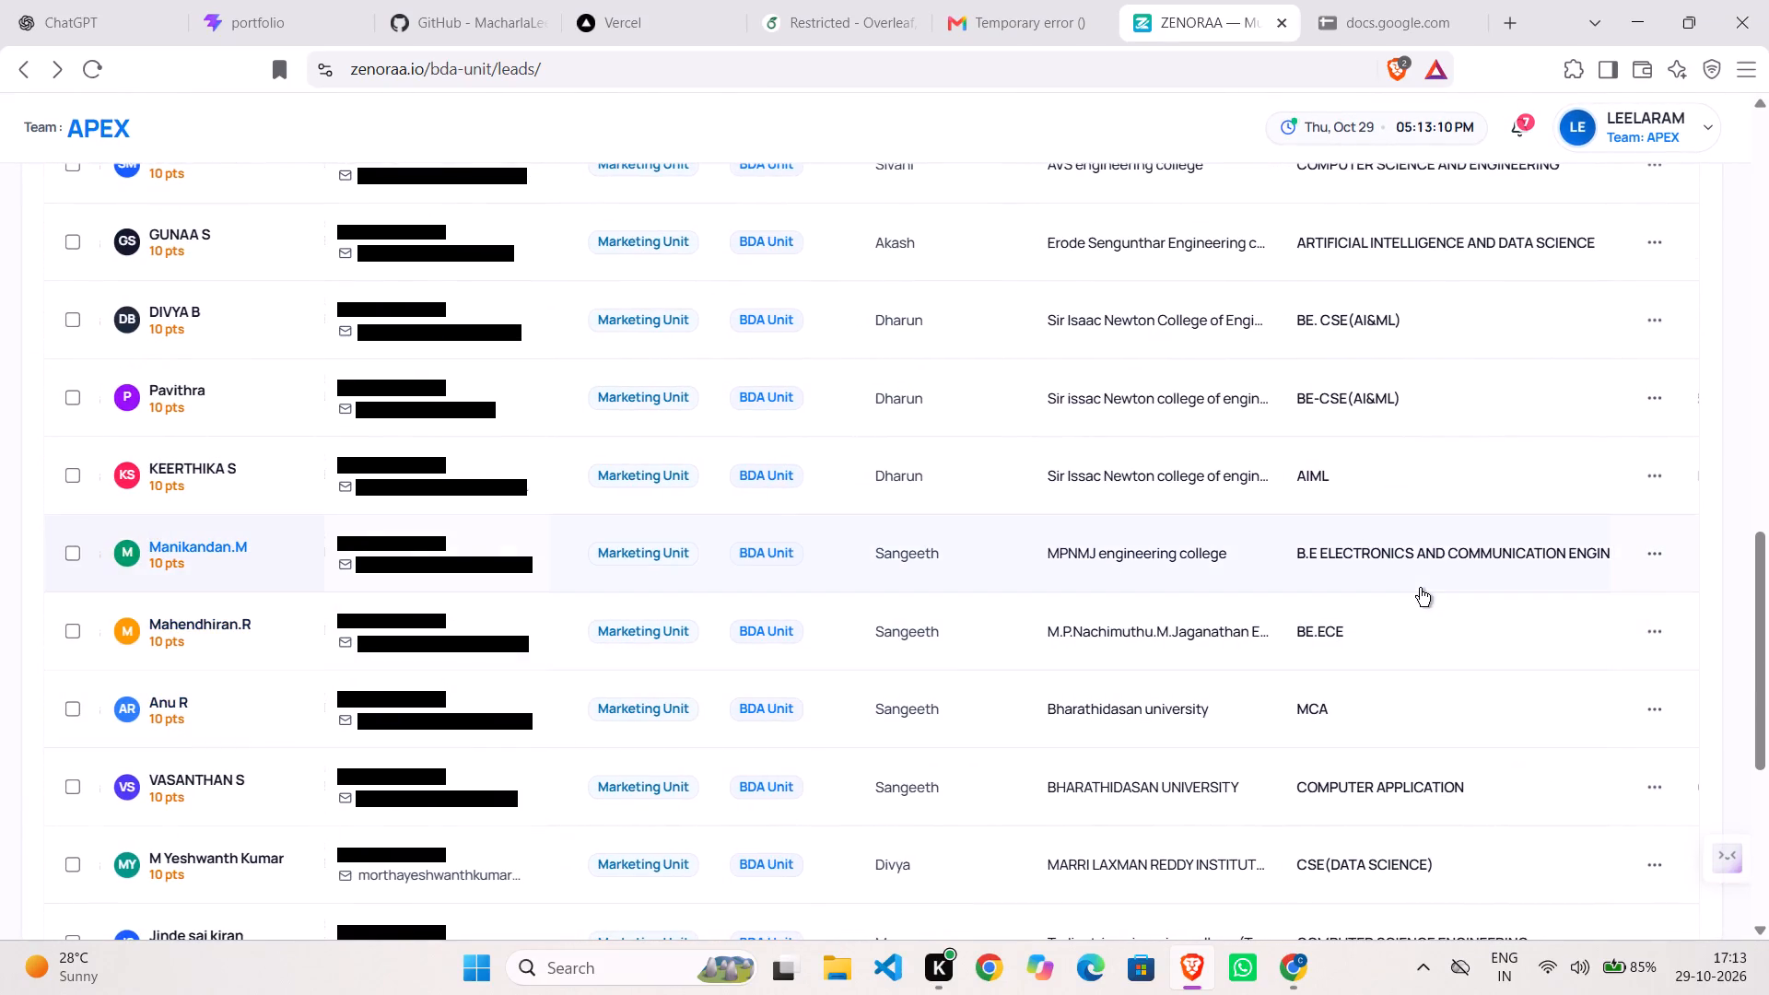
pyautogui.scroll(-3, 1420, 588)
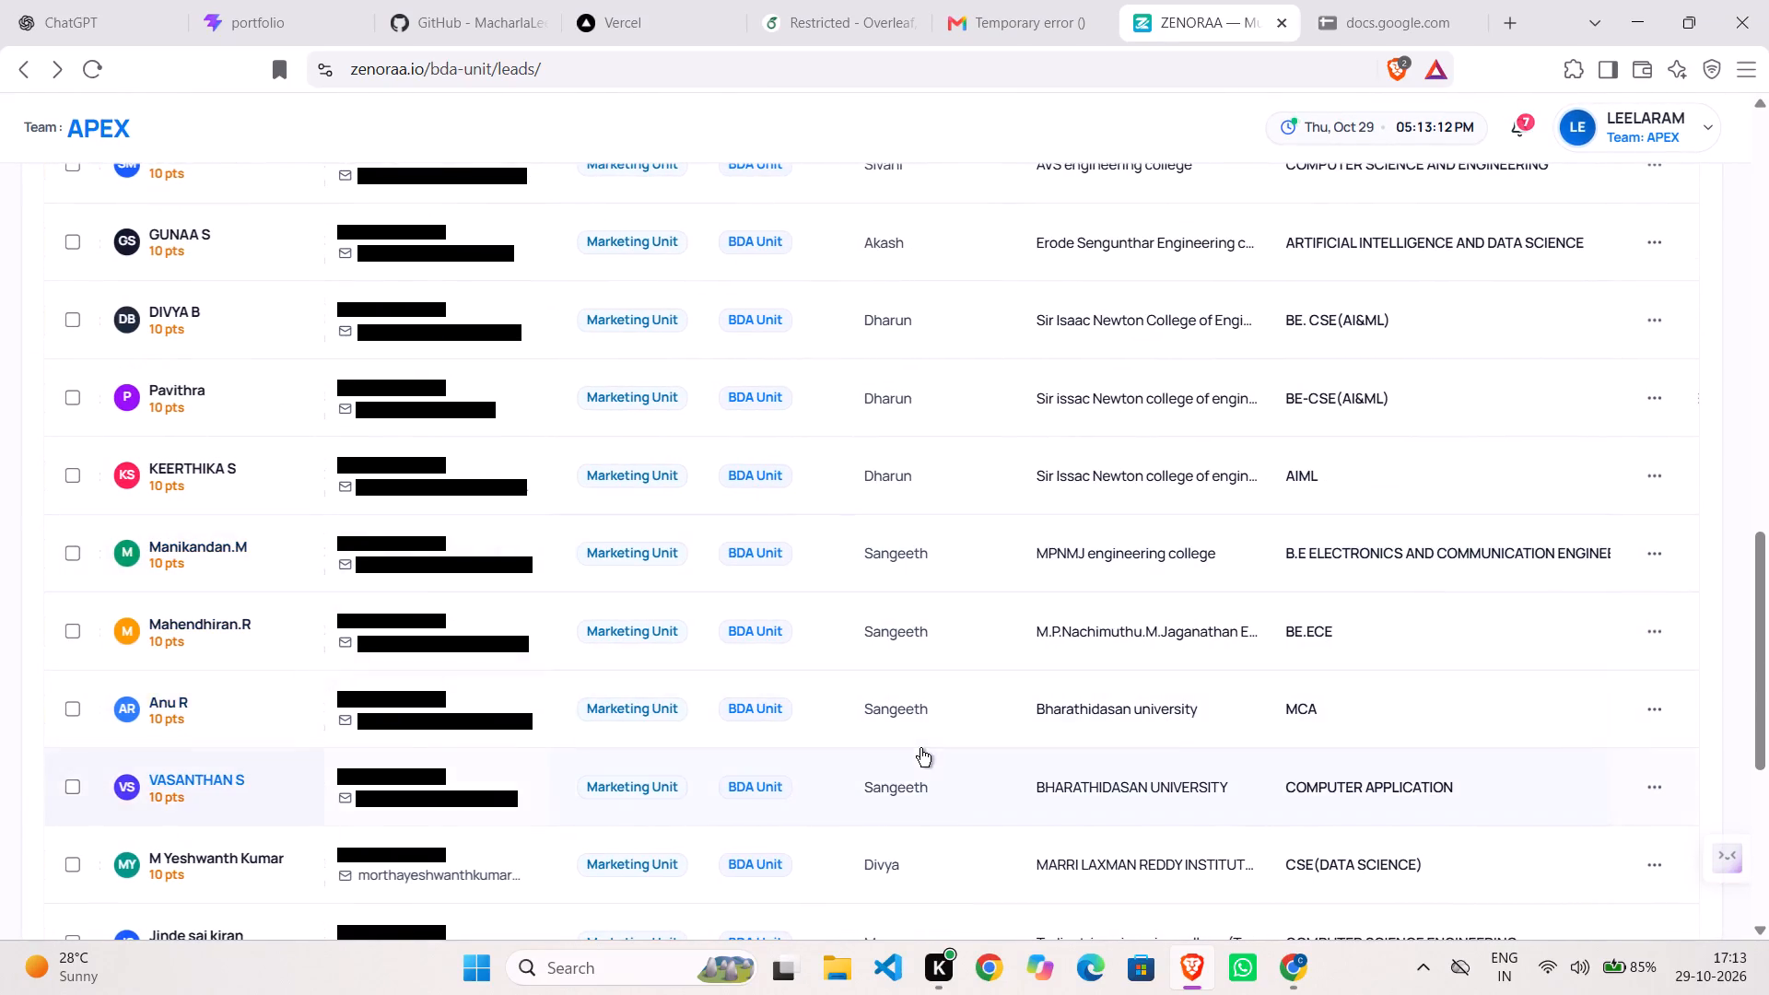
# Update the Telugu/English Web Development call-back lead's status to DNP 2 with the call remark "DNP" and save it.
pyautogui.scroll(-2, 920, 748)
pyautogui.hscroll(6, 533, 847)
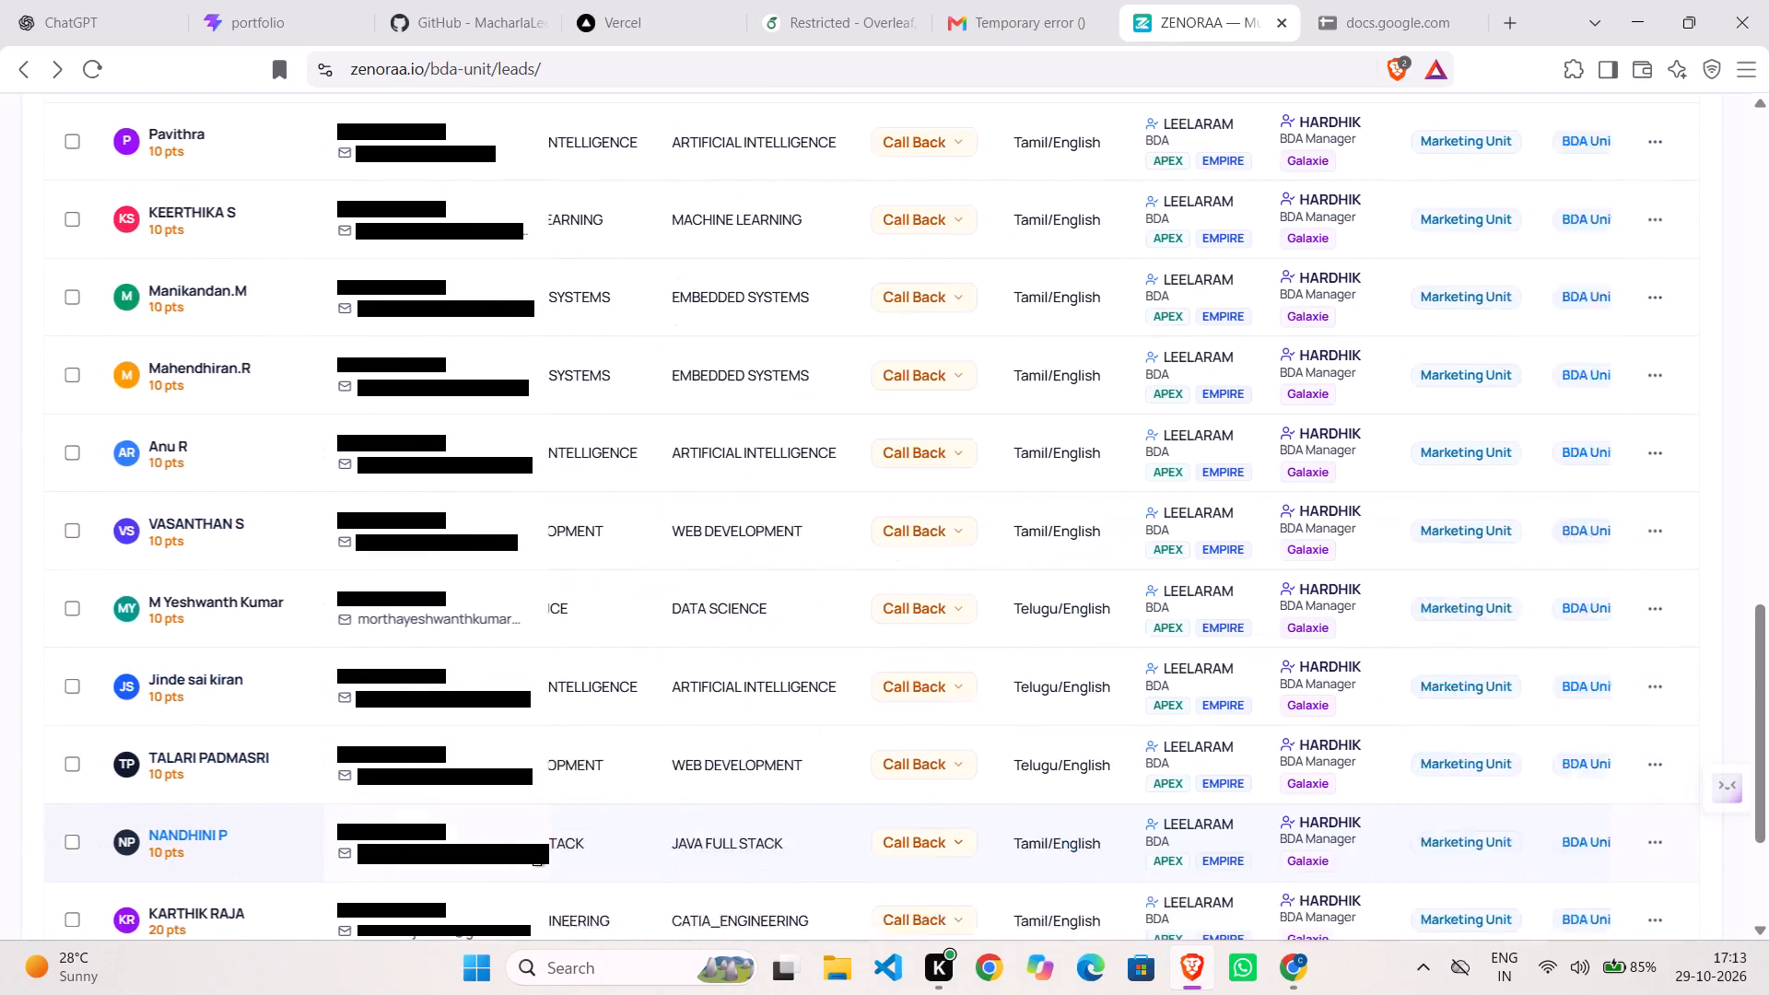
pyautogui.click(1017, 756)
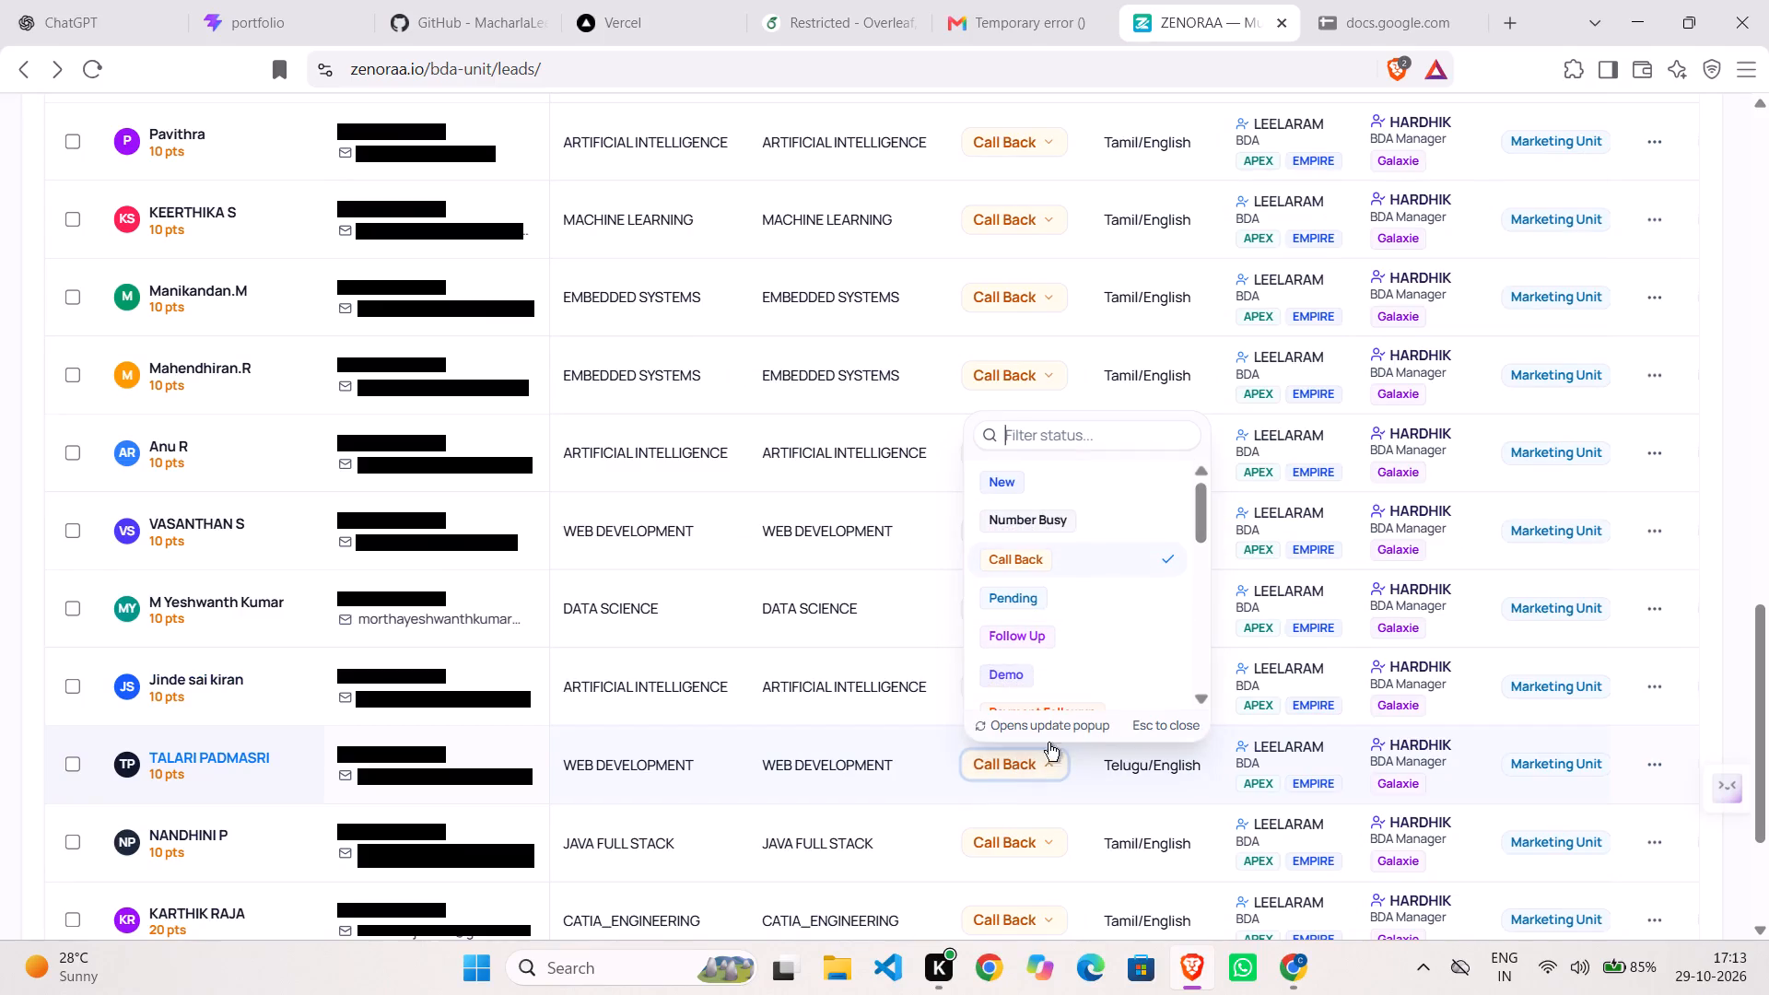
pyautogui.scroll(-2, 1085, 678)
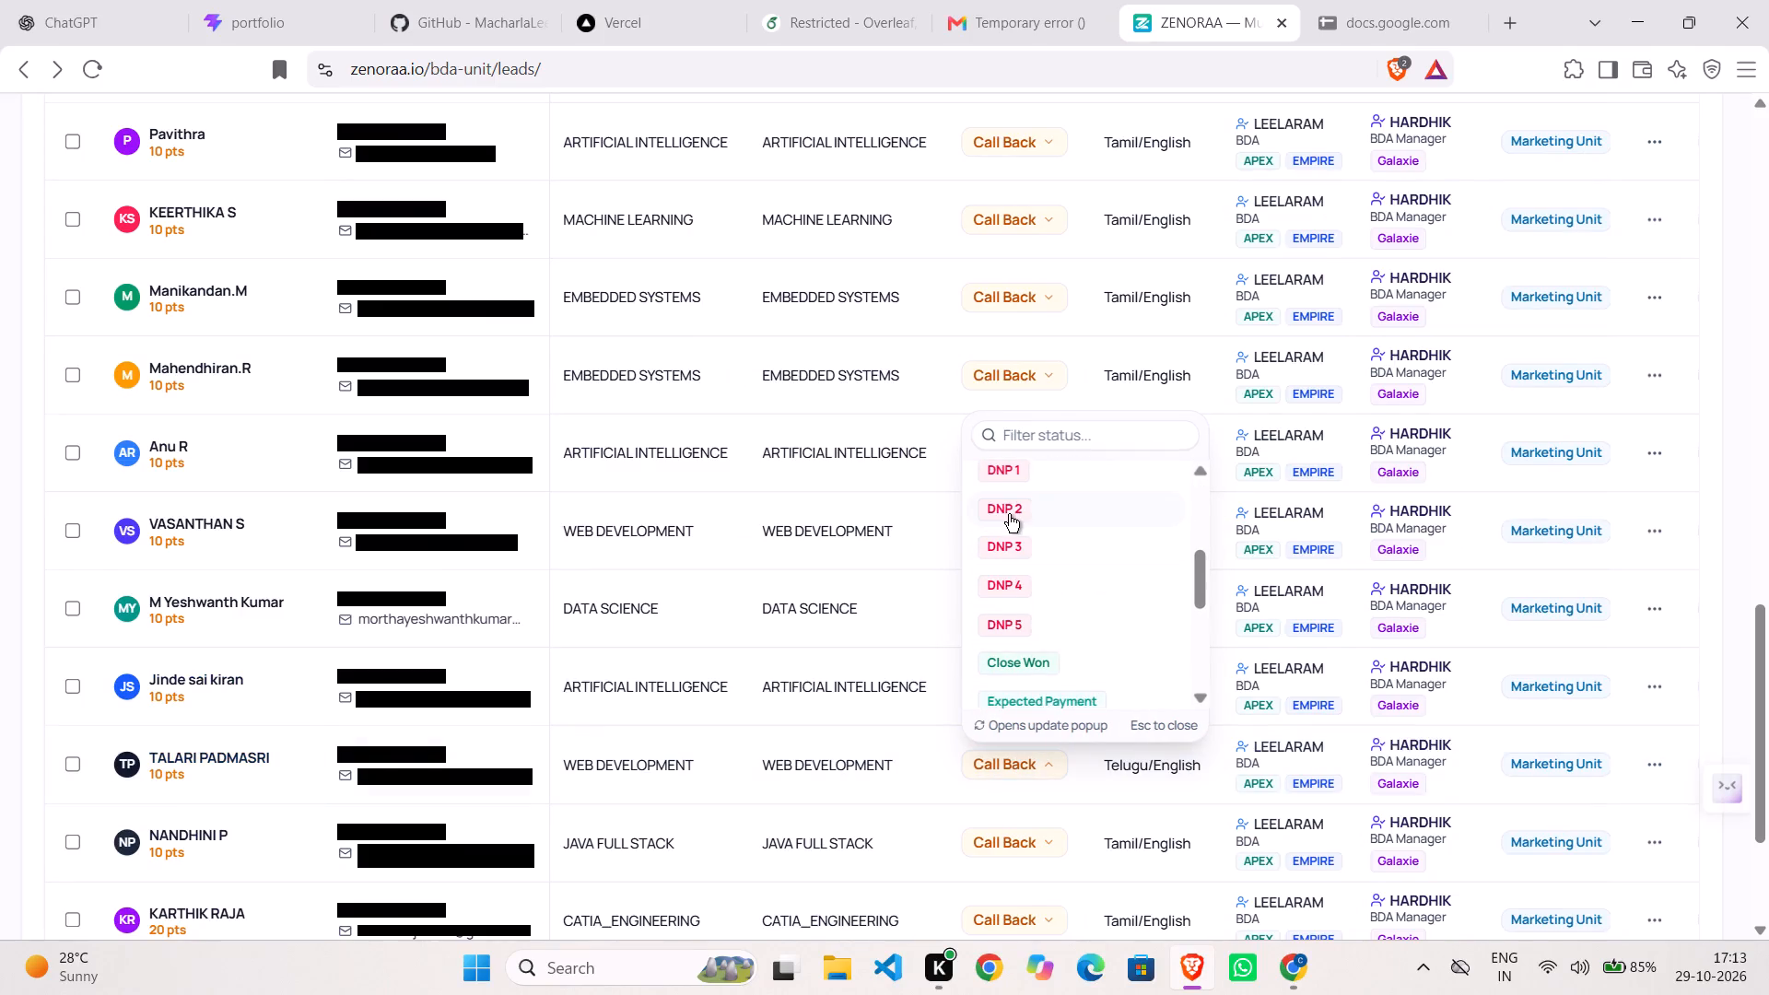
pyautogui.click(1009, 514)
pyautogui.click(817, 507)
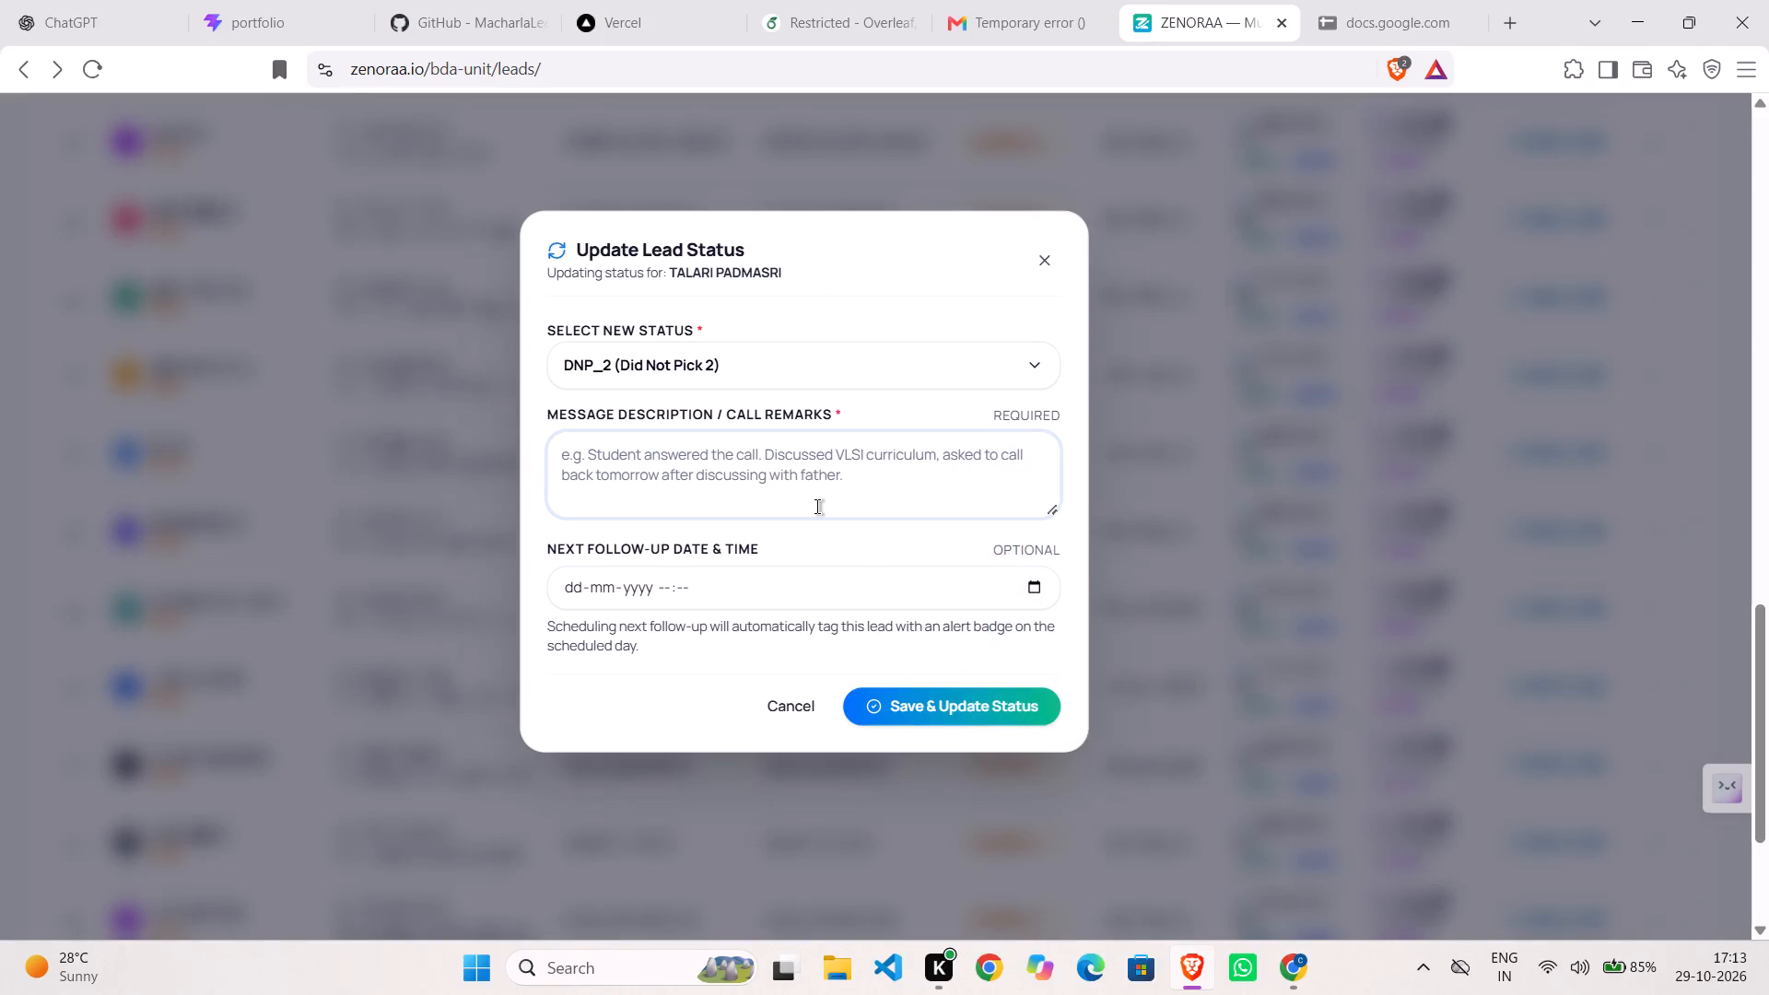
pyautogui.write('dno')
pyautogui.press('BackSpace')
pyautogui.press('BackSpace')
pyautogui.press('BackSpace')
pyautogui.press('BackSpace')
pyautogui.write('DNP')
pyautogui.click(942, 703)
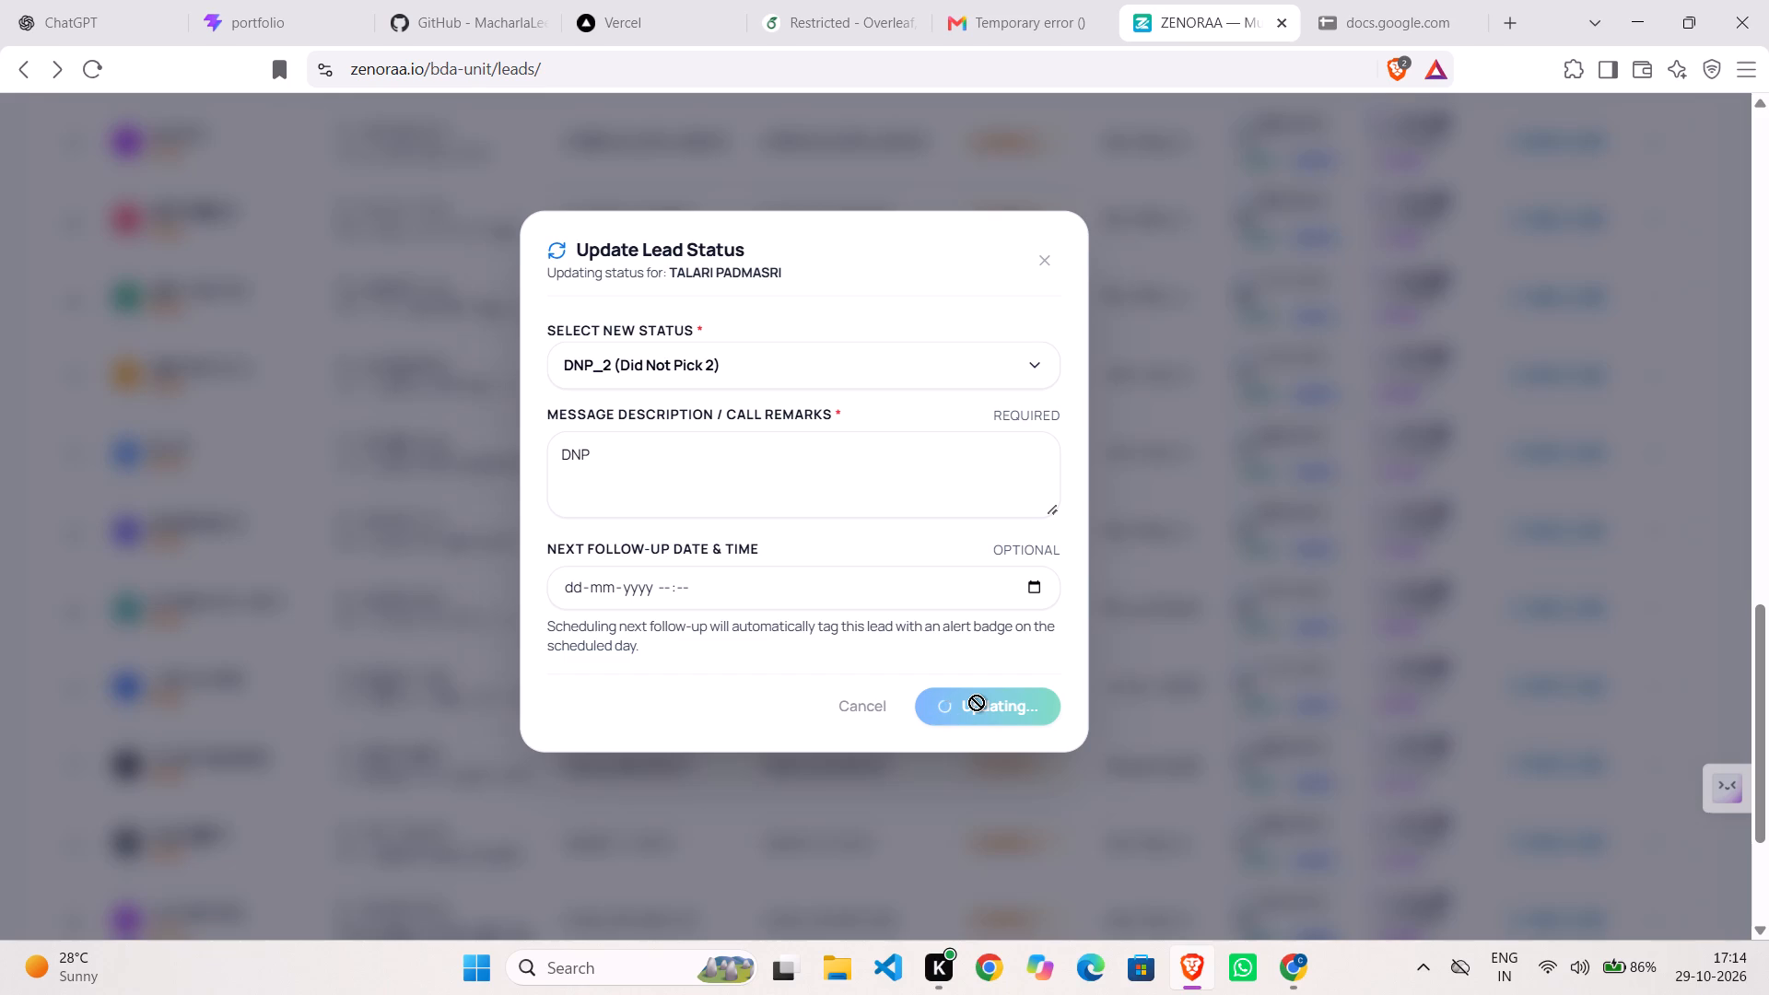
# Switch the Wi-Fi connection from Kayar Care to the IQOO NEO10 network, keeping automatic connection enabled.
pyautogui.click(1535, 983)
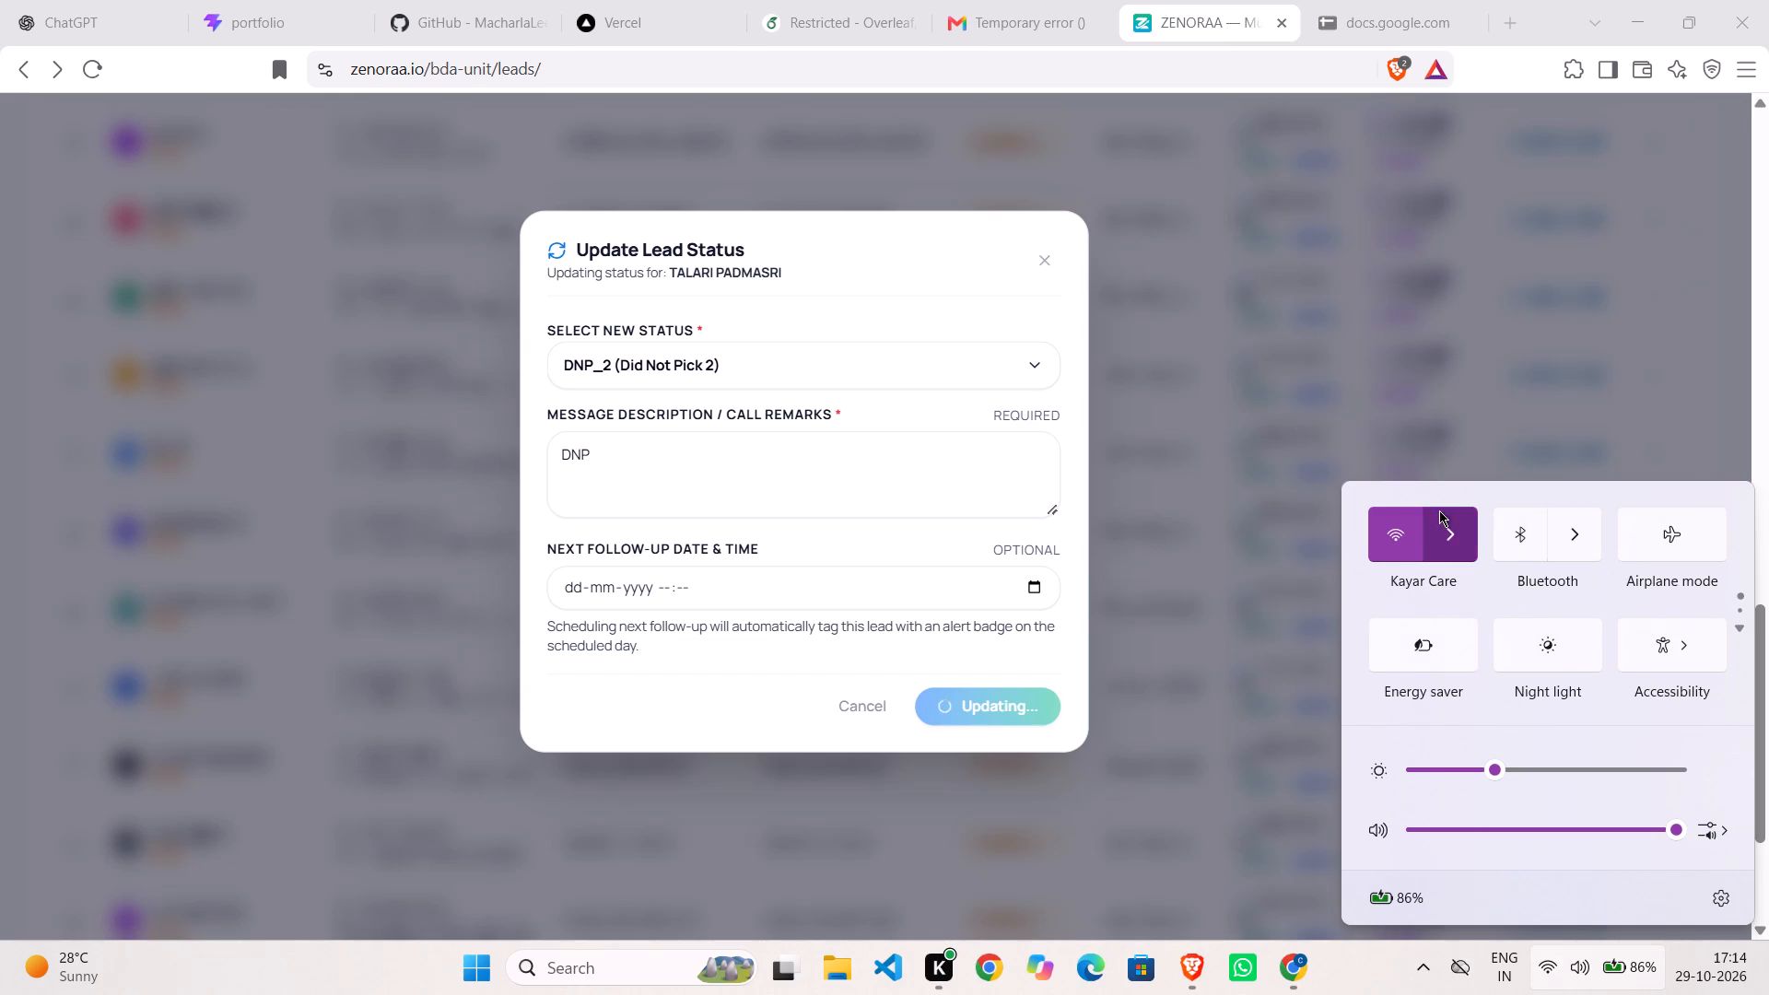
pyautogui.click(1439, 510)
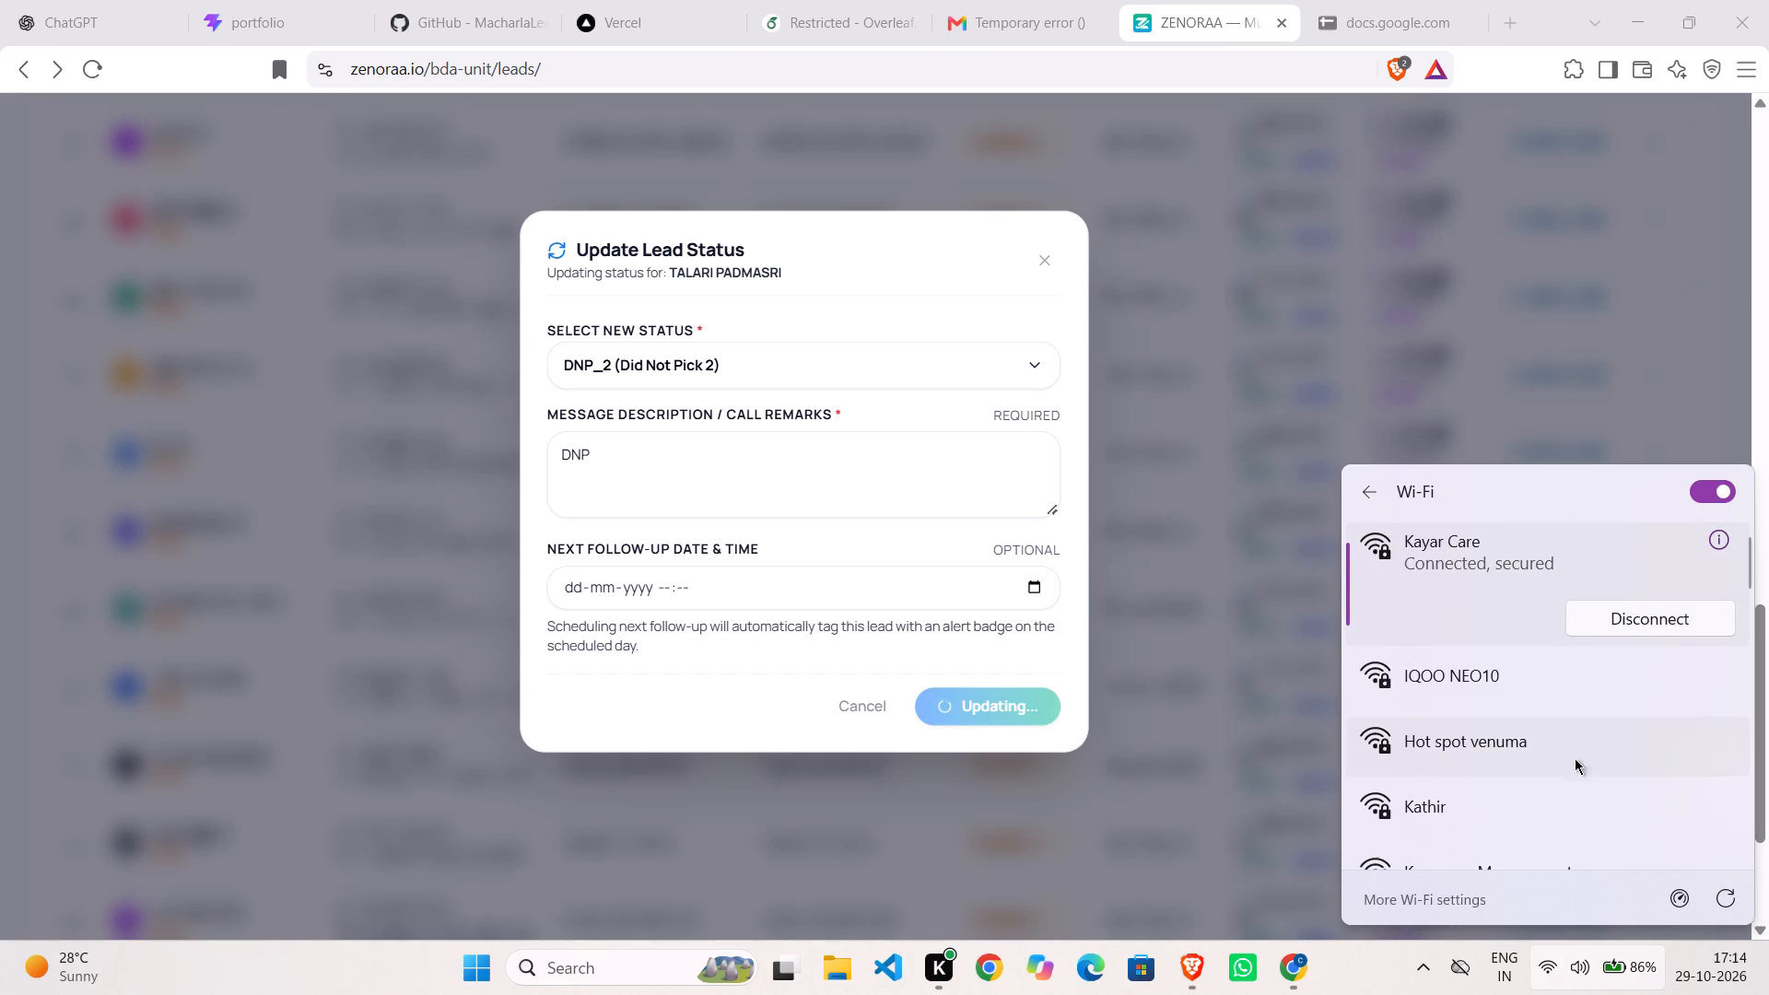
pyautogui.click(1522, 689)
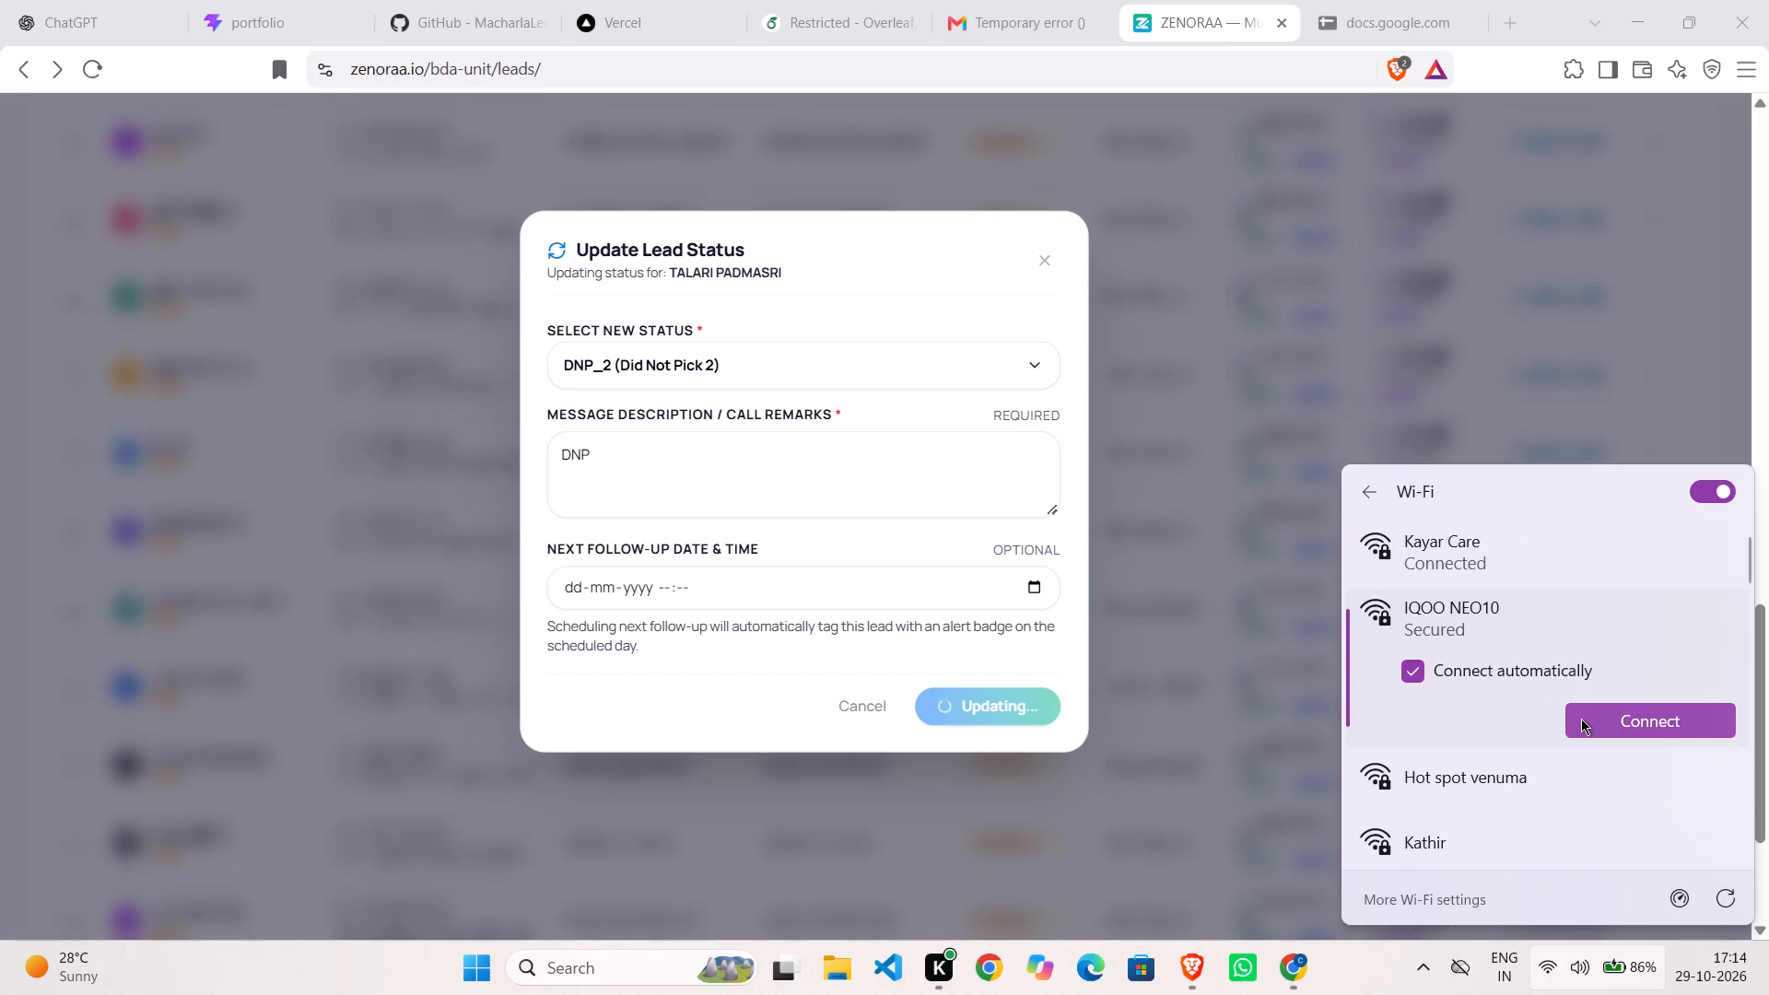
pyautogui.click(1581, 719)
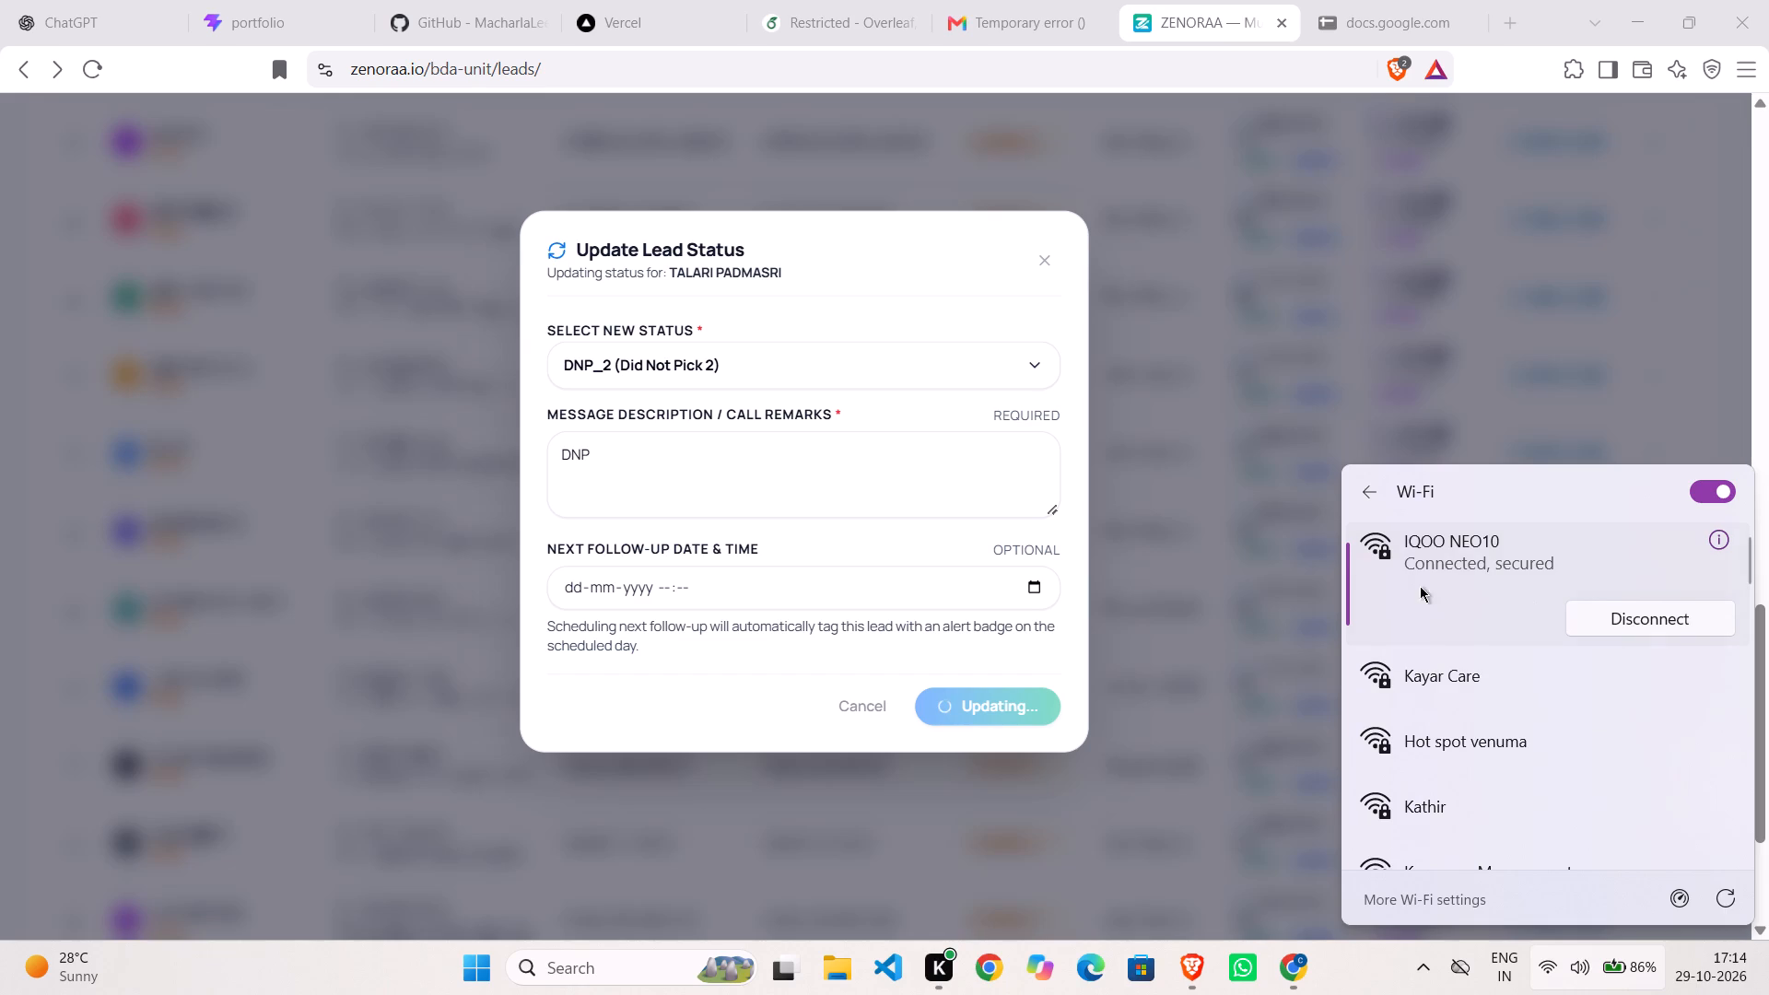
pyautogui.click(1190, 301)
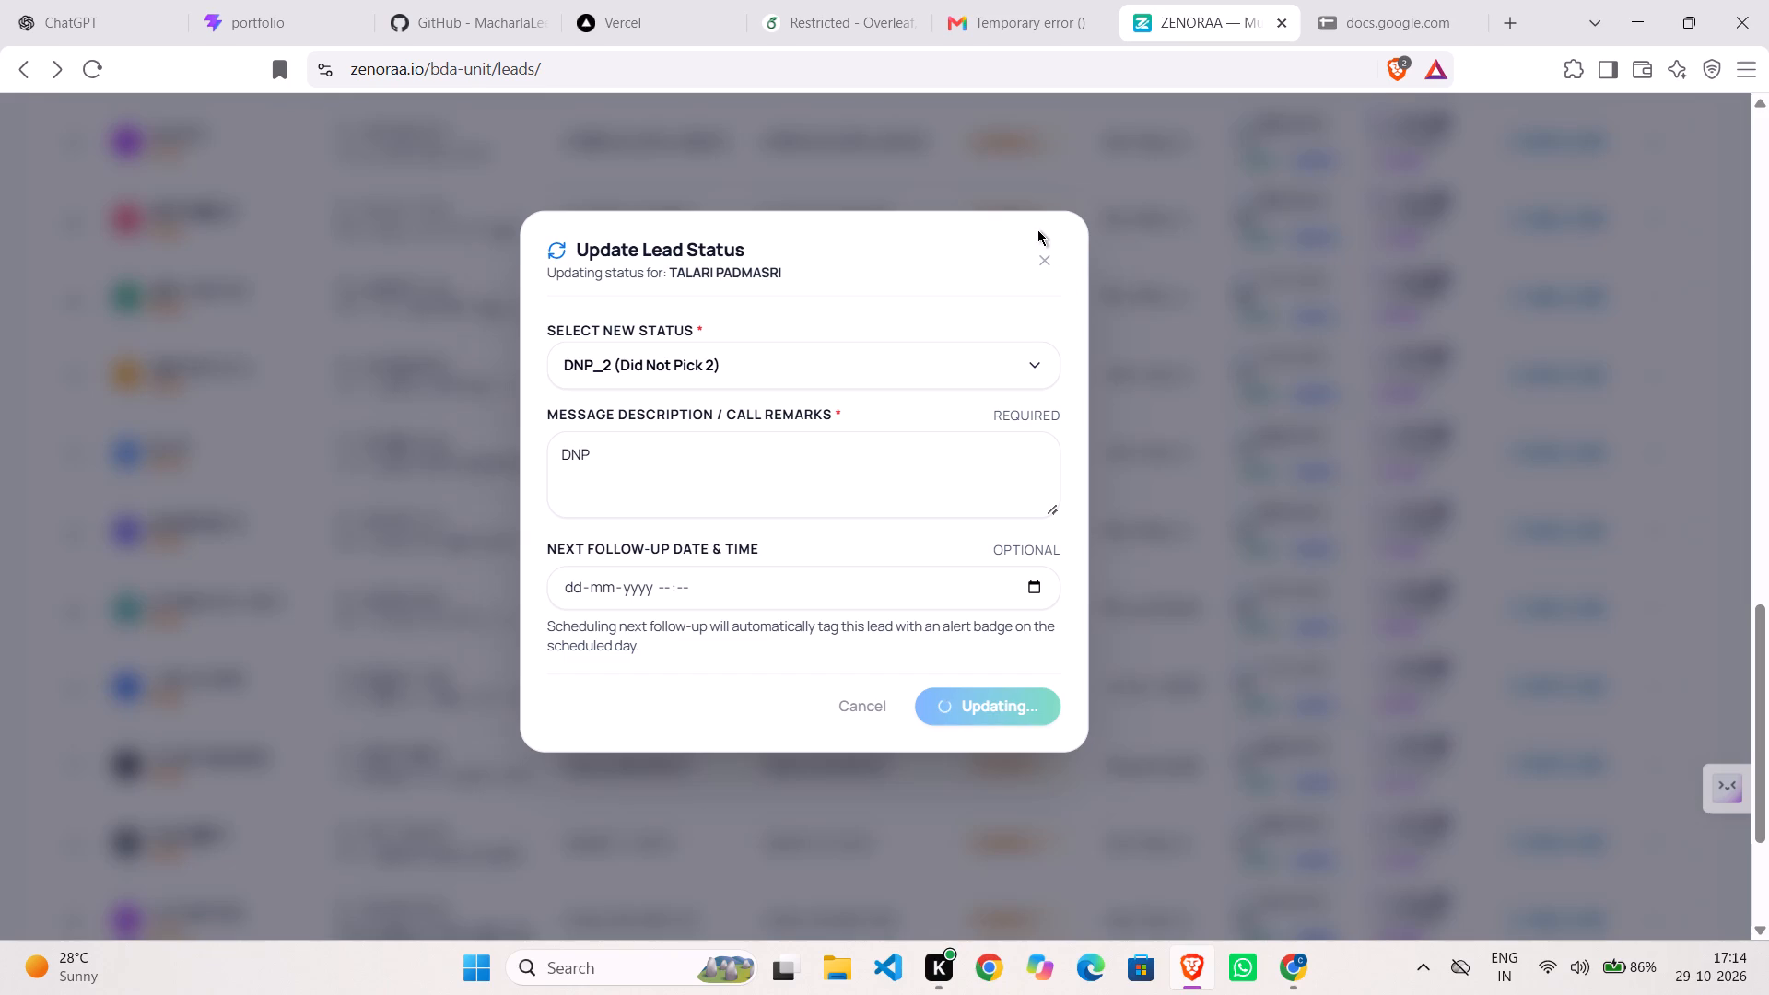
# Try to close the Update Lead Status dialog that is still processing the update.
pyautogui.doubleClick(1039, 265)
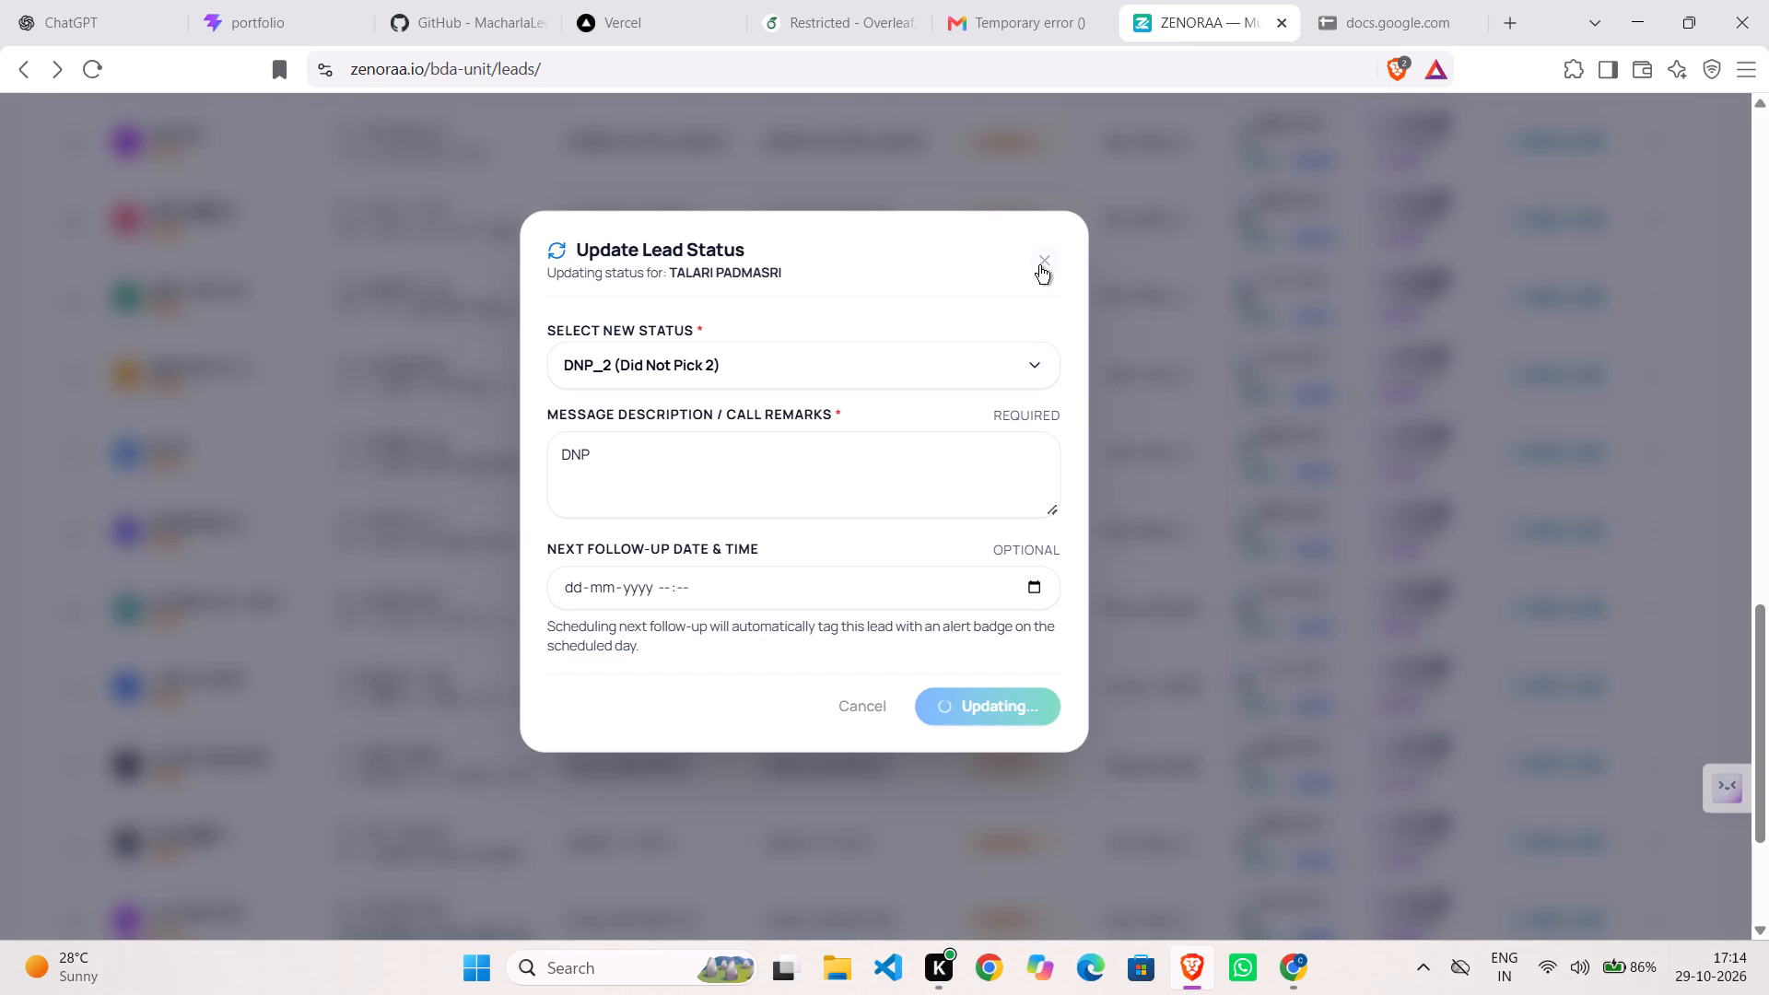
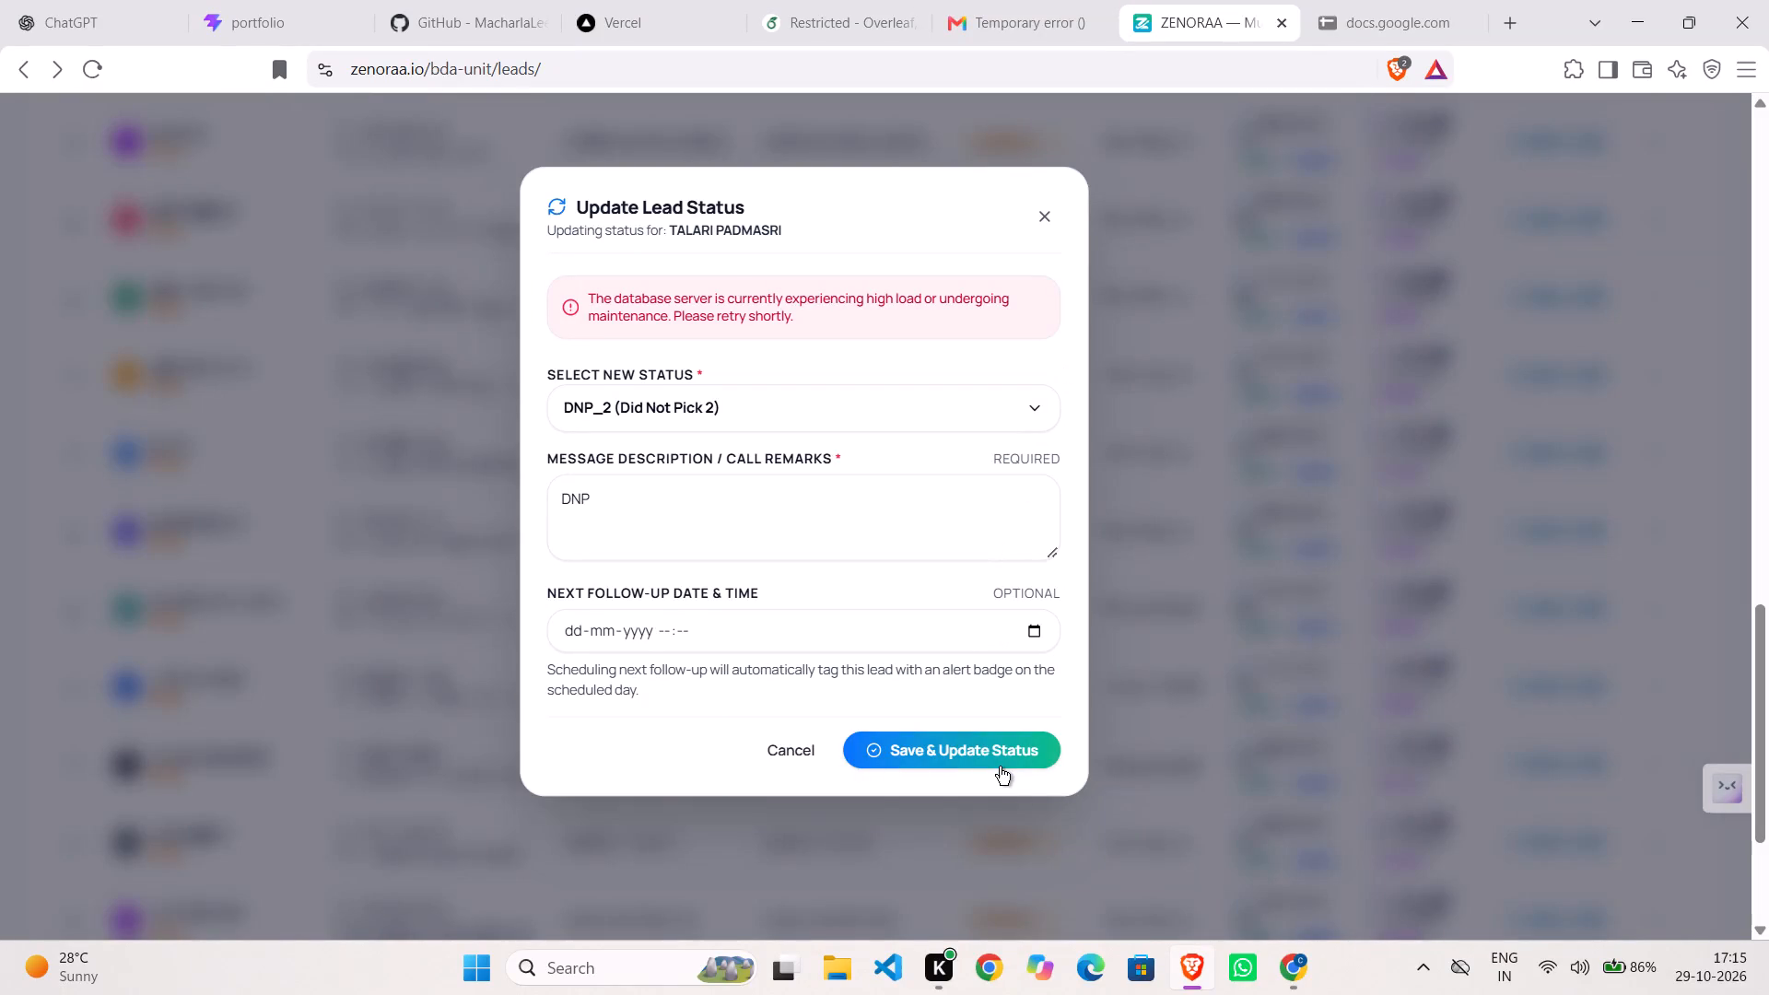
# Retry saving the lead's DNP_2 (Did Not Pick 2) status update with the call remark "DNP".
pyautogui.click(1000, 767)
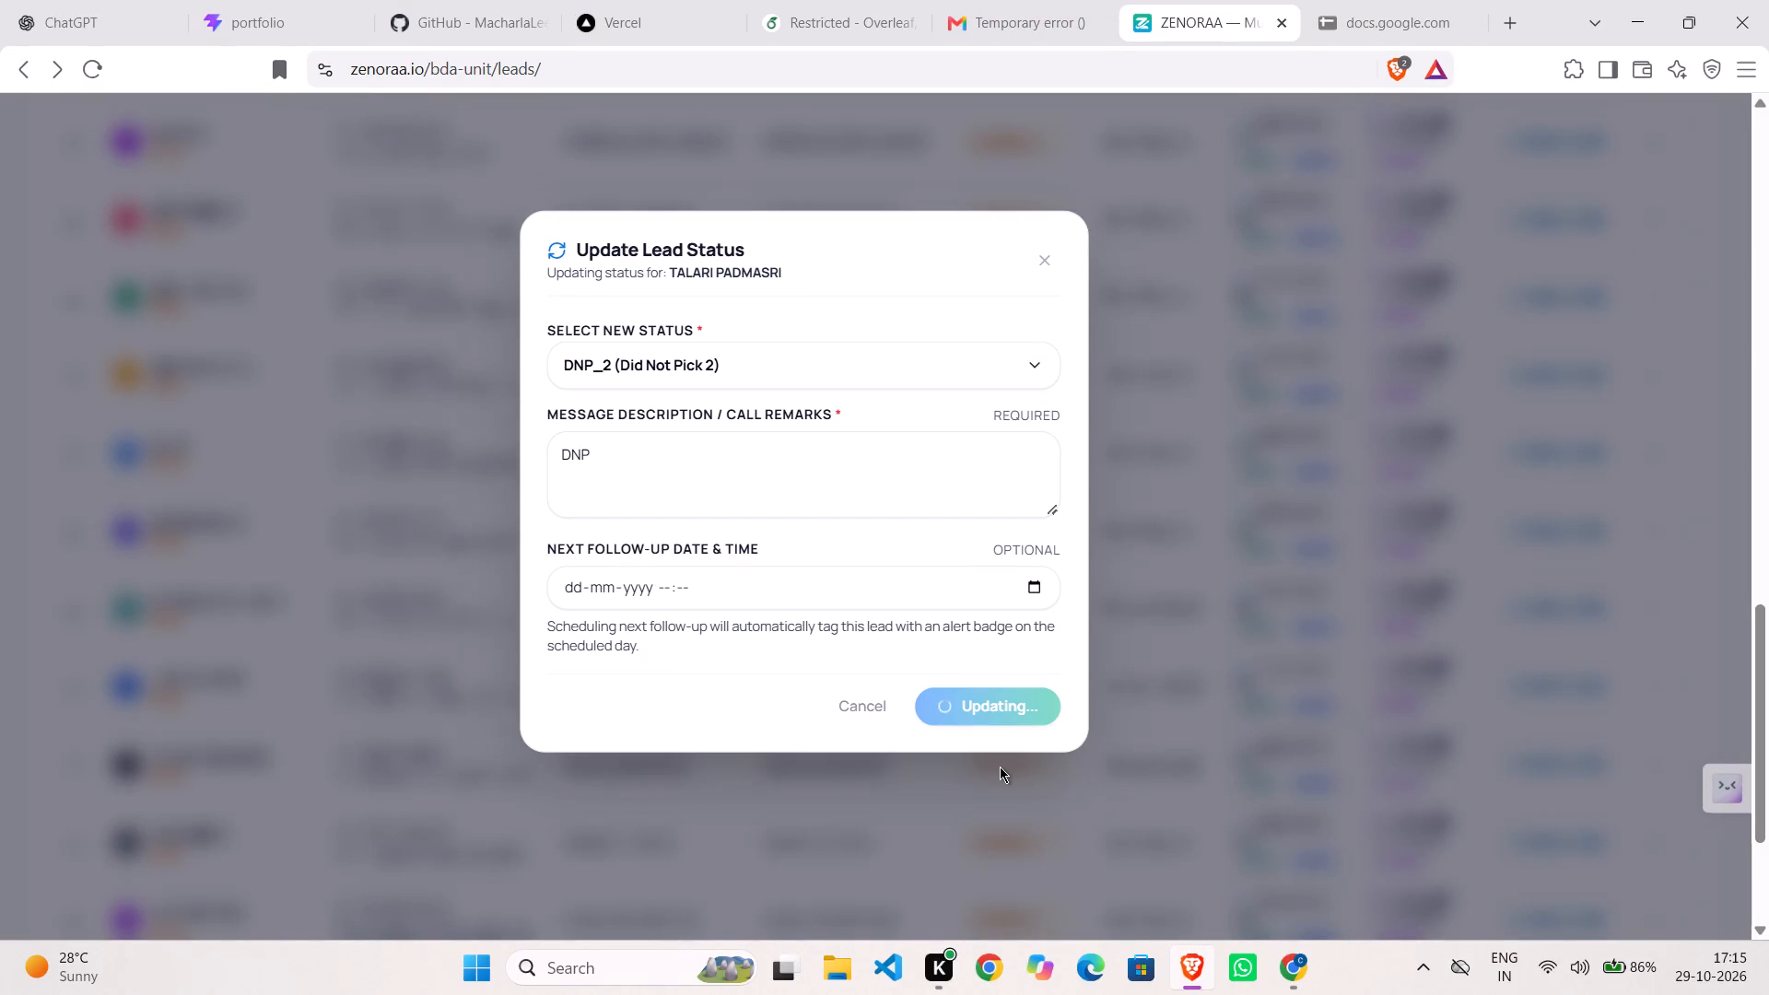
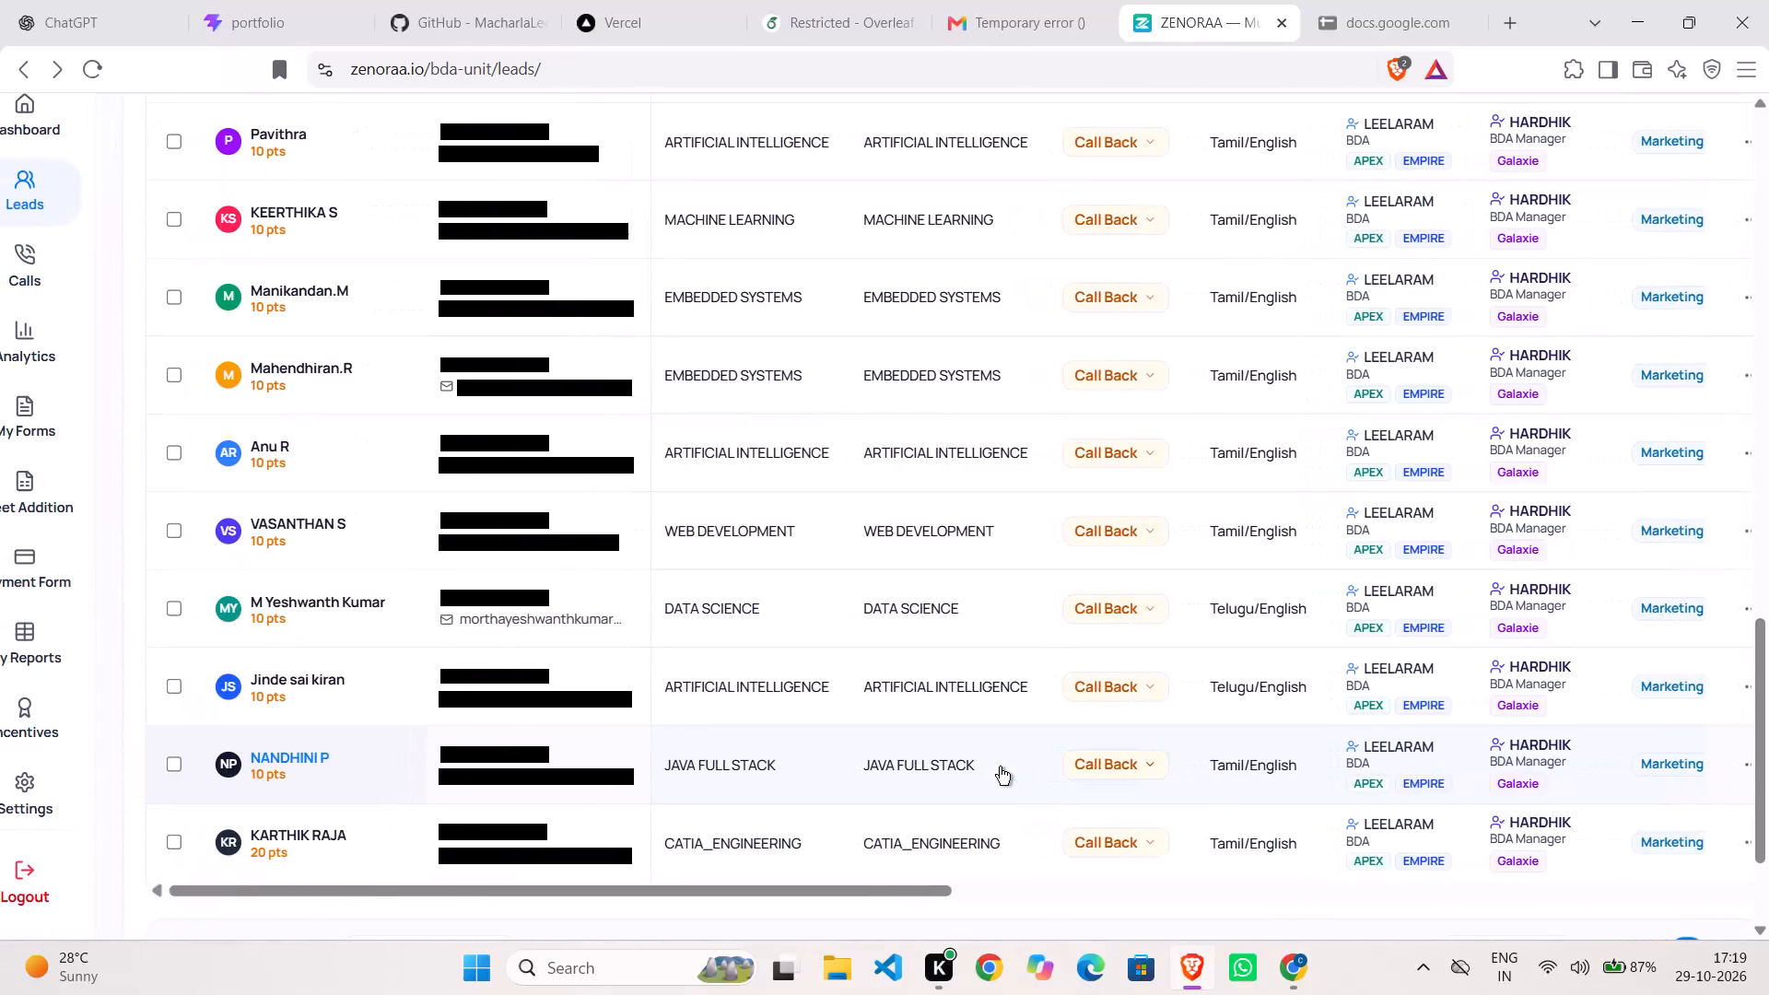
# Review the course, status, language and college details of the call-back leads near the end of the leads list.
pyautogui.scroll(1, 1000, 767)
pyautogui.hscroll(-1, 1000, 767)
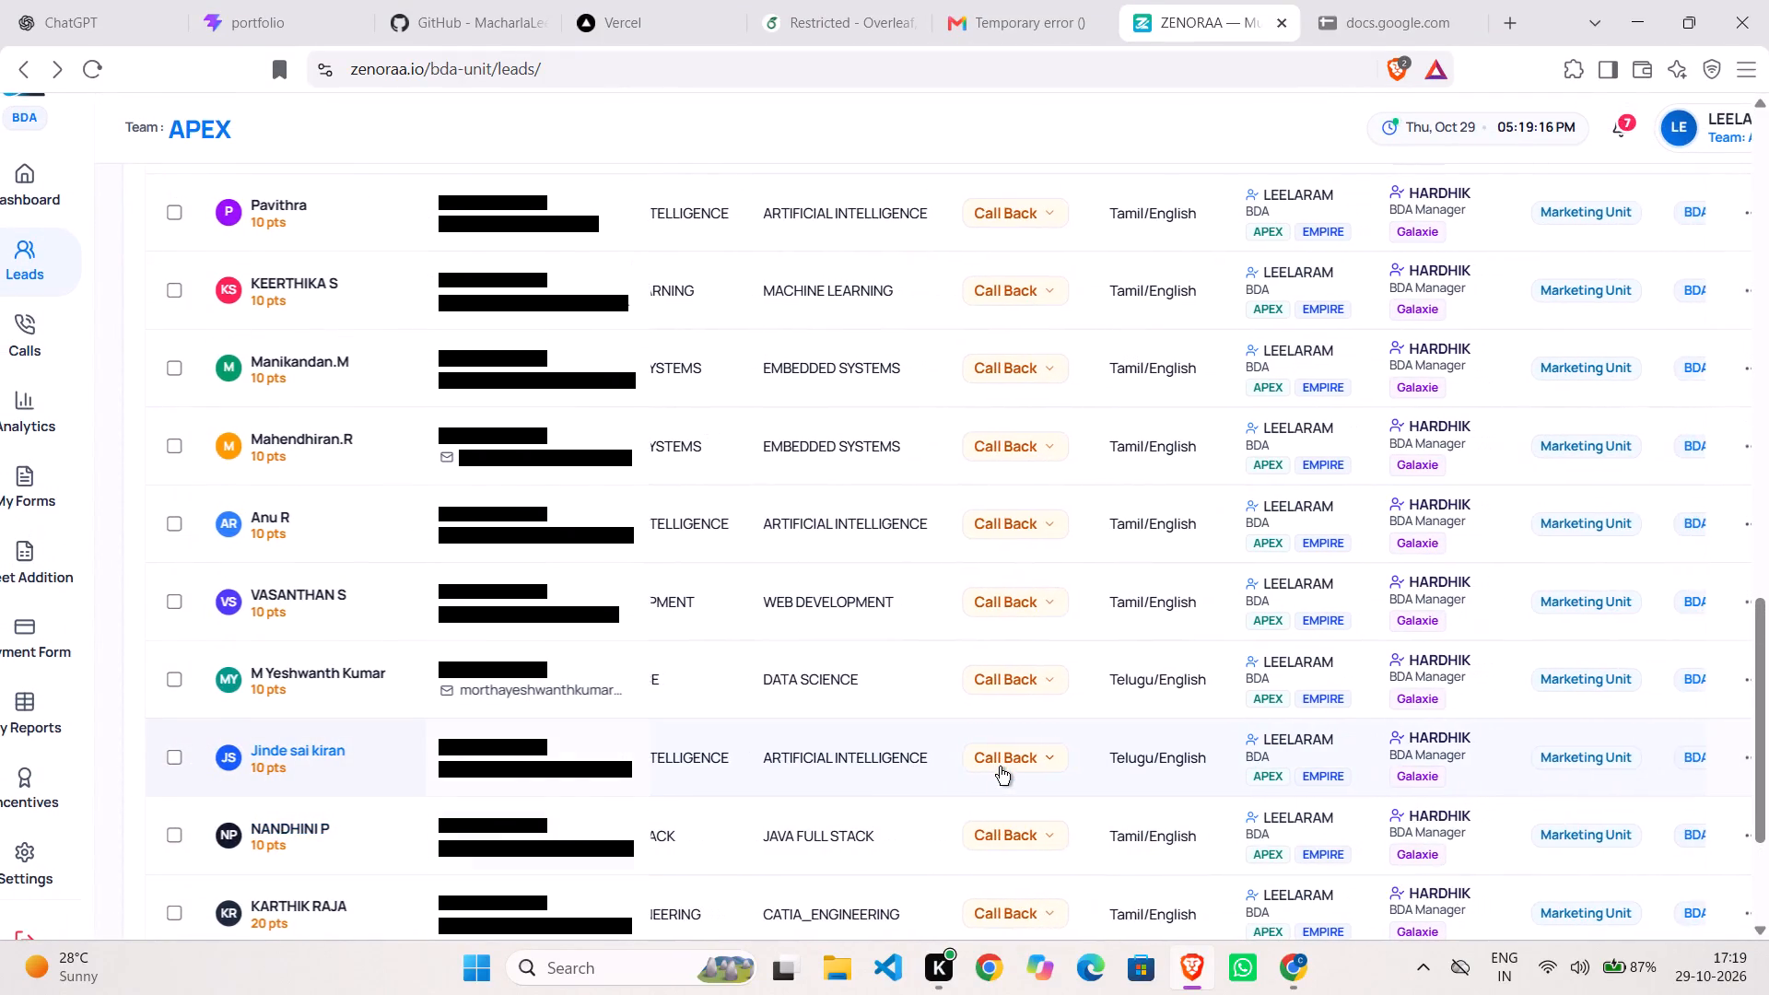
pyautogui.hscroll(-1, 1000, 767)
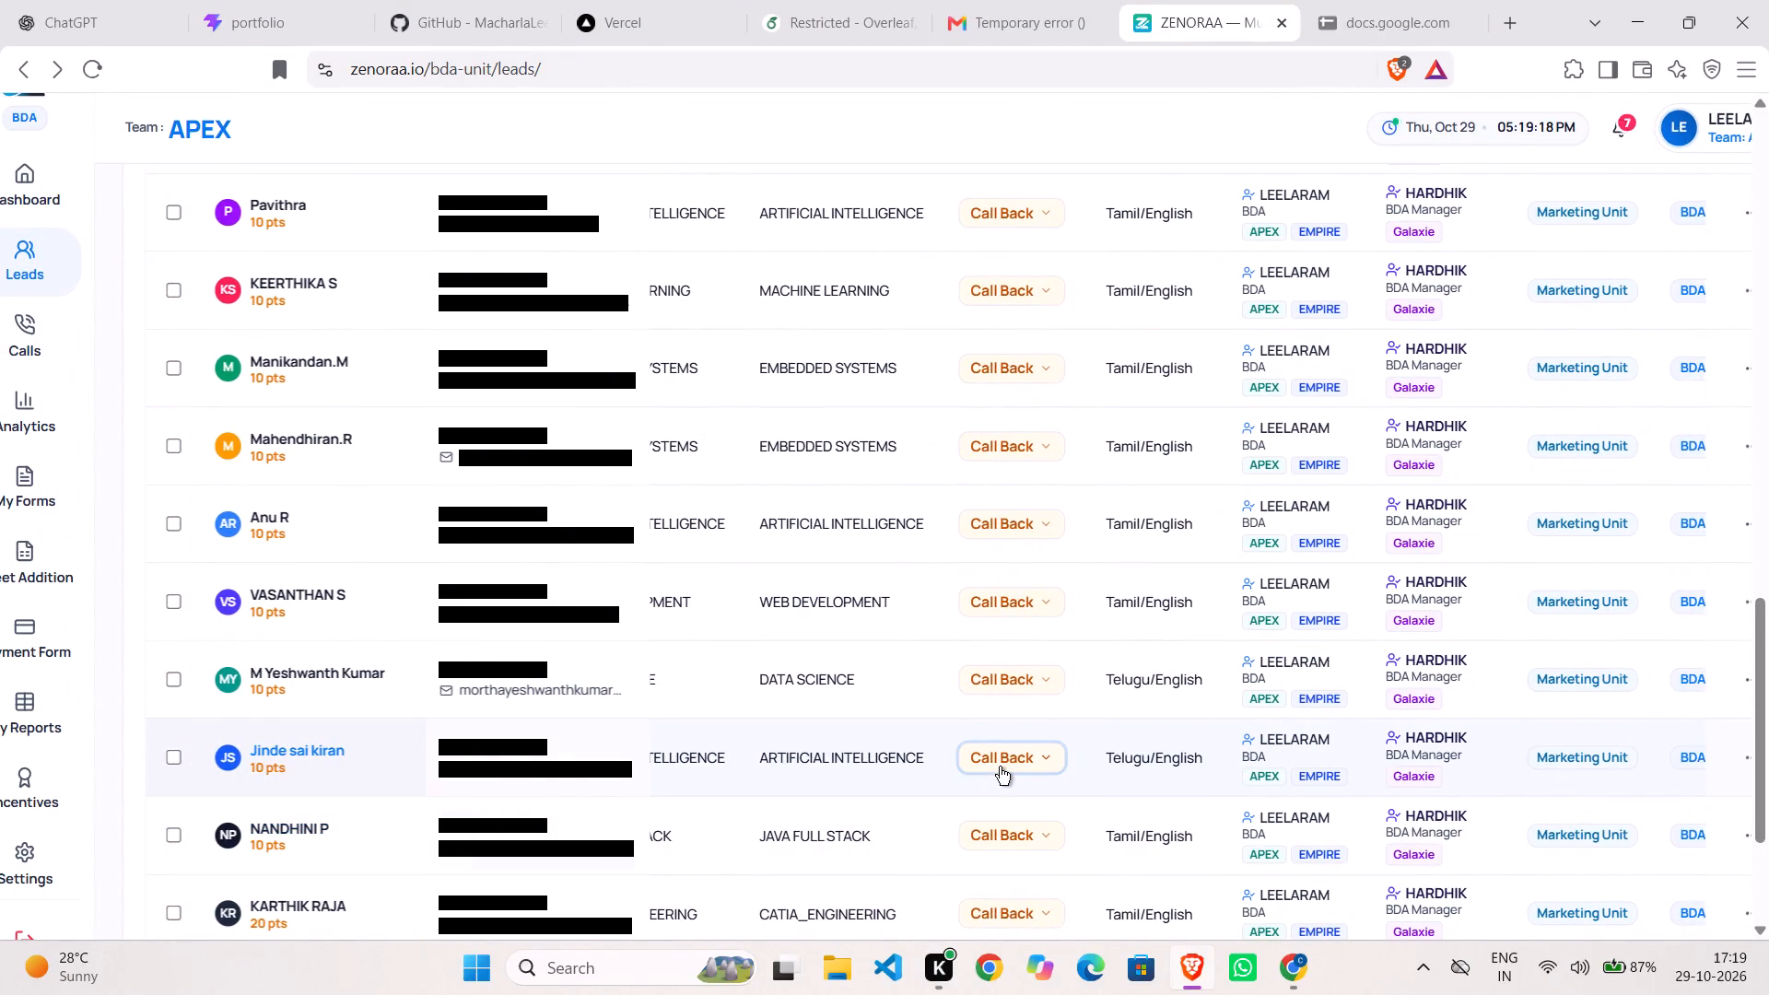
pyautogui.hscroll(-2, 1000, 767)
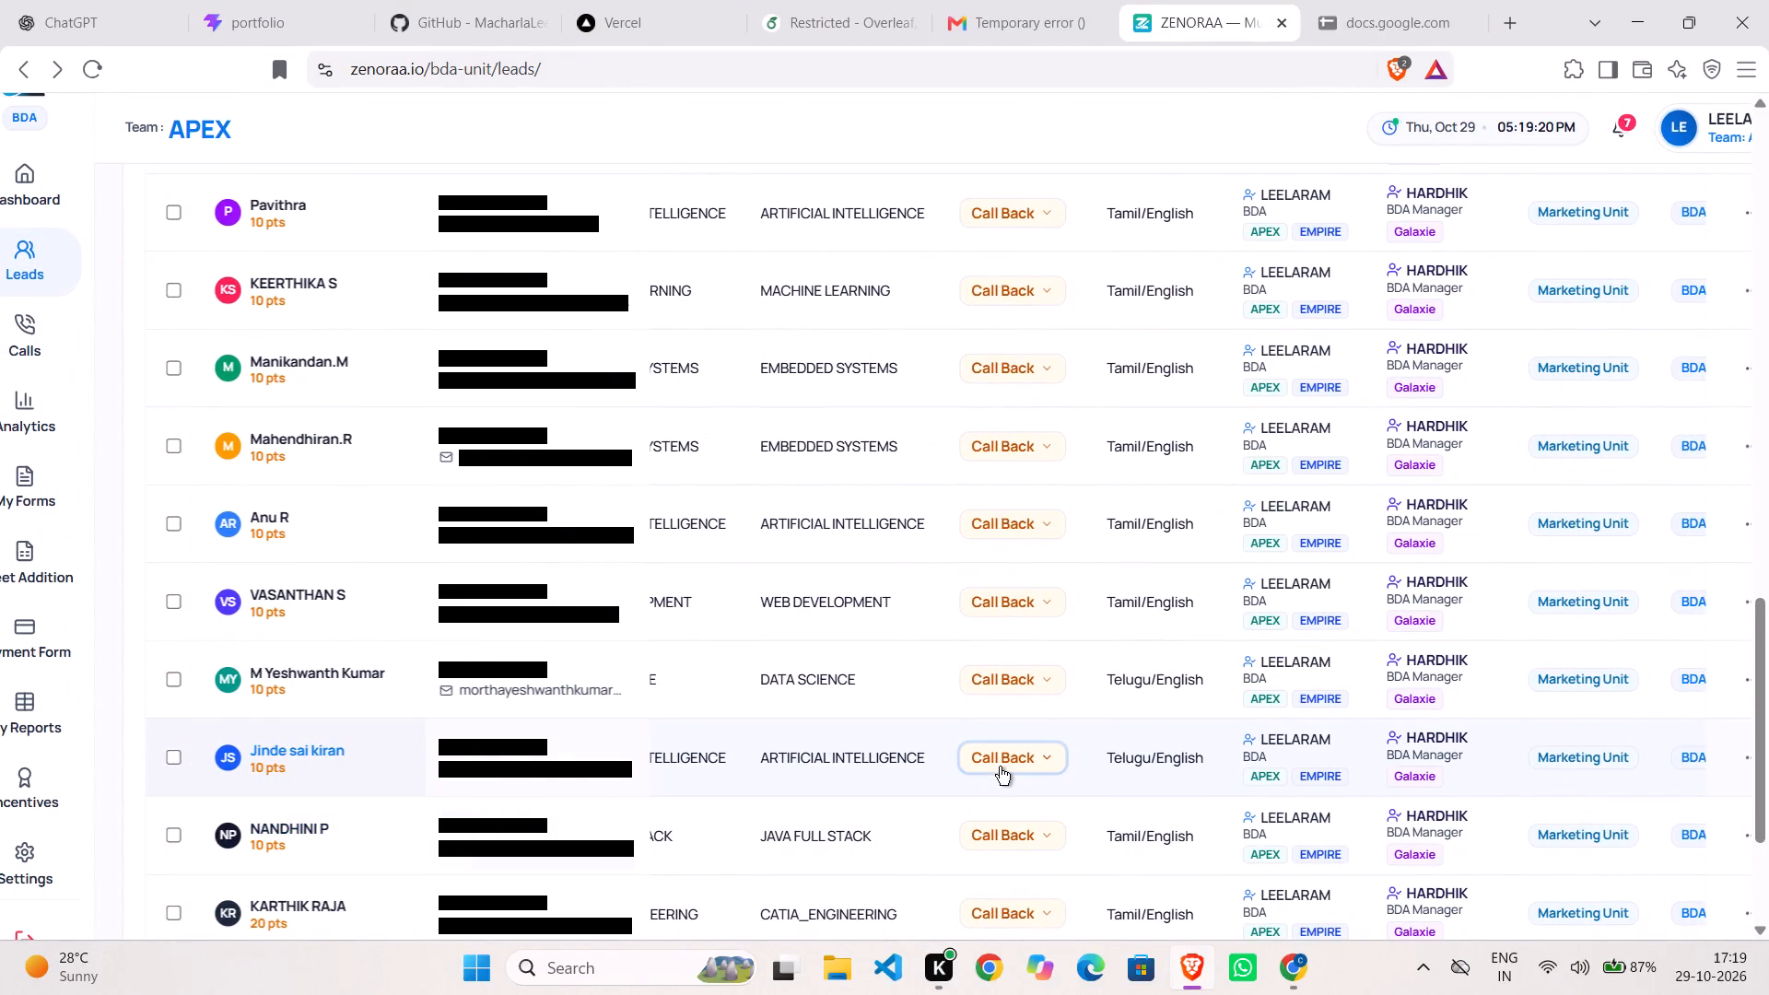
pyautogui.hscroll(-2, 1000, 767)
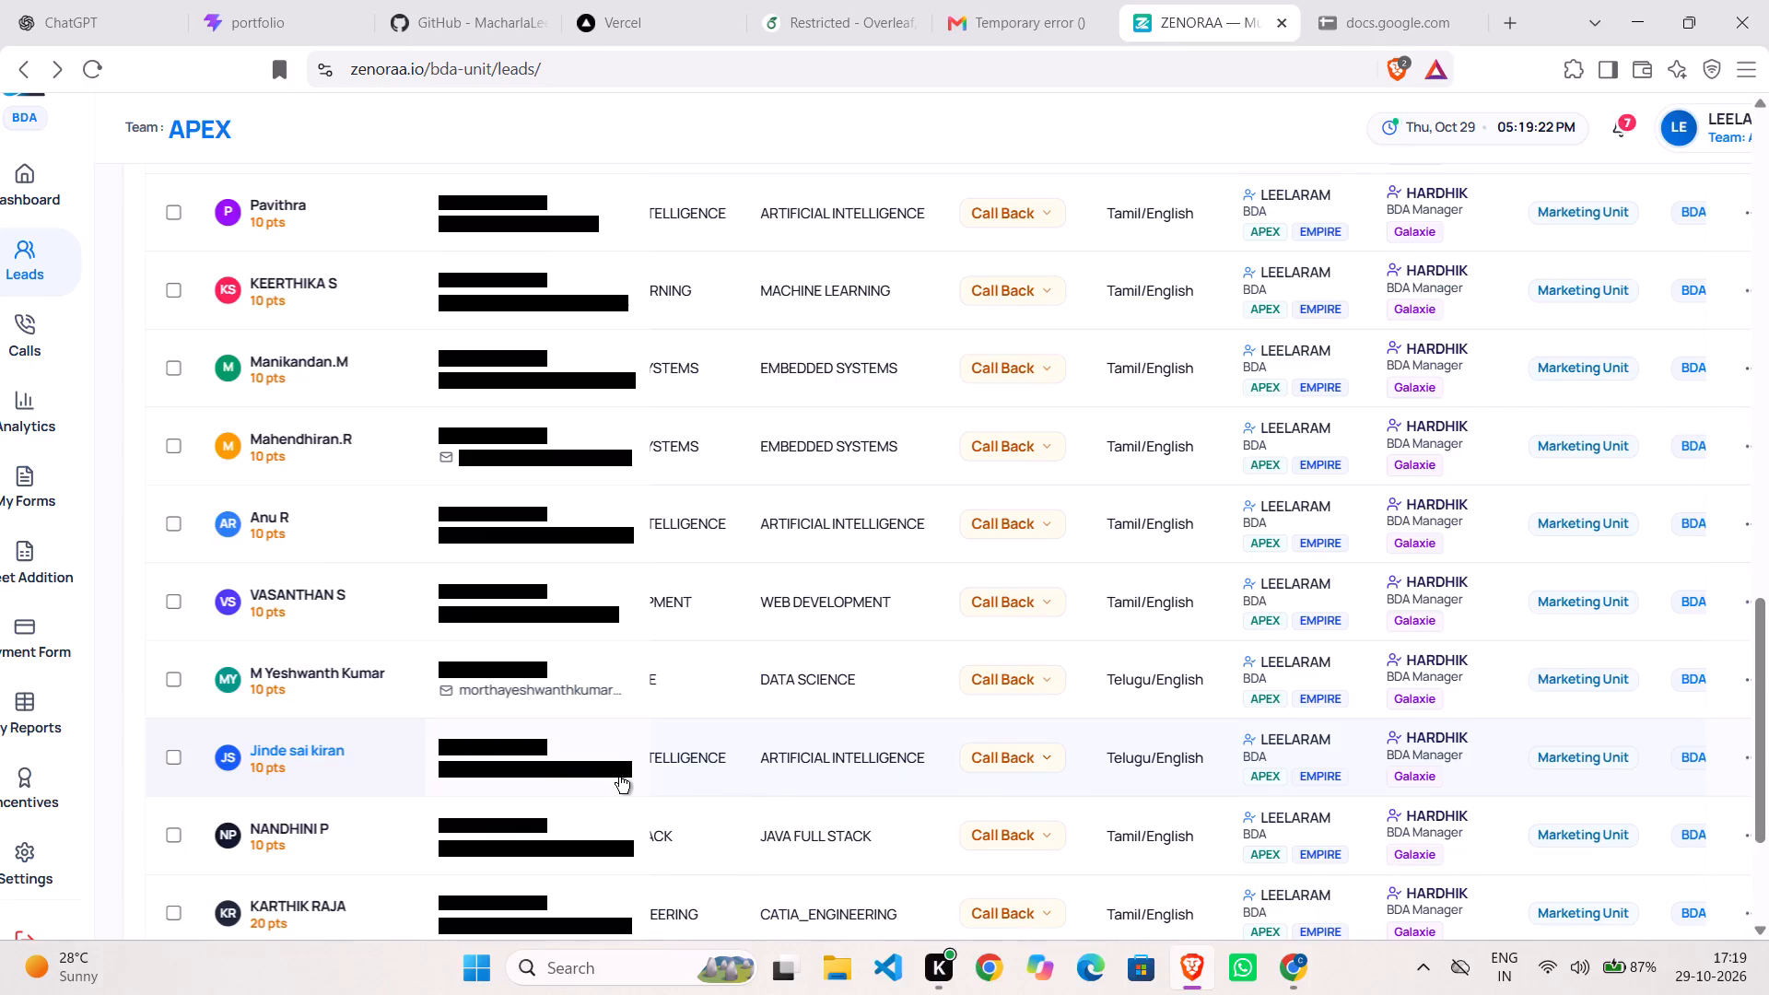
pyautogui.hscroll(5, 619, 775)
pyautogui.hscroll(-4, 619, 775)
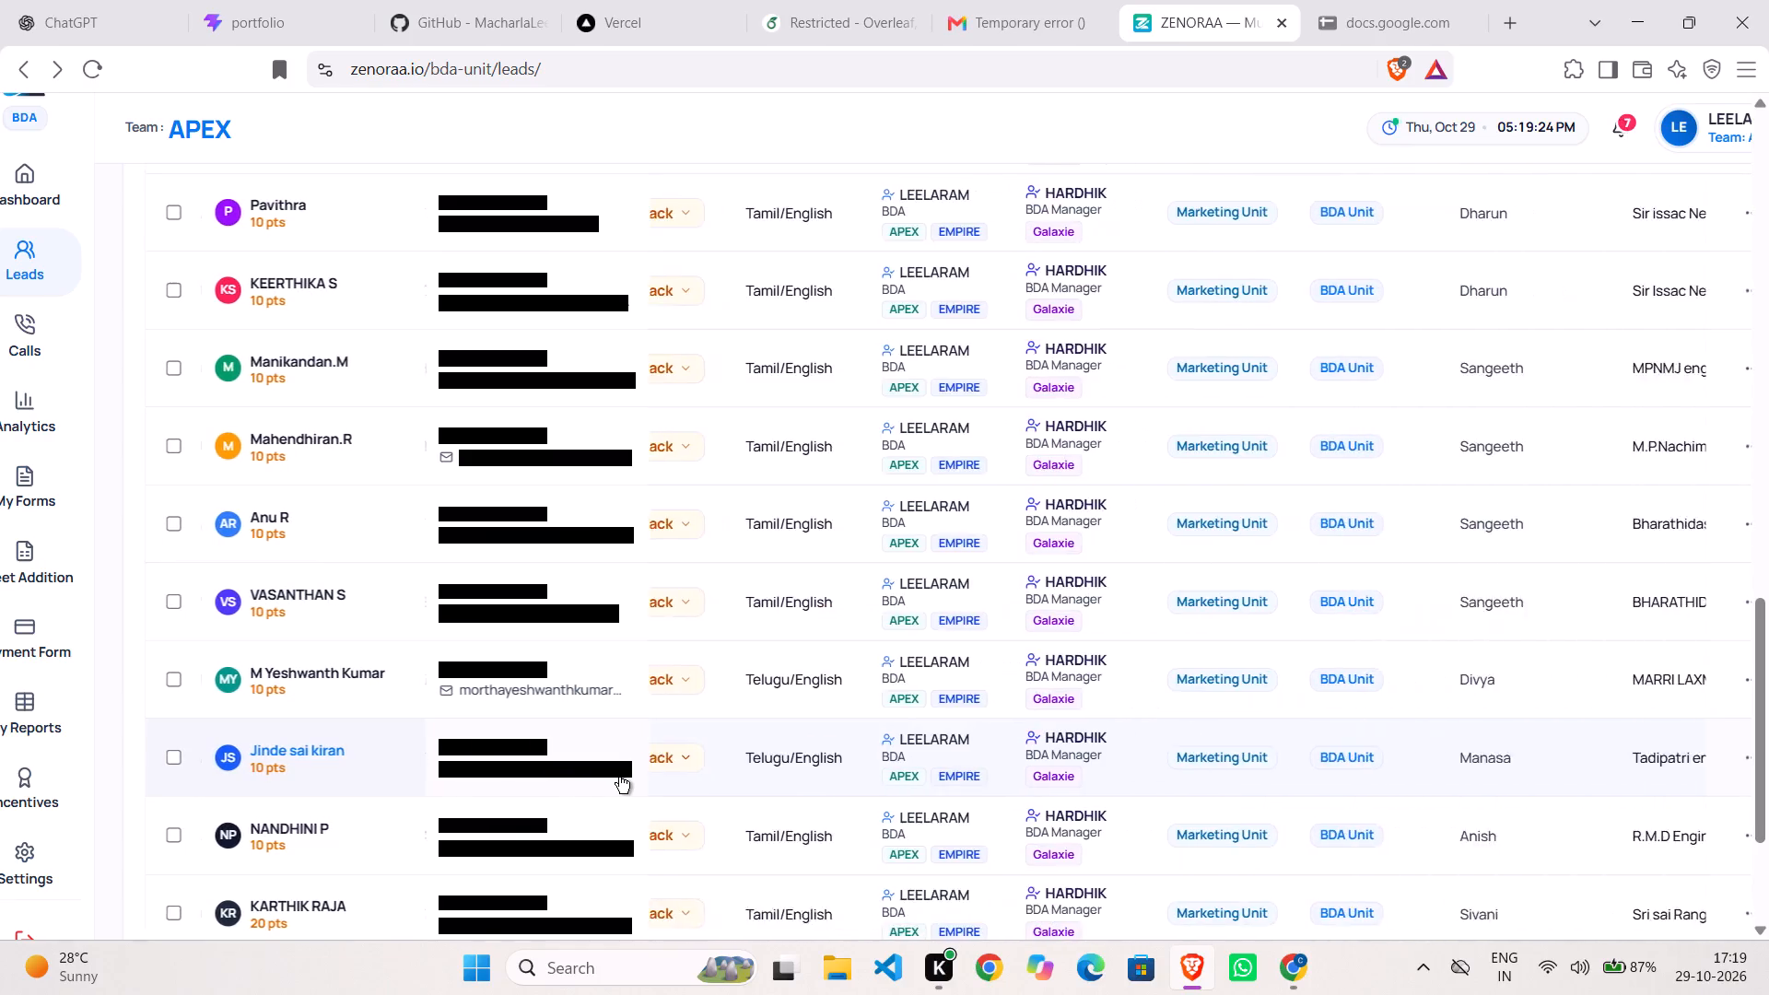
pyautogui.hscroll(2, 619, 775)
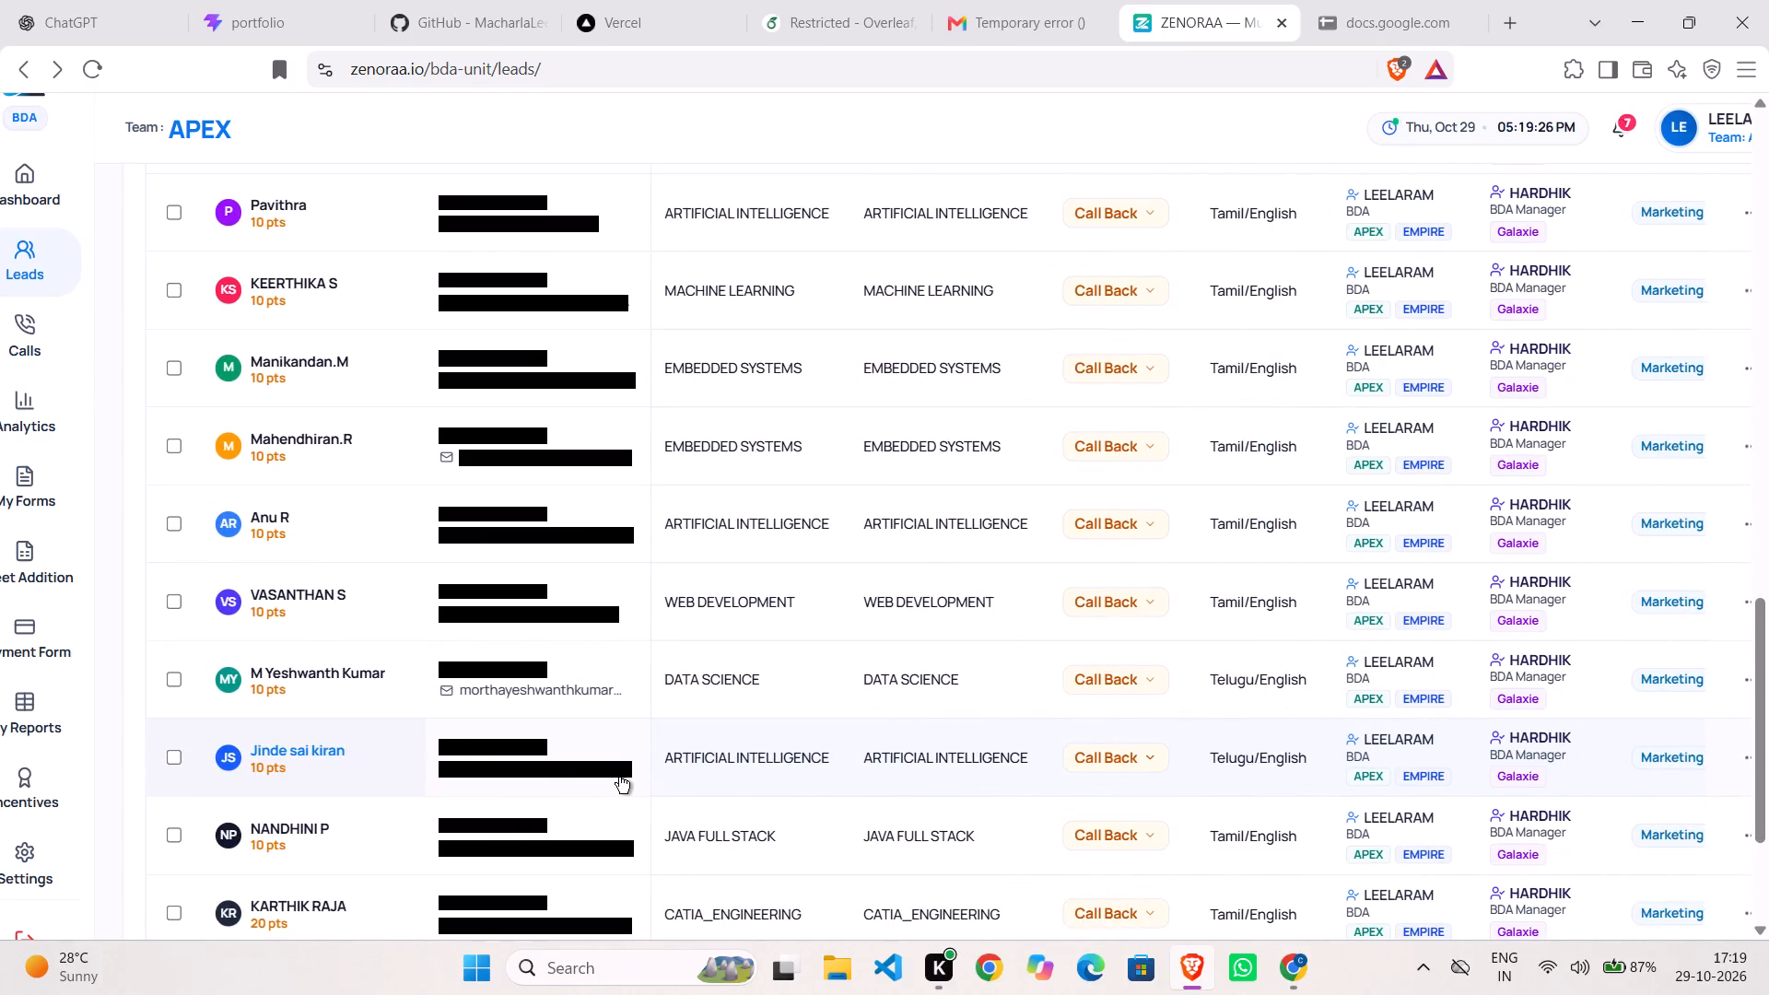
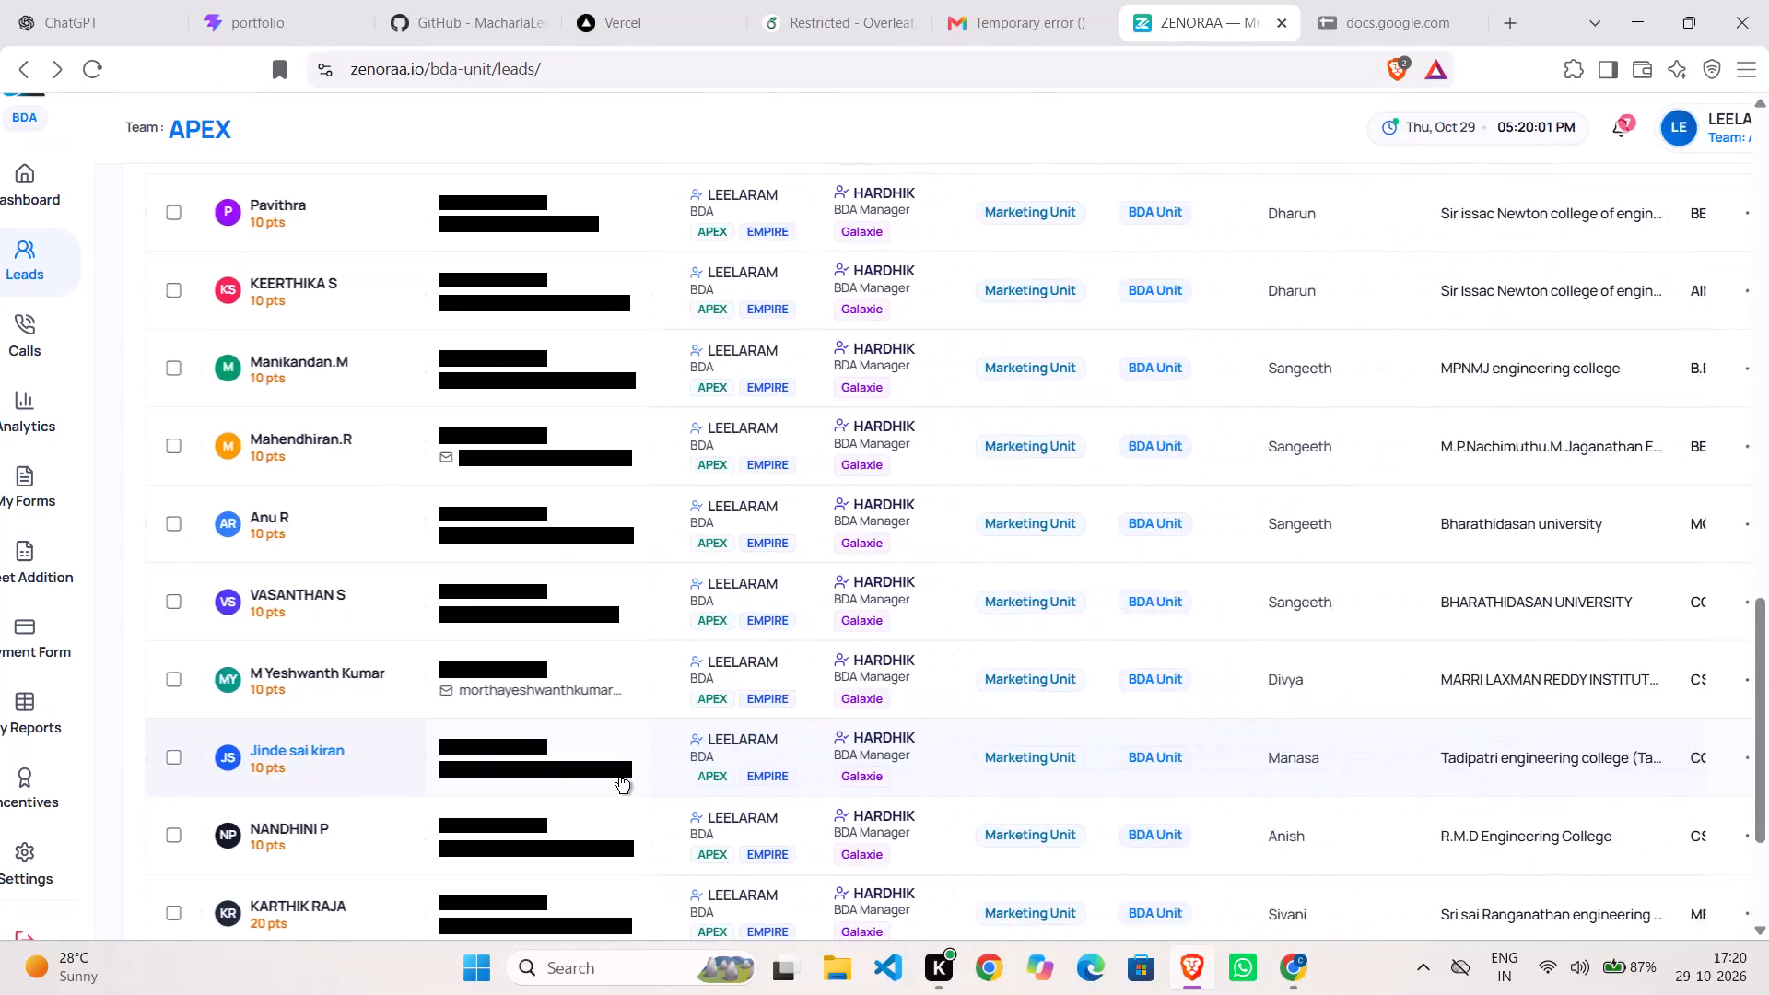
# Review the course, status, language, college and branch details of the call-back lead from Tadipatri engineering college.
pyautogui.hscroll(-1, 619, 775)
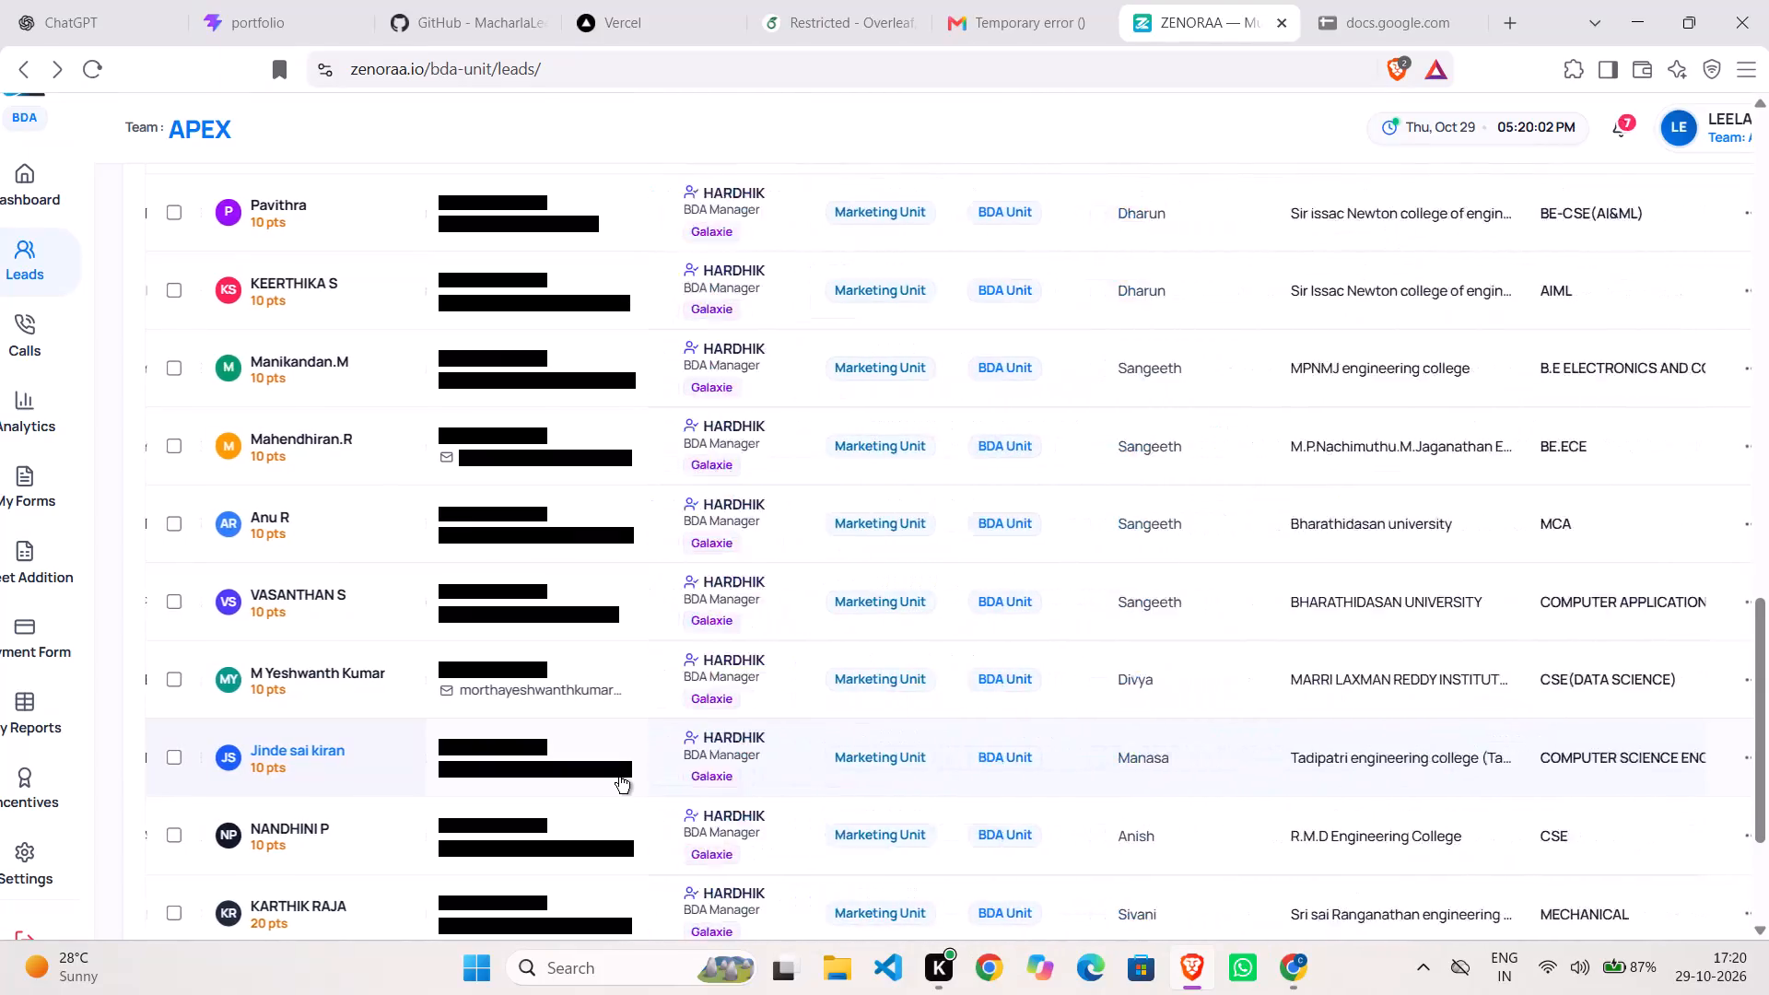
pyautogui.hscroll(-2, 619, 775)
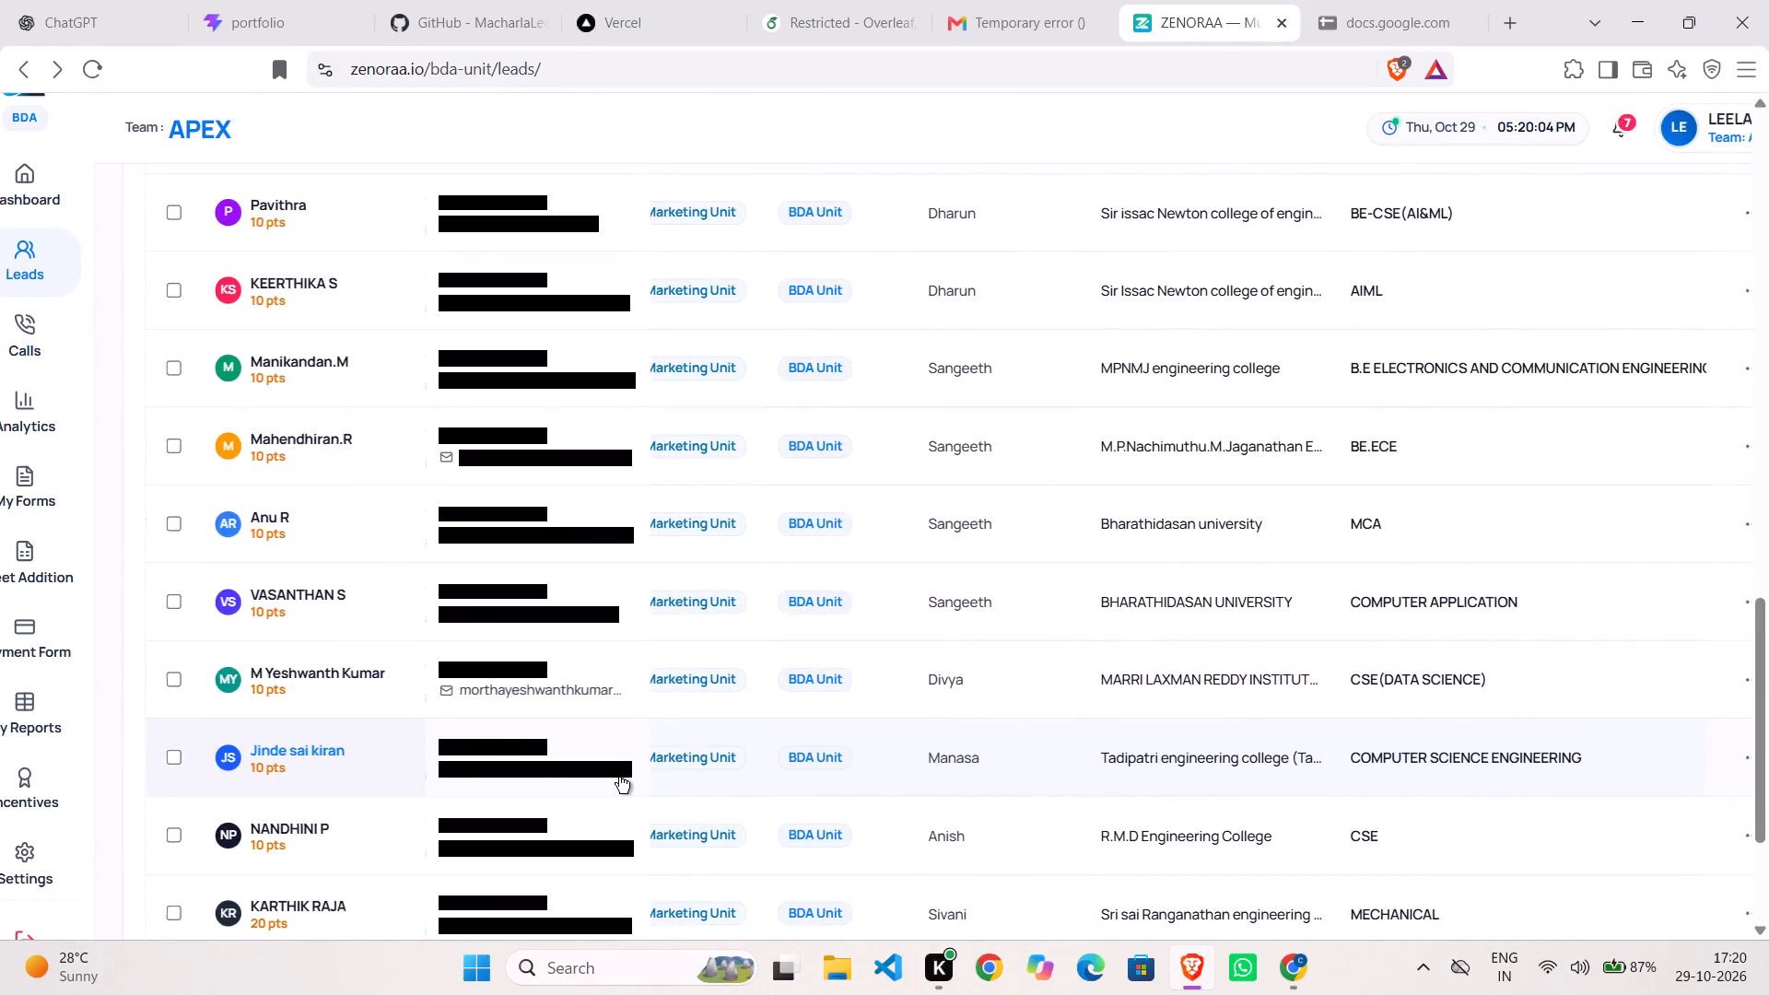
pyautogui.hscroll(-1, 619, 775)
pyautogui.hscroll(3, 619, 775)
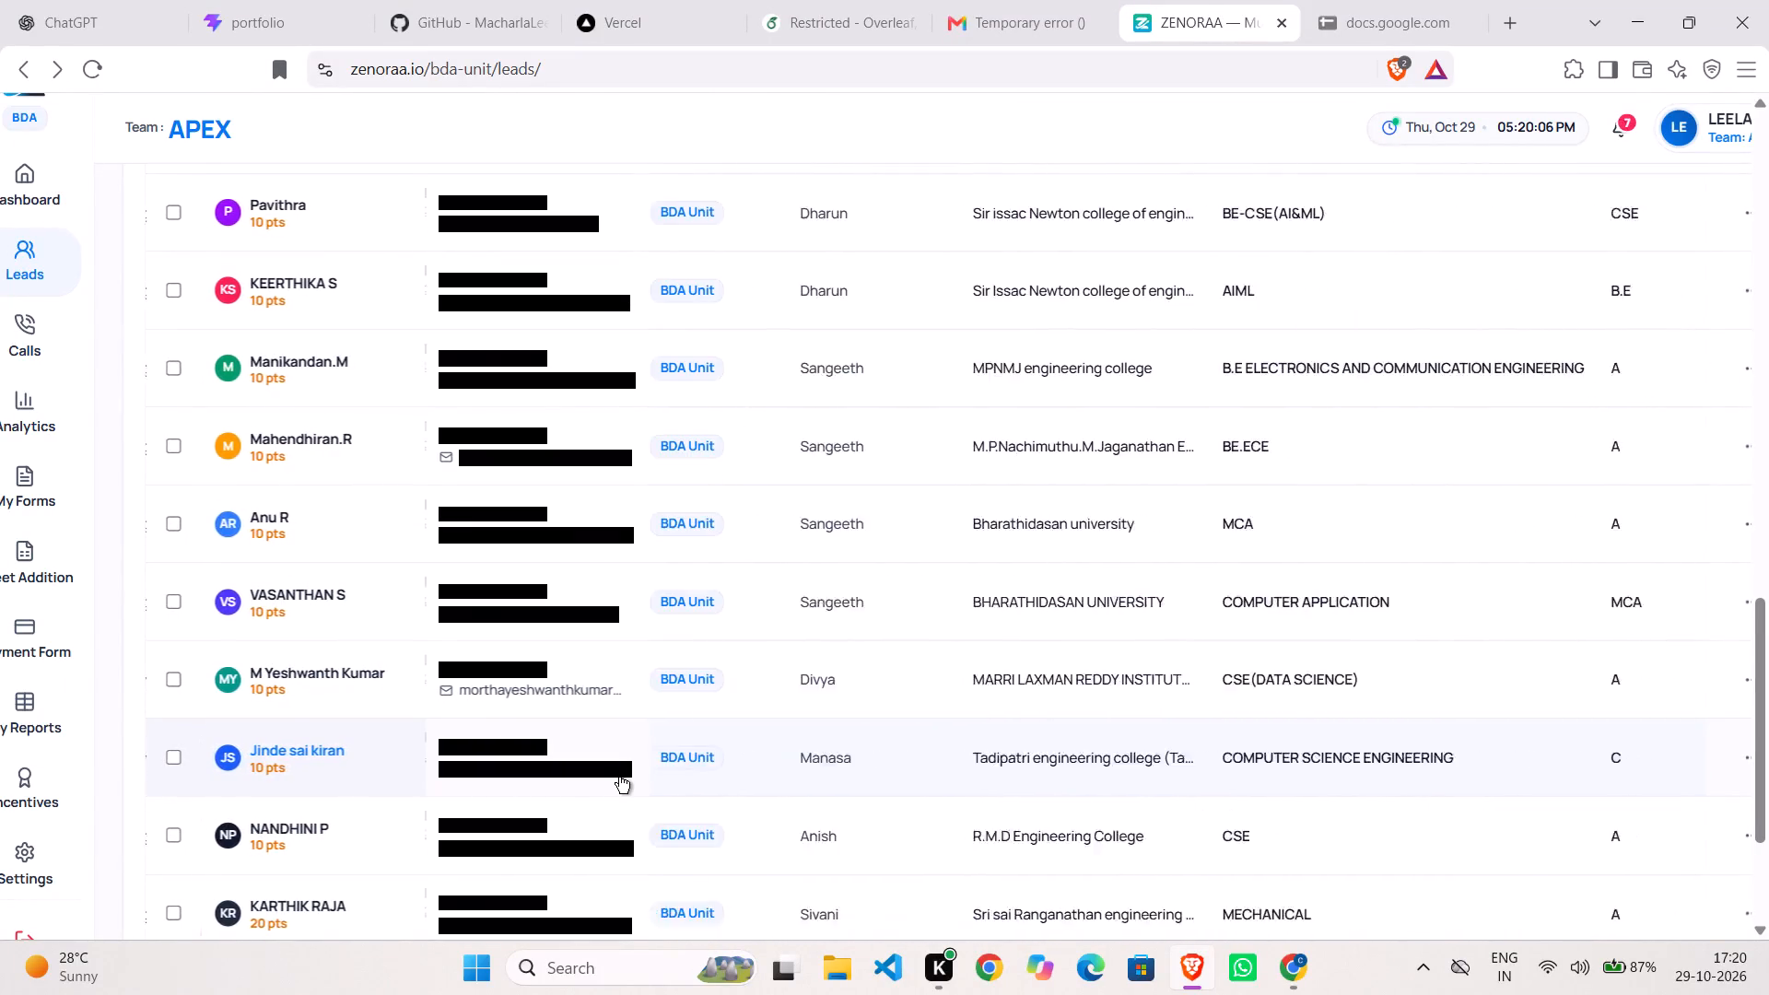
pyautogui.hscroll(3, 619, 775)
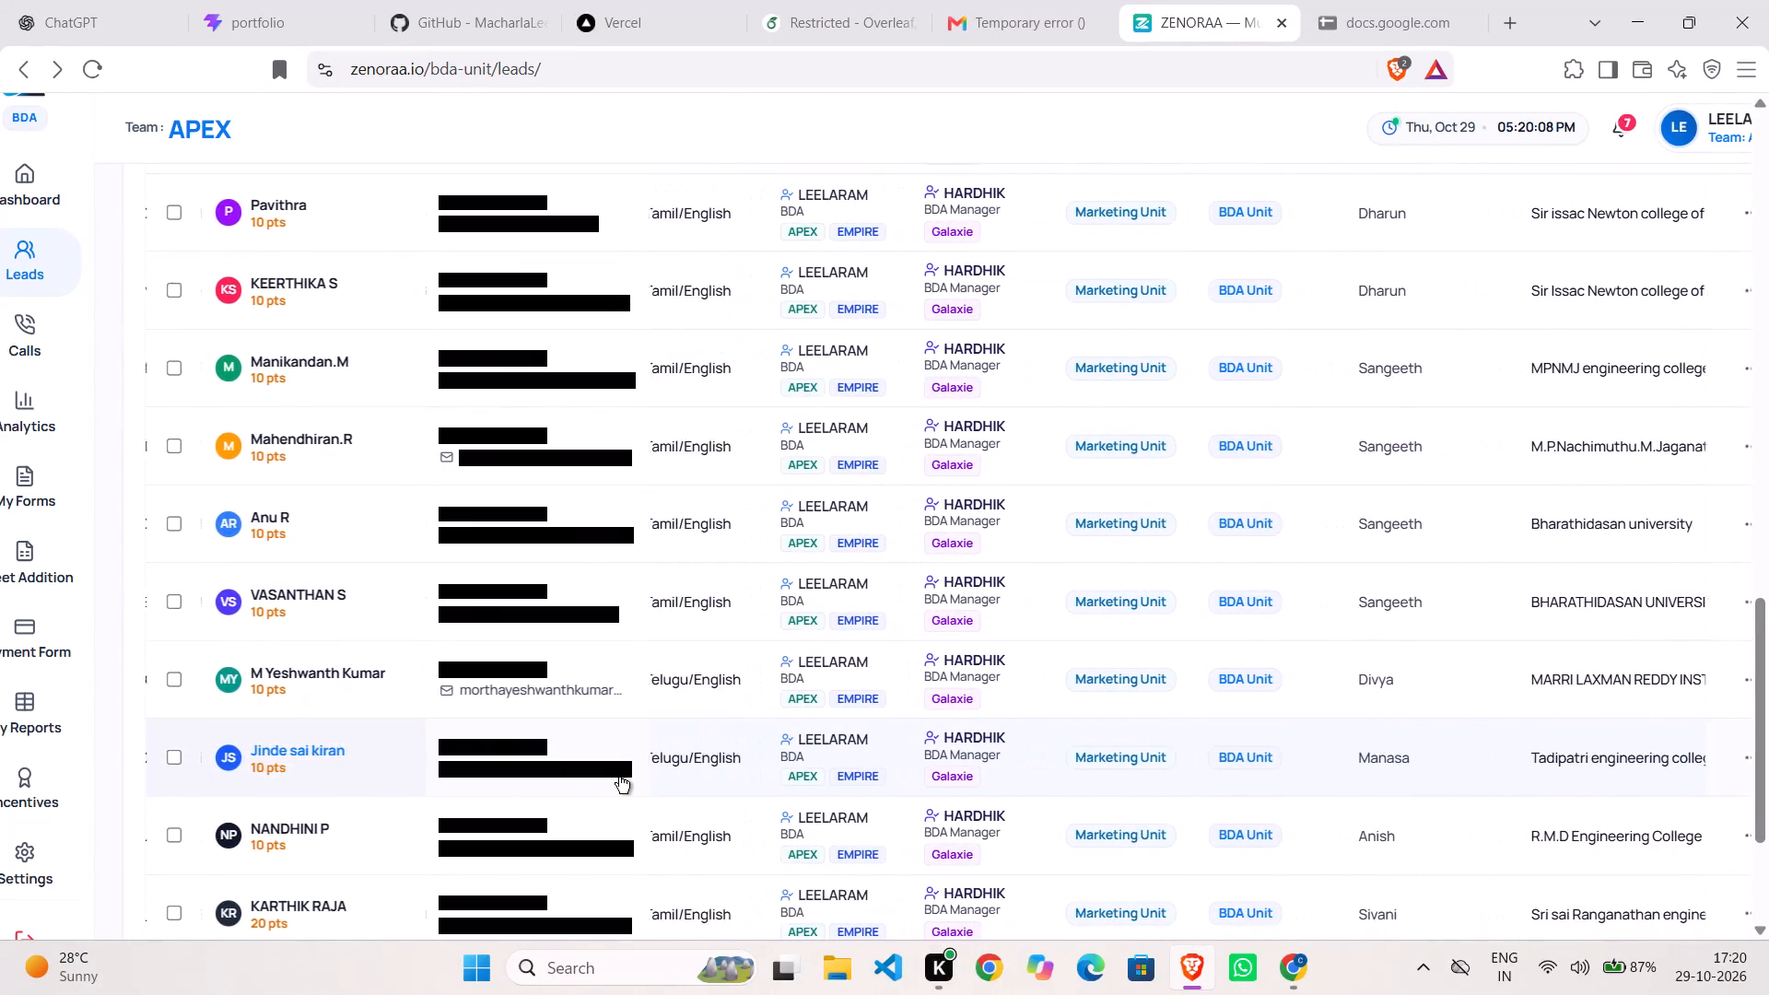
pyautogui.hscroll(7, 619, 775)
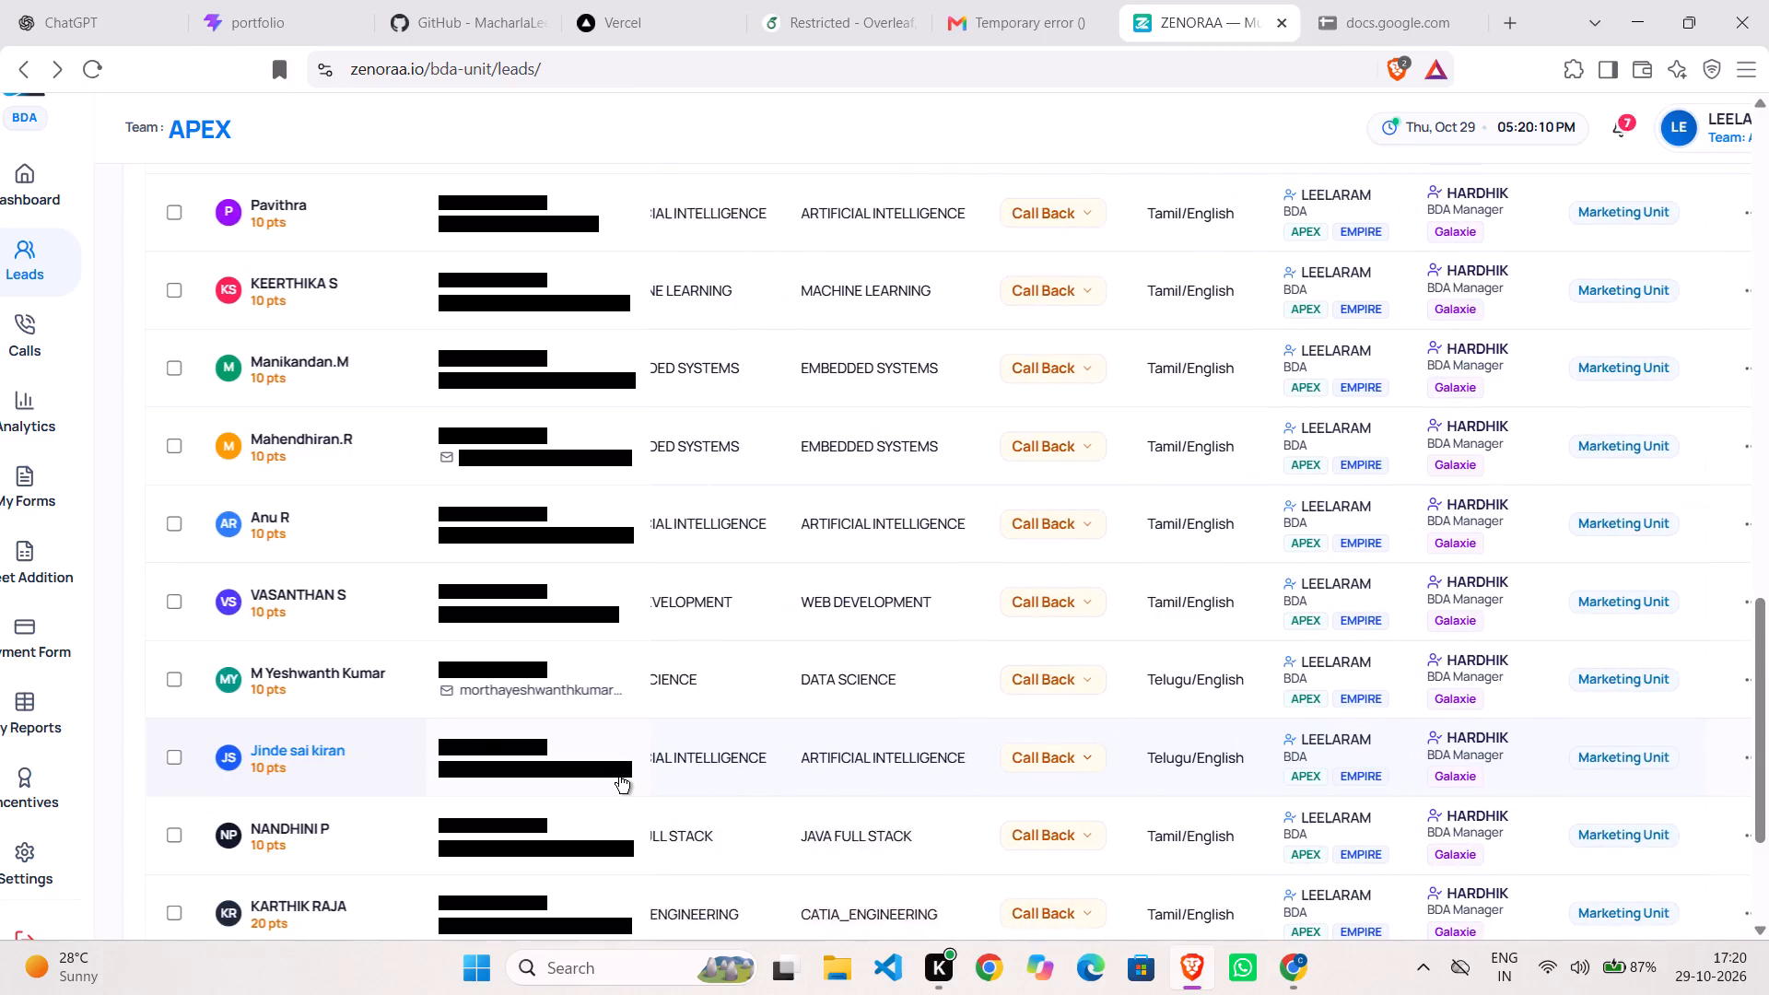
pyautogui.hscroll(1, 619, 775)
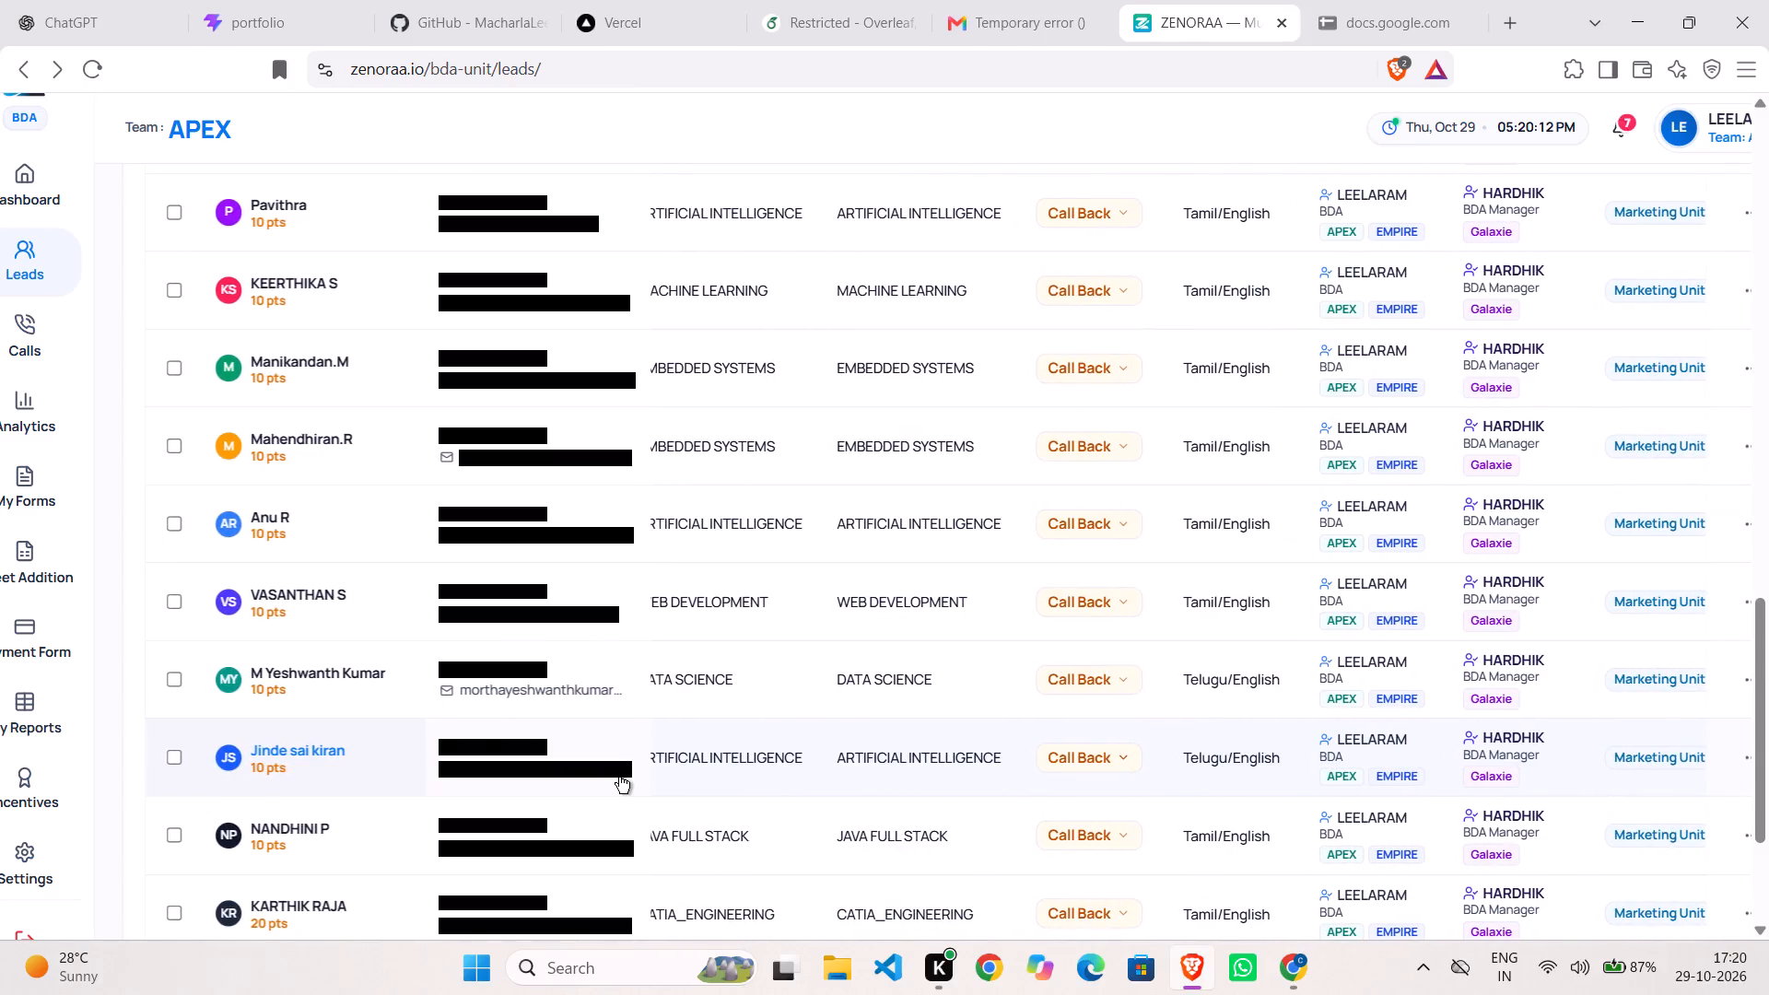
pyautogui.hscroll(1, 619, 775)
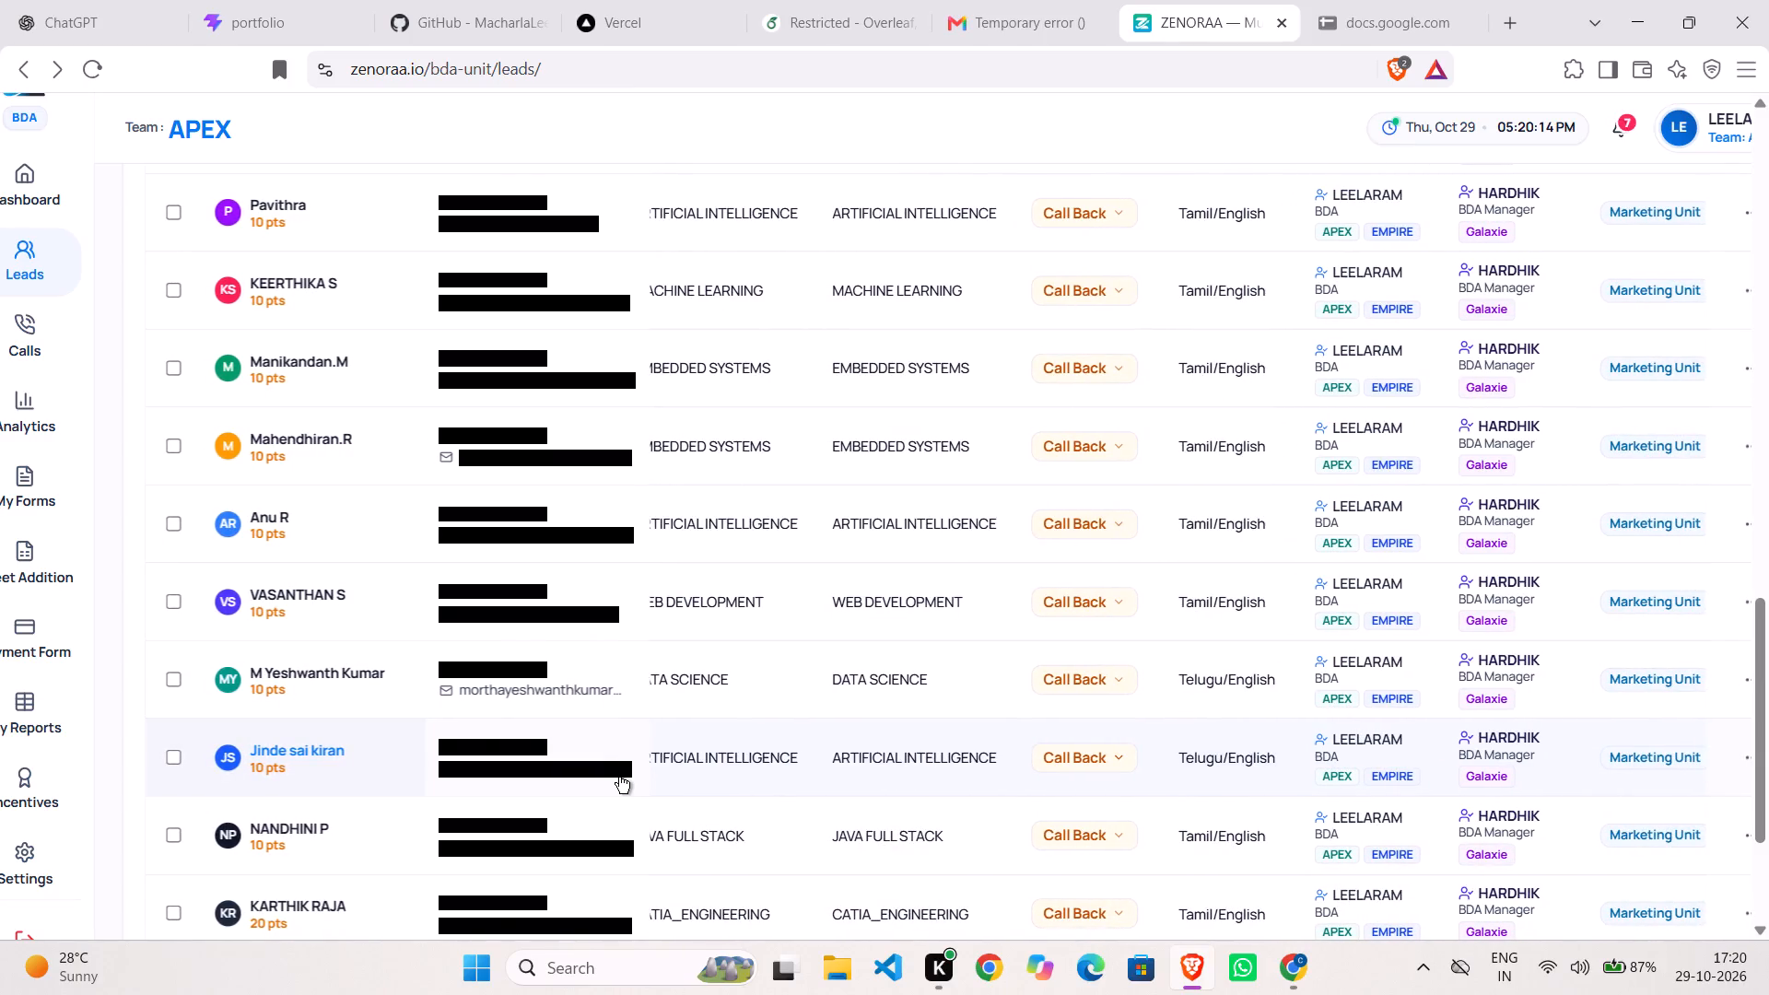
pyautogui.hscroll(1, 619, 775)
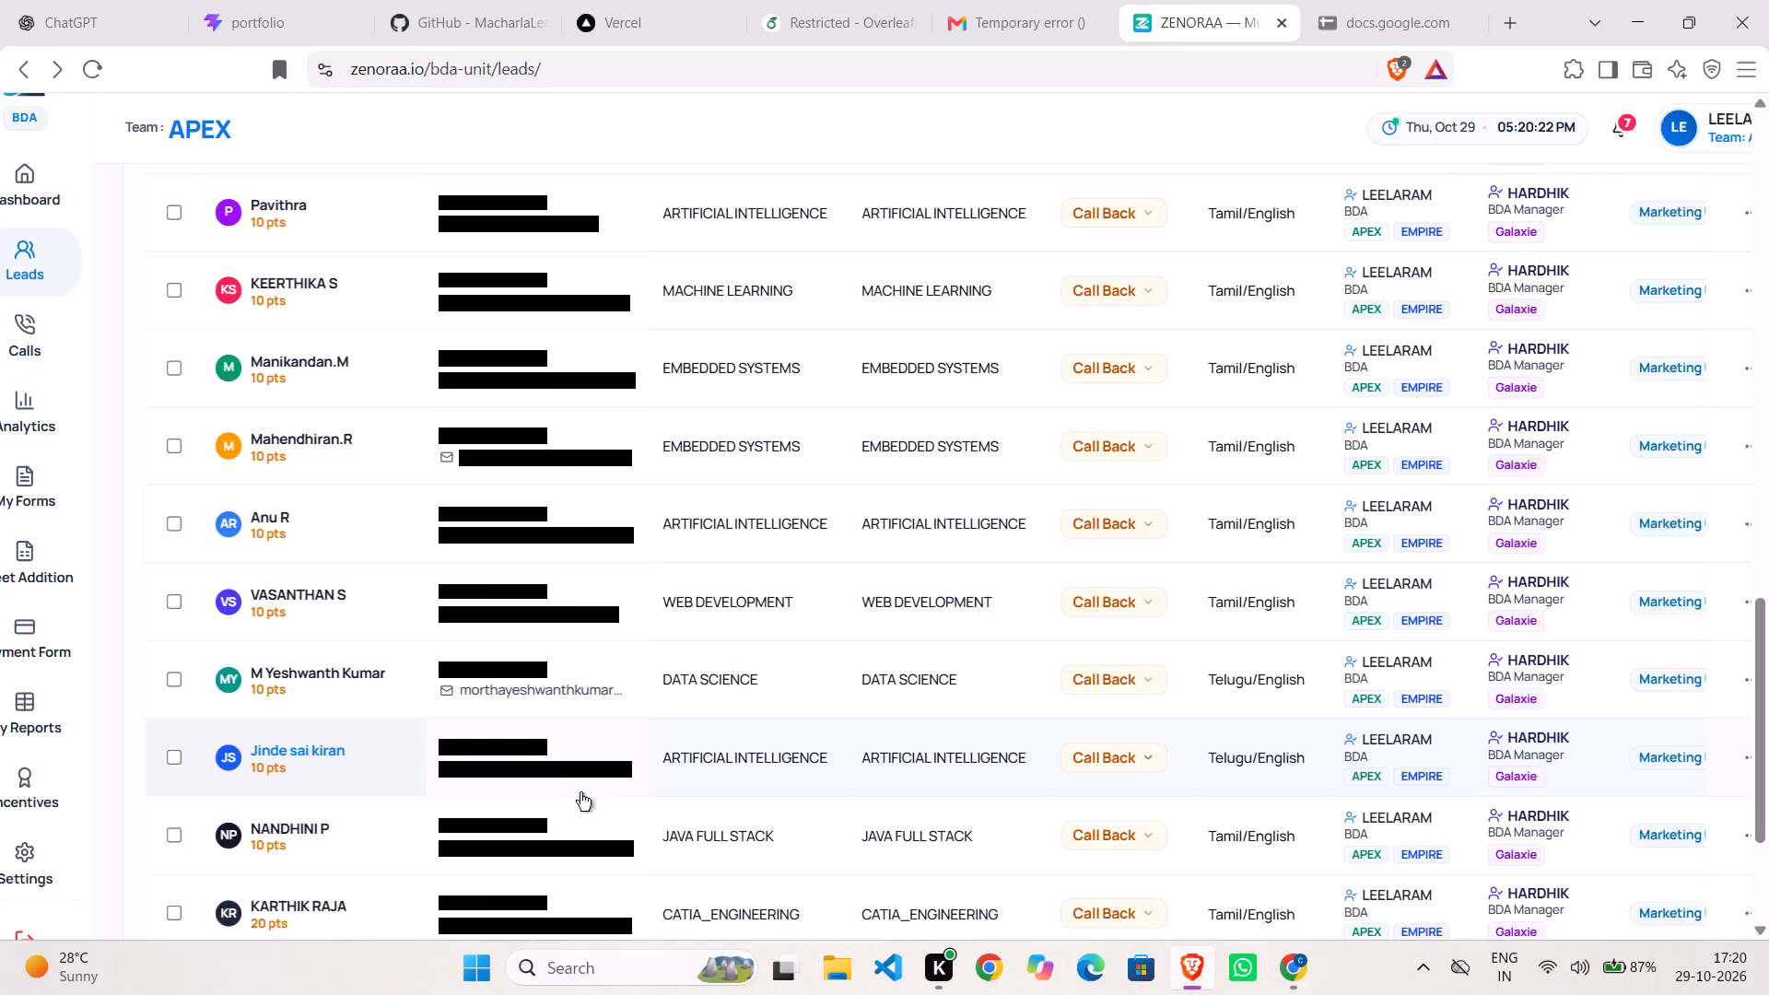
pyautogui.hscroll(-3, 536, 768)
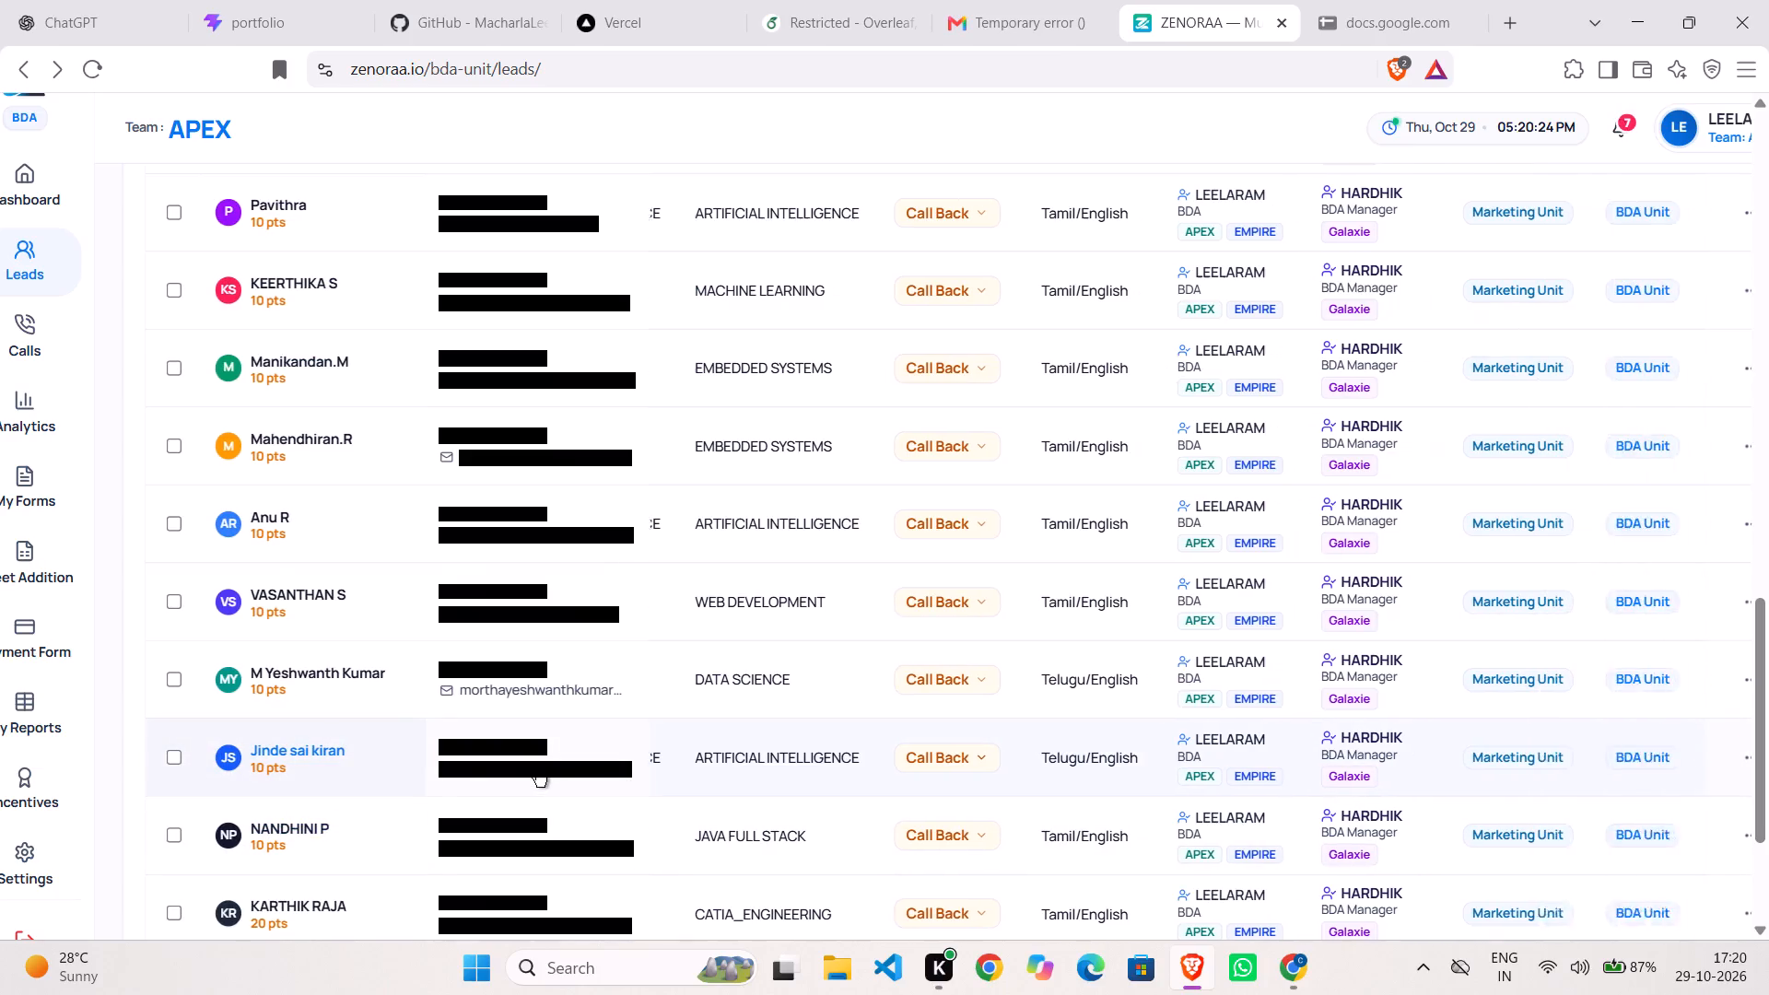
pyautogui.hscroll(-5, 536, 768)
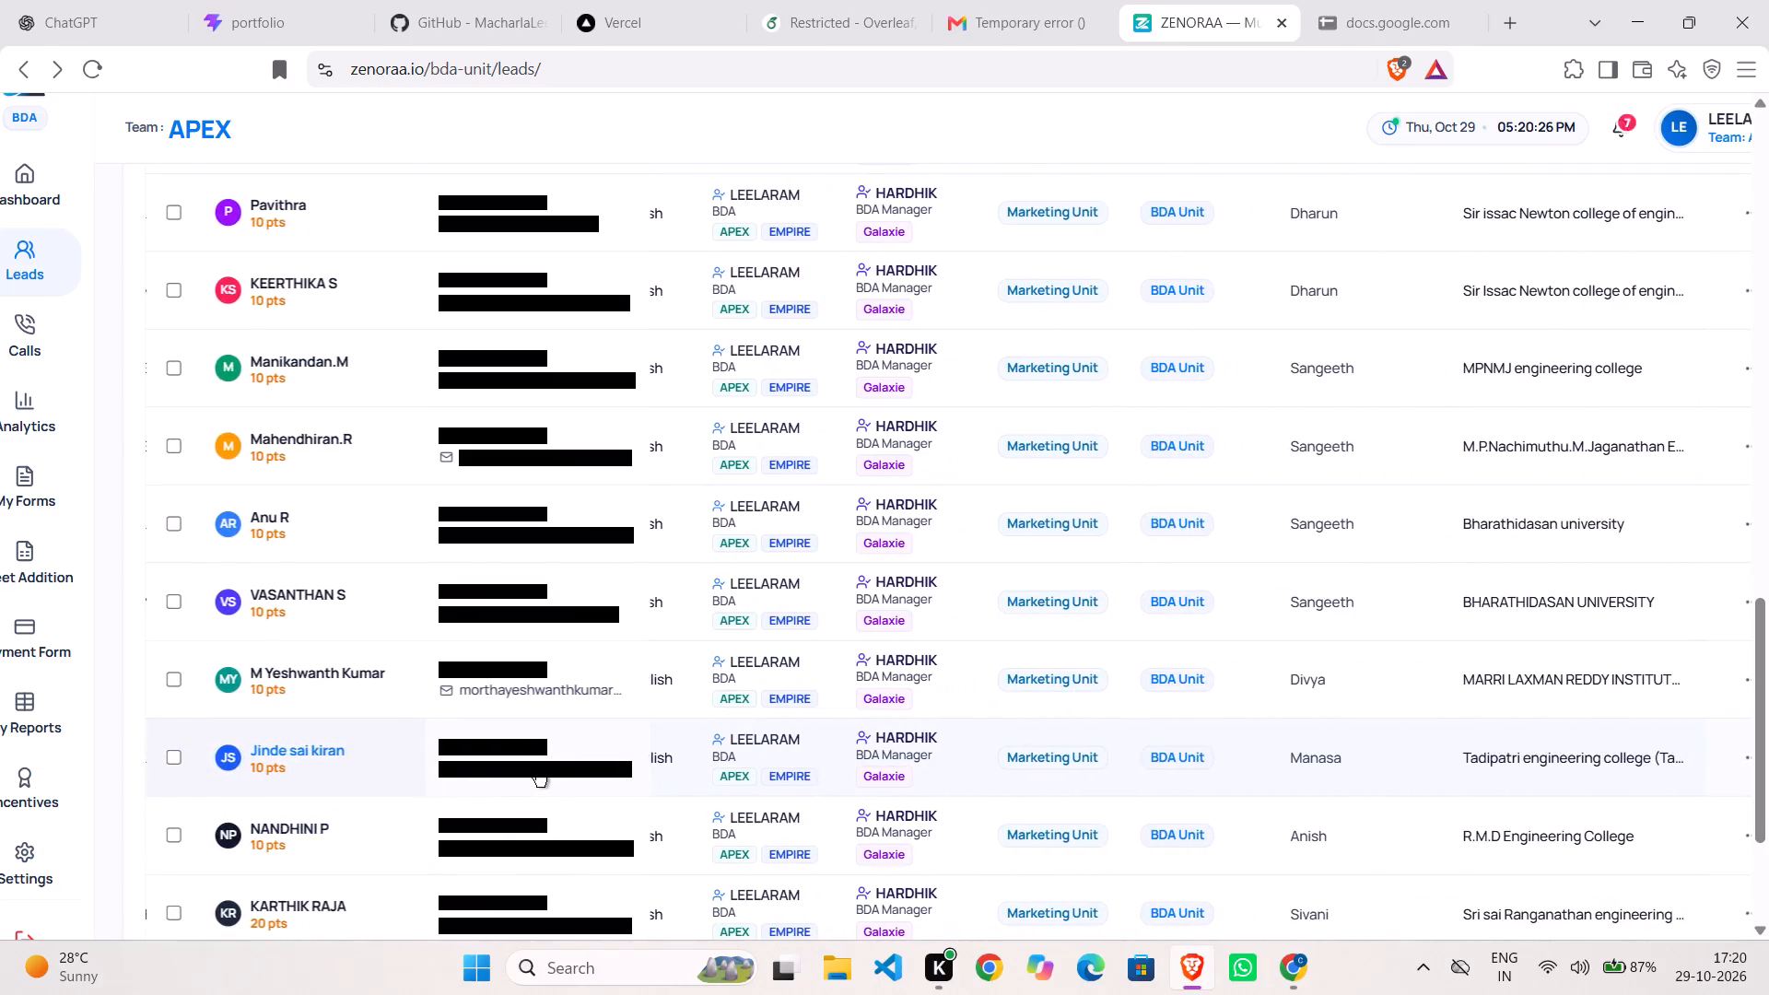
pyautogui.hscroll(-5, 536, 768)
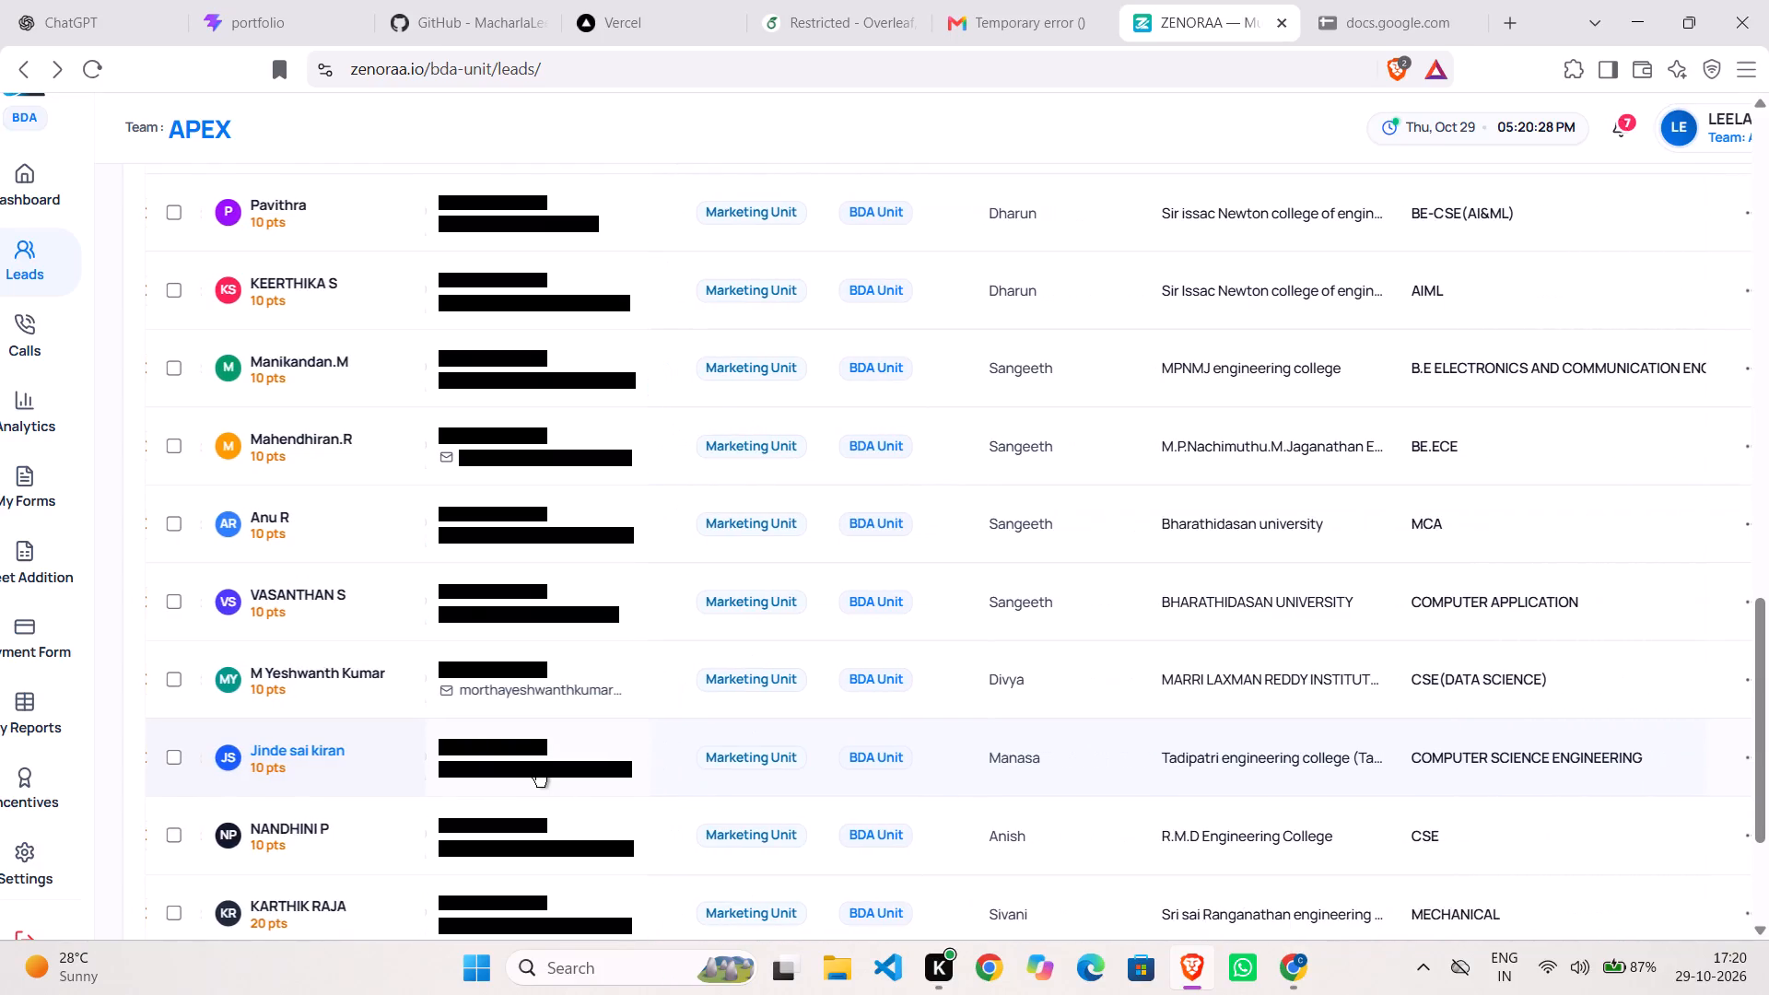
pyautogui.hscroll(-4, 536, 768)
pyautogui.hscroll(4, 536, 768)
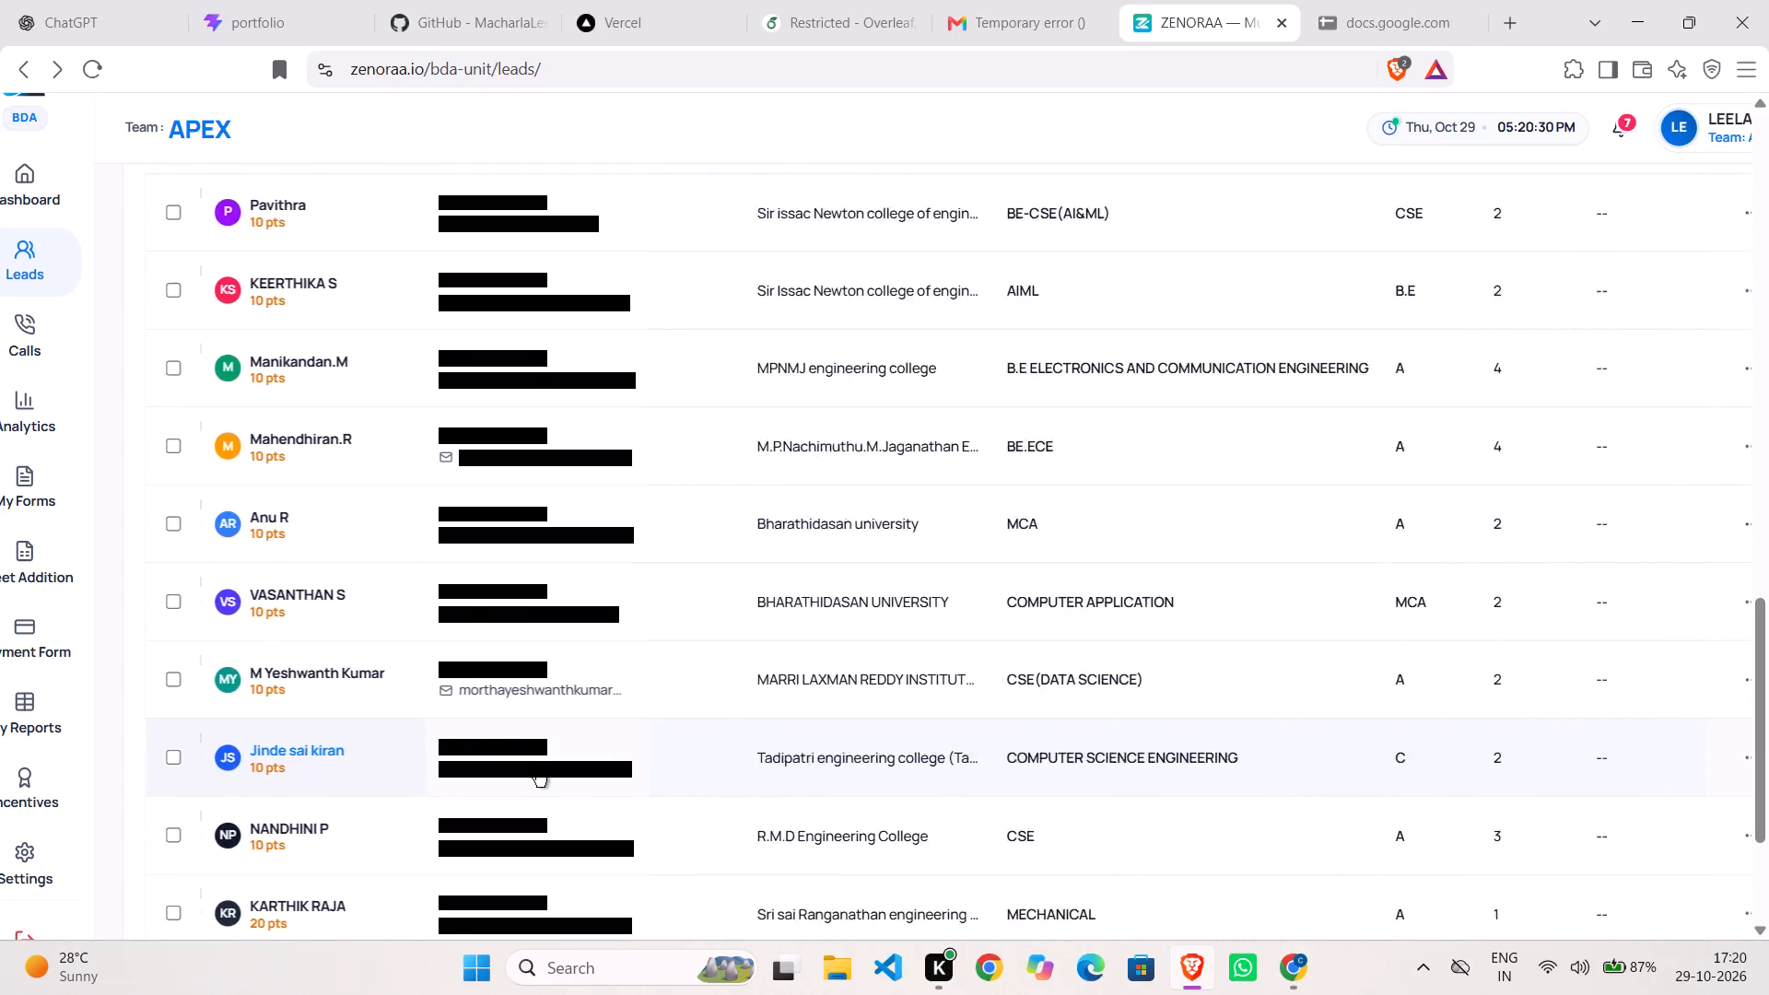
pyautogui.hscroll(8, 684, 789)
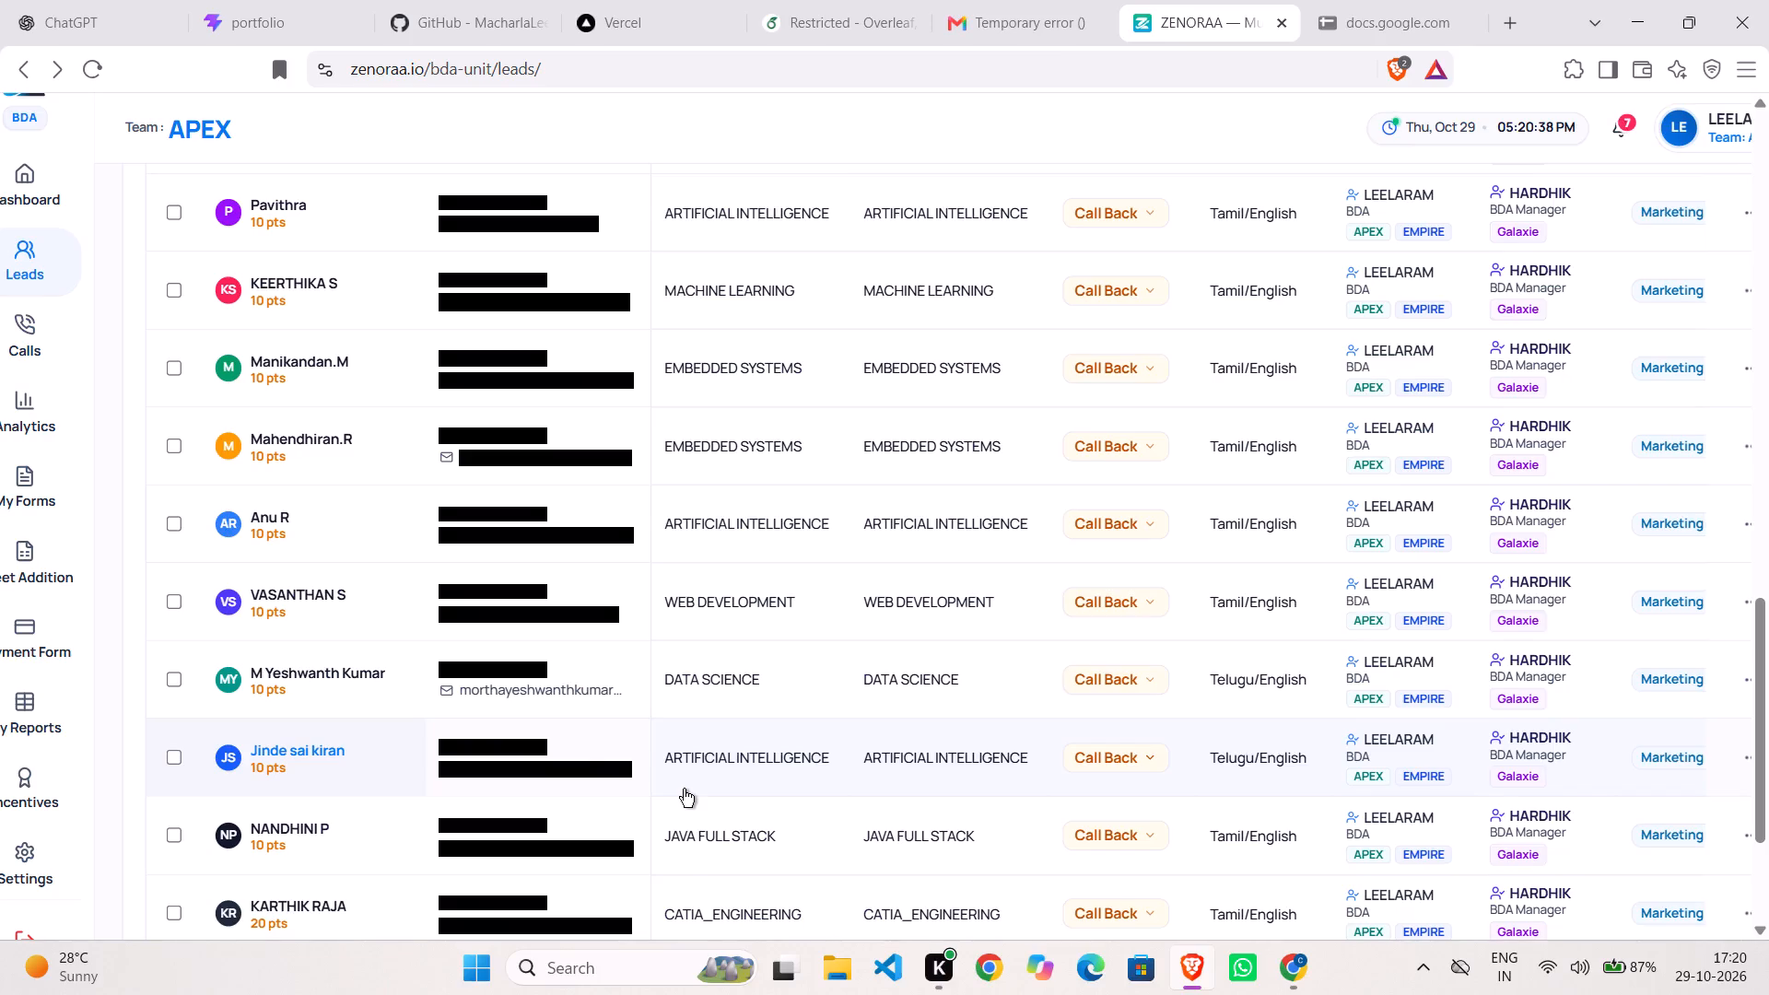
pyautogui.hscroll(2, 684, 789)
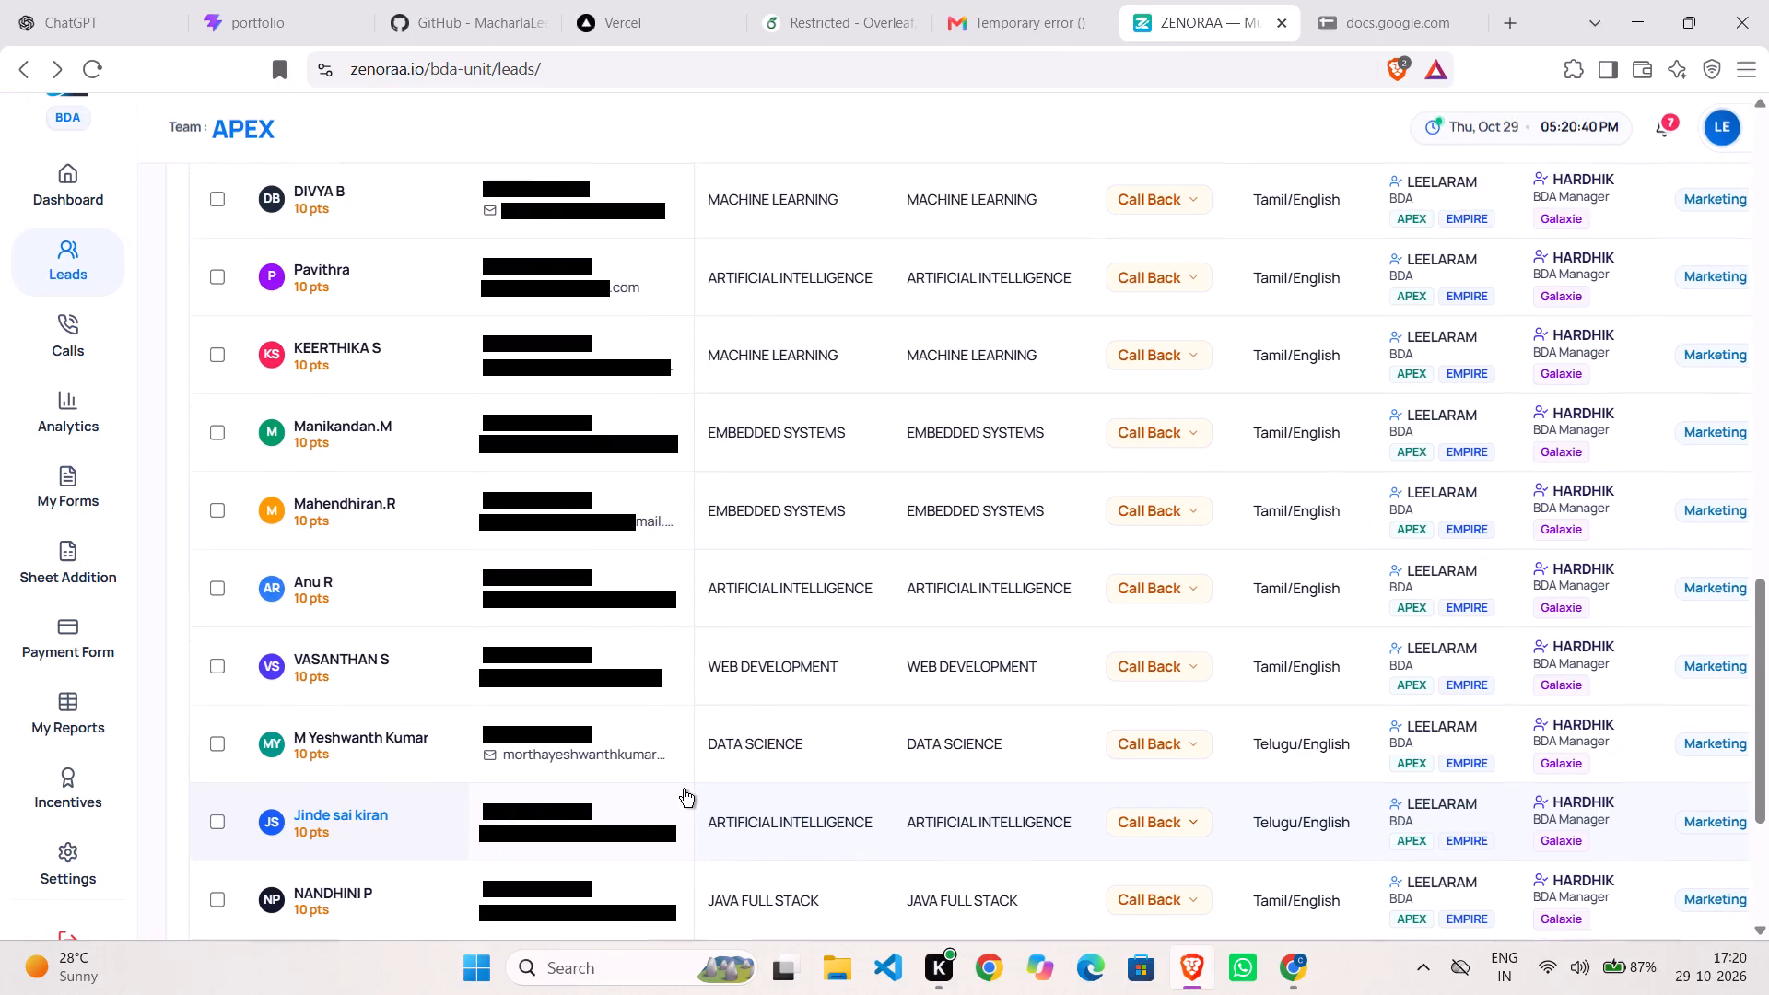
pyautogui.hscroll(1, 684, 789)
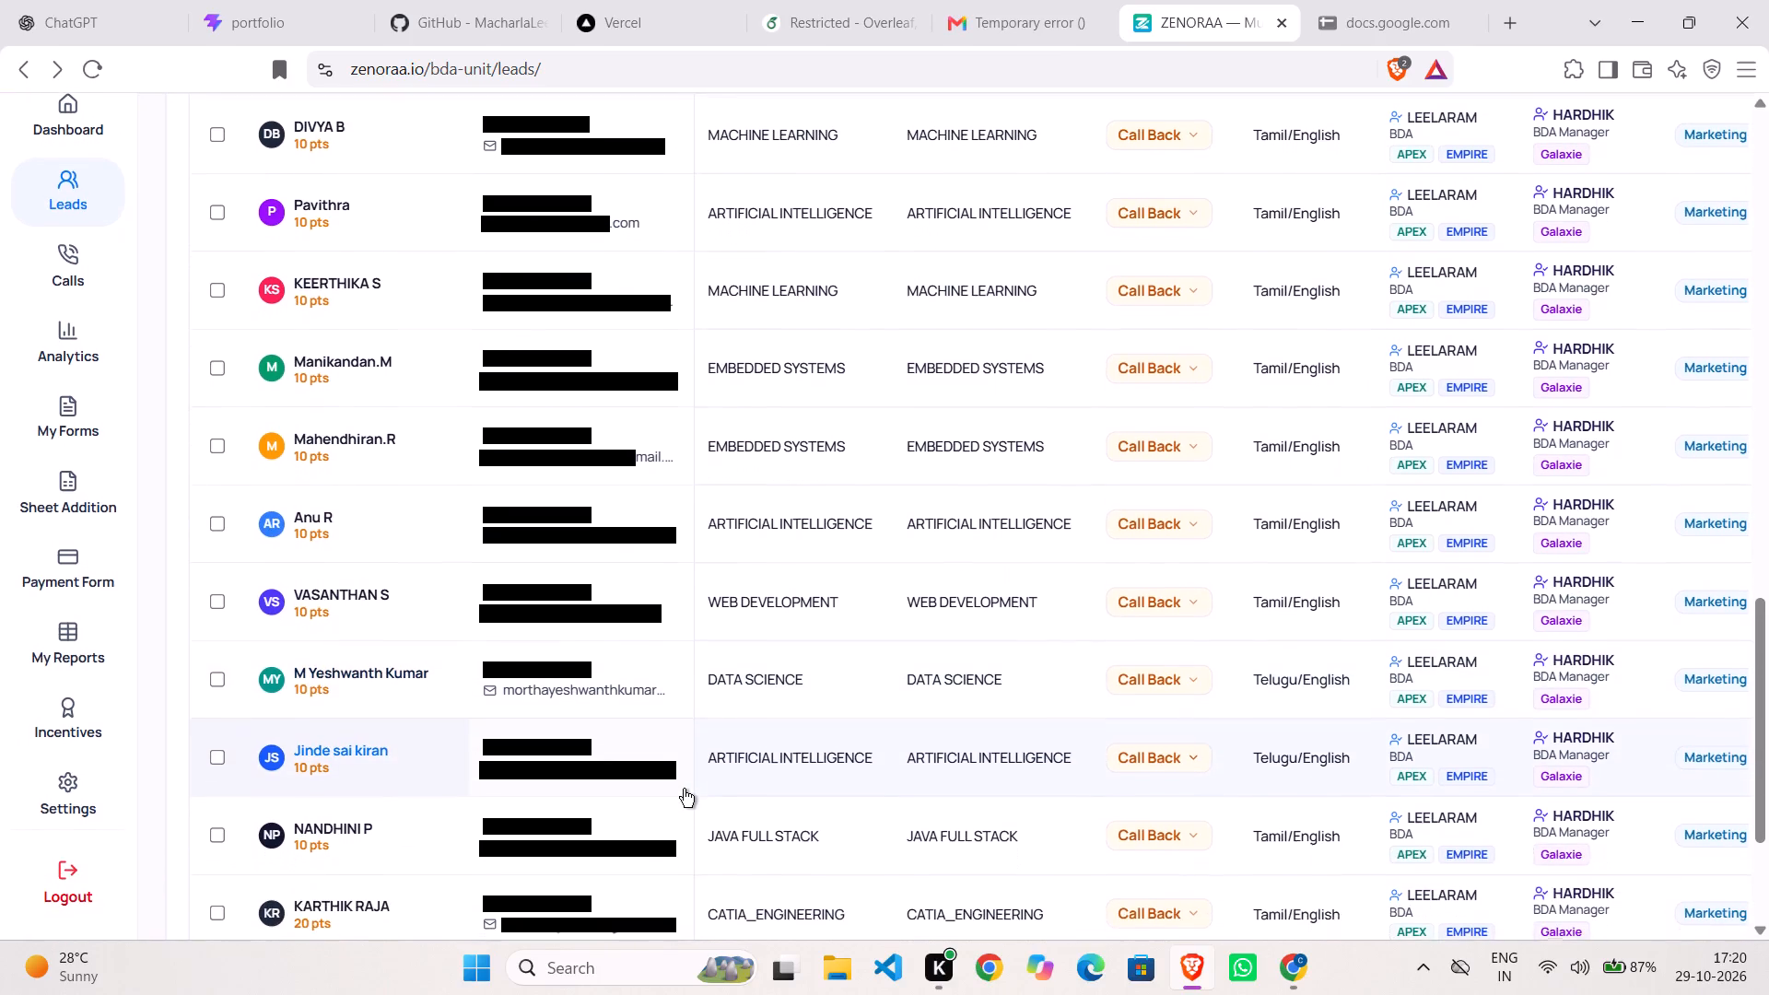
pyautogui.hscroll(1, 684, 789)
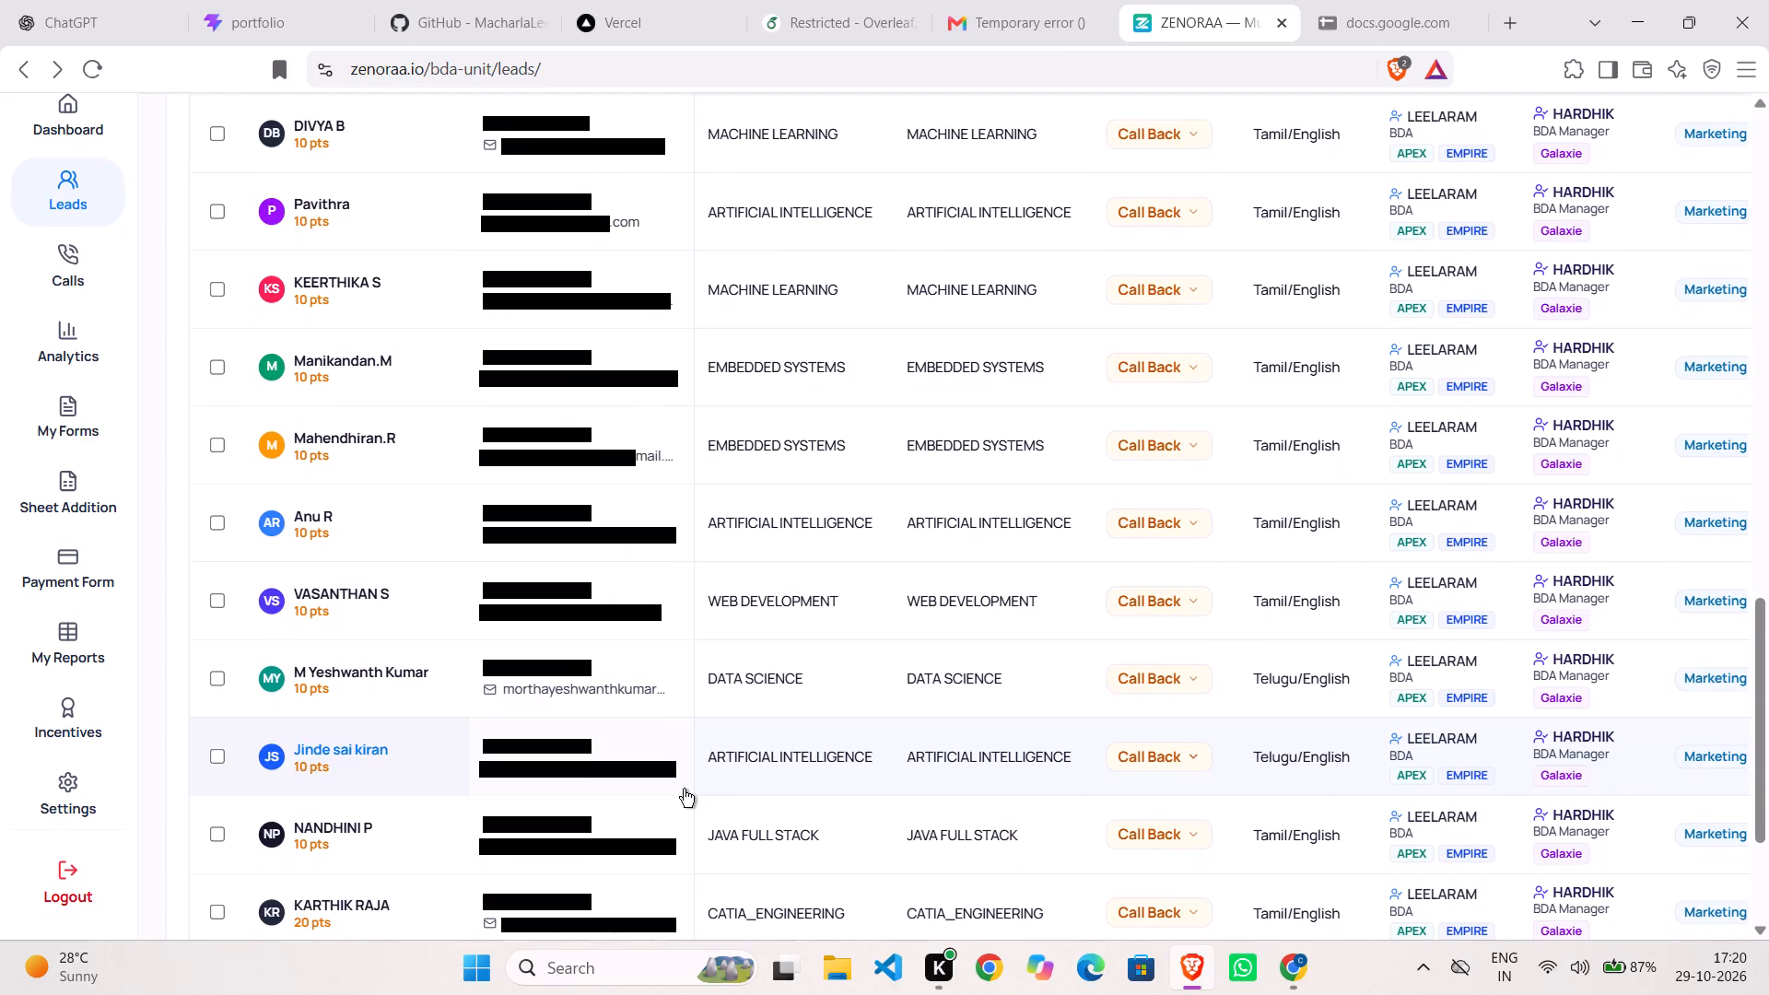
# Update the Tadipatri engineering college lead's status to Not Interested with the call remark "NOT INTERESTED" and save it.
pyautogui.click(1177, 757)
pyautogui.scroll(-2, 1175, 671)
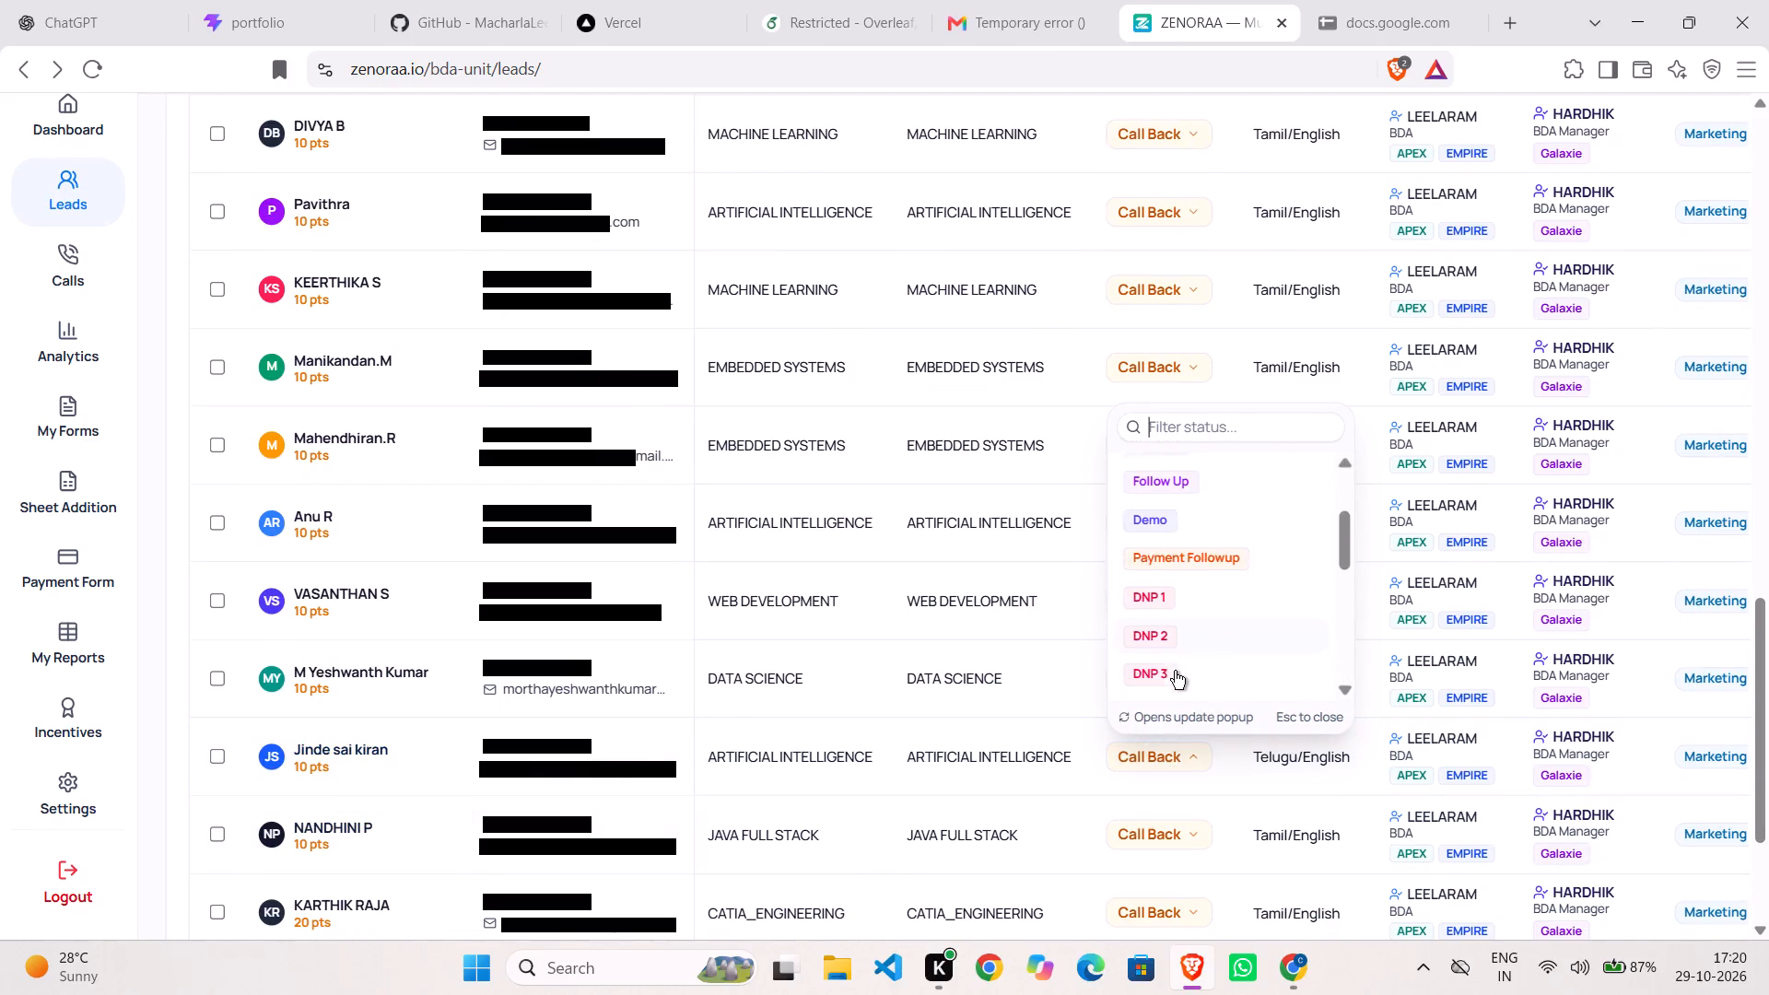
pyautogui.scroll(-4, 1175, 671)
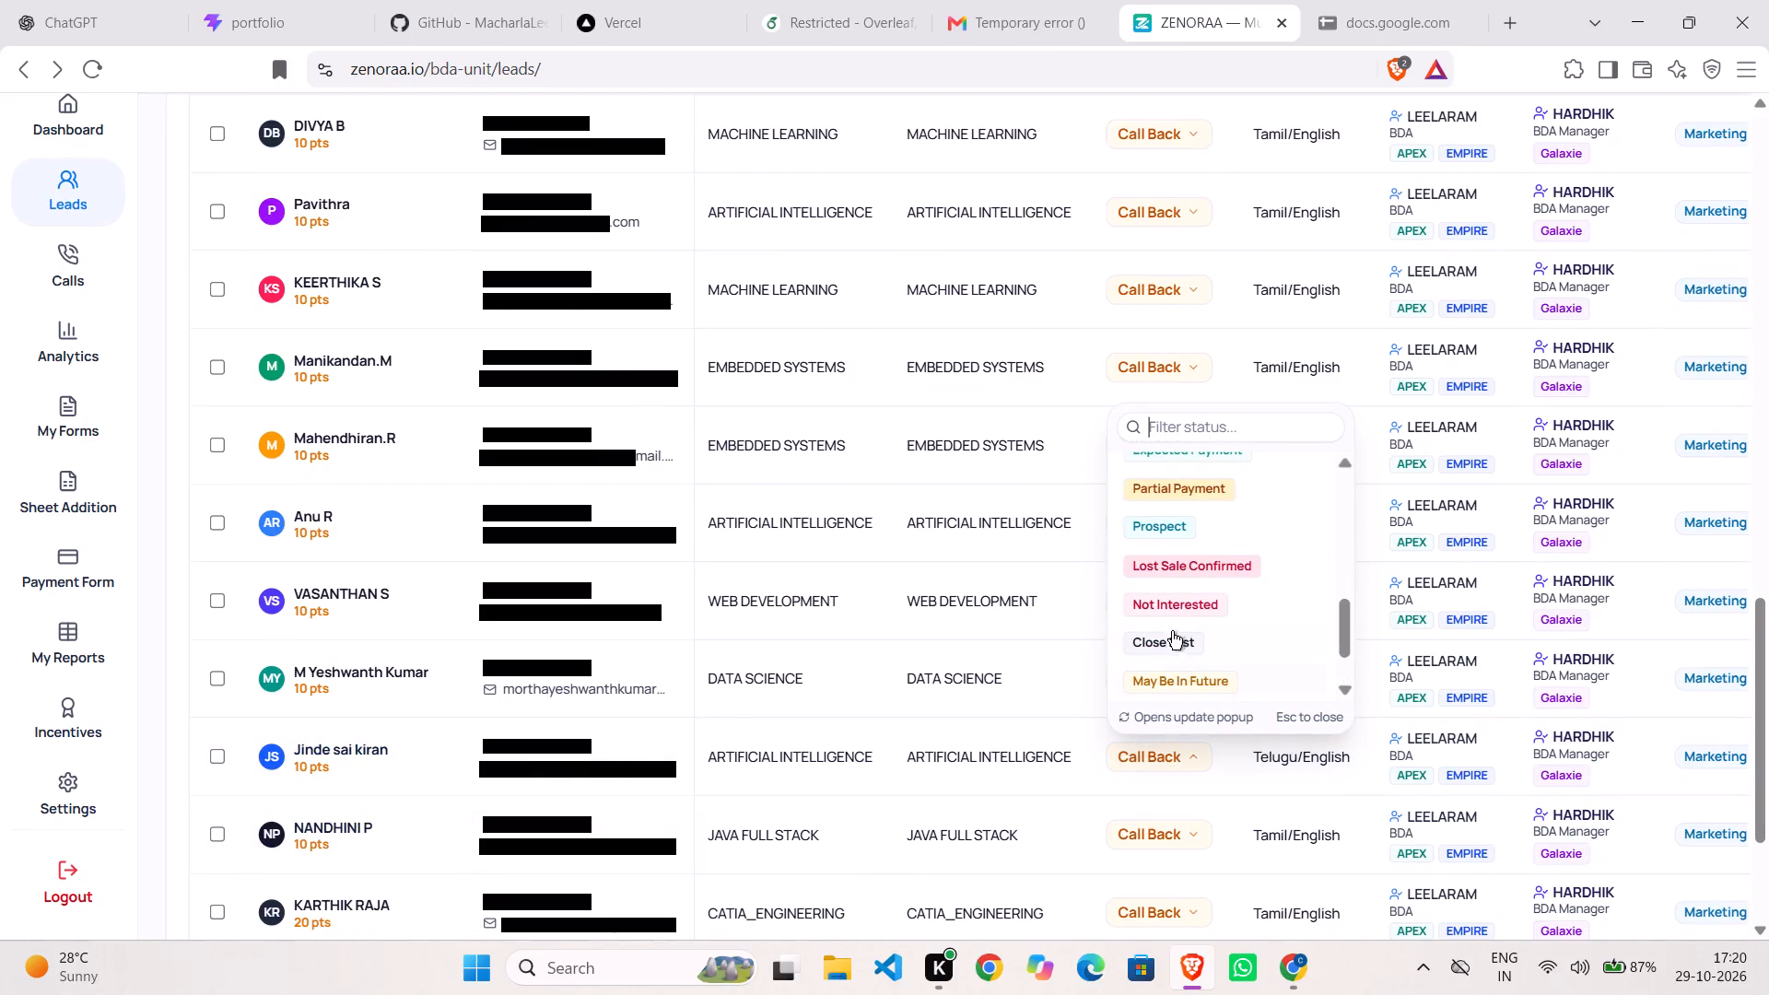
pyautogui.click(1170, 605)
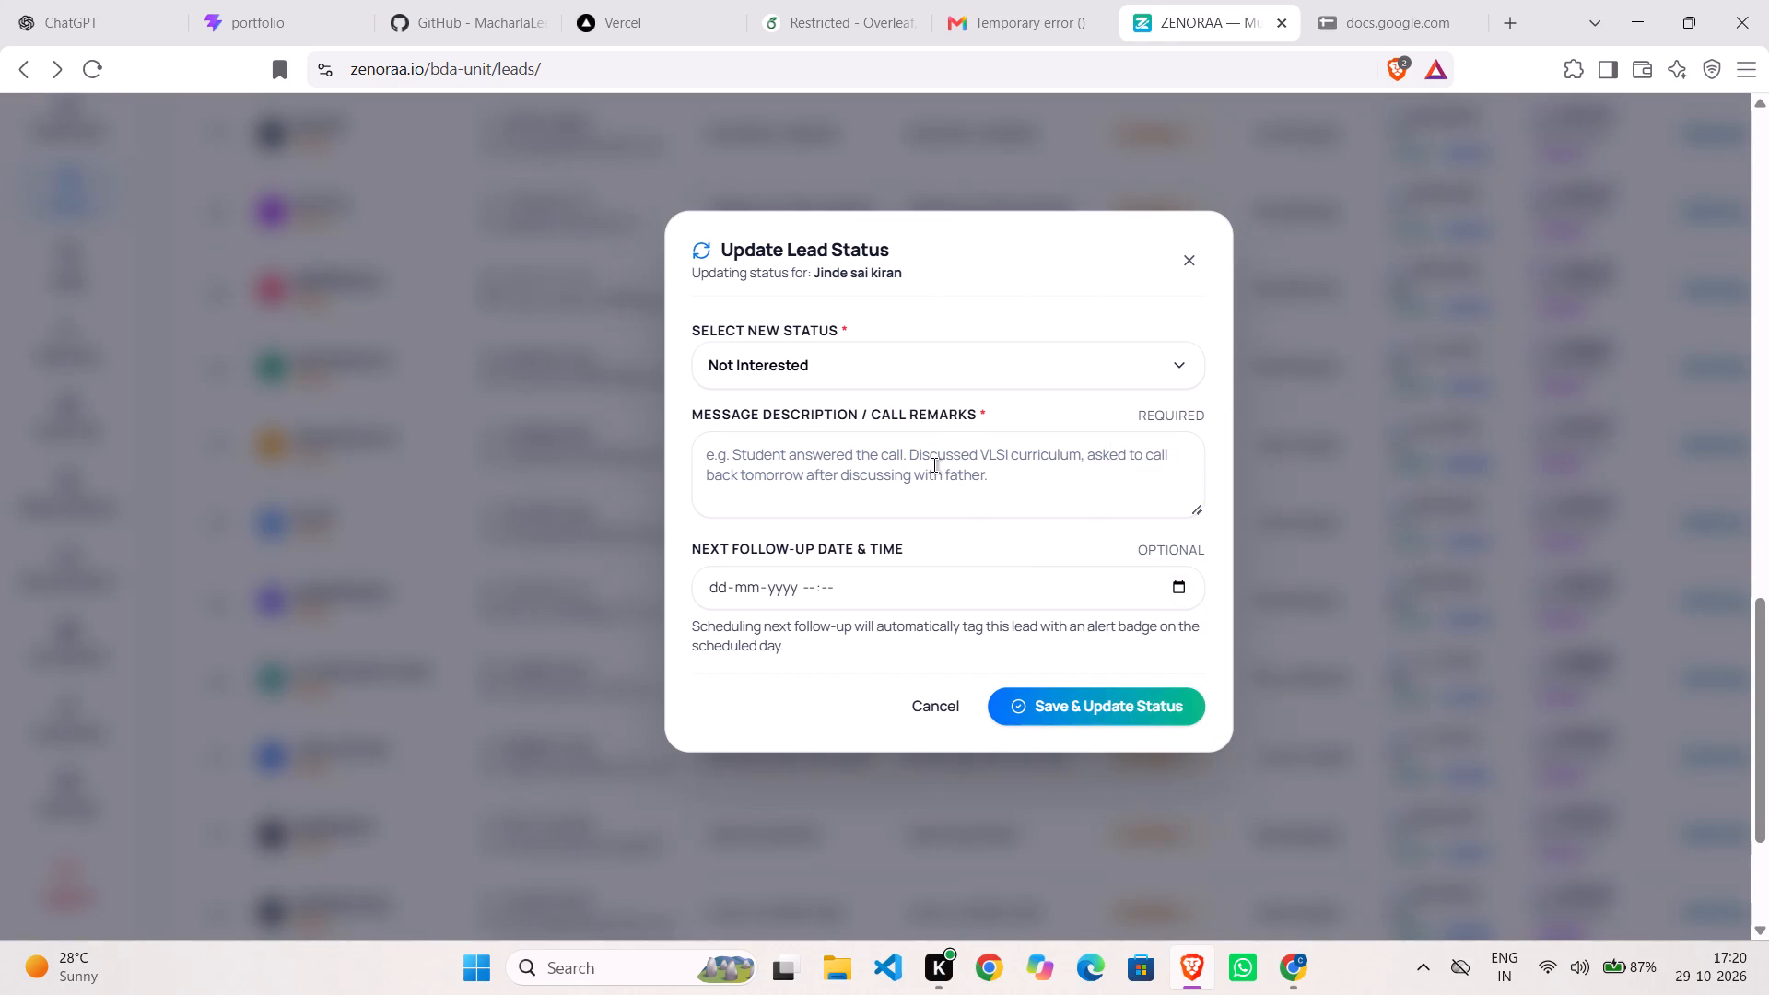
pyautogui.click(934, 465)
pyautogui.write('NOT INTERESTED')
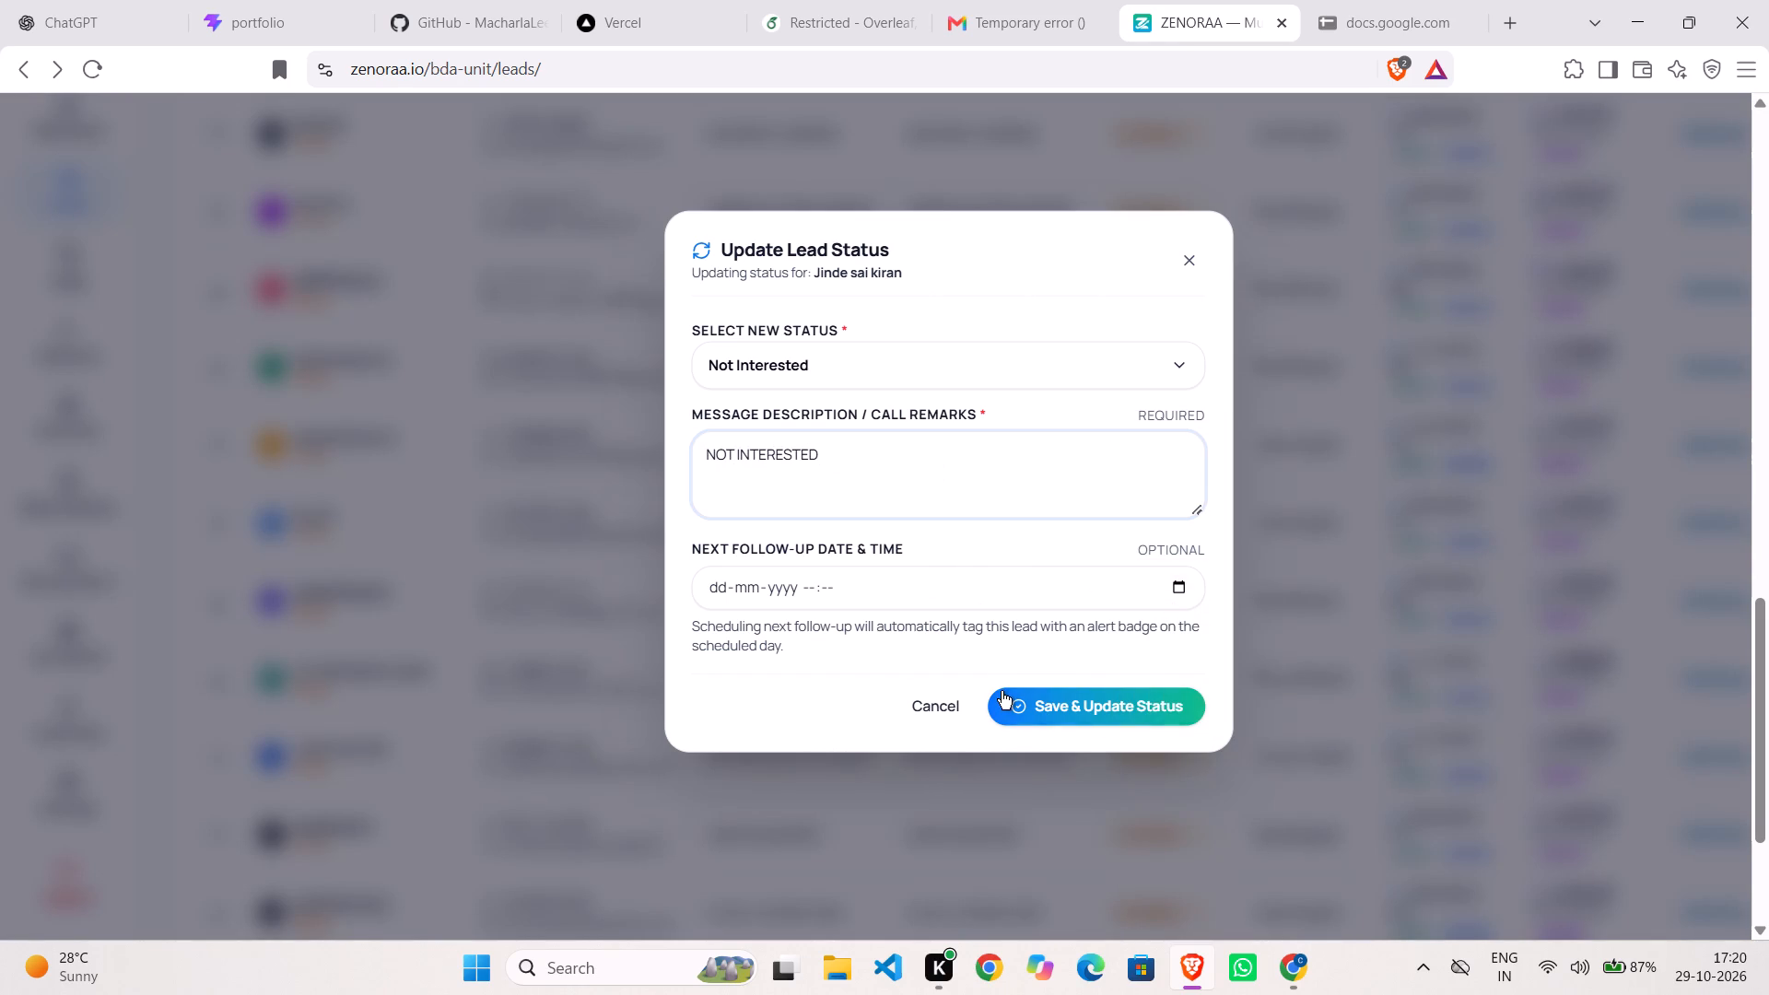
pyautogui.click(1025, 700)
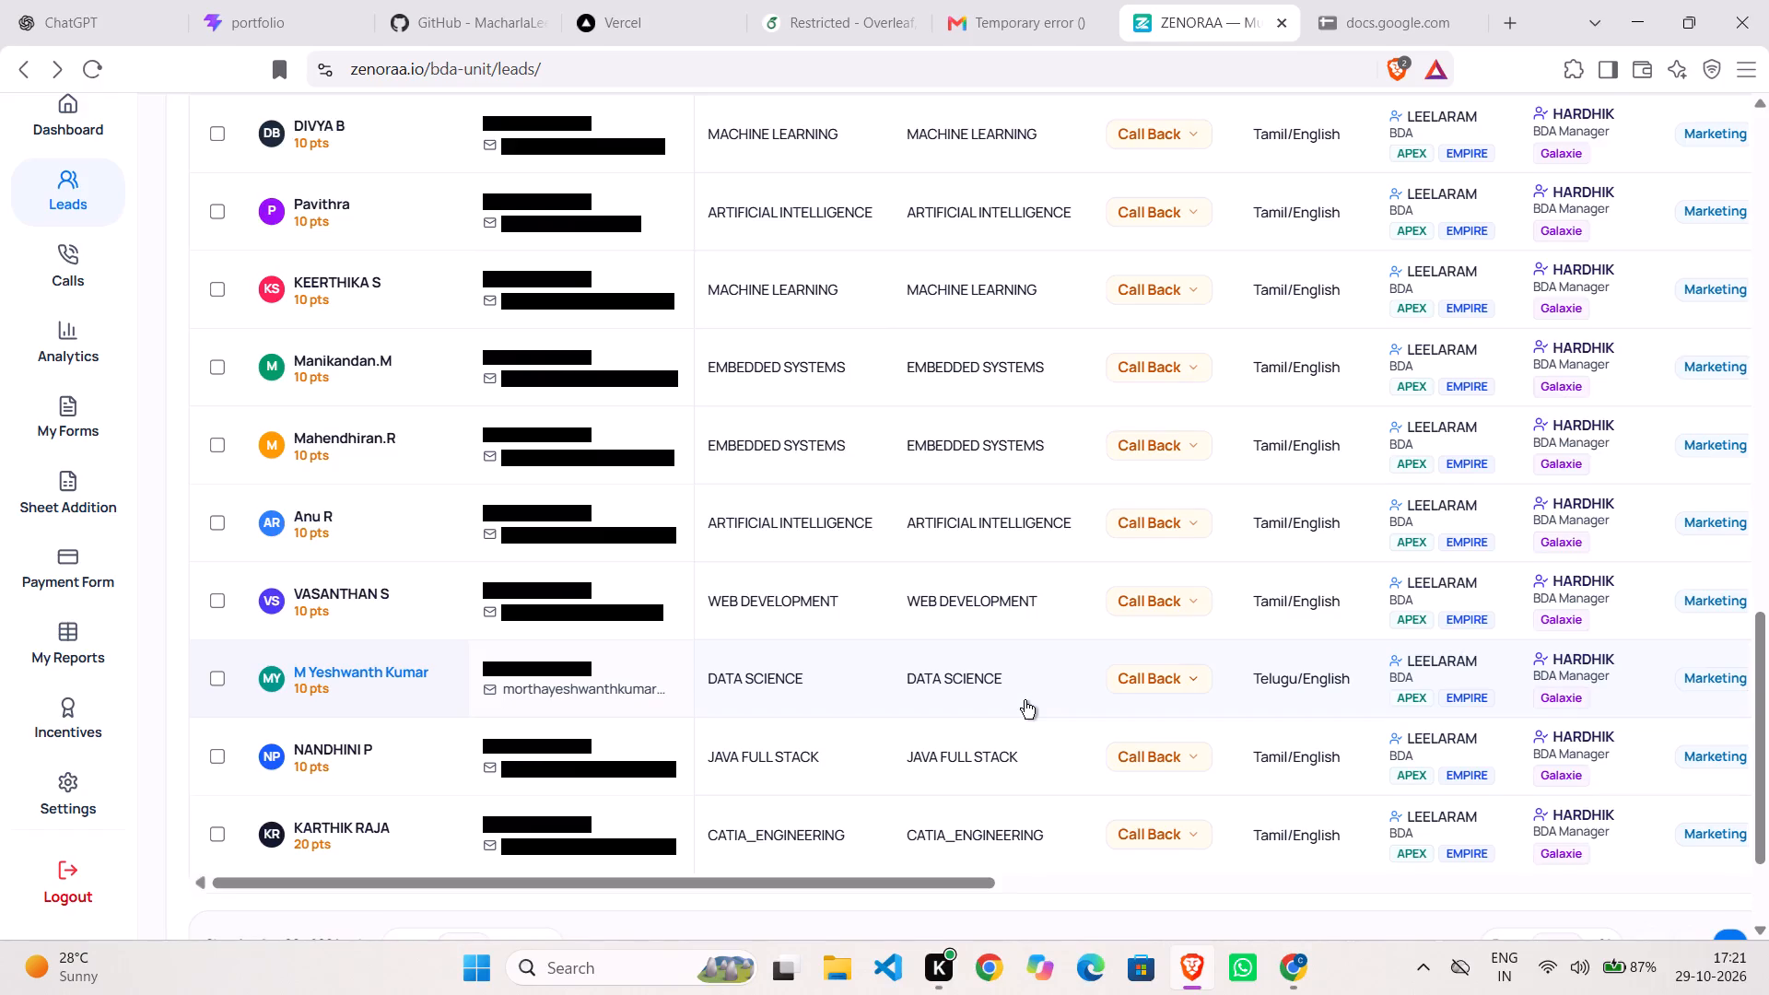
# Review the course, language, college, branch, year and date details of the Data Science call-back lead from the Marri Laxman Reddy institute.
pyautogui.hscroll(-3, 901, 686)
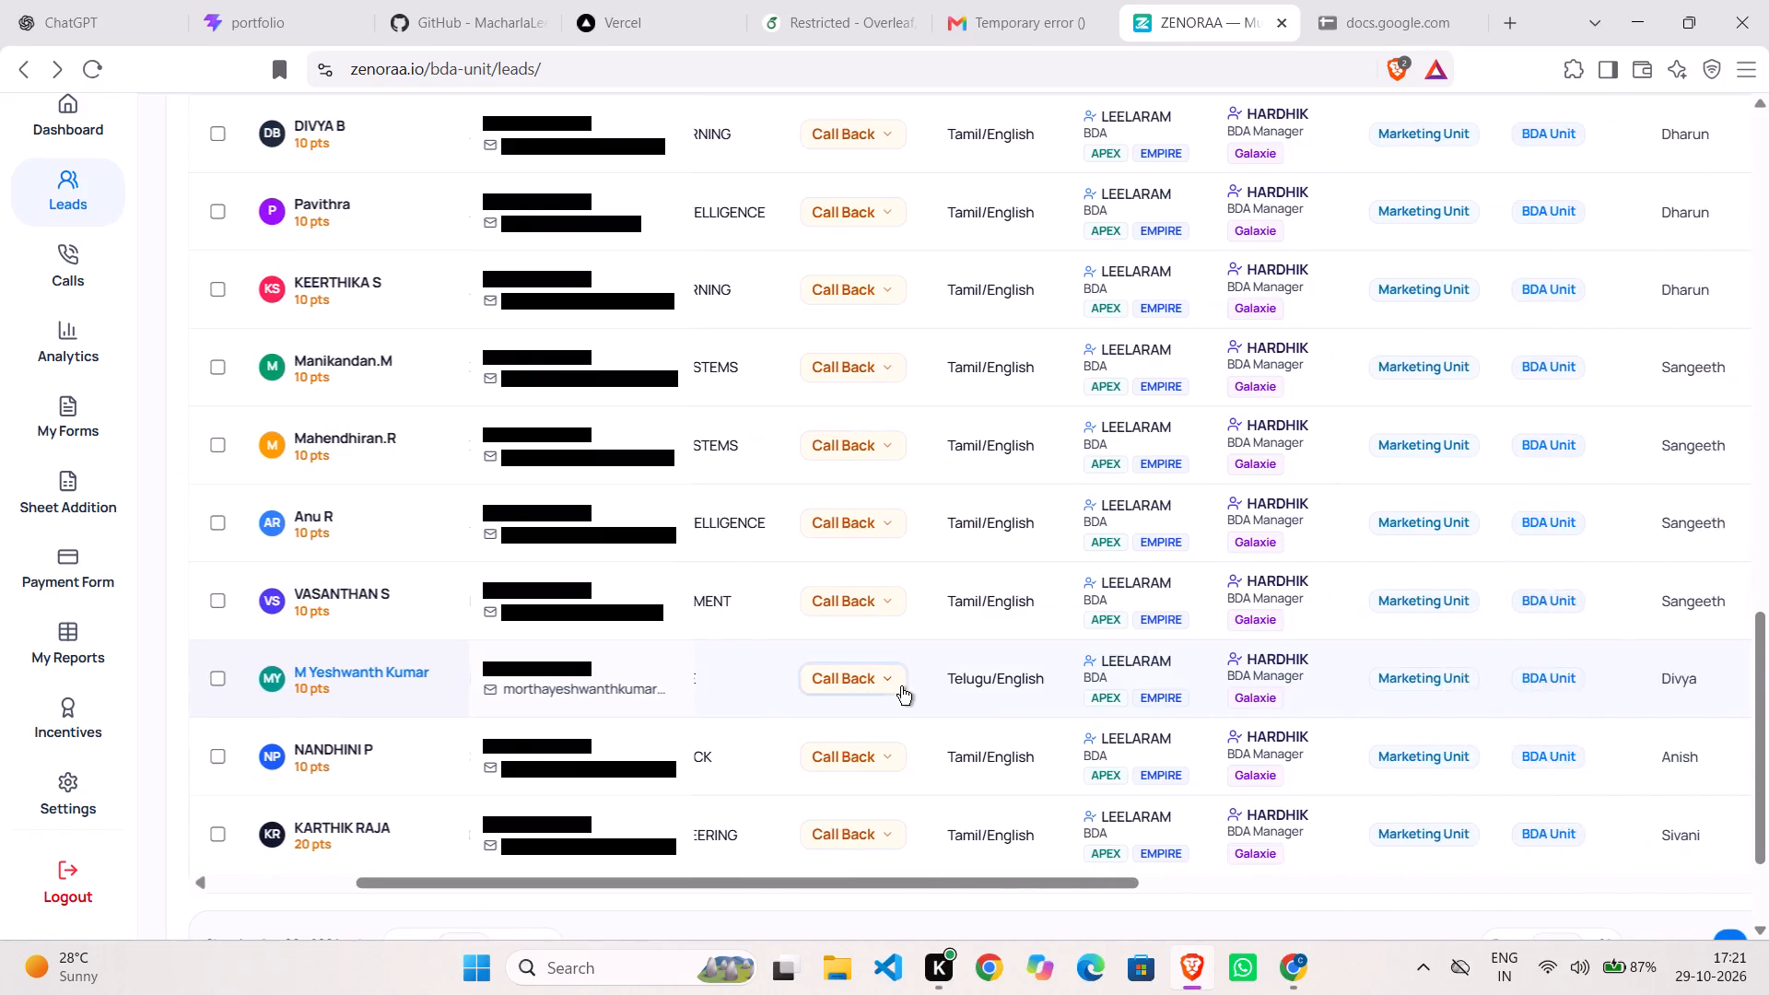
pyautogui.hscroll(-6, 901, 686)
pyautogui.hscroll(1, 901, 686)
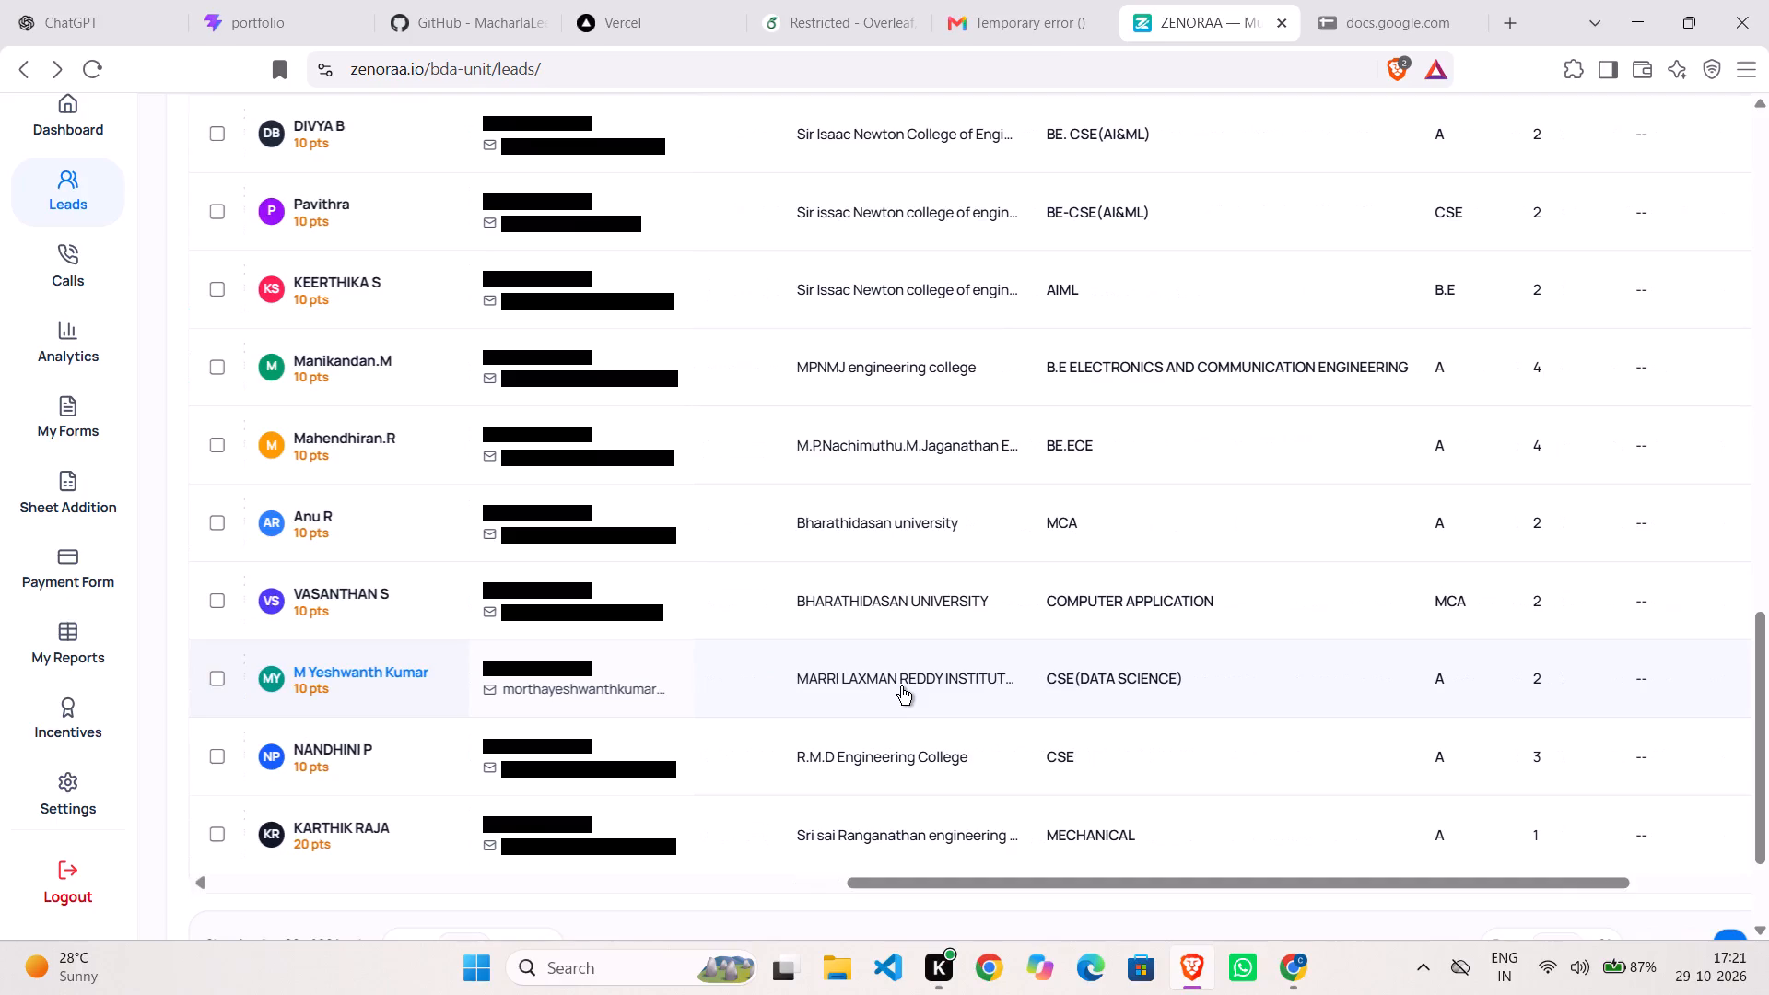
pyautogui.hscroll(1, 901, 686)
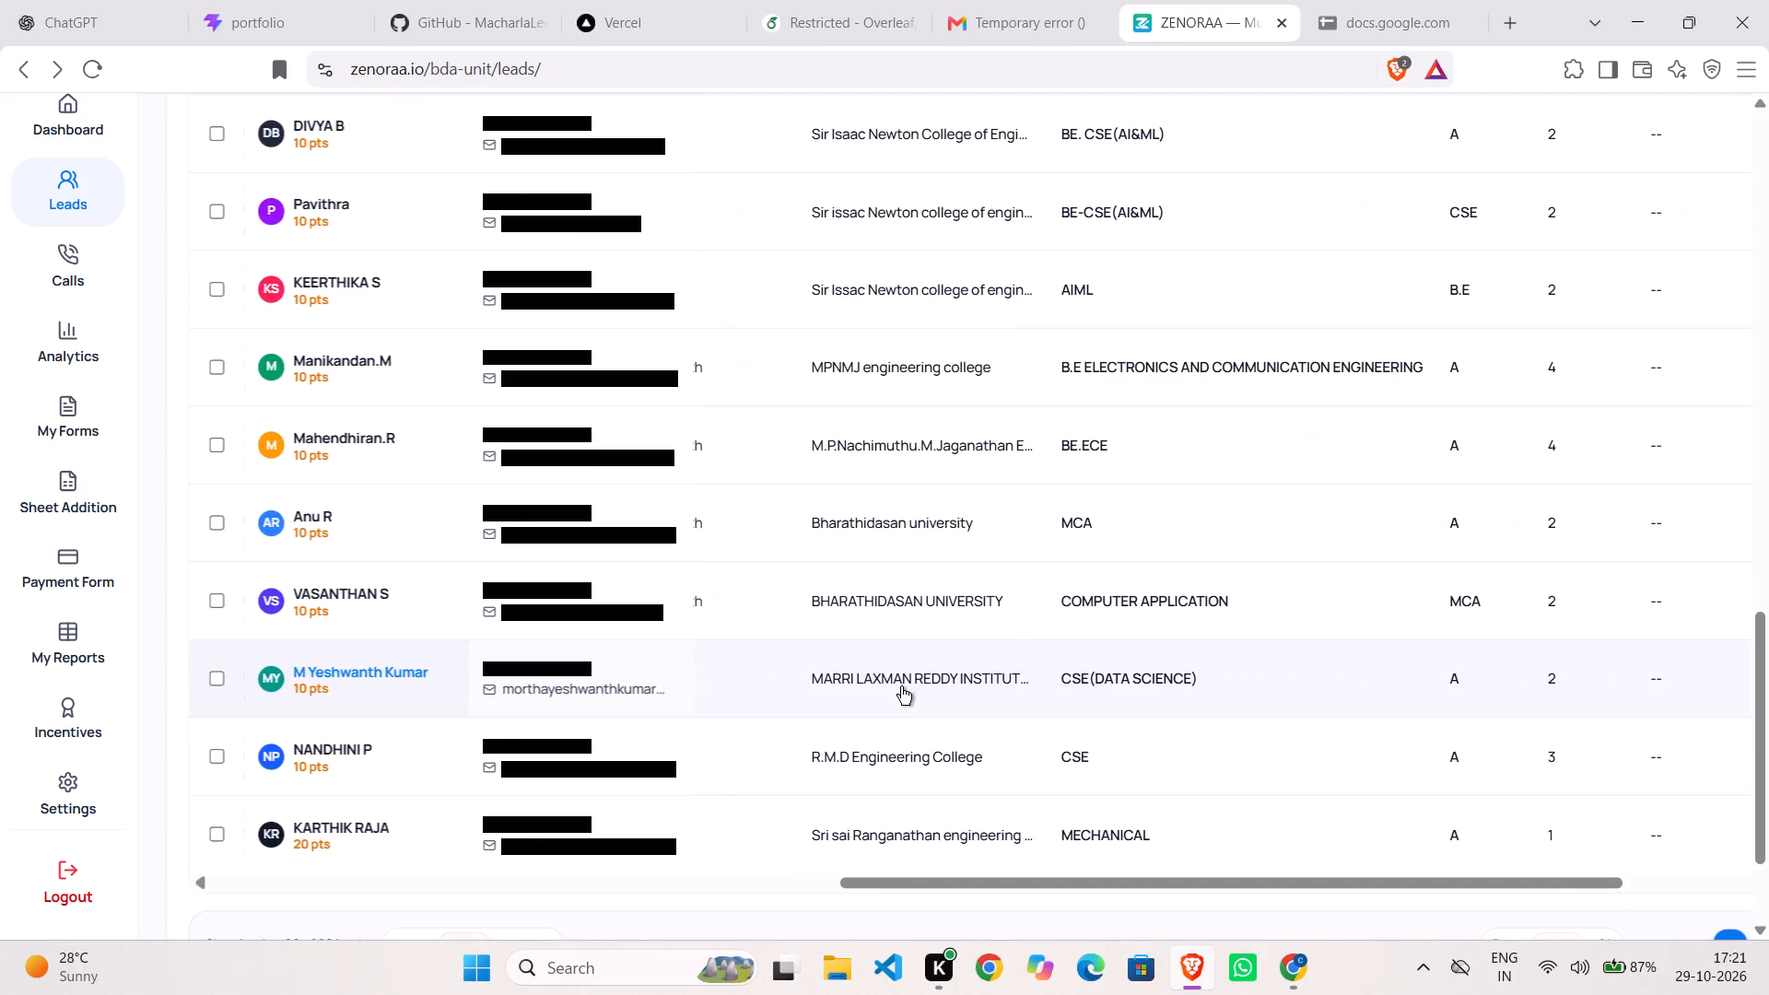
pyautogui.hscroll(1, 901, 686)
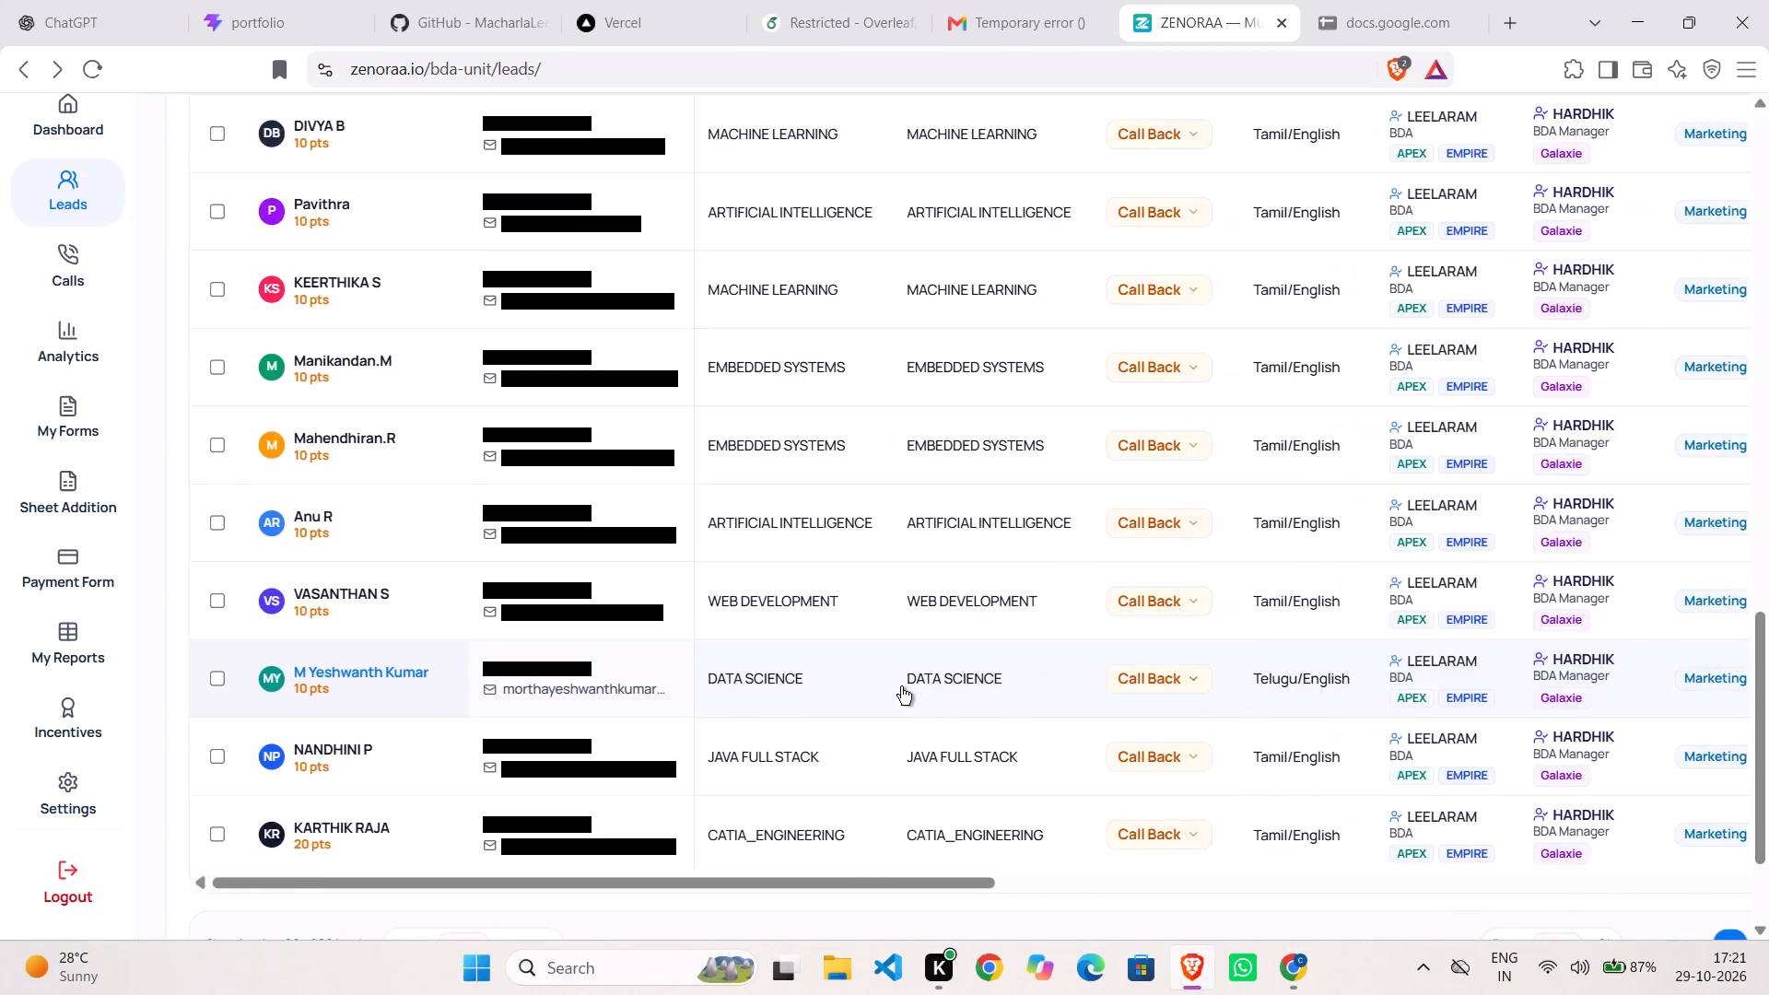
pyautogui.hscroll(-4, 901, 686)
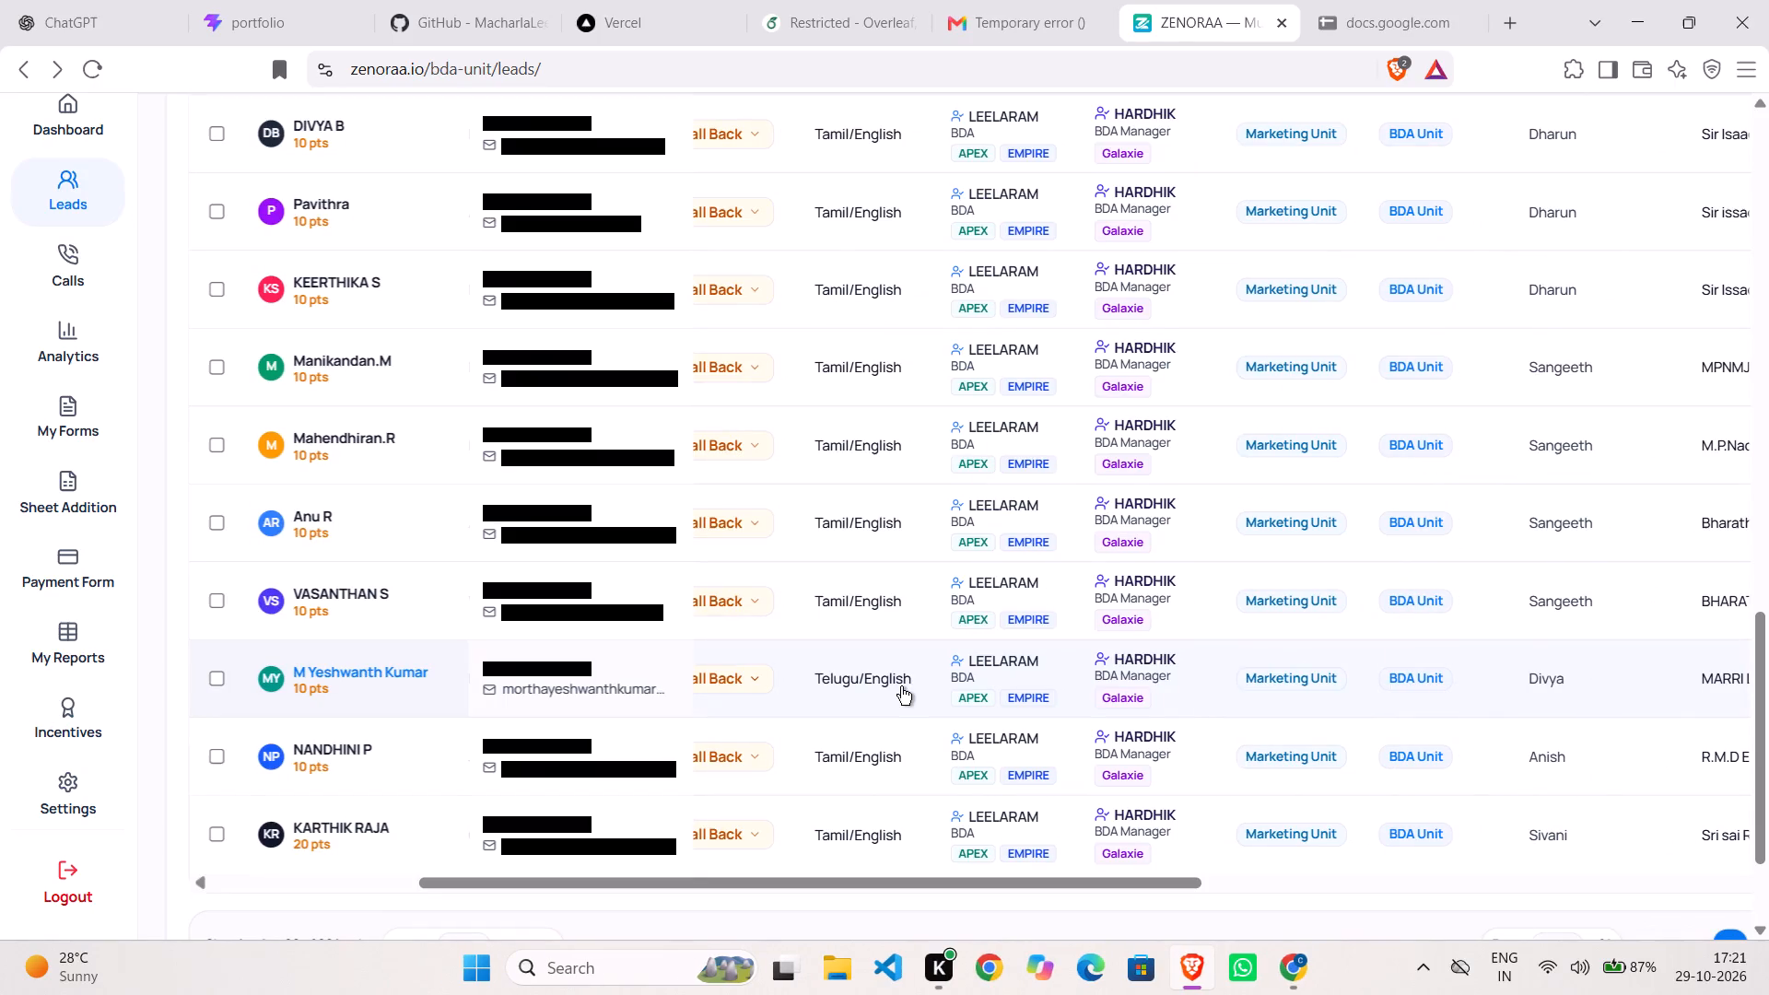
pyautogui.hscroll(3, 901, 686)
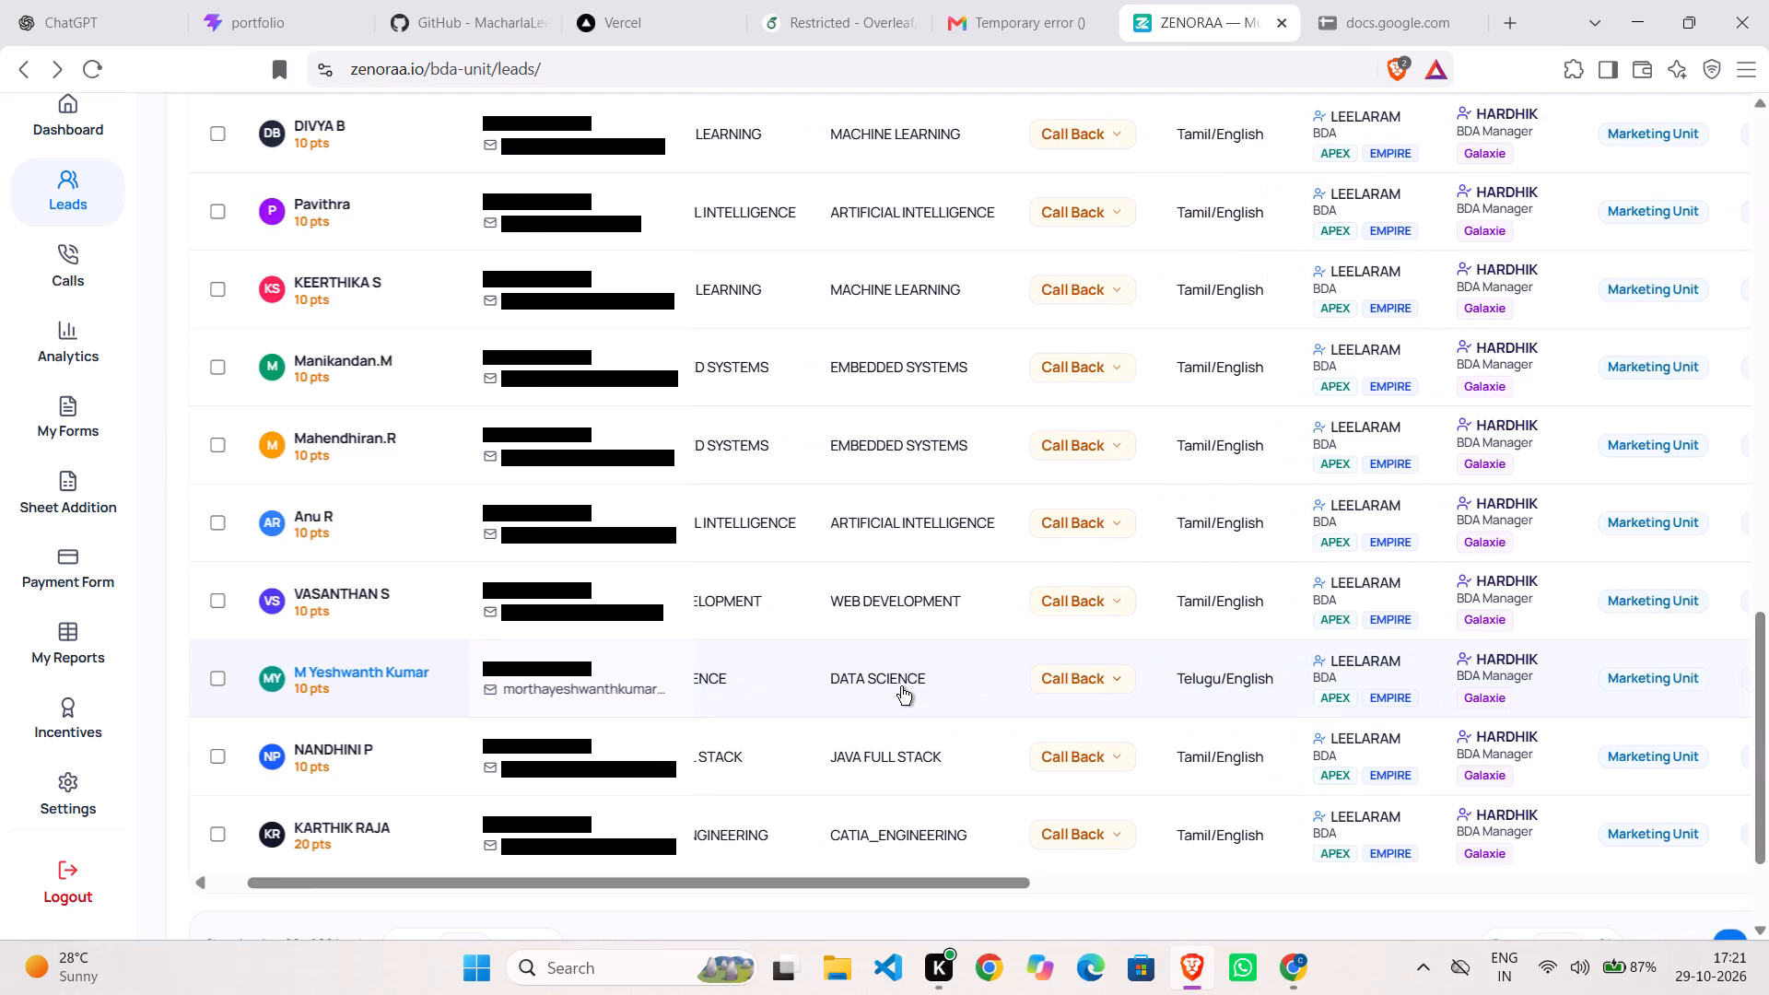
pyautogui.hscroll(-7, 901, 686)
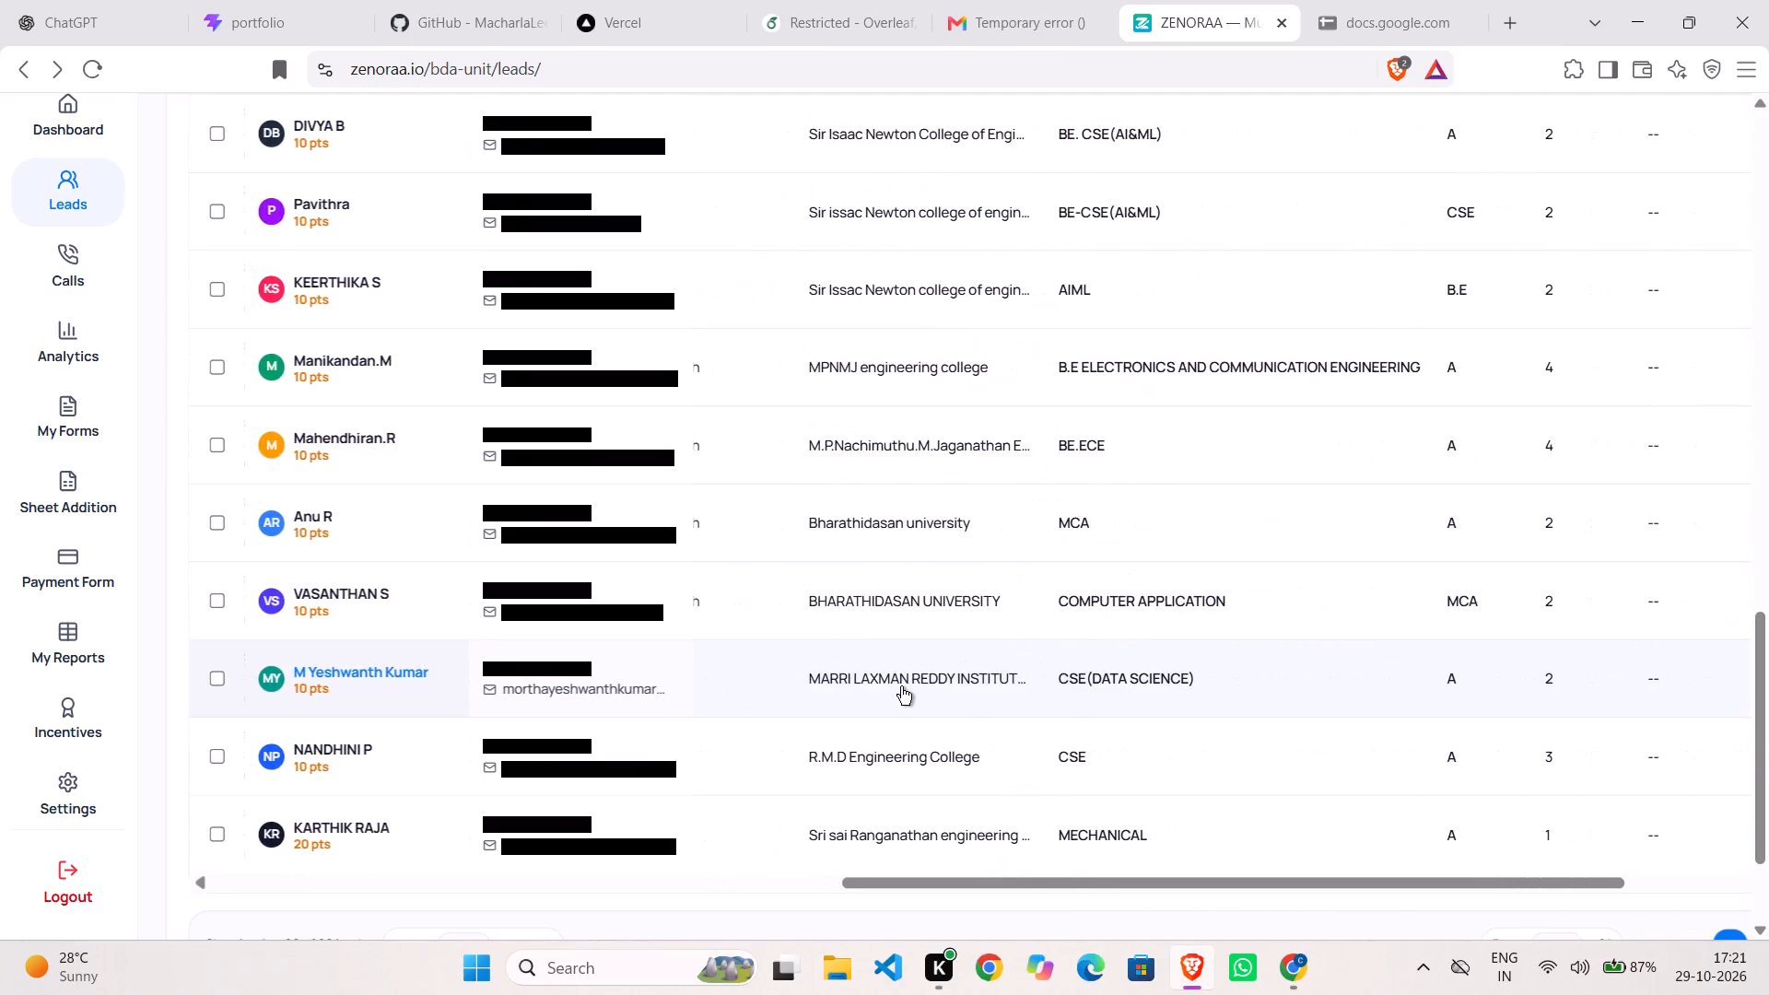
pyautogui.hscroll(-2, 901, 686)
pyautogui.hscroll(1, 901, 686)
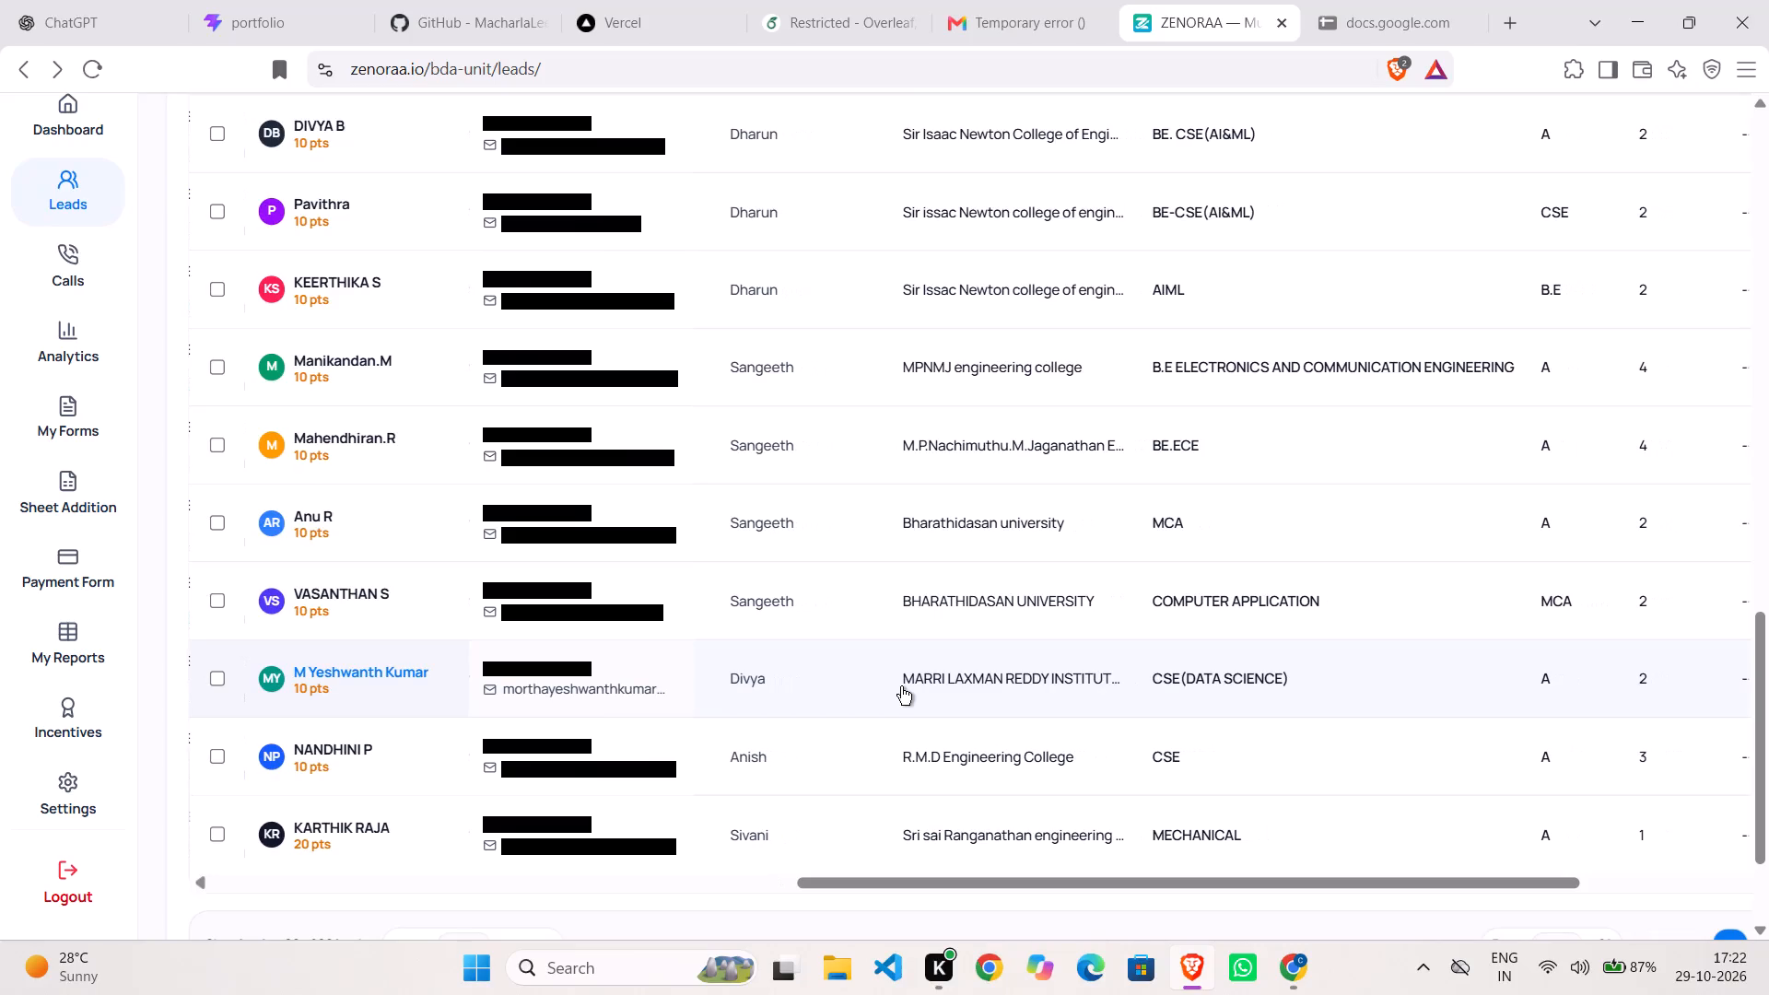
pyautogui.hscroll(4, 901, 686)
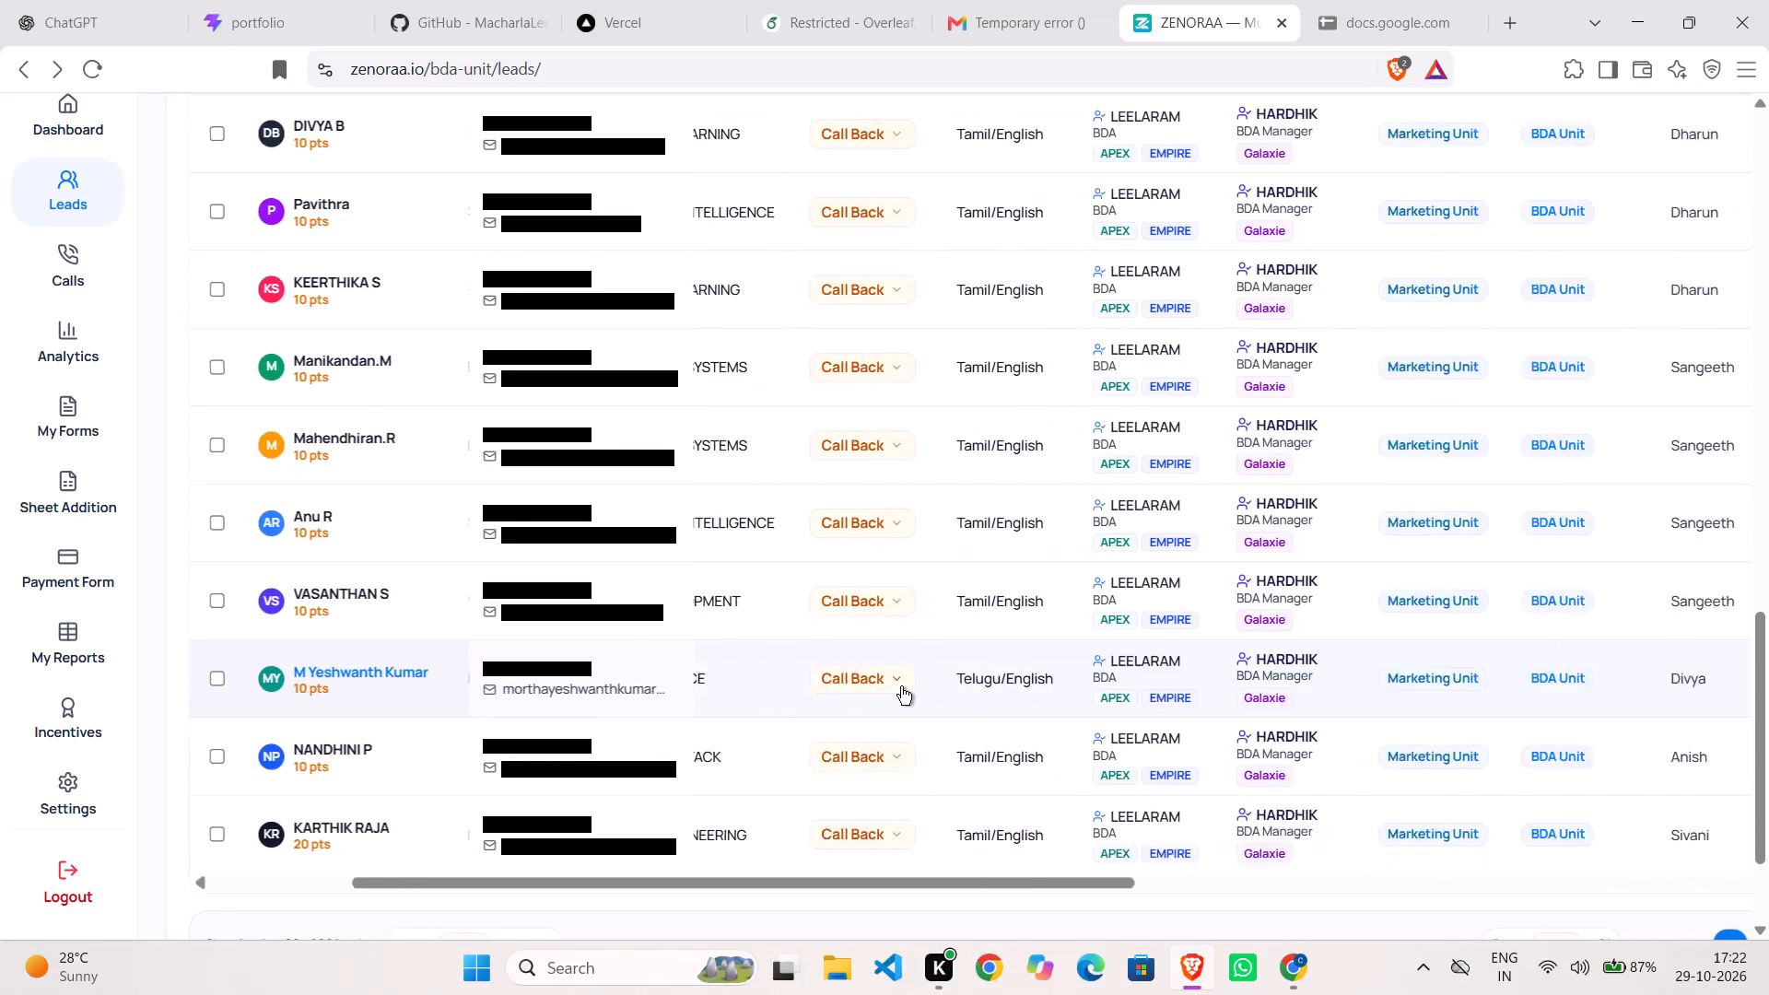
pyautogui.hscroll(-5, 901, 686)
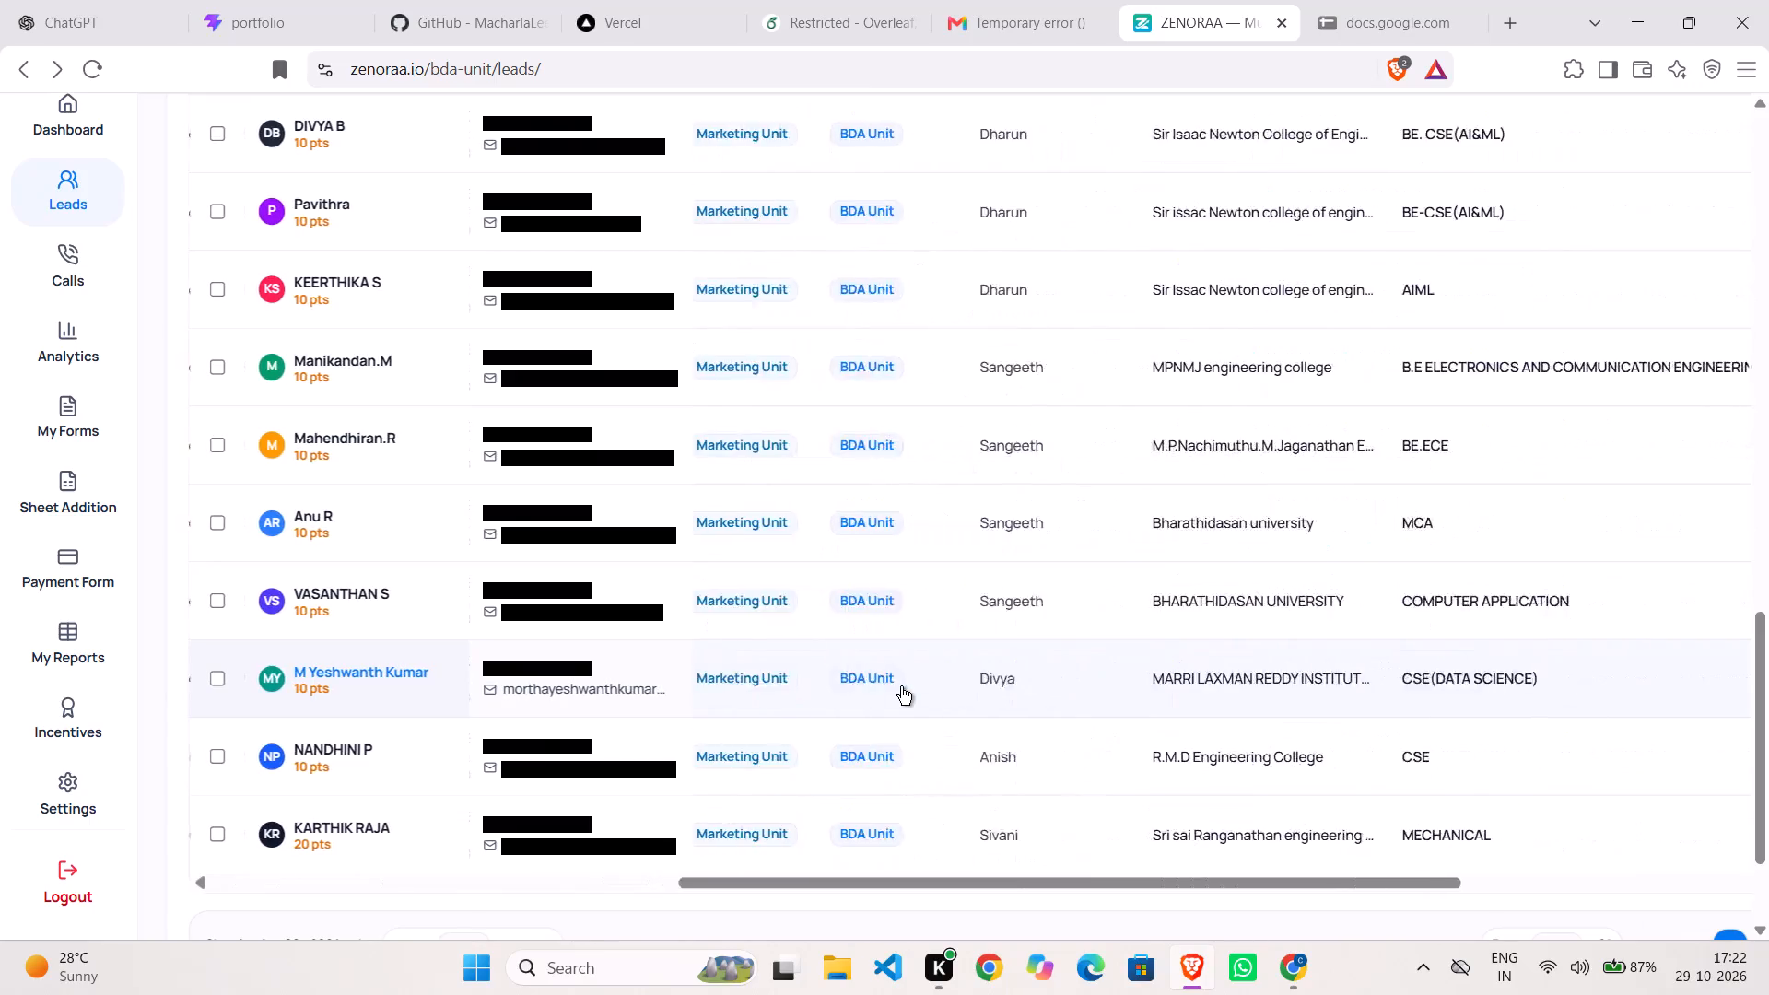
pyautogui.hscroll(-4, 901, 686)
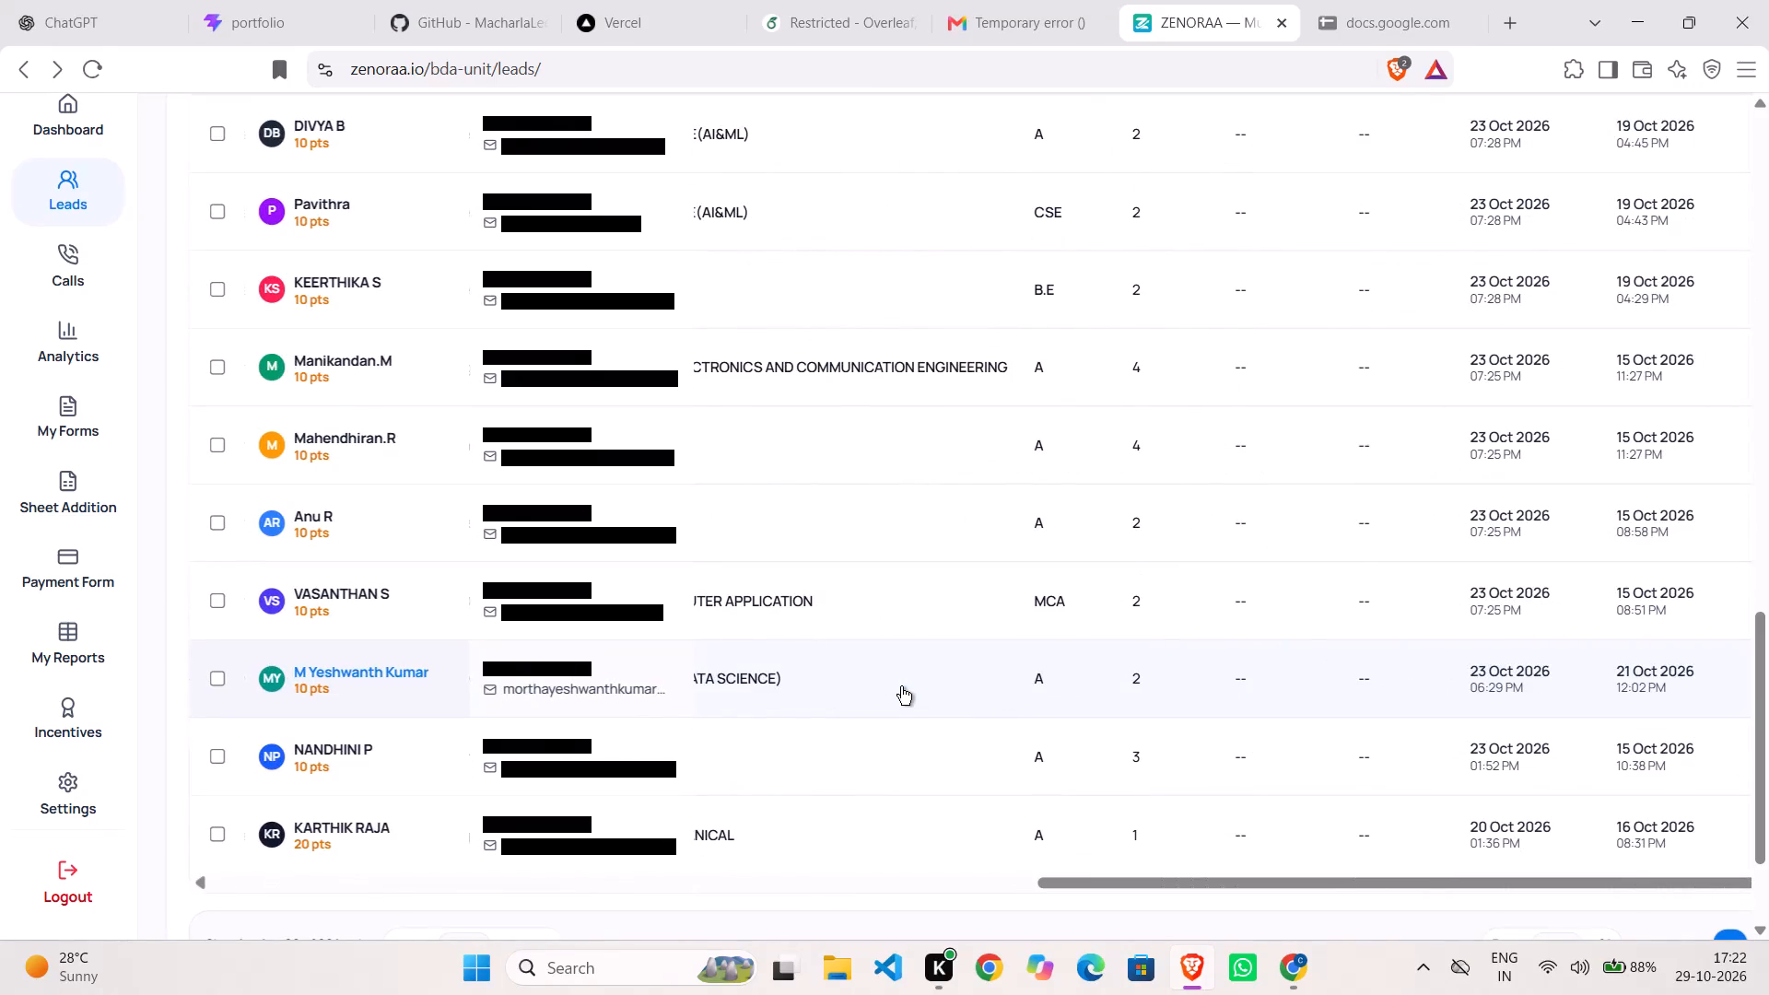
pyautogui.scroll(7, 901, 686)
pyautogui.scroll(-4, 901, 686)
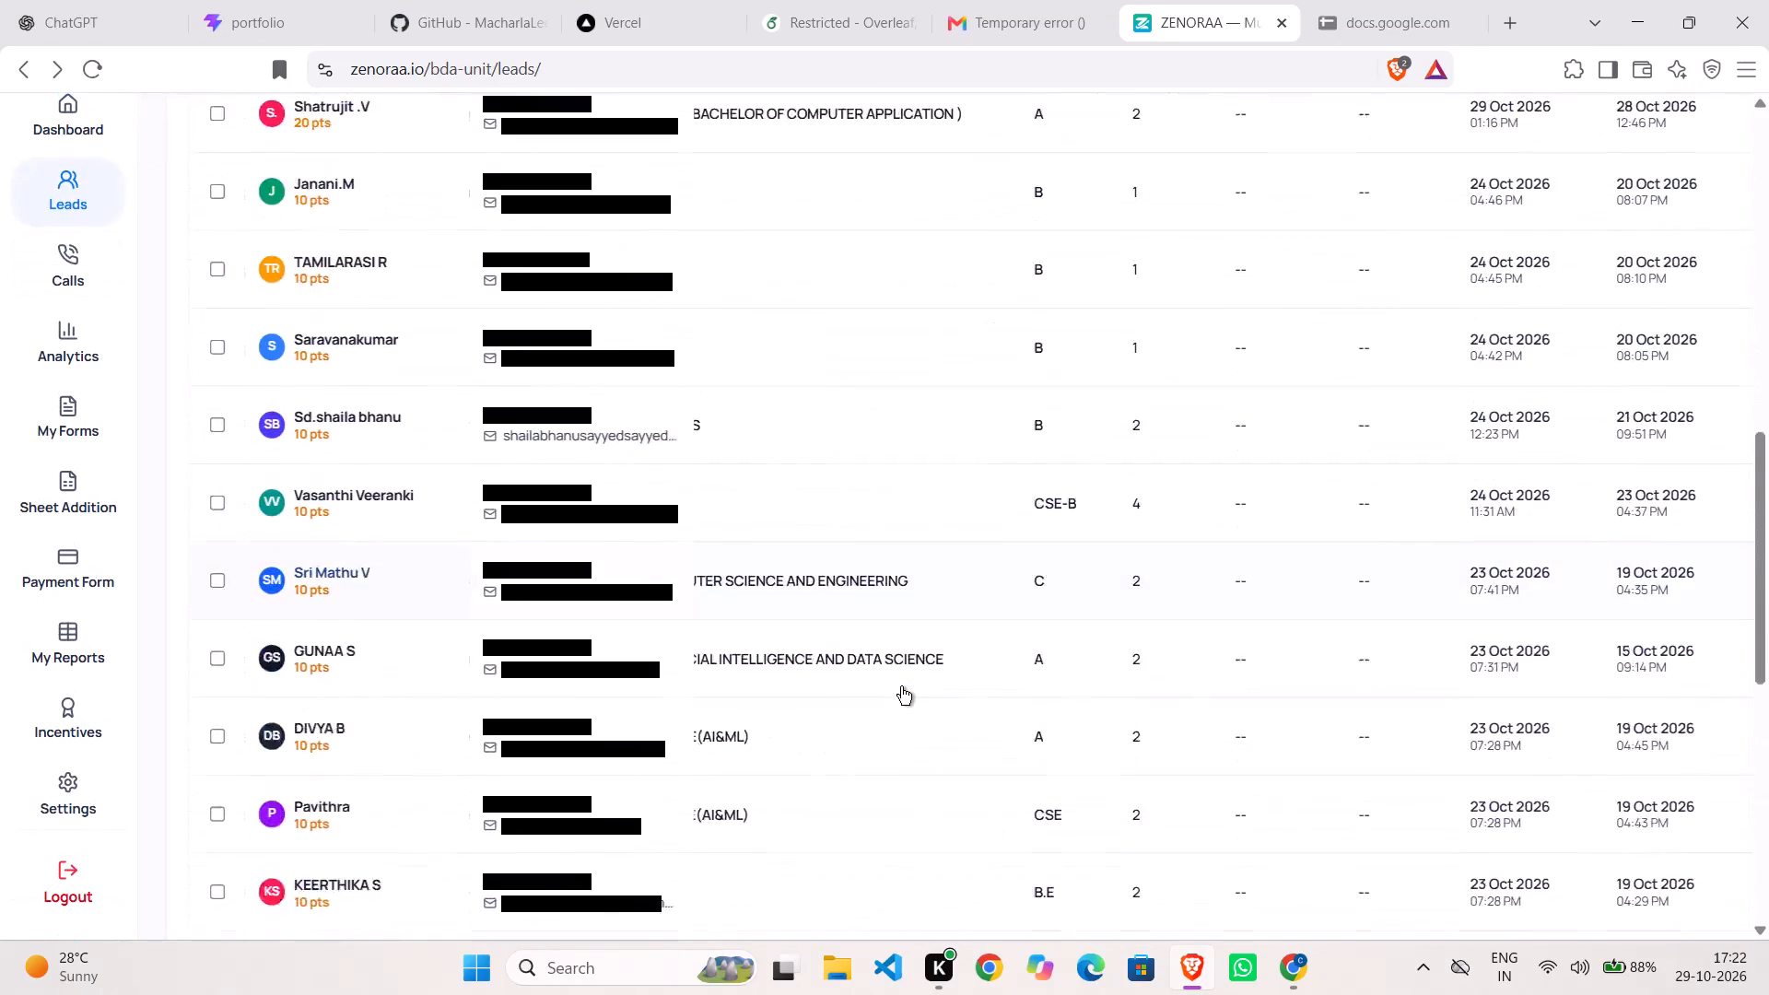
pyautogui.scroll(-4, 901, 686)
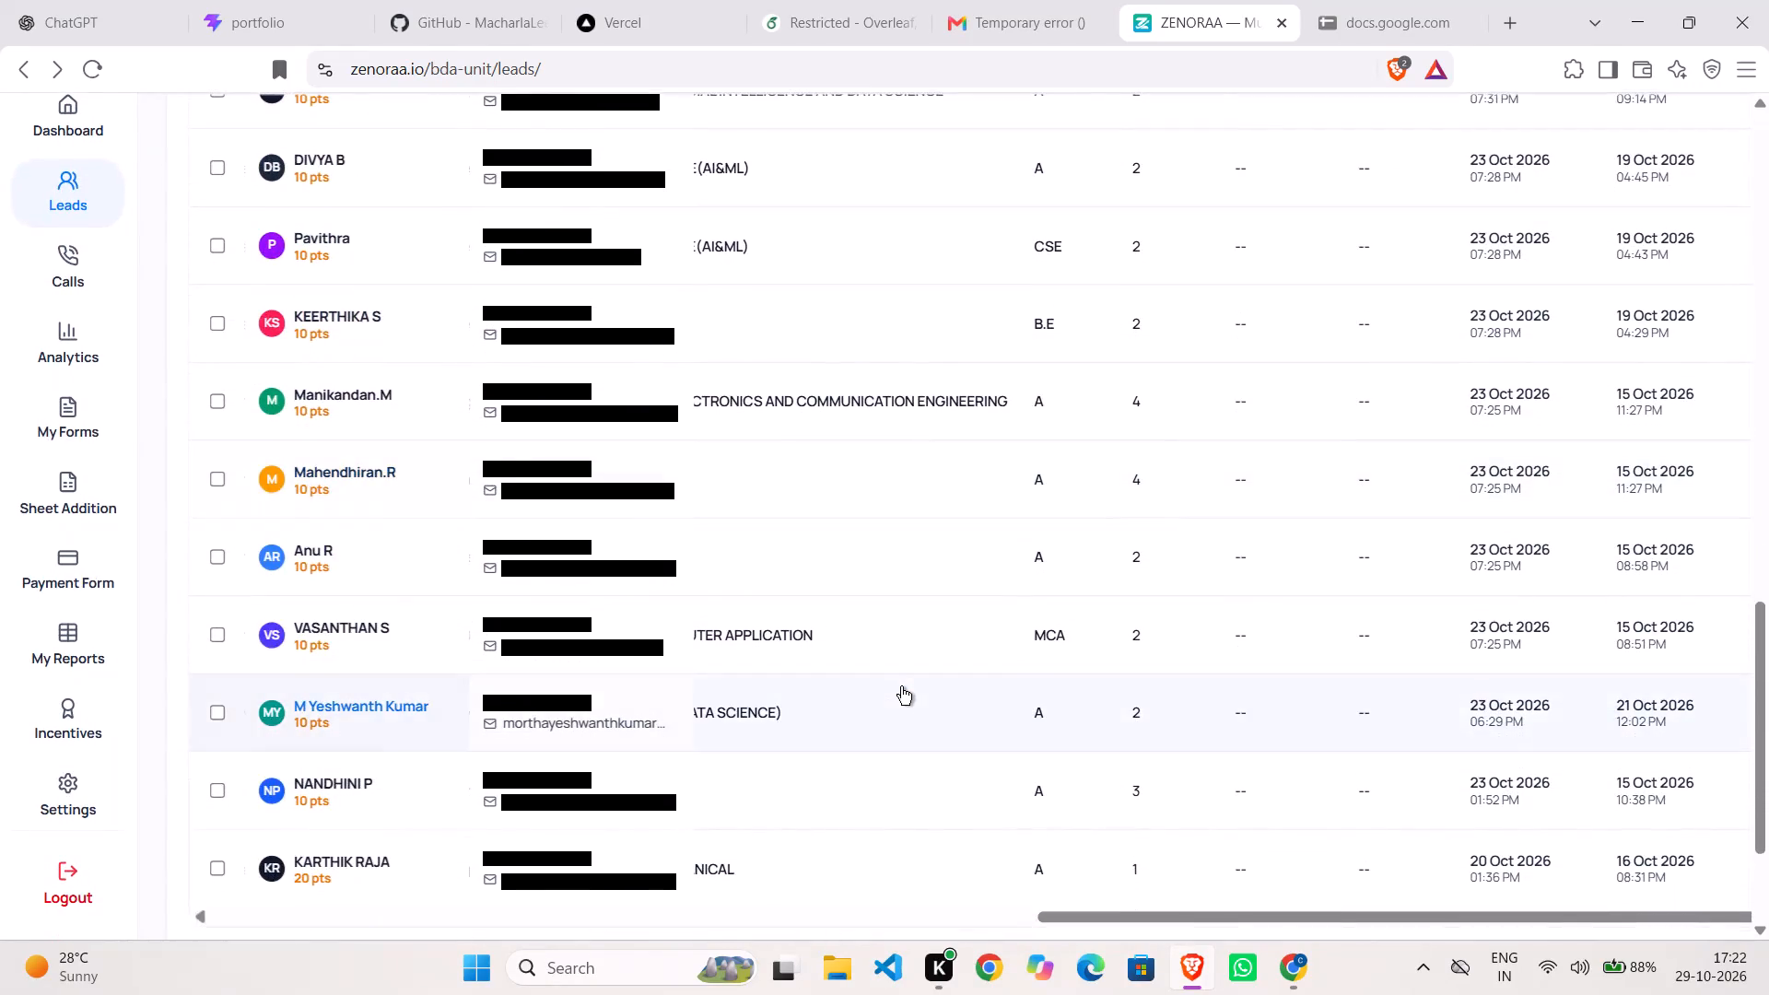
pyautogui.hscroll(4, 1049, 728)
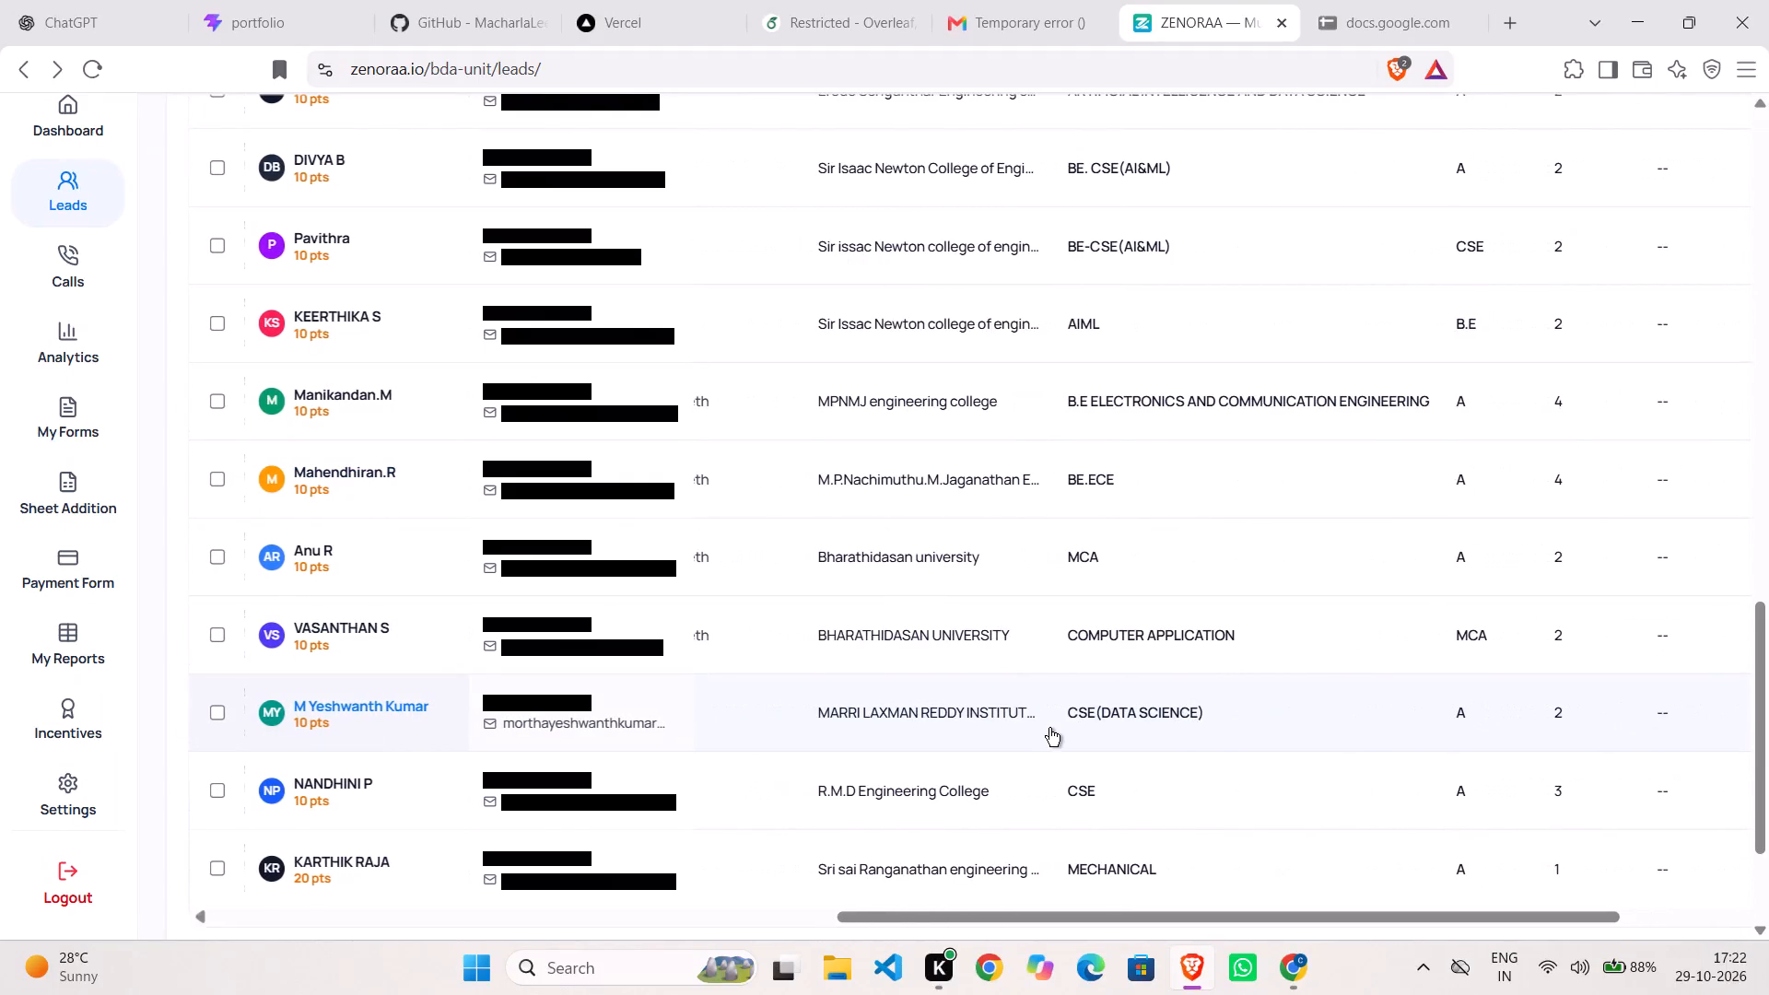
# Update the Marri Laxman Reddy institute Data Science lead's status to Not Interested with the call remark "not interested" and save it.
pyautogui.hscroll(1, 1049, 728)
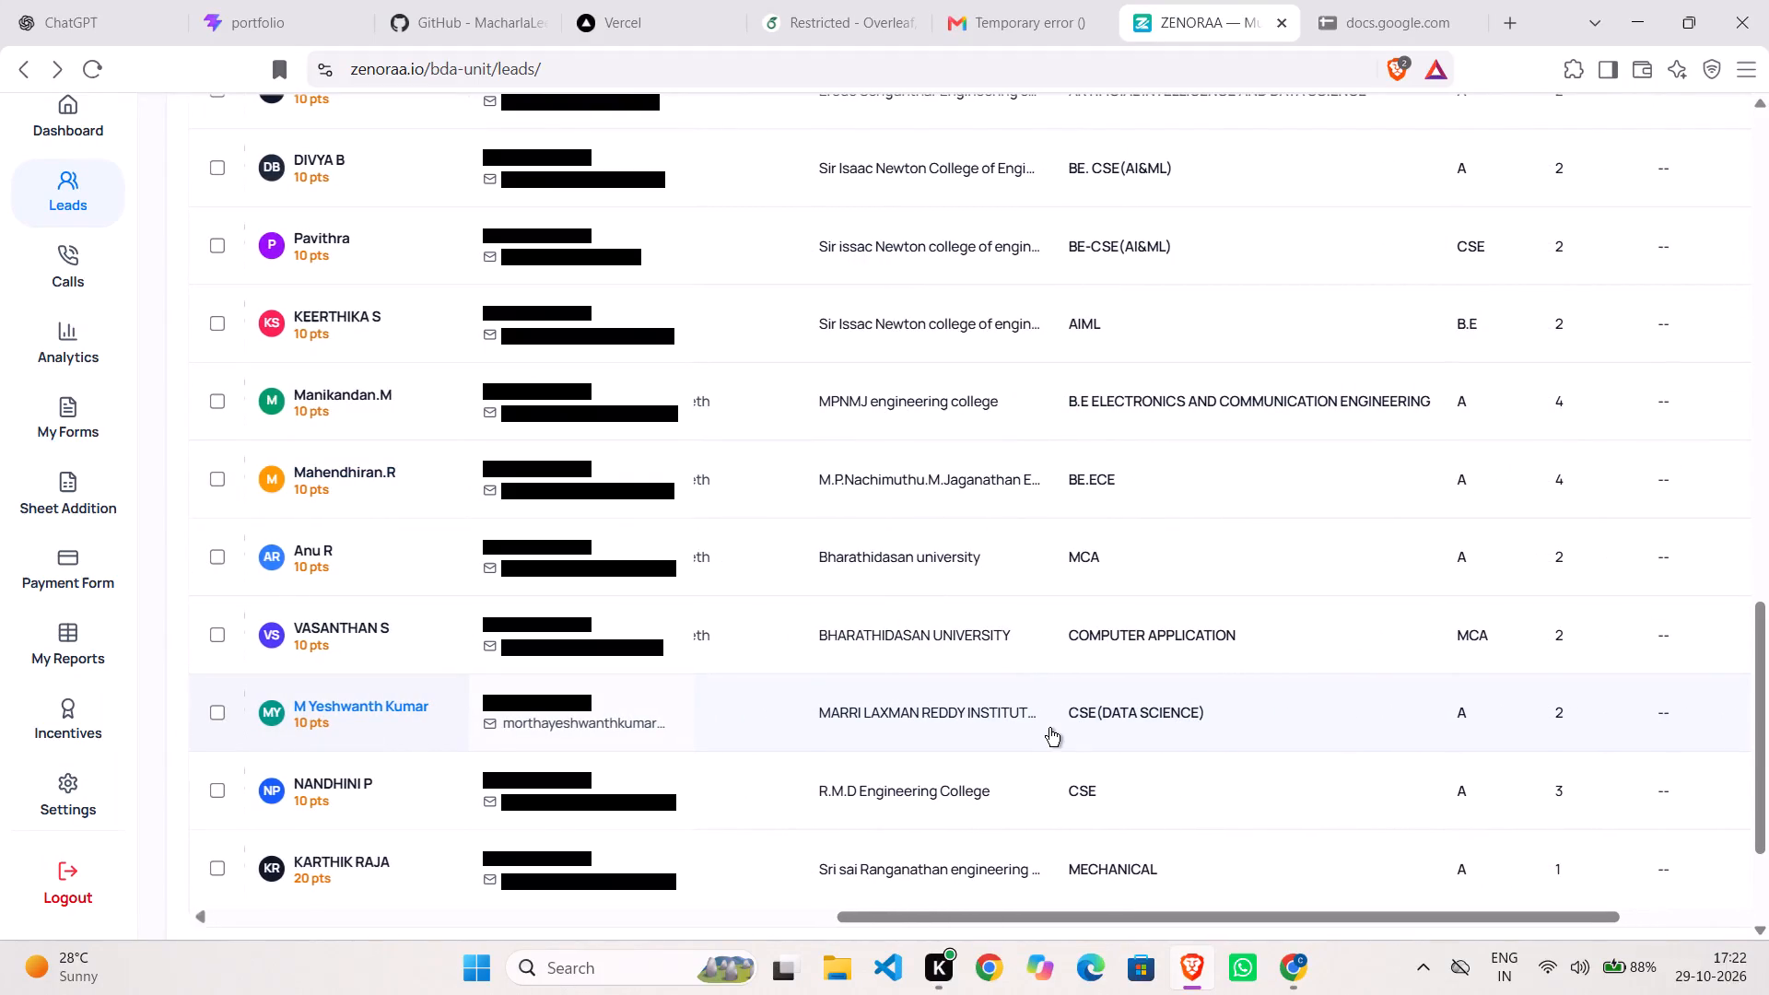
pyautogui.hscroll(-1, 1049, 728)
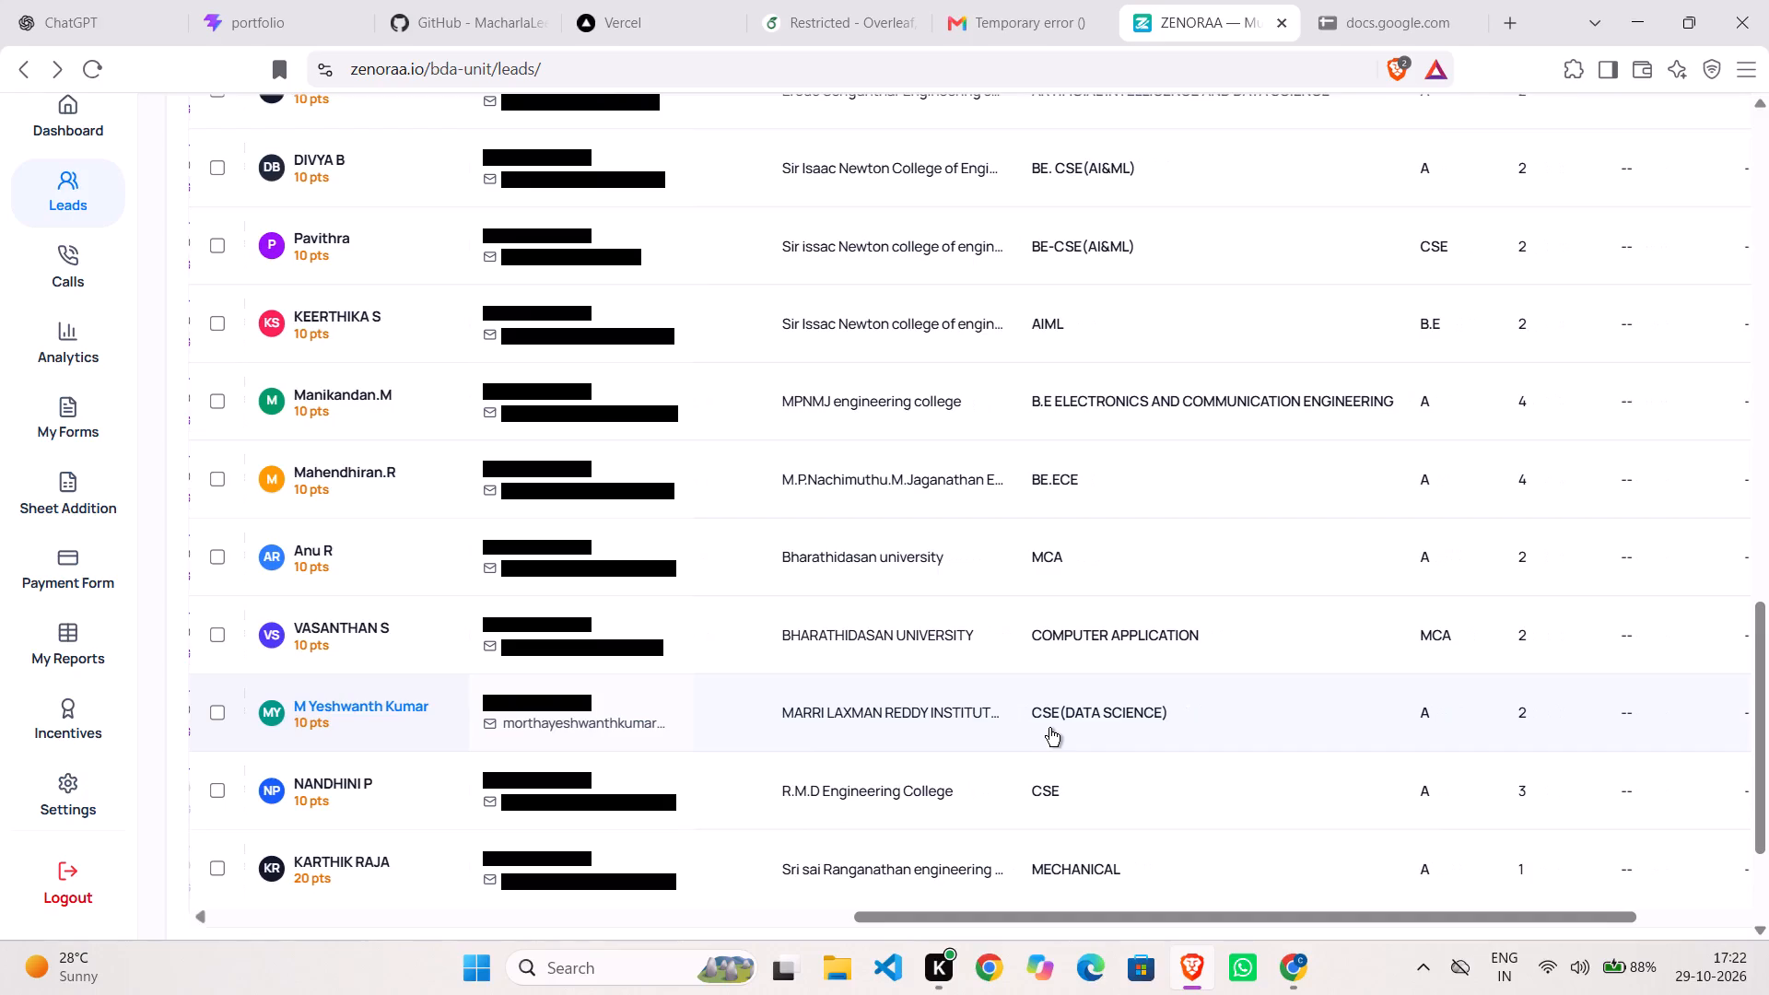
pyautogui.hscroll(6, 1049, 728)
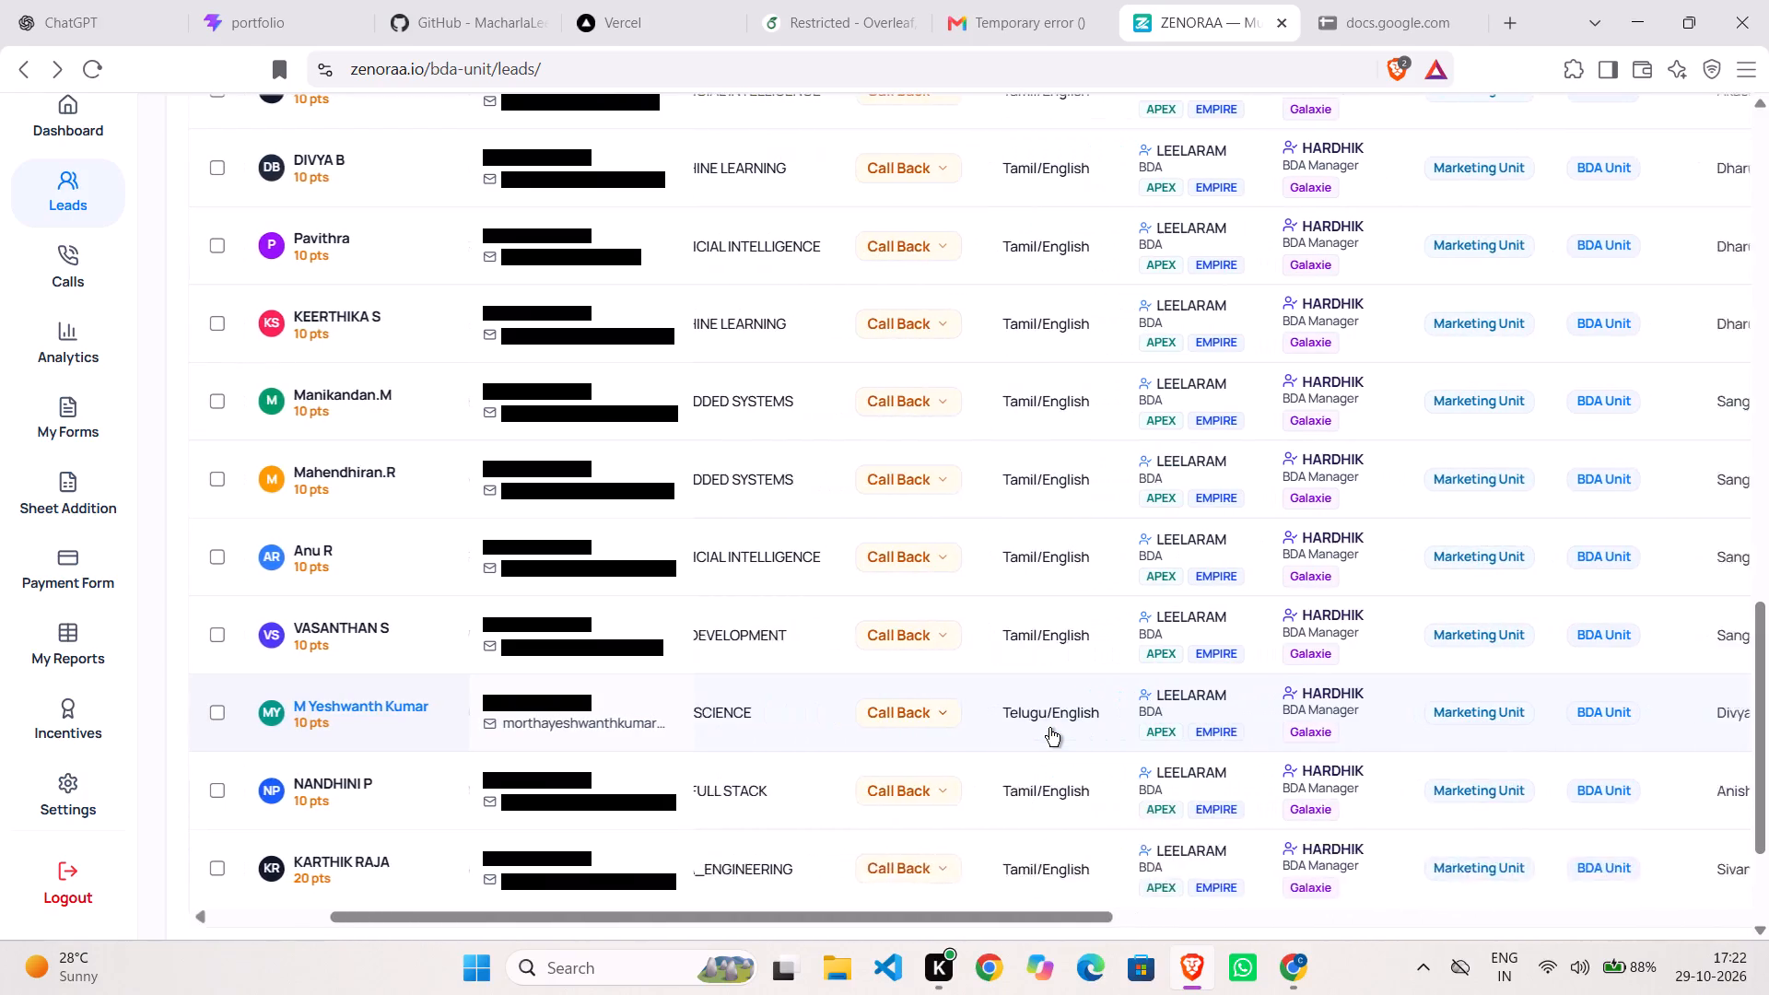
pyautogui.hscroll(1, 1049, 728)
pyautogui.click(987, 717)
pyautogui.scroll(-2, 1048, 597)
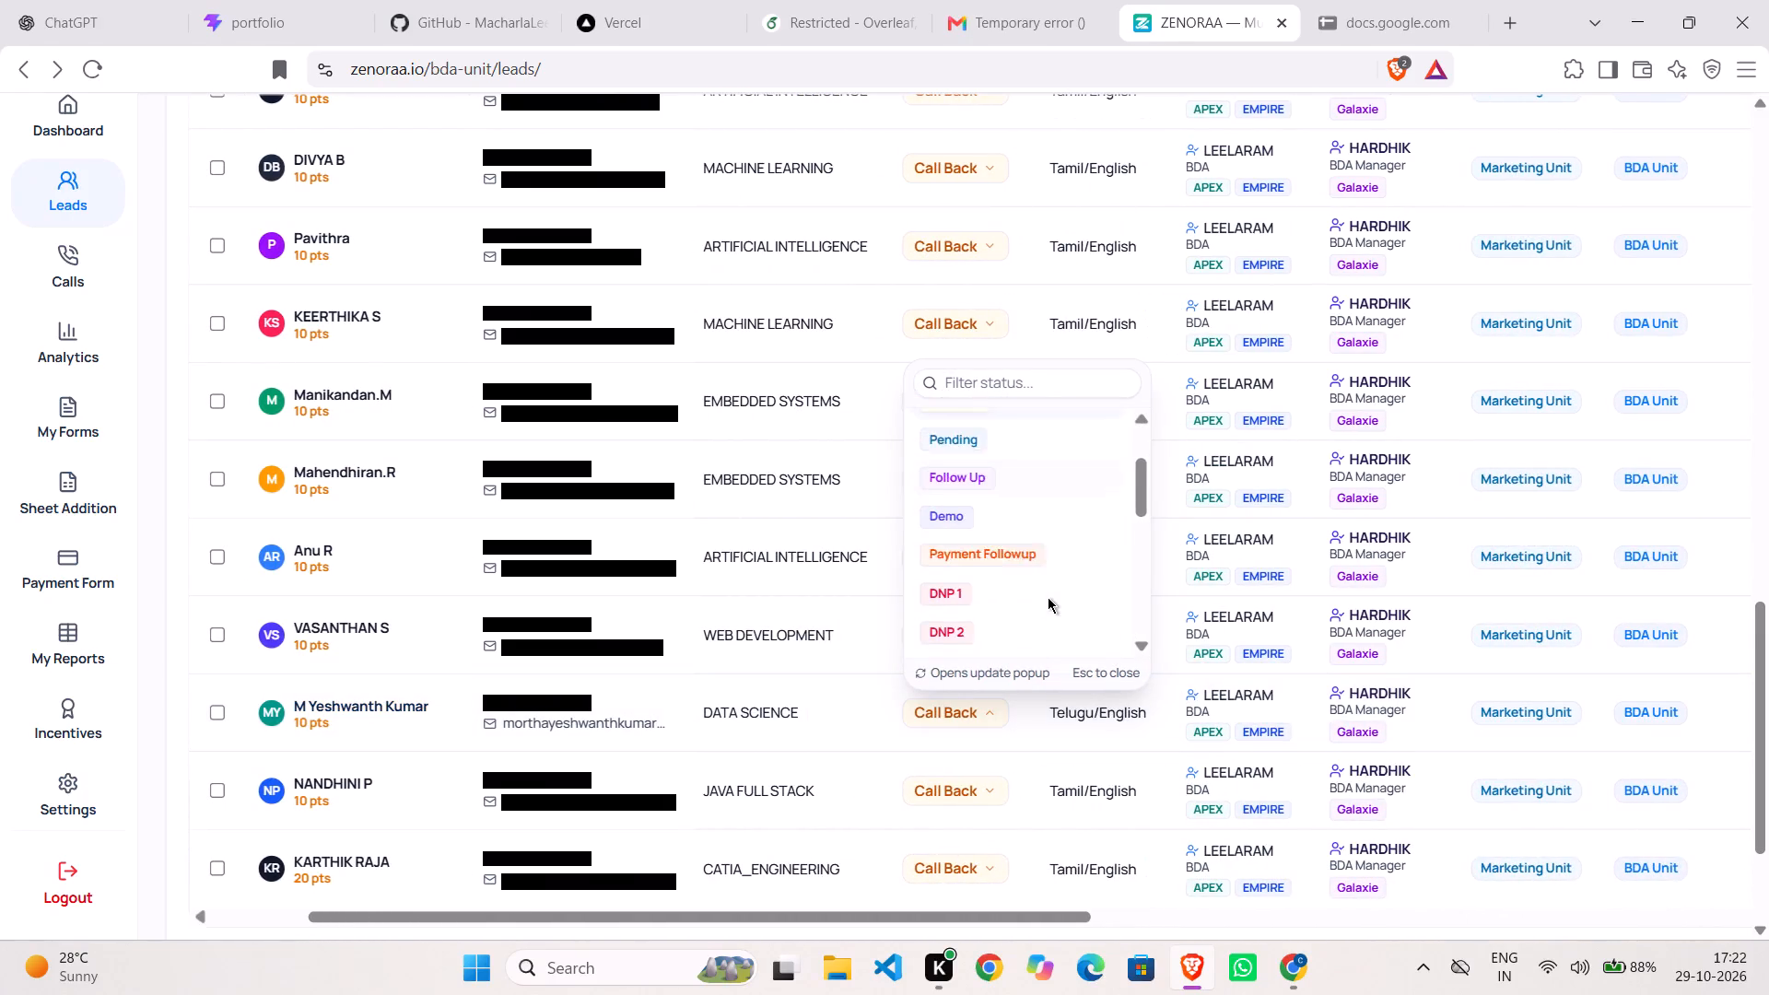
pyautogui.scroll(-4, 1048, 597)
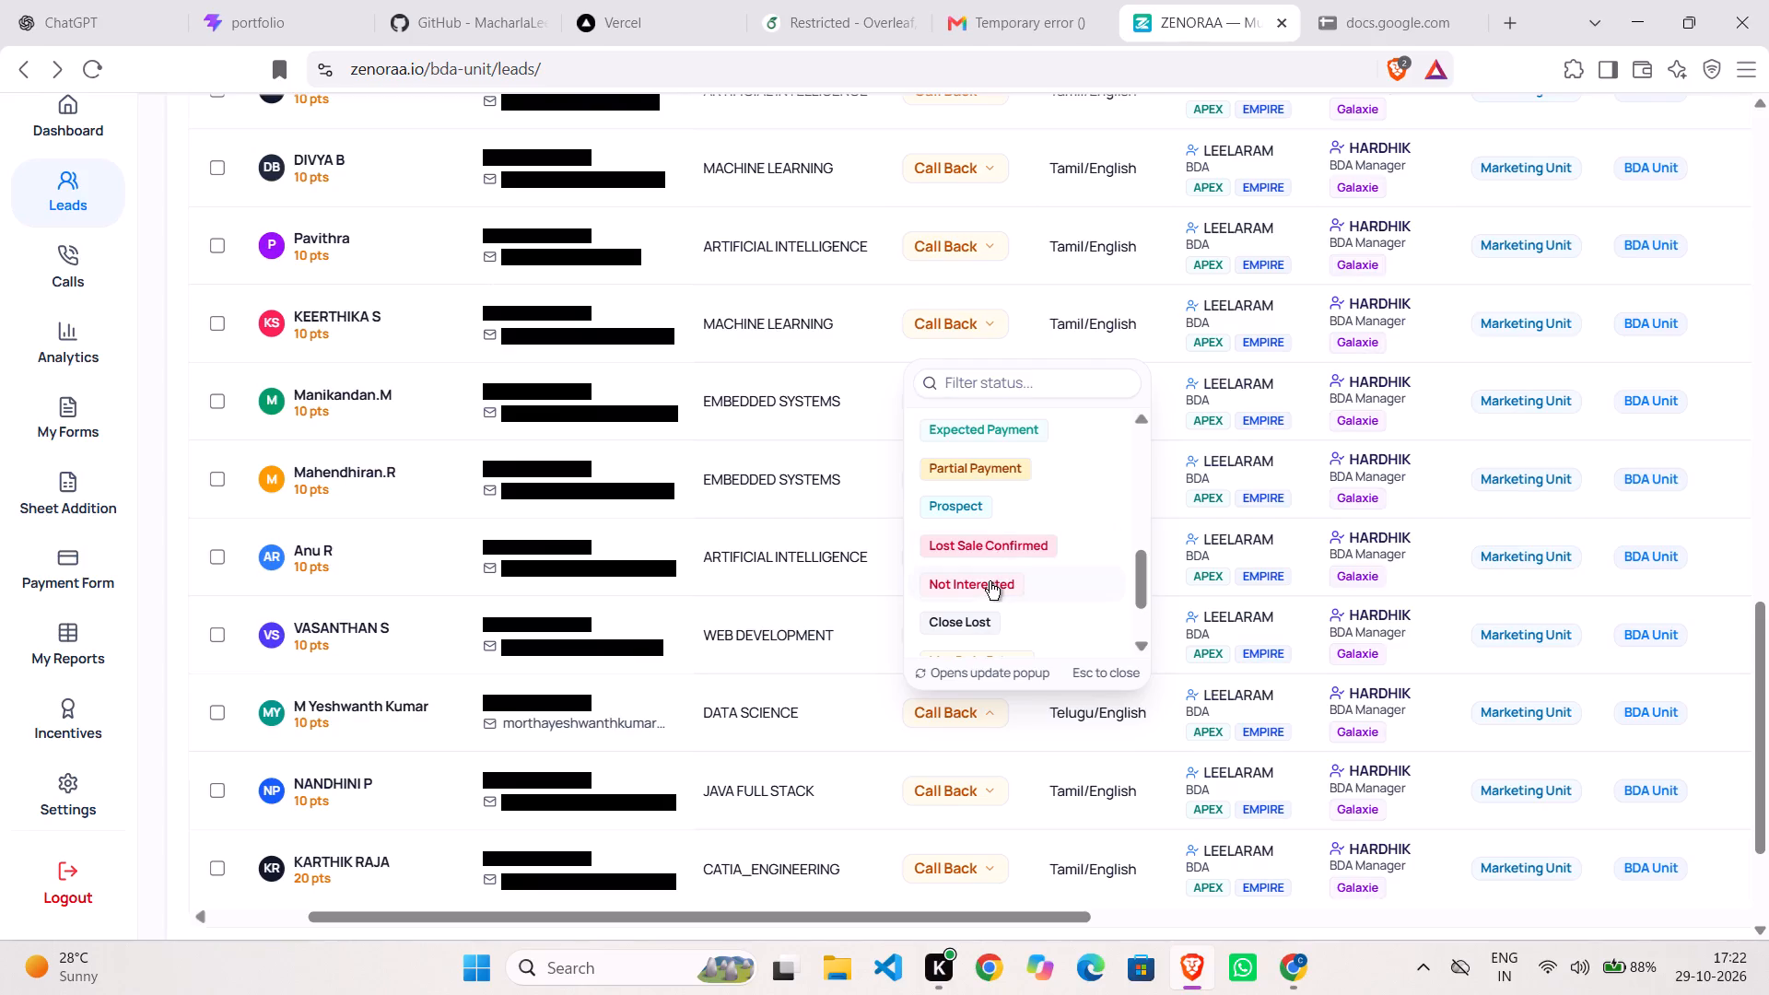
pyautogui.click(990, 581)
pyautogui.click(884, 501)
pyautogui.write('not ijn')
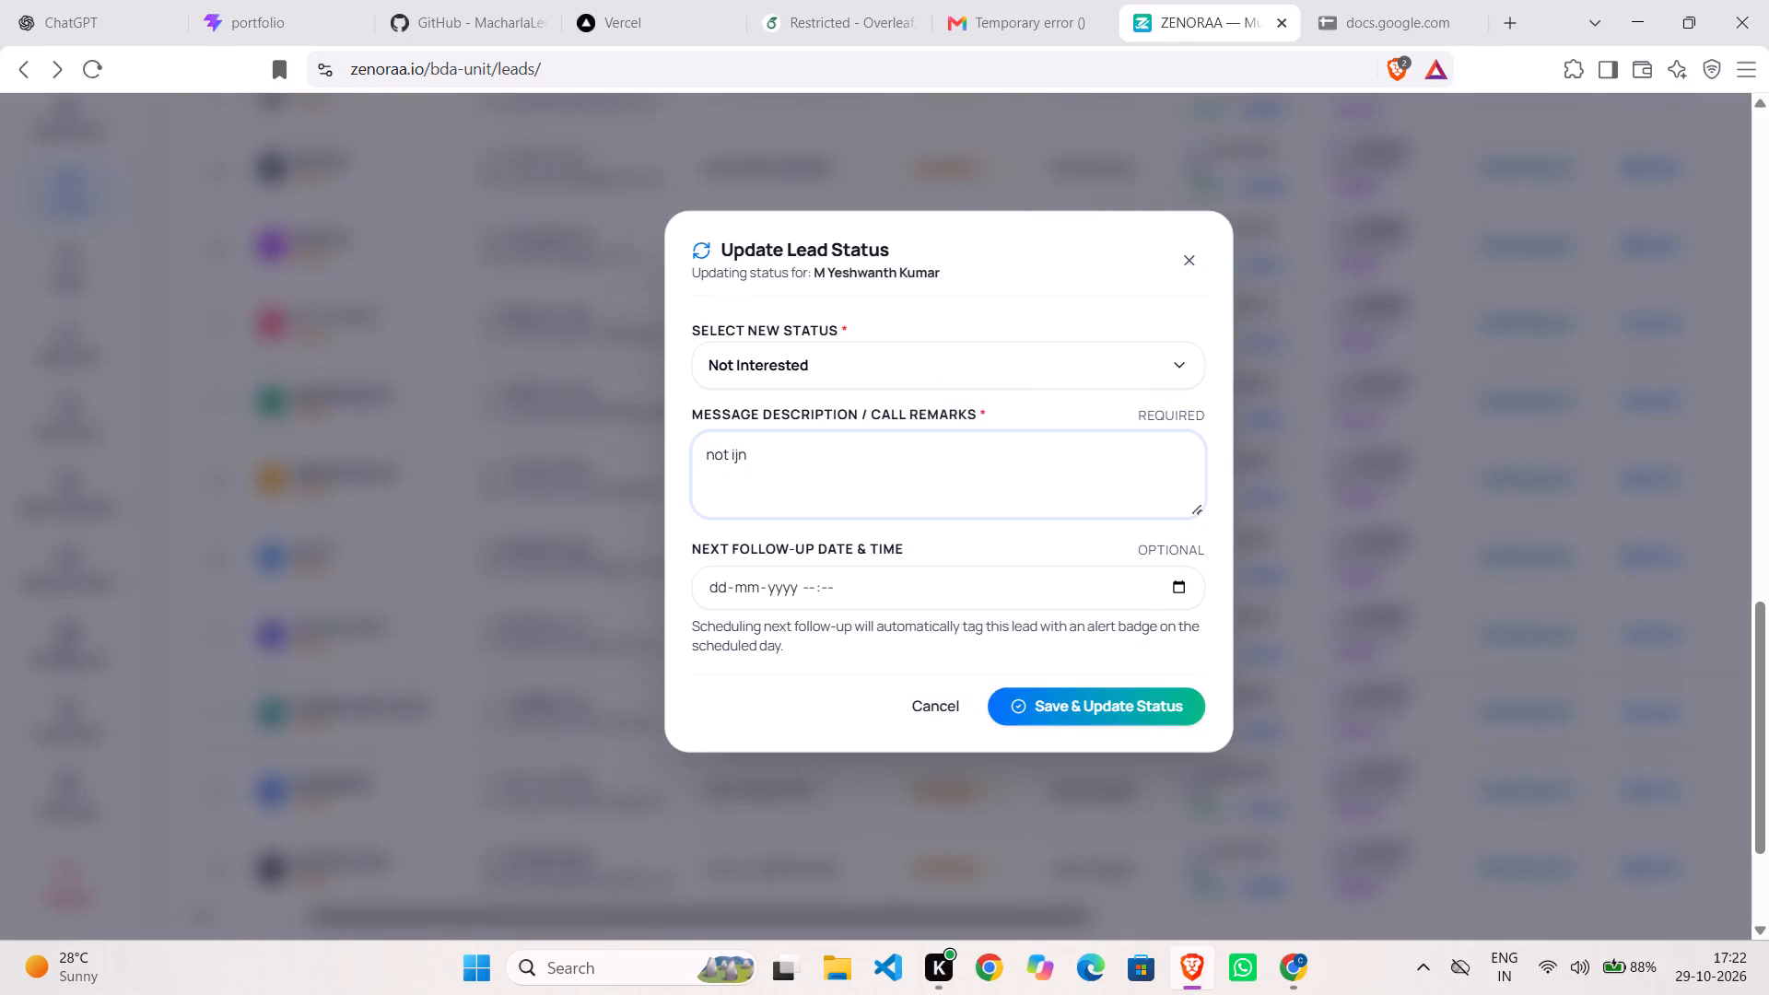
pyautogui.press('BackSpace')
pyautogui.press('BackSpace')
pyautogui.write('nterested')
pyautogui.click(1085, 713)
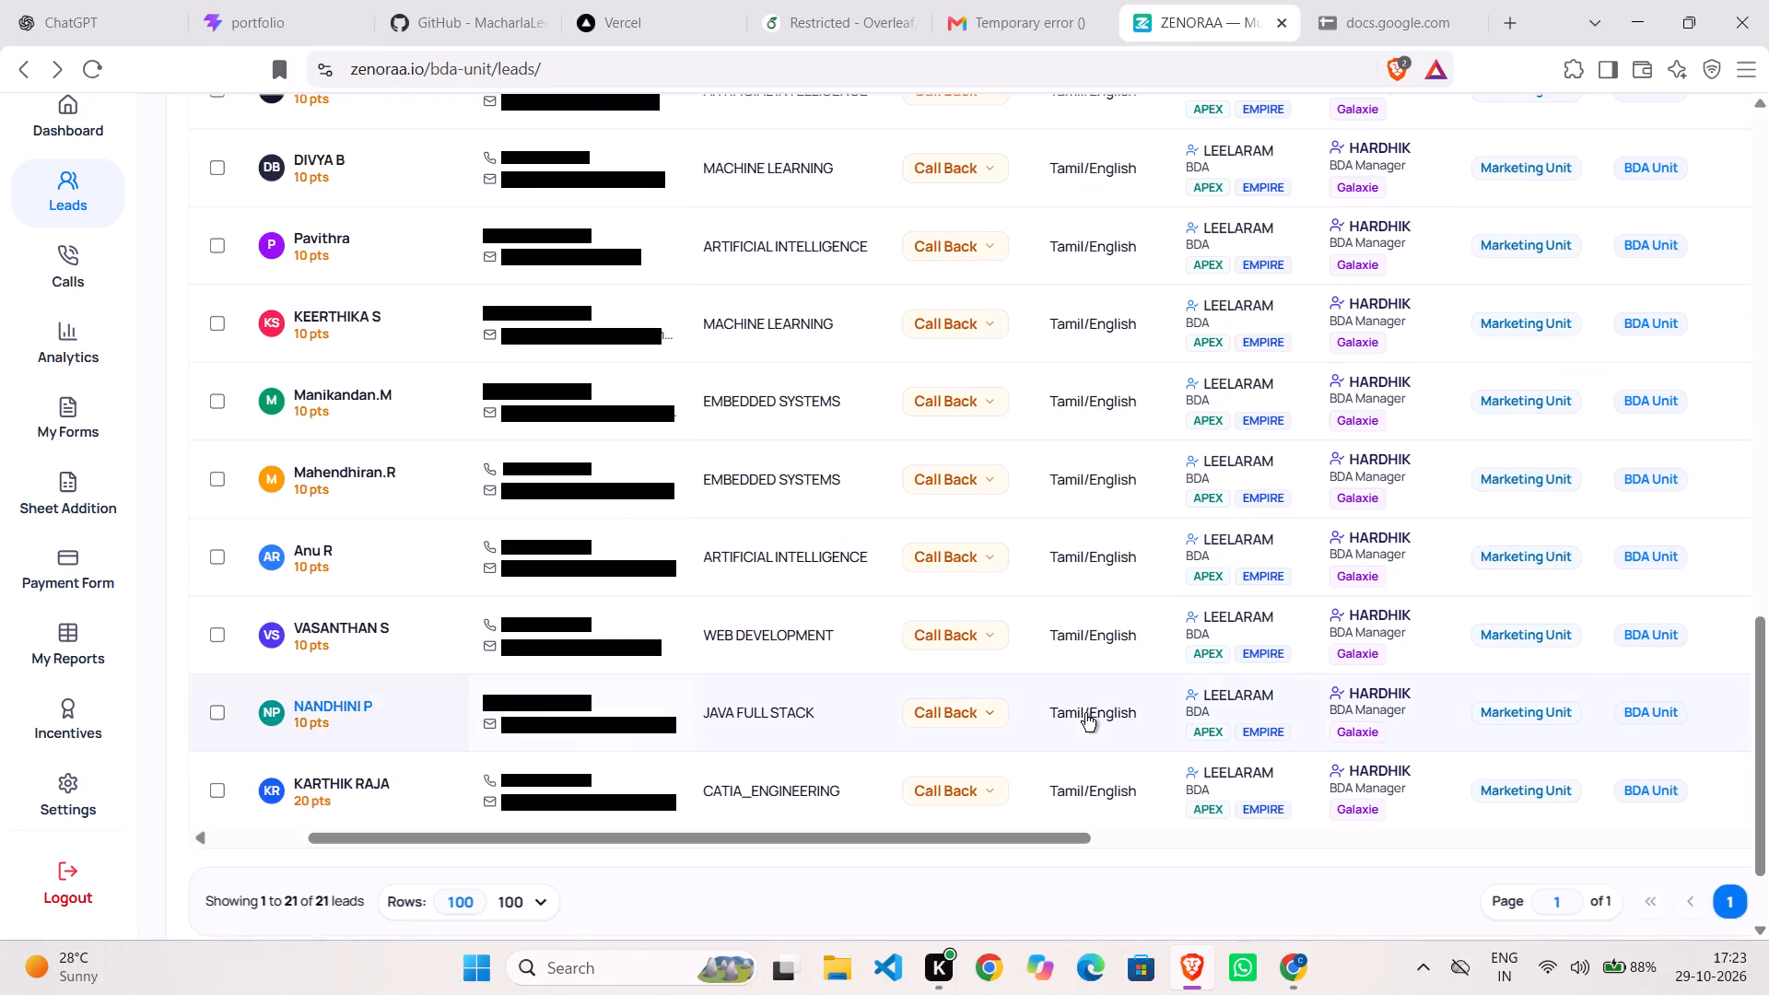
# Clear the Call Back status filter and switch the leads list to the new leads.
pyautogui.scroll(7, 1085, 713)
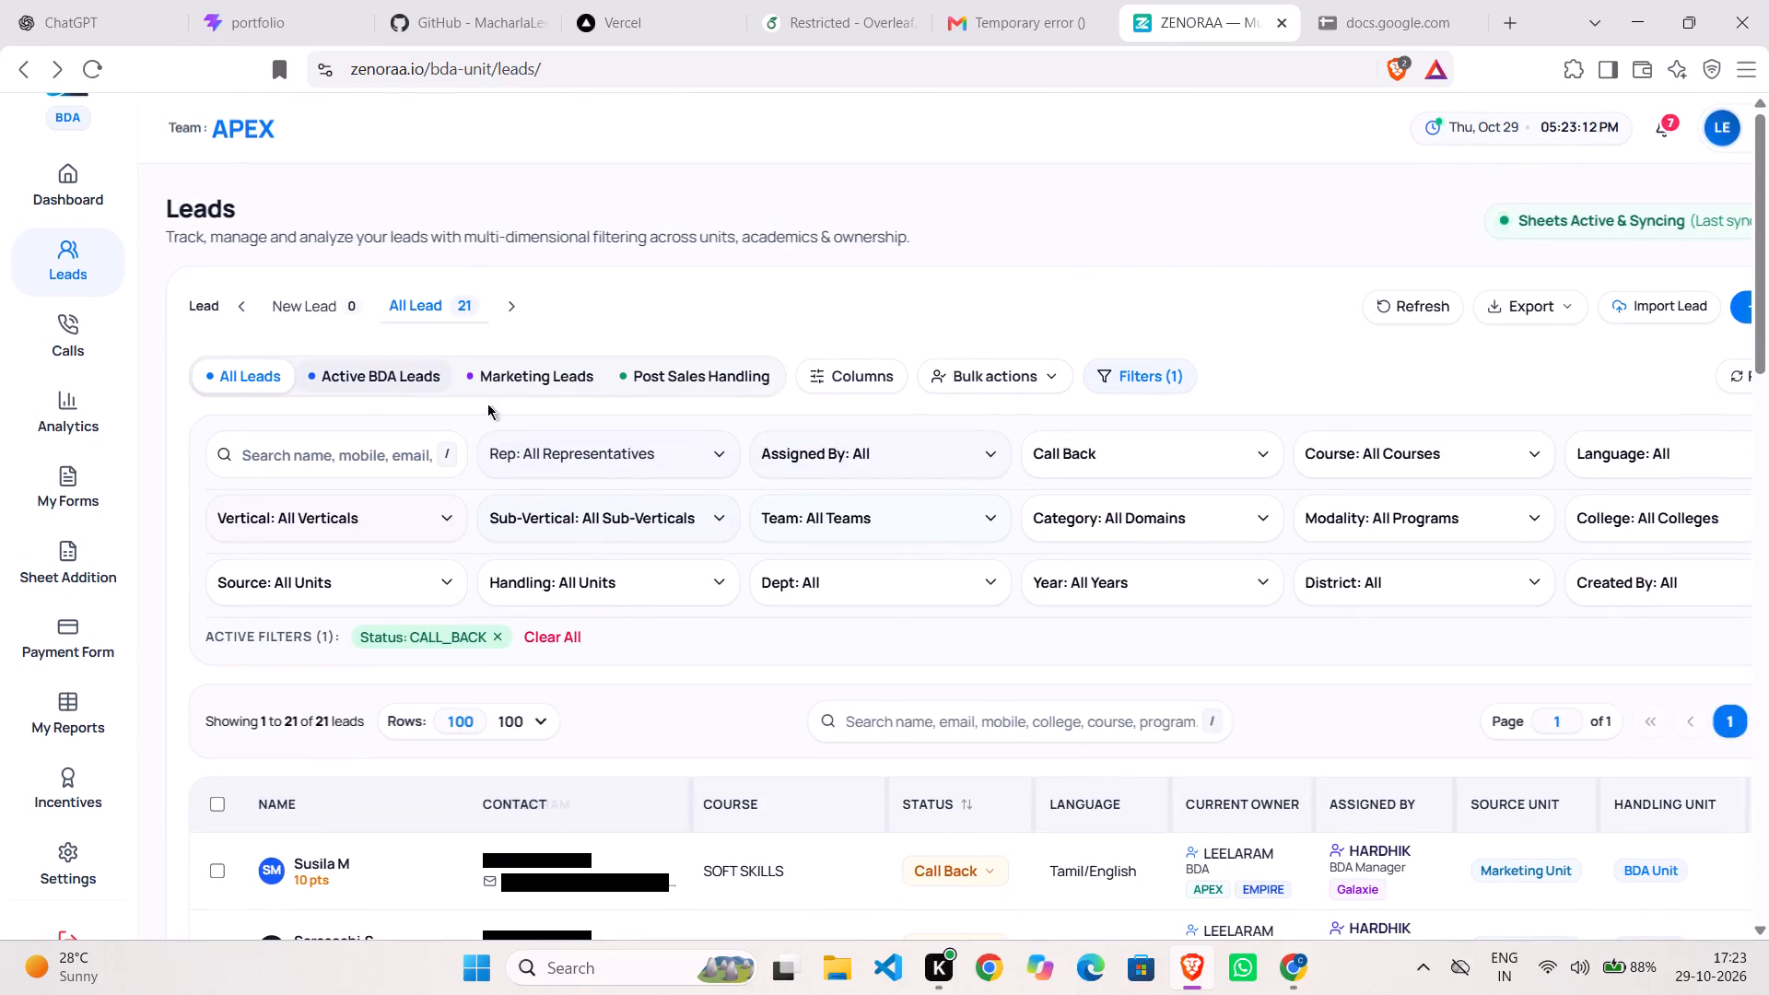
pyautogui.click(548, 638)
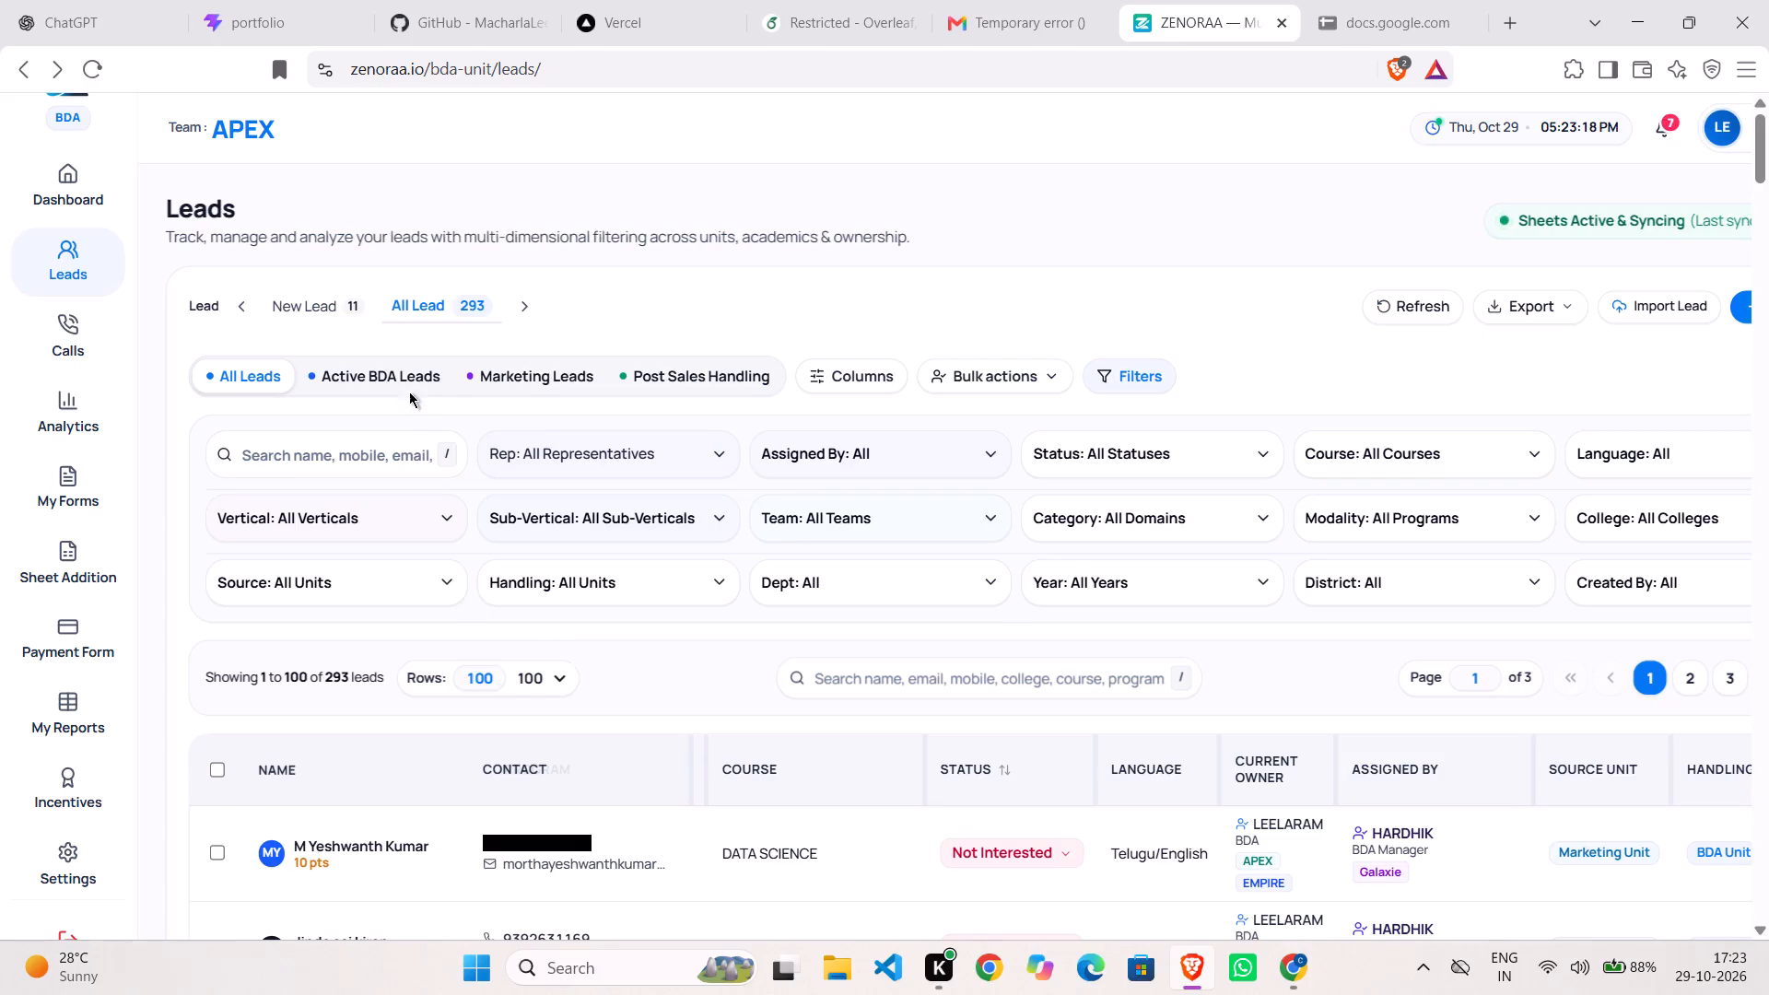
pyautogui.click(342, 305)
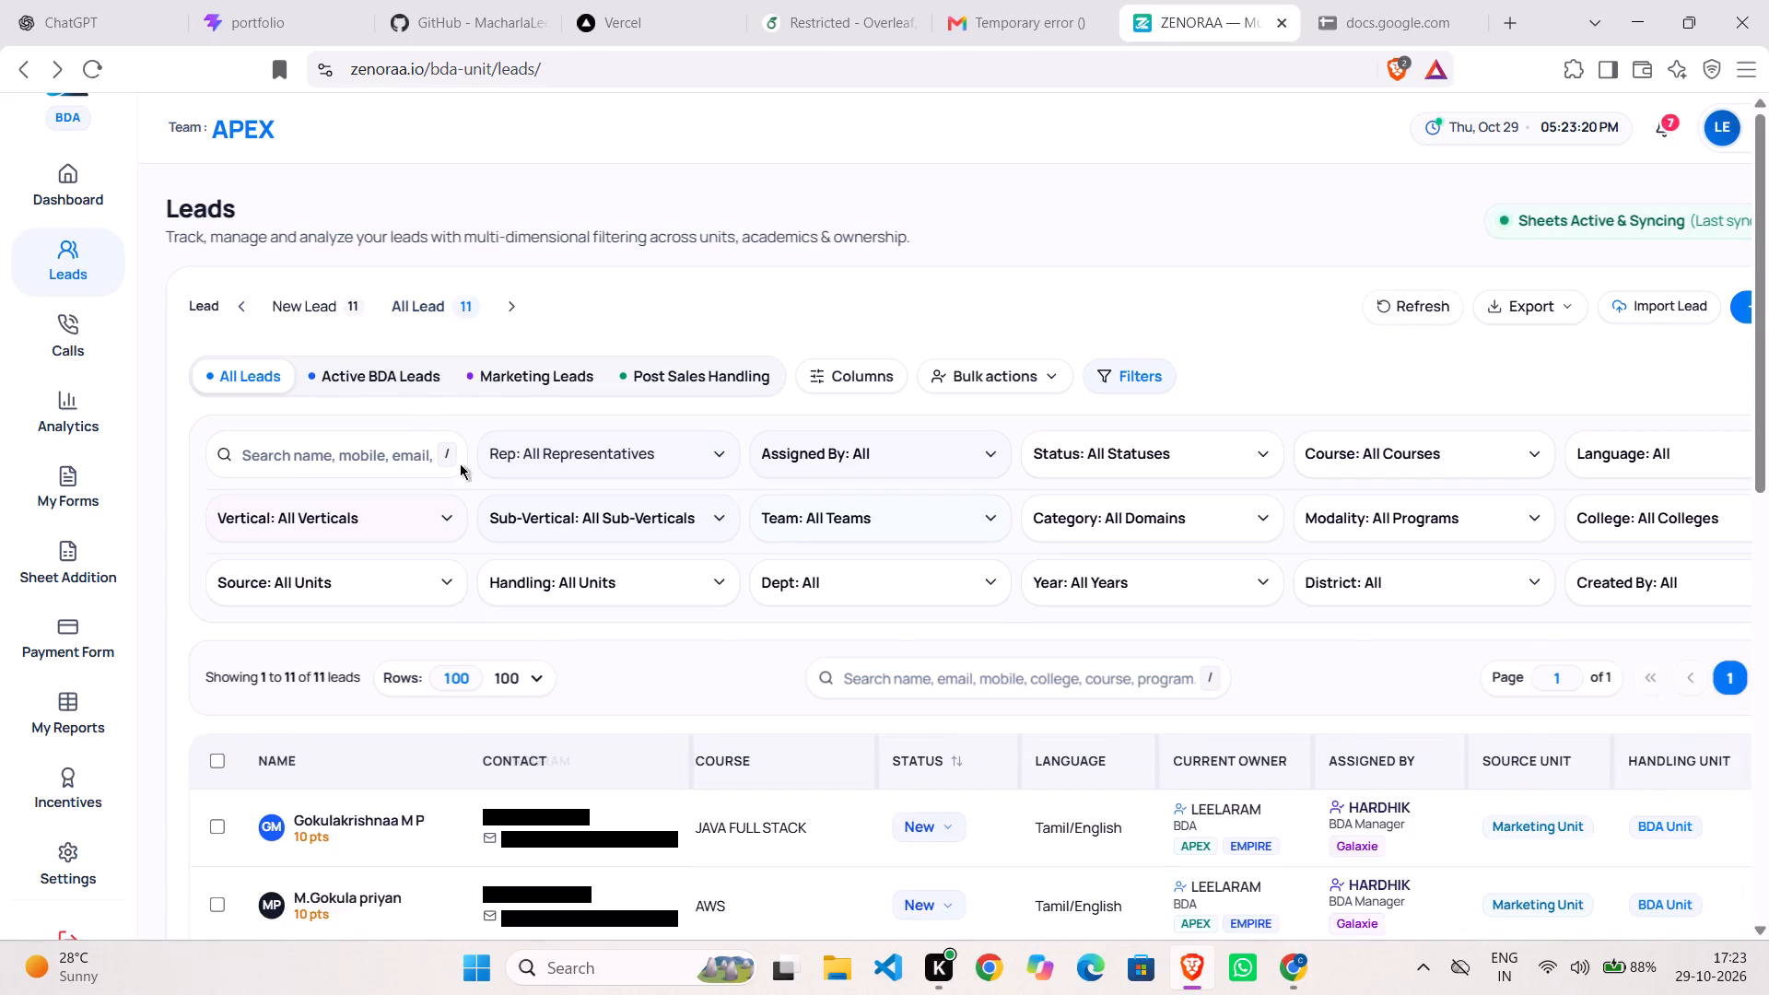
# Review the program, course, status, language, college, department and year details of the new leads from Muthayammal Engineering College.
pyautogui.scroll(-7, 707, 627)
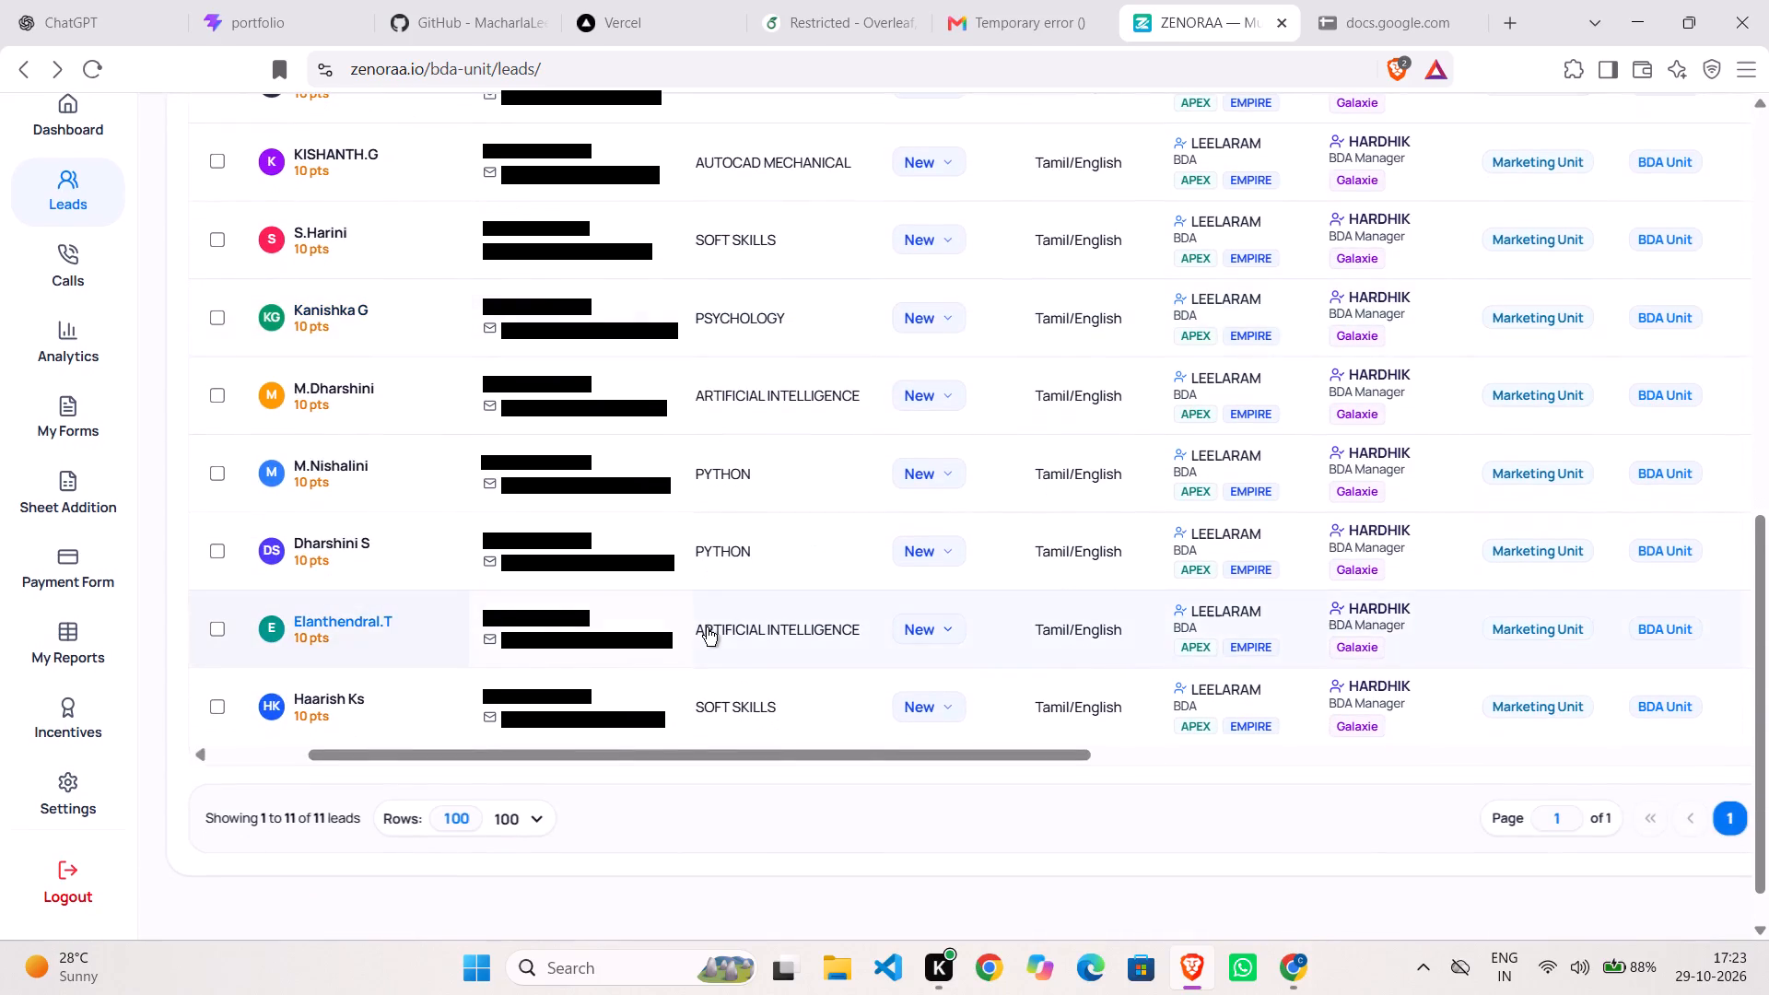
pyautogui.scroll(1, 707, 627)
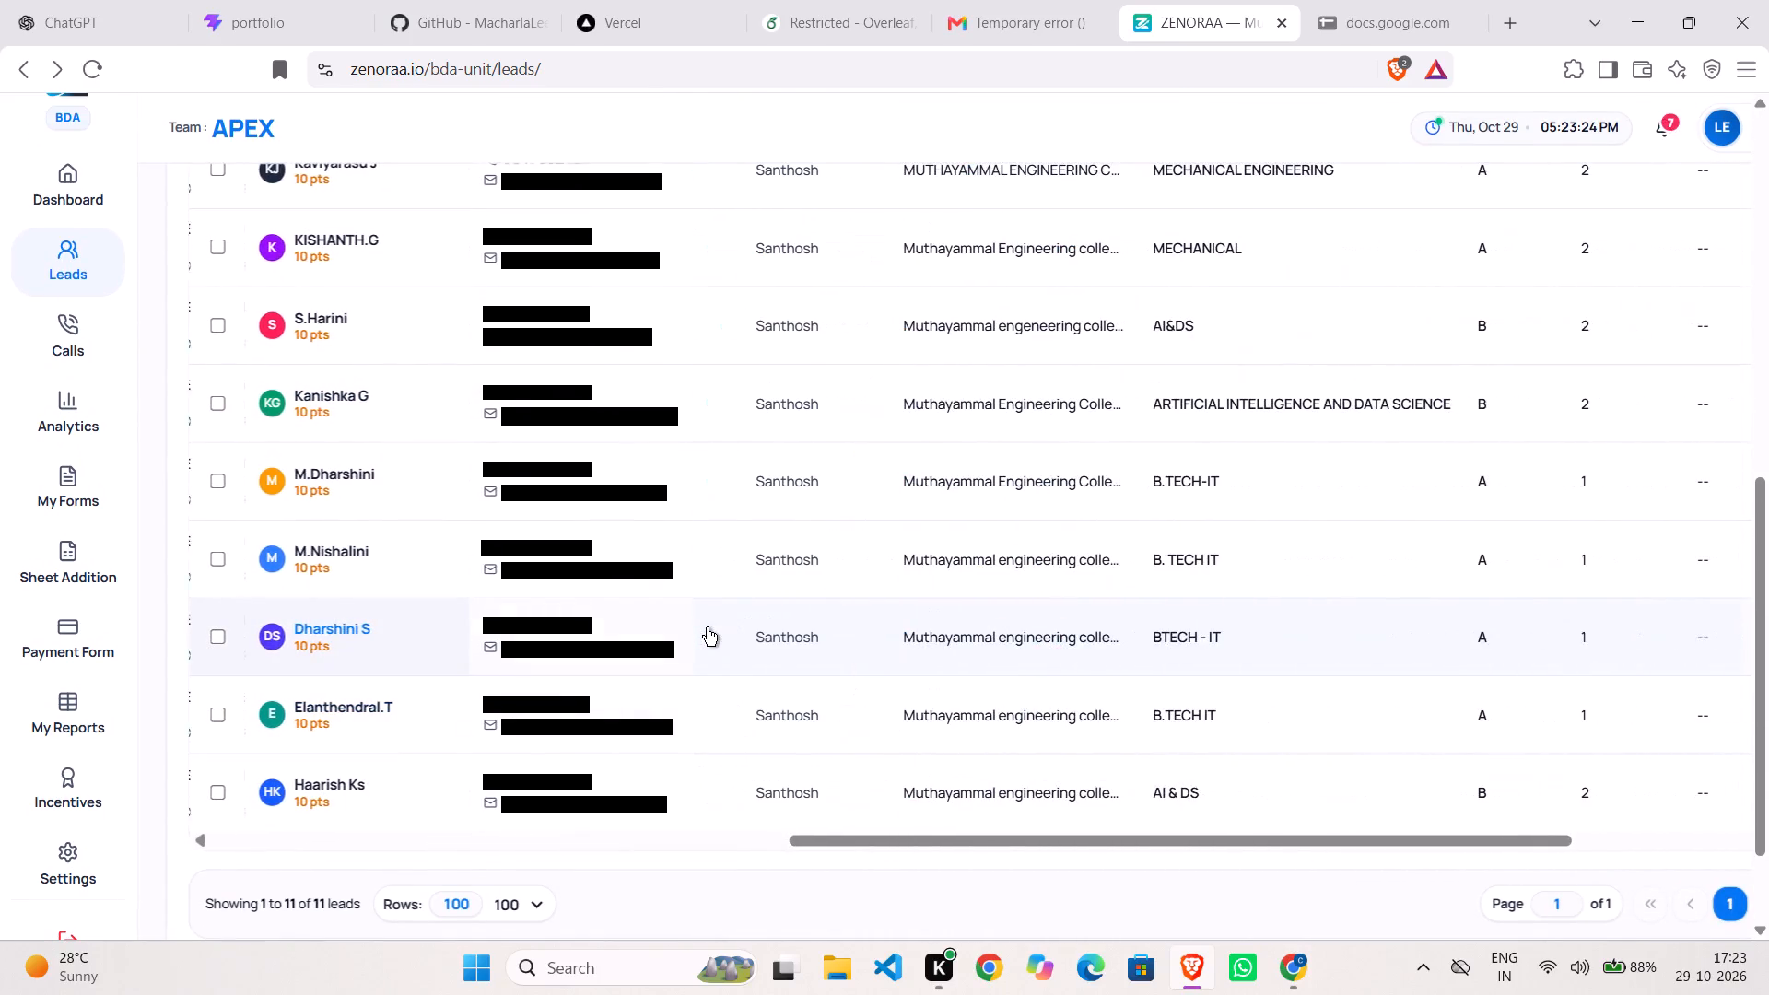
pyautogui.scroll(4, 707, 627)
pyautogui.hscroll(1, 707, 627)
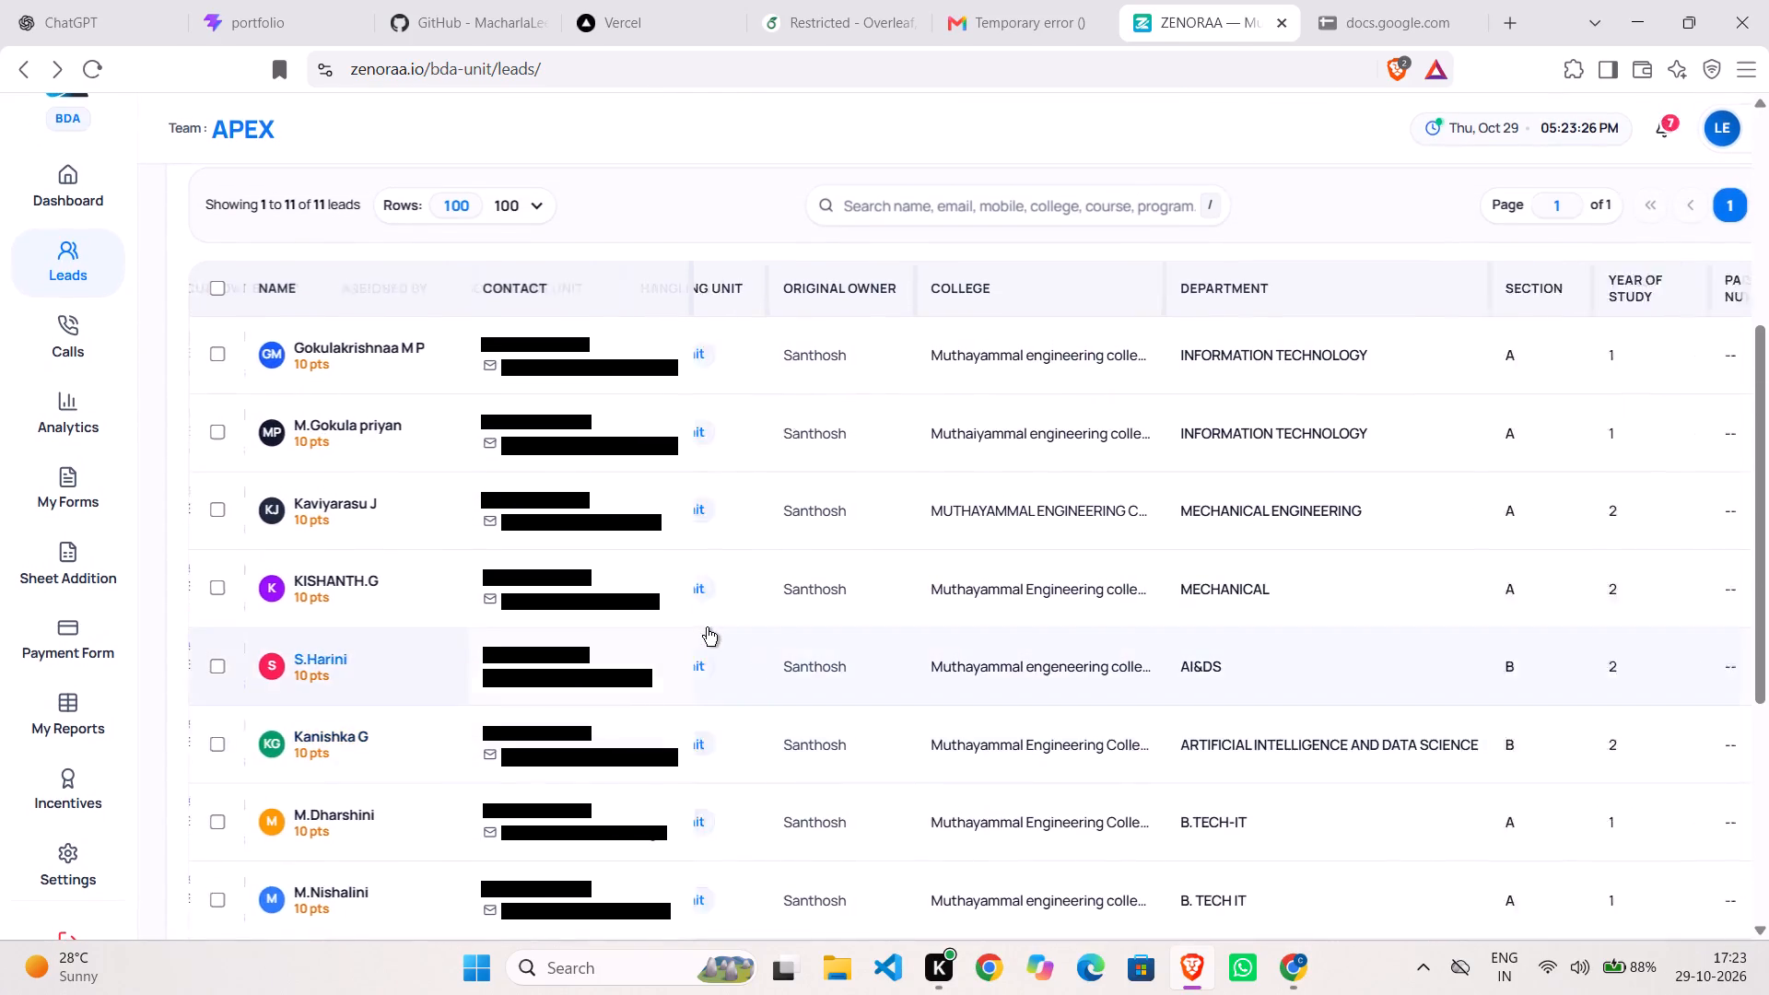
pyautogui.hscroll(3, 707, 627)
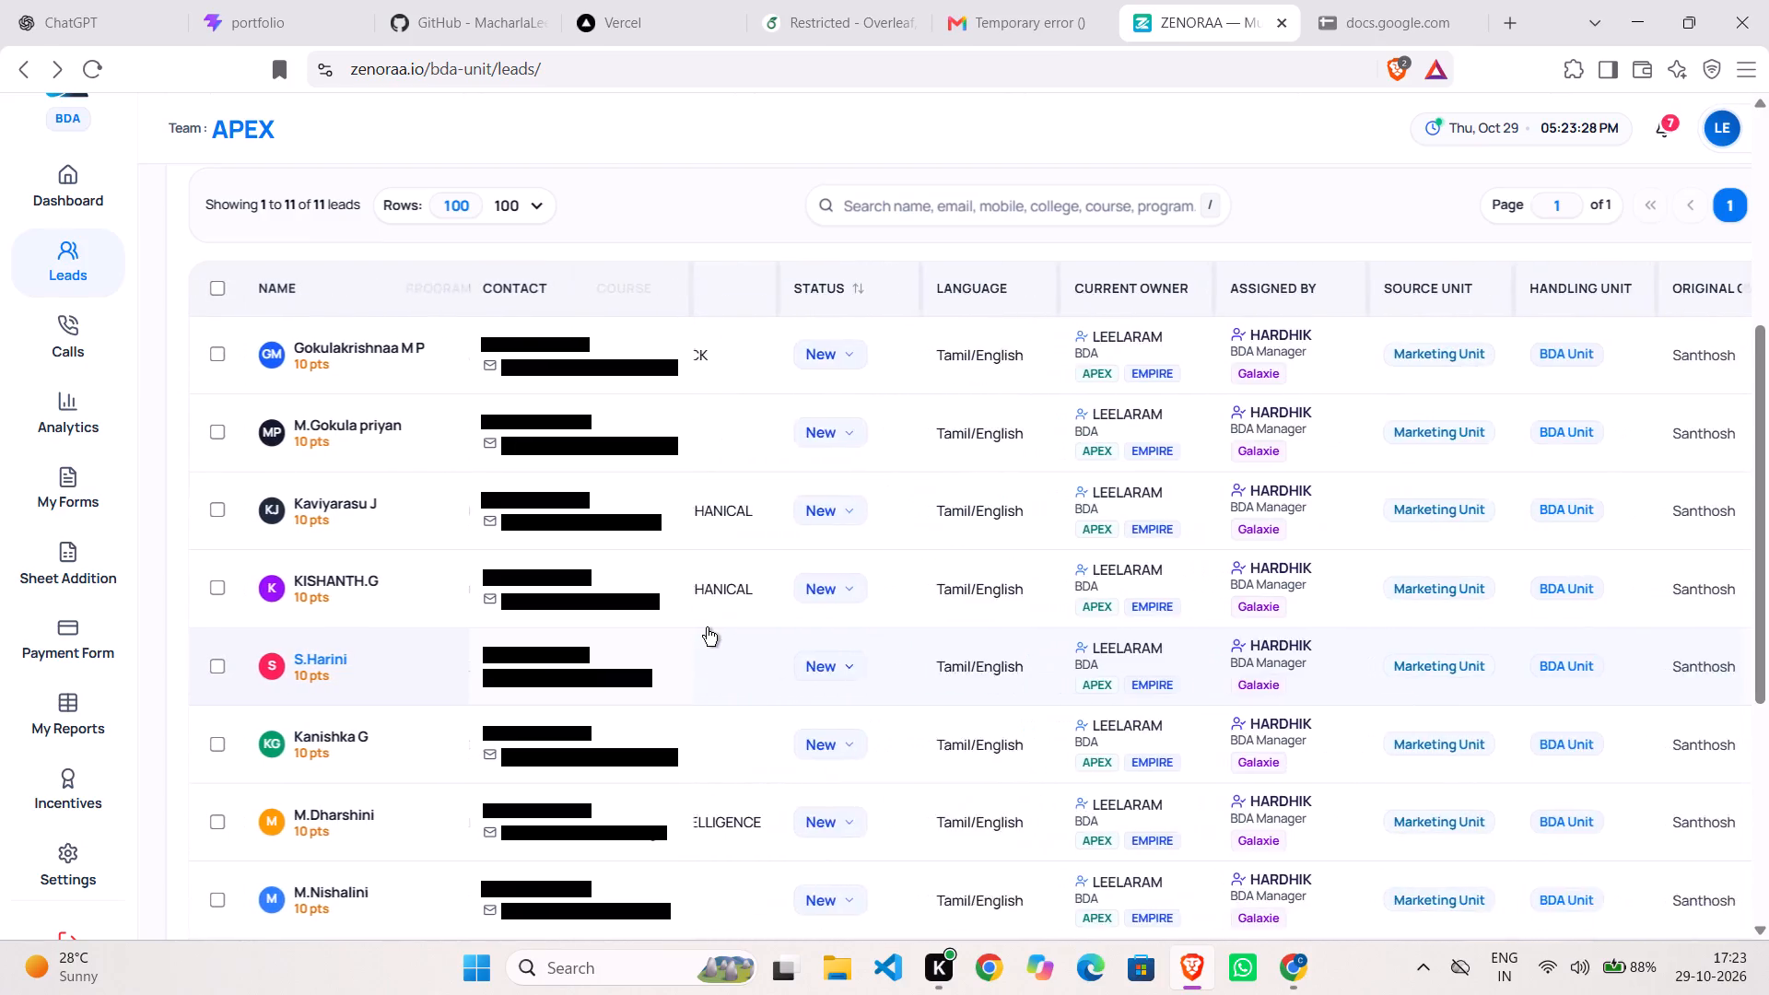
pyautogui.hscroll(2, 707, 627)
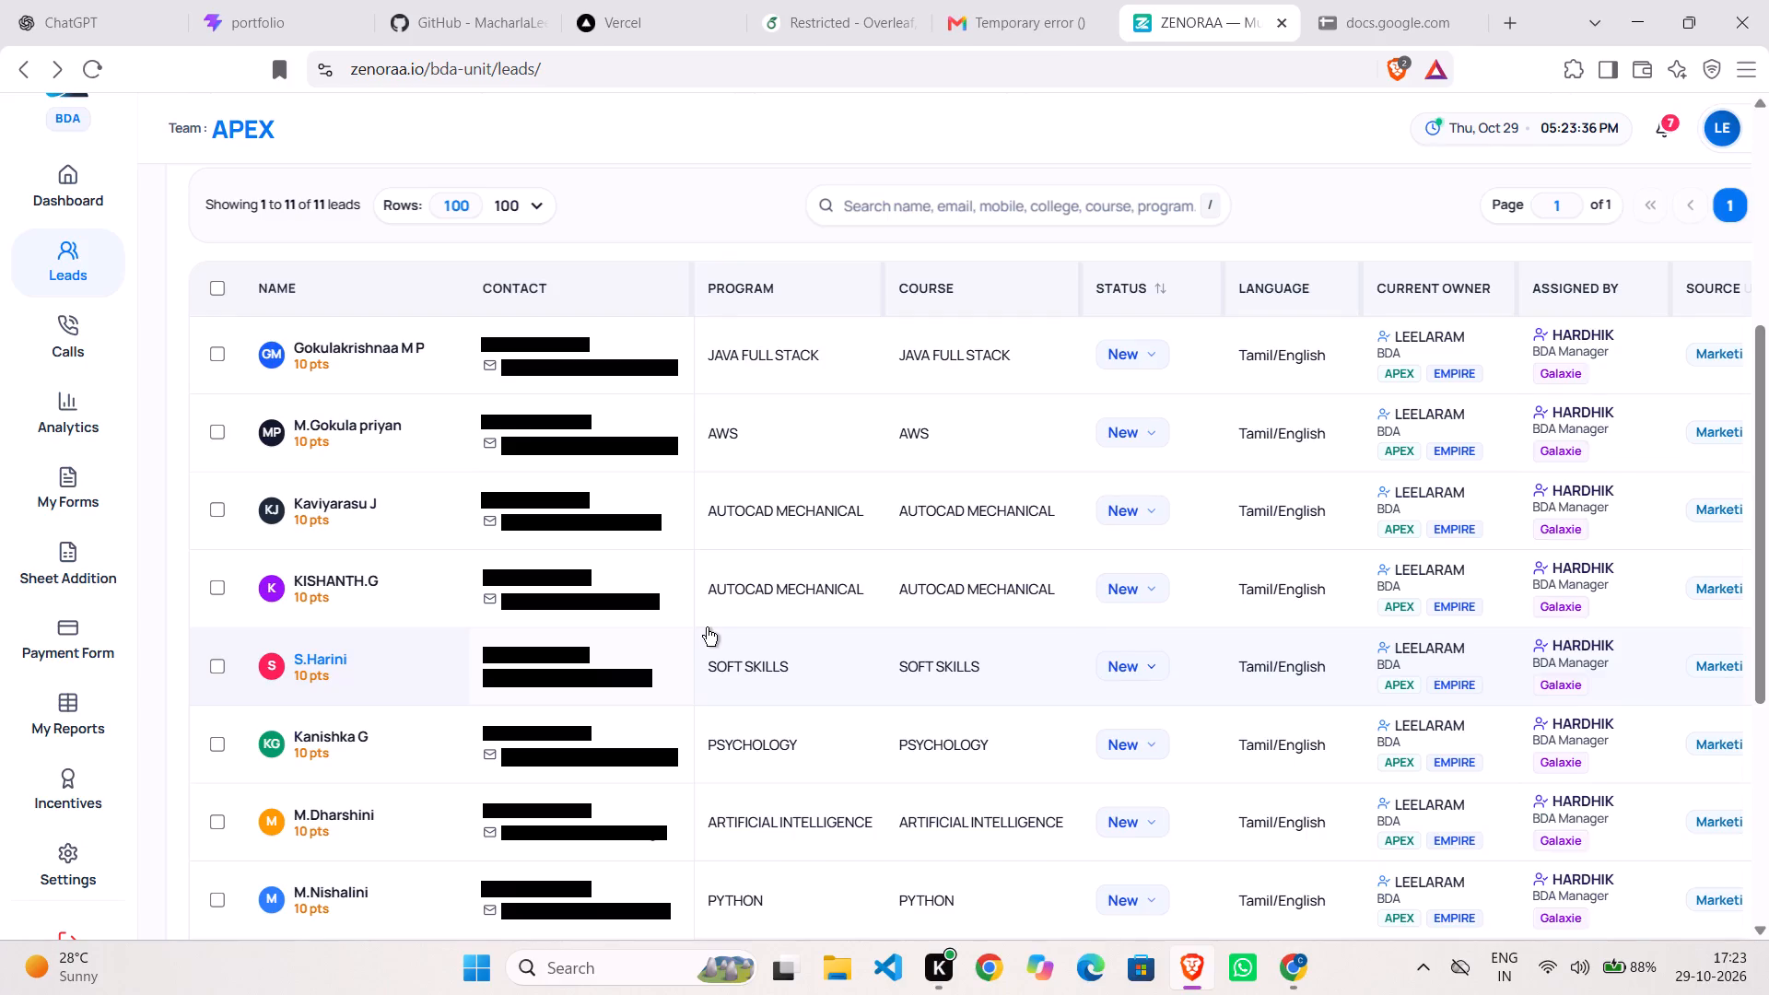
pyautogui.hscroll(-1, 707, 627)
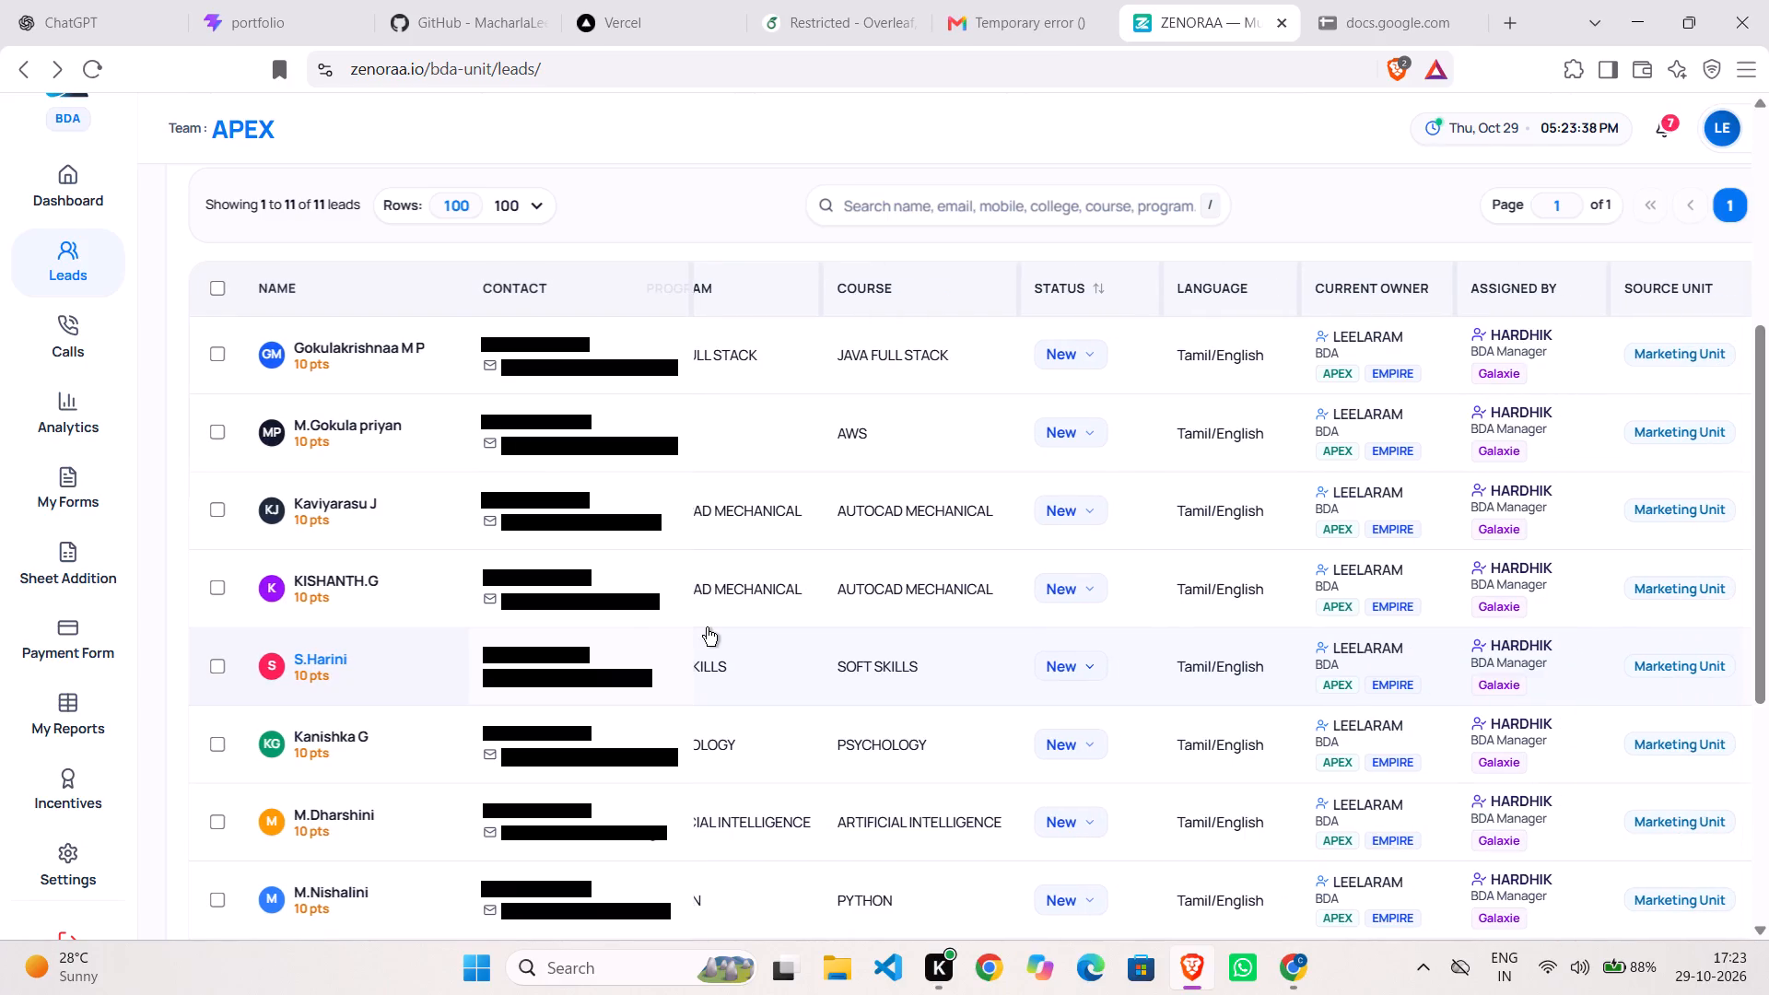
pyautogui.hscroll(-1, 707, 627)
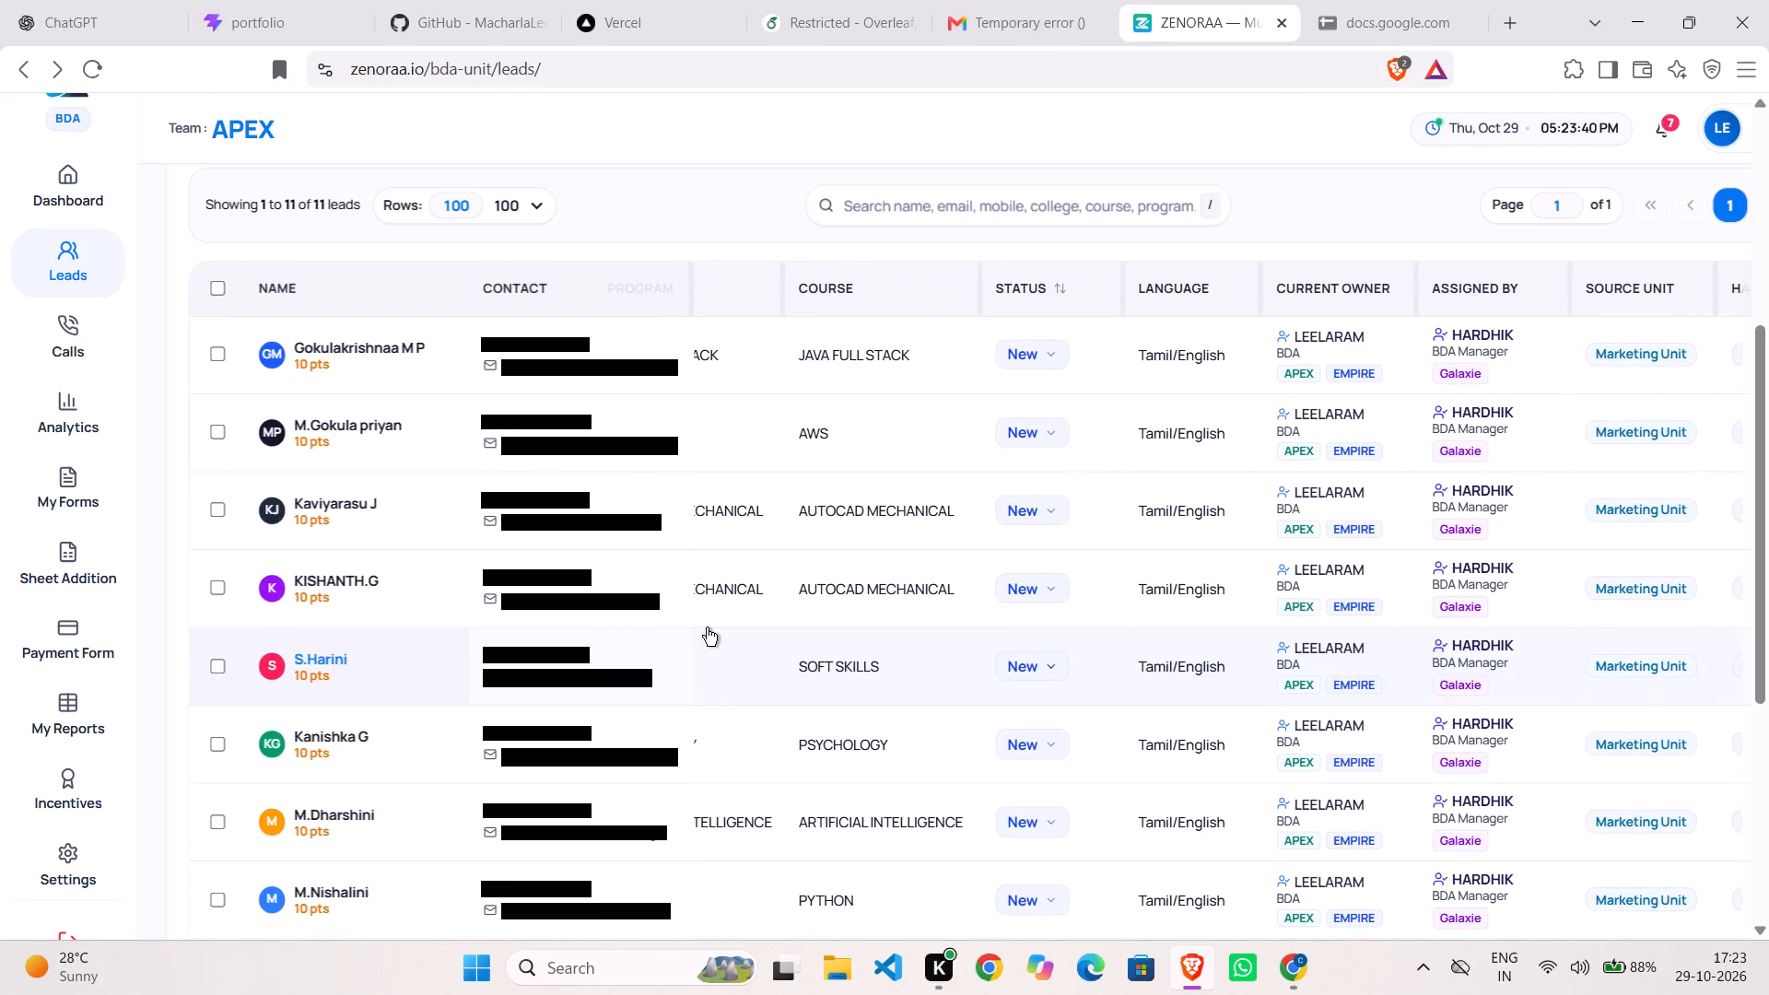
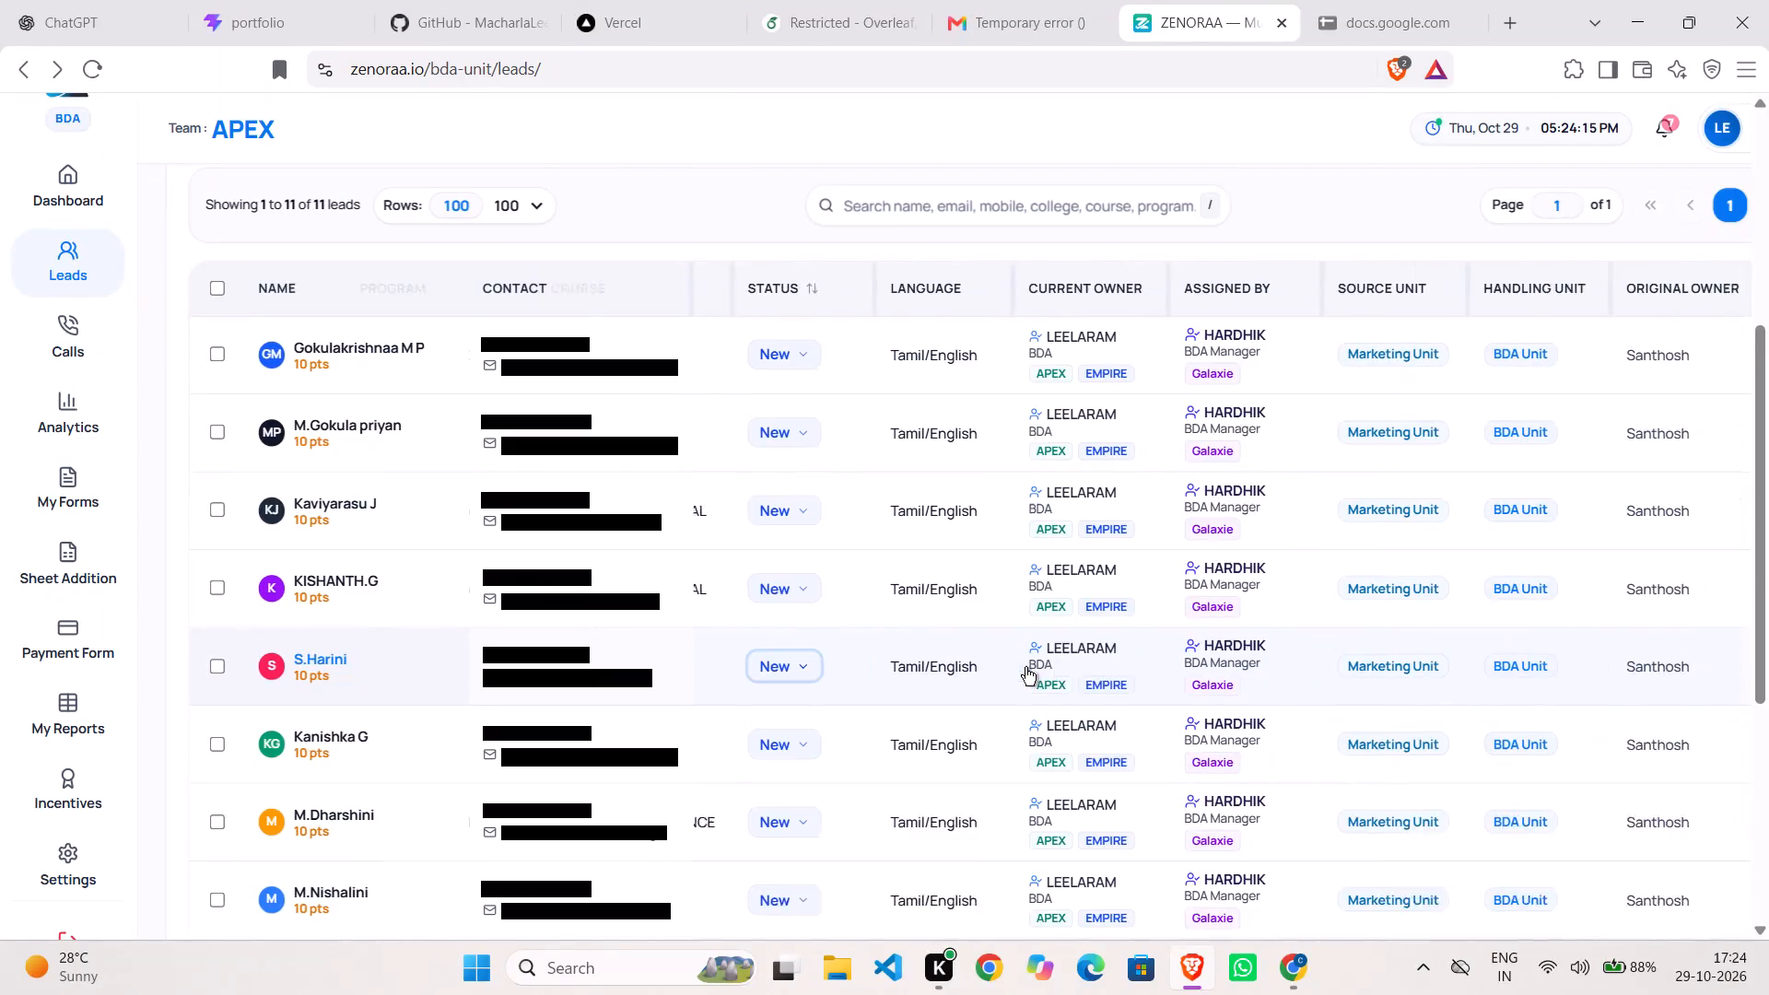
# Review the program, course, status, language, owner, college and department details of the new Muthayammal Engineering College leads.
pyautogui.hscroll(-1, 1025, 667)
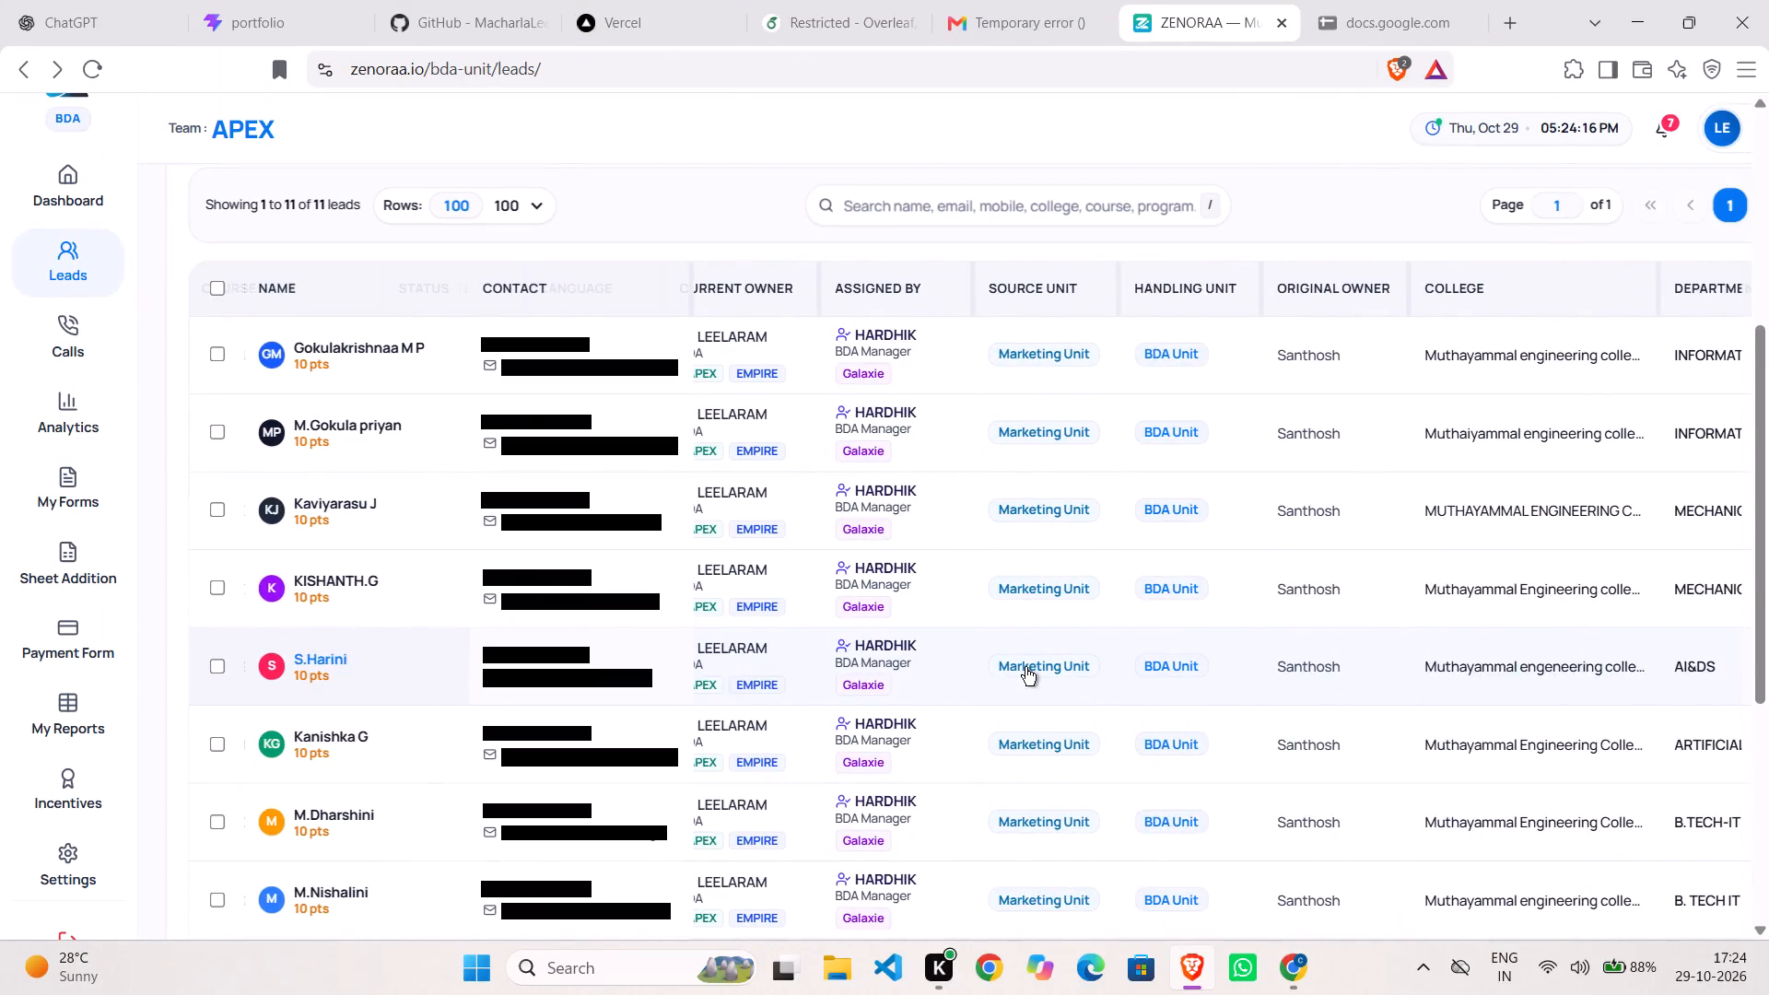
pyautogui.hscroll(5, 1025, 667)
pyautogui.hscroll(-1, 1025, 667)
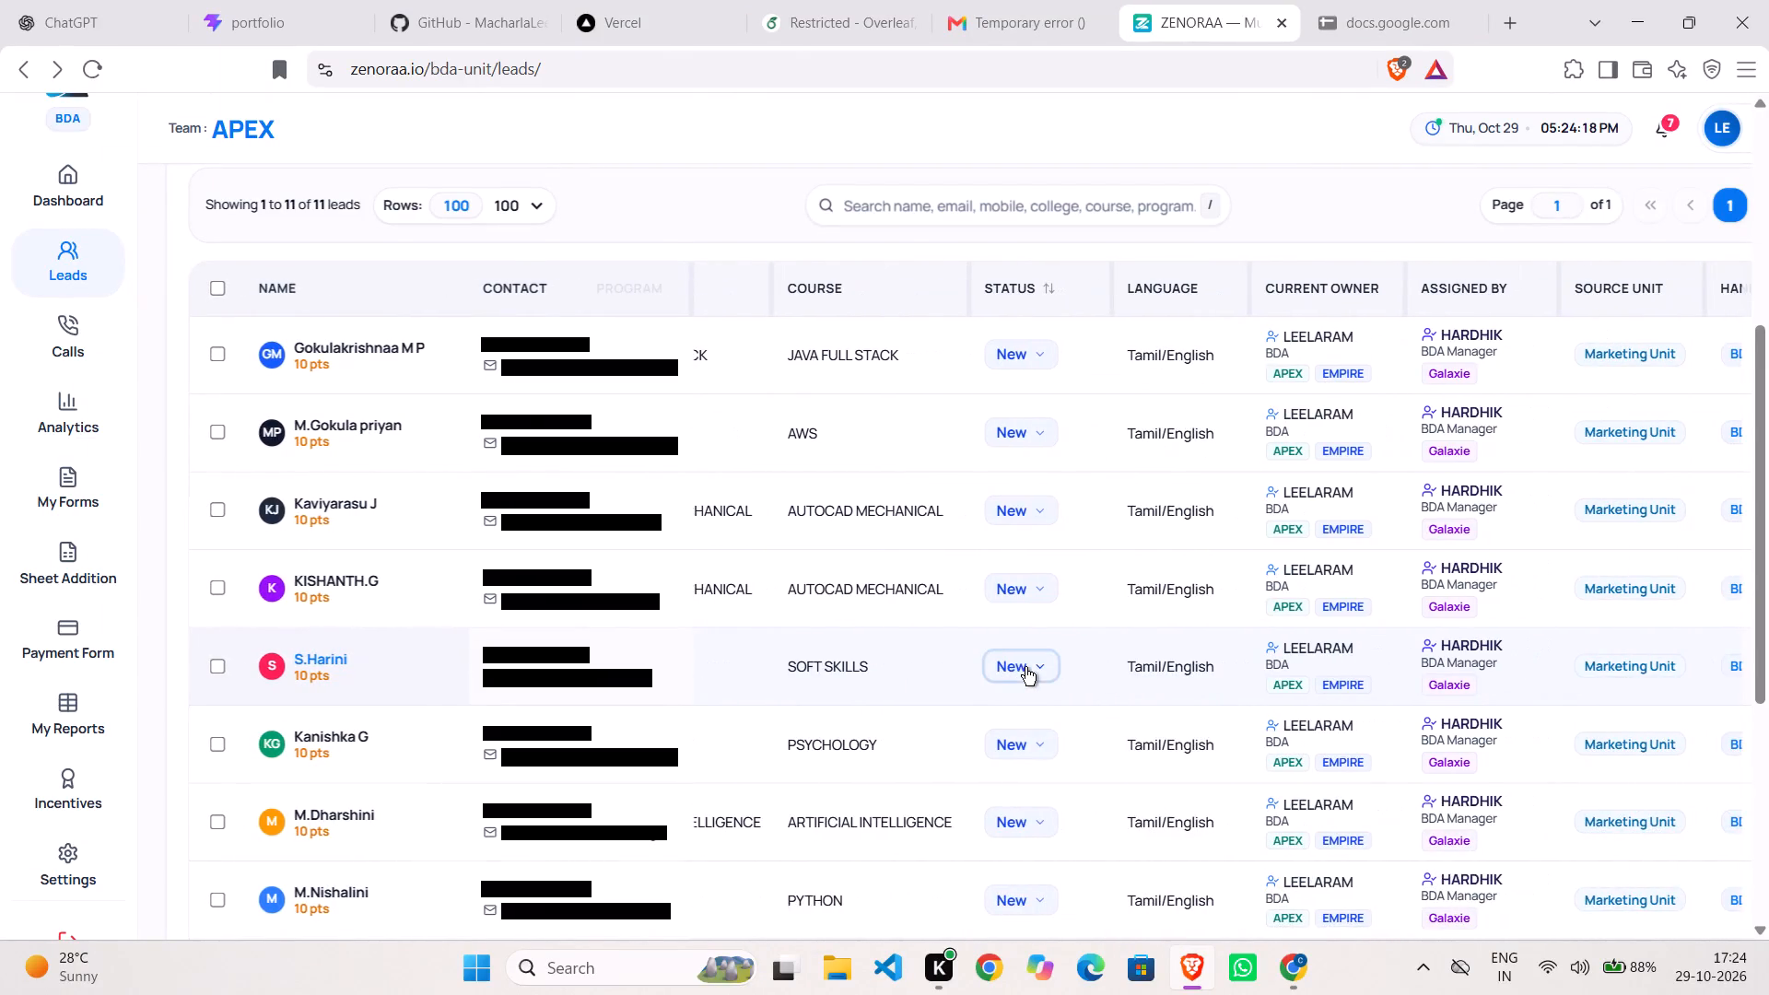
pyautogui.scroll(-1, 984, 570)
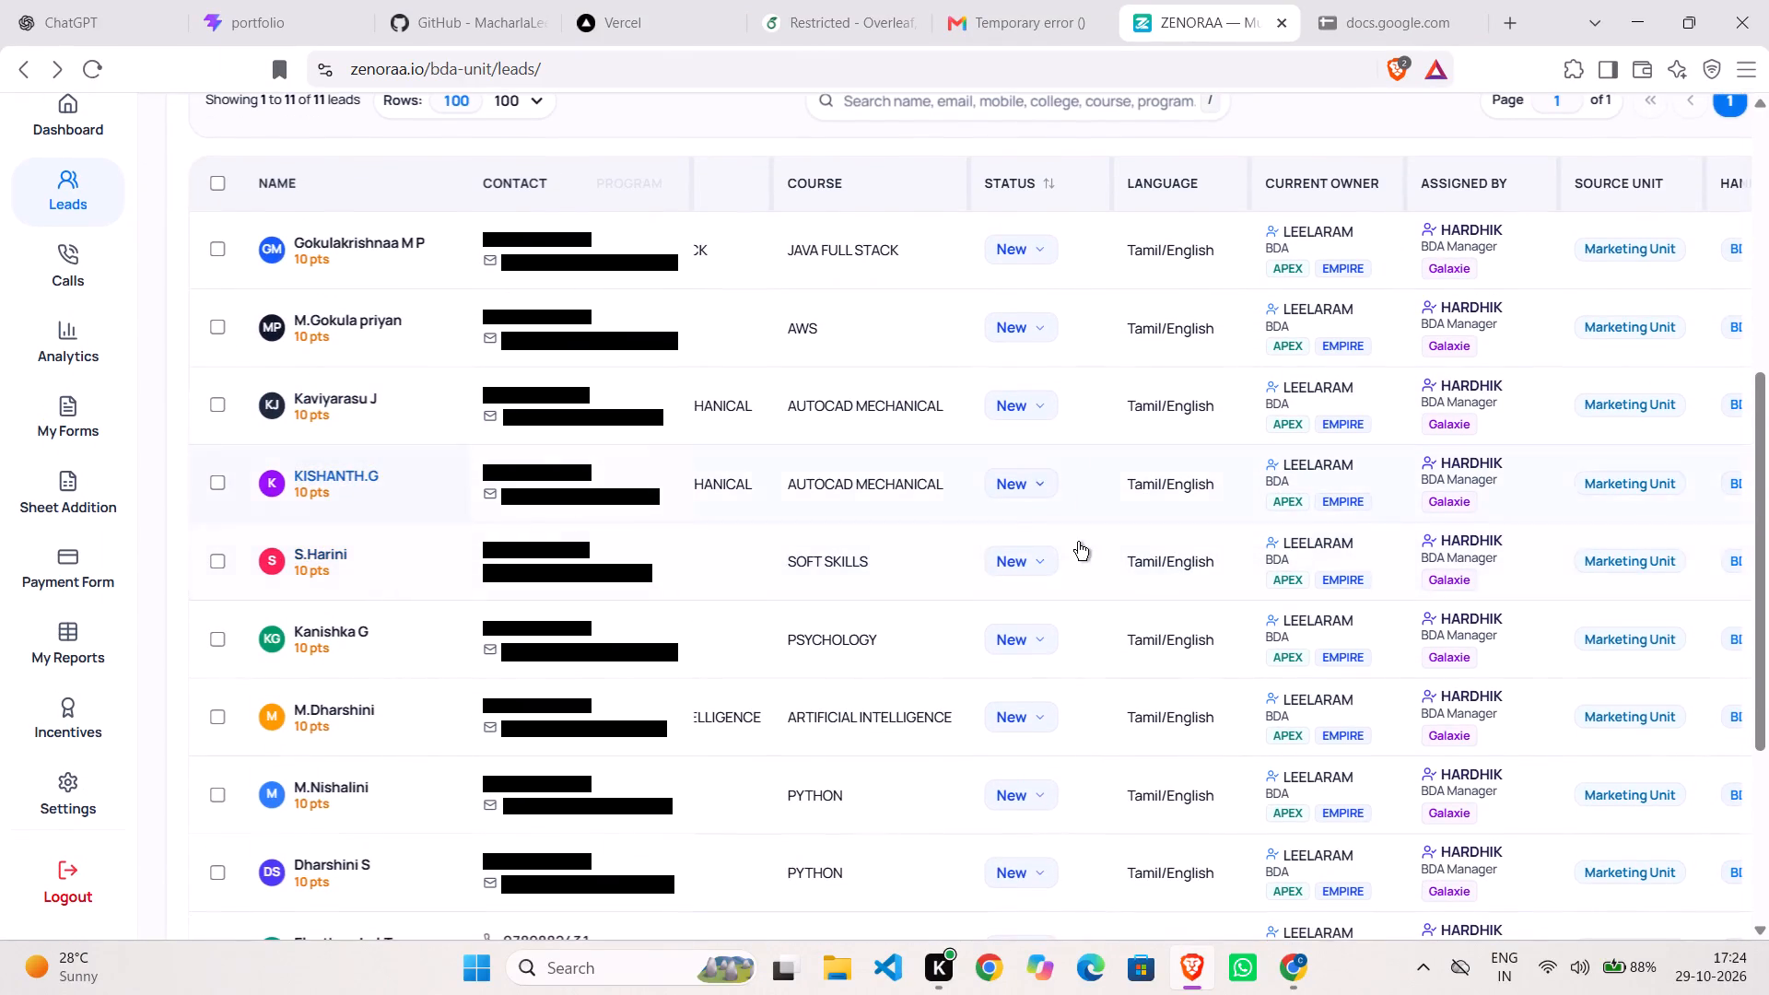
pyautogui.hscroll(1, 940, 572)
pyautogui.hscroll(1, 877, 642)
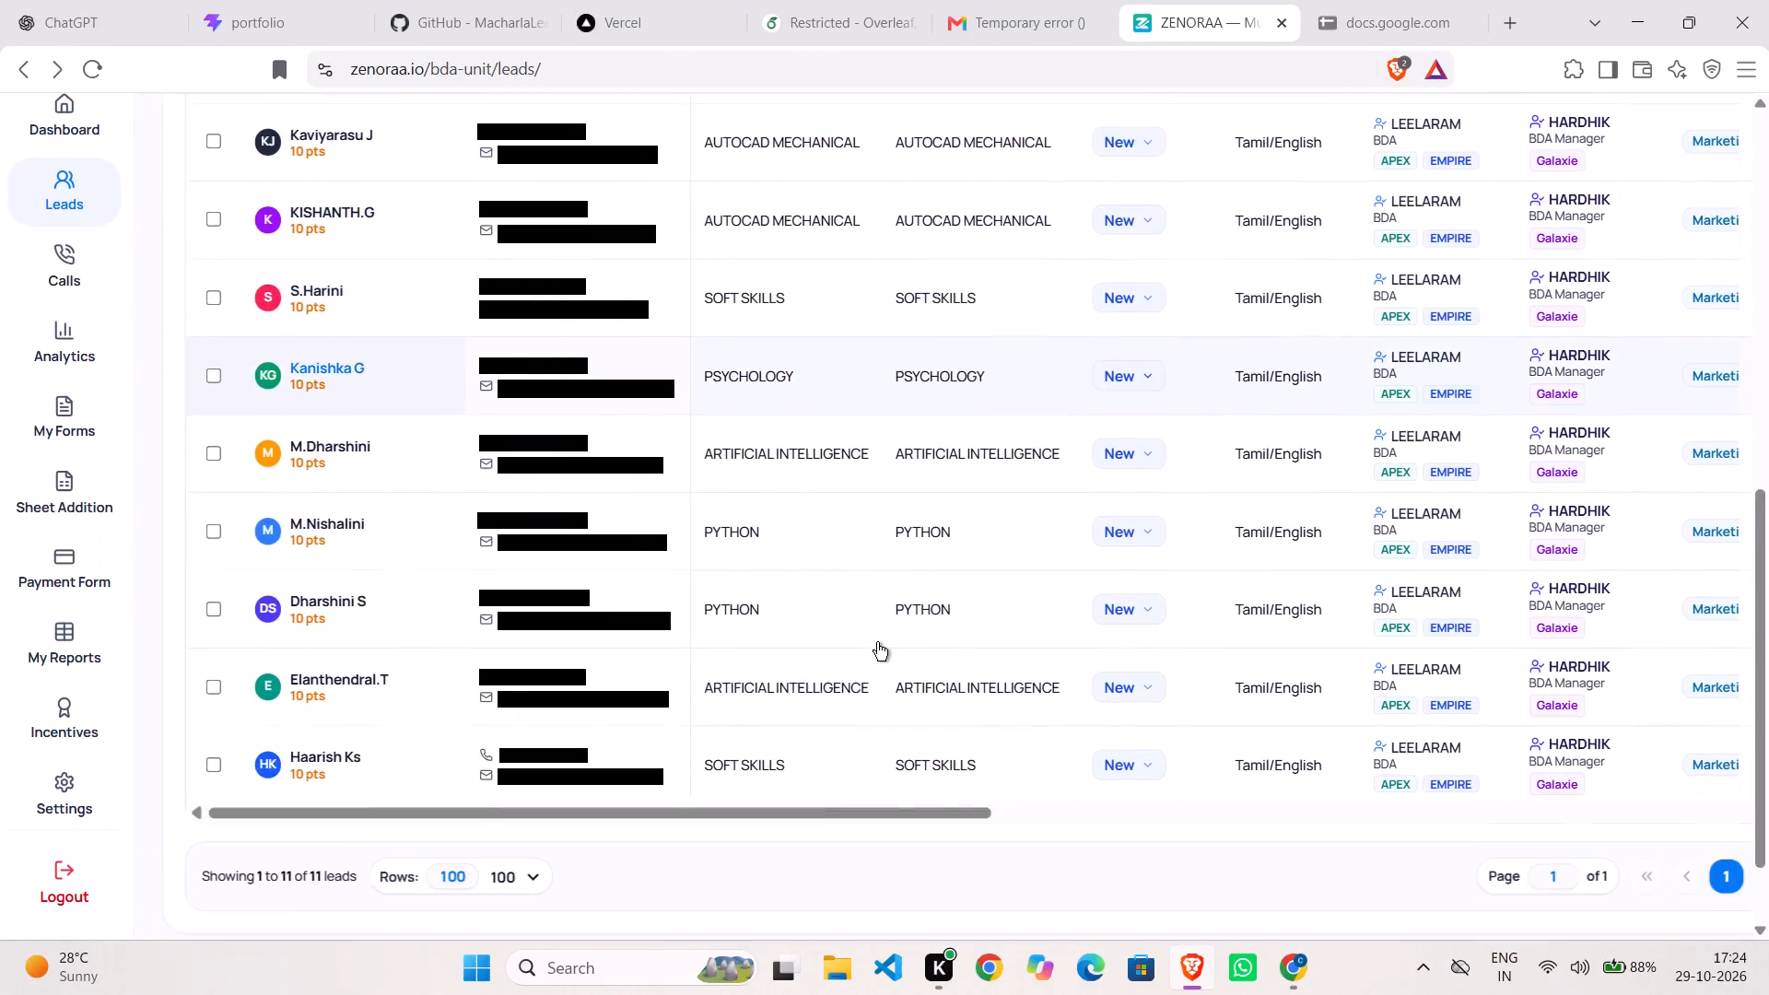
pyautogui.hscroll(1, 877, 642)
pyautogui.scroll(2, 877, 642)
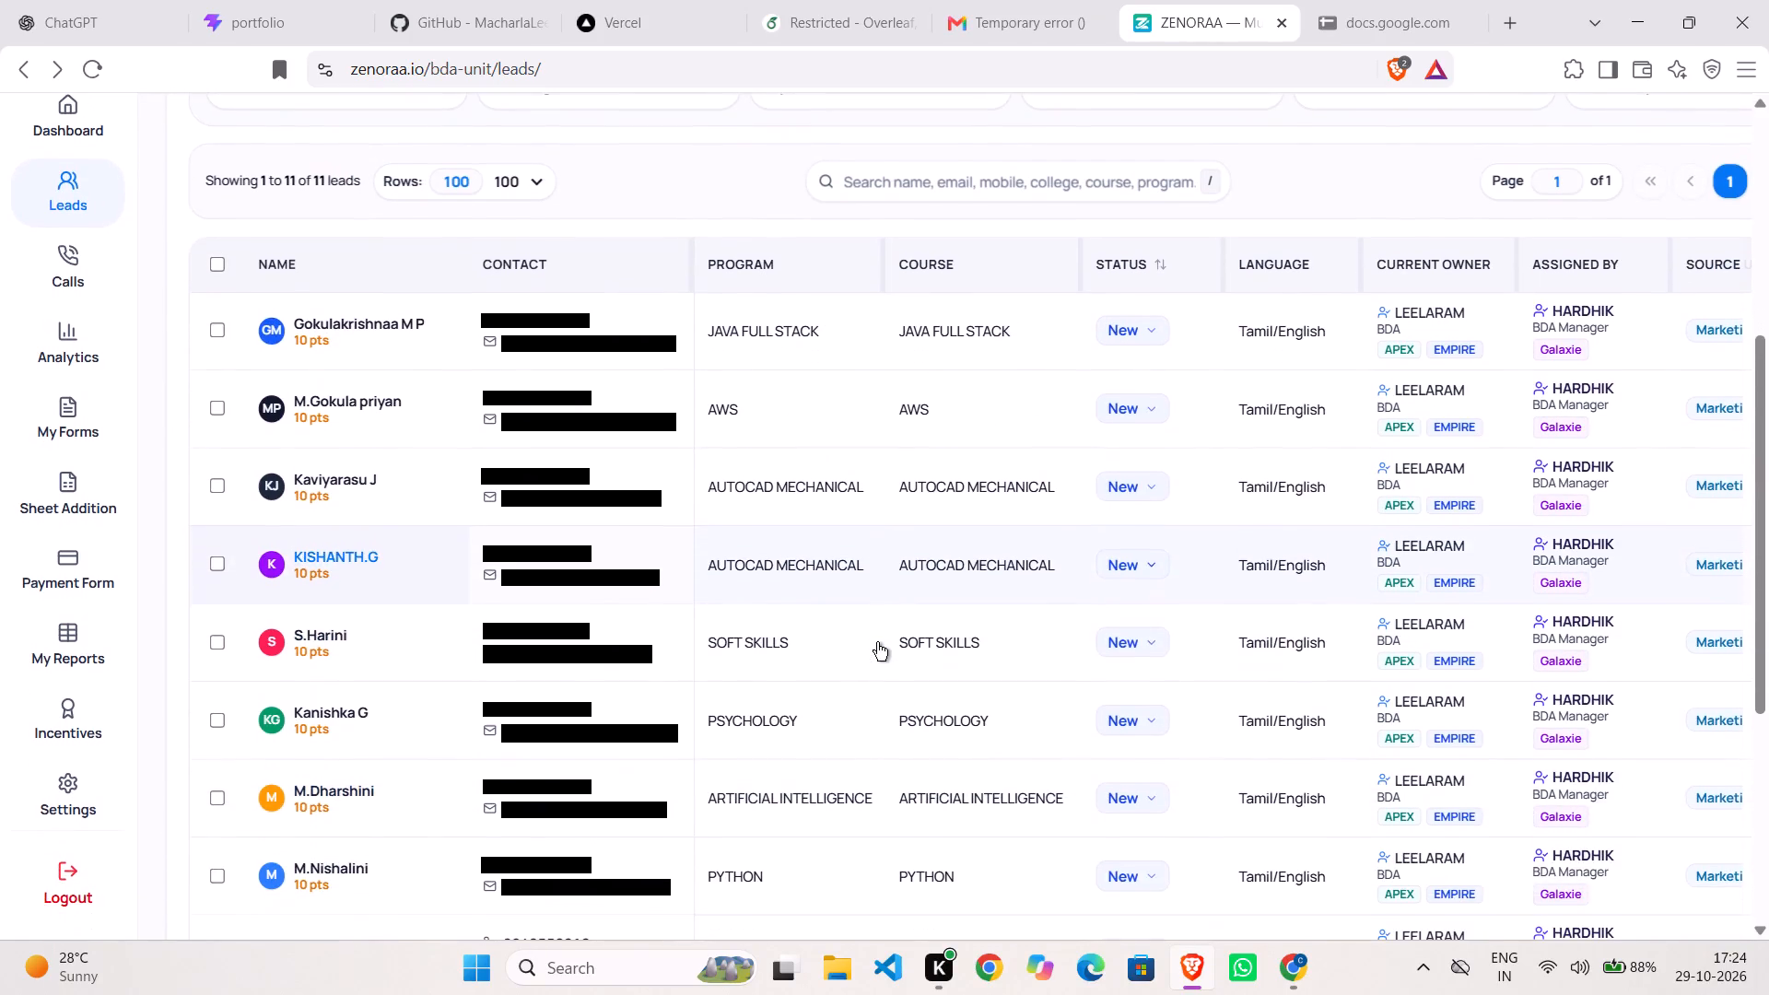
# Update the first AutoCAD Mechanical lead's status to DNP 2 with the call remark "DNP" and save it.
pyautogui.click(1119, 487)
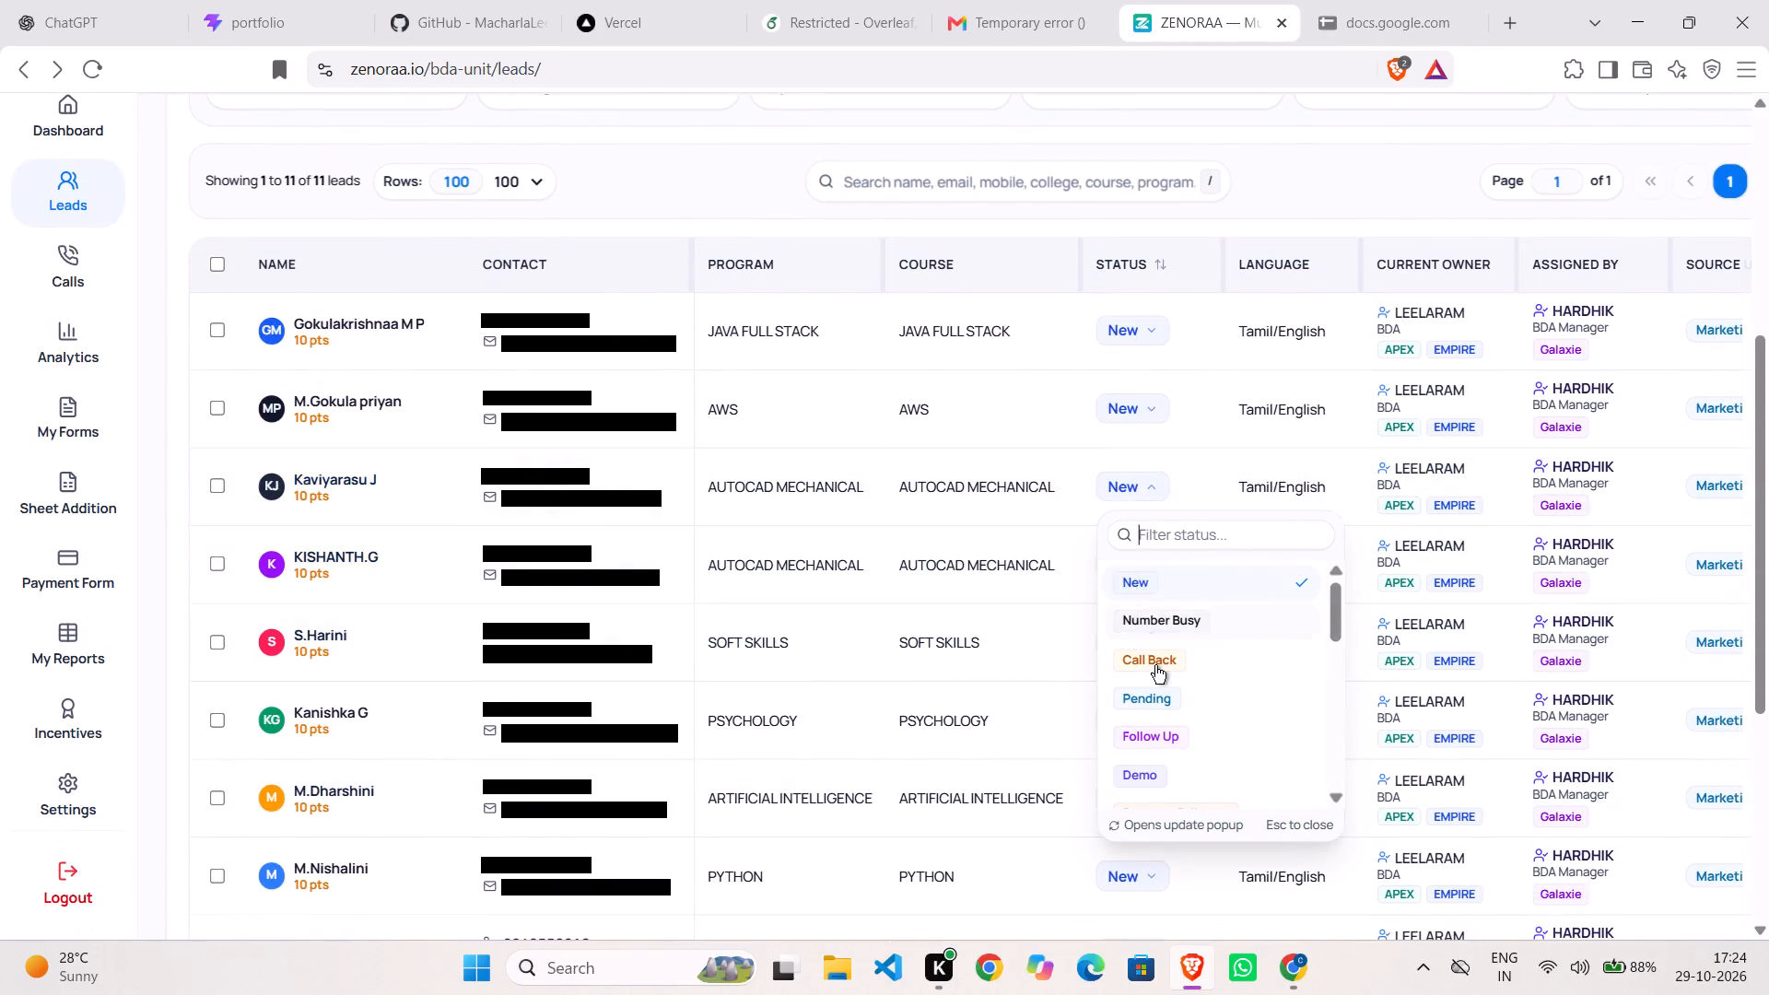
pyautogui.scroll(-2, 1155, 665)
pyautogui.click(1154, 671)
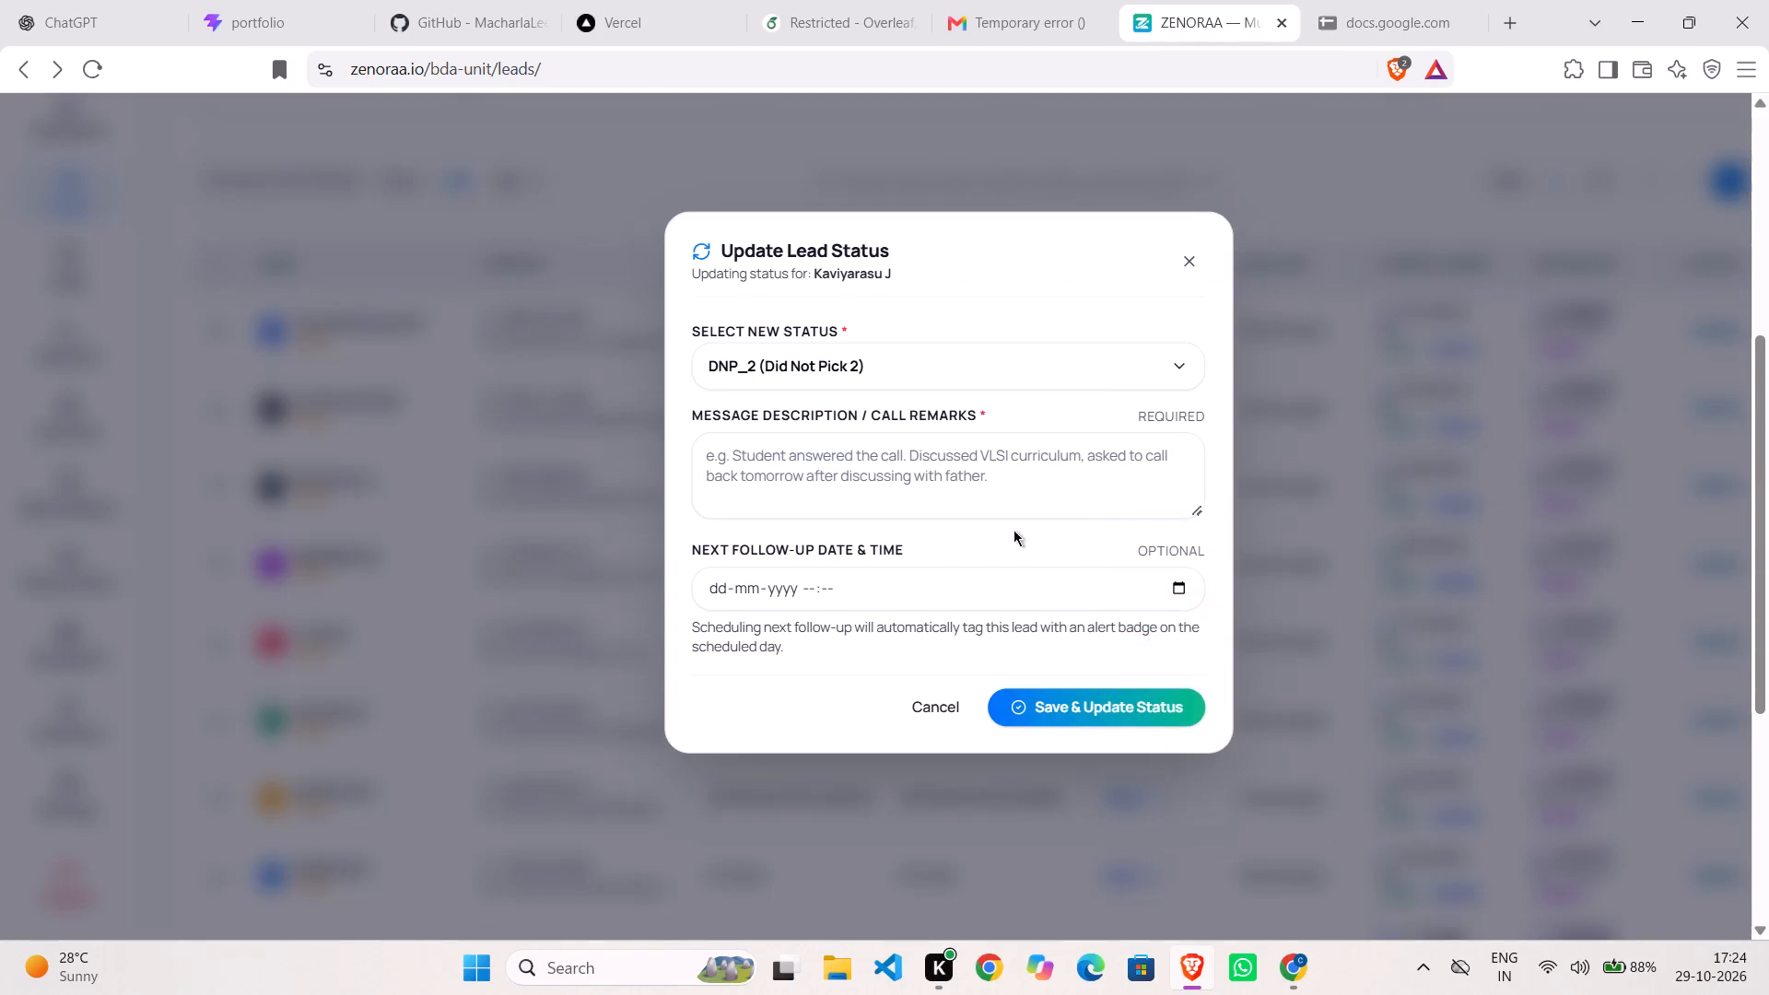
pyautogui.click(958, 483)
pyautogui.write('DNP')
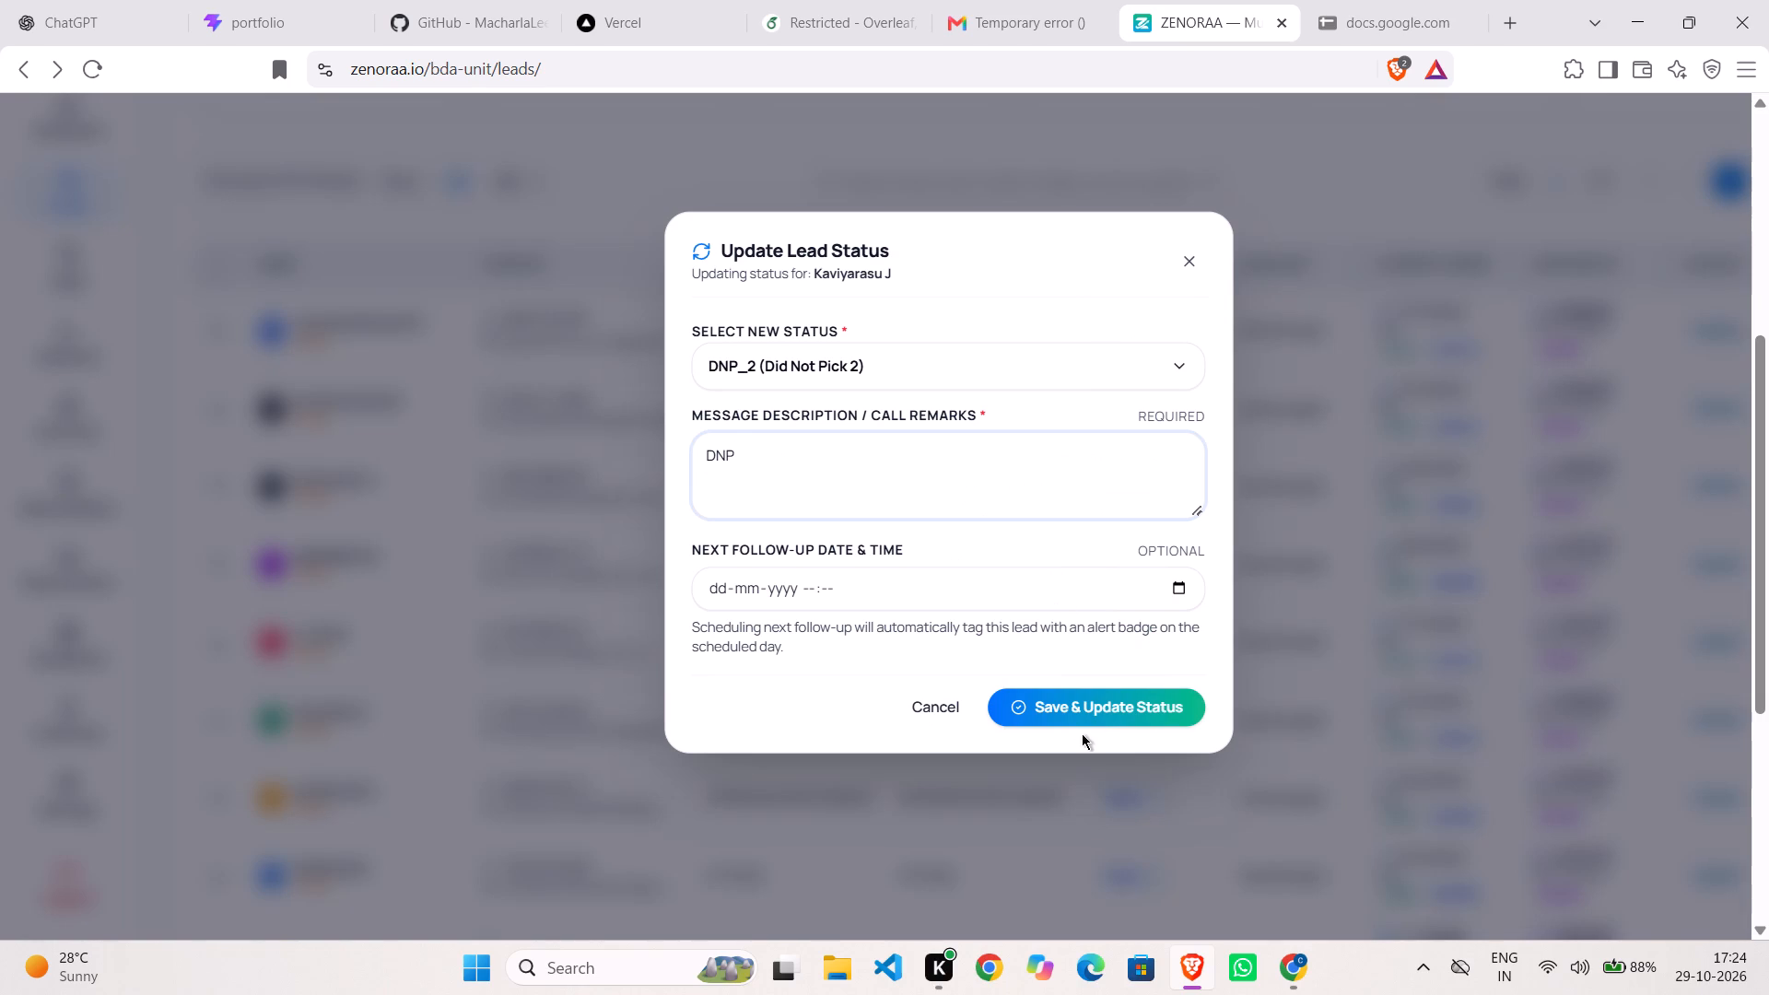
pyautogui.click(1096, 704)
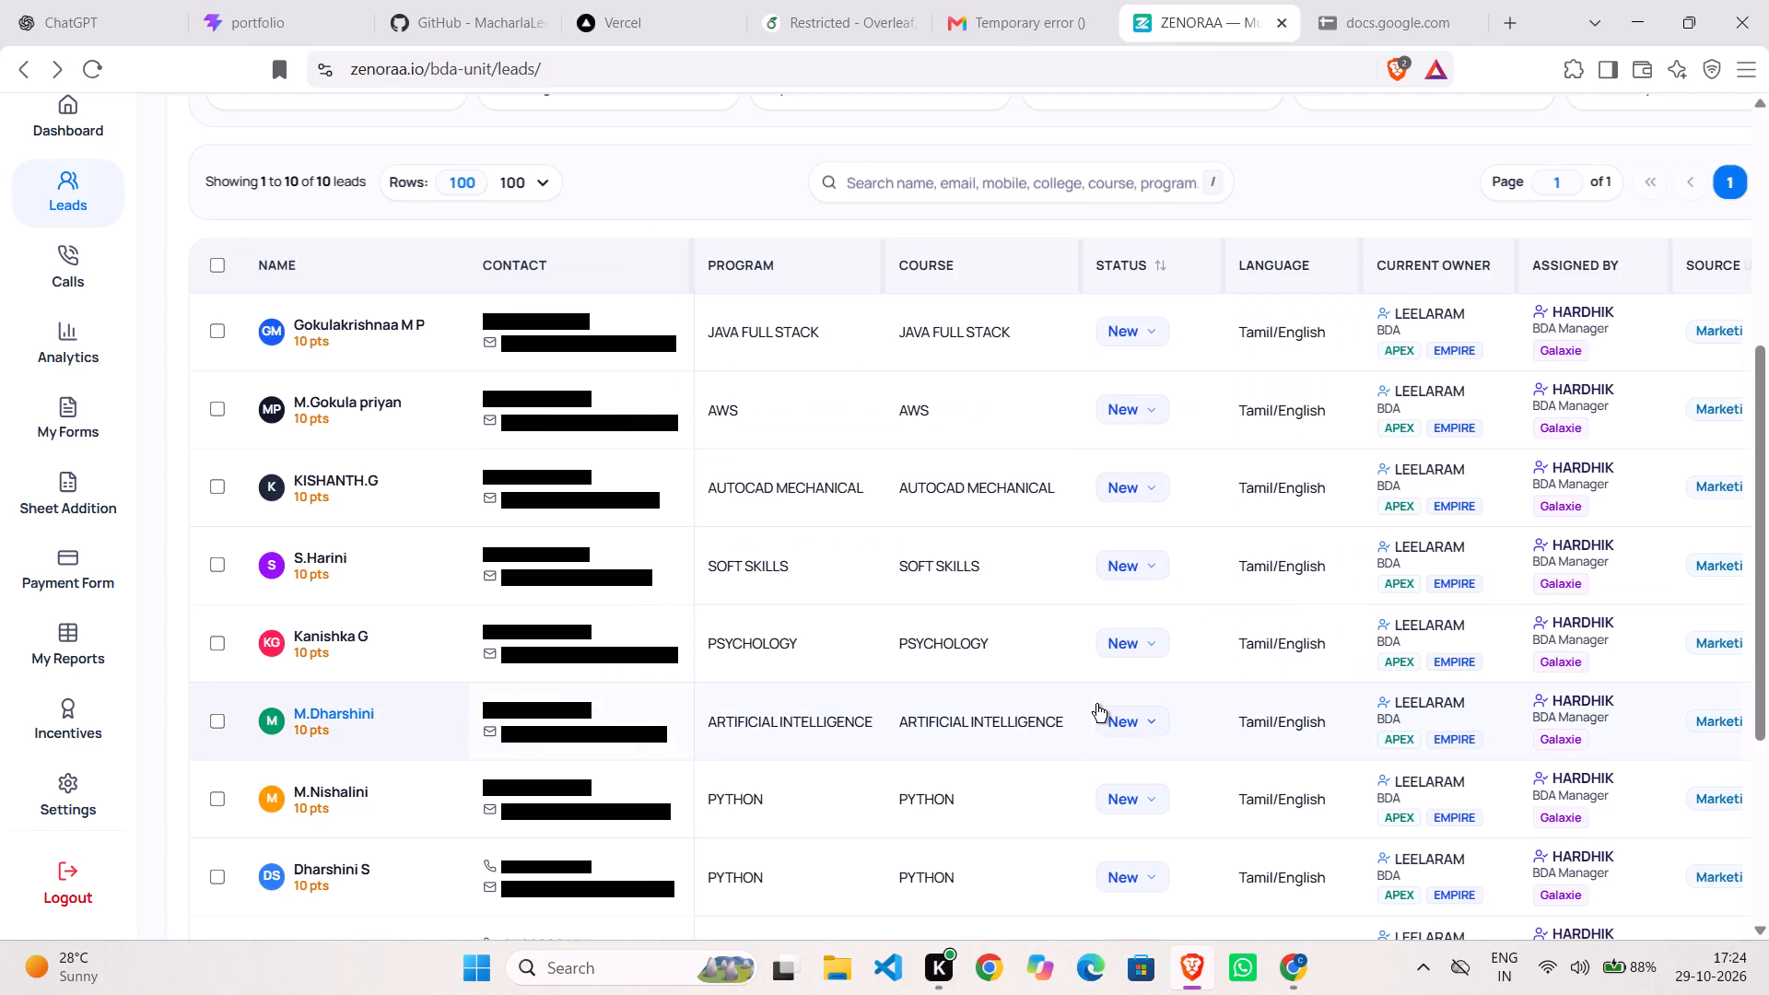
# Examine the college, department, section and year-of-study details of the remaining new leads, including the AutoCAD Mechanical one.
pyautogui.scroll(1, 1096, 704)
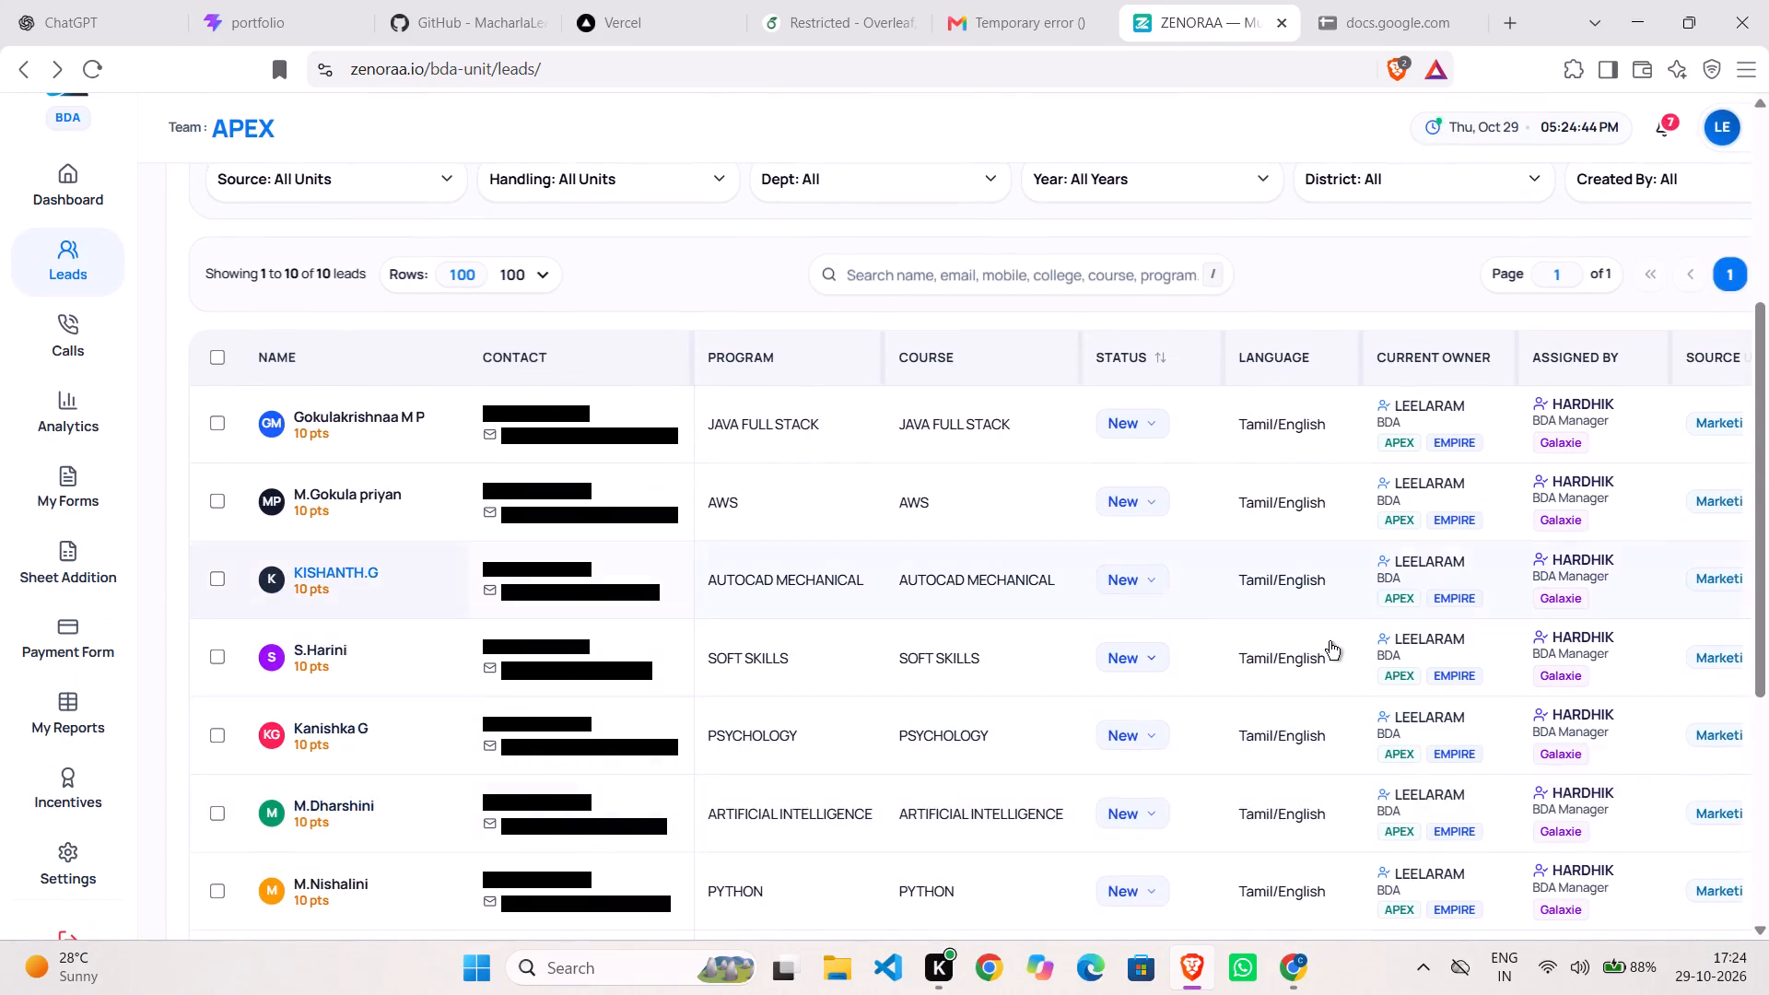
pyautogui.hscroll(-8, 1330, 641)
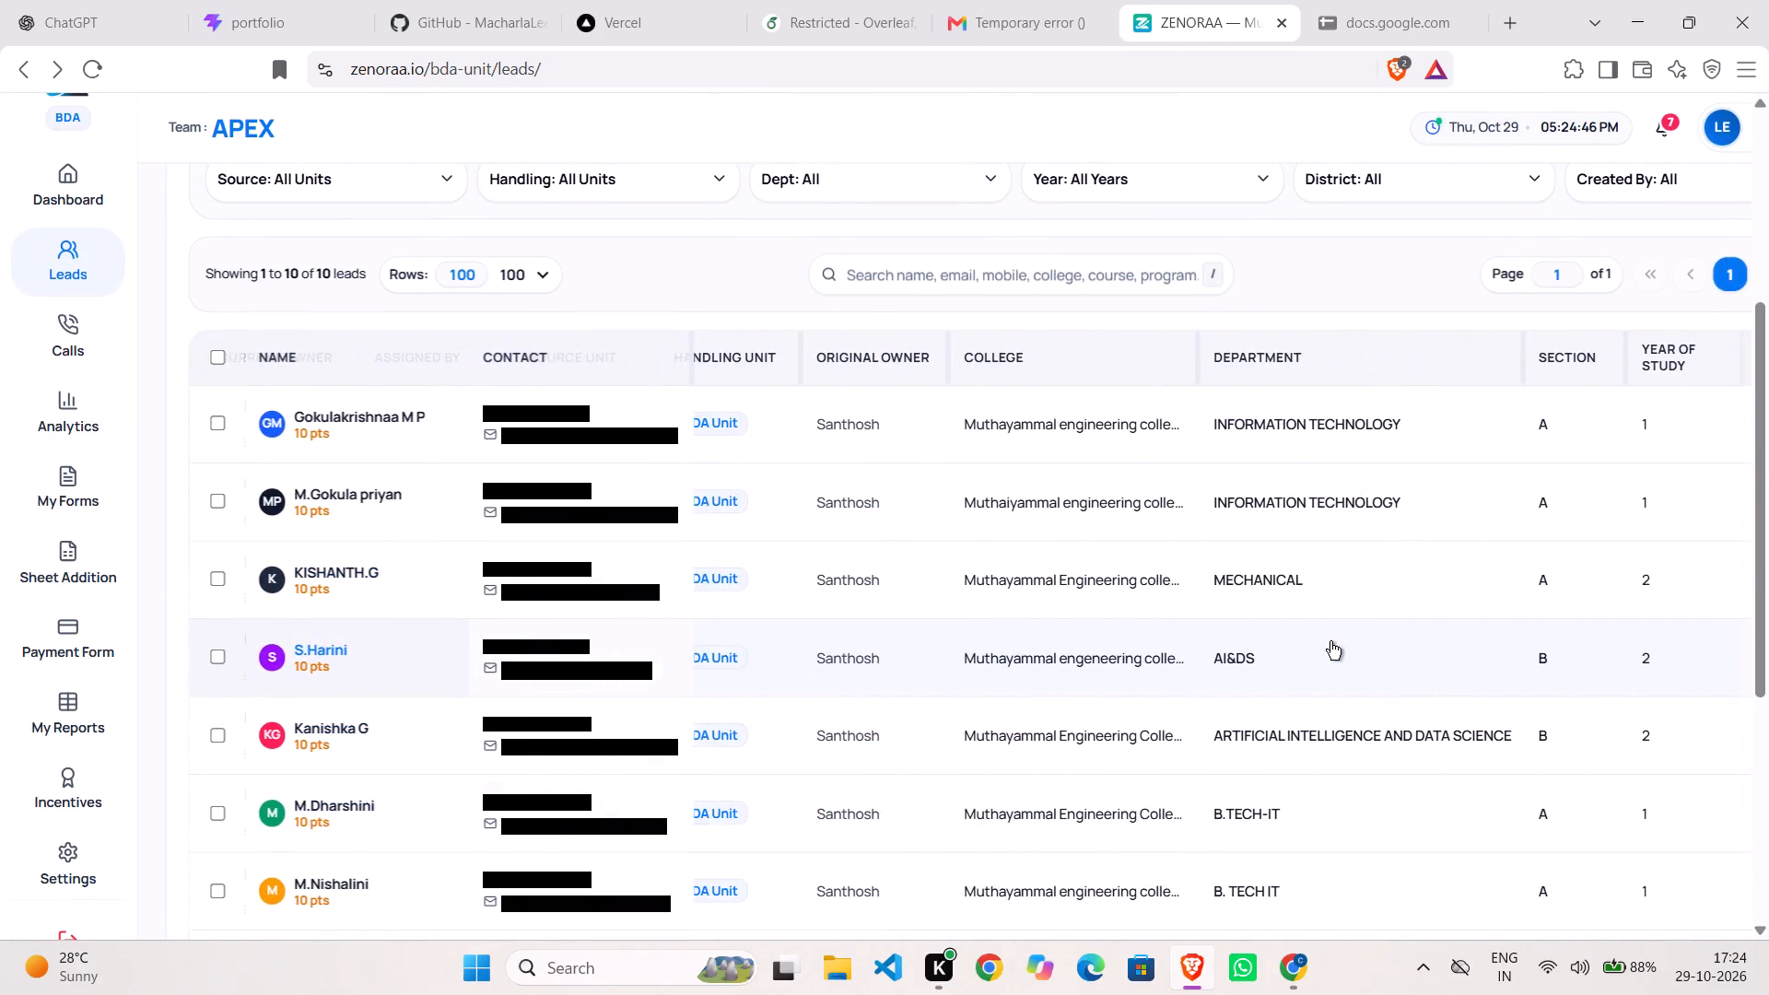
pyautogui.hscroll(-1, 1330, 641)
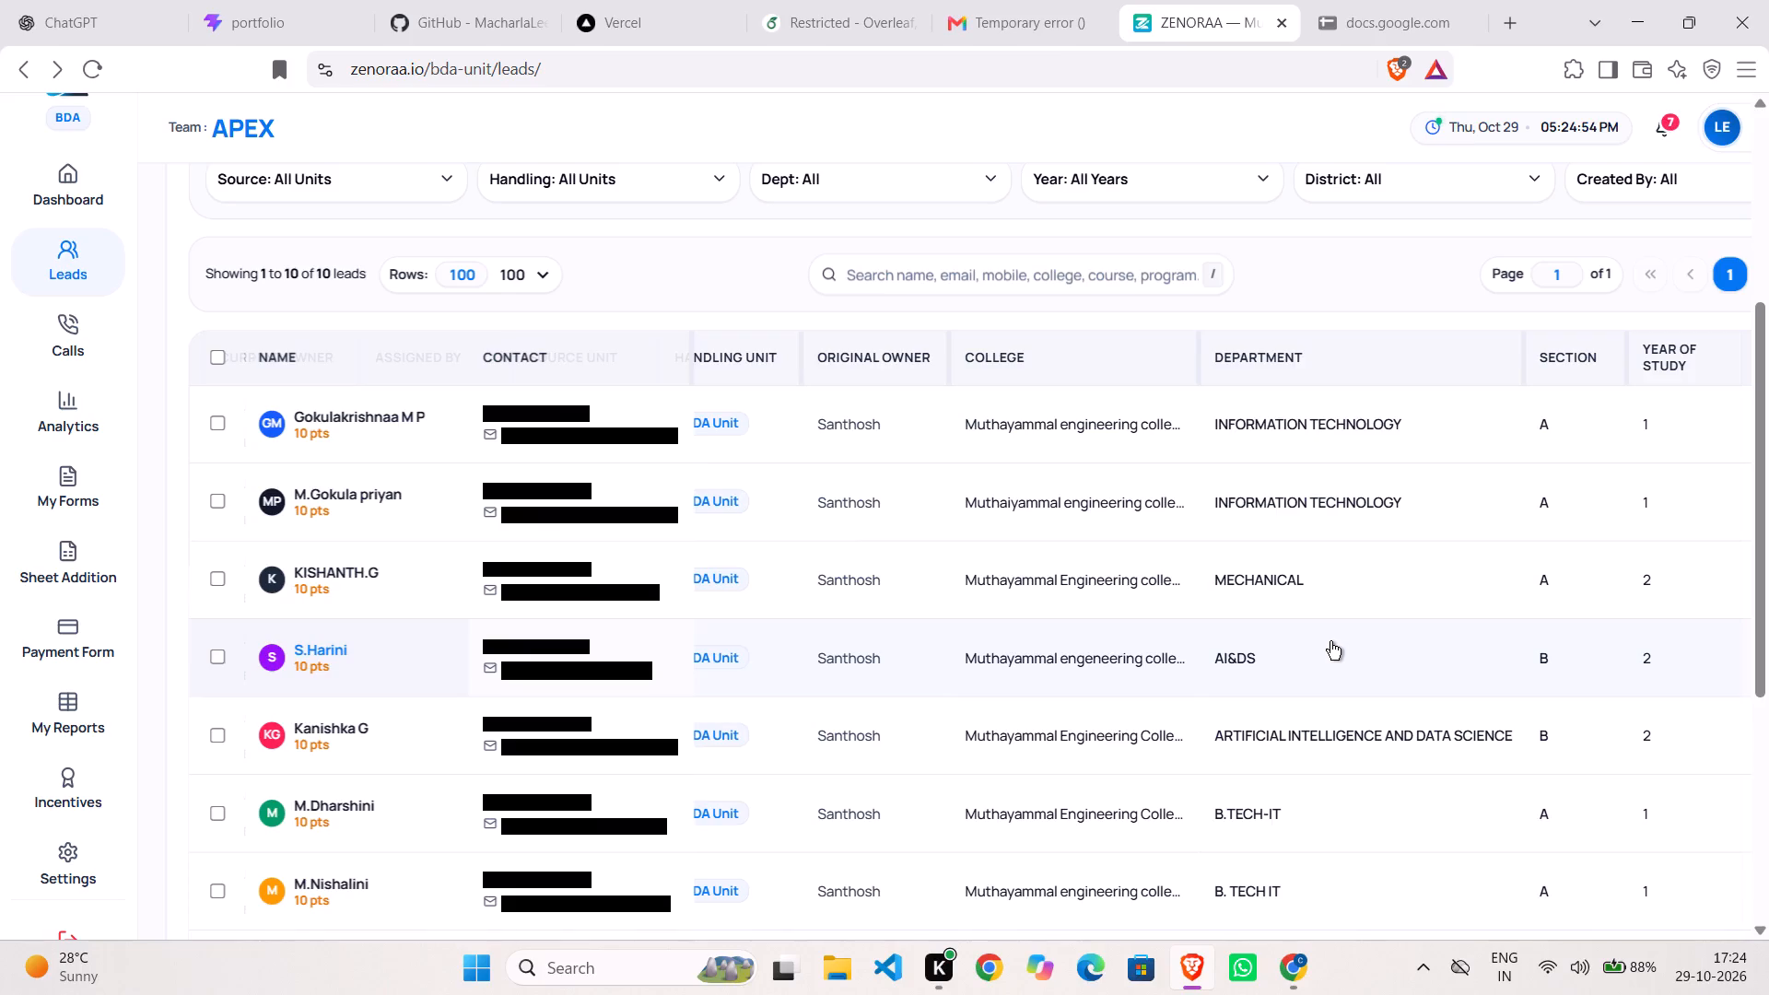
pyautogui.hscroll(-1, 1330, 641)
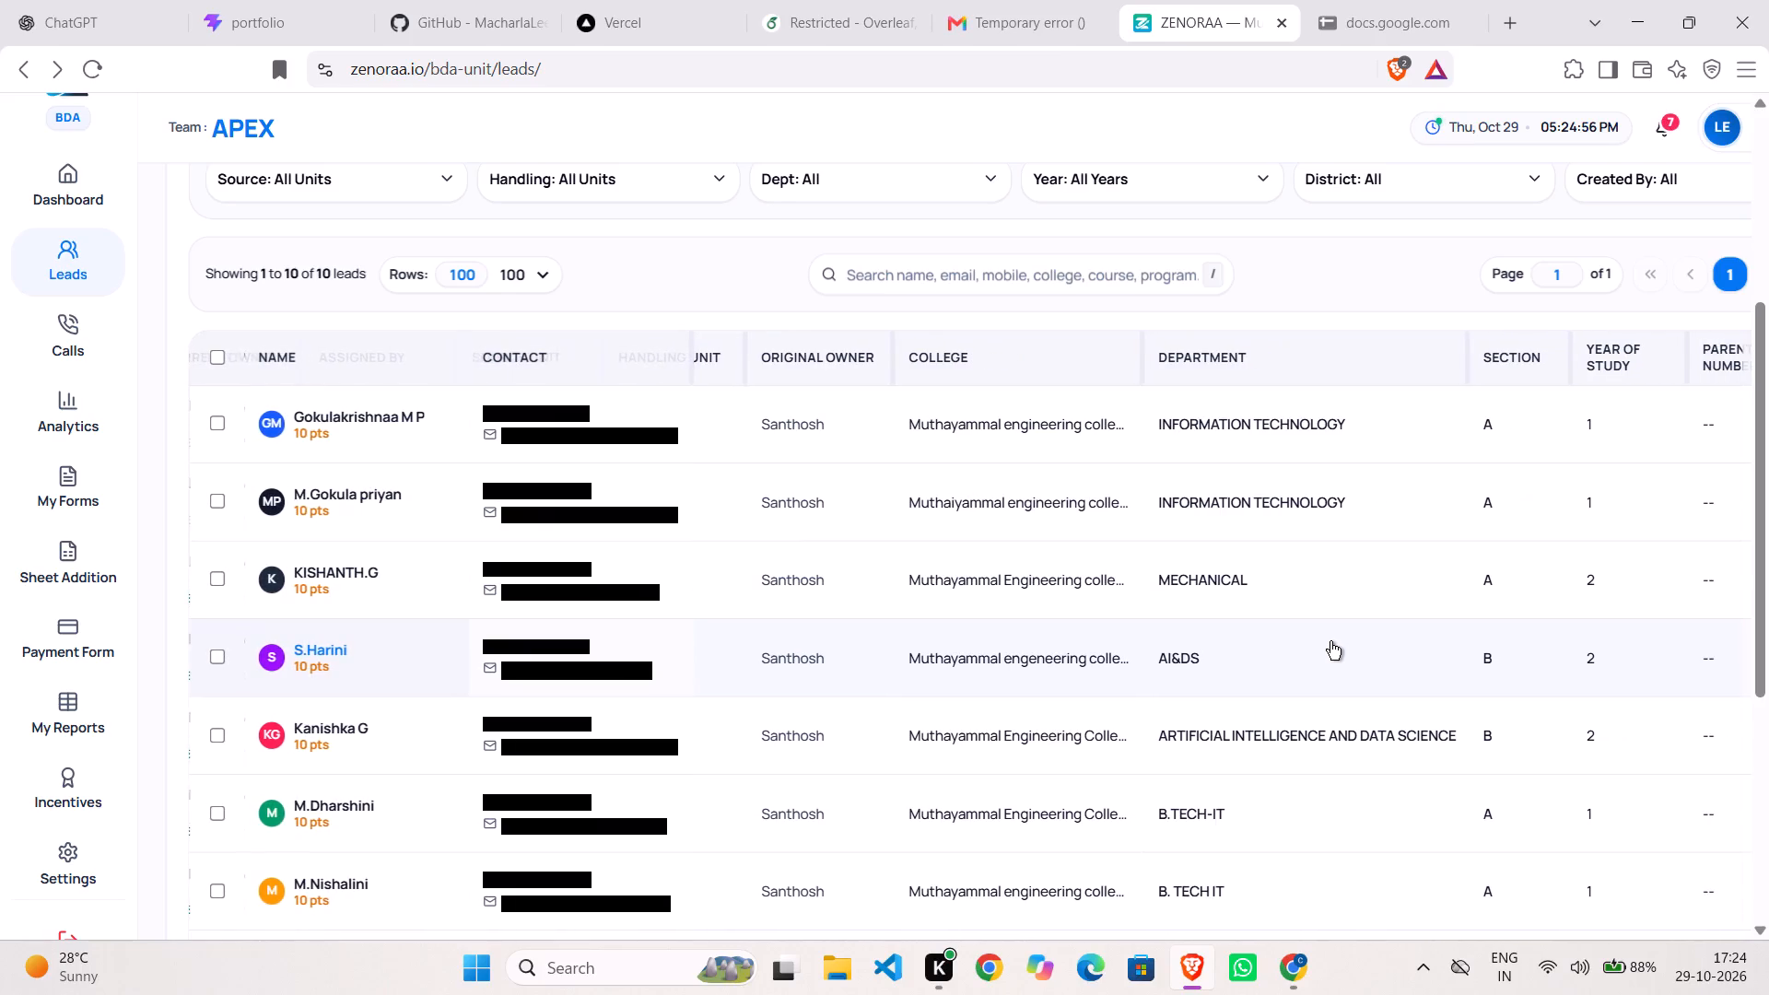
pyautogui.hscroll(-1, 1330, 641)
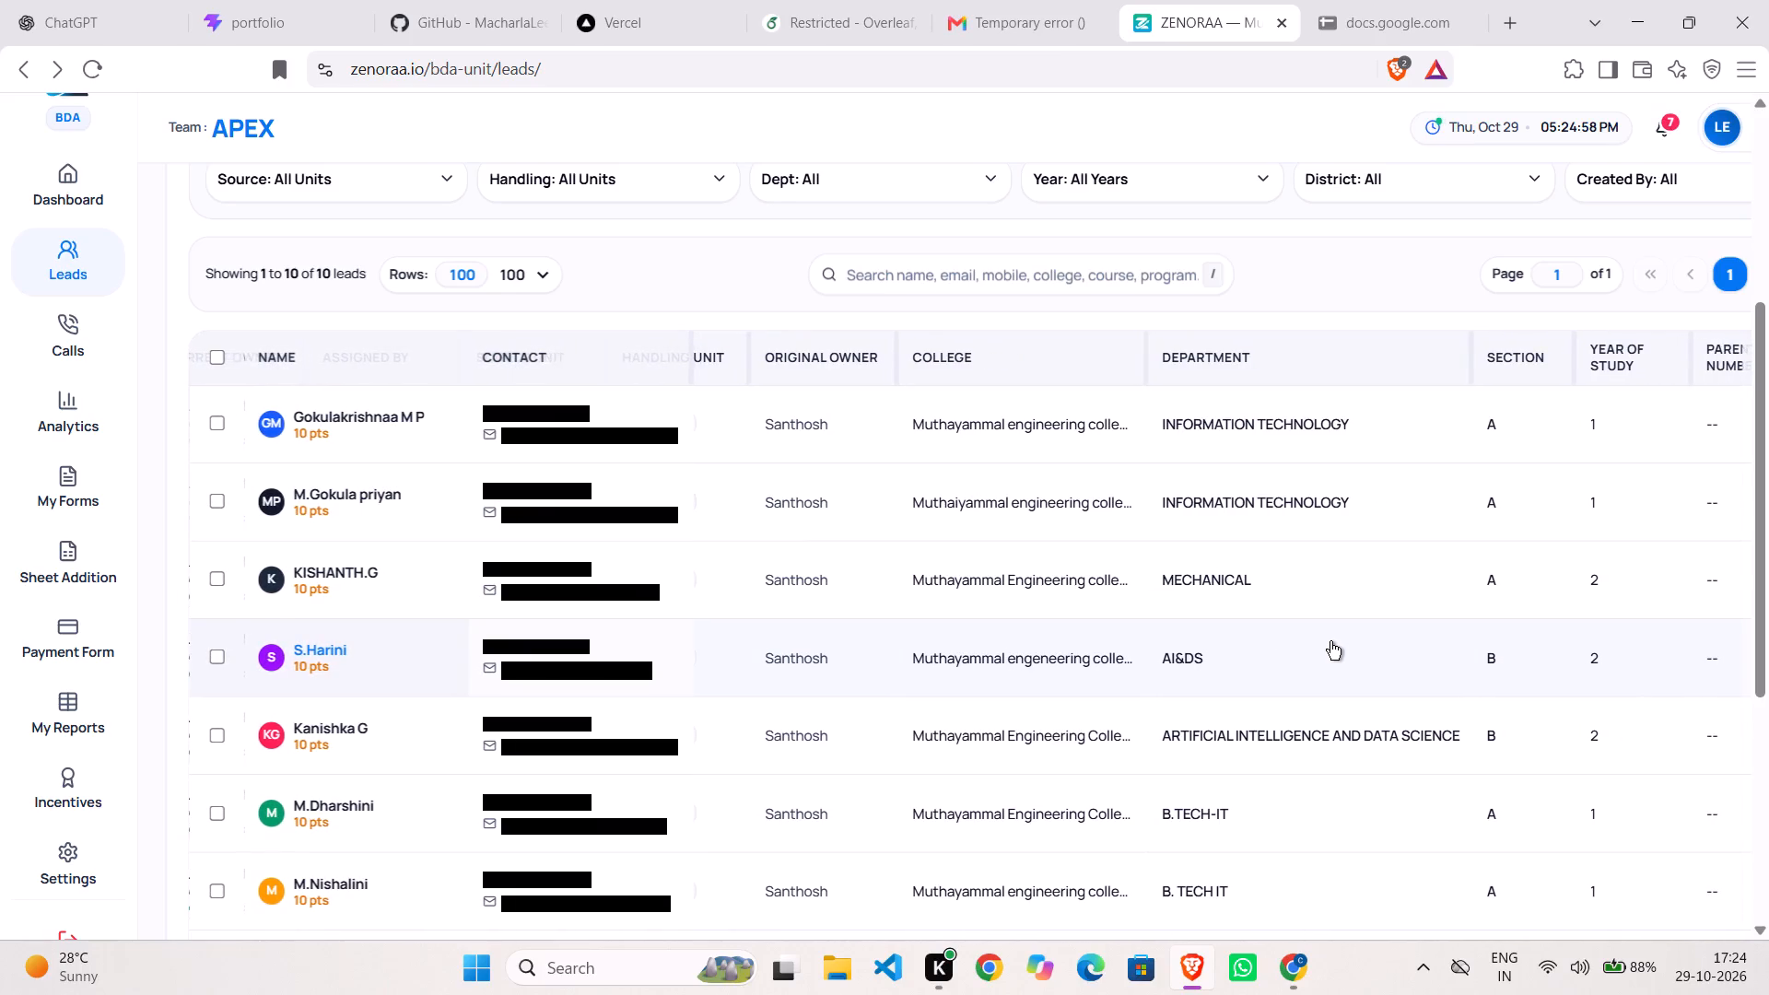
pyautogui.hscroll(-1, 1330, 641)
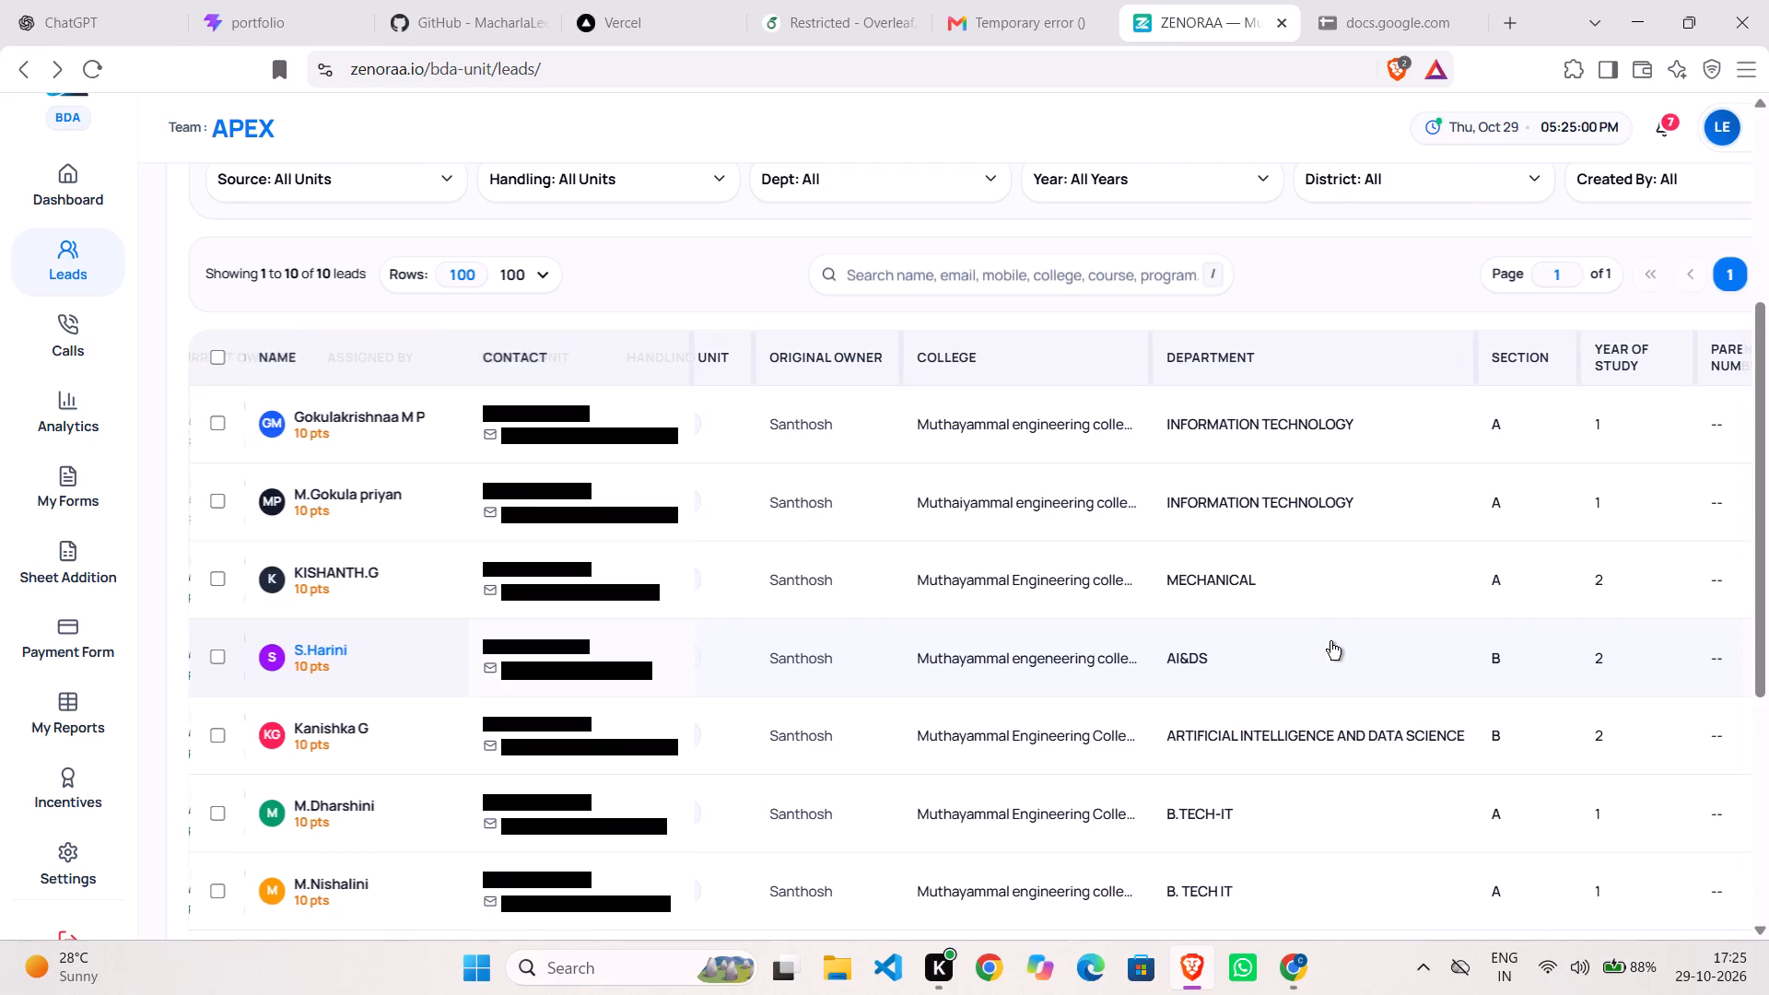
pyautogui.hscroll(-1, 1330, 641)
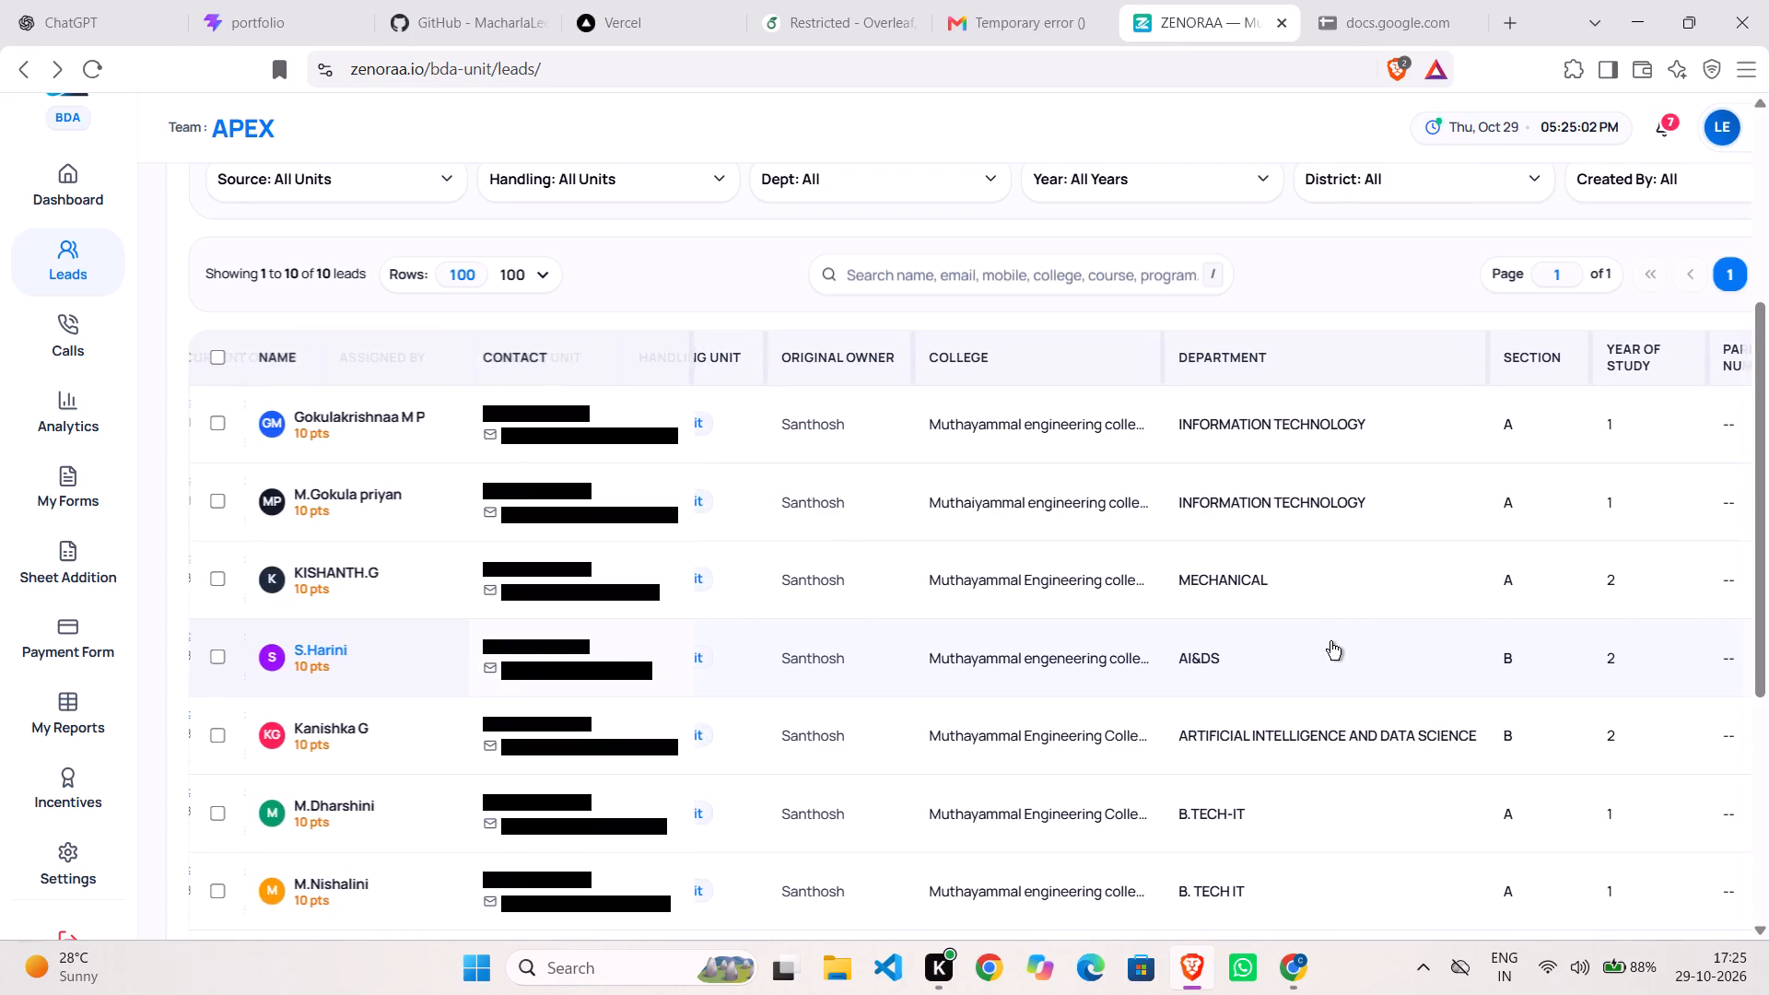
pyautogui.hscroll(-1, 1330, 641)
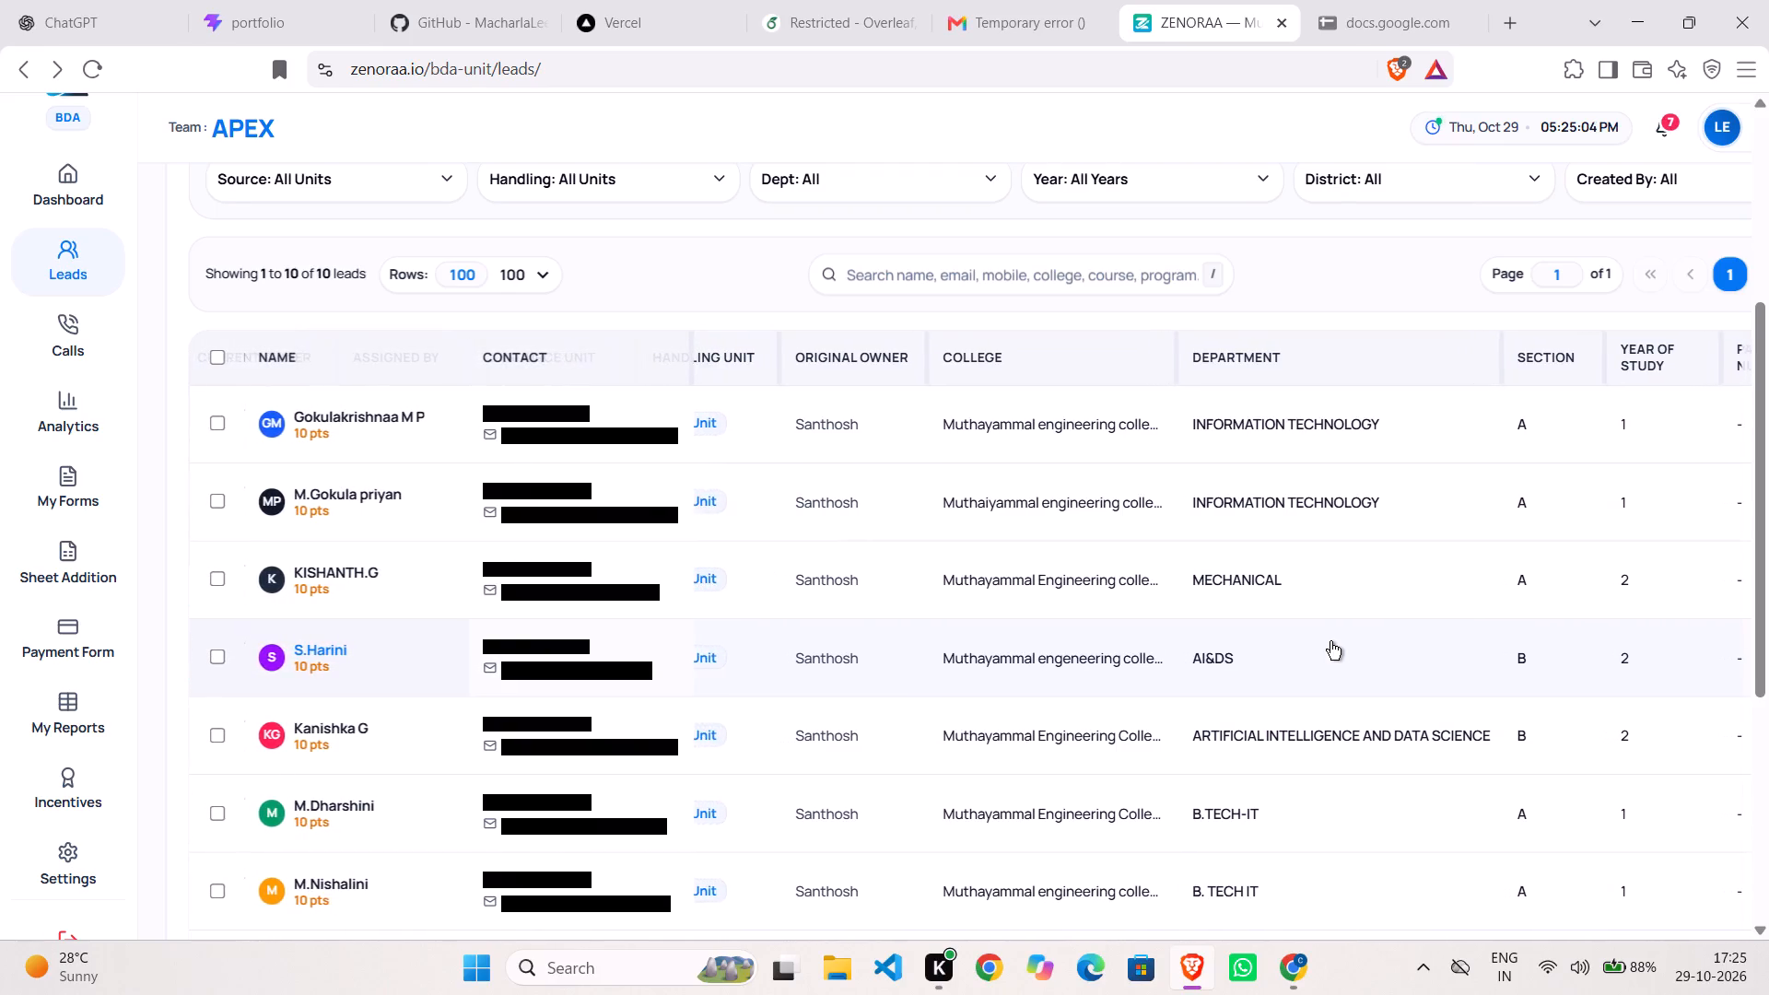
pyautogui.hscroll(-1, 1330, 641)
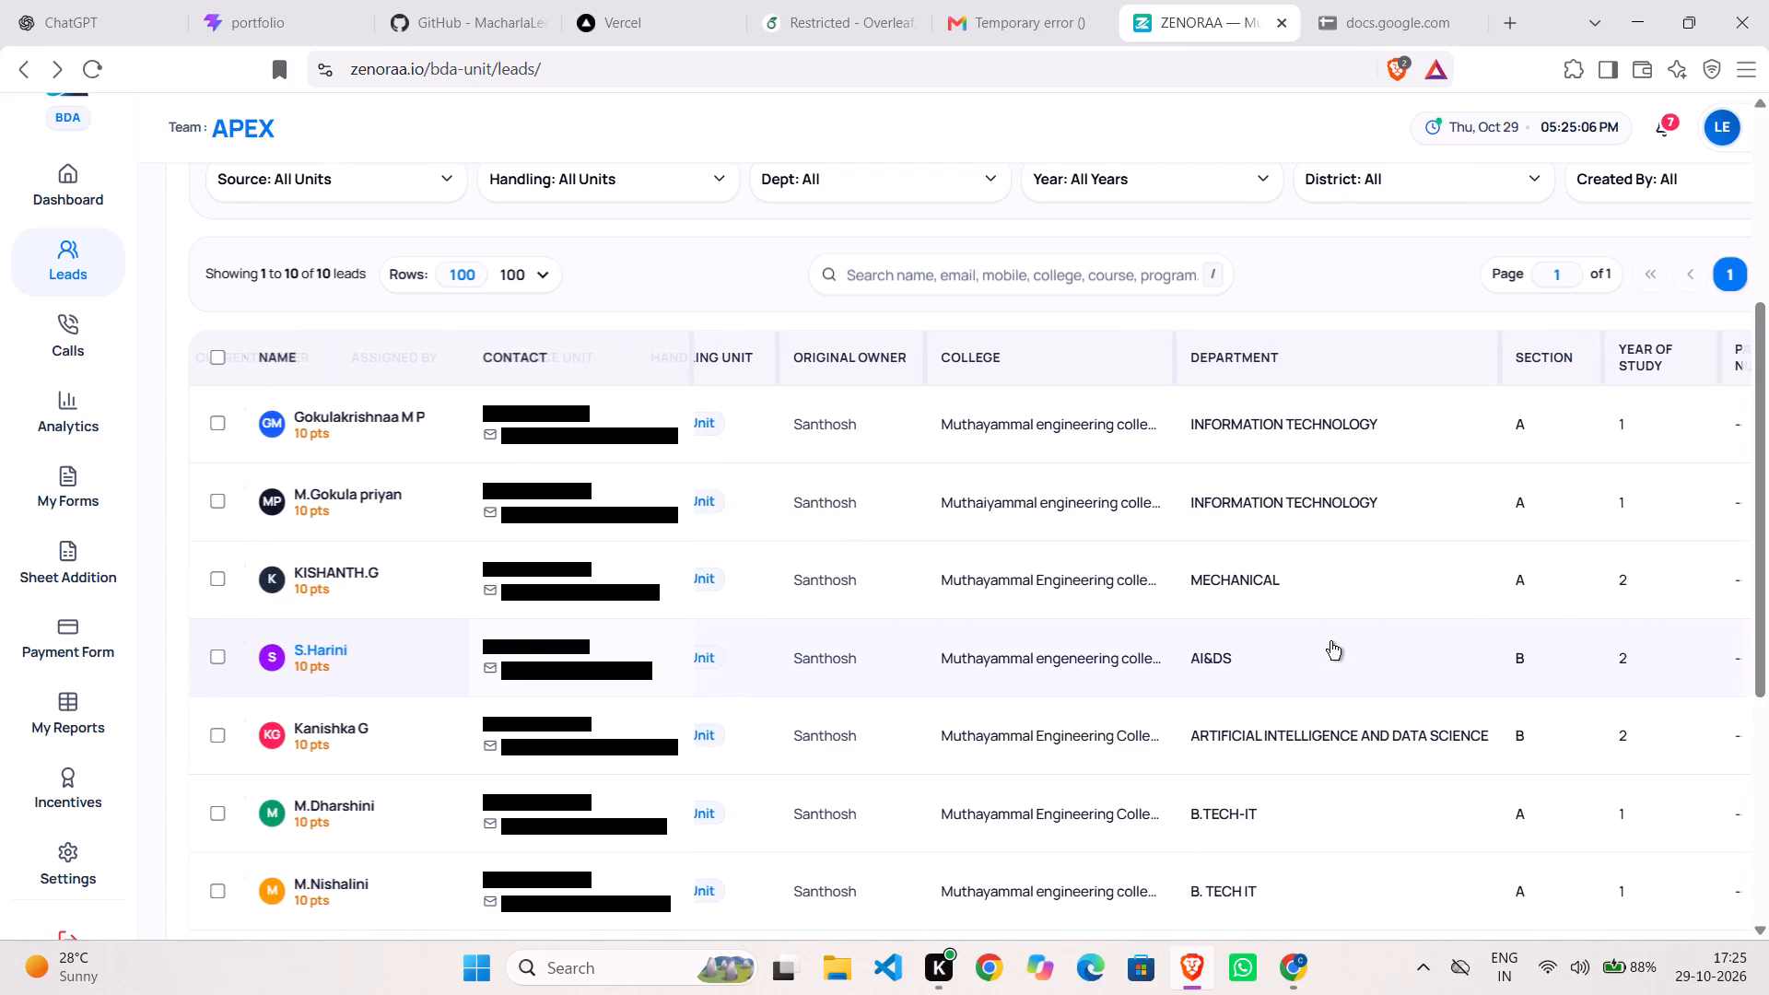
pyautogui.hscroll(-1, 1330, 641)
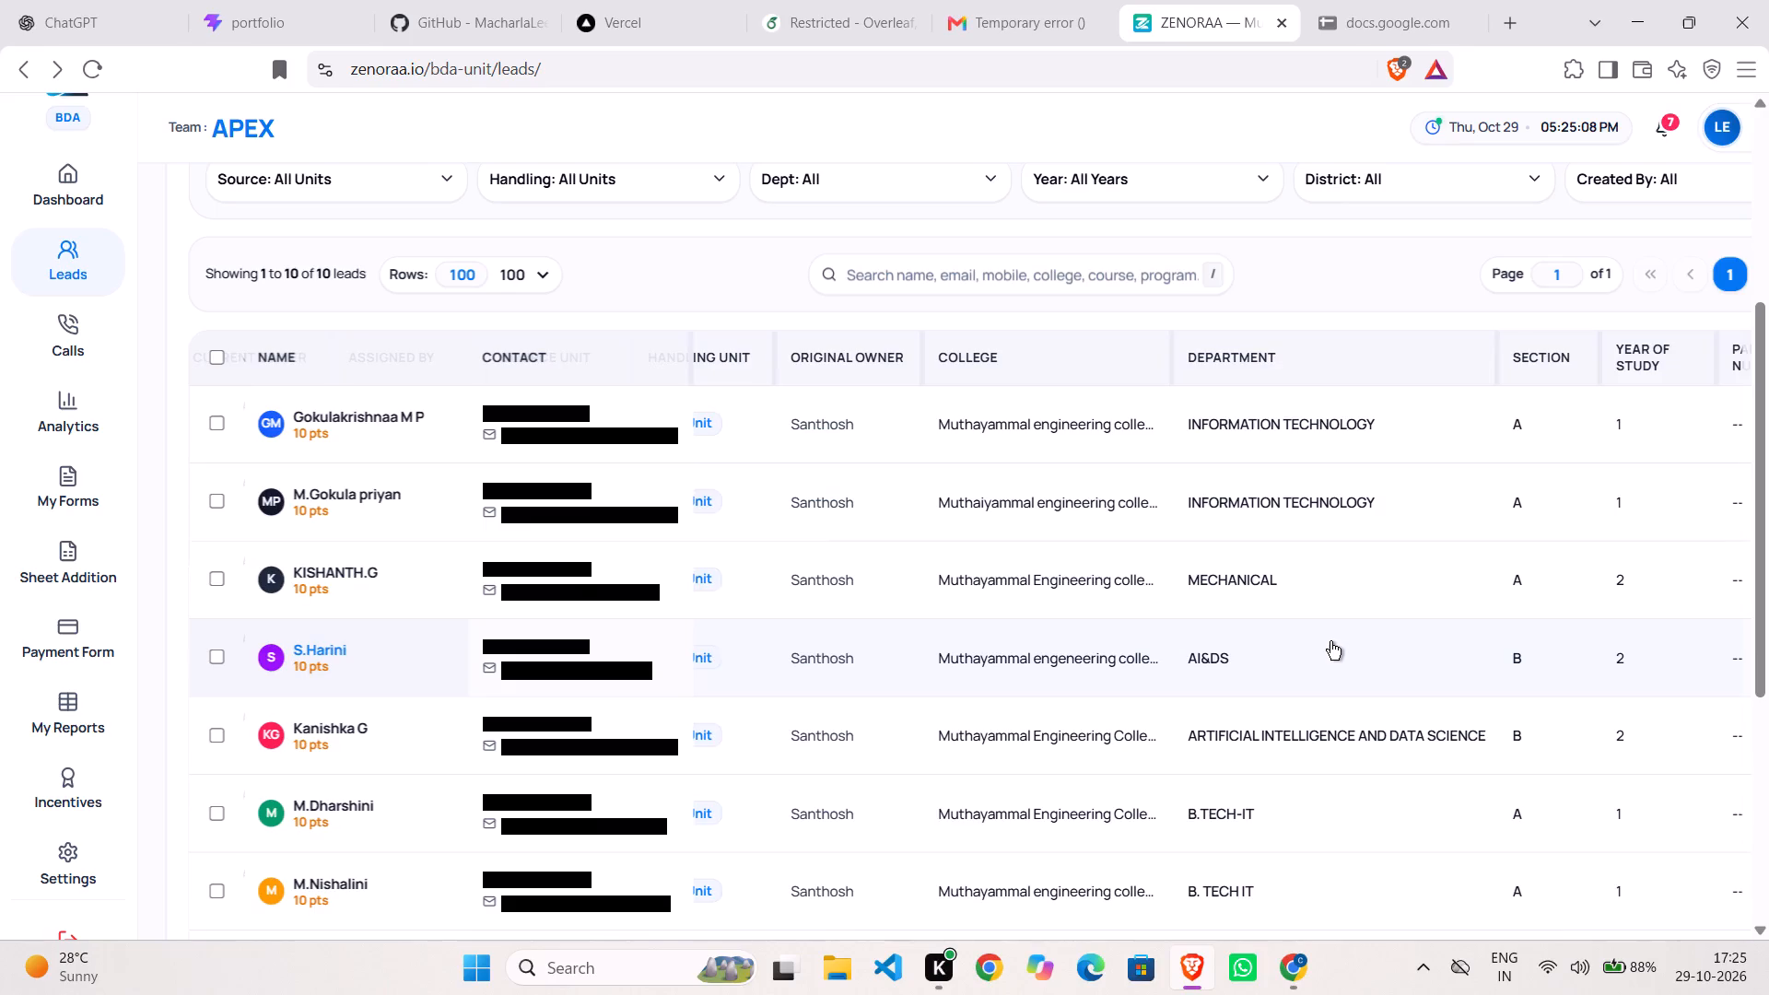
pyautogui.hscroll(-1, 1330, 641)
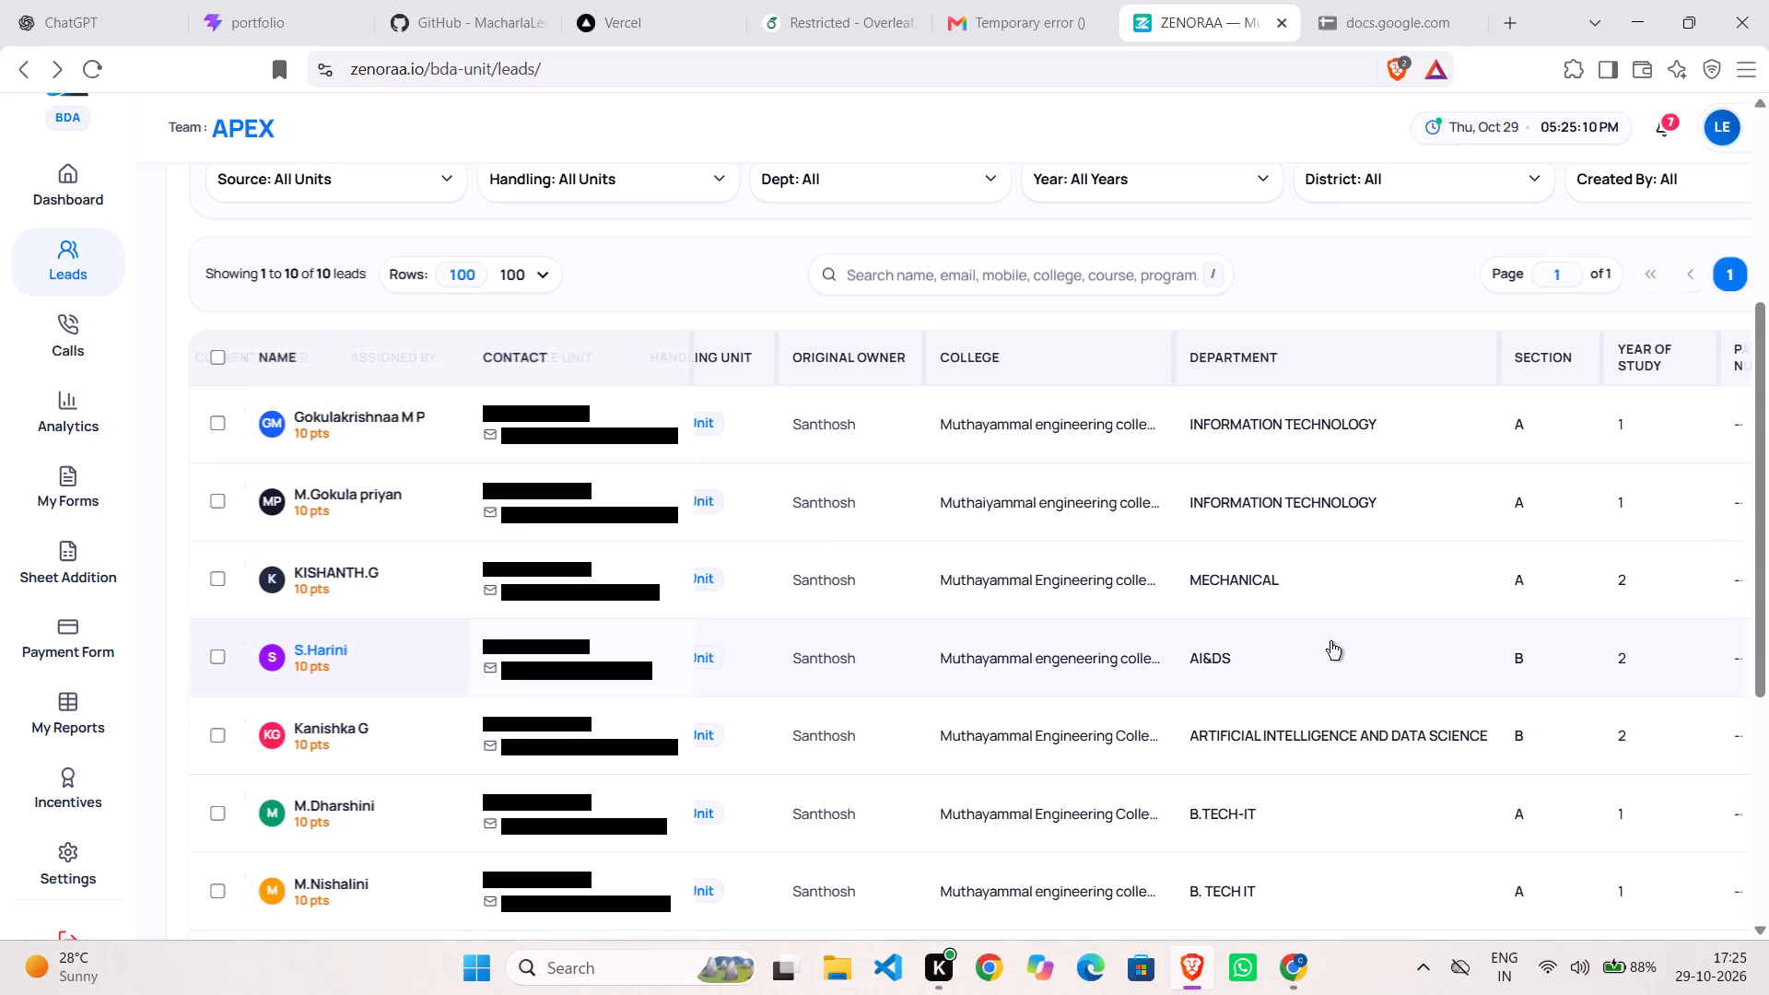
pyautogui.hscroll(-1, 1330, 641)
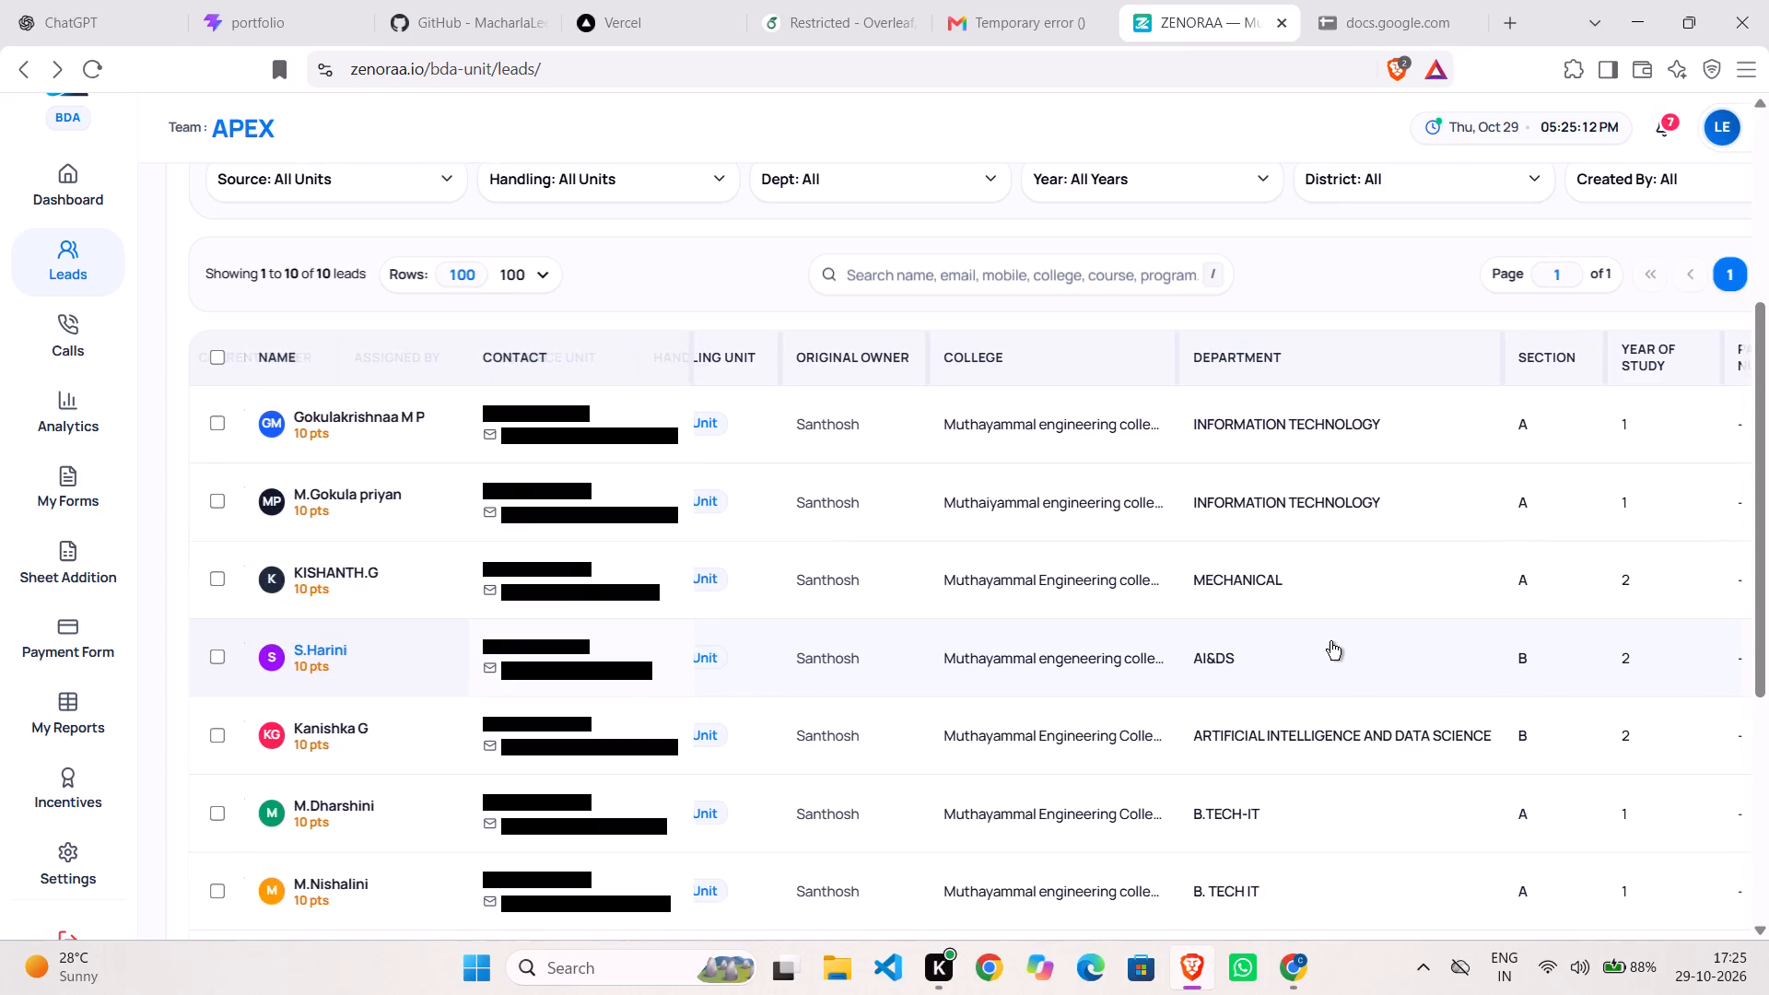
pyautogui.hscroll(-1, 1330, 641)
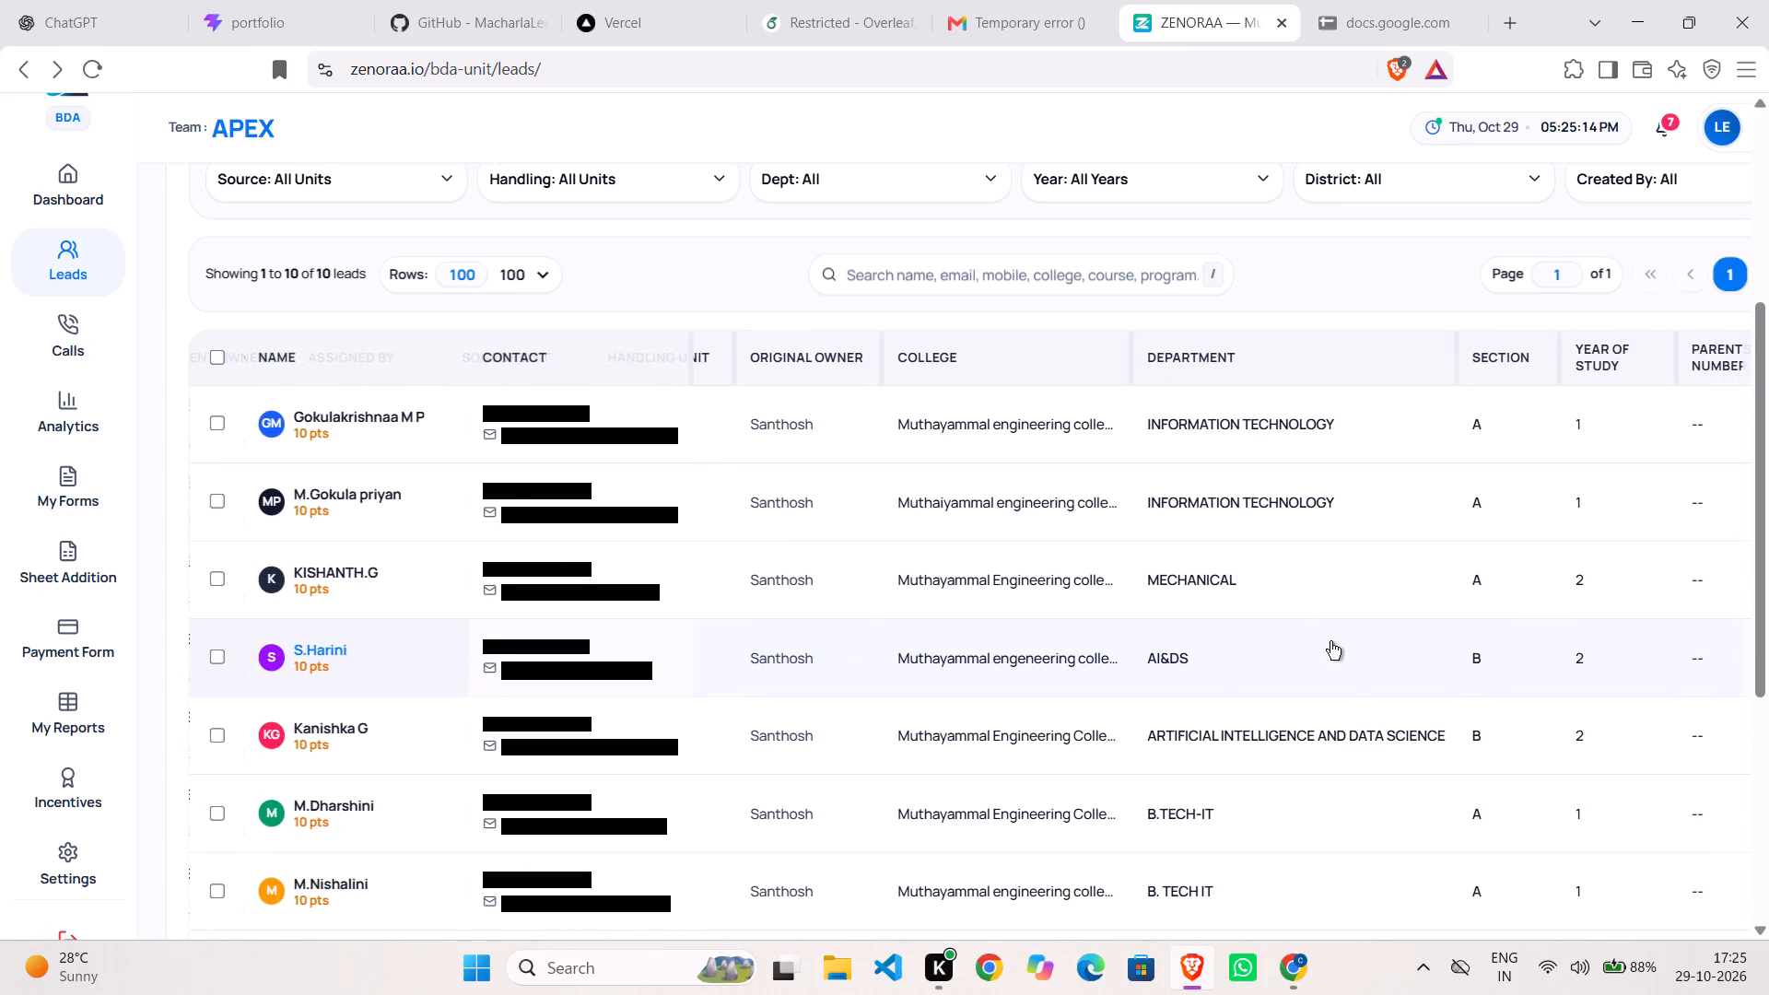
pyautogui.hscroll(-2, 1330, 641)
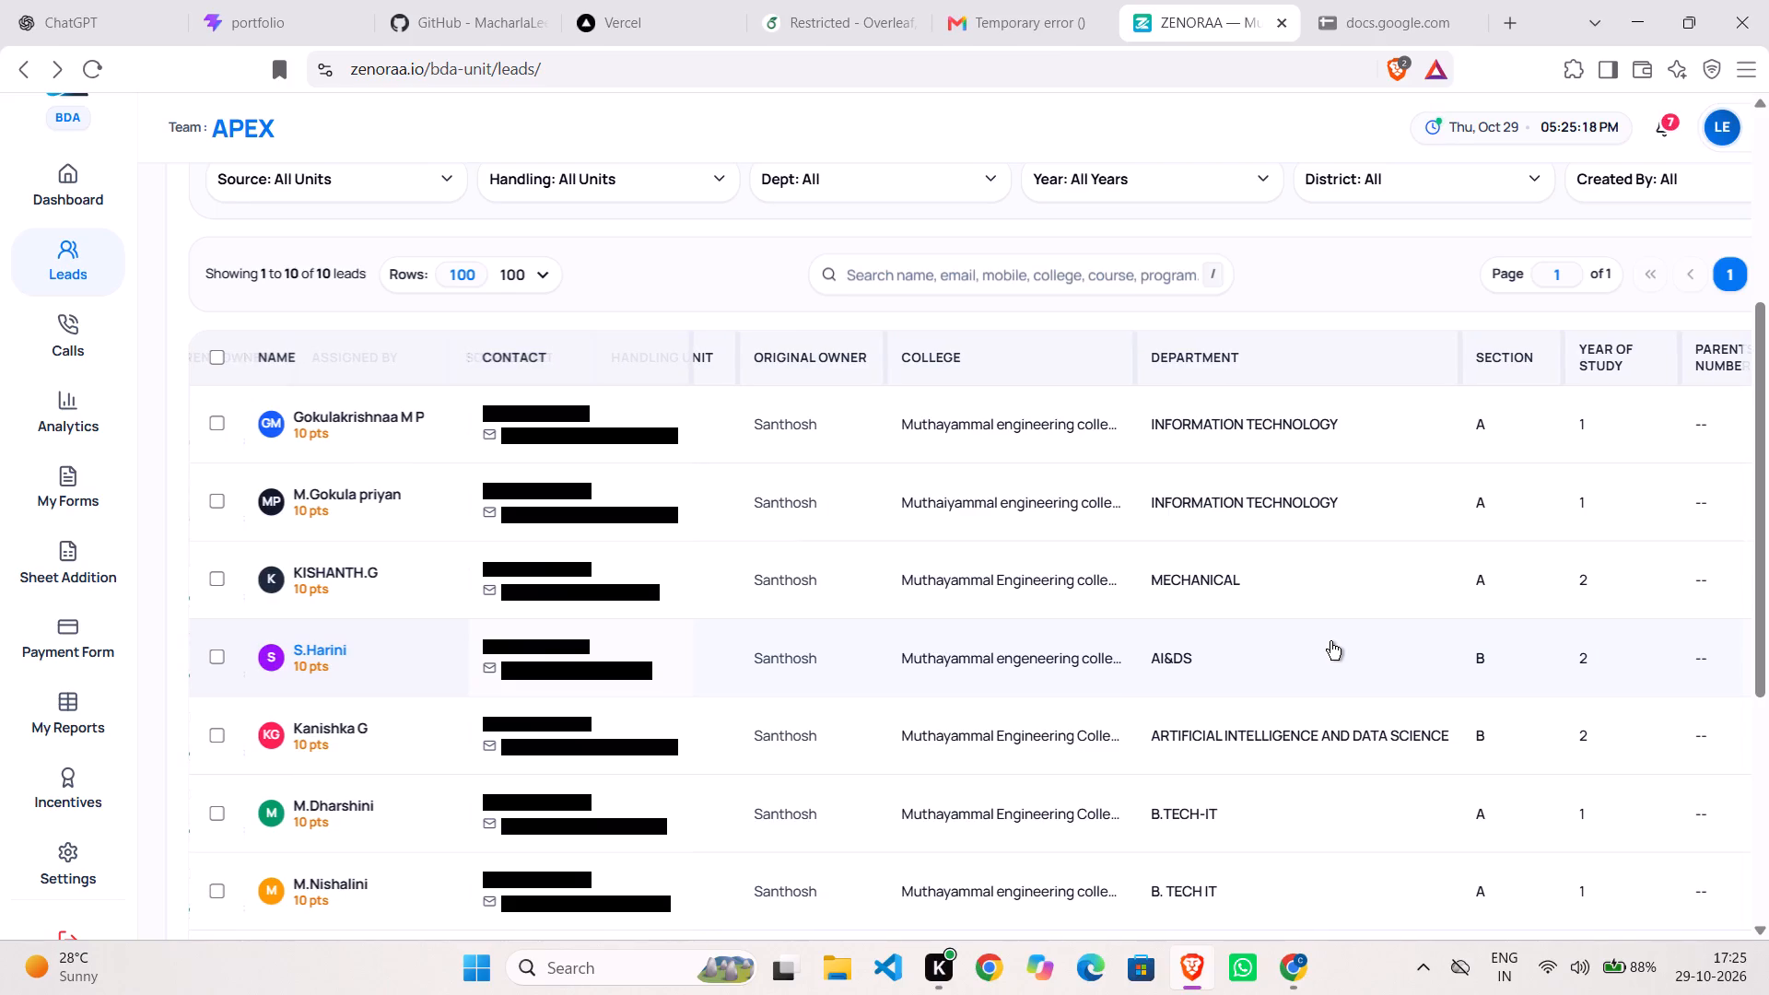
pyautogui.hscroll(-1, 1330, 641)
# Update the remaining AutoCAD Mechanical lead's status to DNP 2 with the call remark "DNP" and save it.
pyautogui.hscroll(4, 1330, 641)
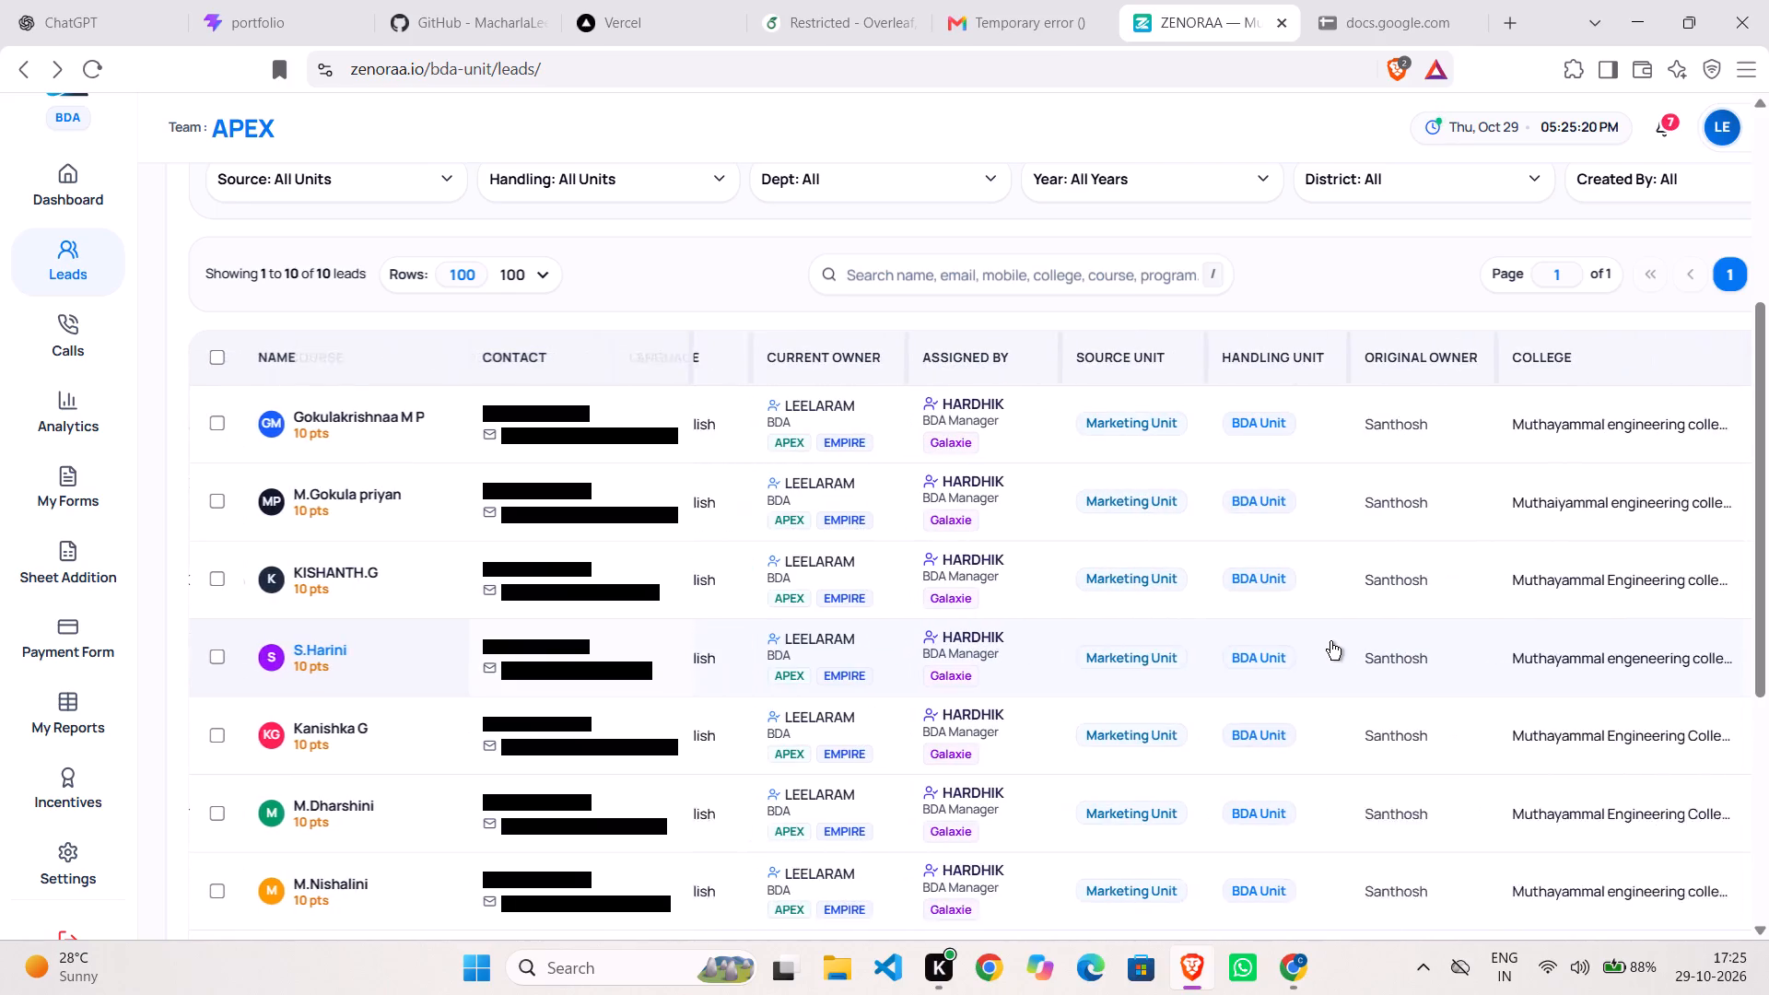
pyautogui.hscroll(3, 956, 678)
pyautogui.click(928, 583)
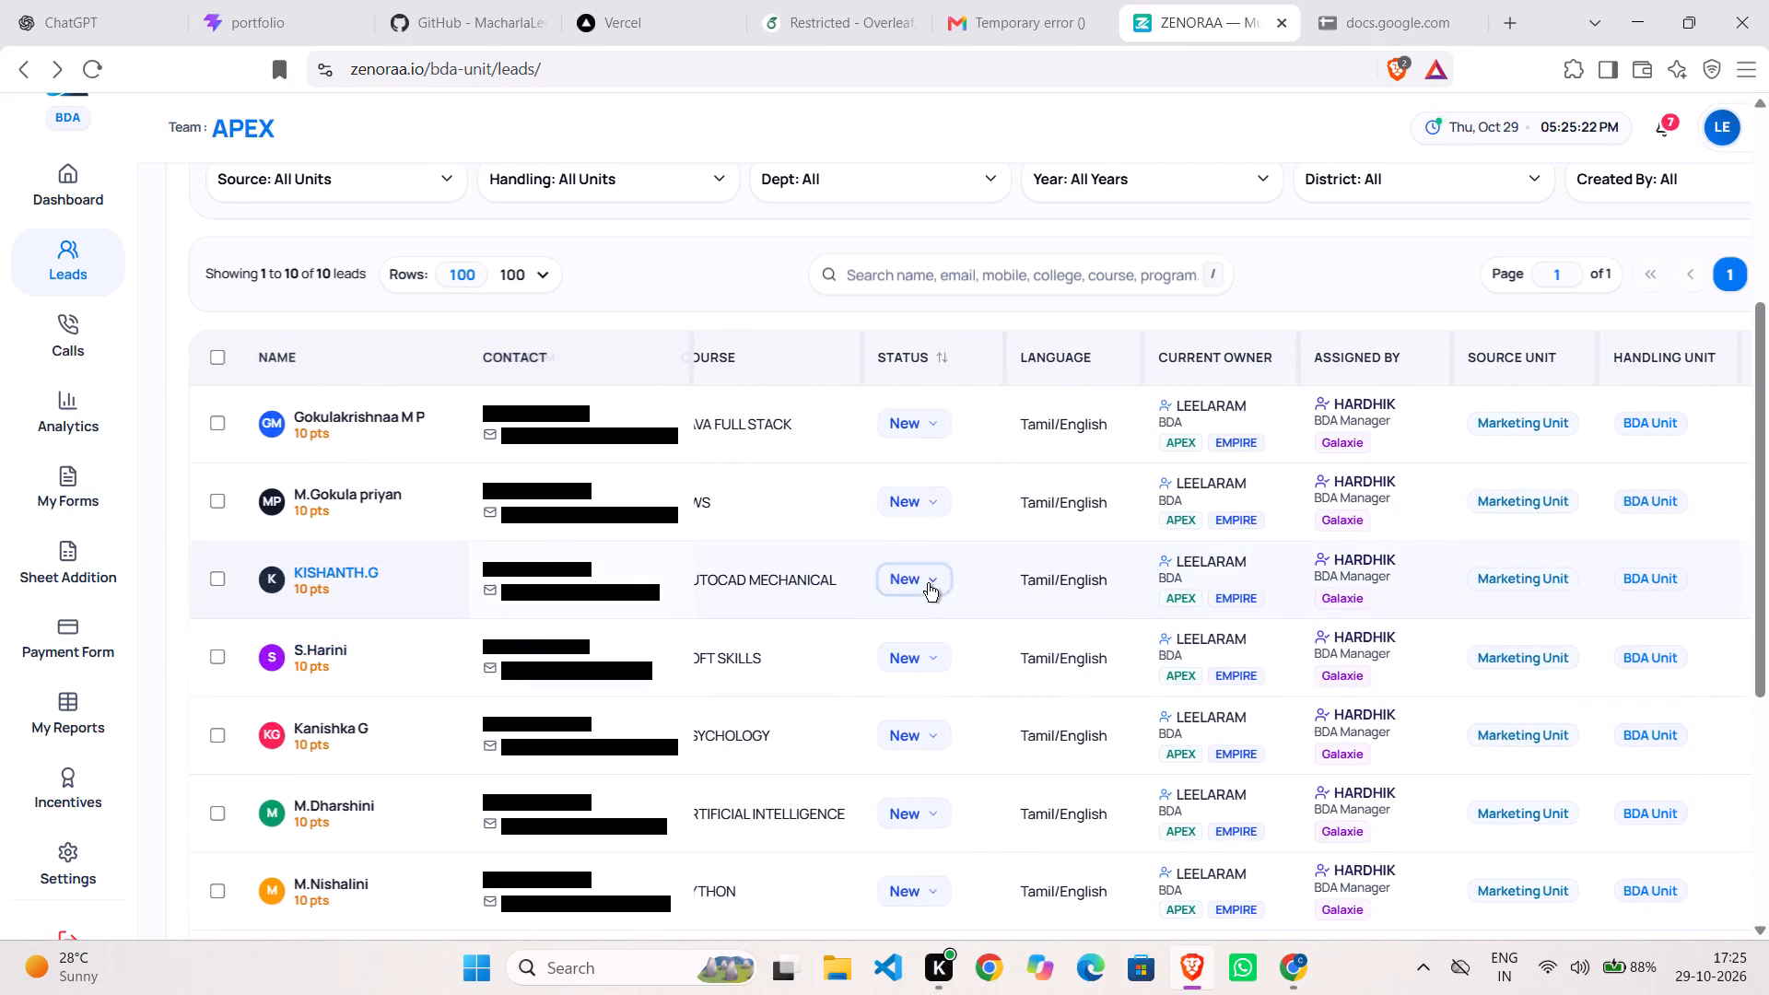
pyautogui.scroll(-2, 969, 814)
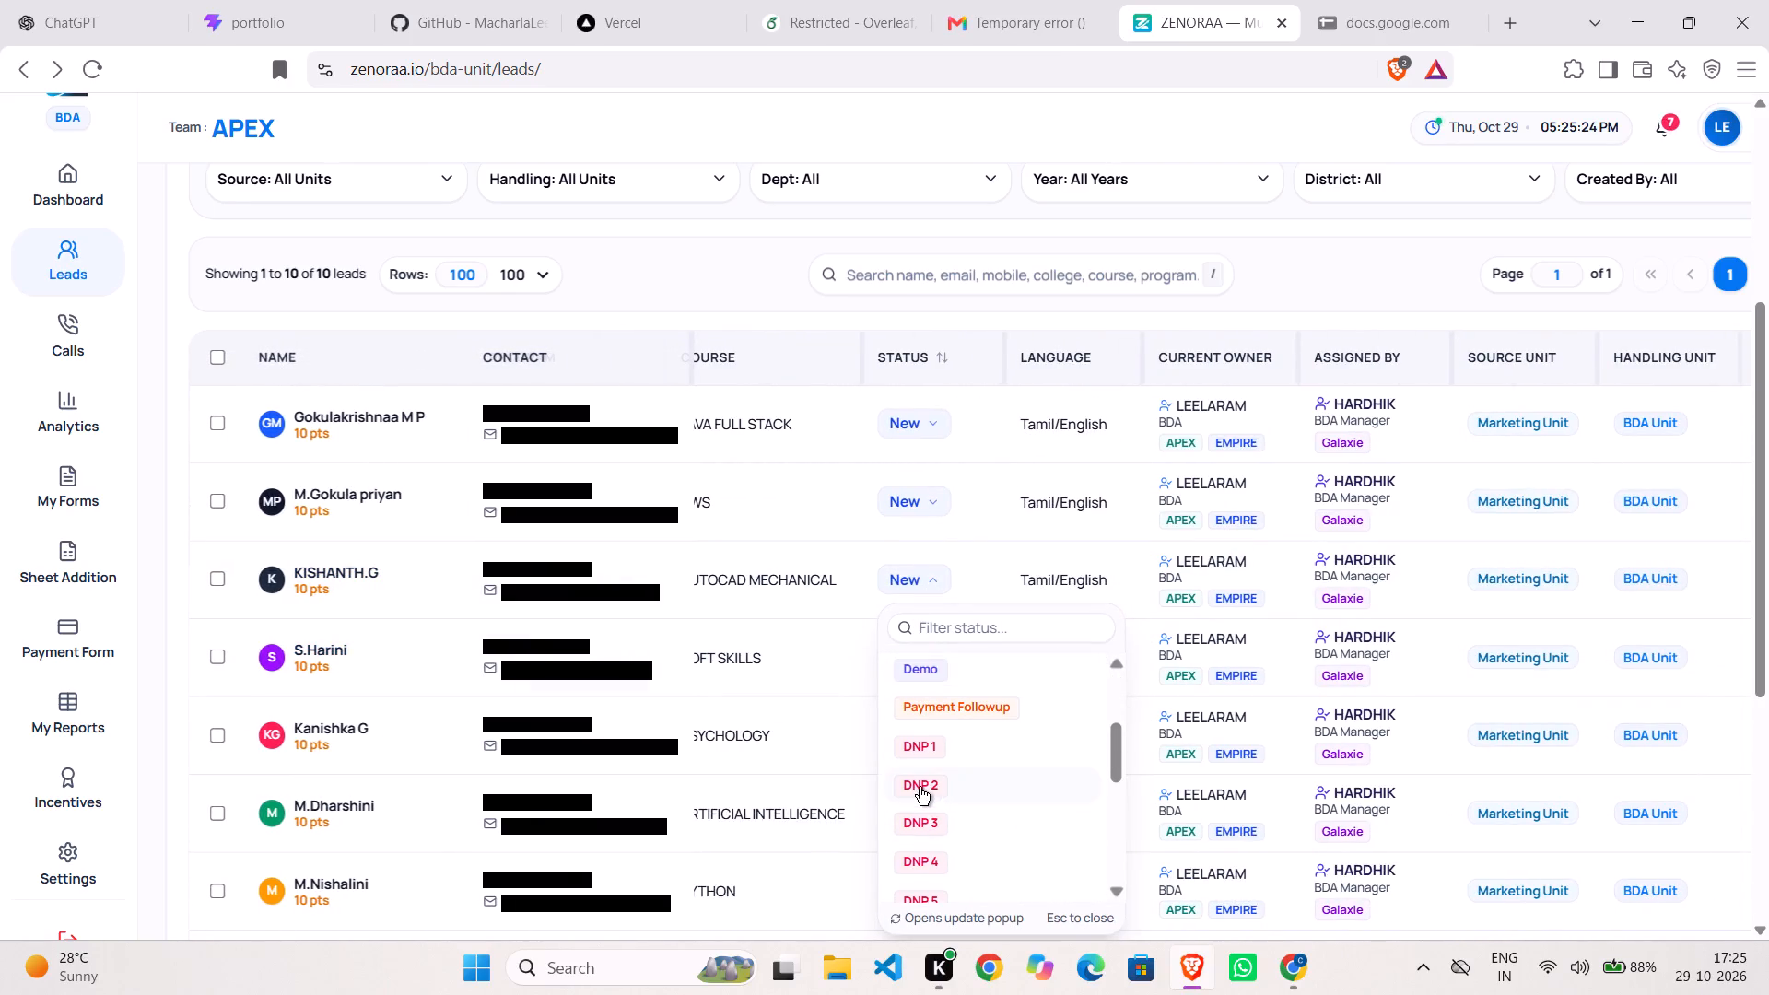
pyautogui.click(920, 787)
pyautogui.click(955, 515)
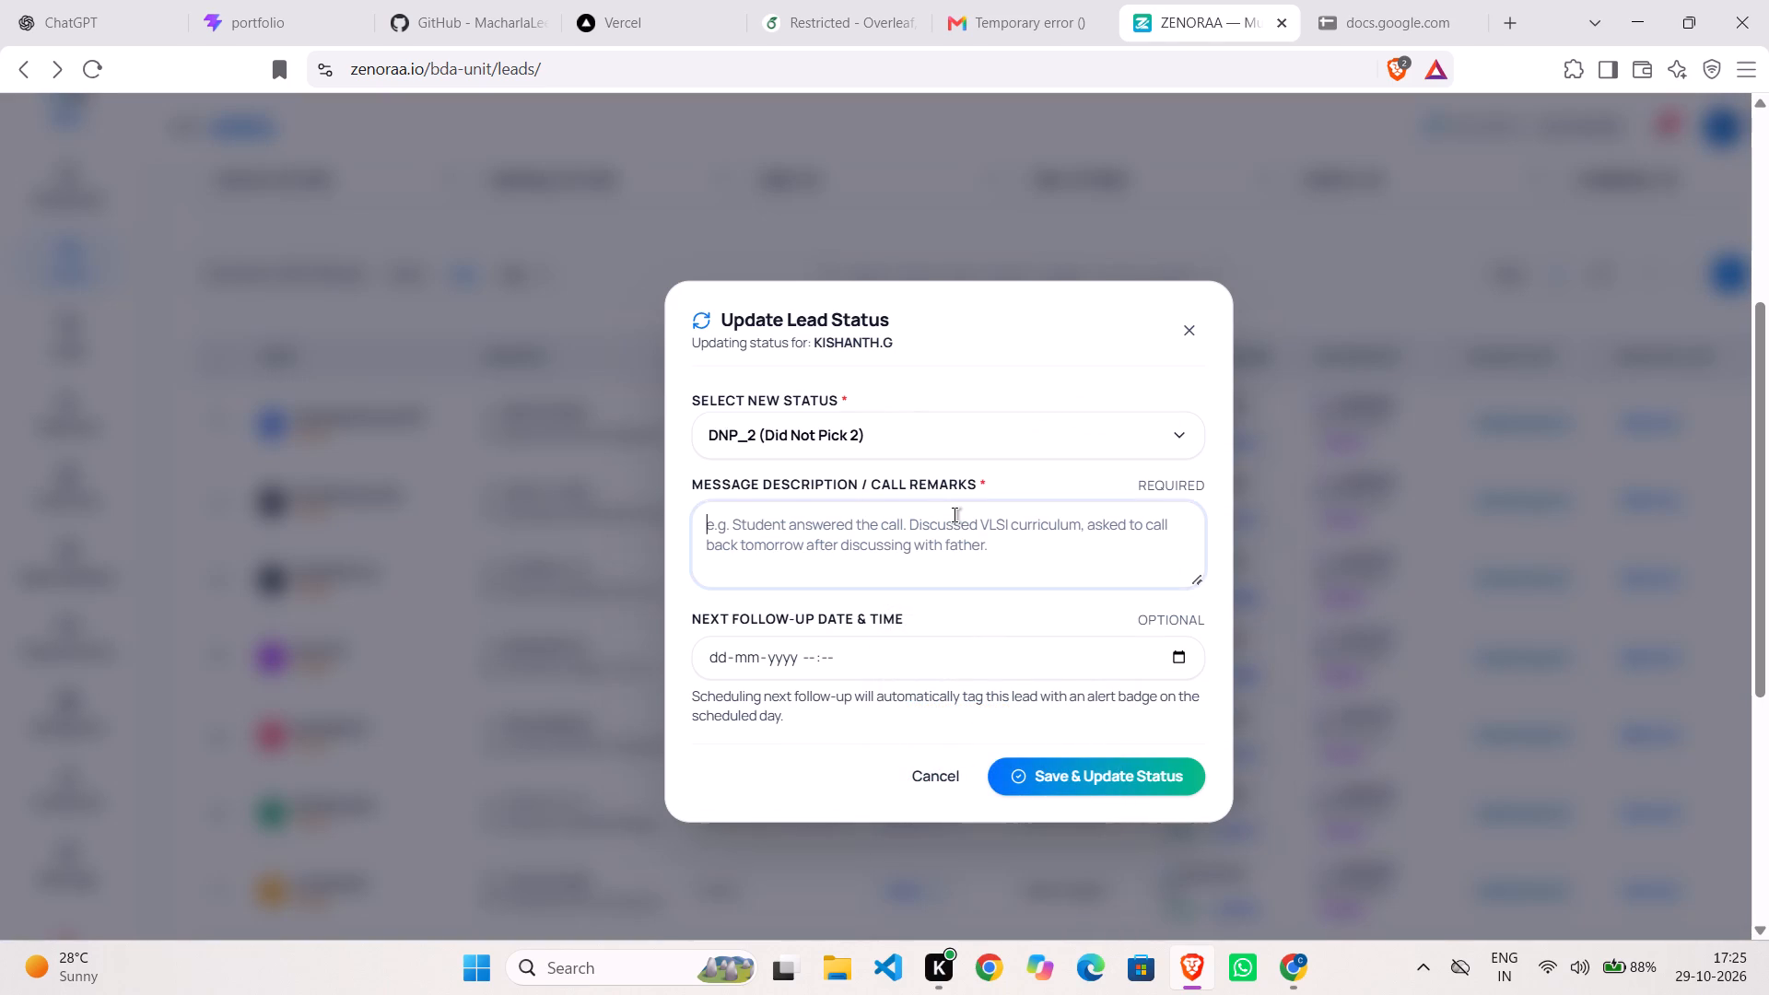
pyautogui.write('dnp')
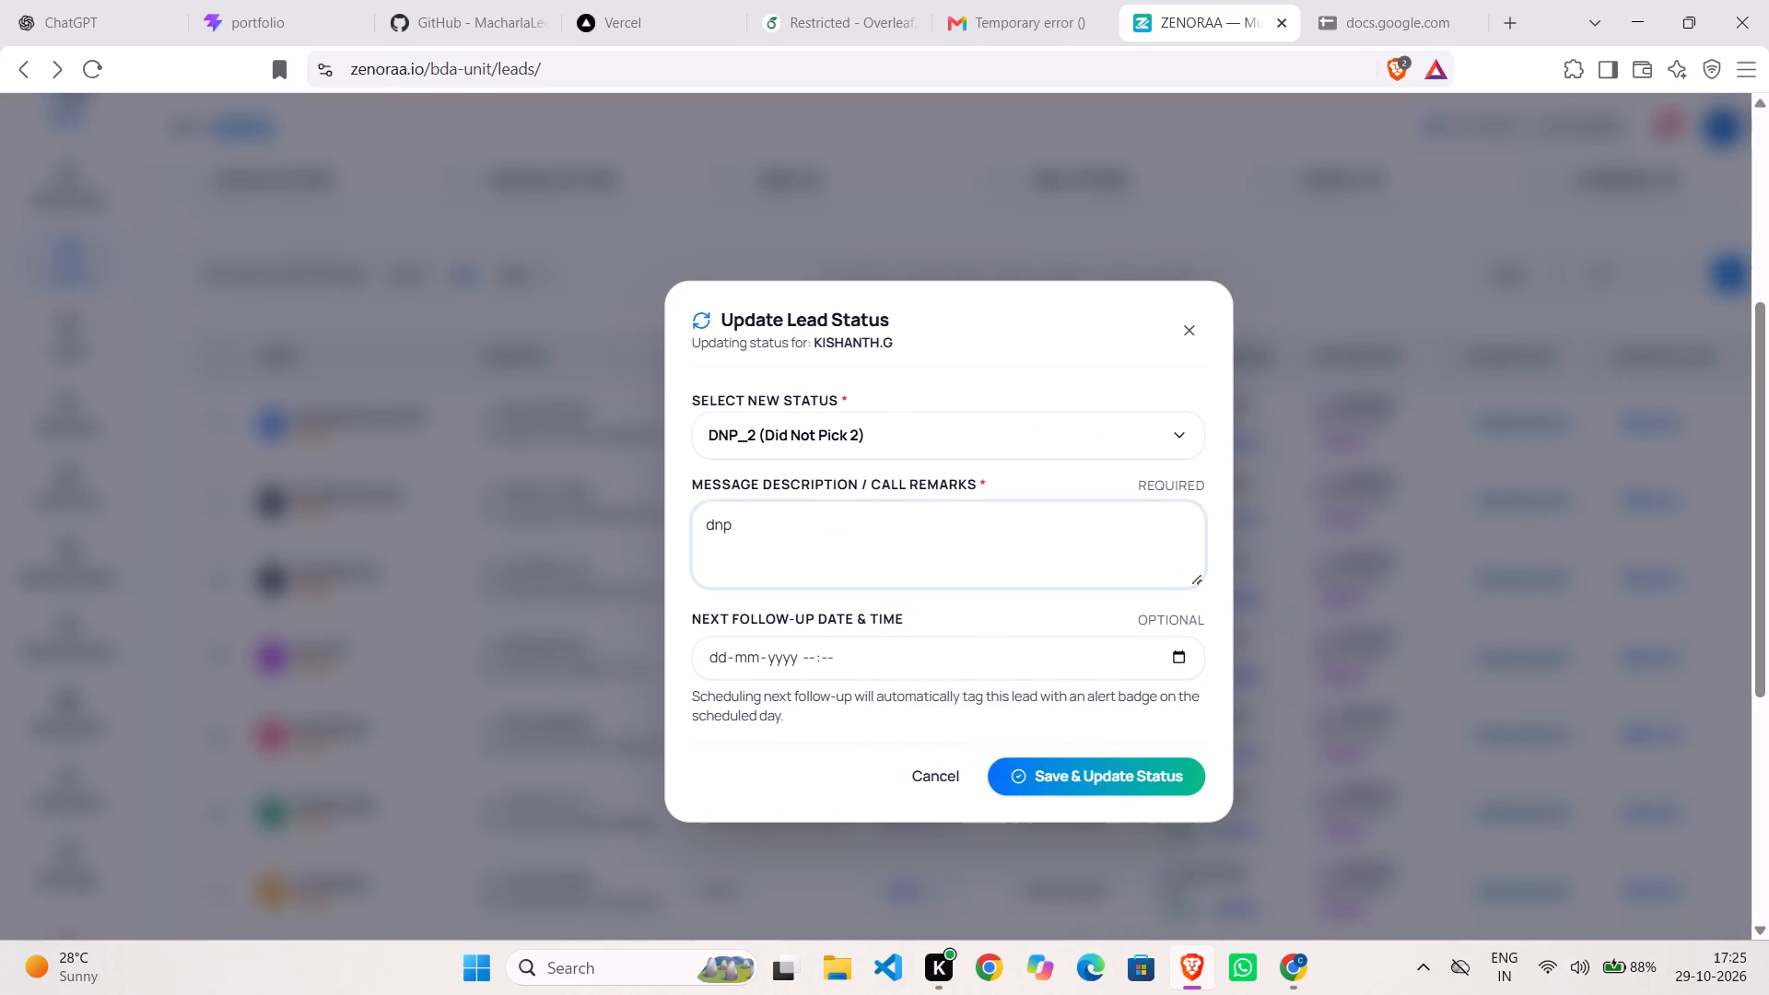
pyautogui.write('DNP')
pyautogui.press('Return')
pyautogui.click(1097, 782)
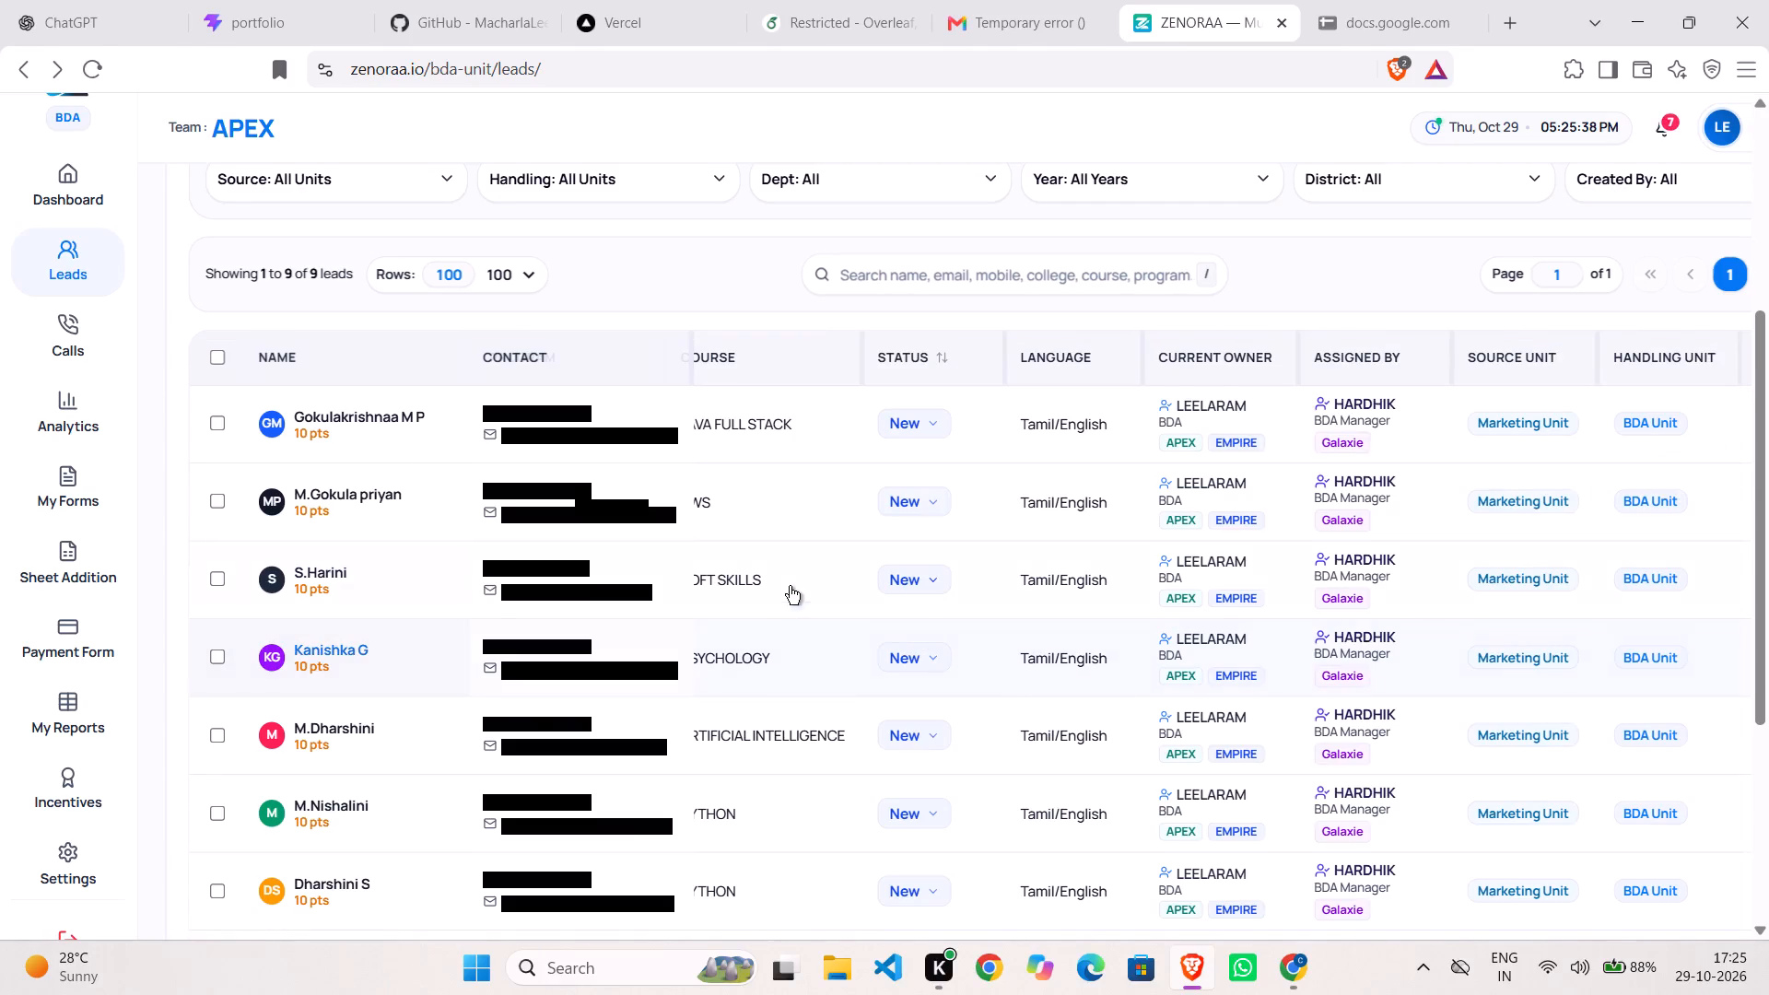
# Review the program, course, college and department details of the Soft Skills lead in the AI&DS department.
pyautogui.hscroll(-5, 931, 595)
pyautogui.hscroll(1, 931, 595)
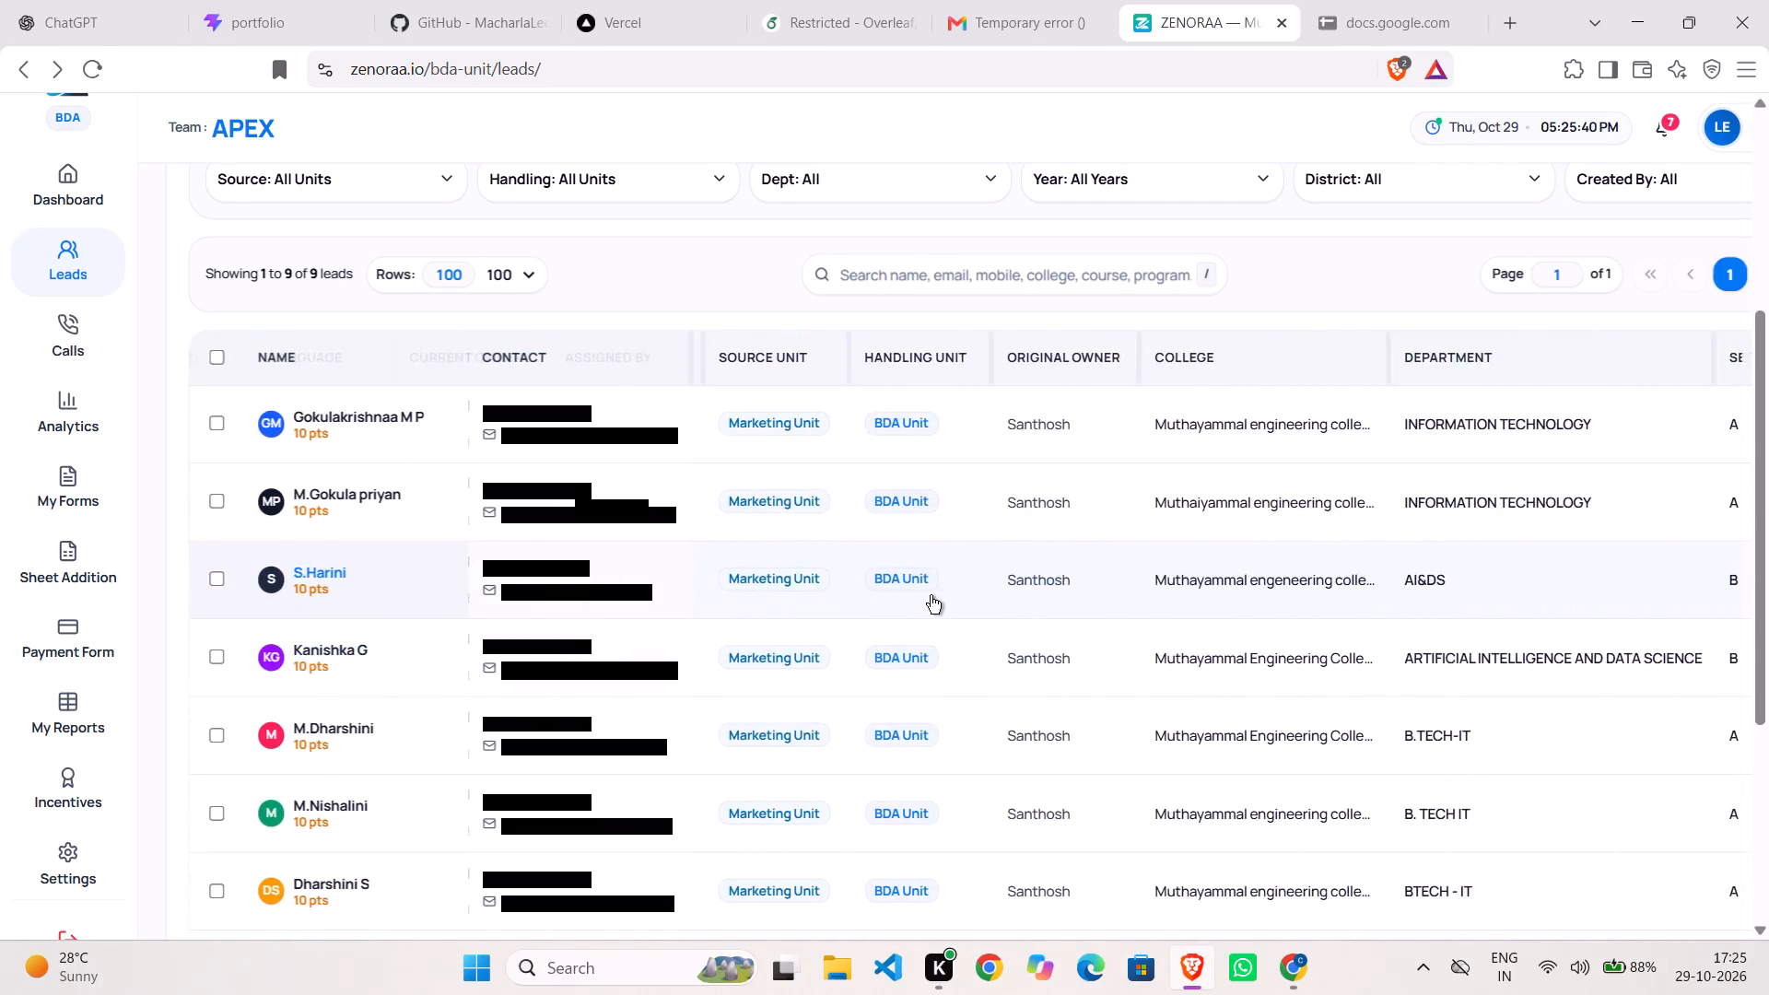
pyautogui.hscroll(1, 931, 595)
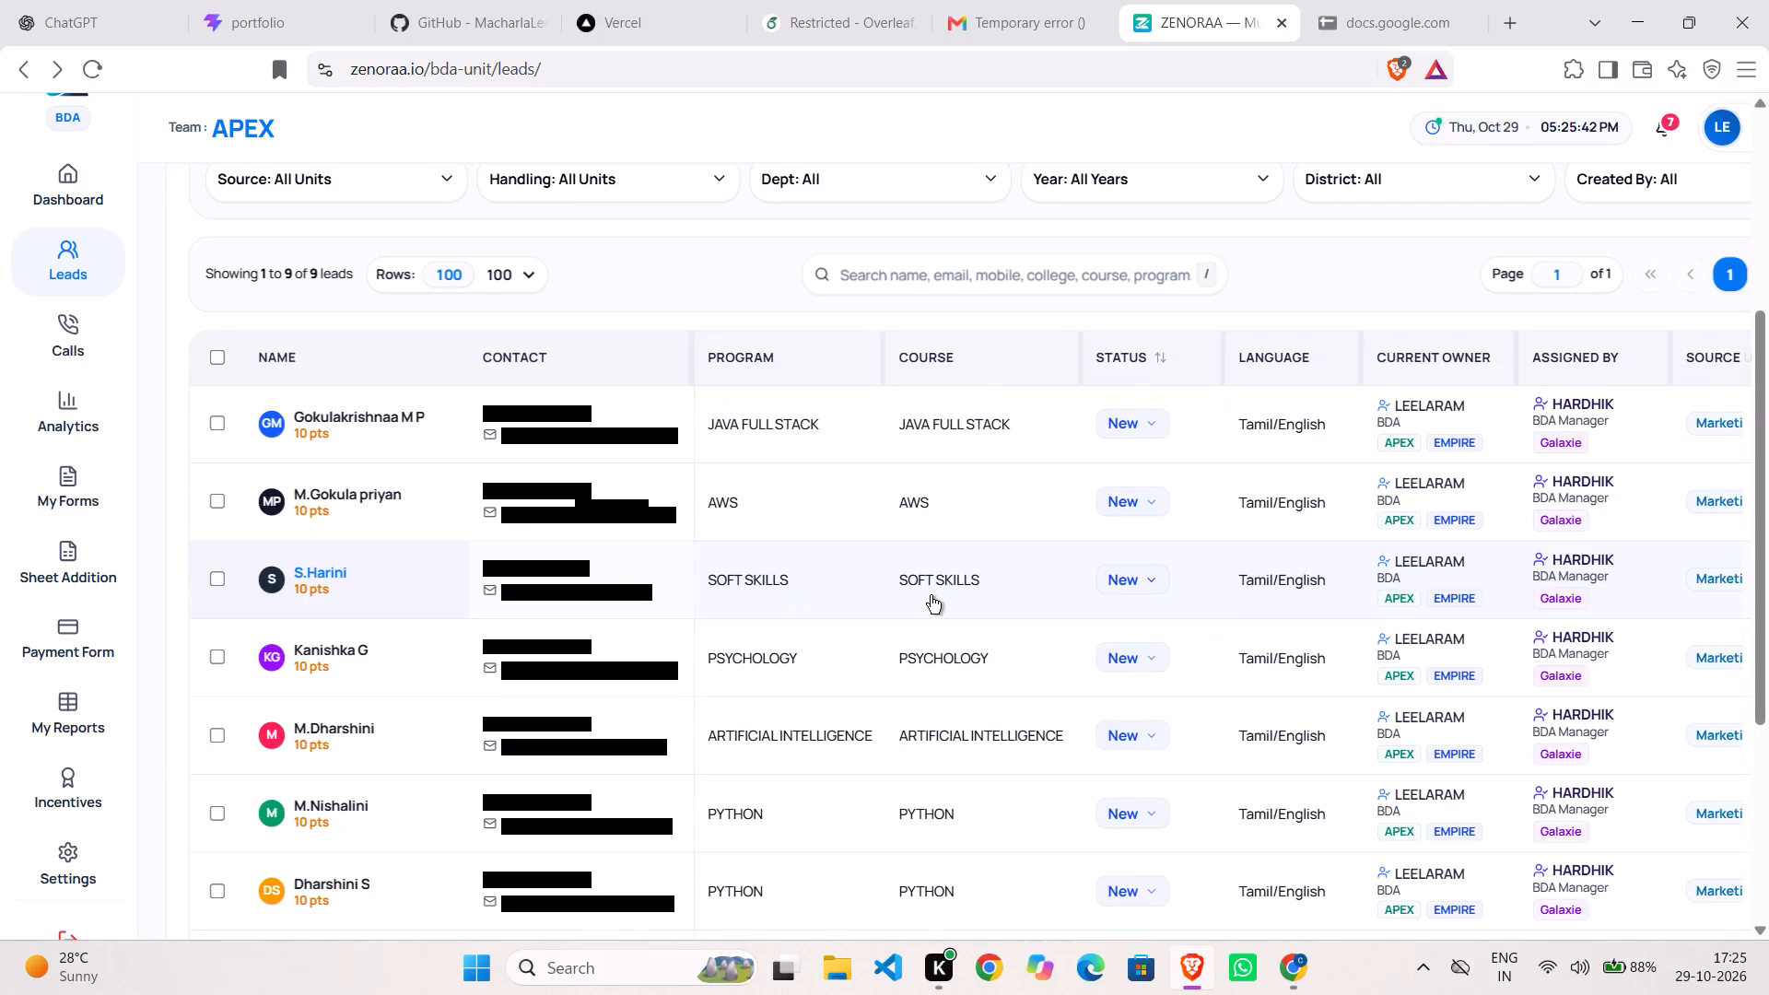
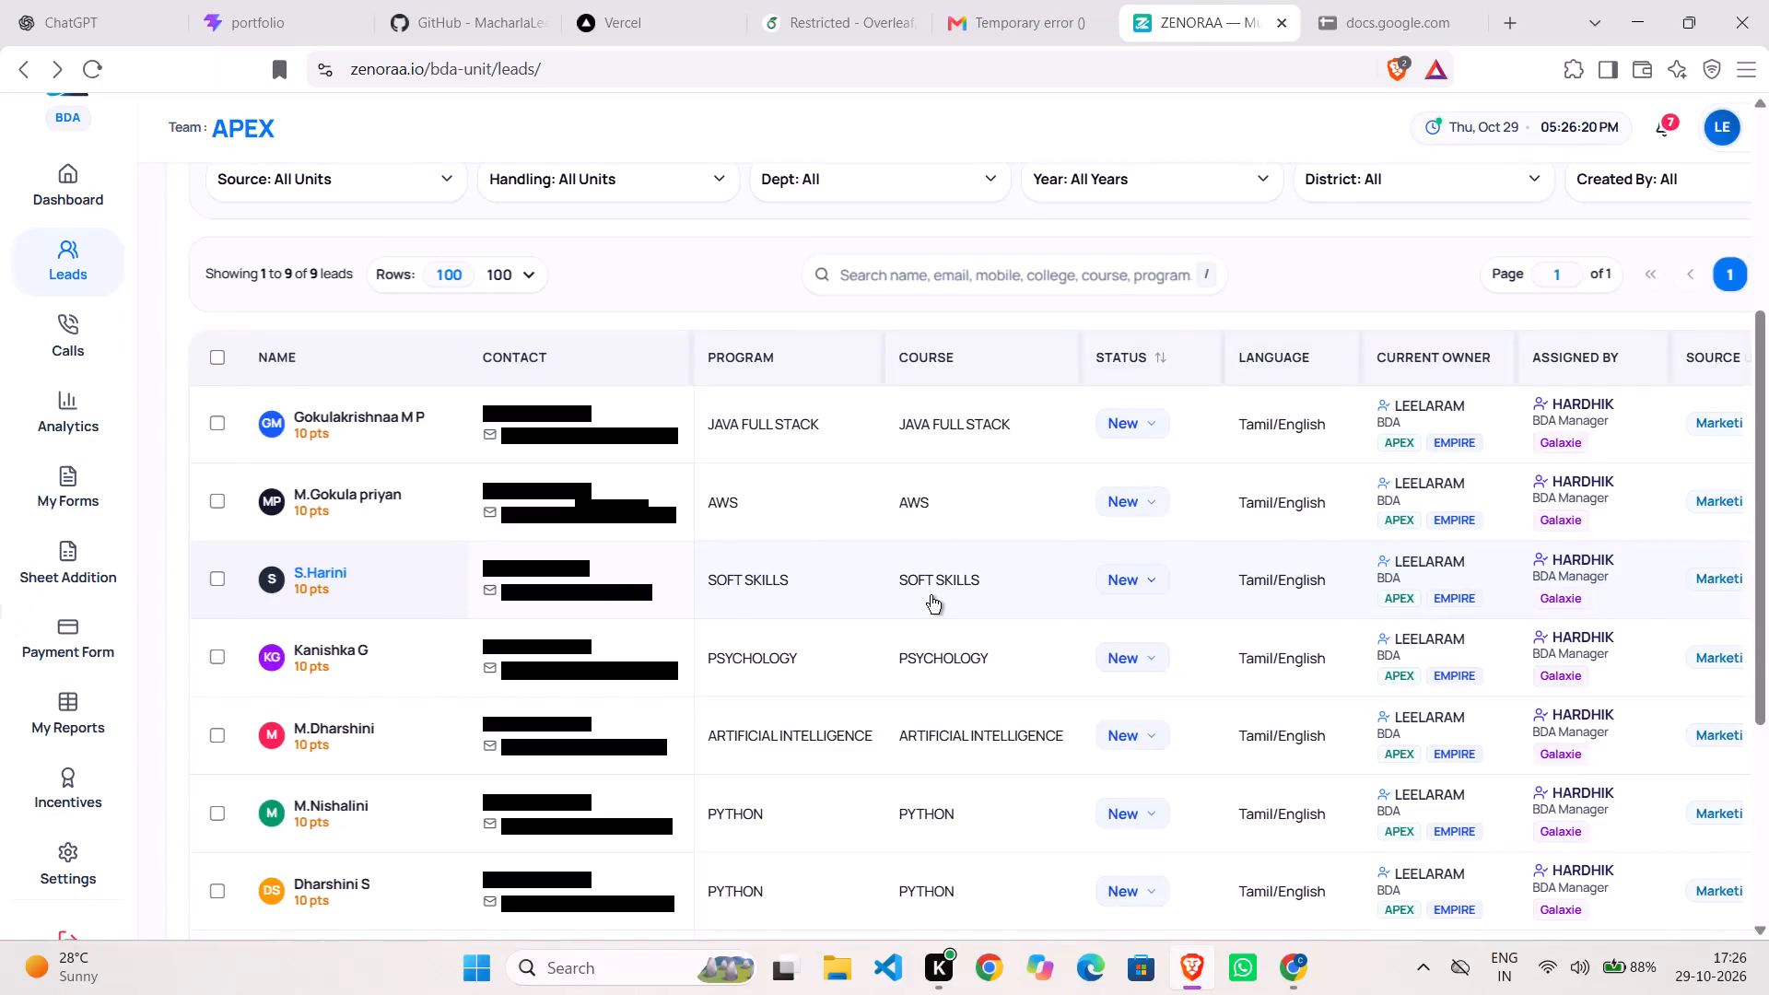
# Examine the course, college, department, section and year-of-study details of the AI&DS Soft Skills lead and the Psychology lead.
pyautogui.hscroll(-7, 931, 595)
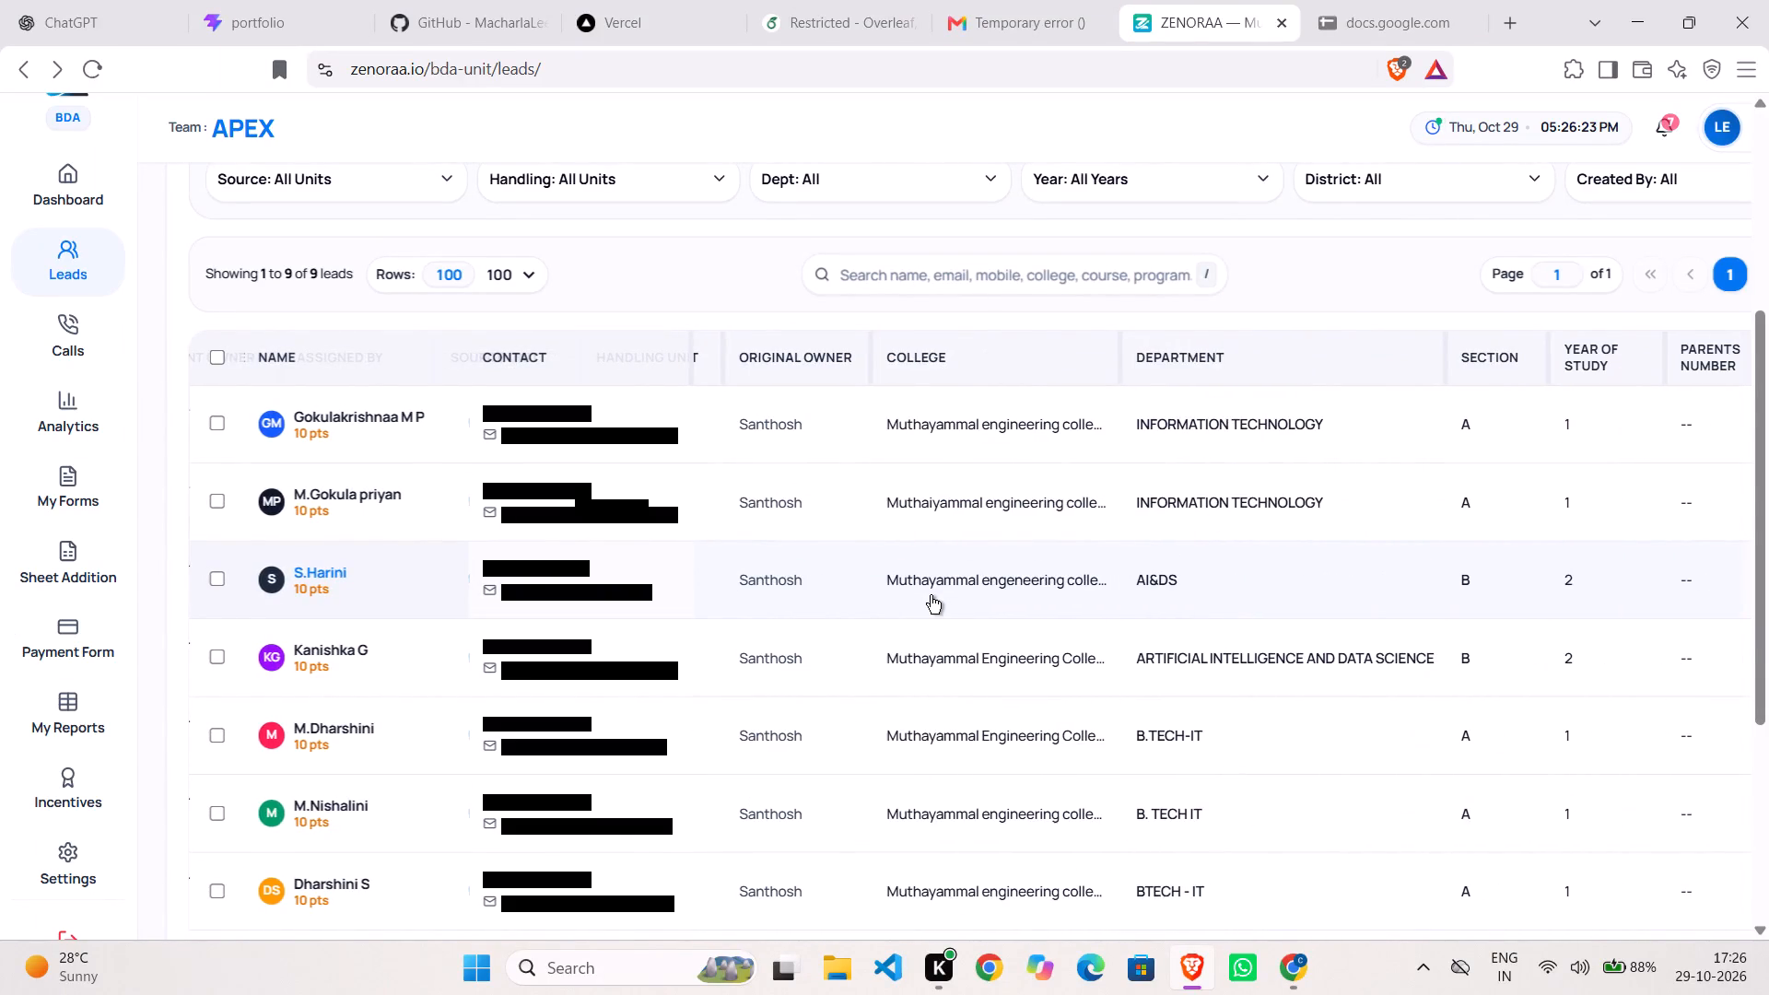
pyautogui.hscroll(5, 931, 595)
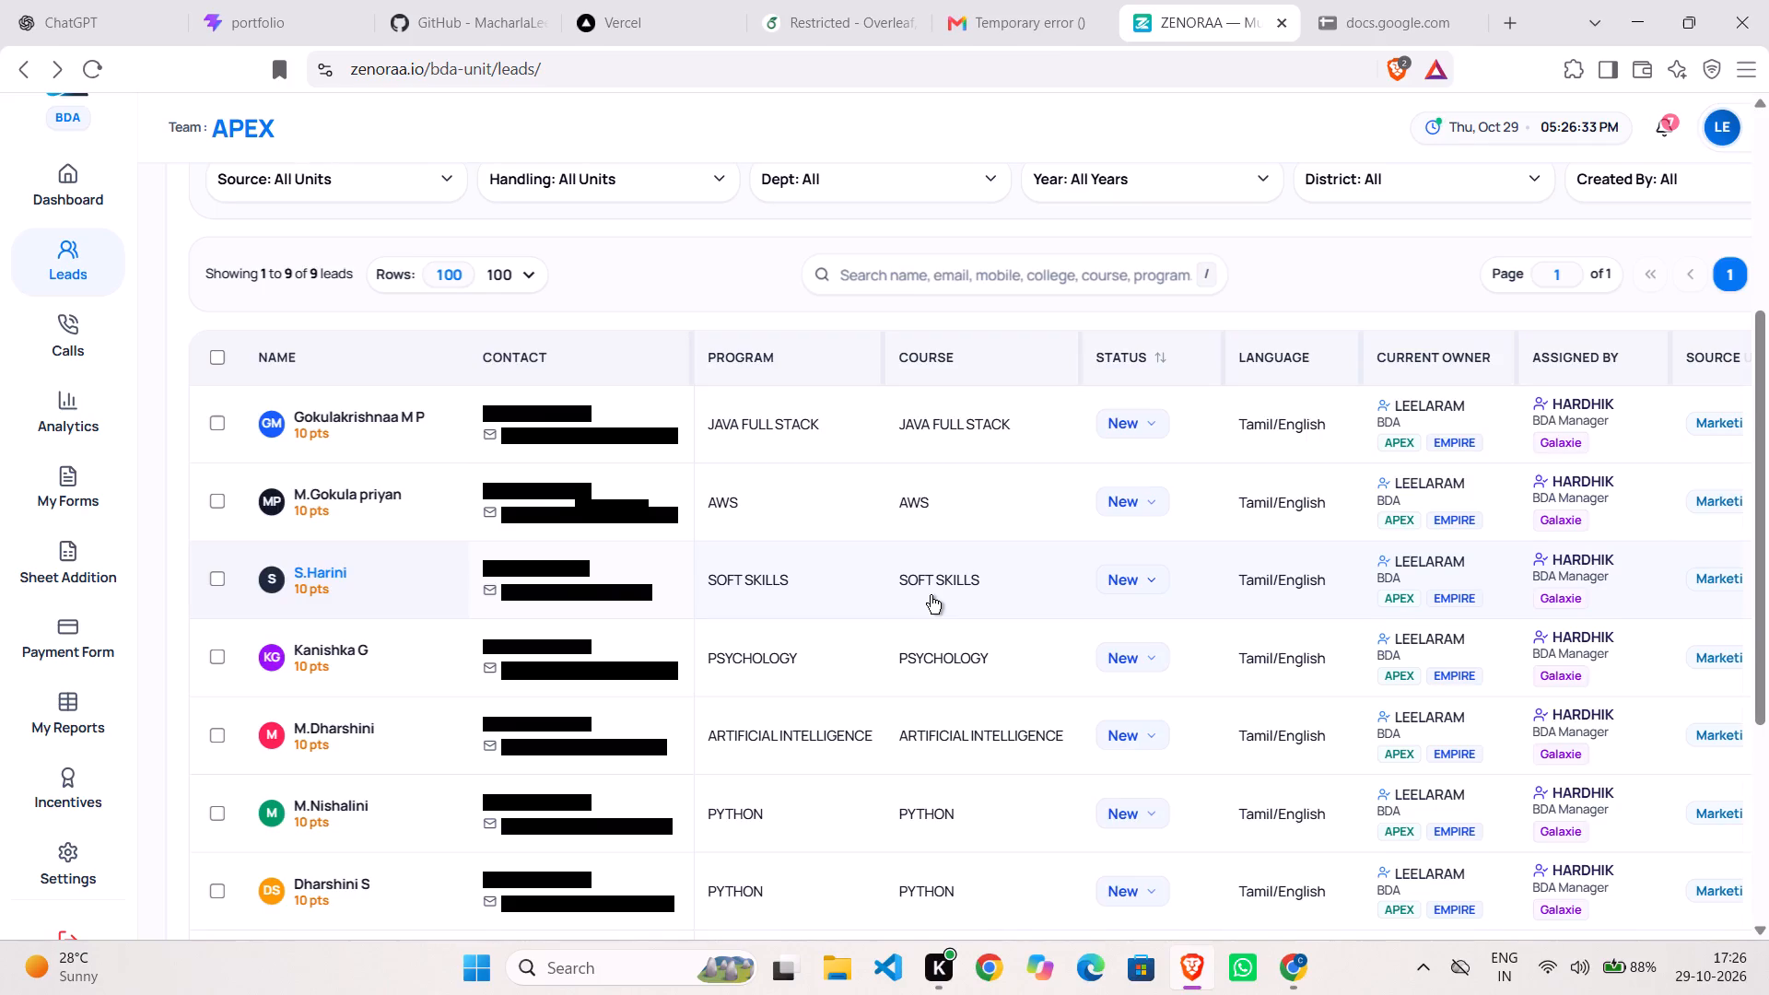
pyautogui.hscroll(-1, 931, 595)
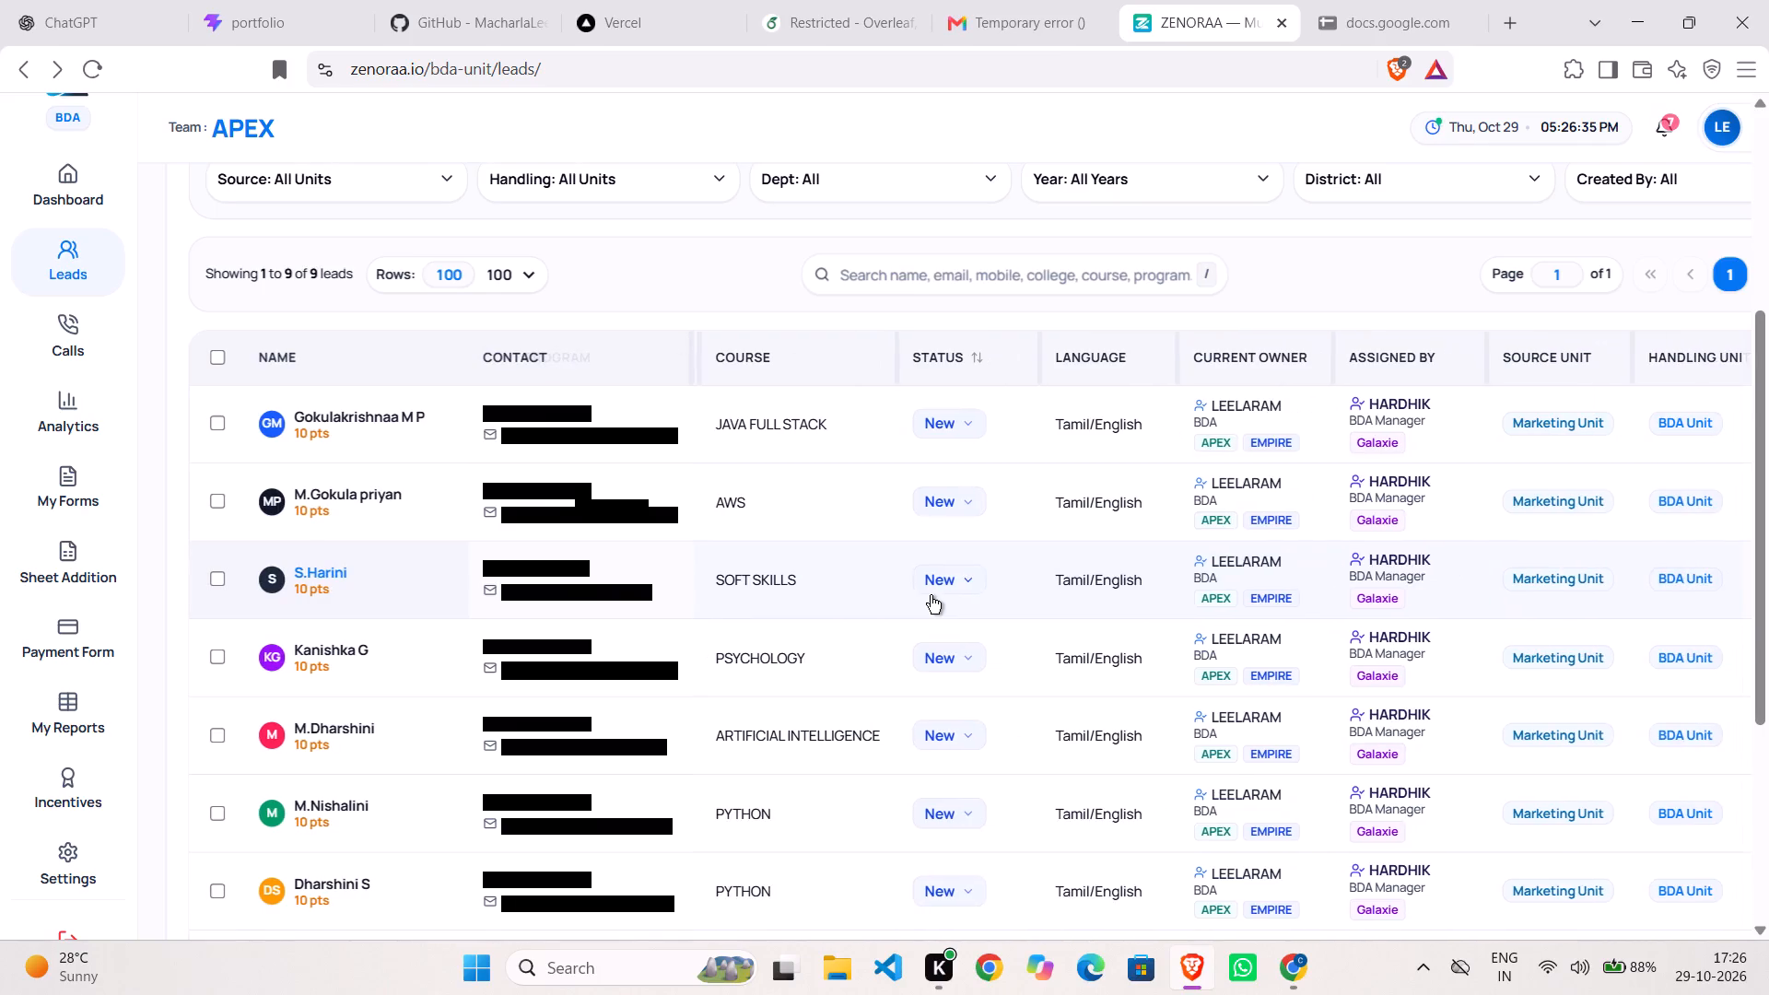
pyautogui.hscroll(-1, 931, 595)
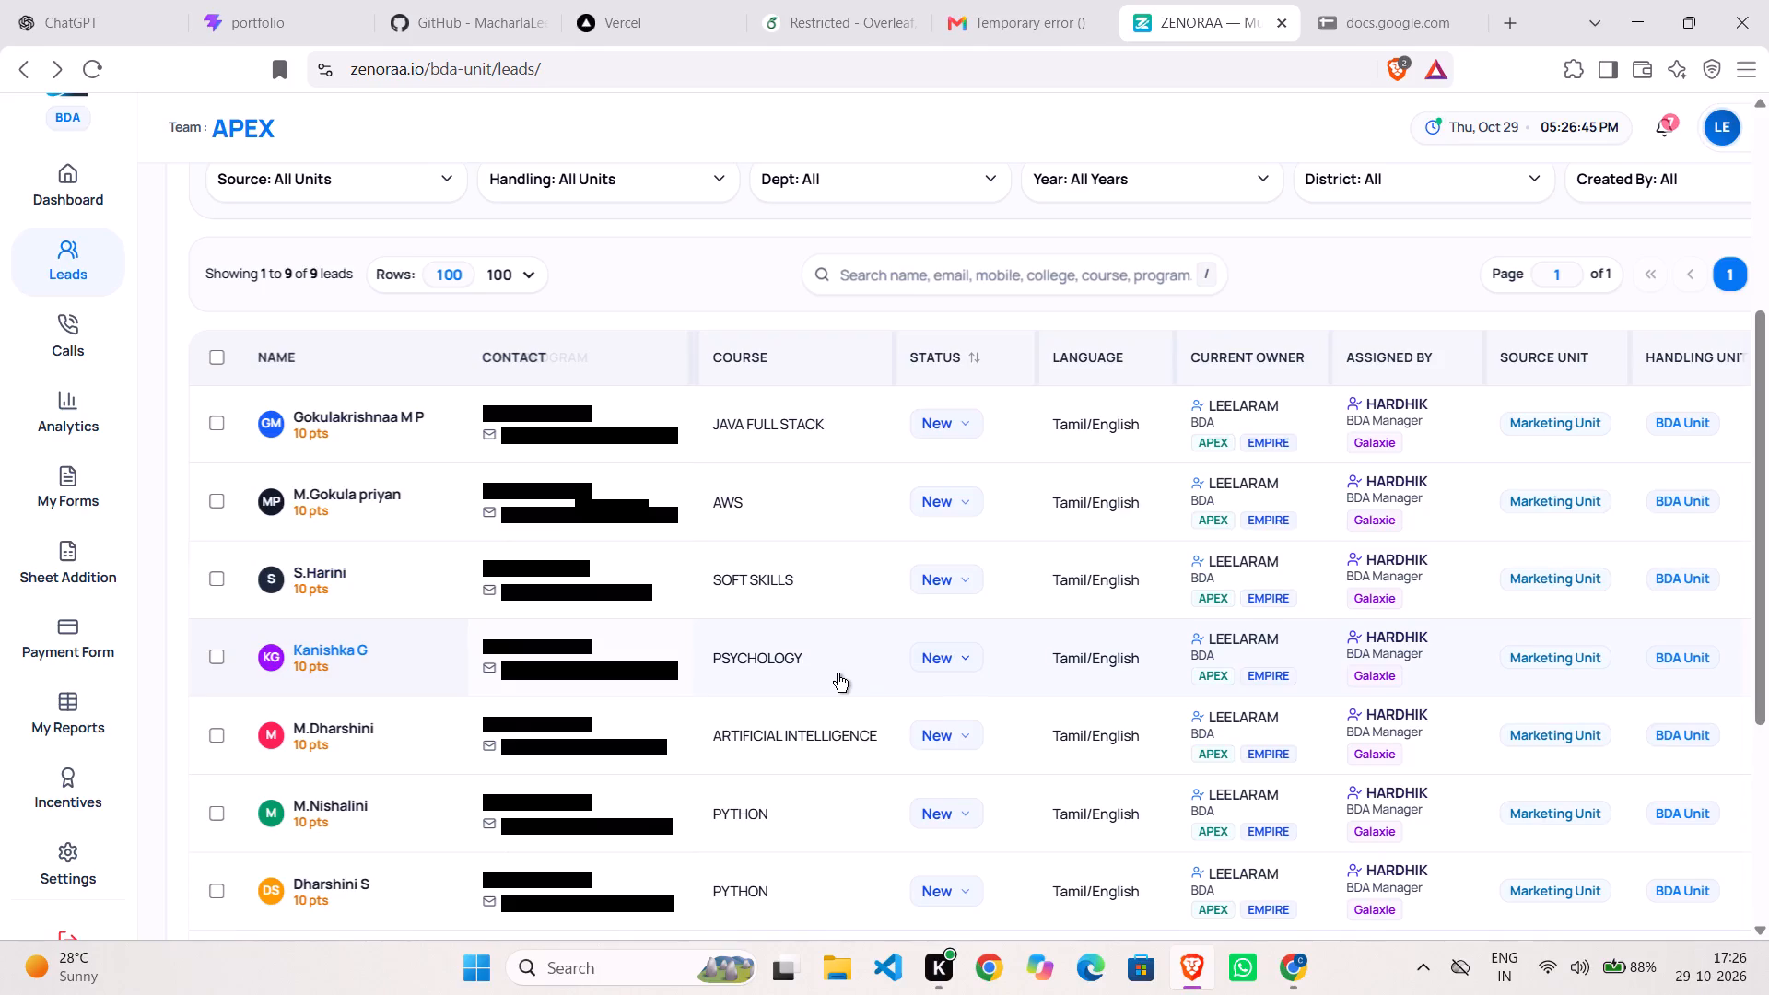
pyautogui.hscroll(-2, 838, 673)
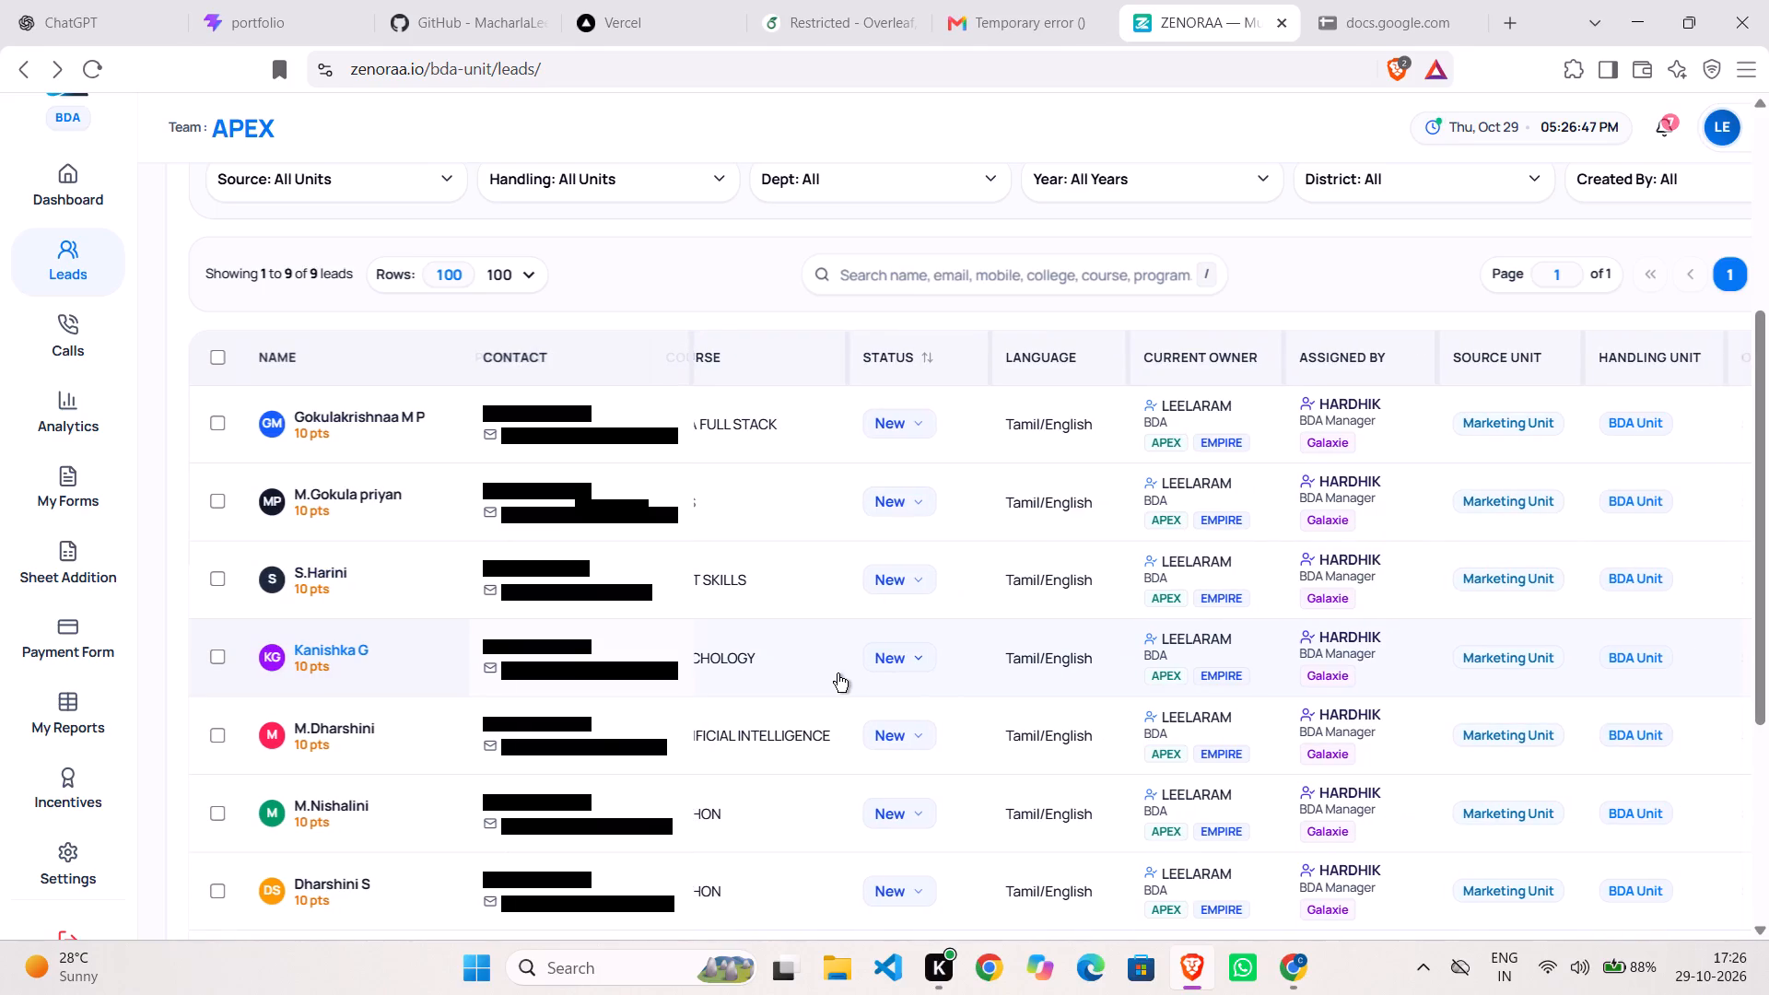
pyautogui.hscroll(-3, 838, 673)
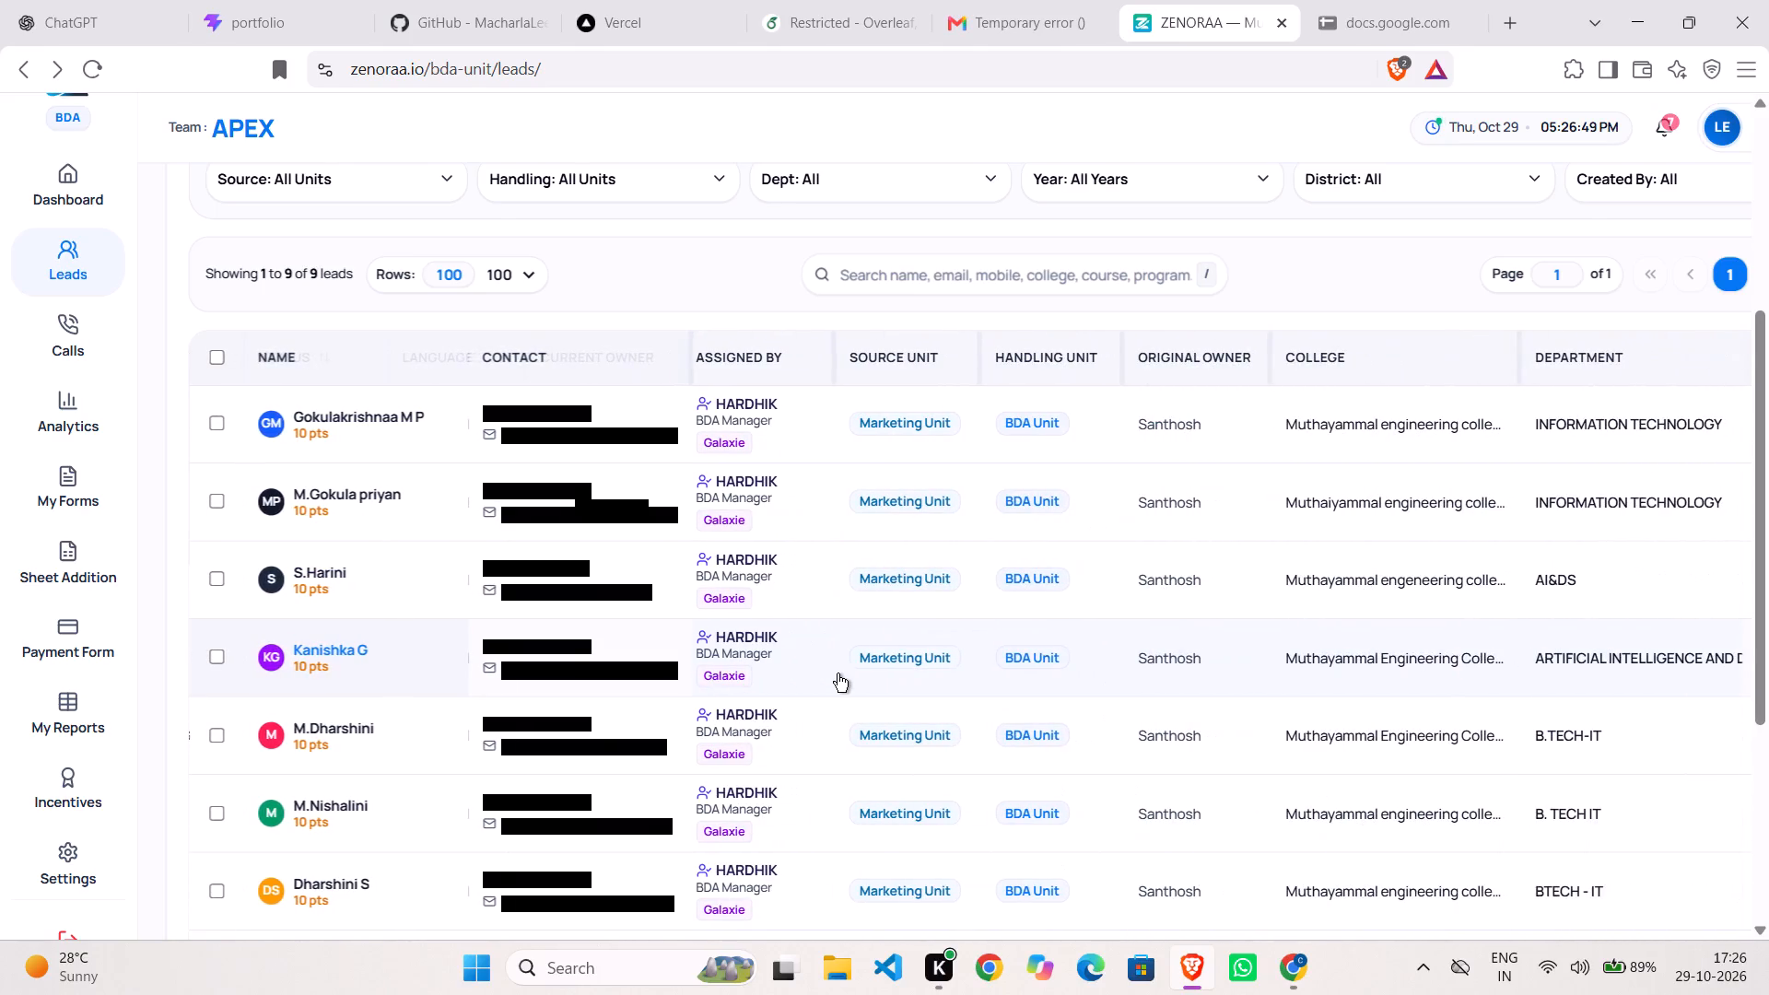
pyautogui.hscroll(-4, 838, 673)
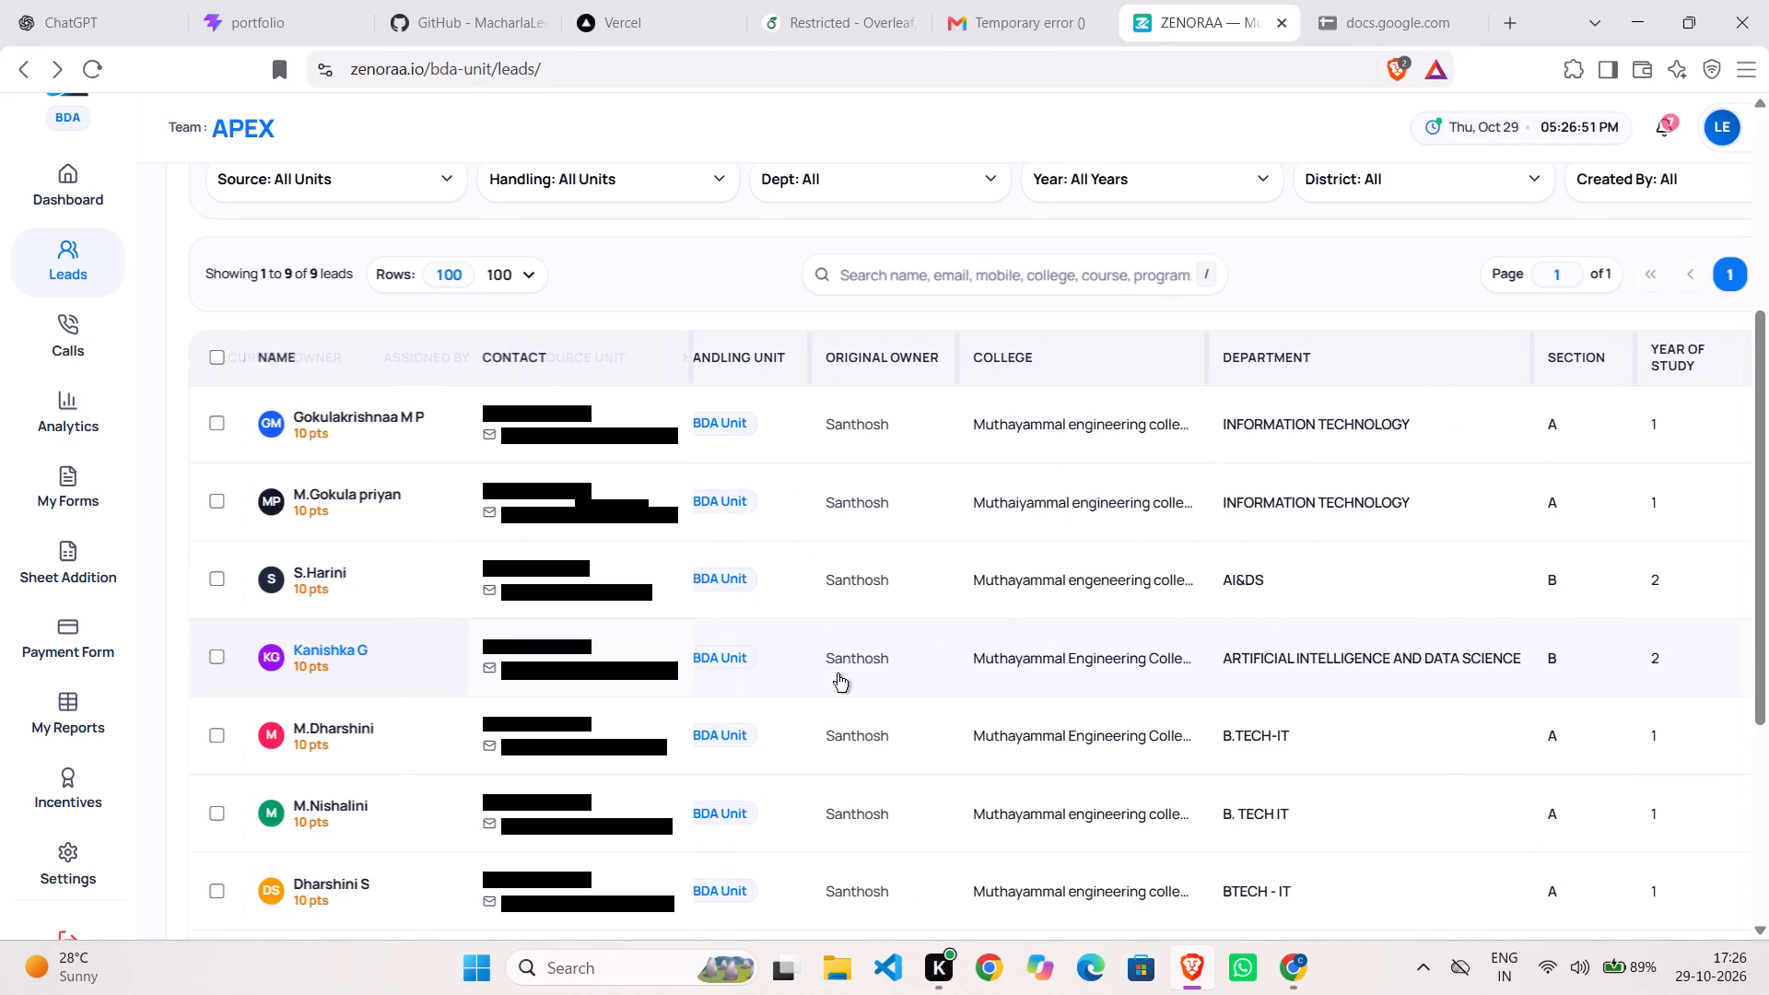
pyautogui.hscroll(-1, 838, 673)
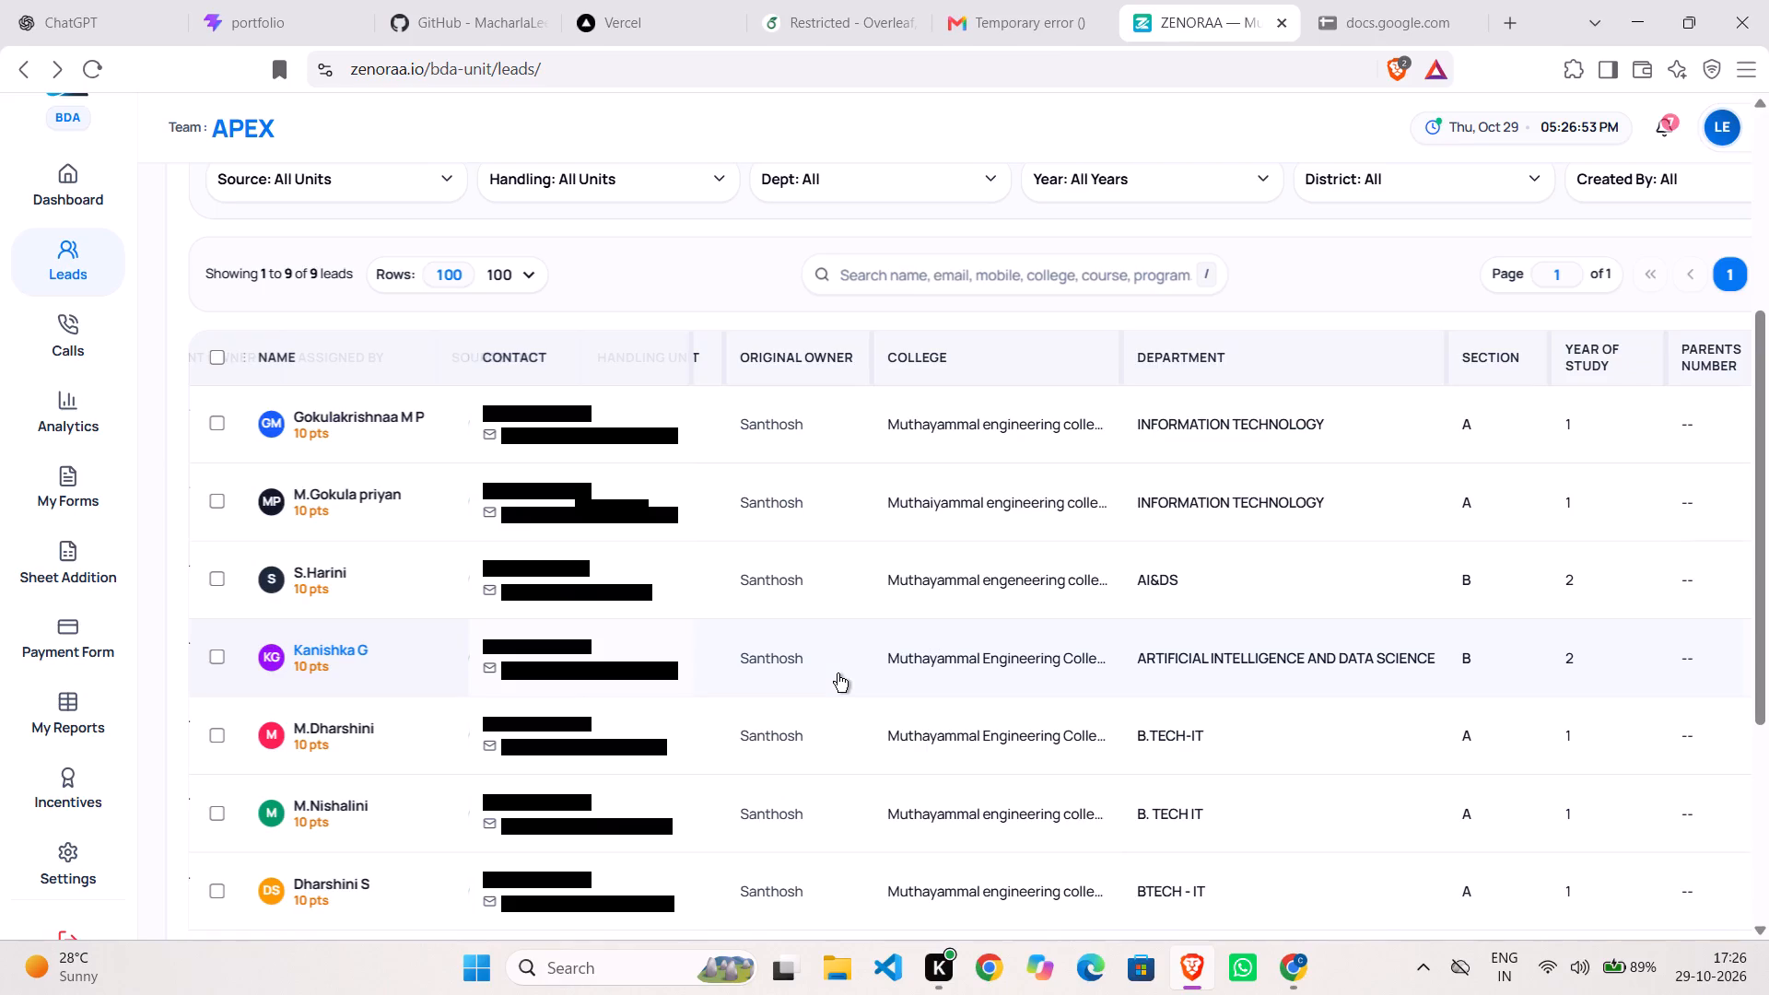
pyautogui.hscroll(6, 838, 673)
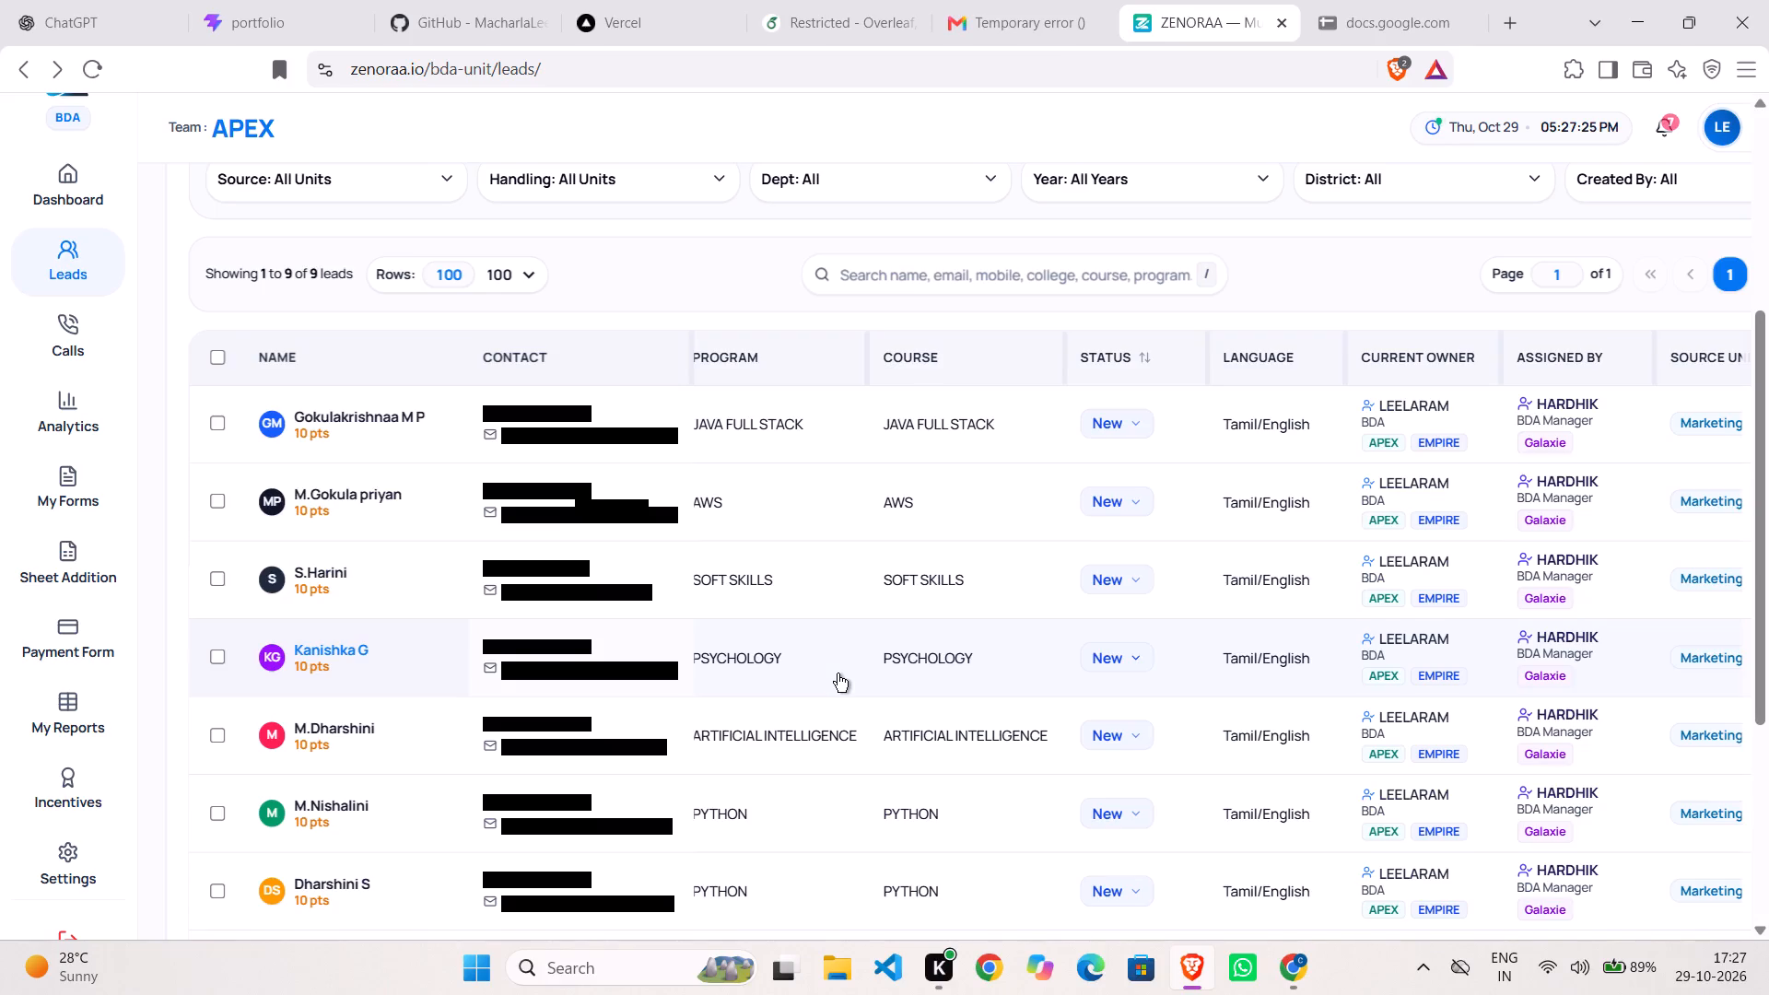
# Update the Psychology lead's status to Call Back with the call remark "EVENING" and save it.
pyautogui.scroll(-1, 838, 673)
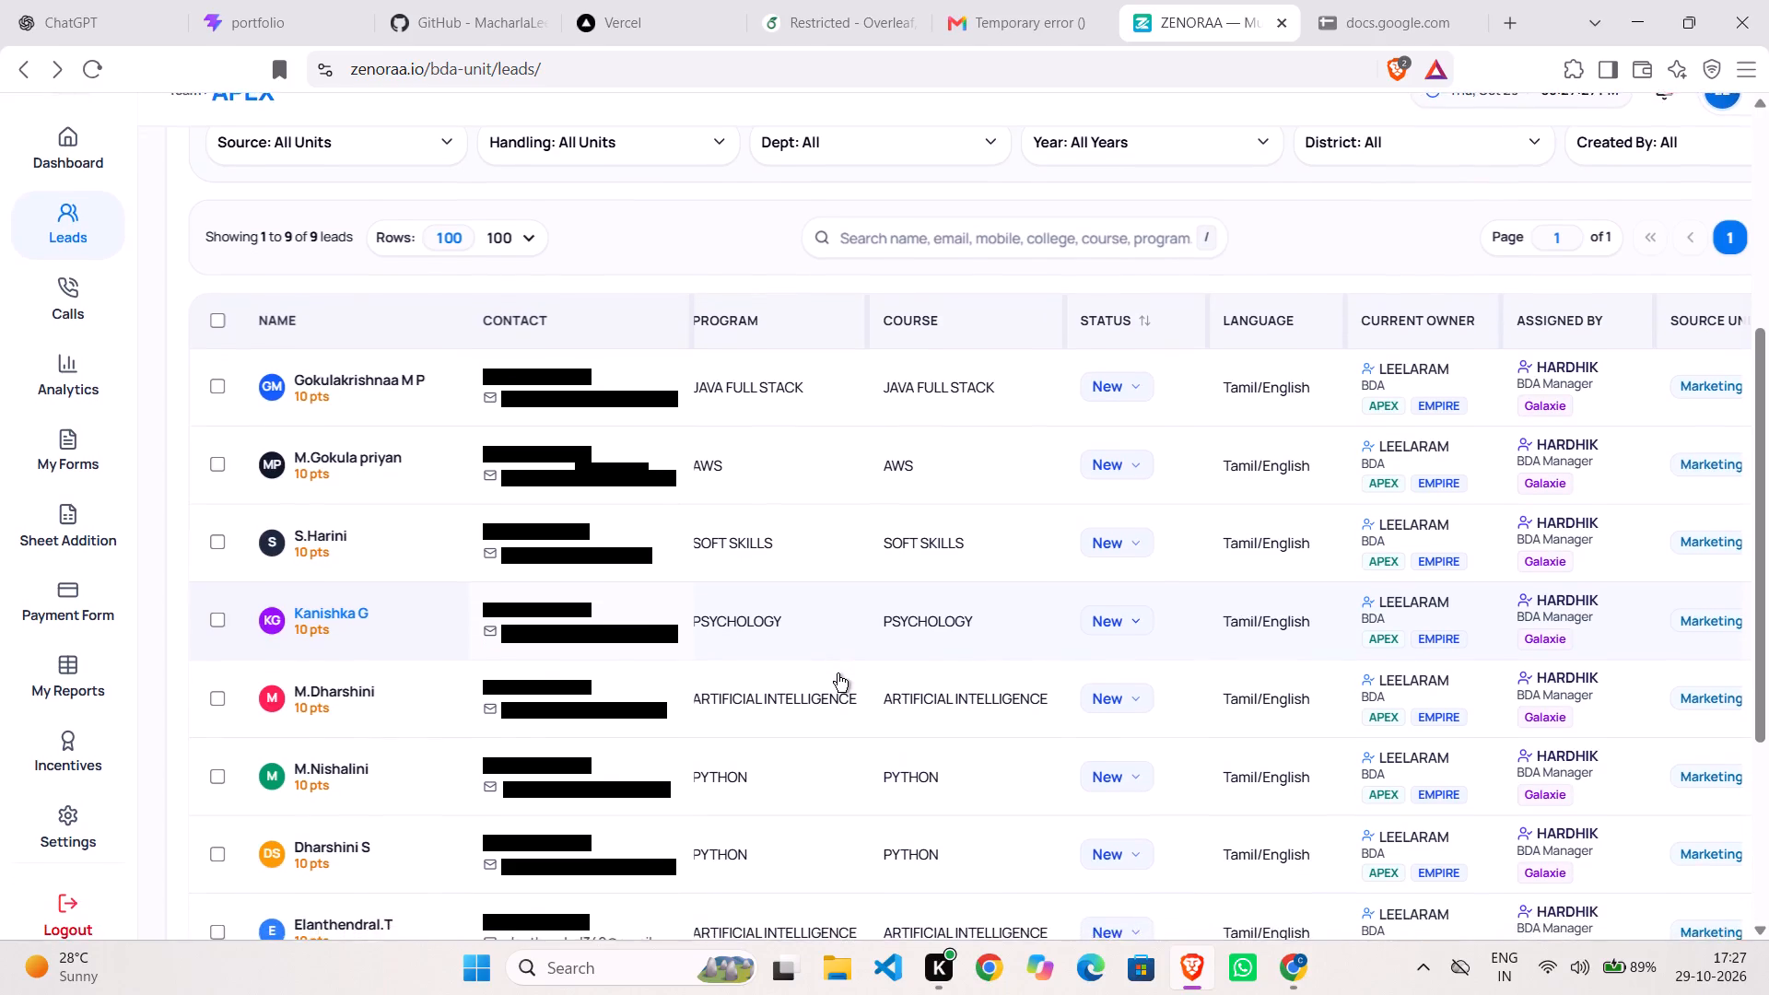
pyautogui.scroll(-1, 838, 673)
pyautogui.hscroll(1, 838, 673)
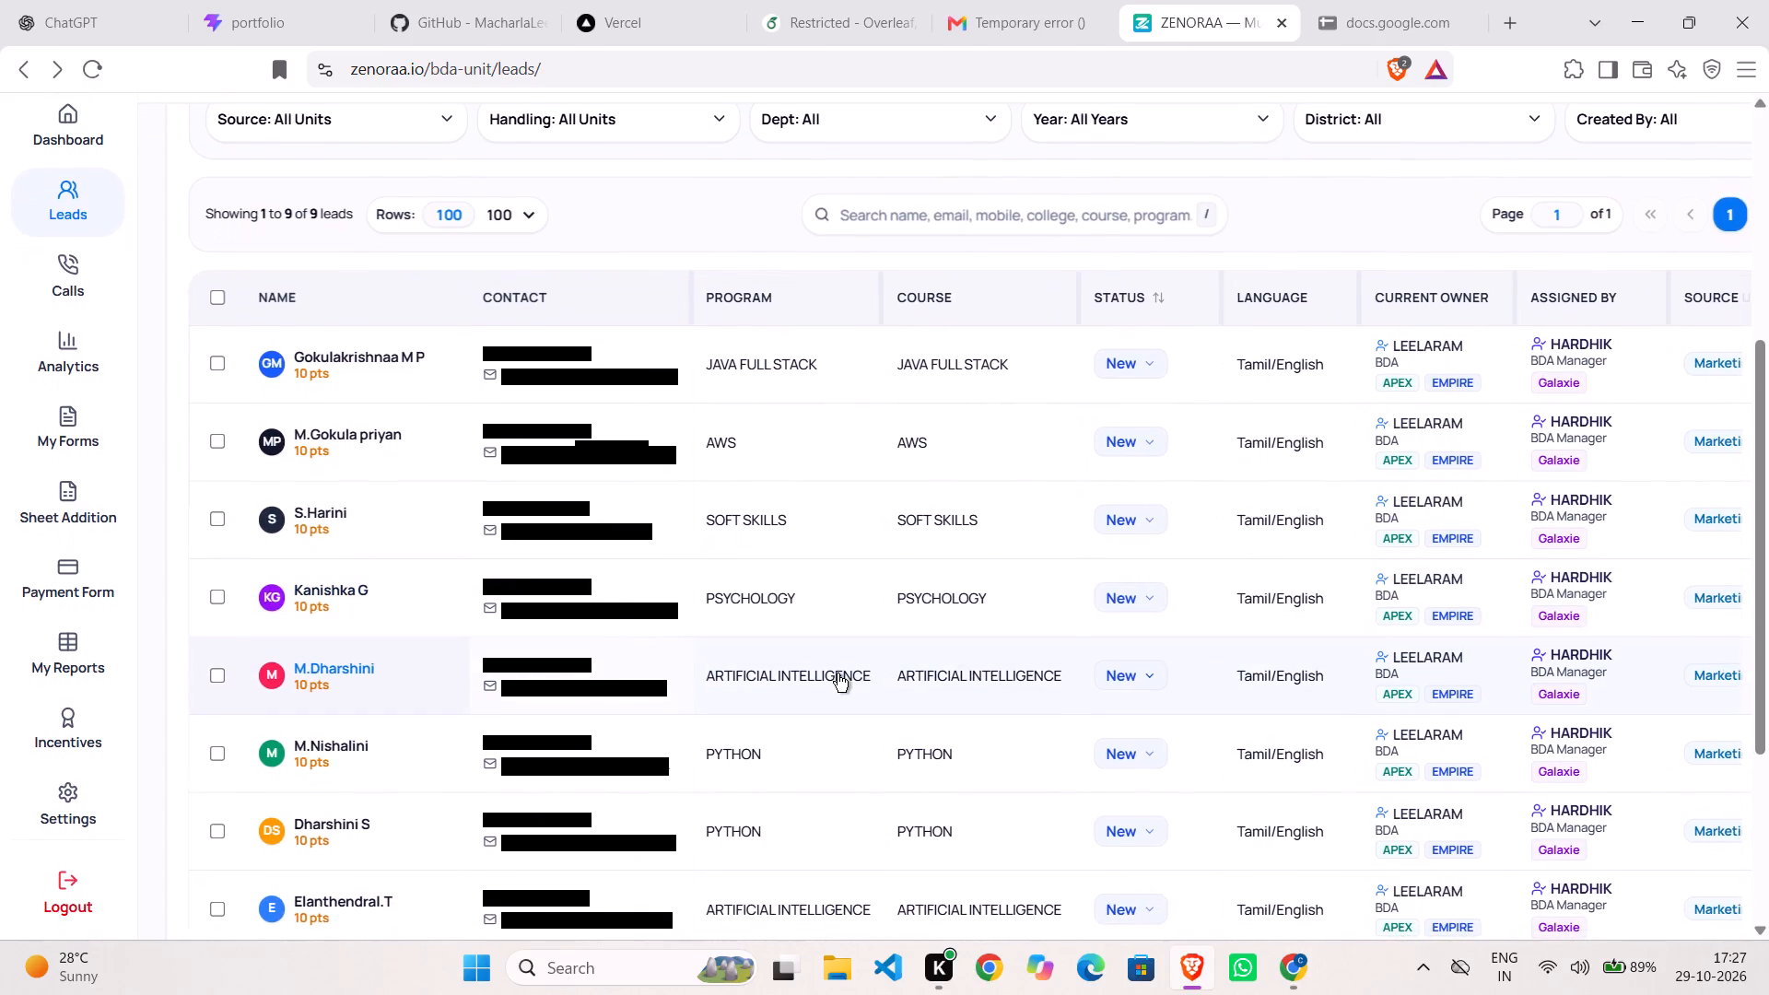
pyautogui.click(1129, 603)
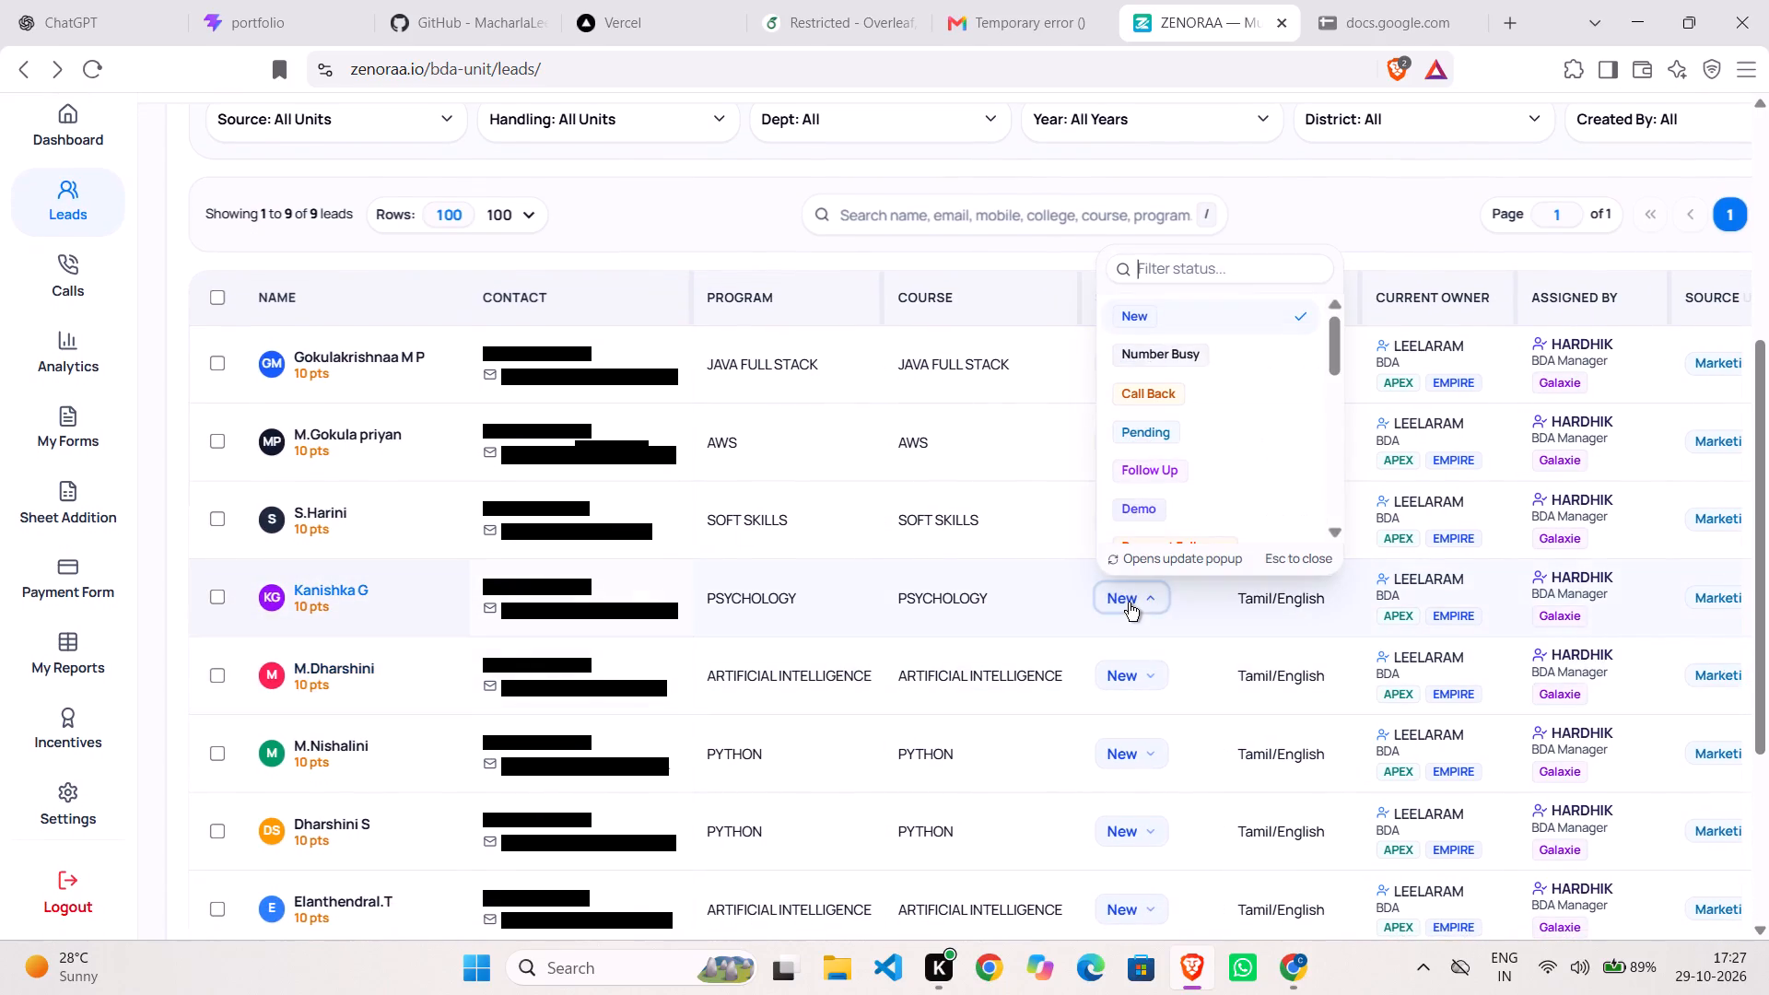
pyautogui.click(1166, 387)
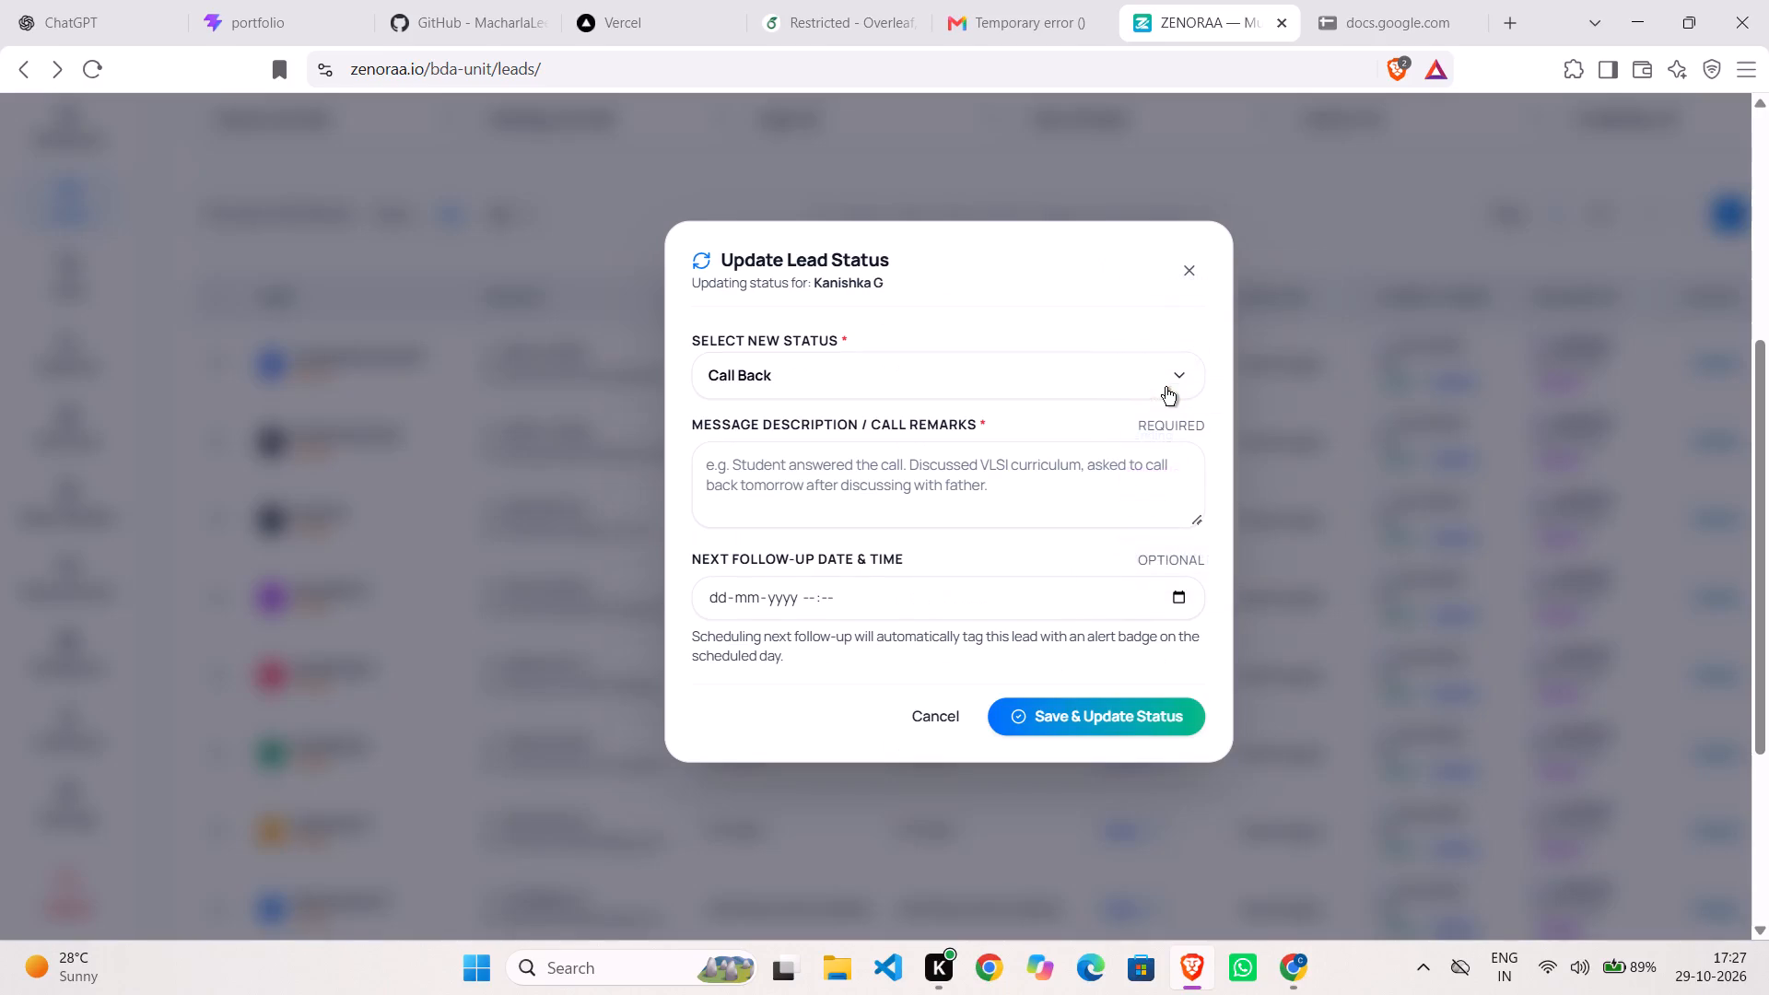
pyautogui.click(1070, 451)
pyautogui.press('c')
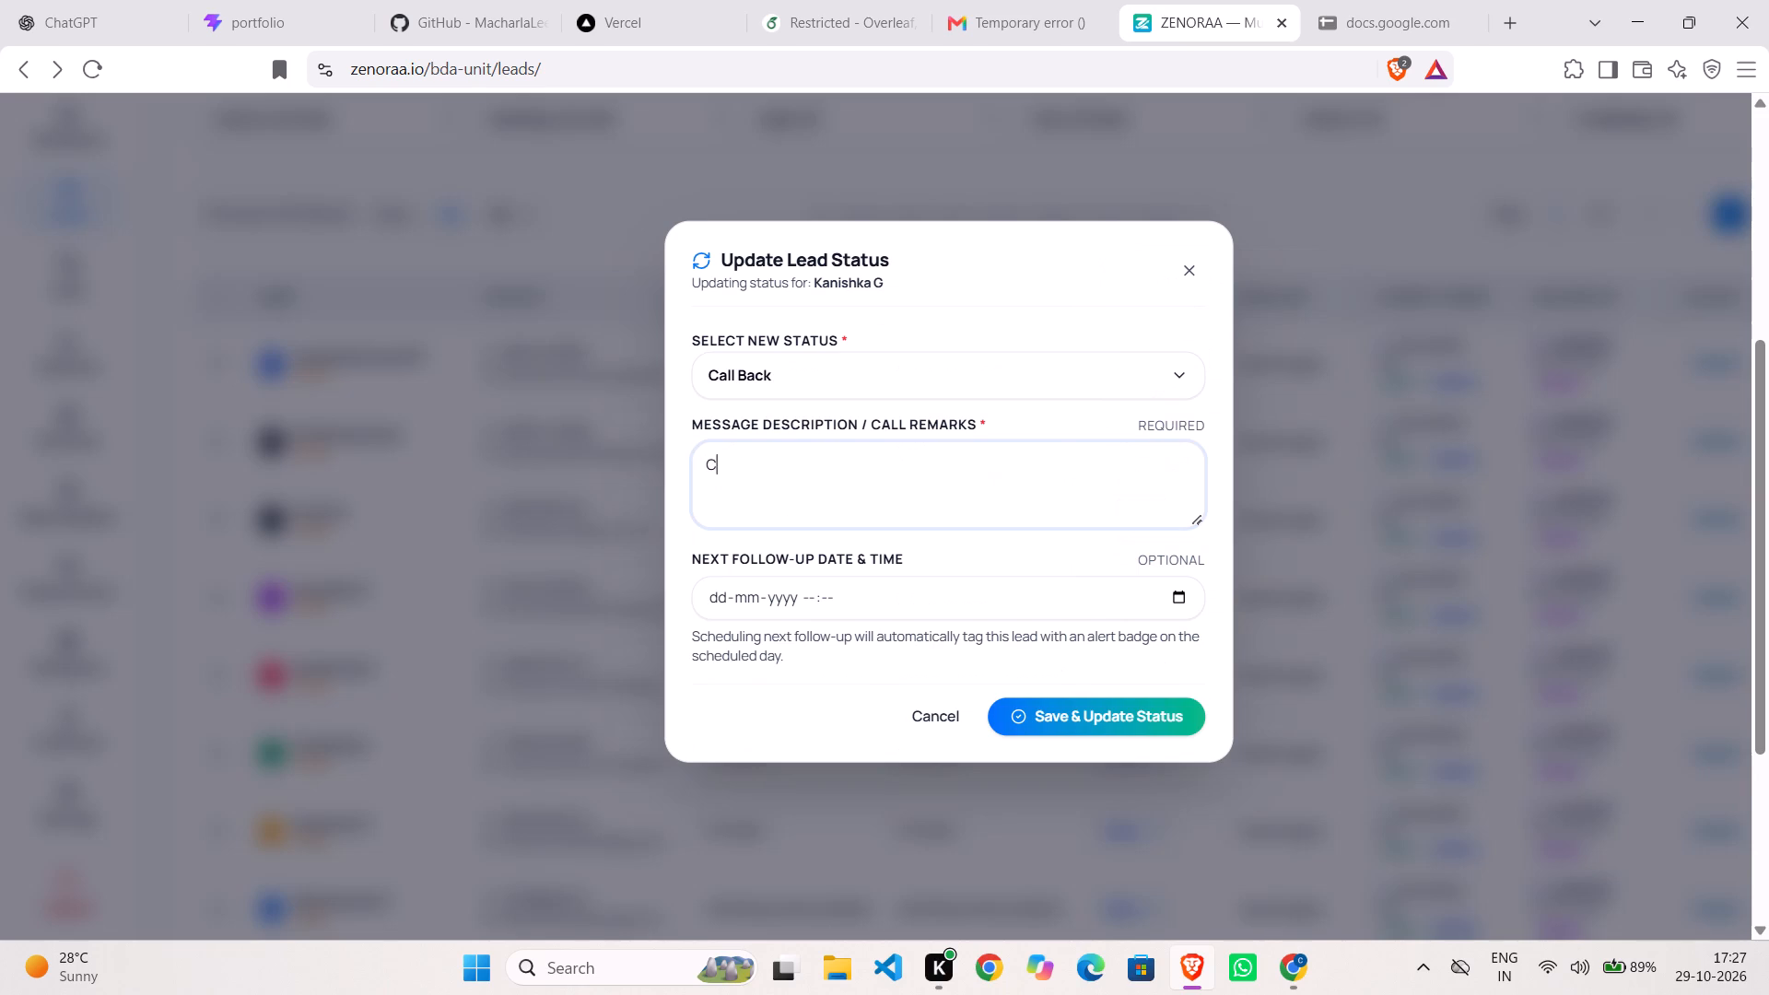
pyautogui.press('BackSpace')
pyautogui.press('BackSpace')
pyautogui.write('EVE')
pyautogui.write('NING')
pyautogui.click(1100, 734)
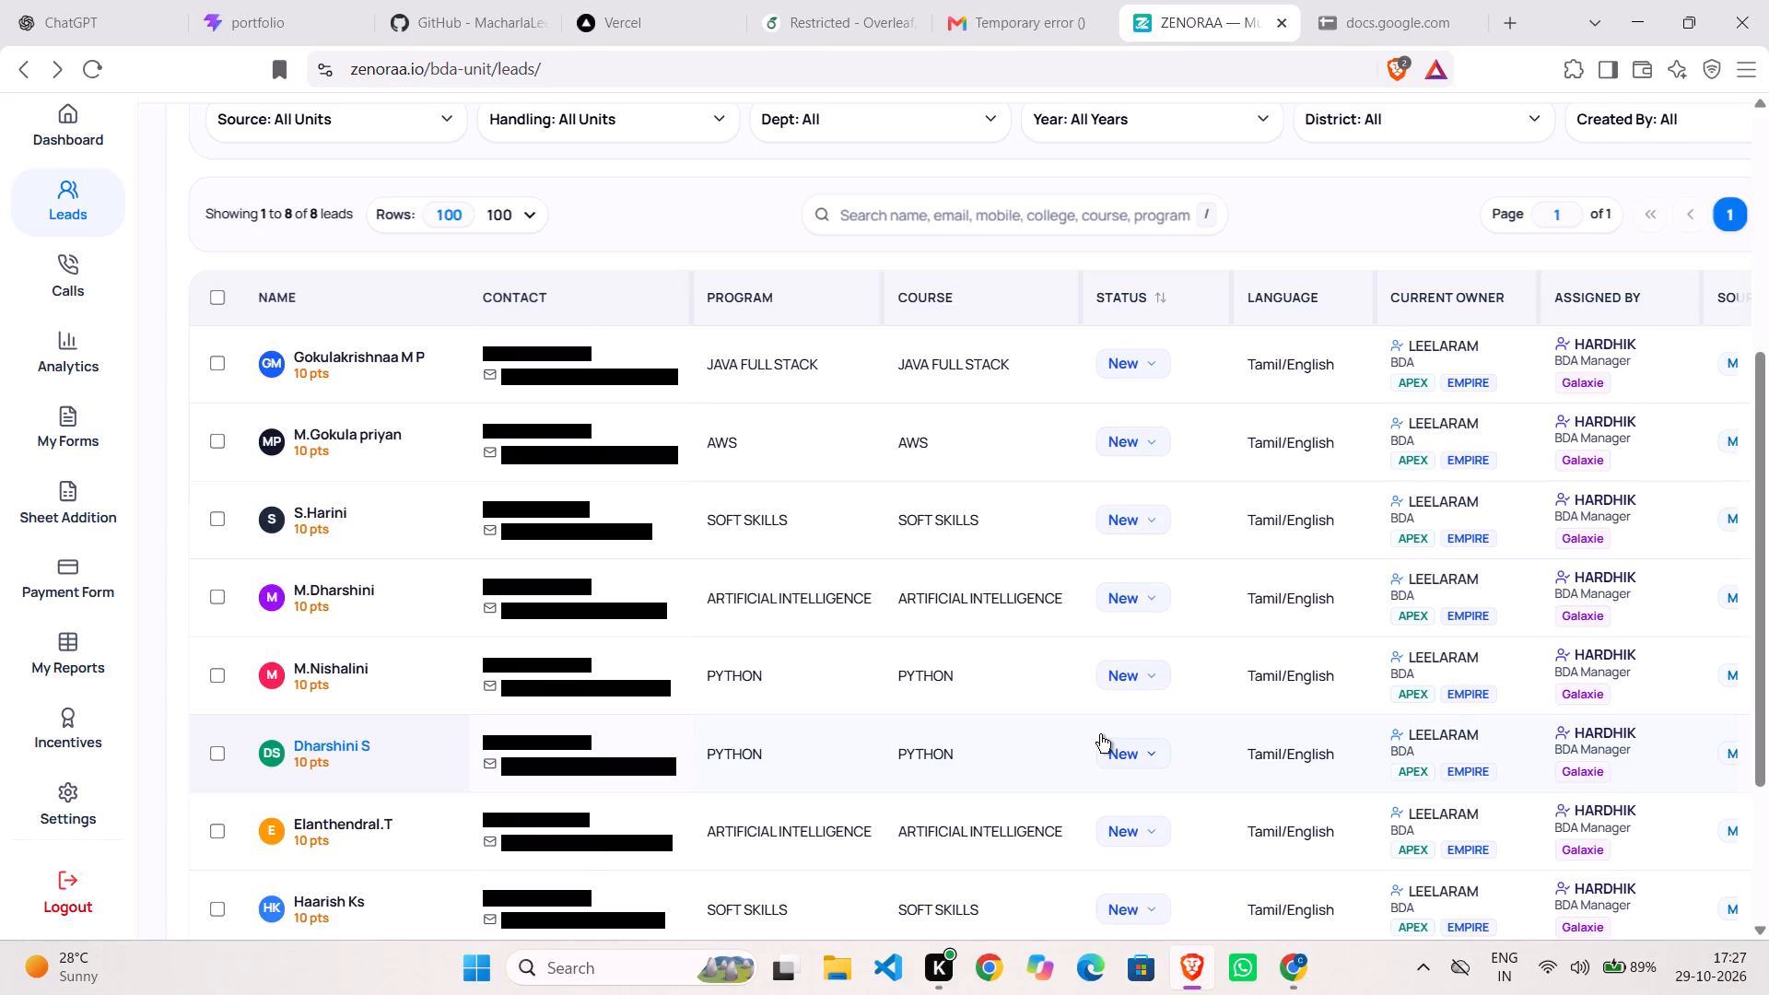
# Examine the program, course, college, department, section and year-of-study details of the remaining new leads, especially the last-listed Soft Skills lead.
pyautogui.scroll(-1, 1100, 734)
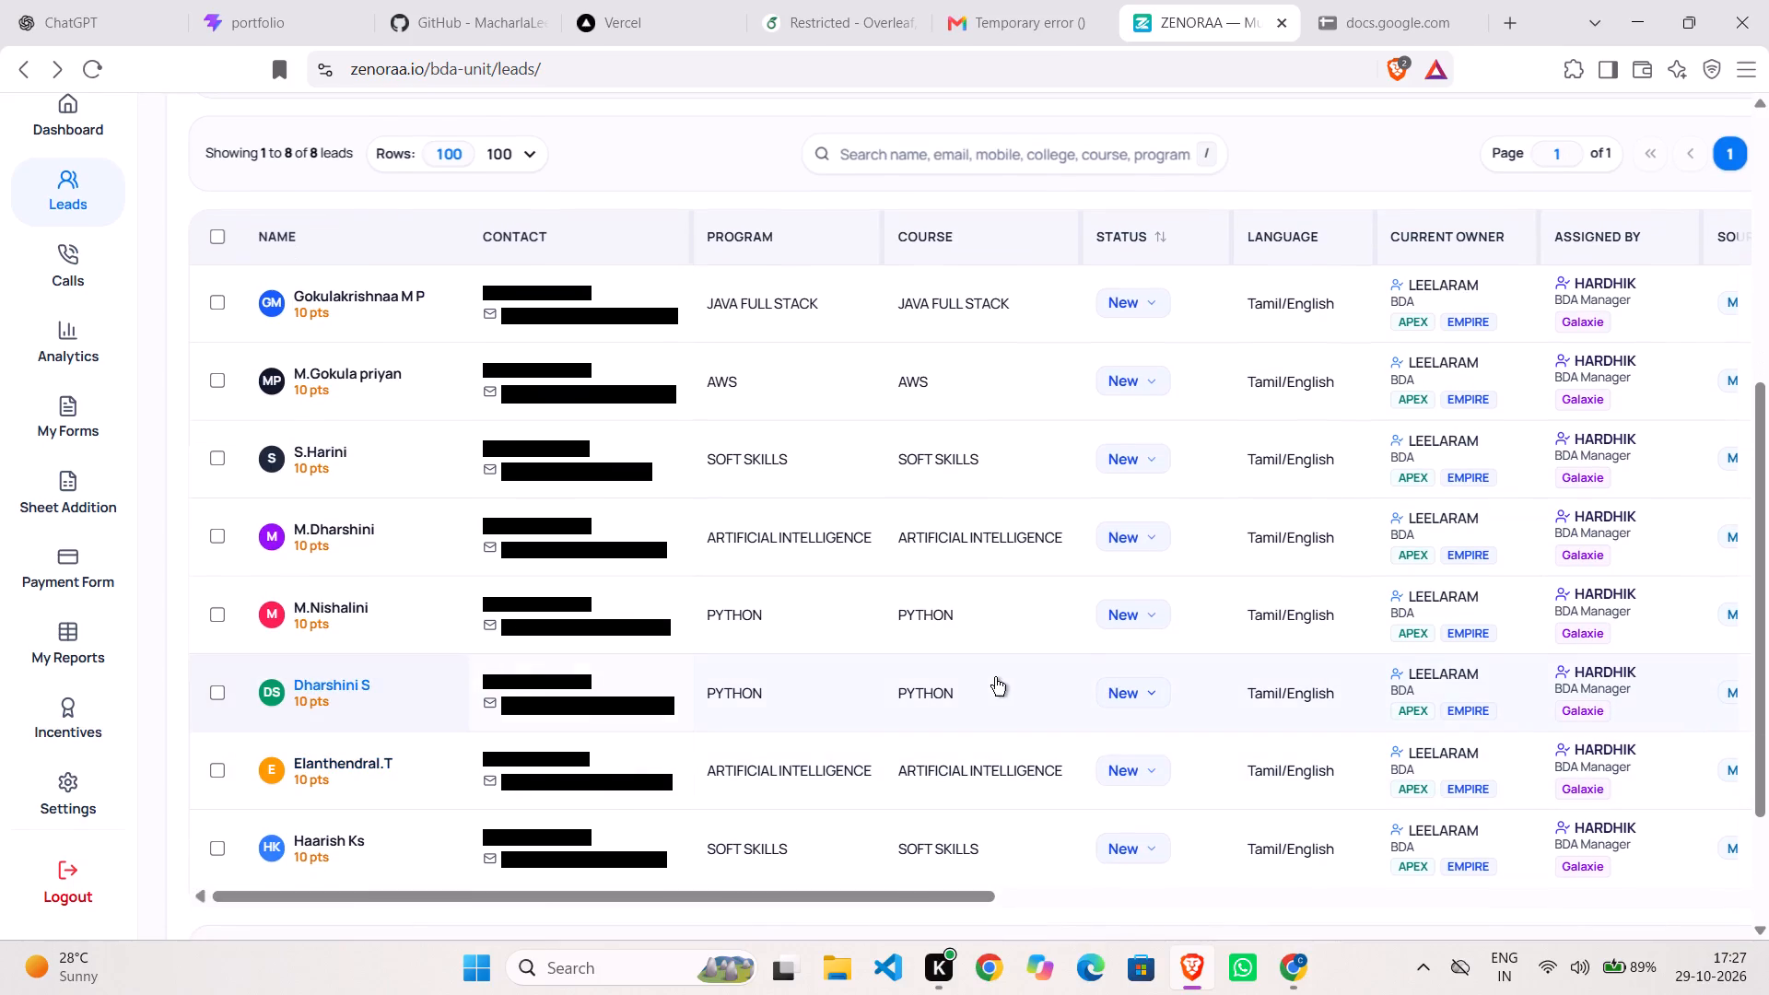
pyautogui.hscroll(-1, 995, 677)
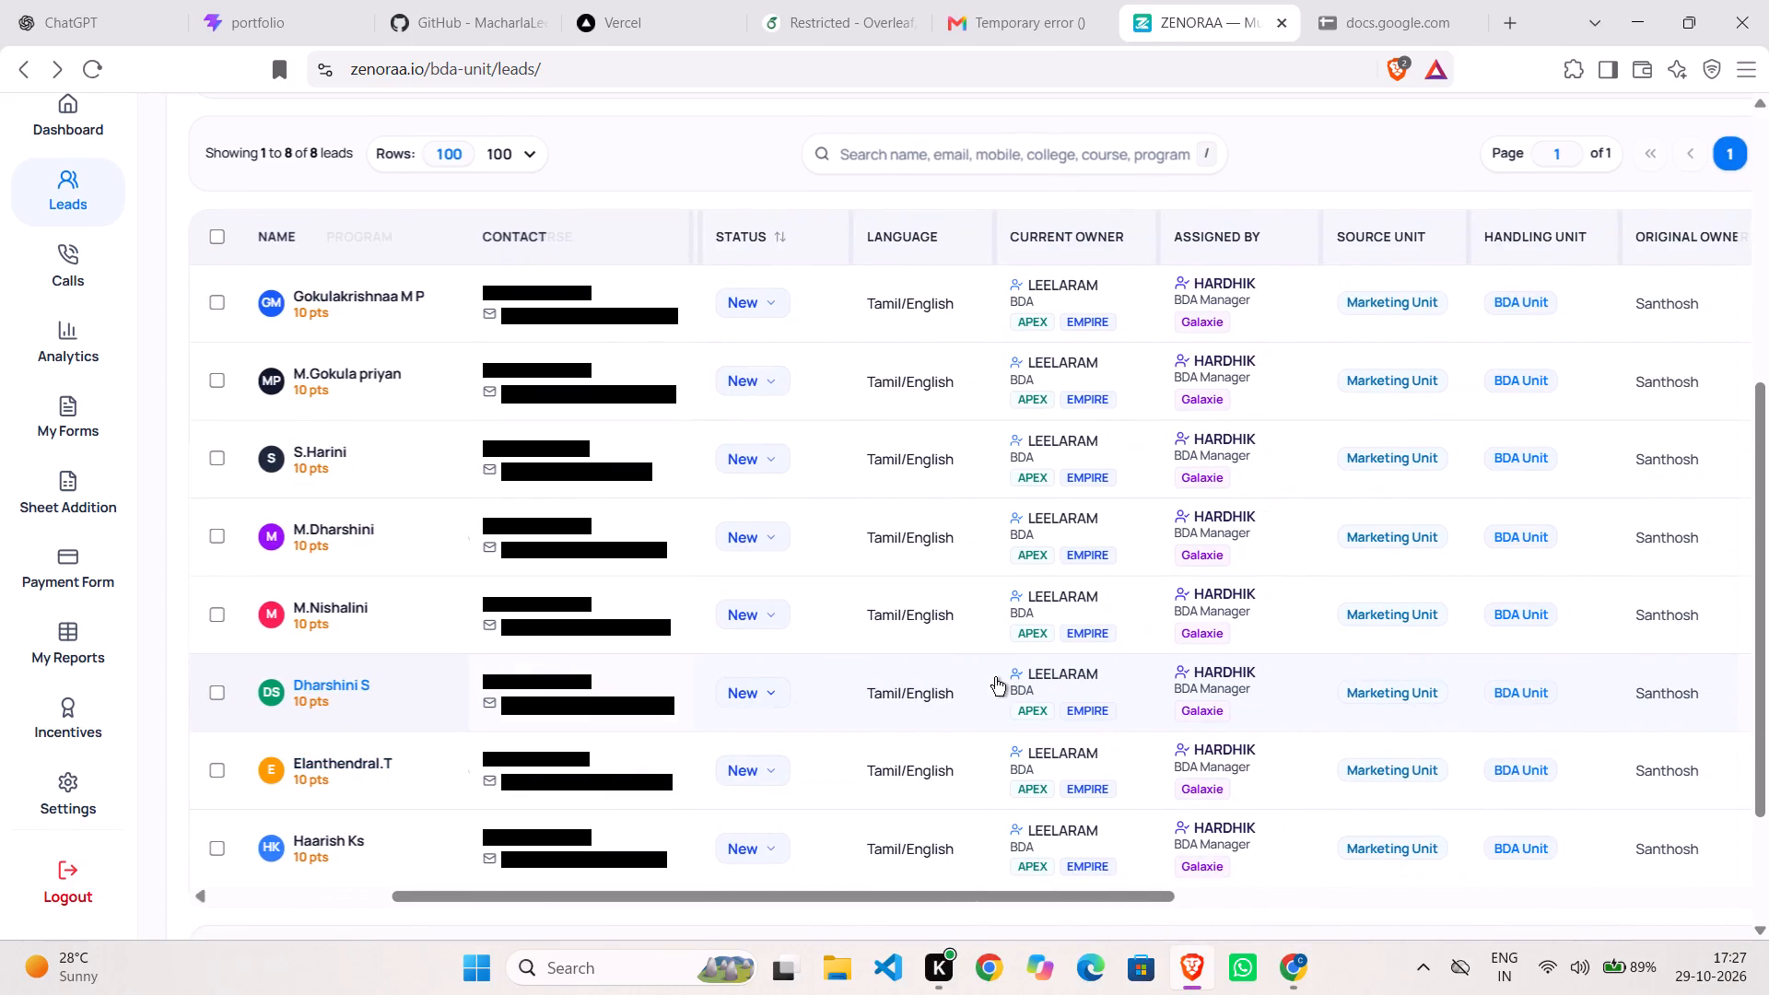
pyautogui.hscroll(-2, 995, 677)
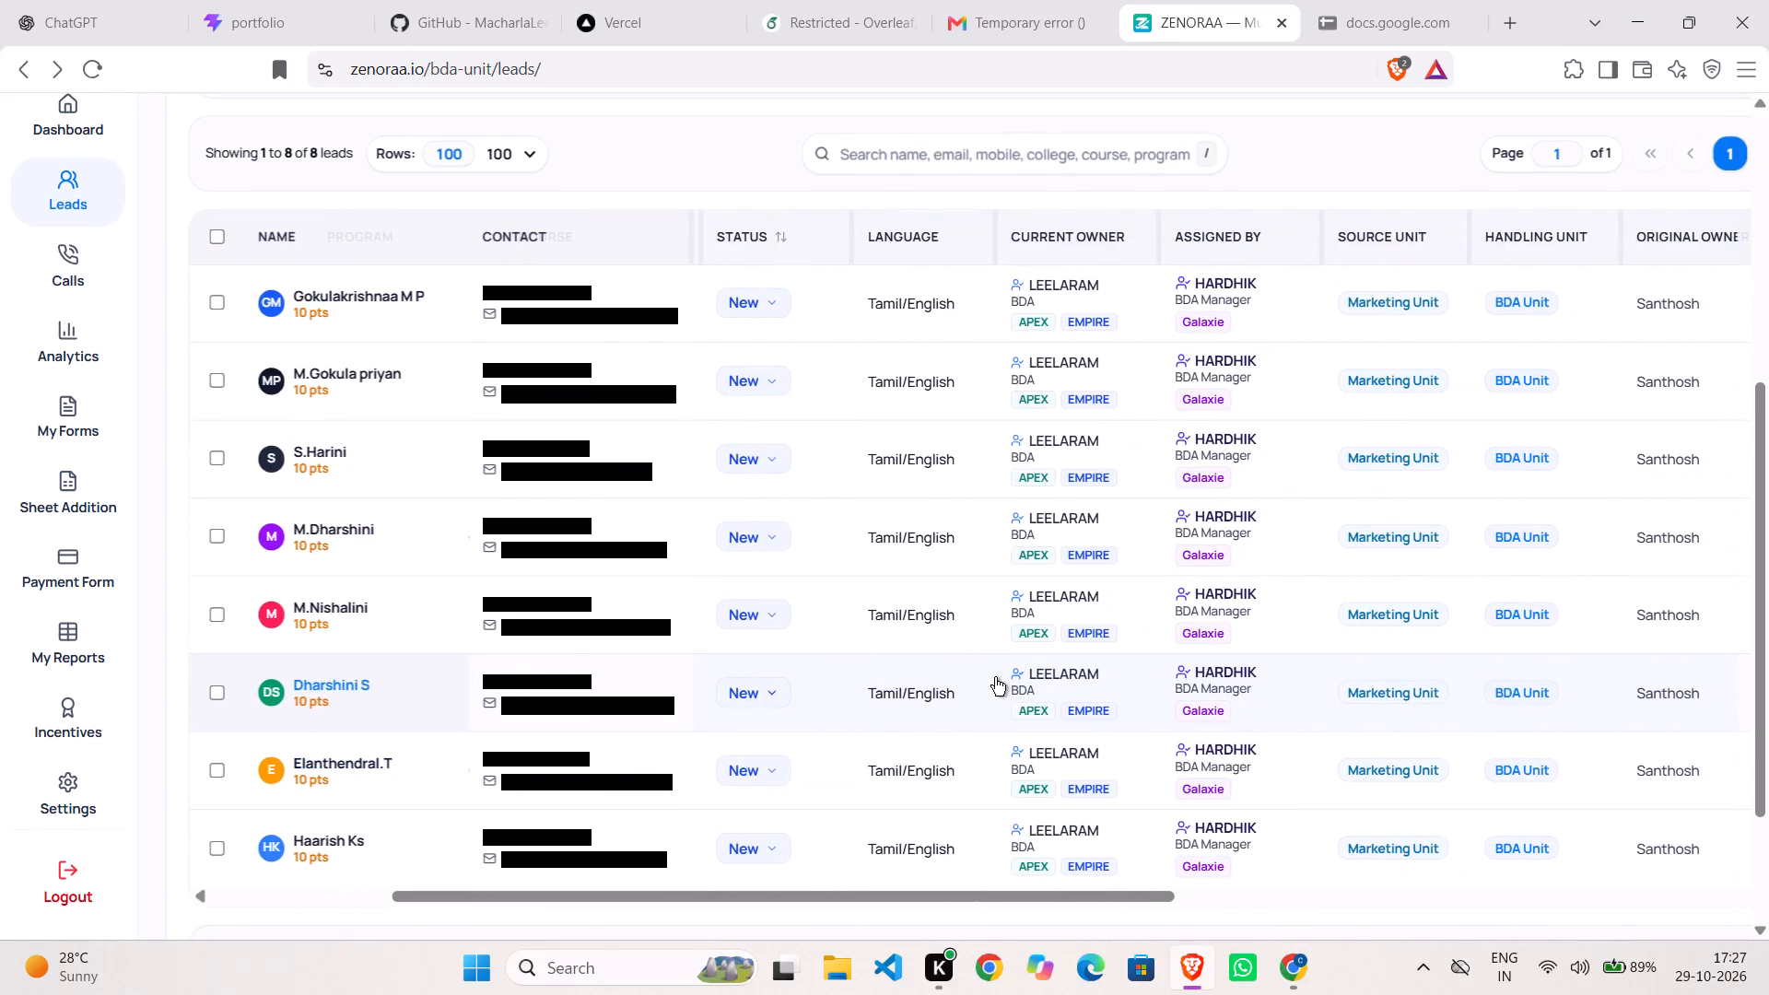
pyautogui.hscroll(-2, 995, 677)
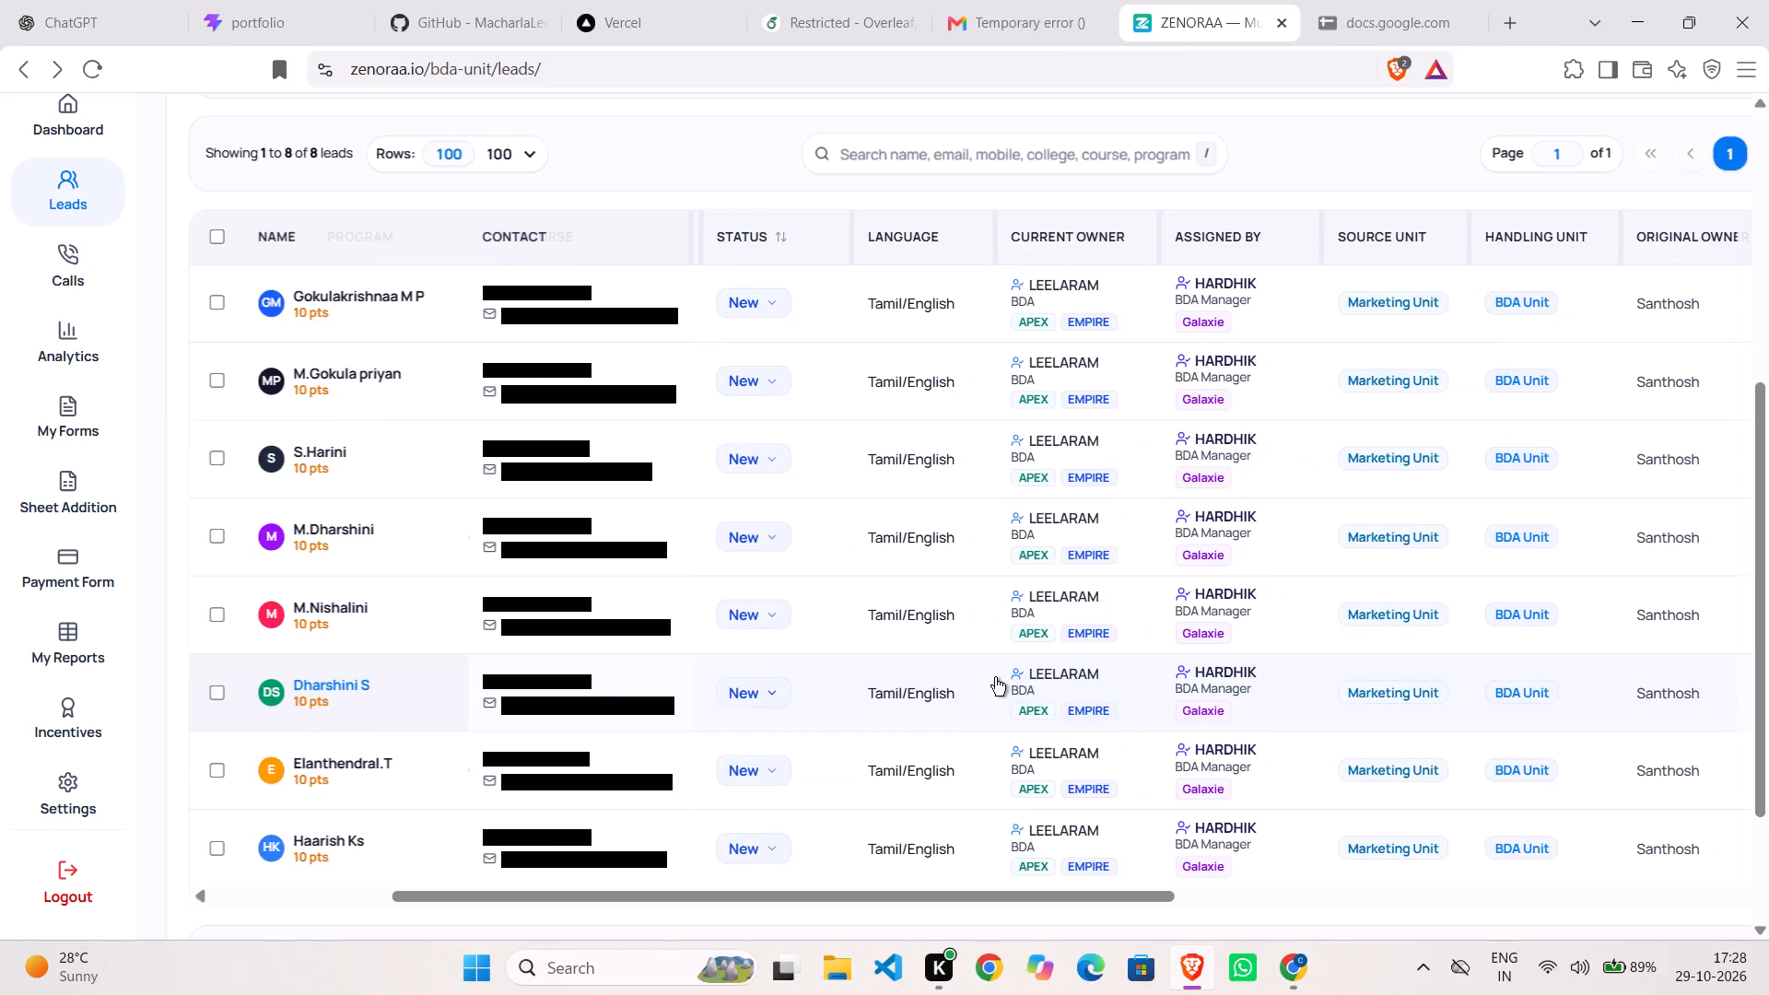
pyautogui.hscroll(-1, 995, 677)
pyautogui.scroll(-1, 995, 677)
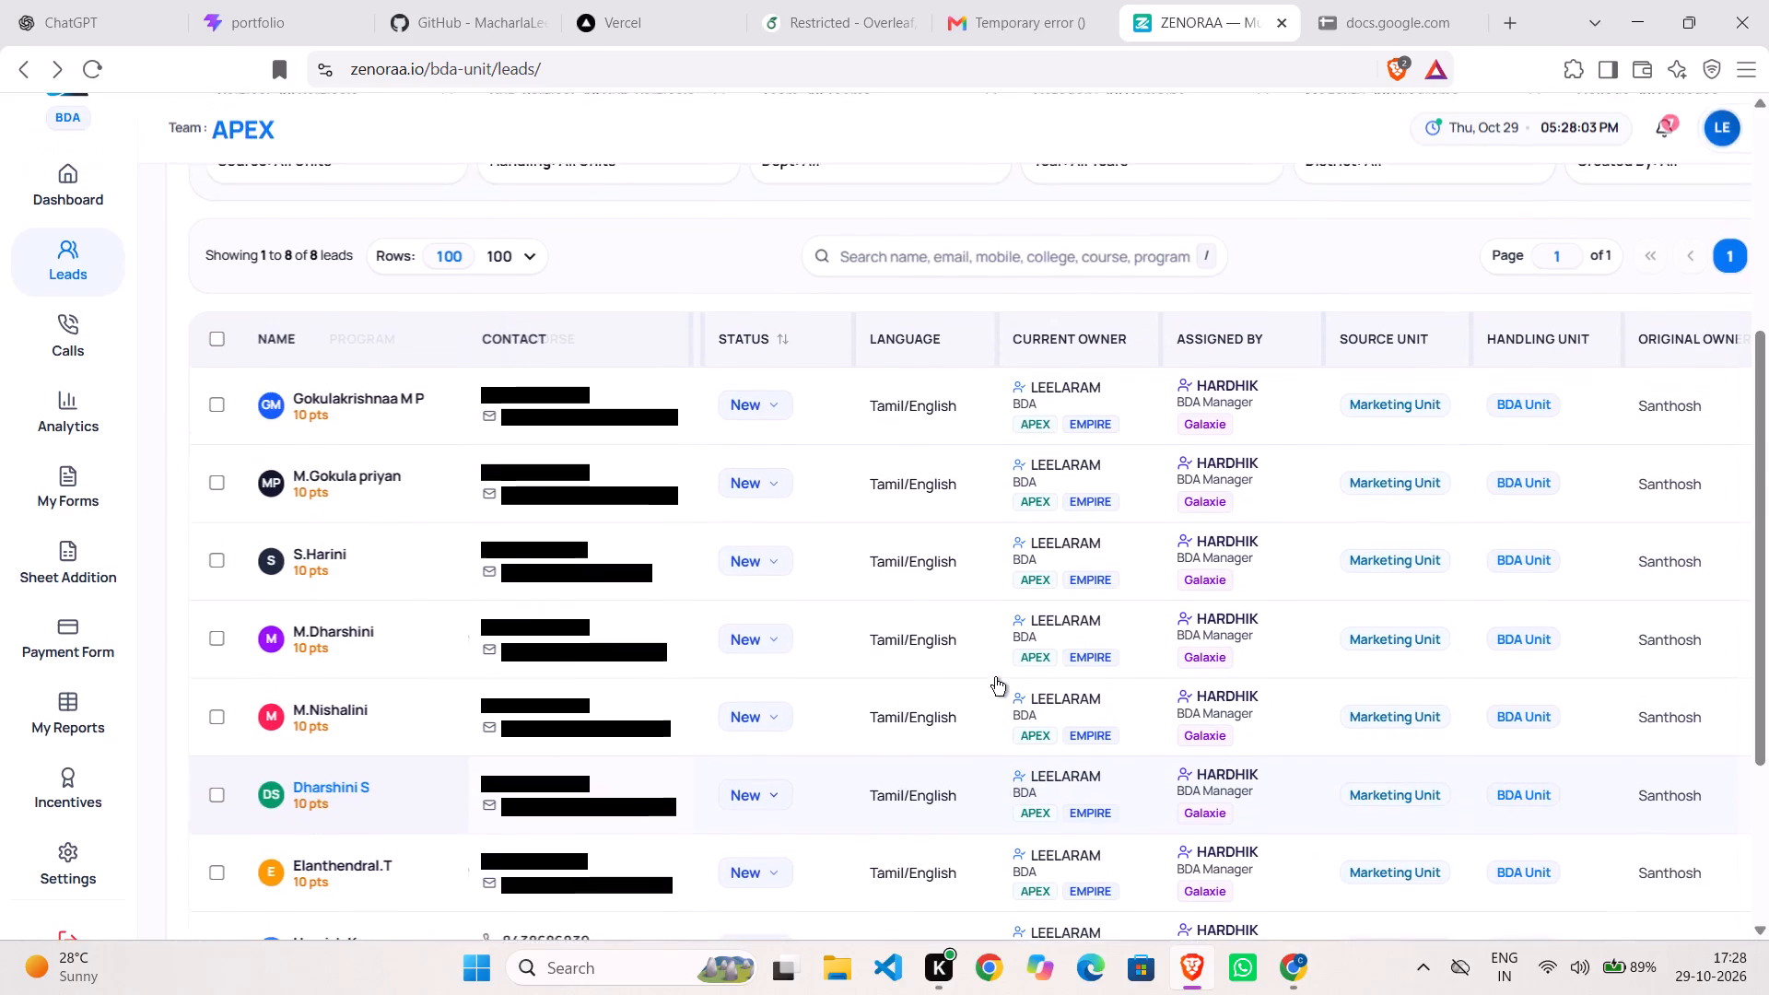
pyautogui.scroll(-1, 995, 677)
pyautogui.hscroll(1, 995, 677)
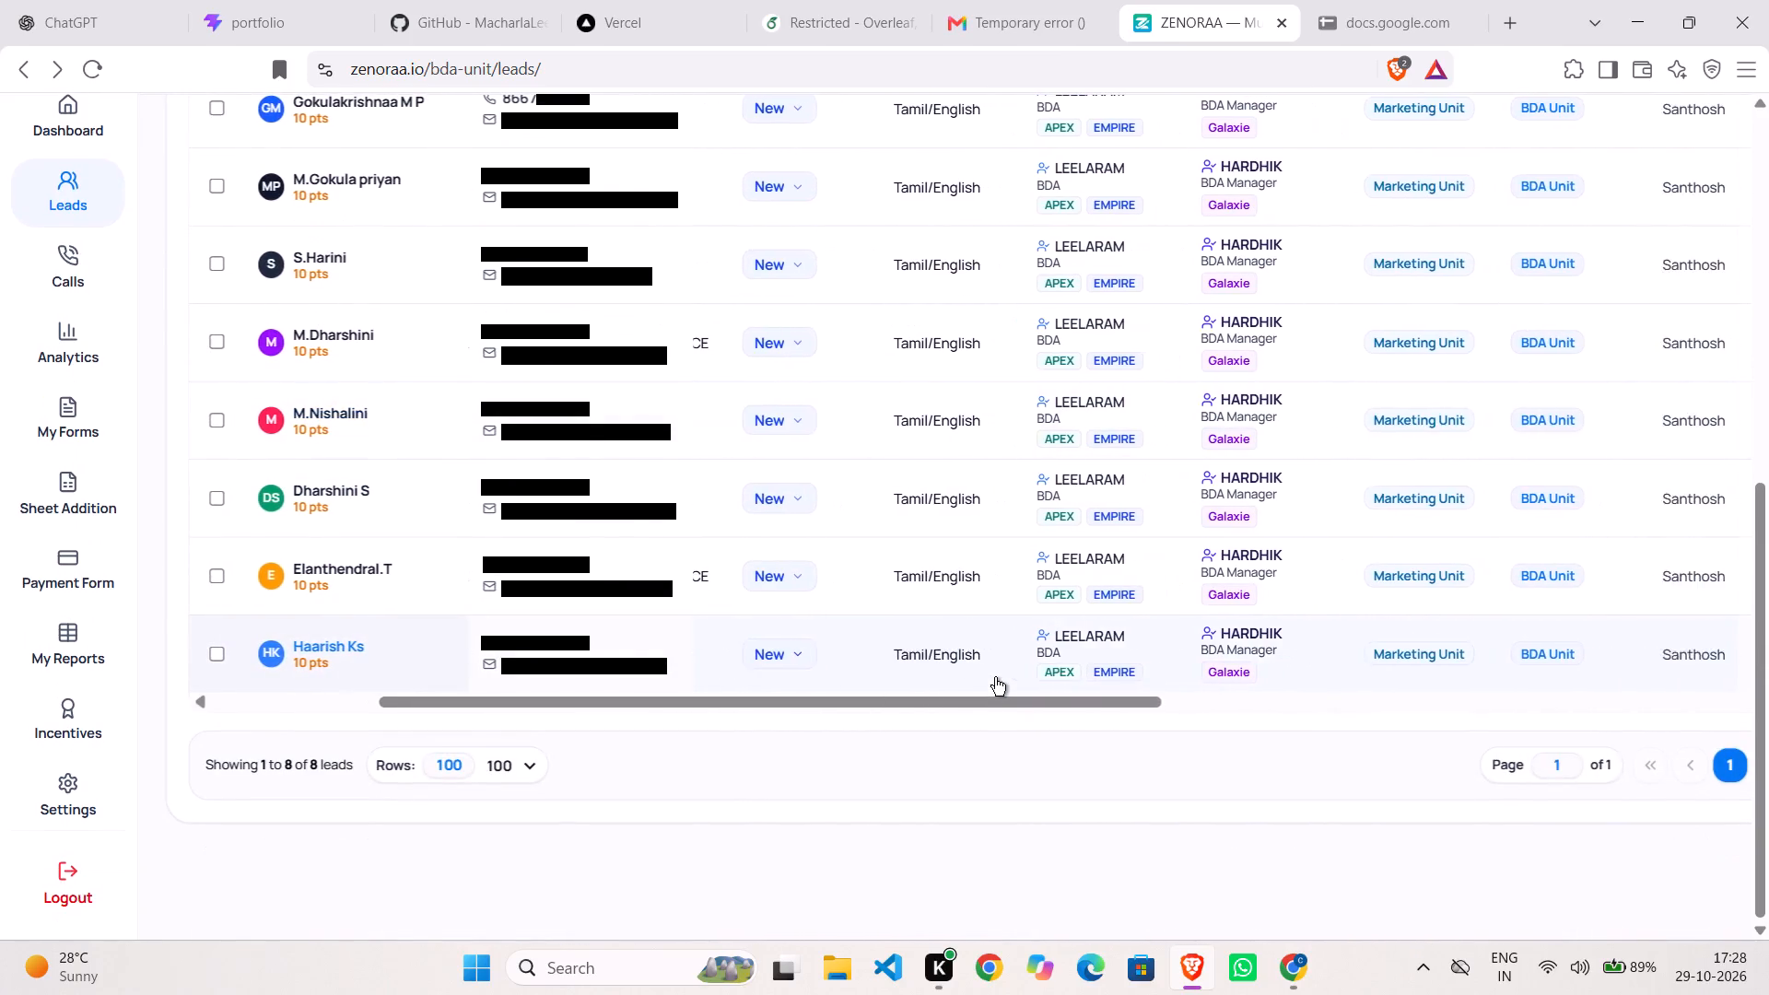
pyautogui.hscroll(1, 995, 677)
pyautogui.hscroll(-11, 995, 677)
pyautogui.hscroll(5, 995, 677)
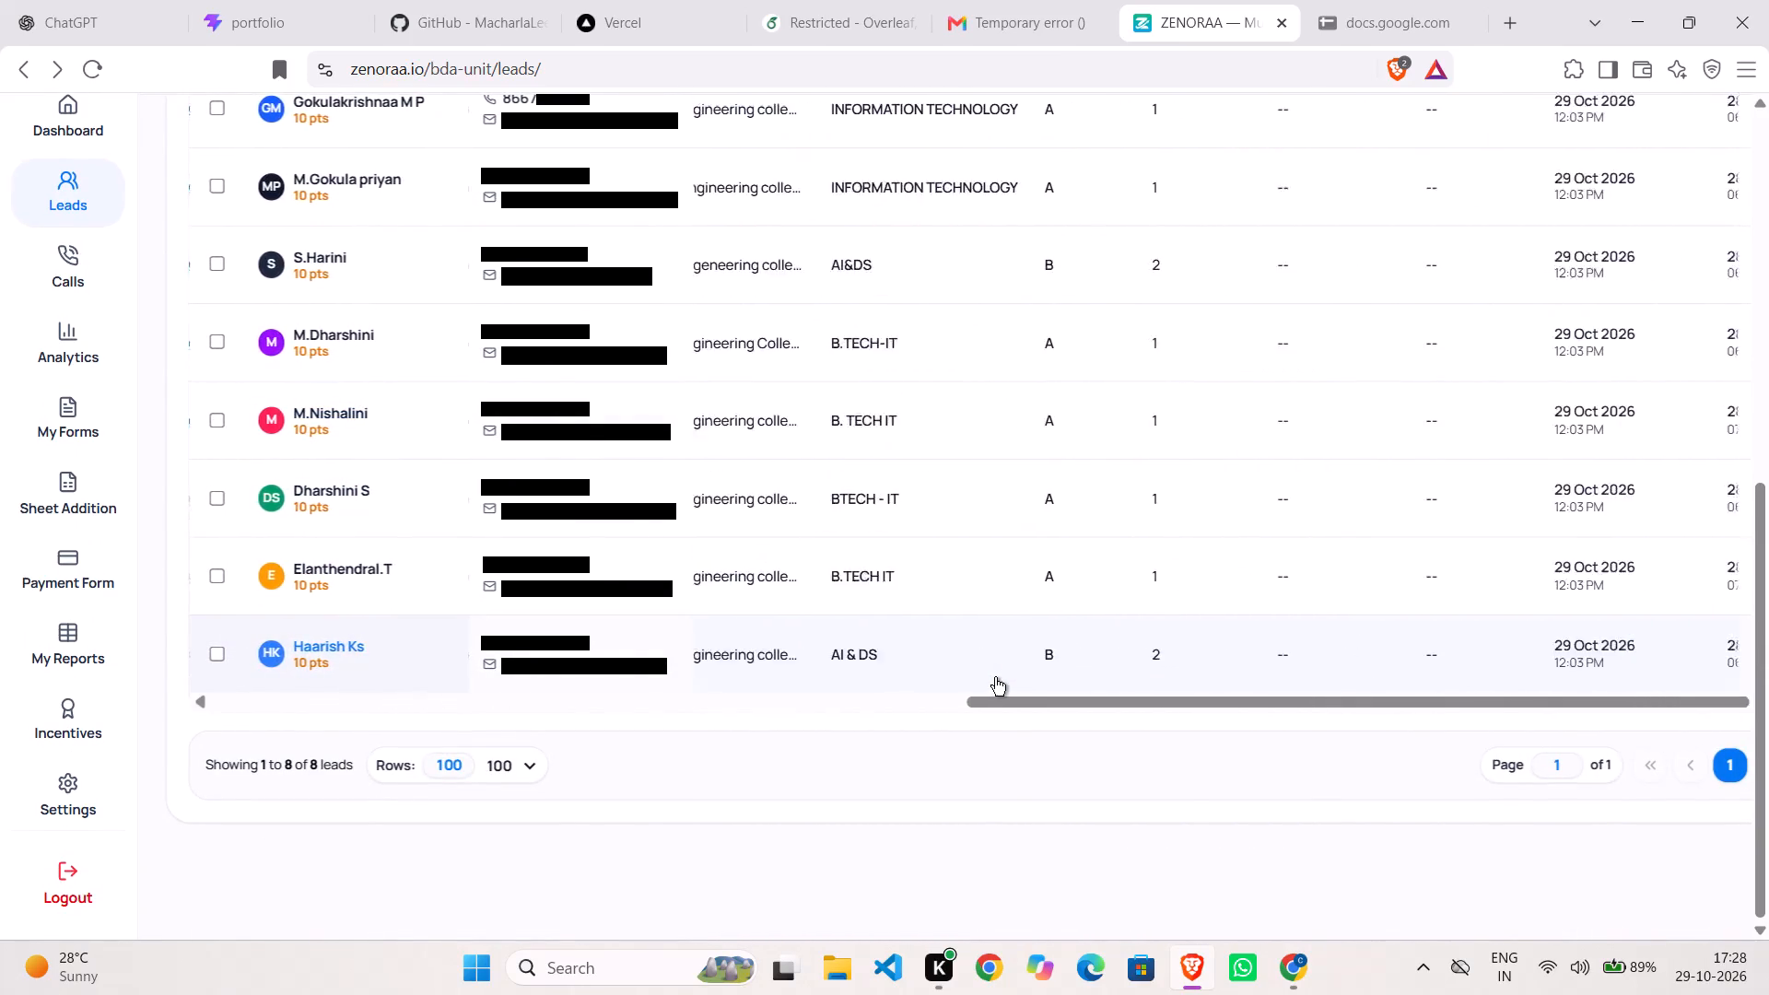
pyautogui.hscroll(3, 995, 677)
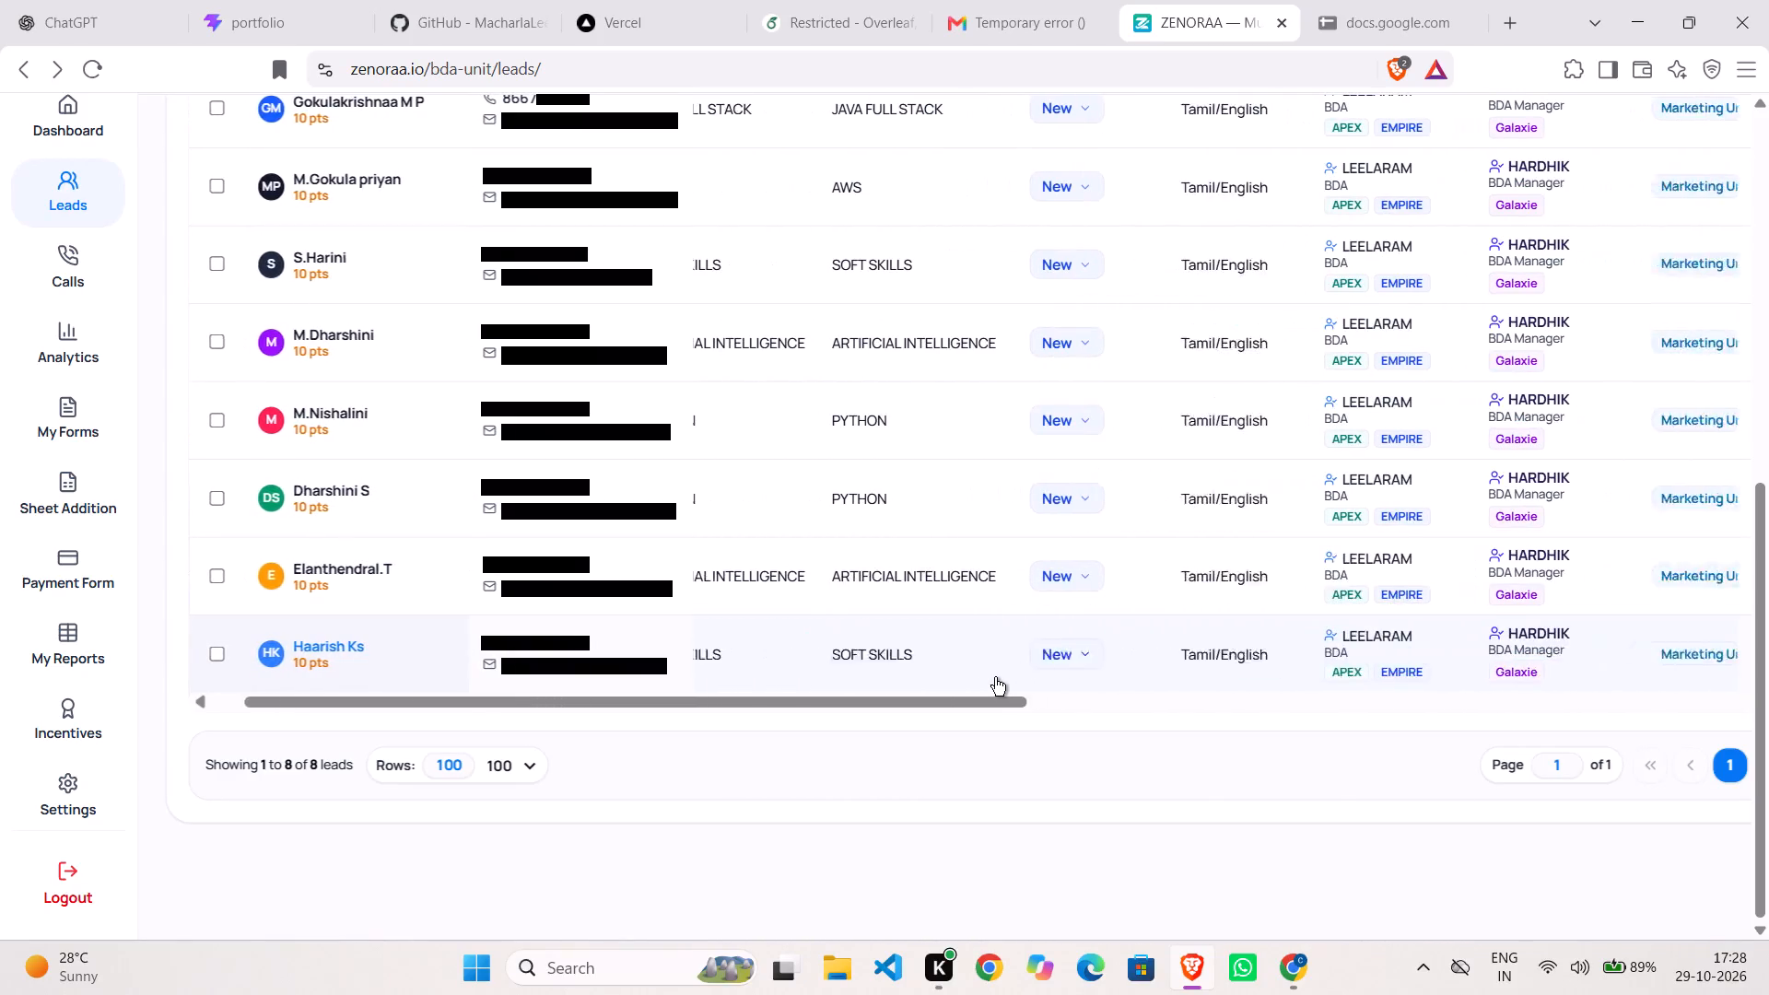
pyautogui.hscroll(1, 995, 677)
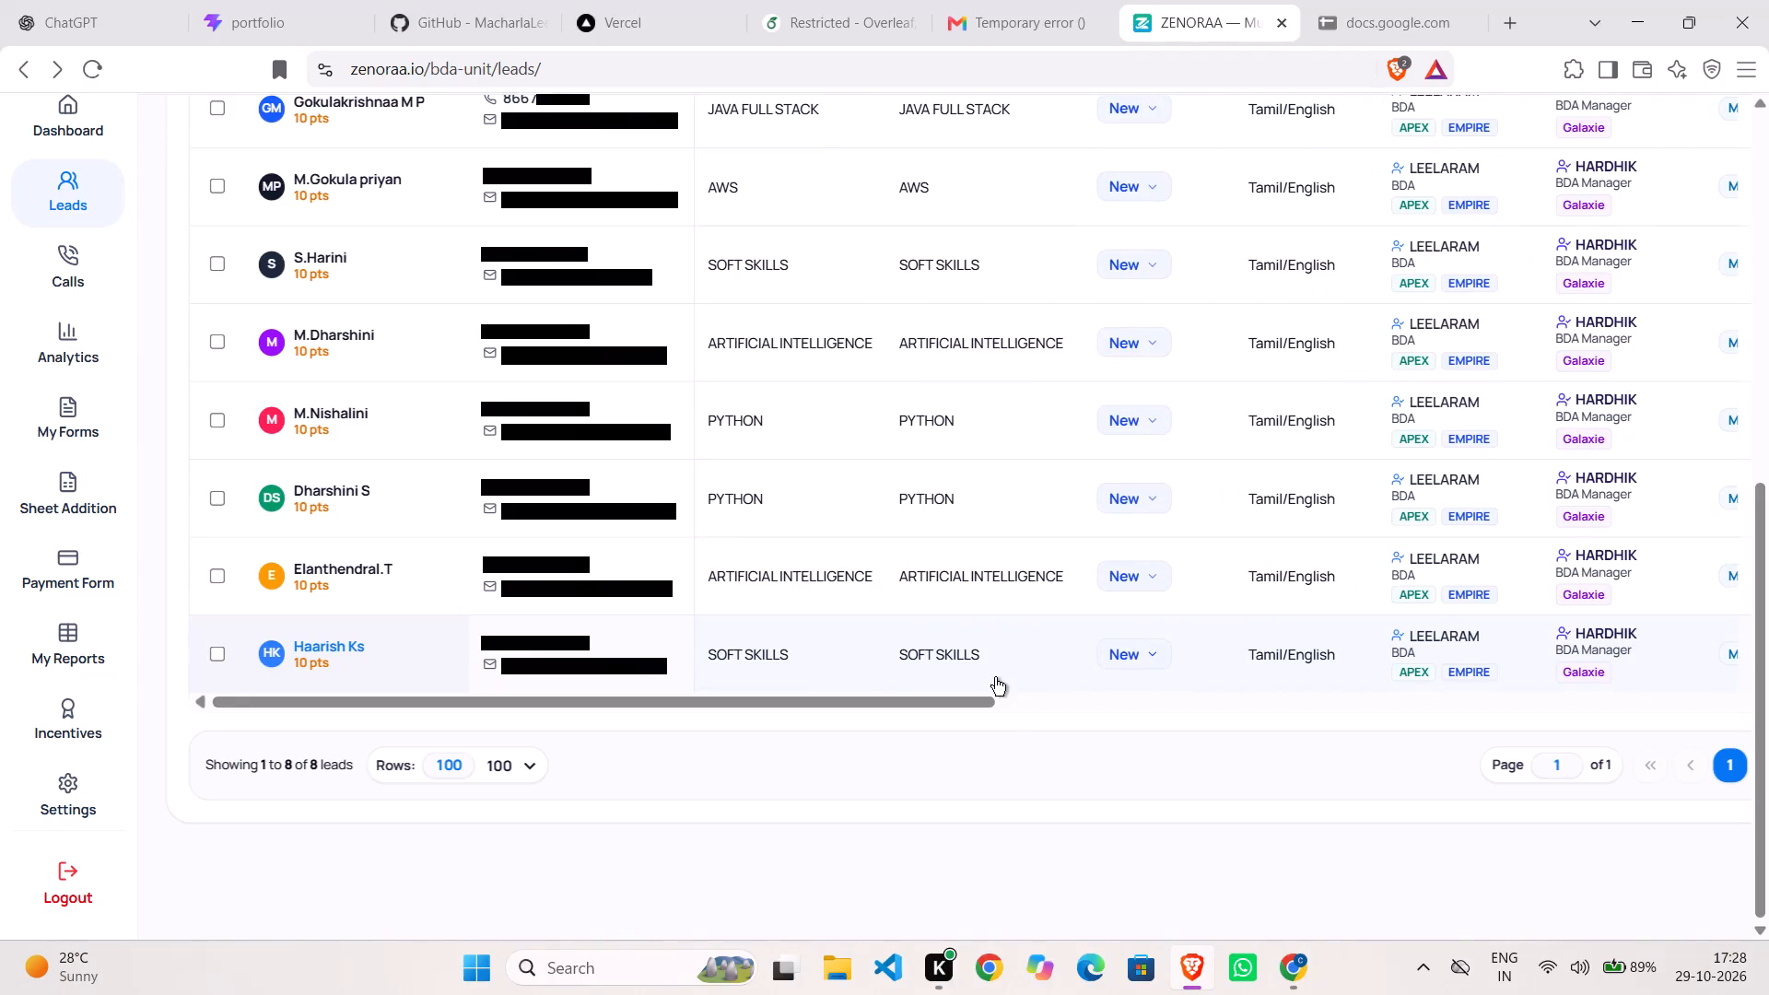
pyautogui.hscroll(-1, 995, 677)
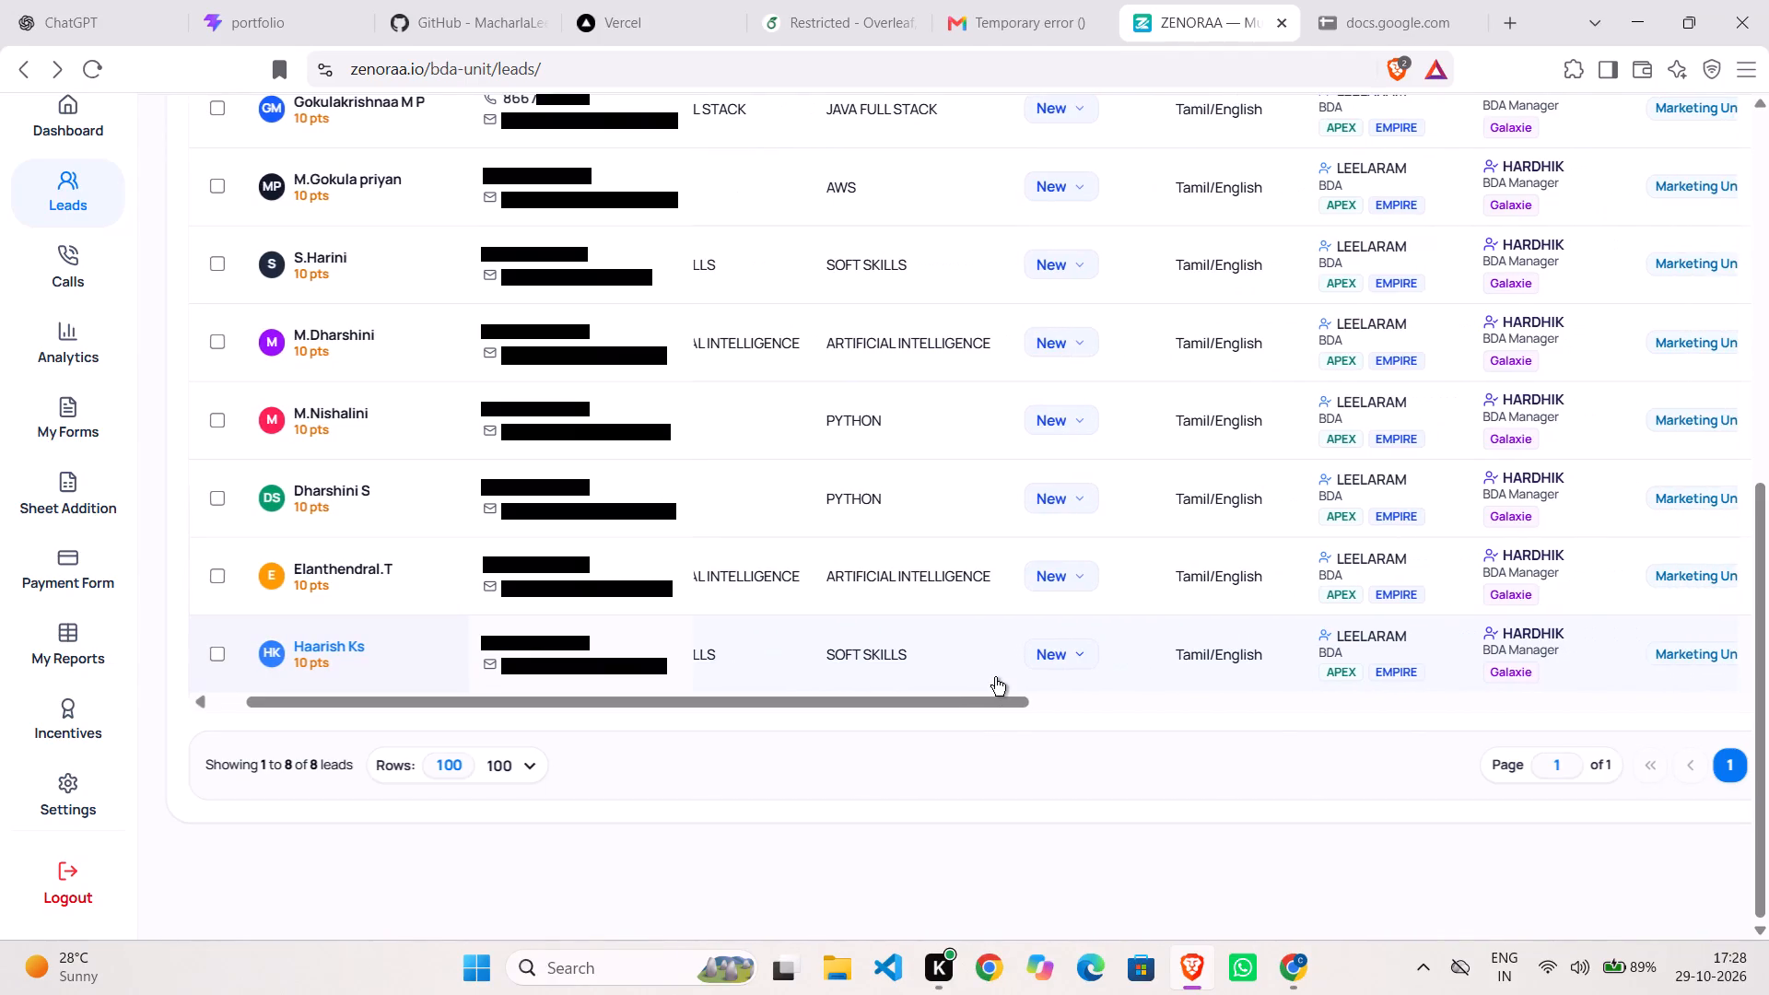
pyautogui.hscroll(-1, 995, 677)
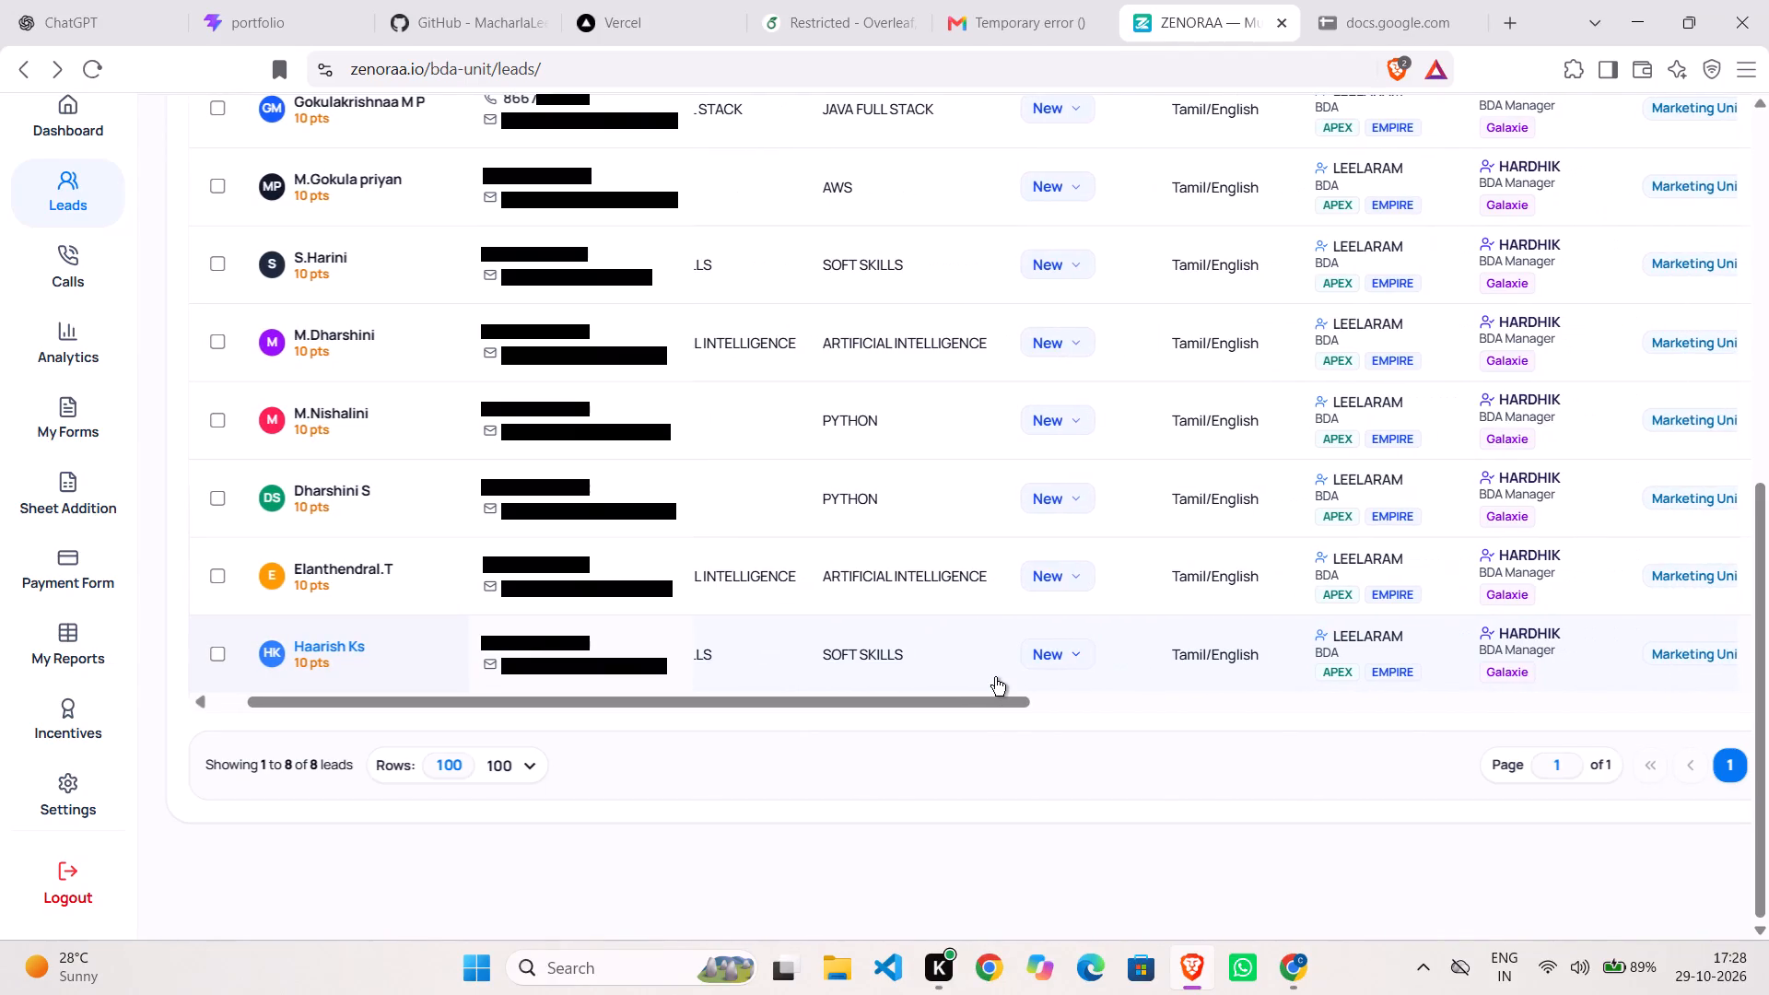
pyautogui.hscroll(-1, 995, 677)
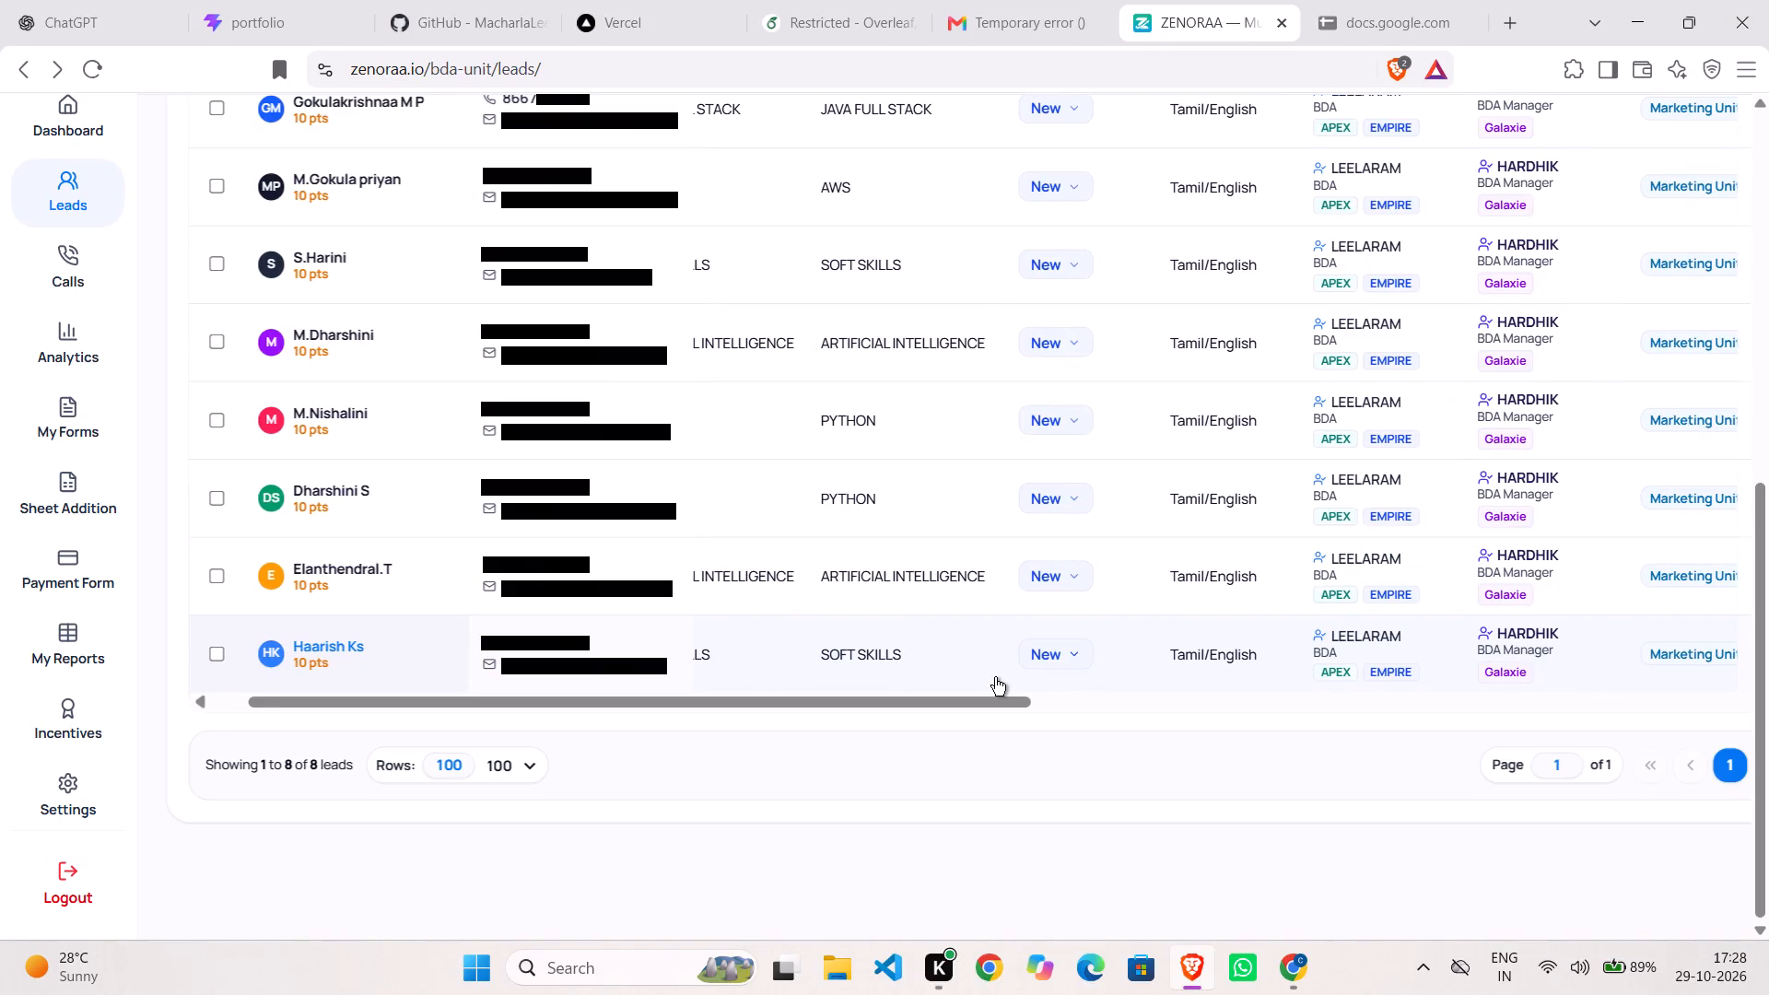
pyautogui.hscroll(-3, 995, 677)
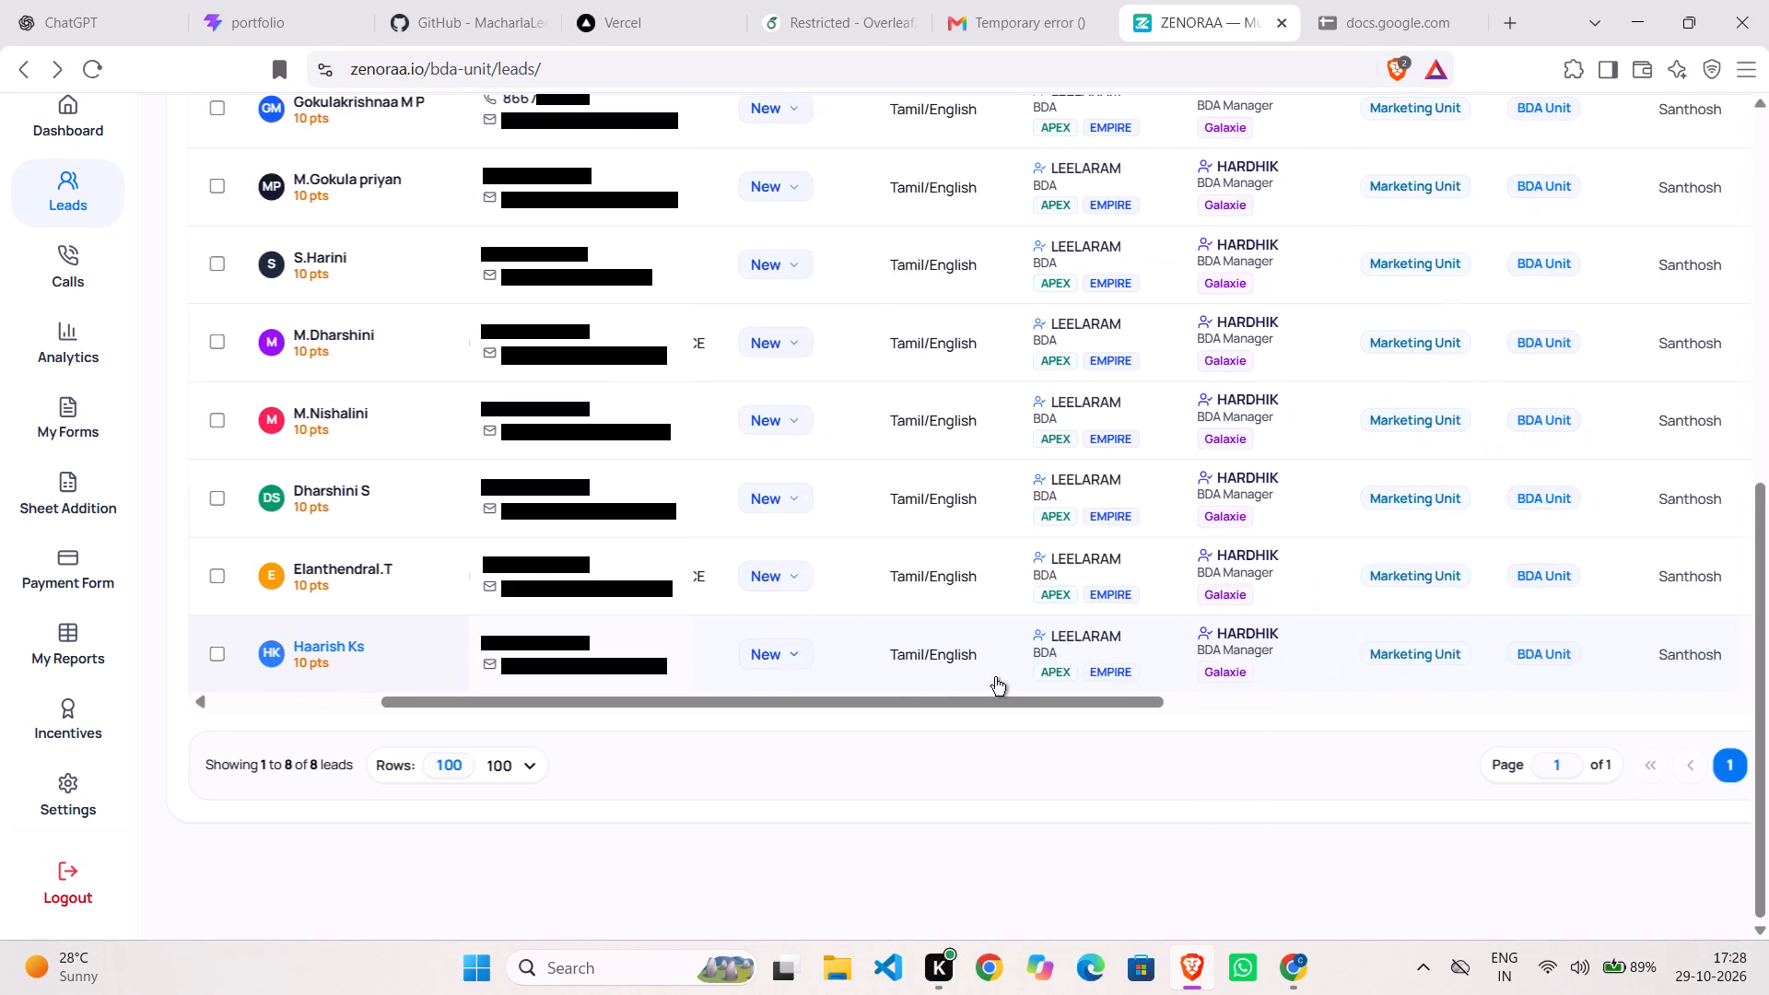
pyautogui.hscroll(-5, 995, 677)
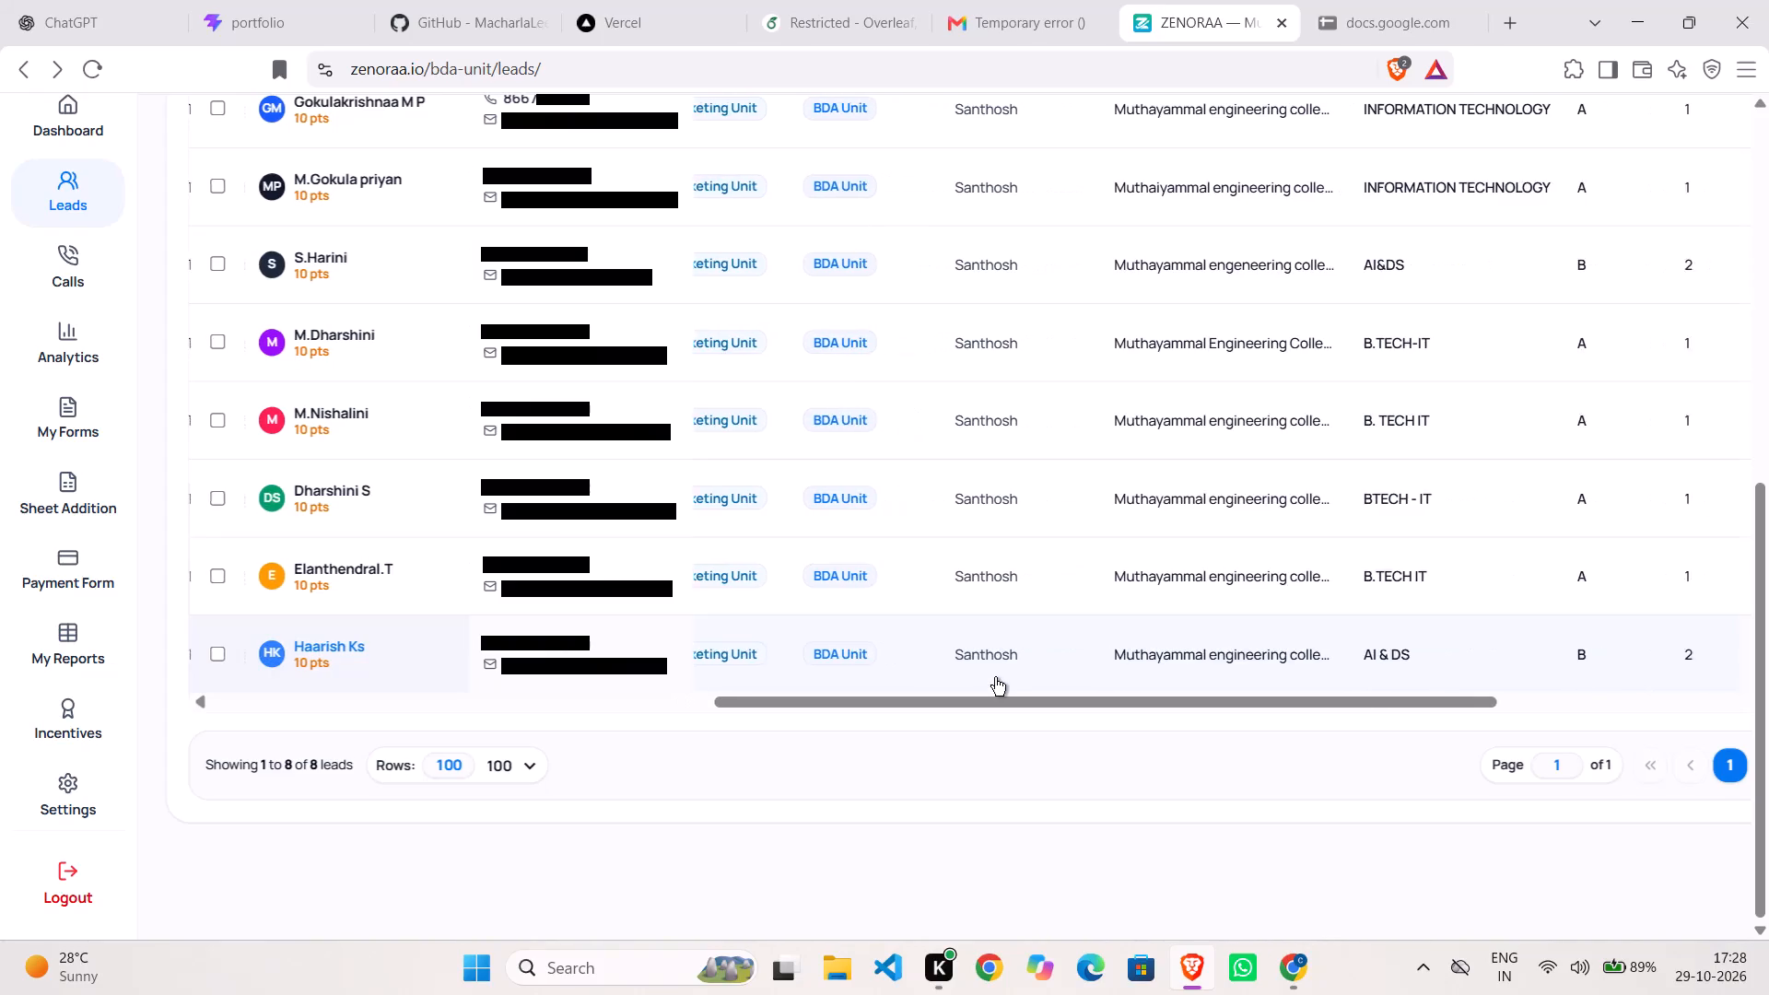
pyautogui.hscroll(-1, 995, 677)
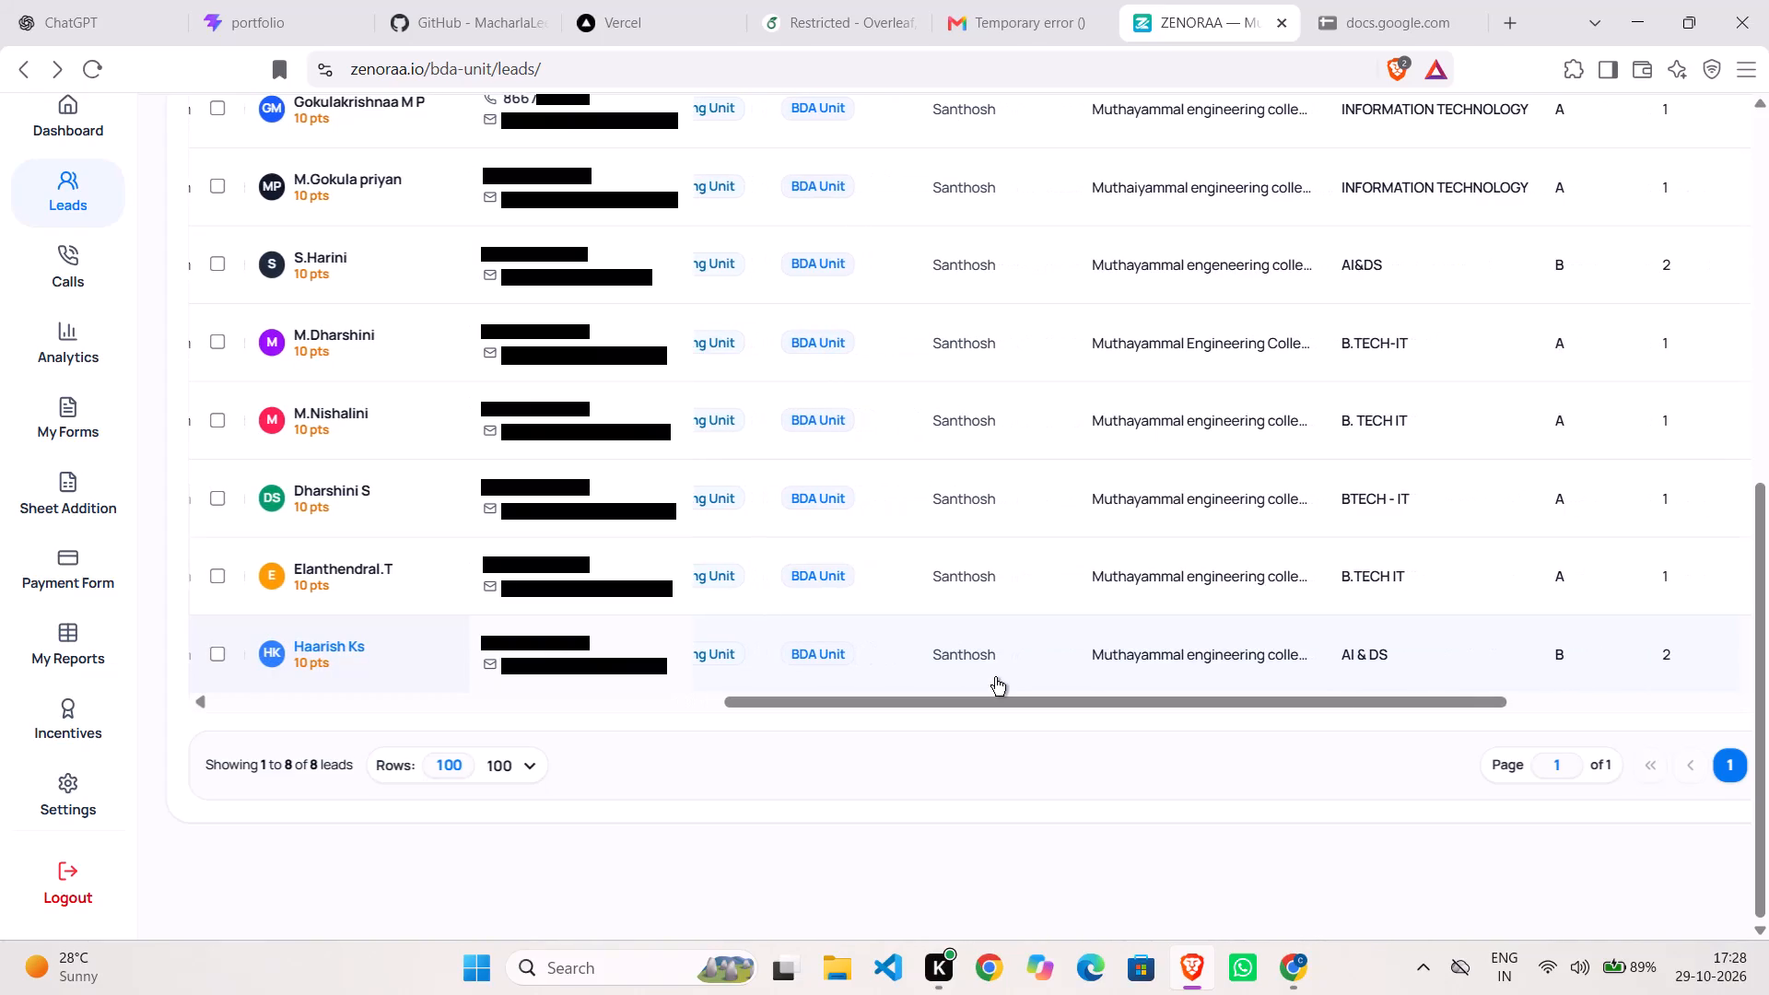
pyautogui.hscroll(-5, 995, 677)
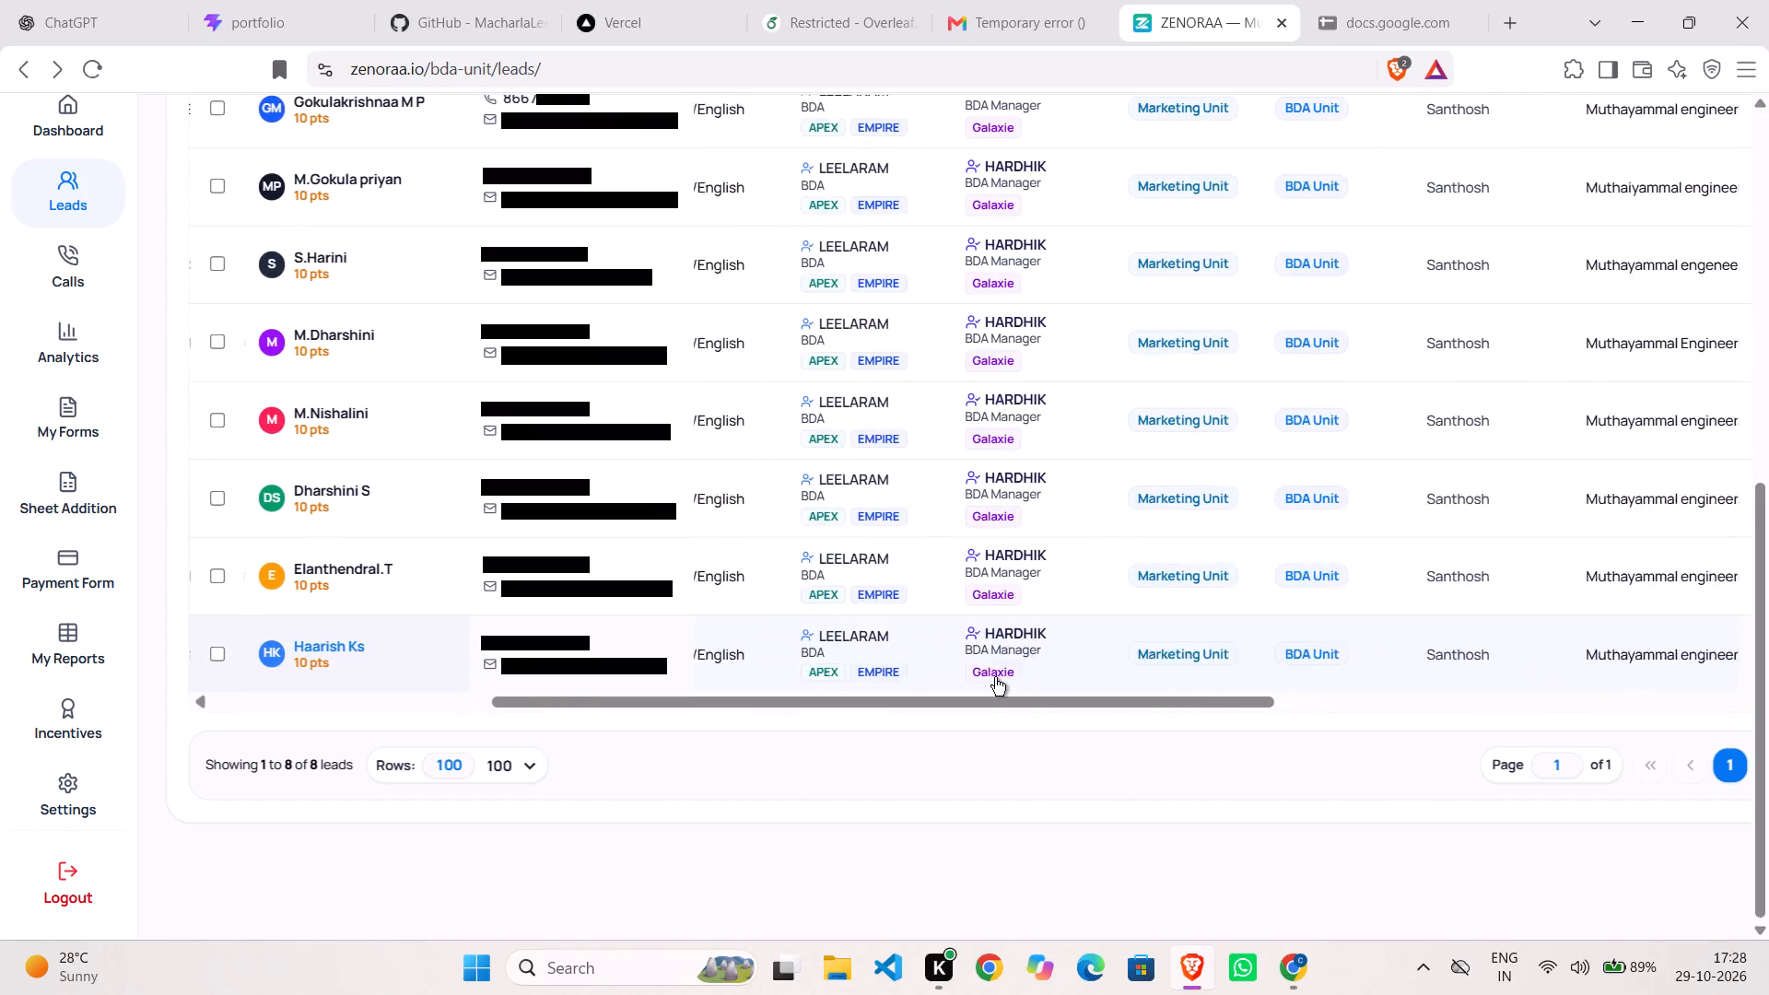
pyautogui.hscroll(4, 995, 677)
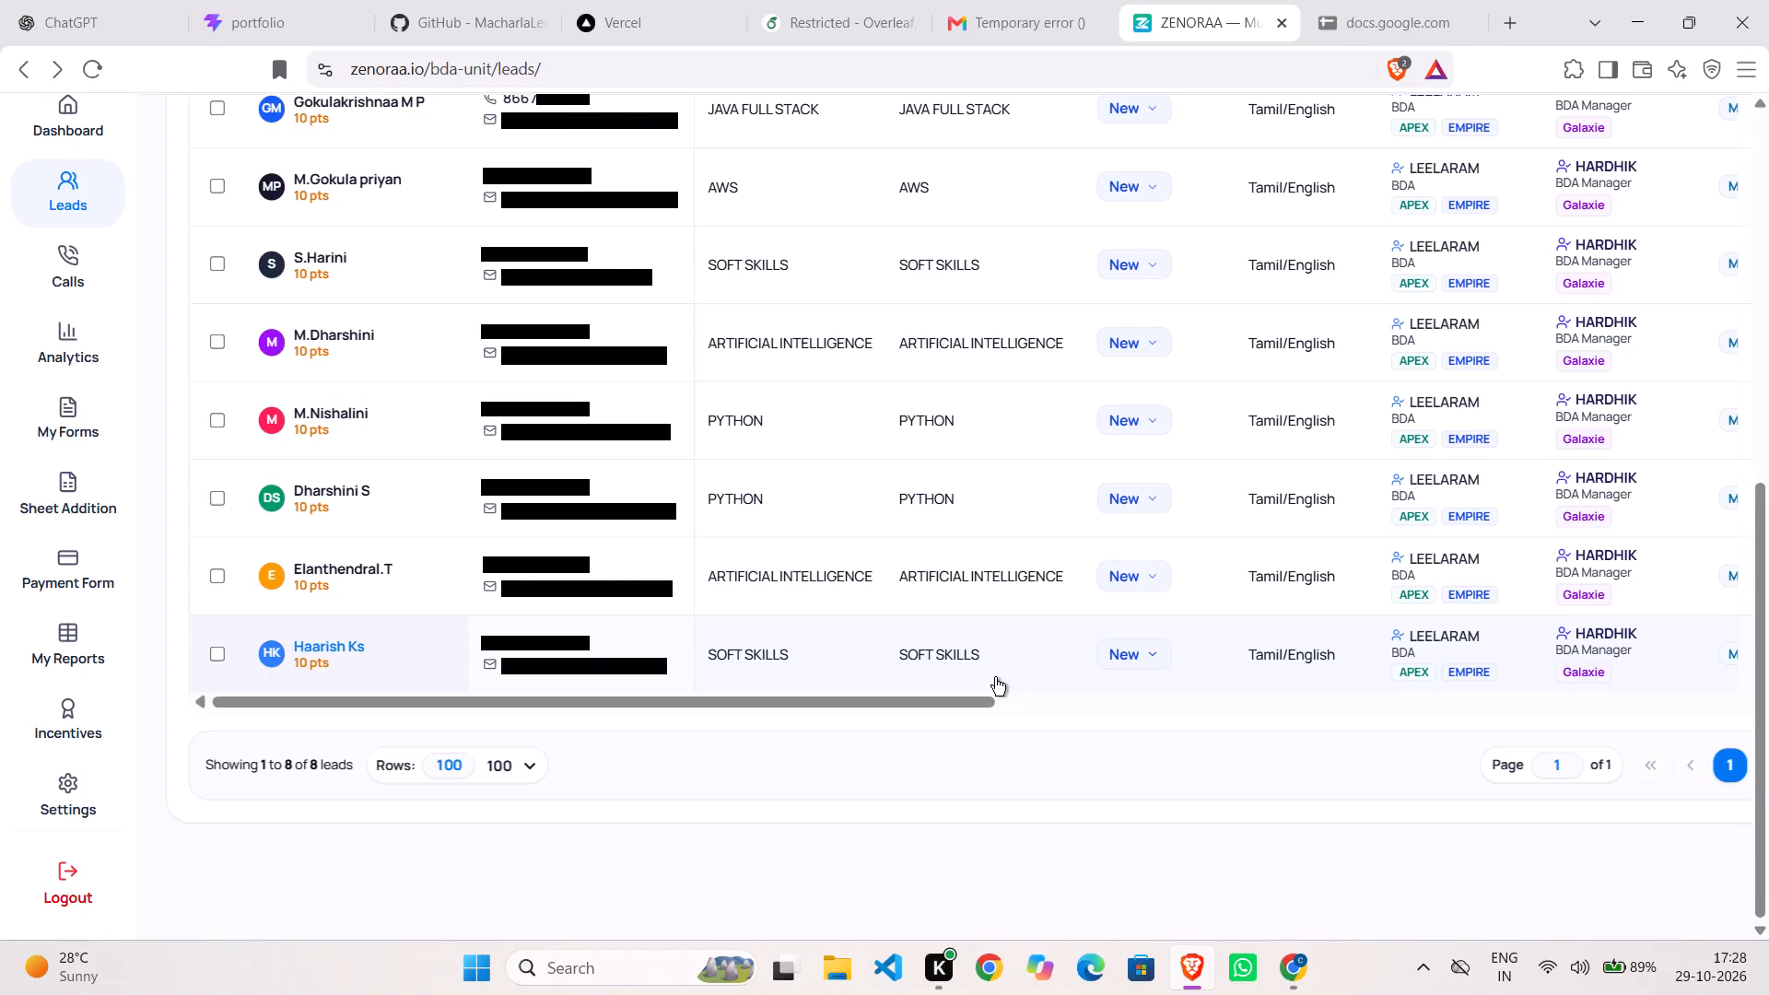
pyautogui.hscroll(-7, 995, 677)
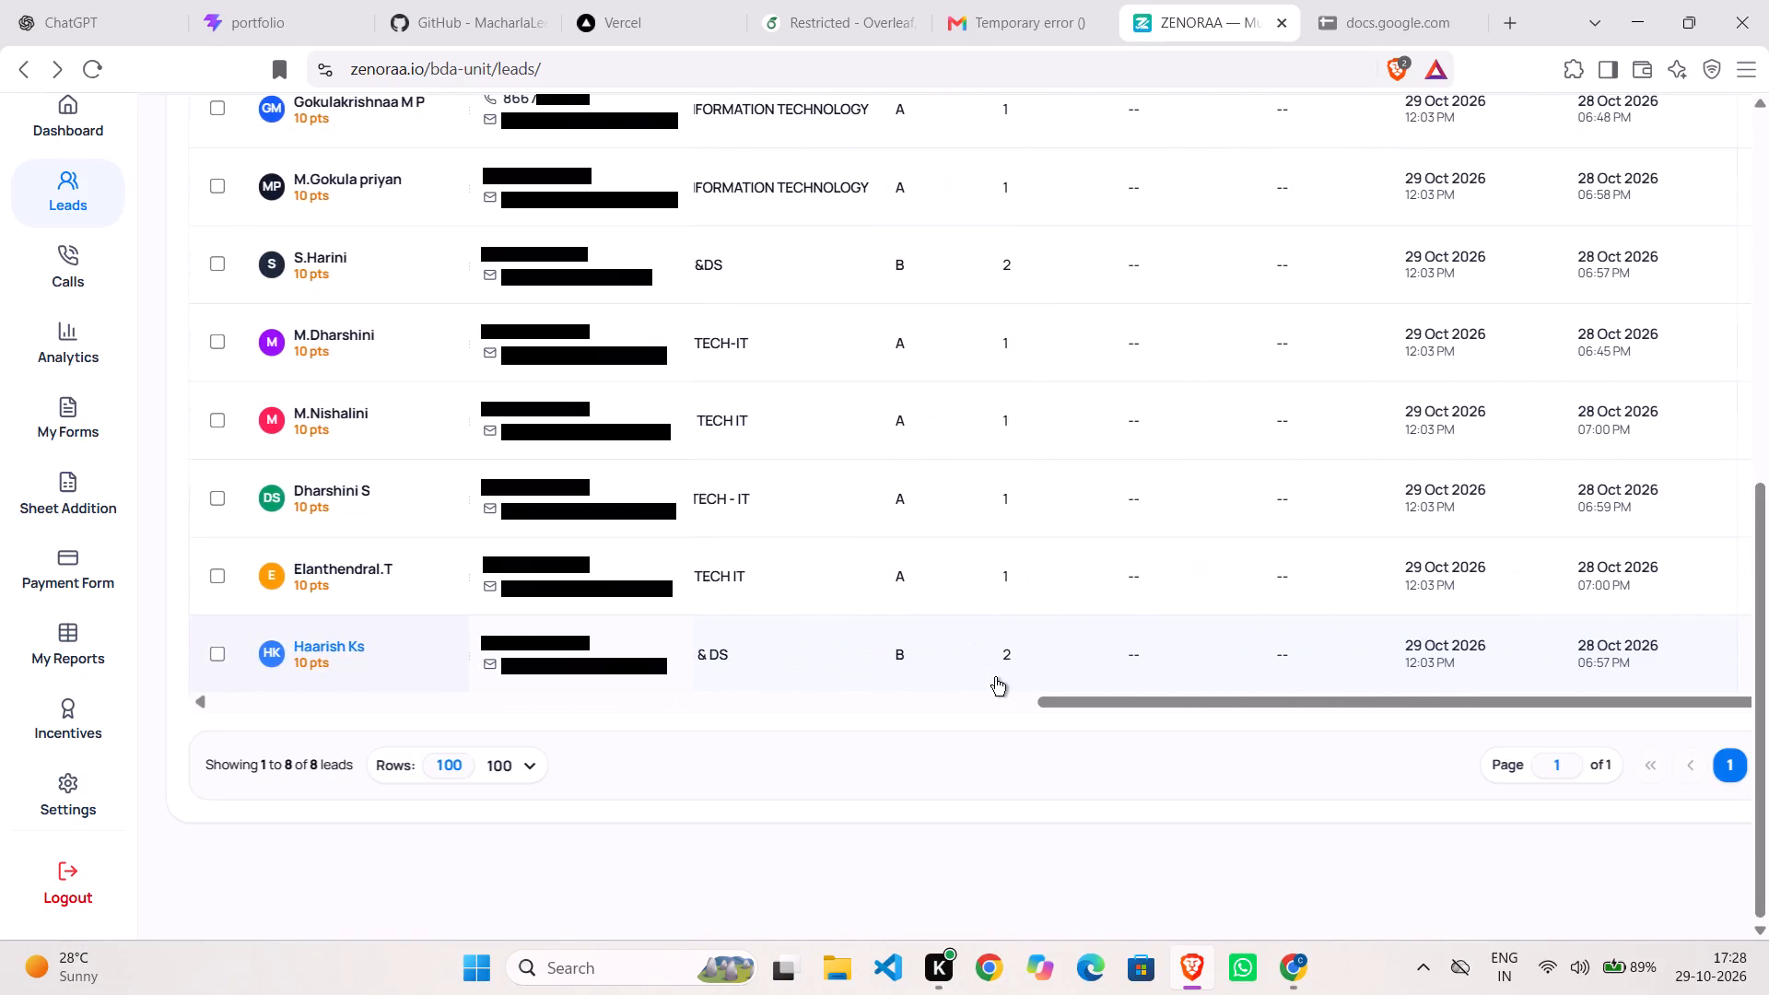
# Examine the program, course, college, department, section and year-of-study details of the new leads, especially the Python lead in the BTECH - IT department.
pyautogui.hscroll(1, 995, 677)
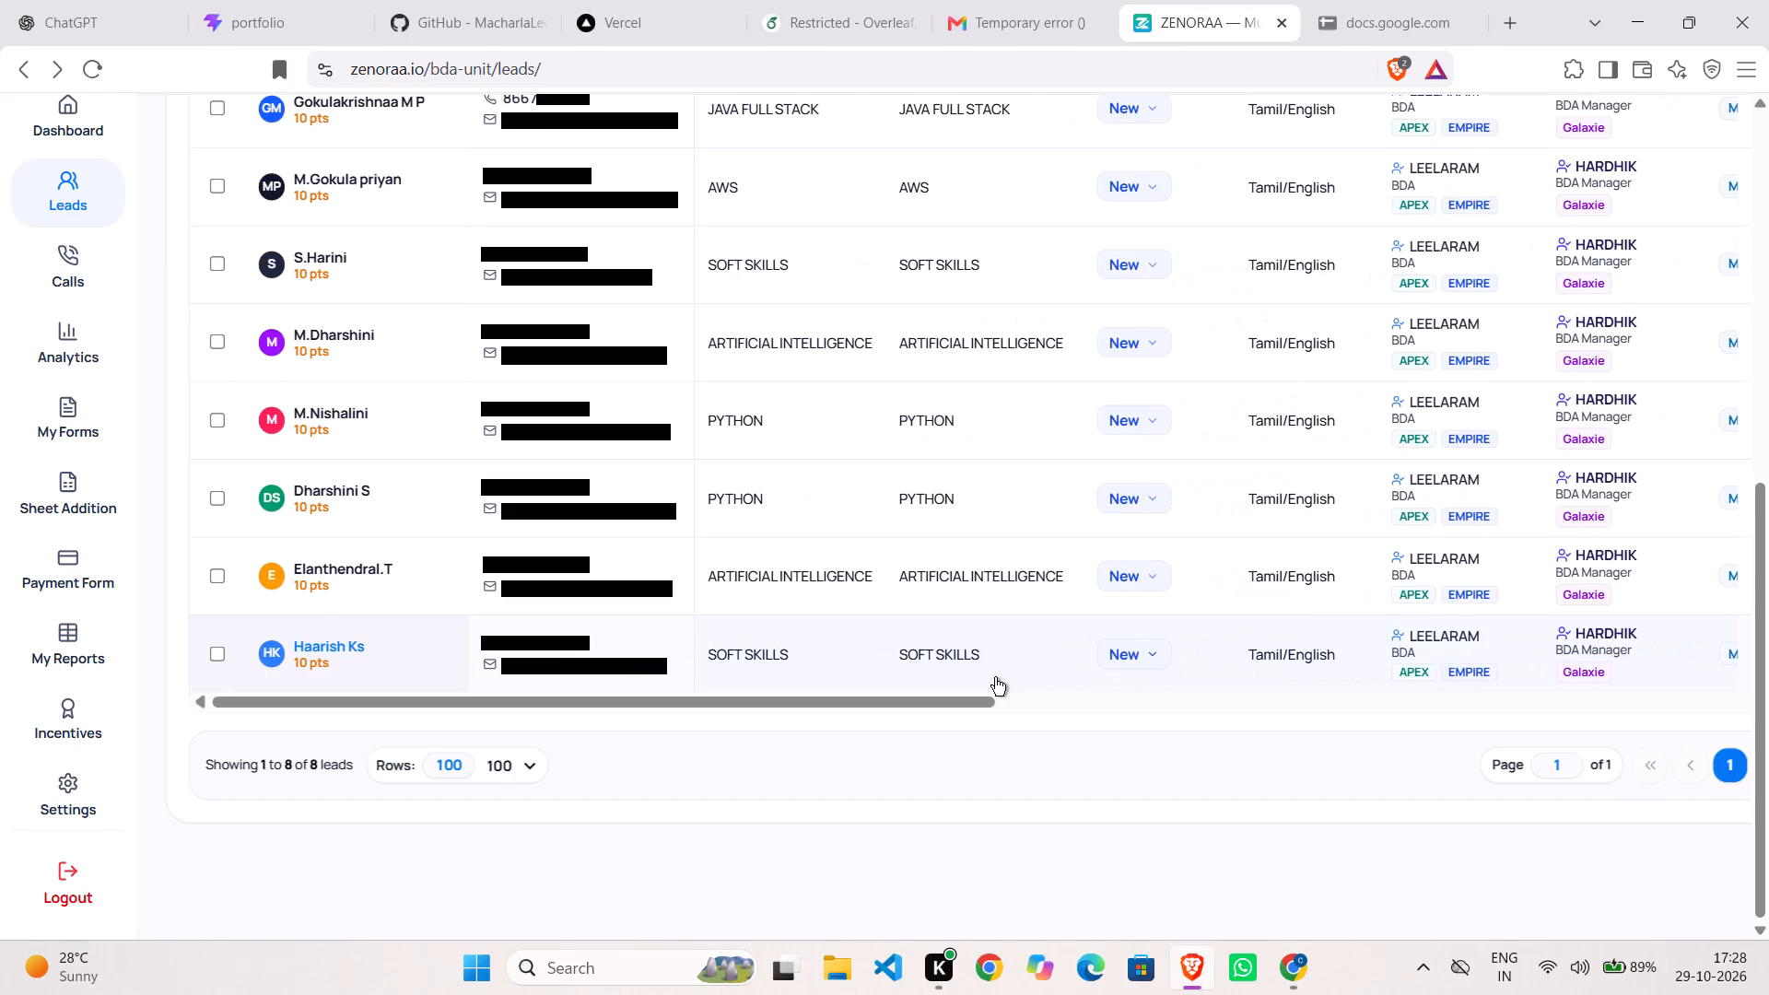
pyautogui.hscroll(1, 995, 677)
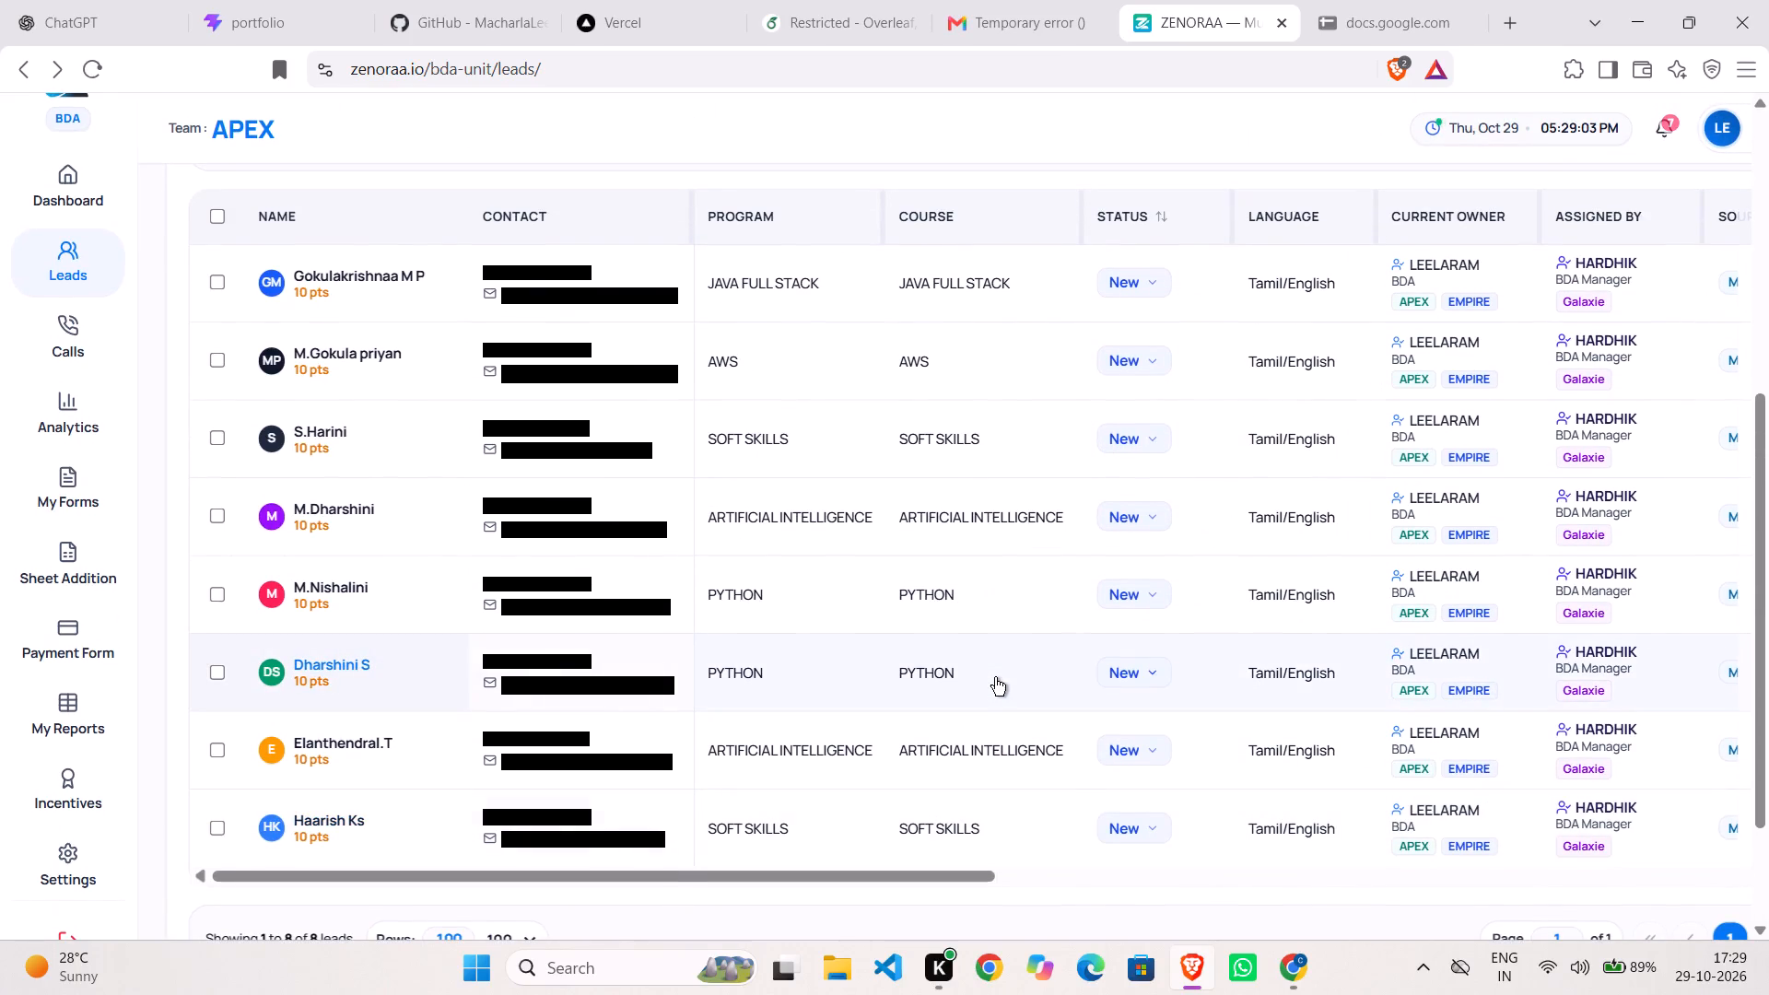
pyautogui.scroll(1, 995, 677)
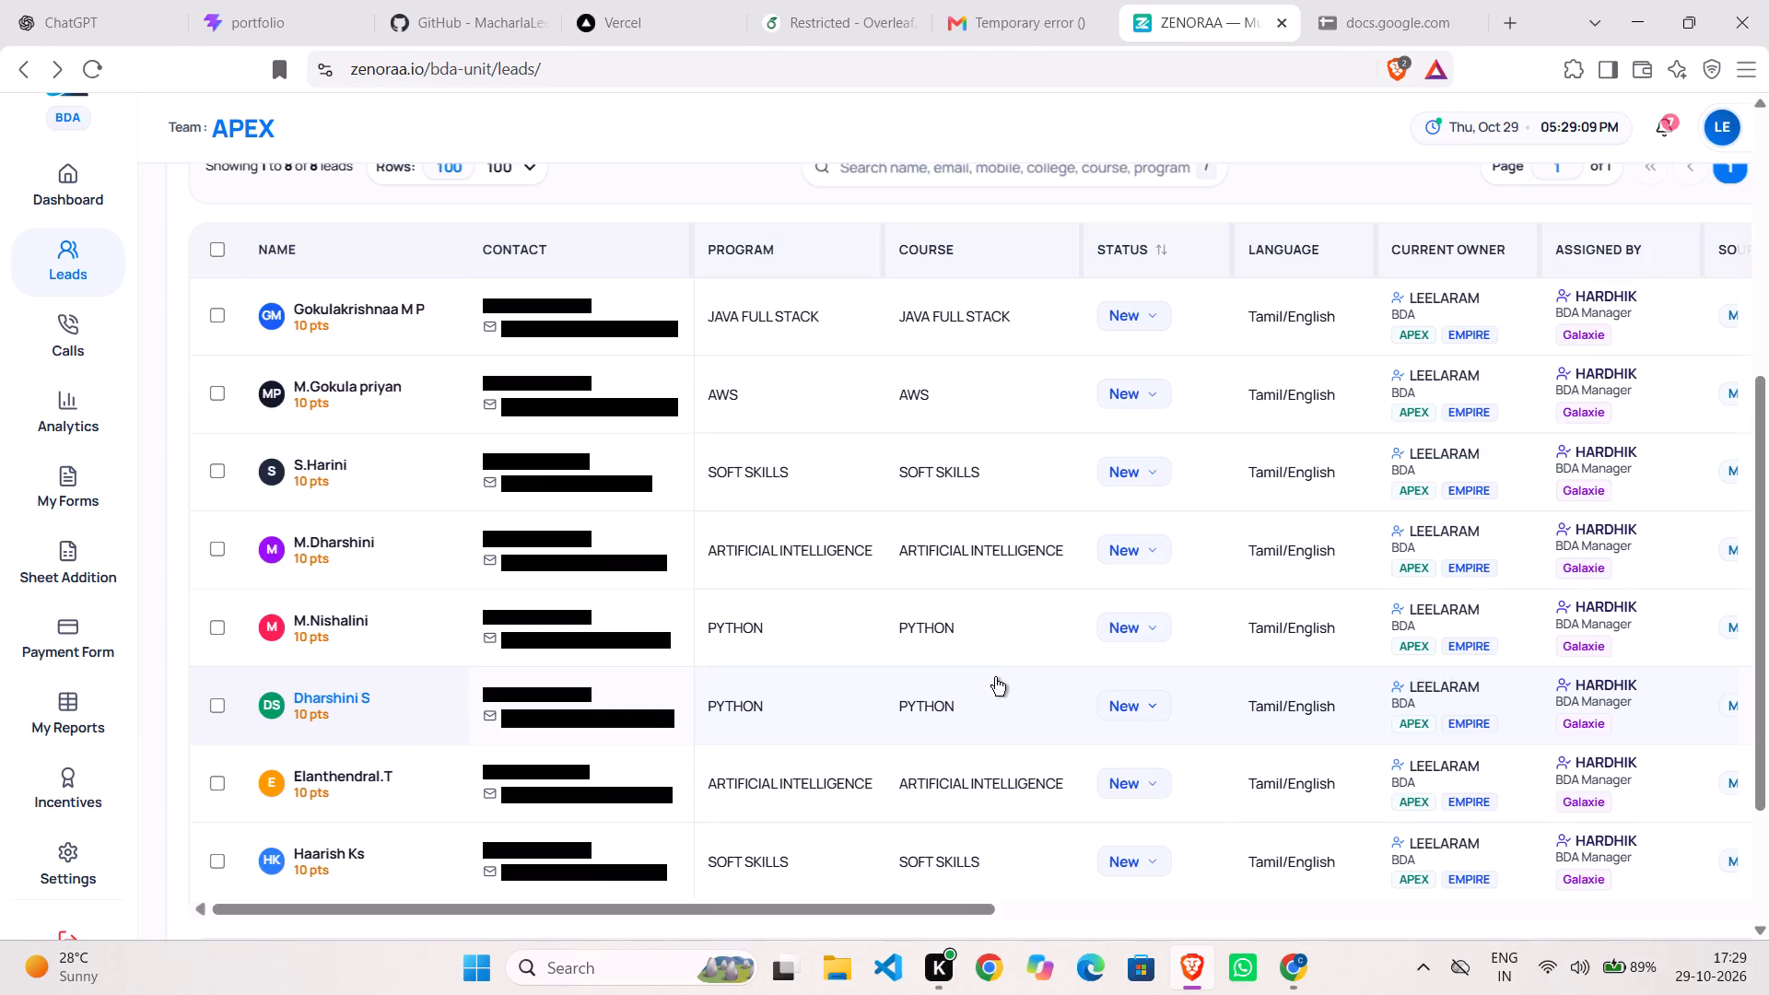
pyautogui.hscroll(-5, 995, 677)
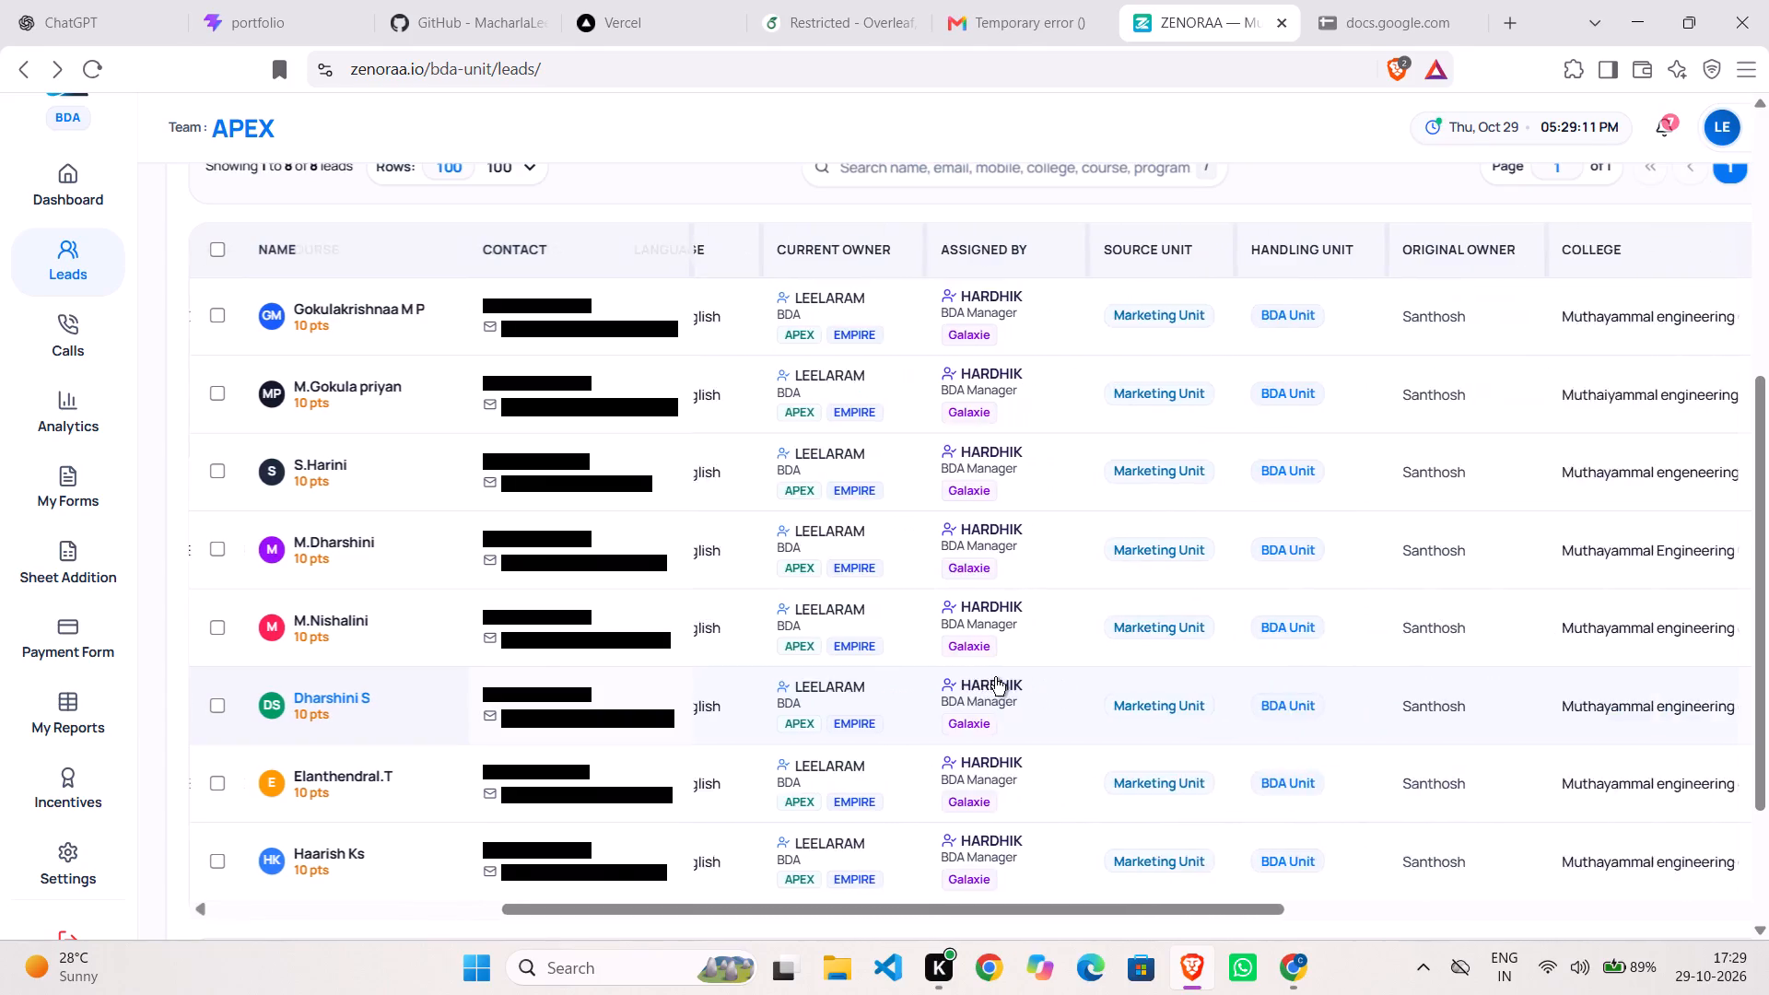
pyautogui.hscroll(-3, 995, 677)
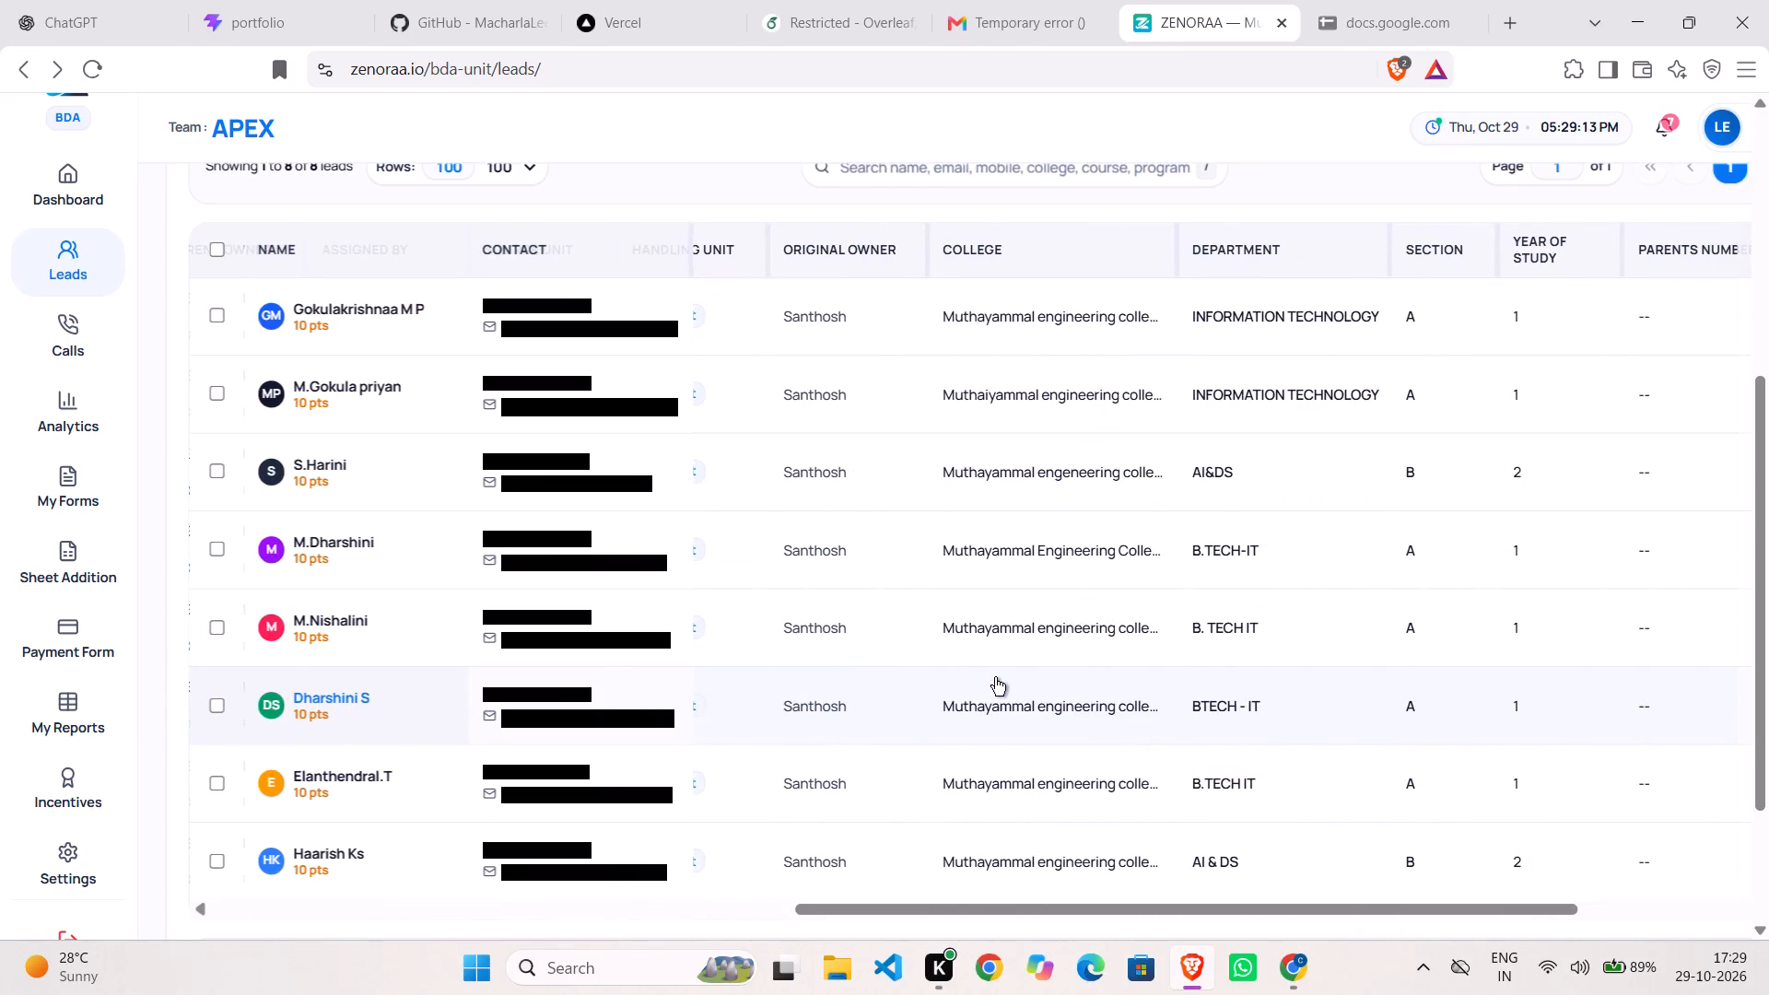
pyautogui.hscroll(6, 995, 677)
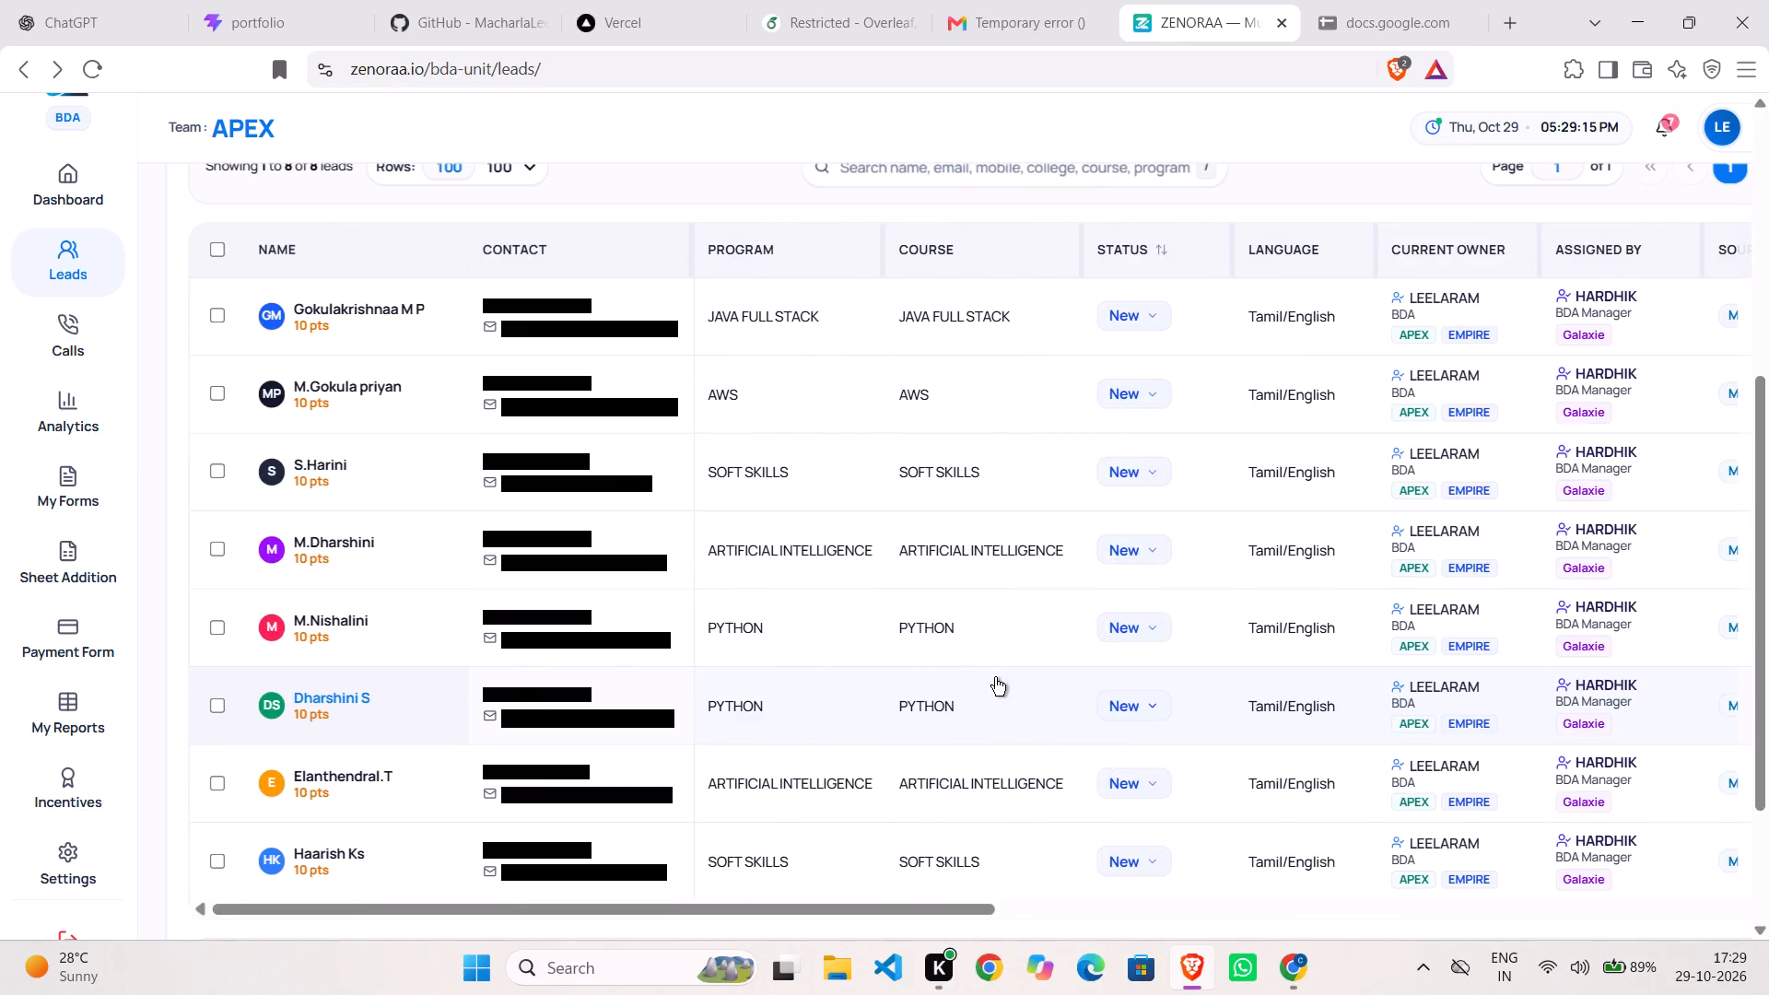
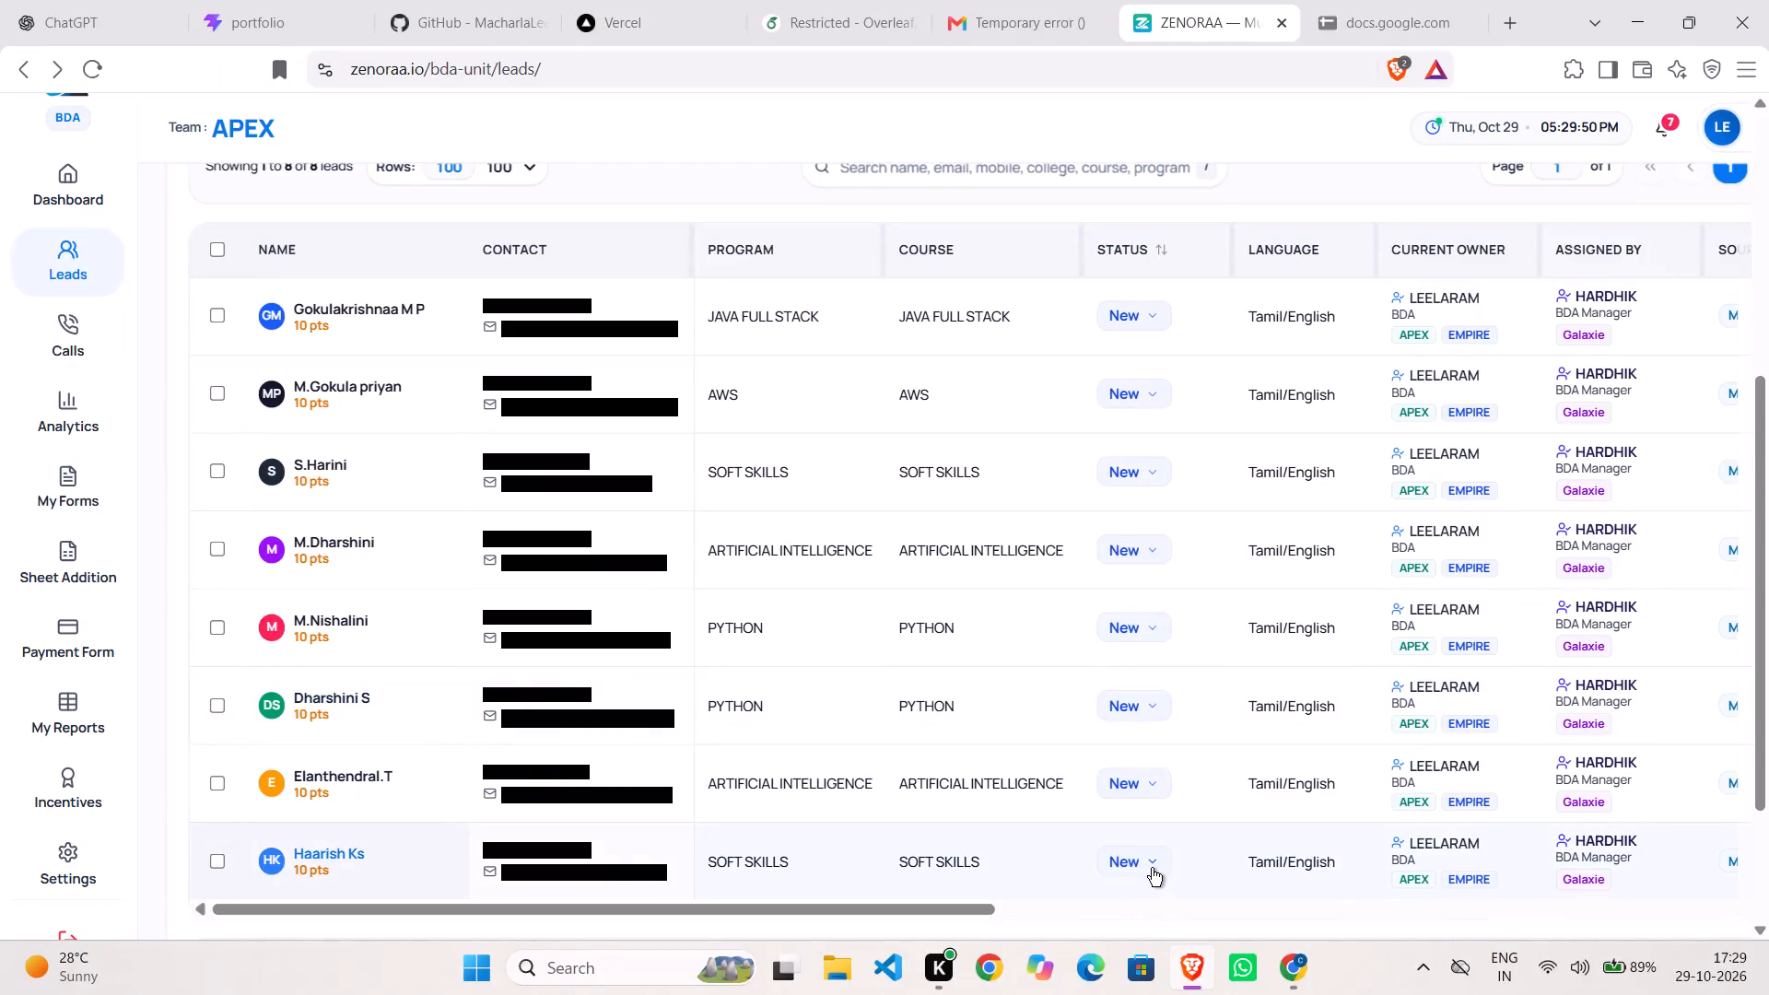
# Update the last-listed new Soft Skills lead's status to Call Back with the call remark "EVENING 8PM" and save it.
pyautogui.click(1152, 868)
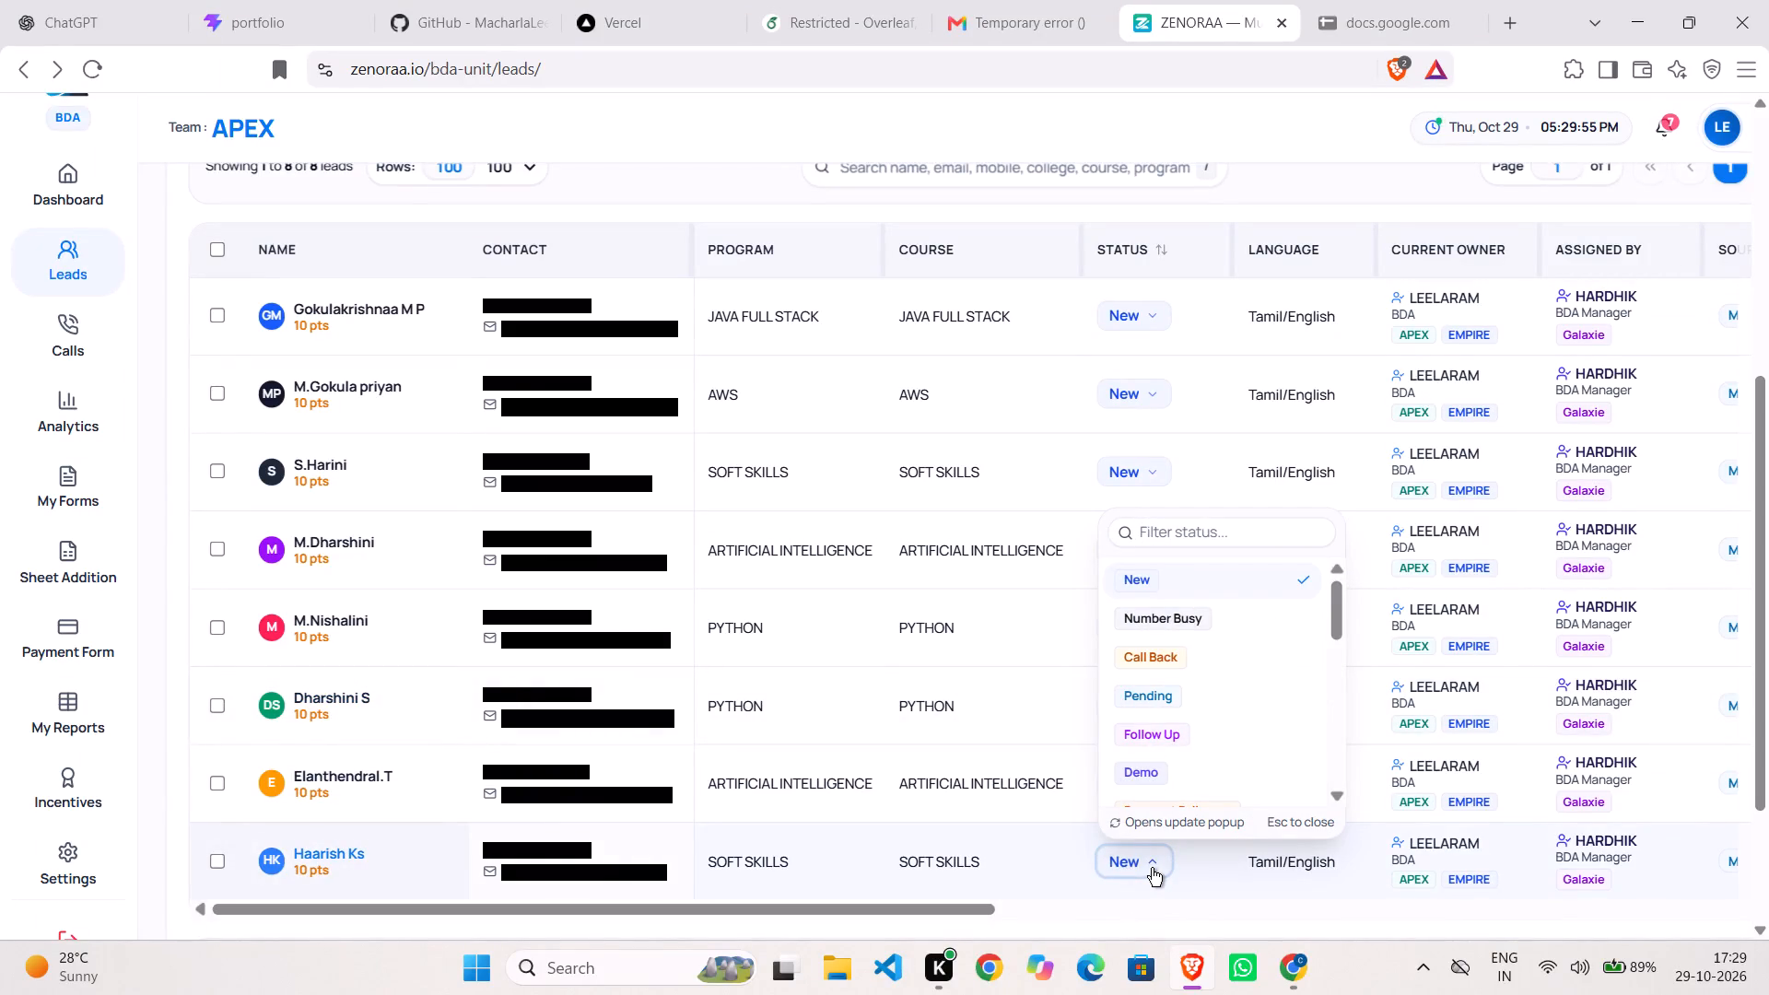
pyautogui.scroll(-3, 1154, 780)
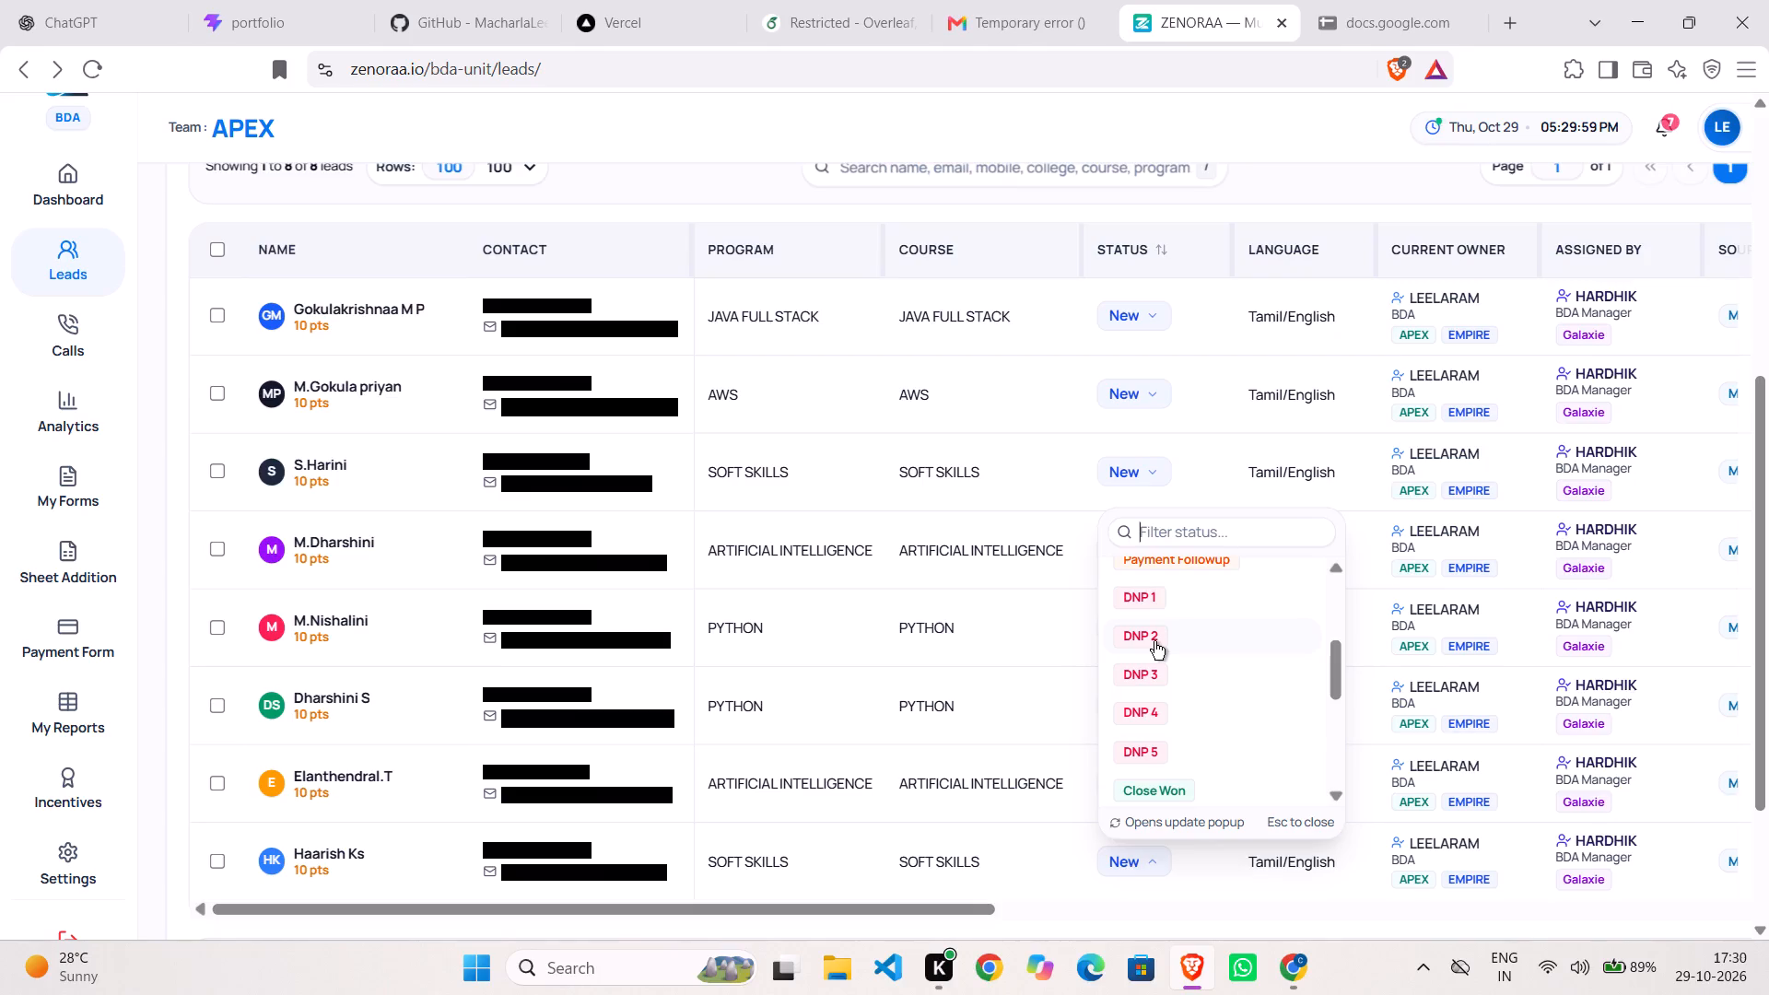
pyautogui.scroll(2, 1152, 760)
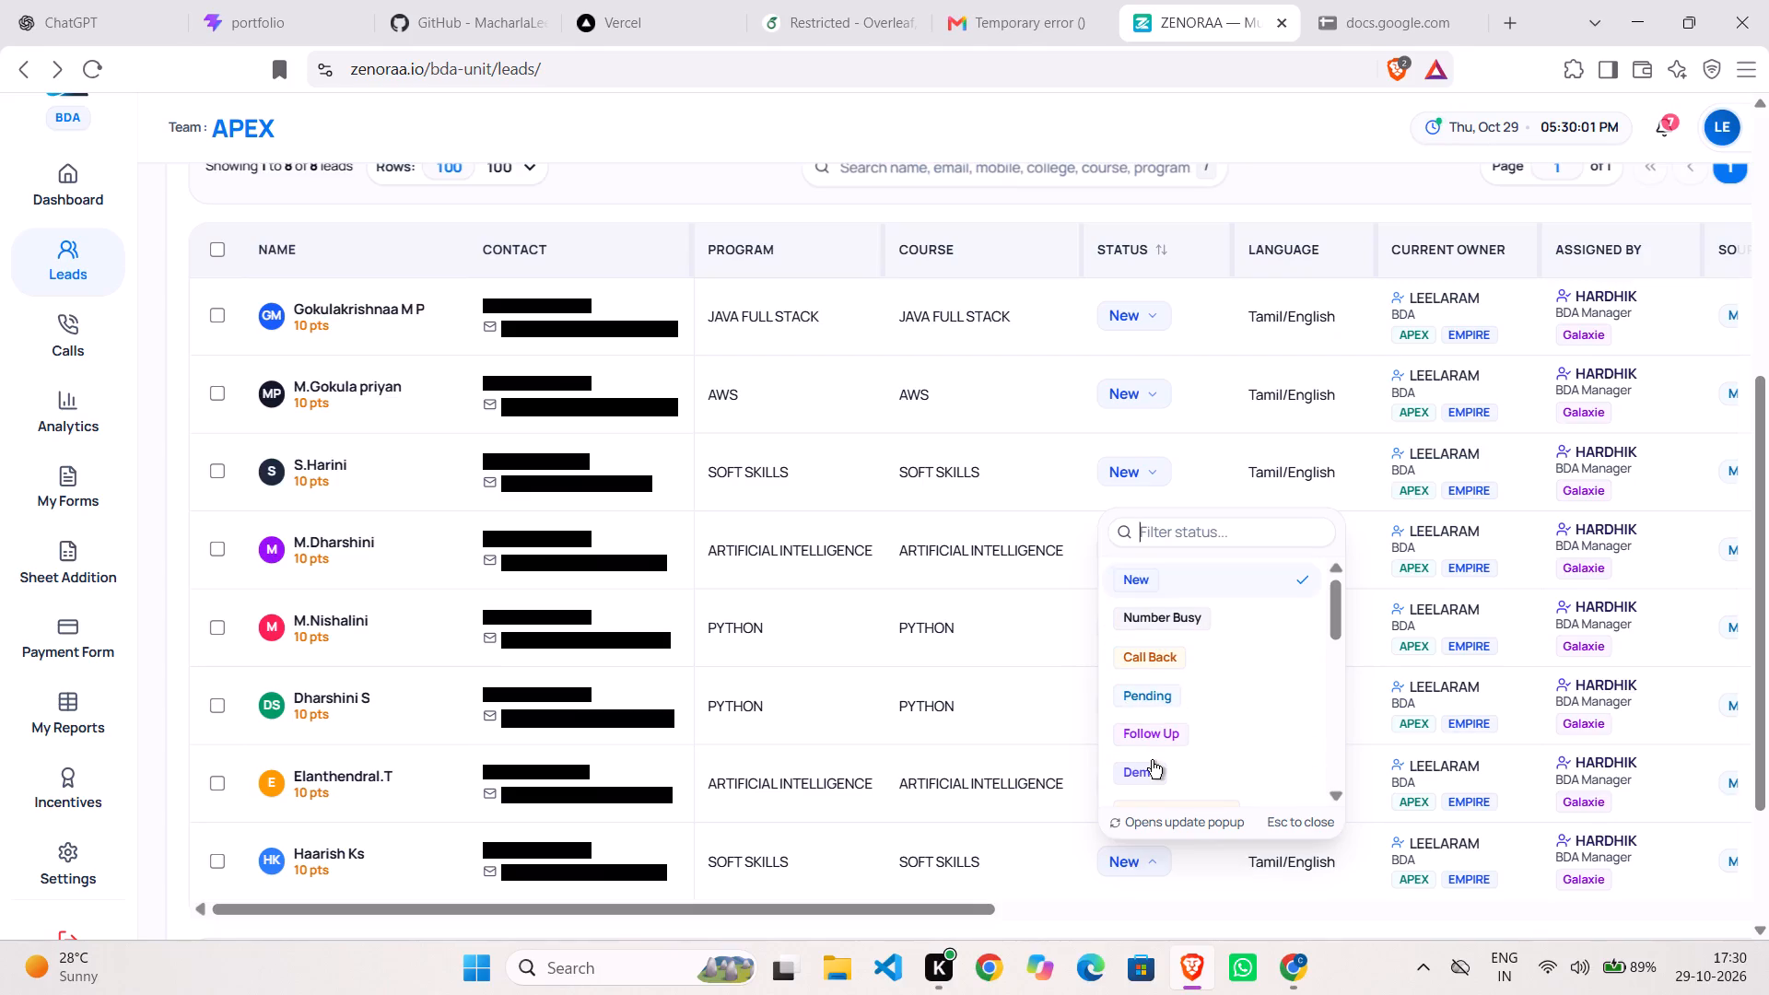
pyautogui.click(1137, 662)
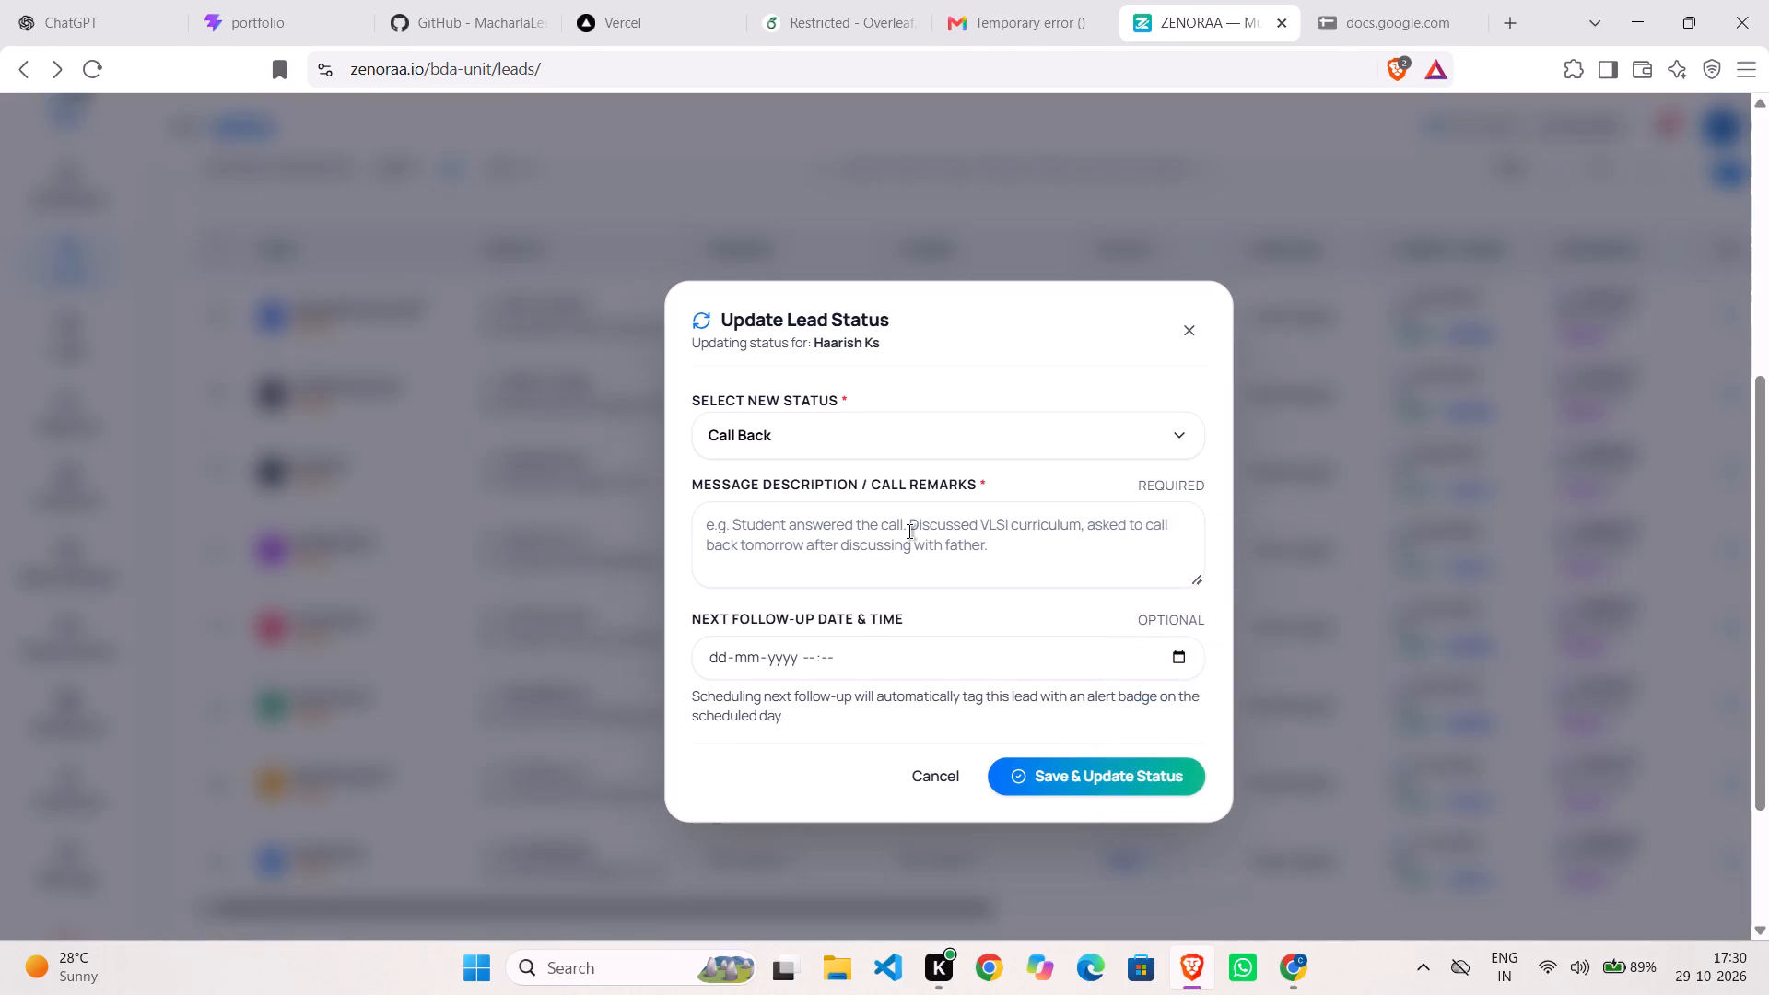
pyautogui.click(909, 531)
pyautogui.write('EVENING')
pyautogui.press('space')
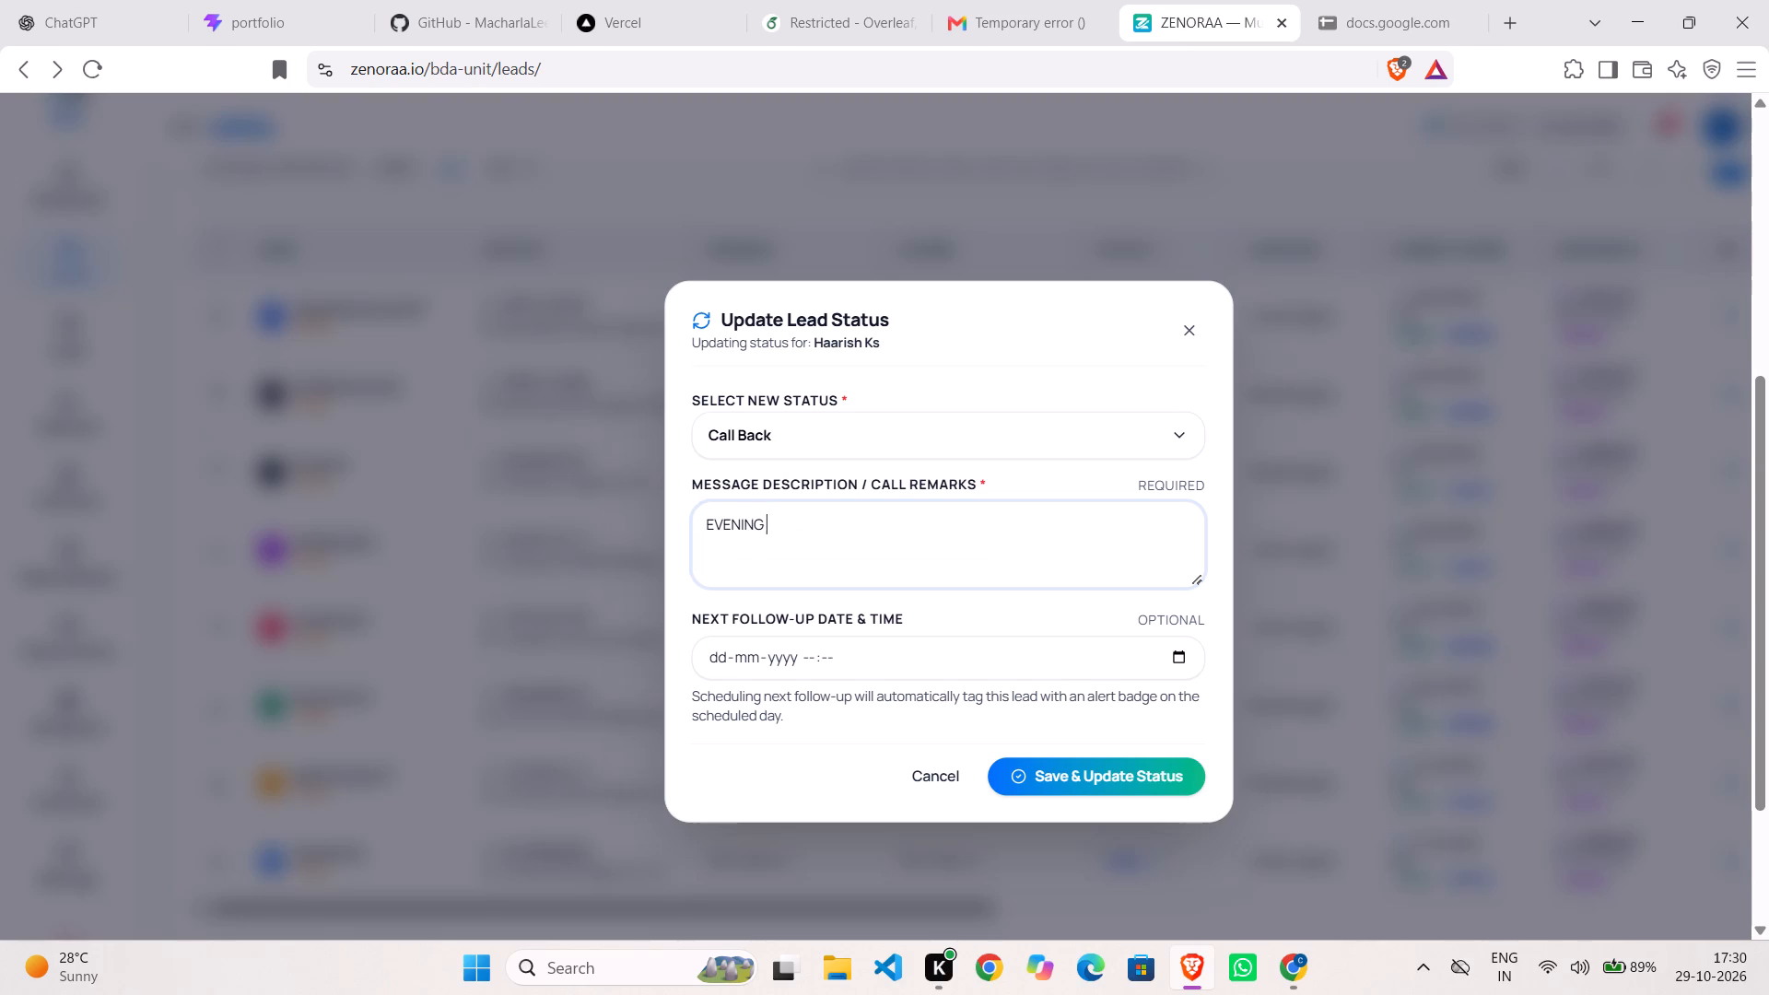
pyautogui.write('6PM')
pyautogui.press('BackSpace')
pyautogui.press('BackSpace')
pyautogui.press('BackSpace')
pyautogui.write('8PM')
pyautogui.click(1084, 781)
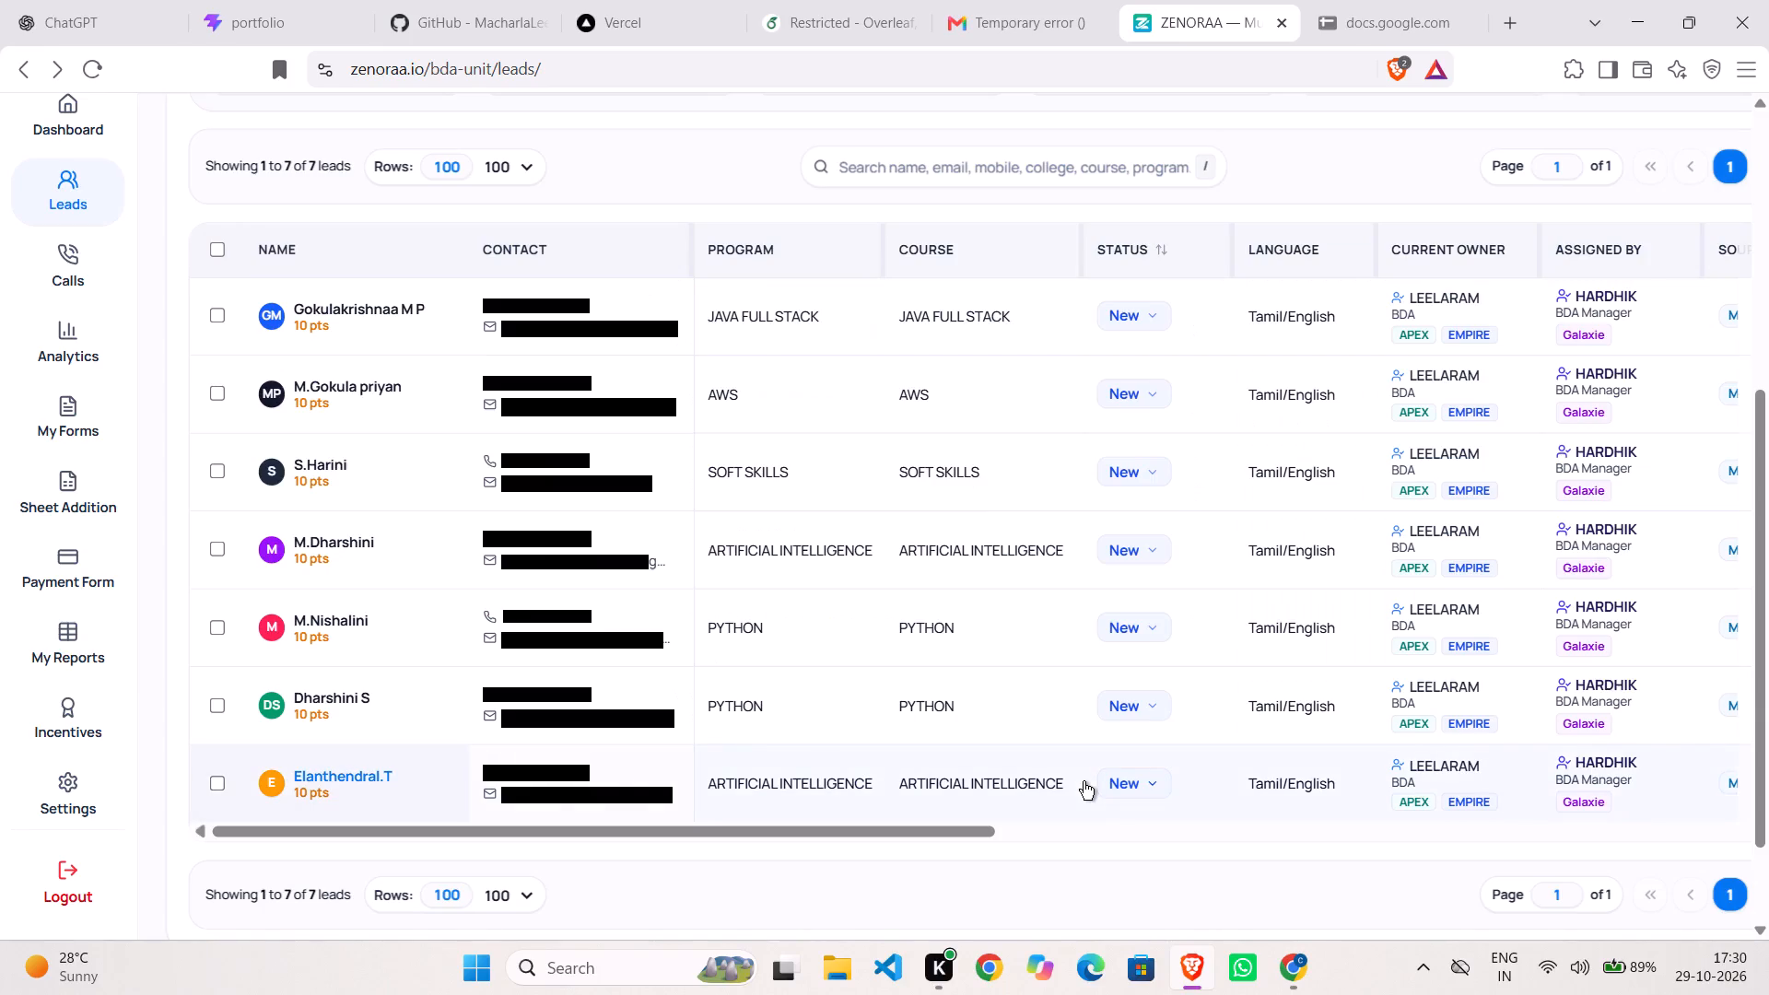
# Search the full leads list by the caller's partial mobile number and examine the matching lead's course, college, department and section details.
pyautogui.scroll(3, 1084, 781)
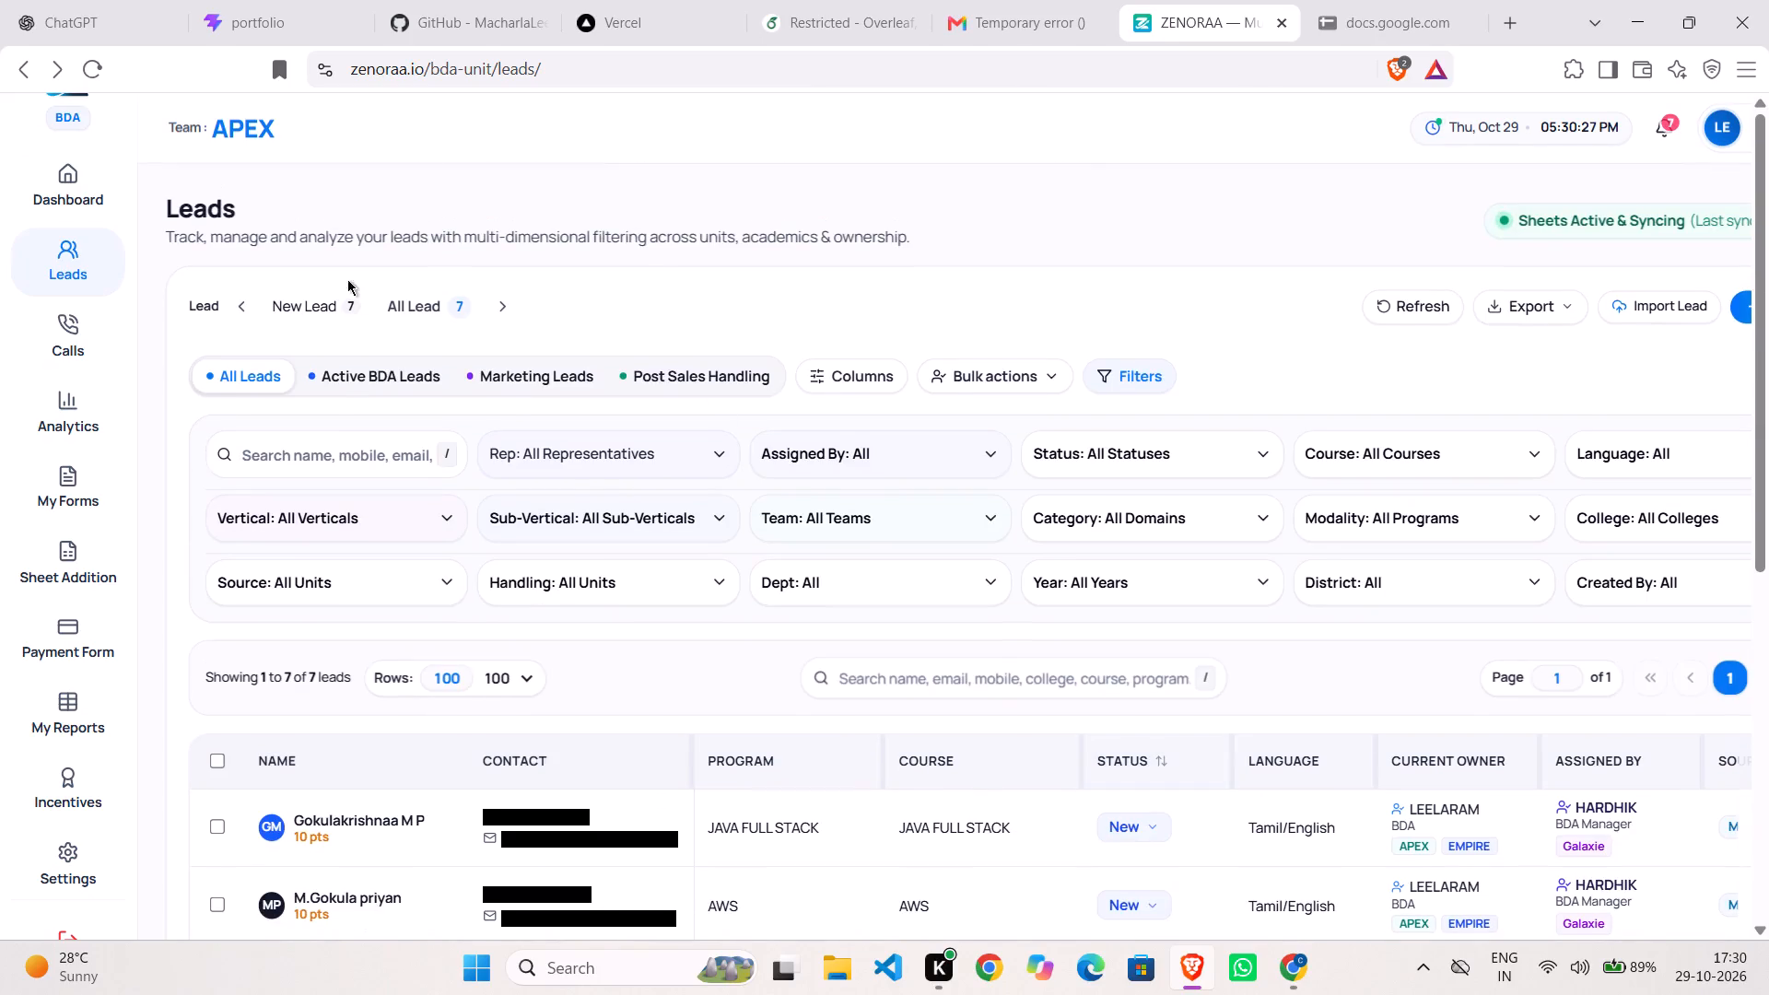
pyautogui.hscroll(8, 320, 450)
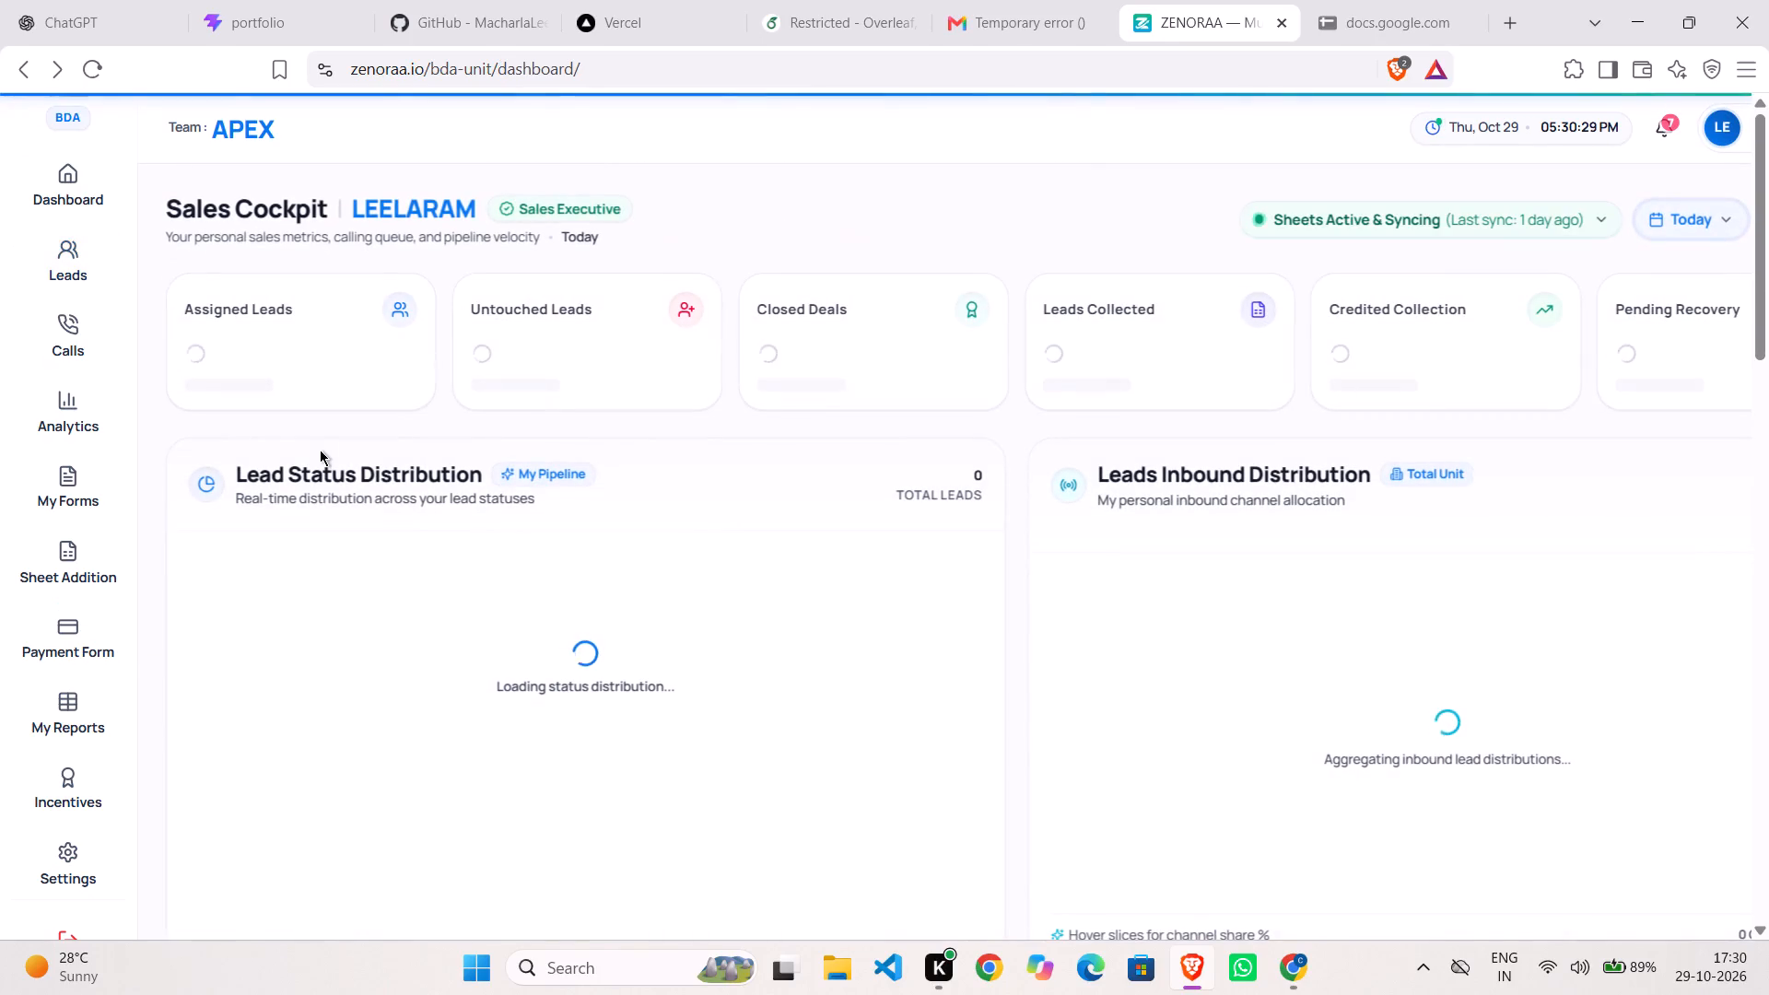
pyautogui.scroll(1, 320, 450)
pyautogui.click(46, 247)
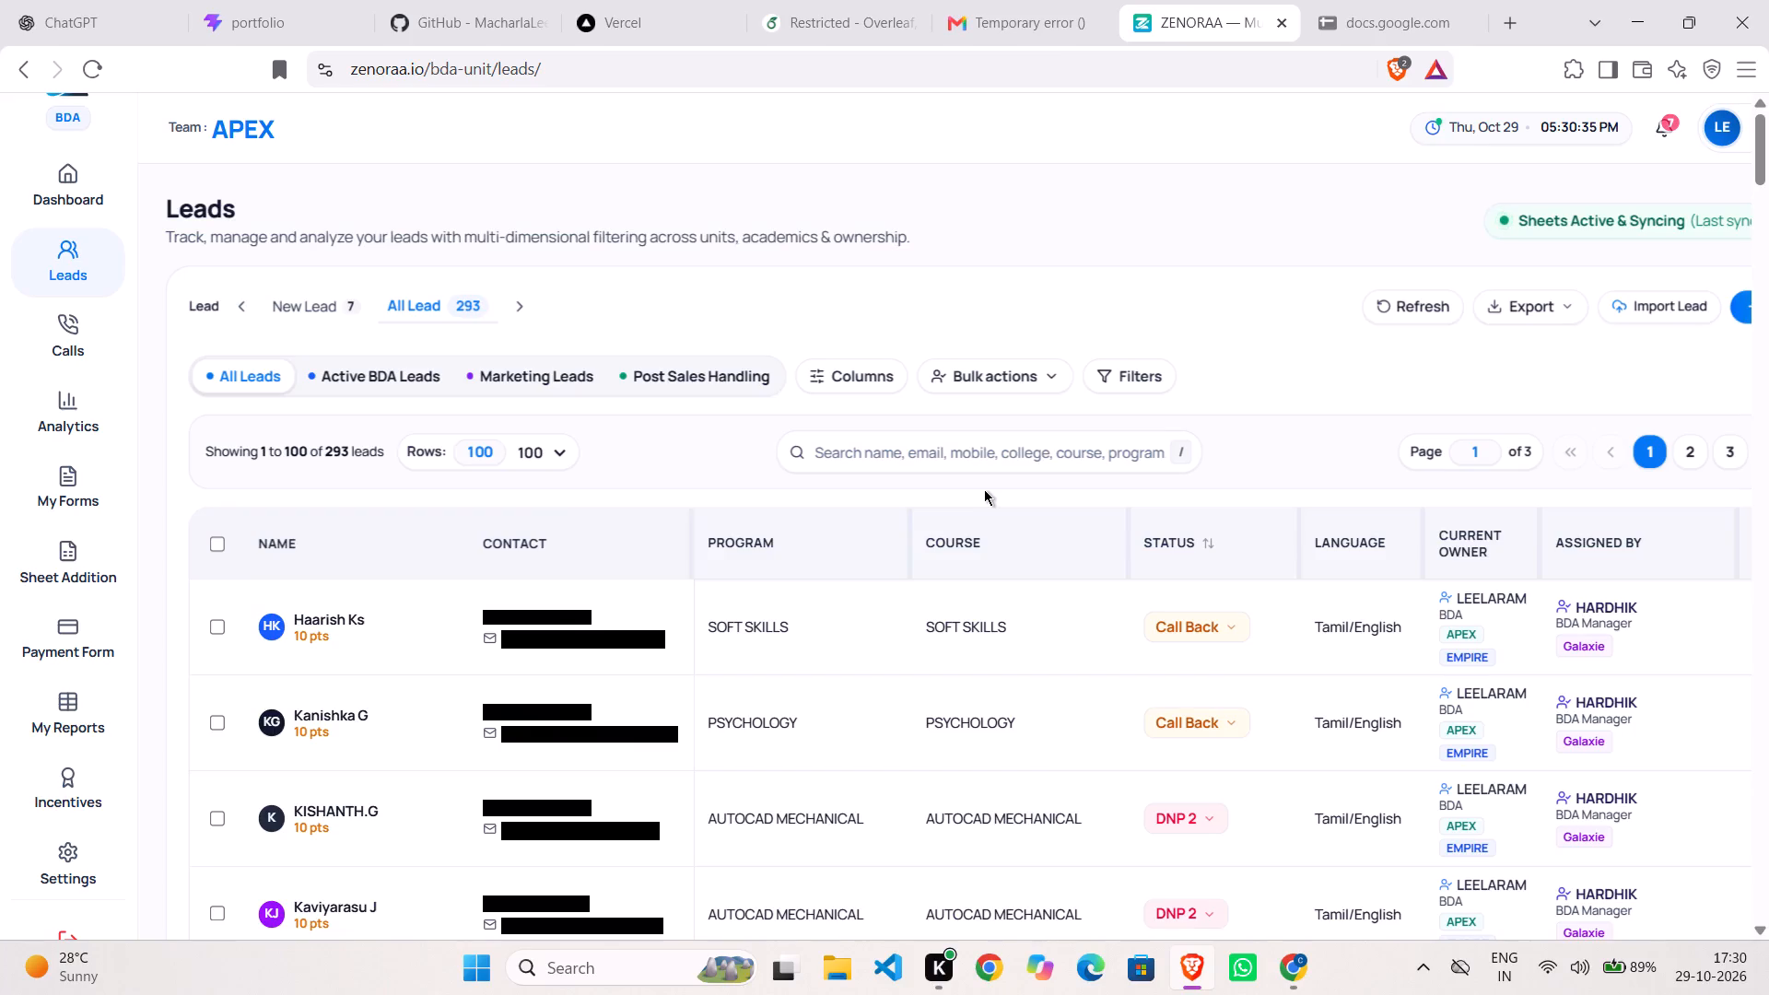
pyautogui.click(970, 451)
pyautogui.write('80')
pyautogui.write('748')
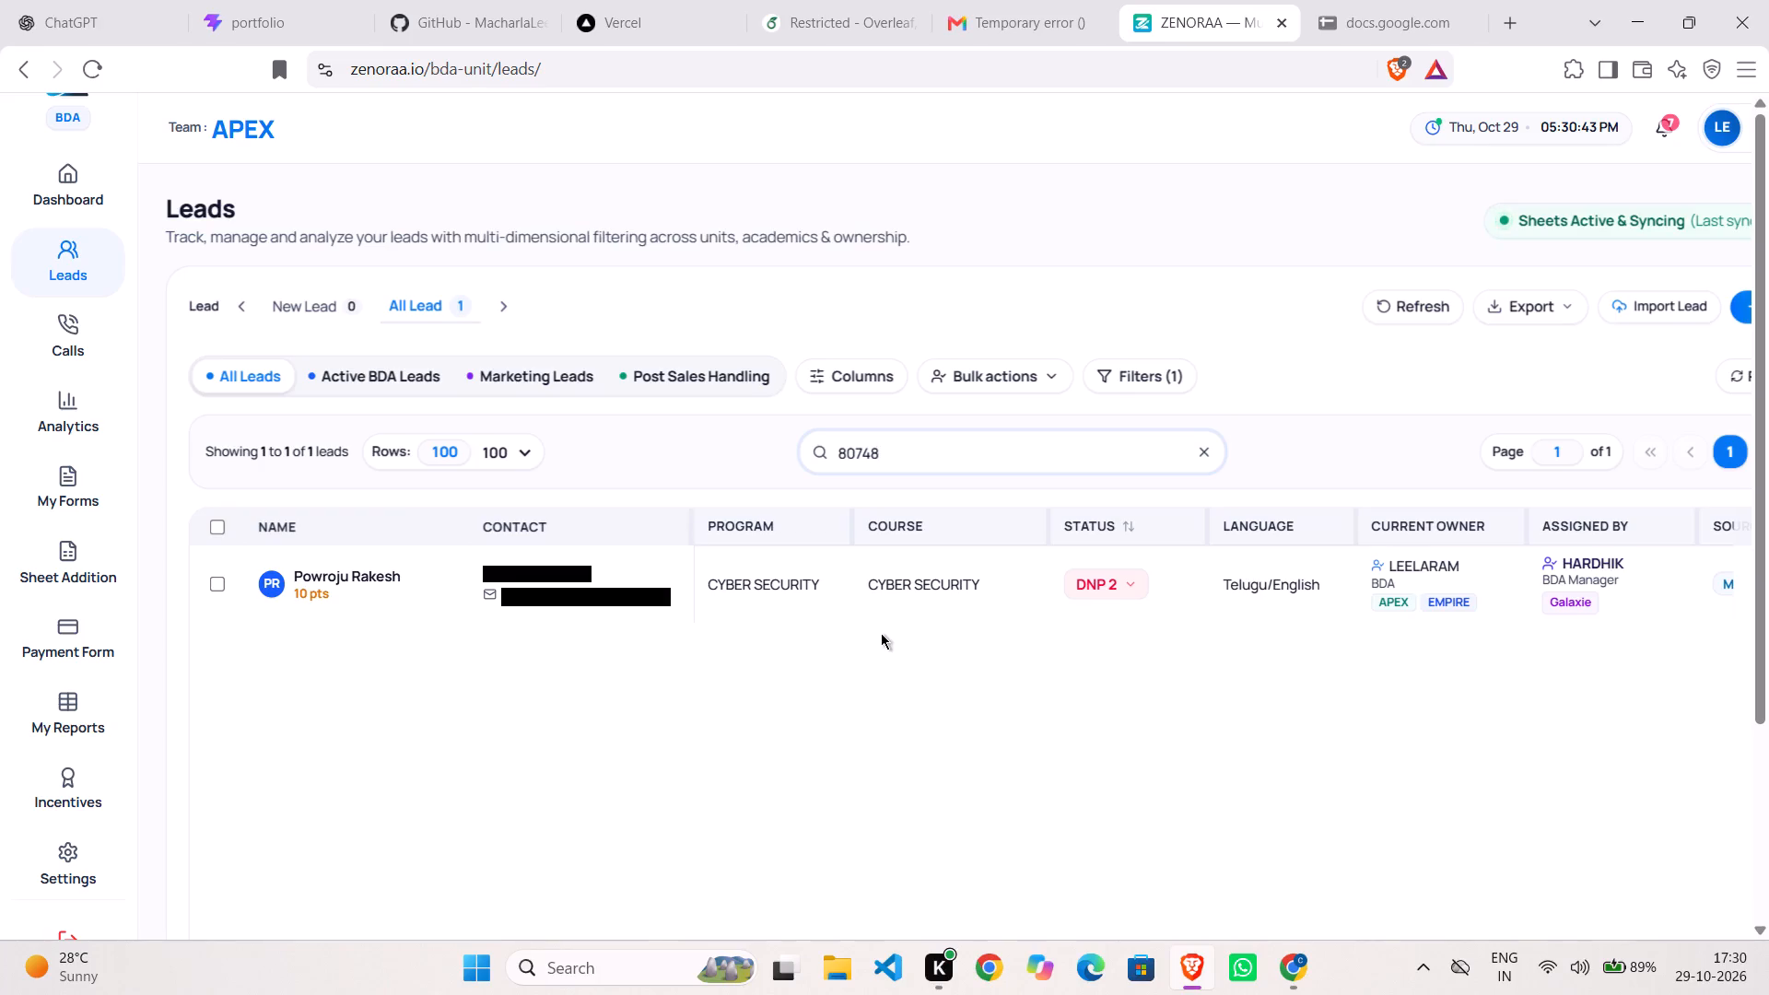
pyautogui.hscroll(-7, 1151, 615)
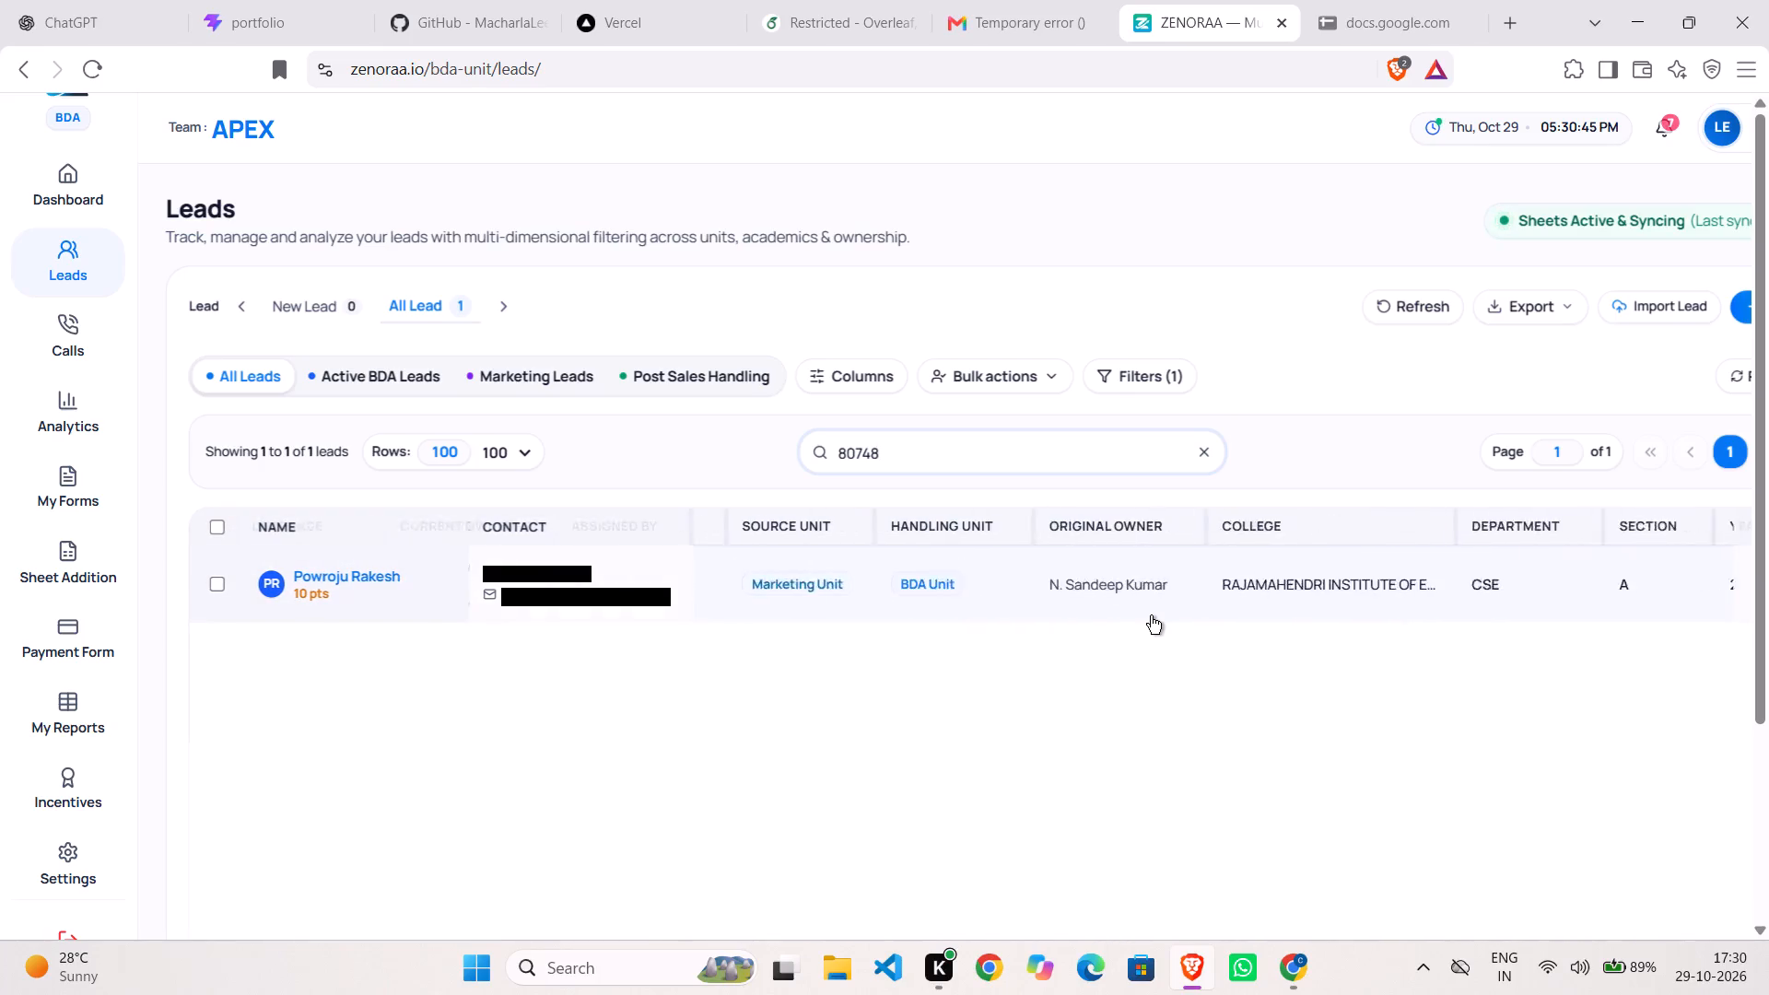
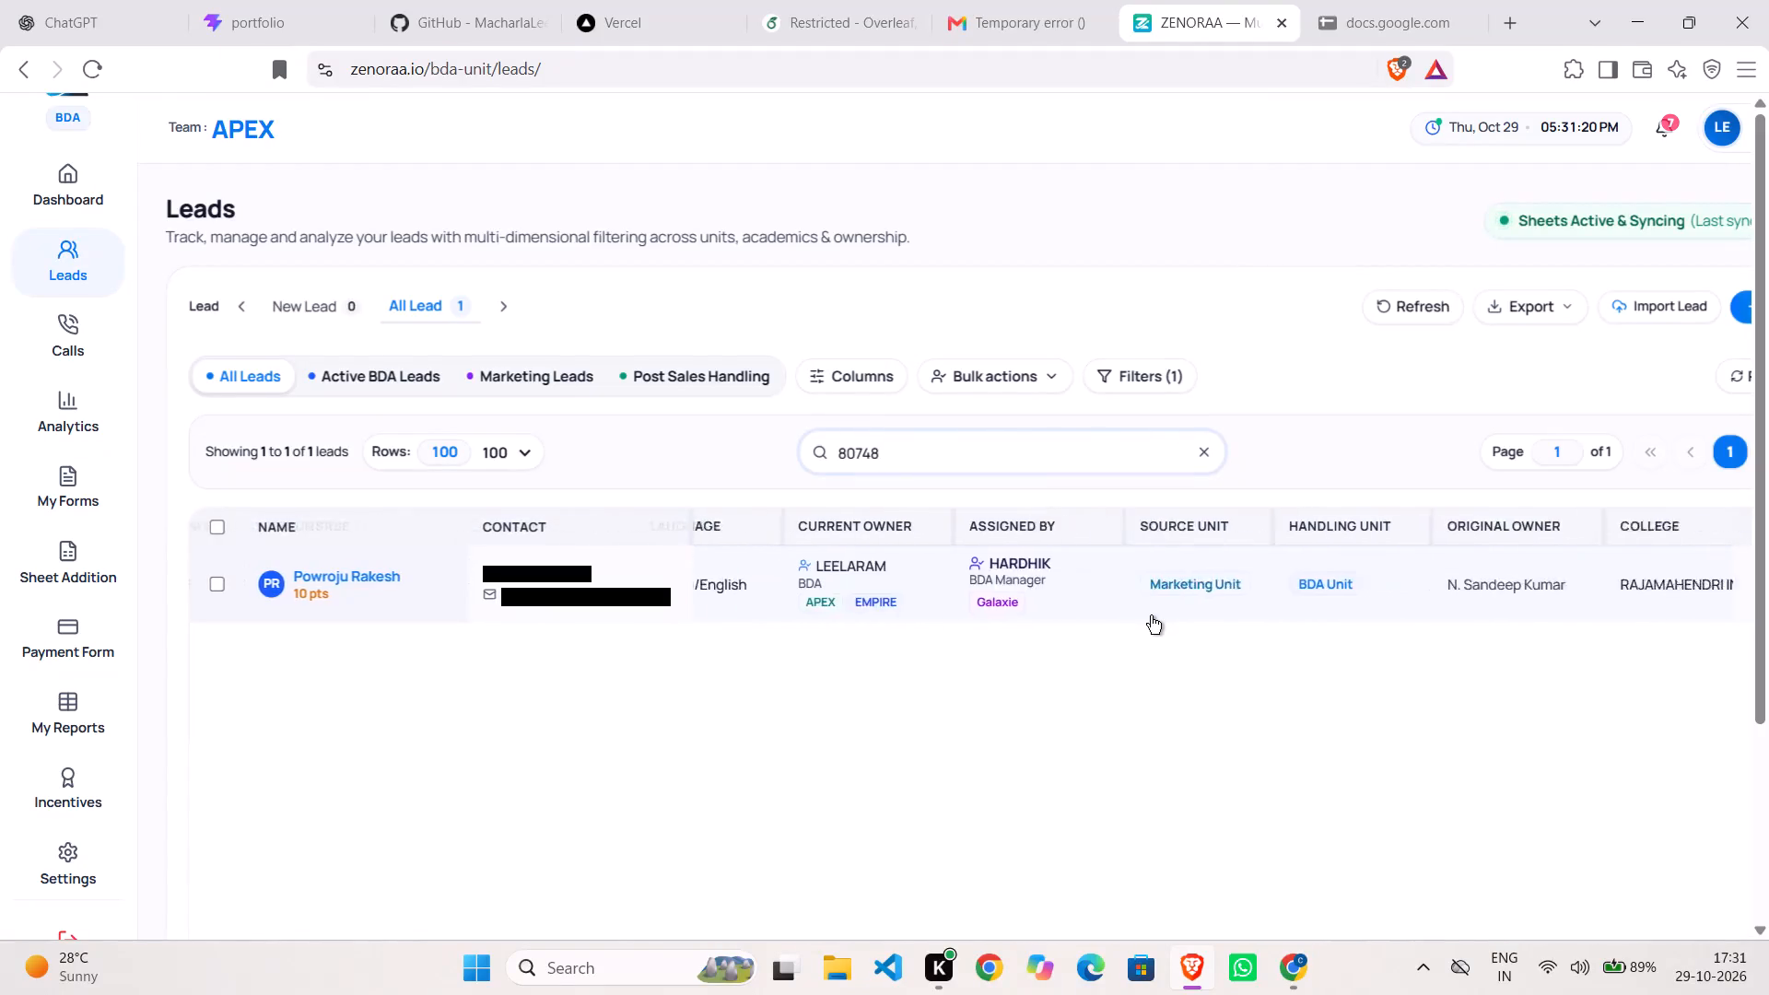
# Examine the matching Cyber Security lead's course, status, college, department, section and year of study.
pyautogui.hscroll(4, 1151, 615)
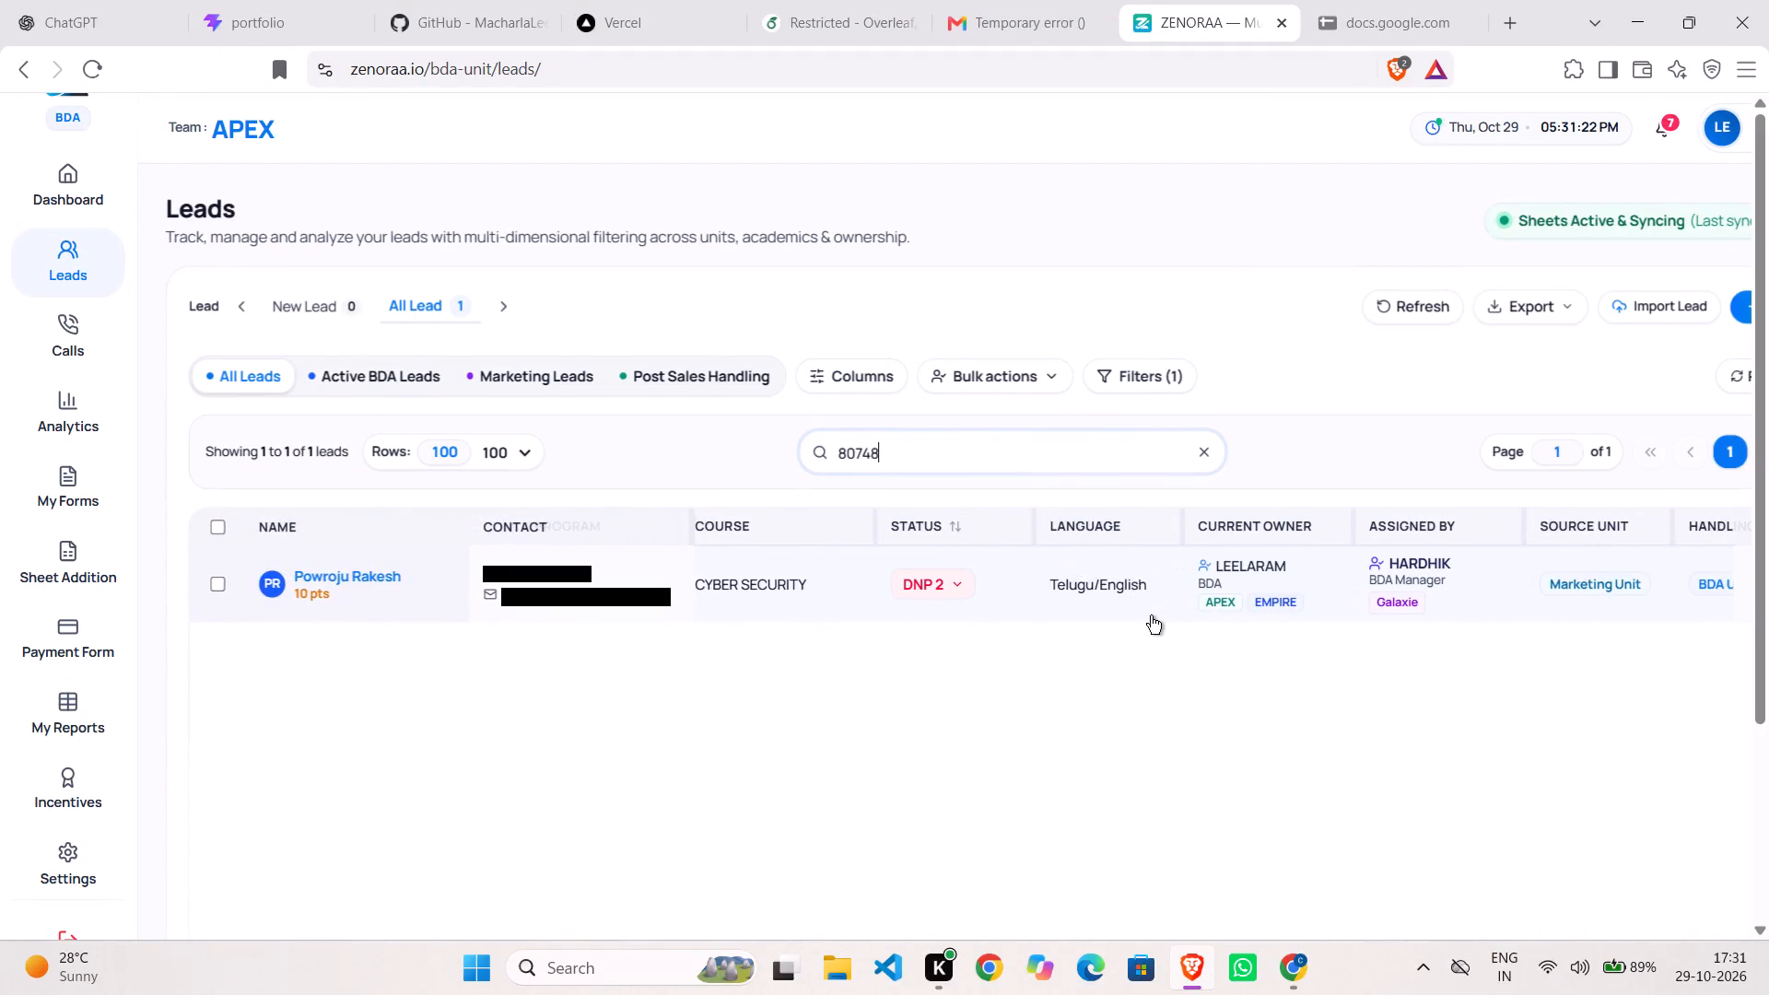
pyautogui.hscroll(-2, 1151, 615)
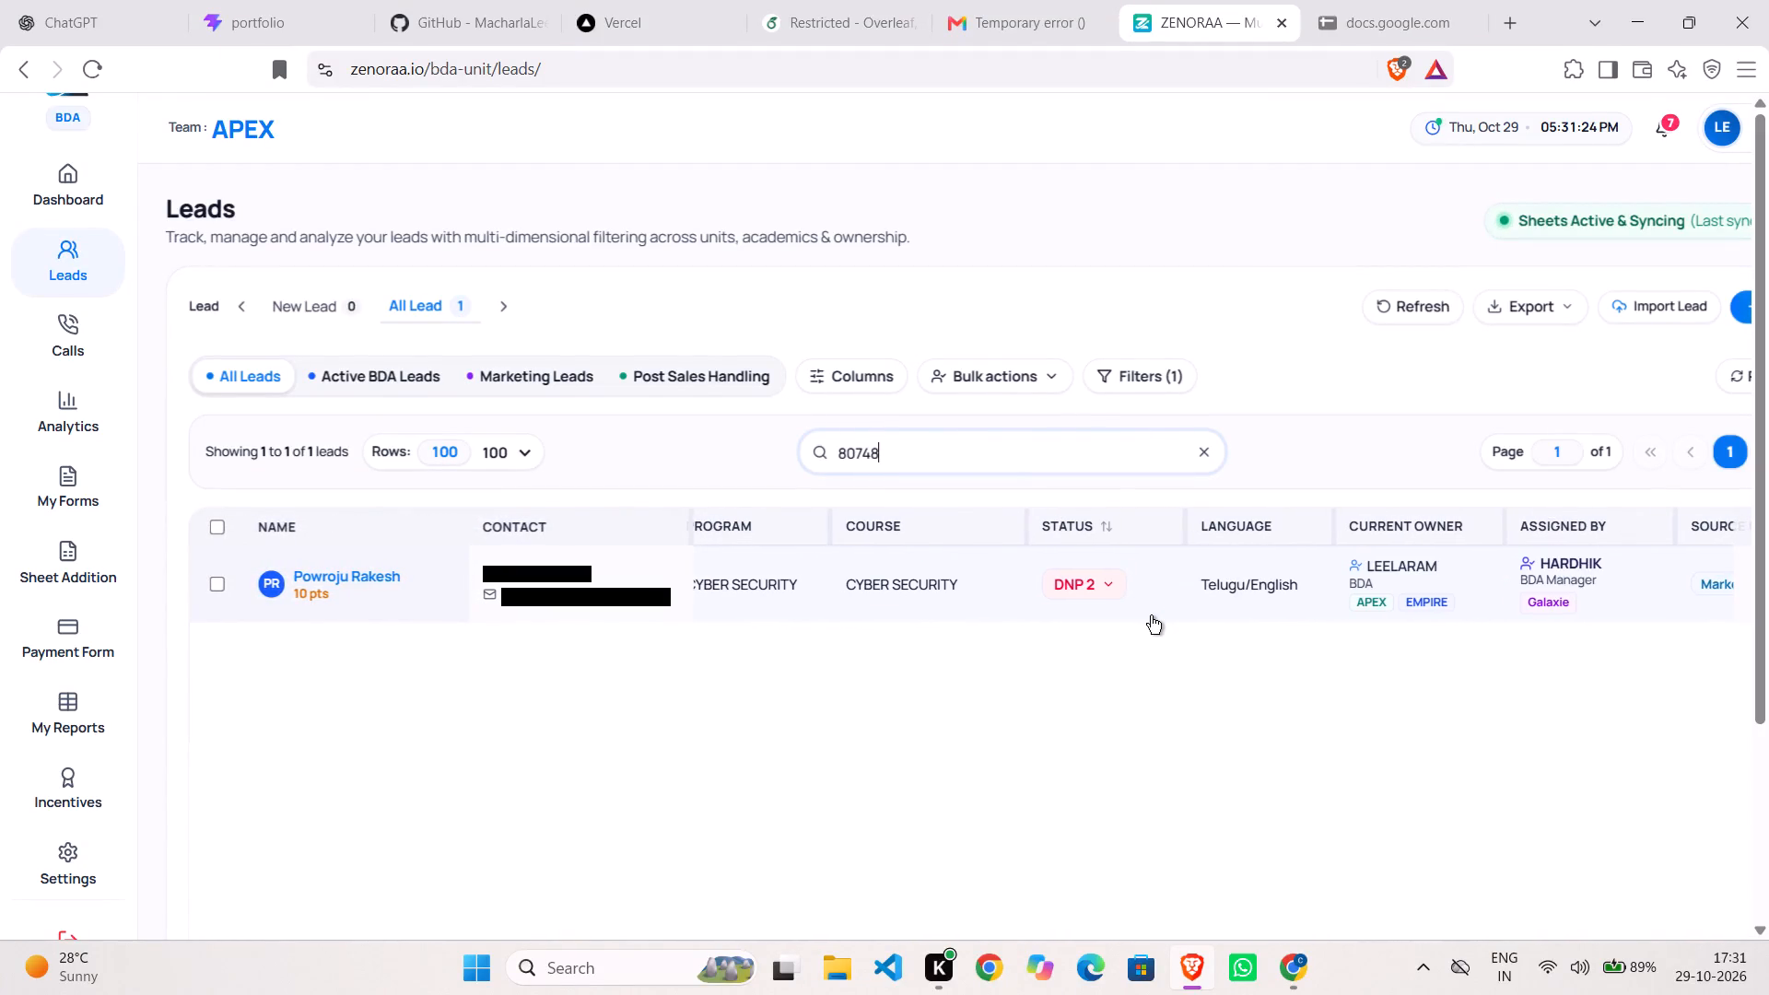
pyautogui.hscroll(-2, 1151, 615)
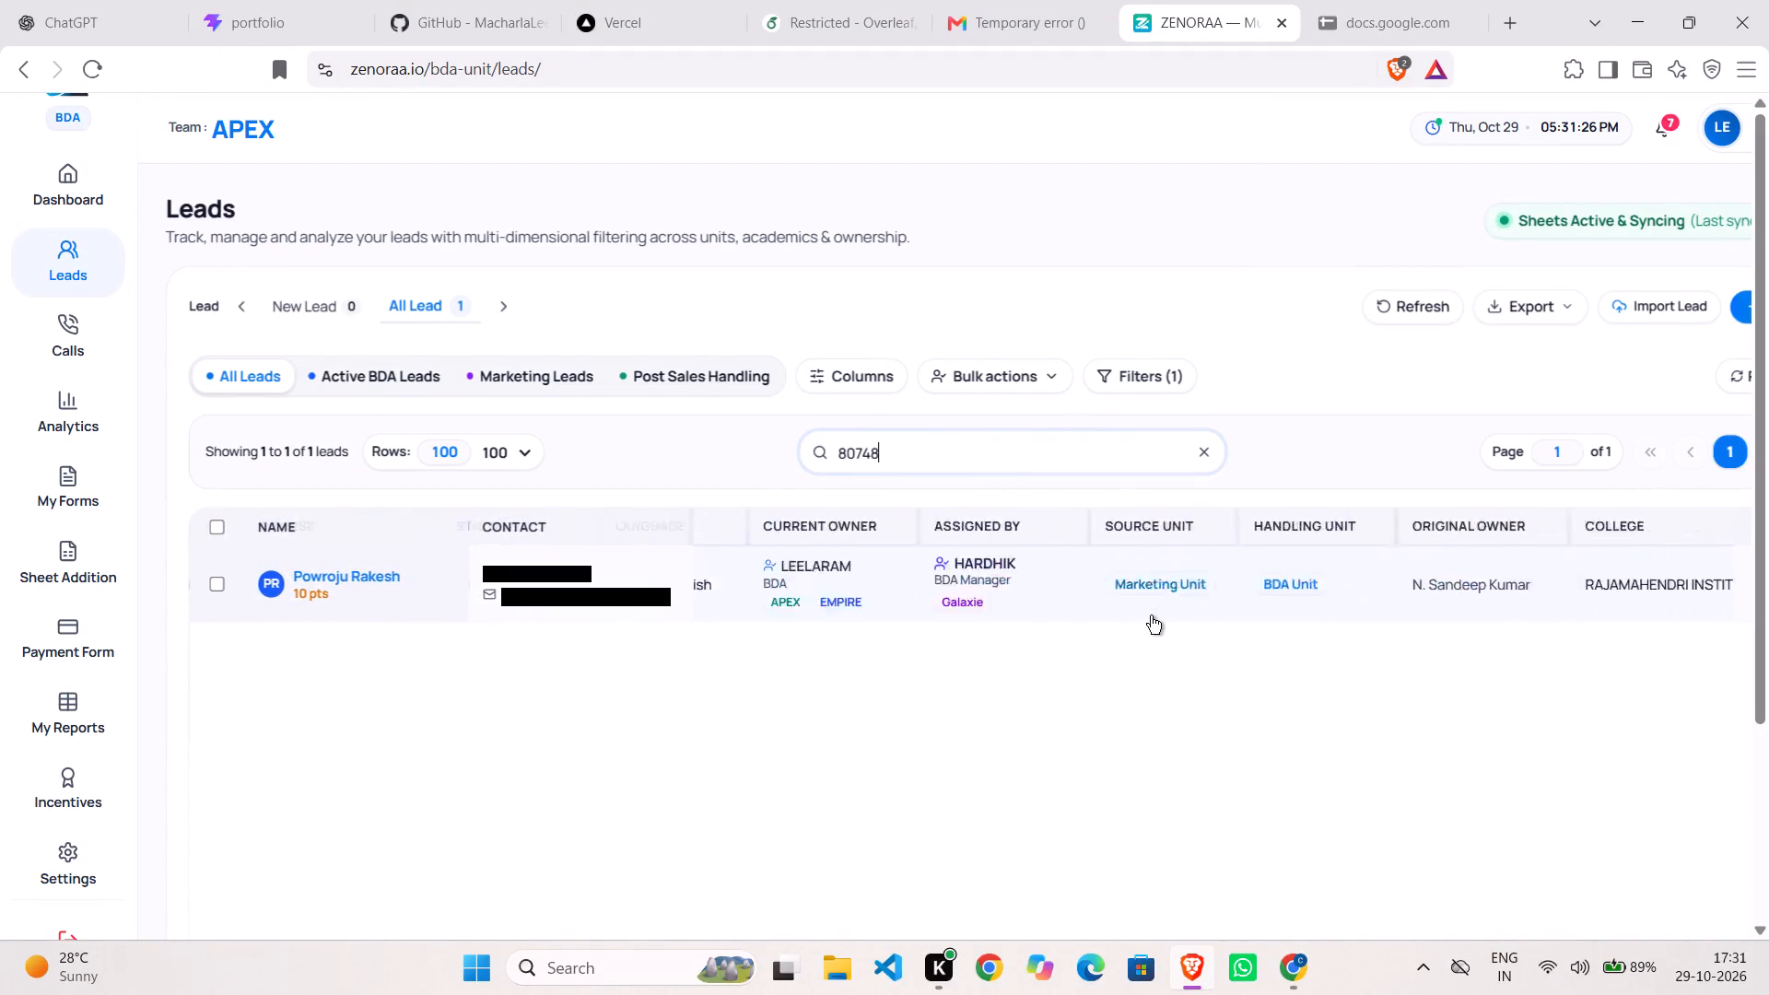
pyautogui.hscroll(-1, 1151, 615)
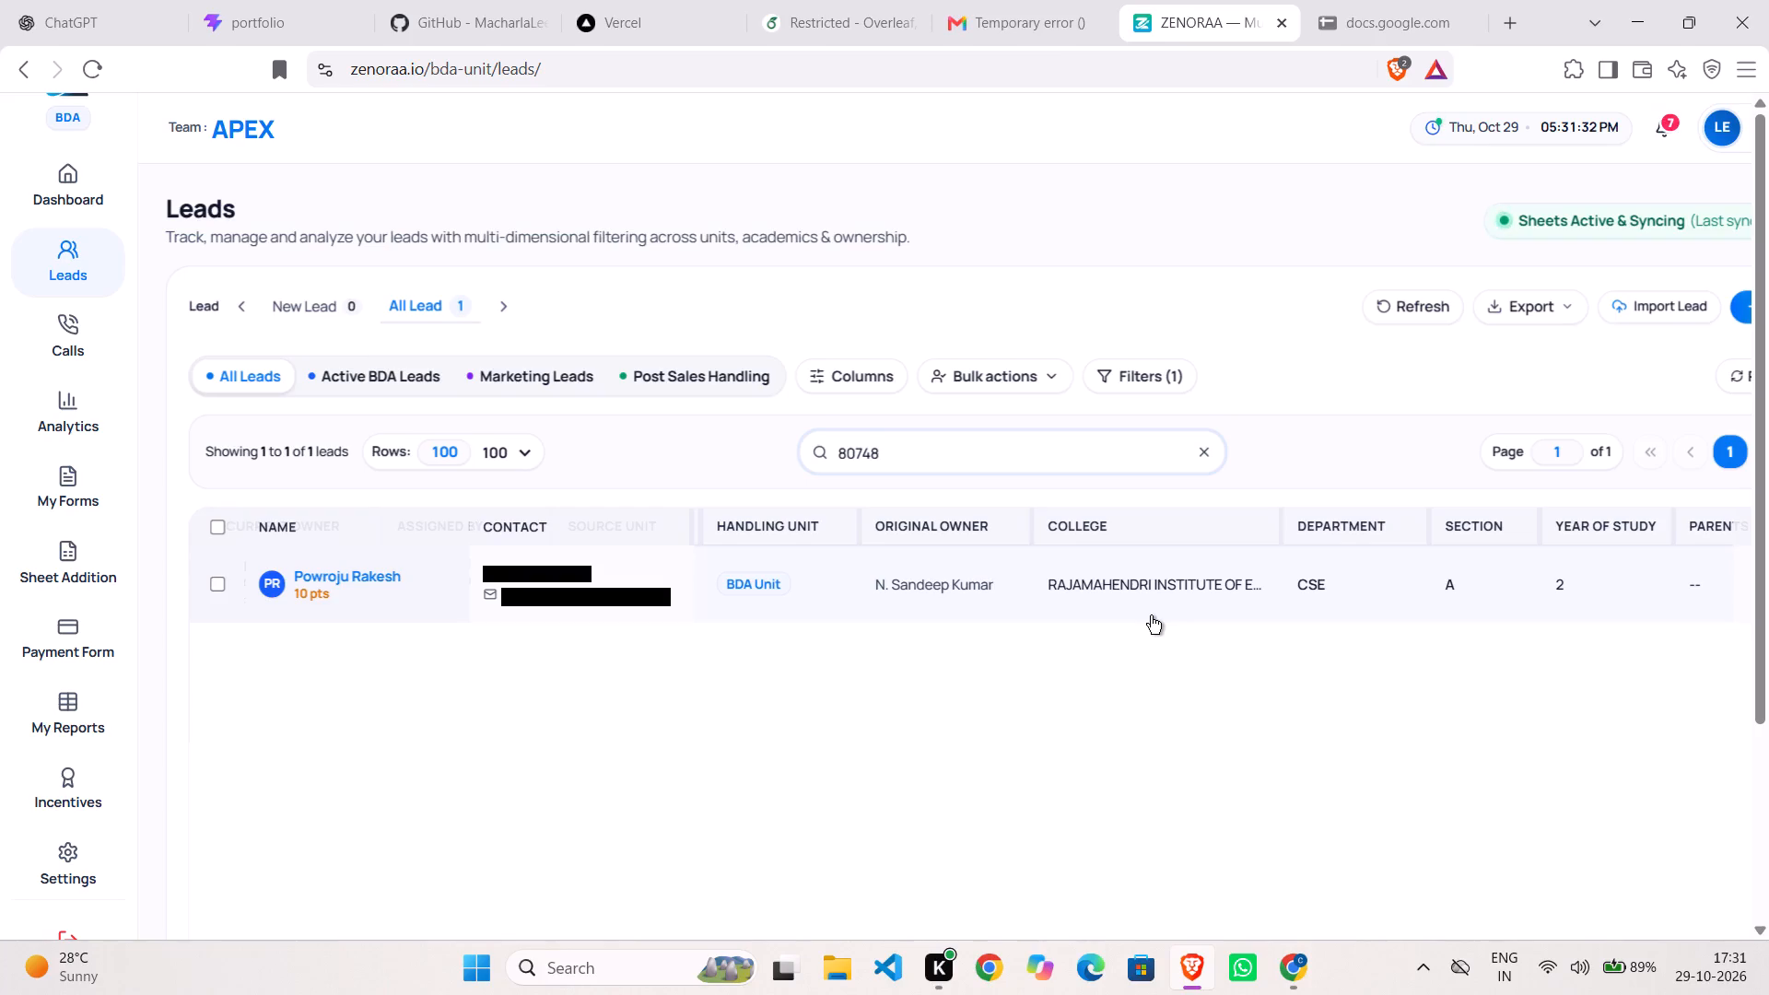
pyautogui.hscroll(-1, 1151, 615)
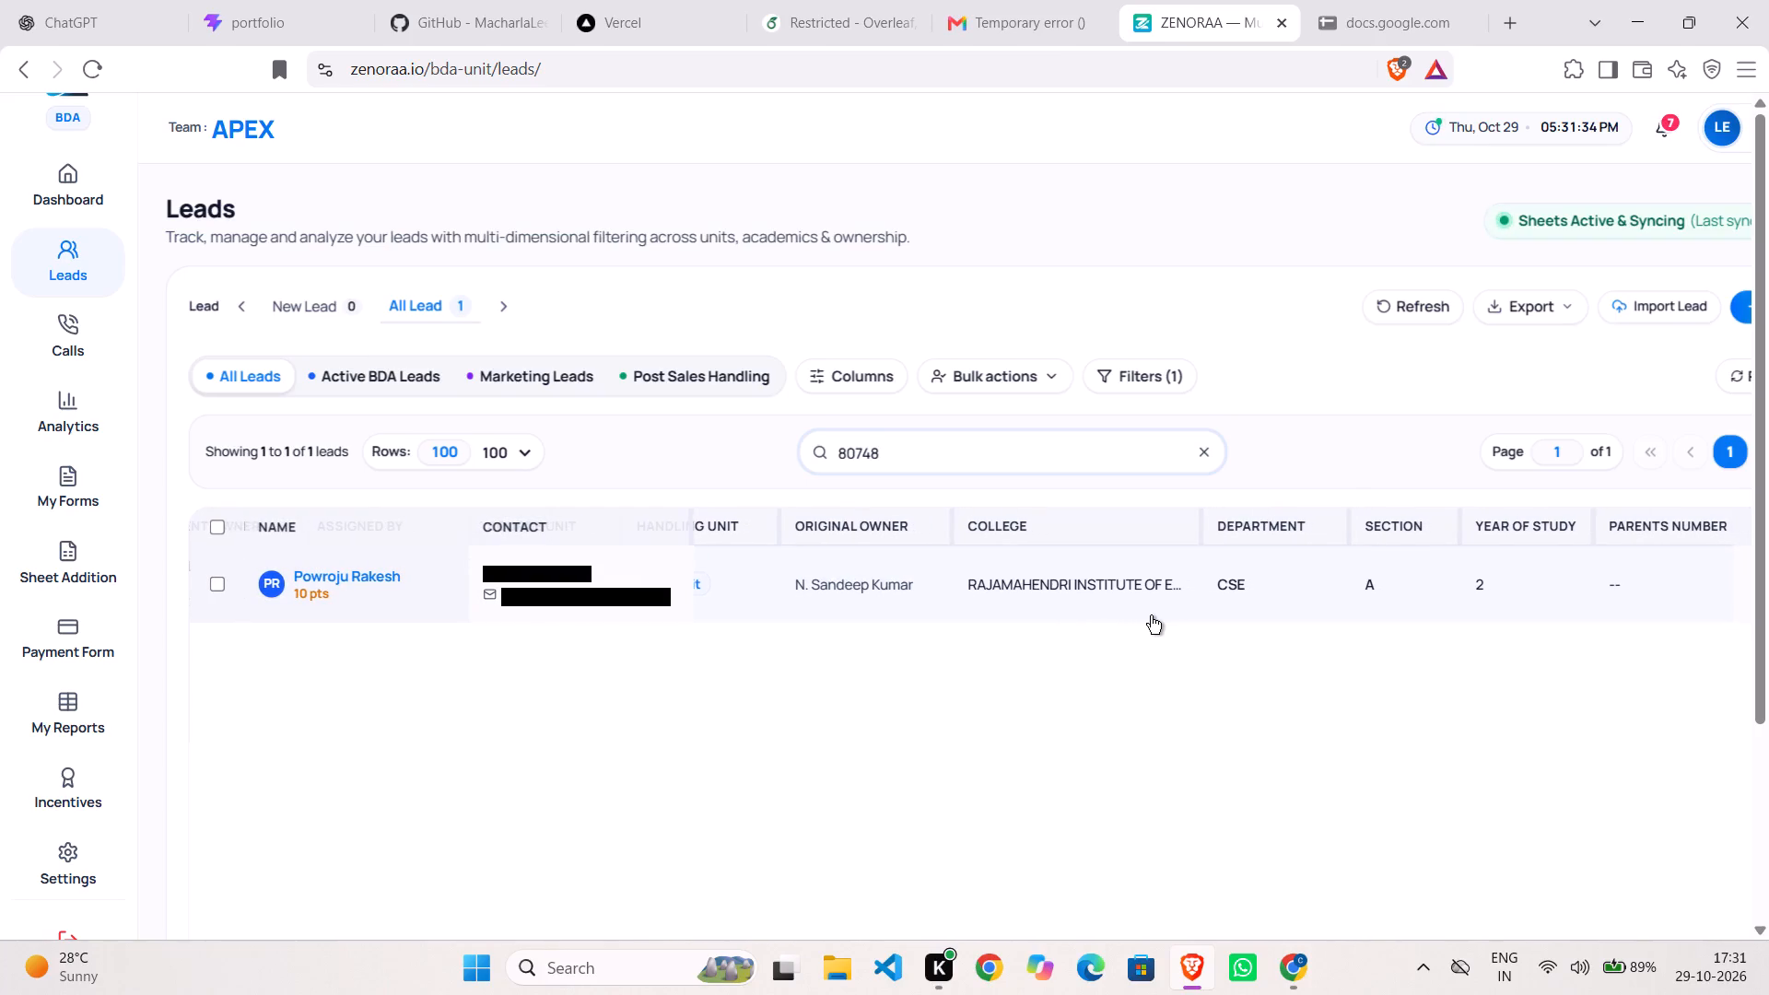
pyautogui.hscroll(-2, 1151, 615)
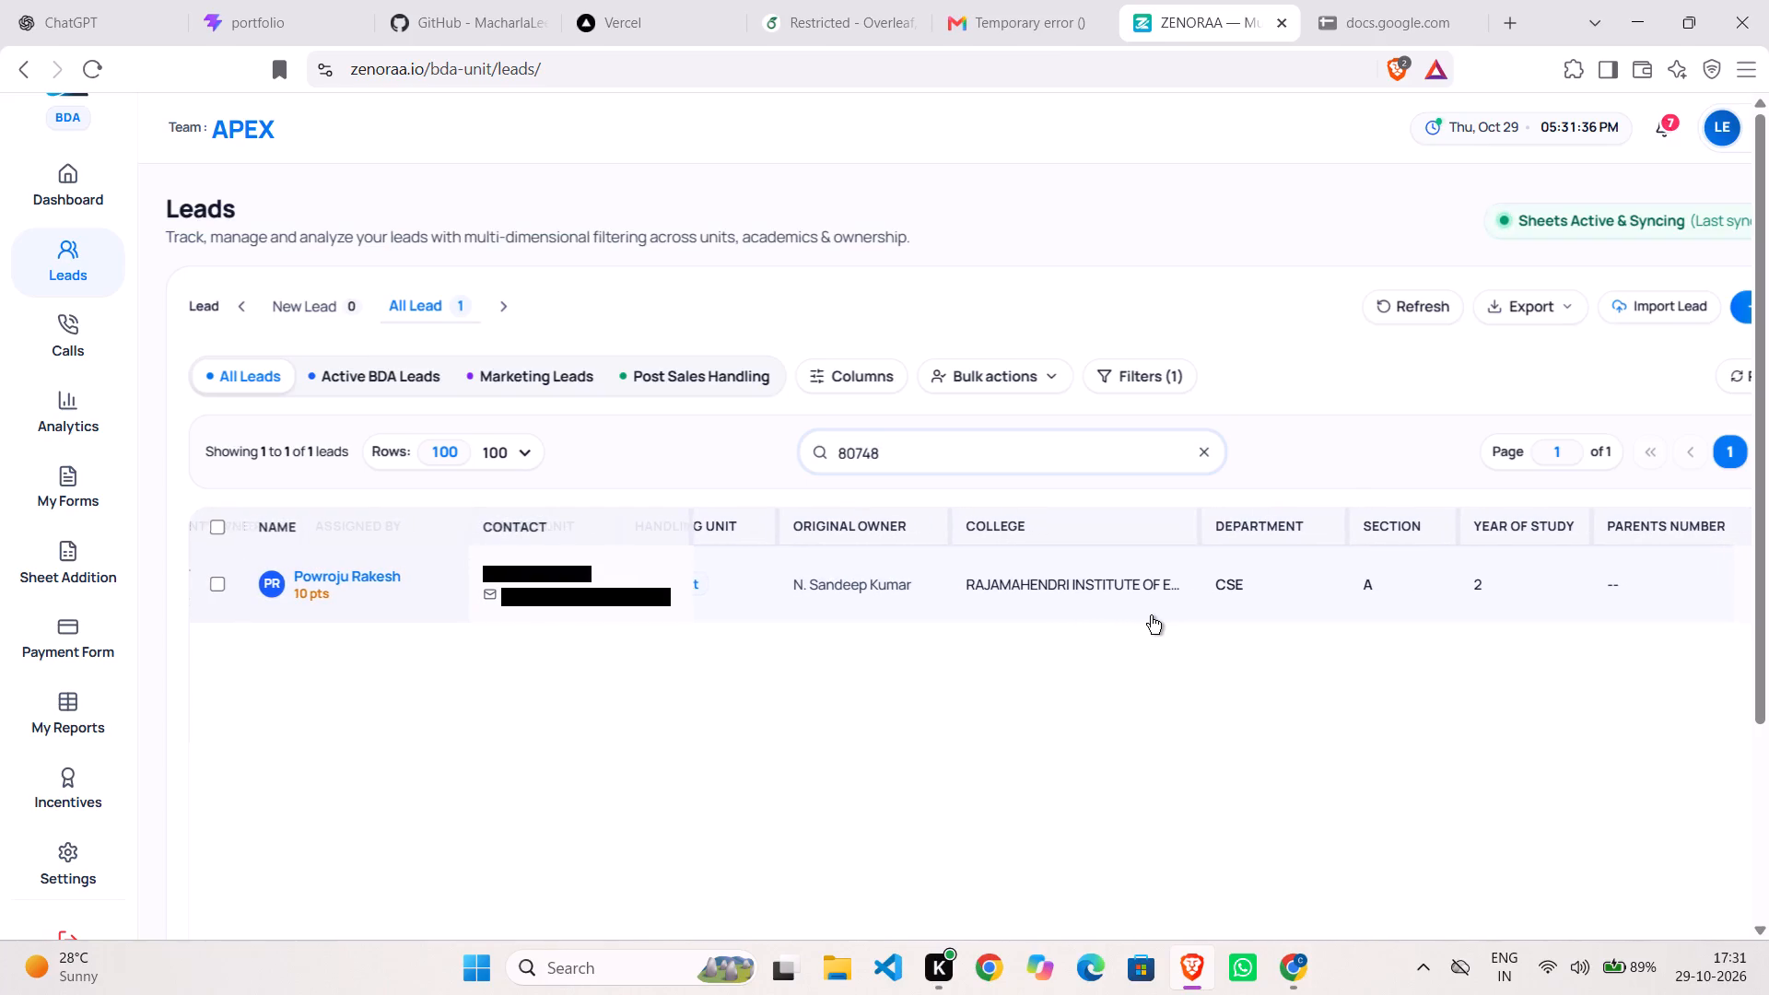
pyautogui.hscroll(-1, 1151, 615)
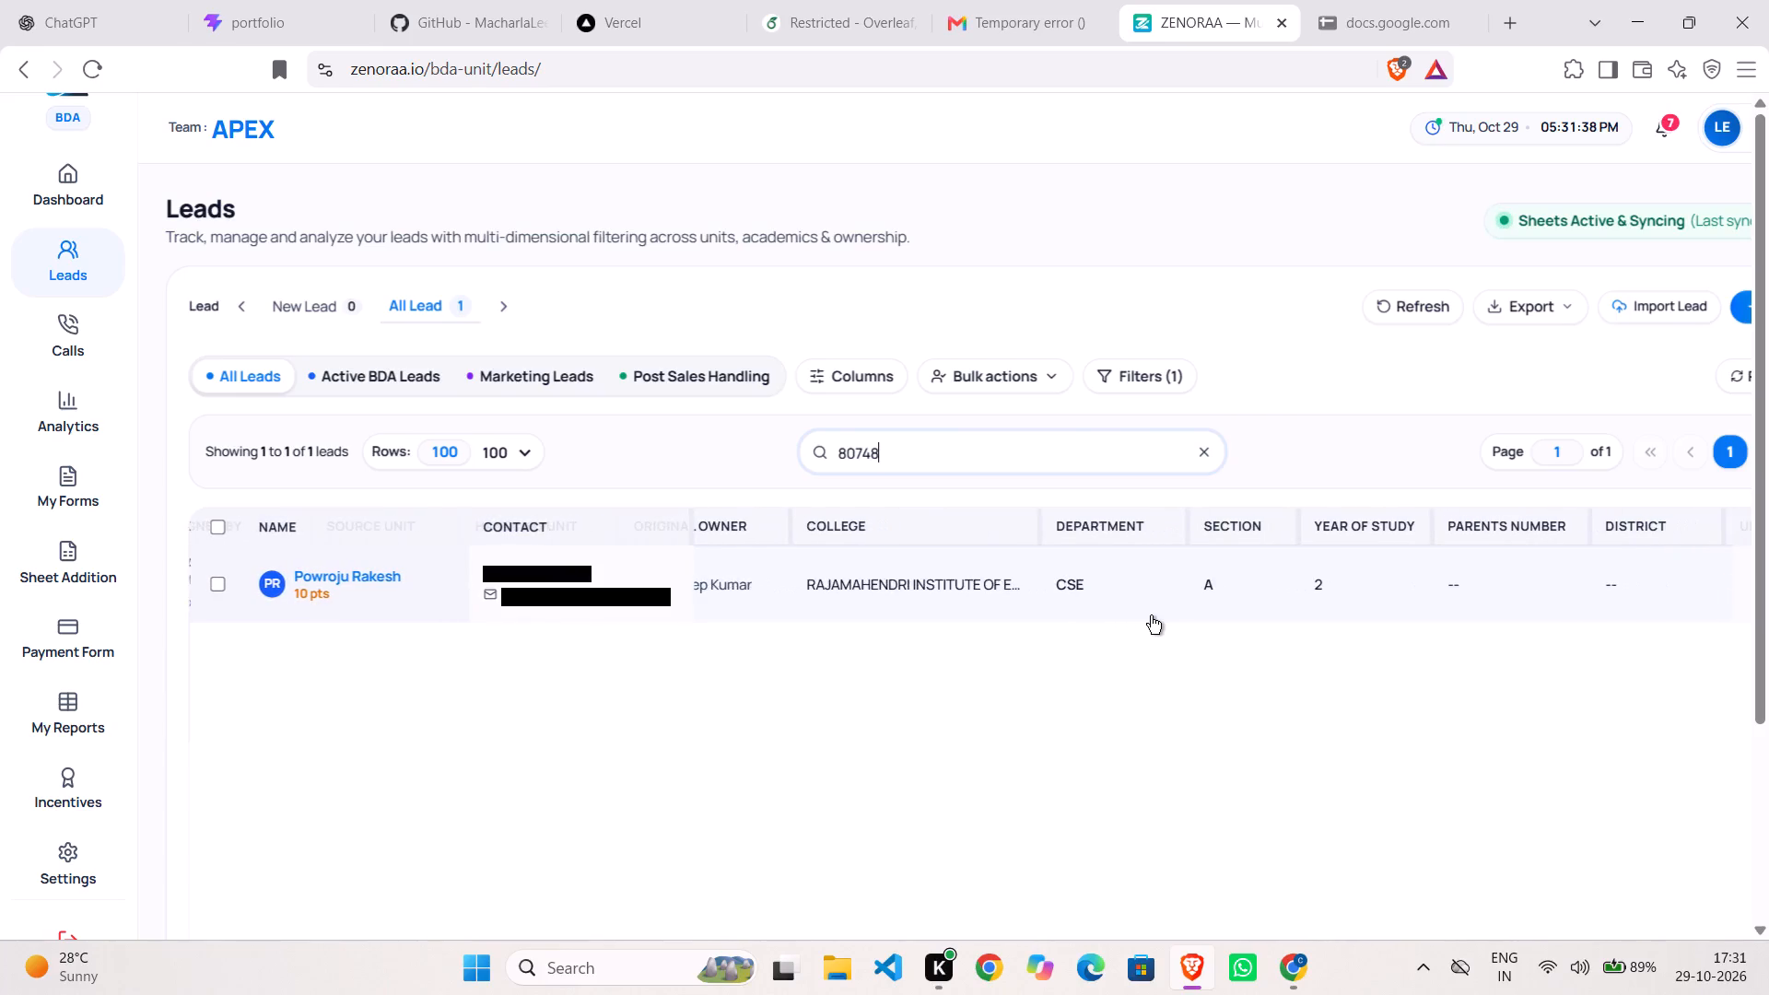
pyautogui.hscroll(8, 1151, 615)
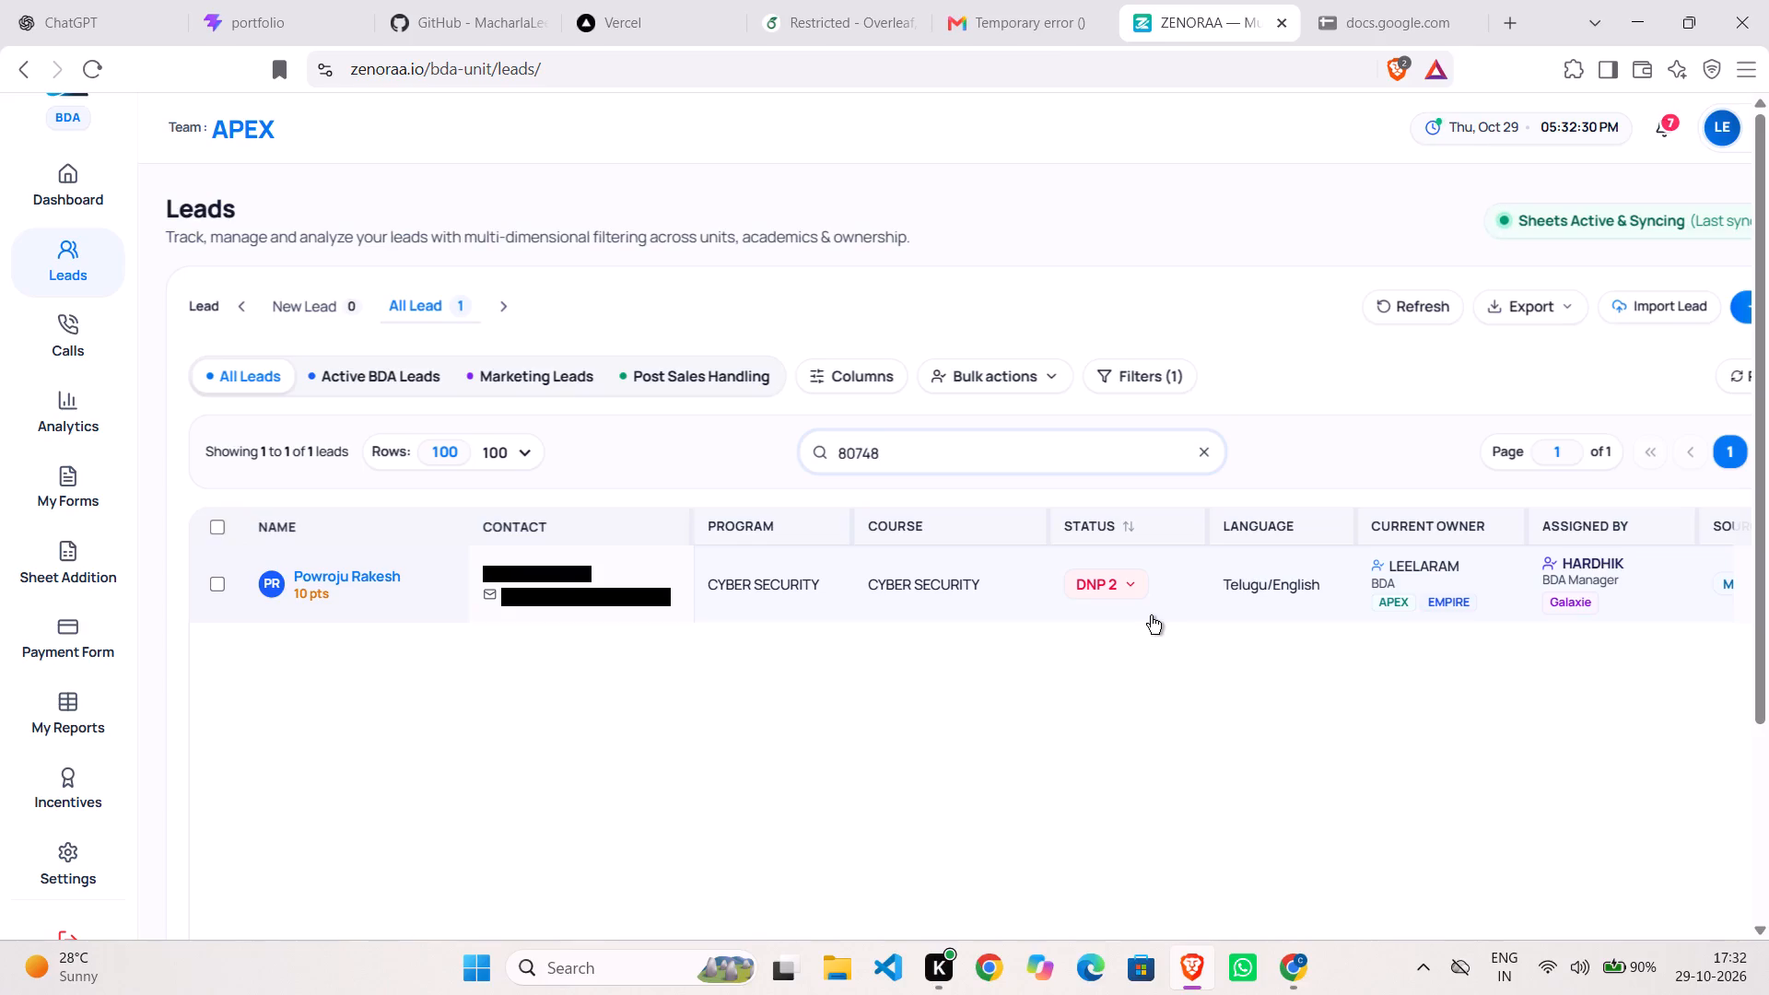
# Clear the mobile number search and review the list of new leads with their courses and statuses.
pyautogui.click(1205, 452)
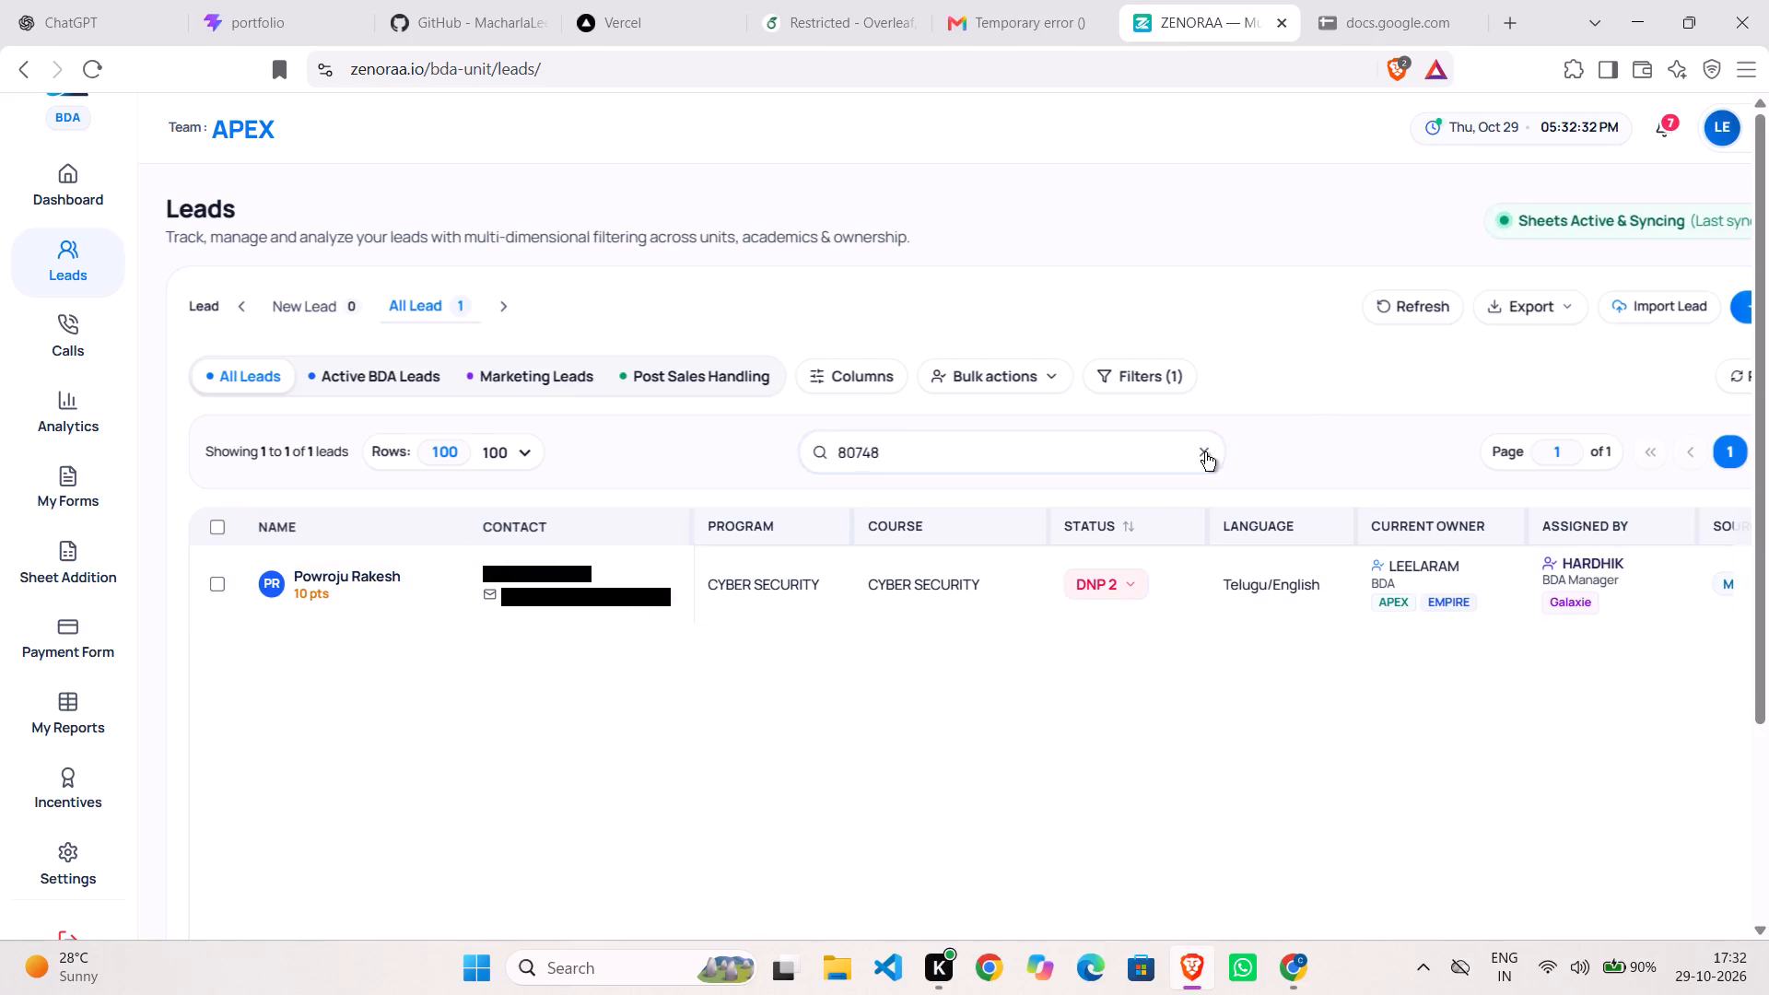
pyautogui.click(328, 310)
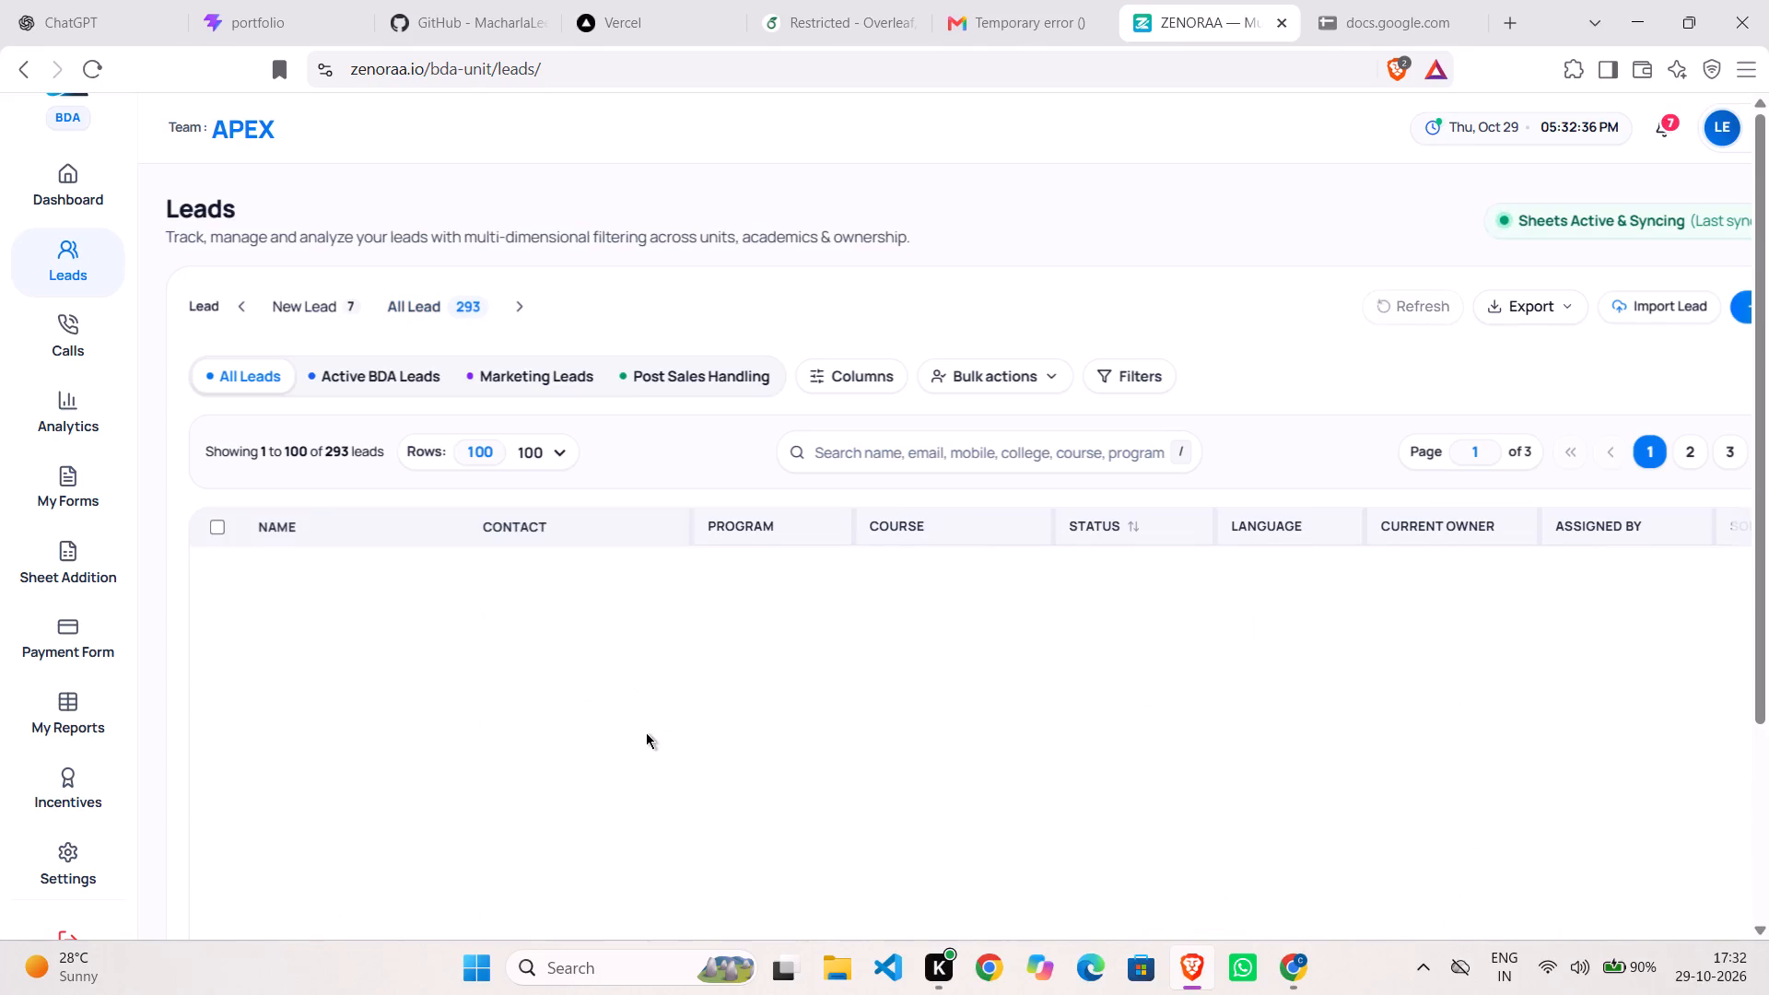
pyautogui.scroll(-3, 646, 732)
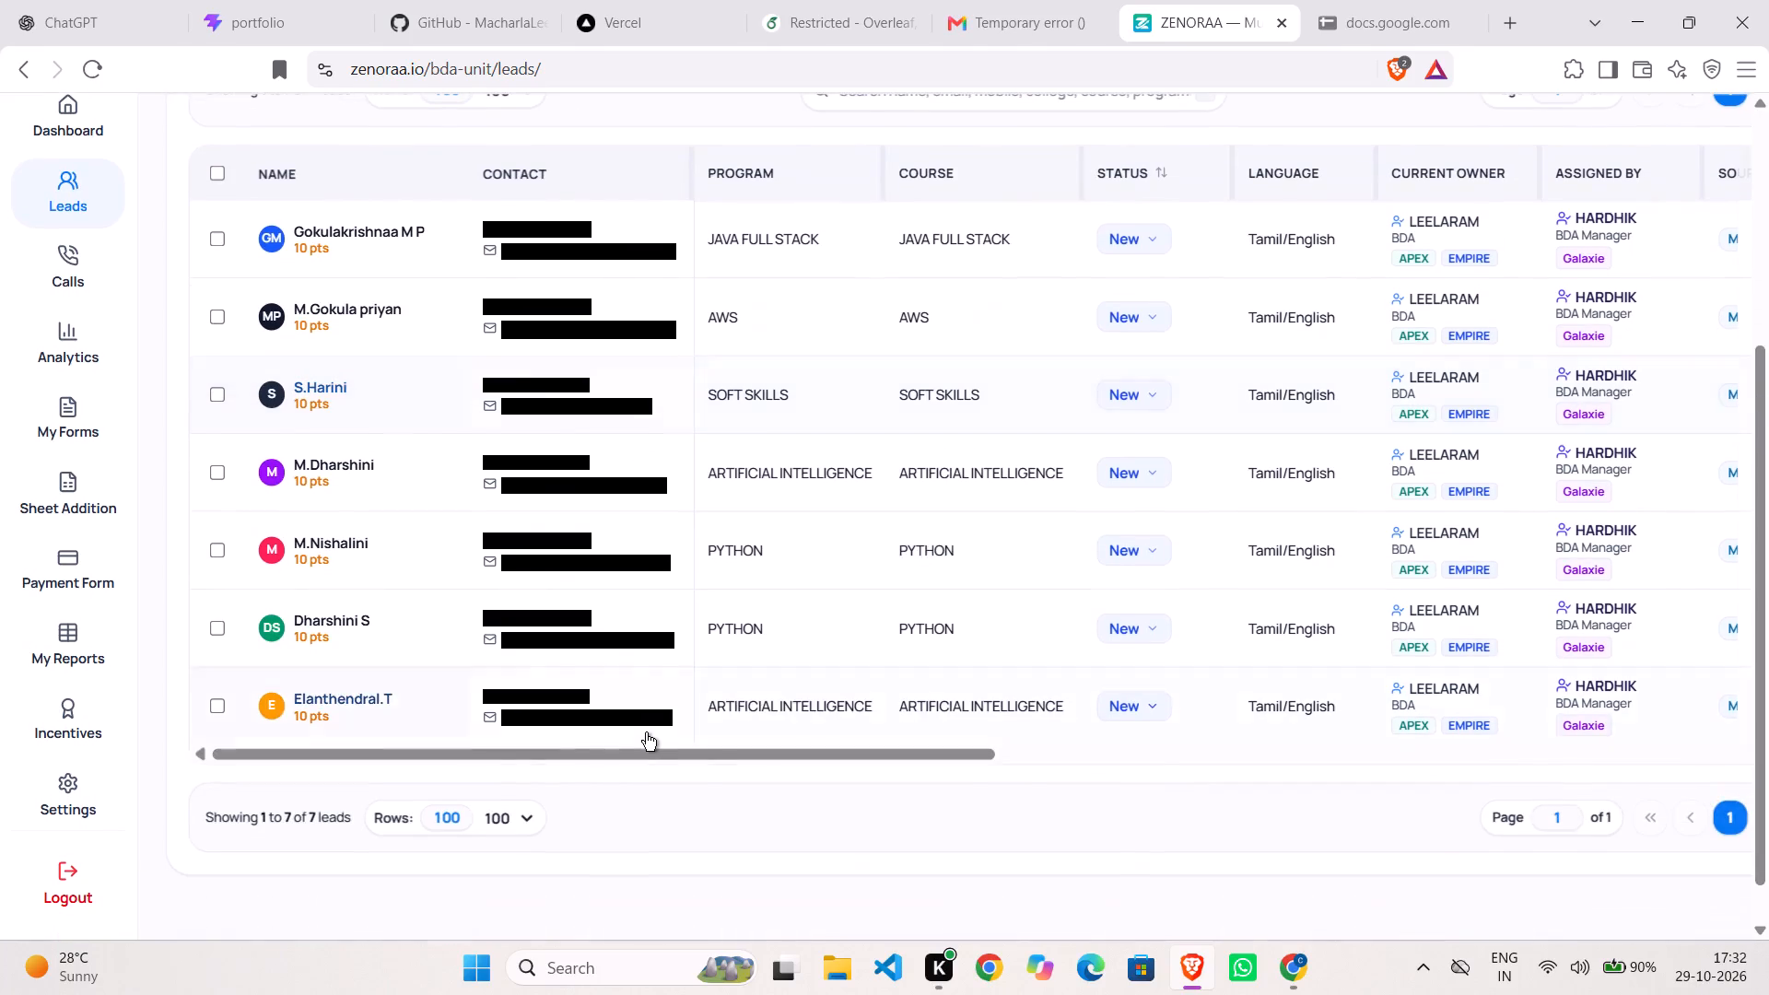
pyautogui.hscroll(1, 646, 732)
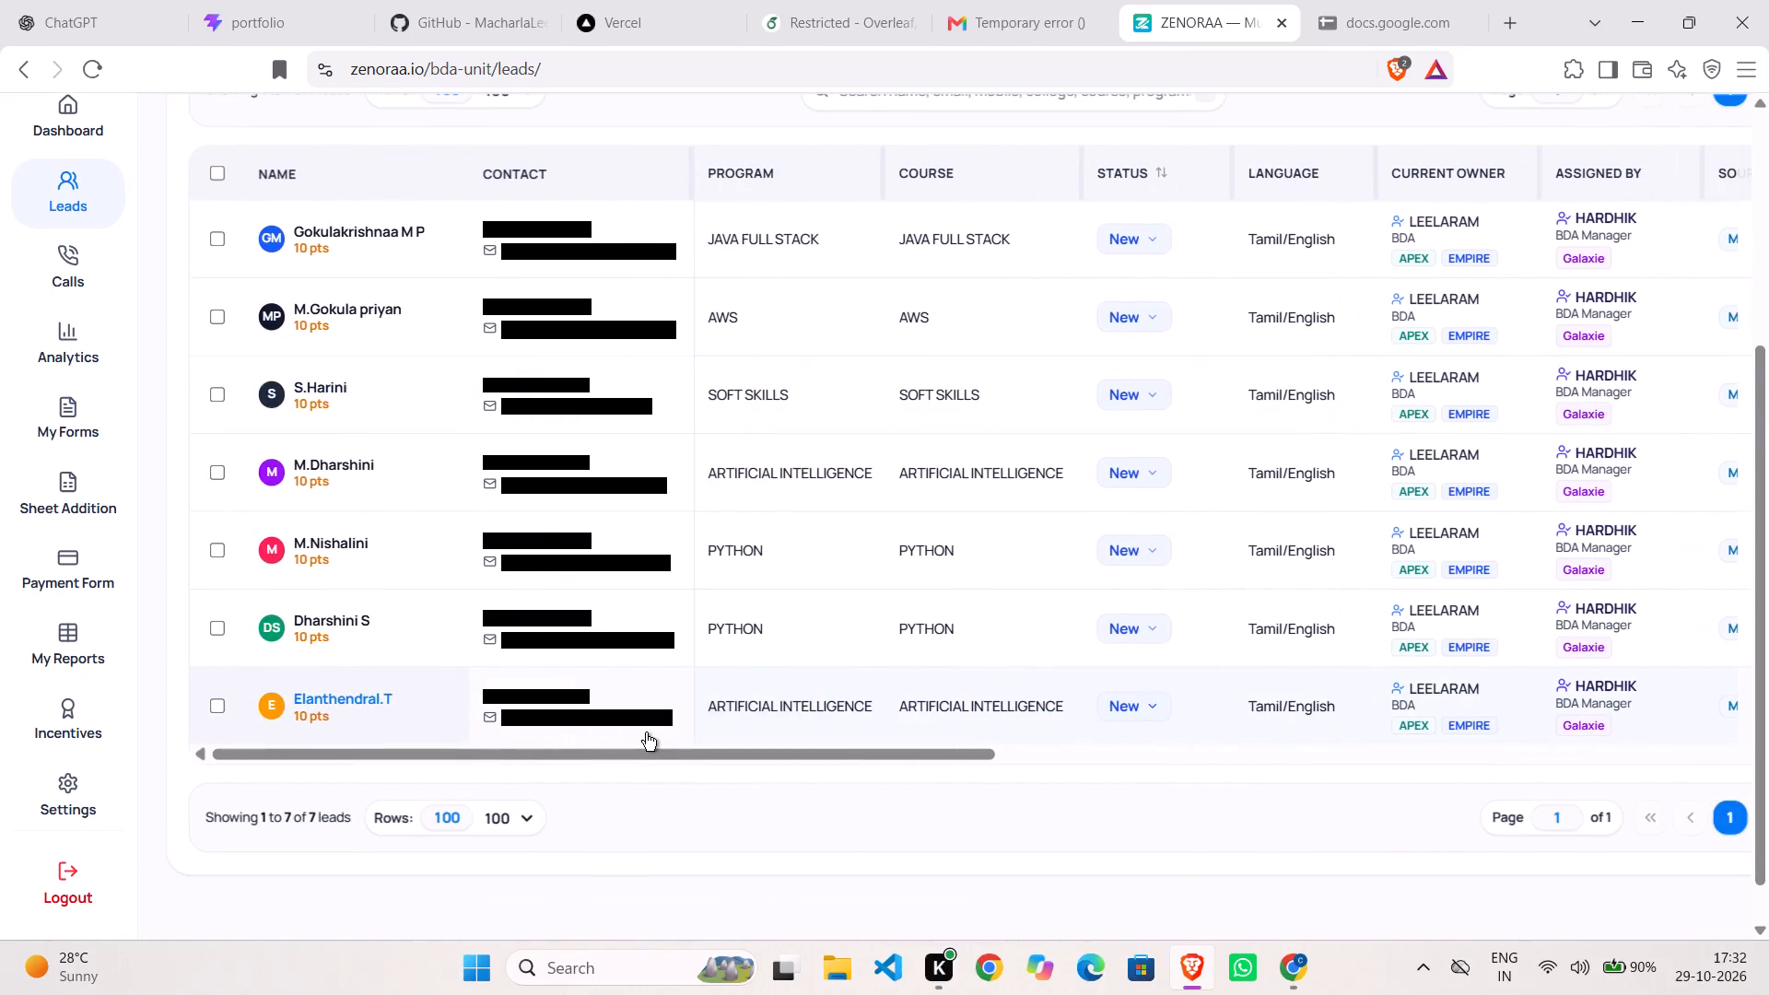
pyautogui.scroll(3, 646, 732)
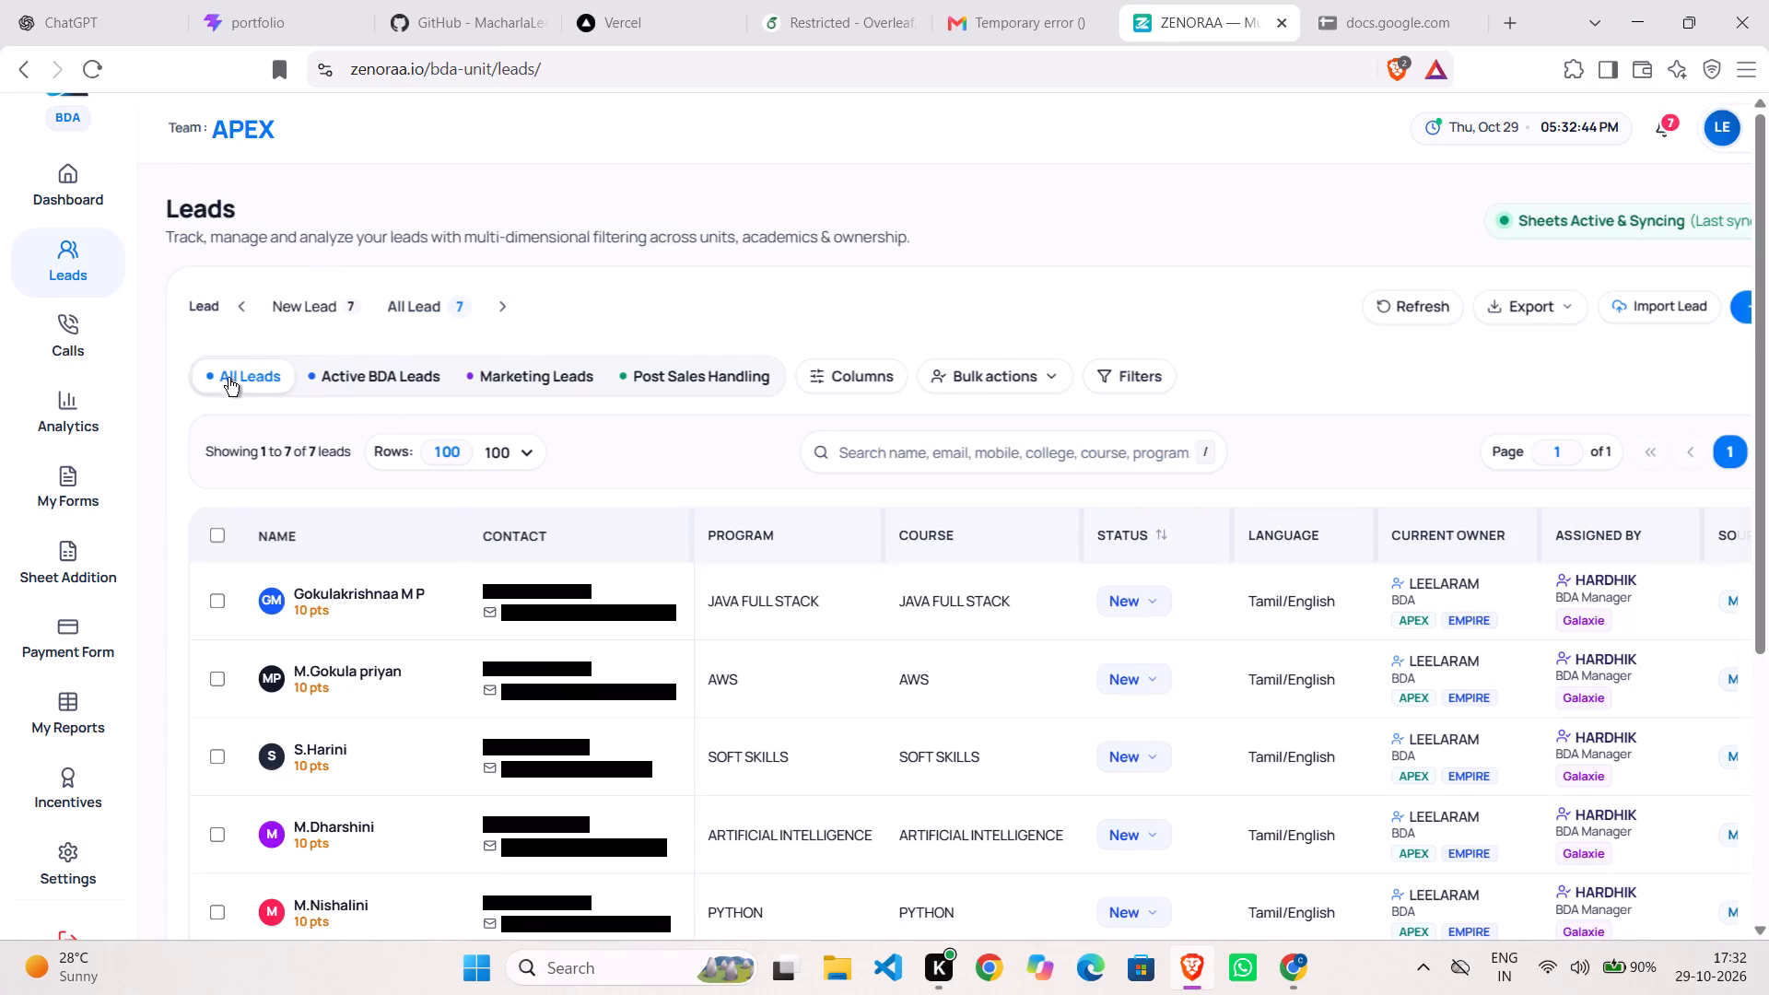
# Reopen the full leads list and filter it by the status DNP 3.
pyautogui.click(71, 287)
pyautogui.doubleClick(71, 287)
pyautogui.hscroll(7, 71, 287)
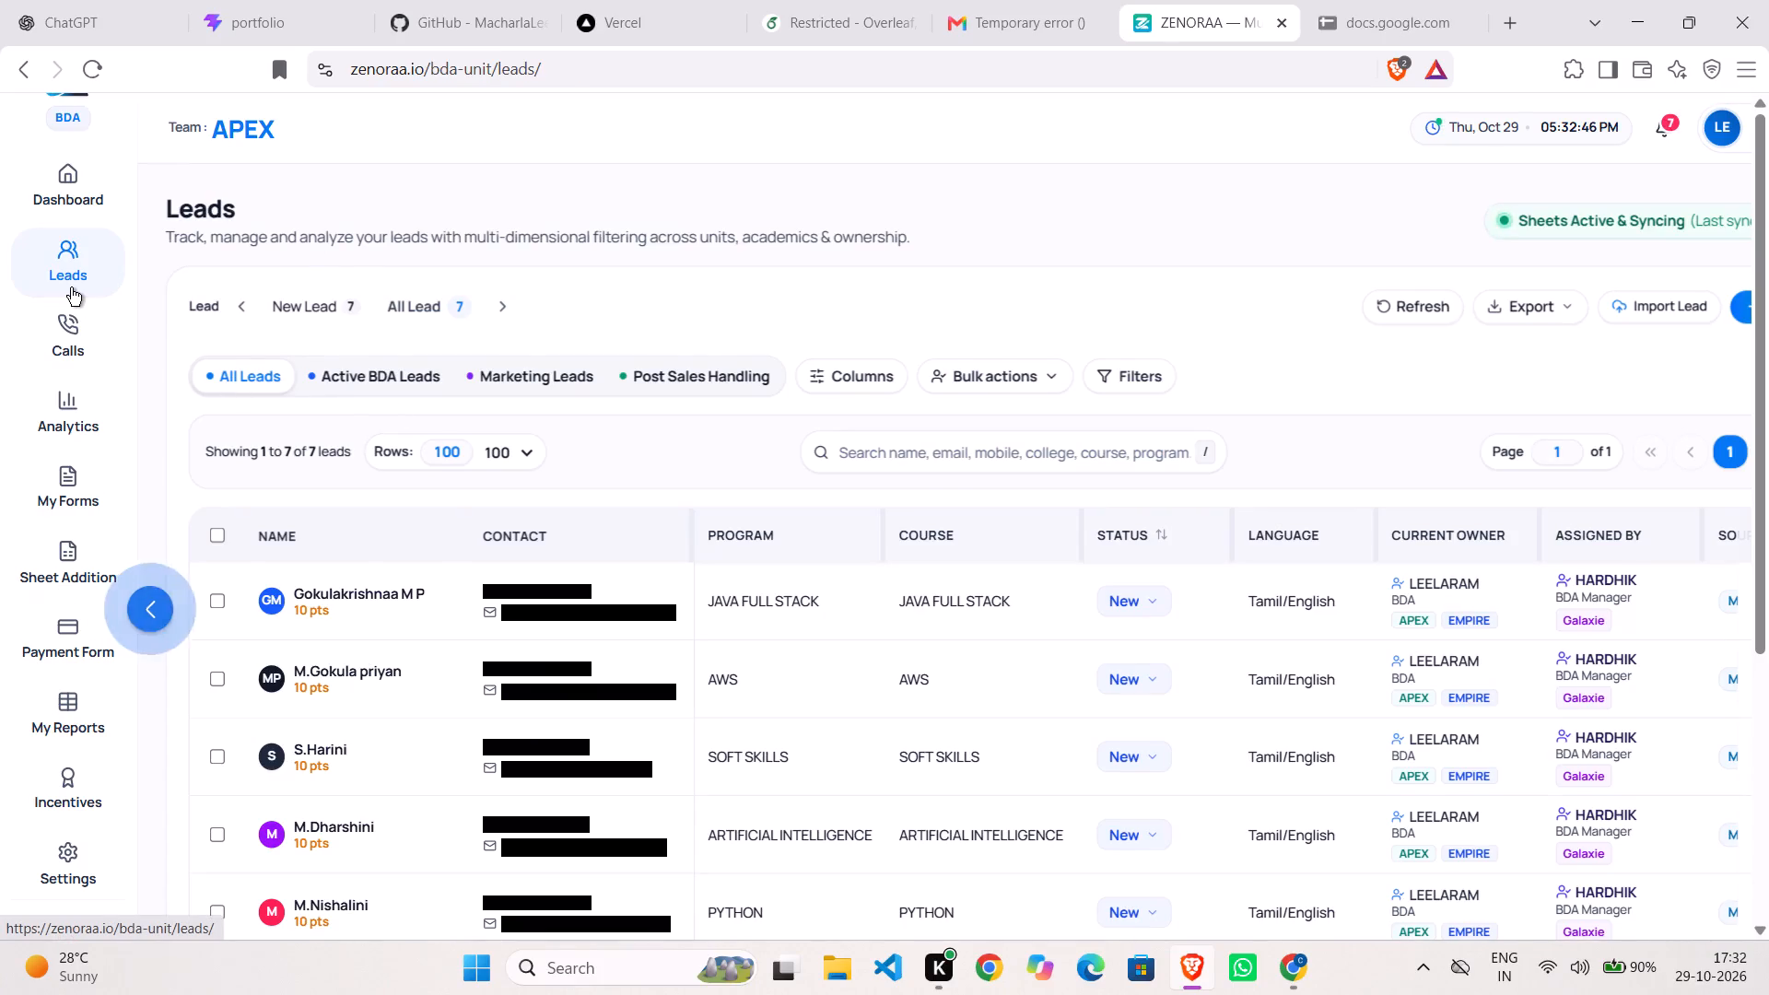
pyautogui.click(61, 270)
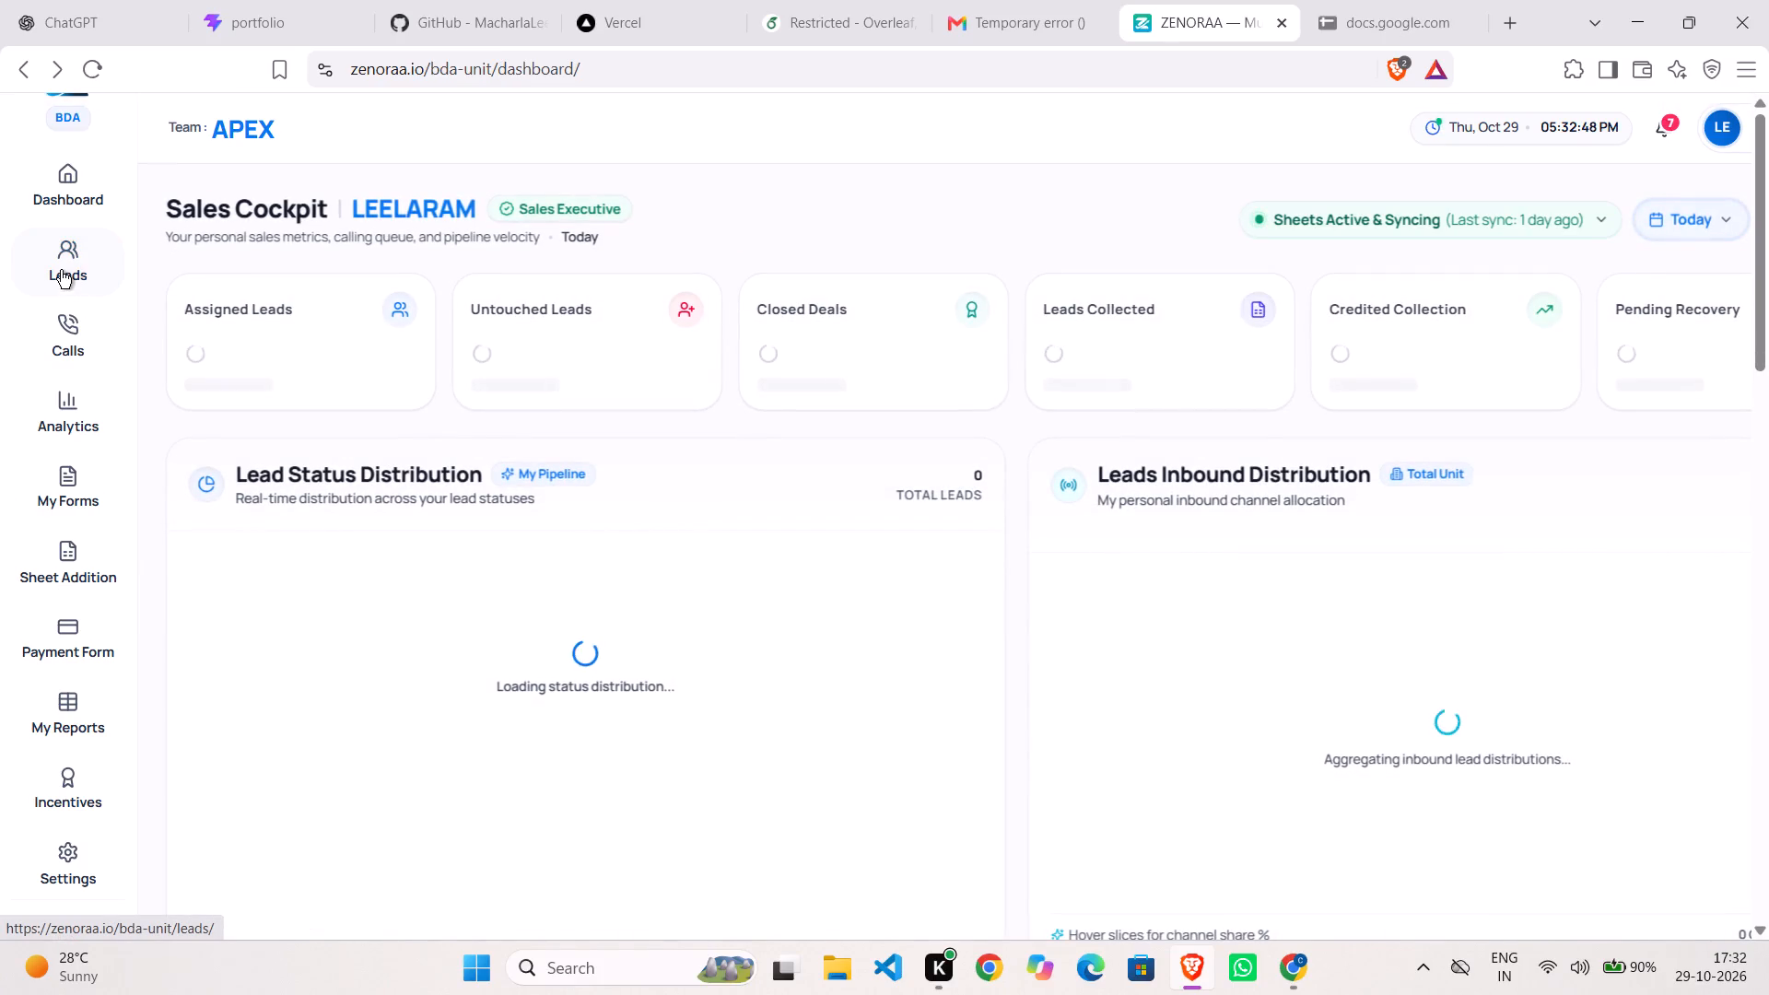
pyautogui.scroll(-2, 811, 641)
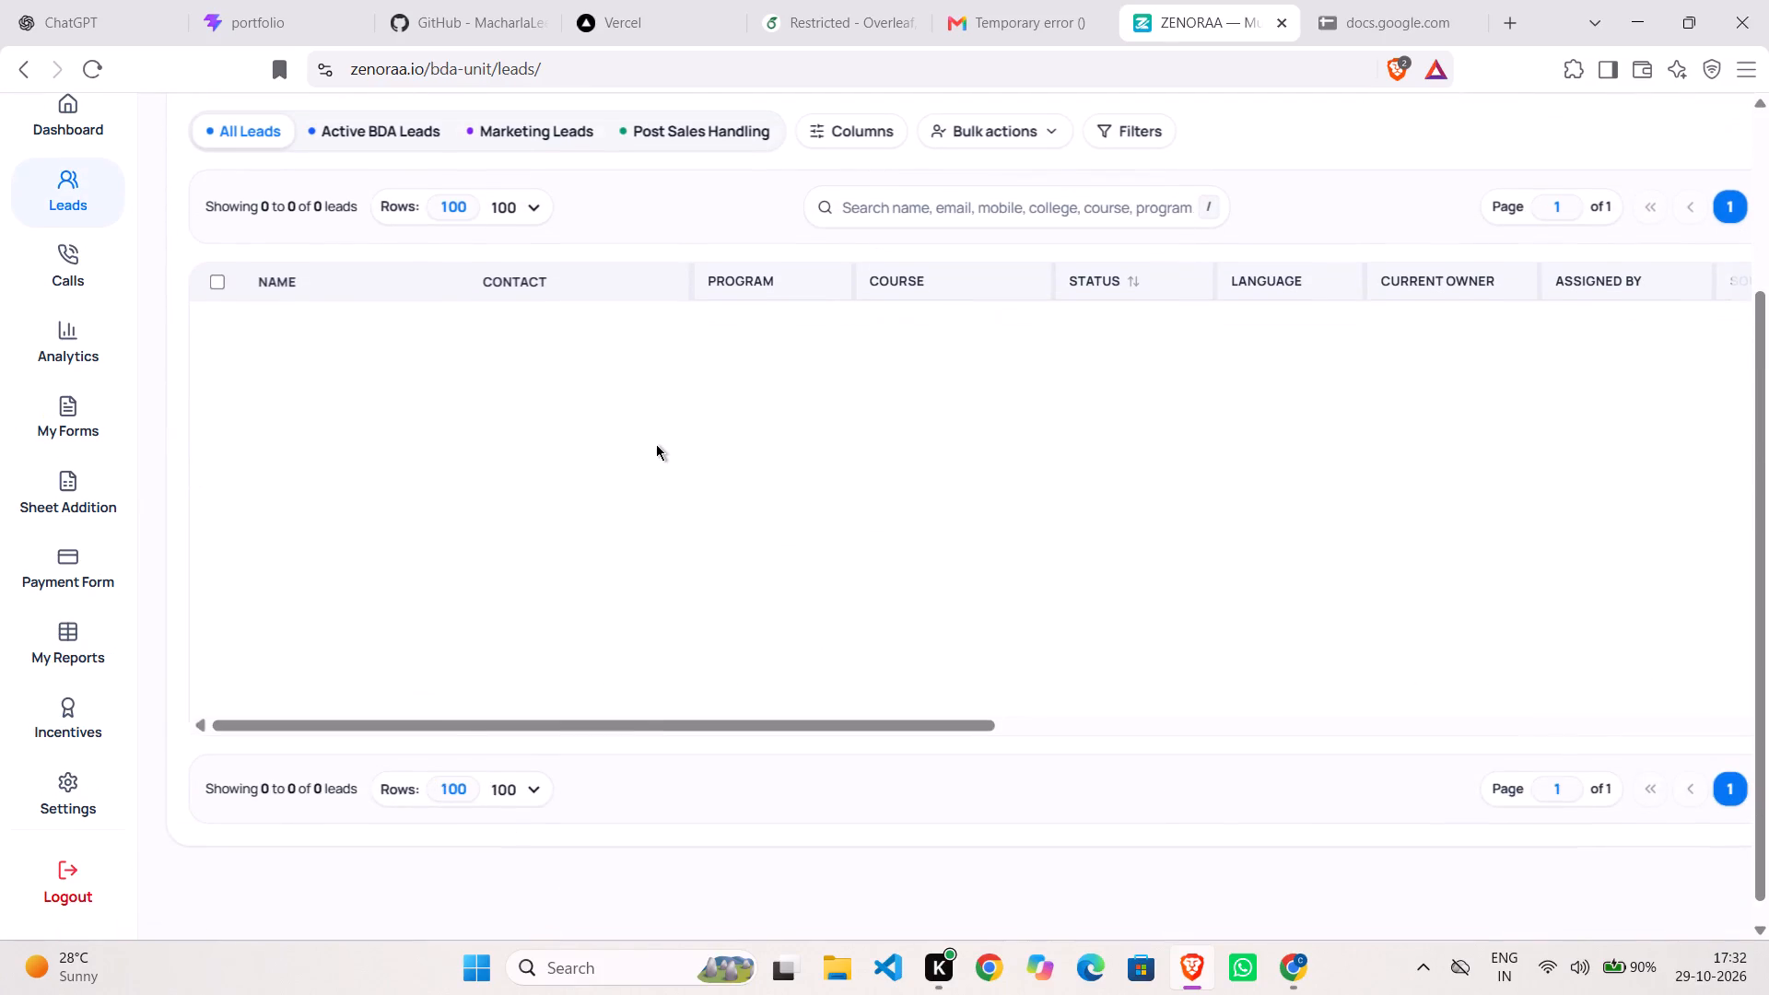
pyautogui.scroll(2, 656, 444)
pyautogui.click(1128, 323)
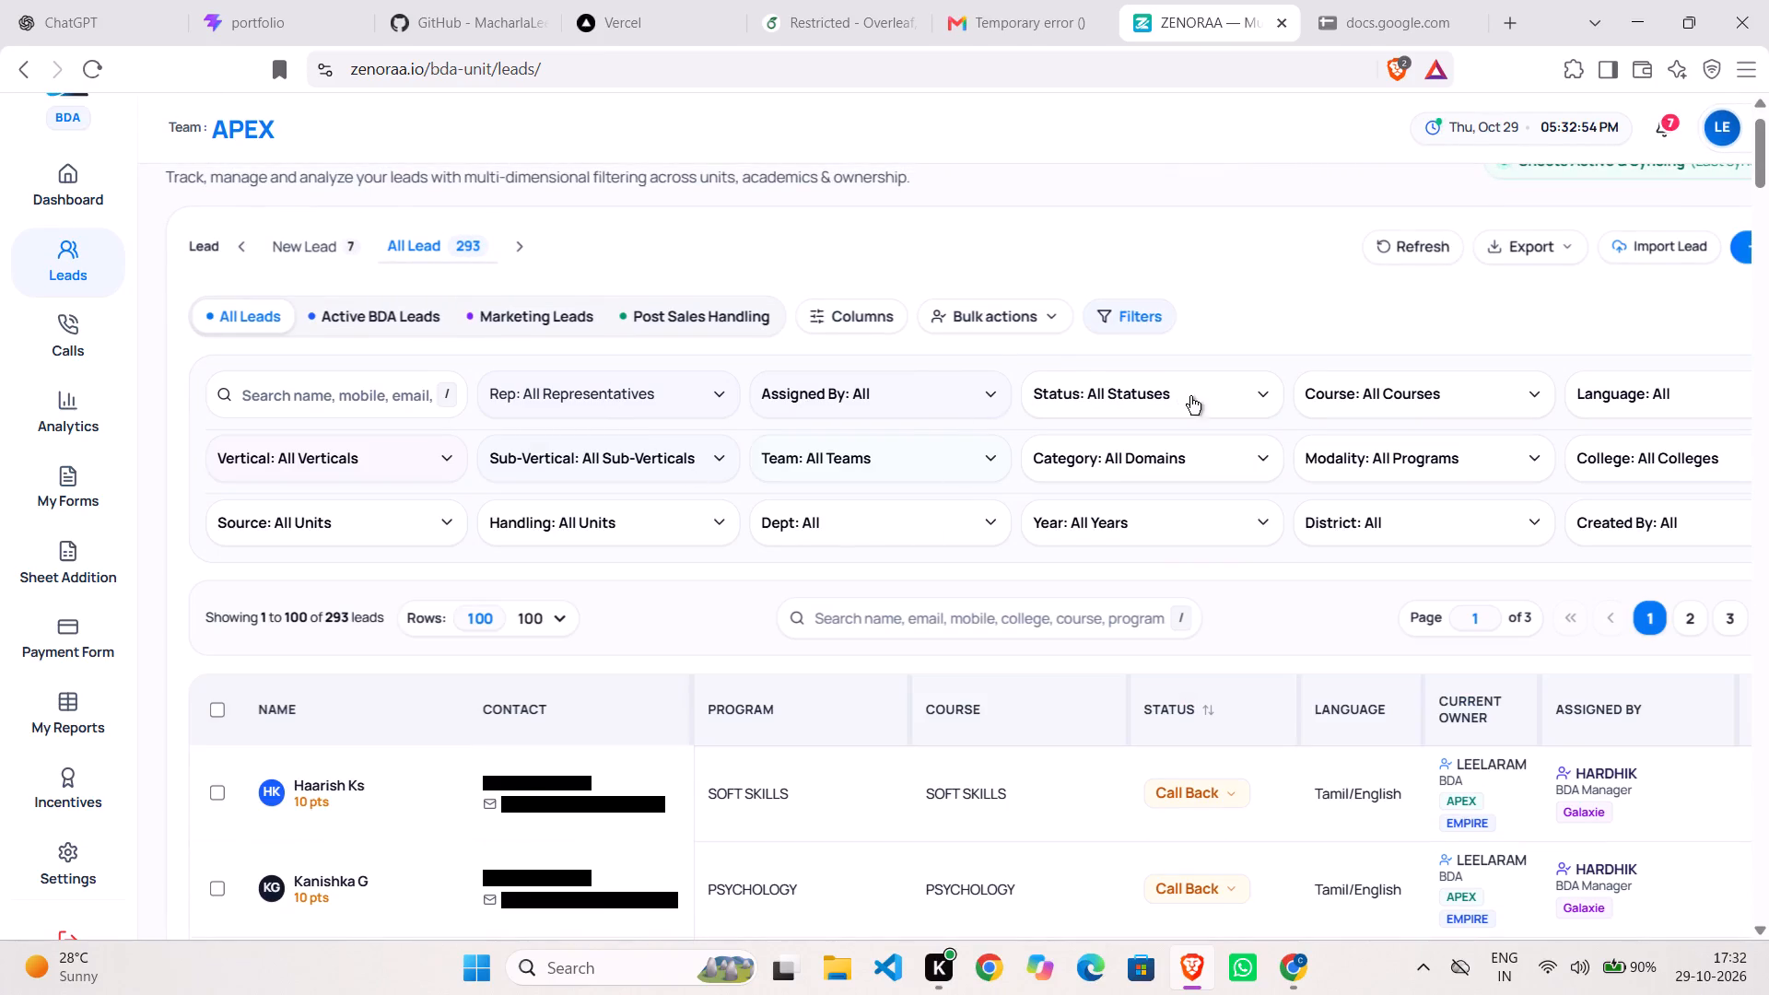
pyautogui.click(1220, 393)
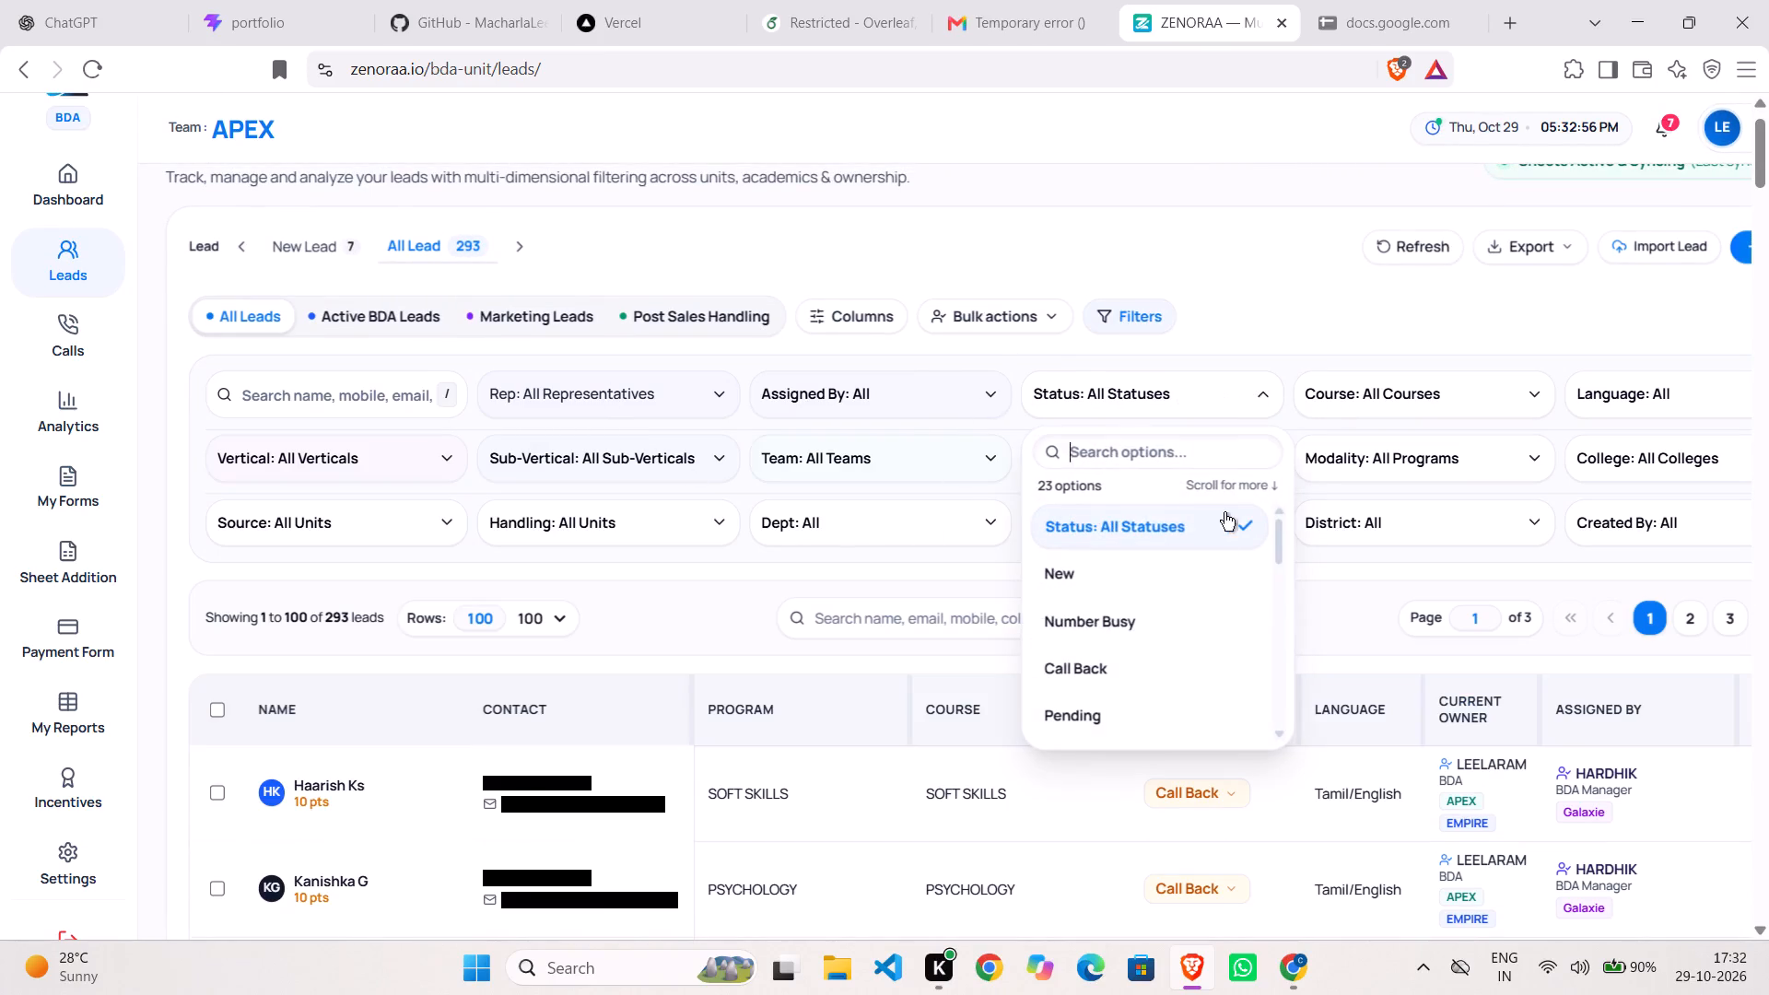
pyautogui.scroll(-1, 1135, 707)
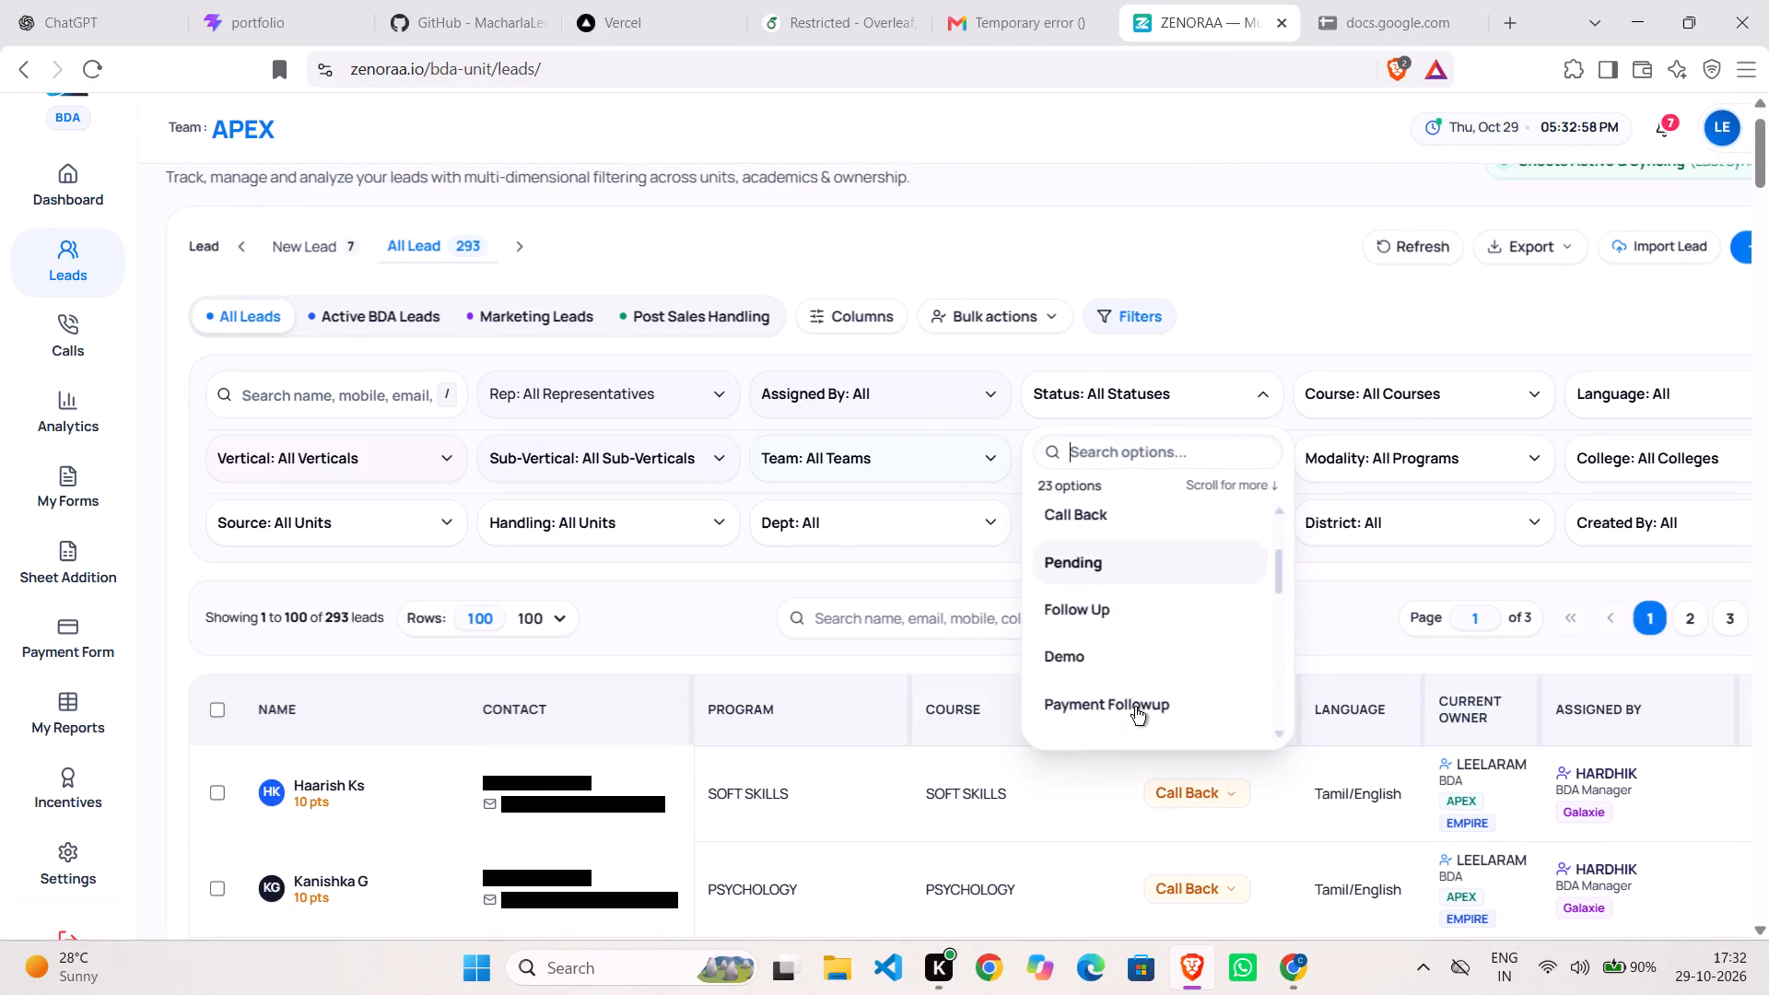
pyautogui.scroll(-2, 1135, 707)
pyautogui.click(1117, 720)
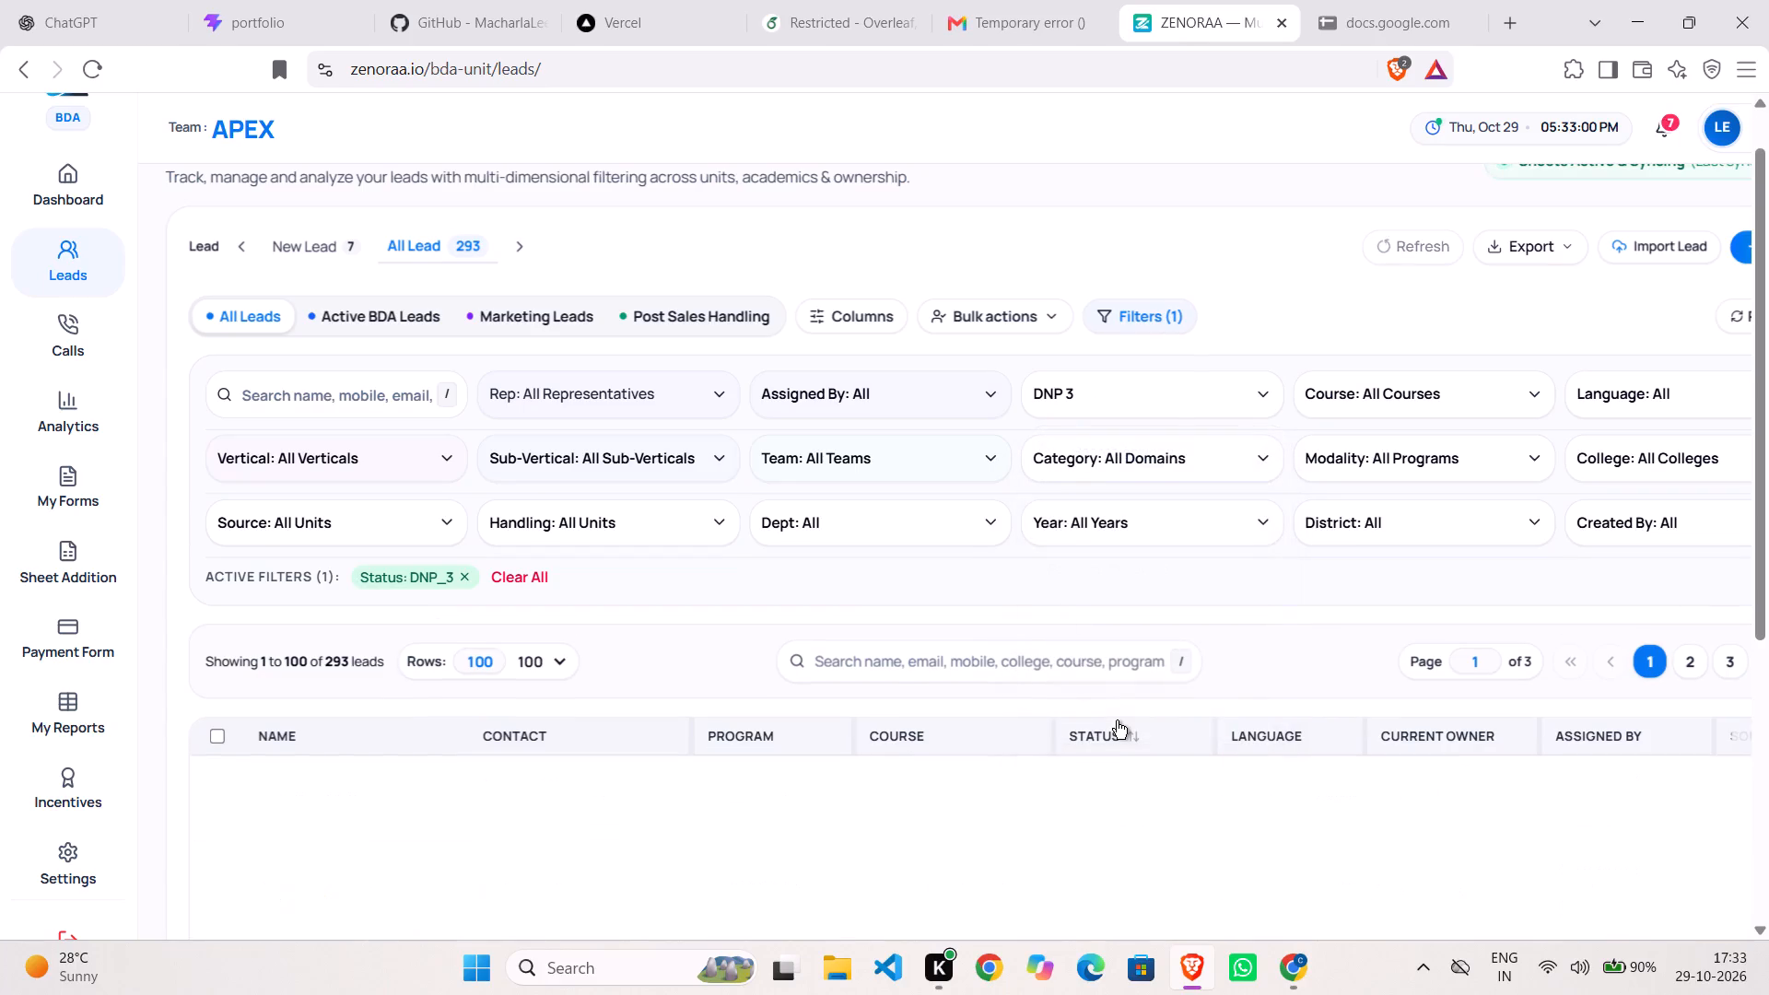
# Look through the DNP 3 leads, examining their courses, languages, colleges and departments.
pyautogui.scroll(-5, 1117, 720)
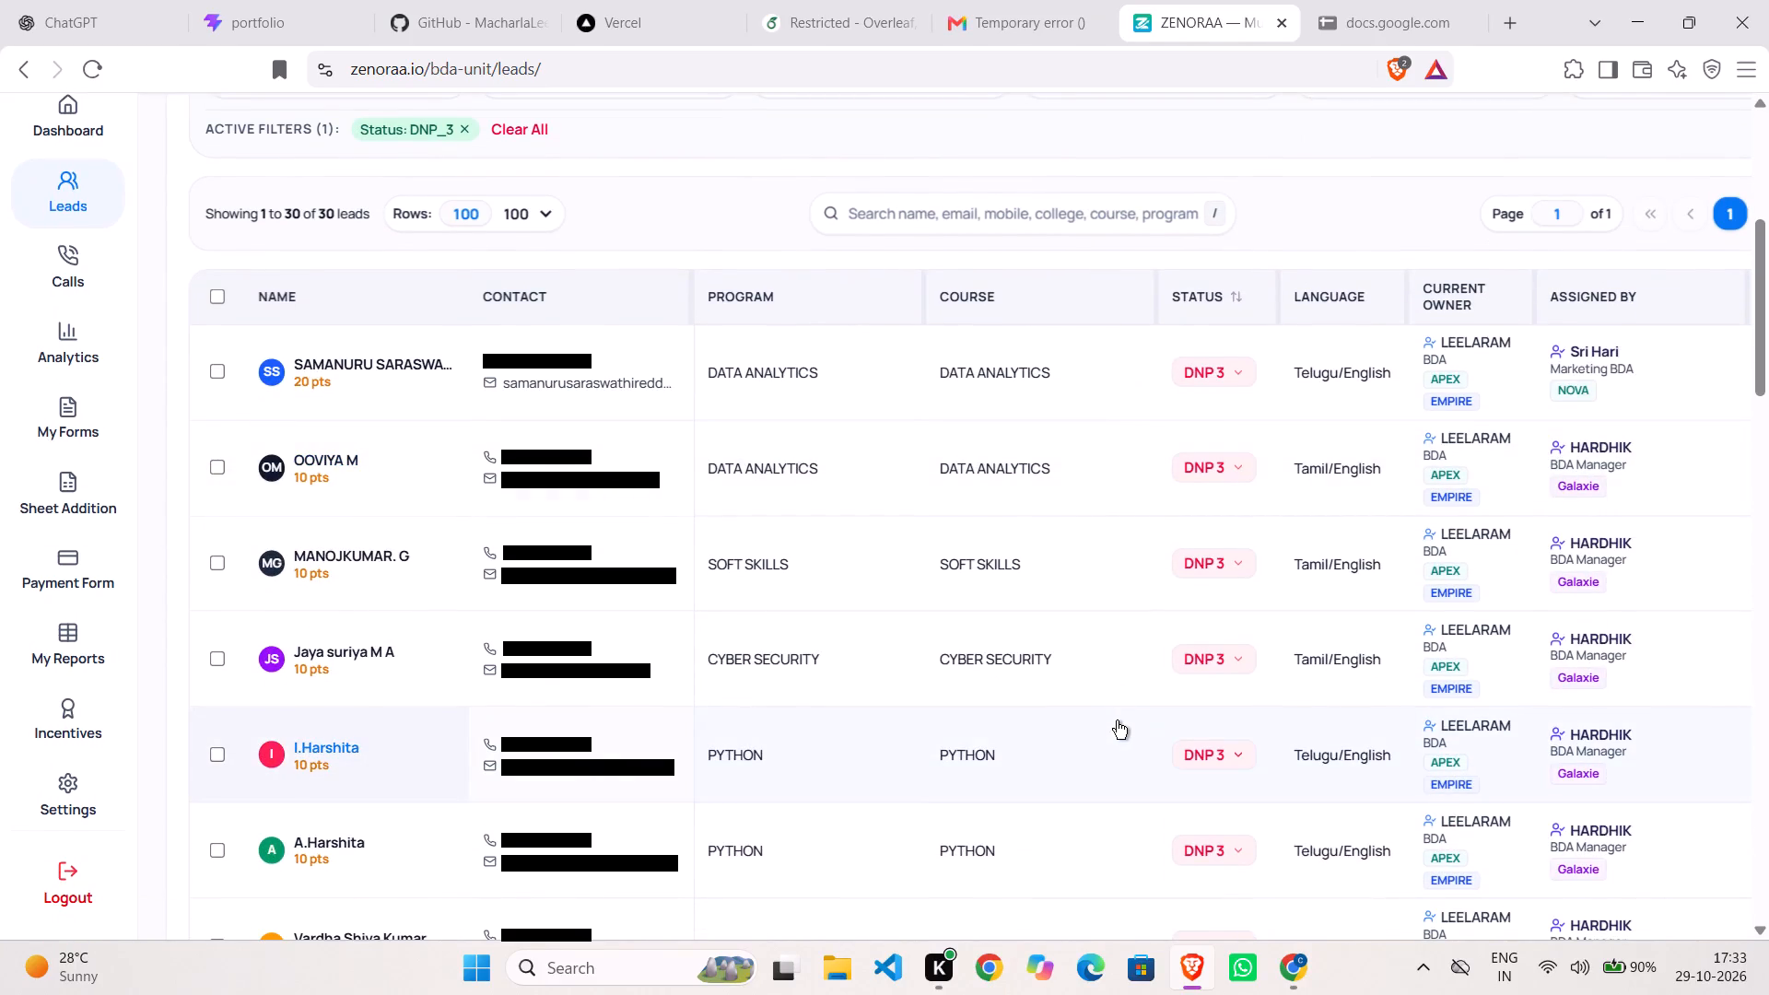
pyautogui.hscroll(1, 1117, 720)
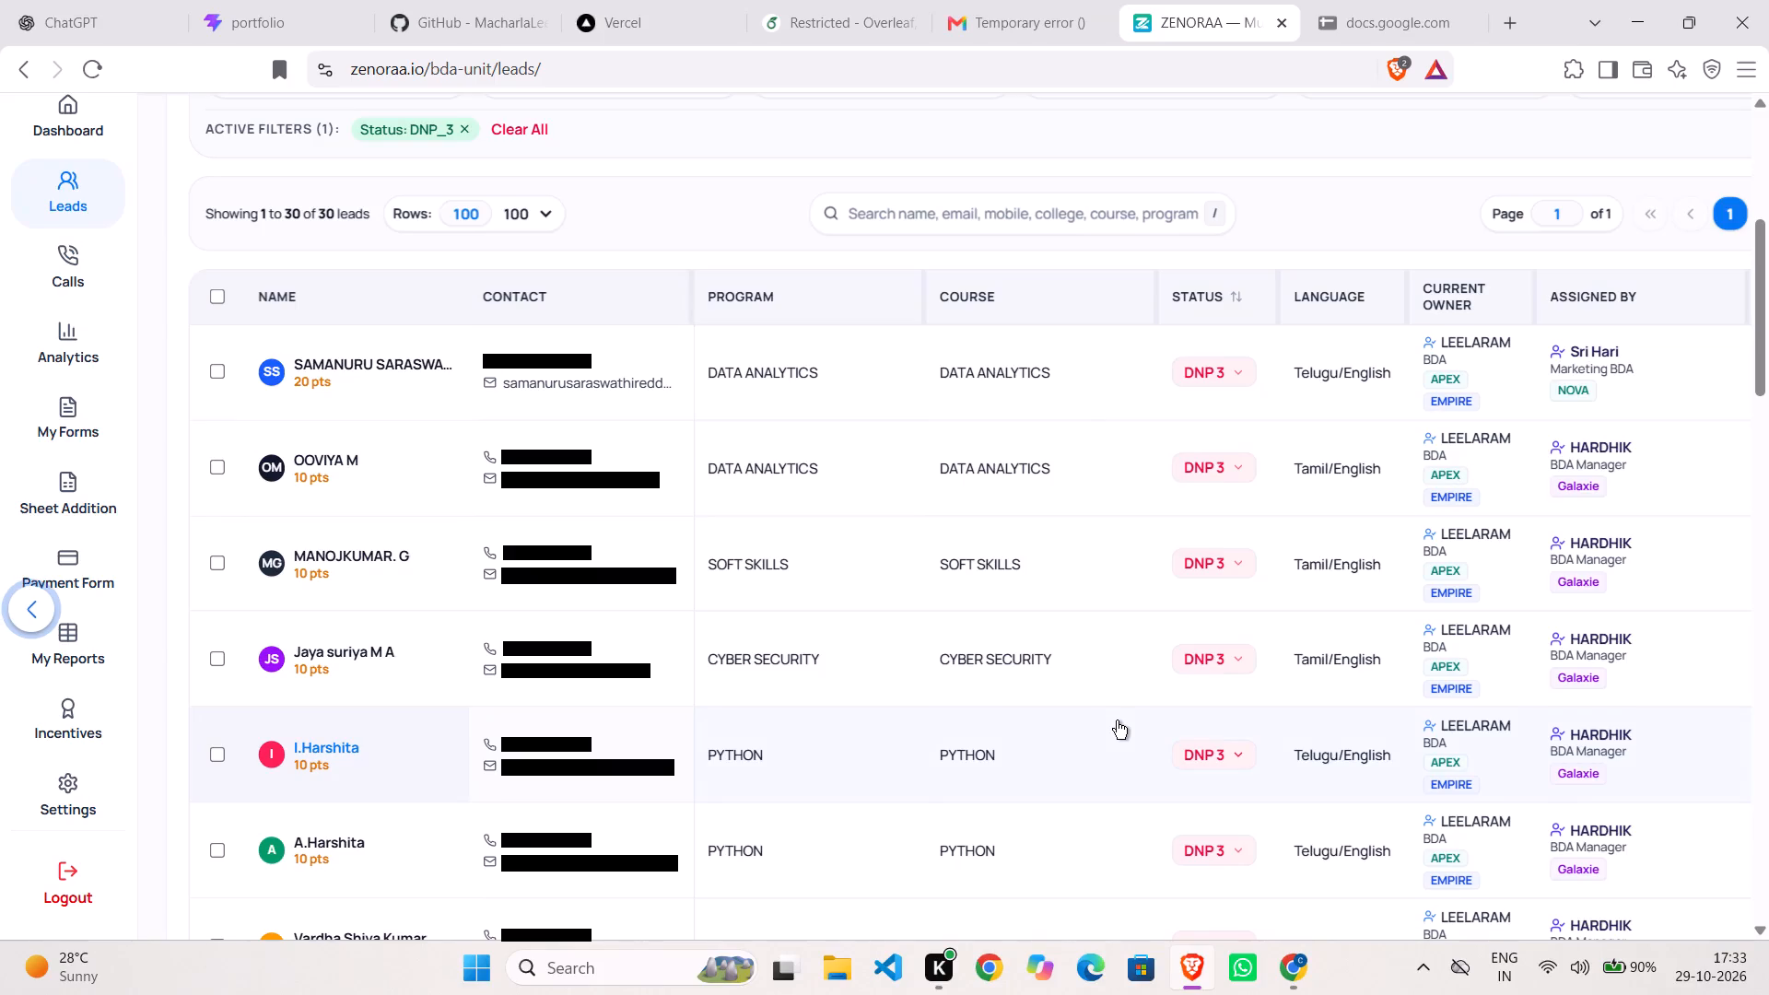
pyautogui.hscroll(1, 1117, 720)
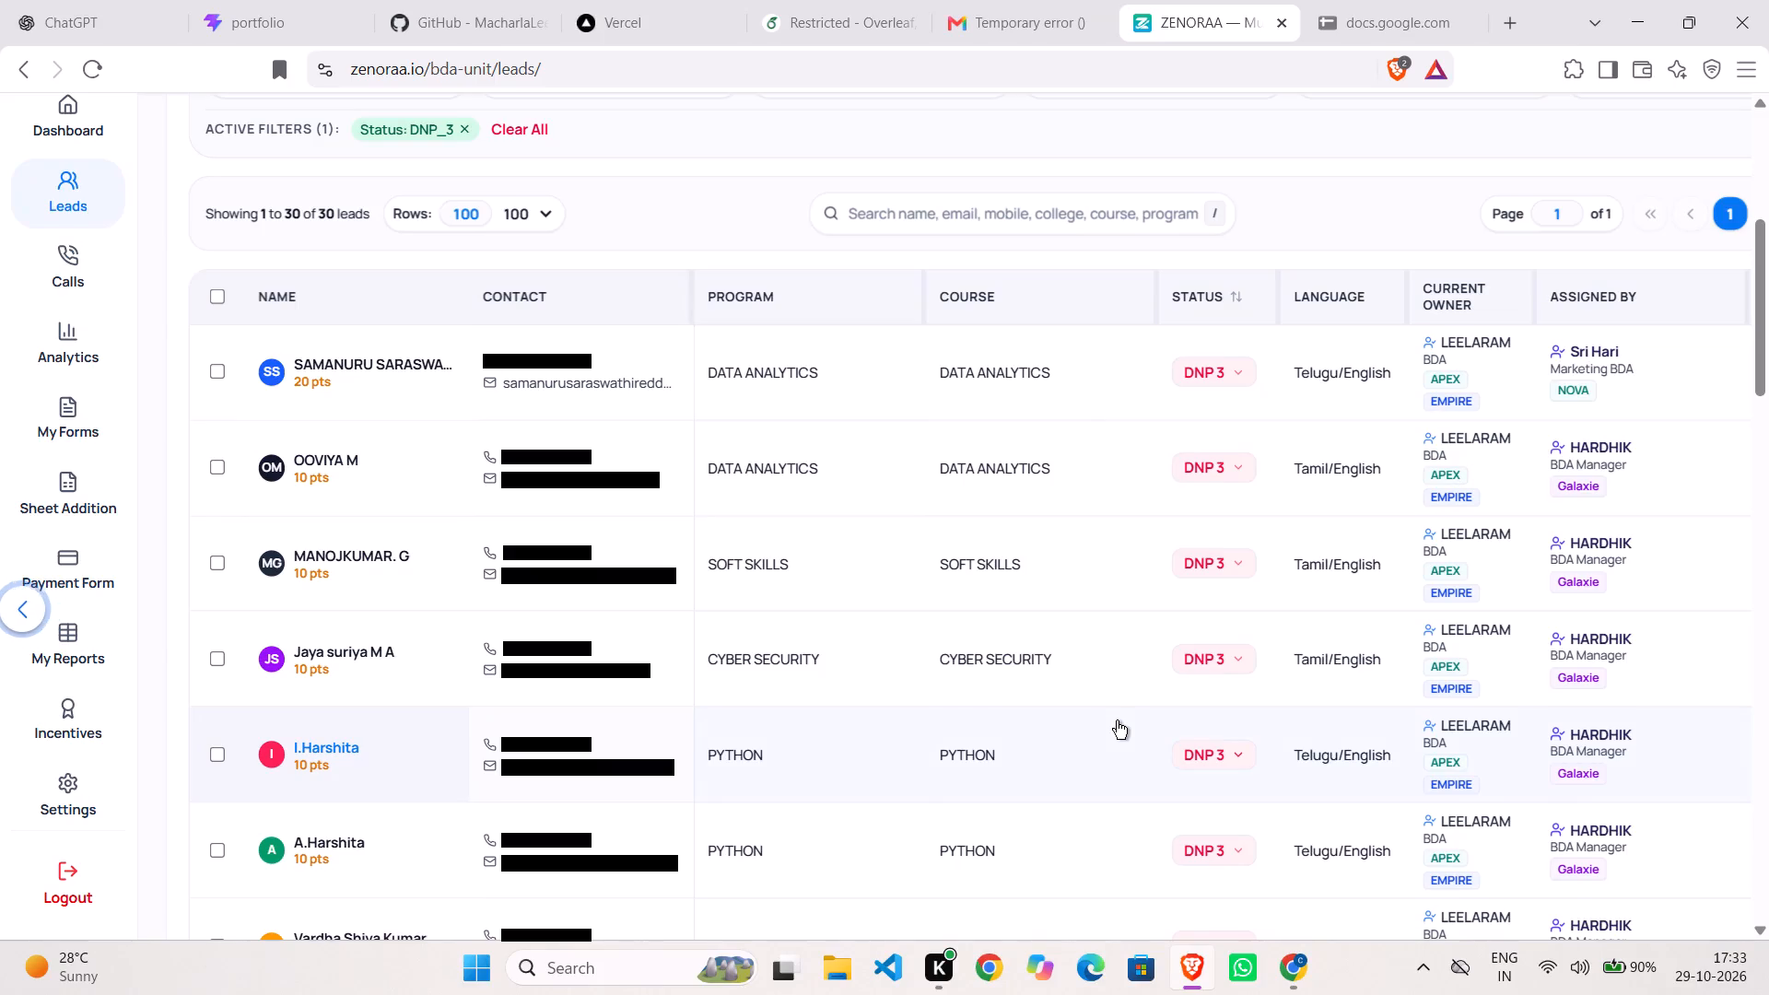
pyautogui.hscroll(1, 1117, 720)
pyautogui.hscroll(-1, 1117, 720)
pyautogui.scroll(-1, 1117, 720)
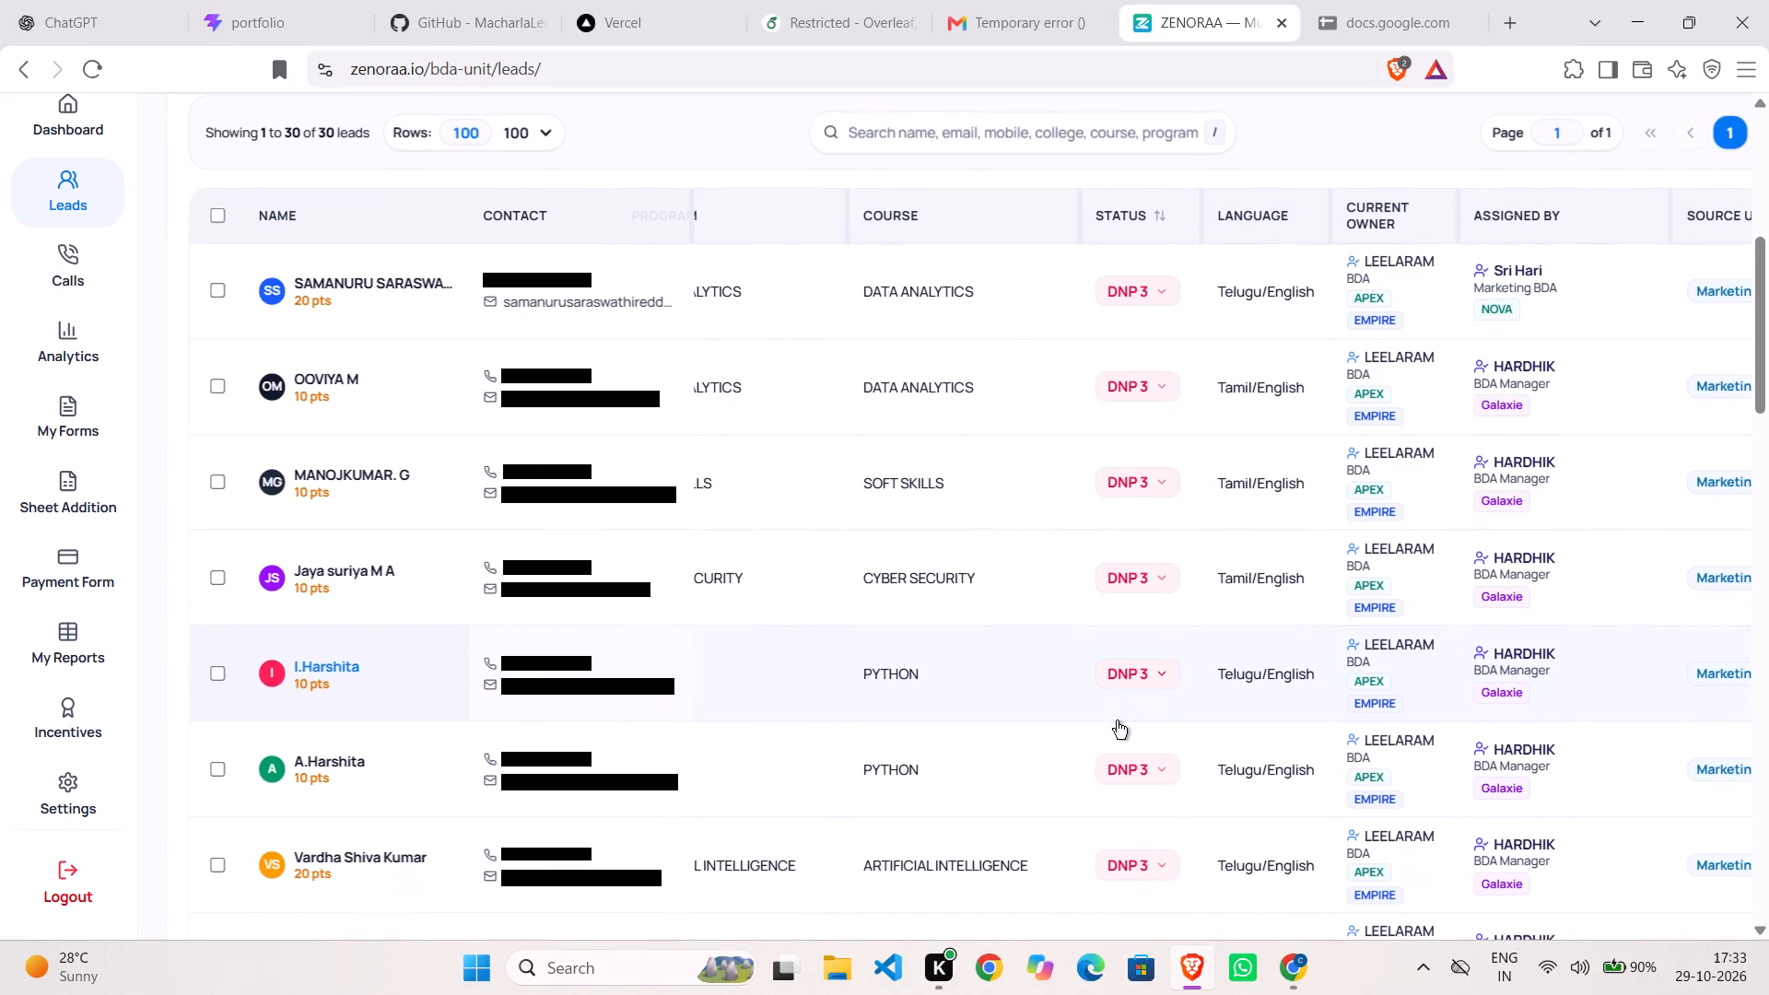
pyautogui.scroll(-1, 1117, 720)
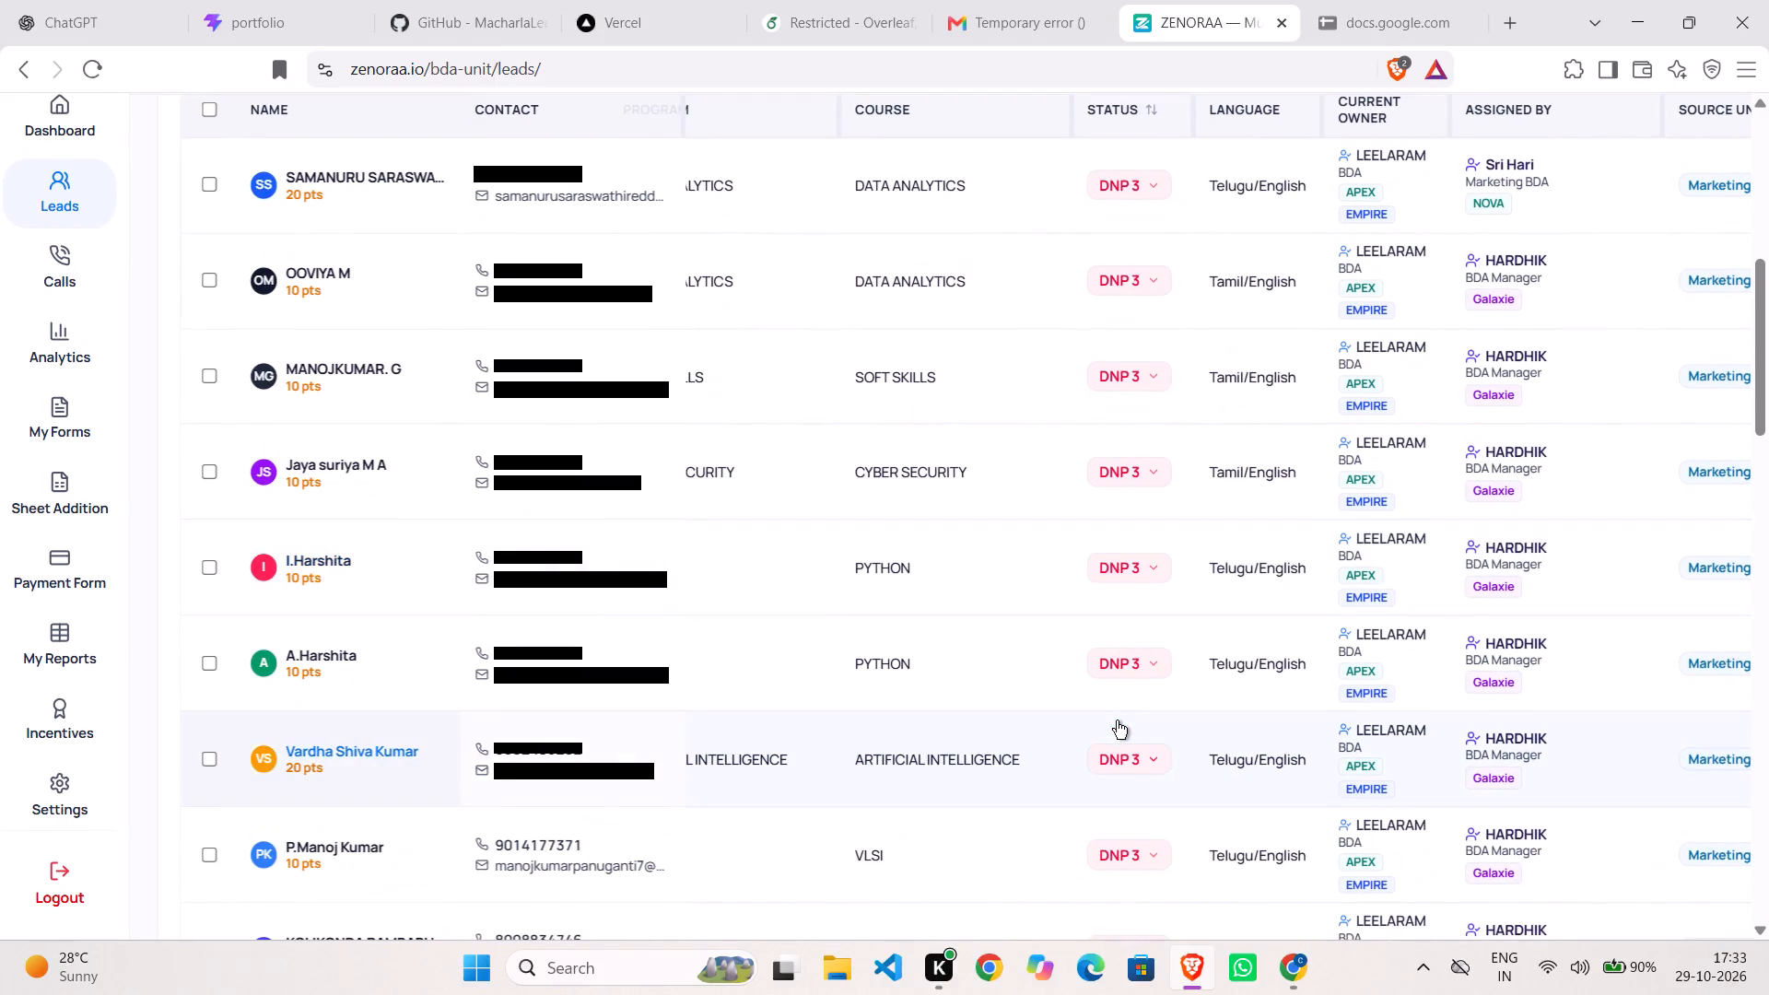
pyautogui.scroll(-2, 1117, 720)
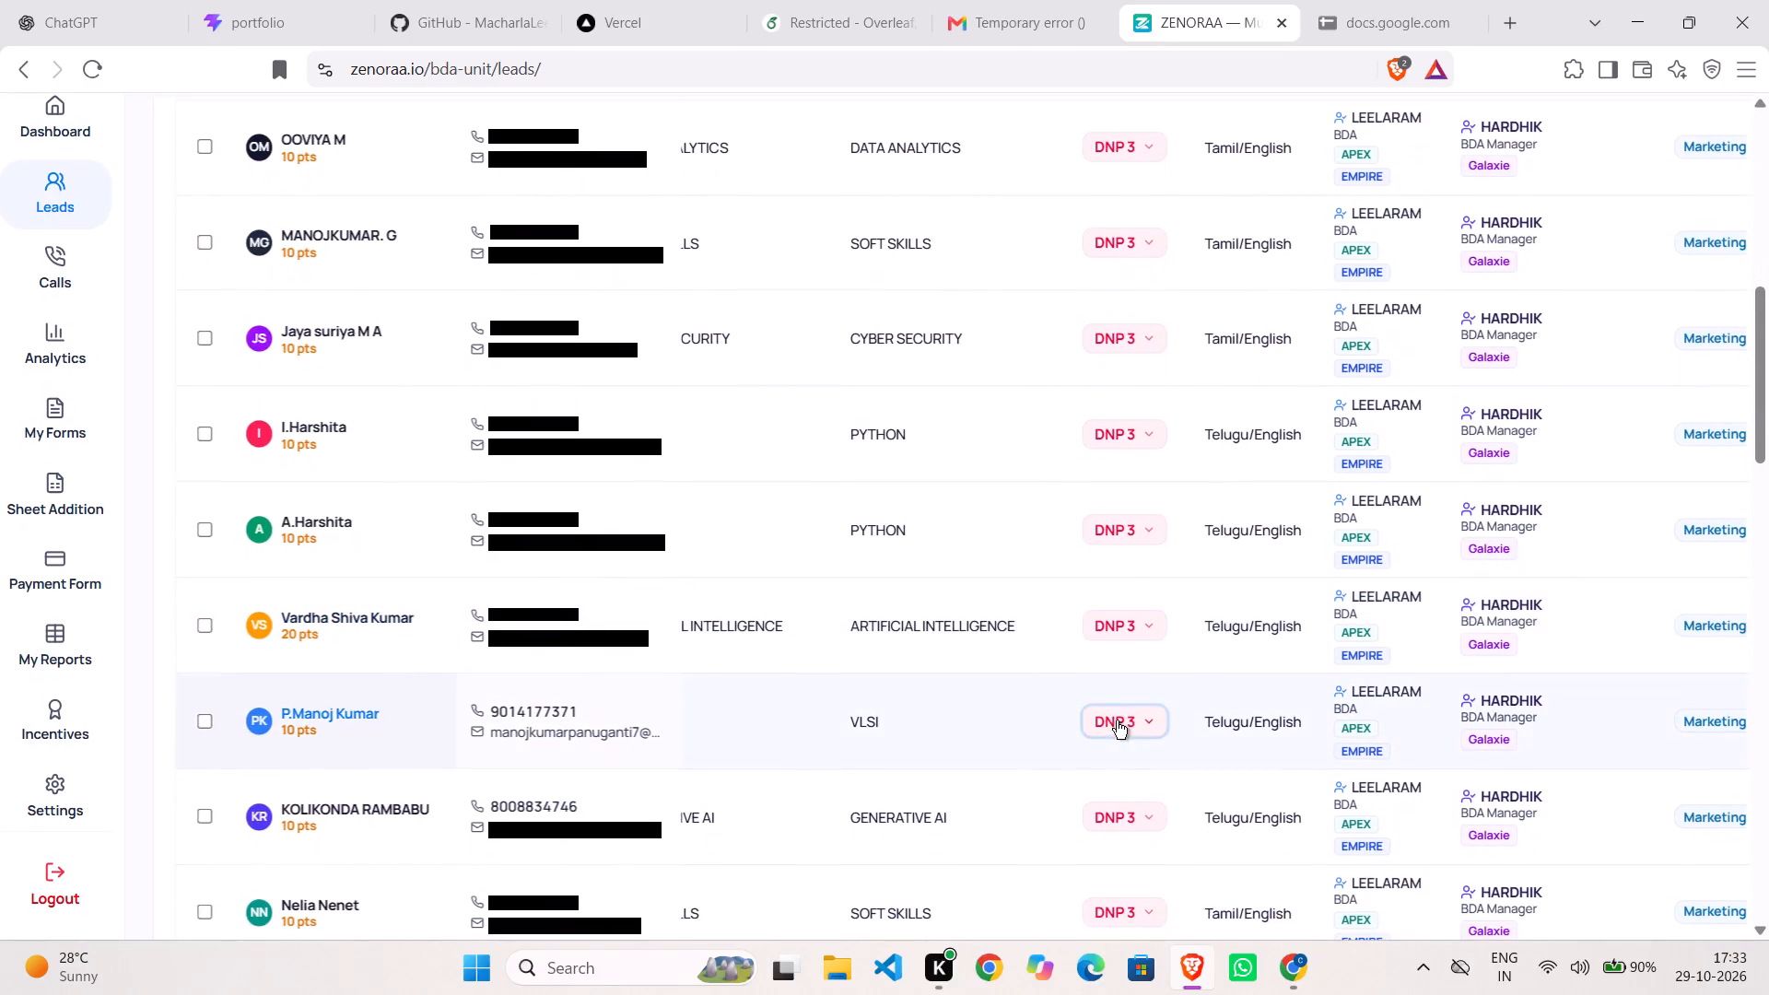
pyautogui.scroll(-2, 1117, 720)
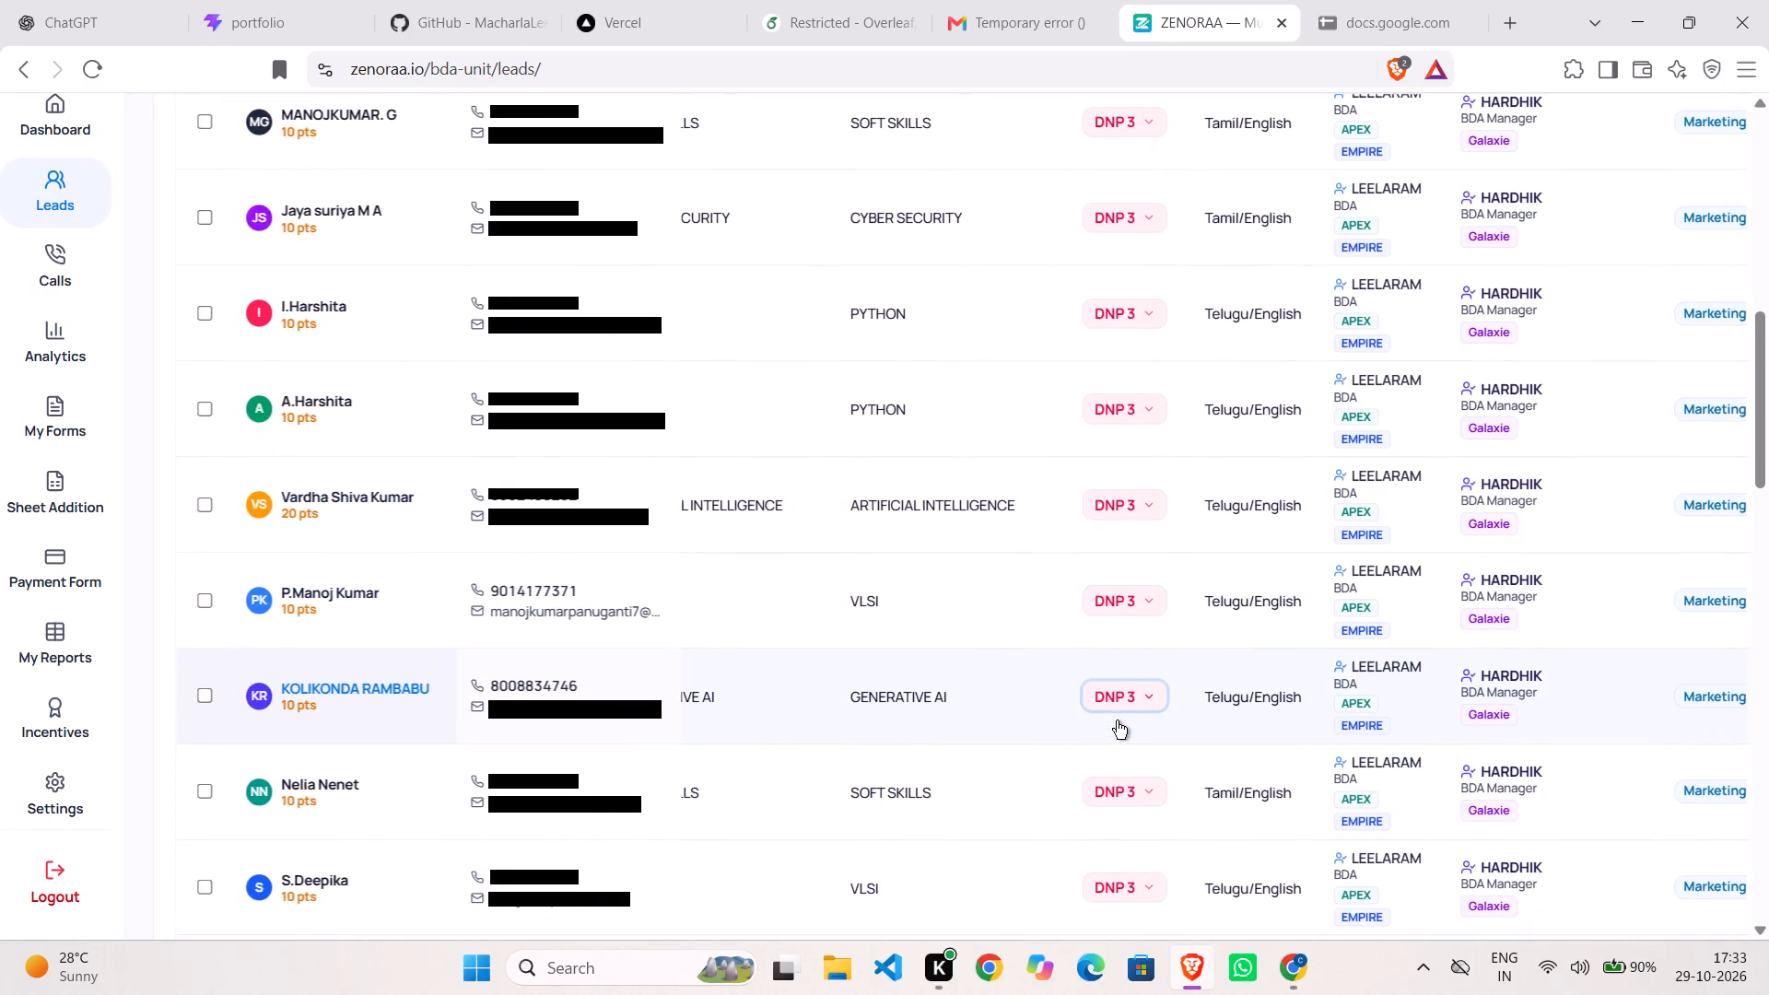
pyautogui.scroll(-2, 1117, 720)
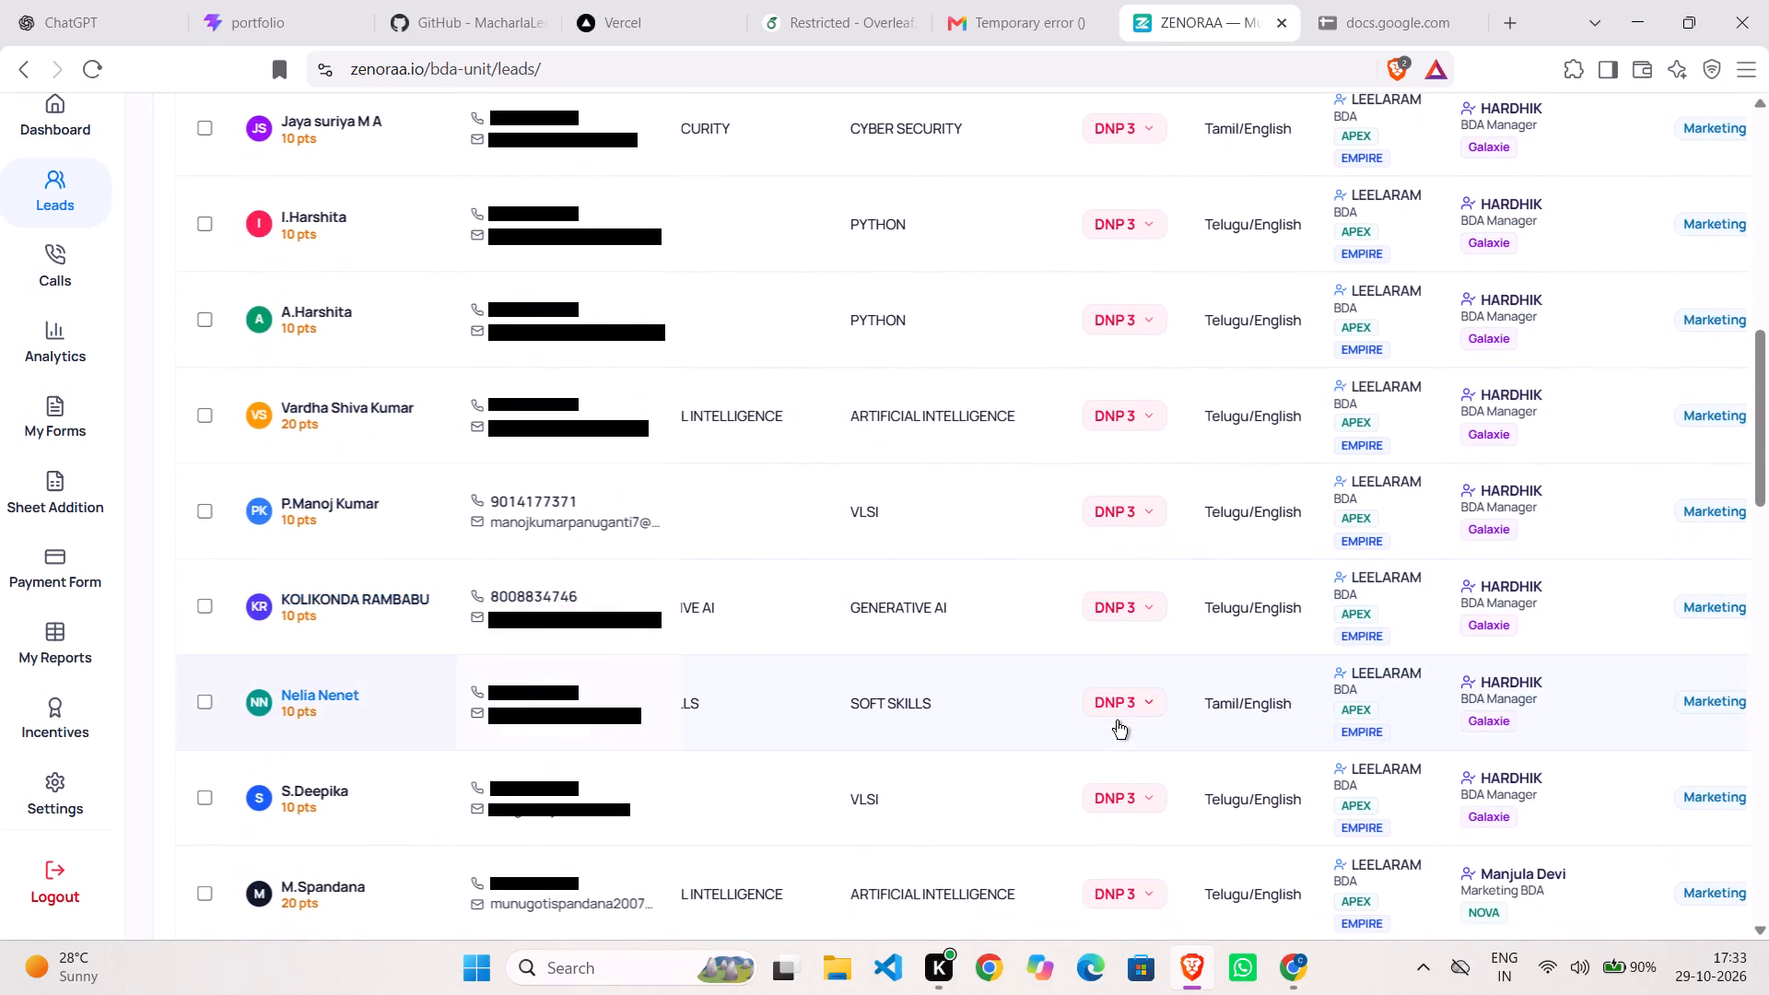
pyautogui.hscroll(-2, 1117, 720)
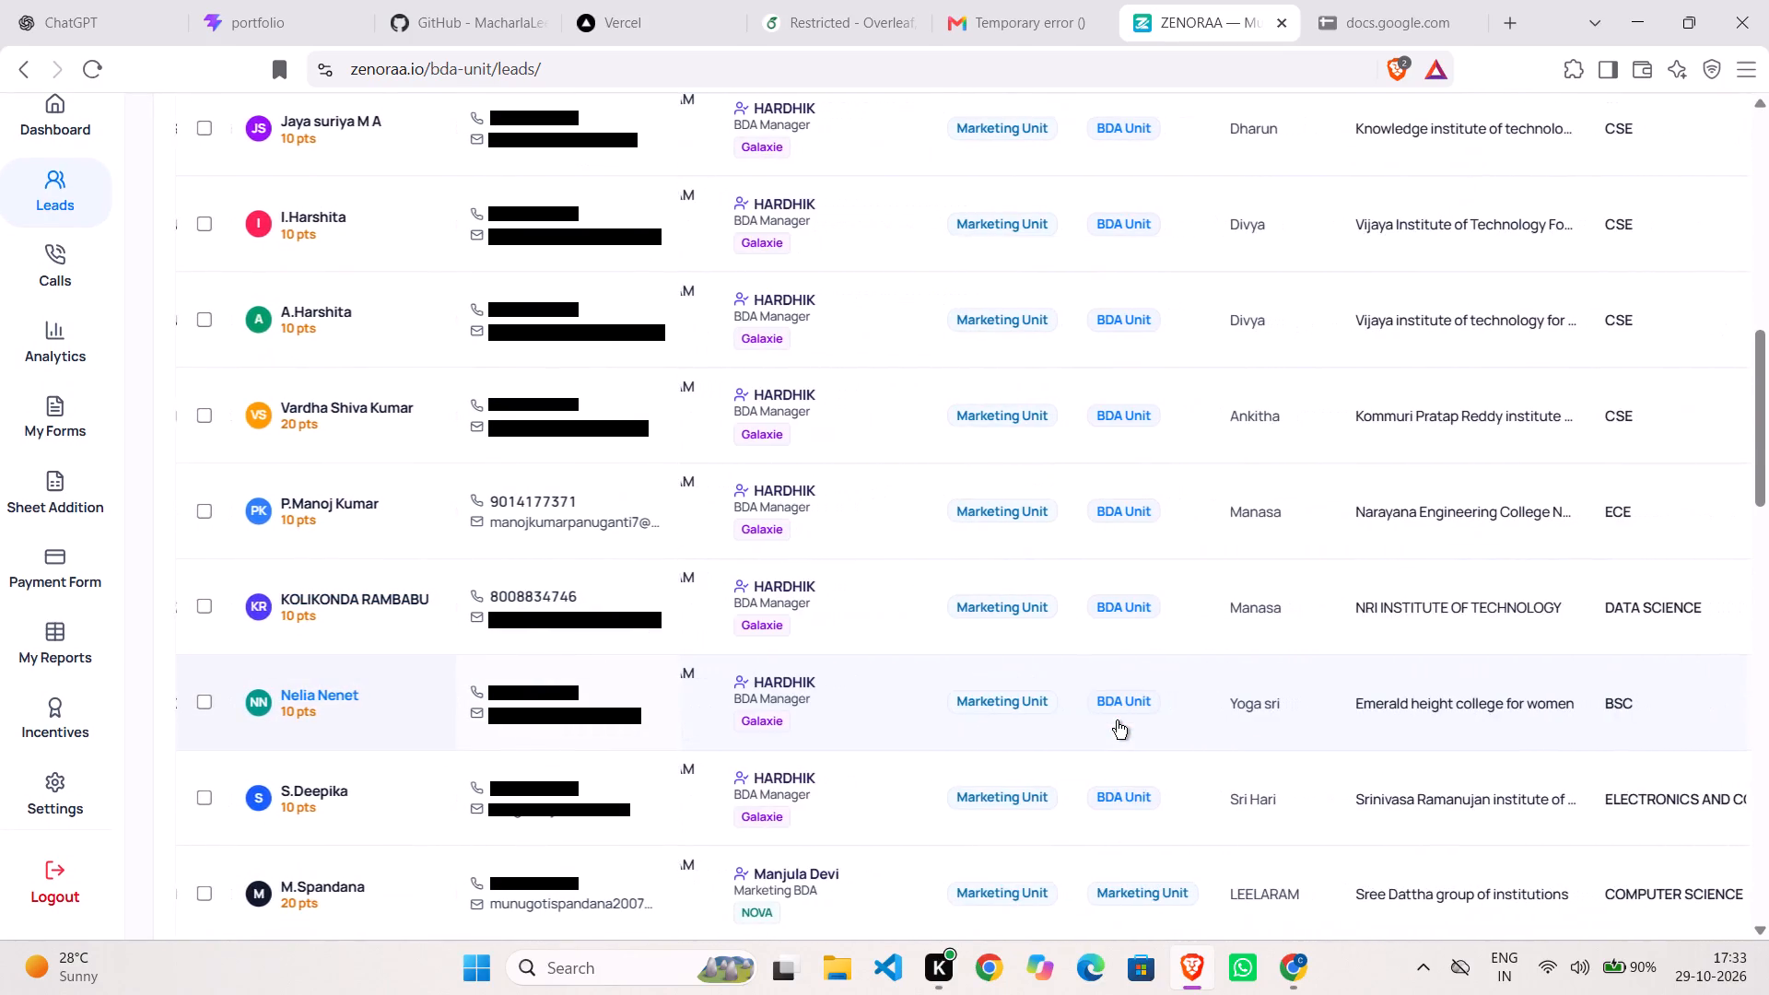
pyautogui.hscroll(5, 1117, 720)
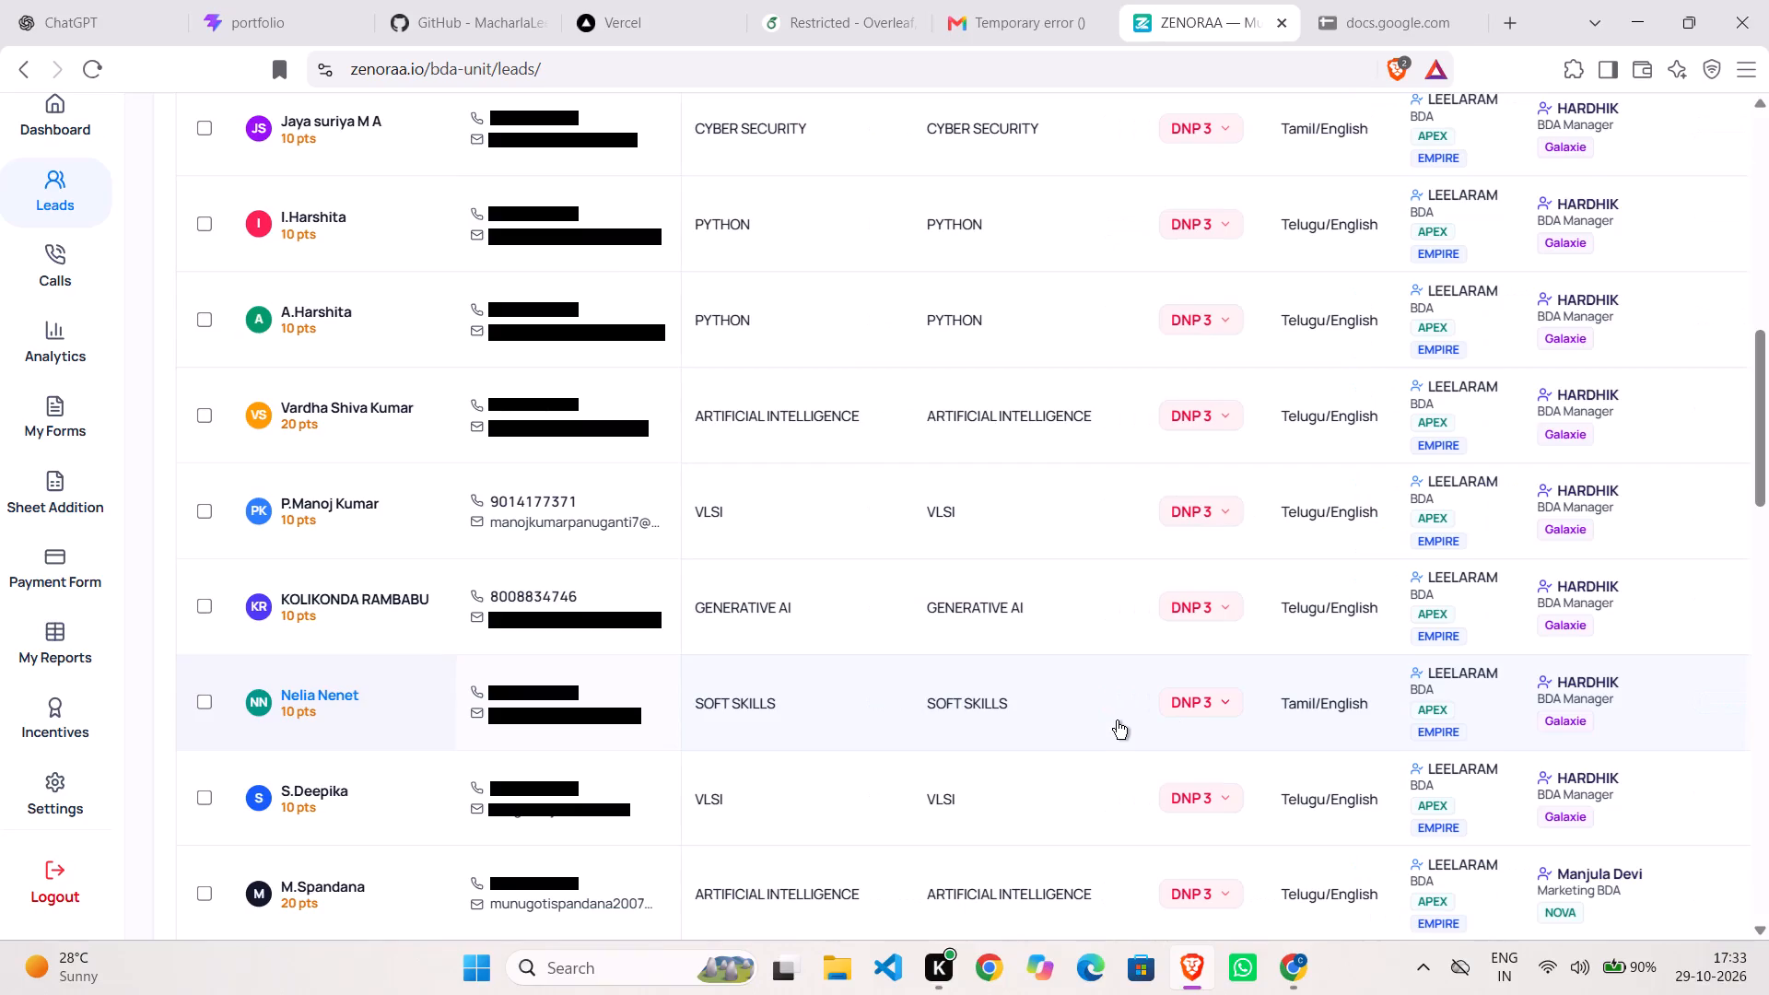
# Go back over the DNP 3 leads from the start and examine their college, department, section and year of study.
pyautogui.scroll(6, 1117, 720)
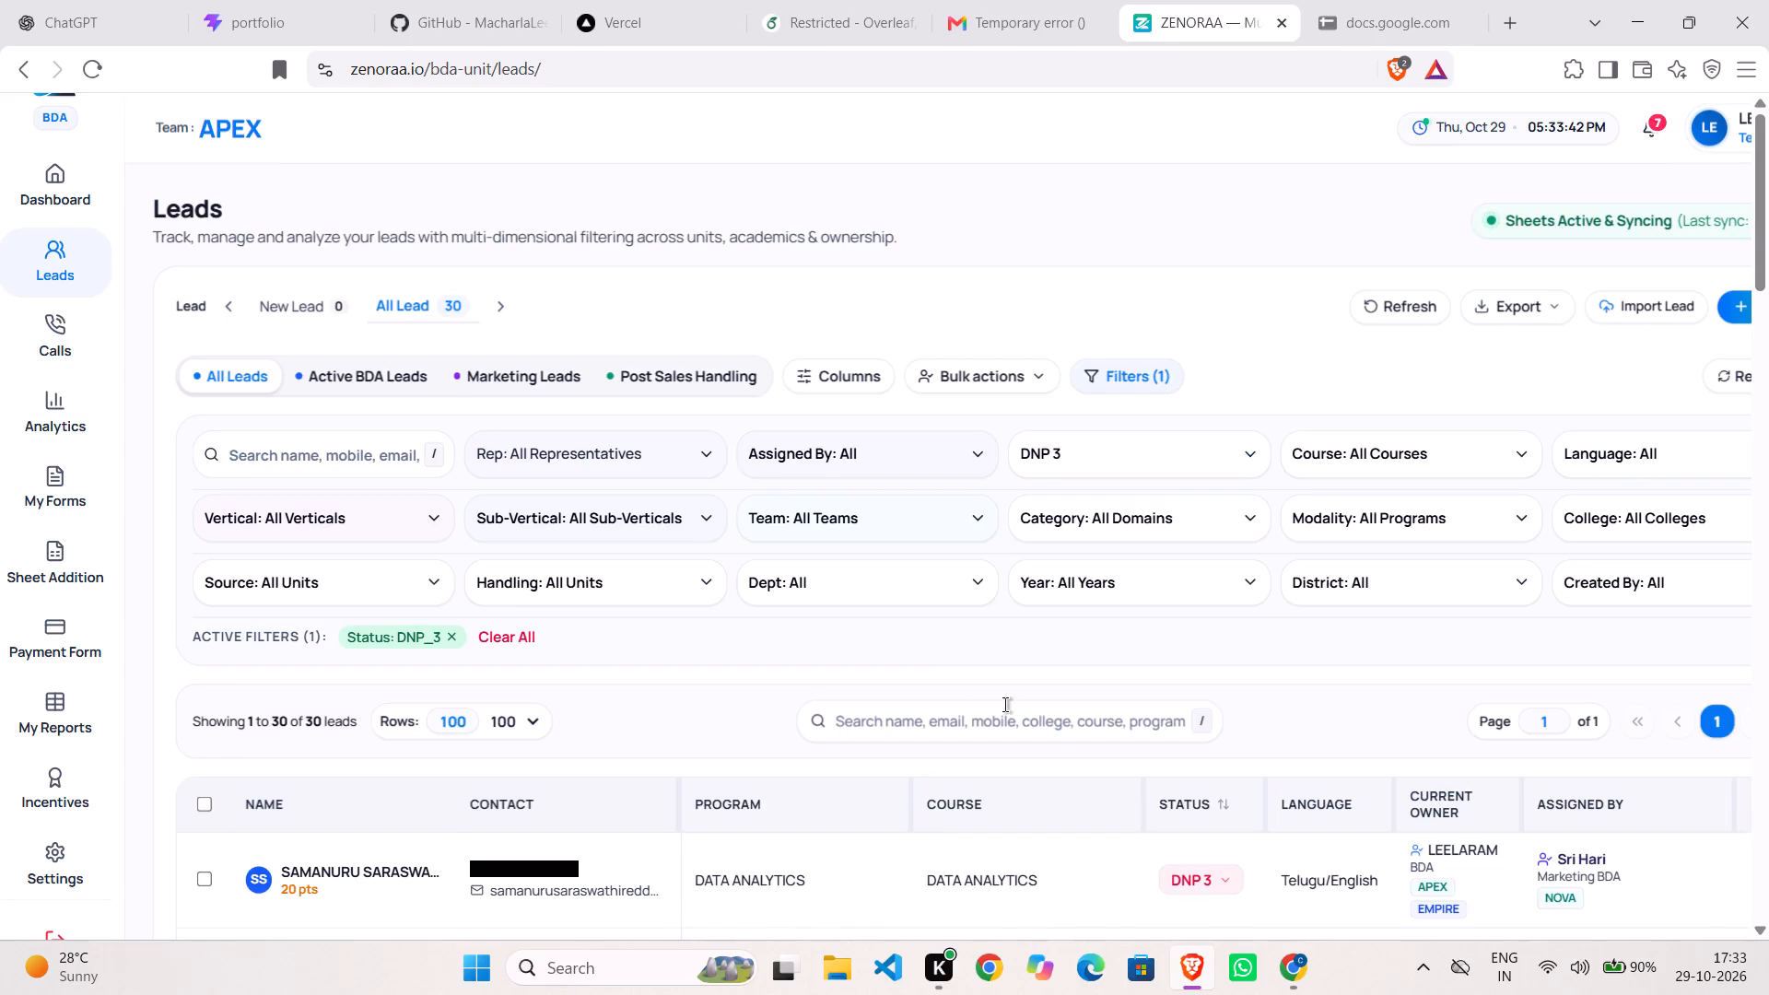
pyautogui.scroll(-7, 1005, 705)
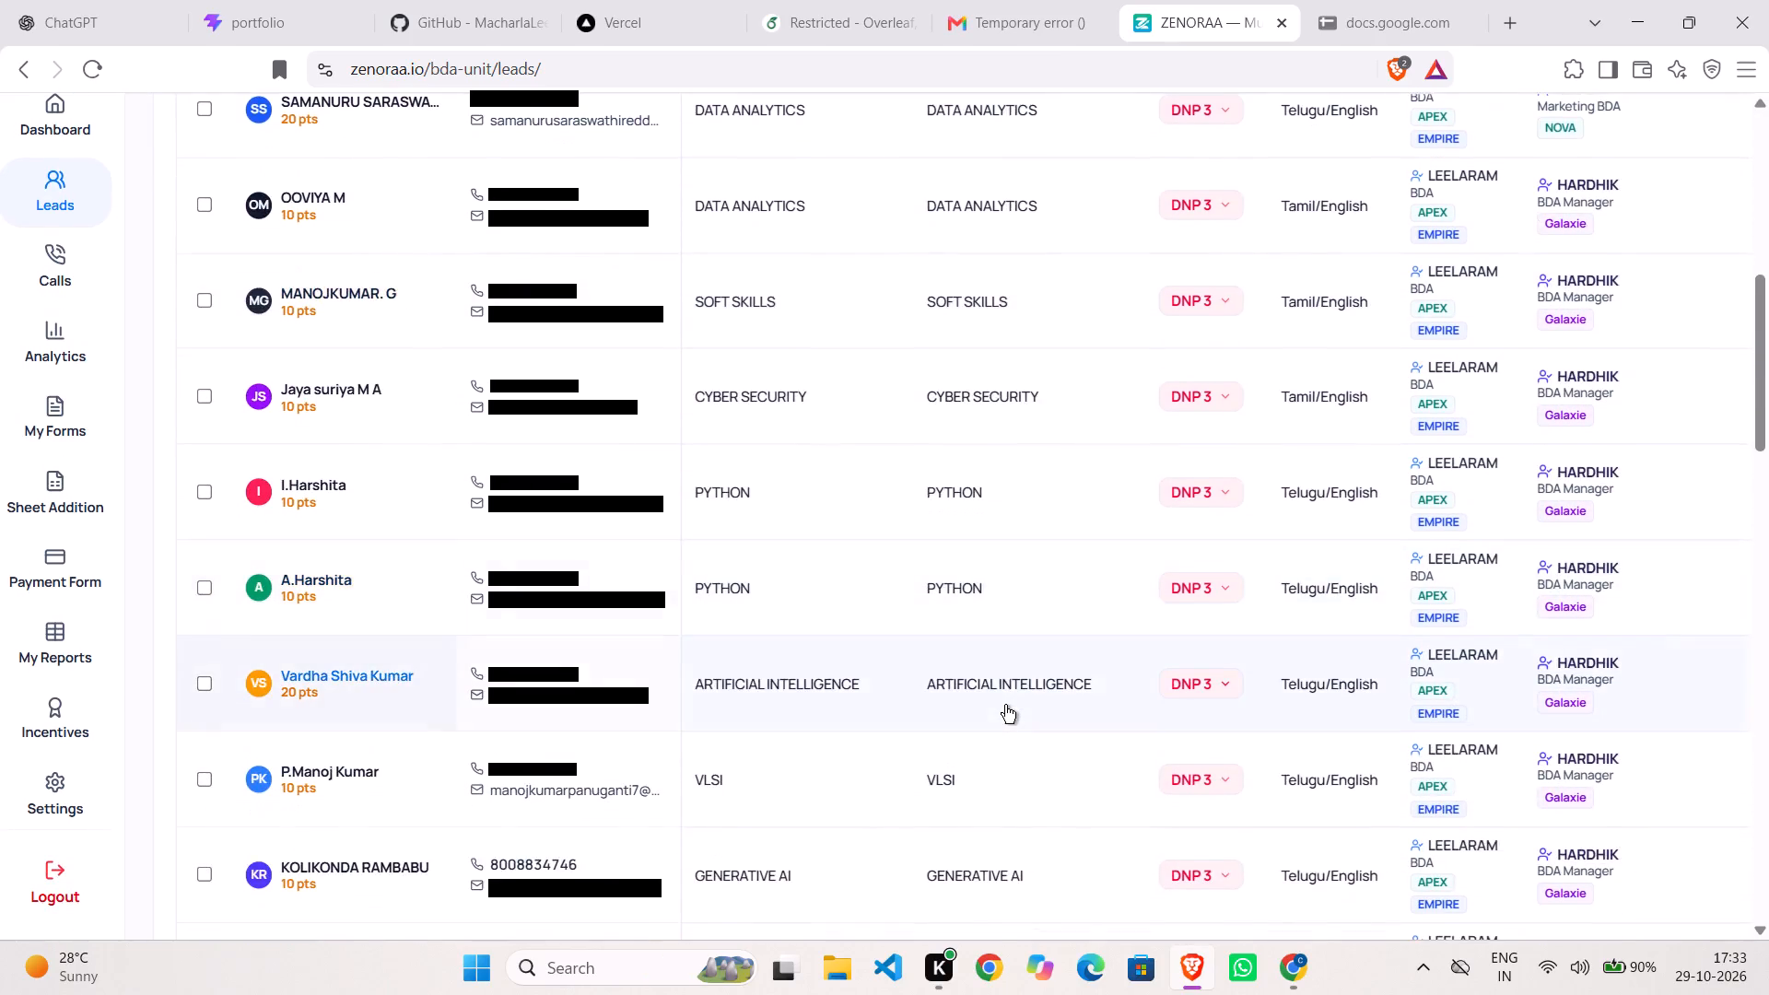
pyautogui.scroll(-1, 1005, 705)
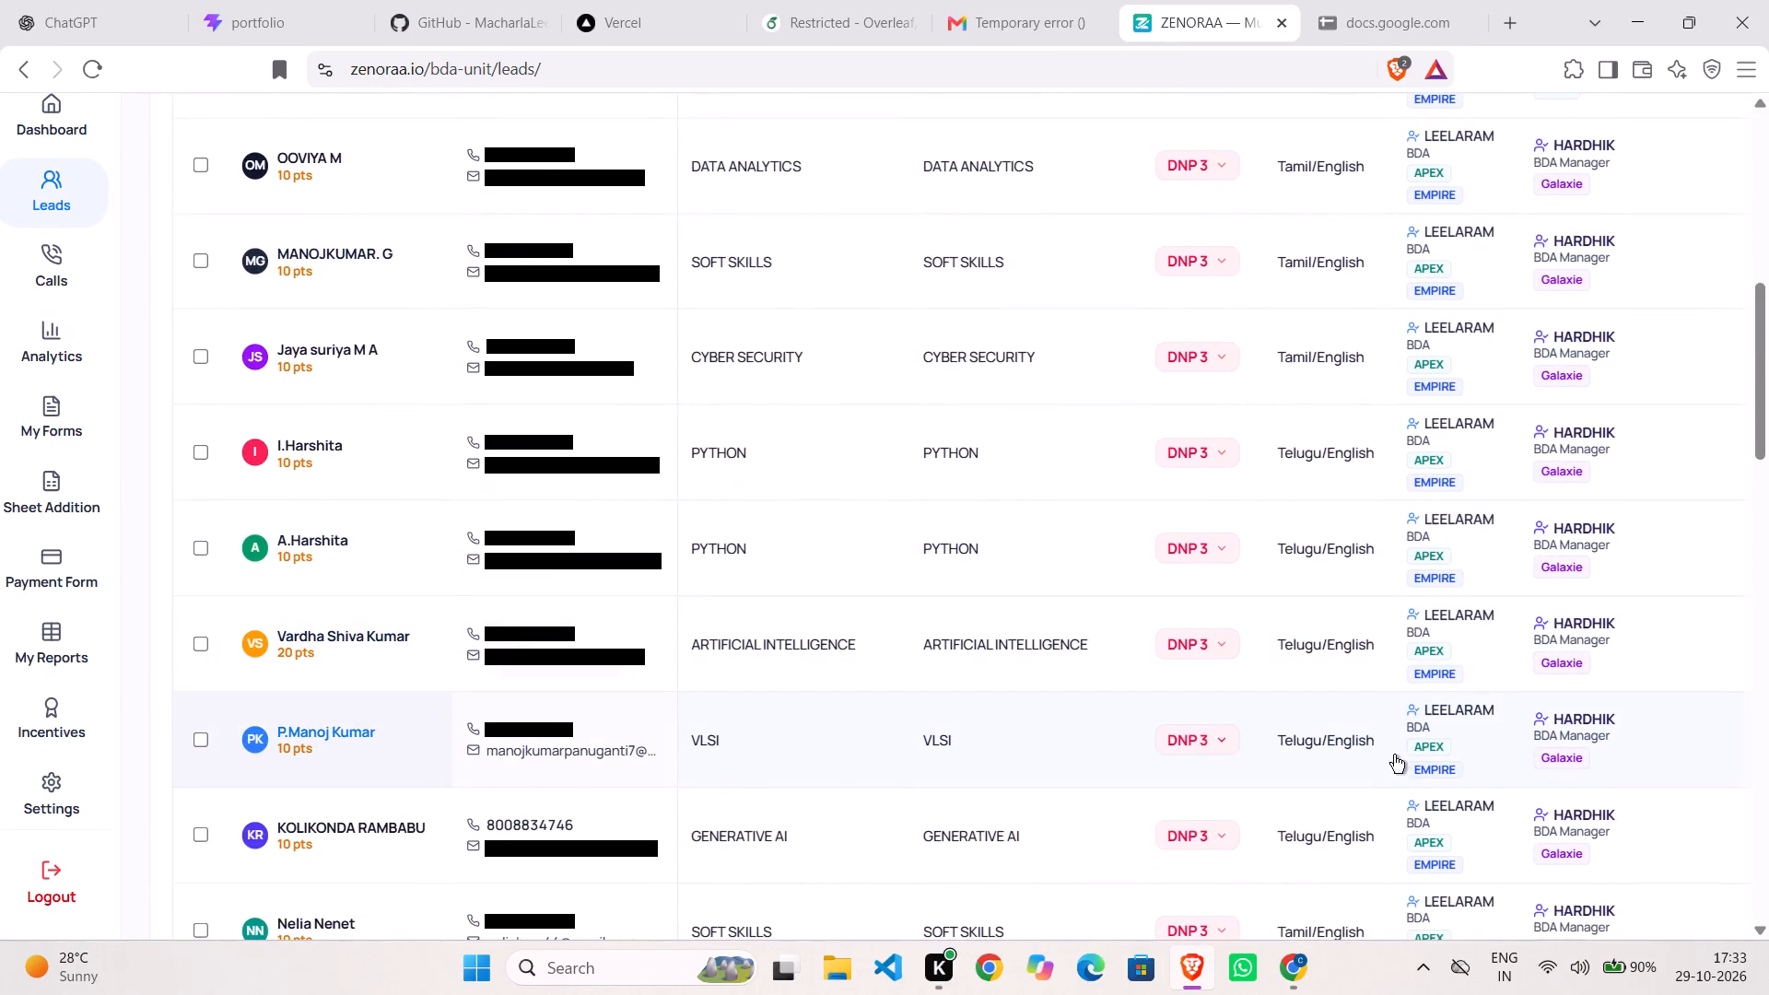
pyautogui.hscroll(-7, 1468, 755)
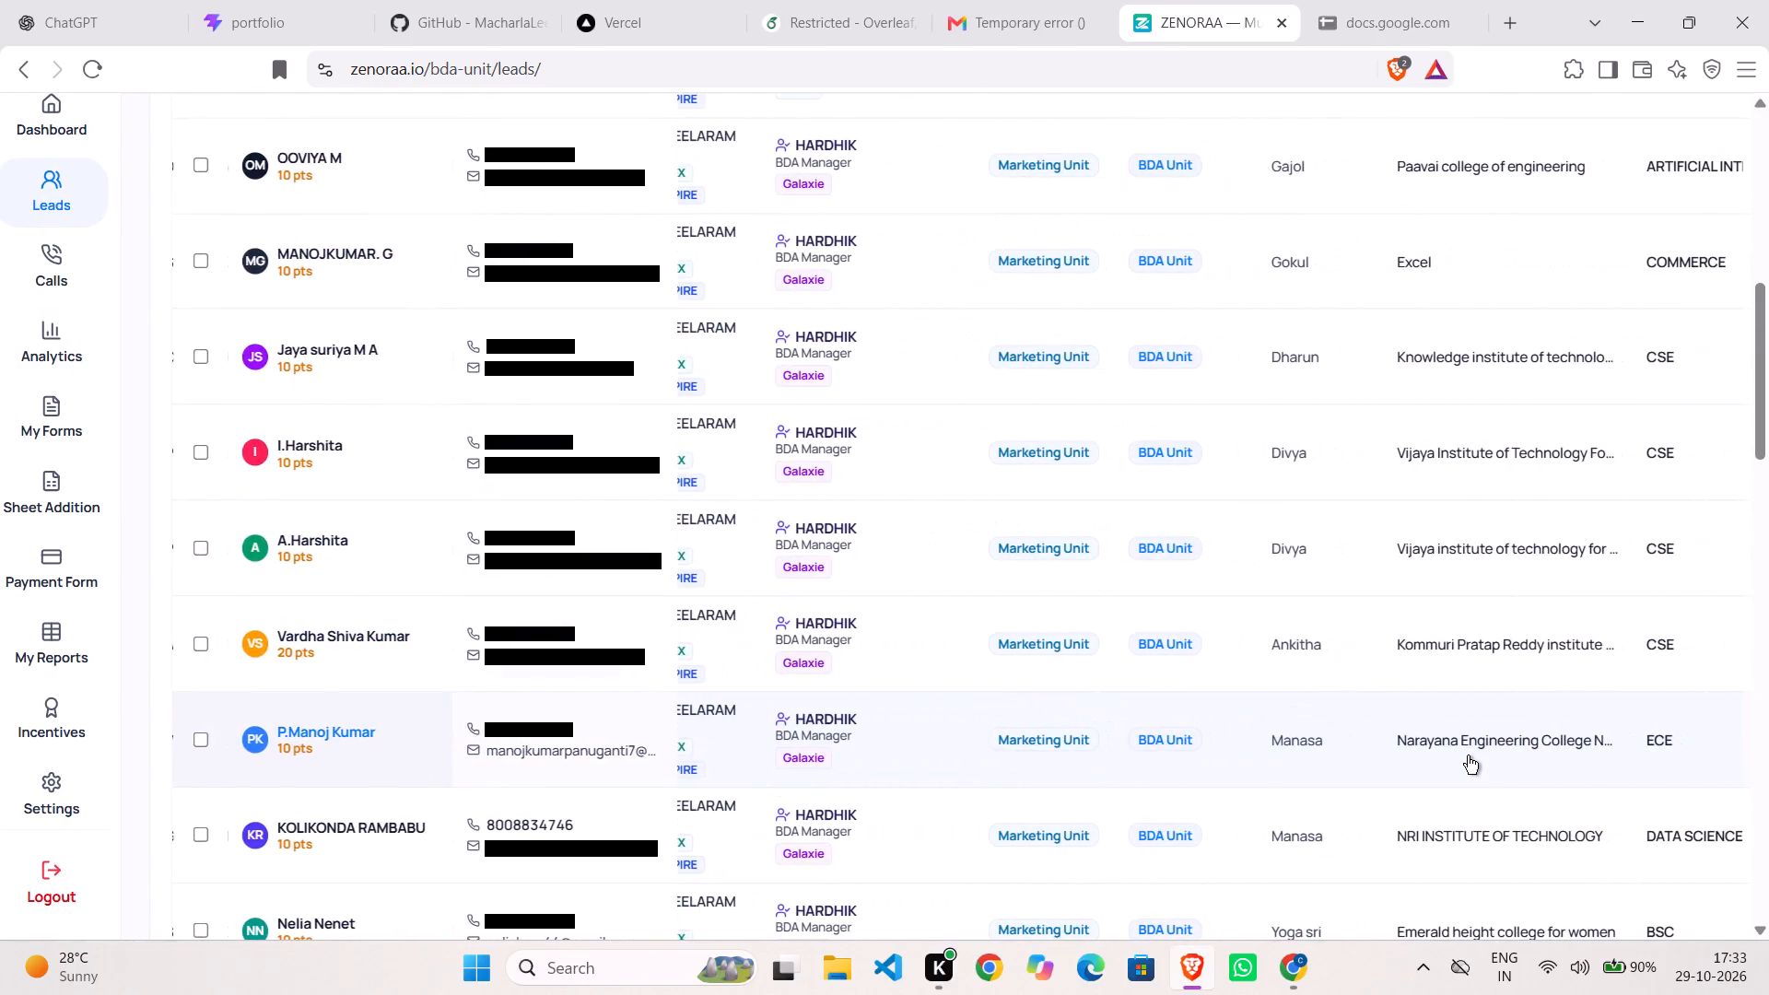
pyautogui.hscroll(-1, 1468, 755)
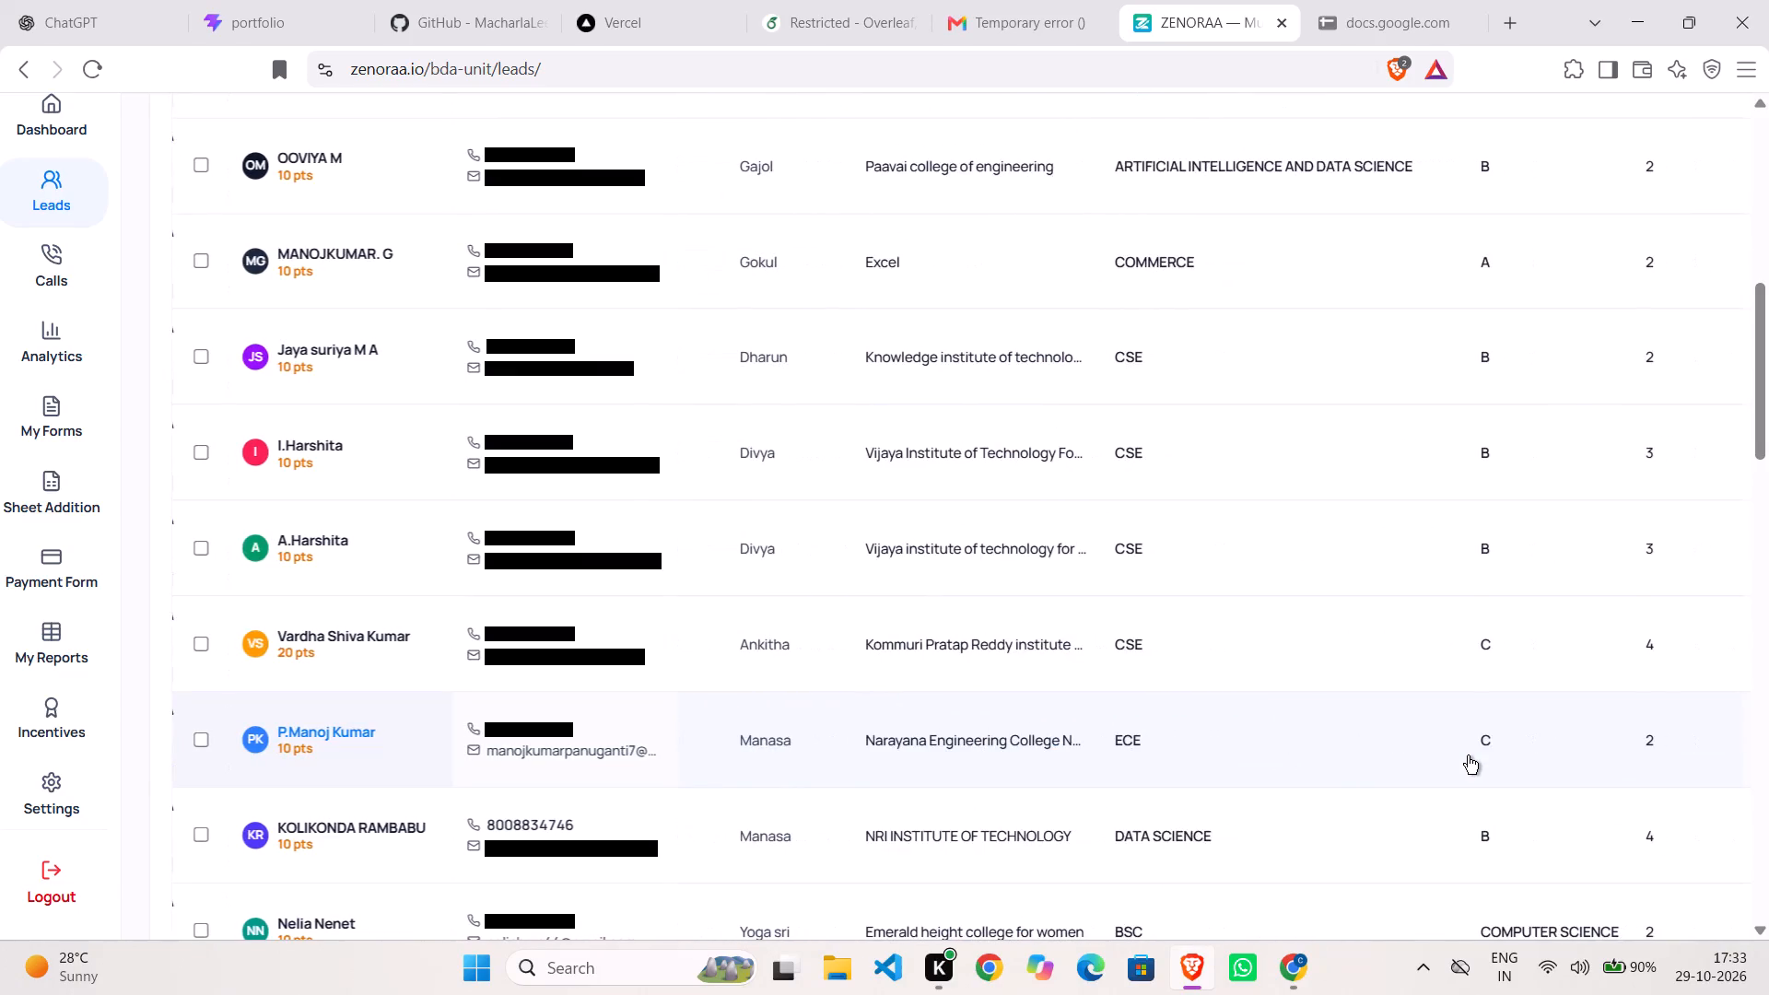
# Clear the DNP 3 filter and filter the leads list by the status New.
pyautogui.hscroll(-1, 1468, 755)
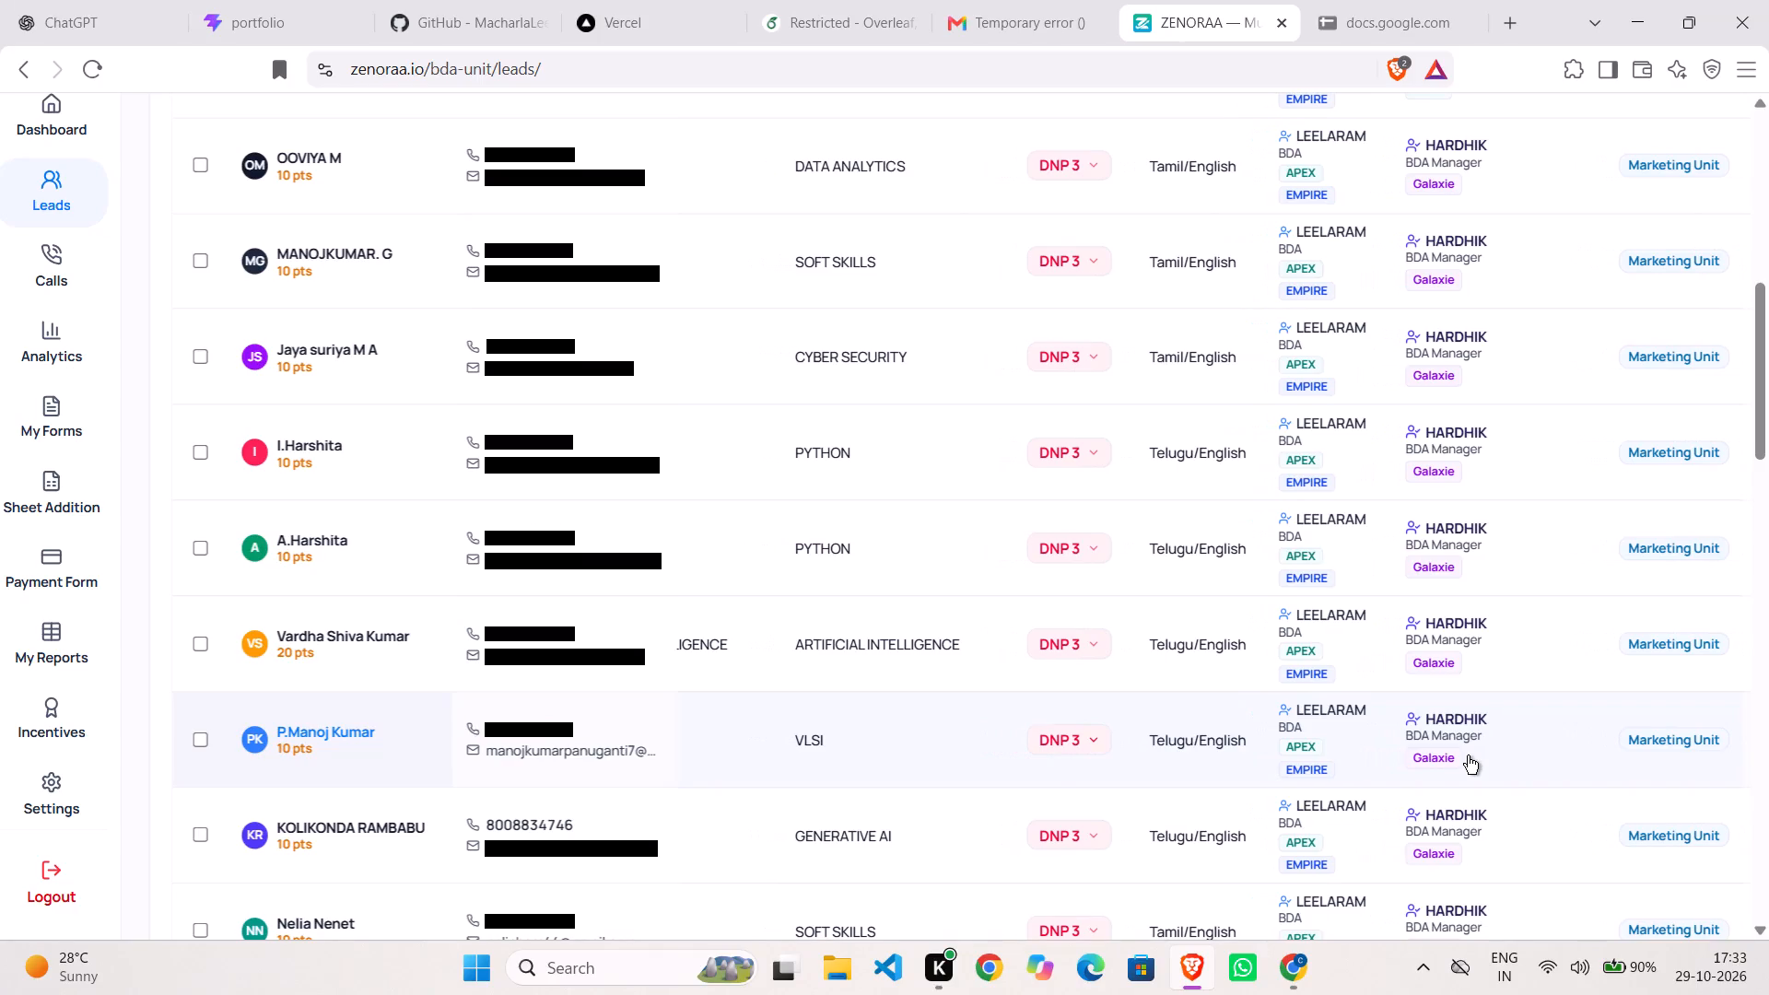
pyautogui.scroll(7, 1468, 755)
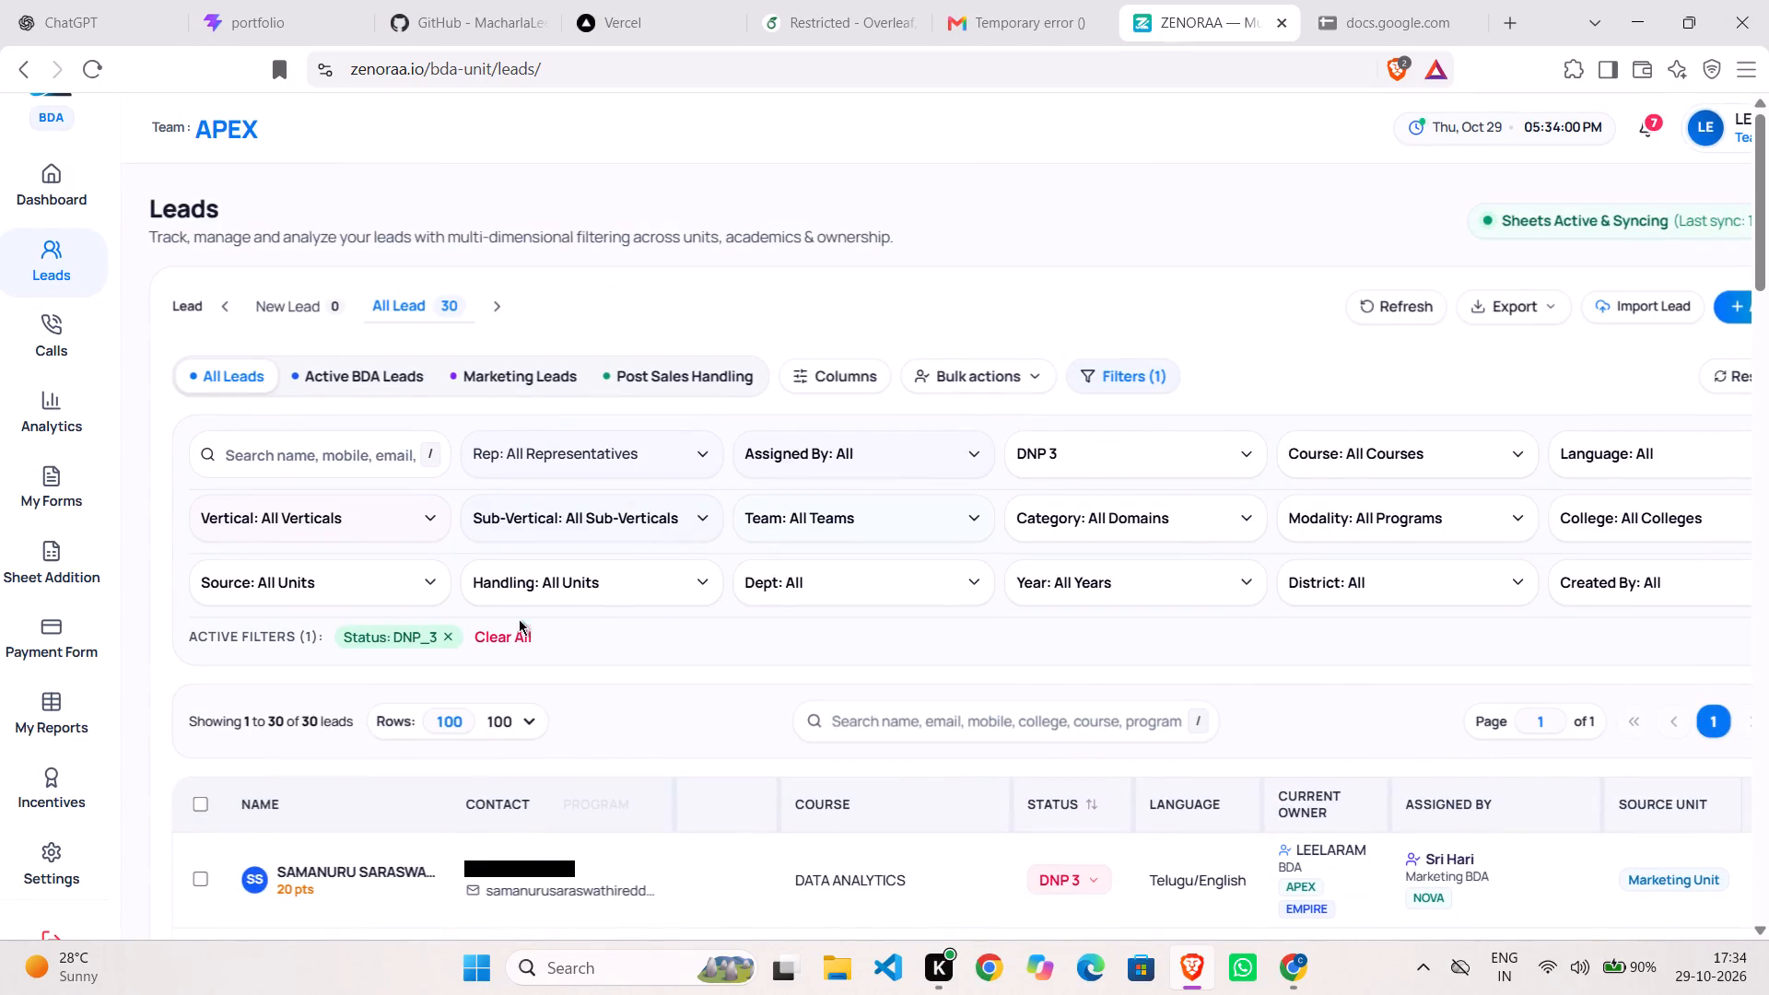
pyautogui.click(513, 630)
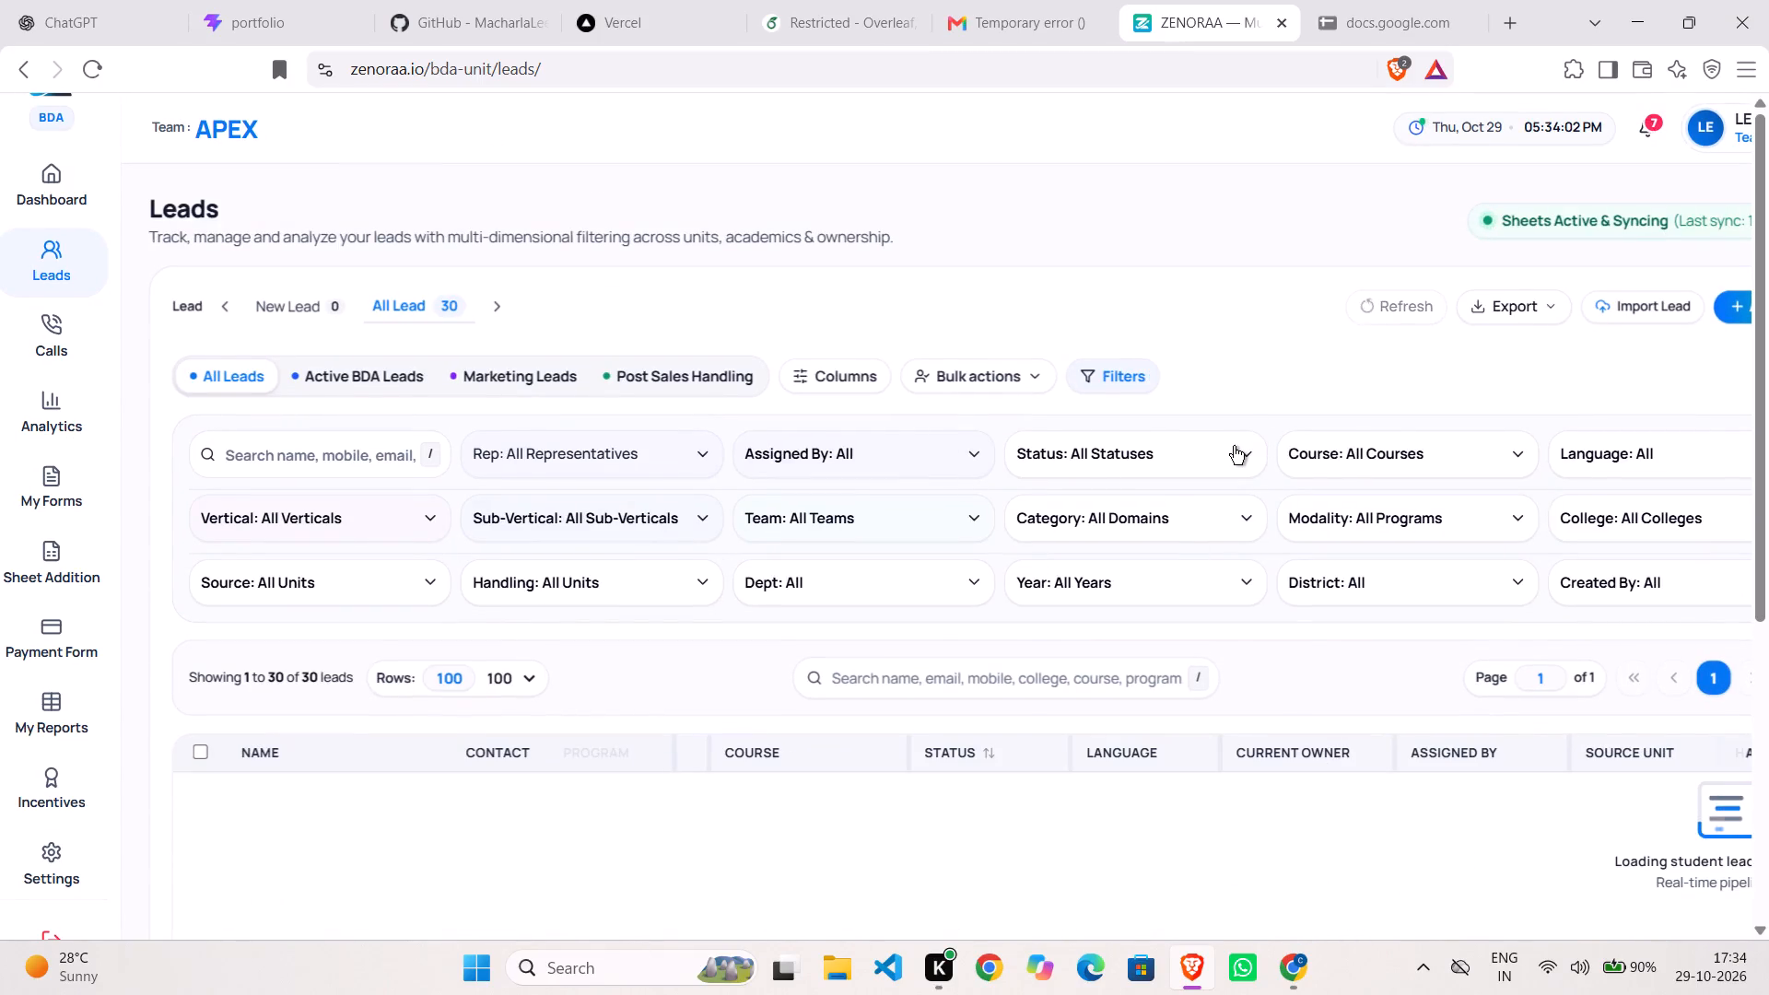
pyautogui.click(1234, 446)
pyautogui.click(1084, 629)
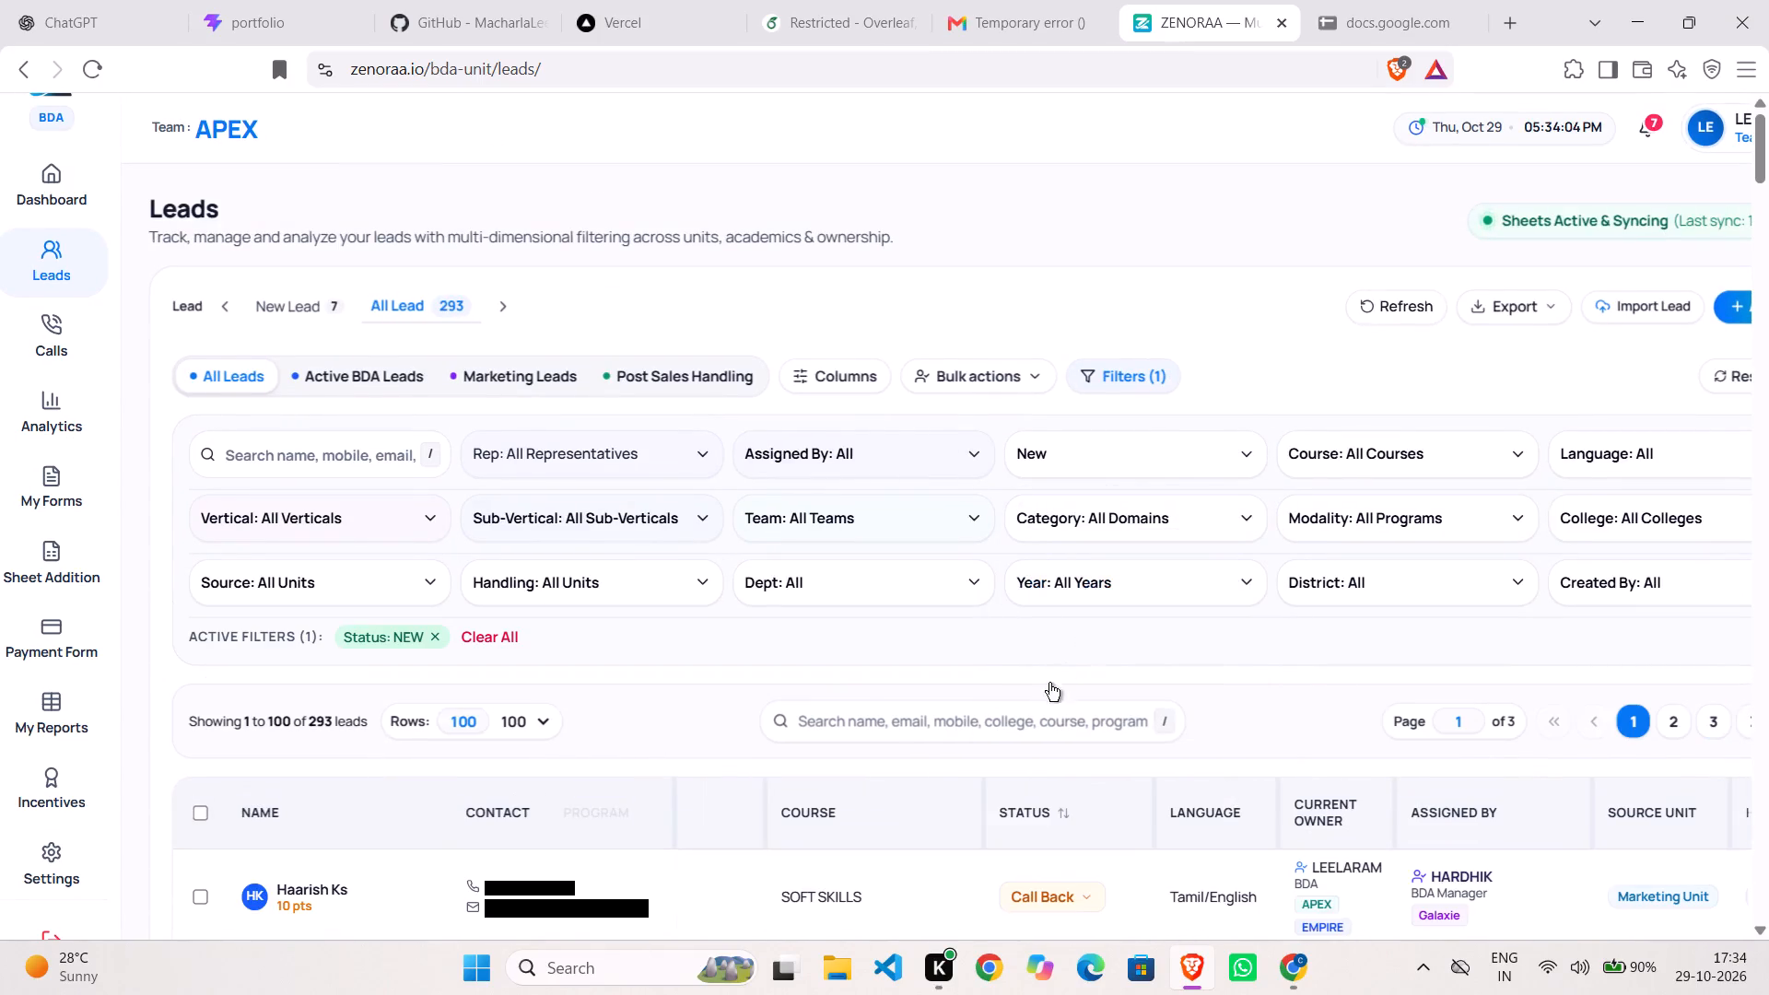
# Look through the new leads, examining their programs, courses, languages, owners, units and colleges.
pyautogui.scroll(1, 1035, 708)
pyautogui.scroll(-5, 1035, 708)
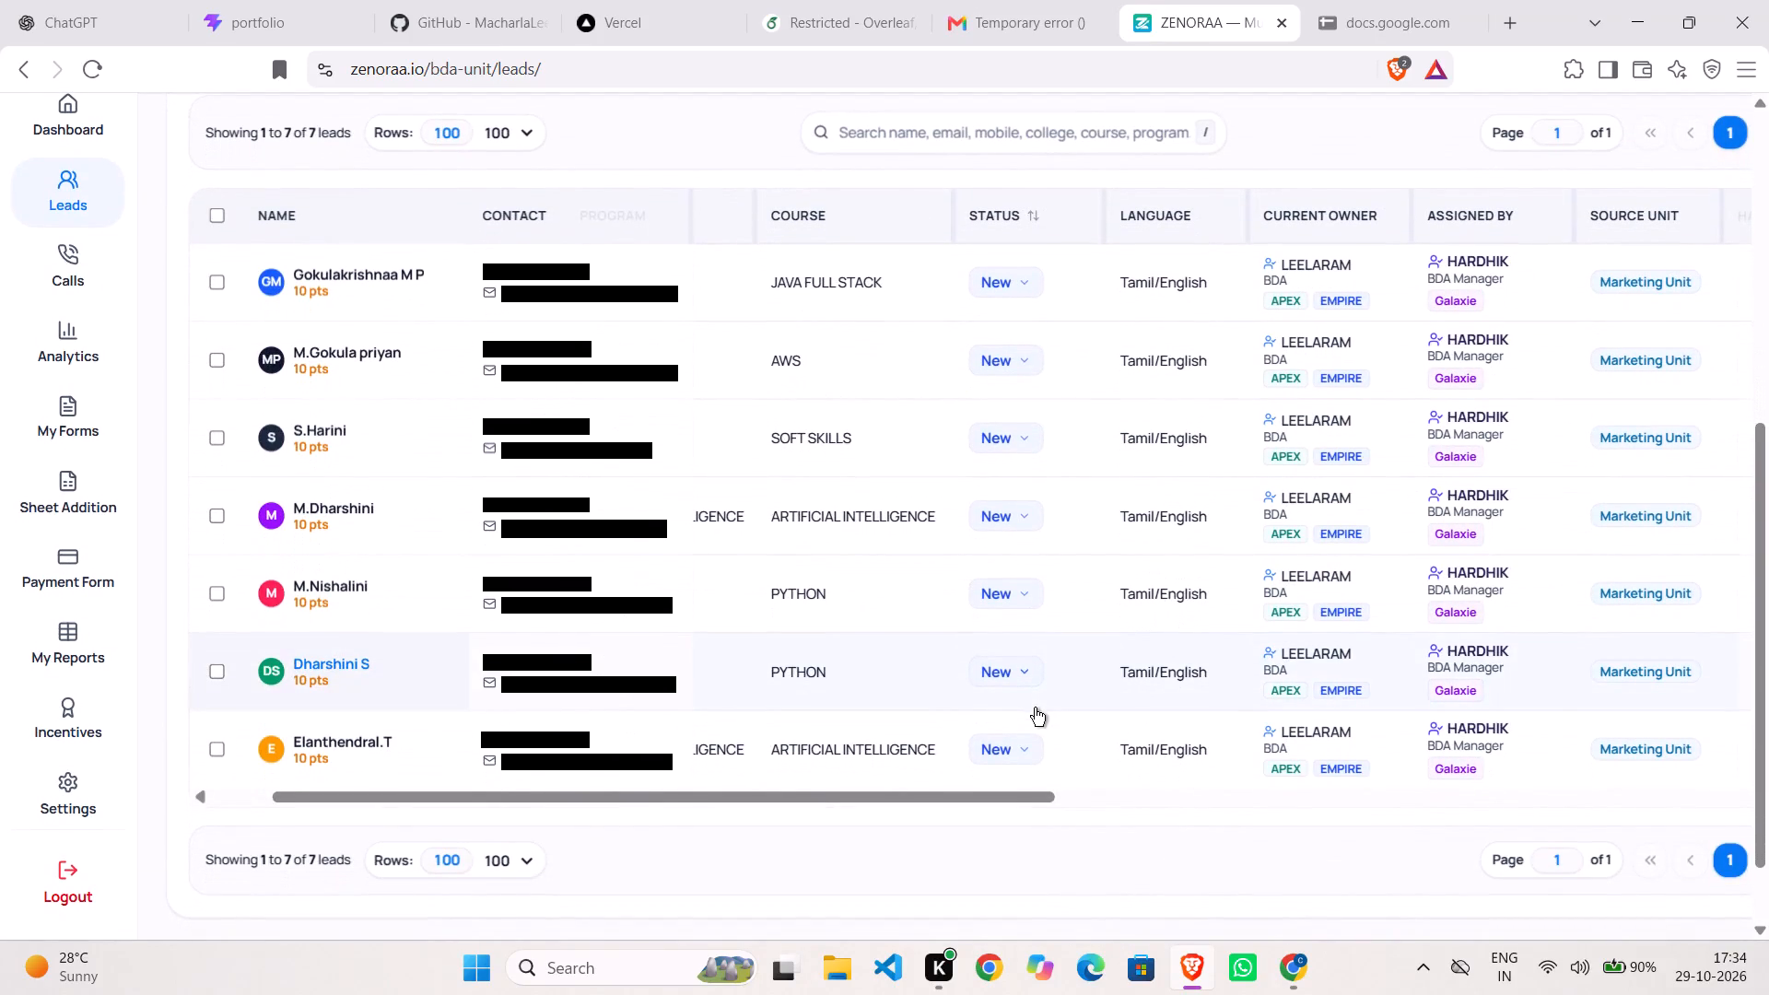
pyautogui.hscroll(4, 1035, 708)
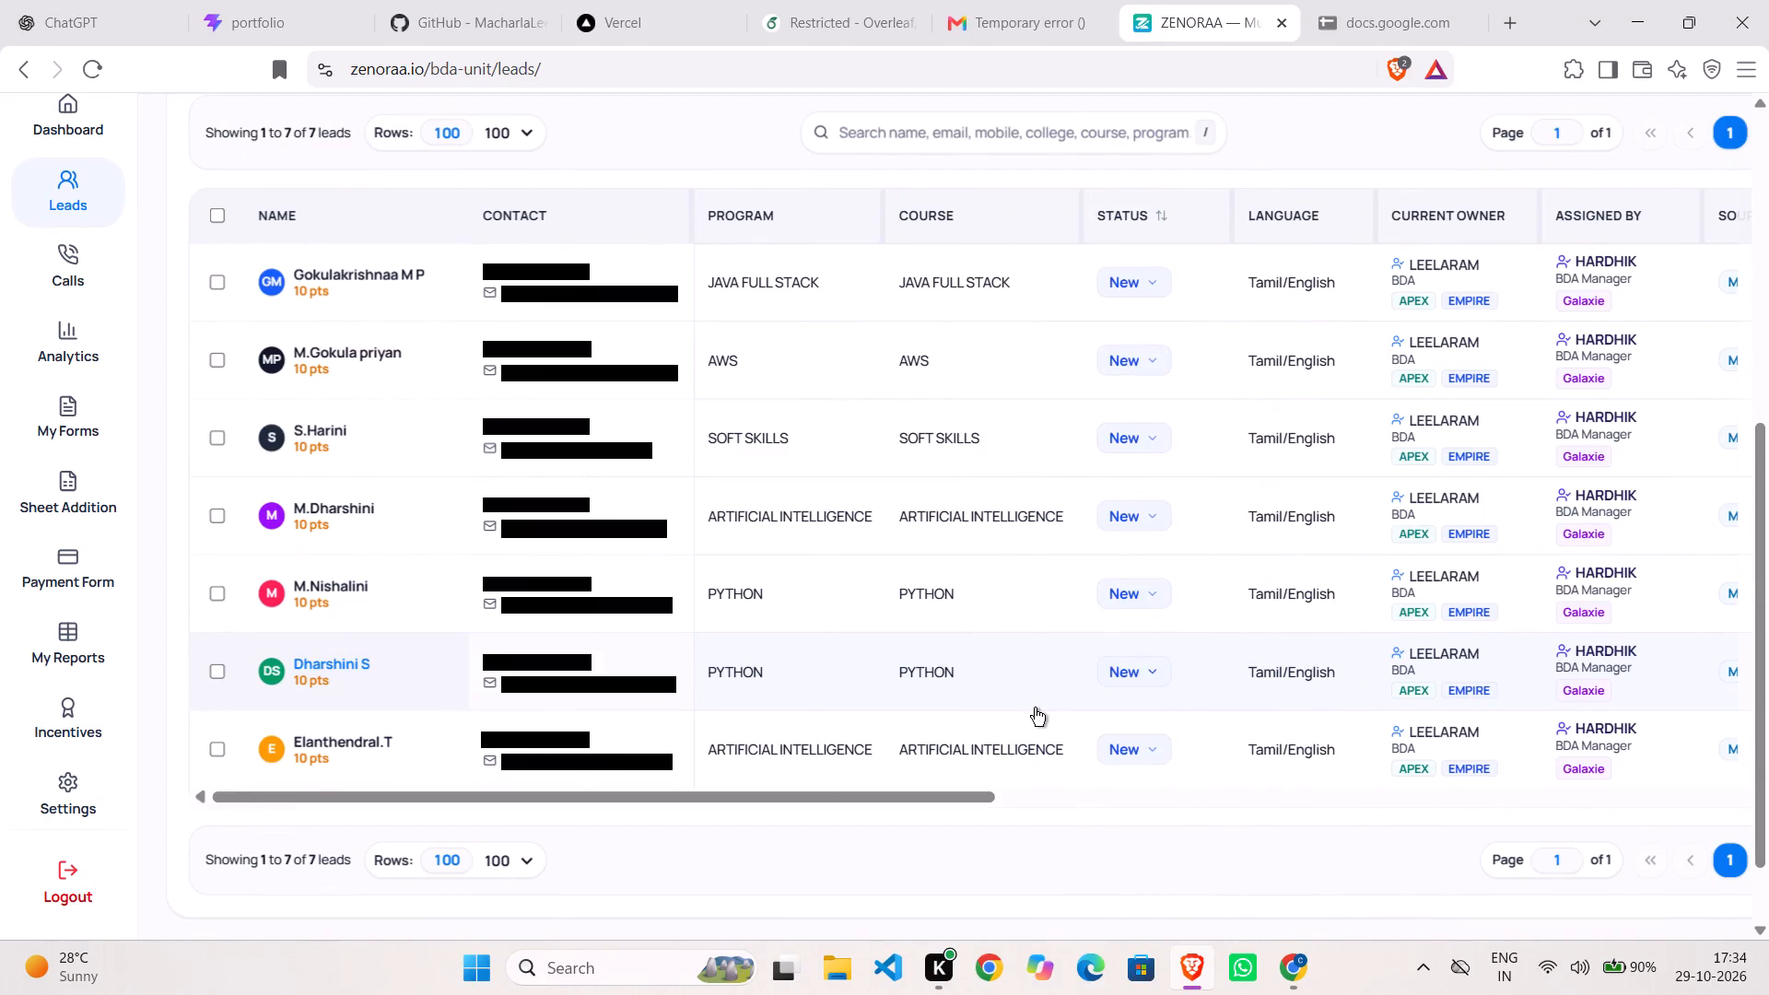
pyautogui.hscroll(-2, 1035, 708)
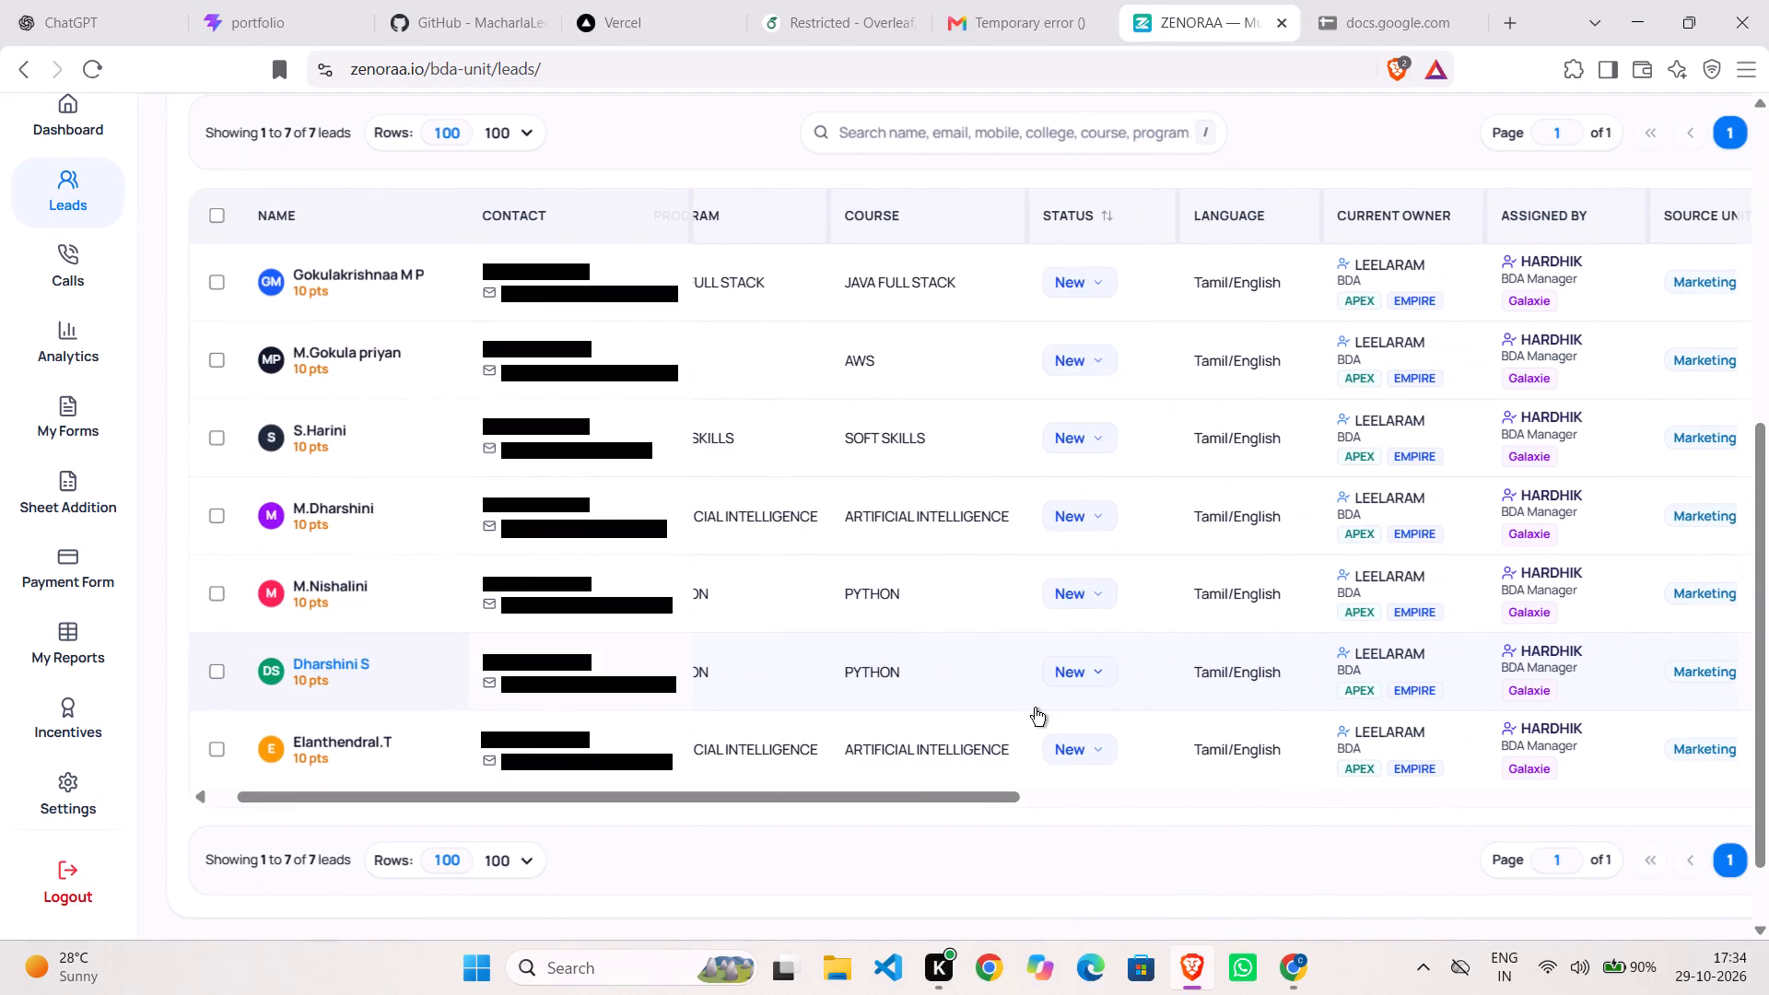
pyautogui.hscroll(-8, 1035, 708)
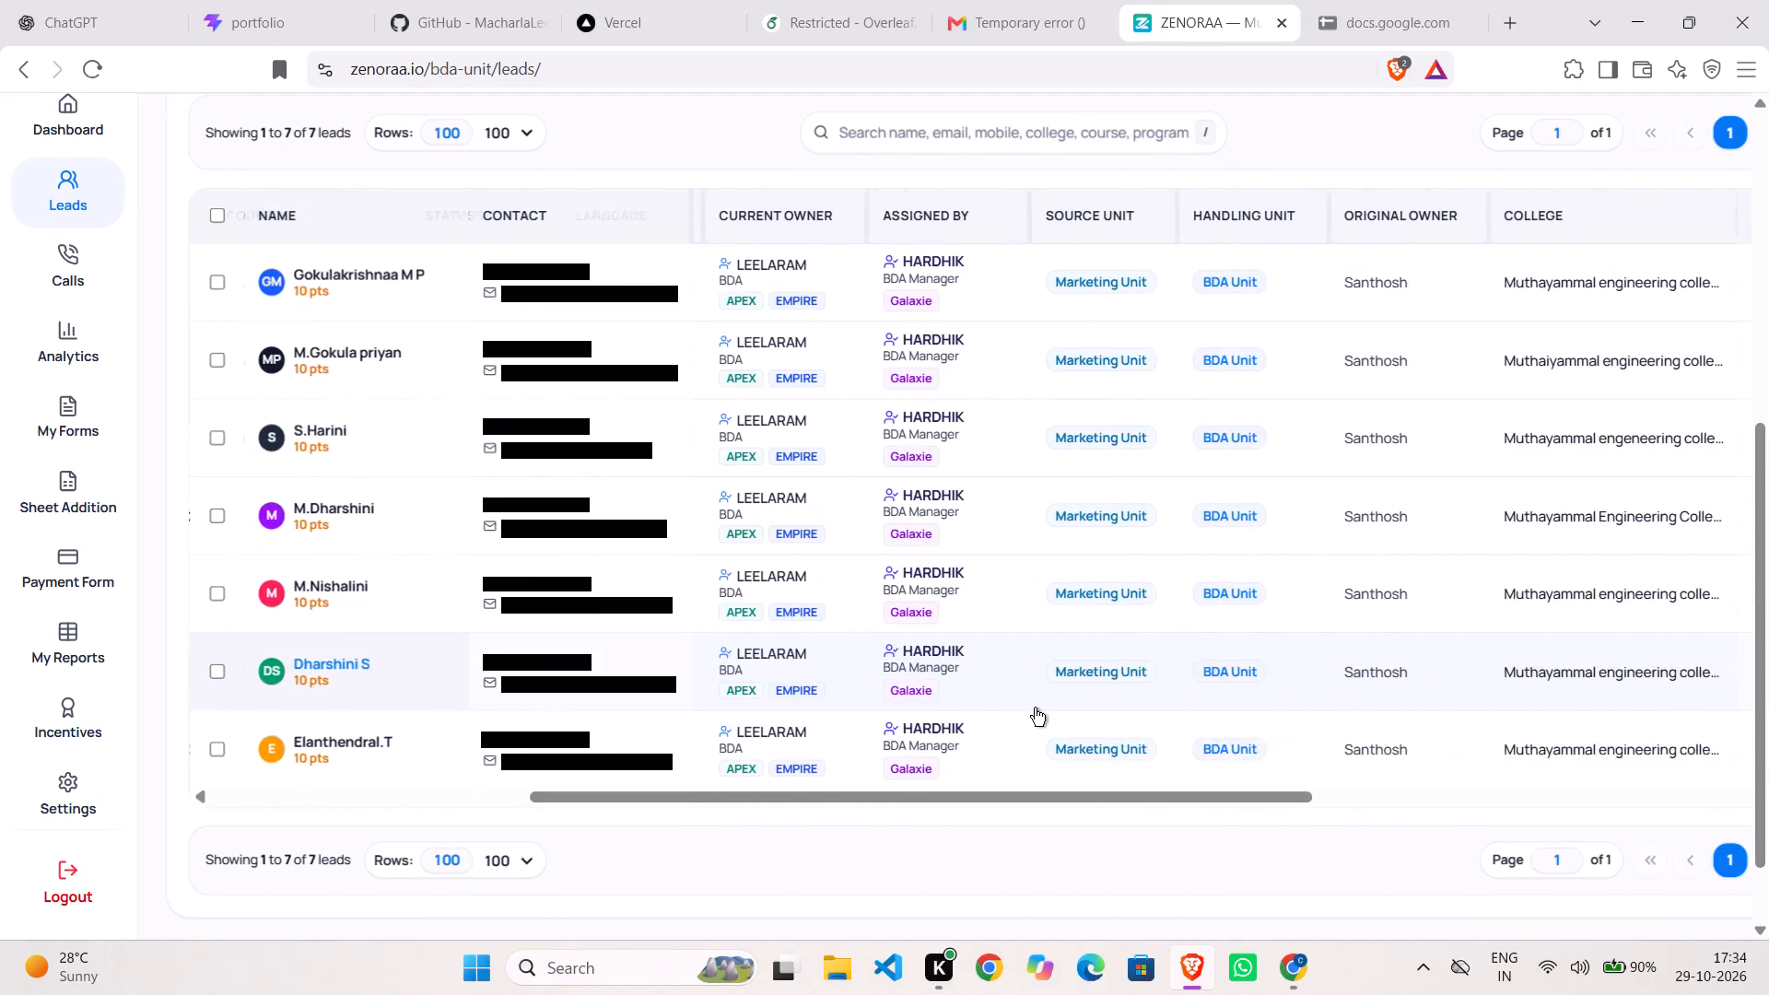
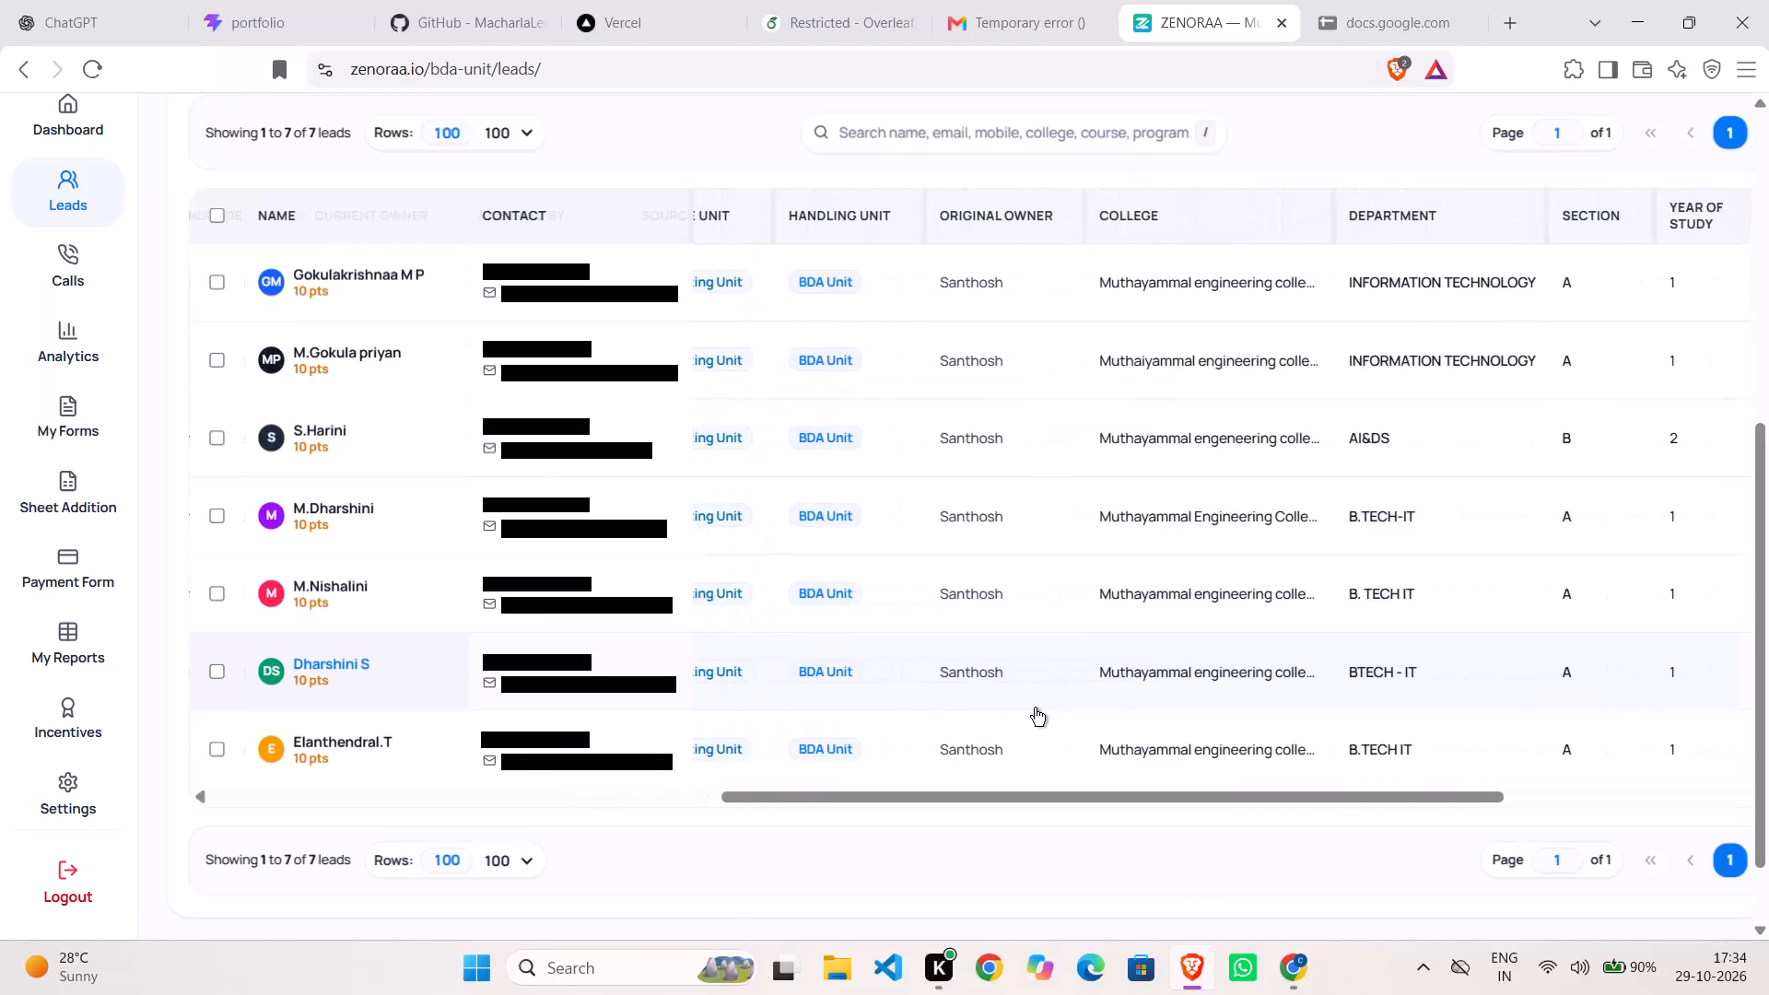
# Examine the new leads' college, department, section, year of study and updated and created dates, returning to their programs and courses.
pyautogui.hscroll(-1, 1035, 708)
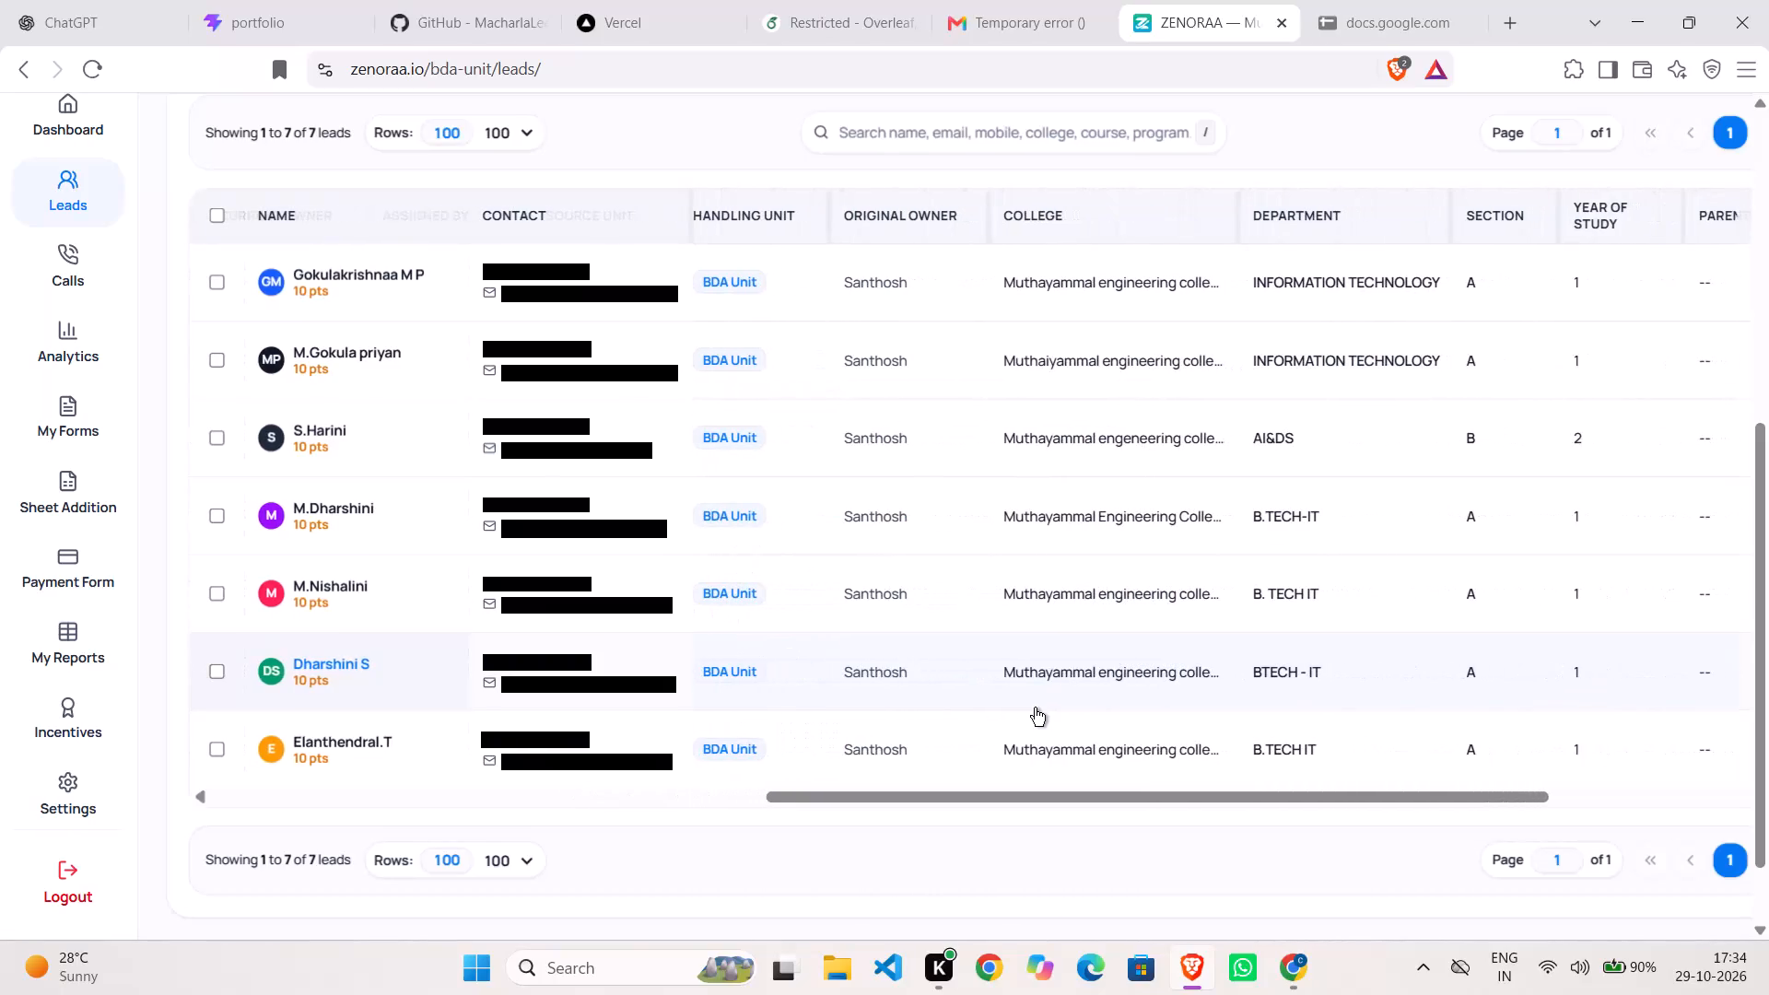
pyautogui.hscroll(-2, 1035, 708)
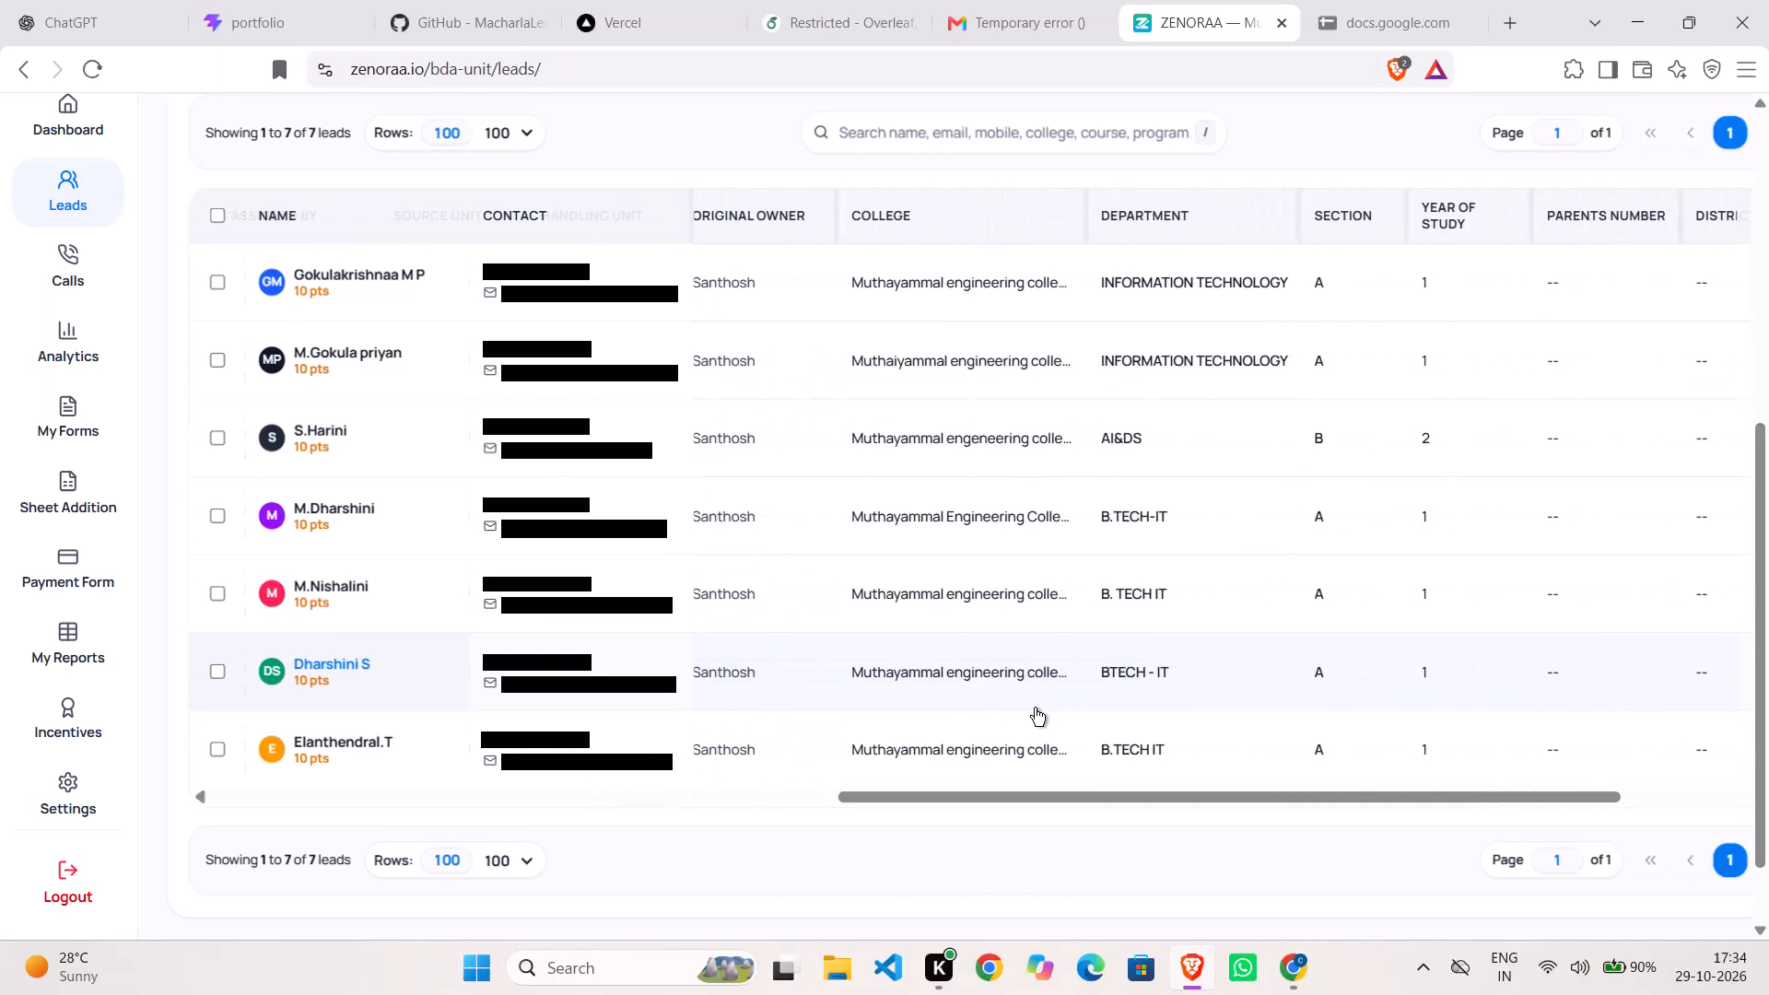
pyautogui.hscroll(-1, 1035, 708)
pyautogui.hscroll(4, 1035, 708)
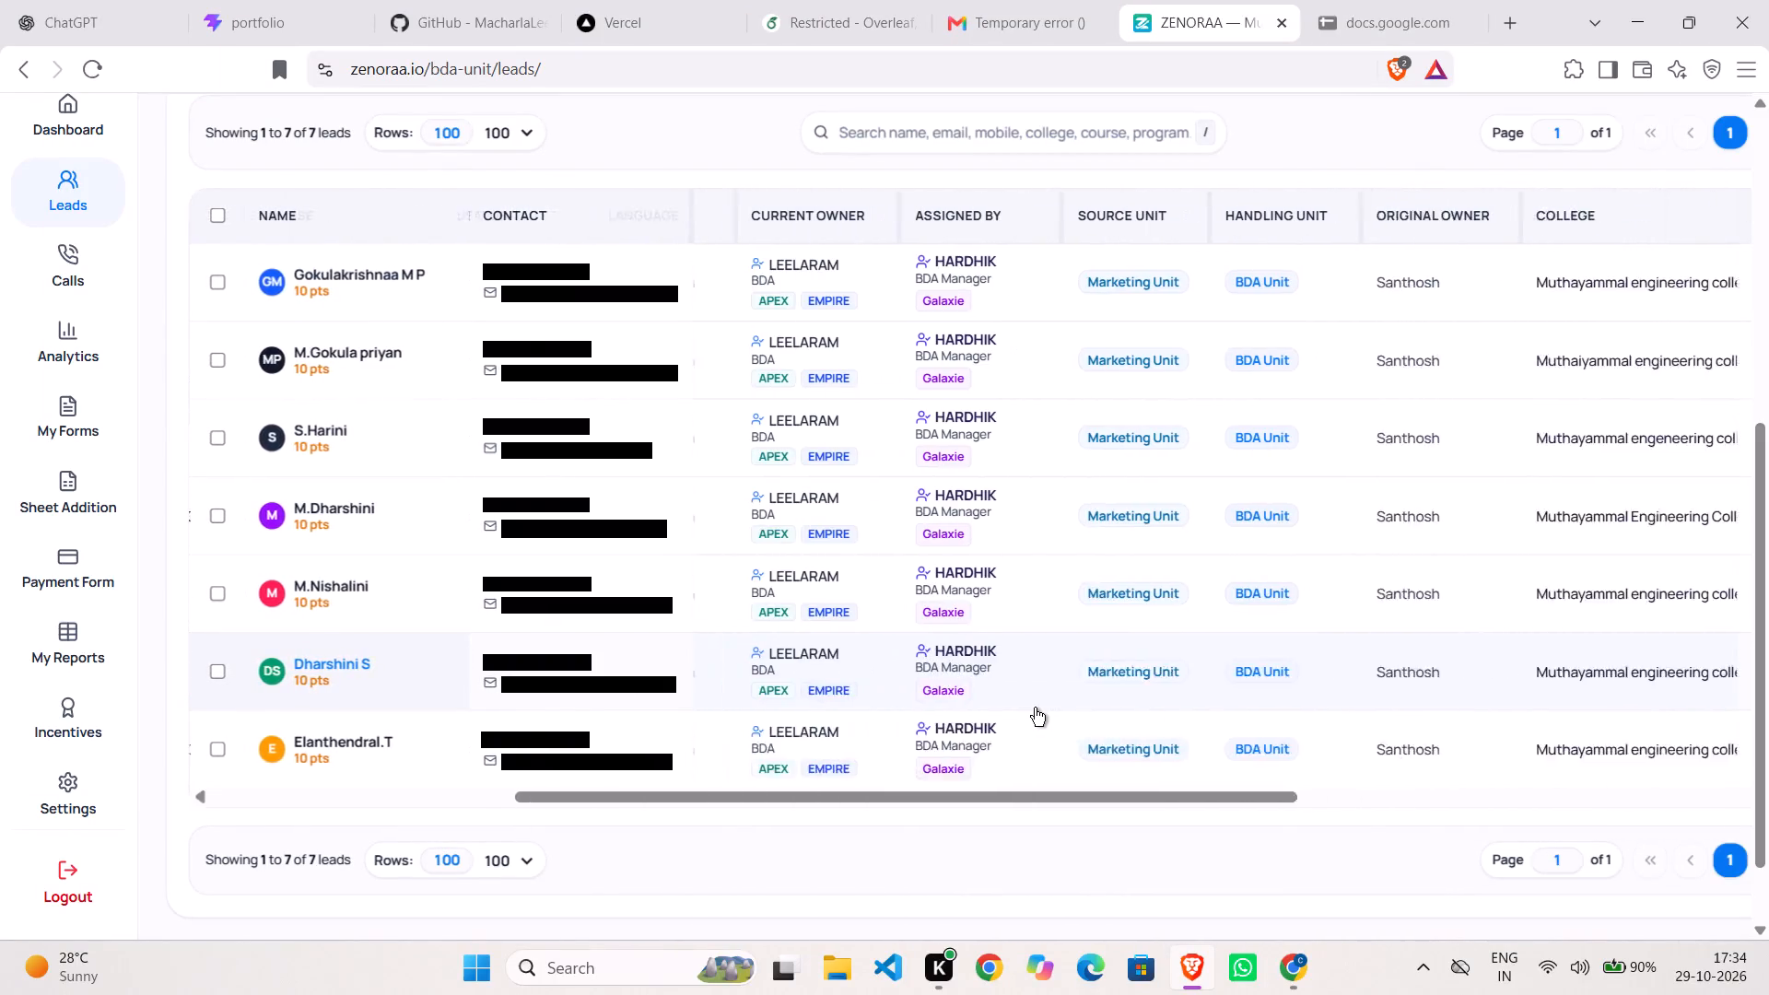
pyautogui.hscroll(6, 1035, 708)
pyautogui.hscroll(-10, 1035, 708)
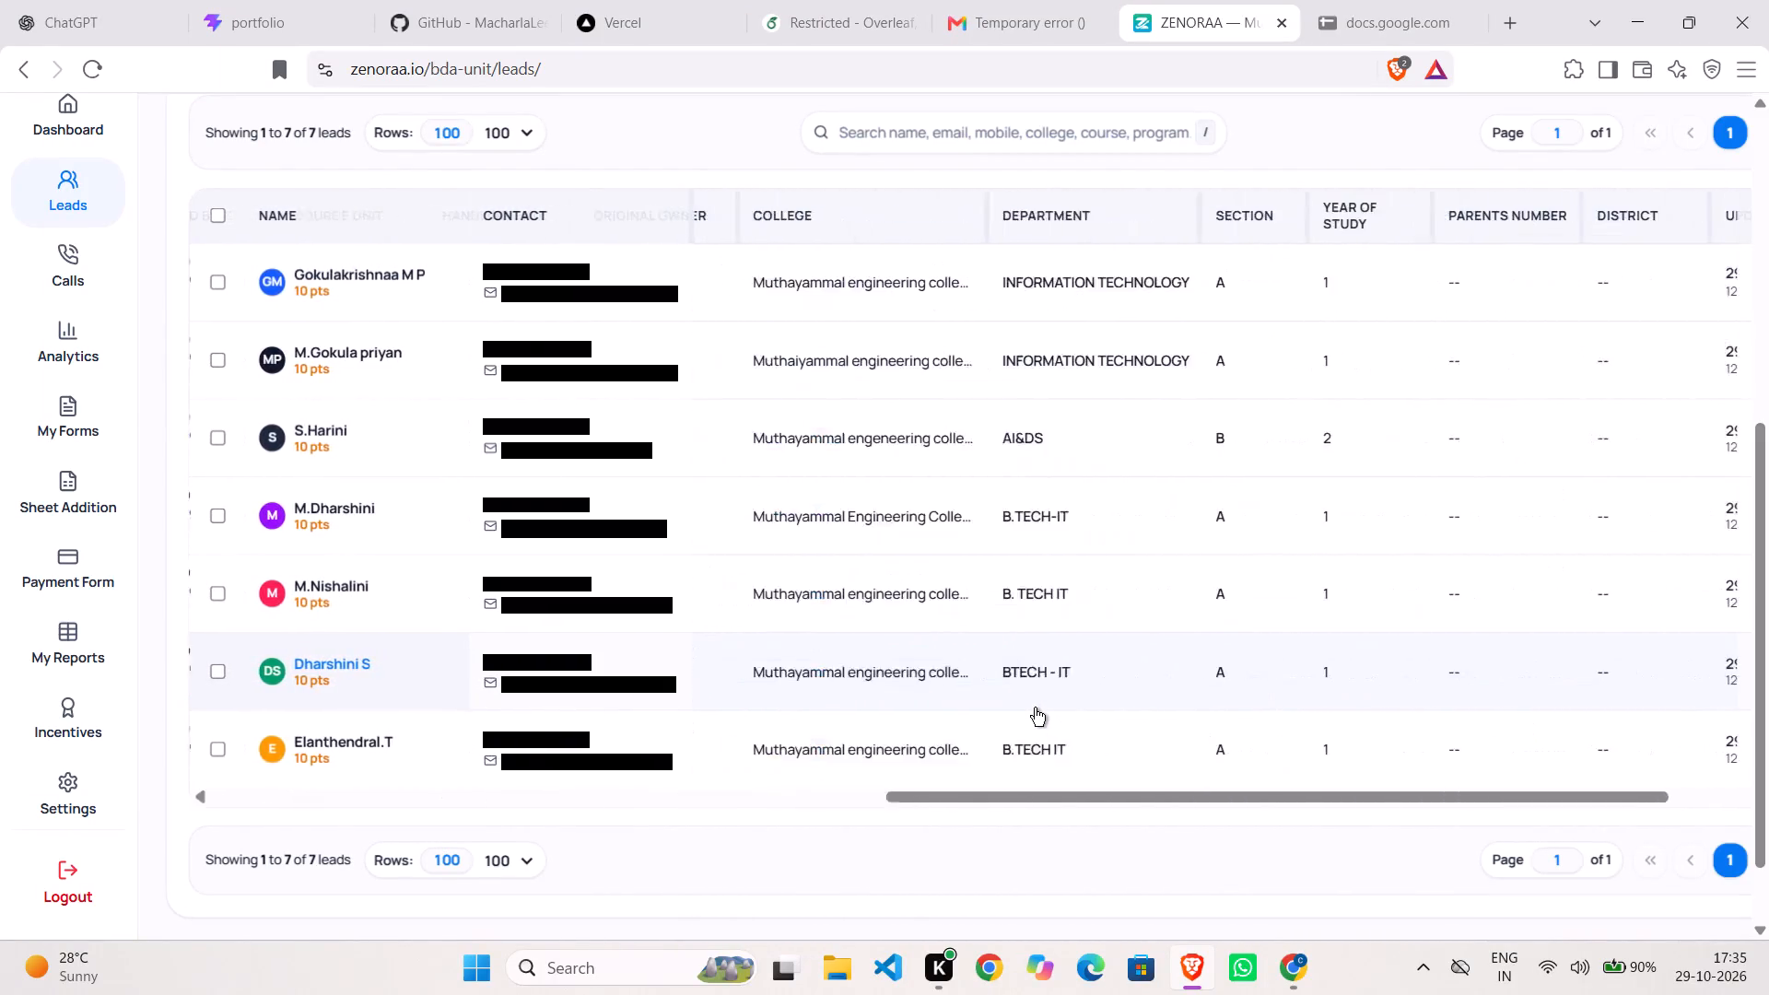
pyautogui.hscroll(-3, 1035, 708)
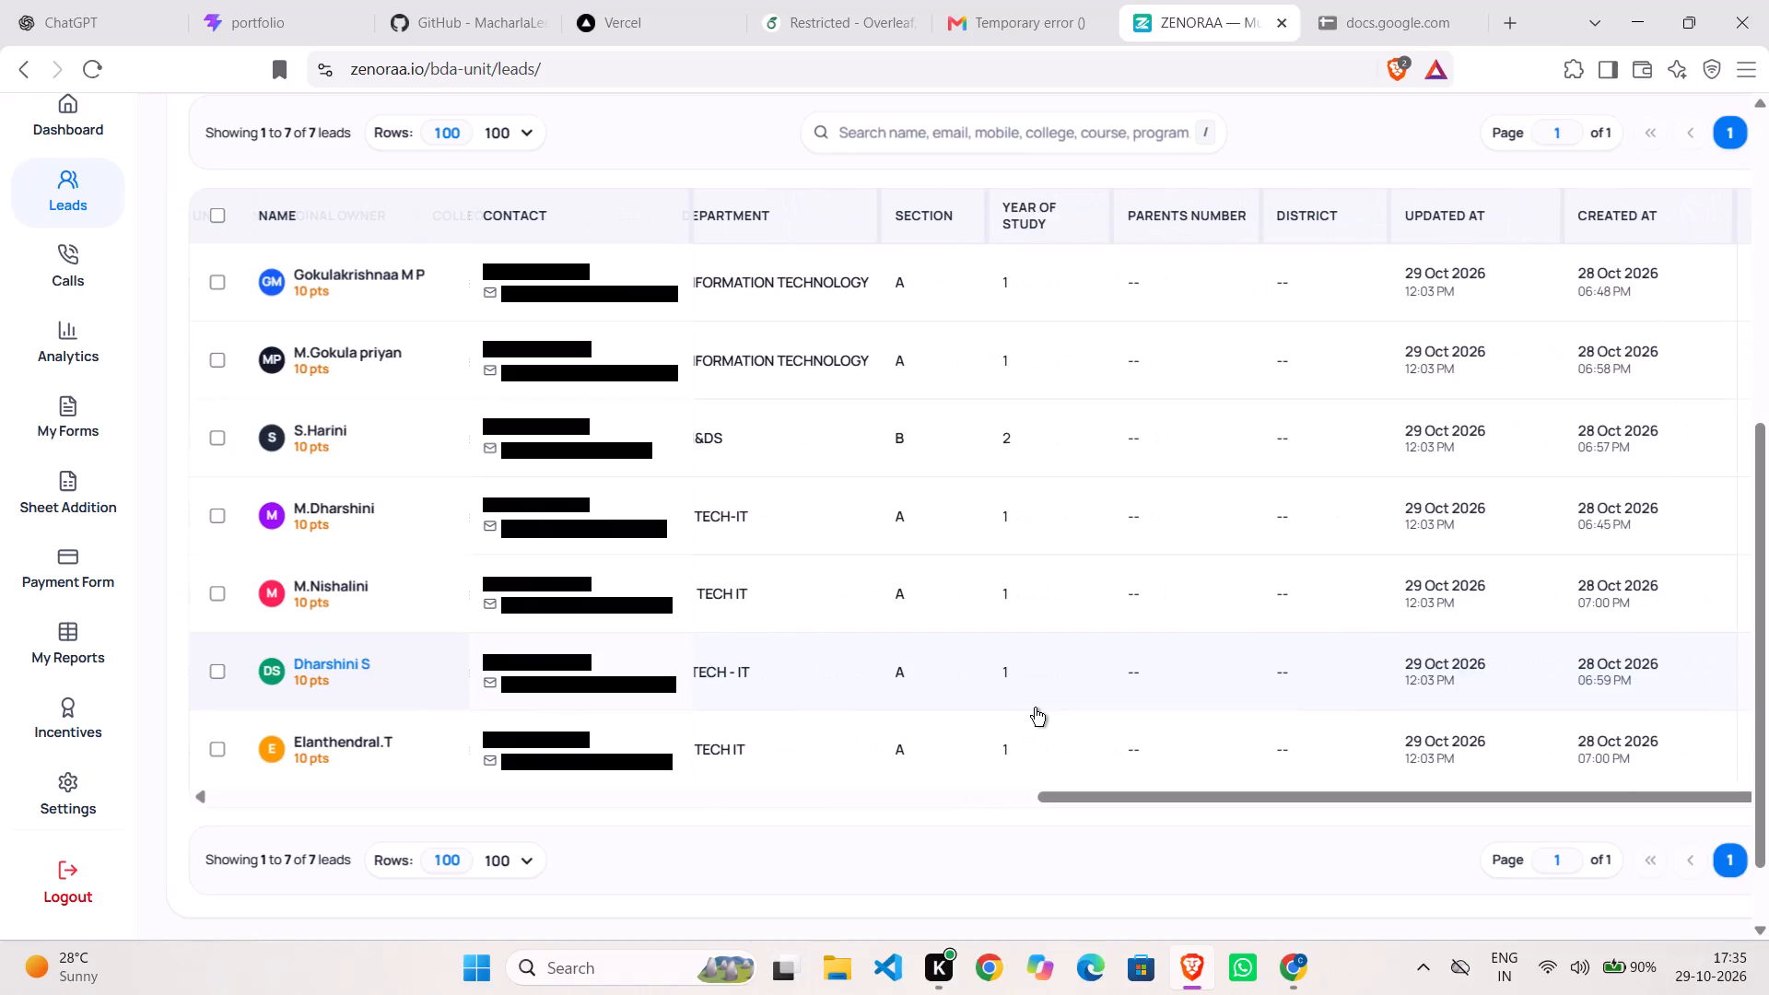
pyautogui.hscroll(11, 1035, 708)
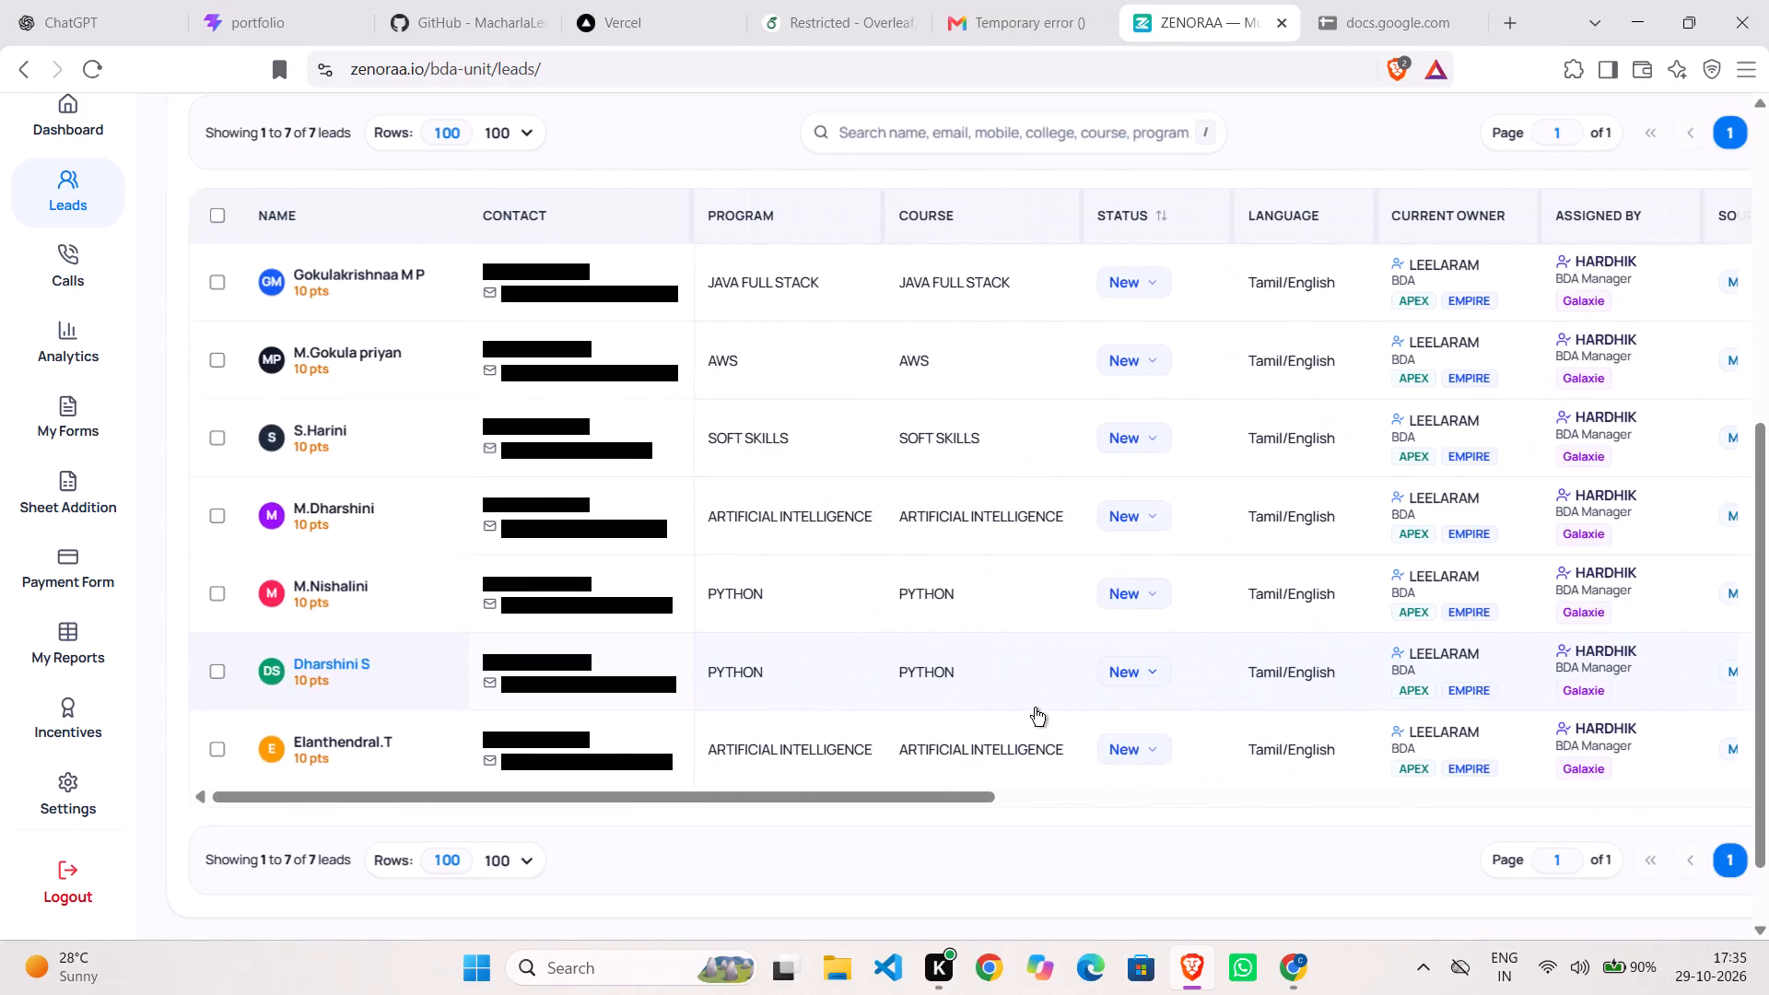
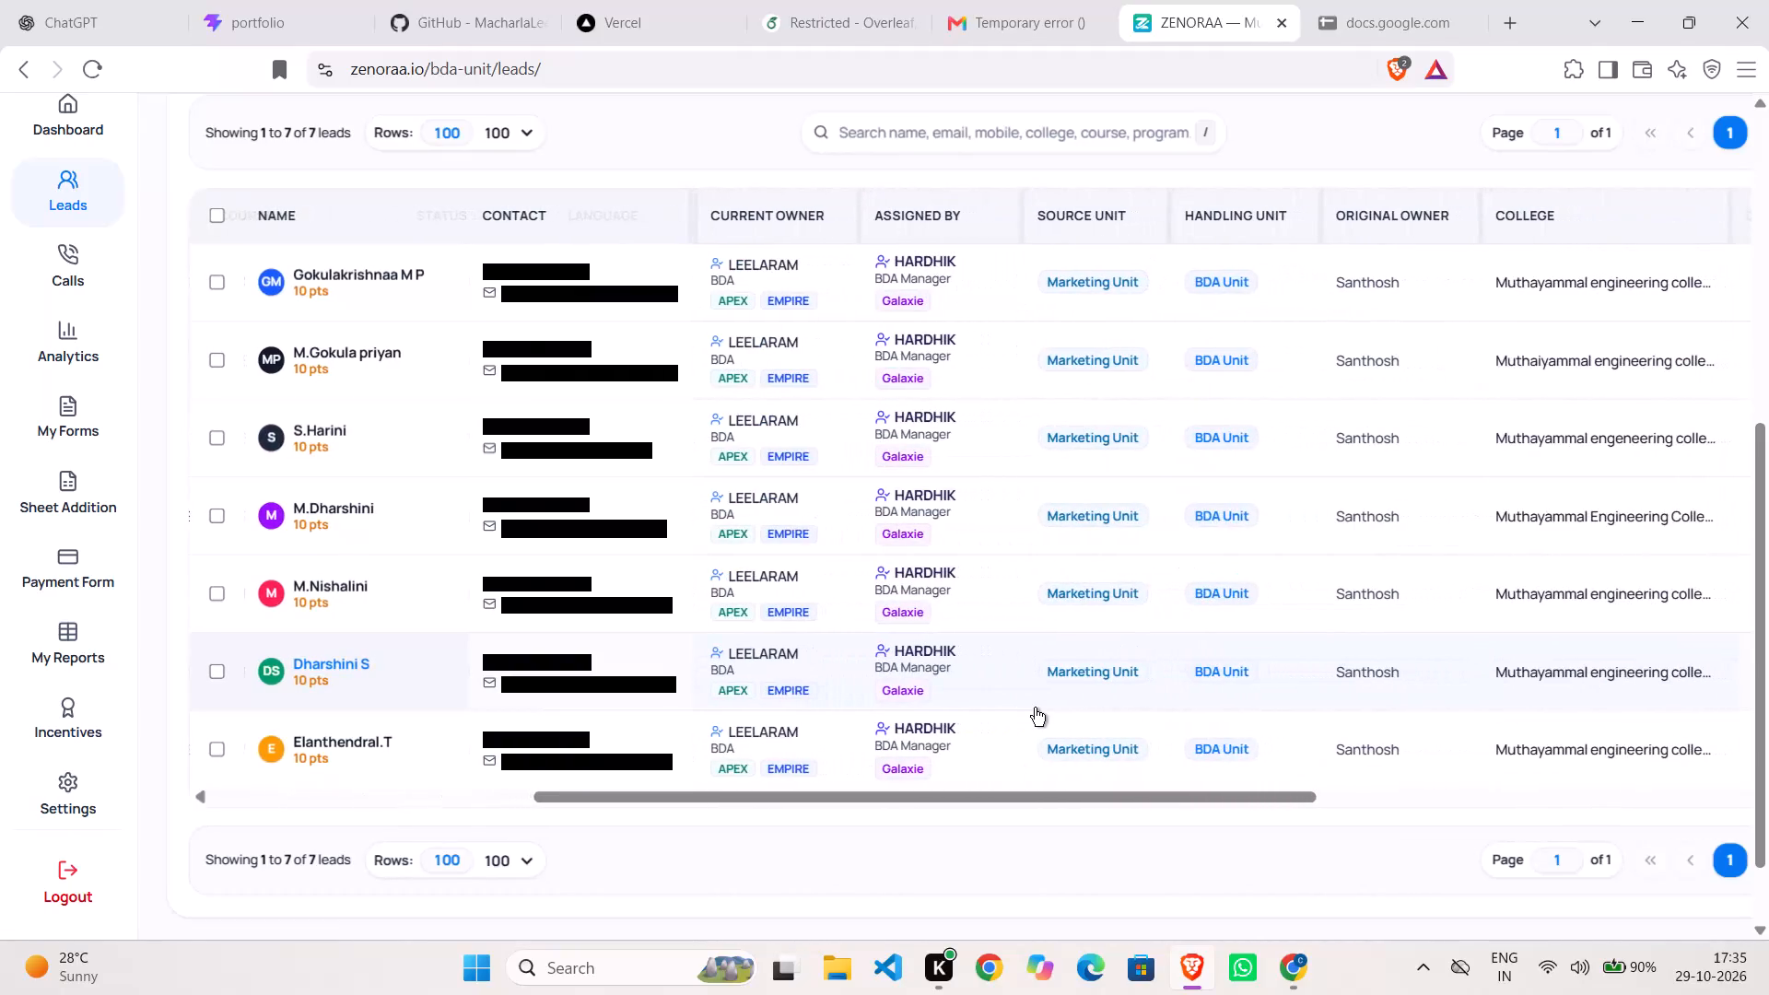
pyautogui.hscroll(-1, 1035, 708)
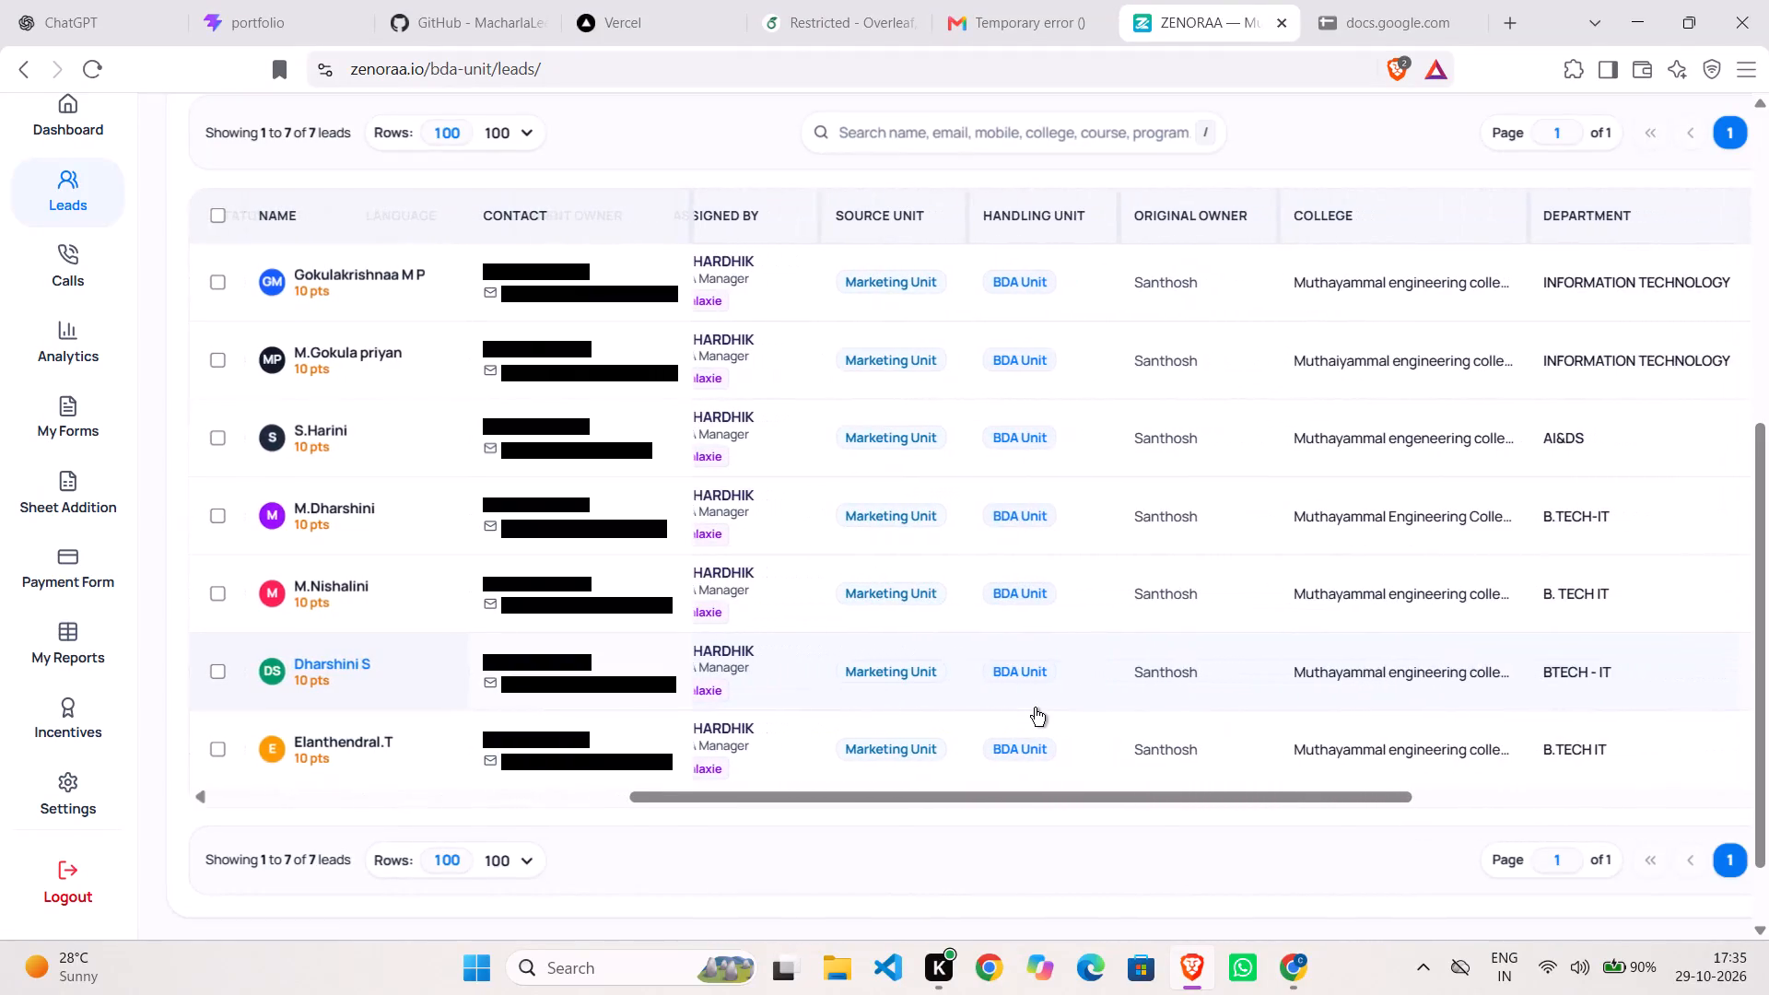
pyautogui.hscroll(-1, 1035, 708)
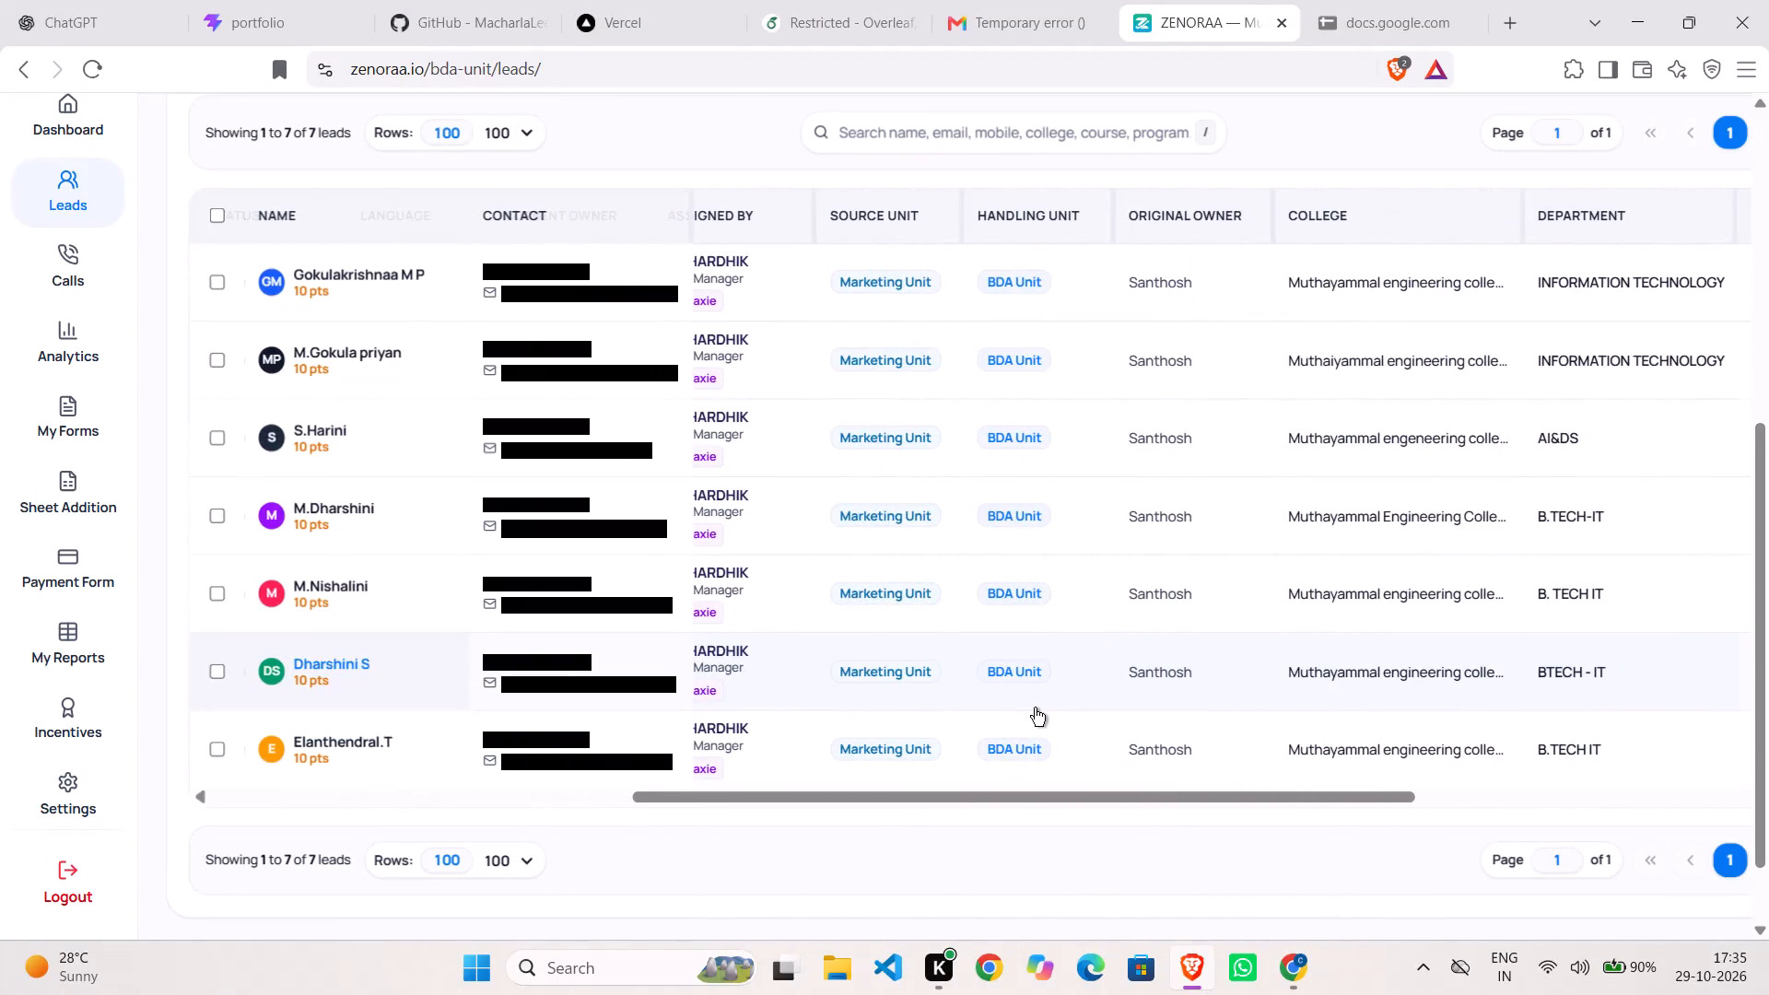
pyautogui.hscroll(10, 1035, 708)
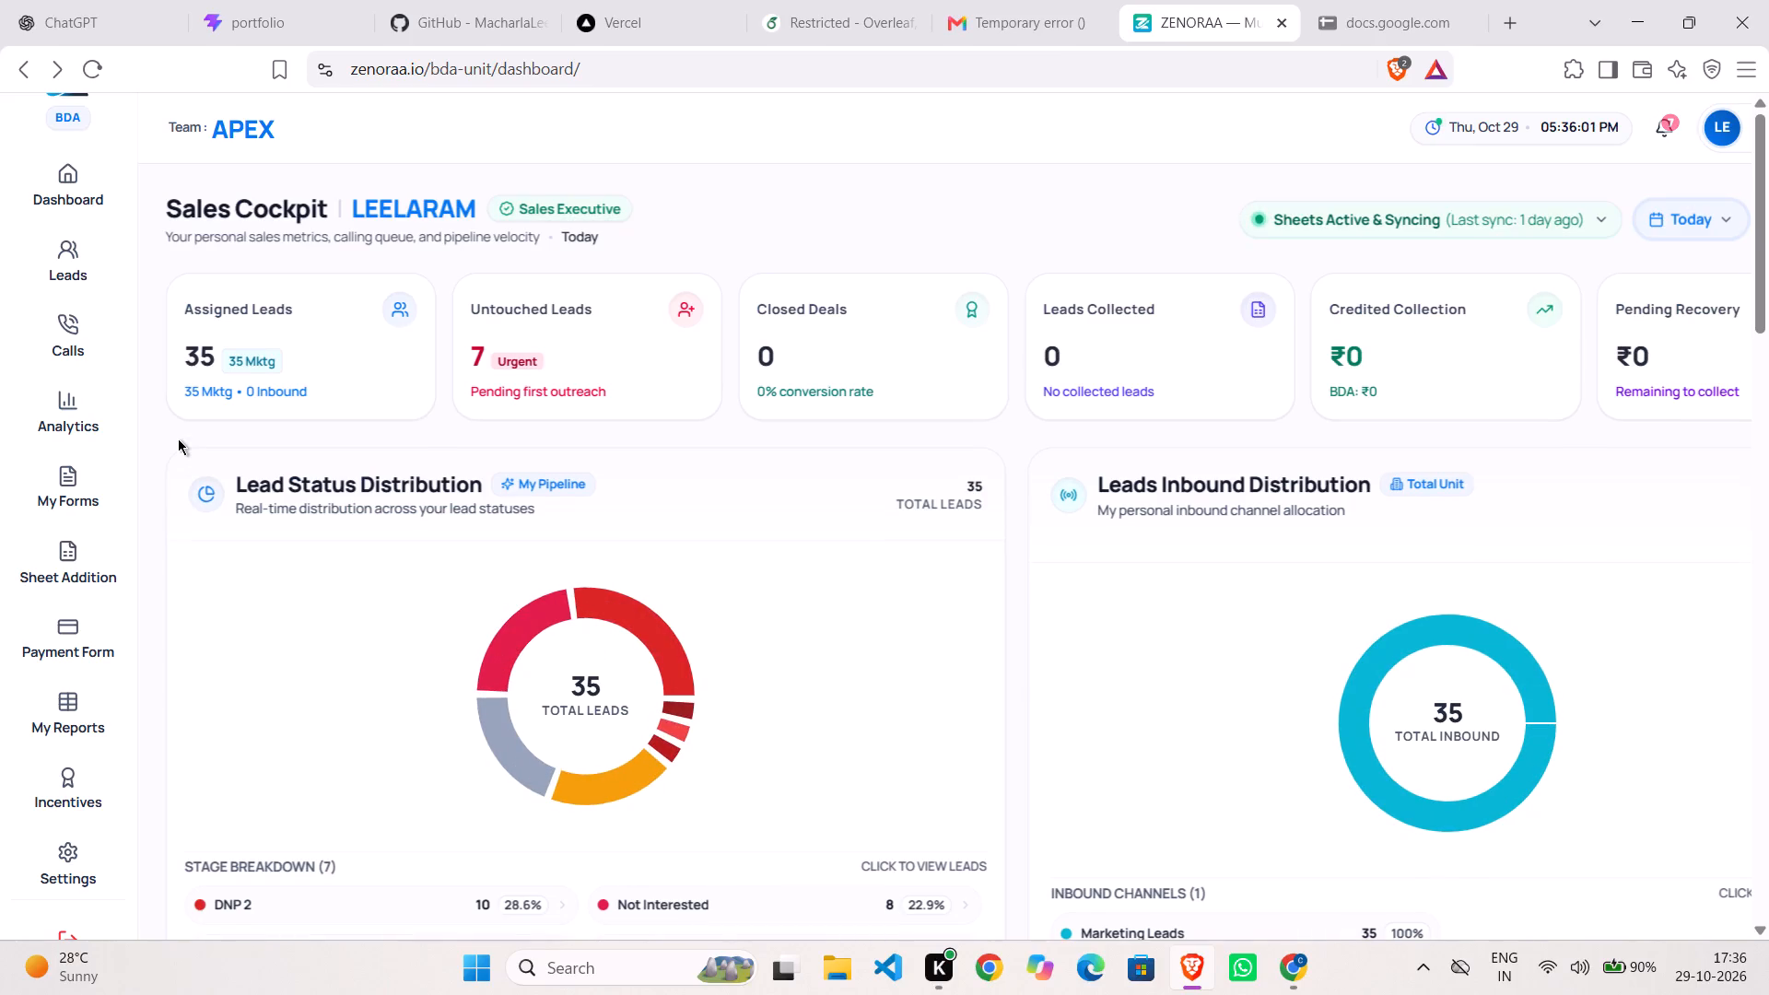
# Return from the dashboard to the leads and list only the new leads to view their programs and courses.
pyautogui.click(67, 268)
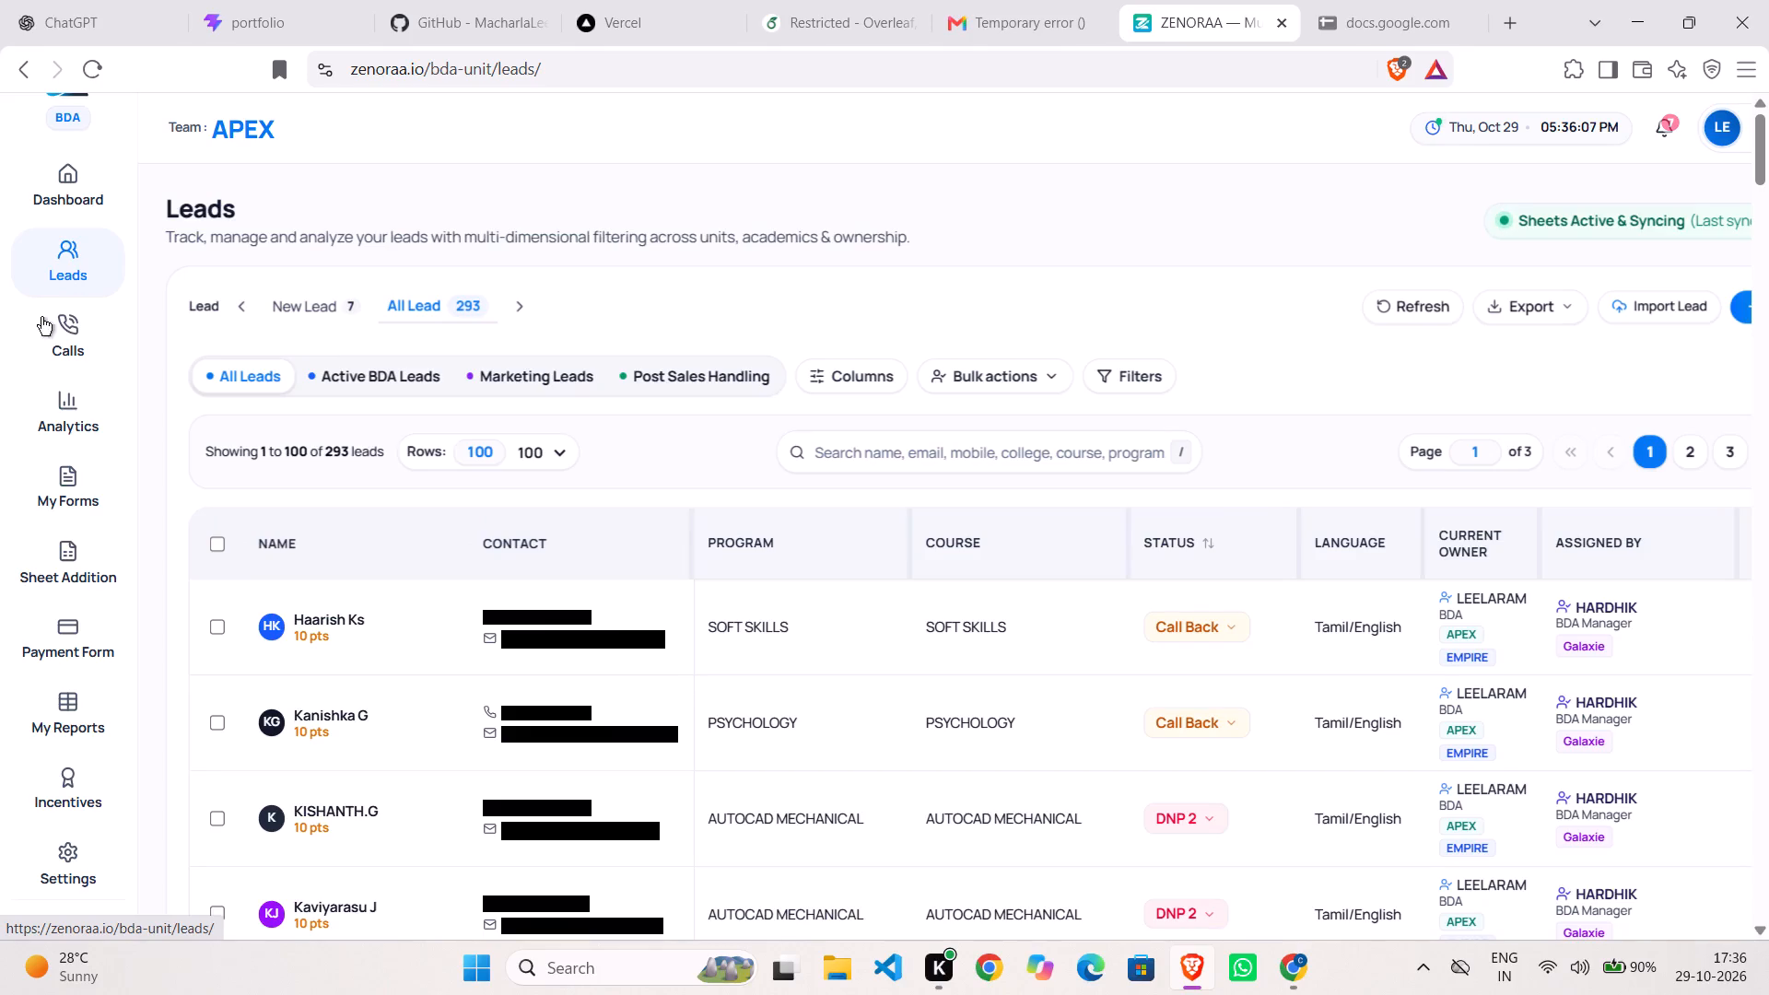
pyautogui.click(326, 306)
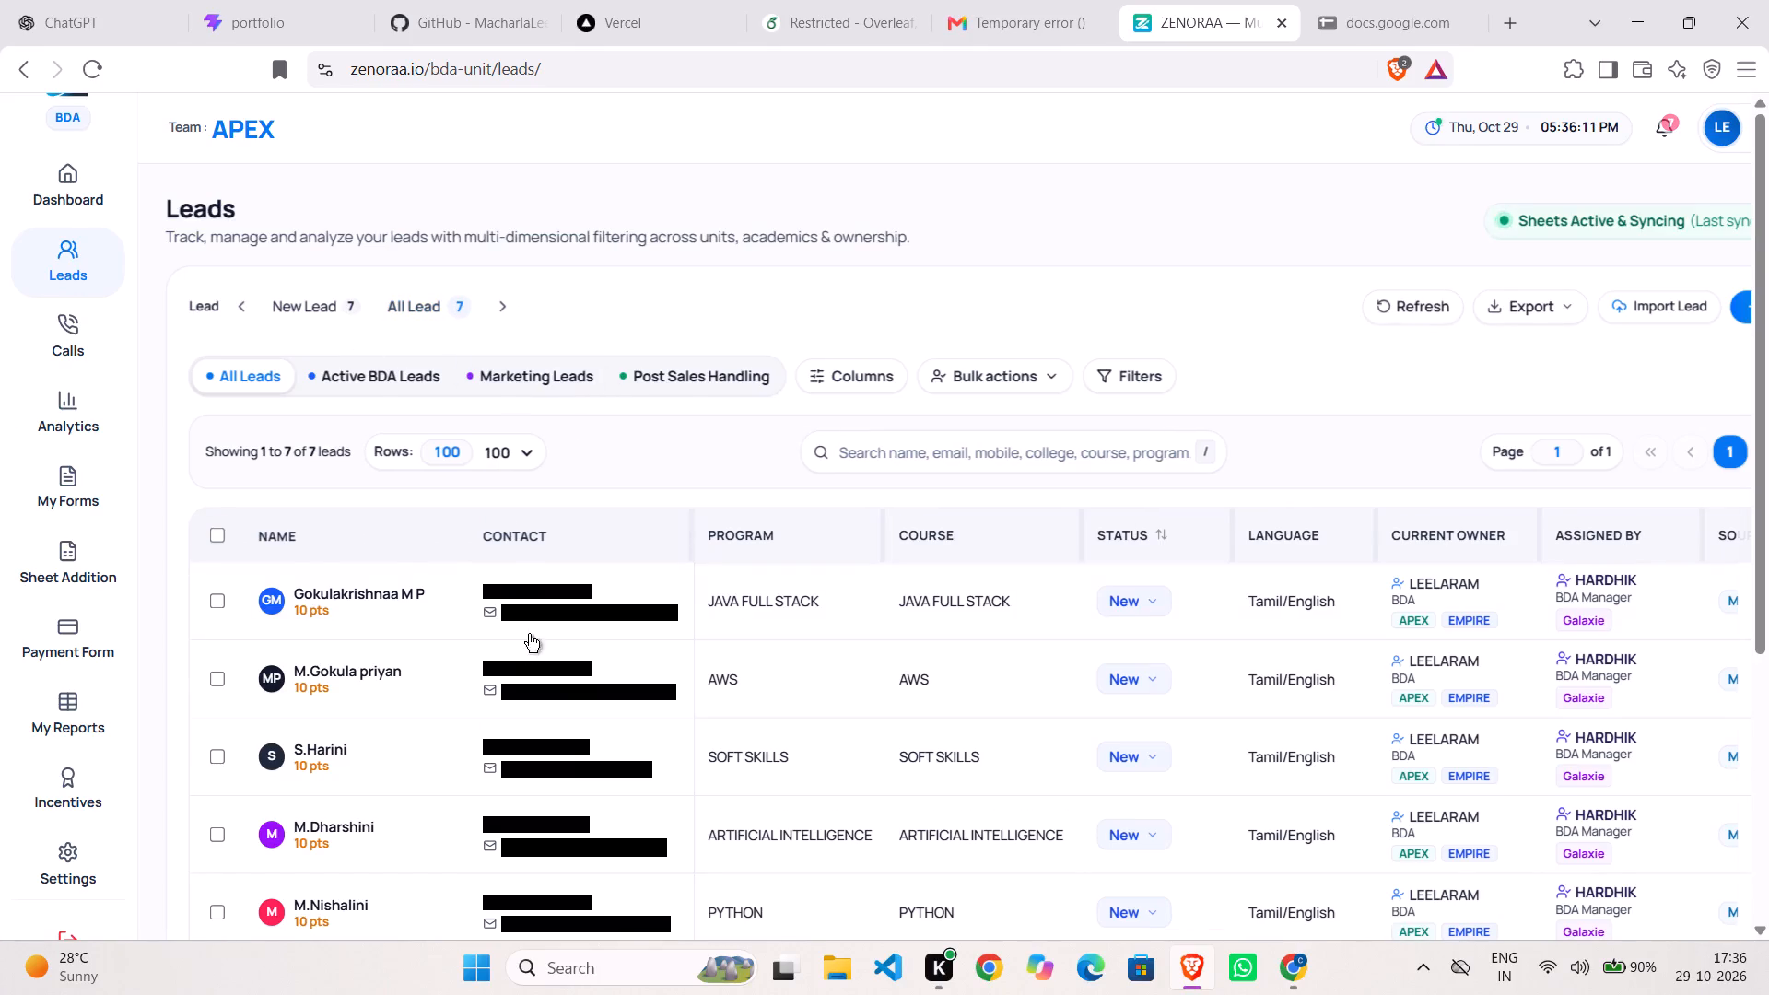
pyautogui.scroll(-2, 533, 659)
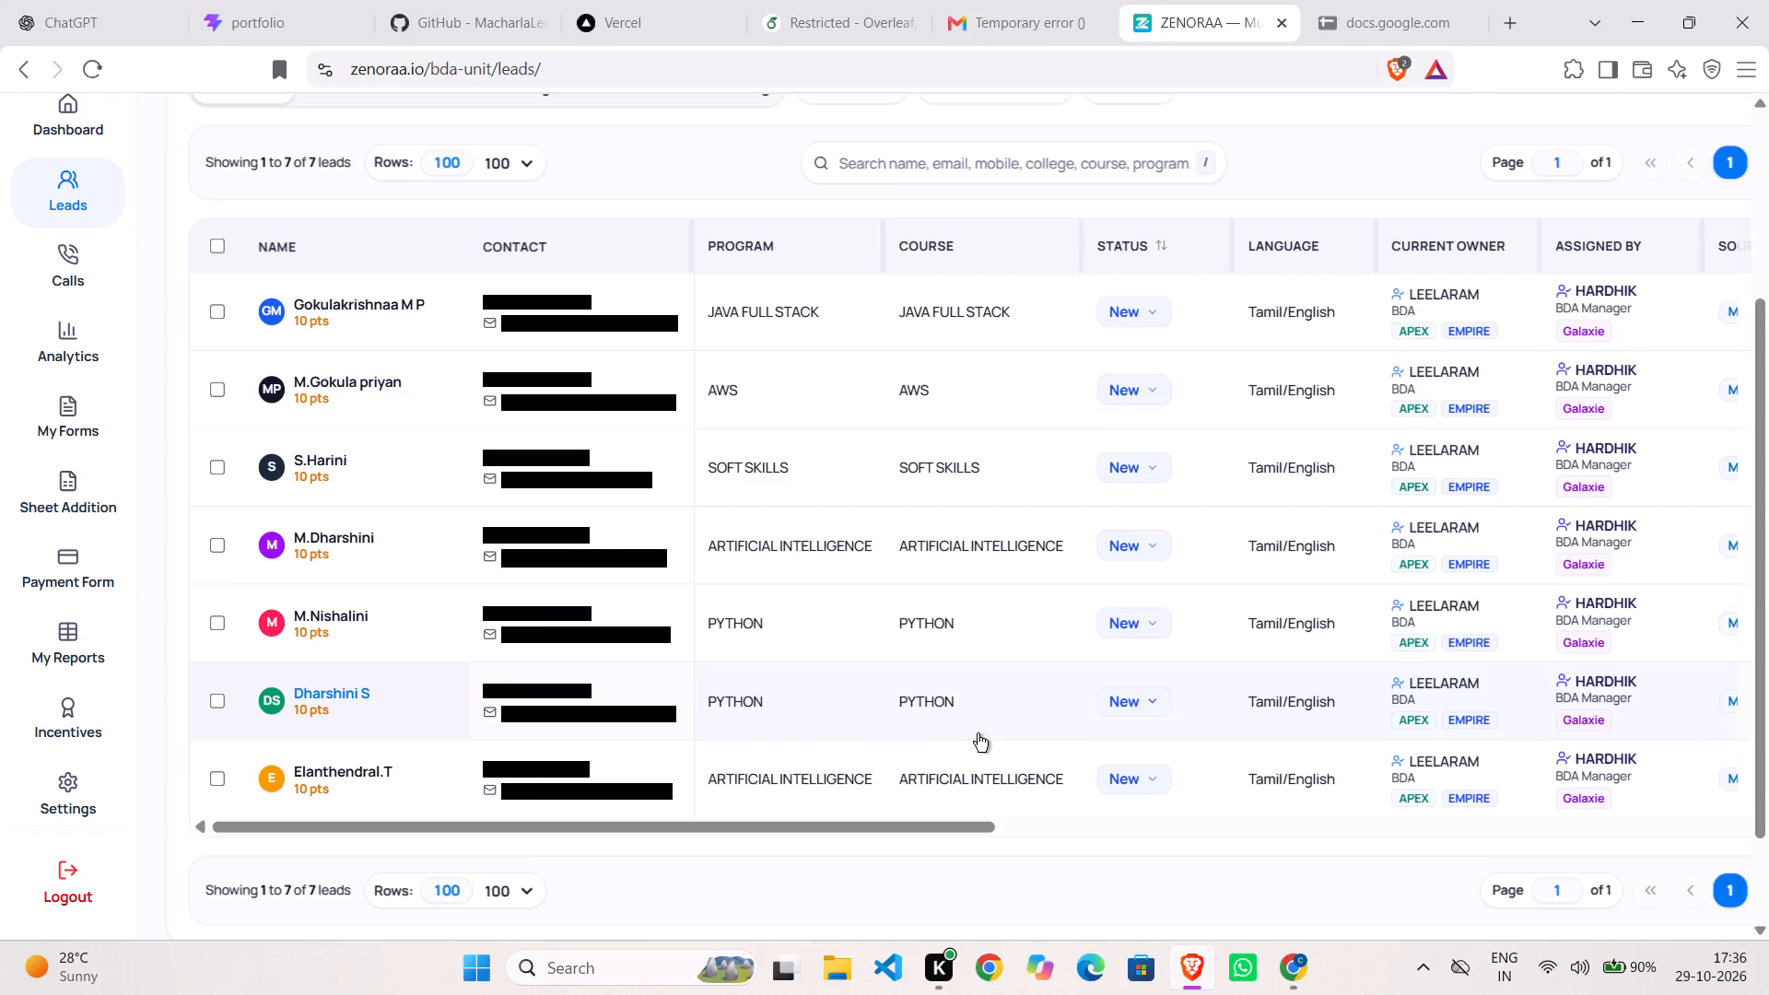
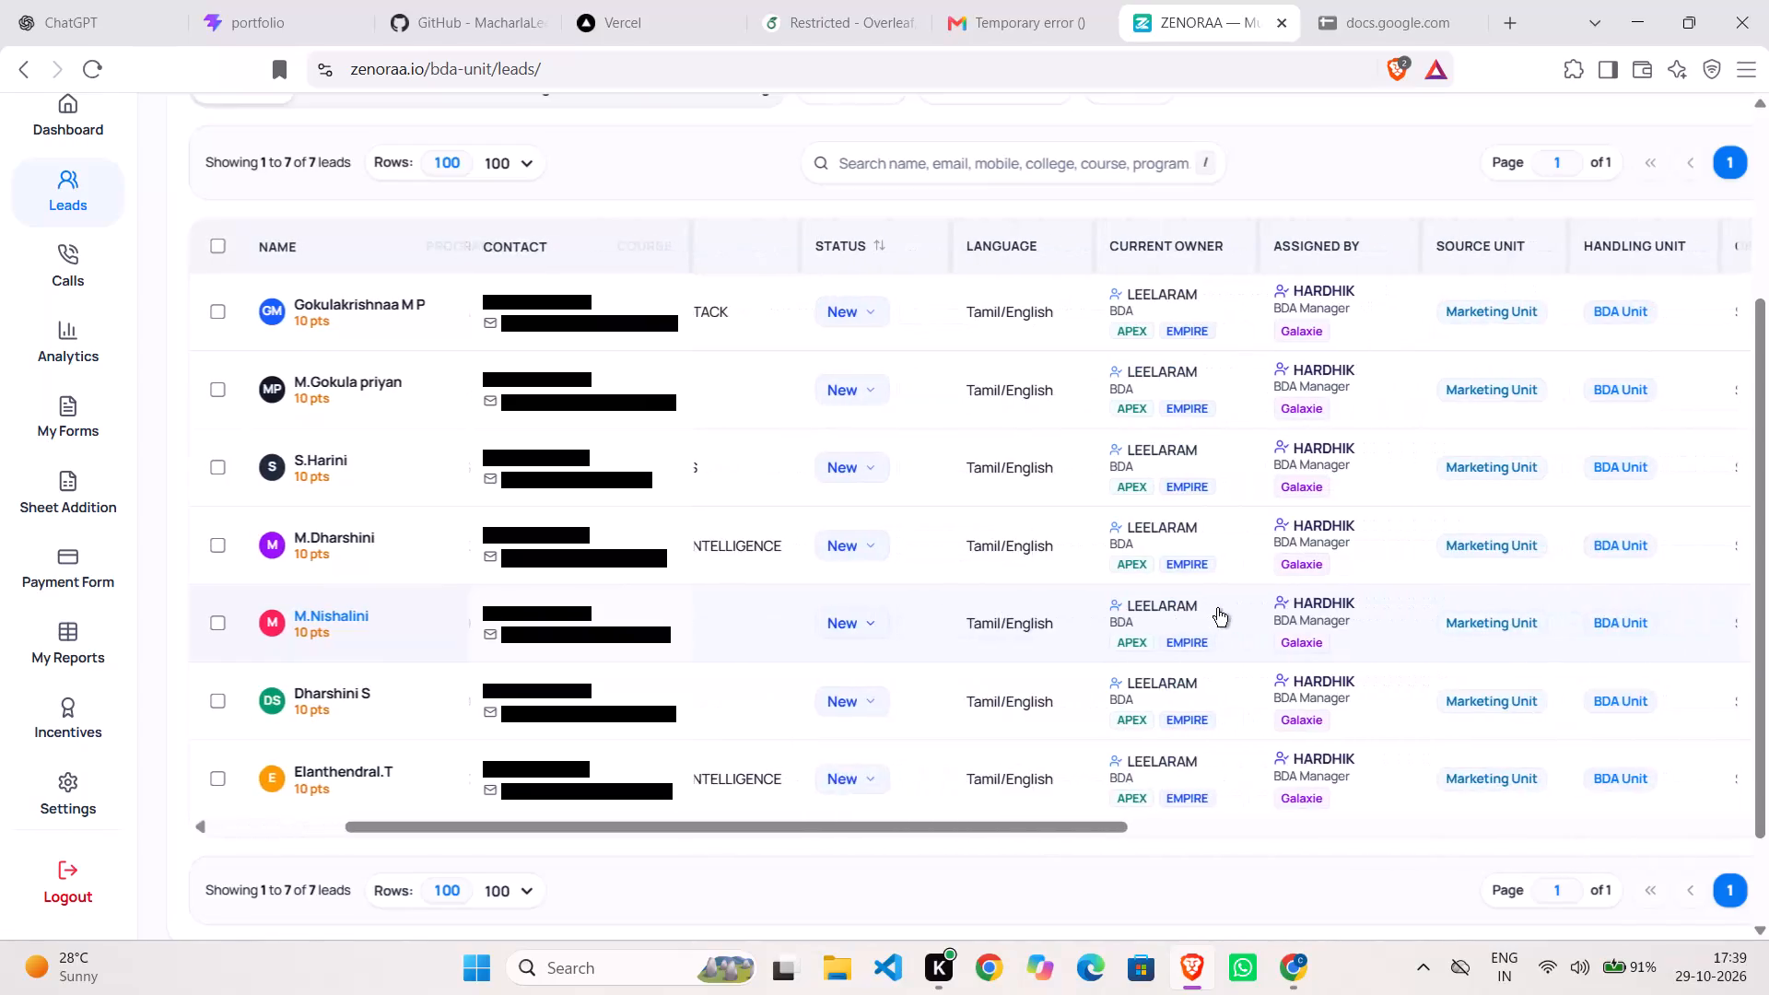
# Review the new leads' college, department, section and year of study alongside their programs and courses.
pyautogui.hscroll(-2, 1217, 608)
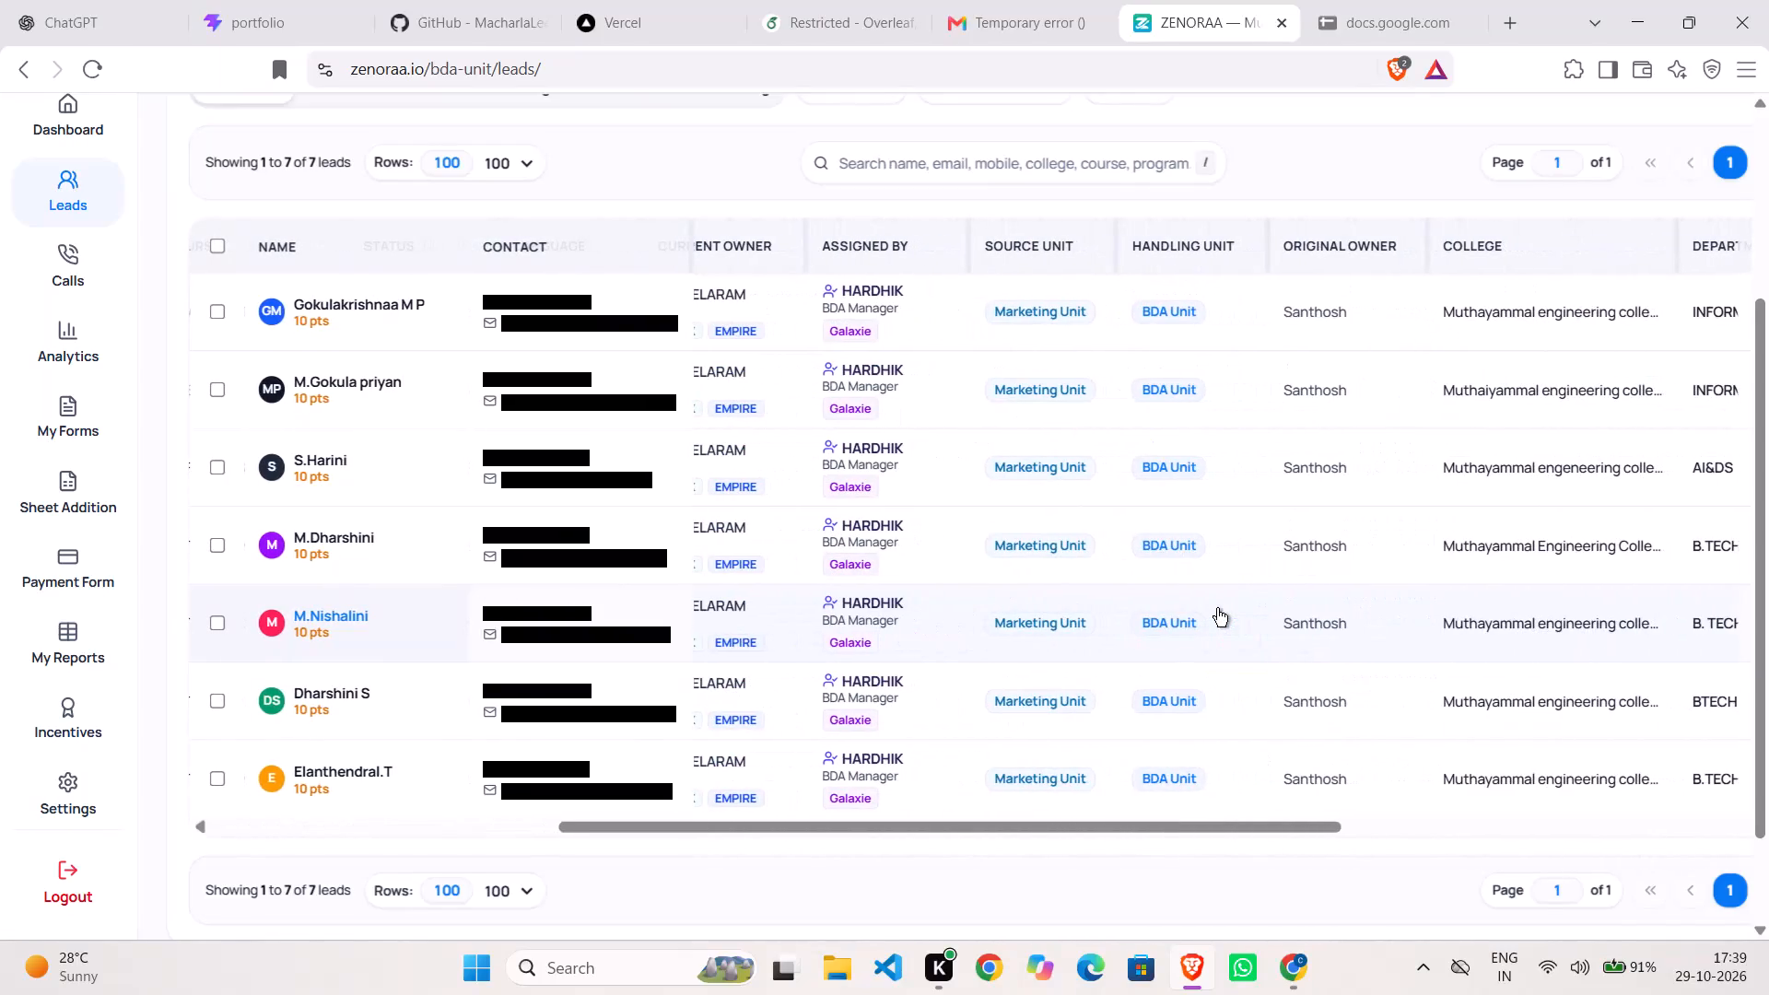
pyautogui.hscroll(1, 1217, 608)
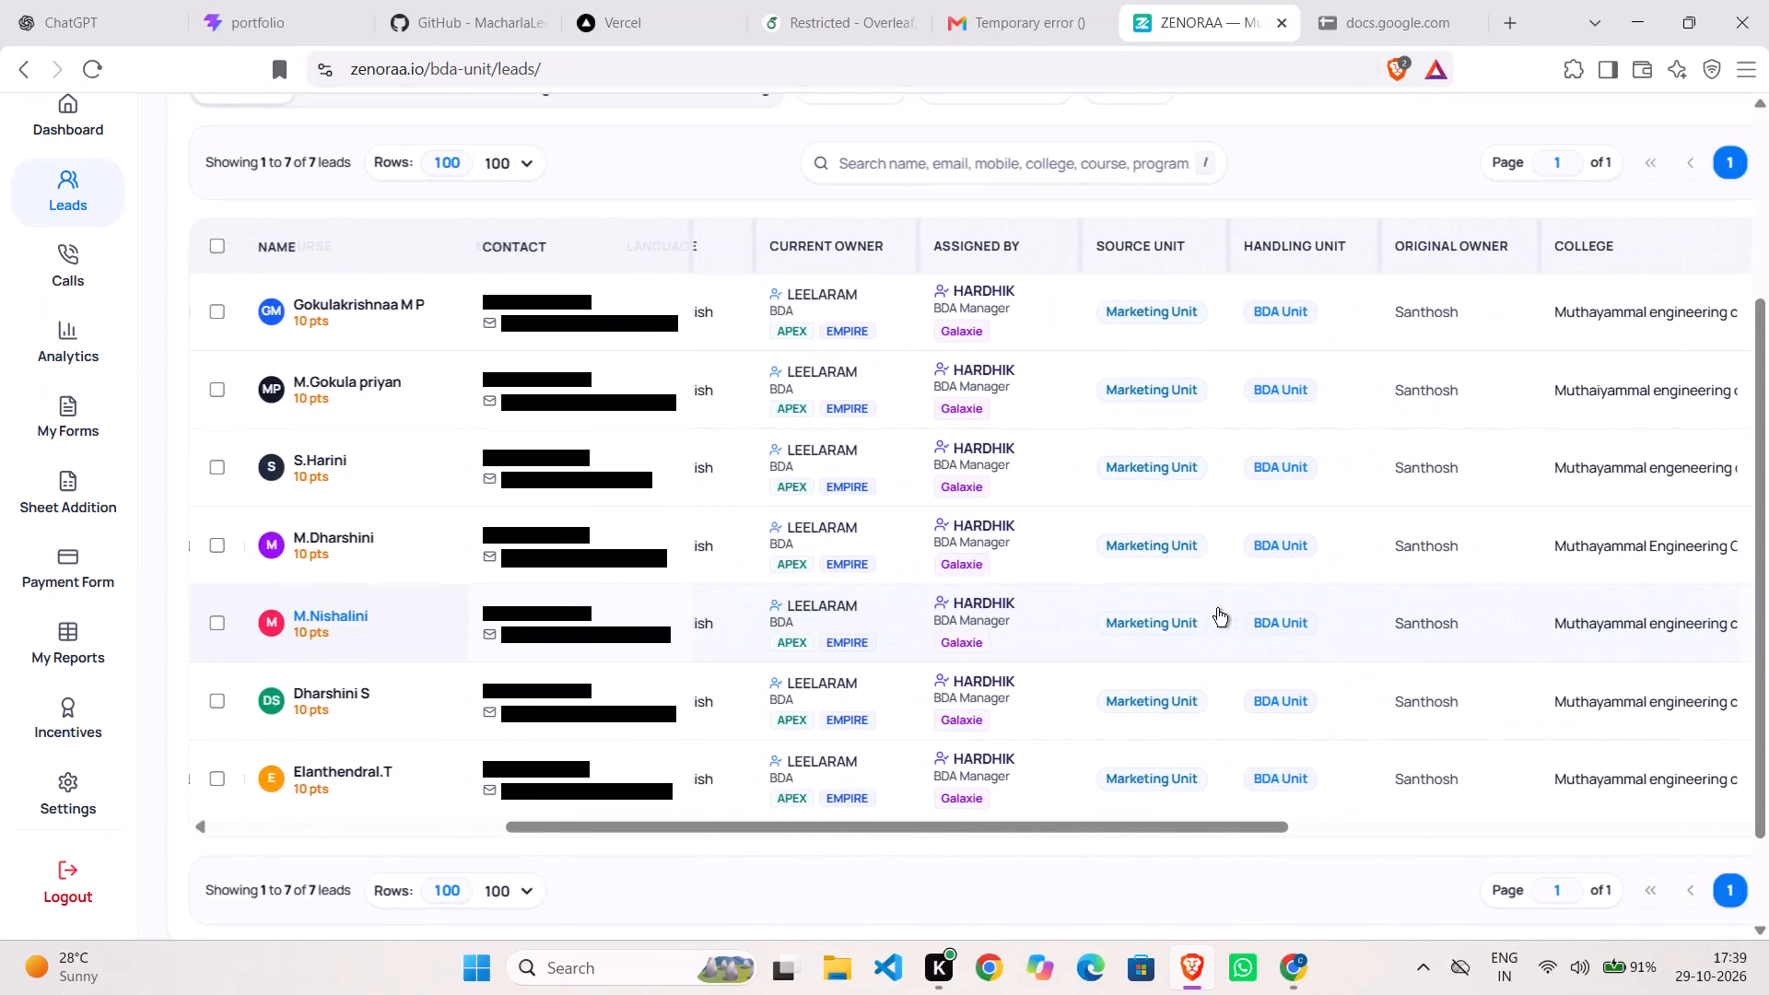
pyautogui.hscroll(1, 1217, 608)
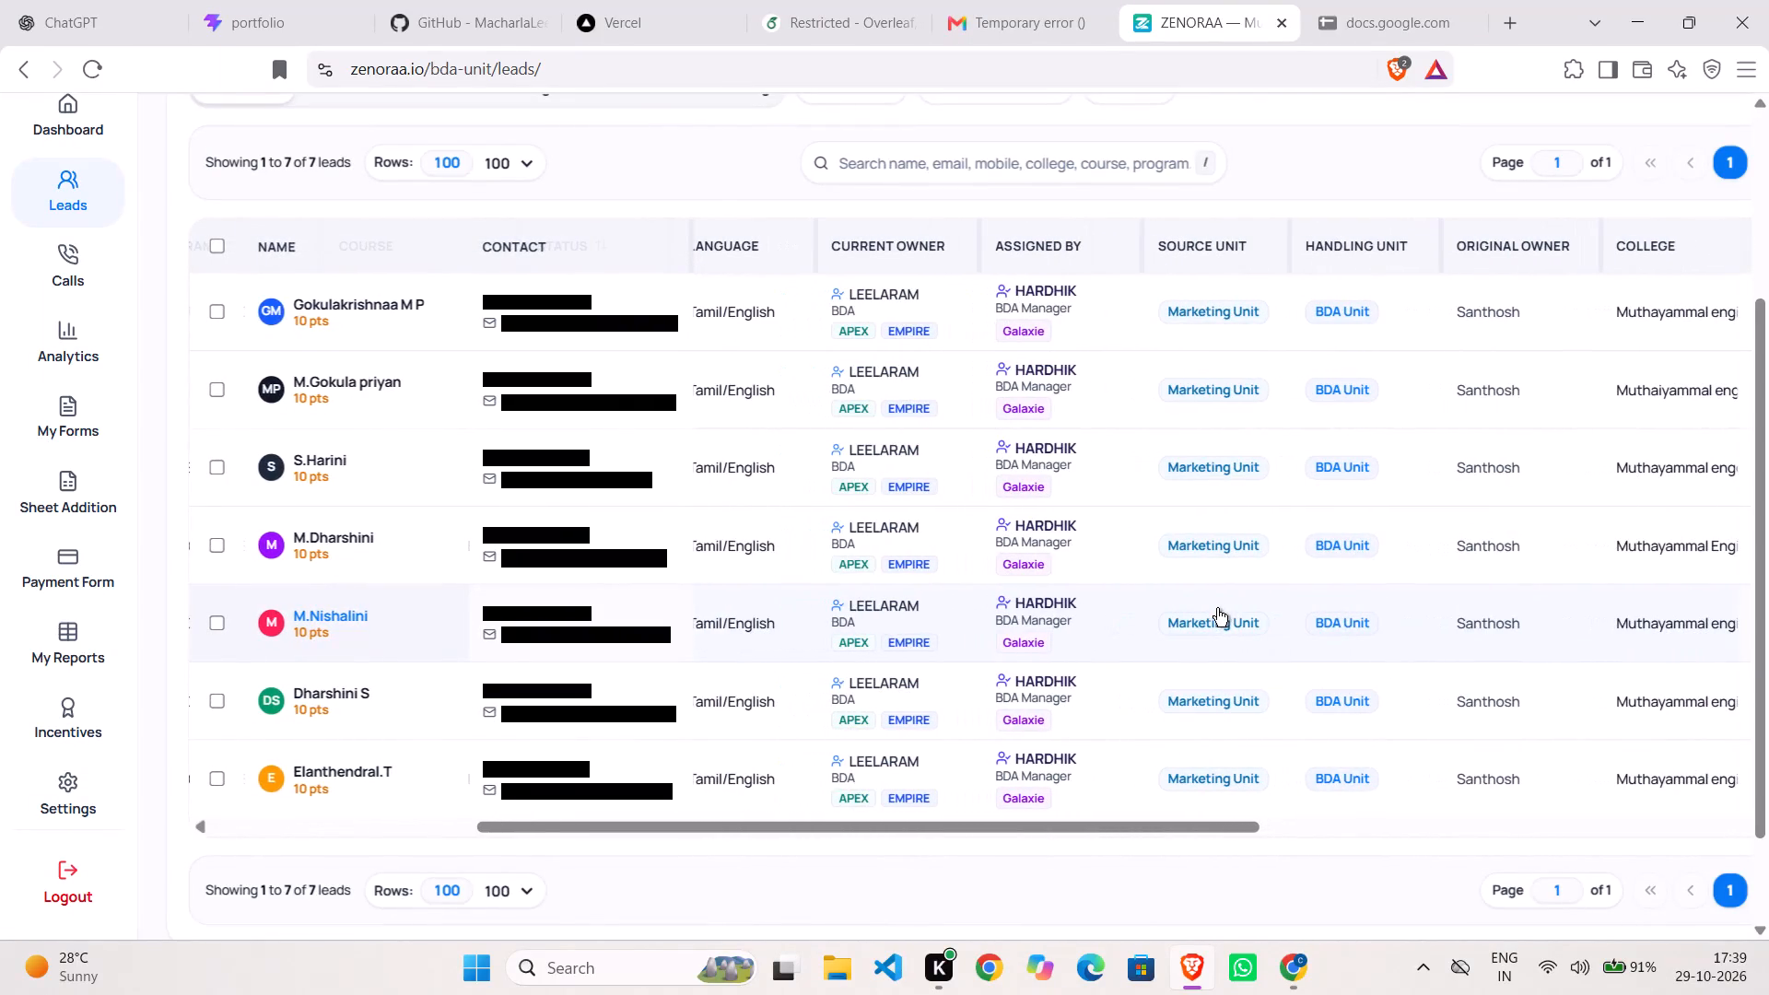
pyautogui.hscroll(1, 1217, 608)
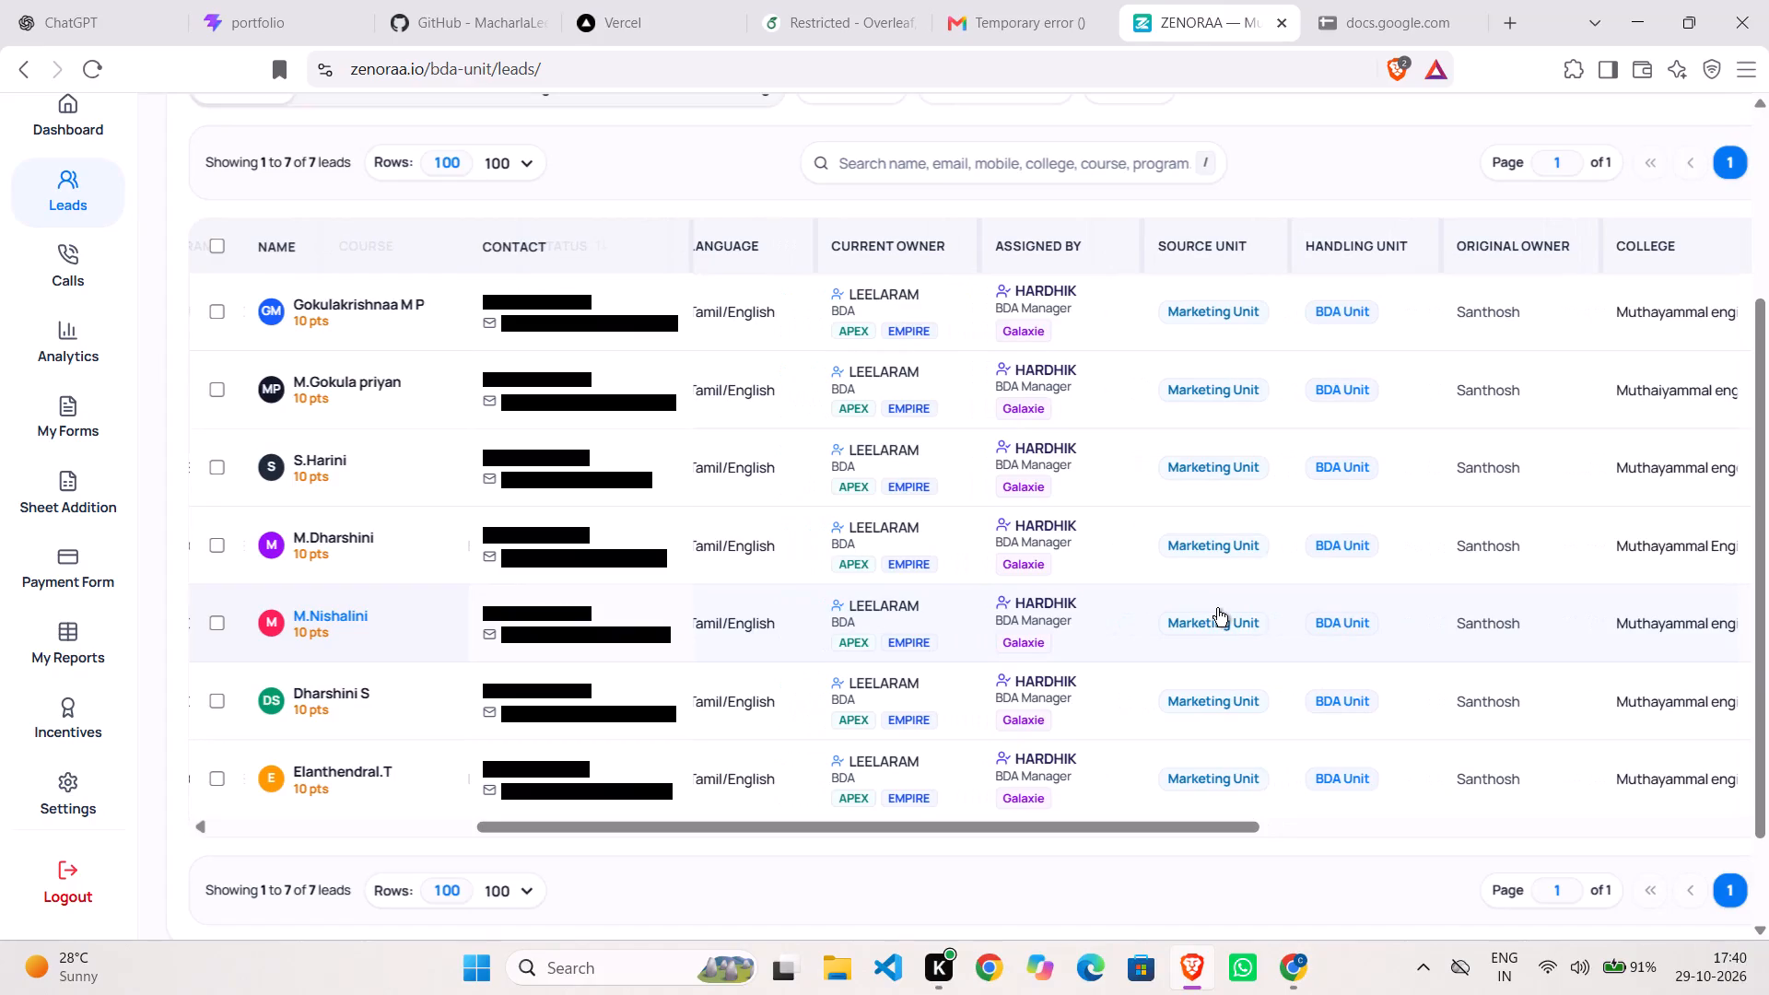
pyautogui.hscroll(-1, 1217, 608)
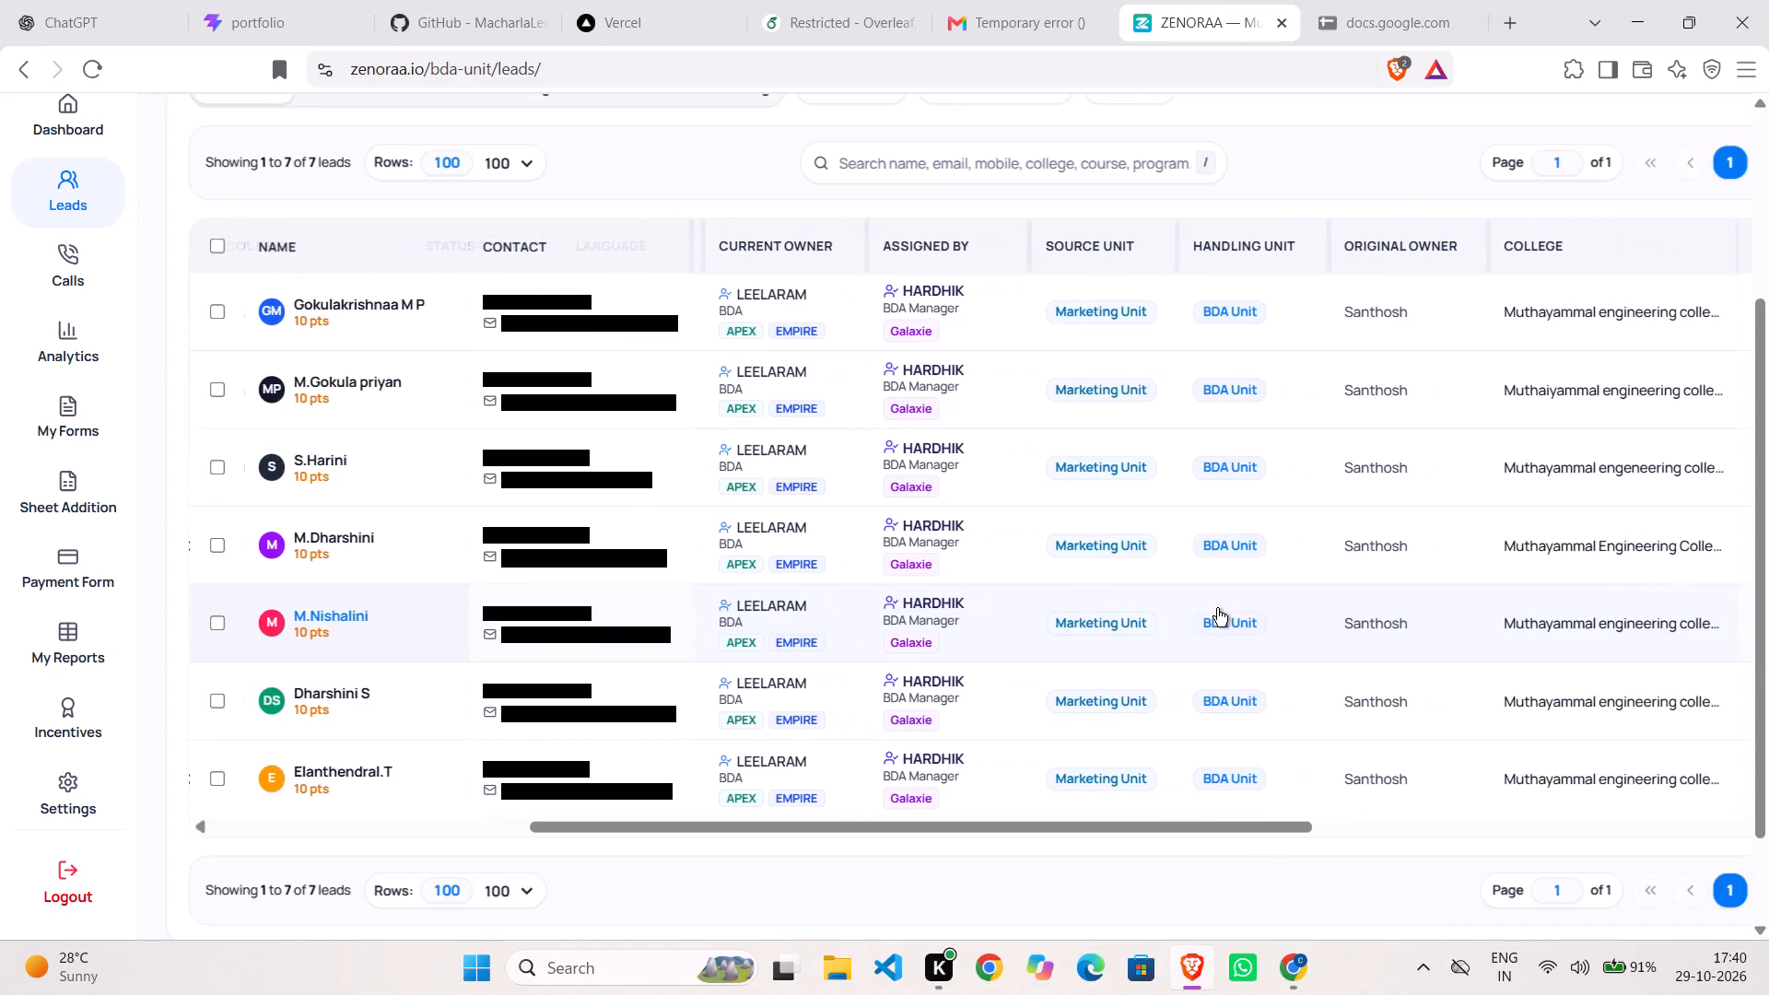
pyautogui.hscroll(-6, 1217, 608)
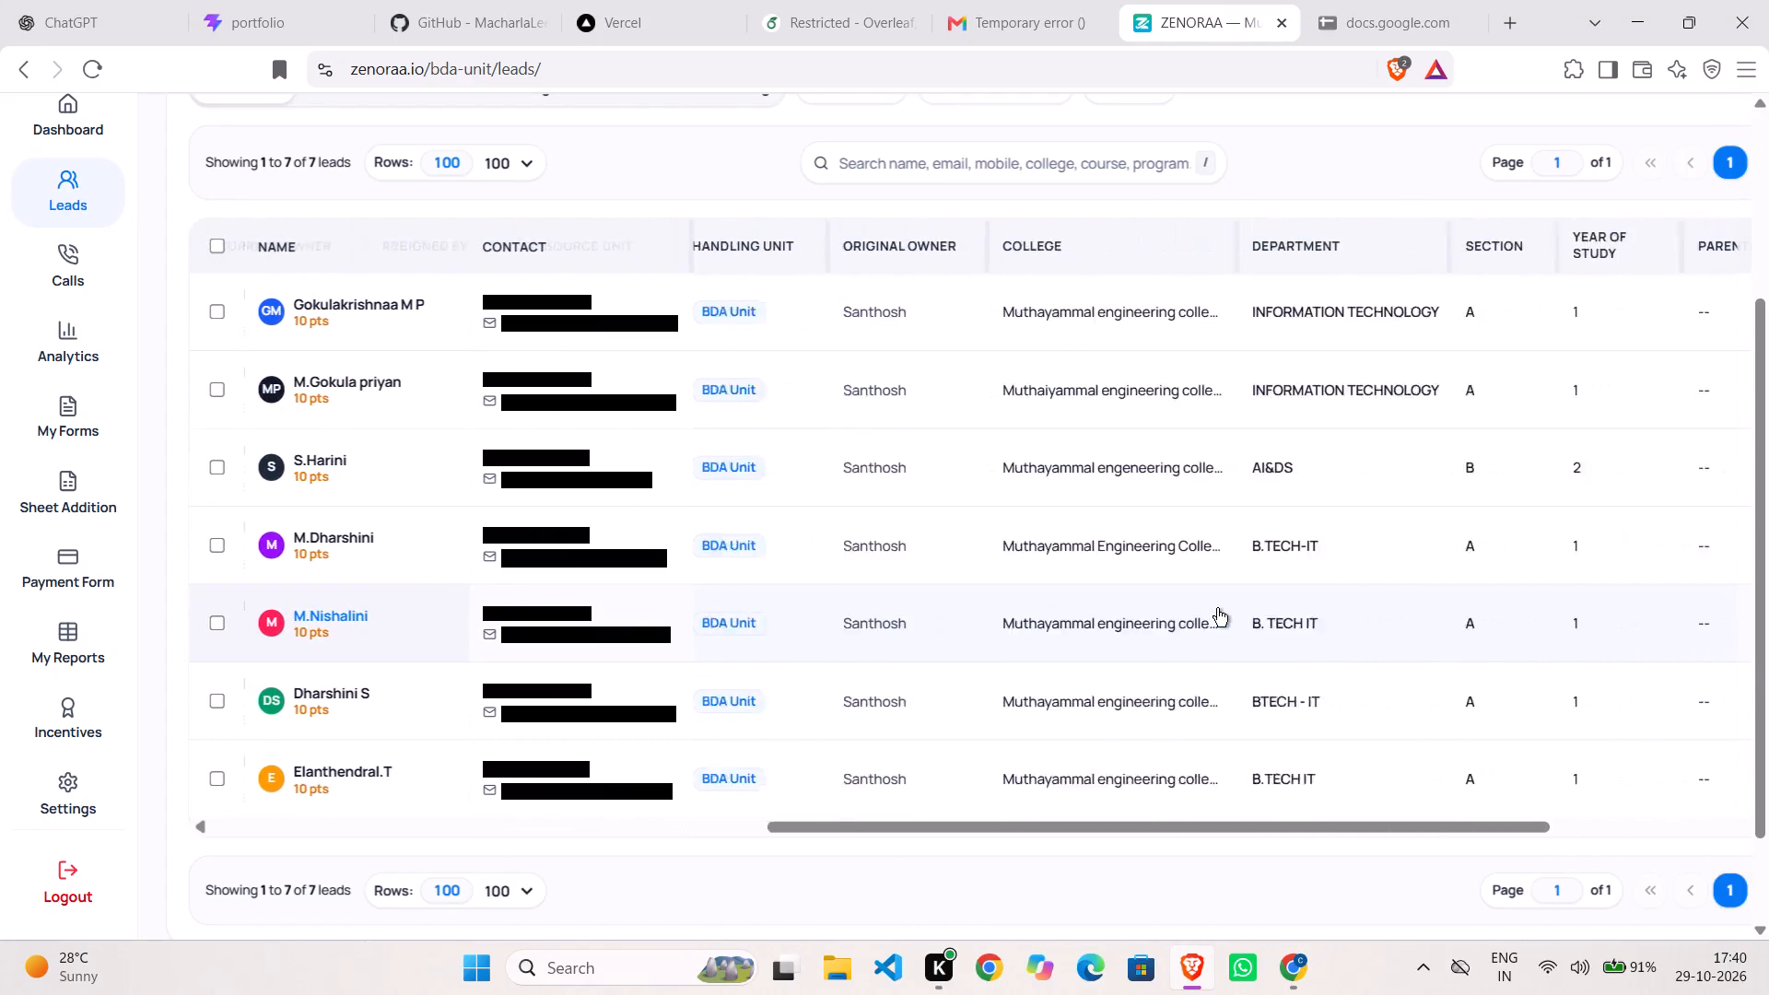
pyautogui.hscroll(-1, 1217, 608)
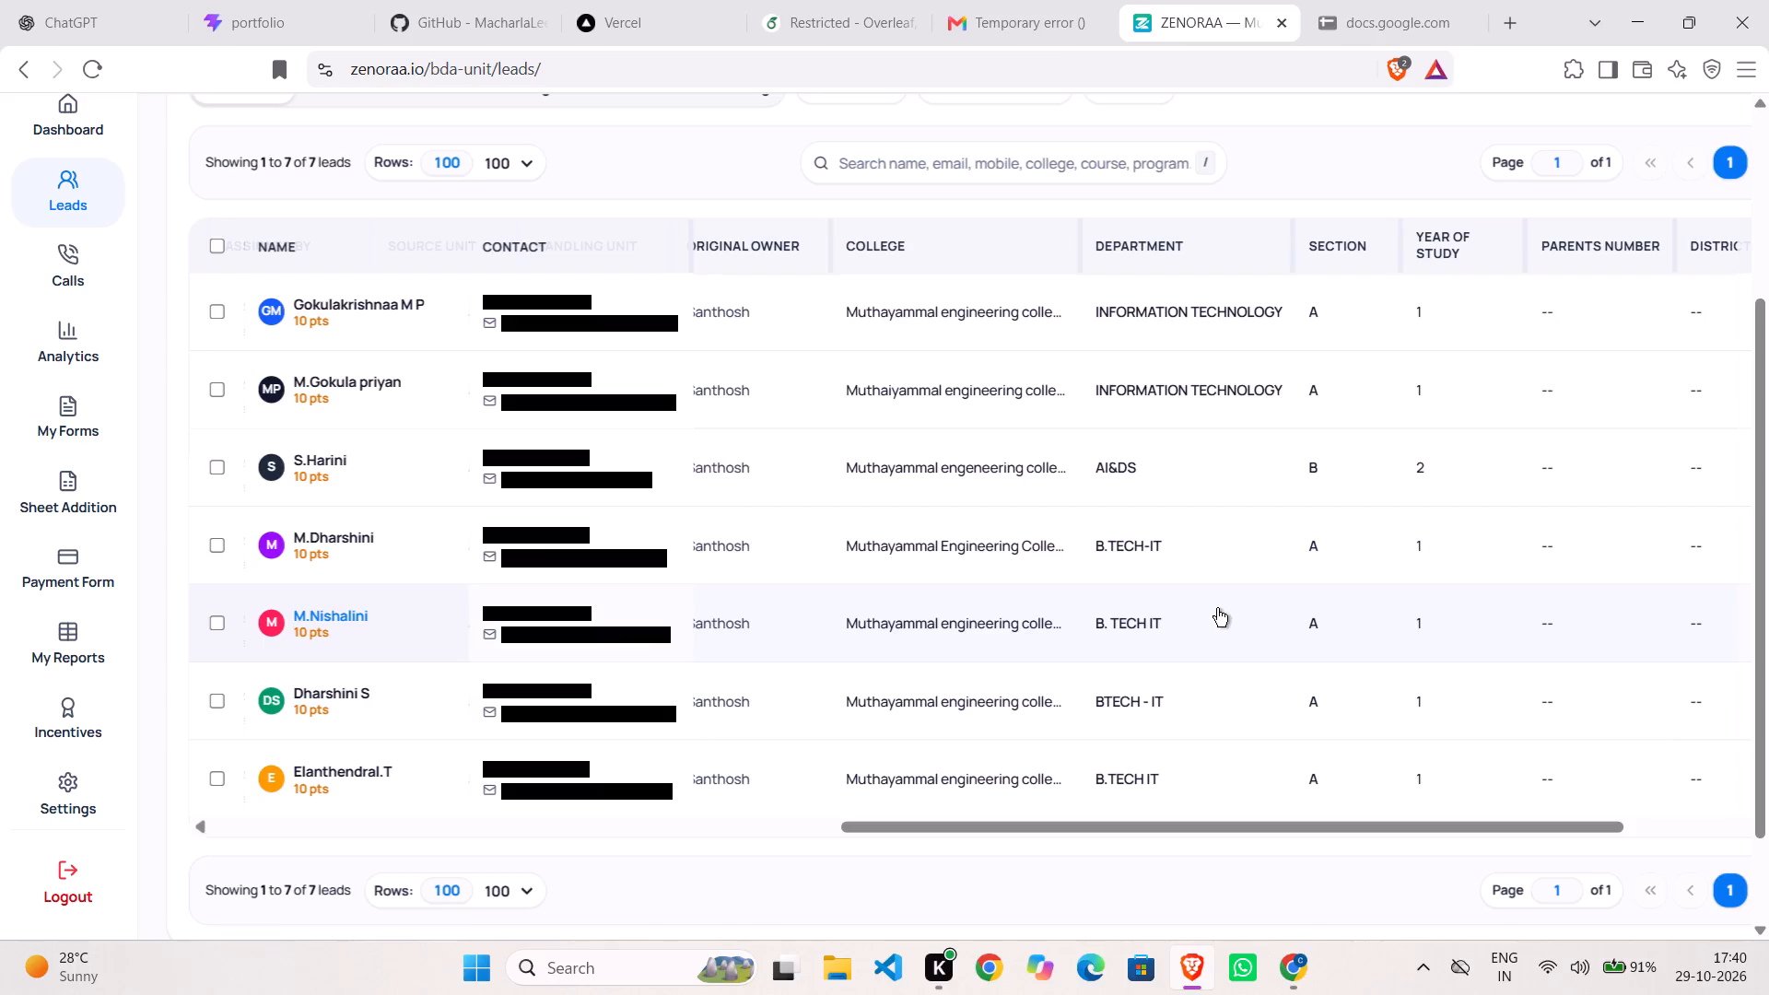
pyautogui.hscroll(-2, 1214, 608)
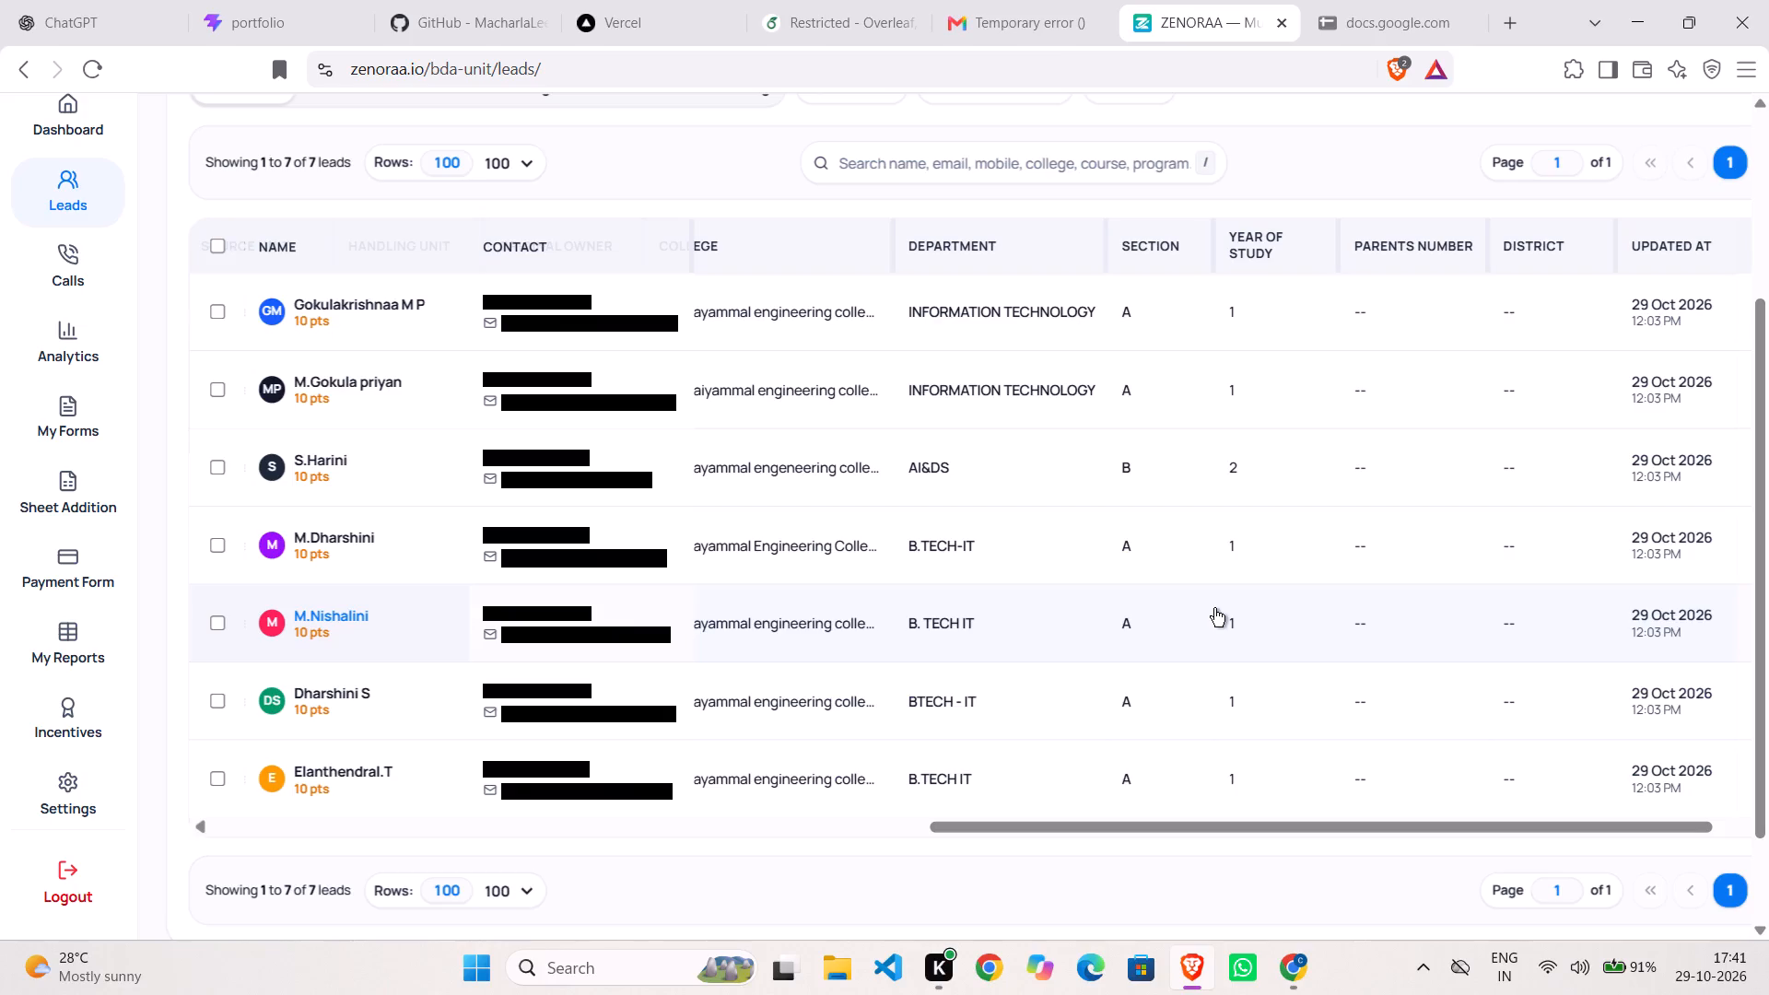
pyautogui.hscroll(2, 1262, 602)
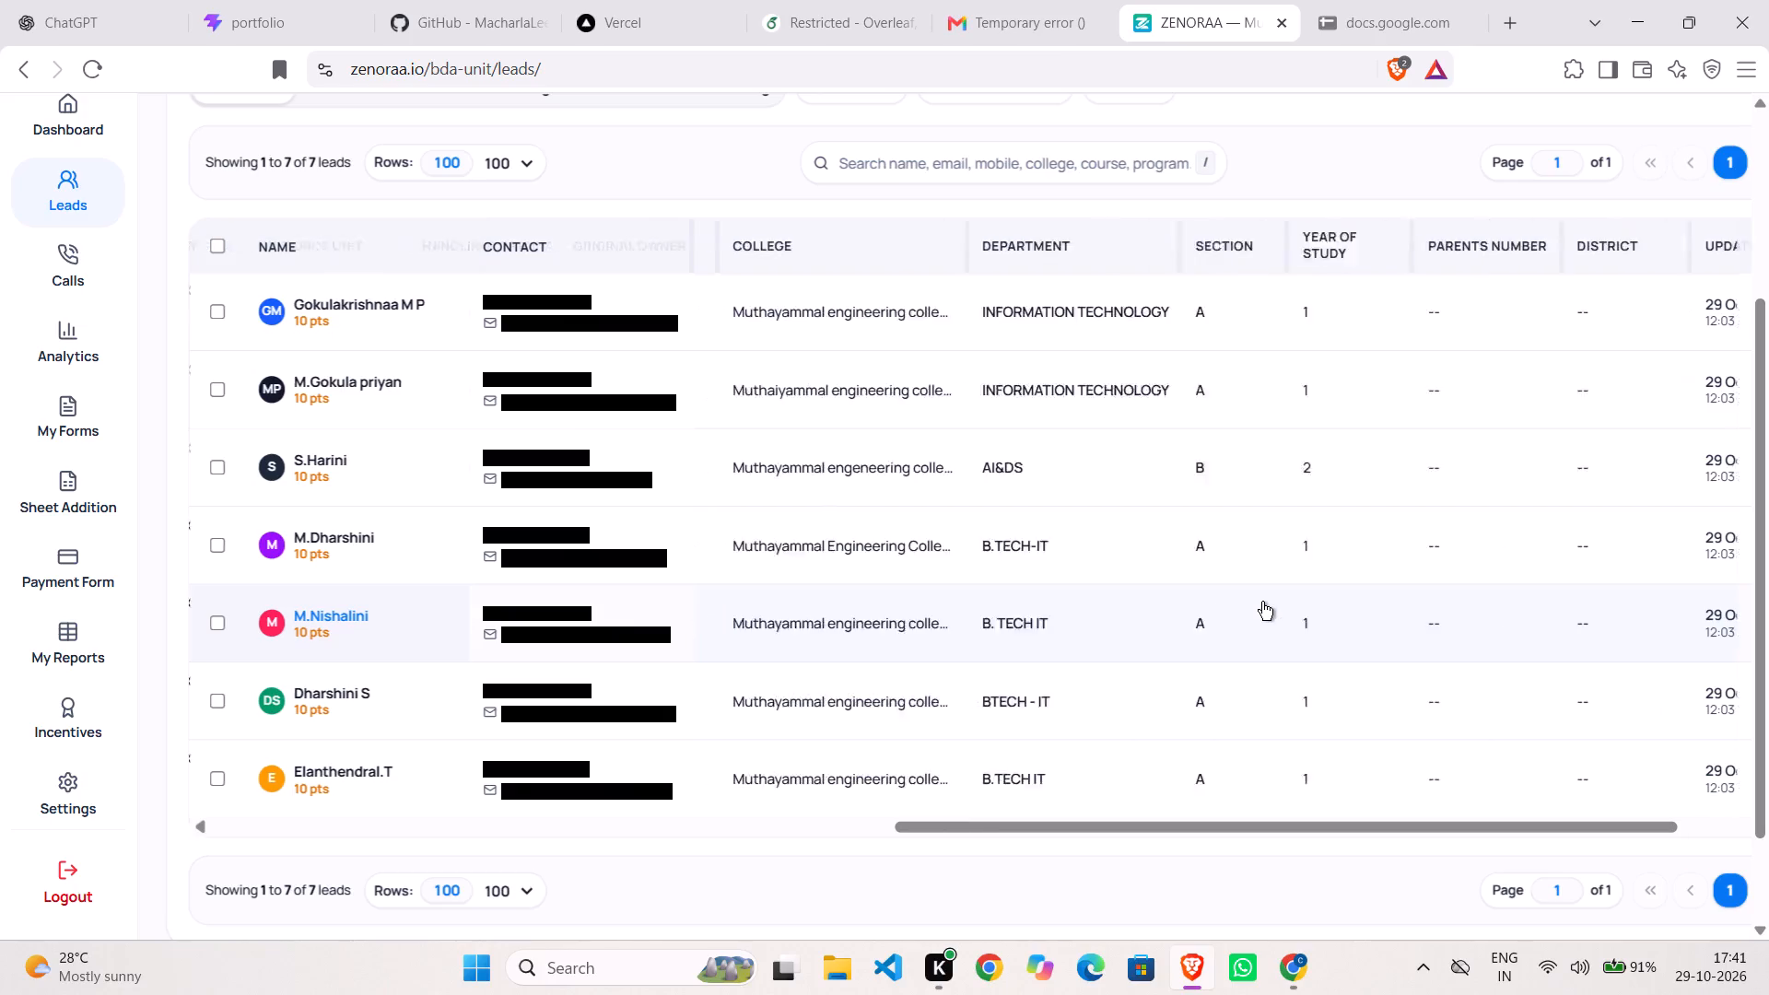
pyautogui.hscroll(12, 1262, 602)
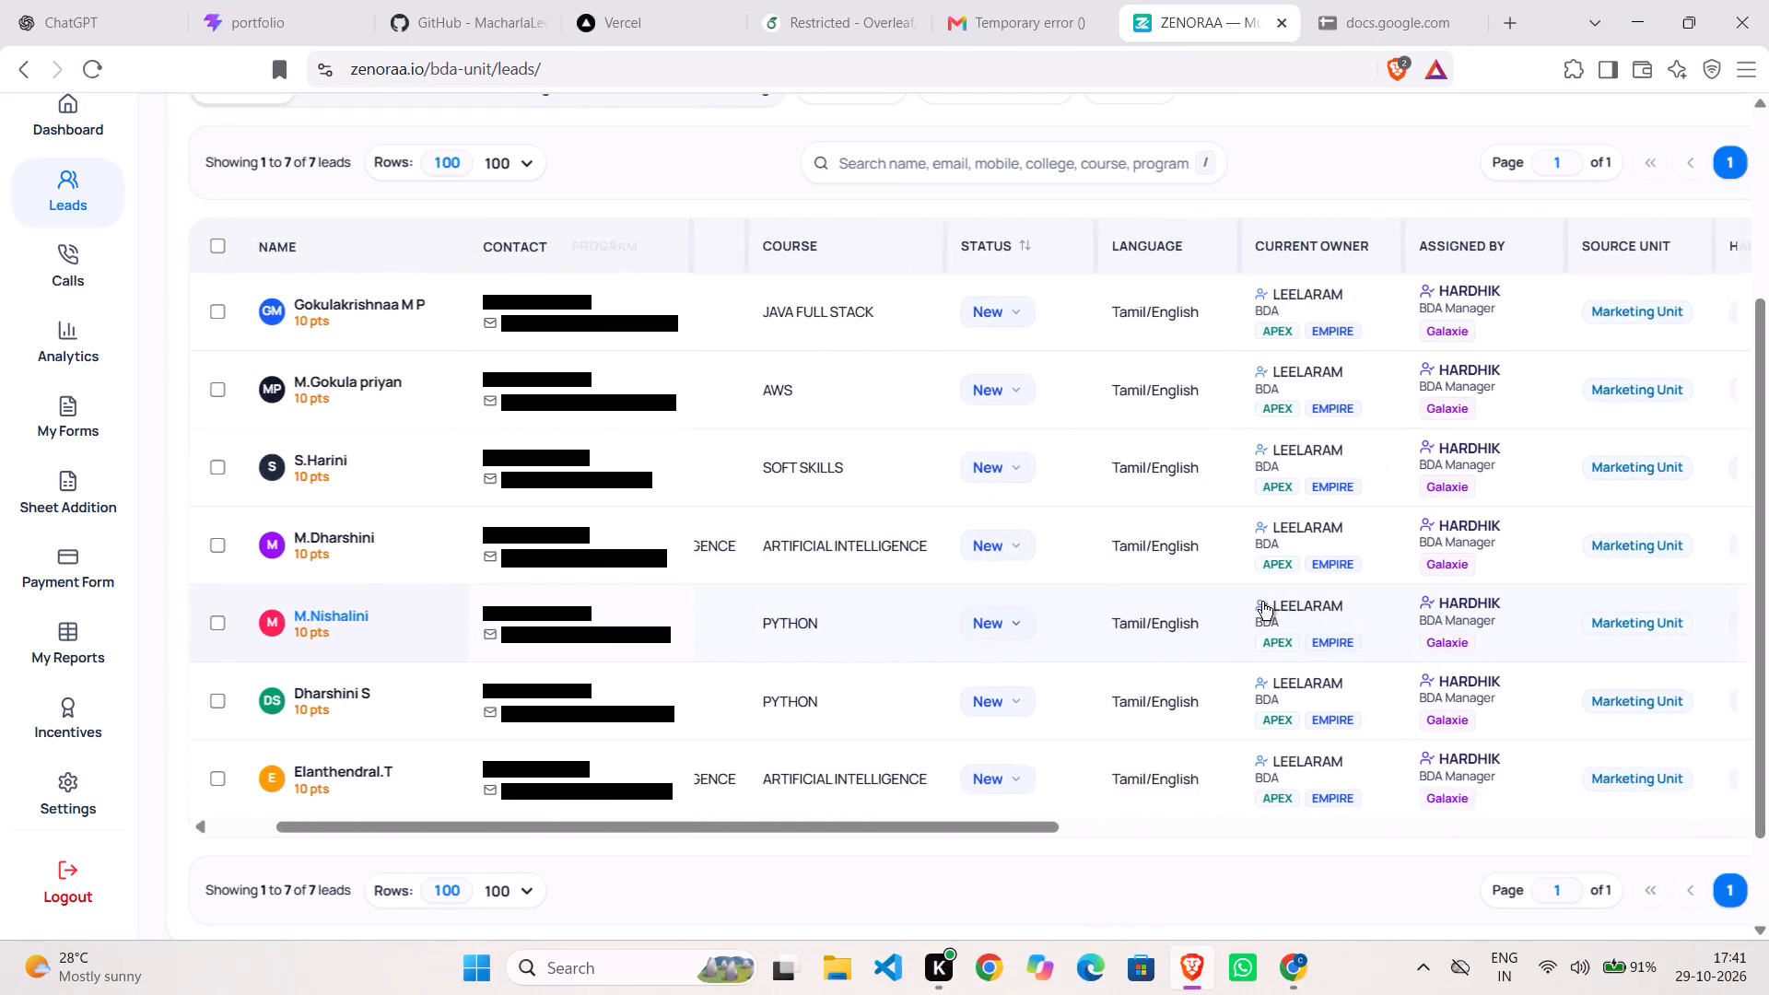
pyautogui.hscroll(2, 1262, 602)
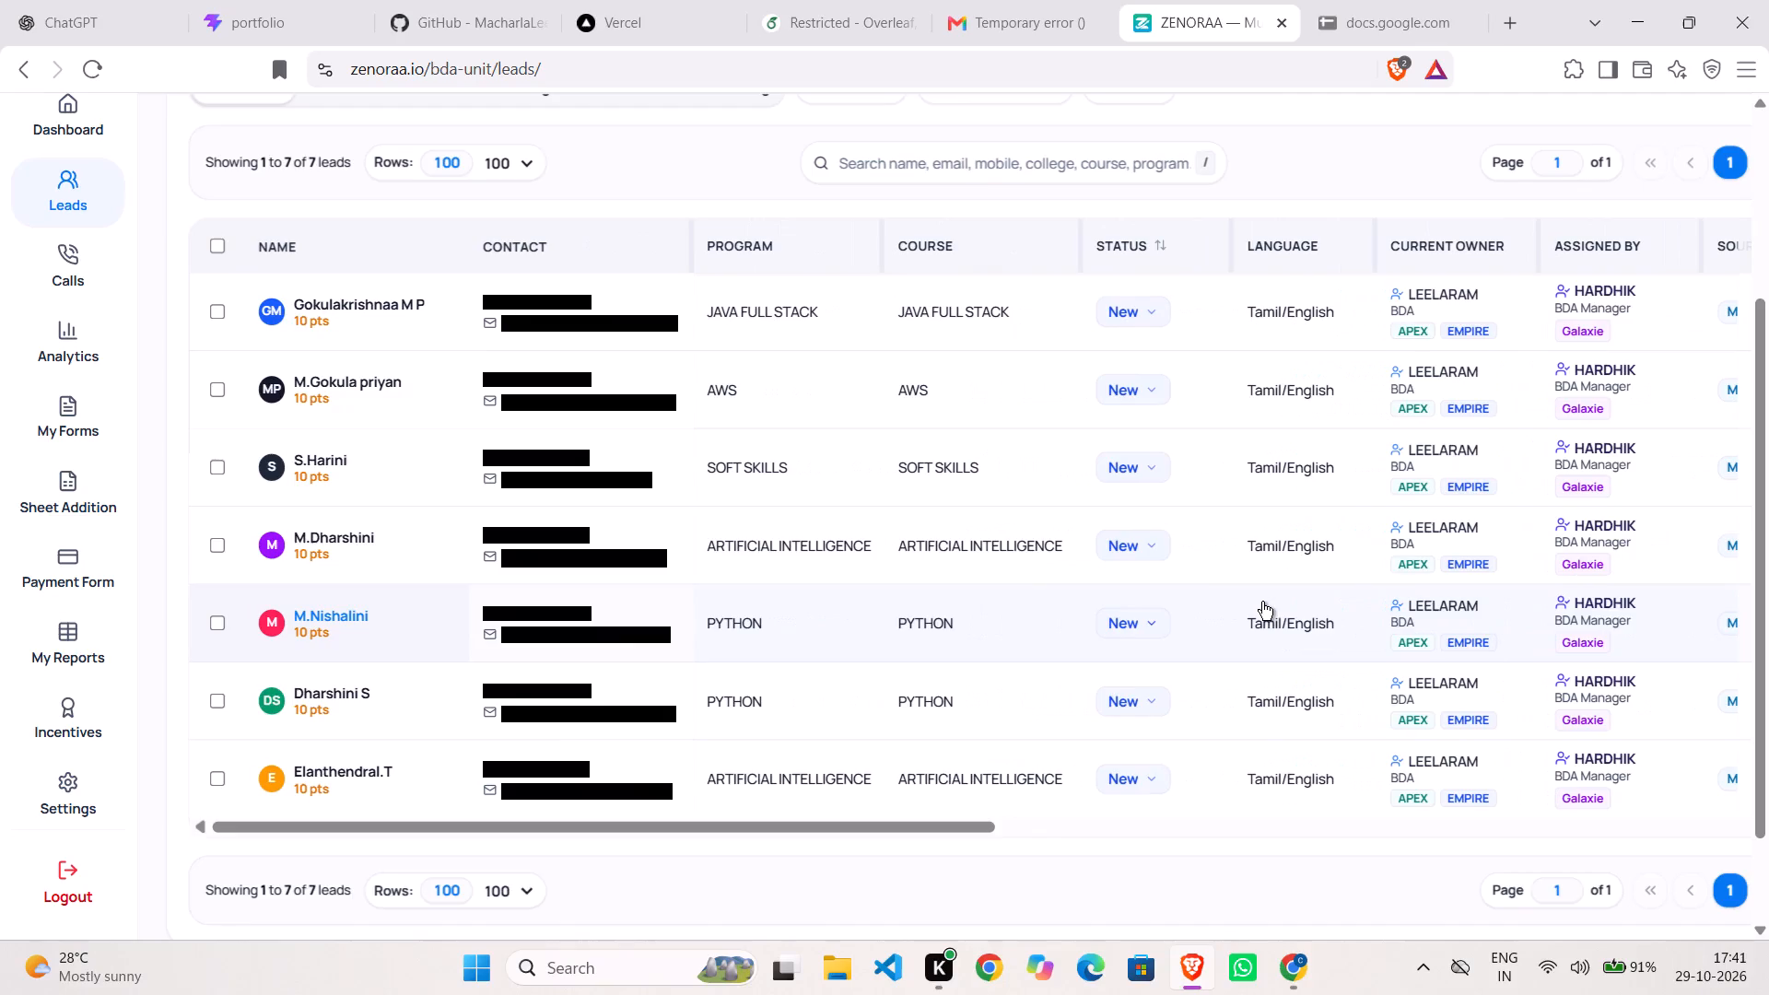
# Switch to the TEAM_APEX_OCT_2026 spreadsheet and change the course of the fourth PAP entry (cell I7) to MEDICAL CODING.
pyautogui.hotkey('alt', 'Tab')
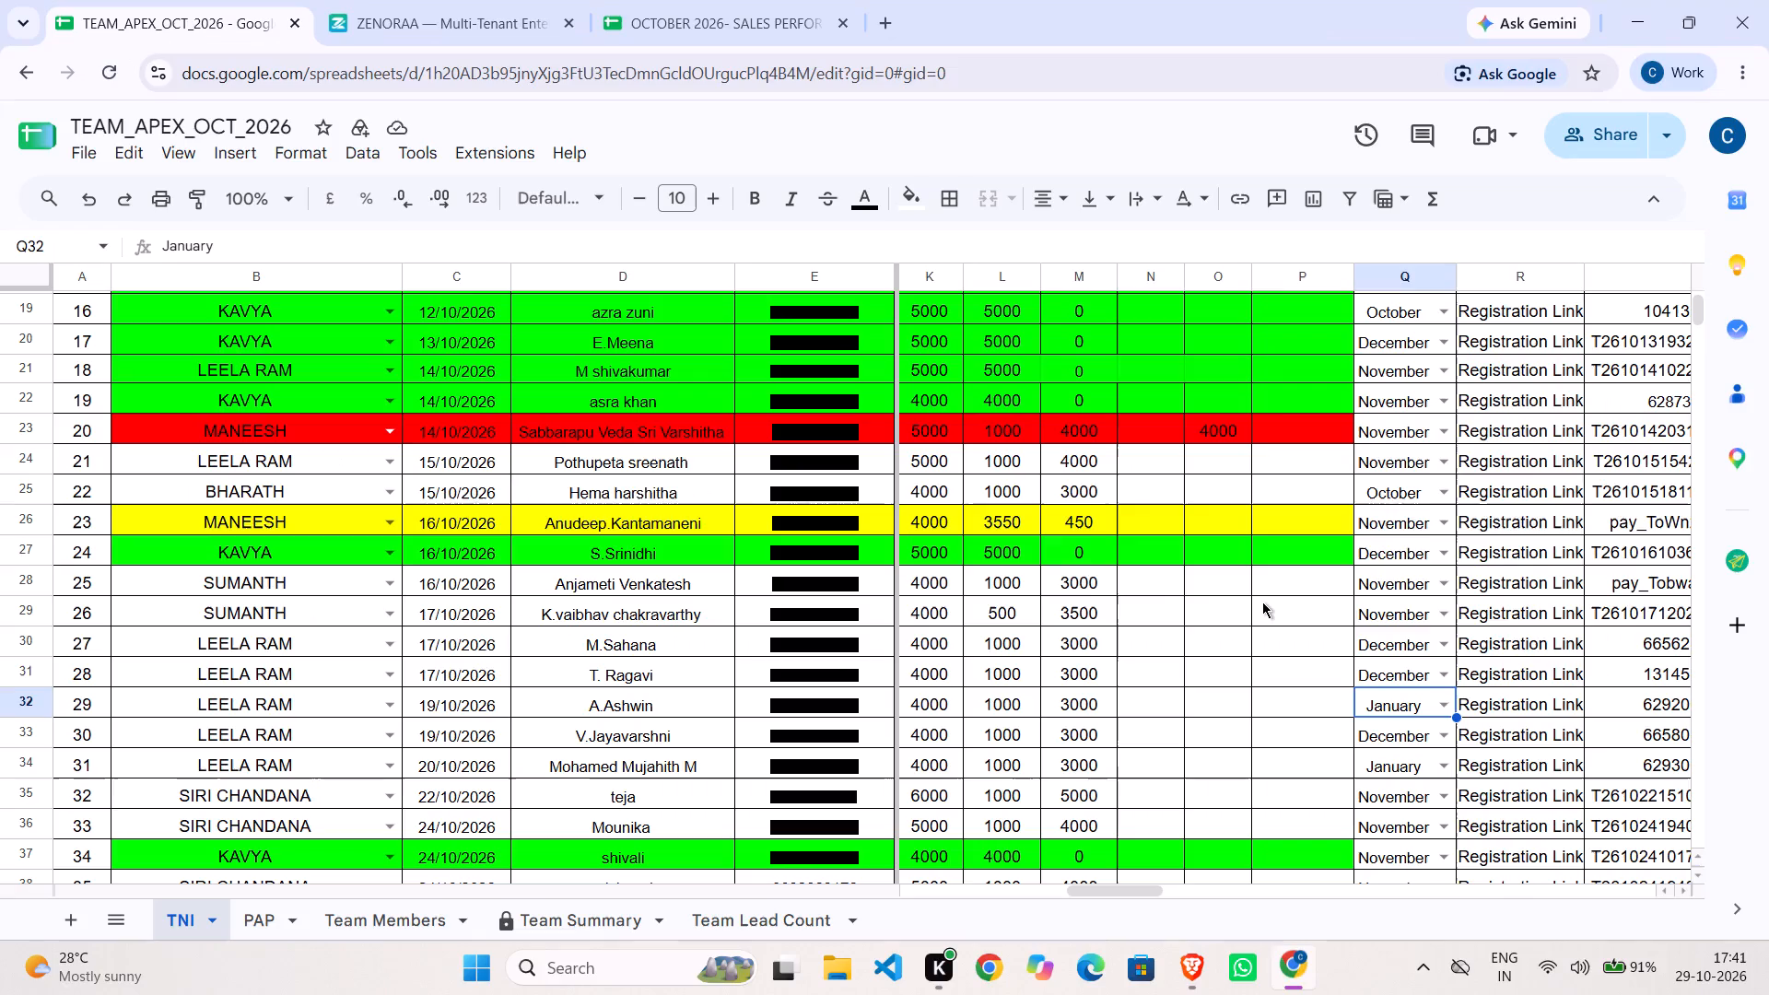
pyautogui.click(264, 919)
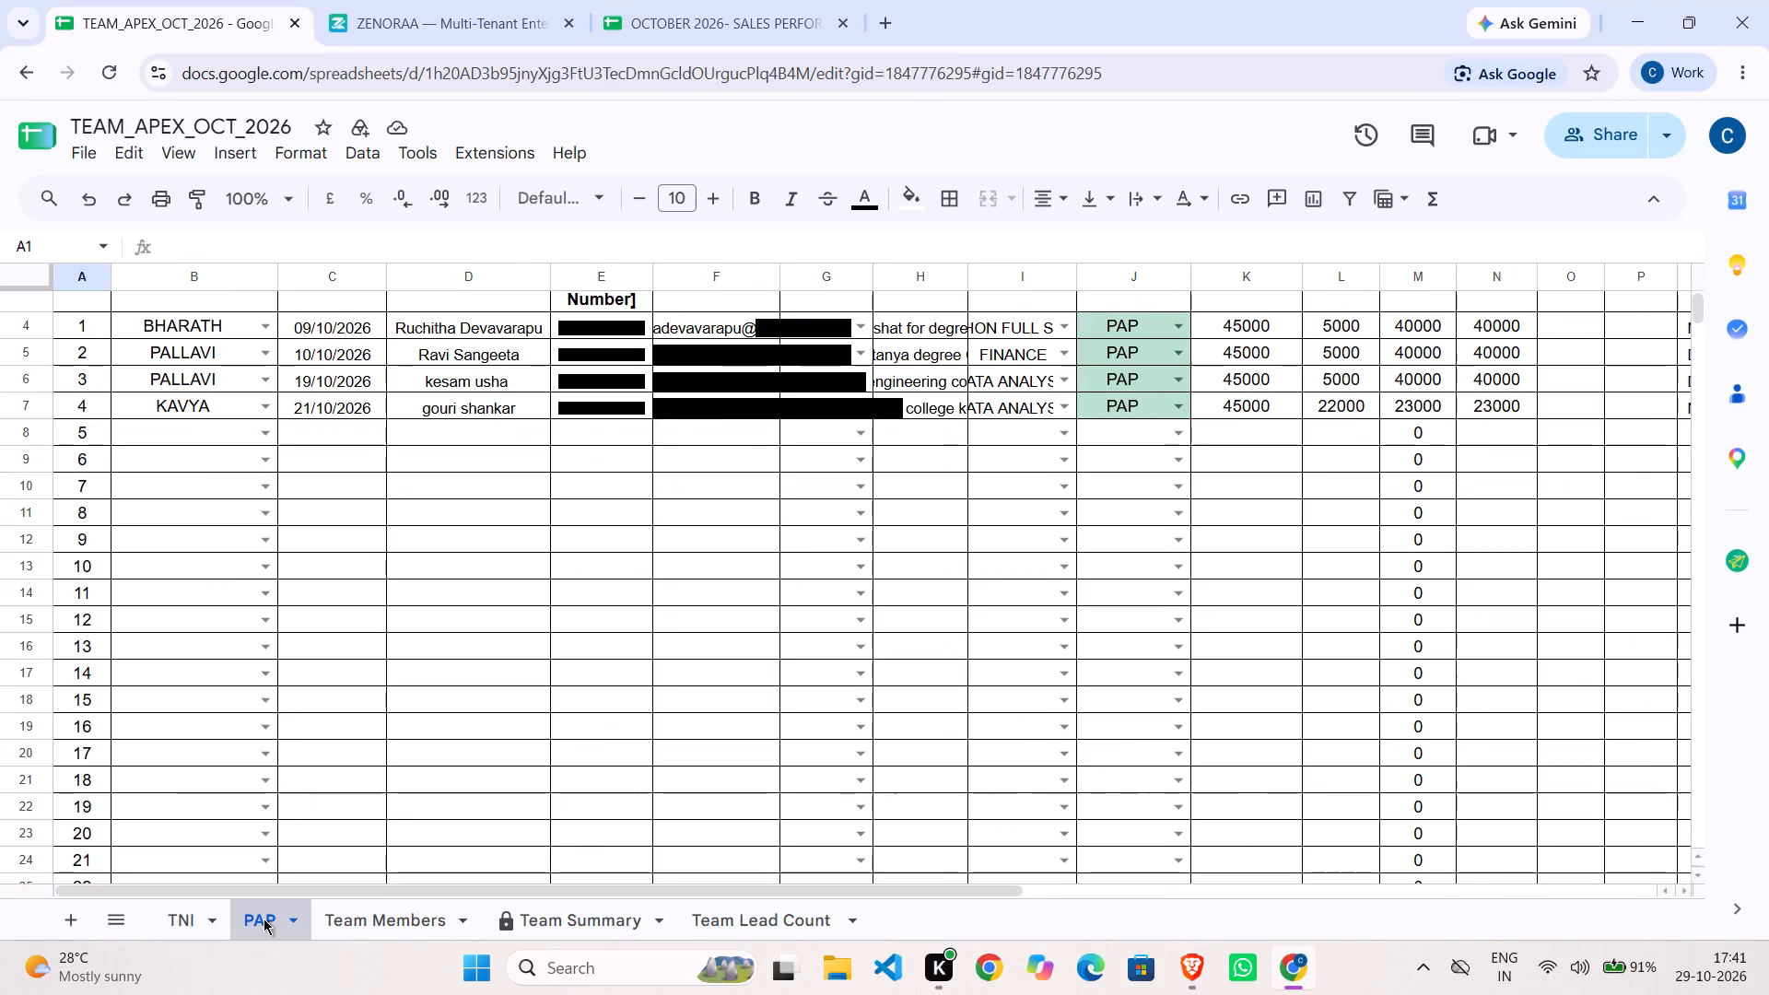
pyautogui.click(1012, 412)
pyautogui.press('BackSpace')
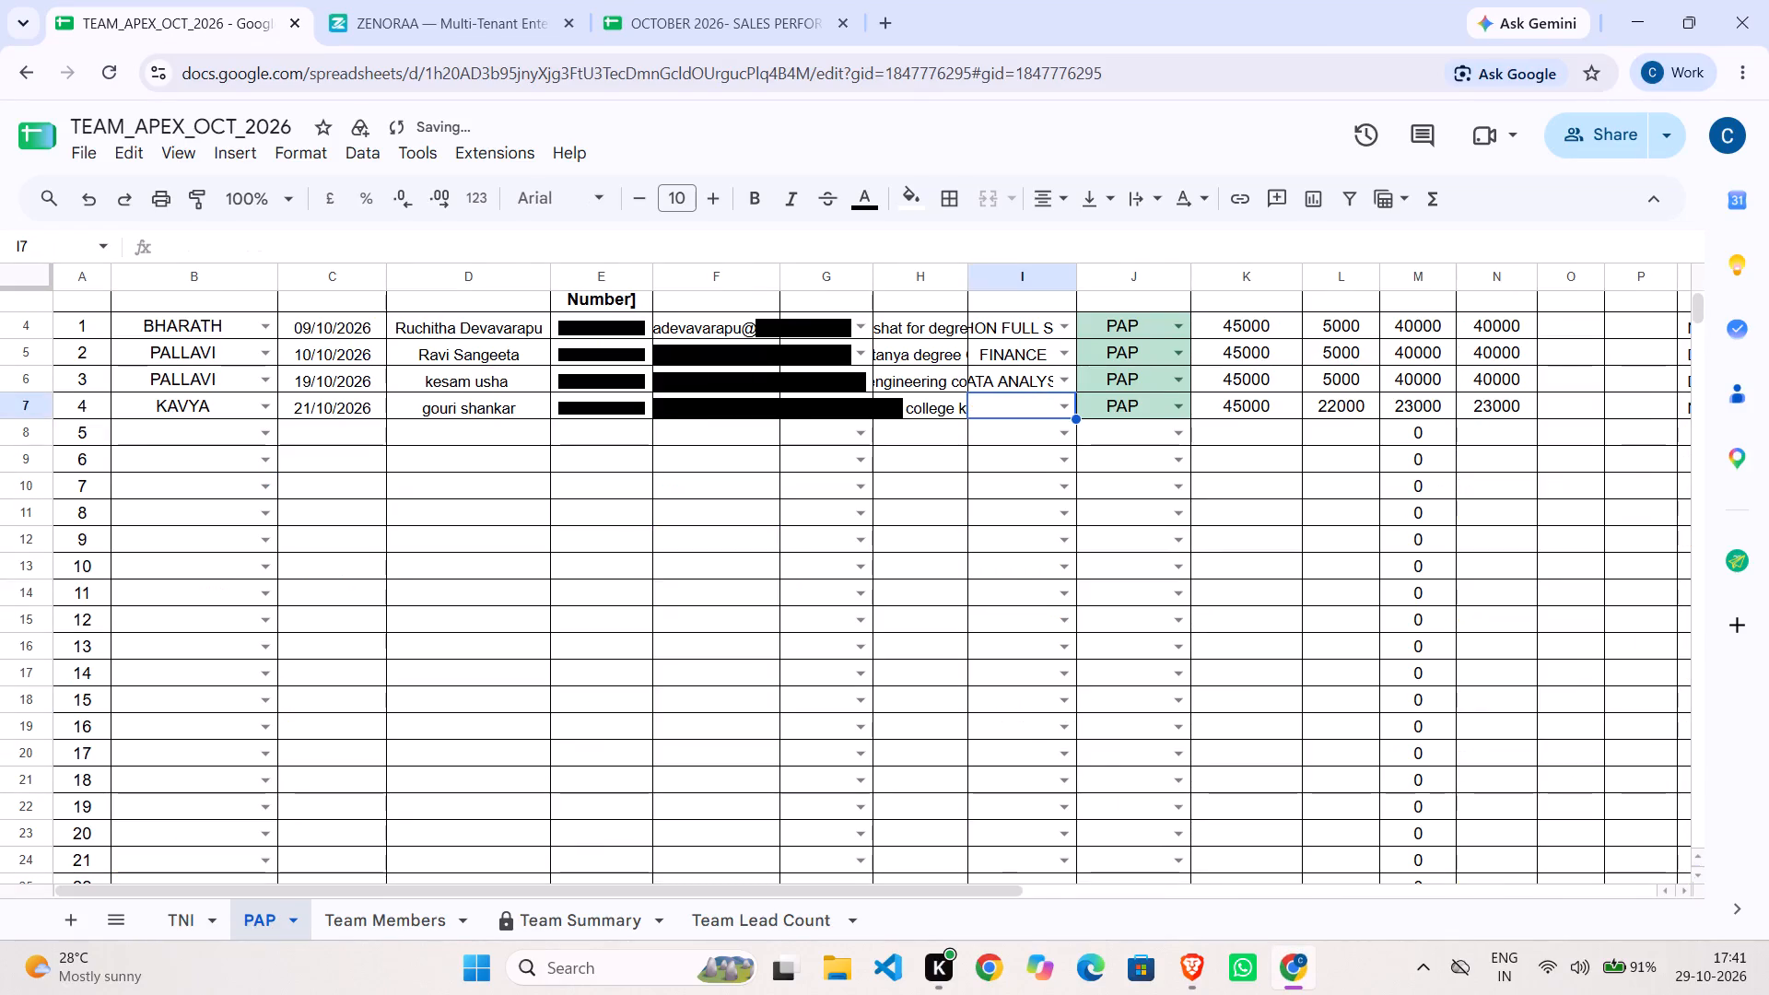
pyautogui.press('Return')
pyautogui.scroll(-4, 1057, 629)
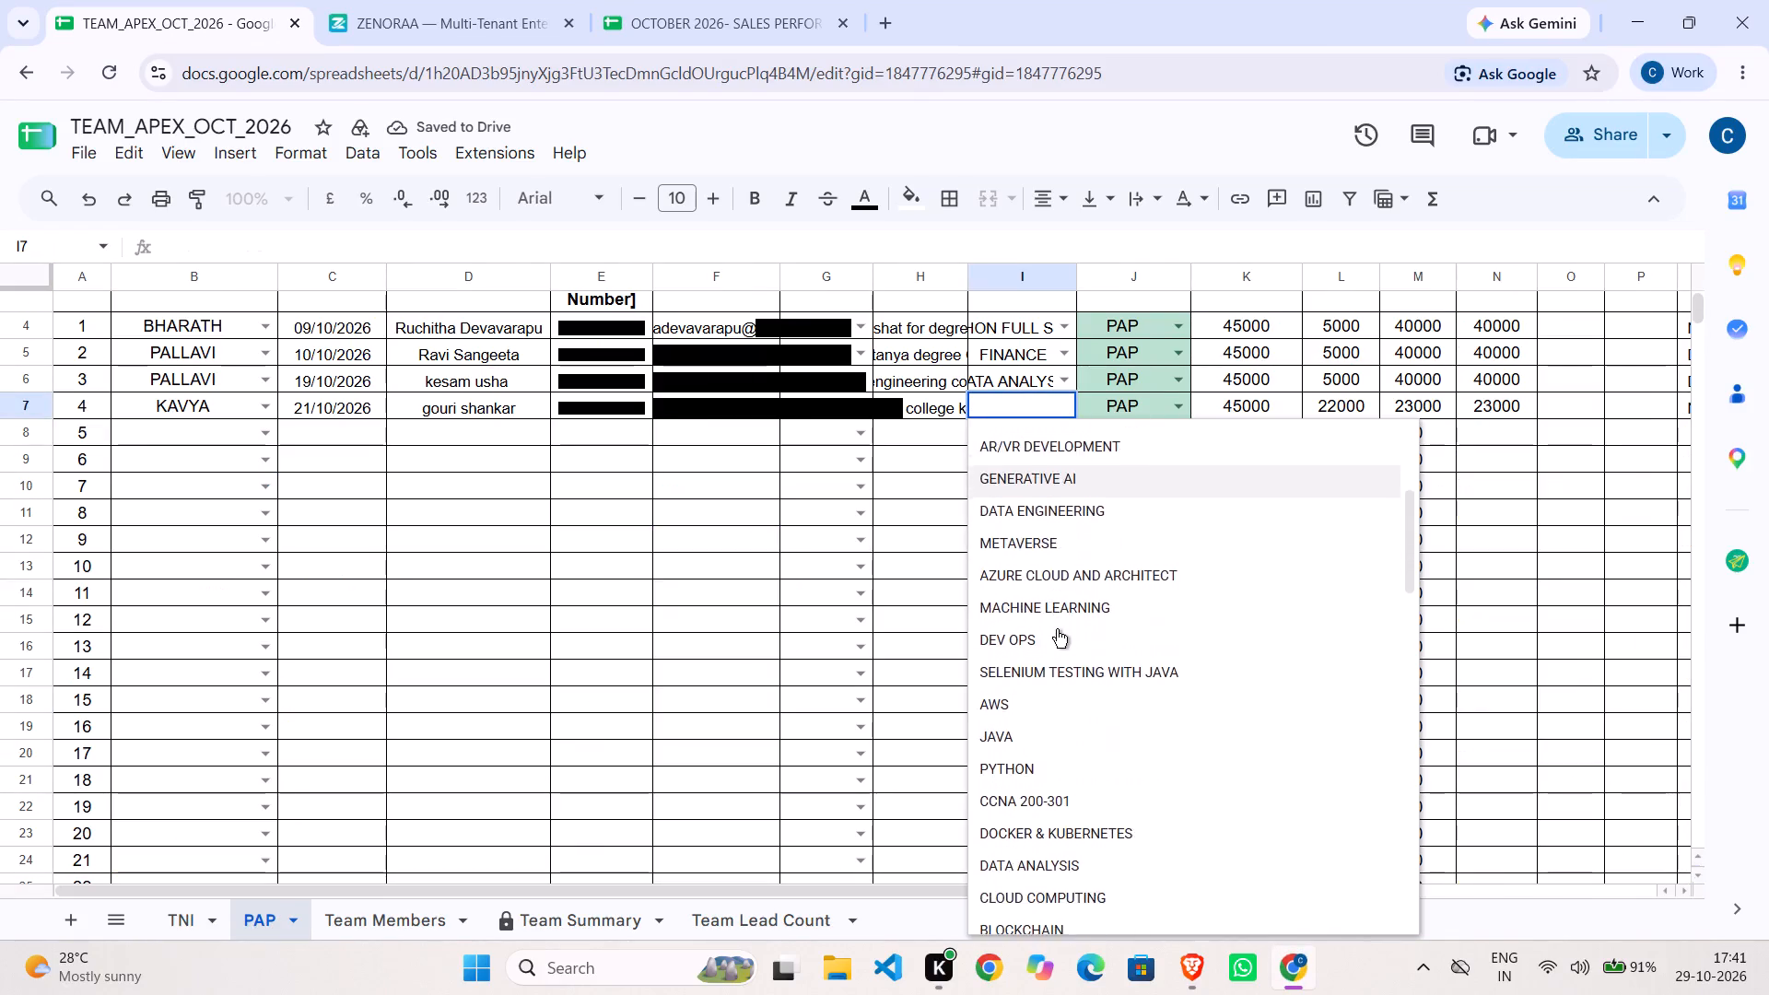
pyautogui.scroll(-10, 1057, 629)
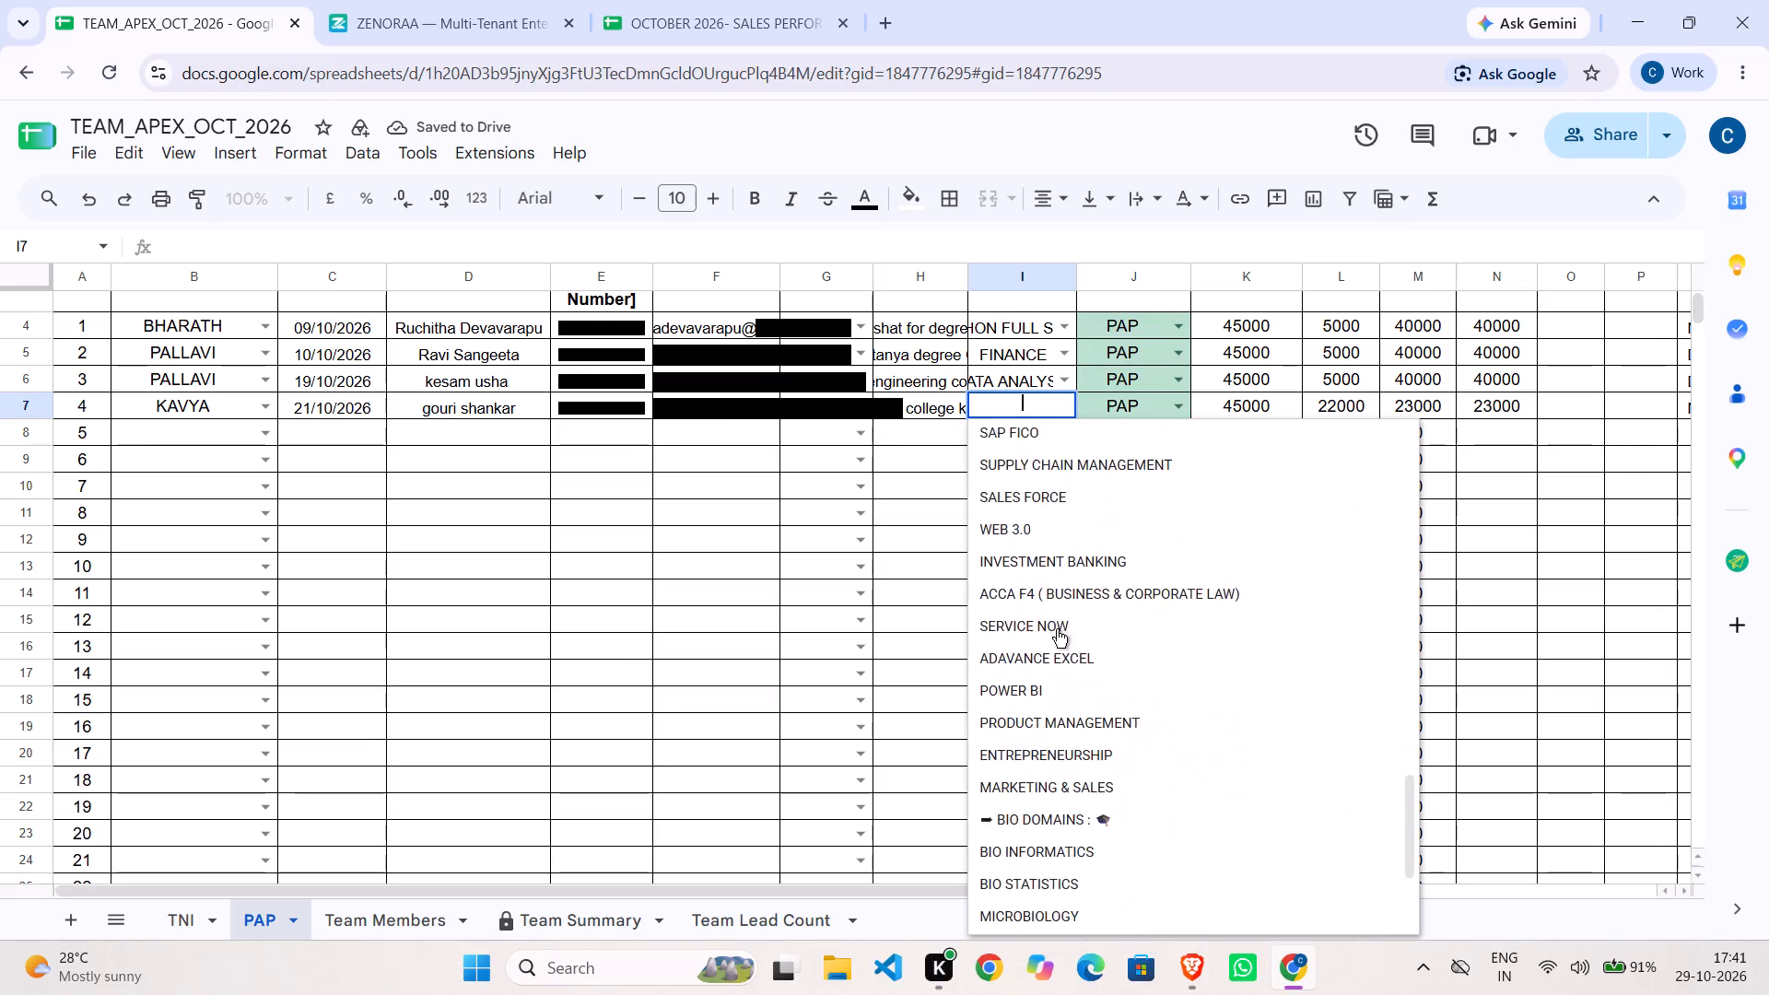
pyautogui.scroll(-3, 1057, 629)
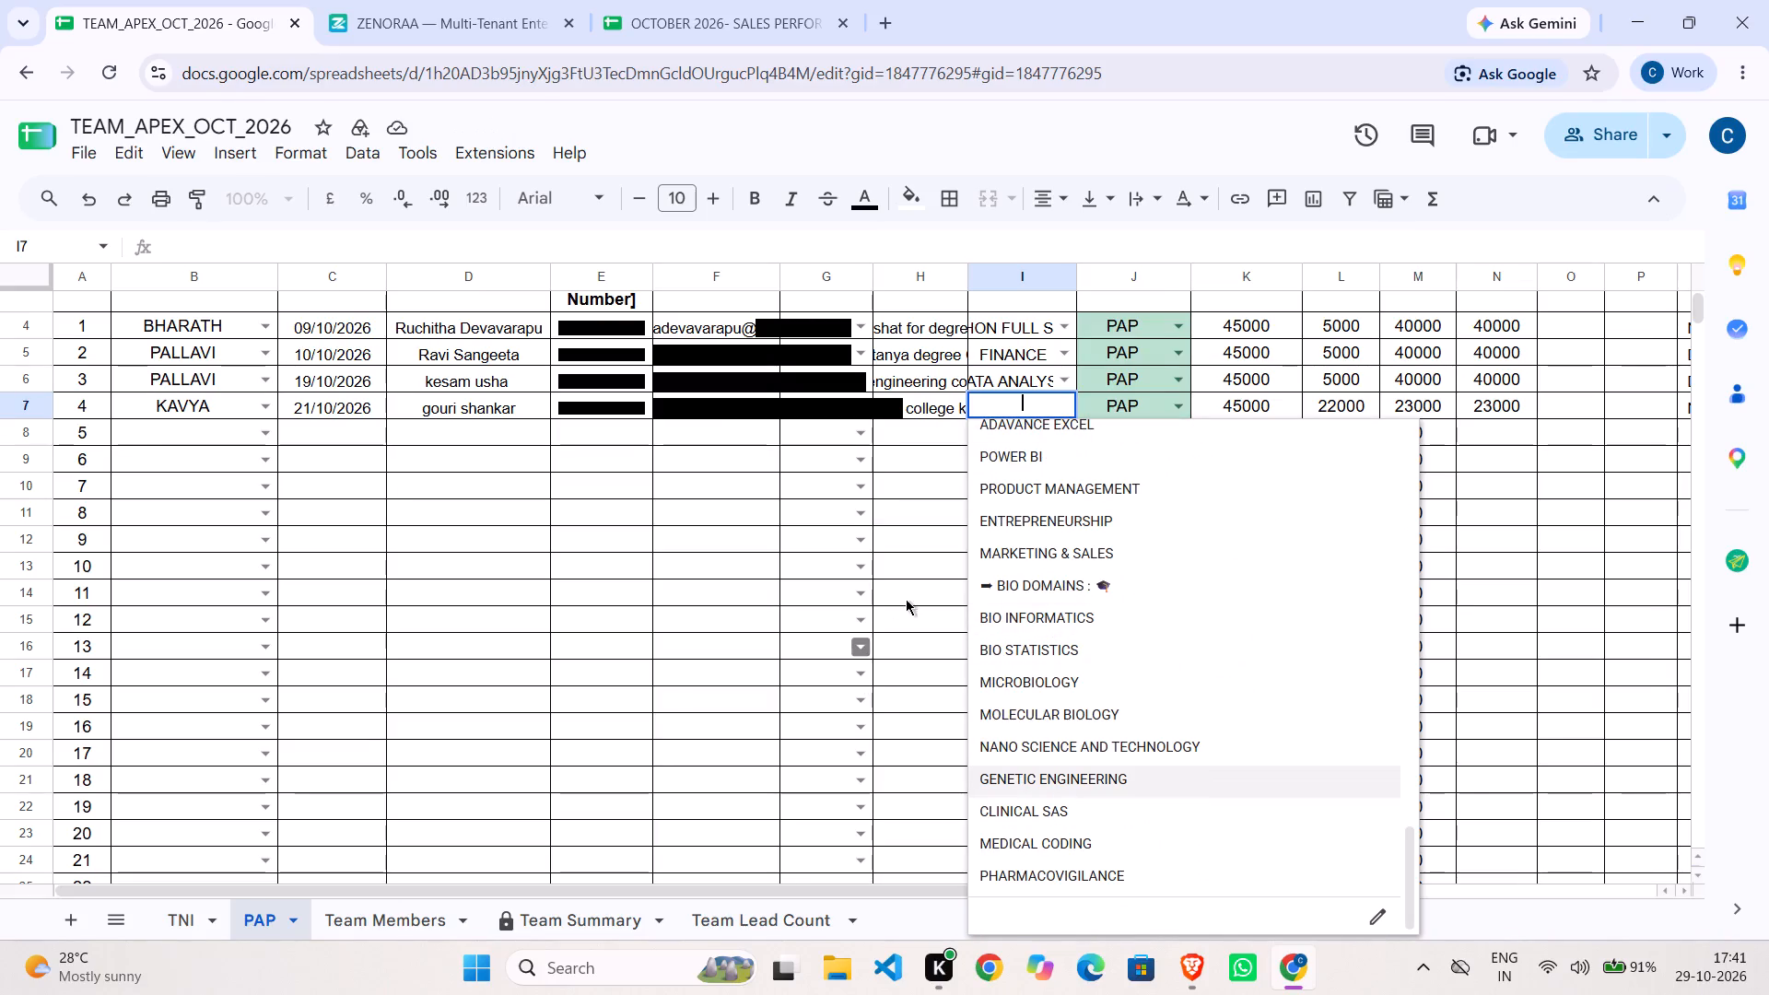
pyautogui.write('me')
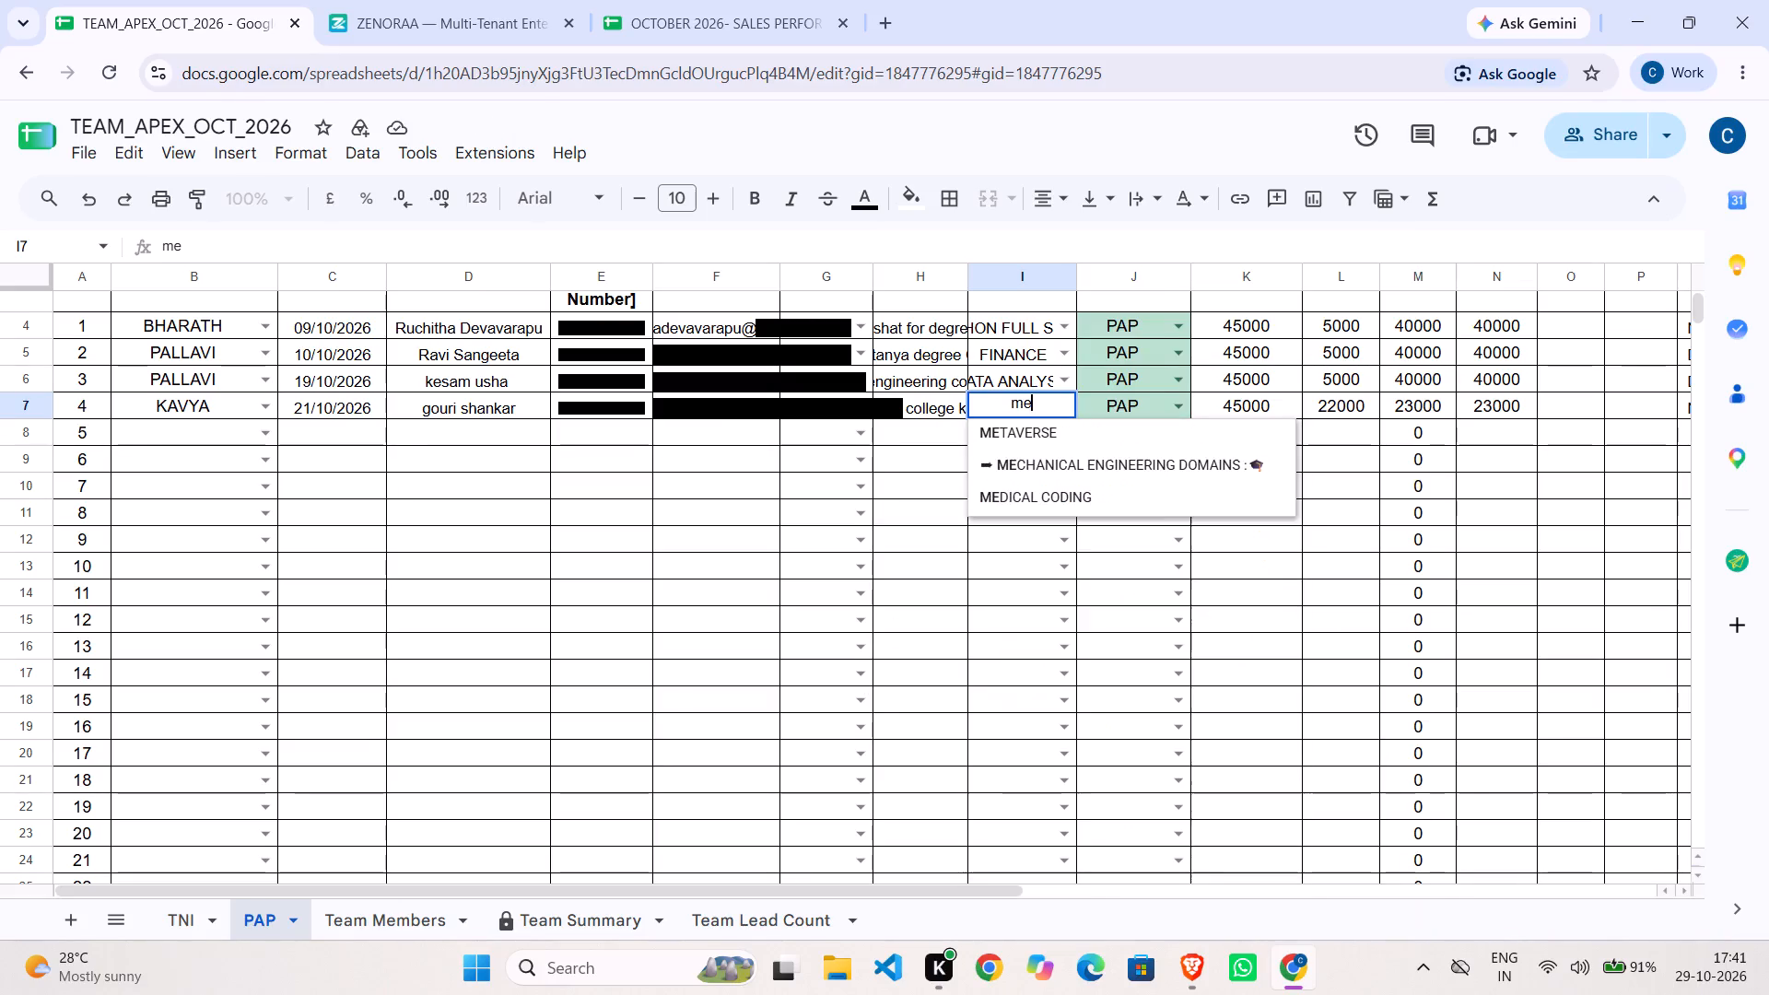
pyautogui.write('id')
pyautogui.press('BackSpace')
pyautogui.press('BackSpace')
pyautogui.write('di')
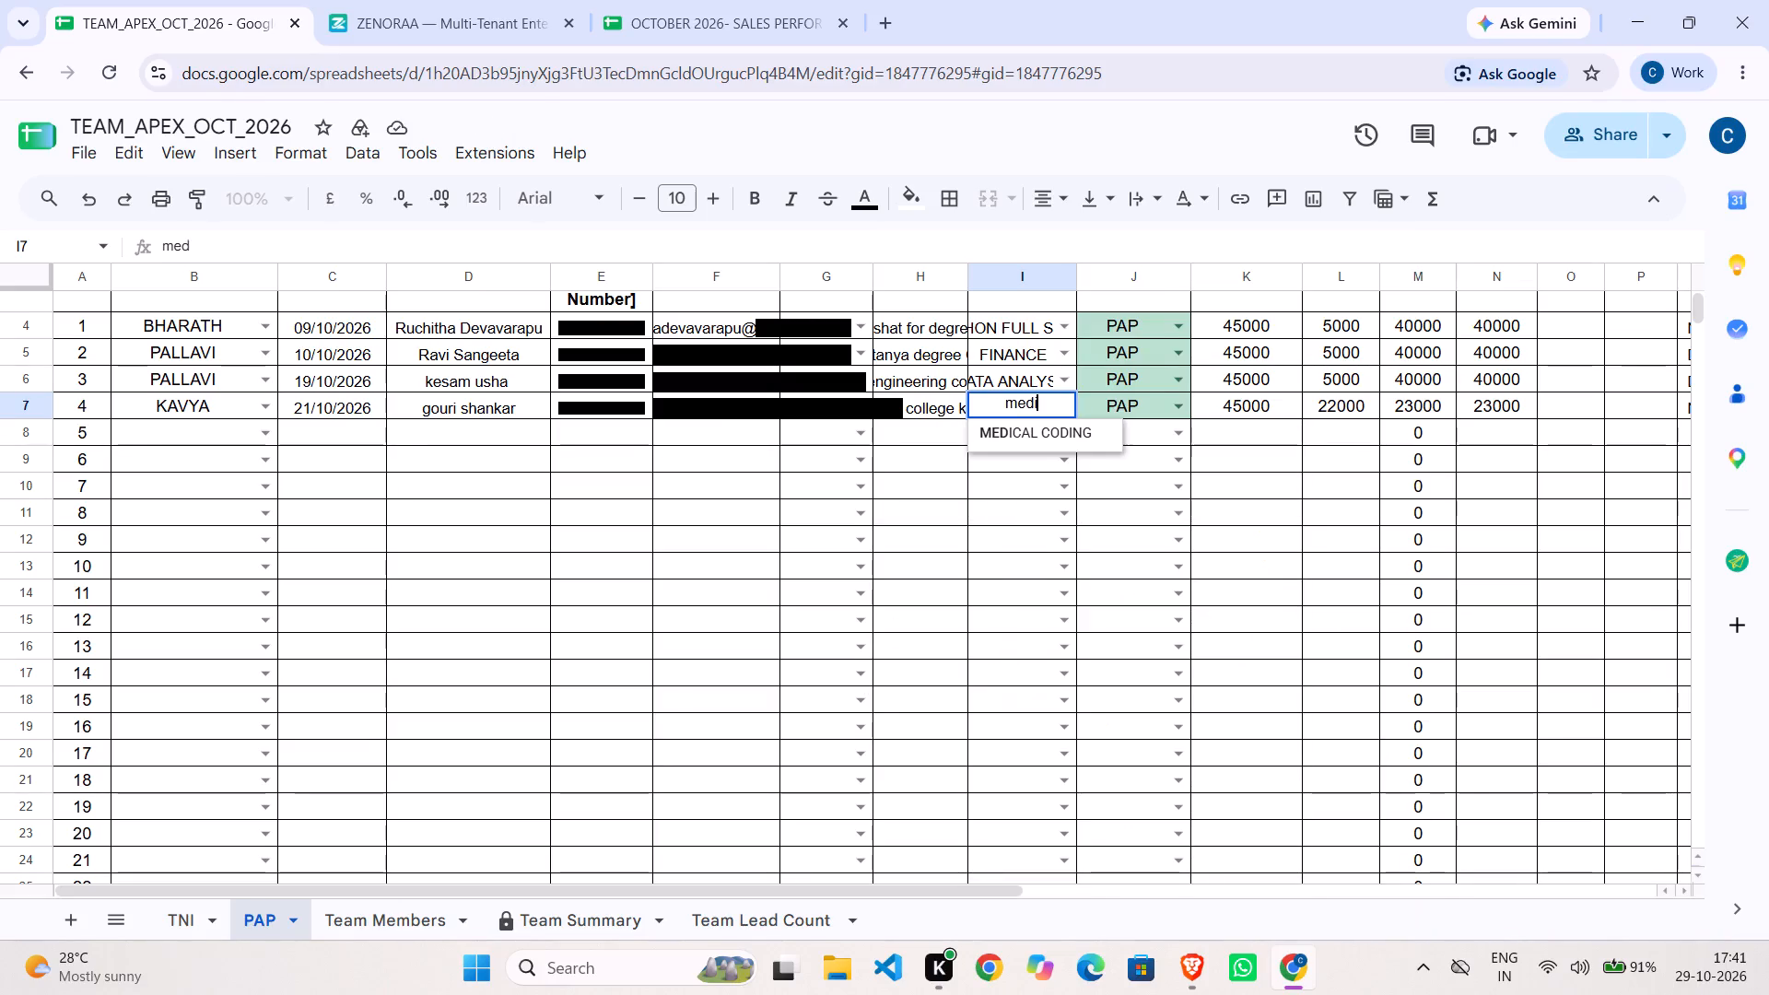
pyautogui.press('Down')
pyautogui.press('Return')
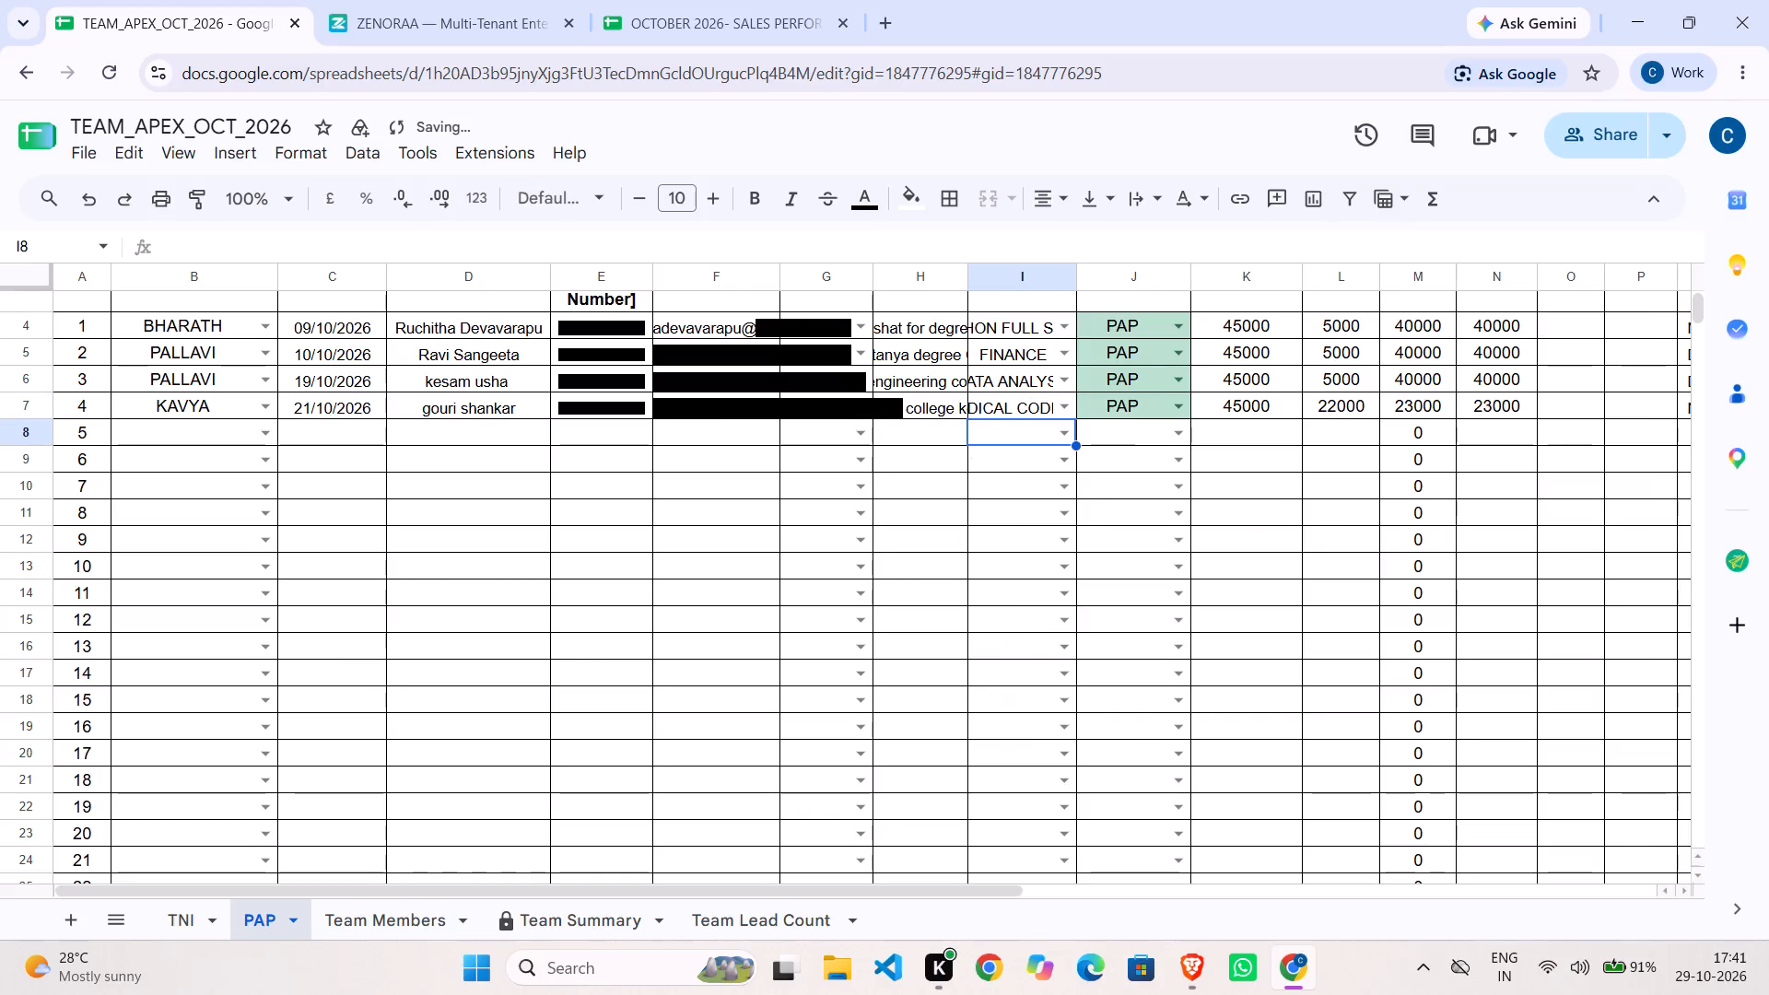
# Return to the ZENORAA leads and examine the new leads' college, department, section and year of study.
pyautogui.hotkey('alt', 'Tab')
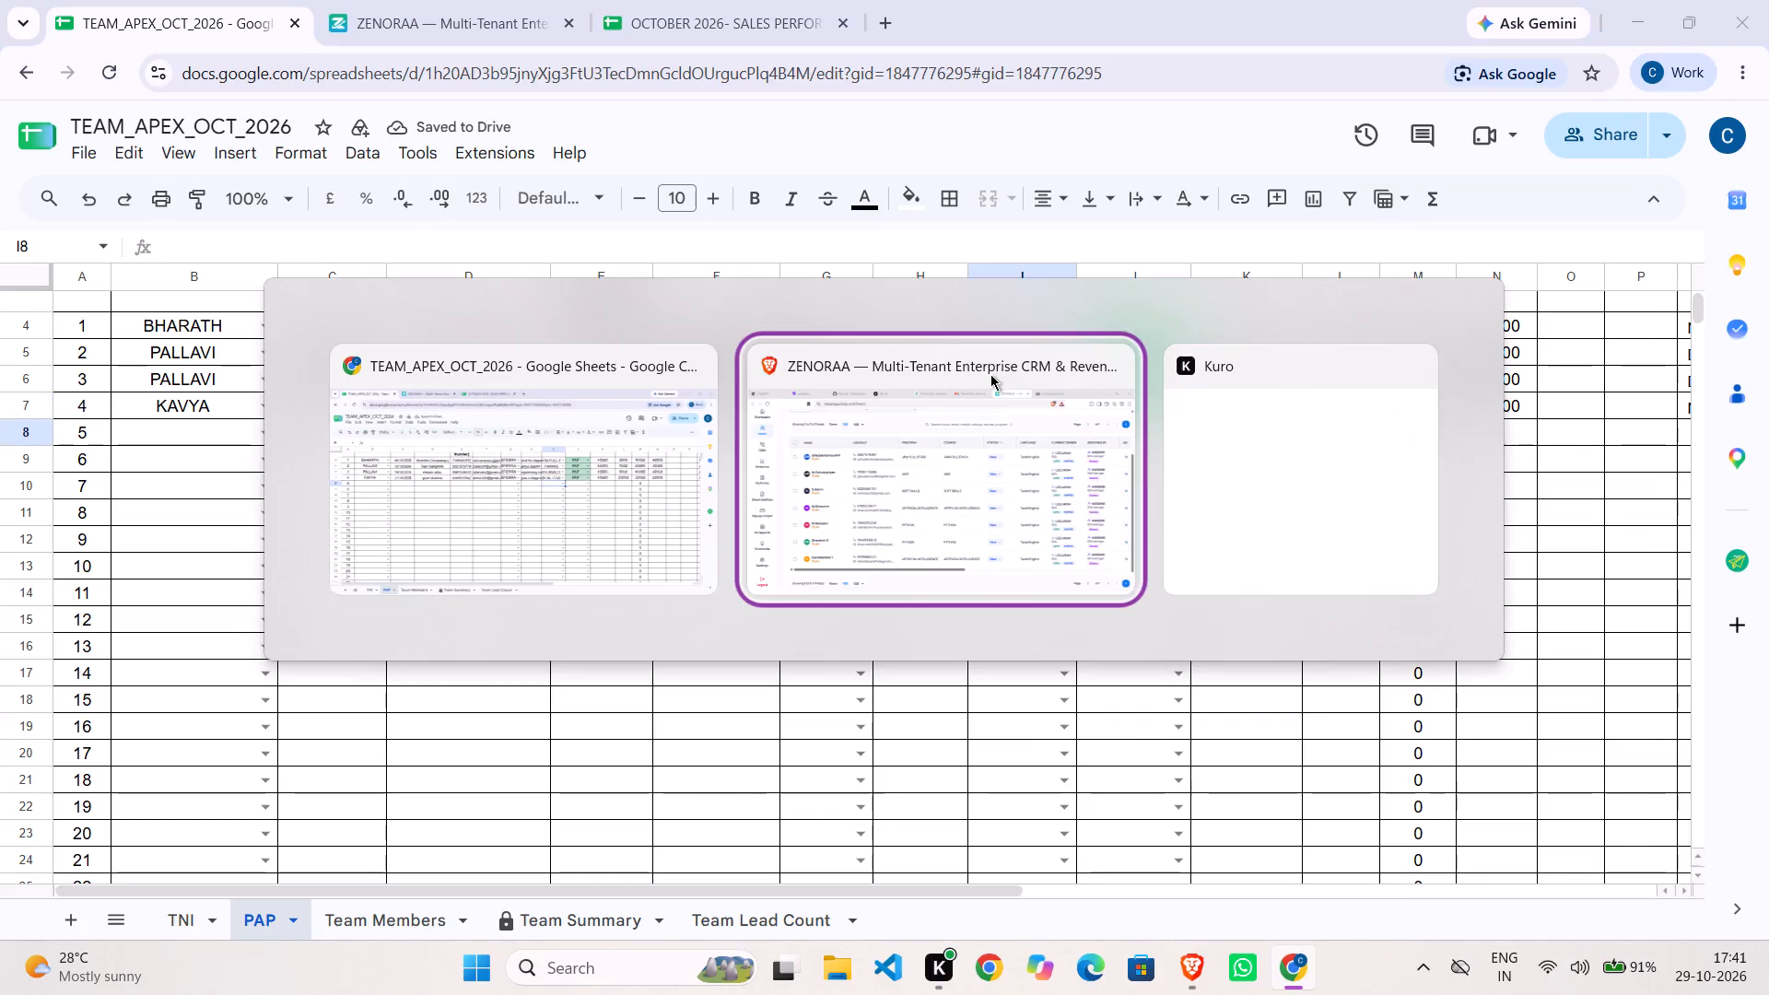
pyautogui.scroll(-1, 990, 374)
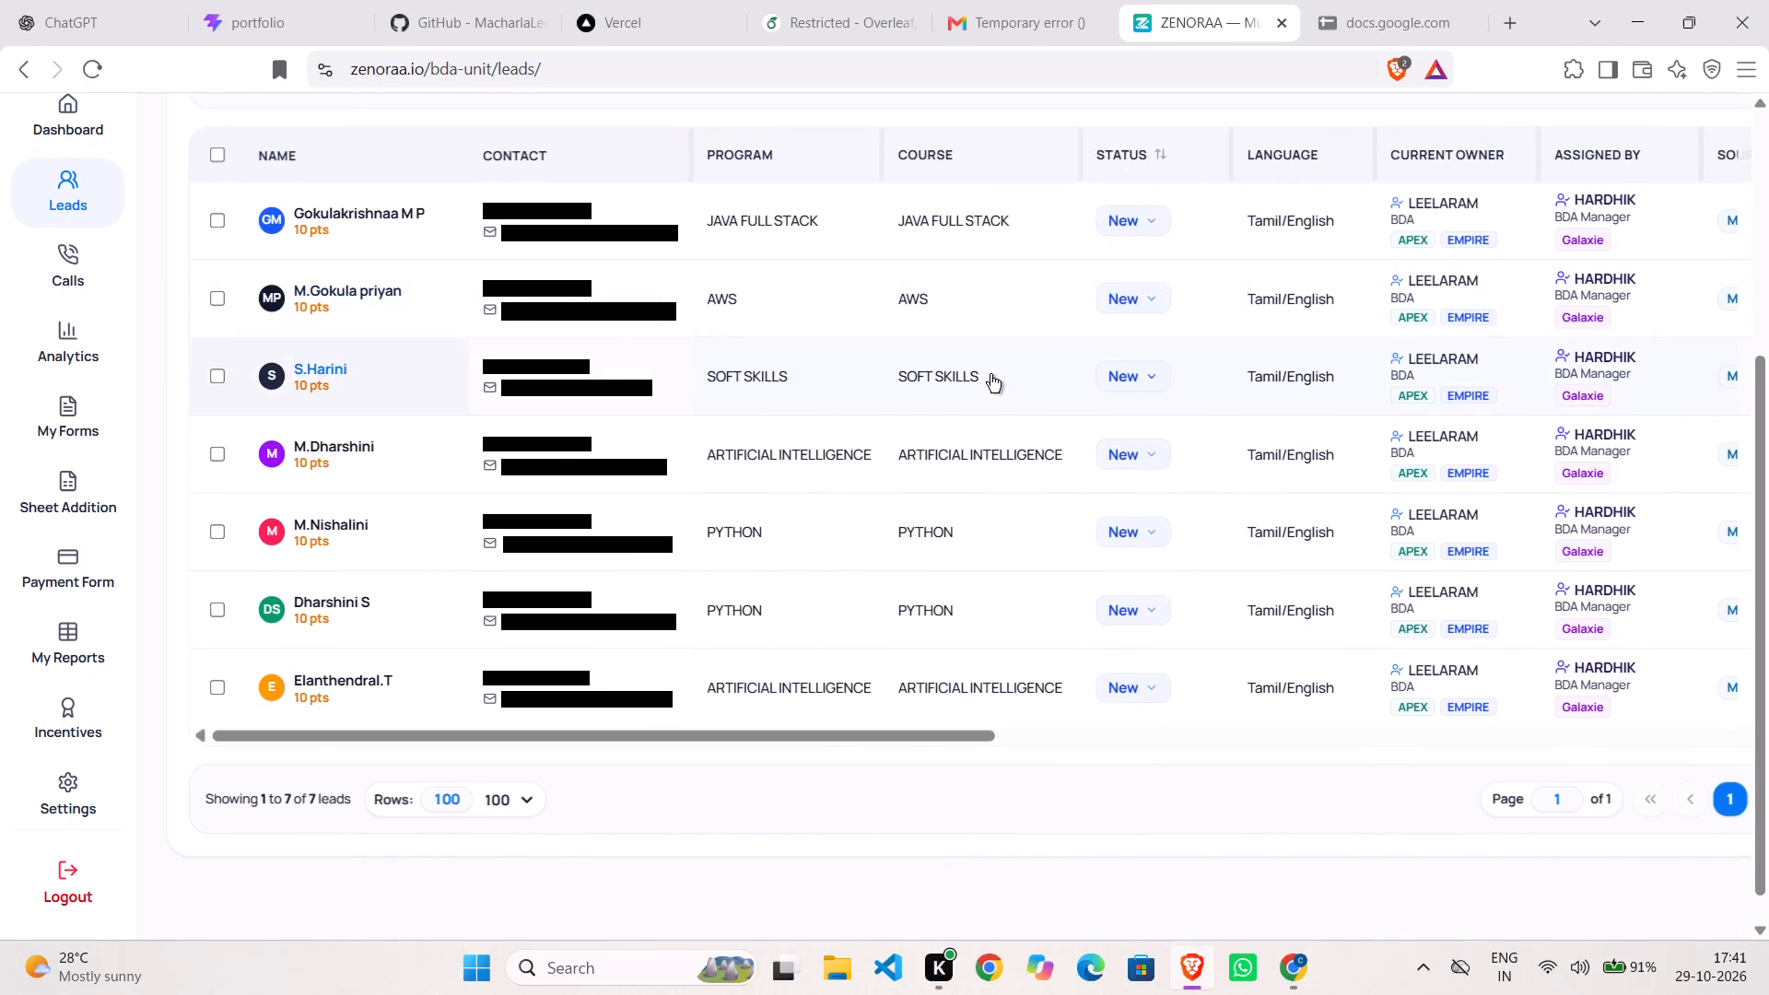
pyautogui.hscroll(-3, 990, 374)
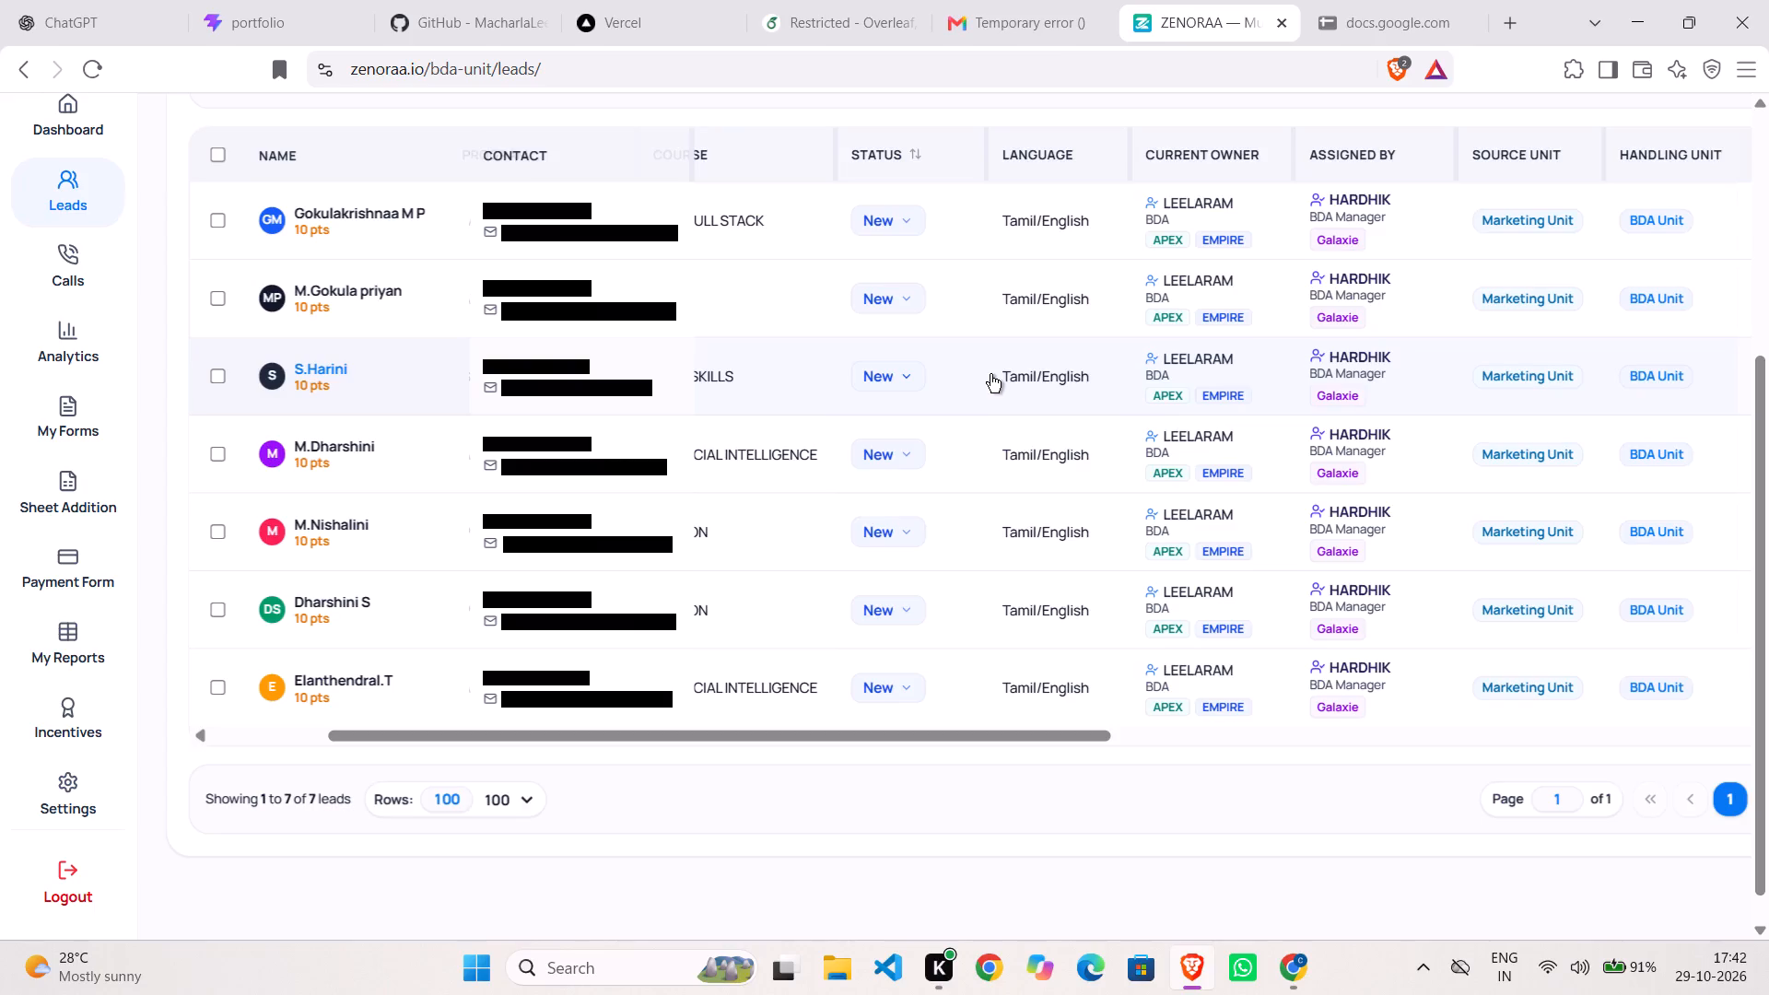
pyautogui.hscroll(-5, 990, 374)
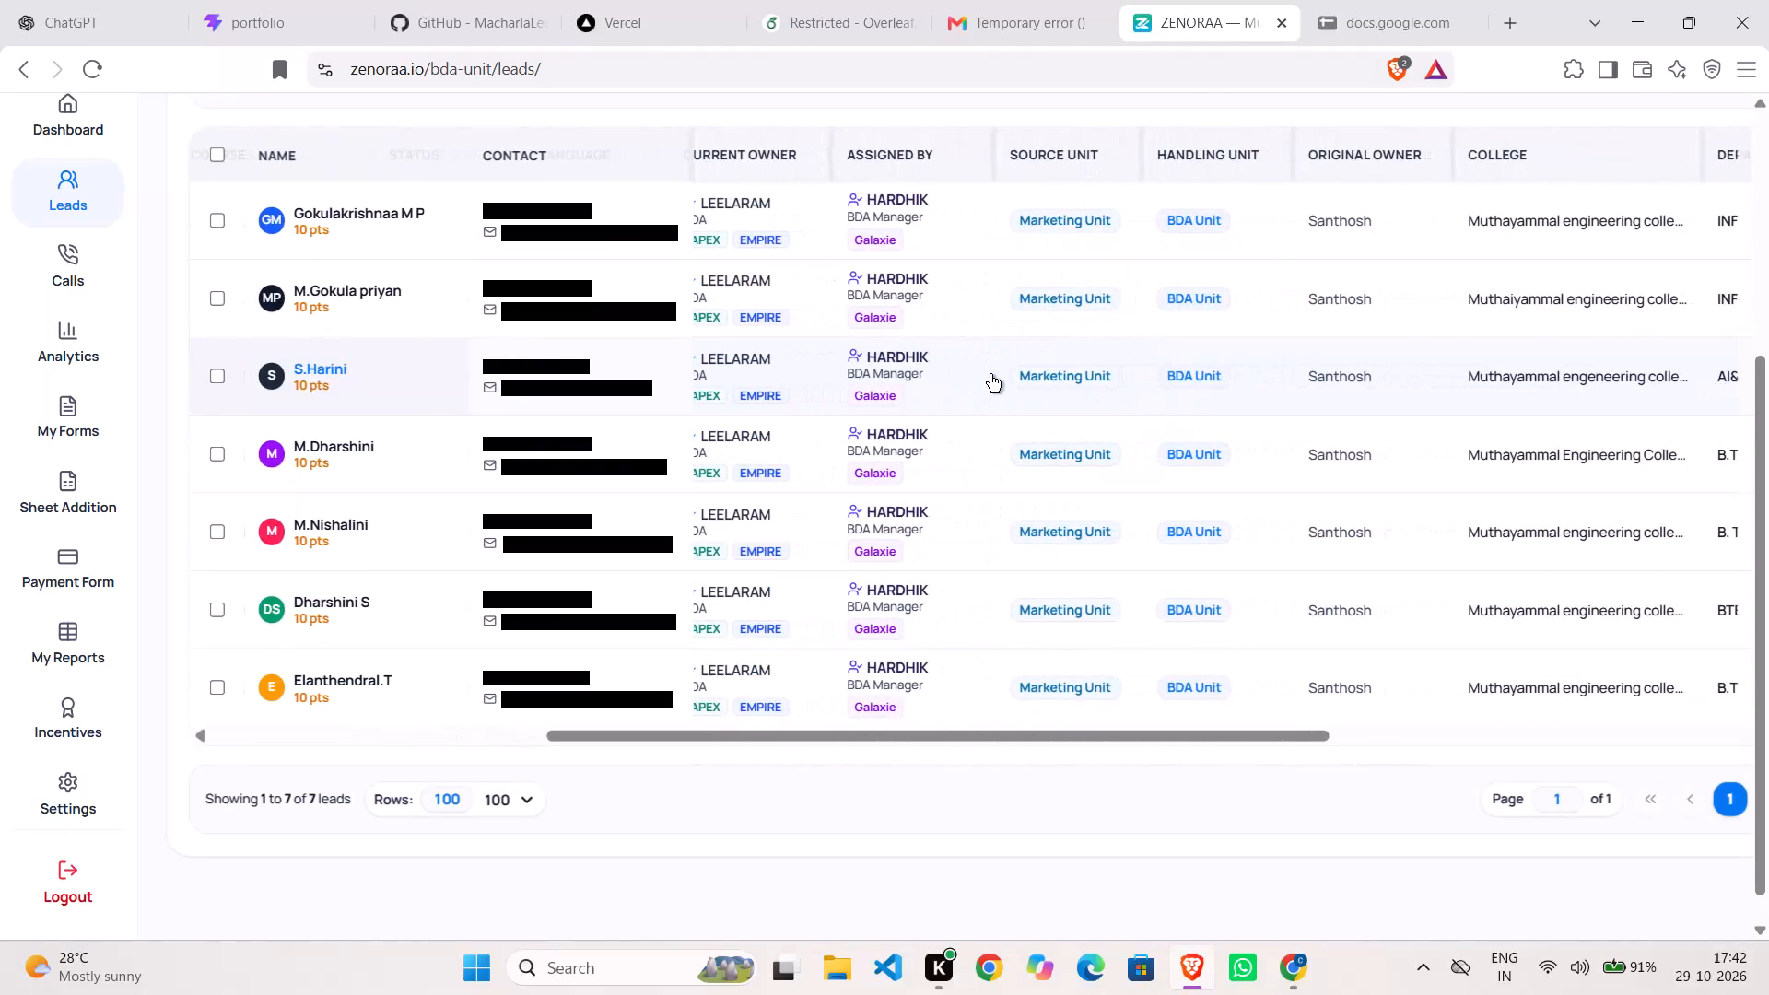
pyautogui.hscroll(-2, 990, 374)
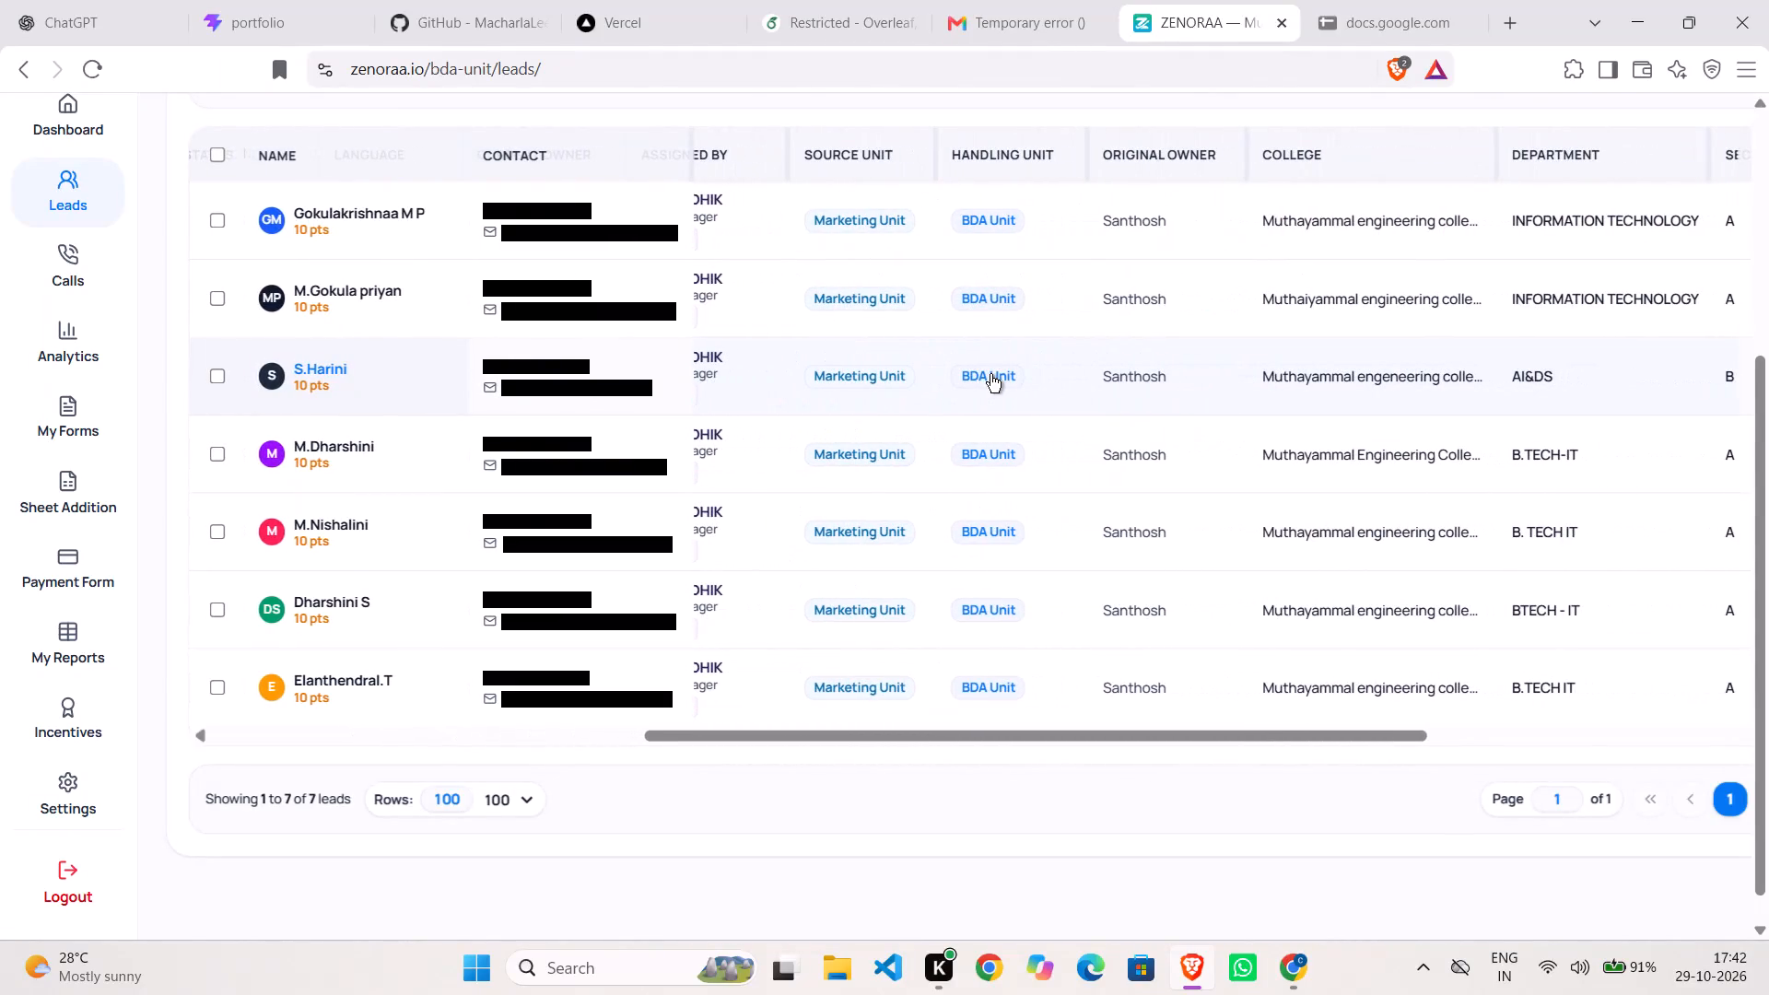
pyautogui.hscroll(-1, 990, 374)
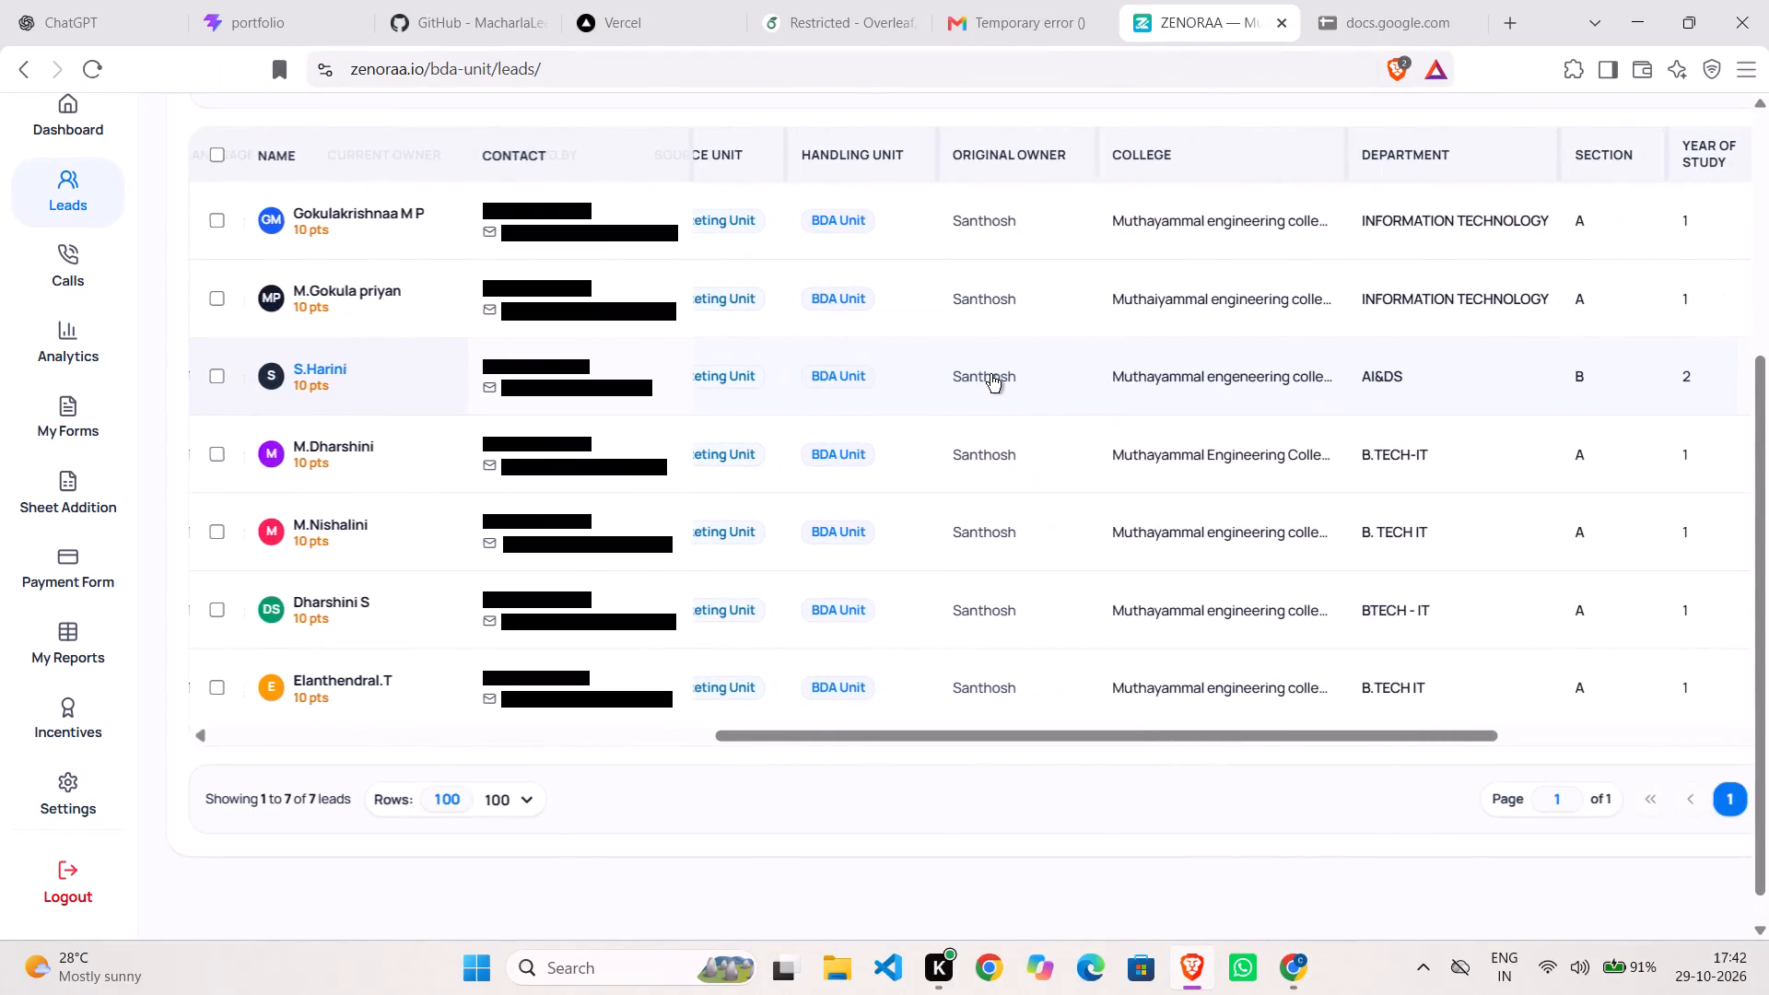
pyautogui.hscroll(-1, 990, 374)
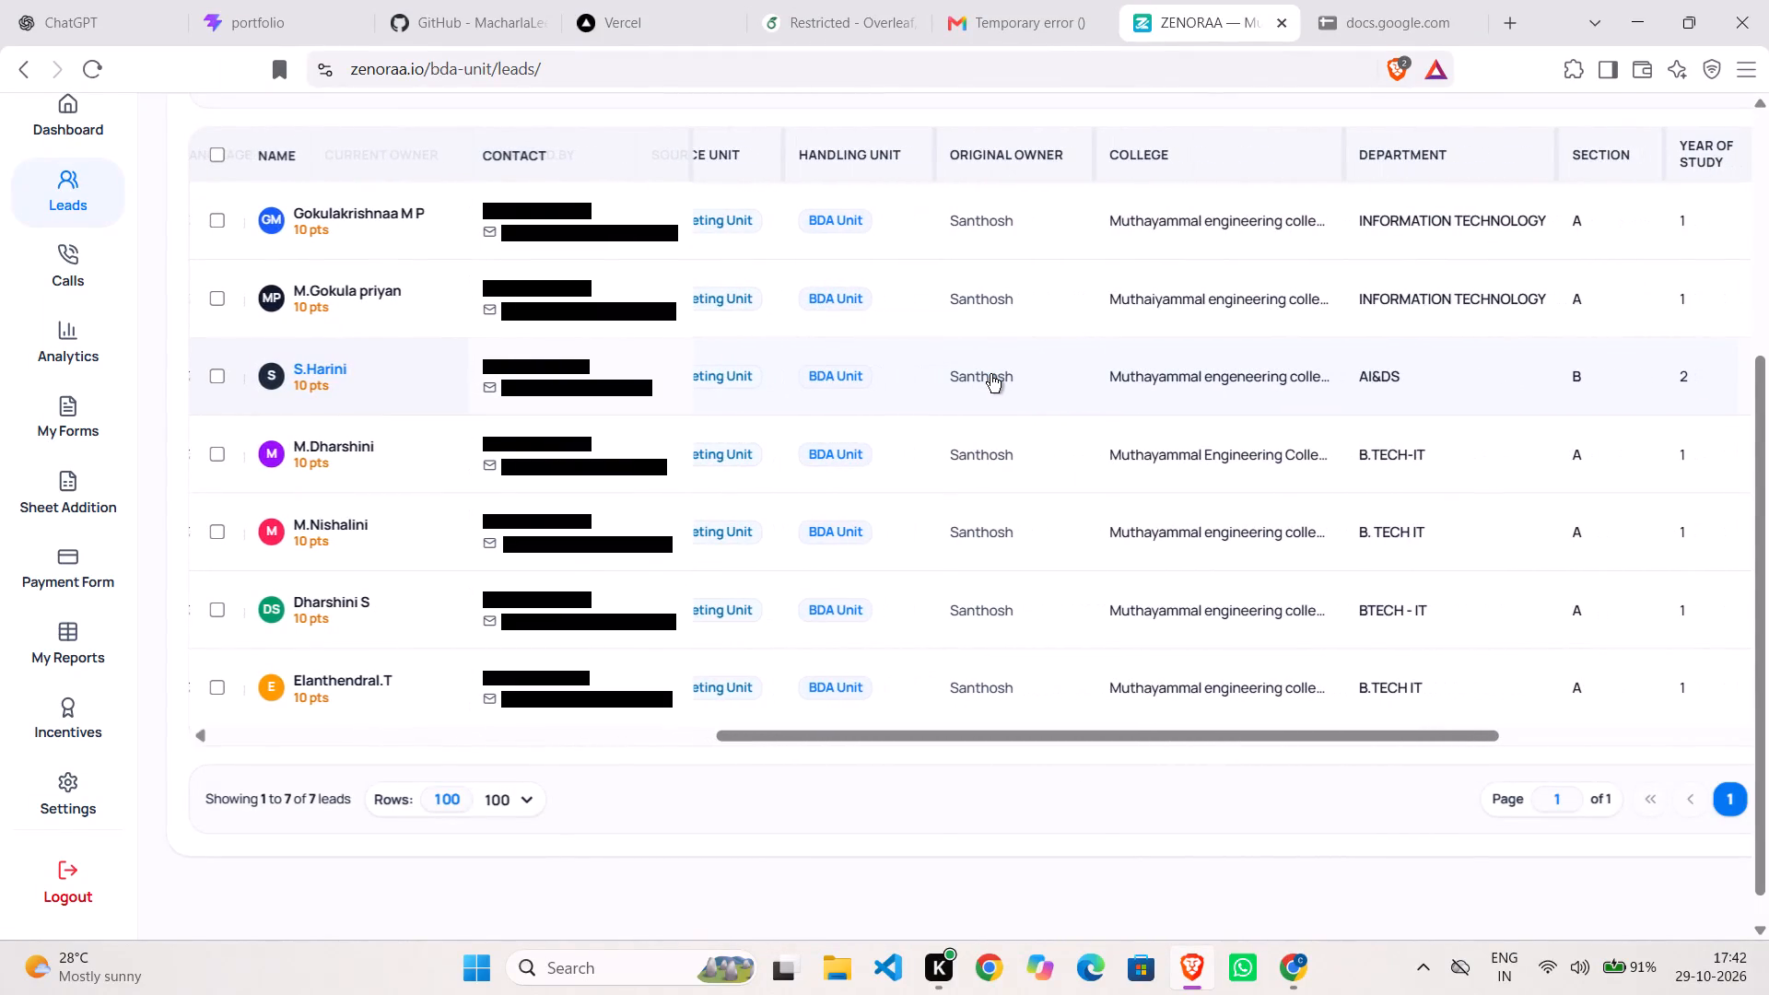
pyautogui.hscroll(-3, 990, 374)
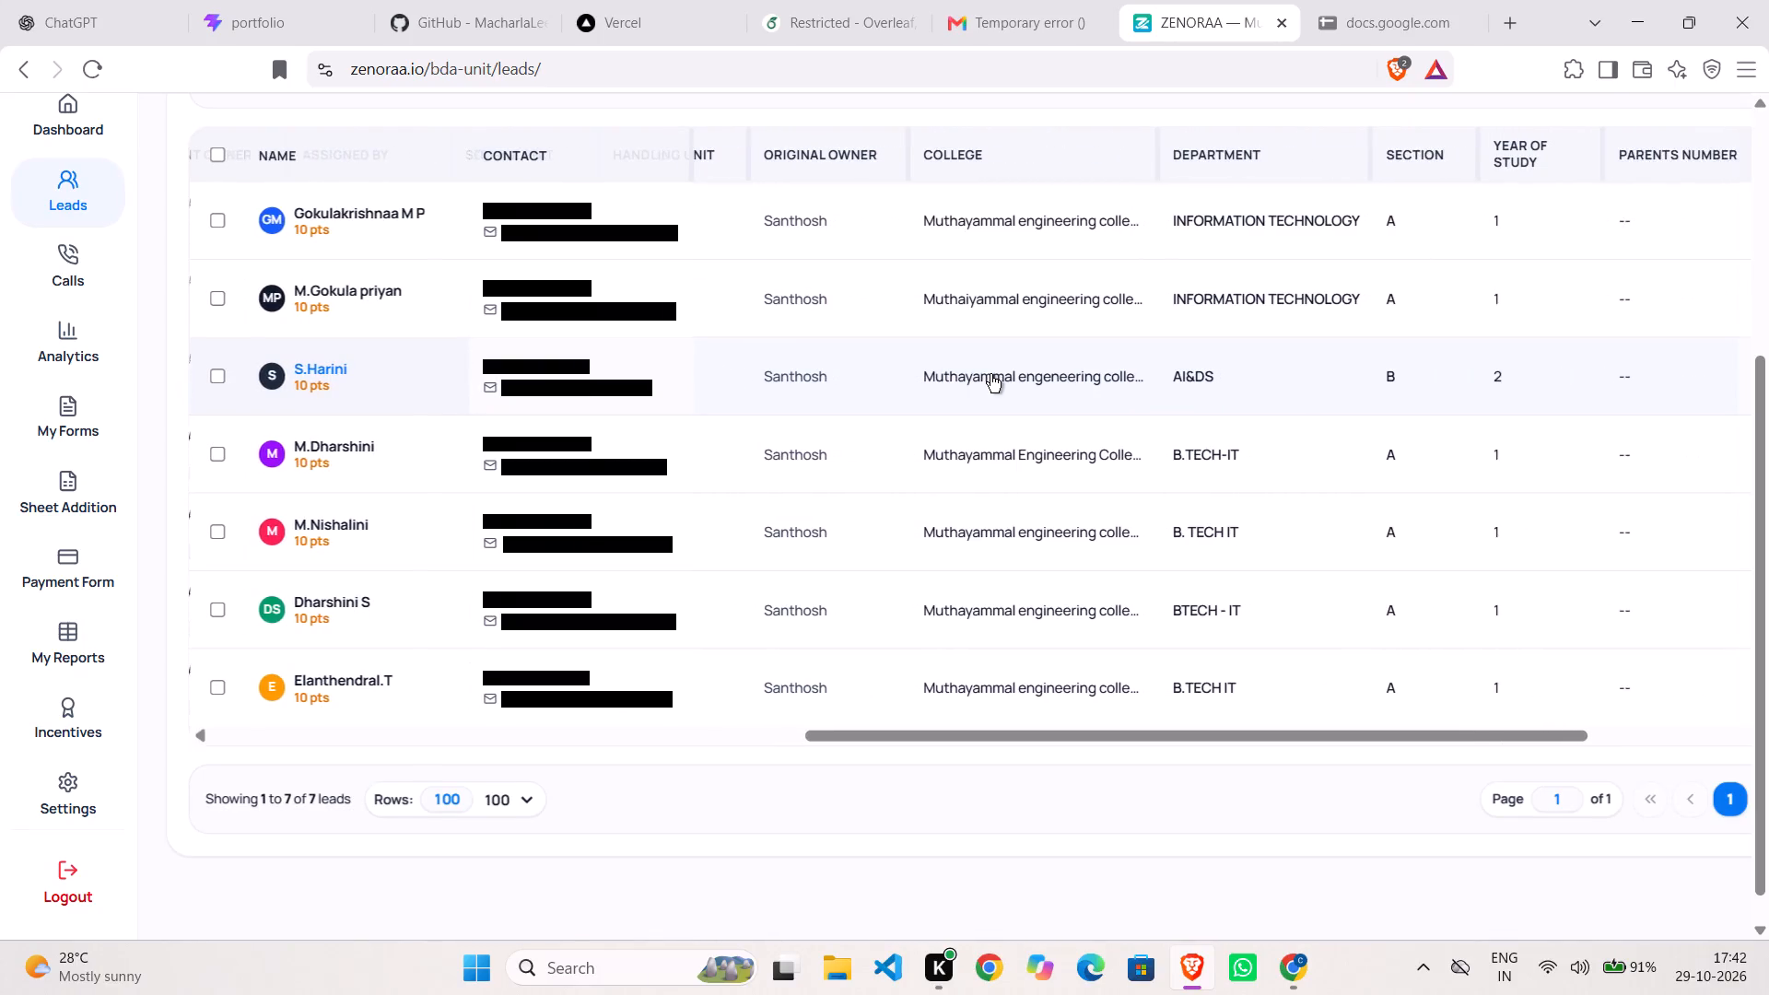
pyautogui.scroll(2, 990, 374)
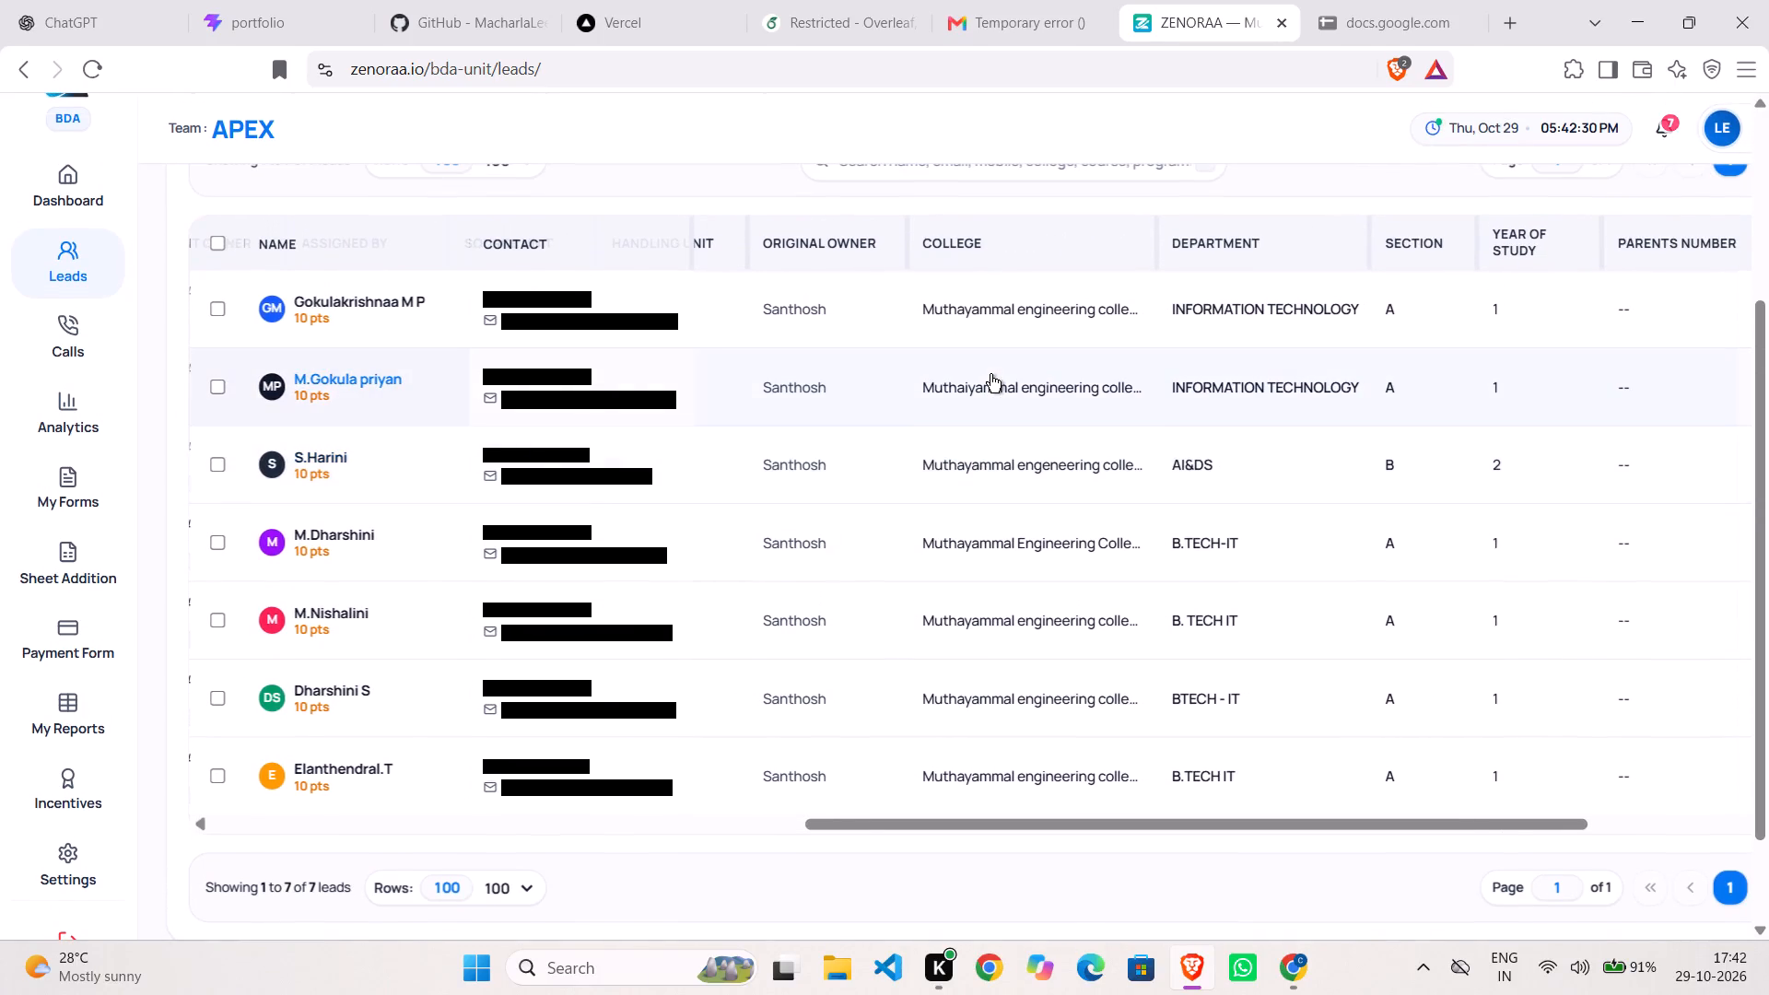
pyautogui.hscroll(-2, 990, 374)
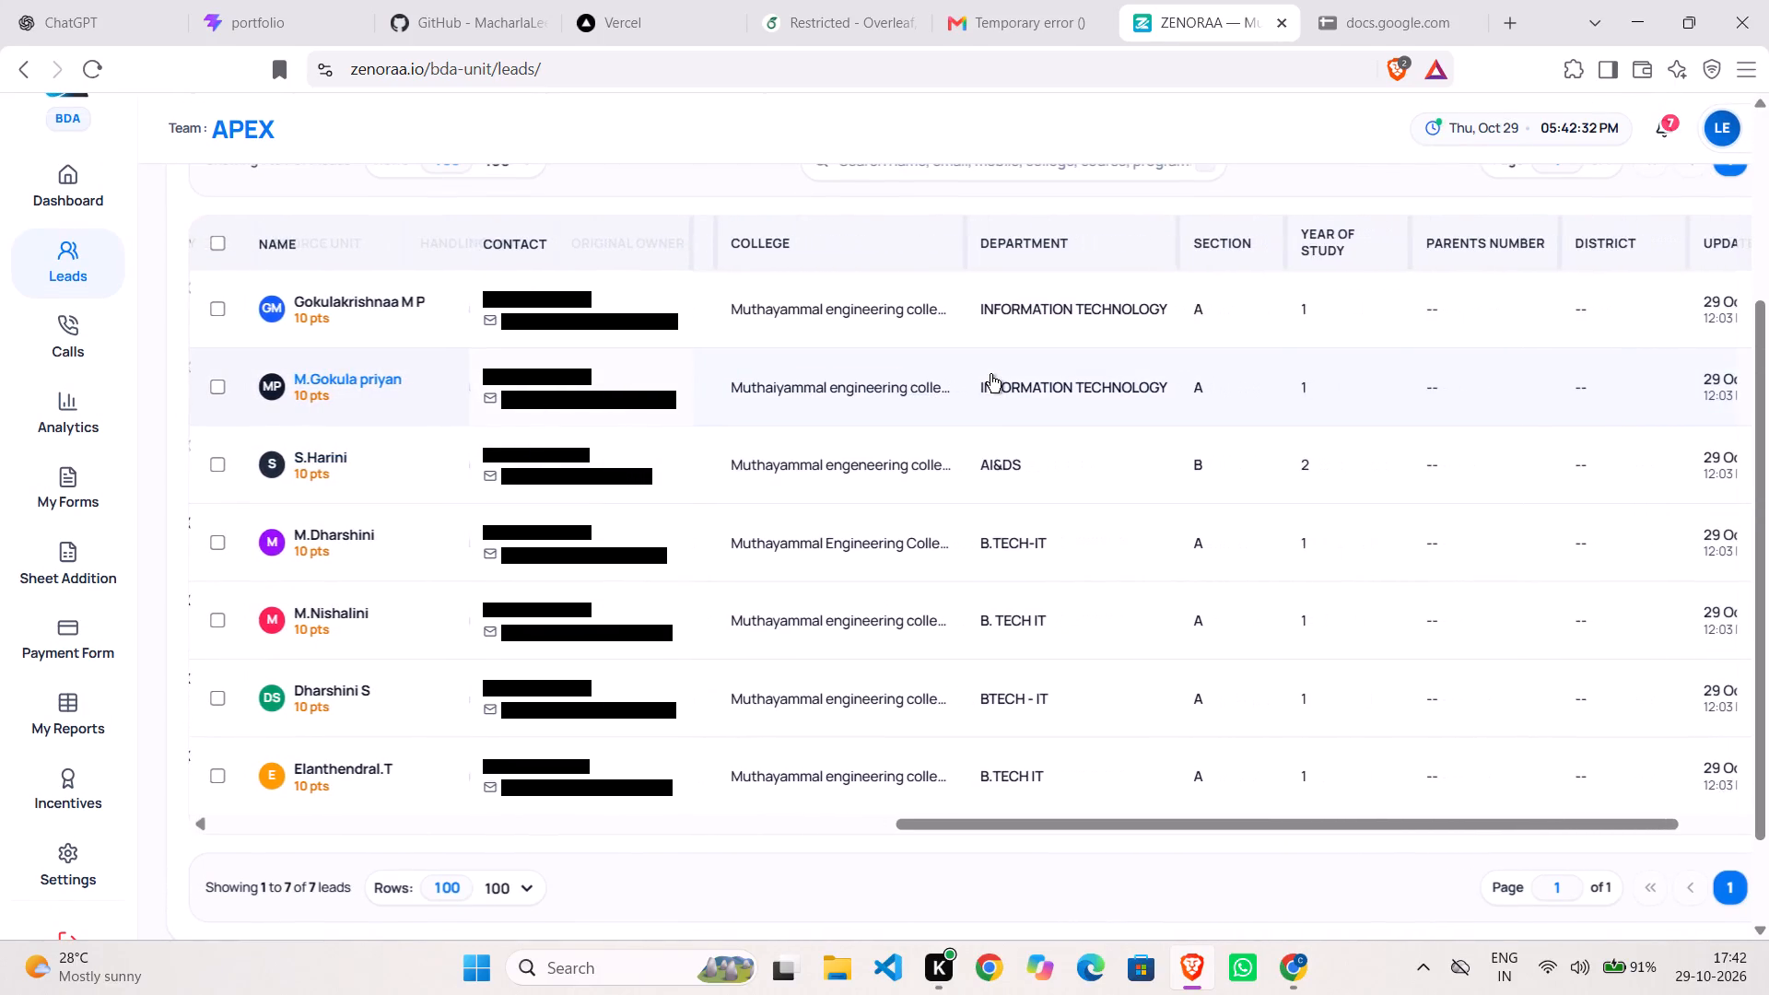
pyautogui.hscroll(-1, 990, 374)
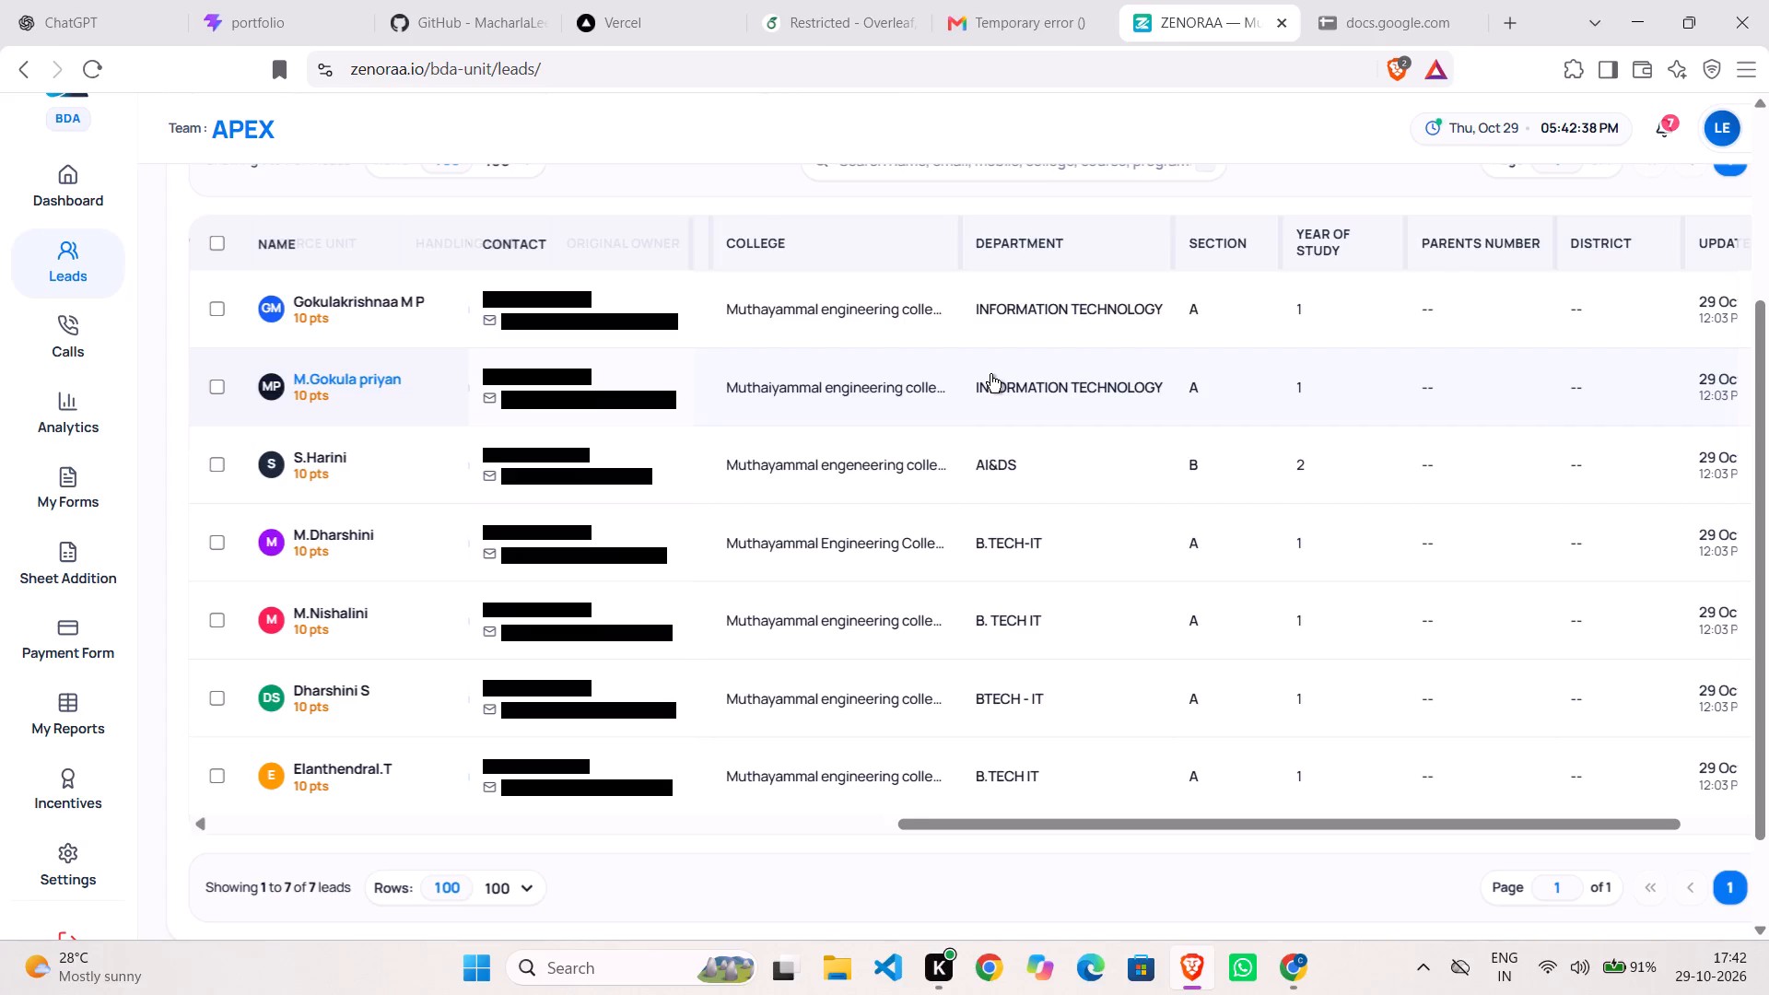
pyautogui.hscroll(2, 990, 374)
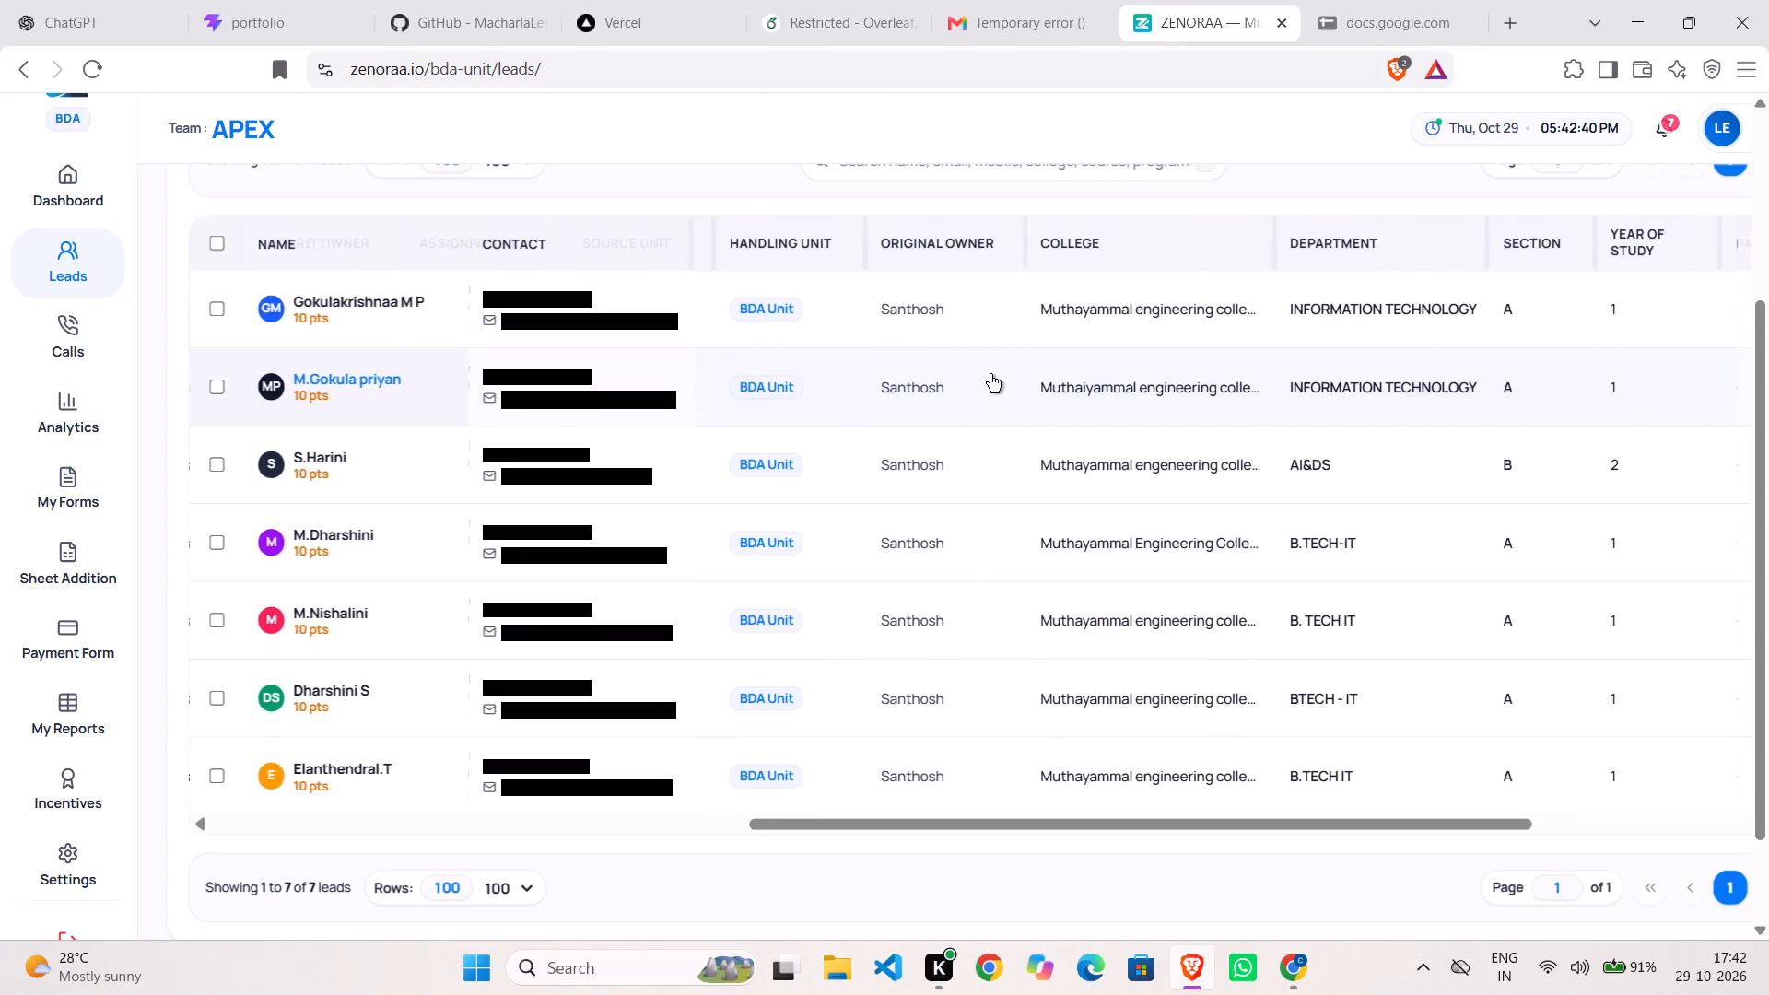
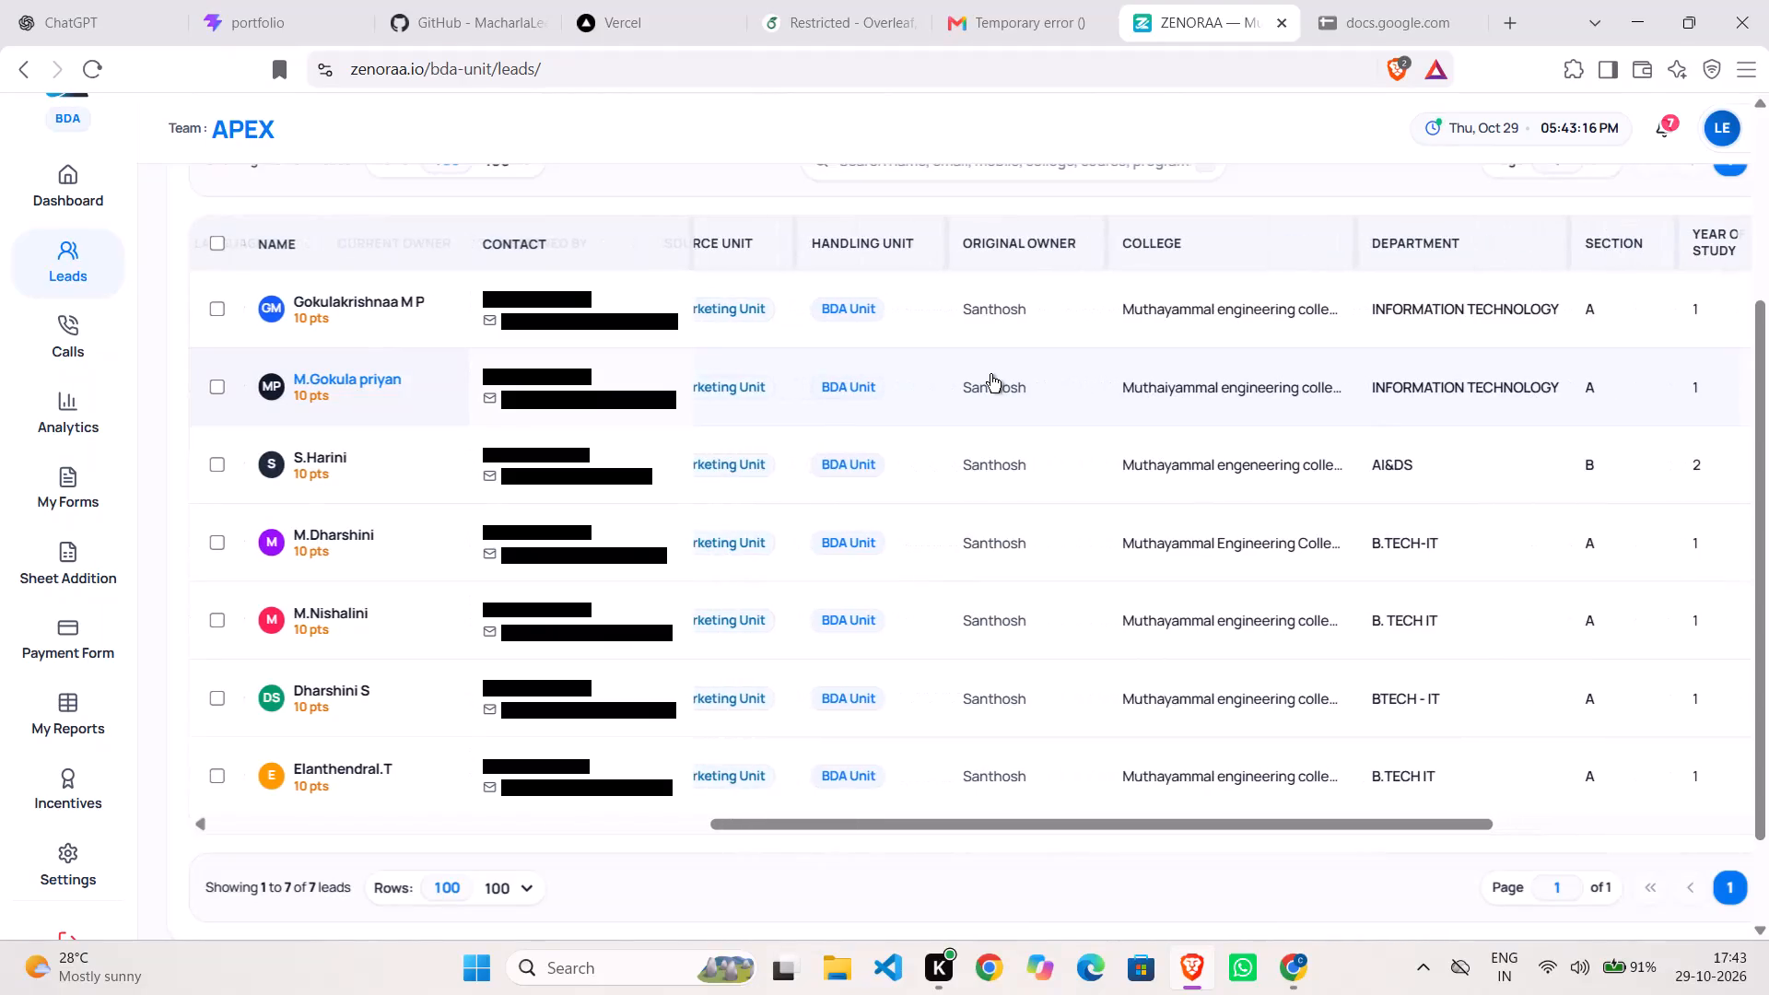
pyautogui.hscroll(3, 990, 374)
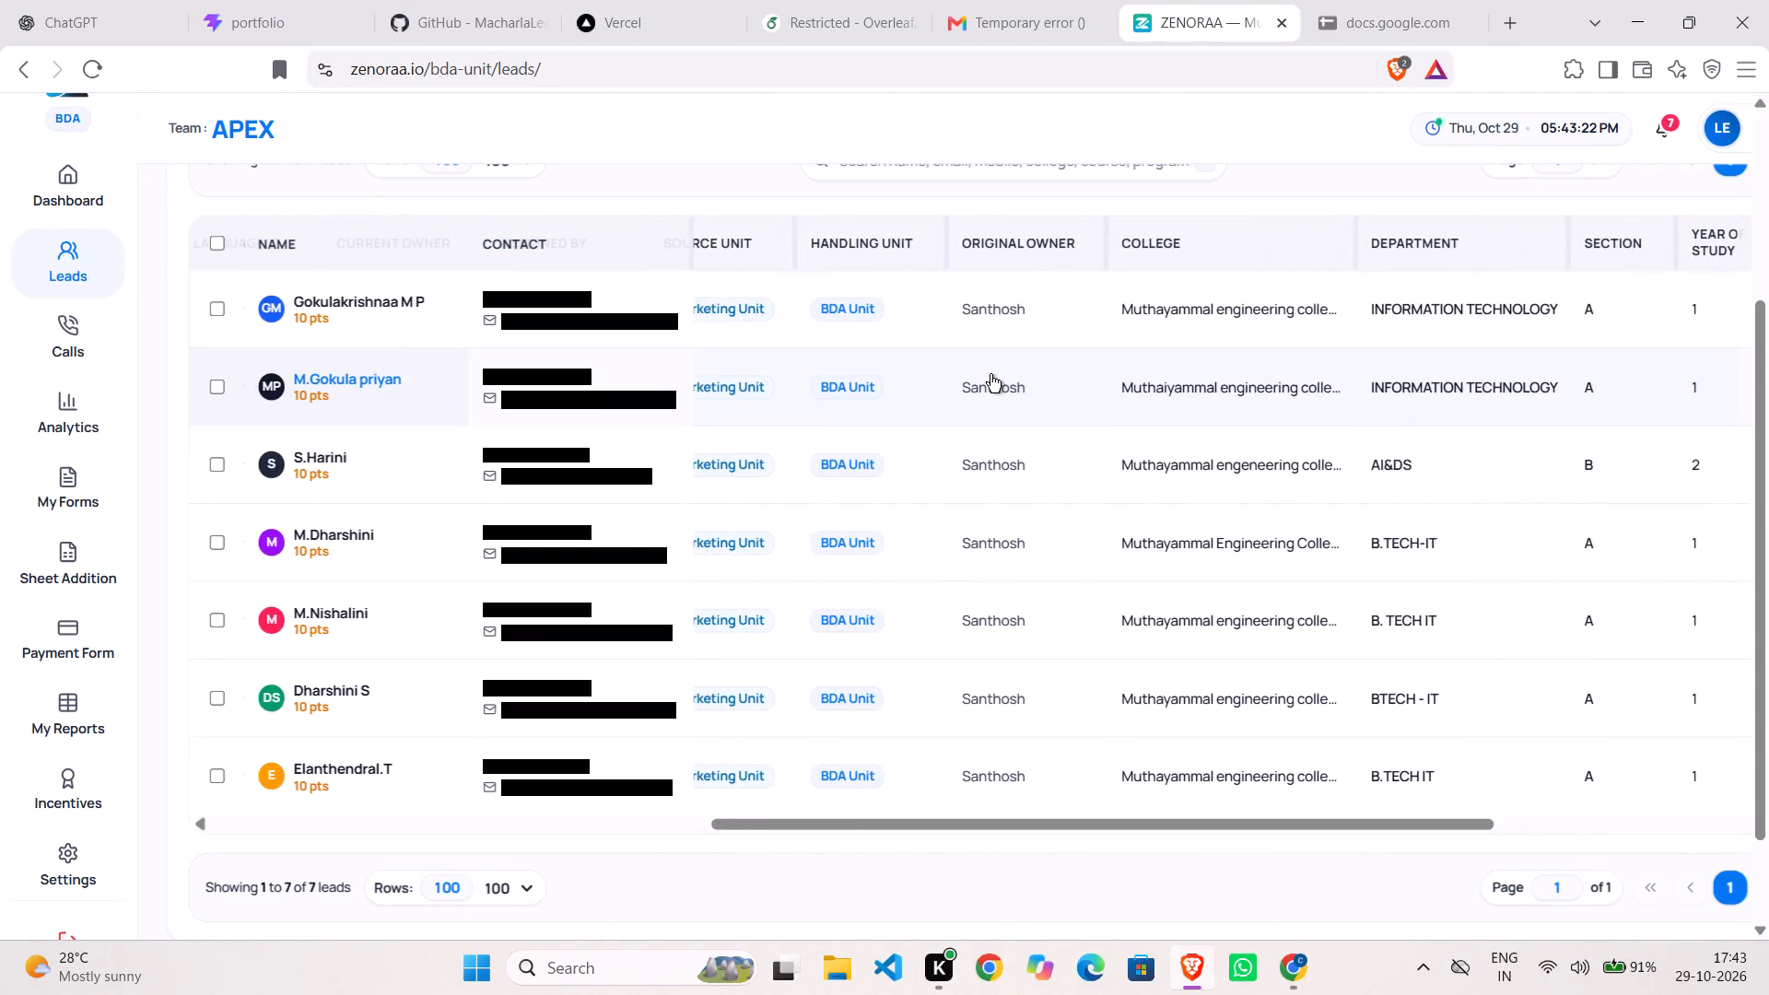
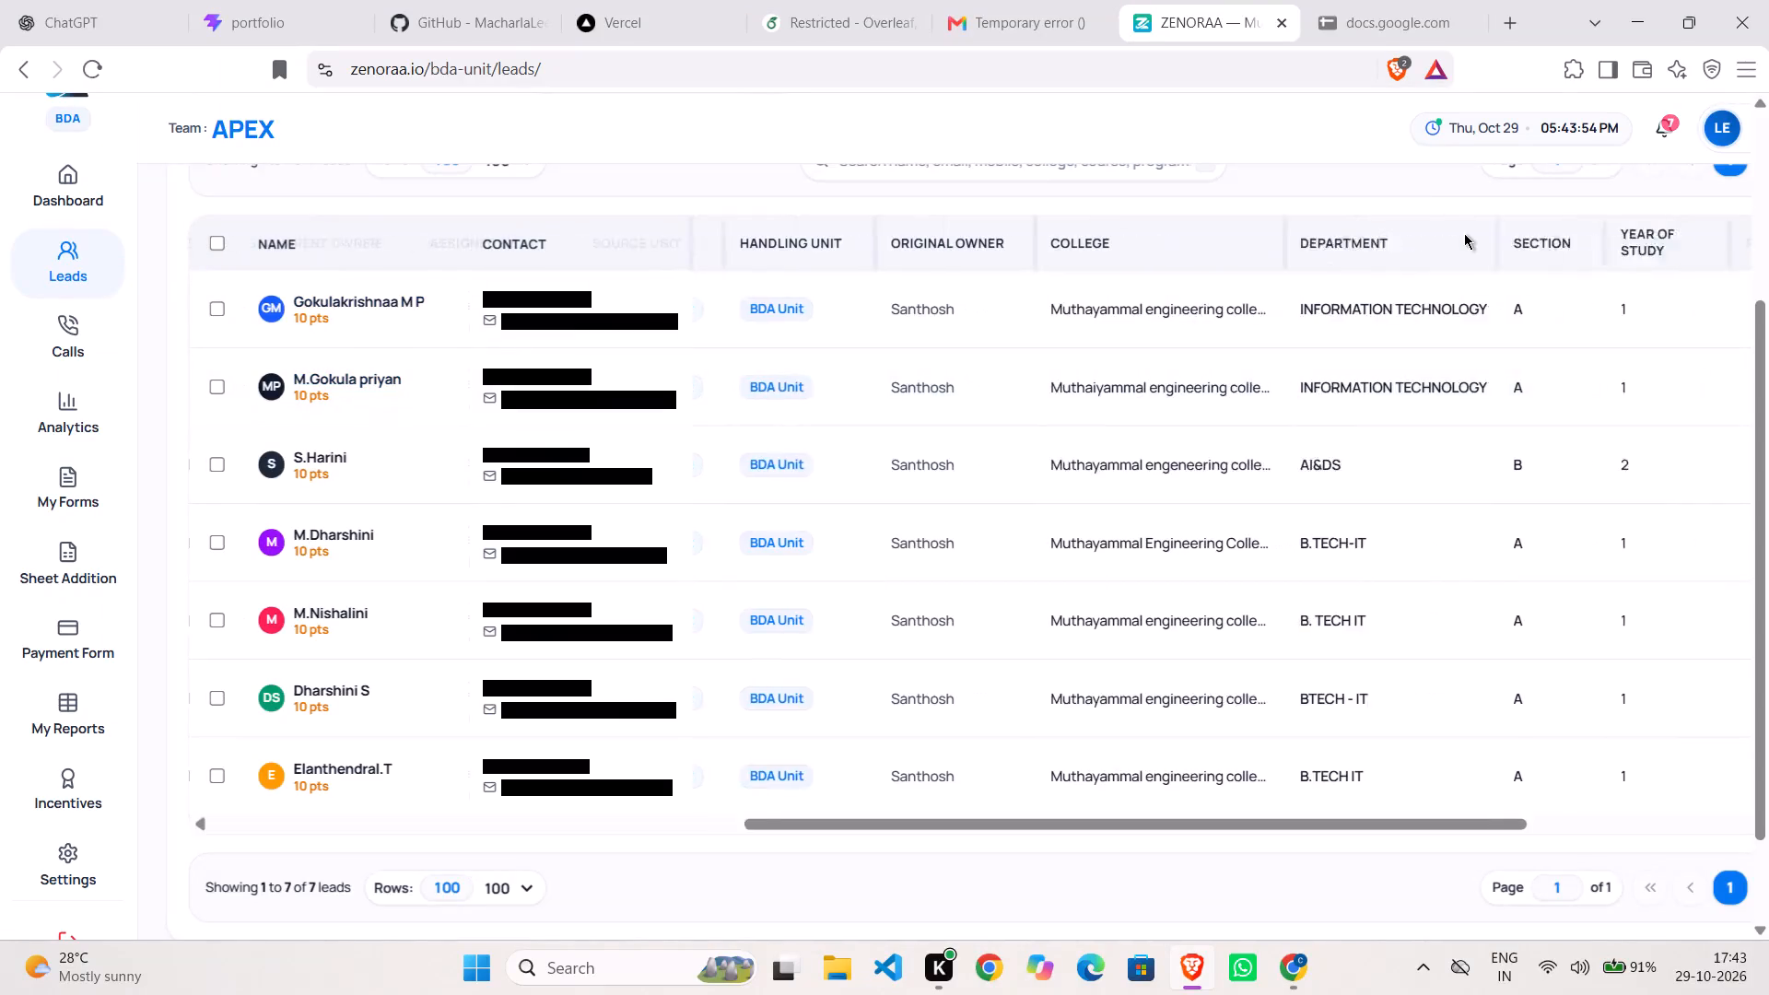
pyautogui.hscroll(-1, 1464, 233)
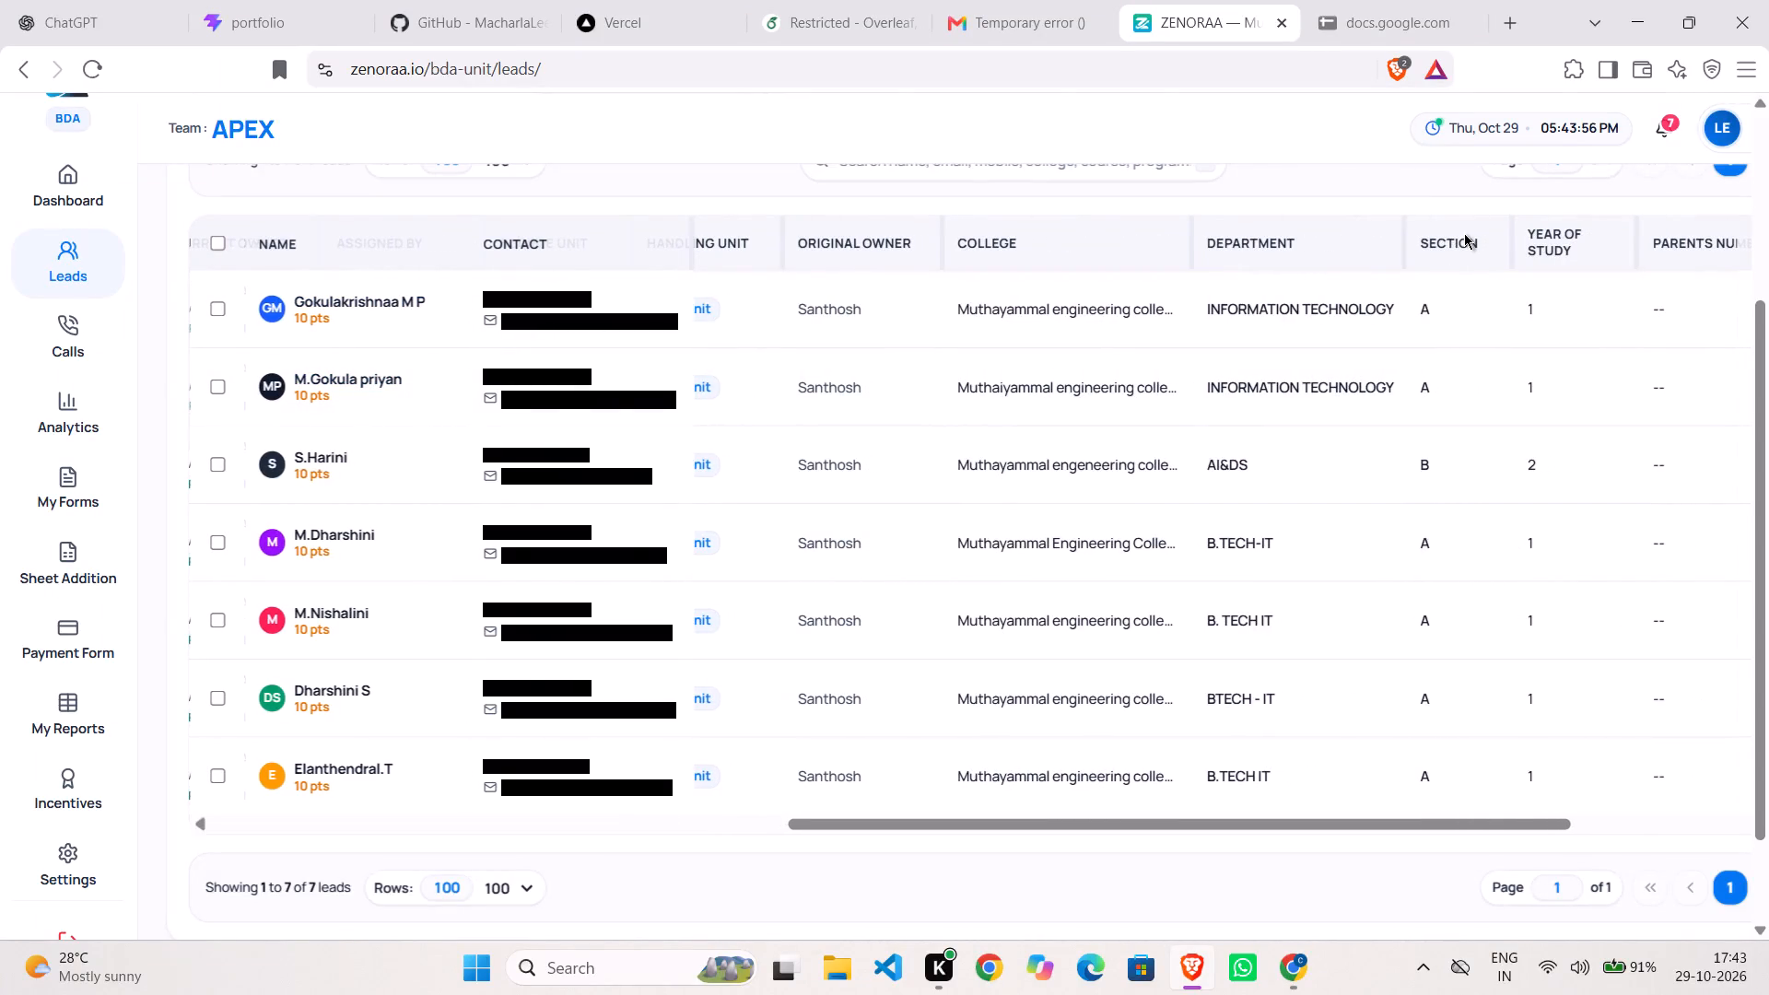
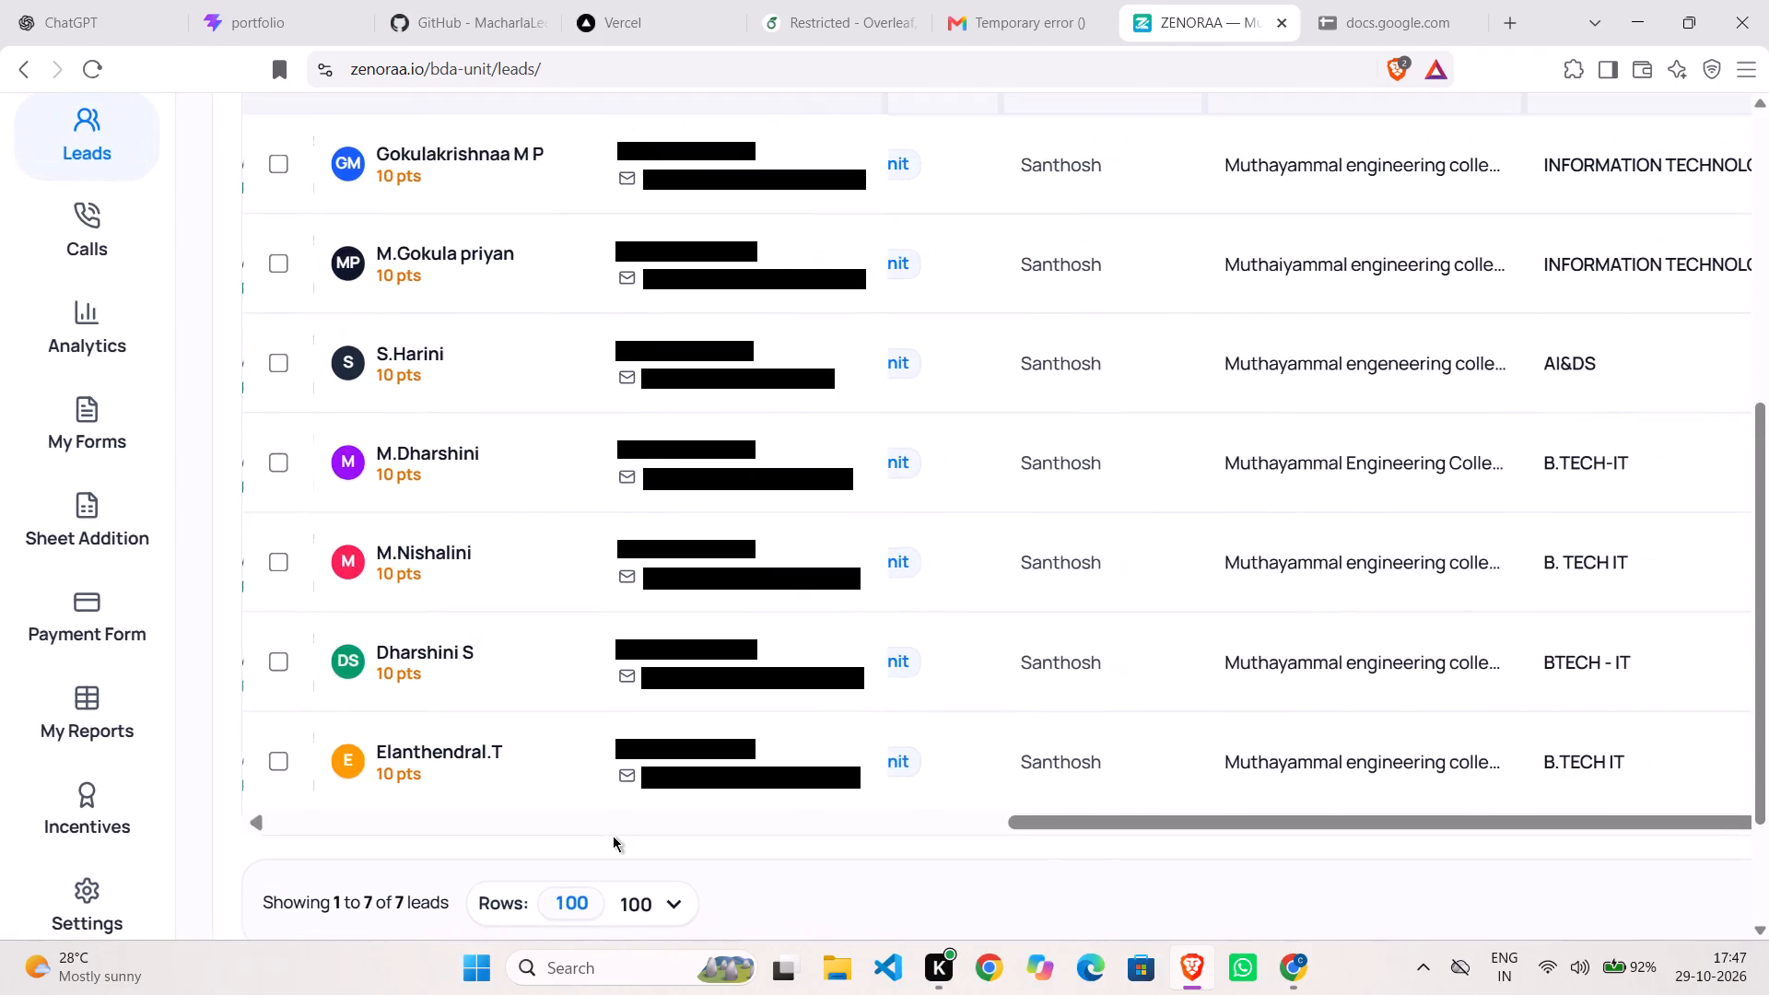
# Set the second-to-last lead (BTECH - IT, PYTHON course) to Call Back with the remark "evening 7pm" and save the status.
pyautogui.hscroll(2, 613, 836)
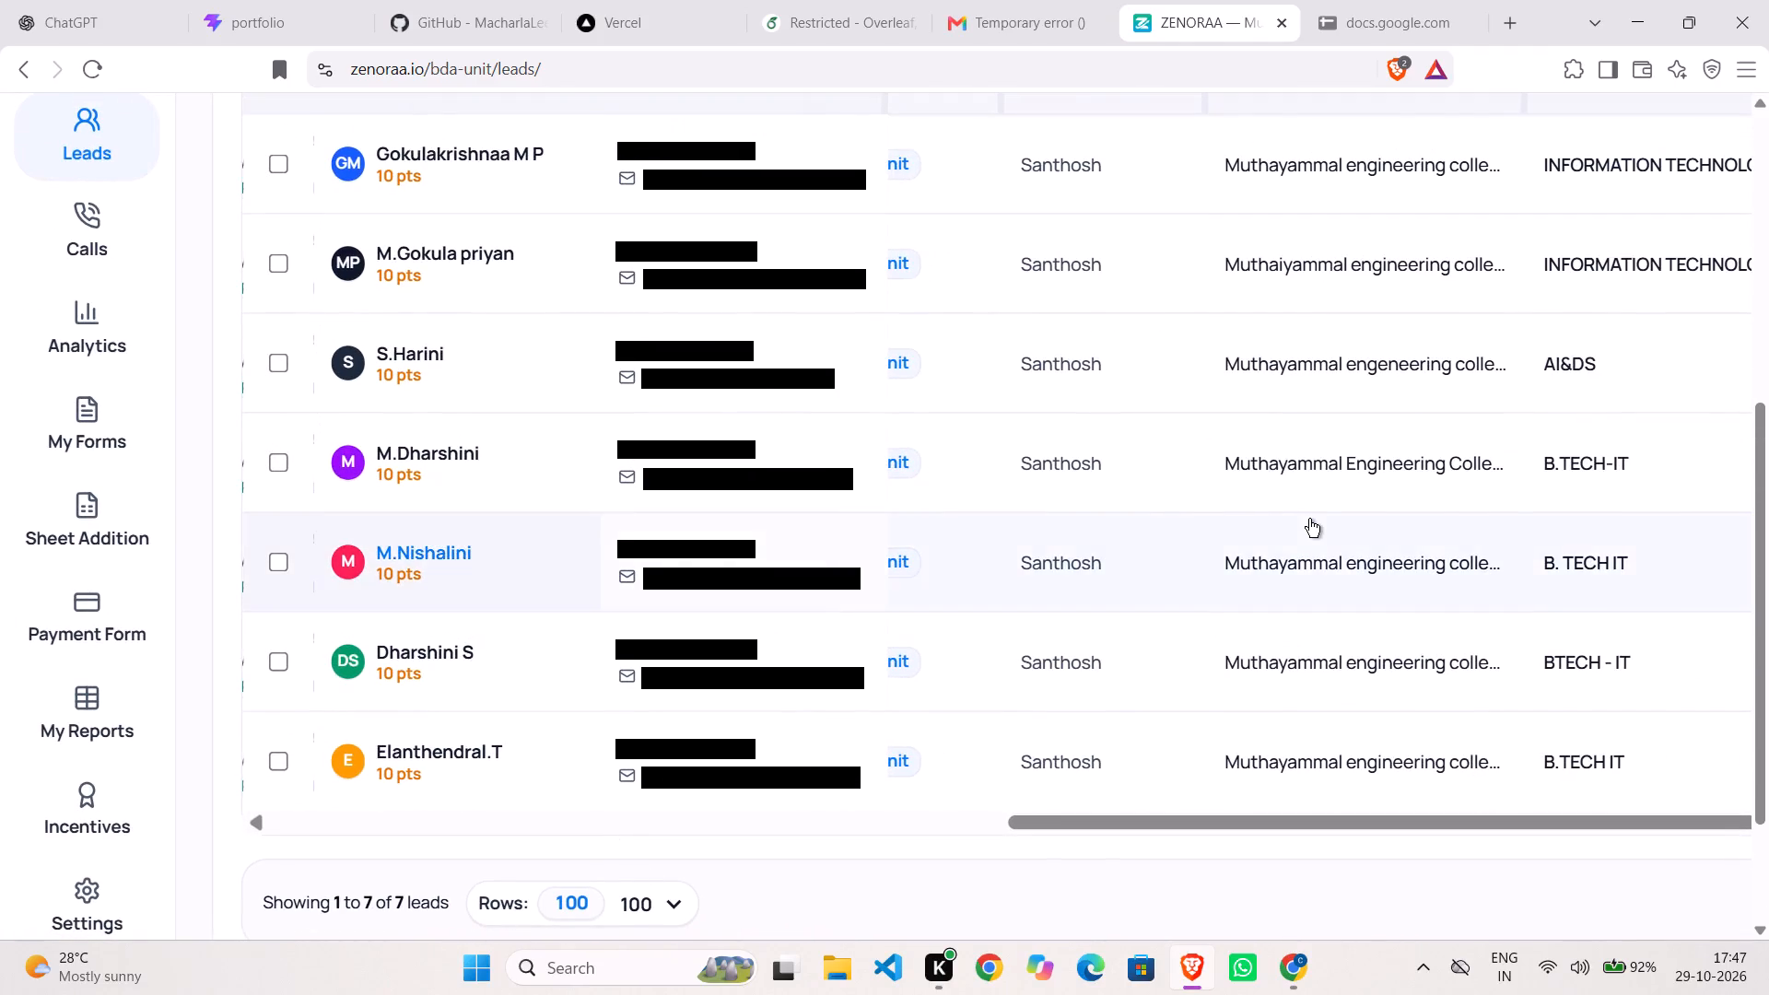
pyautogui.hscroll(2, 1309, 519)
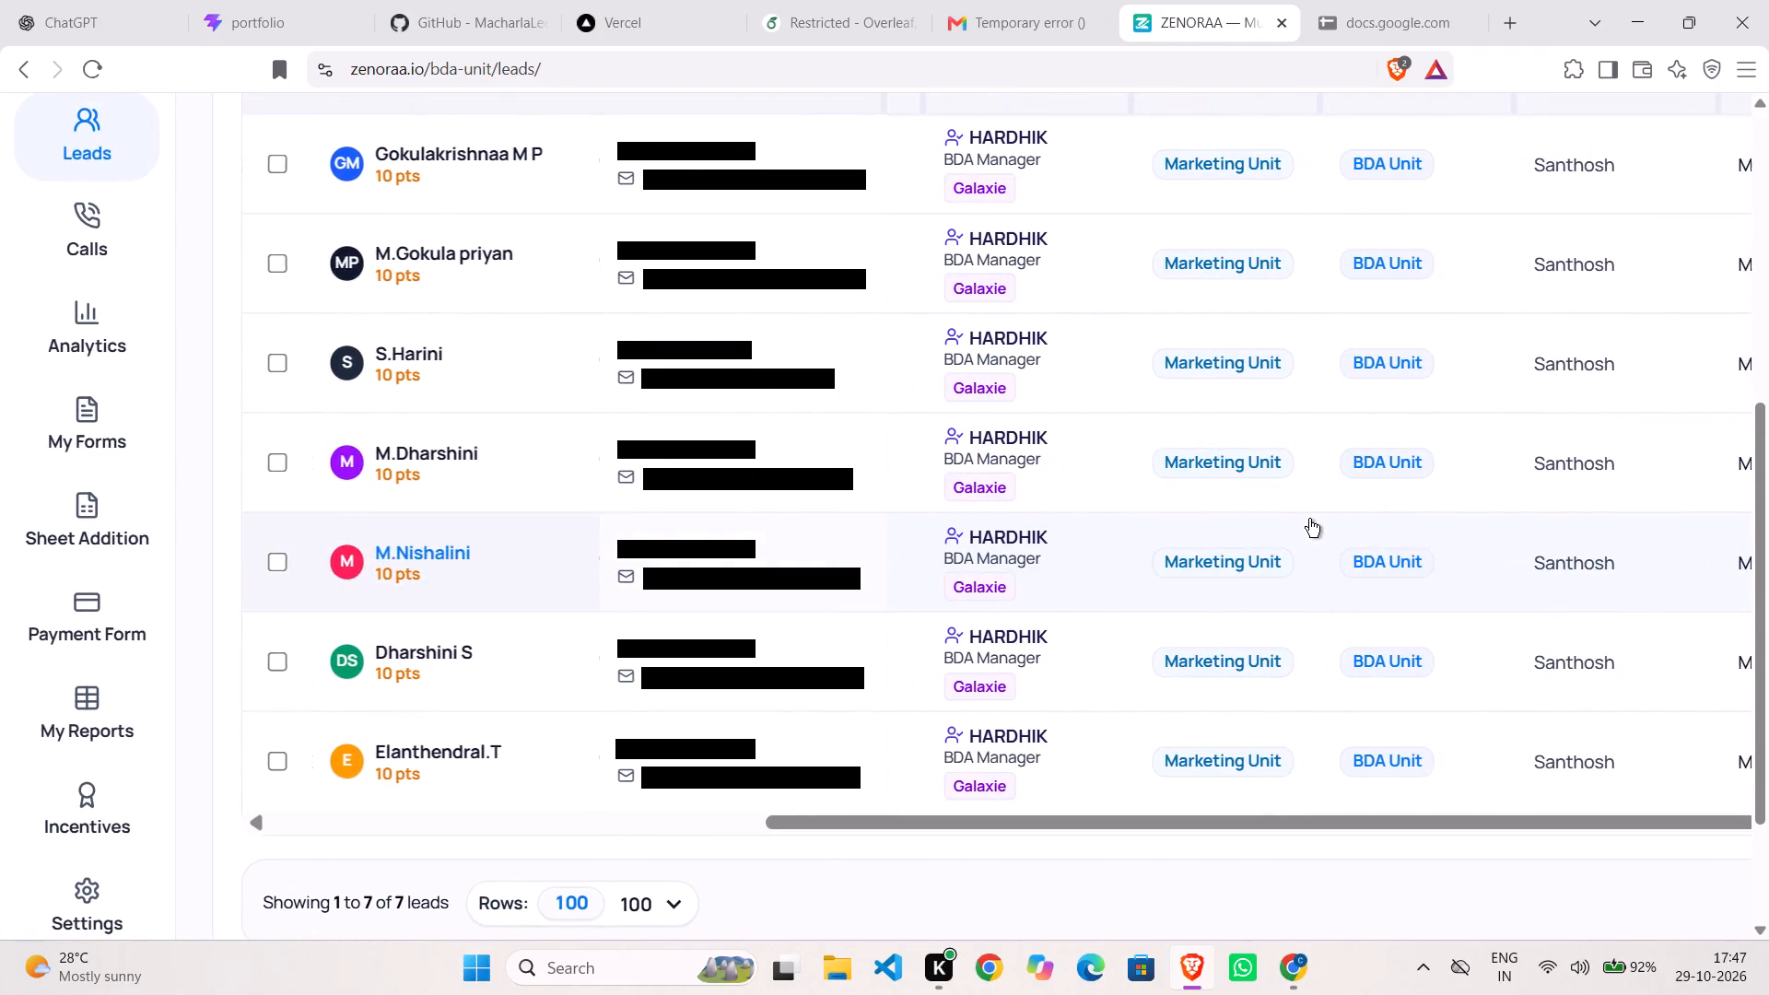
pyautogui.hscroll(2, 1309, 519)
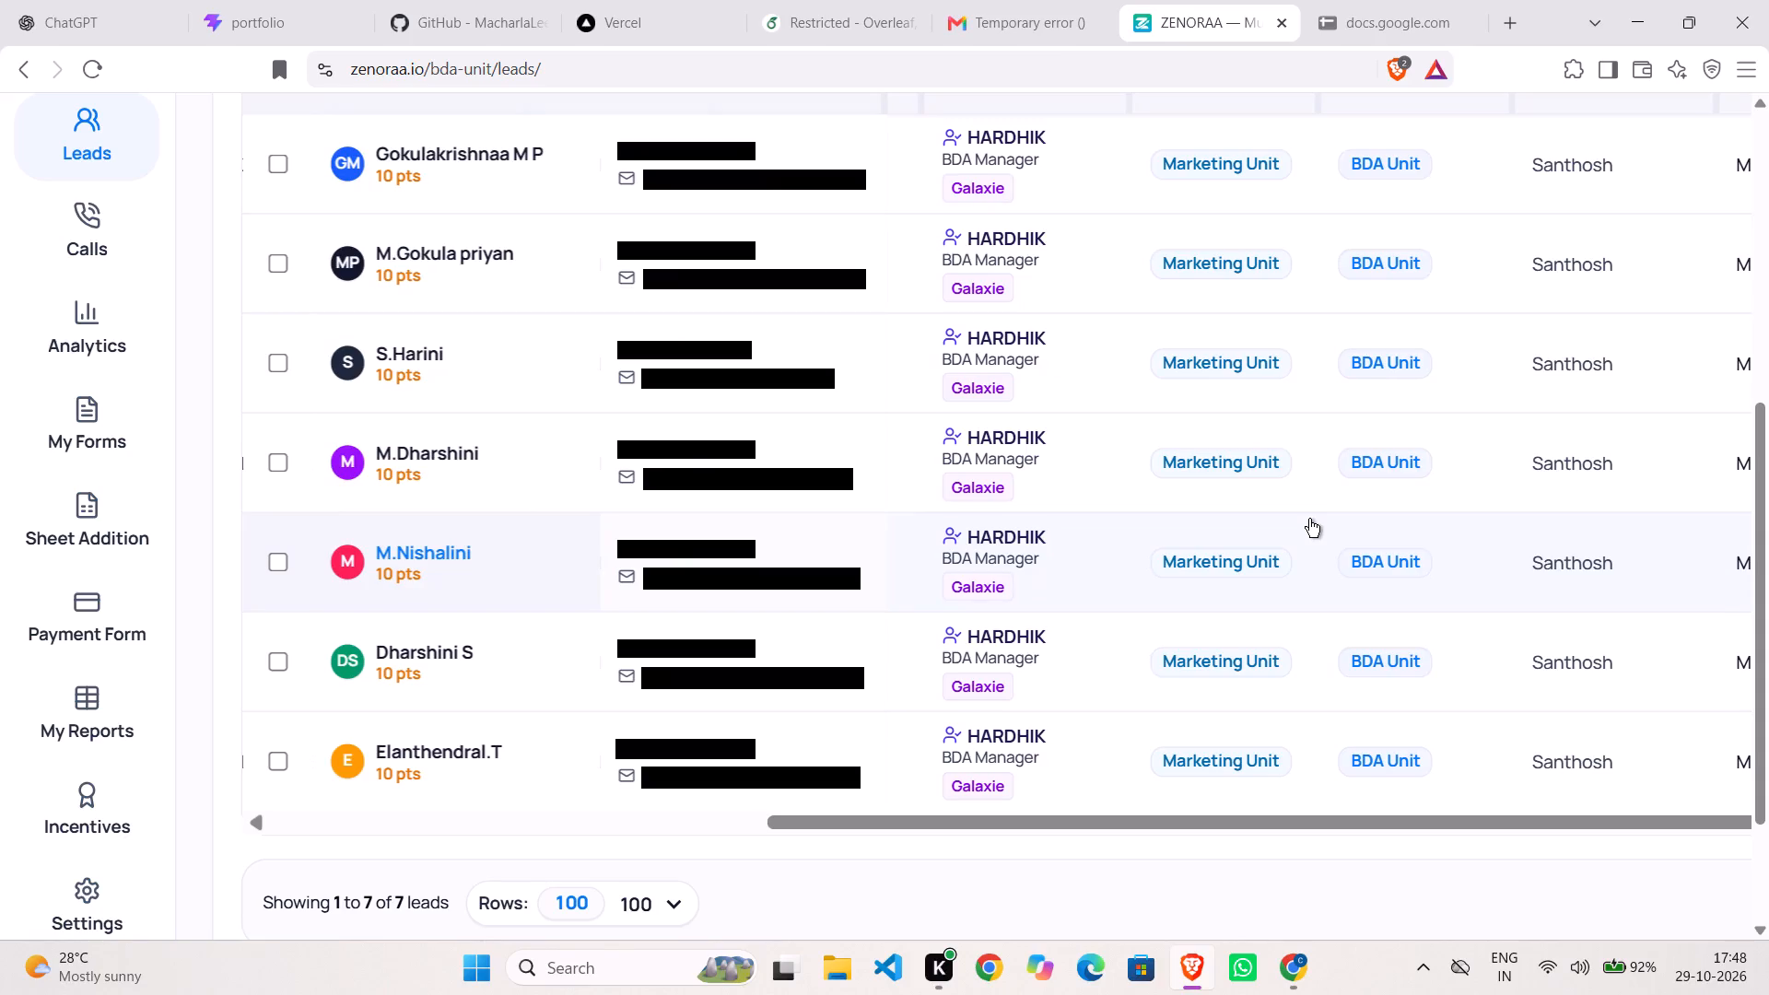
pyautogui.hscroll(5, 1247, 629)
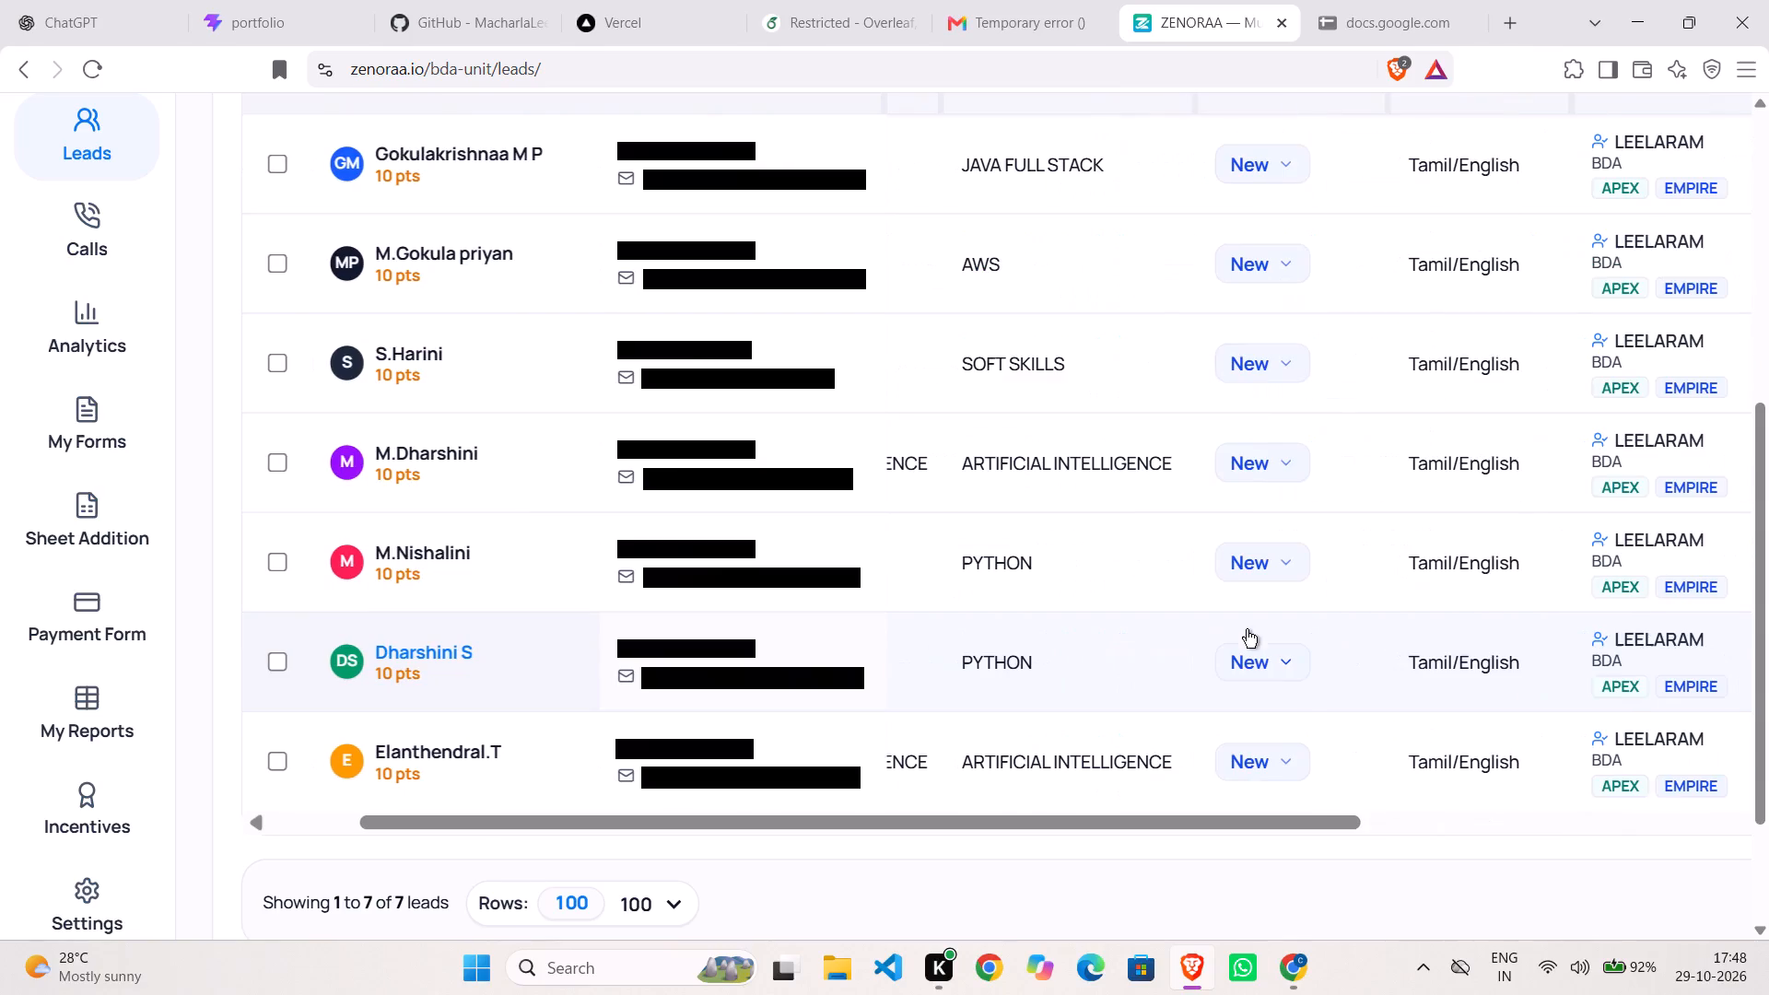
pyautogui.click(1293, 663)
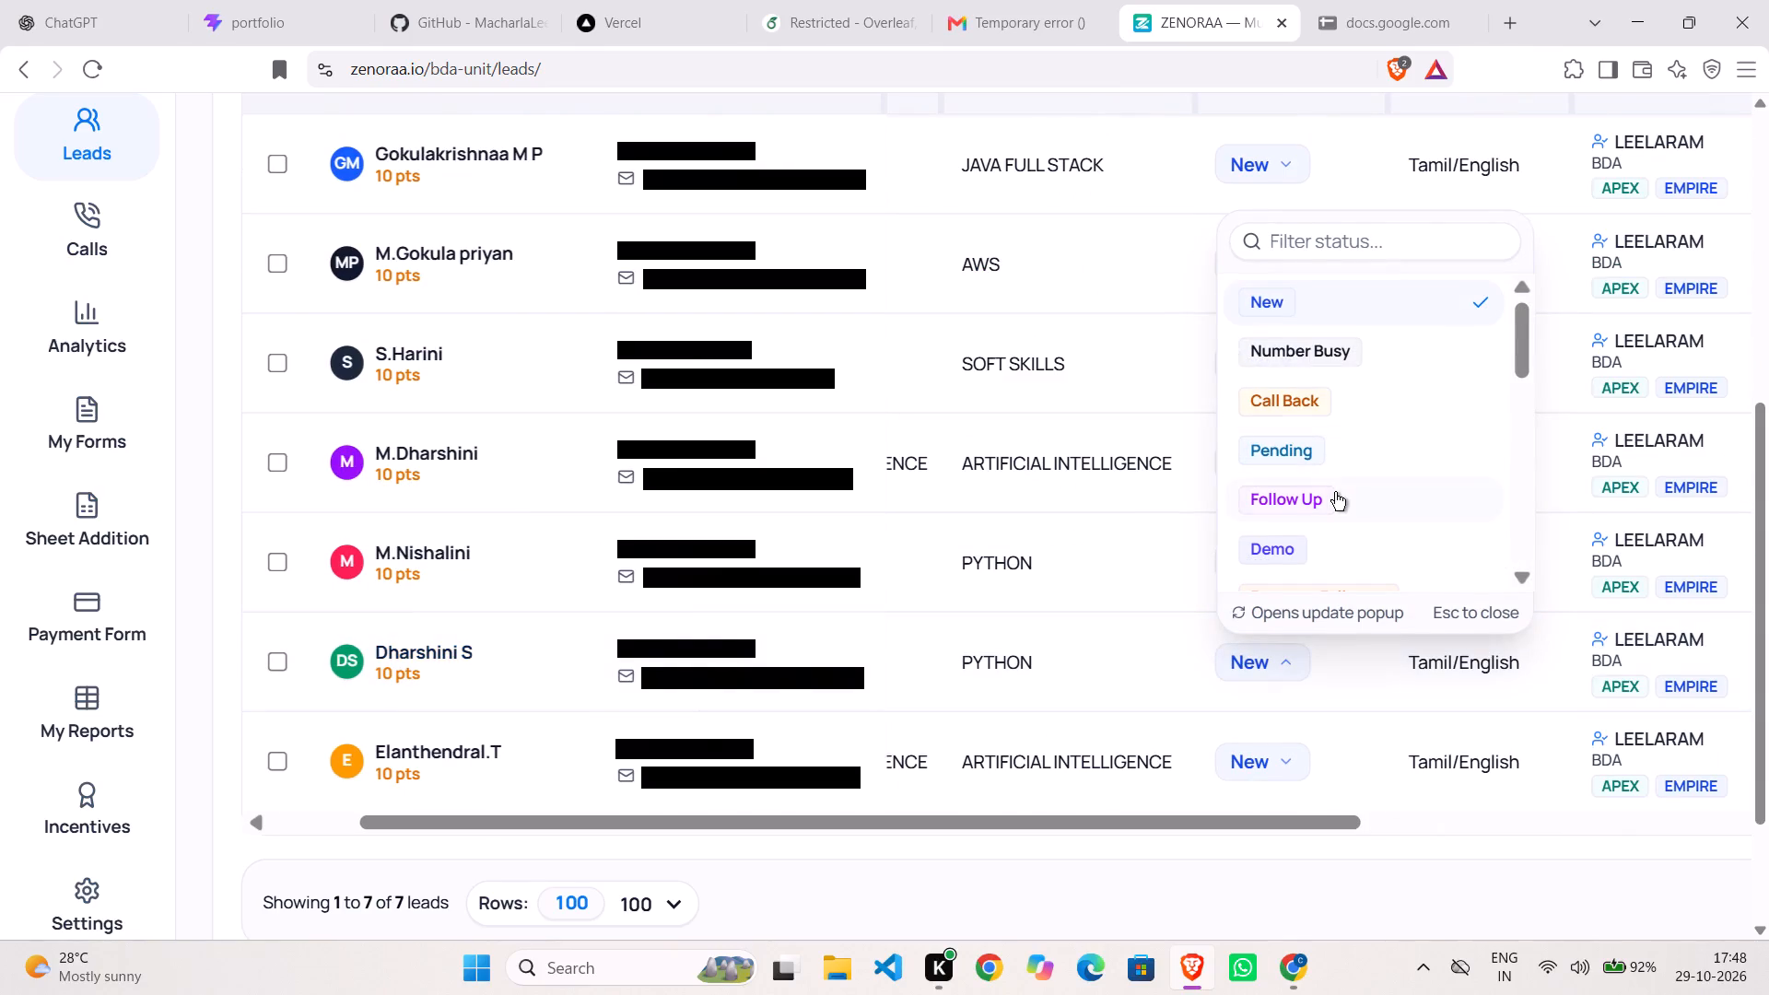
pyautogui.scroll(-1, 1335, 492)
pyautogui.click(1283, 371)
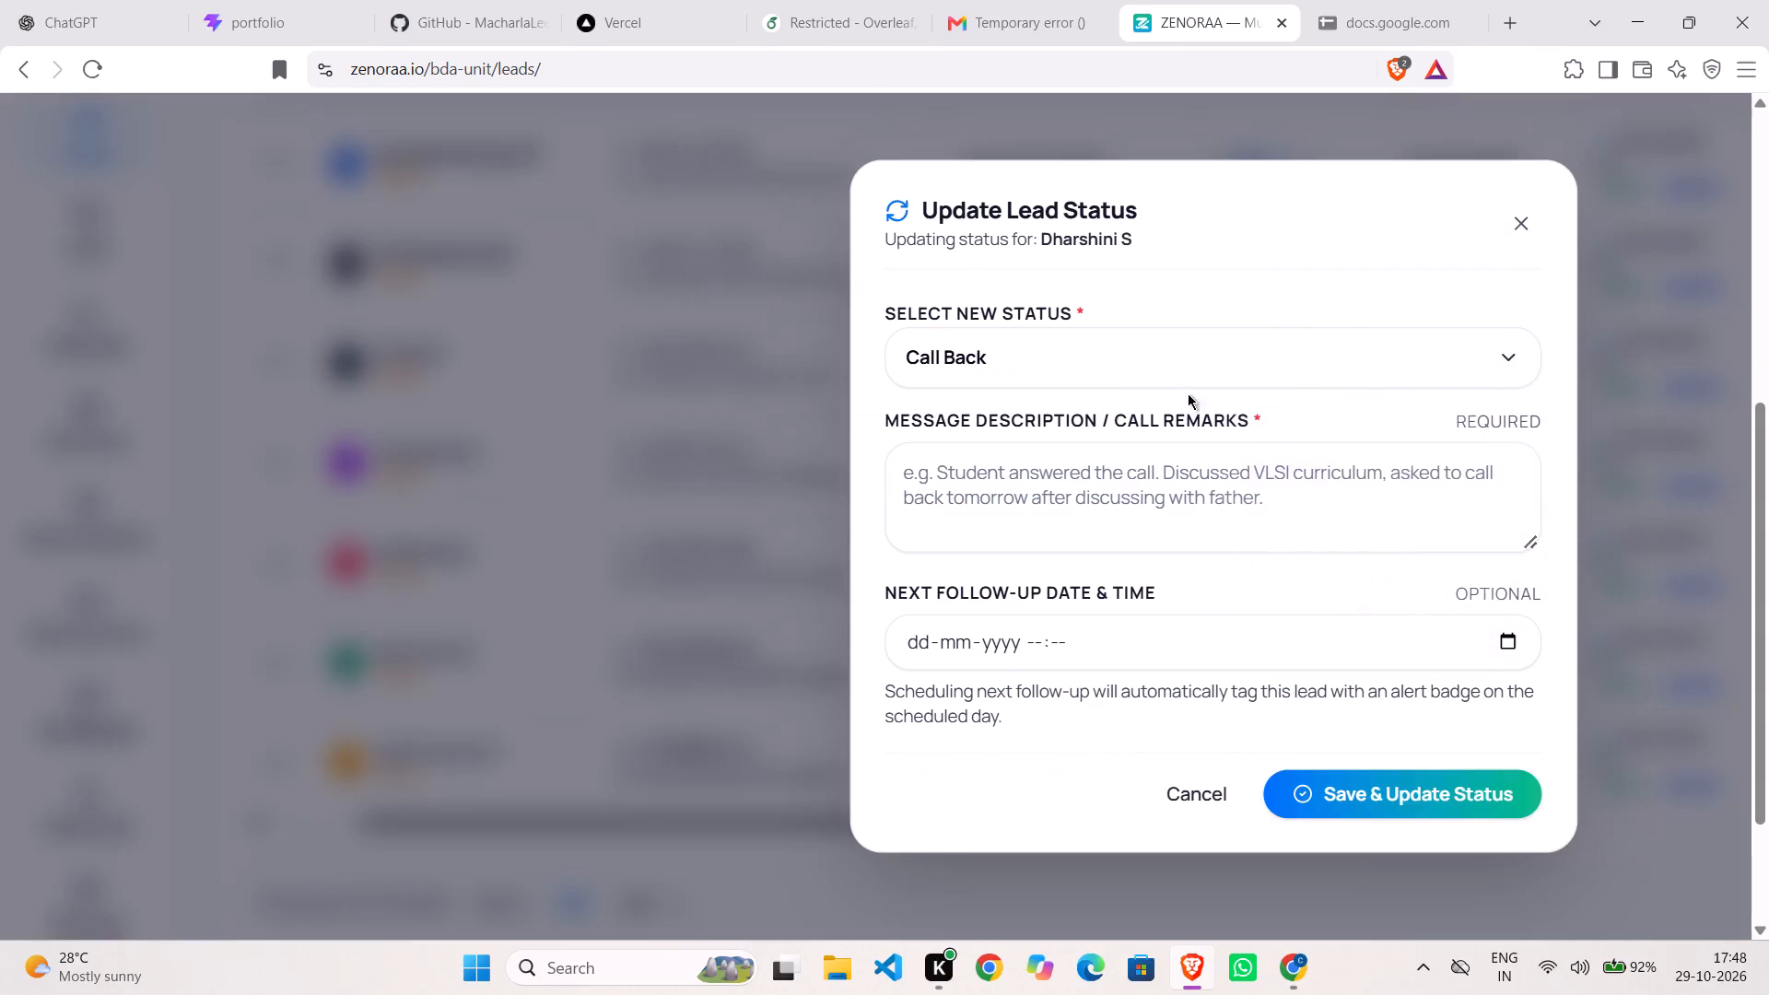
pyautogui.click(1048, 489)
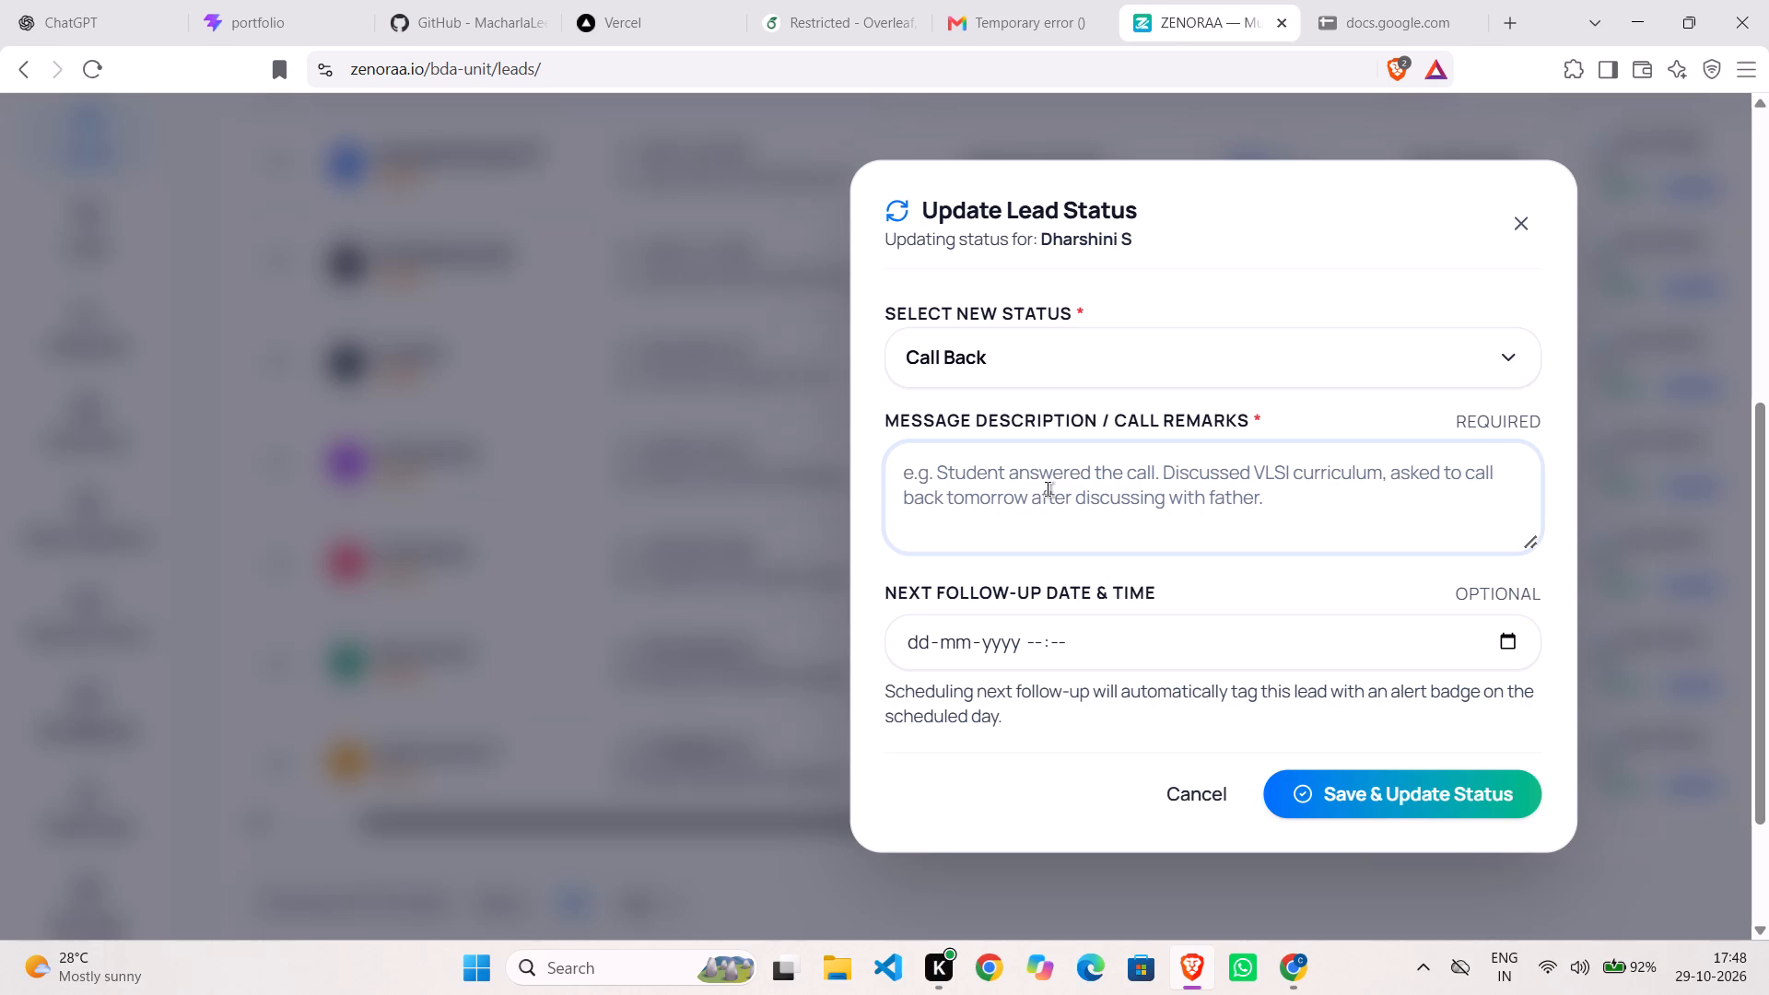
pyautogui.click(992, 477)
pyautogui.write('eveninh')
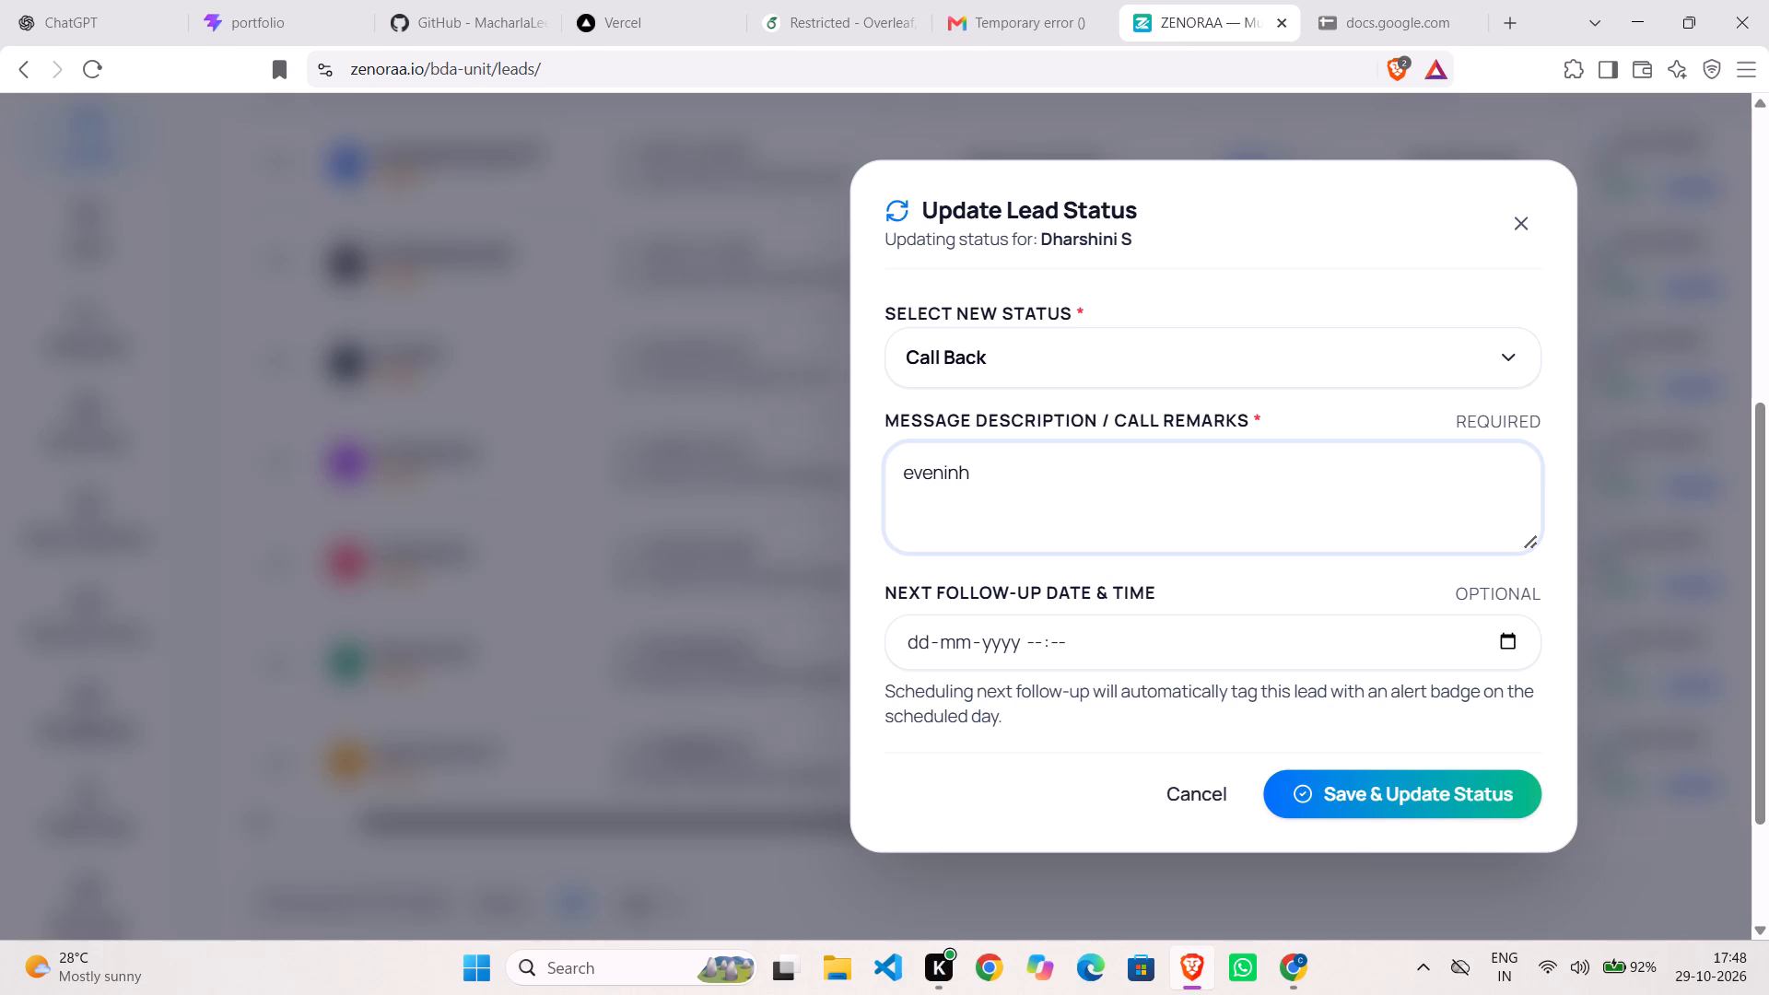
pyautogui.press('BackSpace')
pyautogui.write('g')
pyautogui.press('space')
pyautogui.write('7pm')
pyautogui.click(1372, 788)
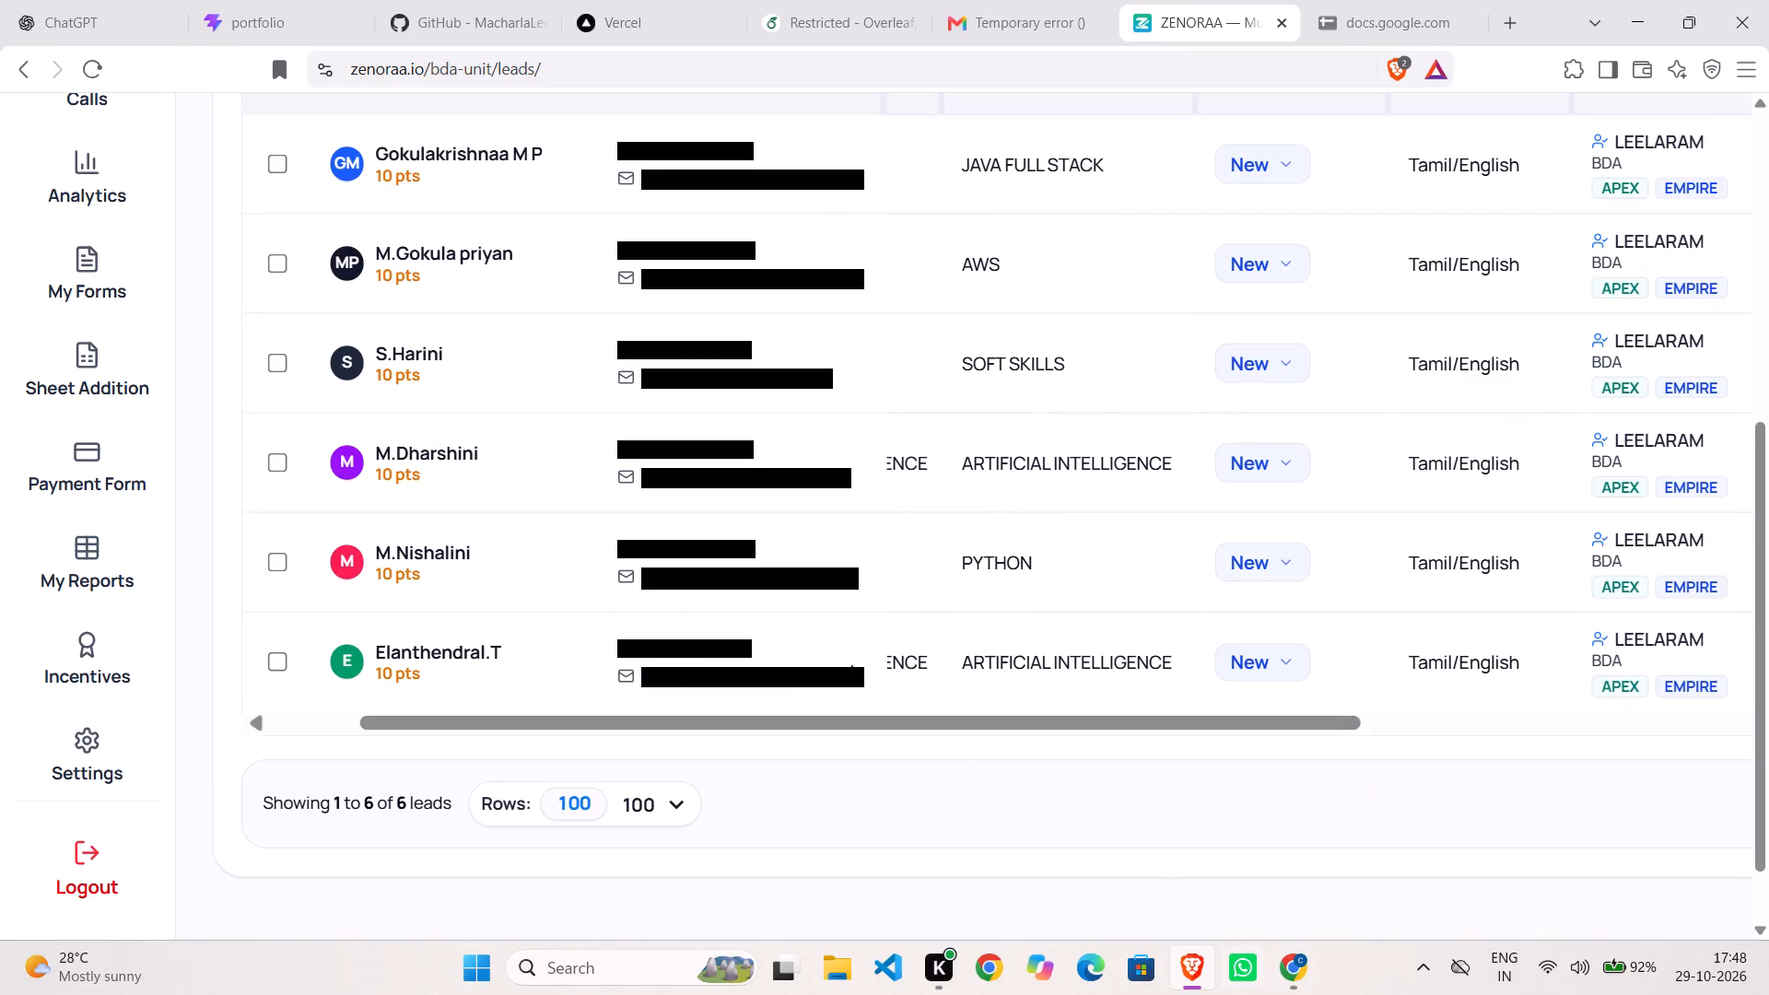
# Review the remaining new leads' course details and open the detail page of the last lead in the list.
pyautogui.hscroll(1, 725, 586)
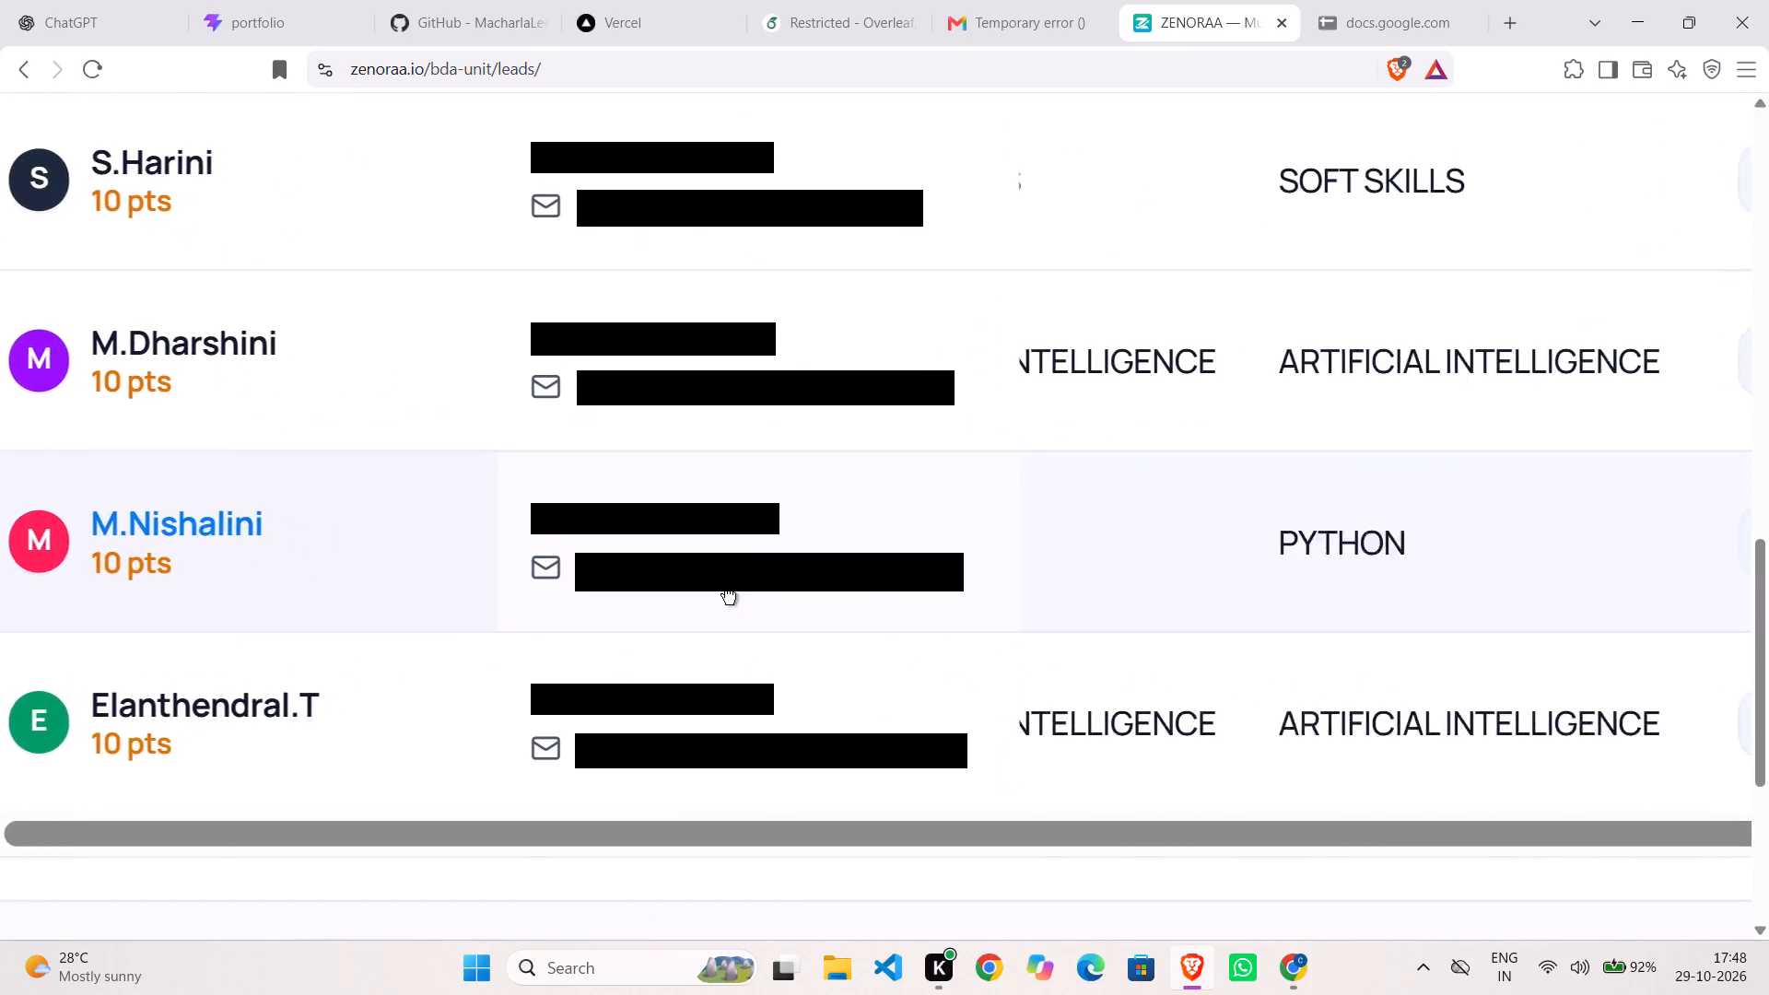
pyautogui.hscroll(1, 725, 586)
pyautogui.hscroll(2, 341, 639)
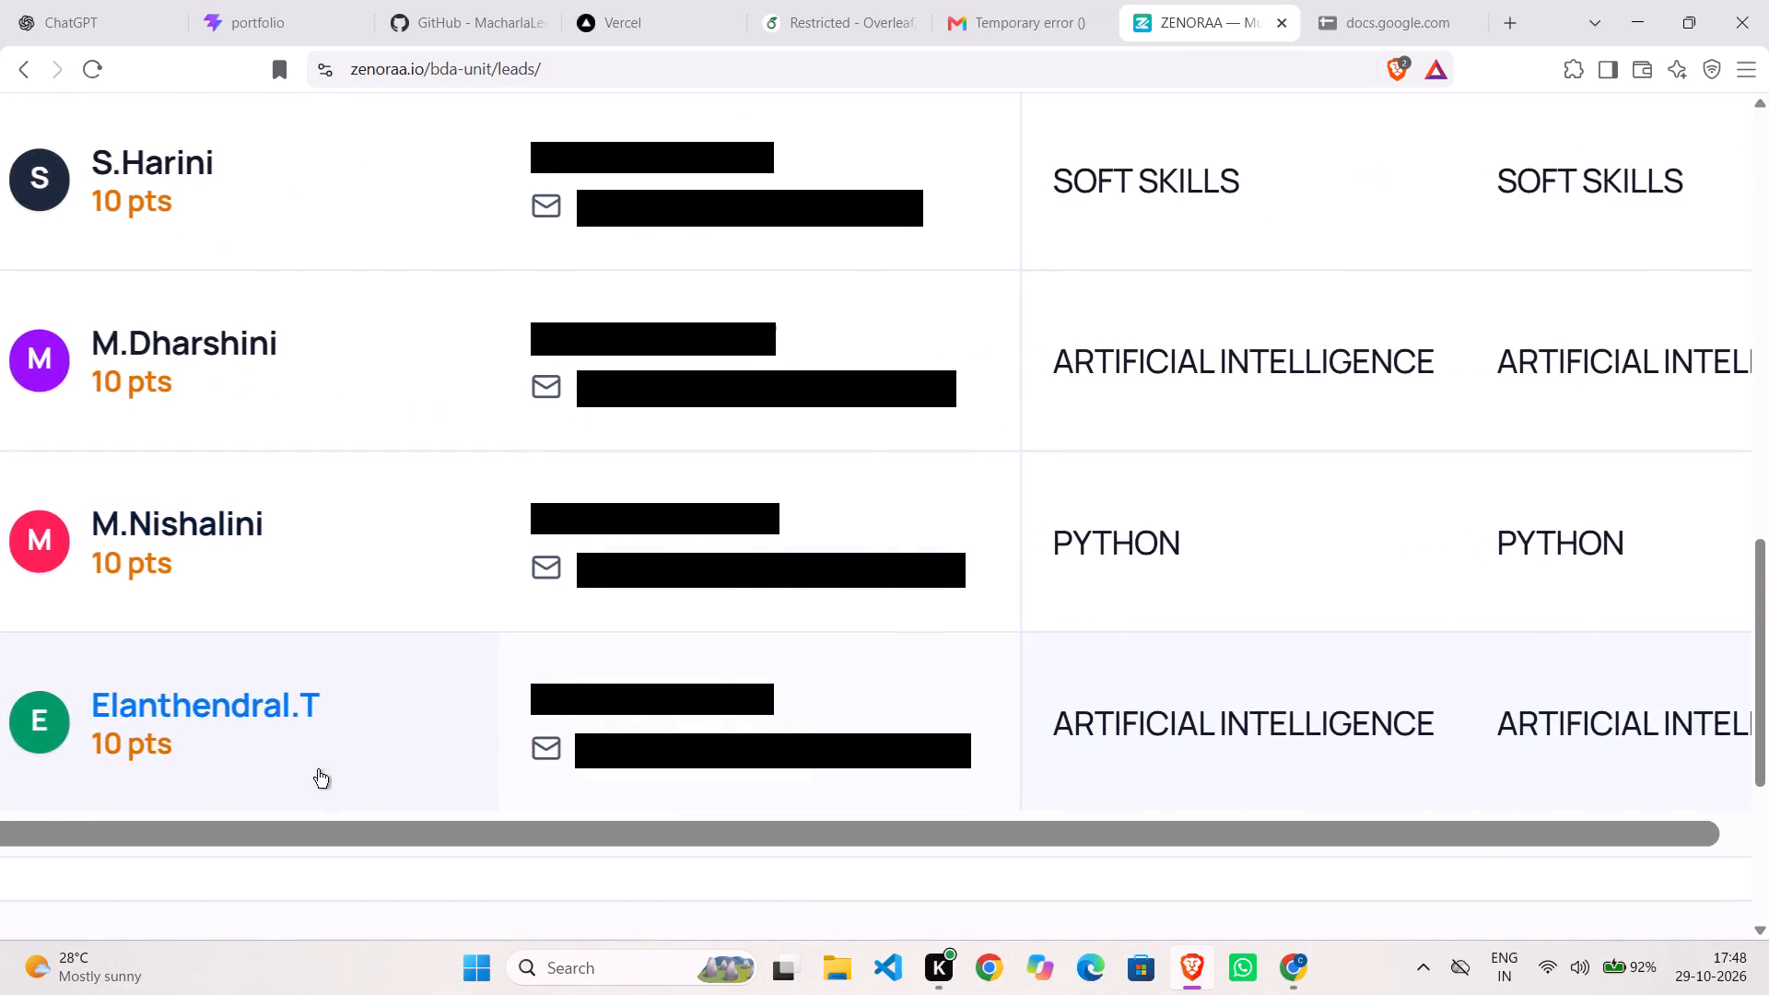
pyautogui.hscroll(2, 307, 873)
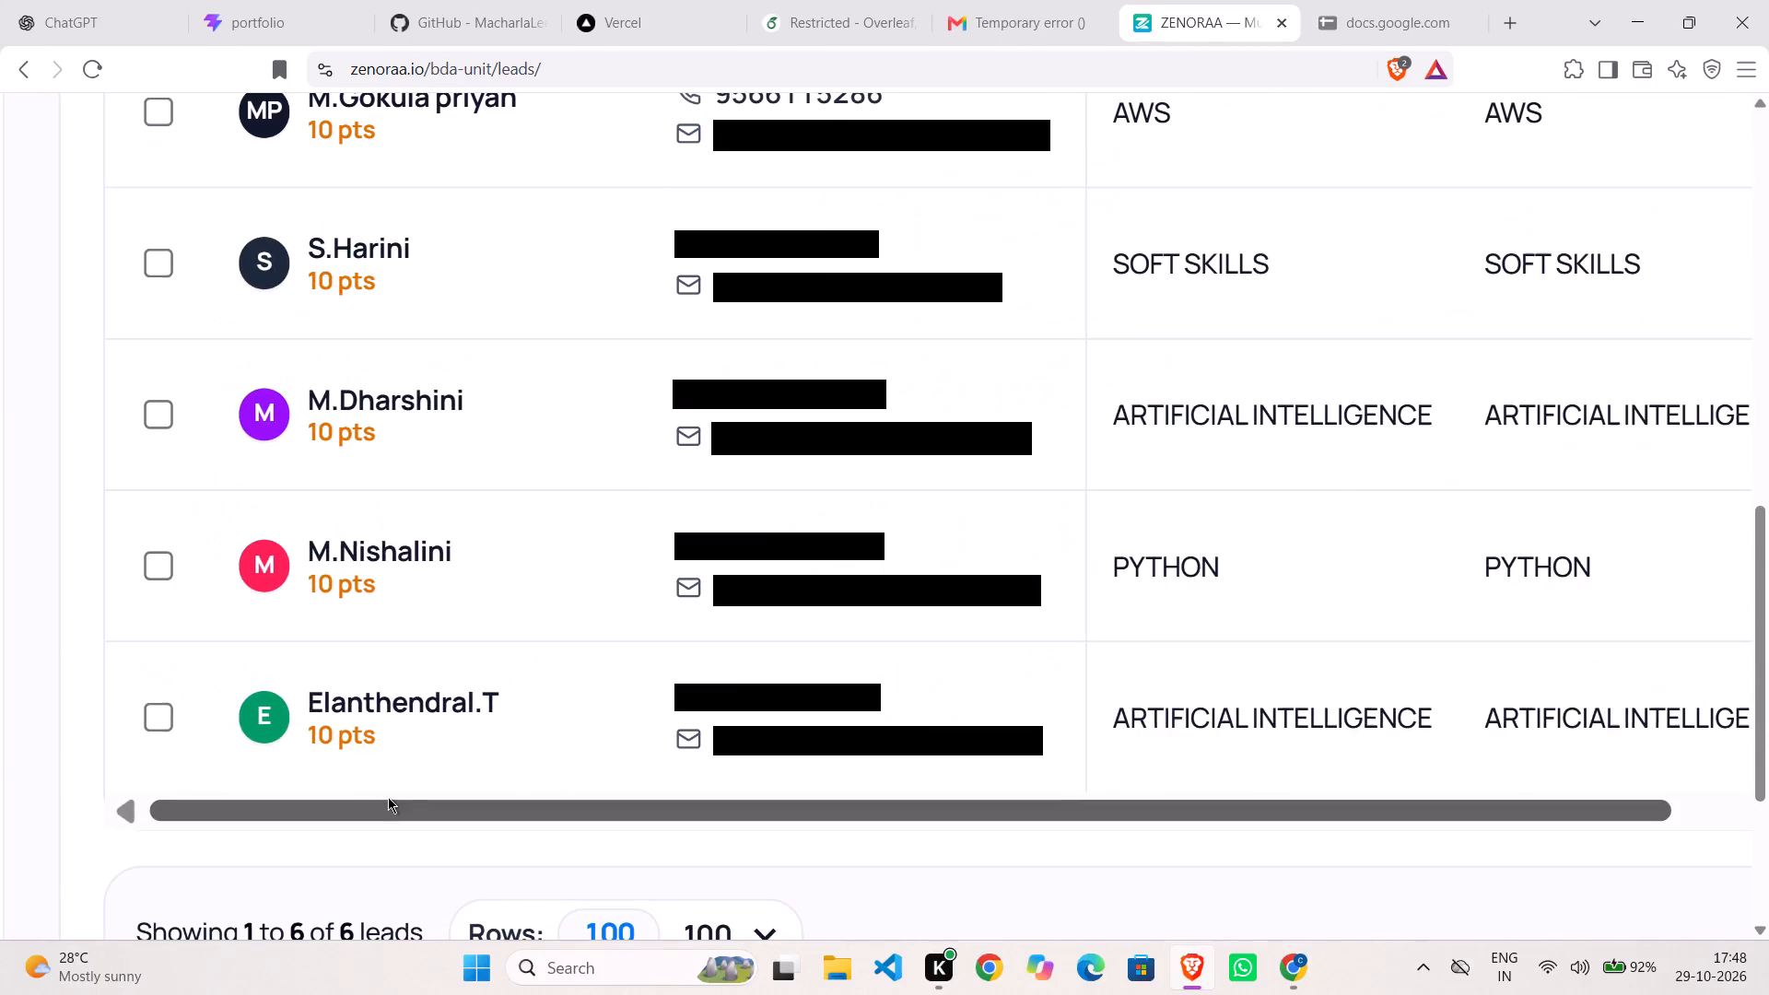
pyautogui.hscroll(-1, 388, 797)
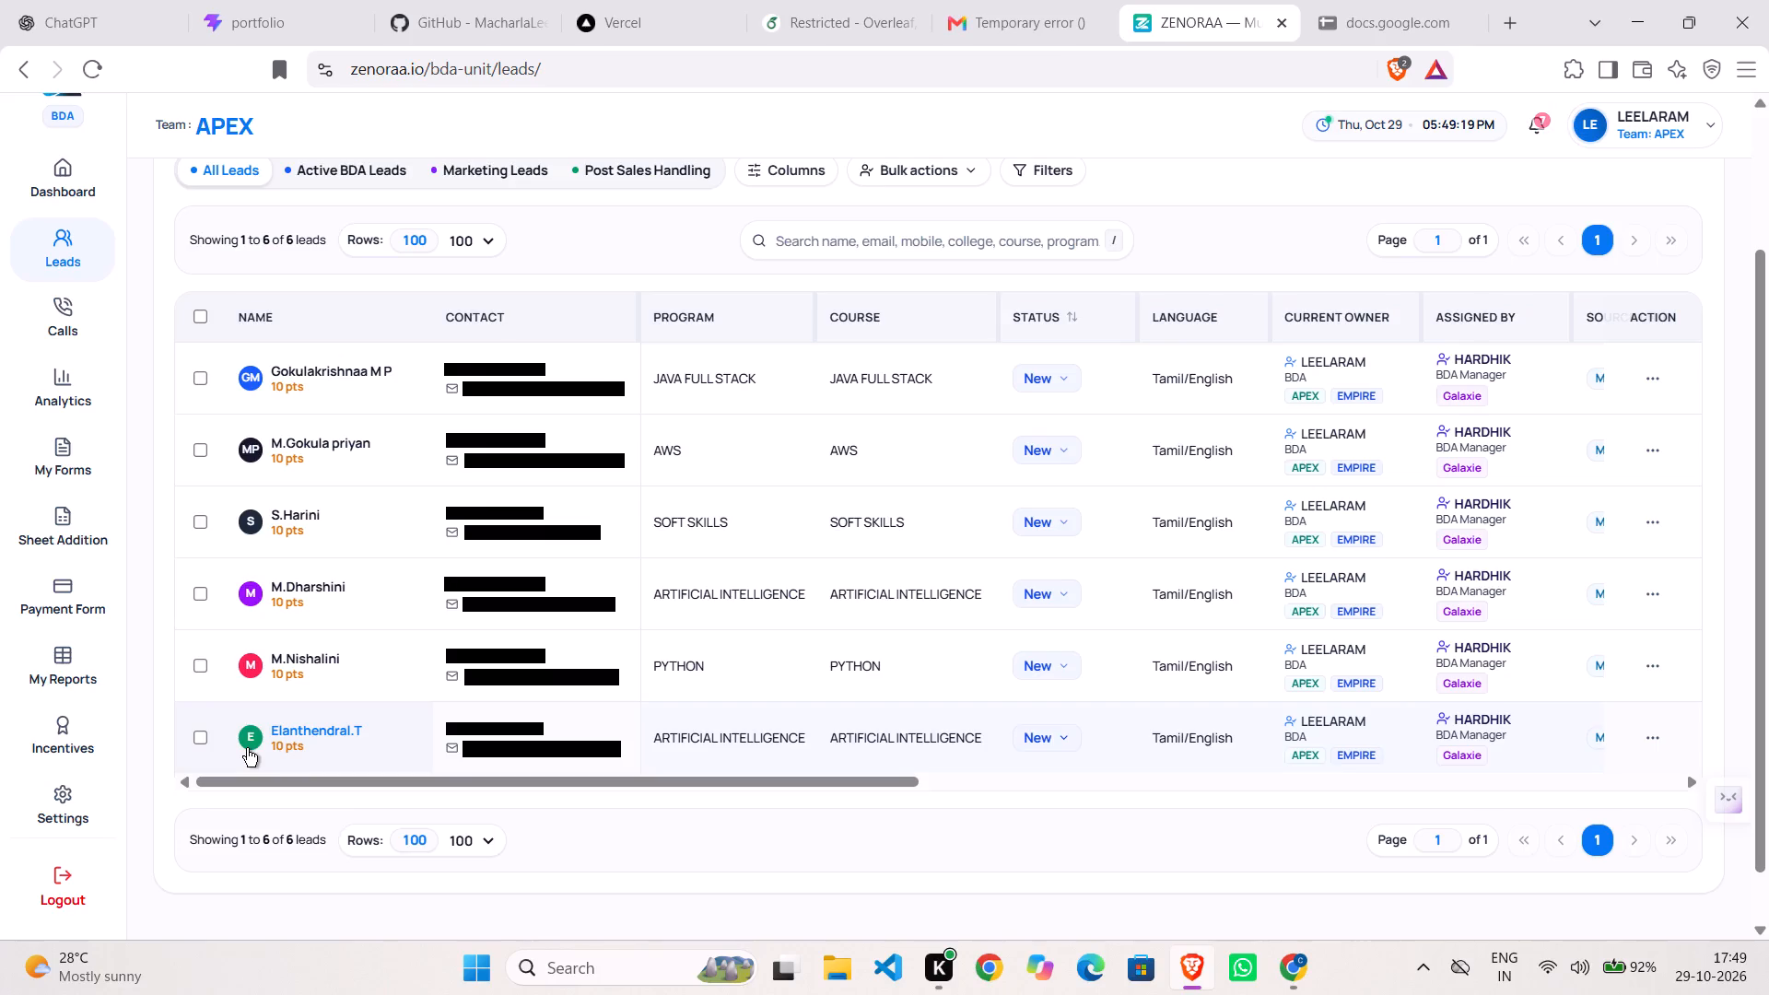
pyautogui.hscroll(1, 243, 746)
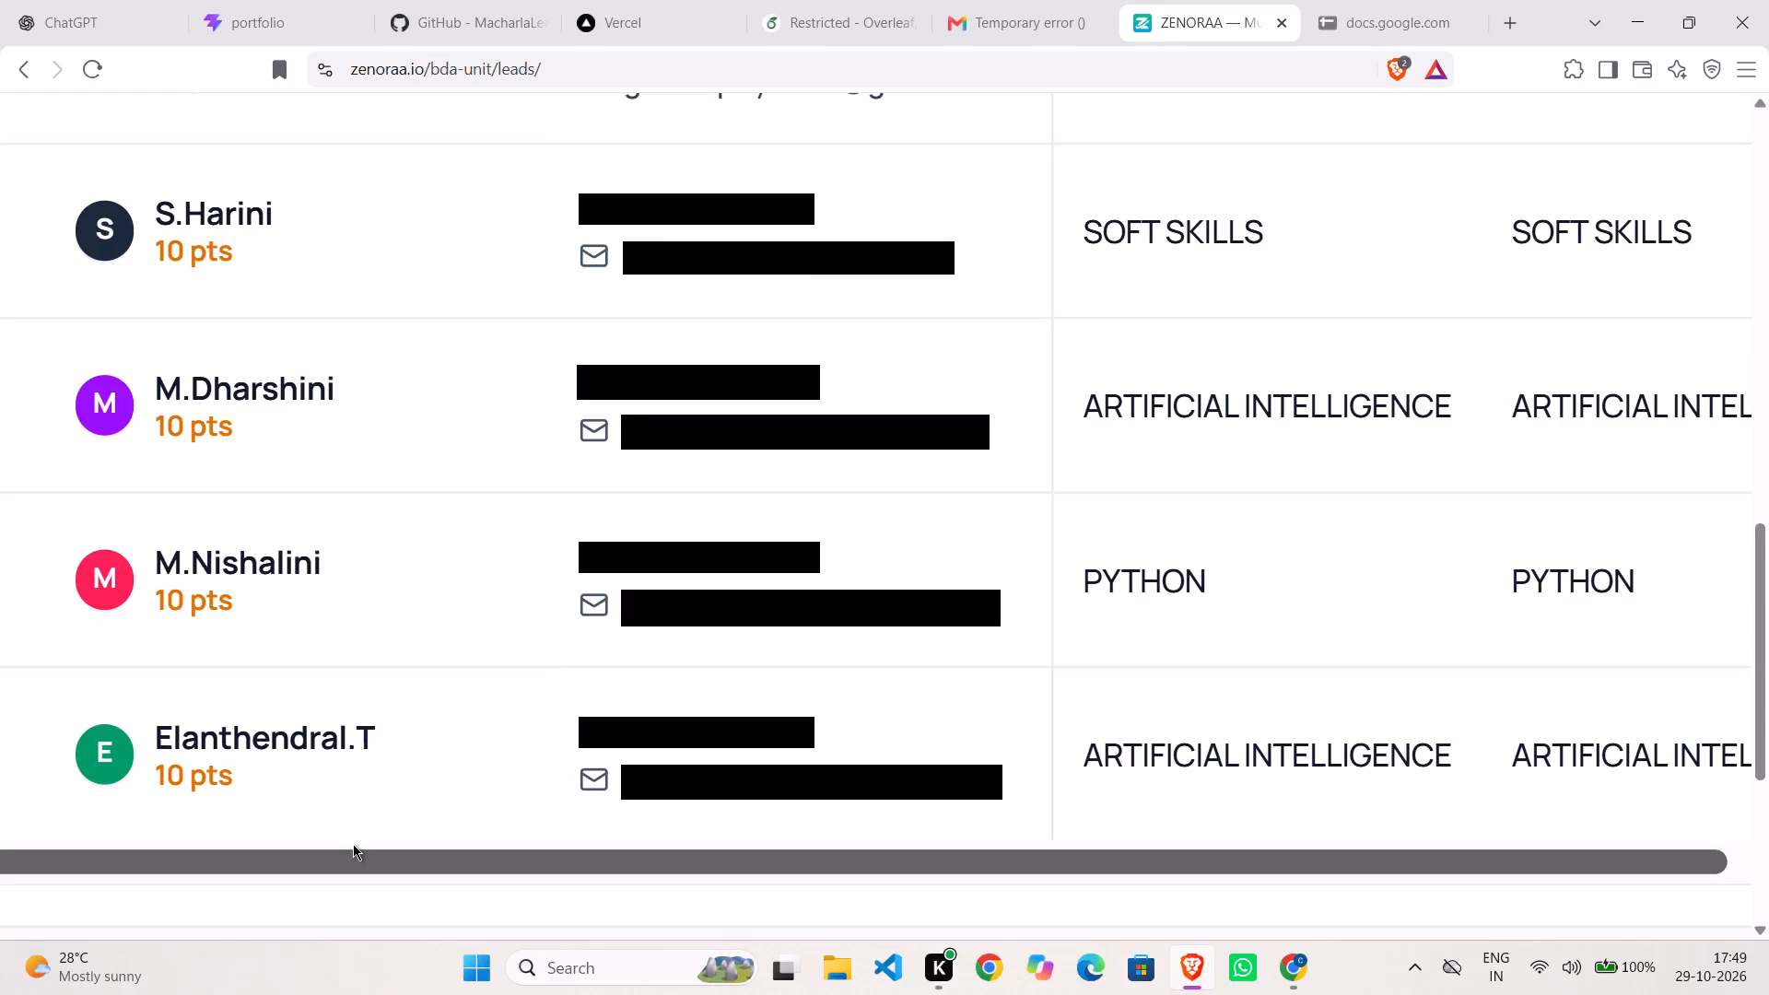
pyautogui.click(259, 812)
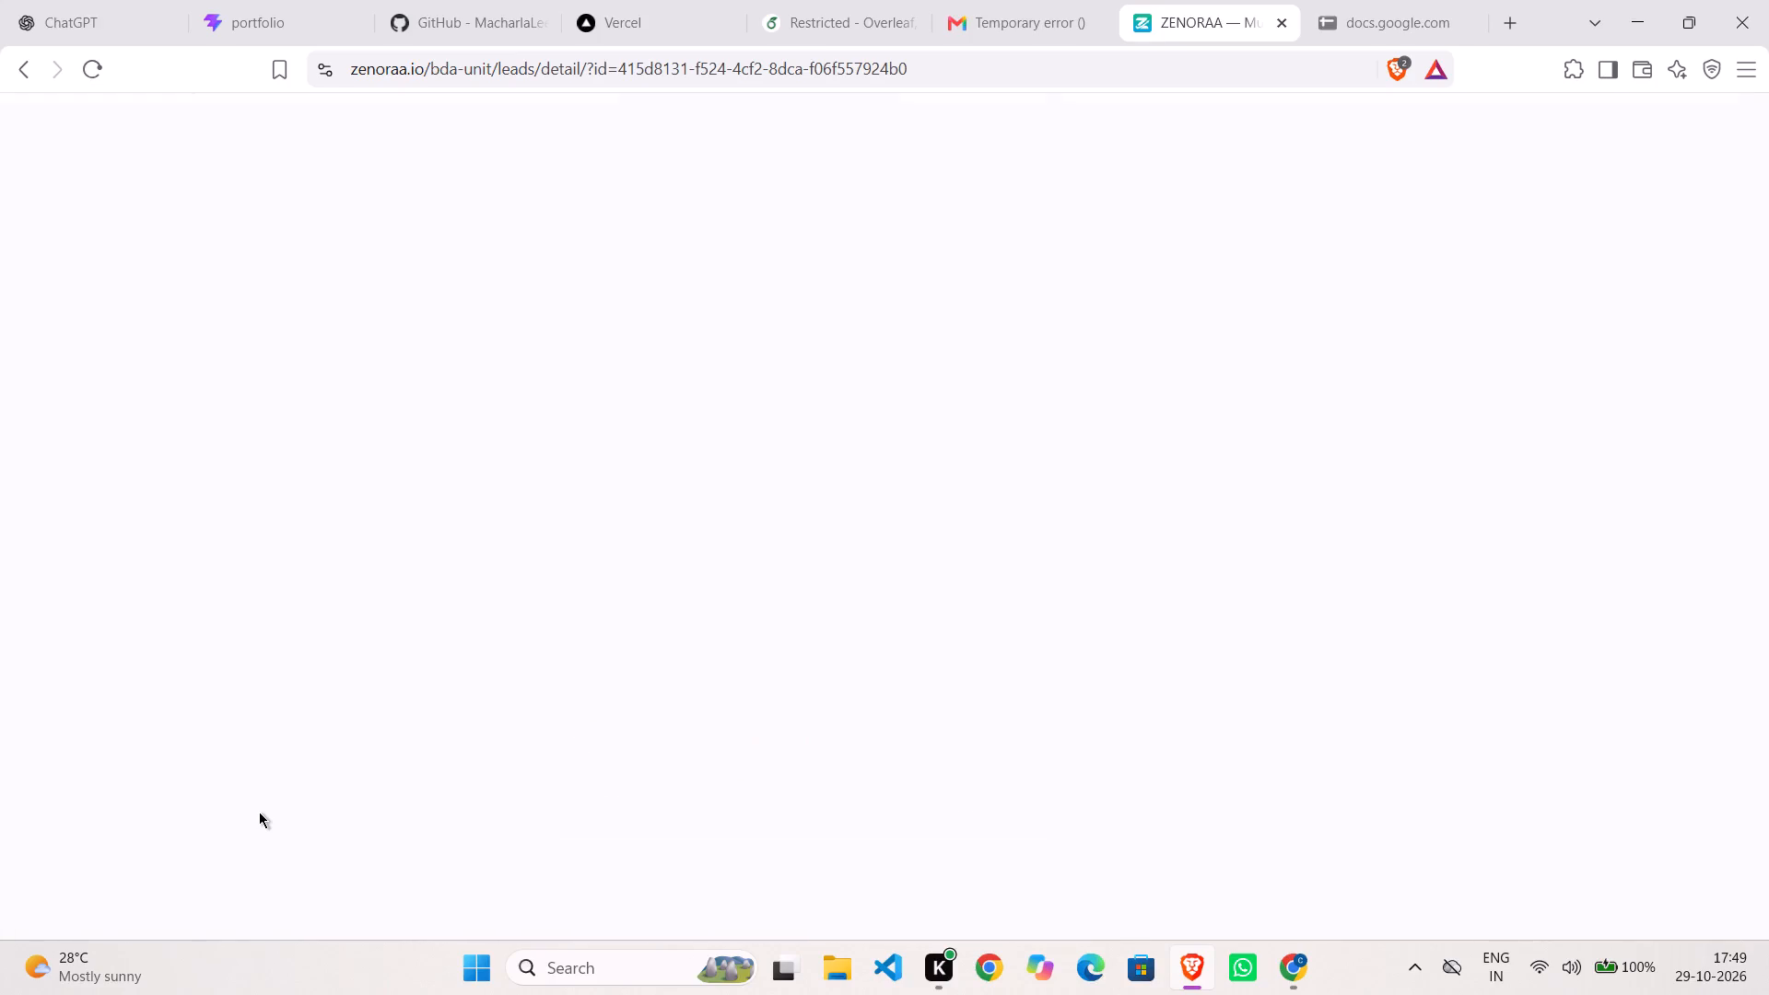
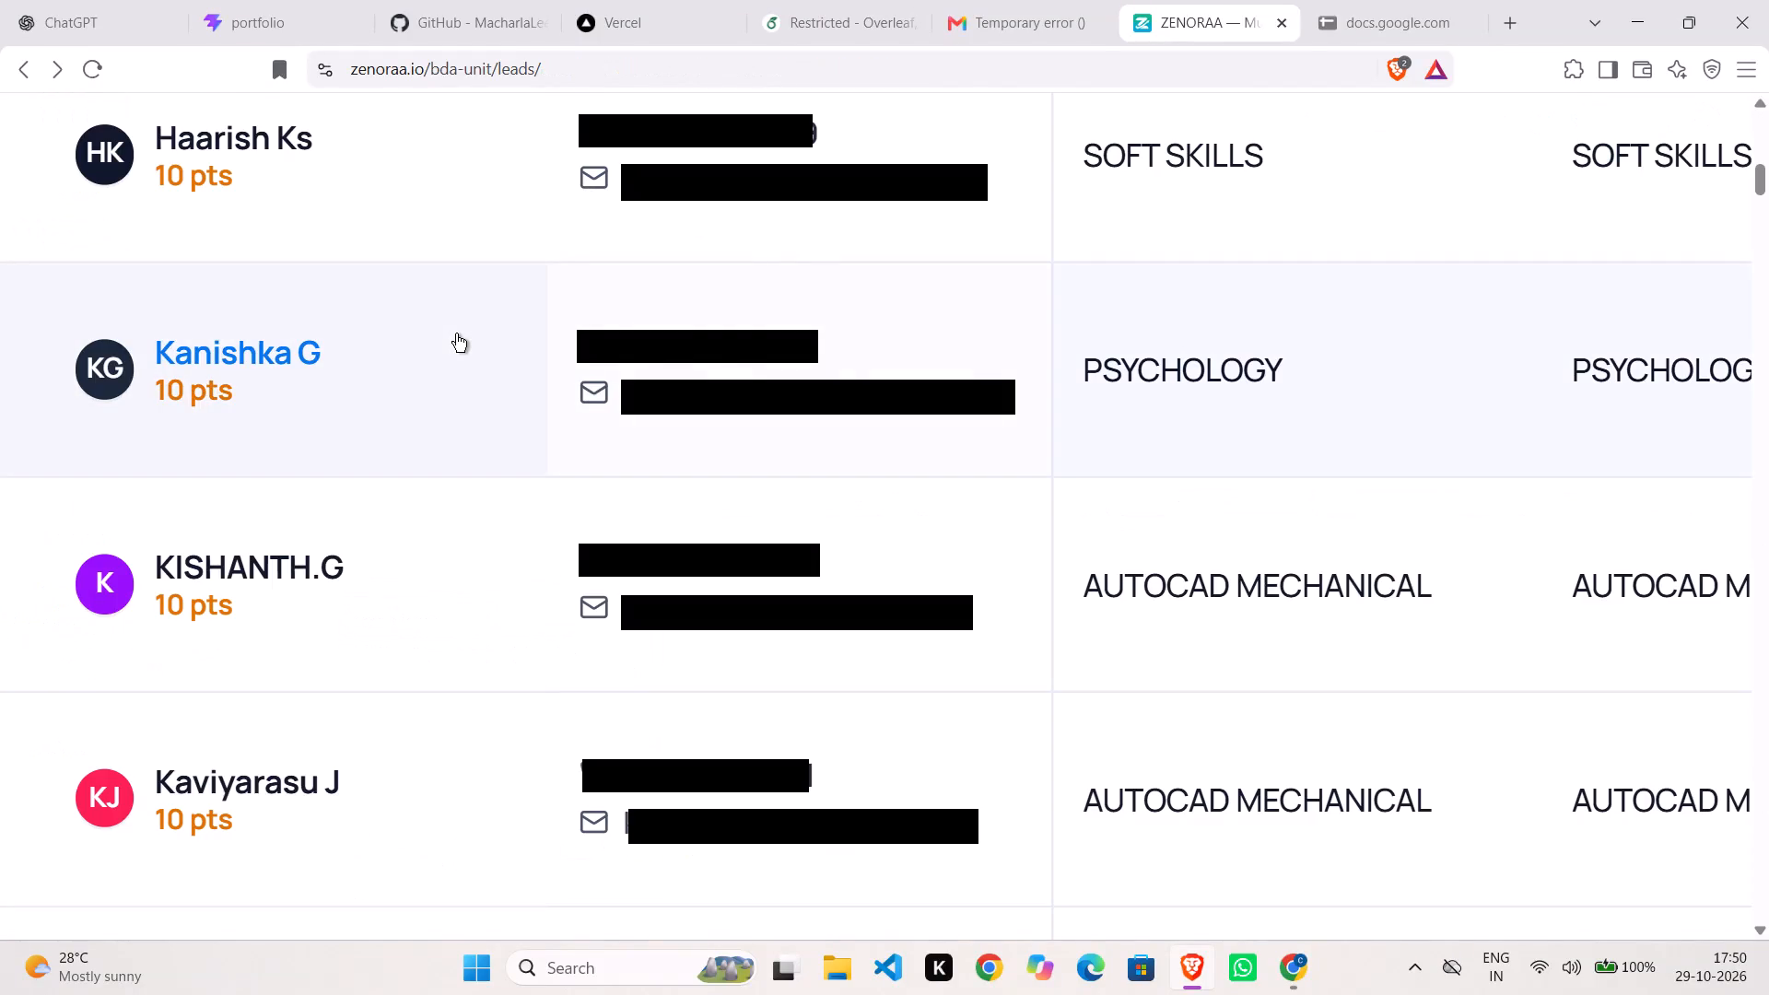
# Switch the leads list from all leads to only the new leads.
pyautogui.scroll(-3, 456, 334)
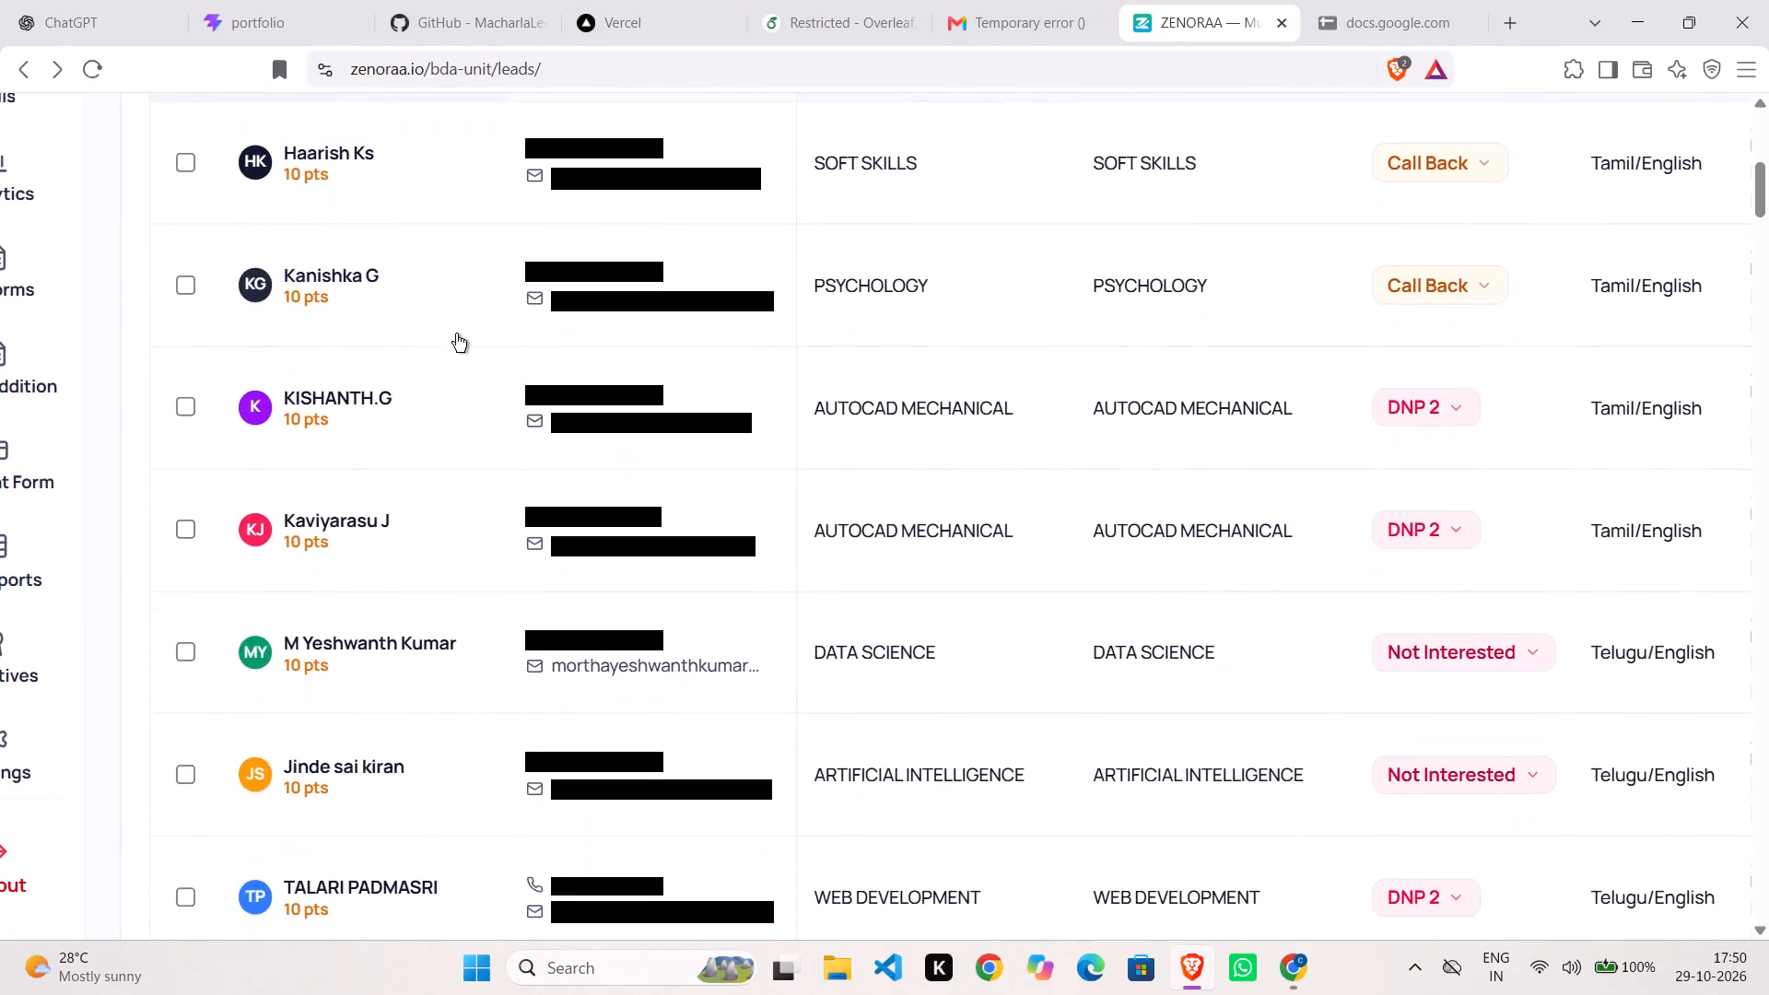
pyautogui.scroll(1, 456, 334)
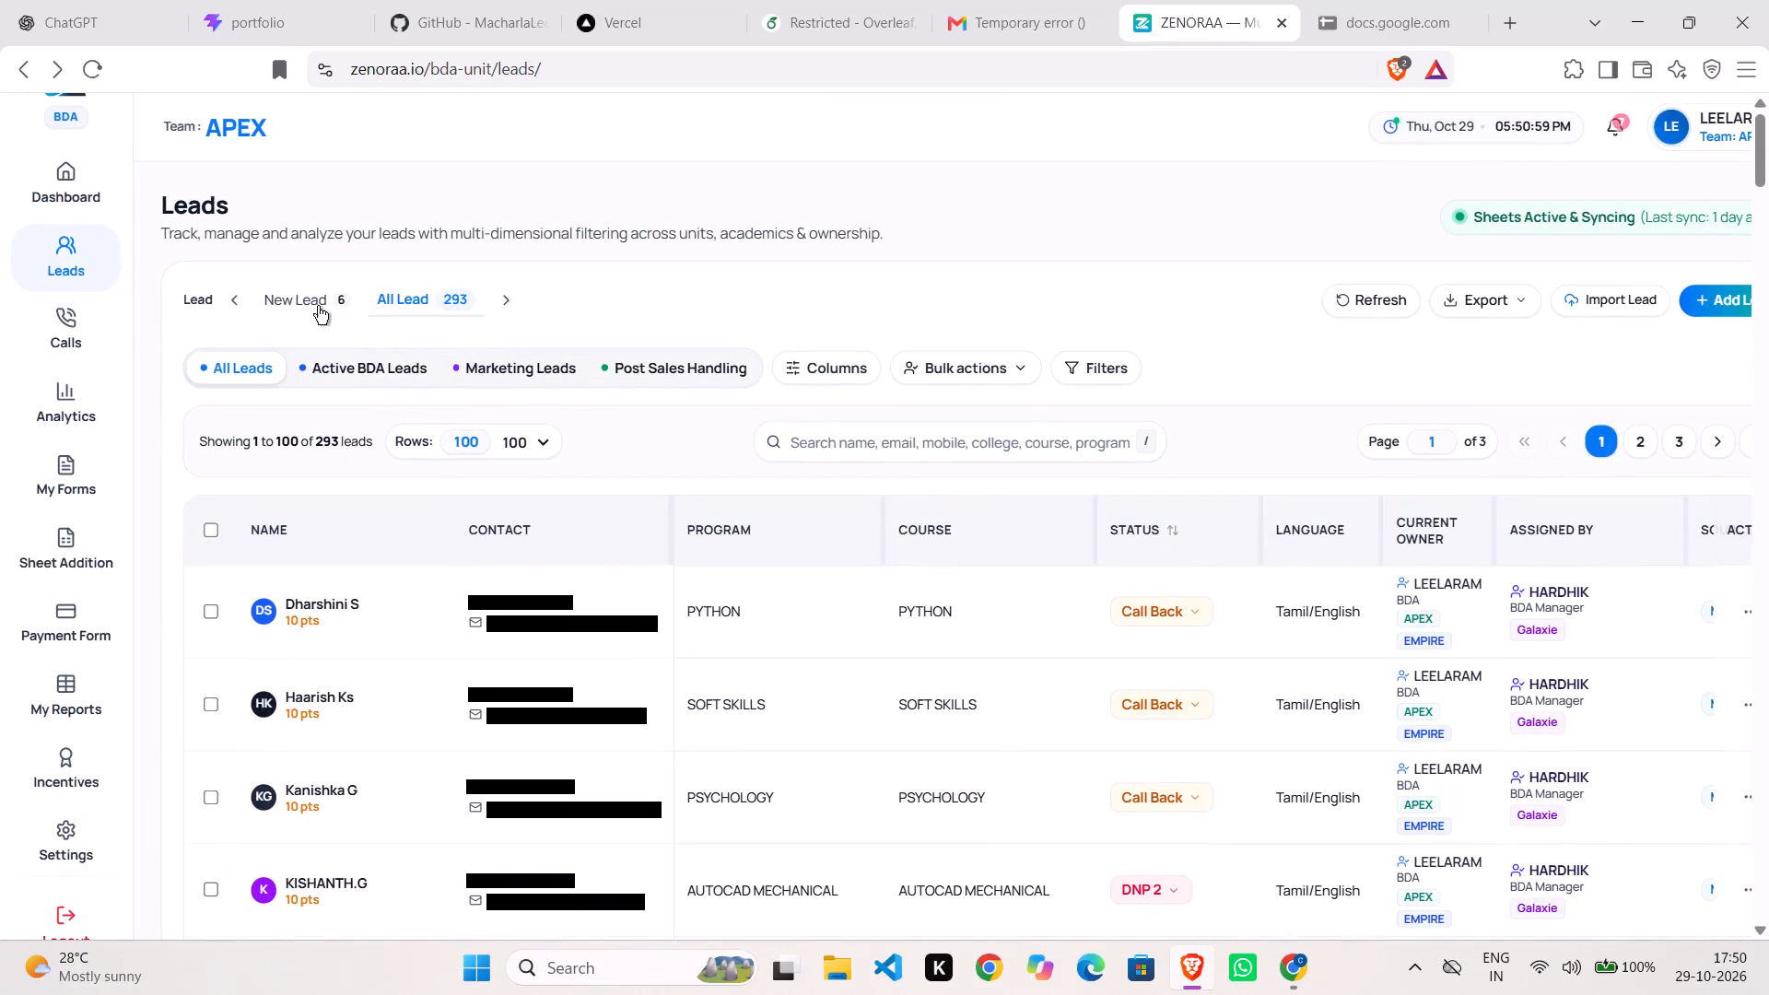
pyautogui.click(319, 292)
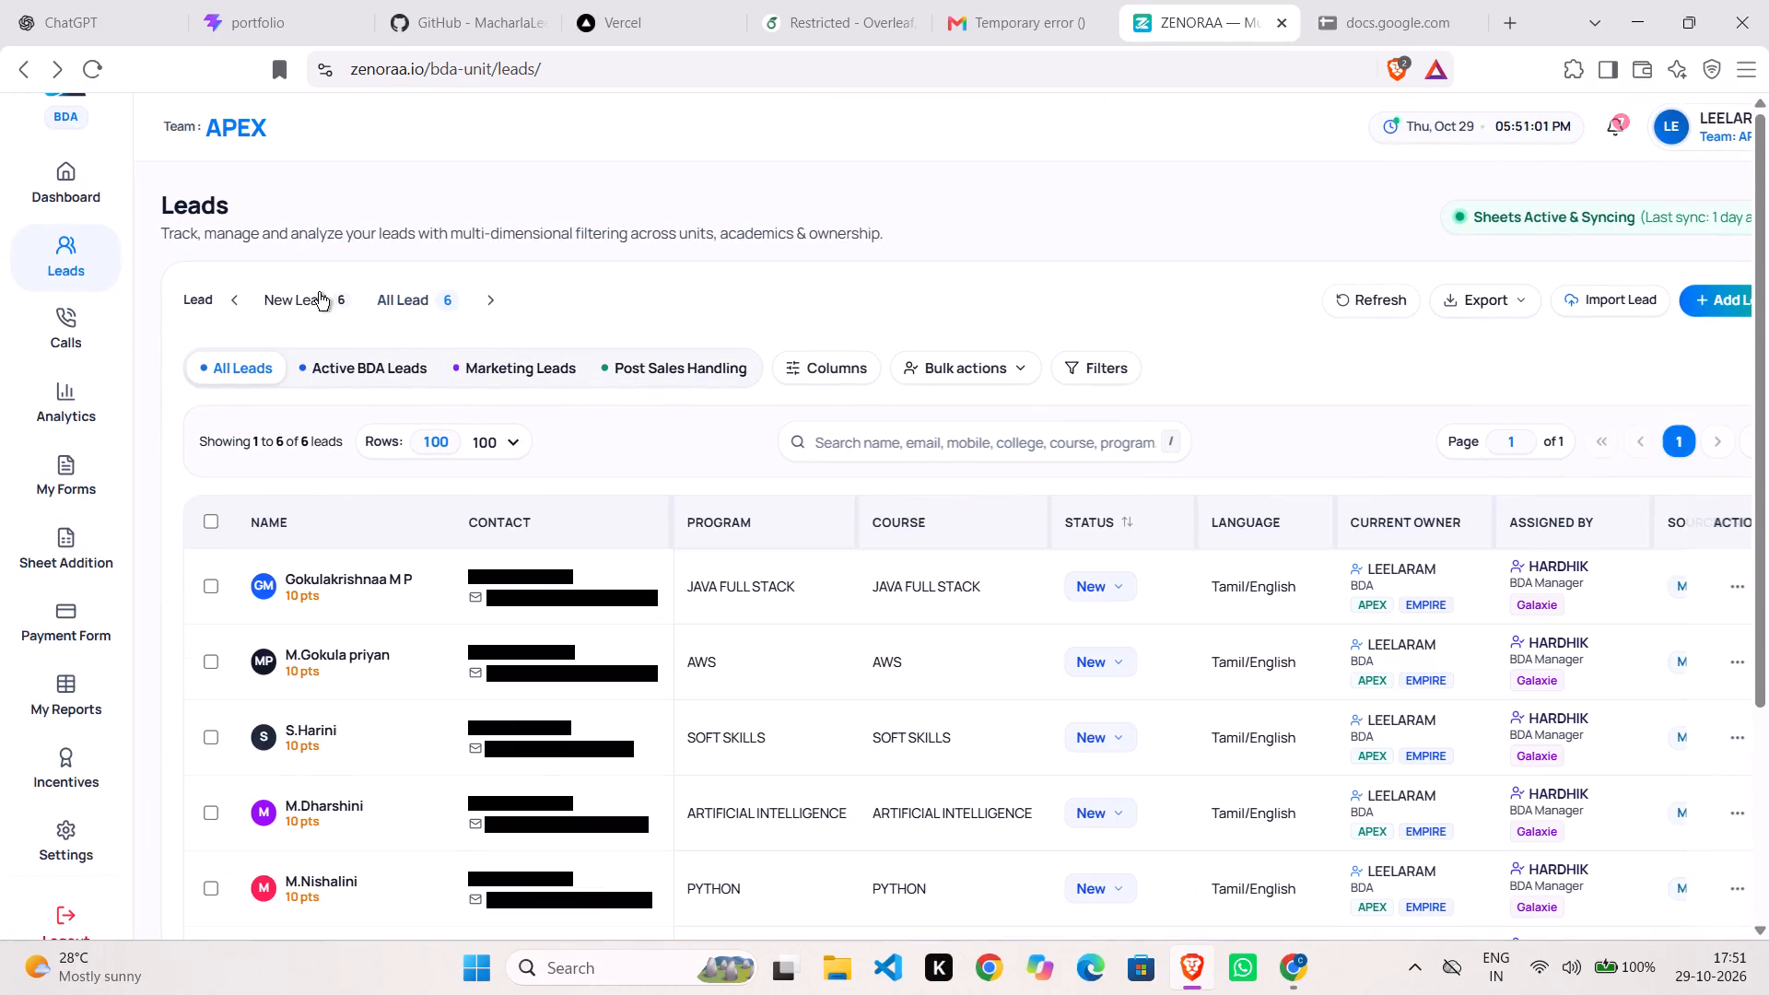
# Review the new leads' course, status, language, college, department, section and year of study across the table.
pyautogui.scroll(-5, 319, 292)
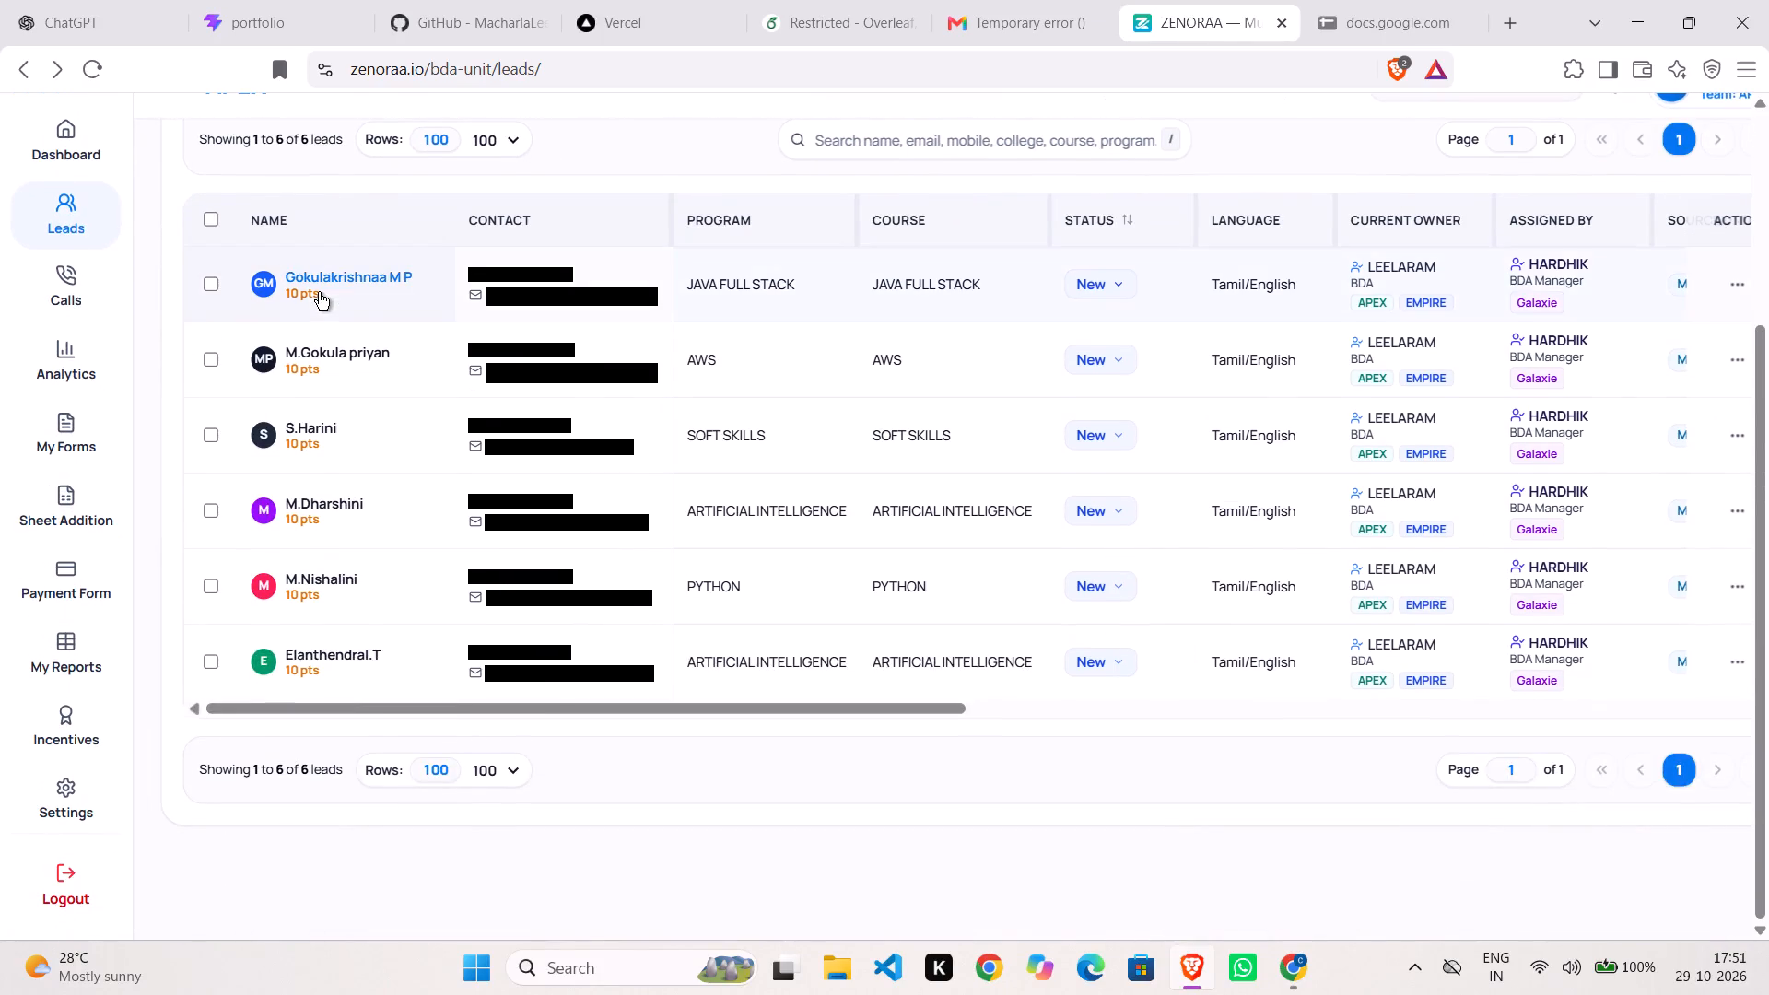
pyautogui.hscroll(-1, 319, 292)
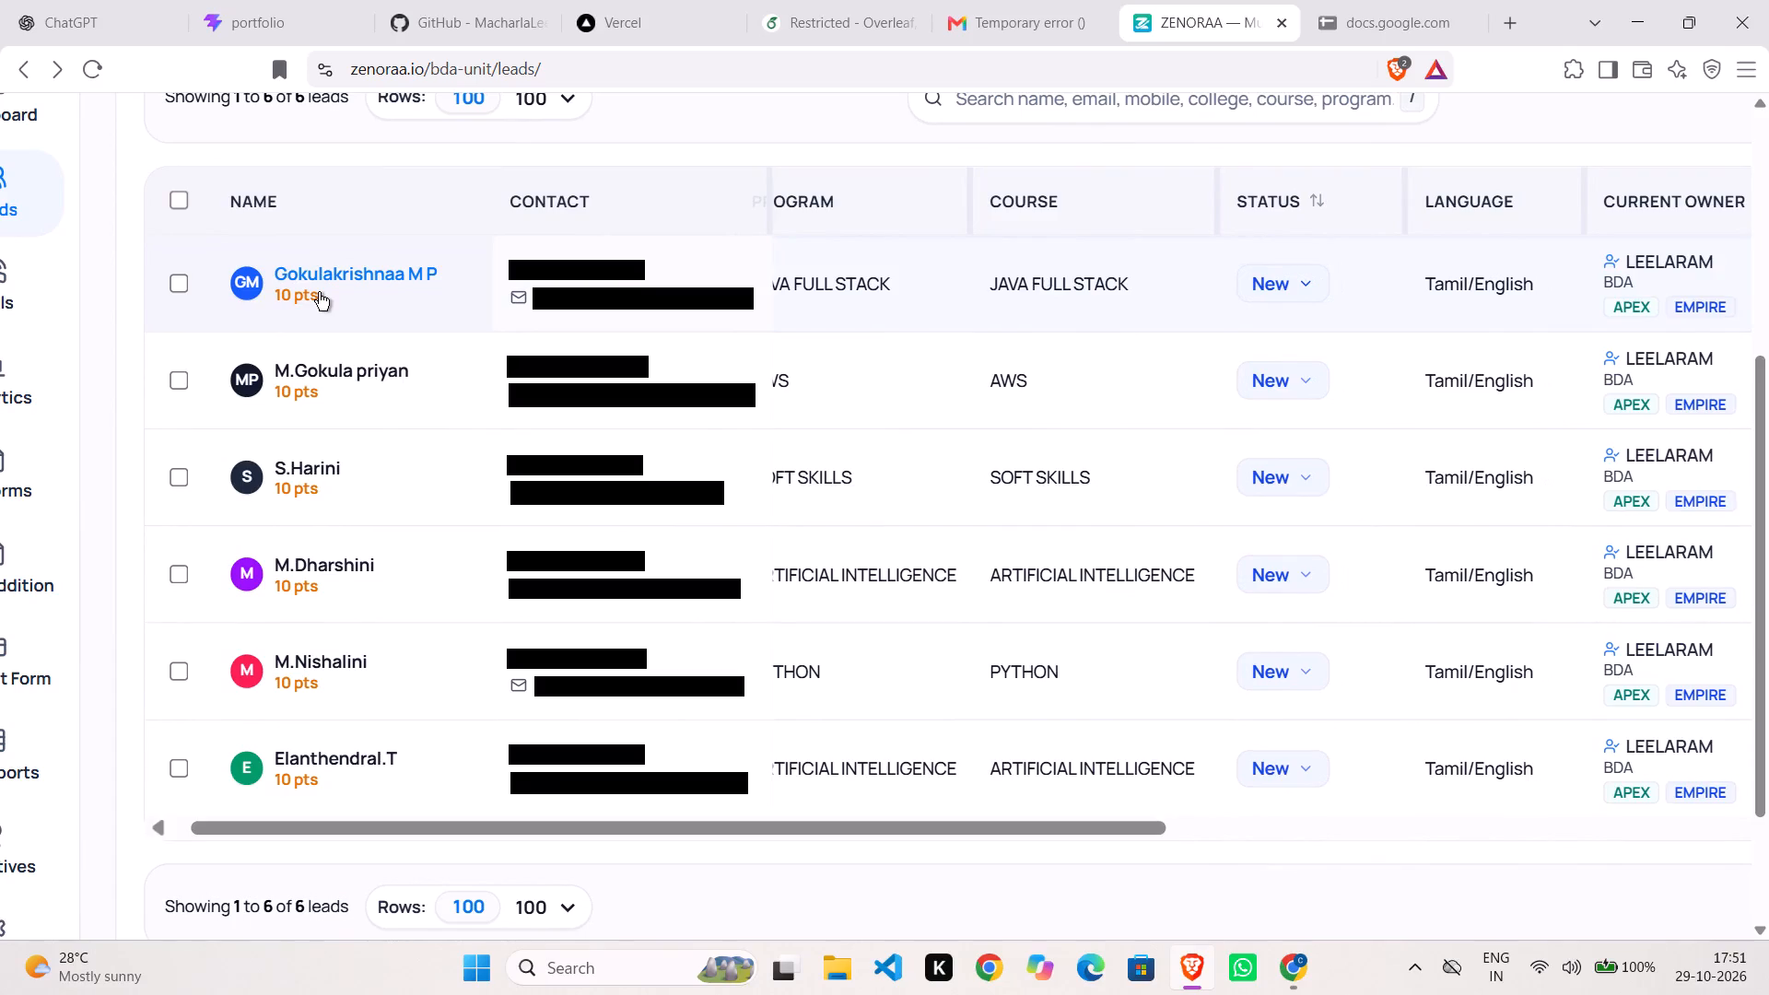
pyautogui.hscroll(-2, 319, 292)
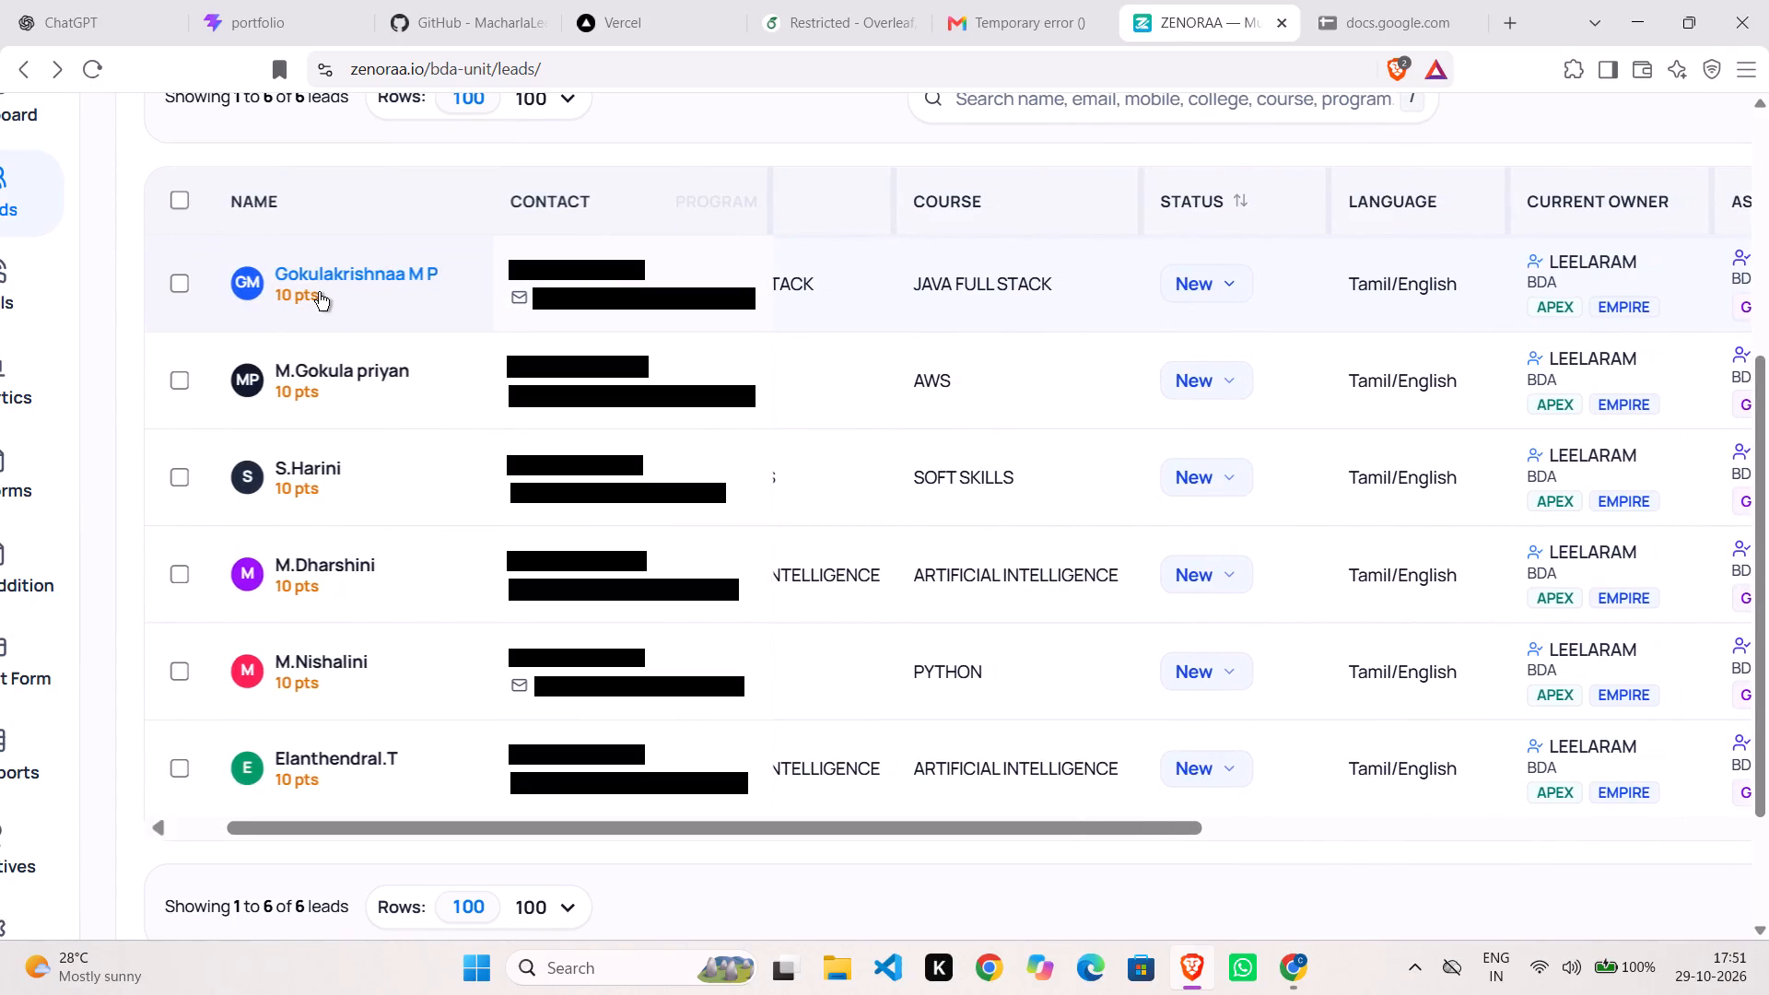
pyautogui.hscroll(-2, 319, 292)
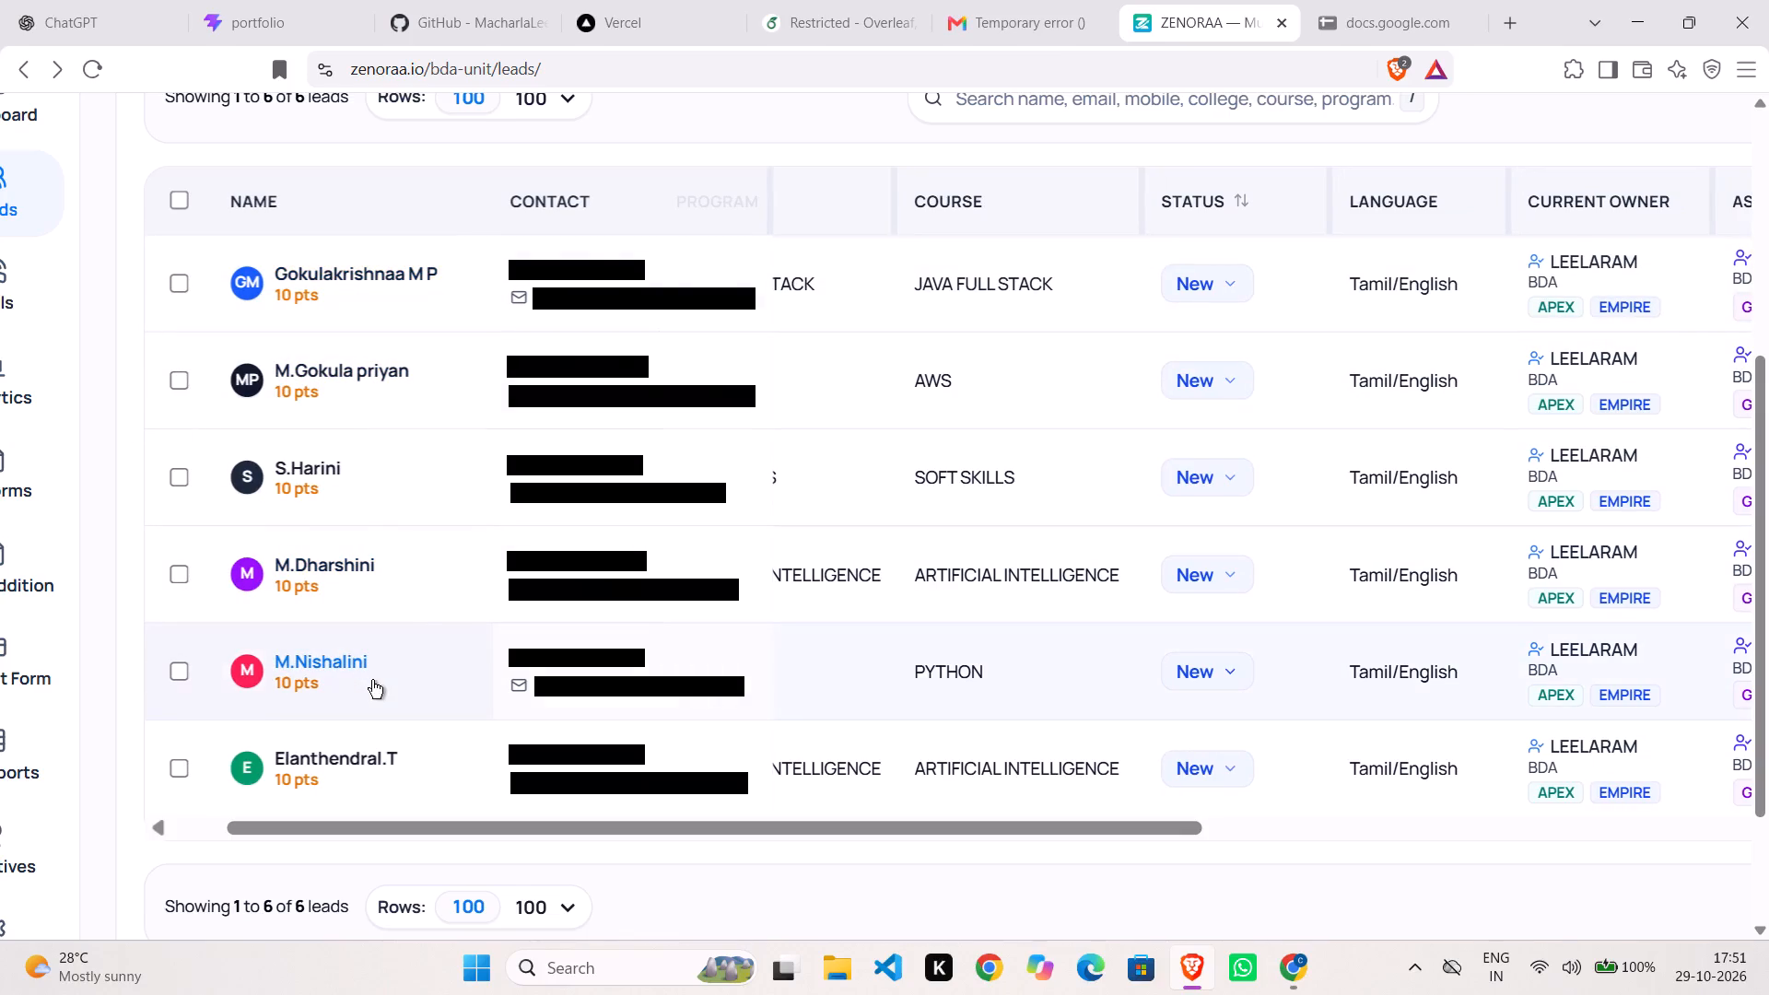
pyautogui.hscroll(-1, 415, 619)
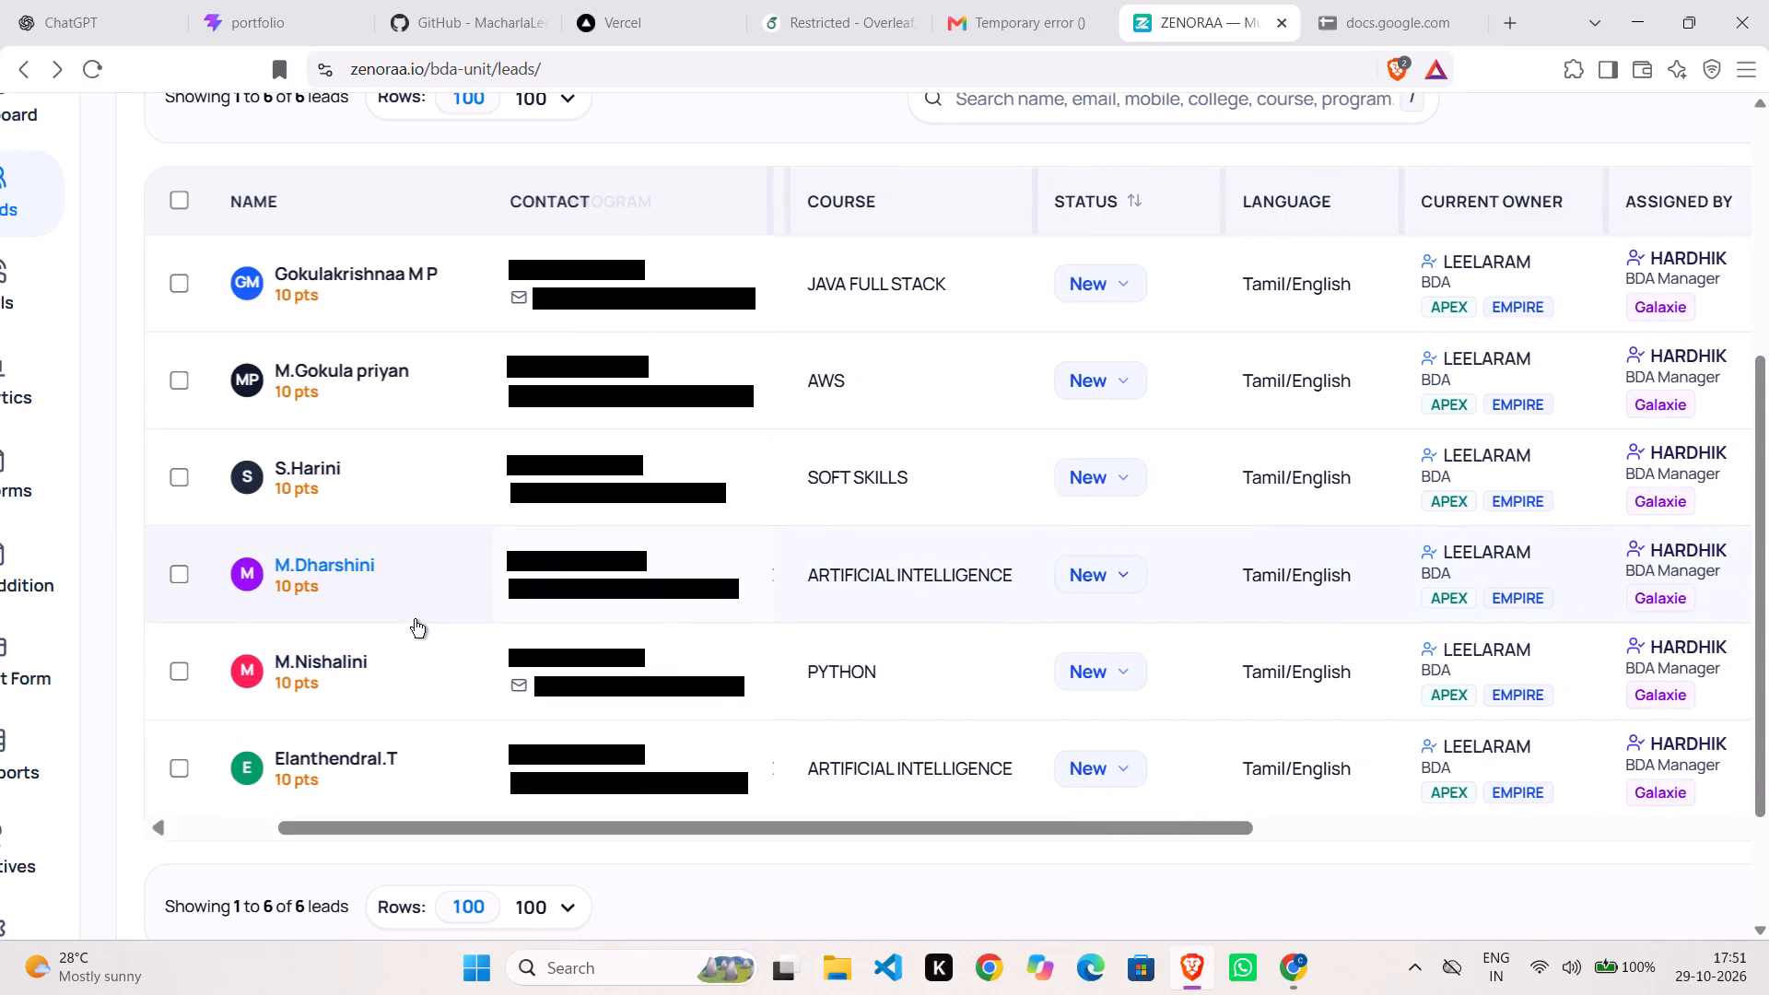
pyautogui.hscroll(-9, 1298, 576)
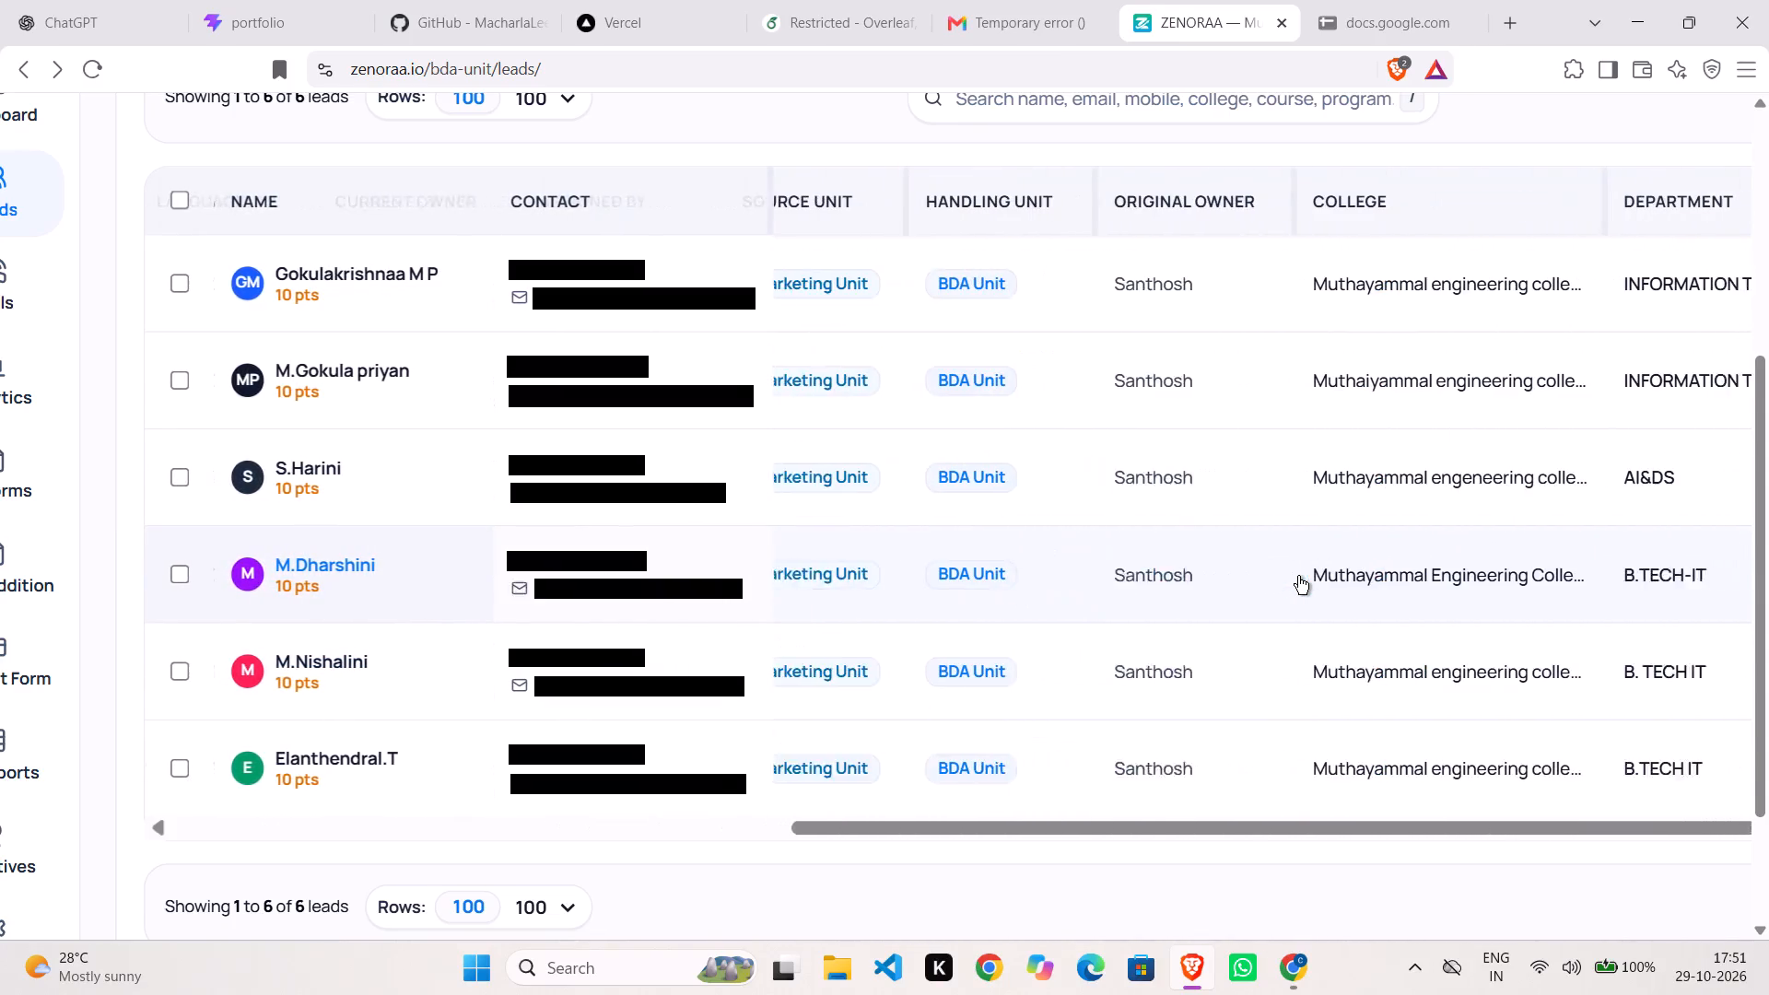
pyautogui.hscroll(-4, 1298, 576)
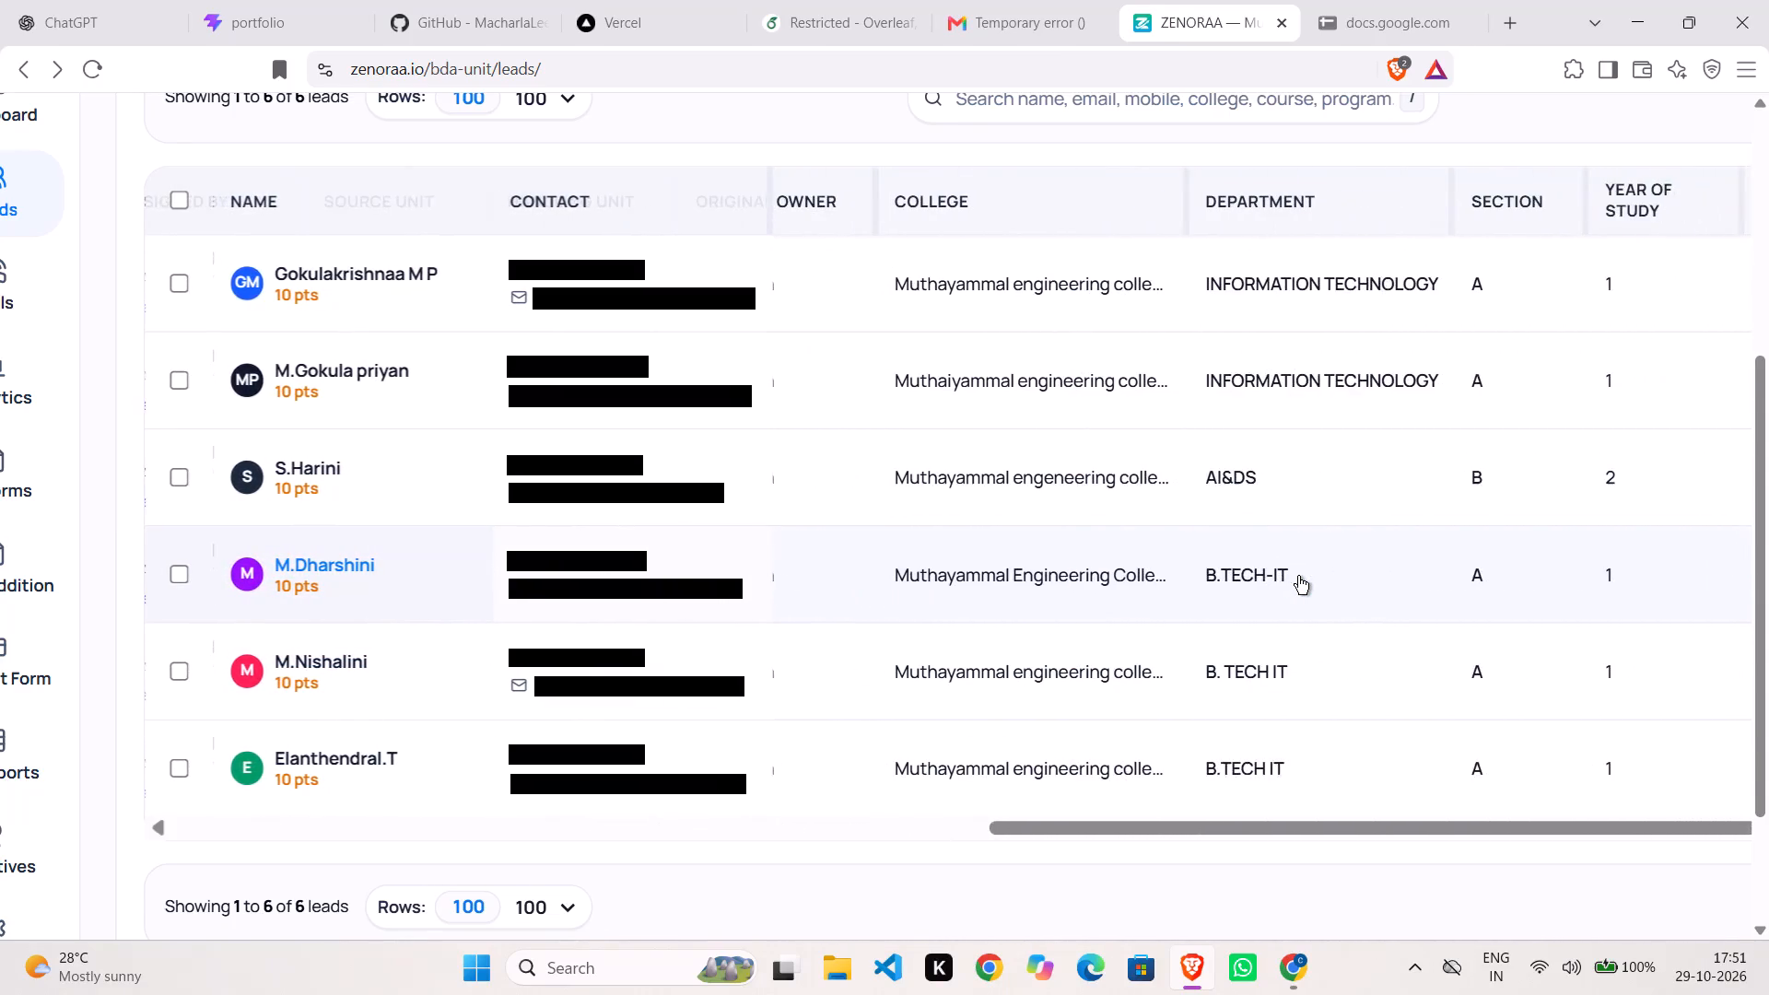
pyautogui.hscroll(-9, 1298, 576)
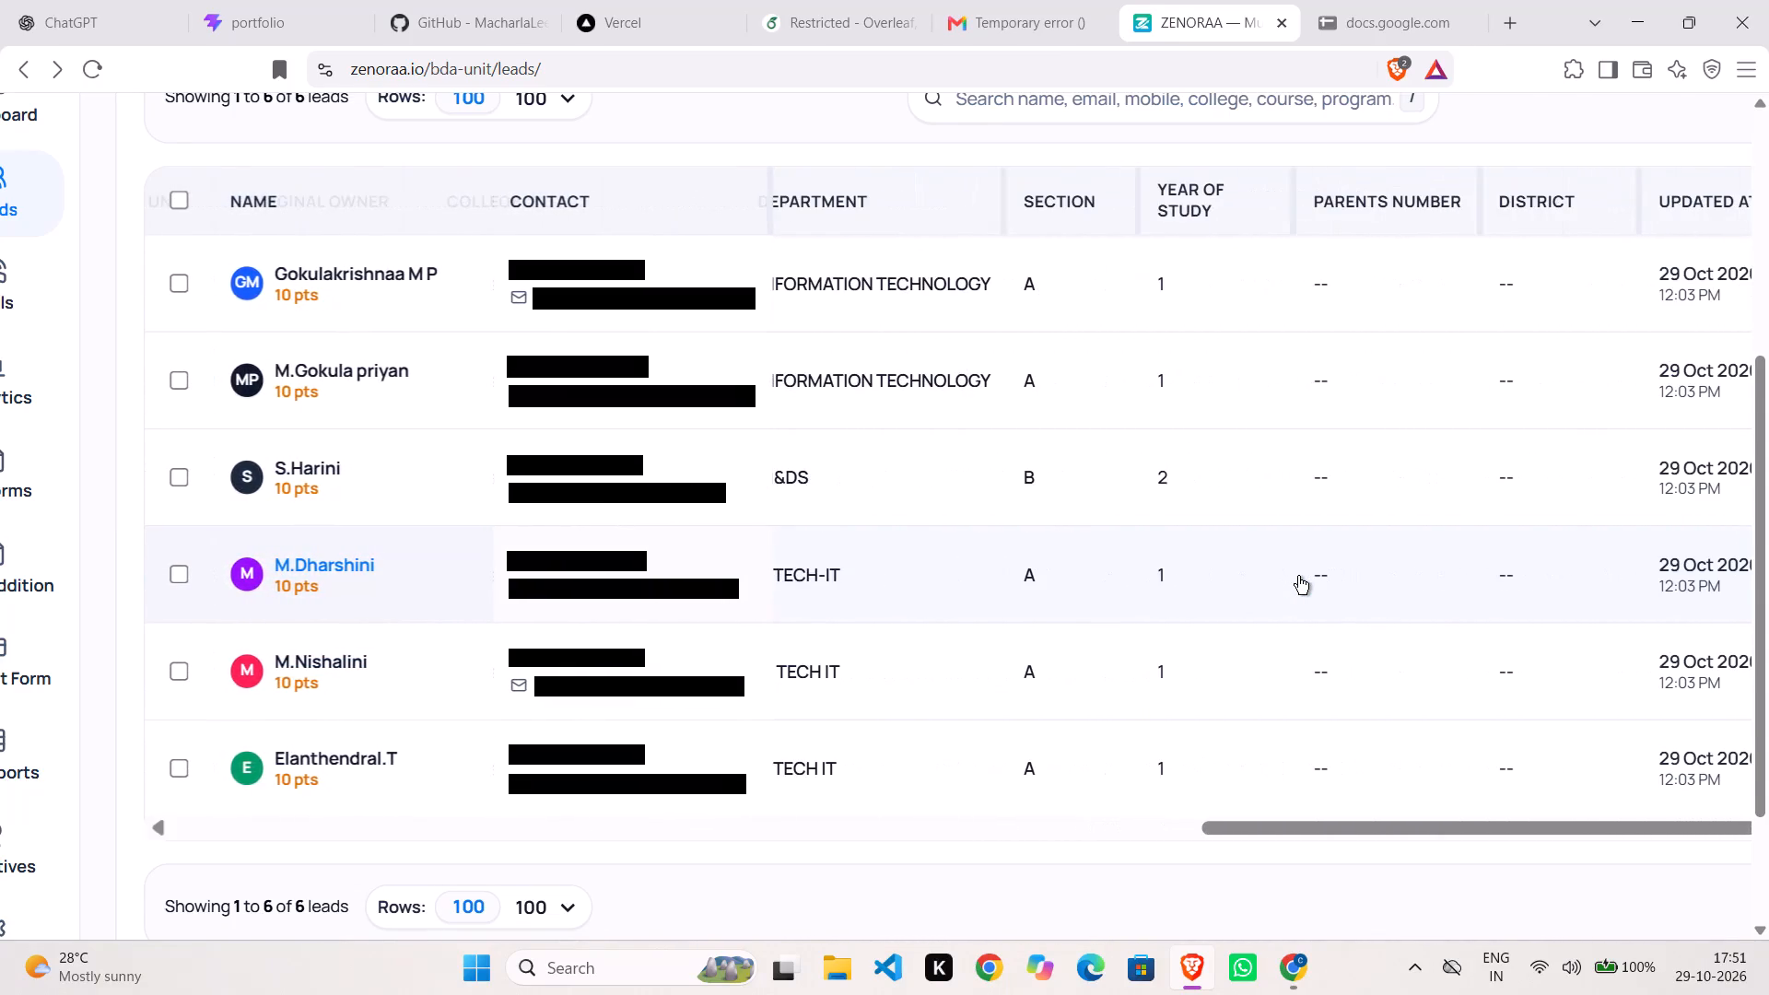
pyautogui.hscroll(-4, 1298, 576)
pyautogui.hscroll(8, 1298, 576)
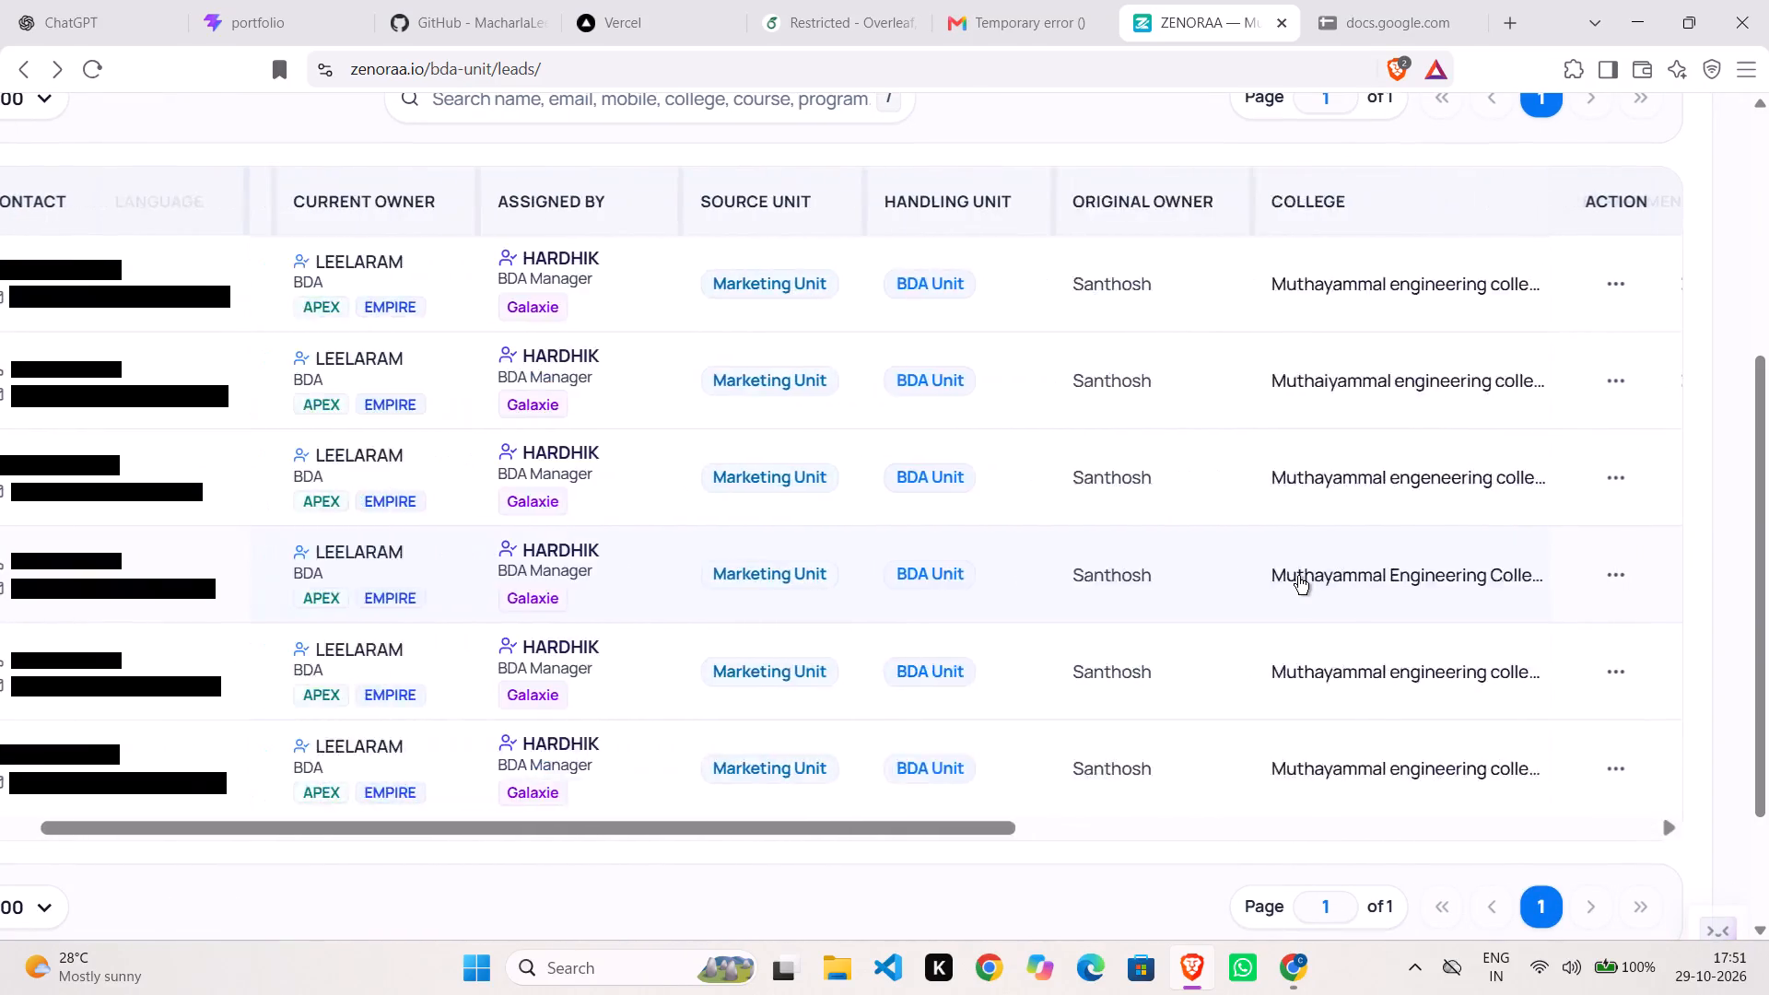
pyautogui.hscroll(4, 1298, 576)
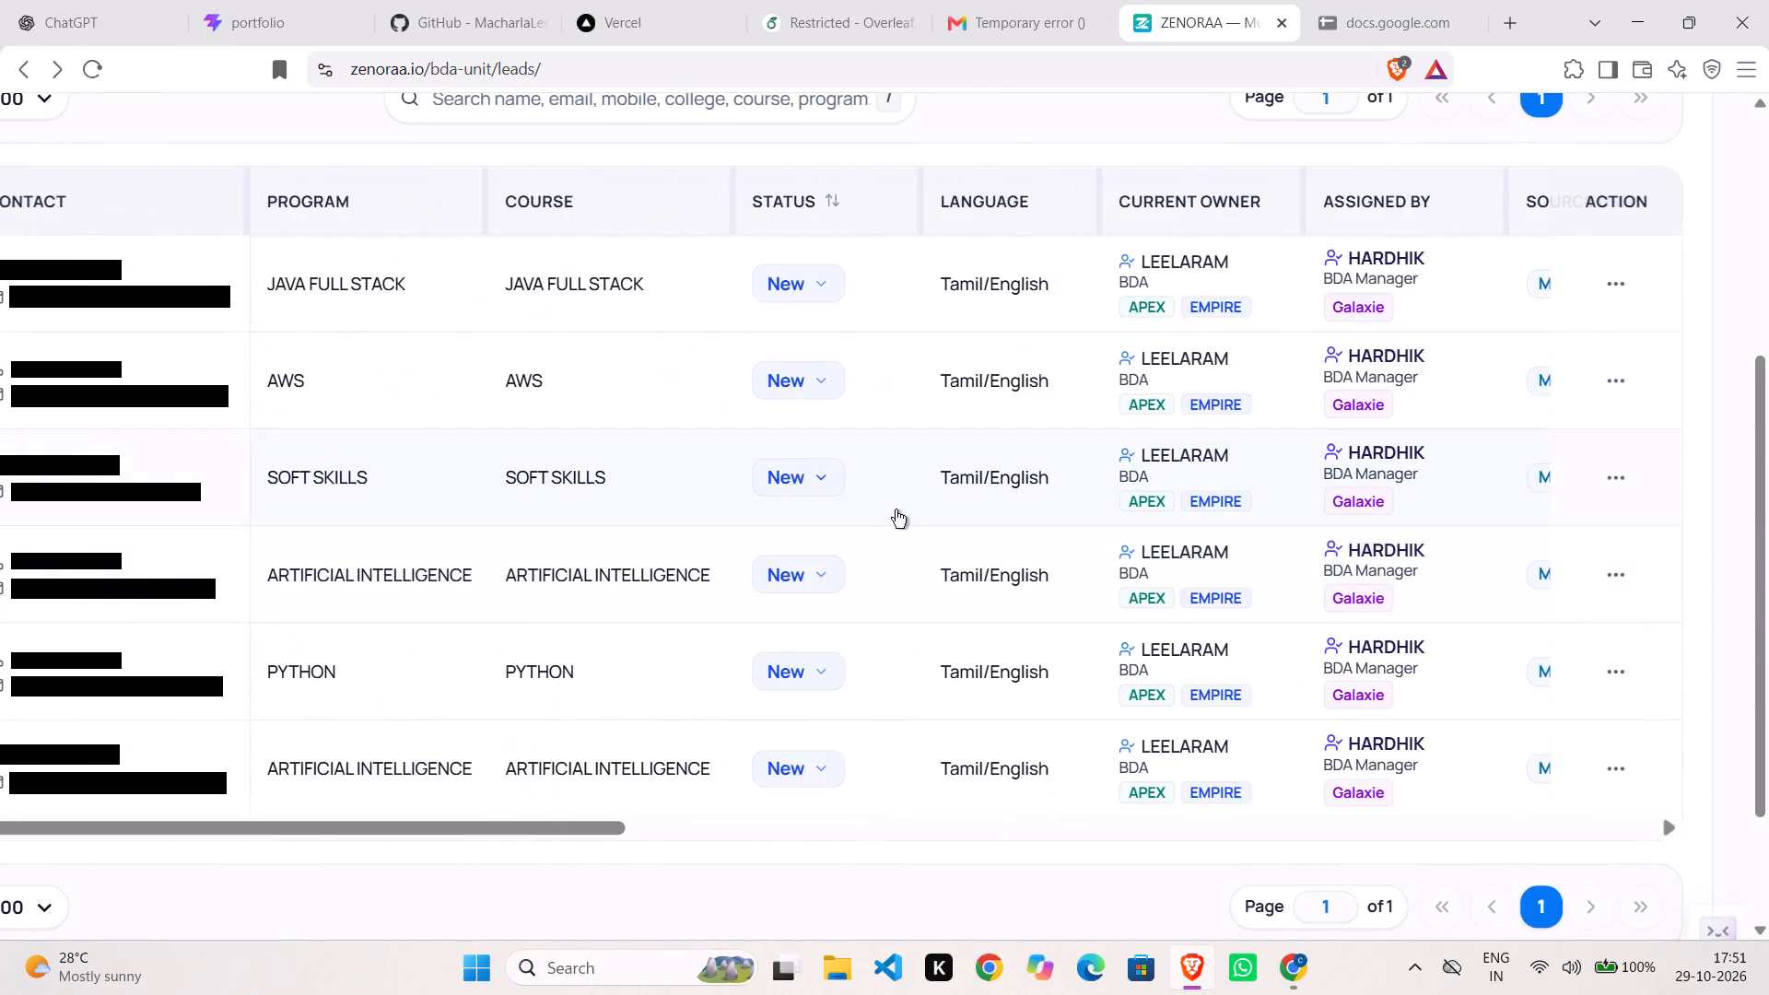
pyautogui.hscroll(2, 965, 480)
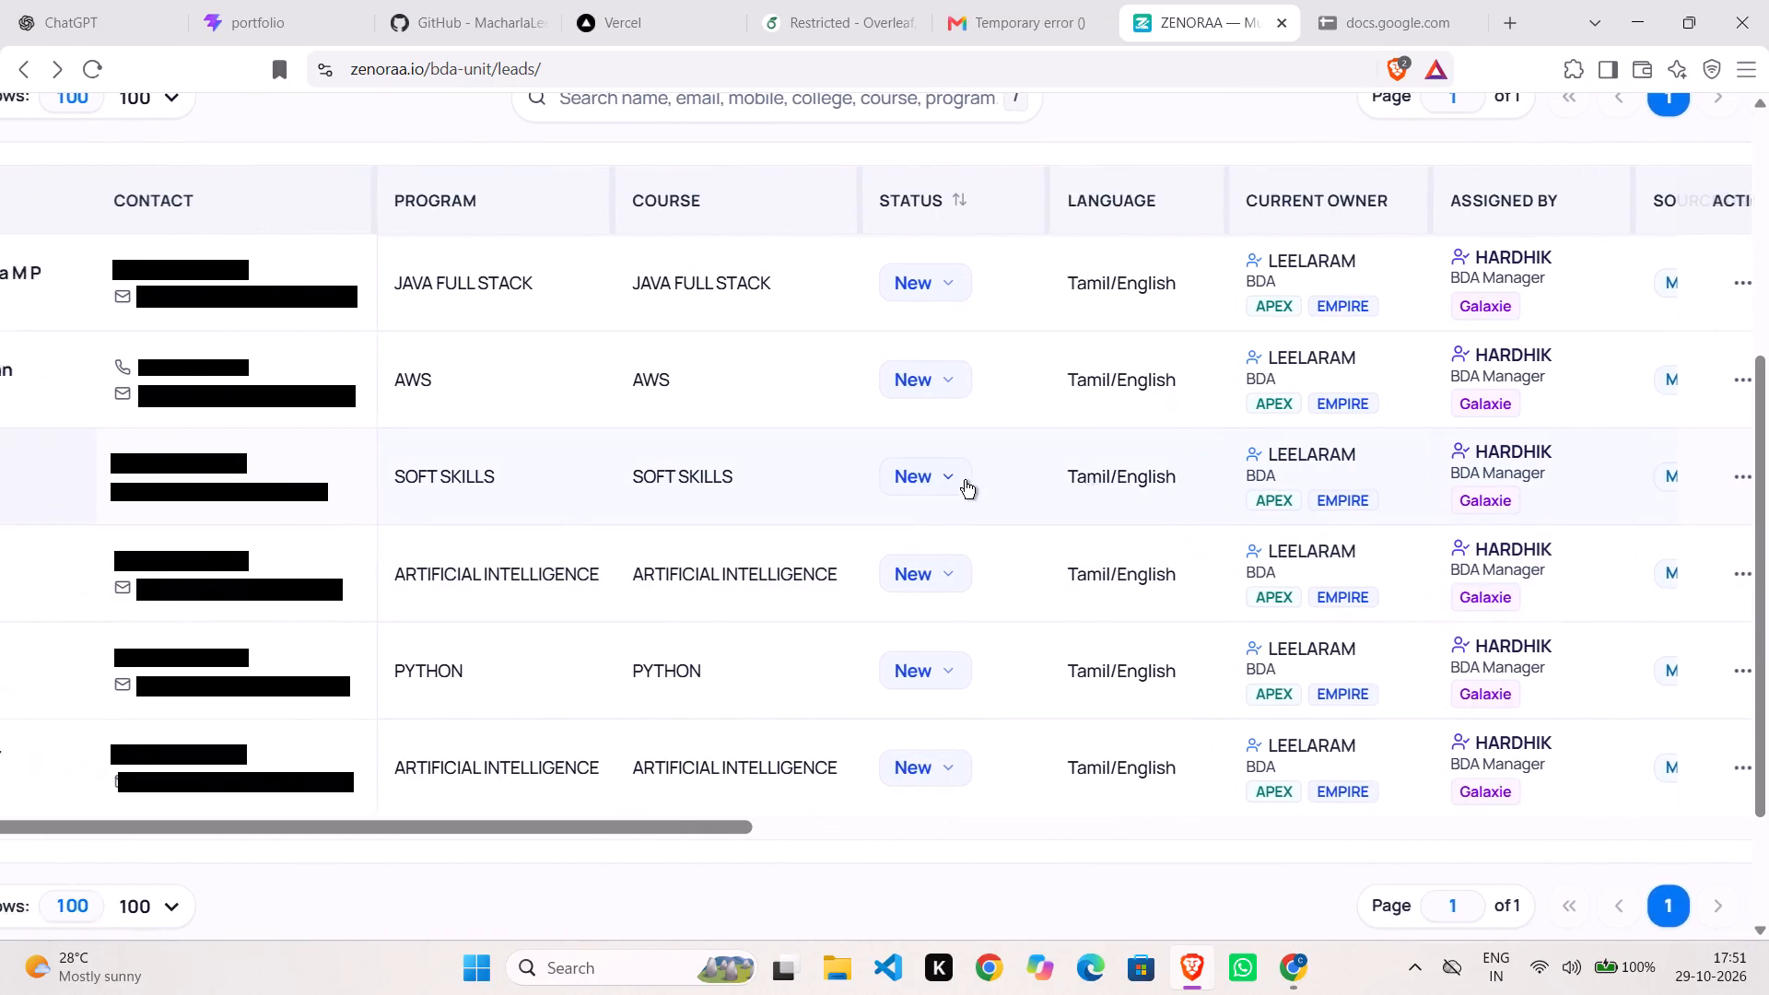
pyautogui.hscroll(4, 965, 480)
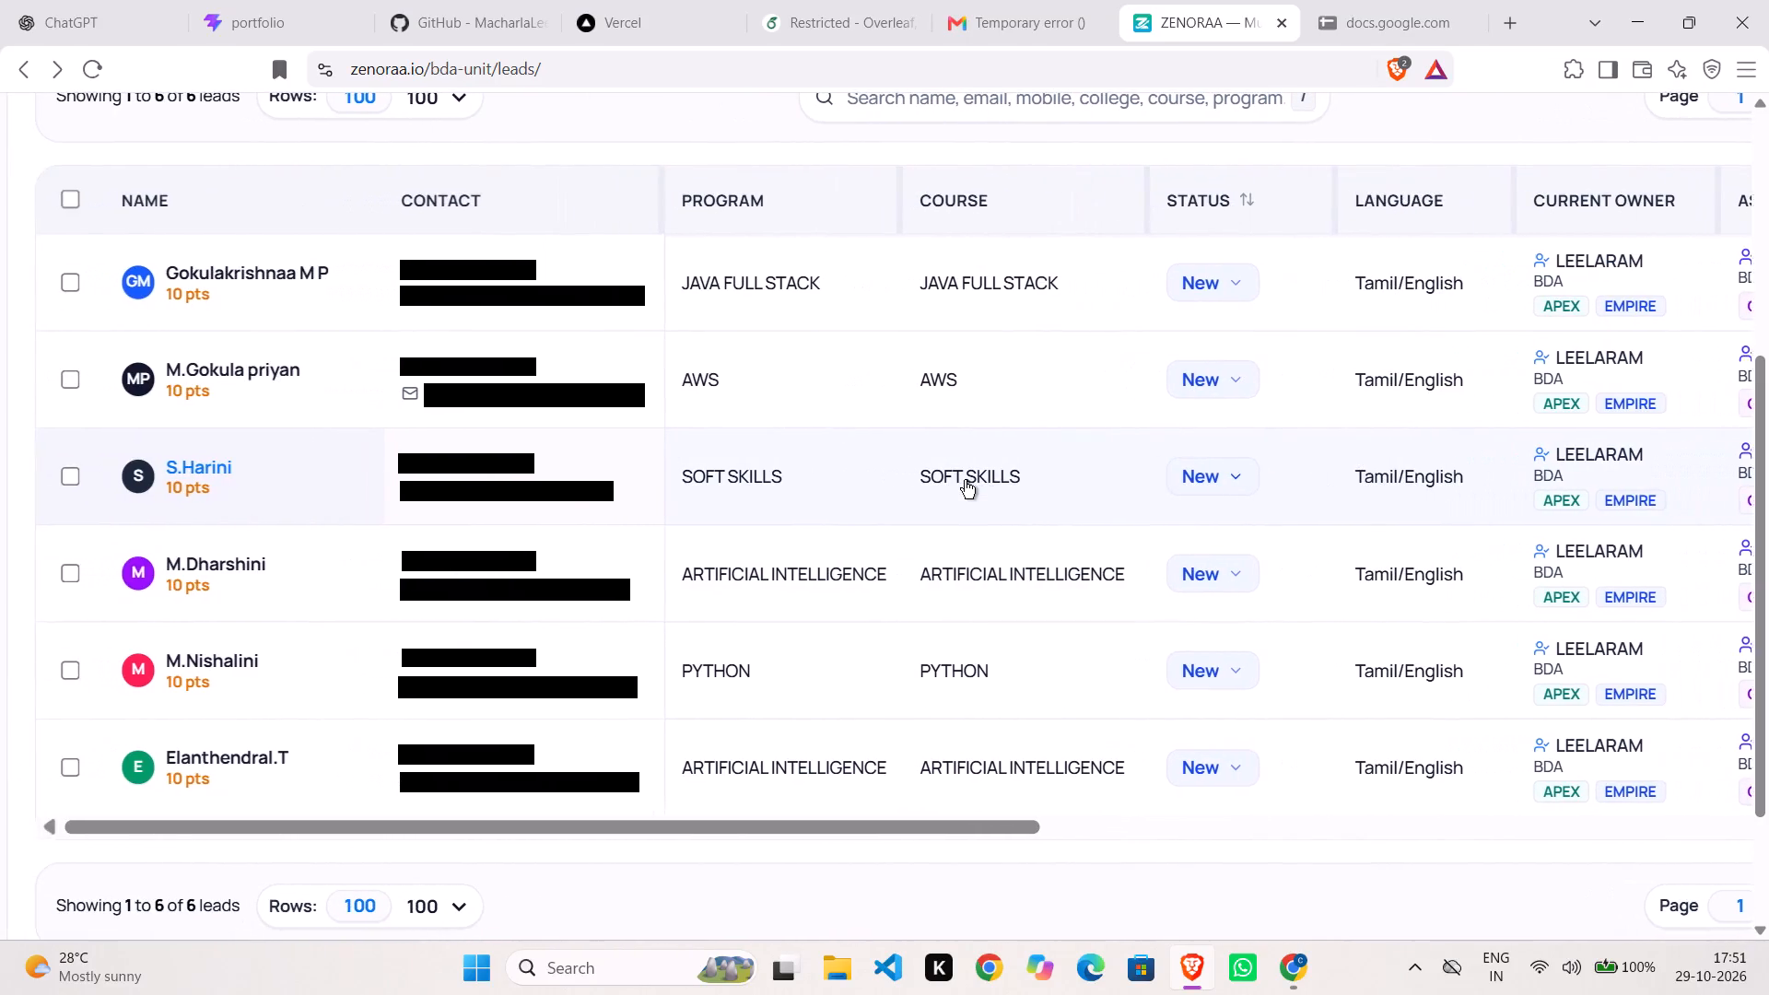
pyautogui.hscroll(1, 965, 480)
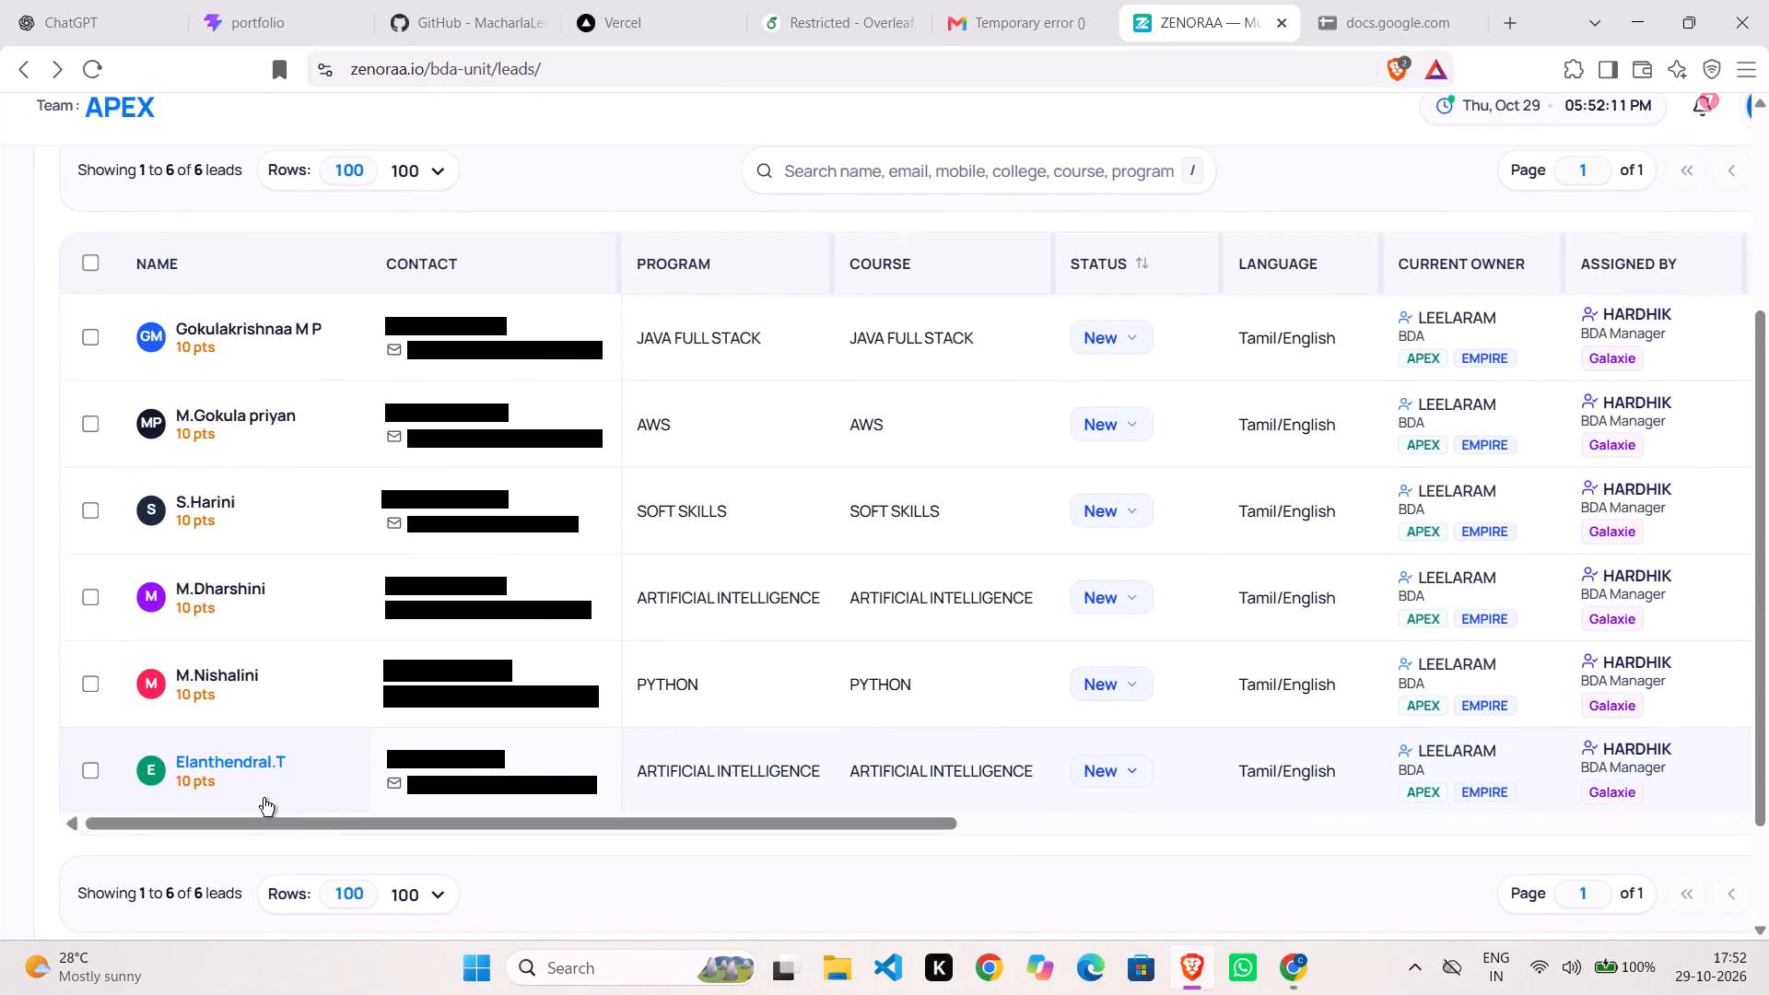
pyautogui.scroll(1, 637, 766)
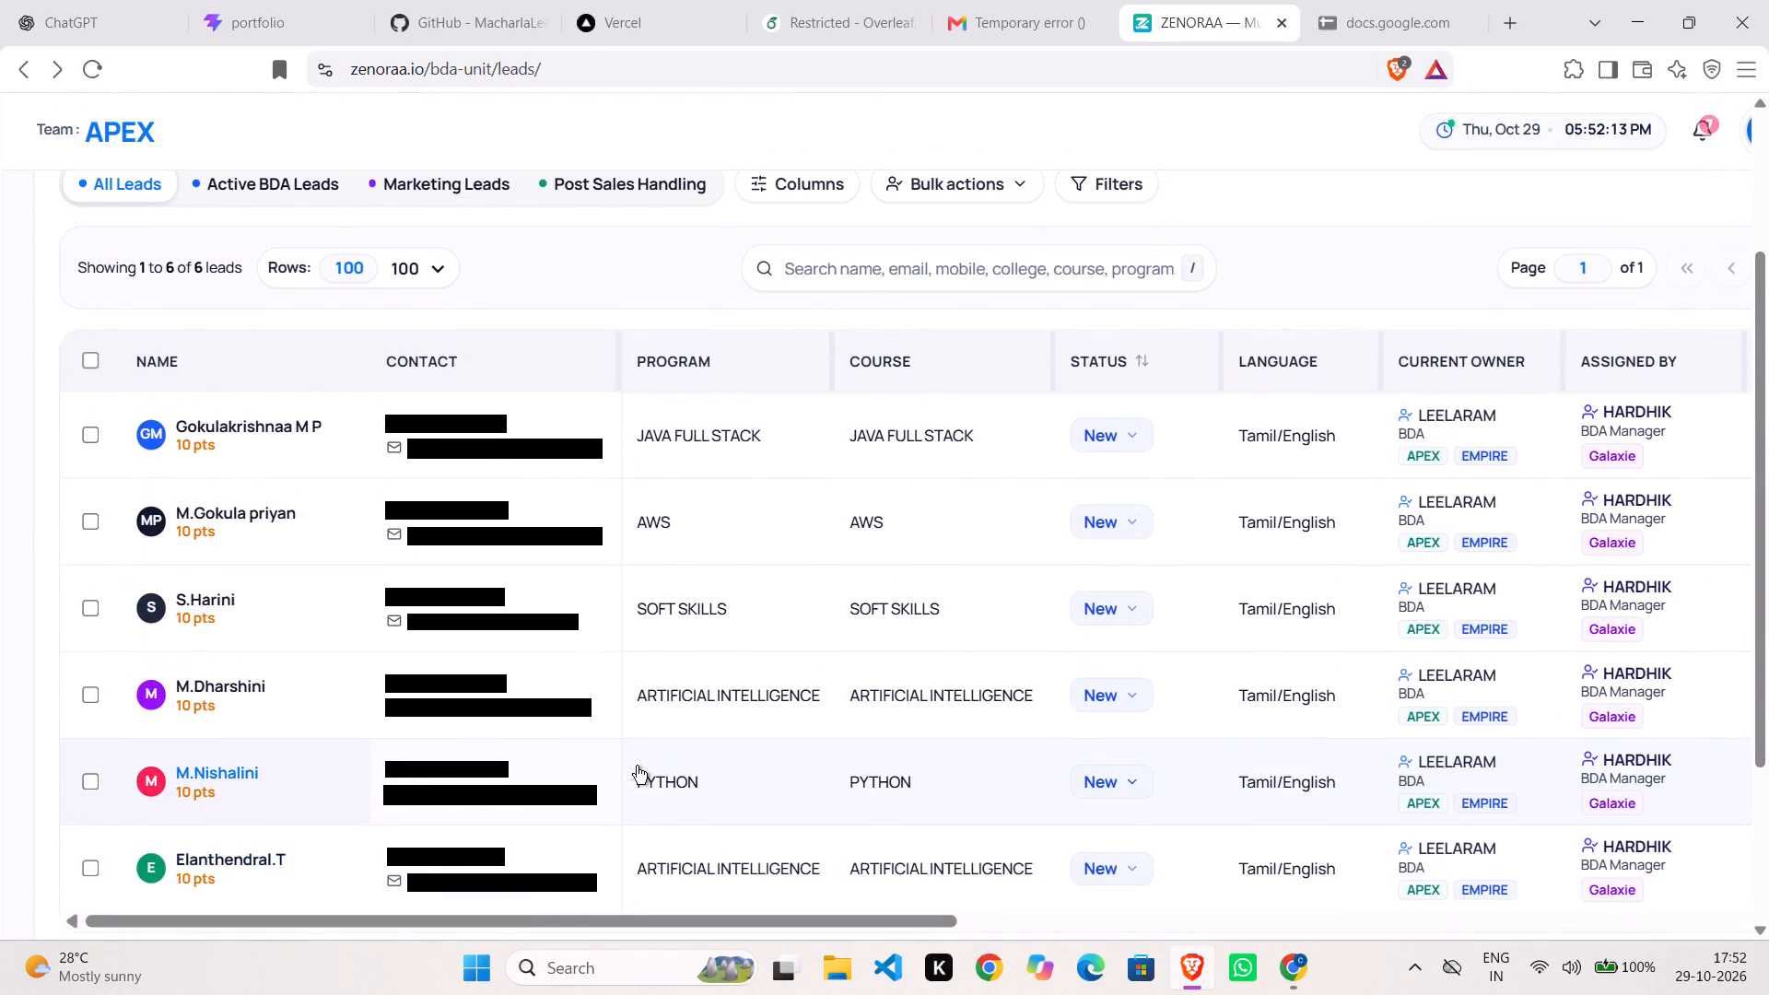
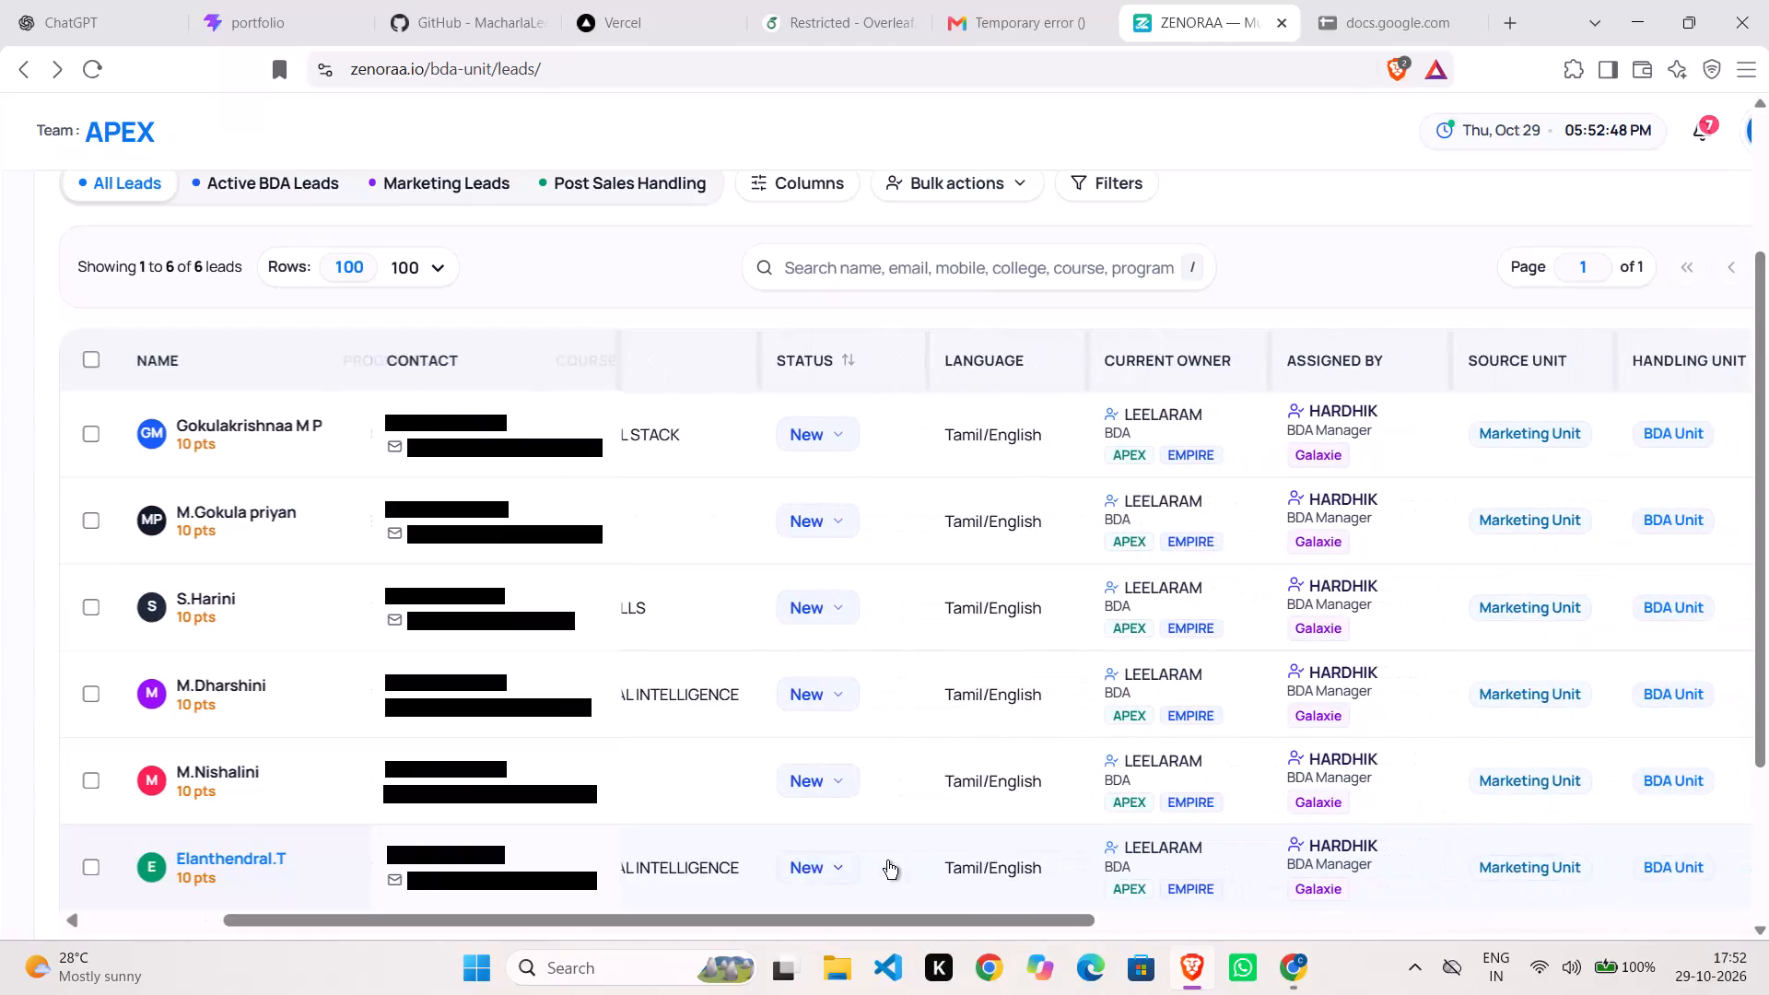
# Examine the new leads' ownership, source unit, college and department details across the table.
pyautogui.hscroll(-6, 887, 860)
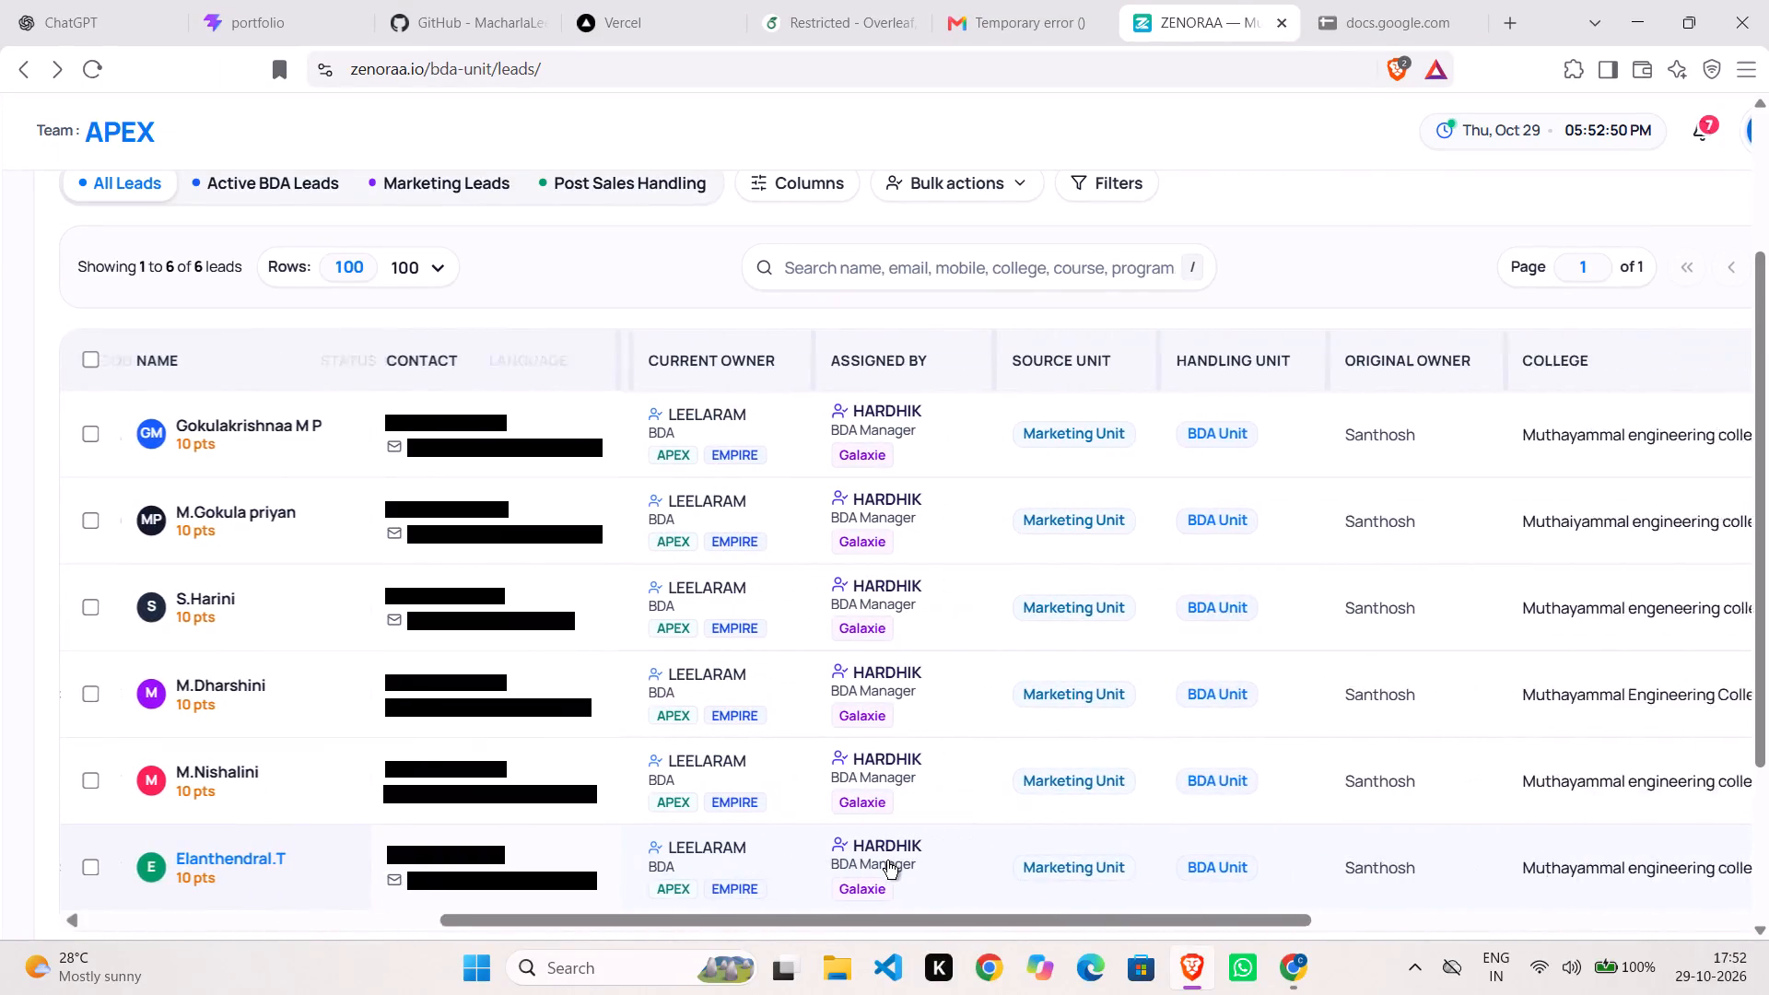
pyautogui.hscroll(-3, 887, 860)
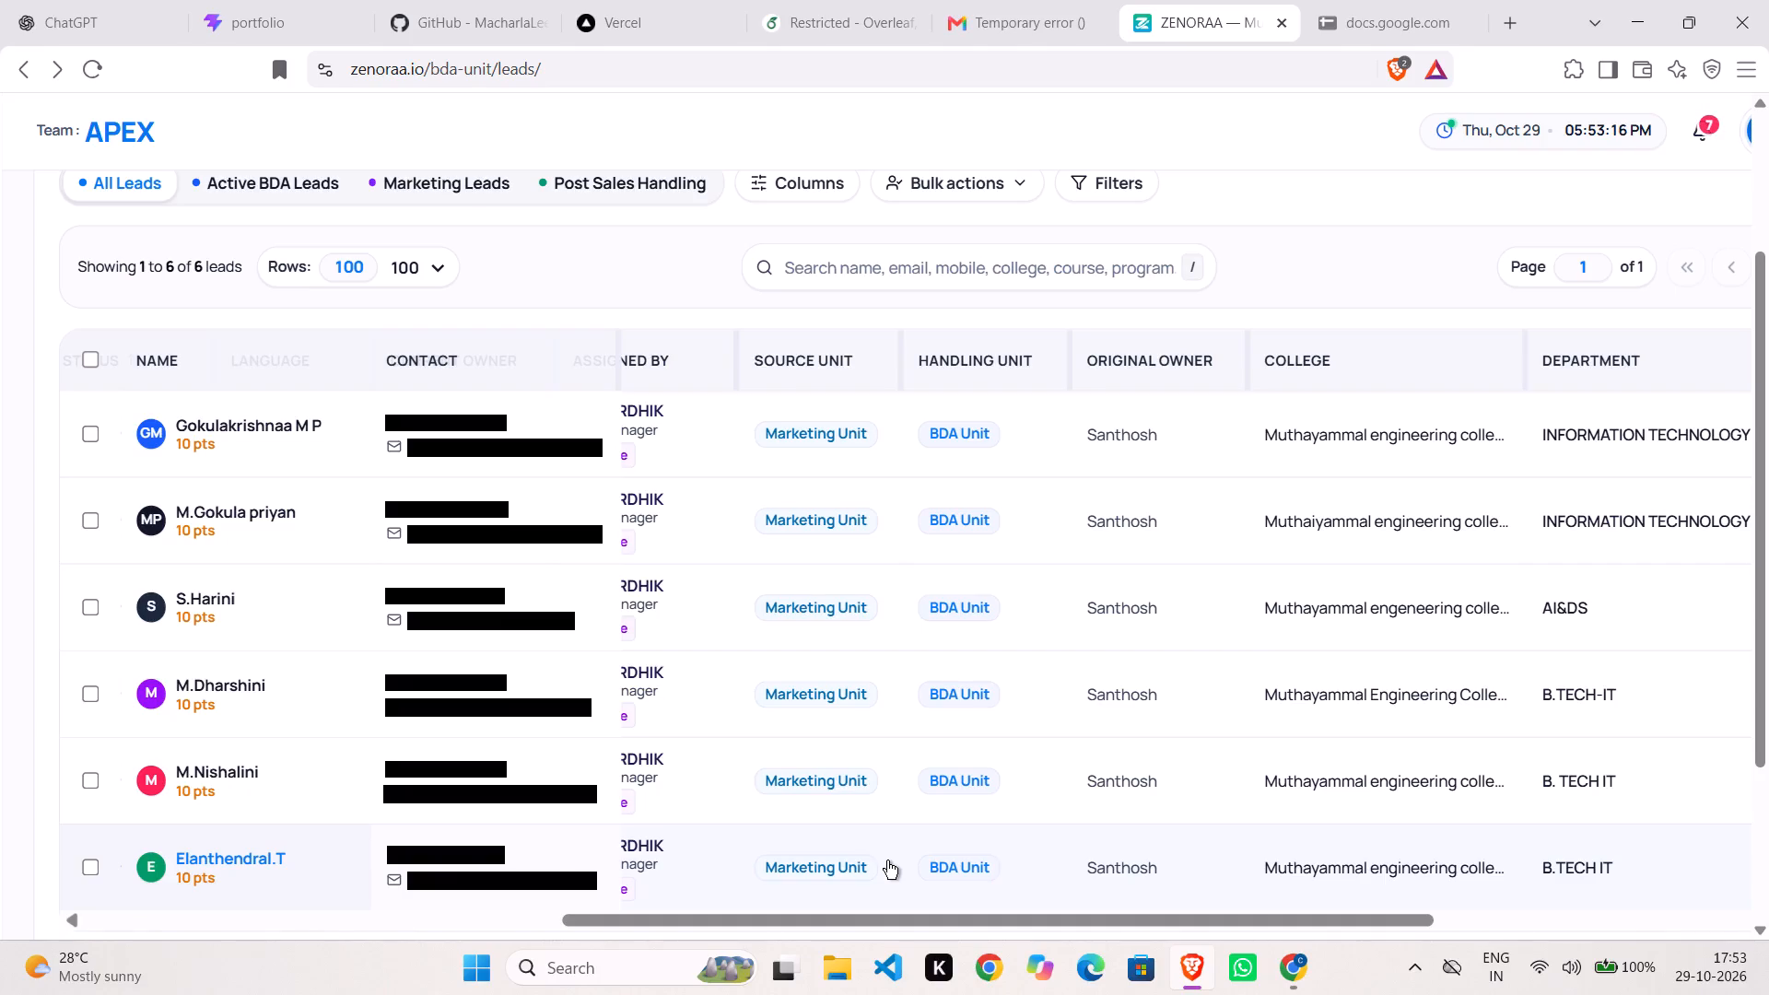
pyautogui.hscroll(3, 887, 860)
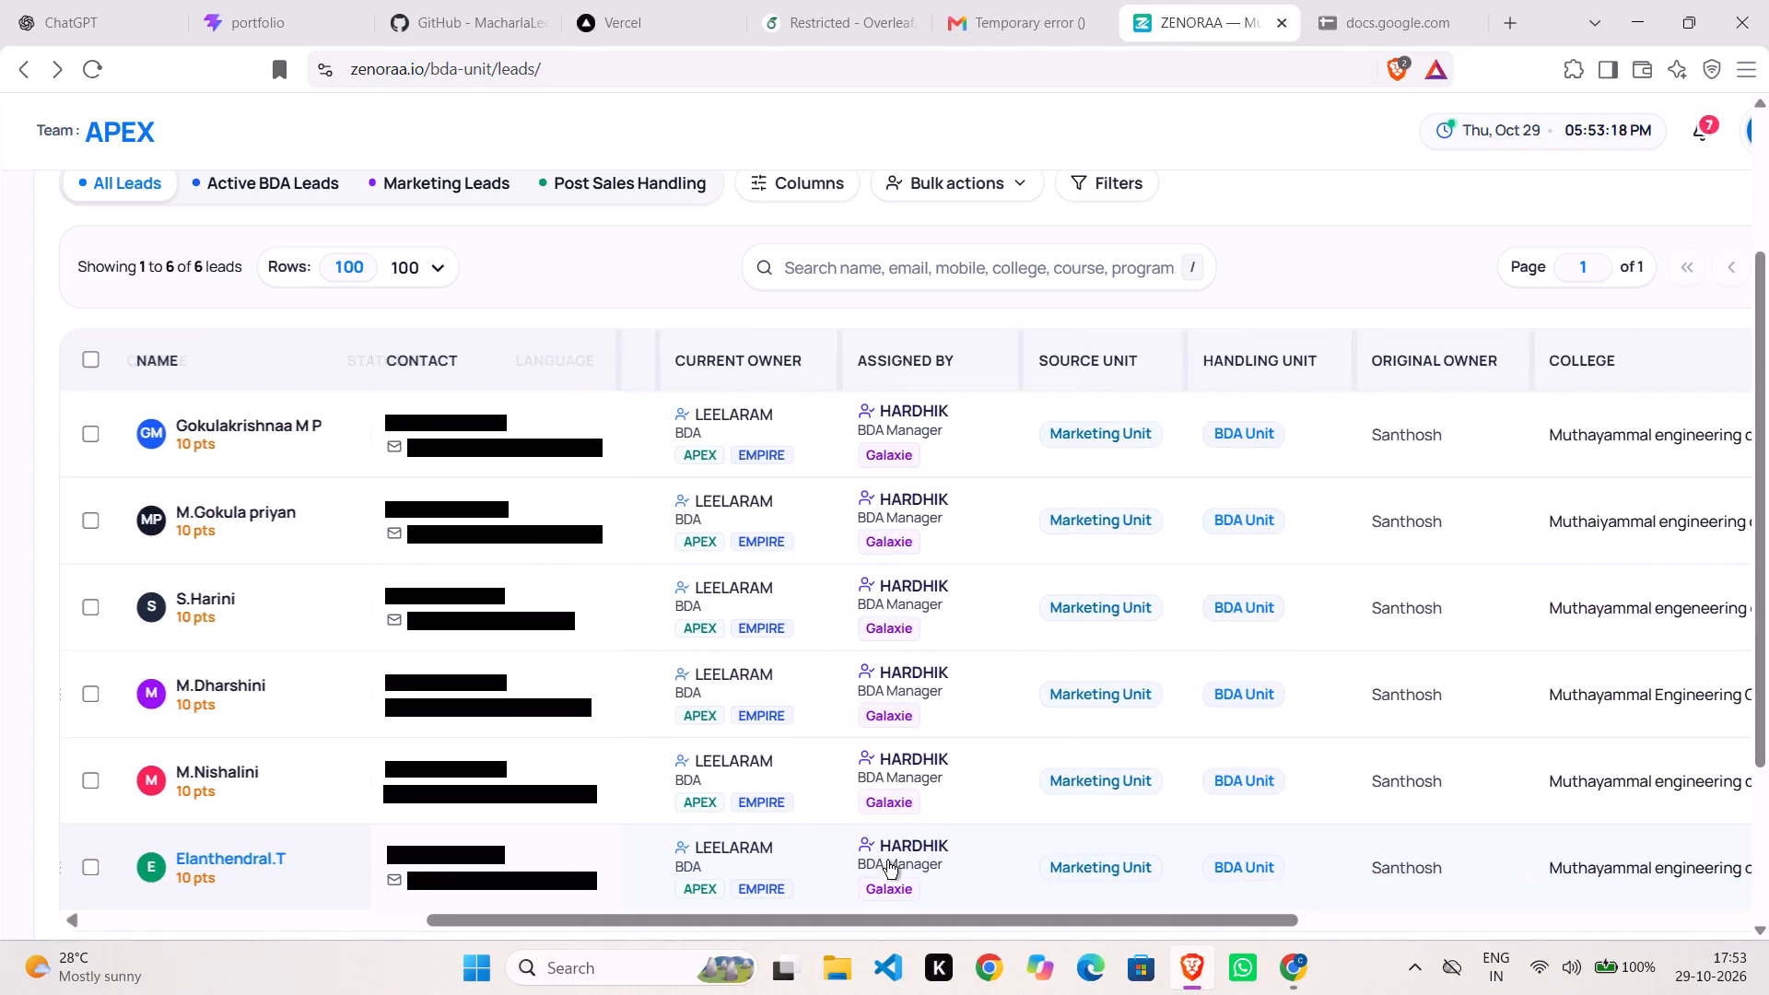
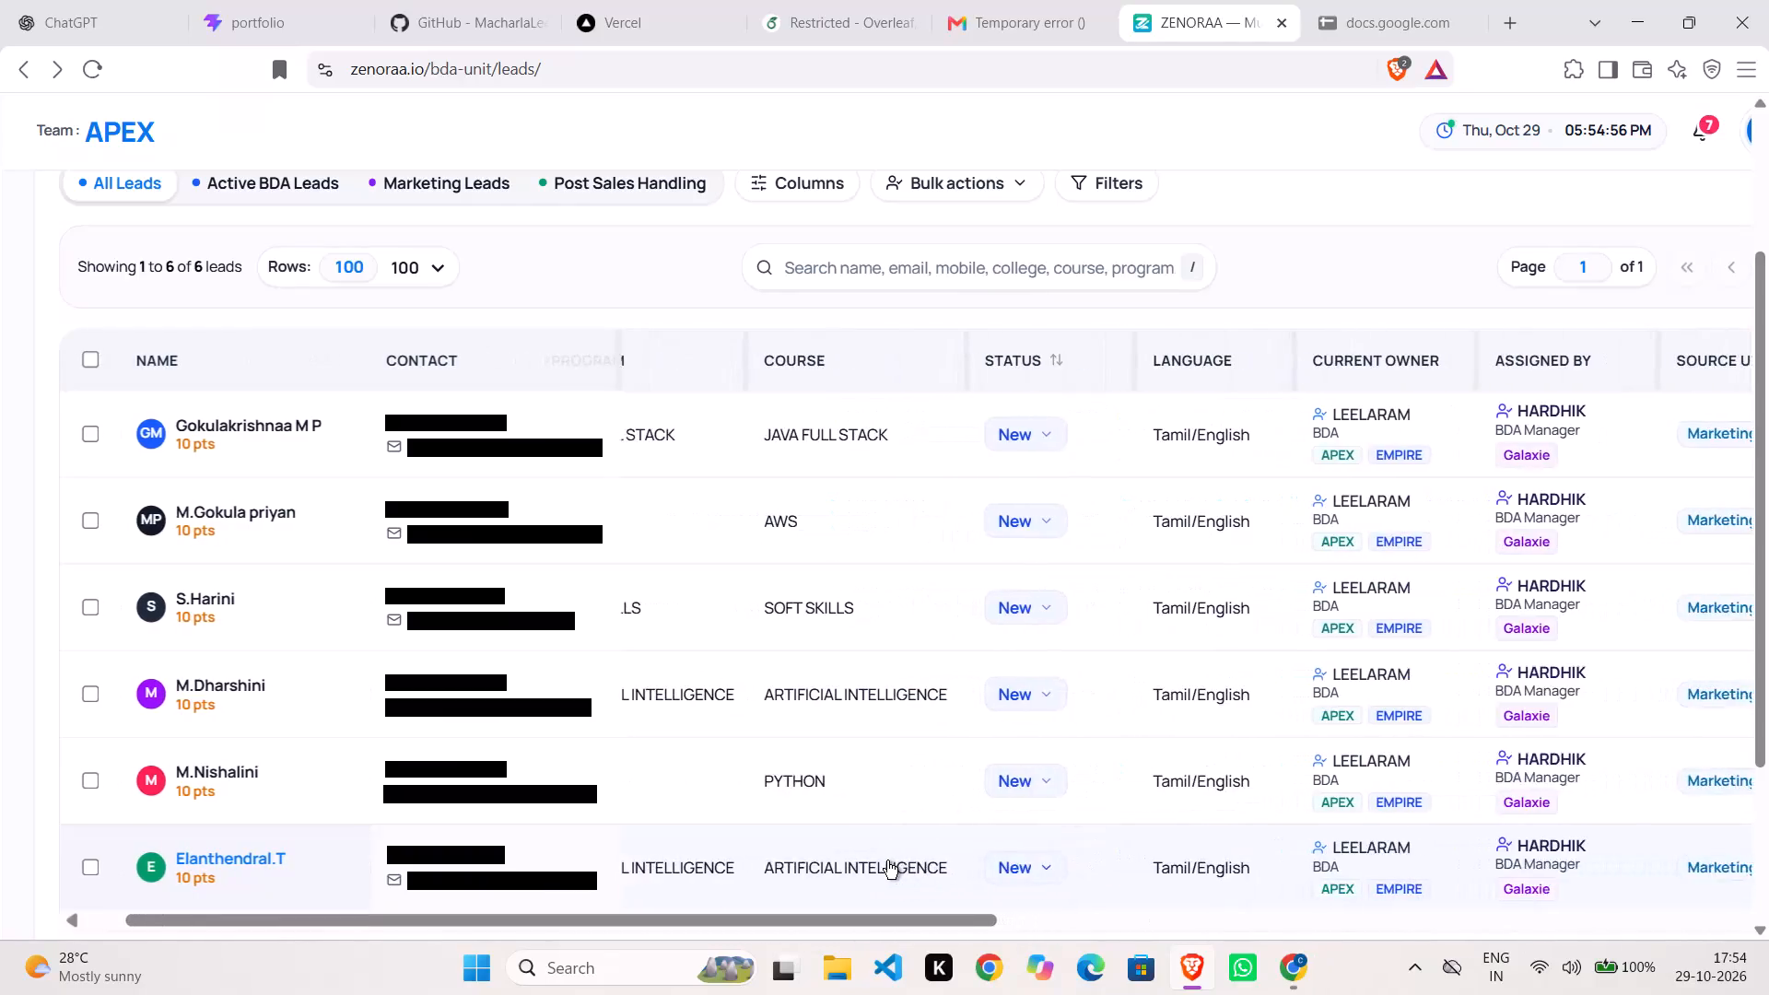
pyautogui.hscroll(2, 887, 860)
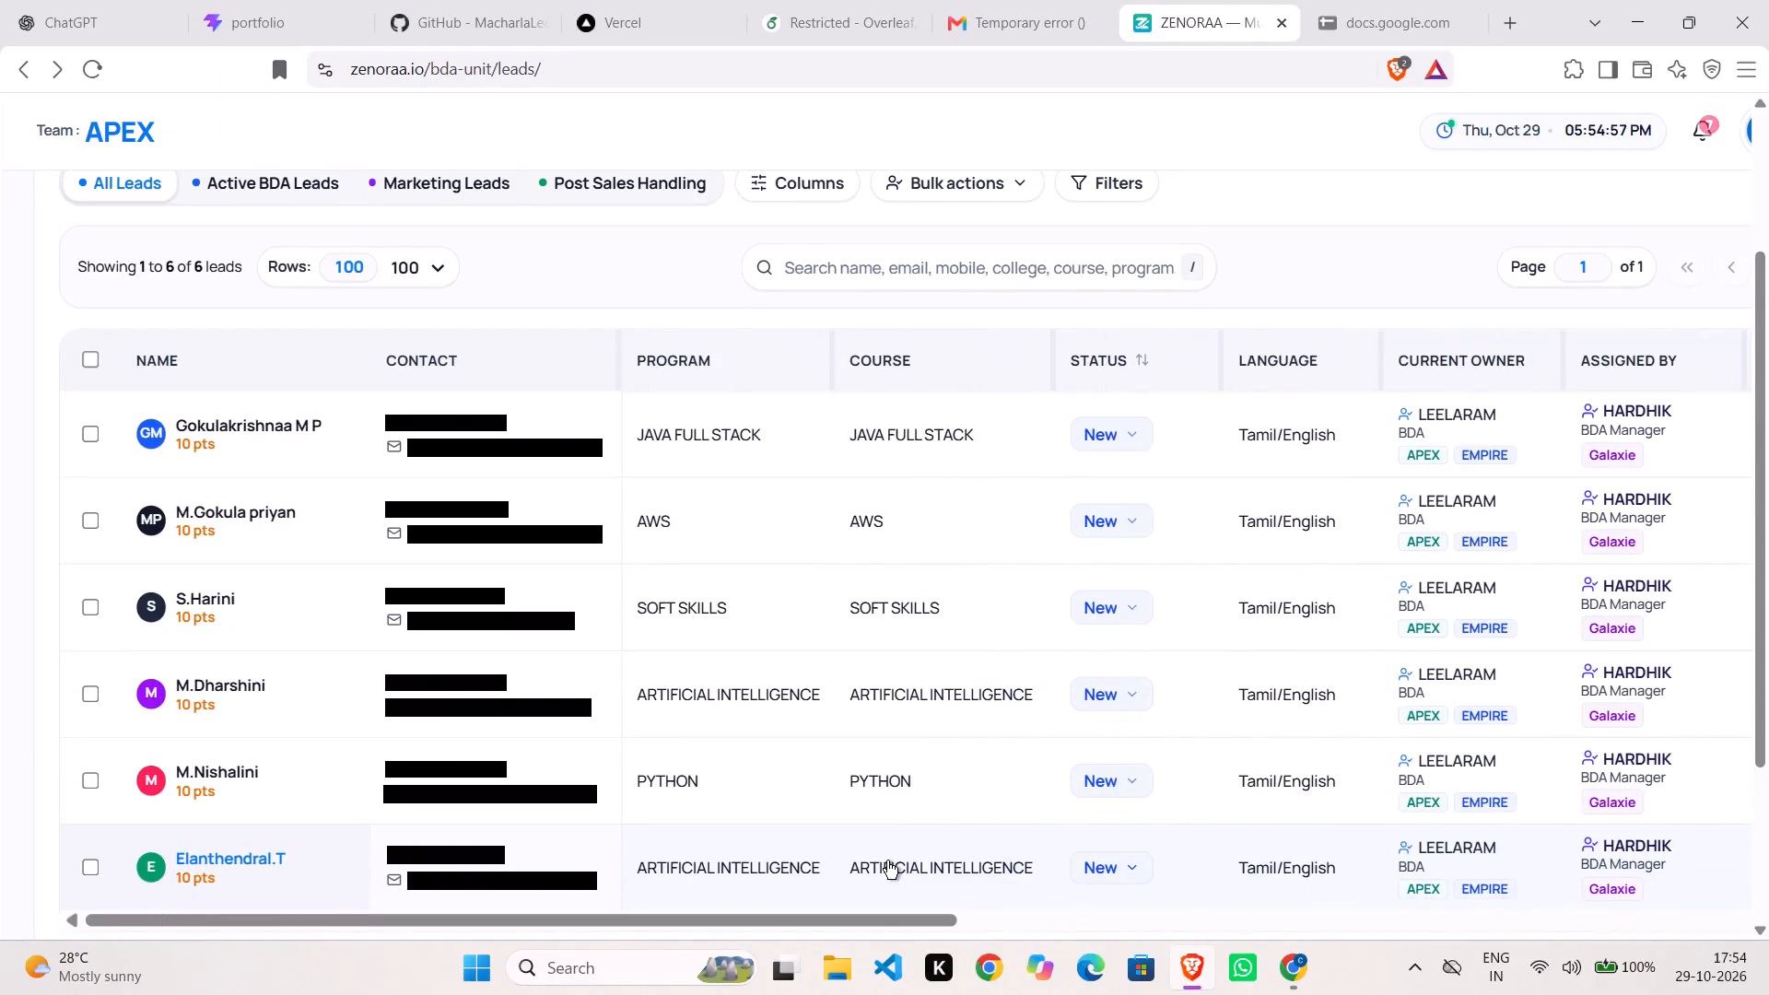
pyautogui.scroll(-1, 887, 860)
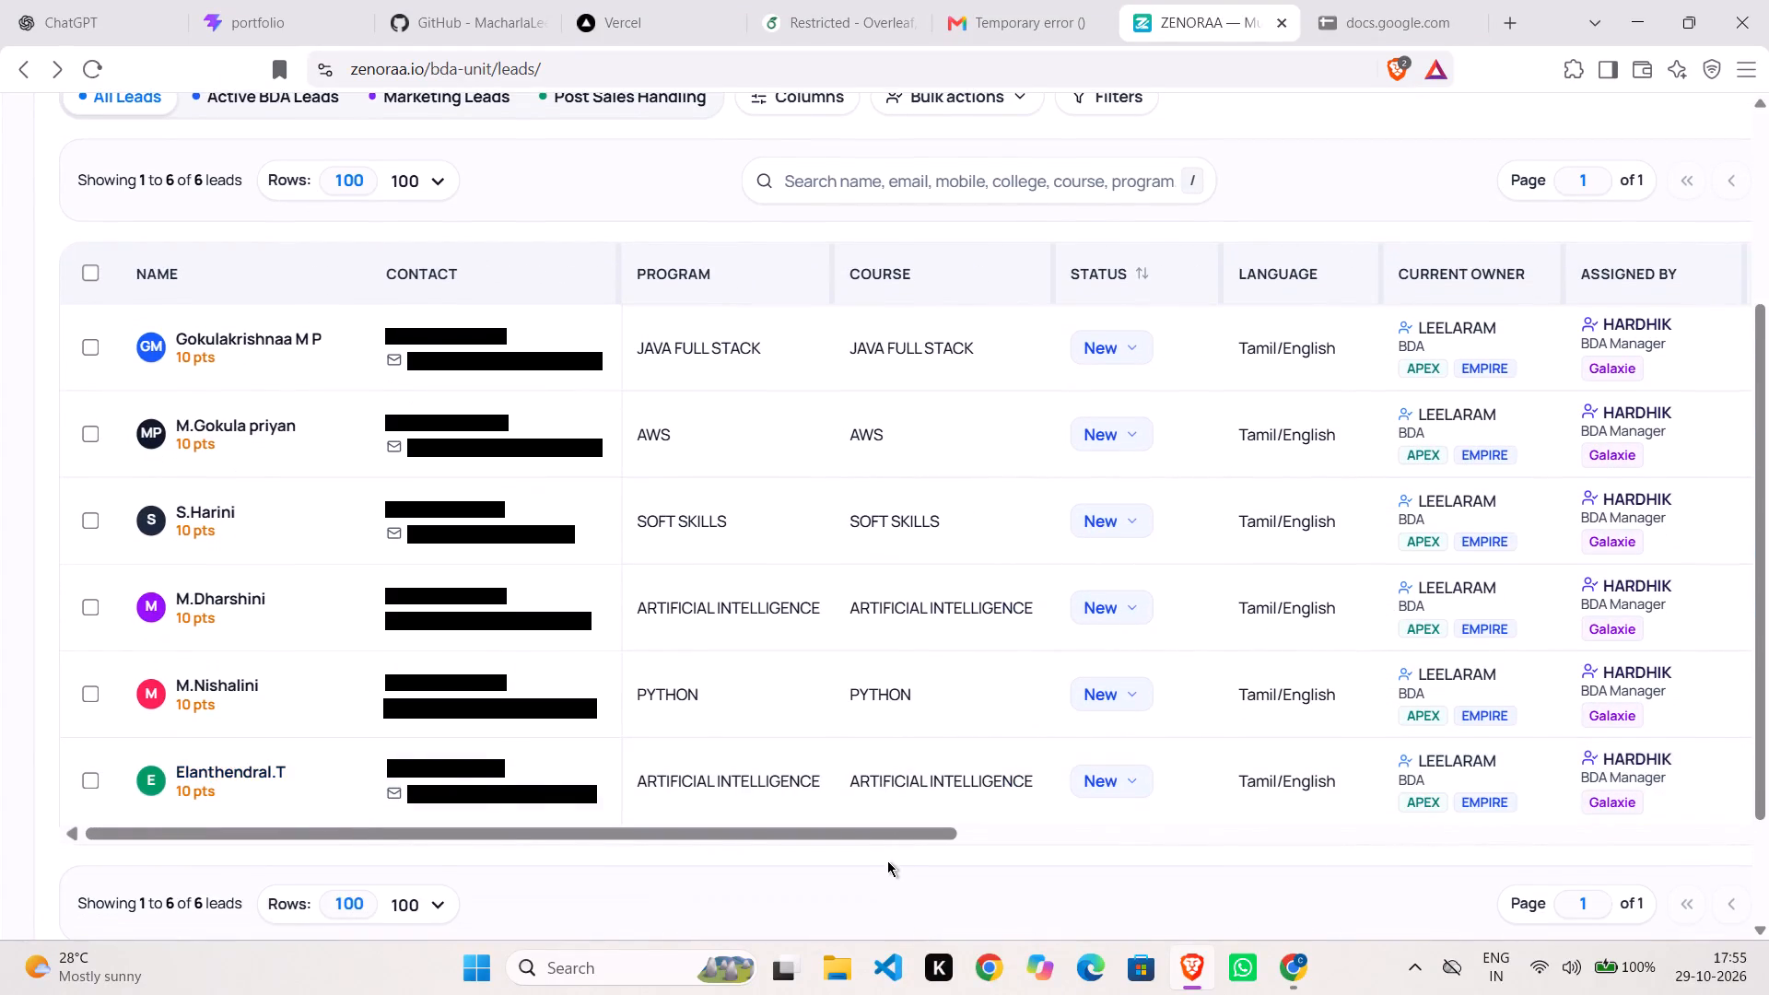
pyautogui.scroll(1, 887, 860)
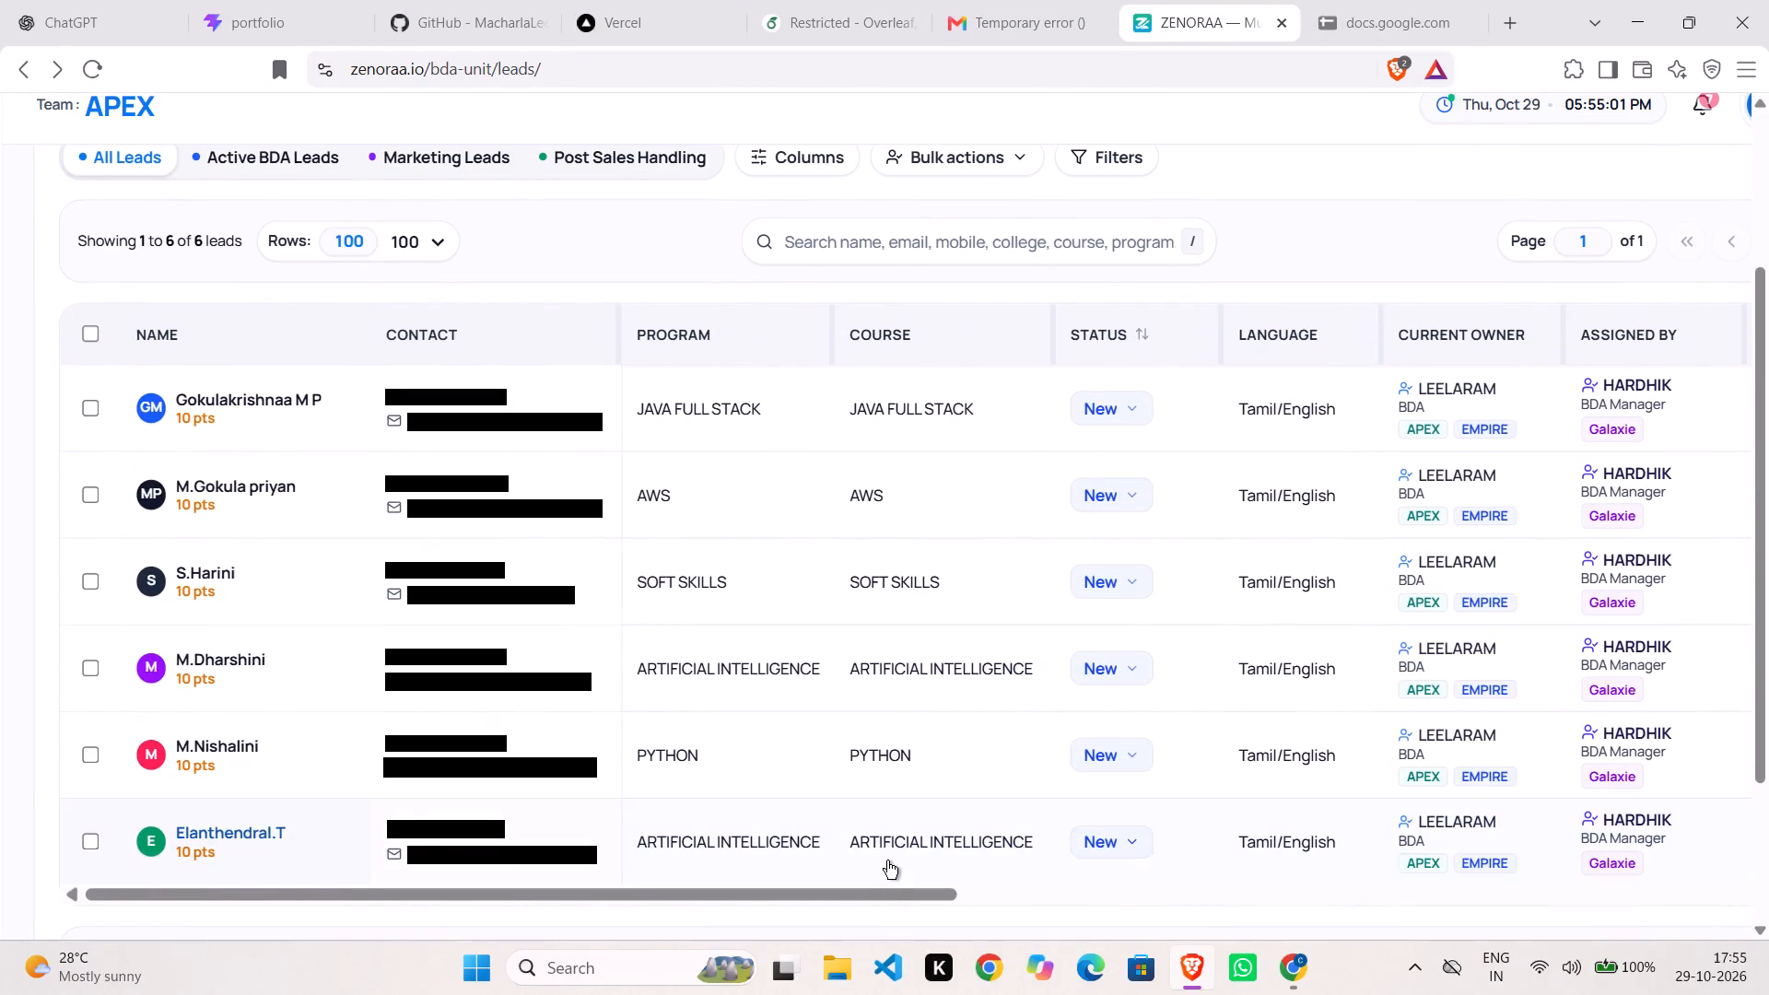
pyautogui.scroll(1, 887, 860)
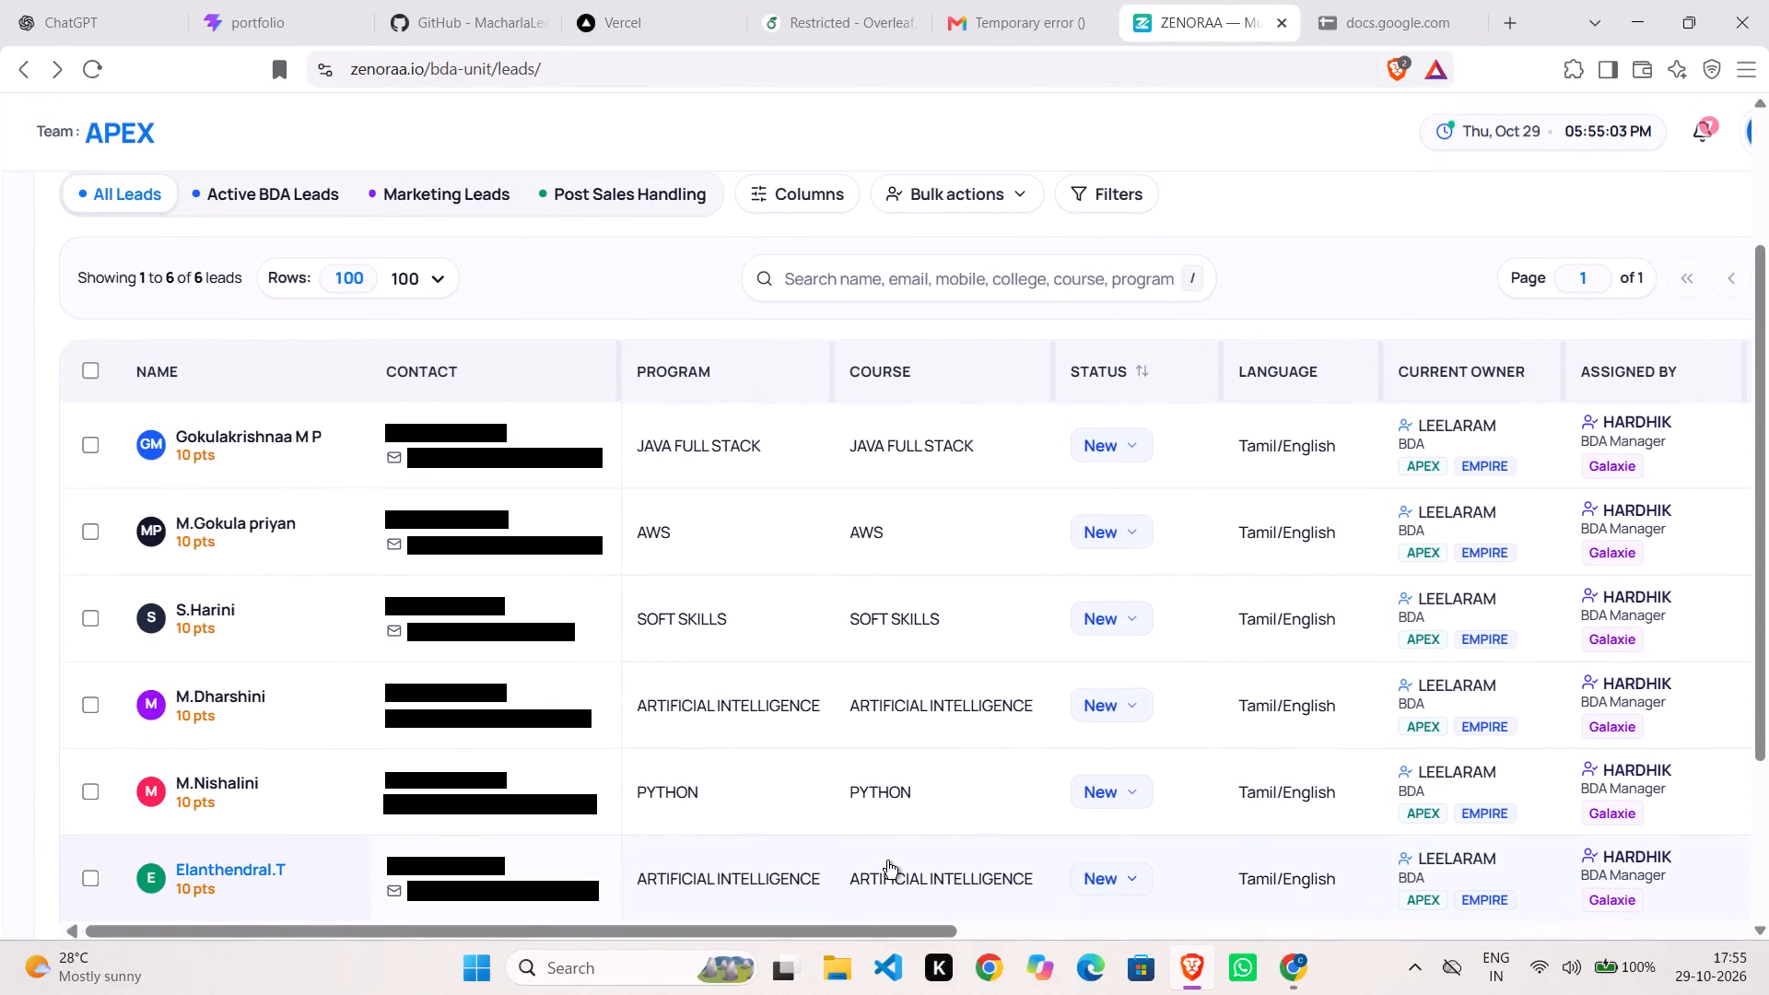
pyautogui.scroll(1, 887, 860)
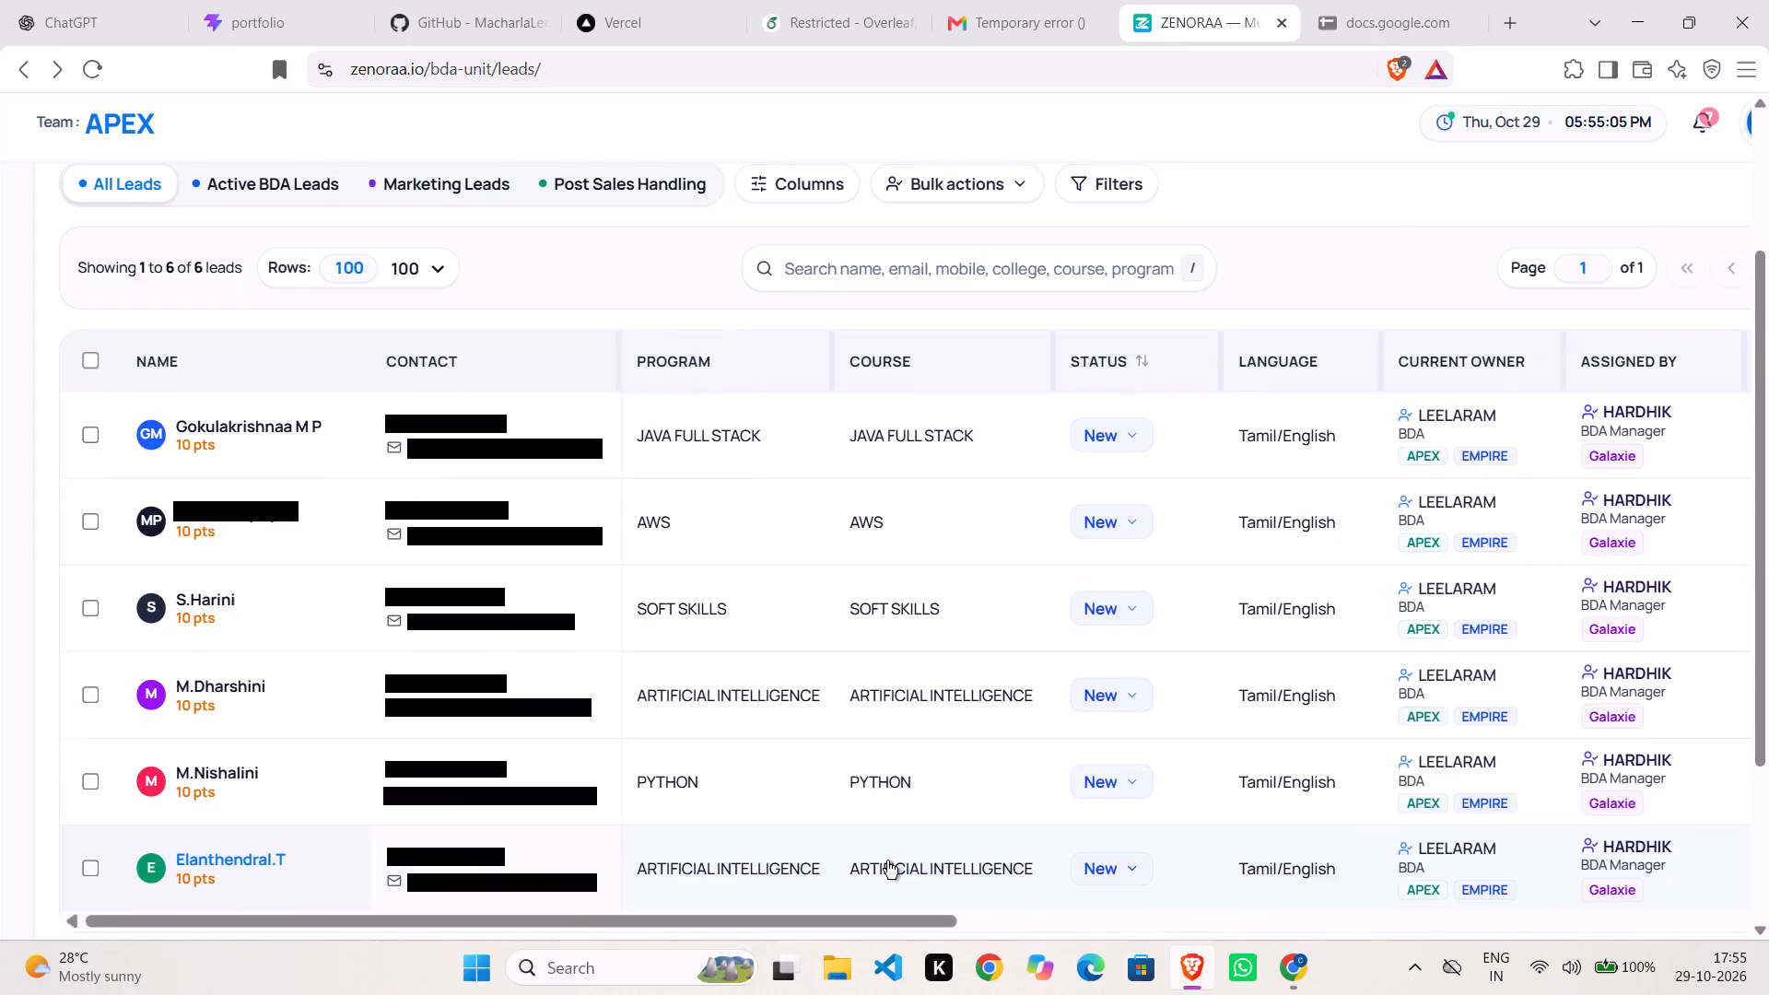
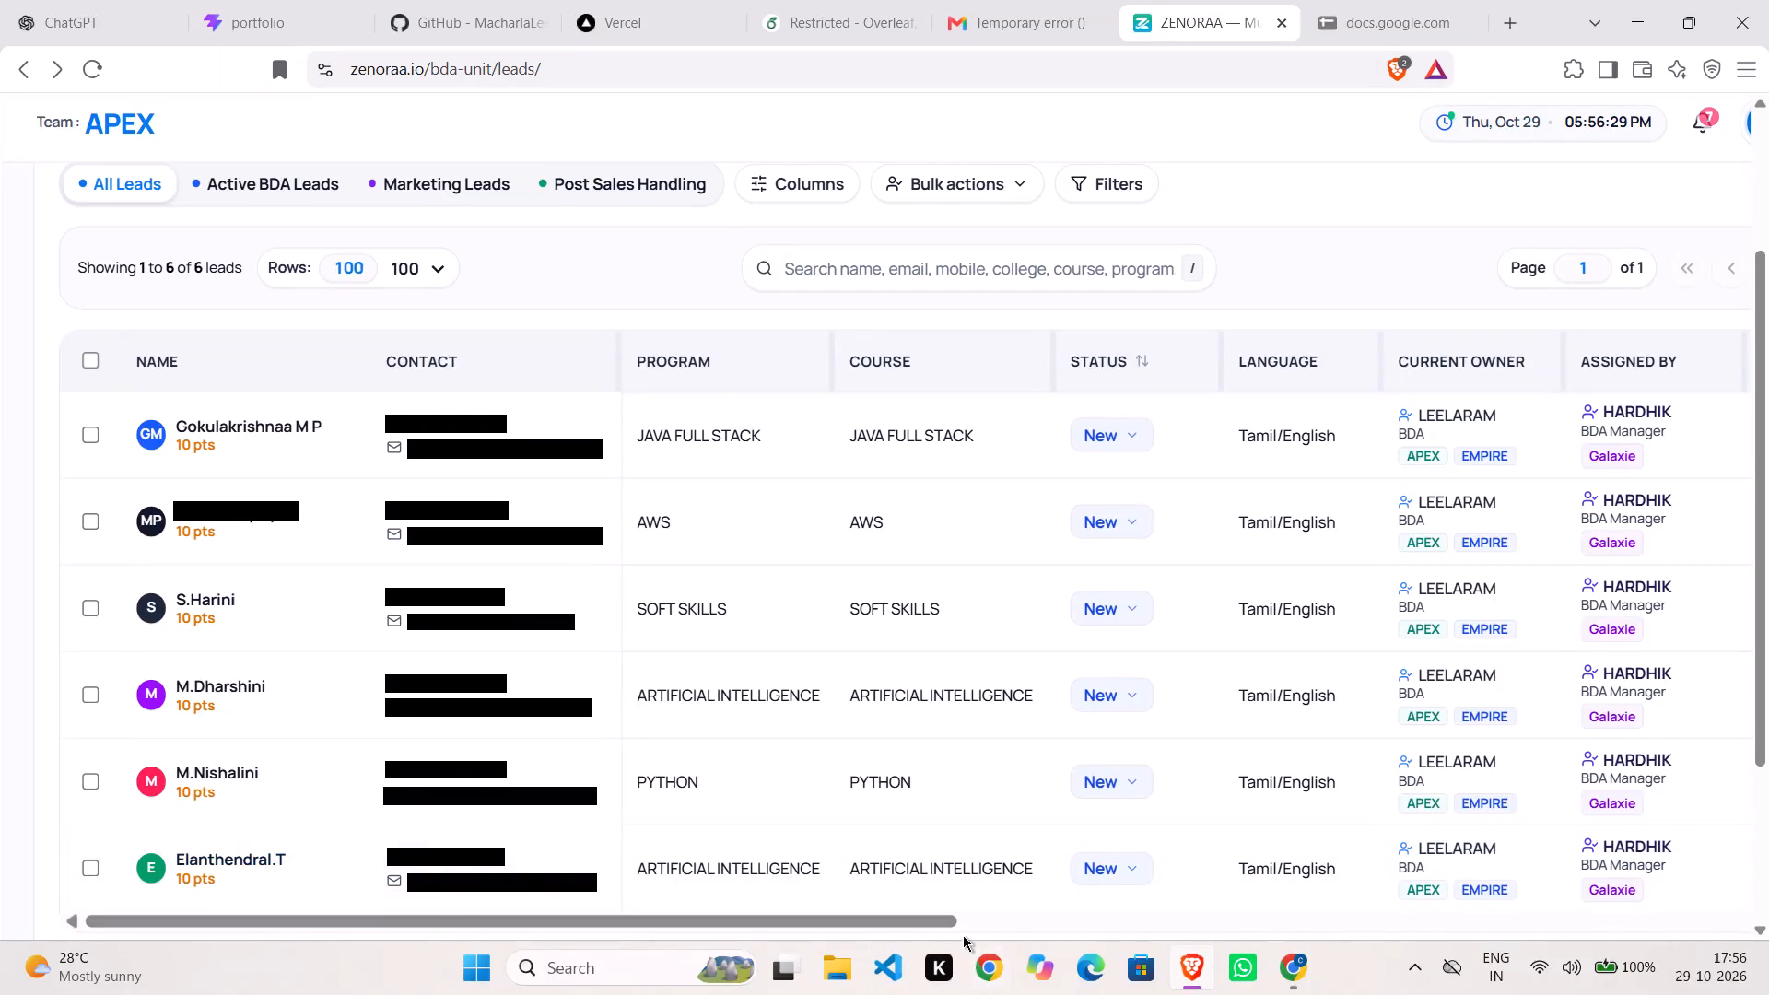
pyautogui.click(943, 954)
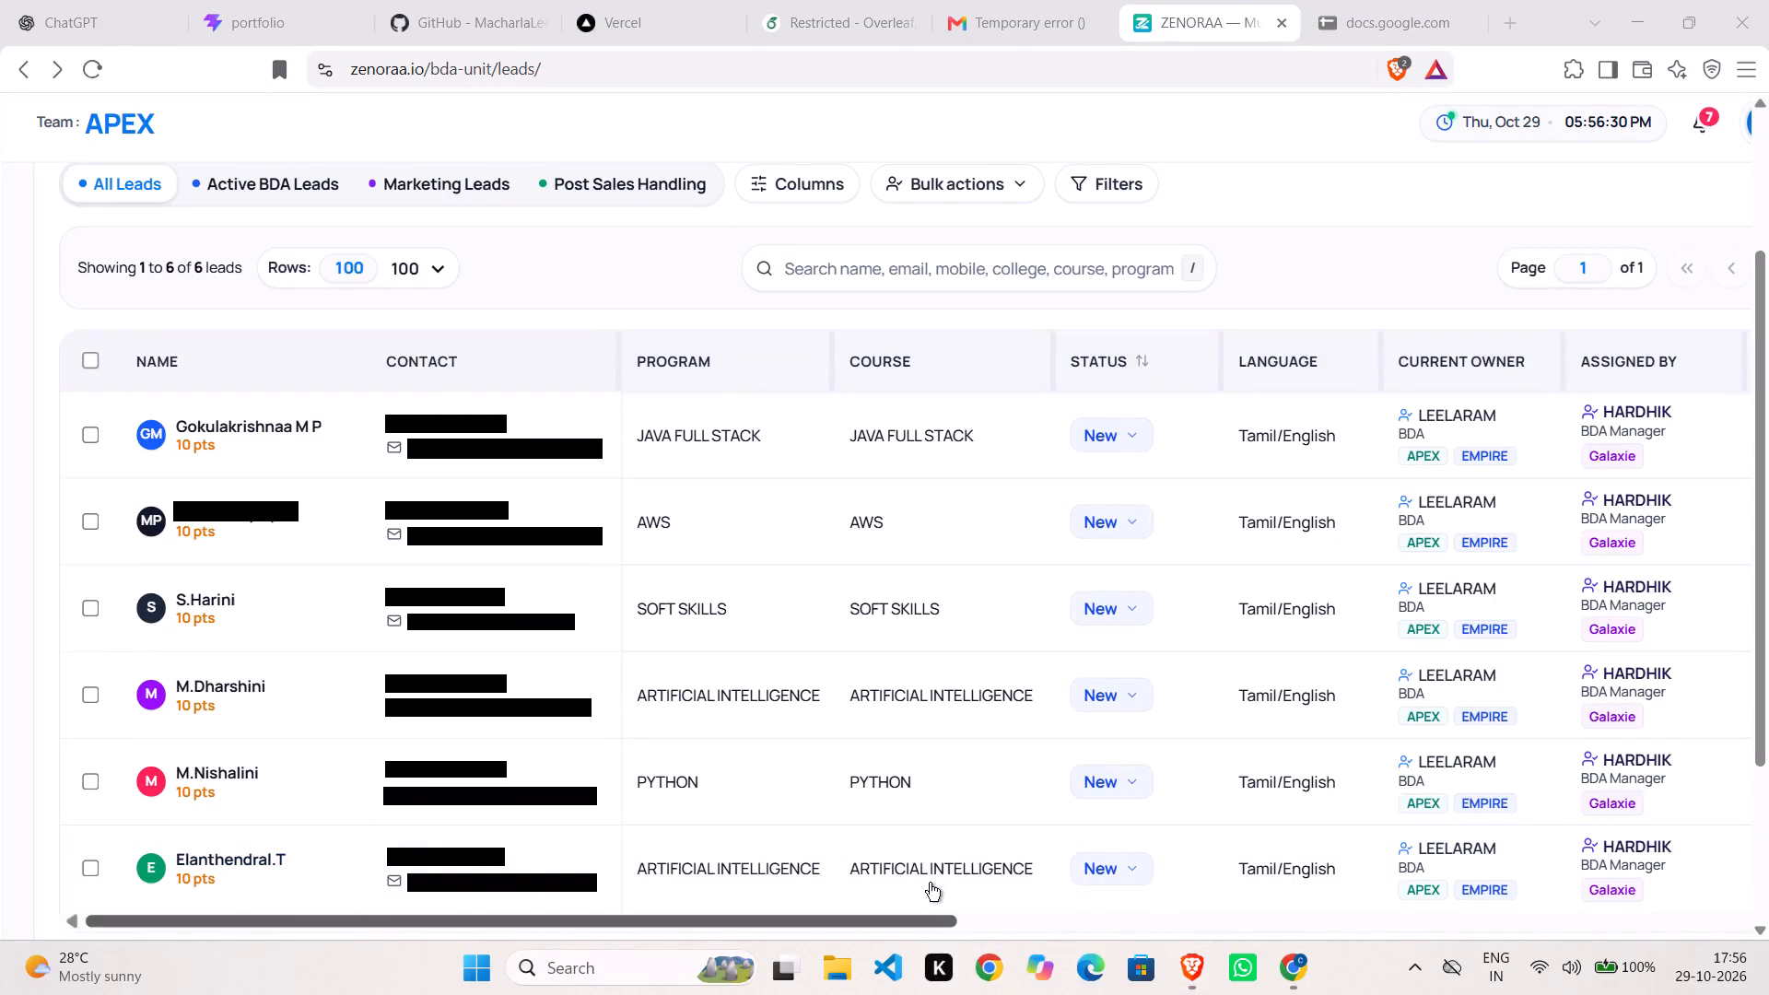
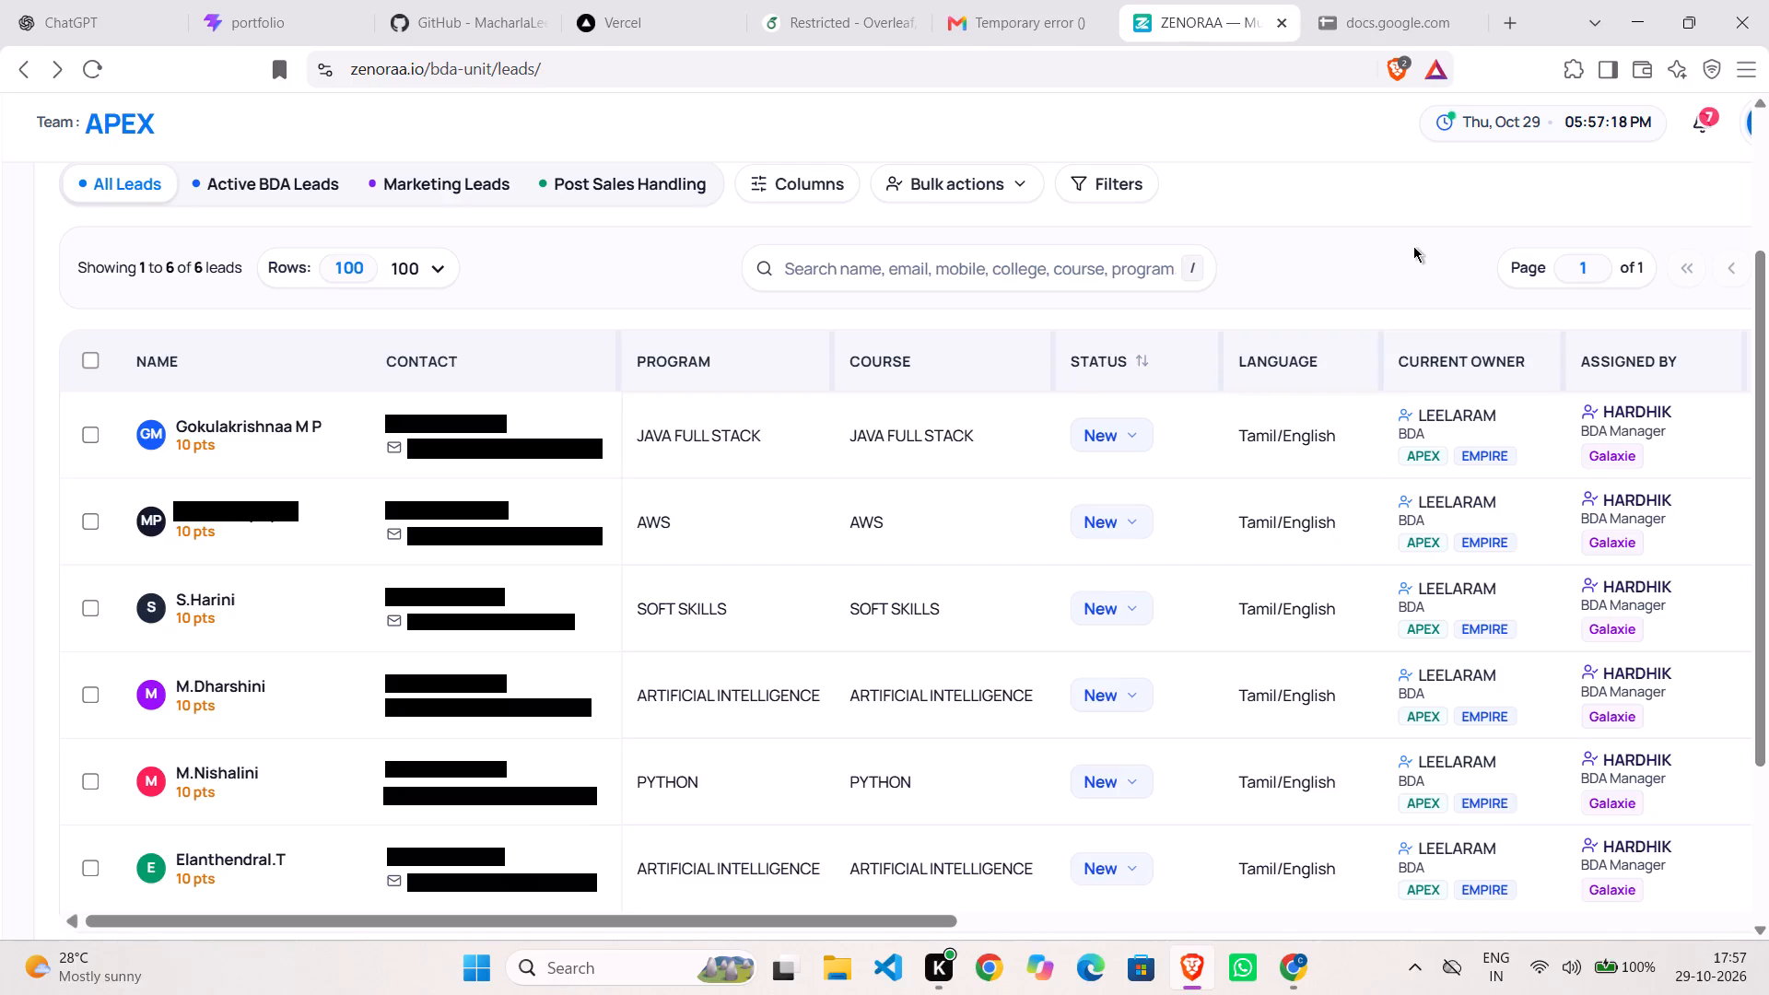
# Review the new leads' course, status, owner, college, department, section and year-of-study details in the leads table.
pyautogui.hscroll(-5, 1413, 246)
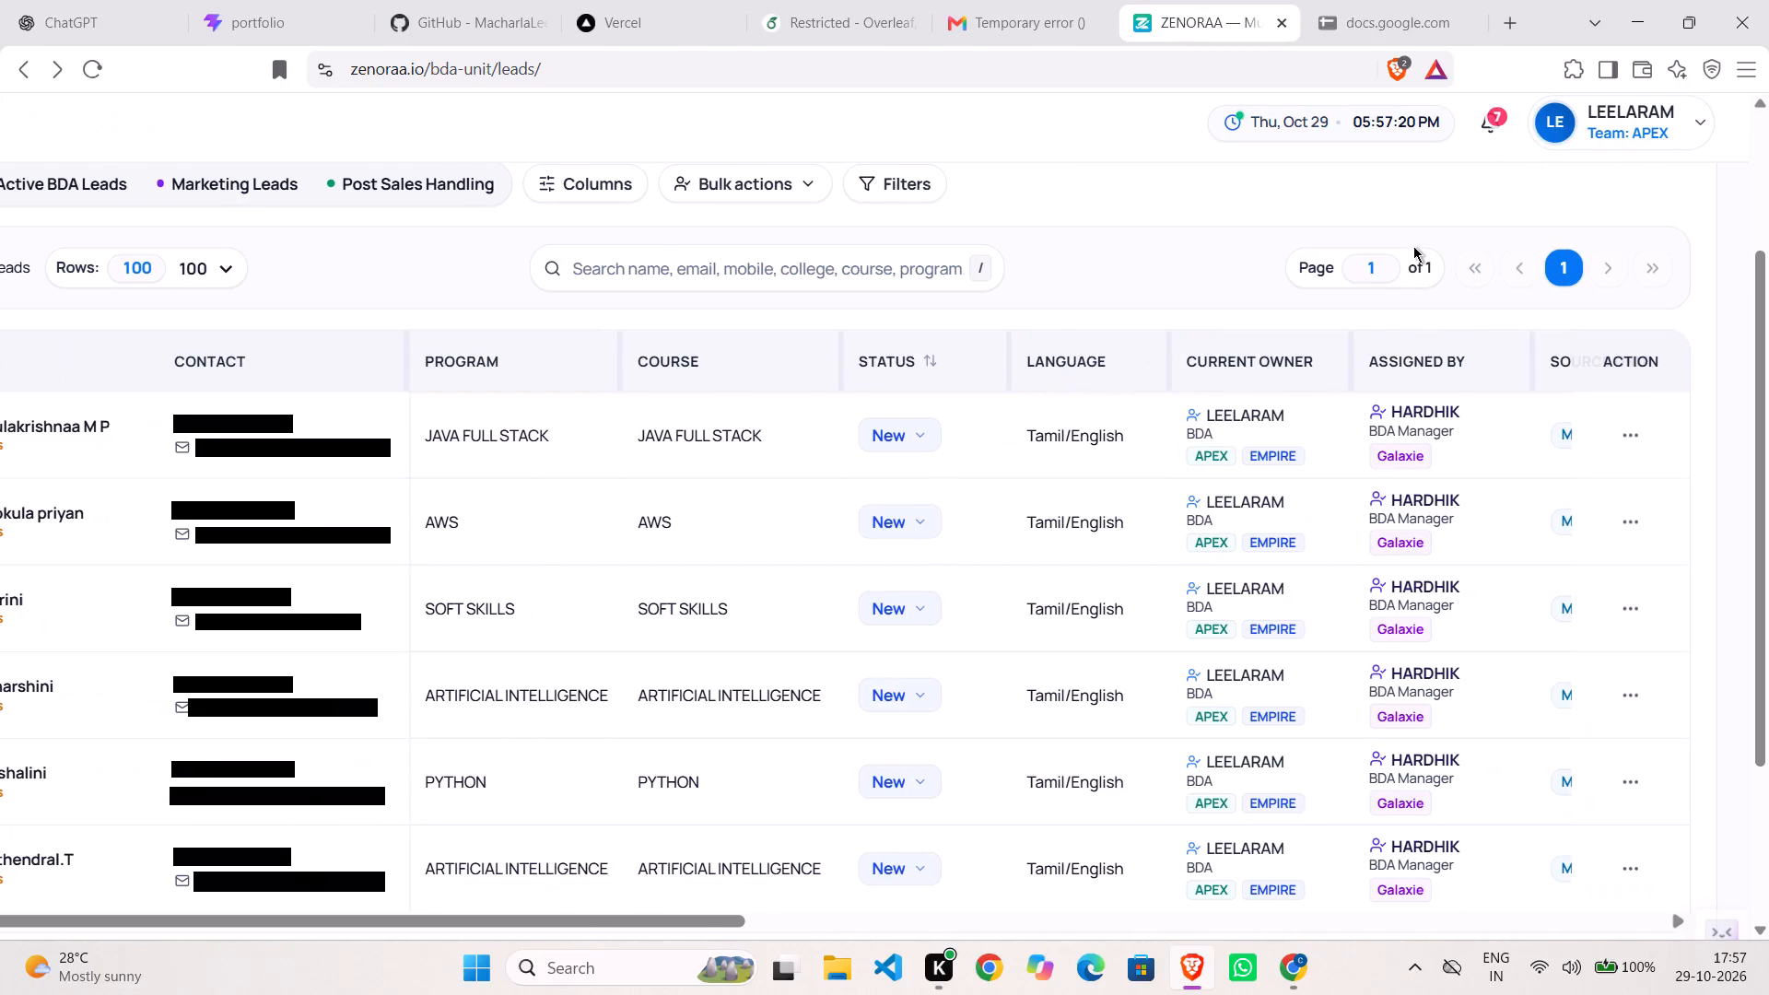
pyautogui.hscroll(-4, 1504, 812)
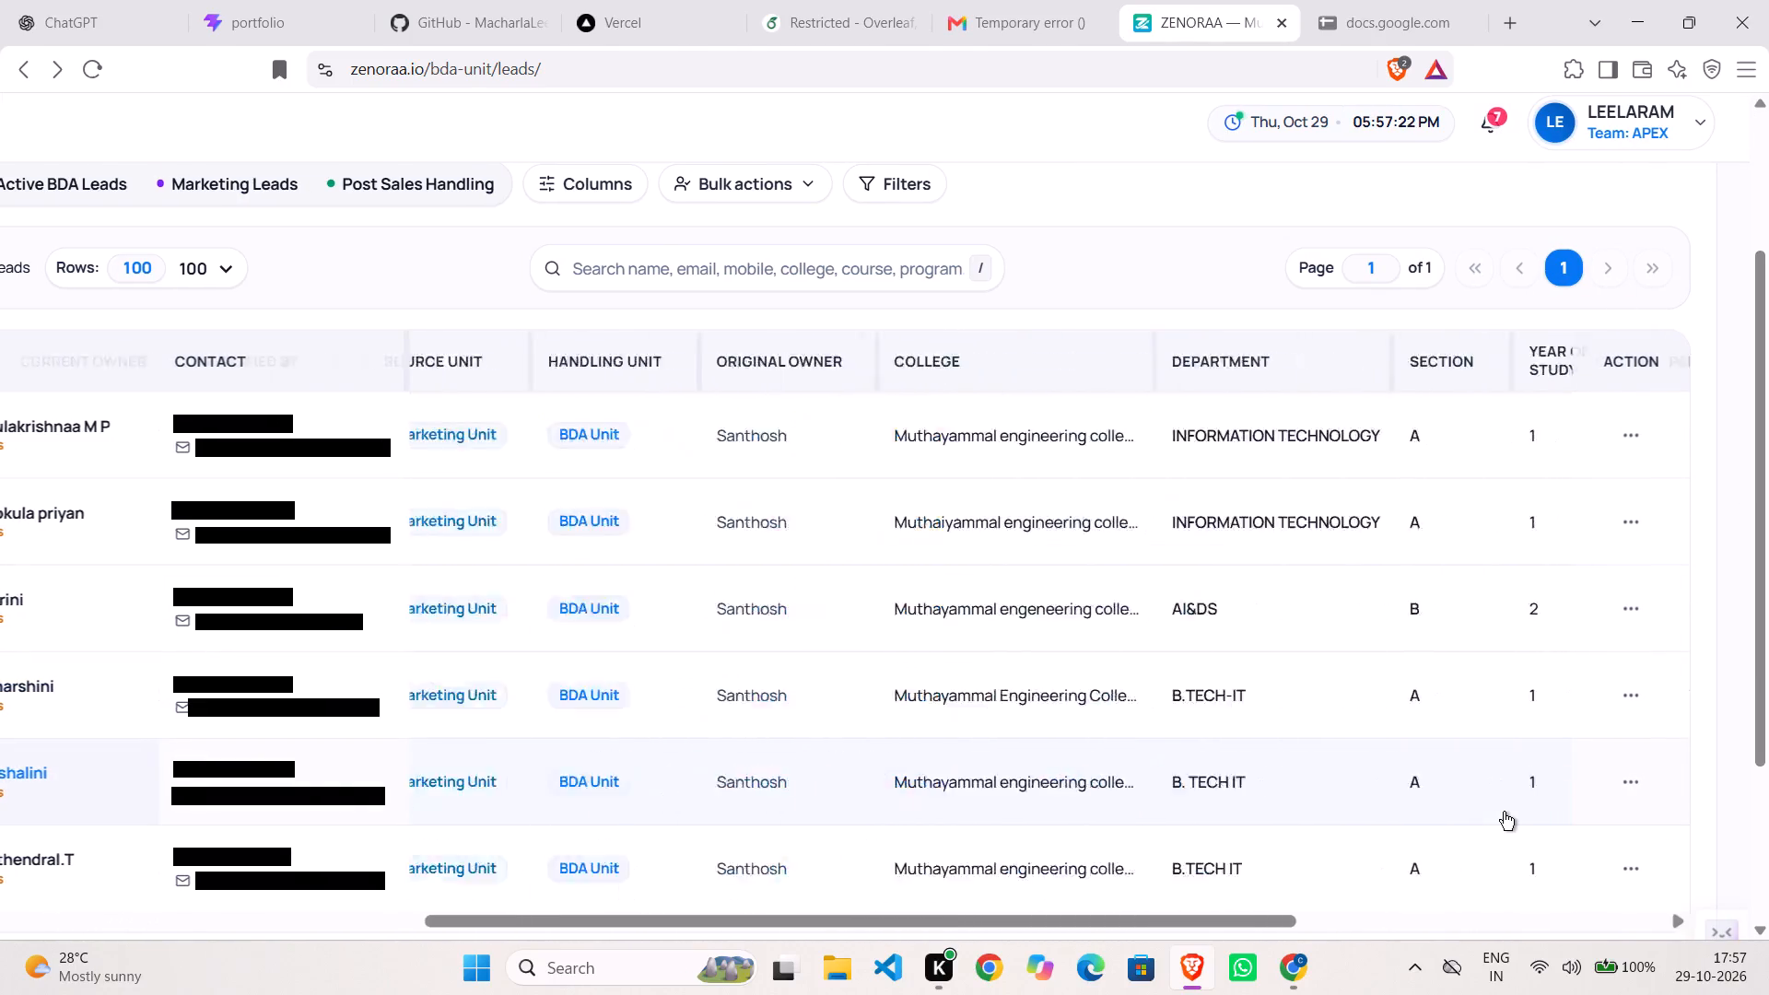
pyautogui.hscroll(-4, 1504, 812)
pyautogui.hscroll(4, 1504, 812)
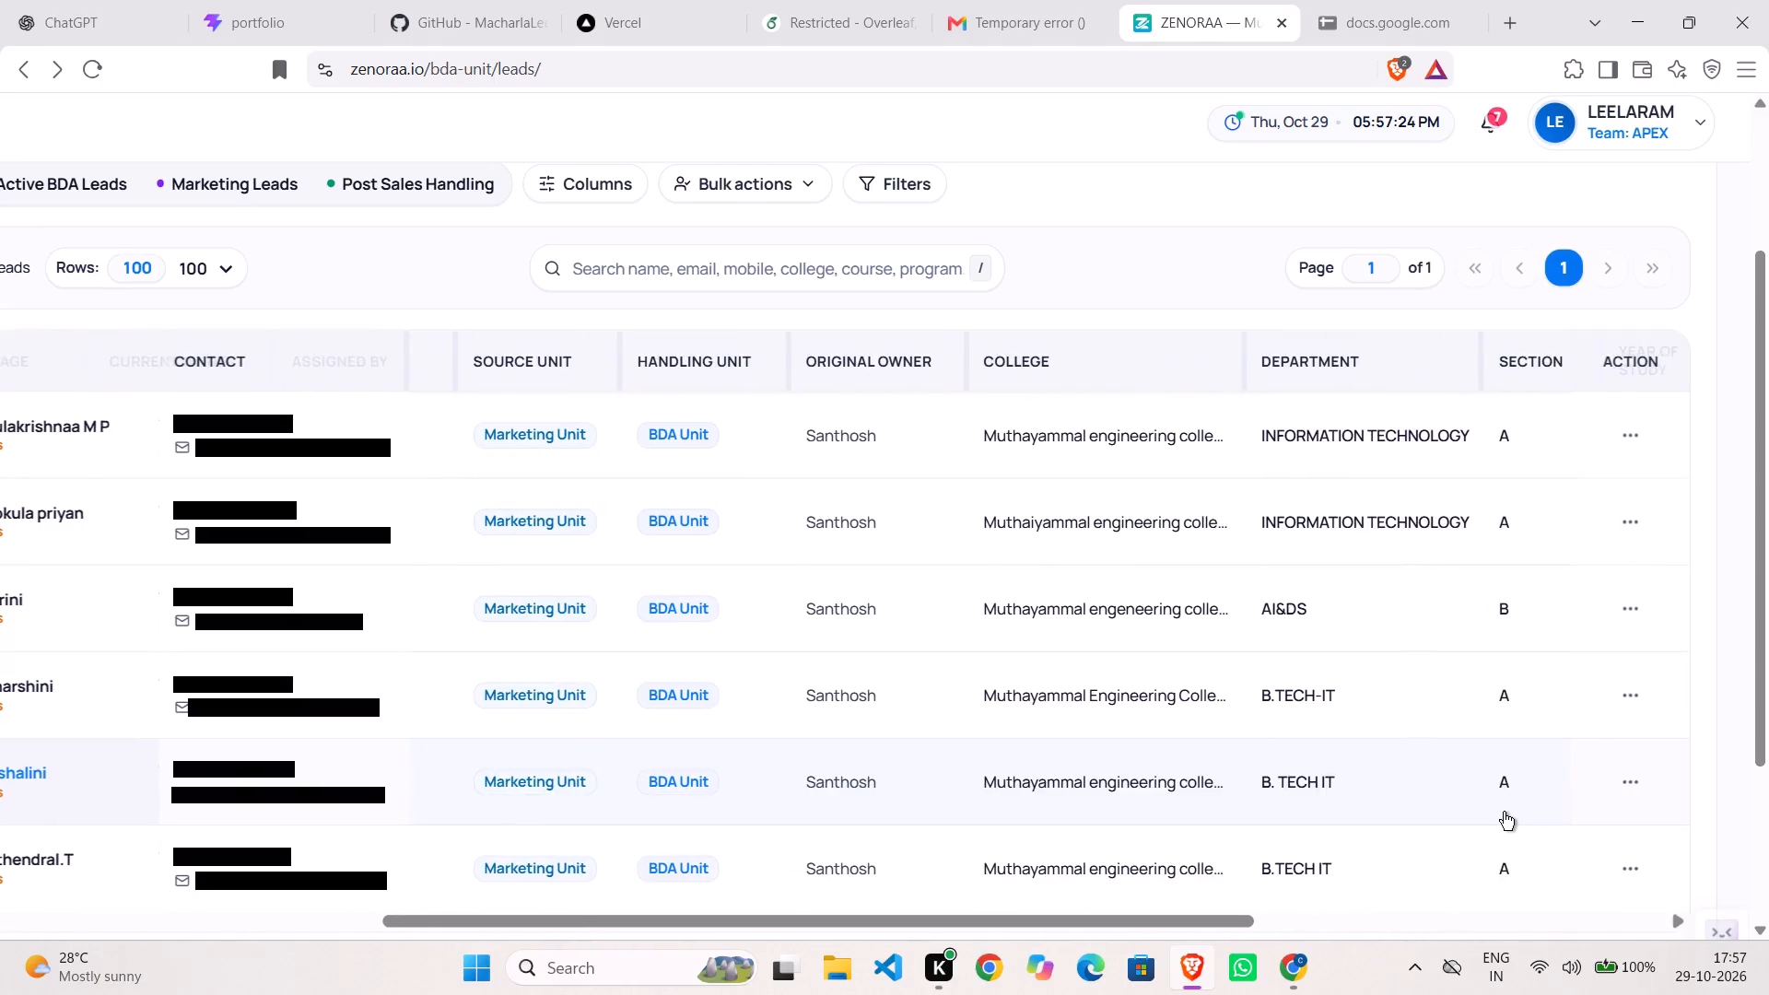
pyautogui.hscroll(6, 1504, 812)
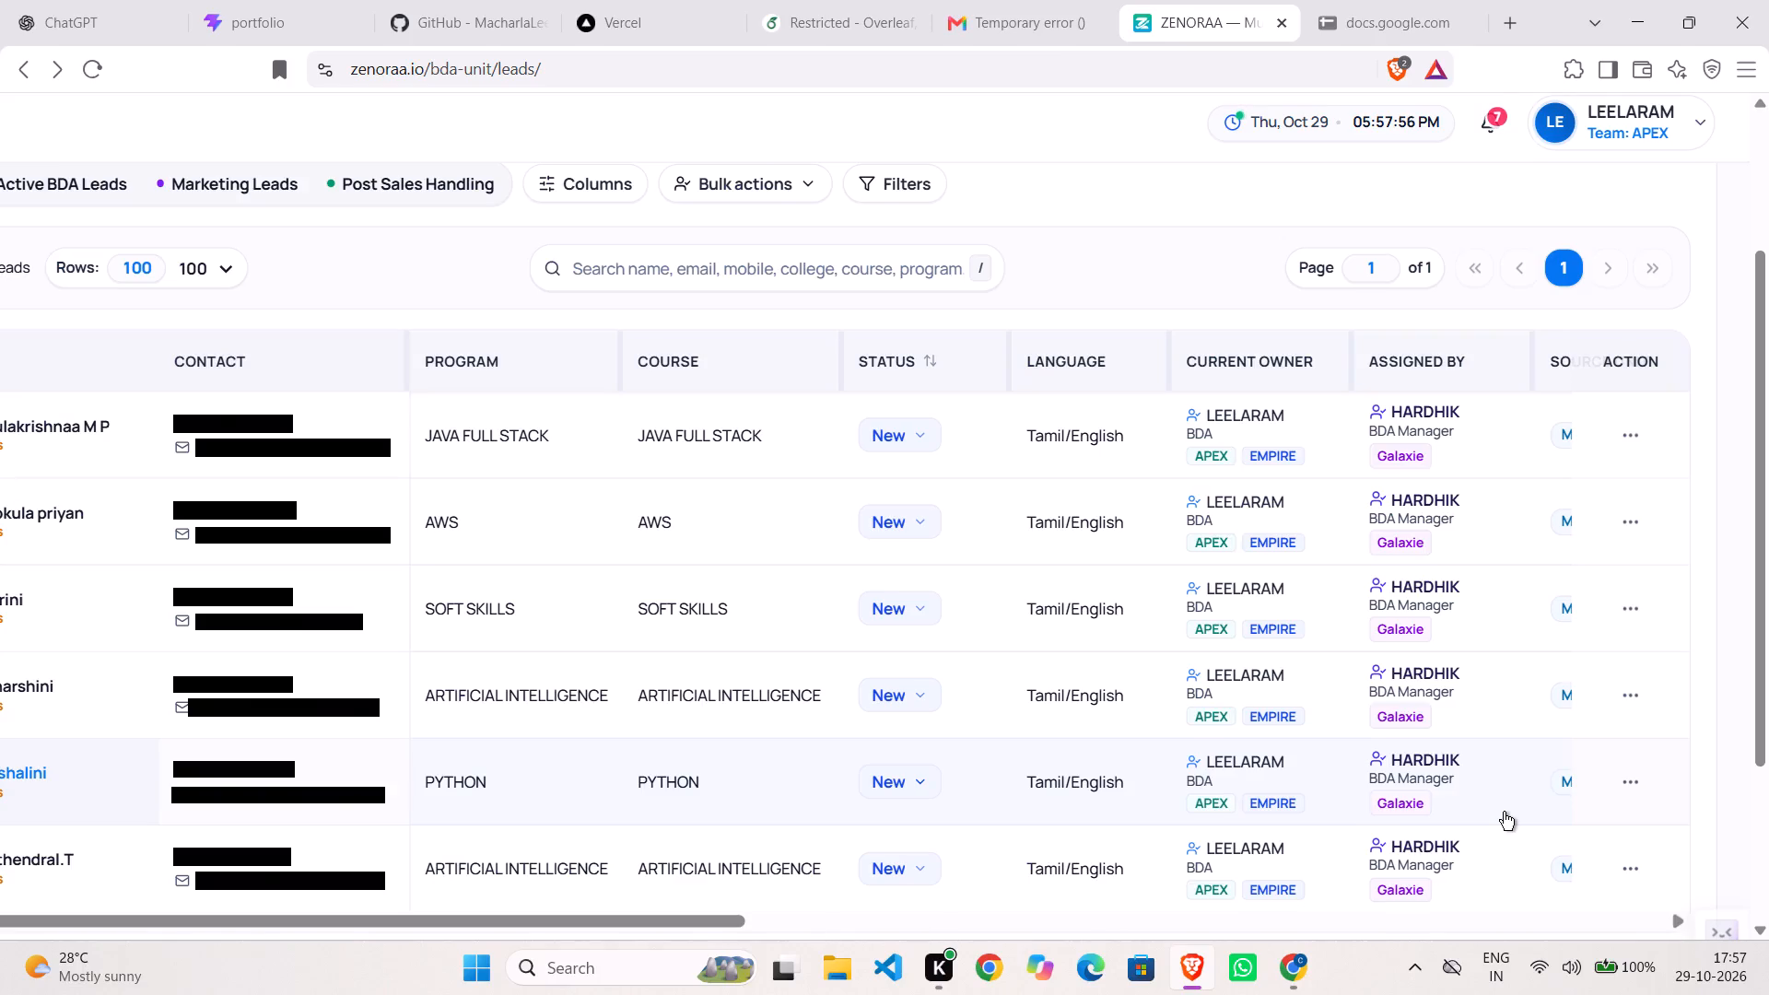
pyautogui.hscroll(2, 1504, 812)
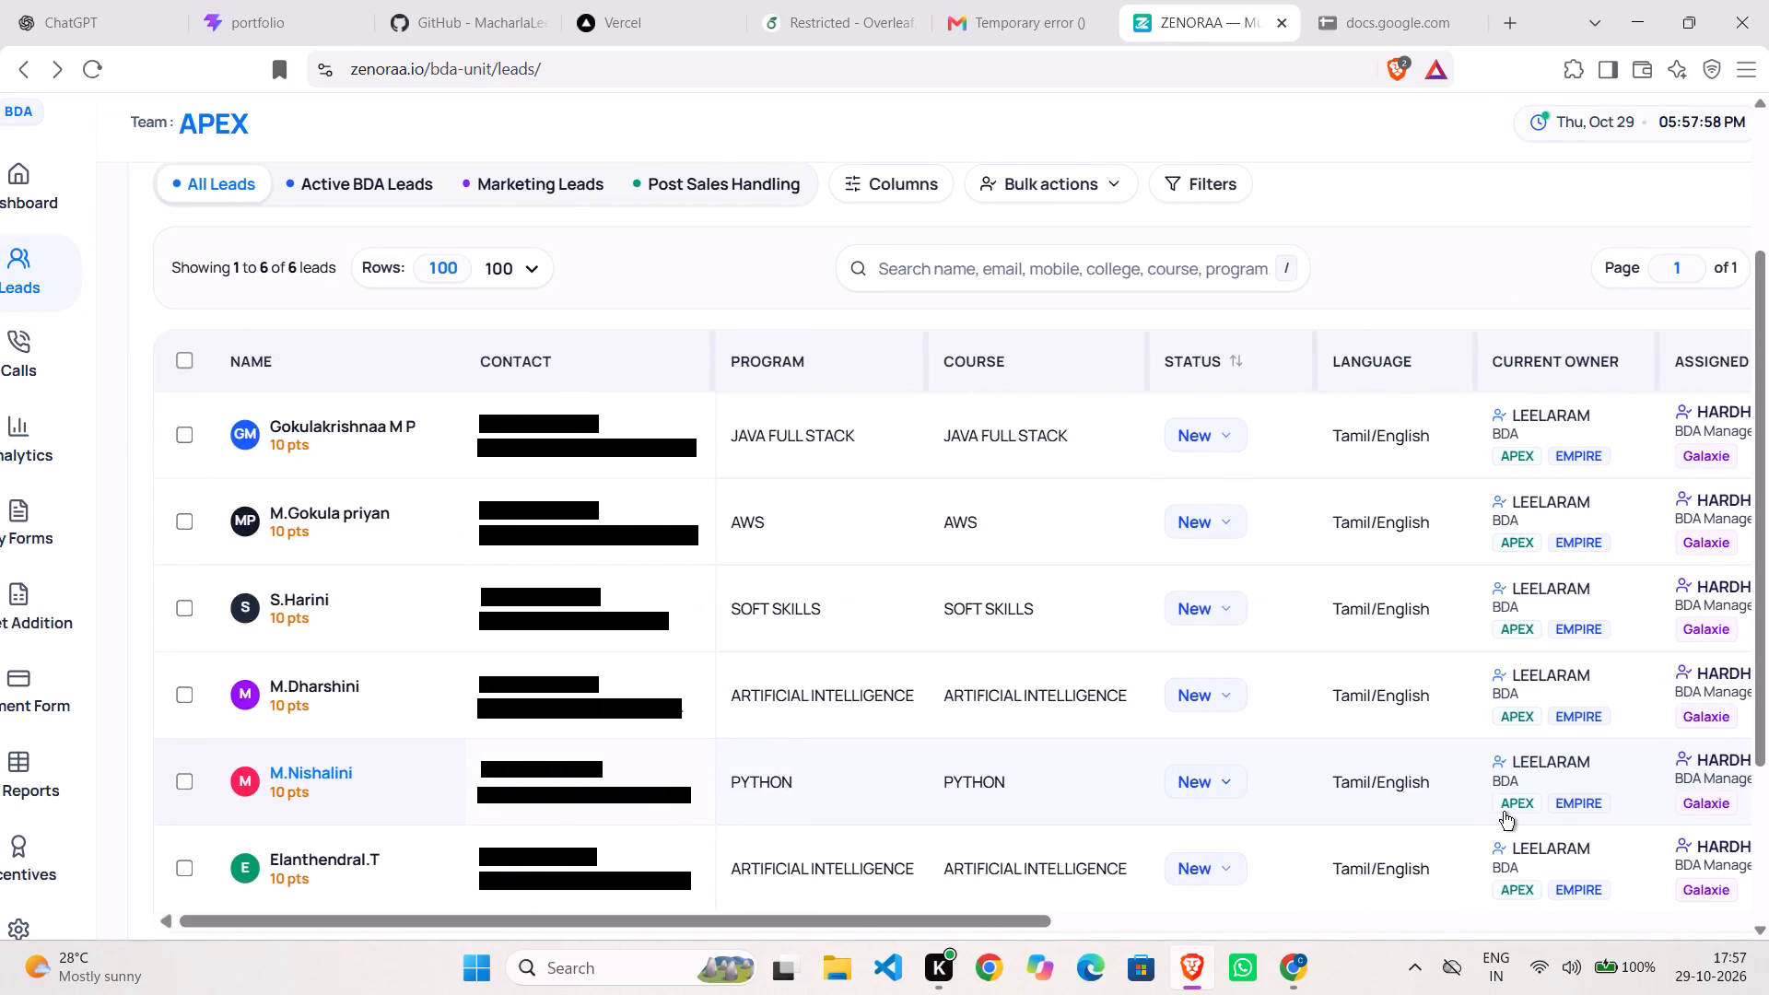
pyautogui.scroll(-3, 1504, 812)
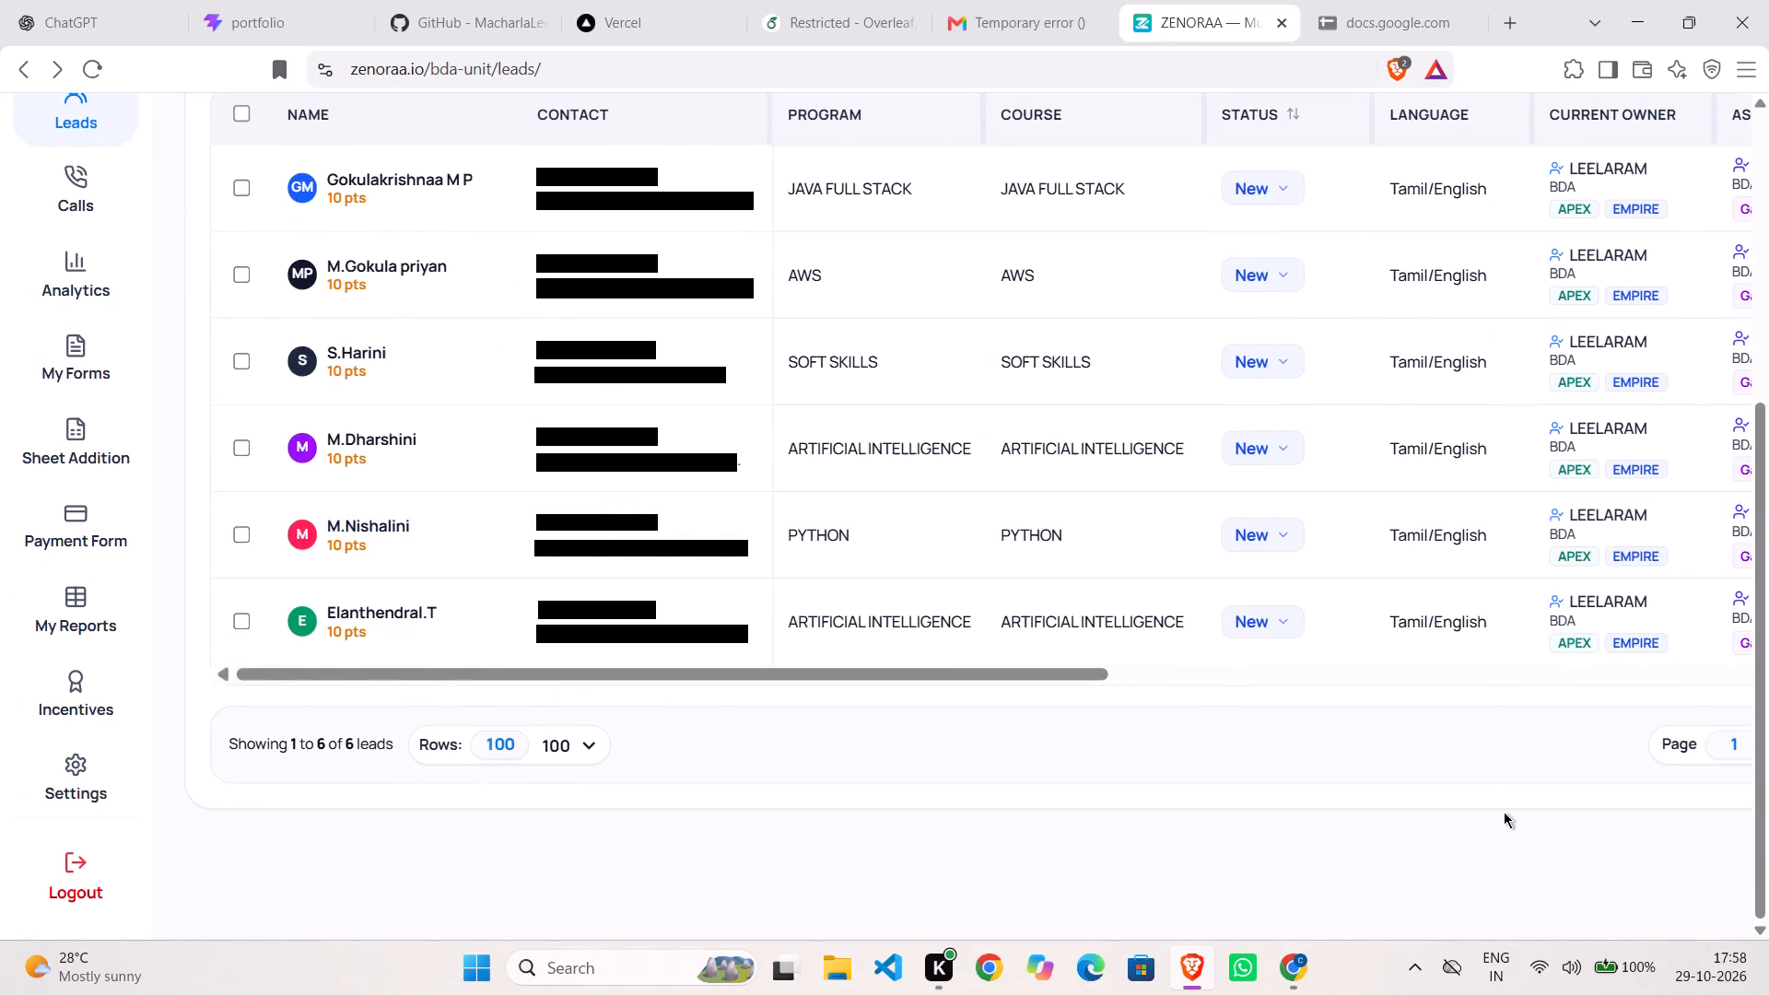
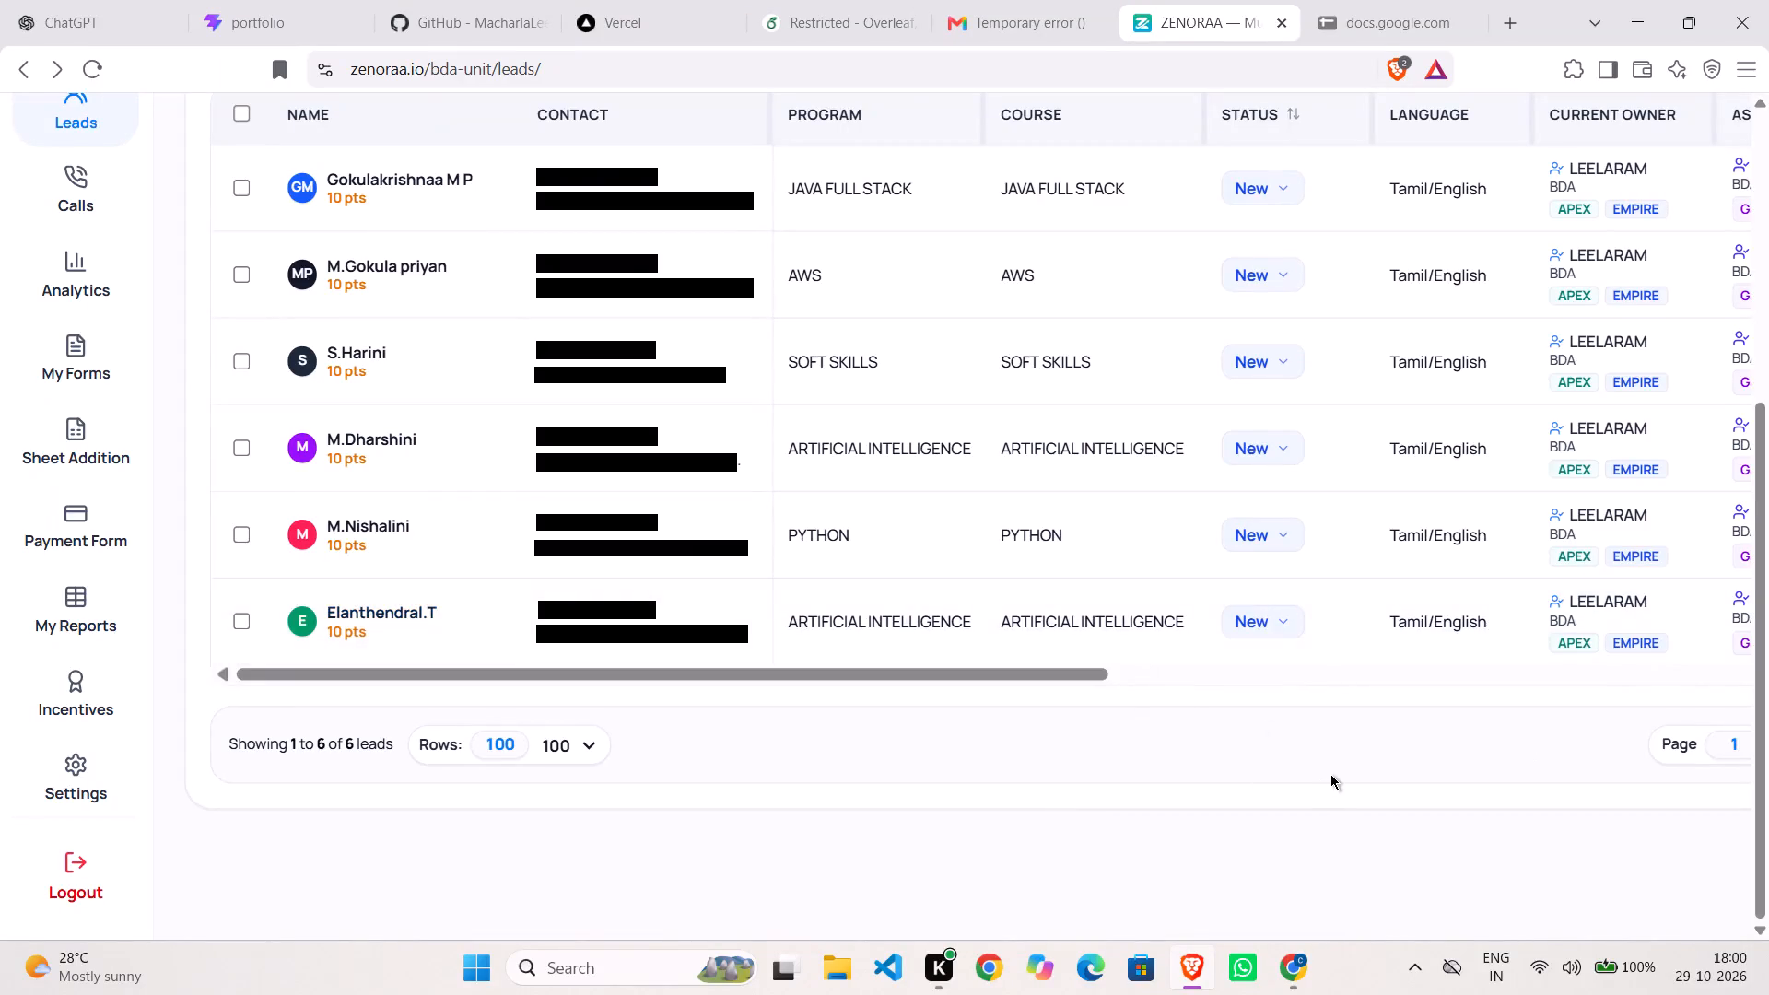
# Open the available actions for the last new lead in the table, enrolled under Artificial Intelligence.
pyautogui.hscroll(-7, 1330, 774)
pyautogui.click(1620, 630)
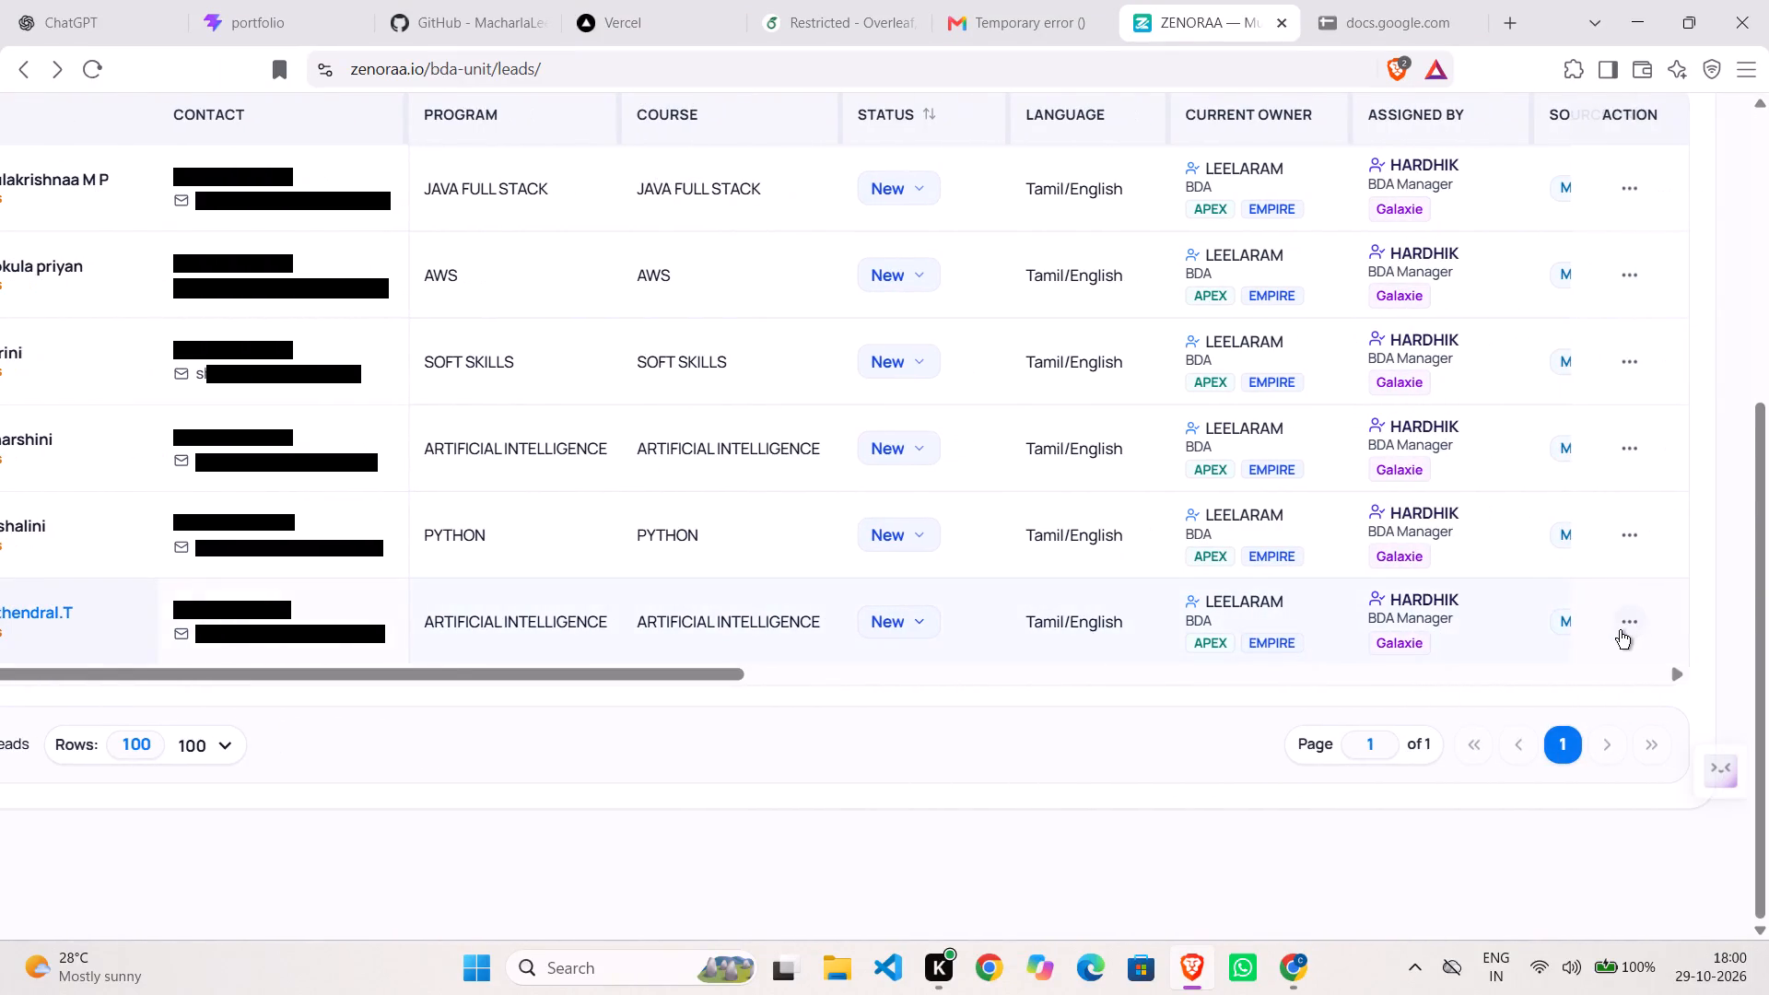
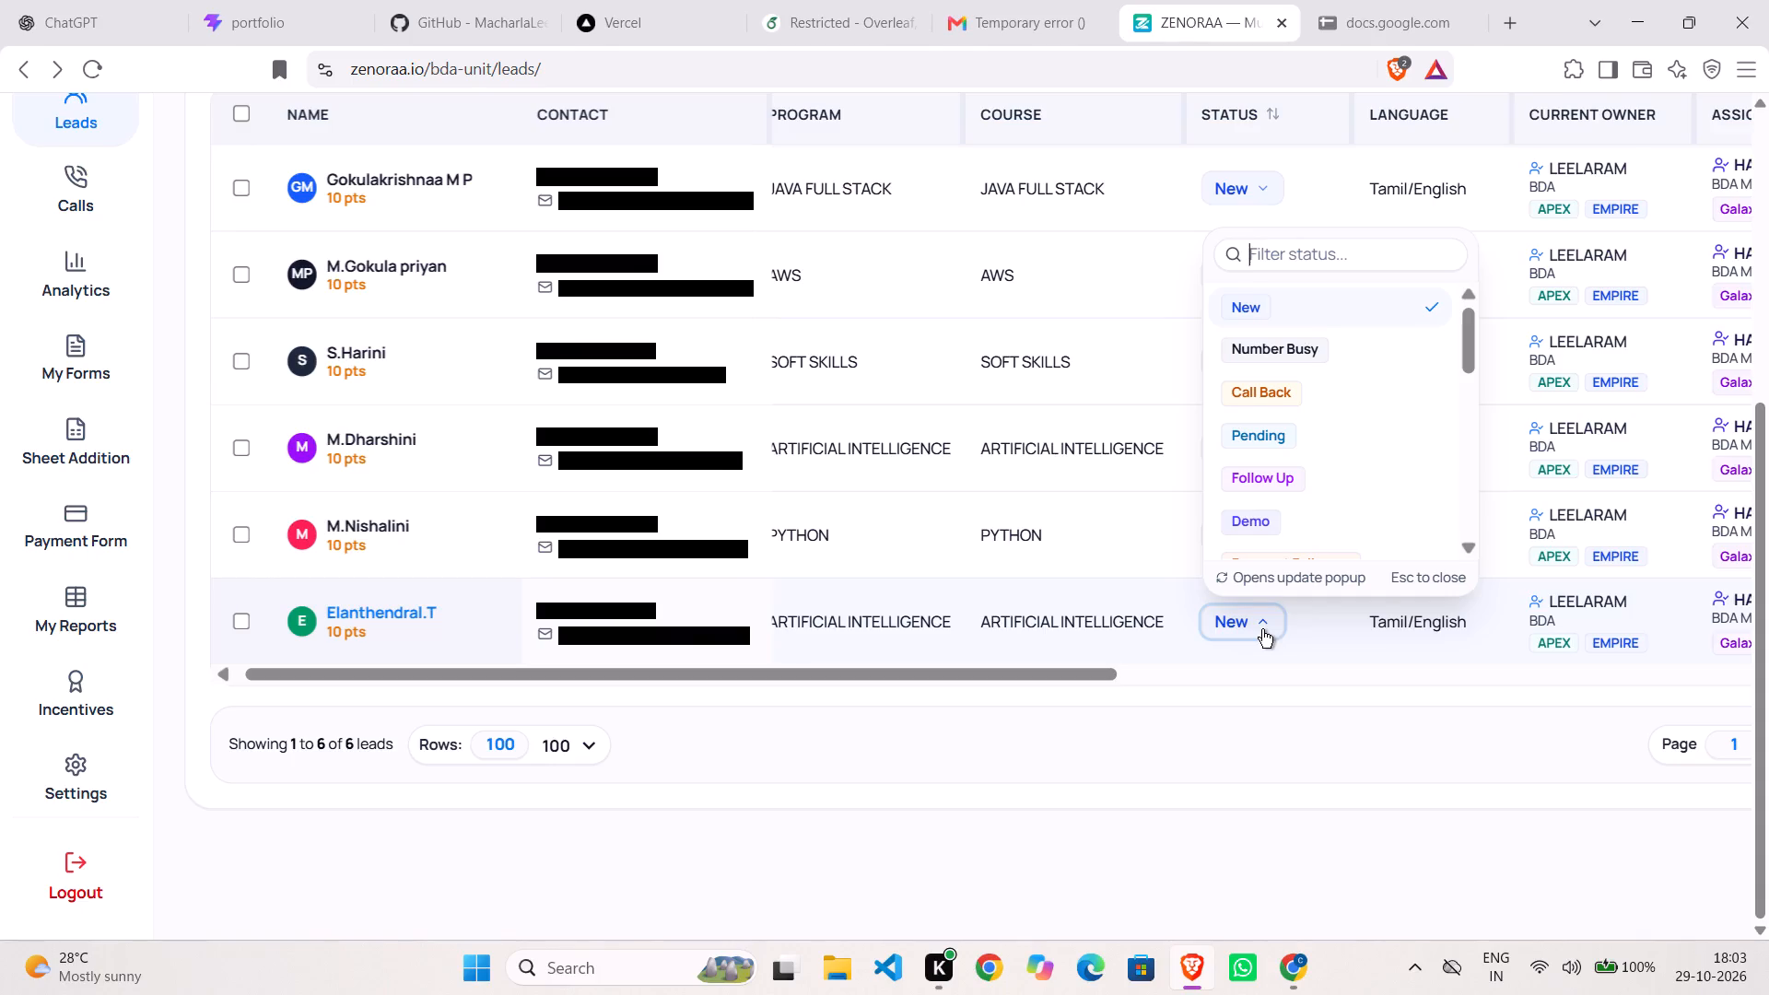
# Update the status of the last lead in the table, on the Artificial Intelligence course, to Call Back with the remark "evening 8pm".
pyautogui.click(1277, 394)
pyautogui.click(1154, 441)
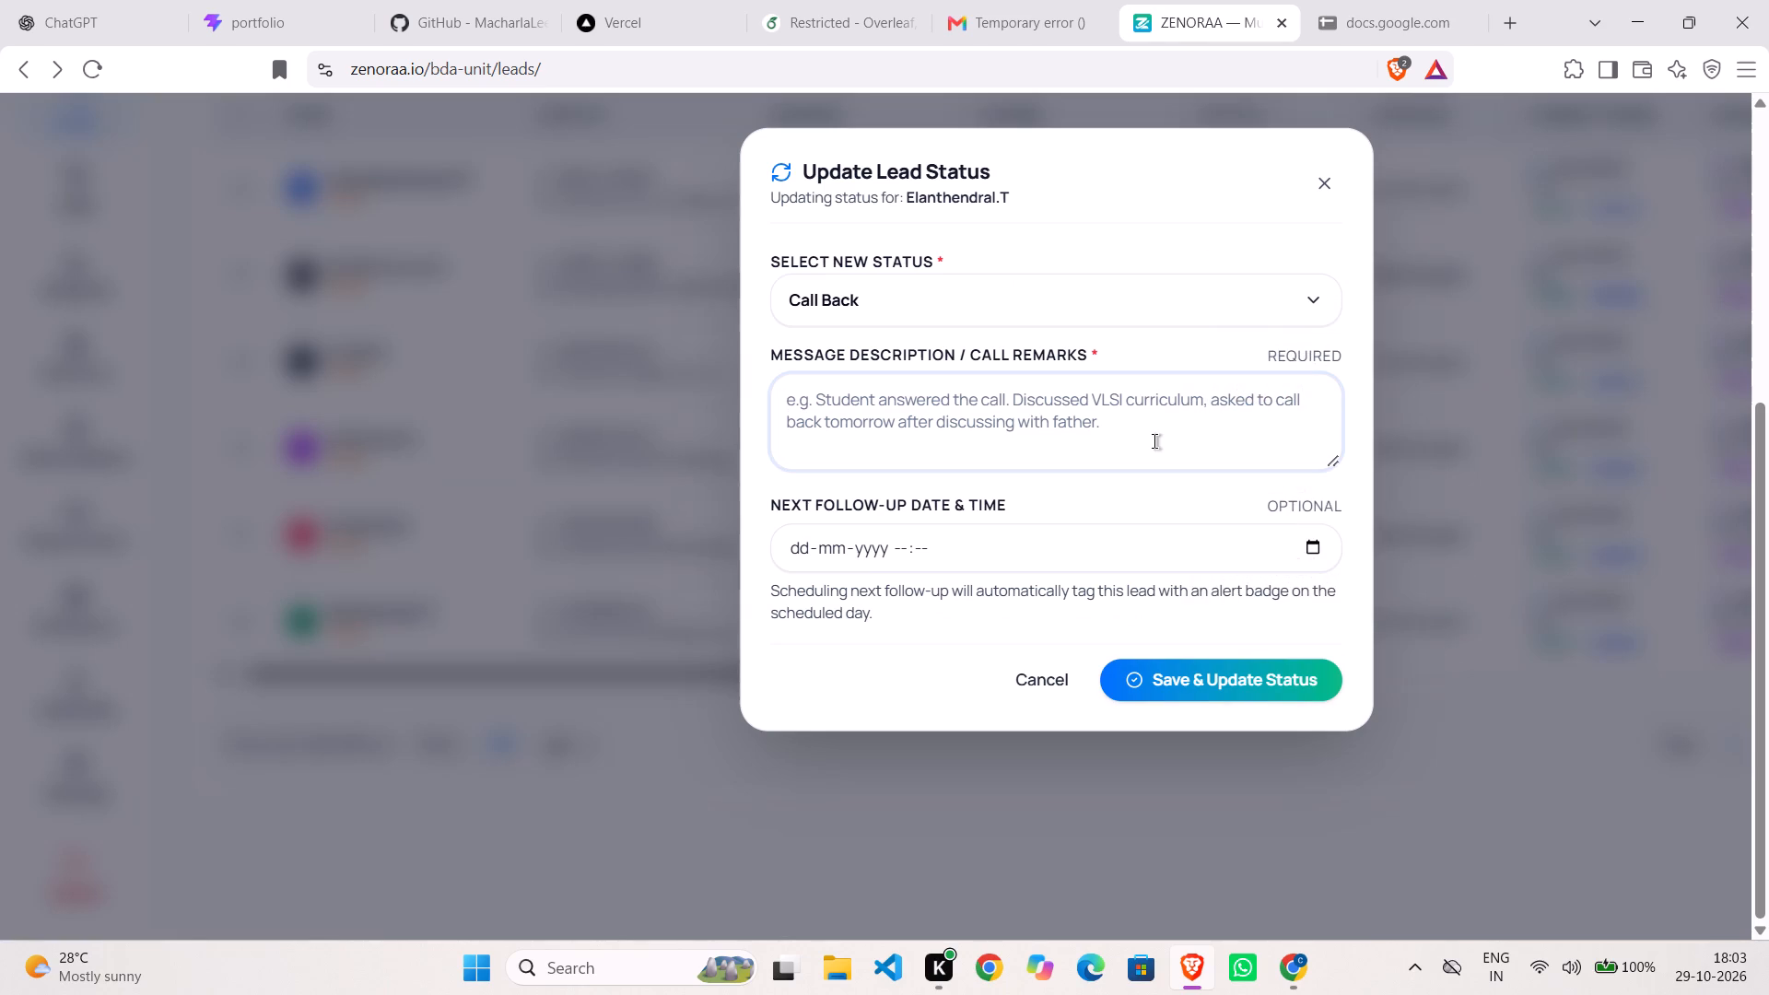
pyautogui.write('dn')
pyautogui.press('BackSpace')
pyautogui.press('BackSpace')
pyautogui.press('BackSpace')
pyautogui.press('BackSpace')
pyautogui.write('eveno')
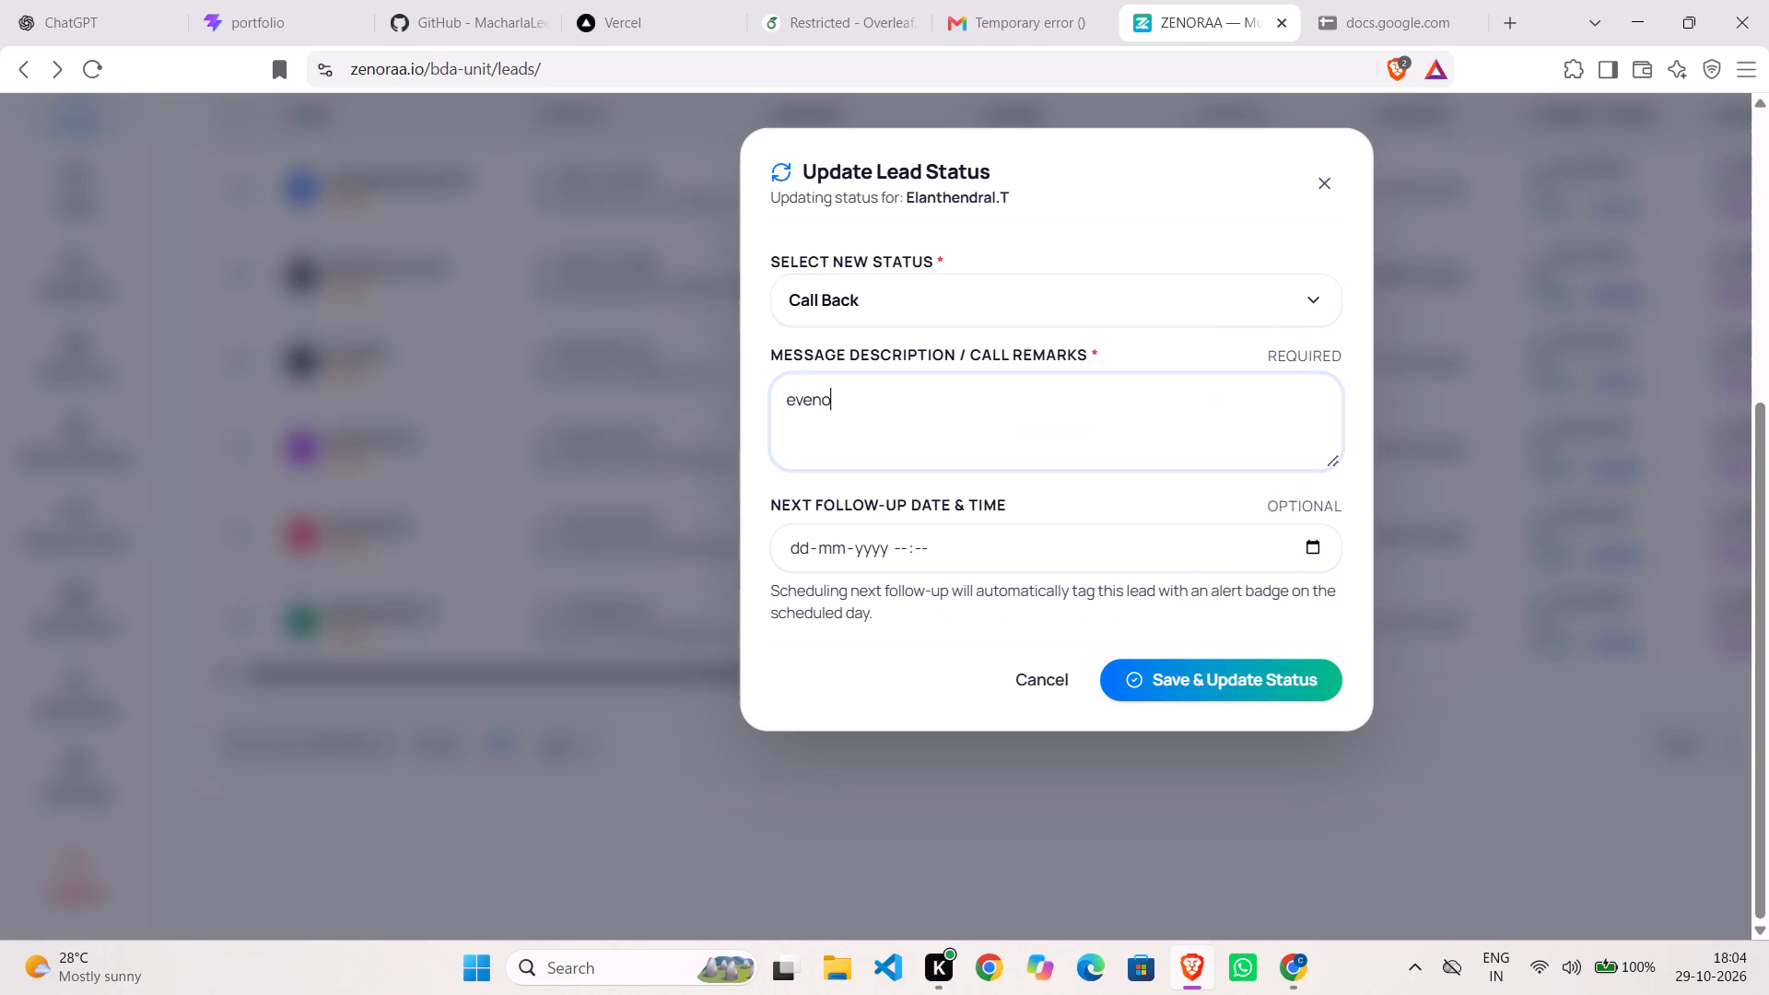
pyautogui.press('BackSpace')
pyautogui.write('ing')
pyautogui.press('space')
pyautogui.write('8pm')
pyautogui.click(1224, 681)
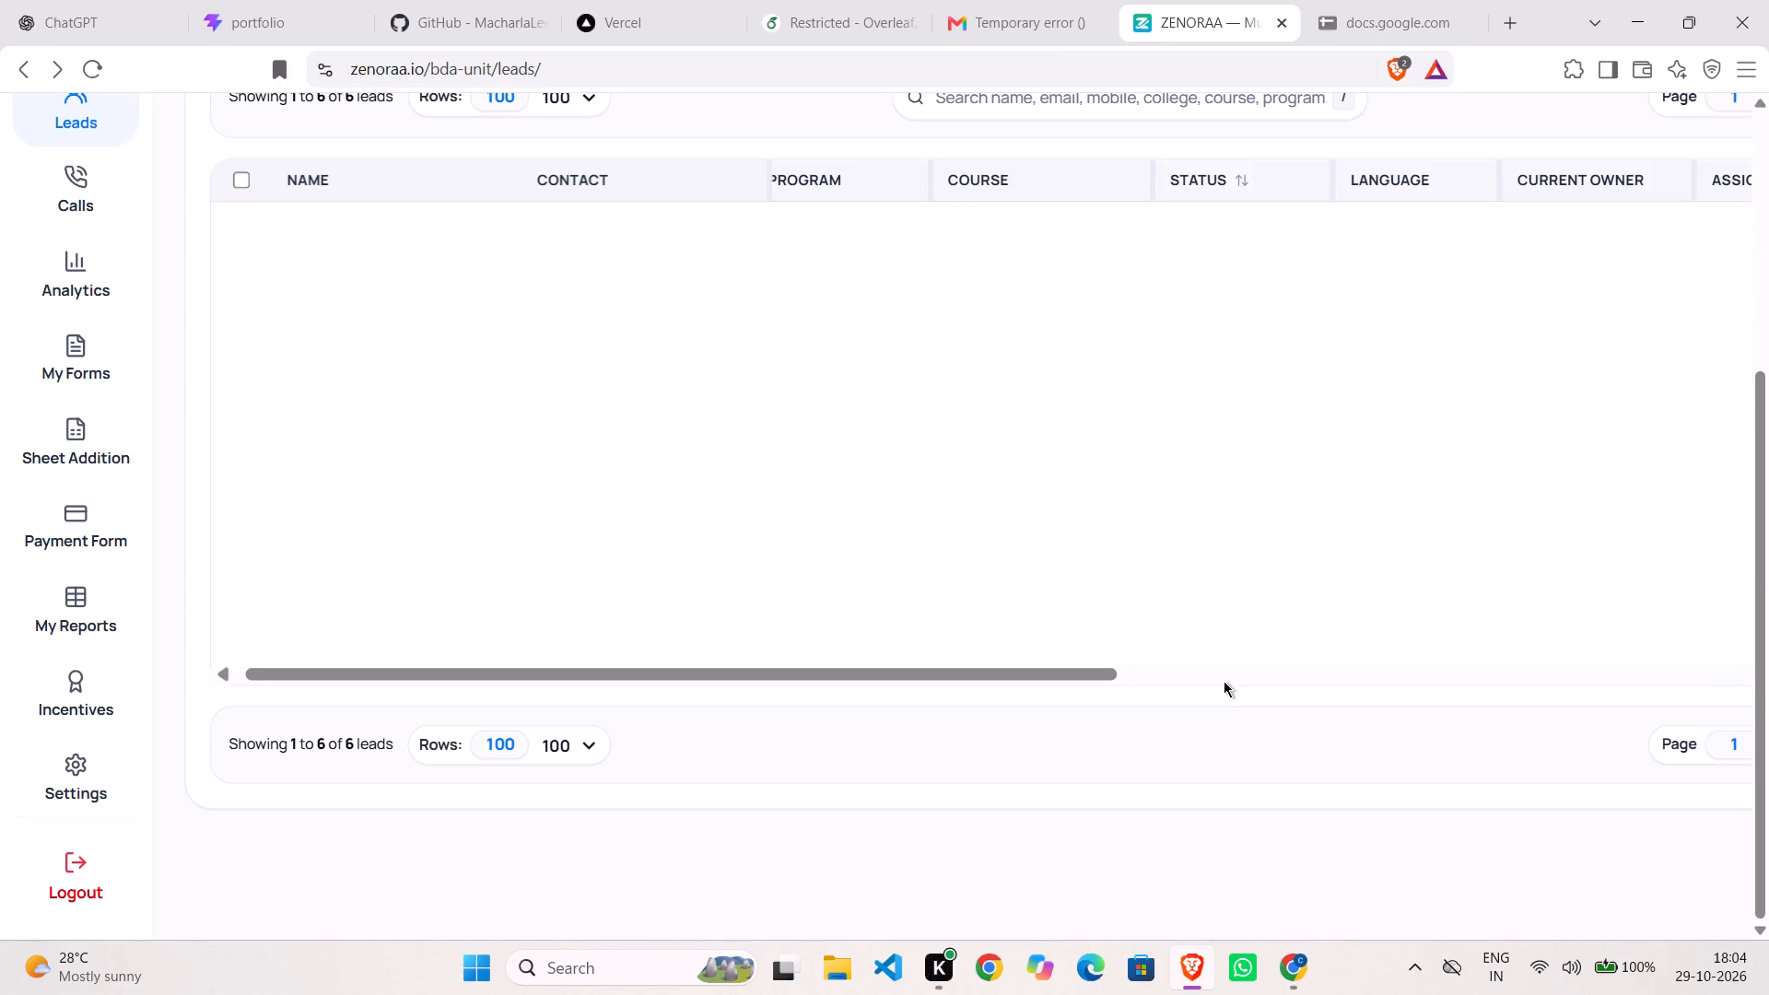
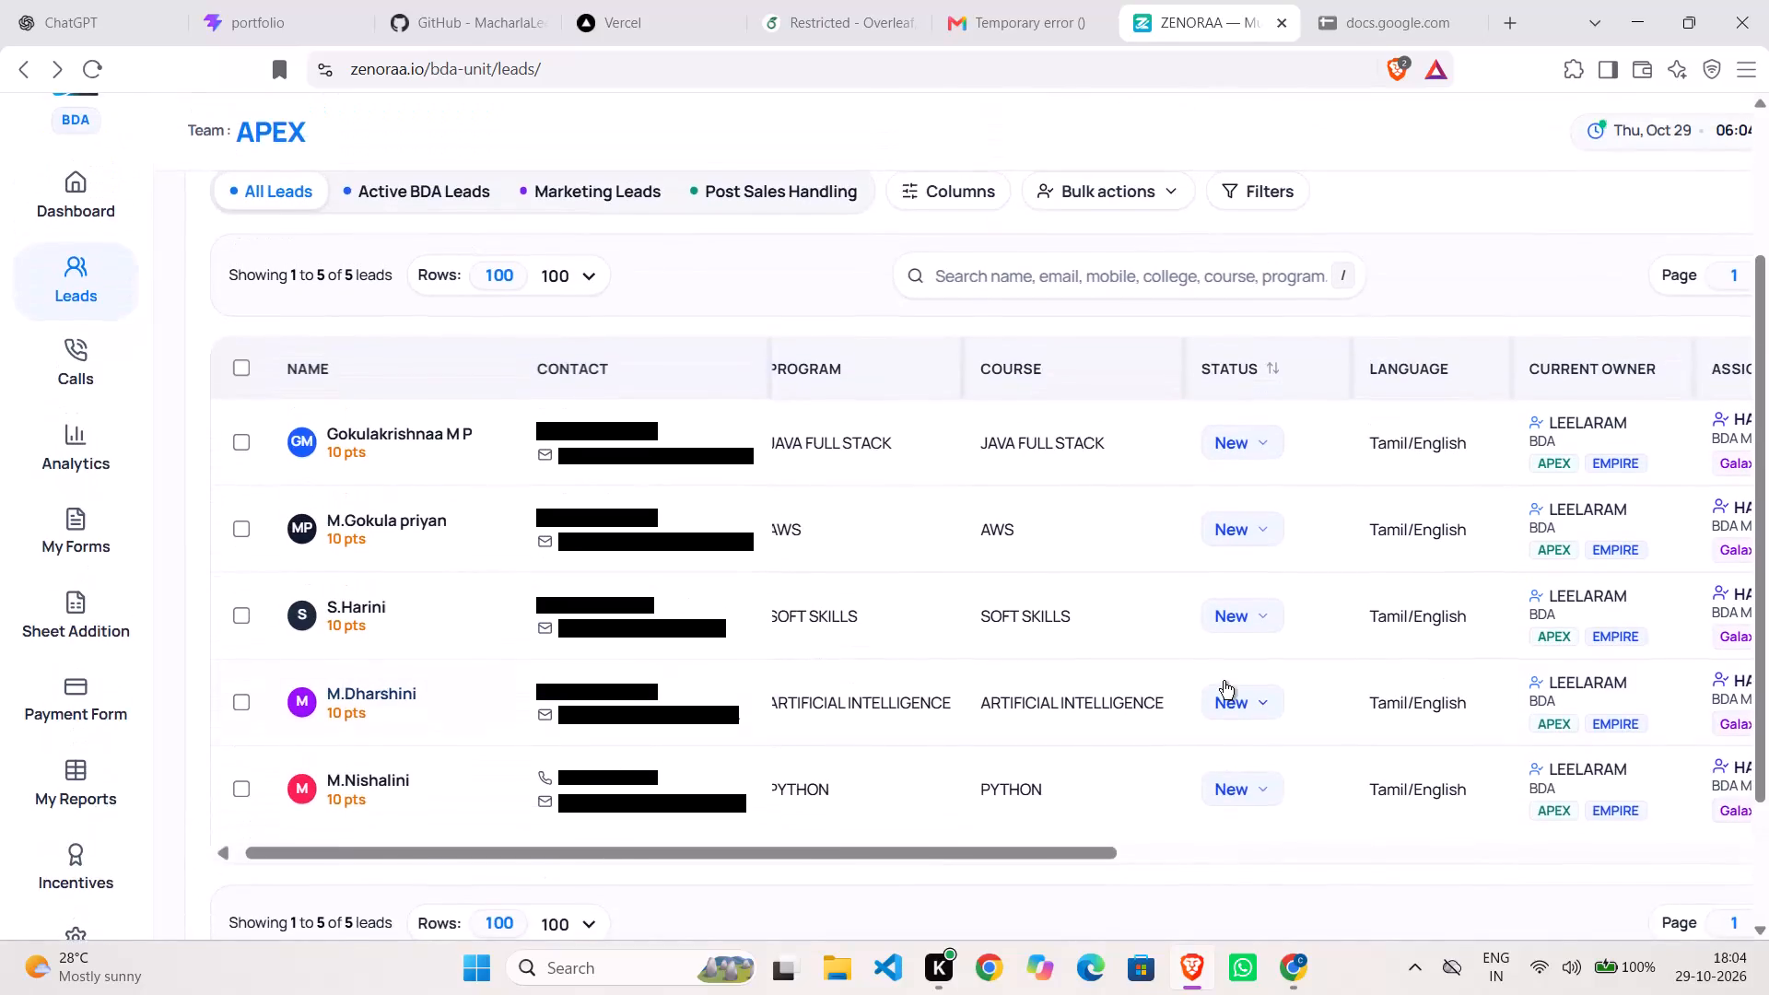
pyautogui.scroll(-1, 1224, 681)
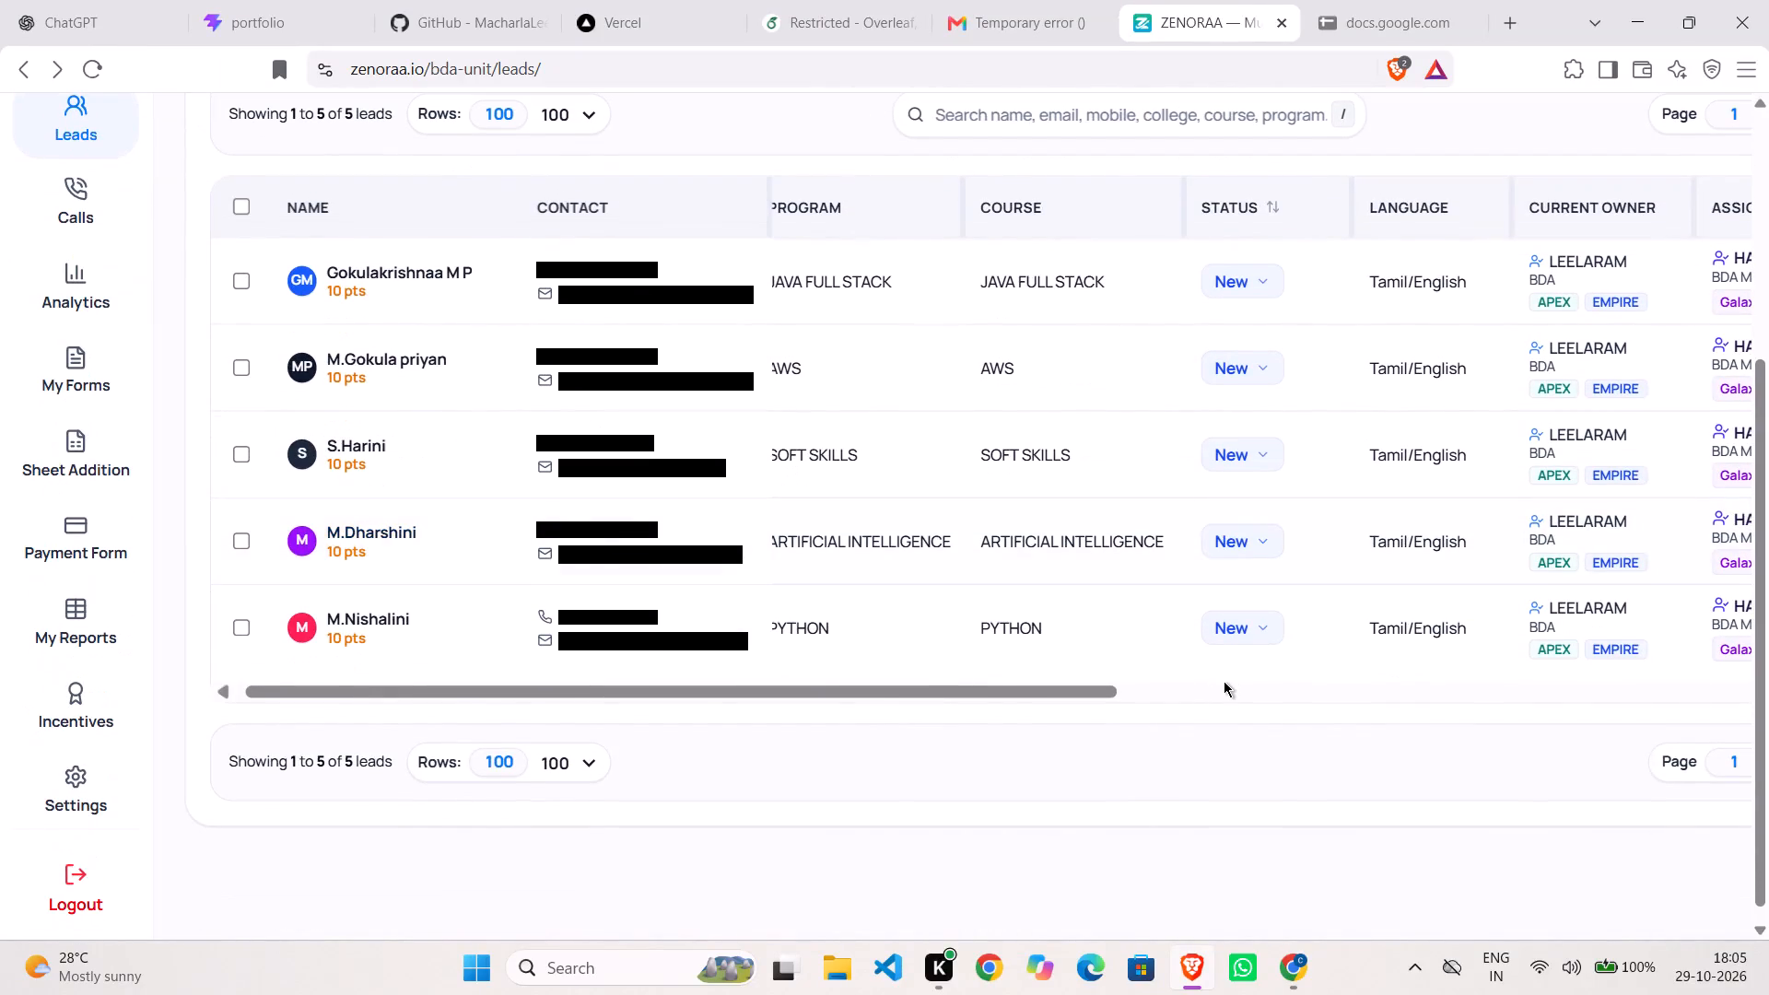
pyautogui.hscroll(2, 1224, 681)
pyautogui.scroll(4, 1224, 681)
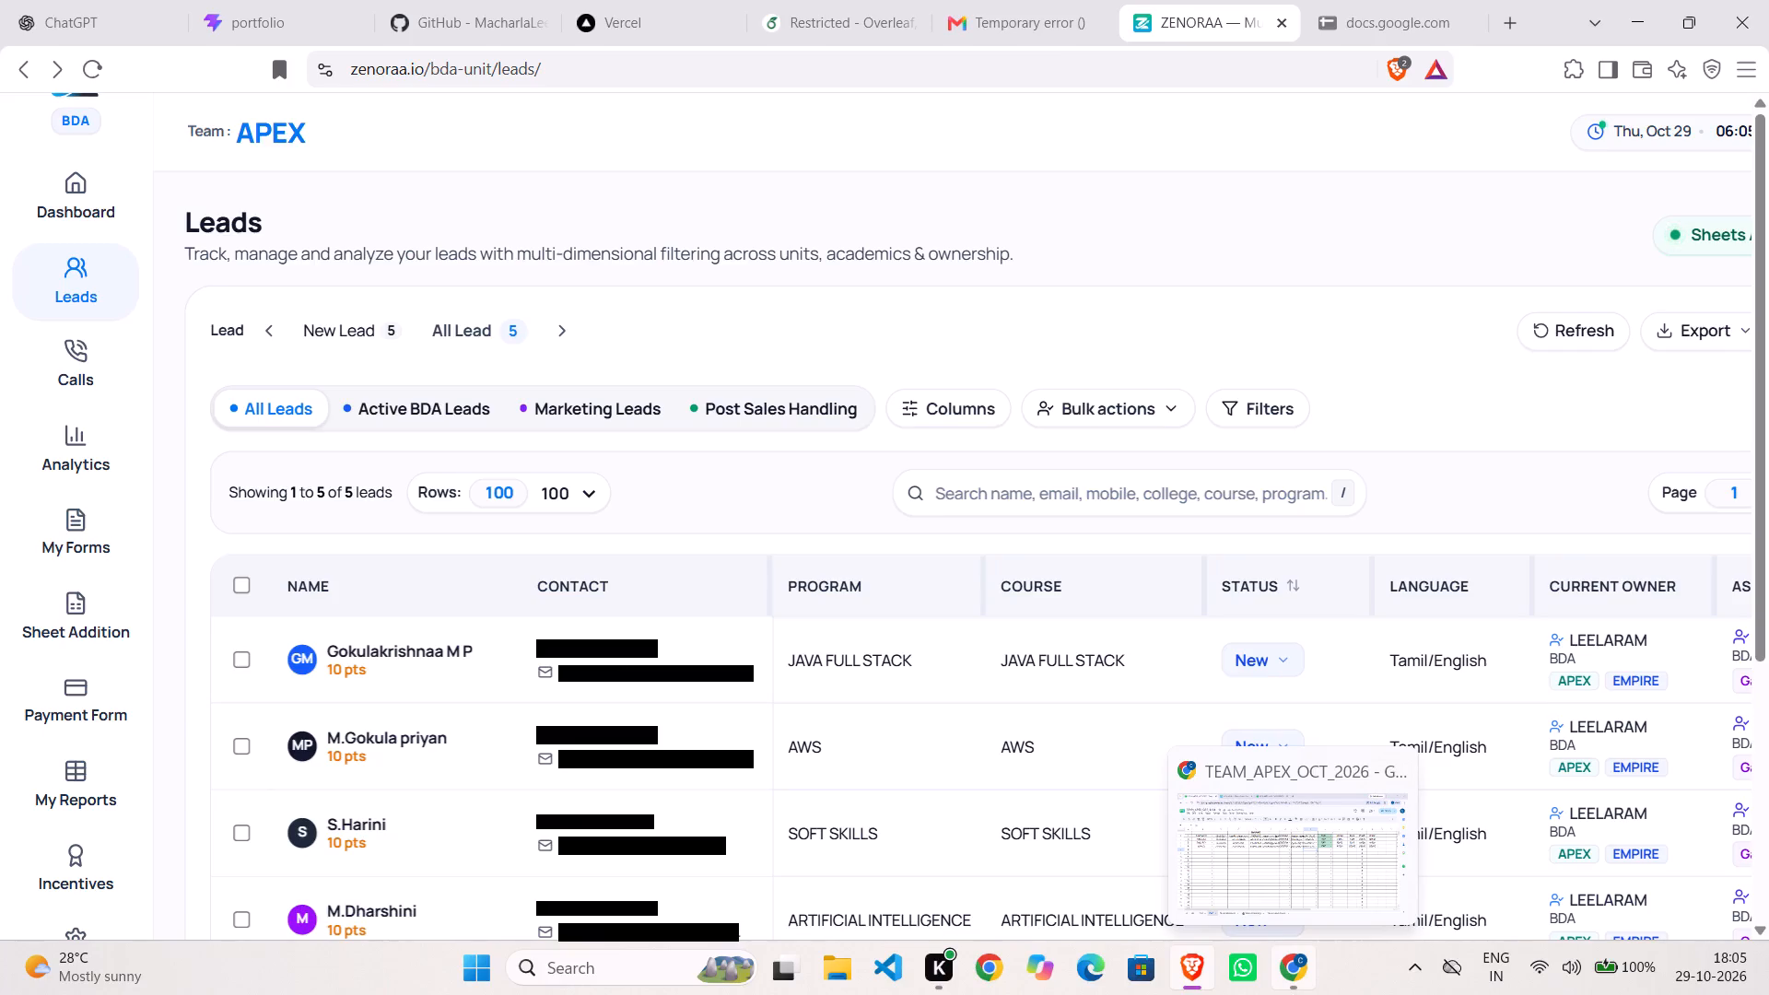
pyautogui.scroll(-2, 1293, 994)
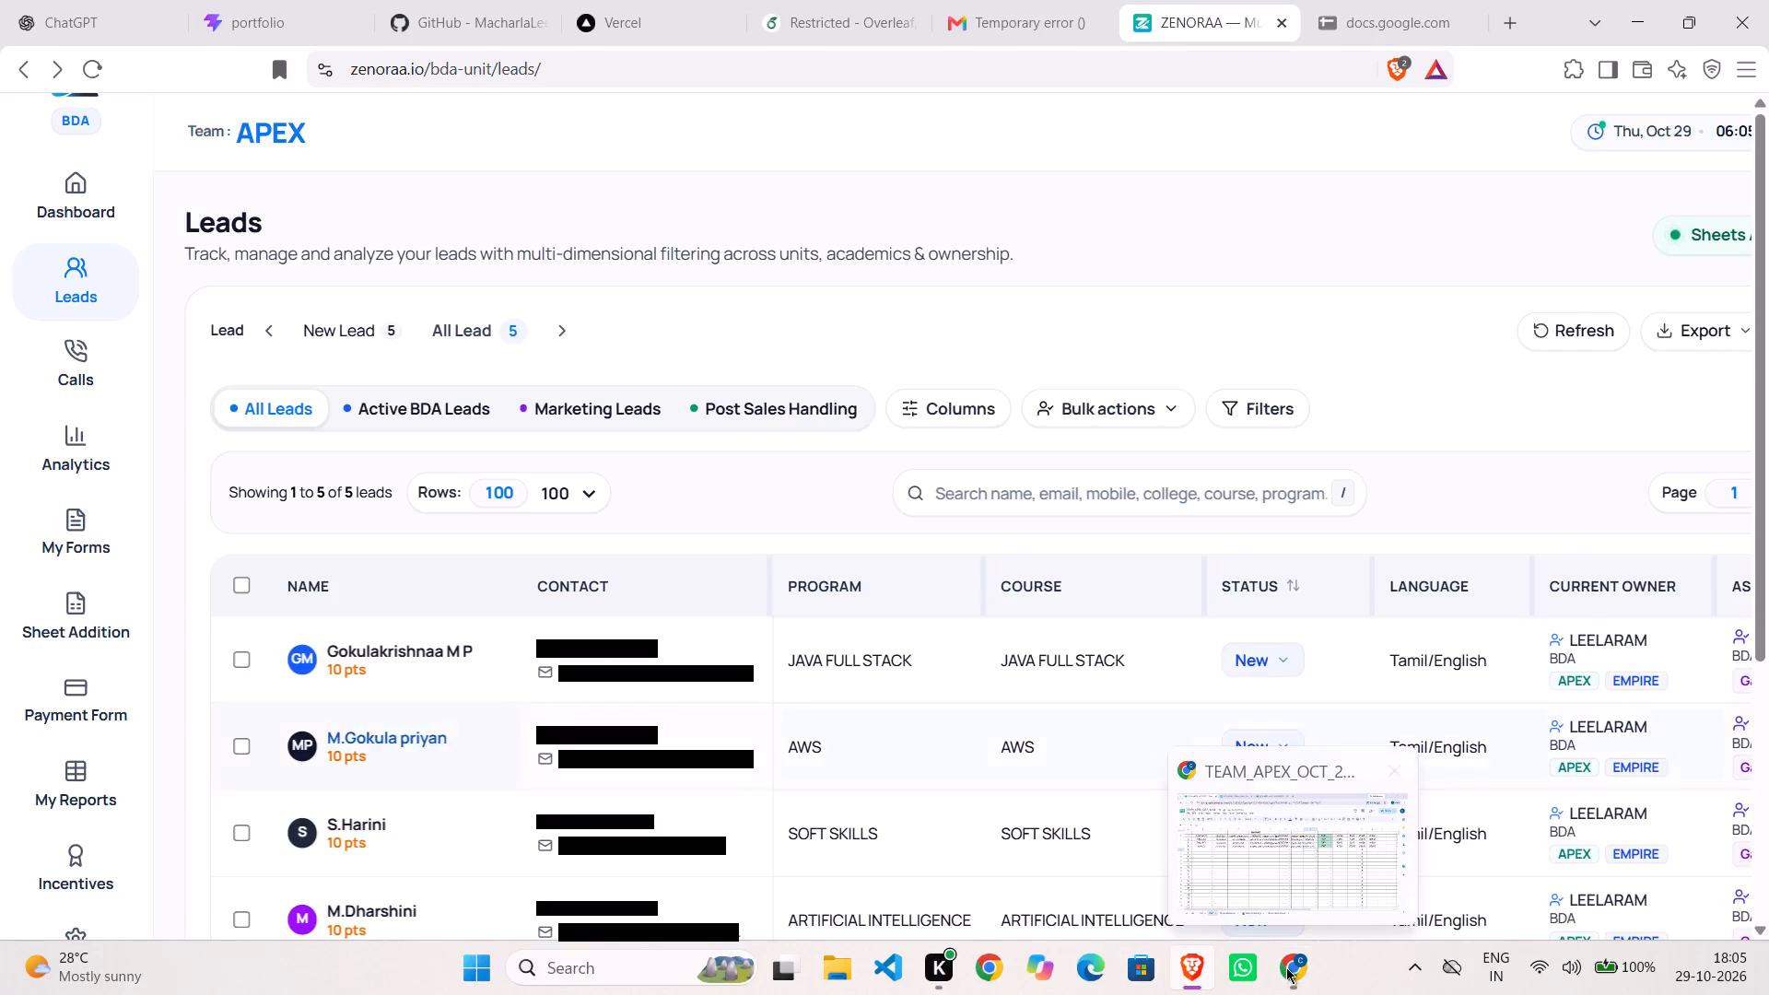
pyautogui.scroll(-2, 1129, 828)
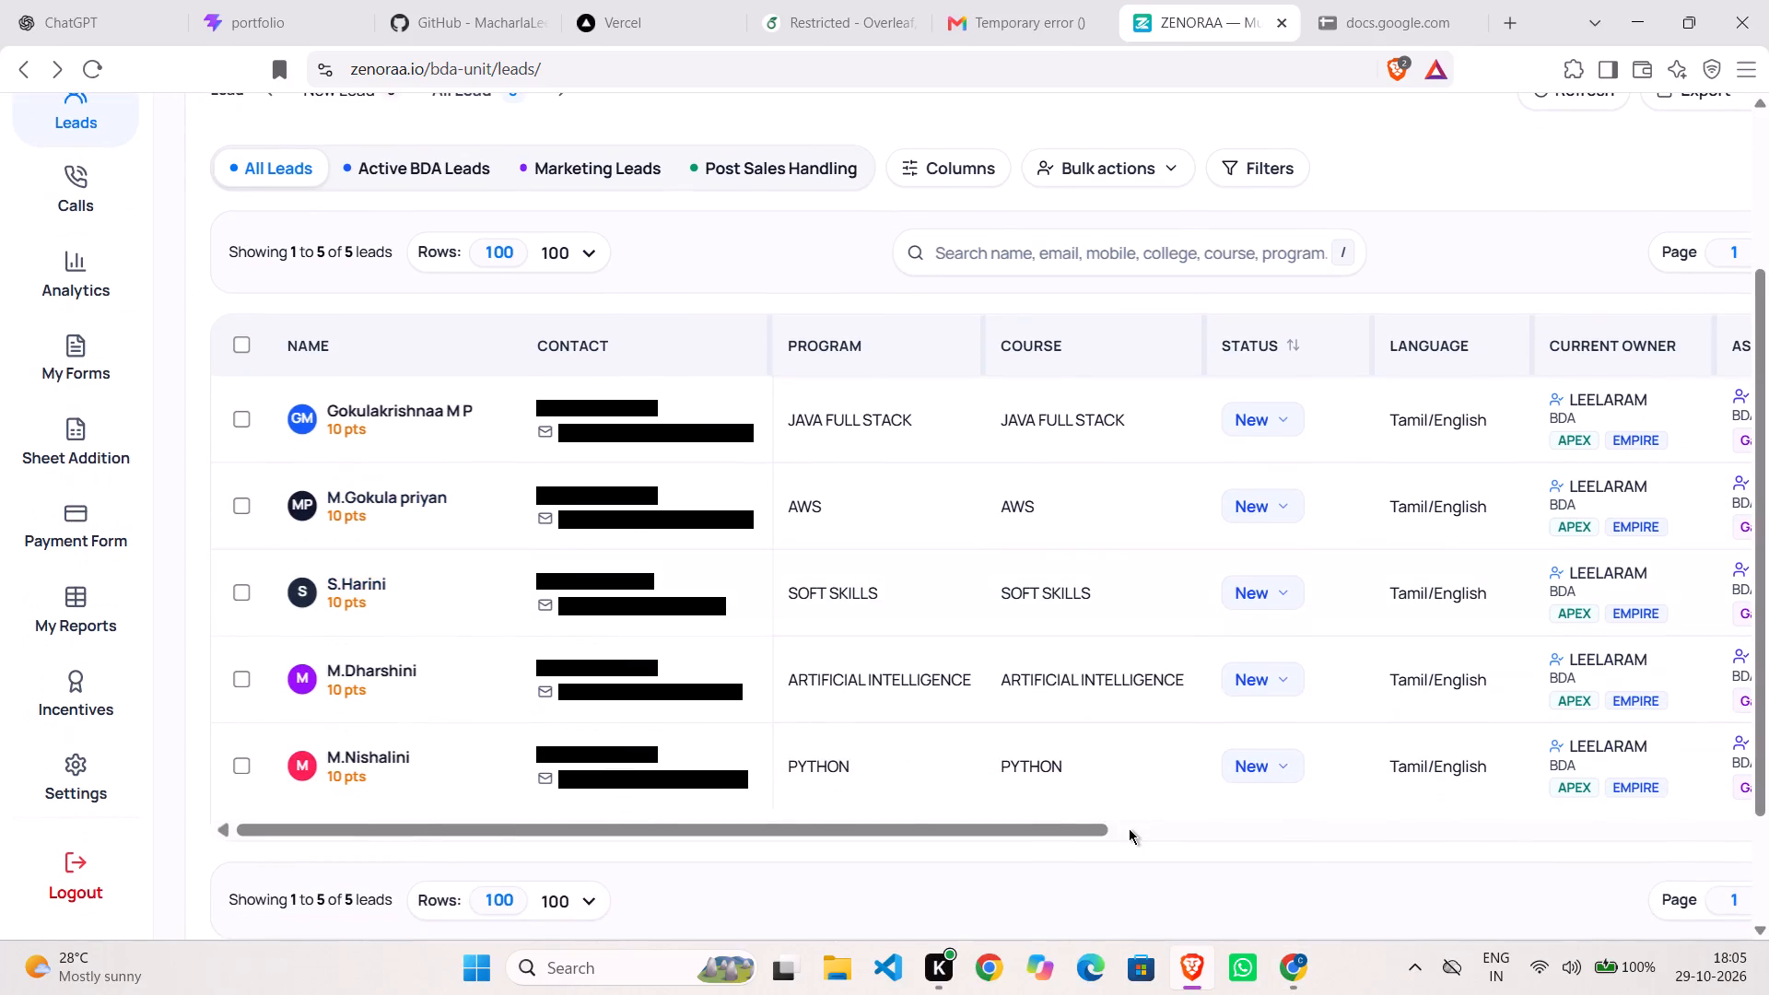
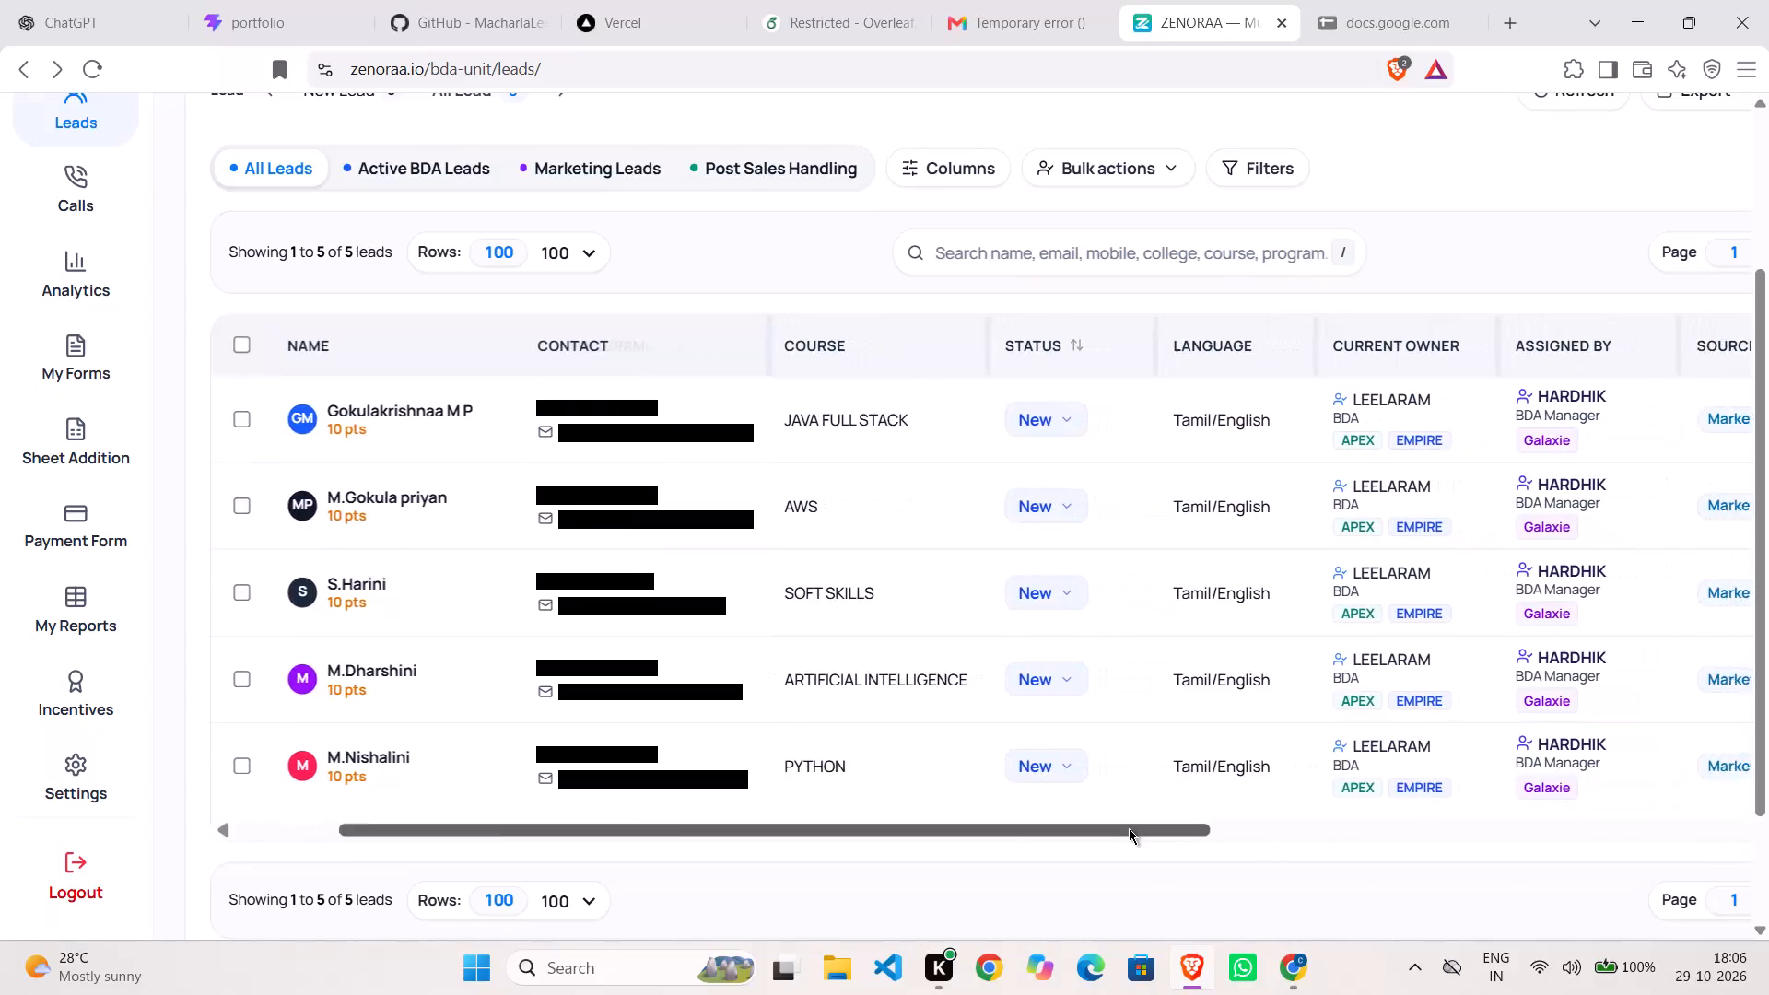
# Examine the course, status, college, department and year details of the new leads in the leads table.
pyautogui.hscroll(-4, 1129, 828)
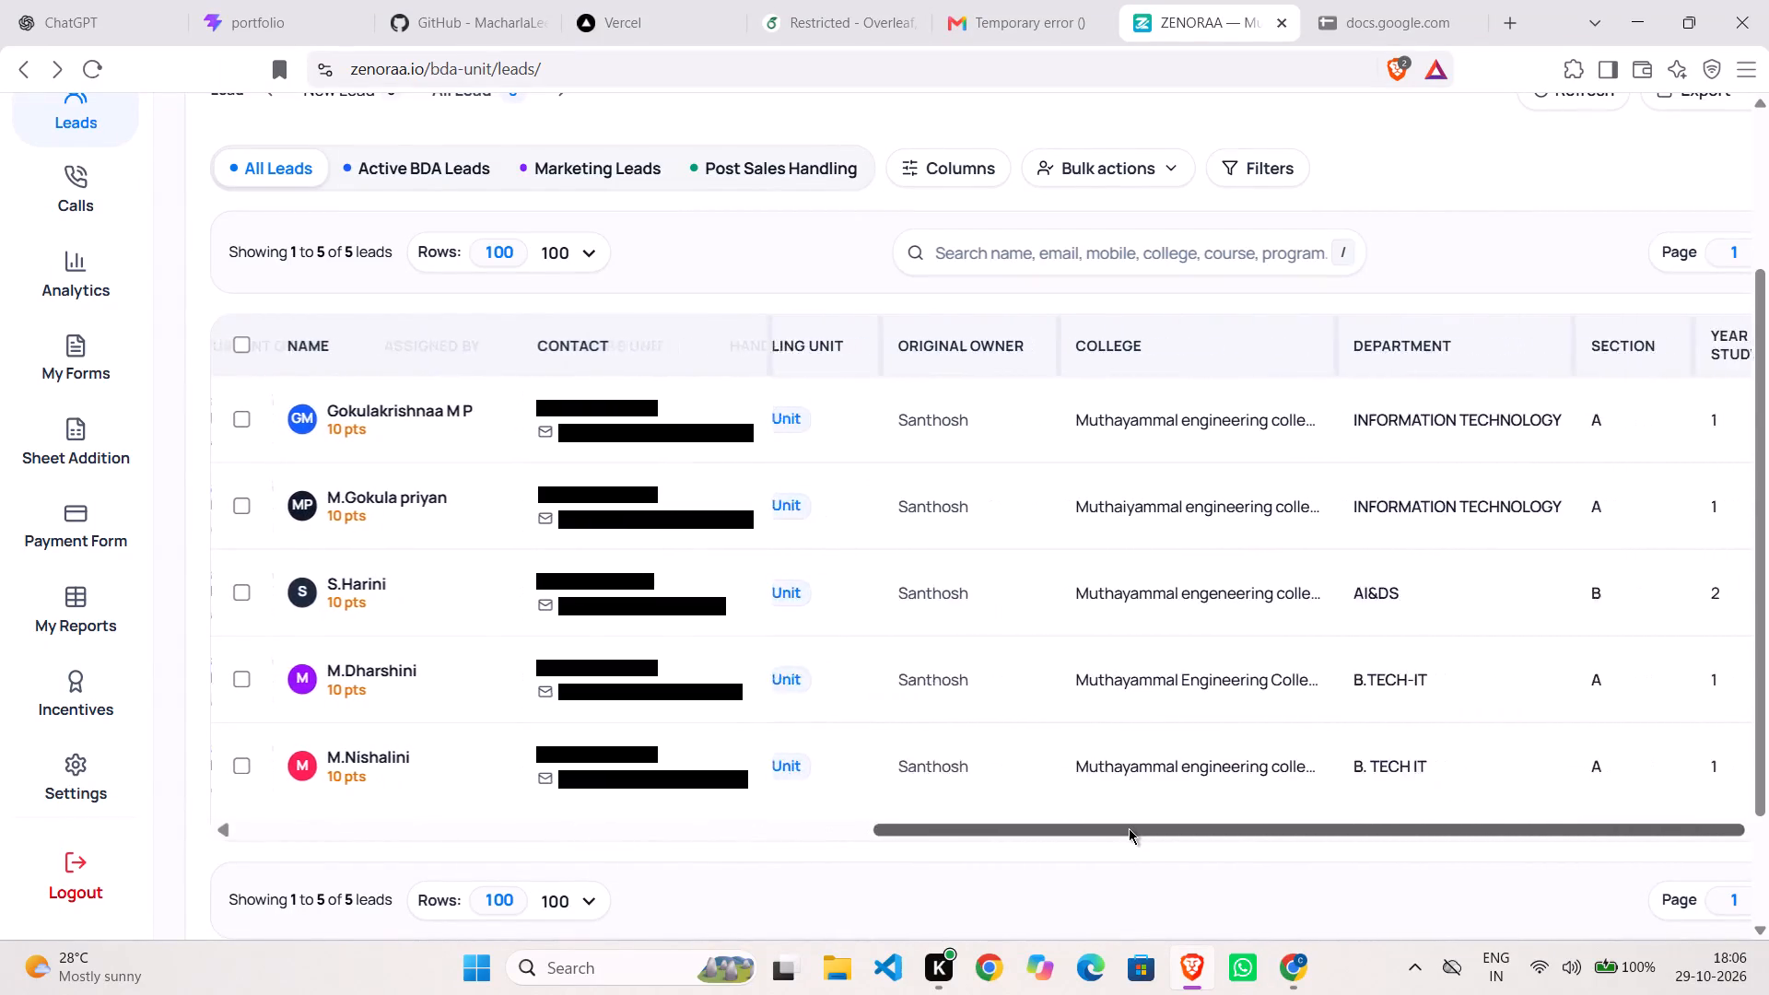
pyautogui.hscroll(2, 1129, 828)
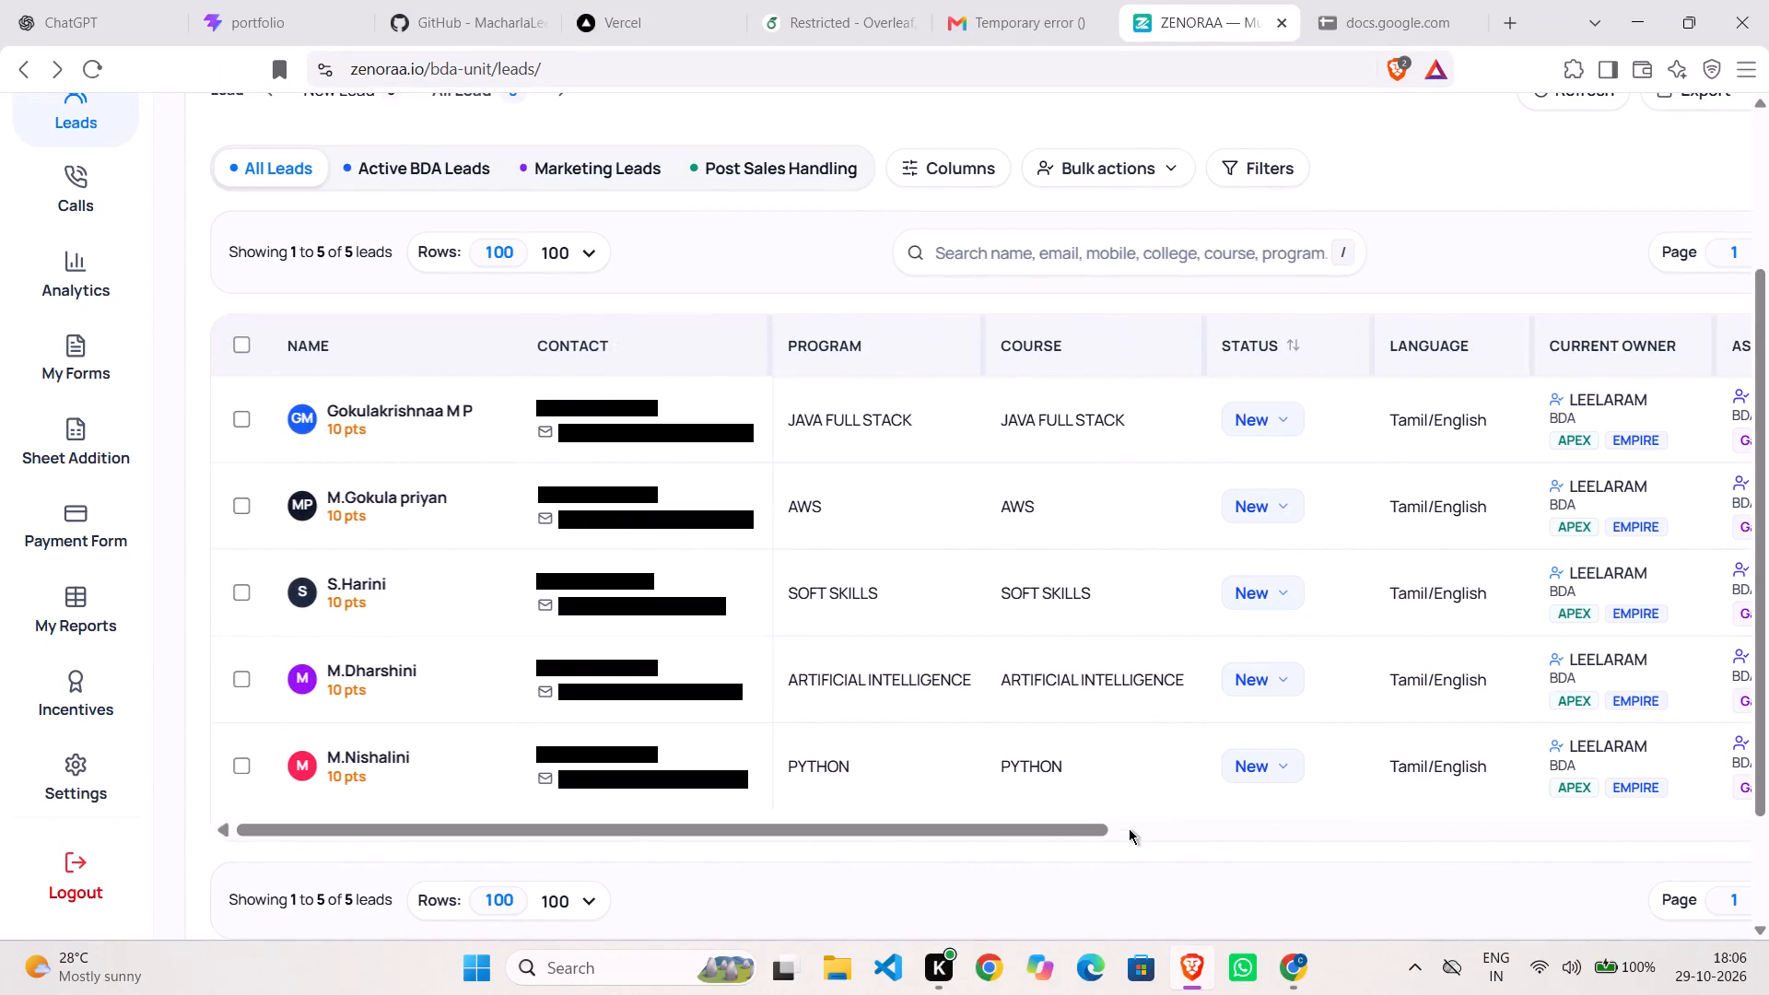
pyautogui.scroll(4, 667, 619)
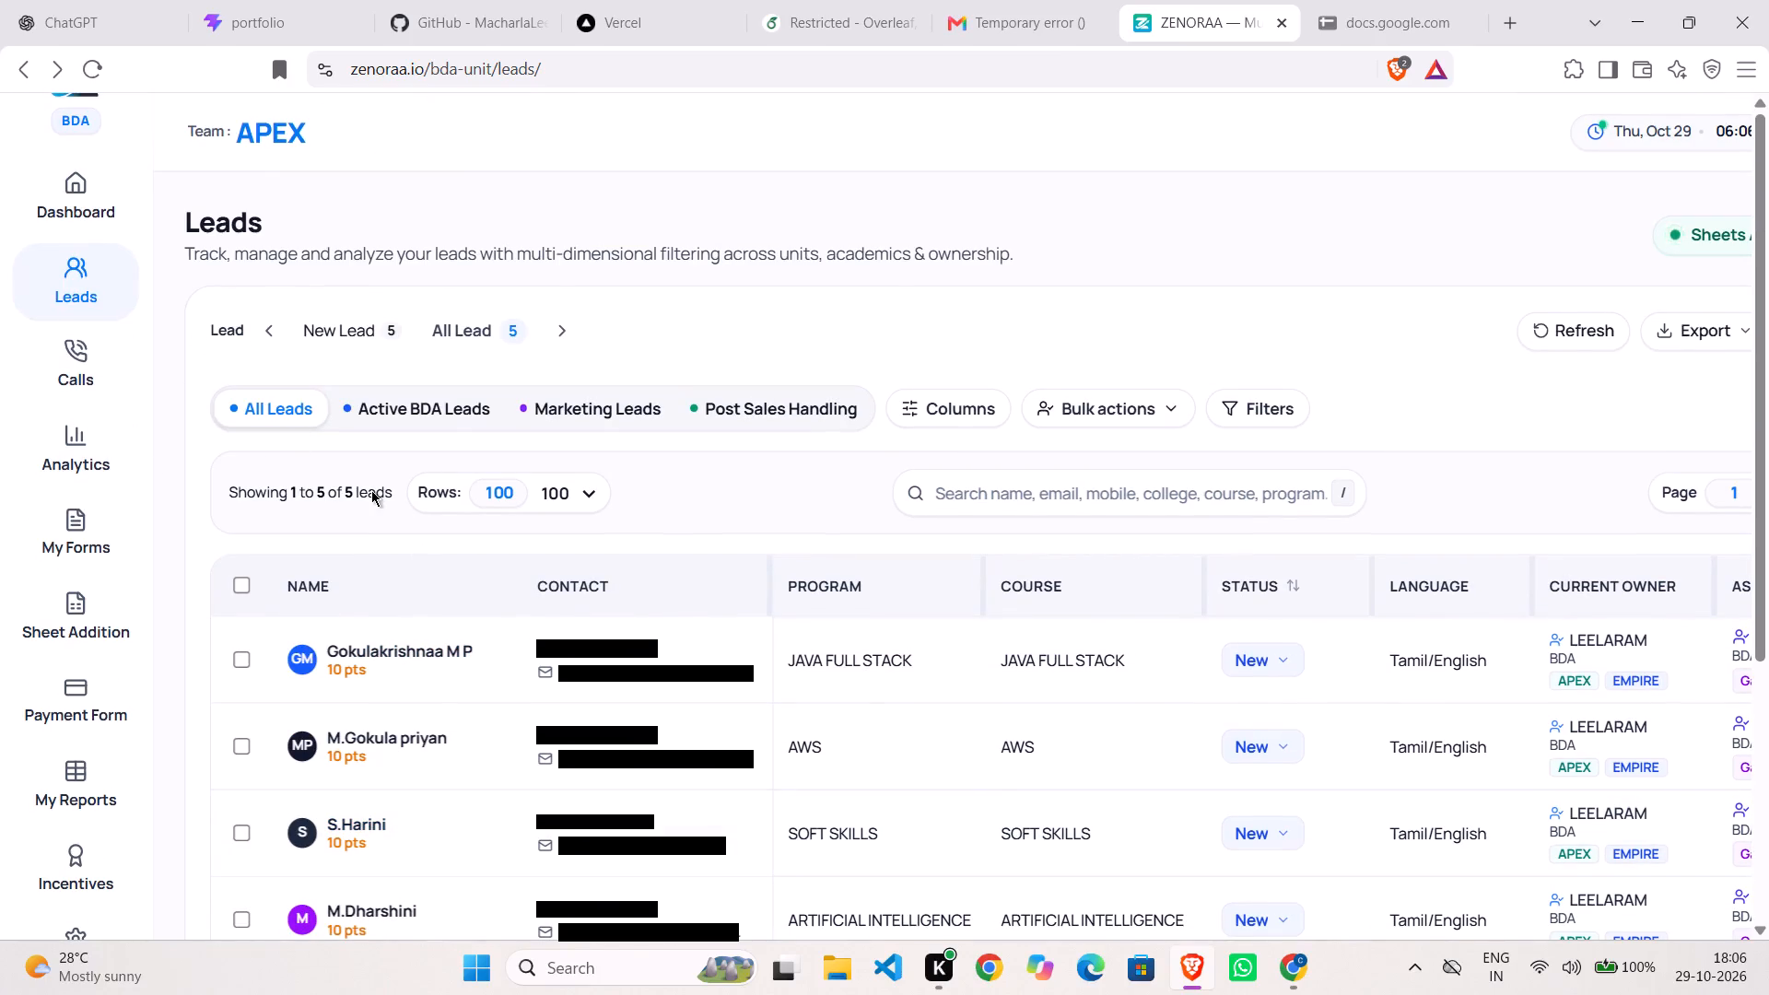
pyautogui.hscroll(15, 371, 490)
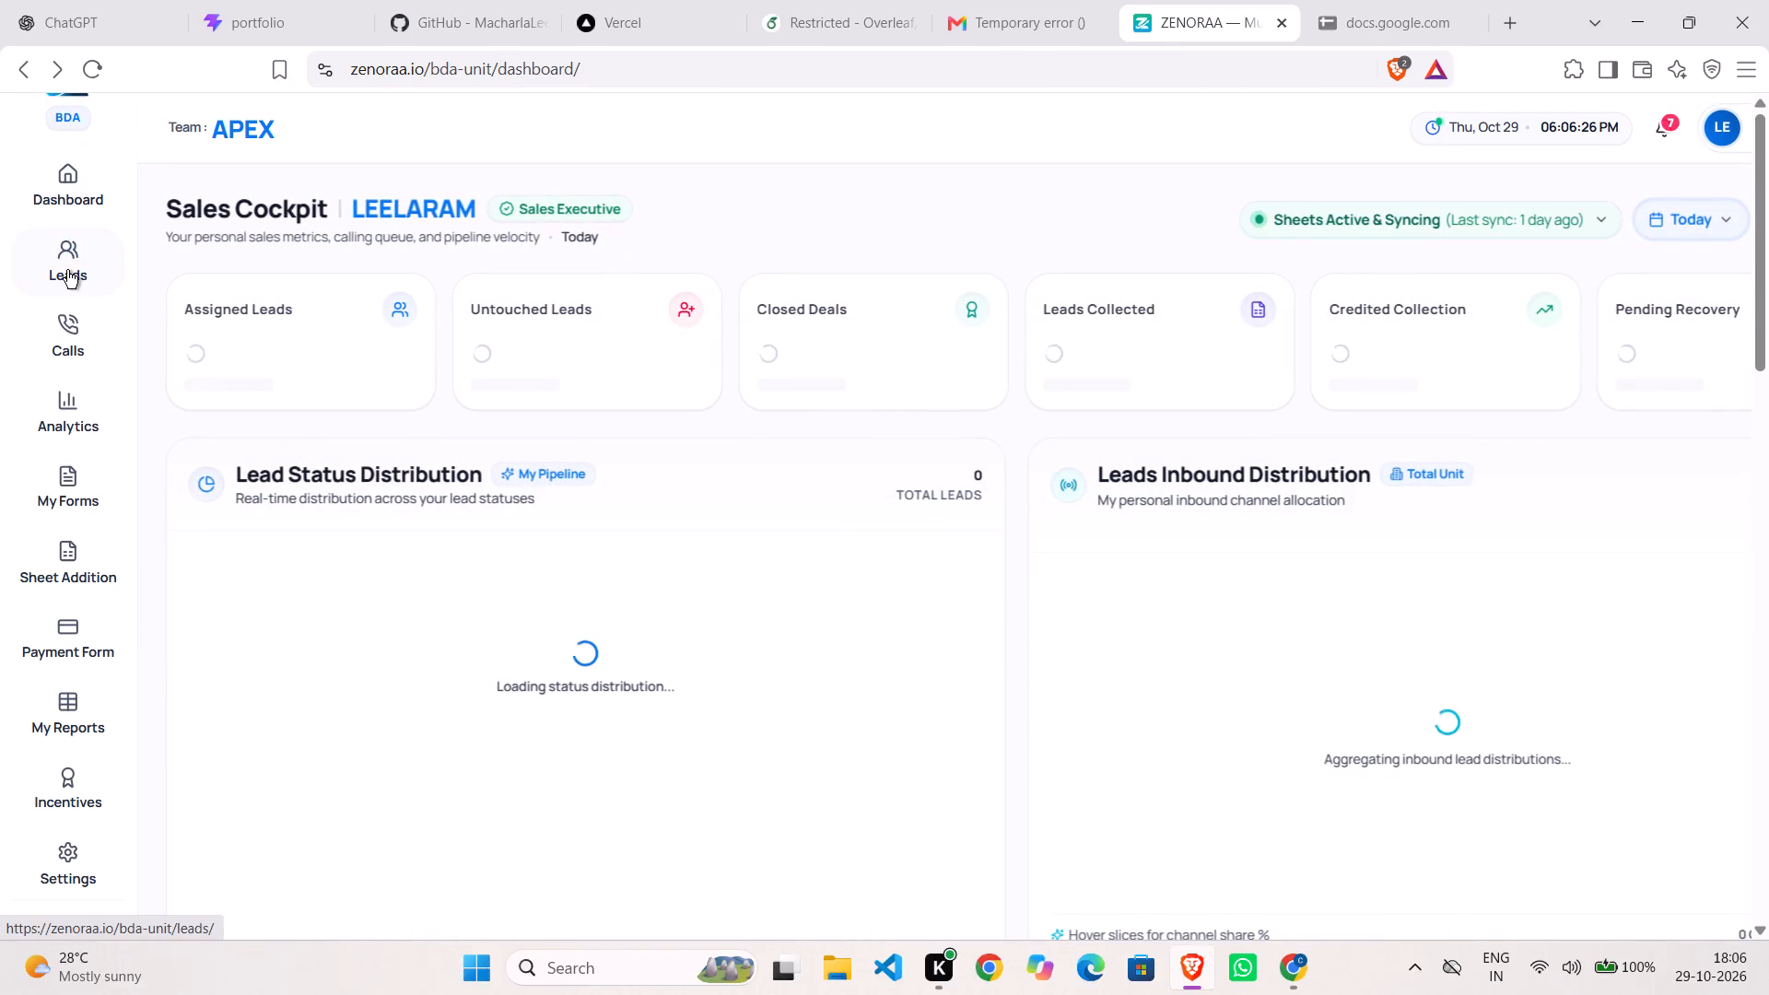
# Reopen the Leads page and filter the leads by the Call Back status to review them.
pyautogui.click(67, 270)
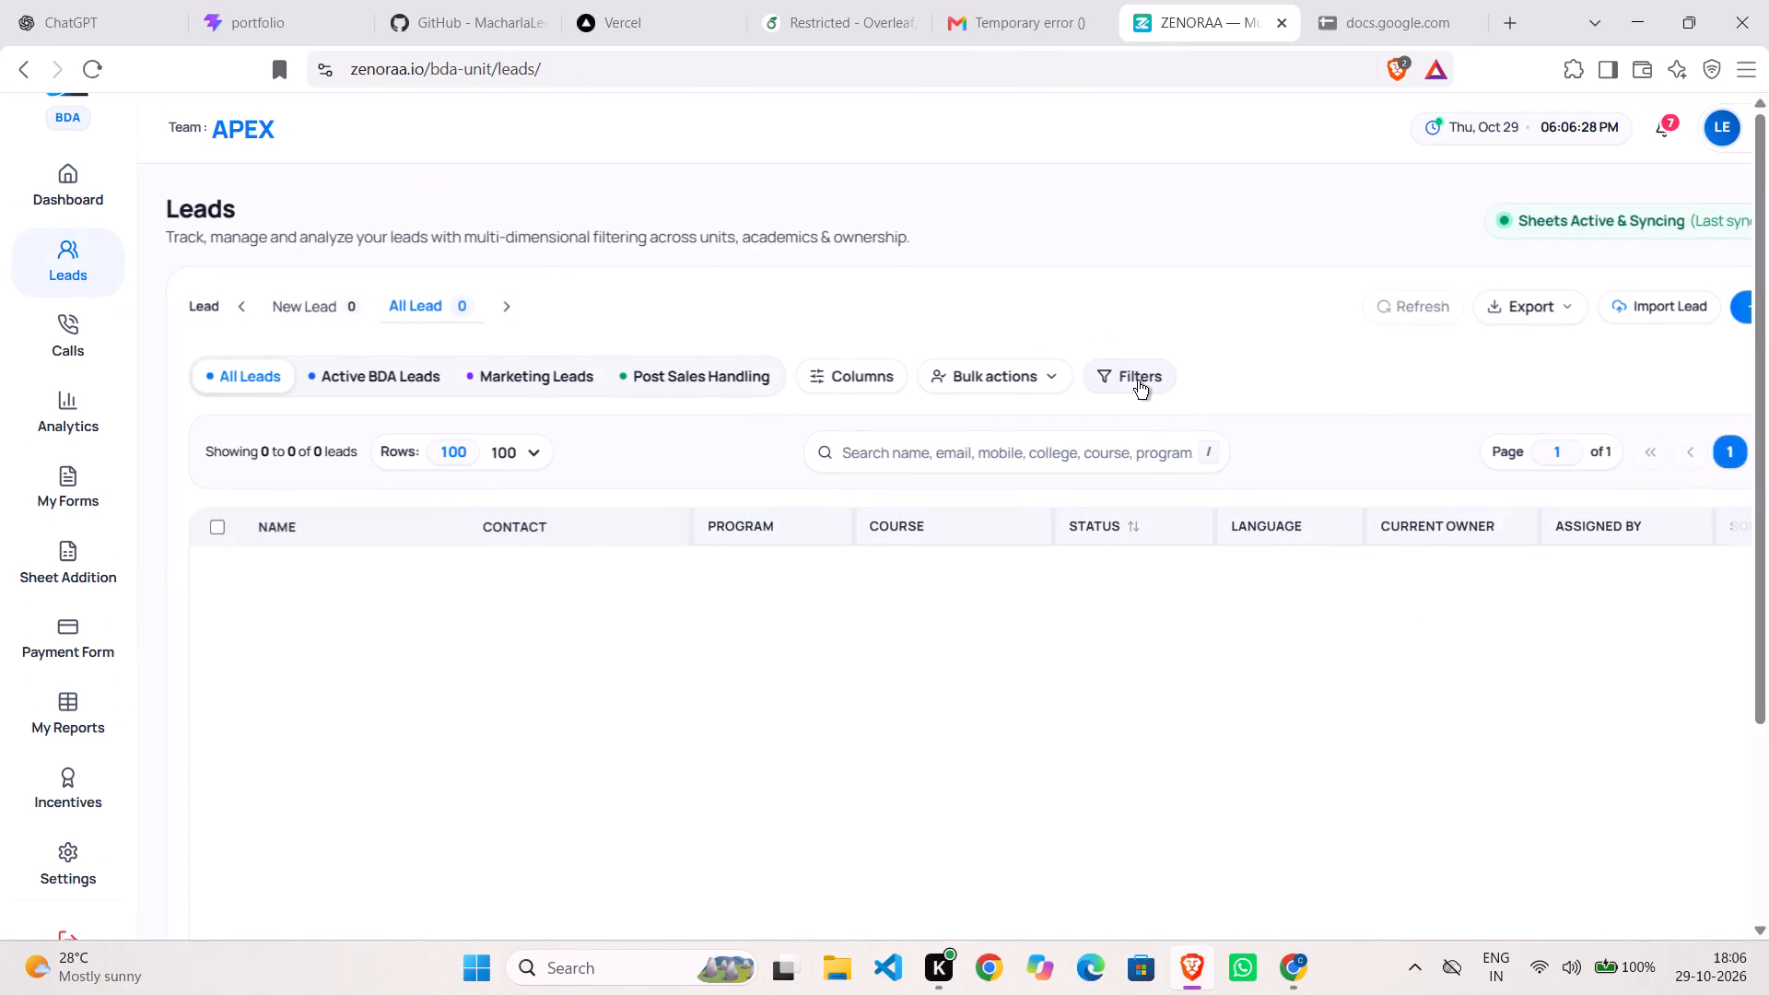
pyautogui.click(1138, 380)
pyautogui.click(1200, 450)
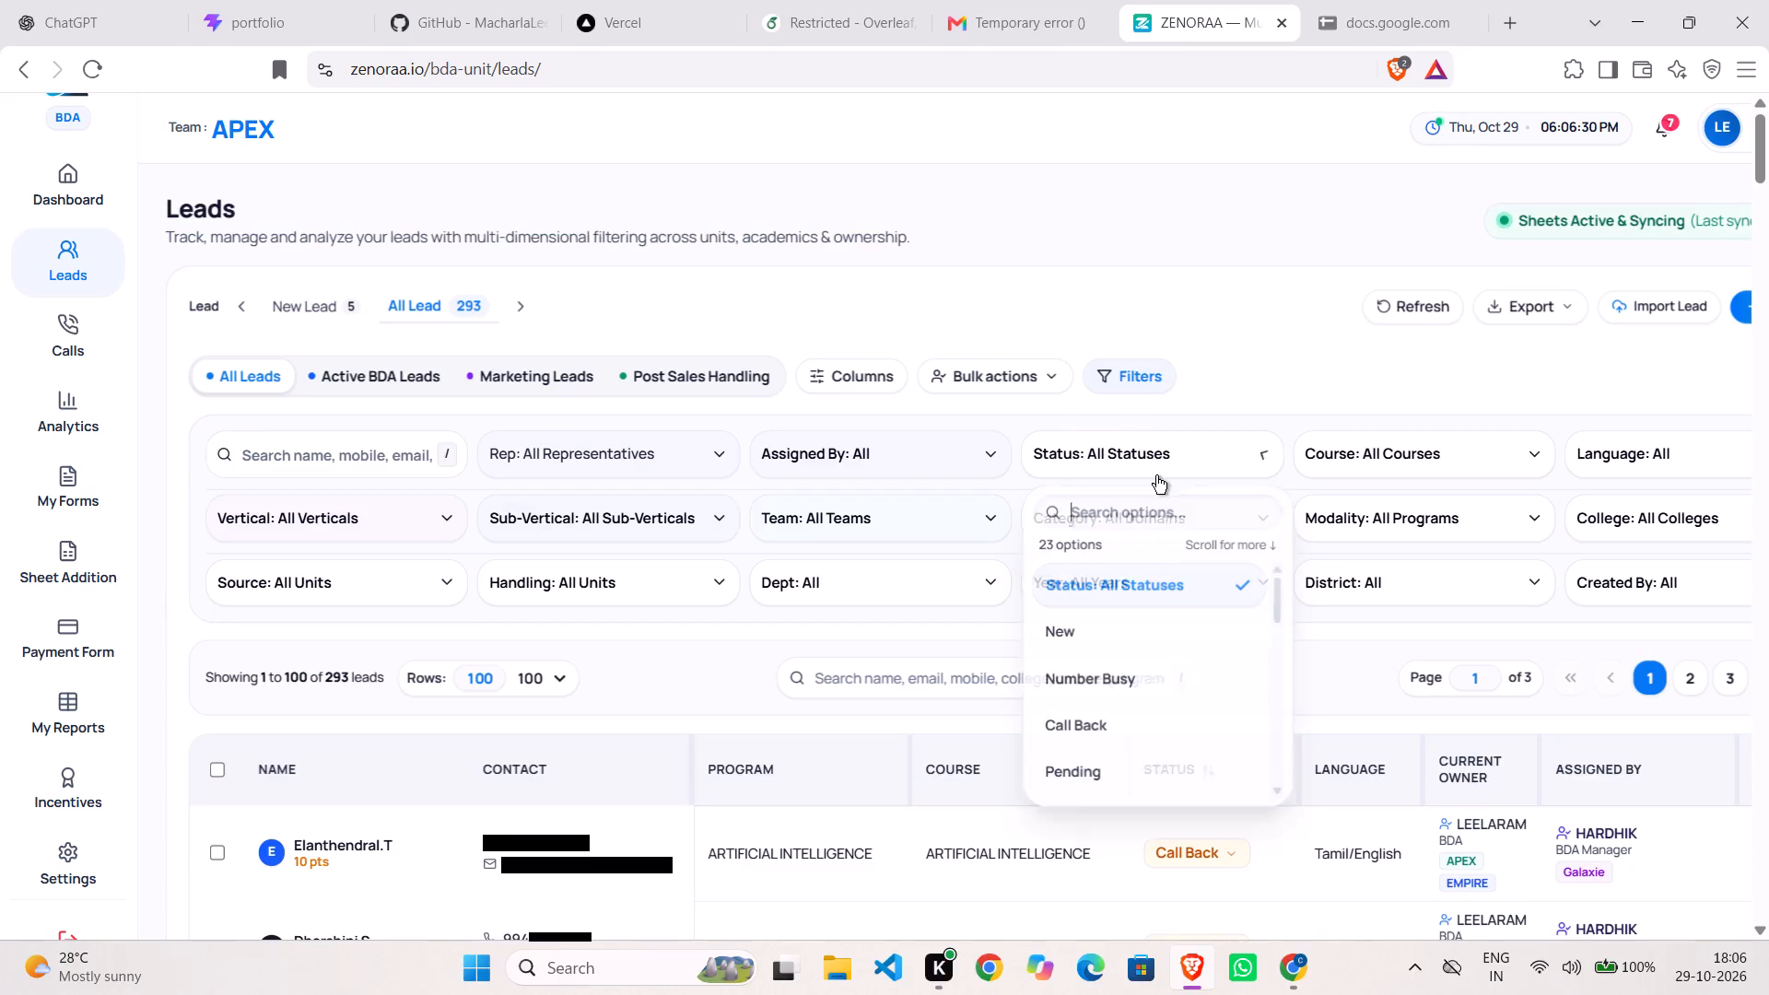
pyautogui.click(1095, 724)
pyautogui.scroll(-3, 974, 859)
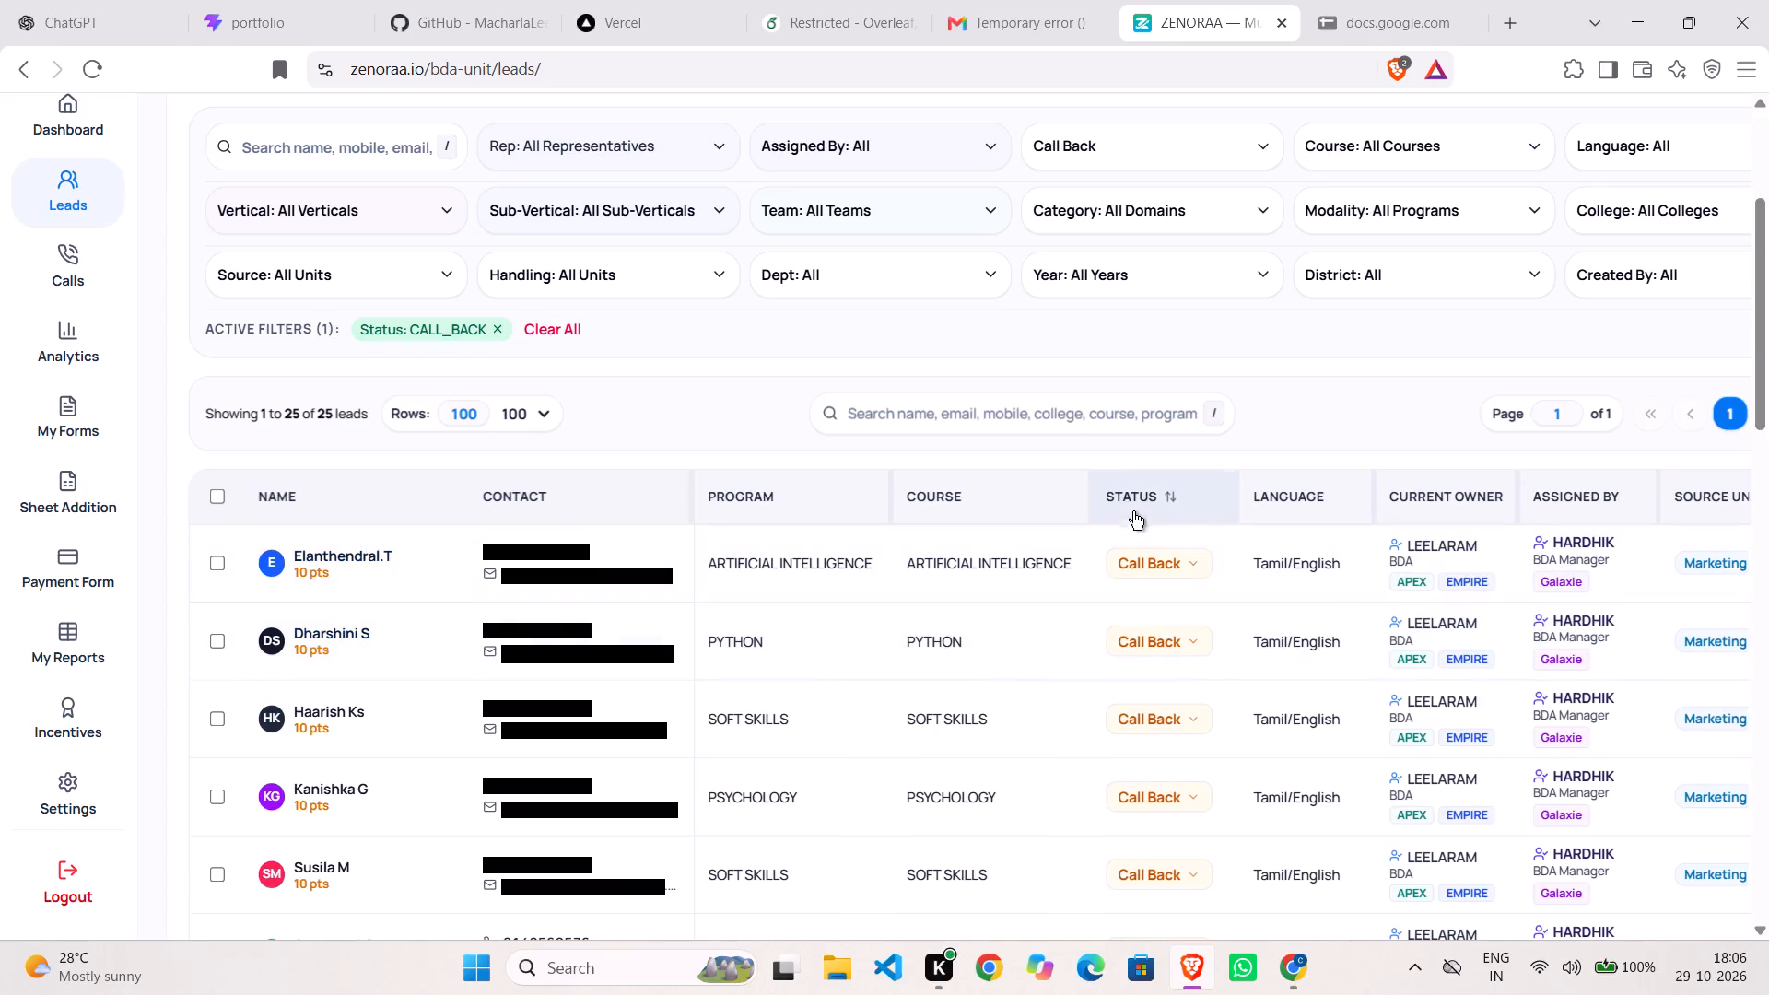
pyautogui.scroll(2, 1129, 523)
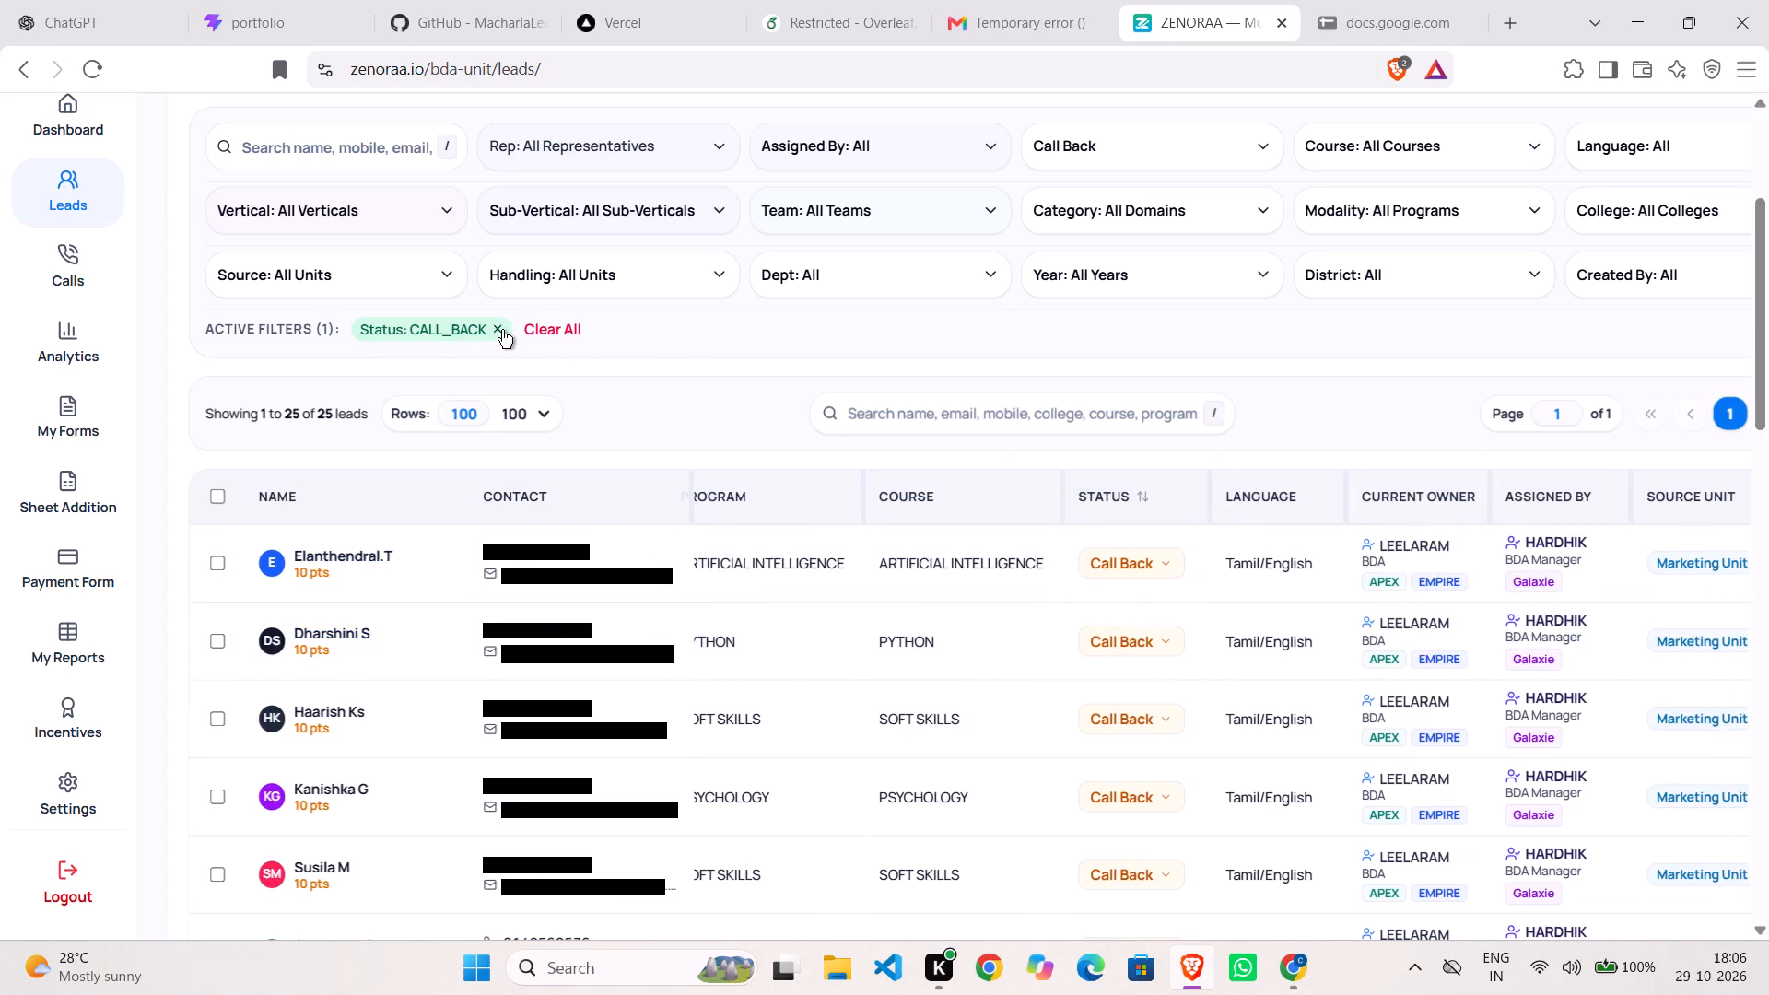
# Replace the Call Back status filter on the leads list with New.
pyautogui.click(502, 330)
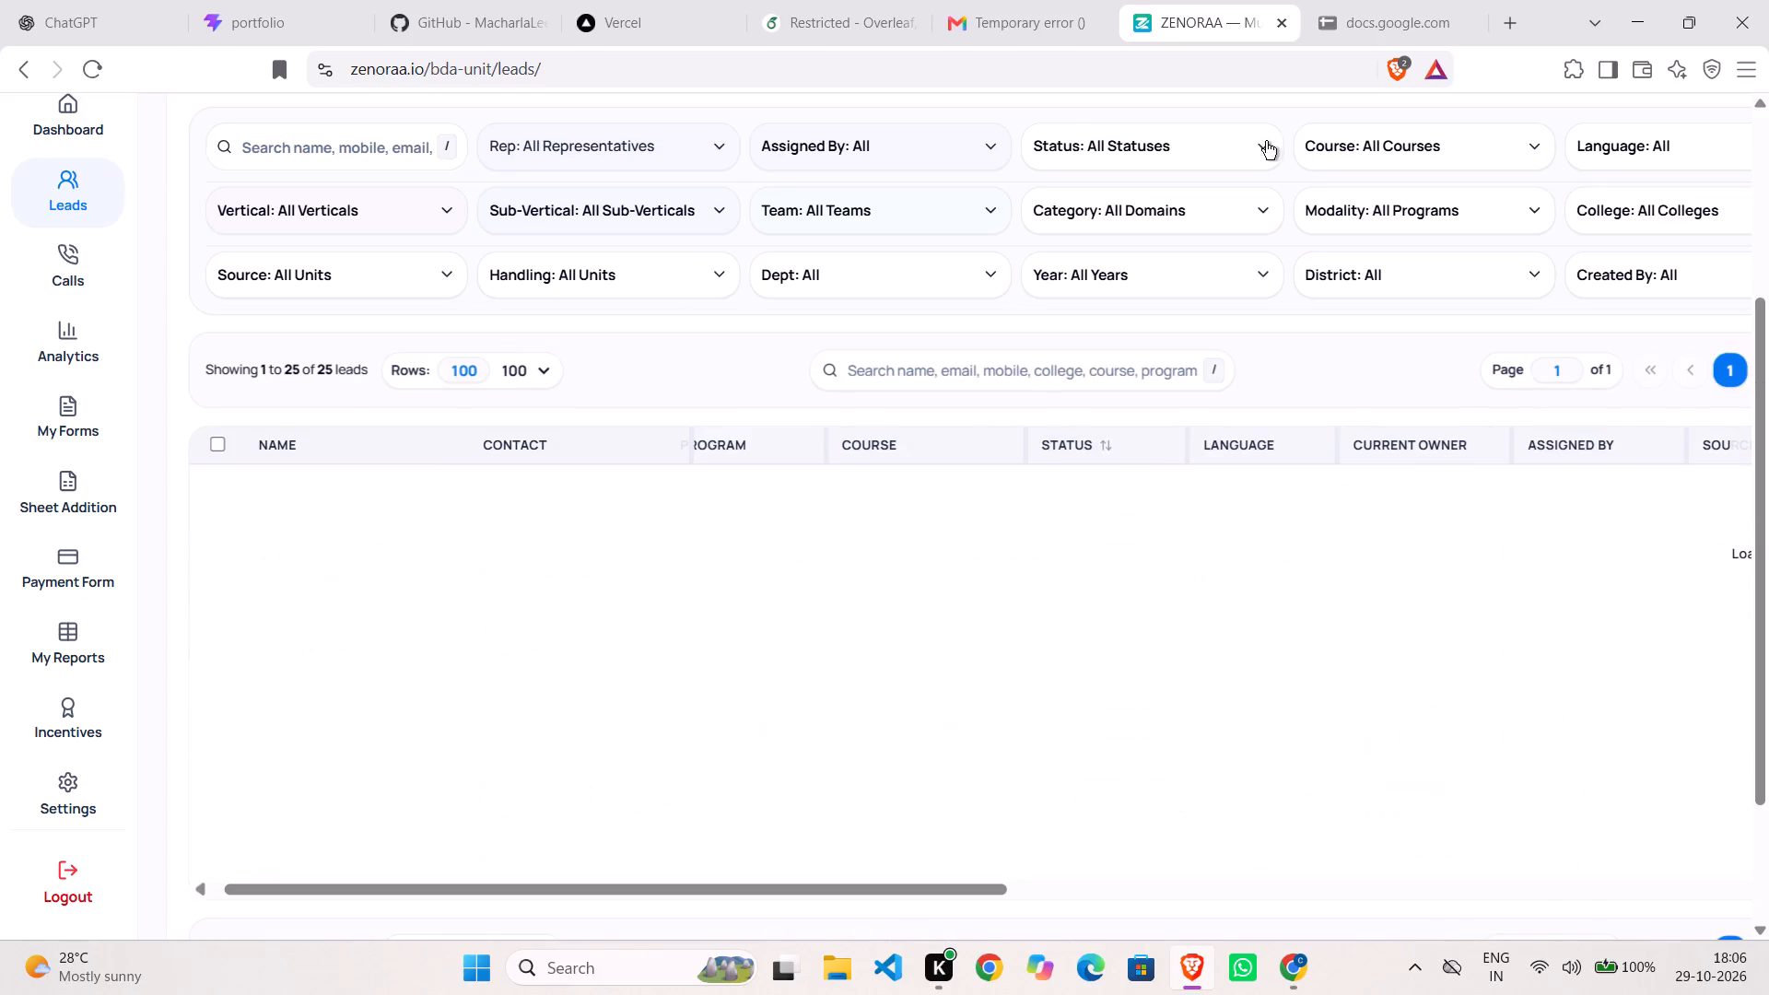
pyautogui.click(1263, 145)
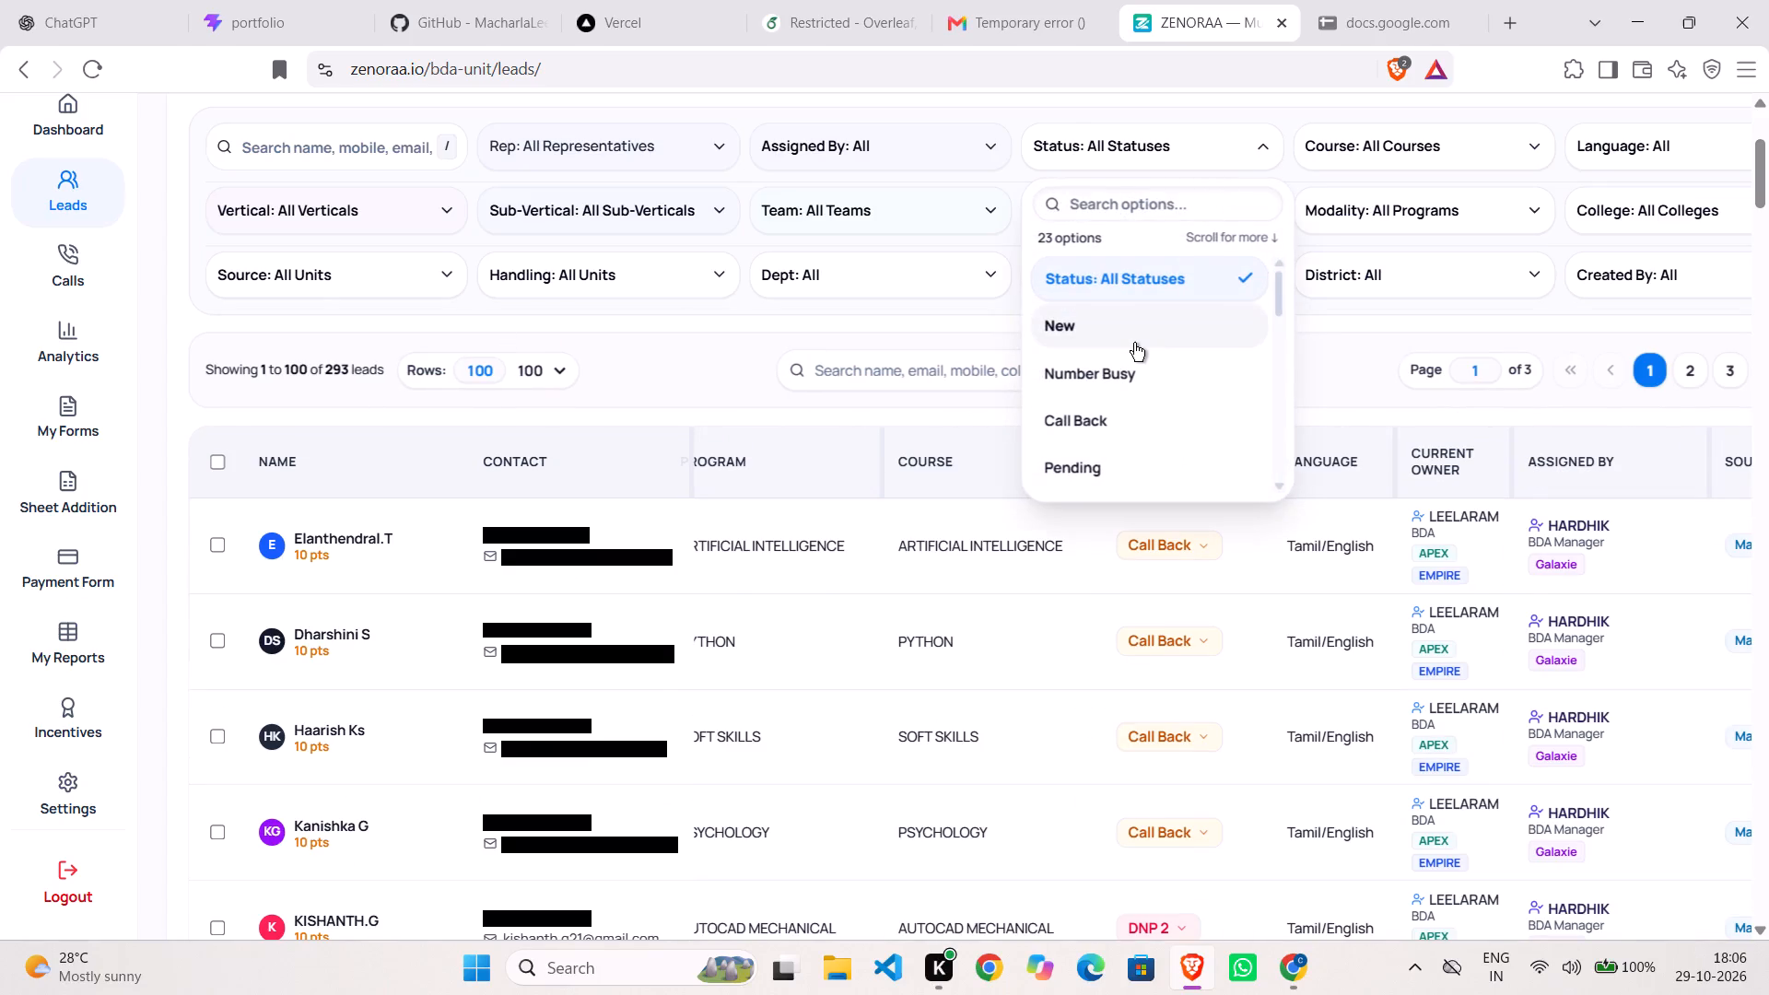
pyautogui.click(1133, 343)
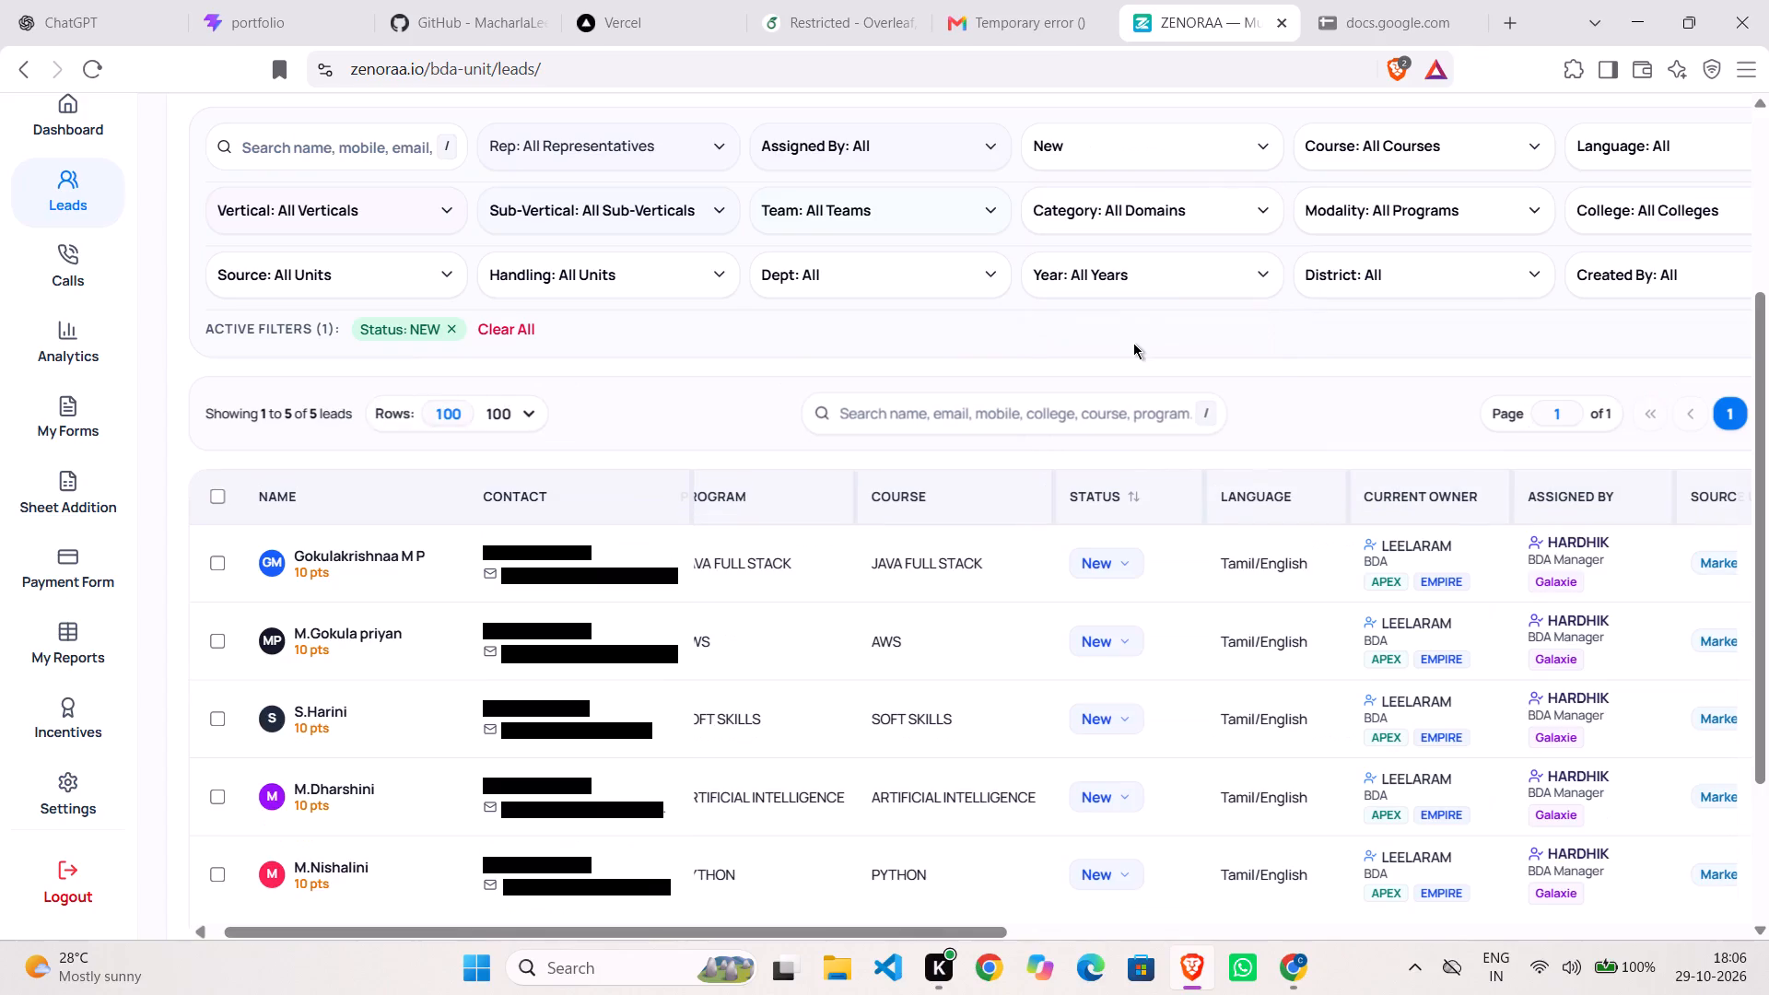
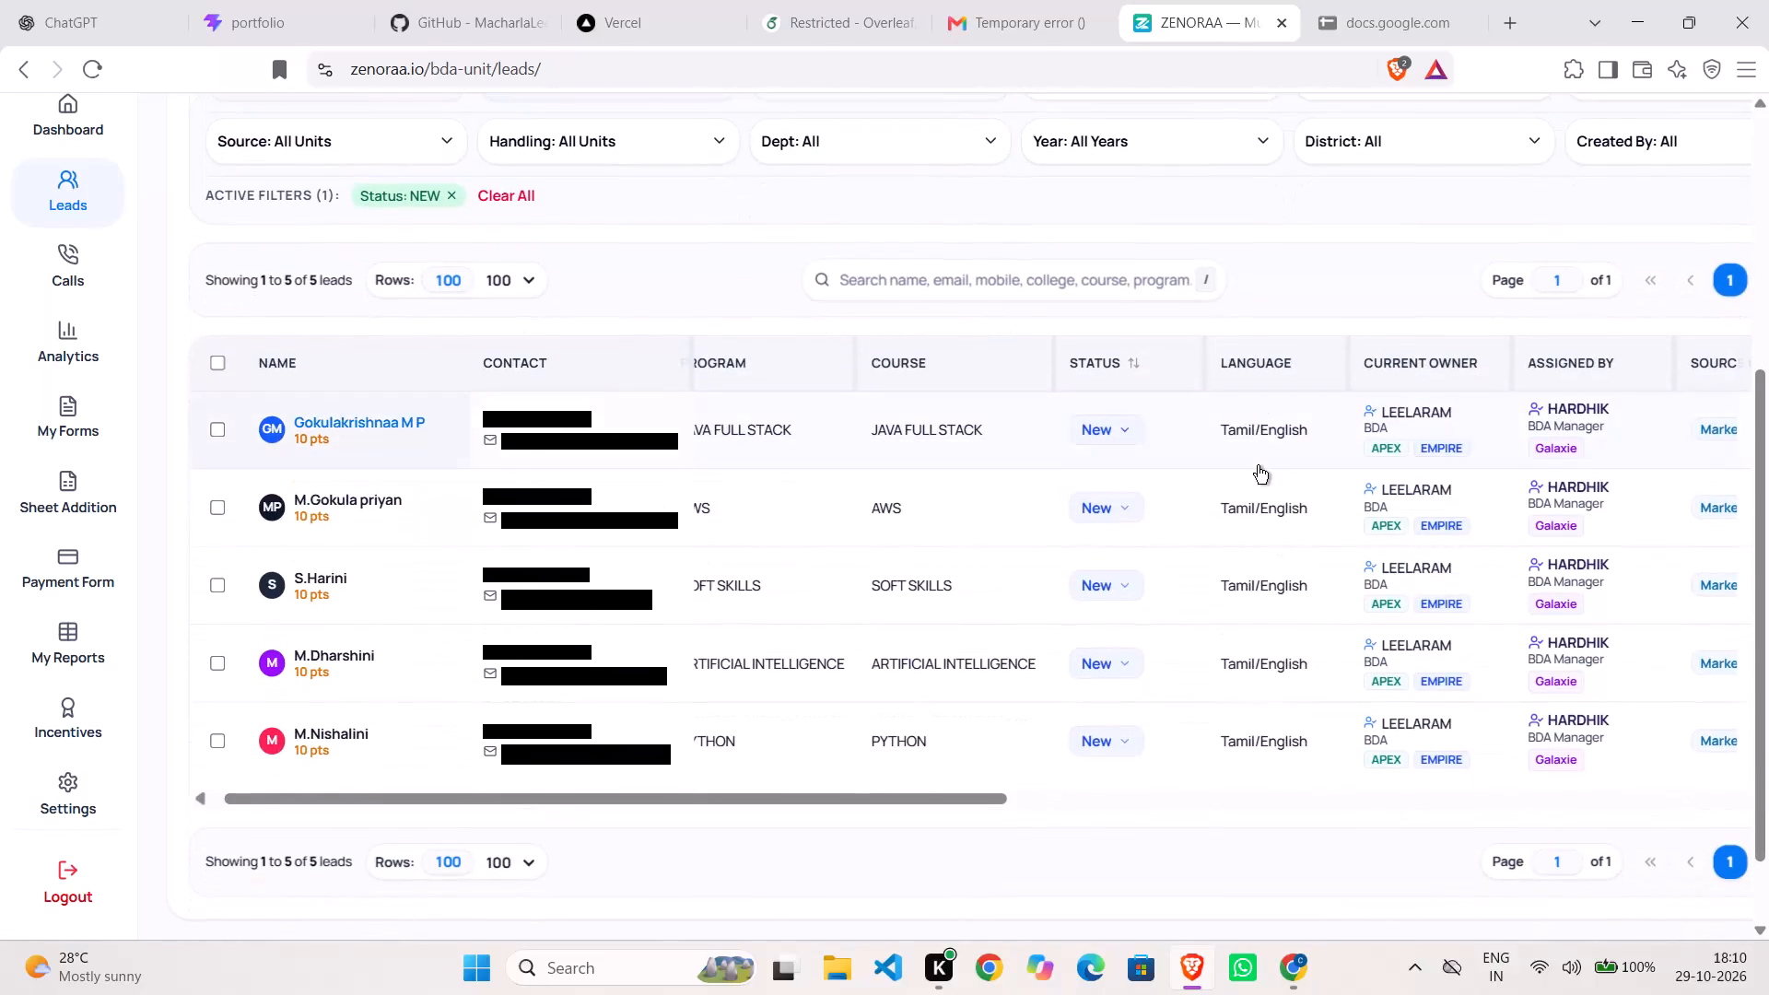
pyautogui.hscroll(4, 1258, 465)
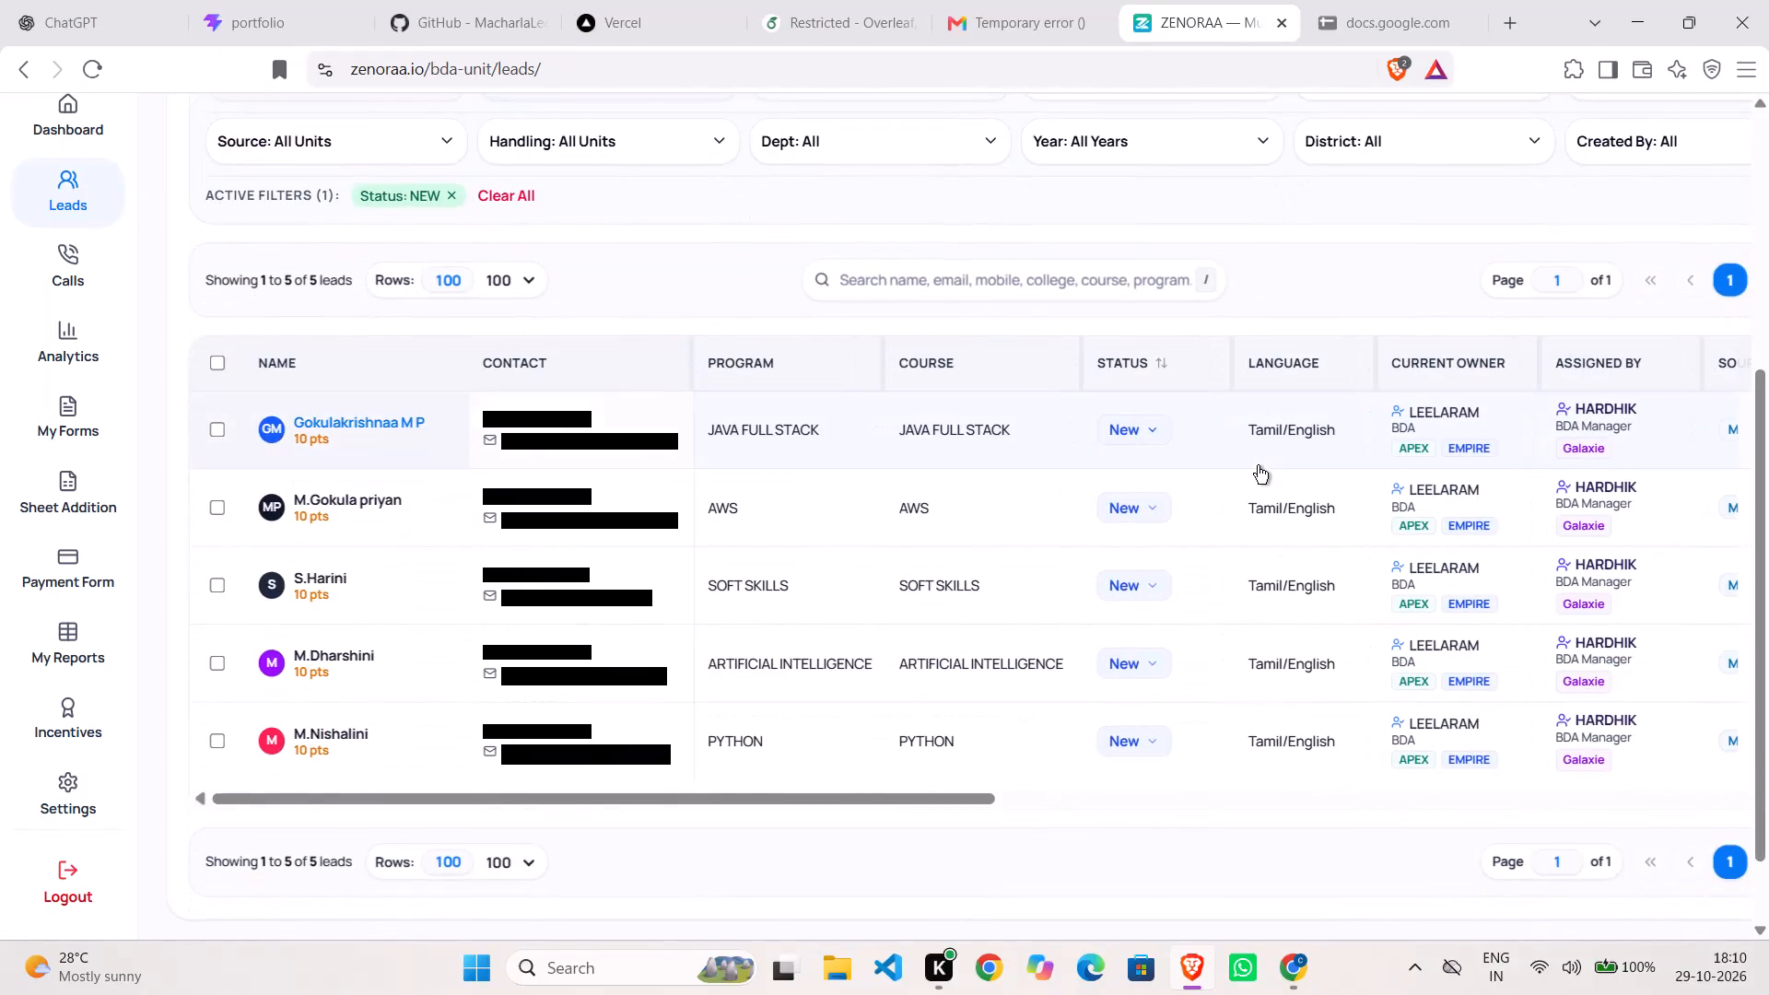
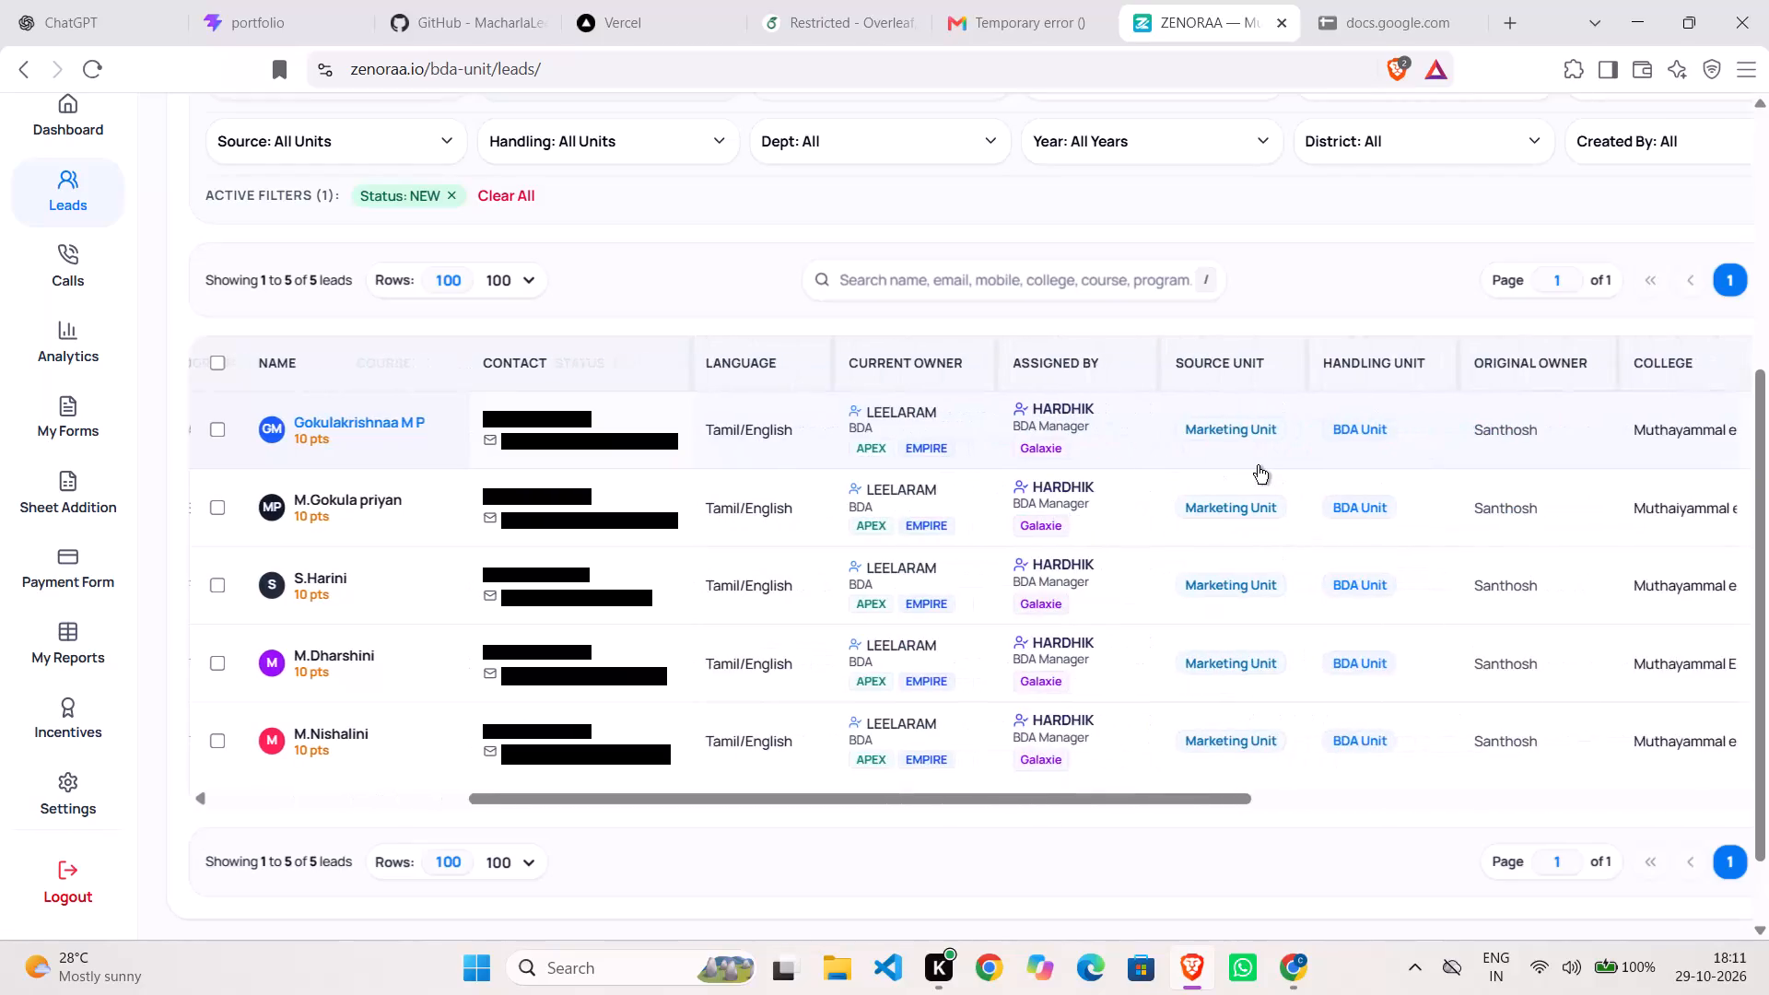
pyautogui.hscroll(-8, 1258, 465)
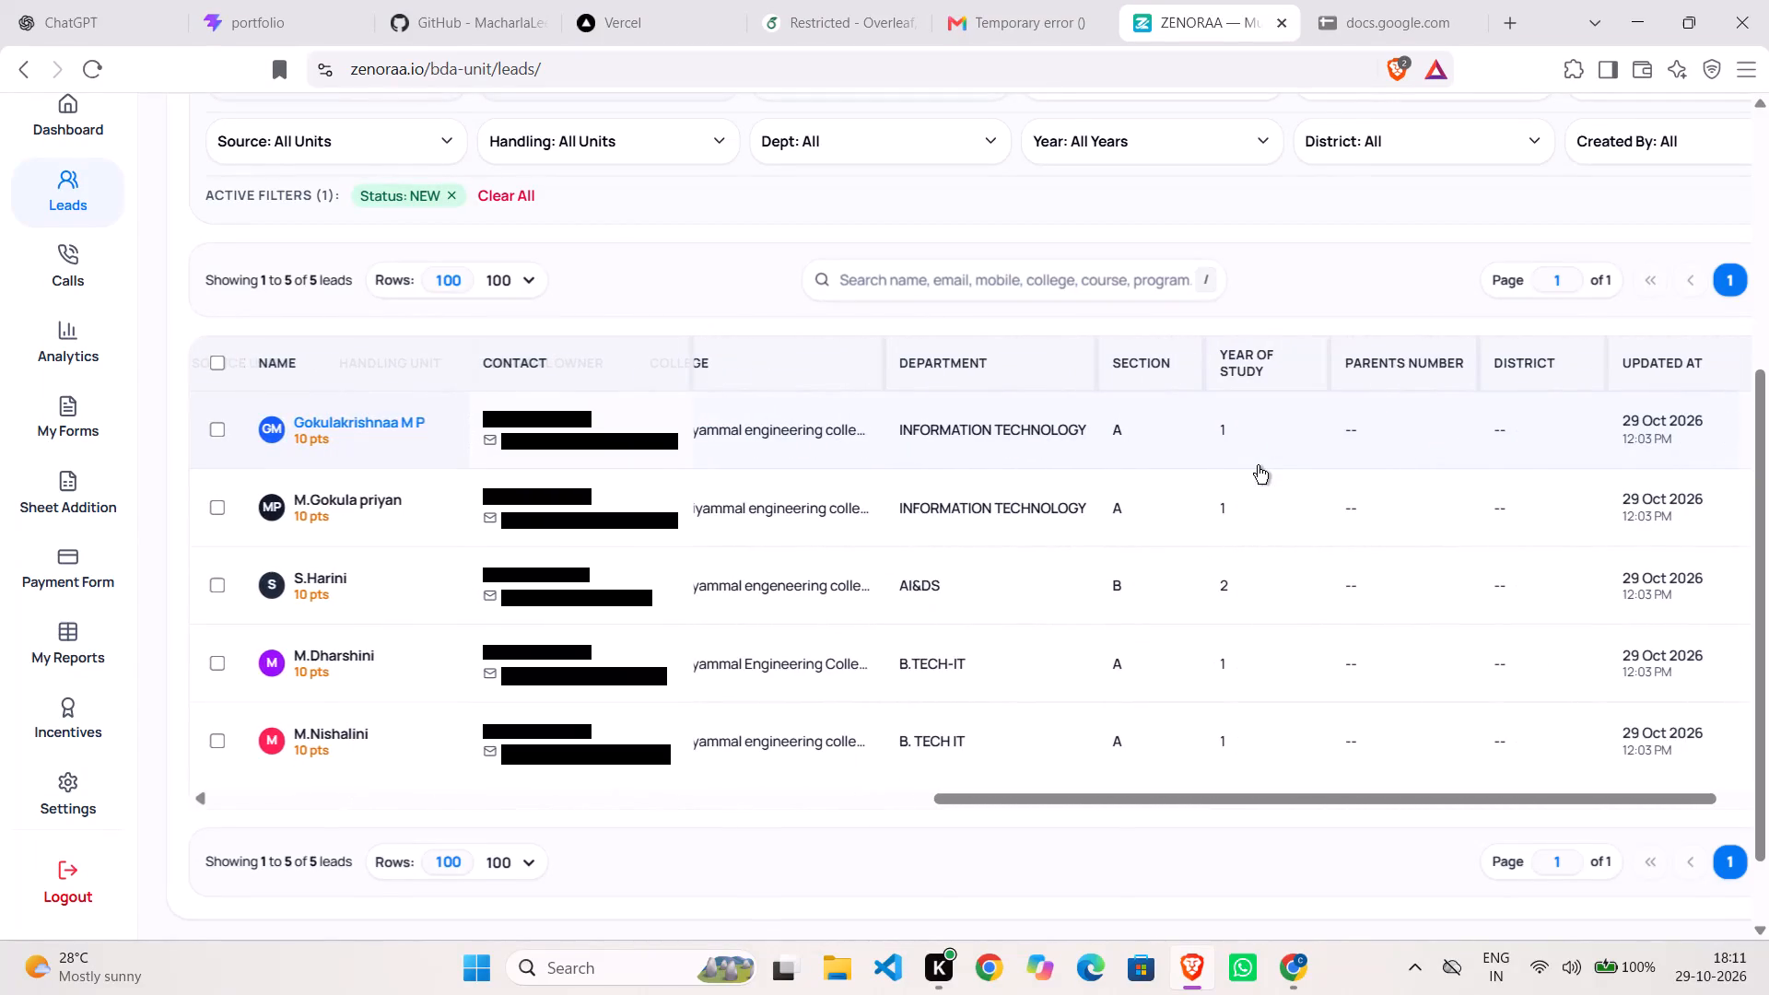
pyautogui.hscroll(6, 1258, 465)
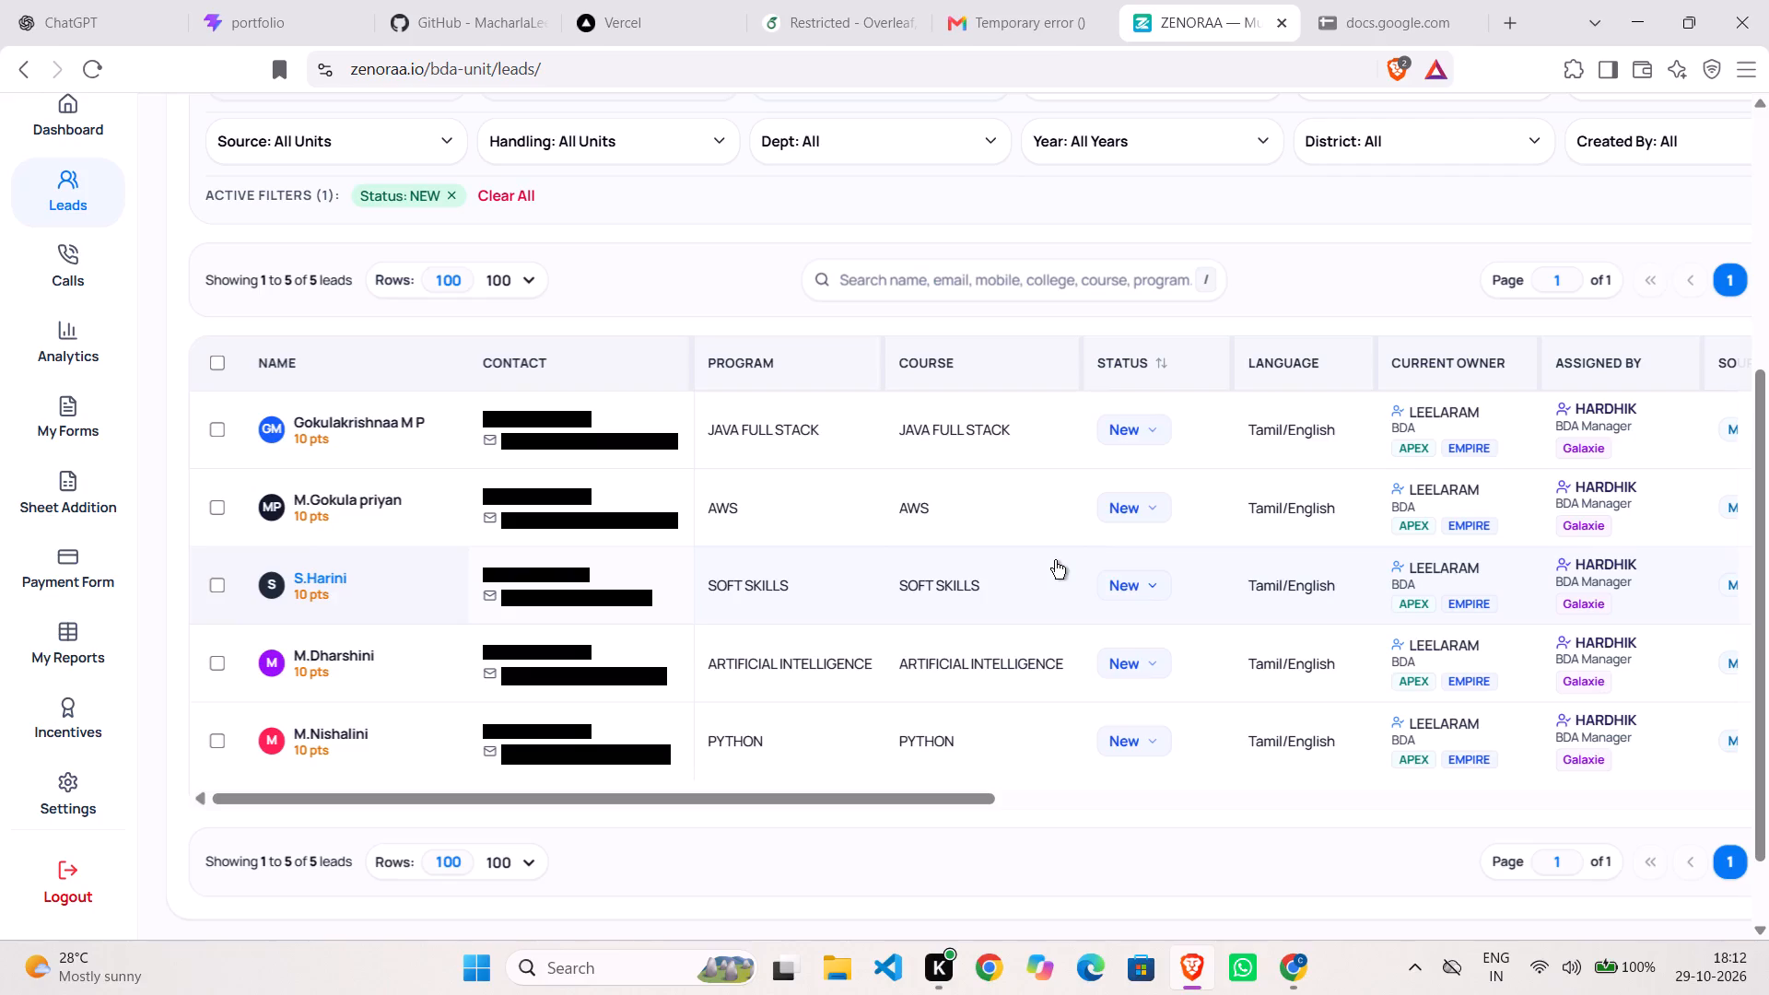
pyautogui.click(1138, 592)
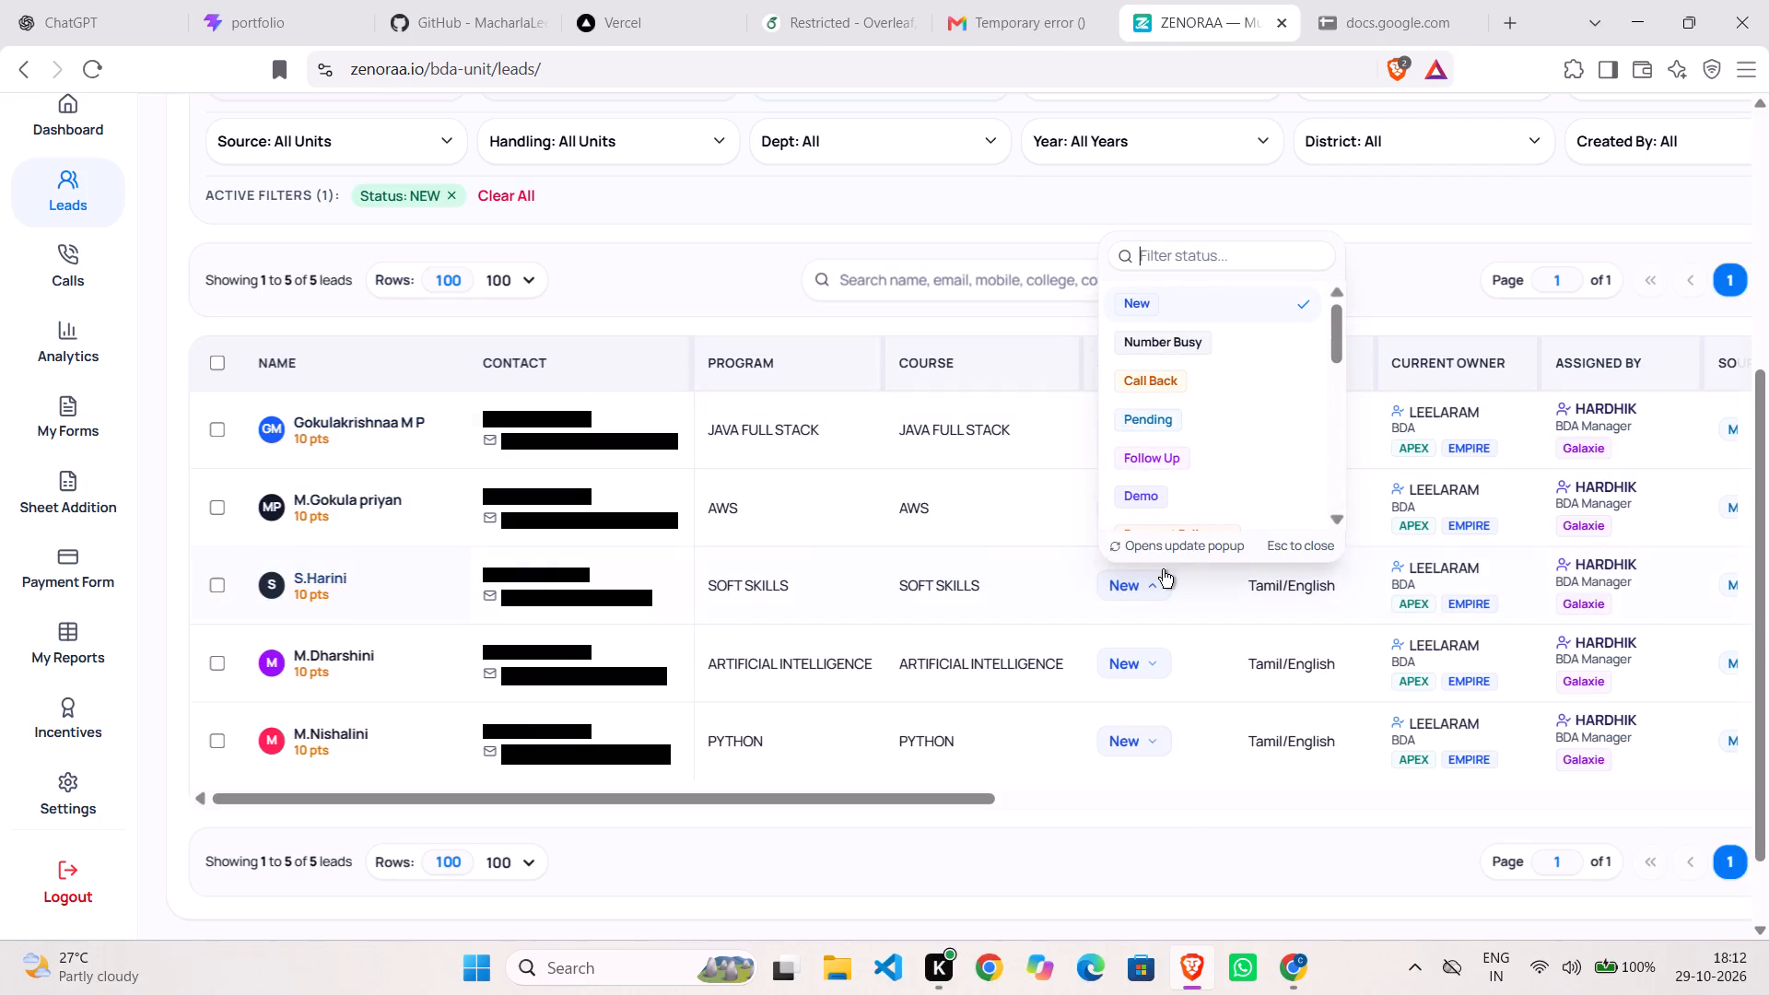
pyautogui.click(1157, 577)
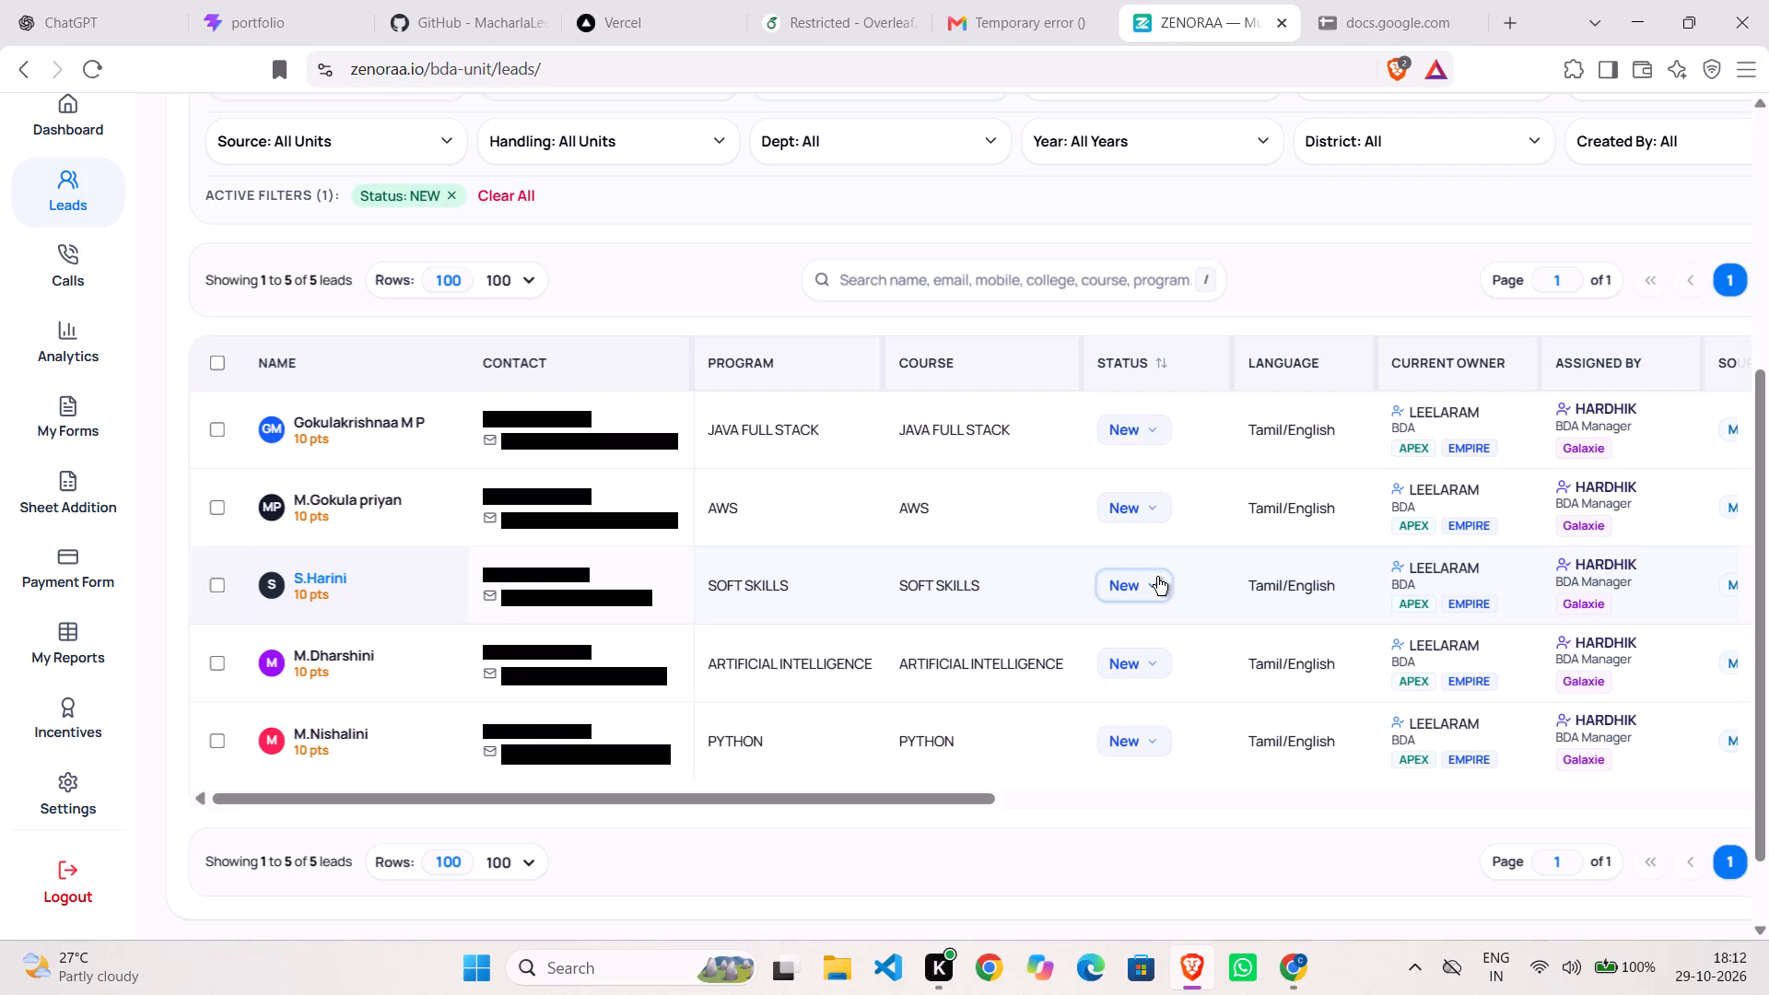
# Update the JAVA FULL STACK lead's status to DNP 2 with the call remark "DNP" and save it.
pyautogui.click(1159, 426)
pyautogui.scroll(-2, 1162, 608)
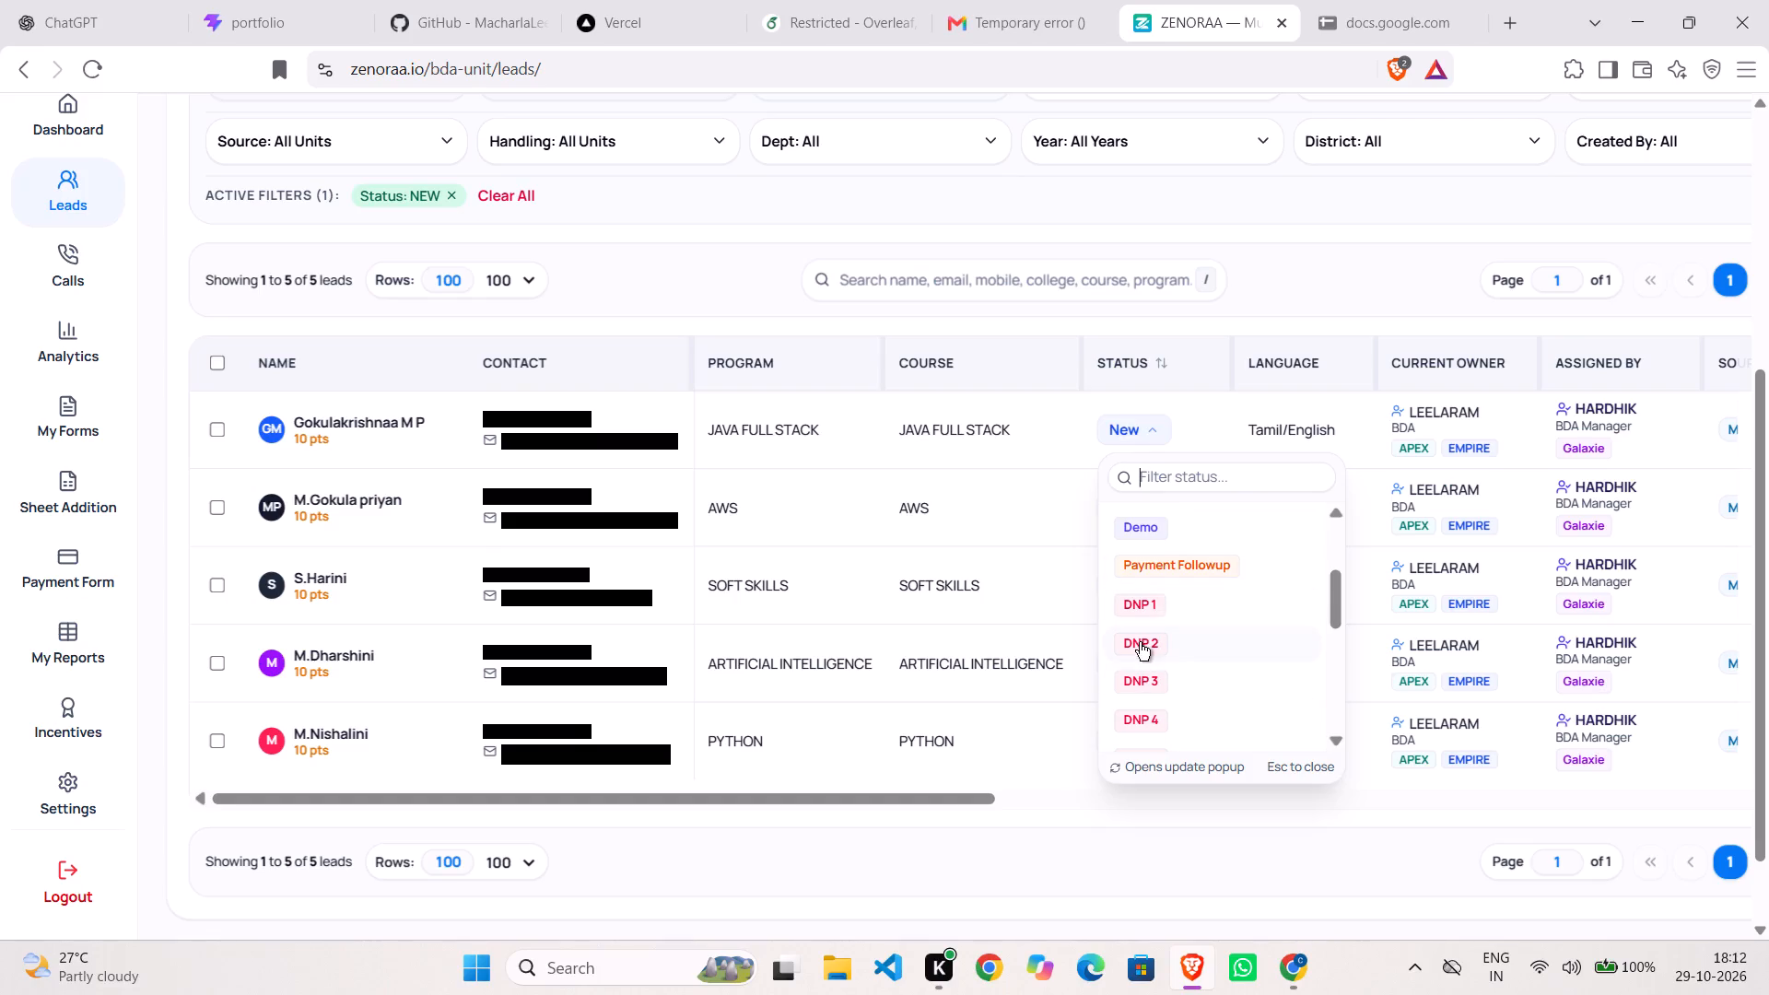
pyautogui.click(1139, 642)
pyautogui.click(923, 505)
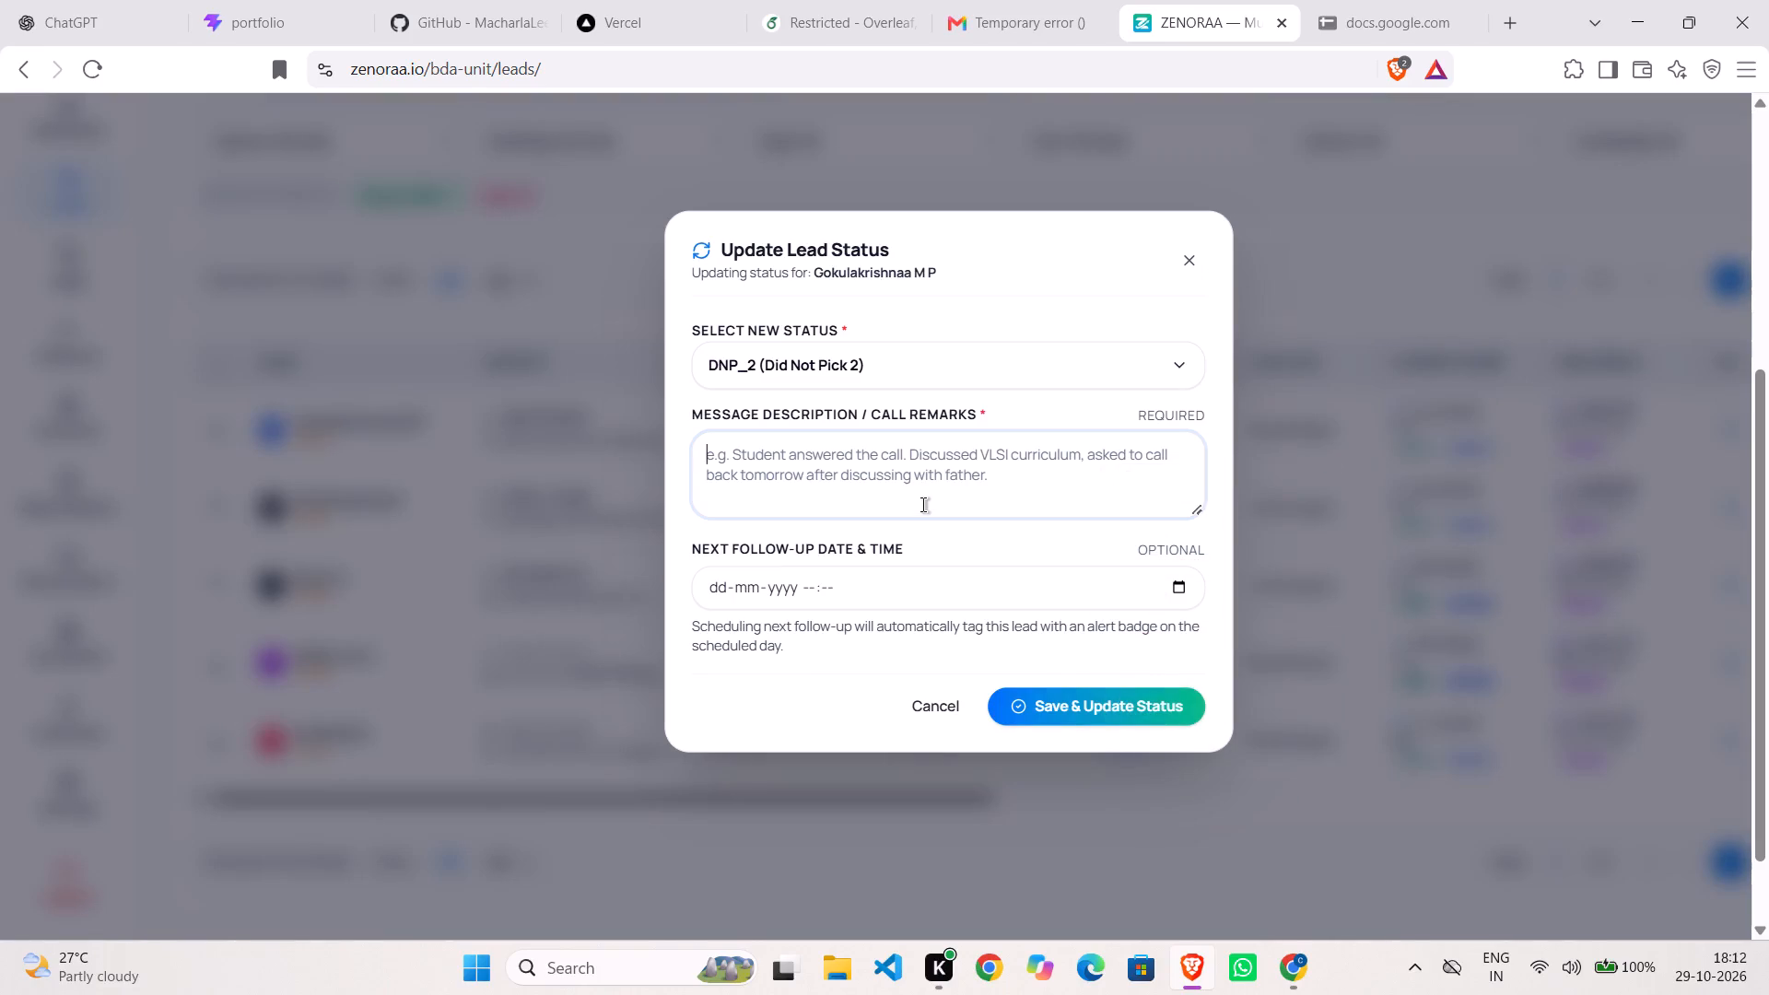
pyautogui.write('DNP')
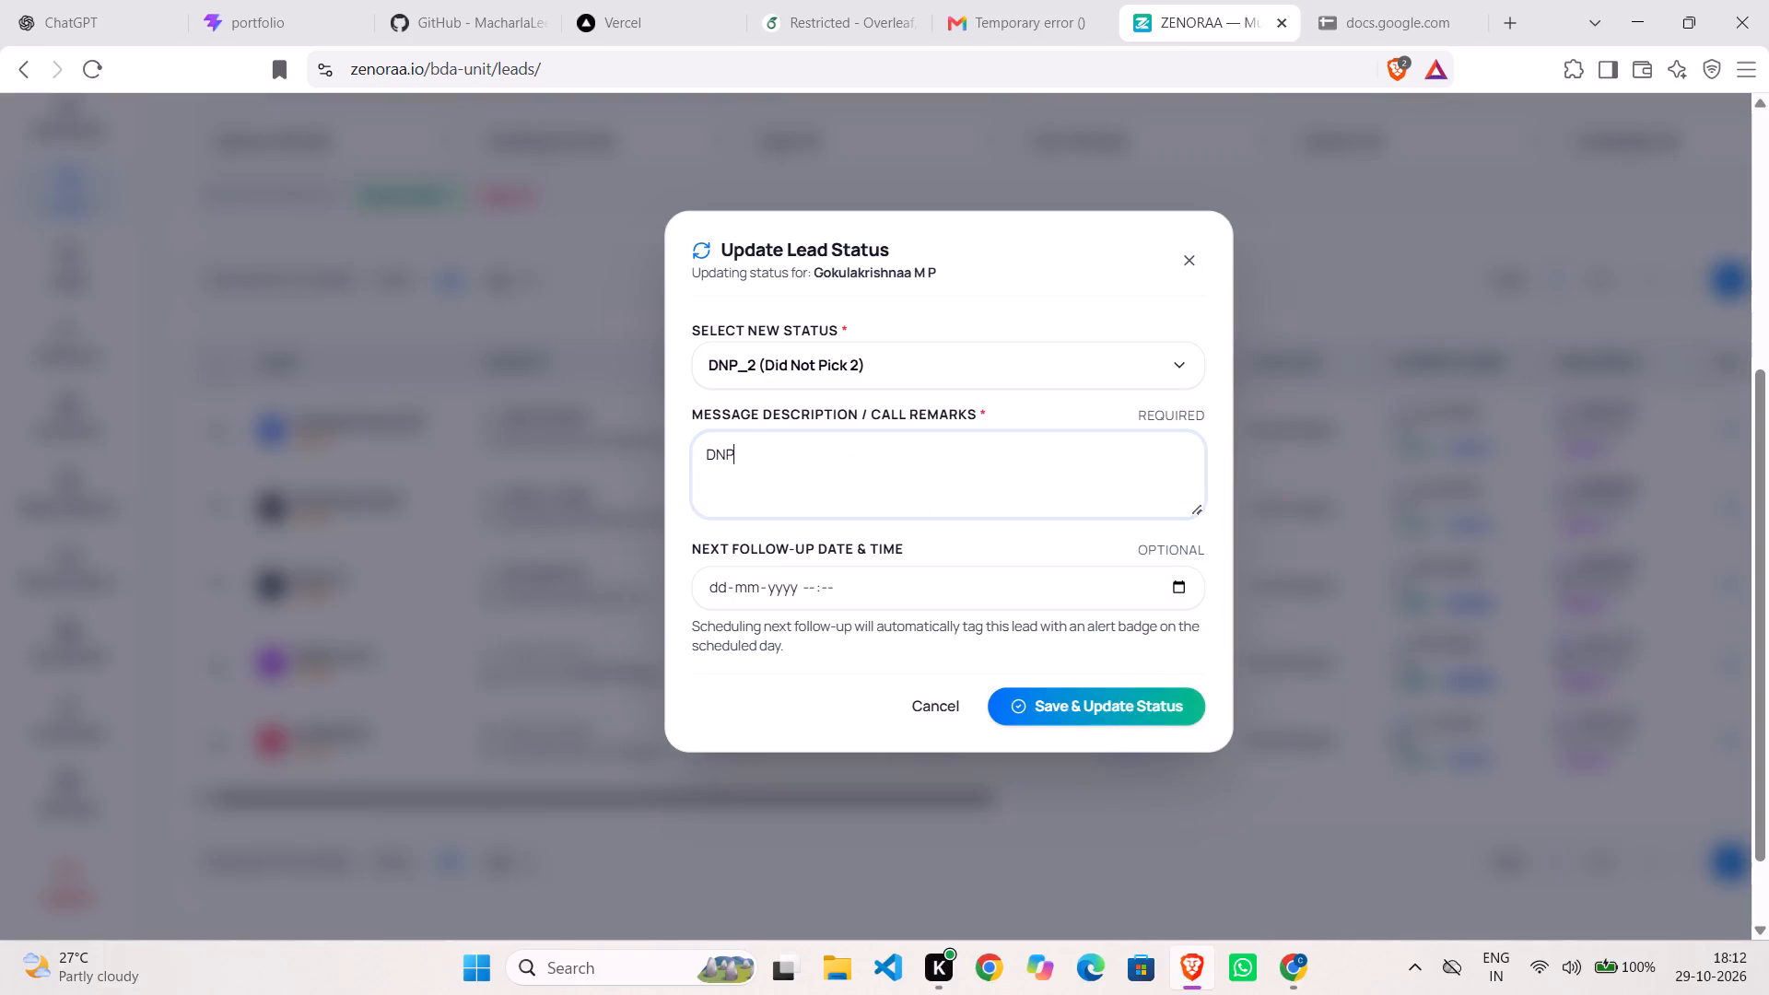
pyautogui.click(1047, 702)
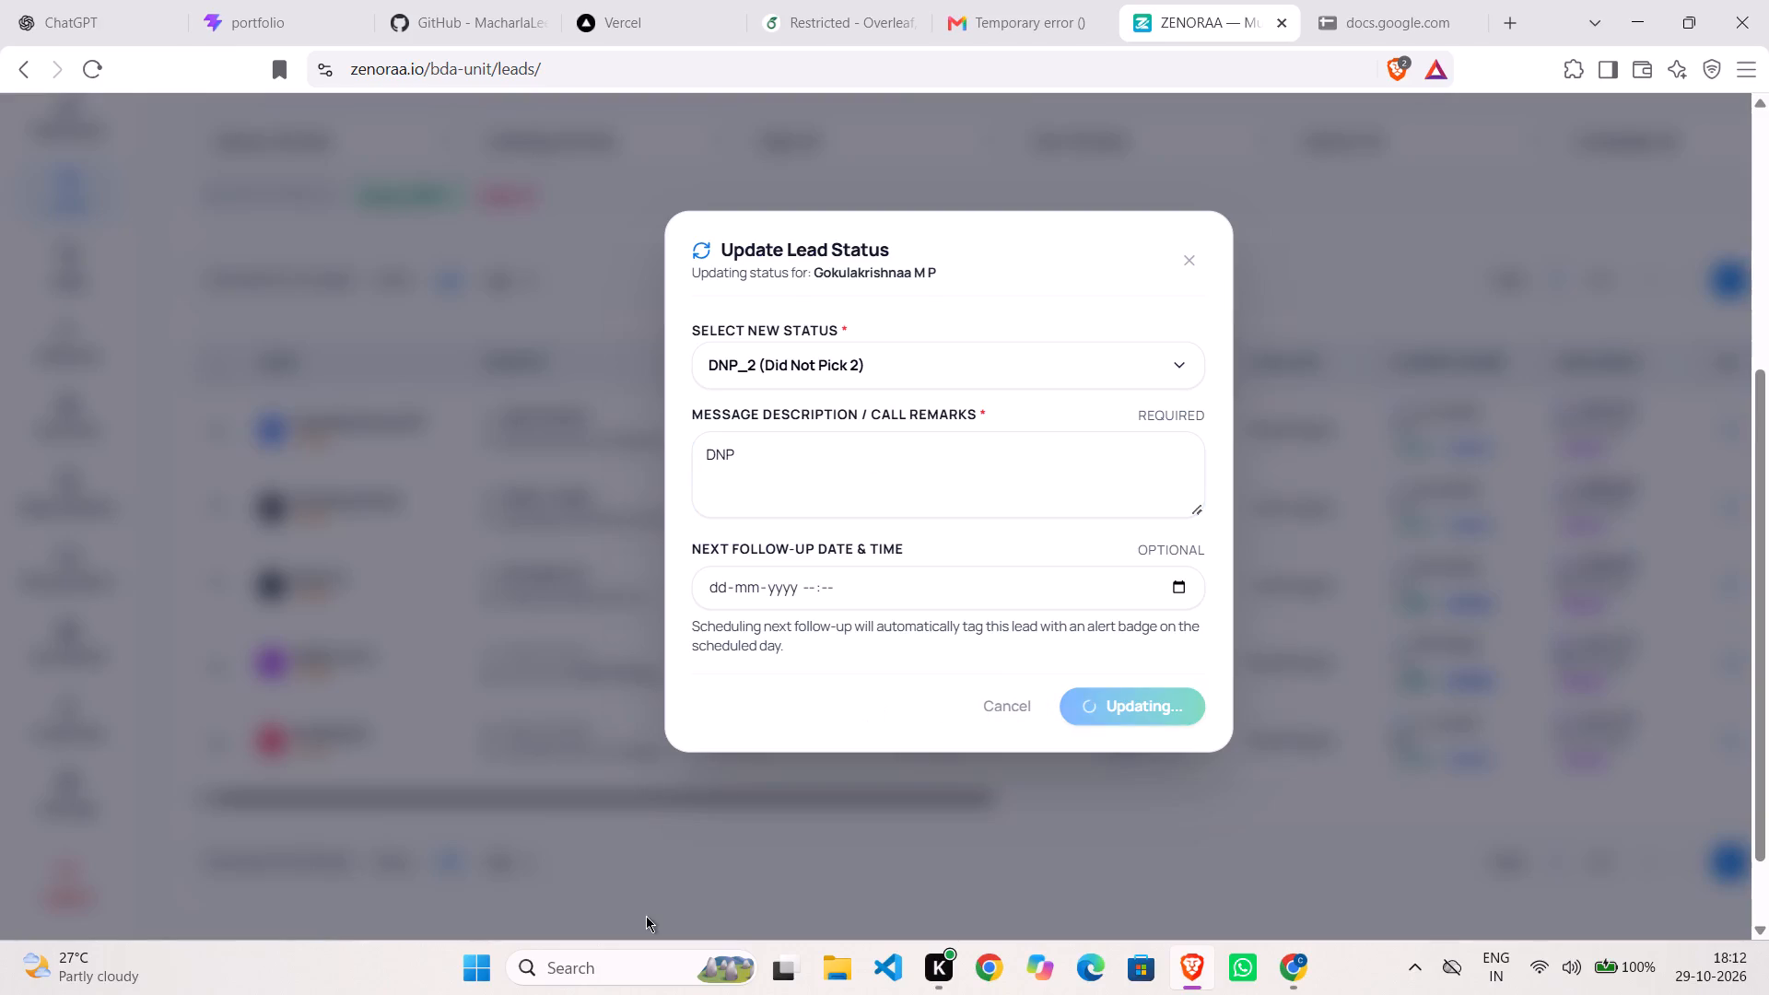
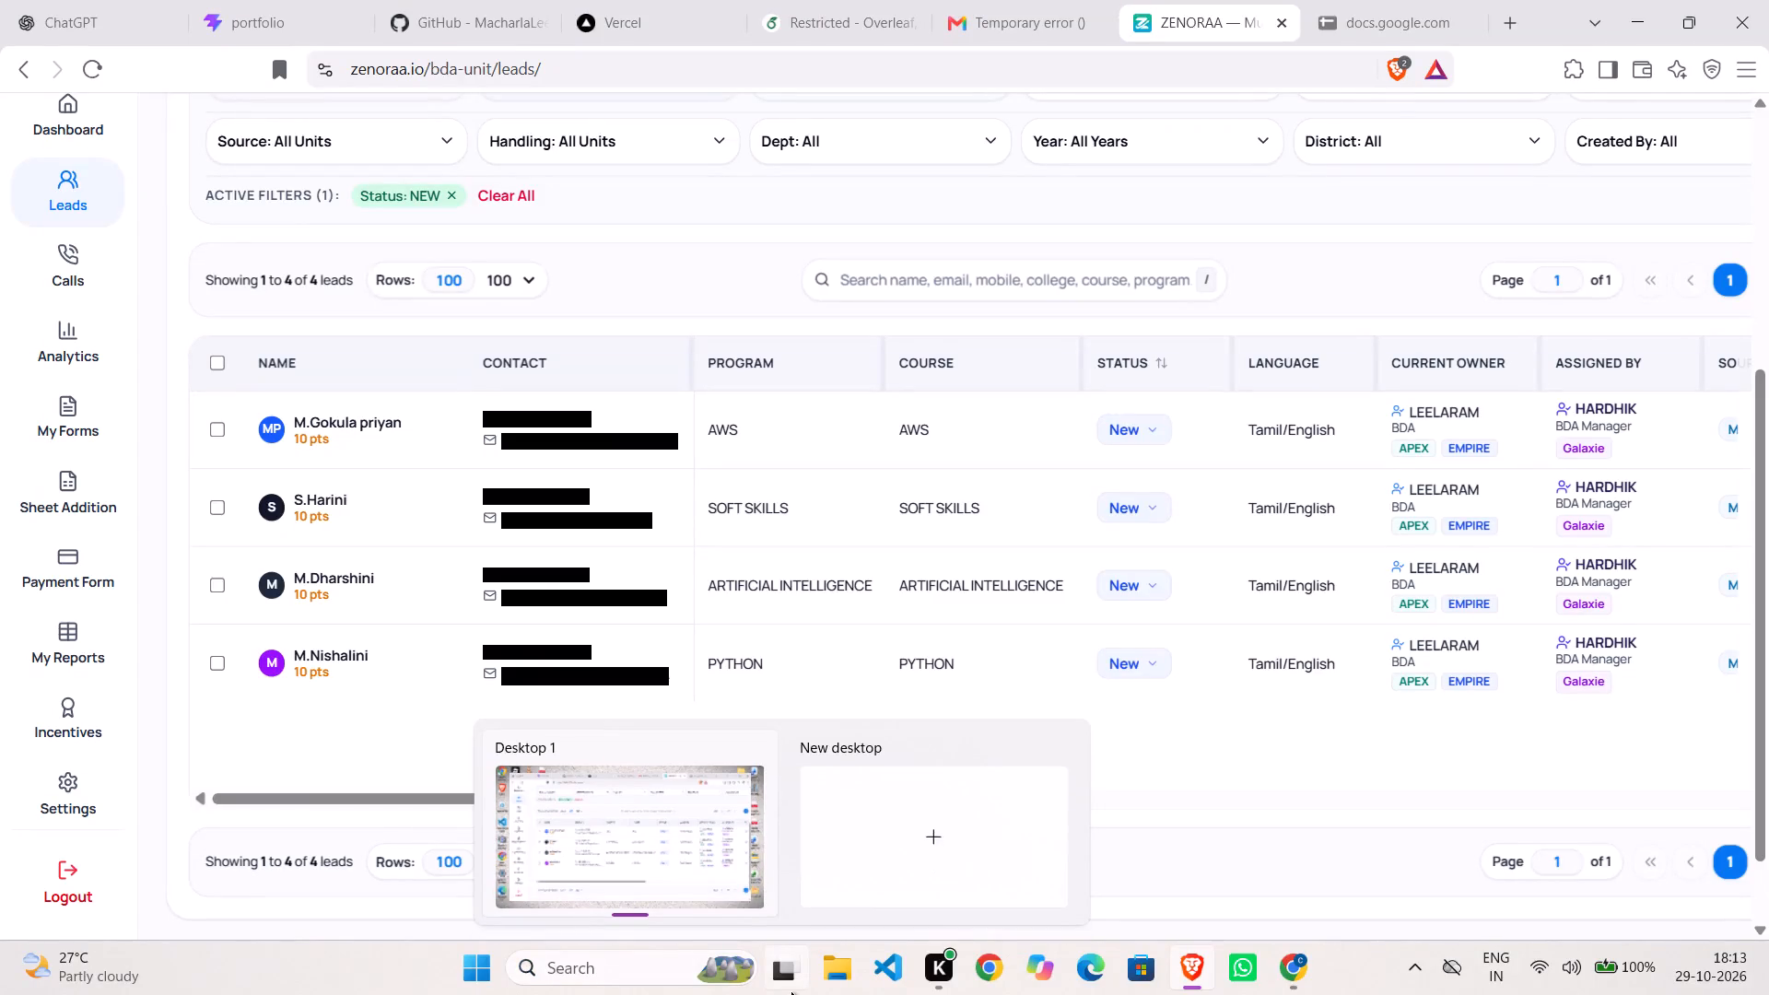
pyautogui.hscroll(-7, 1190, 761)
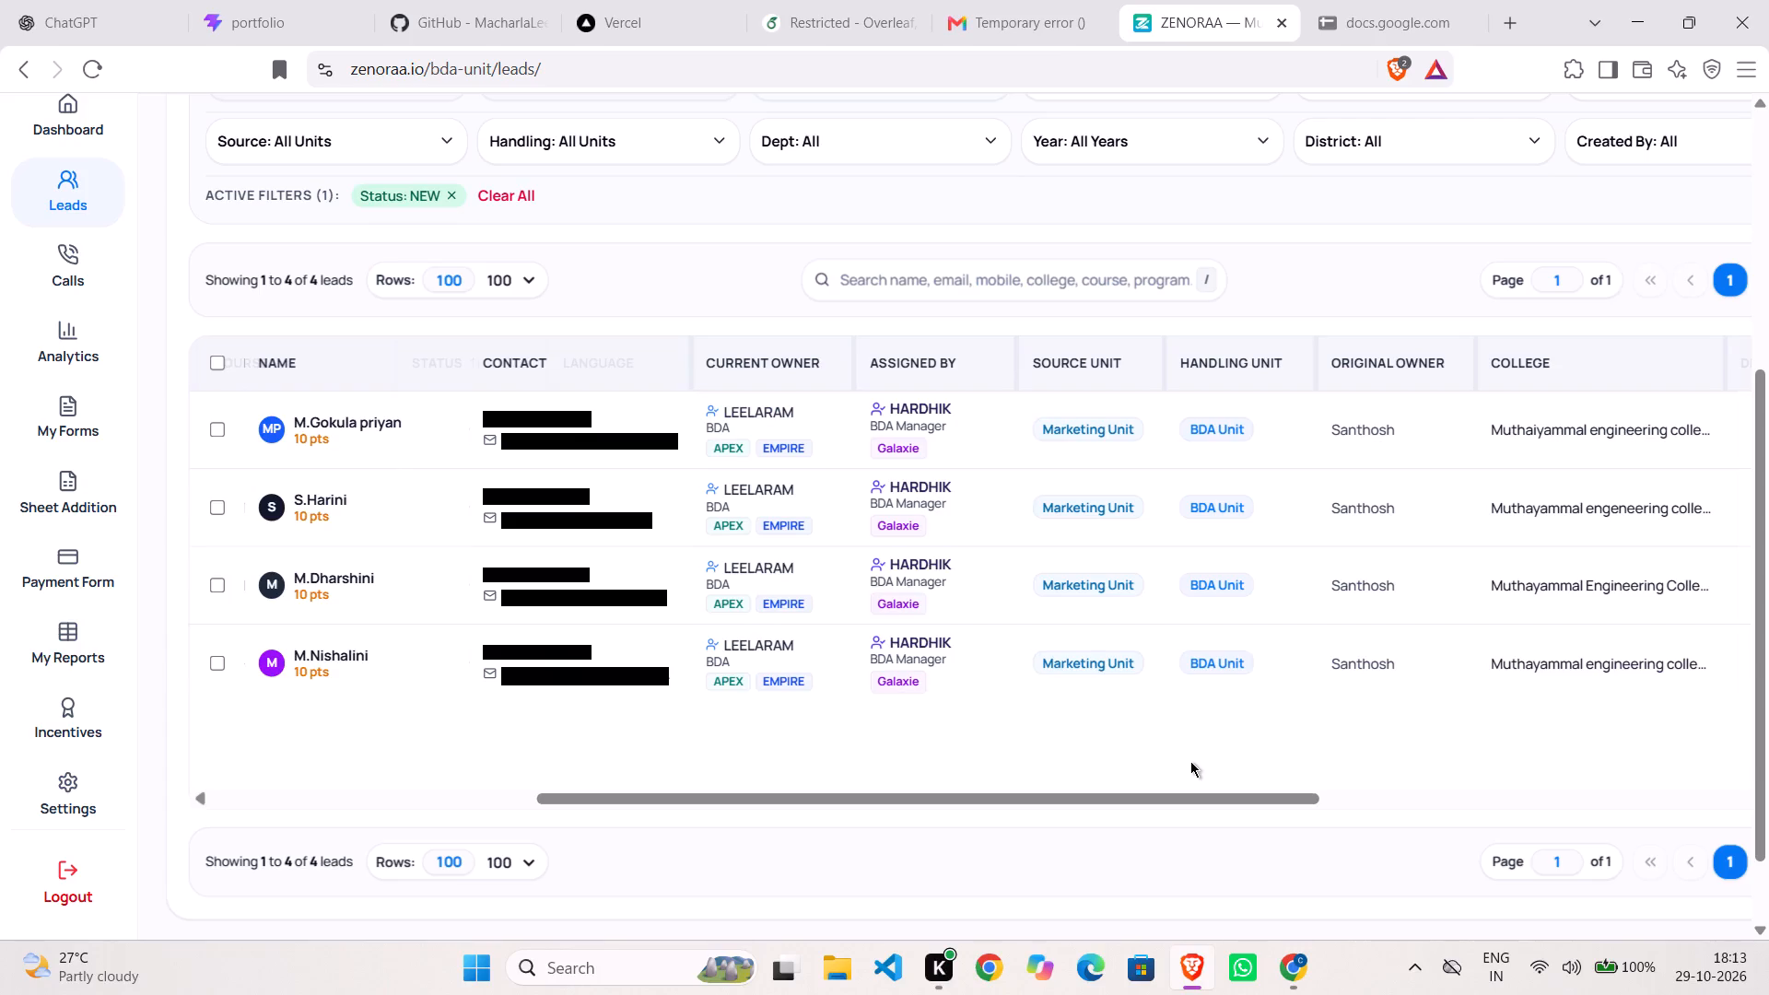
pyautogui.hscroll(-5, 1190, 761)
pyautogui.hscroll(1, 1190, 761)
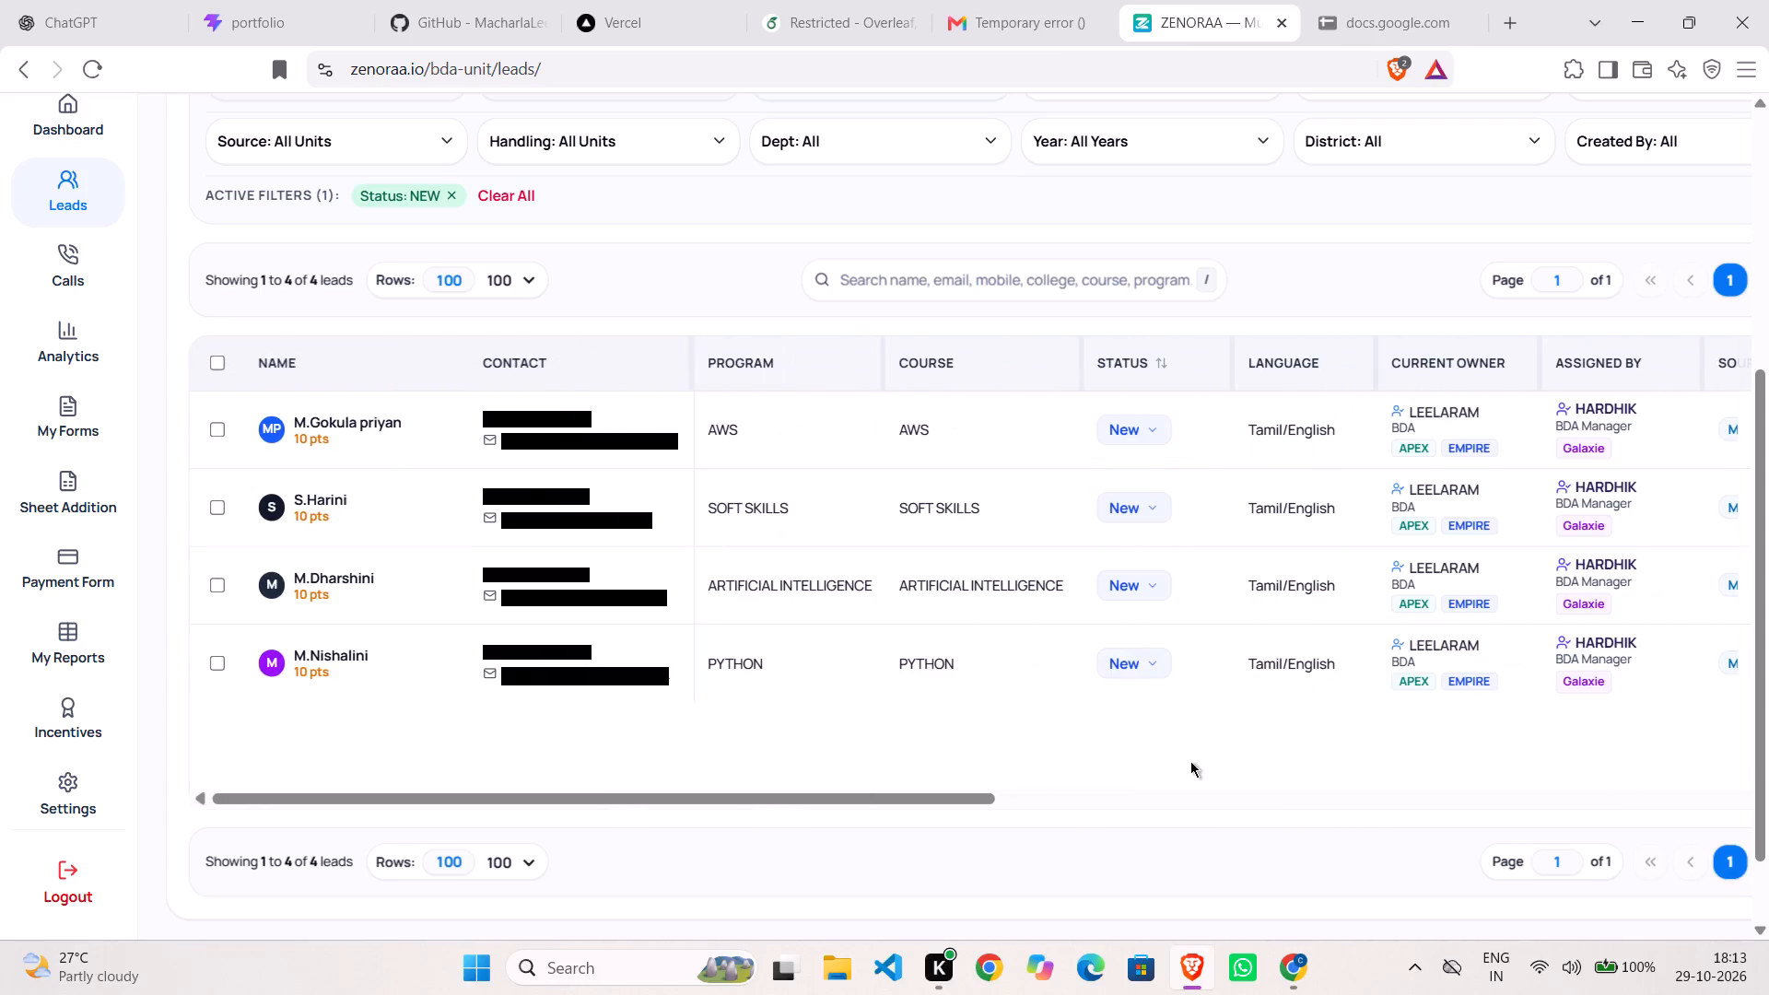
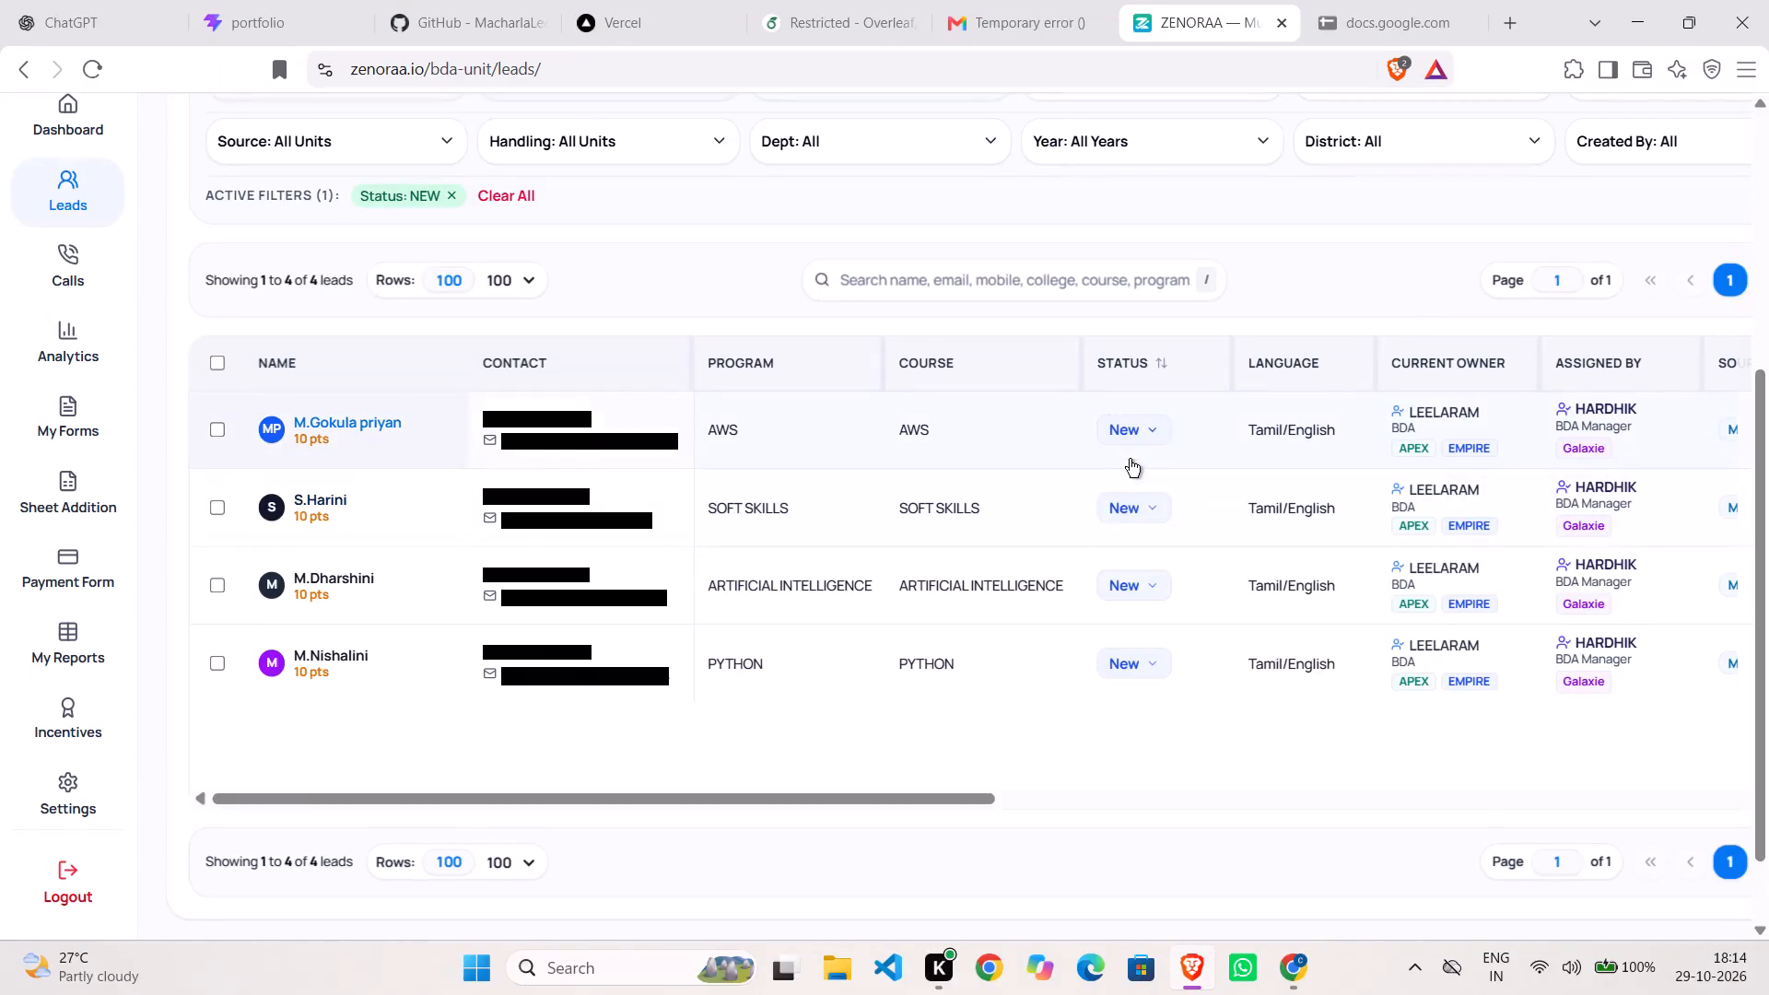
# Open the AWS lead's detail page and update its status to DNP 2 with the call remark "DNP".
pyautogui.click(1133, 448)
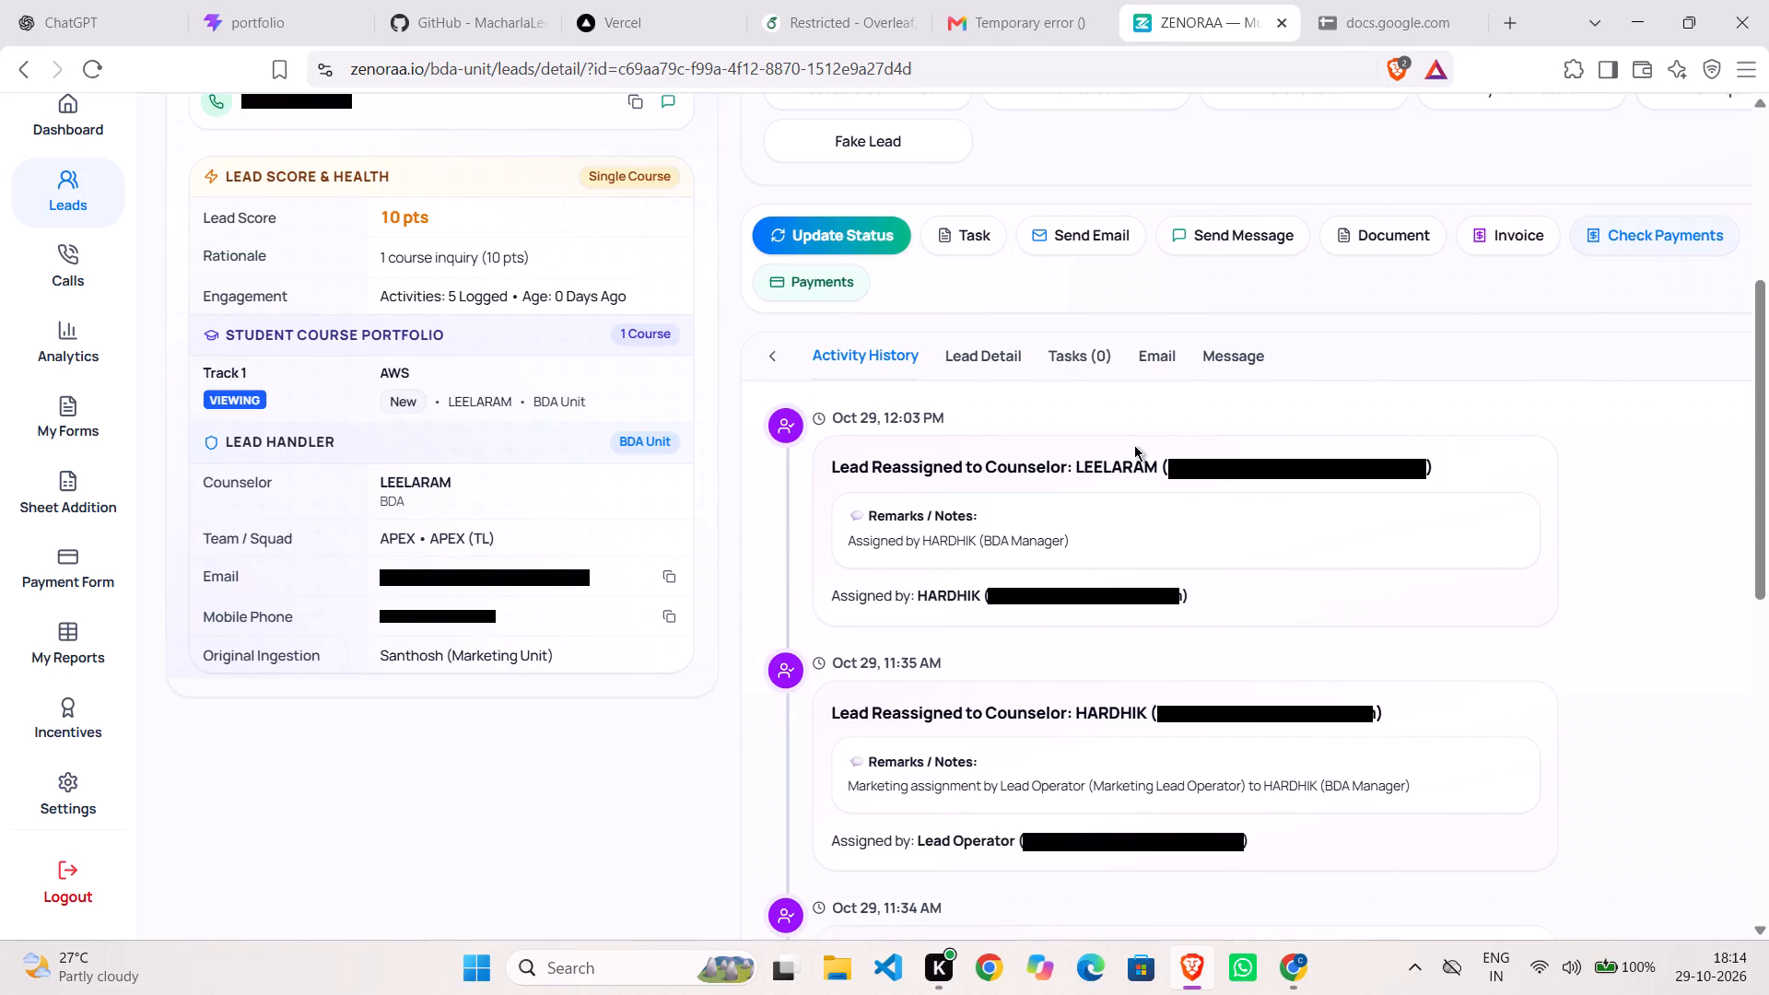
pyautogui.scroll(2, 1134, 445)
pyautogui.click(1134, 445)
pyautogui.scroll(1, 1134, 445)
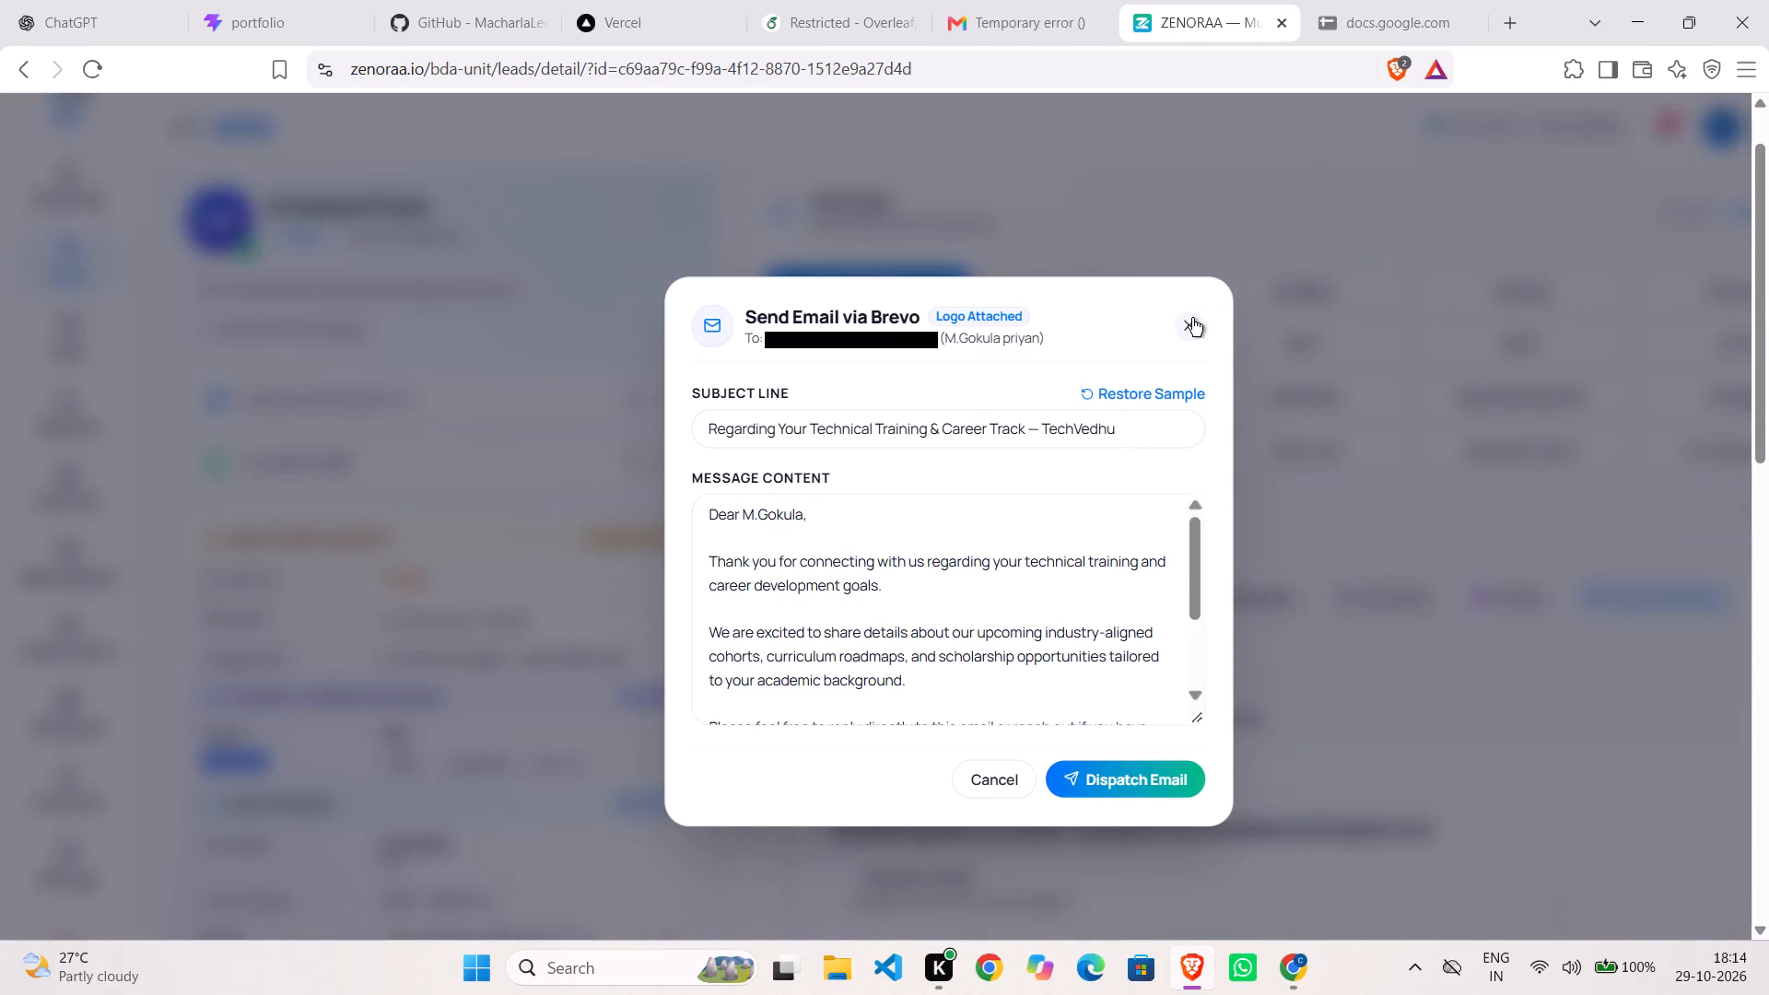
pyautogui.click(1192, 318)
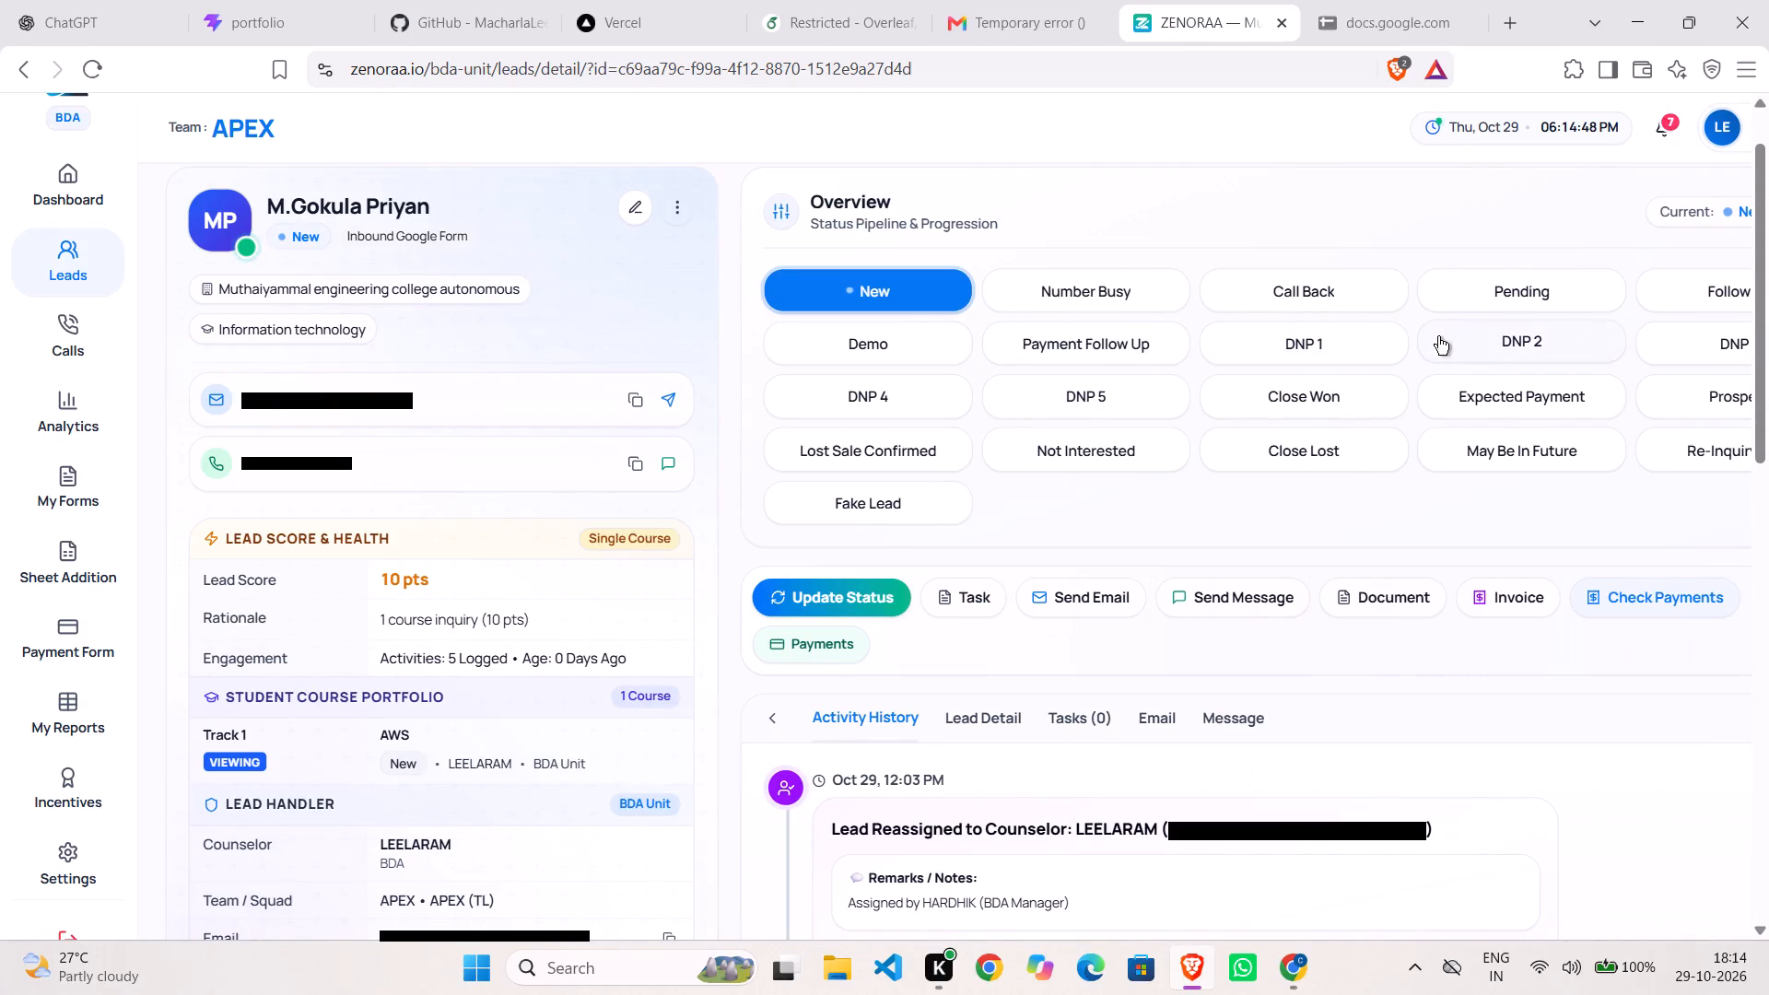
pyautogui.click(1438, 336)
pyautogui.click(1107, 507)
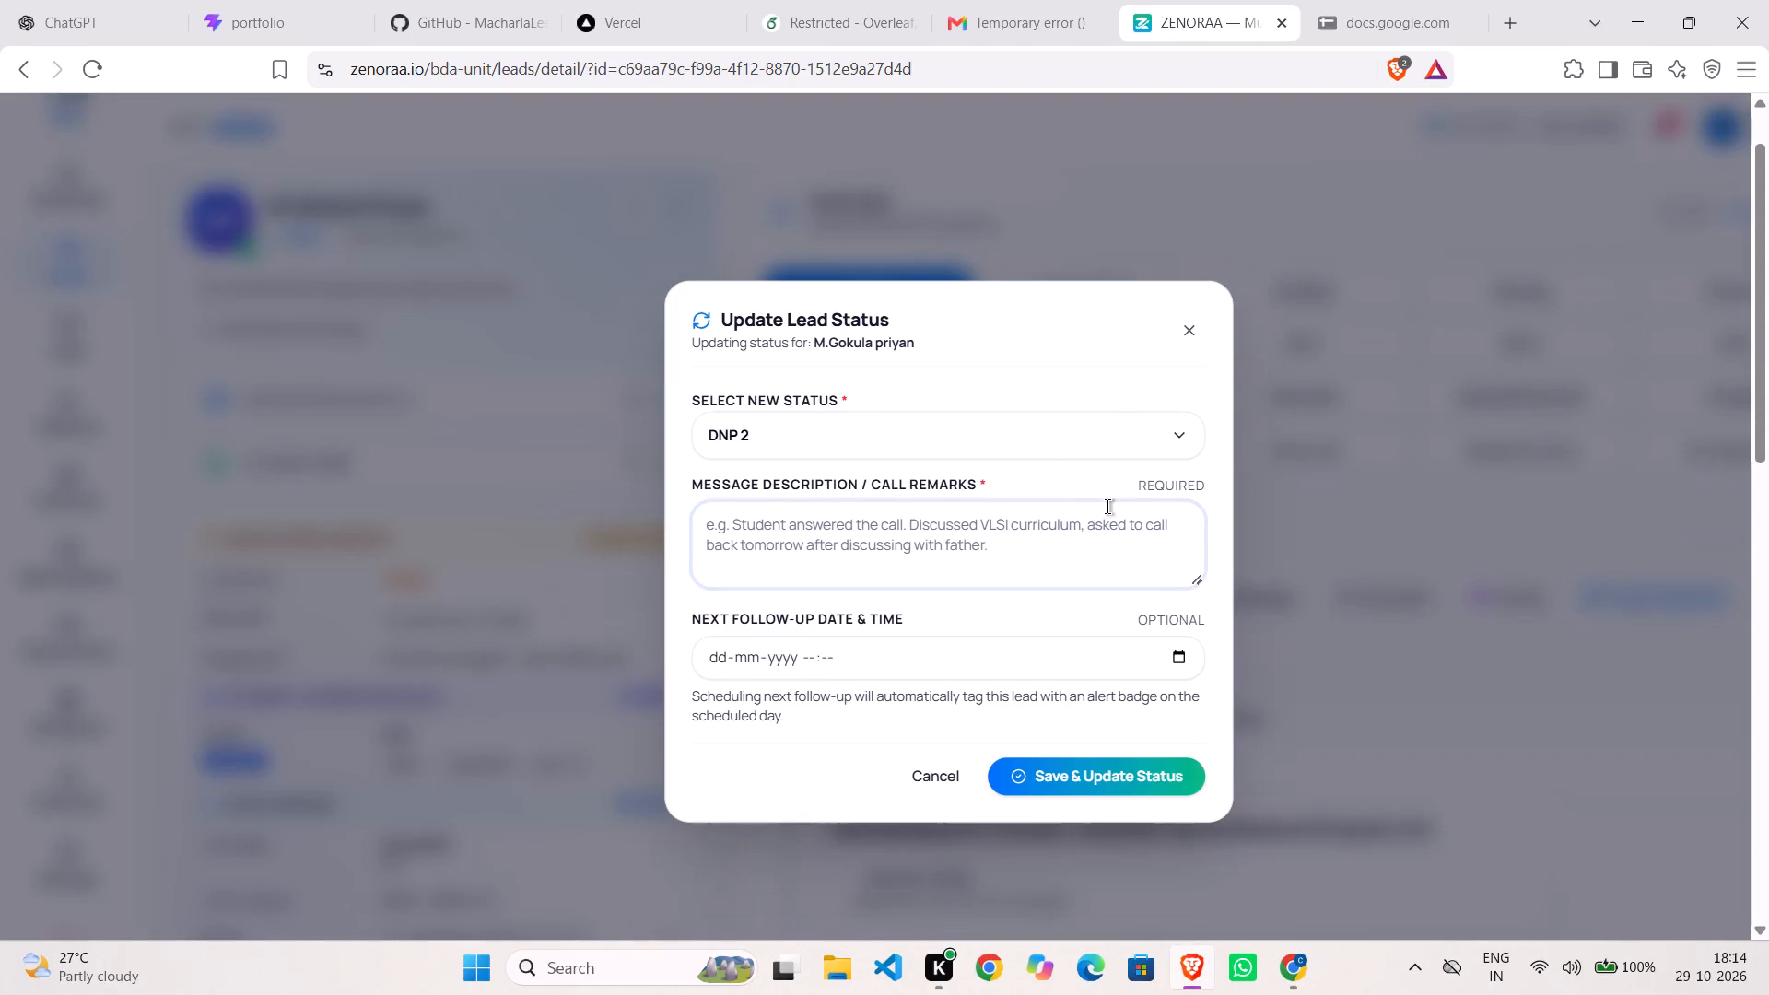
pyautogui.write('DNP')
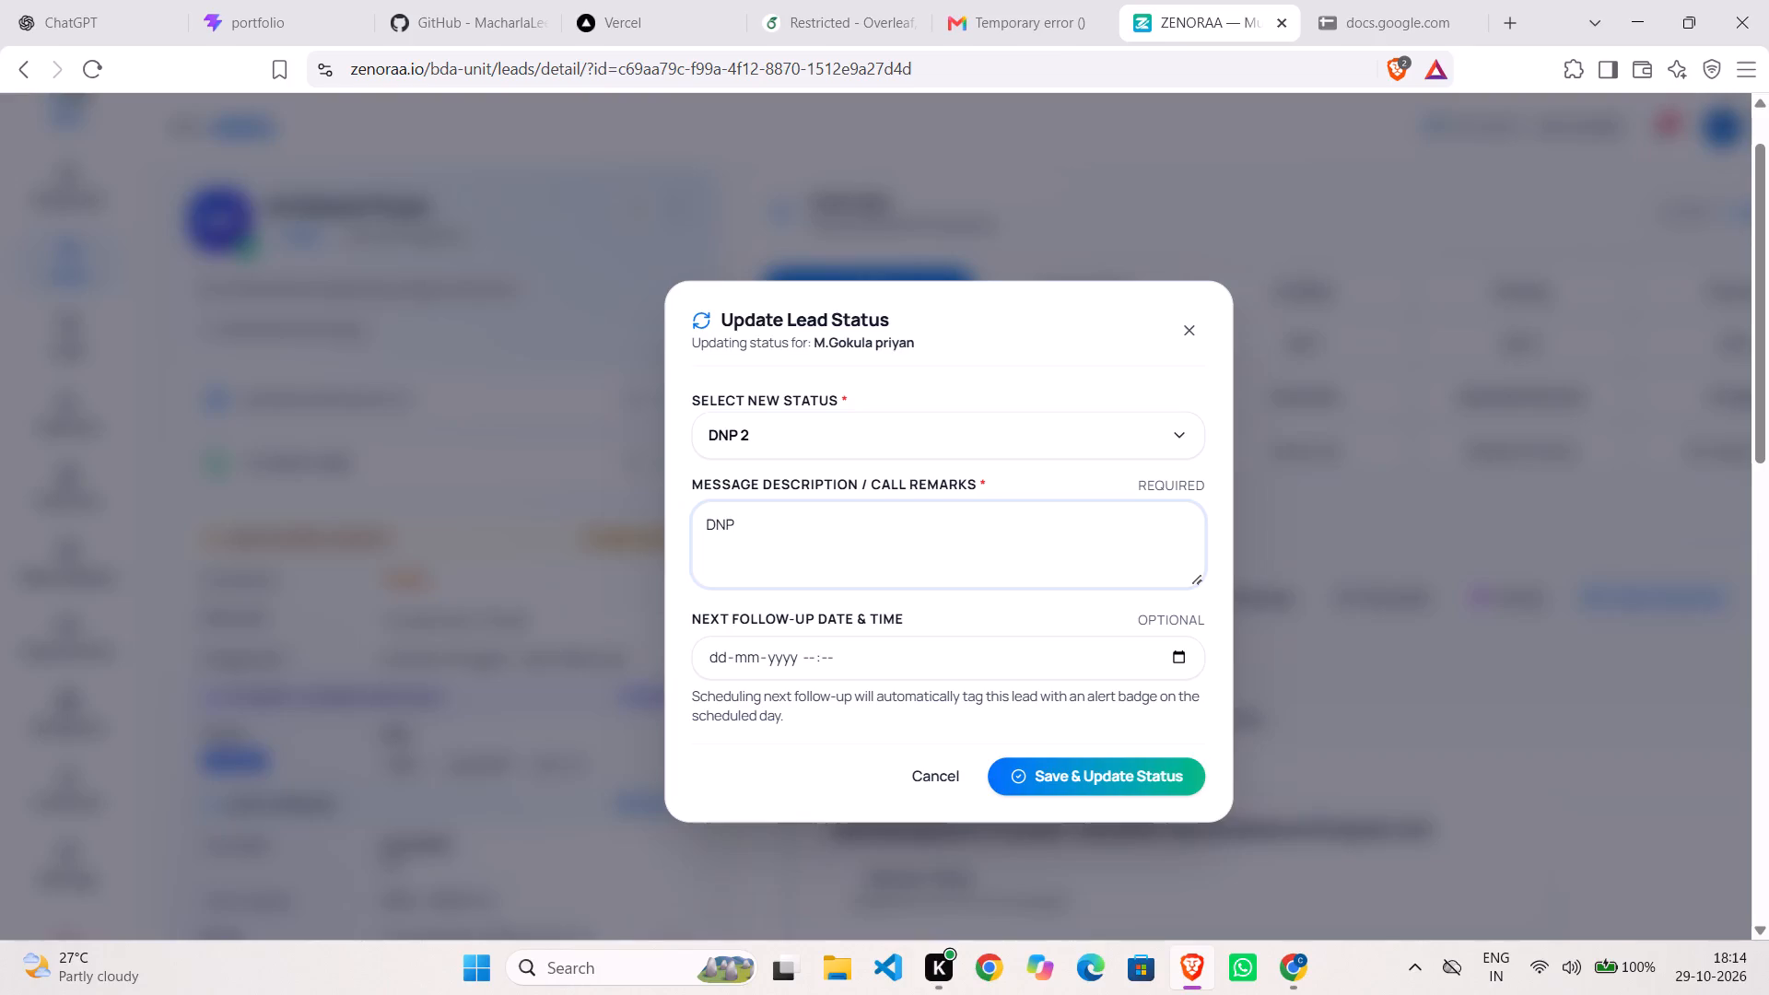
pyautogui.click(1107, 774)
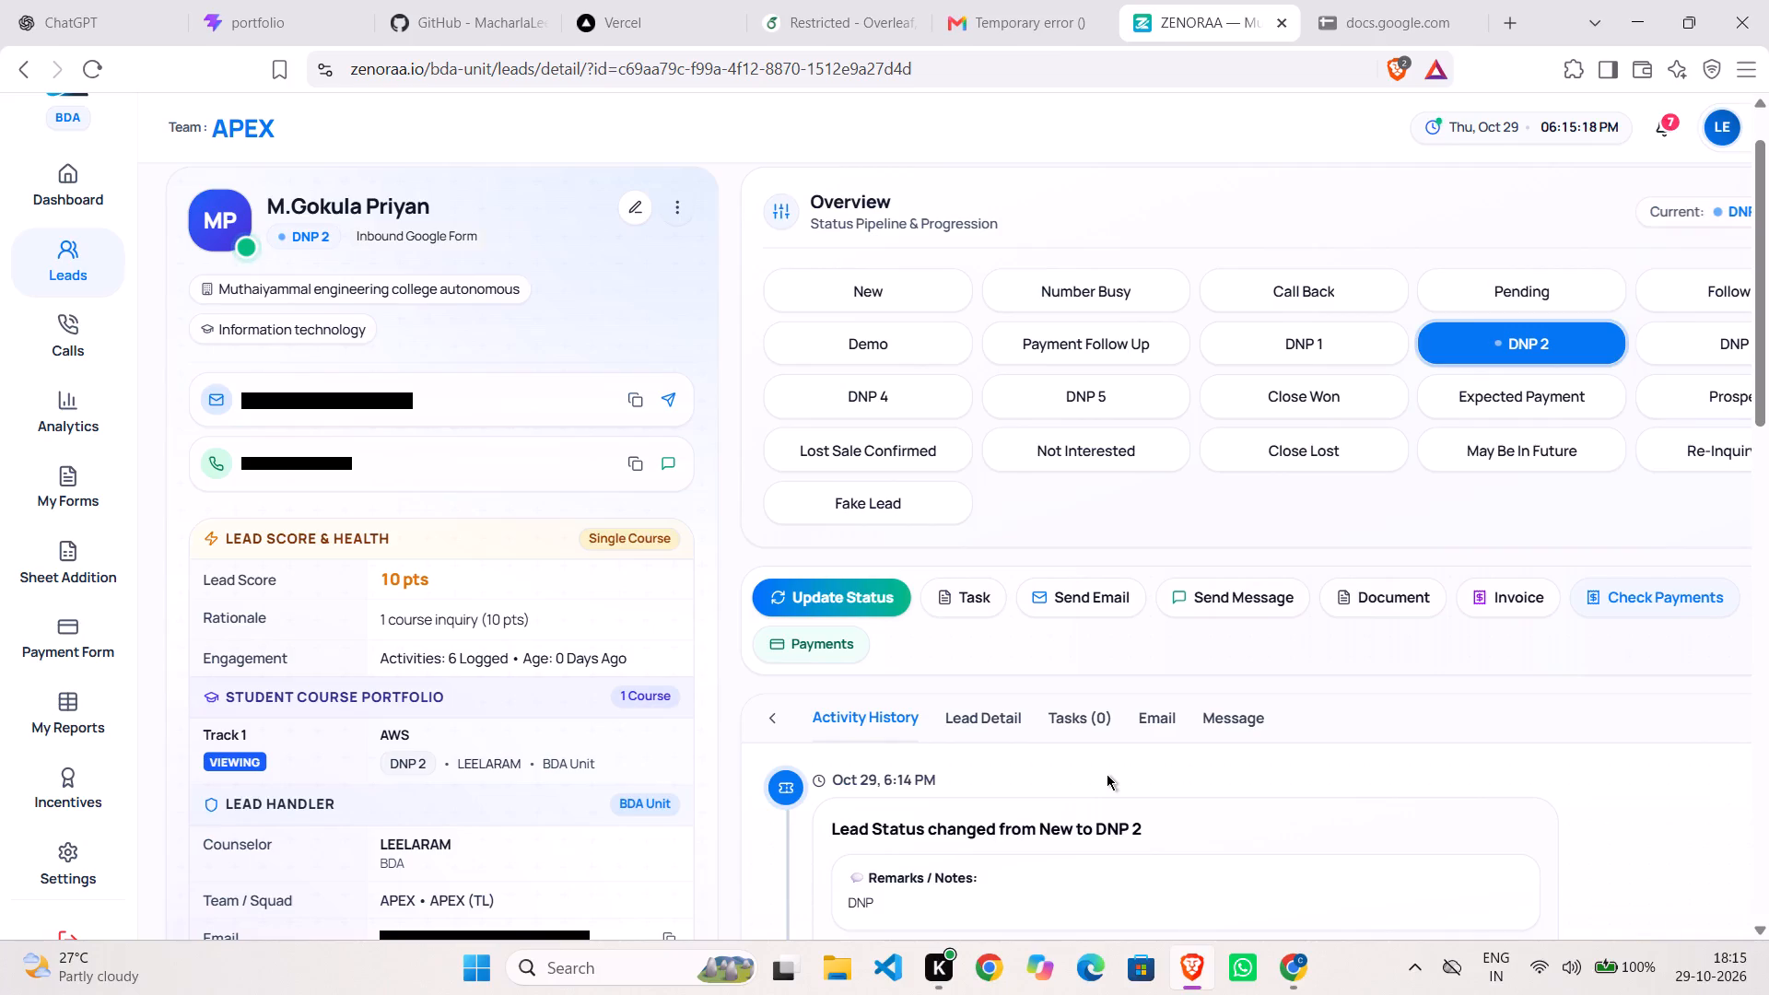
# Return from the lead's detail page to the leads list and filter it by the New status.
pyautogui.scroll(-1, 1107, 774)
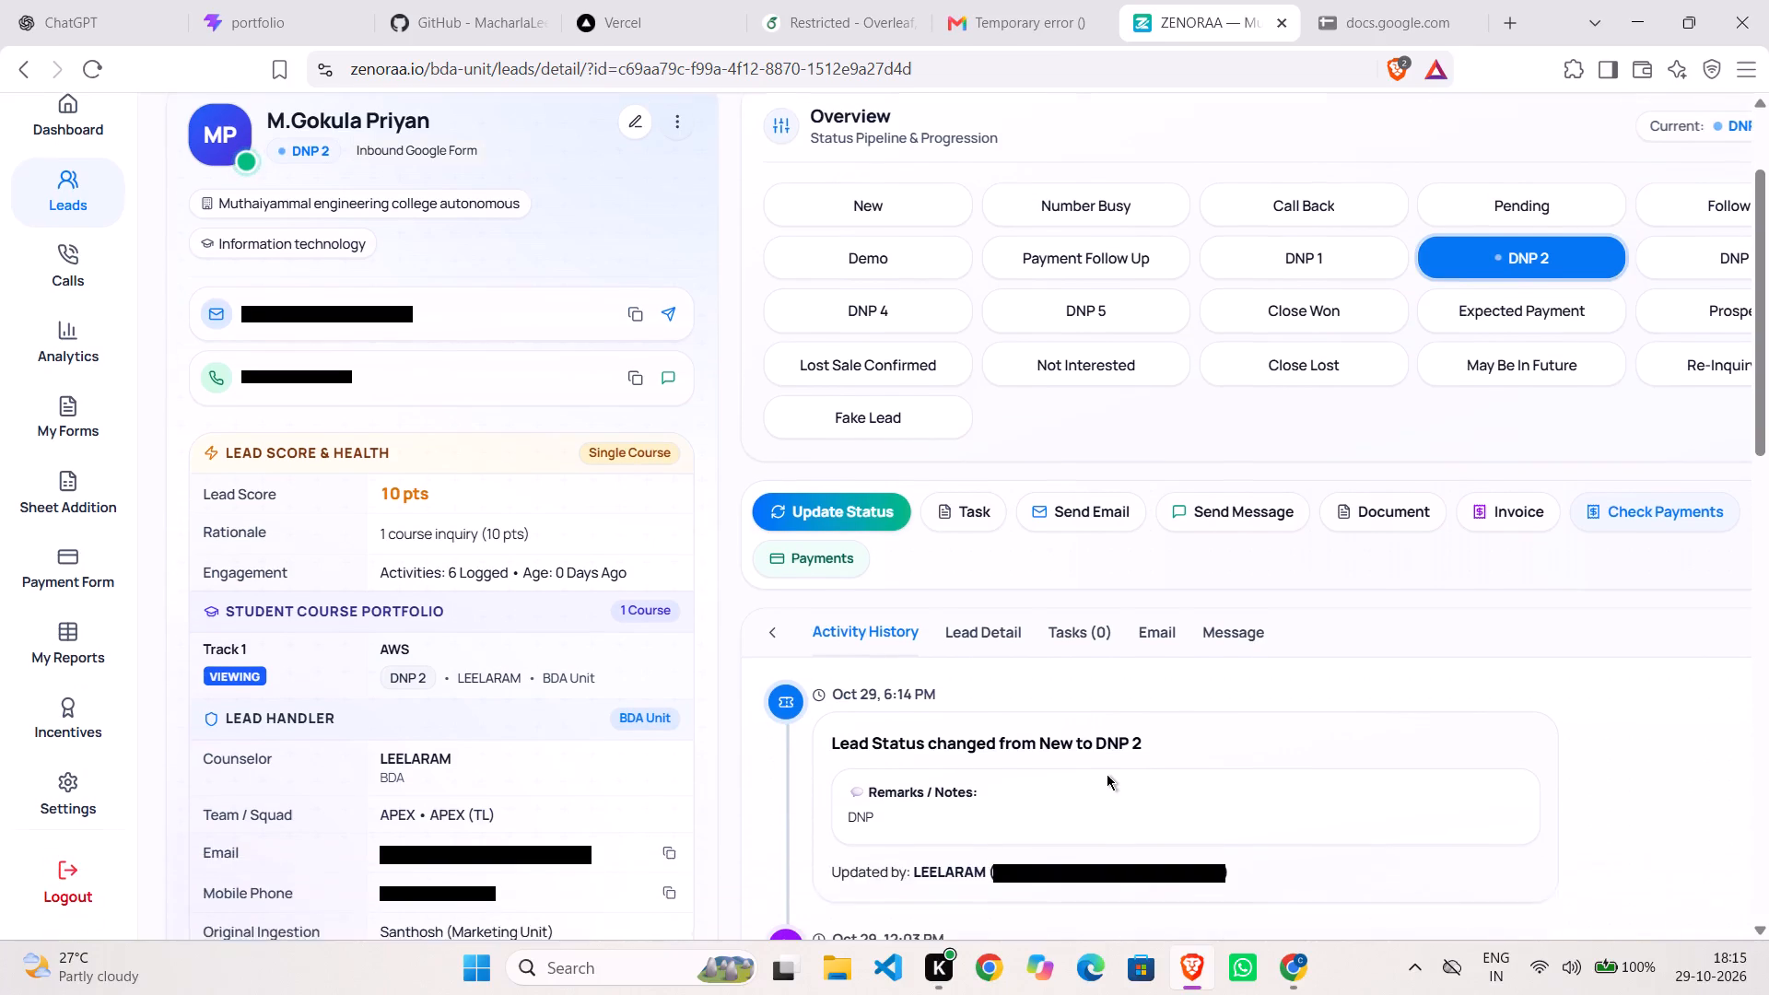
pyautogui.scroll(-1, 1107, 774)
pyautogui.scroll(3, 1107, 774)
pyautogui.hscroll(6, 1107, 774)
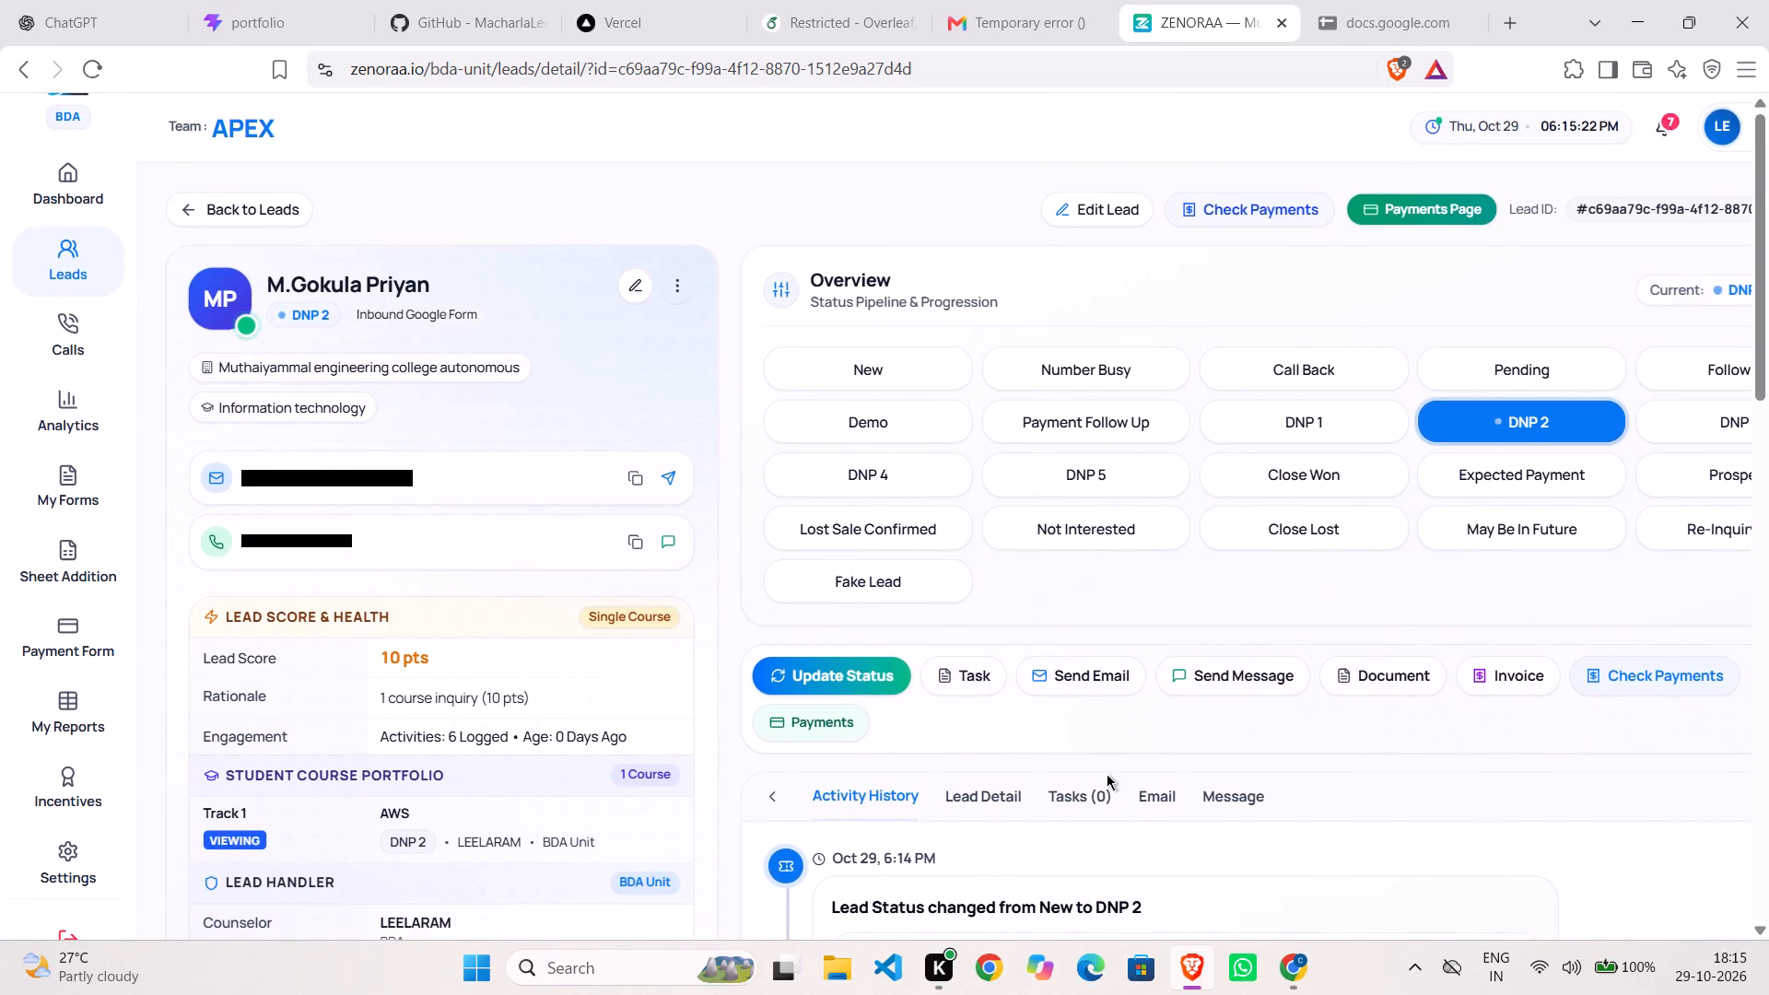
pyautogui.hscroll(4, 1107, 774)
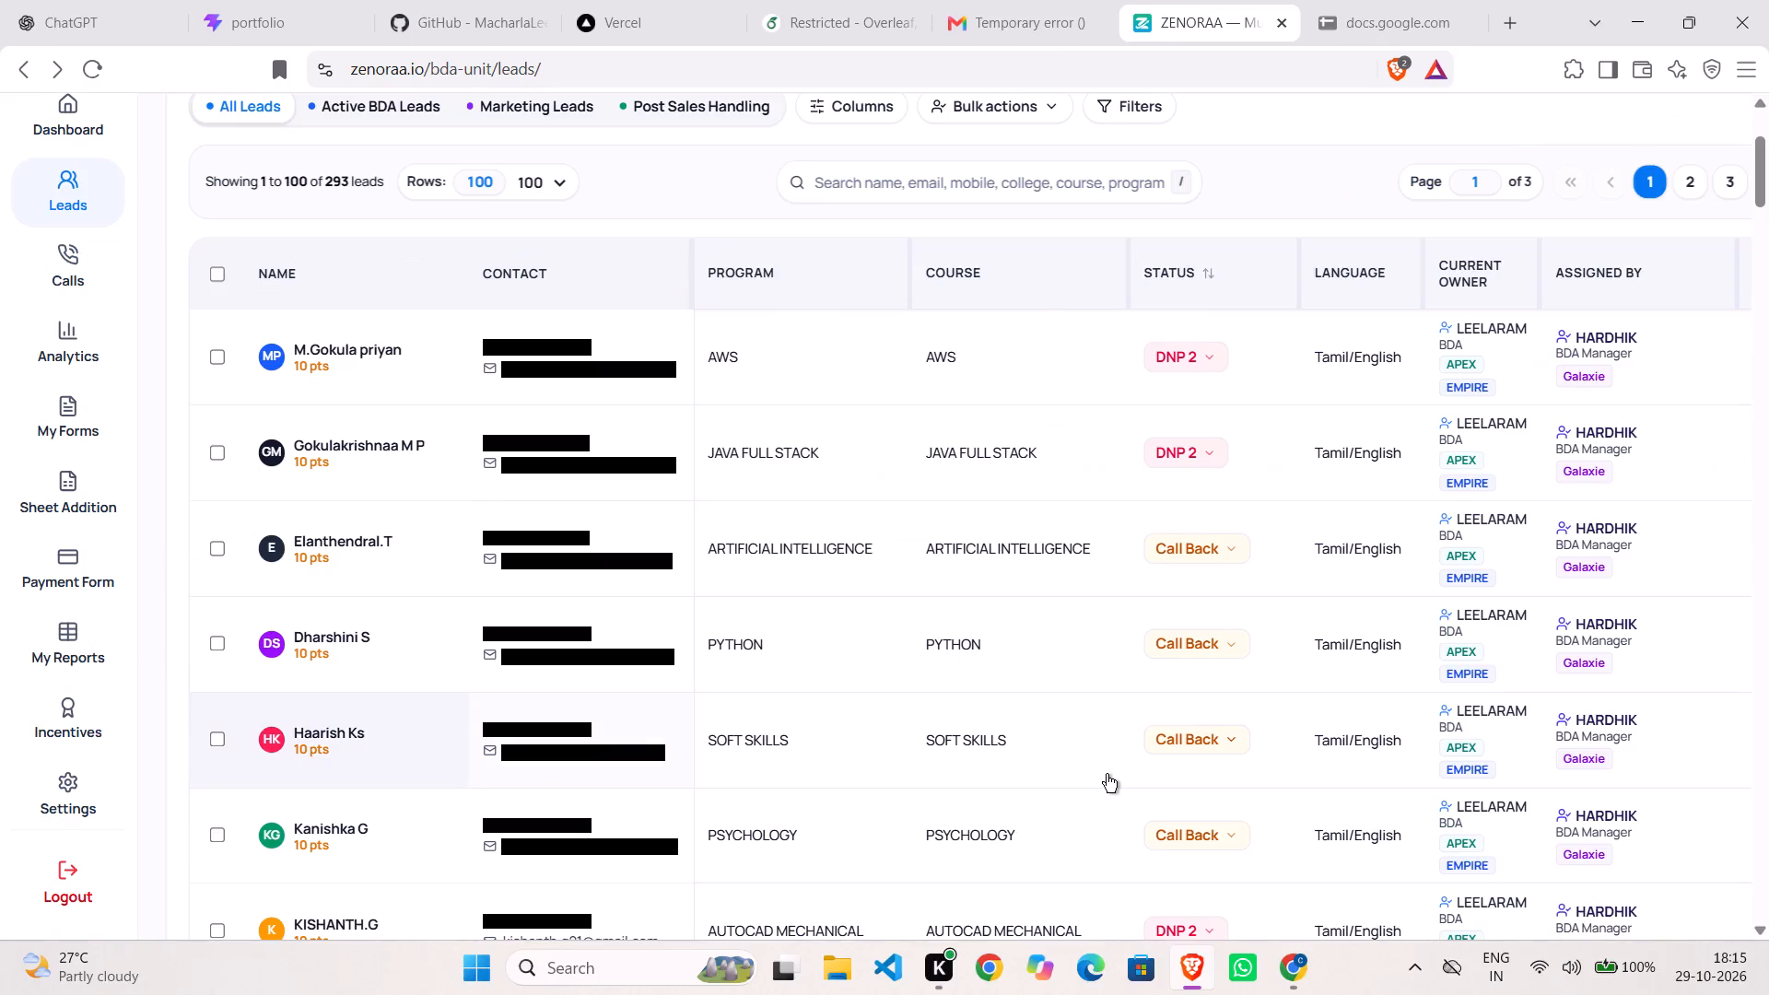
pyautogui.scroll(2, 622, 529)
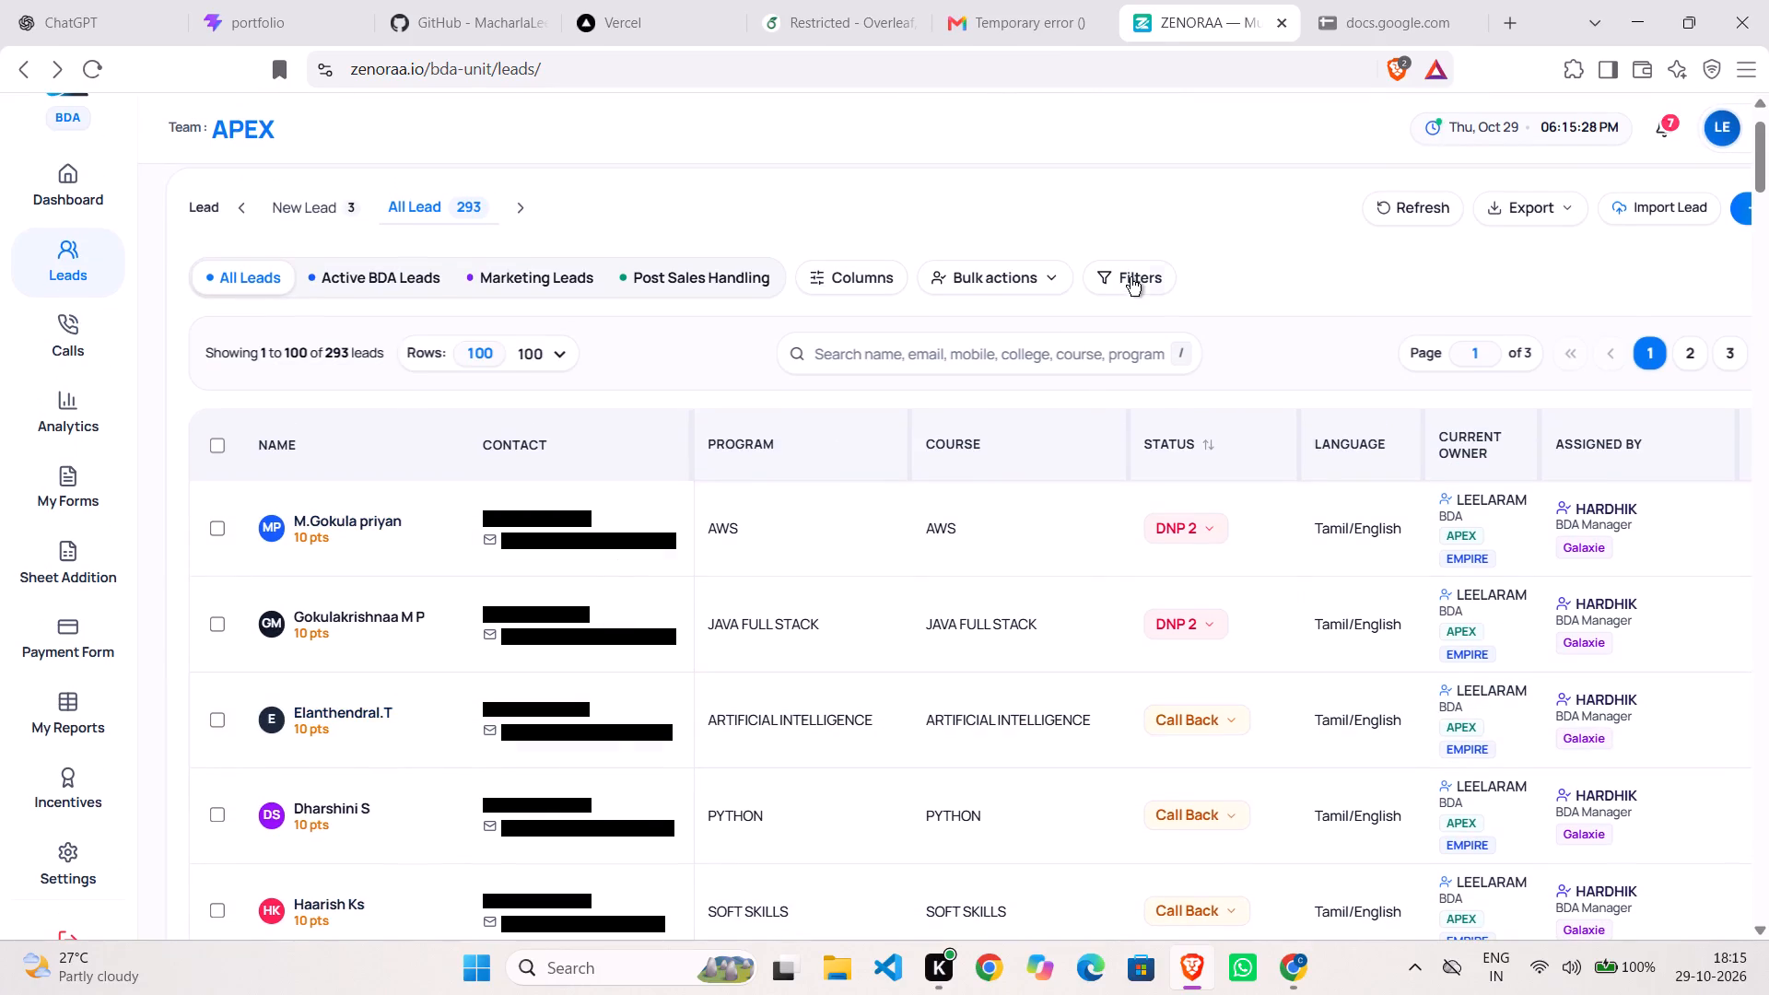
pyautogui.click(1125, 279)
pyautogui.click(1124, 352)
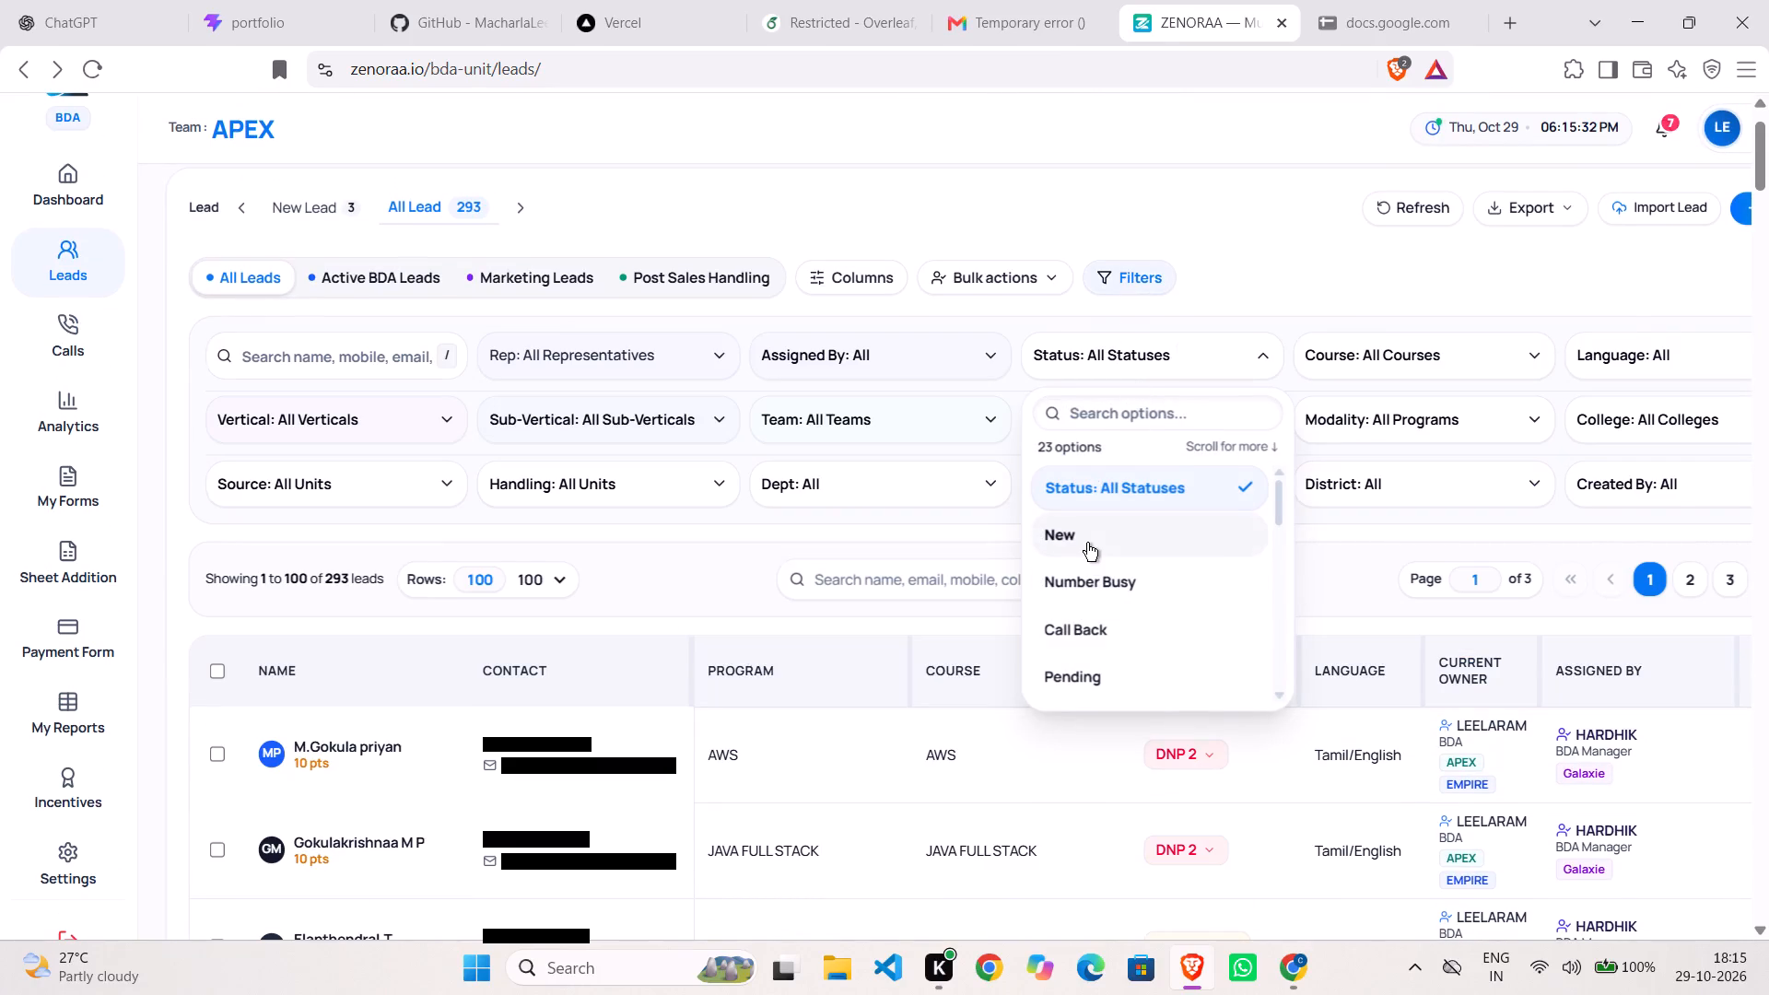
pyautogui.click(1087, 543)
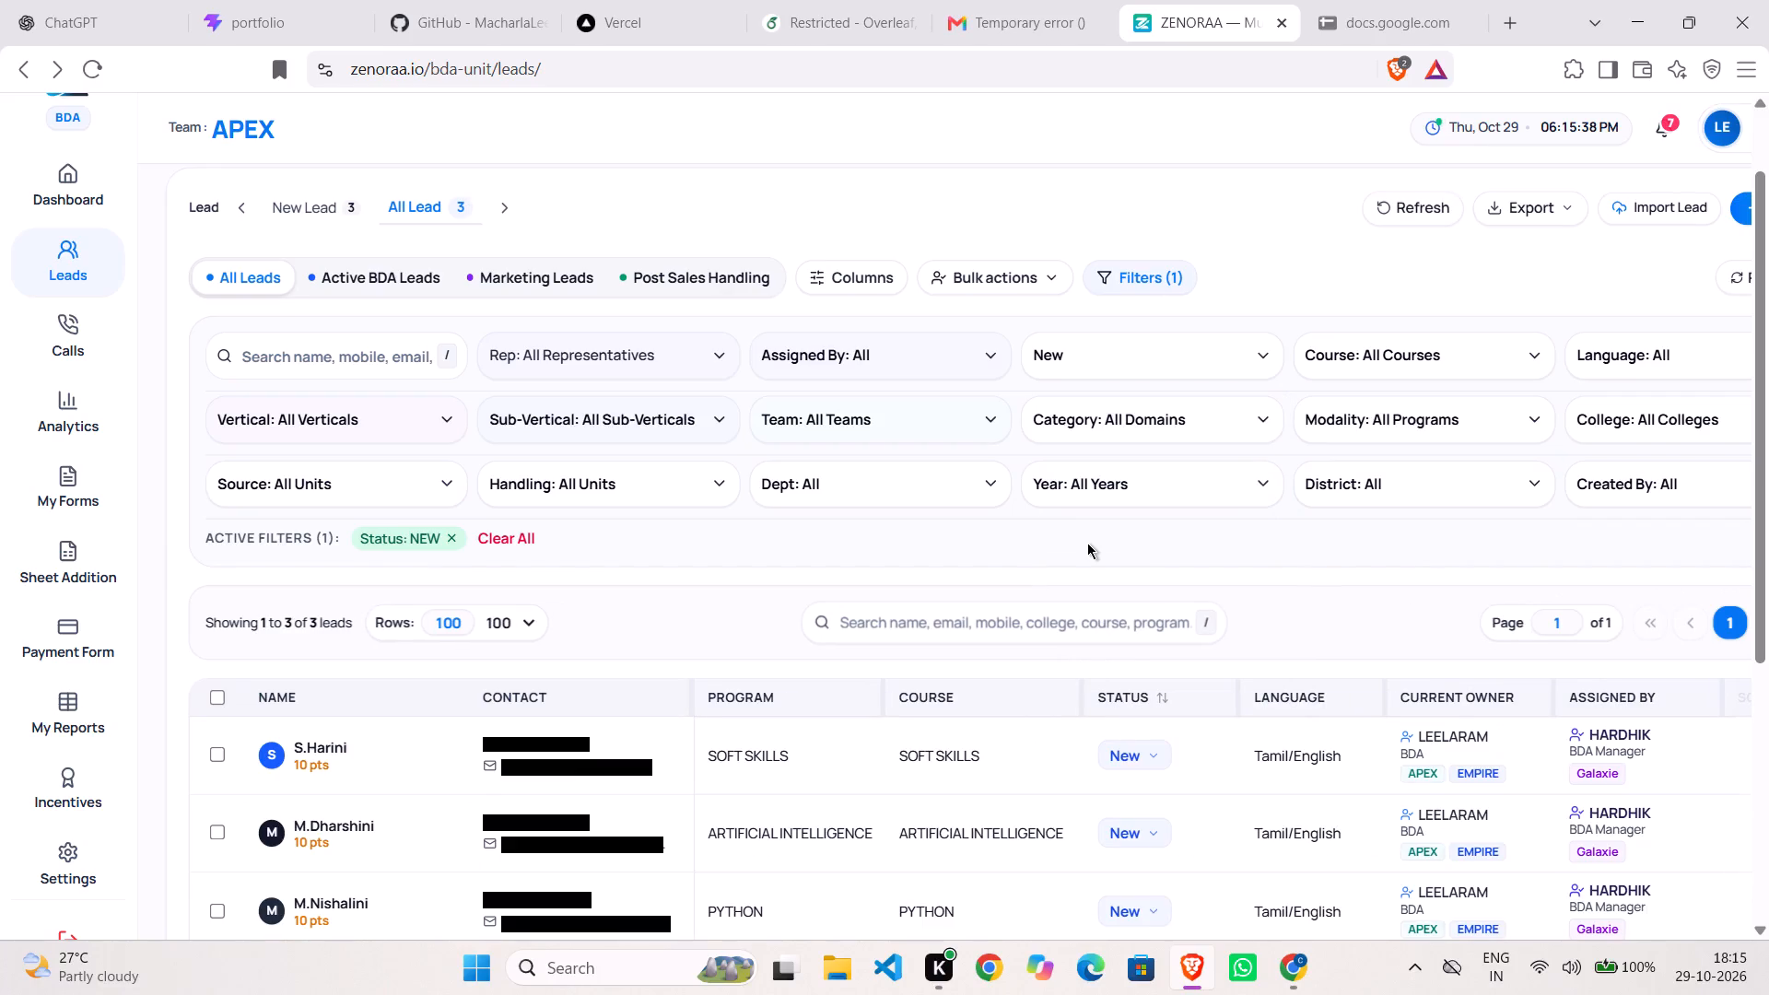
# Examine the remaining New leads across the table's columns, including college, department, section and year of study.
pyautogui.scroll(-3, 1087, 543)
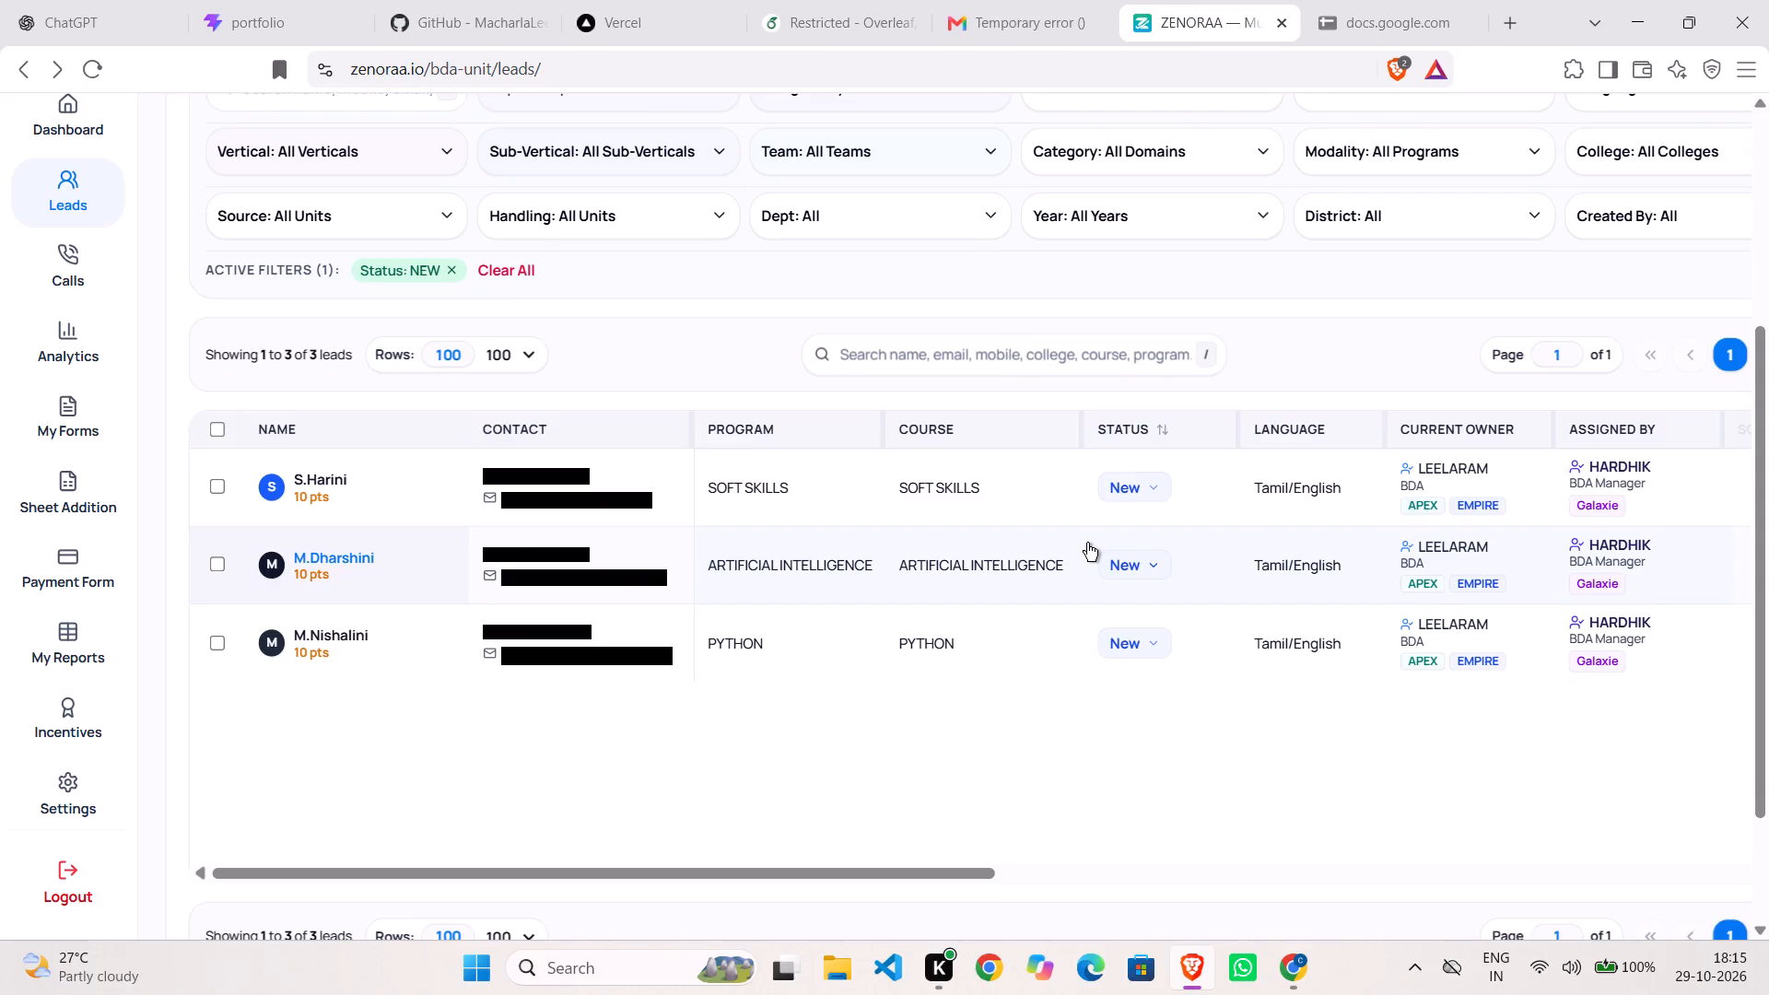
pyautogui.hscroll(-2, 1072, 668)
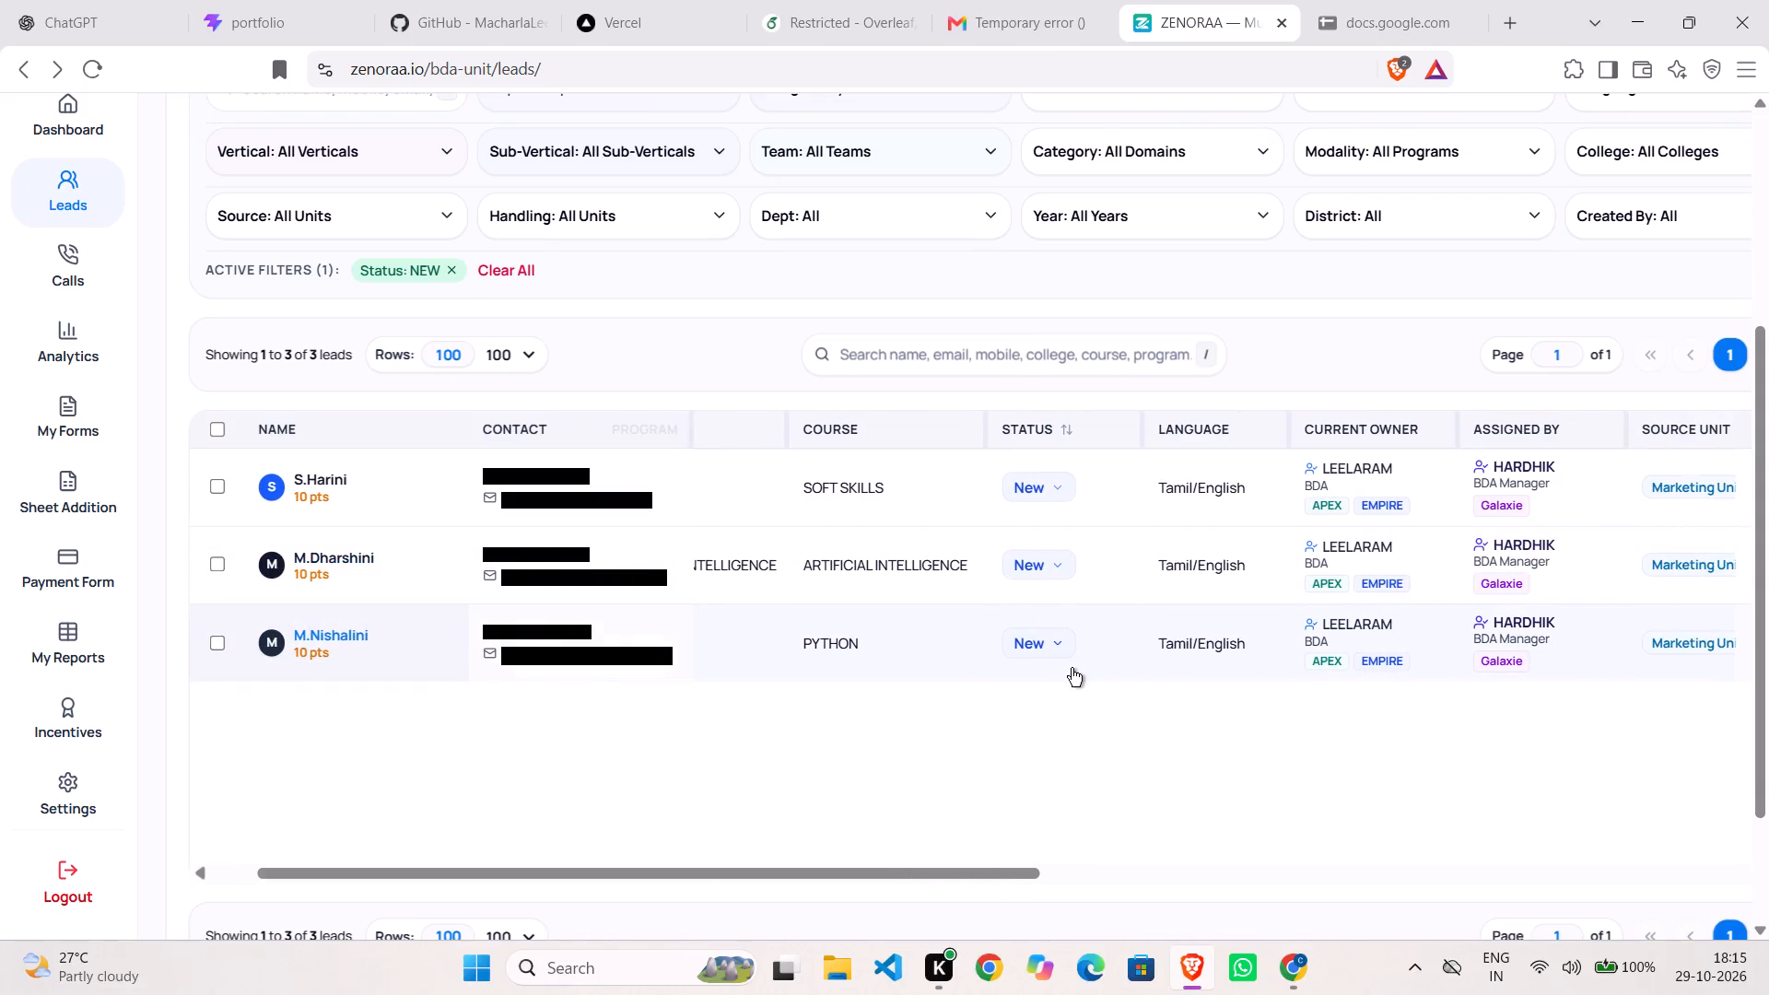
pyautogui.hscroll(-4, 1072, 668)
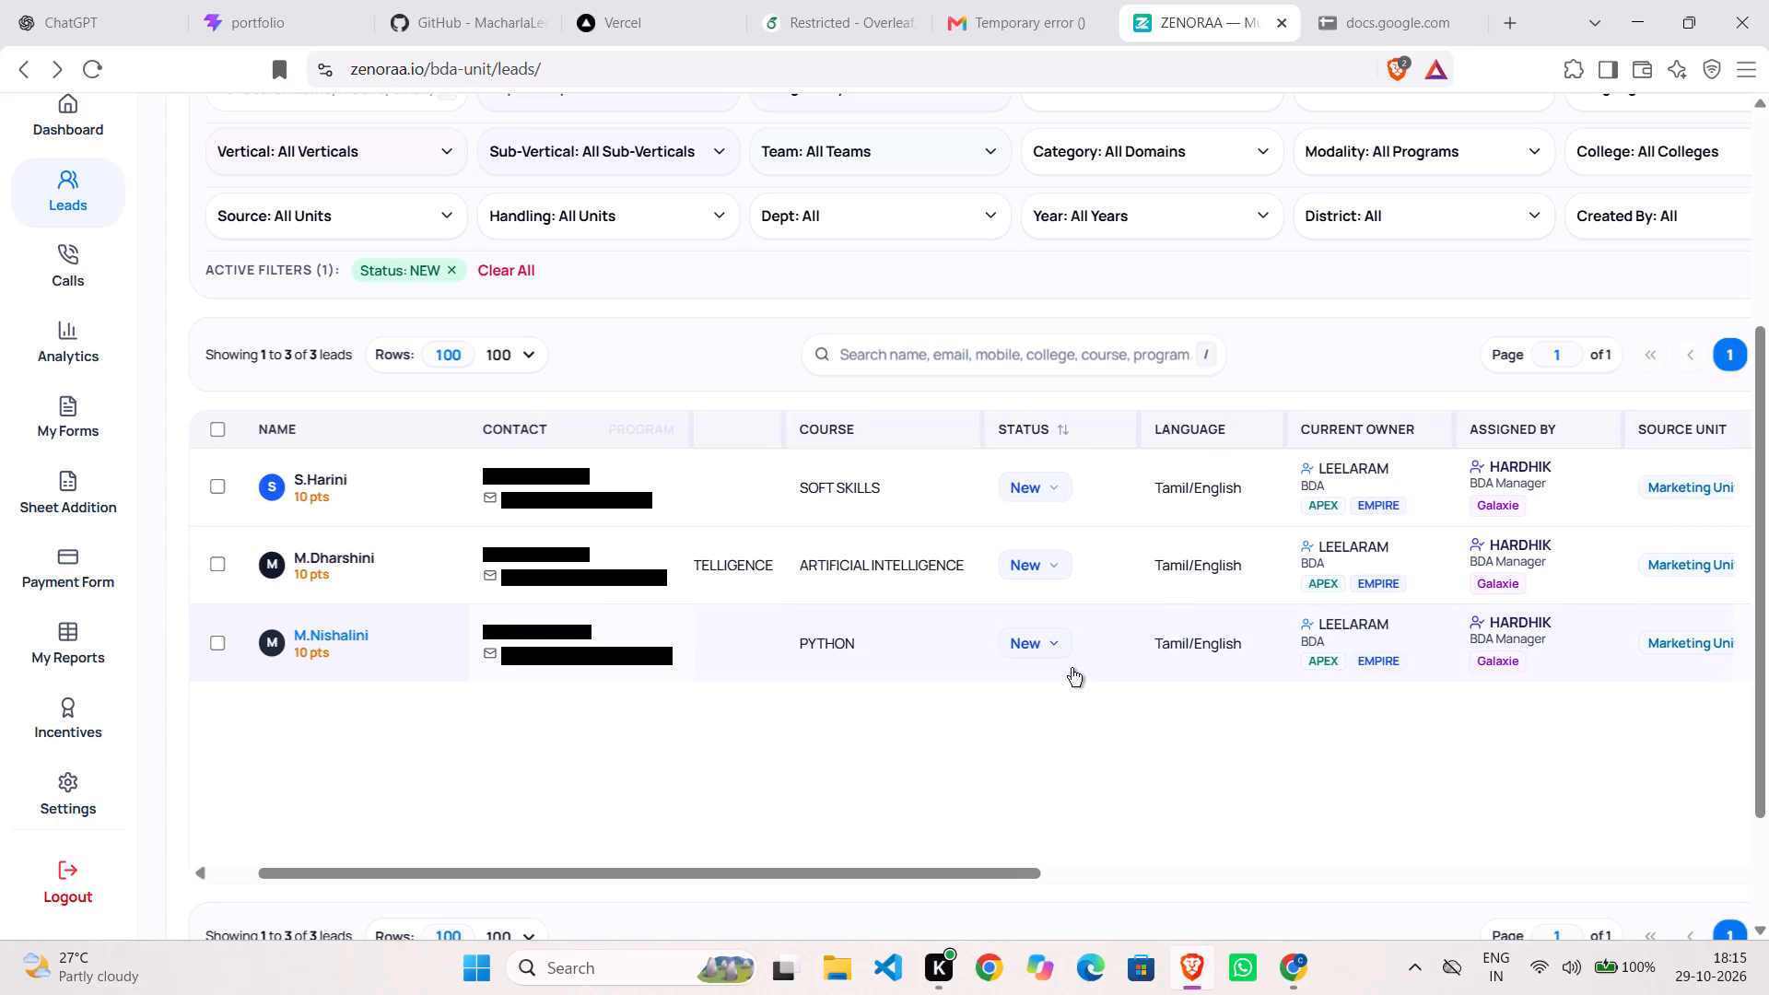
pyautogui.hscroll(-2, 1072, 668)
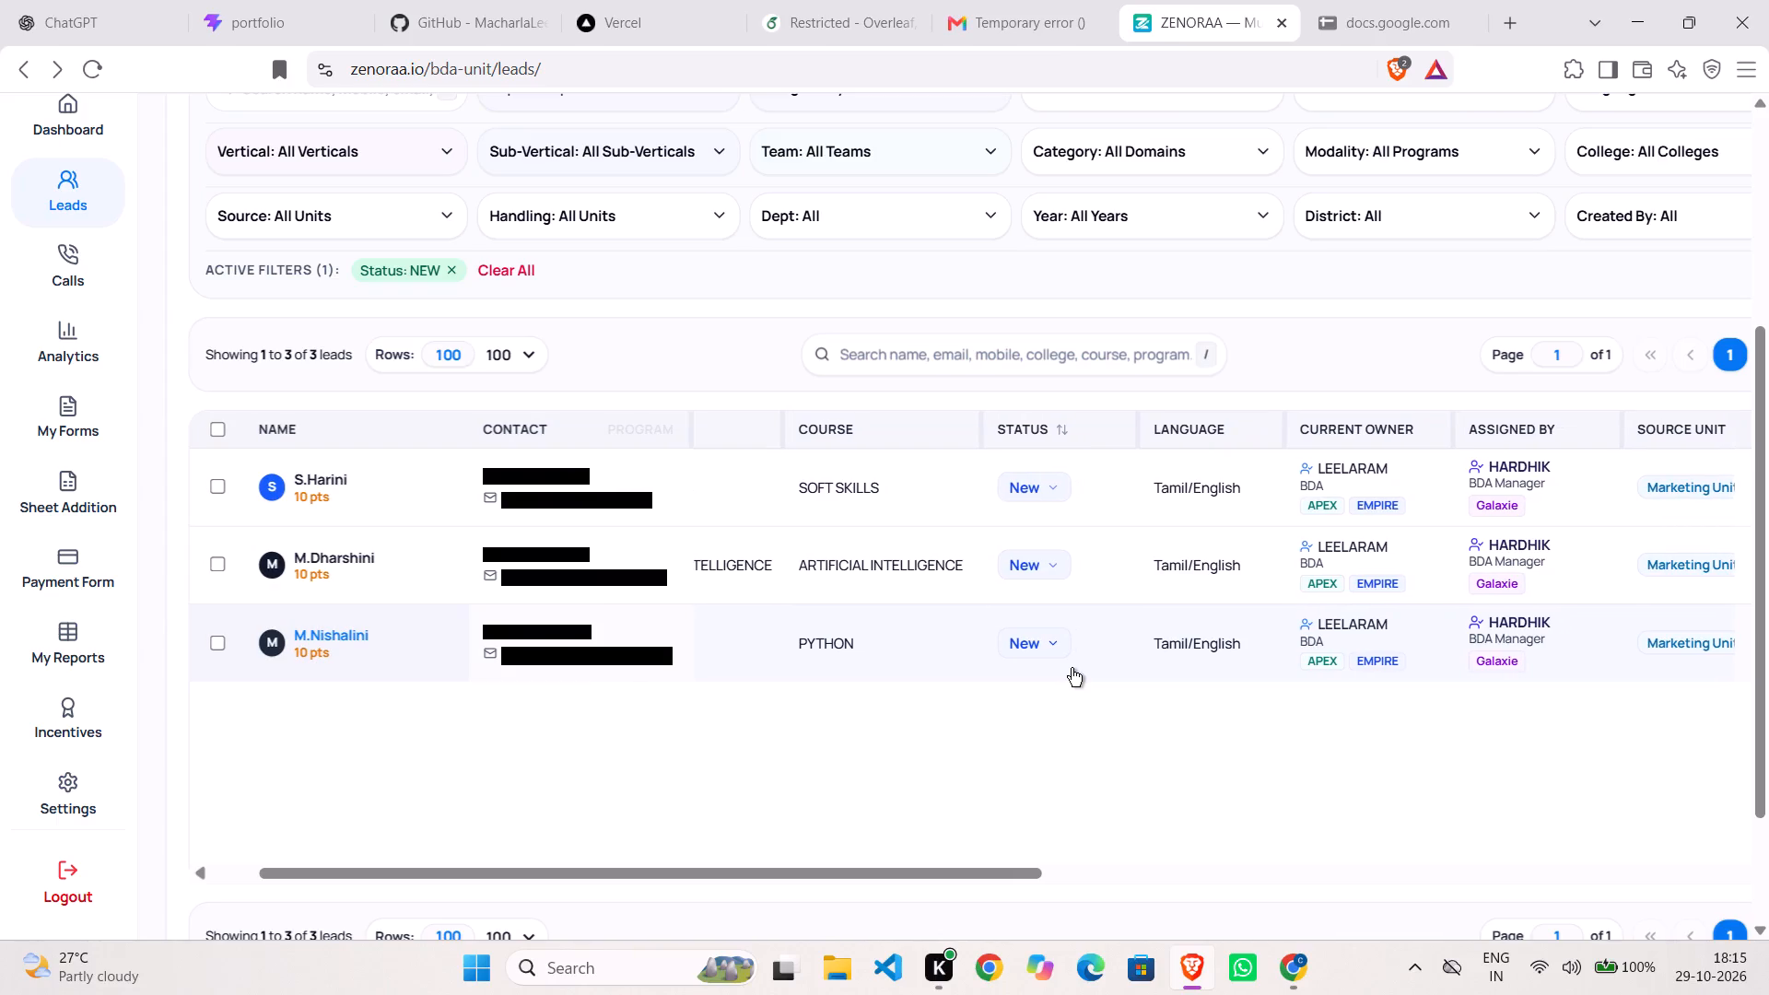
pyautogui.hscroll(-1, 1072, 668)
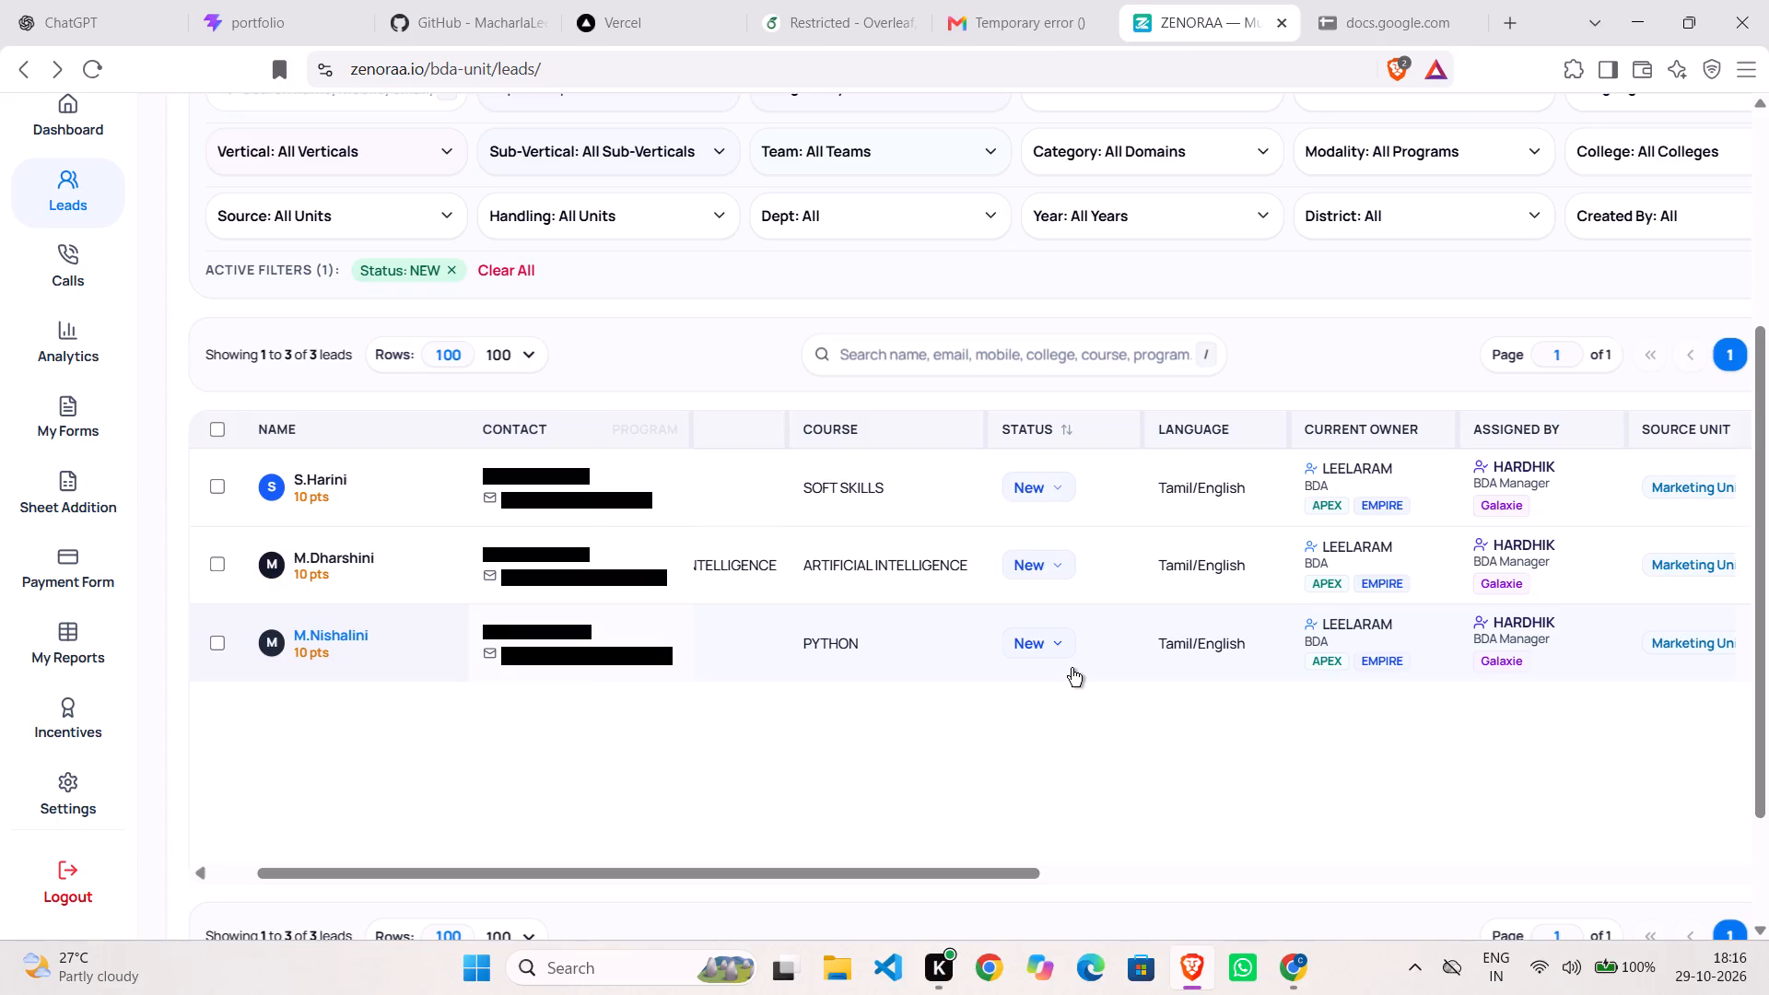
pyautogui.hscroll(-7, 1072, 668)
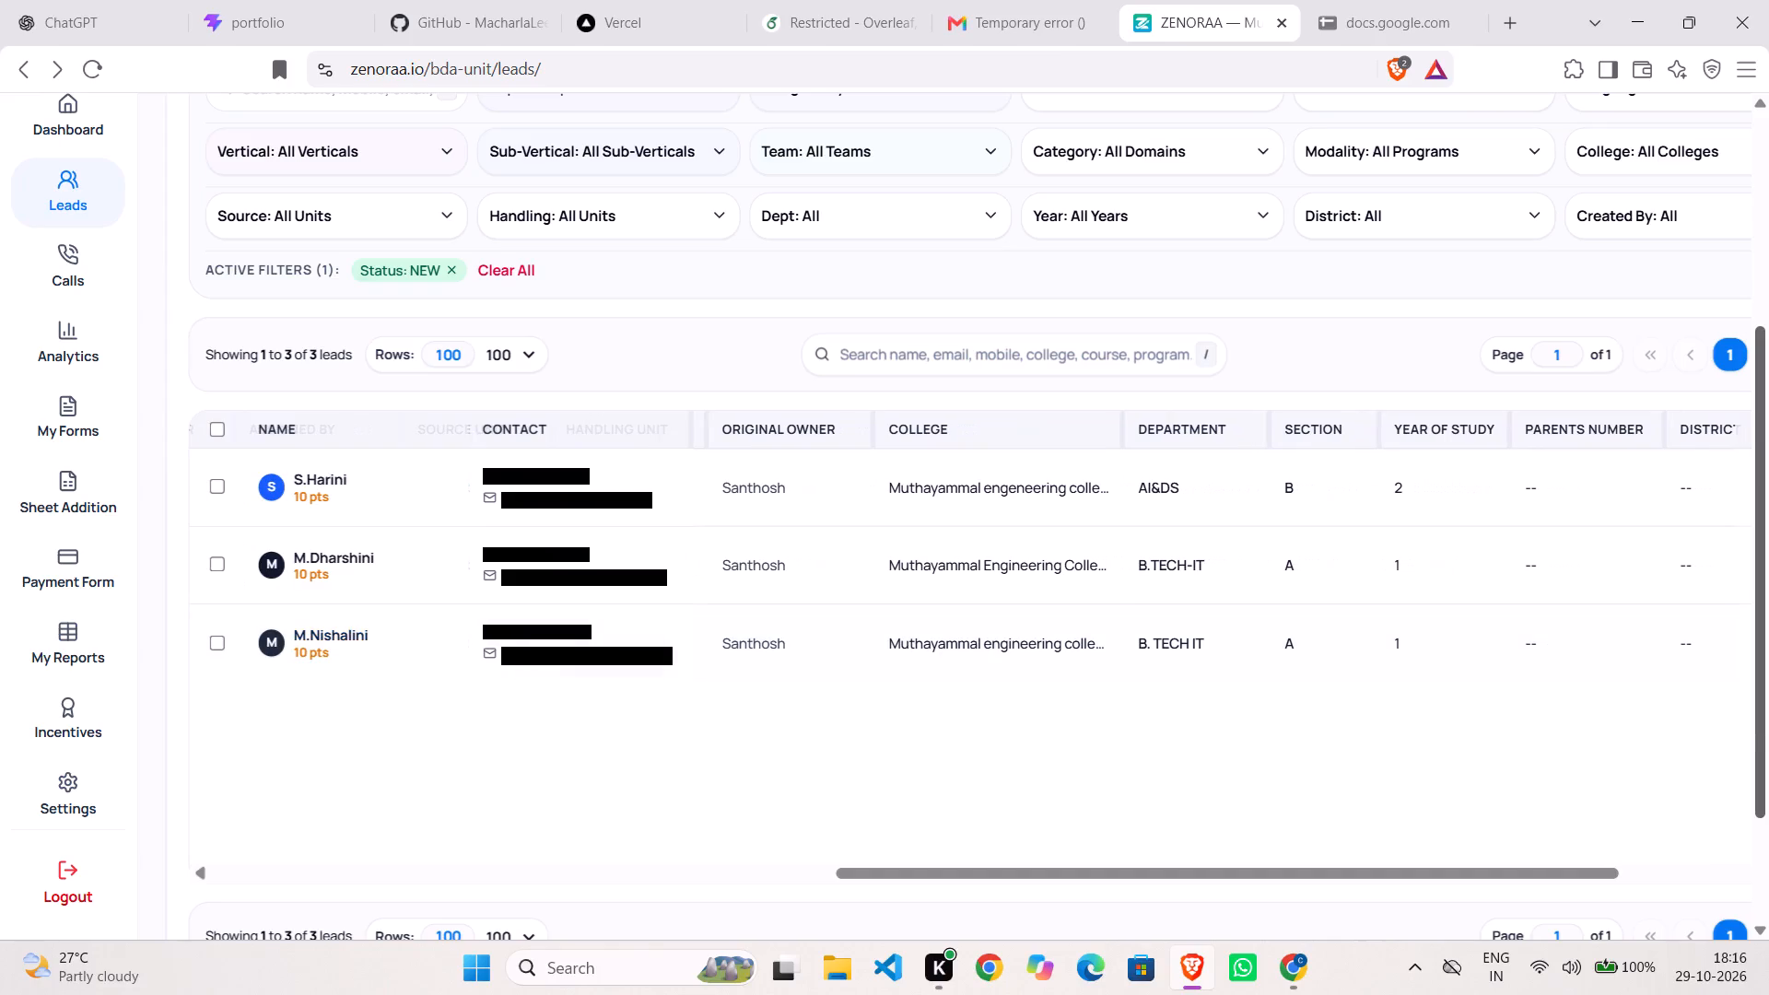
pyautogui.hscroll(4, 1768, 591)
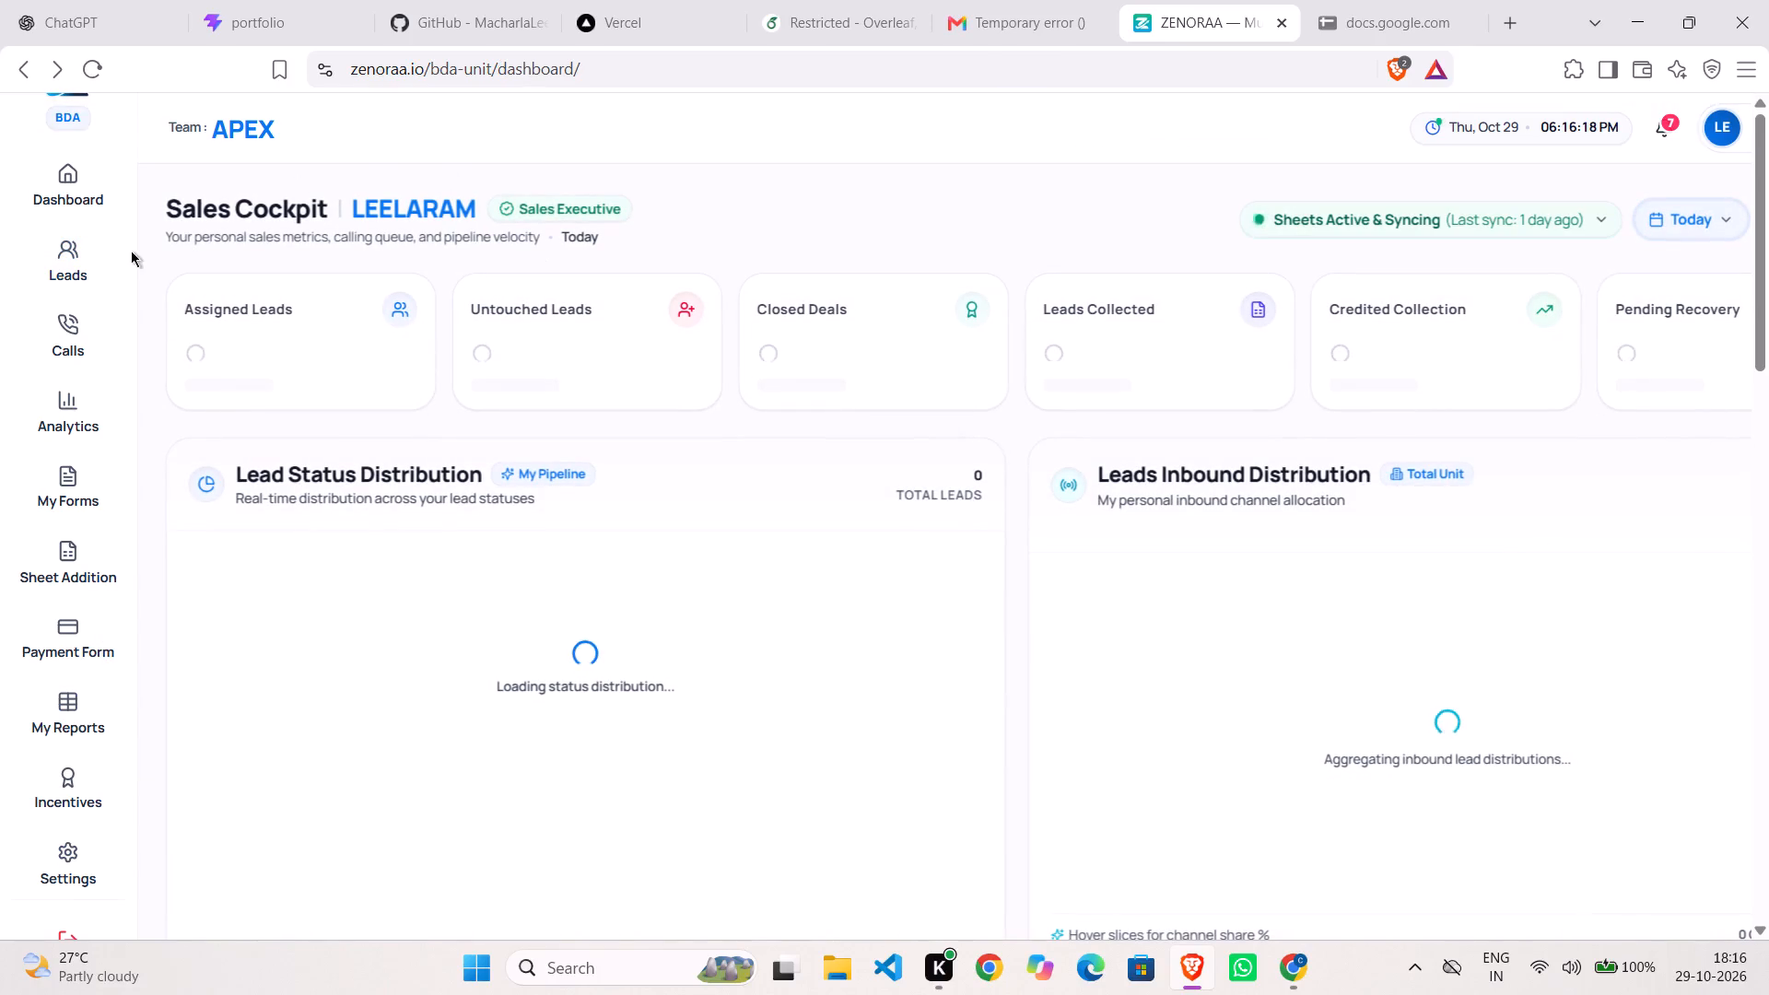
# Reopen the Leads page from the dashboard and filter the list by the New status.
pyautogui.click(87, 254)
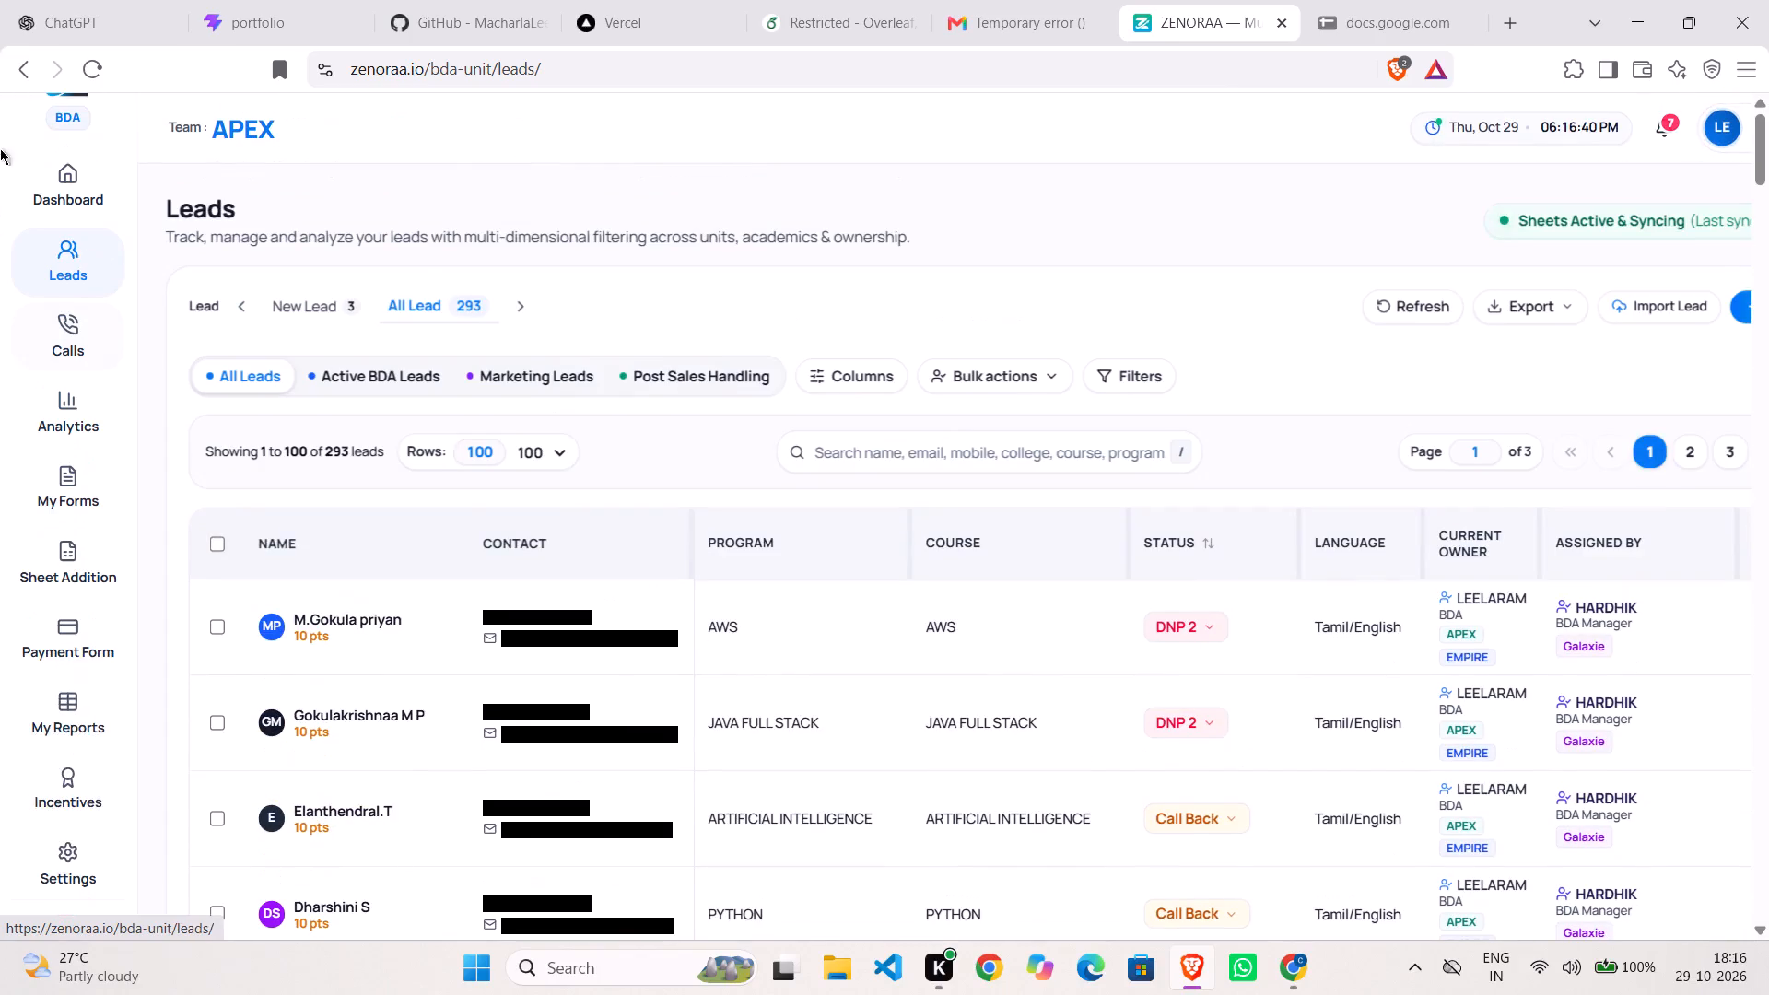
pyautogui.click(1122, 383)
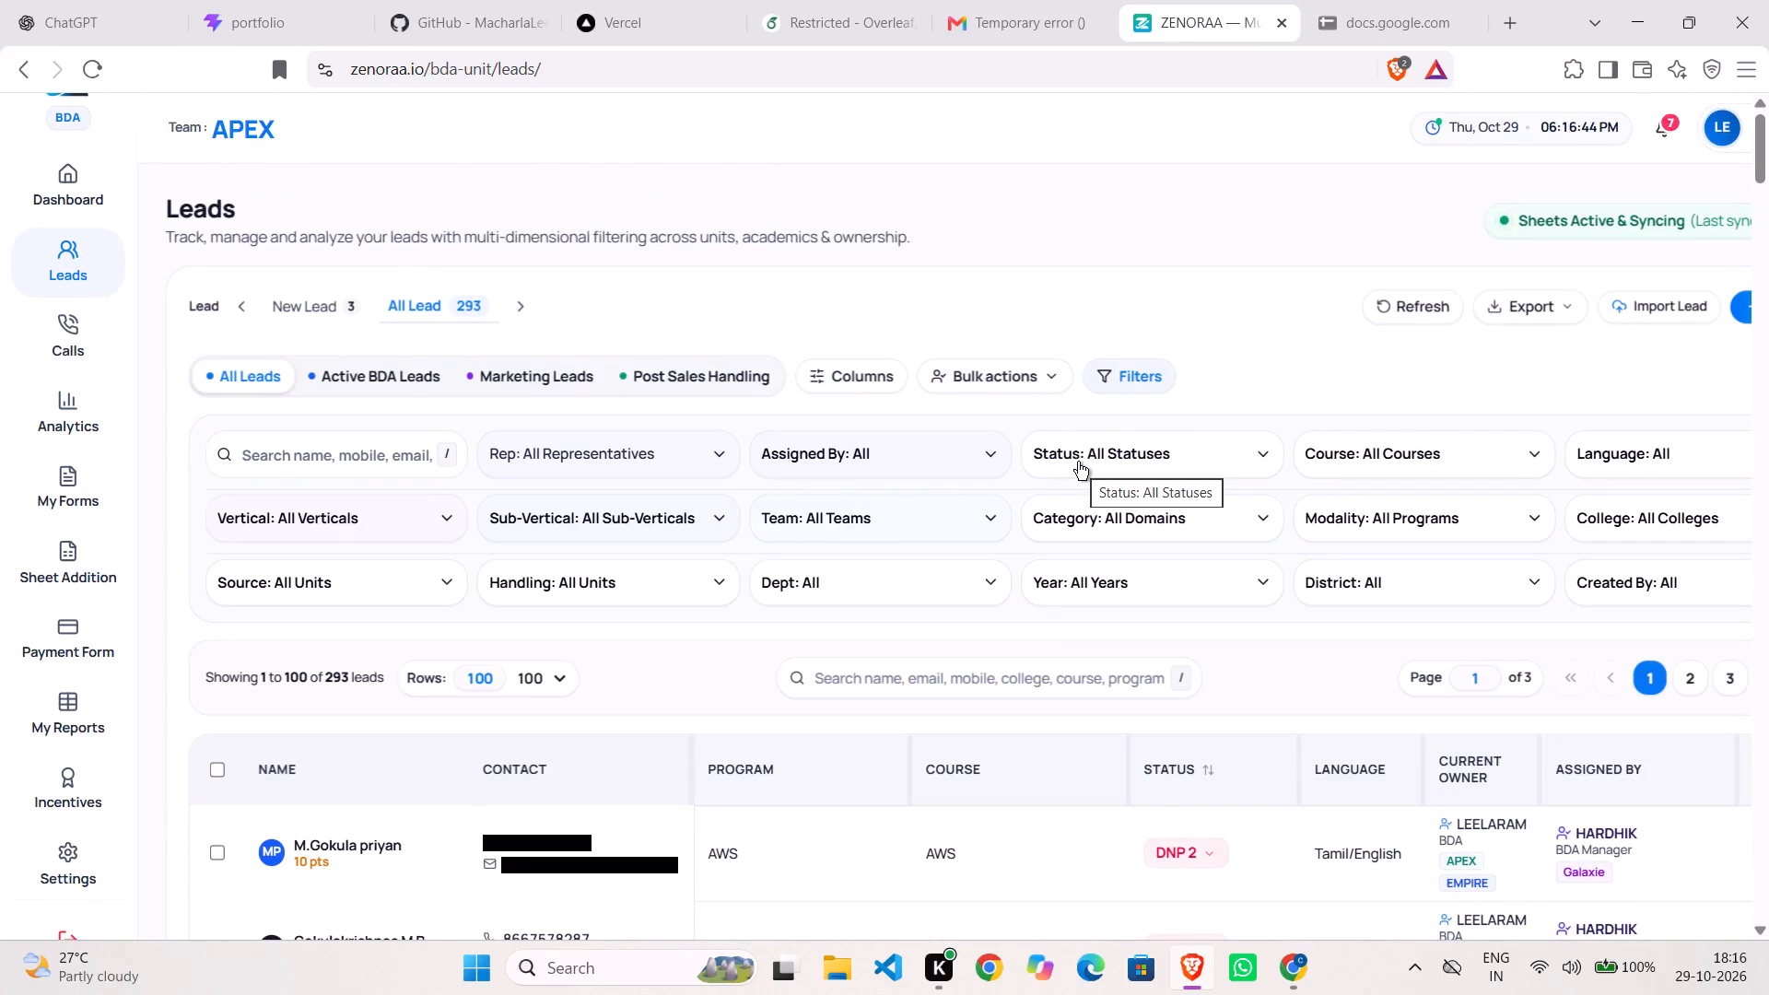
pyautogui.click(1078, 462)
pyautogui.click(1060, 648)
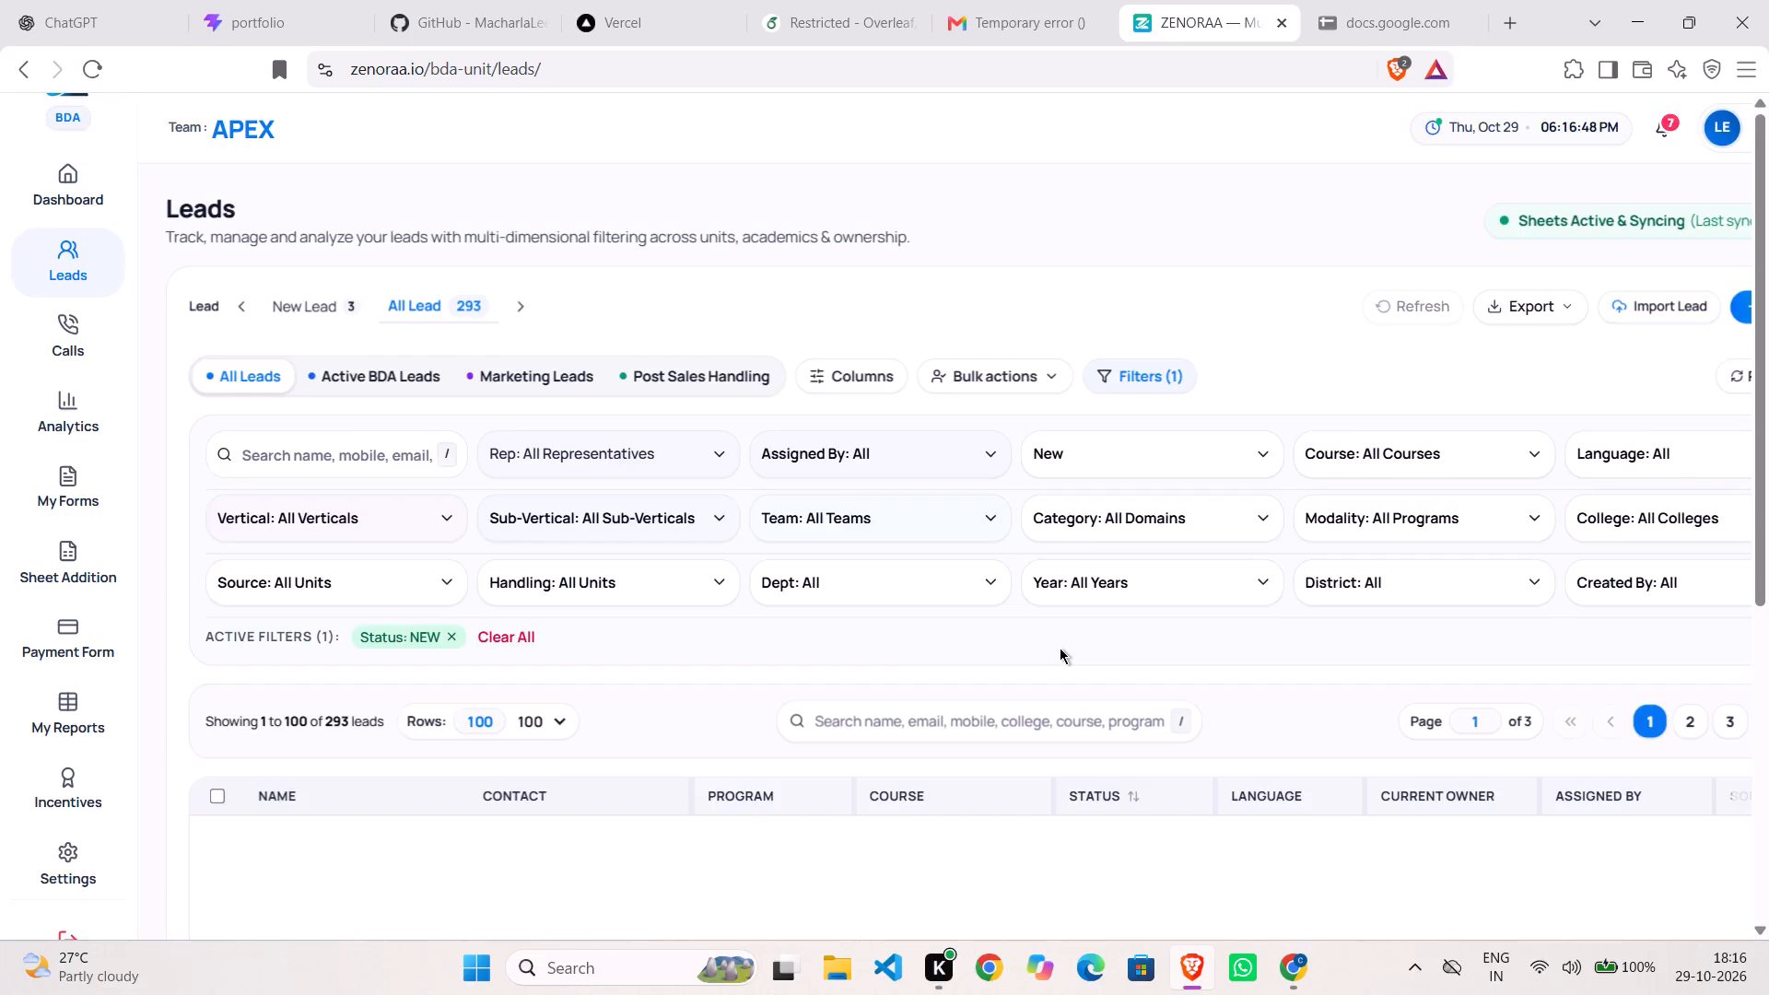
# Choose DNP 3 as the new status for the SOFT SKILLS lead and open its call remarks for entry.
pyautogui.scroll(-2, 1060, 648)
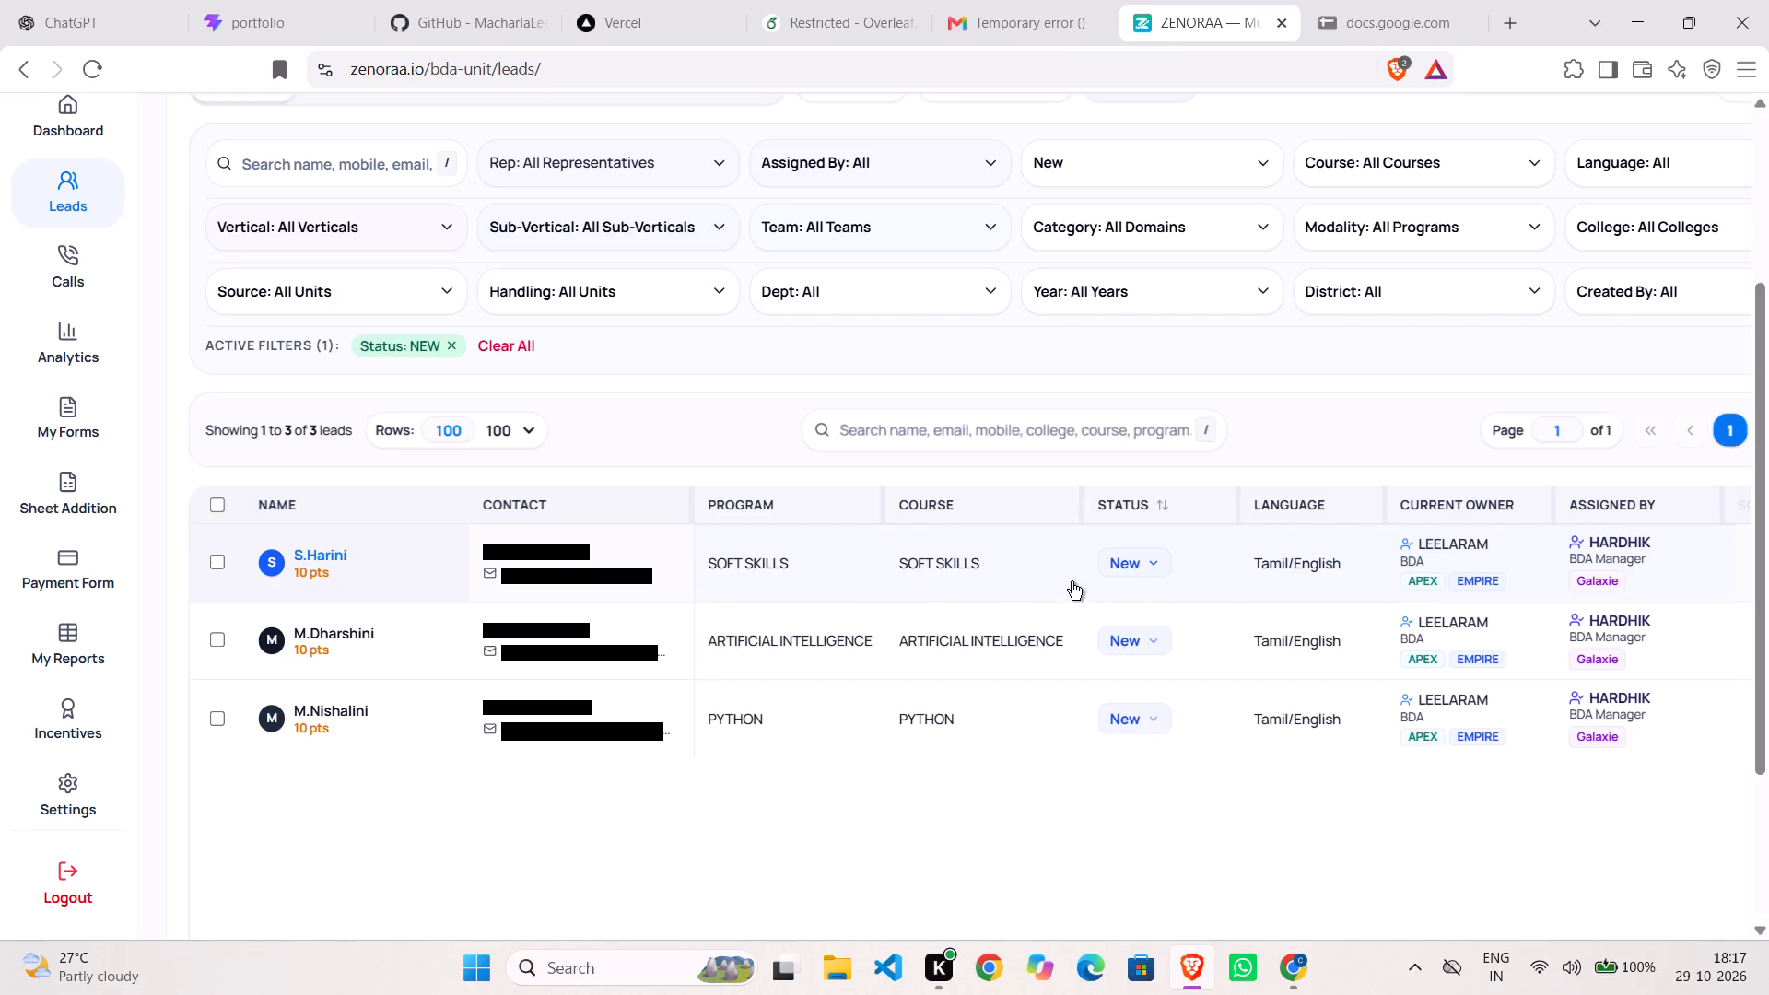
pyautogui.click(1127, 572)
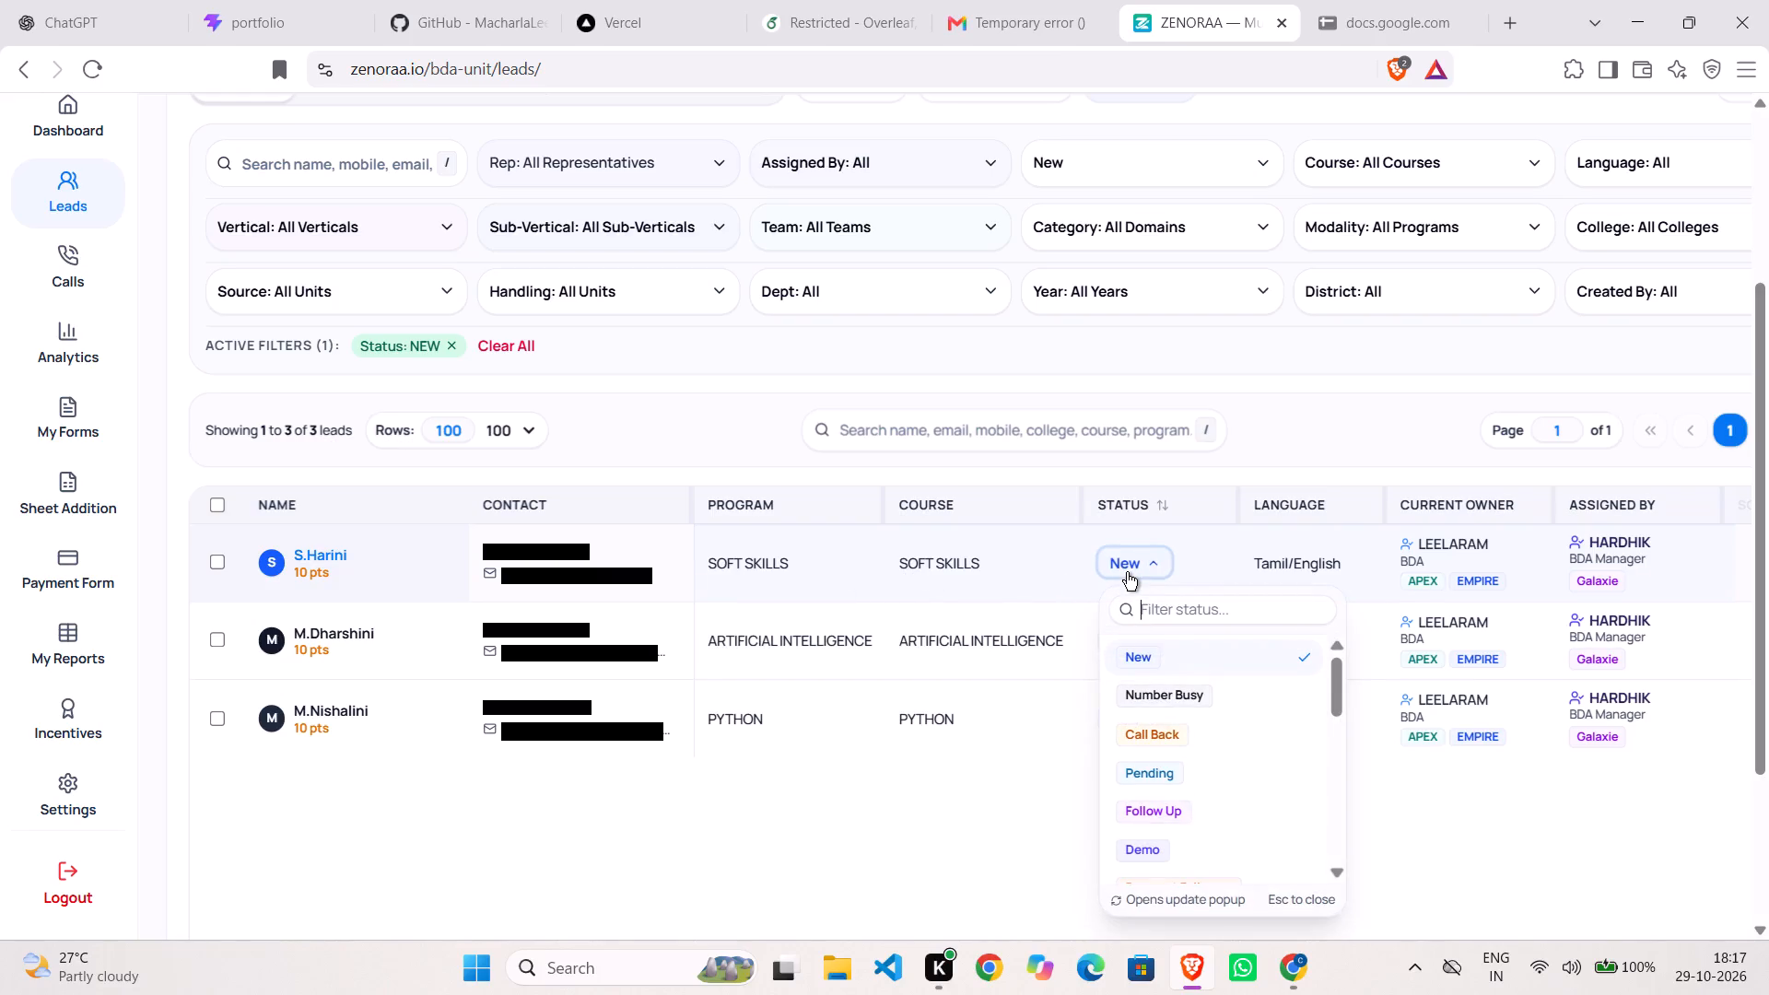
pyautogui.scroll(-2, 1140, 803)
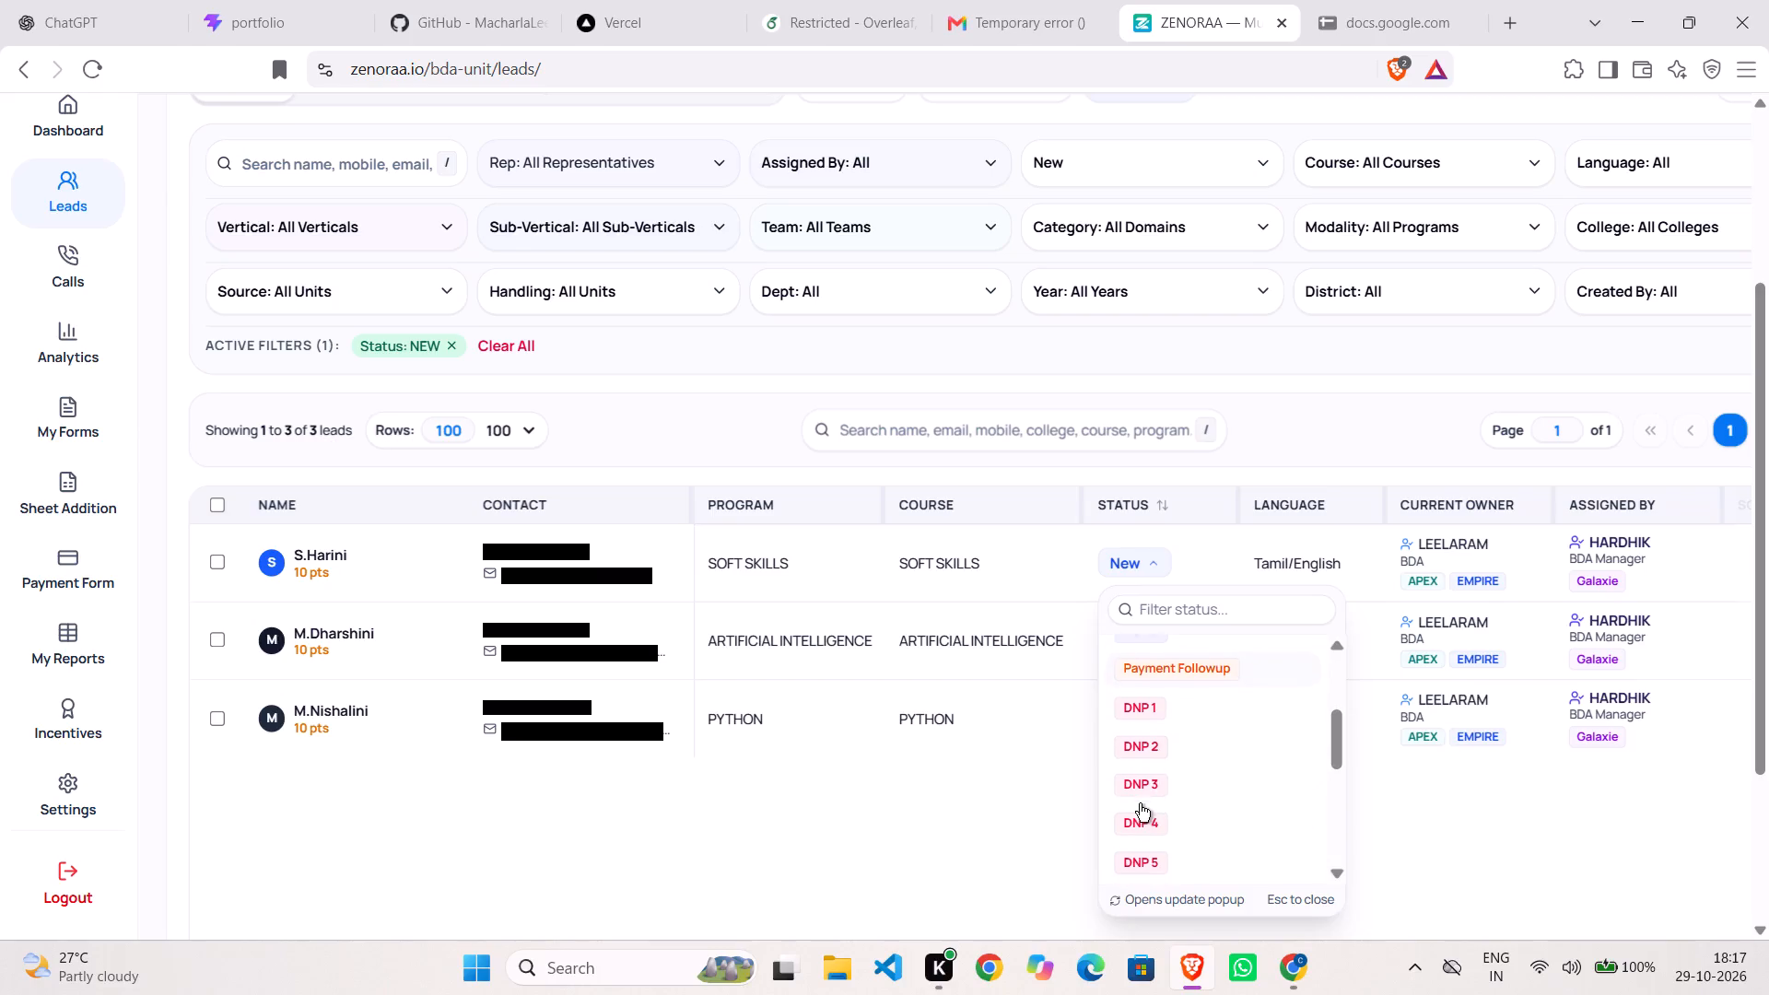
pyautogui.click(1148, 785)
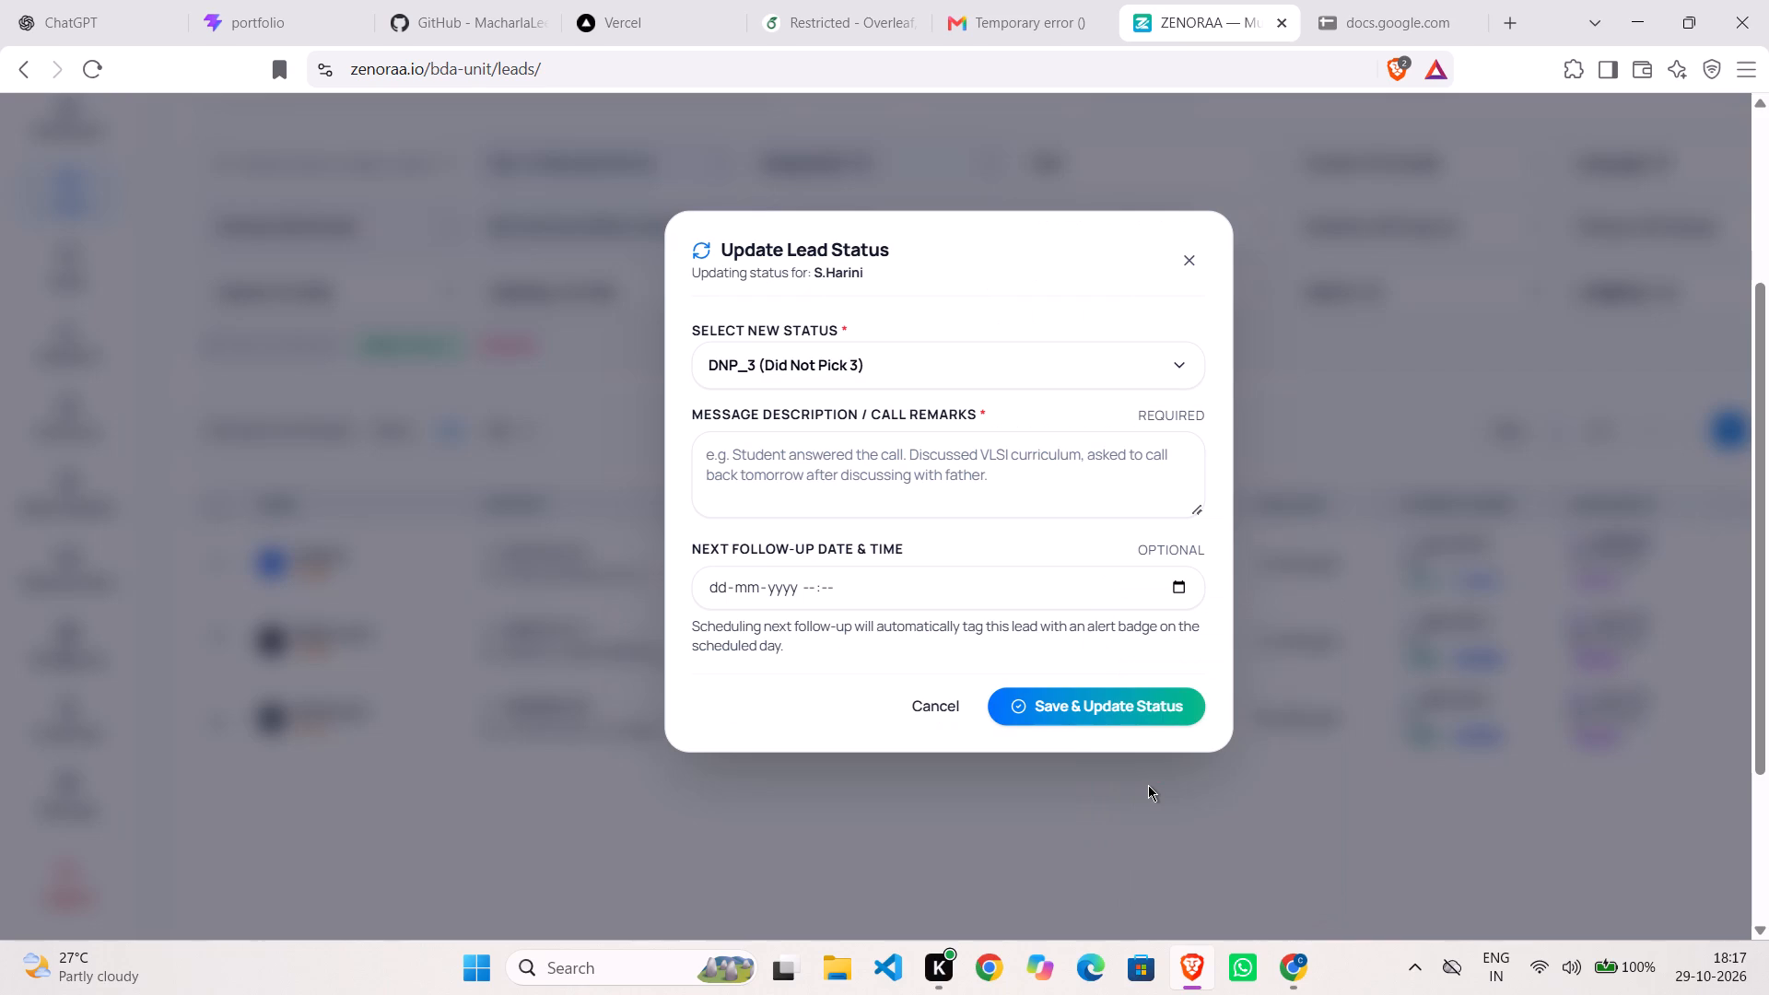
pyautogui.click(903, 494)
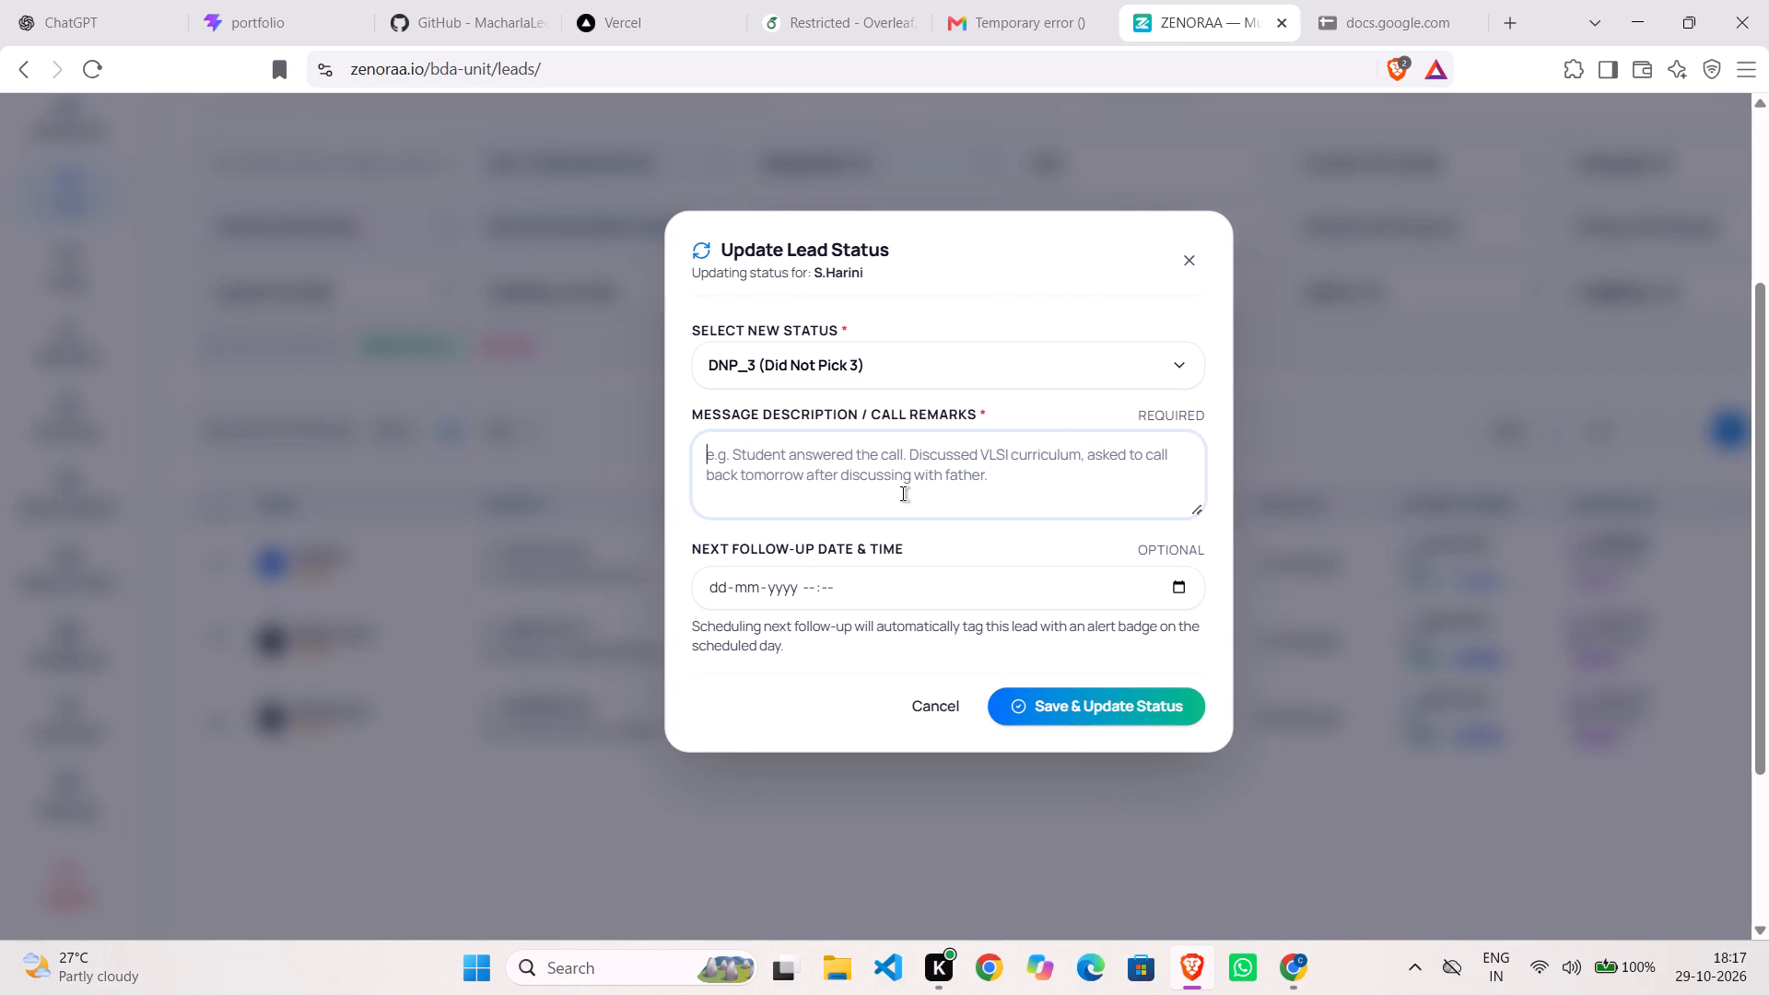
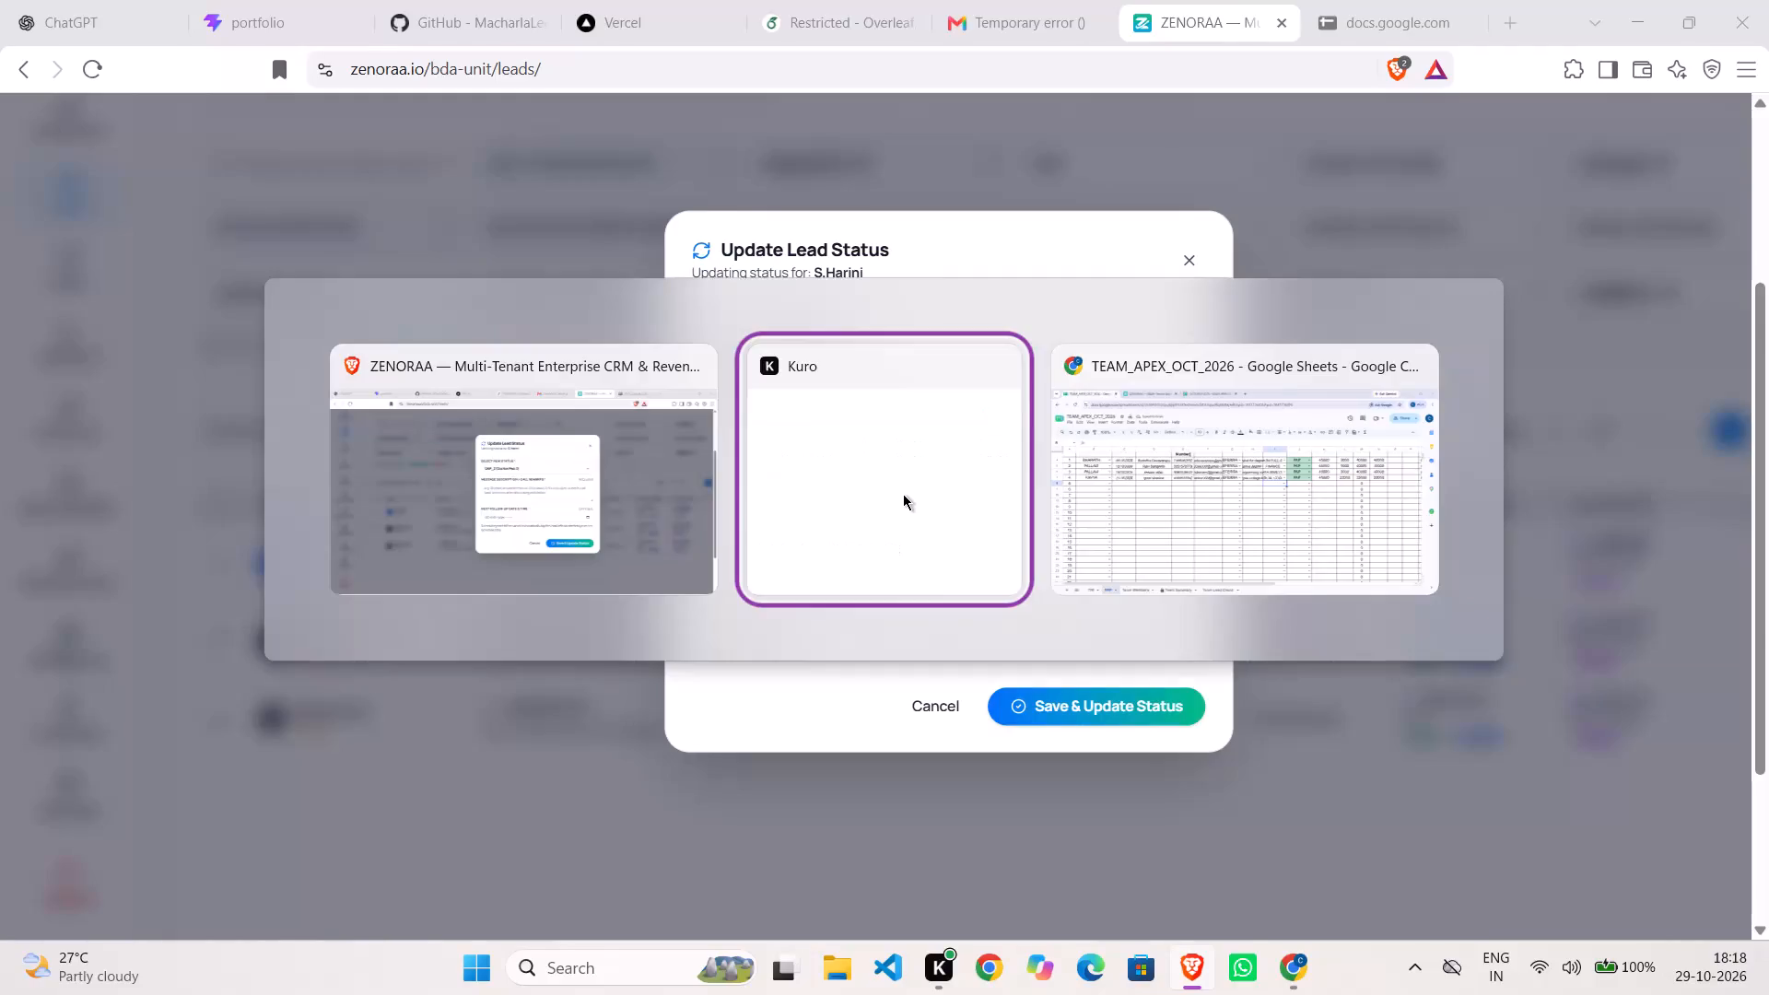
# Switch to Chrome, look across the dates of the October 2026 sales performance sheet, and close it.
pyautogui.hotkey('alt', 'Tab')
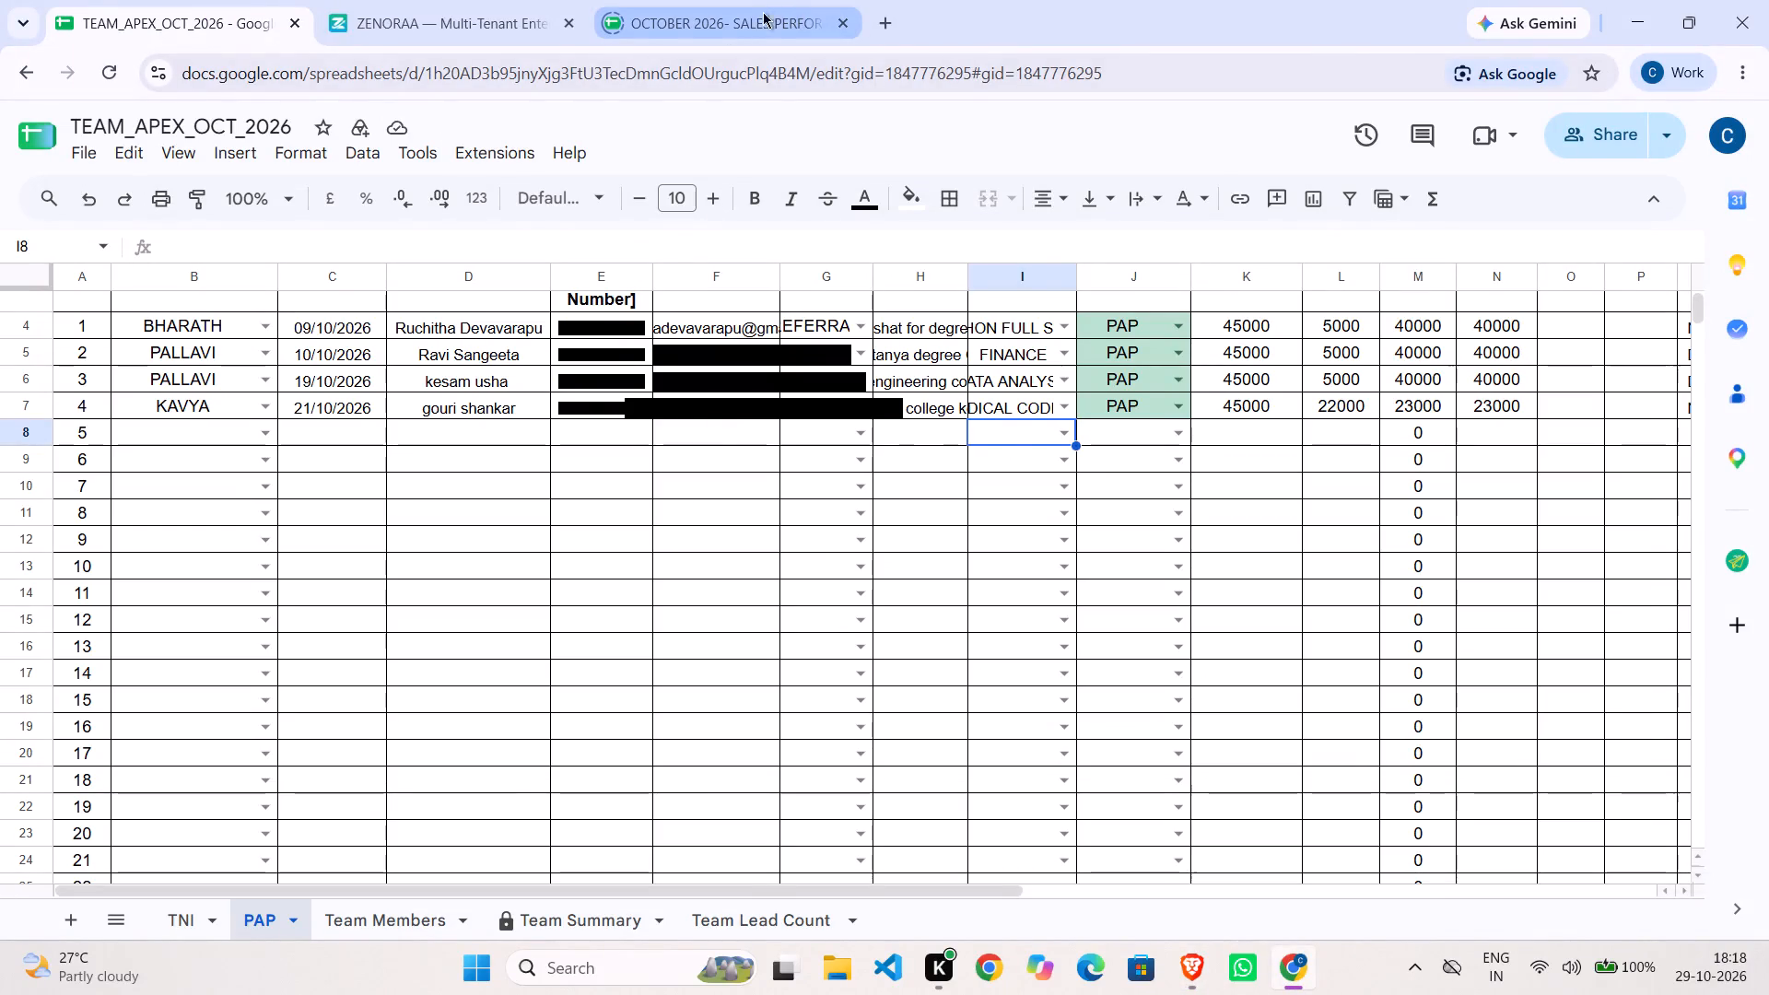
pyautogui.click(736, 15)
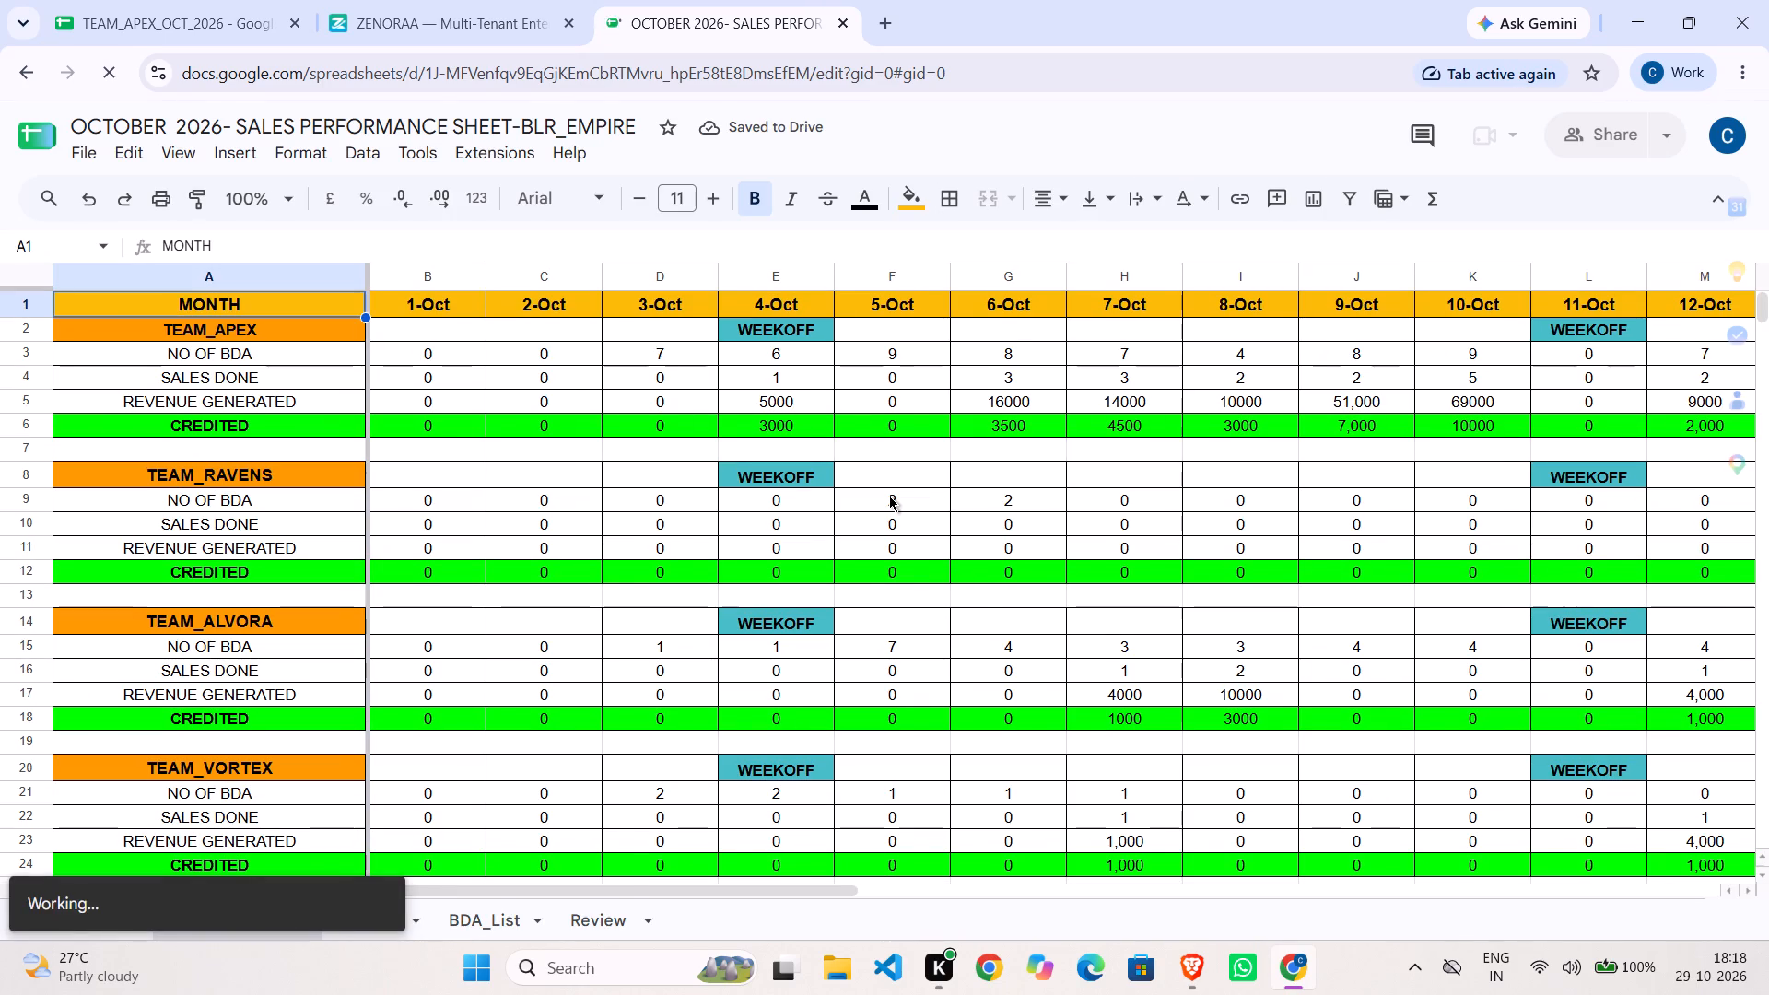
pyautogui.hscroll(-15, 889, 496)
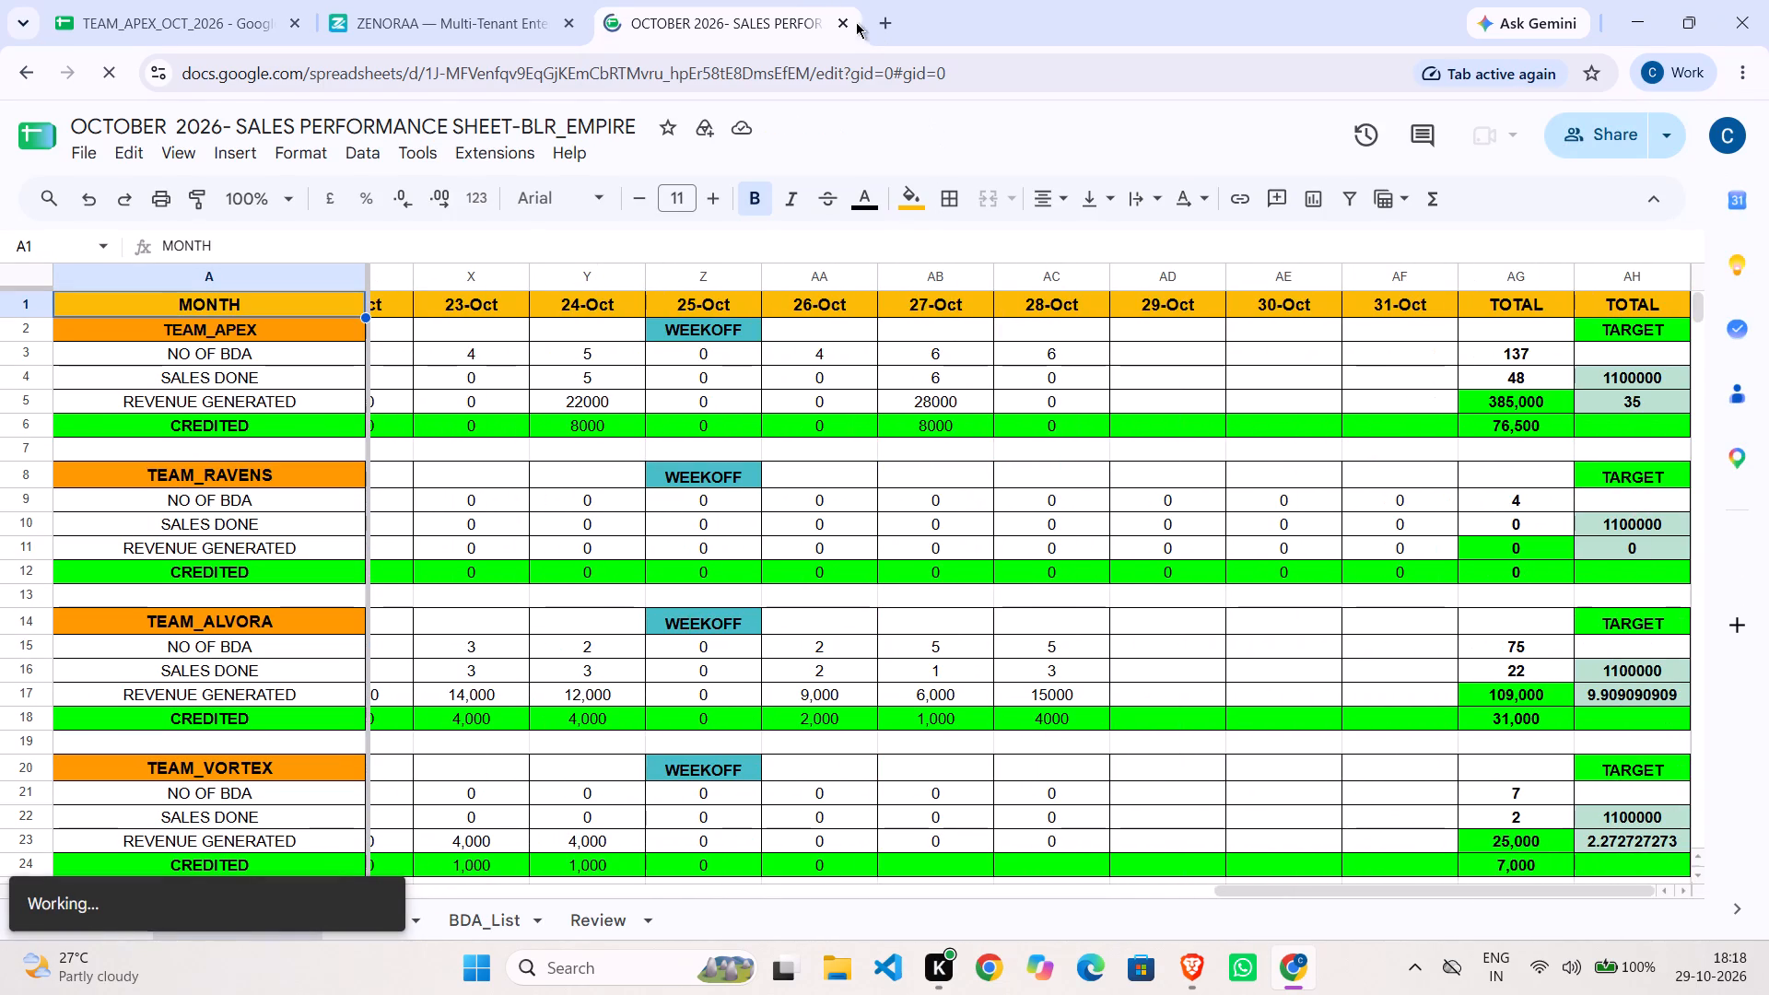
pyautogui.click(843, 18)
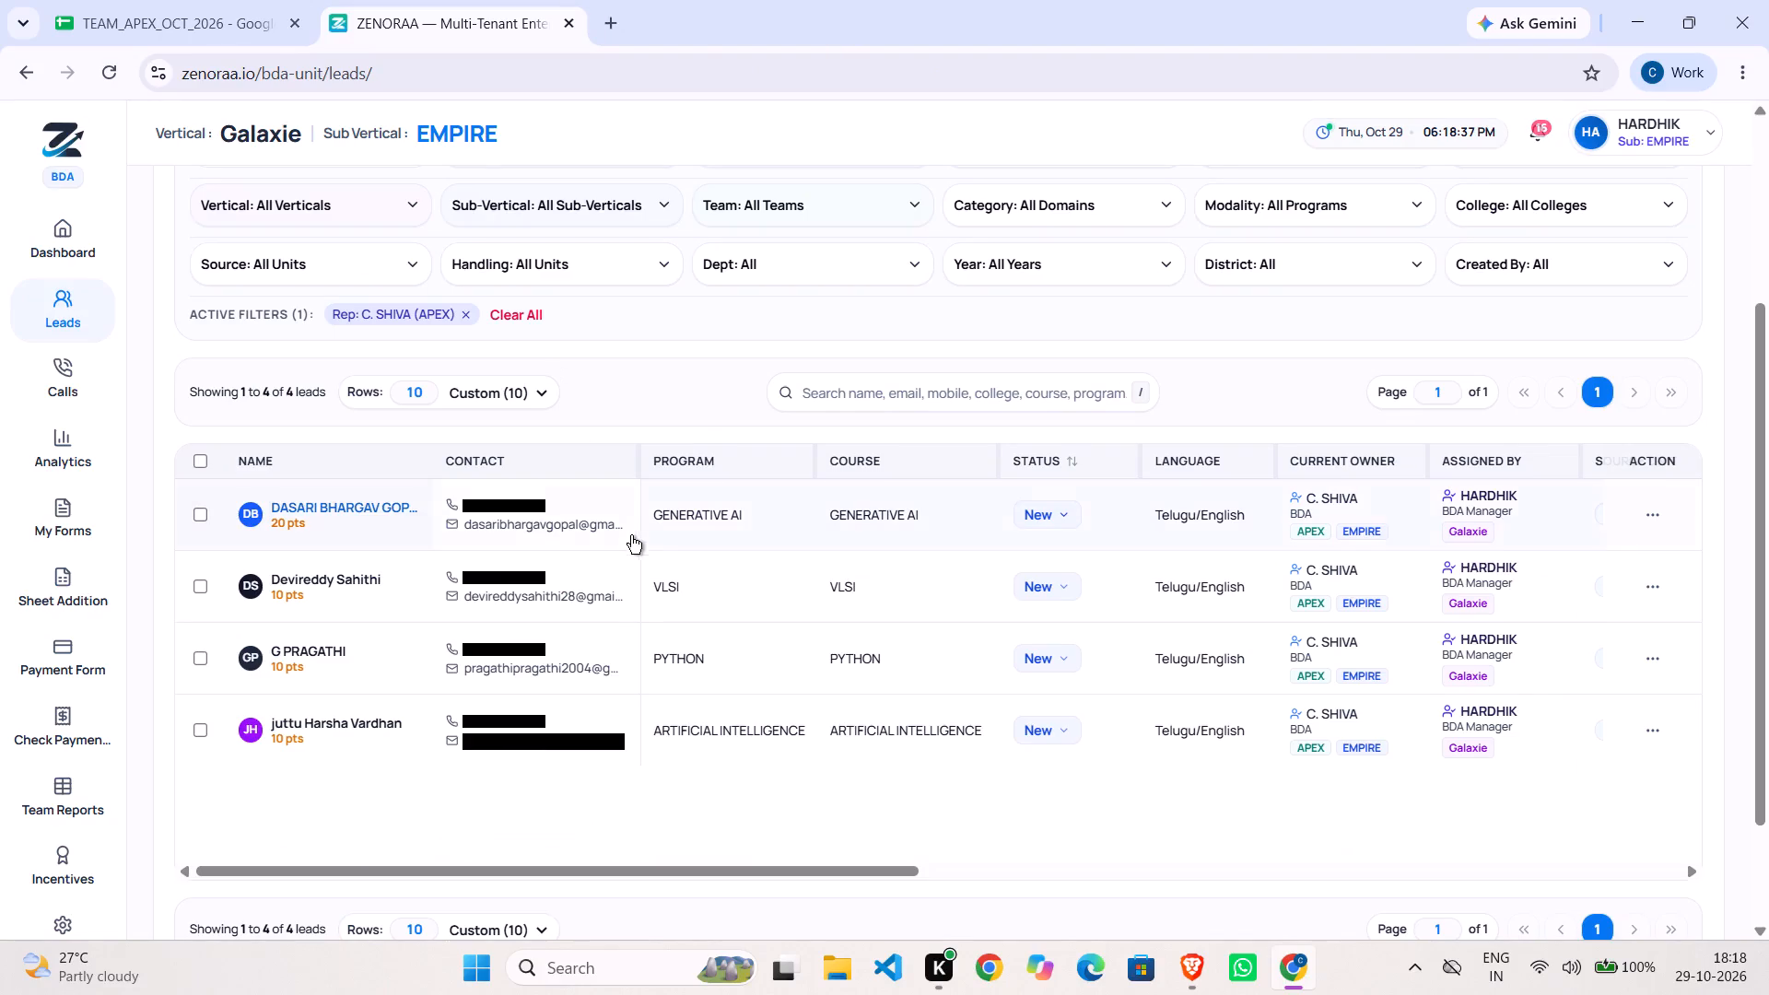
# Clear the representative filter from the leads list and filter it by the New status instead.
pyautogui.scroll(4, 631, 535)
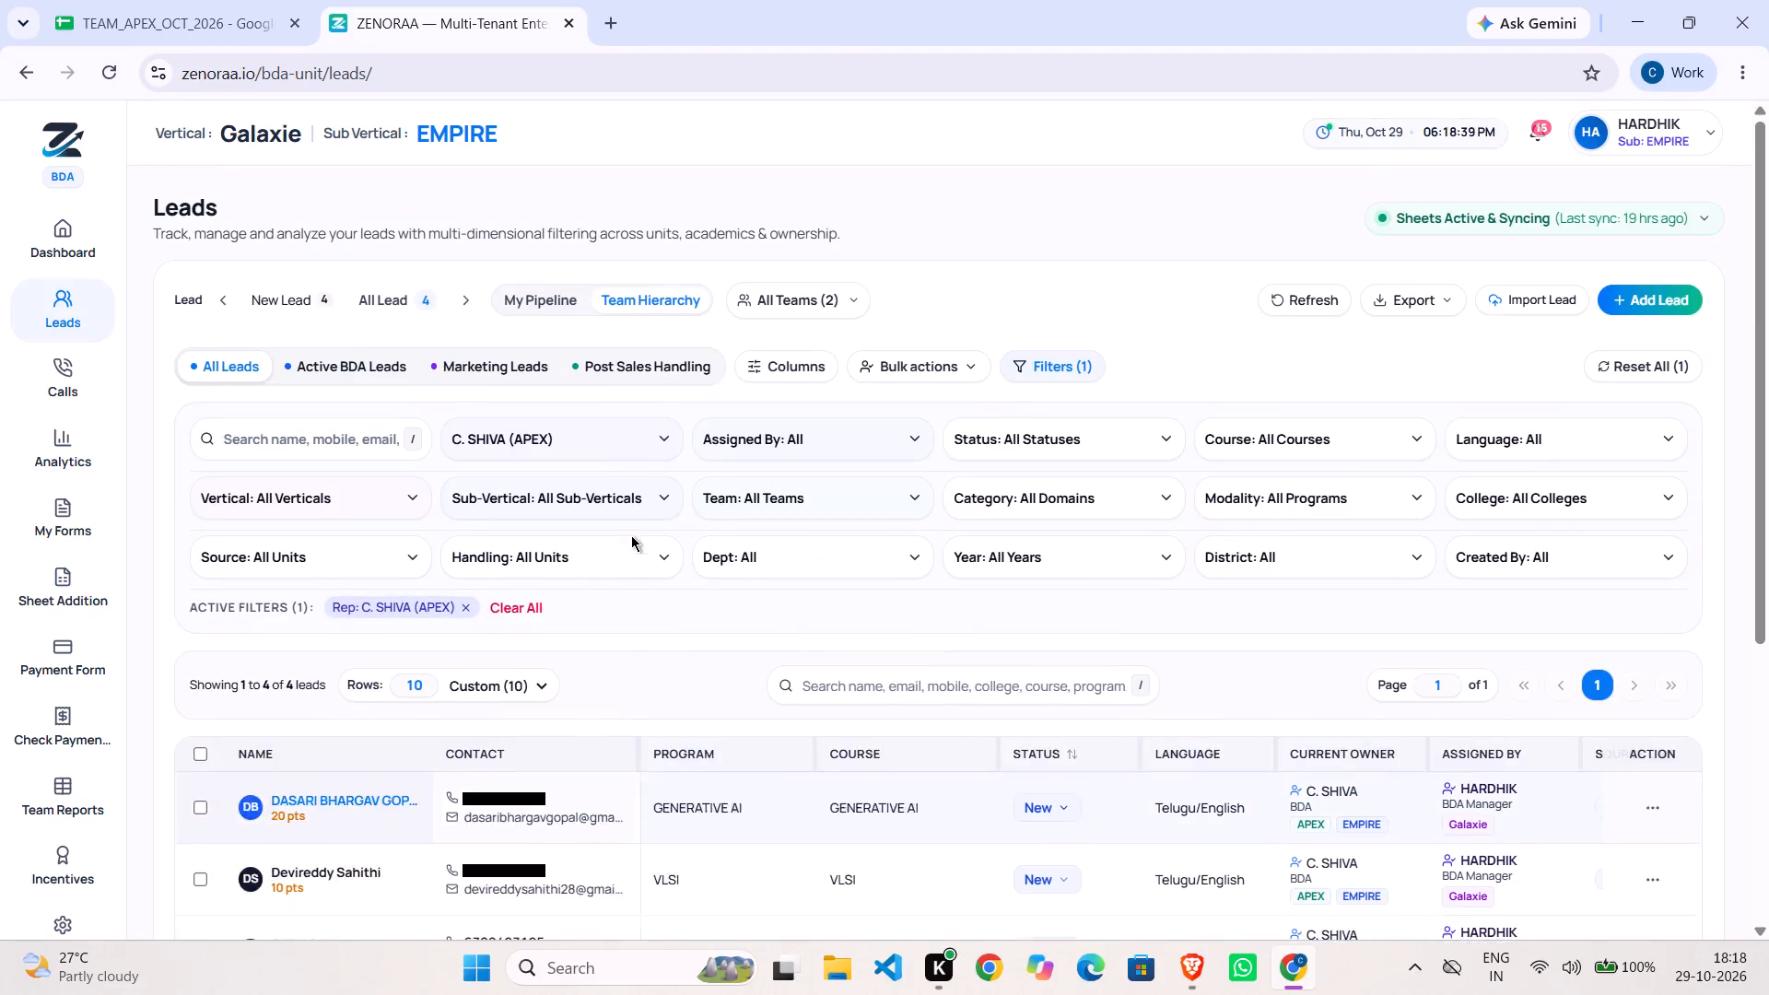
pyautogui.click(514, 605)
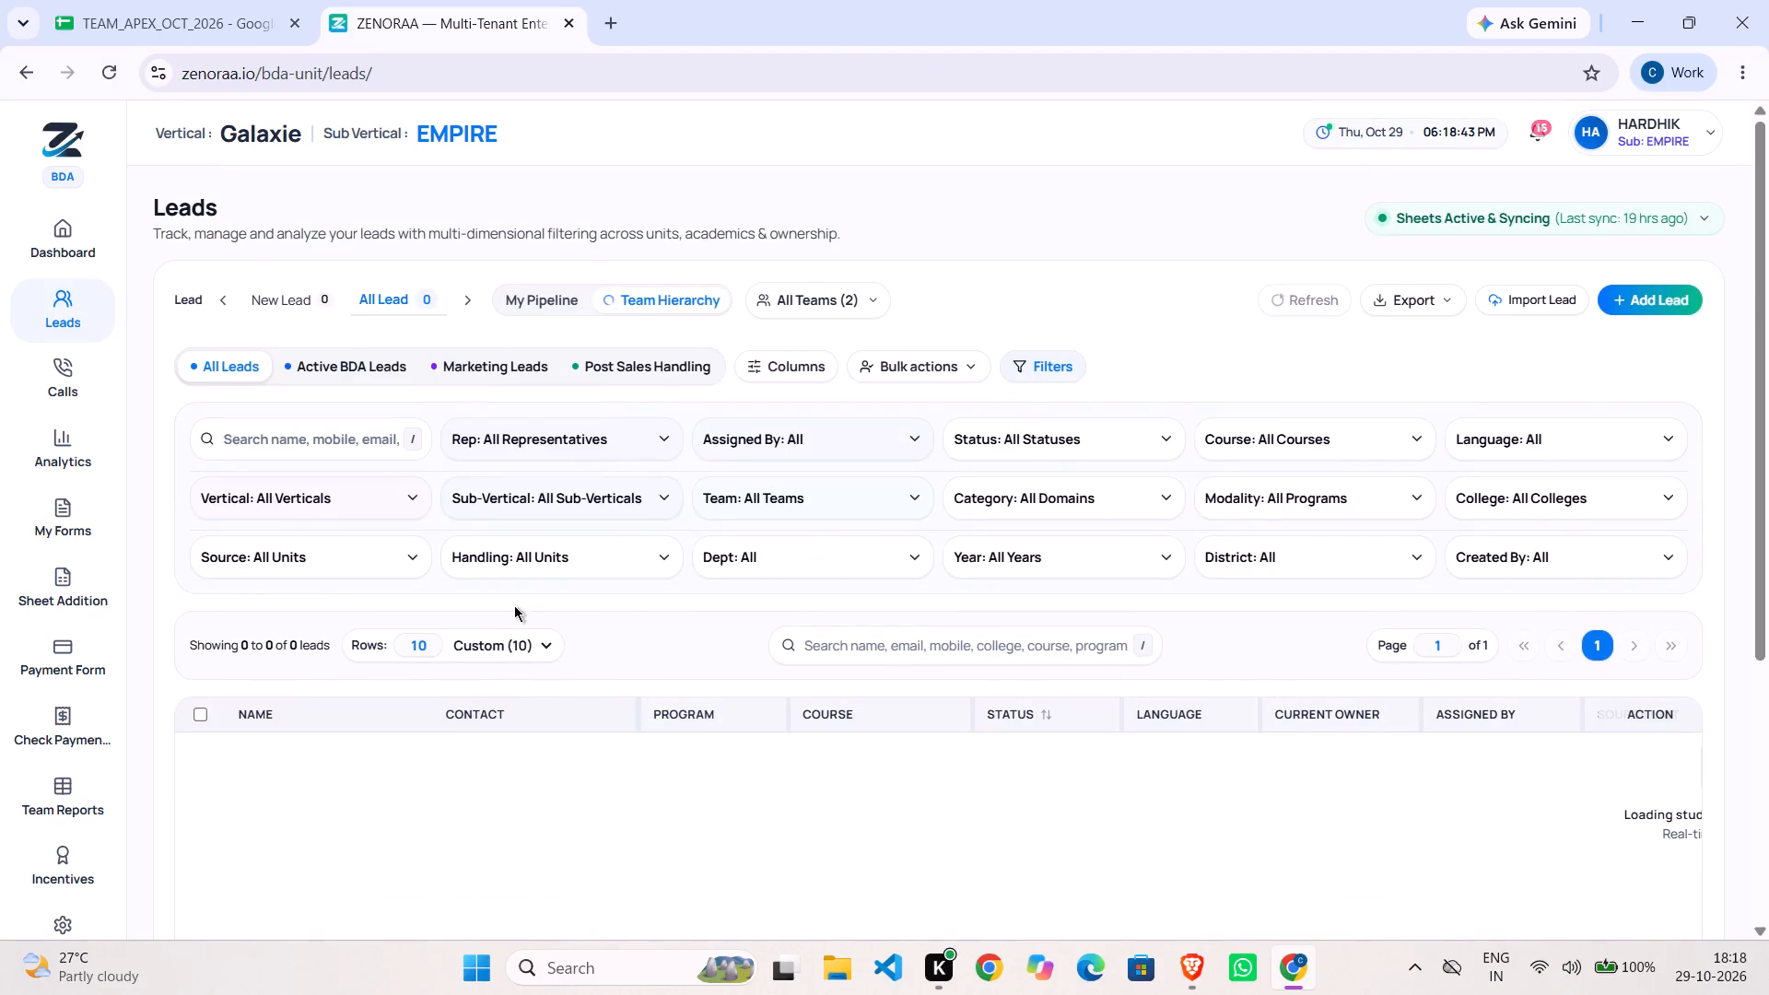
pyautogui.click(1047, 450)
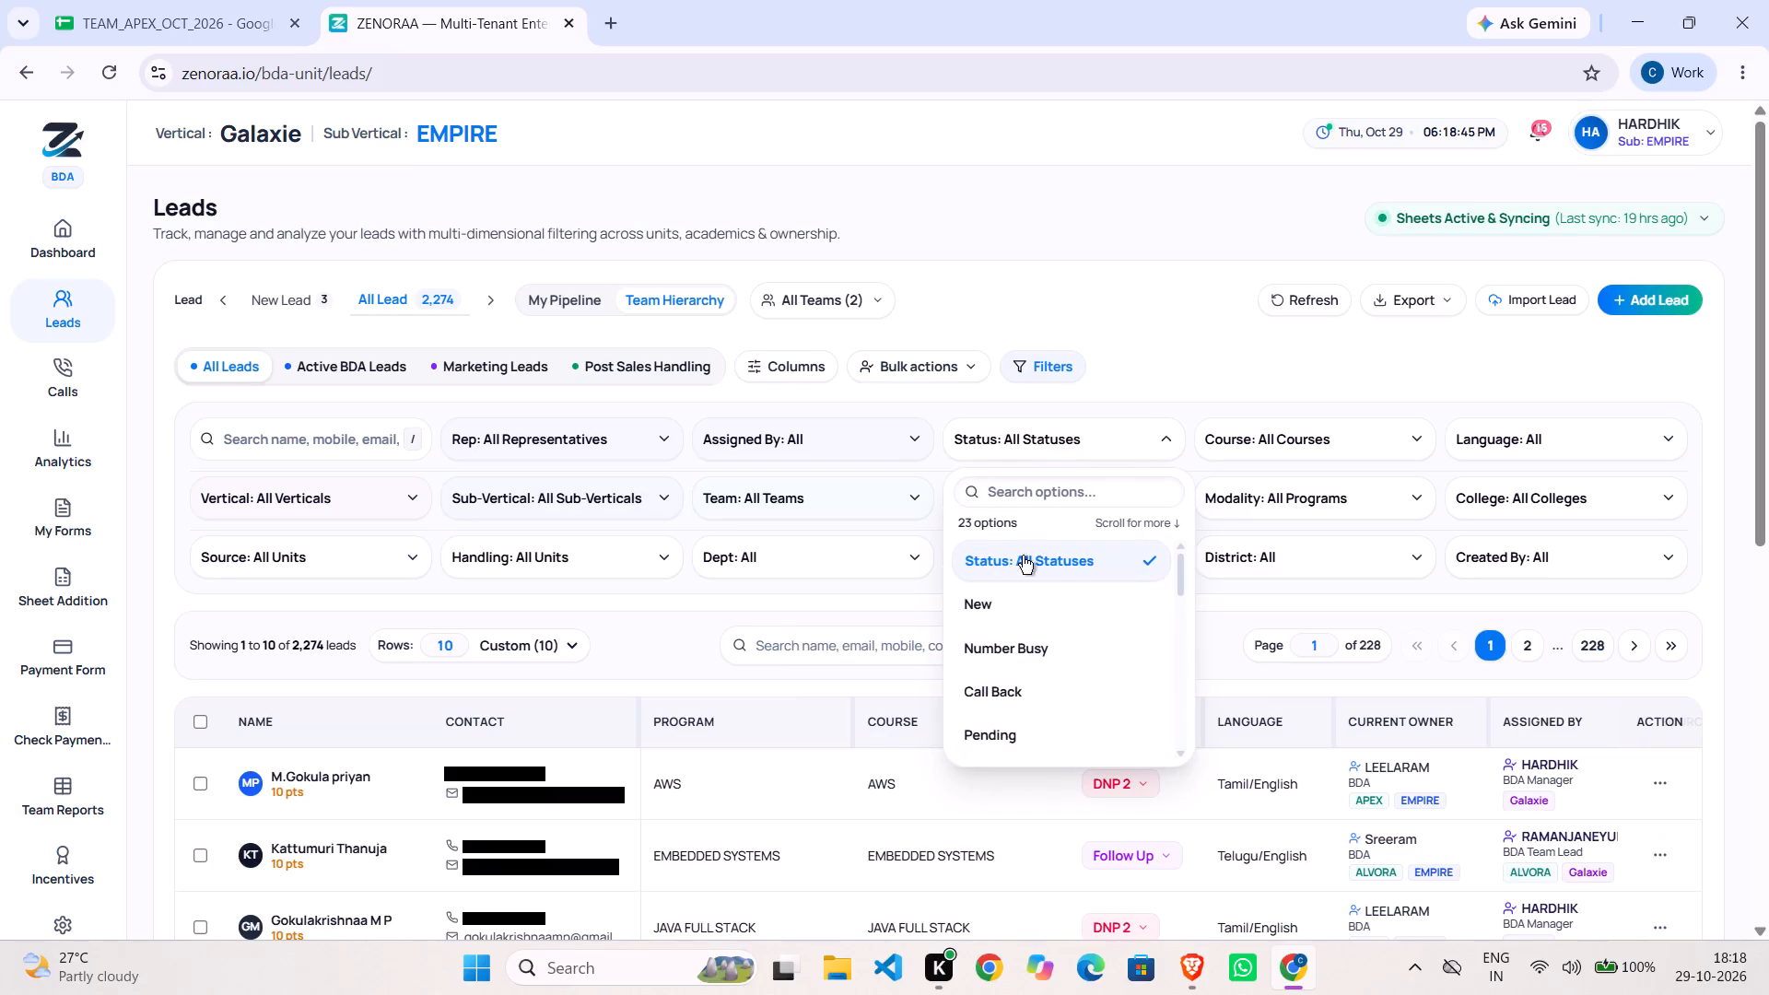
pyautogui.click(1010, 627)
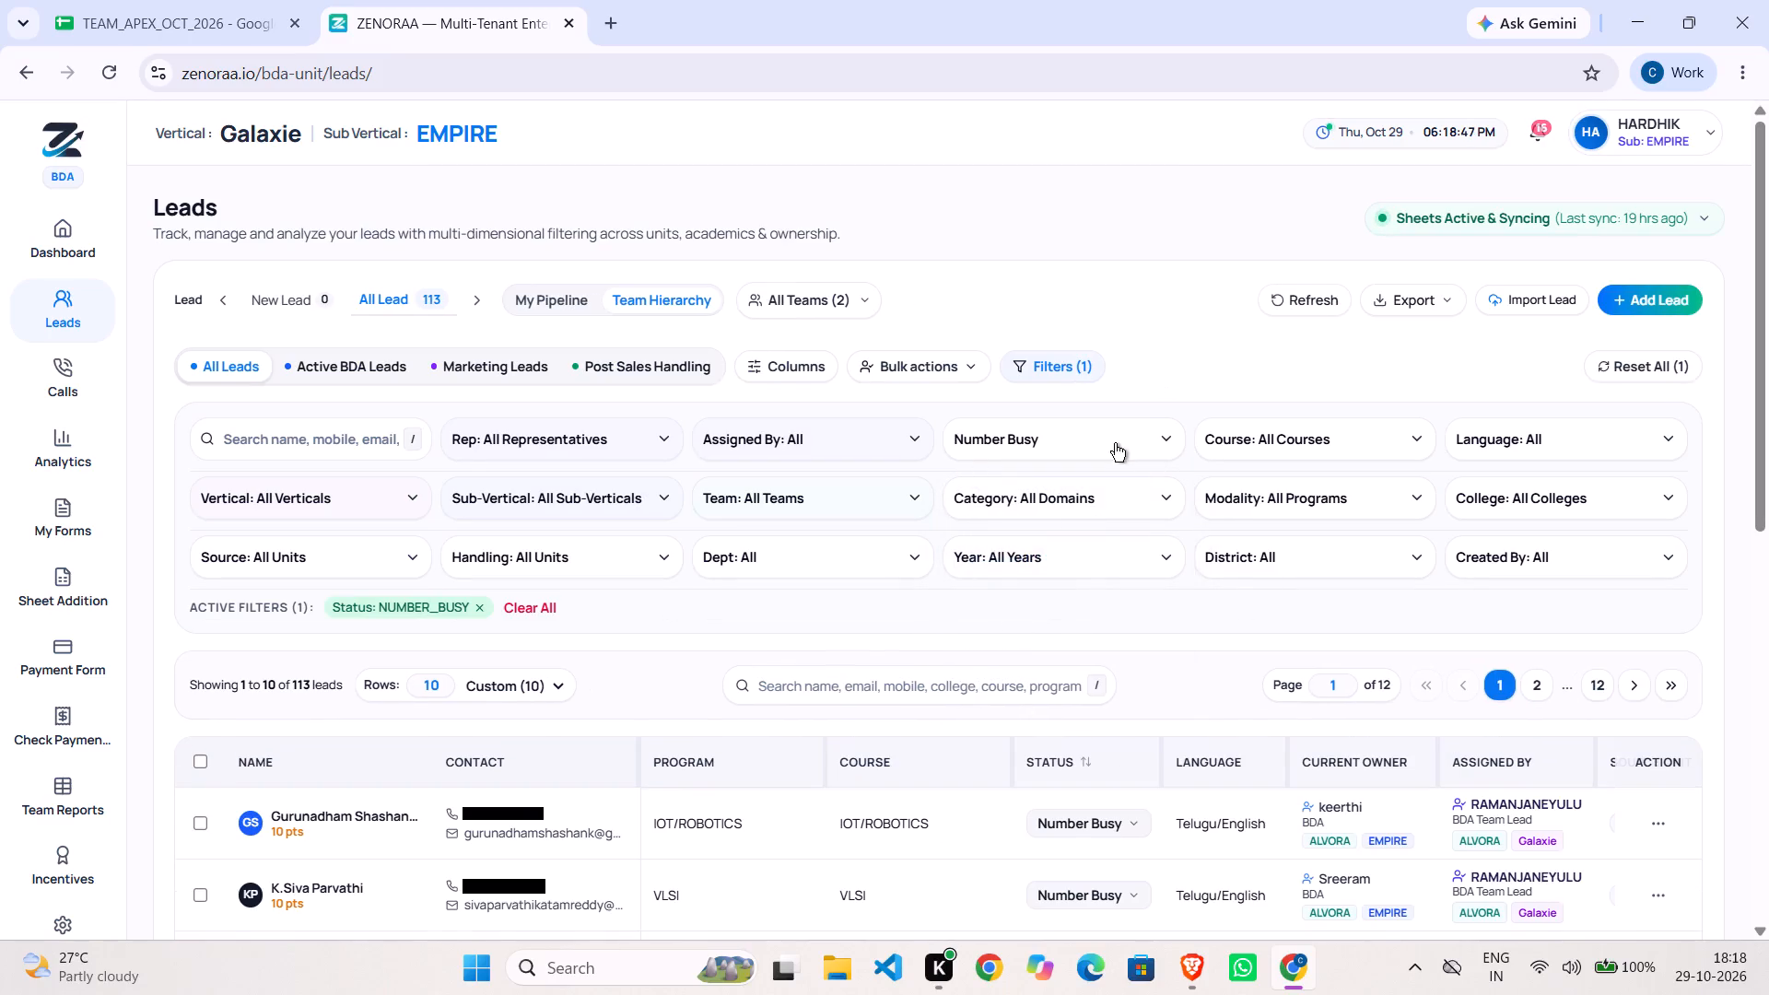
pyautogui.click(1111, 461)
pyautogui.click(1111, 440)
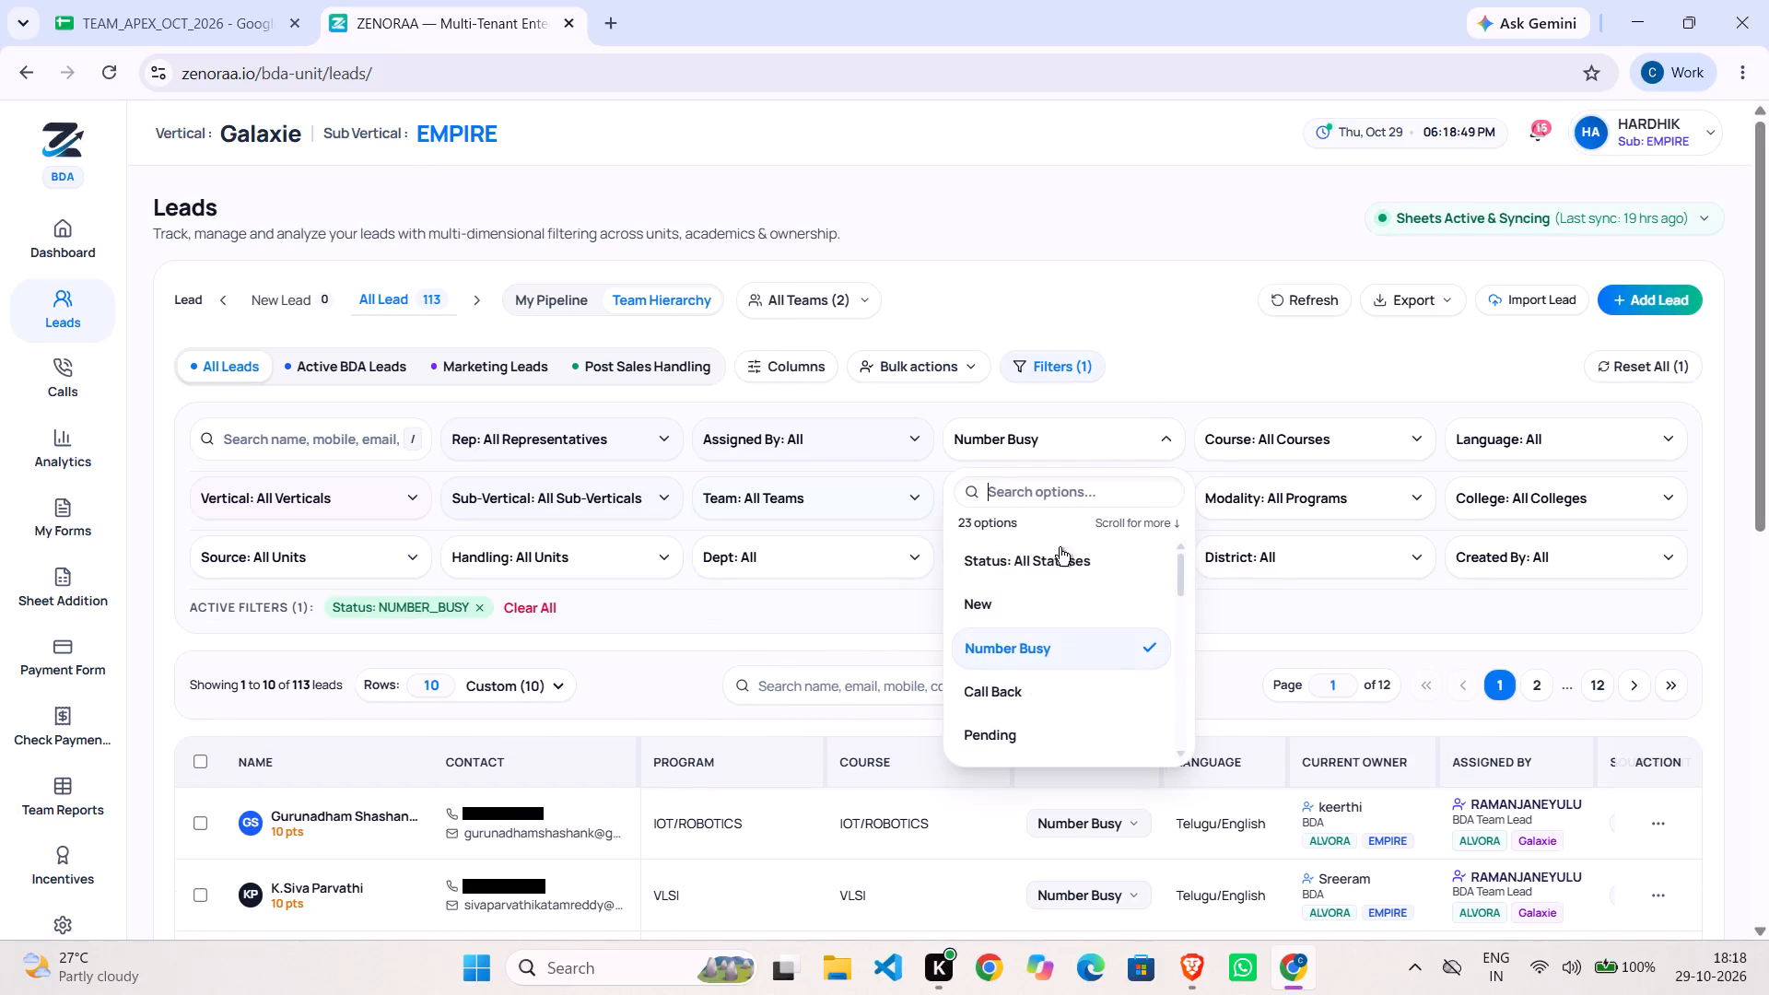
pyautogui.click(1051, 602)
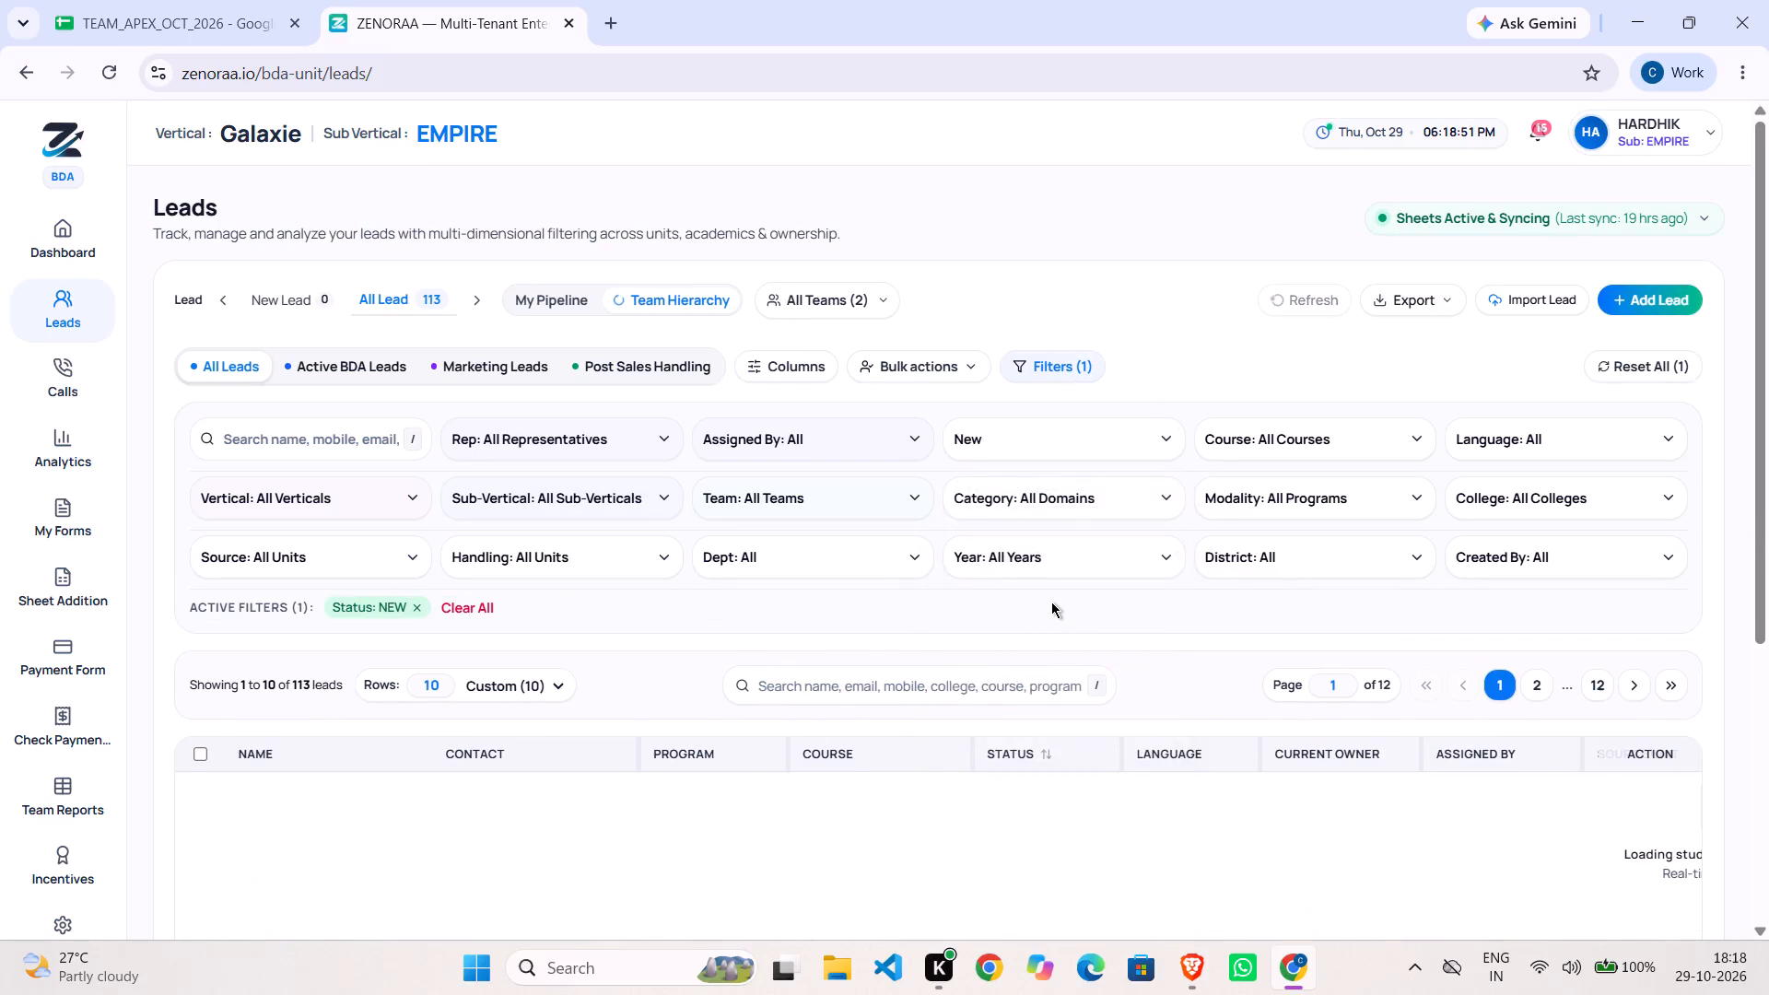
# Set the New leads list to show 100 rows per page.
pyautogui.scroll(-5, 859, 782)
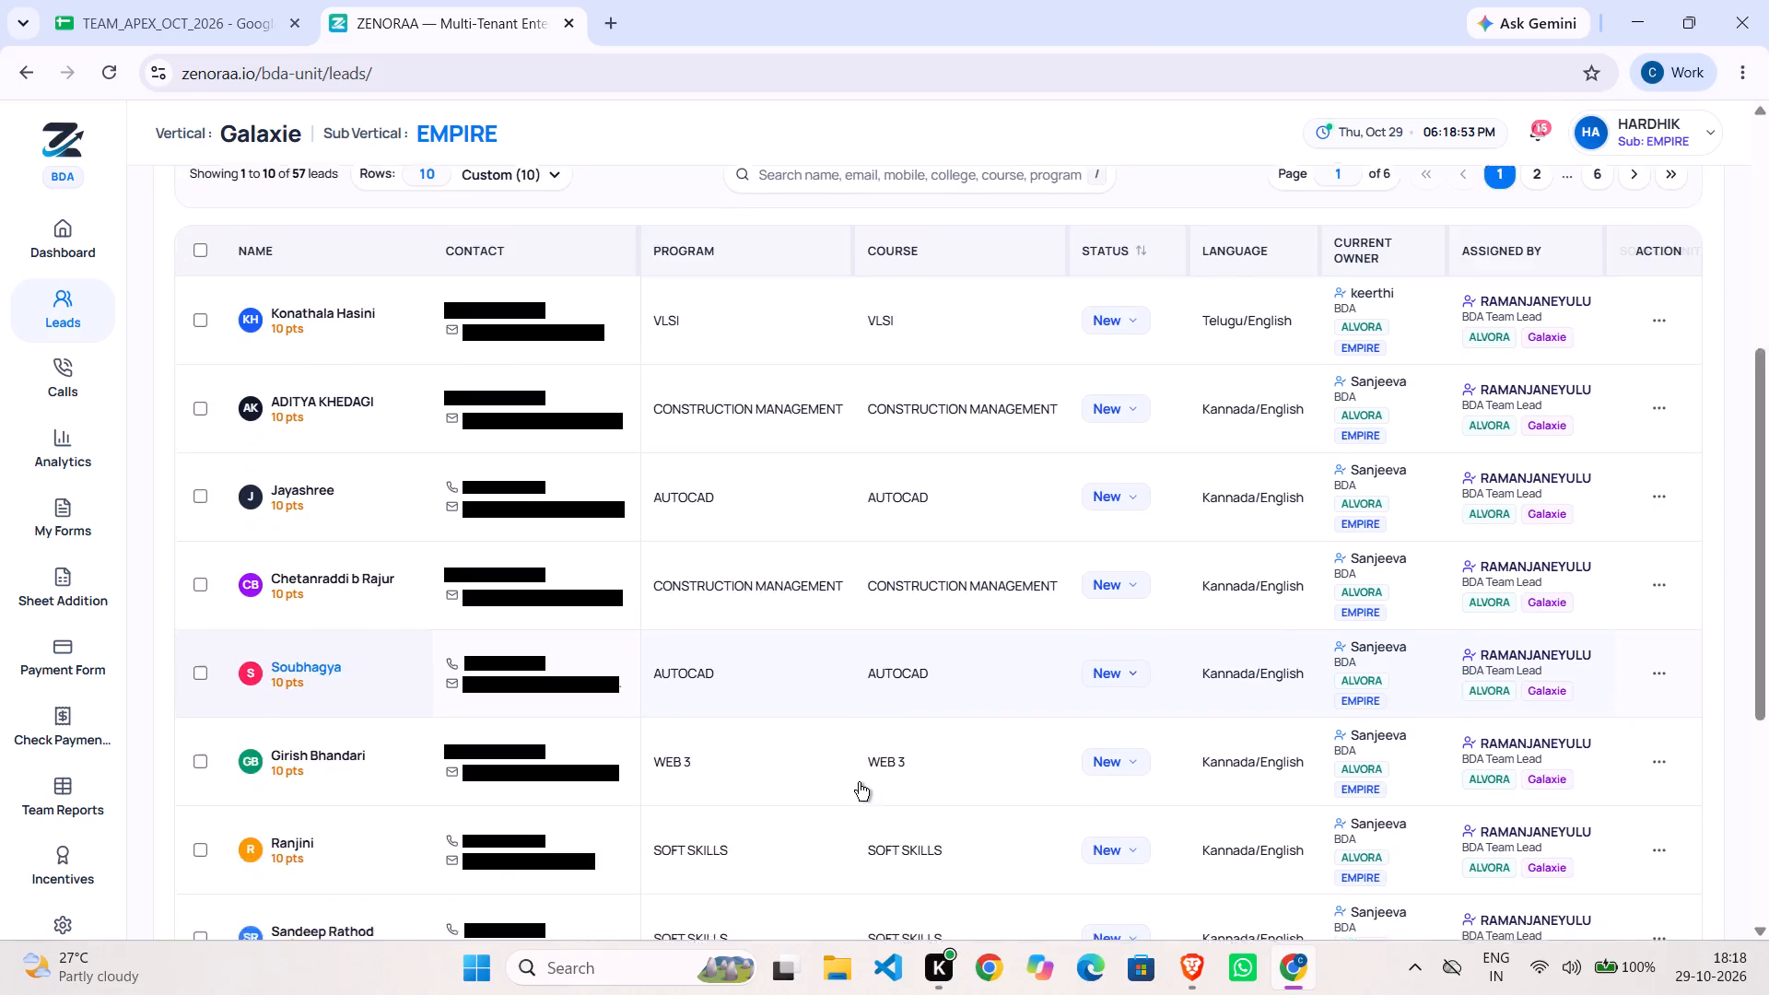
pyautogui.scroll(-2, 859, 782)
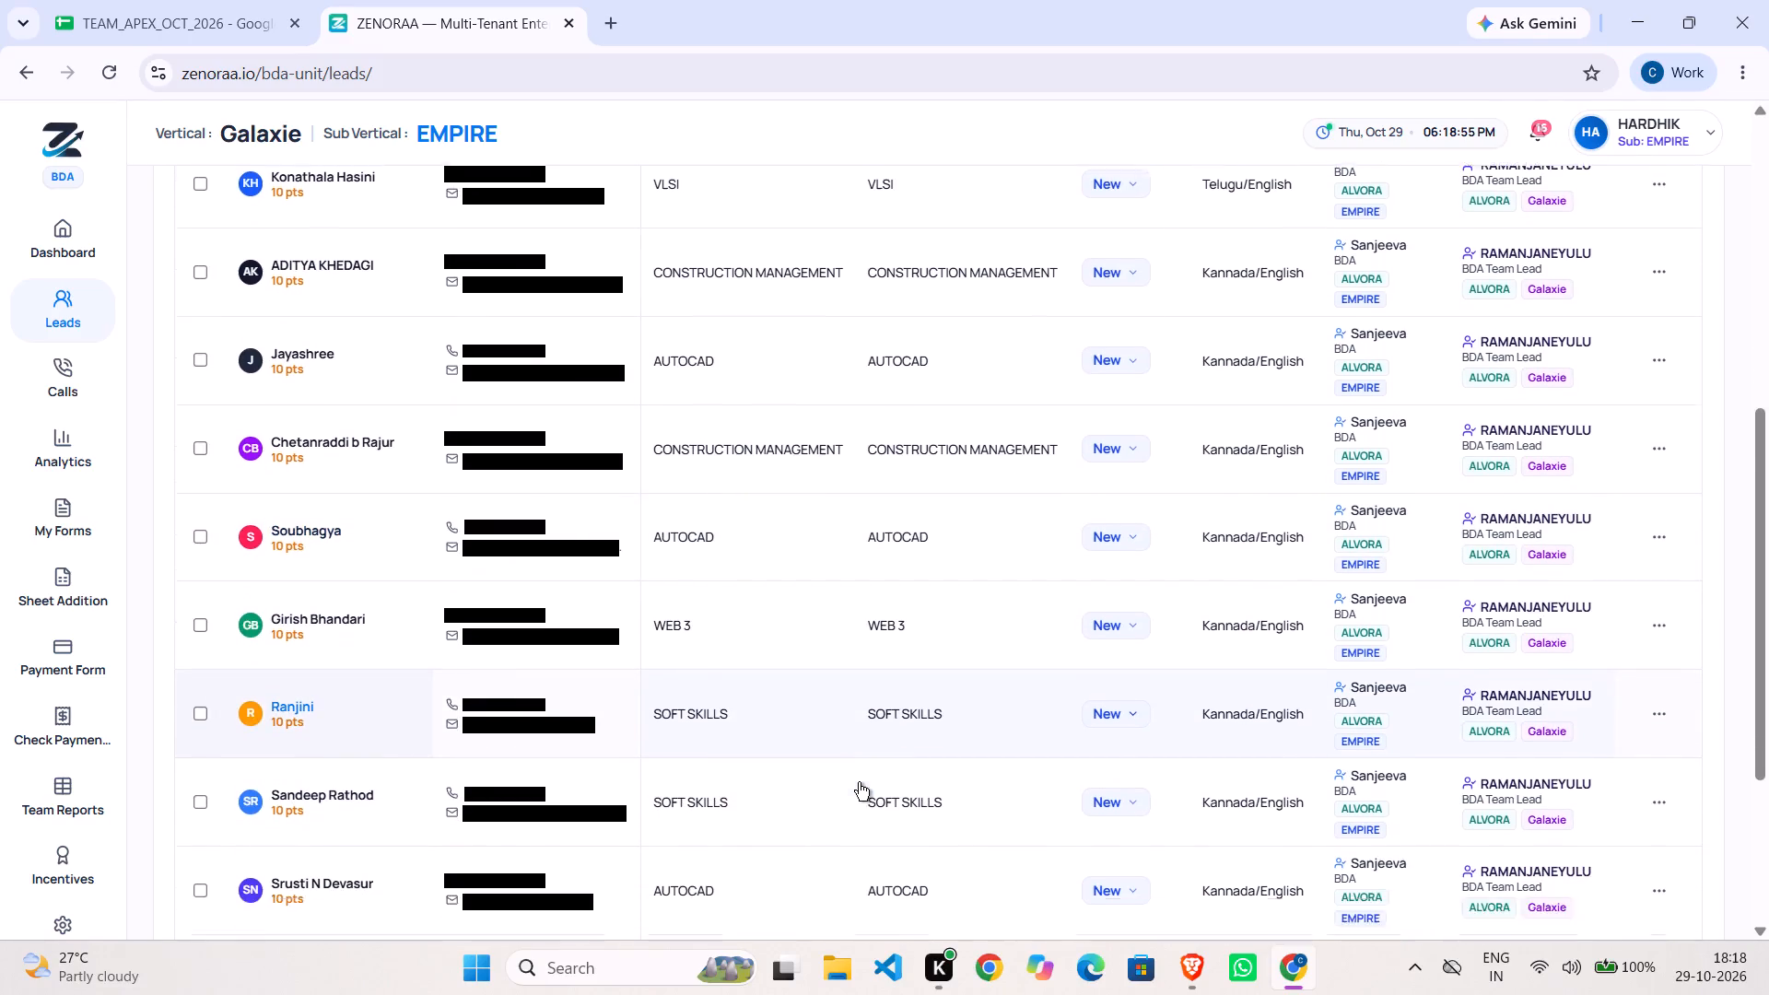
pyautogui.scroll(-3, 859, 782)
pyautogui.scroll(7, 859, 782)
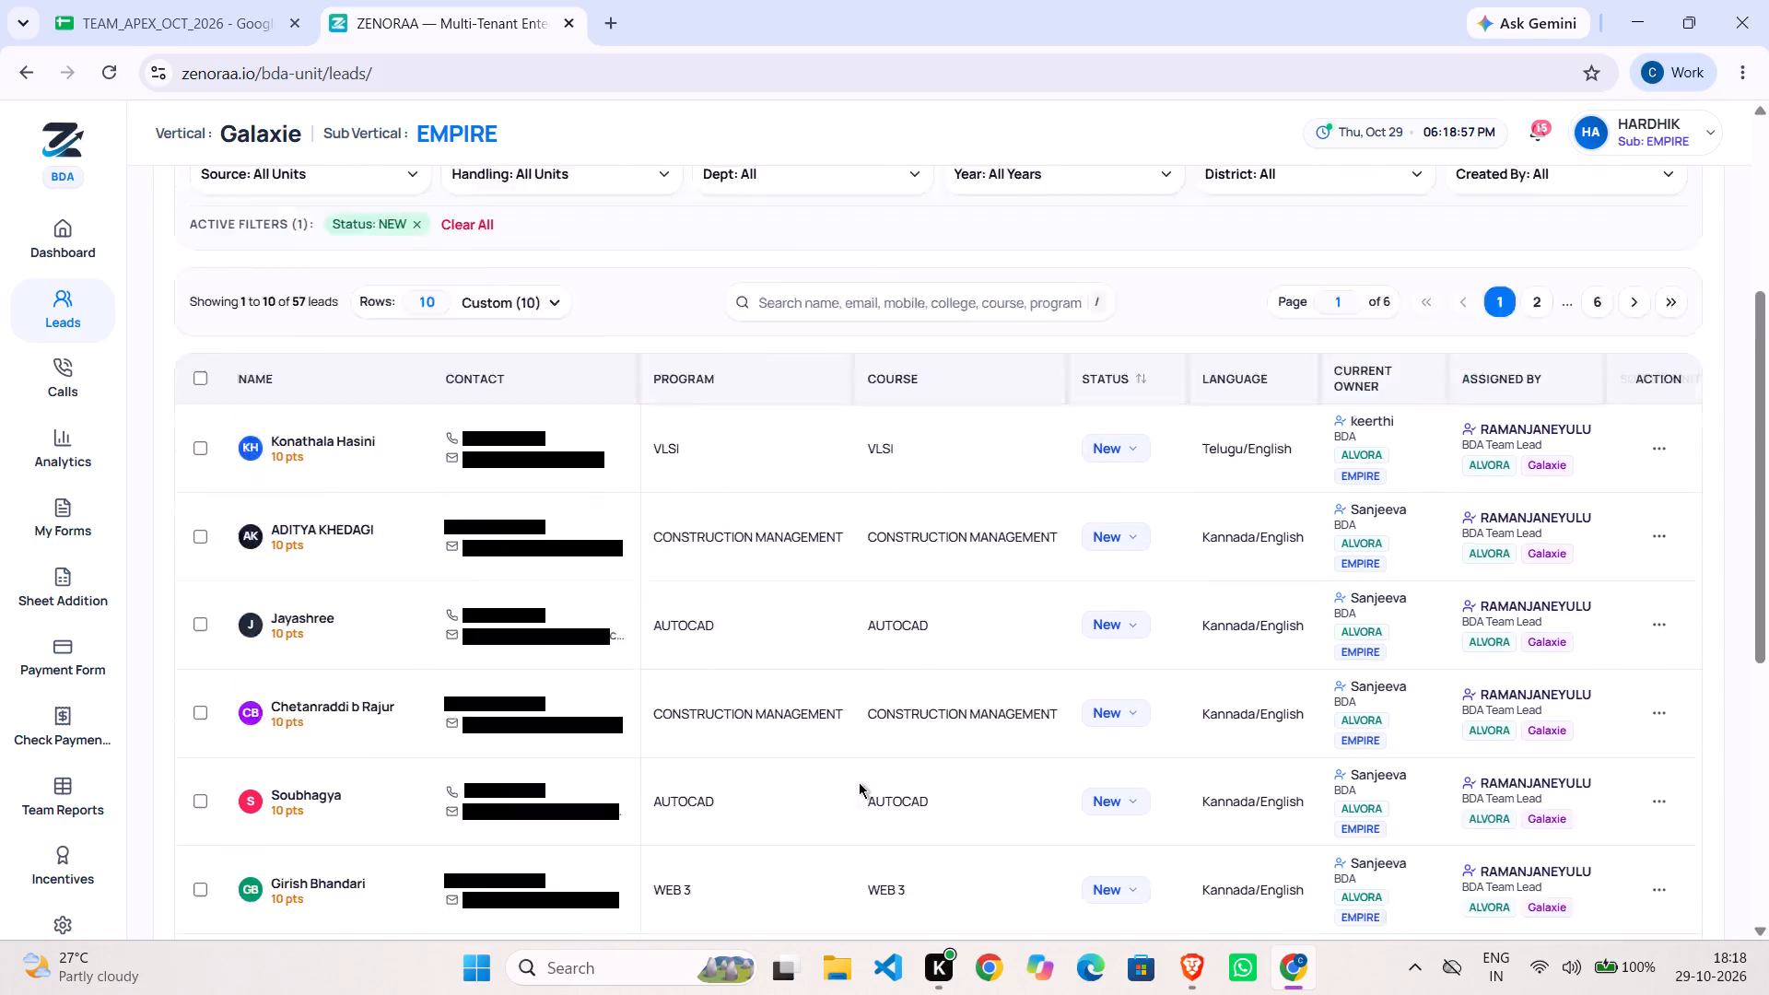
pyautogui.click(439, 676)
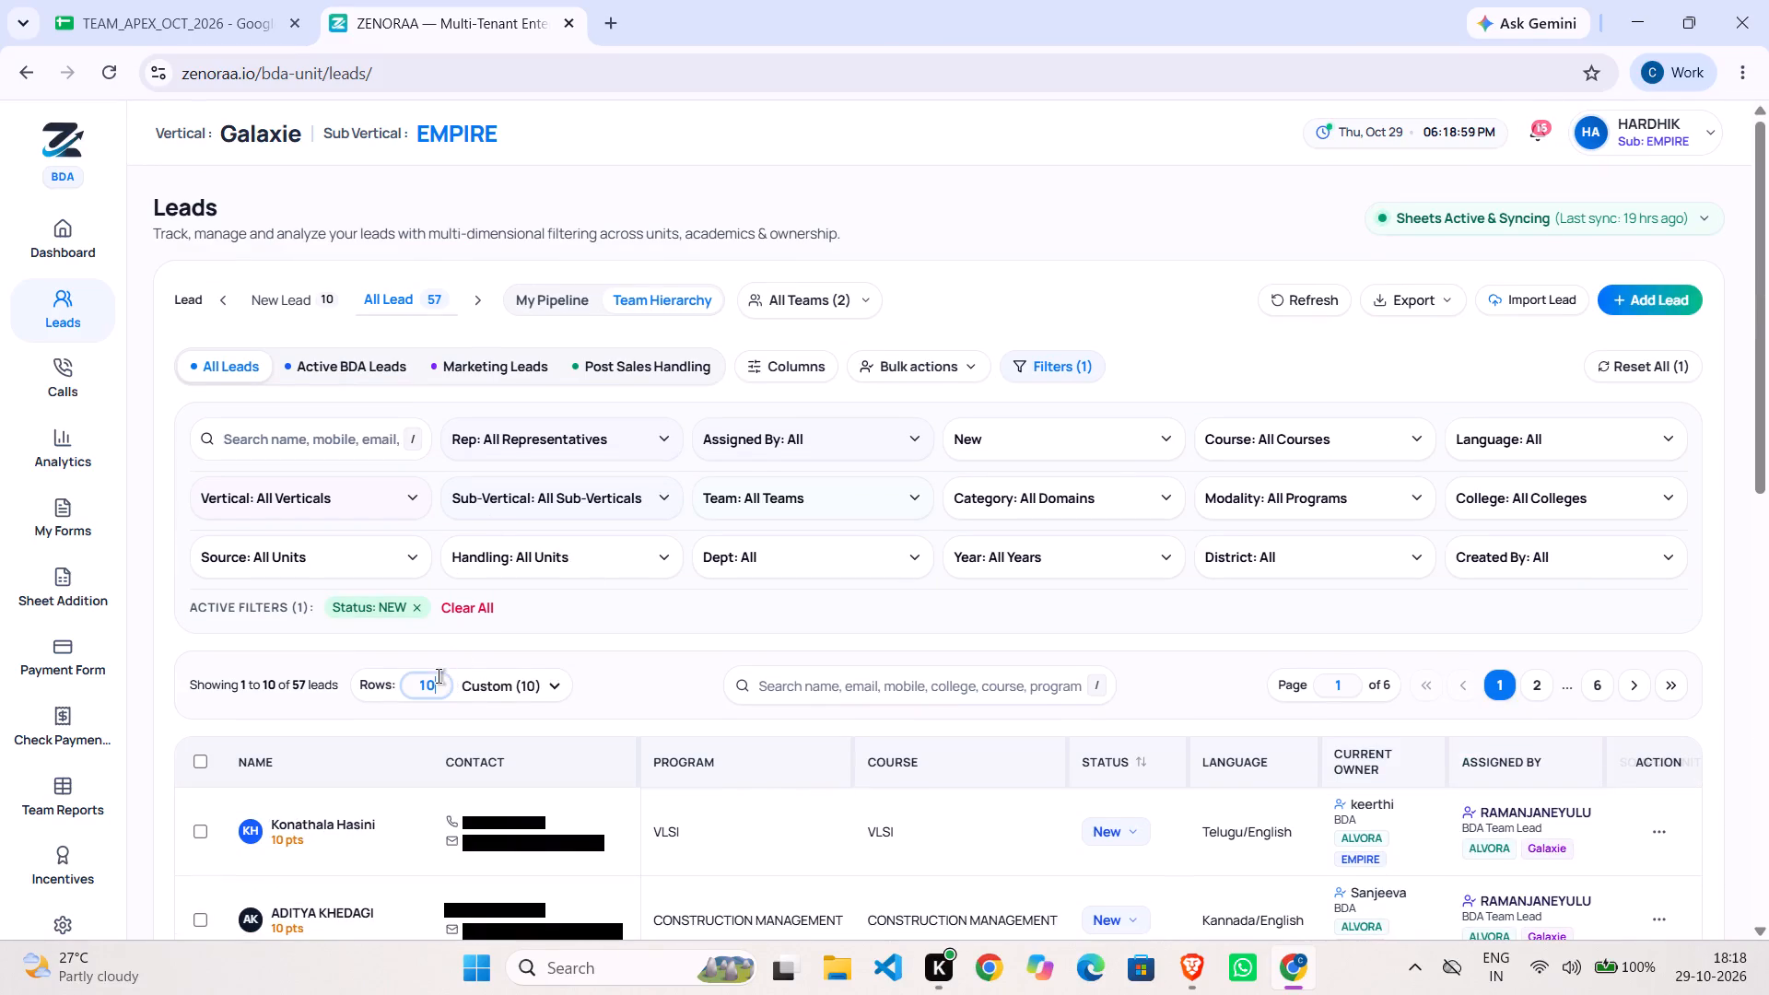
pyautogui.press('BackSpace')
pyautogui.press('0')
pyautogui.press('0')
pyautogui.press('Return')
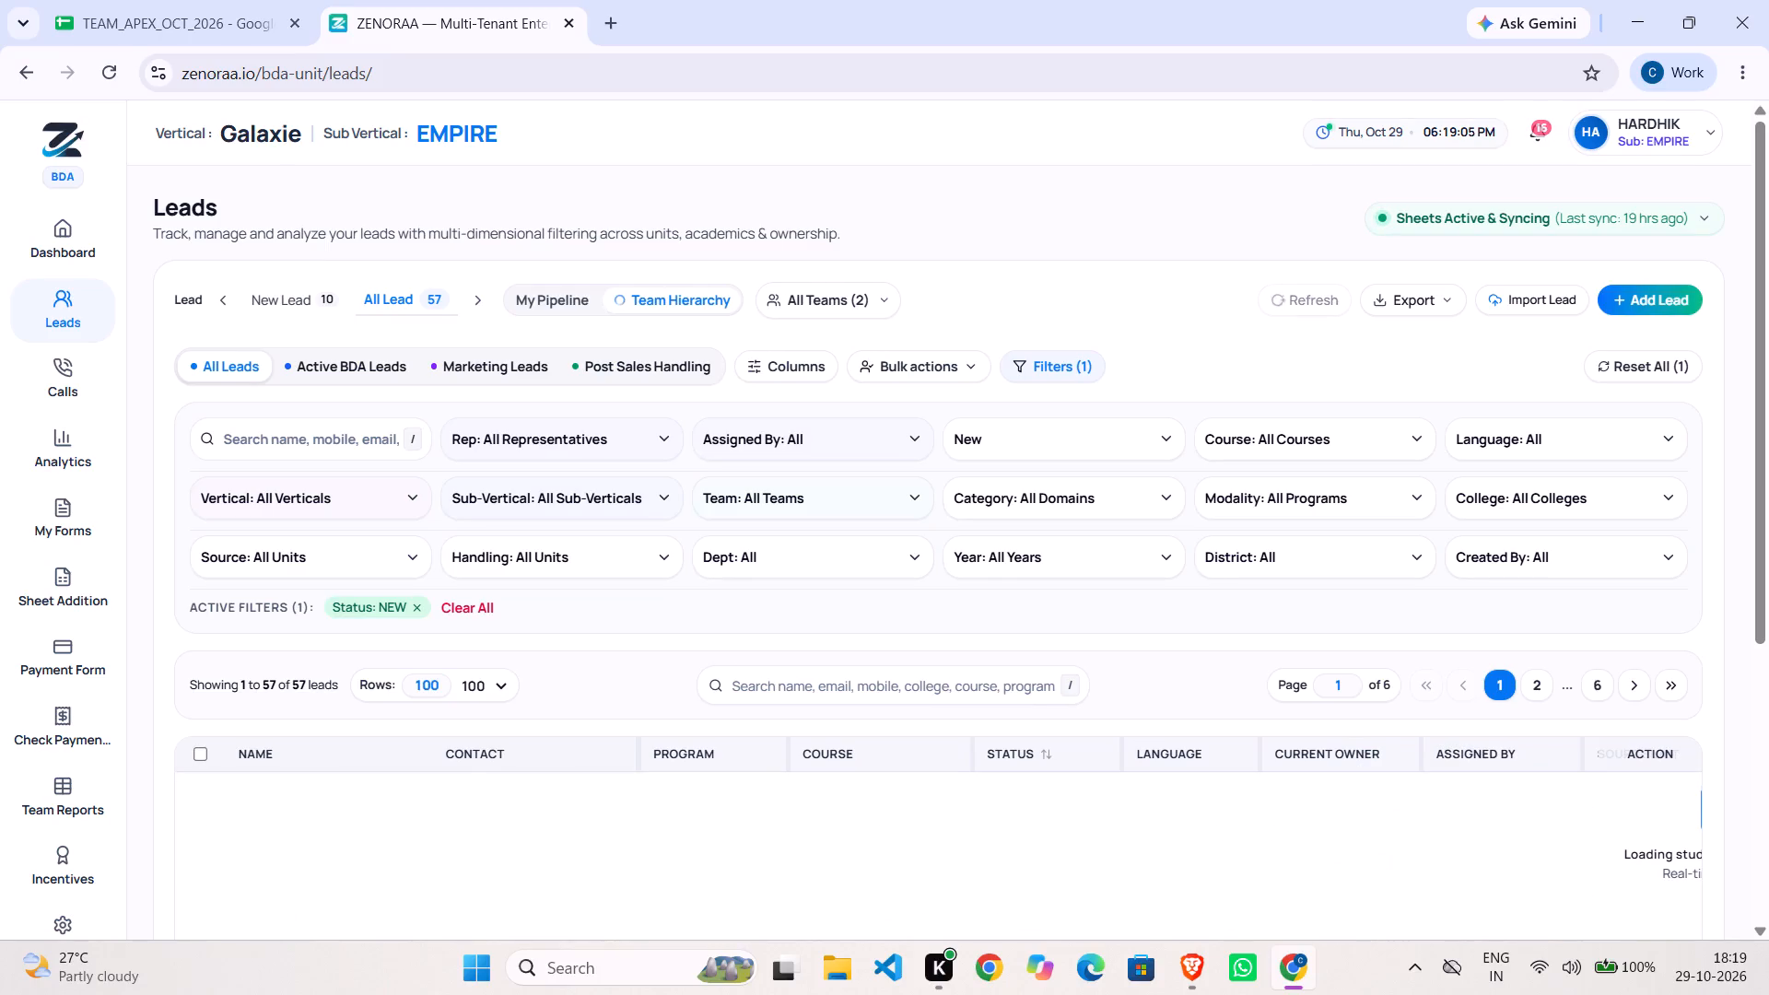
# Examine the New leads for their language, current owner, assigner and source unit.
pyautogui.scroll(-3, 685, 758)
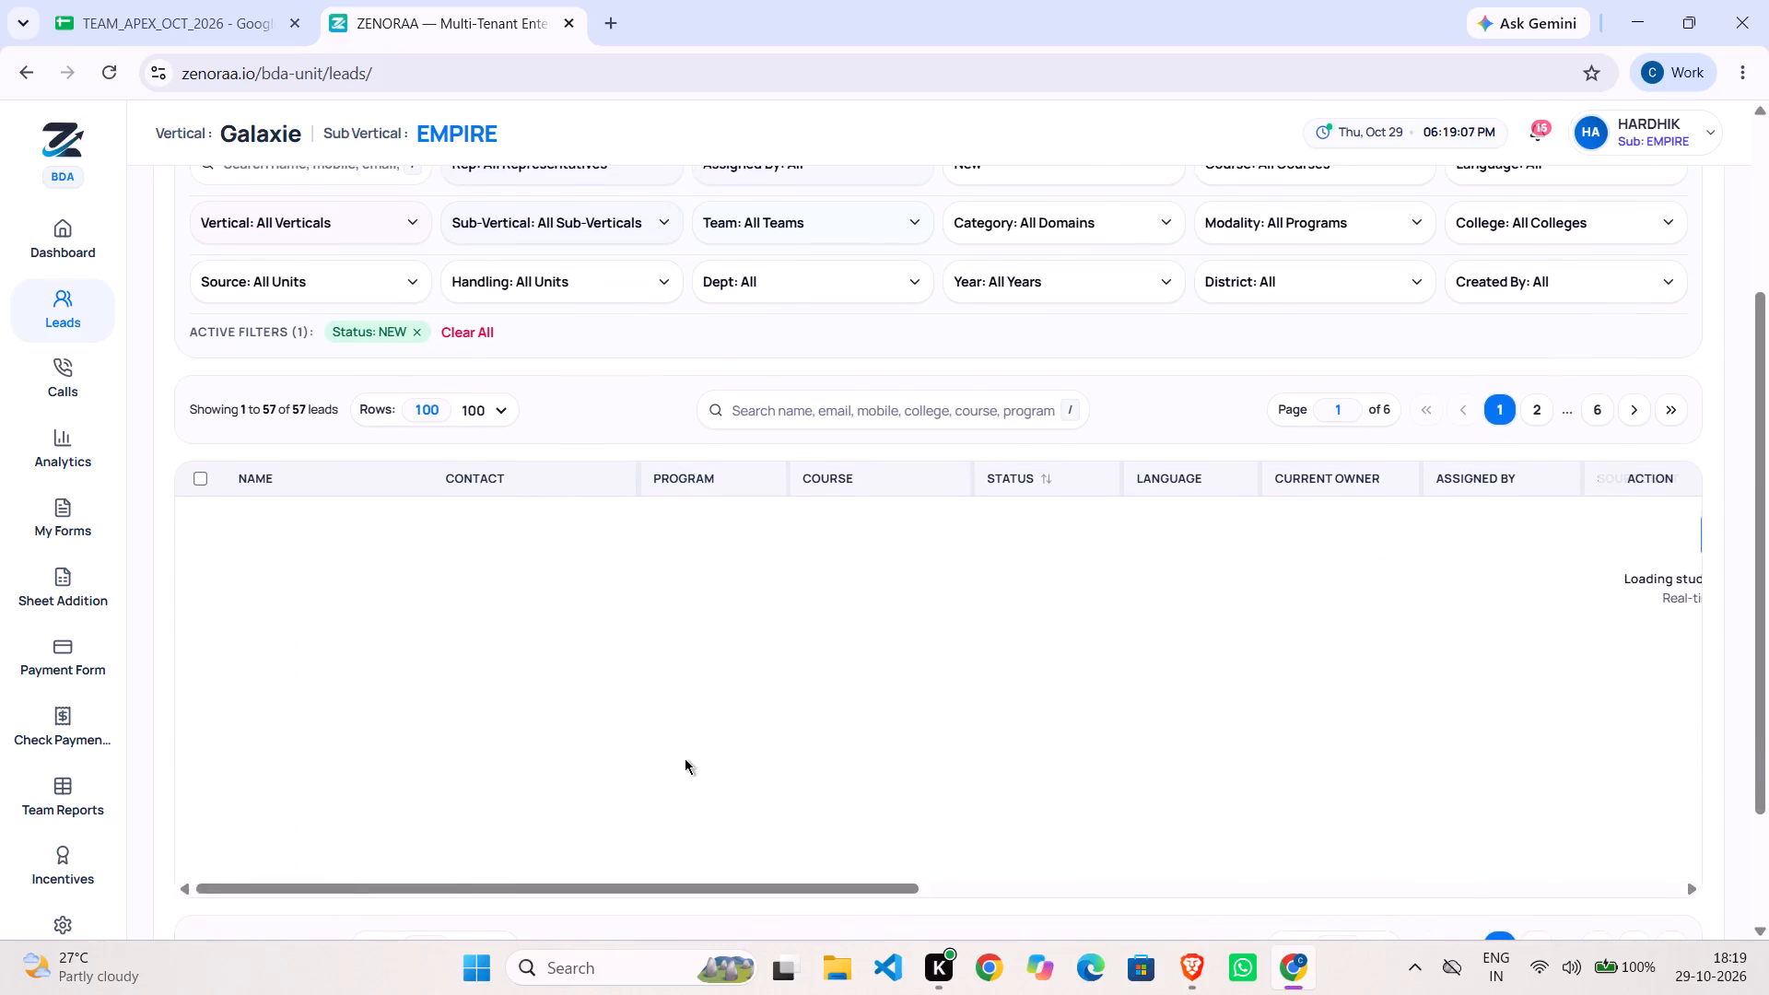
pyautogui.hscroll(-3, 685, 758)
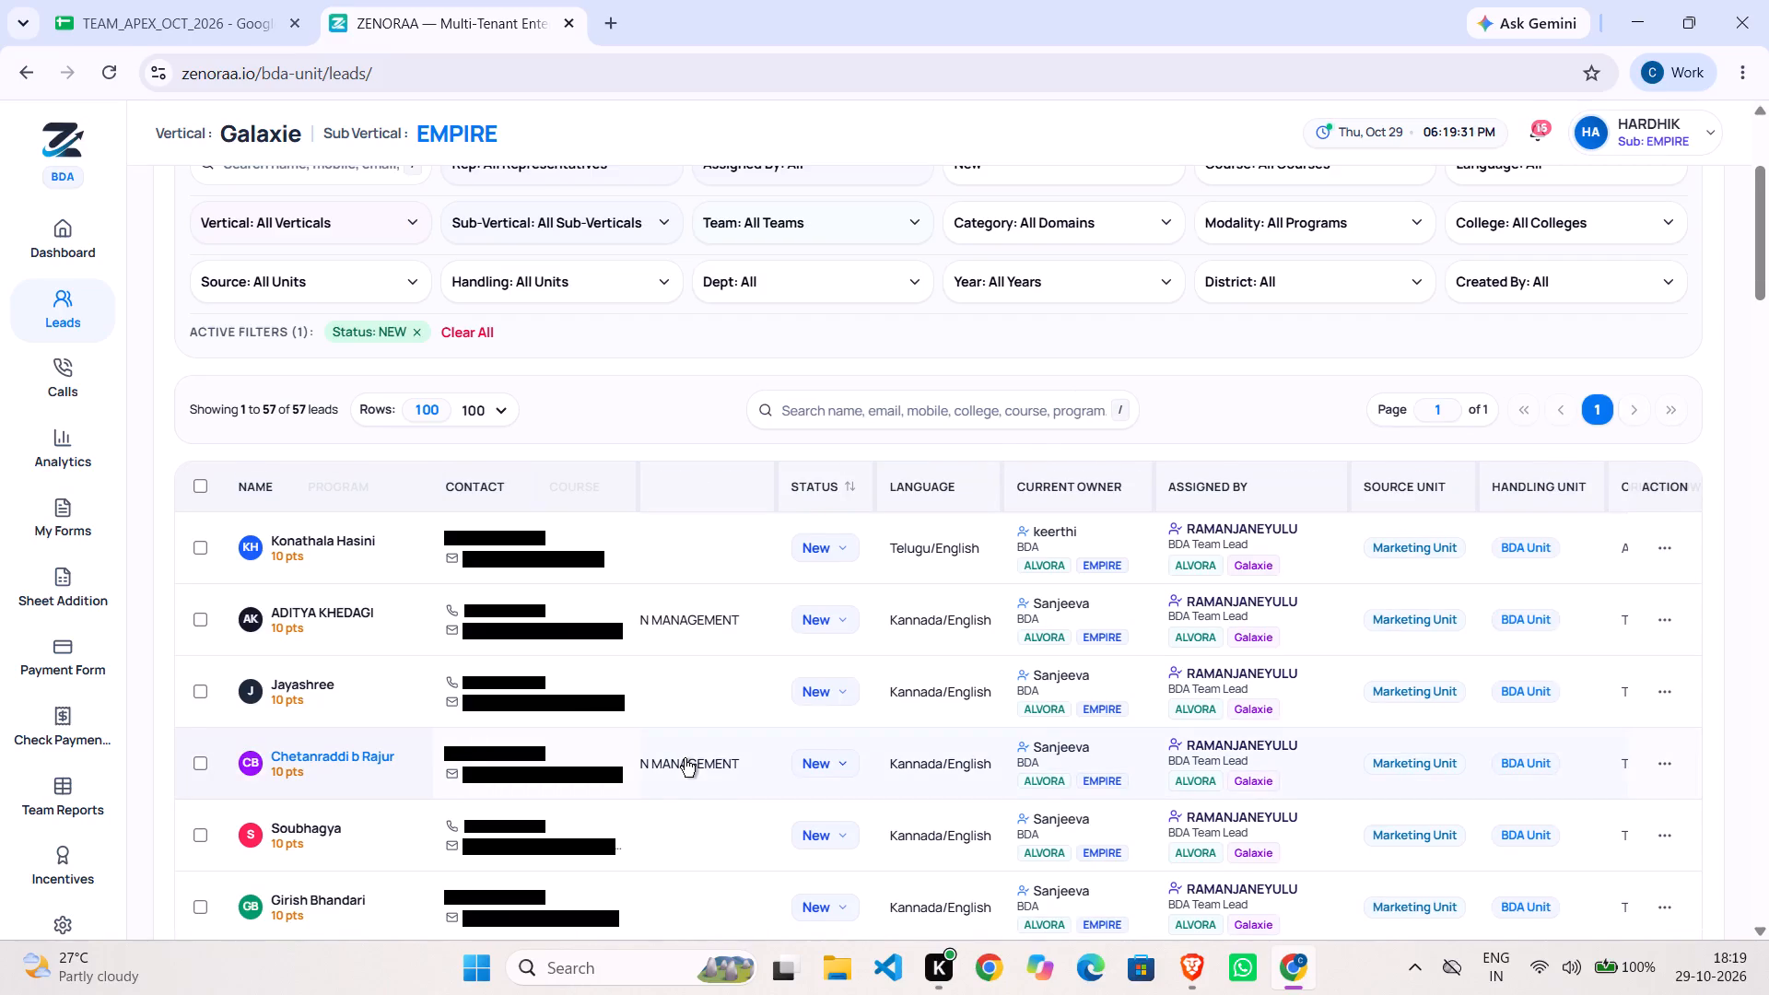
pyautogui.scroll(-6, 685, 758)
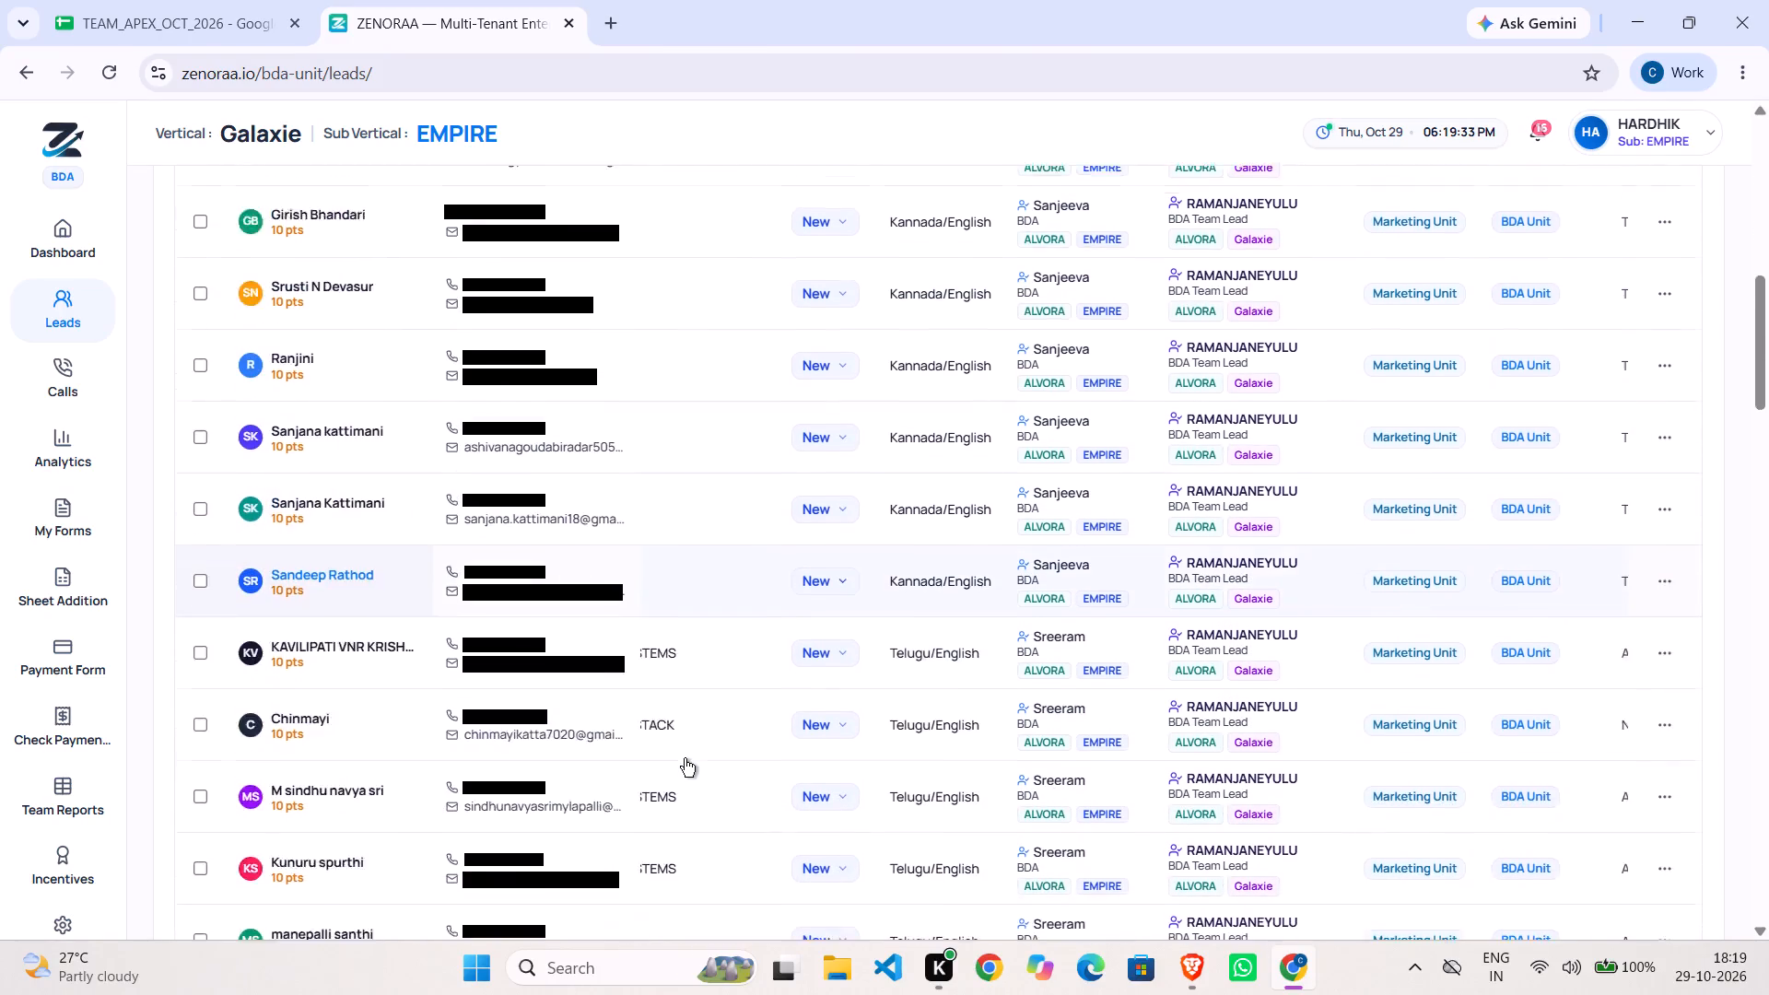
pyautogui.scroll(-4, 685, 758)
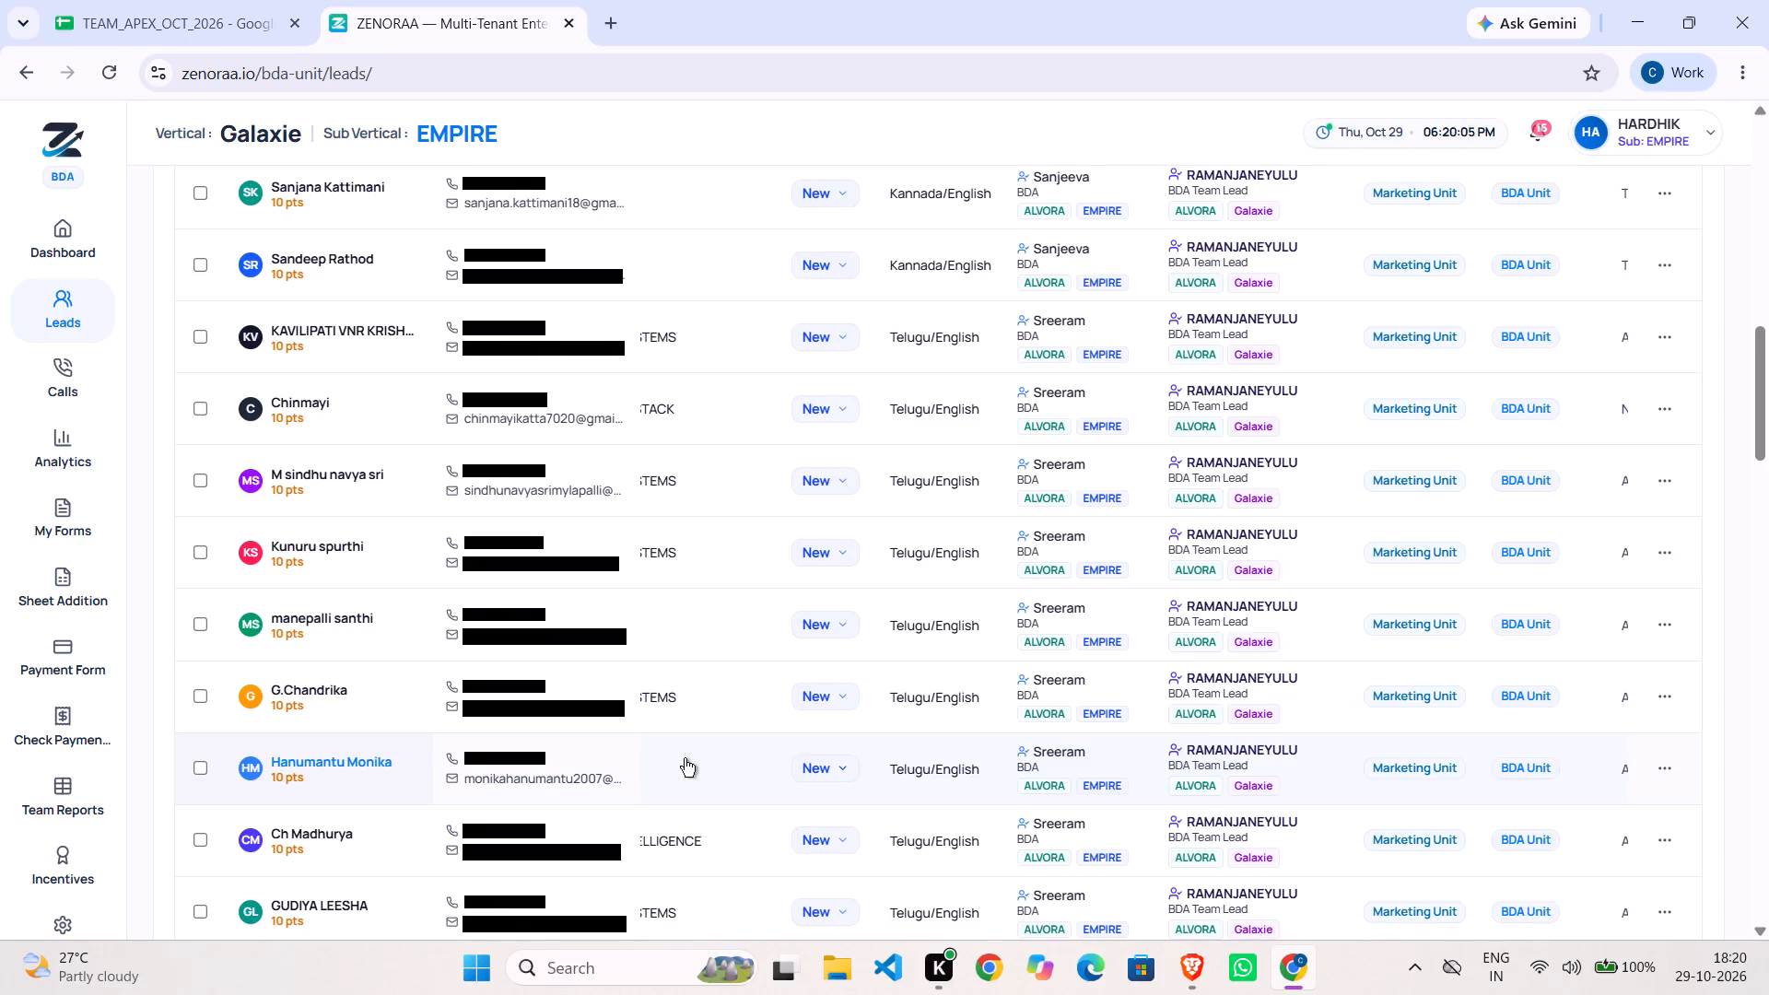
pyautogui.scroll(-1, 685, 758)
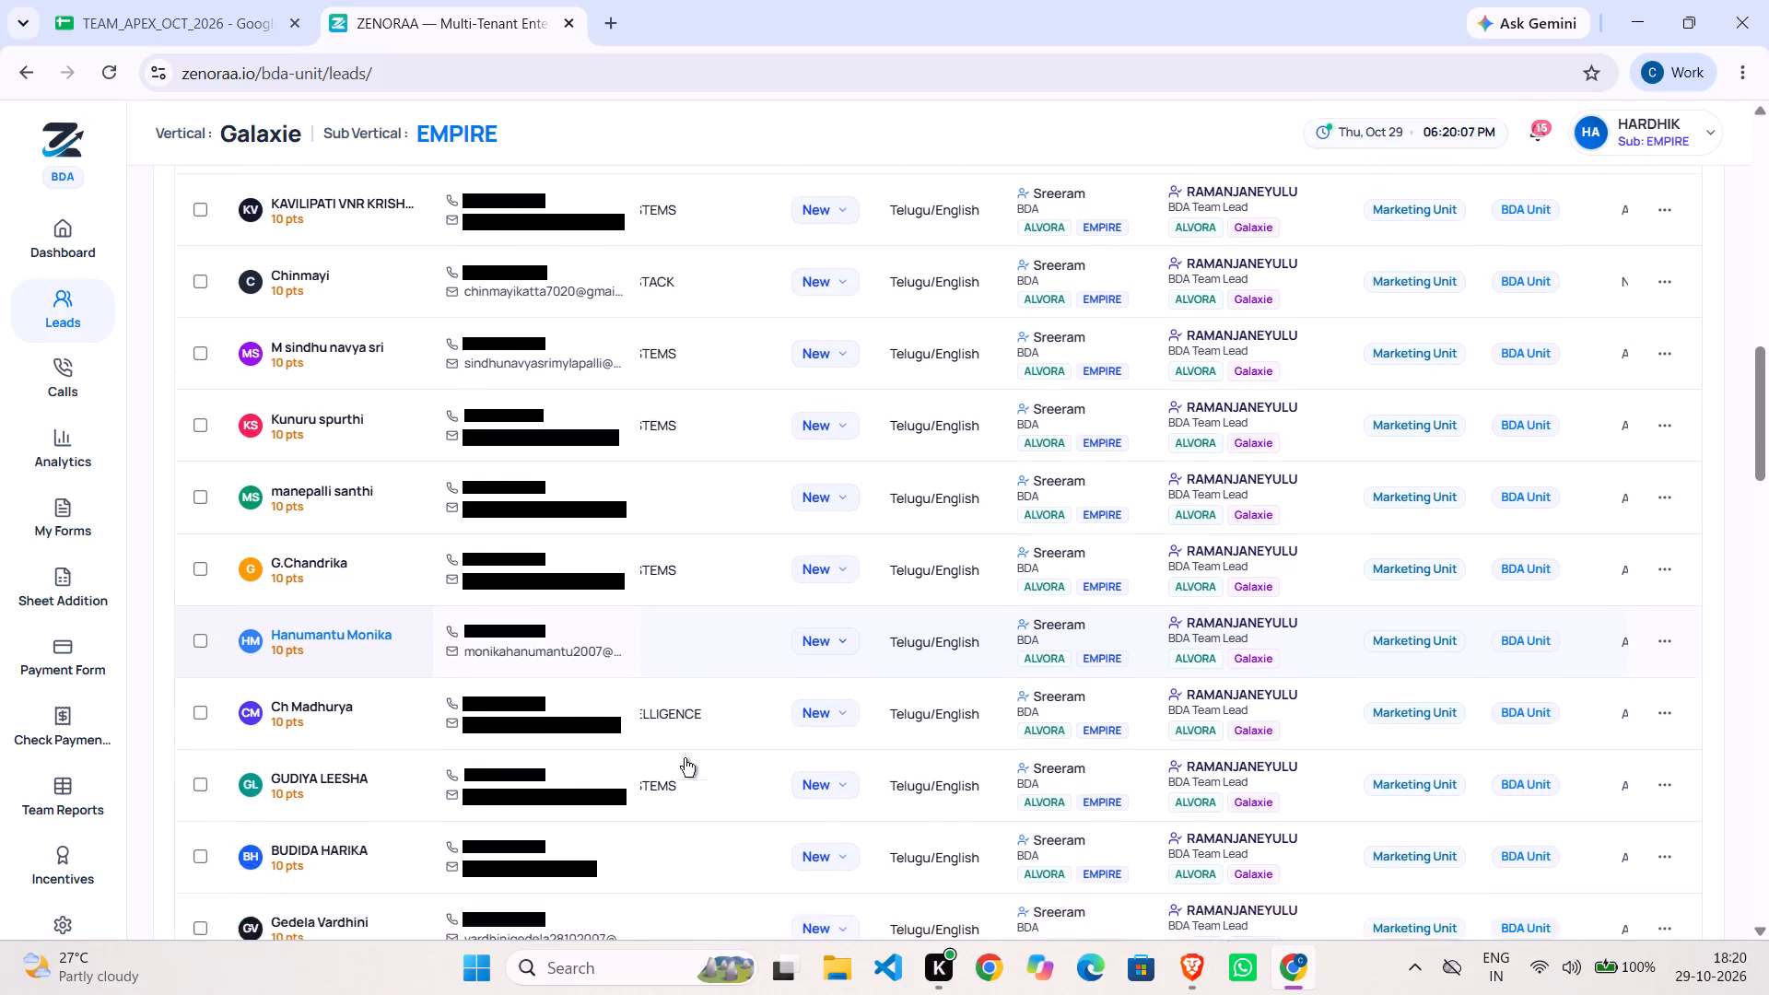
pyautogui.scroll(-1, 685, 758)
pyautogui.hscroll(-1, 685, 758)
pyautogui.scroll(1, 685, 758)
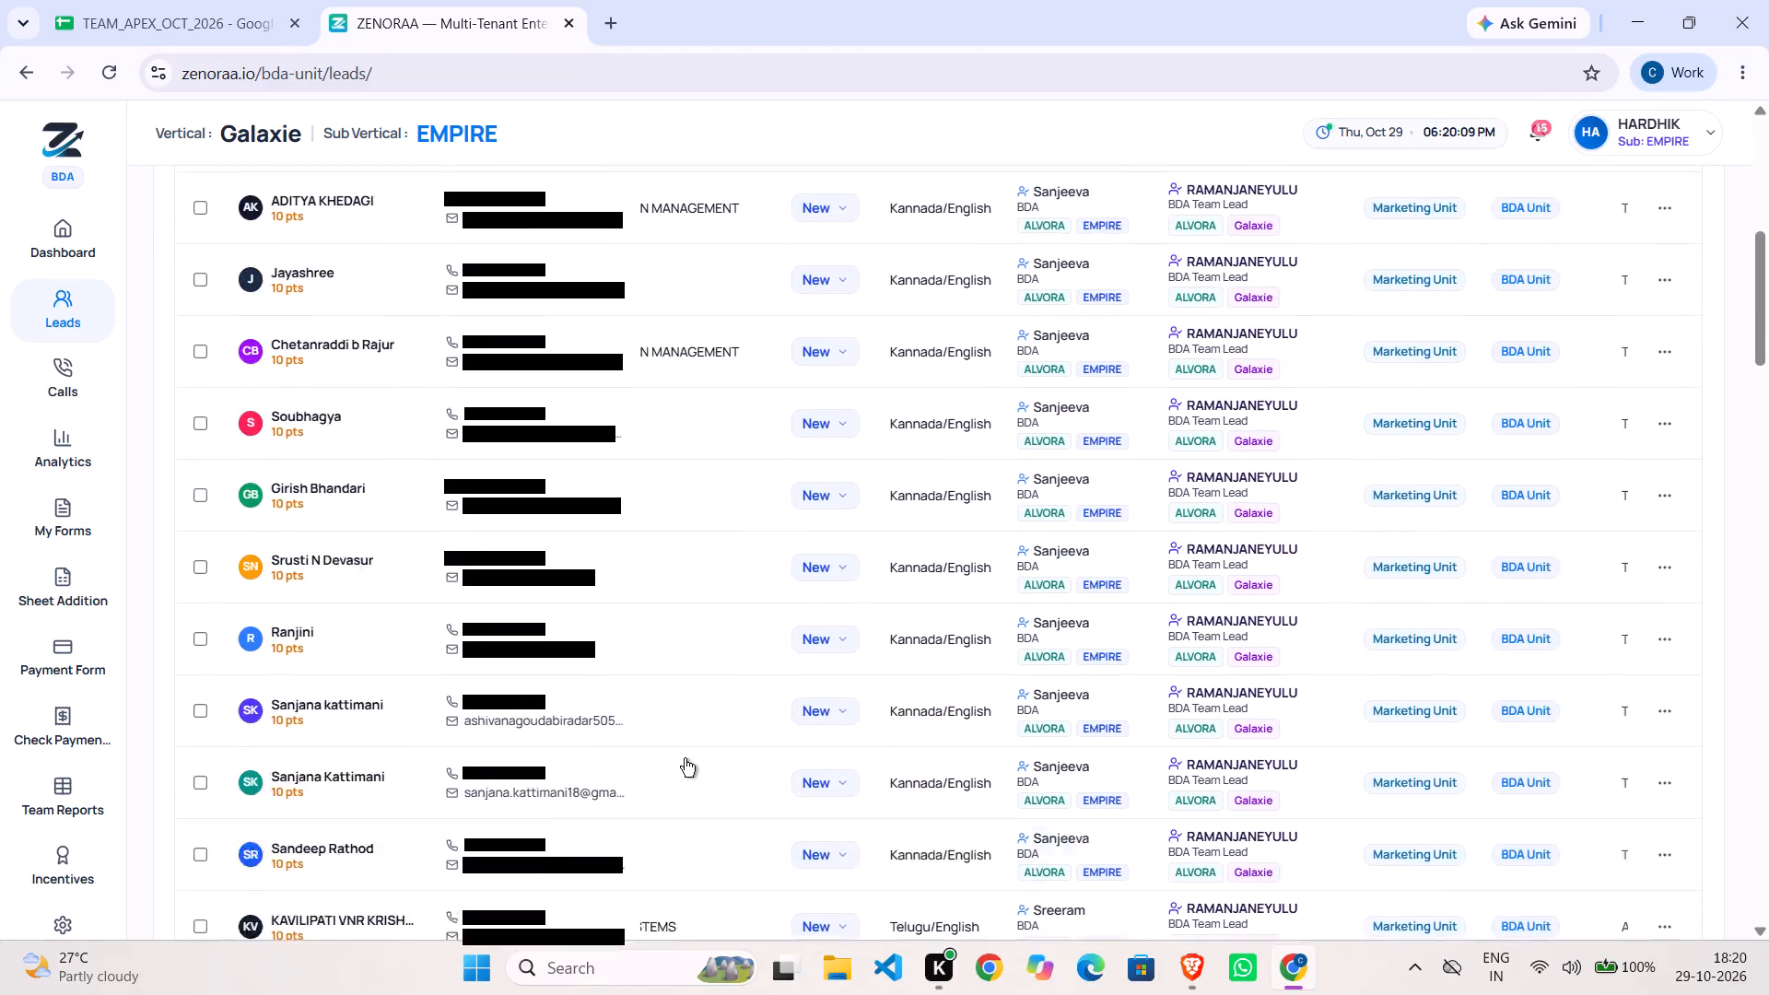
pyautogui.scroll(2, 685, 758)
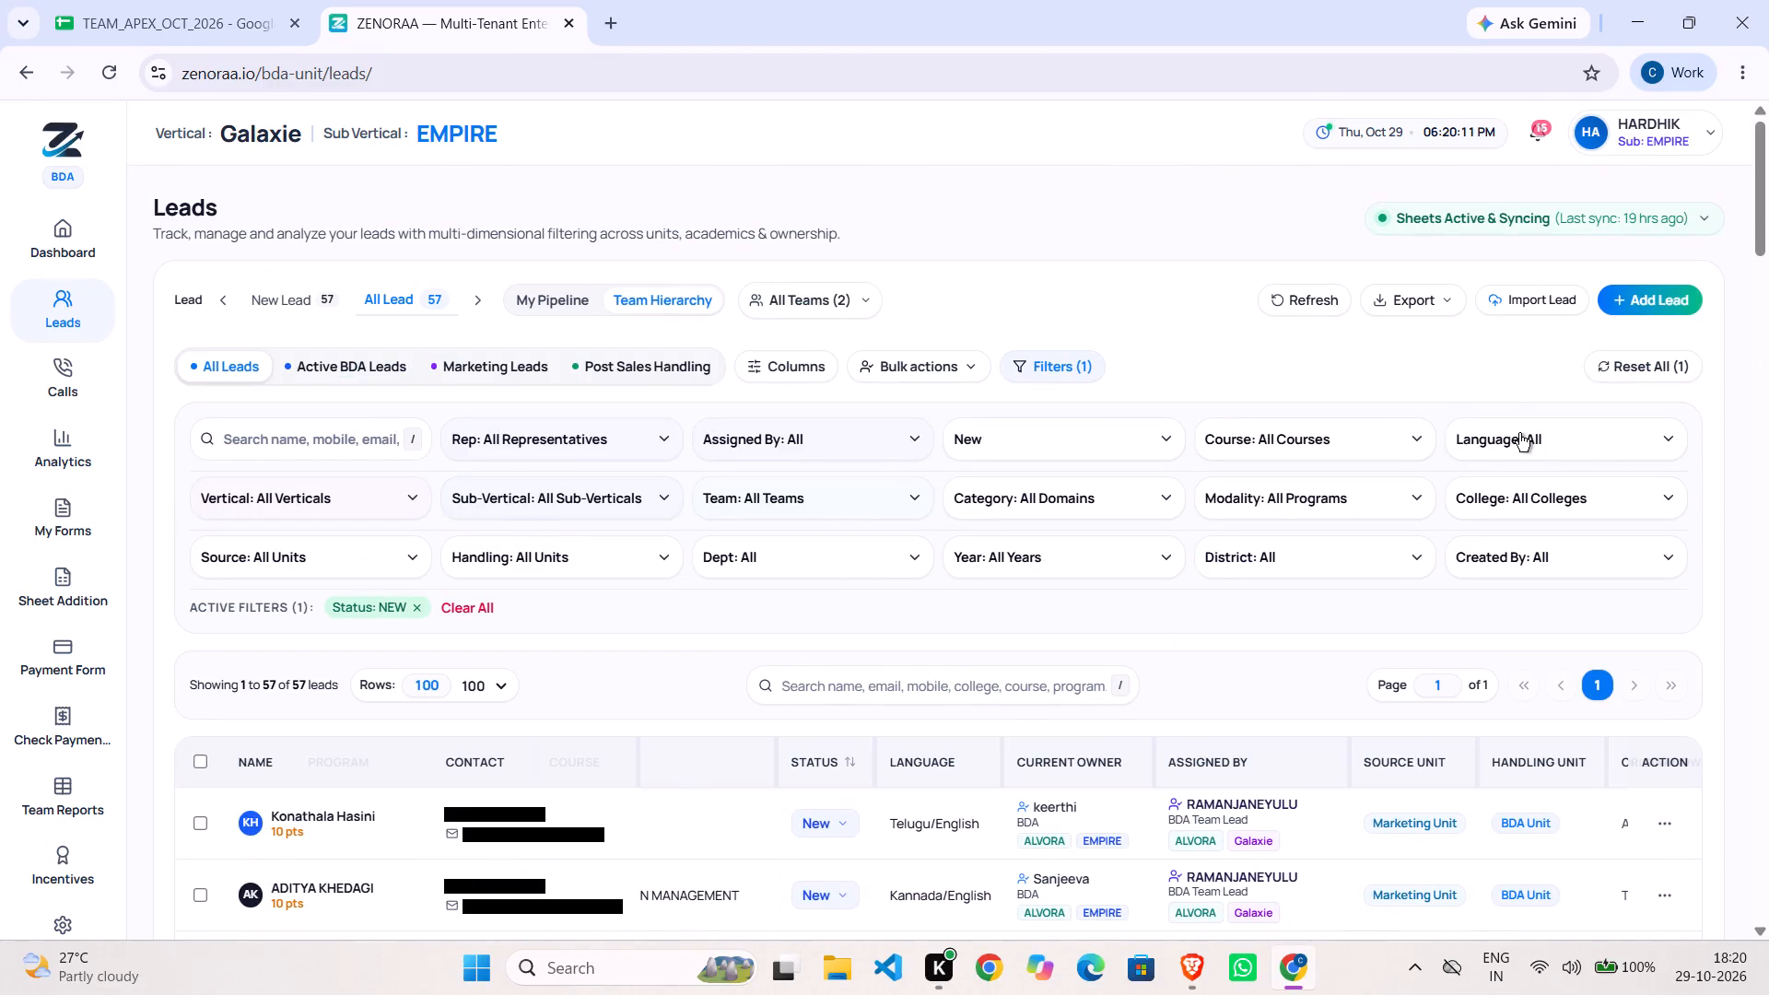
# Narrow the New leads to Tamil/English, examine their course, owner and college details, and remove the language filter.
pyautogui.click(1519, 433)
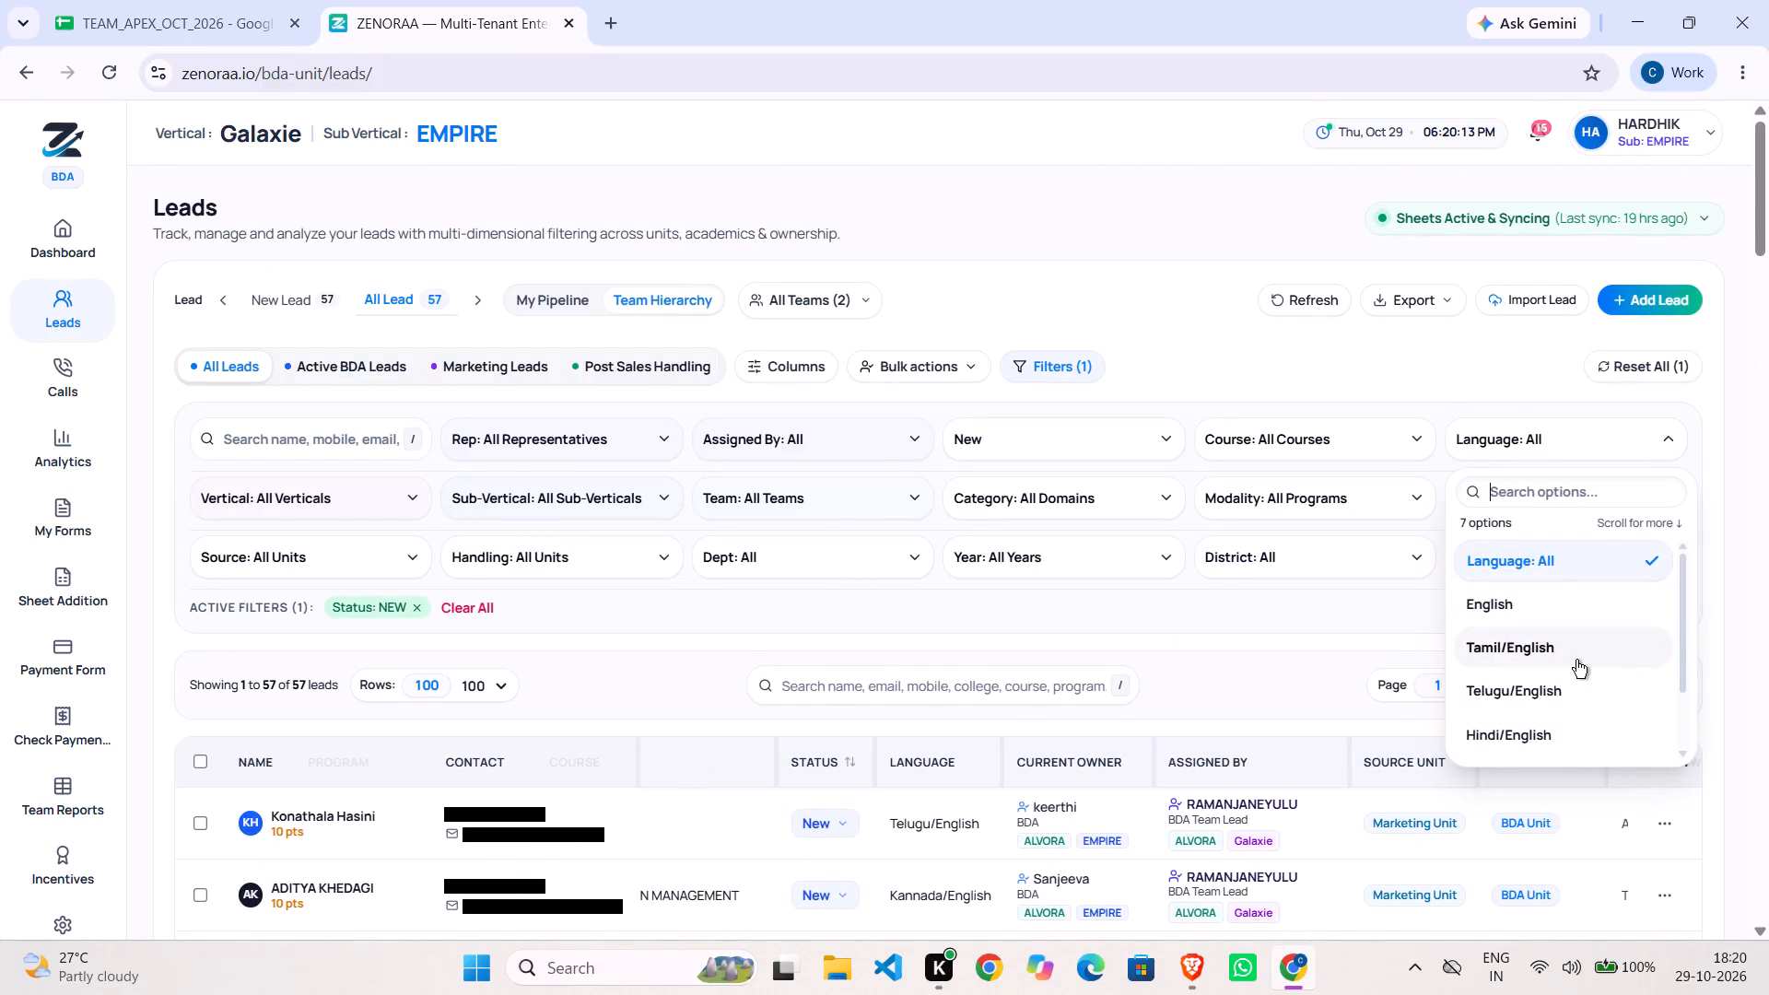
pyautogui.click(1576, 660)
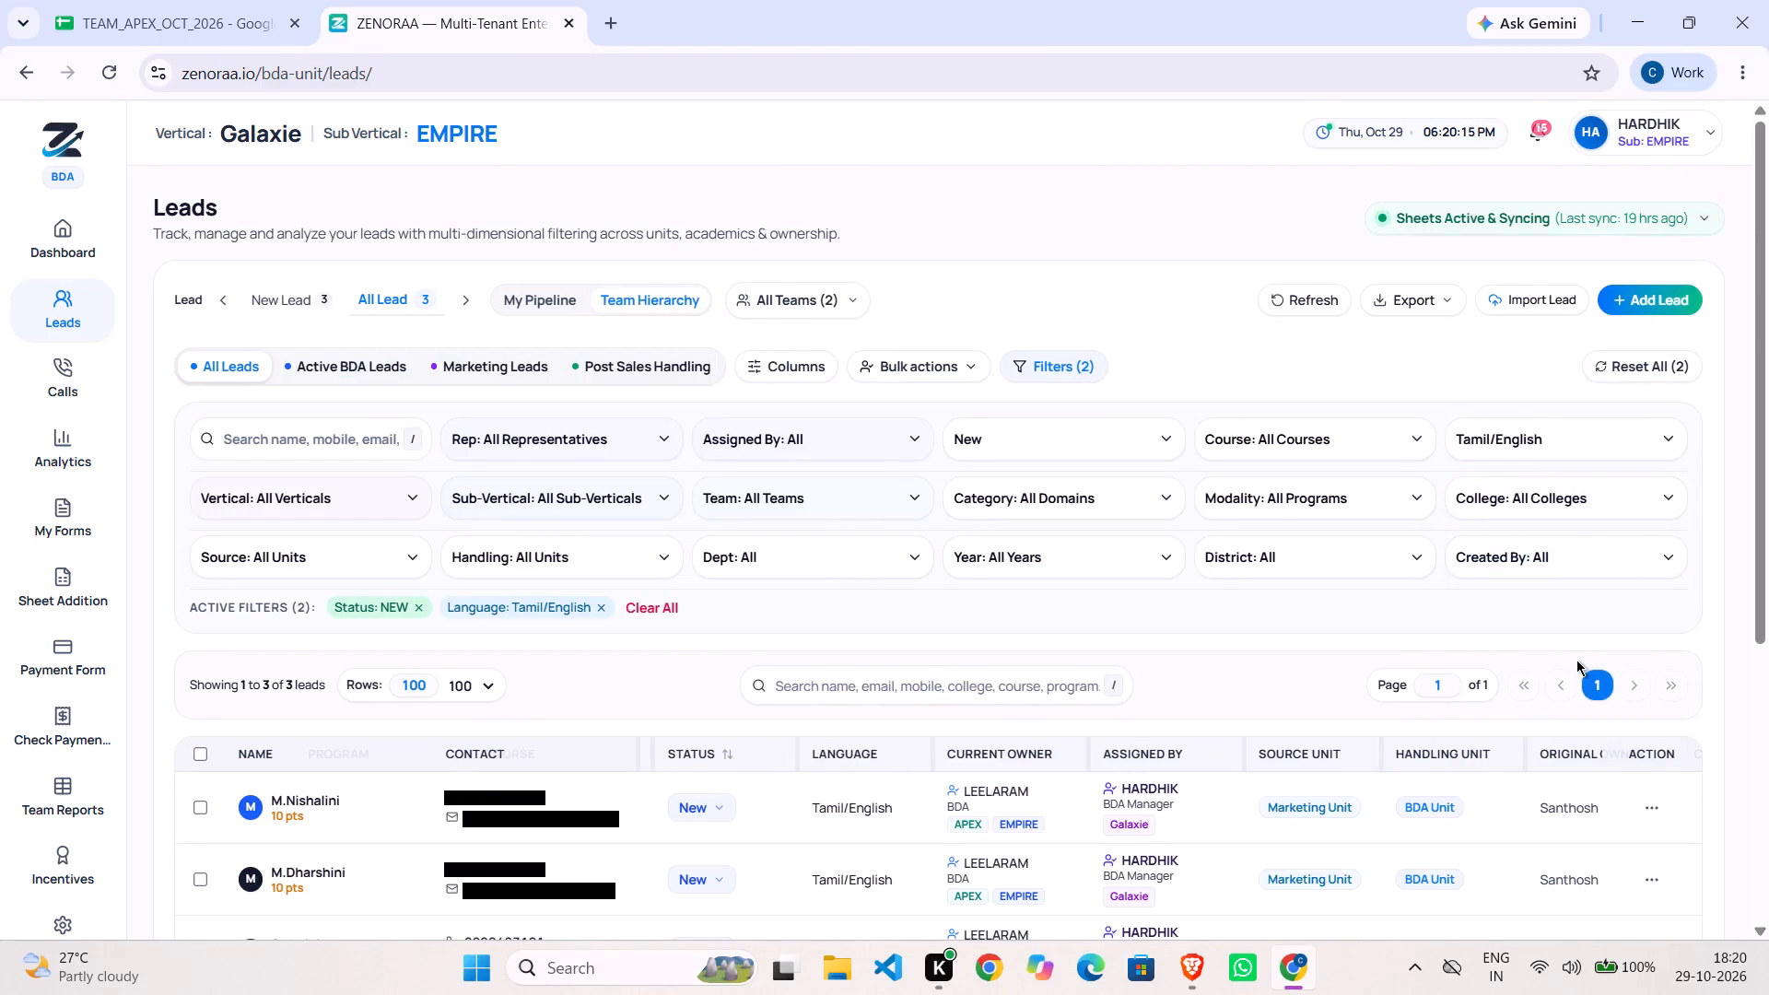
pyautogui.scroll(-1, 1276, 849)
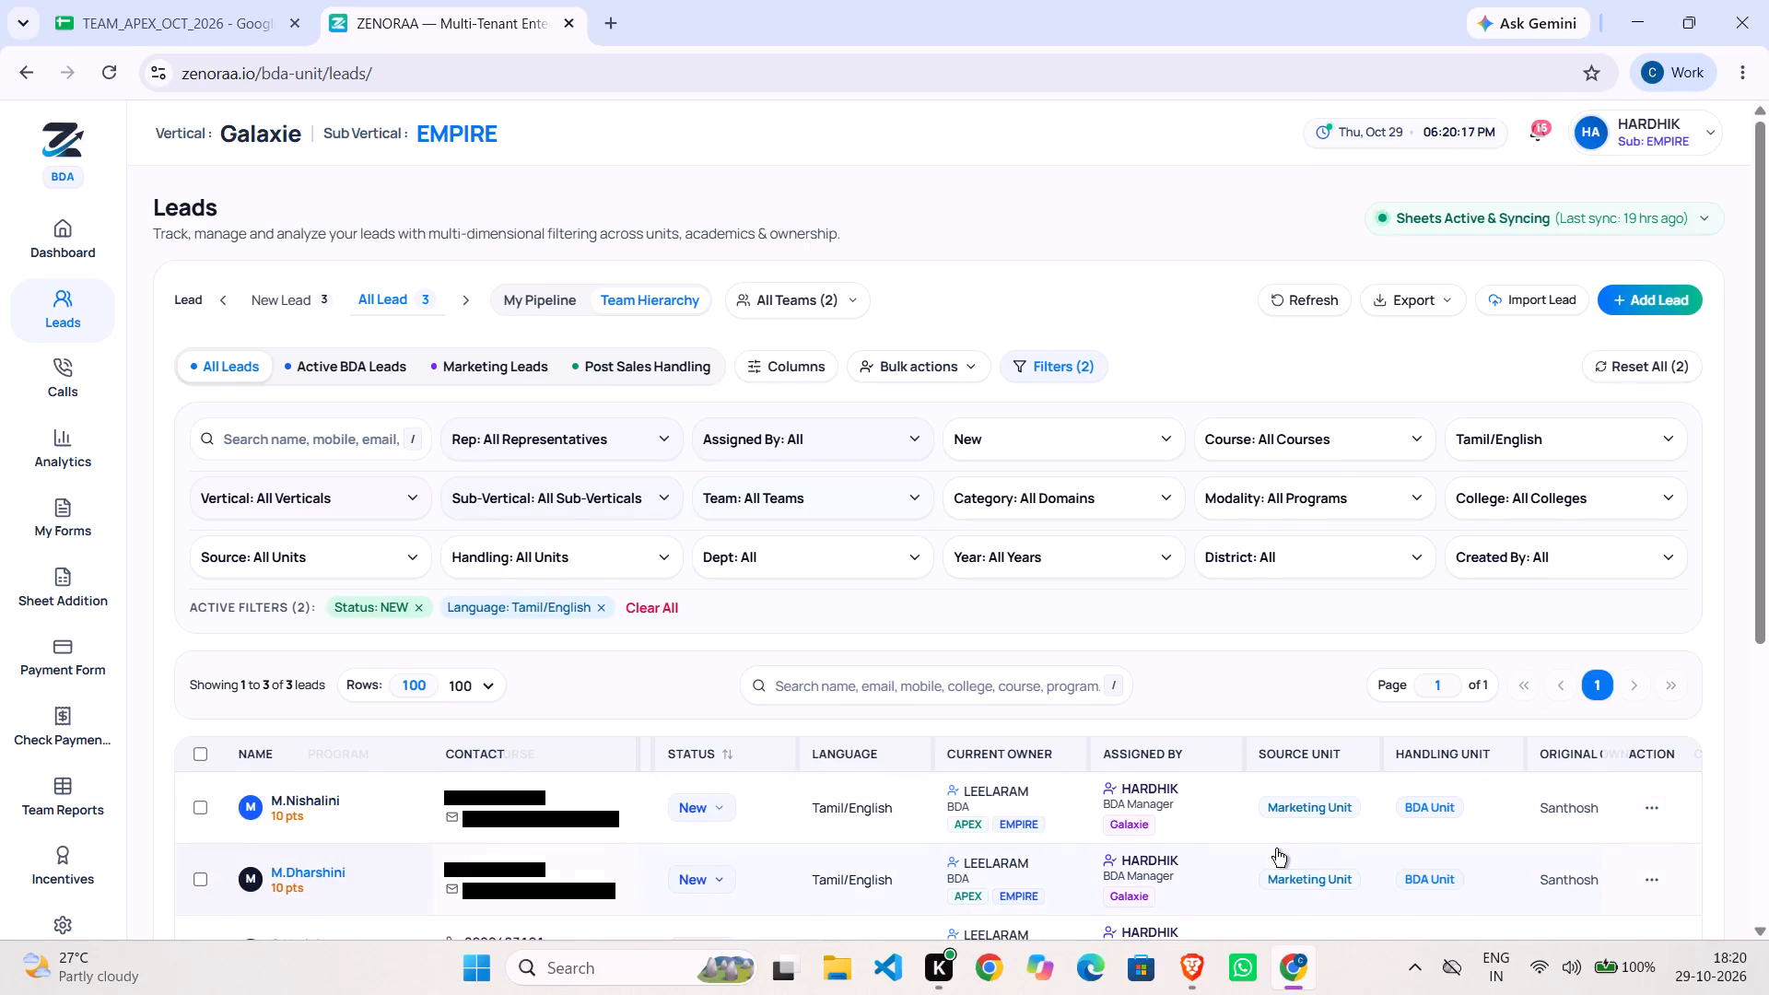
pyautogui.scroll(-2, 1276, 849)
pyautogui.hscroll(-5, 1276, 849)
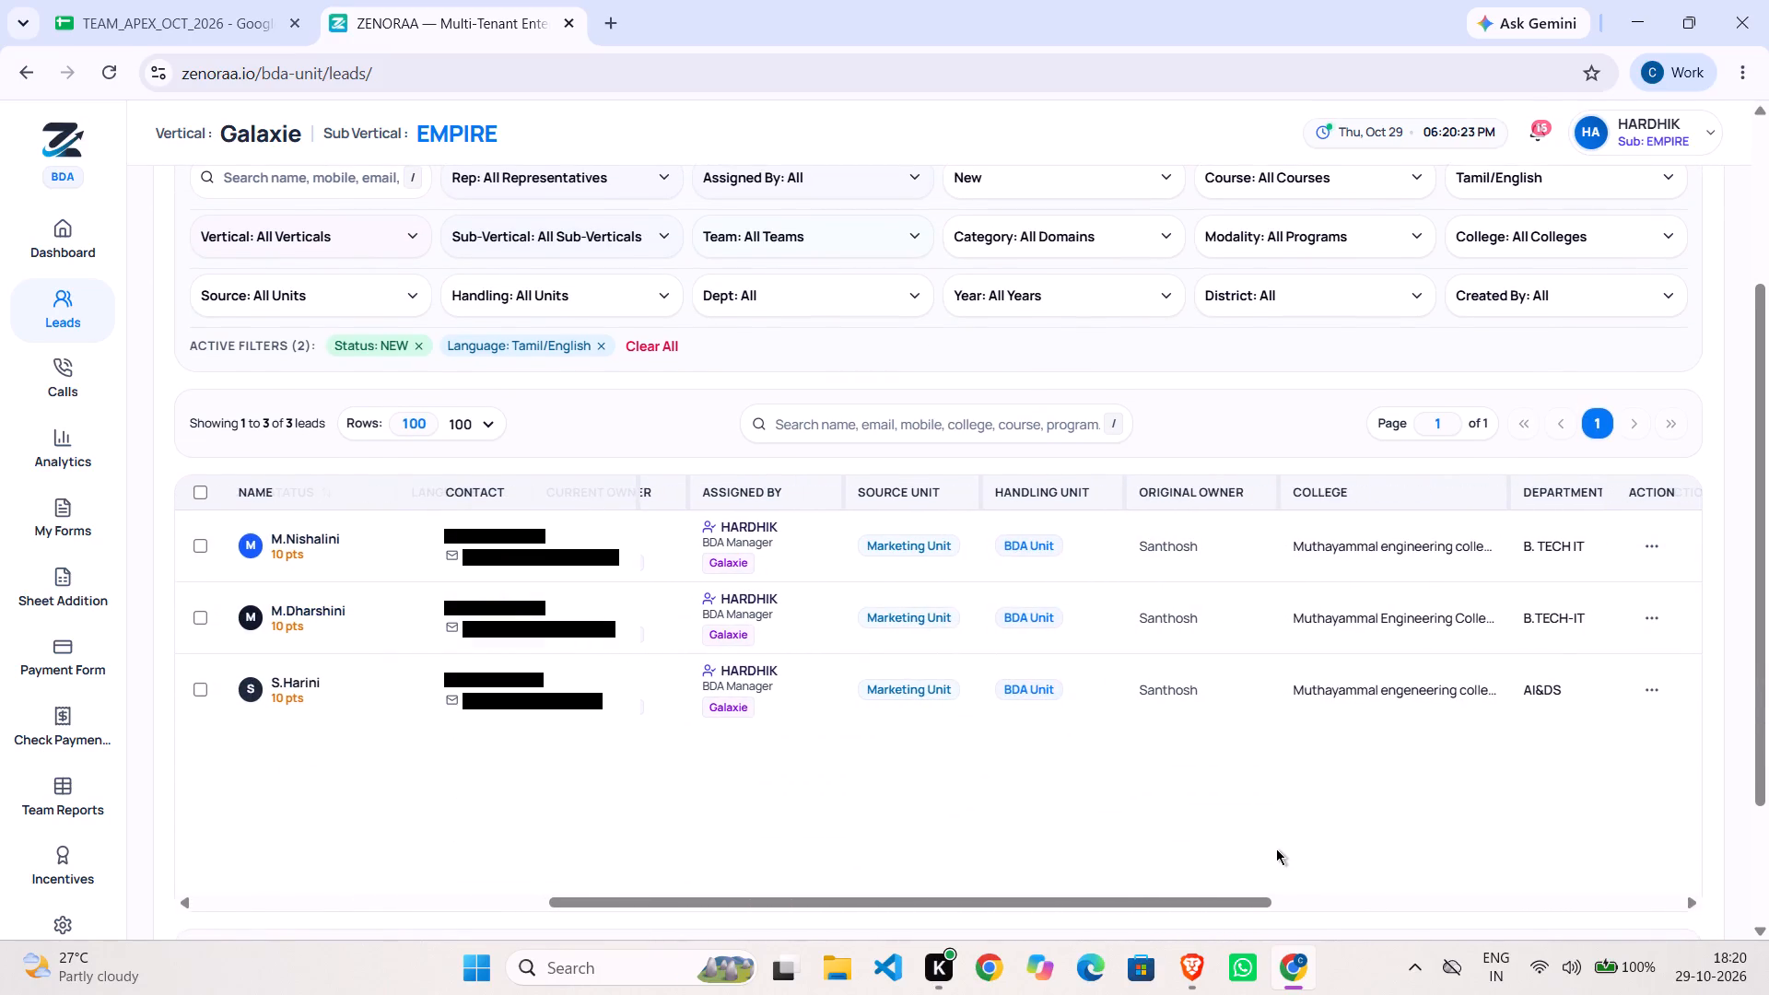
pyautogui.scroll(1, 1276, 849)
pyautogui.hscroll(4, 1276, 849)
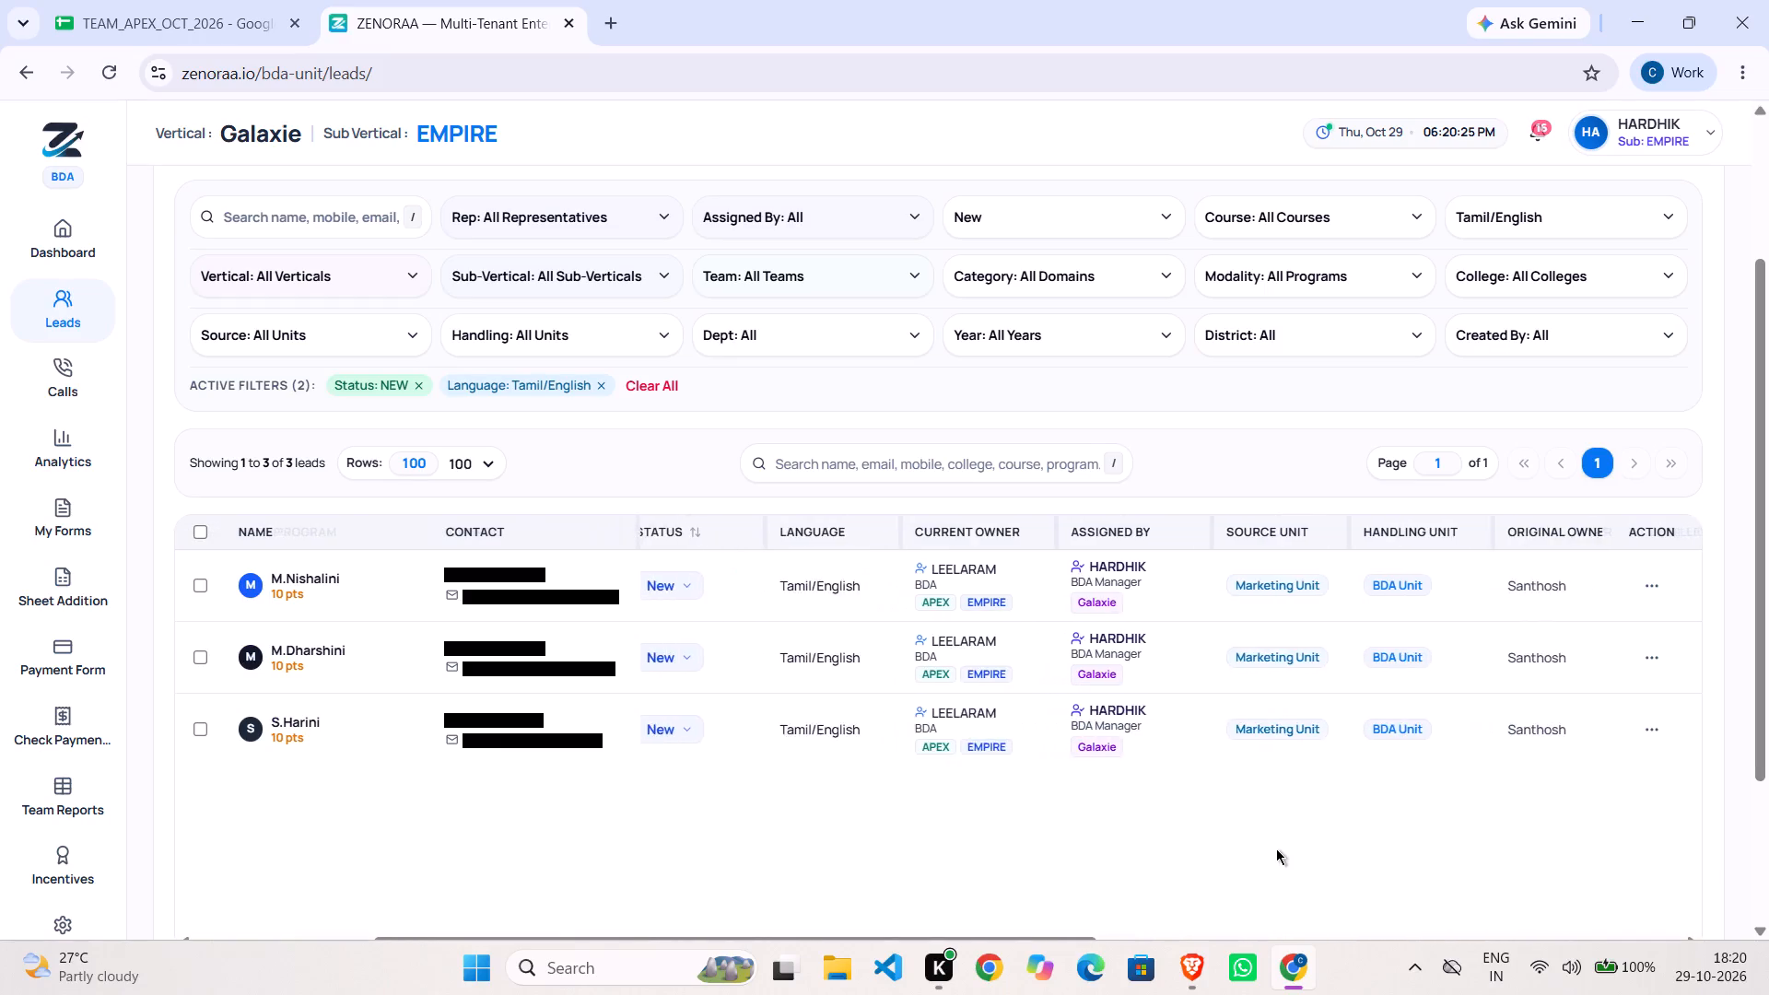
pyautogui.hscroll(1, 1276, 849)
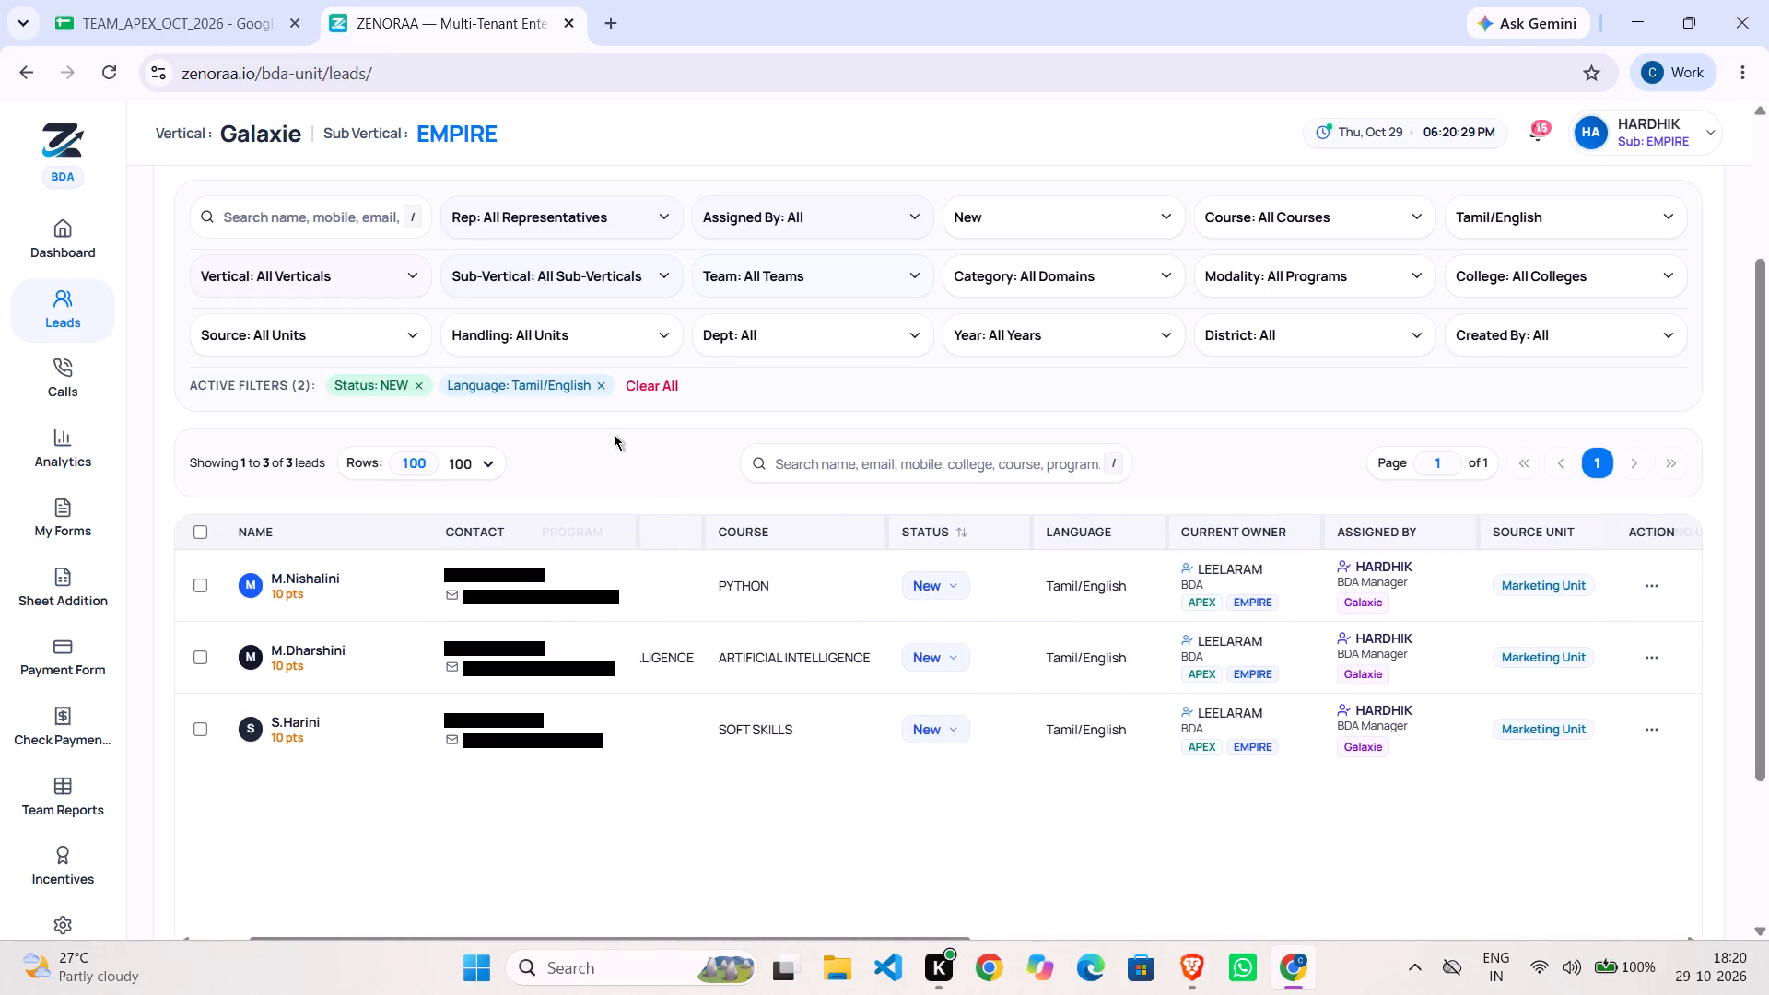
pyautogui.click(598, 384)
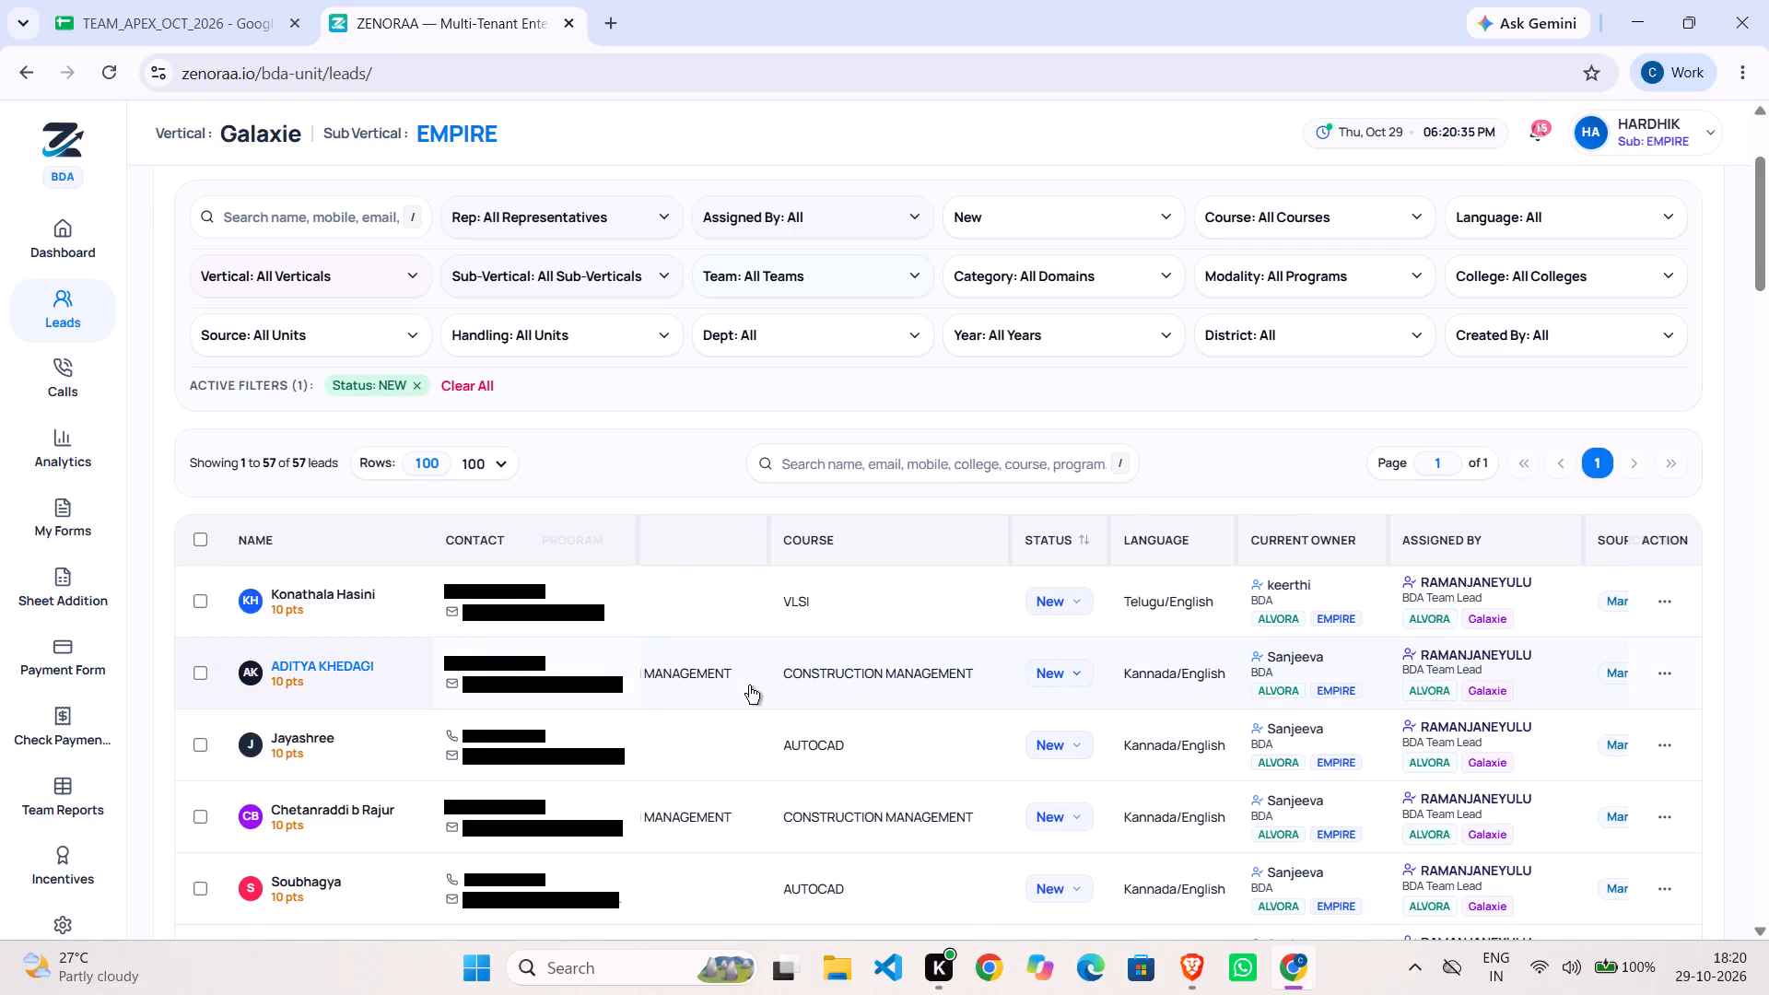
# In the New leads list, select the VLSI lead just below the Tamil/English ones and the Bumblebee-assigned Data Analytics and VLSI leads.
pyautogui.scroll(-13, 749, 685)
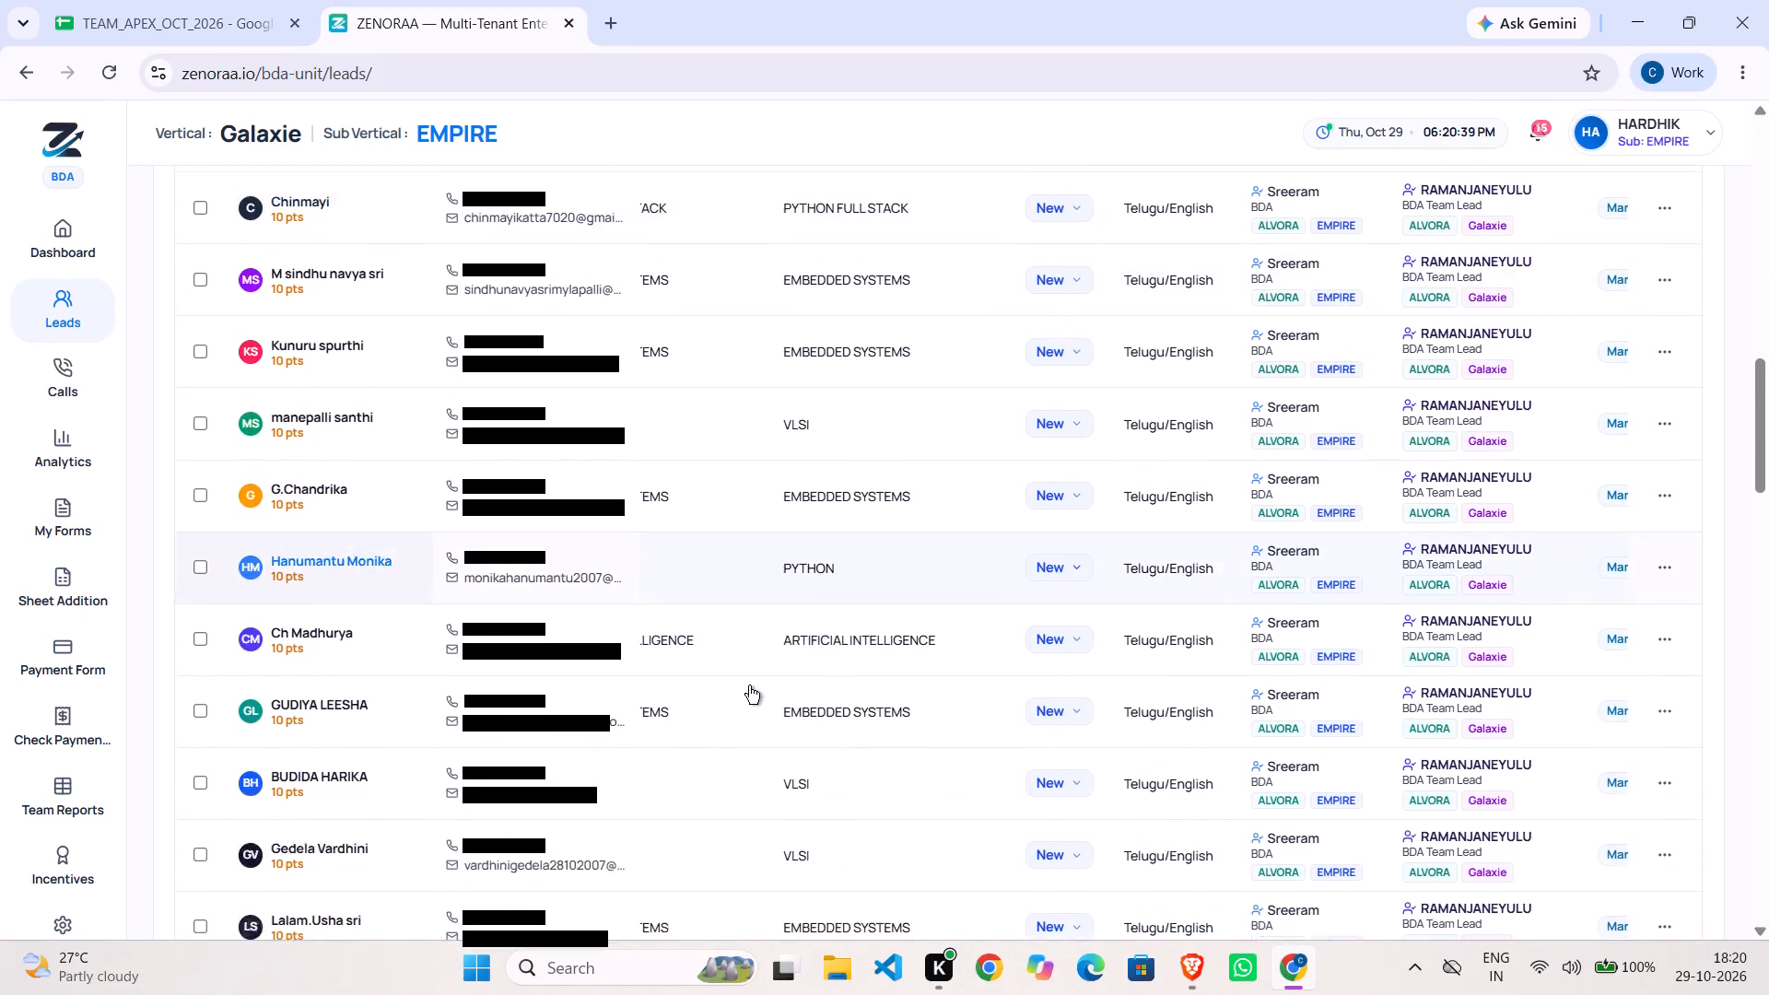
pyautogui.scroll(-7, 749, 685)
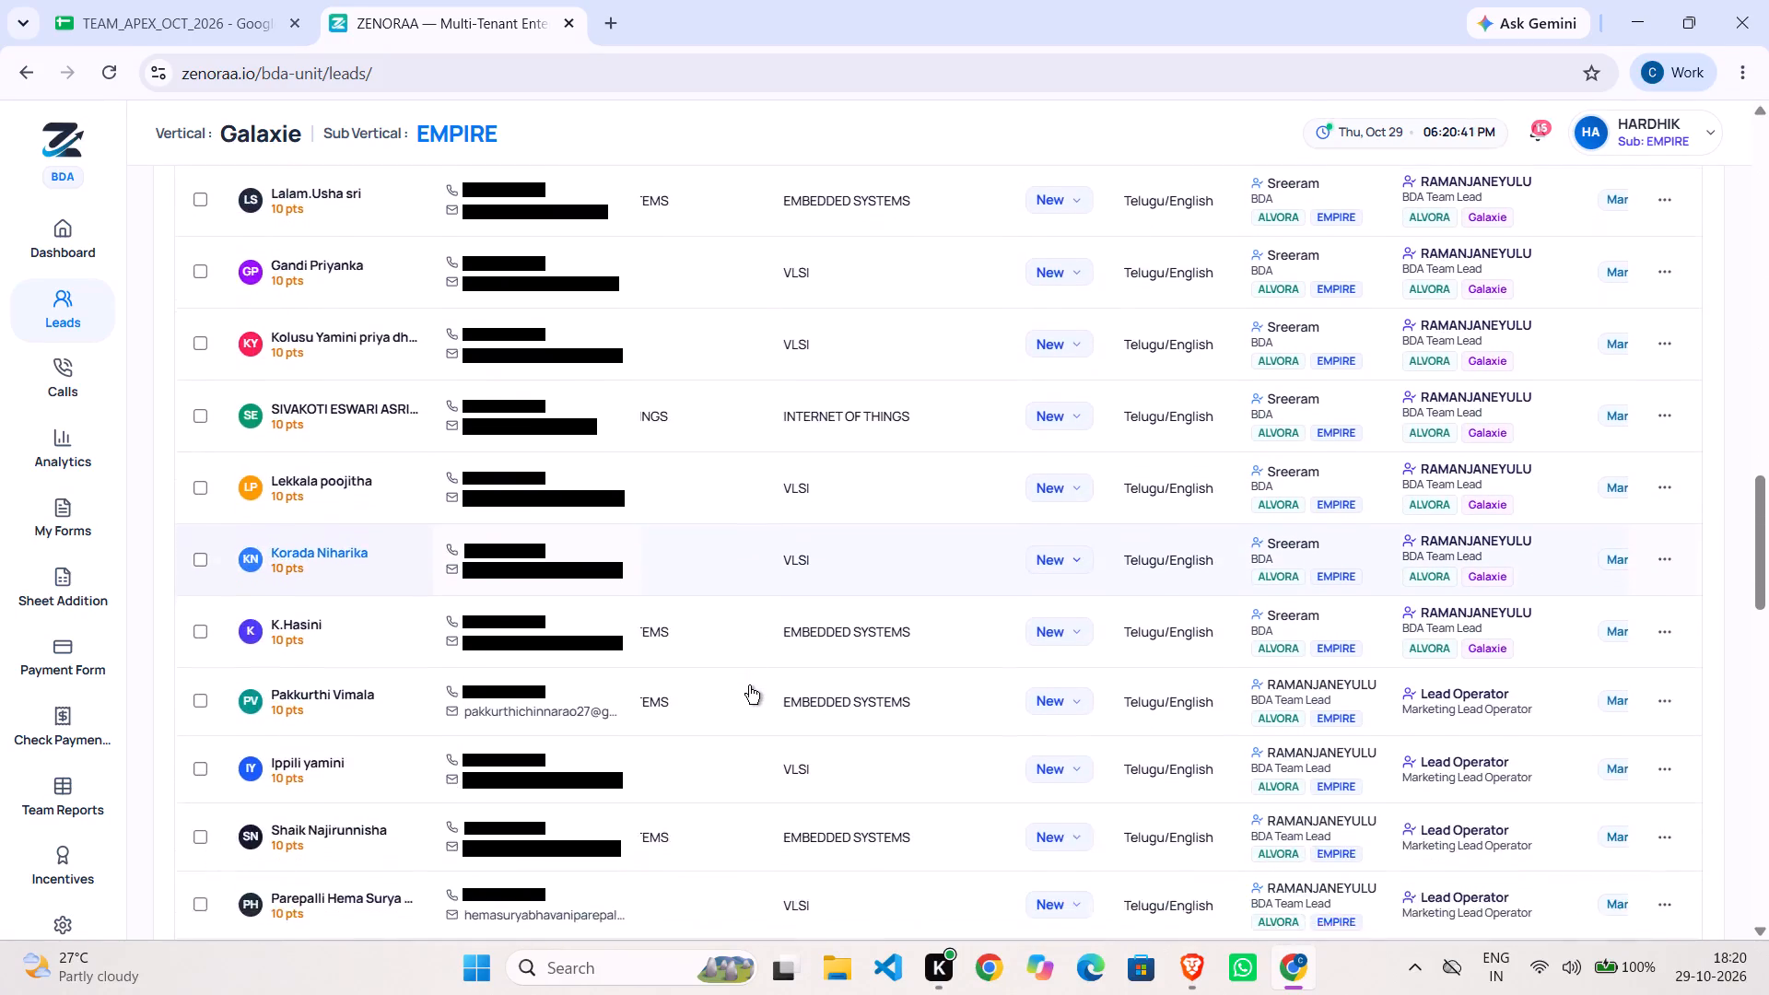
pyautogui.scroll(-8, 749, 685)
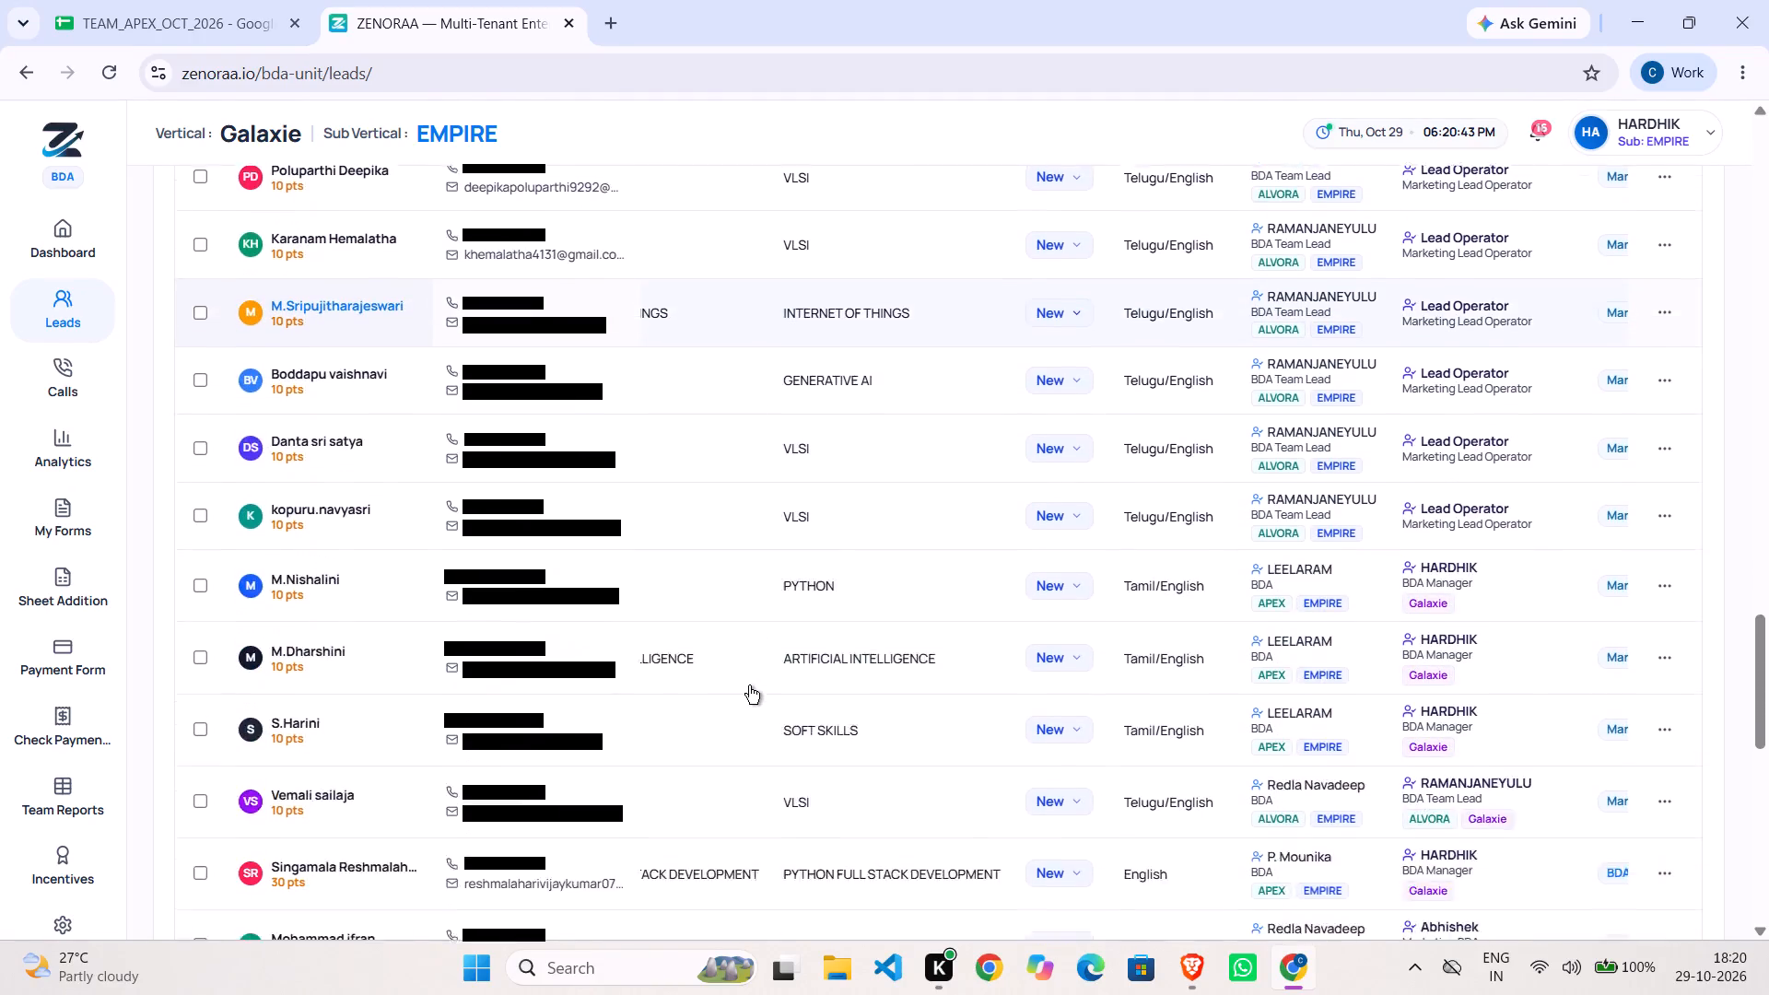
pyautogui.scroll(-4, 749, 685)
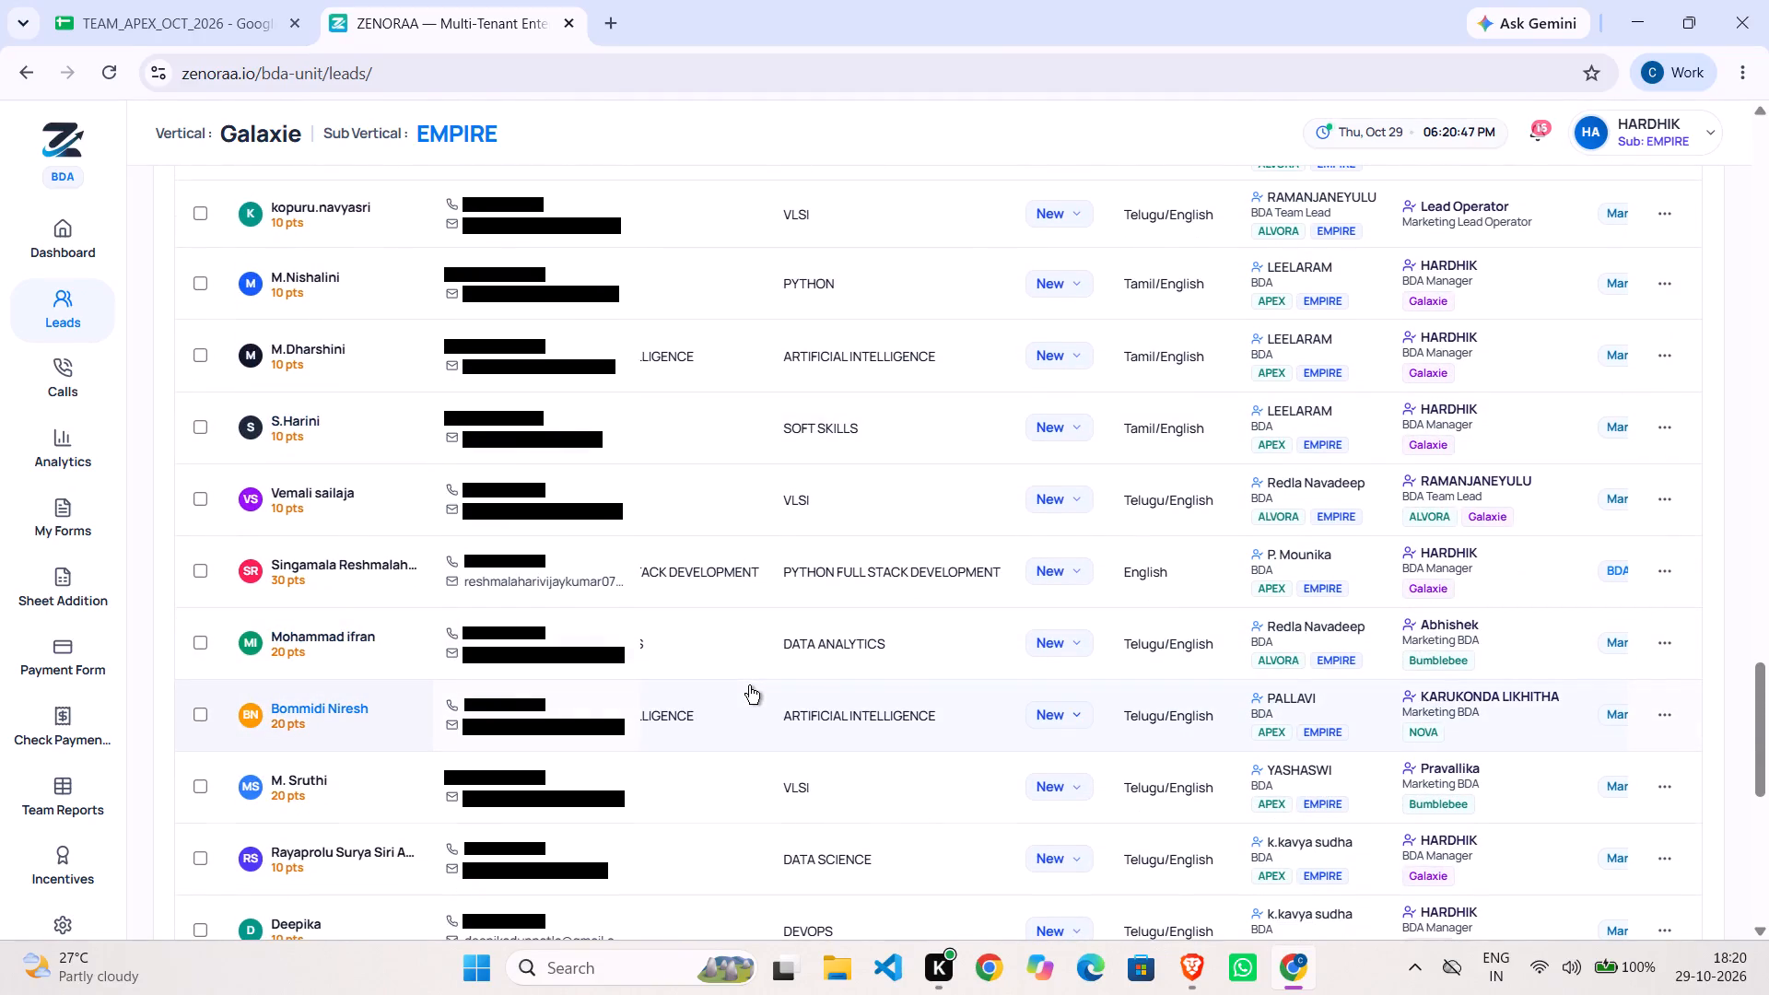
pyautogui.click(202, 497)
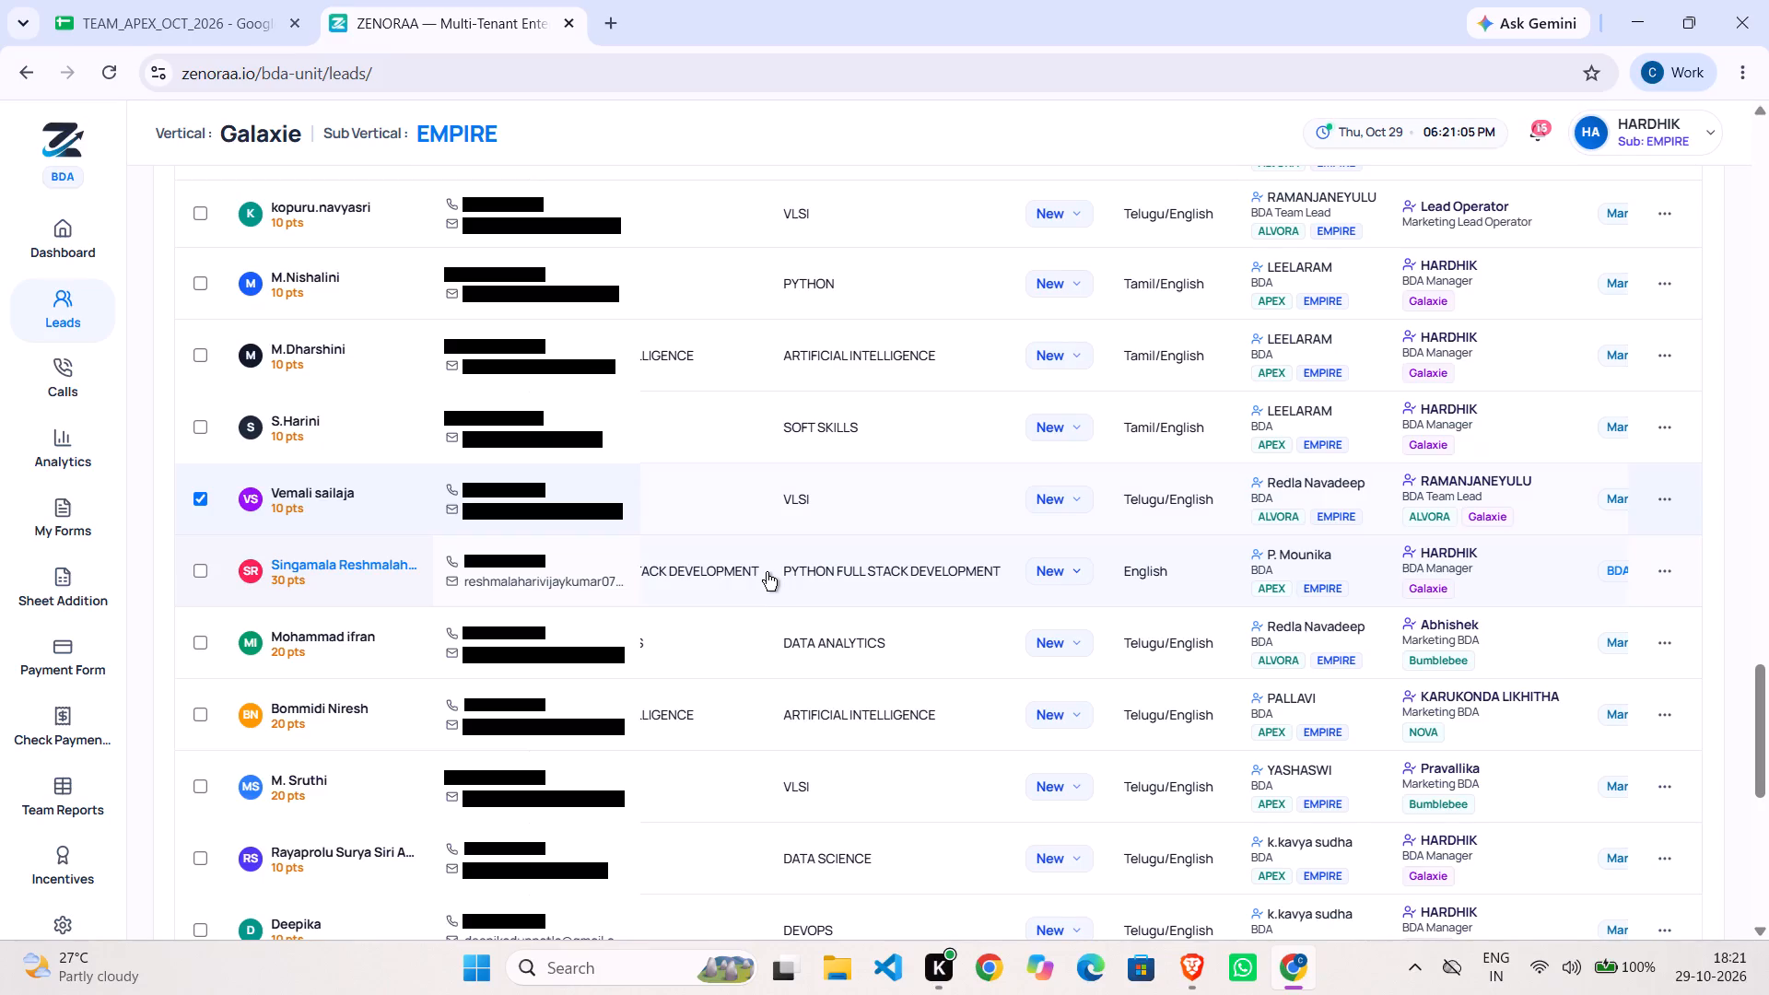
pyautogui.scroll(-2, 767, 572)
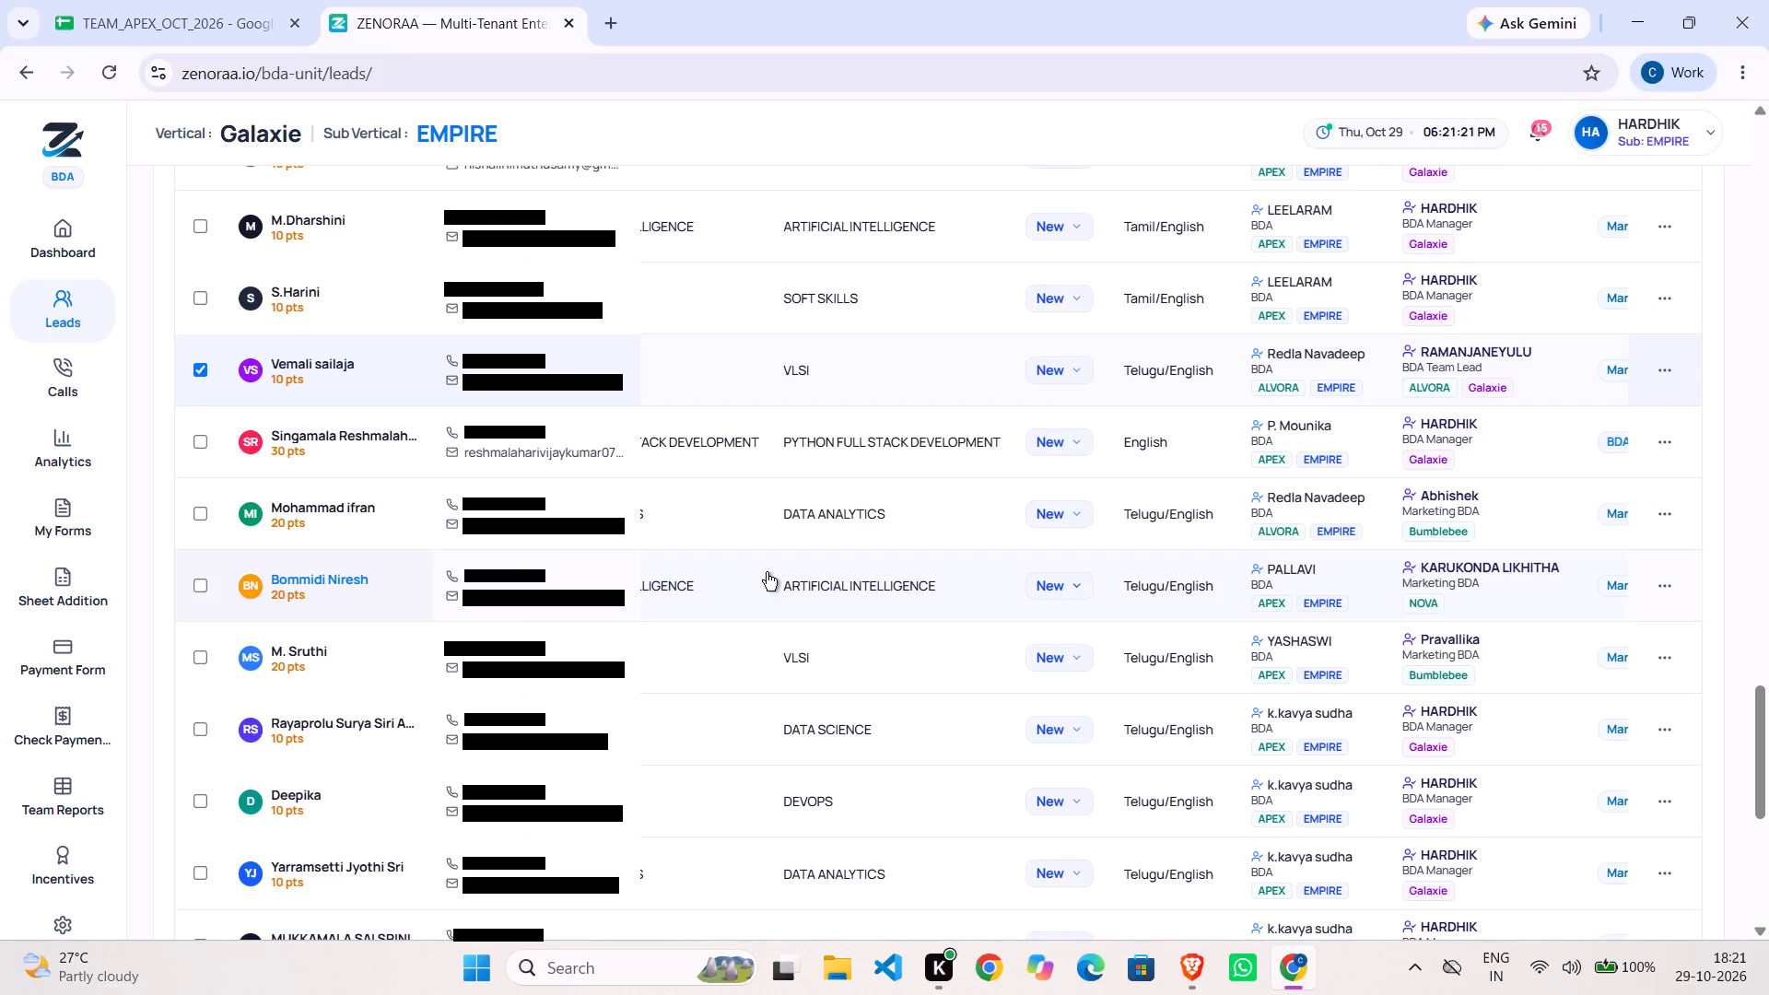
pyautogui.click(200, 661)
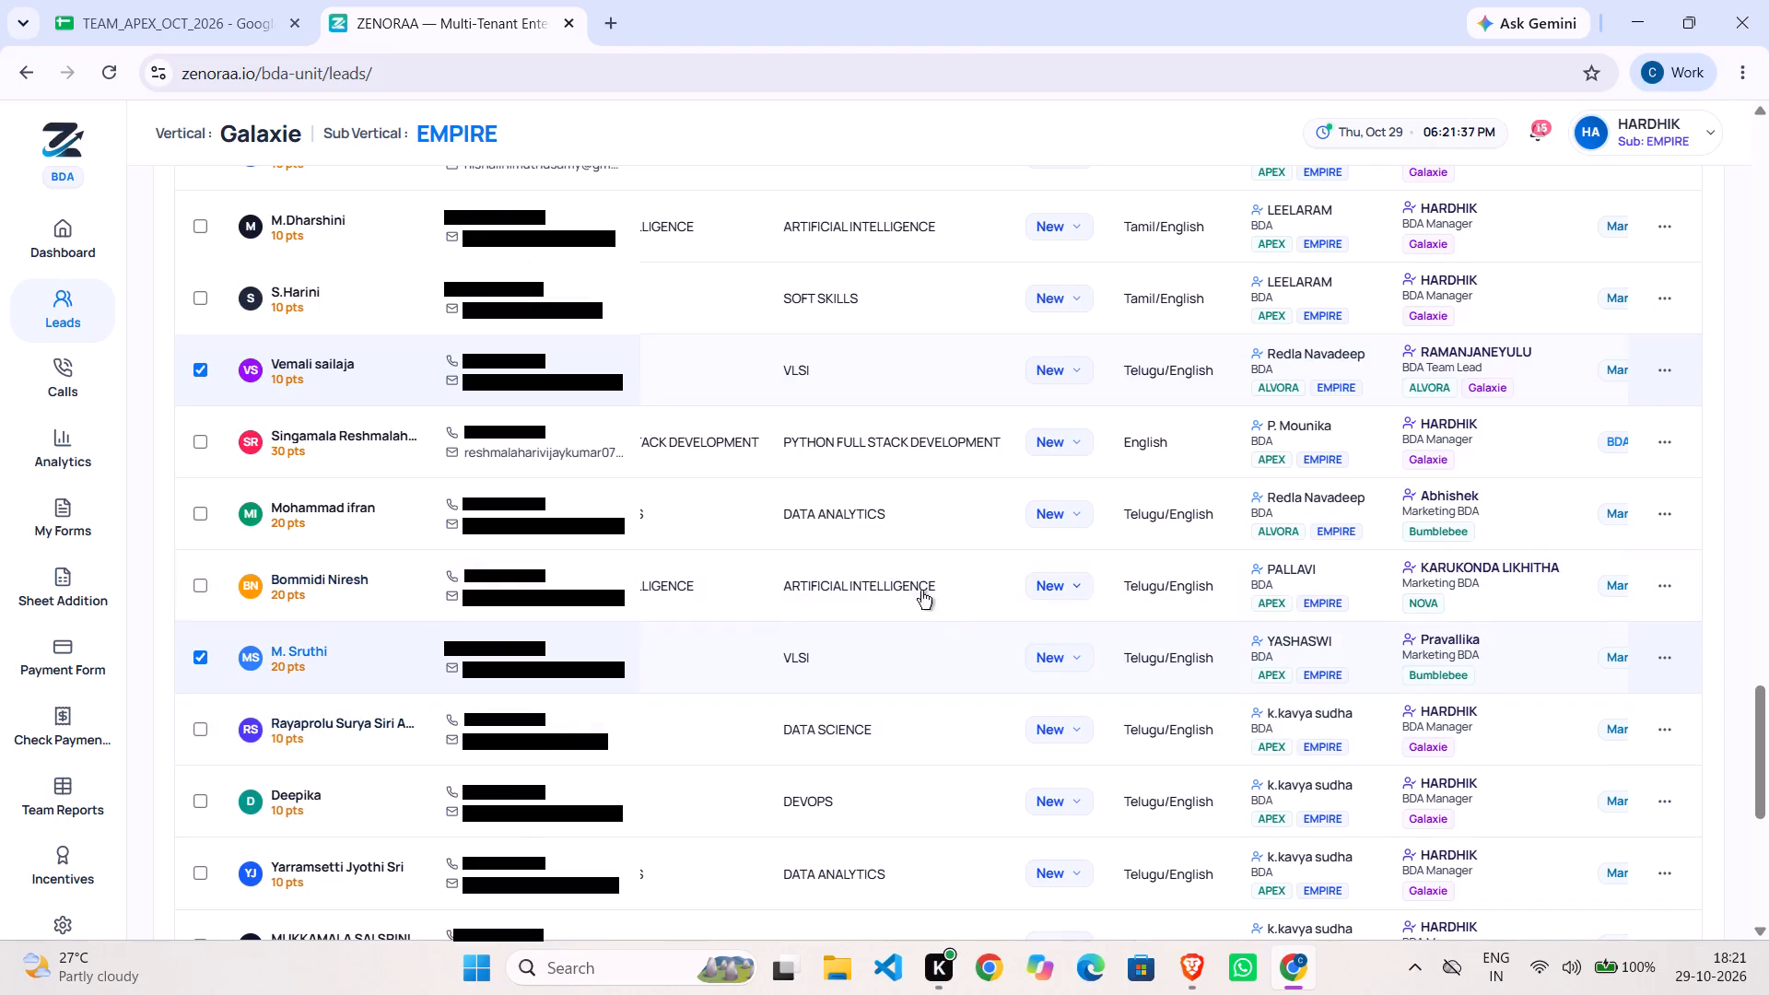
pyautogui.click(204, 516)
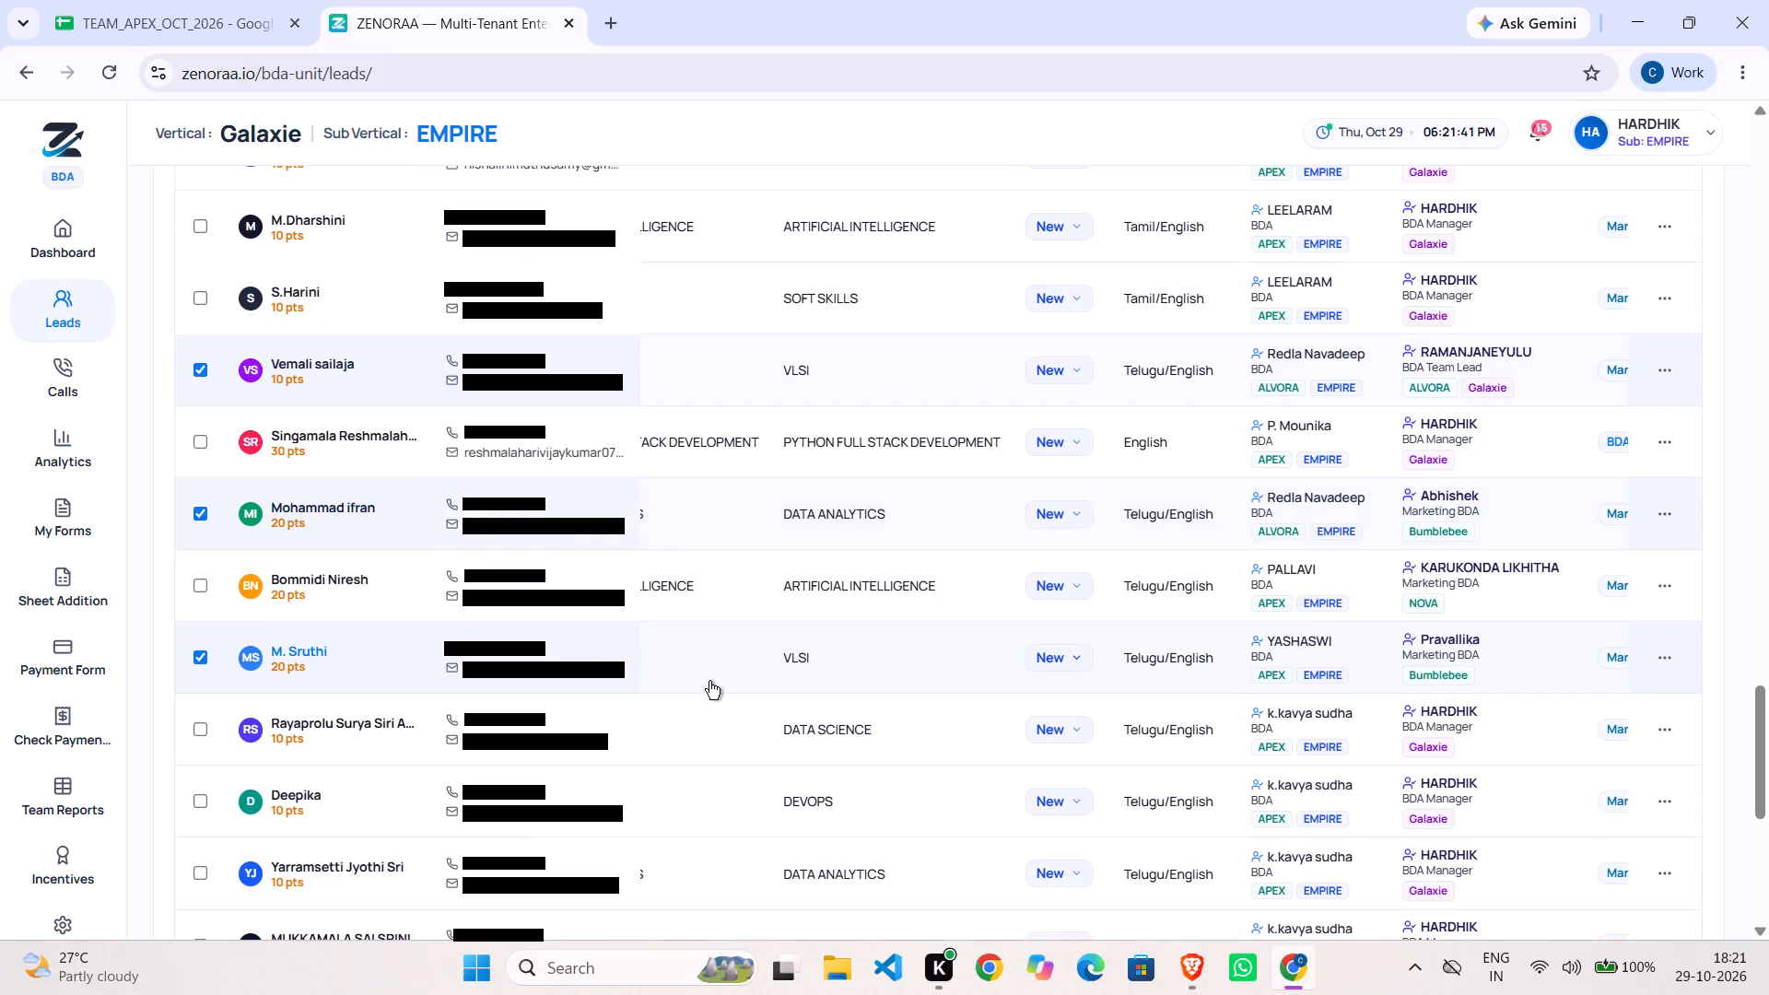
# Add the three NOVA-assigned leads for Python, VLSI and Data Engineering near the end of the list to the selection.
pyautogui.scroll(-3, 709, 681)
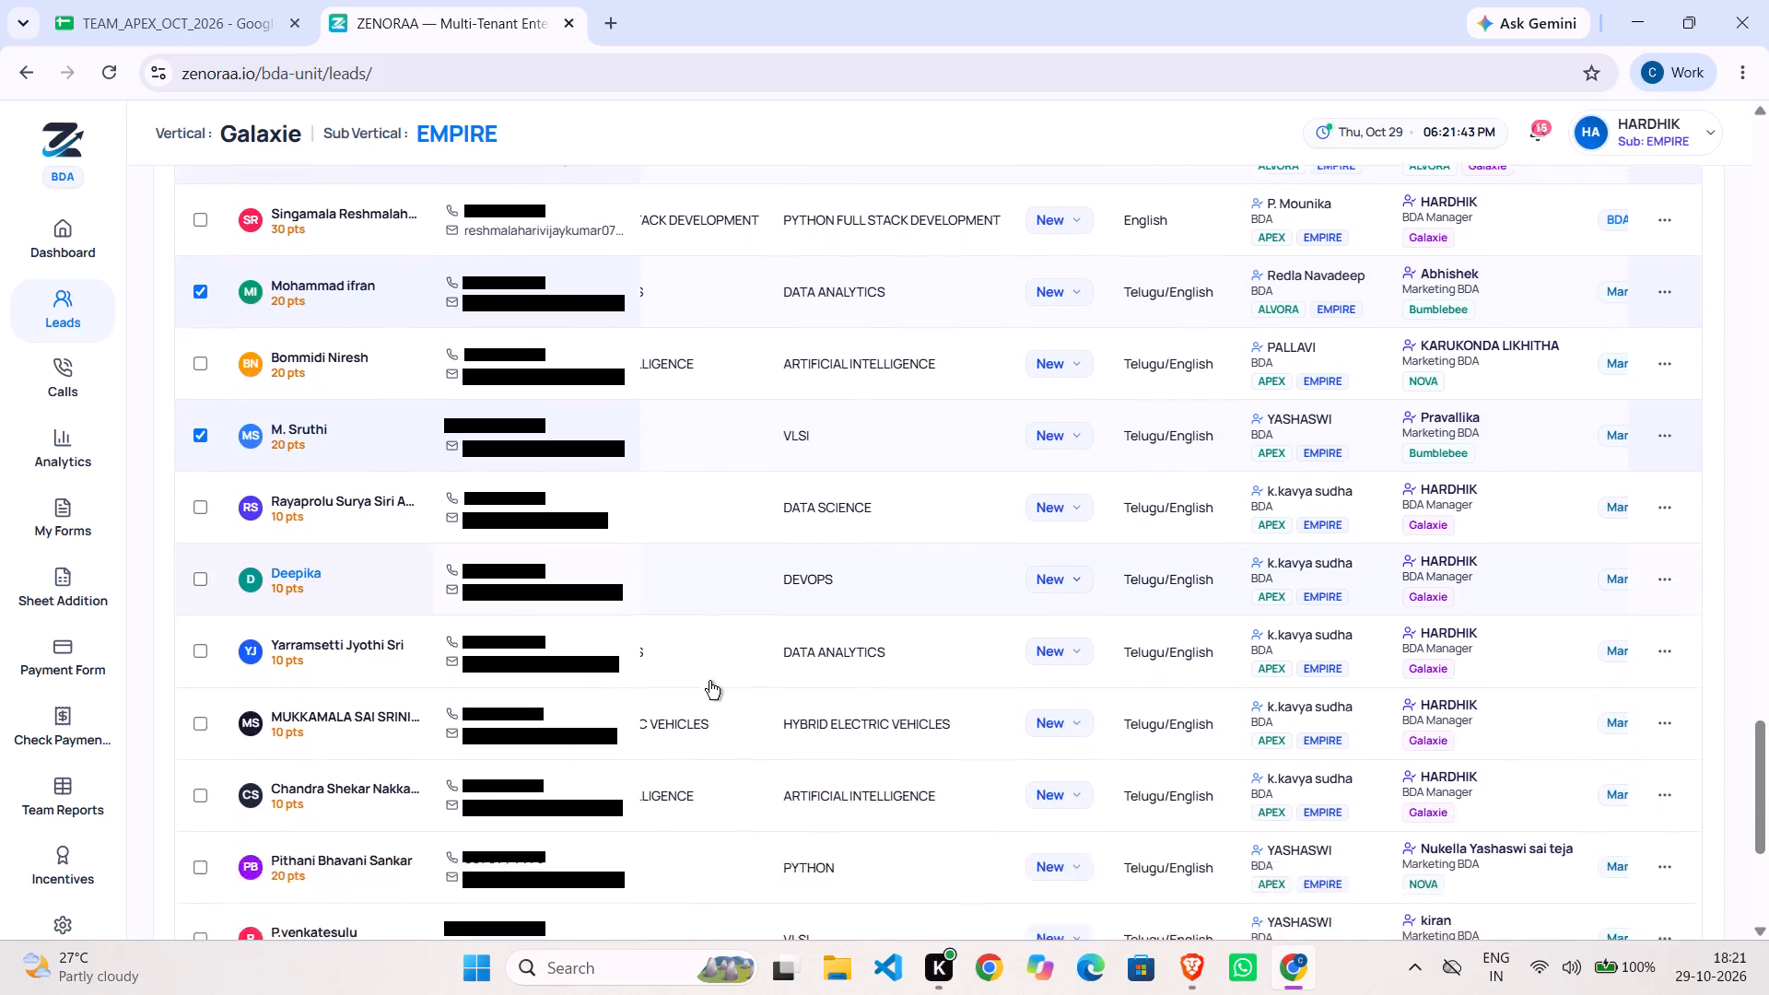
pyautogui.scroll(-1, 709, 681)
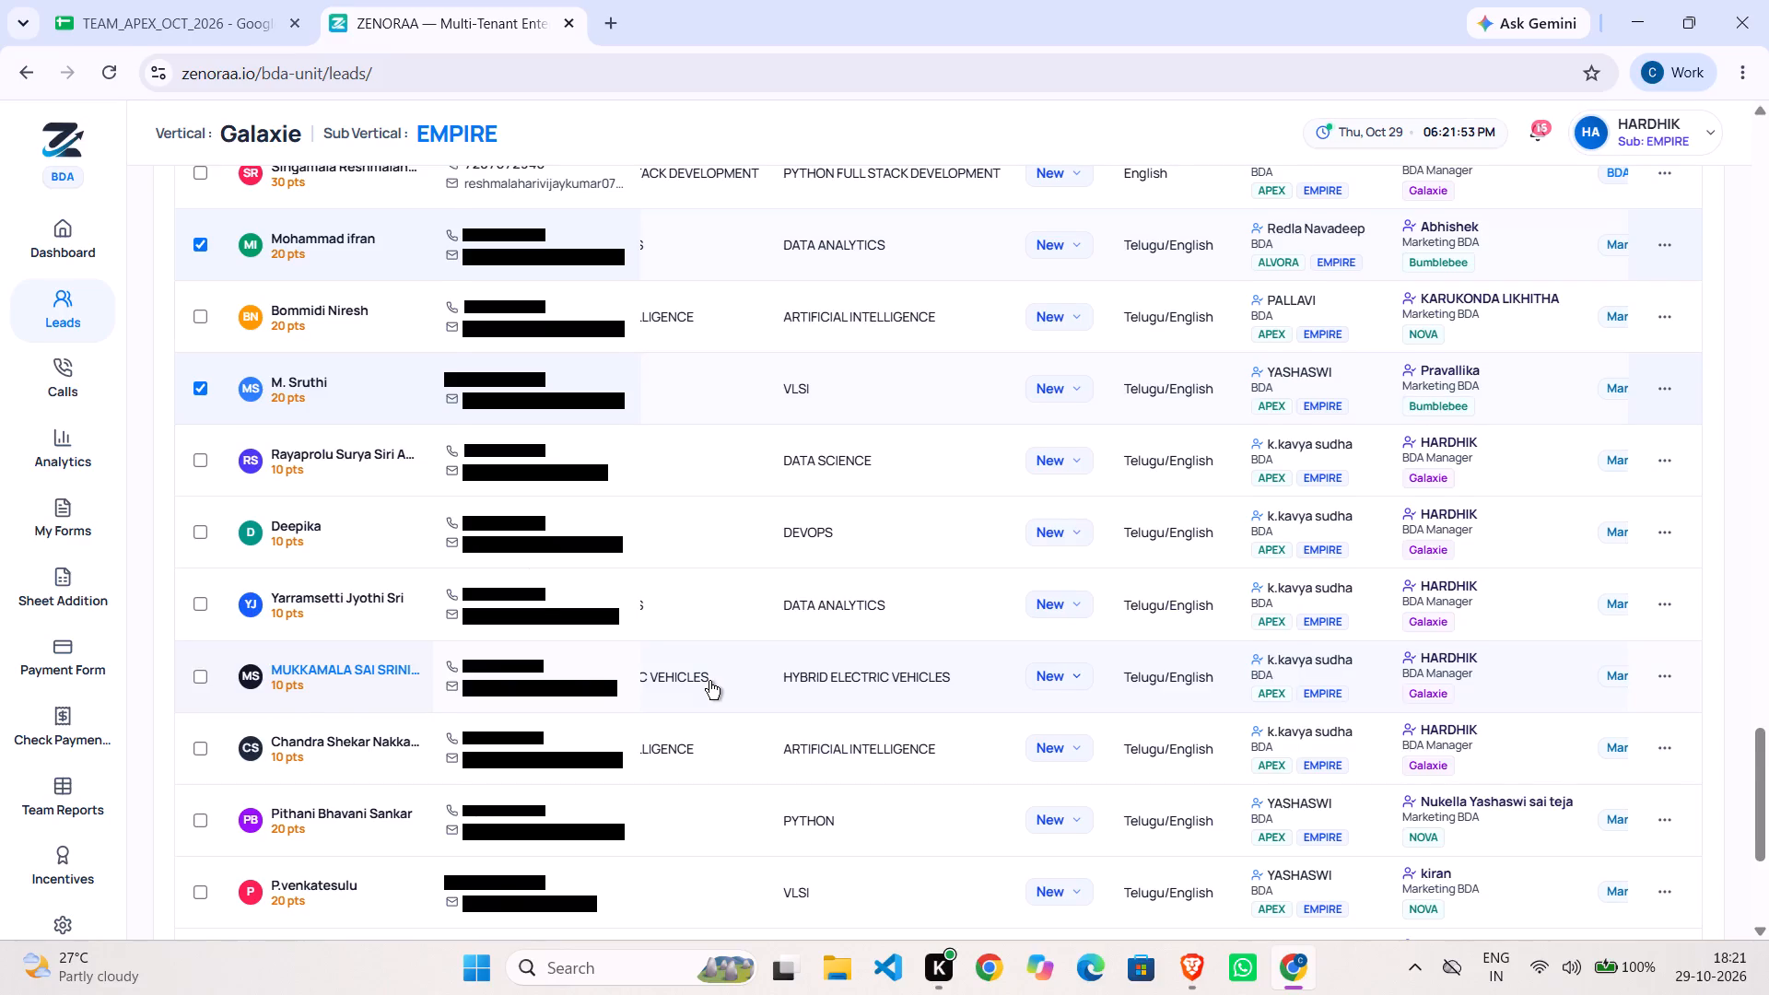
pyautogui.scroll(-2, 709, 681)
pyautogui.click(200, 641)
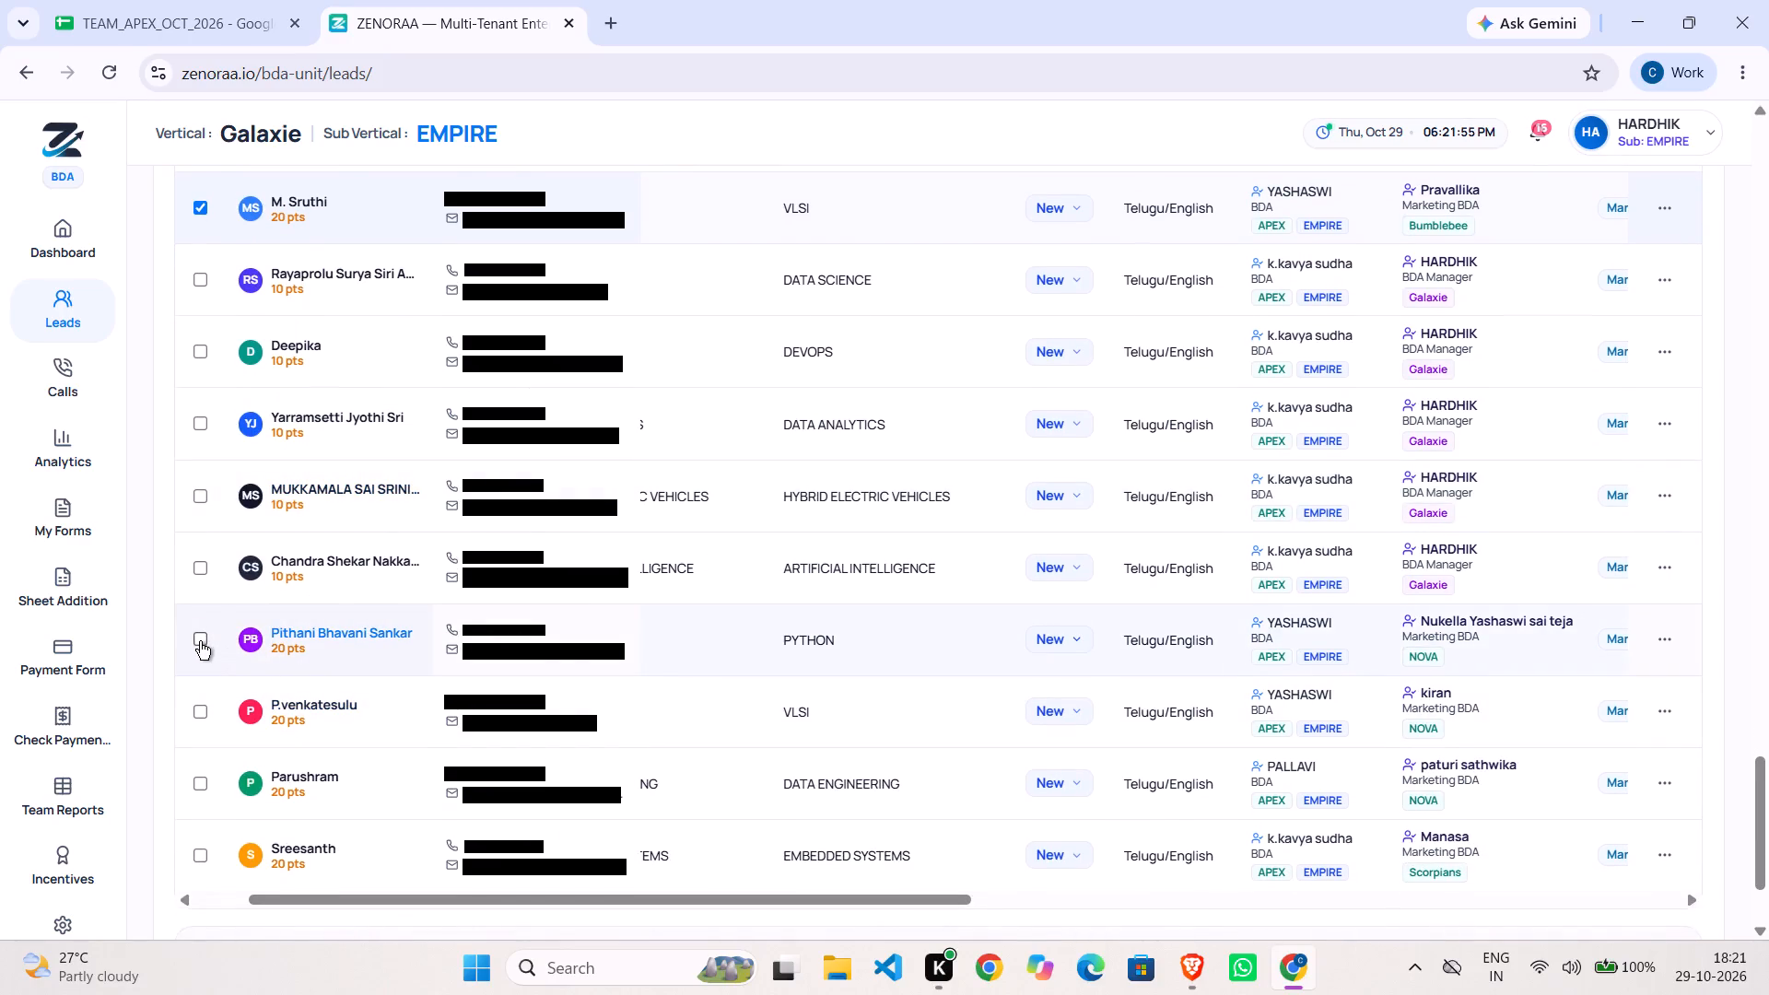
pyautogui.click(199, 713)
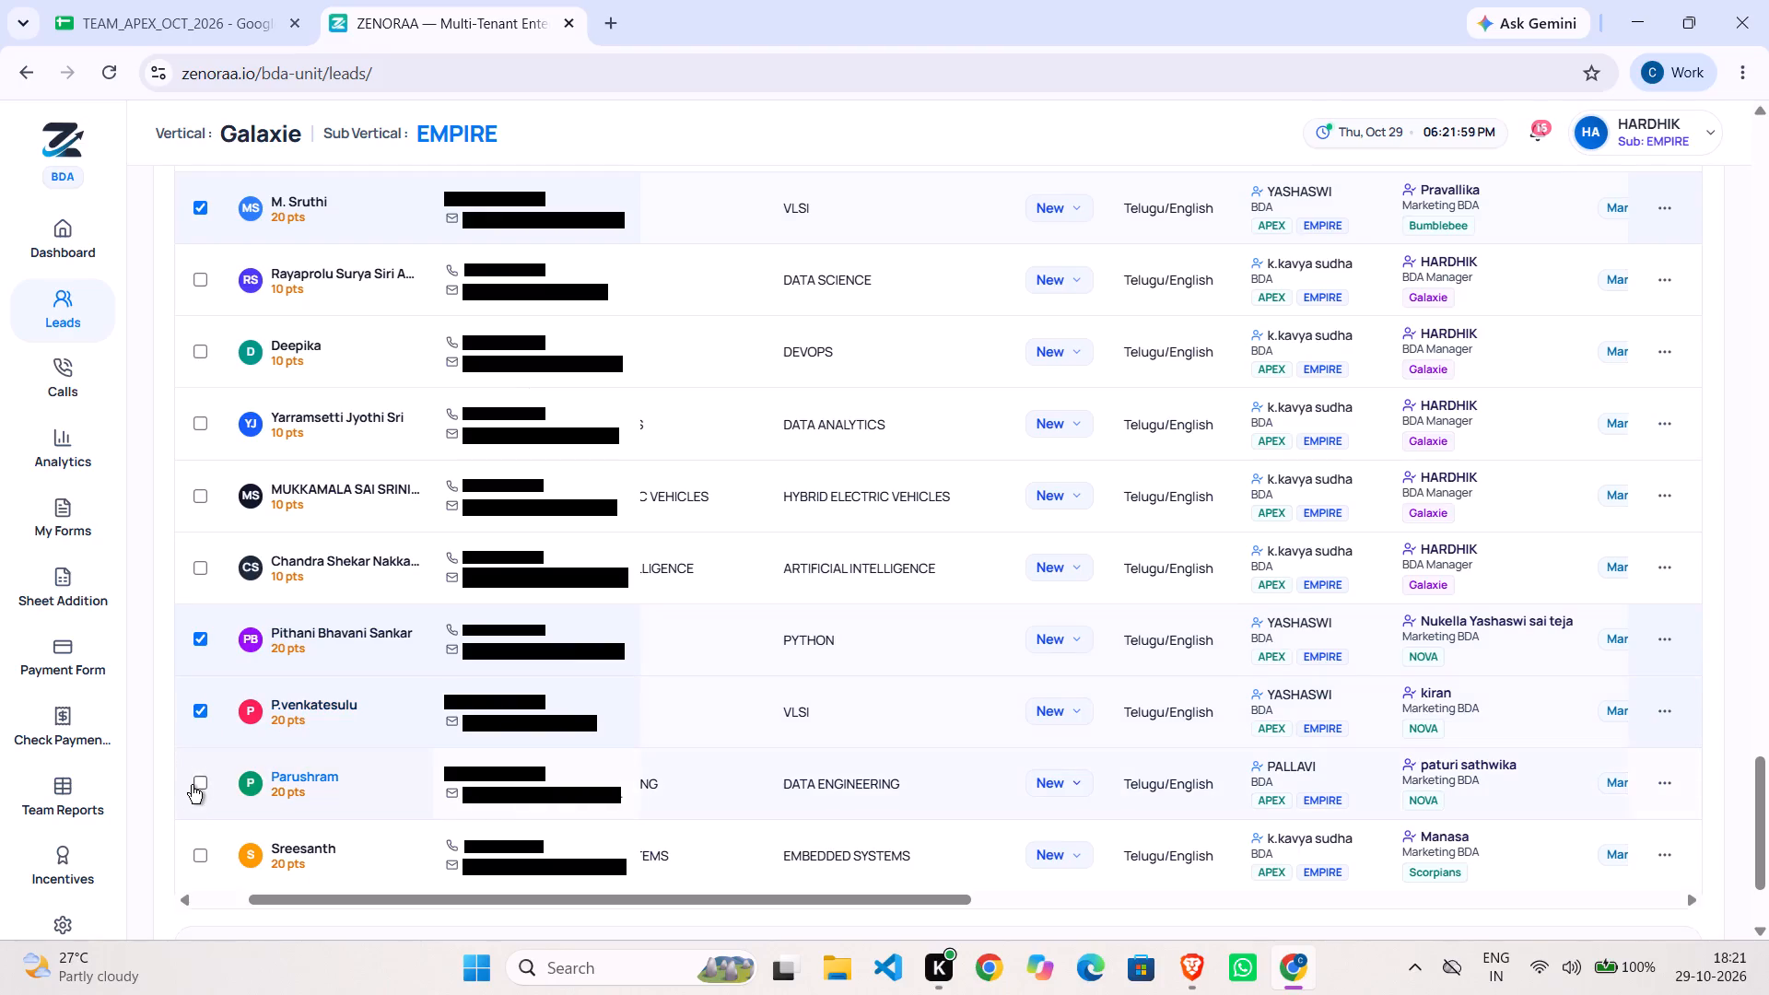
pyautogui.click(192, 785)
pyautogui.click(205, 797)
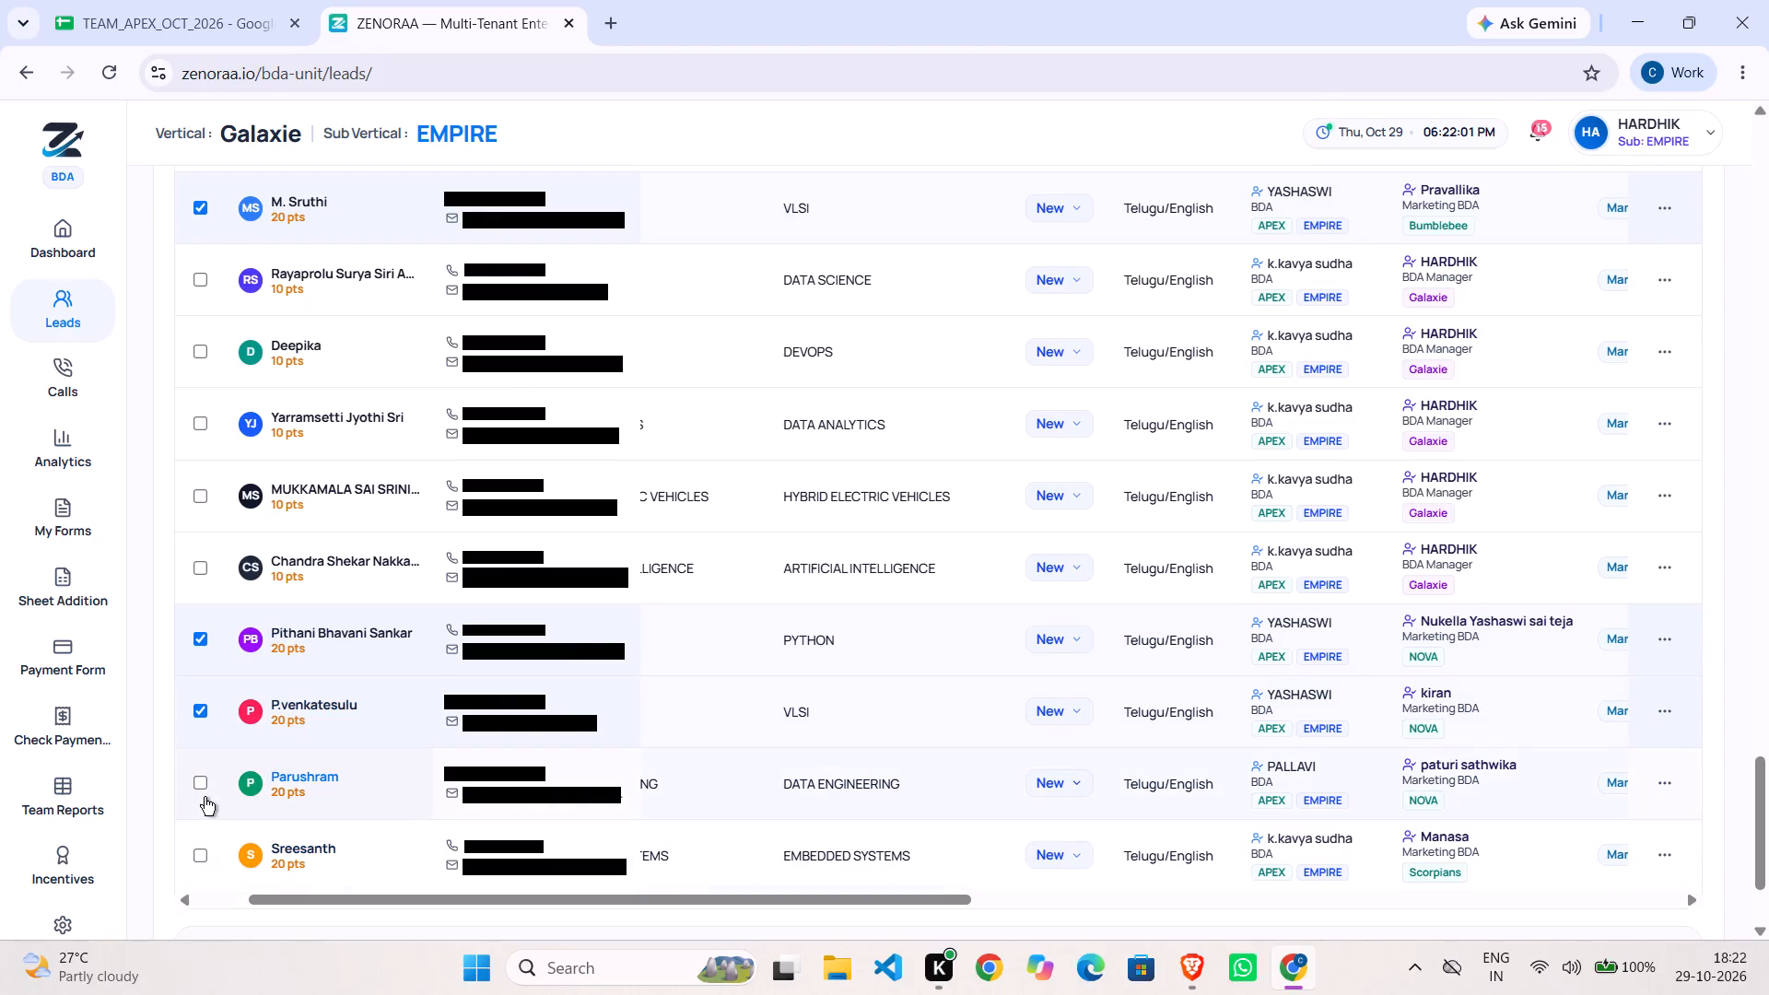
pyautogui.click(204, 786)
# Assign the six selected leads directly to the BDA keerthi in team ALVORA and dismiss the assignment summary.
pyautogui.scroll(1, 621, 568)
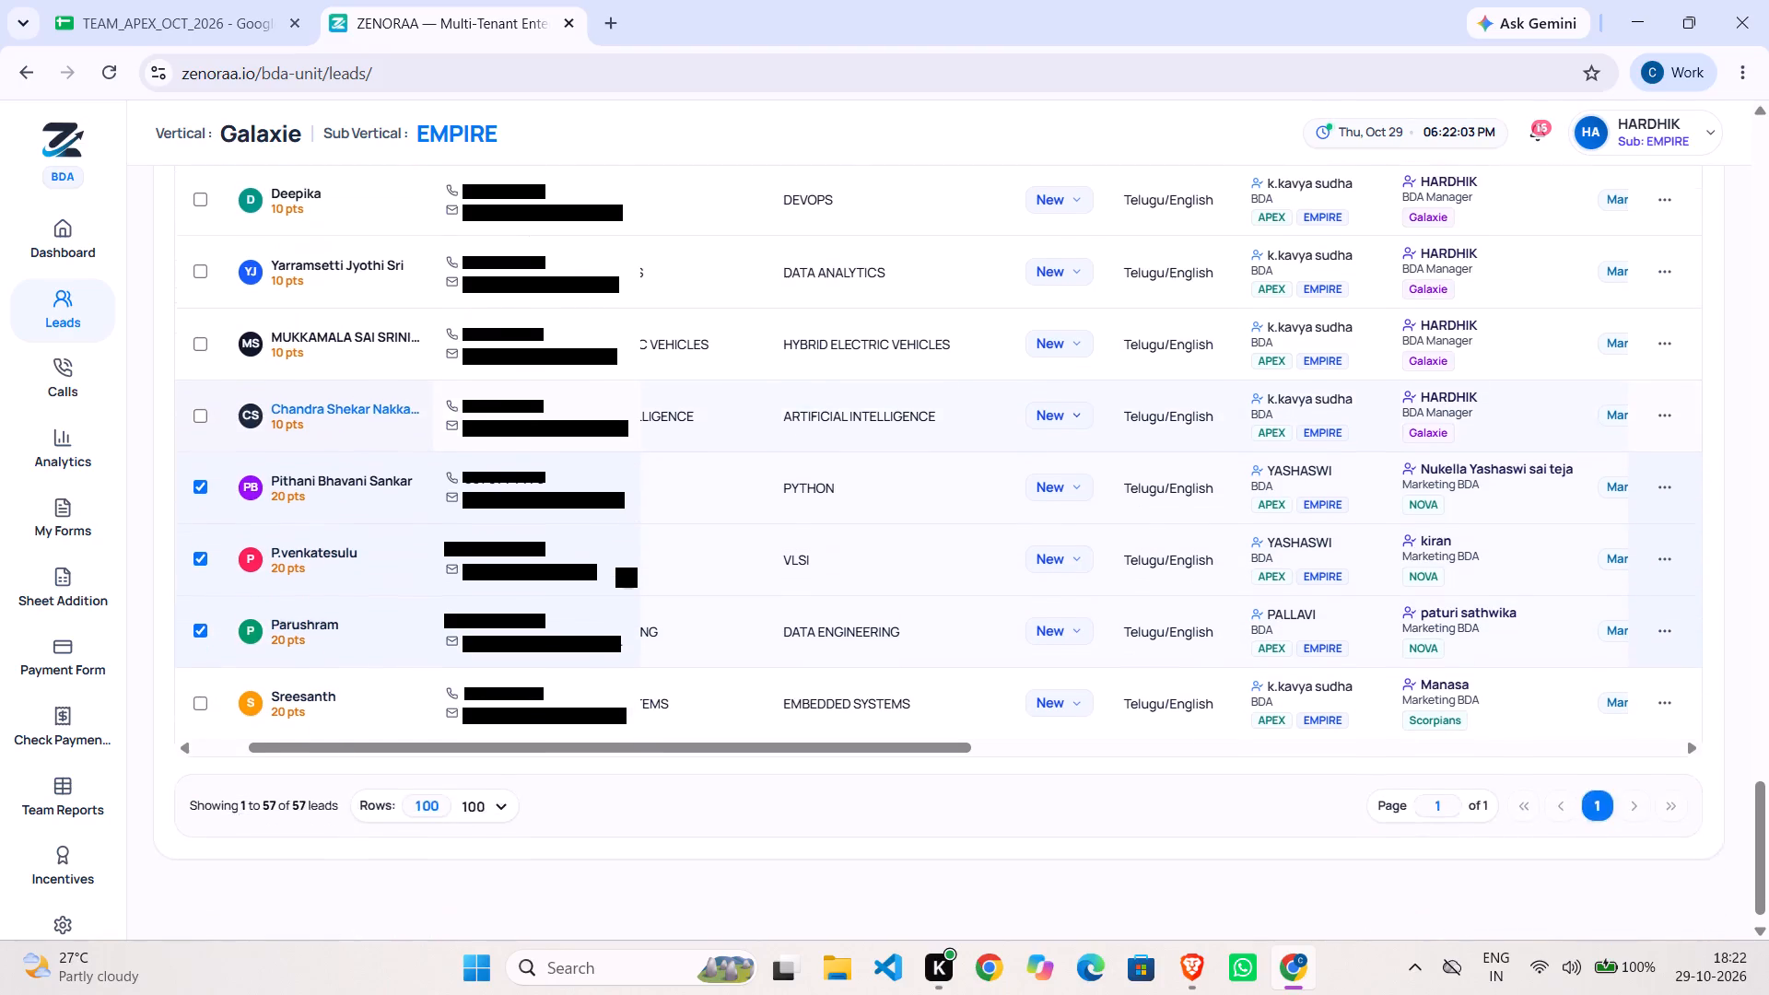
pyautogui.scroll(8, 621, 568)
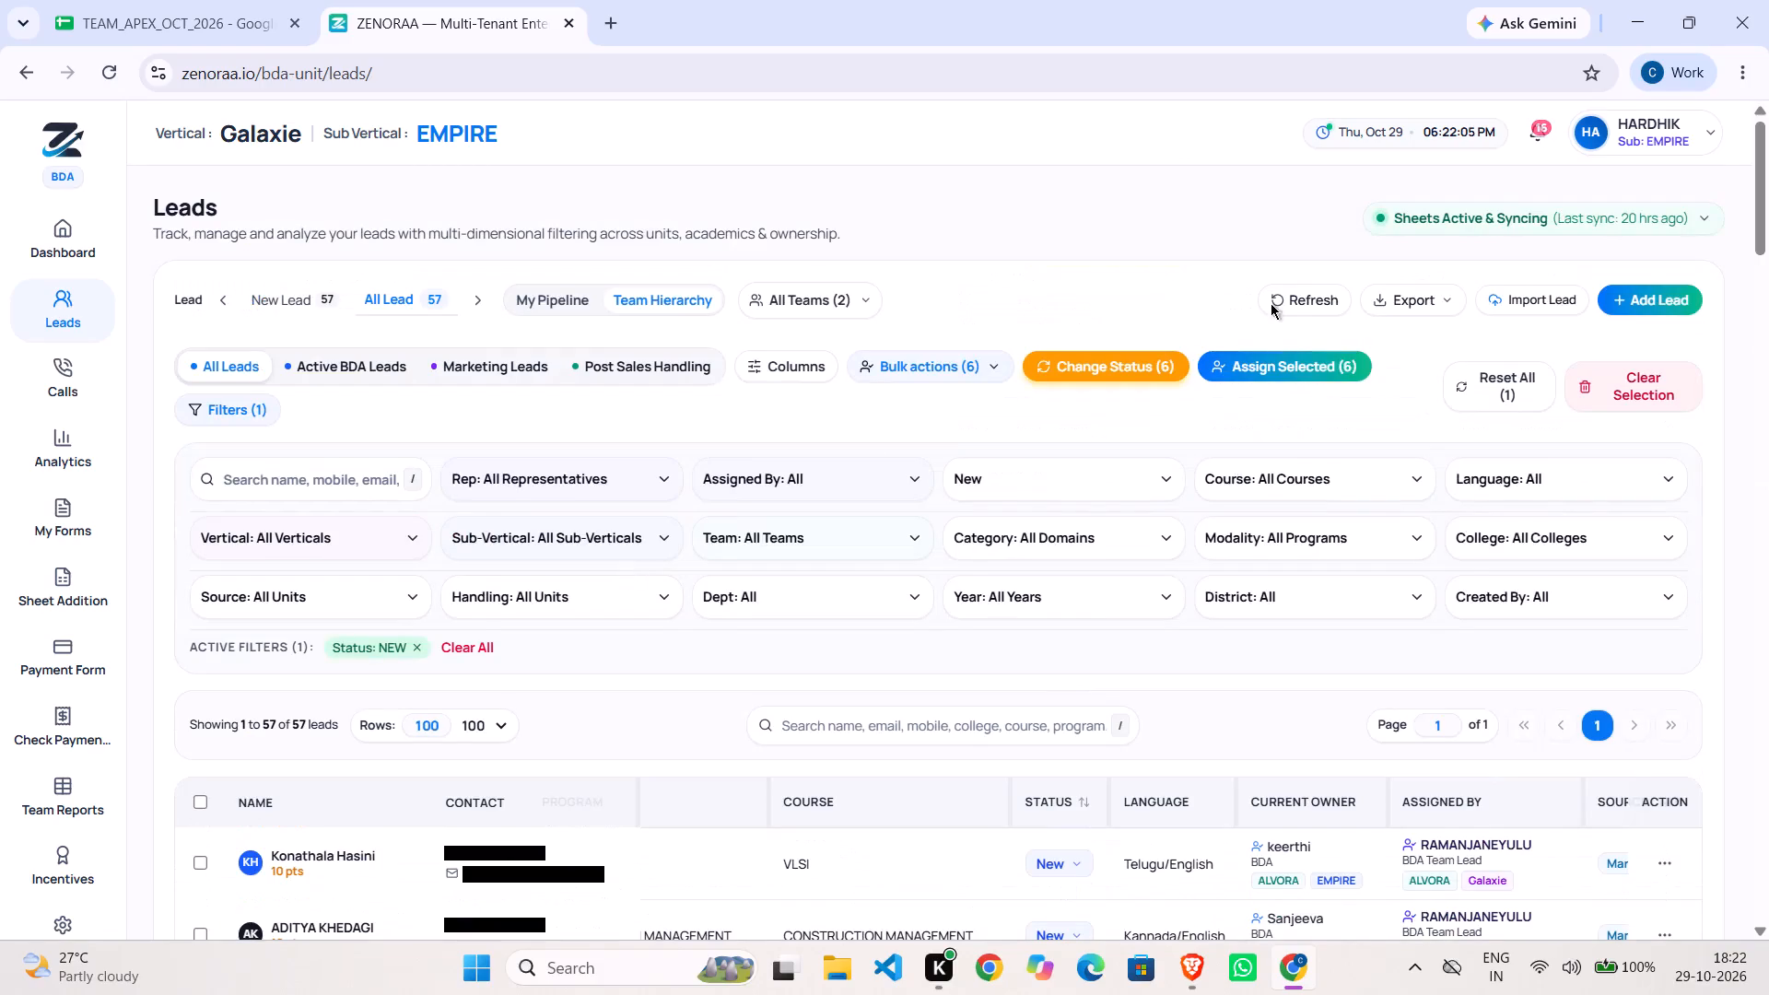
pyautogui.click(1289, 361)
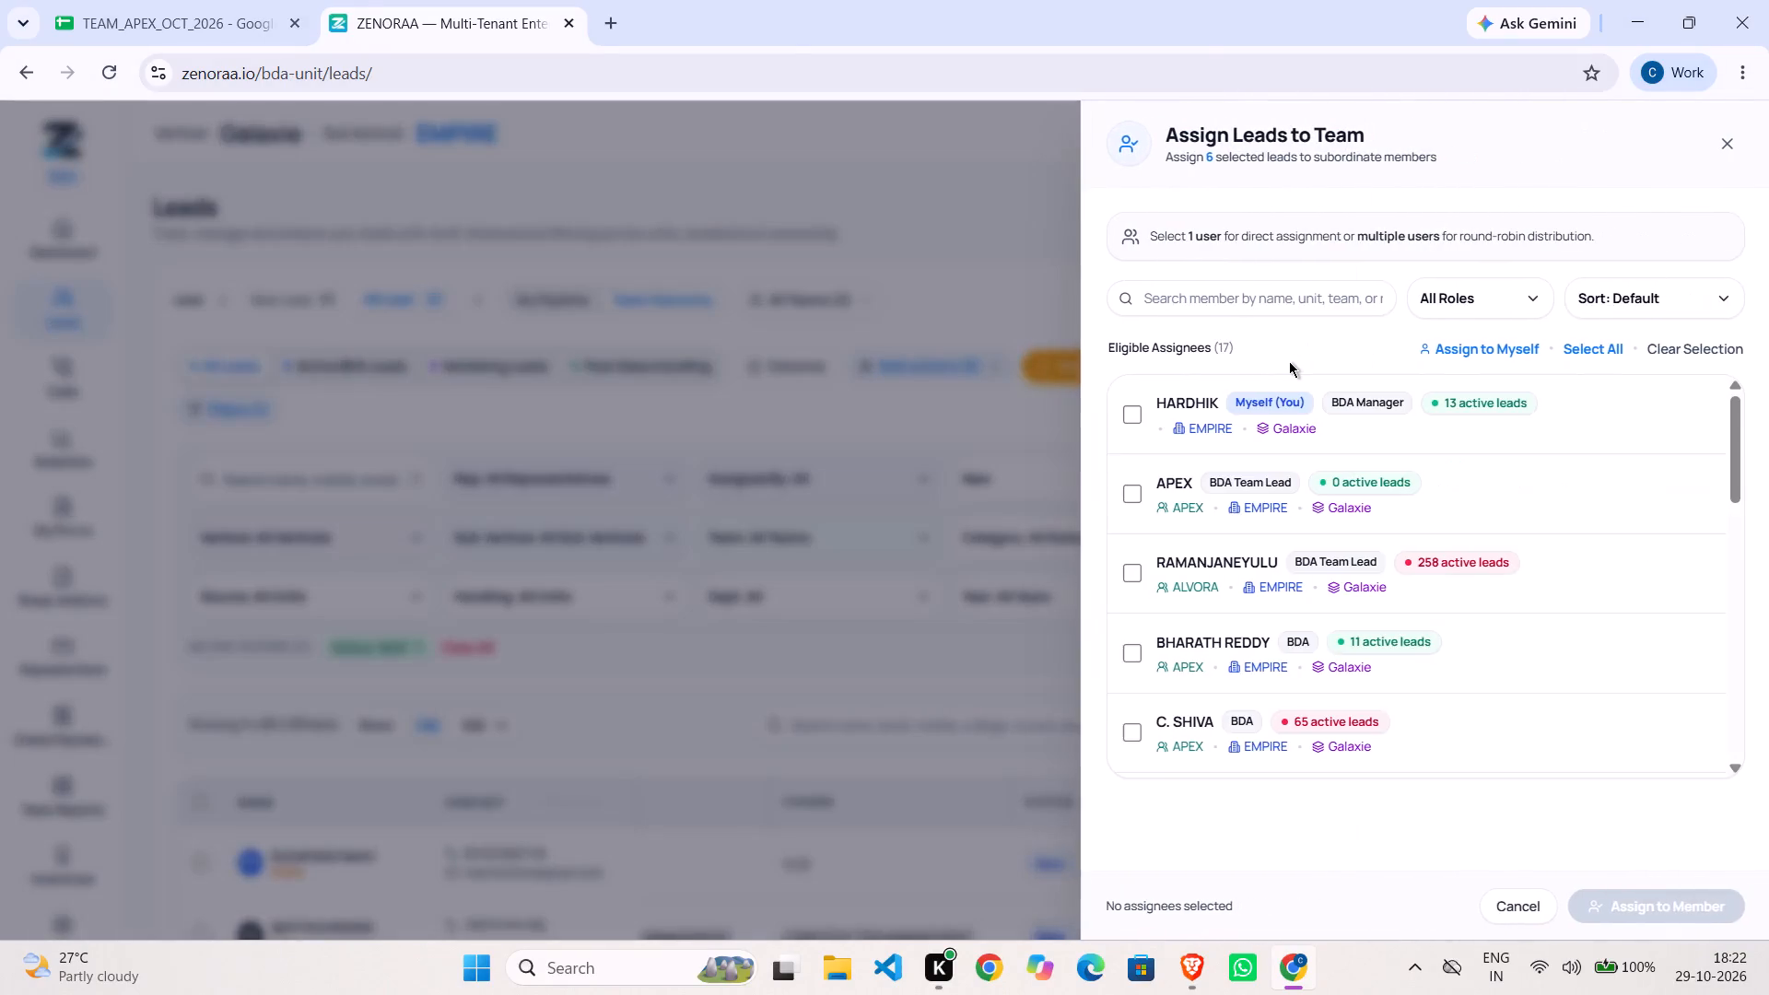
pyautogui.scroll(-3, 1218, 621)
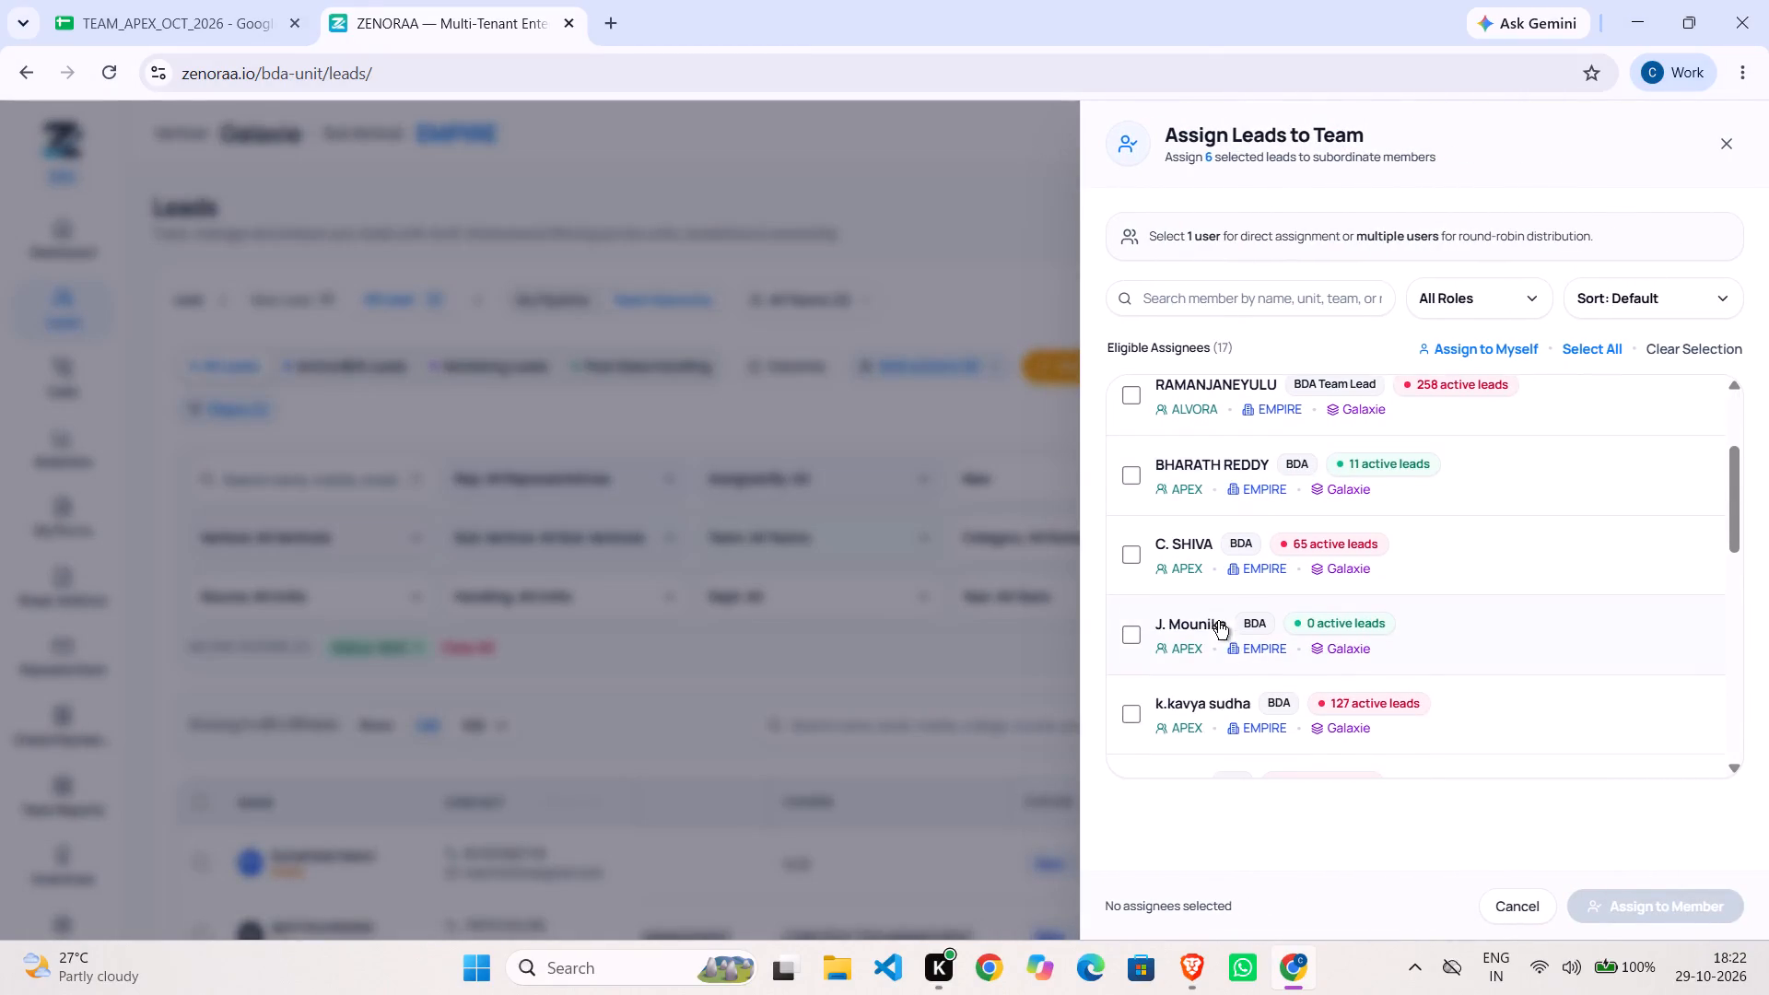
pyautogui.scroll(-2, 1218, 621)
pyautogui.click(1218, 621)
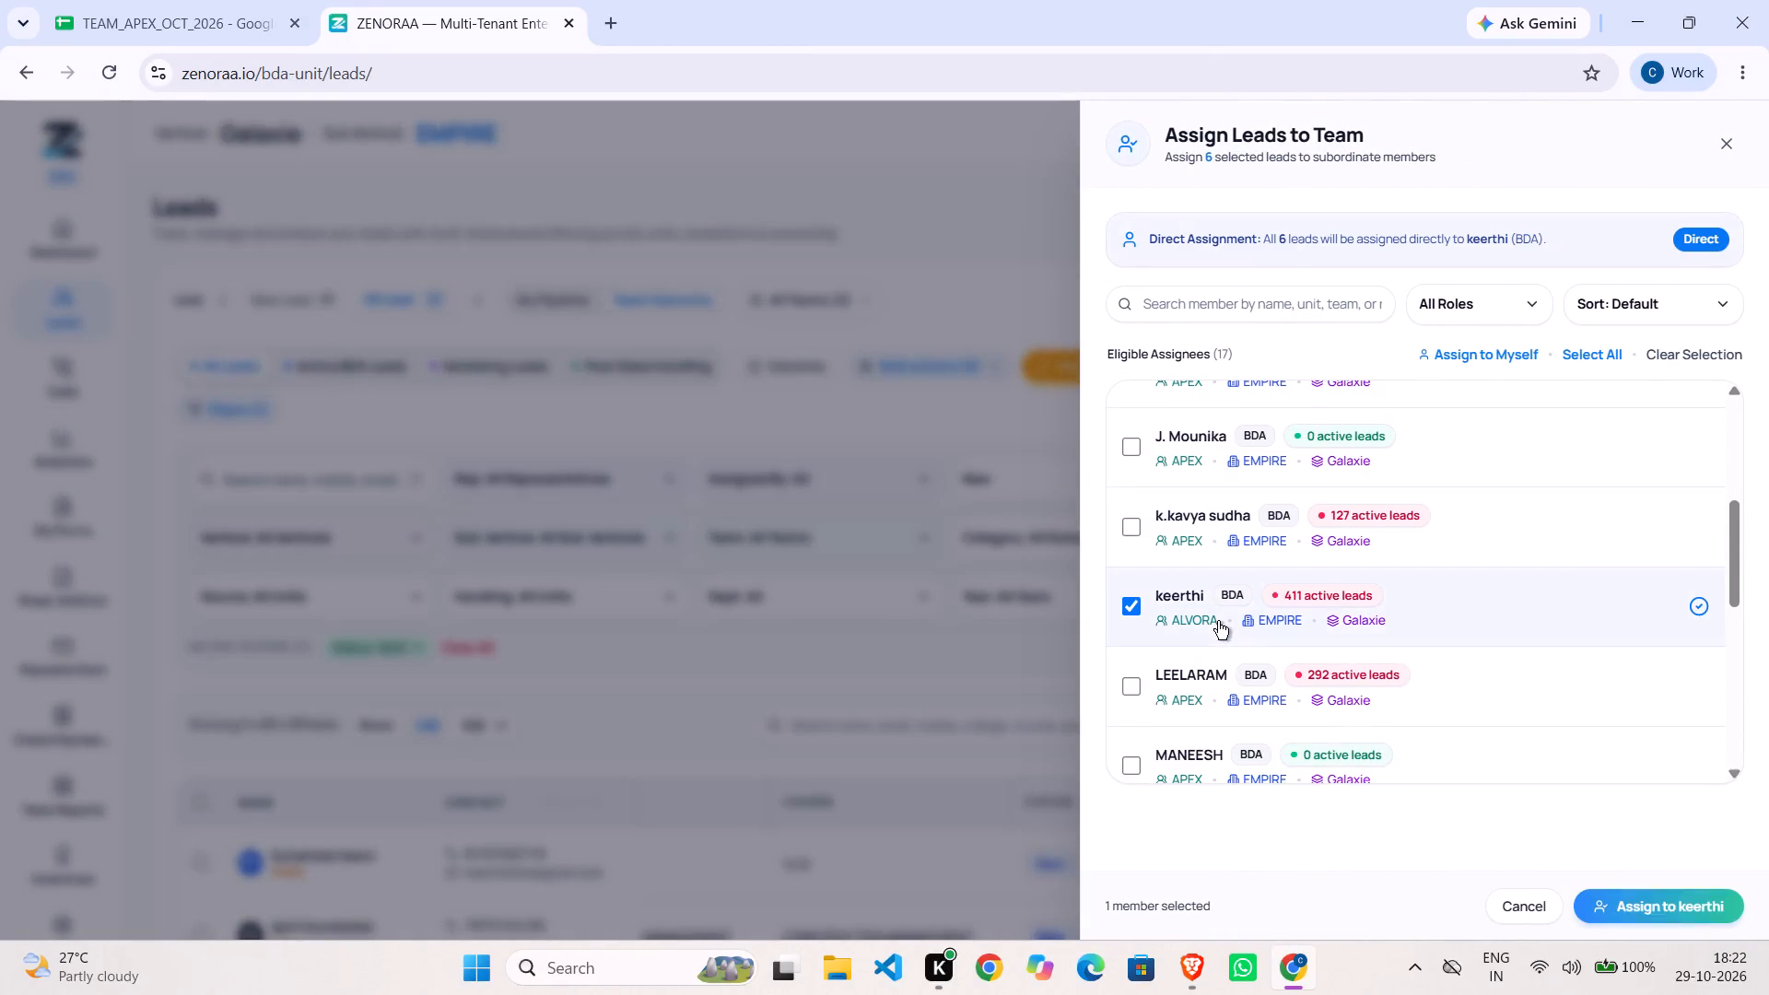
pyautogui.click(1660, 905)
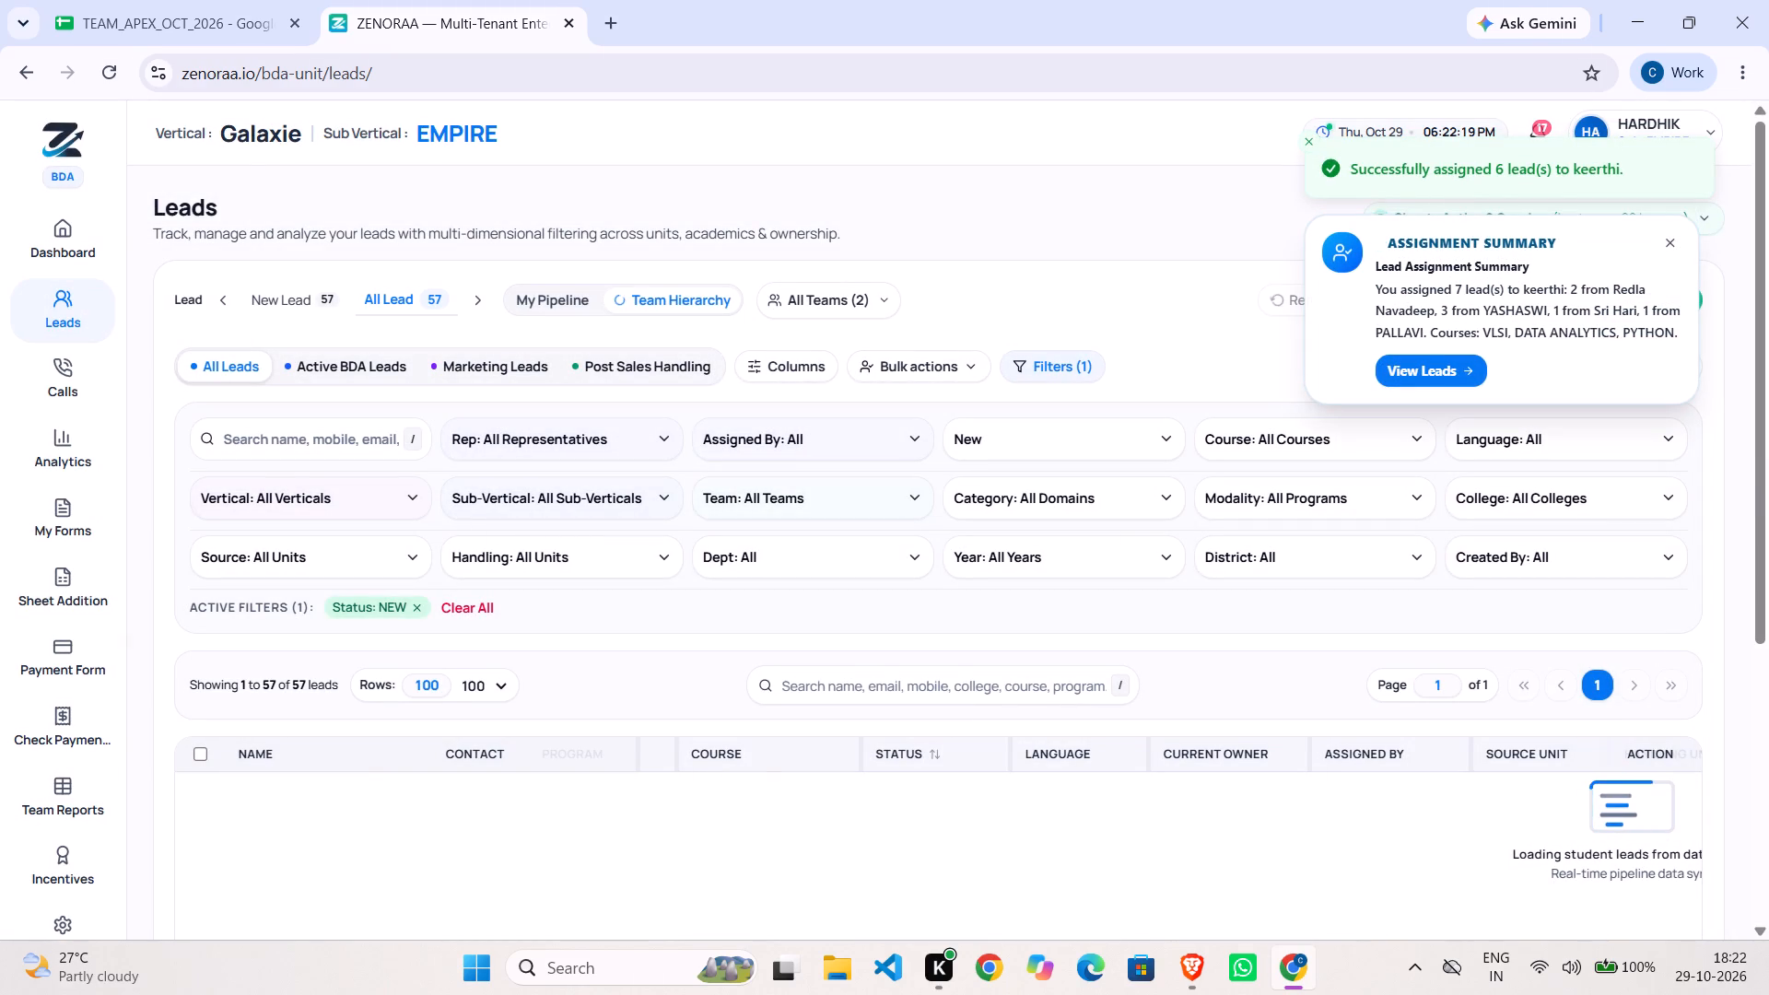
pyautogui.click(1670, 243)
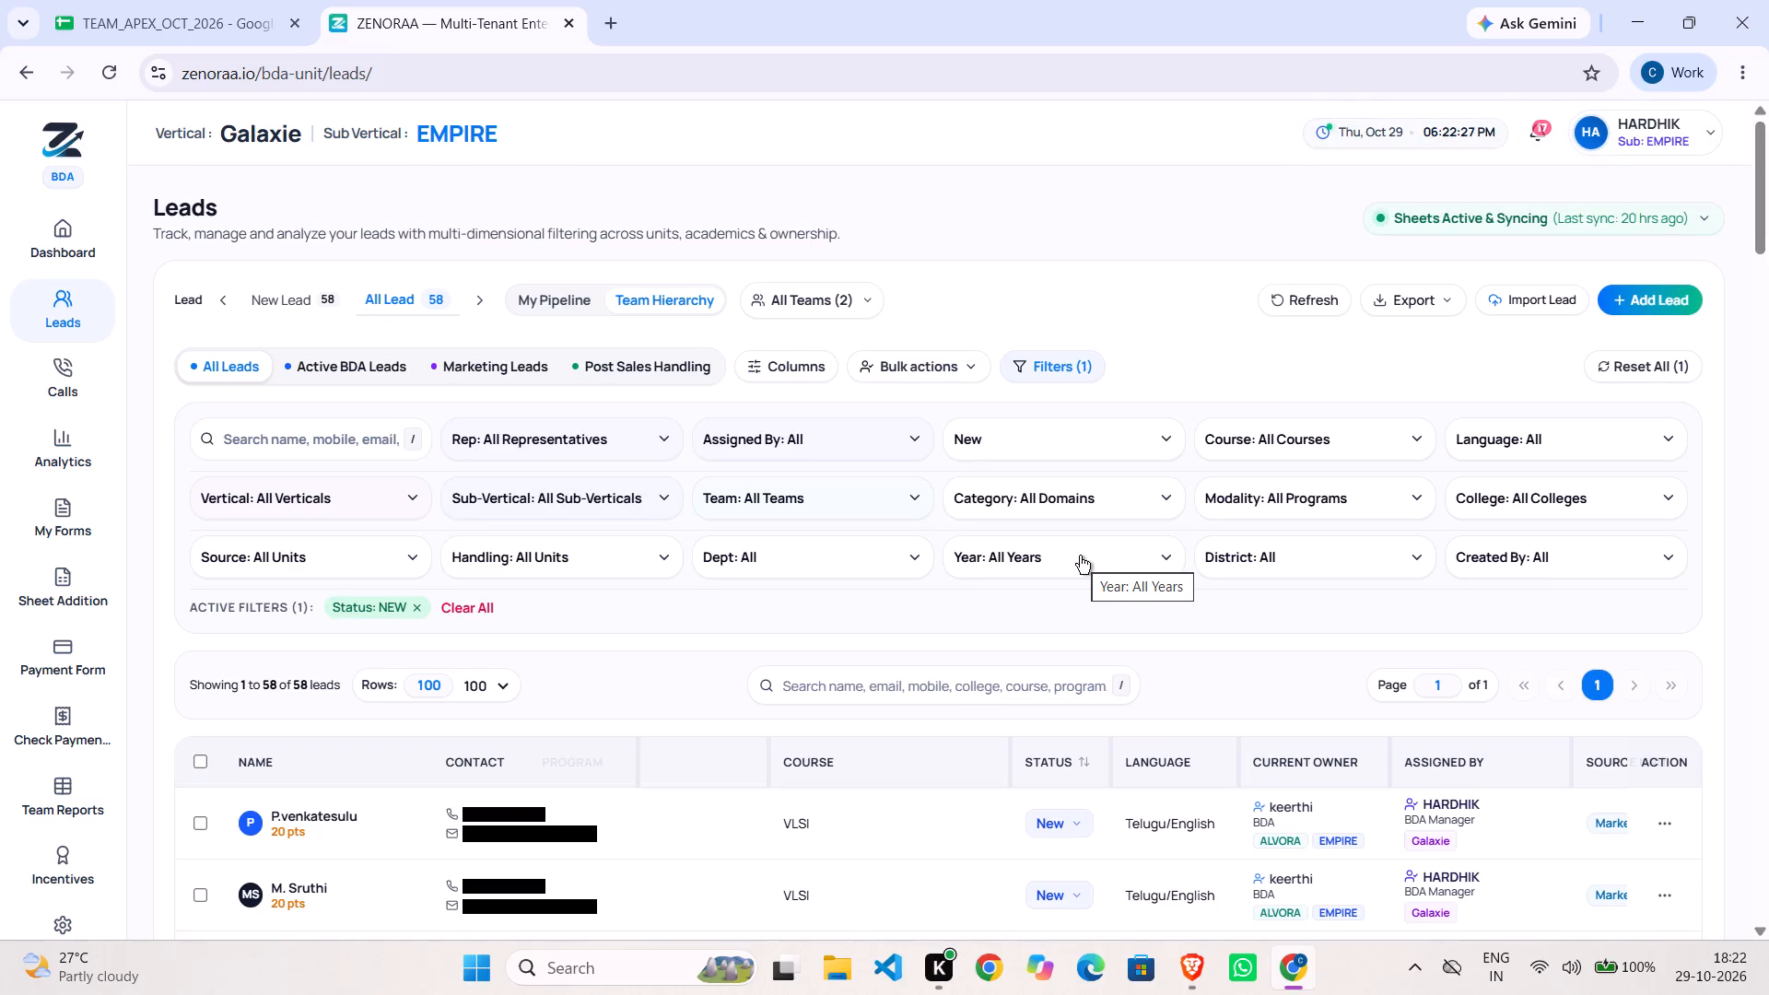
# Switch to Brave and save the open lead's DNP_3 (Did Not Pick 3) status update with the call remark "DNP".
pyautogui.hotkey('alt', 'Tab')
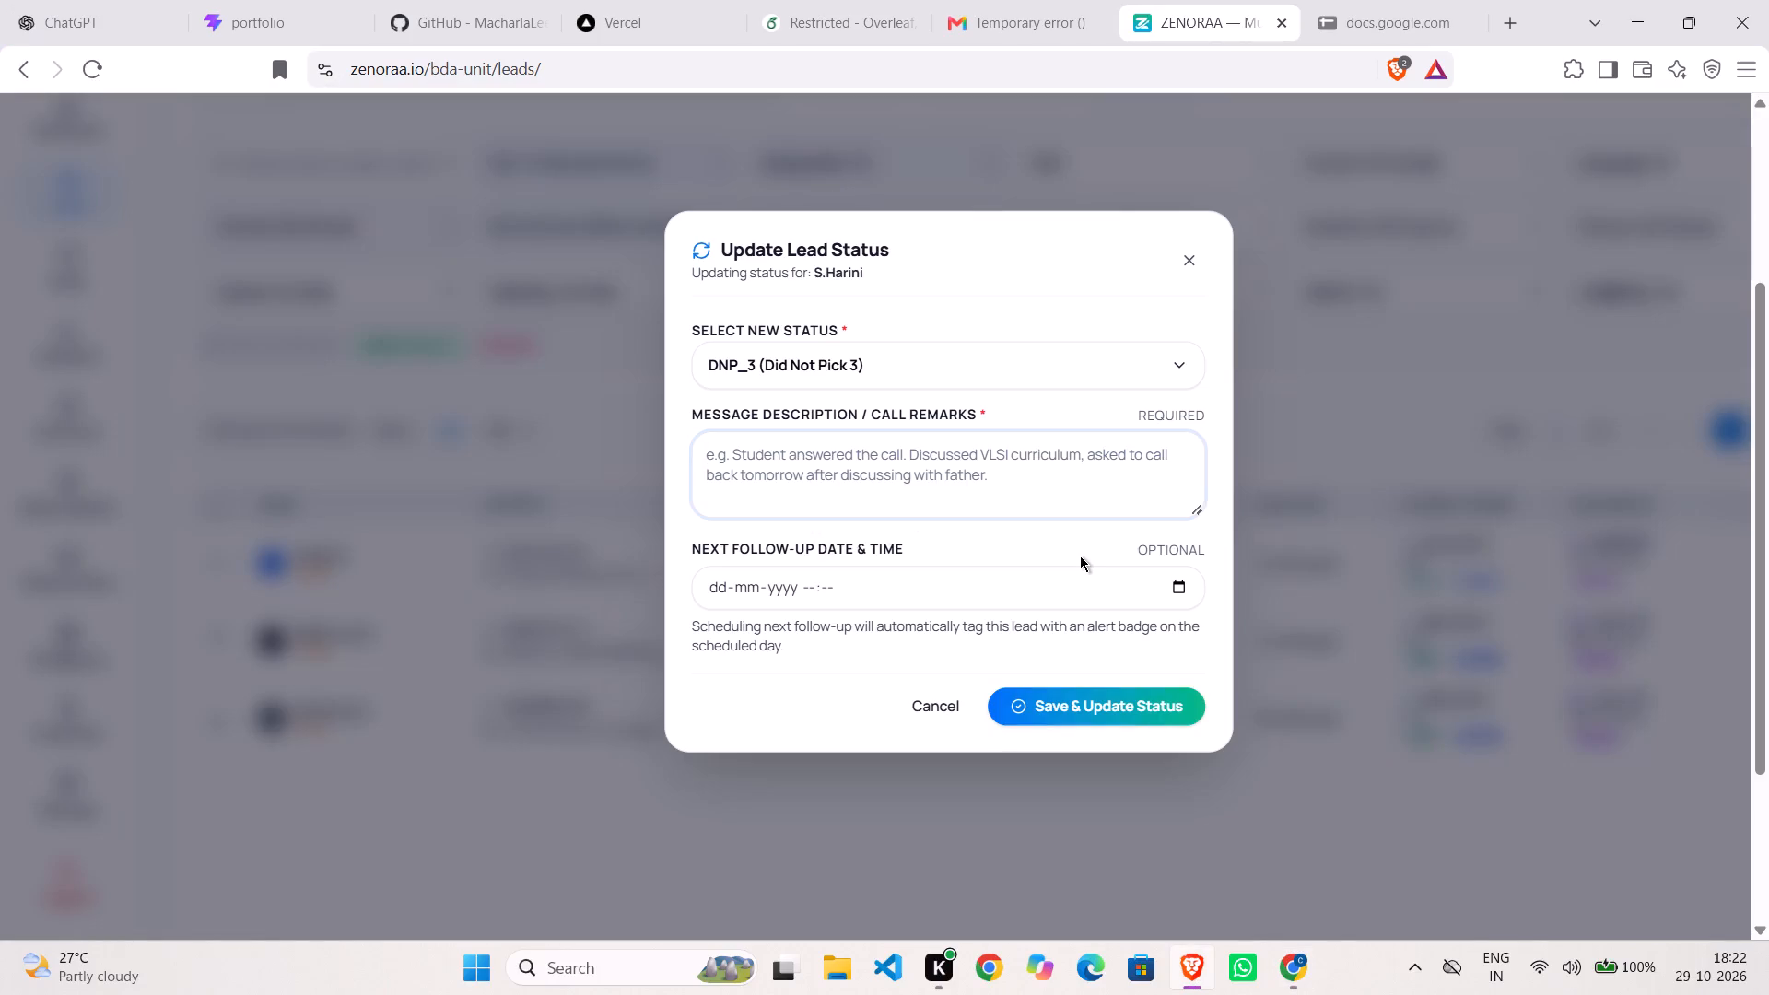
pyautogui.click(807, 462)
pyautogui.write('DNP')
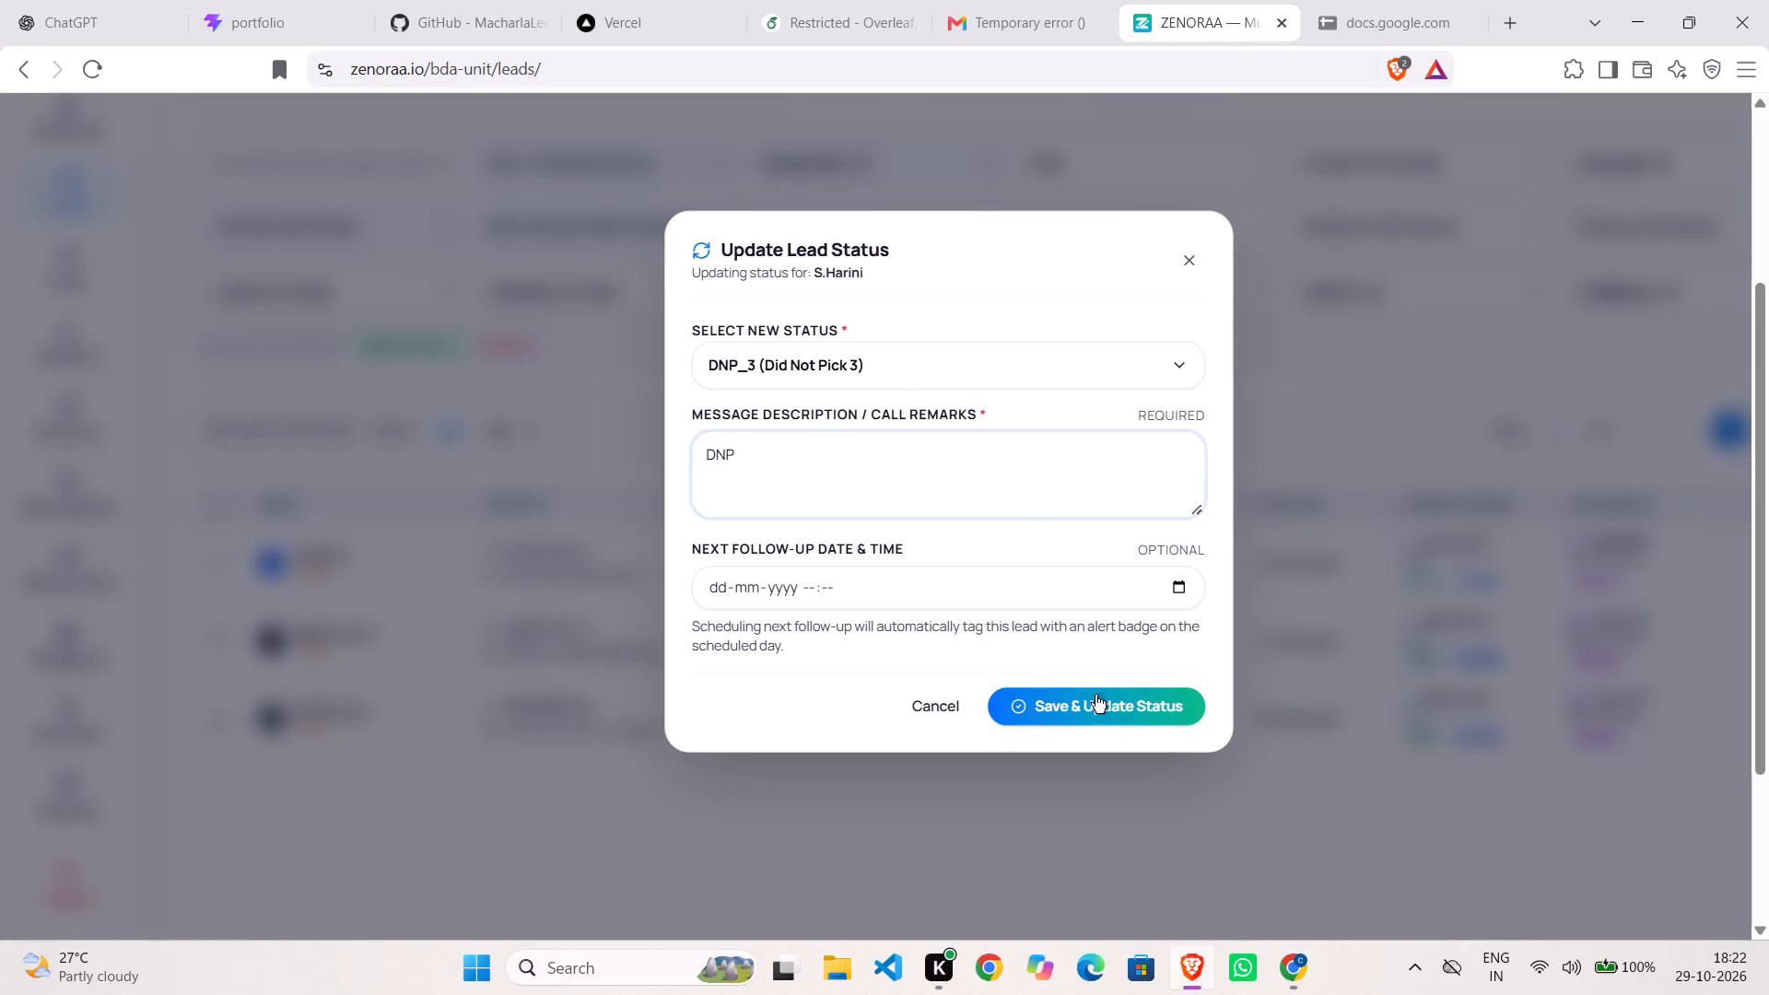
pyautogui.click(1120, 712)
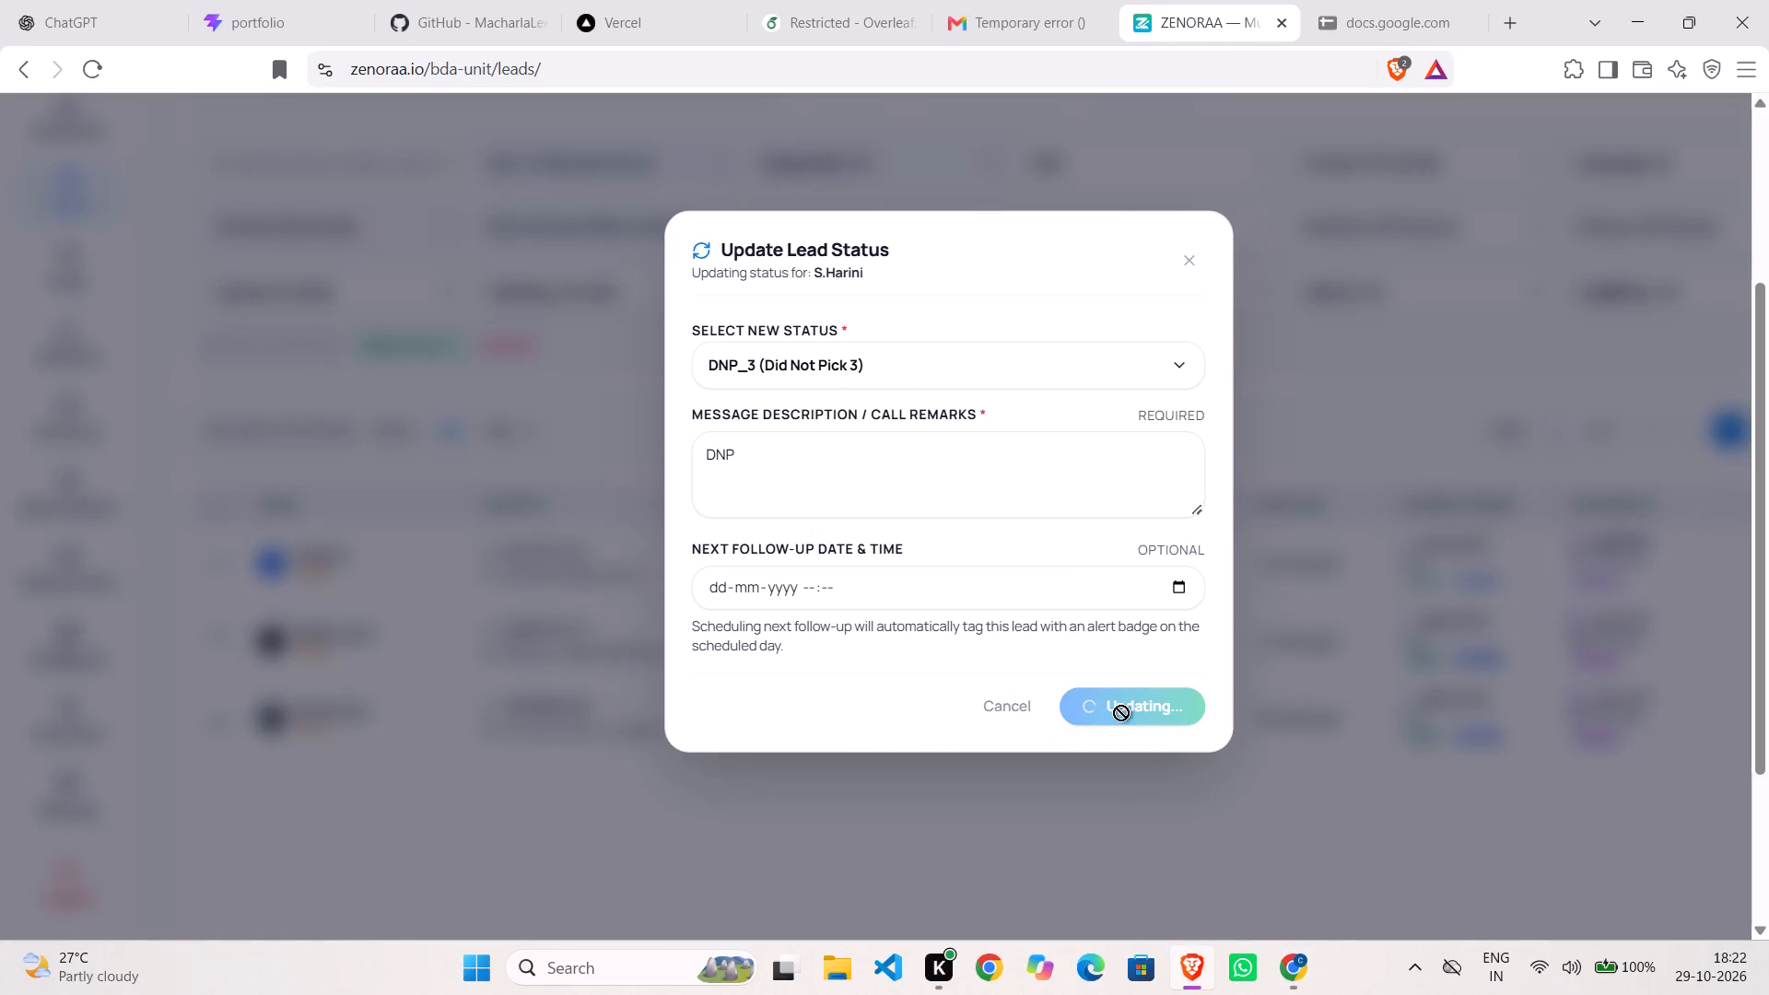
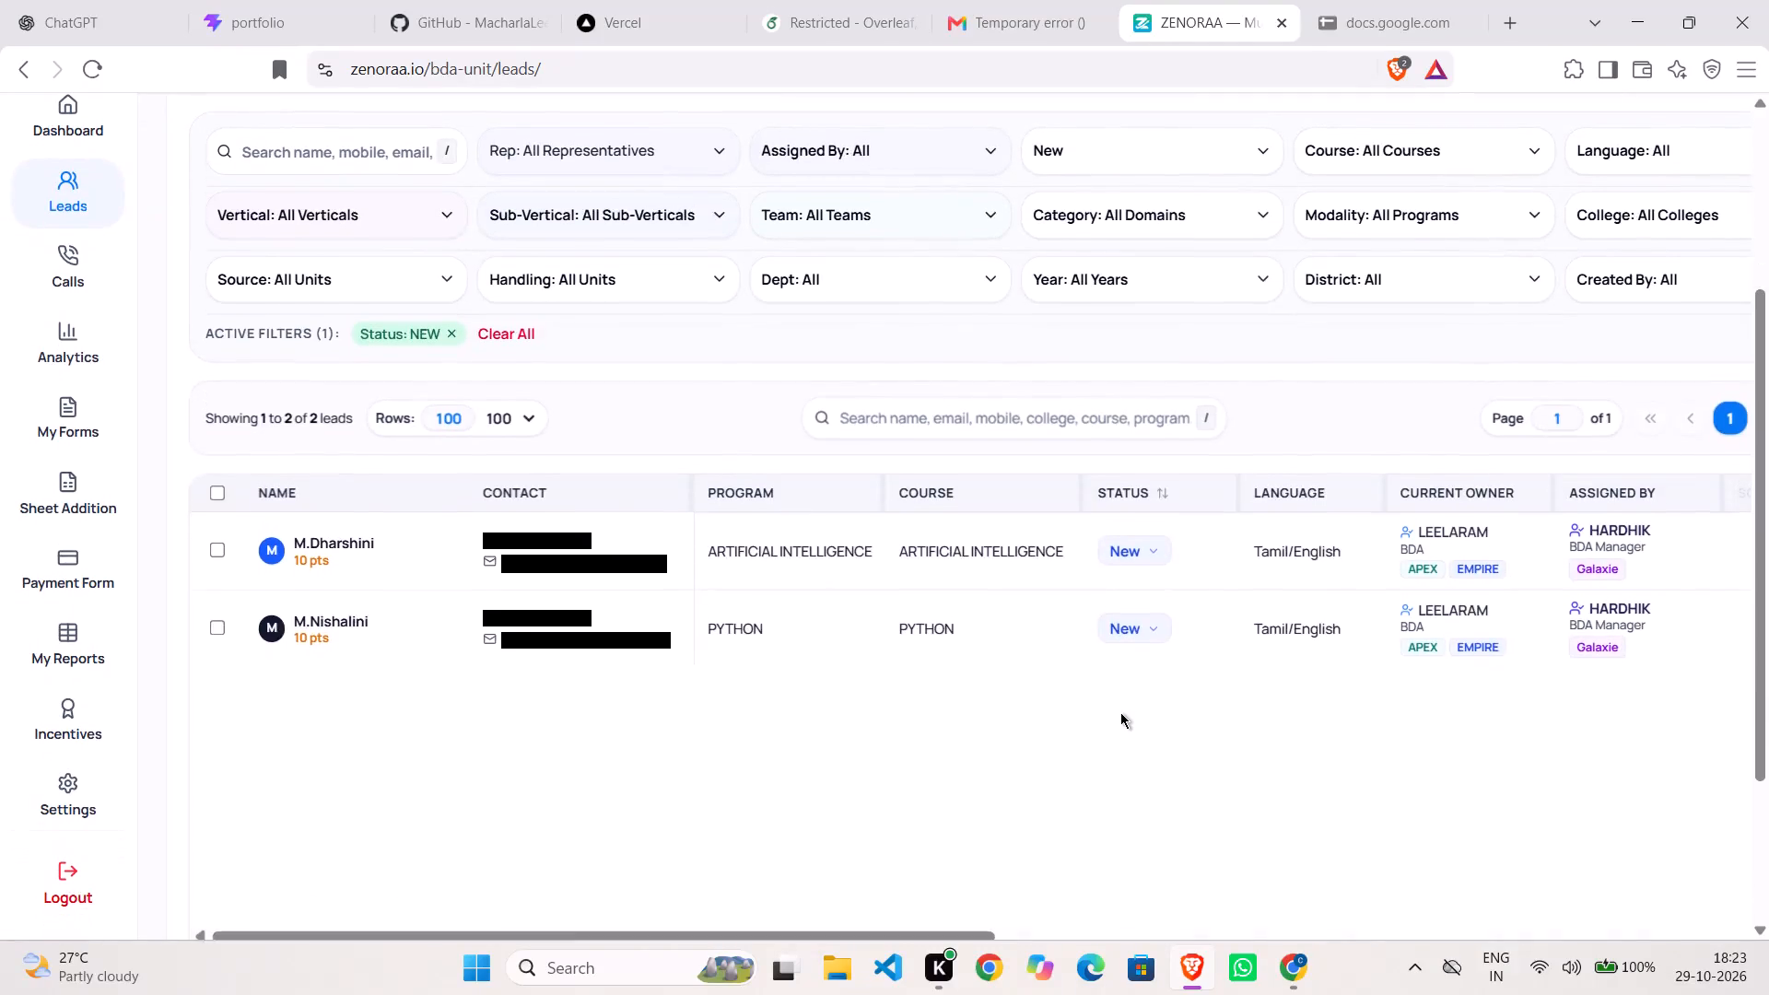
# Examine the course, status, language, owner, assigner and unit details of the Tamil/English New leads owned by LEELARAM.
pyautogui.hscroll(-1, 1120, 712)
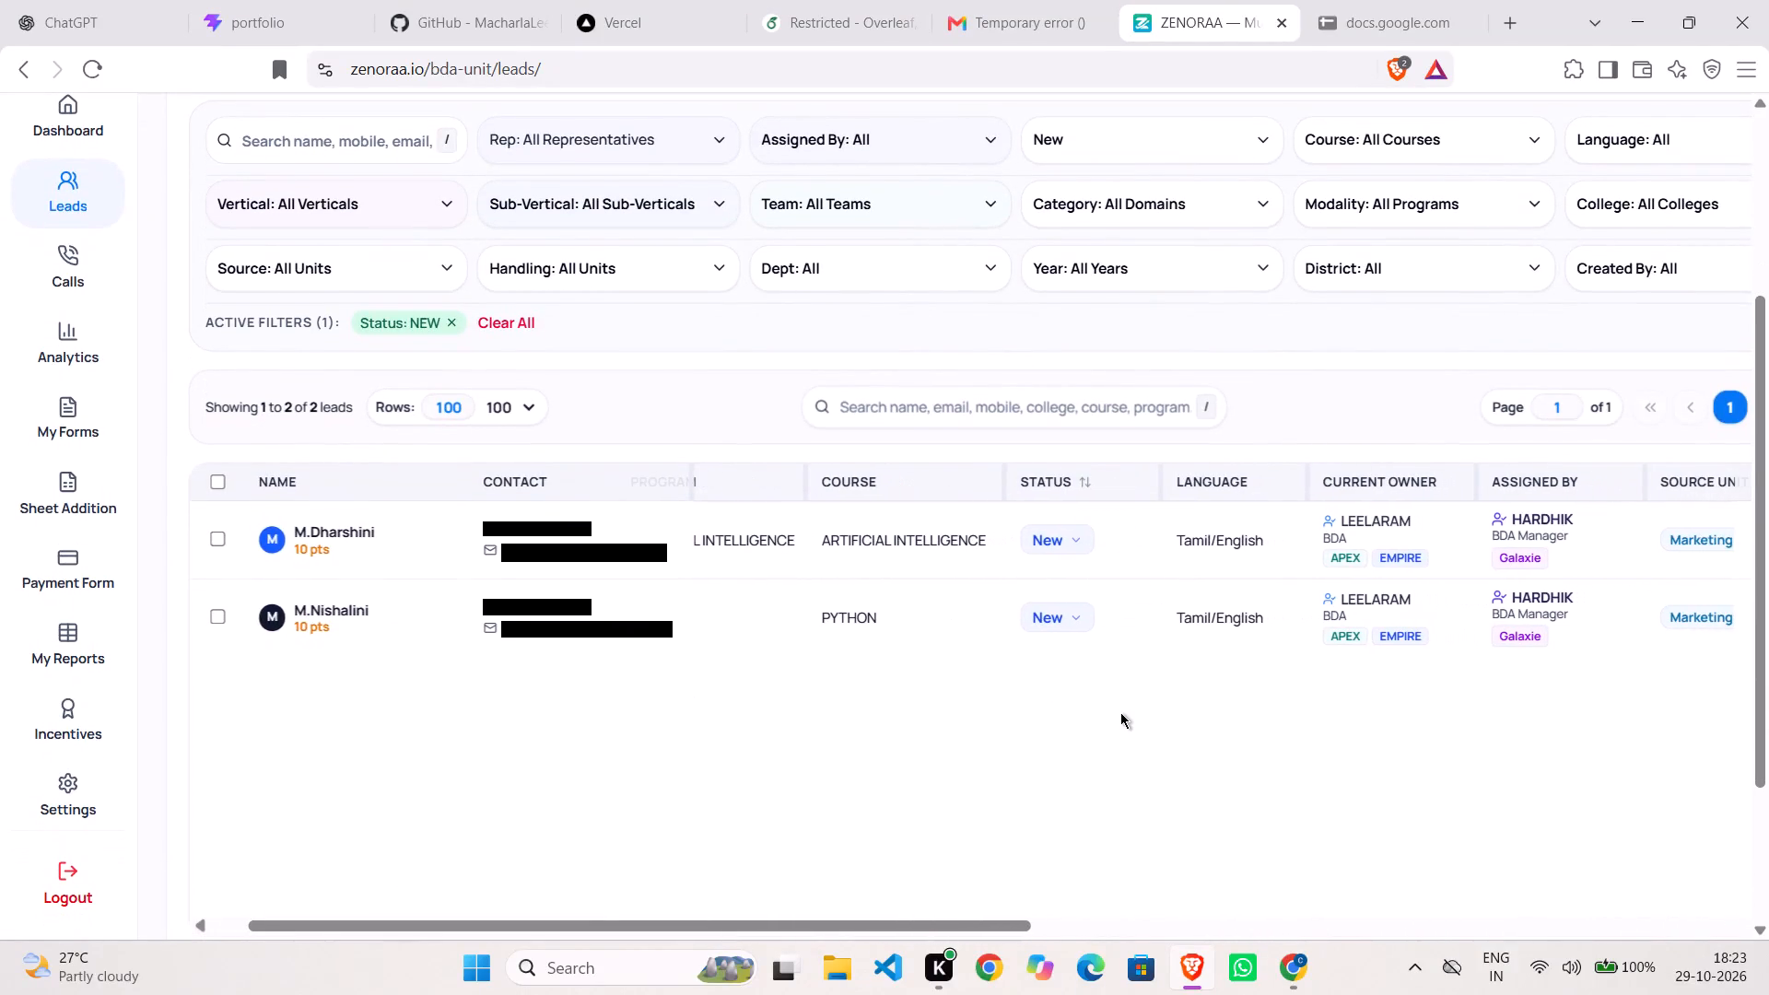
pyautogui.hscroll(4, 1120, 712)
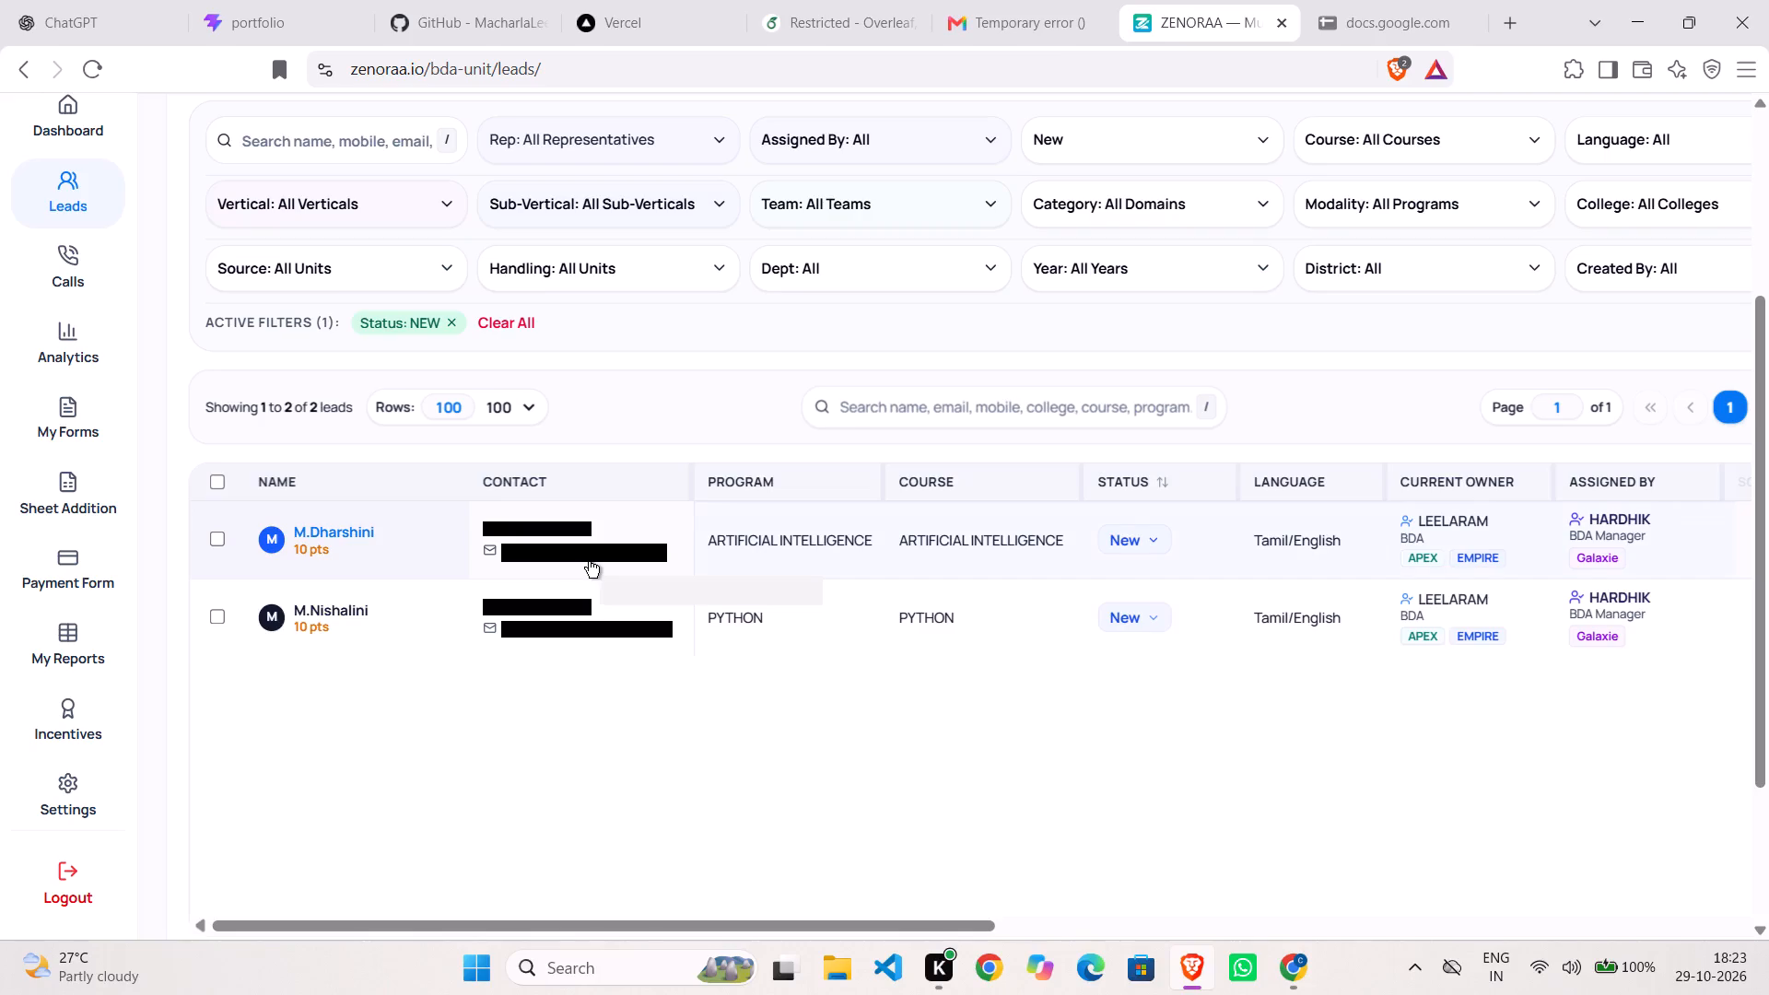
pyautogui.hscroll(-3, 589, 559)
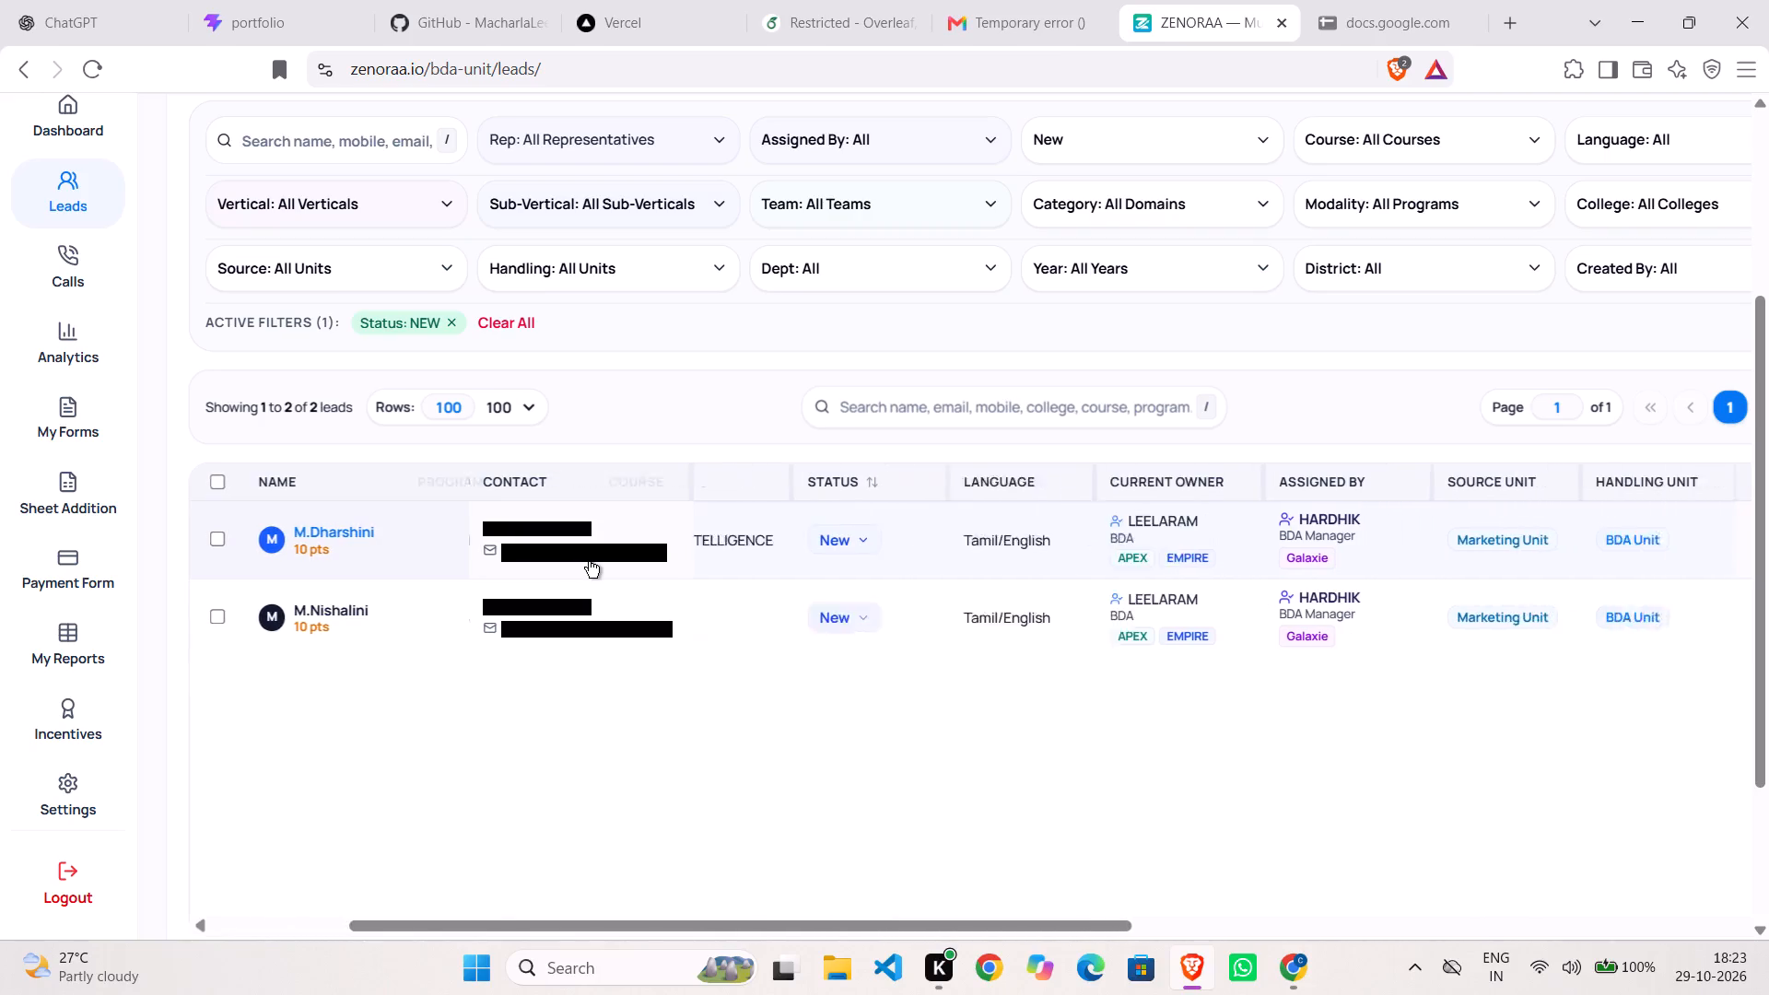
pyautogui.hscroll(-2, 589, 559)
pyautogui.hscroll(3, 589, 559)
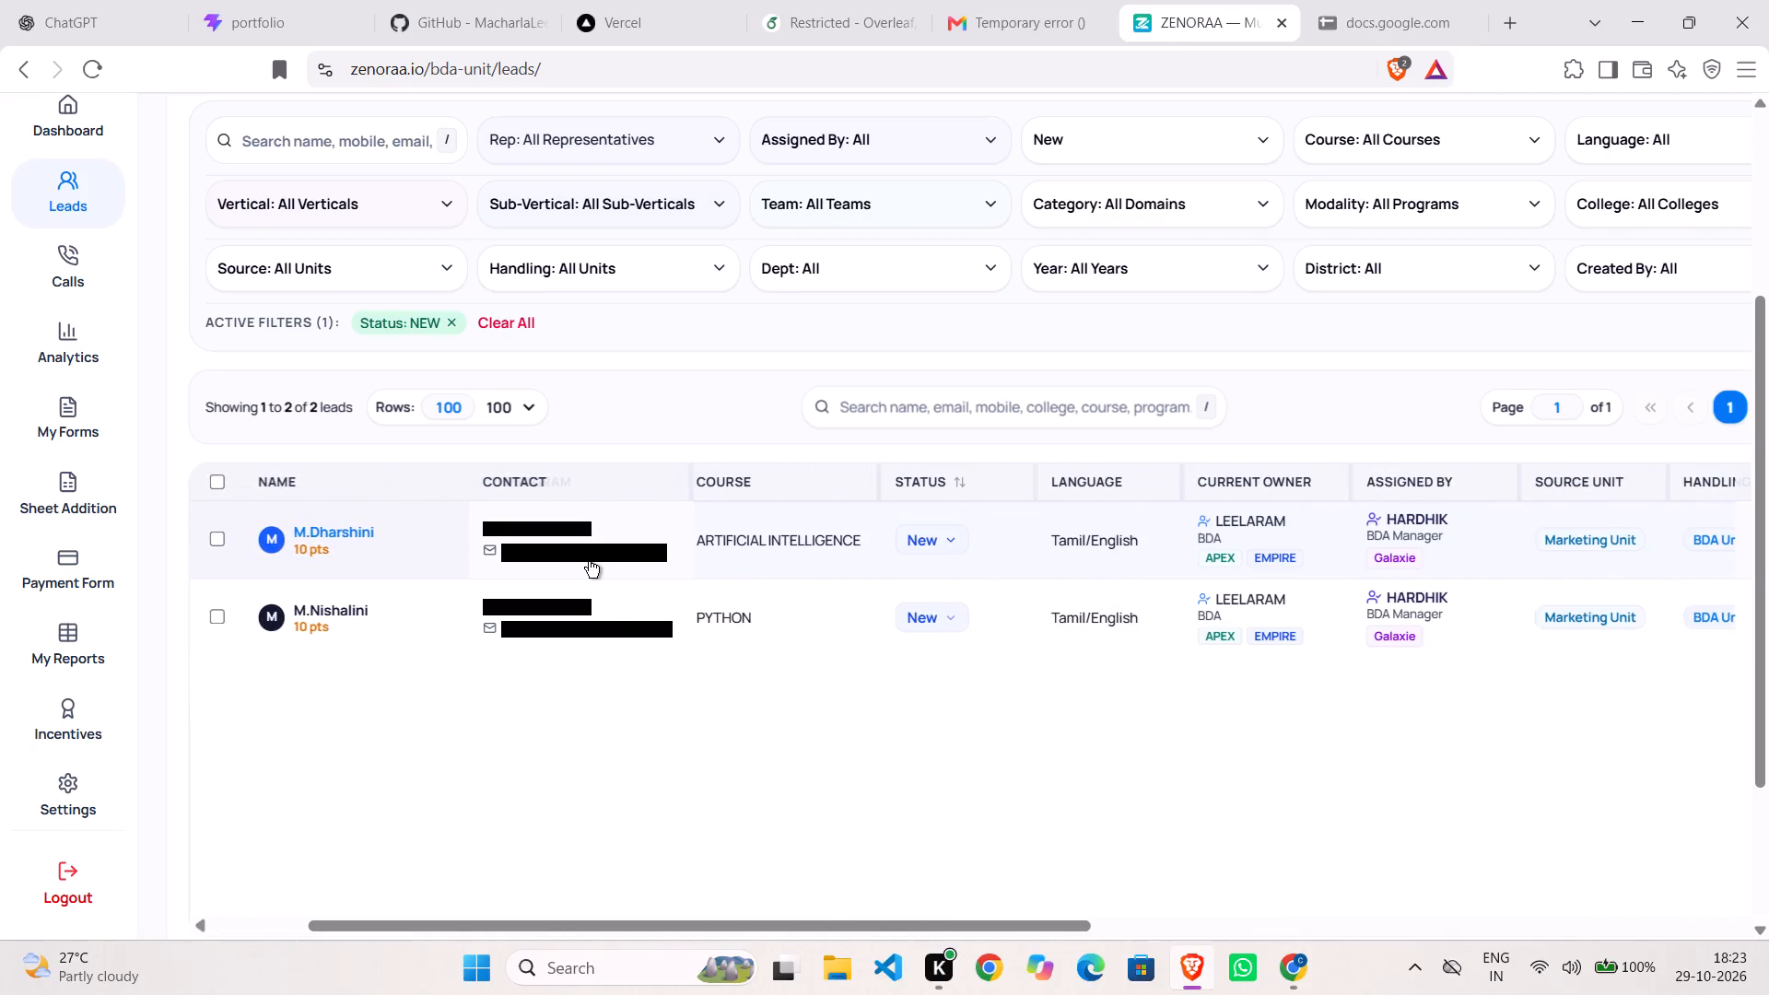
pyautogui.hscroll(1, 589, 559)
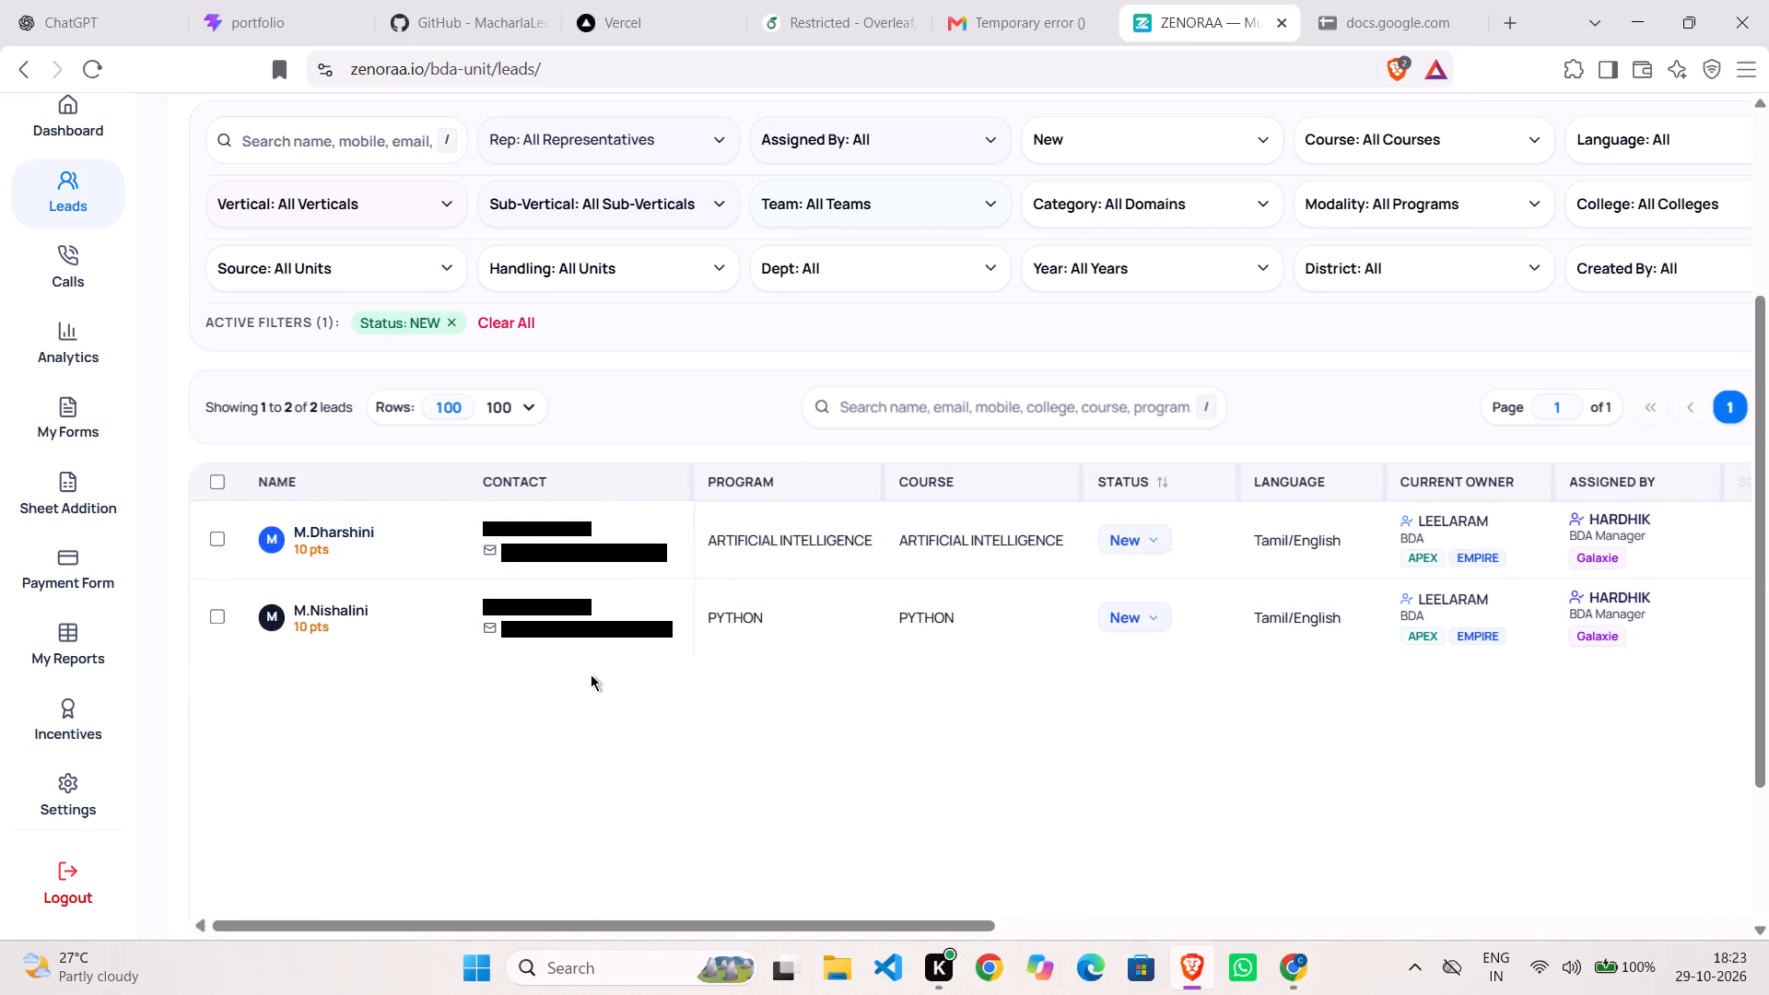
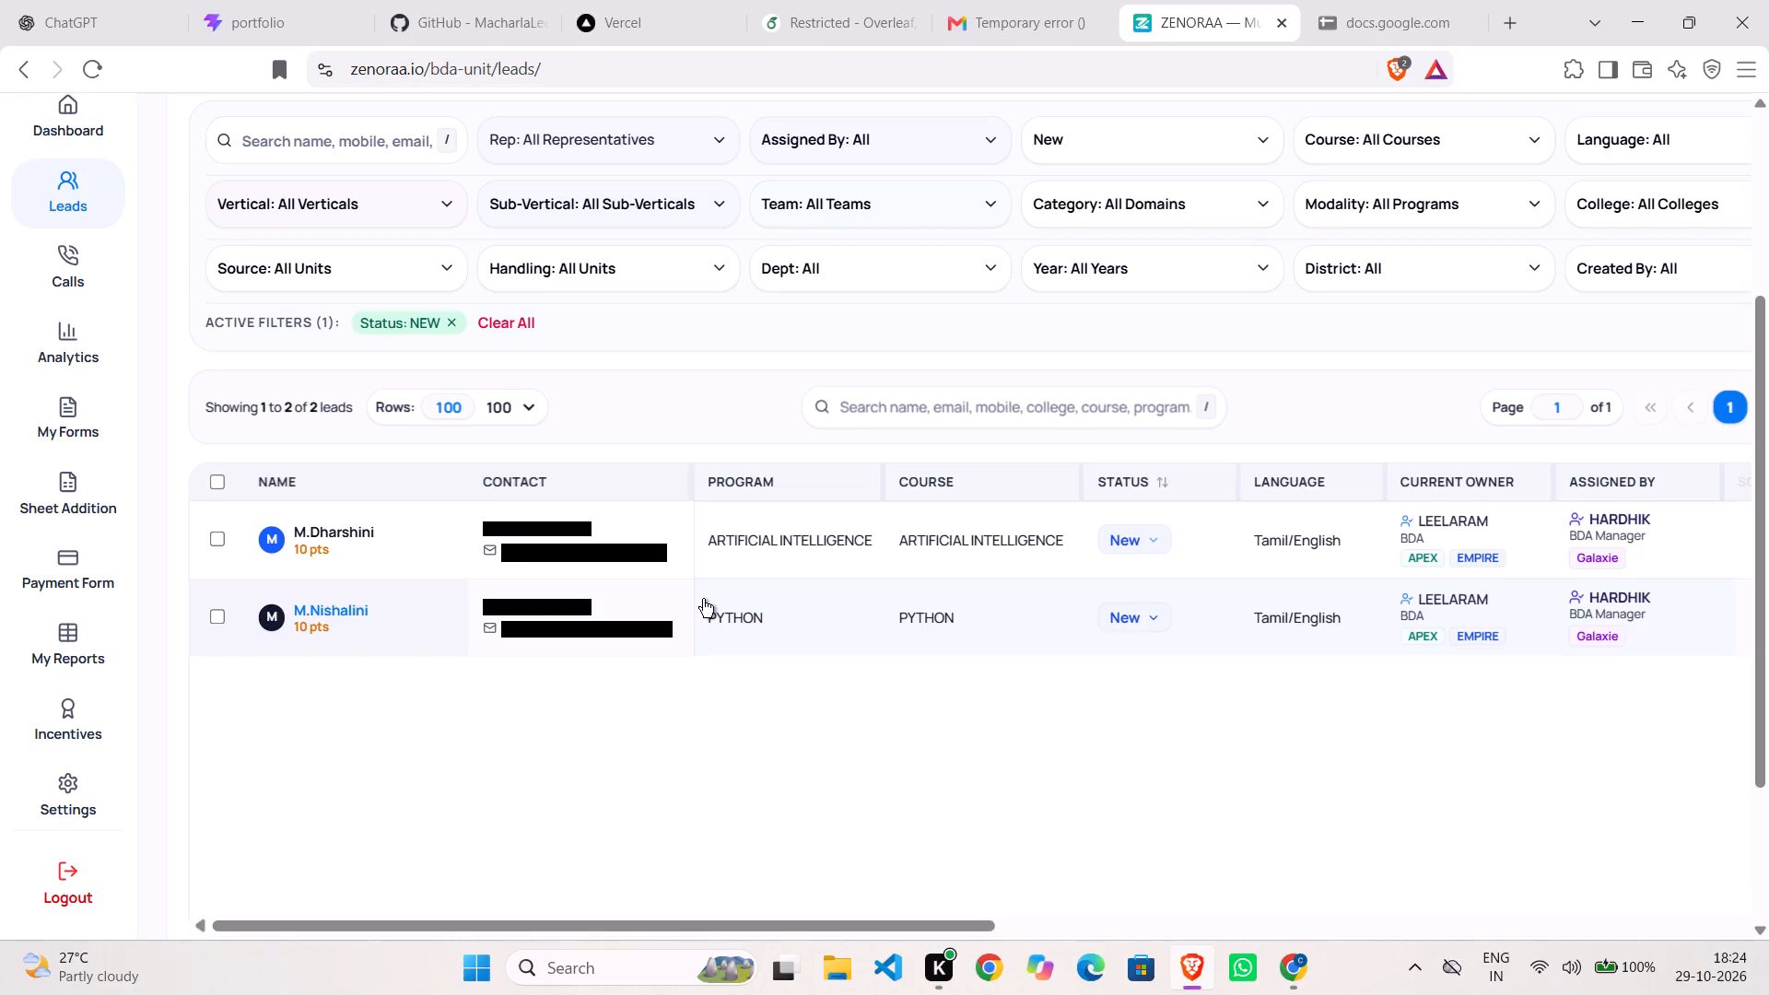
# Examine the source and handling units, original owner, college, department, section, year of study and update dates of the remaining New leads.
pyautogui.hscroll(-7, 703, 599)
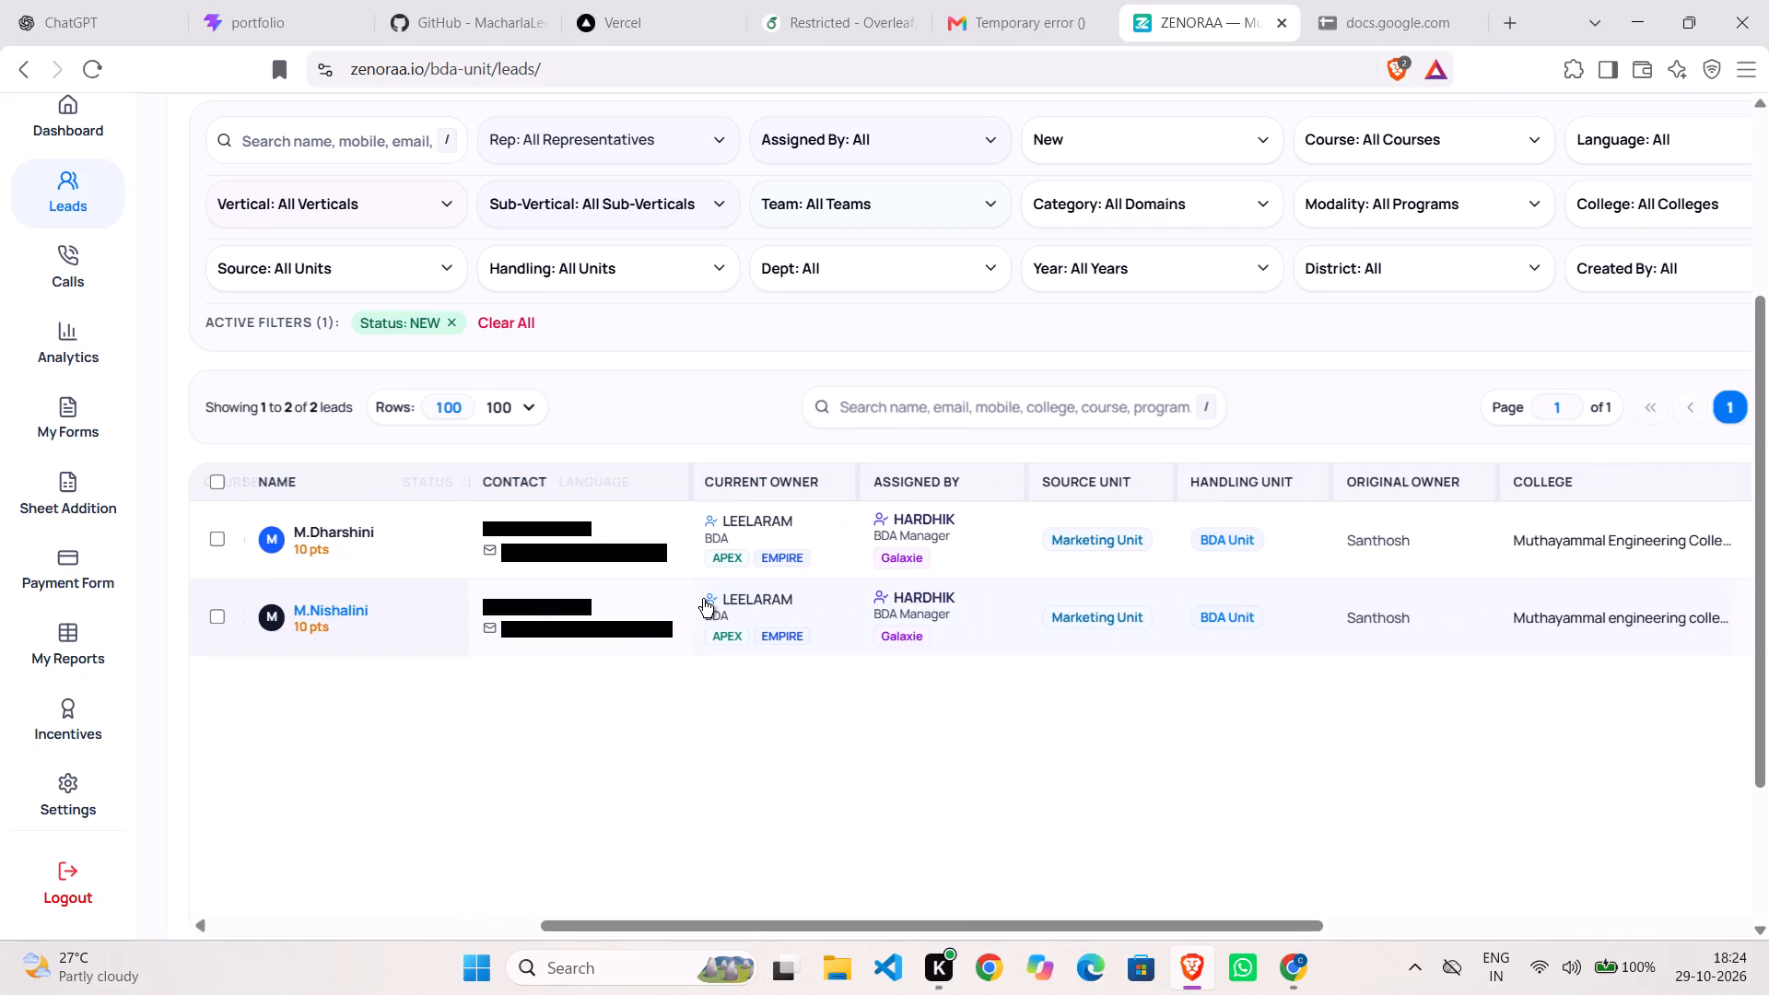
pyautogui.hscroll(6, 703, 599)
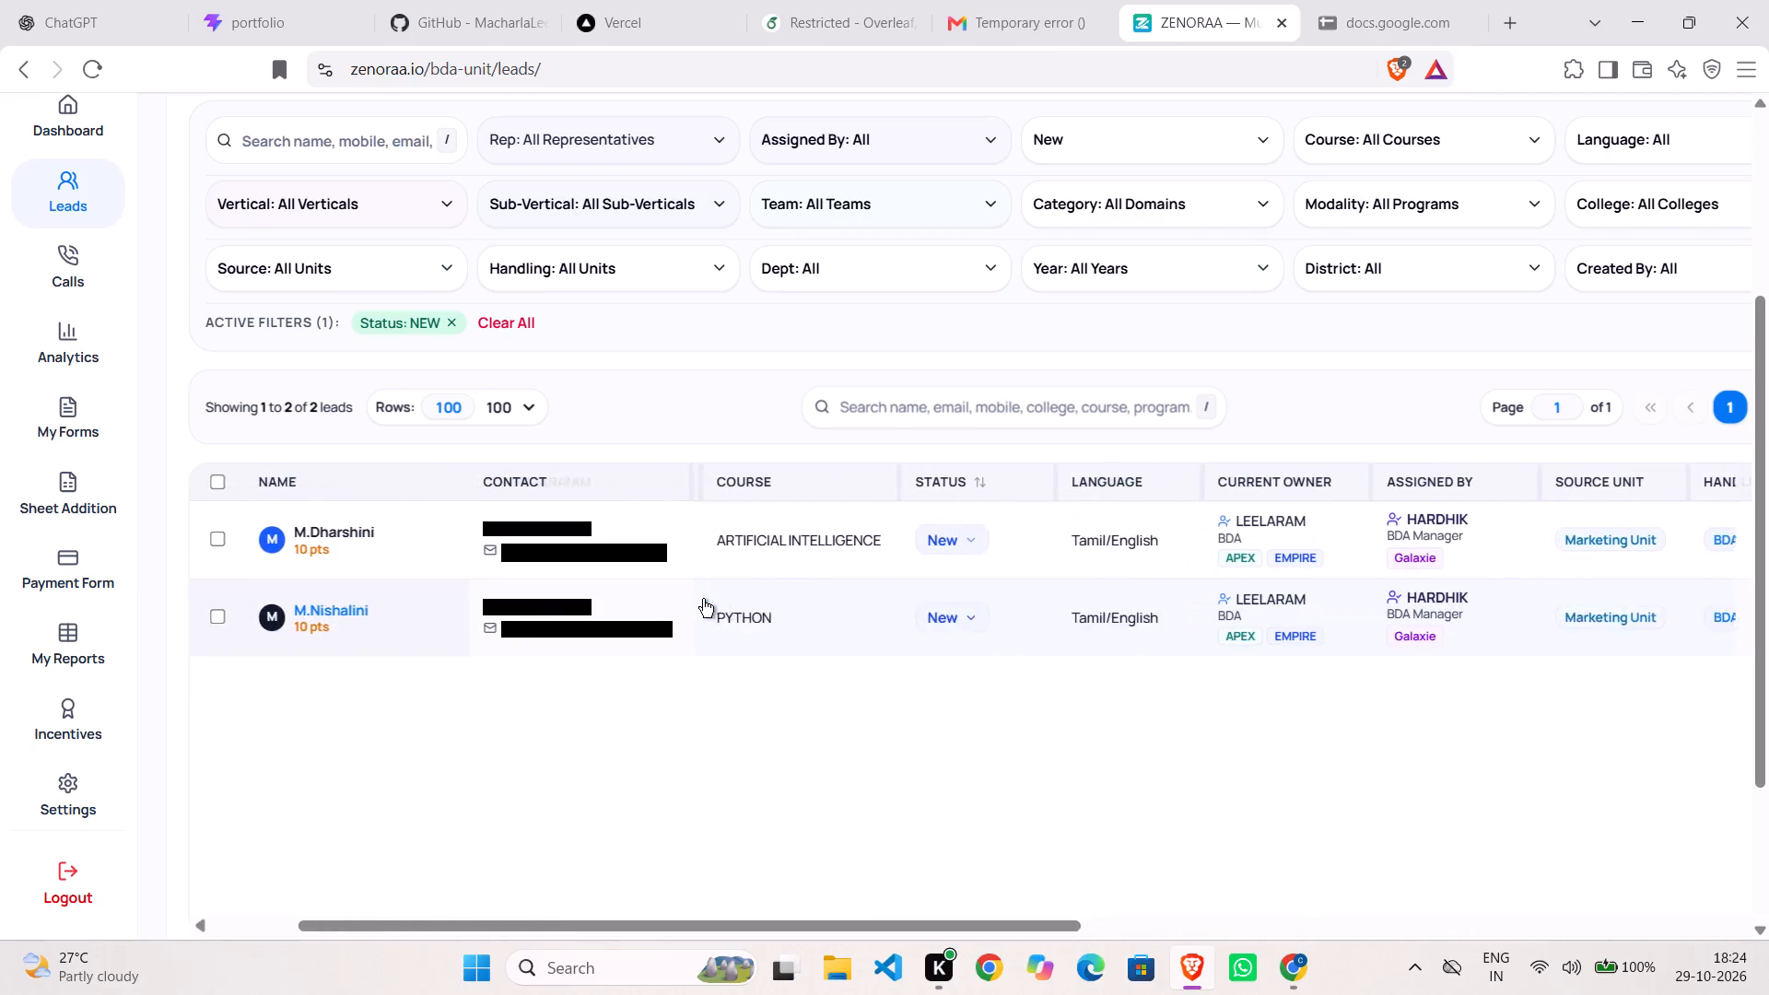
pyautogui.hscroll(4, 703, 599)
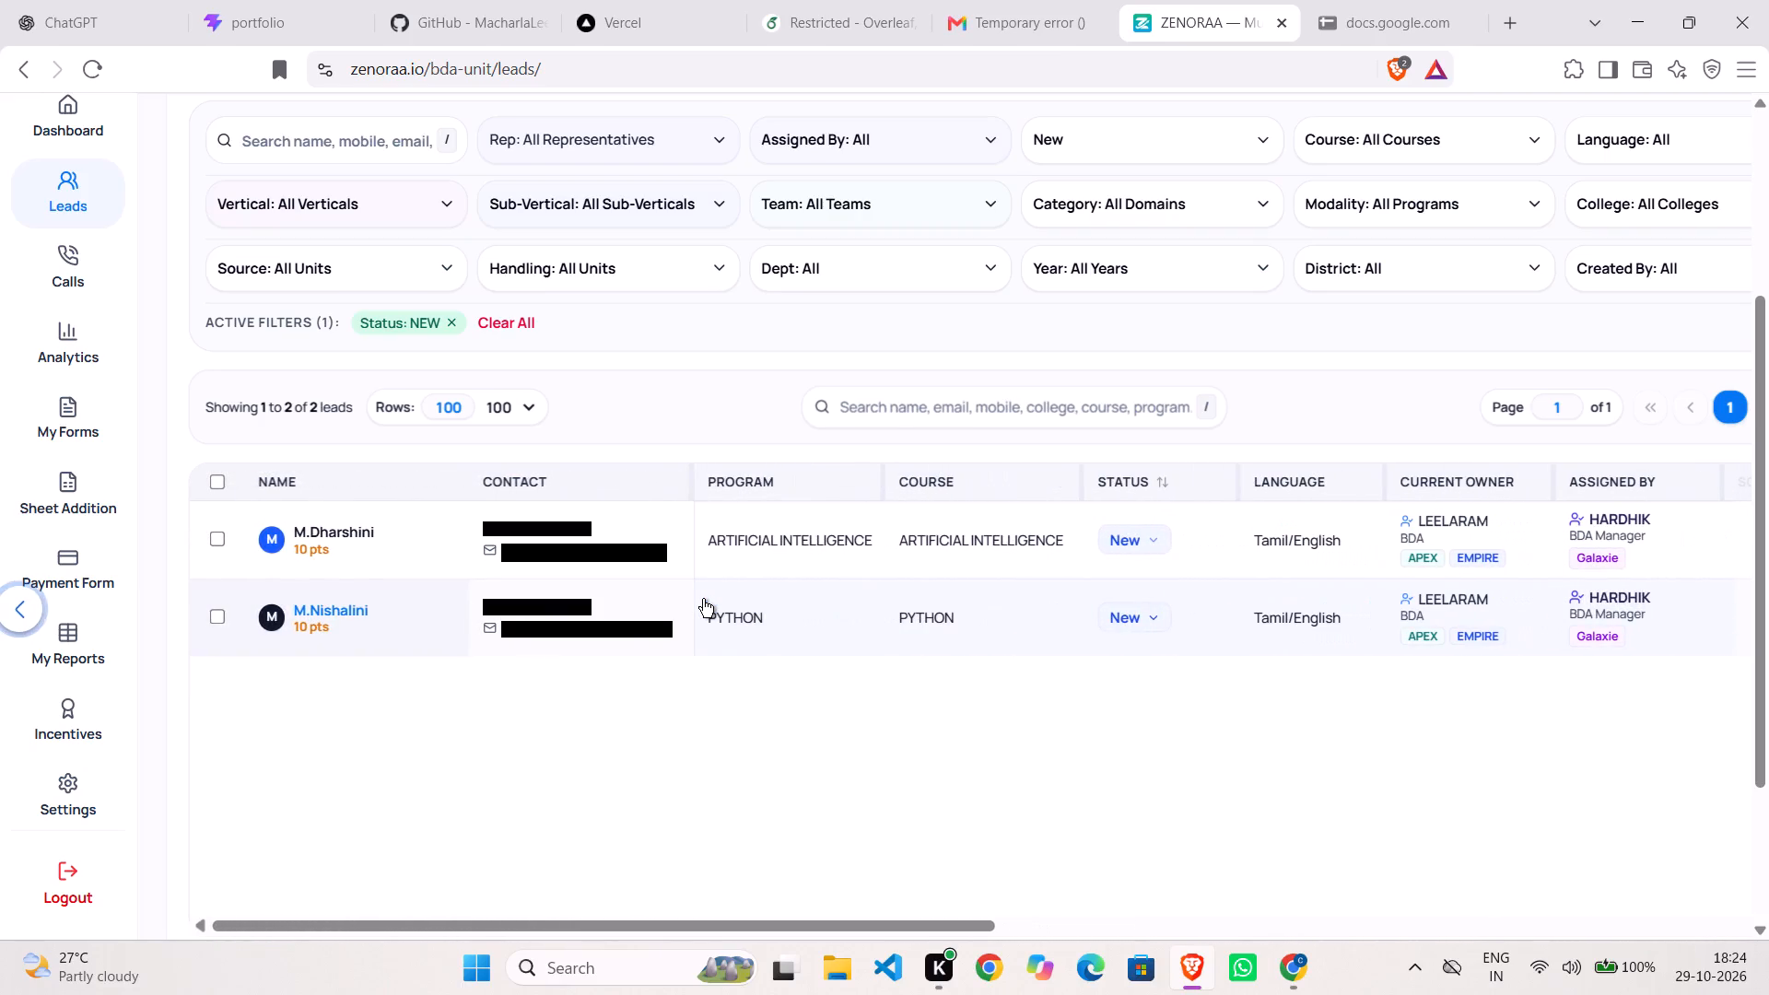
pyautogui.hscroll(-1, 703, 599)
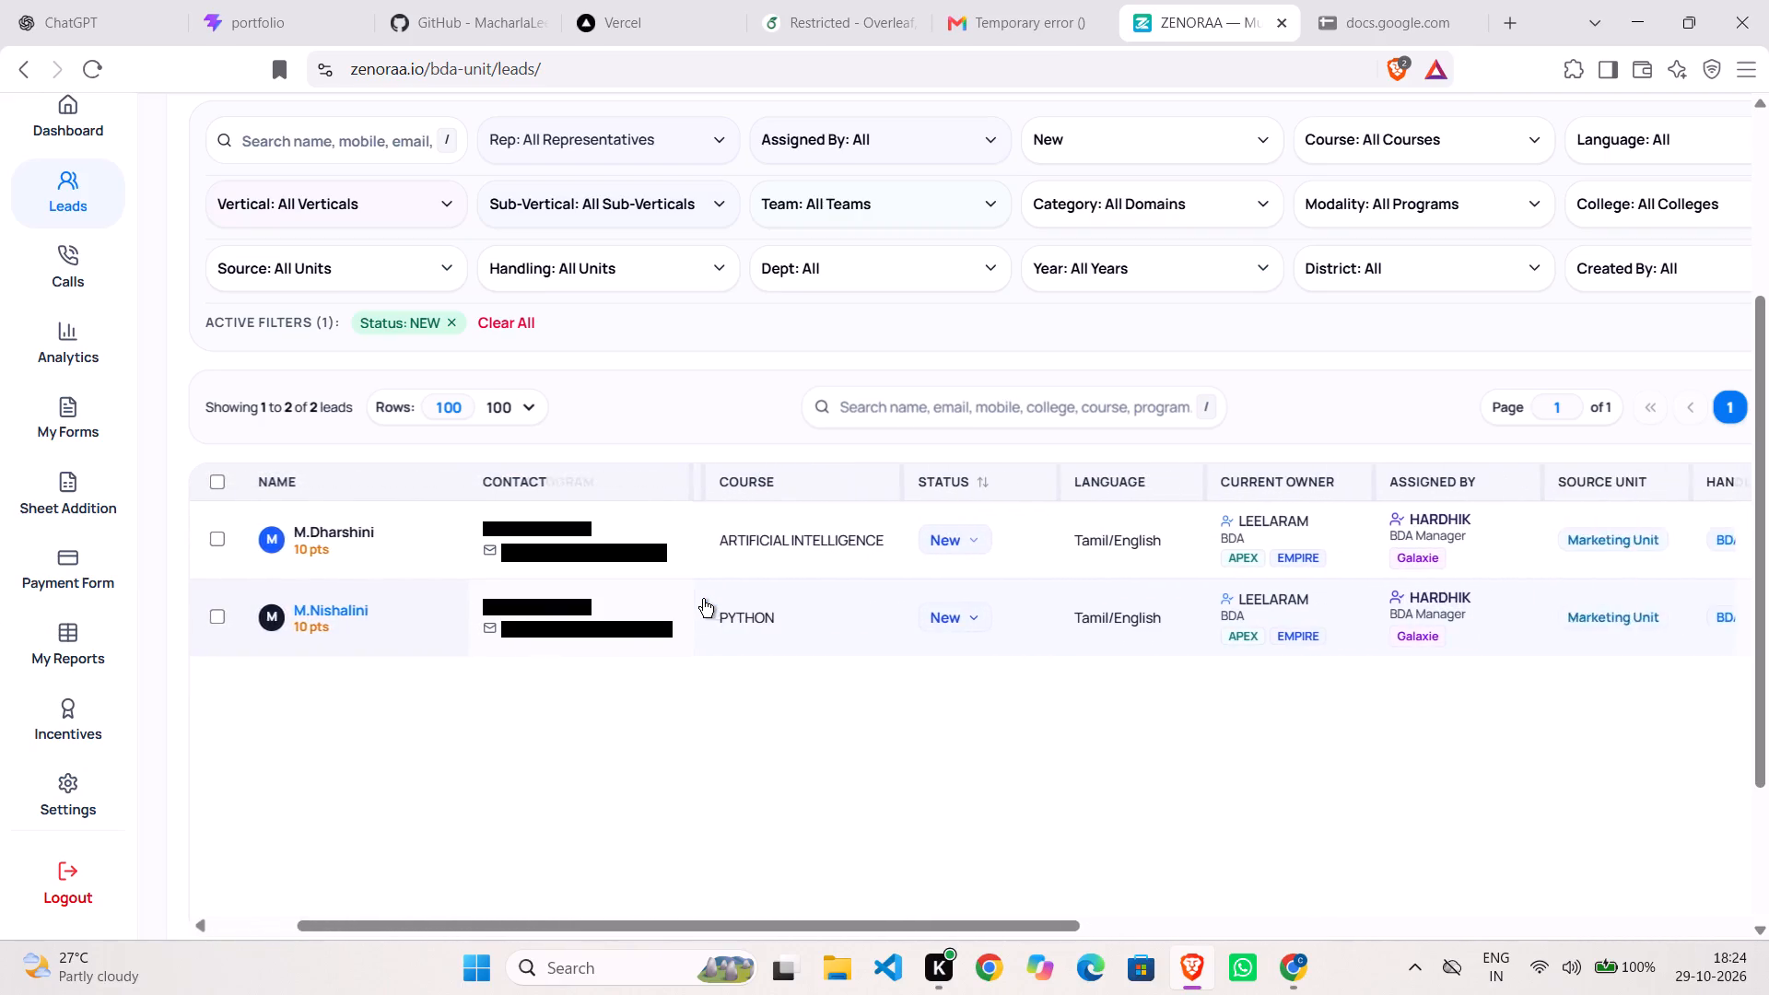
pyautogui.hscroll(-8, 703, 599)
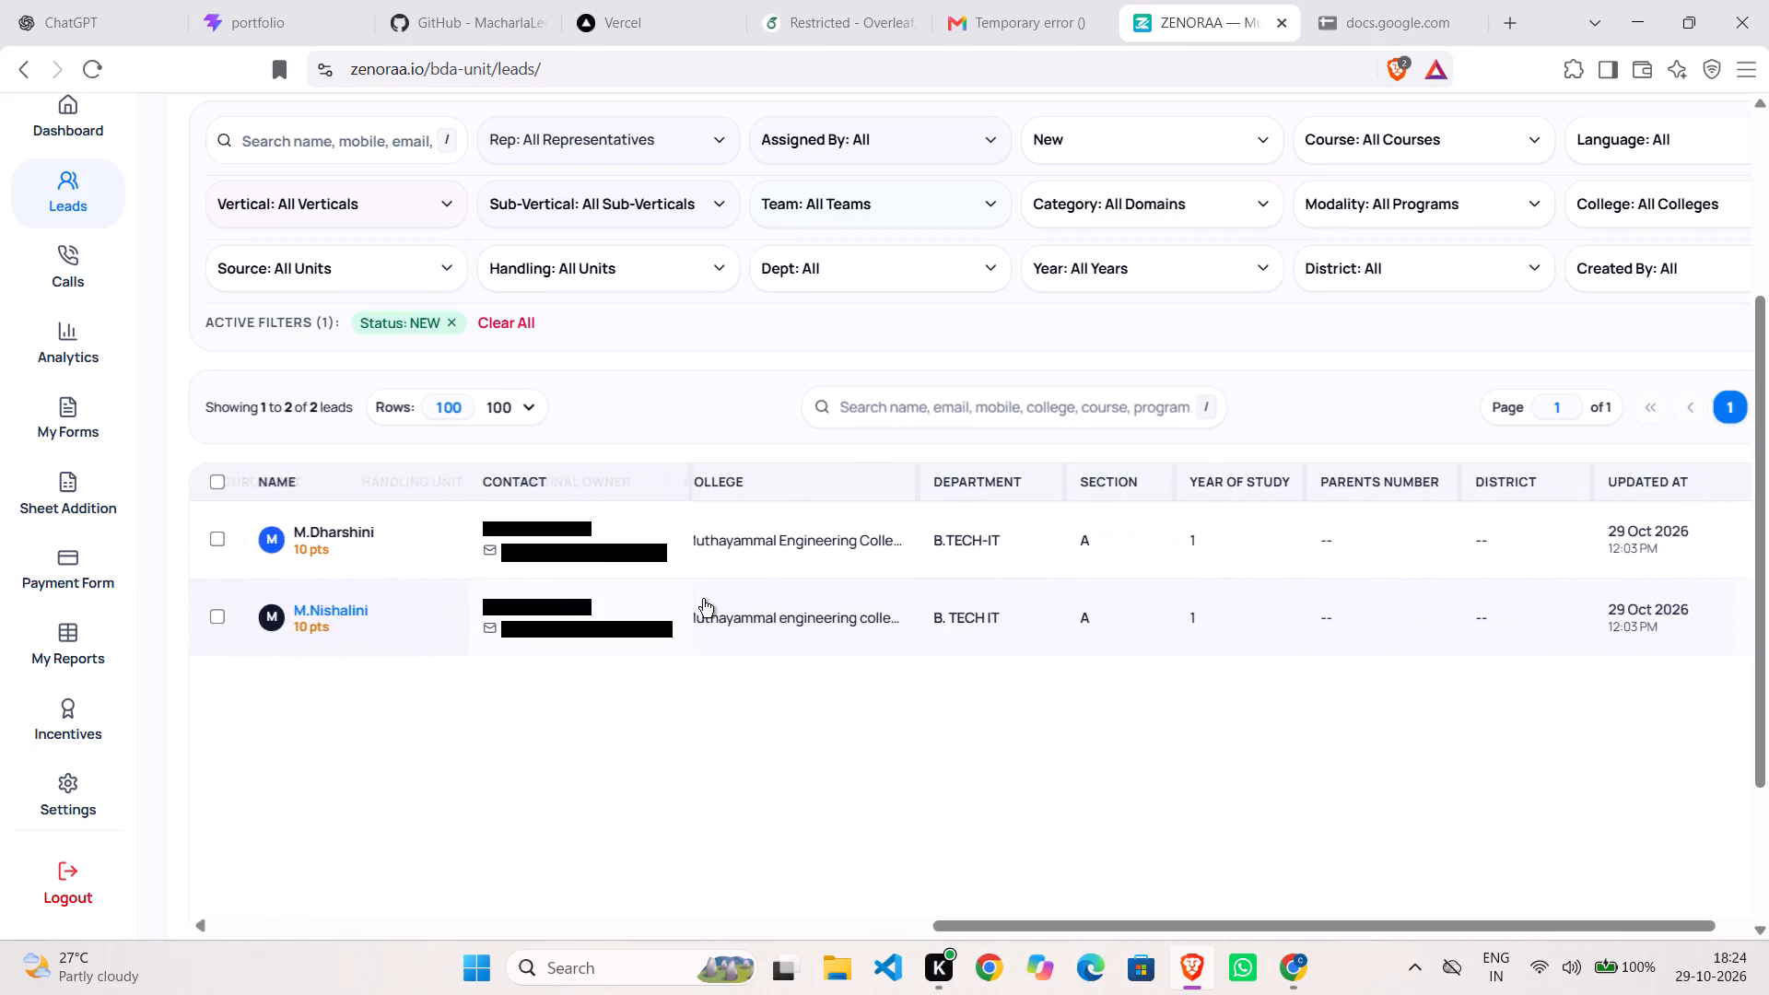
pyautogui.hscroll(-1, 703, 599)
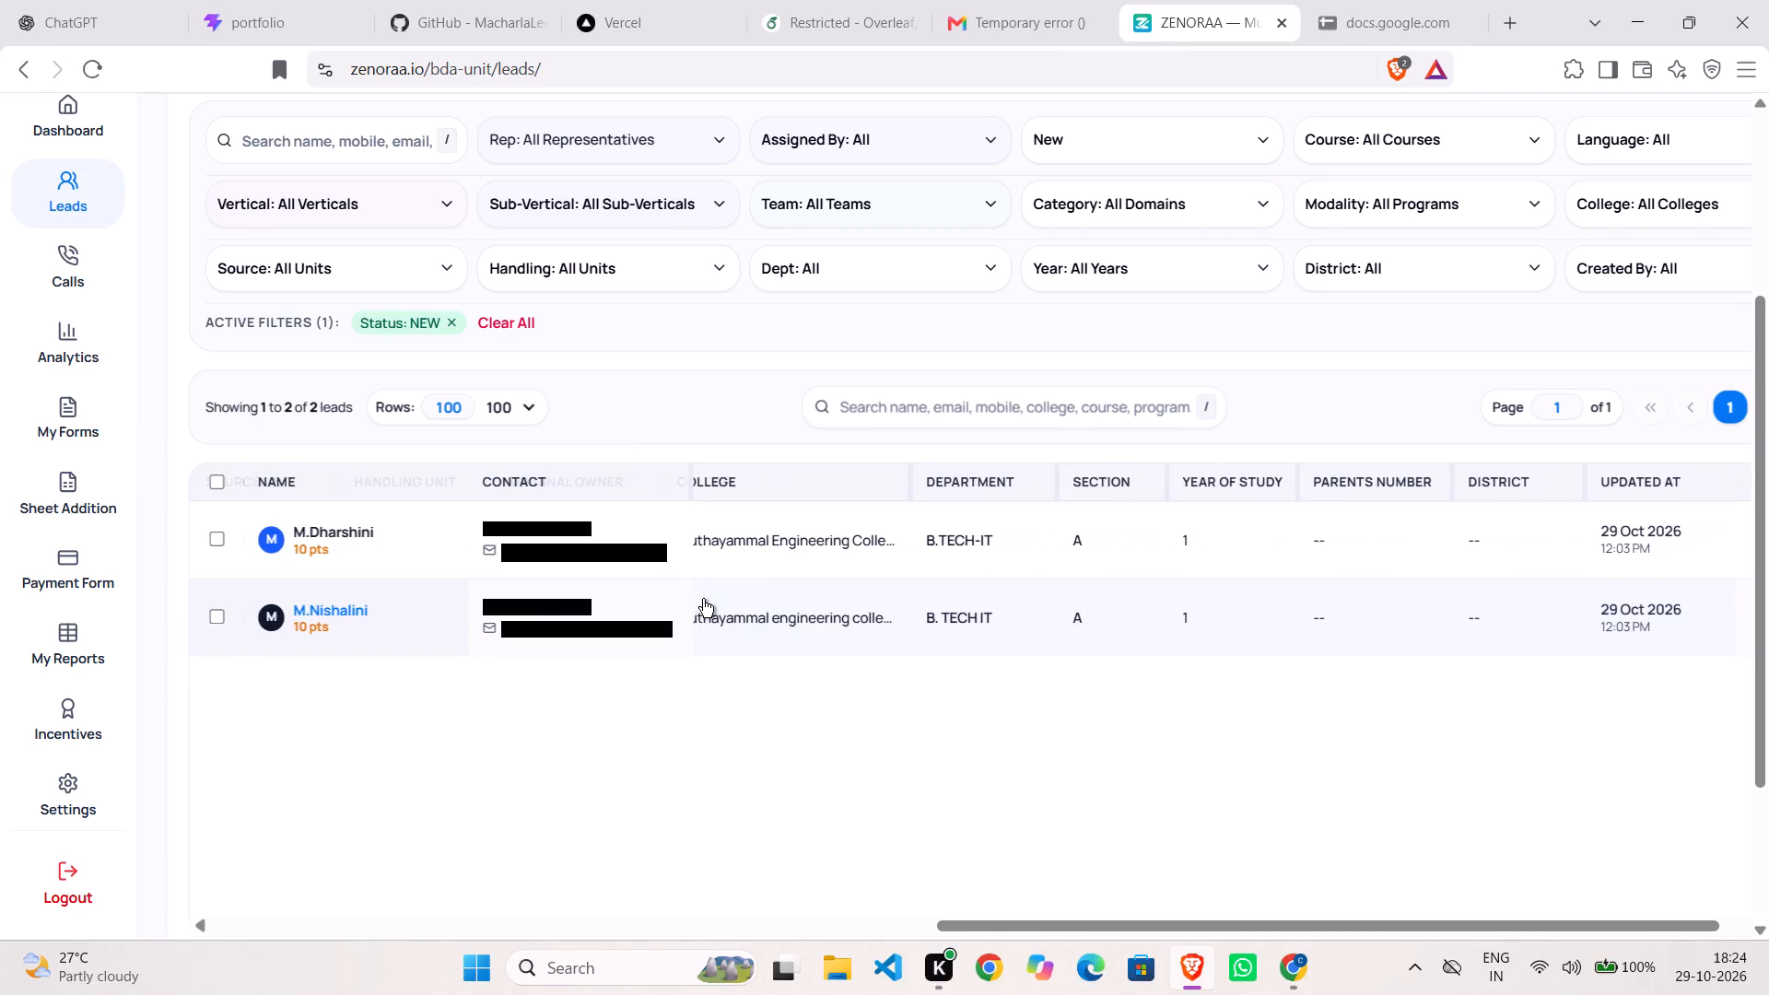
pyautogui.hscroll(-1, 703, 599)
pyautogui.hscroll(3, 703, 599)
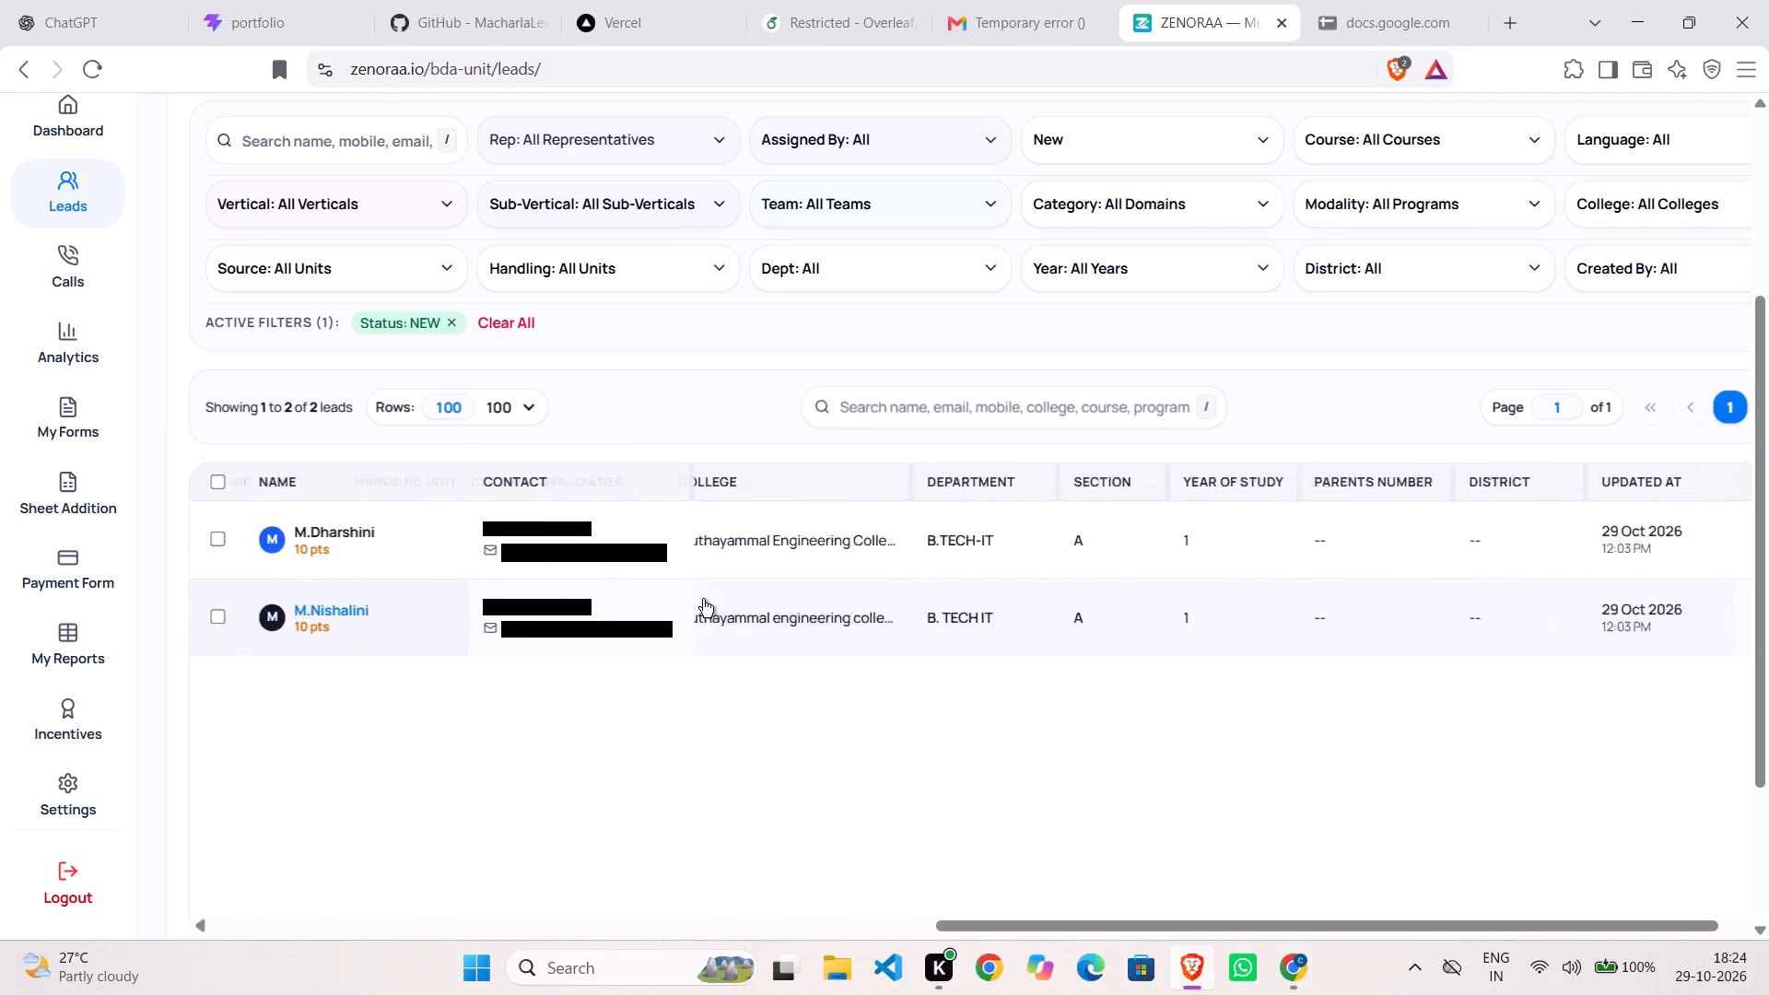
pyautogui.hscroll(8, 703, 599)
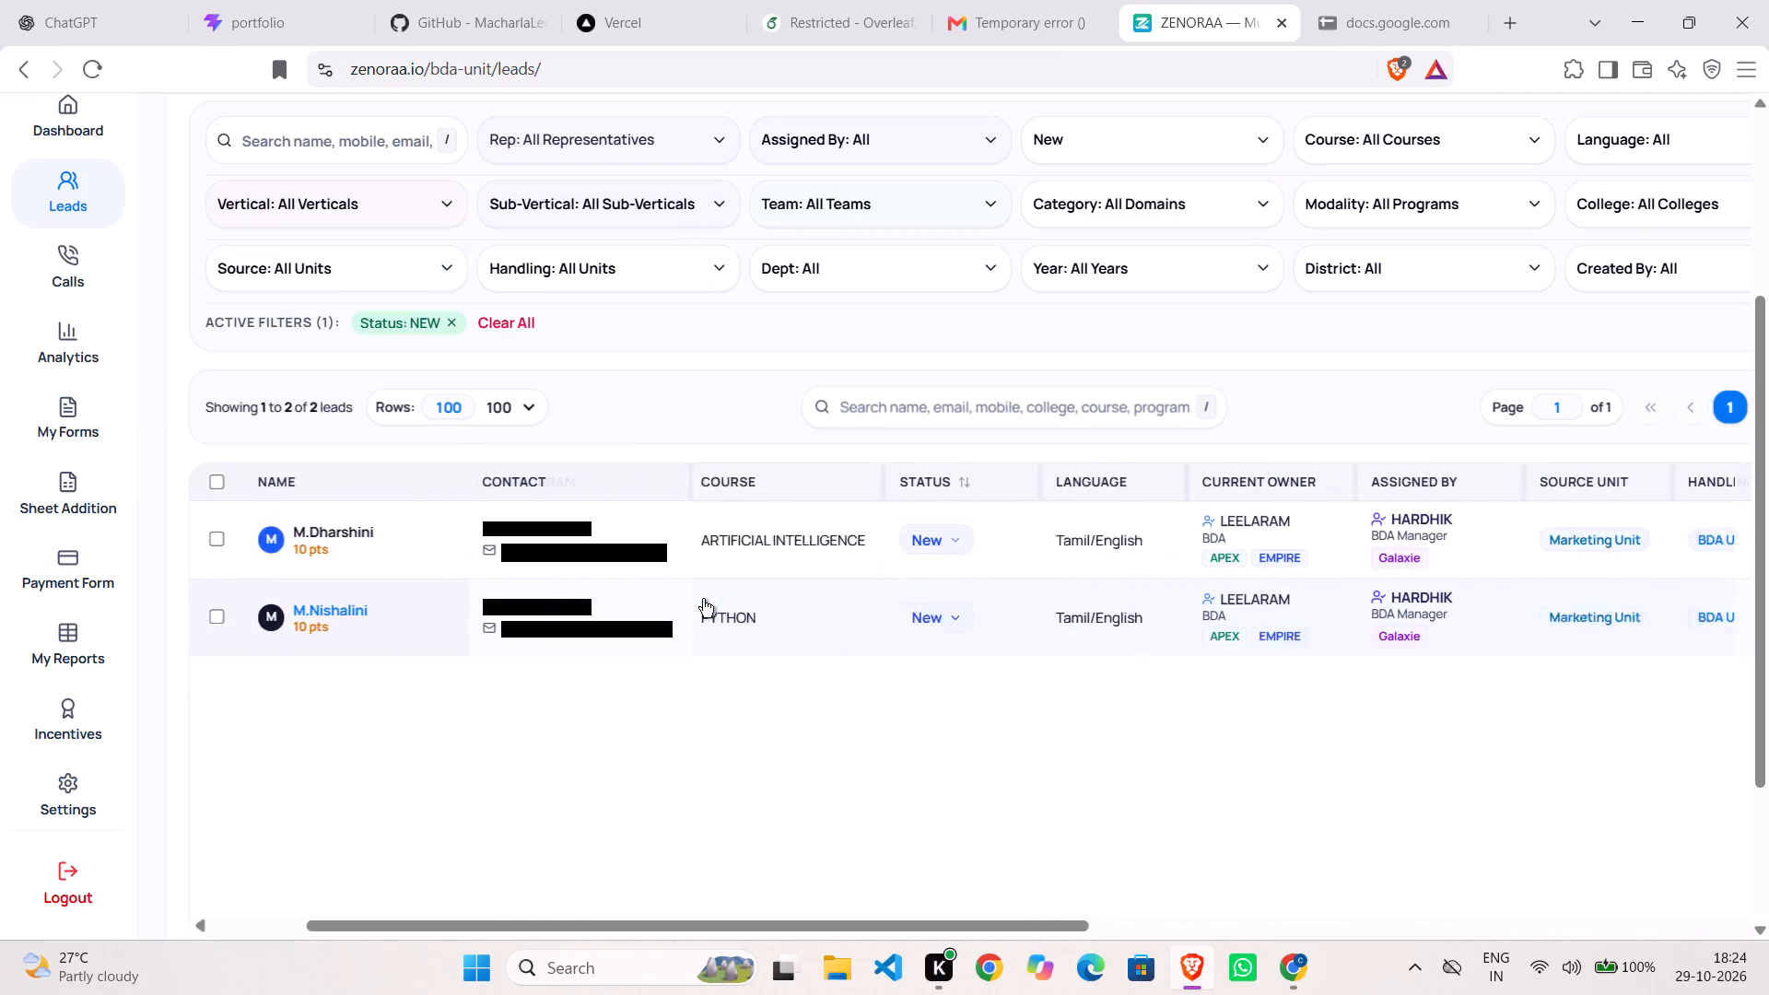
pyautogui.hscroll(4, 703, 599)
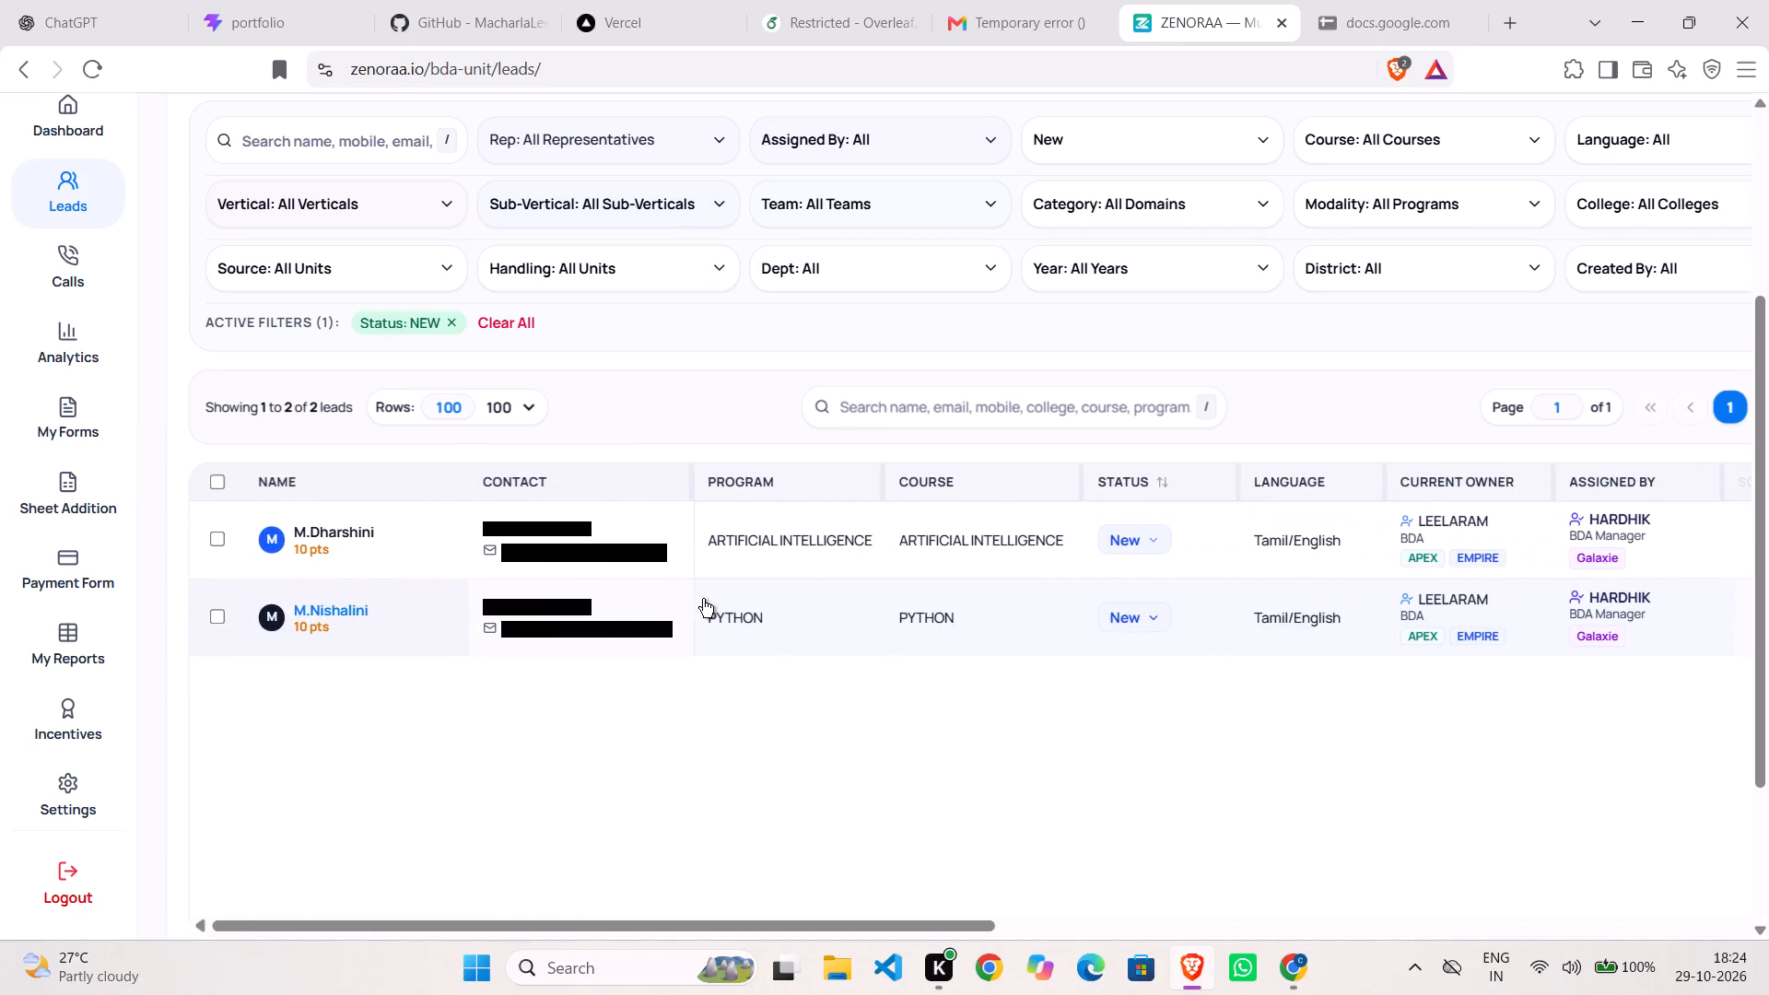
pyautogui.hscroll(1, 703, 599)
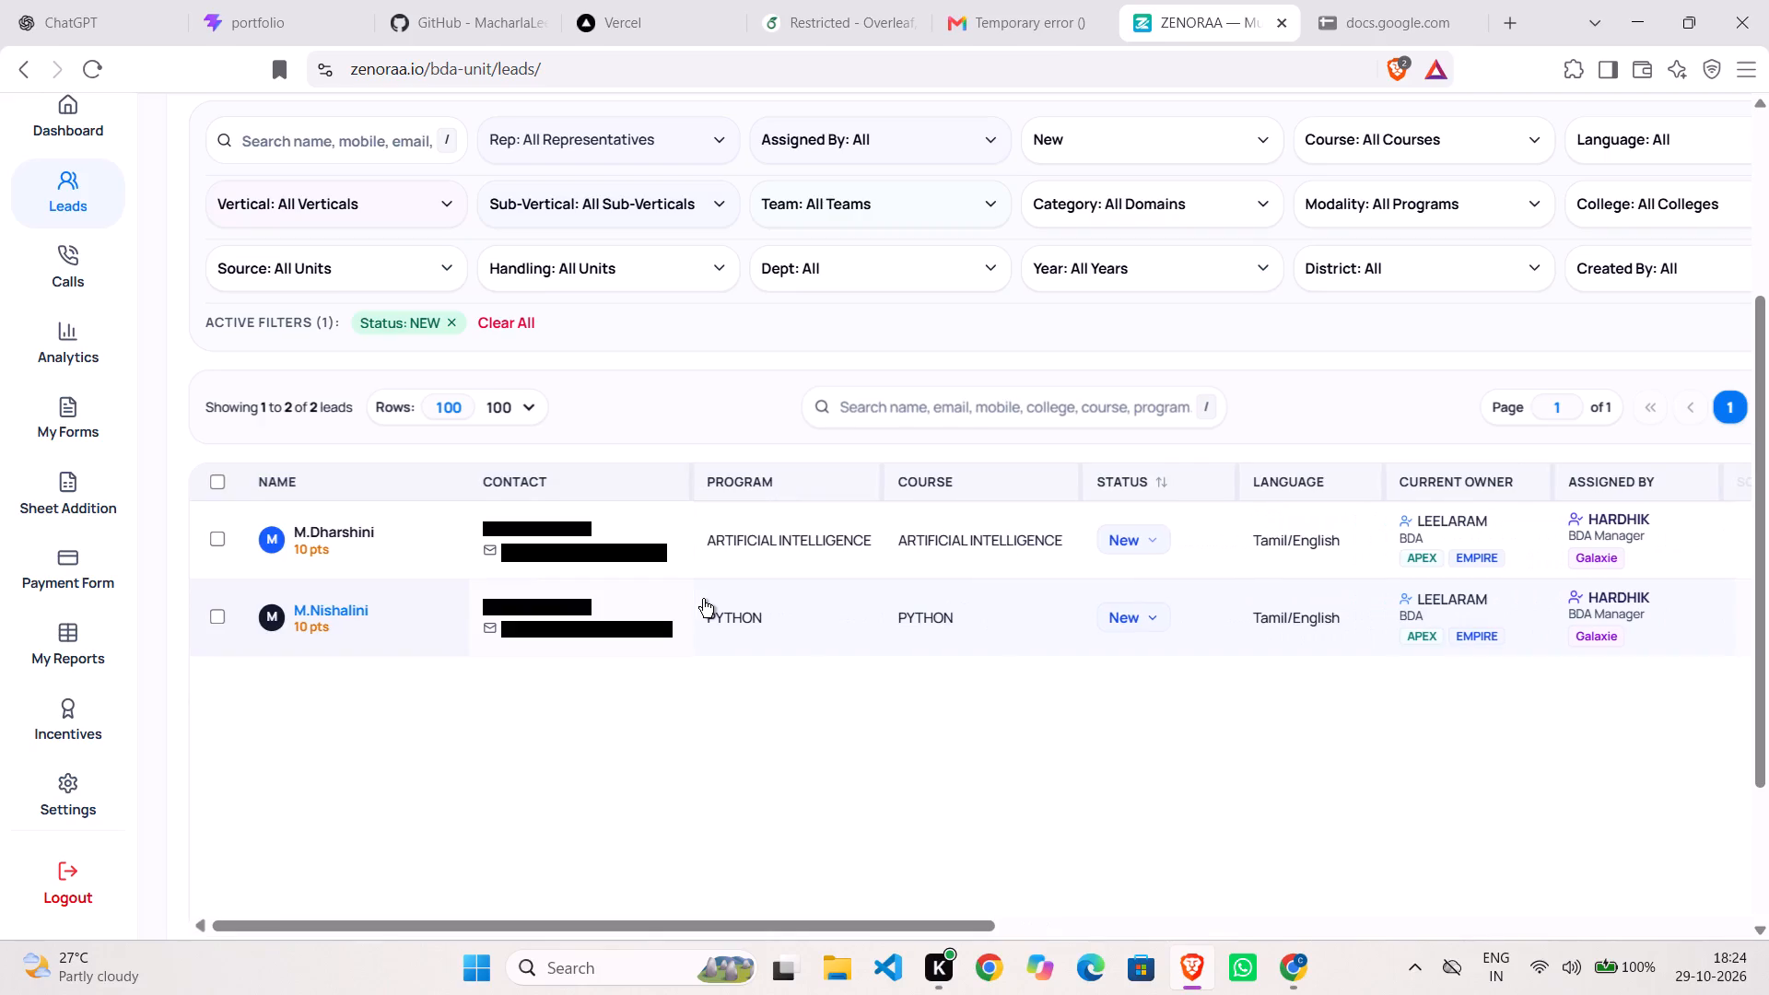
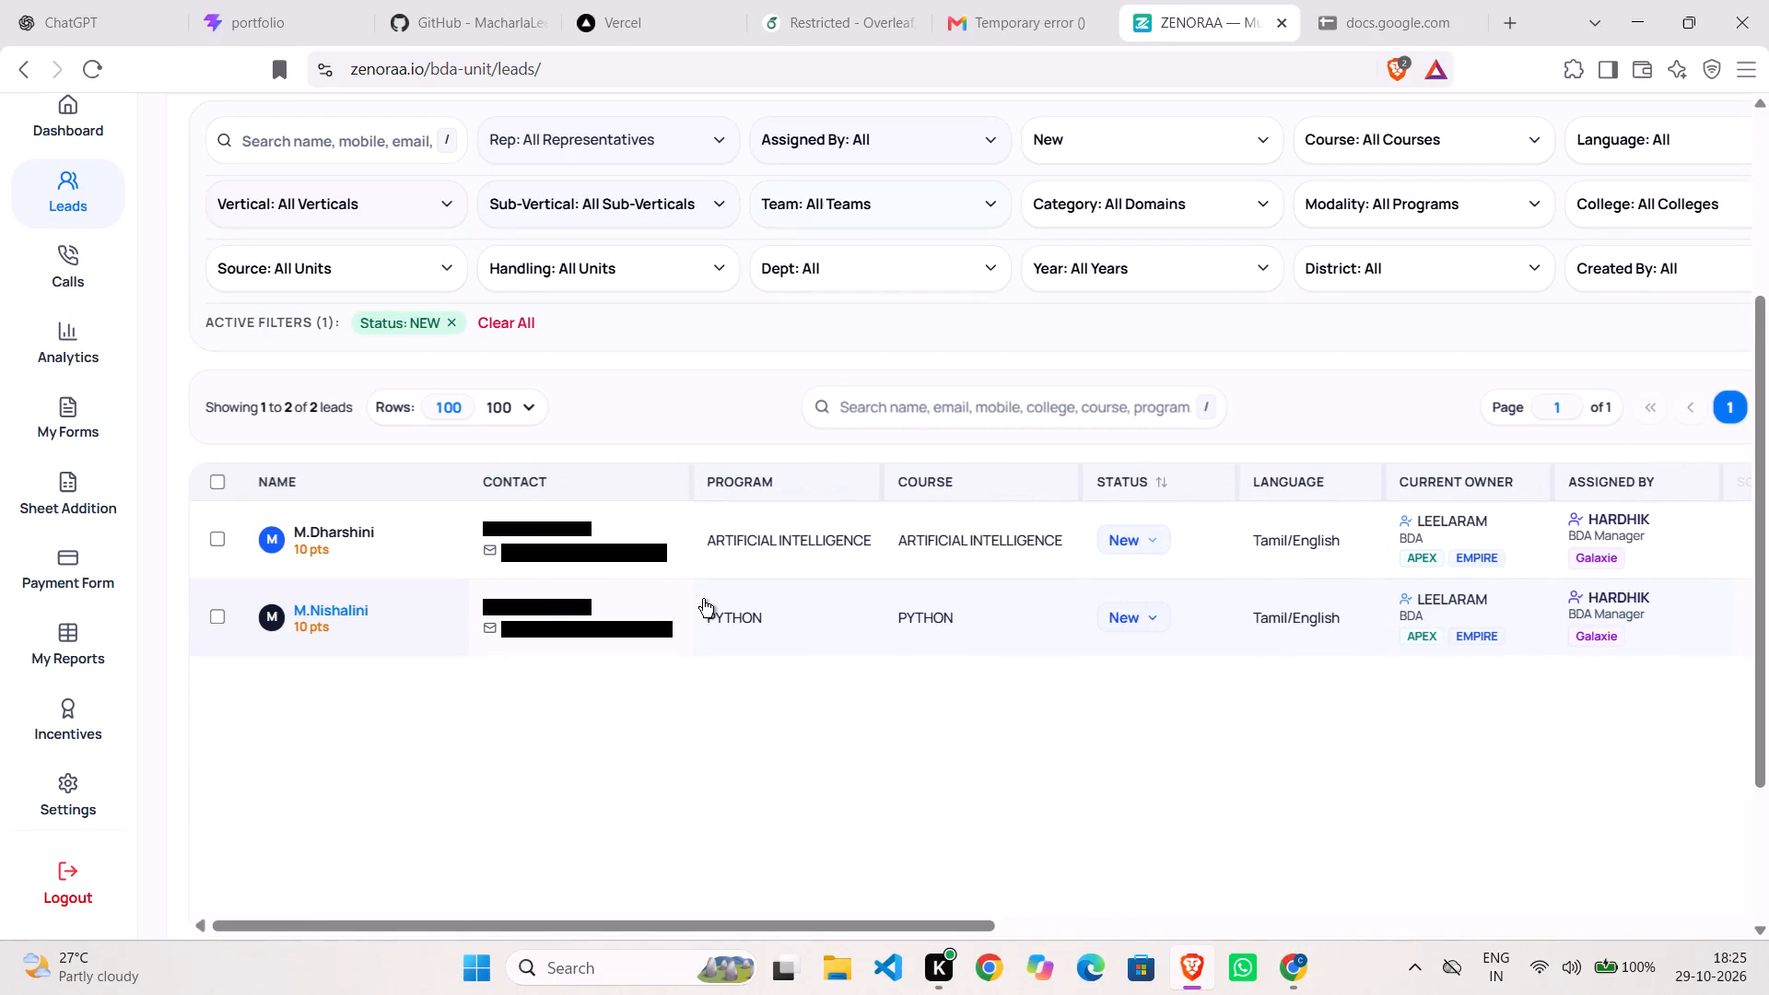
# Review the remaining New leads' full records again, from program, course and current owner through units, college, department, year of study and update date.
pyautogui.hscroll(-1, 703, 599)
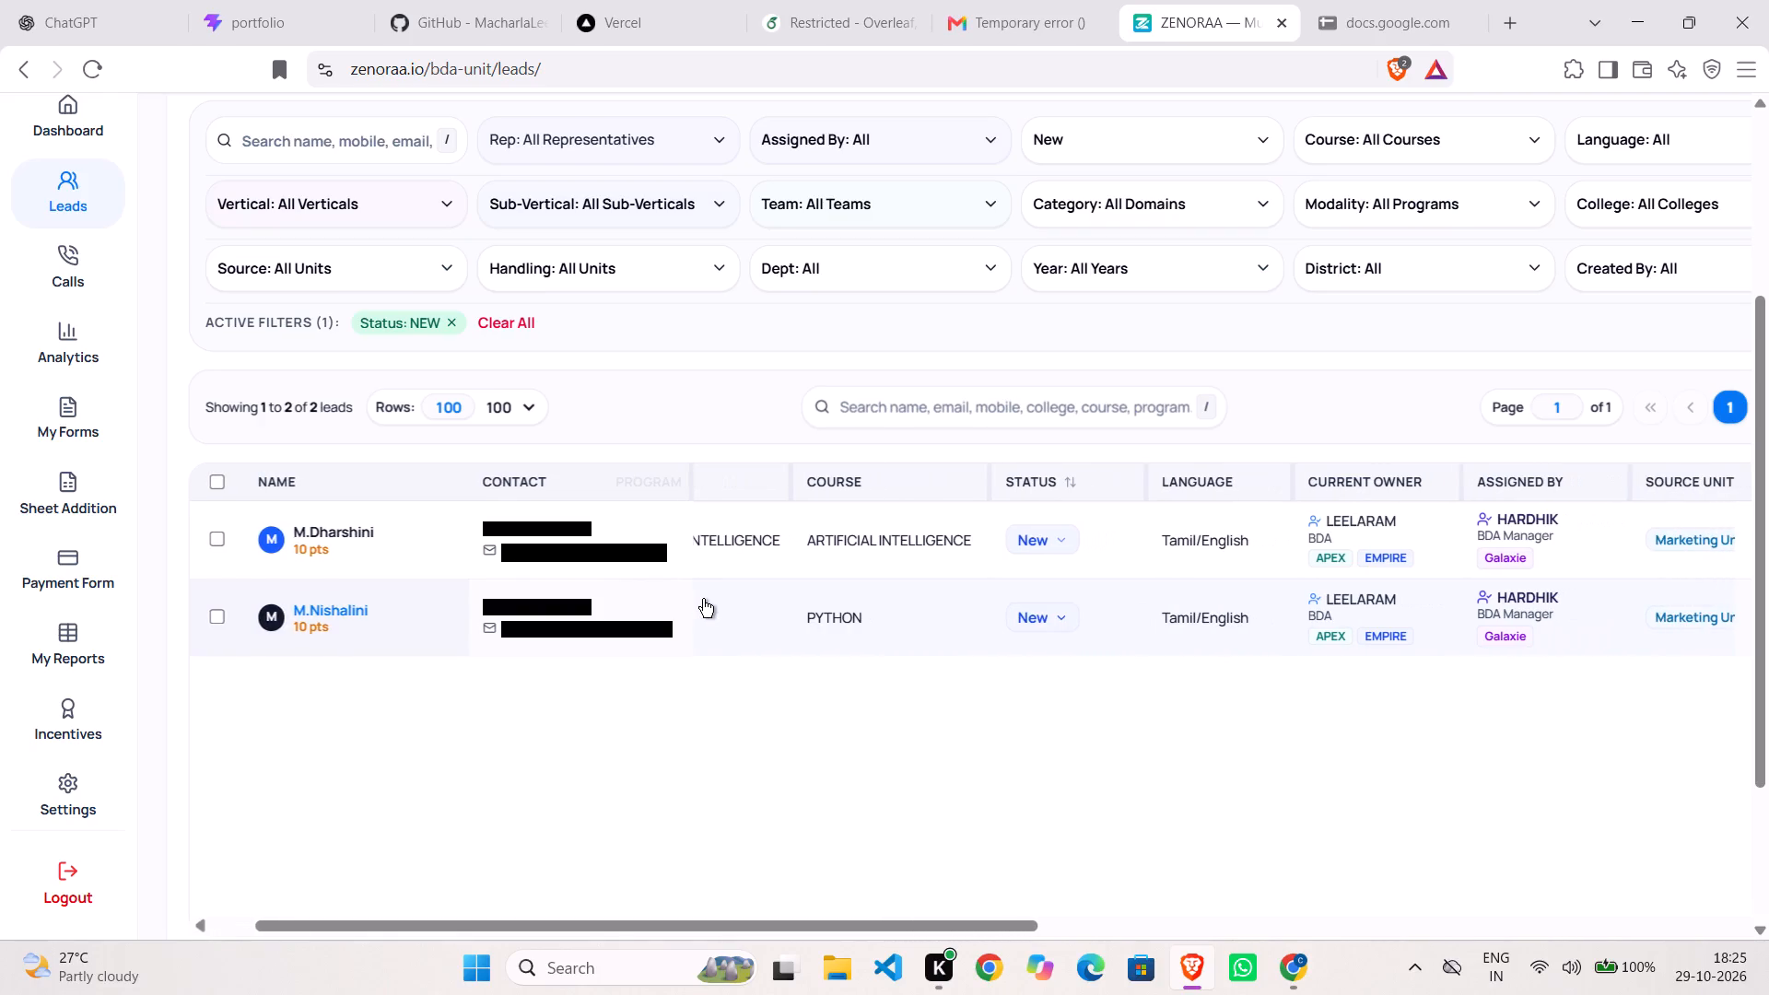
pyautogui.hscroll(-4, 703, 599)
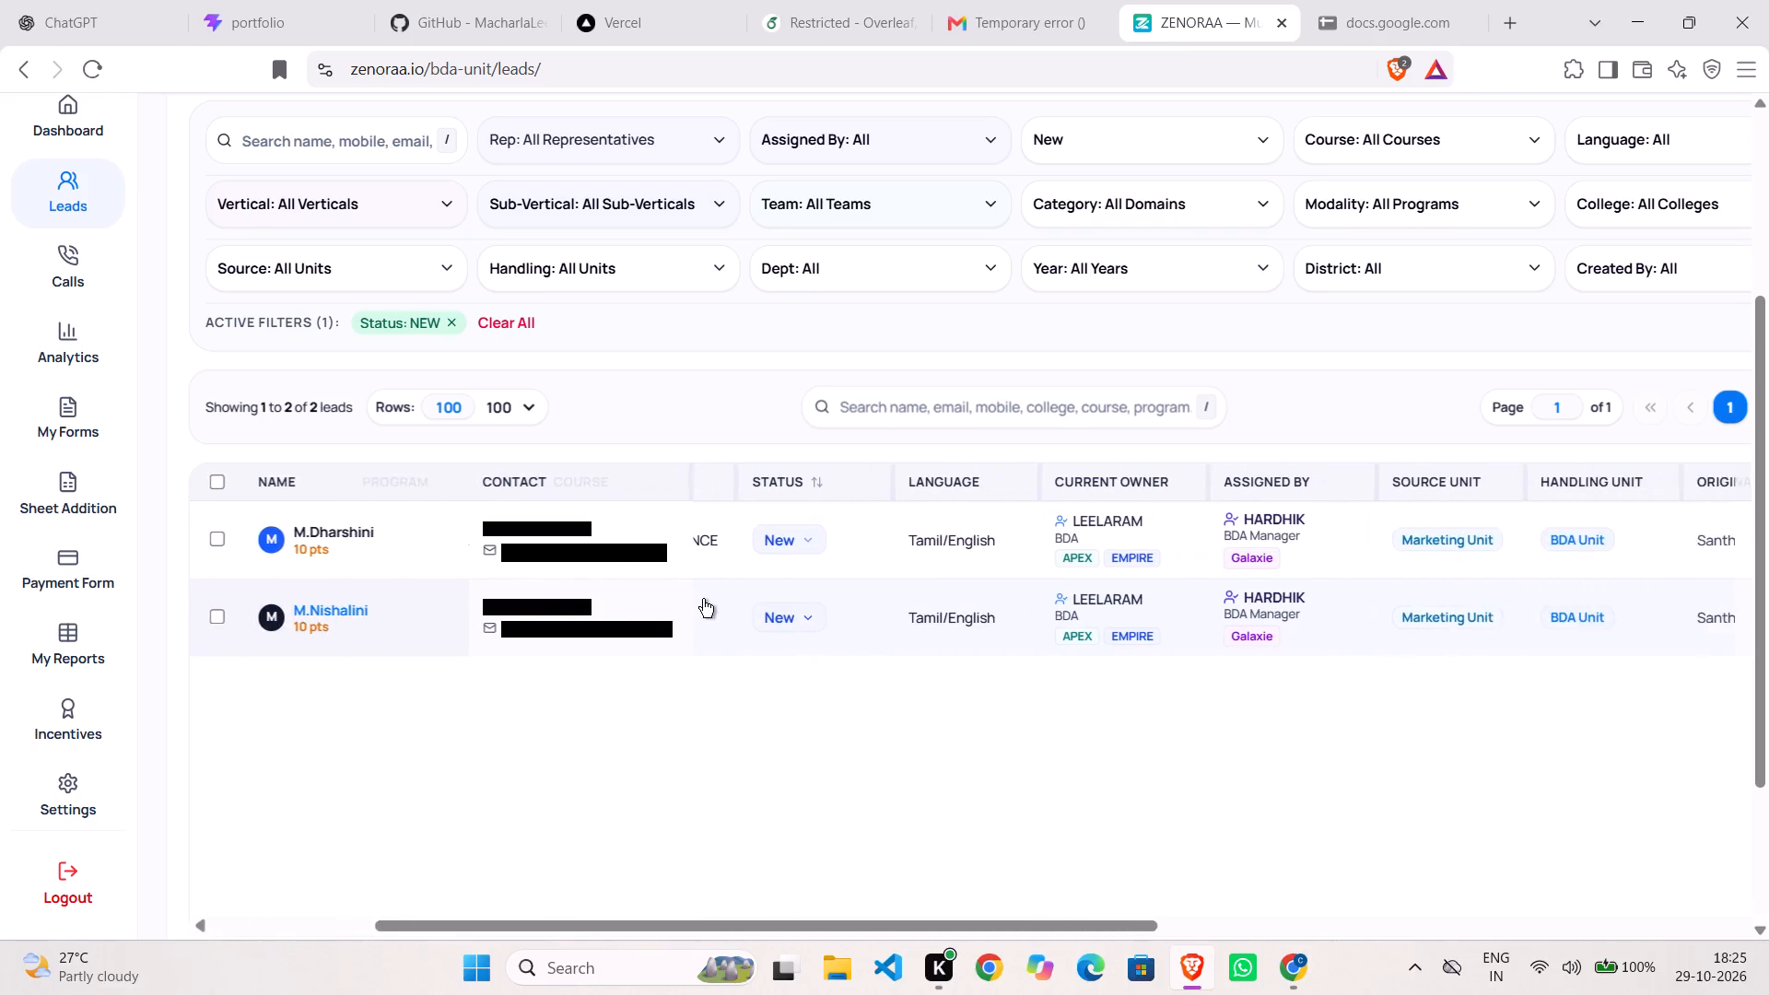
pyautogui.hscroll(-6, 703, 599)
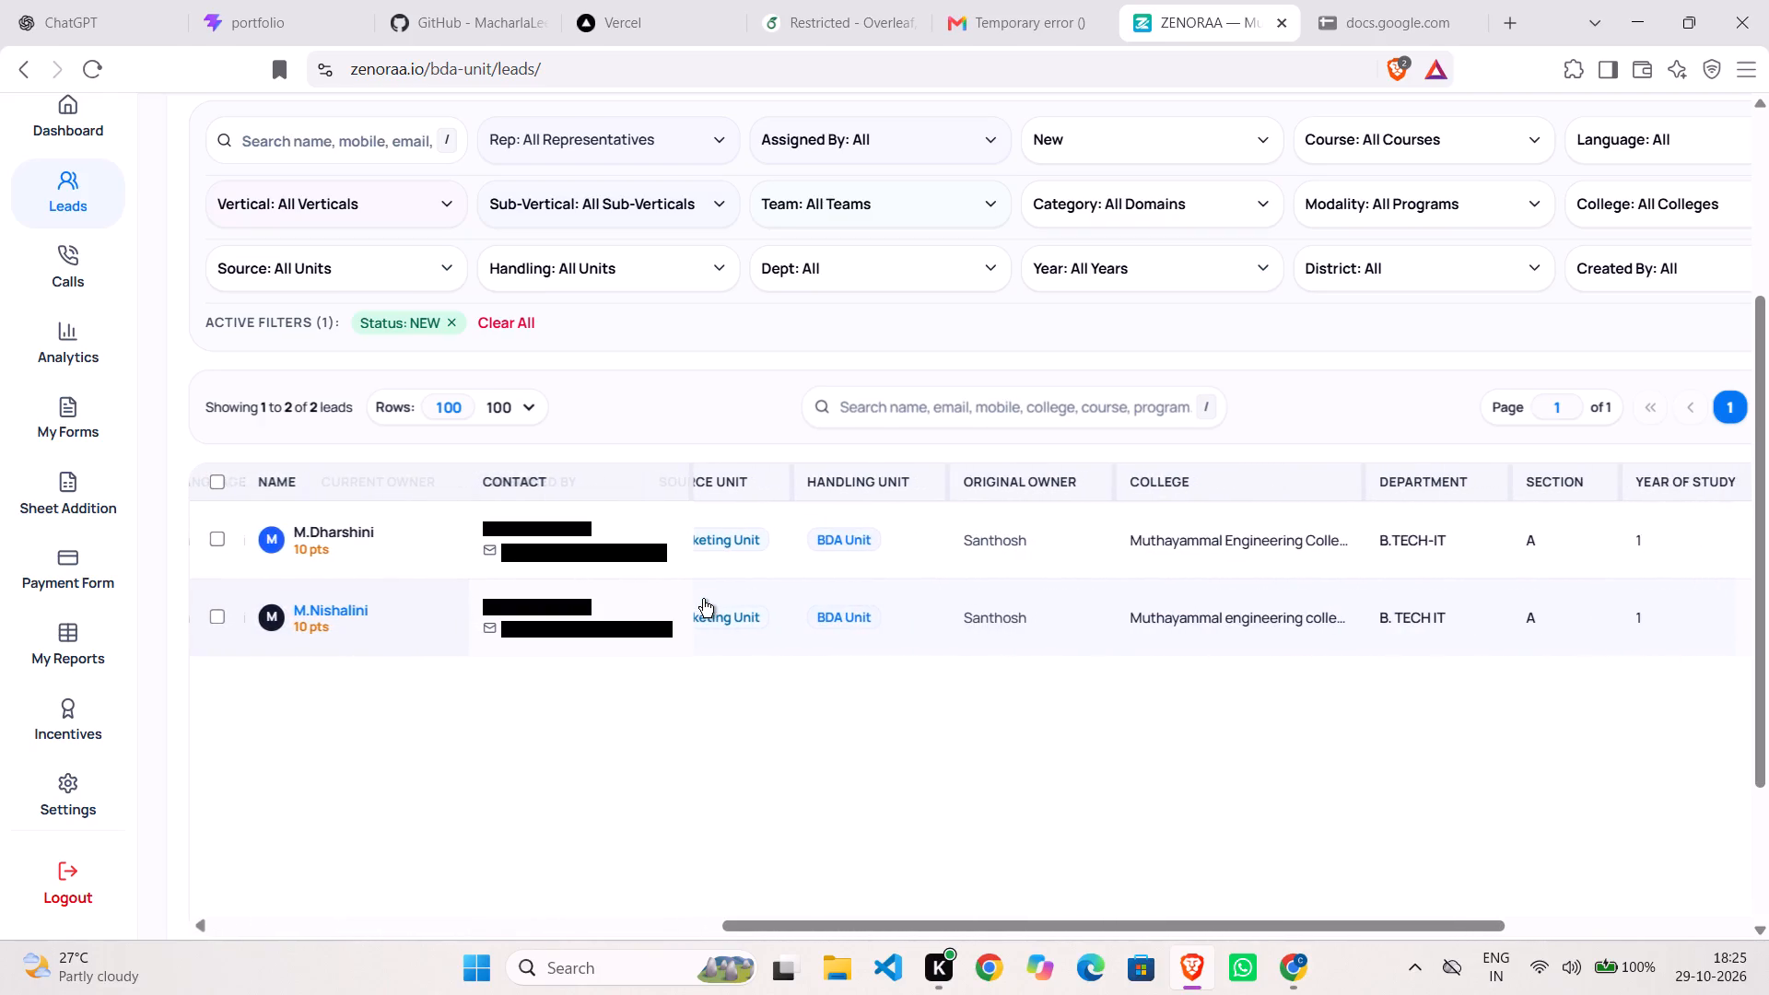
pyautogui.hscroll(-1, 703, 599)
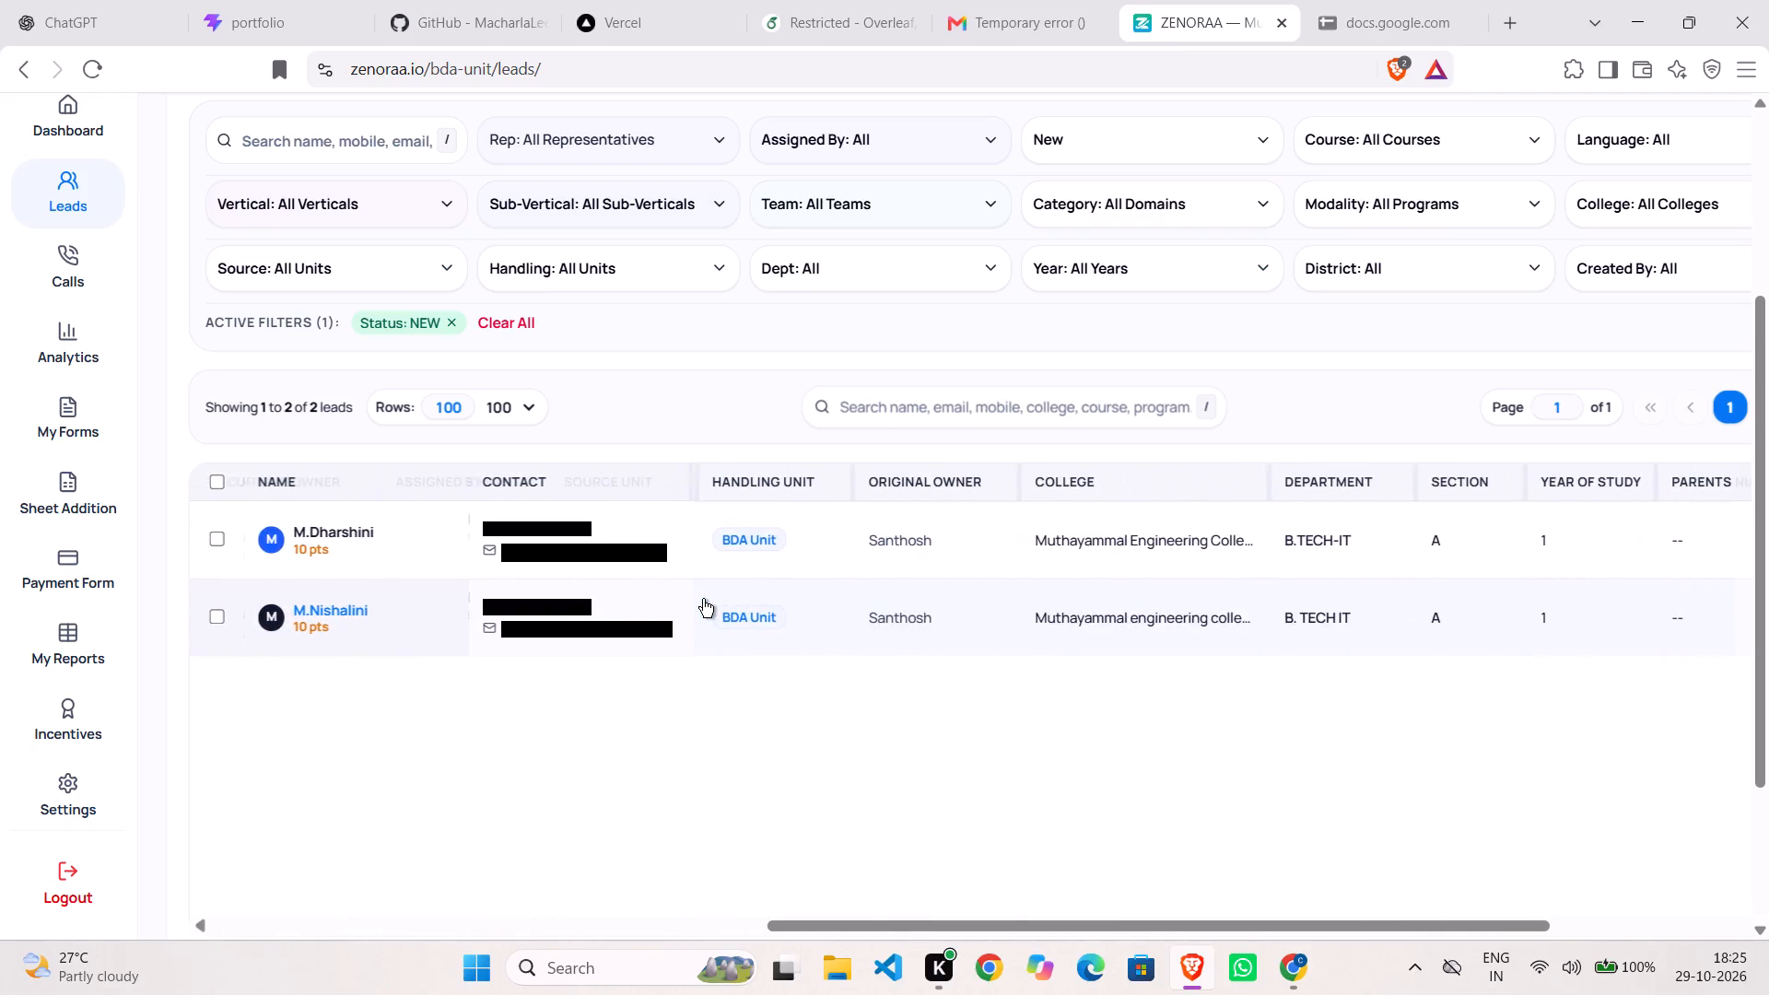
pyautogui.hscroll(-3, 703, 599)
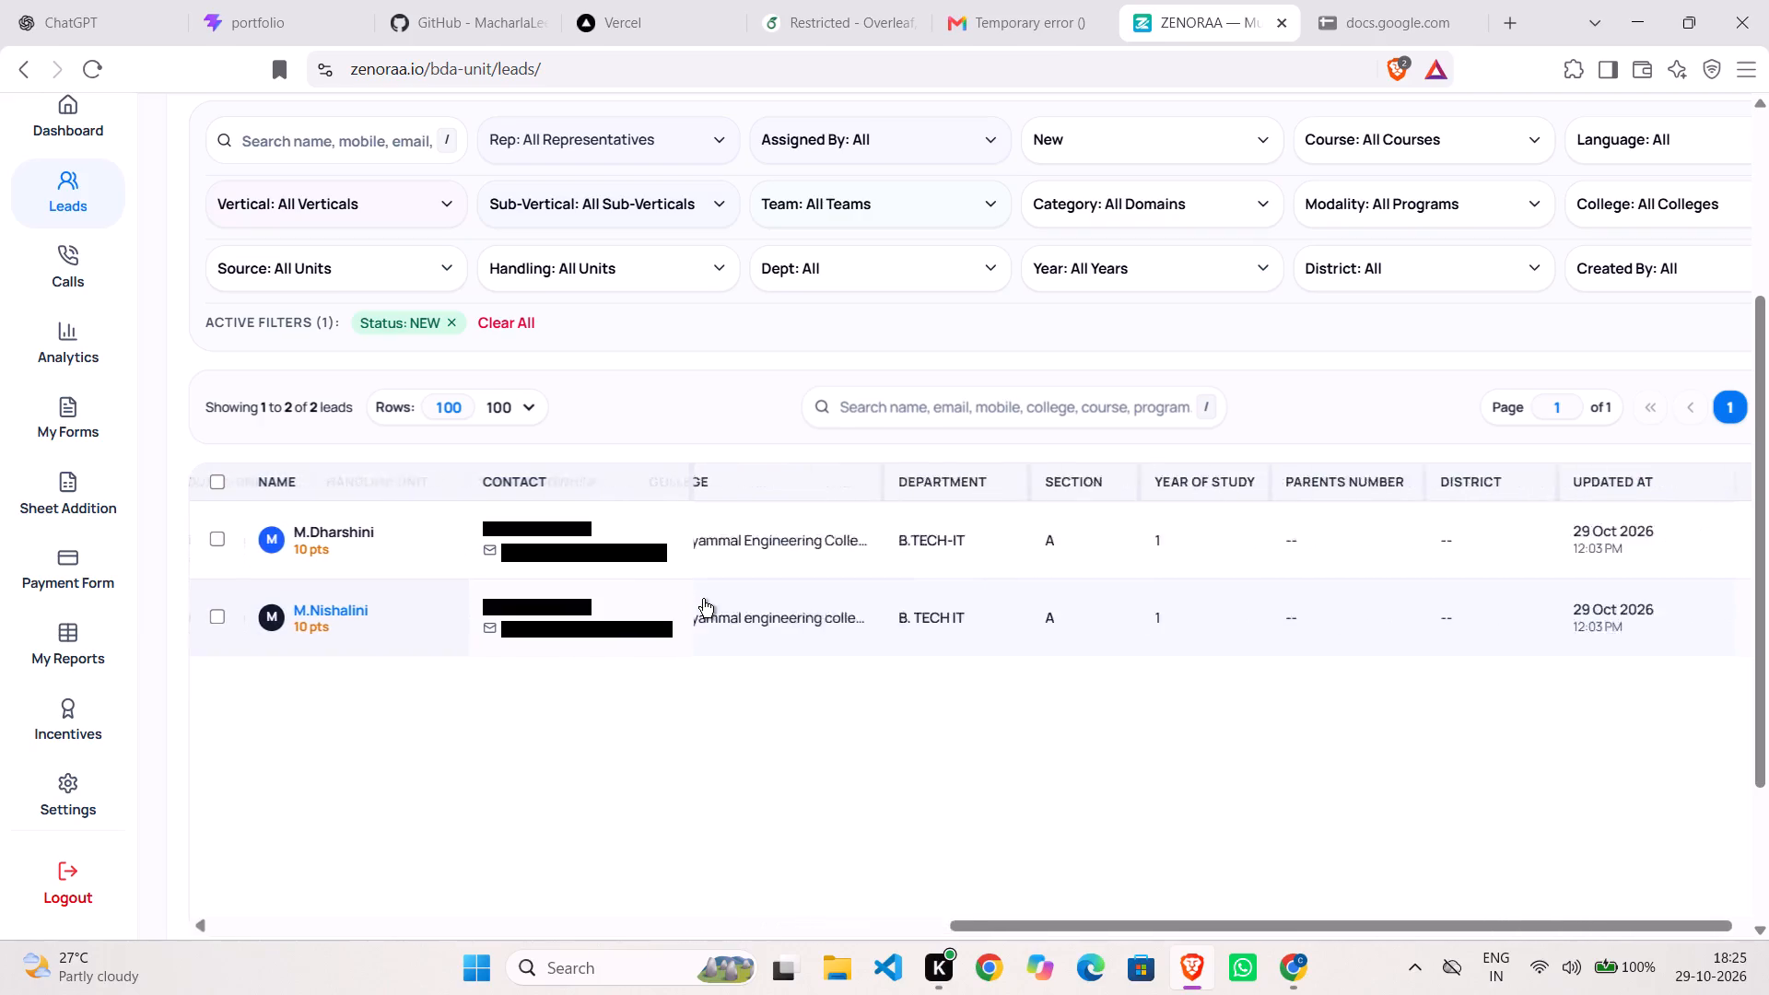
pyautogui.hscroll(-1, 703, 599)
pyautogui.hscroll(11, 703, 599)
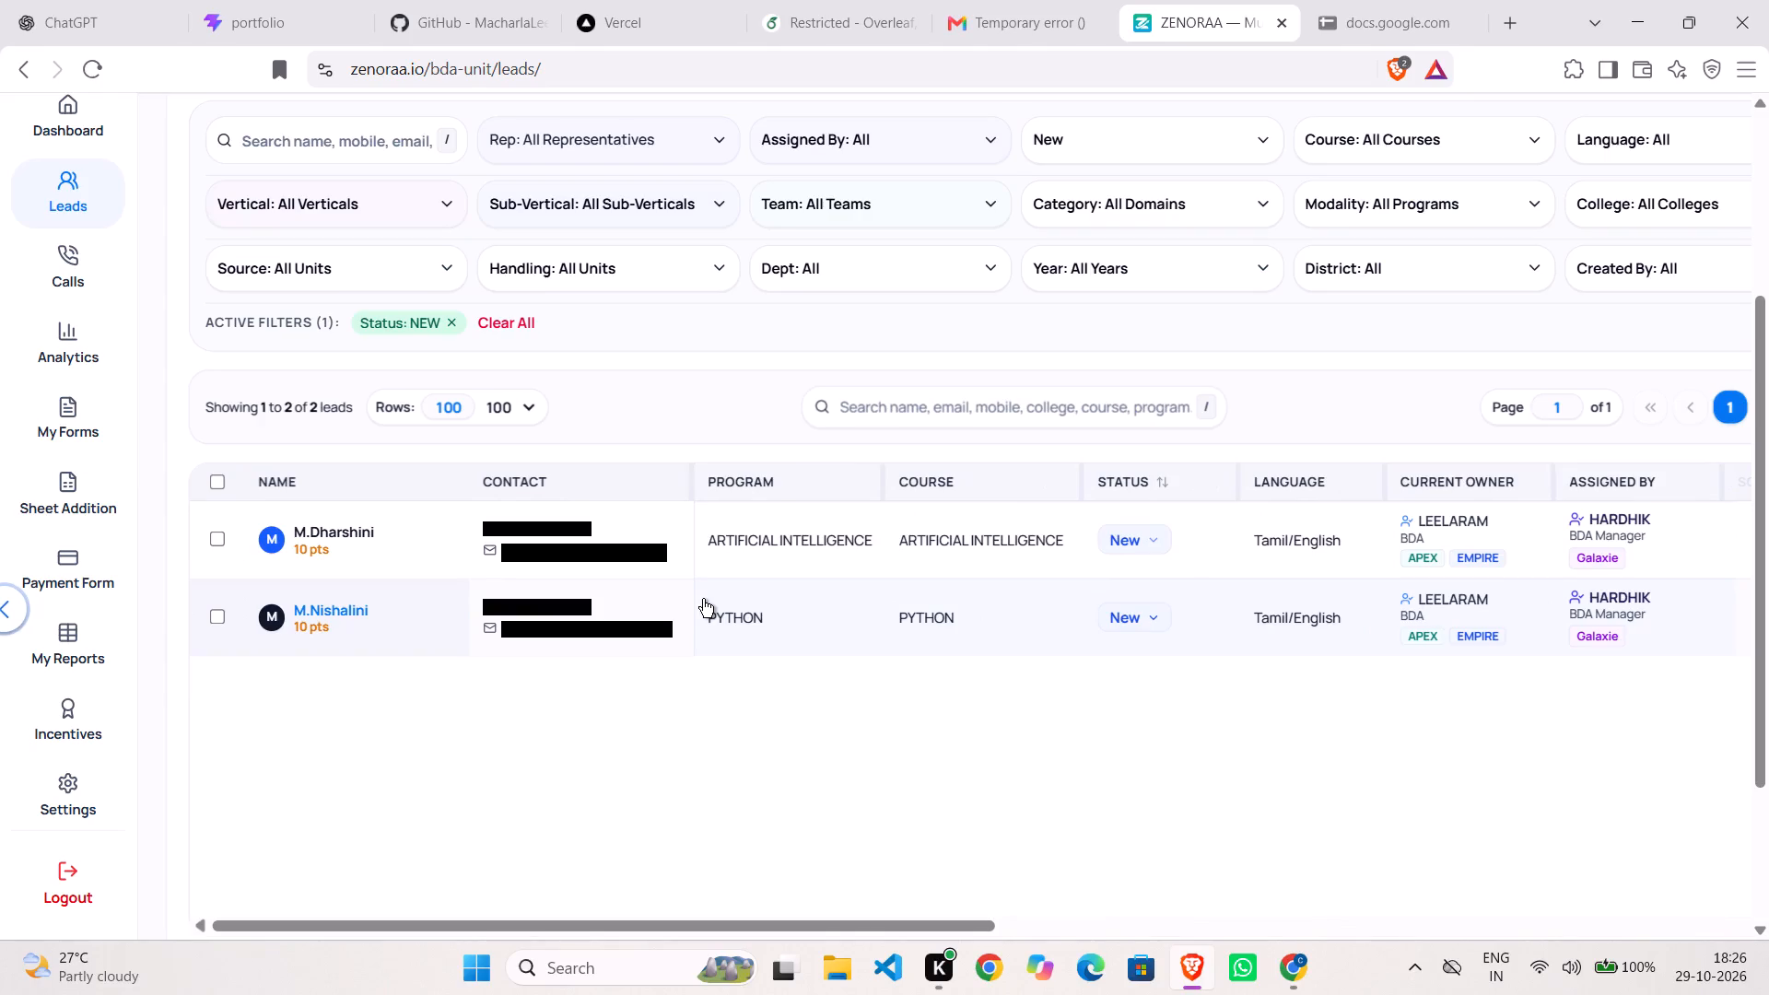
pyautogui.hscroll(-2, 703, 599)
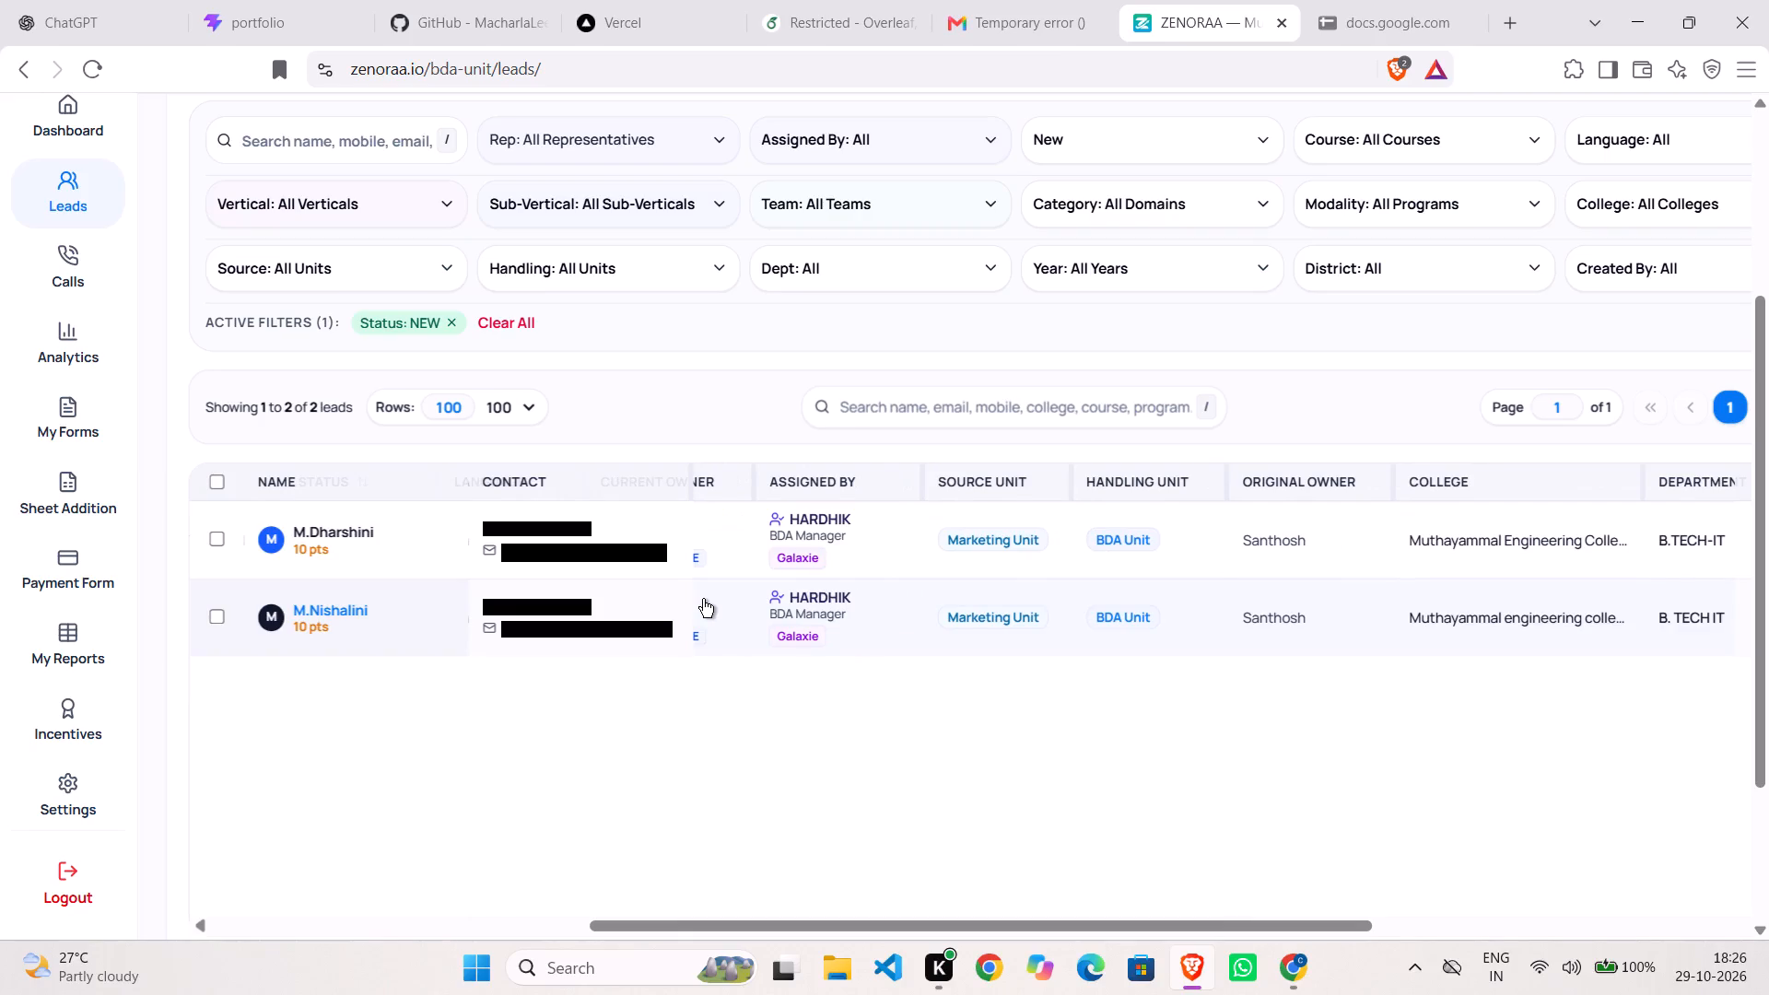
pyautogui.hscroll(12, 703, 599)
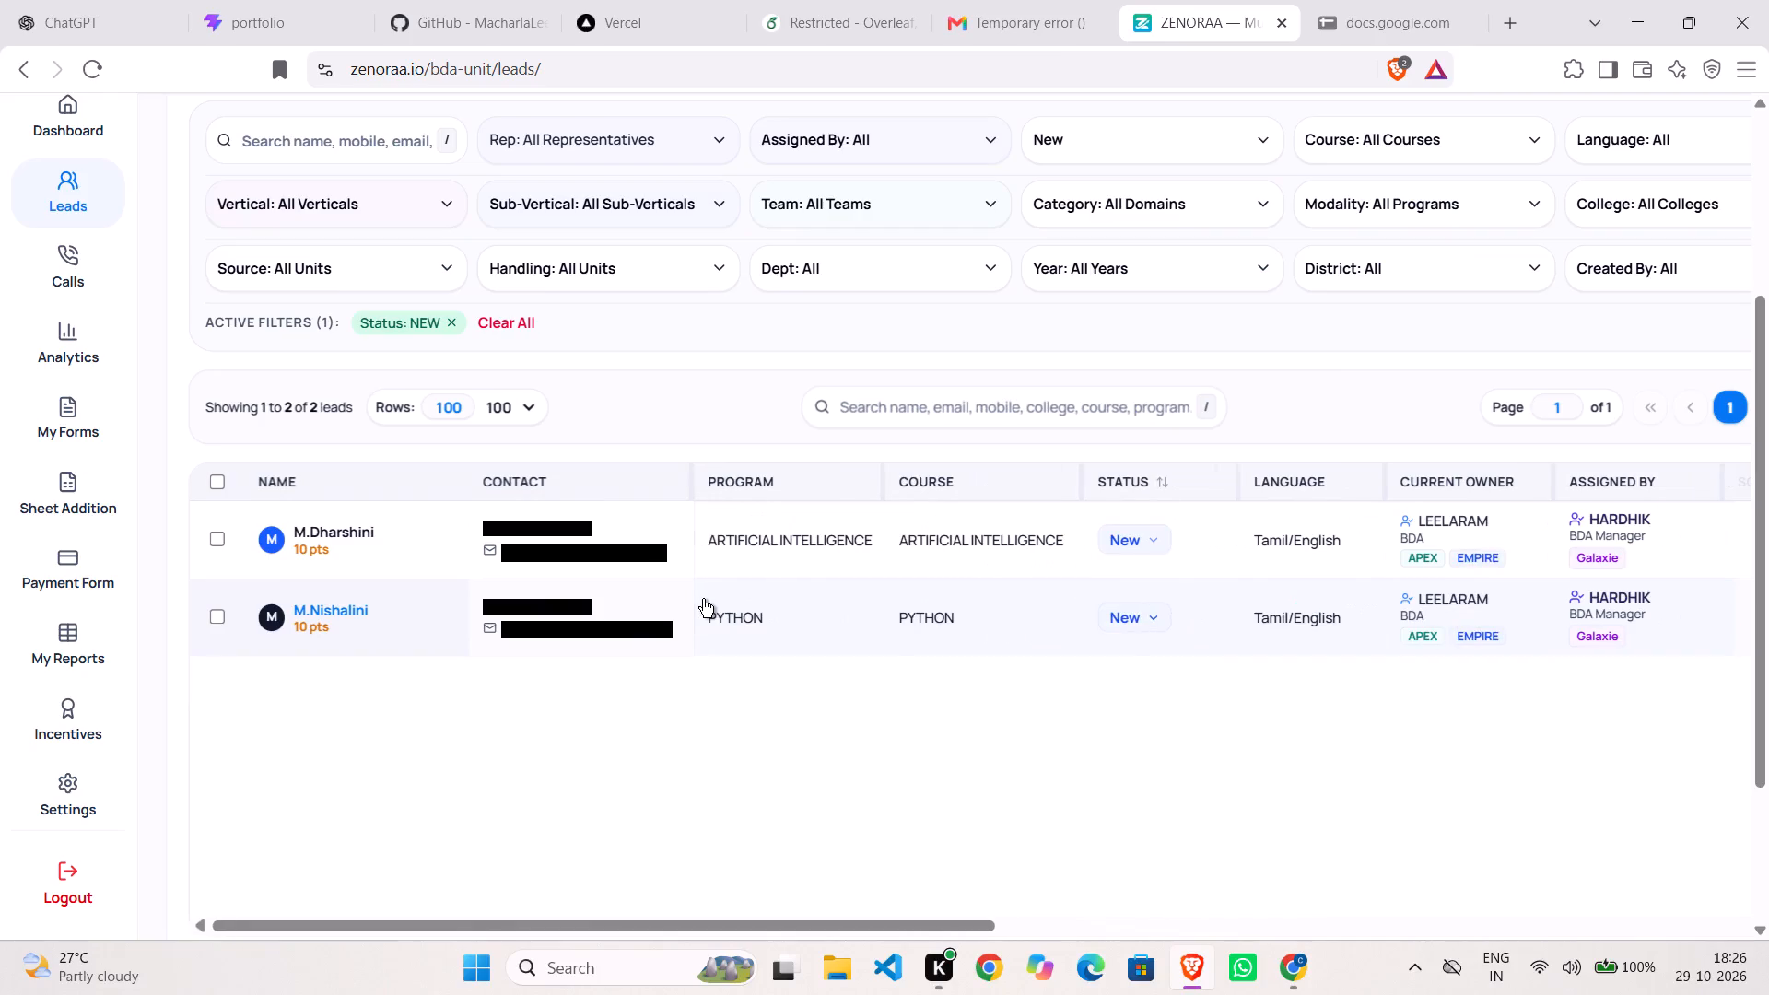
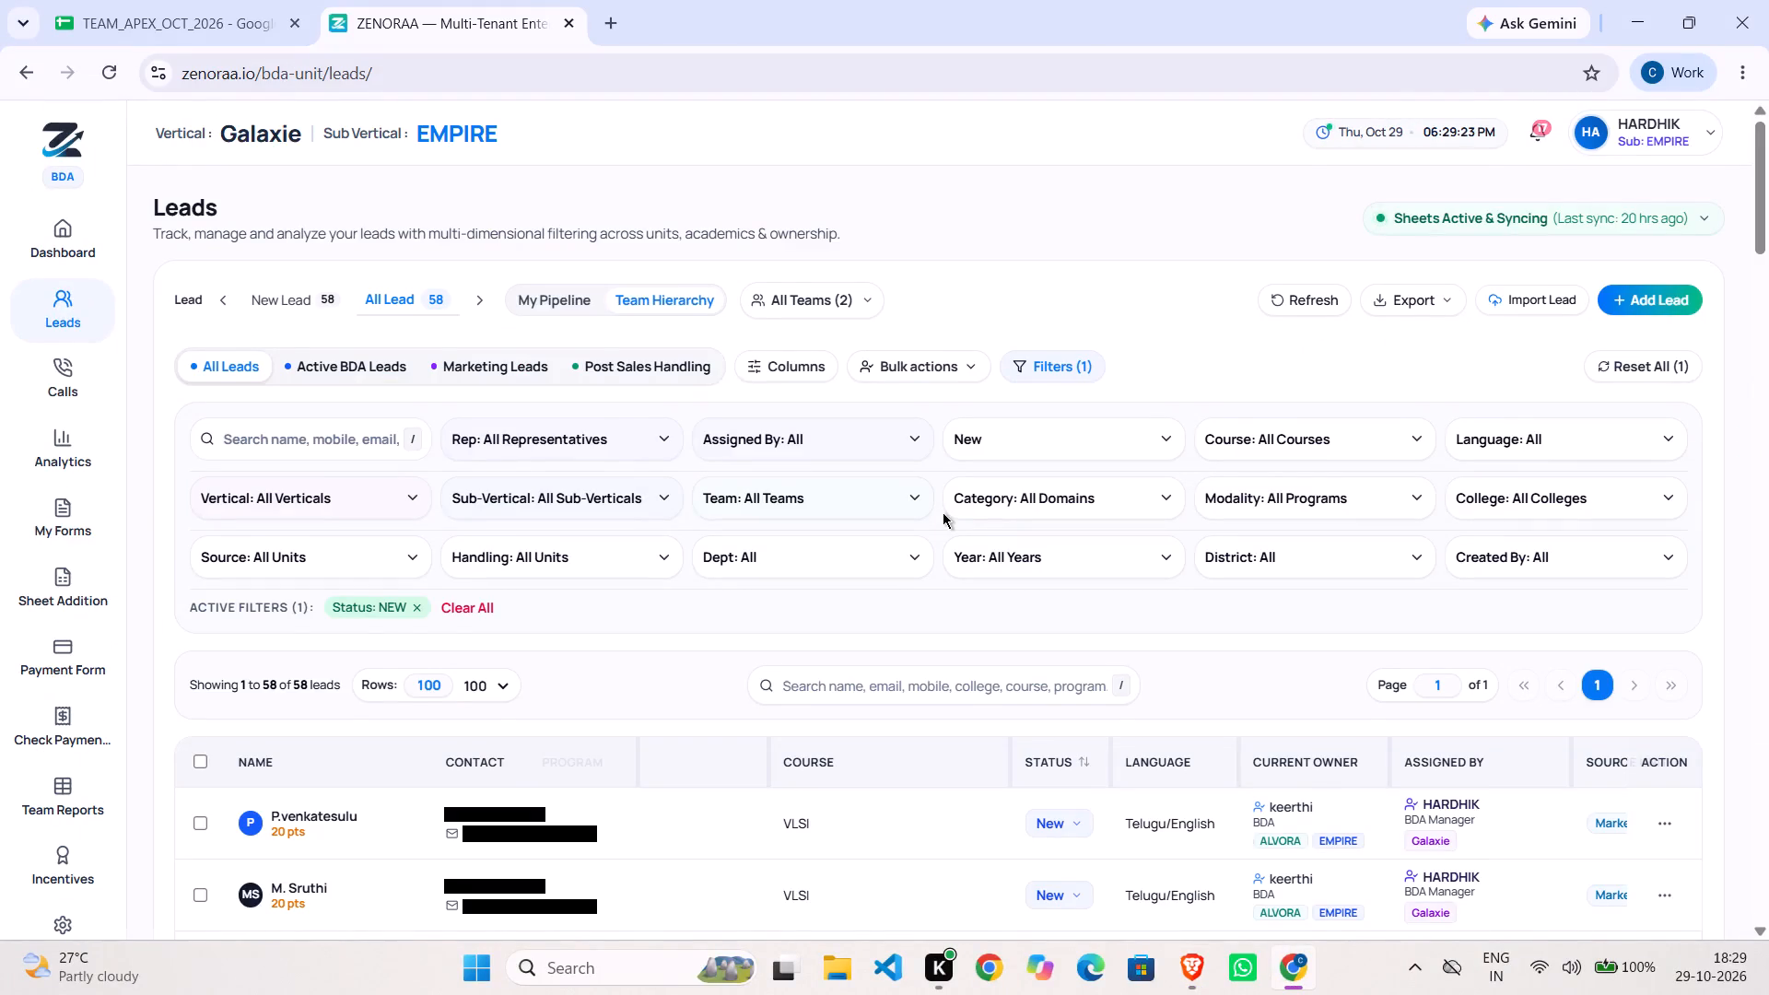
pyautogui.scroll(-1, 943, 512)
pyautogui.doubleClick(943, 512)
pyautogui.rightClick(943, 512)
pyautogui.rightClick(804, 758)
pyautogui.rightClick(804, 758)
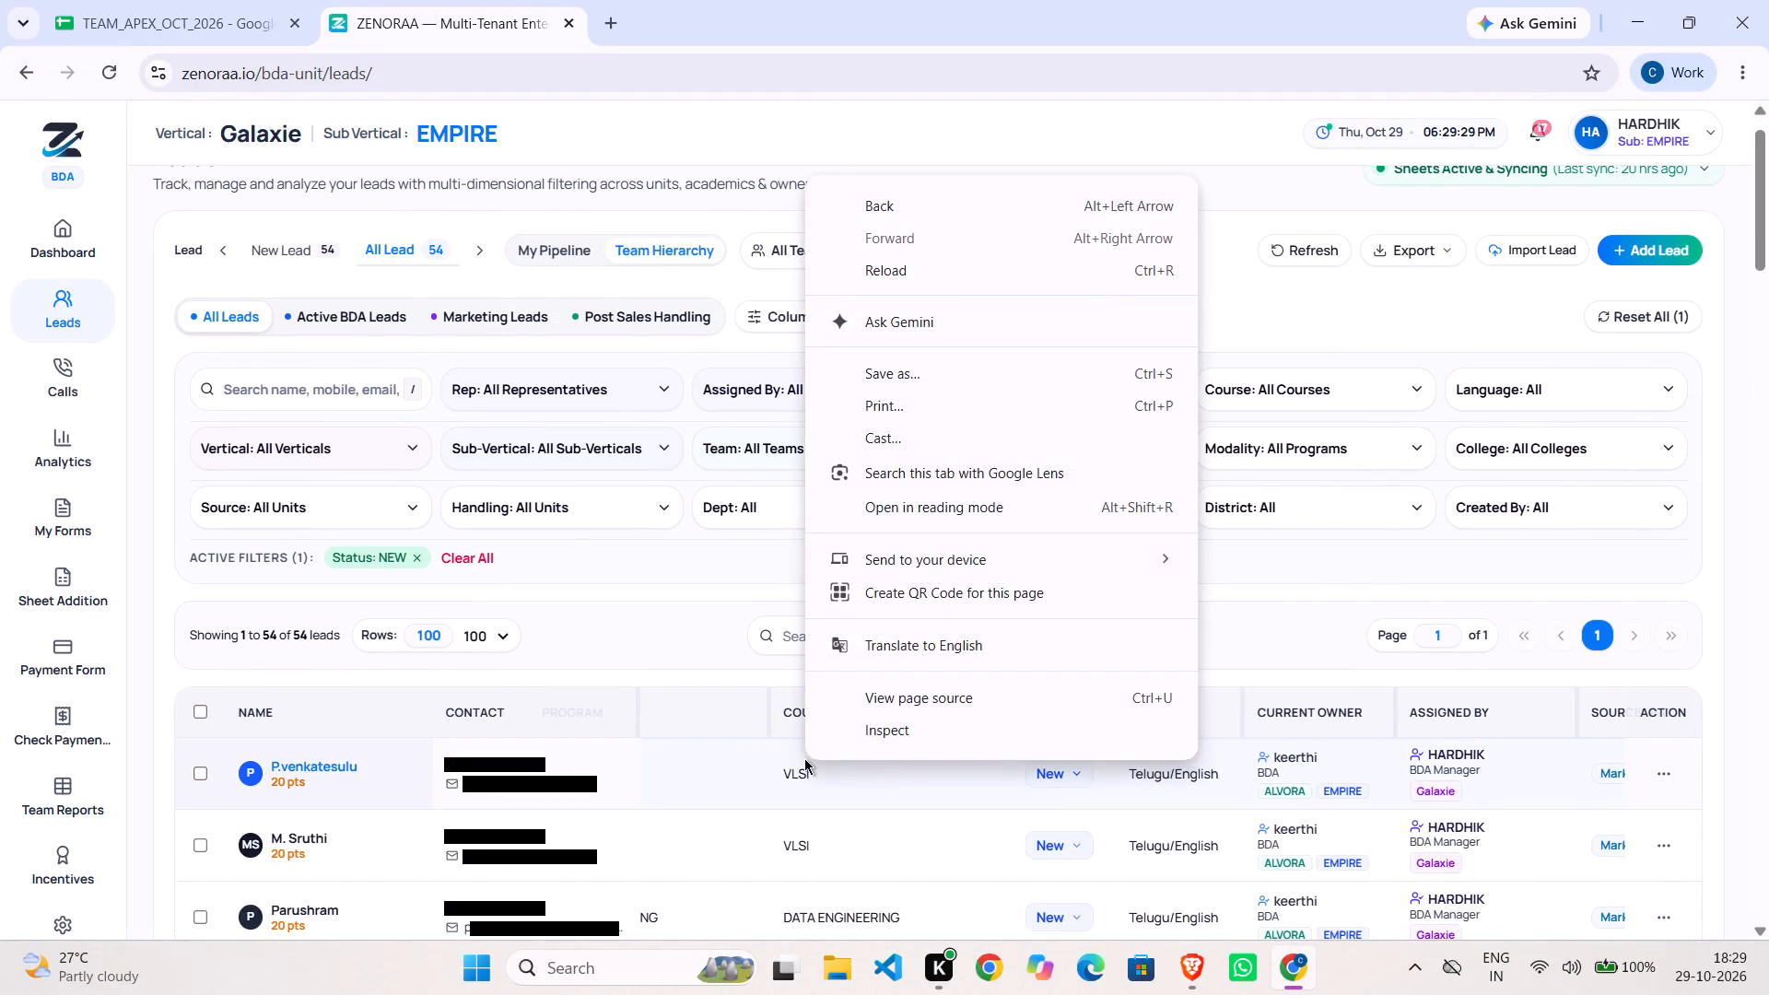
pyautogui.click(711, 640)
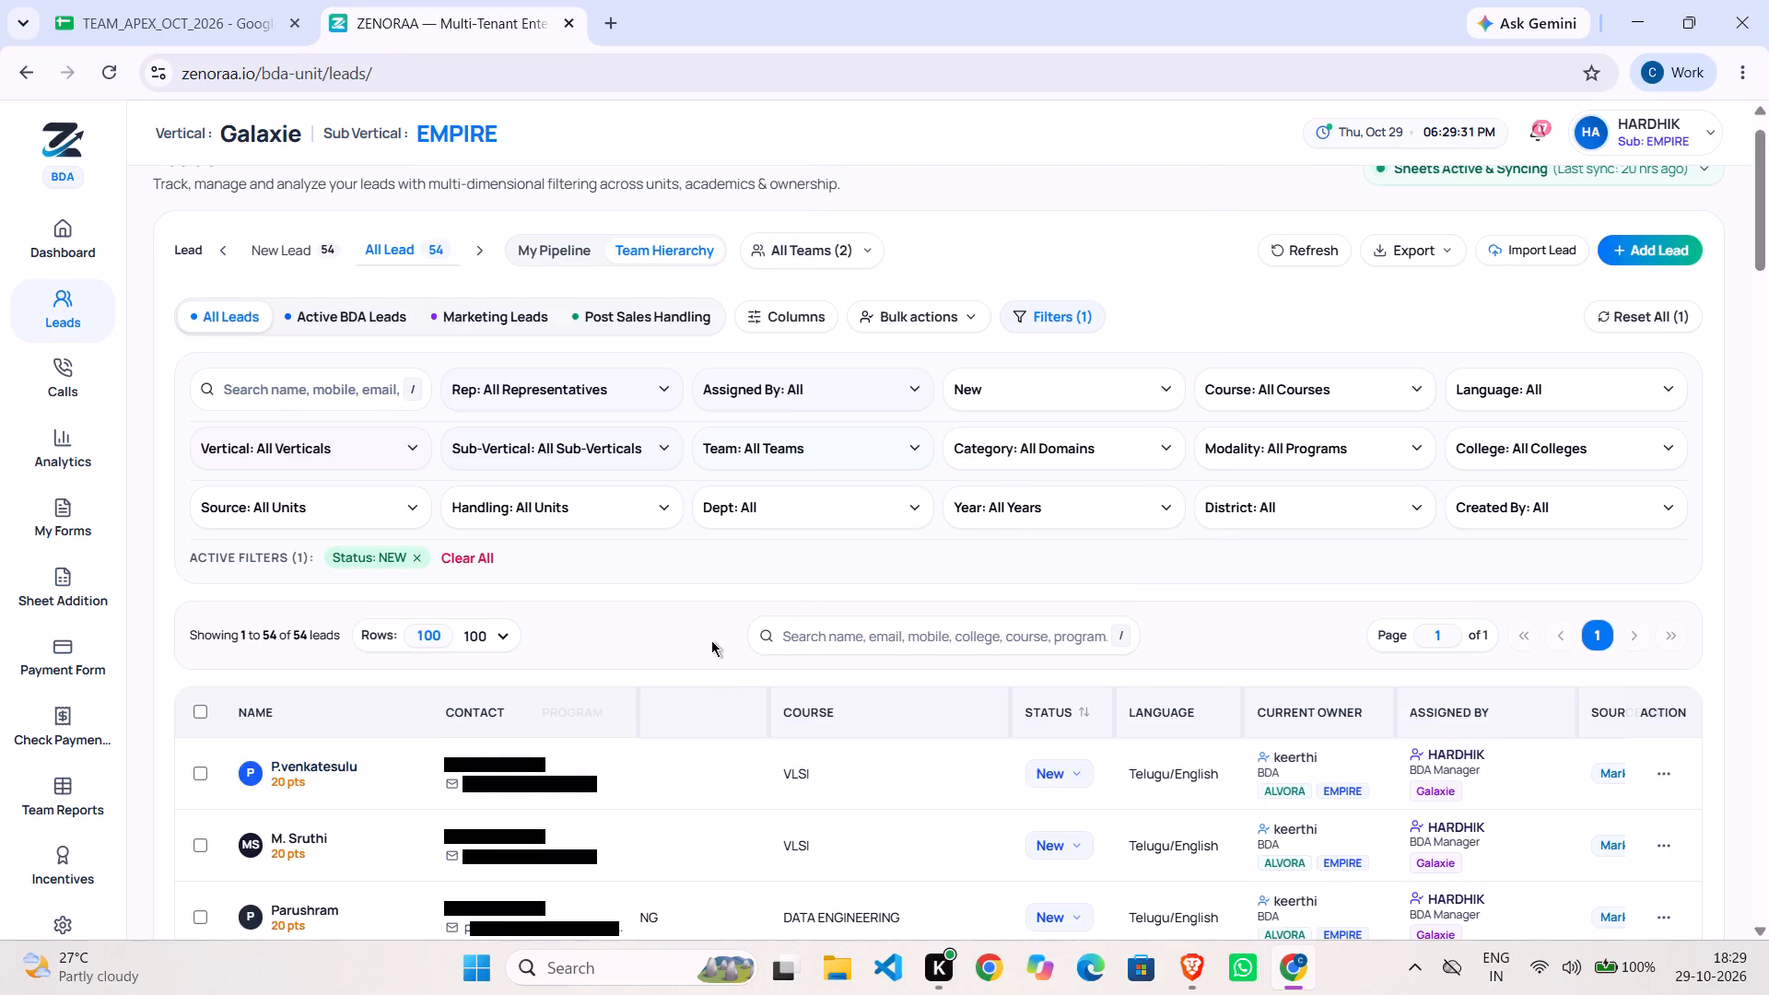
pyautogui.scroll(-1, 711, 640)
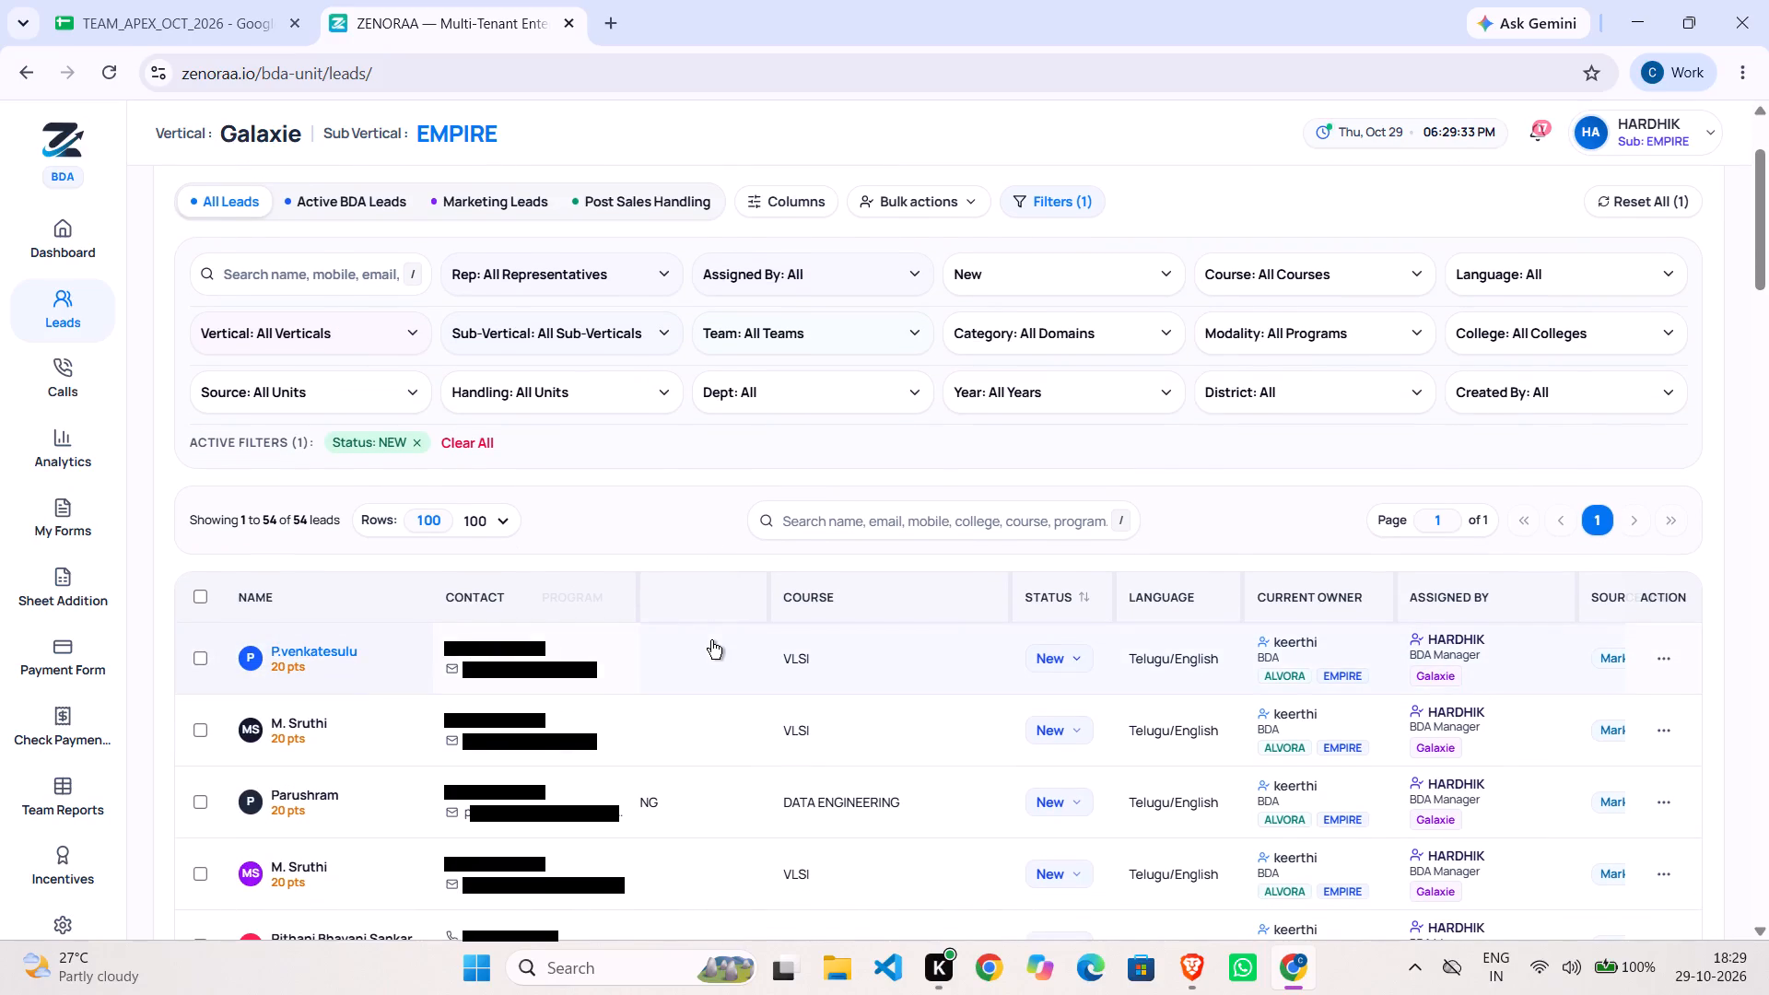
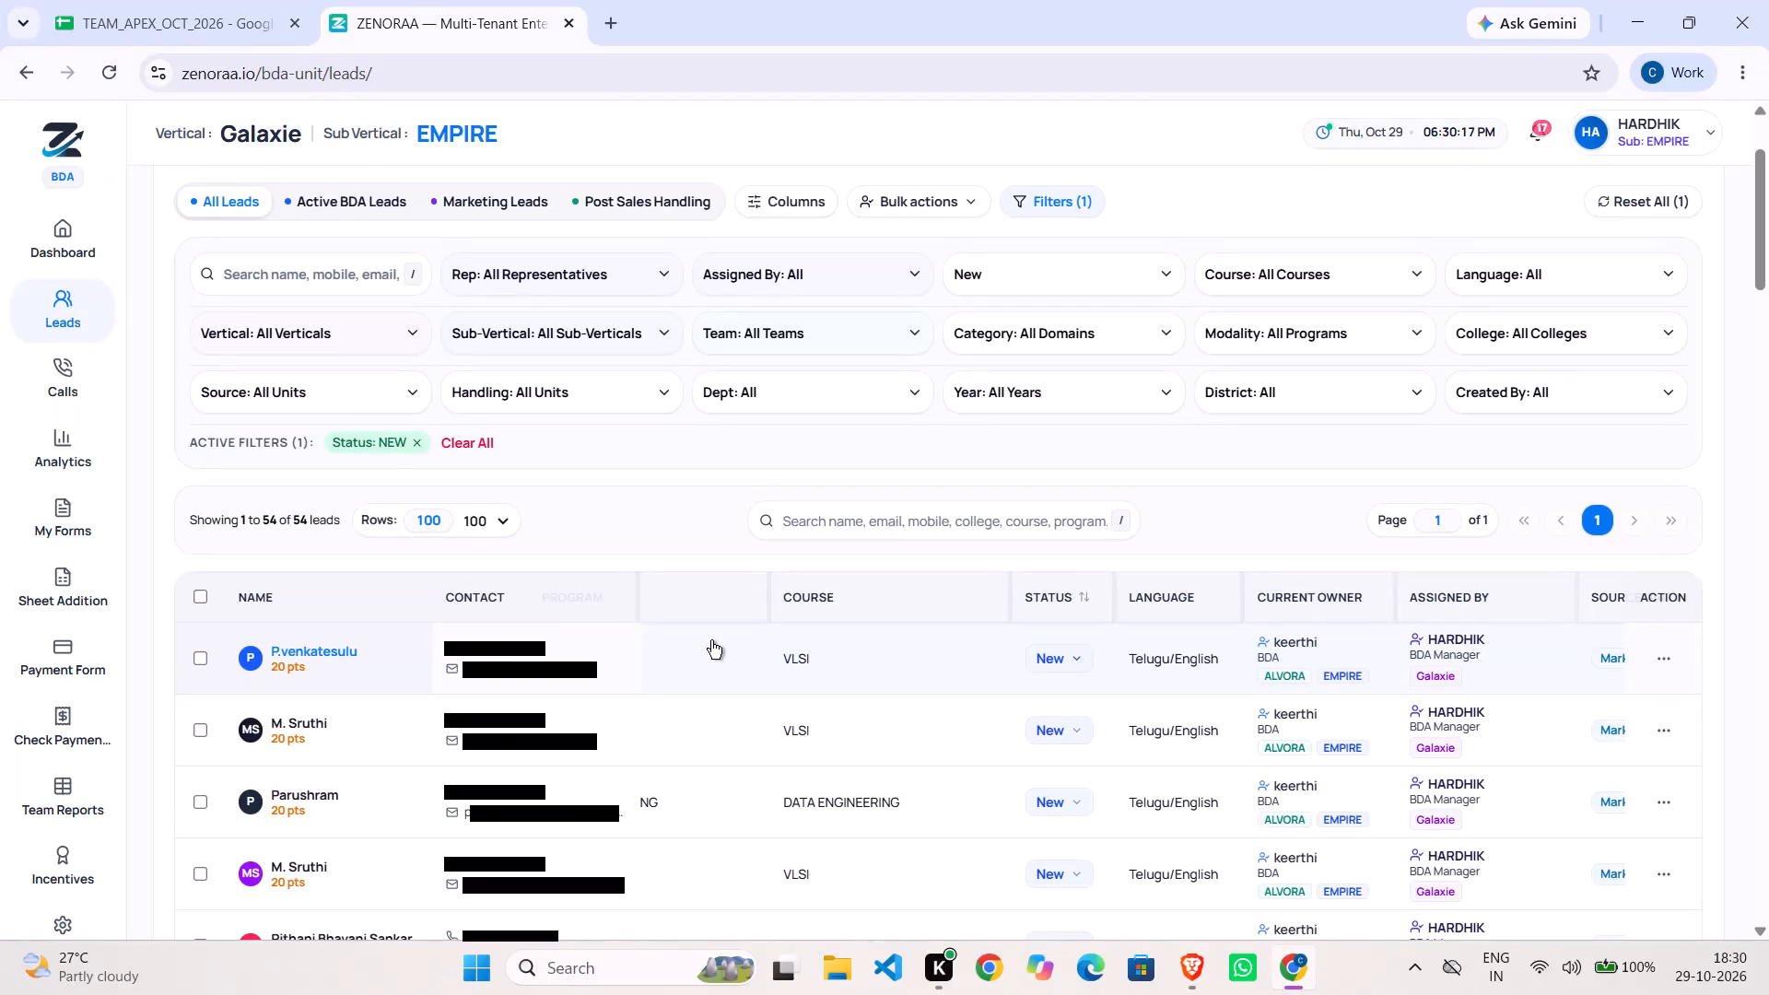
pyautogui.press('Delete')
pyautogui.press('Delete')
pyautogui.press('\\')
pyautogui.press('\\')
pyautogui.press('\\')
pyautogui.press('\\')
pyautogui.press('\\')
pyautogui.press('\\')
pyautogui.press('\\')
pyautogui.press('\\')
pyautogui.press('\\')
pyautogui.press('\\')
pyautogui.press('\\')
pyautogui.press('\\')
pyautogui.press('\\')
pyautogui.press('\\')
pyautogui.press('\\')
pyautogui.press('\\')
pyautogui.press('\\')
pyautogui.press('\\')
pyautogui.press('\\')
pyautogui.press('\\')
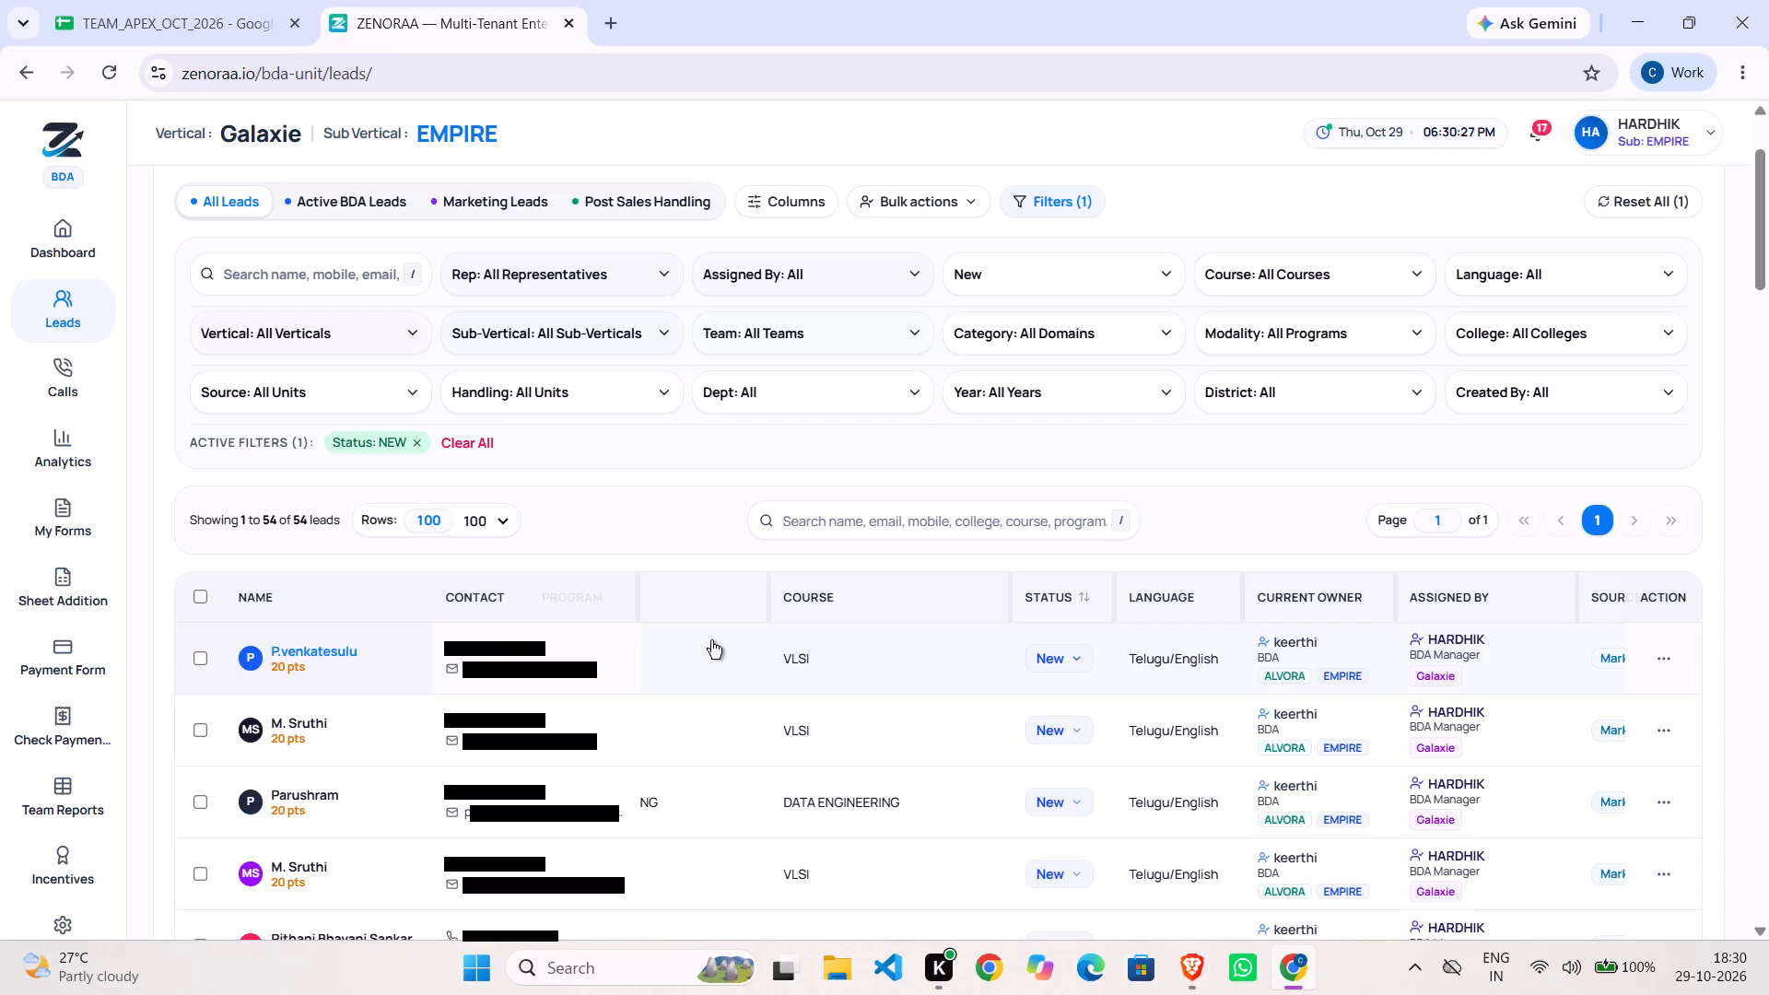
# Review the EMPIRE sub-vertical's New leads, checking their courses, statuses, current owners, assigners and source units.
pyautogui.scroll(-2, 711, 640)
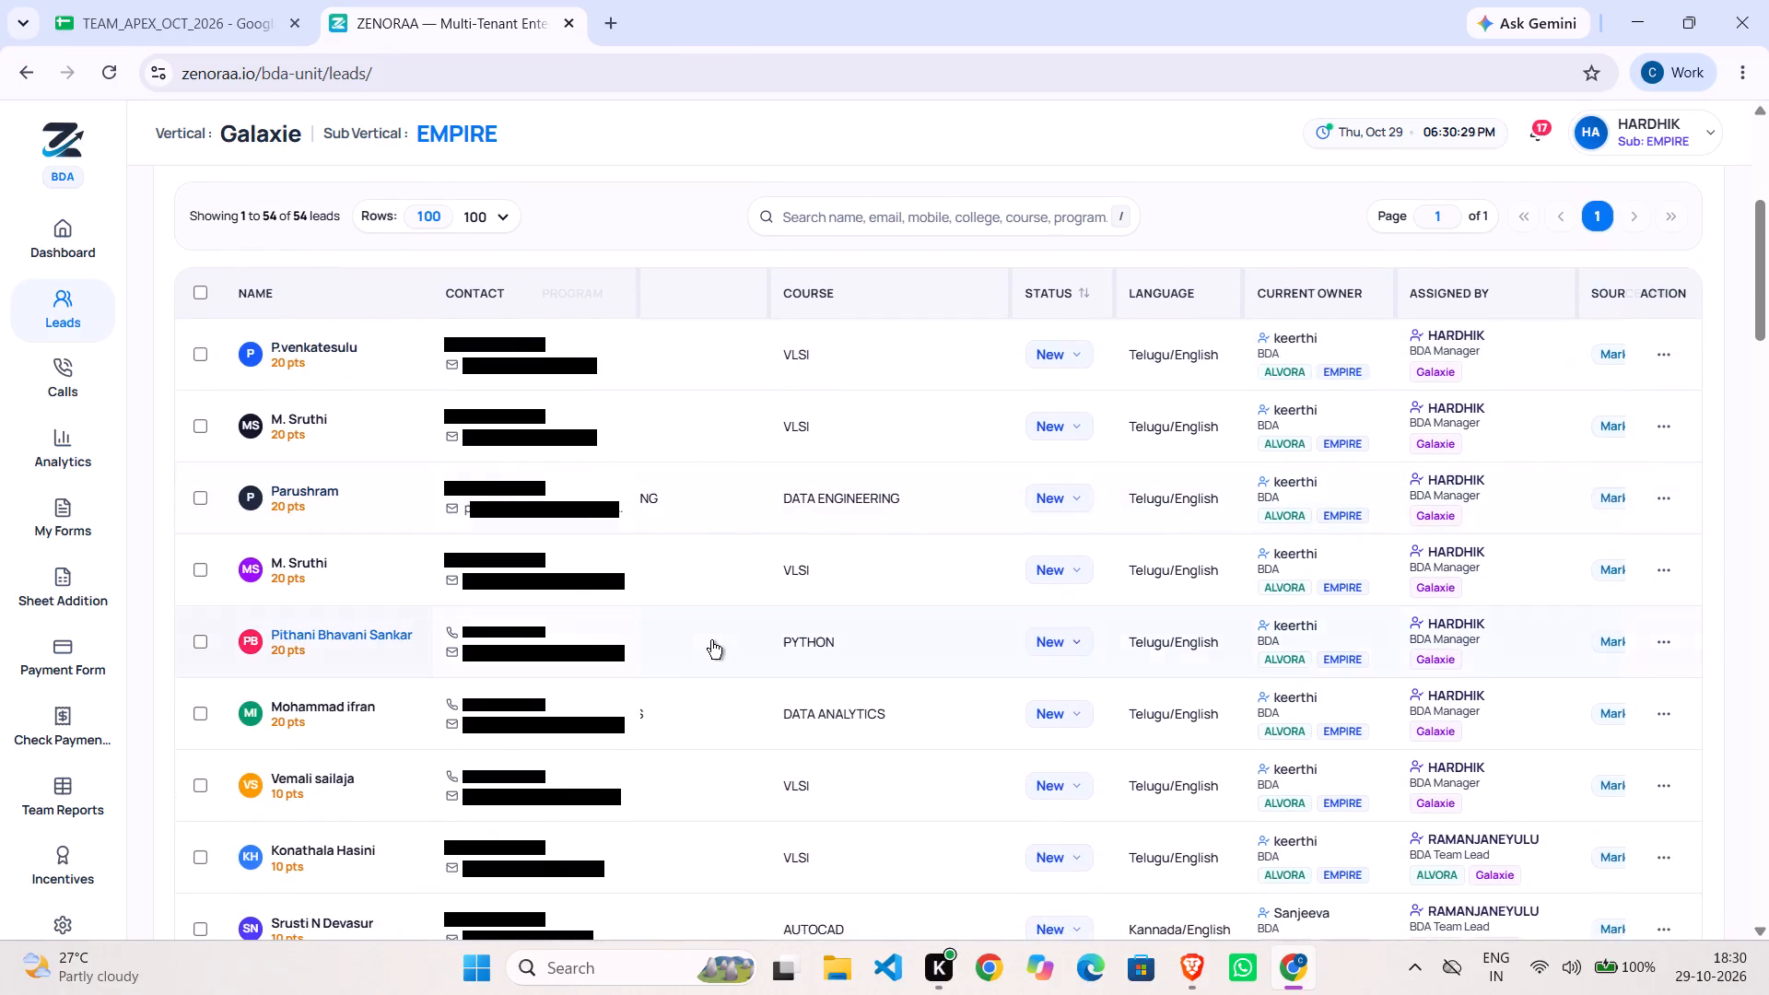
pyautogui.hscroll(4, 711, 640)
pyautogui.hscroll(-2, 711, 640)
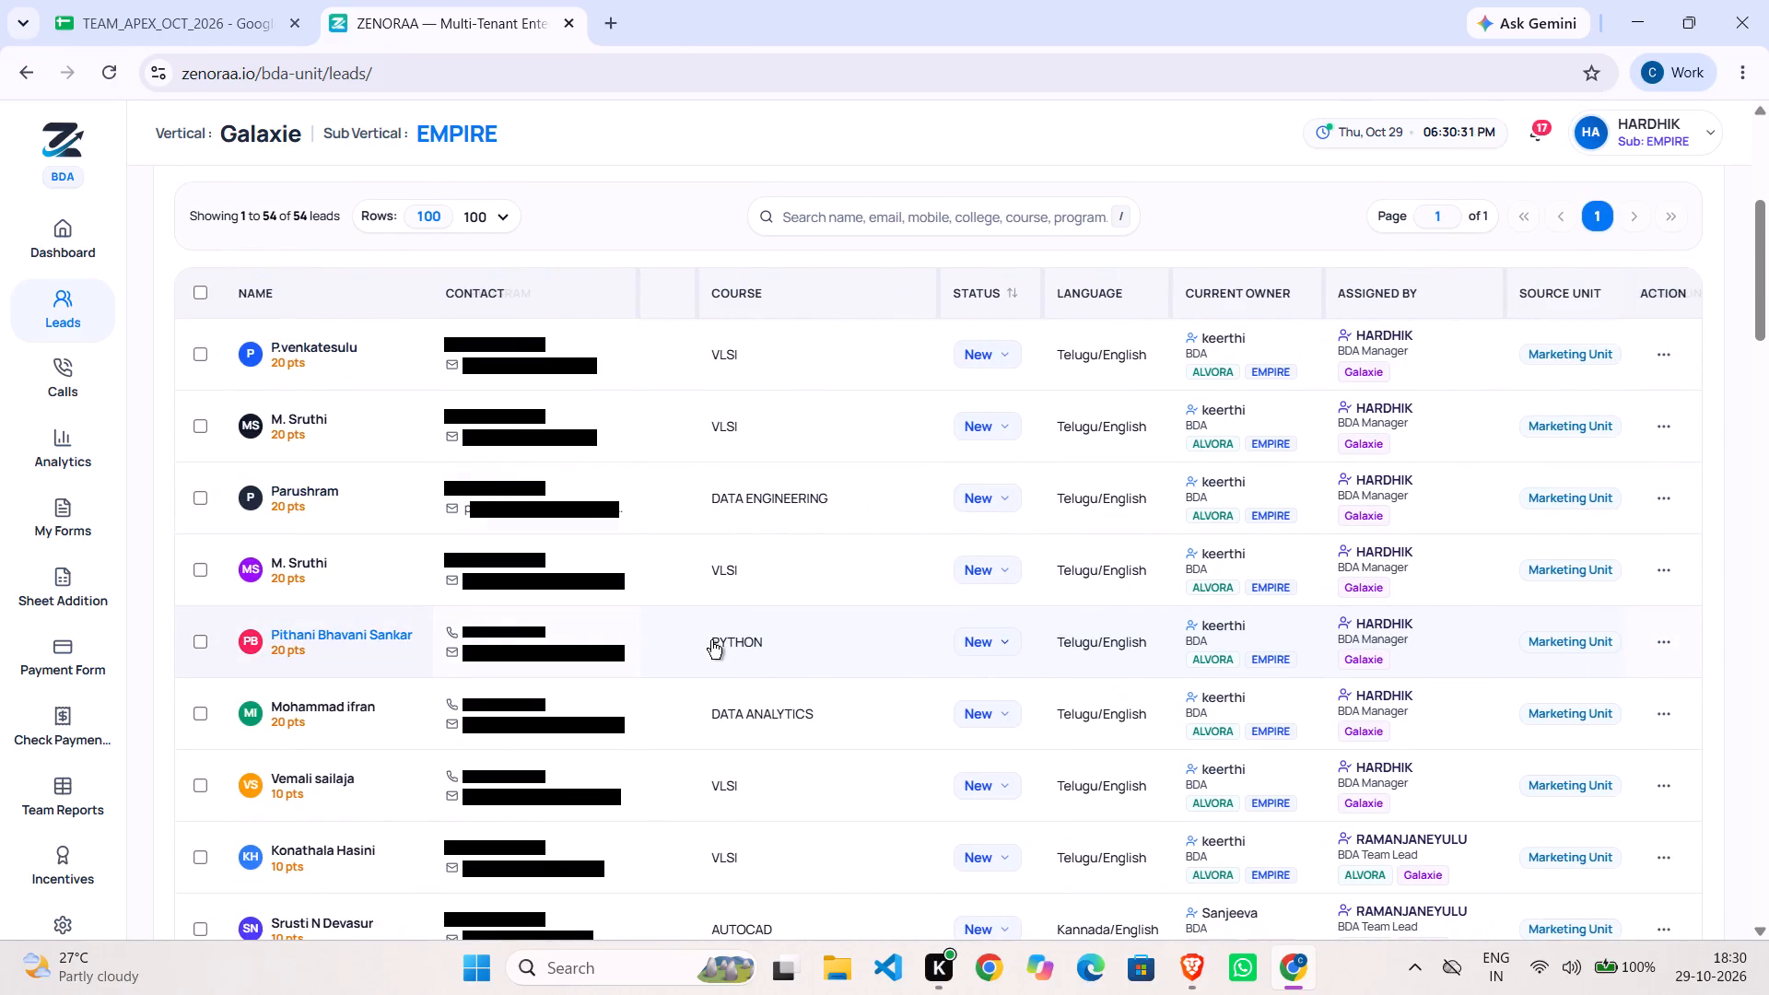
pyautogui.scroll(-4, 720, 615)
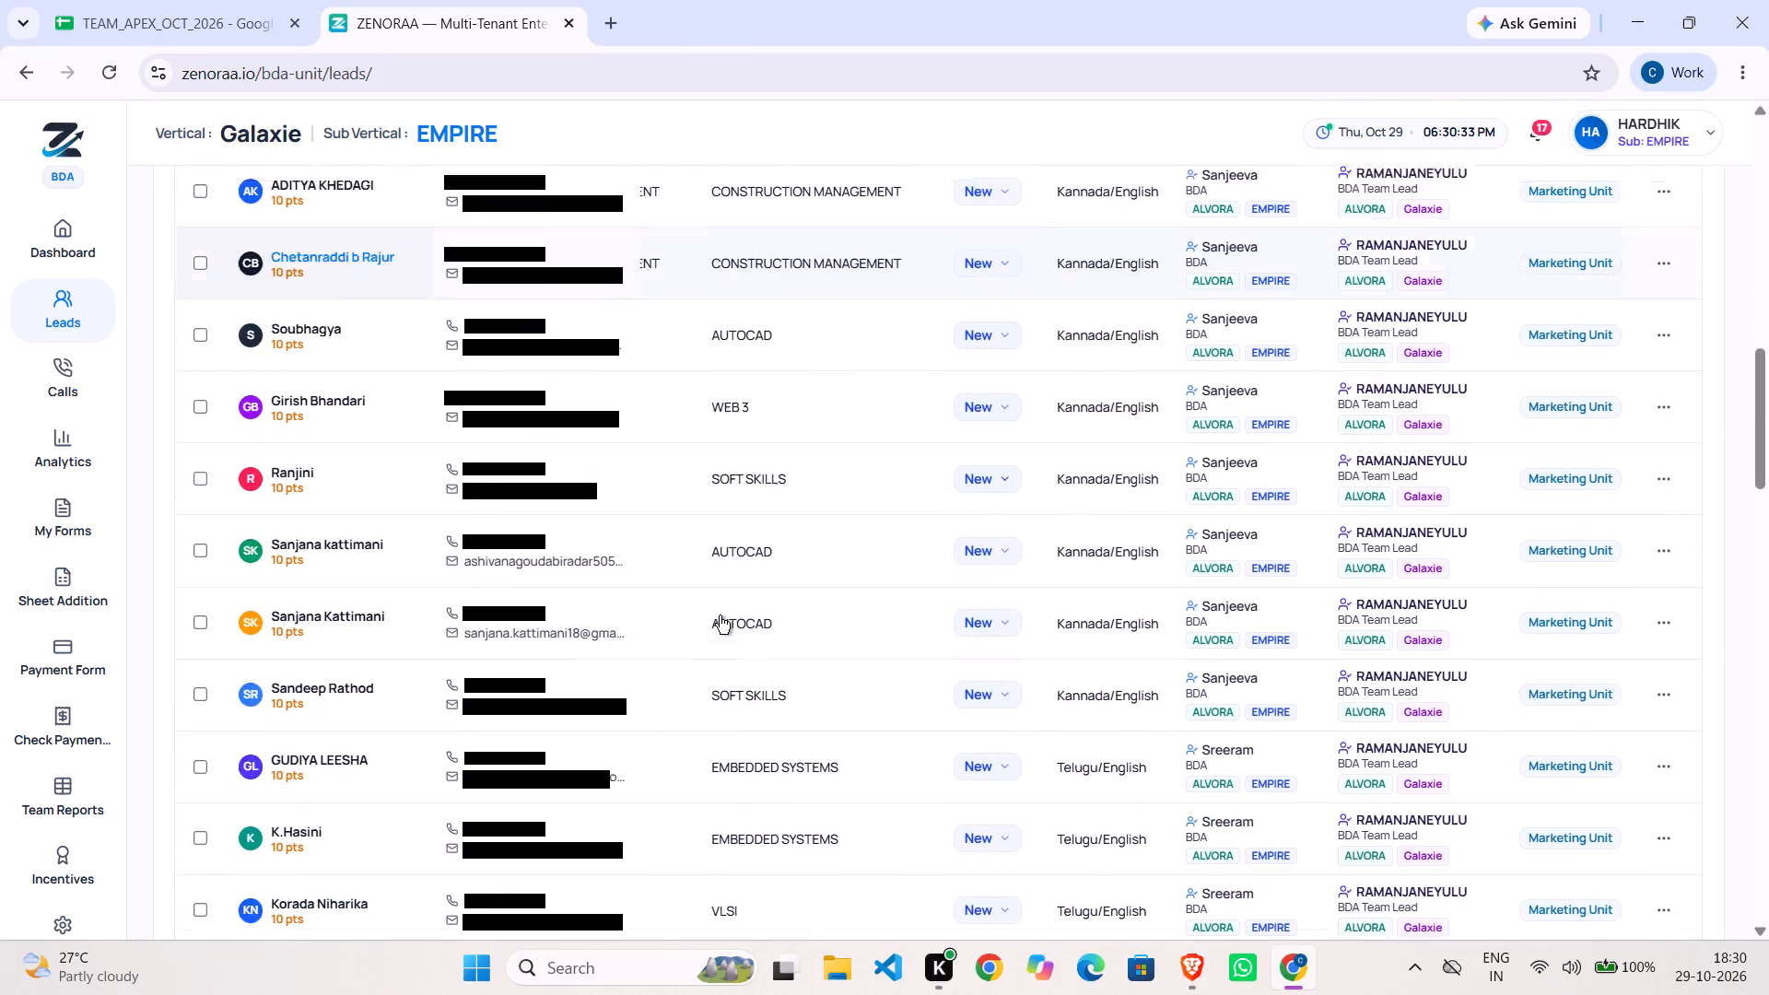
pyautogui.scroll(-1, 720, 615)
pyautogui.scroll(5, 720, 615)
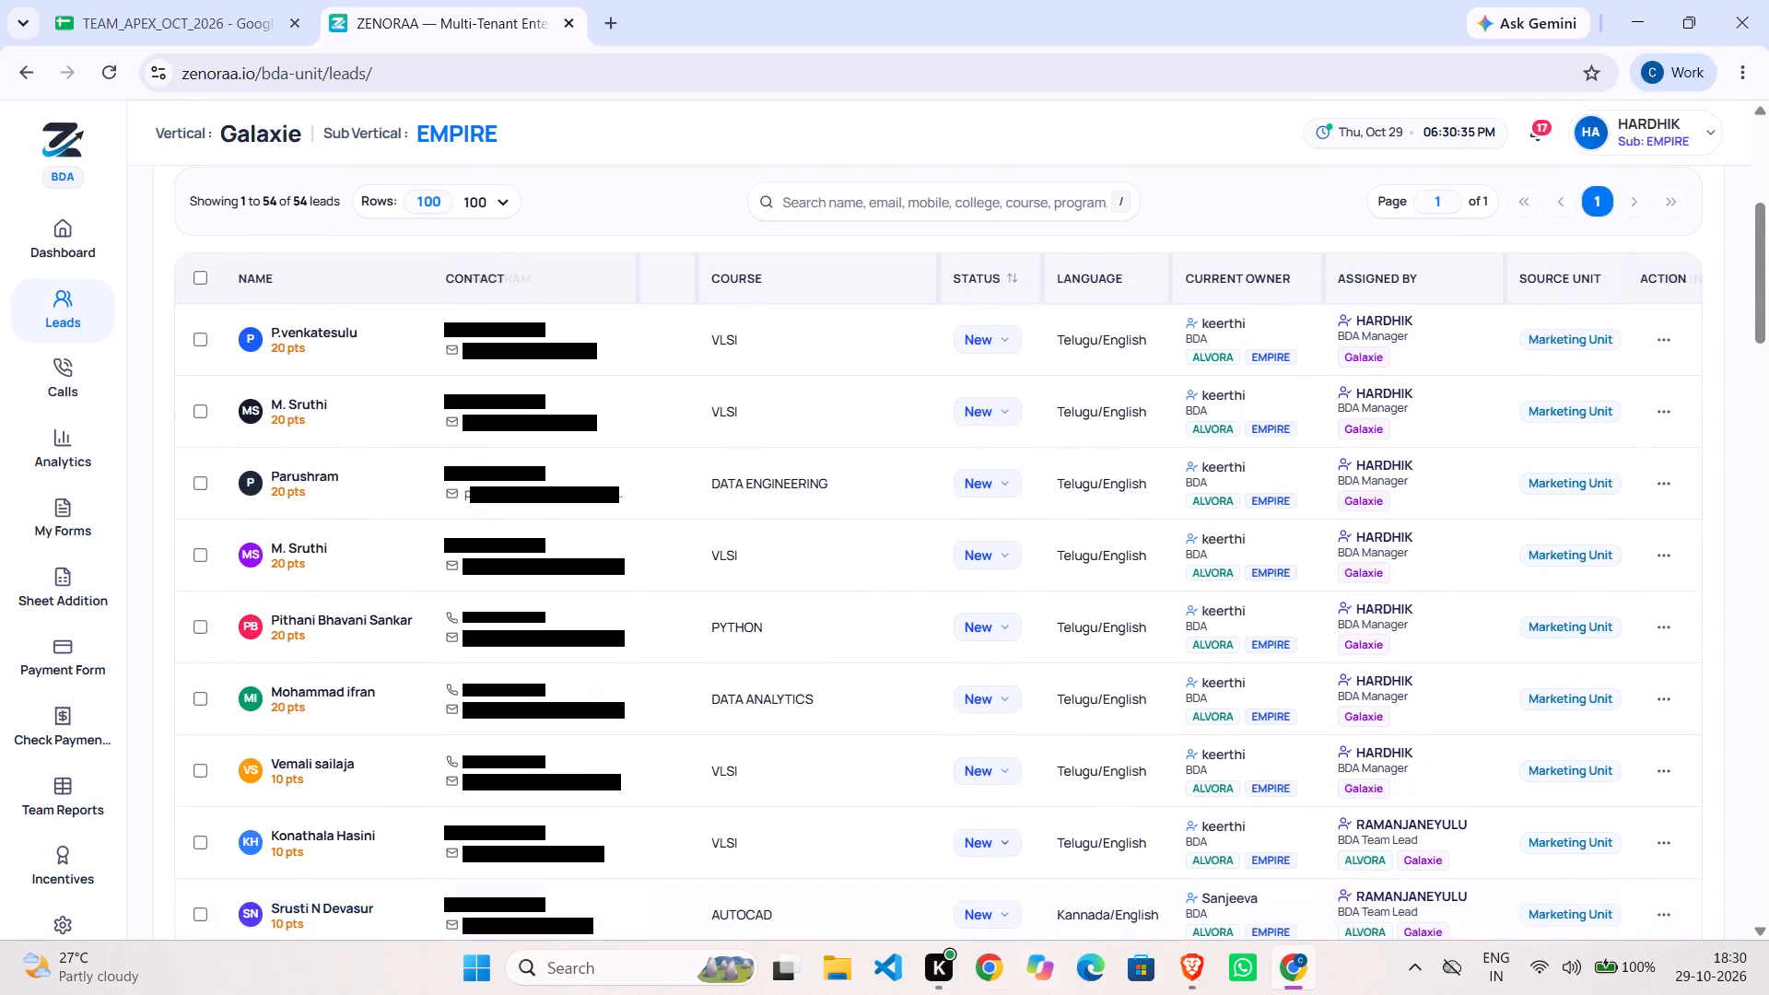
# Switch to the APEX team's New leads in the Brave browser and slightly widen the Contact column of the leads table.
pyautogui.click(1196, 970)
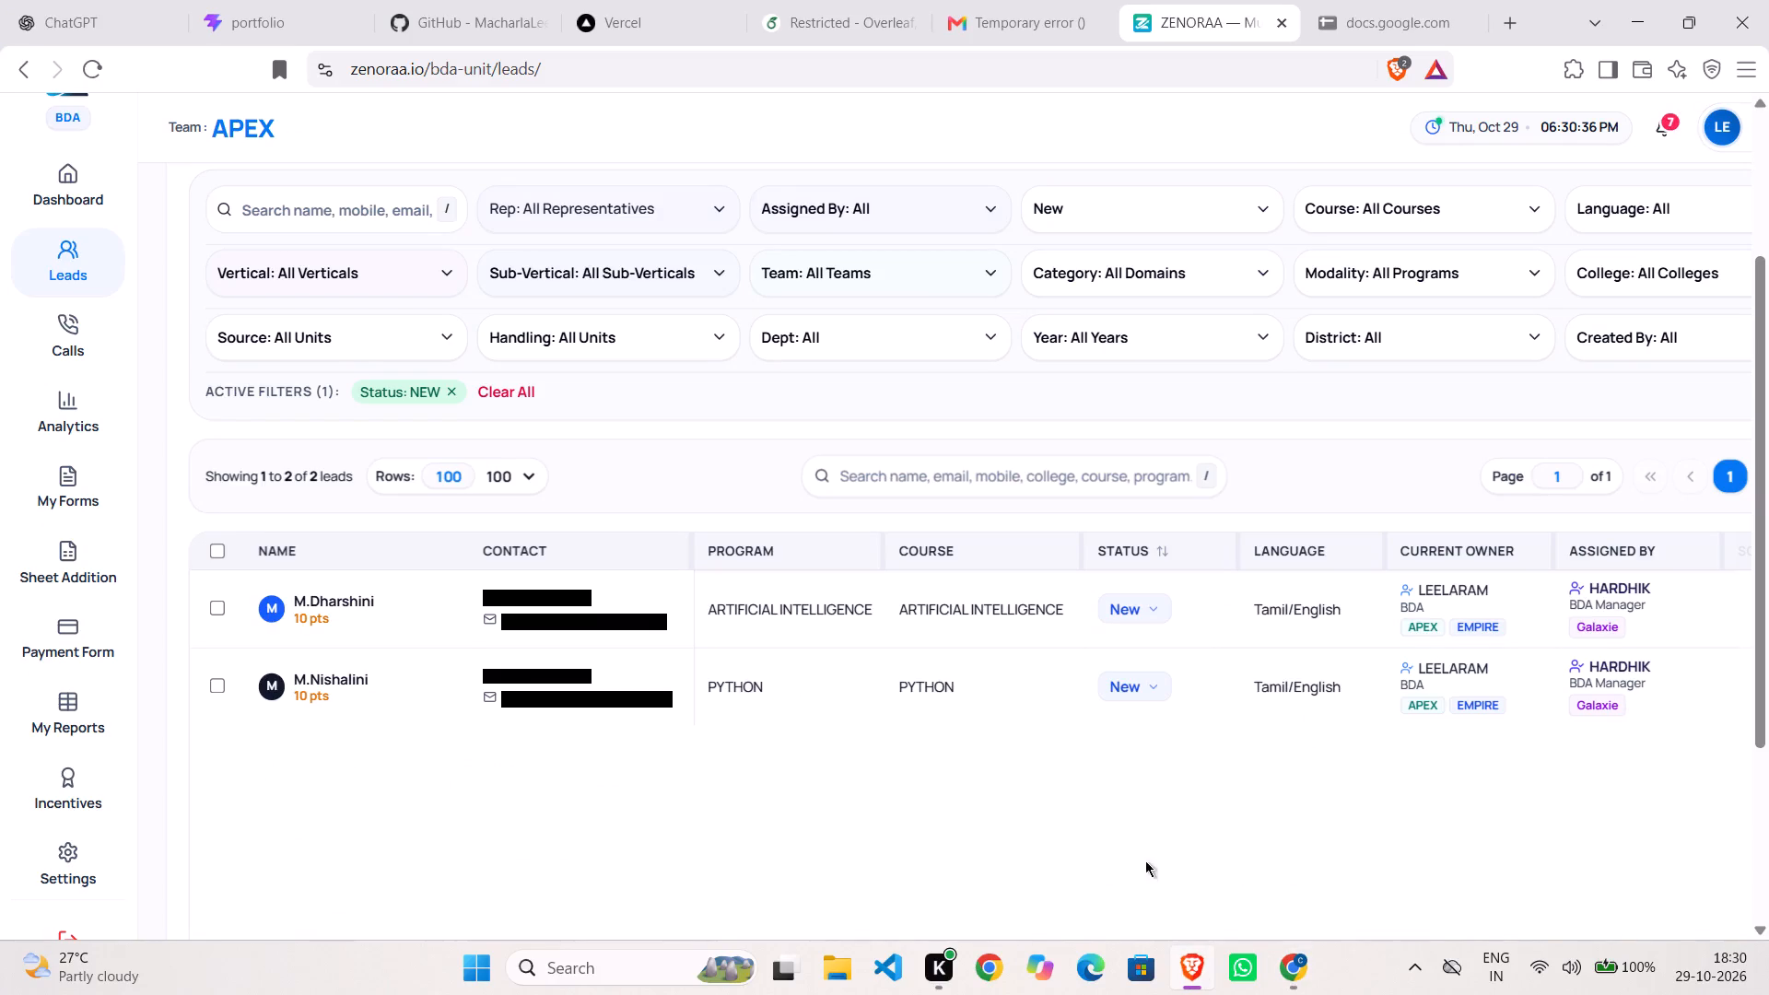
pyautogui.hscroll(-5, 1051, 841)
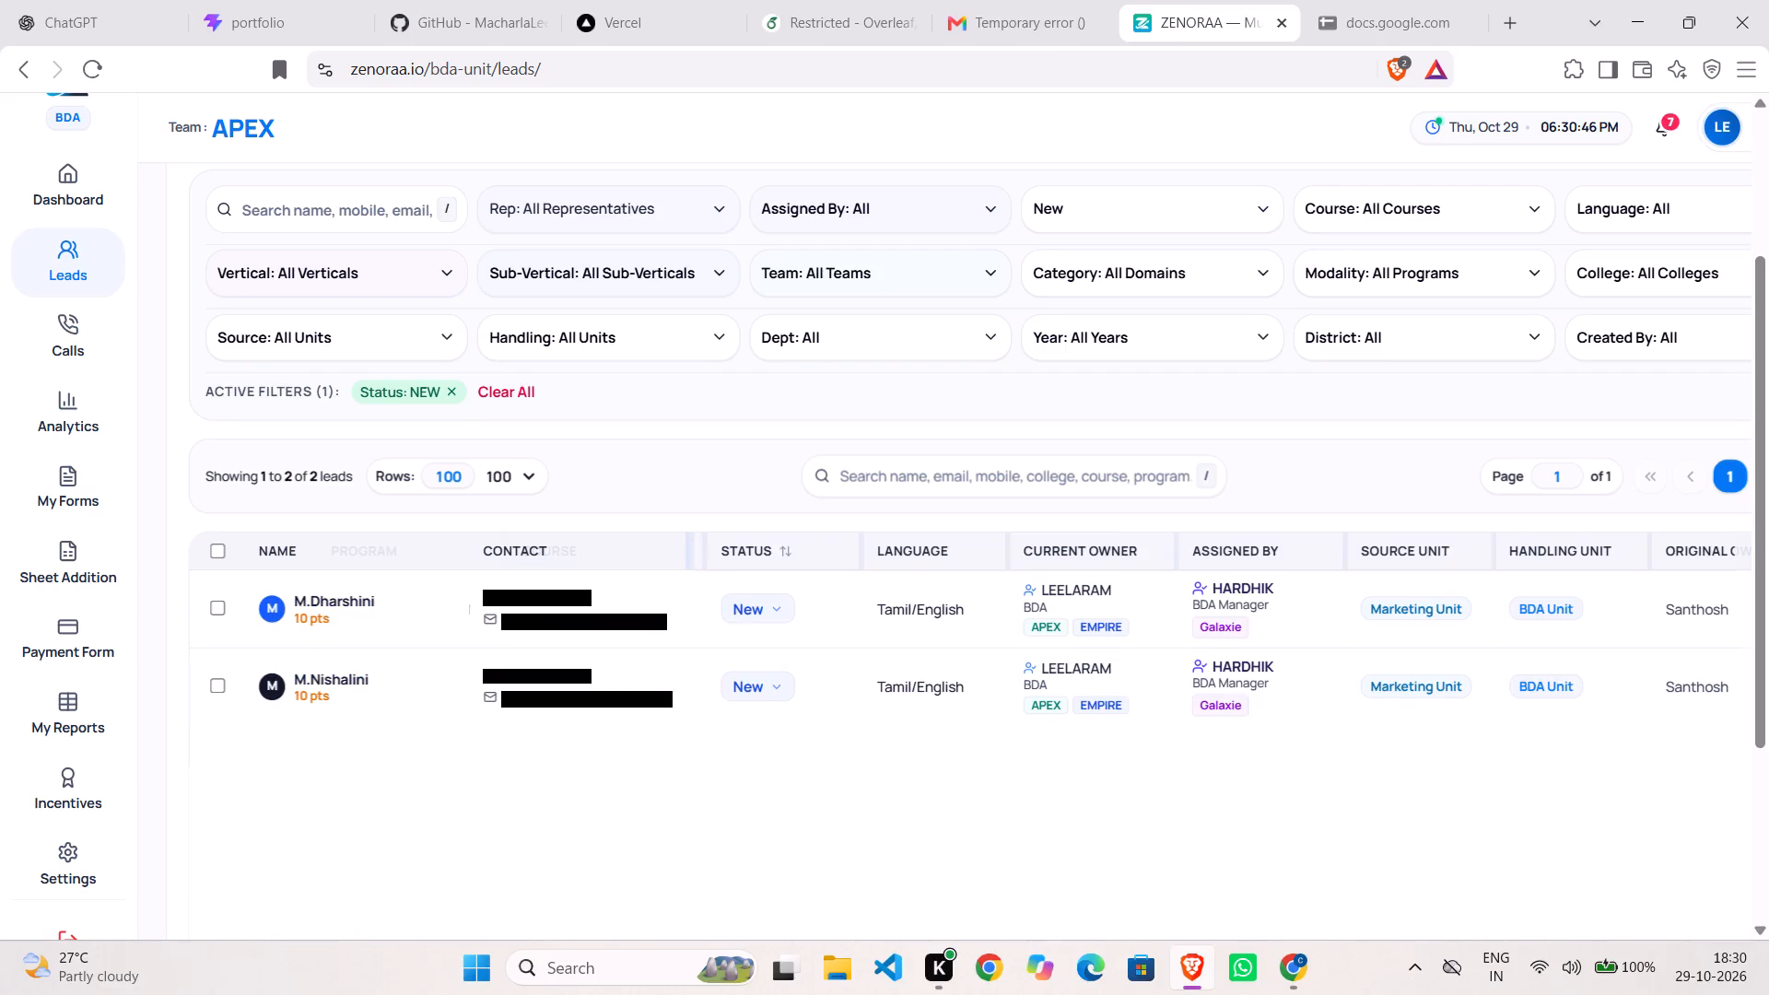
pyautogui.moveTo(692, 551); pyautogui.dragTo(692, 544)
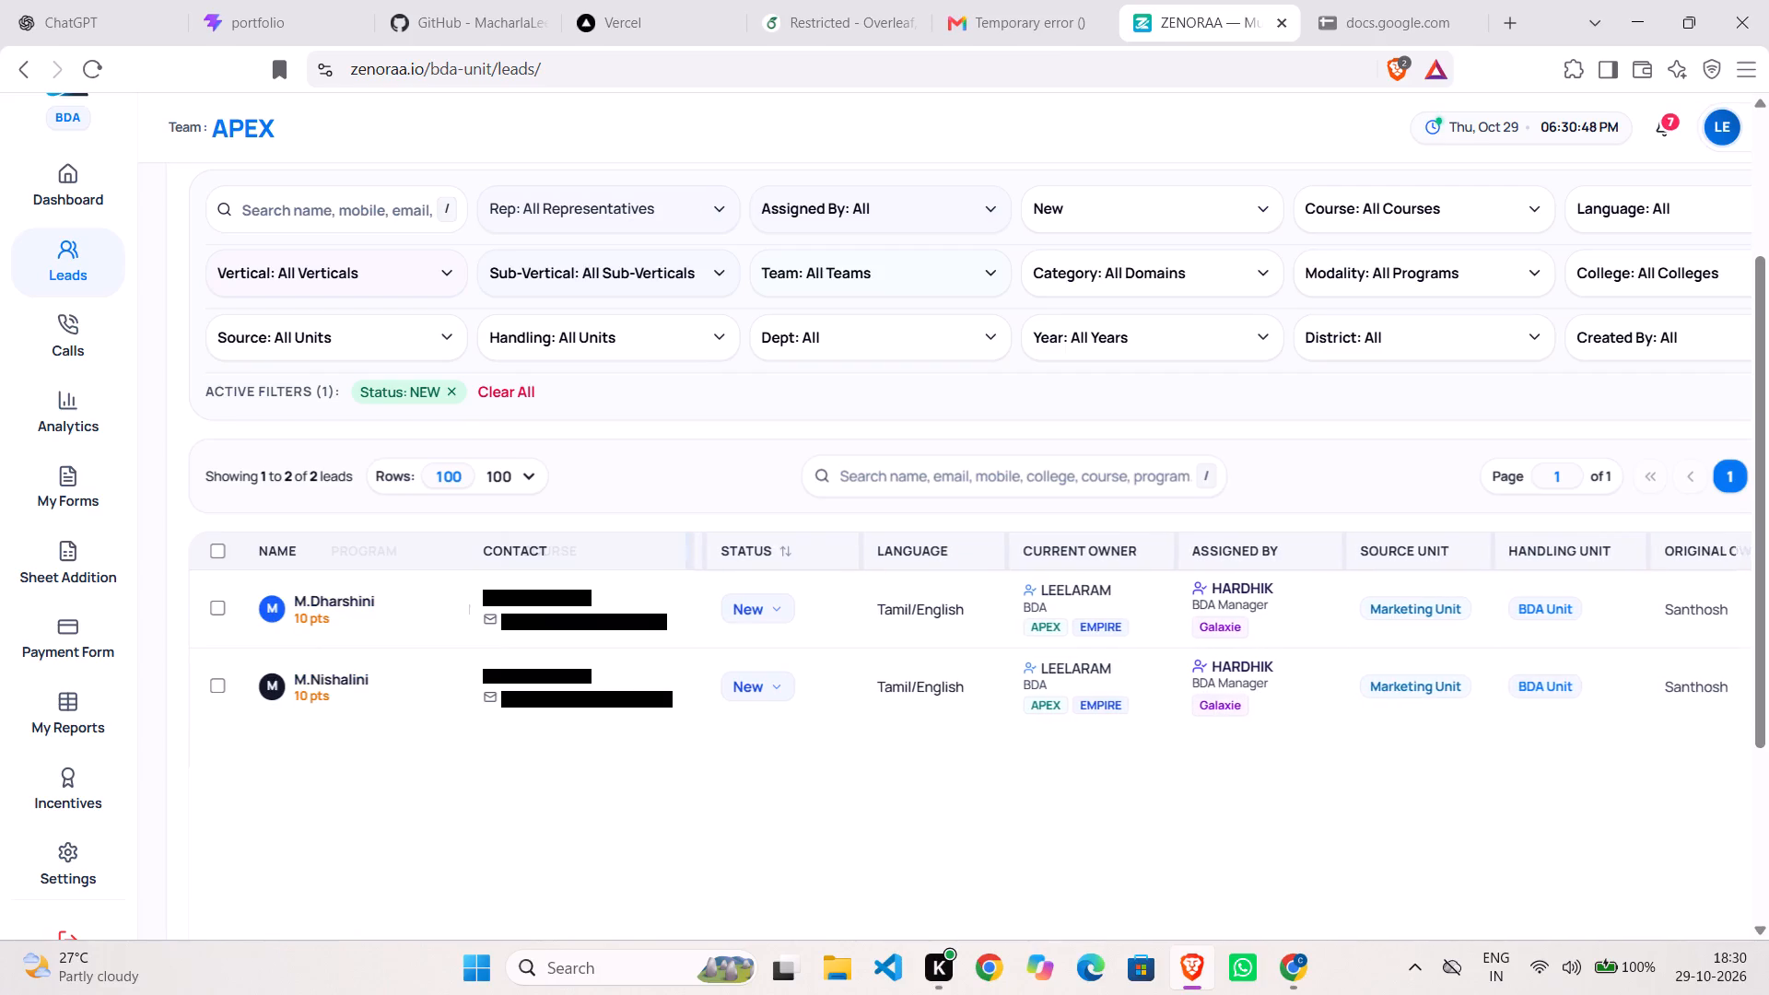
pyautogui.moveTo(692, 544); pyautogui.dragTo(724, 544)
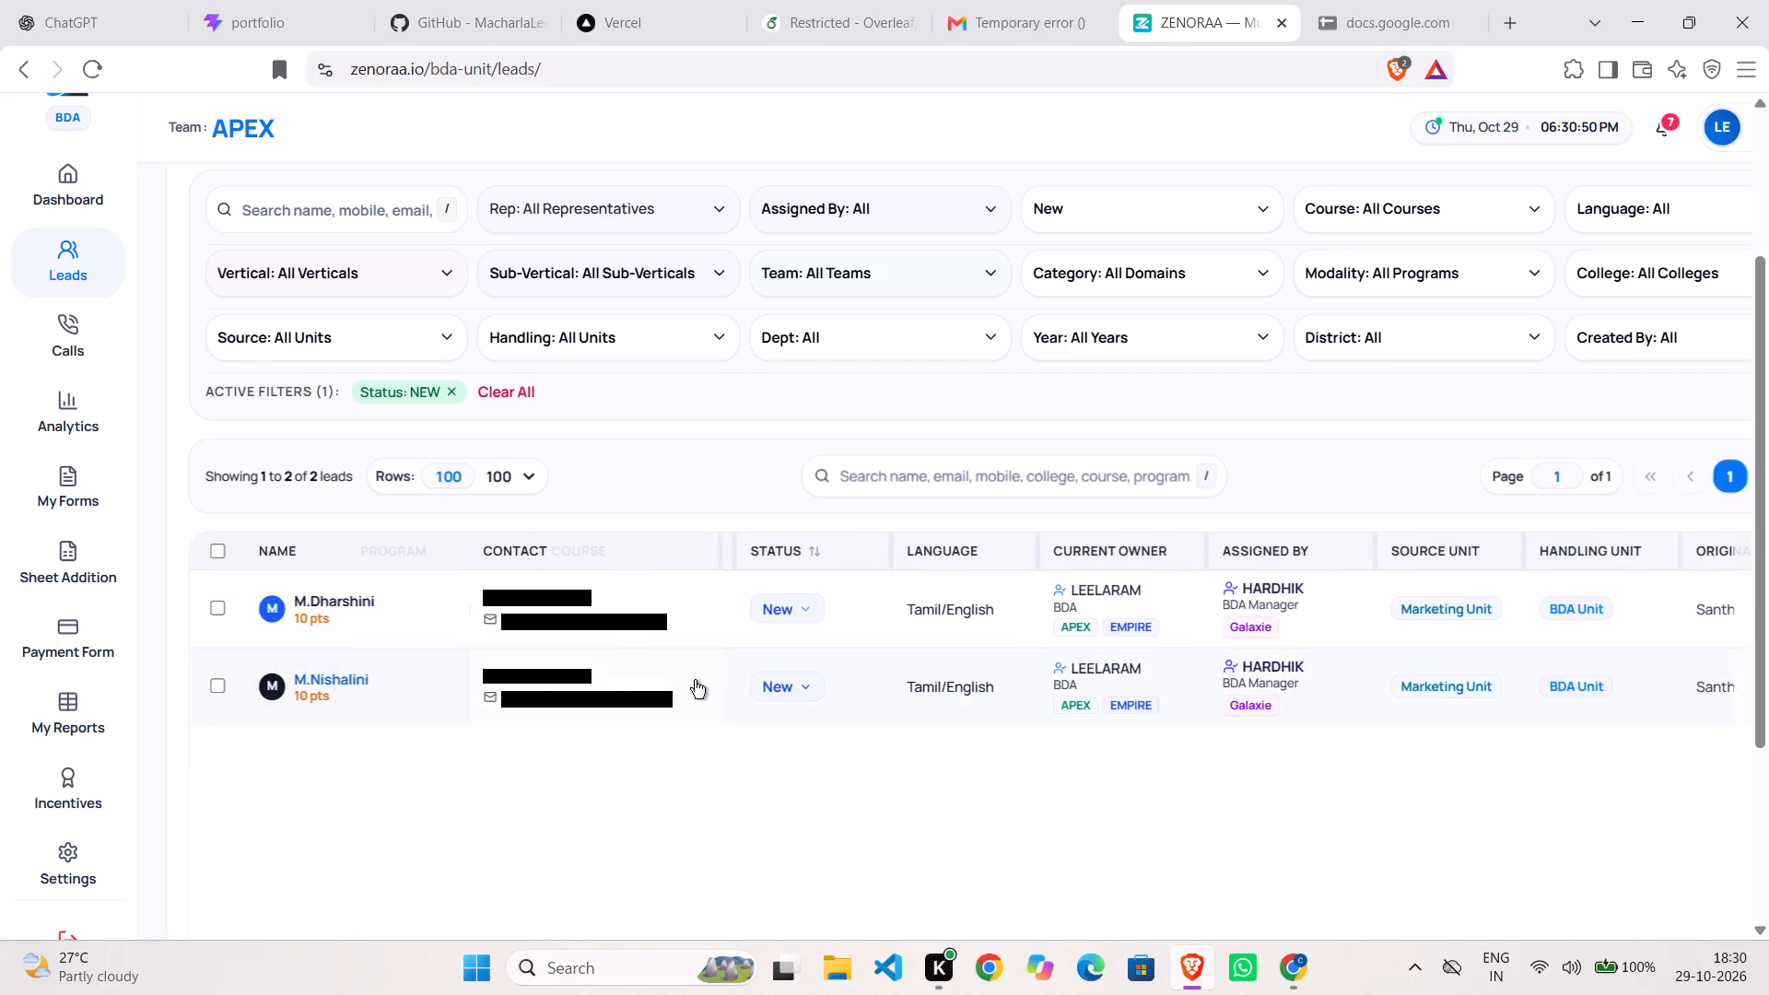
pyautogui.hscroll(5, 695, 680)
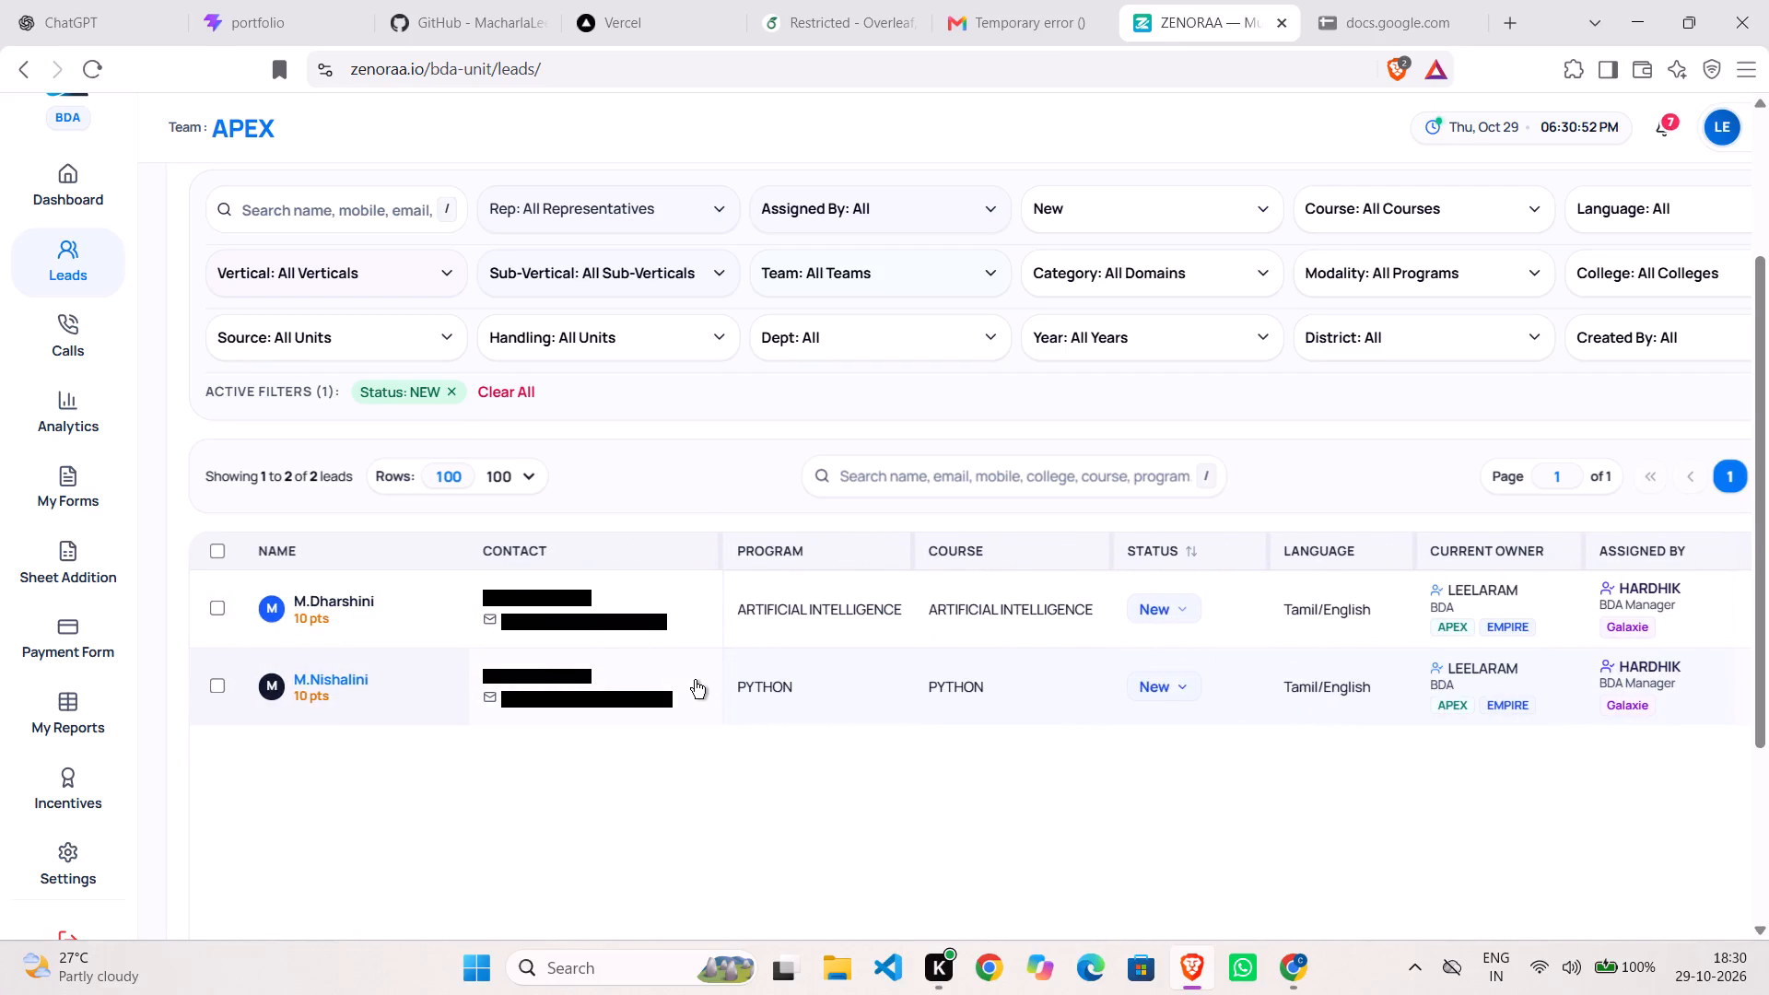
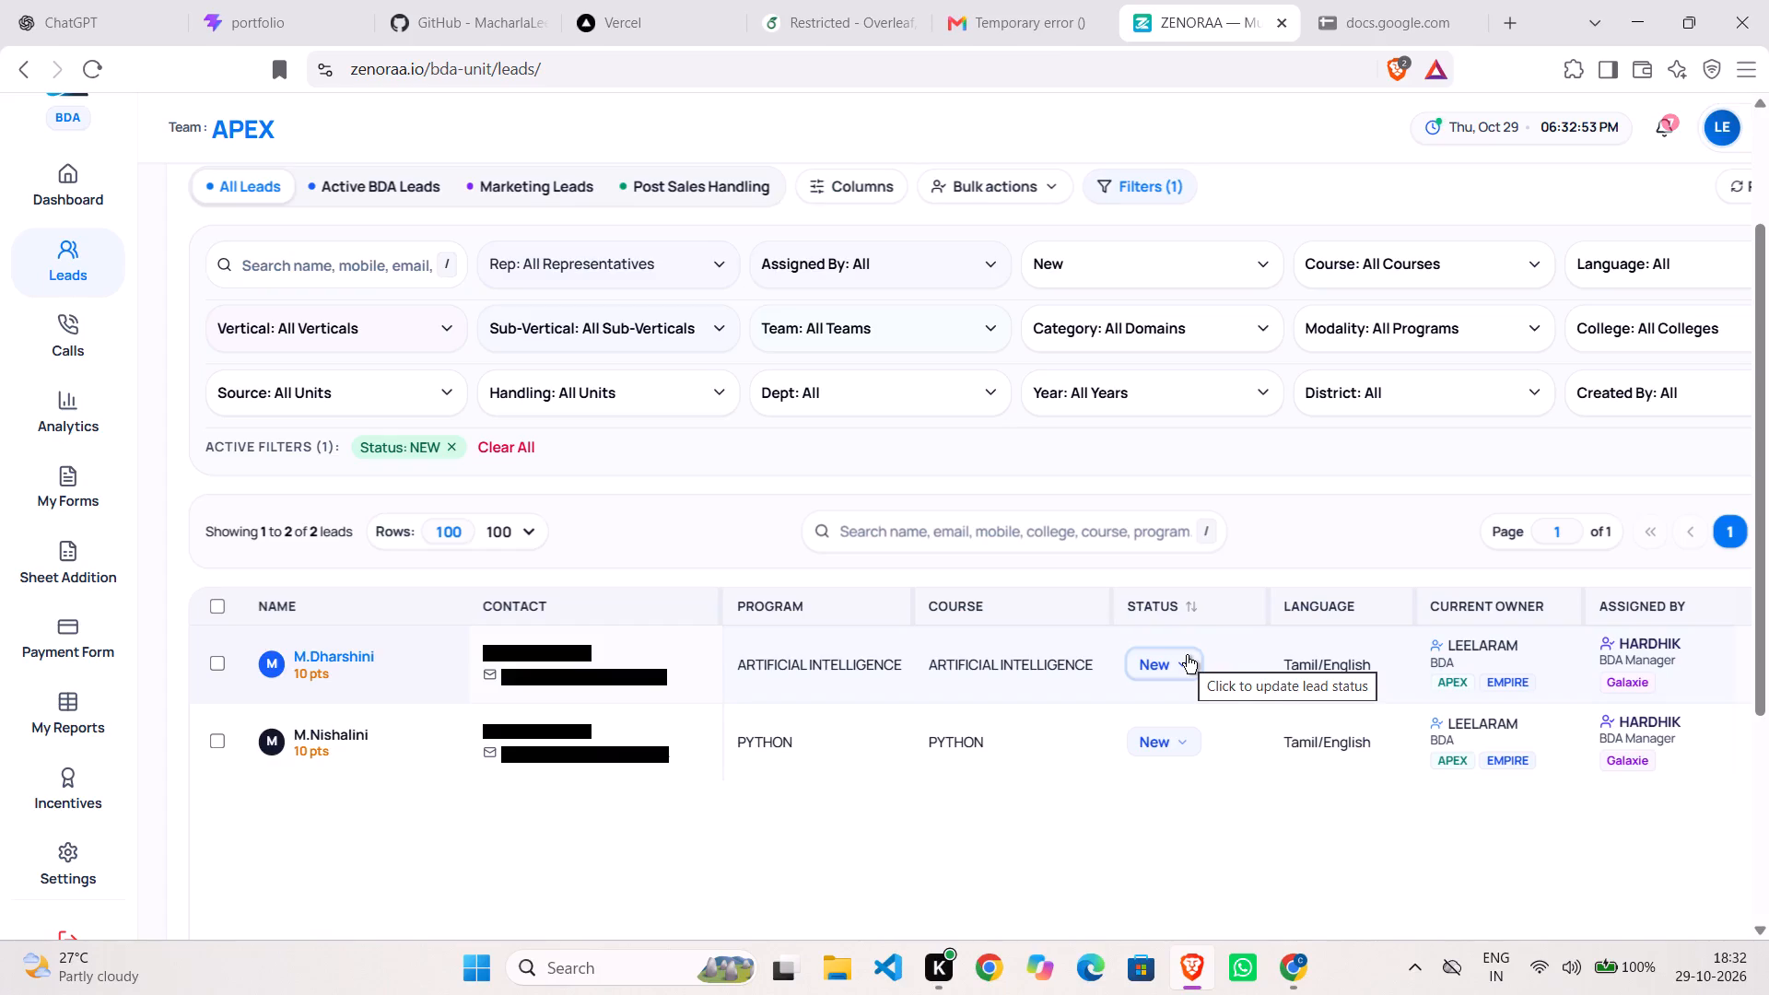
# Review the APEX team's New leads, checking their current owners, assigners, source and handling units, original owners, colleges and departments.
pyautogui.hscroll(-2, 1321, 939)
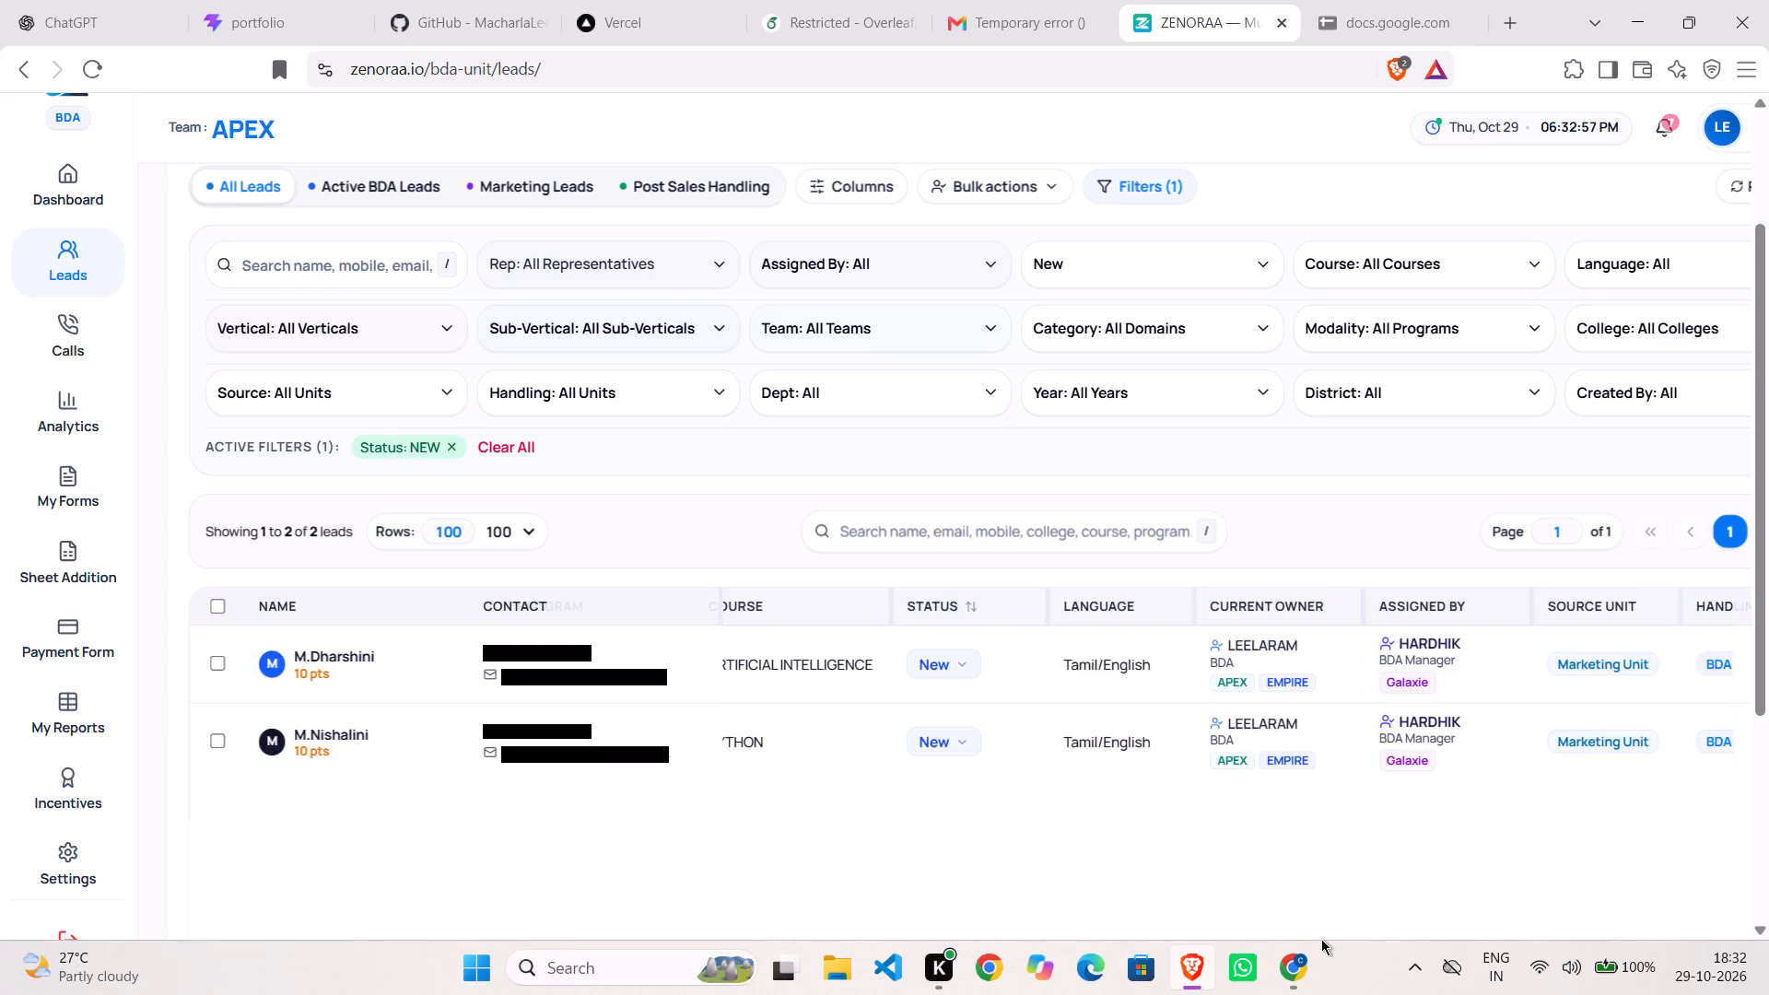
pyautogui.hscroll(-4, 1321, 939)
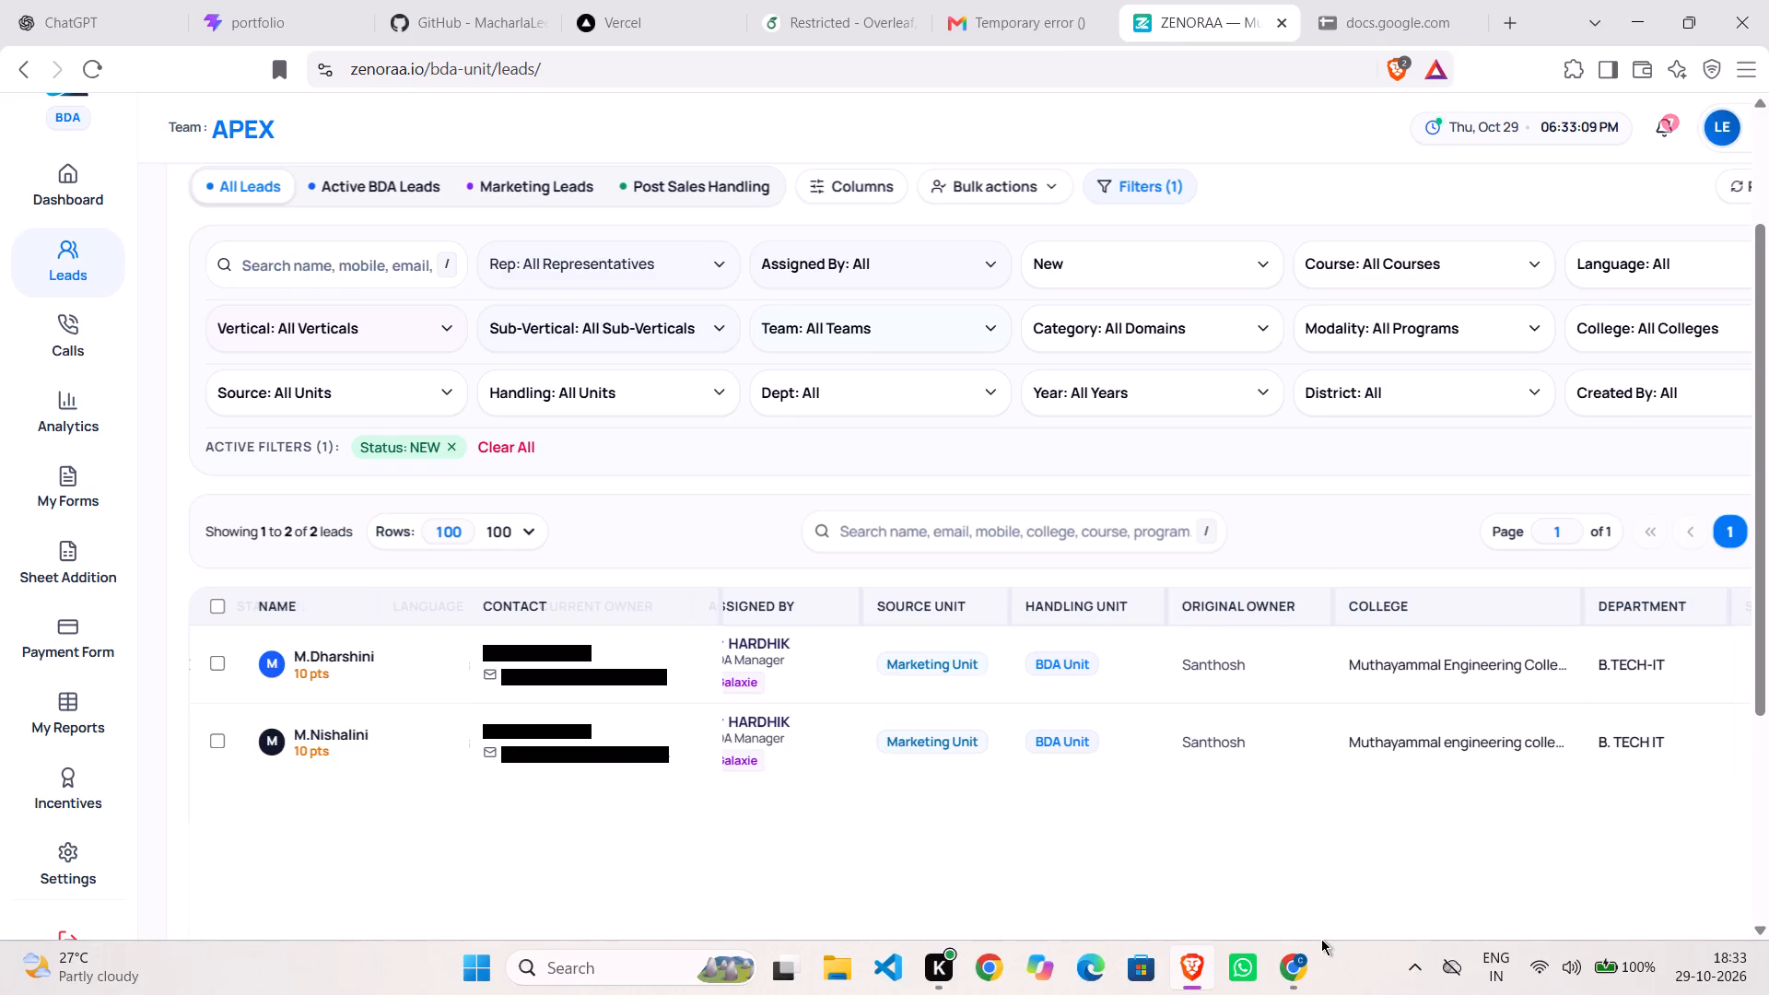
pyautogui.hscroll(7, 1321, 939)
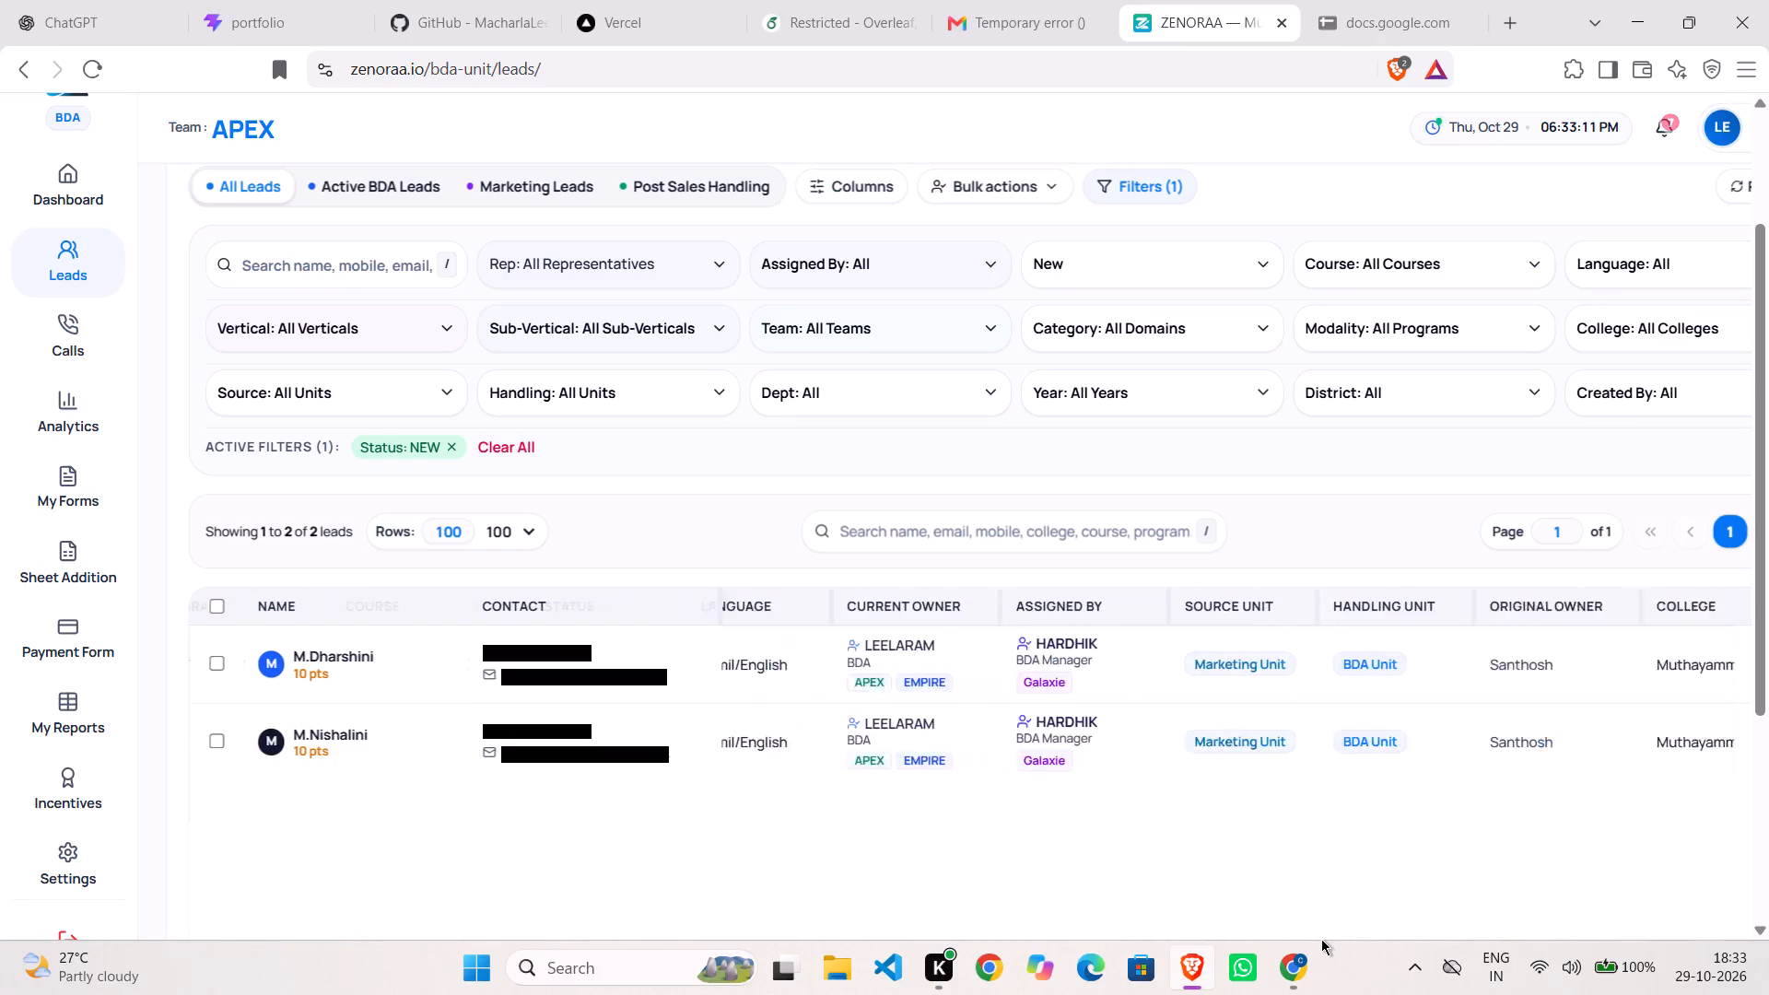